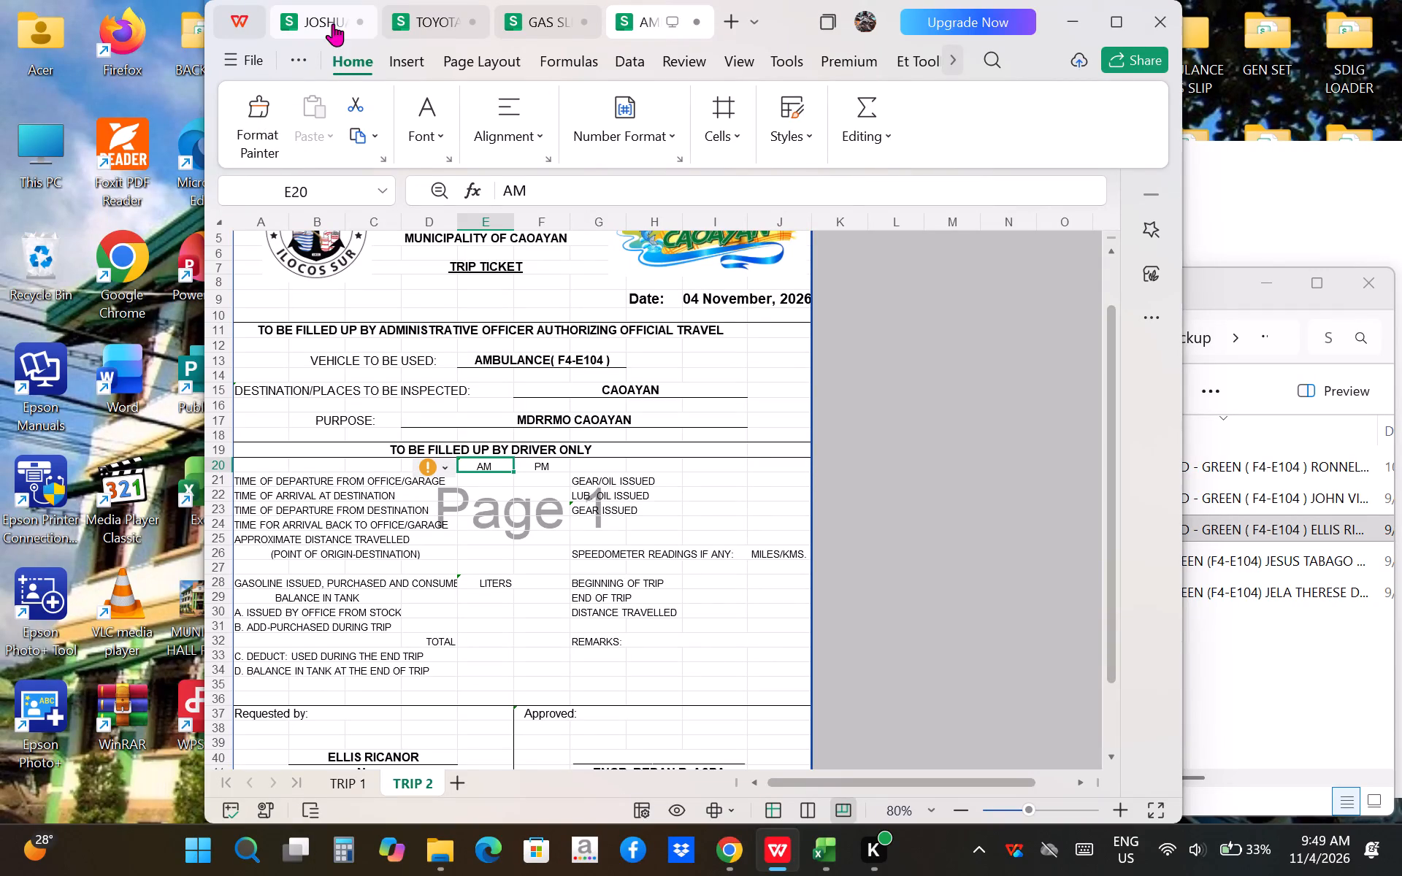
{"action": "left_click", "coordinate": [530, 24]}
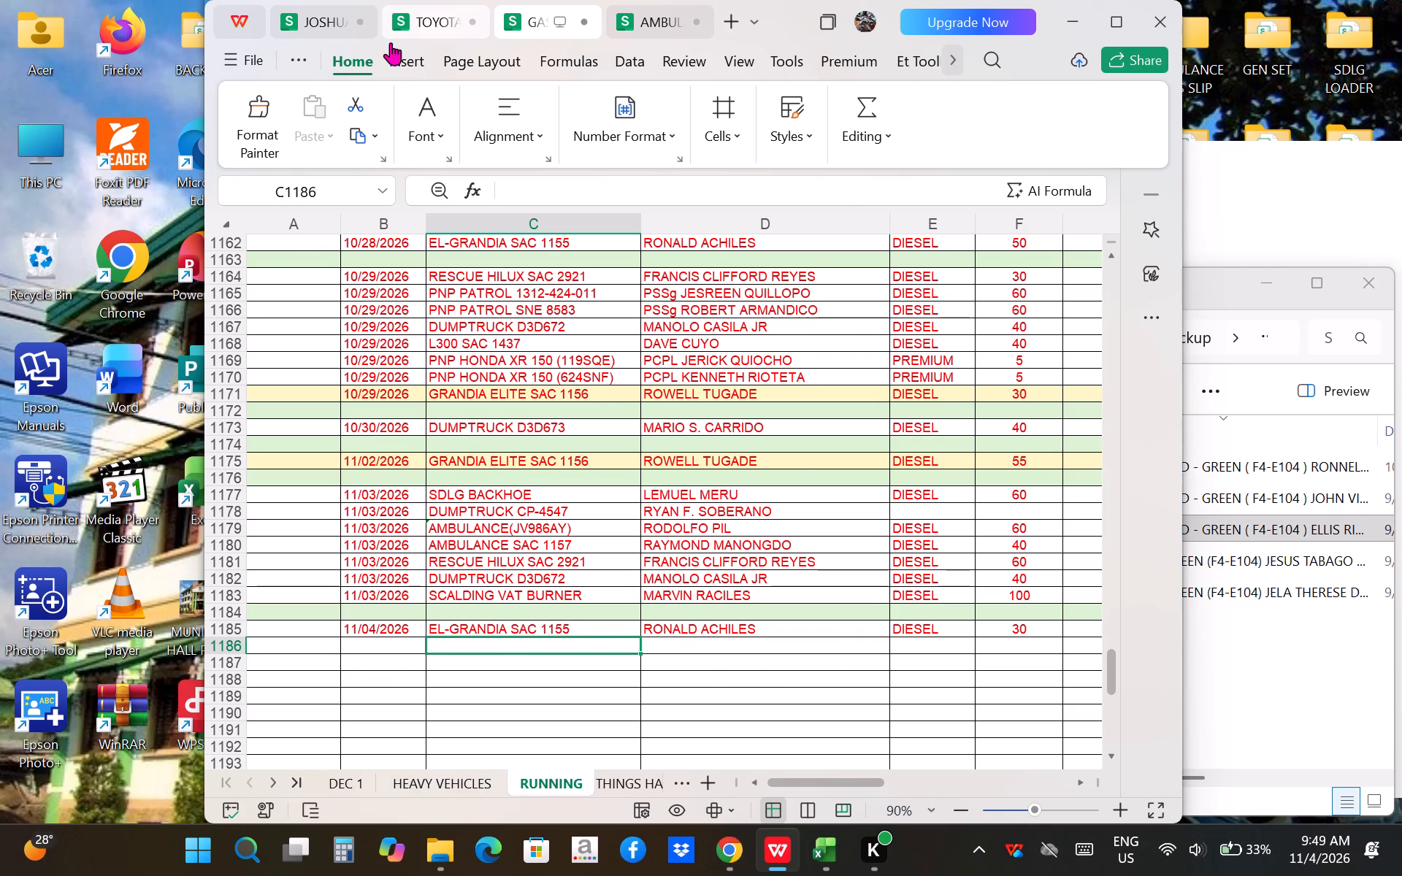
{"action": "left_click", "coordinate": [436, 36]}
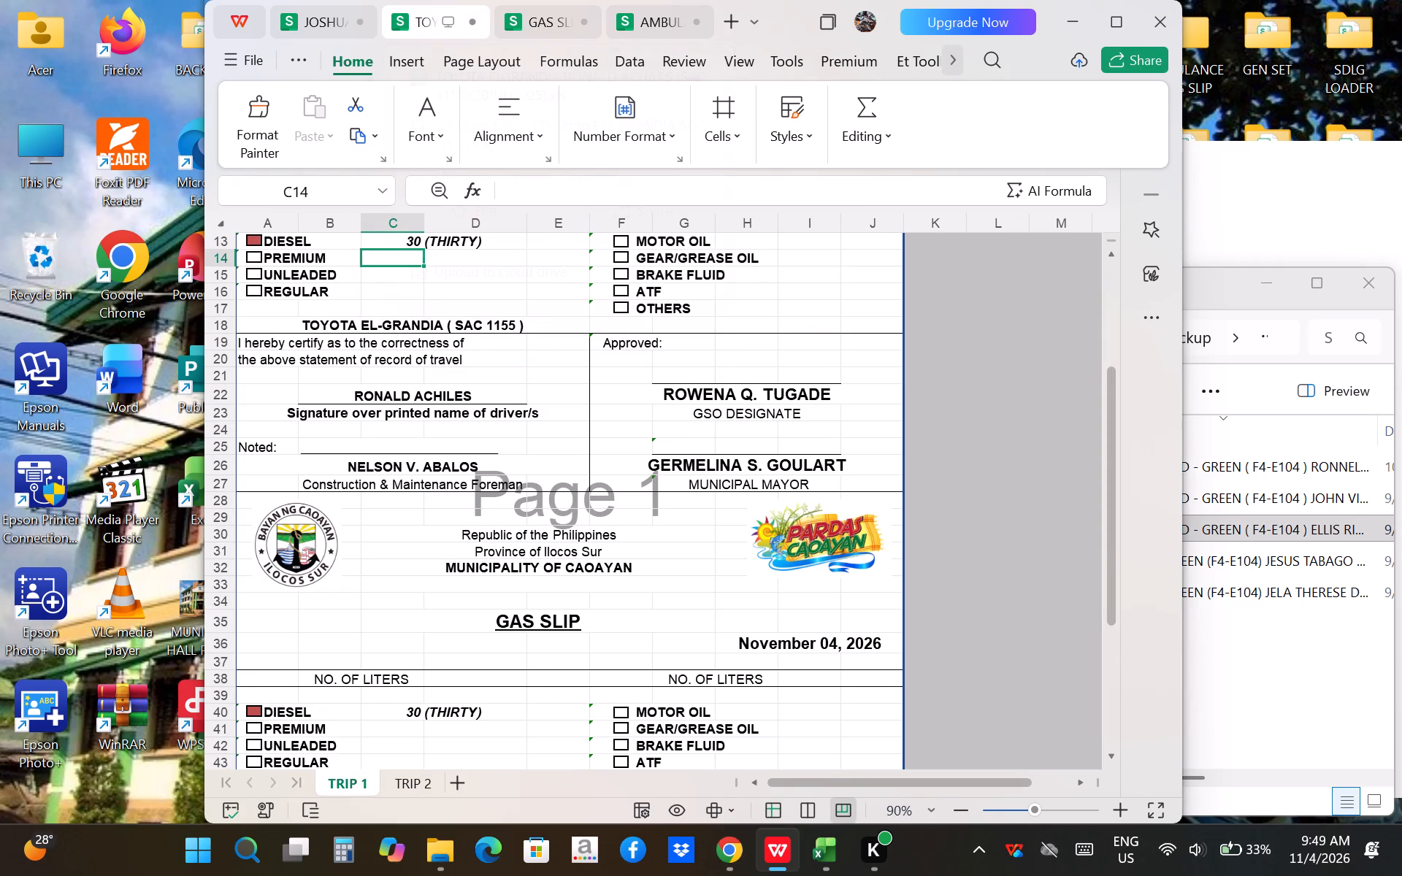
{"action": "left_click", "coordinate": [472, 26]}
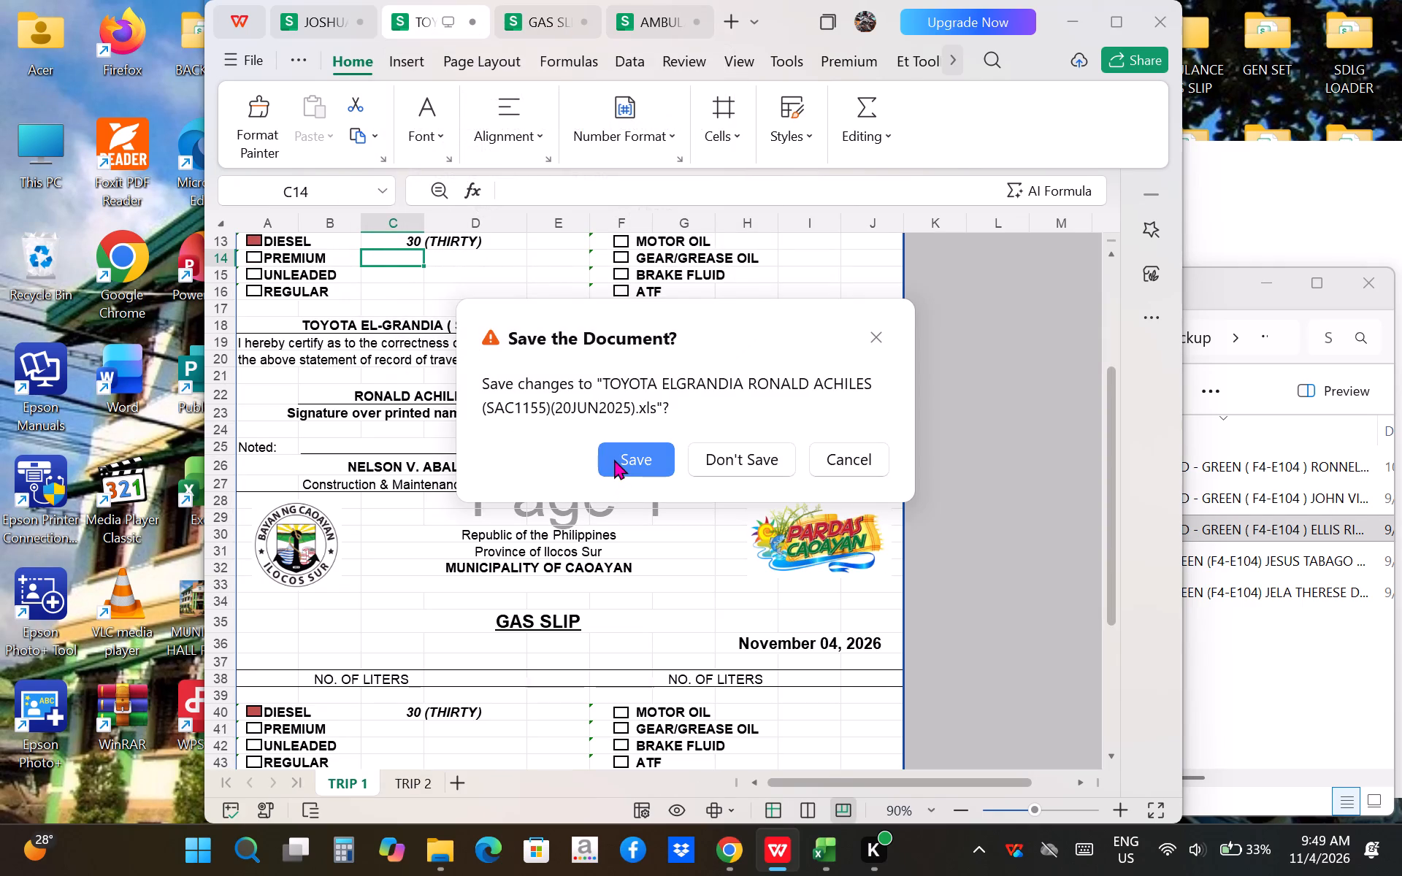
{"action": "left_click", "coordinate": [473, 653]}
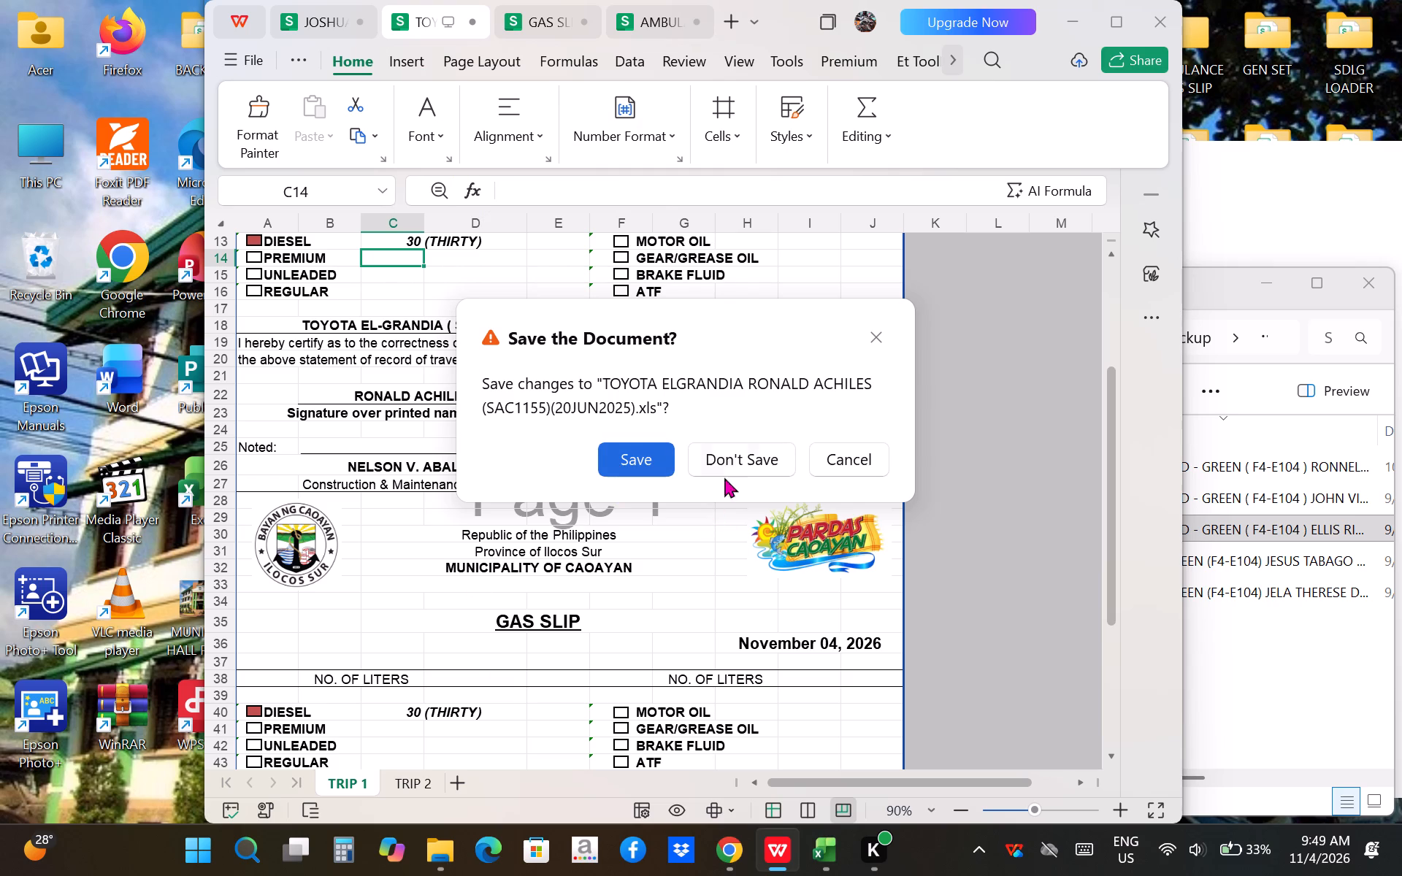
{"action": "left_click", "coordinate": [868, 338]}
Set the diesel quantity on the first Toyota El-Grandia gas slip to 60 (SIXTY).
{"action": "scroll", "coordinate": [516, 427], "scroll_direction": "up", "scroll_amount": 4}
{"action": "left_click", "coordinate": [421, 449]}
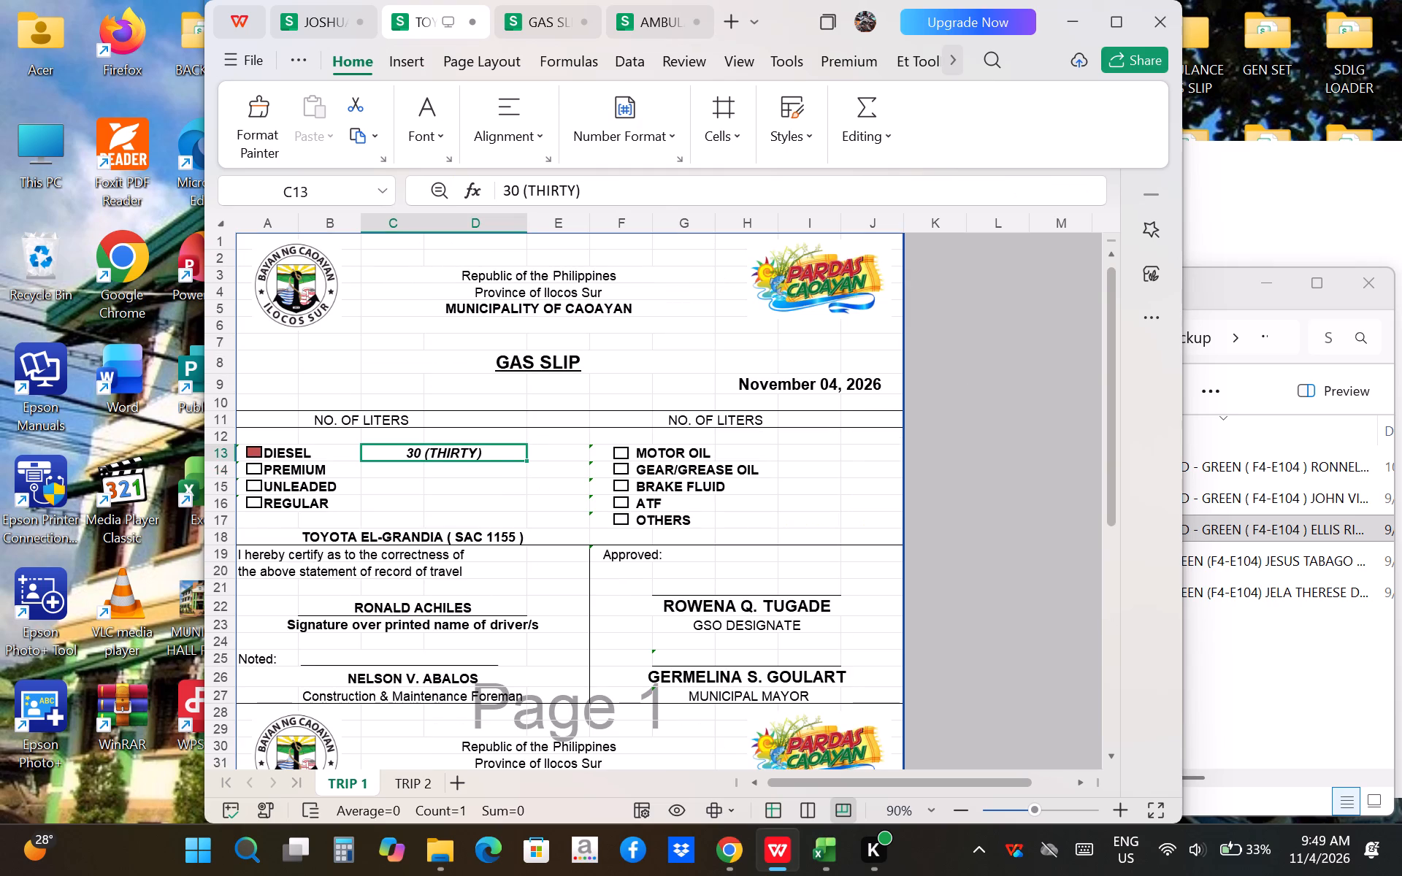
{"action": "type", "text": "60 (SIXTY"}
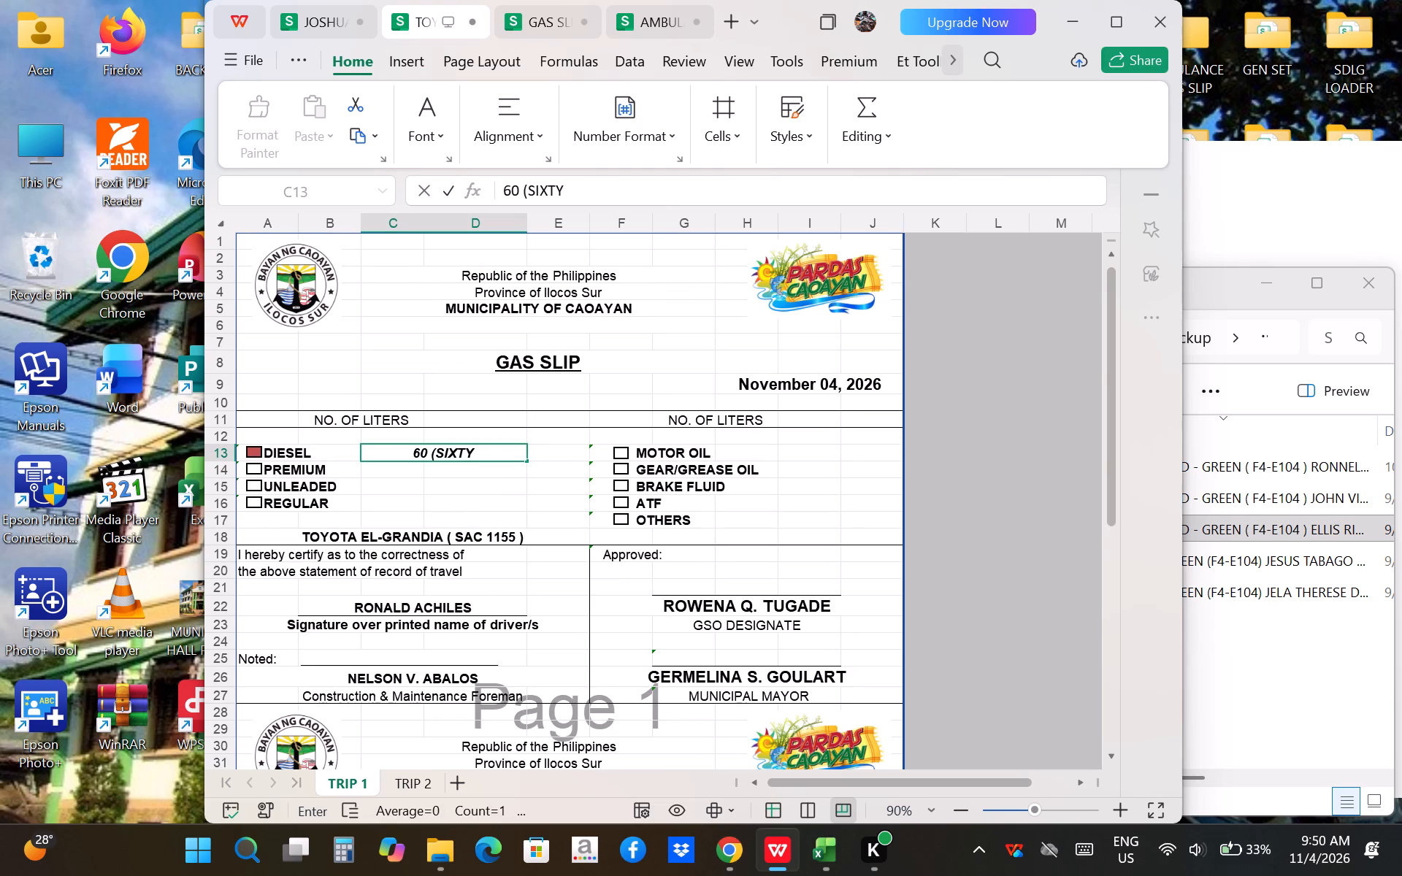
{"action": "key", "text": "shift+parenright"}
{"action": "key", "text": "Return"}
Link the second gas slip's diesel quantity to the first slip's diesel cell with a formula.
{"action": "scroll", "coordinate": [459, 491], "scroll_direction": "down", "scroll_amount": 2}
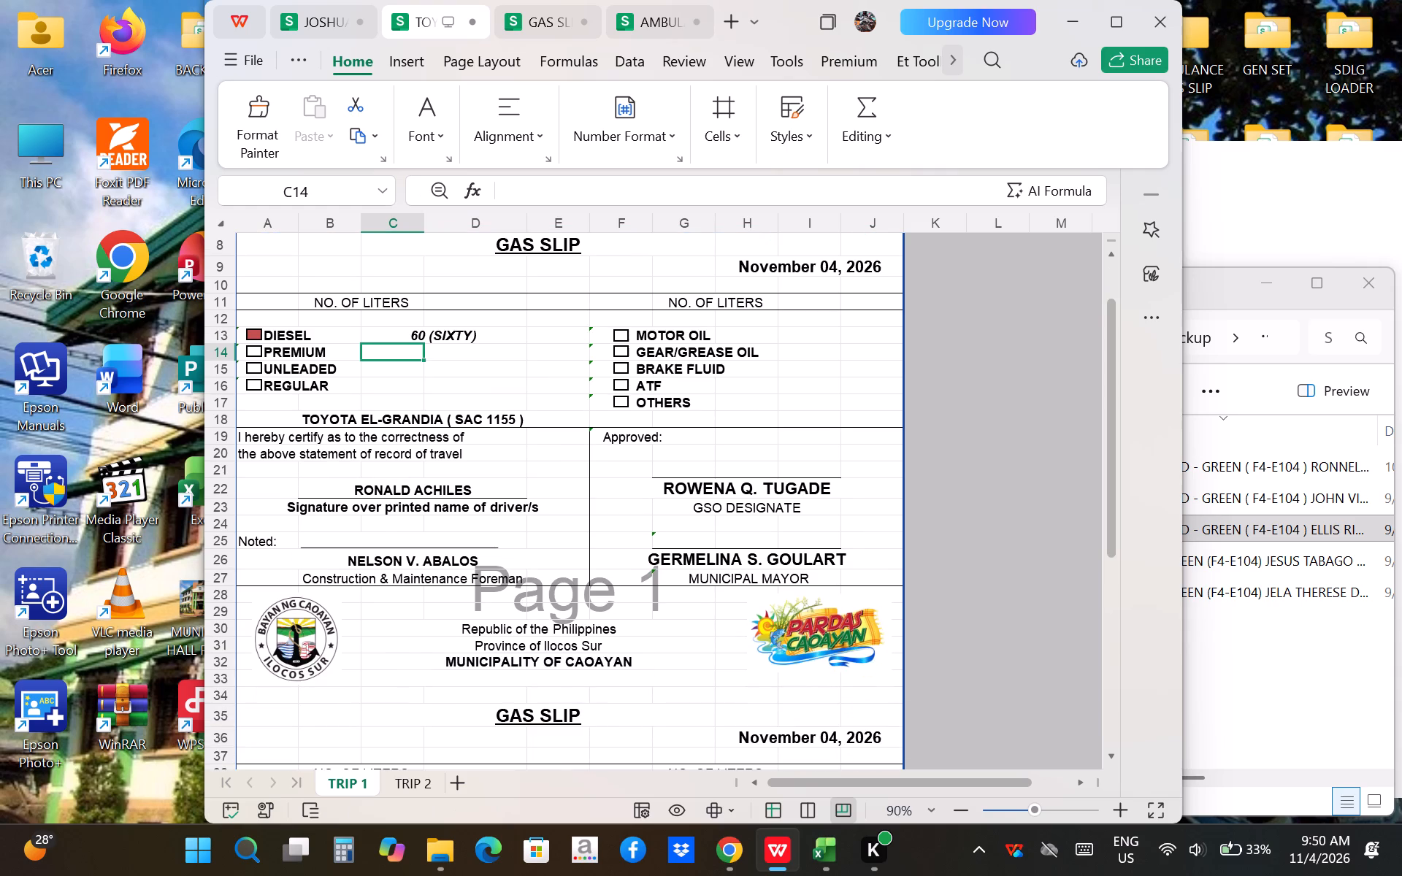
{"action": "scroll", "coordinate": [445, 487], "scroll_direction": "down", "scroll_amount": 4}
{"action": "left_click", "coordinate": [418, 564]}
{"action": "key", "text": "equal"}
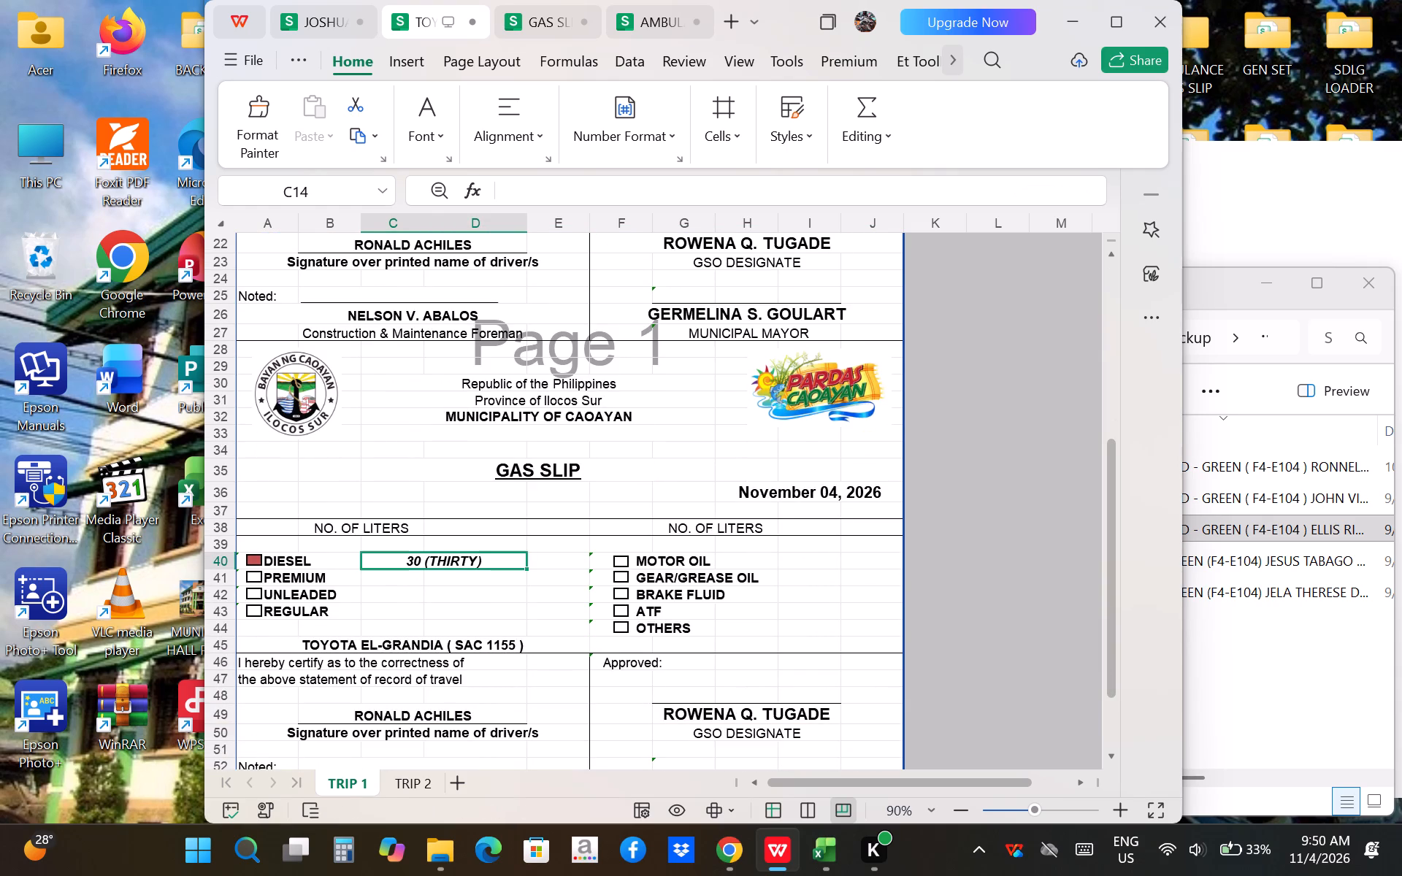
{"action": "scroll", "coordinate": [414, 561], "scroll_direction": "up", "scroll_amount": 5}
{"action": "left_click", "coordinate": [463, 359]}
{"action": "key", "text": "Return"}
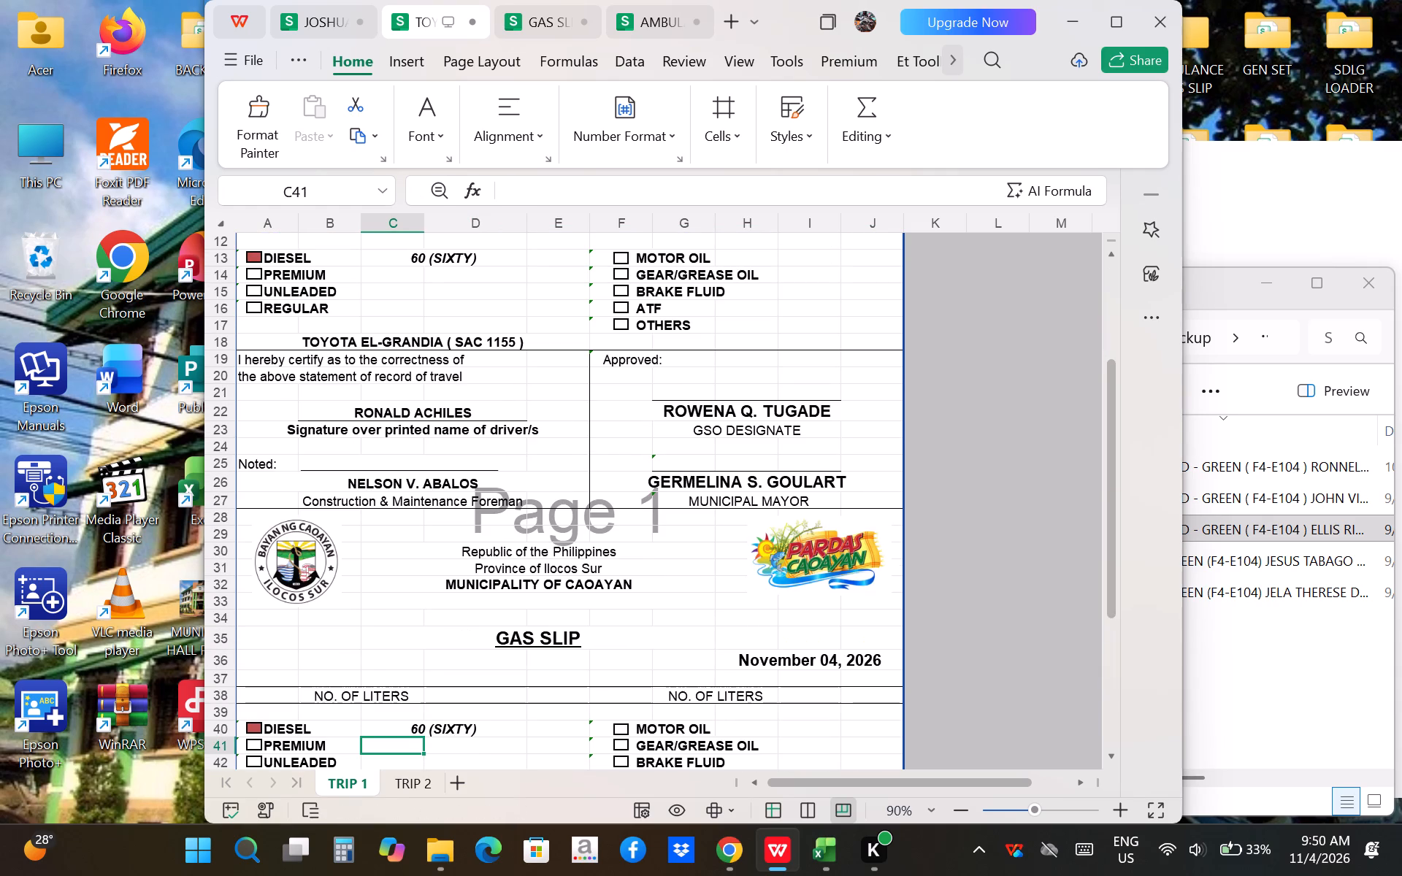
Close the Toyota El-Grandia workbook, saving its changes.
{"action": "left_click", "coordinate": [475, 21]}
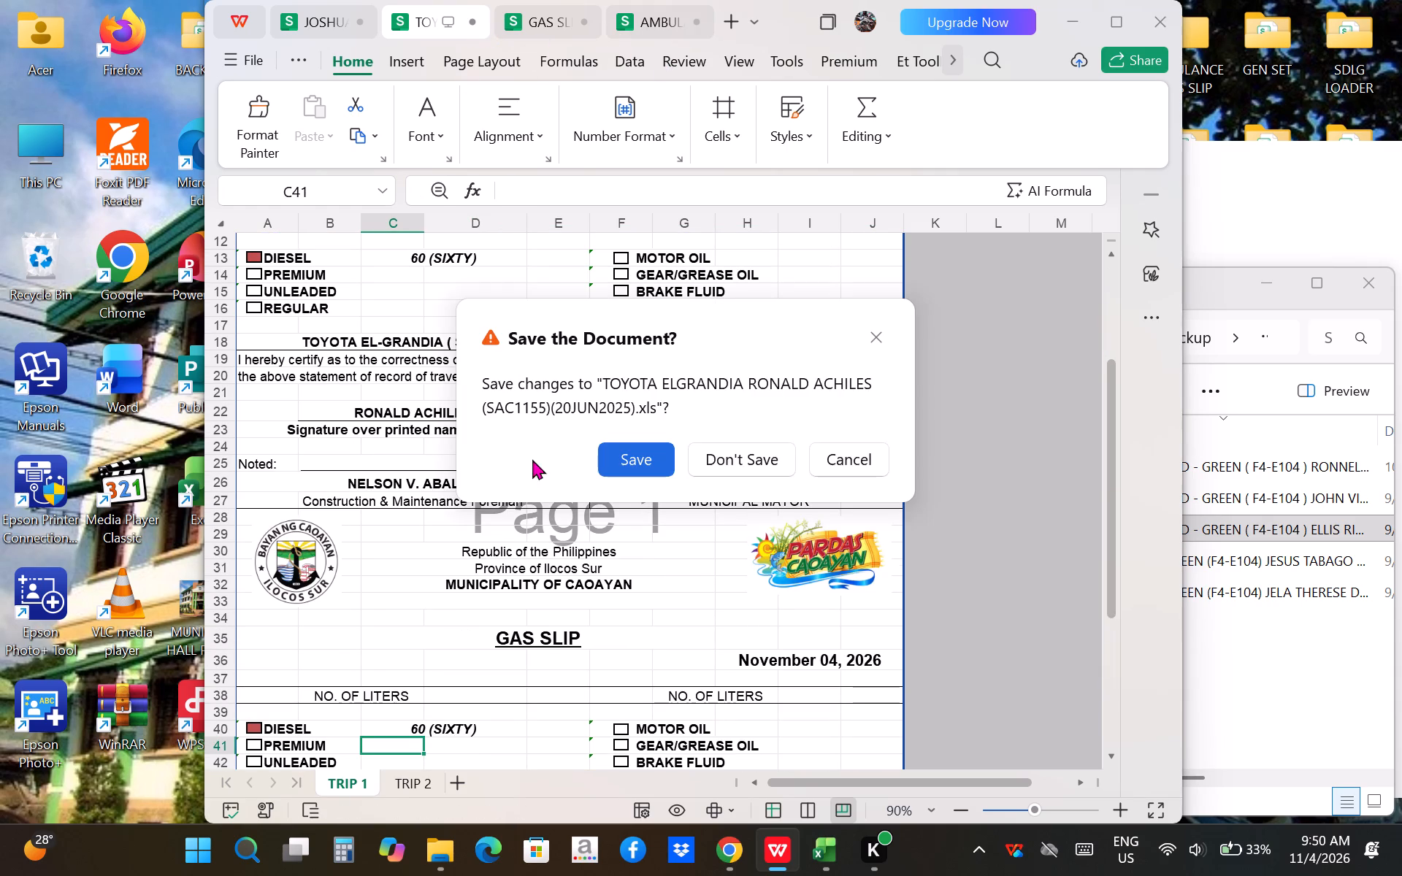
{"action": "left_click", "coordinate": [606, 445]}
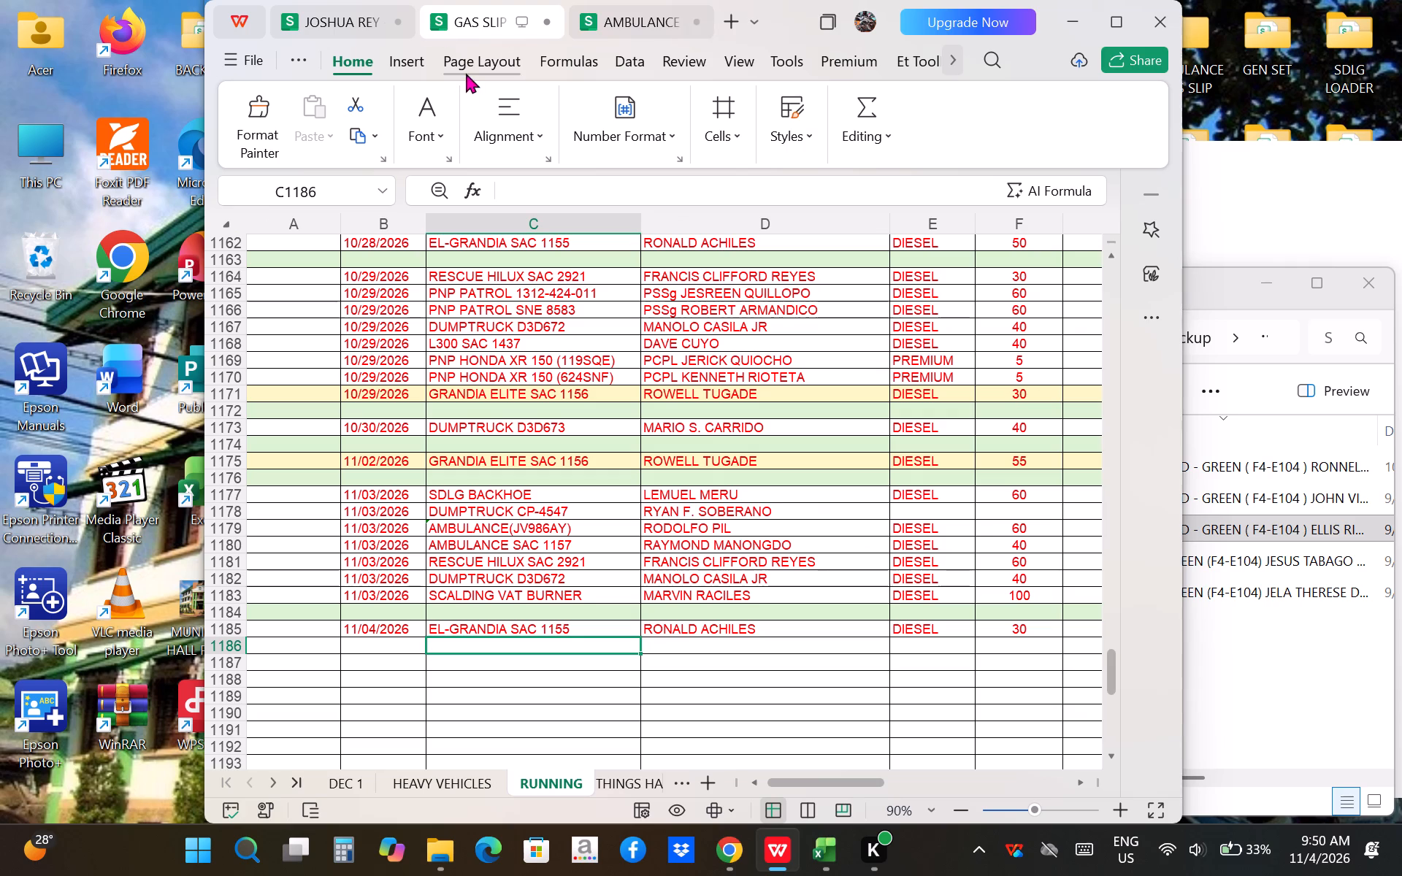
Start row 1186 of the RUNNING sheet with date 11/04/2026 and vehicle AMBULANCE (F4-E104).
{"action": "left_click", "coordinate": [385, 643]}
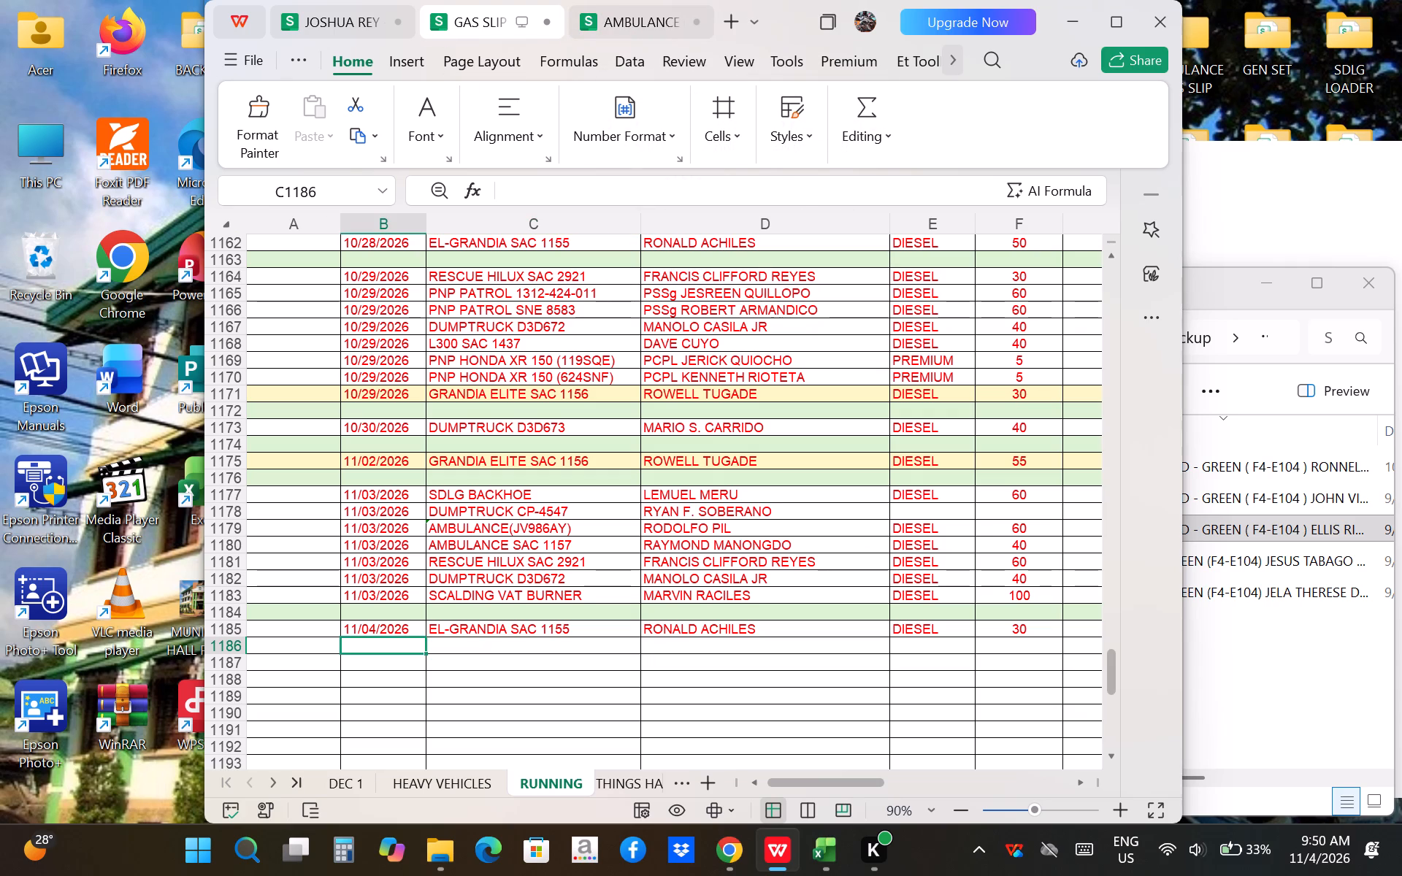
{"action": "key", "text": "ctrl+semicolon"}
{"action": "key", "text": "Right"}
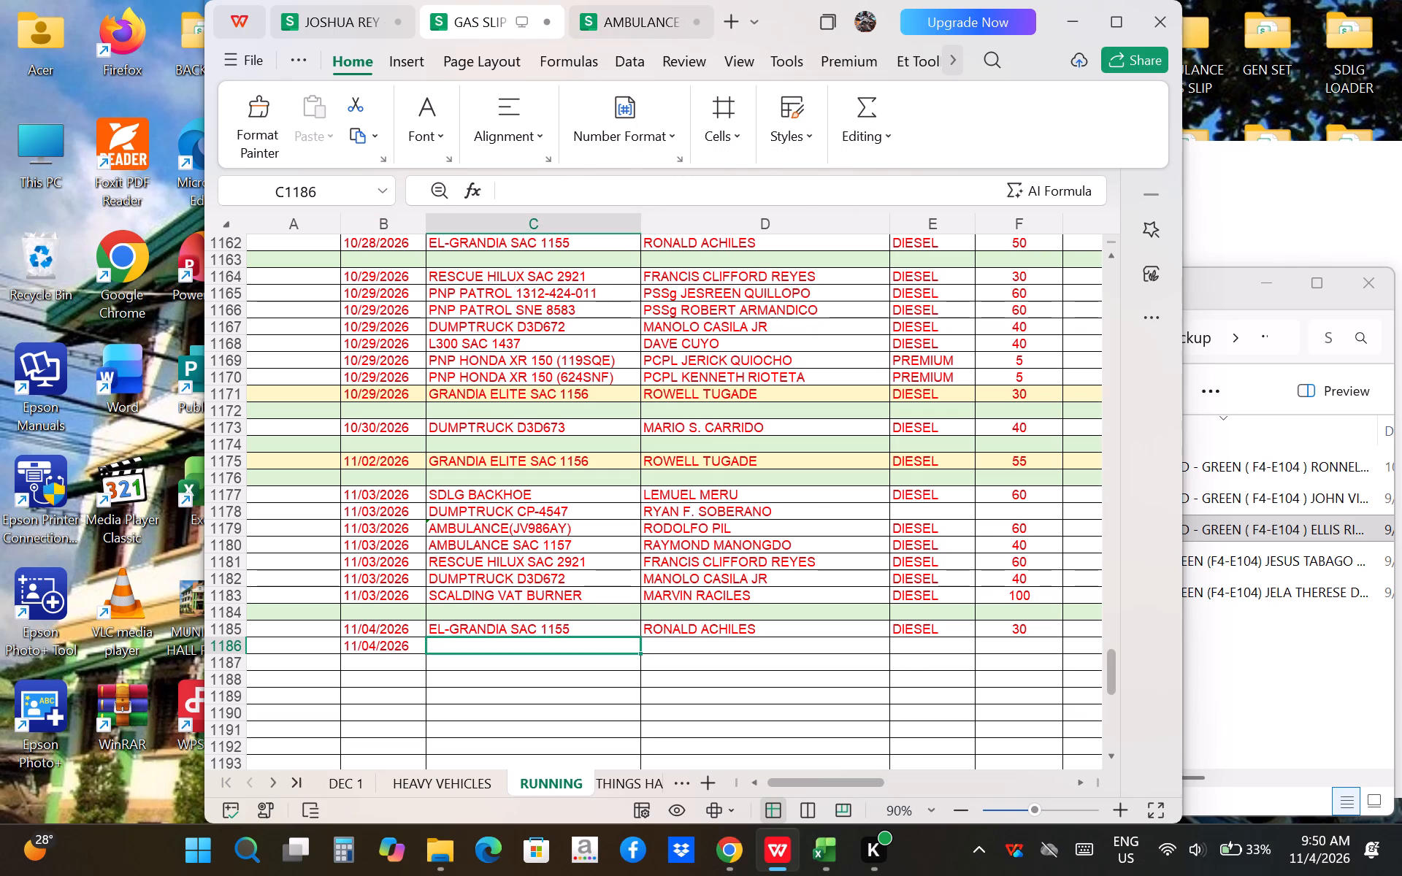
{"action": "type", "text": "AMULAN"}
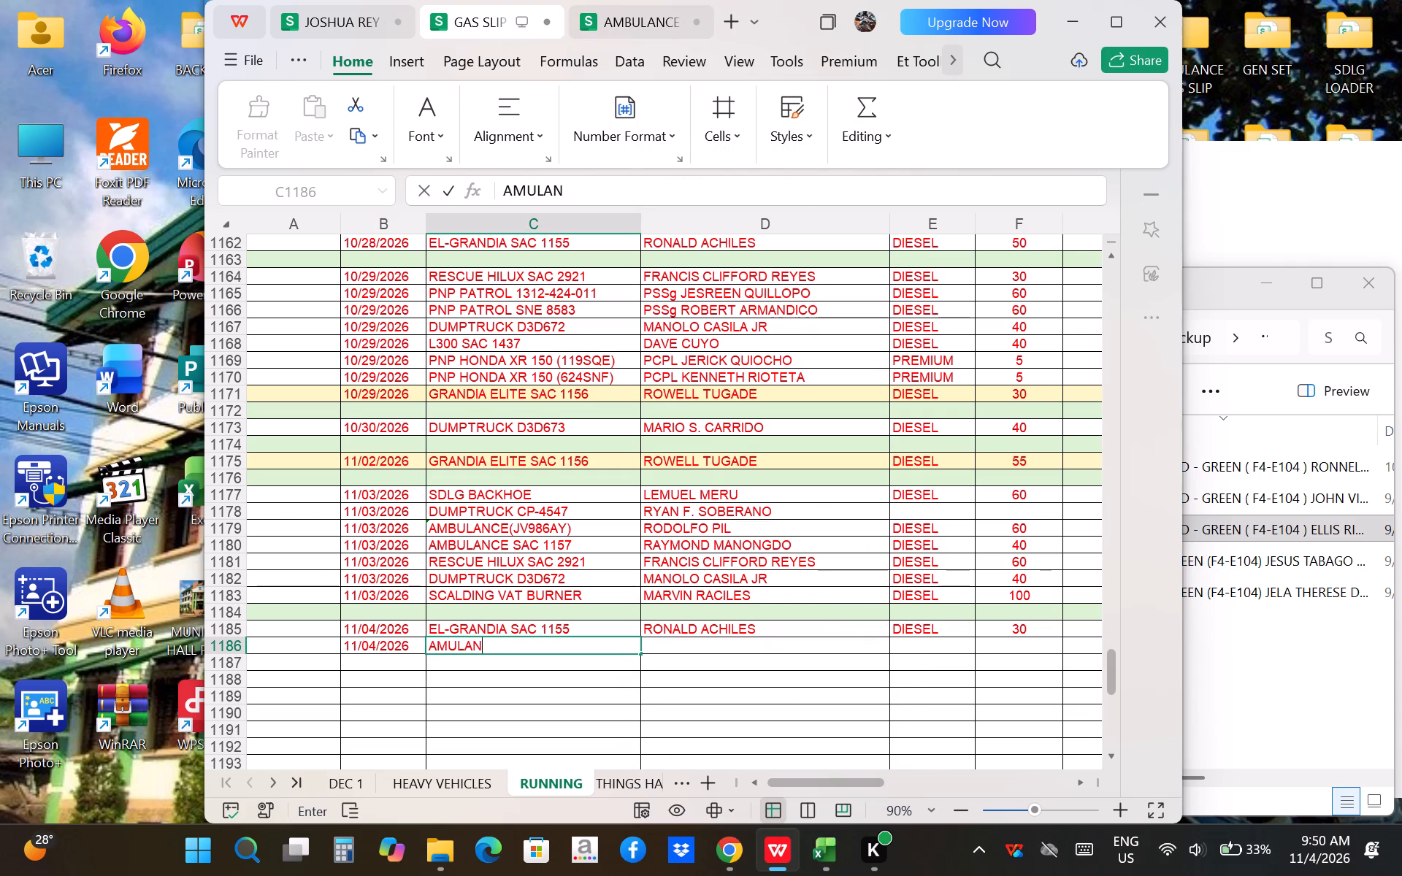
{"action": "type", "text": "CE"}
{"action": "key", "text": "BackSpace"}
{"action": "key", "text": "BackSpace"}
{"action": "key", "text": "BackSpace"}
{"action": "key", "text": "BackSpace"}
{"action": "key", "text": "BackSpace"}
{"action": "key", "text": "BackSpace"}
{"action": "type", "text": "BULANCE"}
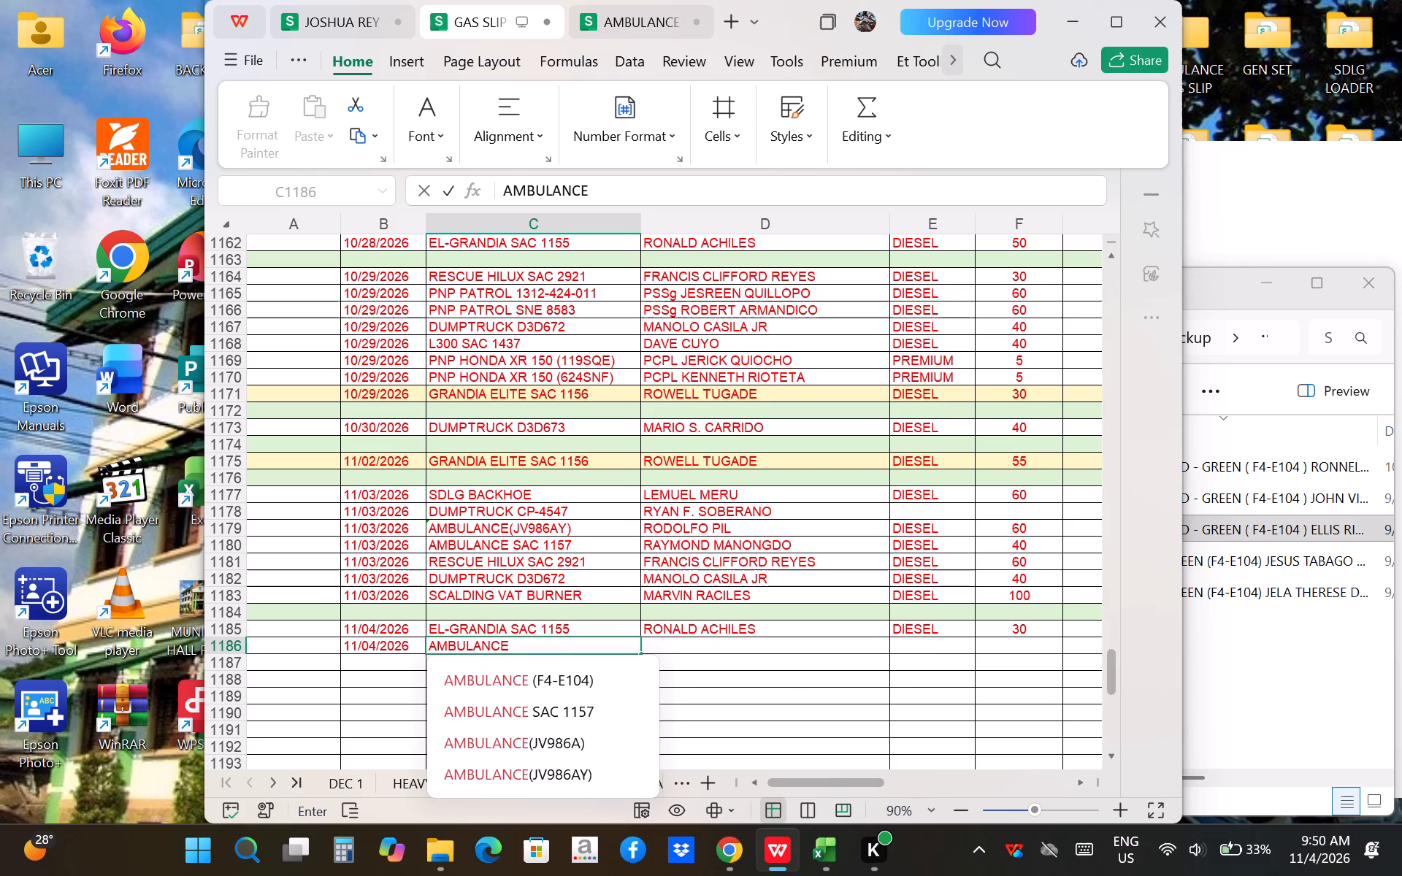
{"action": "left_click", "coordinate": [478, 672]}
Complete row 1186 with the ambulance driver's name, DIESEL, 40 liters and the current time, 9:50 AM.
{"action": "left_click", "coordinate": [719, 653]}
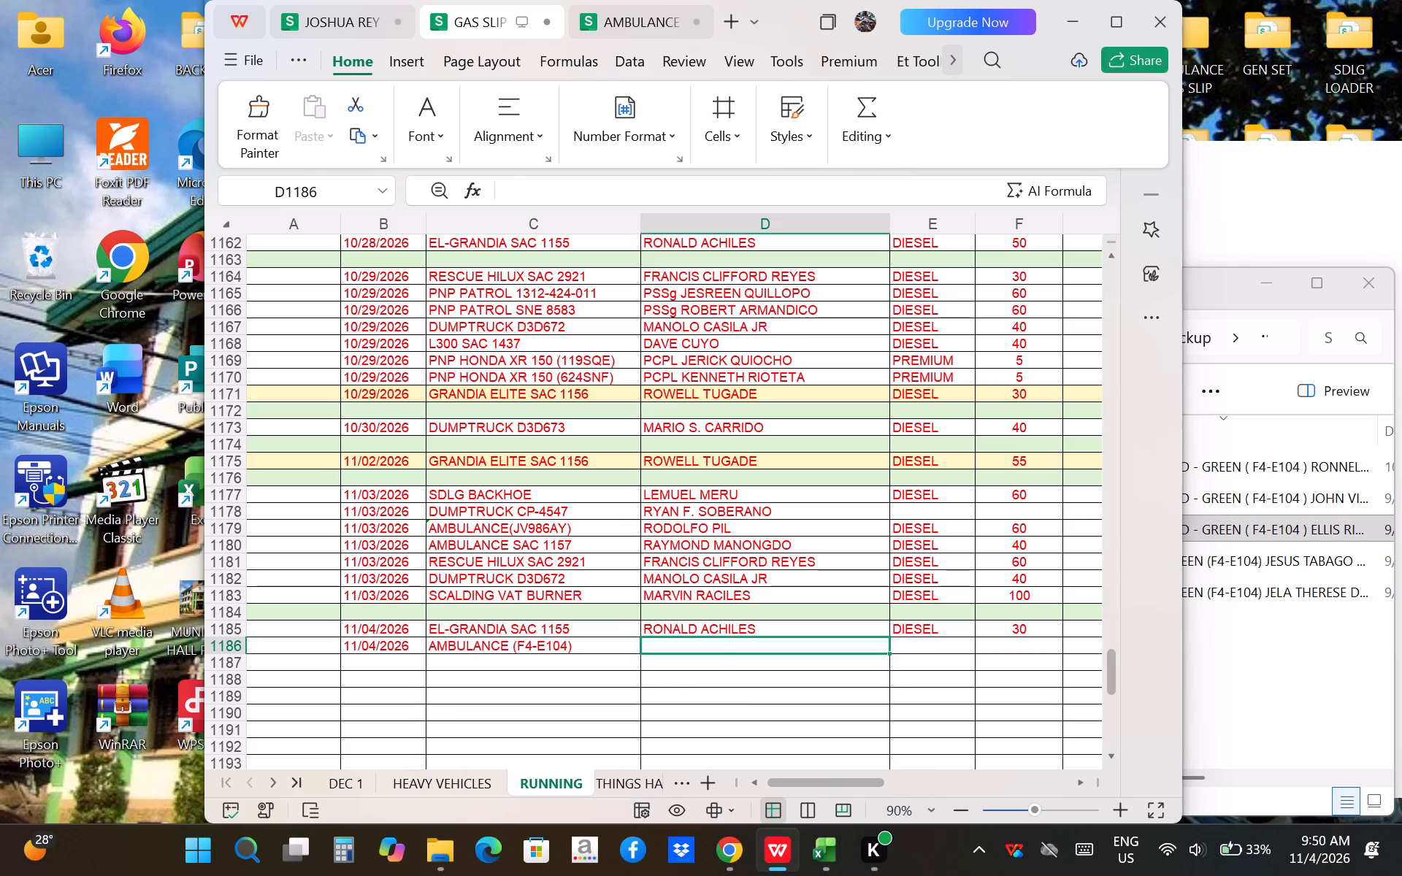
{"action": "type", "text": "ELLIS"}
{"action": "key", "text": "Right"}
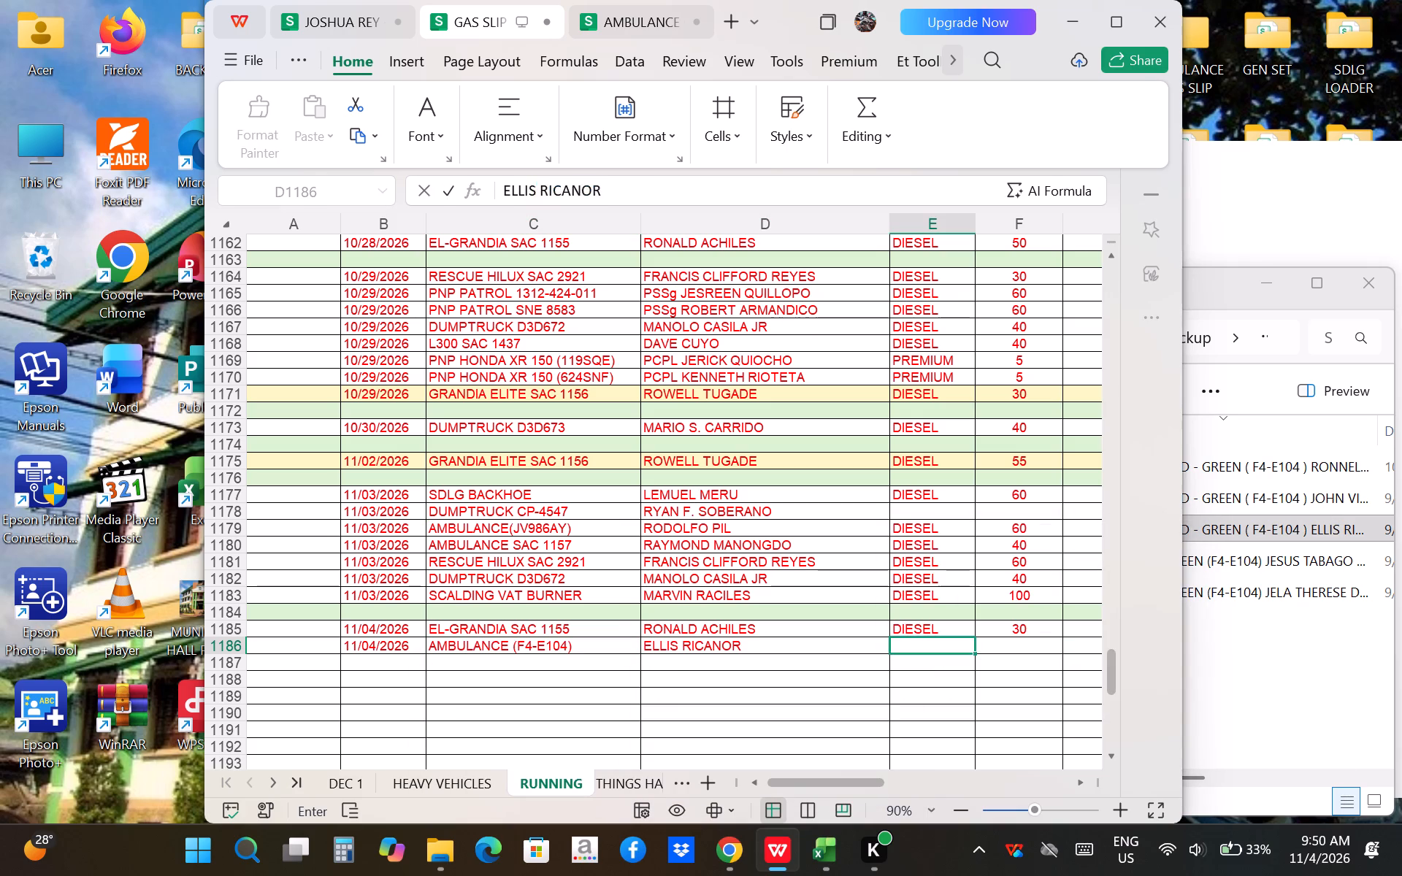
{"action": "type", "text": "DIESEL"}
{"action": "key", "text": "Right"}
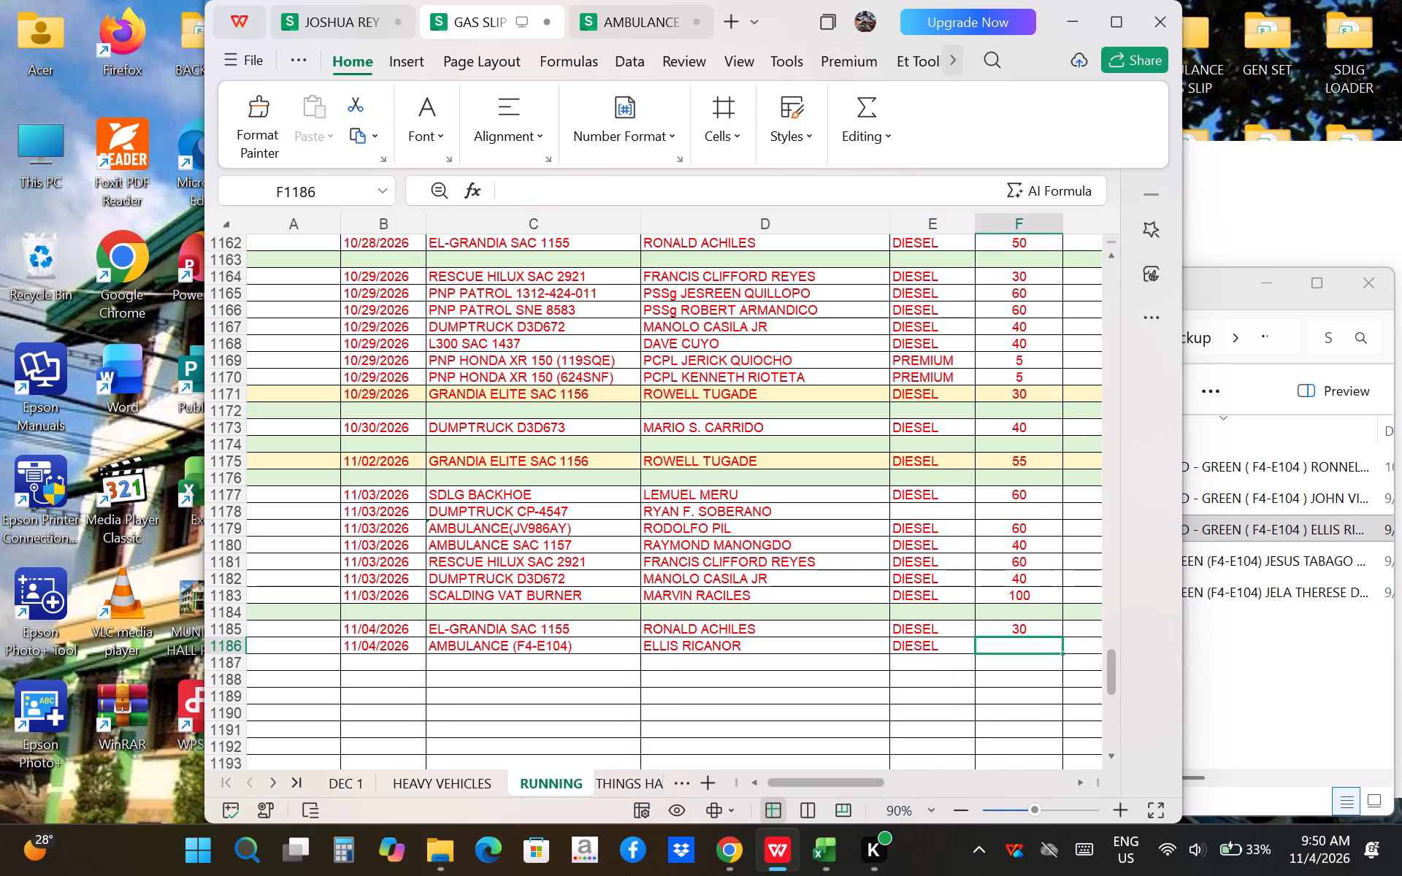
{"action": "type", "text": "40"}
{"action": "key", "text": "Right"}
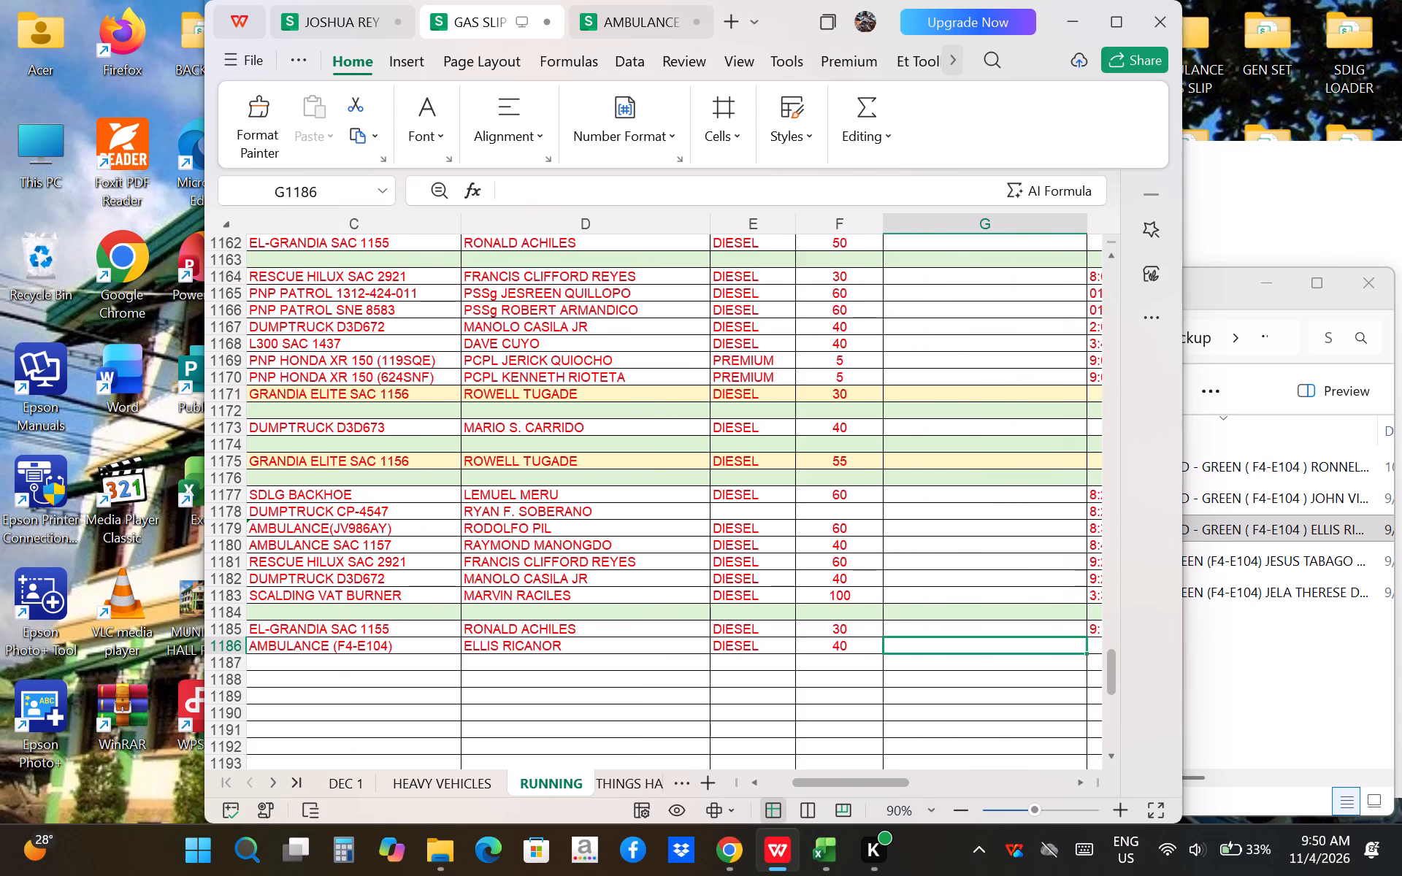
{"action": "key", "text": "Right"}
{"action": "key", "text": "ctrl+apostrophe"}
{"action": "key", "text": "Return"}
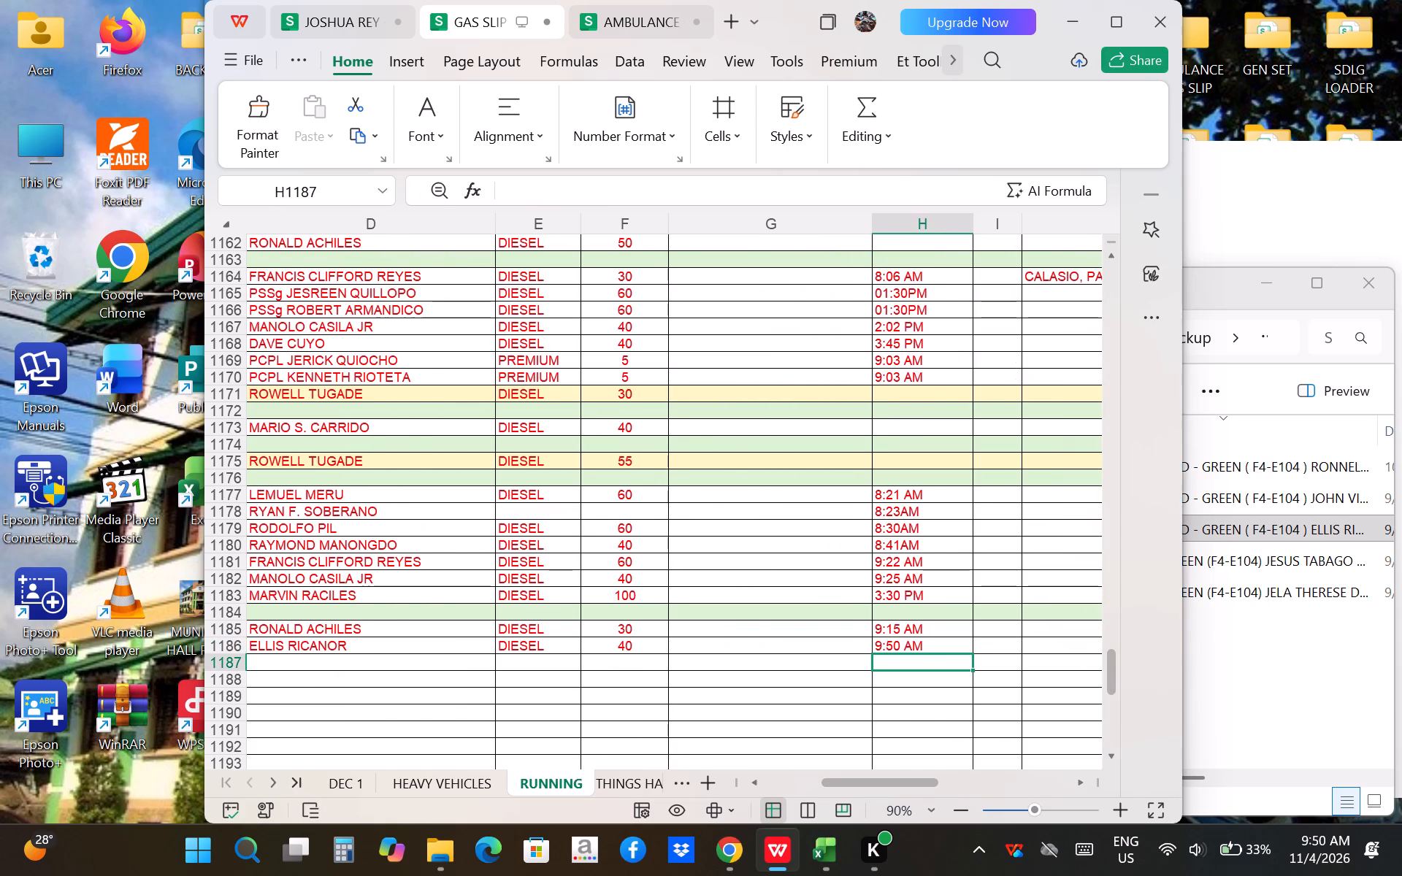
{"action": "left_click_drag", "start_coordinate": [918, 775], "coordinate": [789, 775]}
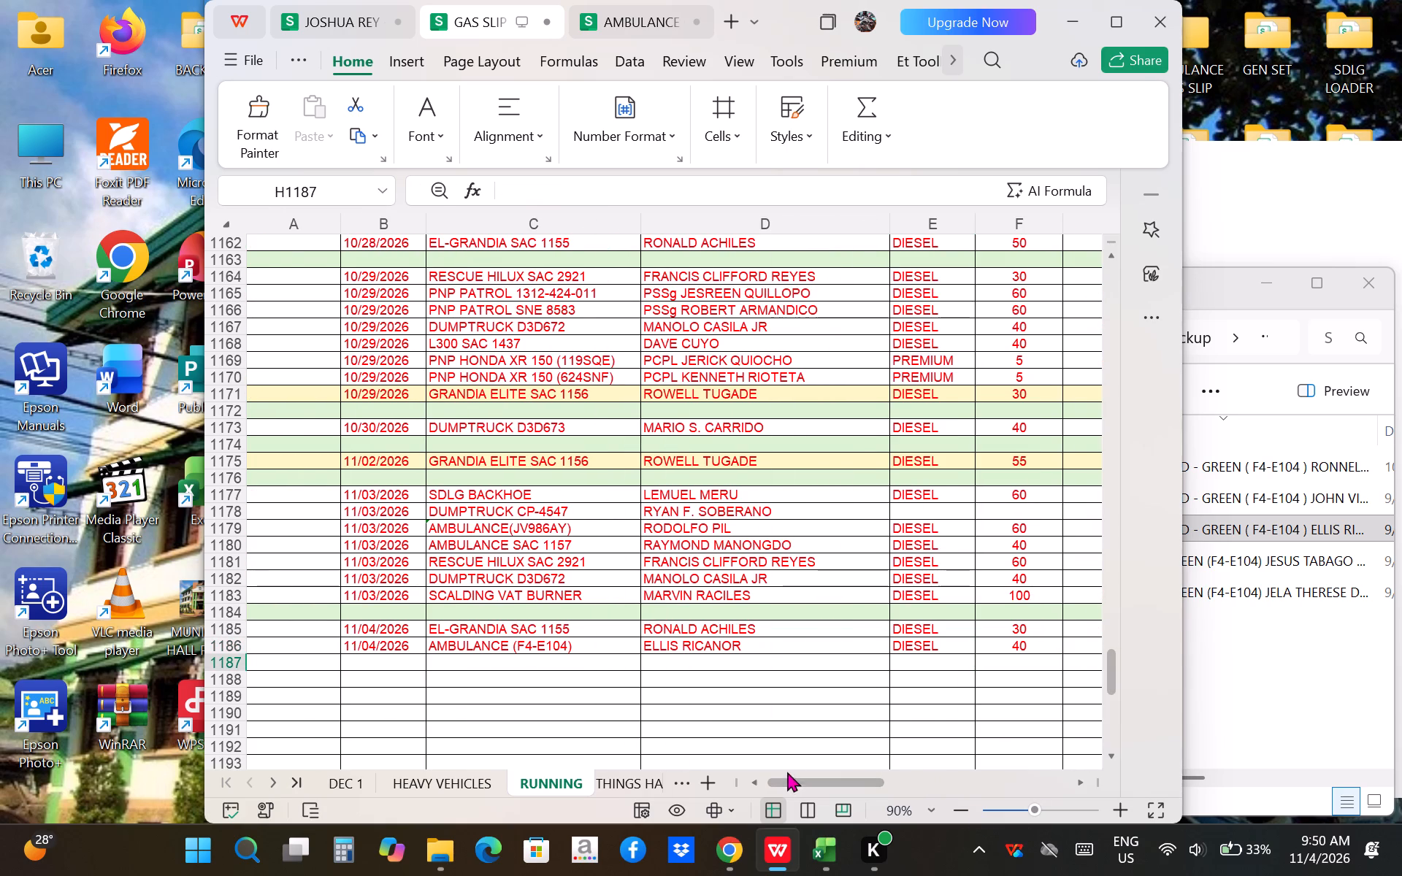
{"action": "left_click", "coordinate": [364, 36]}
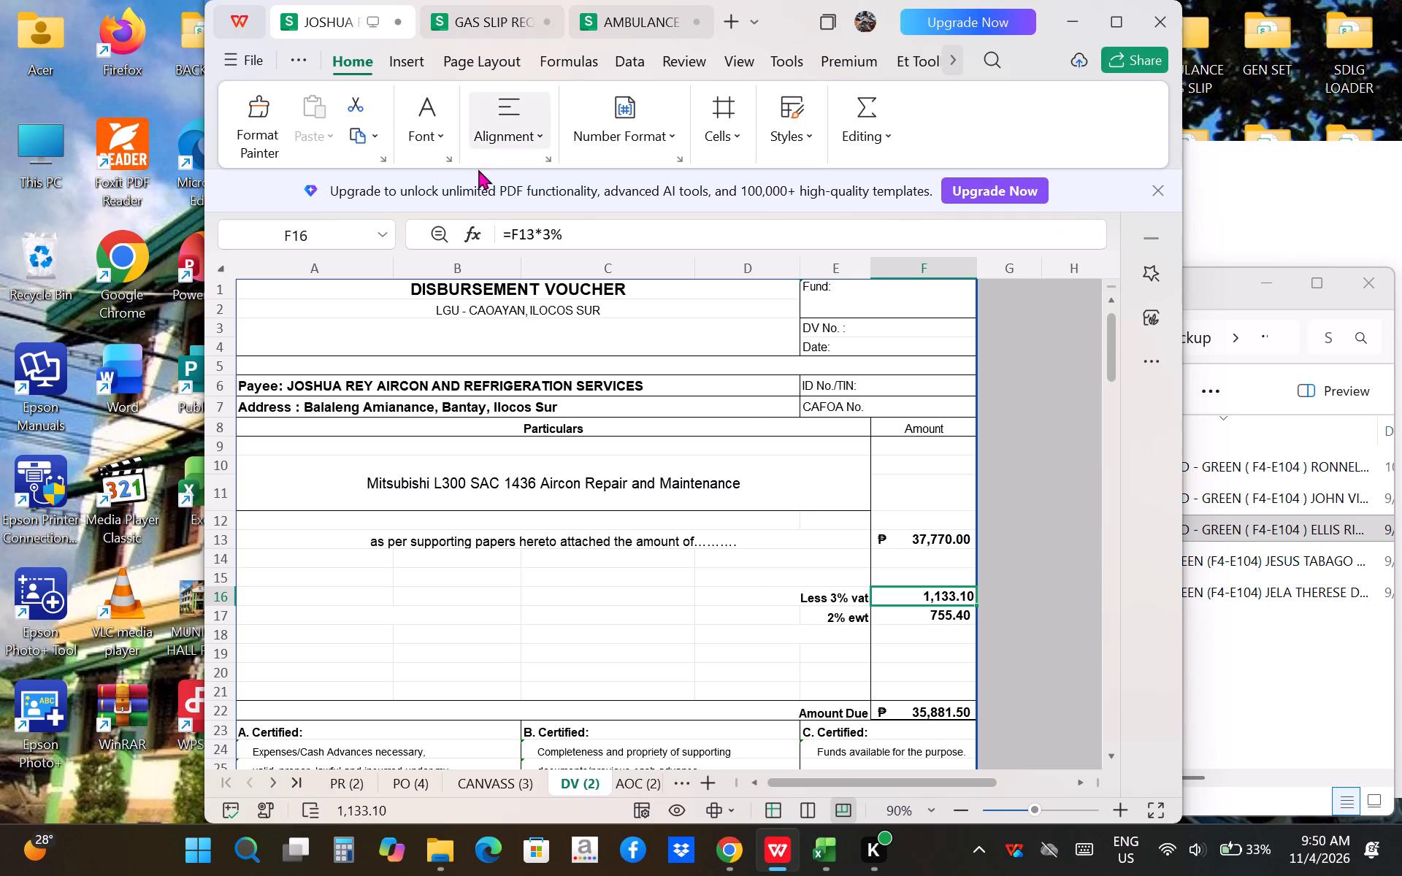
{"action": "left_click", "coordinate": [399, 23]}
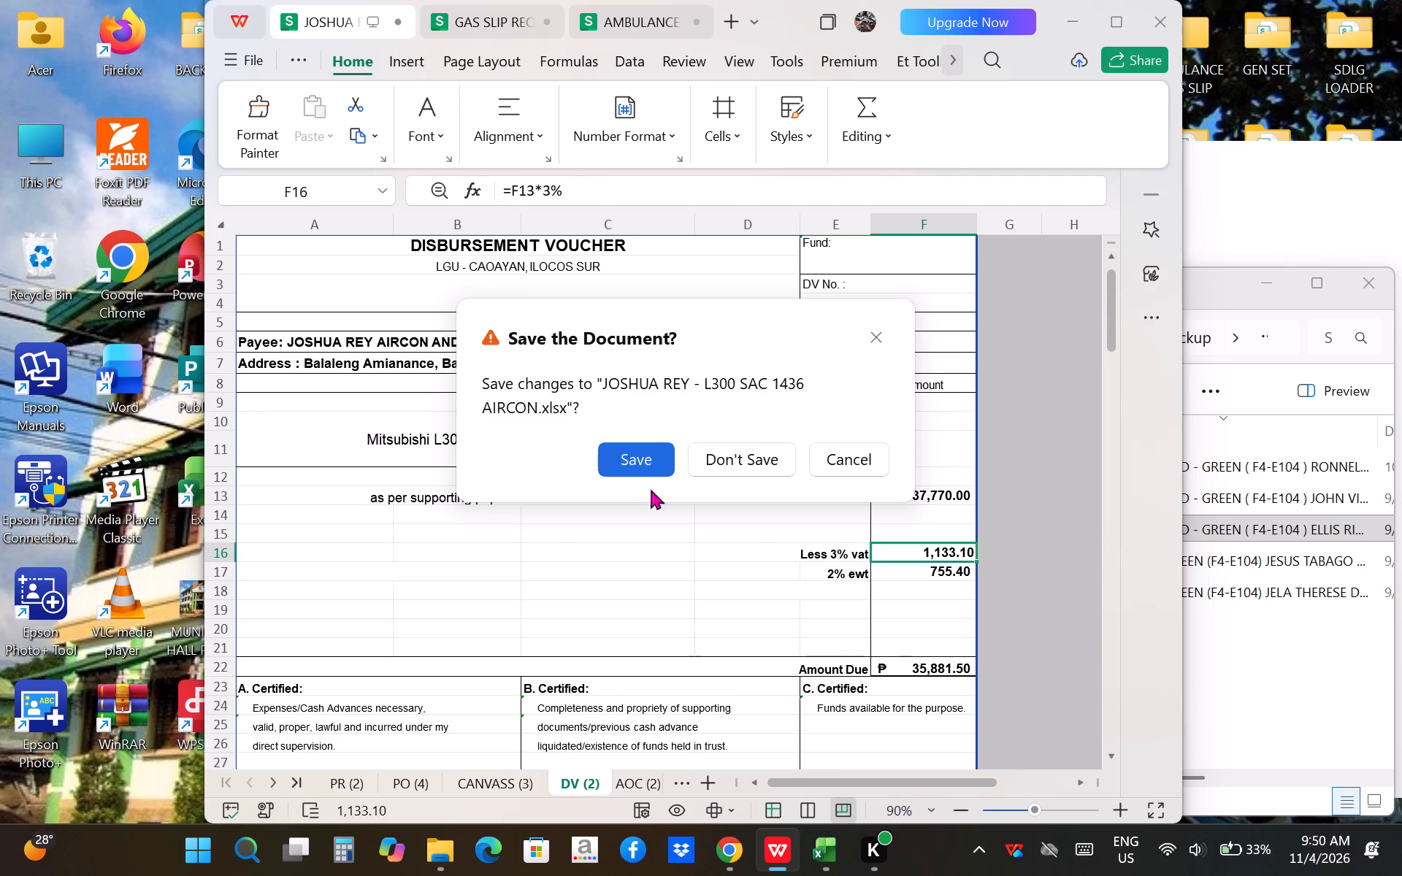
{"action": "left_click", "coordinate": [643, 450]}
Close the File Explorer window showing the AMBULANCE GREEN (F4-E104) folder.
{"action": "left_click", "coordinate": [1343, 671]}
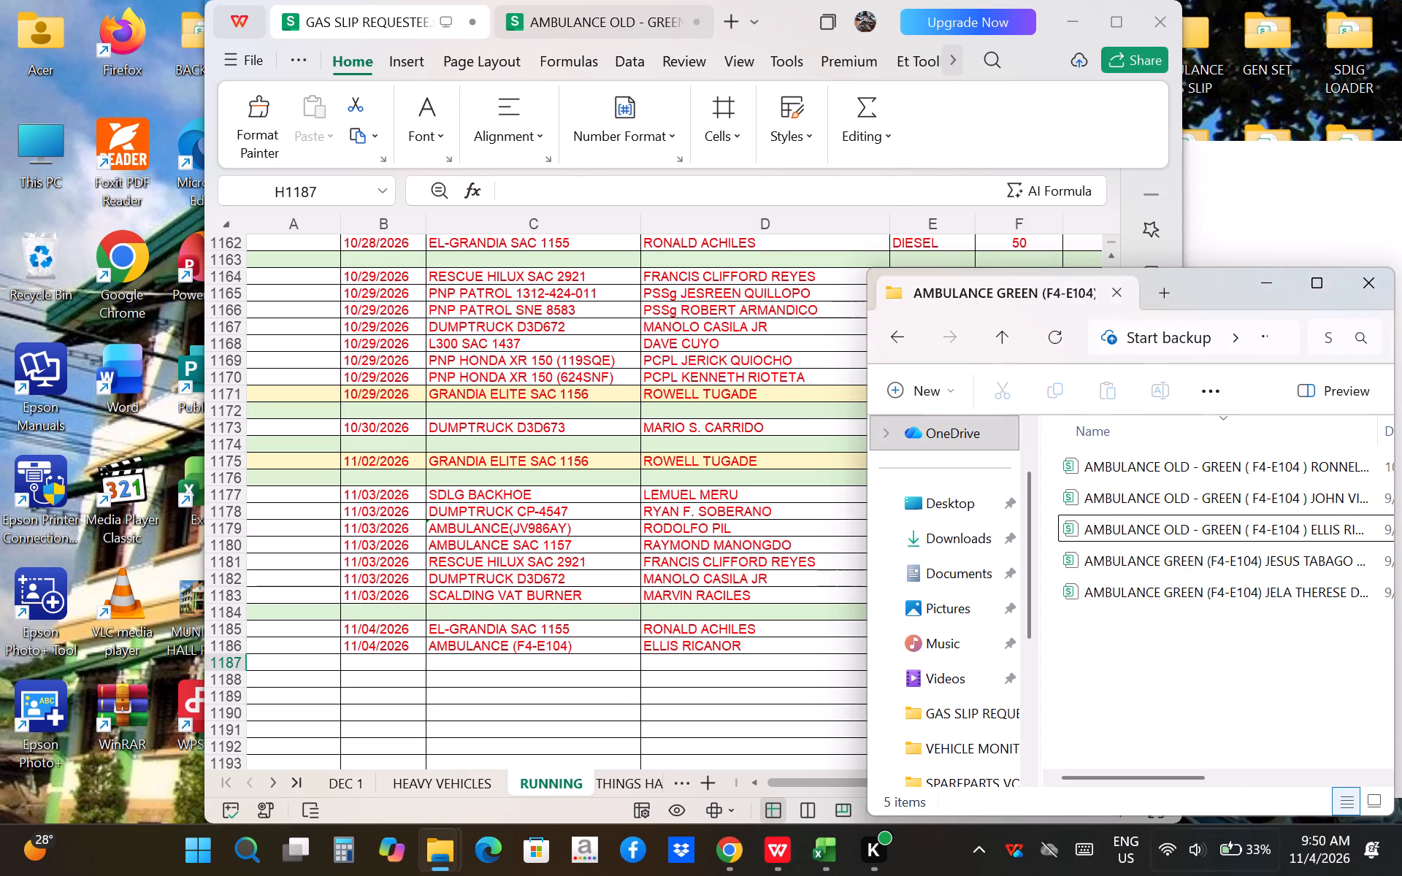
{"action": "left_click", "coordinate": [1386, 288]}
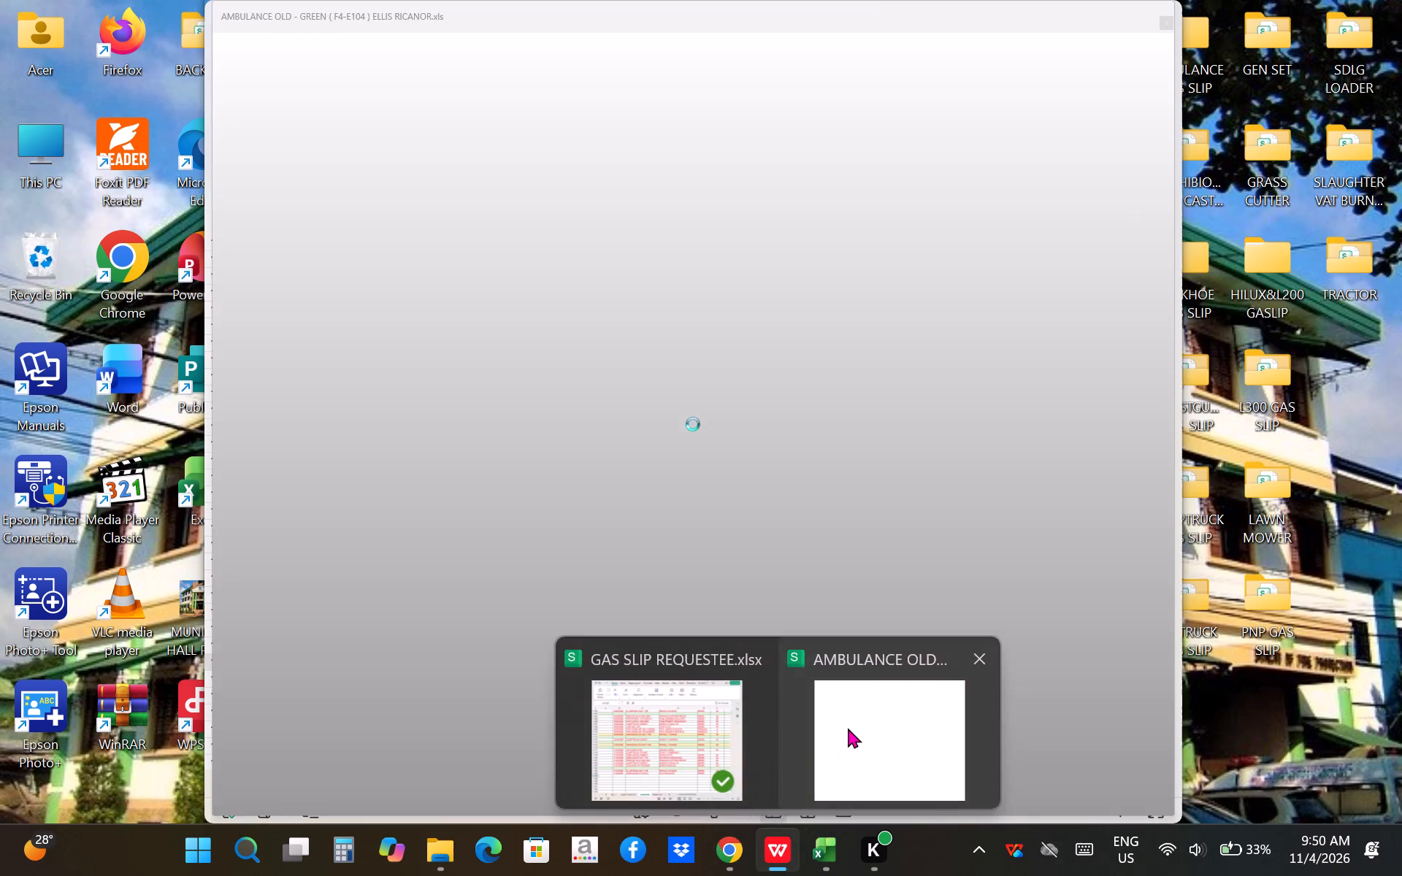
Close the AMBULANCE OLD - GREEN (F4-E104) workbook, saving its changes.
{"action": "left_click", "coordinate": [848, 728]}
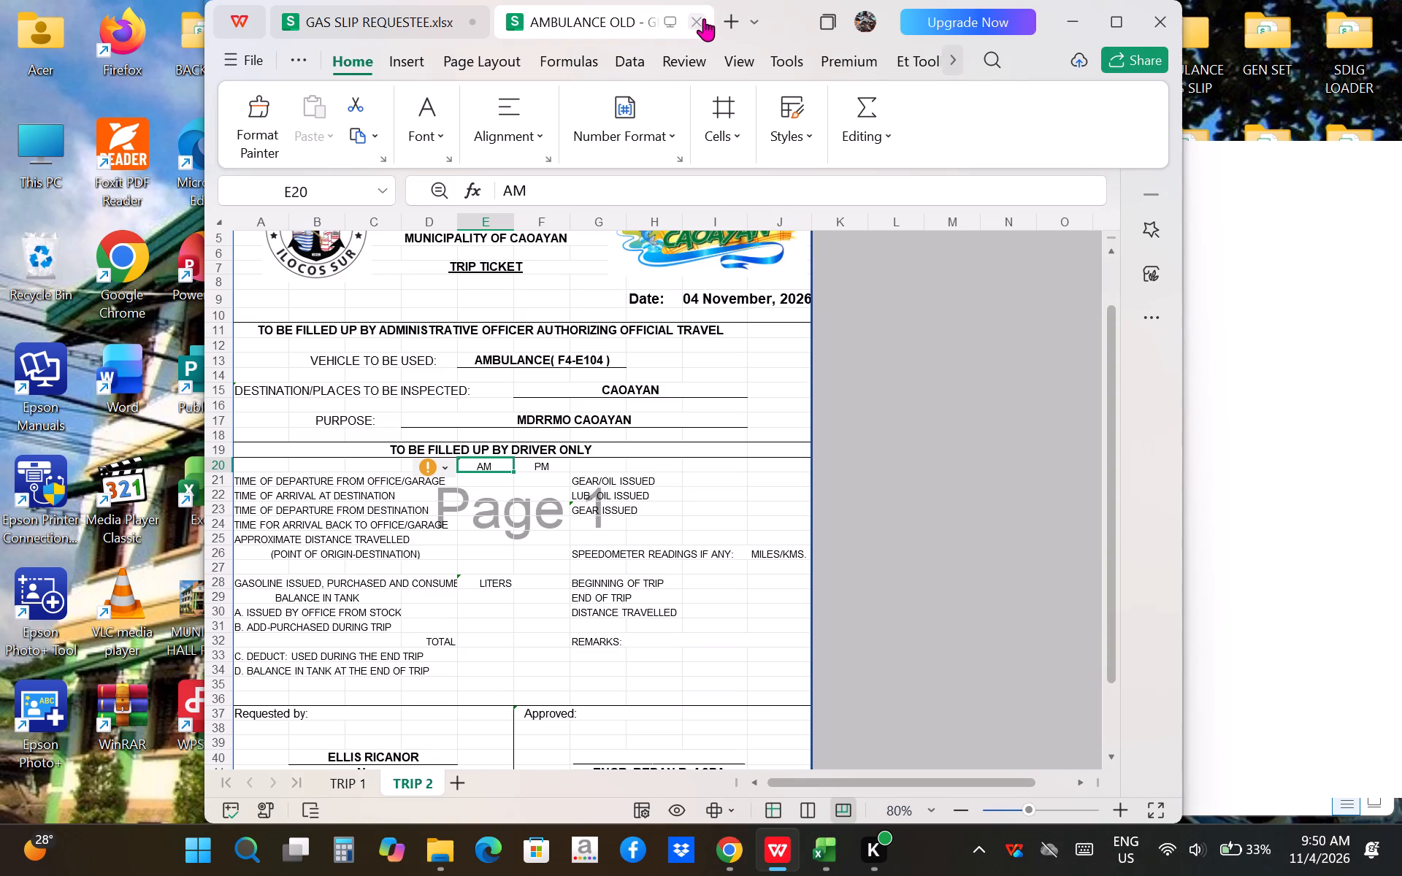
{"action": "left_click", "coordinate": [697, 17]}
{"action": "left_click", "coordinate": [623, 479]}
{"action": "left_click", "coordinate": [626, 474]}
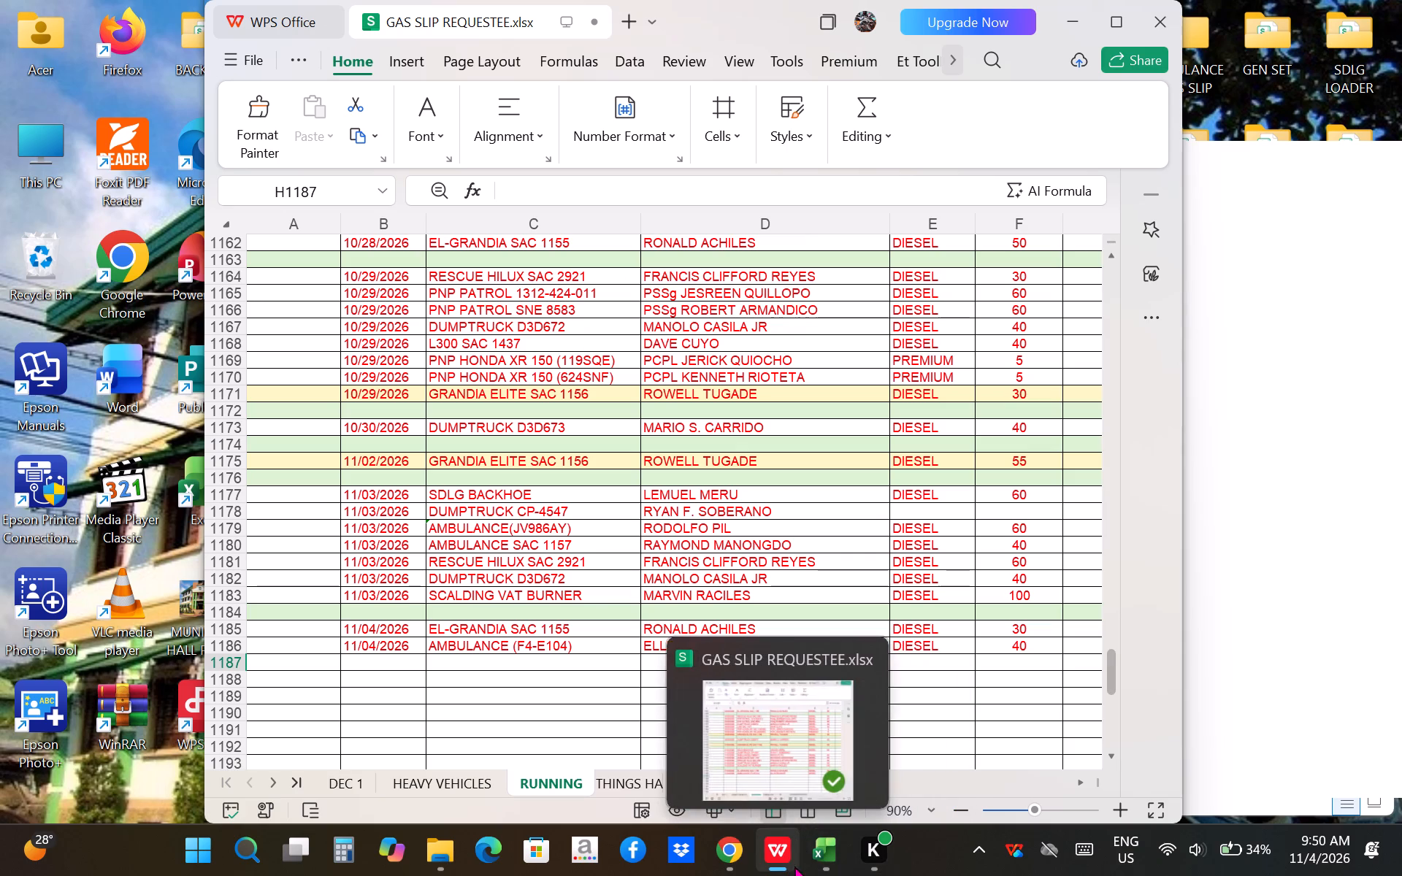
In the Excel trip log Book1, fill entry 0070 with date 10/21/2025 and the driver's and accompanying engineer's names.
{"action": "left_click", "coordinate": [820, 776]}
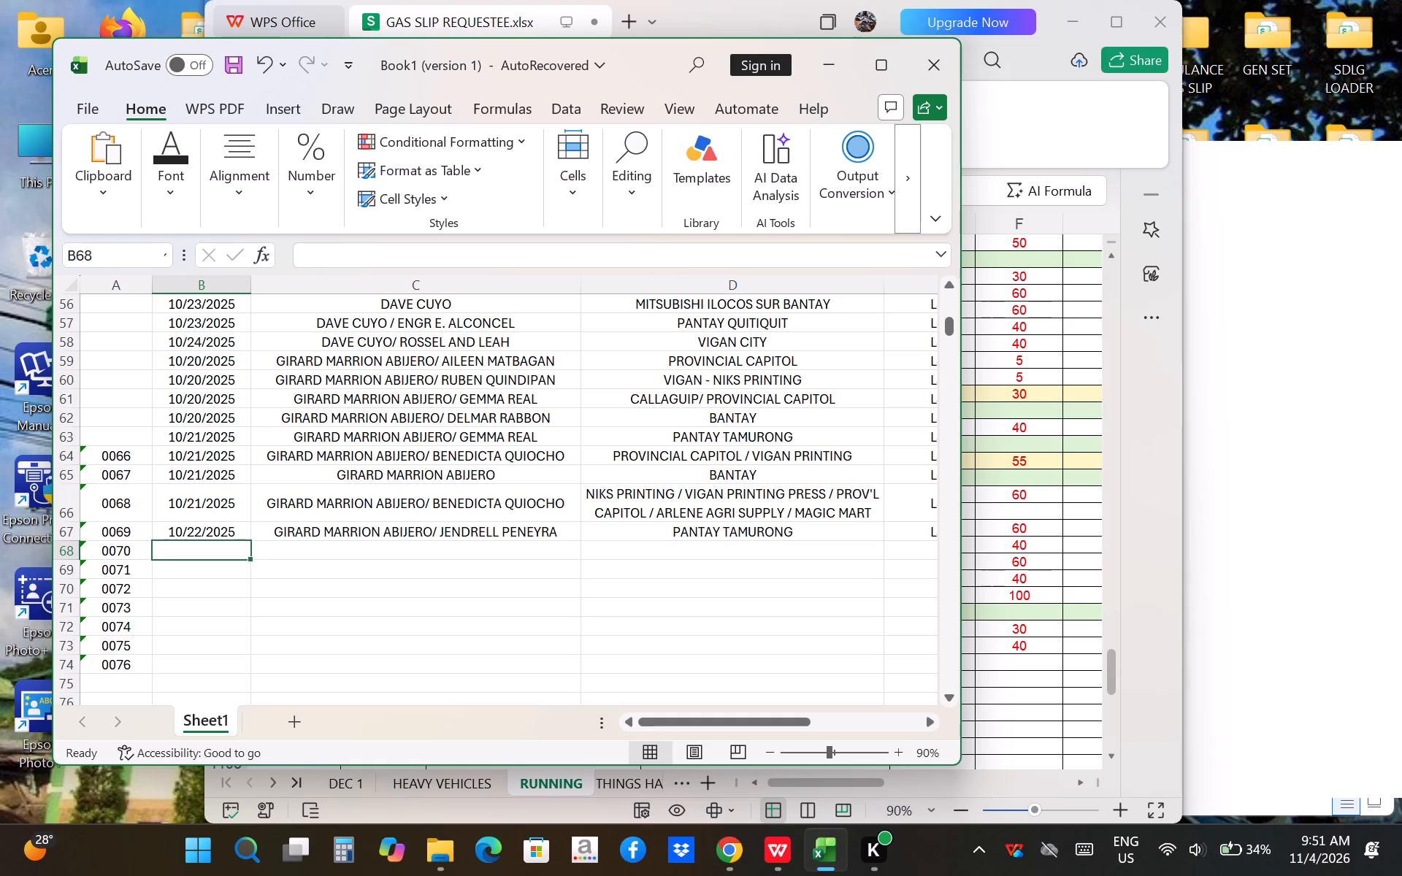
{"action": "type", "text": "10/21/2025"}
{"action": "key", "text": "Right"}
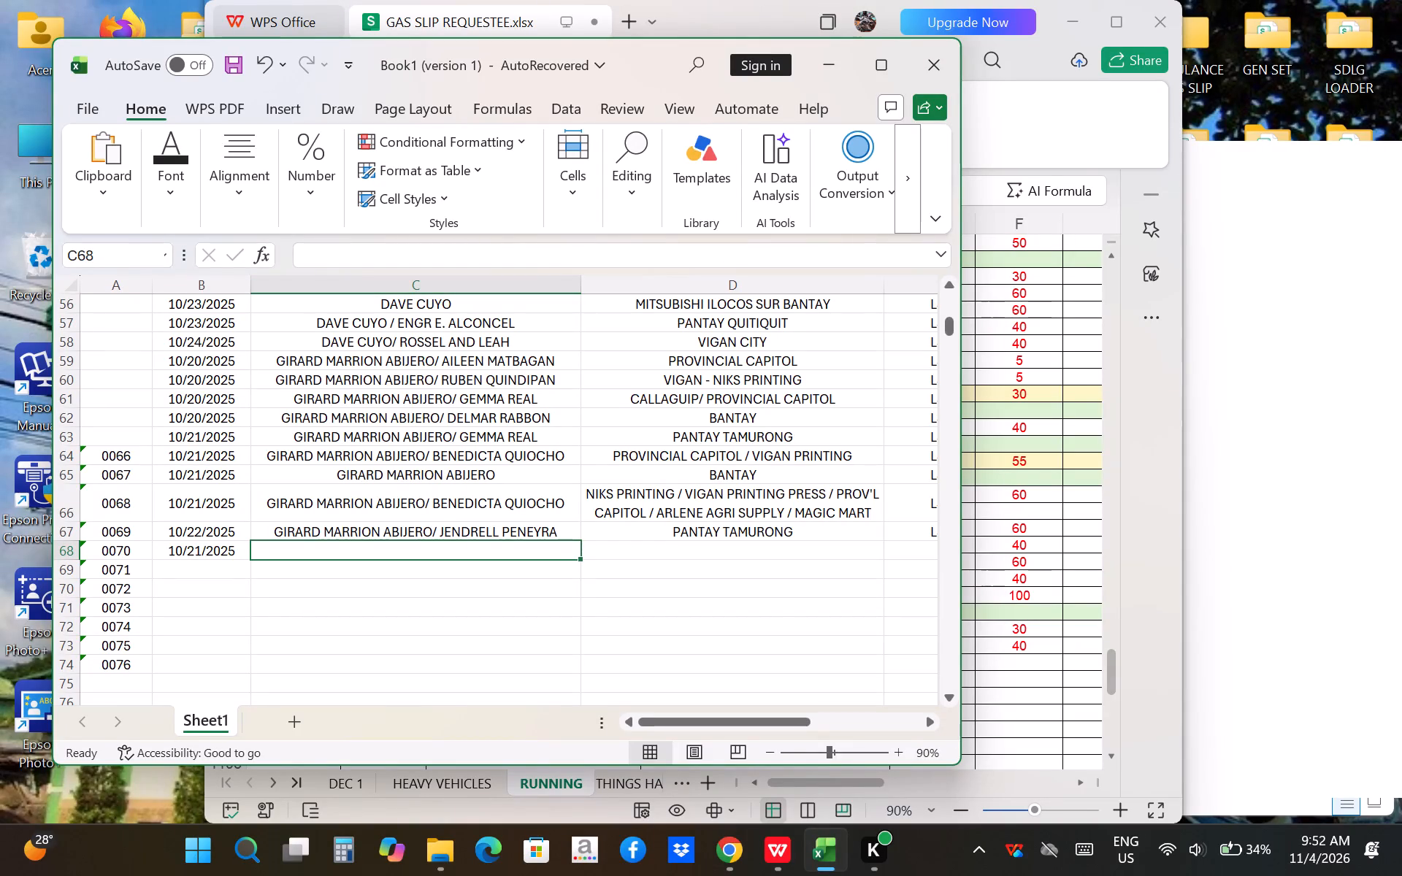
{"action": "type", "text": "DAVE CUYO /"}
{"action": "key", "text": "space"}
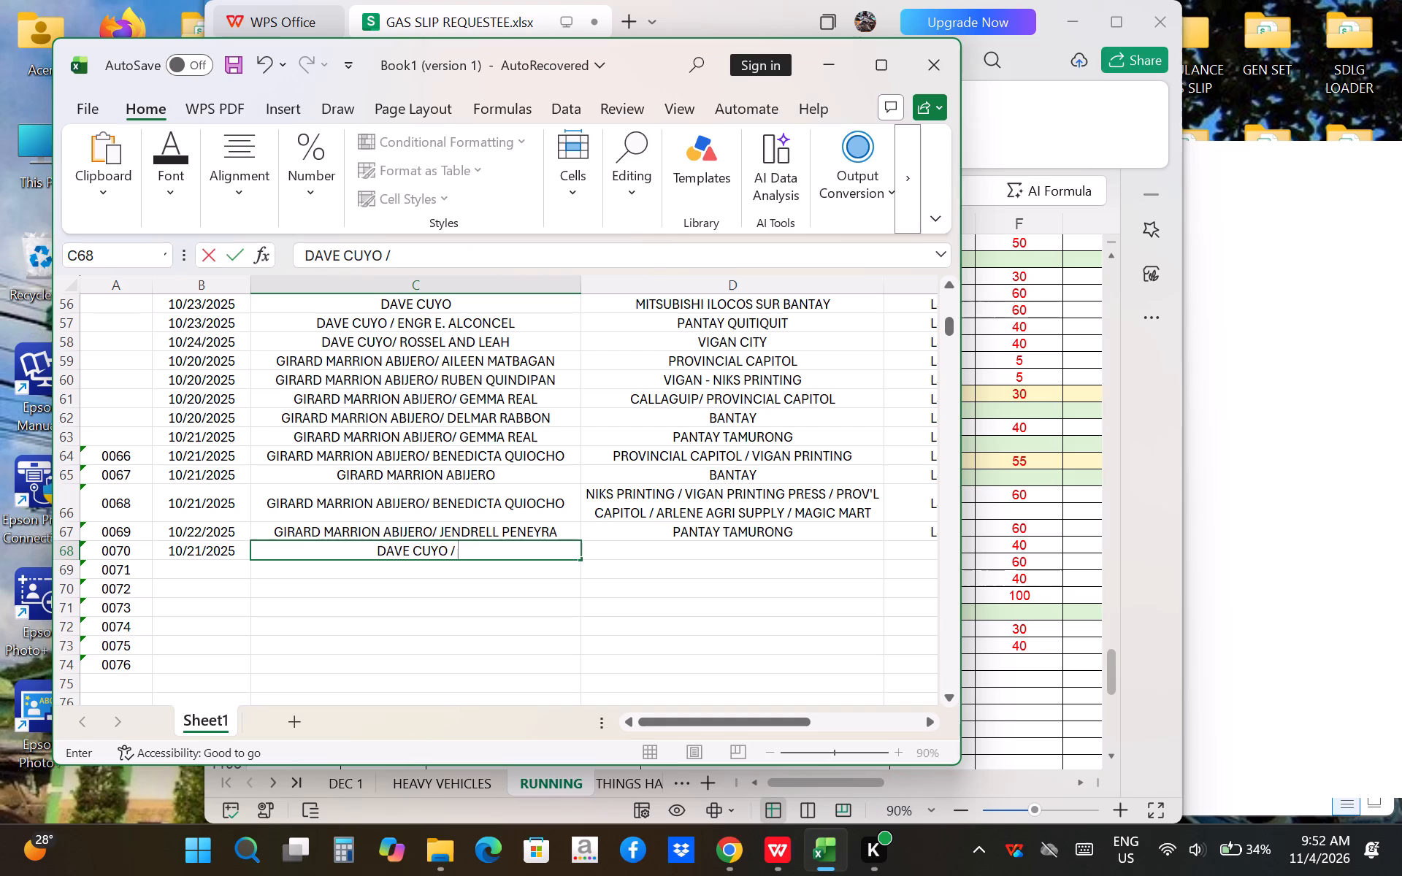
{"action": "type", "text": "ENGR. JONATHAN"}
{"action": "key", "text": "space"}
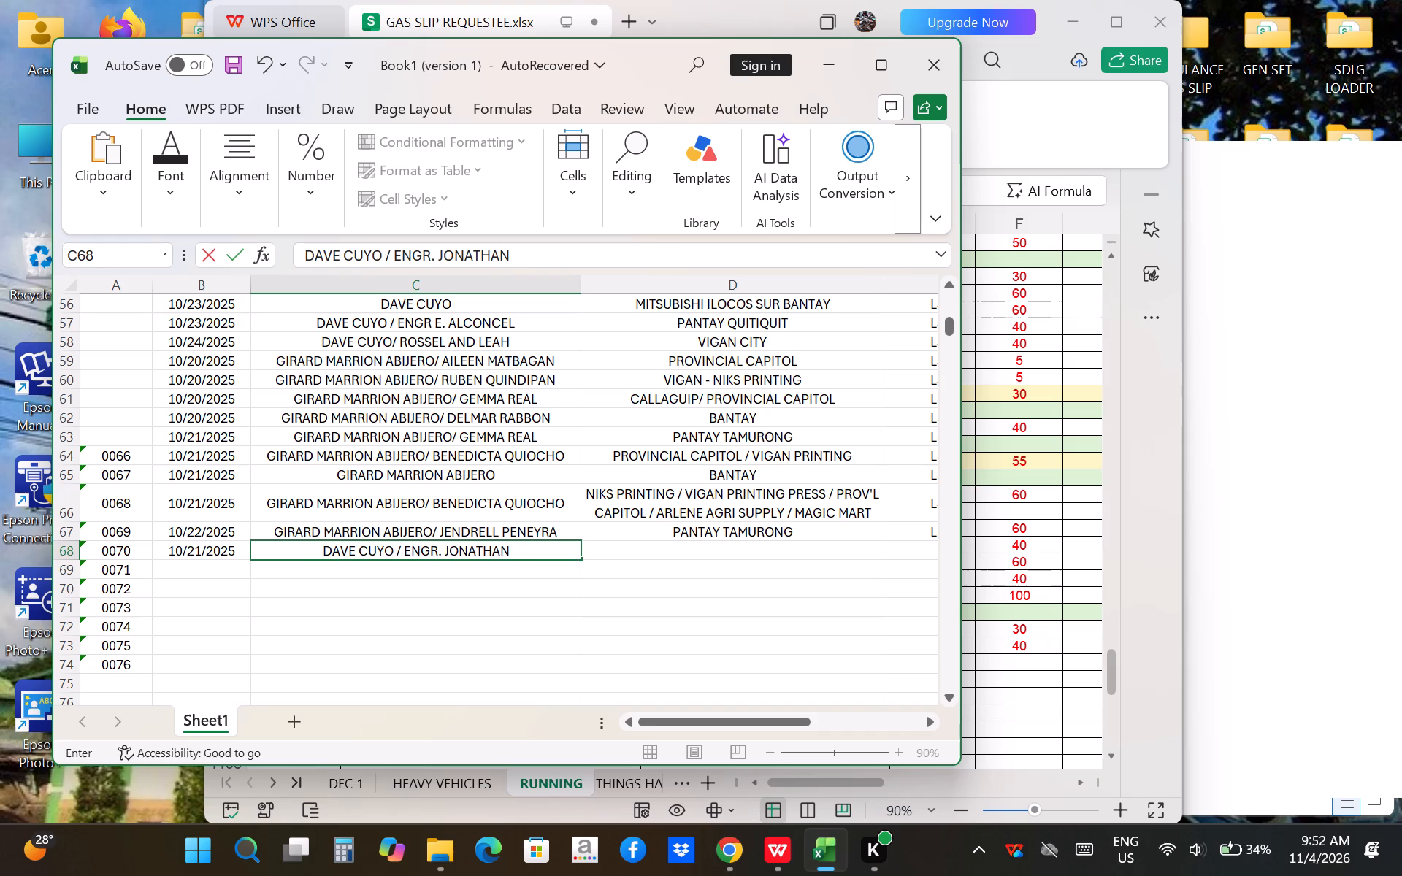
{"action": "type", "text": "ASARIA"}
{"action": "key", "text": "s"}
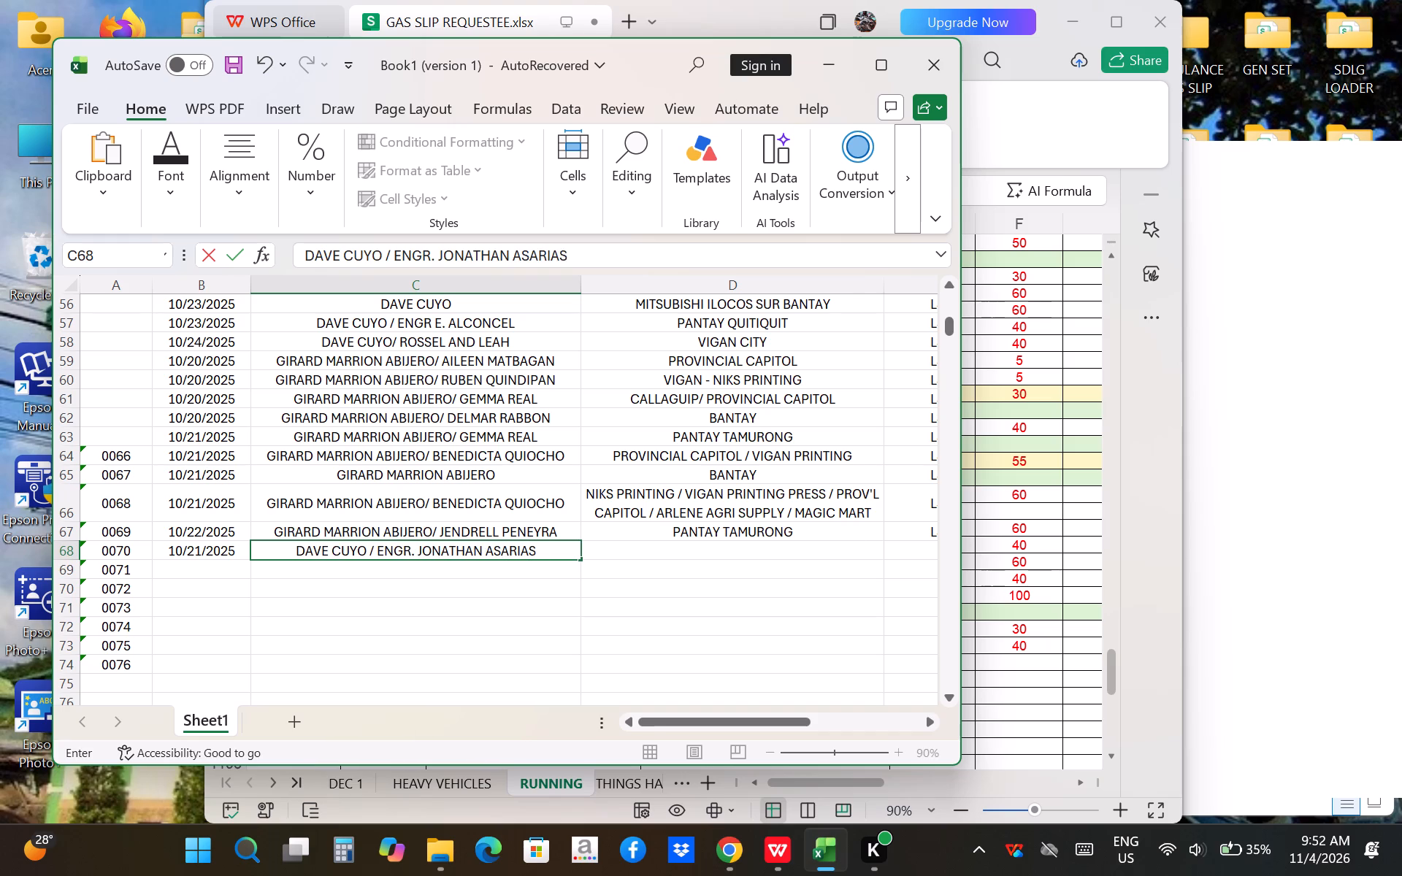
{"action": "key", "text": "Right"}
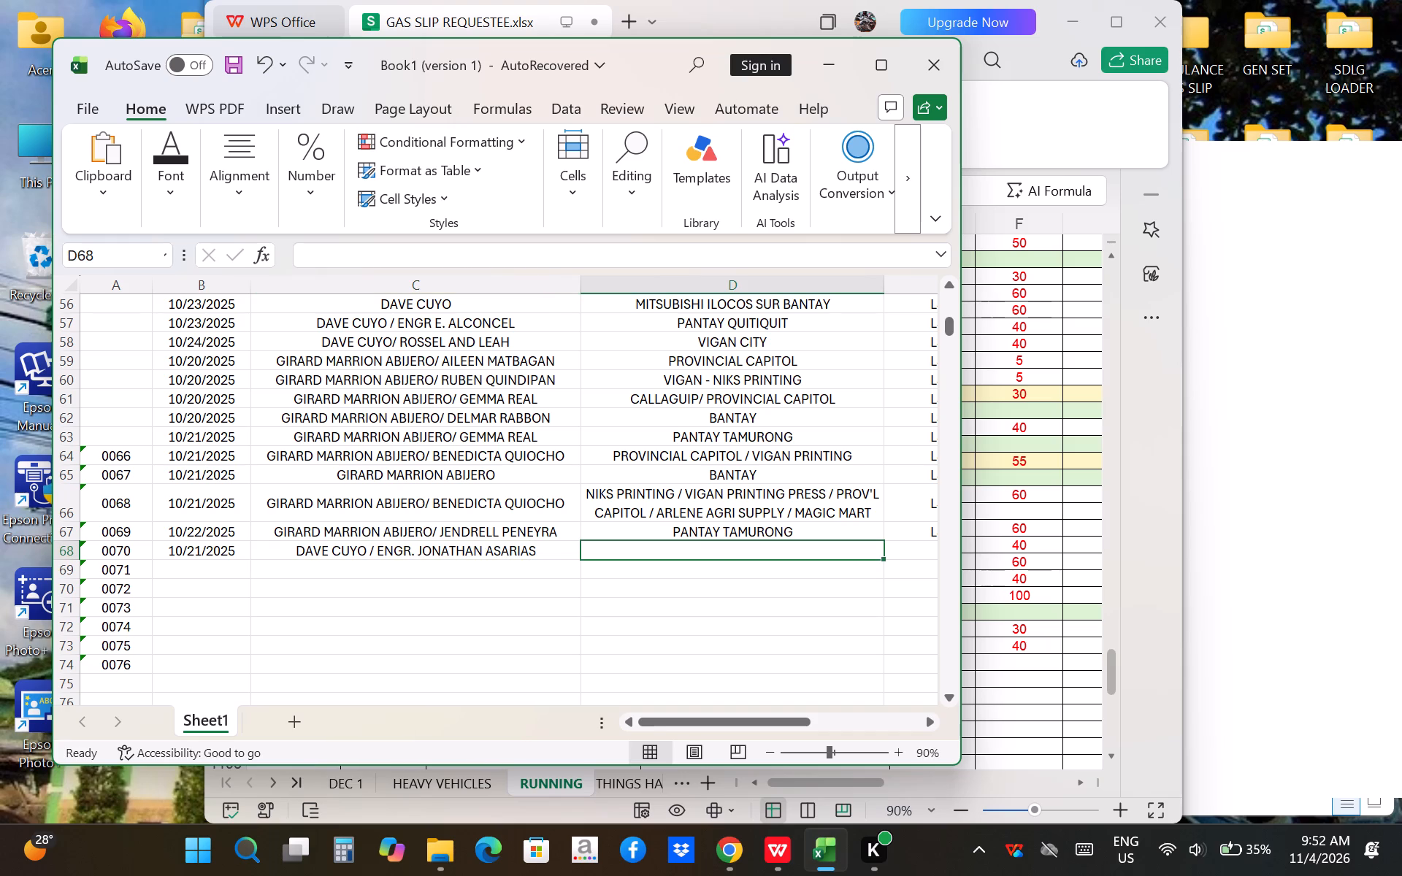
Enter PANTAY TAMURONG as the destination of trip entry 0070.
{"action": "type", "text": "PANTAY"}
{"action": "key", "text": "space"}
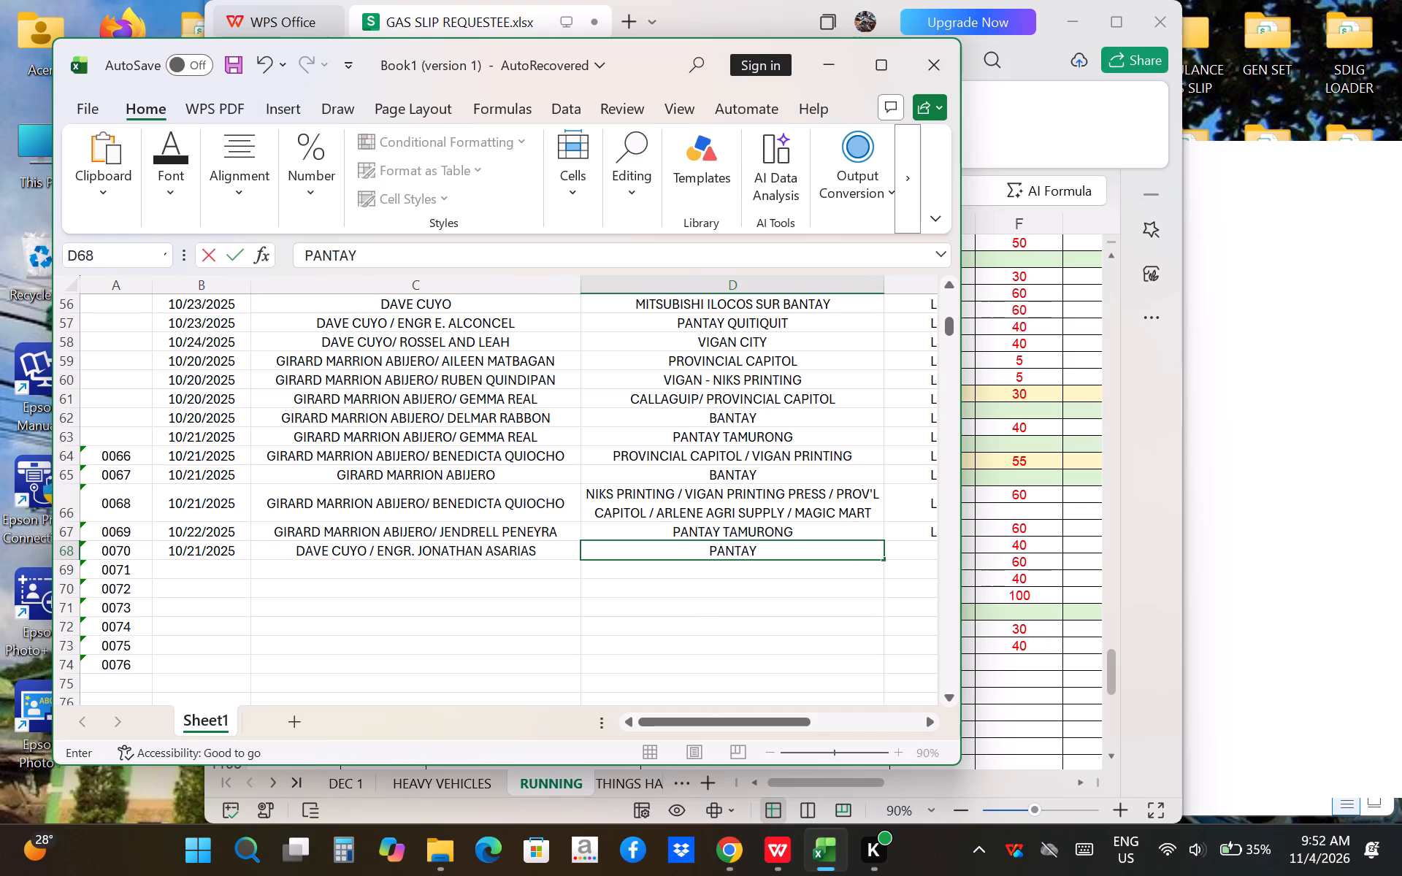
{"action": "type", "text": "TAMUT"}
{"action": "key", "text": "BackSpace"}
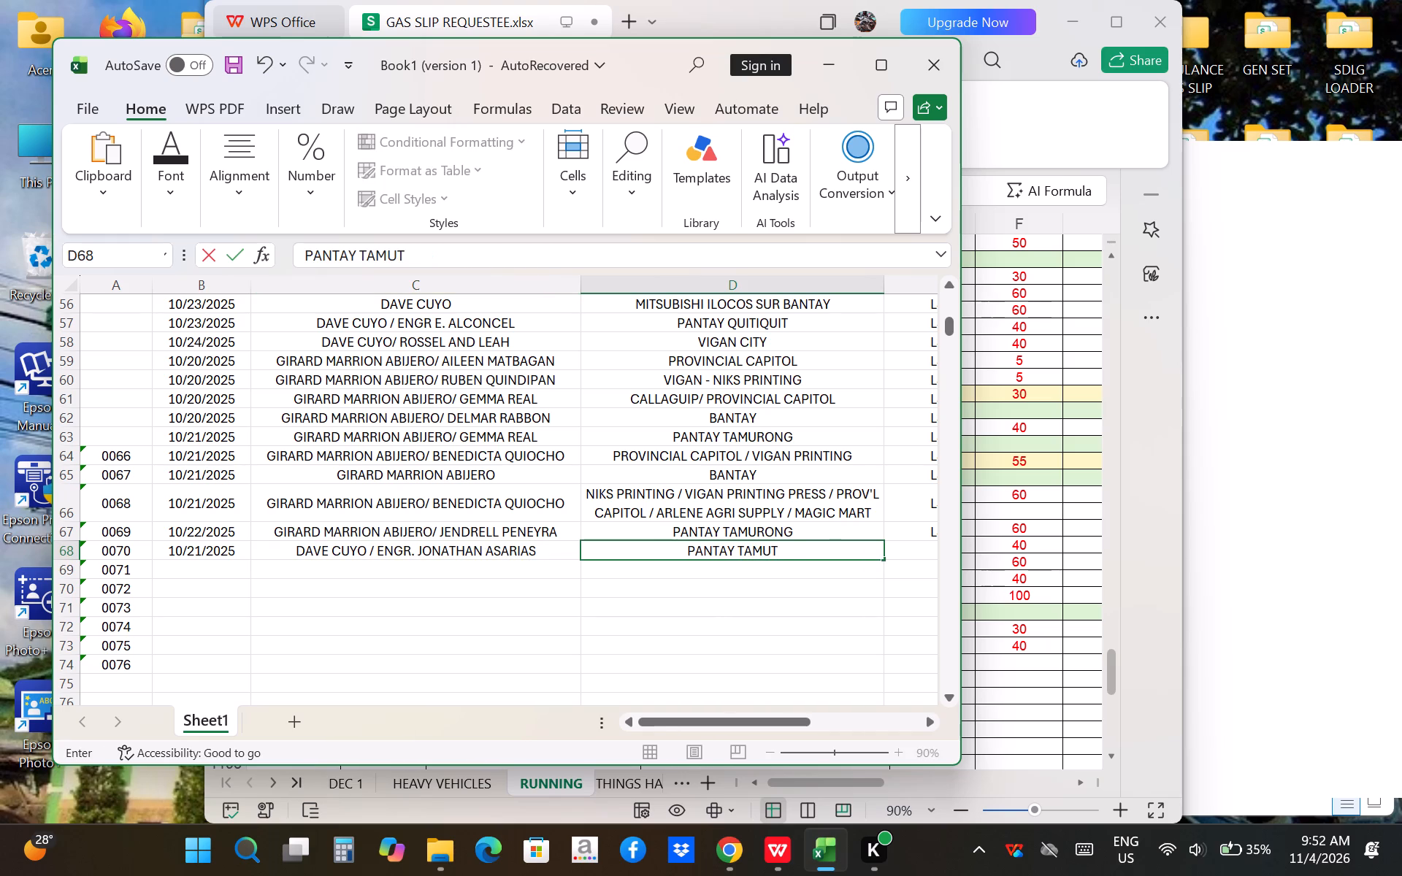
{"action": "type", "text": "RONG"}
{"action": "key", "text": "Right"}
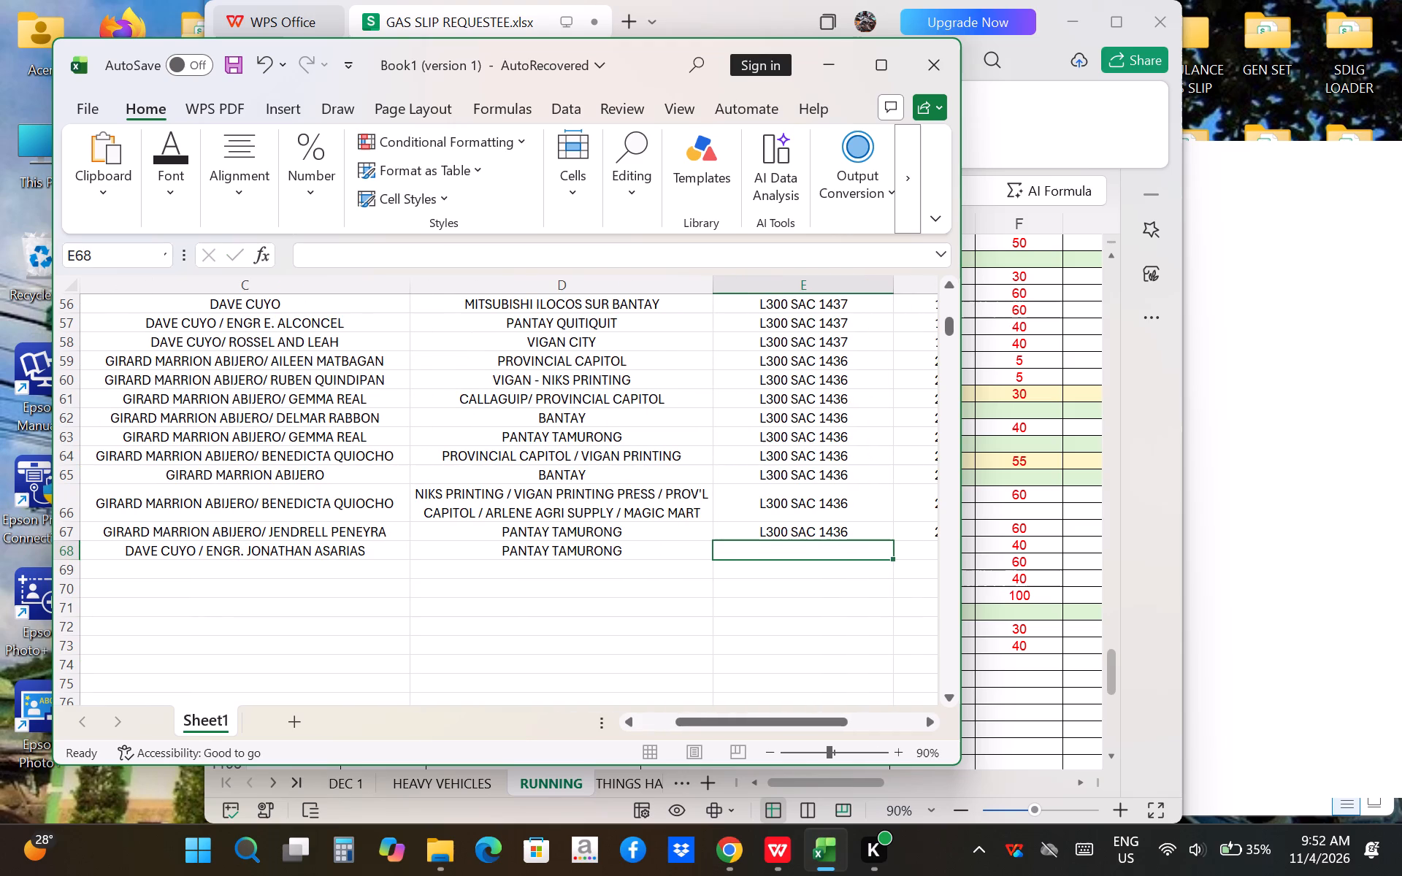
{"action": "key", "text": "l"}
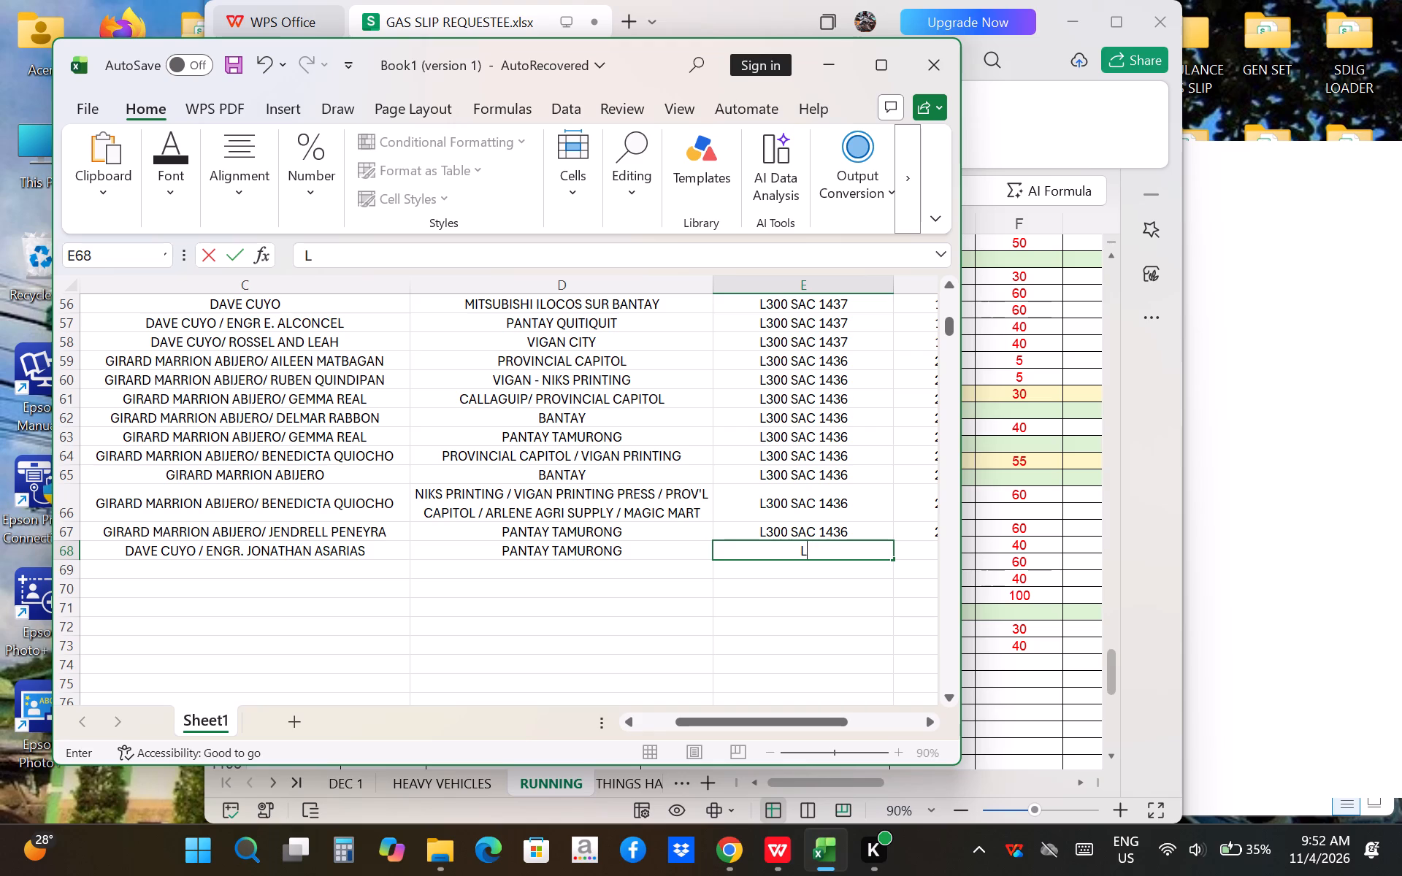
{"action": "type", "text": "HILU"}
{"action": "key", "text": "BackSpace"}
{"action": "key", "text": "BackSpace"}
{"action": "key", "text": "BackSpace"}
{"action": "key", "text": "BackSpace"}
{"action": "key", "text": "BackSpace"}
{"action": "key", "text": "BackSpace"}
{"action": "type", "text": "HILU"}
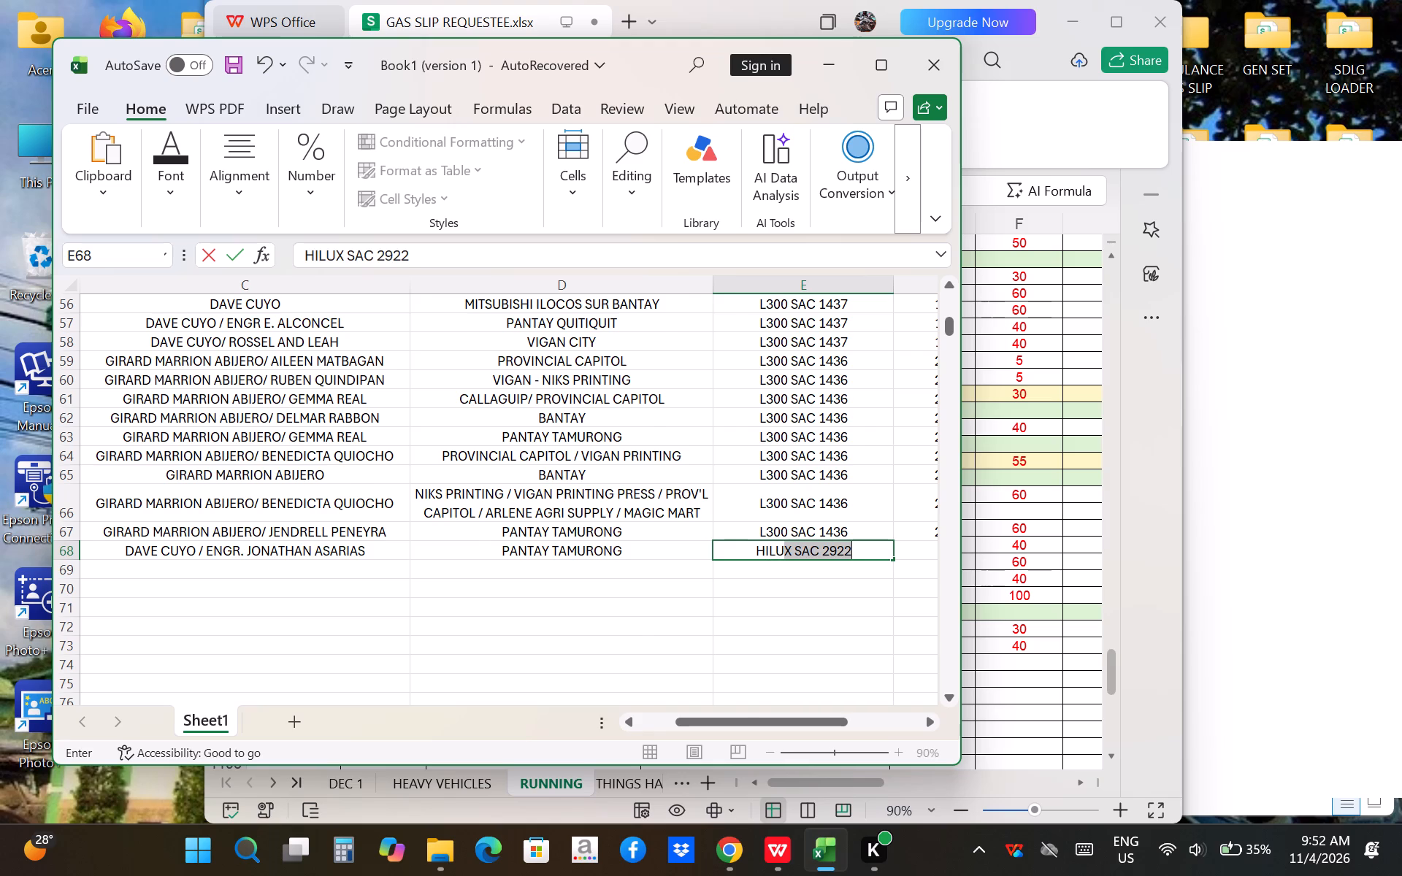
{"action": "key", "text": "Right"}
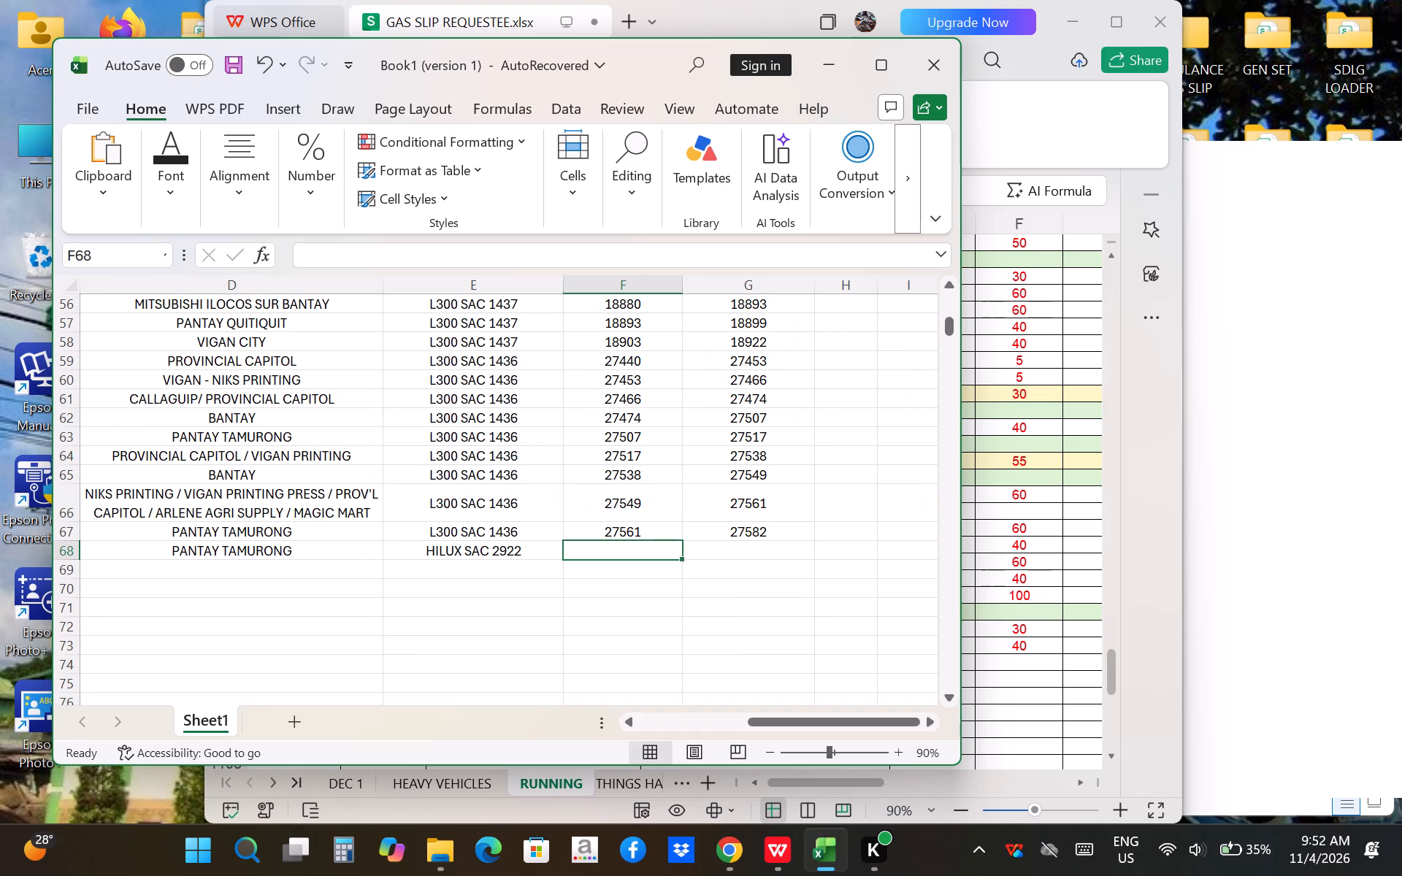
Record 294206 and 294219 as the two readings in columns F and G for the Hilux trip in row 68.
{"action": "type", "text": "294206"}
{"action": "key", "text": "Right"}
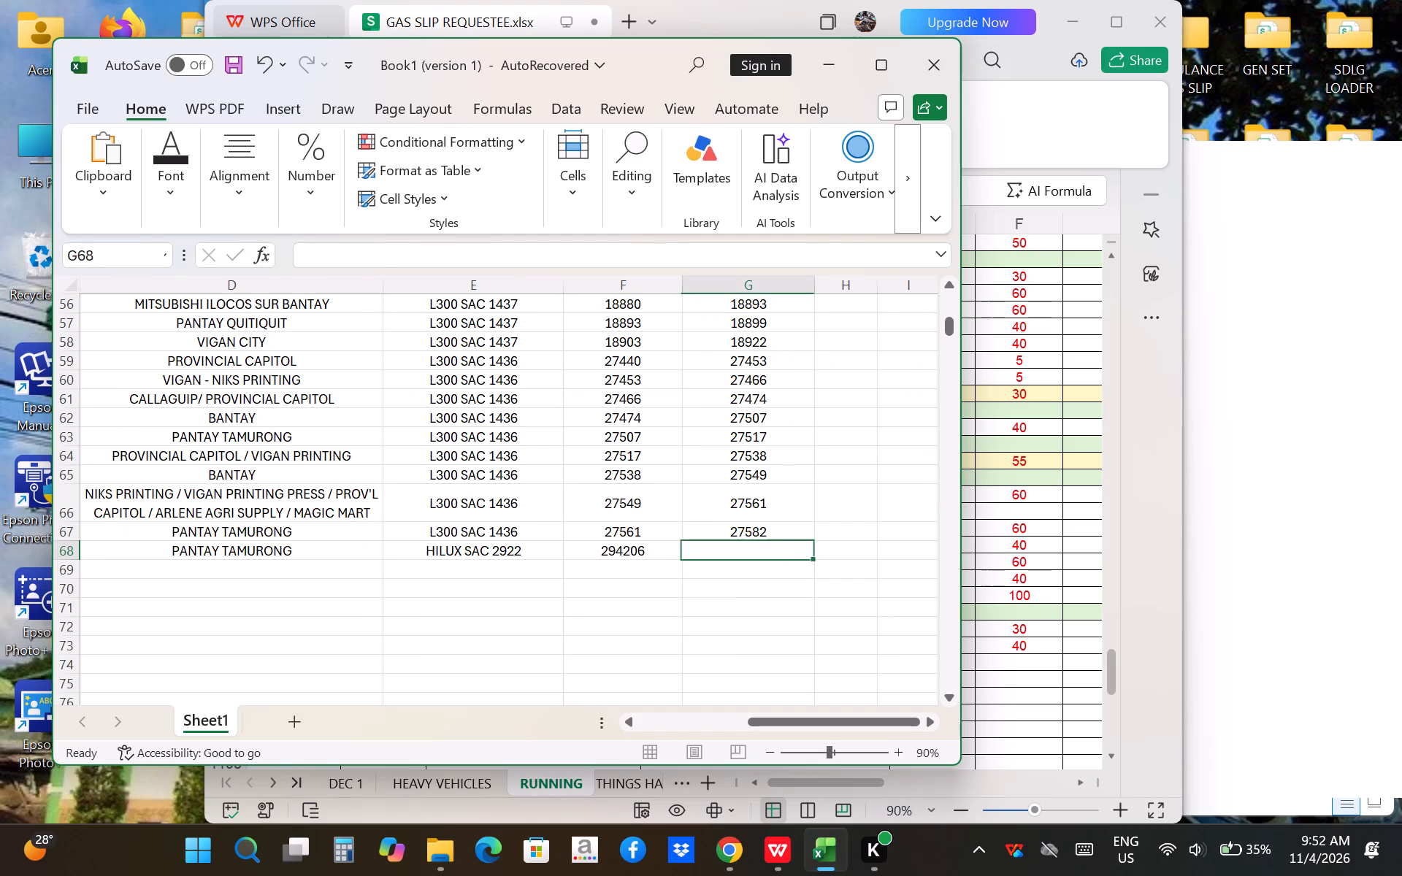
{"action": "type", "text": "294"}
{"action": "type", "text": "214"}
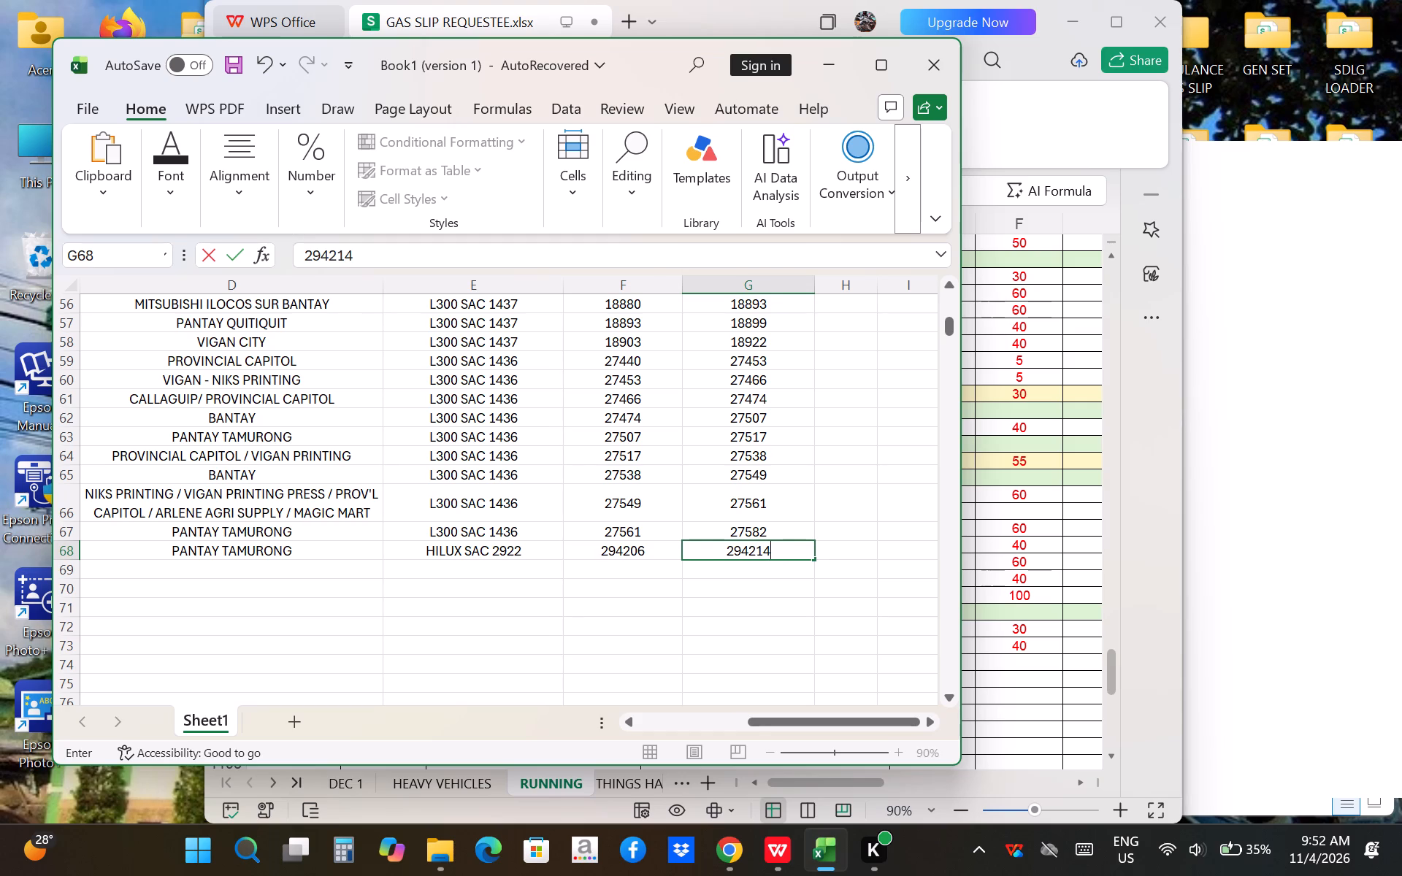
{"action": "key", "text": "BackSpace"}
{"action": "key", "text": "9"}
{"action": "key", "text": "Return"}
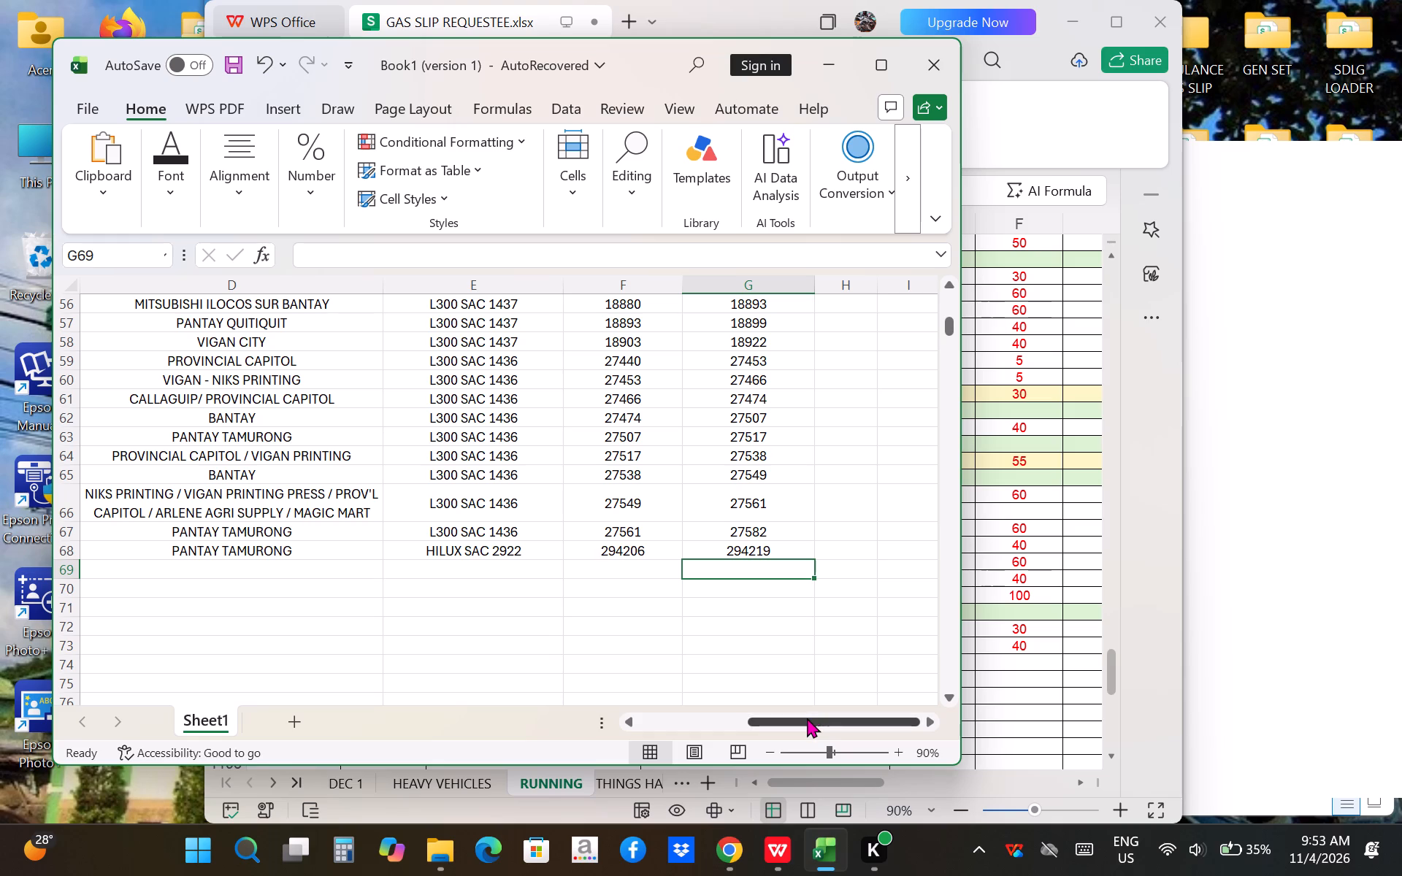
Enter 10/22/2025 as the date of trip entry 0071.
{"action": "left_click_drag", "start_coordinate": [807, 718], "coordinate": [628, 715]}
{"action": "left_click", "coordinate": [191, 575]}
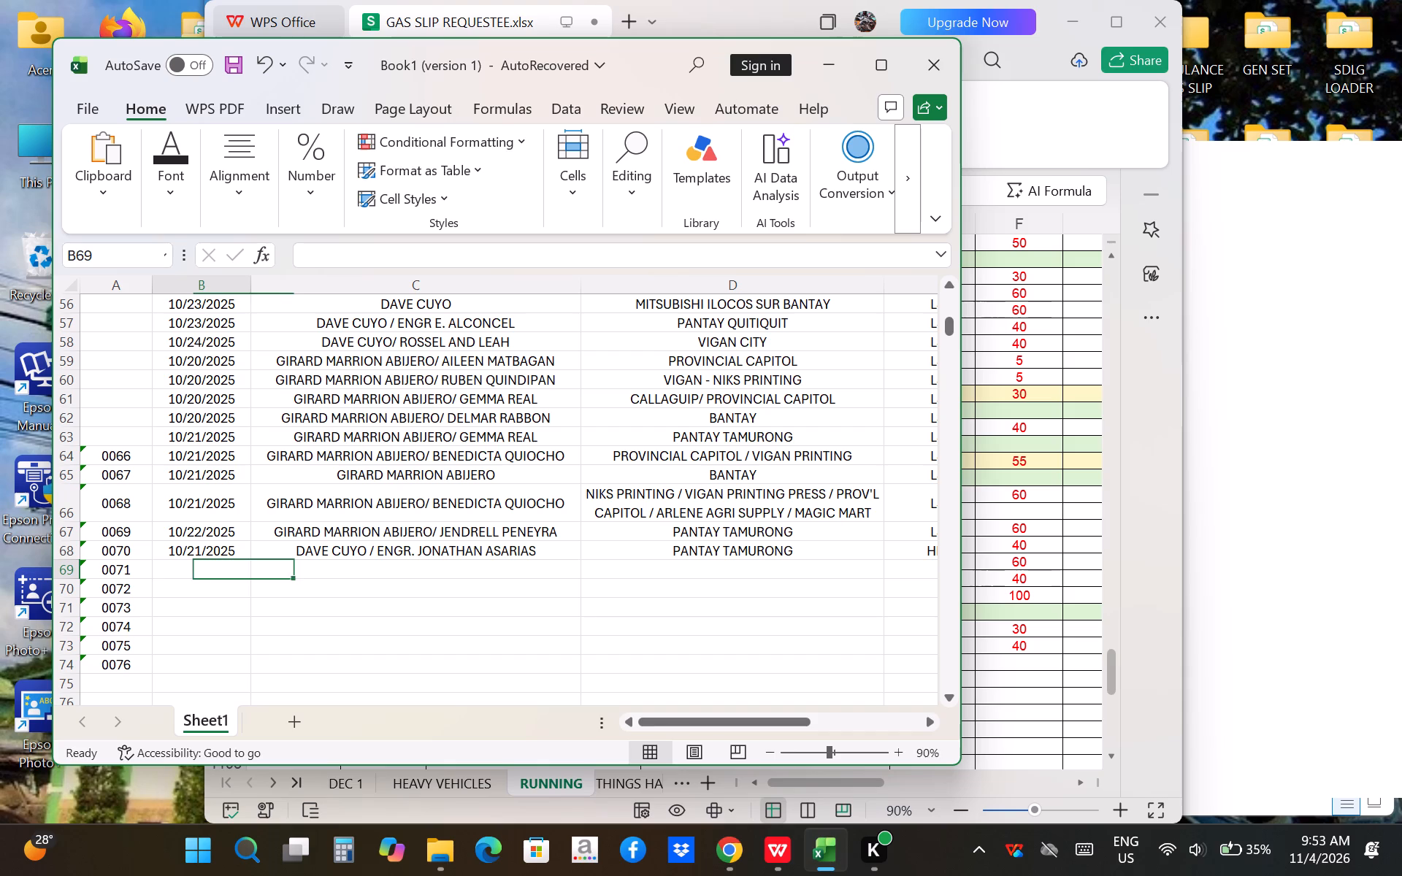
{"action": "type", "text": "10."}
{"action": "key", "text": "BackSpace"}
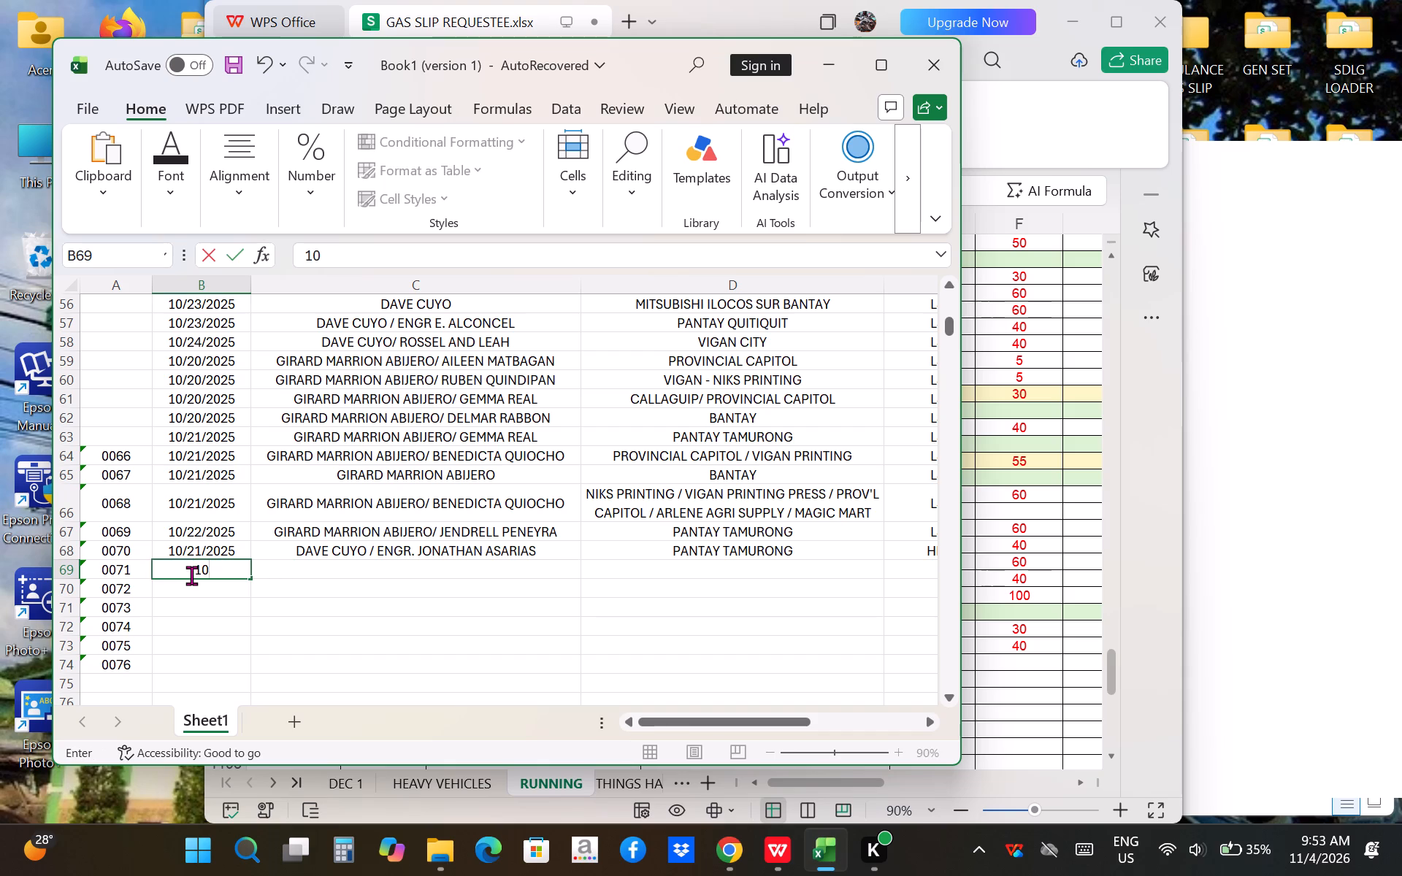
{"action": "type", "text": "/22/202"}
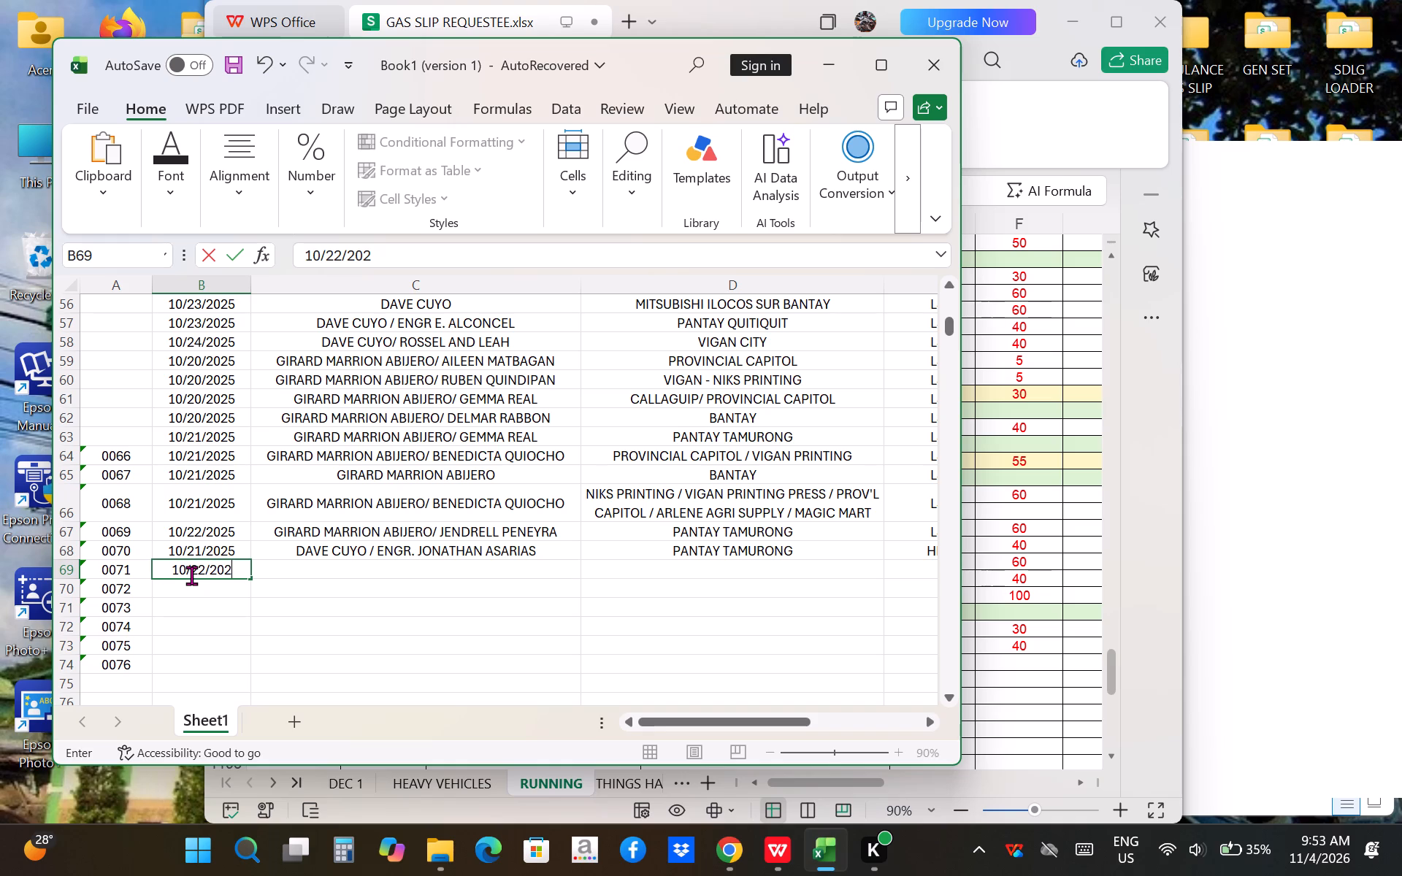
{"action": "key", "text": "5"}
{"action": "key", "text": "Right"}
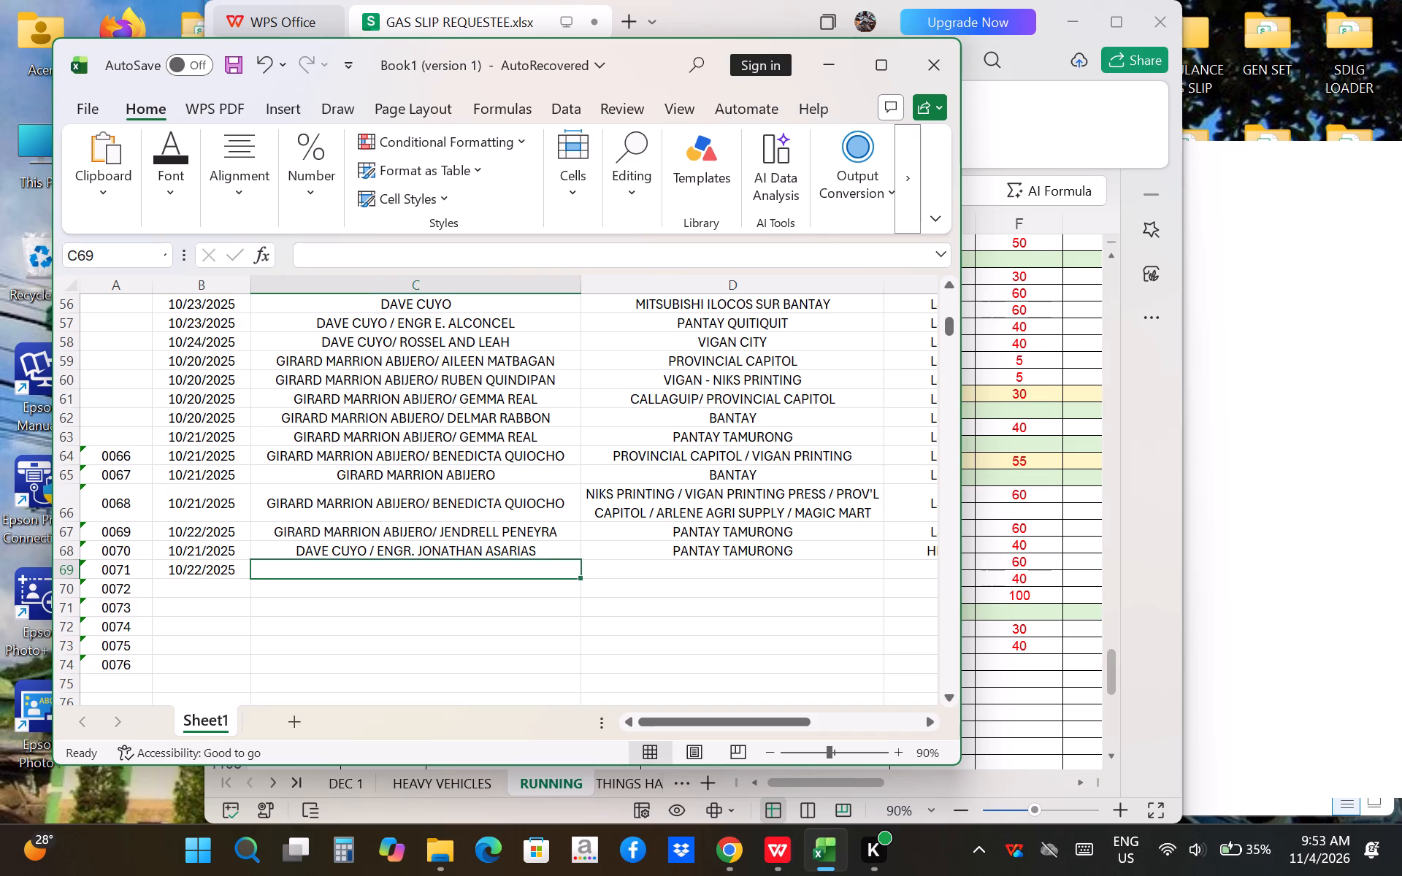
Fill the names cell of entry 0071 with the L300 driver's name, a slash, and the two passengers' names separated by a comma.
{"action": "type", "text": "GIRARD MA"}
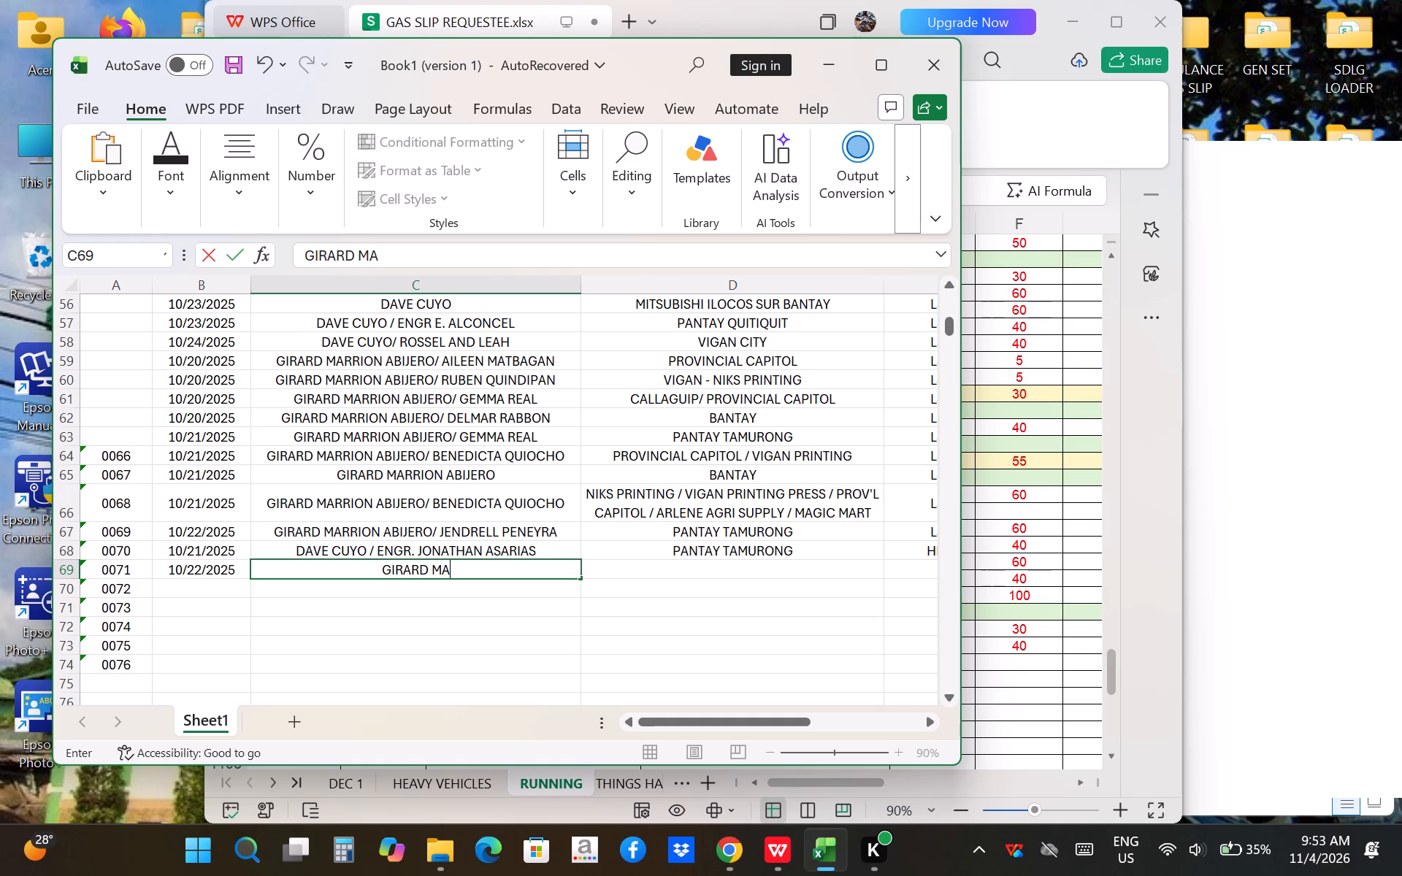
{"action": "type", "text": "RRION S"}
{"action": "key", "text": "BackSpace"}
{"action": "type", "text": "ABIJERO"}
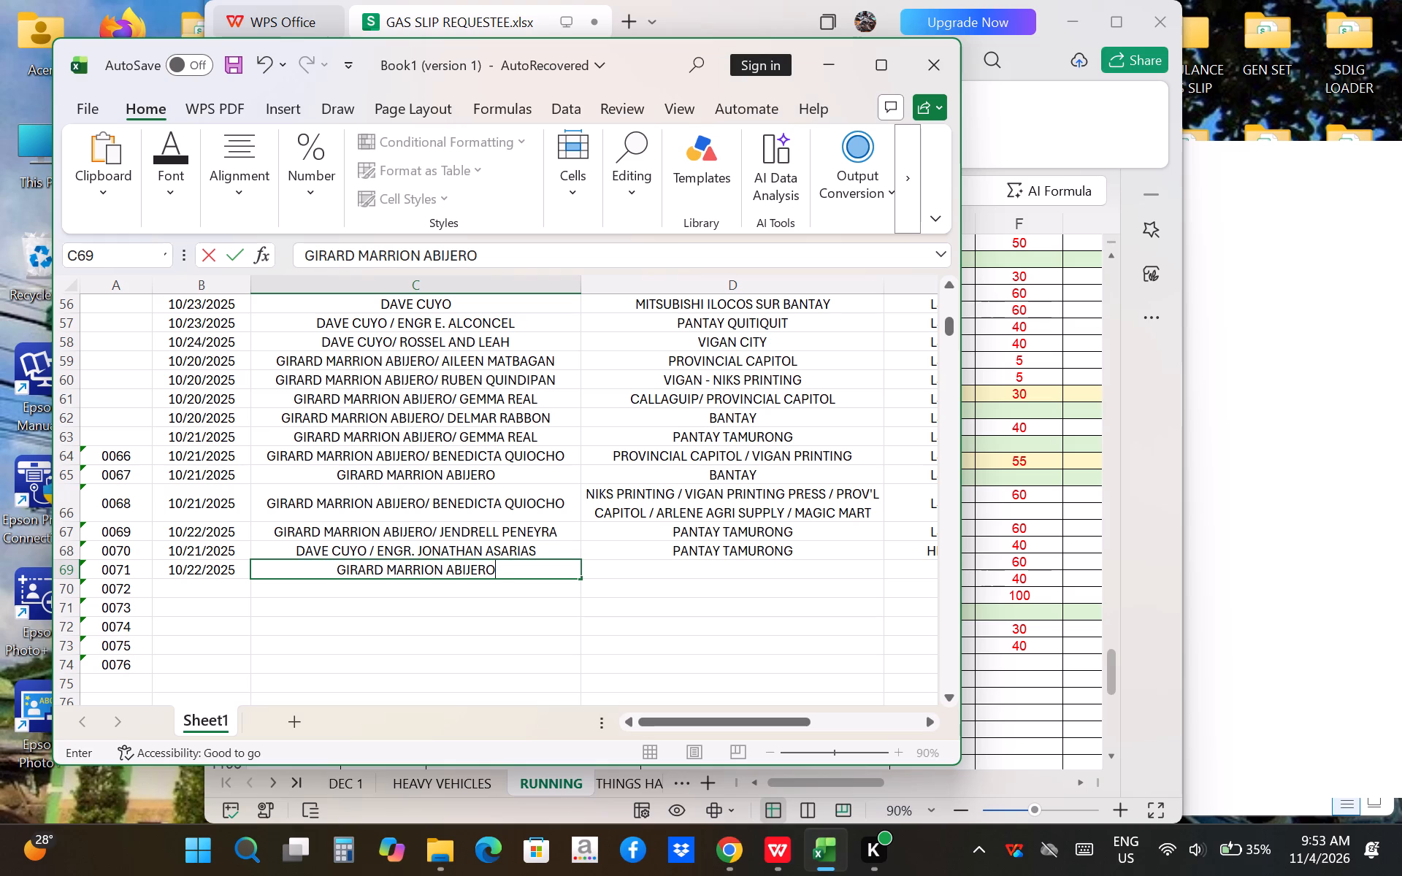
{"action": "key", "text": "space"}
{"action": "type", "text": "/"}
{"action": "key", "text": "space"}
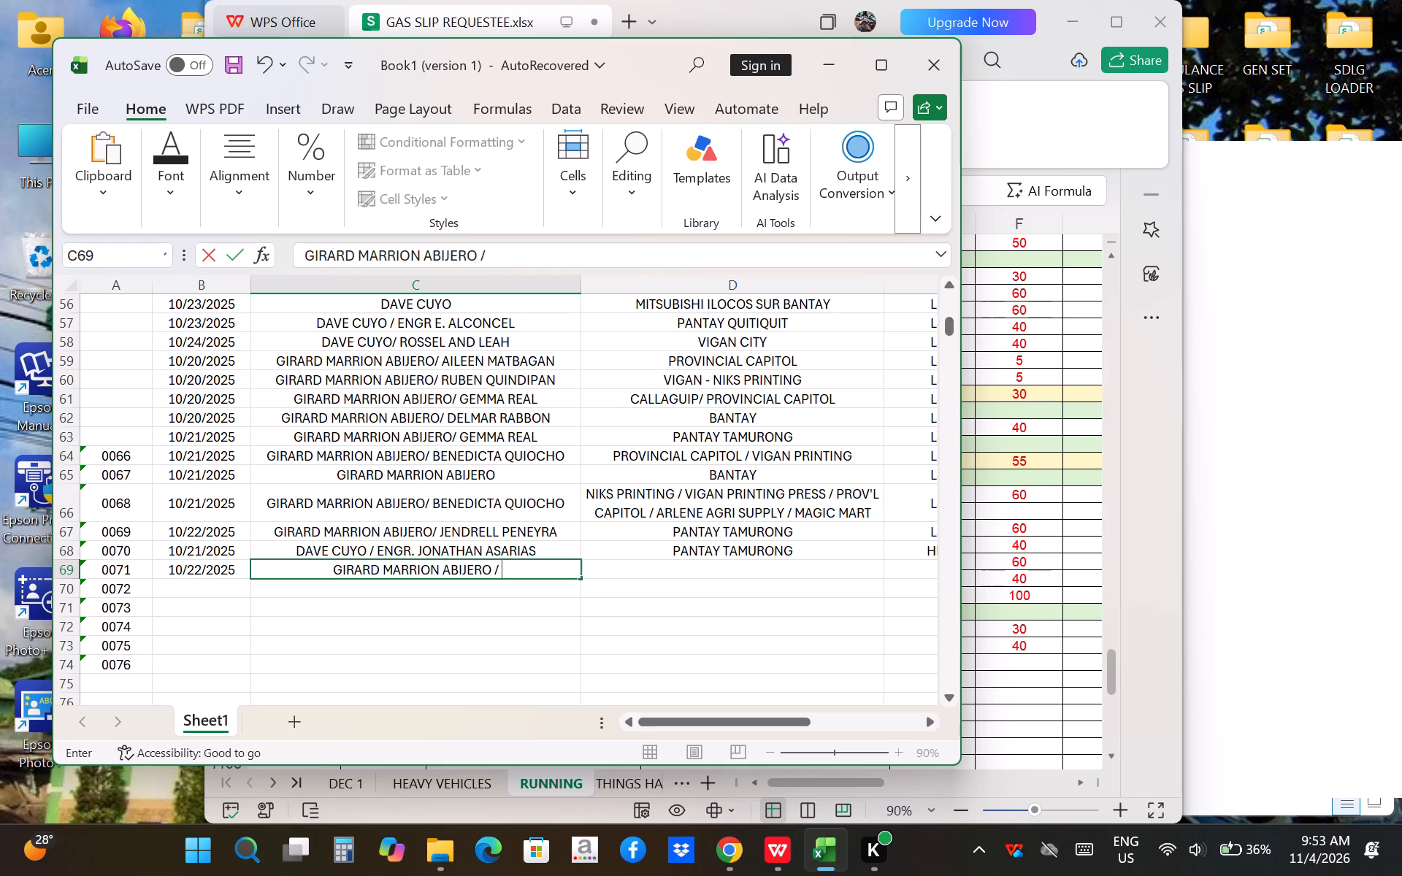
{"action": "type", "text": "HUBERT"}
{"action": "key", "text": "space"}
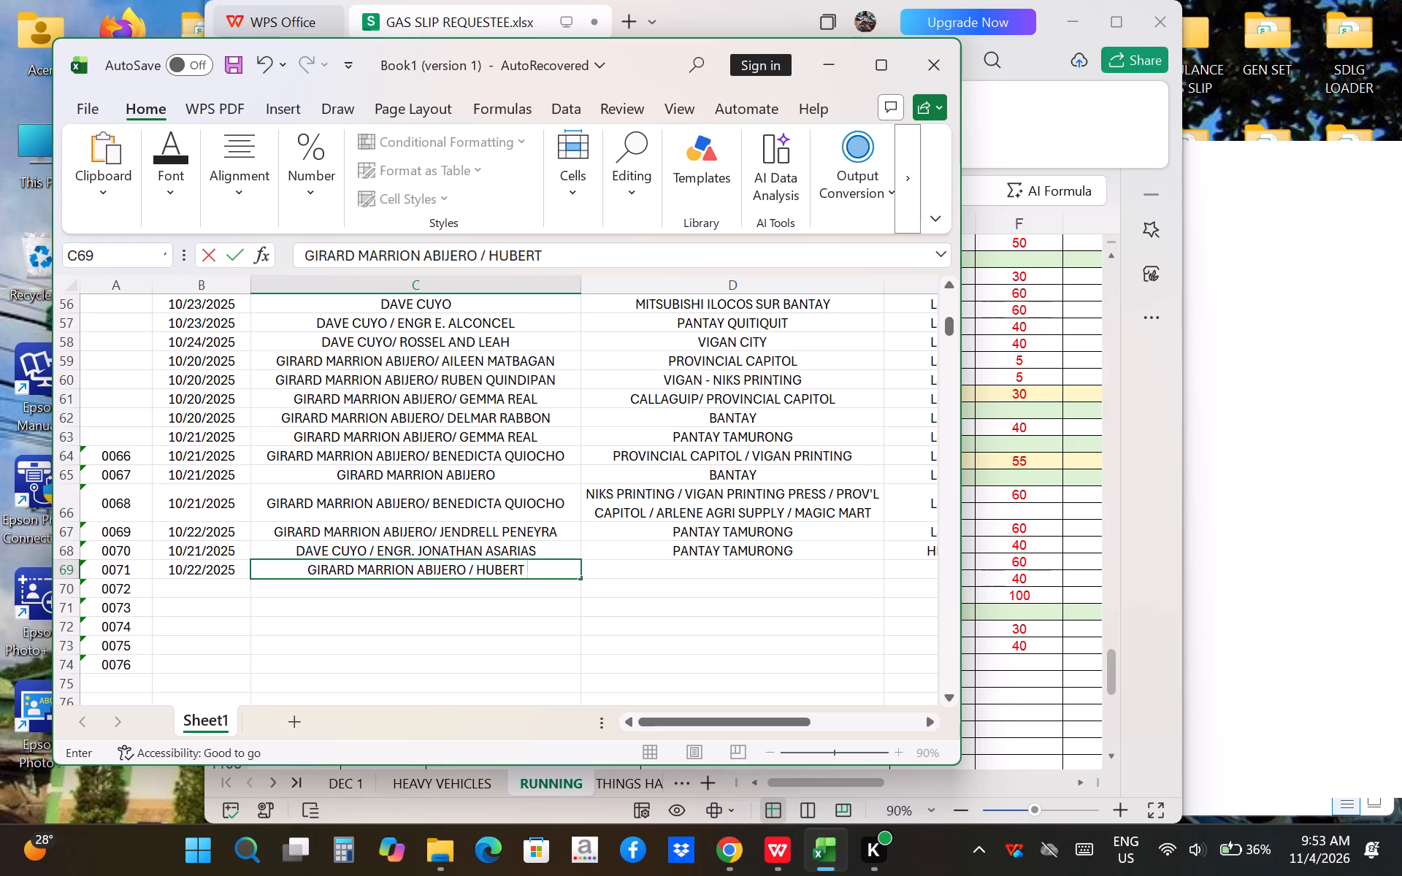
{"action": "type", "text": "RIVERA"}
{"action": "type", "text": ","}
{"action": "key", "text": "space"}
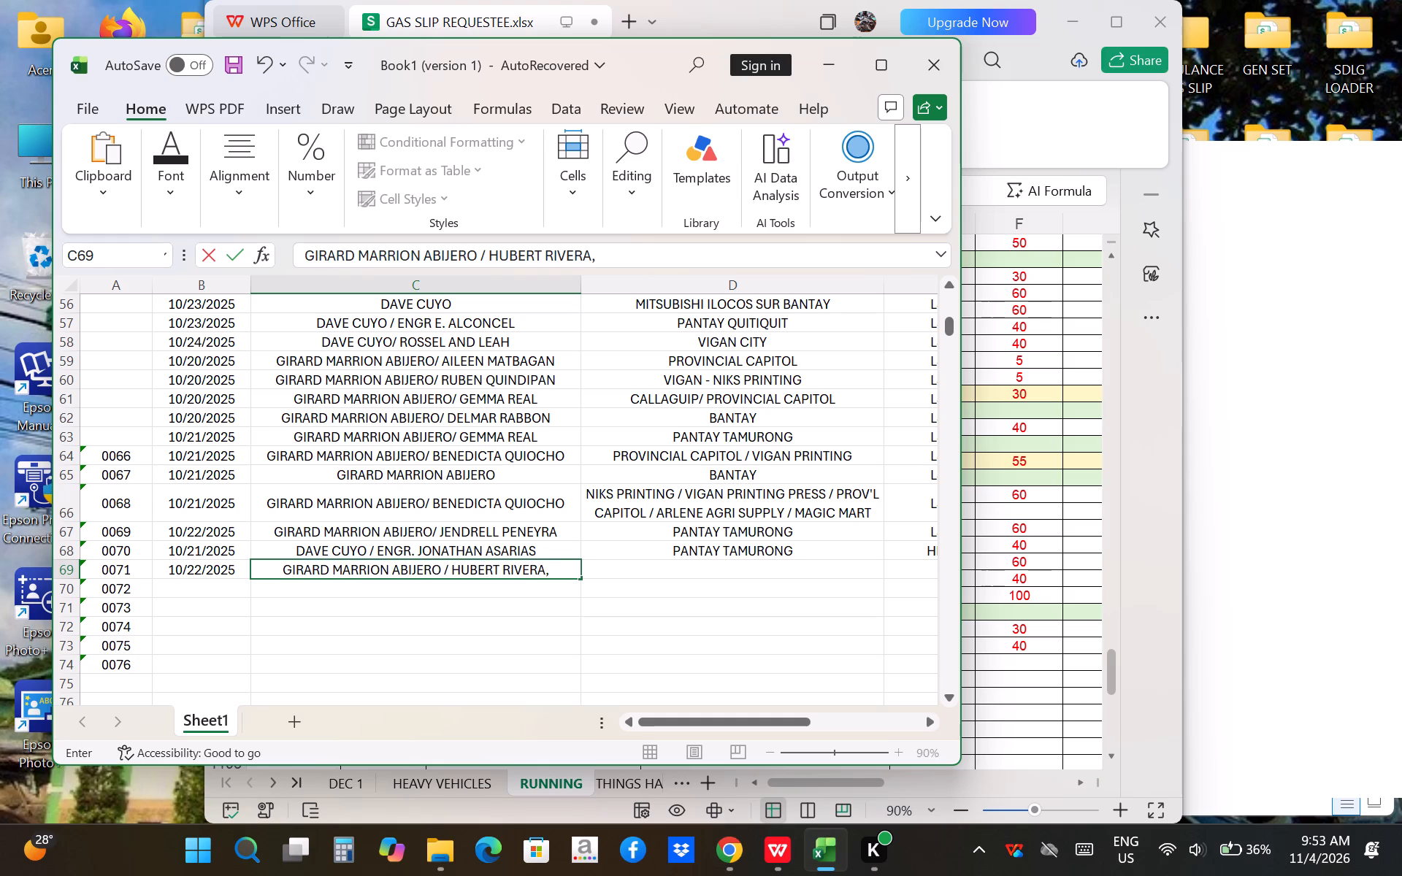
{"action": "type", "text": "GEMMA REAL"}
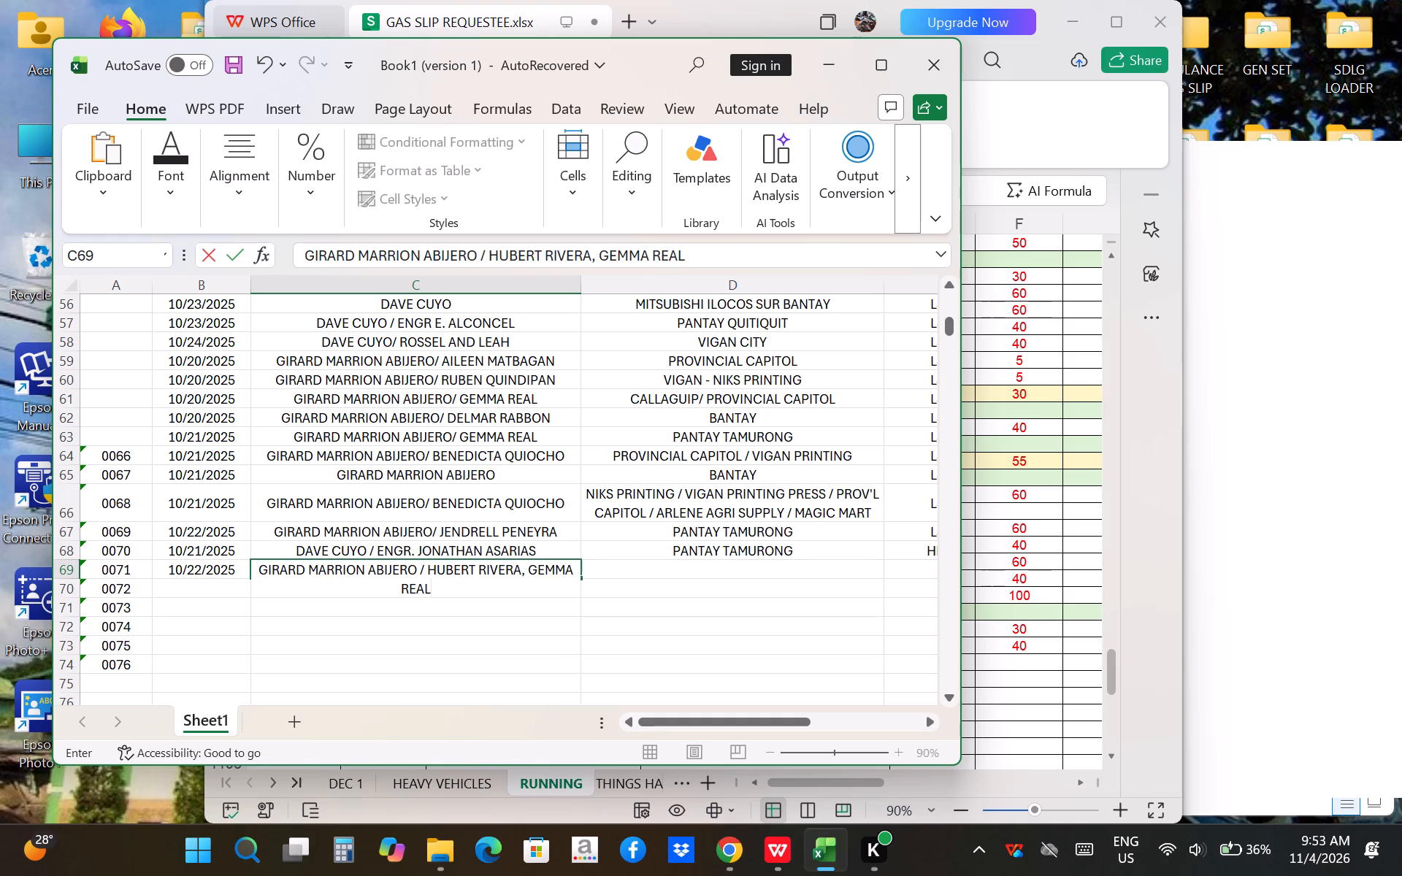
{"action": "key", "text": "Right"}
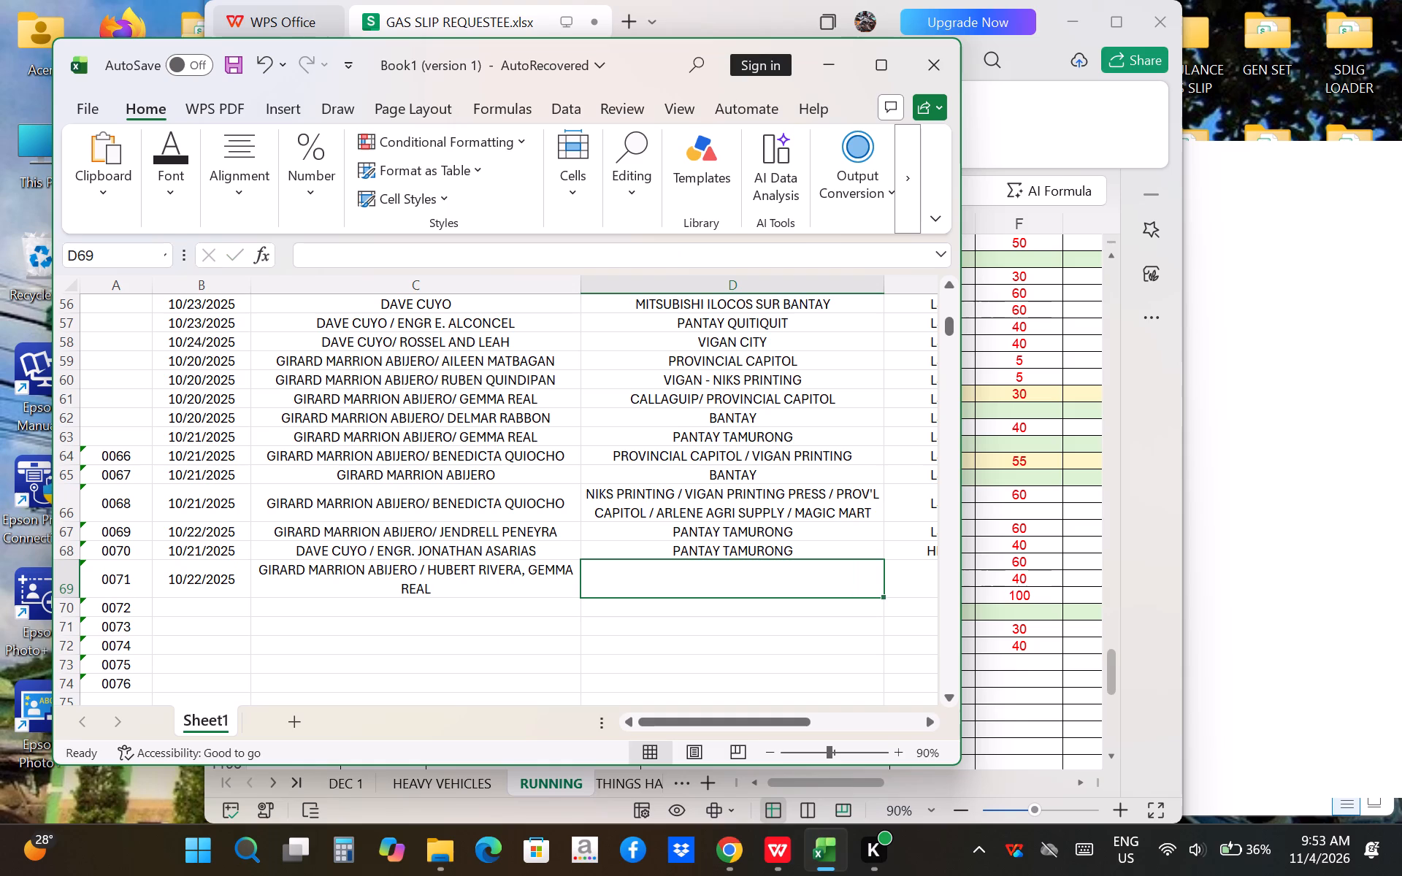
Enter BAGGOC / PANDAN / PANTAY TAMURONG / MANANGAT / VIGAN as the destination of trip entry 0071.
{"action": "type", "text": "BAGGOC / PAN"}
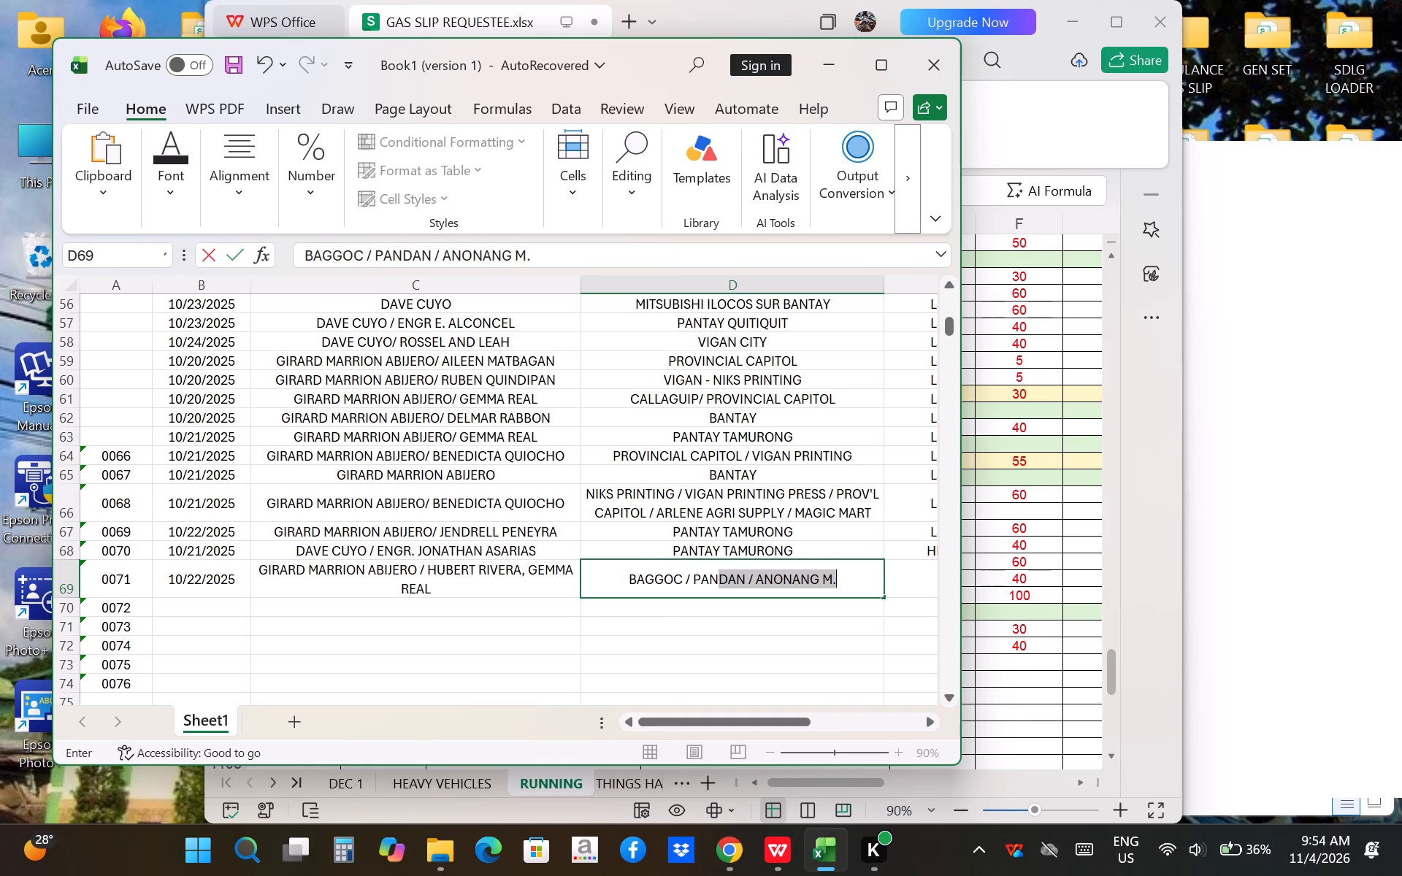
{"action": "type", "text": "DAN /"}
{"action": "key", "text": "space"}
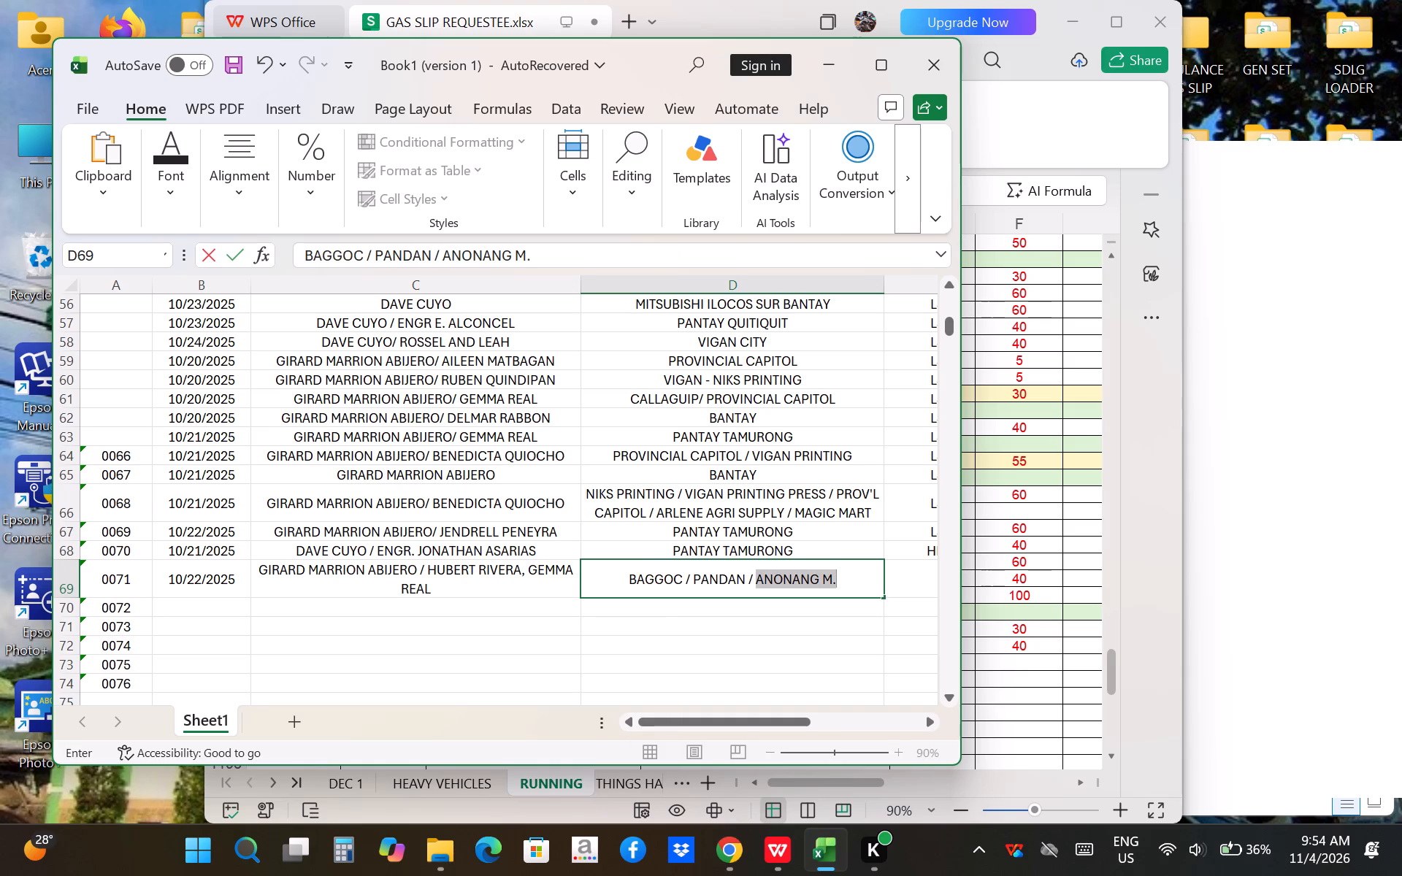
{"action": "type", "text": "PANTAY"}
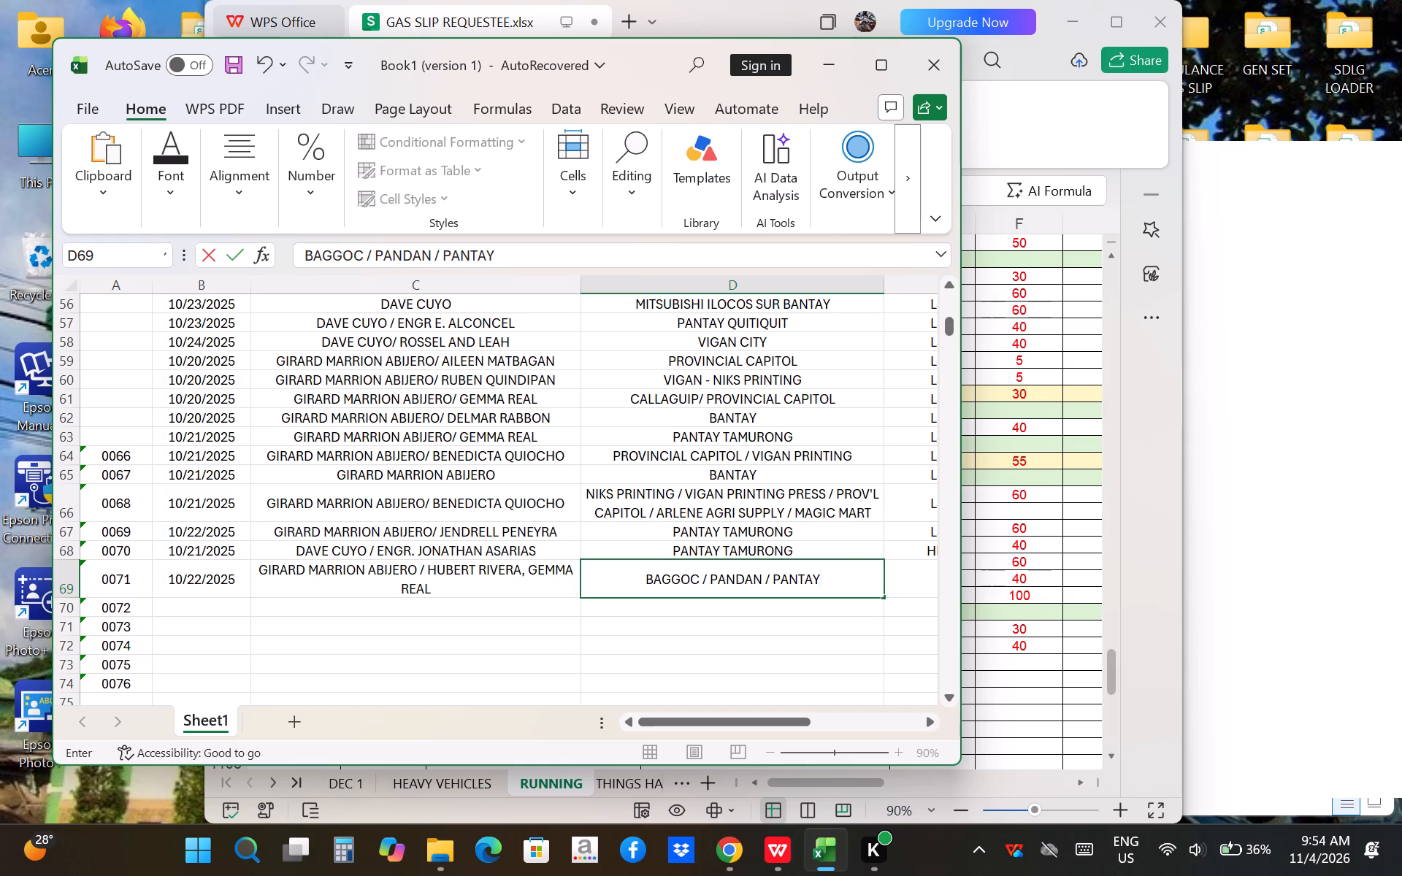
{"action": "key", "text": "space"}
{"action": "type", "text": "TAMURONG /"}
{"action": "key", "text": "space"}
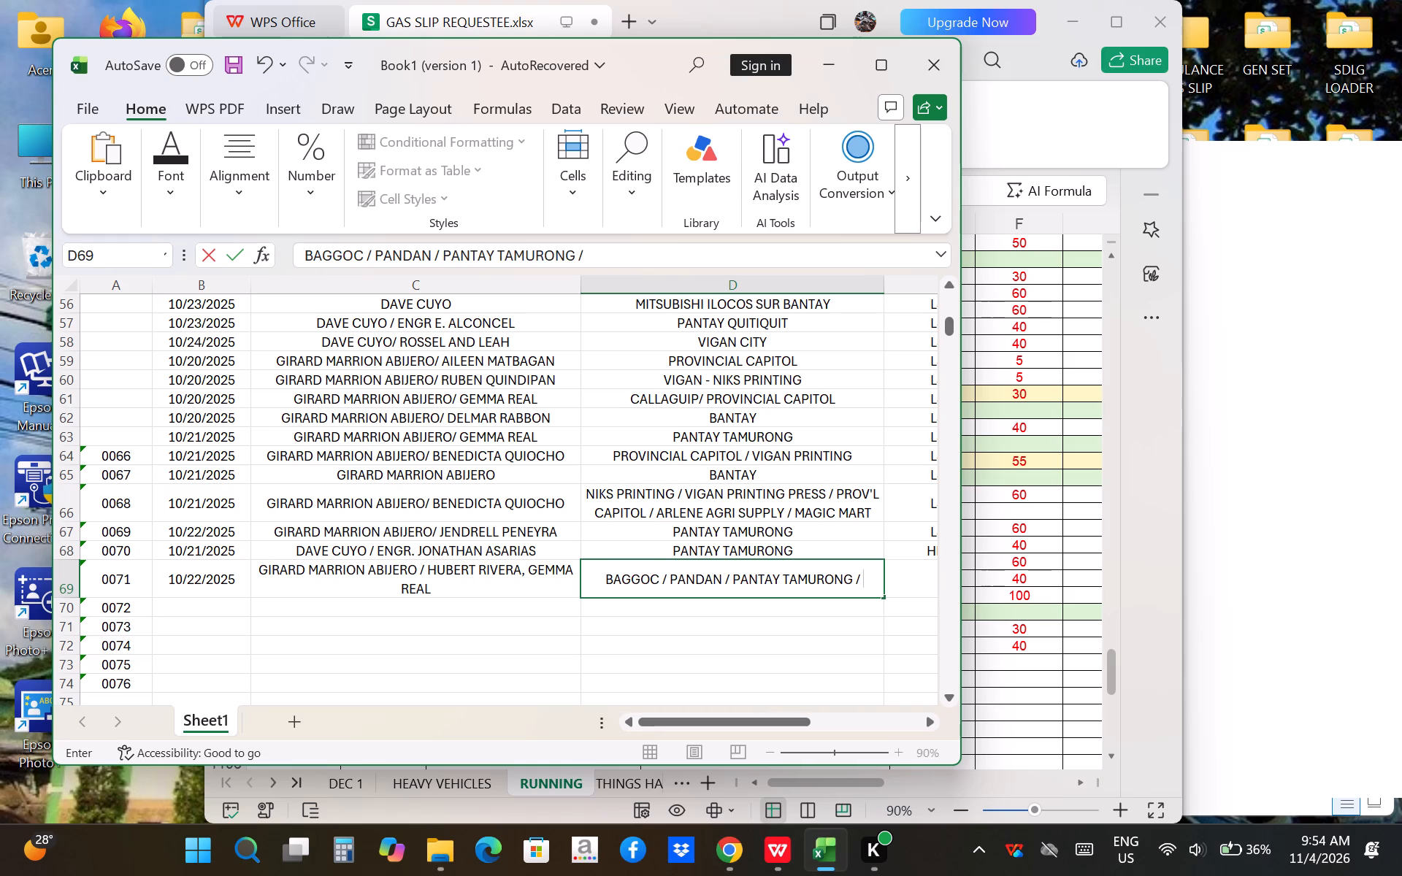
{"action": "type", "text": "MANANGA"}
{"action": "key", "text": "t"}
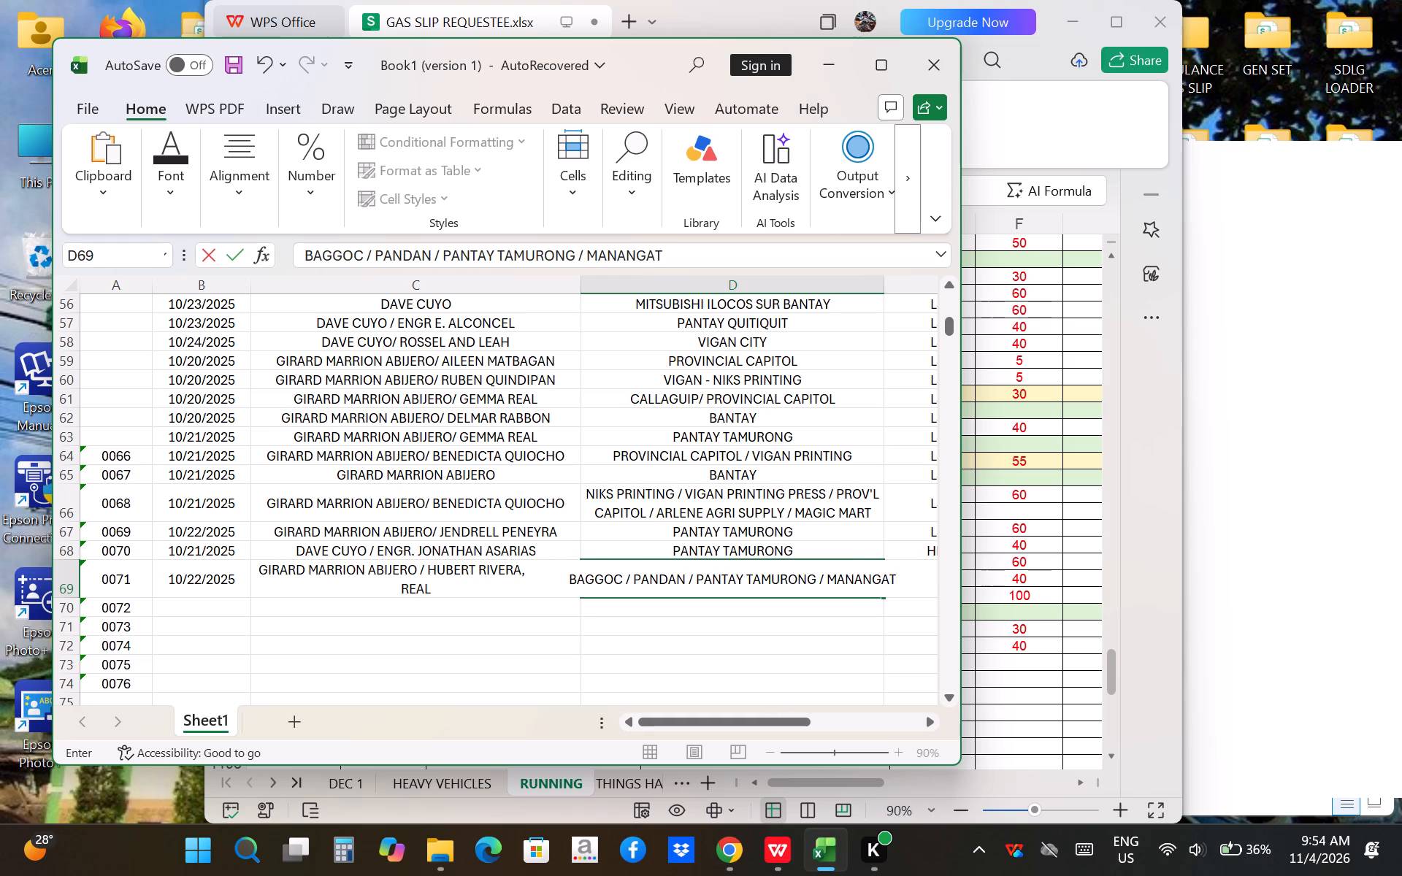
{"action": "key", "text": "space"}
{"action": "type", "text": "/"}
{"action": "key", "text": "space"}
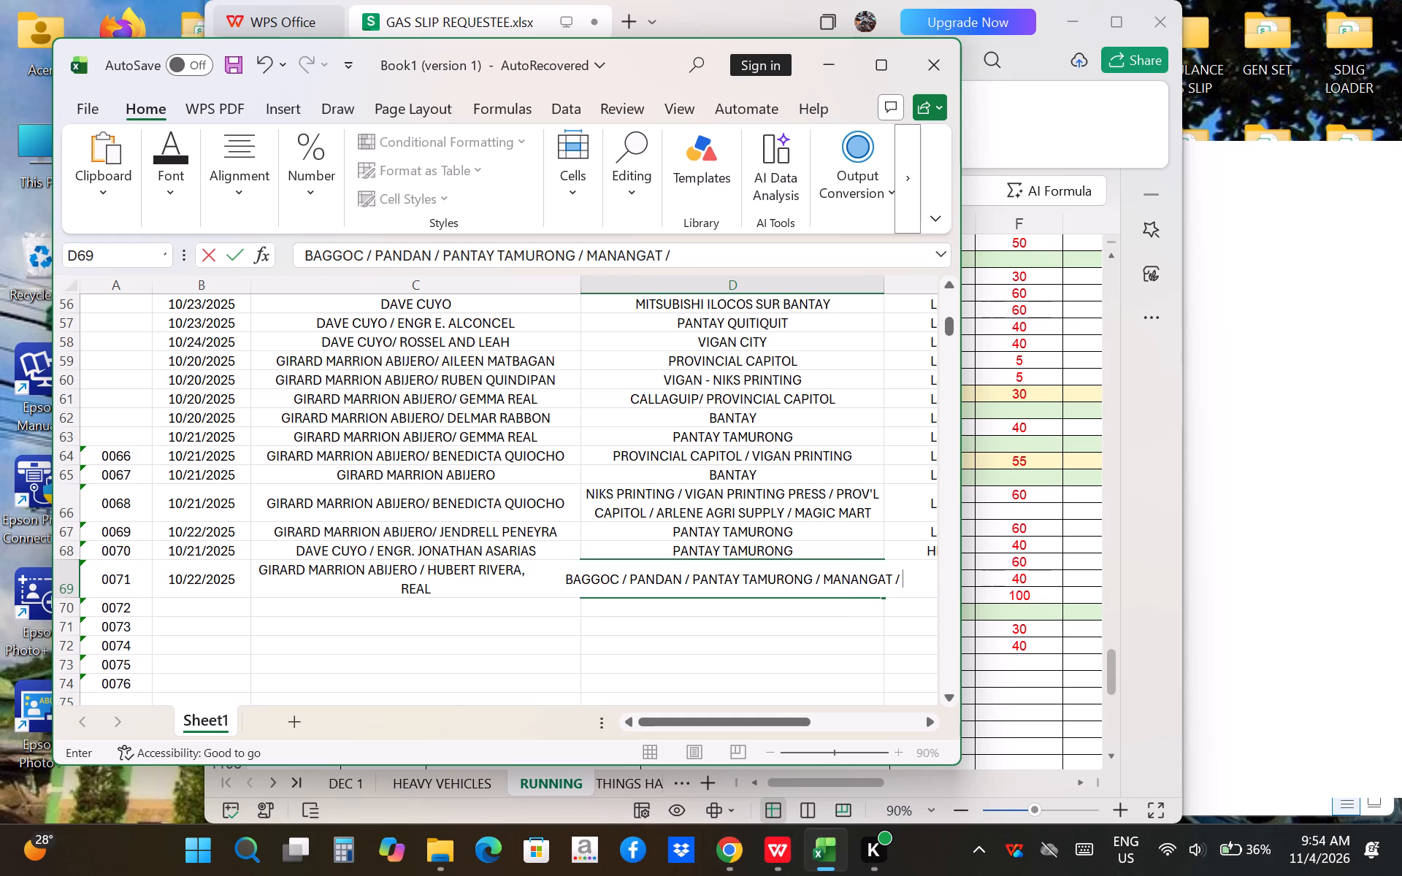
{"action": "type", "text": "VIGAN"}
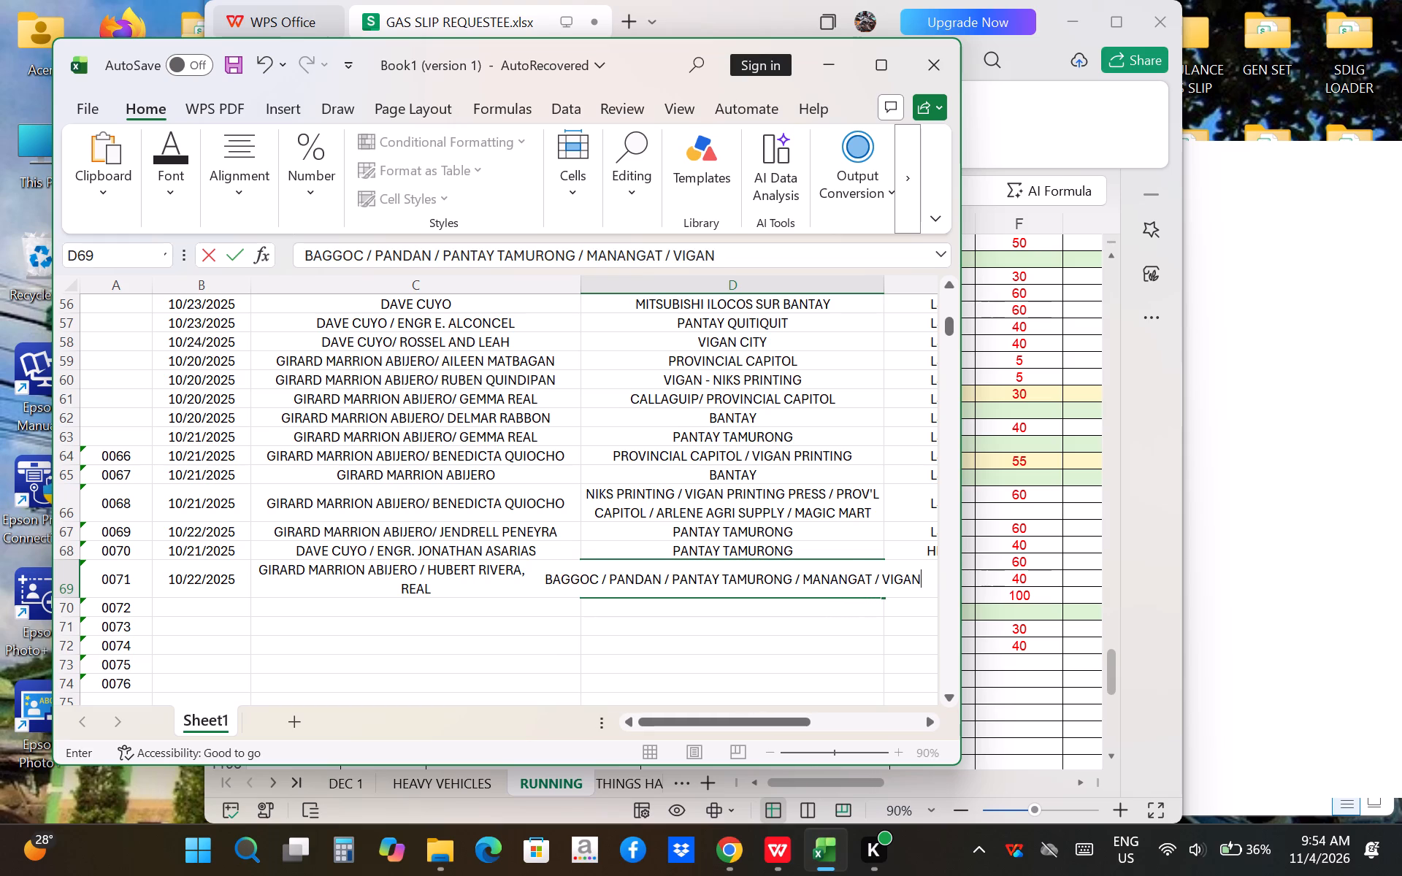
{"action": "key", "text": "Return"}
Apply text wrapping to the destination cell of trip entry 0071.
{"action": "left_click", "coordinate": [735, 568]}
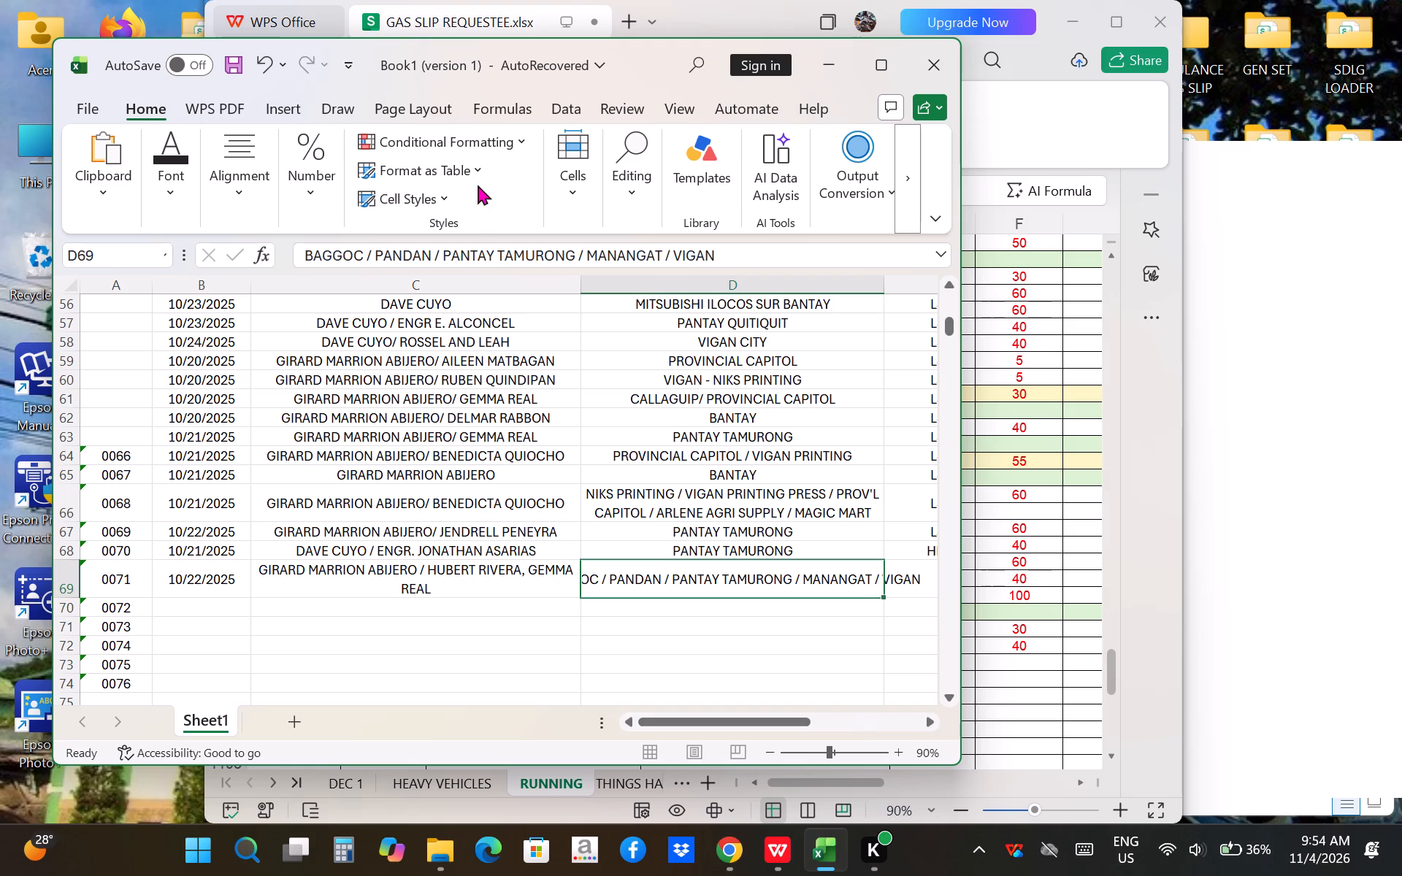
{"action": "left_click", "coordinate": [227, 151]}
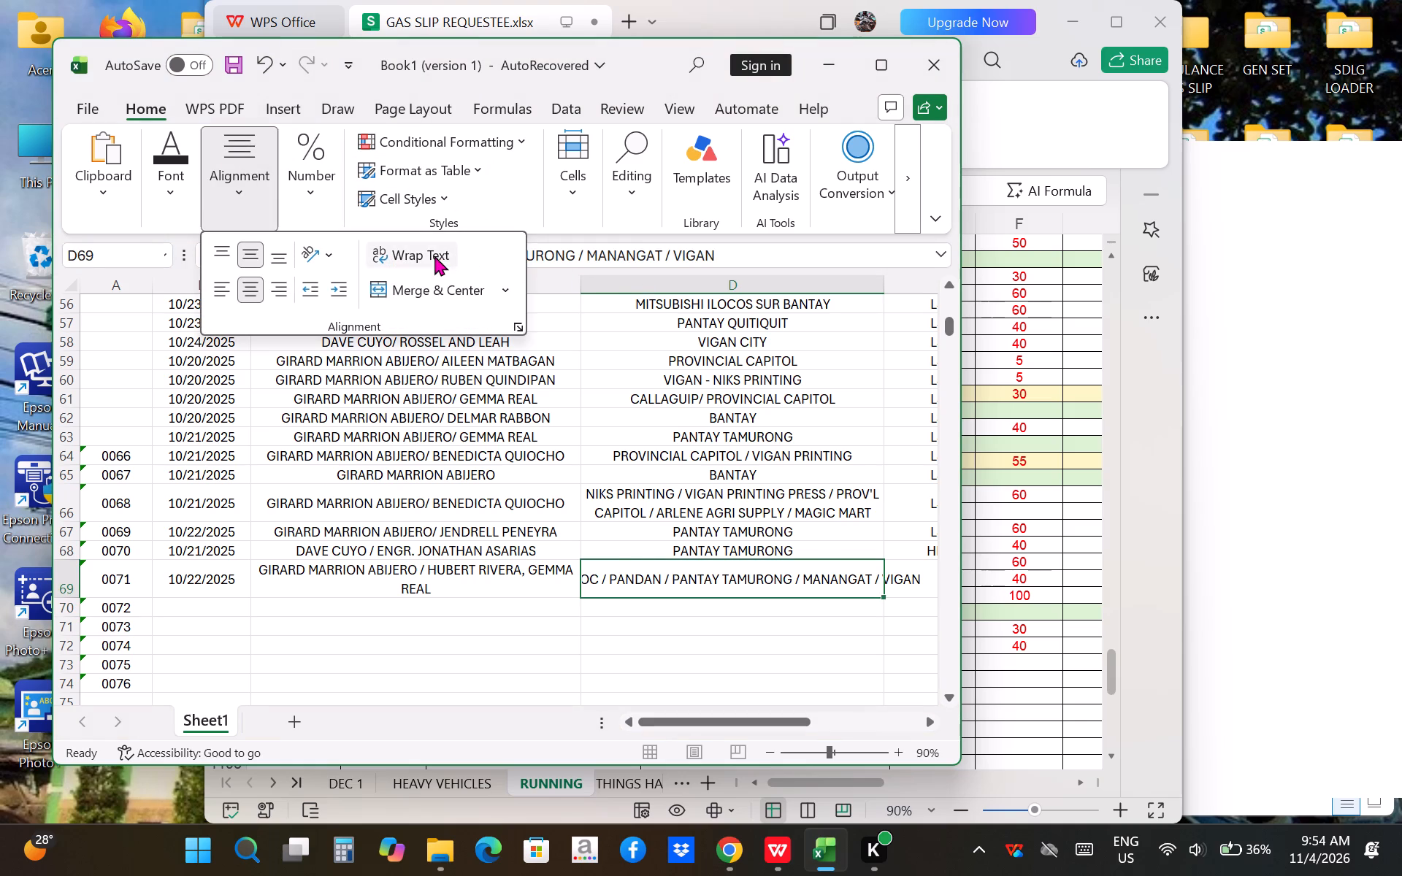
{"action": "left_click", "coordinate": [434, 255]}
{"action": "double_click", "coordinate": [911, 575]}
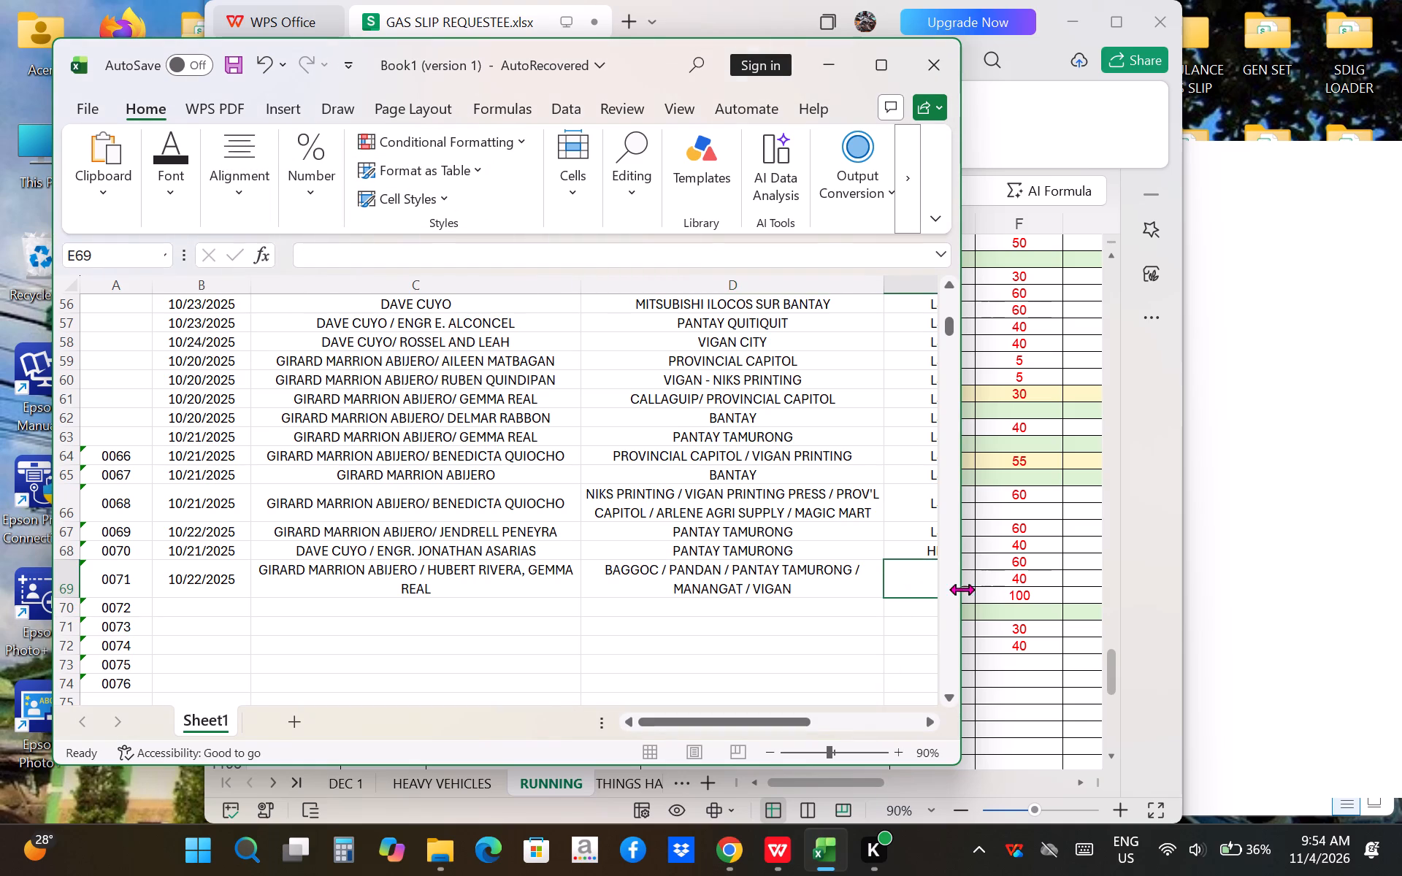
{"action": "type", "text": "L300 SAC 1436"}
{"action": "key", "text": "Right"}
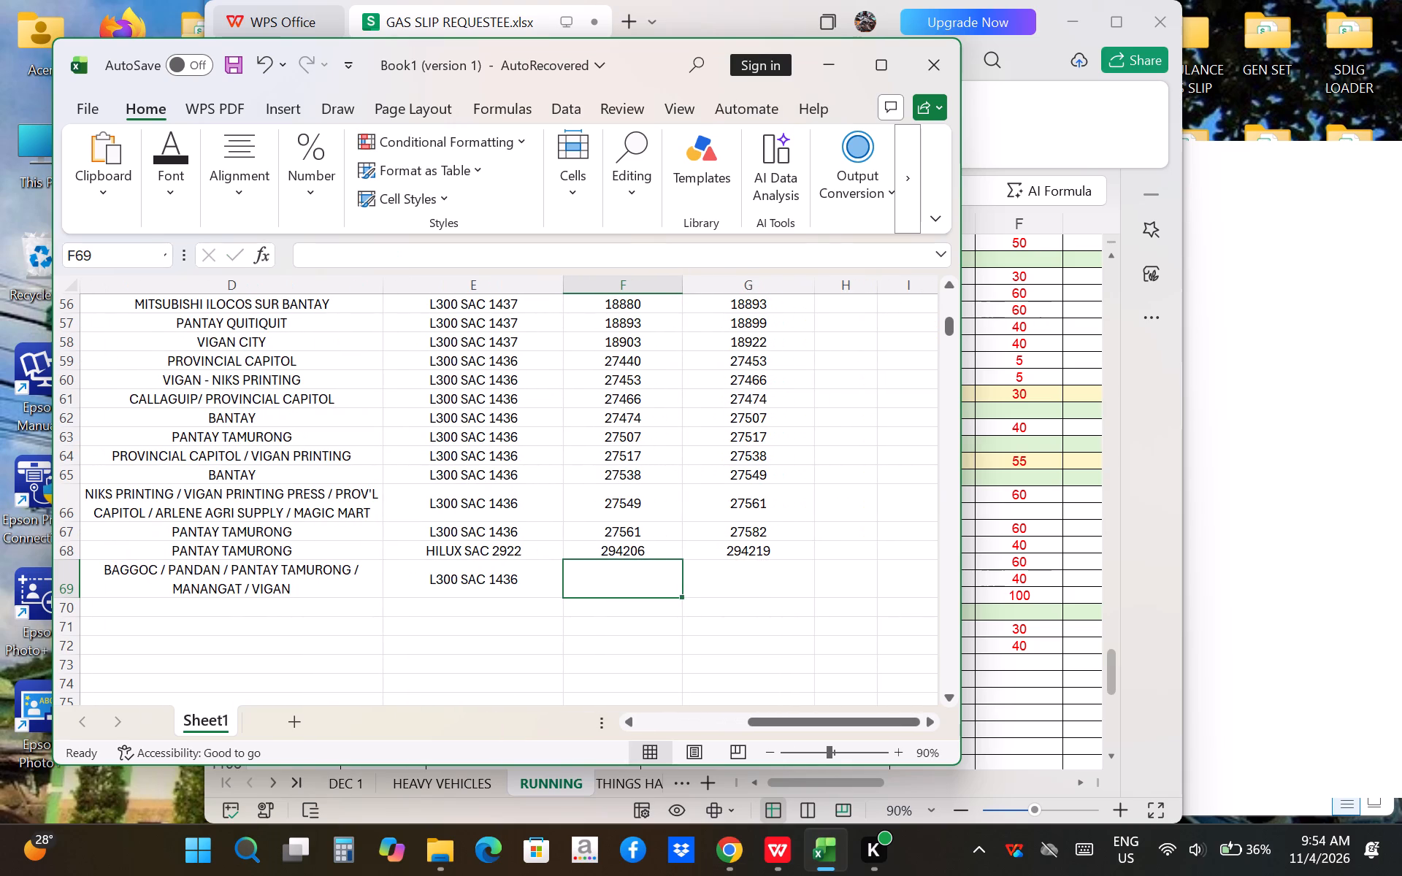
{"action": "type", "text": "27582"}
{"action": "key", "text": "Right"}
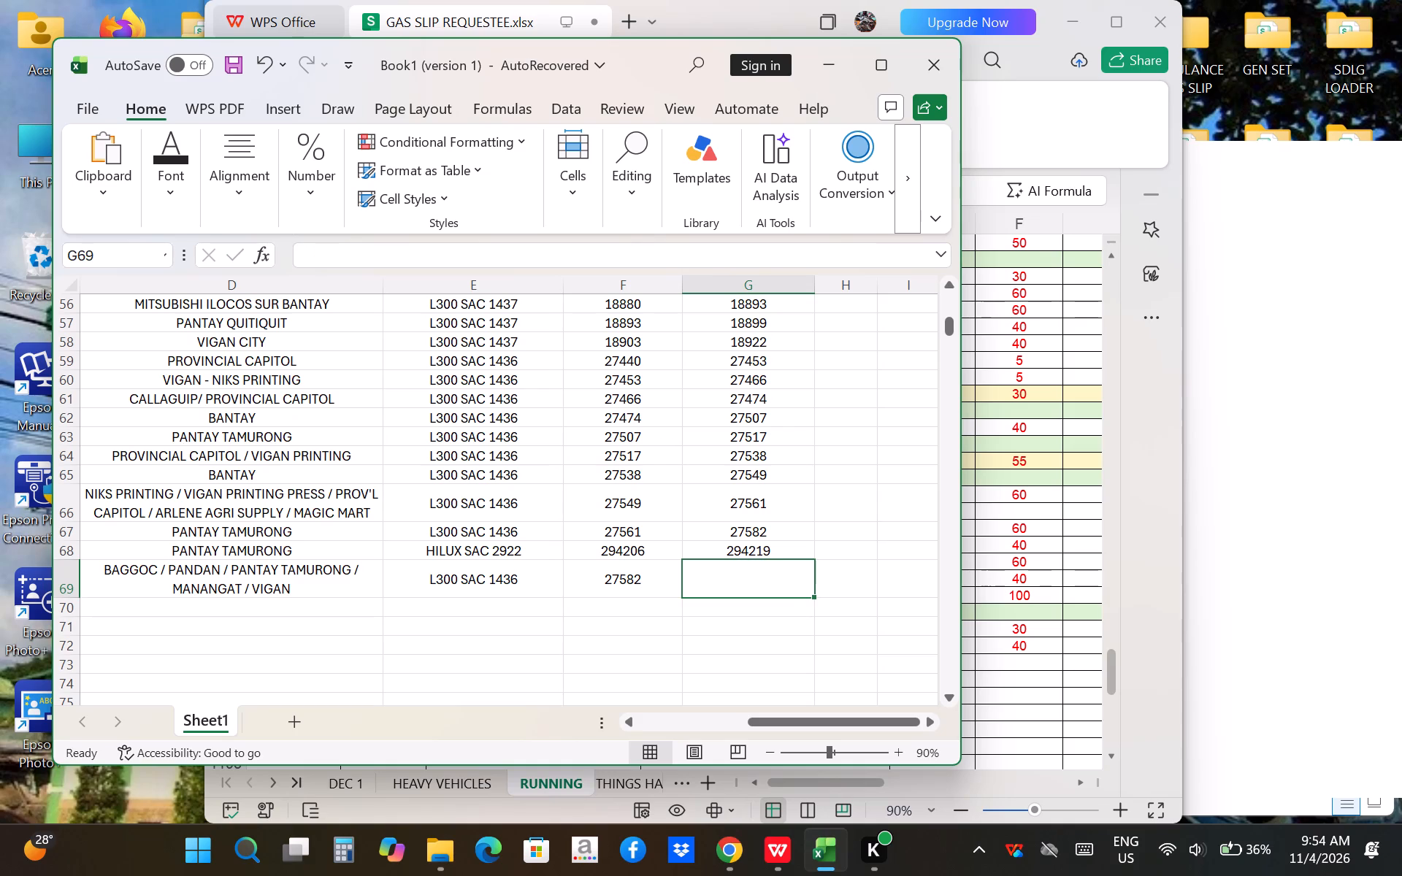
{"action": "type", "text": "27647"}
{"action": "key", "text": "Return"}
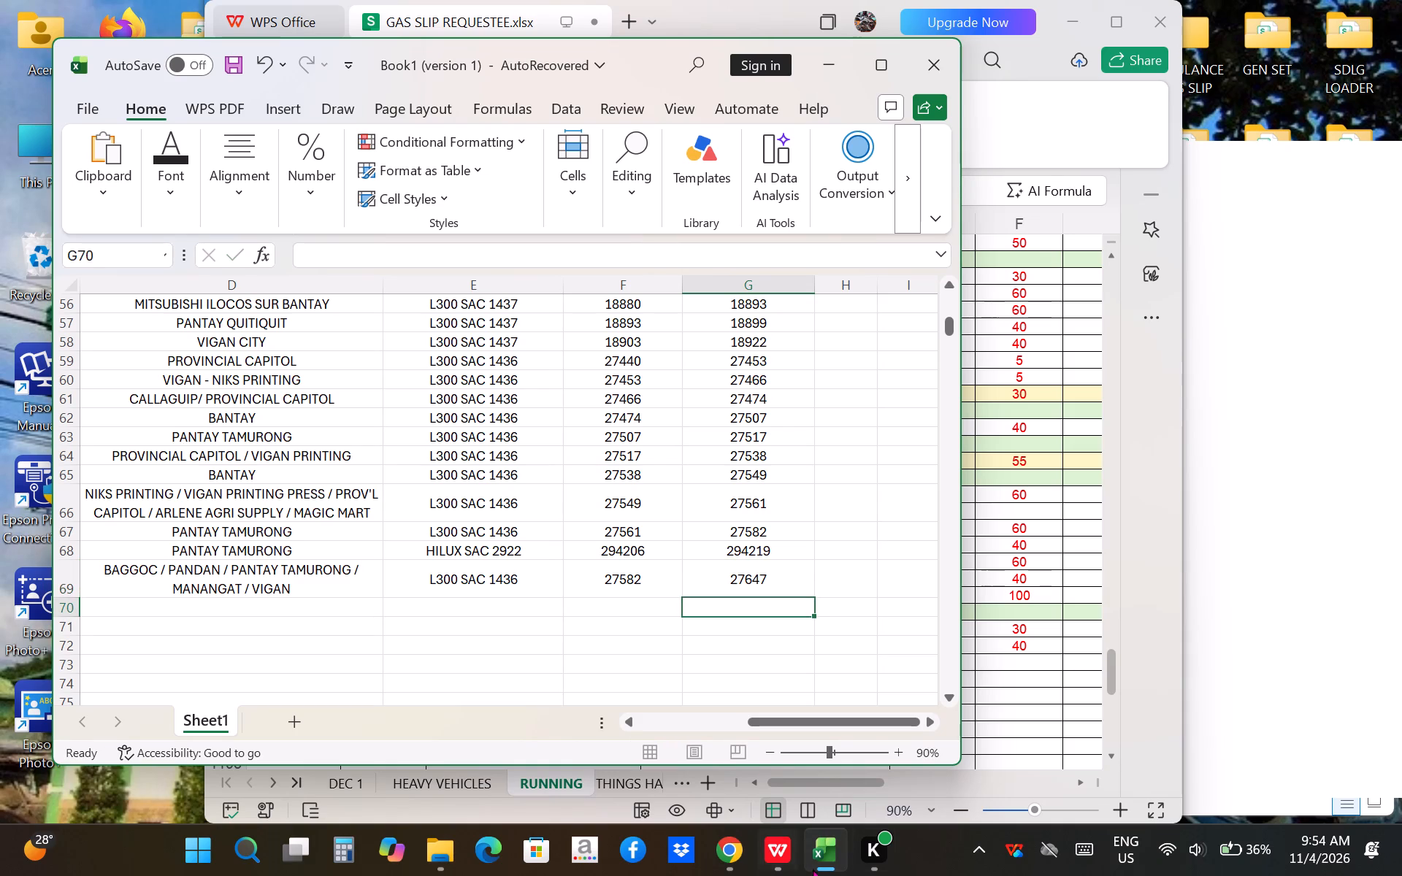
{"action": "left_click_drag", "start_coordinate": [862, 724], "coordinate": [660, 723]}
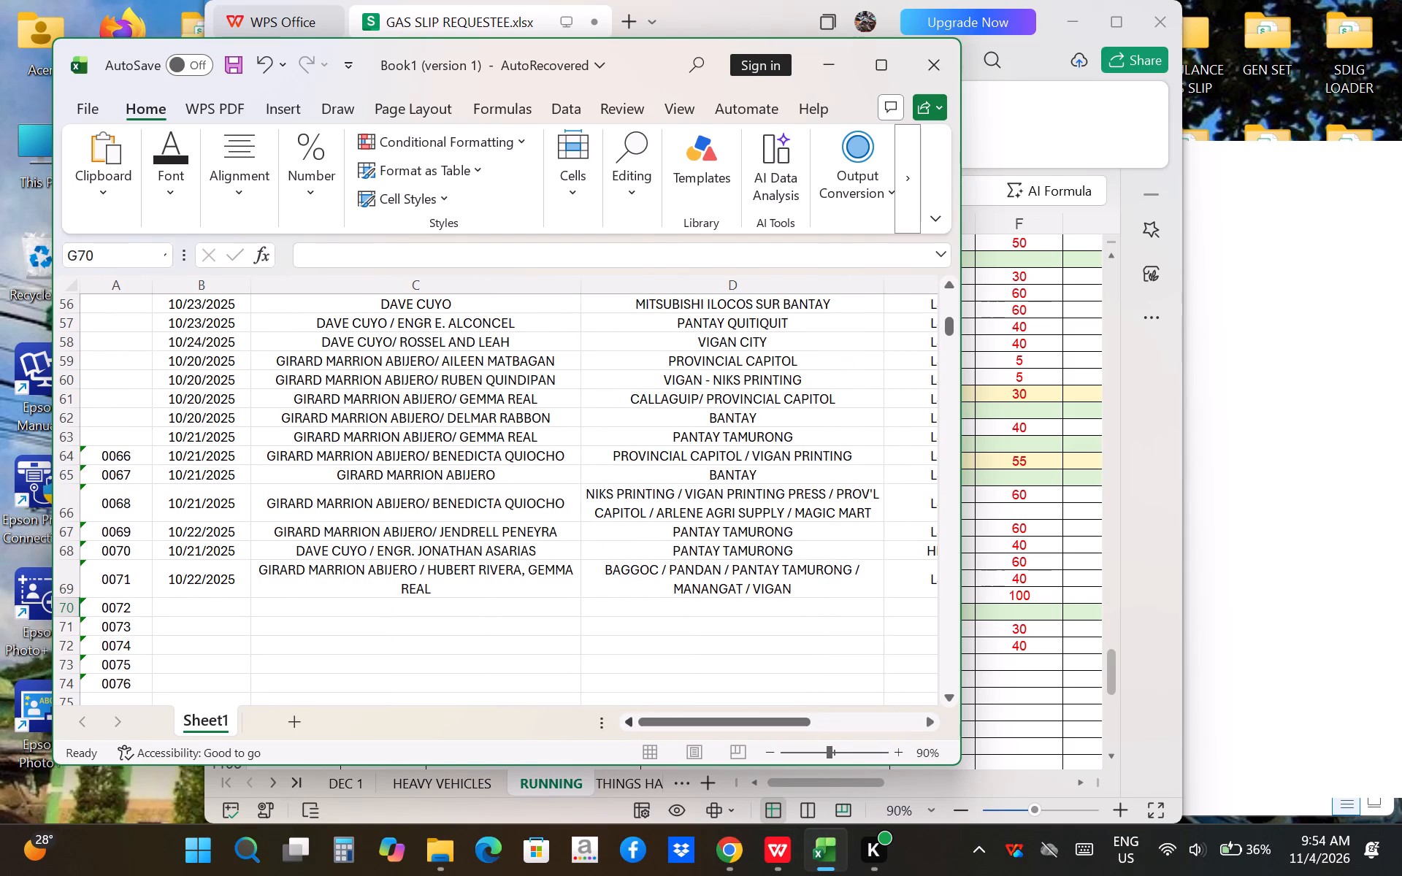
Date trip entry 0072 10/23/2025 and fill its names cell with the same driver and passenger as entry 0068.
{"action": "left_click", "coordinate": [234, 615]}
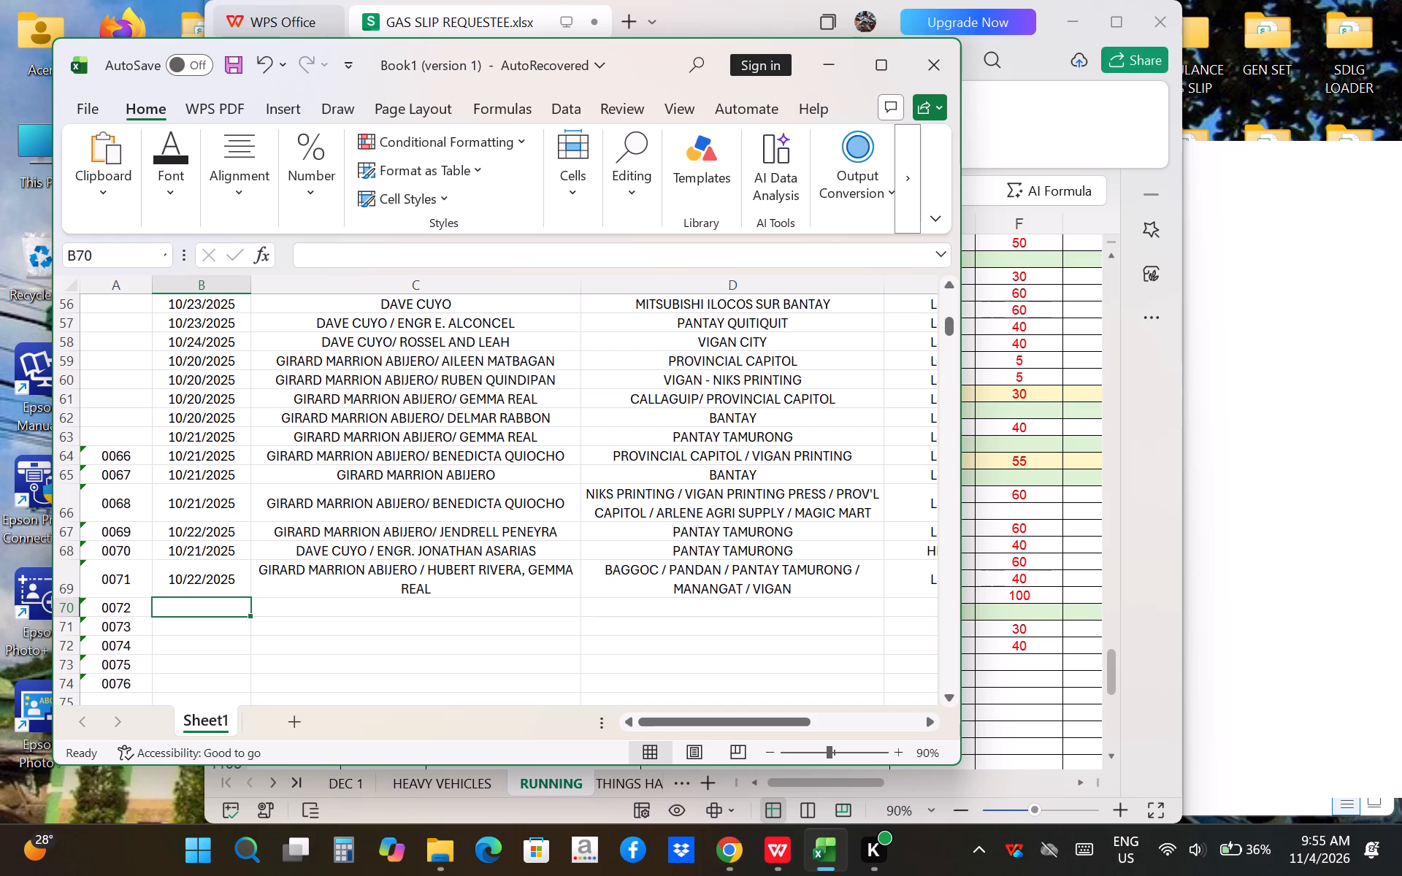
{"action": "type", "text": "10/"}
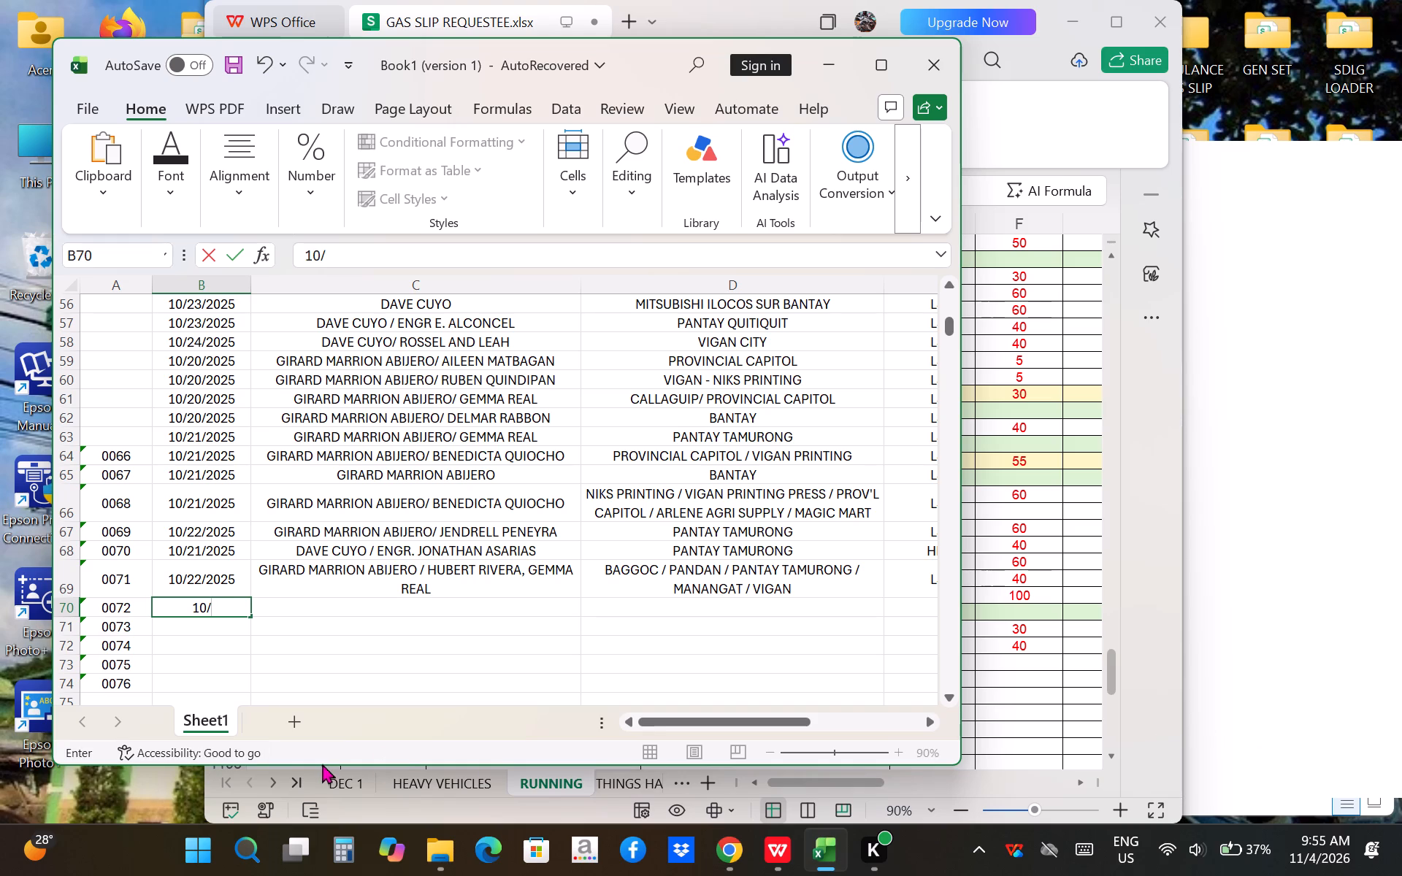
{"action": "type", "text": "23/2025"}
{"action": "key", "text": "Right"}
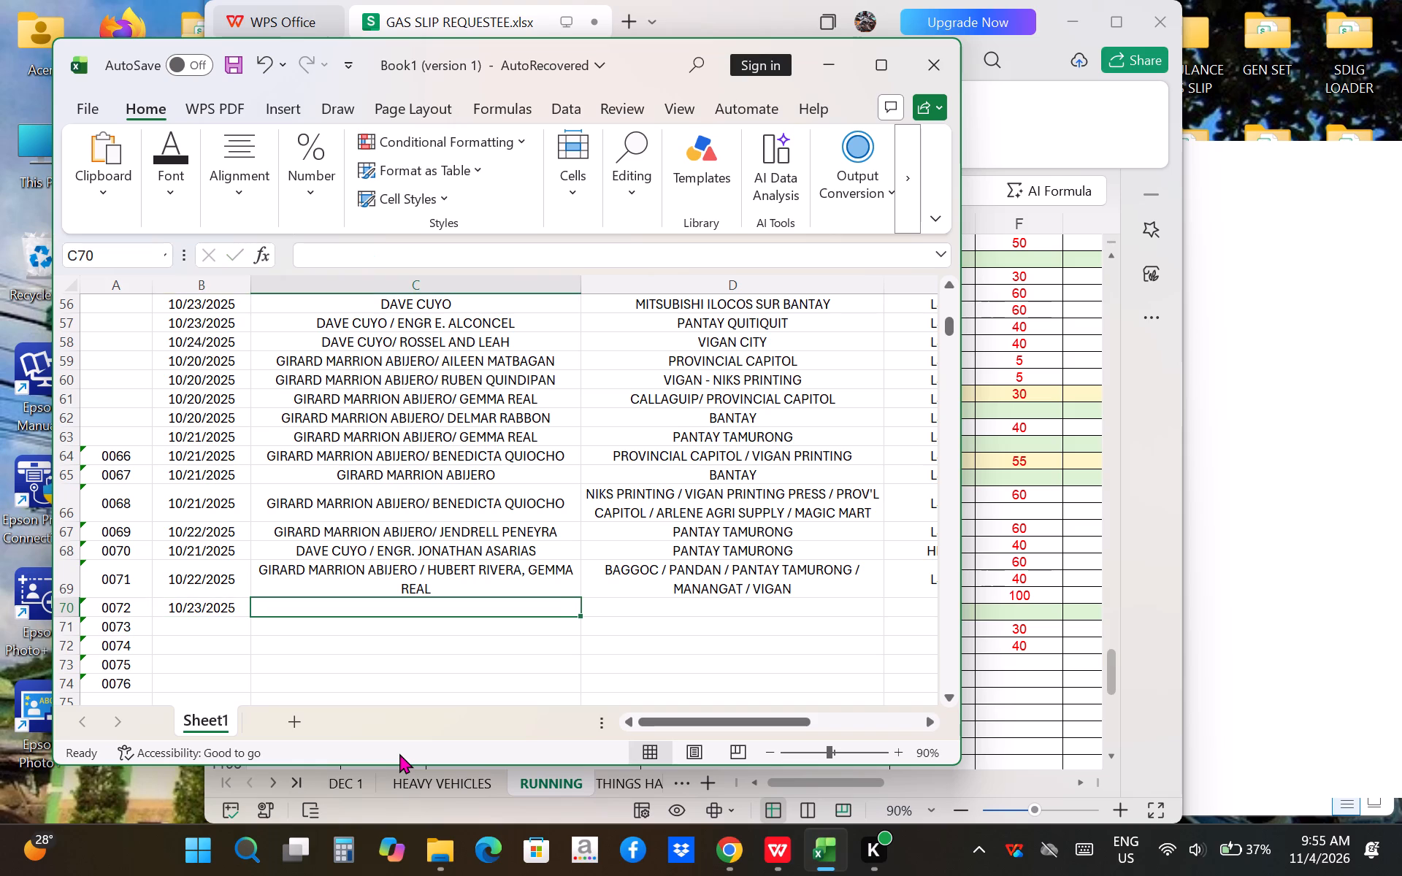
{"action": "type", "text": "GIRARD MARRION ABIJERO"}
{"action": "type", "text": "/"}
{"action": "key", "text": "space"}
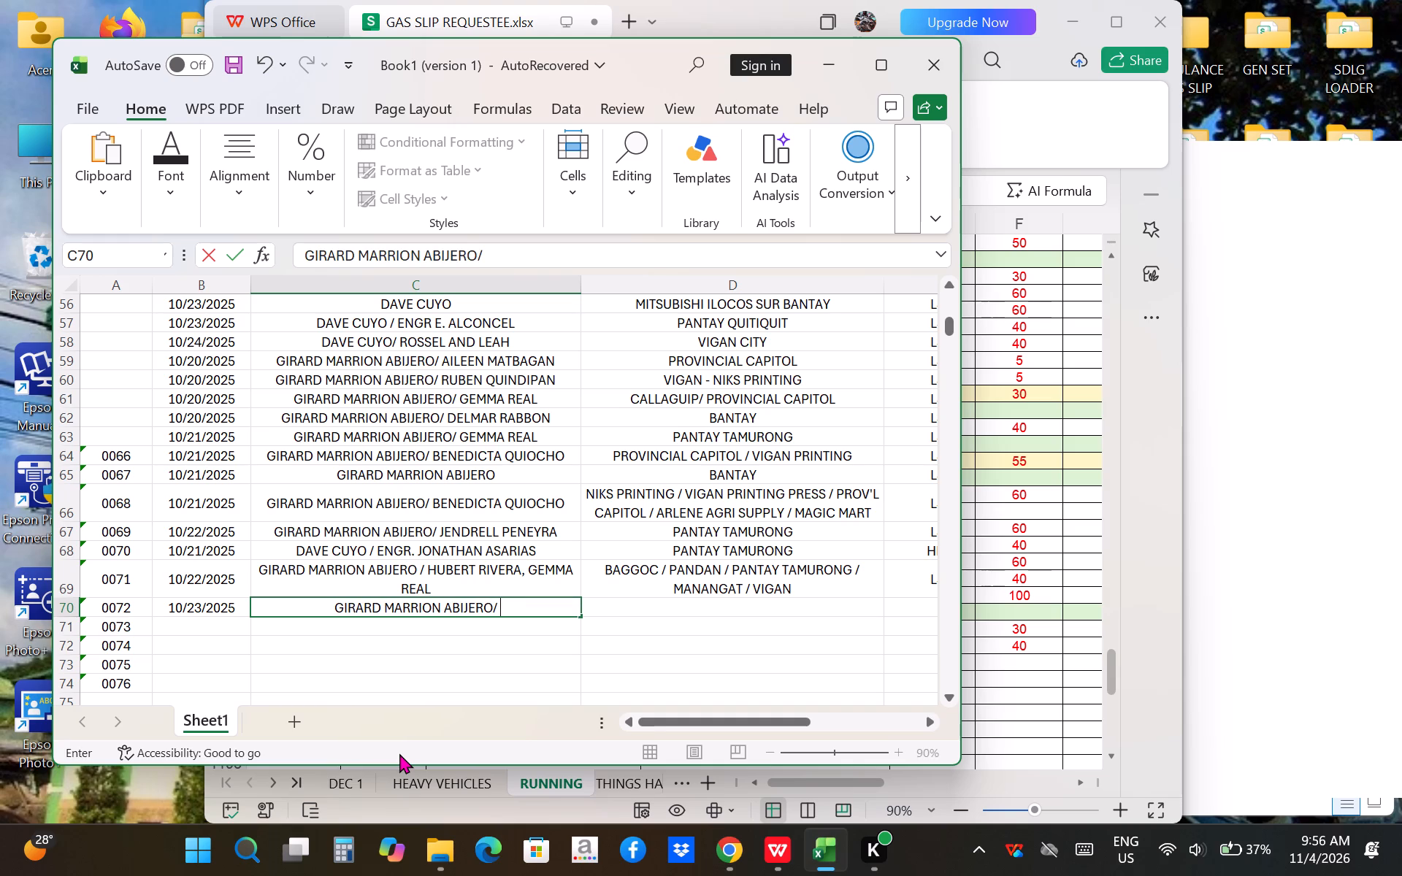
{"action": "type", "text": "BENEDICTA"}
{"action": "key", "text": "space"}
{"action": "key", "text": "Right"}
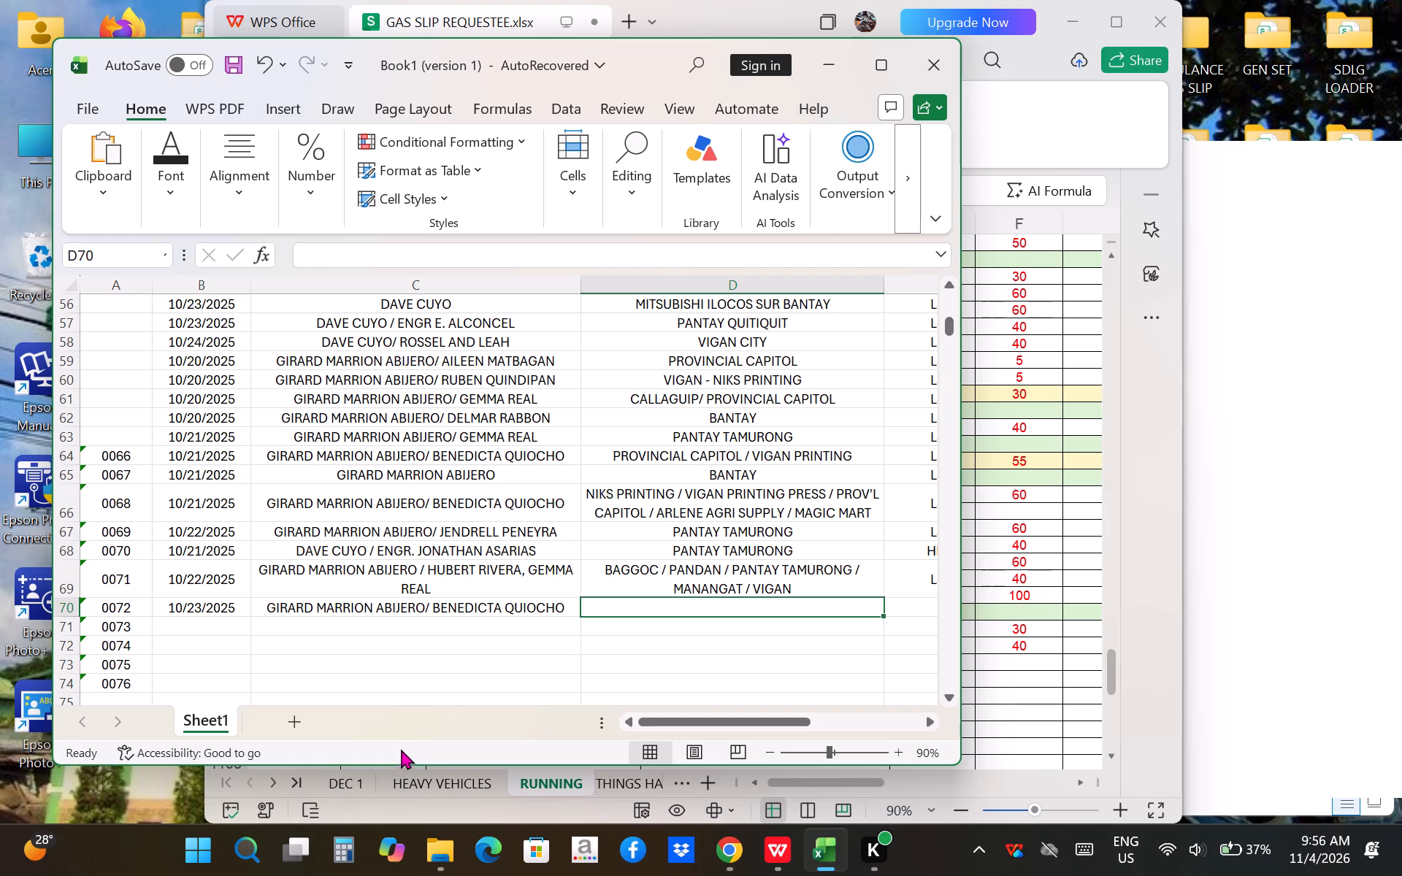
Enter PANTAY TAMURONG / PANDAN as the destination of trip entry 0072.
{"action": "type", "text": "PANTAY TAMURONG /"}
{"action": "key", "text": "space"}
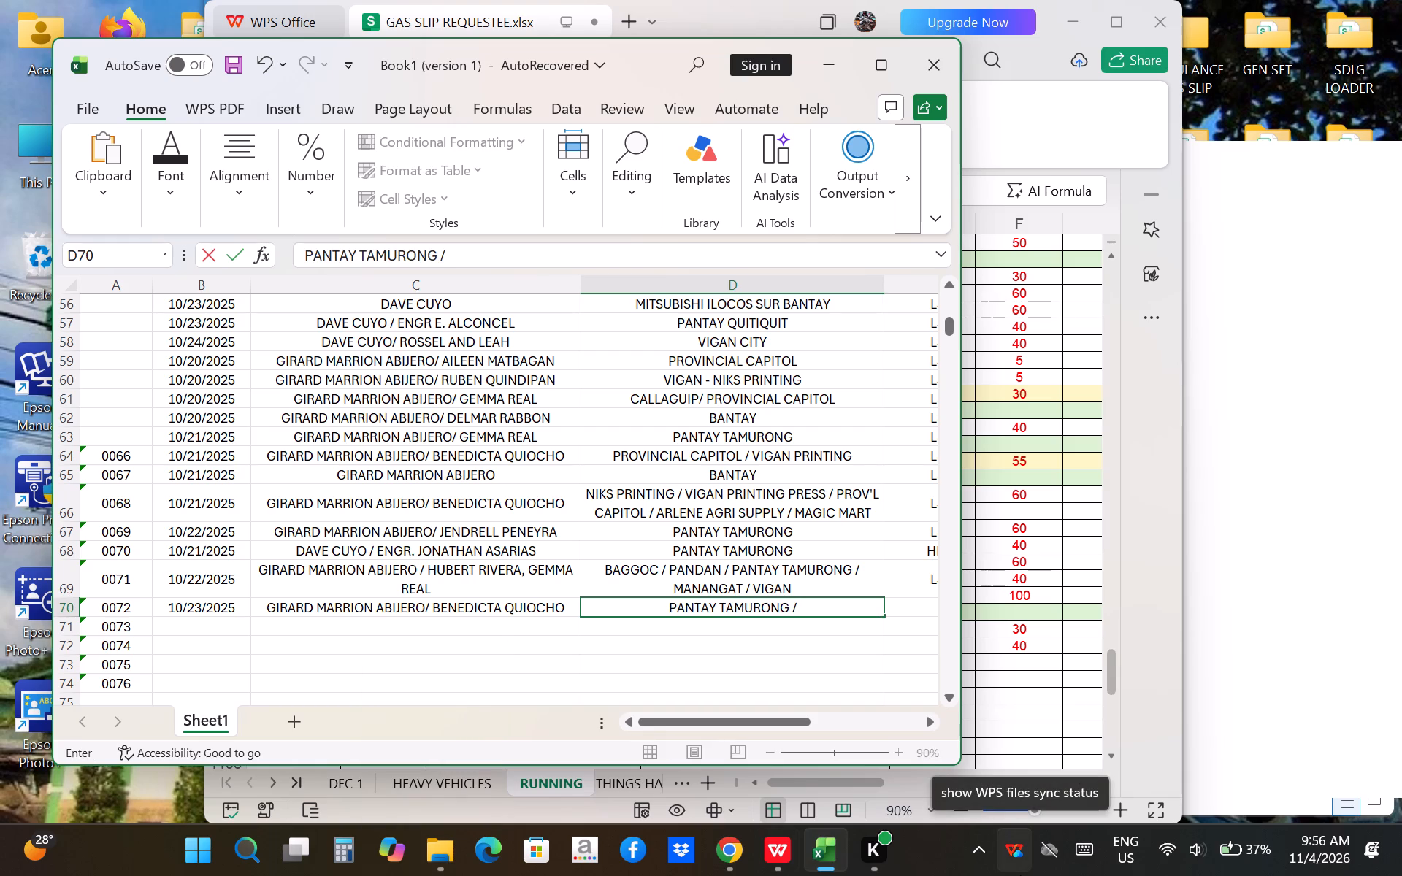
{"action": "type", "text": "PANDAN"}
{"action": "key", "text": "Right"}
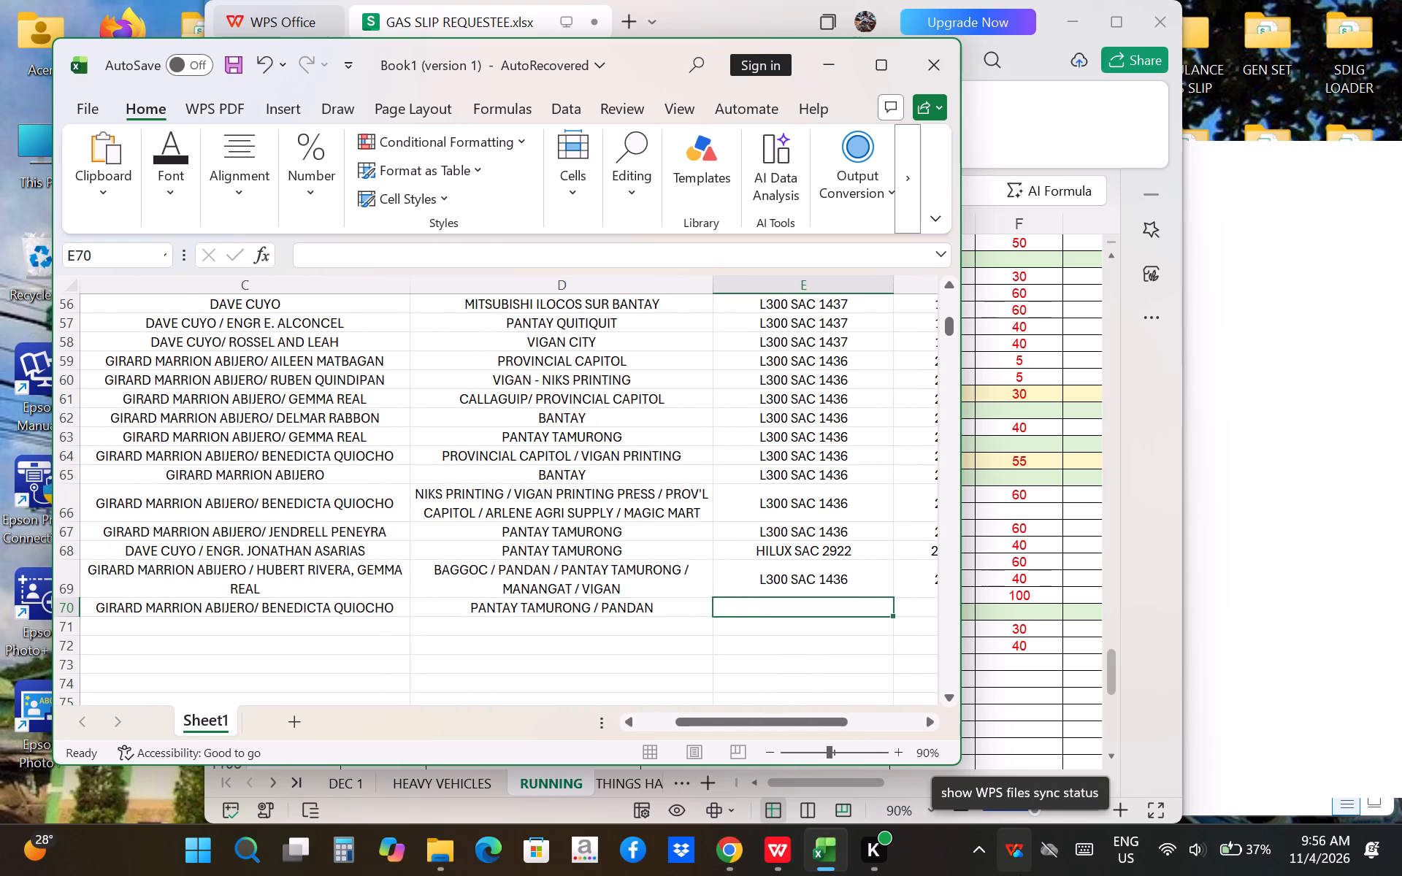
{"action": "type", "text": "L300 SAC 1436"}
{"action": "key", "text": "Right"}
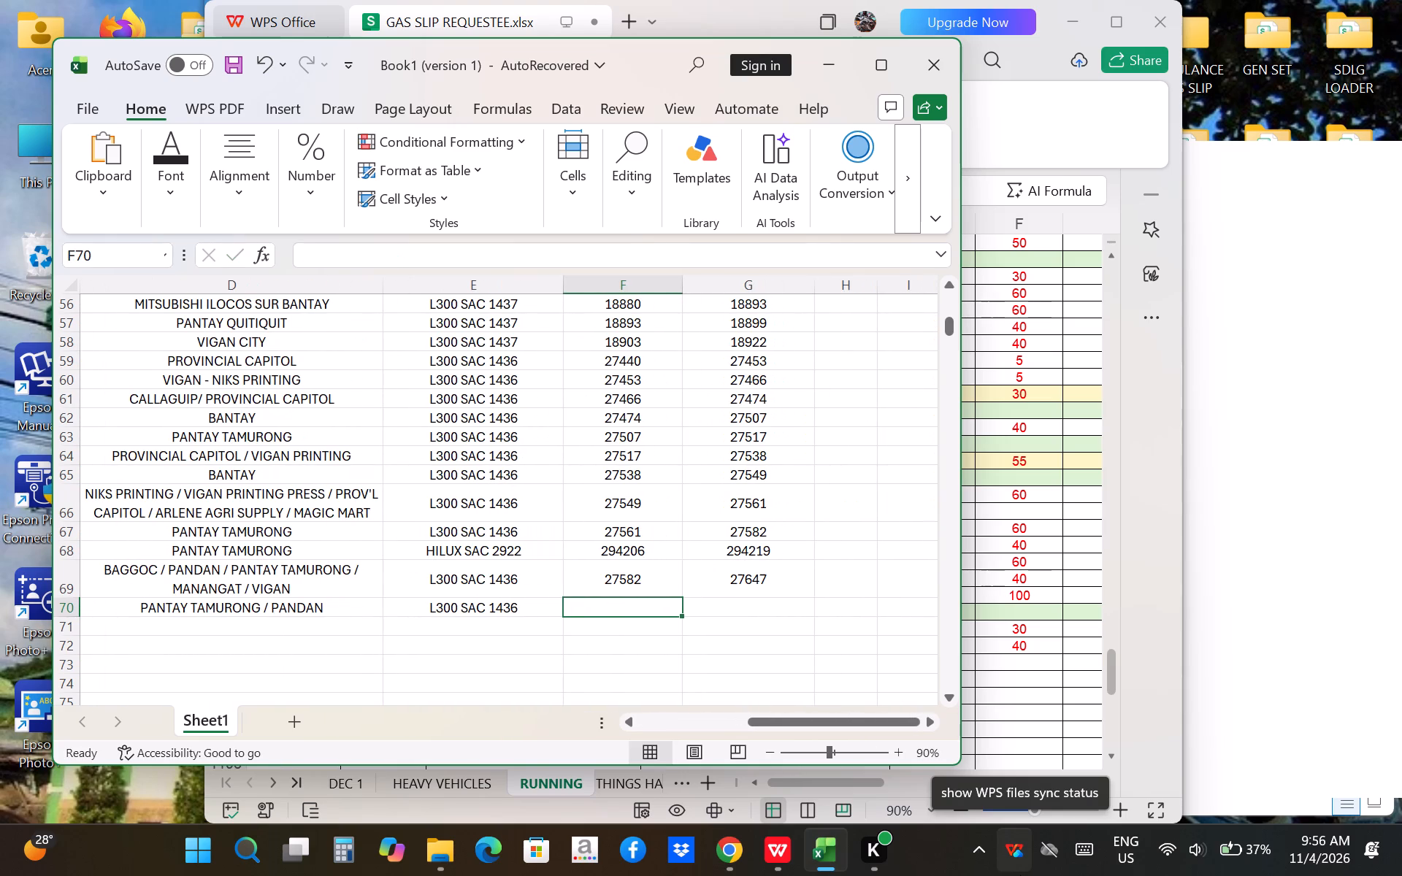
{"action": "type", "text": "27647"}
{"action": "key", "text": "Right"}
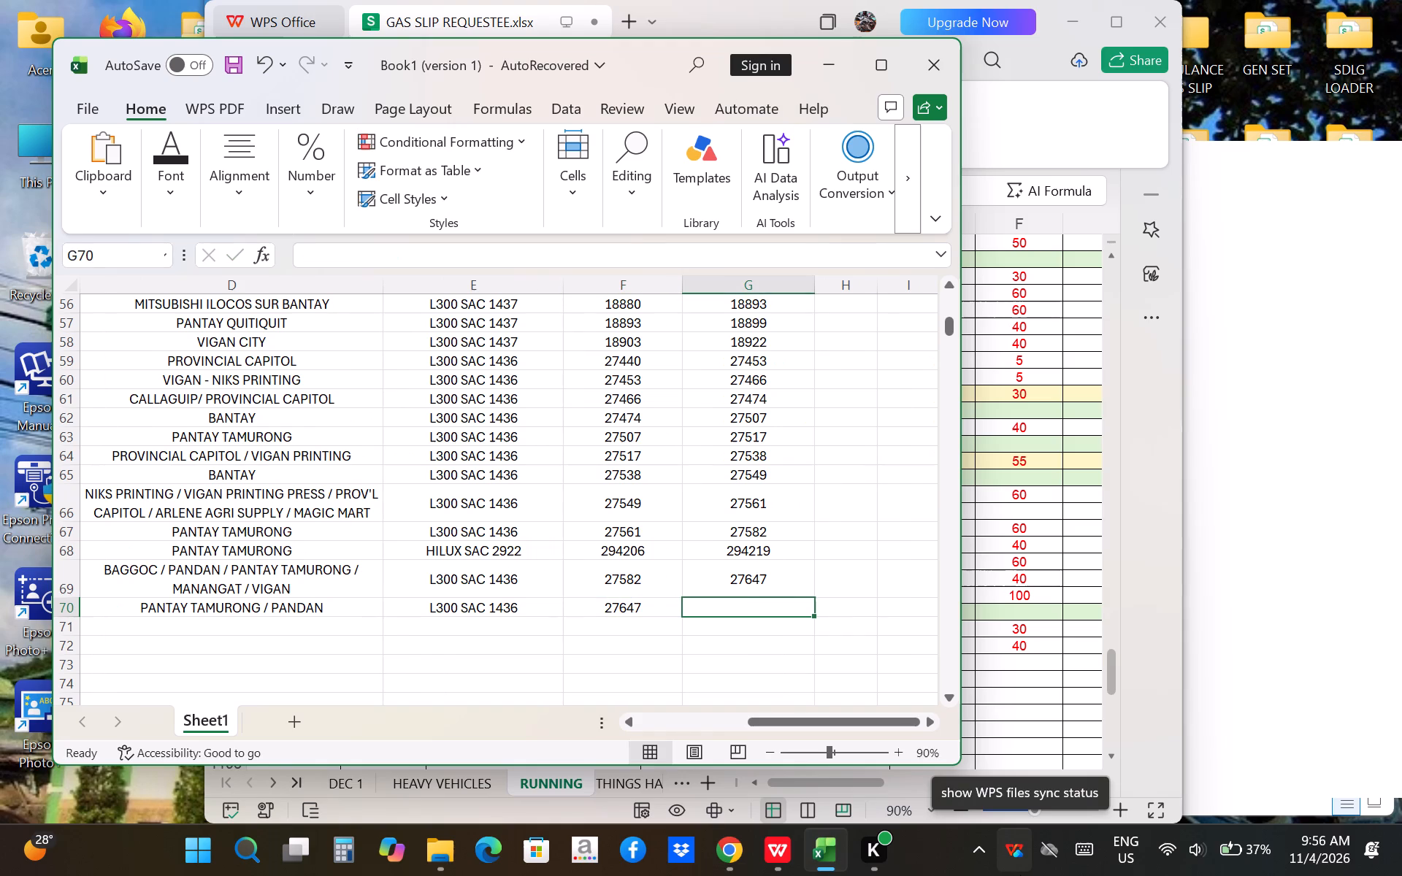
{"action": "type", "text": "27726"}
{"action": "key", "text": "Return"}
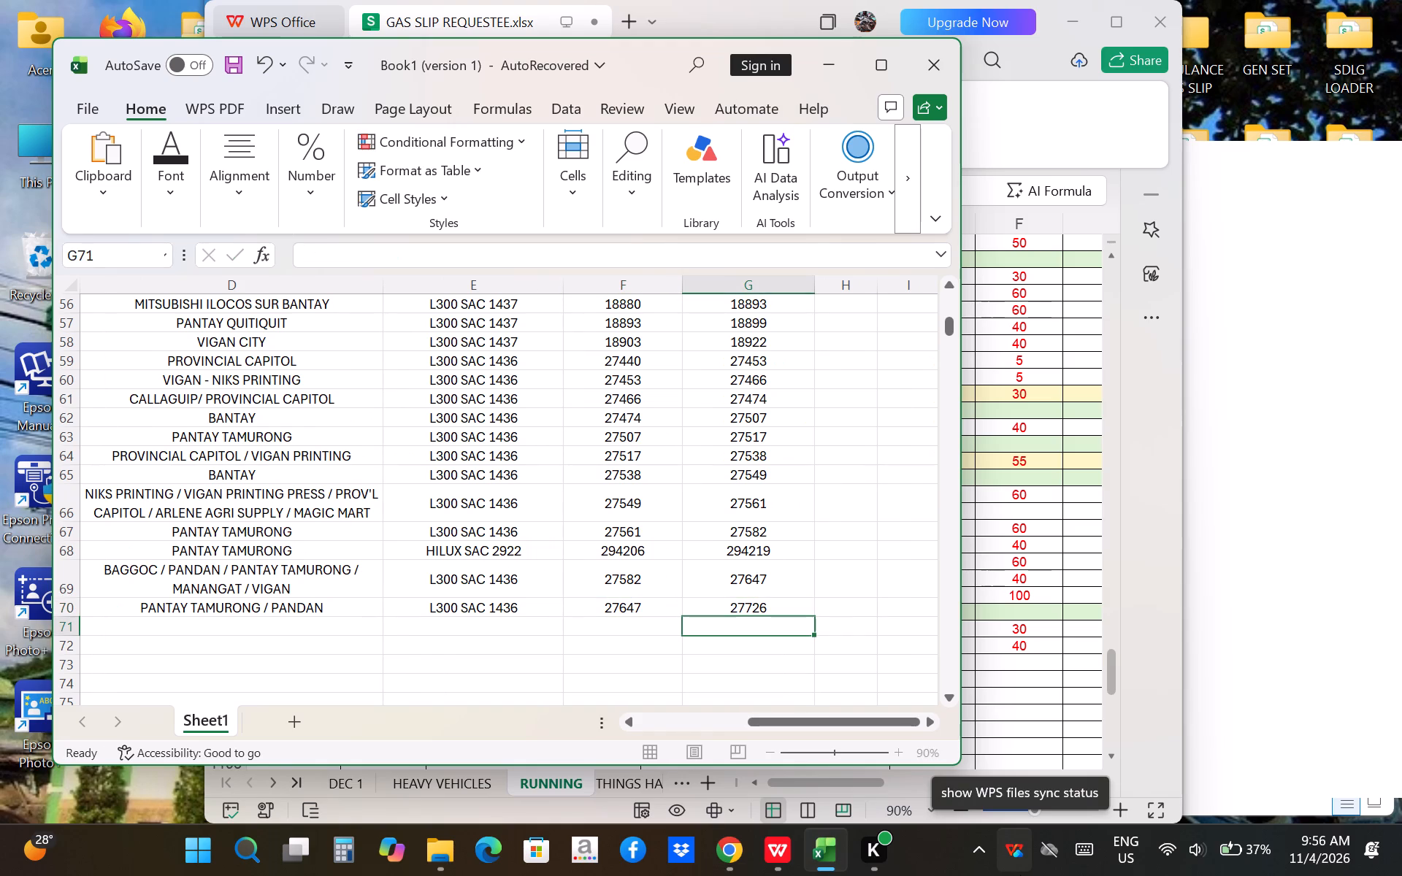
Select the empty date cell of trip entry 0073.
{"action": "left_click_drag", "start_coordinate": [855, 725], "coordinate": [713, 735]}
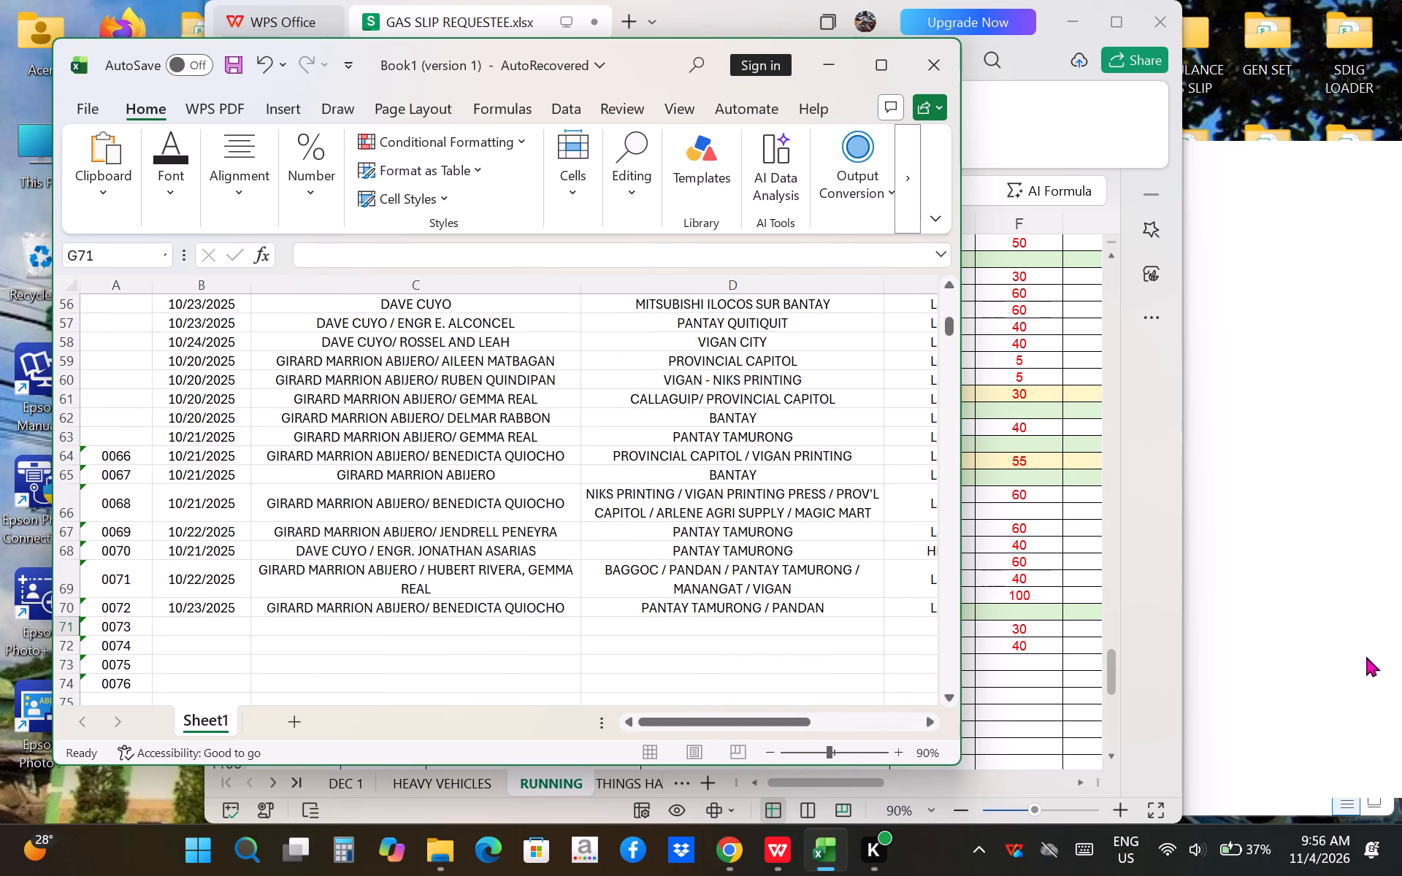
{"action": "left_click", "coordinate": [182, 620]}
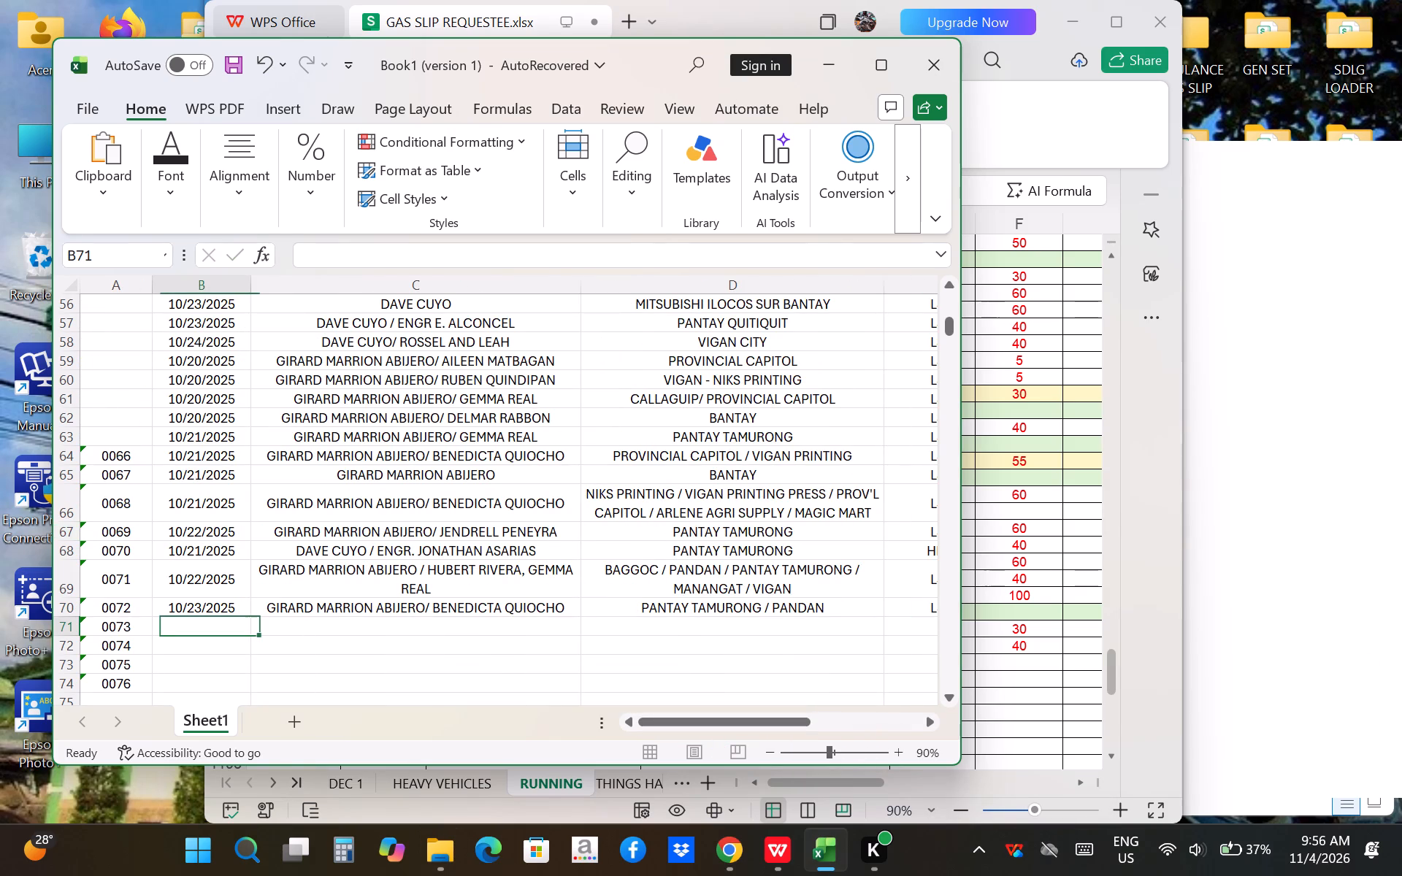
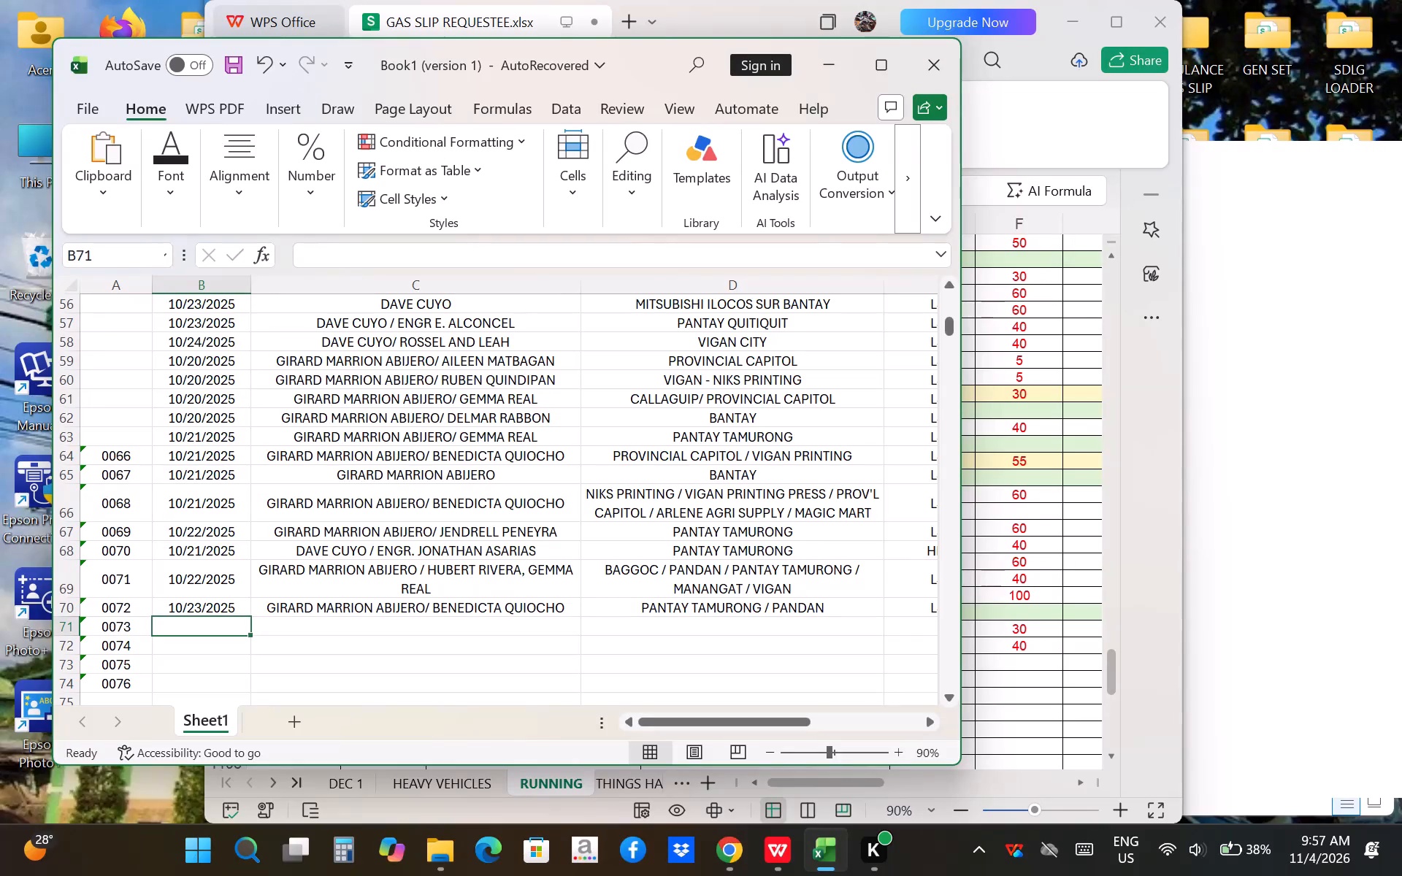
Date trip entry 0073 10/24/2025 and fill its names cell with the same driver and passenger as row 63.
{"action": "left_click", "coordinate": [171, 631]}
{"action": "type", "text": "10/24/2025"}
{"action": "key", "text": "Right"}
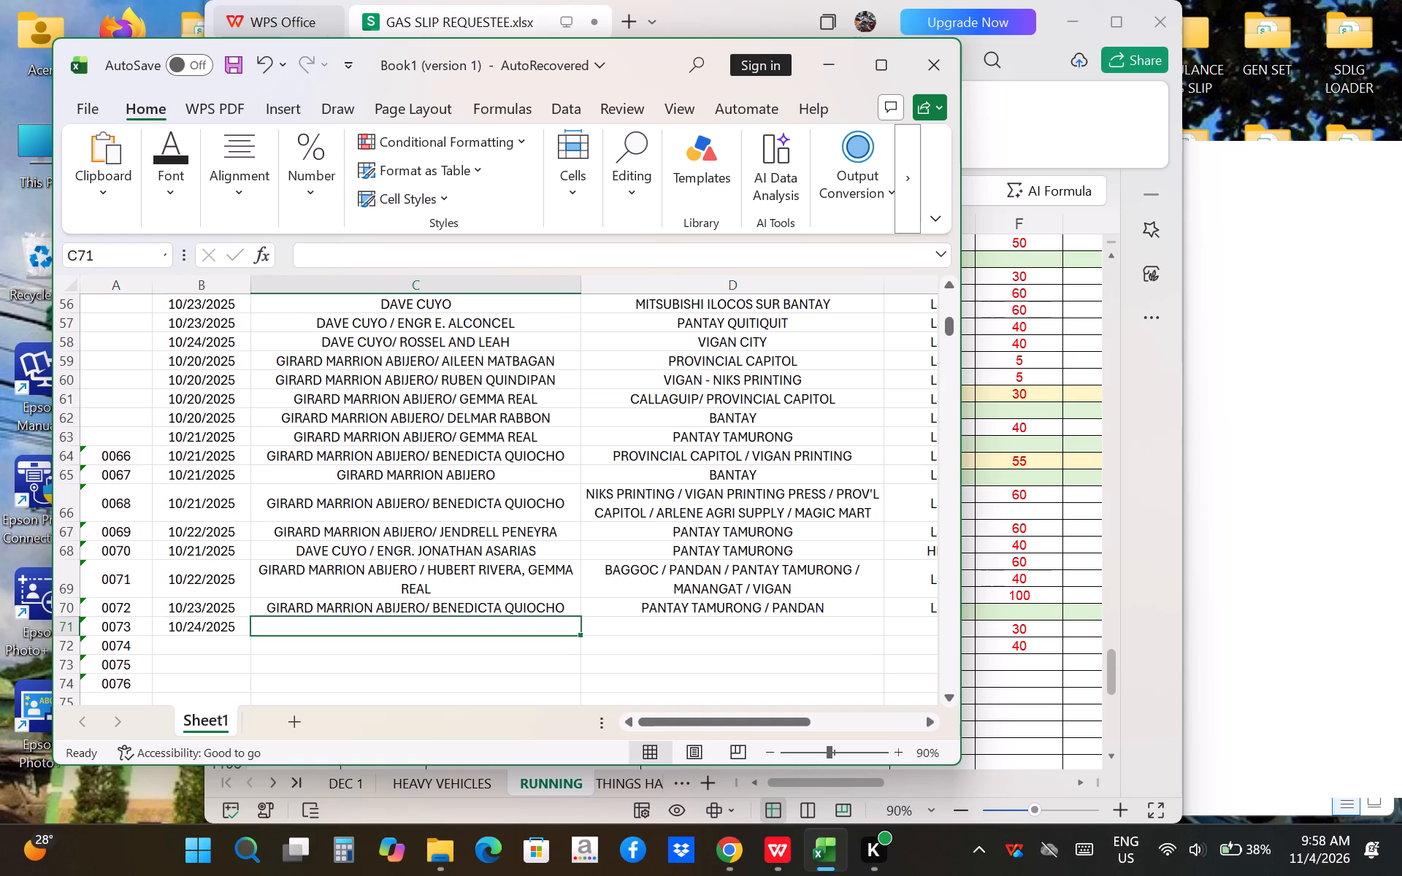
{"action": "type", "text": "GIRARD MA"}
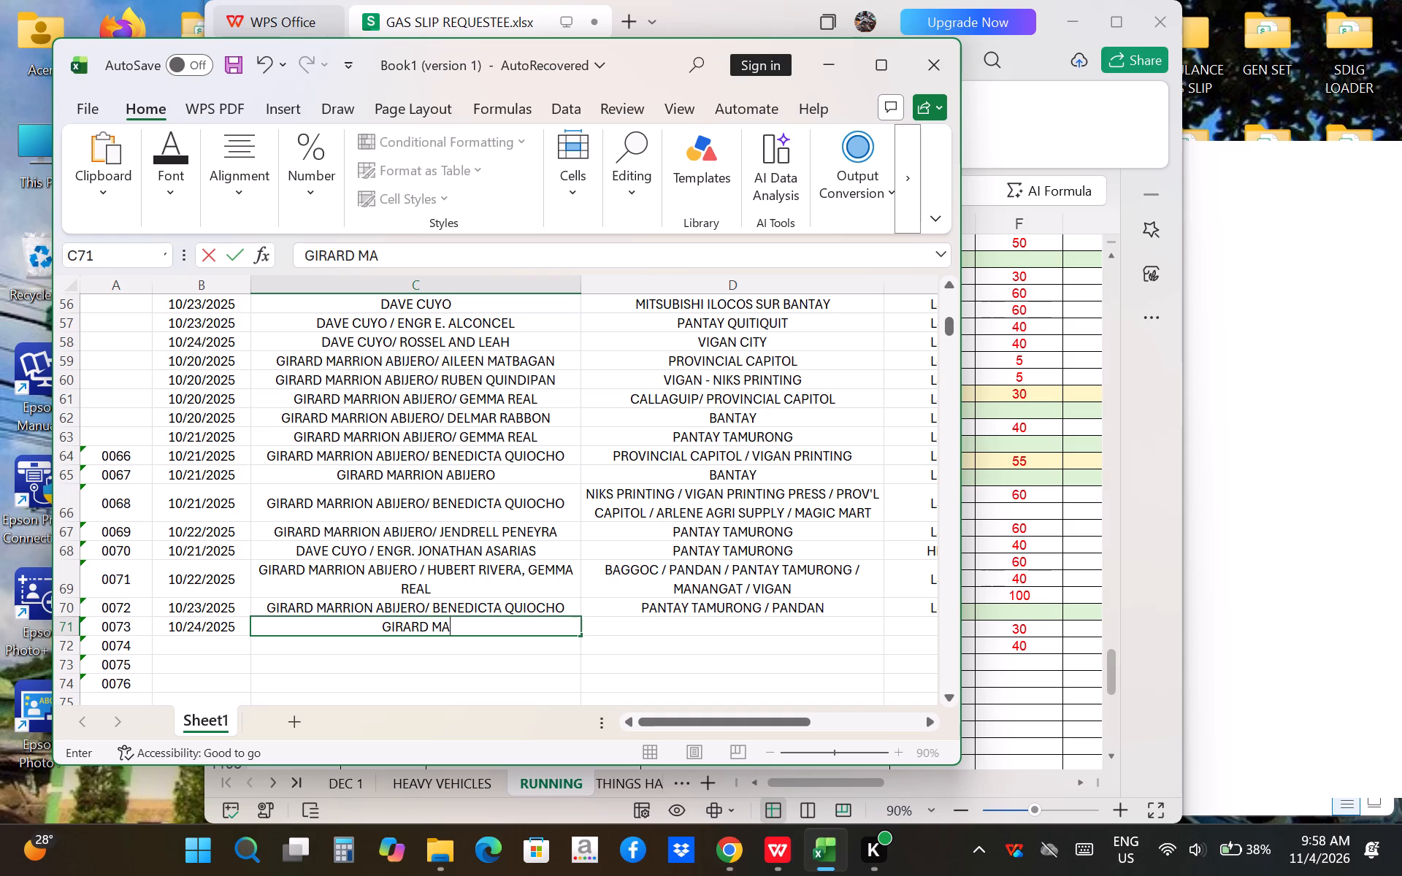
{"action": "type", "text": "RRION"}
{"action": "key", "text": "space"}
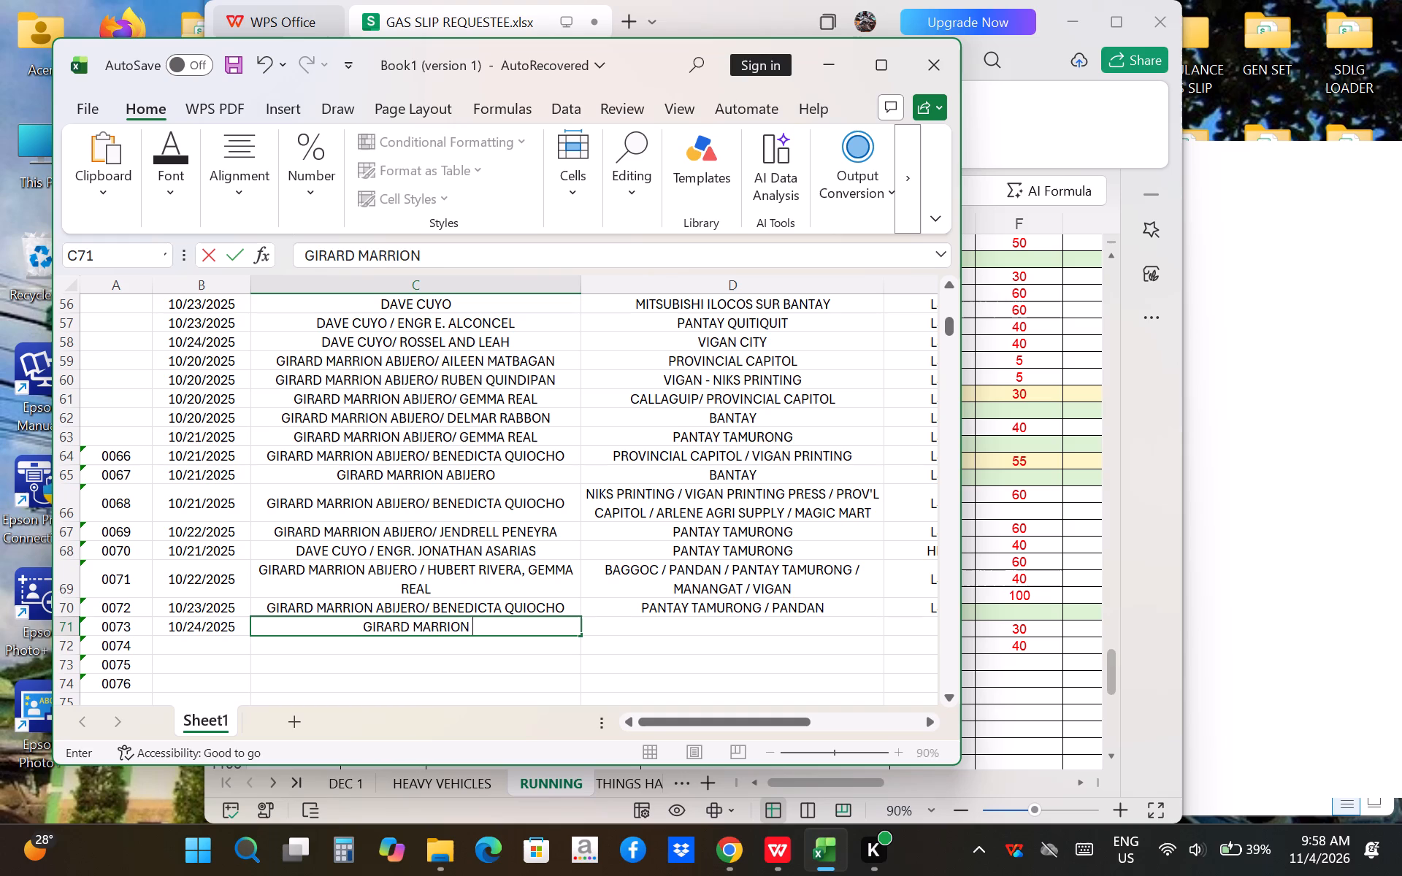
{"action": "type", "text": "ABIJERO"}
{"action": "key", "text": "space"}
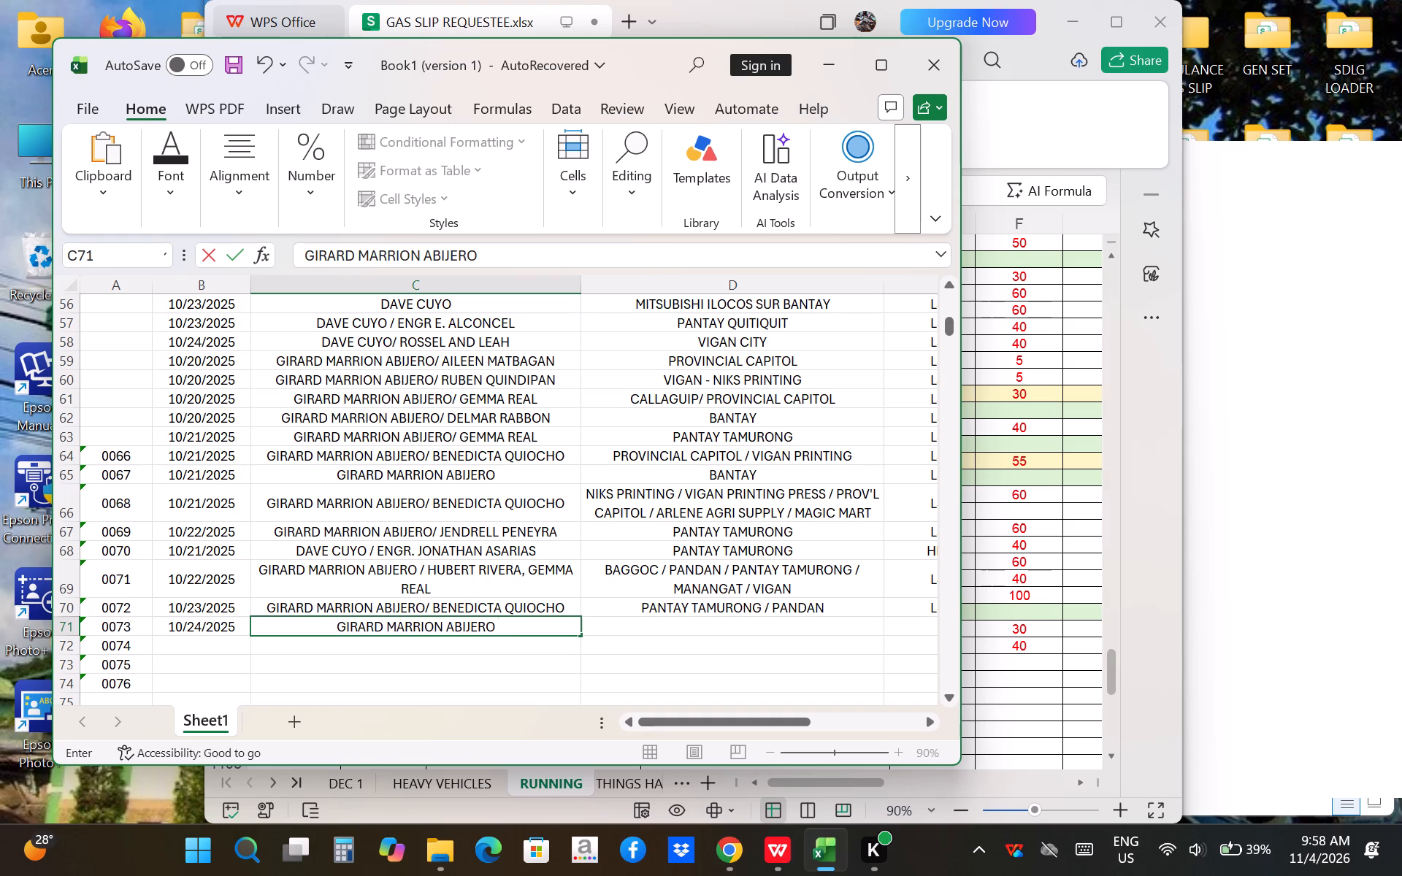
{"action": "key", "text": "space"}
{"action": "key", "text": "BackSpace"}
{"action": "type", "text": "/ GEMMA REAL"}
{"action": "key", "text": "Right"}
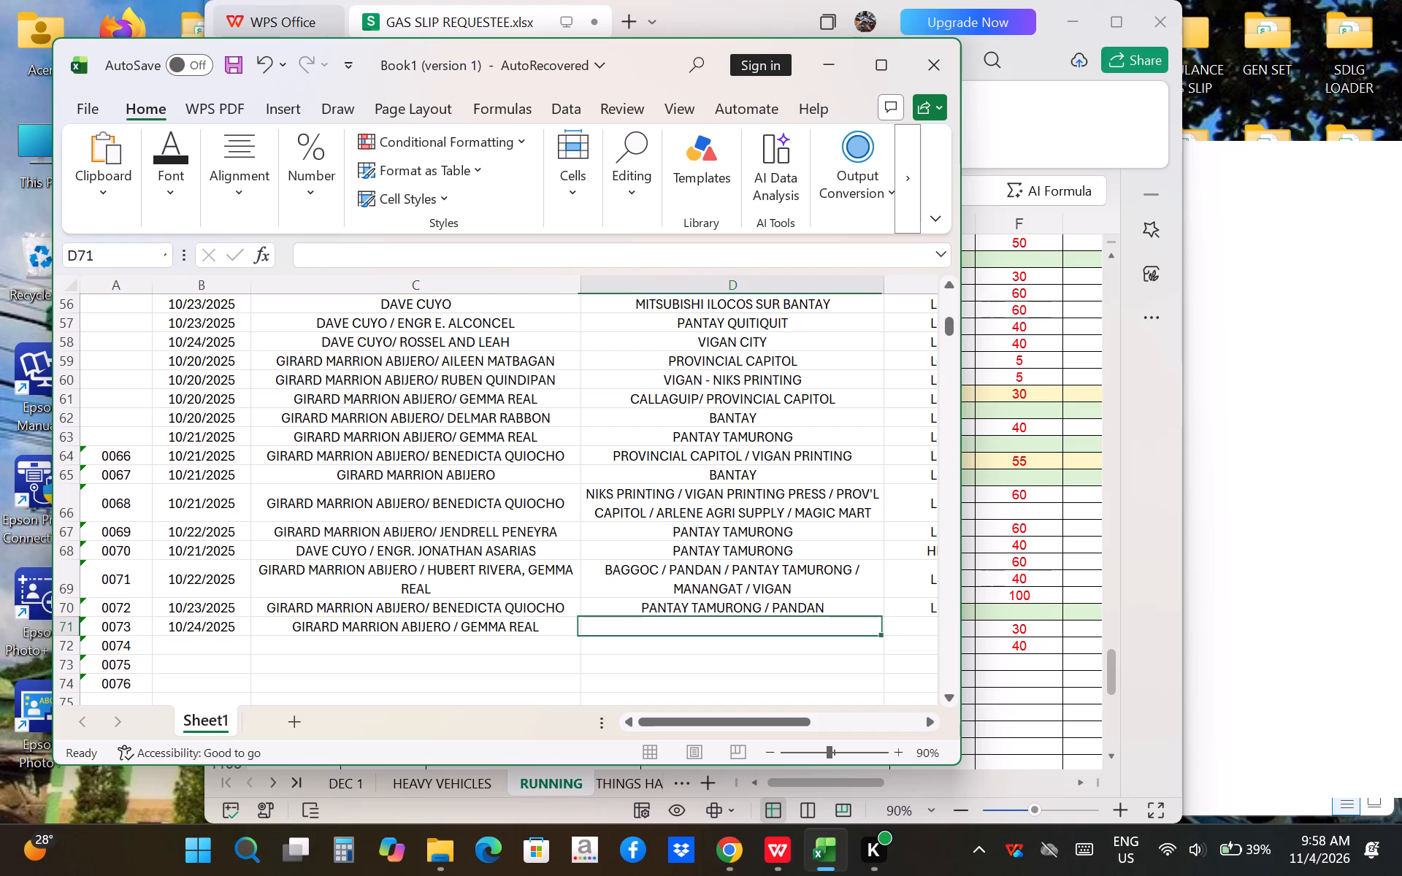
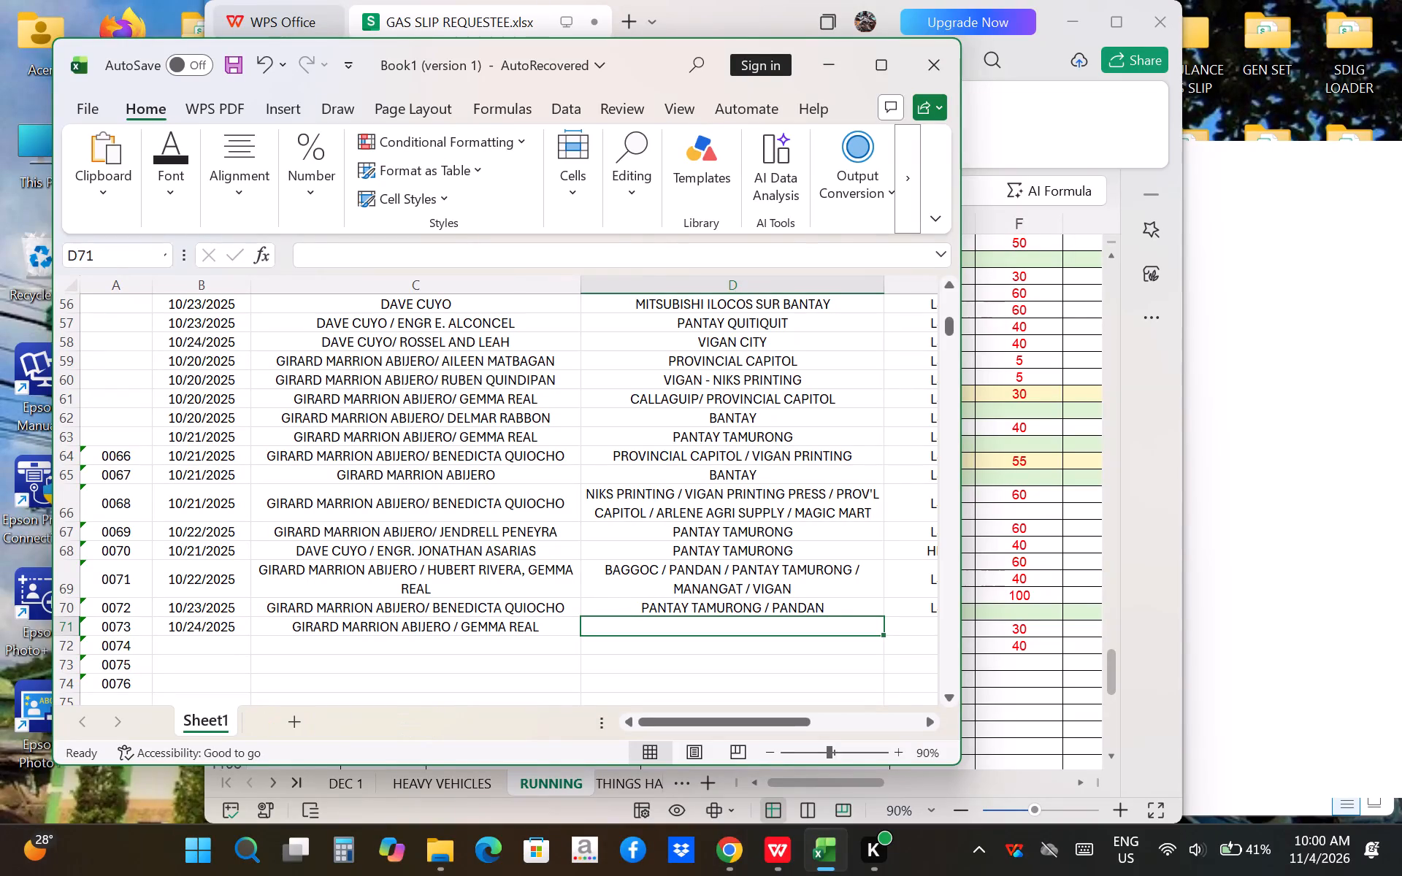
{"action": "left_click", "coordinate": [633, 636]}
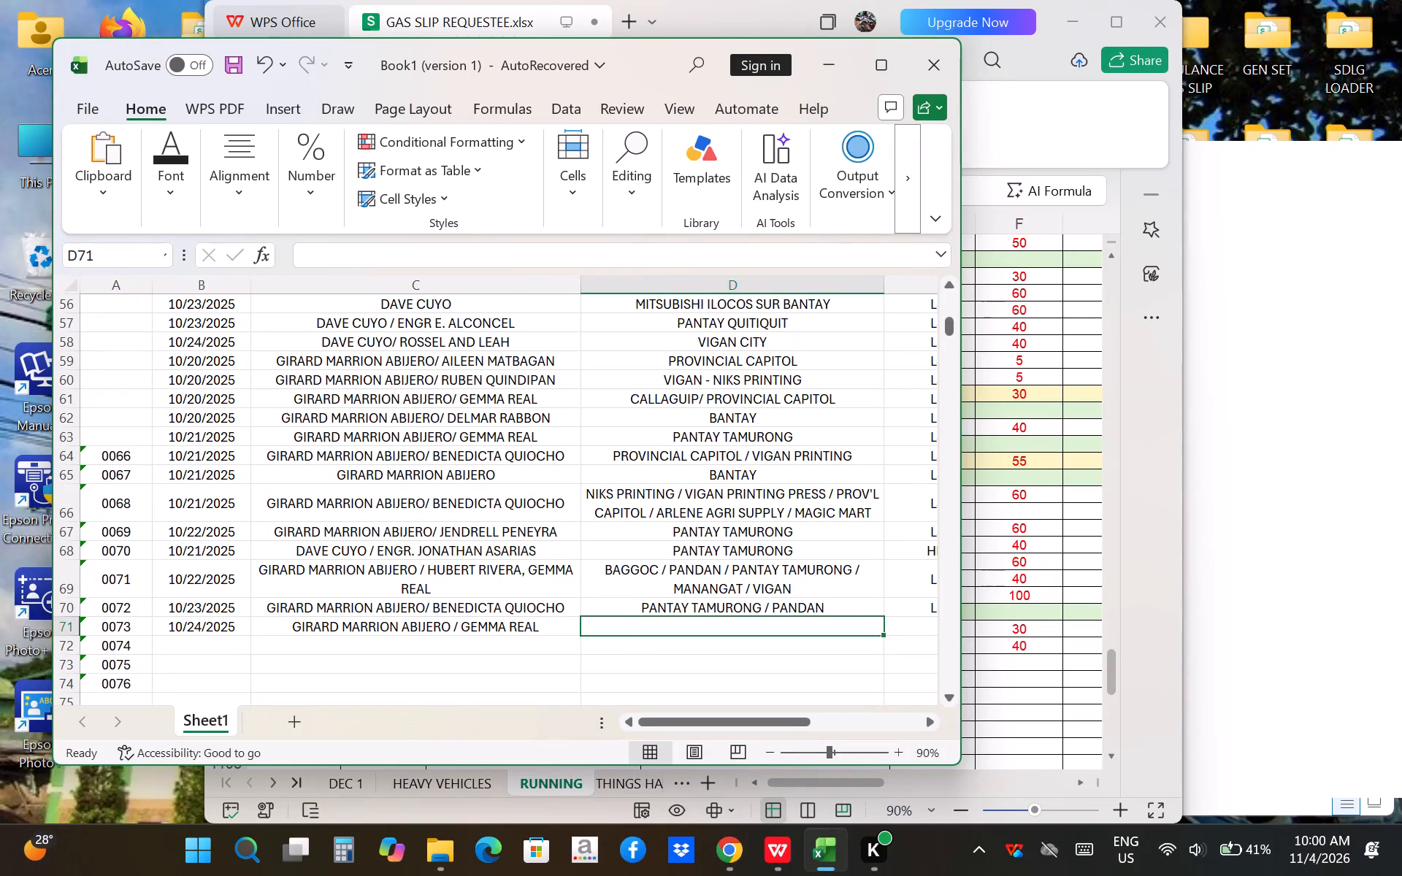
{"action": "left_click", "coordinate": [639, 629]}
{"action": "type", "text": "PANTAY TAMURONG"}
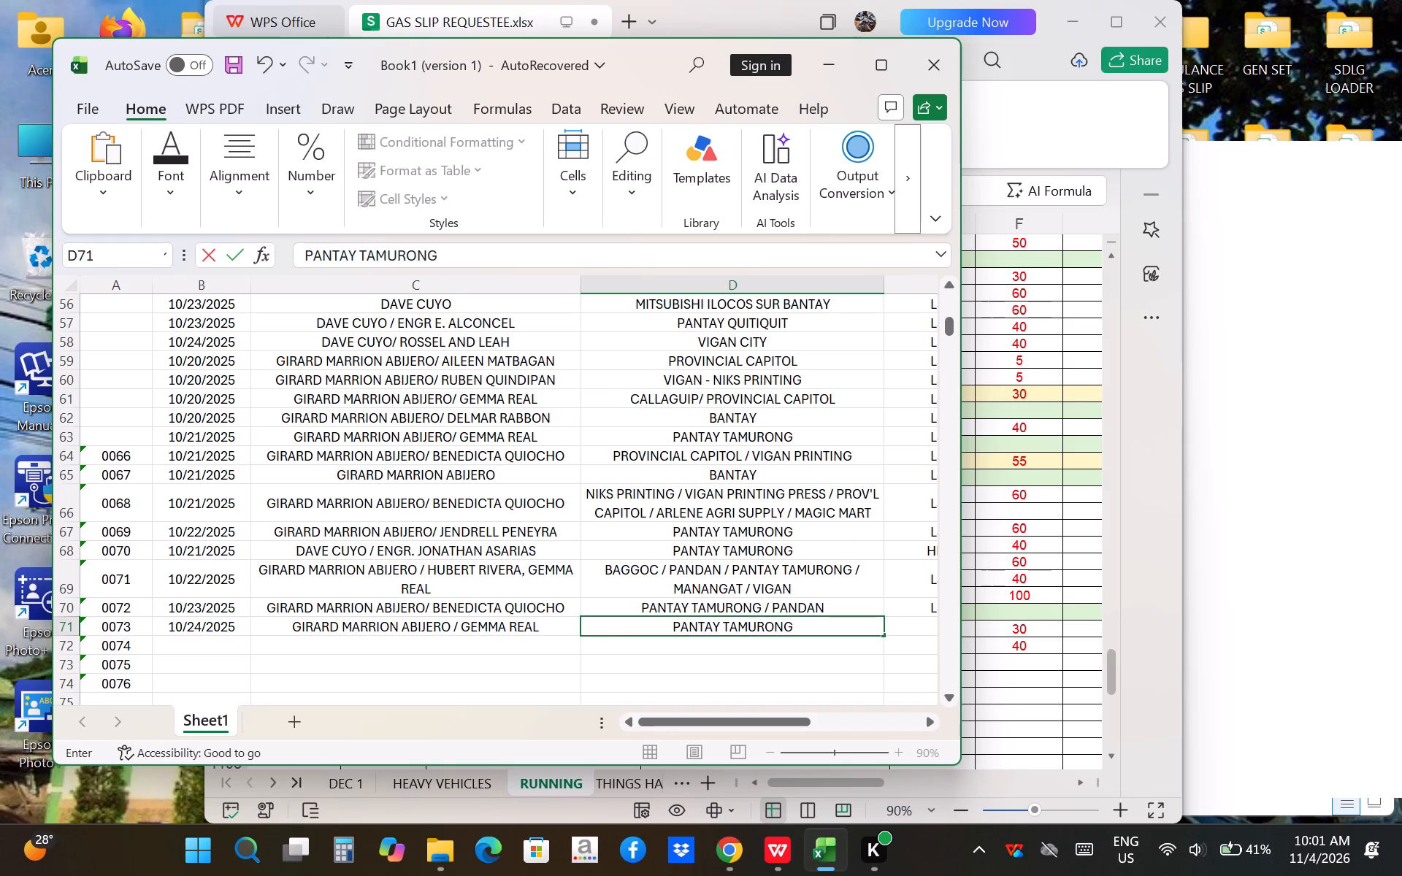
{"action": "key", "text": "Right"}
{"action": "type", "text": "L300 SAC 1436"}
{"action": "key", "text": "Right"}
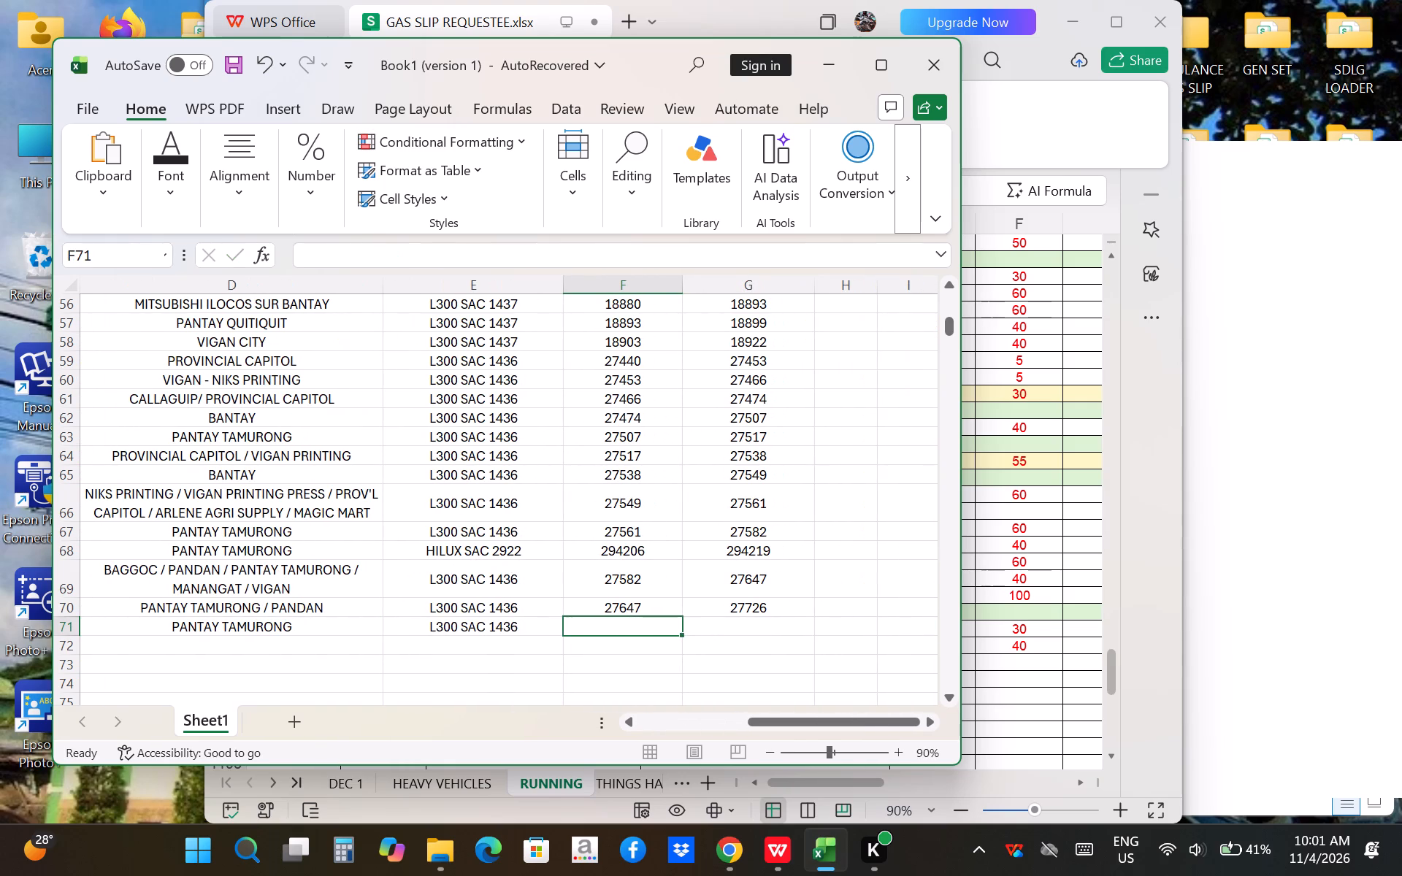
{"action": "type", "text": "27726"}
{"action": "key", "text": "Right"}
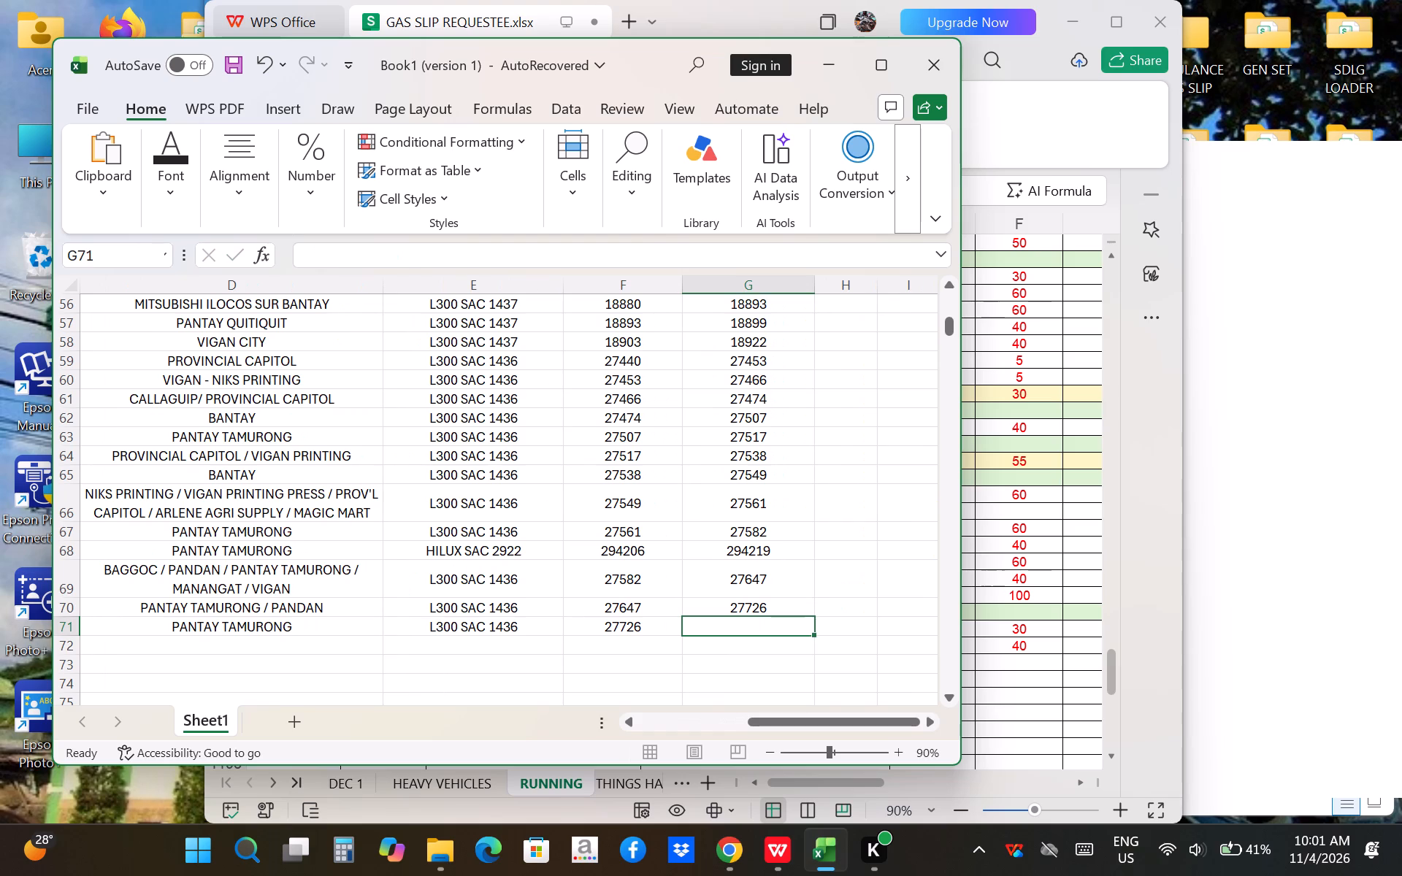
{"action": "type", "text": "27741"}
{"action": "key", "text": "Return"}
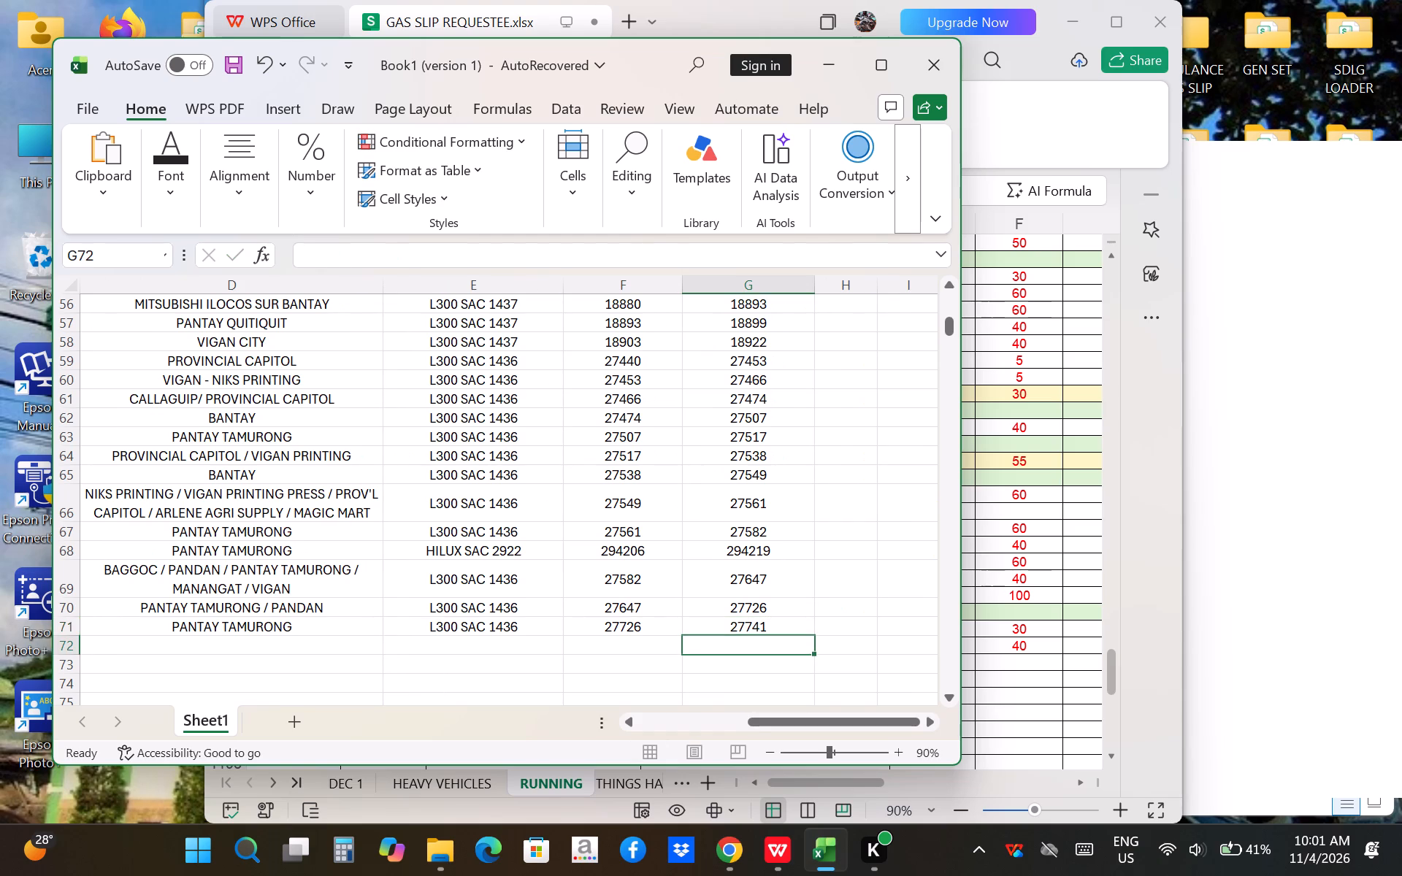
Copy the 10/24/2025 date from trip entry 0073 into the date cells of entries 0074 and 0075.
{"action": "left_click_drag", "start_coordinate": [761, 723], "coordinate": [526, 712]}
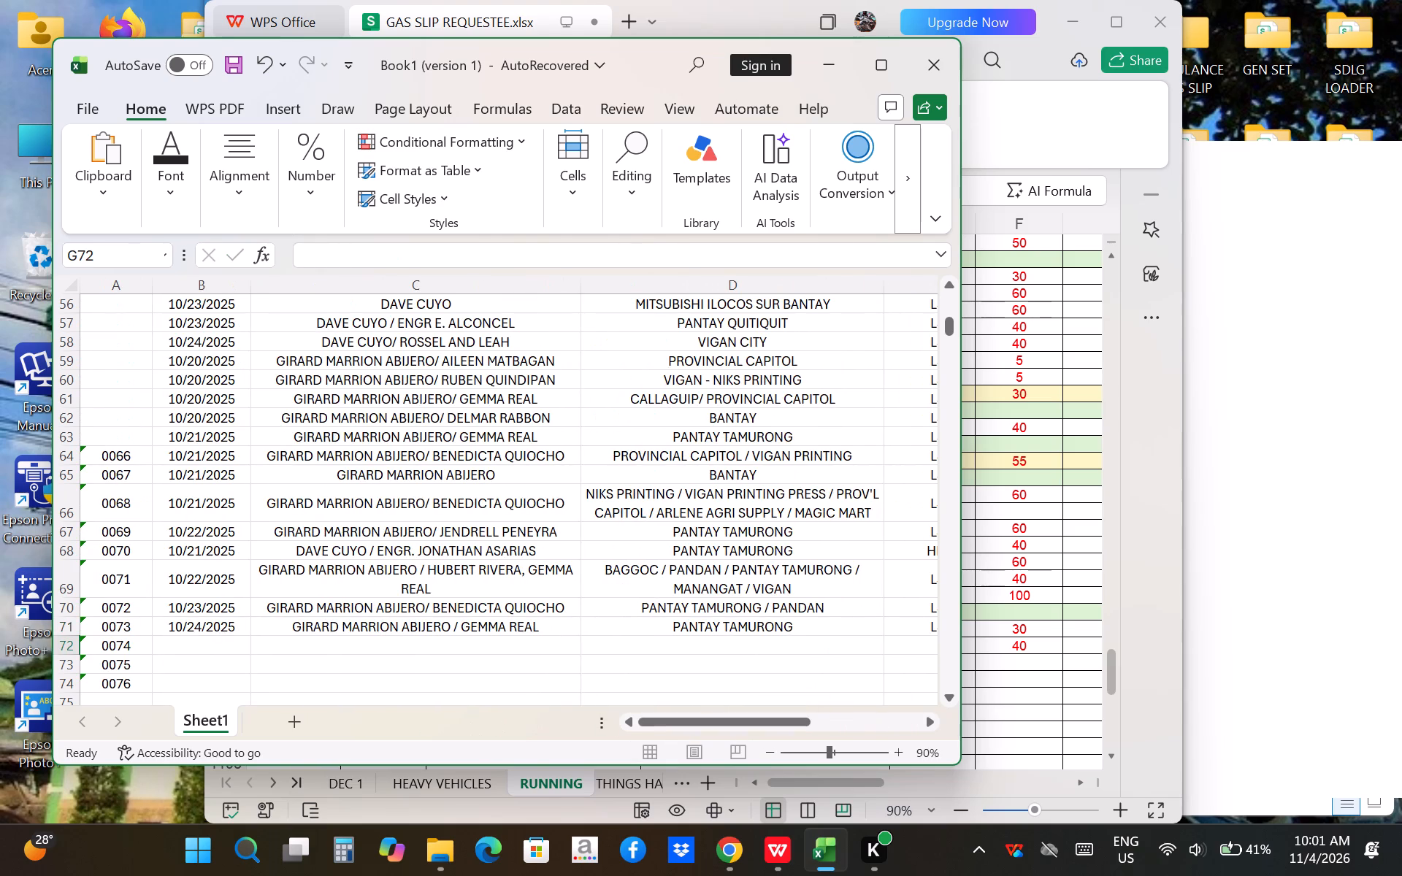
{"action": "left_click", "coordinate": [218, 637]}
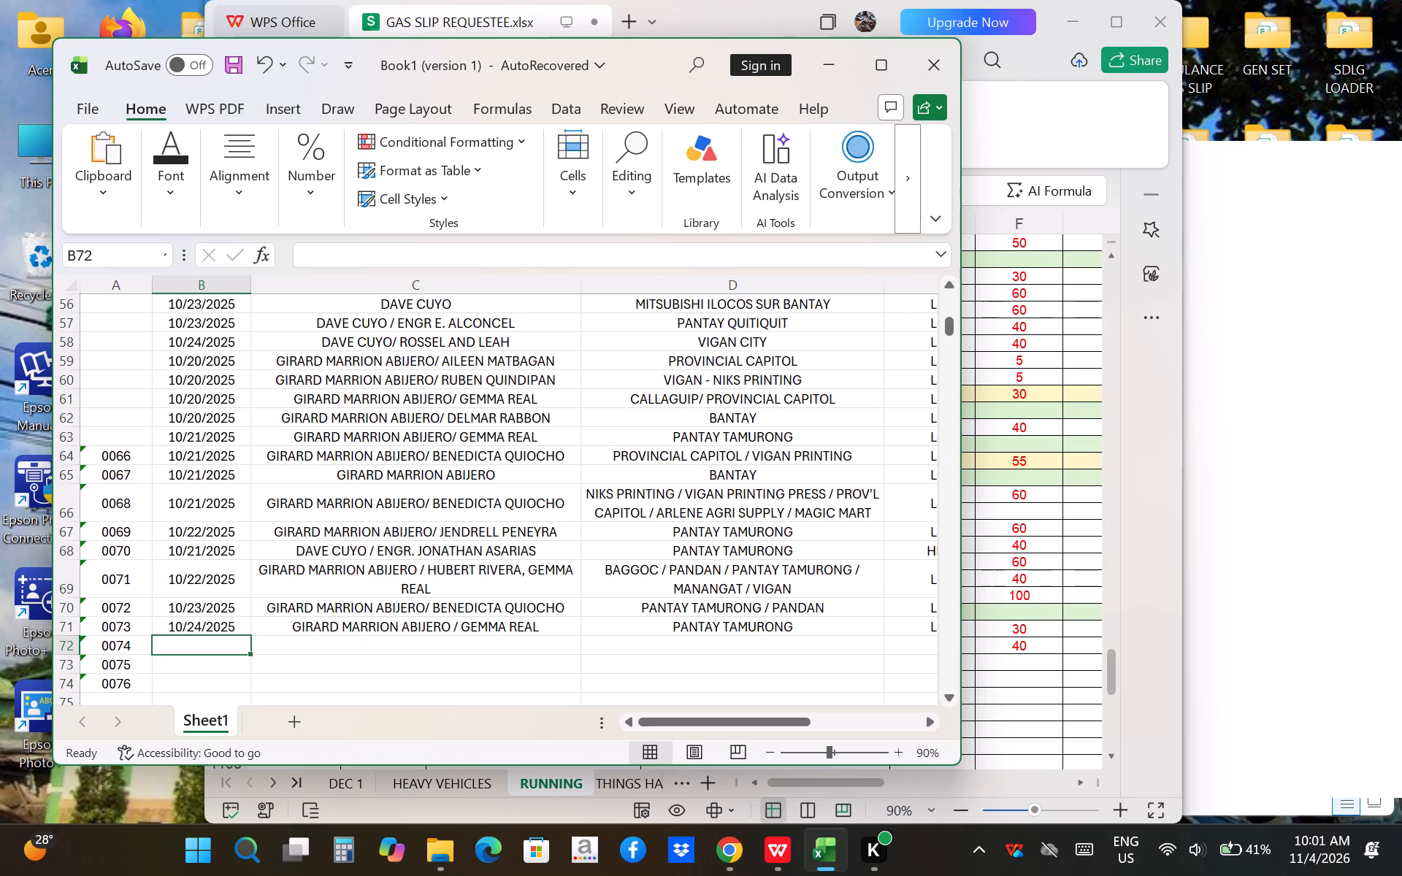
{"action": "left_click", "coordinate": [205, 631]}
{"action": "key", "text": "ctrl+c"}
{"action": "left_click_drag", "start_coordinate": [207, 648], "coordinate": [215, 666]}
{"action": "key", "text": "Return"}
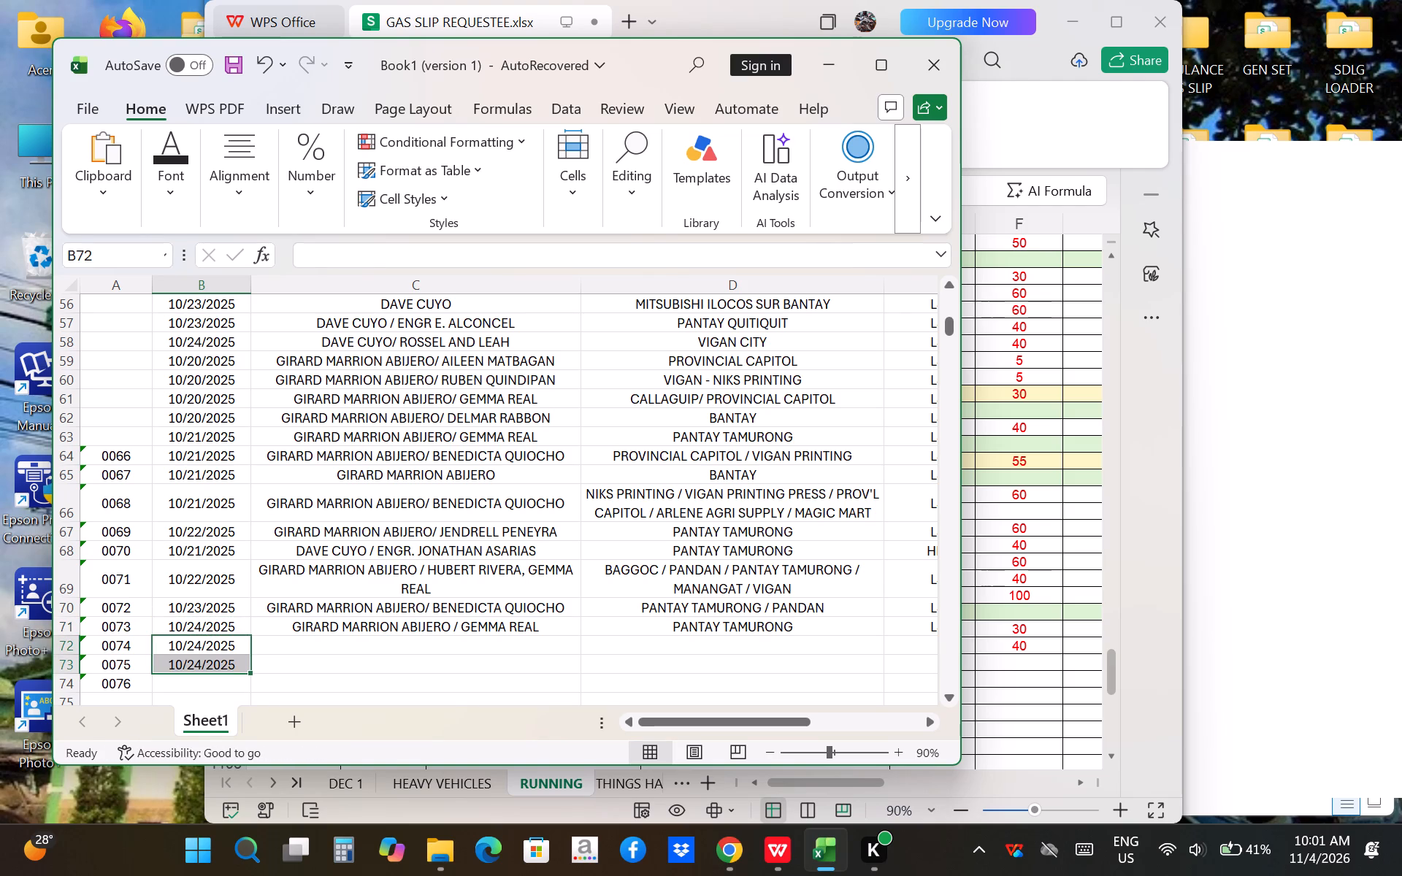
Fill in trip entry 0074's driver and passenger names and enter BANTAY / PROVL CAPITOL as its destination.
{"action": "left_click", "coordinate": [339, 643]}
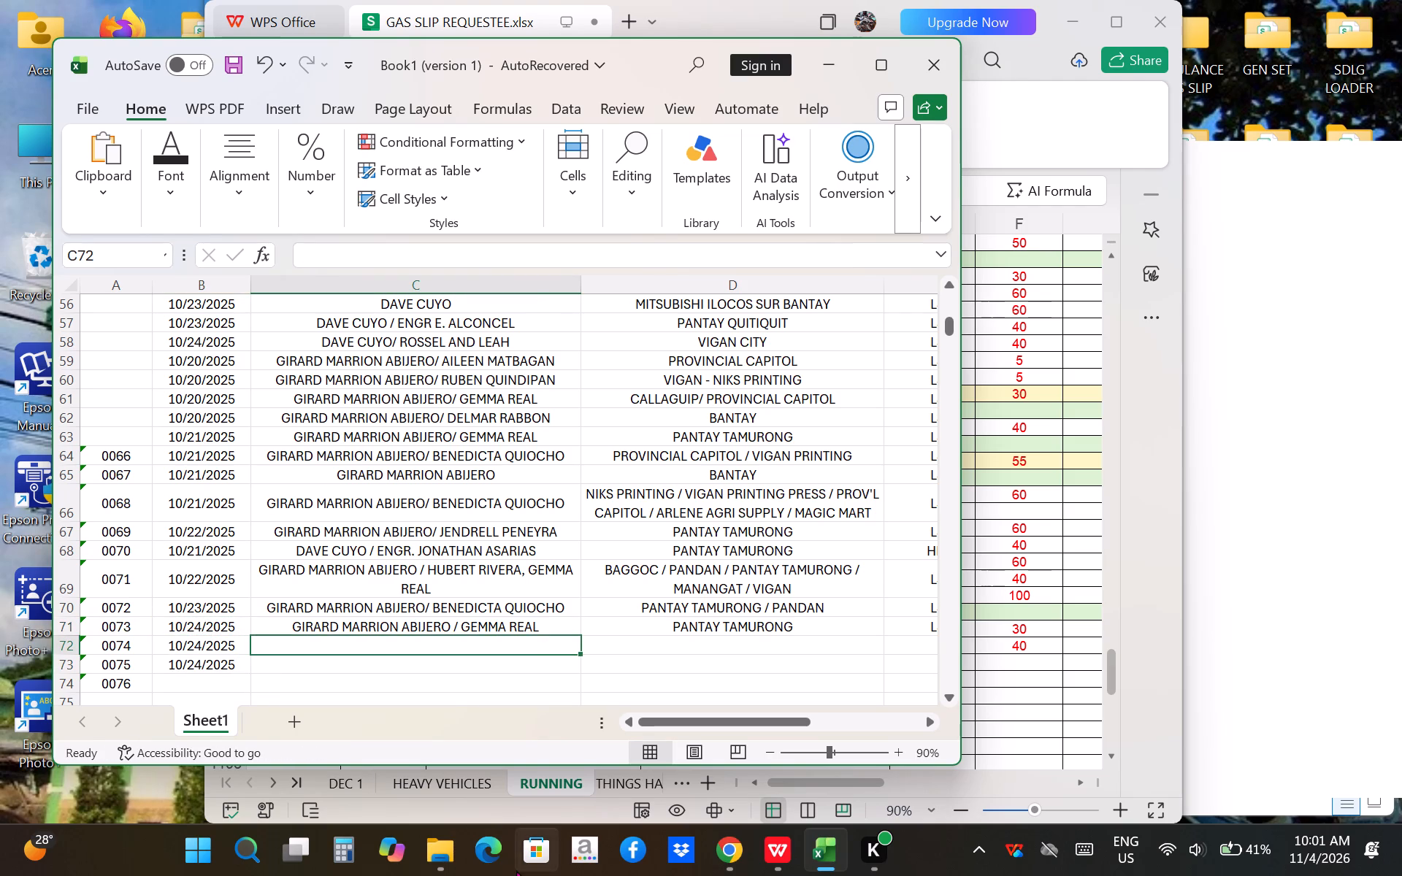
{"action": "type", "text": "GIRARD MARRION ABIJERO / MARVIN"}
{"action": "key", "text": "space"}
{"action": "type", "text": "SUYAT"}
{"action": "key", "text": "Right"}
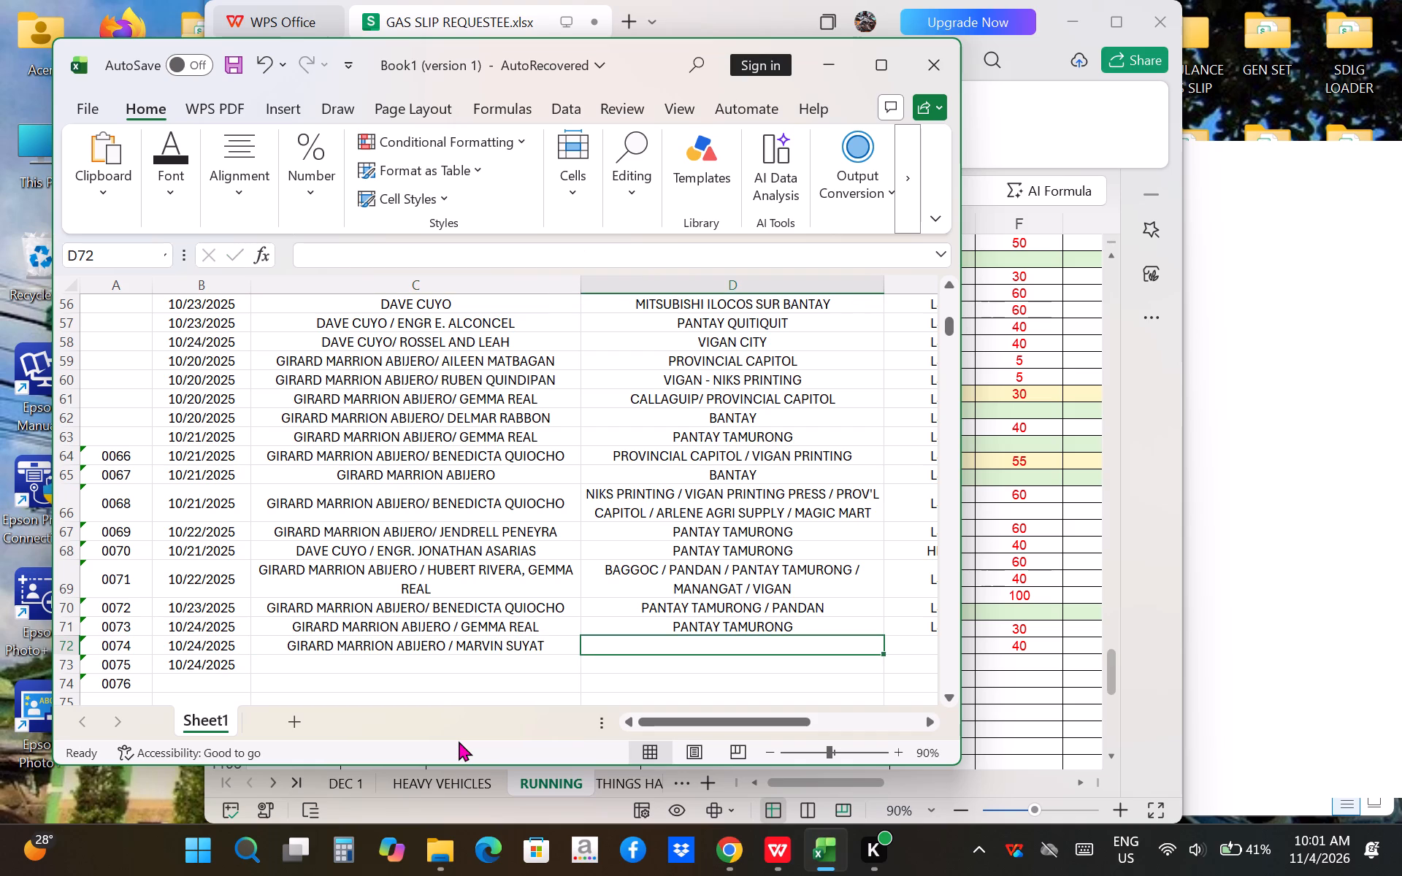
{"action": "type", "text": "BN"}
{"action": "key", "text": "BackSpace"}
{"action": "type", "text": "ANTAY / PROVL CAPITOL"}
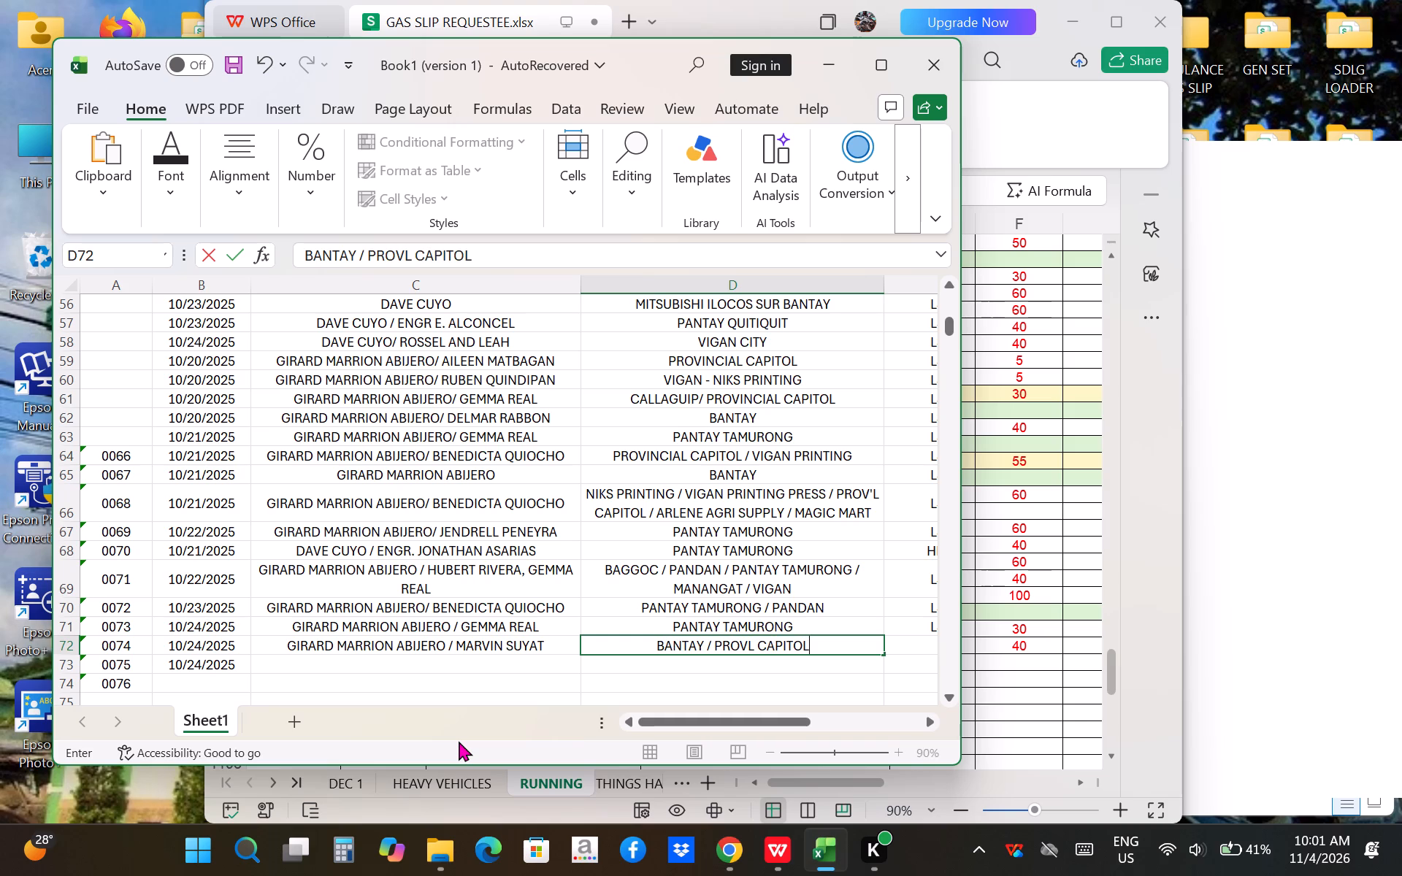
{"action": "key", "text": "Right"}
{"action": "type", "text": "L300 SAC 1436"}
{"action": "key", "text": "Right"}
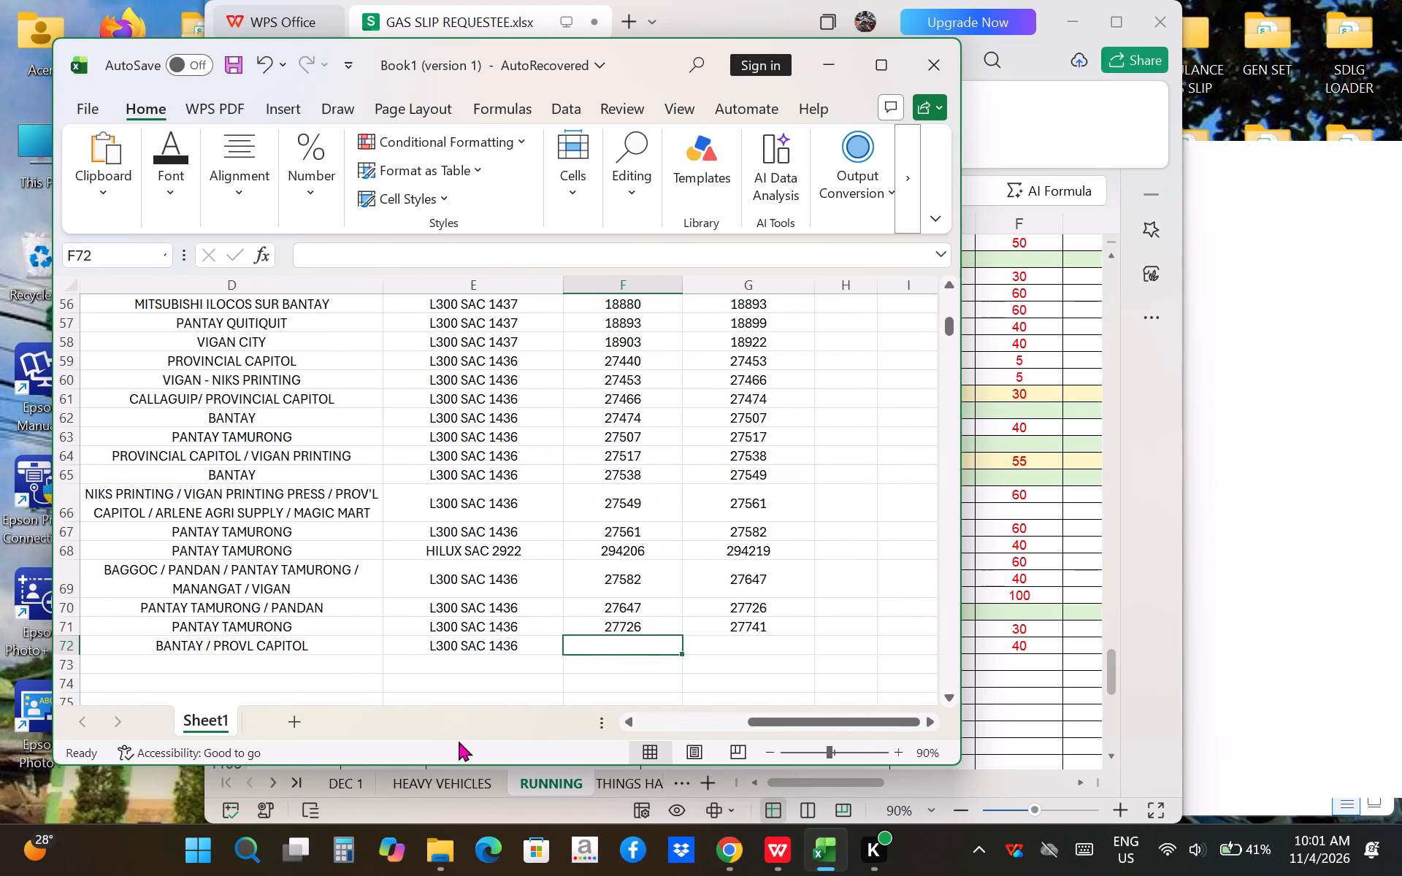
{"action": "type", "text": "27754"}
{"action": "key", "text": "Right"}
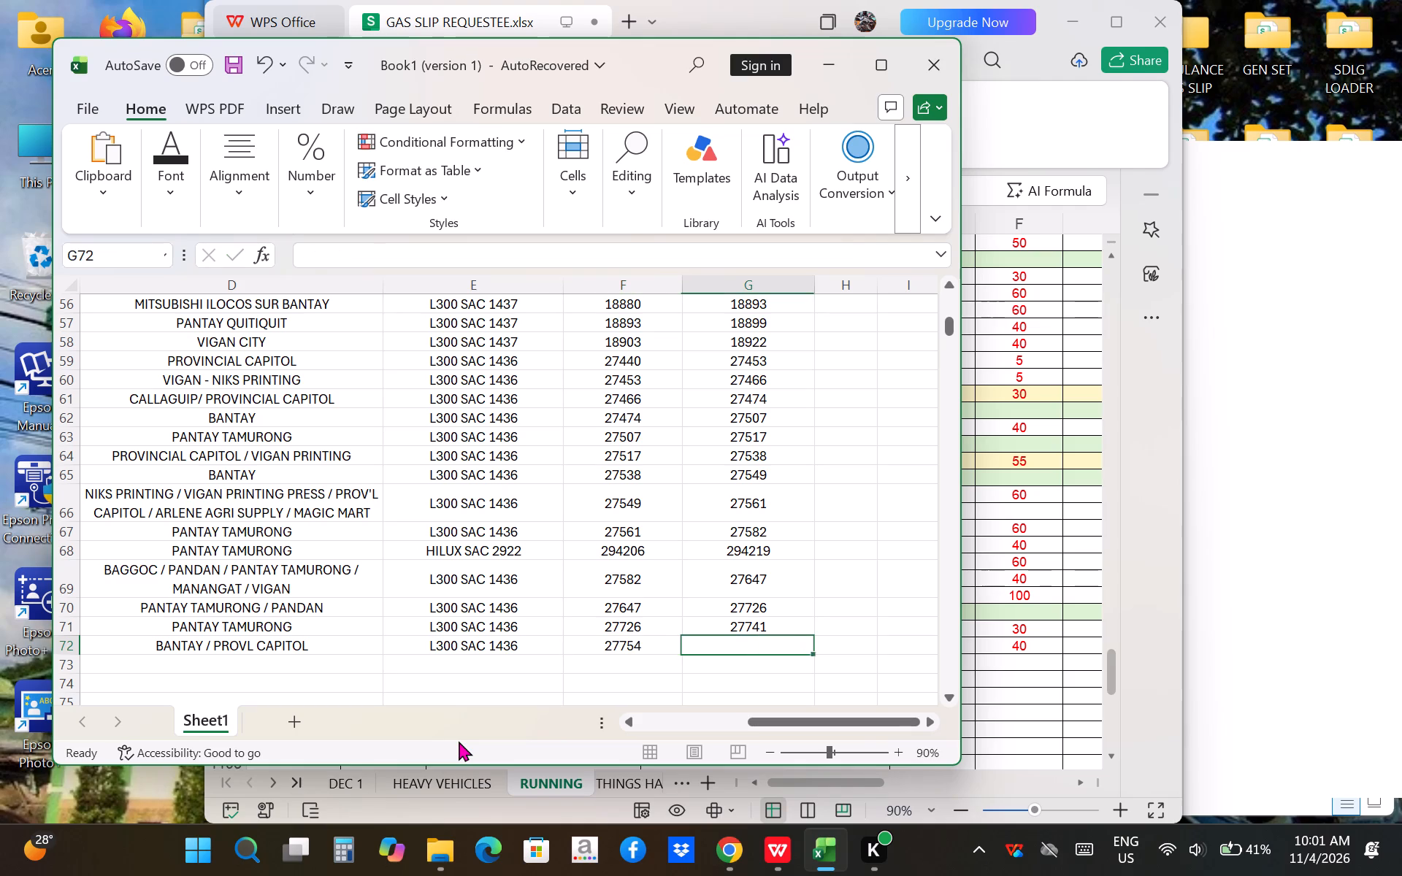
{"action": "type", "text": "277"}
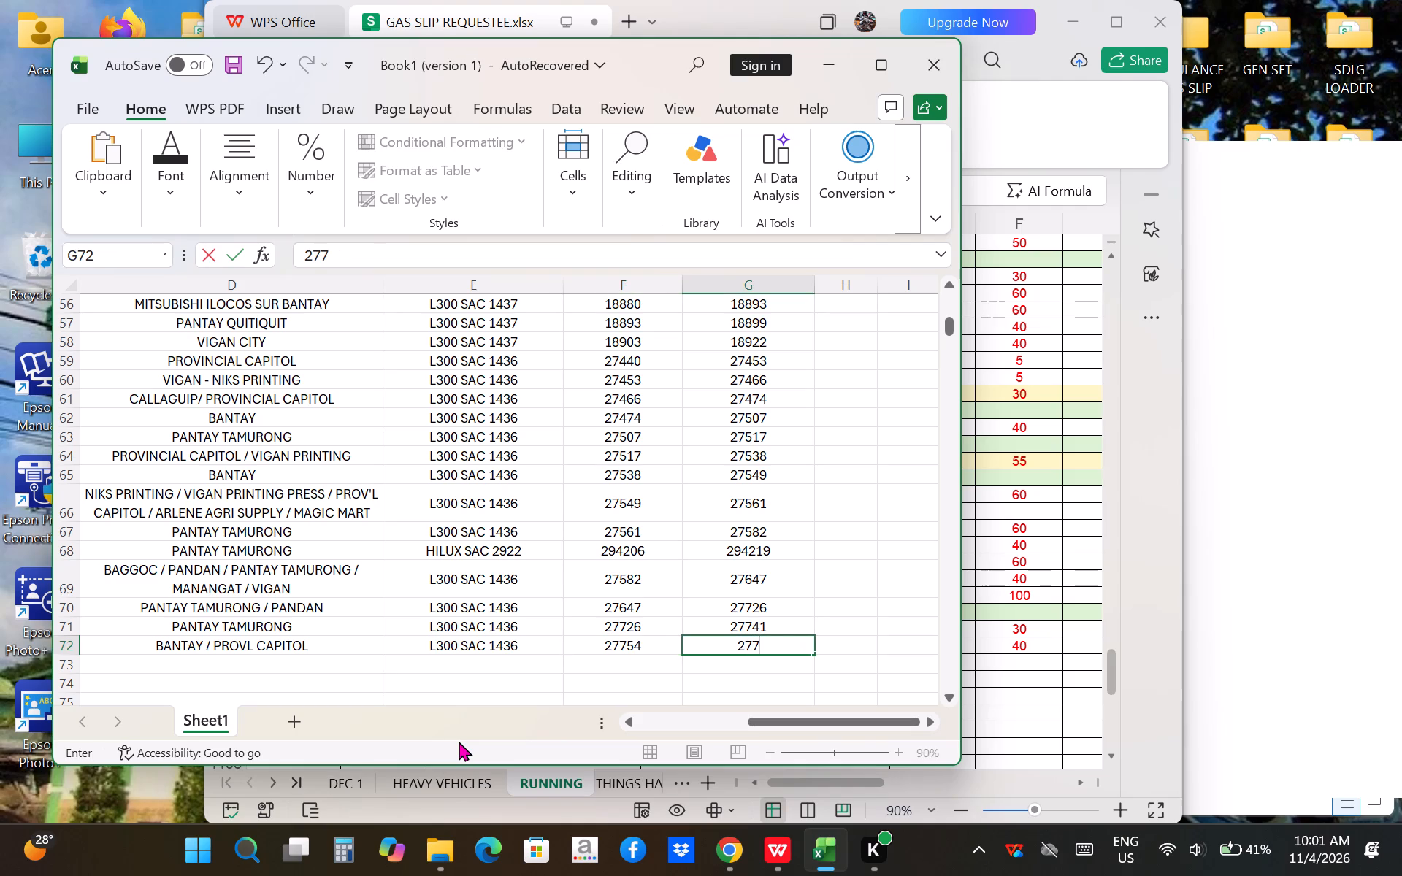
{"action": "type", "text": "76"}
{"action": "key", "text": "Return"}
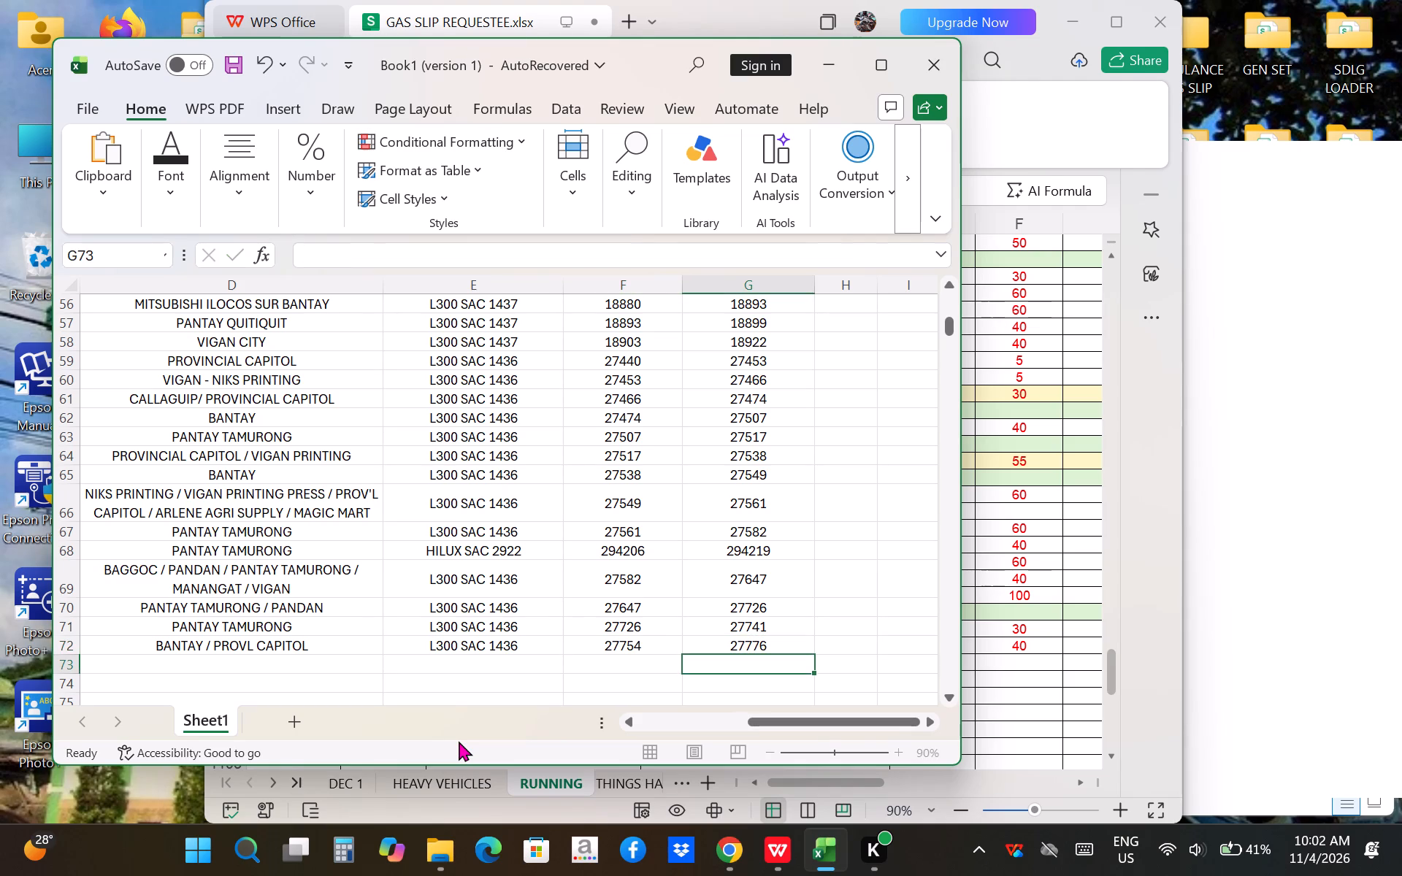
Fill in trip entry 0075's driver and passenger names and enter MANANGAT / VILLAMAR as its destination.
{"action": "left_click_drag", "start_coordinate": [843, 729], "coordinate": [670, 723]}
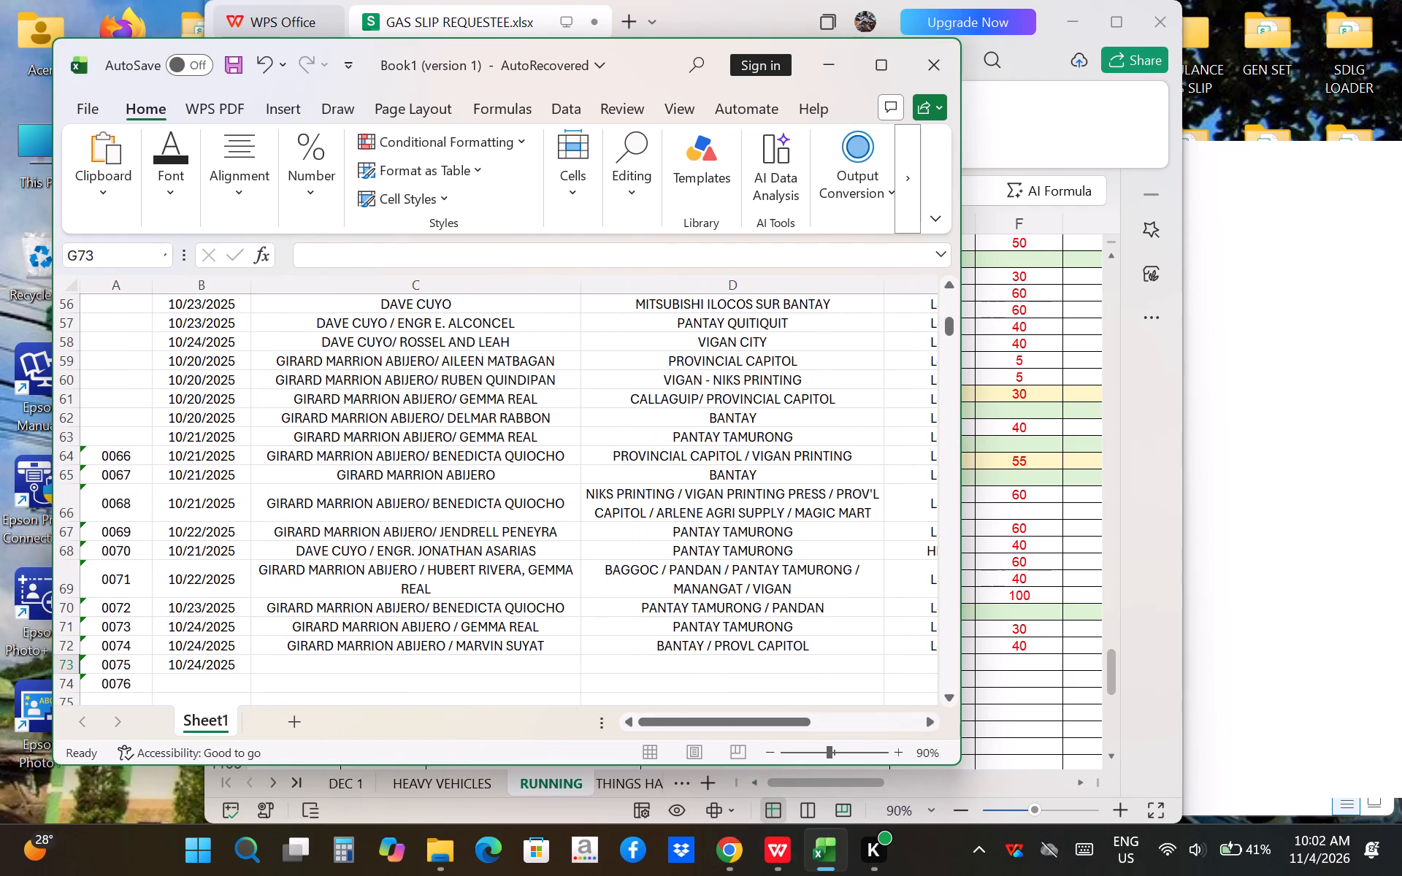
{"action": "left_click", "coordinate": [313, 661]}
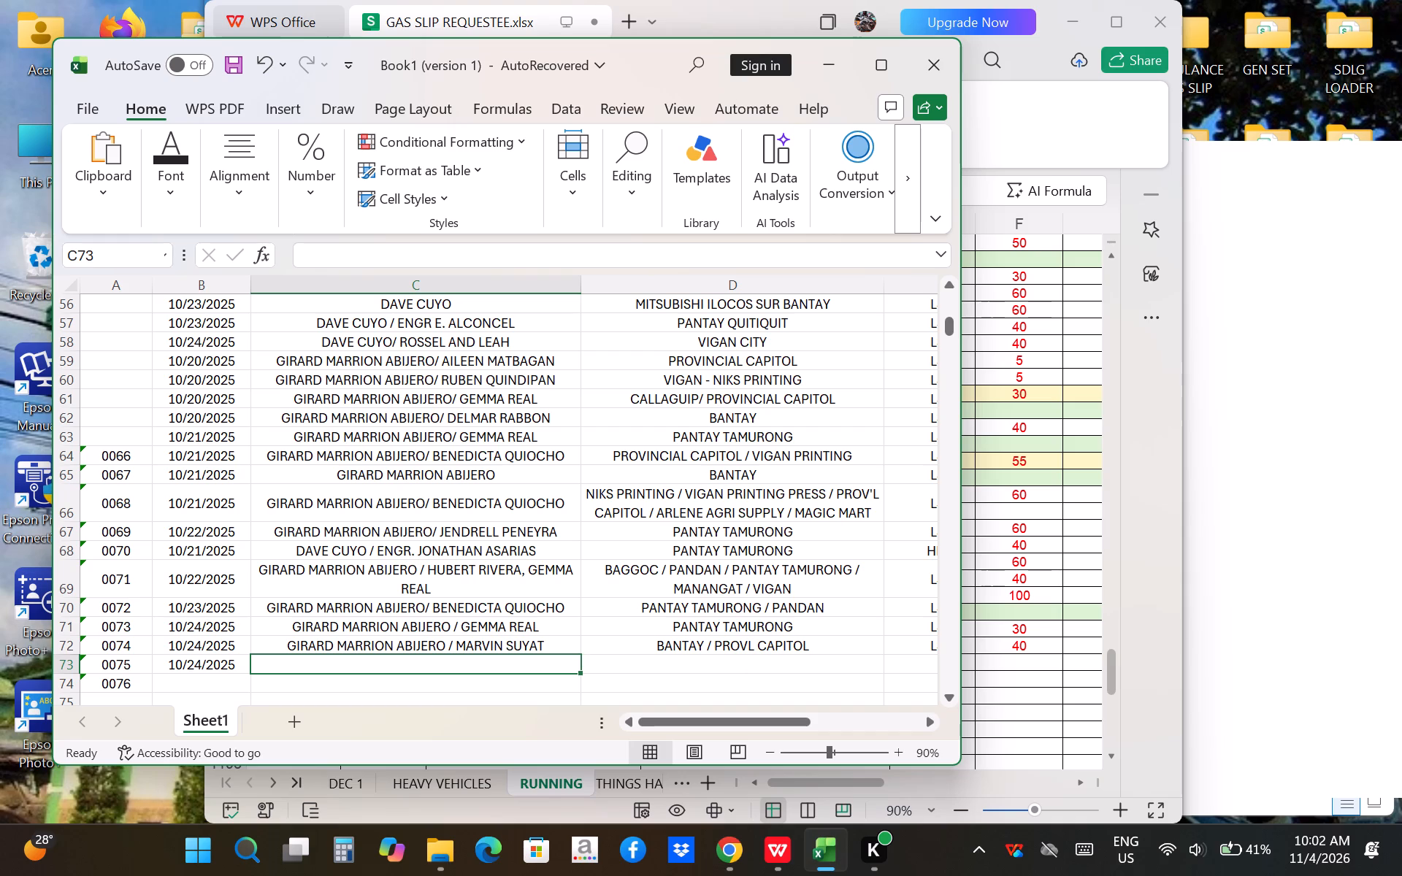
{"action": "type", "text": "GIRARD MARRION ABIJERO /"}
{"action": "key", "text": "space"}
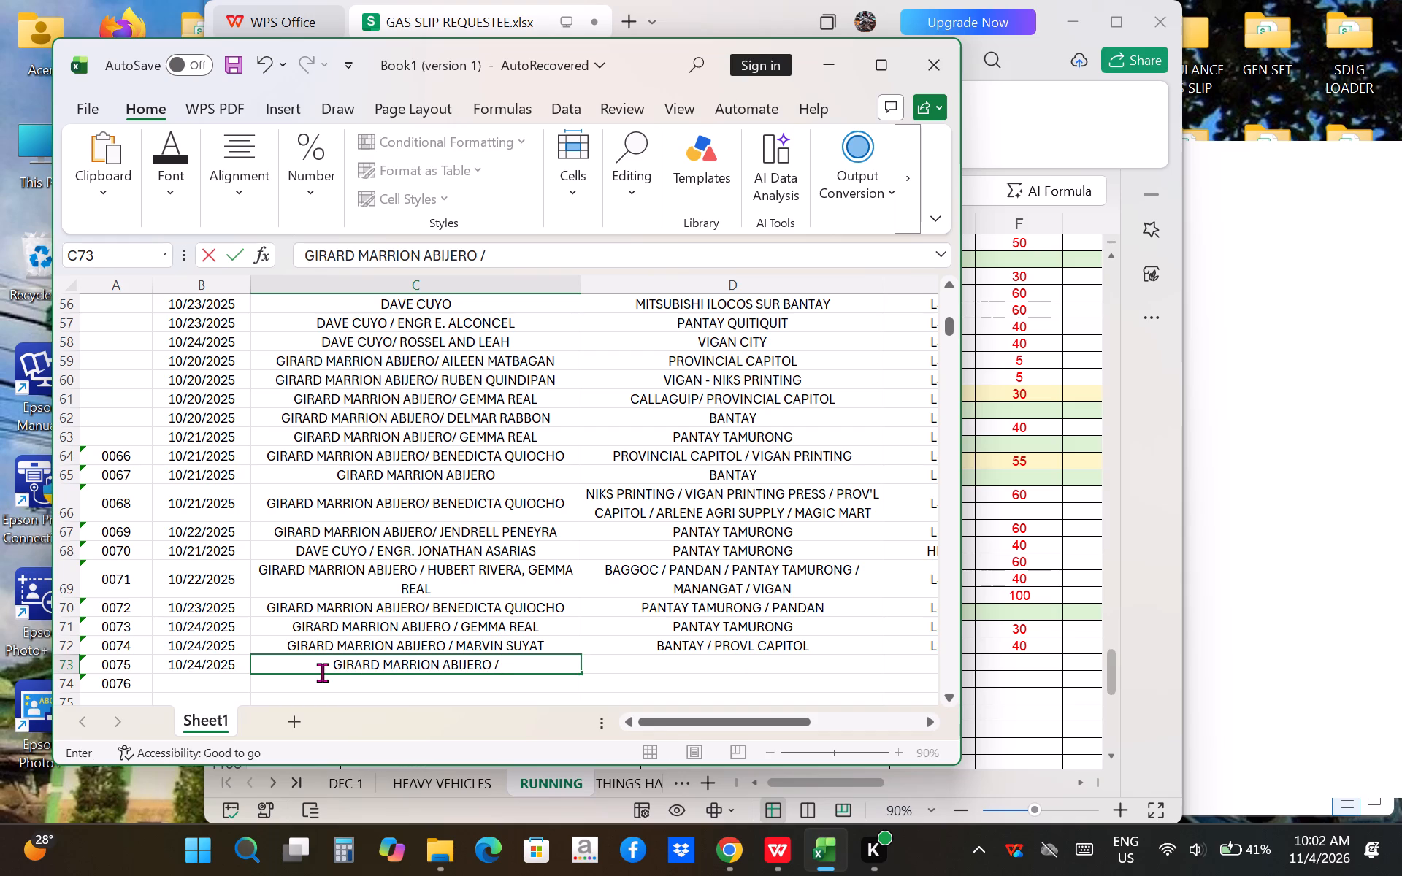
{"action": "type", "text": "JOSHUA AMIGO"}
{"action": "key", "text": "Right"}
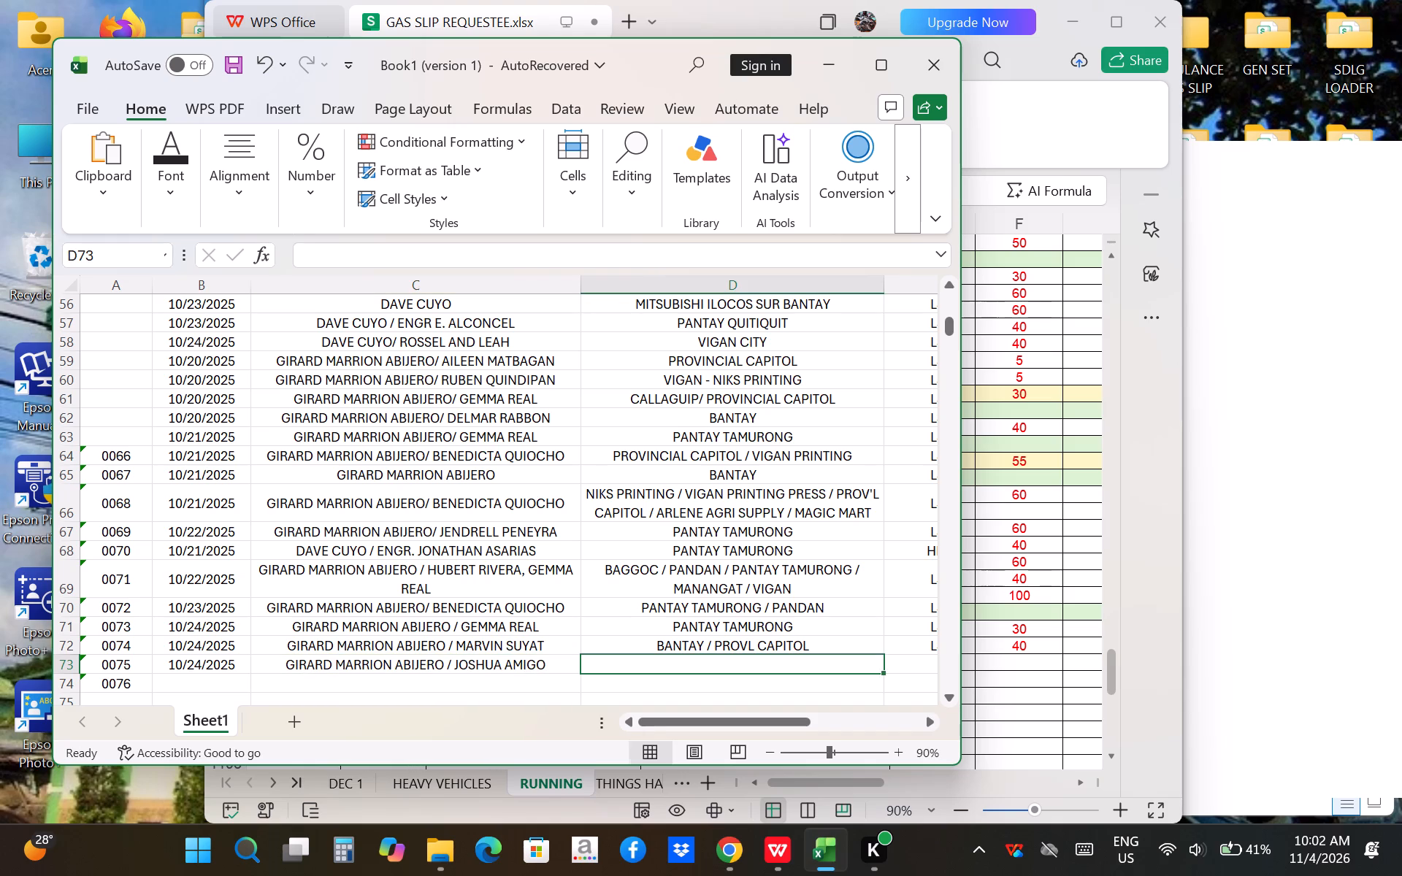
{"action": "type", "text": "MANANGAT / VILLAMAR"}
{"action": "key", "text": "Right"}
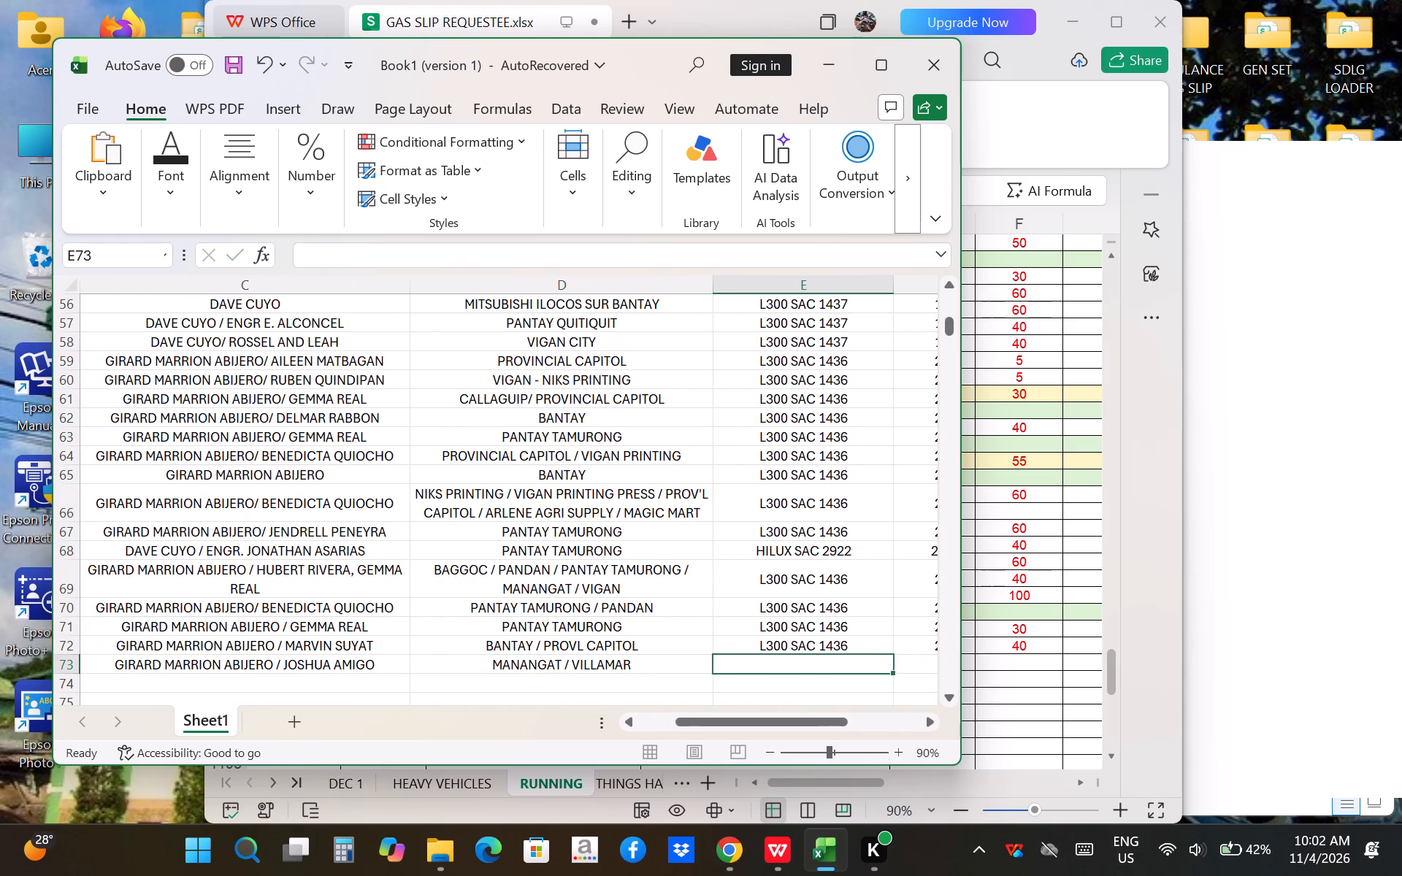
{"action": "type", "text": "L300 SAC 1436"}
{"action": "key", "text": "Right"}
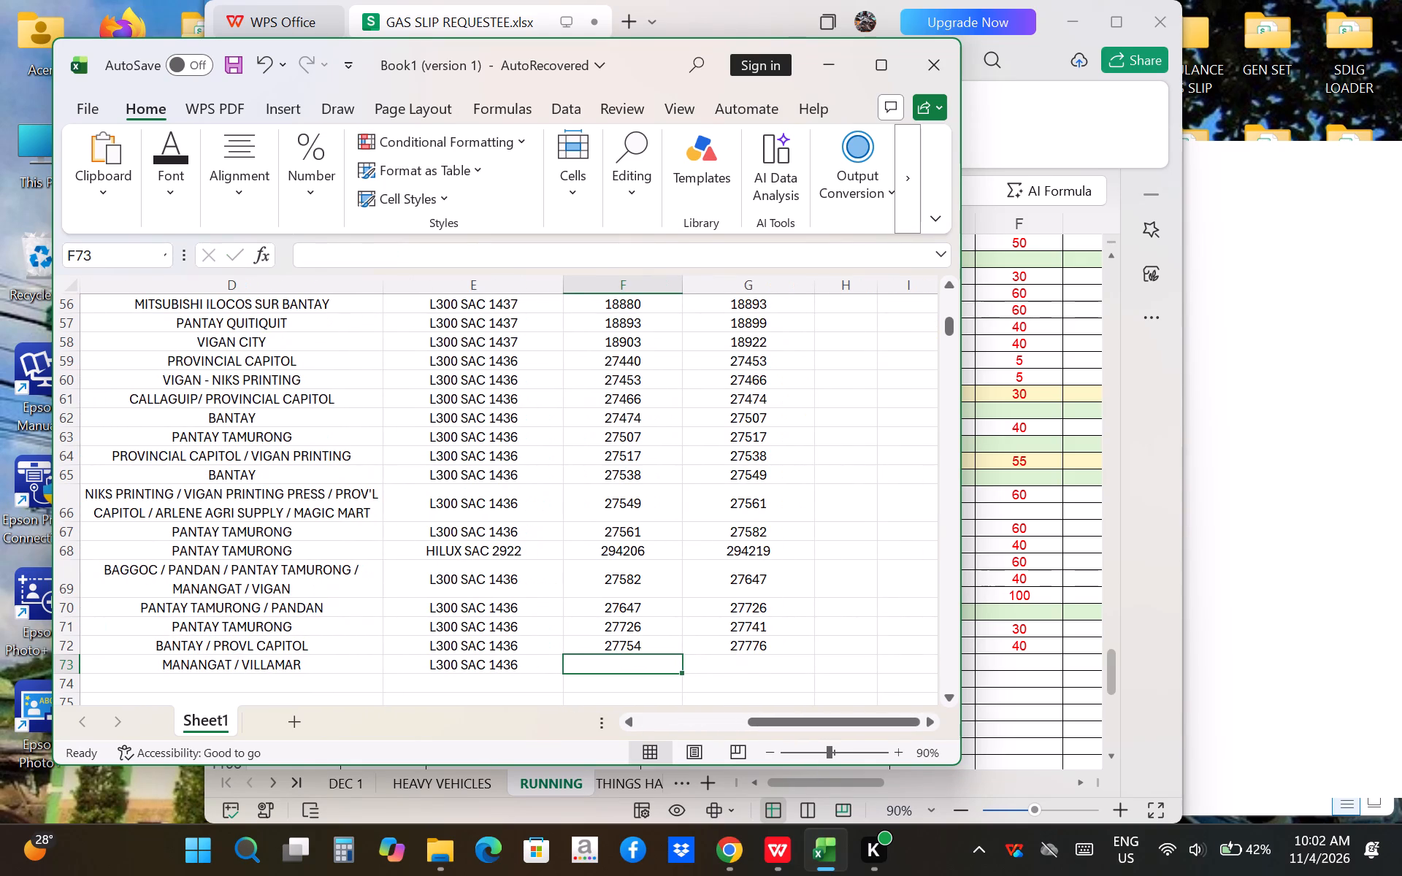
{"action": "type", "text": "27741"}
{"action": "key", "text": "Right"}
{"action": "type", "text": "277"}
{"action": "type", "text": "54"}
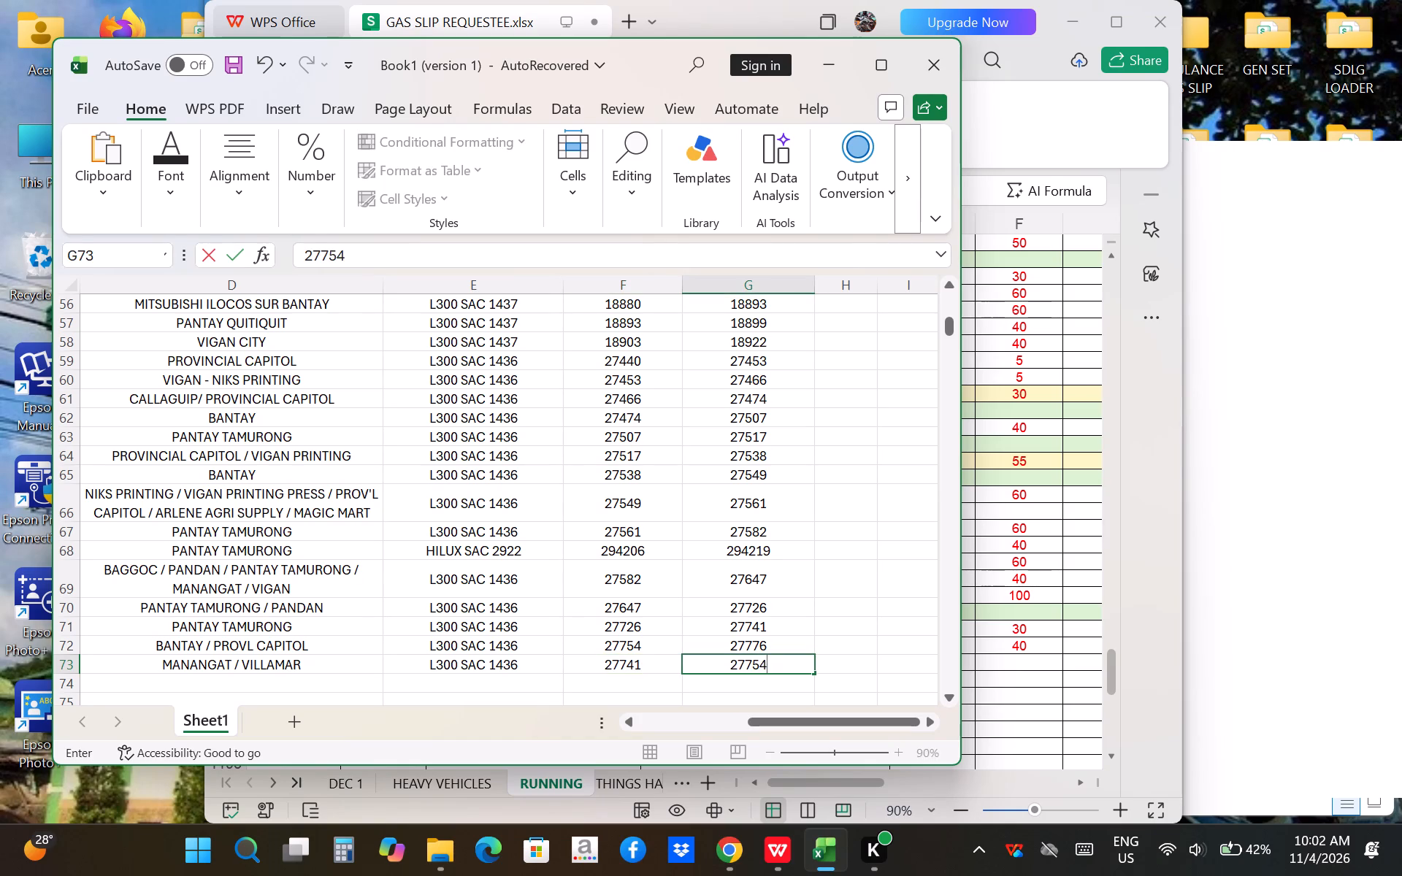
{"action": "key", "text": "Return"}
Date trip entry 0076 10/22/2025.
{"action": "left_click_drag", "start_coordinate": [853, 721], "coordinate": [786, 721]}
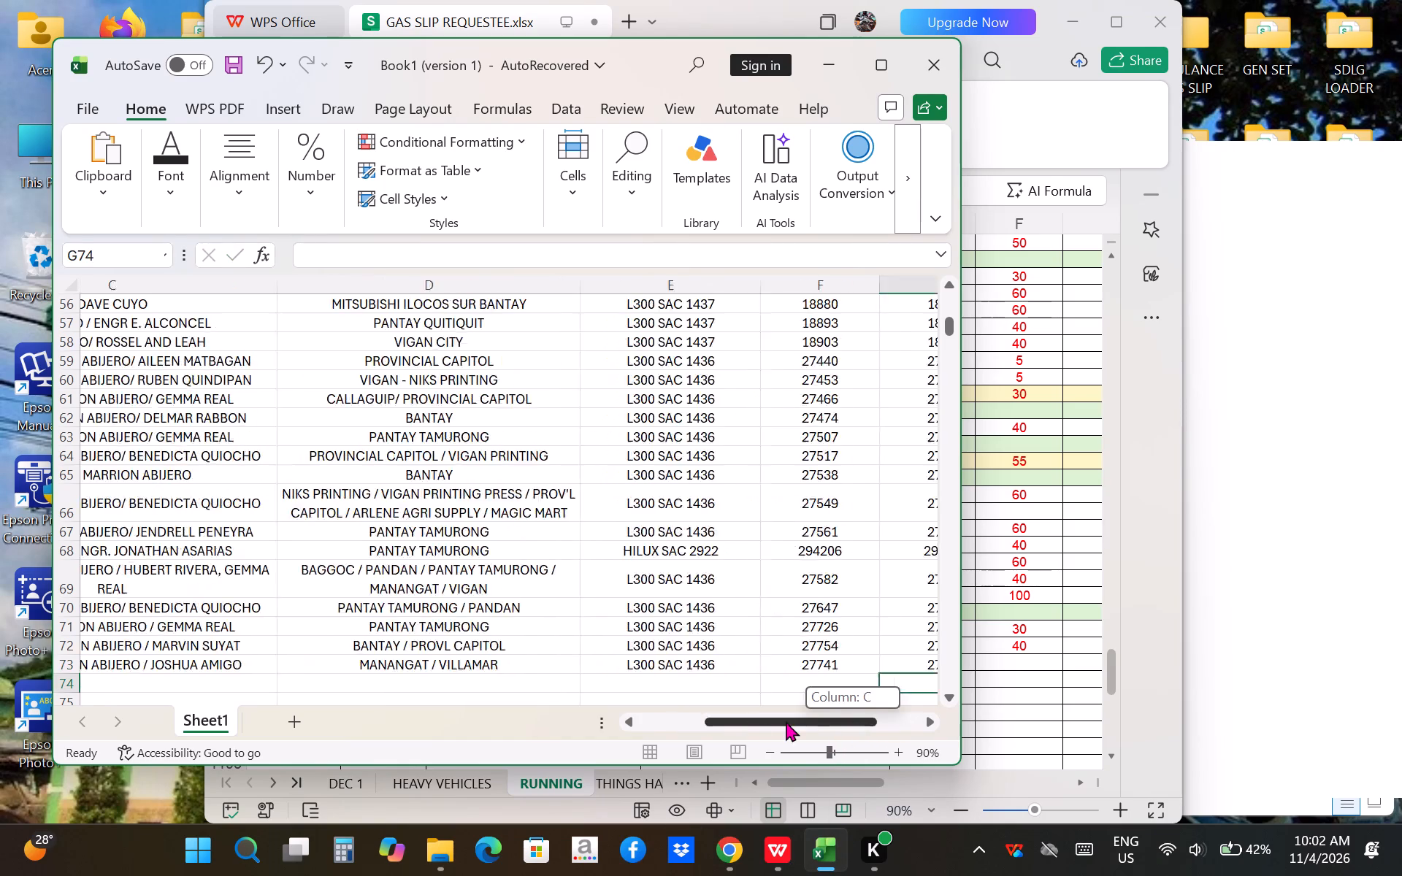
{"action": "left_click_drag", "start_coordinate": [786, 721], "coordinate": [657, 720]}
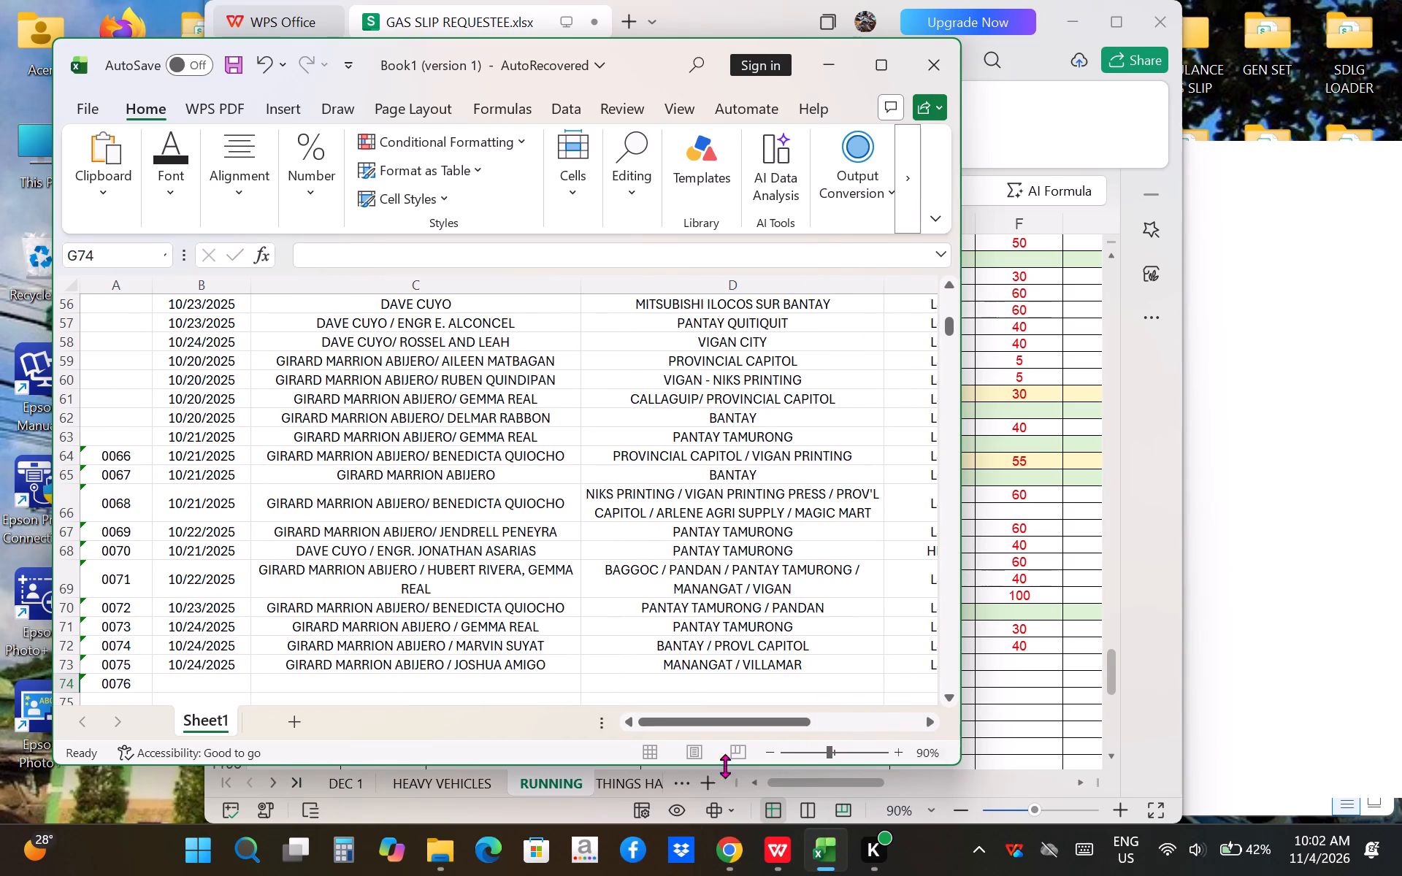
{"action": "scroll", "coordinate": [268, 555], "scroll_direction": "down", "scroll_amount": 3}
{"action": "scroll", "coordinate": [206, 523], "scroll_direction": "down", "scroll_amount": 1}
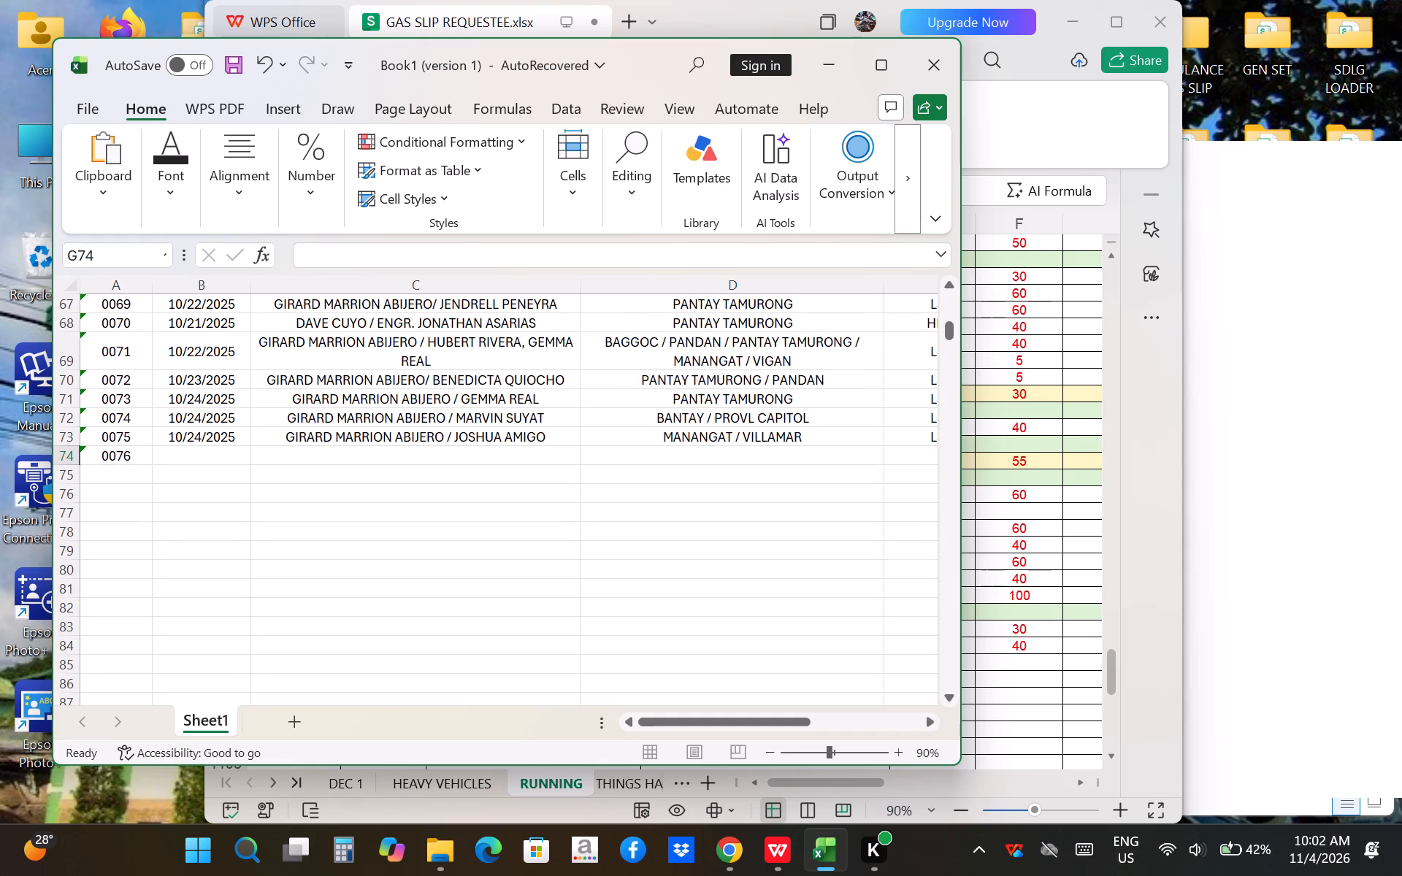
{"action": "left_click", "coordinate": [169, 458]}
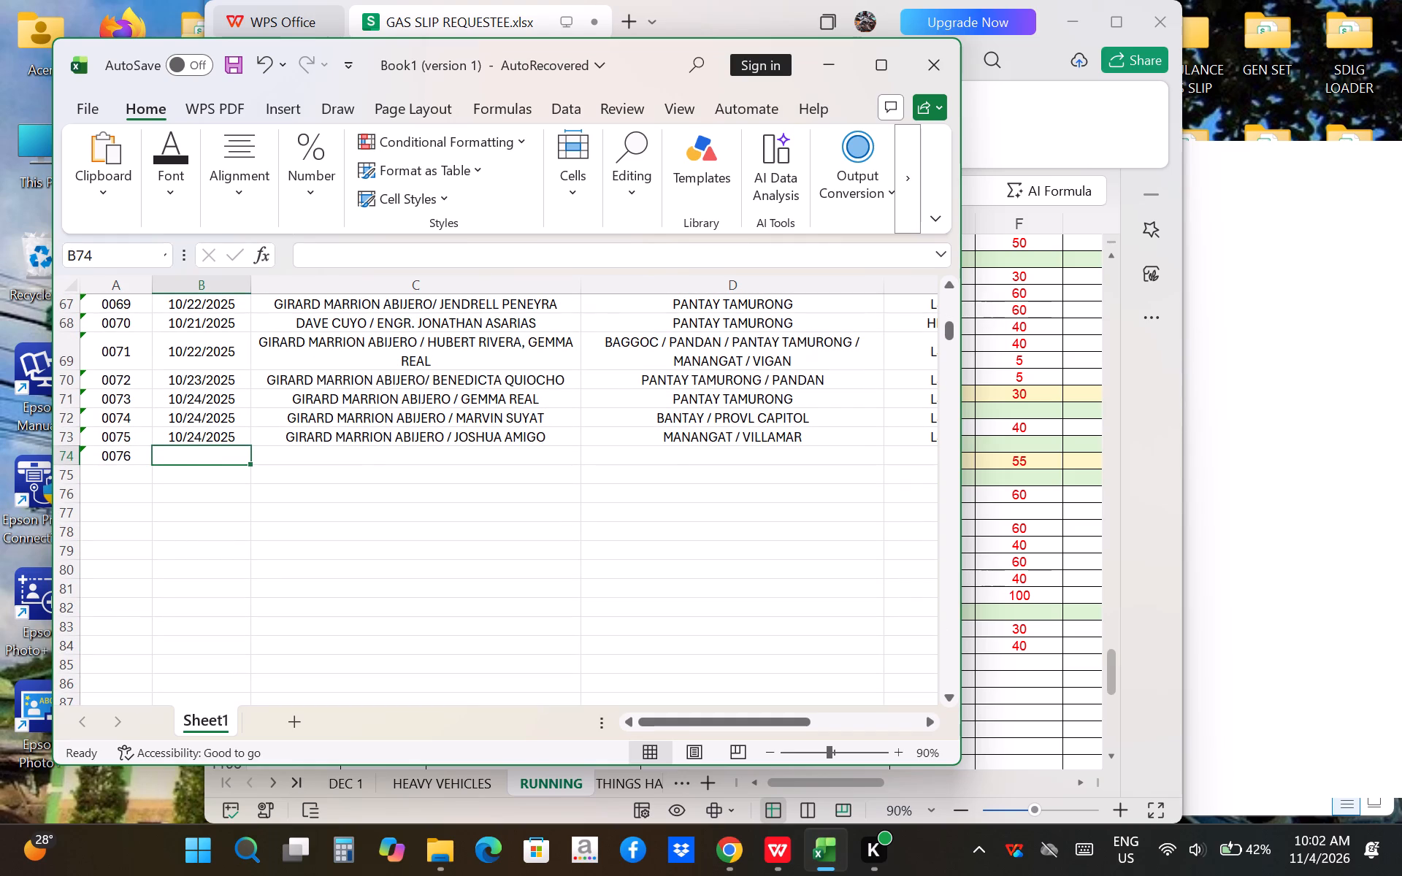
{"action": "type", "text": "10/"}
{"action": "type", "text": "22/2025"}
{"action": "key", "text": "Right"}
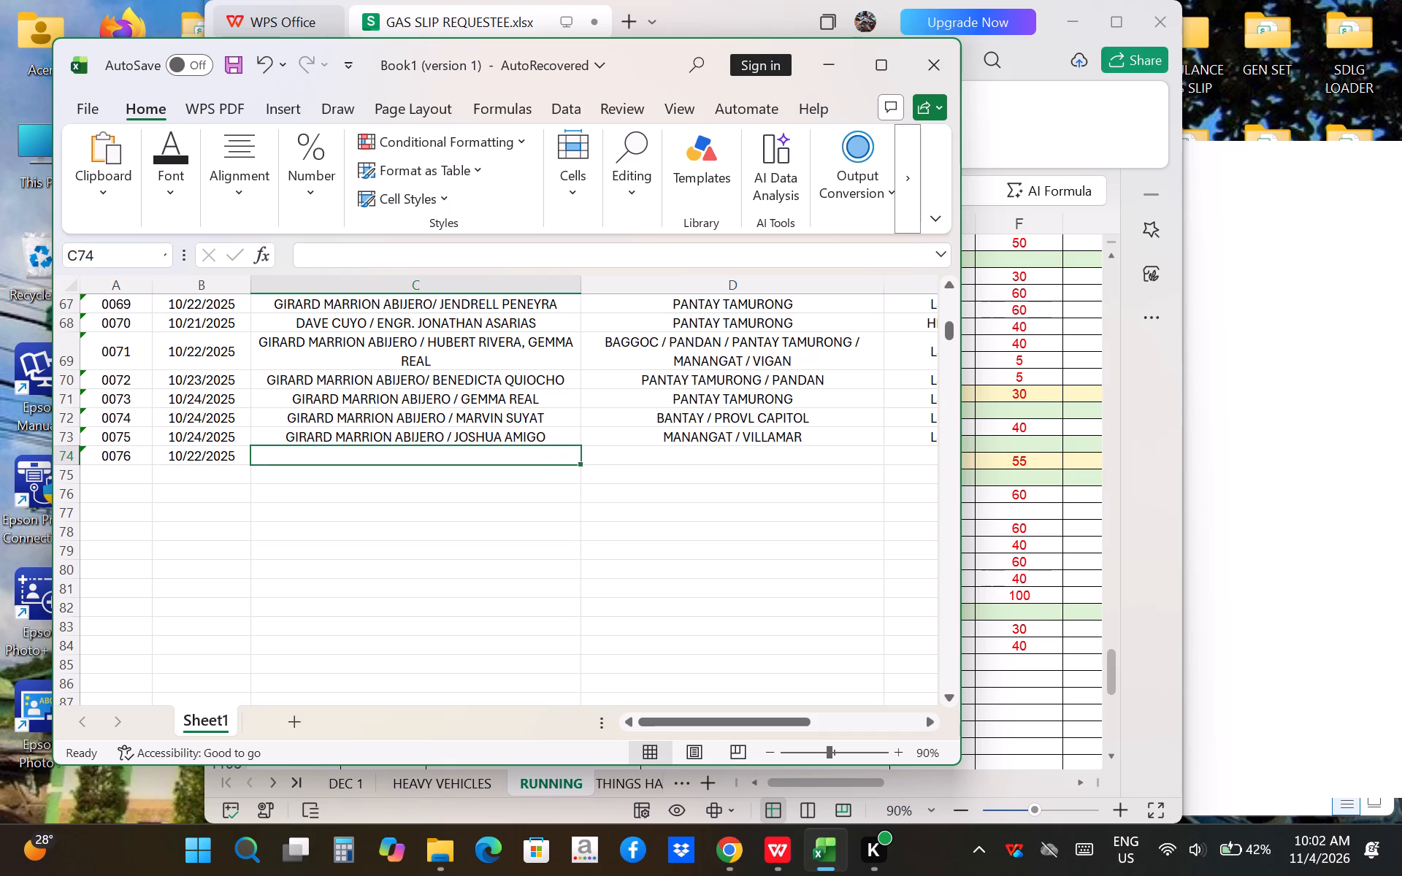
Fill in the driver and passenger names for trip entry 0076, separated by a slash.
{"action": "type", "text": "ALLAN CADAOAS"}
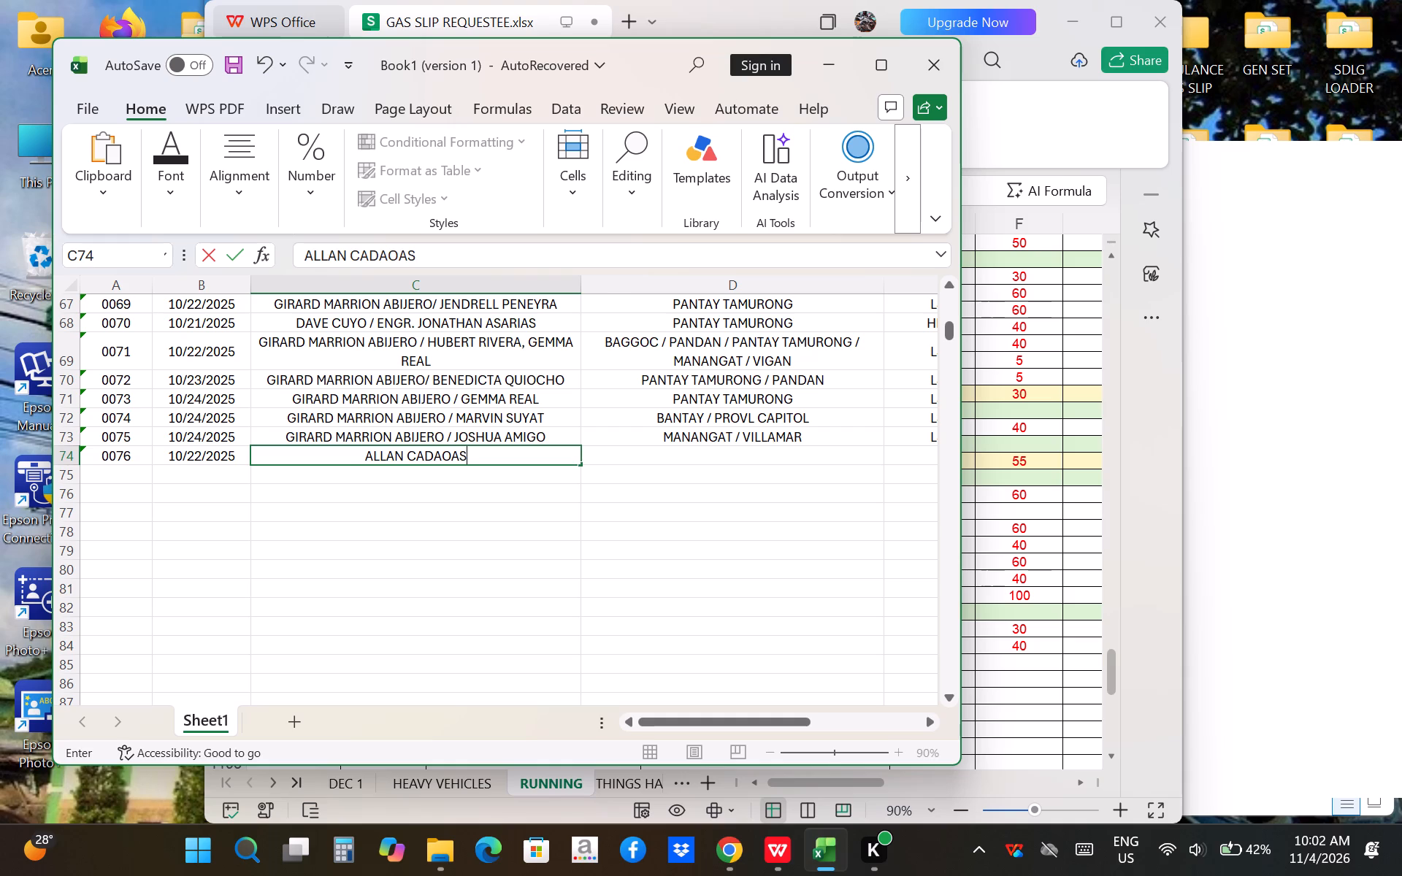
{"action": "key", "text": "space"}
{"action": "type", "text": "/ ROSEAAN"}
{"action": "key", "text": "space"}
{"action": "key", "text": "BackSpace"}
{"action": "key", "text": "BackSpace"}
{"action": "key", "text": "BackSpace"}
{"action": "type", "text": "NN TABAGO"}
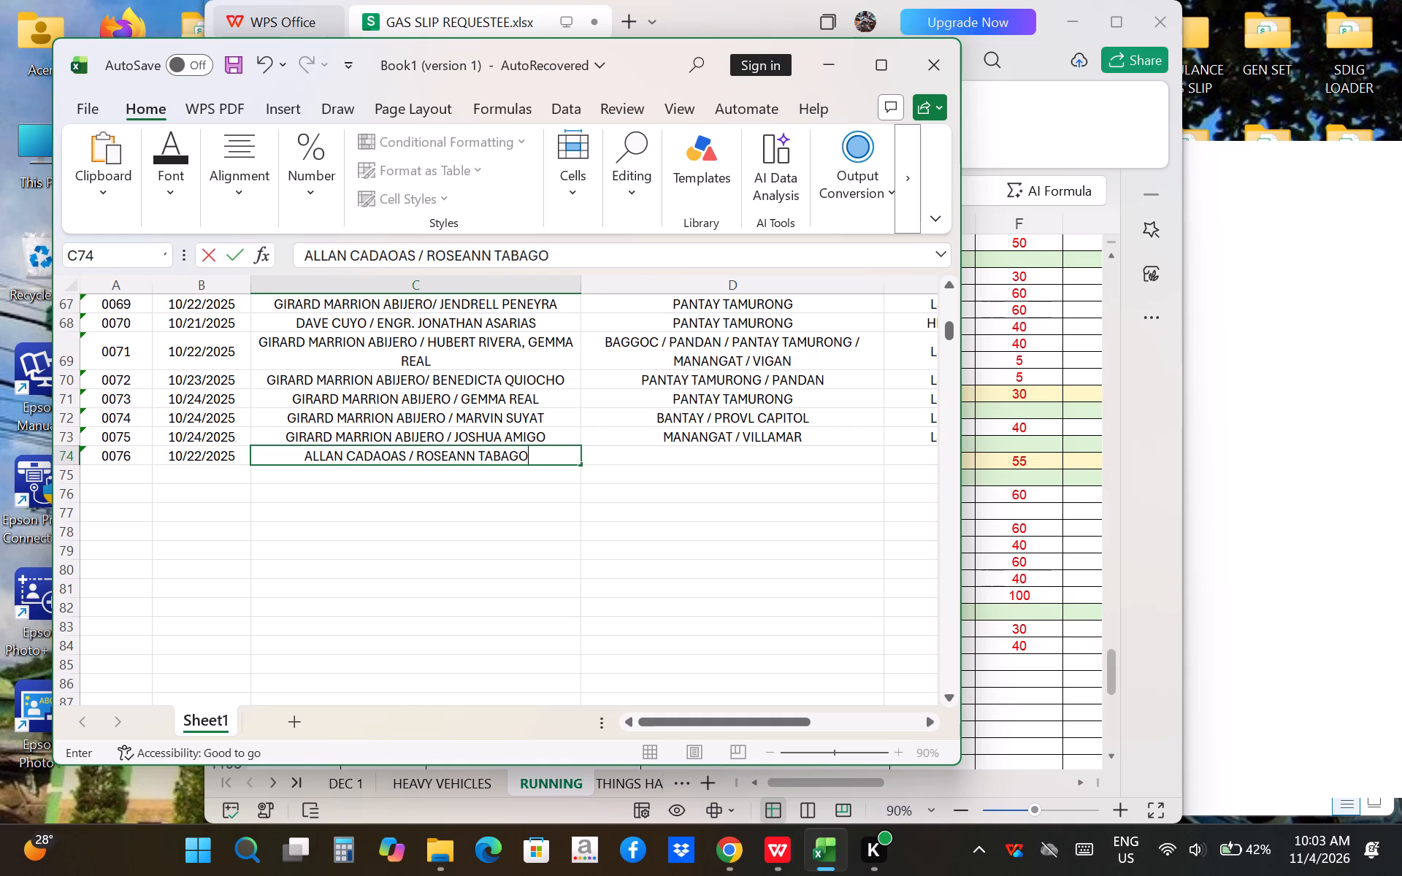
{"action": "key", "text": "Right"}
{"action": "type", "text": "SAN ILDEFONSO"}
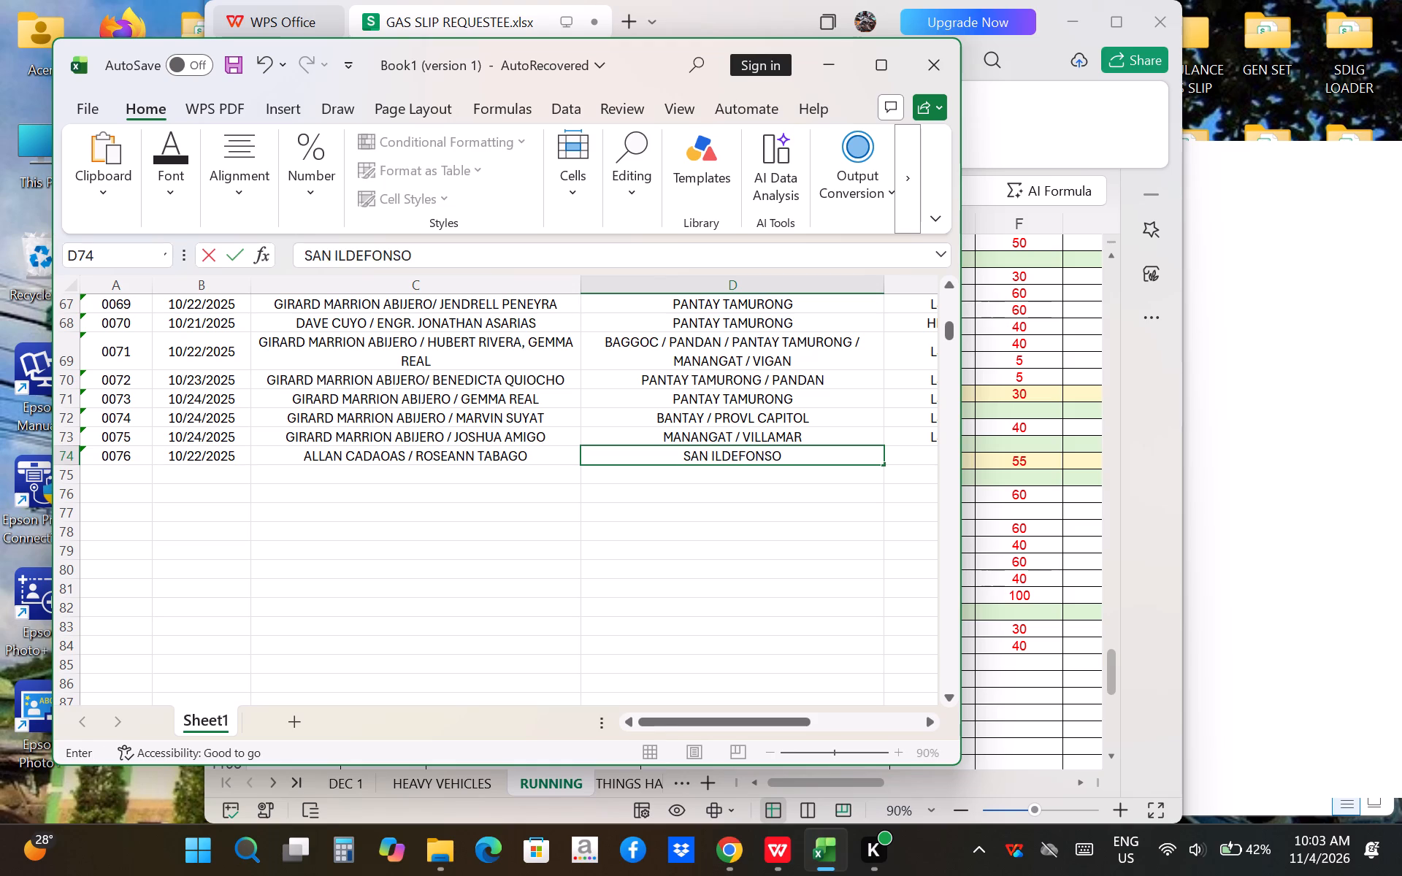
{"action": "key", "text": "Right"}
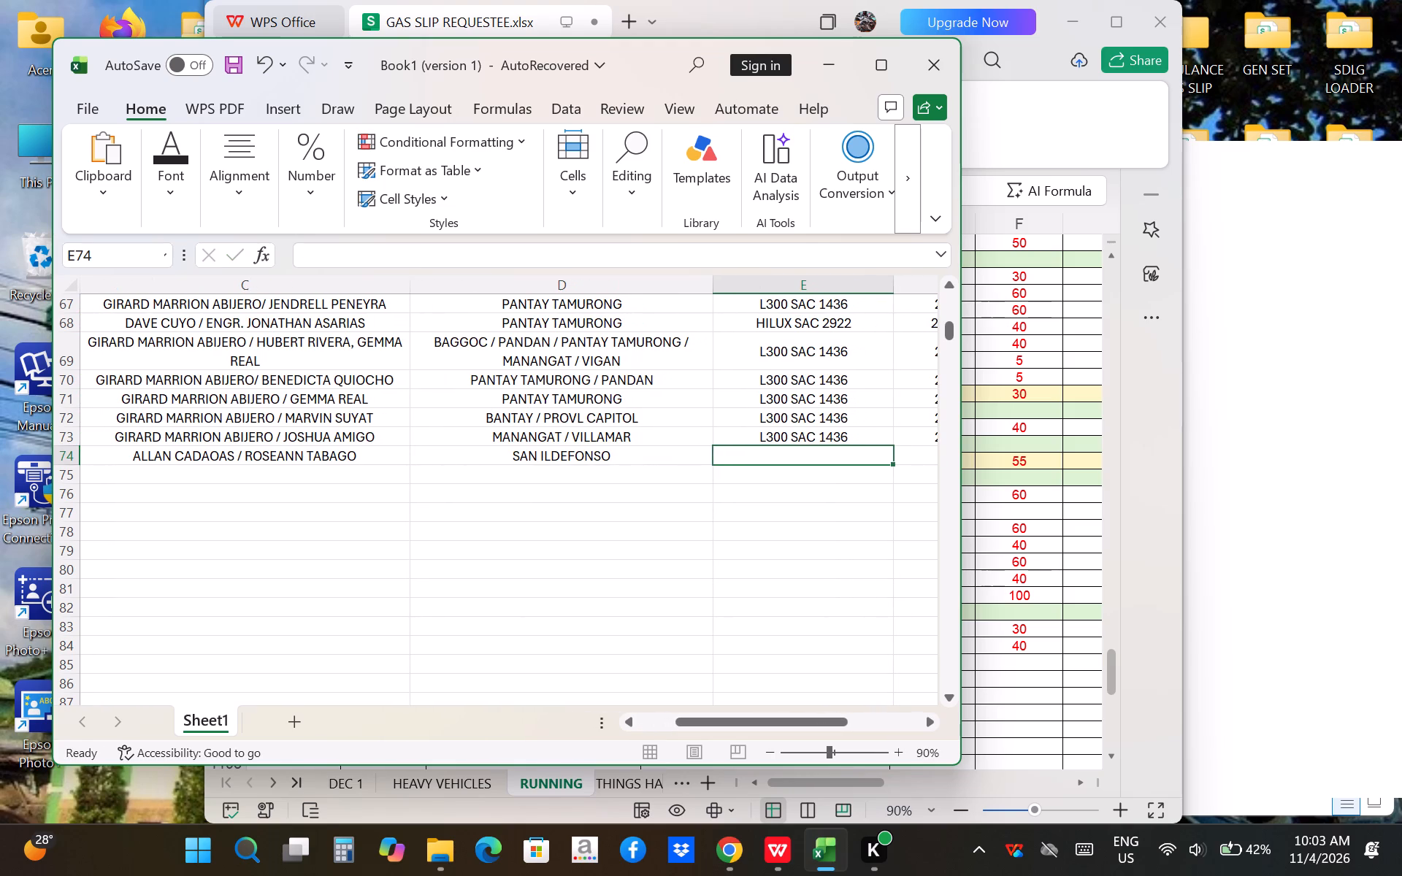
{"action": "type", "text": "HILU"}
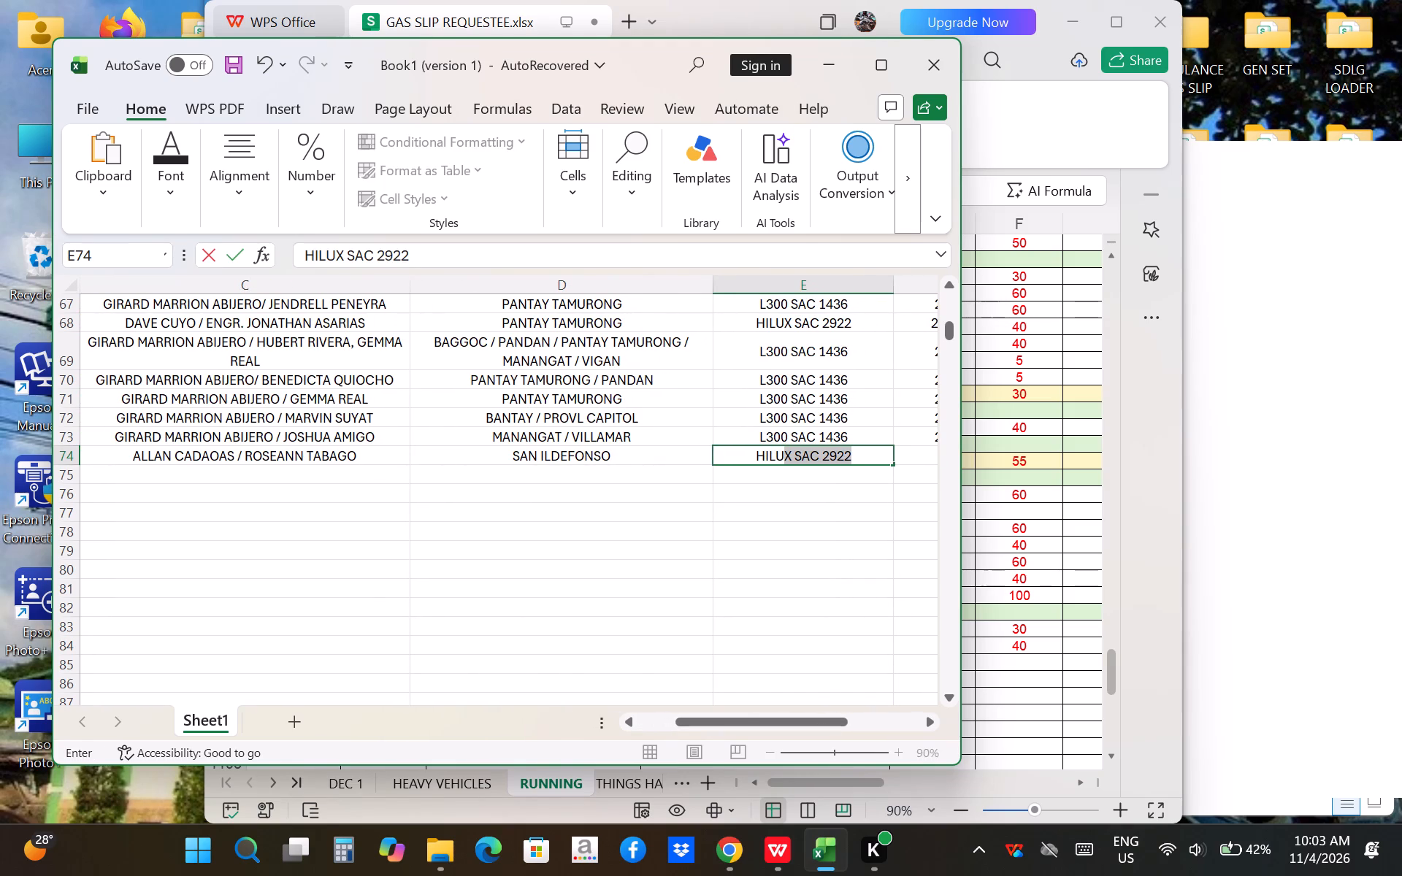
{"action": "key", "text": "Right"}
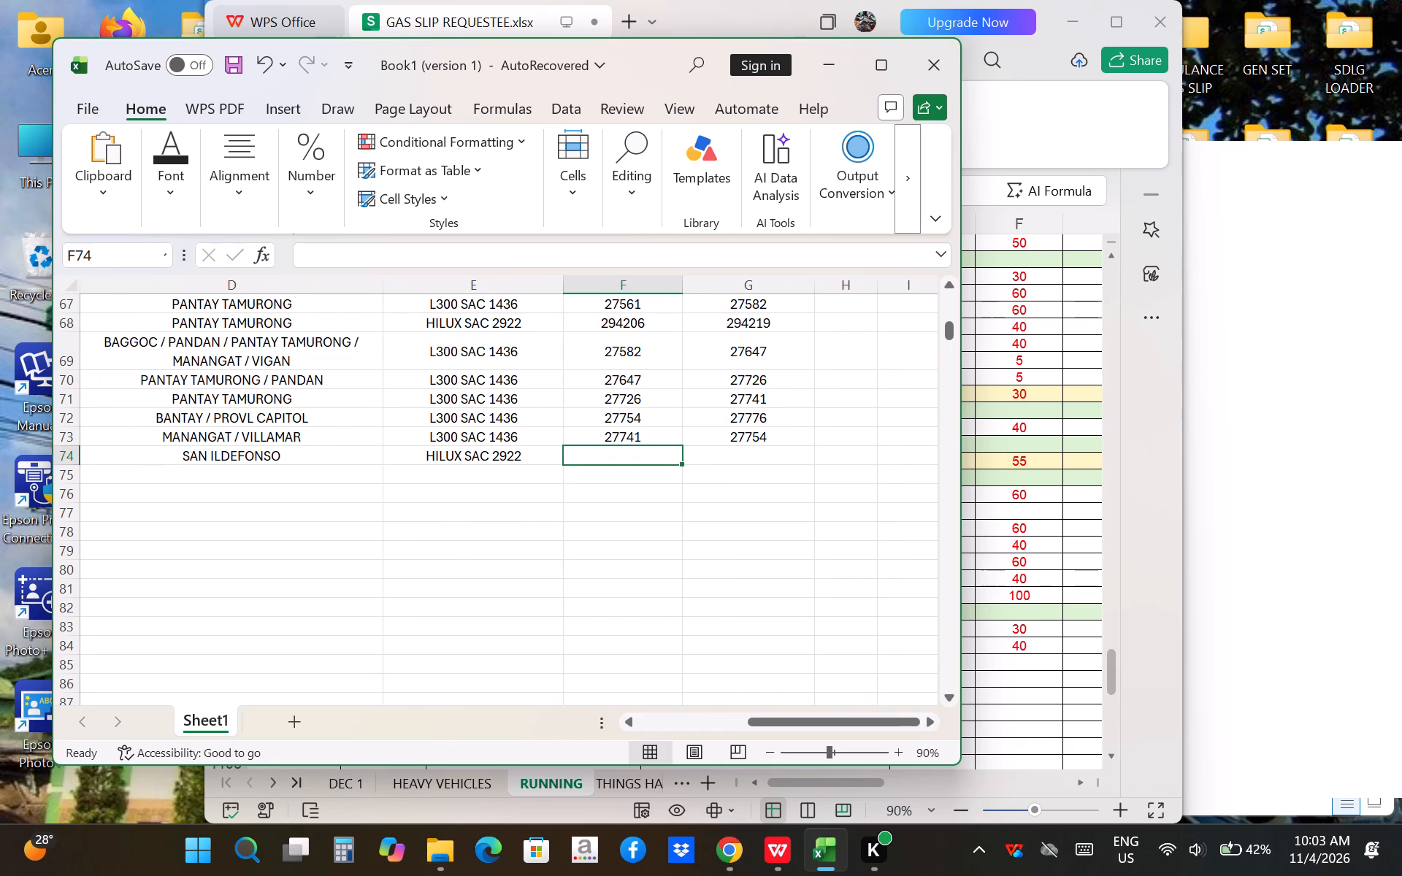
Enter trip entry 0076's readings as 294313 in column F and 294334 in column G.
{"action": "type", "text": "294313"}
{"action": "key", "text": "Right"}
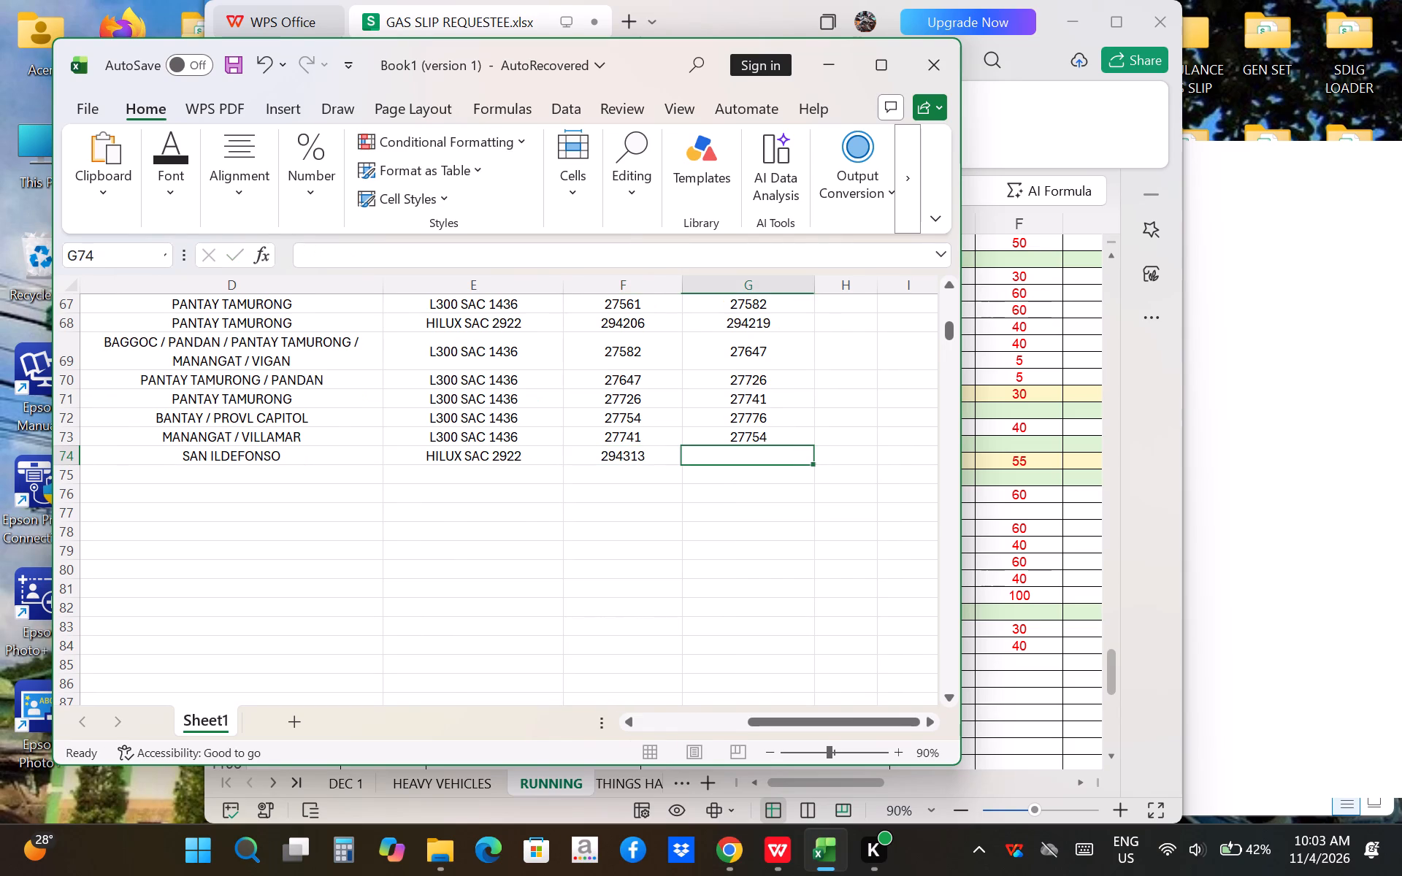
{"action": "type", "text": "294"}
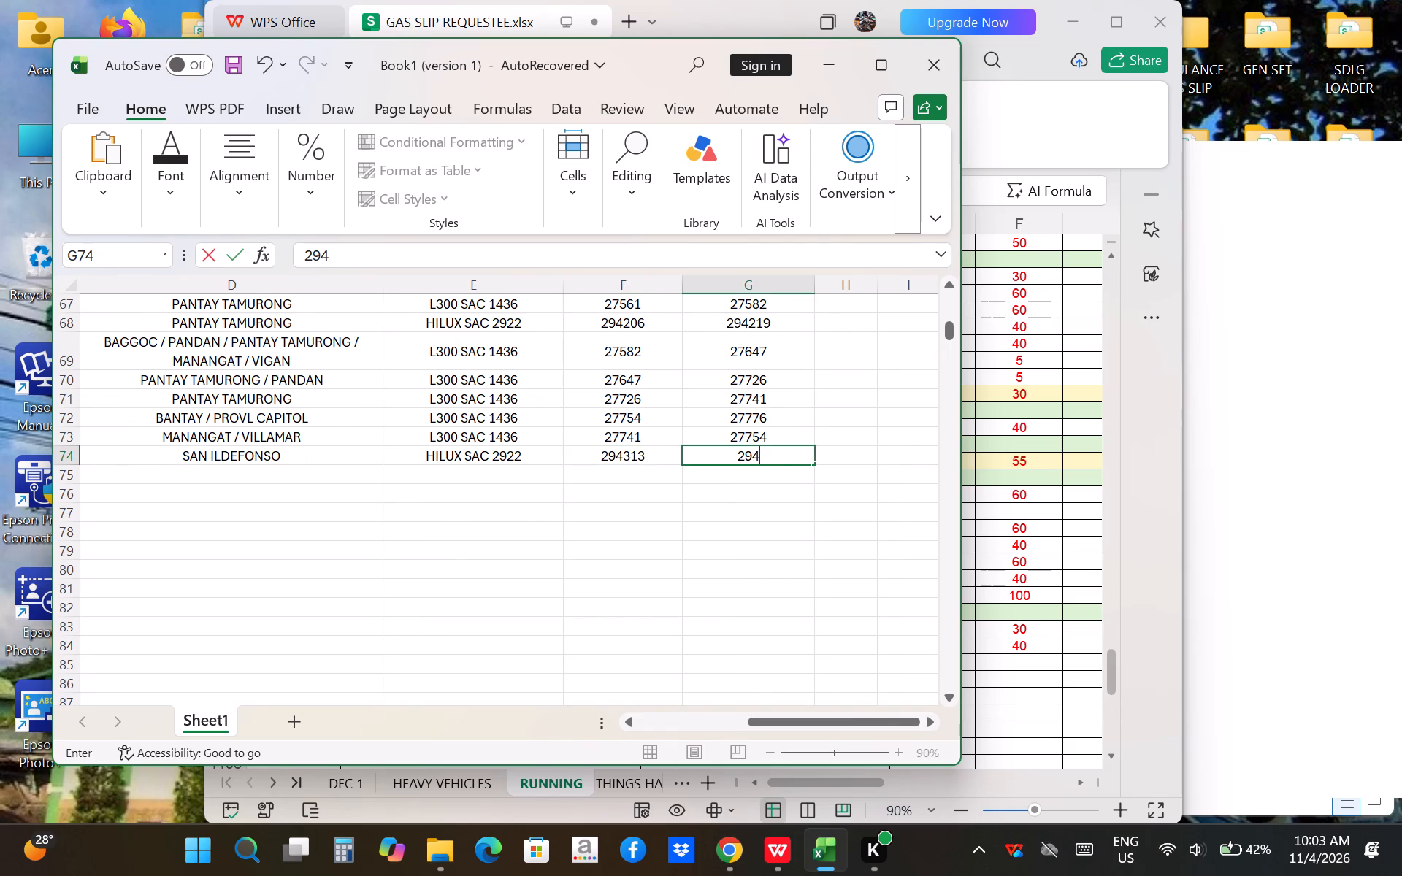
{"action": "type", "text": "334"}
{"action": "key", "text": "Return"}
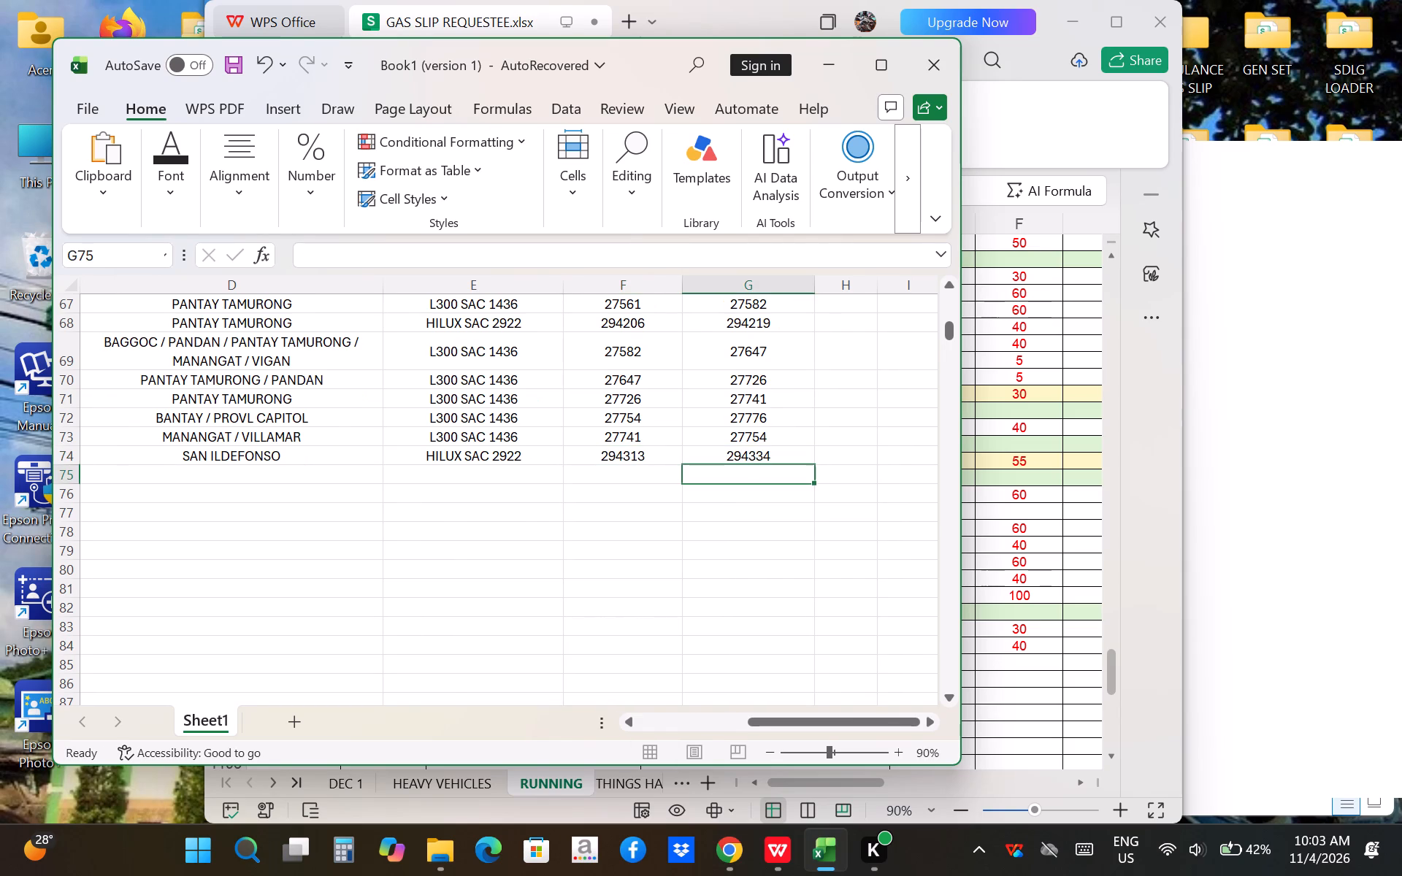
Extend the trip numbers in column A below 0076 with 0077 and 0078, followed by 0081.
{"action": "left_click_drag", "start_coordinate": [886, 720], "coordinate": [590, 659]}
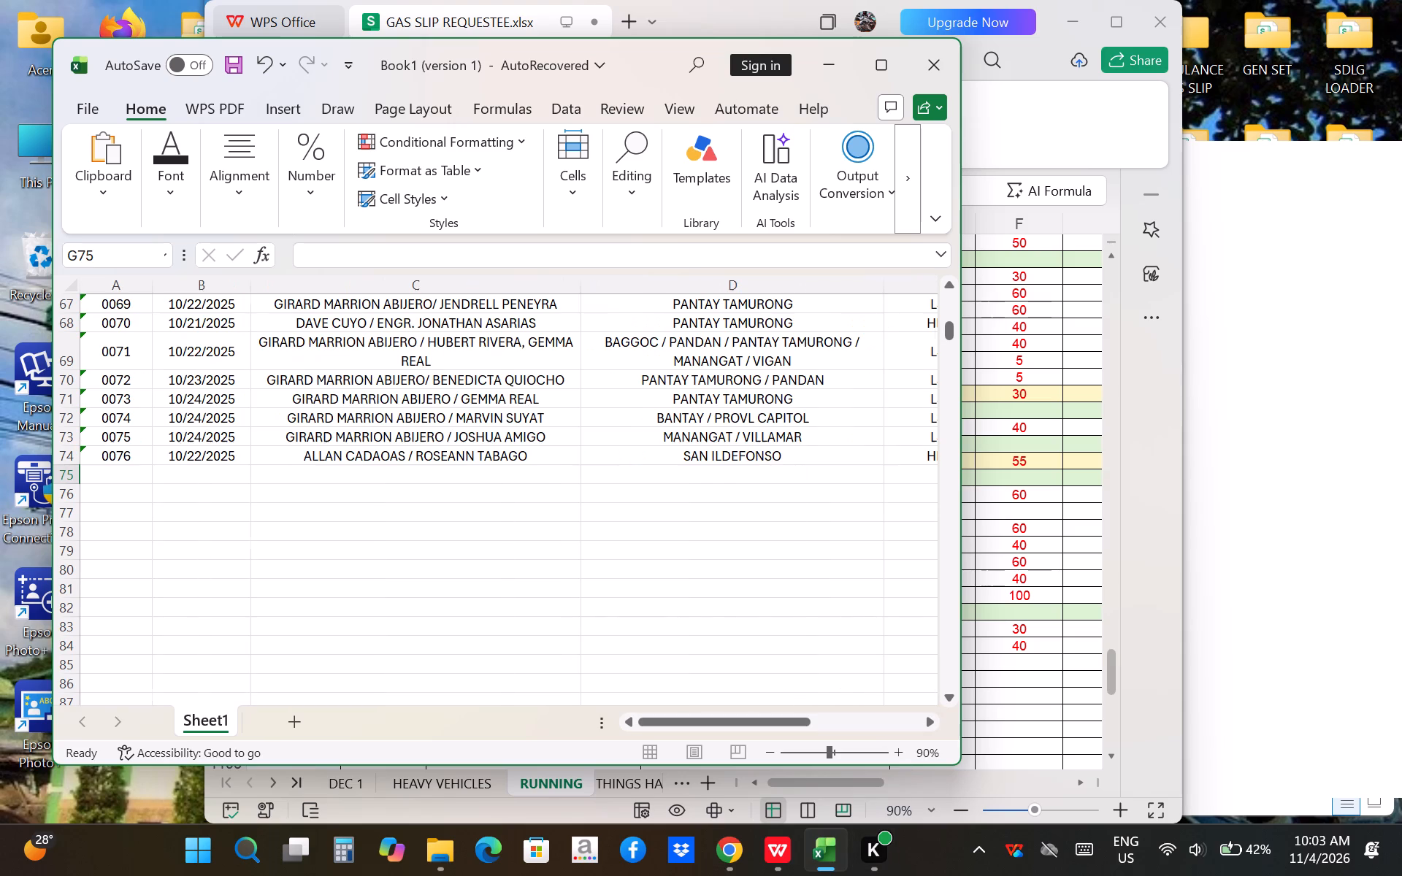
{"action": "left_click", "coordinate": [117, 477]}
{"action": "left_click", "coordinate": [108, 449]}
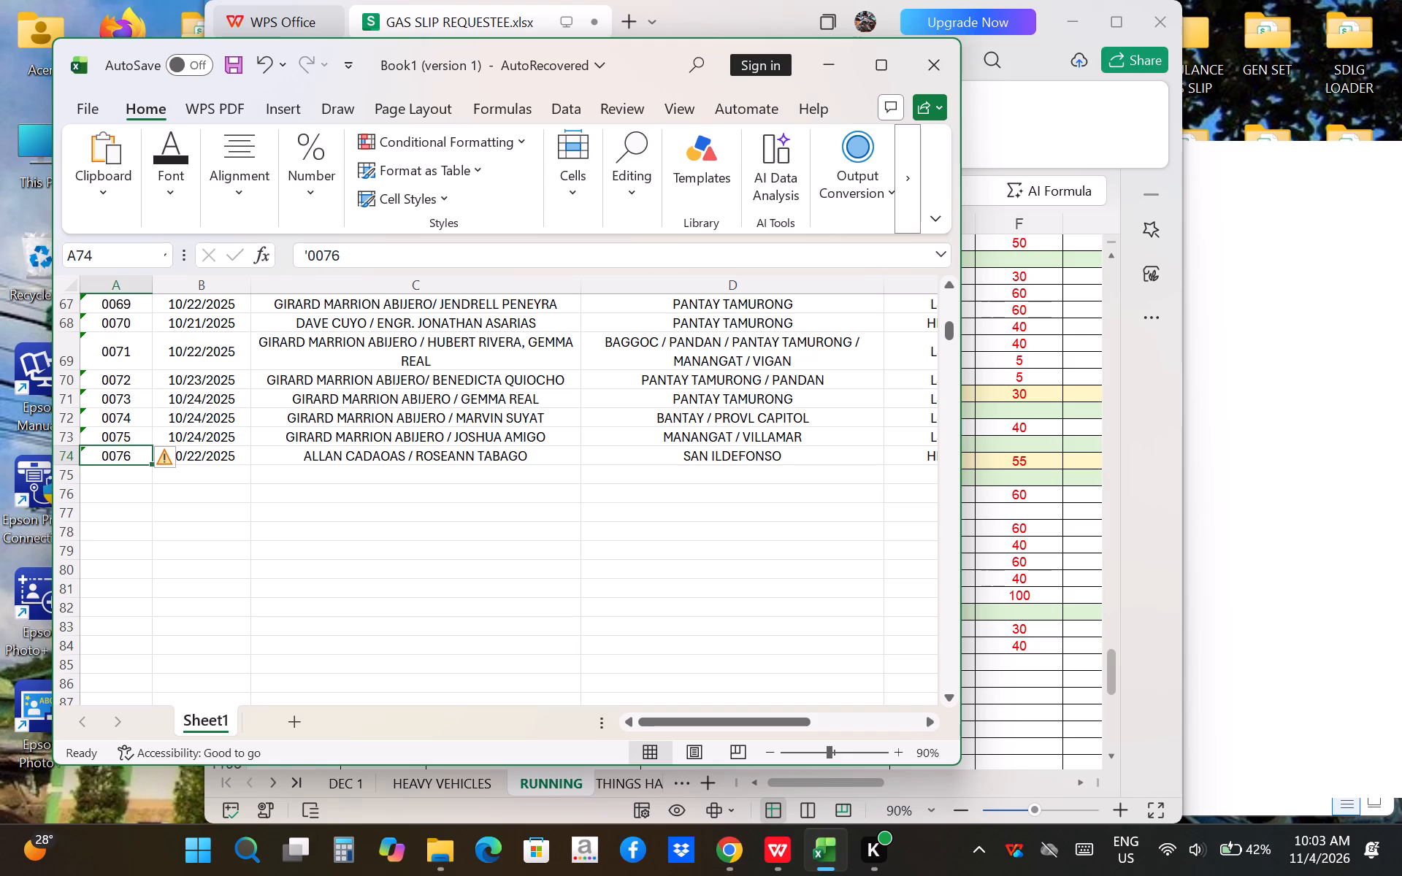
{"action": "left_click", "coordinate": [152, 458]}
{"action": "left_click_drag", "start_coordinate": [150, 462], "coordinate": [149, 494]}
{"action": "left_click", "coordinate": [137, 519]}
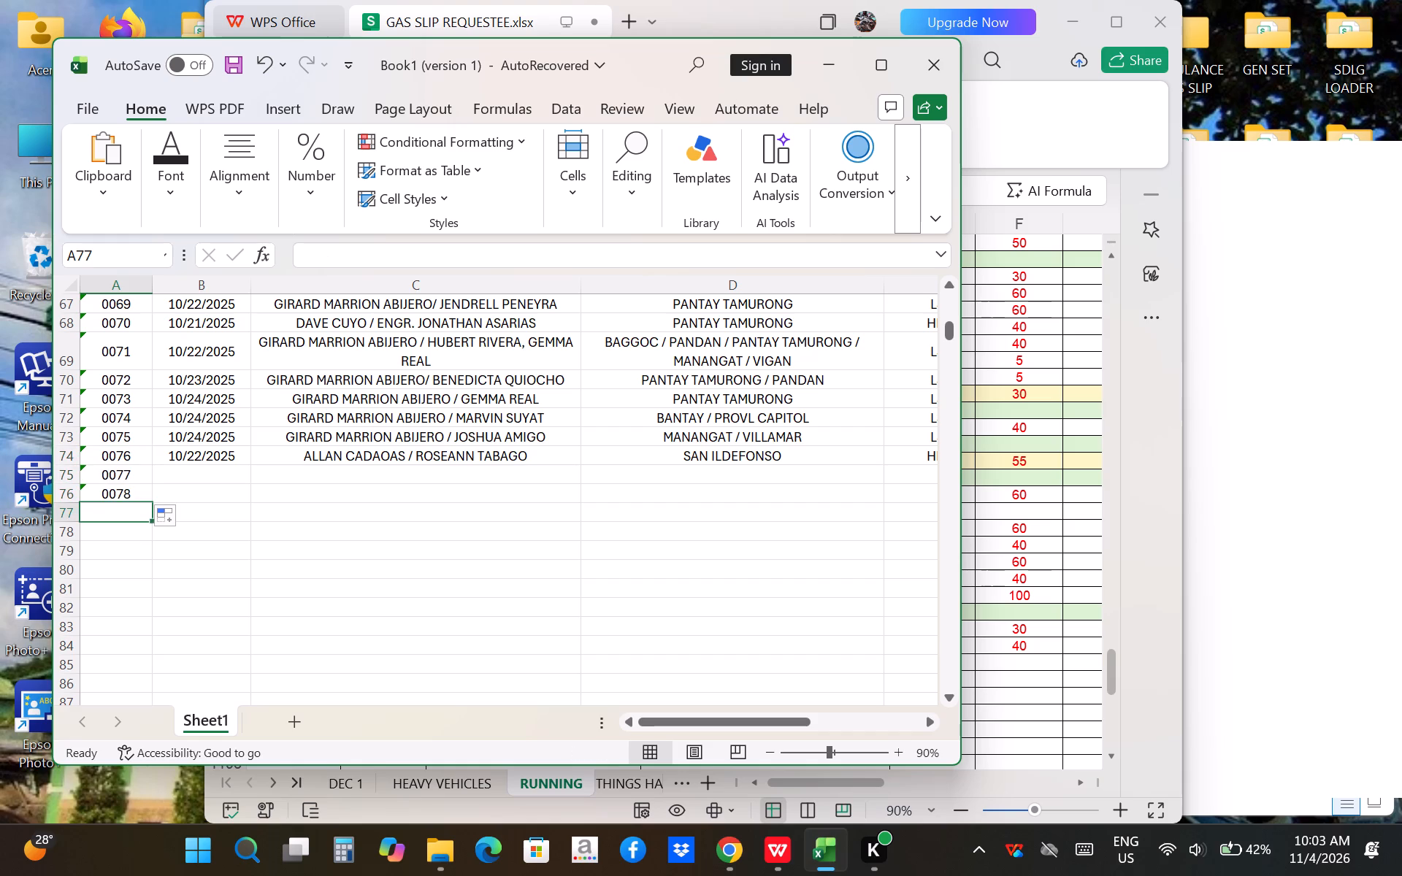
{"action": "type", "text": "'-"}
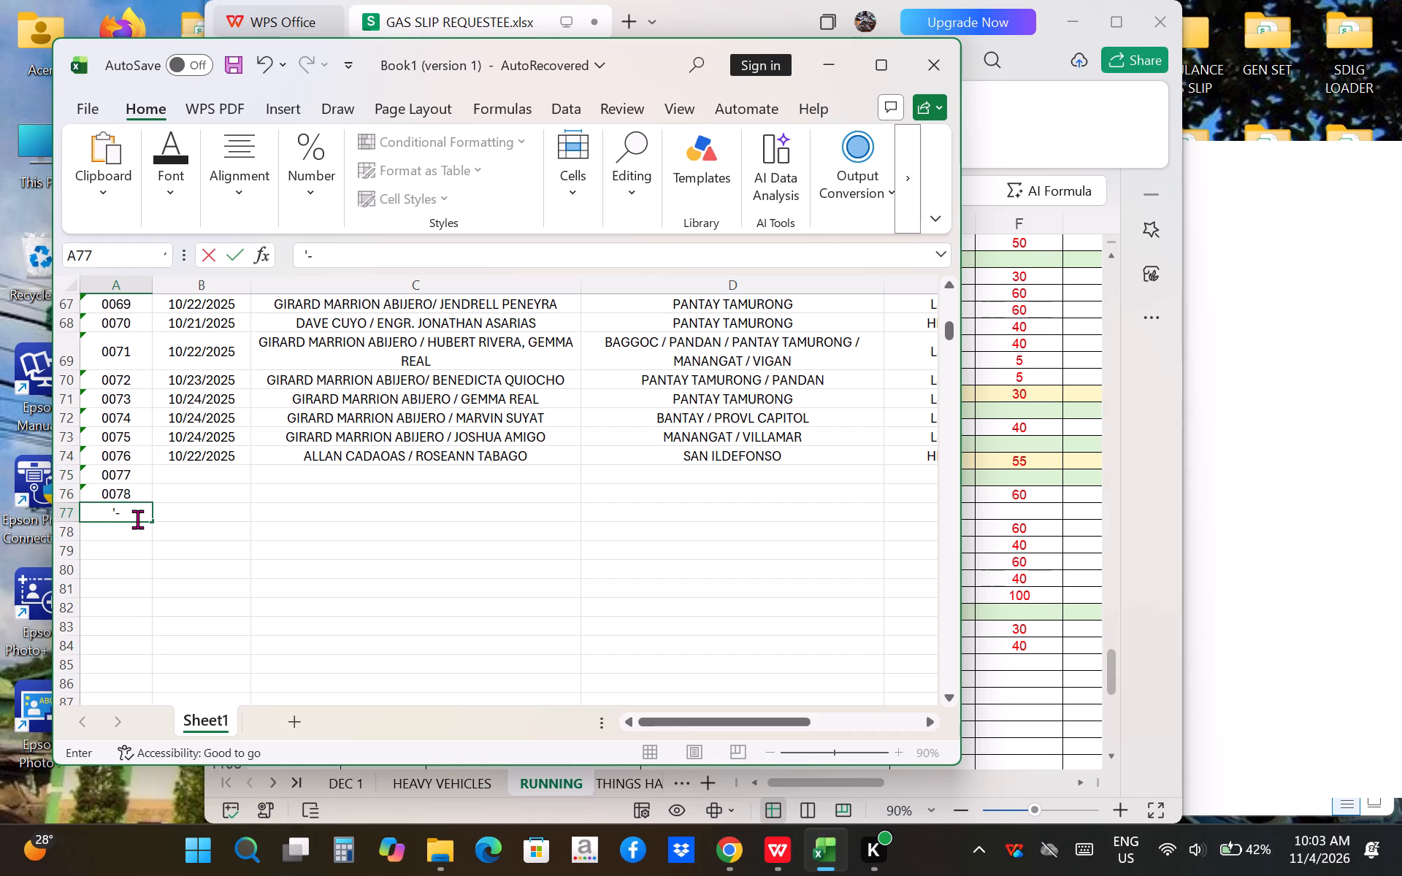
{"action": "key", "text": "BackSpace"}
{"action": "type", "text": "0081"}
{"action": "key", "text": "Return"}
Copy the 10/22/2025 date from trip entry 0076 to entry 0077.
{"action": "left_click", "coordinate": [199, 468]}
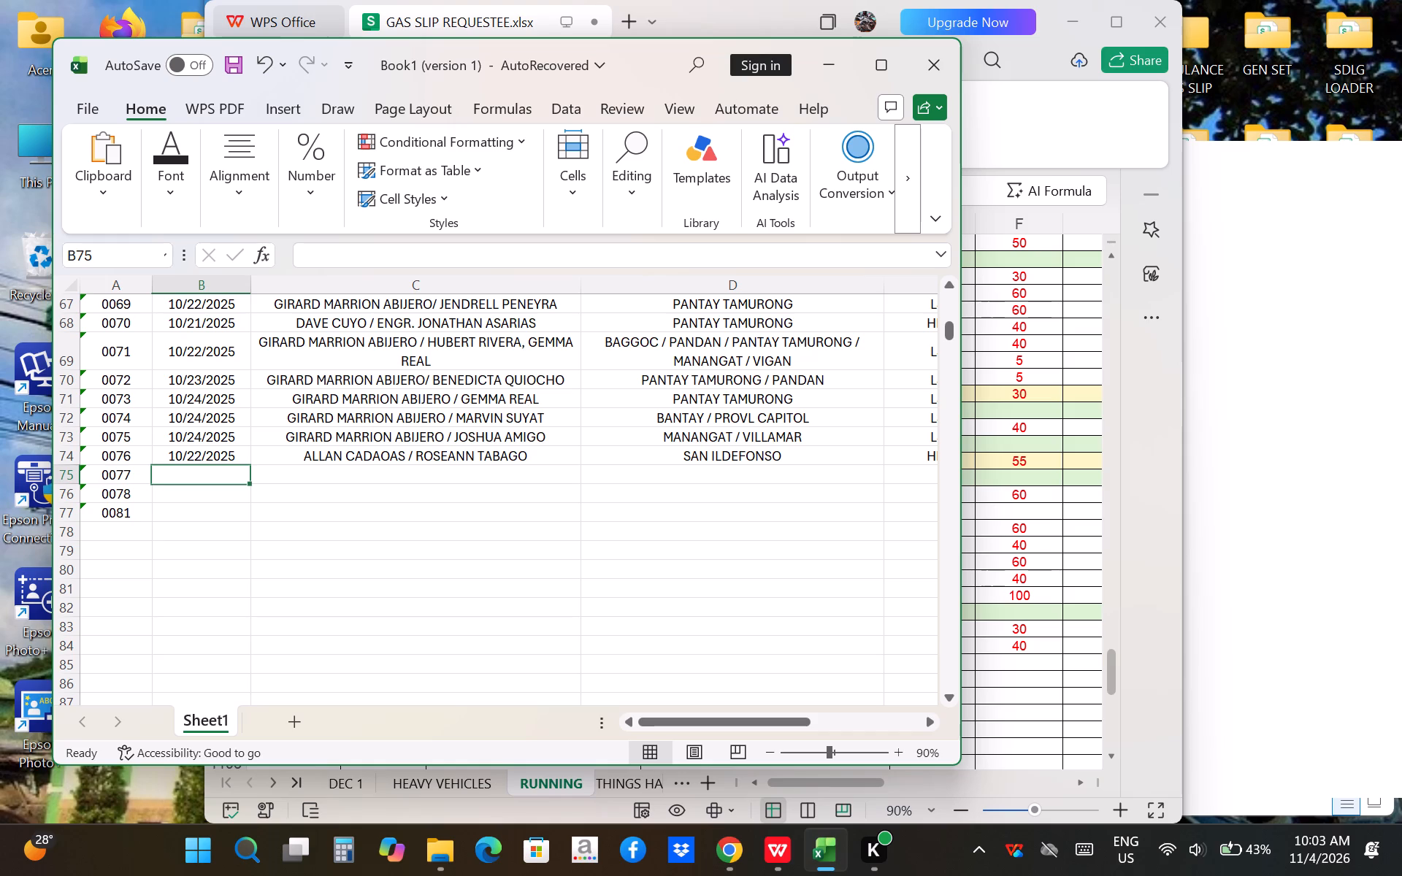
{"action": "left_click", "coordinate": [205, 457]}
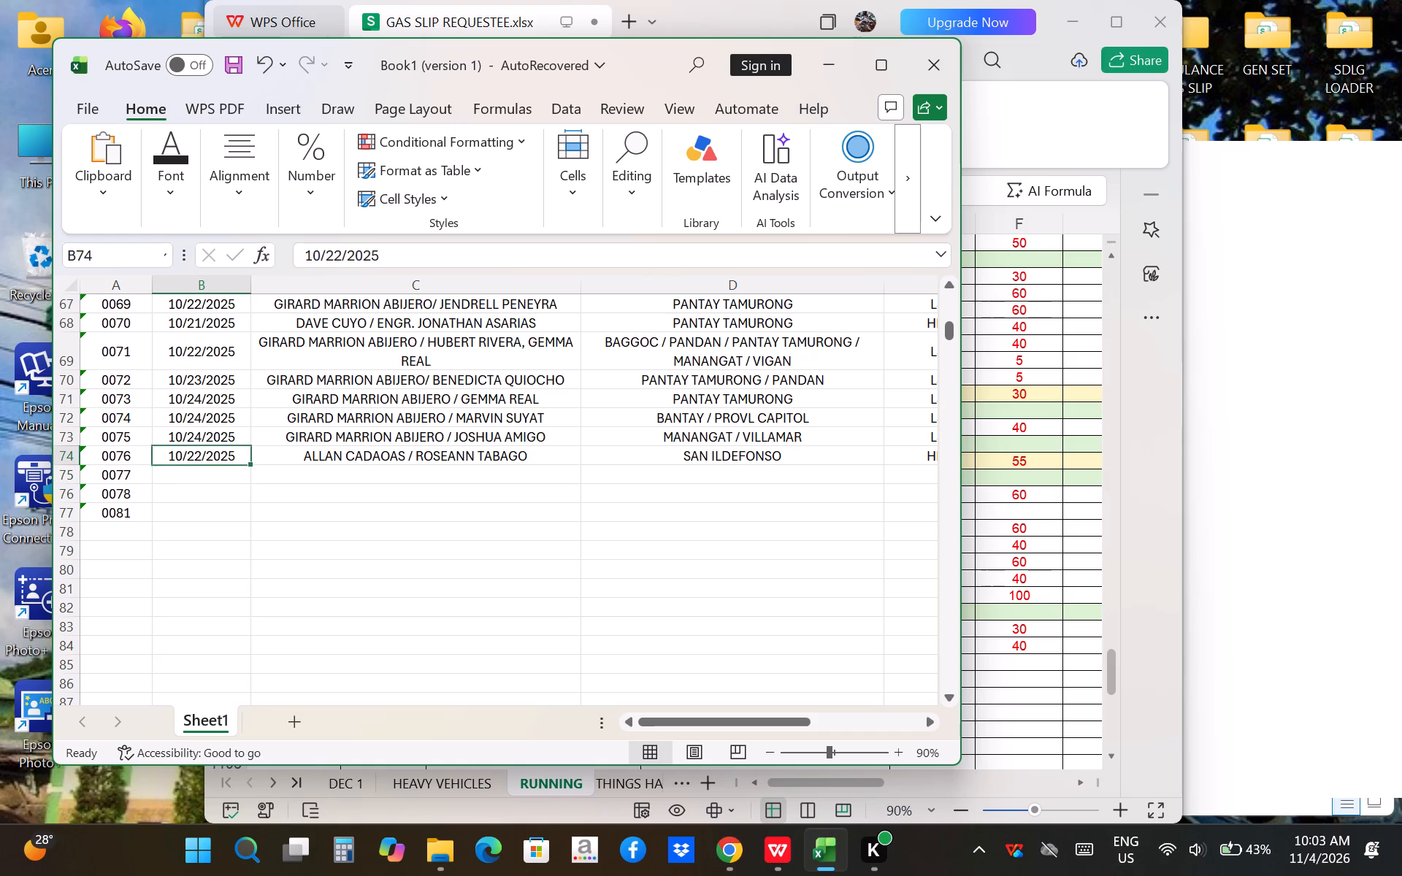
{"action": "key", "text": "ctrl+c"}
{"action": "left_click", "coordinate": [202, 474]}
{"action": "key", "text": "Return"}
Fill in trip entry 0077's driver and three passenger names, with a slash after the driver and commas between passengers.
{"action": "key", "text": "Right"}
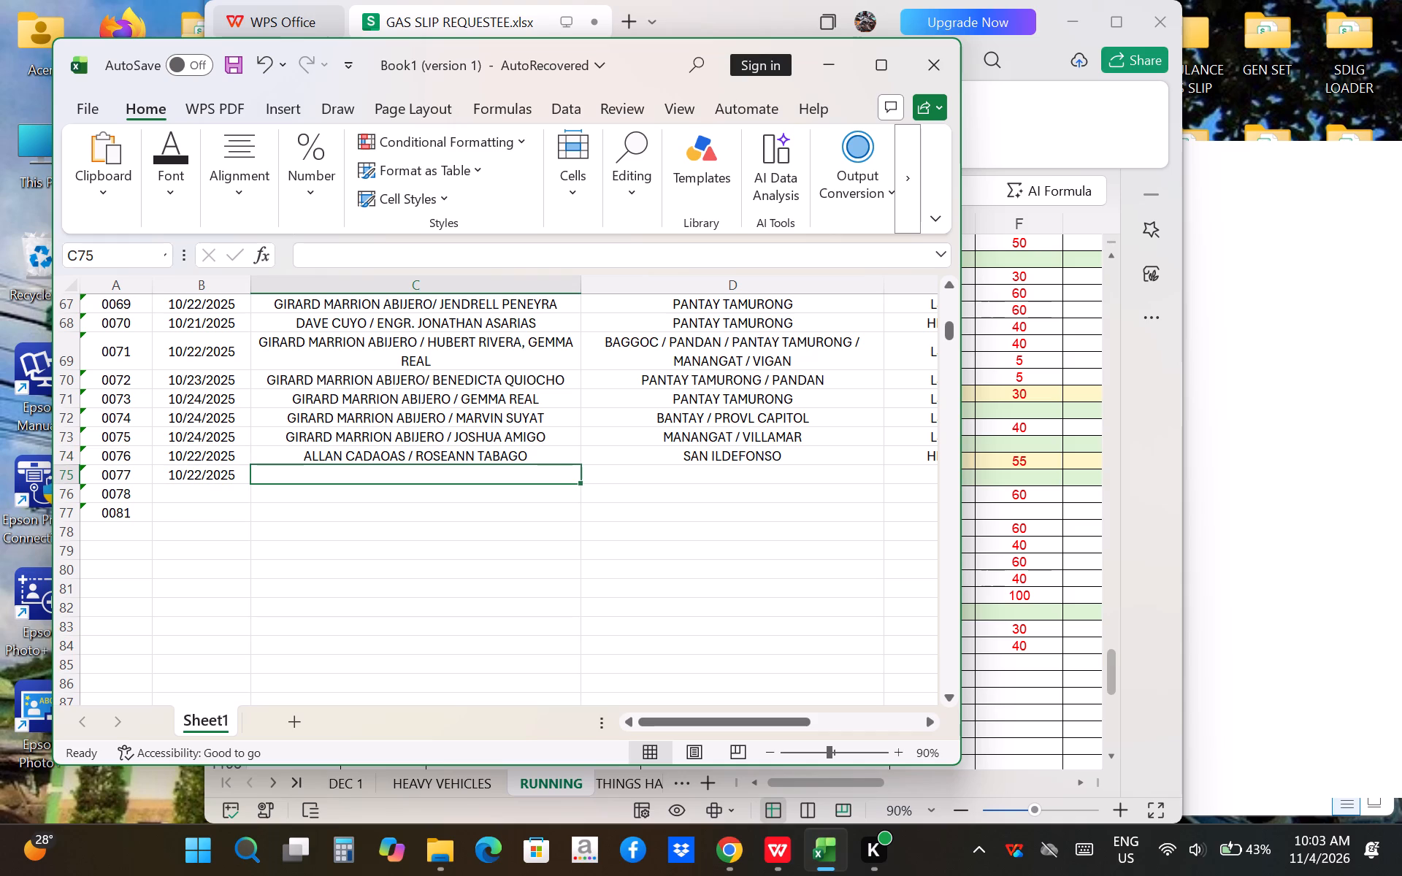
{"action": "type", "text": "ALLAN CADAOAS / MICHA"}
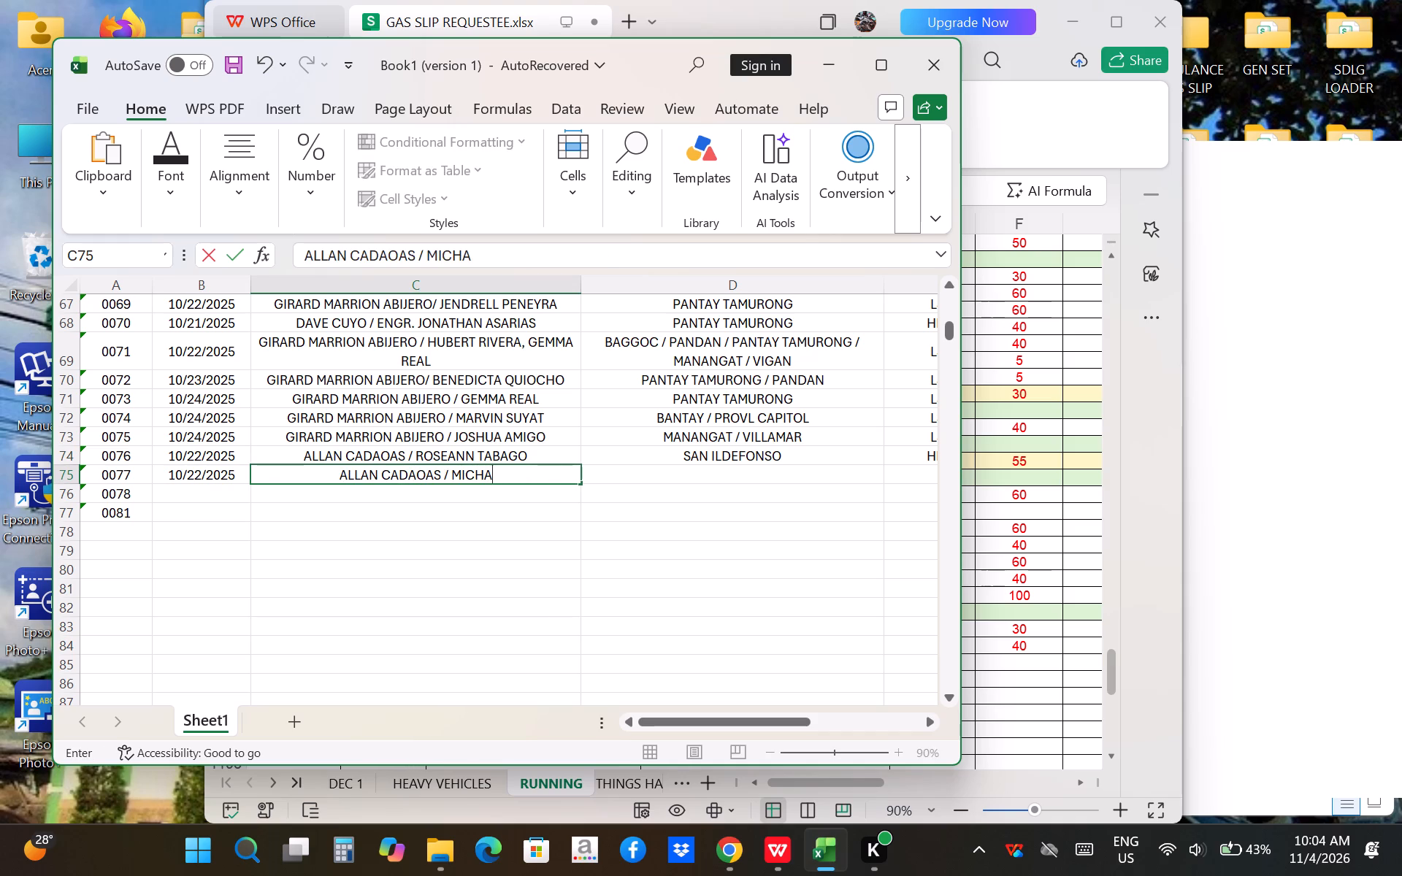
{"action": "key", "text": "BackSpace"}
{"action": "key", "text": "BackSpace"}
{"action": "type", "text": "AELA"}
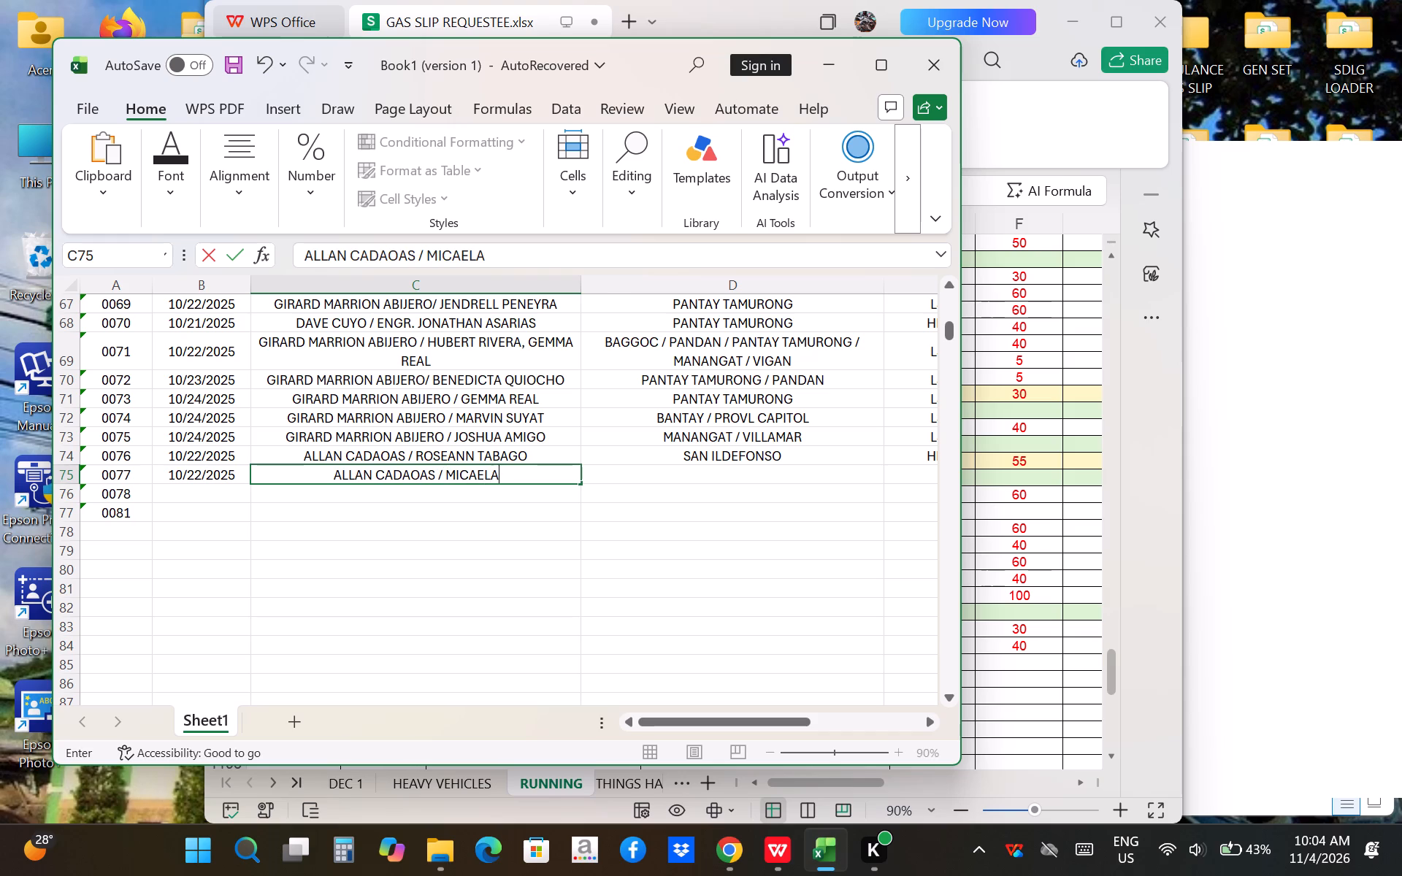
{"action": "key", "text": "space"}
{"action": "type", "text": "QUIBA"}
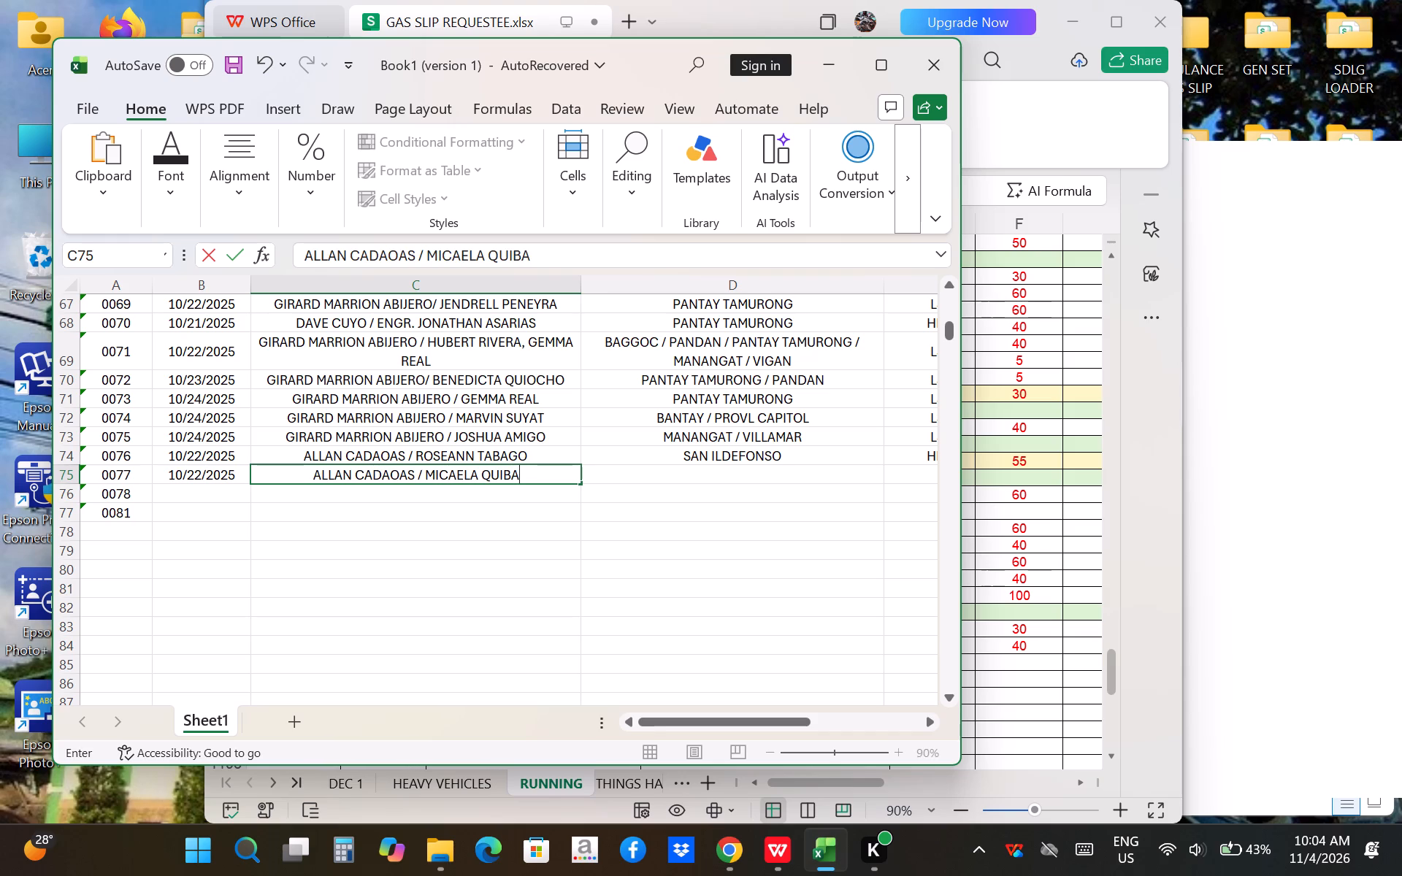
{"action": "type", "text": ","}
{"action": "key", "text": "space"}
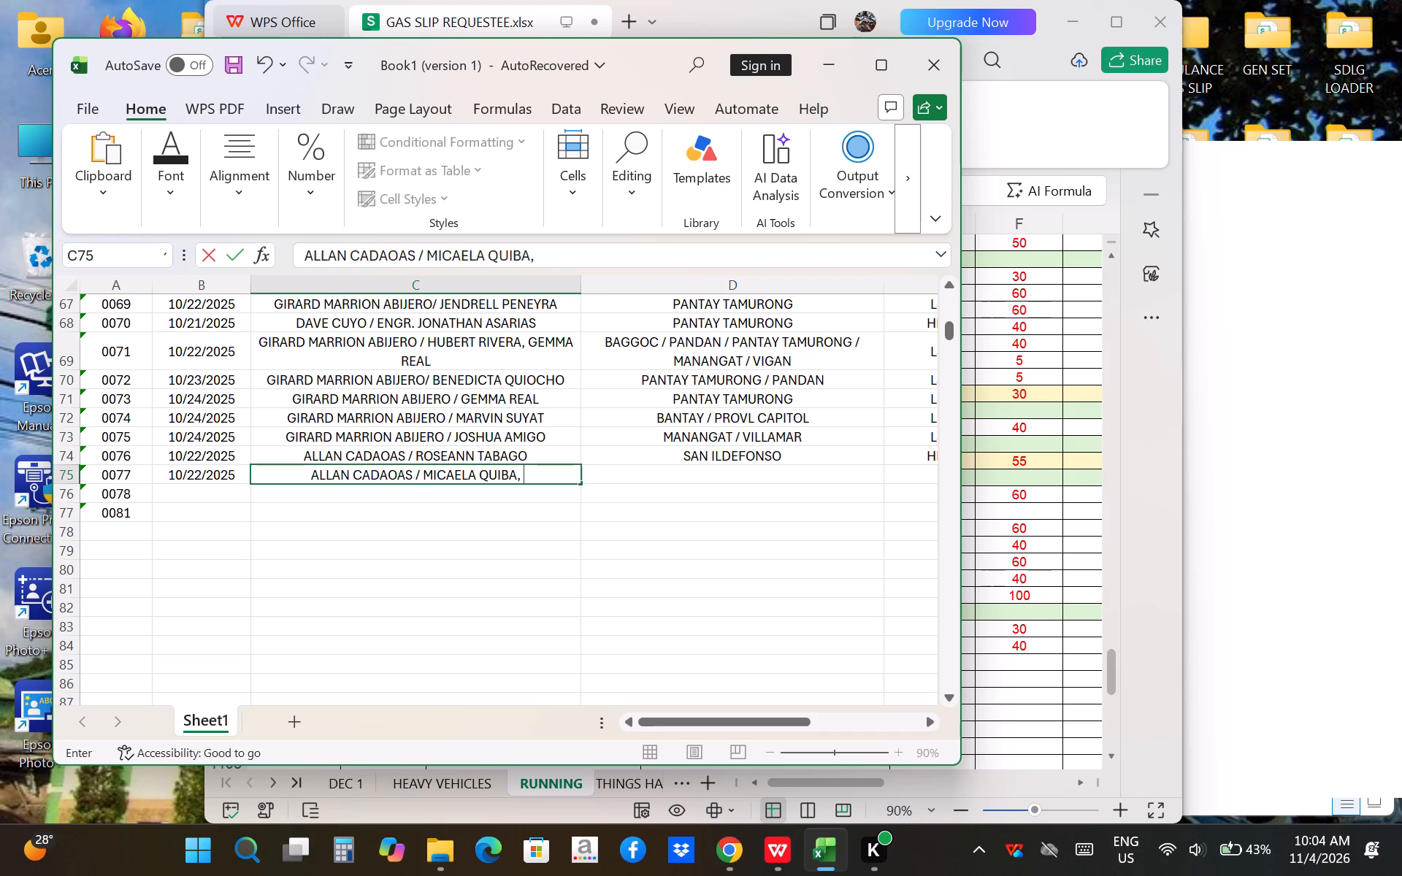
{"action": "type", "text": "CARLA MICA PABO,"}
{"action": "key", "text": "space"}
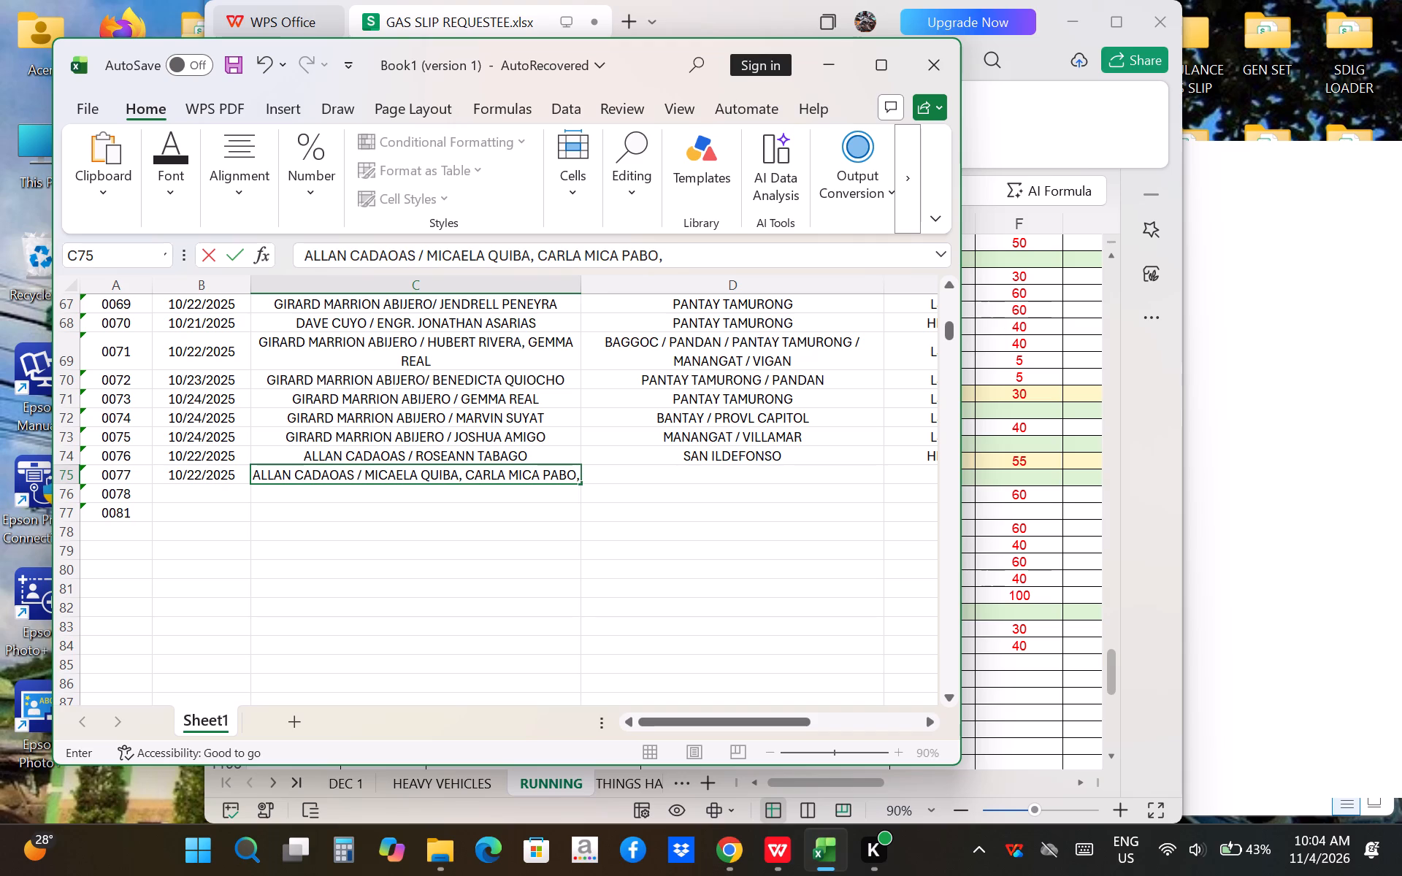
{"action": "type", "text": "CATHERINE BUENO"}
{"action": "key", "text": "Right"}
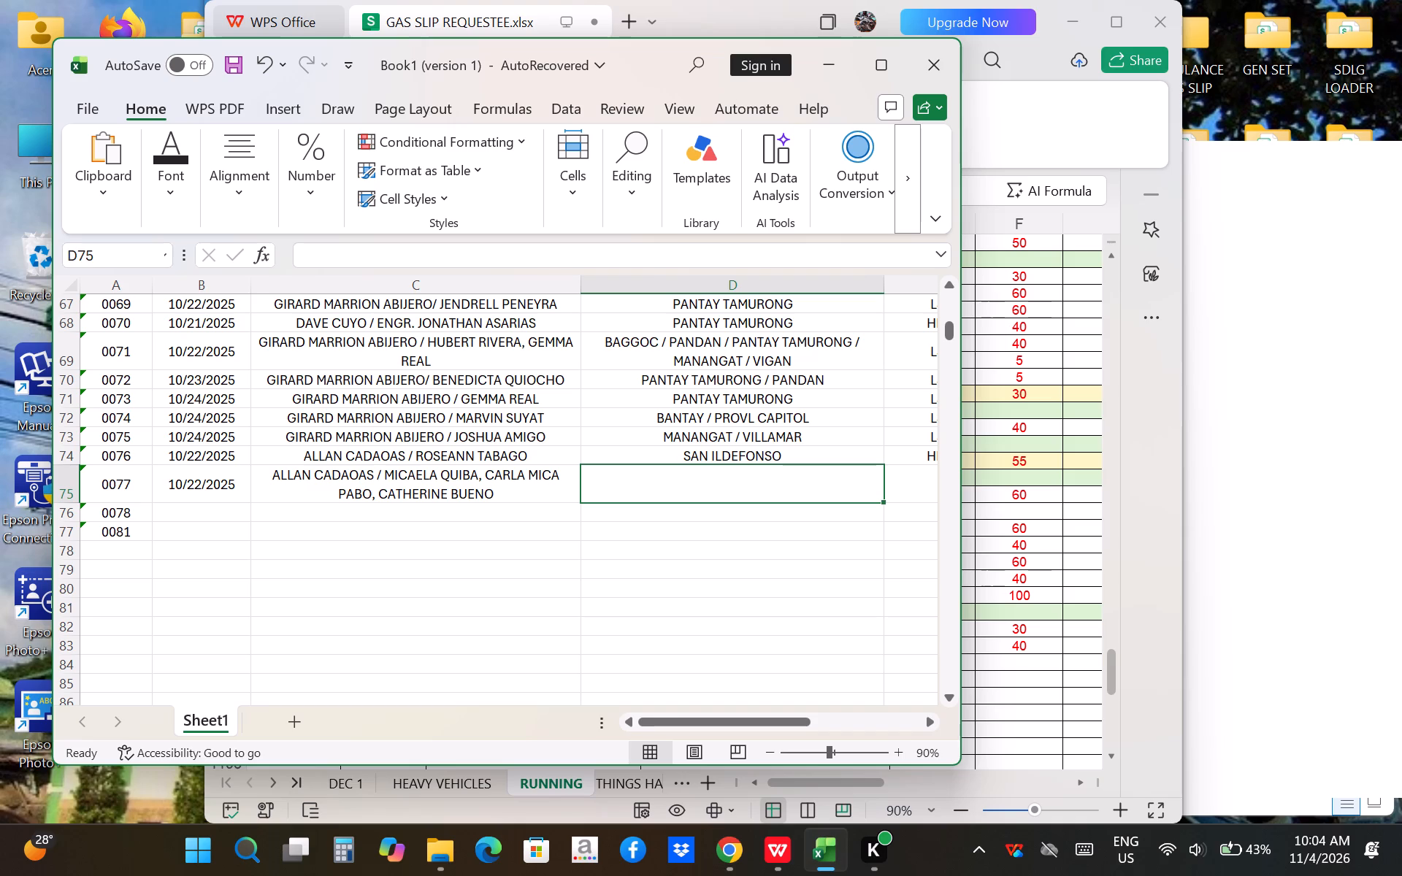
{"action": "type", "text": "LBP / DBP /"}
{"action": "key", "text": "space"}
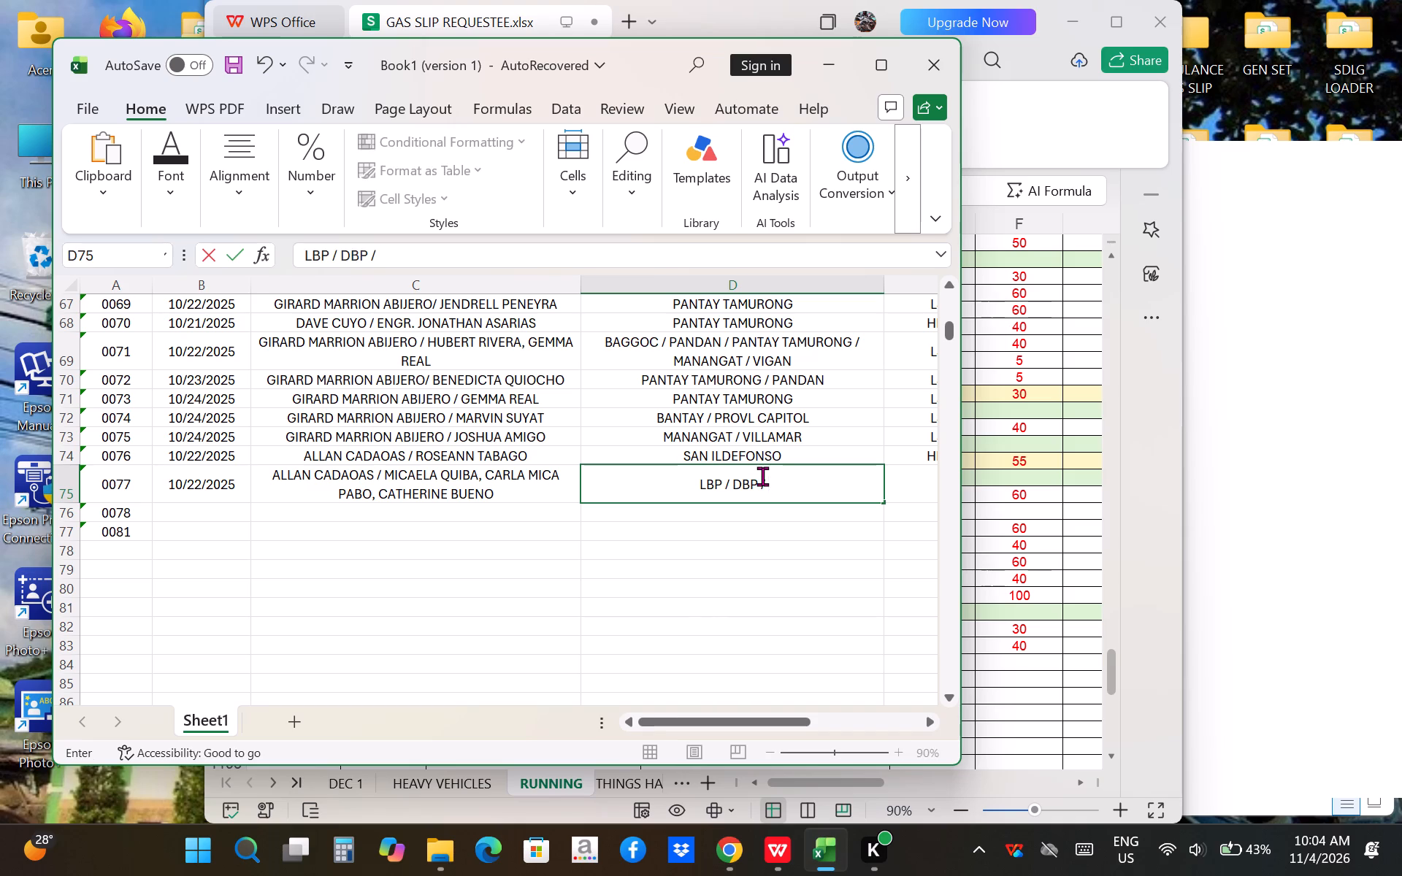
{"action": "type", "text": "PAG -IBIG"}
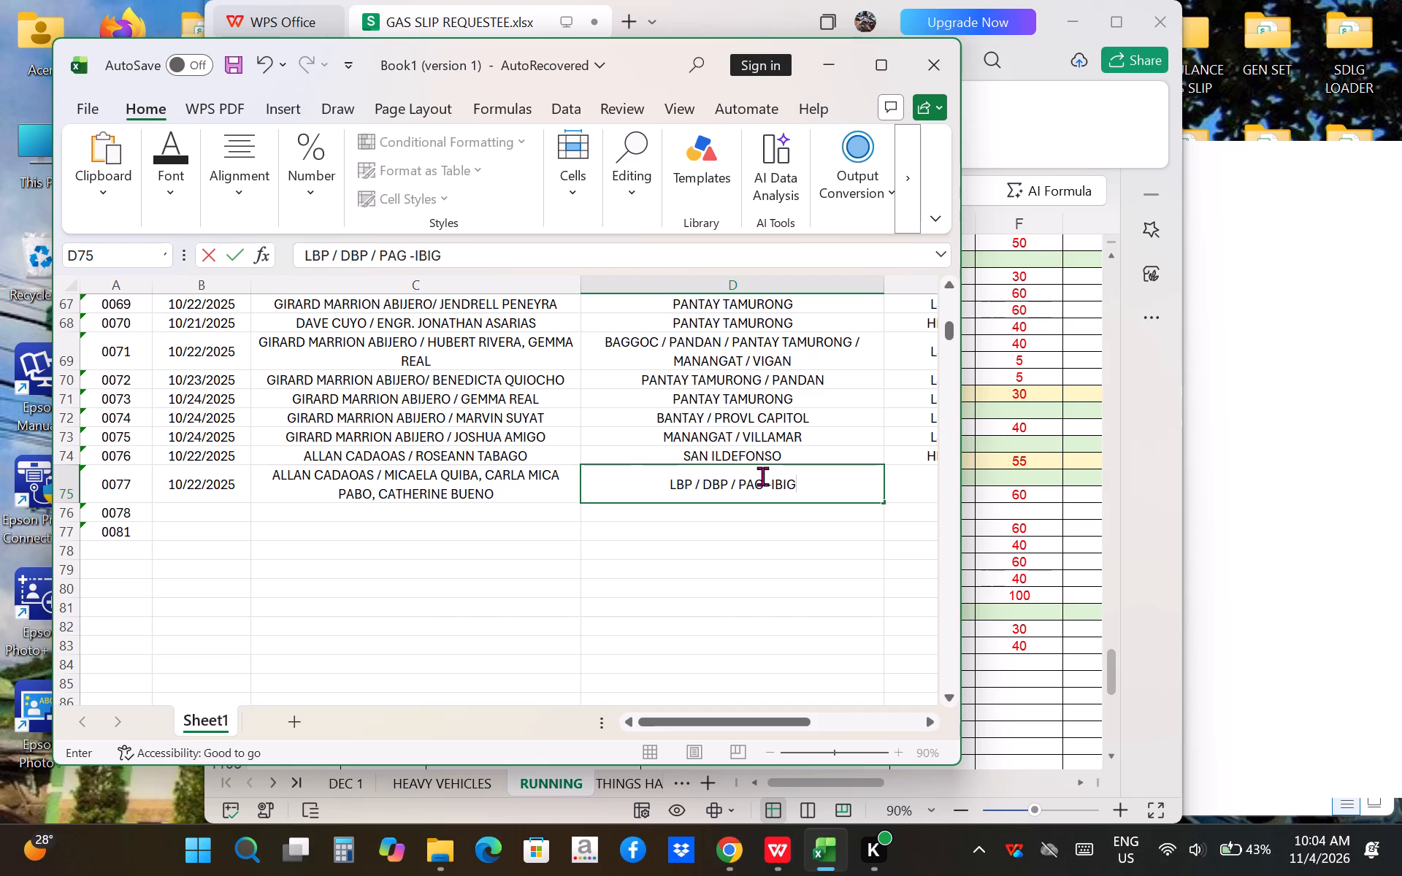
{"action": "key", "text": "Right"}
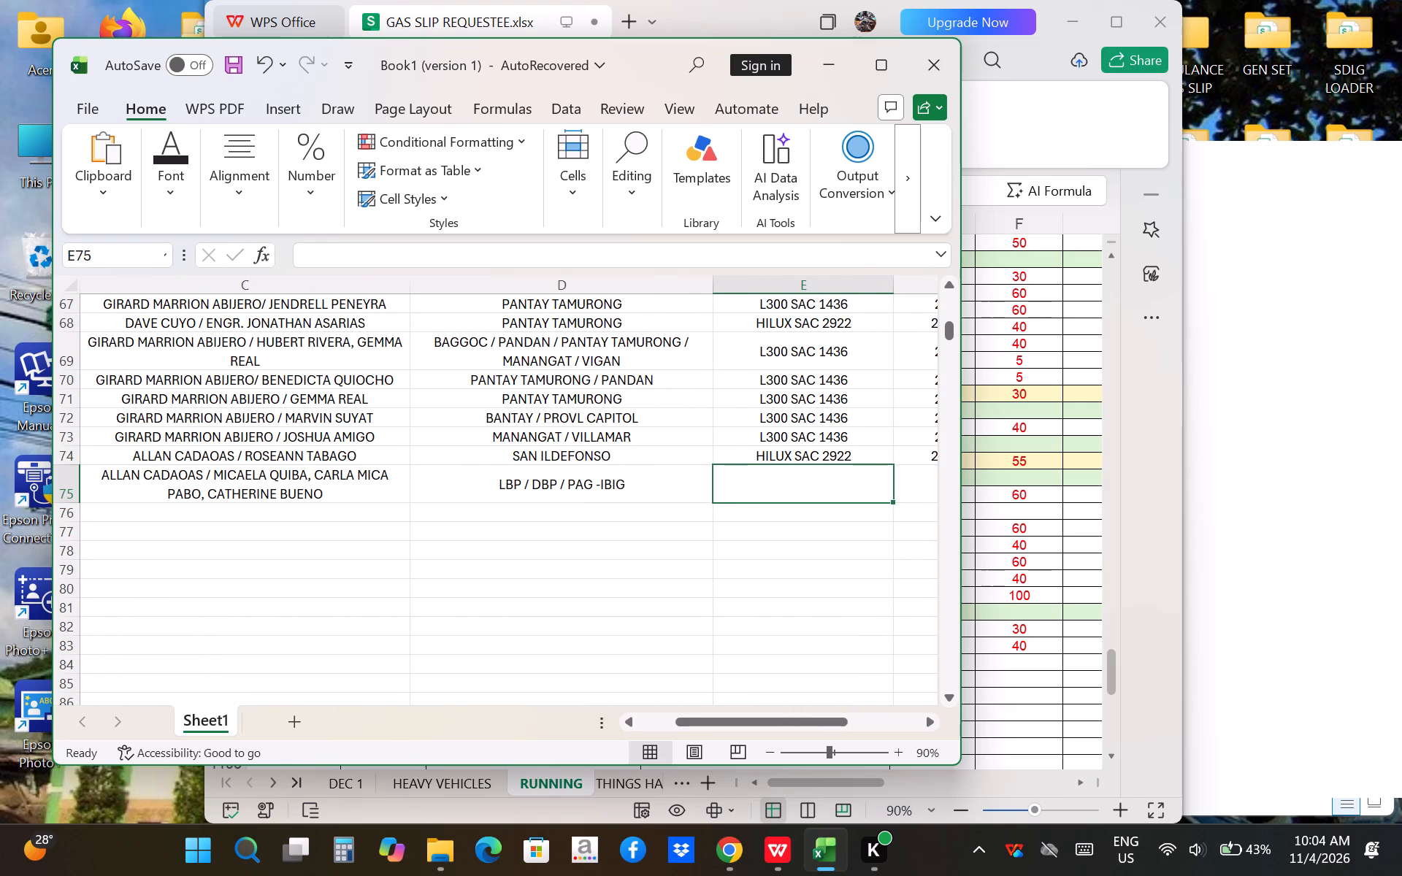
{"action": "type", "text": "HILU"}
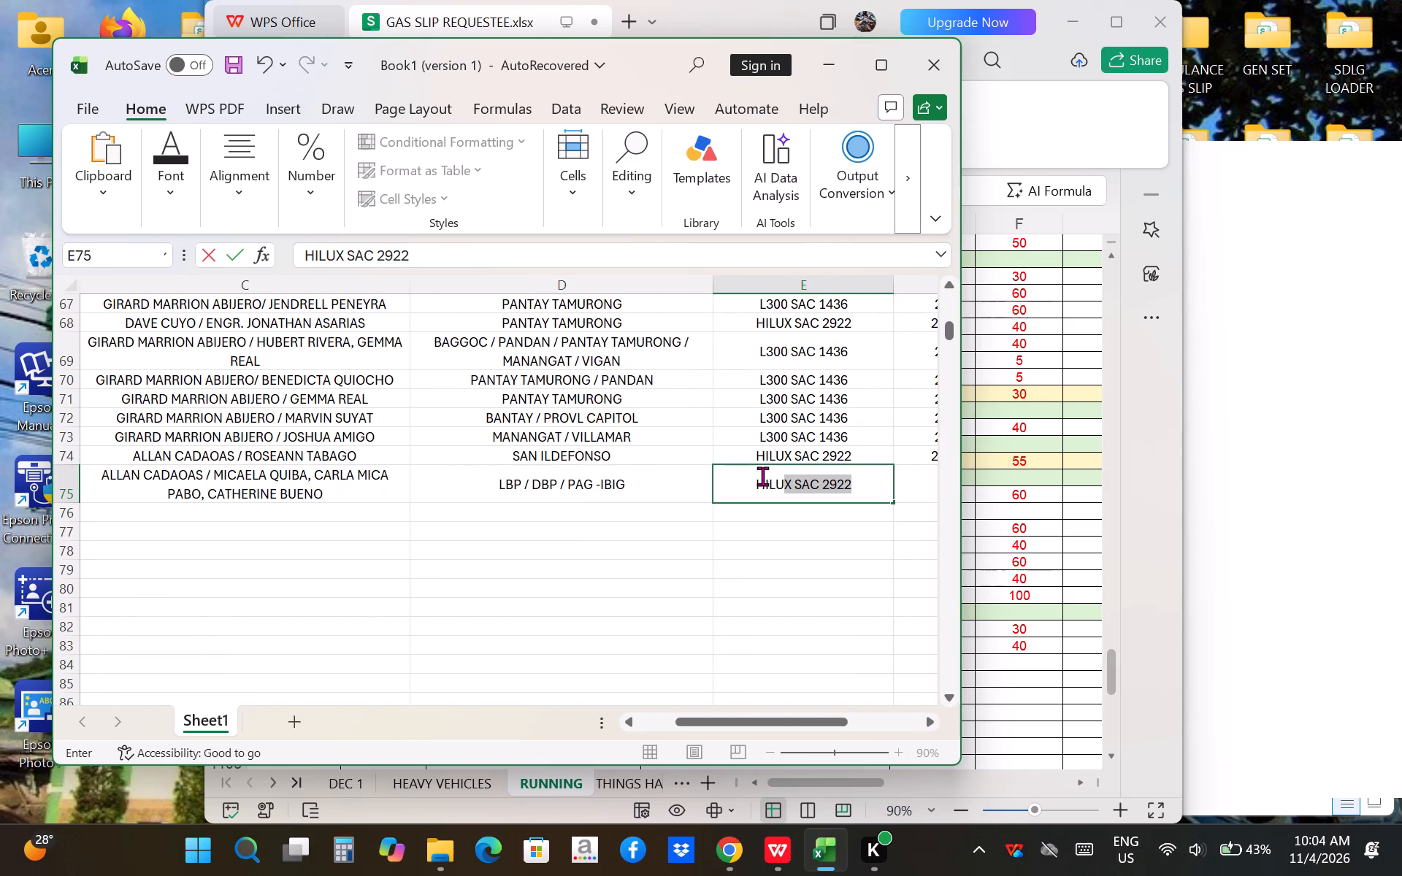
Enter trip entry 0077's readings as 294334 in column F and 294343 in column G.
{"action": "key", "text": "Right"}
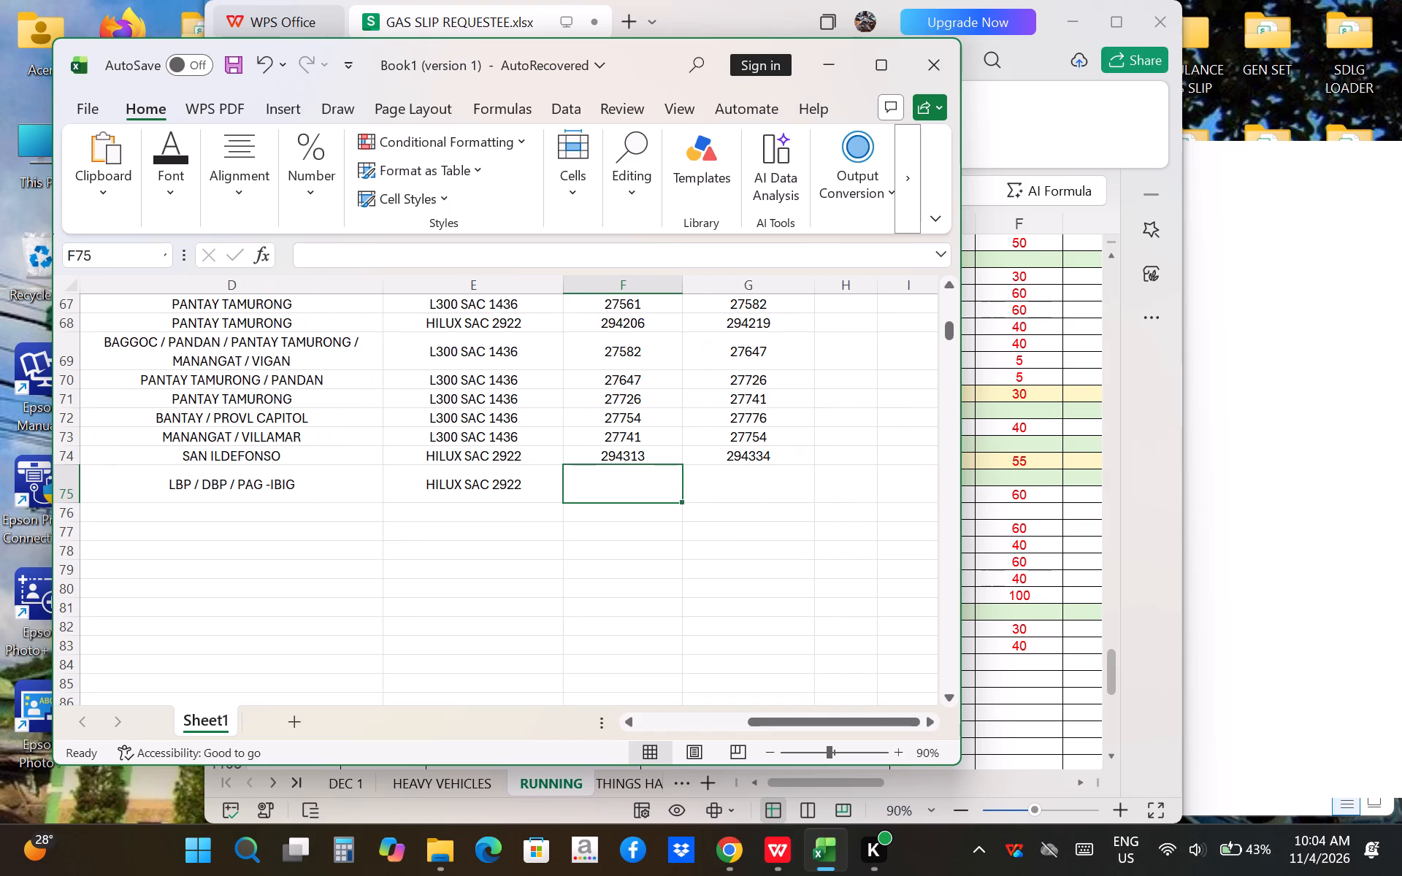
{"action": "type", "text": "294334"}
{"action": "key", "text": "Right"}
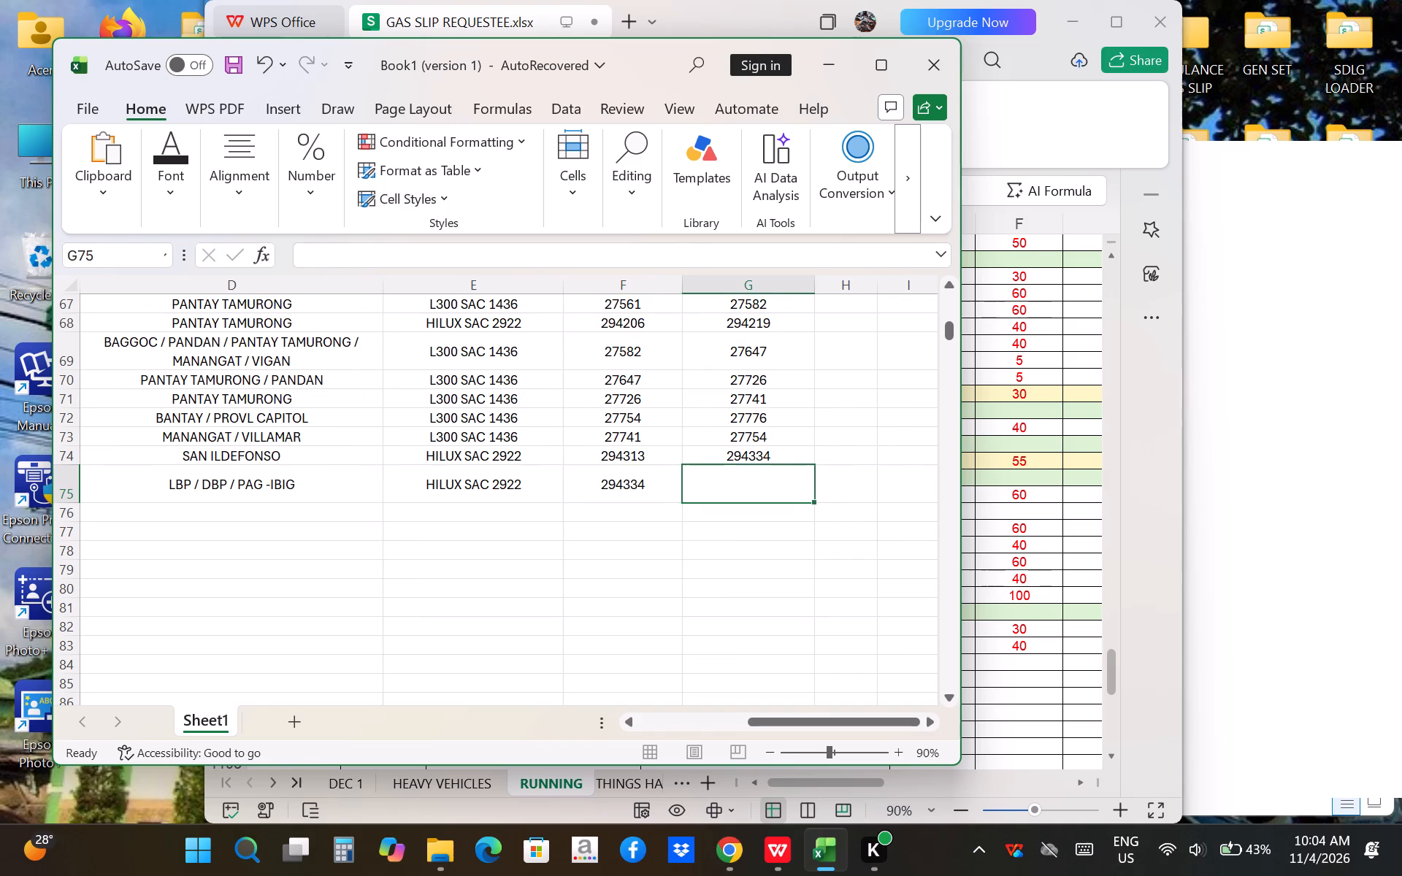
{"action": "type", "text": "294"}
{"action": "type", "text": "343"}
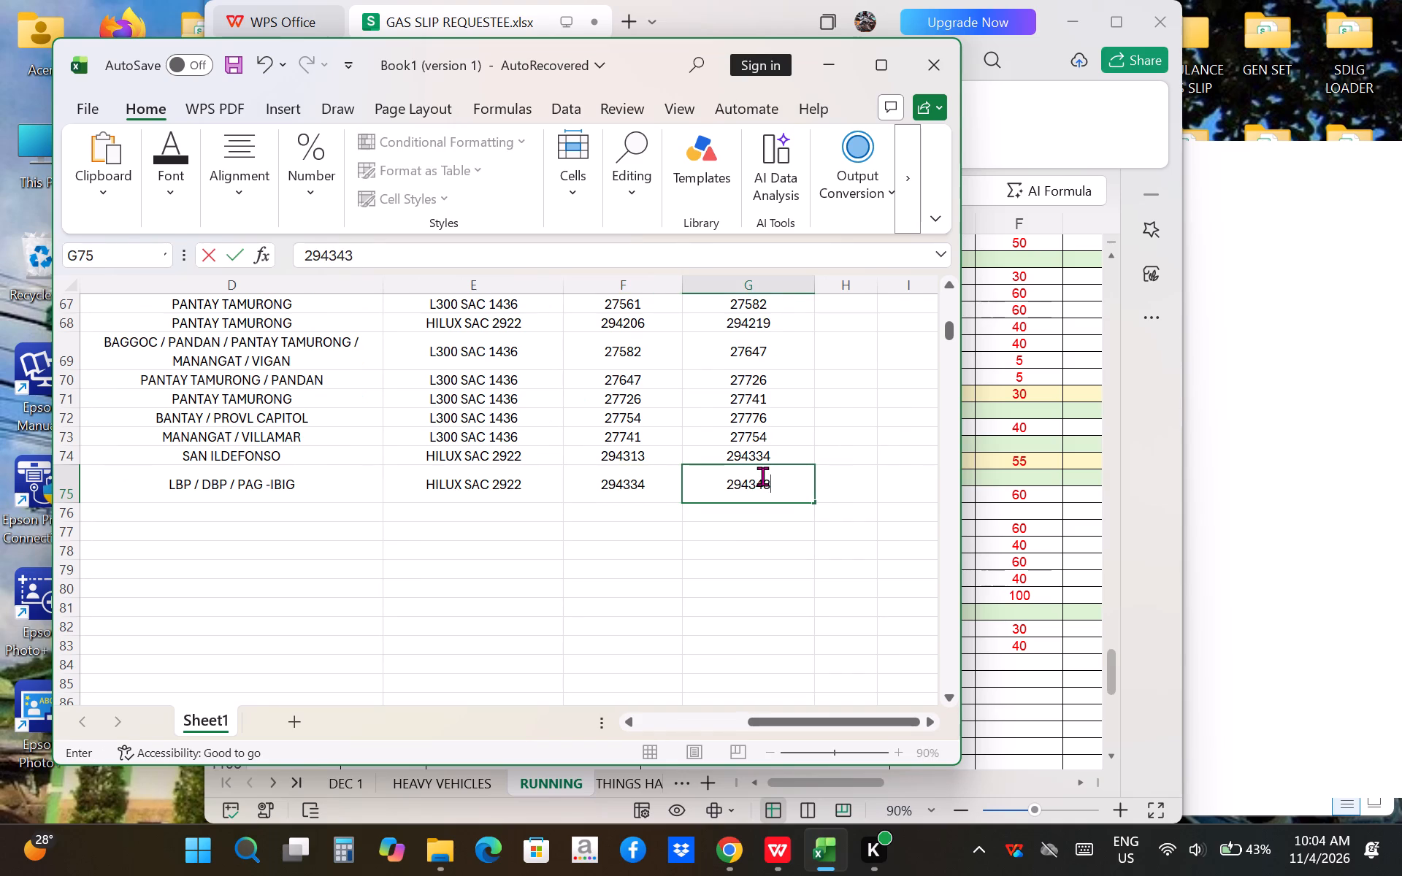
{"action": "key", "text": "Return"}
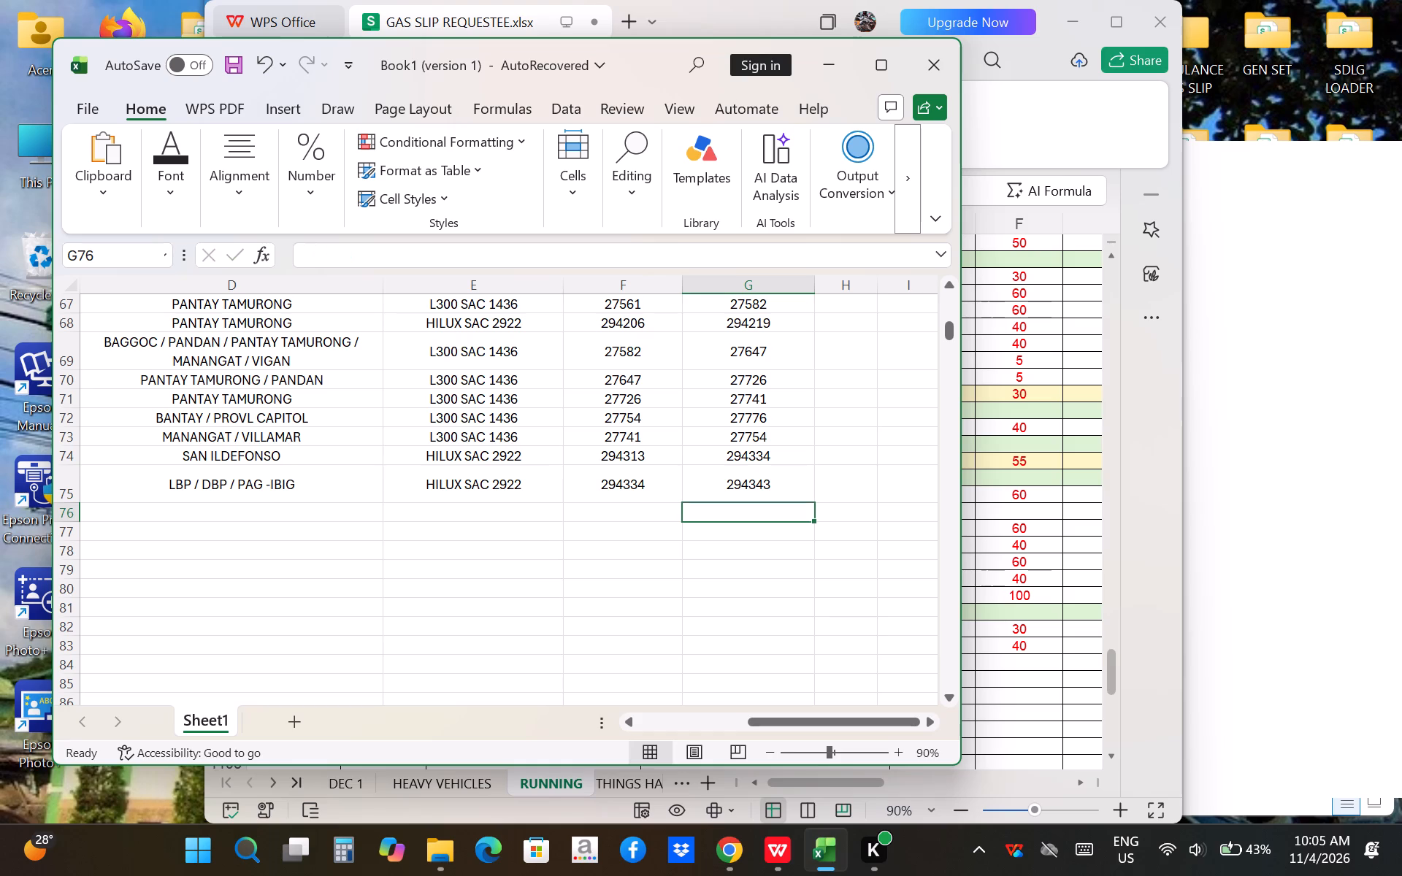
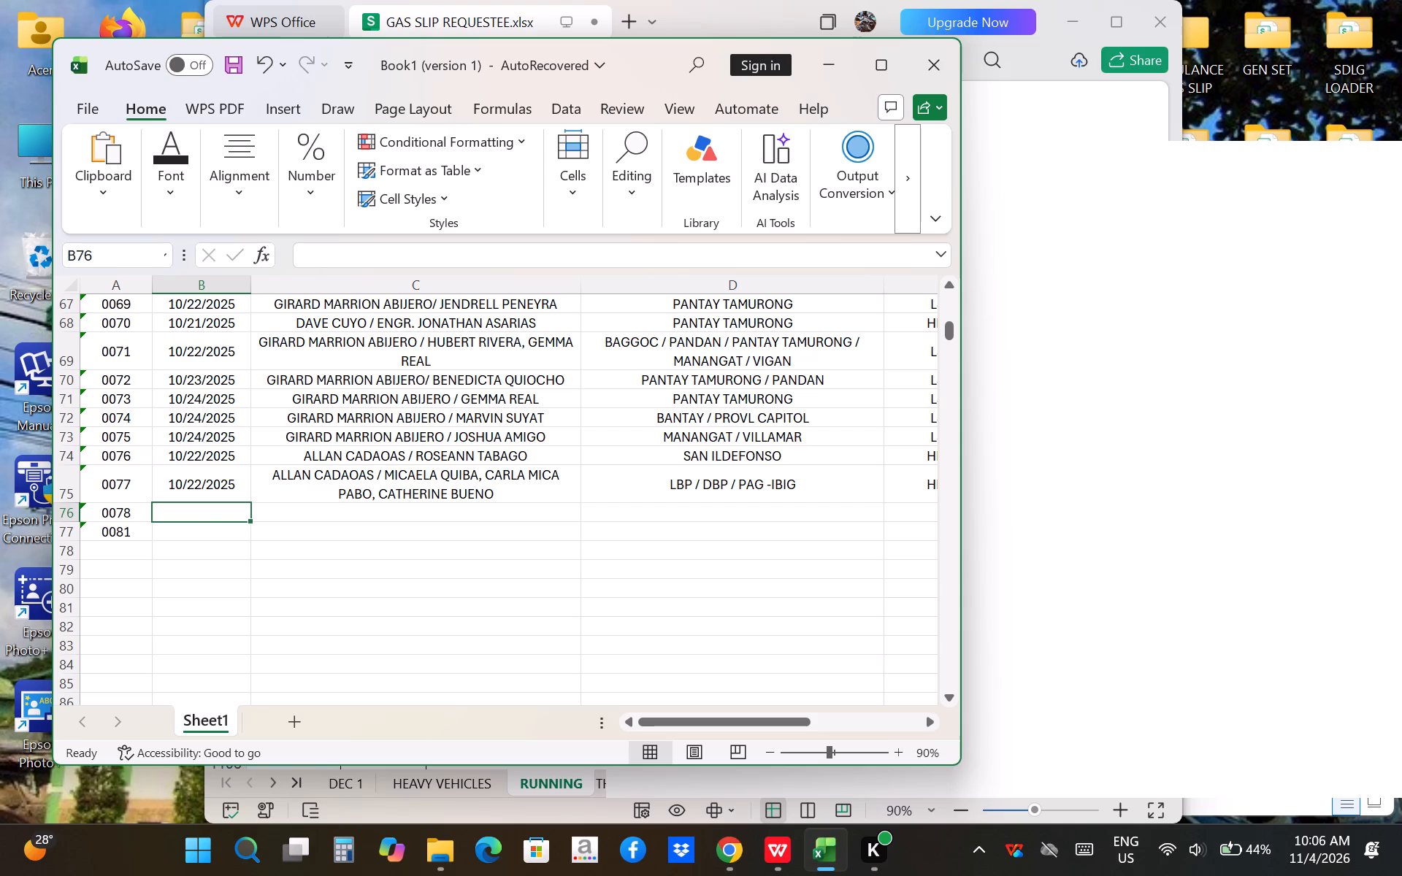
Enter 10/23/2025 as trip entry 0078's date, with its driver, a slash, and passengers CELINE, ALLIAH, NIKKIE.
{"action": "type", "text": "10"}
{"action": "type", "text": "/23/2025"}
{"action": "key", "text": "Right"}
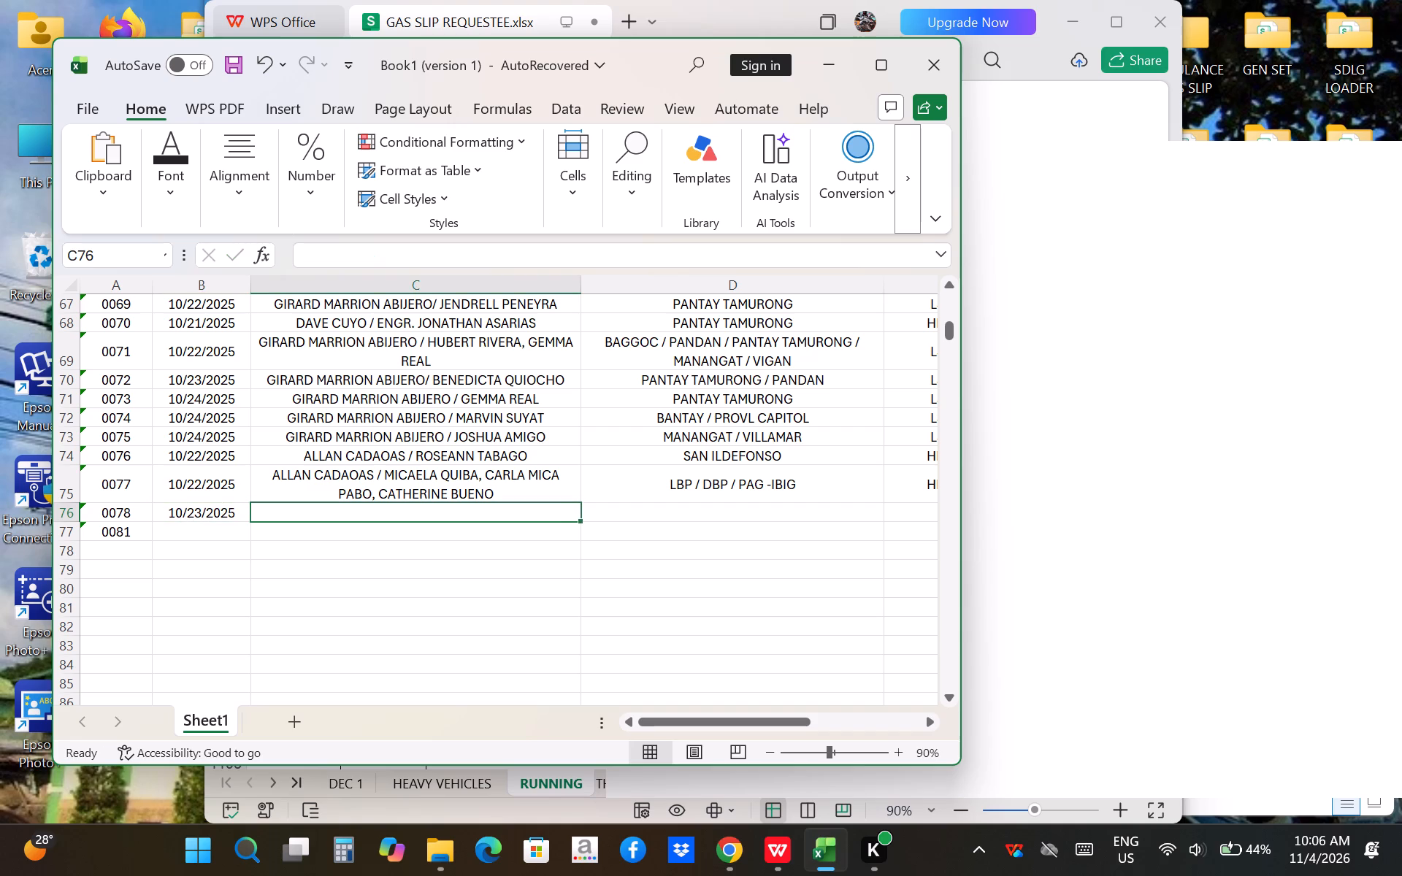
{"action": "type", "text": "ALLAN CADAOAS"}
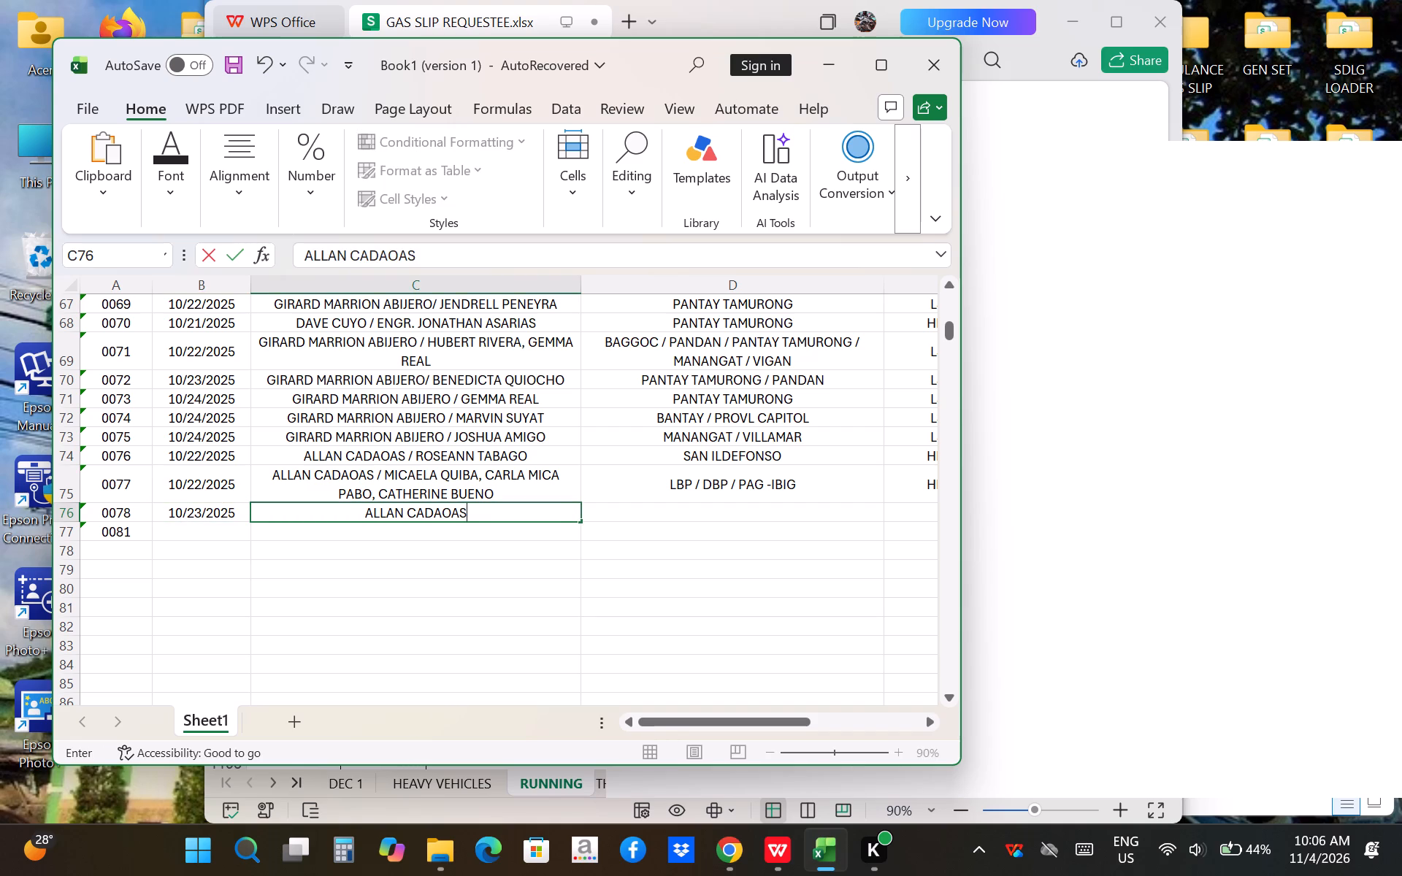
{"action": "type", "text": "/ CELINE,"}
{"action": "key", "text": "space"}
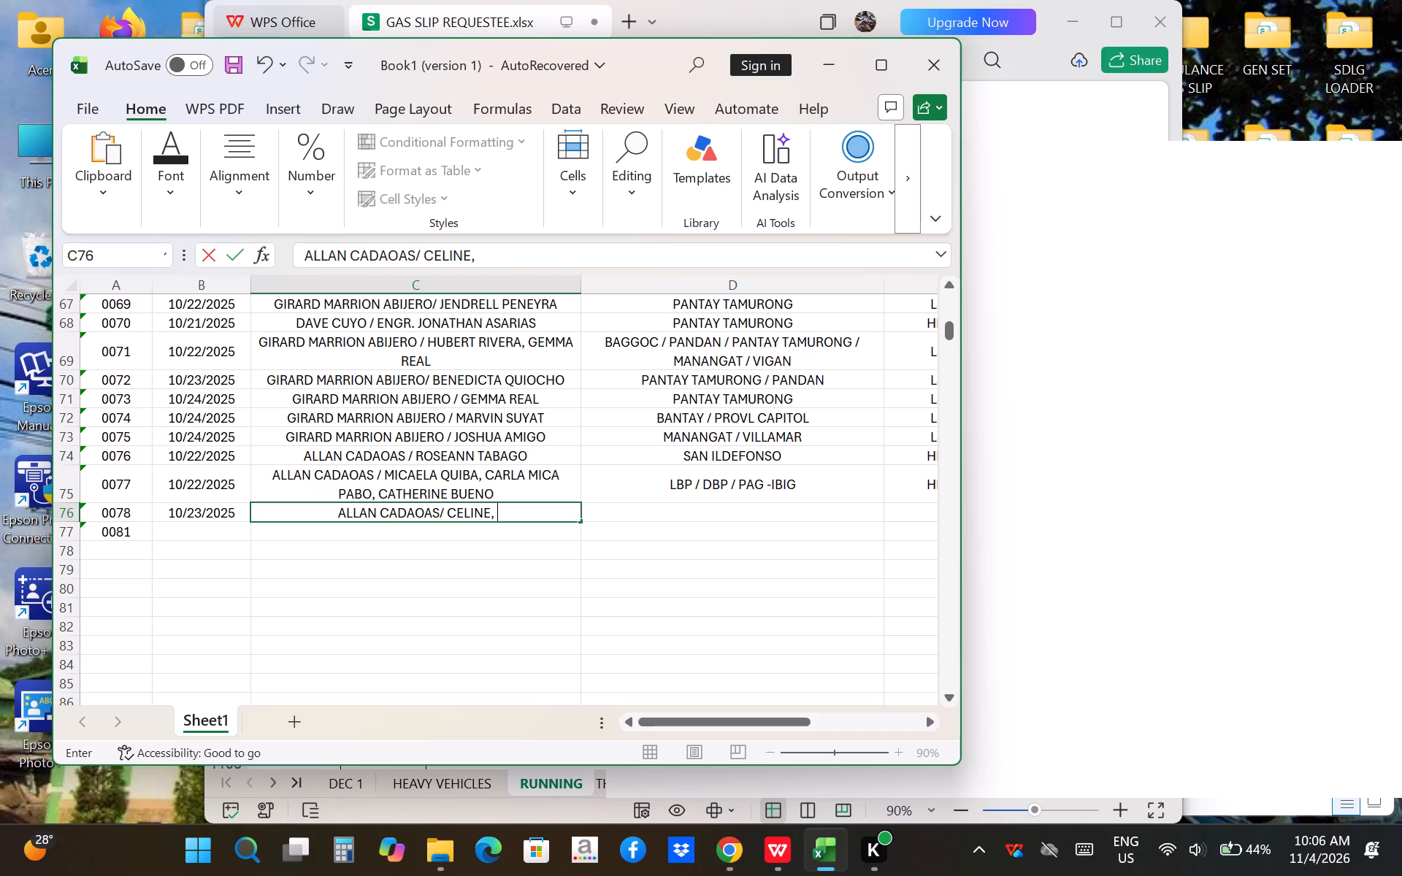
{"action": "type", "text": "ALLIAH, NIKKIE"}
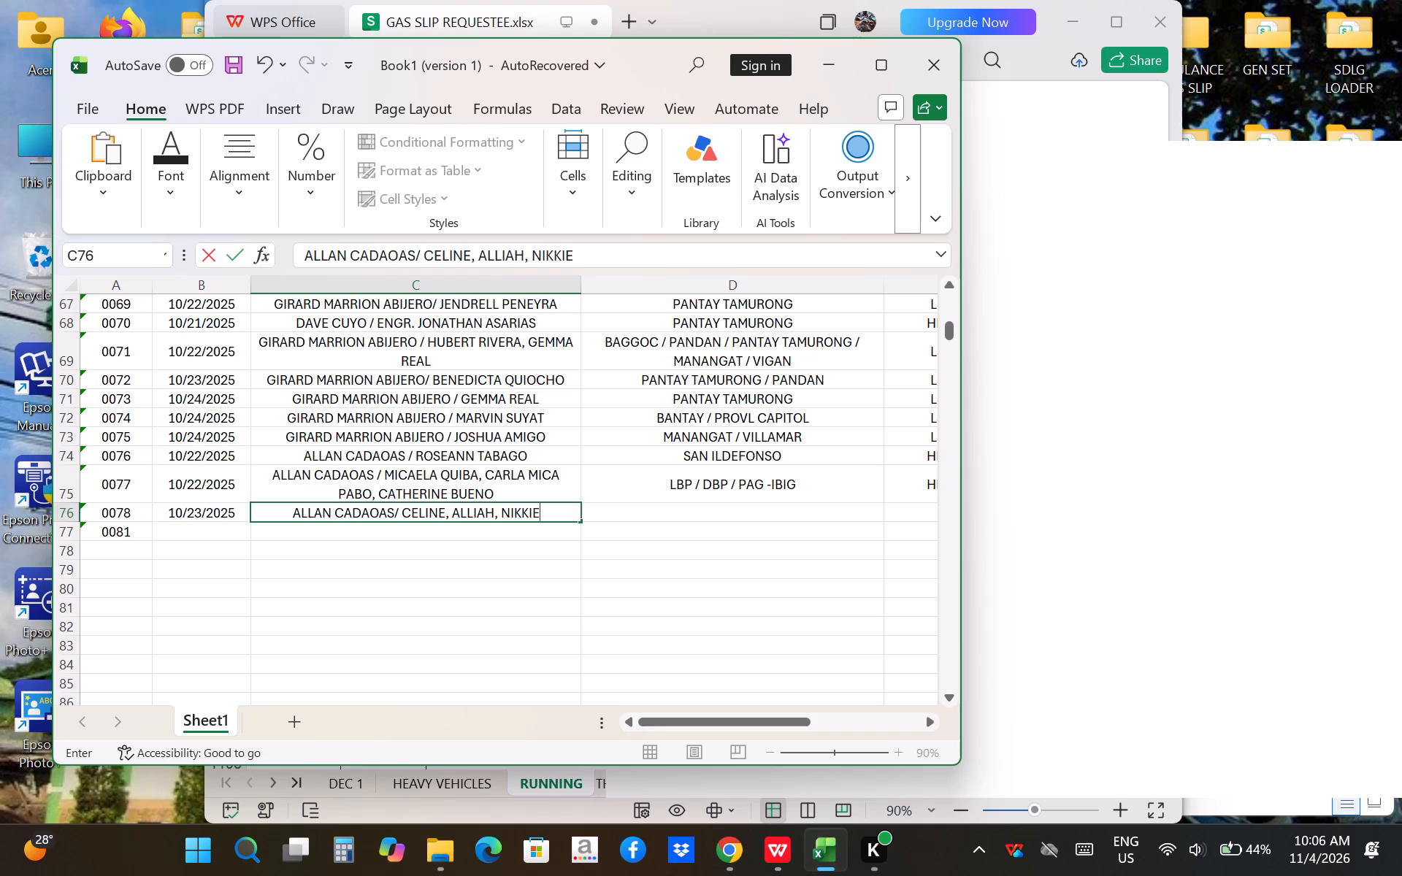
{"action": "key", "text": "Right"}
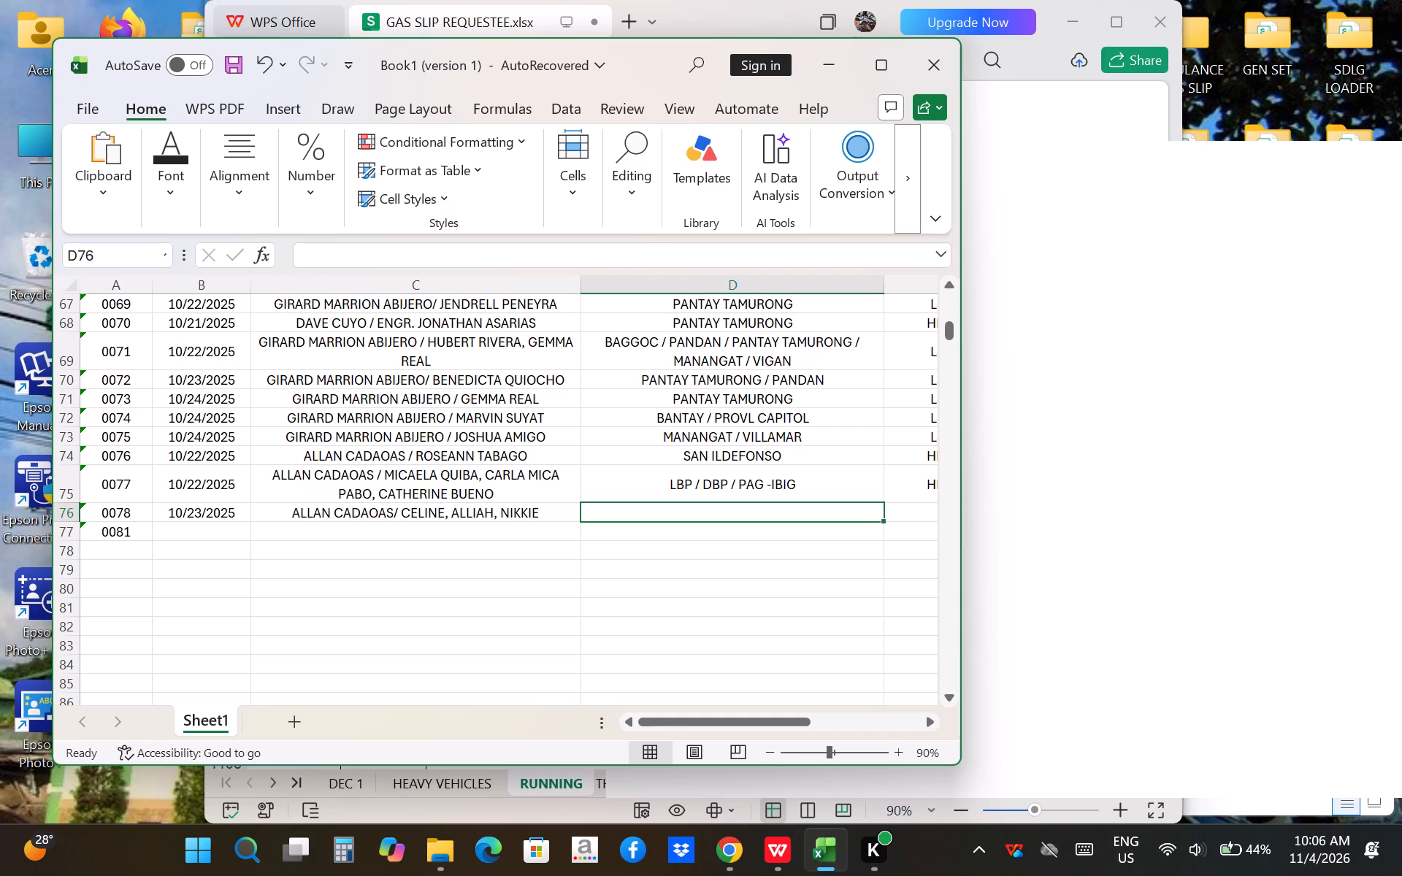
Enter FARMERS AND COA as trip entry 0078's destination and L200 SAC 3003 as its vehicle.
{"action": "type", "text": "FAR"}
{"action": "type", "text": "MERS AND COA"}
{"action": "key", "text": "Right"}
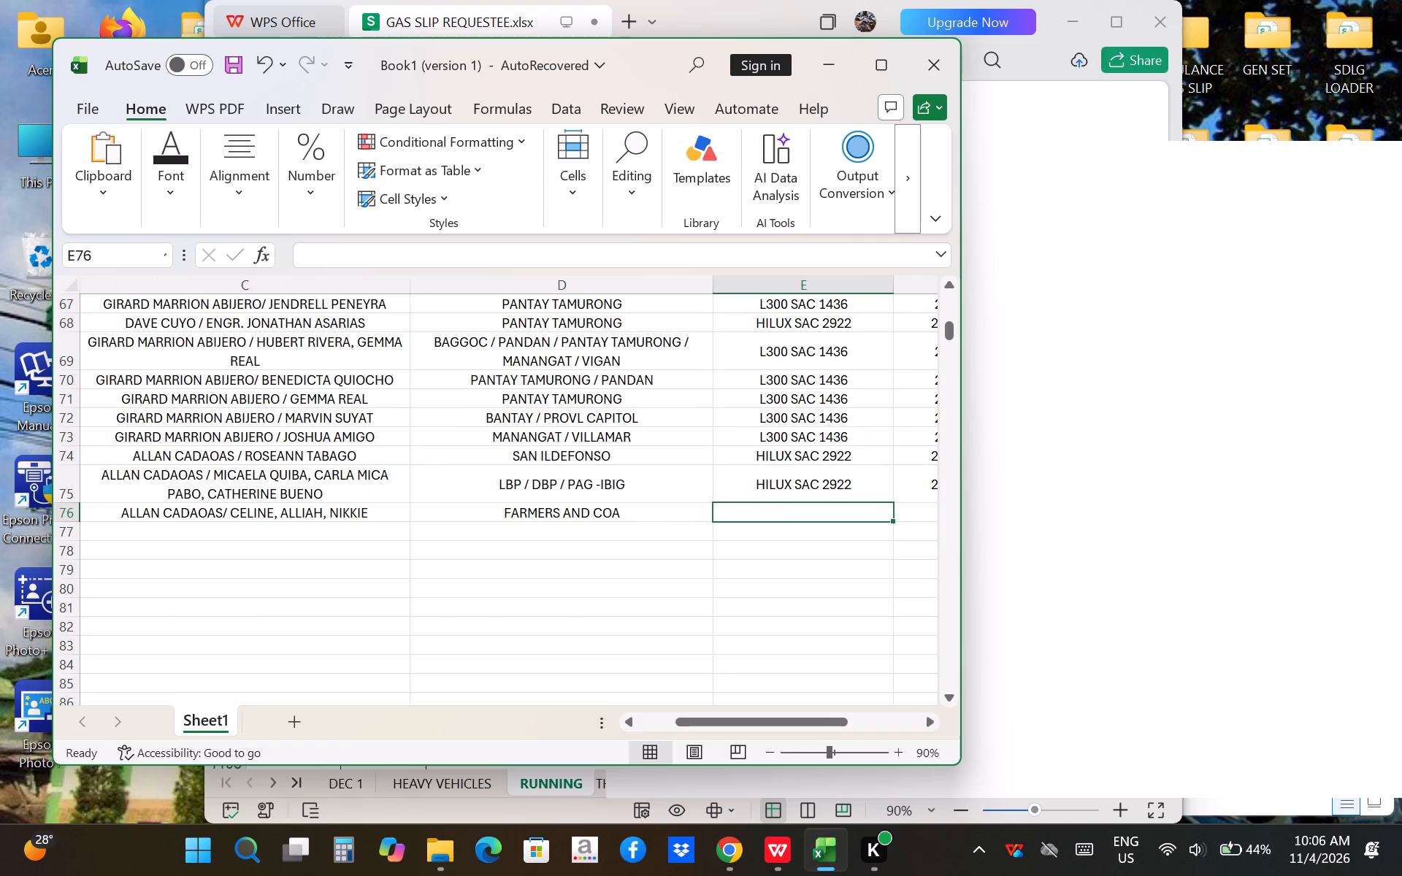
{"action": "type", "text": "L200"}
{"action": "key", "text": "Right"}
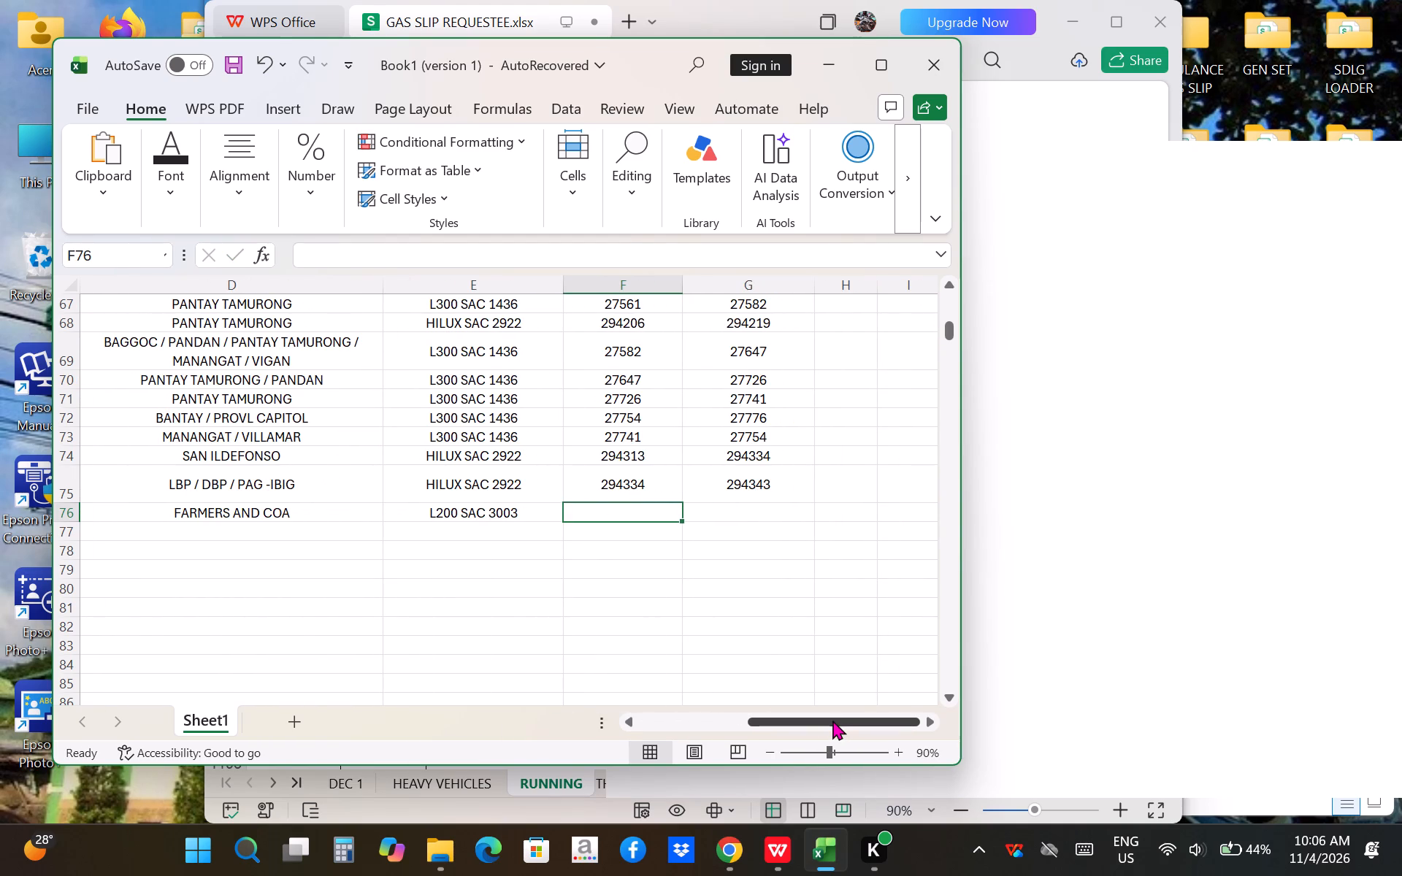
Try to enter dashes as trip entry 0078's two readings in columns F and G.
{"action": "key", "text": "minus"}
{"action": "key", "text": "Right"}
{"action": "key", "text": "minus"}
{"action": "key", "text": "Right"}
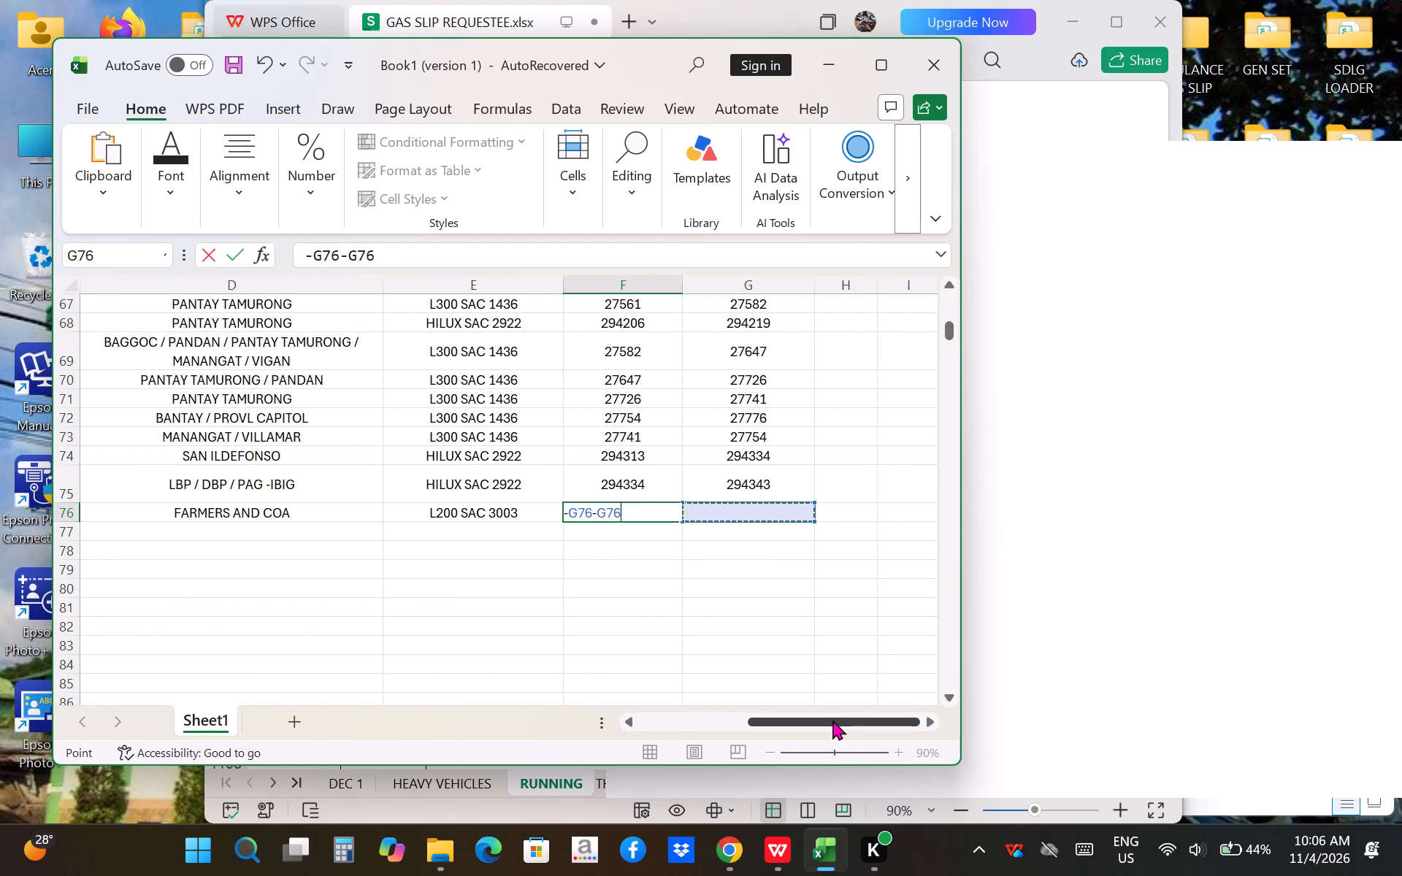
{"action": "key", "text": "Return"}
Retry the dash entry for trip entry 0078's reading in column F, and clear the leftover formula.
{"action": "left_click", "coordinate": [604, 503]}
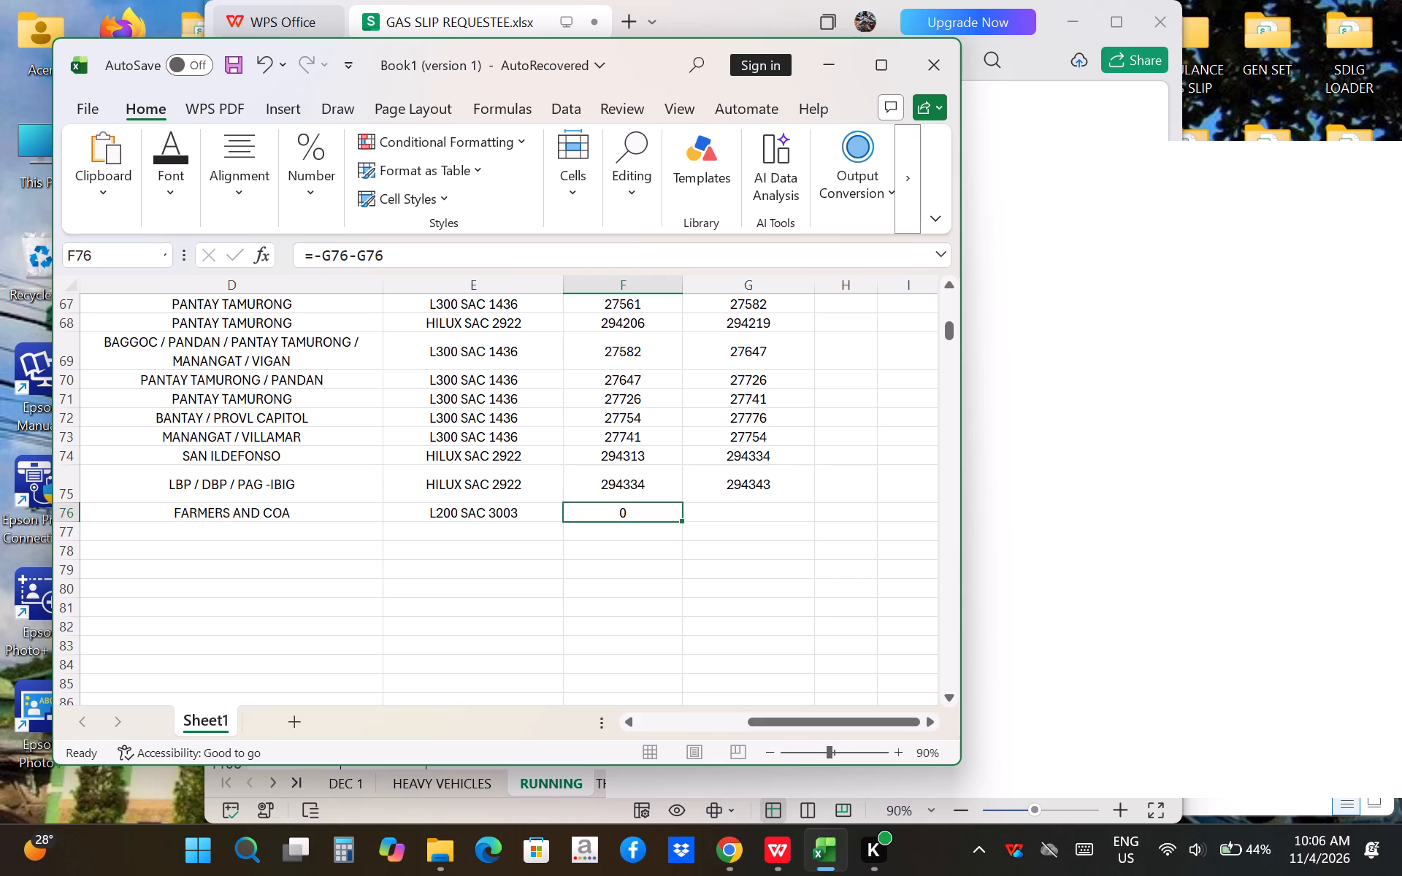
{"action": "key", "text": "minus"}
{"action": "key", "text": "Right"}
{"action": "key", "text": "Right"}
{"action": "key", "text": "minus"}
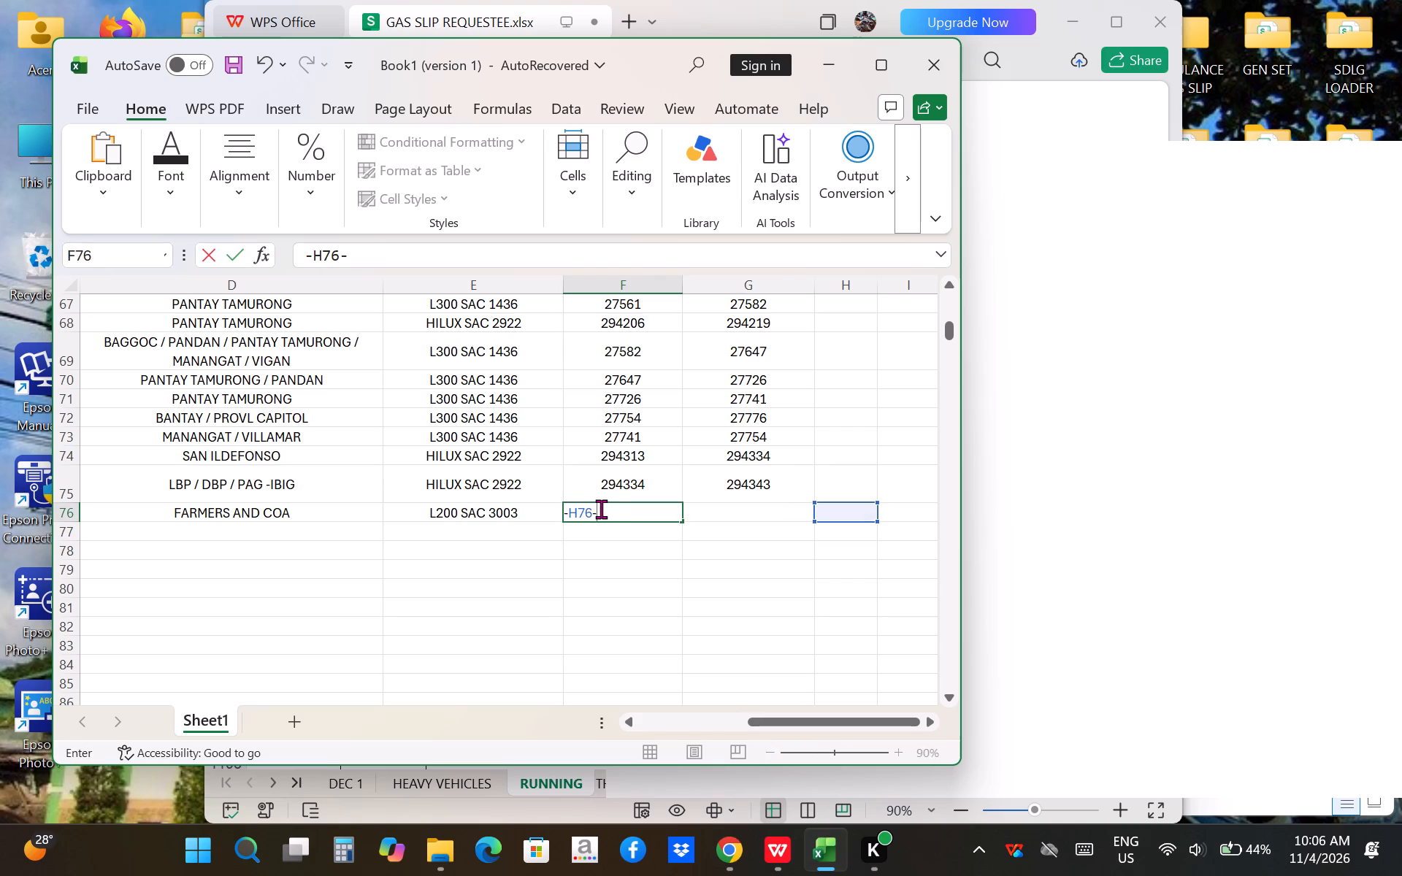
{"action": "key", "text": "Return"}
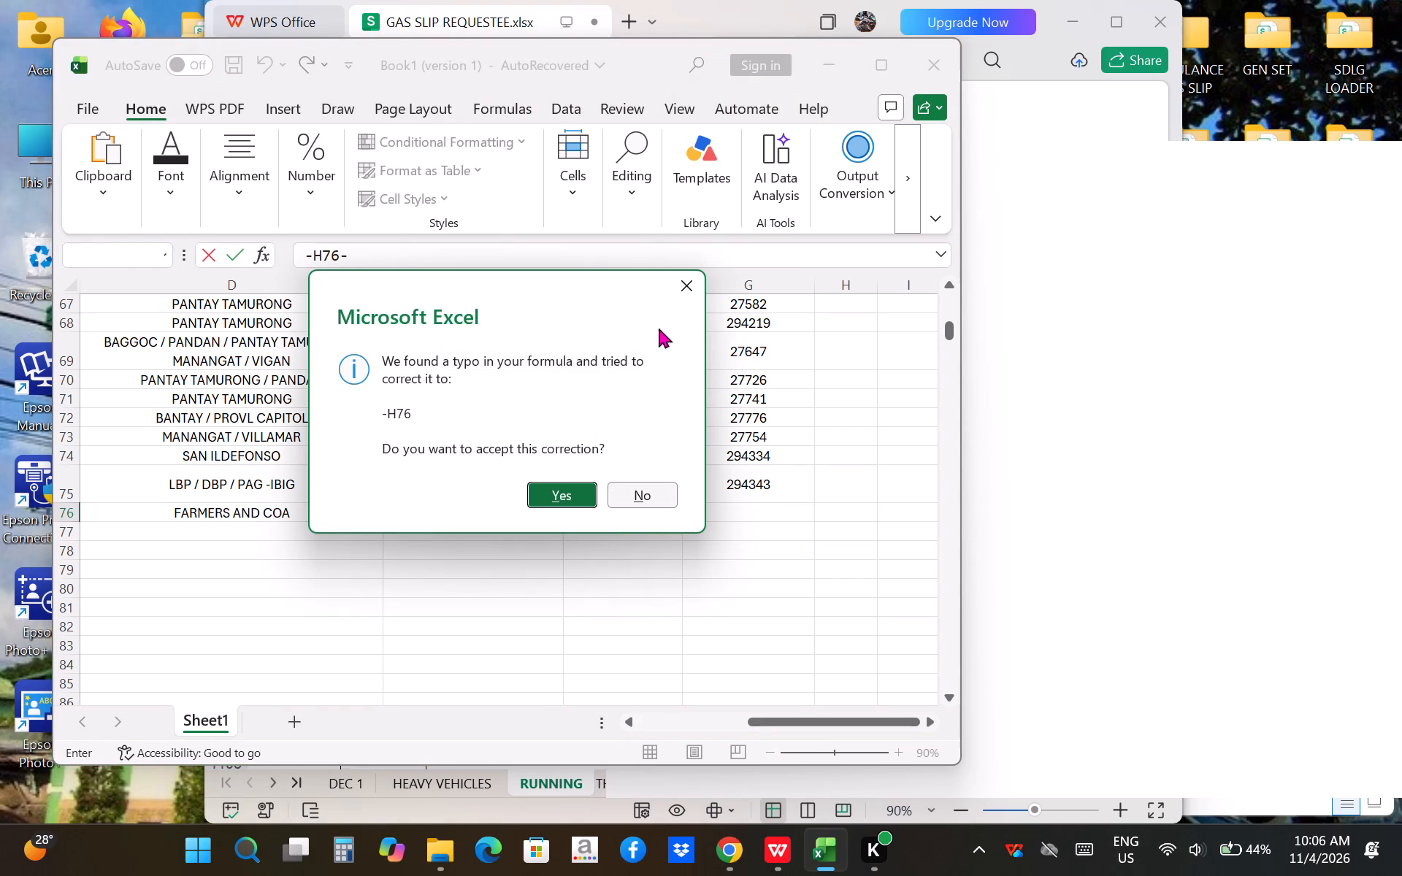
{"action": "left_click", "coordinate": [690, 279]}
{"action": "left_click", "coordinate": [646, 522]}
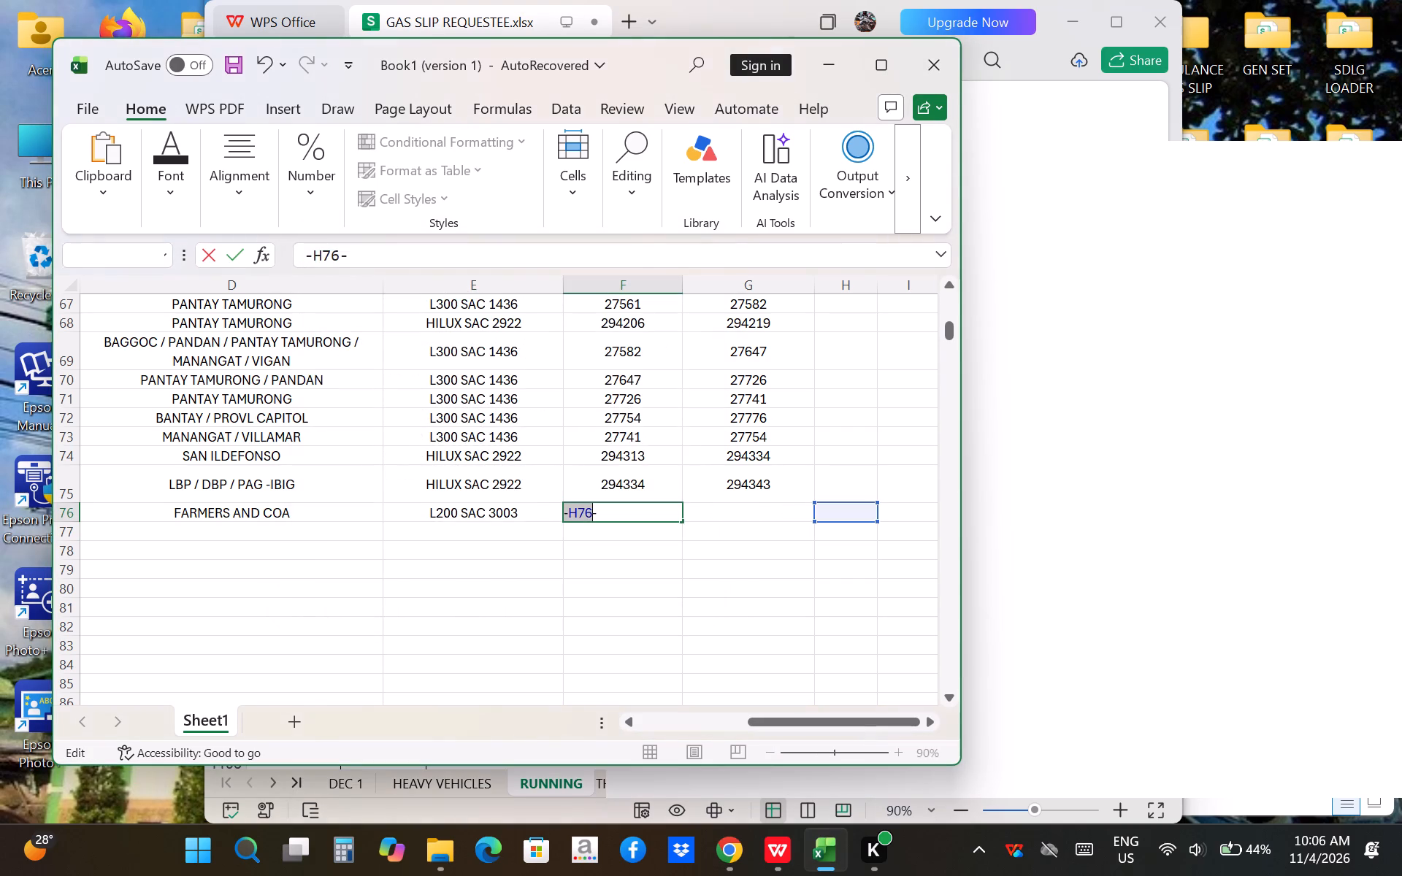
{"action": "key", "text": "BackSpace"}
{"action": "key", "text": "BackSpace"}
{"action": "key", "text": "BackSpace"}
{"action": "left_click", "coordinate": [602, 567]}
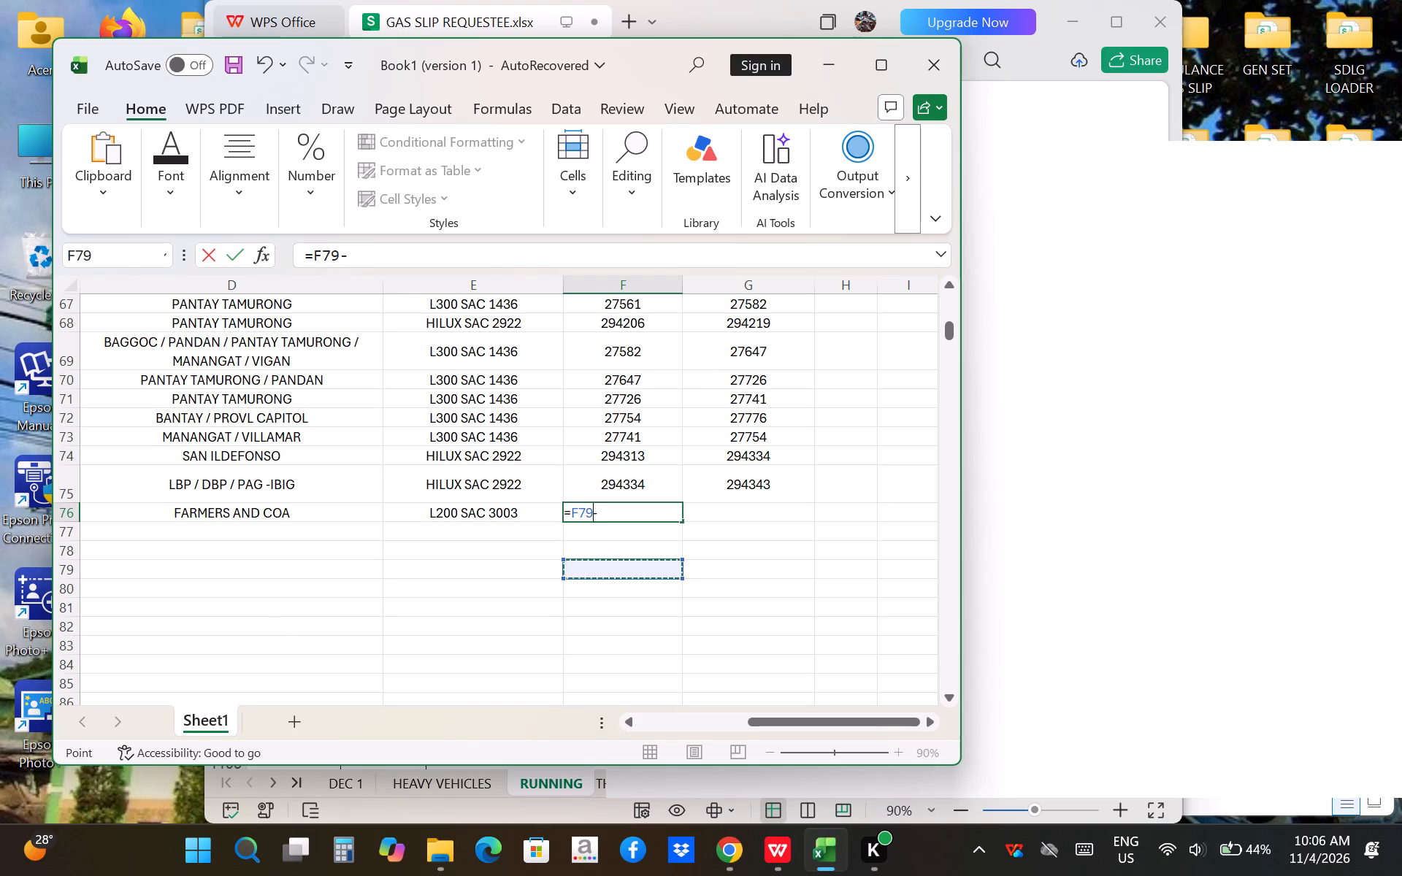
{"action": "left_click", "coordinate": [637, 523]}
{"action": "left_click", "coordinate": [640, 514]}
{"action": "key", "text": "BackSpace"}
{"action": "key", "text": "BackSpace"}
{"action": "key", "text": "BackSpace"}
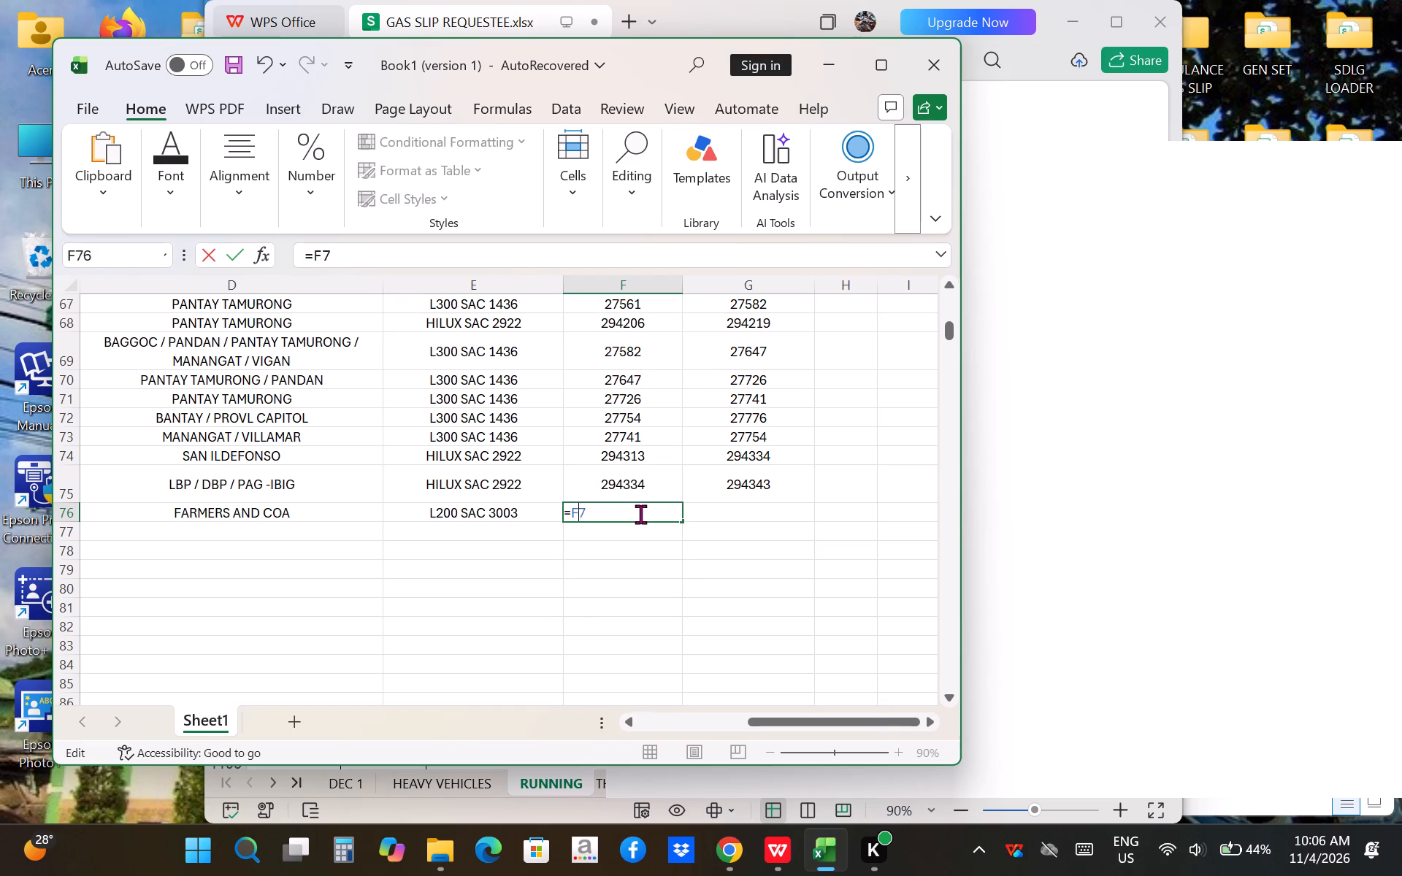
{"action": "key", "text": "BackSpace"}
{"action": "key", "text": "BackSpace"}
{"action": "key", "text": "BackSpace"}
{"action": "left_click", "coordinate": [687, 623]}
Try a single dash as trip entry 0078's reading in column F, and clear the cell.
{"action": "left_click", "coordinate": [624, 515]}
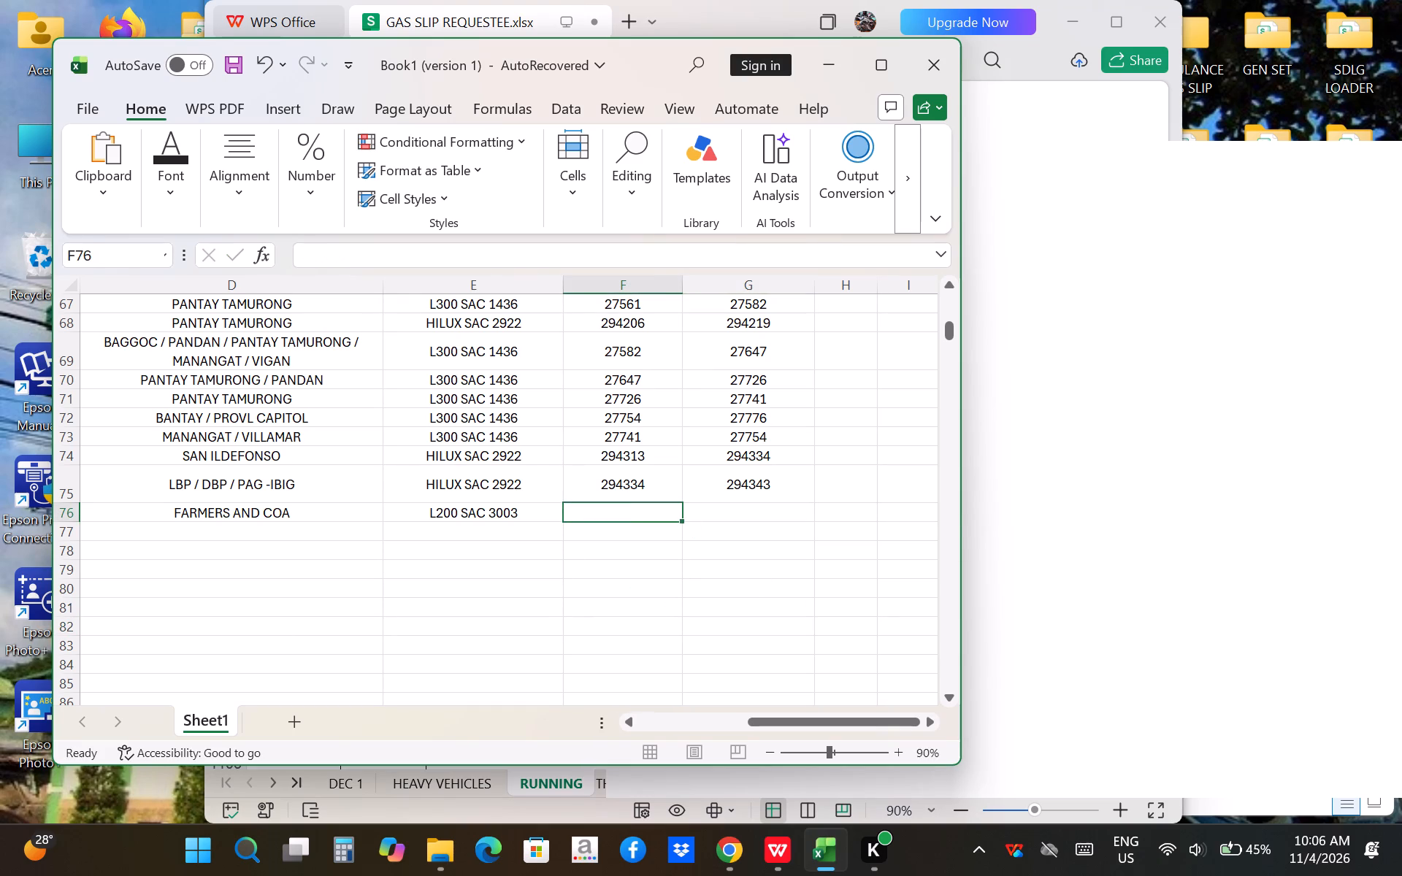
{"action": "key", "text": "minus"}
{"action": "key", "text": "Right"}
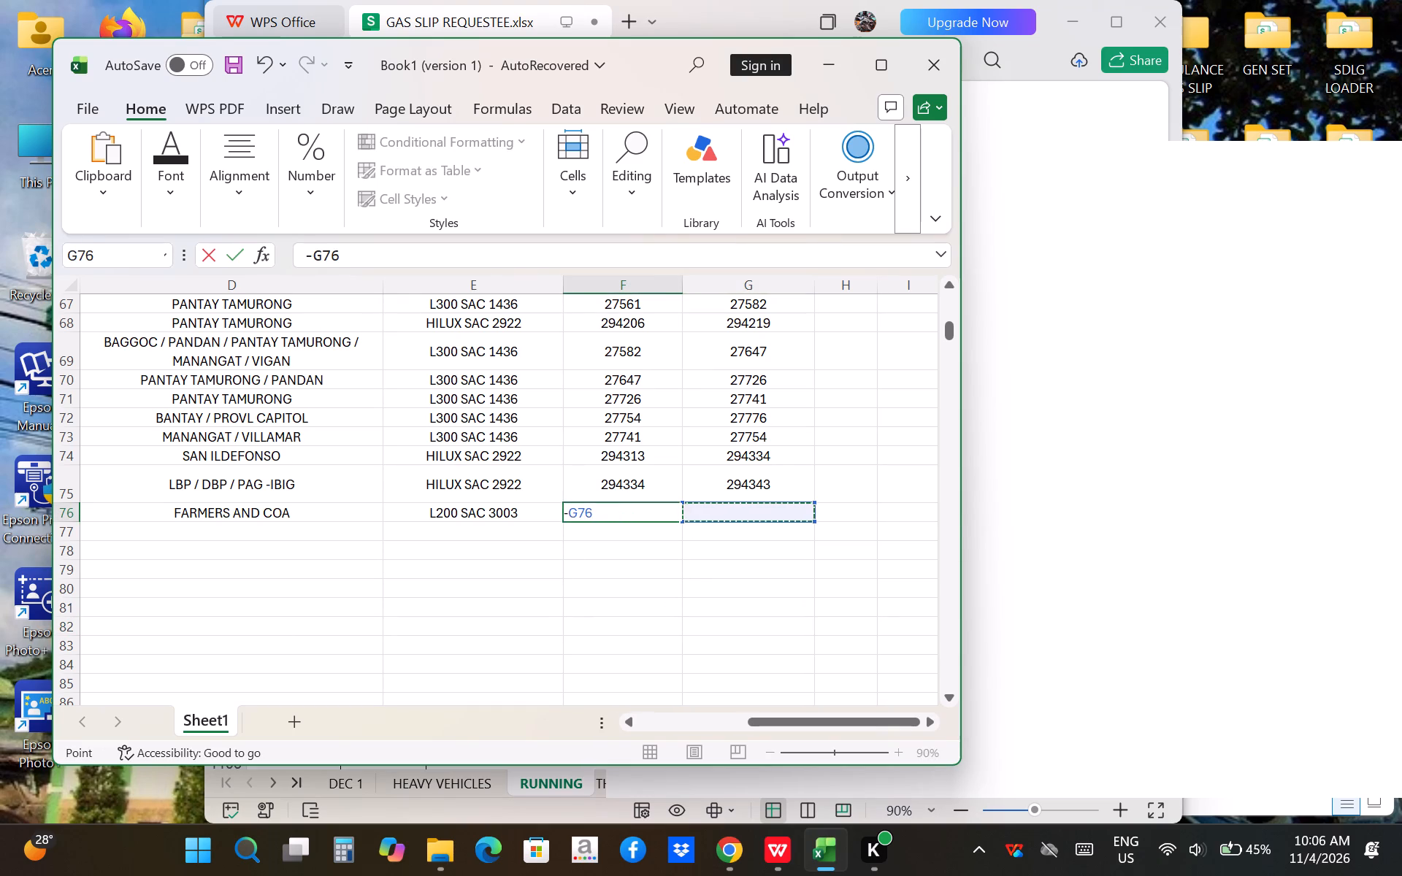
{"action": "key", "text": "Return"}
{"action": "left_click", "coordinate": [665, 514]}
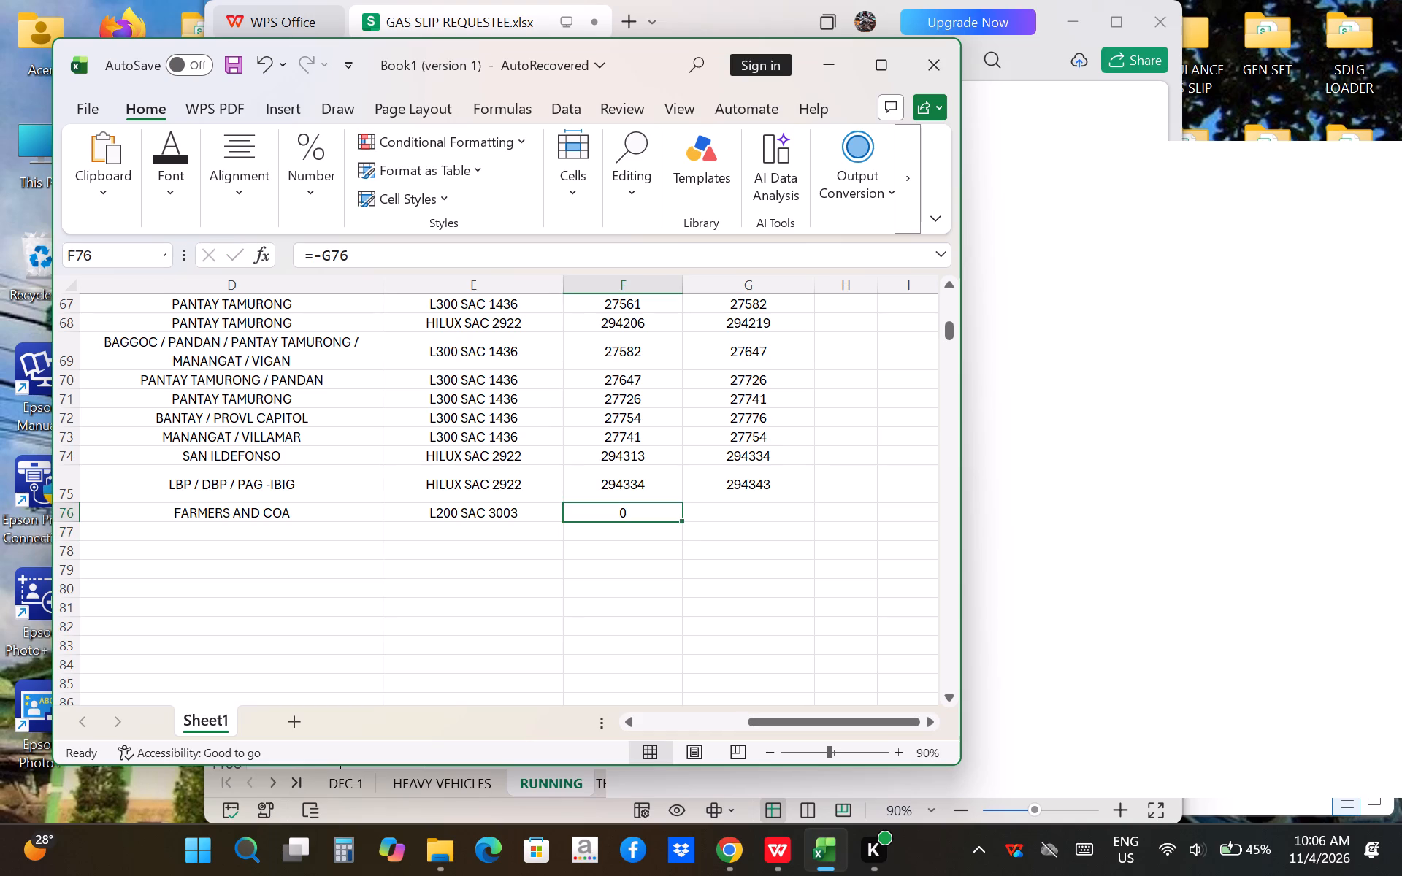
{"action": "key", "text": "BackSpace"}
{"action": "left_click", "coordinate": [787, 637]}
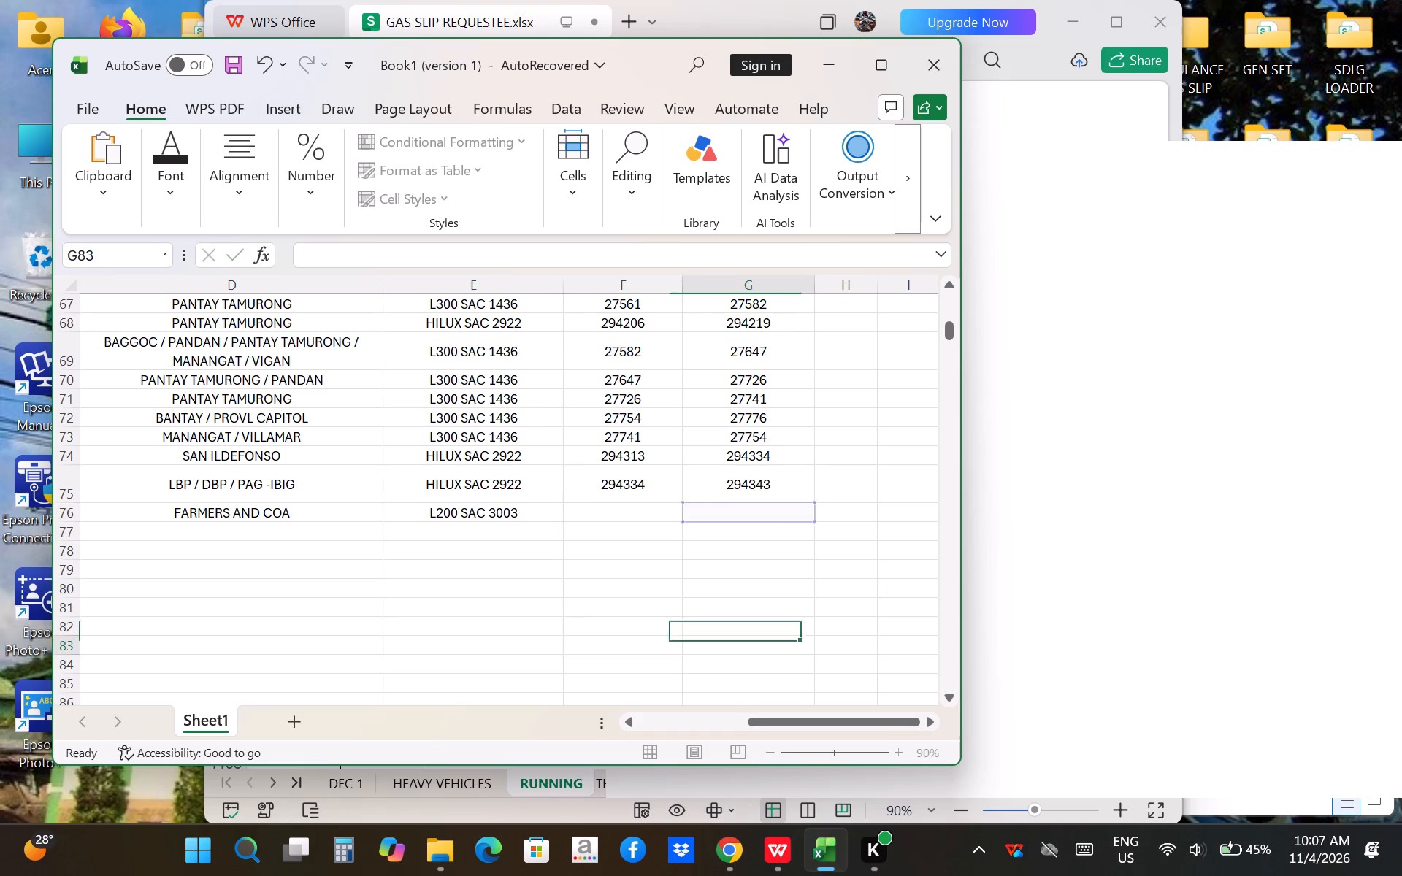
Continue the entry number series from 0078 into the row below as 0079.
{"action": "left_click_drag", "start_coordinate": [817, 722], "coordinate": [568, 697]}
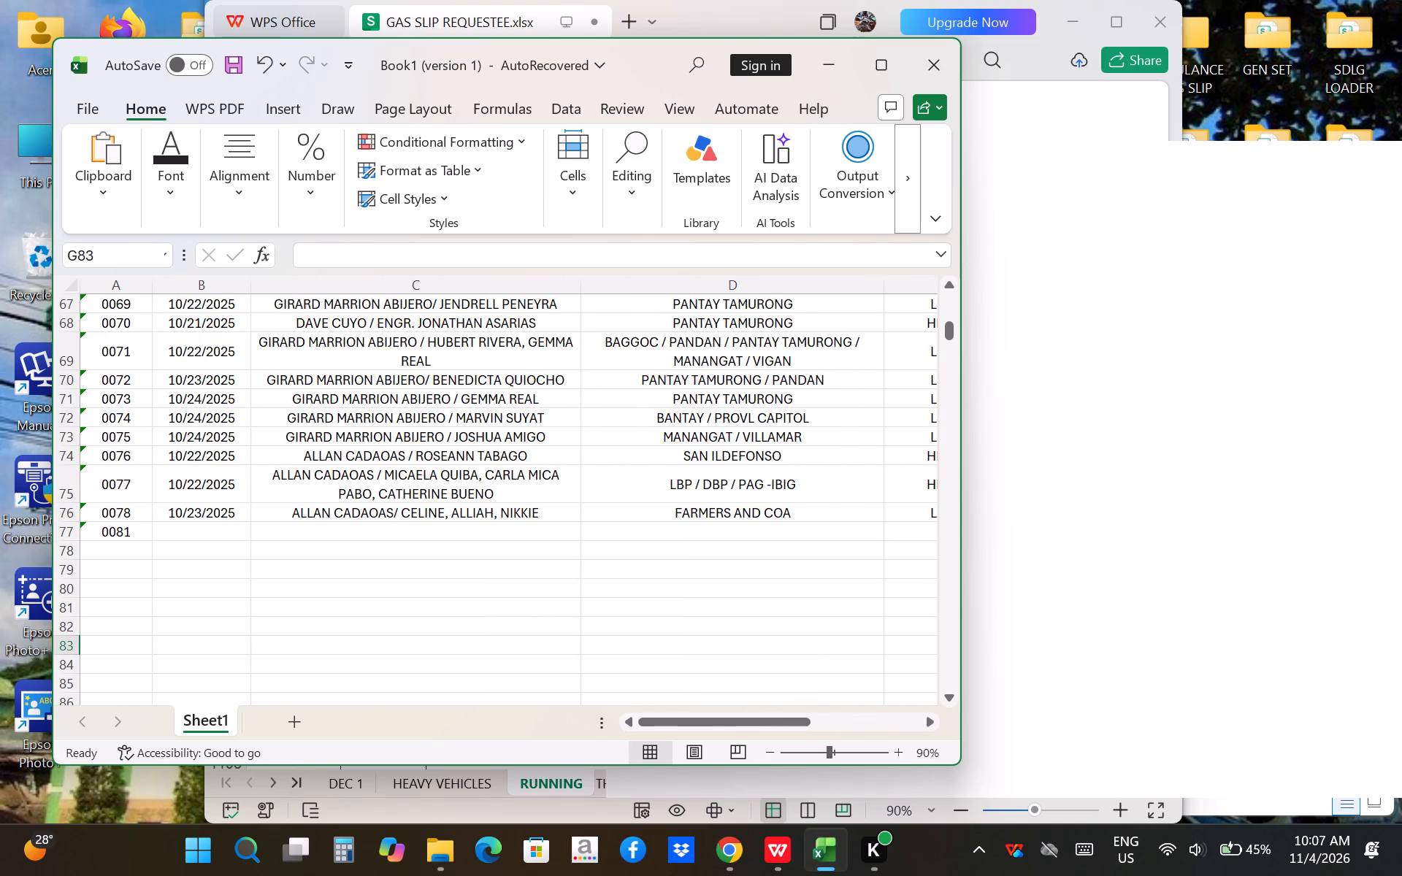
{"action": "left_click", "coordinate": [192, 535]}
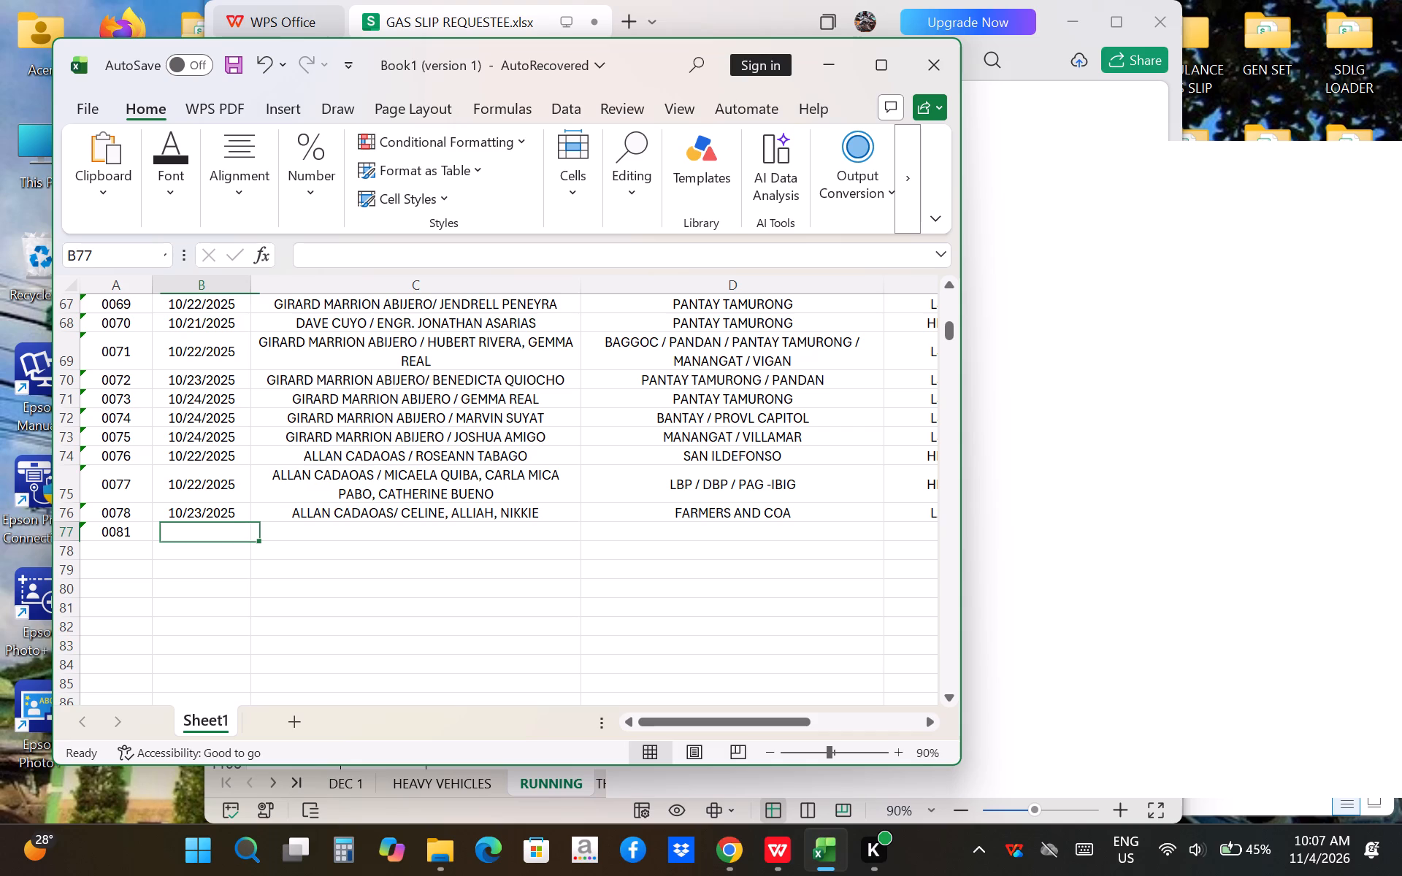
{"action": "left_click", "coordinate": [121, 534]}
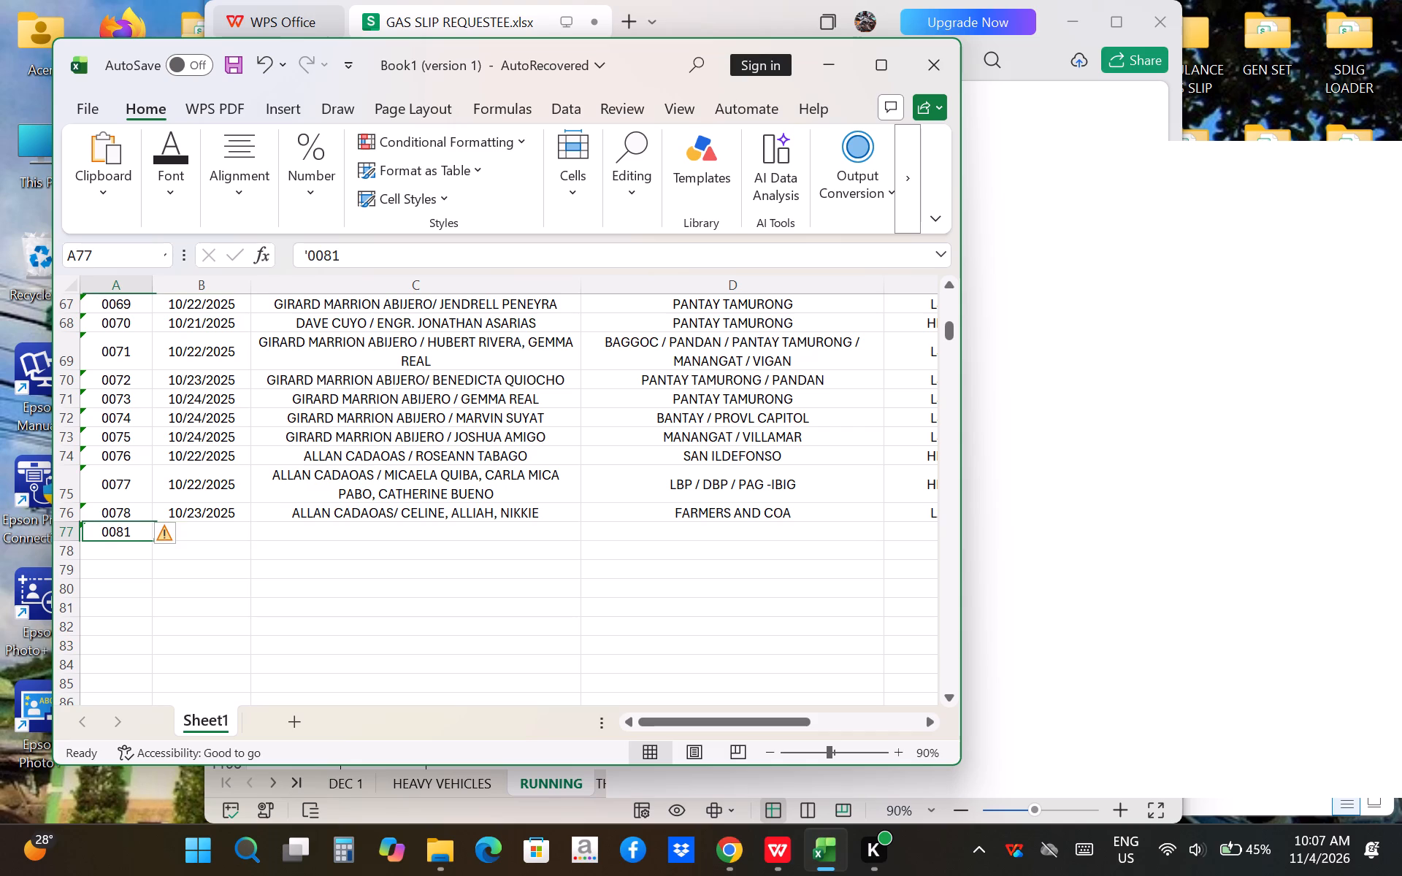
{"action": "left_click", "coordinate": [124, 509]}
{"action": "left_click_drag", "start_coordinate": [152, 518], "coordinate": [145, 533]}
Enter 11/05/2025 as trip entry 0079's date, and fill in its driver and passenger names separated by a slash.
{"action": "left_click", "coordinate": [184, 533]}
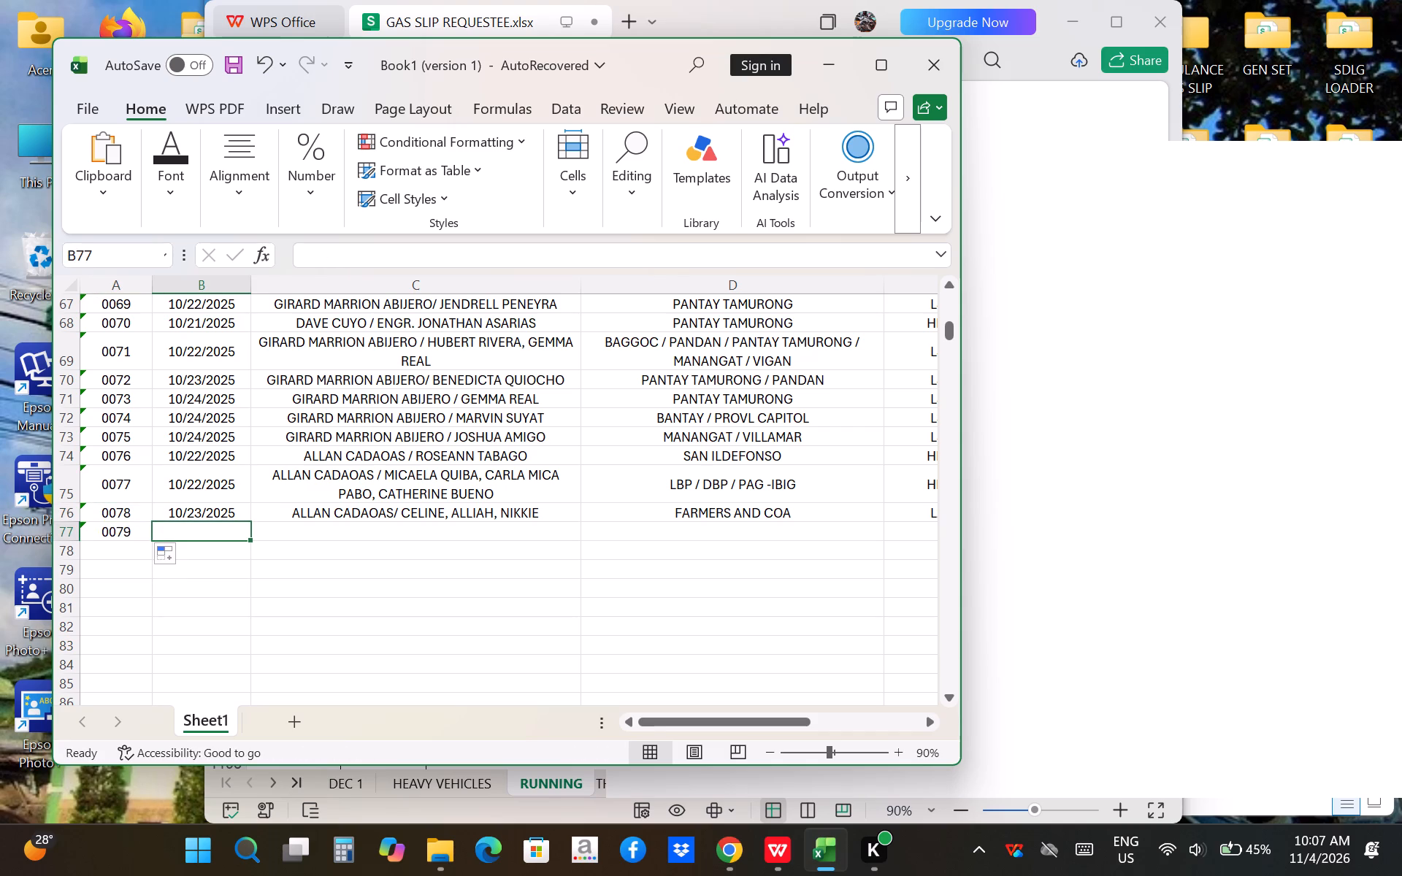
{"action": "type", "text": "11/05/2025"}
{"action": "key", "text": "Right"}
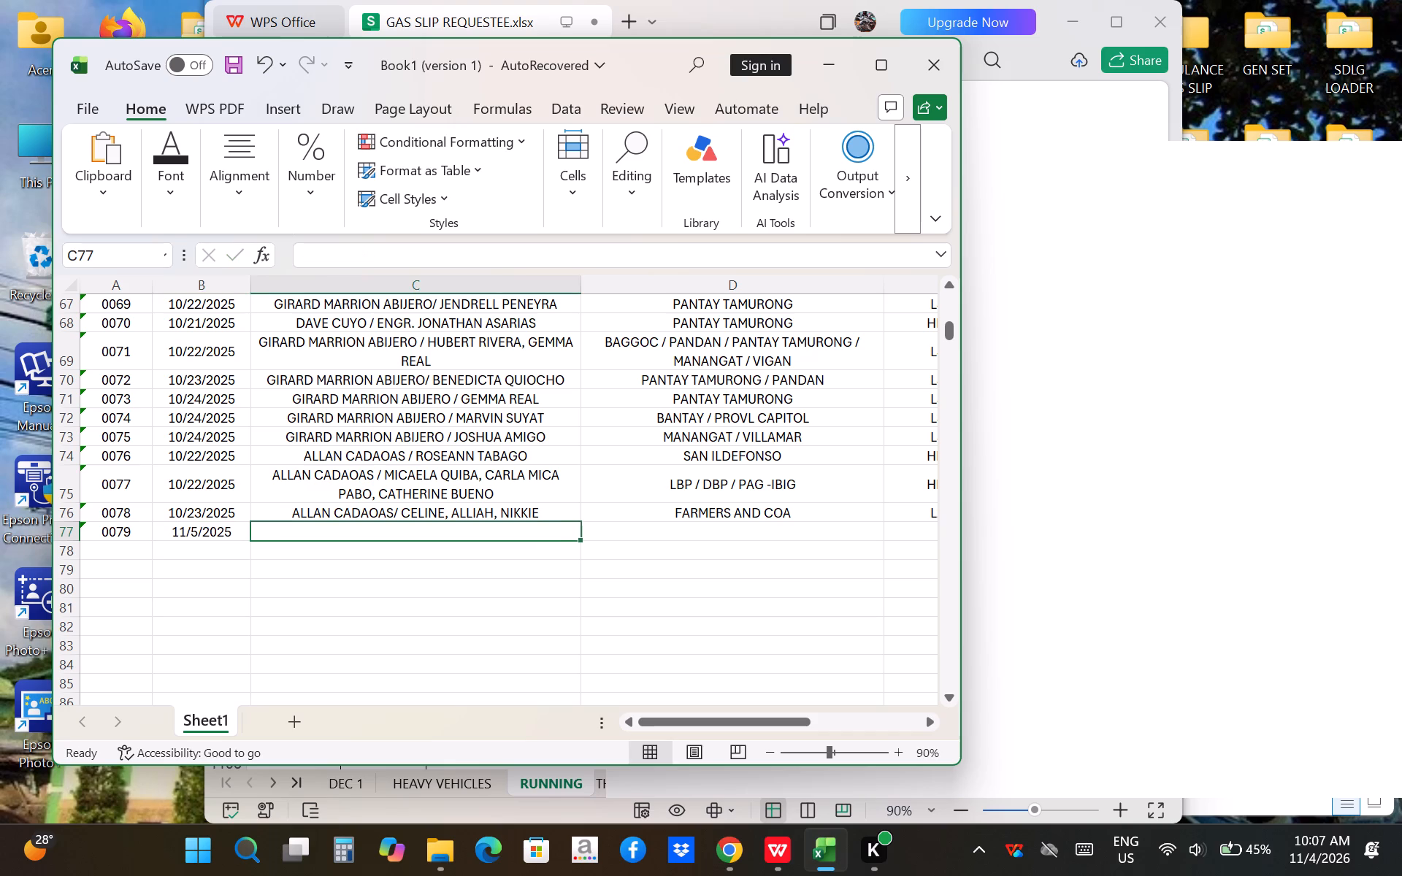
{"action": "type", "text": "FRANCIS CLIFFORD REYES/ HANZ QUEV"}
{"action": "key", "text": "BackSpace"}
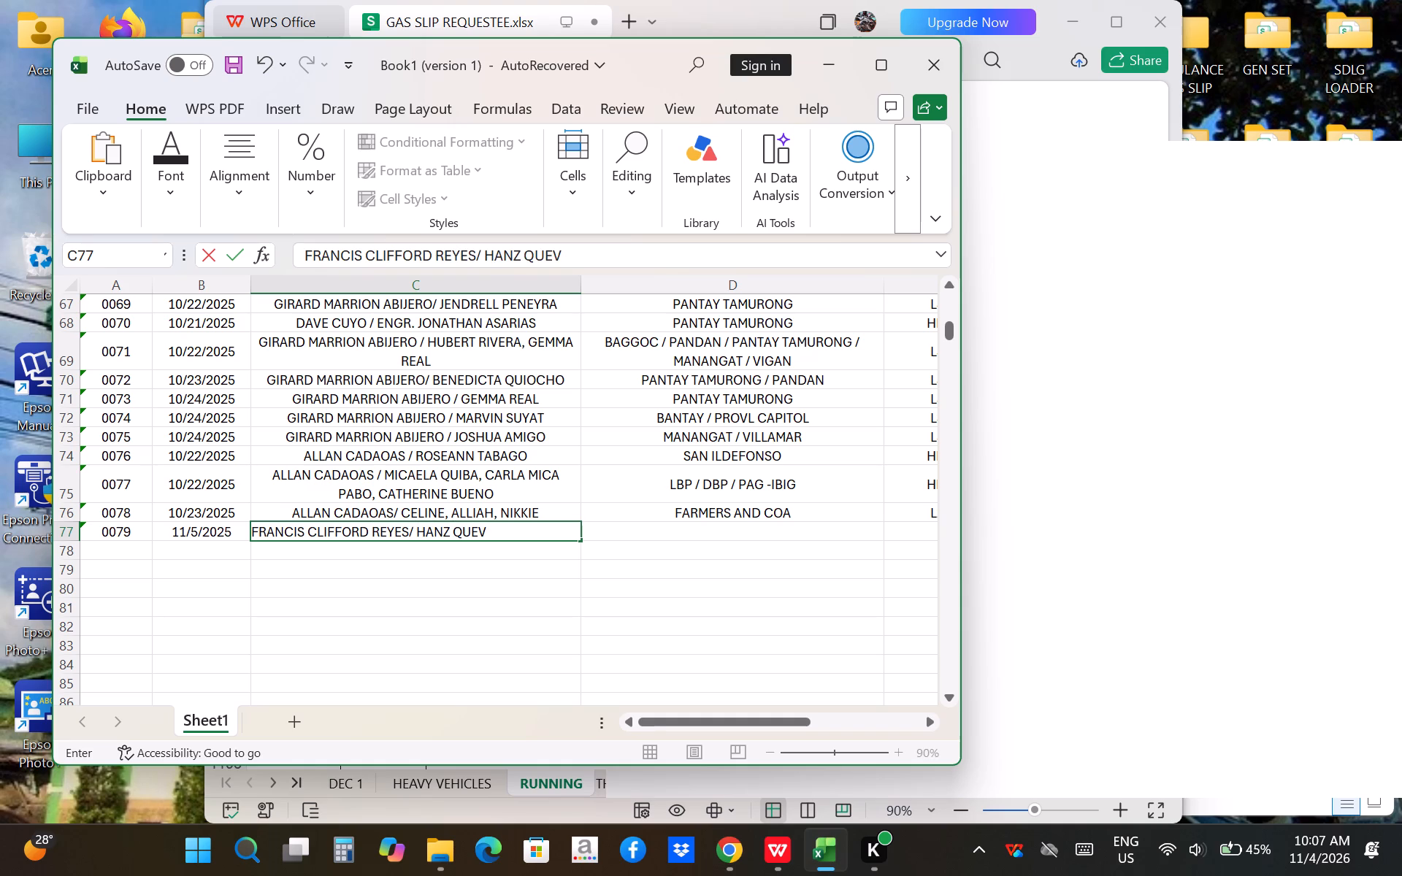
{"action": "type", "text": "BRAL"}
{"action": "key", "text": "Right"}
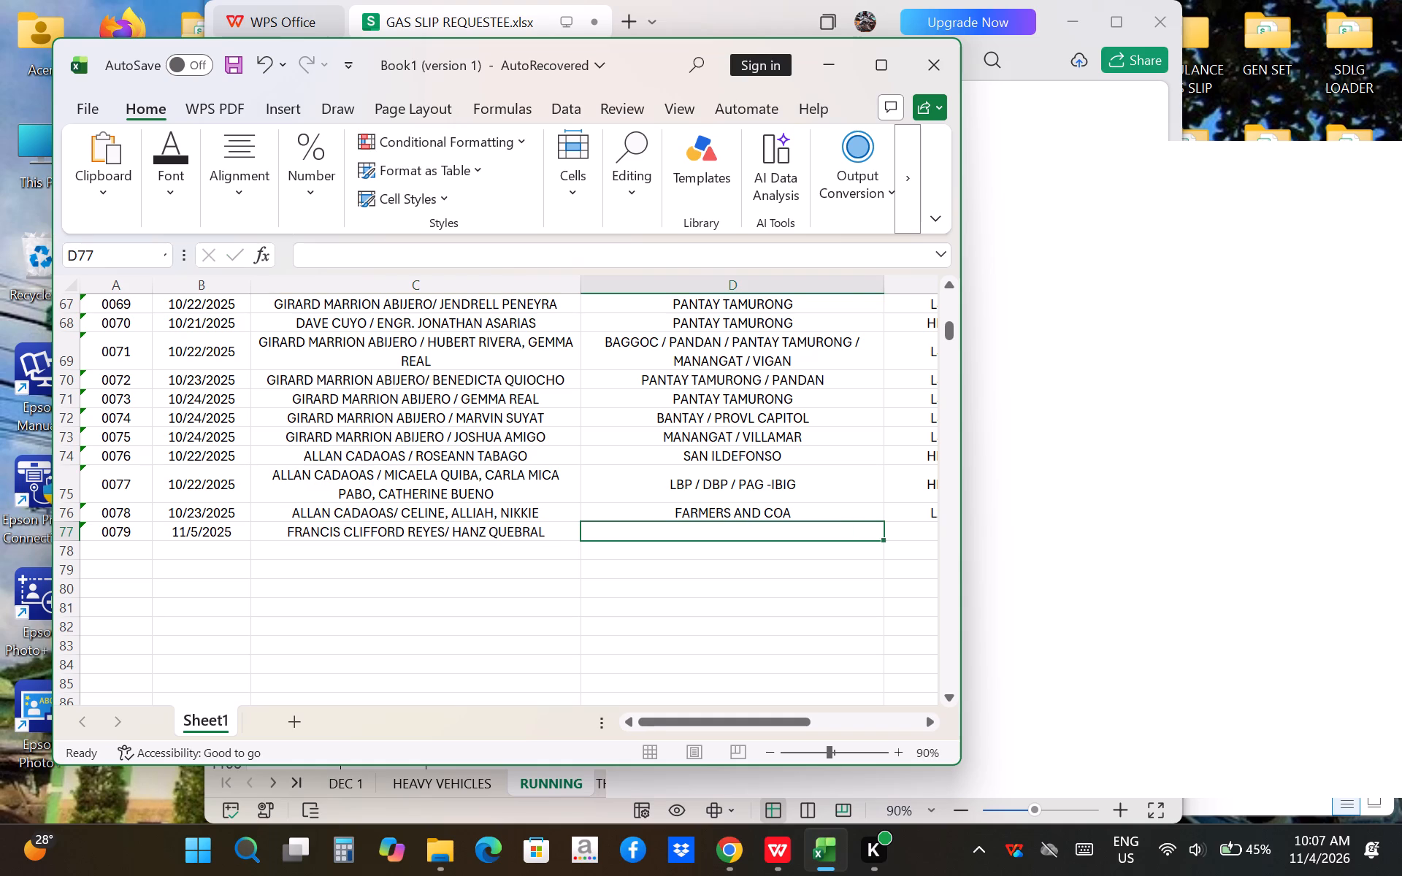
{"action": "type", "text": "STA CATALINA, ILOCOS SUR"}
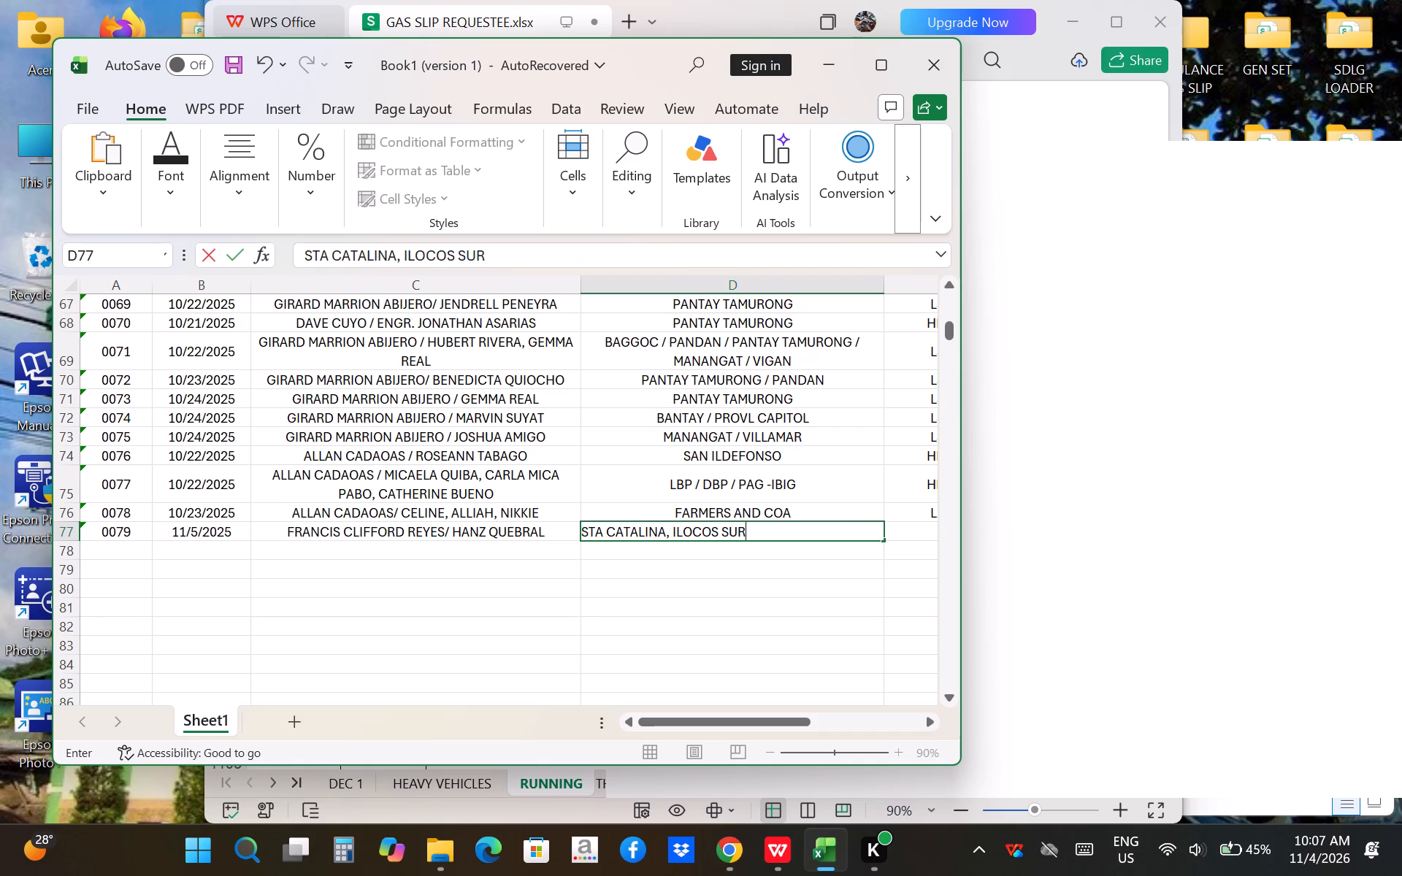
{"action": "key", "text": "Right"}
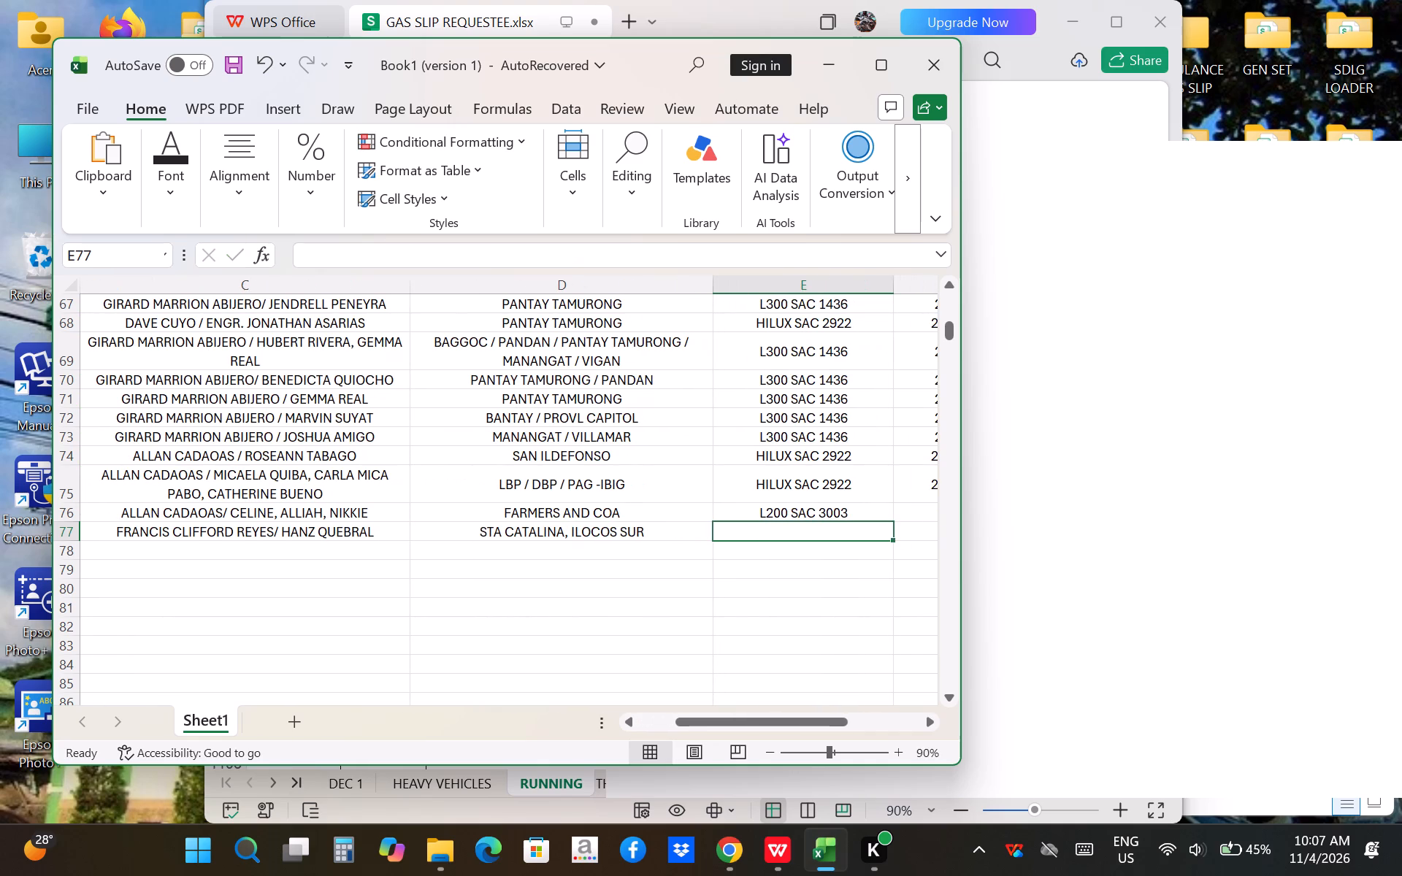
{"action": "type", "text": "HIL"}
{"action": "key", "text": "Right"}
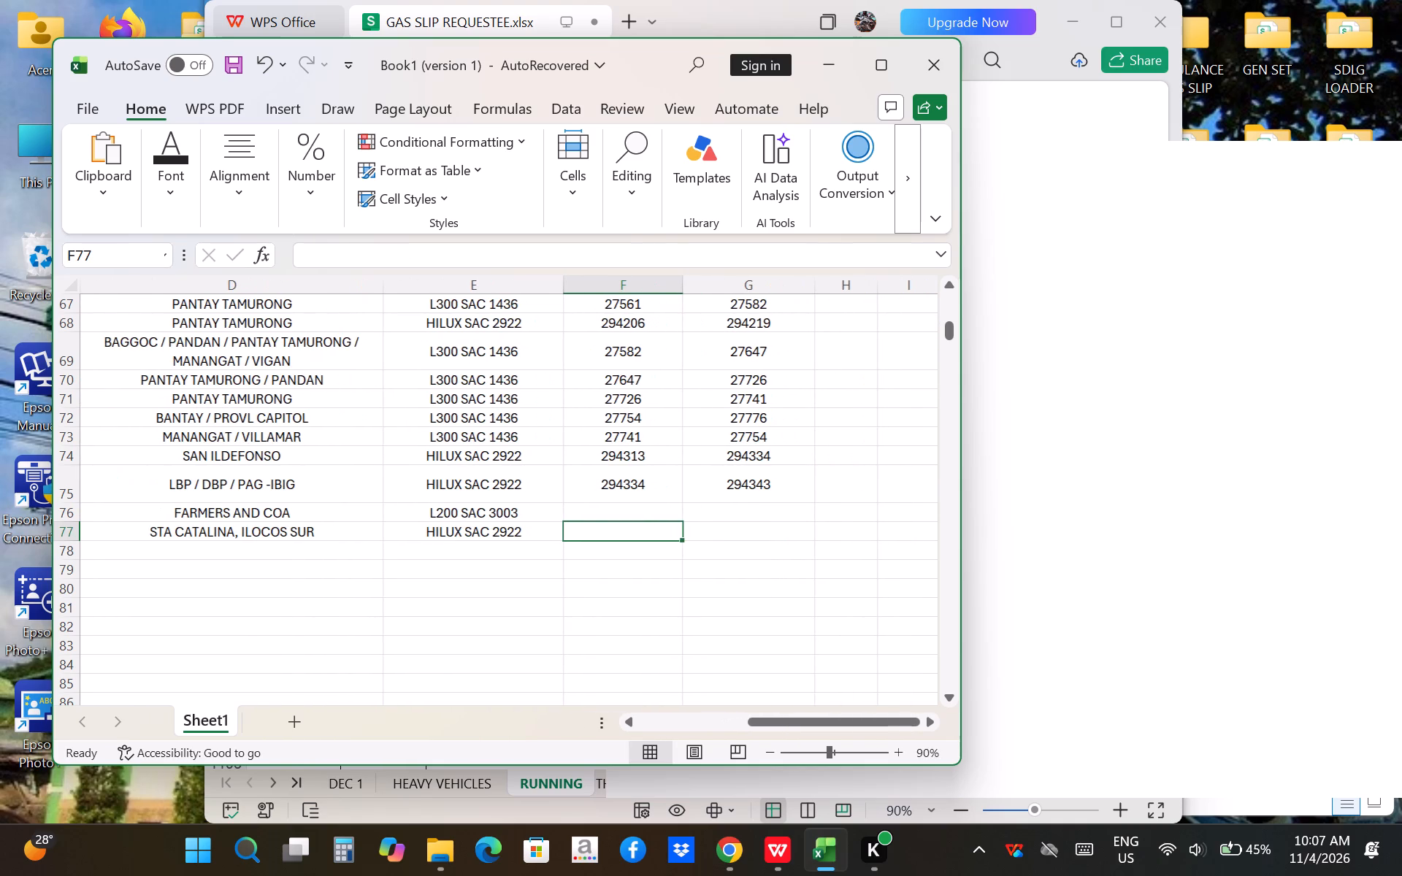
Enter trip entry 0079's readings as 296075 in column F and 296088 in column G.
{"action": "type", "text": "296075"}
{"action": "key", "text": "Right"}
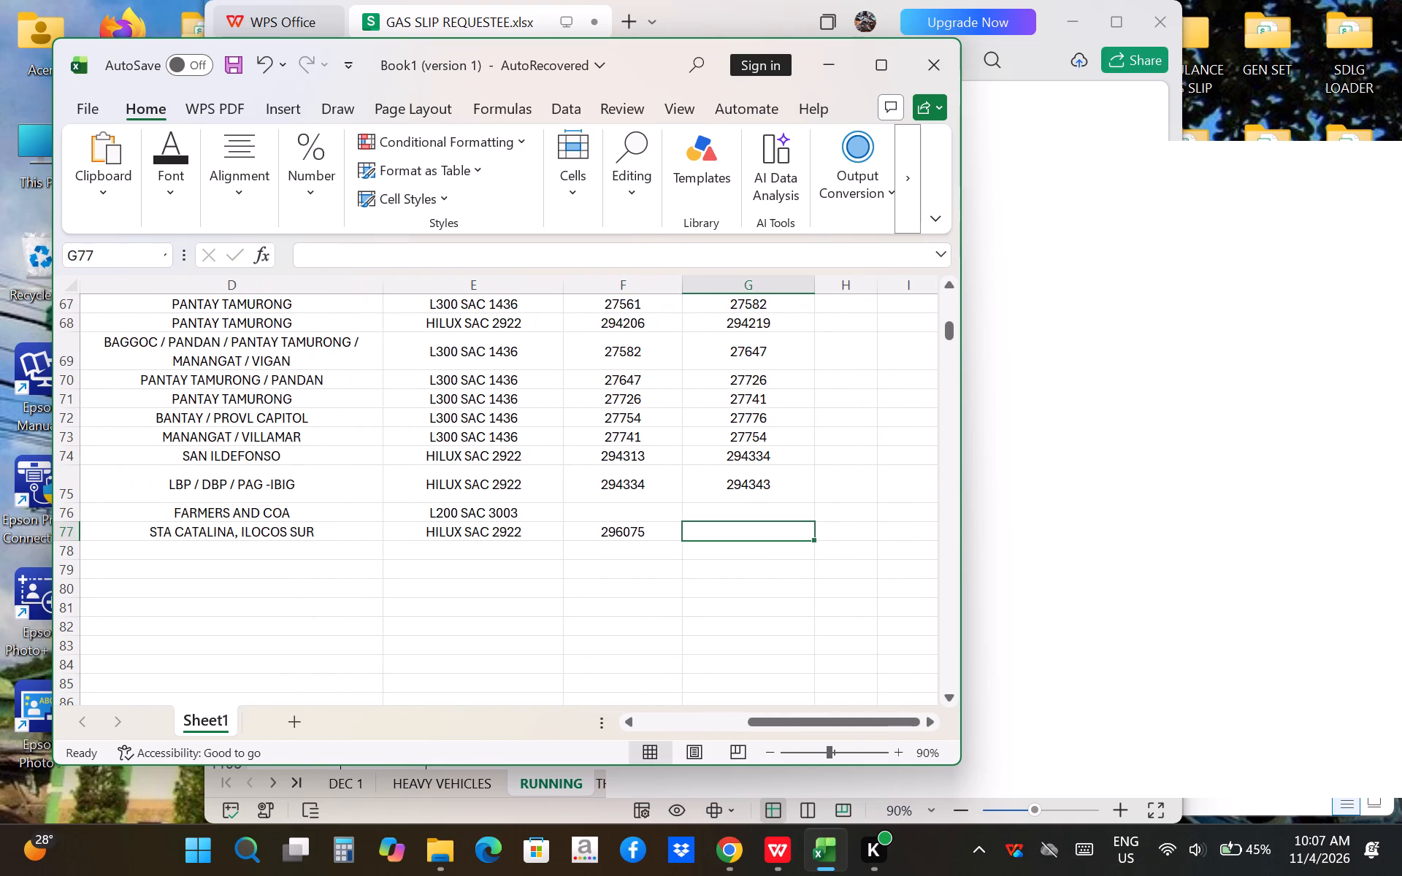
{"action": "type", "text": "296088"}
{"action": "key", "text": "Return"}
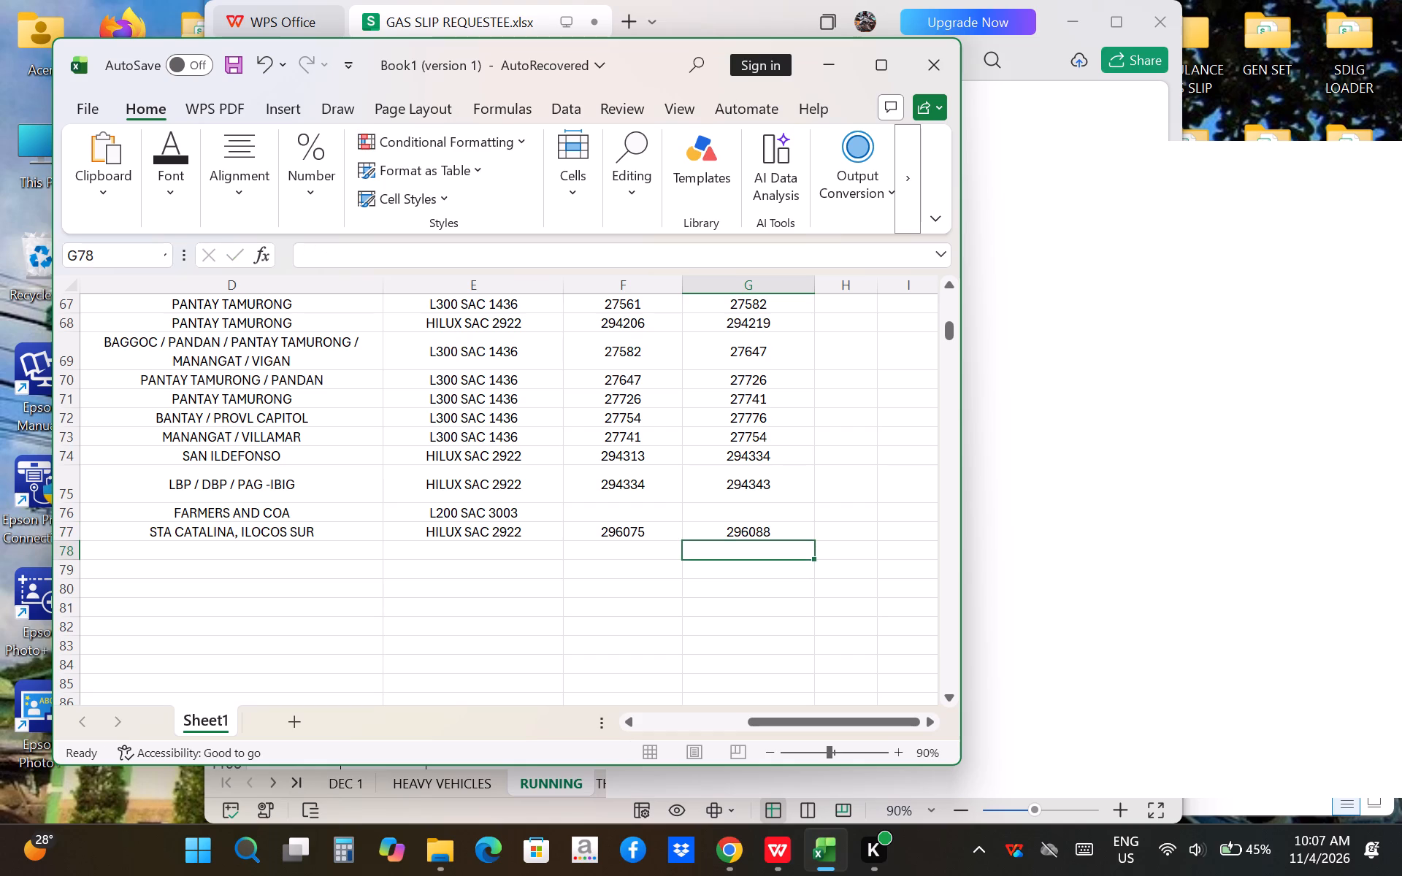
Enter 0081 as text below entry number 0079 and extend the series down column A to 0086.
{"action": "left_click_drag", "start_coordinate": [813, 723], "coordinate": [602, 719]}
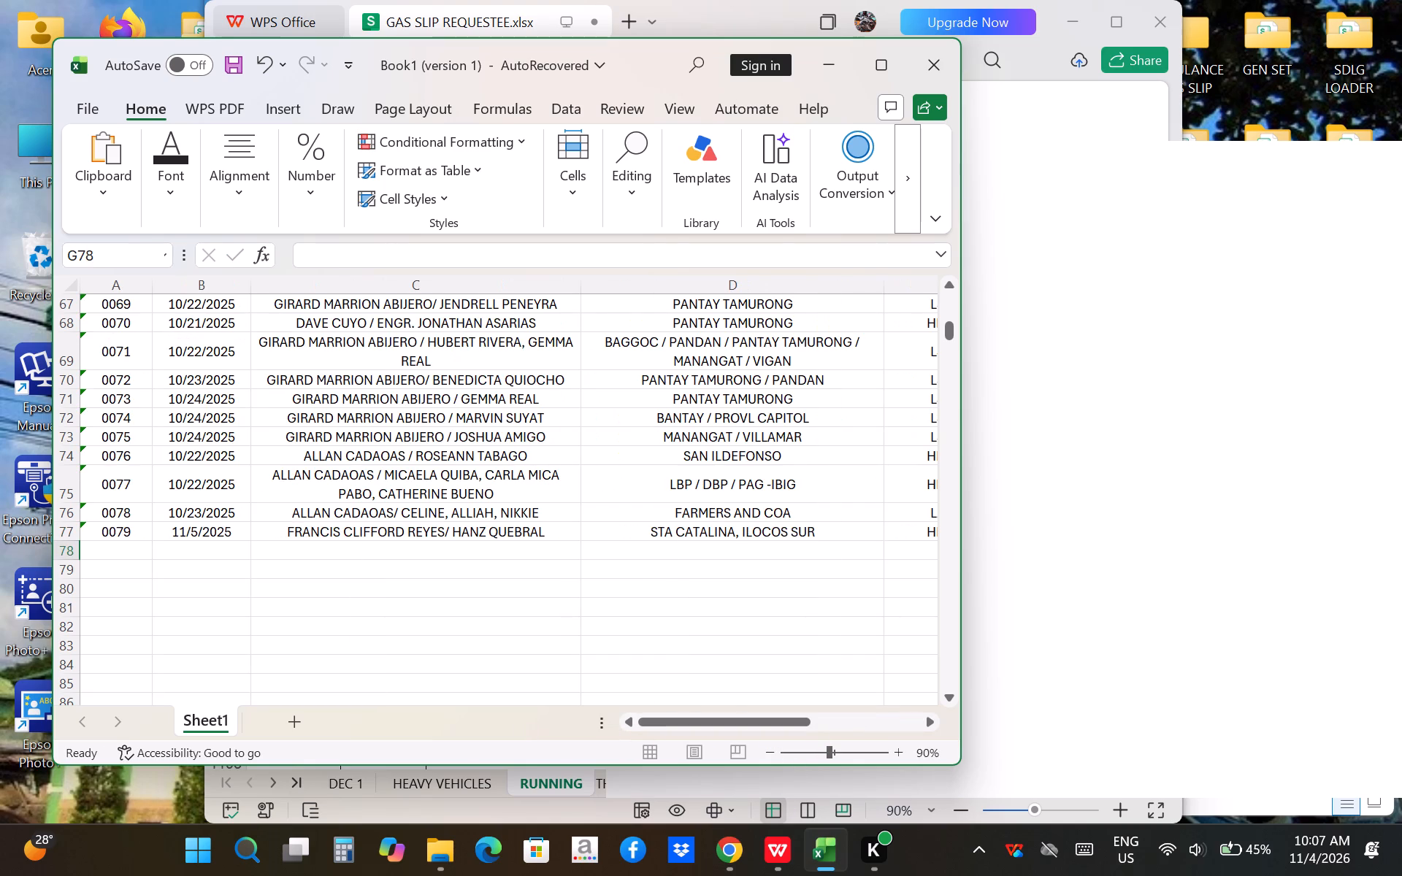
{"action": "left_click", "coordinate": [135, 548]}
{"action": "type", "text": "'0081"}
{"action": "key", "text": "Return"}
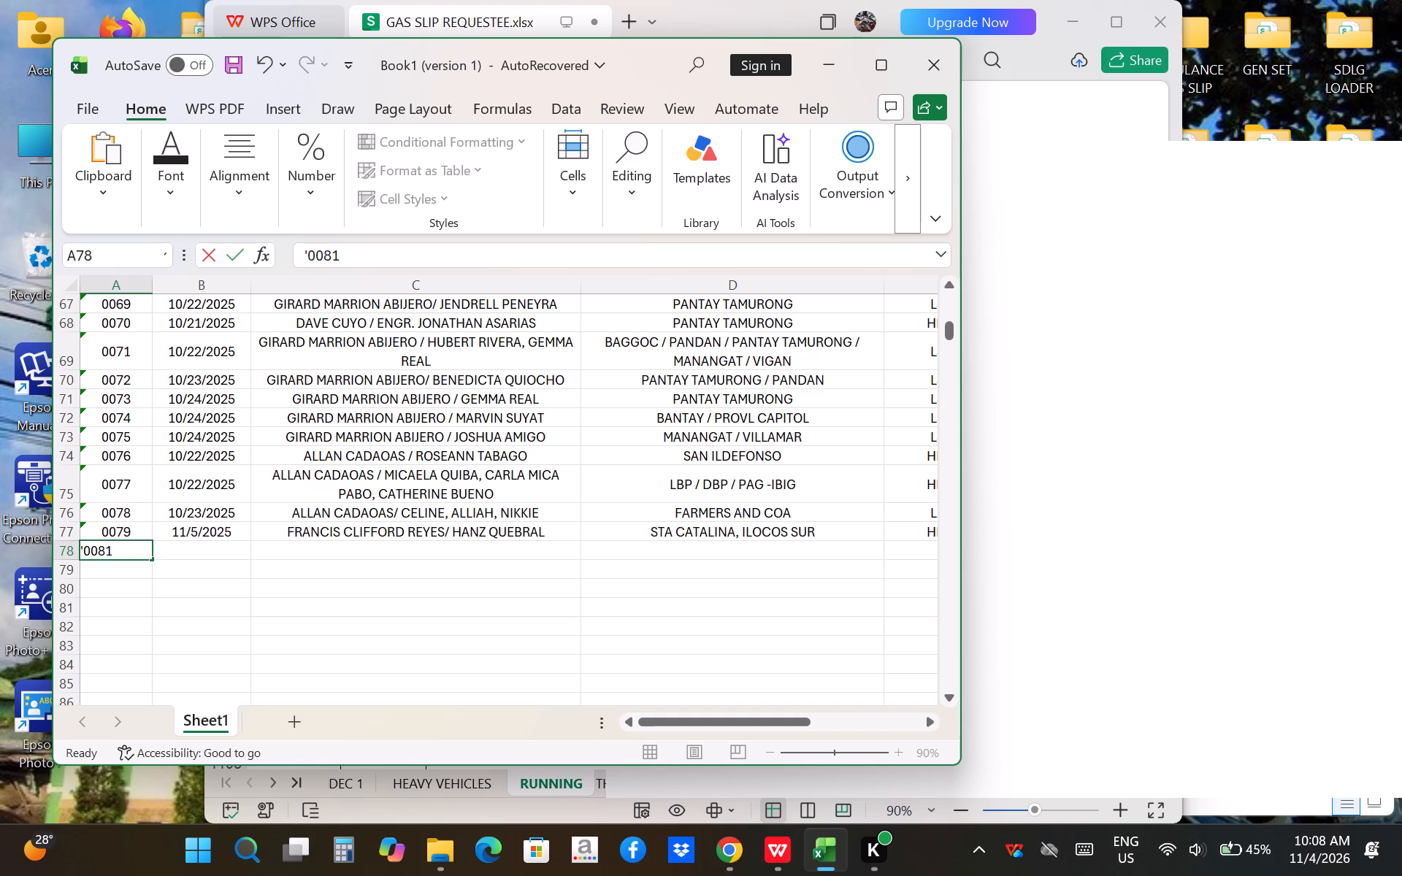
{"action": "left_click", "coordinate": [135, 550]}
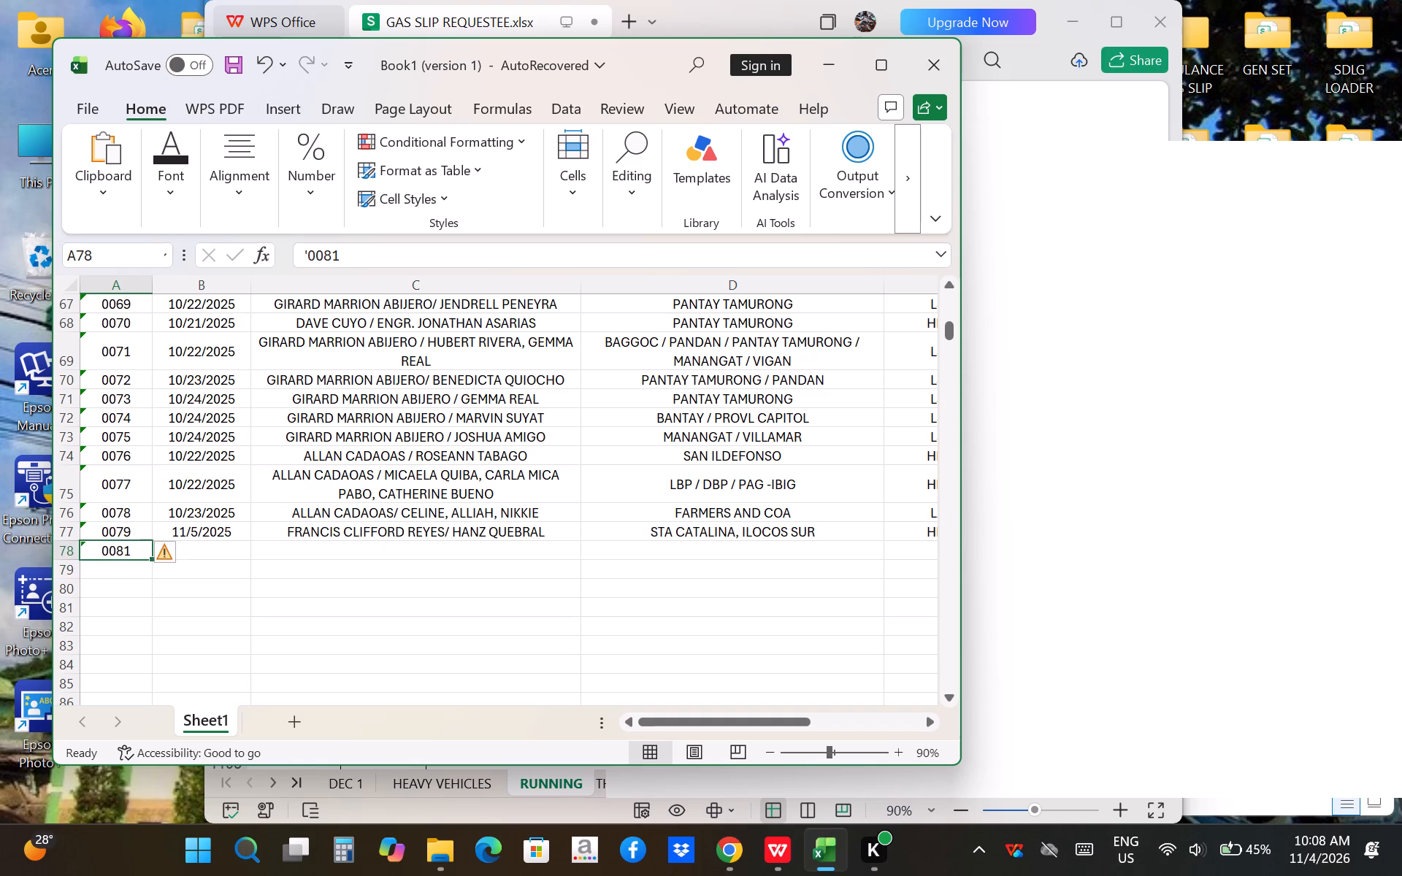
{"action": "left_click_drag", "start_coordinate": [153, 561], "coordinate": [145, 654]}
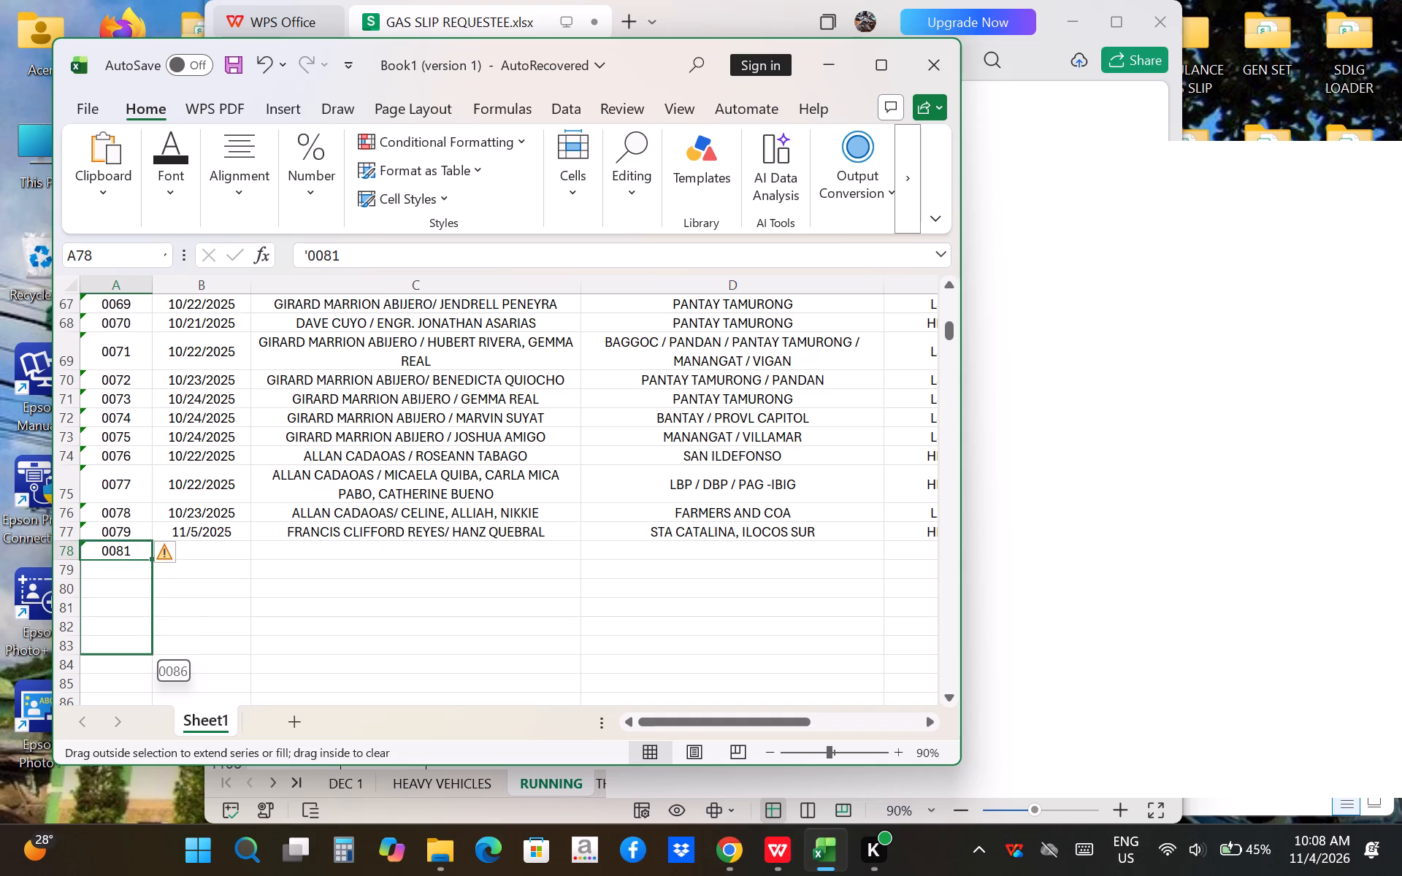
{"action": "left_click_drag", "start_coordinate": [145, 654], "coordinate": [145, 655]}
{"action": "scroll", "coordinate": [145, 653], "scroll_direction": "down", "scroll_amount": 3}
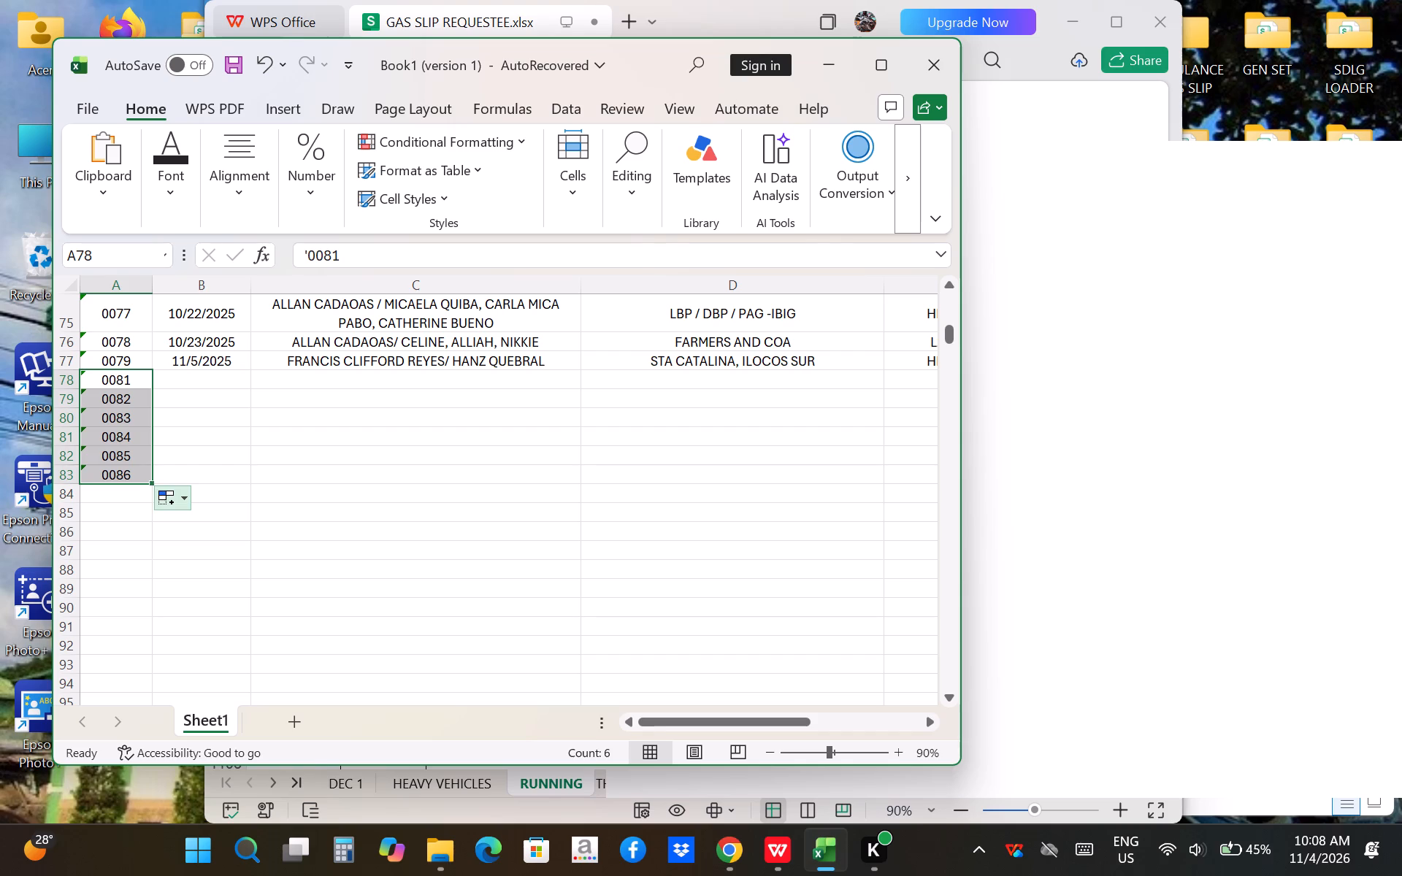
Extend the entry number series in column A from 0086 down to 0092.
{"action": "left_click_drag", "start_coordinate": [153, 480], "coordinate": [151, 557]}
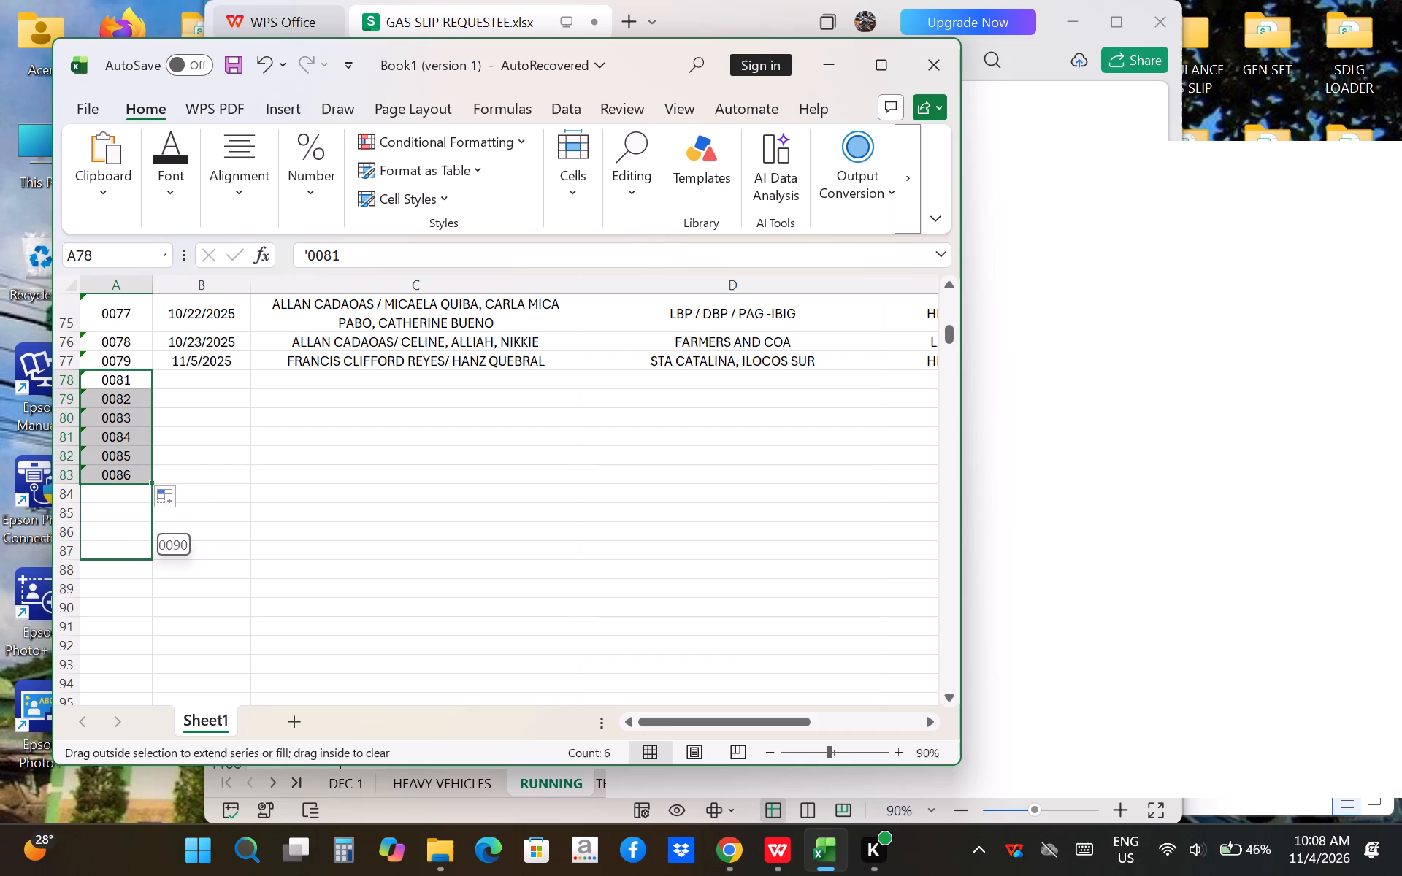
{"action": "left_click_drag", "start_coordinate": [151, 557], "coordinate": [156, 589]}
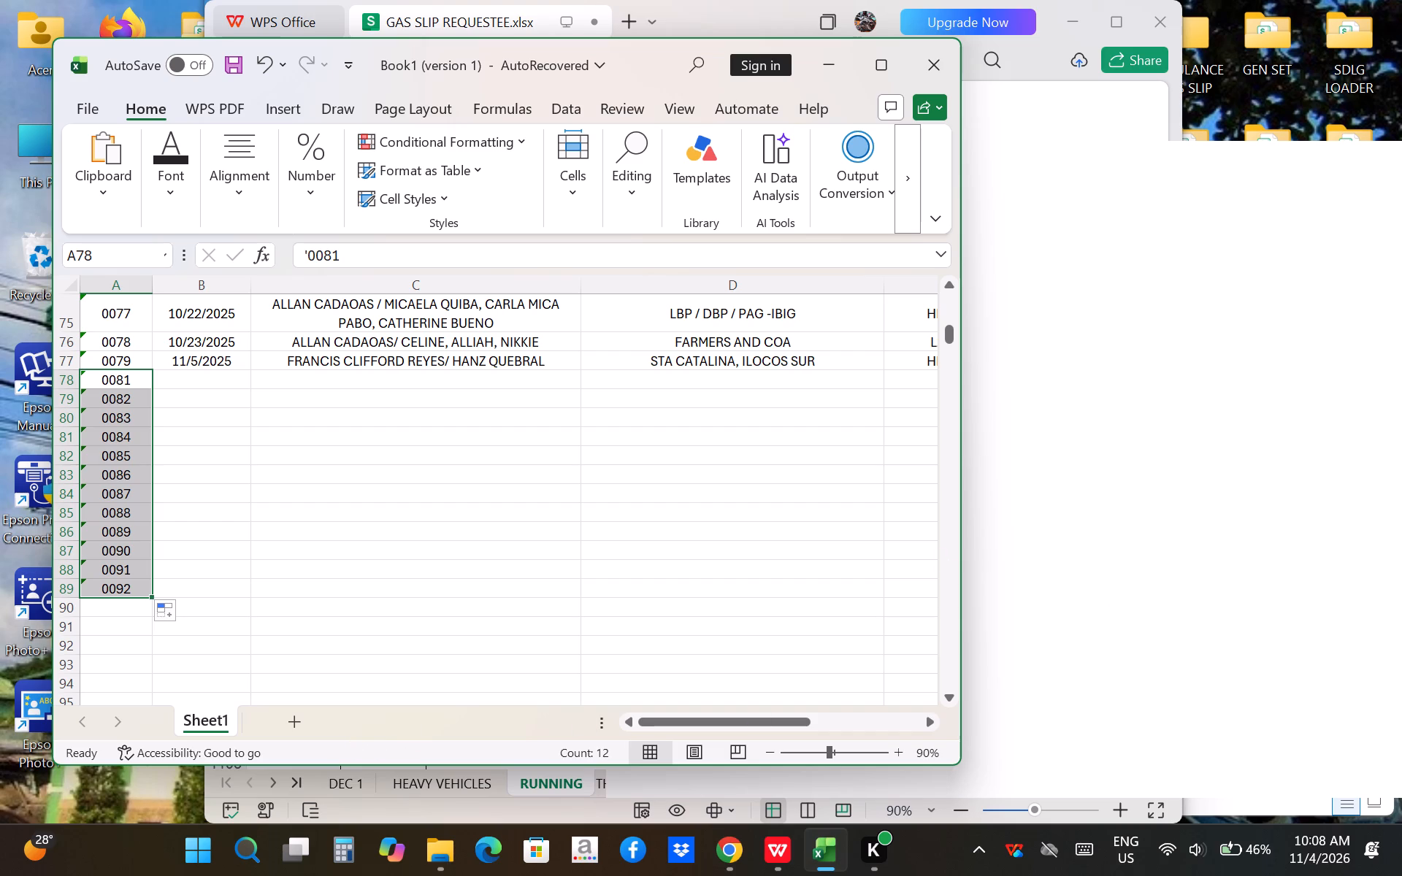
Enter 10/24/2025 as trip entry 0081's date, and fill in its driver and passenger names separated by a slash.
{"action": "left_click", "coordinate": [231, 381]}
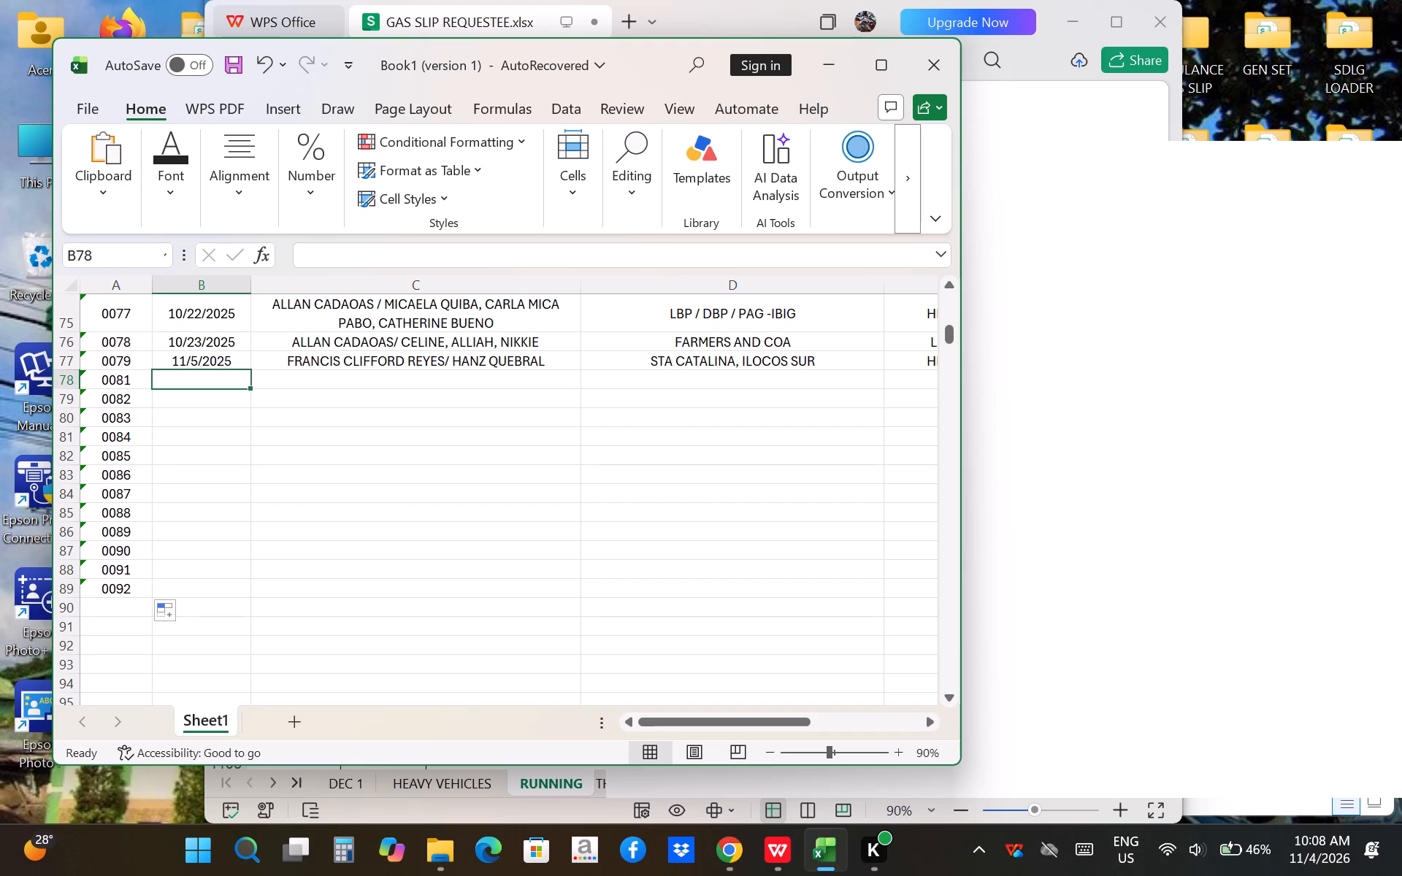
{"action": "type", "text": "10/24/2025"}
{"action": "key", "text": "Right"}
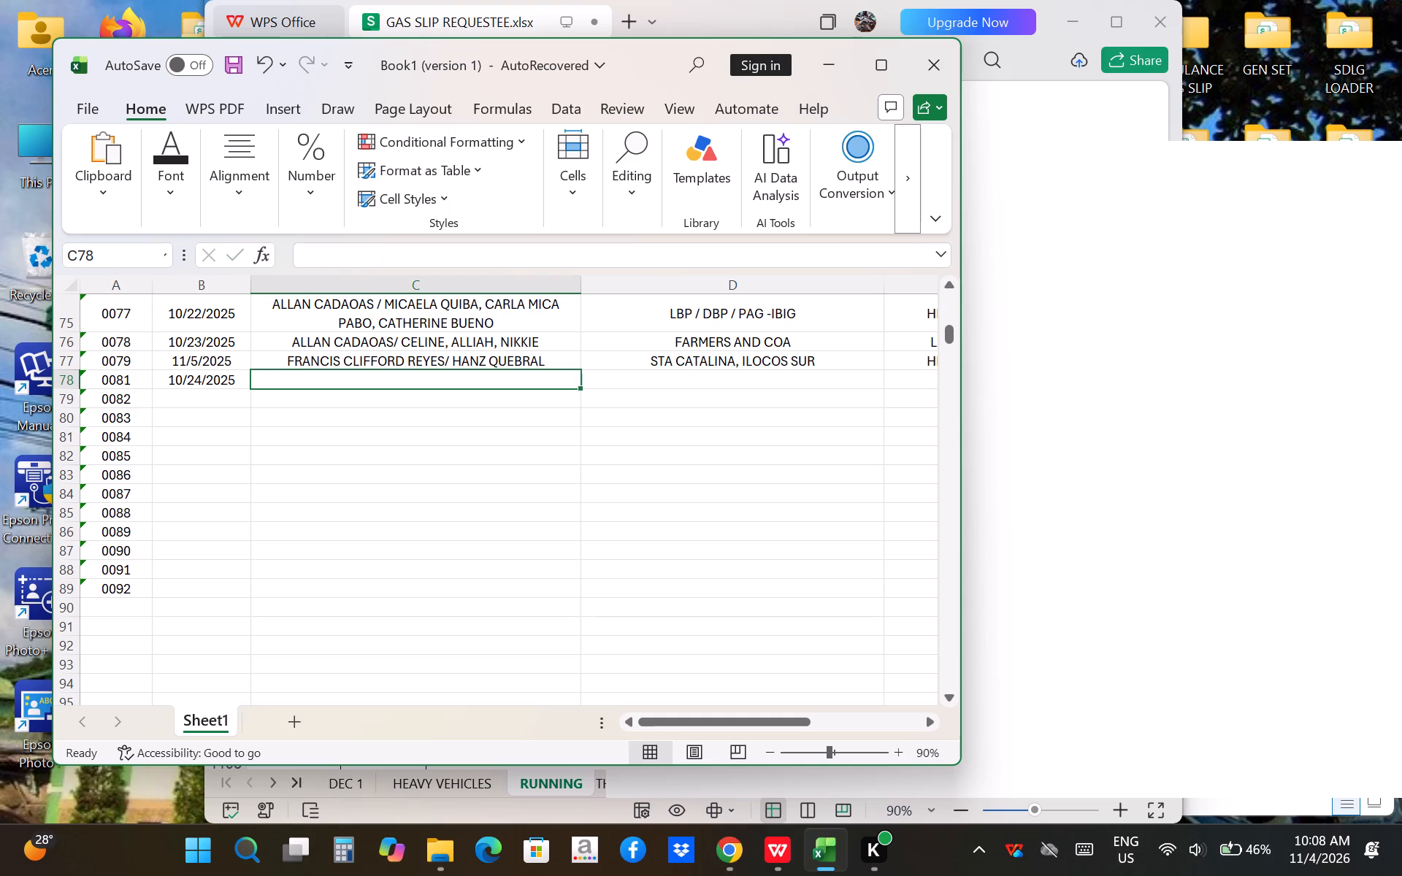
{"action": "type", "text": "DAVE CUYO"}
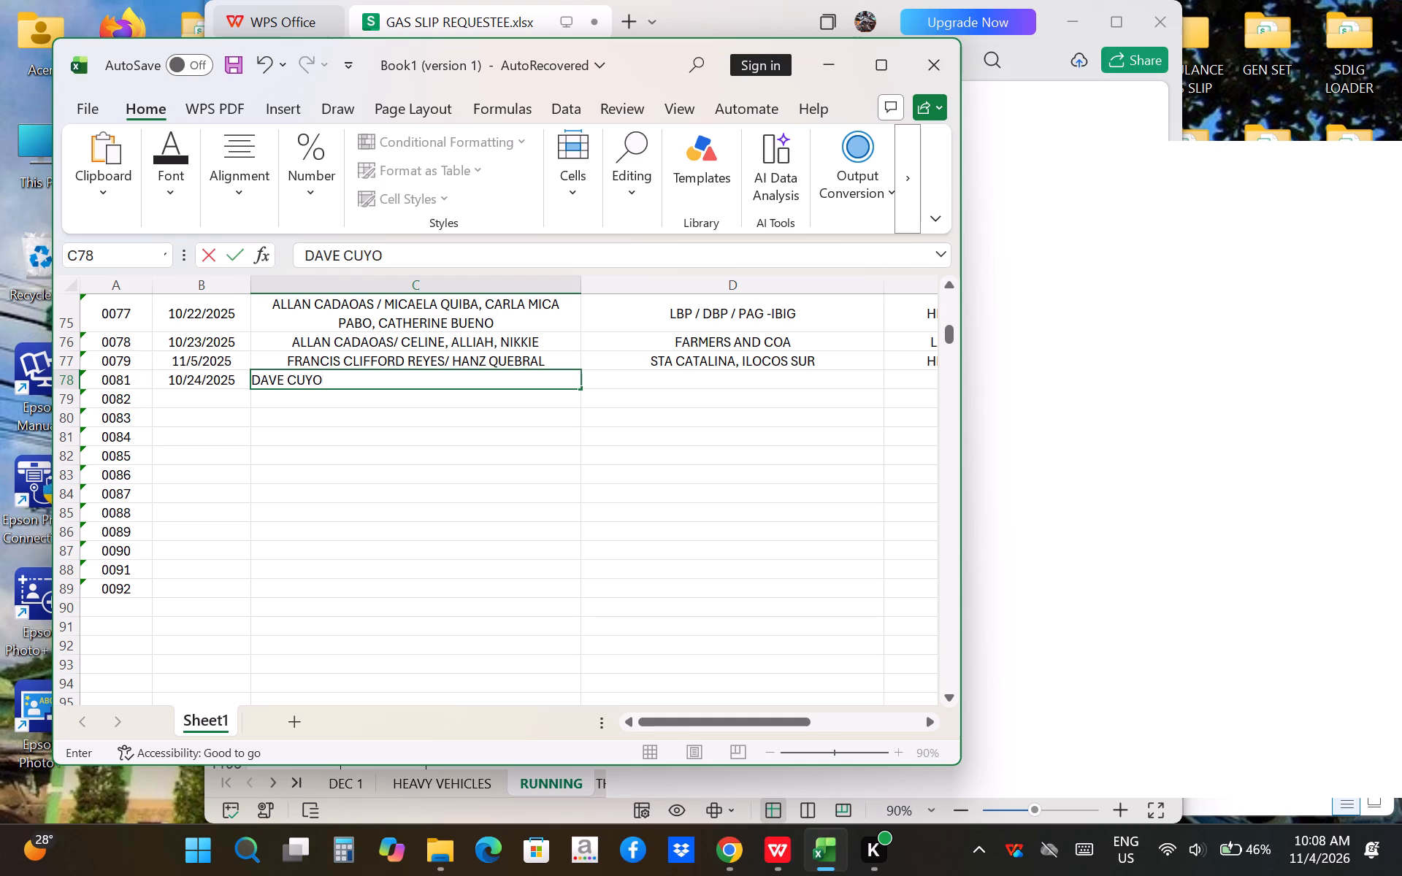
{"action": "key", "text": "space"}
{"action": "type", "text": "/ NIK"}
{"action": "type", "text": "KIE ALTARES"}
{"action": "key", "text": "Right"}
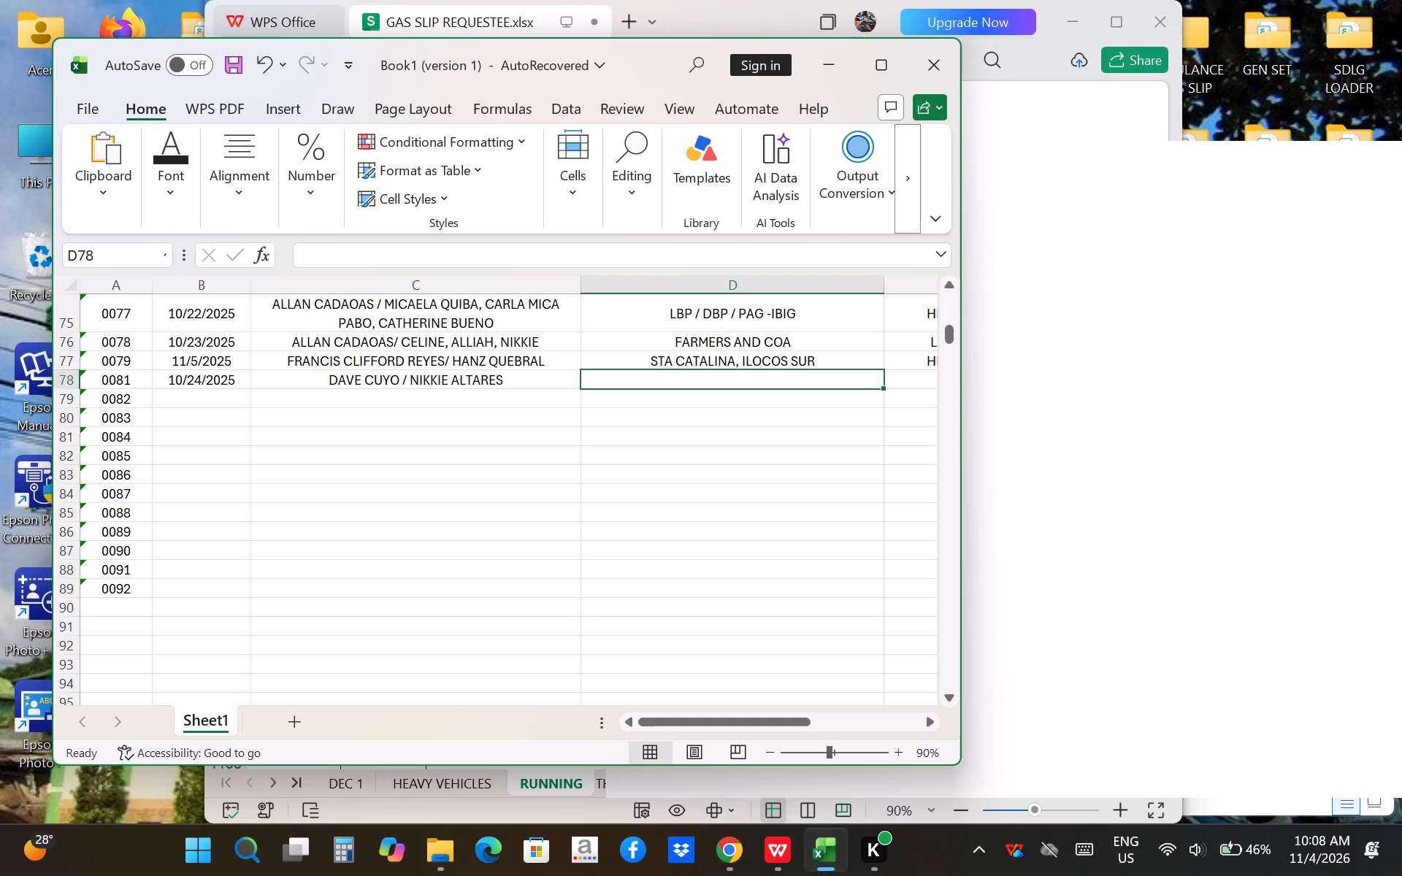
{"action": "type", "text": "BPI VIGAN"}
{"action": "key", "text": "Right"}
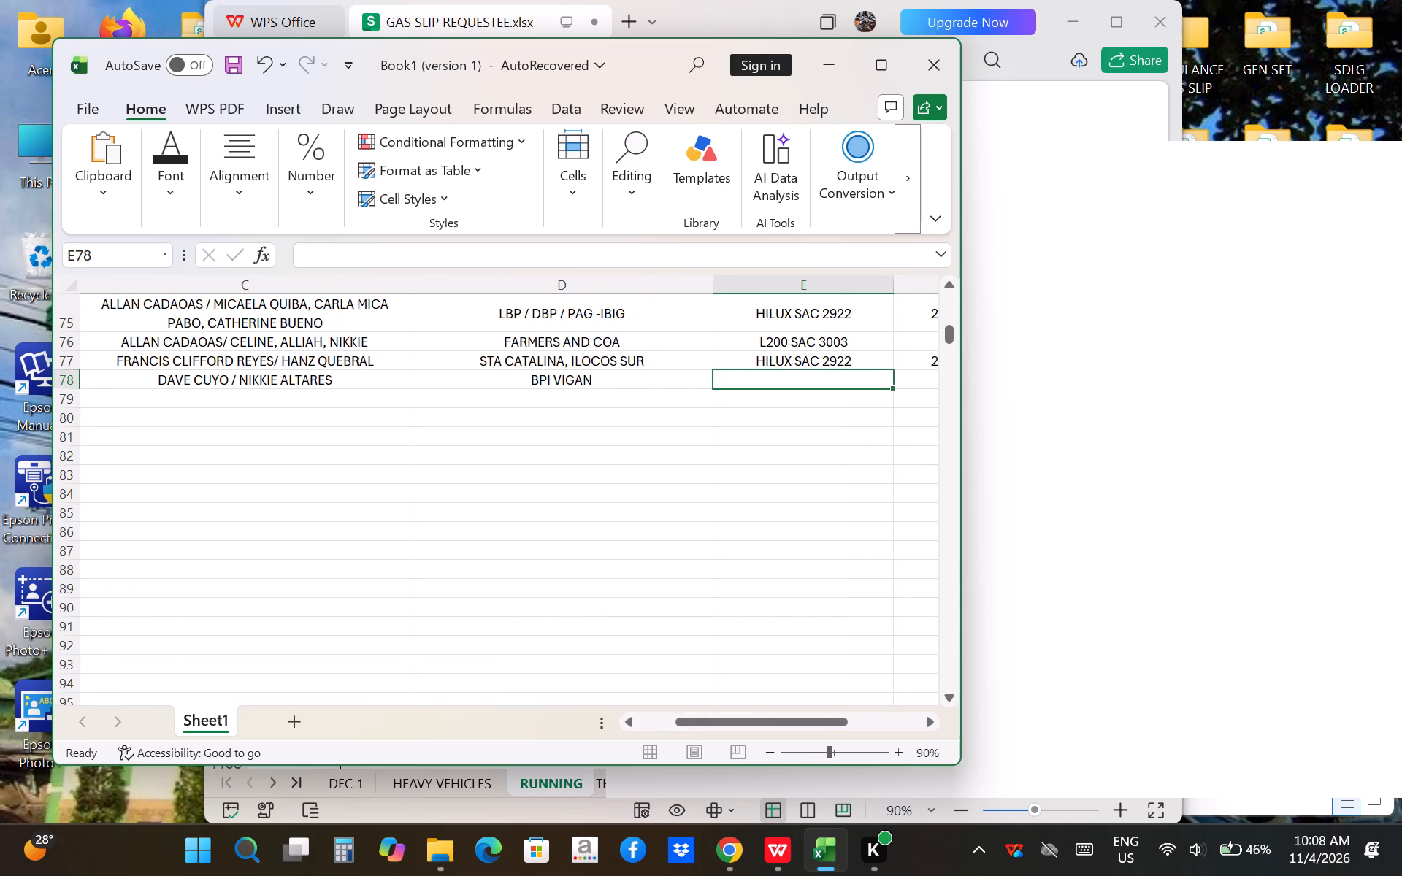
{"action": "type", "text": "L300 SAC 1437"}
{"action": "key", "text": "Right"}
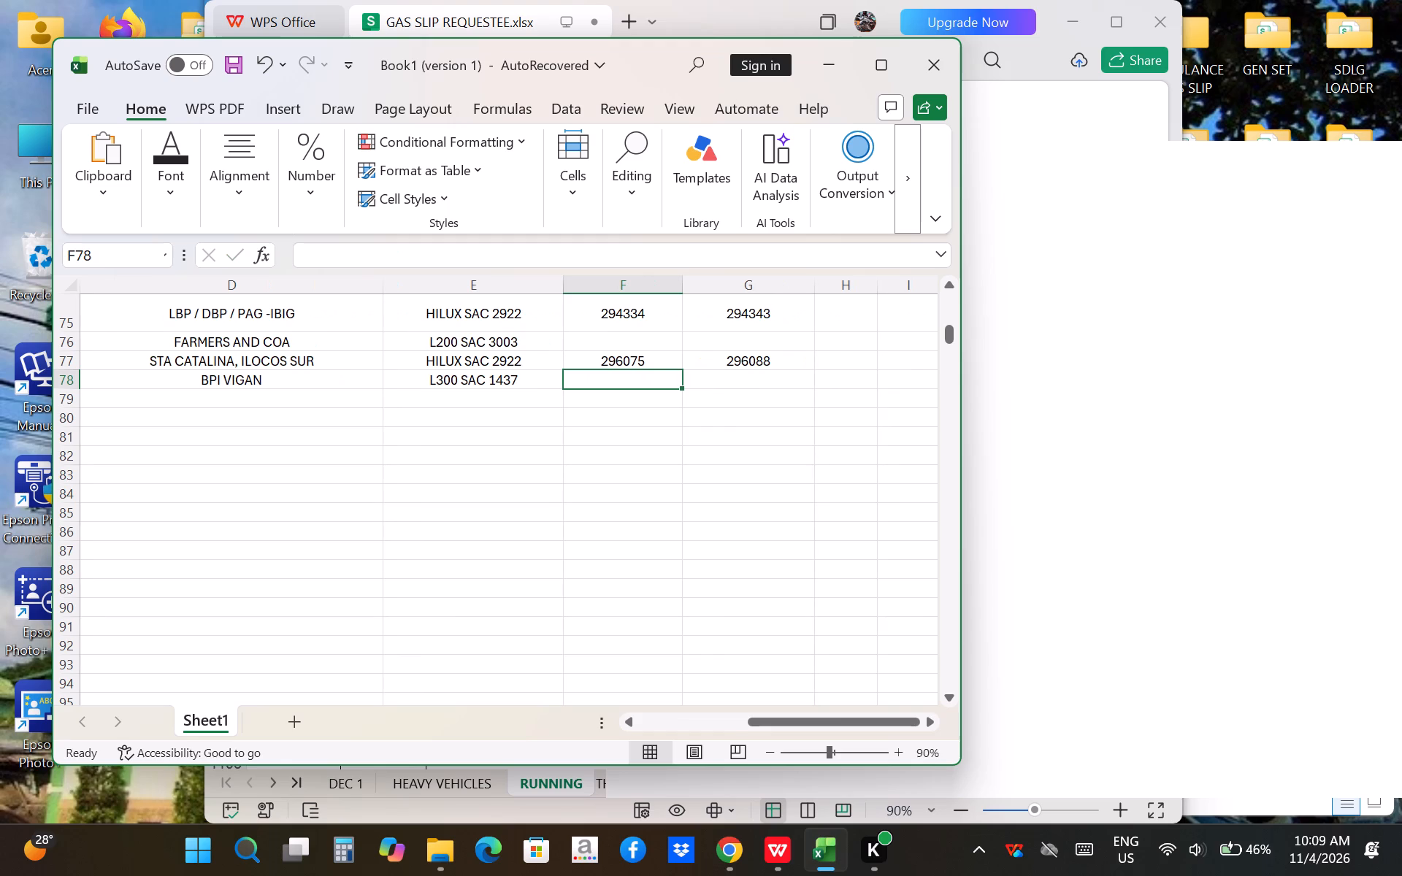
Enter trip entry 0081's readings as 18922 in column F and 18931 in column G.
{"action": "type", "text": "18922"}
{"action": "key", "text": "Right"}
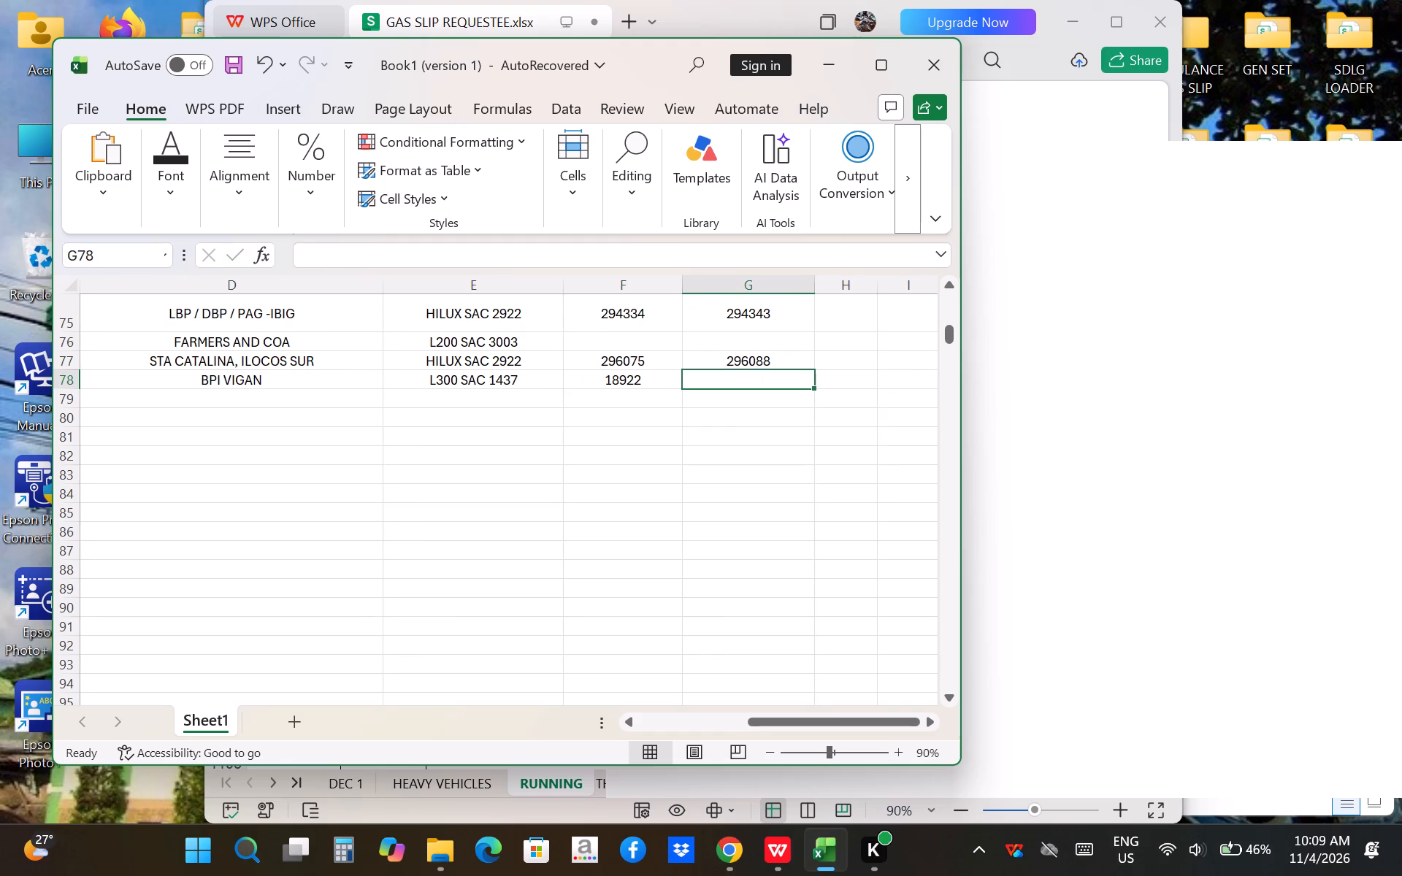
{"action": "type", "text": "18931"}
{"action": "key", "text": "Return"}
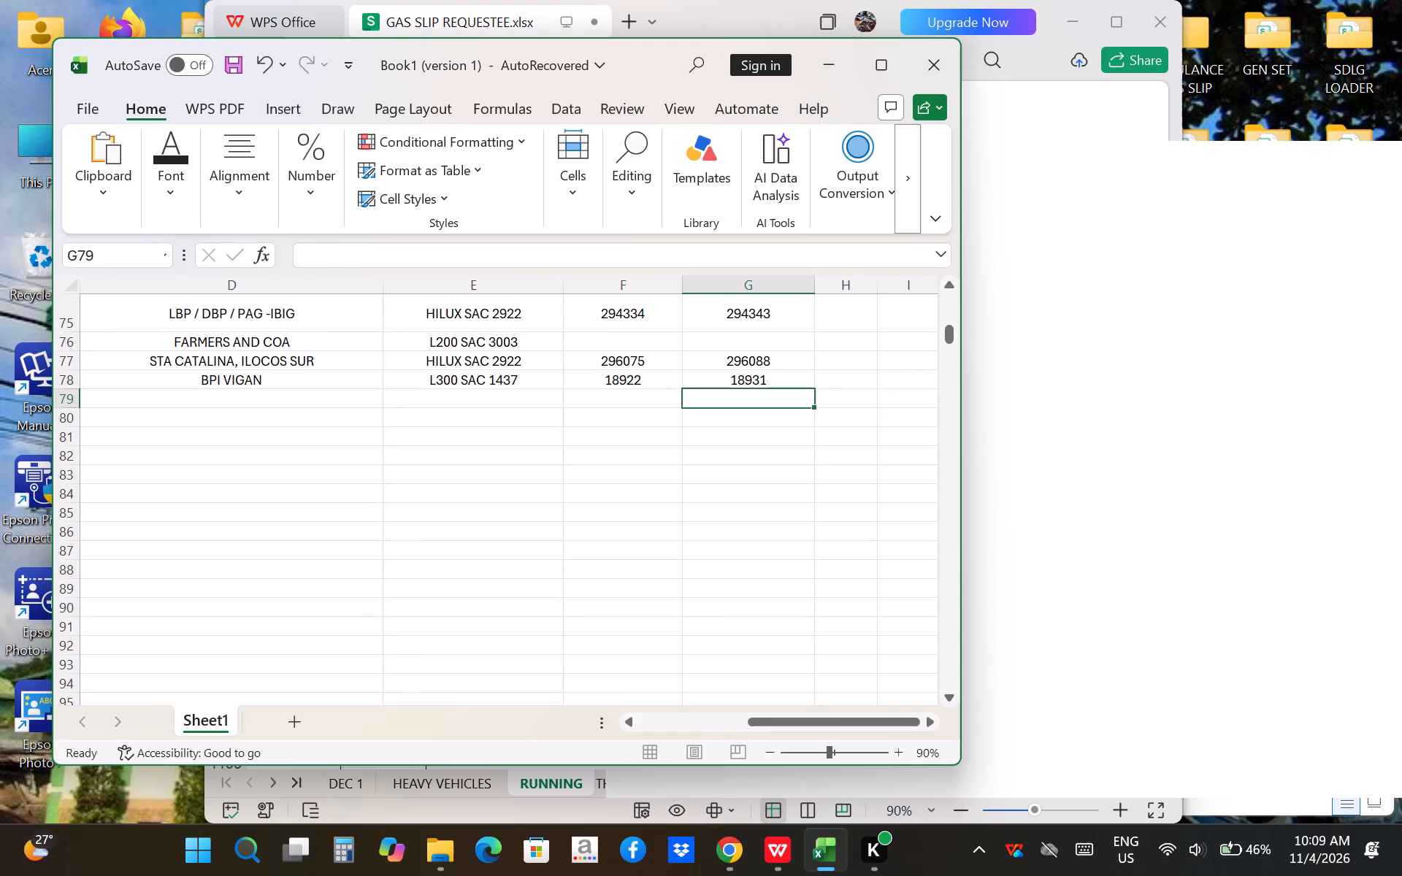
Enter 10/25/2026 as trip entry 0082's date and copy it down to entries 0083 and 0084.
{"action": "left_click_drag", "start_coordinate": [875, 721], "coordinate": [778, 716]}
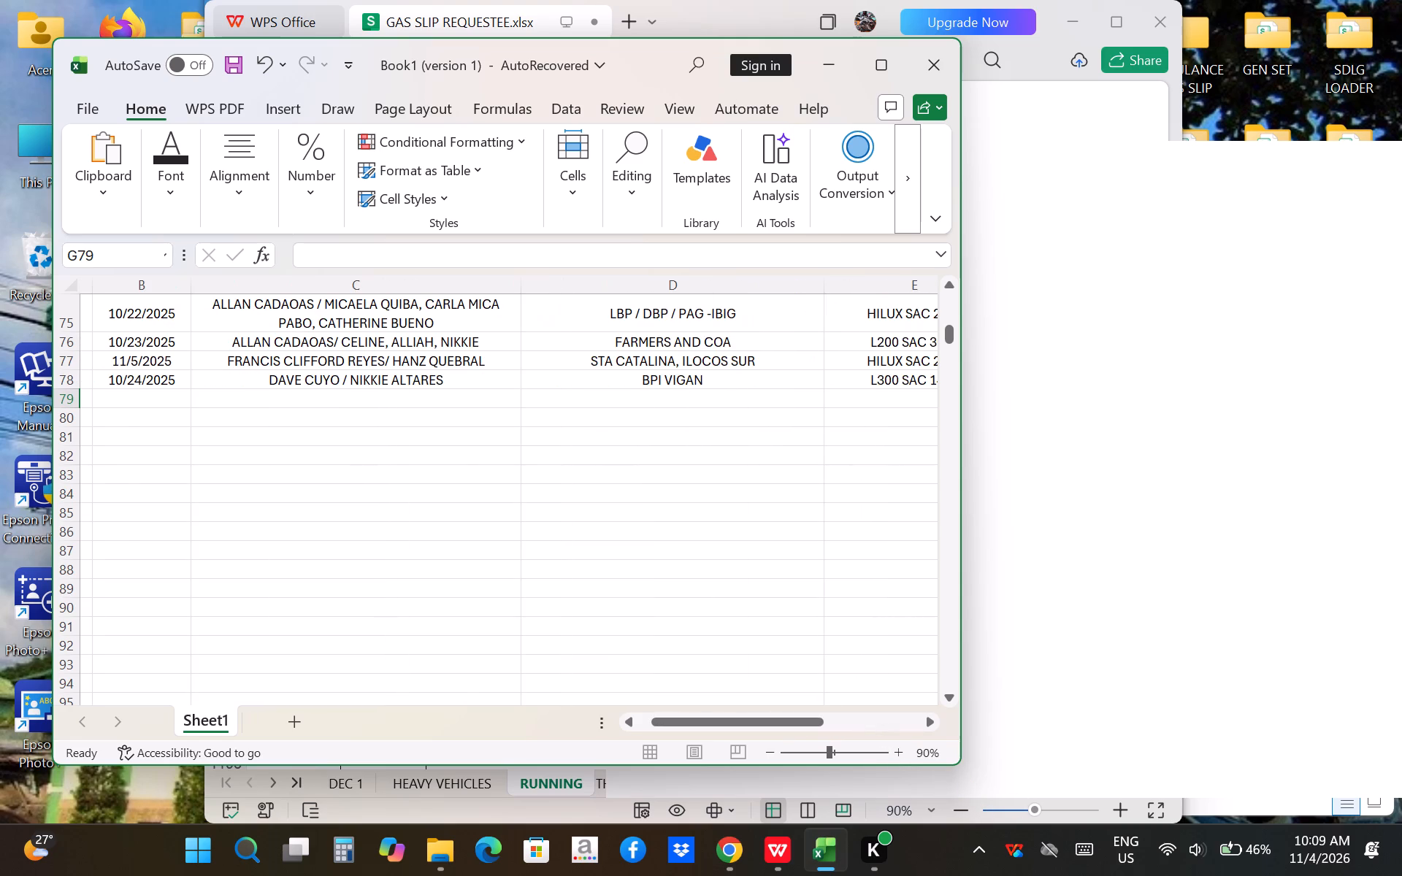
{"action": "left_click_drag", "start_coordinate": [732, 719], "coordinate": [546, 699]}
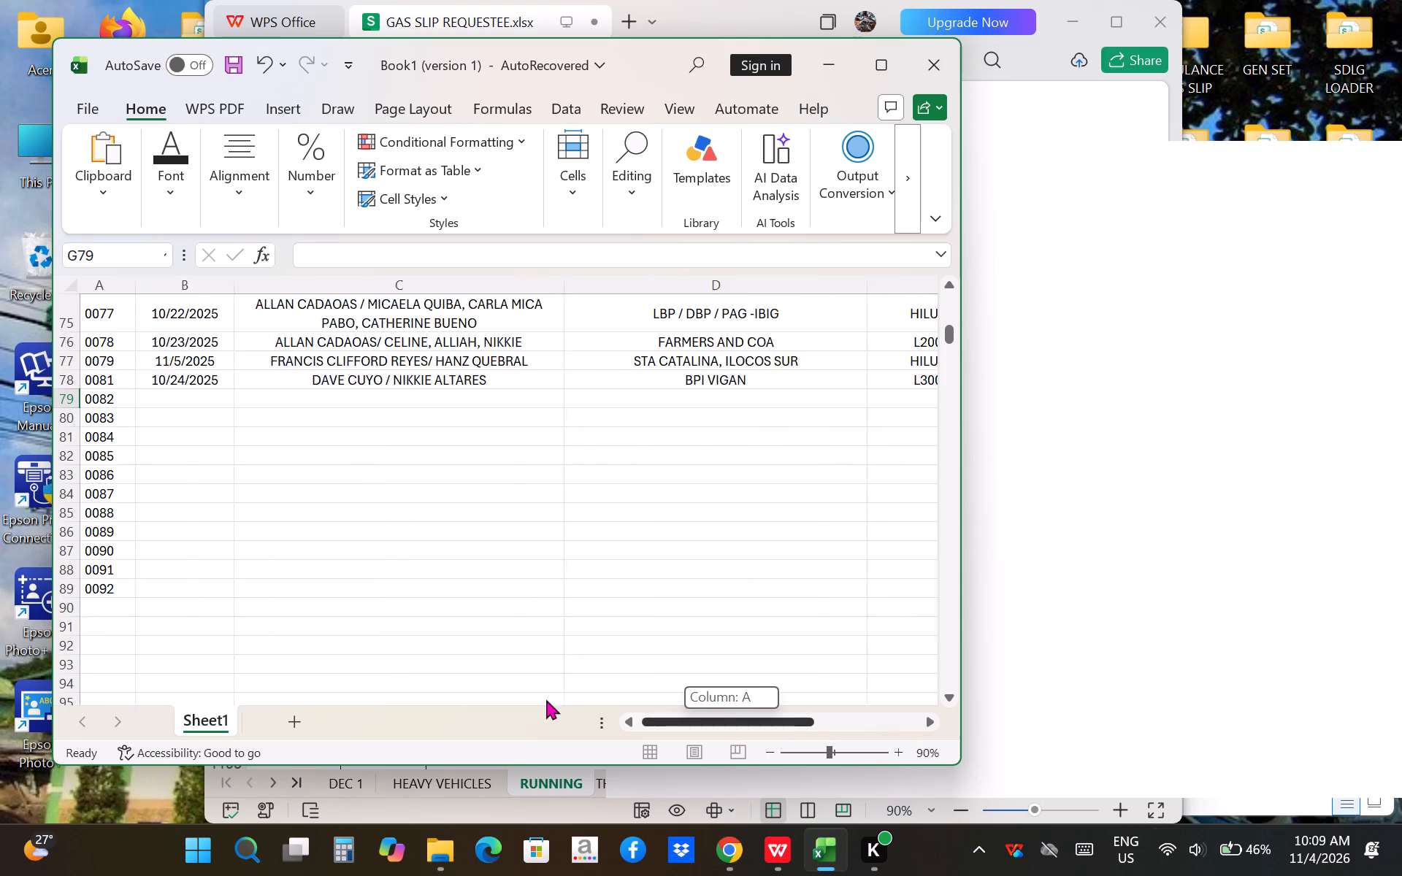
{"action": "left_click_drag", "start_coordinate": [546, 699], "coordinate": [537, 697]}
{"action": "left_click", "coordinate": [254, 389]}
{"action": "left_click", "coordinate": [214, 400]}
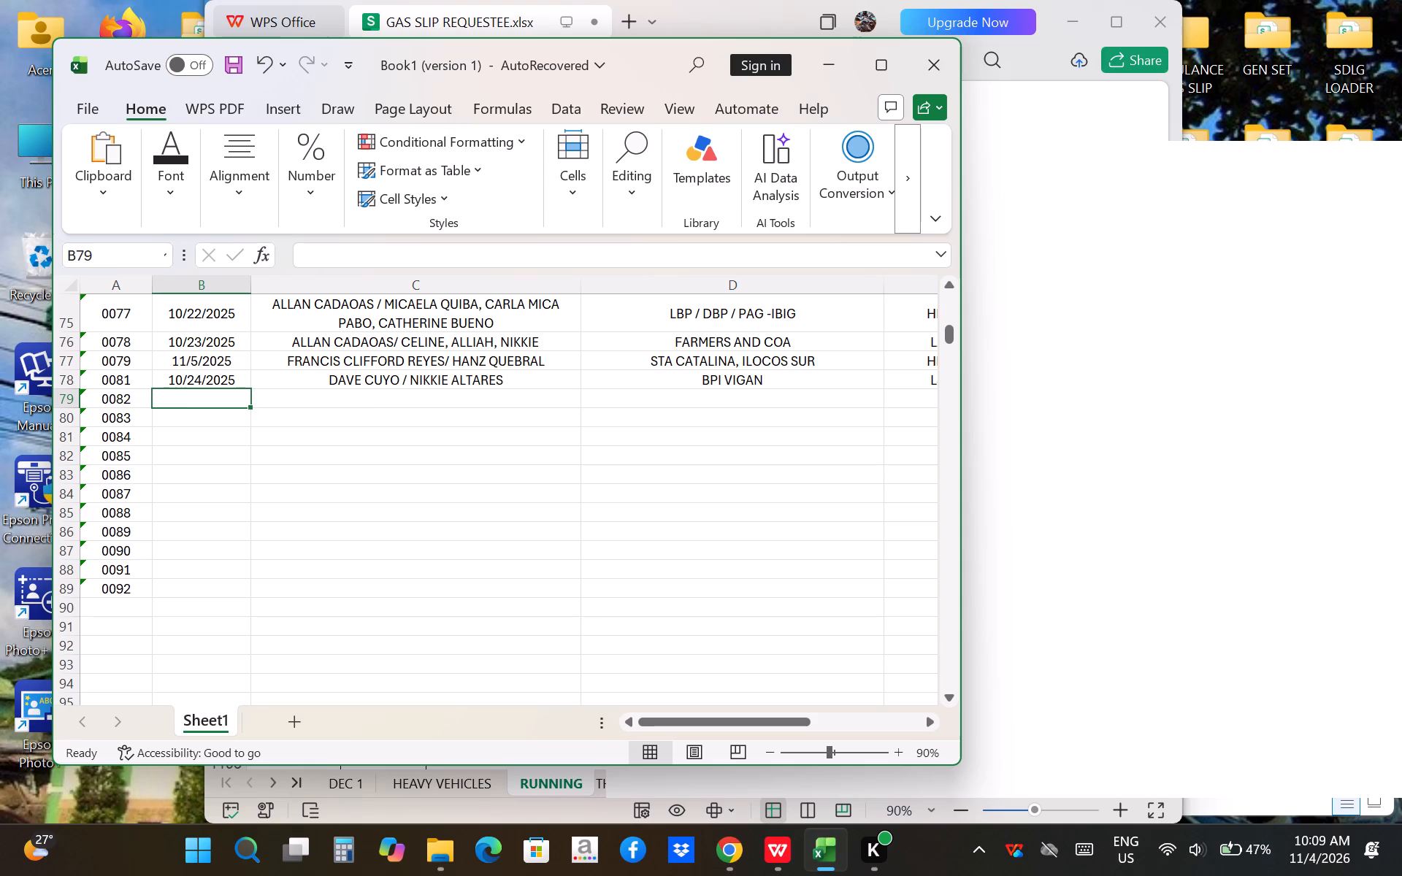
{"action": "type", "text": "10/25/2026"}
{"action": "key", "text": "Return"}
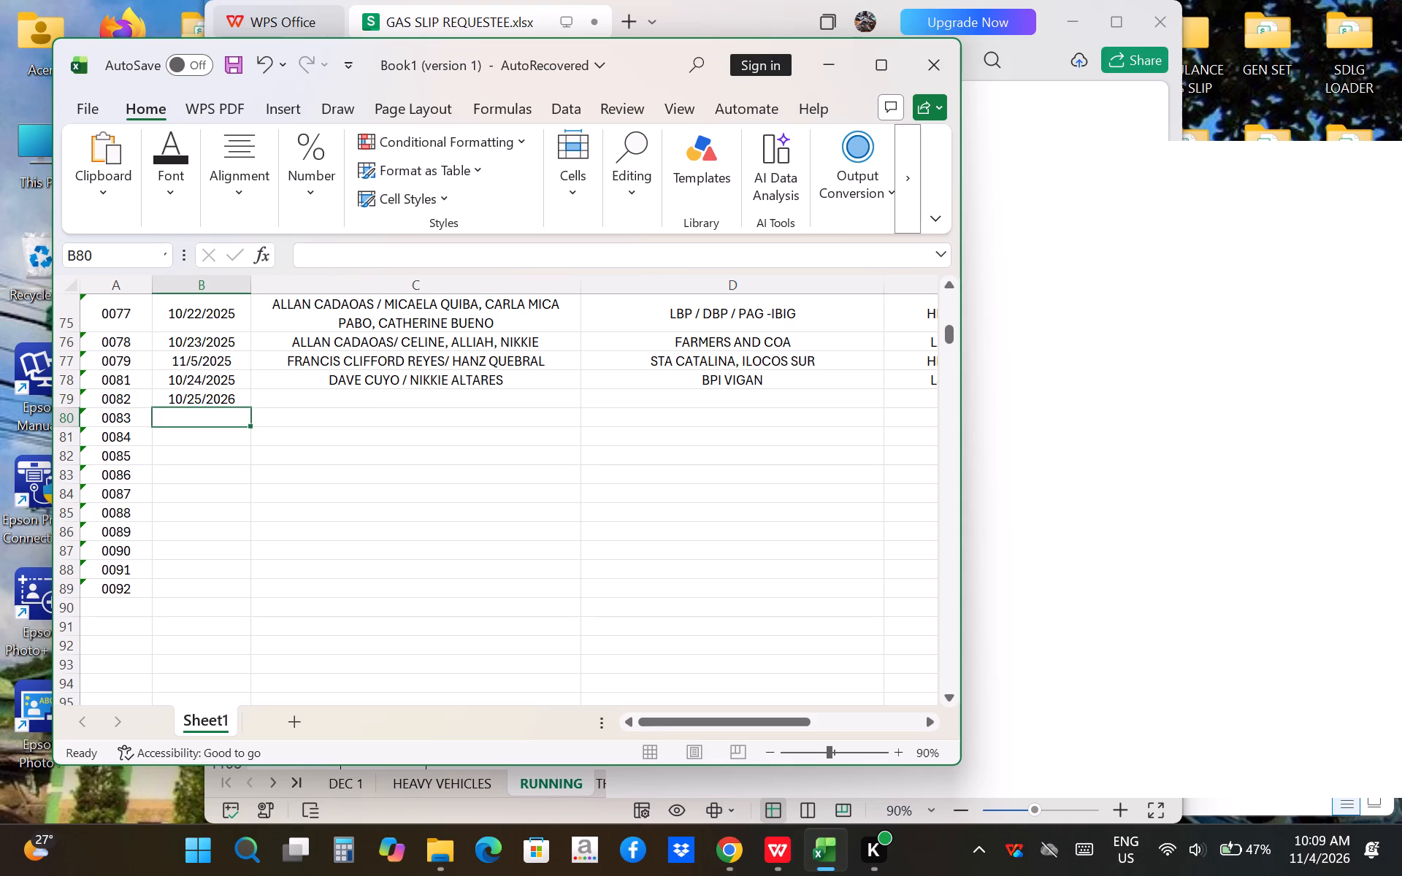
{"action": "left_click", "coordinate": [223, 395]}
{"action": "key", "text": "ctrl+c"}
{"action": "left_click", "coordinate": [218, 426]}
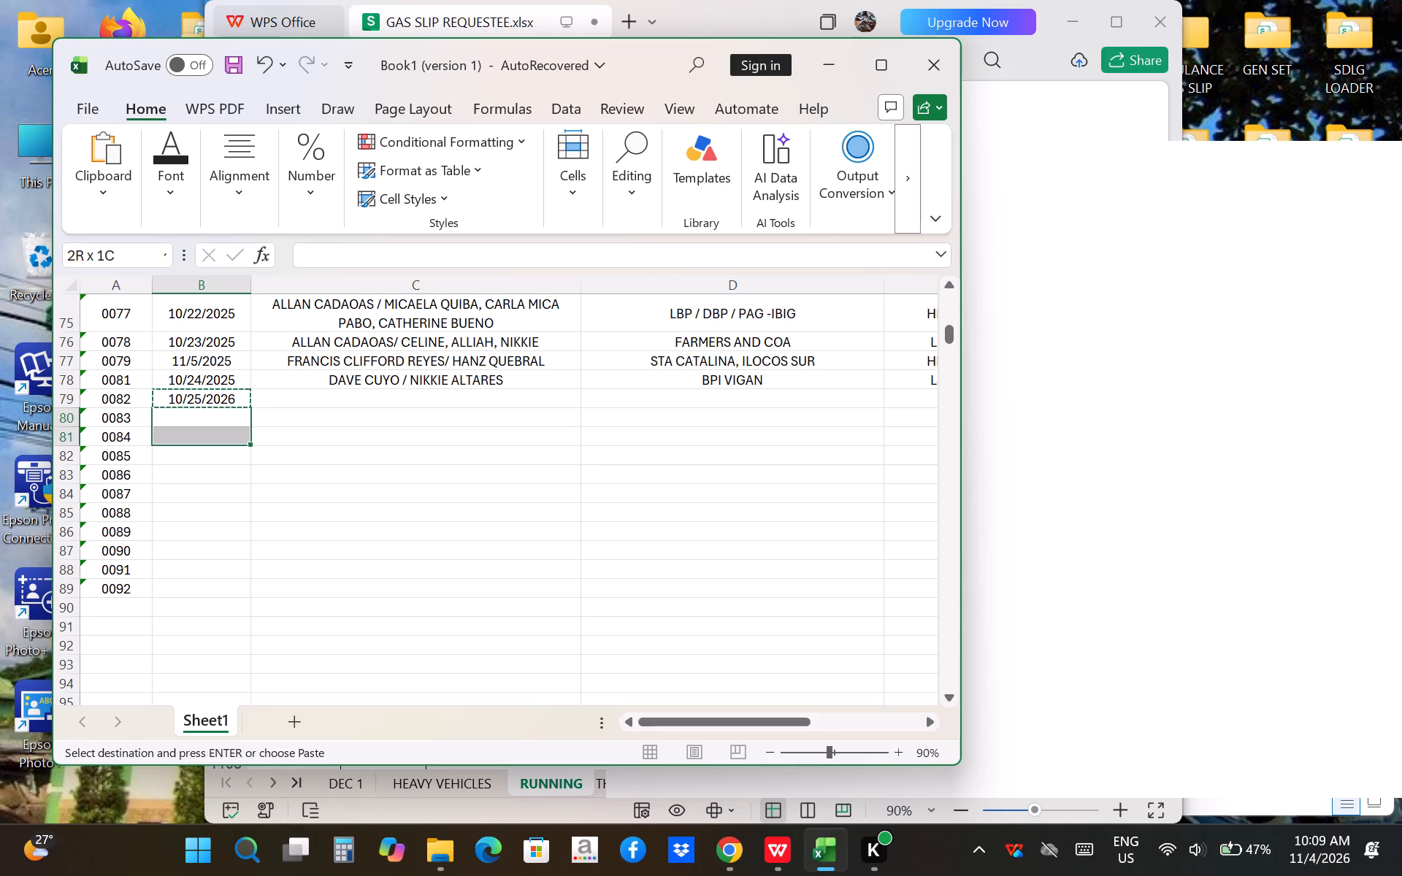
{"action": "key", "text": "Return"}
Fill in trip entry 0082's driver name, followed by a slash and CAOAYAN CENTRAL SCHOOL as the passenger.
{"action": "left_click", "coordinate": [294, 398]}
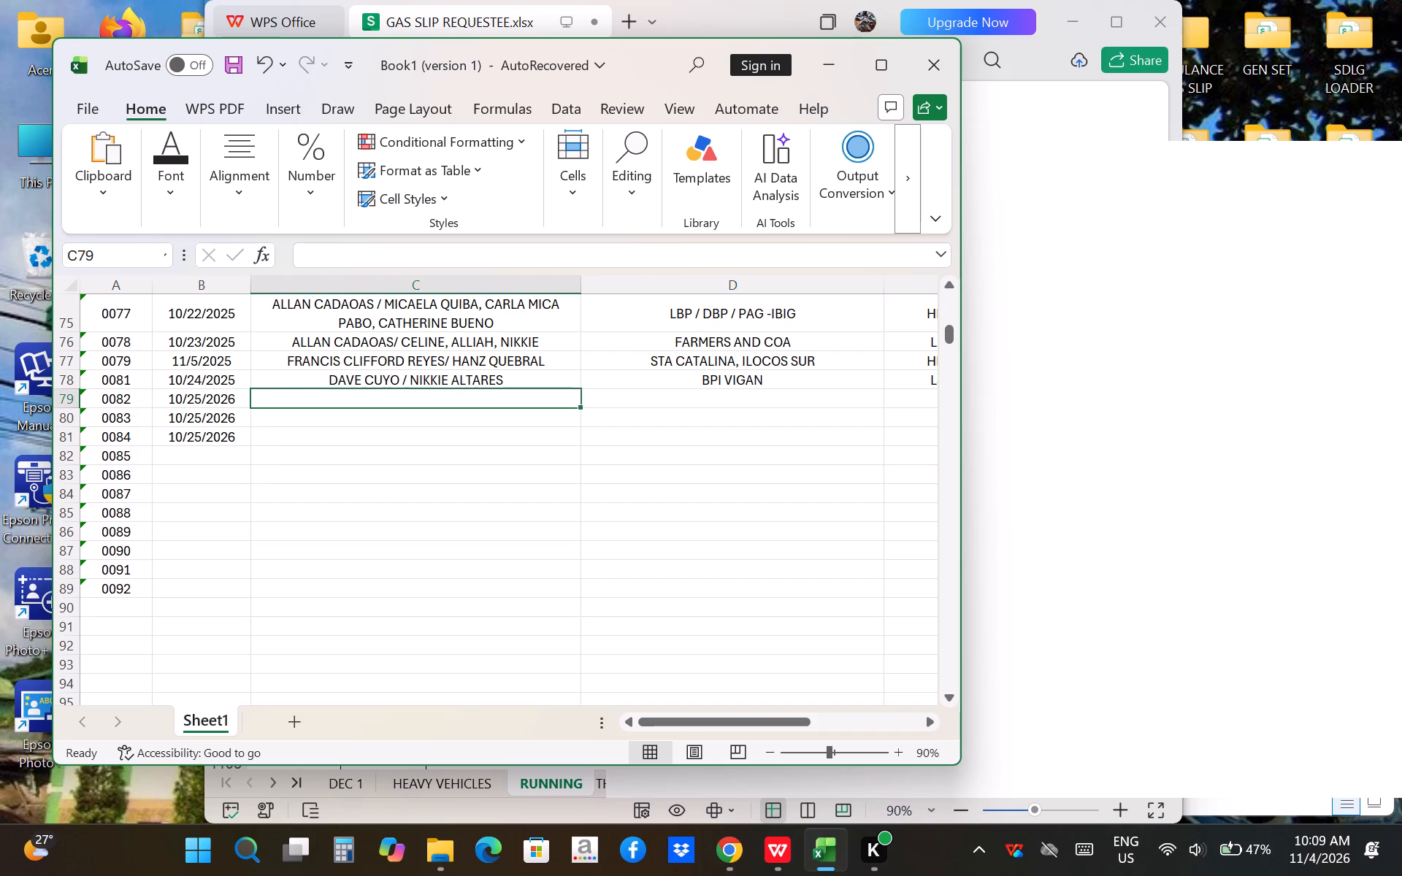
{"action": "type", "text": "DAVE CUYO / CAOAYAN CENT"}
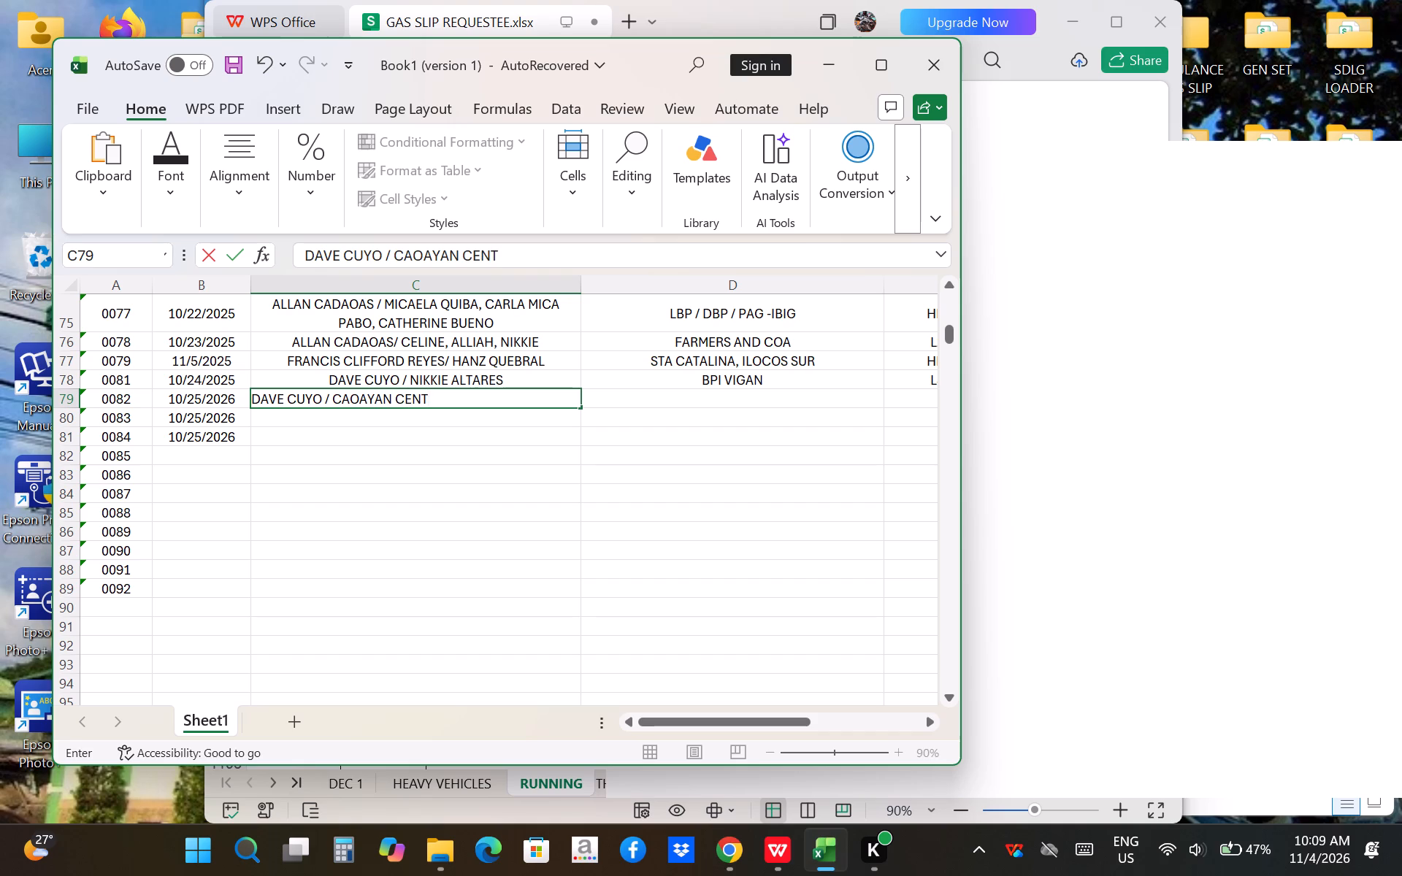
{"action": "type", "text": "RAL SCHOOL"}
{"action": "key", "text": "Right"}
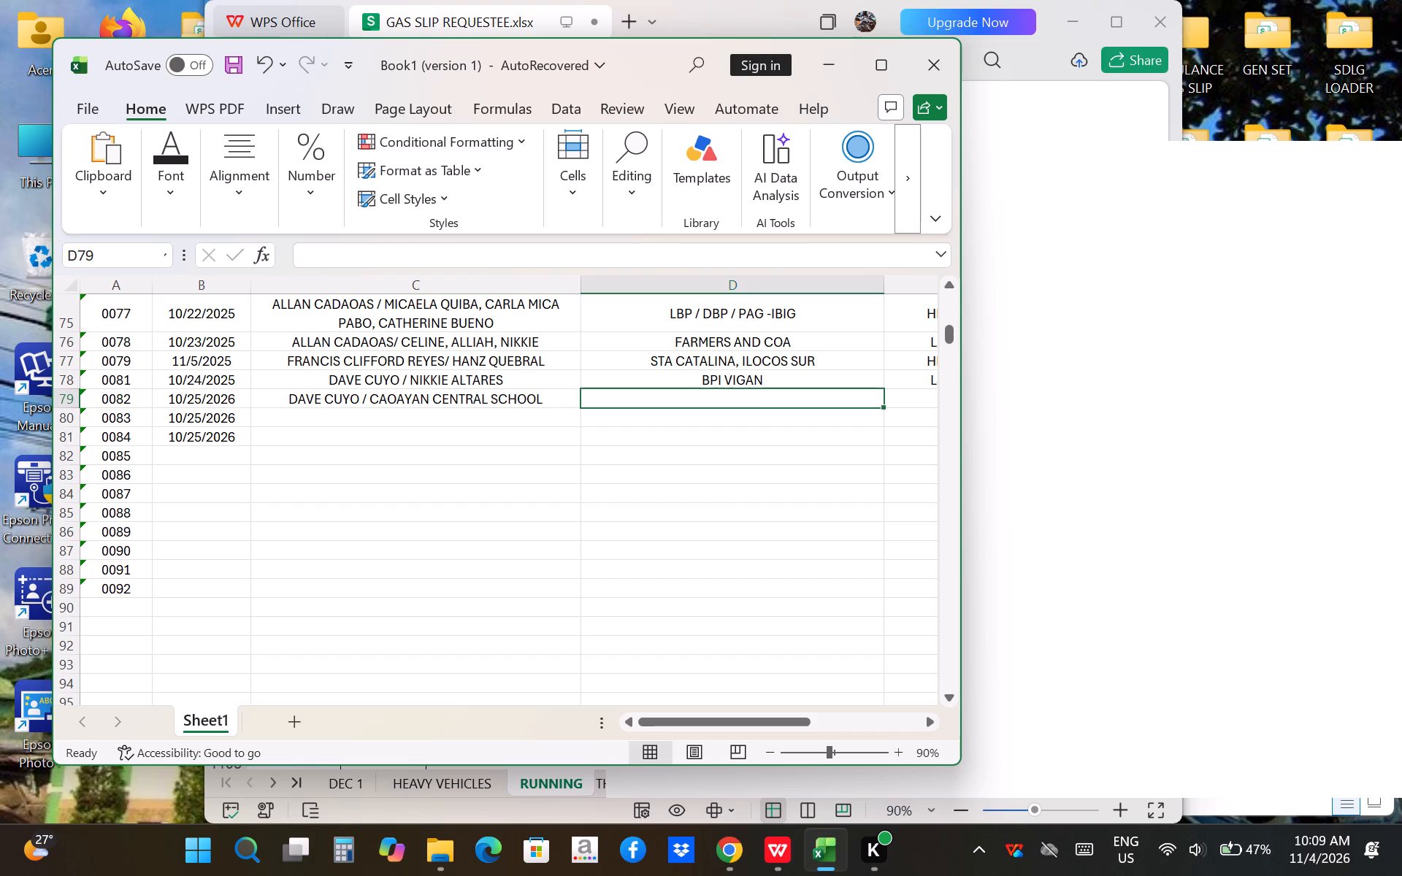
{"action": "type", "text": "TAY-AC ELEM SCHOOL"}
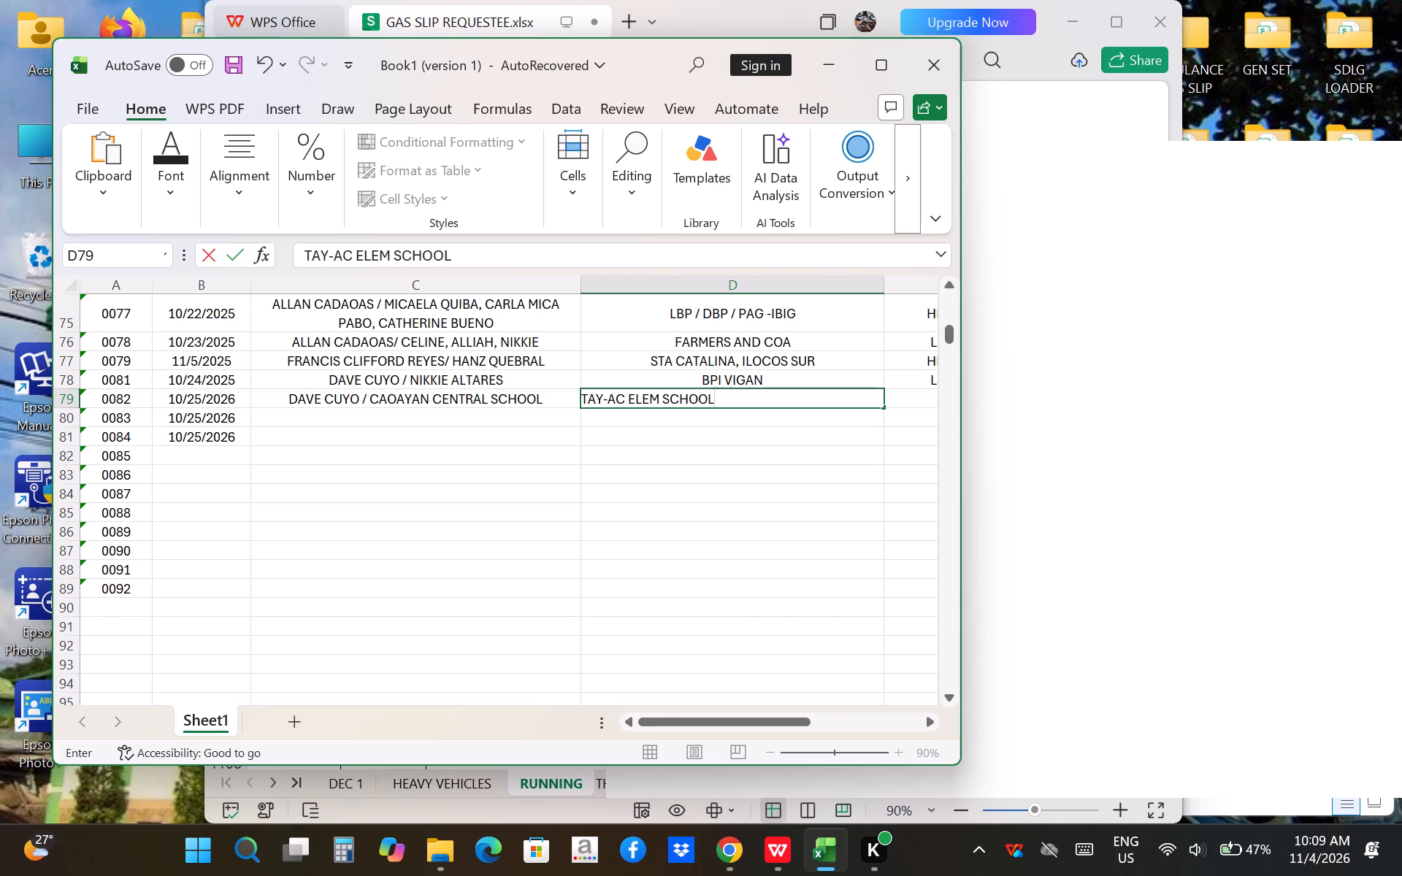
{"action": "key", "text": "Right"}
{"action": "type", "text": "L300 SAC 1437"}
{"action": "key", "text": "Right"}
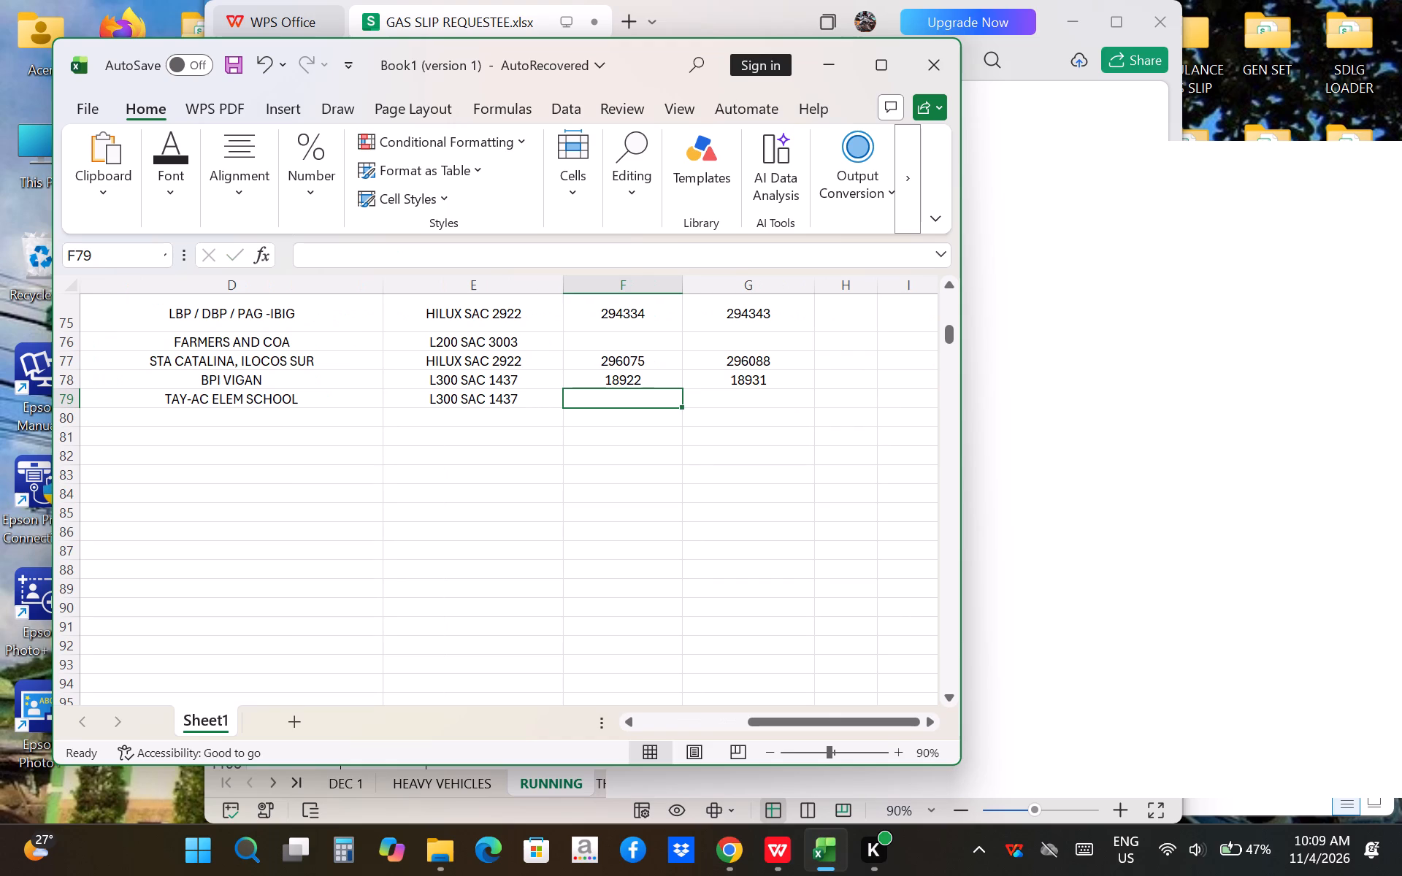
Enter trip entry 0082's readings as 18956 in column F and 18981 in column G.
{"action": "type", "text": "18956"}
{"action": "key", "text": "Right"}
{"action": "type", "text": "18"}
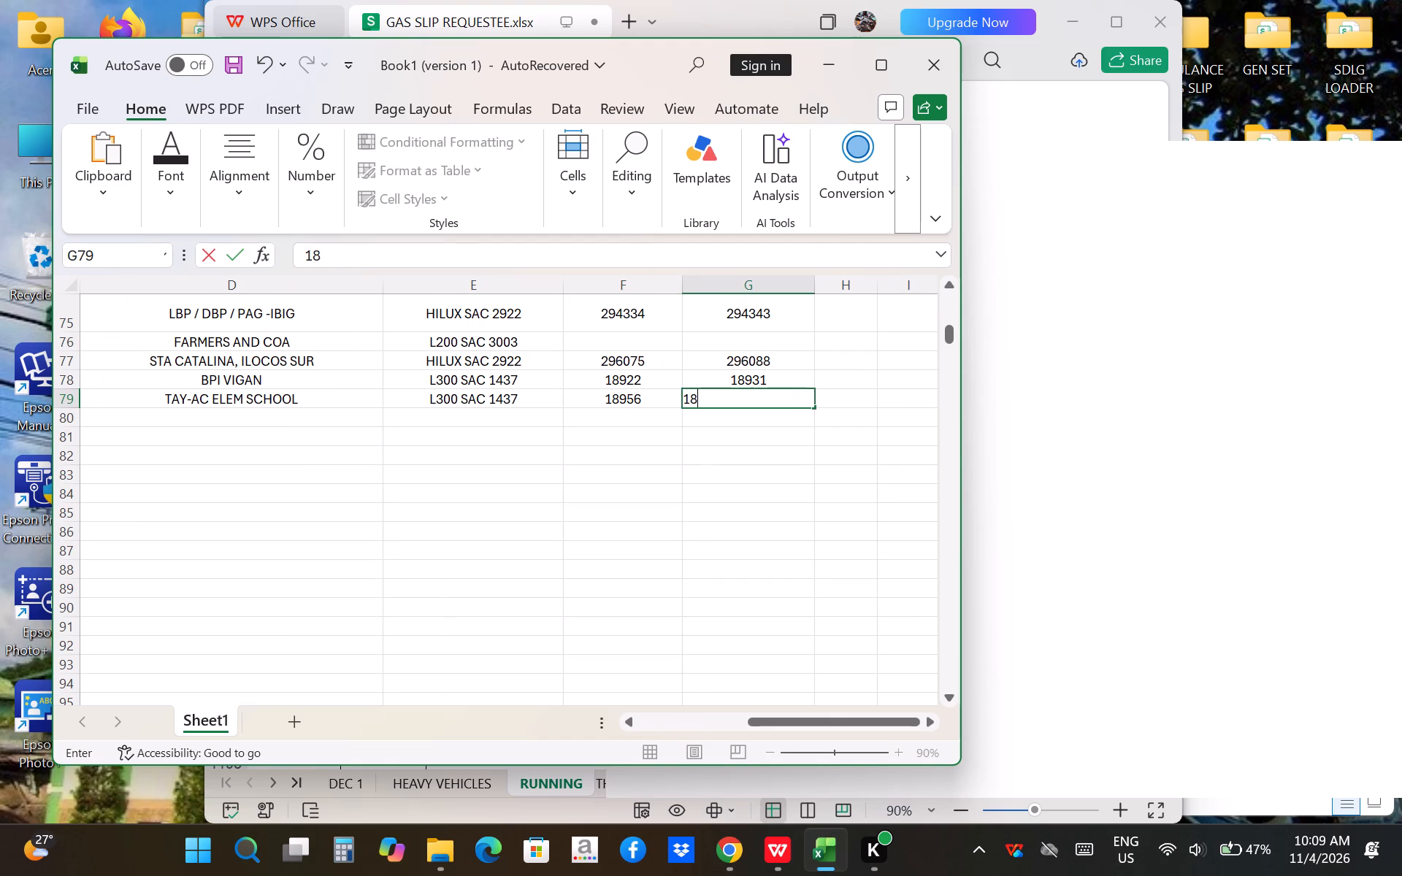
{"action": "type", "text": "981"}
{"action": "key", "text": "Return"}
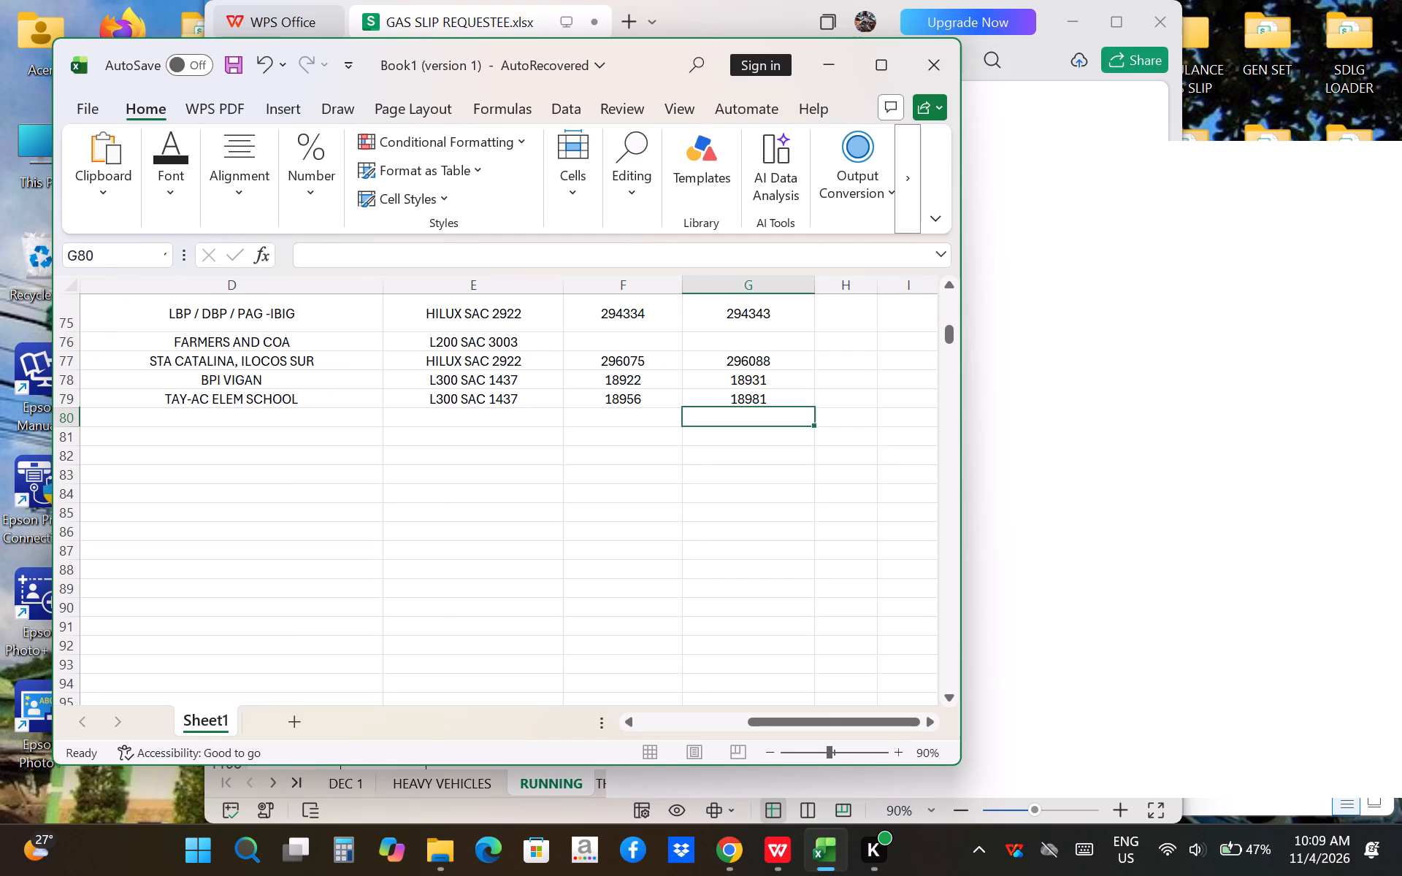
Fill in trip entry 0083's driver name, followed by a slash and its two passenger names separated by a comma.
{"action": "left_click_drag", "start_coordinate": [889, 720], "coordinate": [725, 723]}
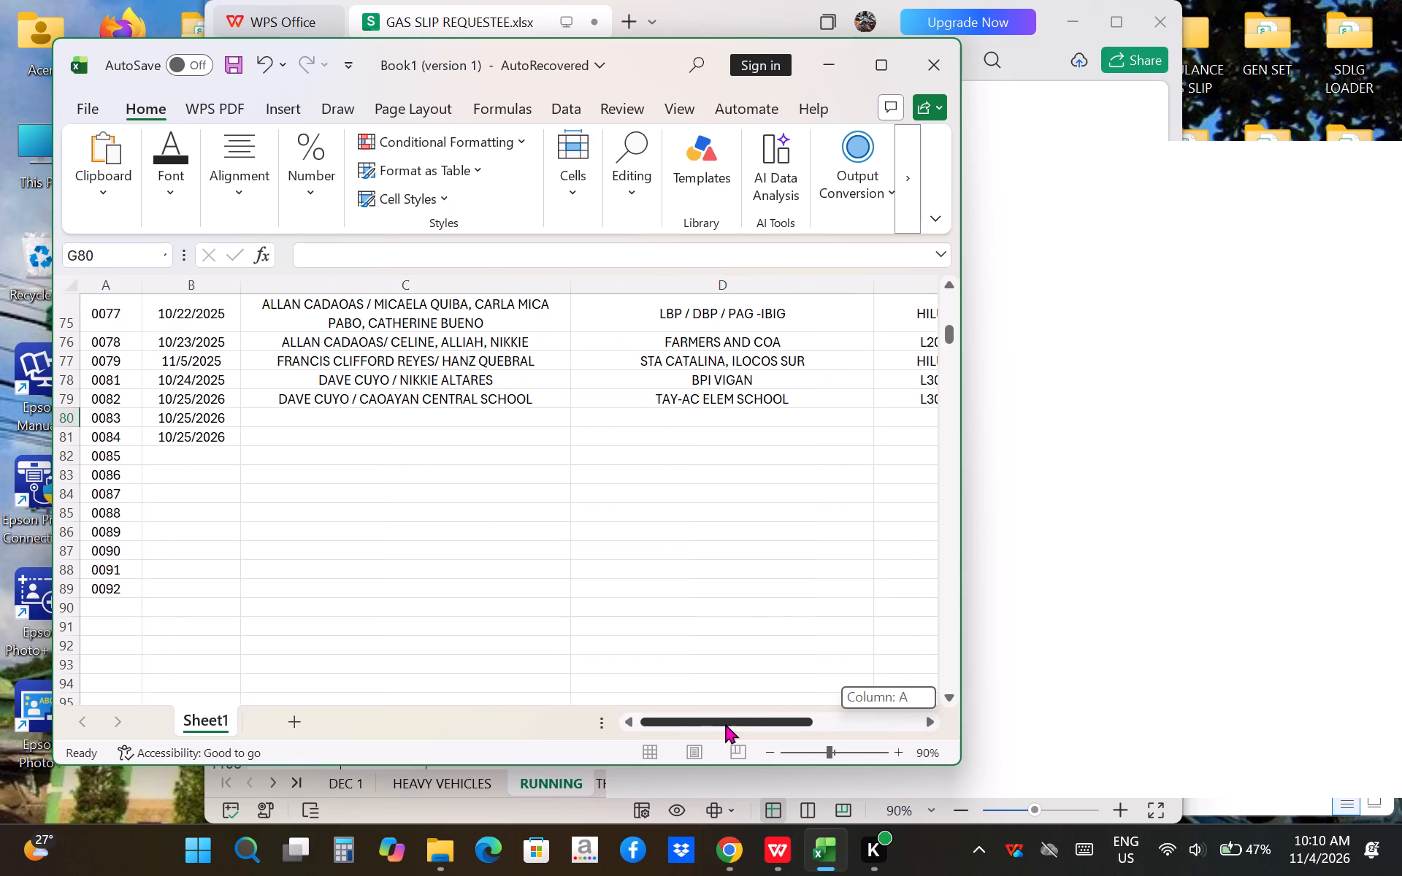
{"action": "left_click_drag", "start_coordinate": [725, 723], "coordinate": [670, 723]}
{"action": "left_click", "coordinate": [311, 413]}
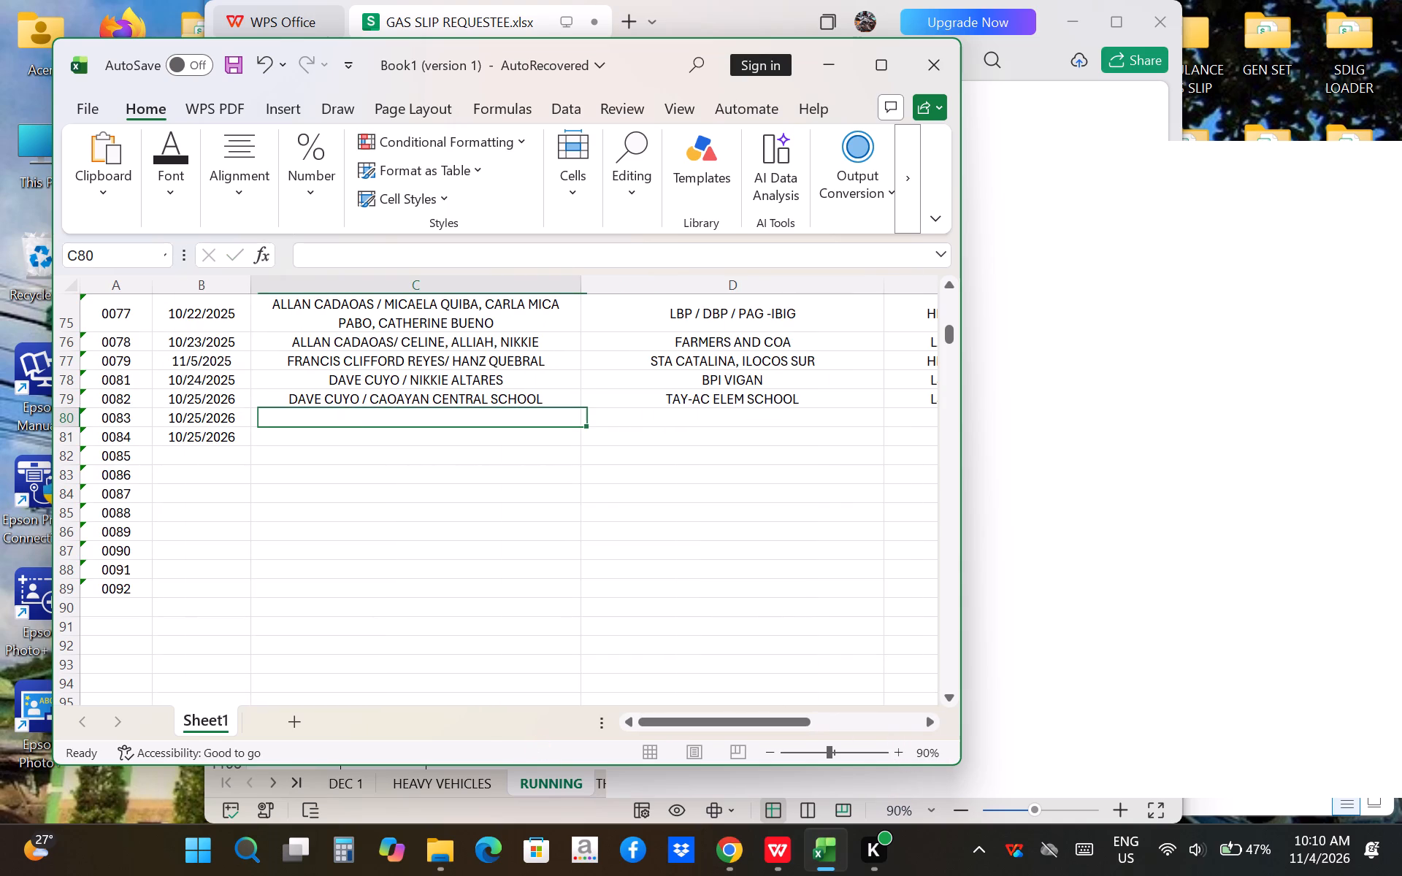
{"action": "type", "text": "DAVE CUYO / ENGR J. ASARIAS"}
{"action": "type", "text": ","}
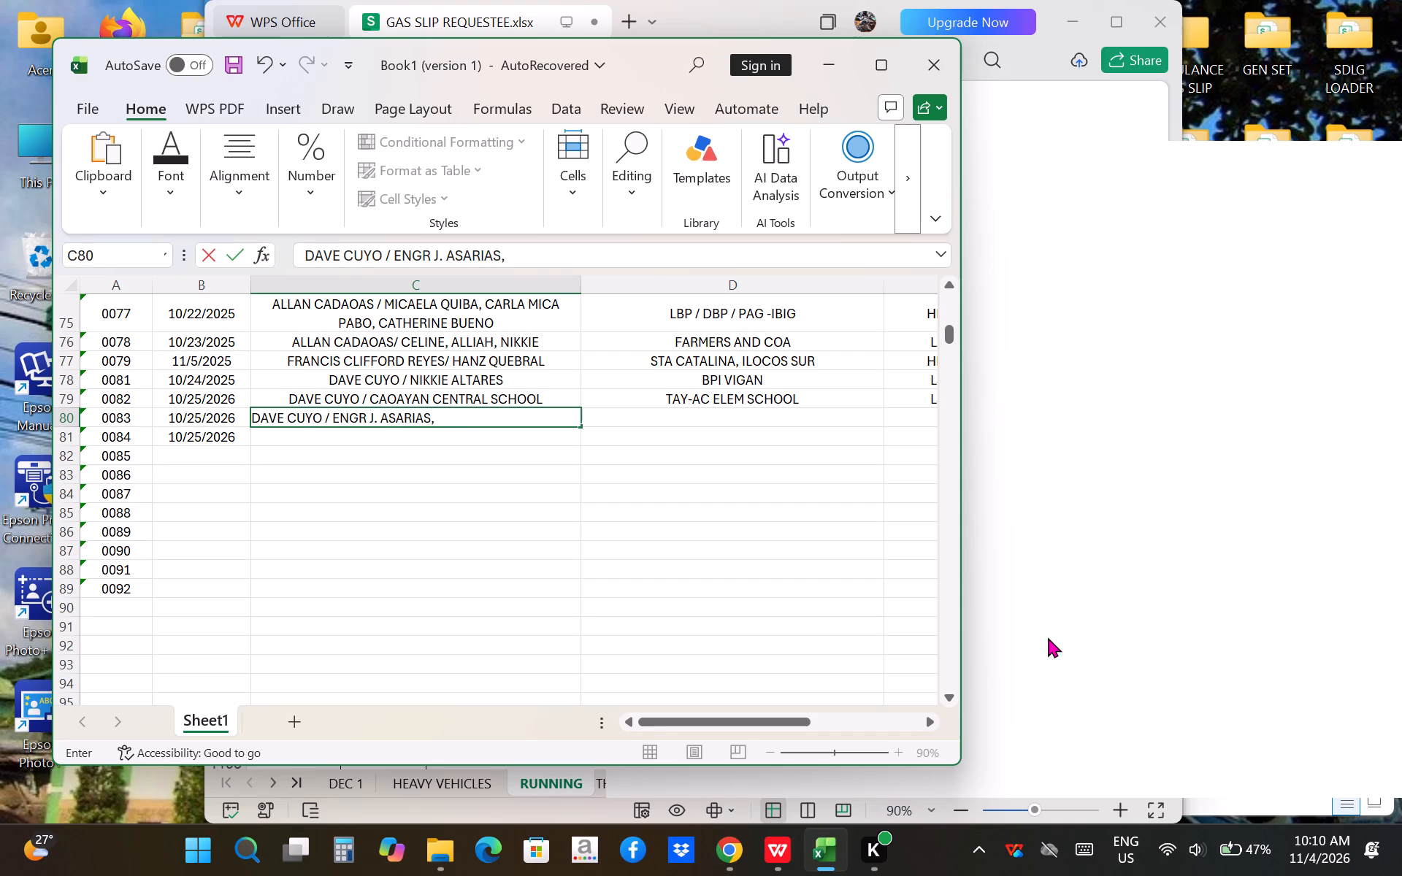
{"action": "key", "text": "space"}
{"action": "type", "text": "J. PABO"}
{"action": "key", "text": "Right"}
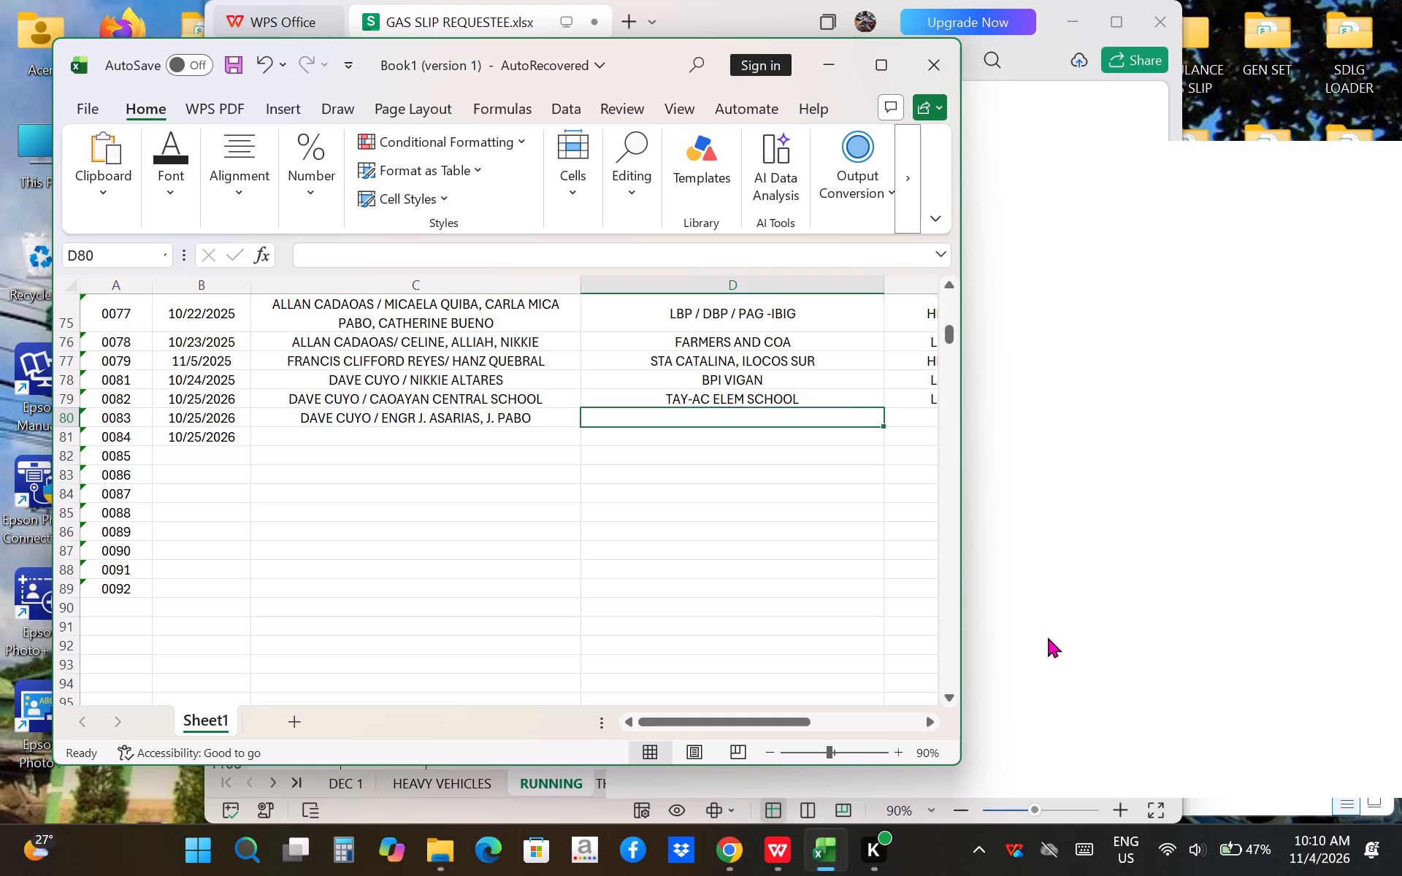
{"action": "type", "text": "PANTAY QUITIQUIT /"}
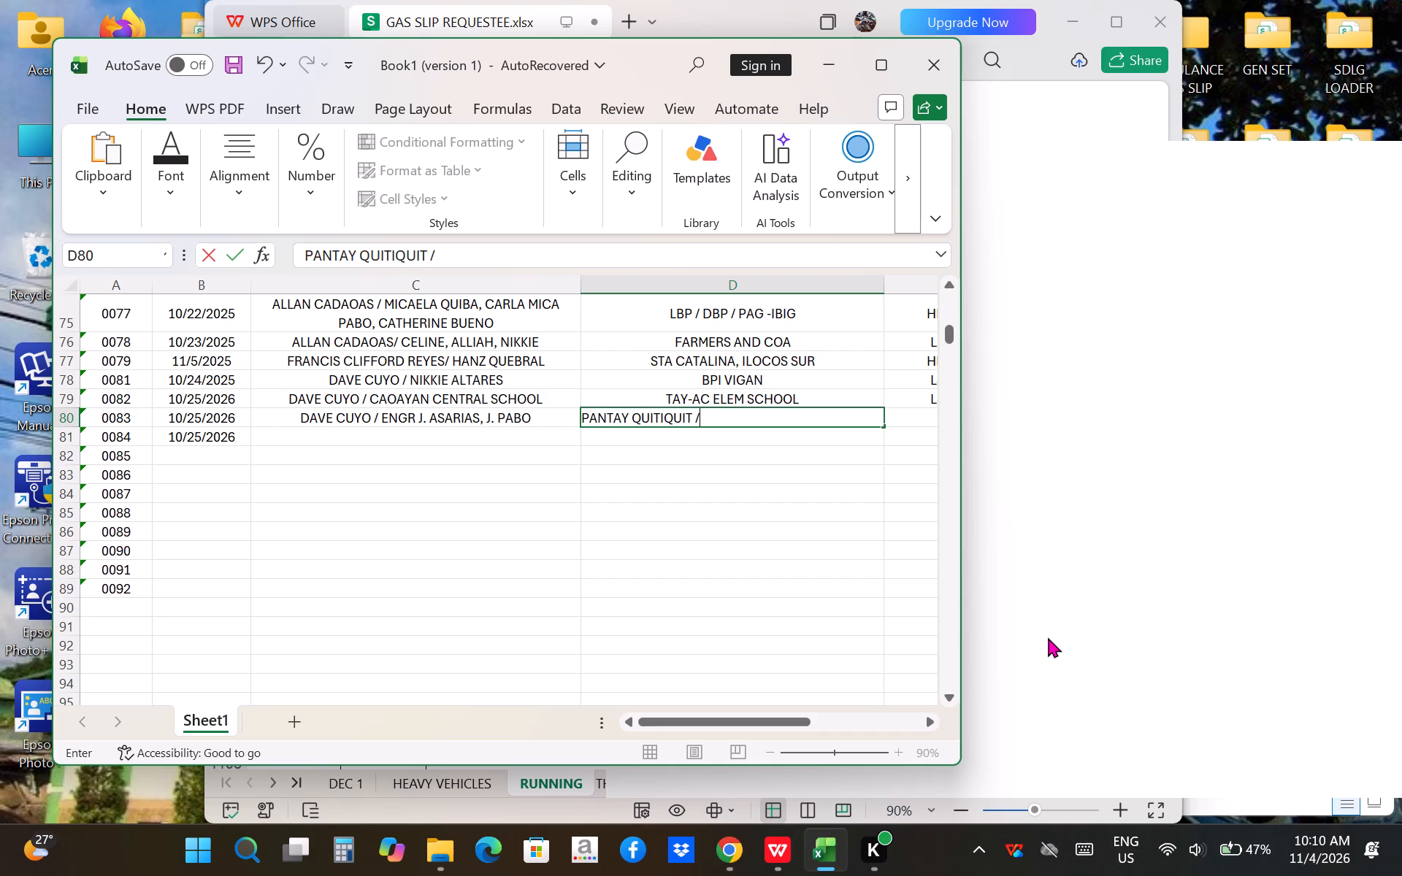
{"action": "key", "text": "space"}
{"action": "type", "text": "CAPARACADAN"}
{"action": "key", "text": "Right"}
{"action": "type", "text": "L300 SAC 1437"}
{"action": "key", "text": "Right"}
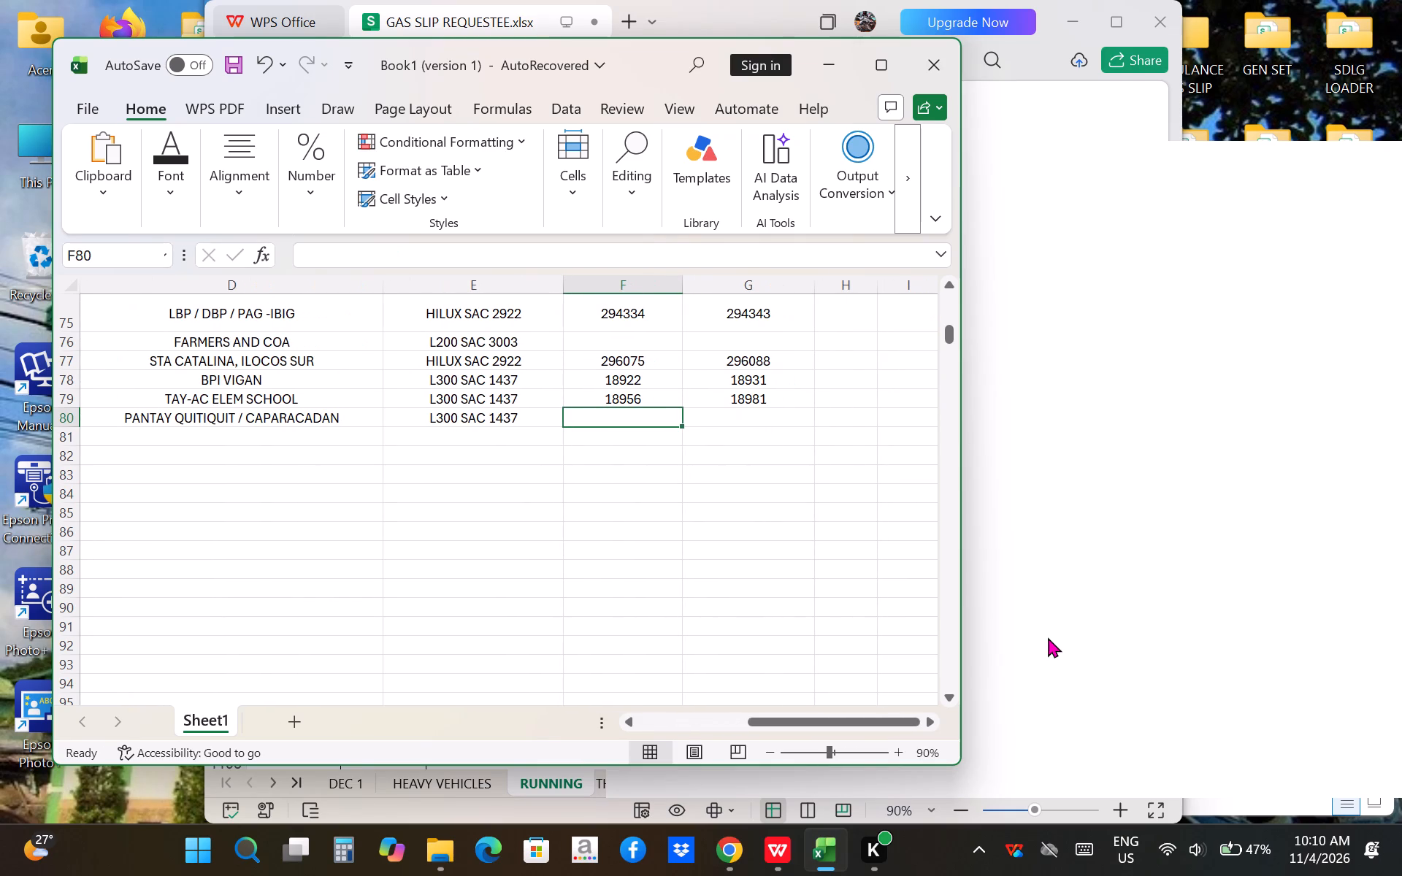
Enter trip entry 0083's readings as 18981 in column F and 19001 in column G.
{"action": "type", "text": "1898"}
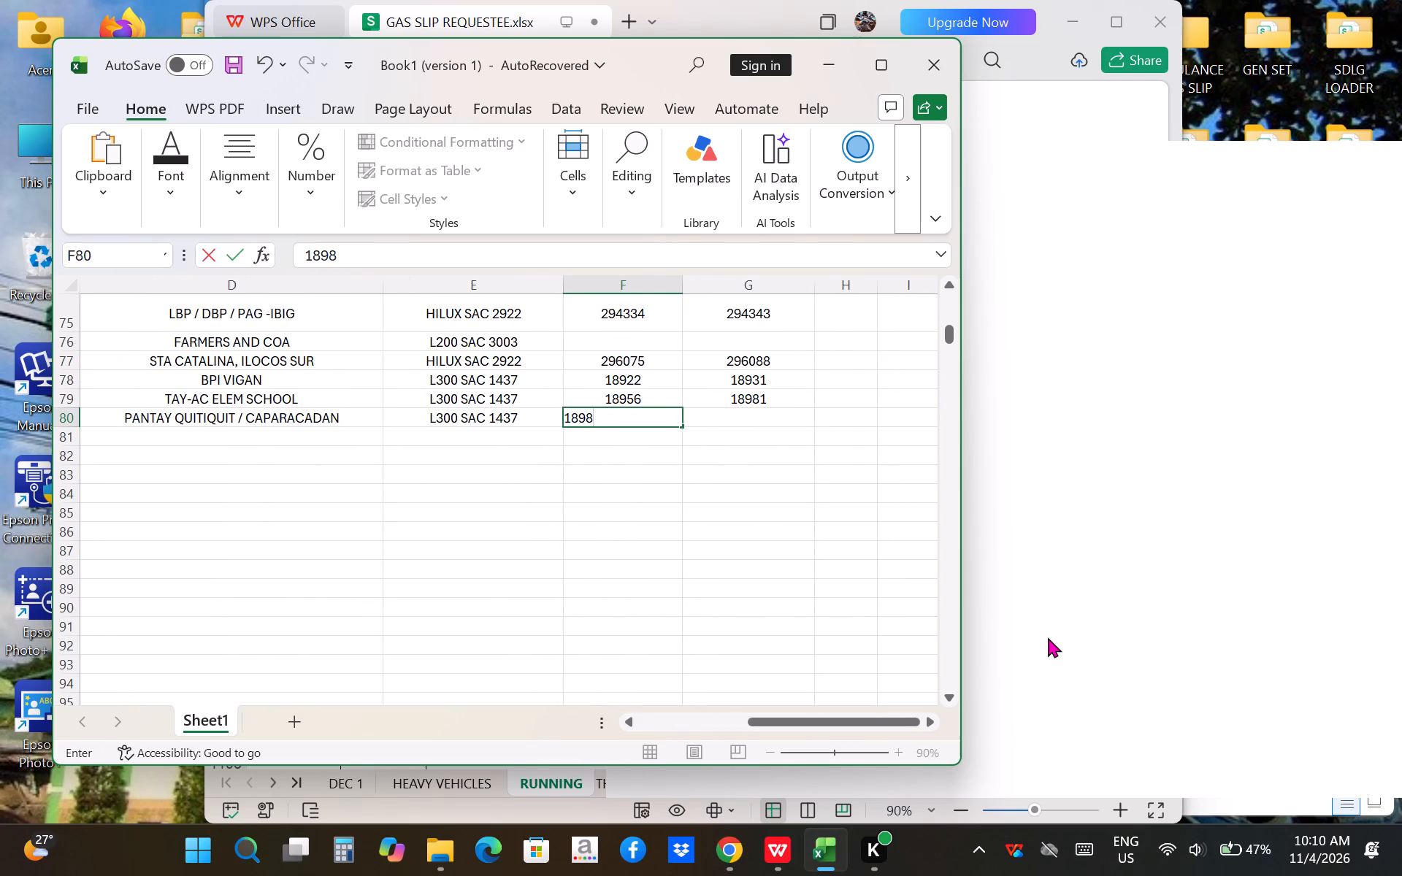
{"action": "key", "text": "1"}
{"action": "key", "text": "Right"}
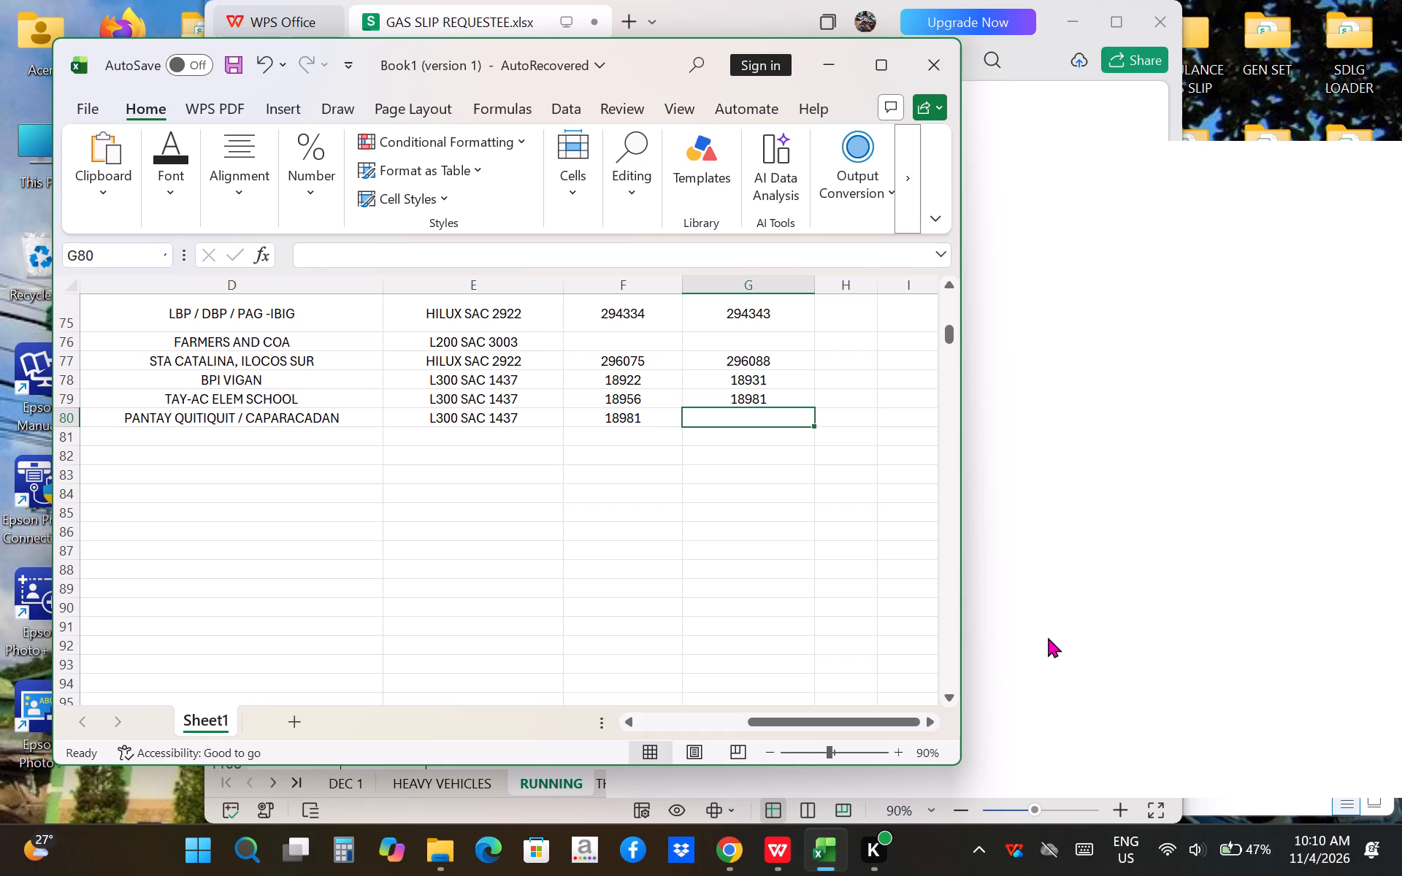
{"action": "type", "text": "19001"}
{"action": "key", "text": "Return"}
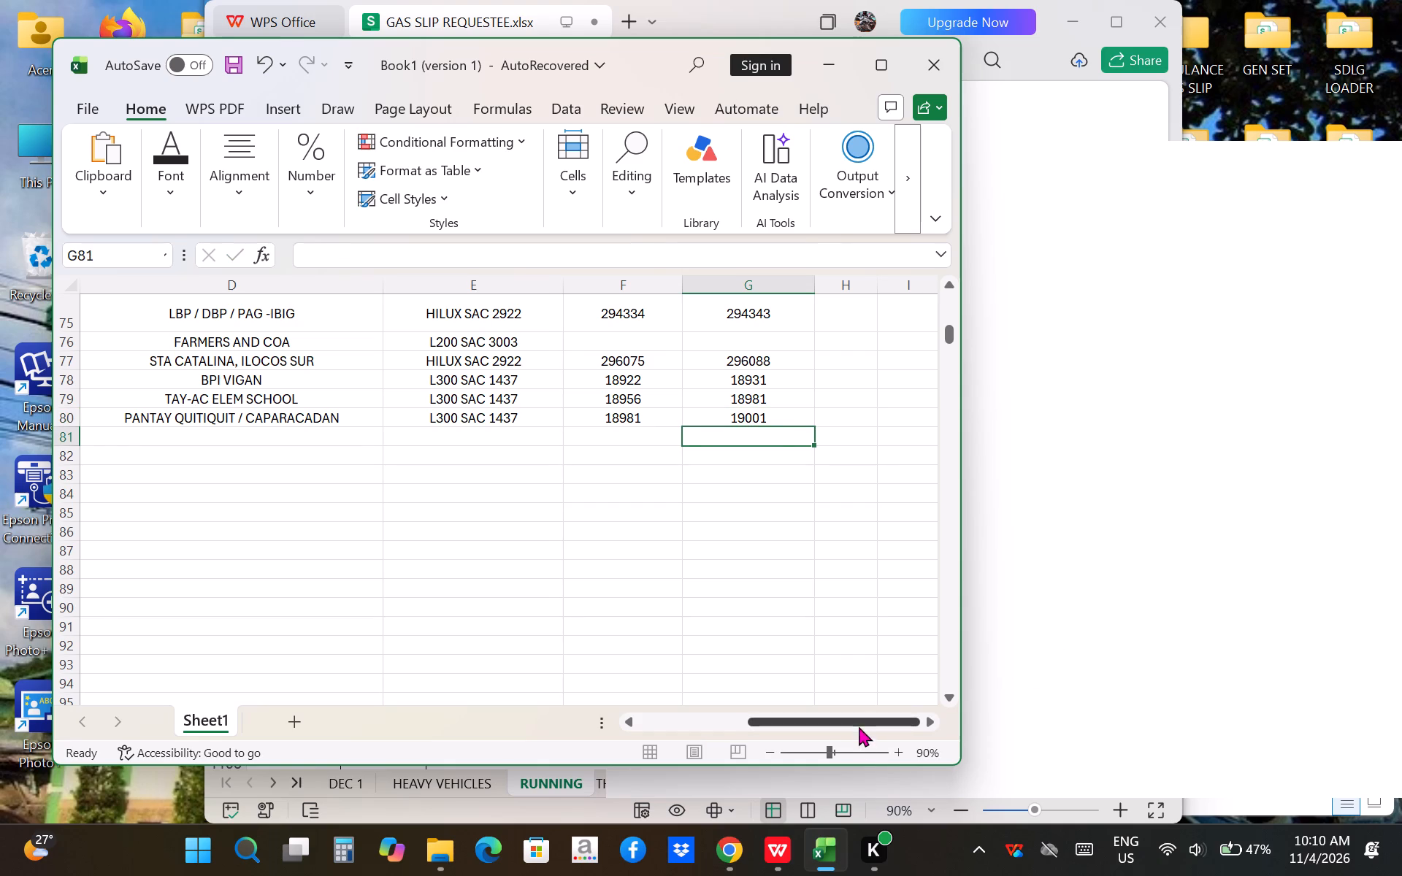
Fill in trip entry 0084's column C with the same driver name and CAOAYAN CENTRAL SCHOOL as entry 0082, separated by a slash.
{"action": "left_click_drag", "start_coordinate": [858, 725], "coordinate": [585, 724]}
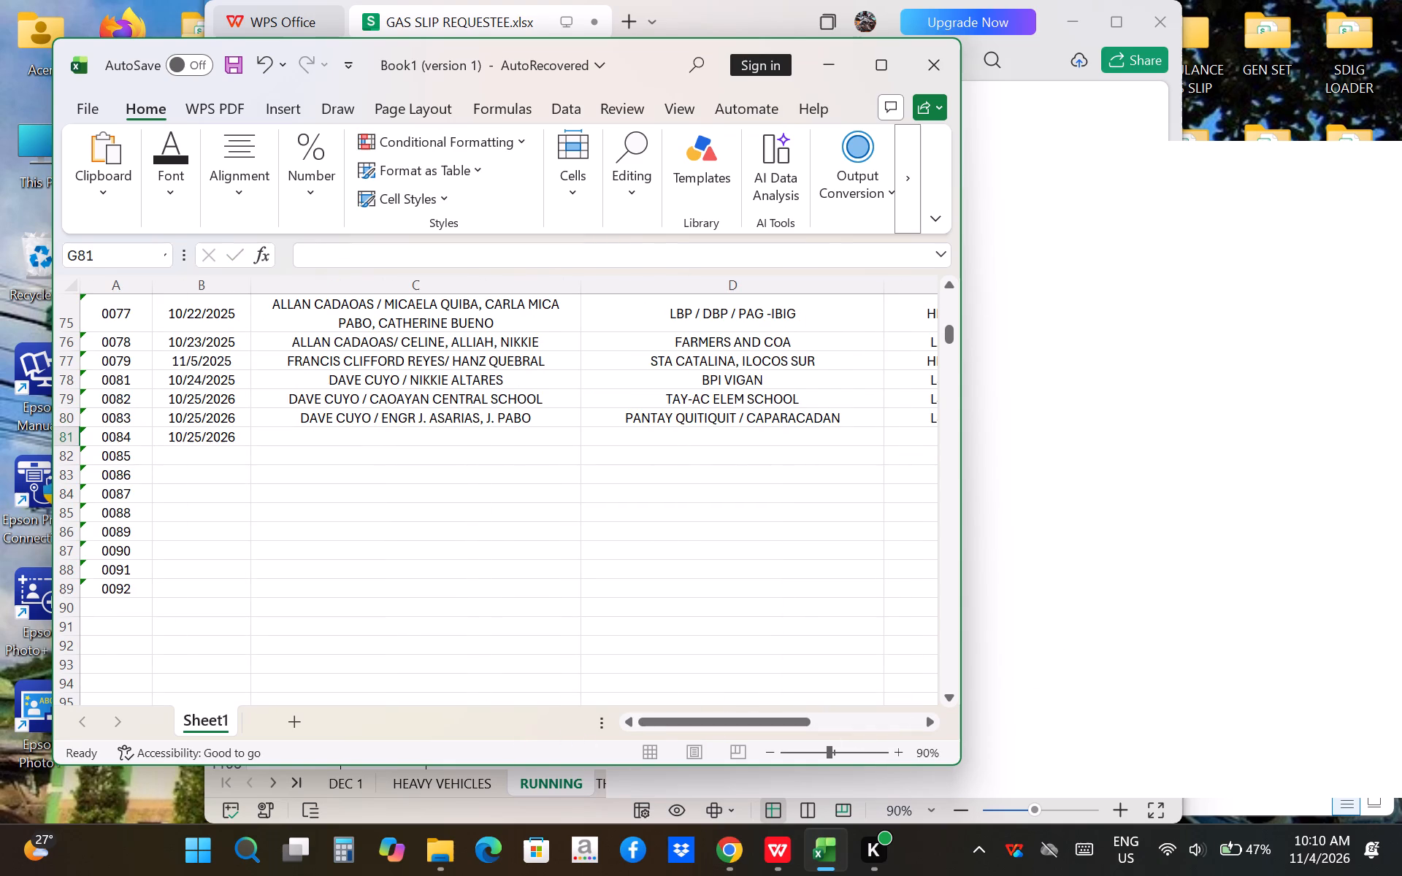
{"action": "left_click", "coordinate": [272, 431]}
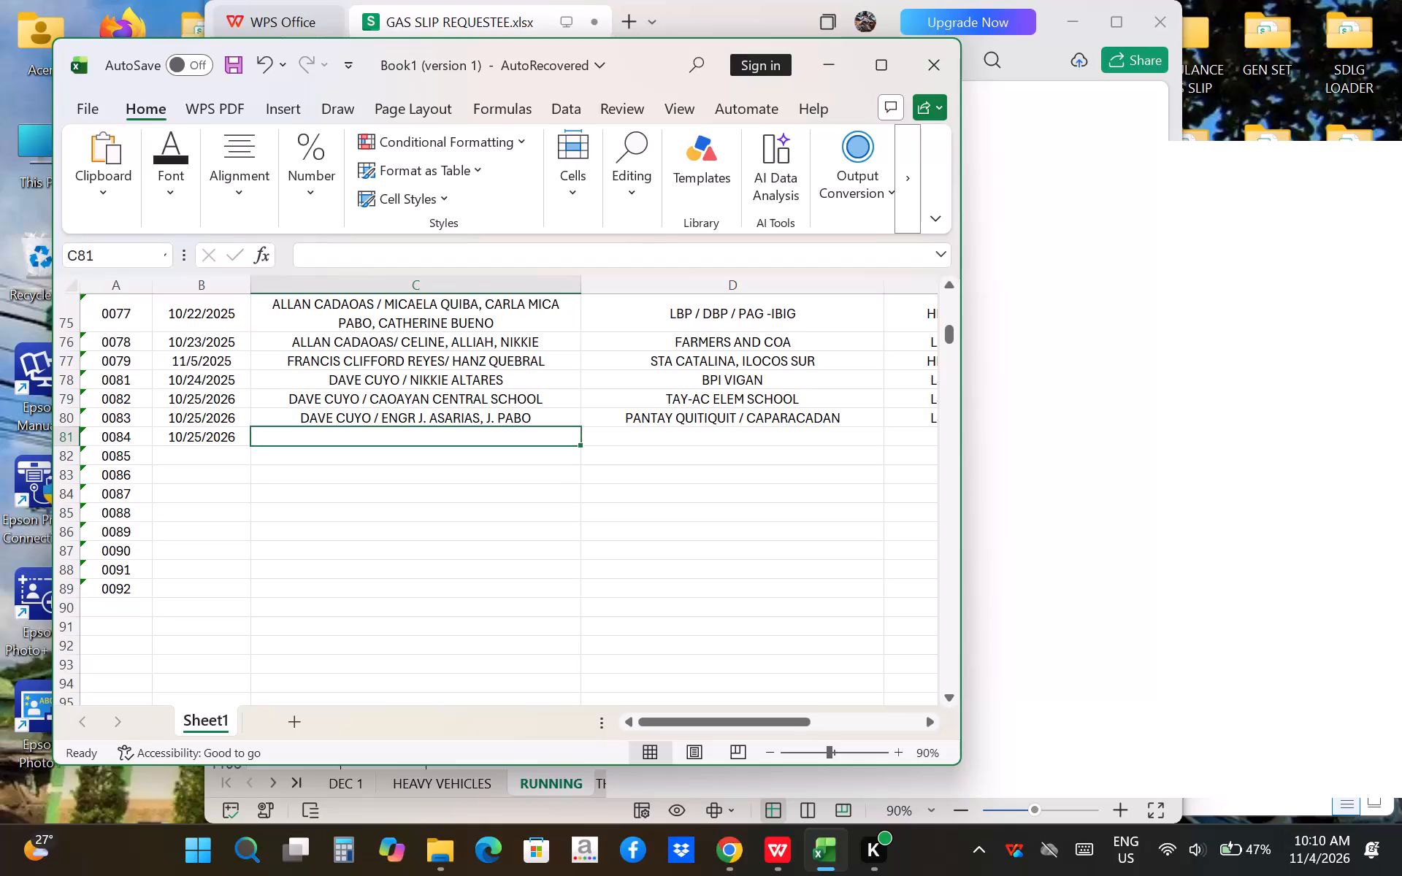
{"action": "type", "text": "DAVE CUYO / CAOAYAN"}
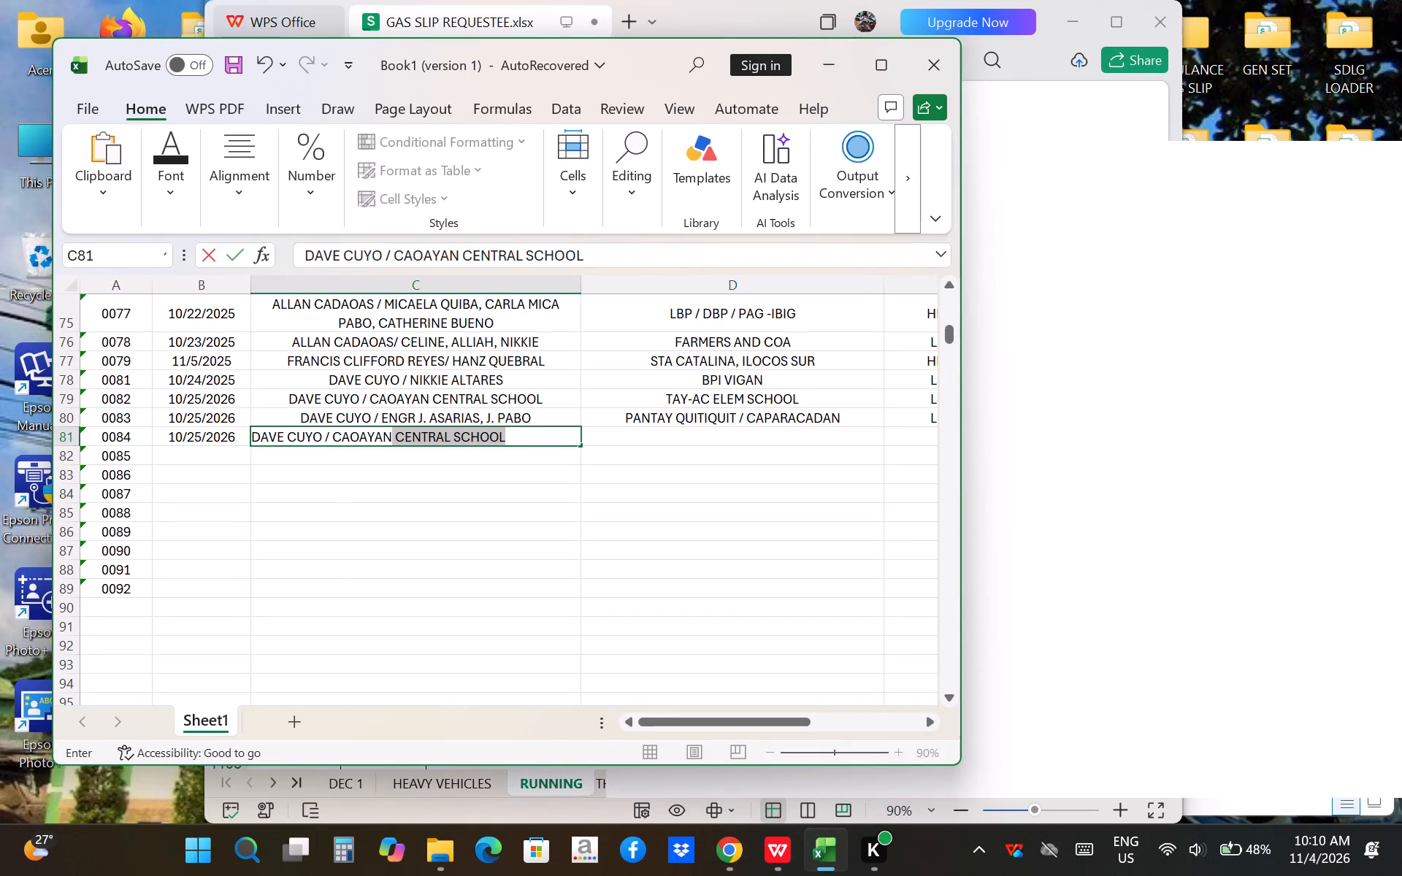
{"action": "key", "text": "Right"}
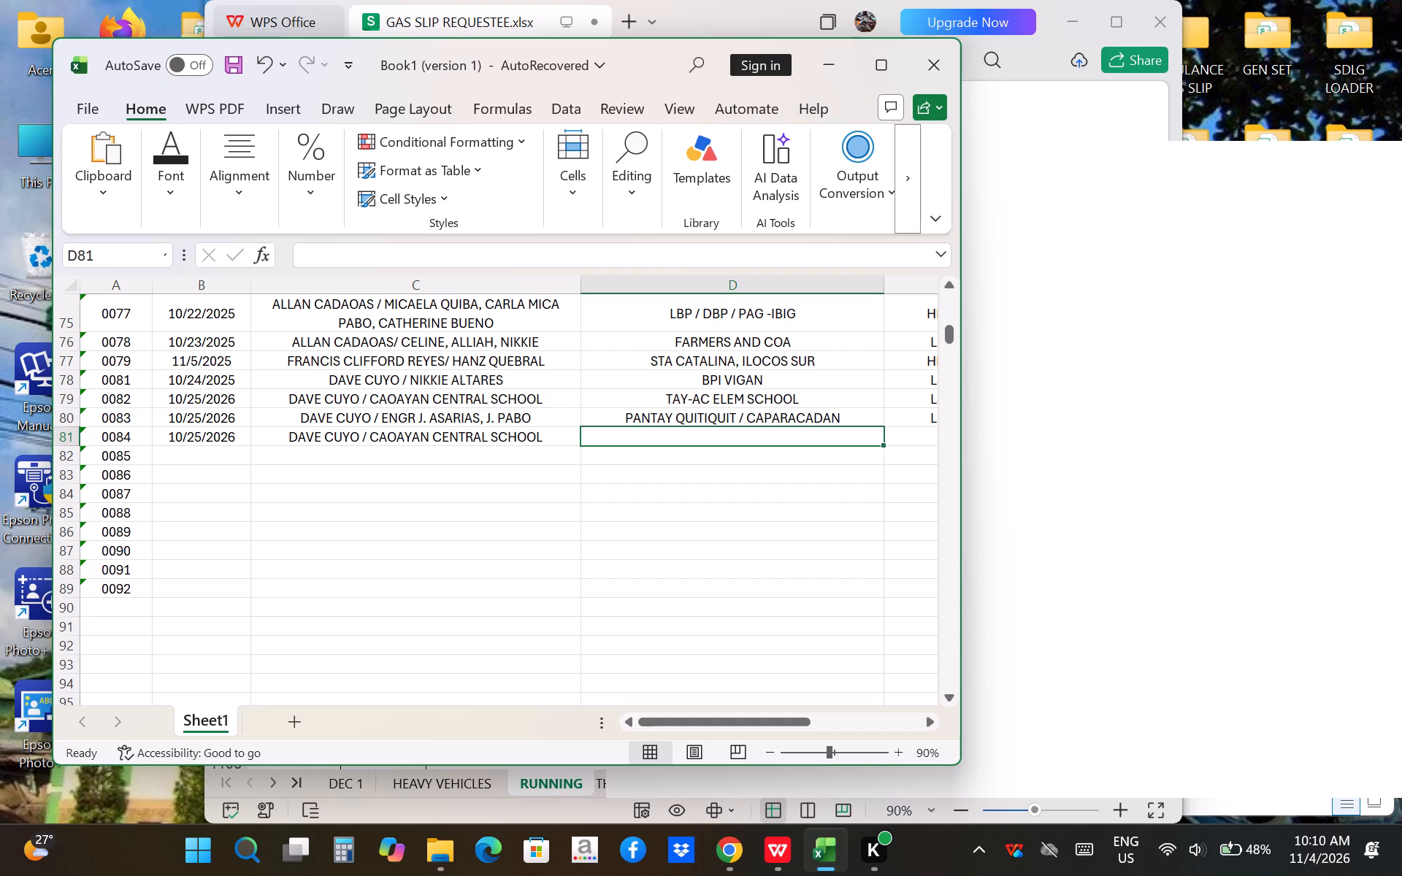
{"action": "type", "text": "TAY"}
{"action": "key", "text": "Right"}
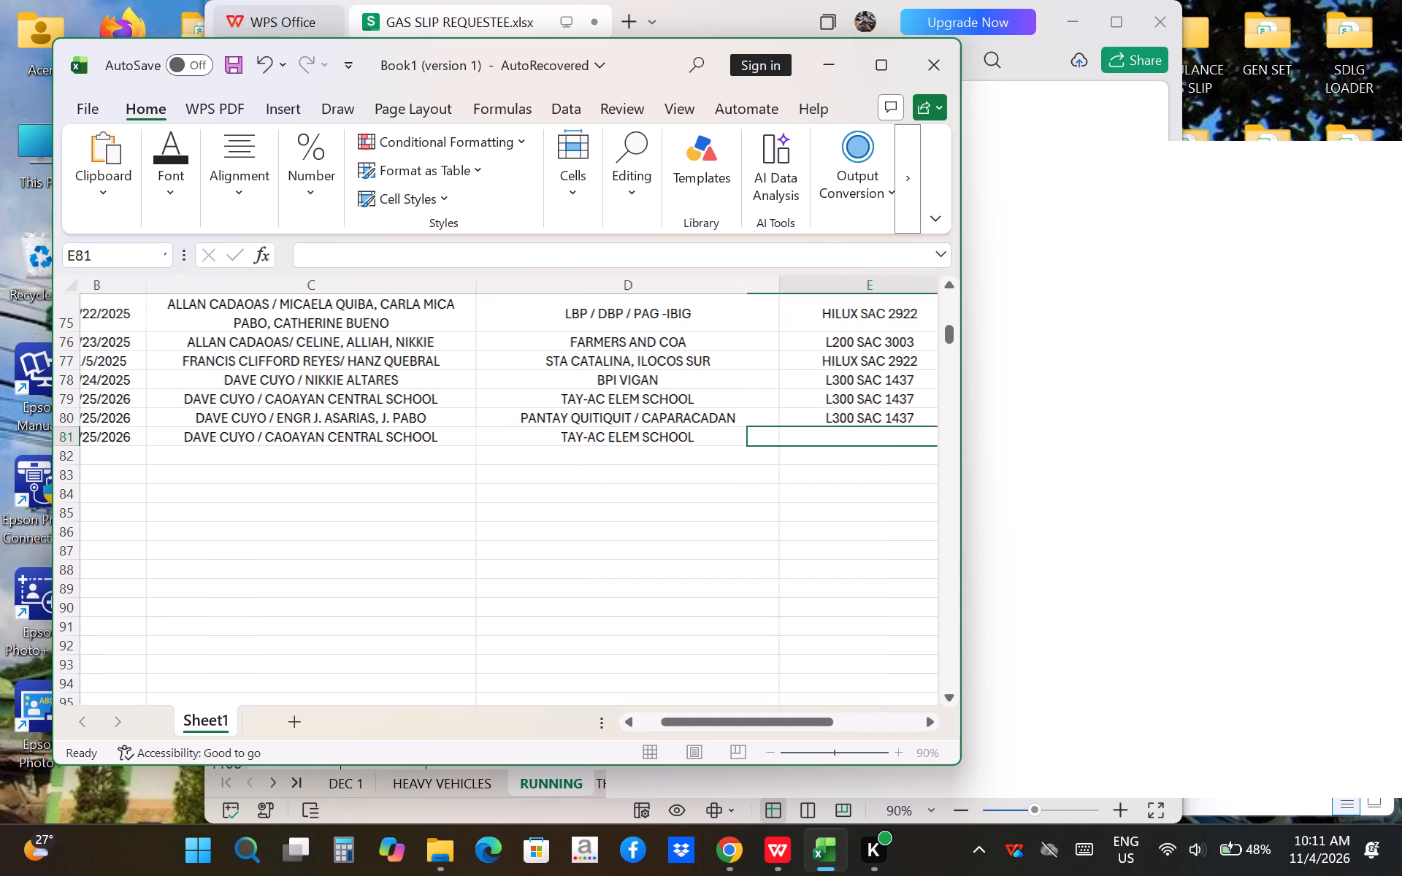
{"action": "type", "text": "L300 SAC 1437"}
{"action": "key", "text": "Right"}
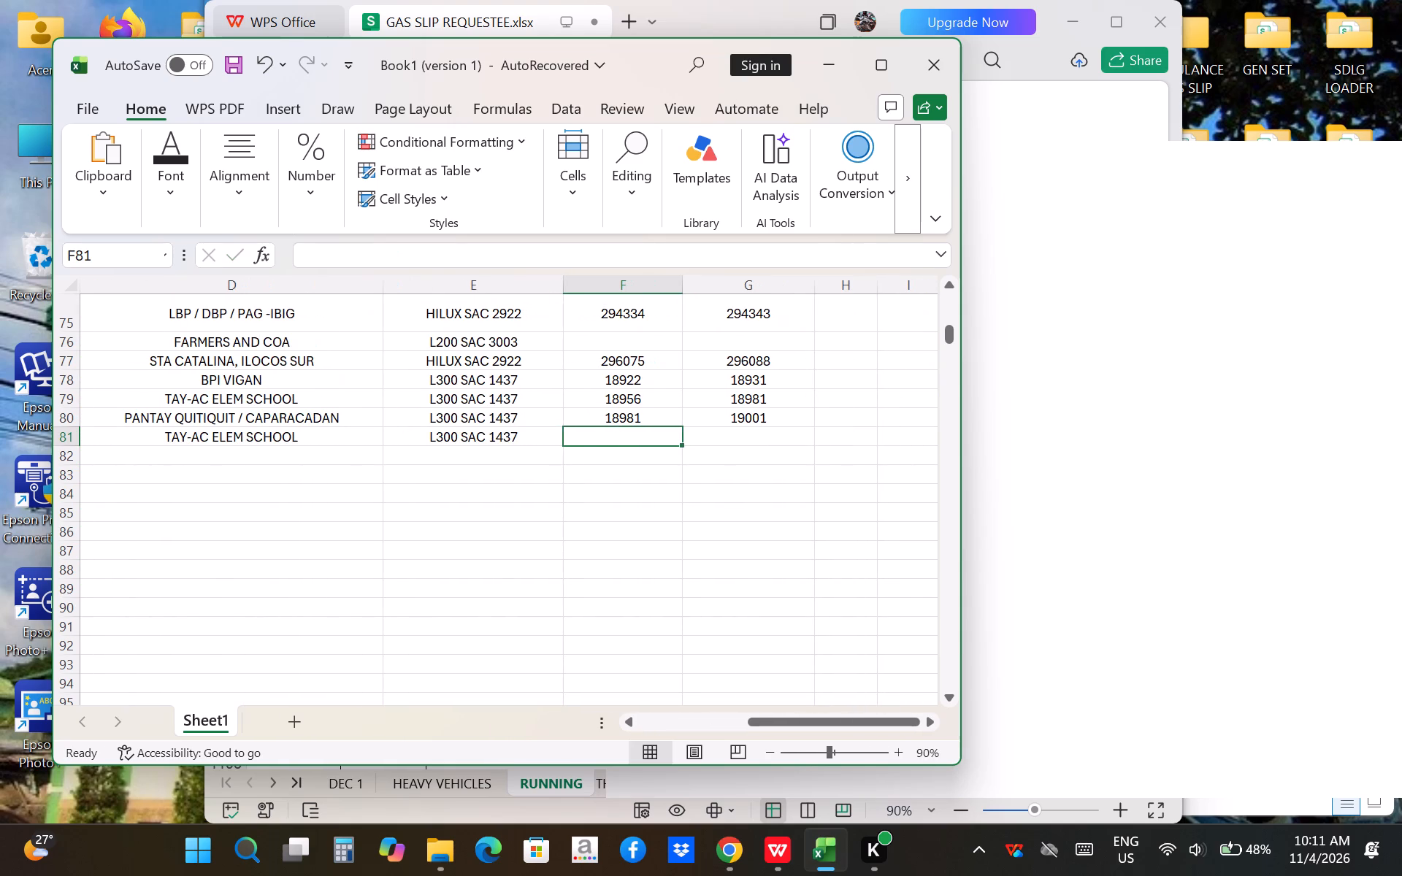
Enter trip entry 0084's readings as 19001 in column F and 19027 in column G.
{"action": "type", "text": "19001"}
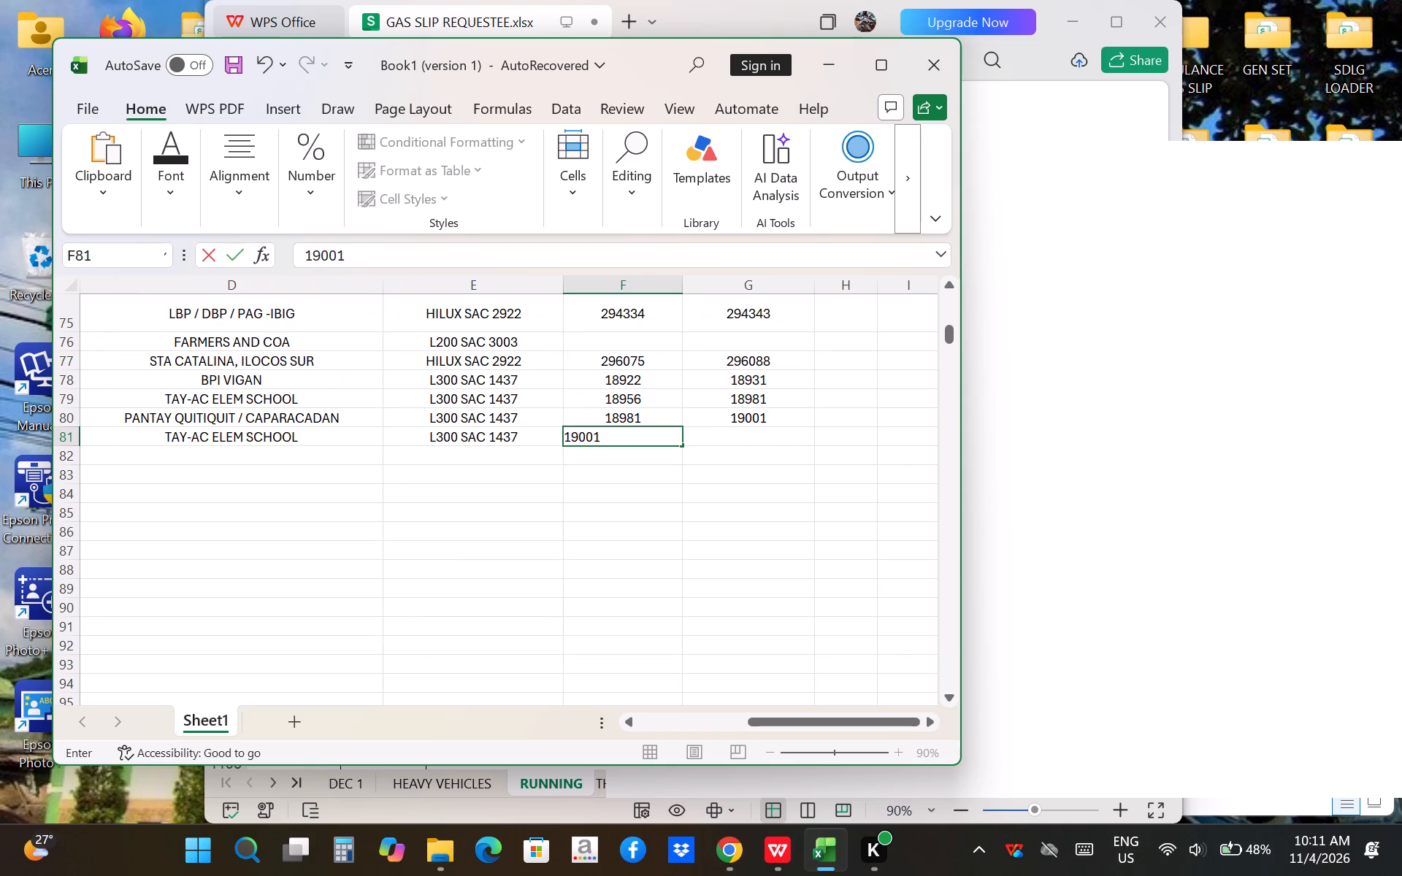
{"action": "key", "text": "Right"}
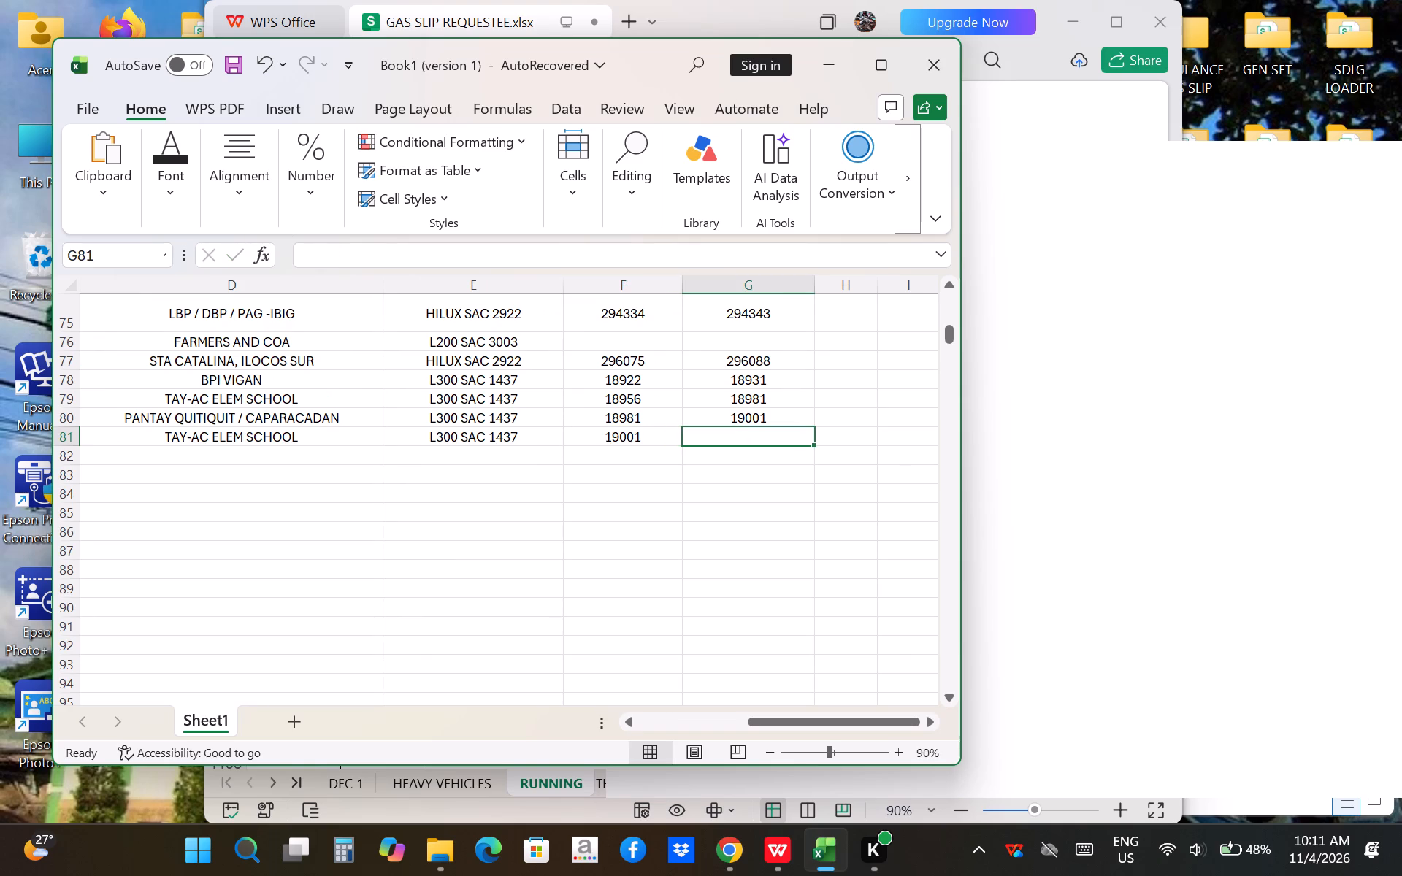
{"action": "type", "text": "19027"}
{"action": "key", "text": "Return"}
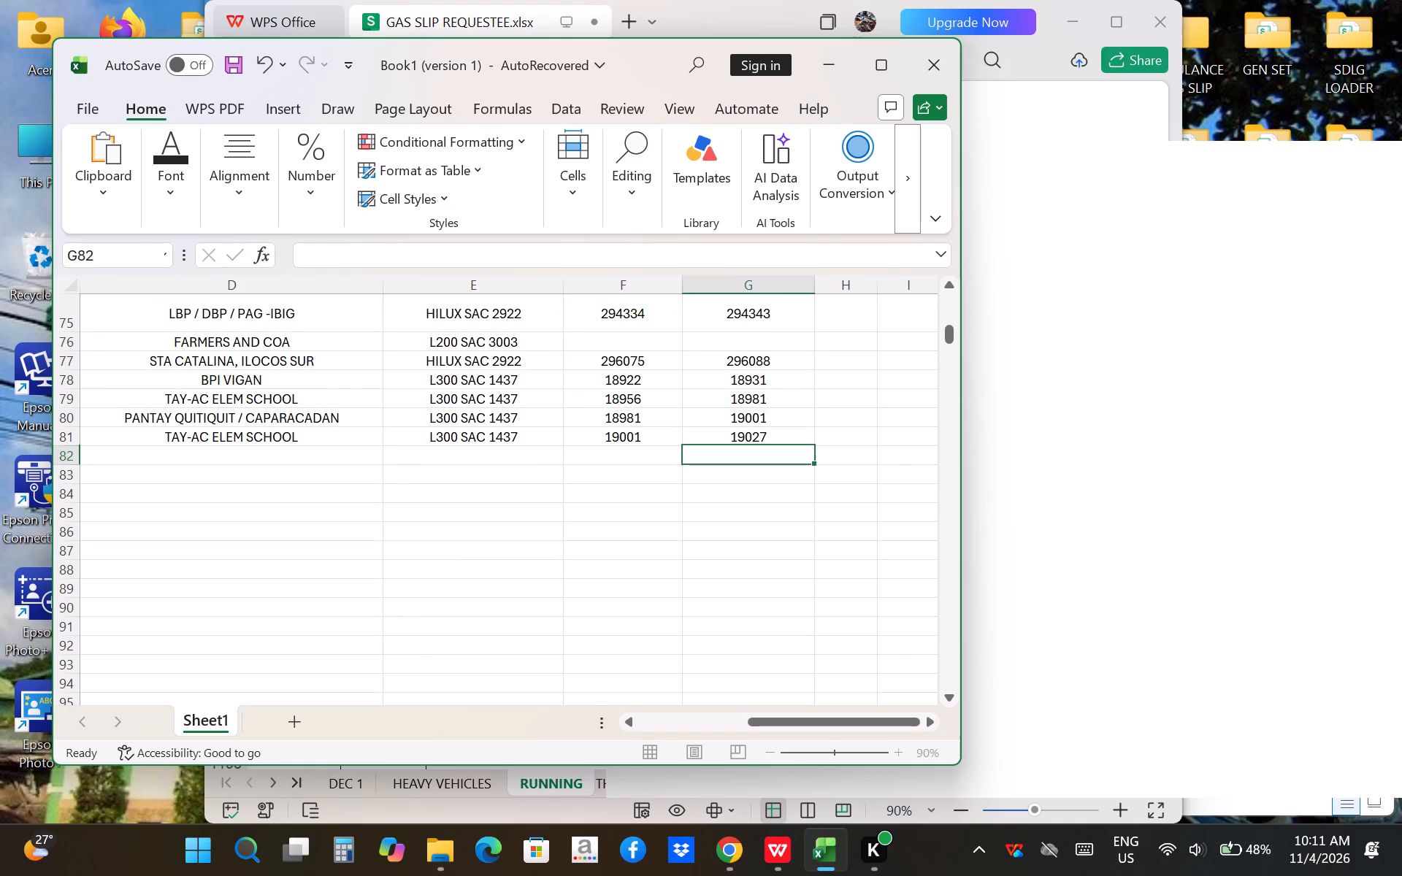
Enter 10/27/2025 as the date of trip entry 0085.
{"action": "left_click_drag", "start_coordinate": [860, 725], "coordinate": [763, 725]}
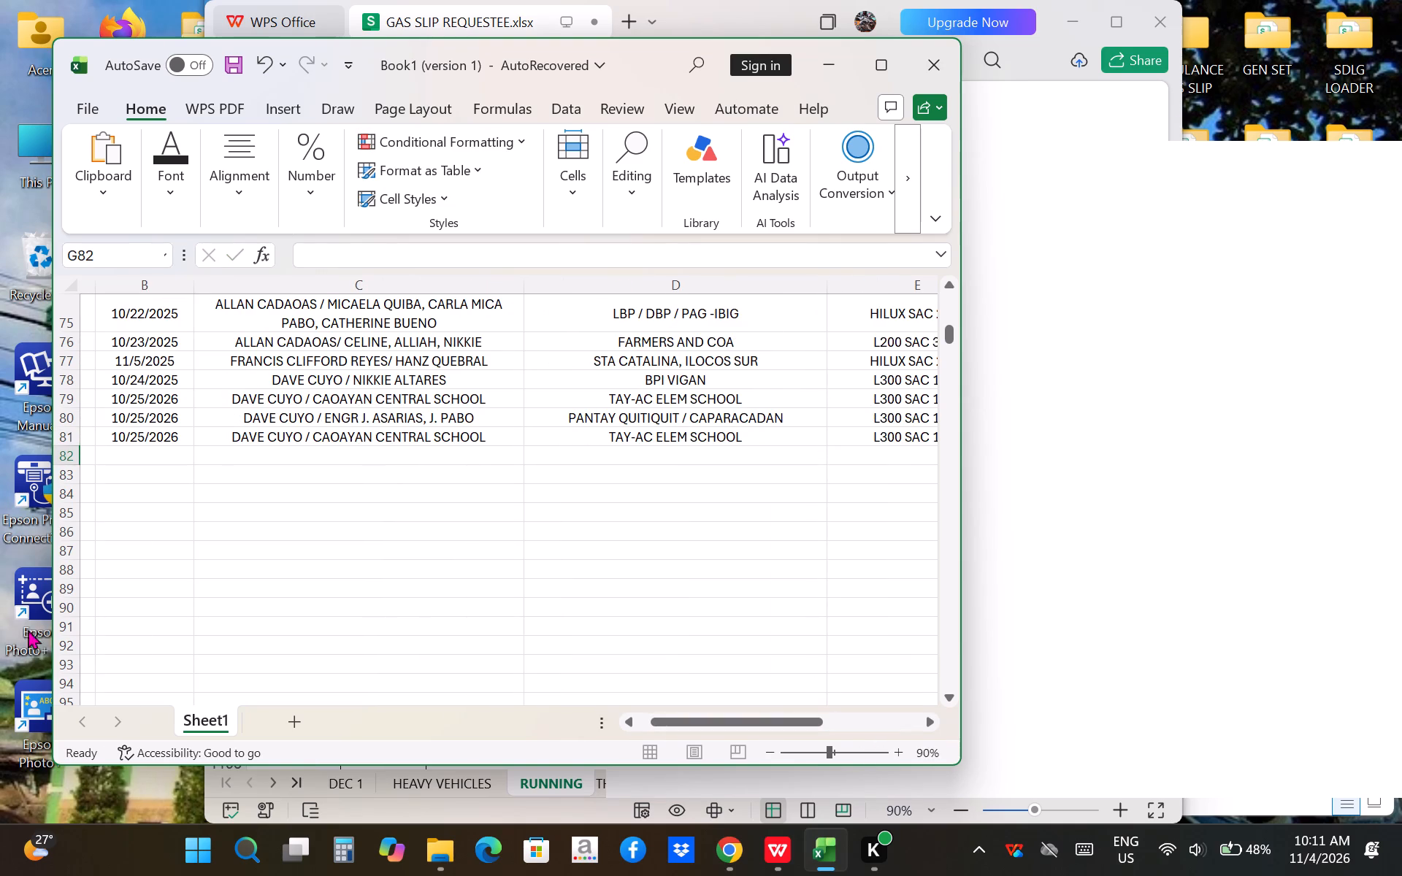
{"action": "left_click_drag", "start_coordinate": [708, 718], "coordinate": [415, 706]}
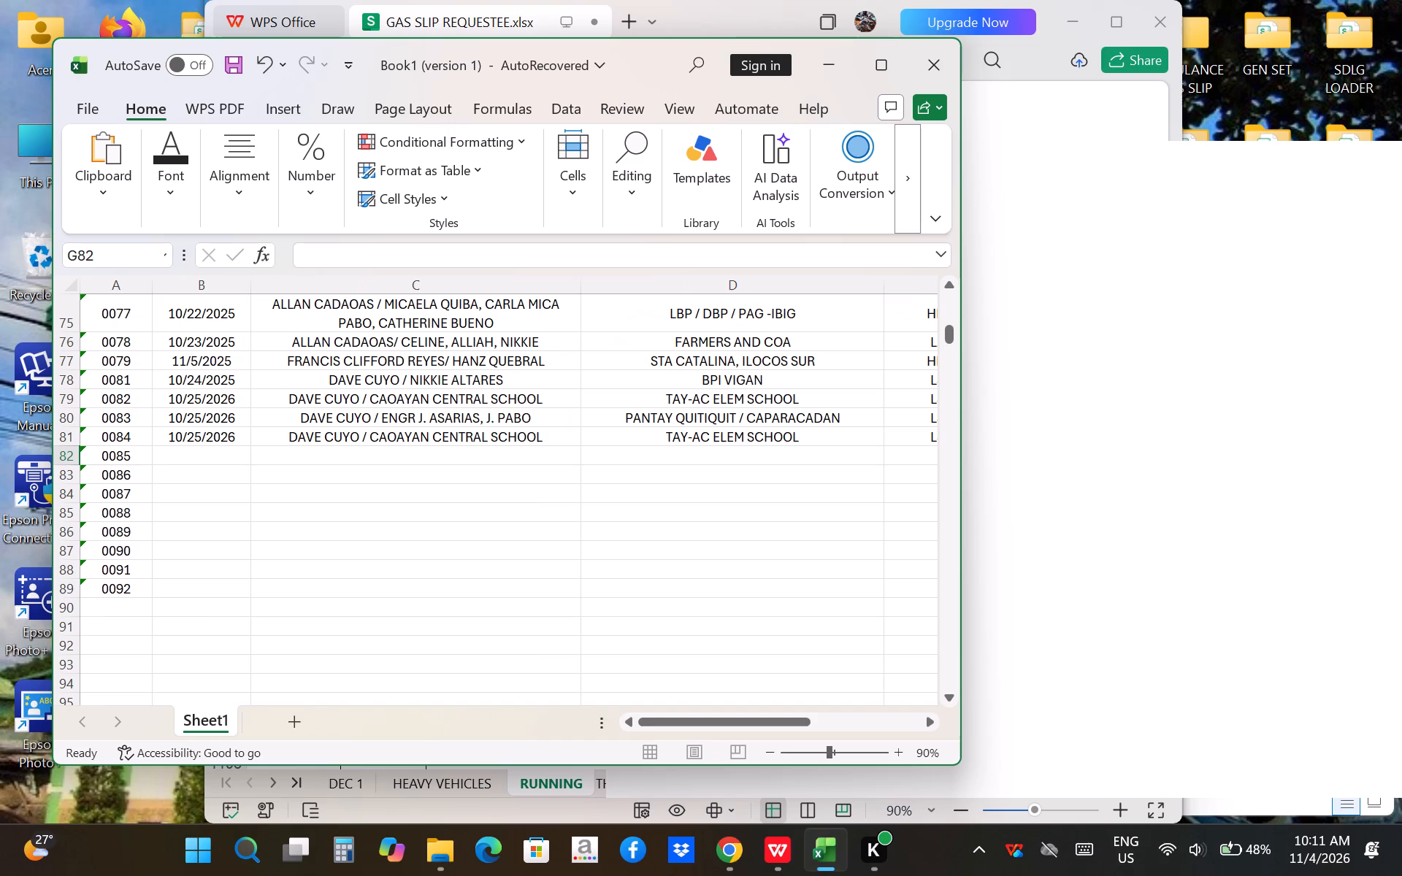
{"action": "left_click", "coordinate": [167, 446]}
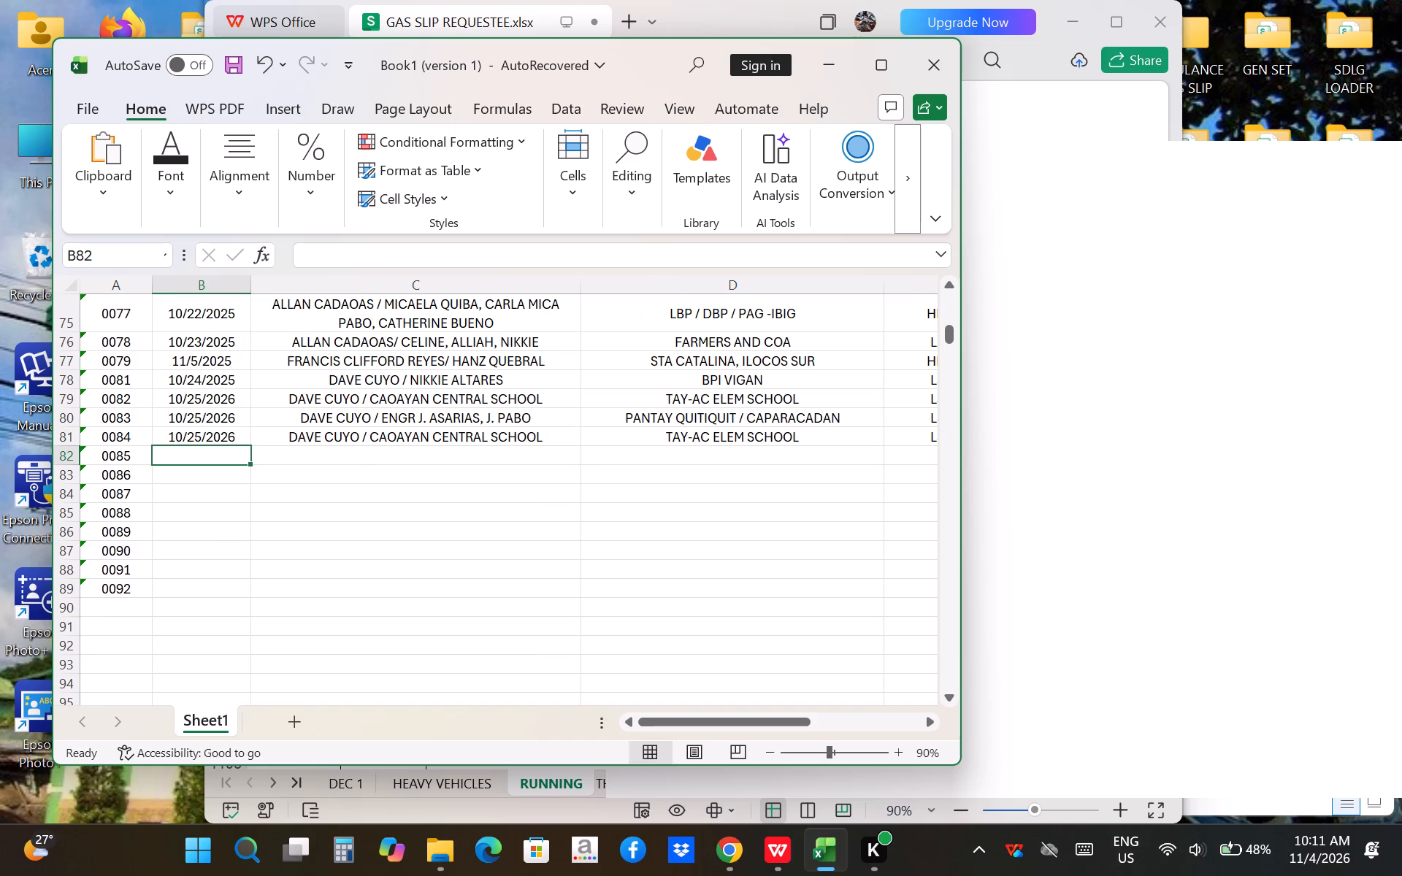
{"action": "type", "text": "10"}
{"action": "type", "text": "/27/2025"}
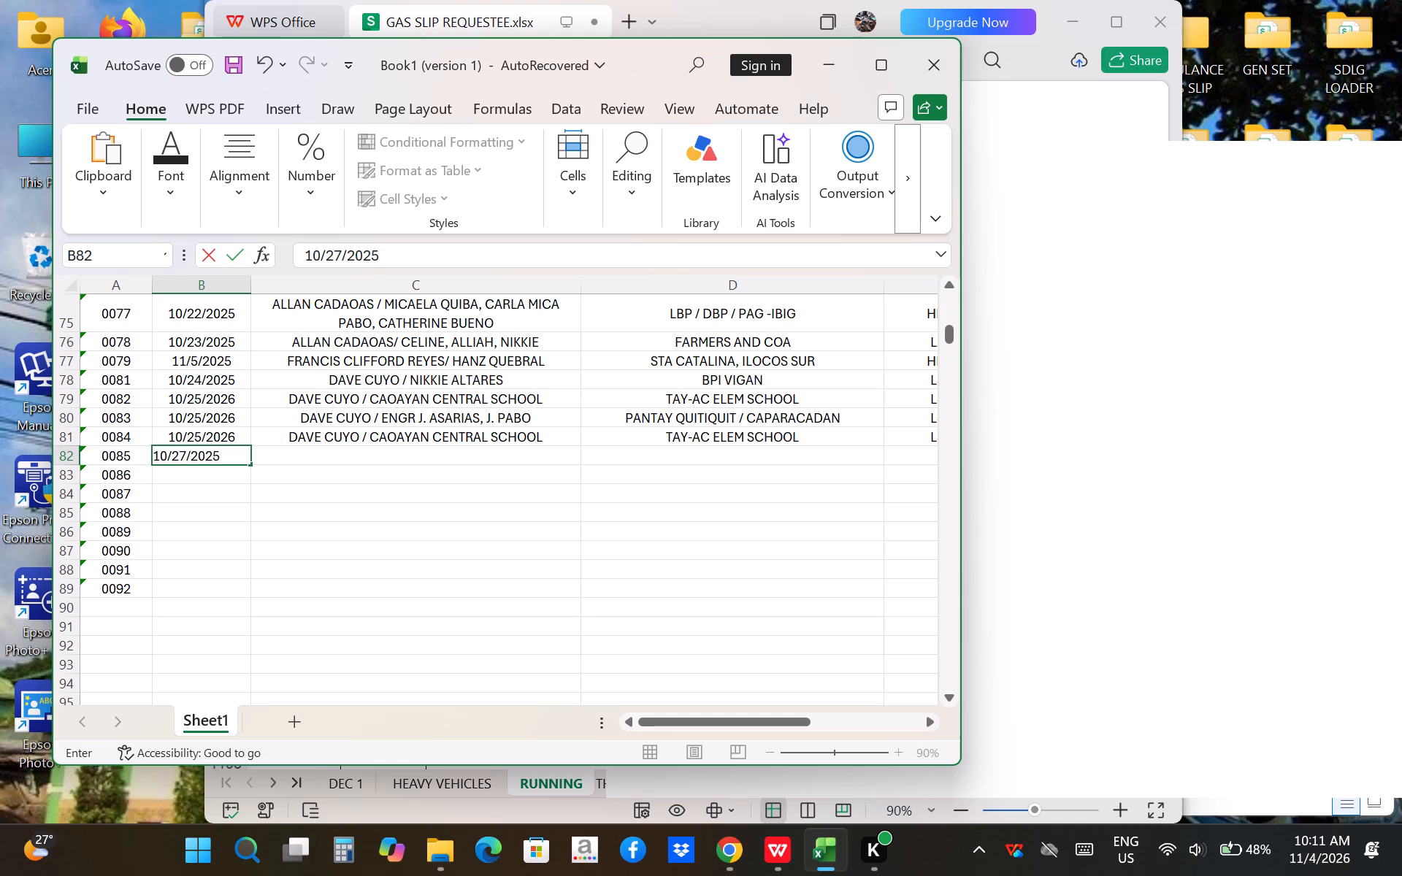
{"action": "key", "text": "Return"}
Correct the dates of trip entries 0082, 0083 and 0084 to 10/25/2025.
{"action": "double_click", "coordinate": [239, 403]}
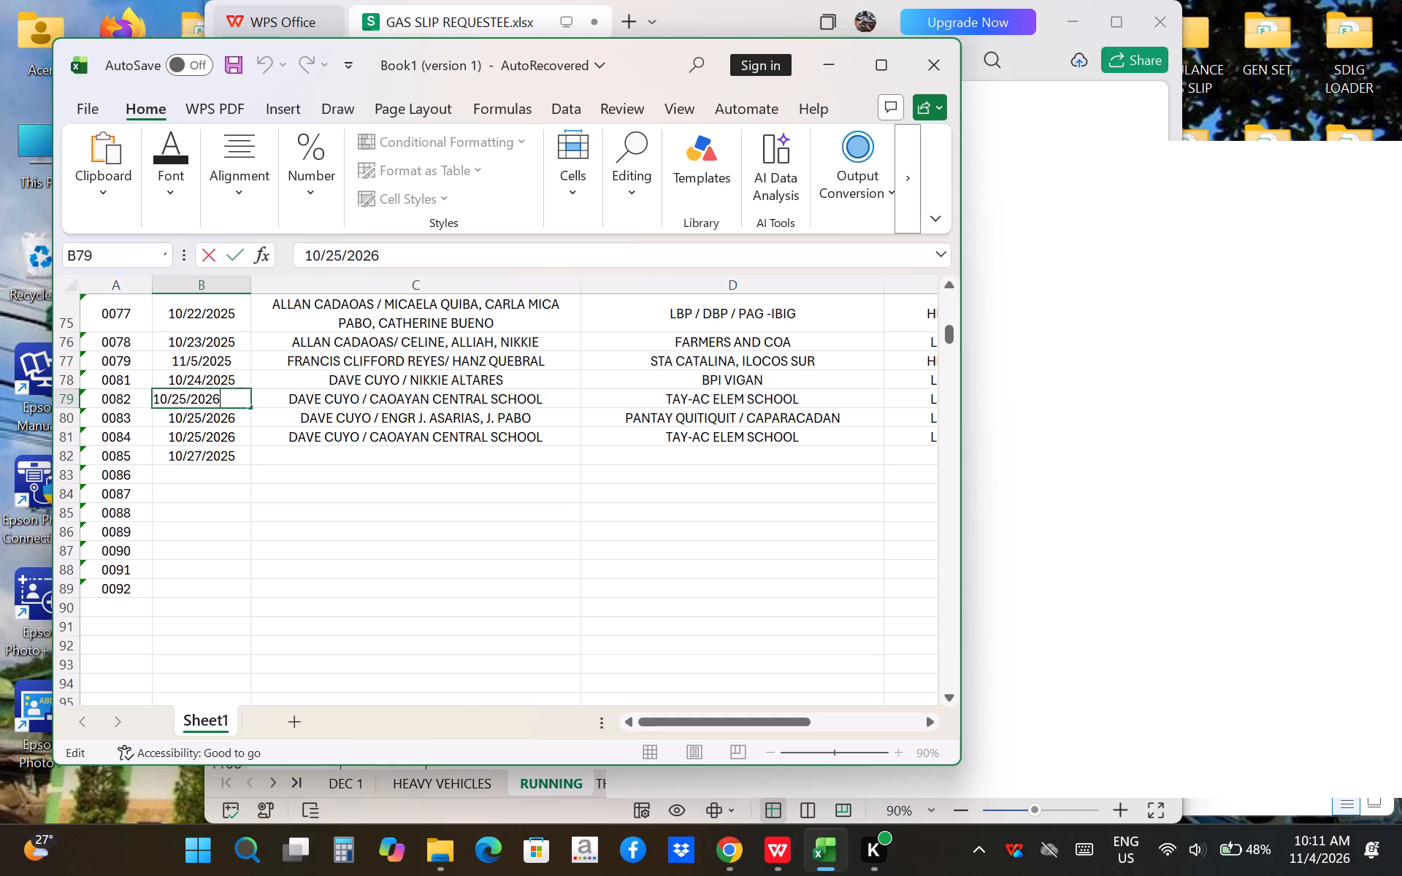
{"action": "key", "text": "BackSpace"}
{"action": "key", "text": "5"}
{"action": "key", "text": "Return"}
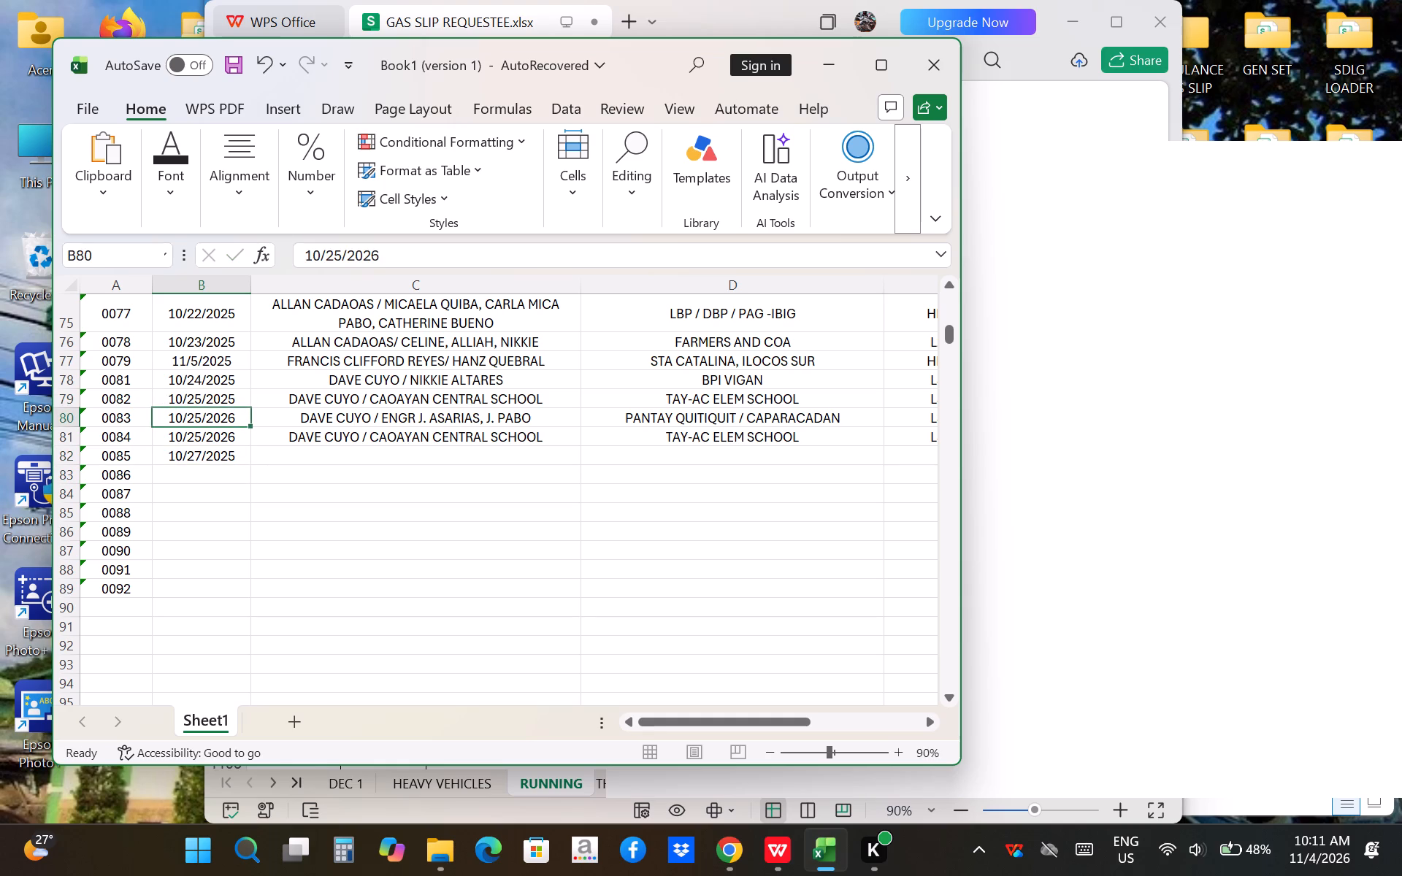
{"action": "left_click", "coordinate": [402, 257]}
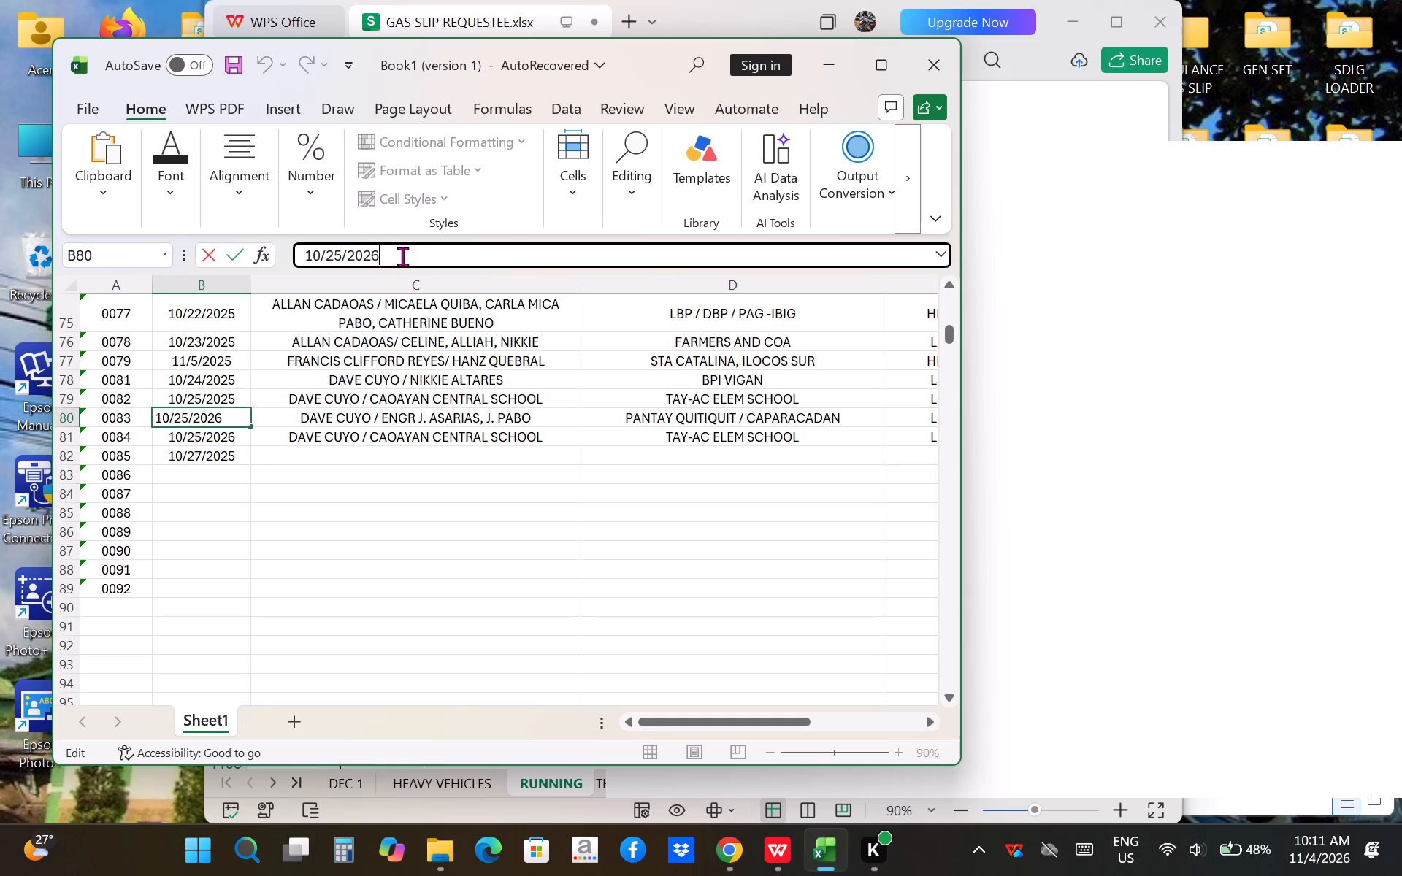
{"action": "key", "text": "BackSpace"}
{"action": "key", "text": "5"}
{"action": "key", "text": "Return"}
{"action": "left_click", "coordinate": [402, 256]}
{"action": "key", "text": "BackSpace"}
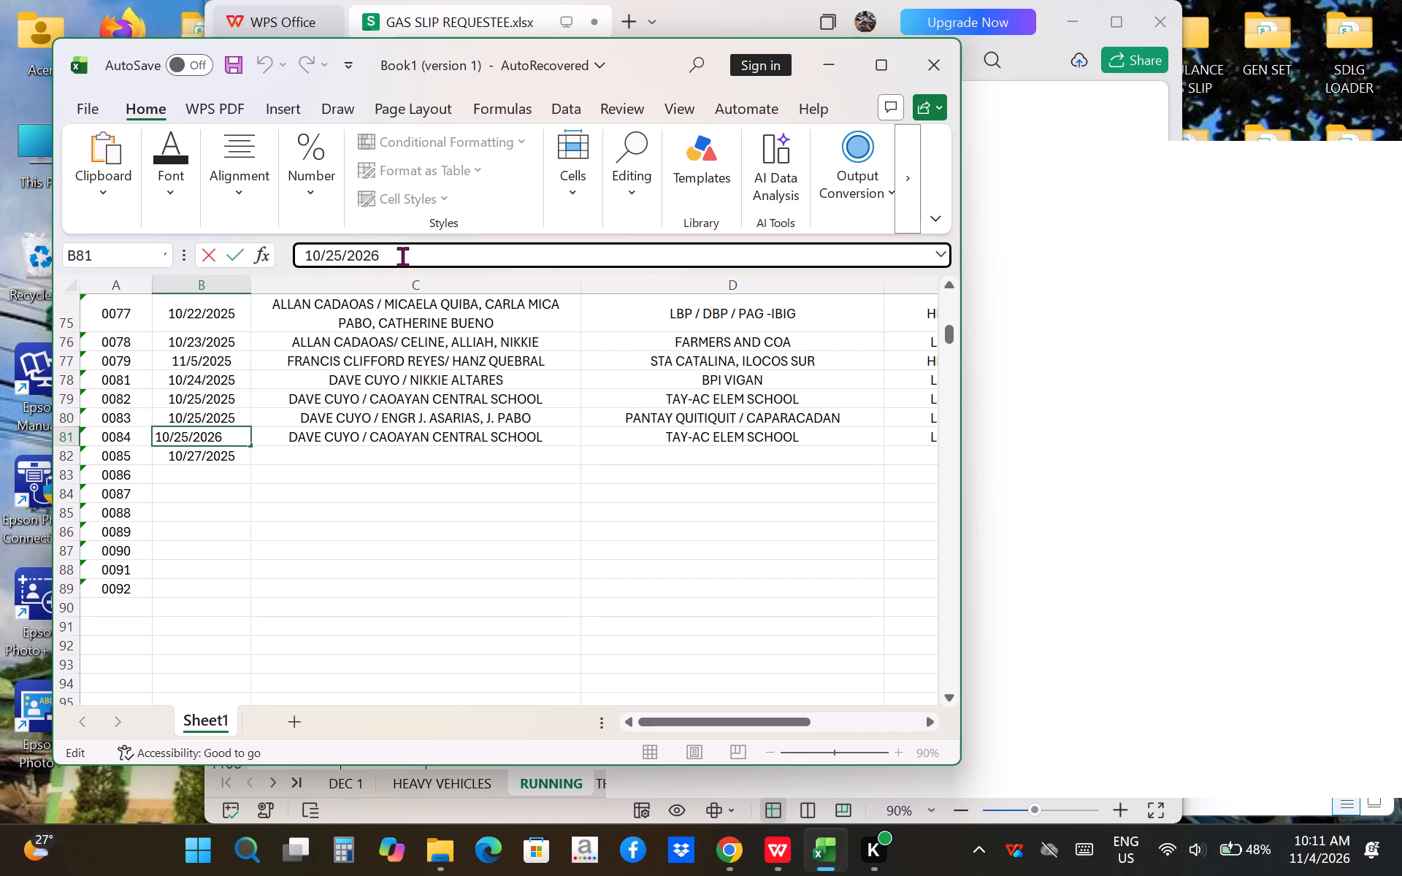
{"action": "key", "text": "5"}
{"action": "key", "text": "Return"}
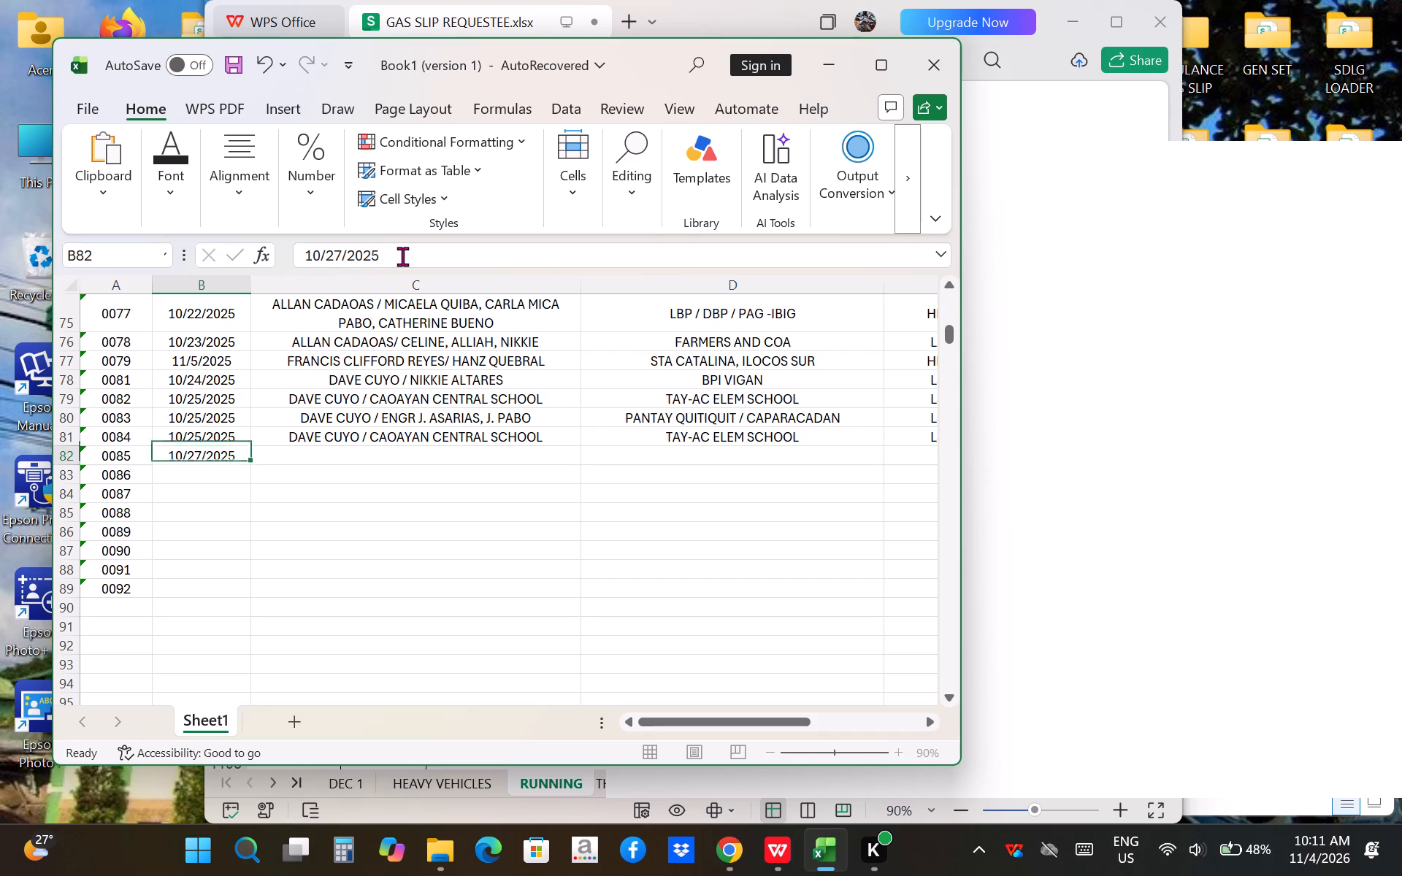
Fill in trip entry 0085's driver name, followed by a slash and its two passenger names separated by a comma.
{"action": "left_click", "coordinate": [397, 472]}
{"action": "left_click", "coordinate": [397, 464]}
{"action": "left_click", "coordinate": [399, 458]}
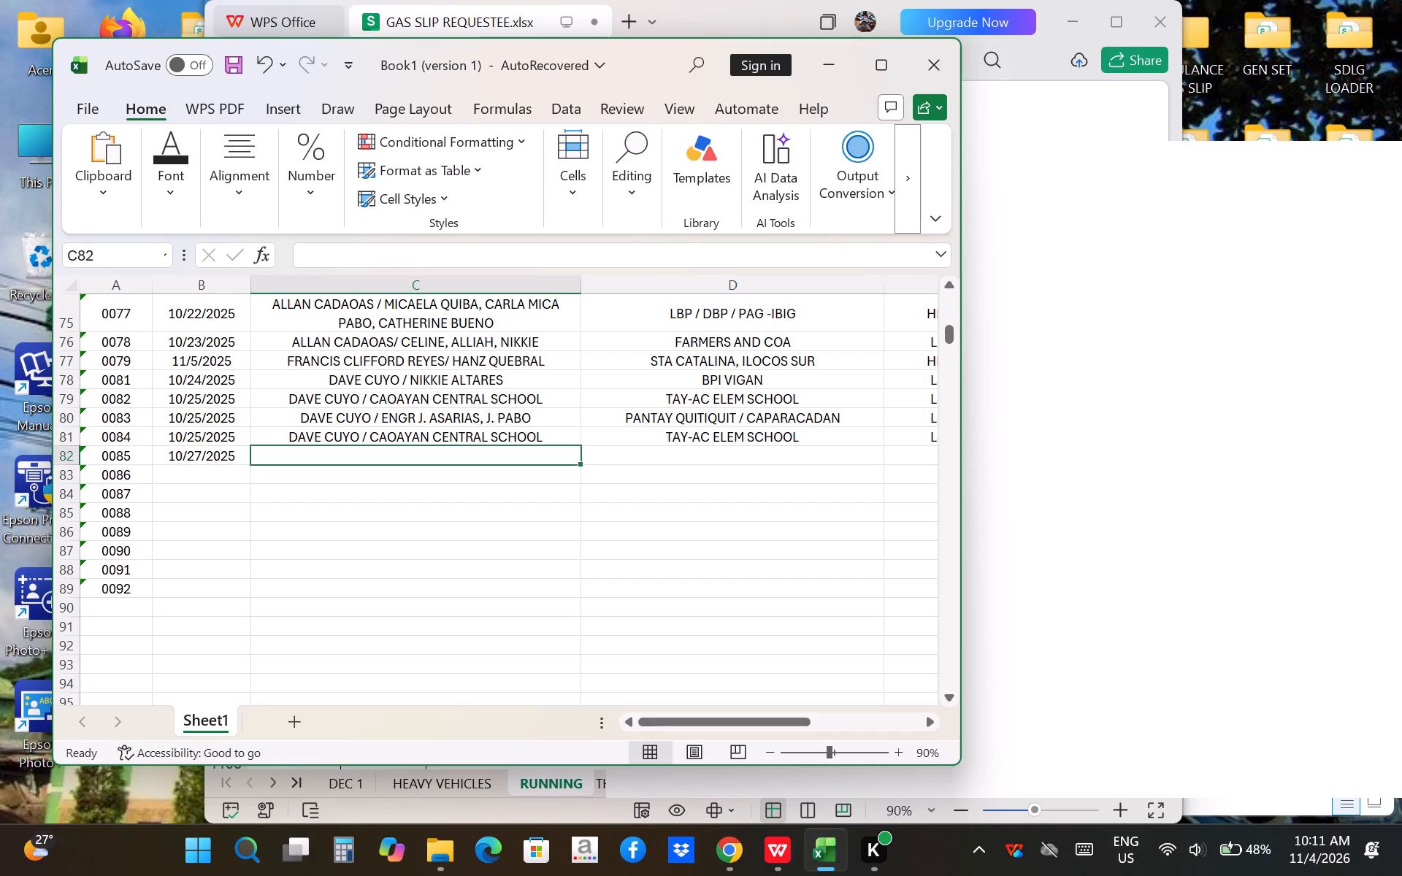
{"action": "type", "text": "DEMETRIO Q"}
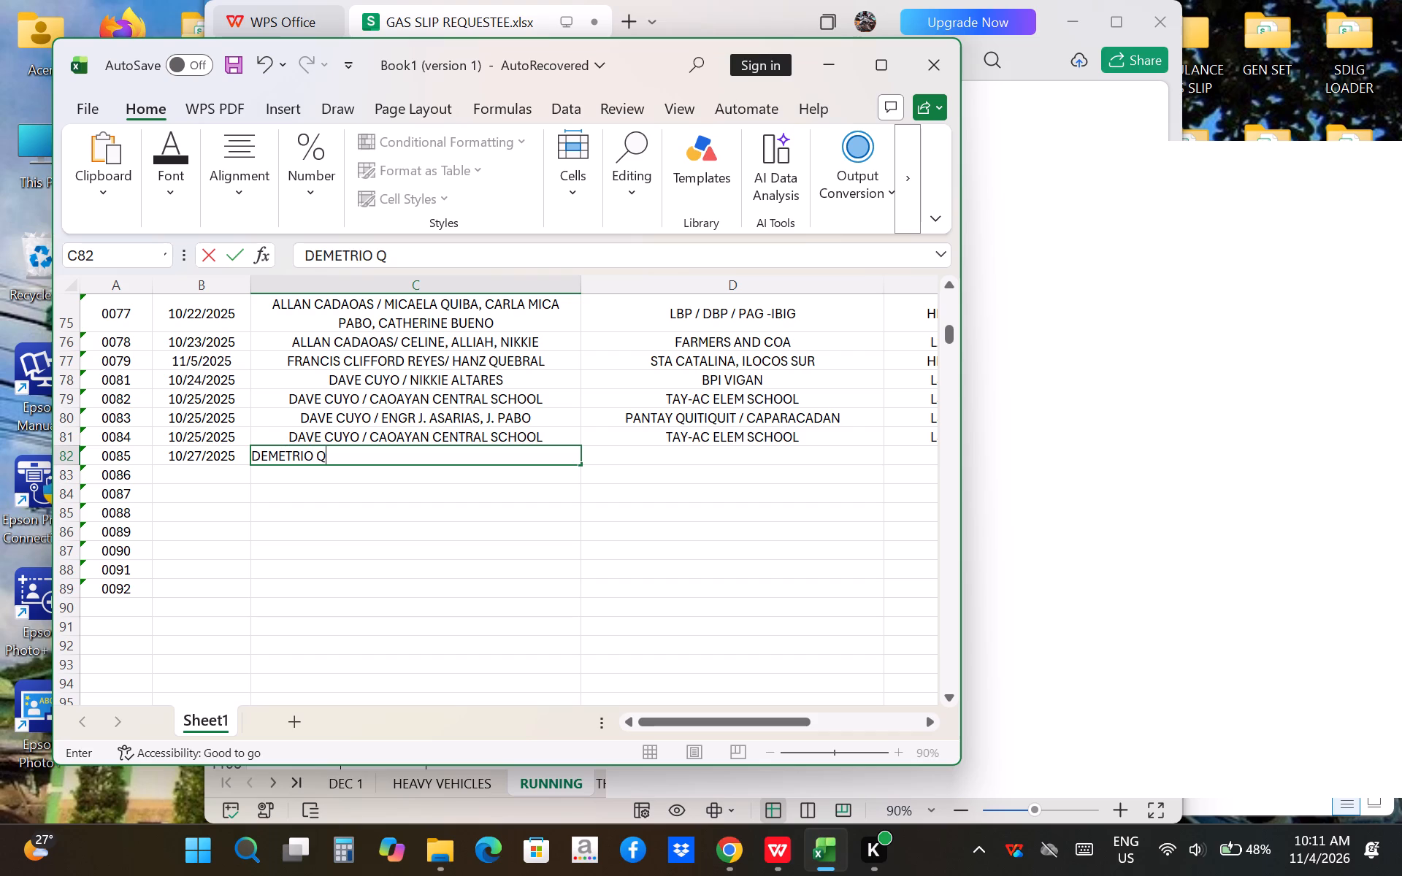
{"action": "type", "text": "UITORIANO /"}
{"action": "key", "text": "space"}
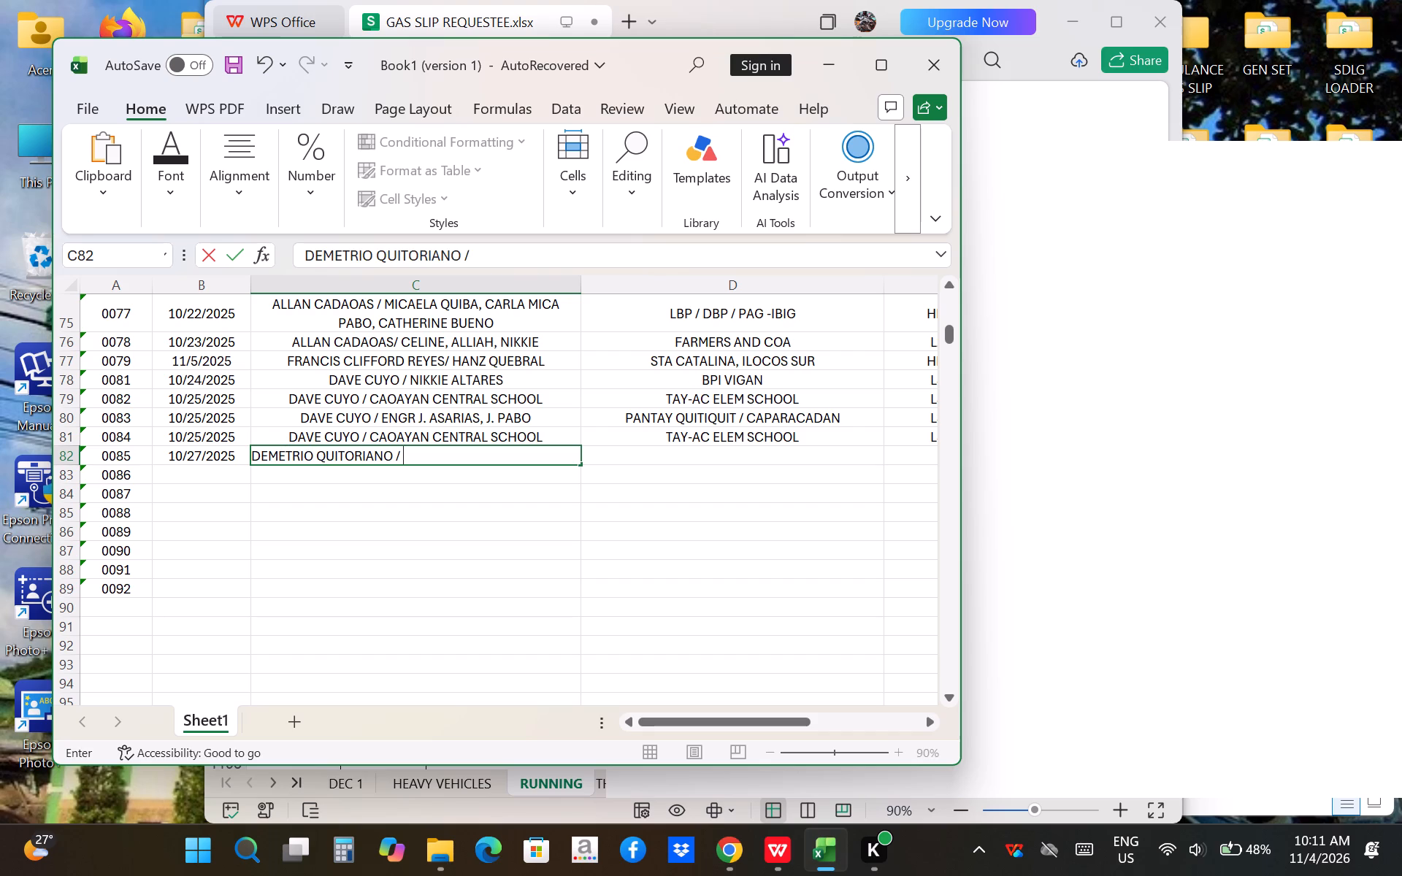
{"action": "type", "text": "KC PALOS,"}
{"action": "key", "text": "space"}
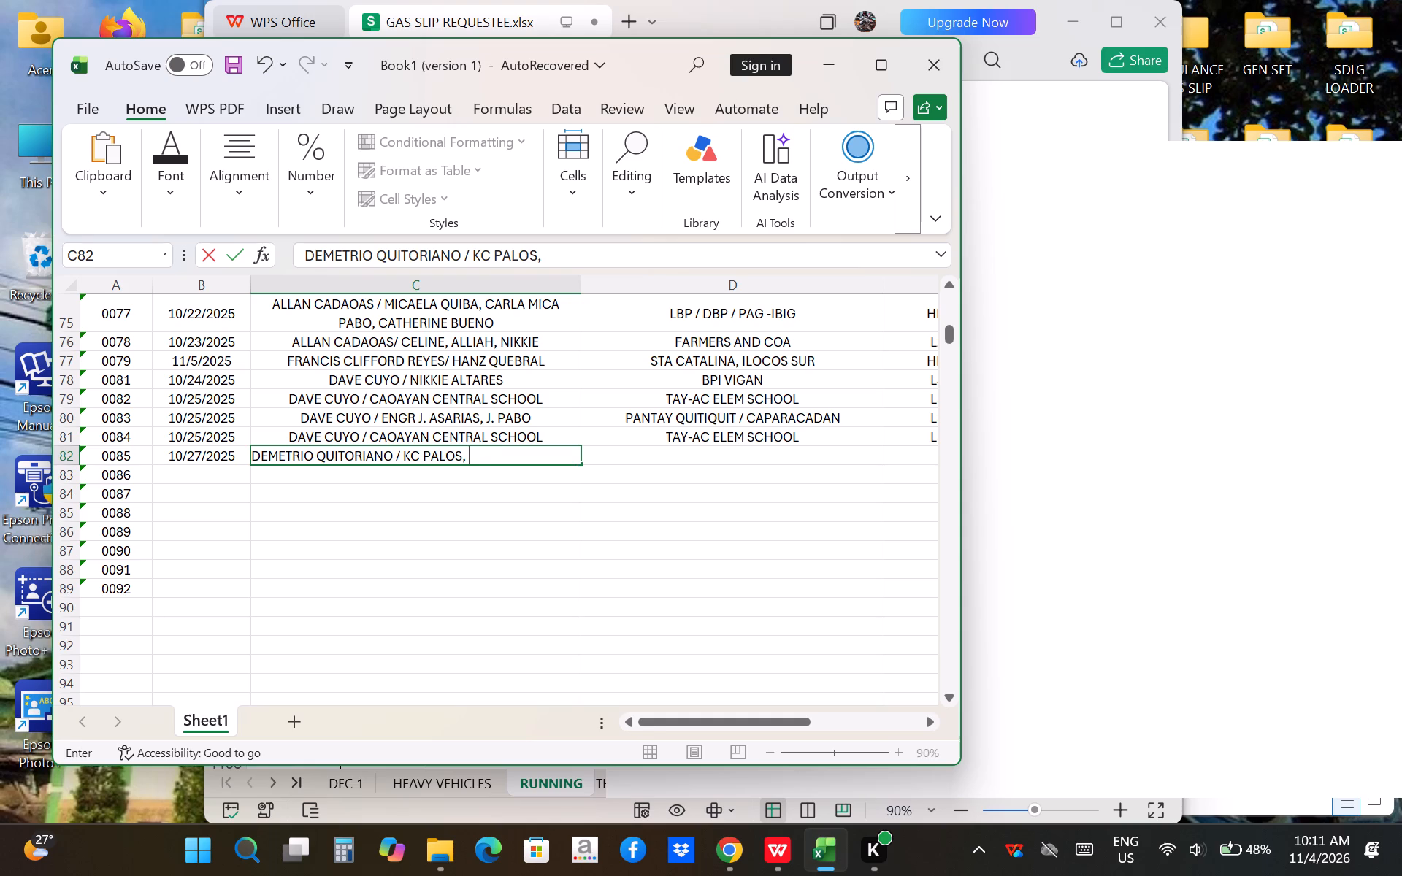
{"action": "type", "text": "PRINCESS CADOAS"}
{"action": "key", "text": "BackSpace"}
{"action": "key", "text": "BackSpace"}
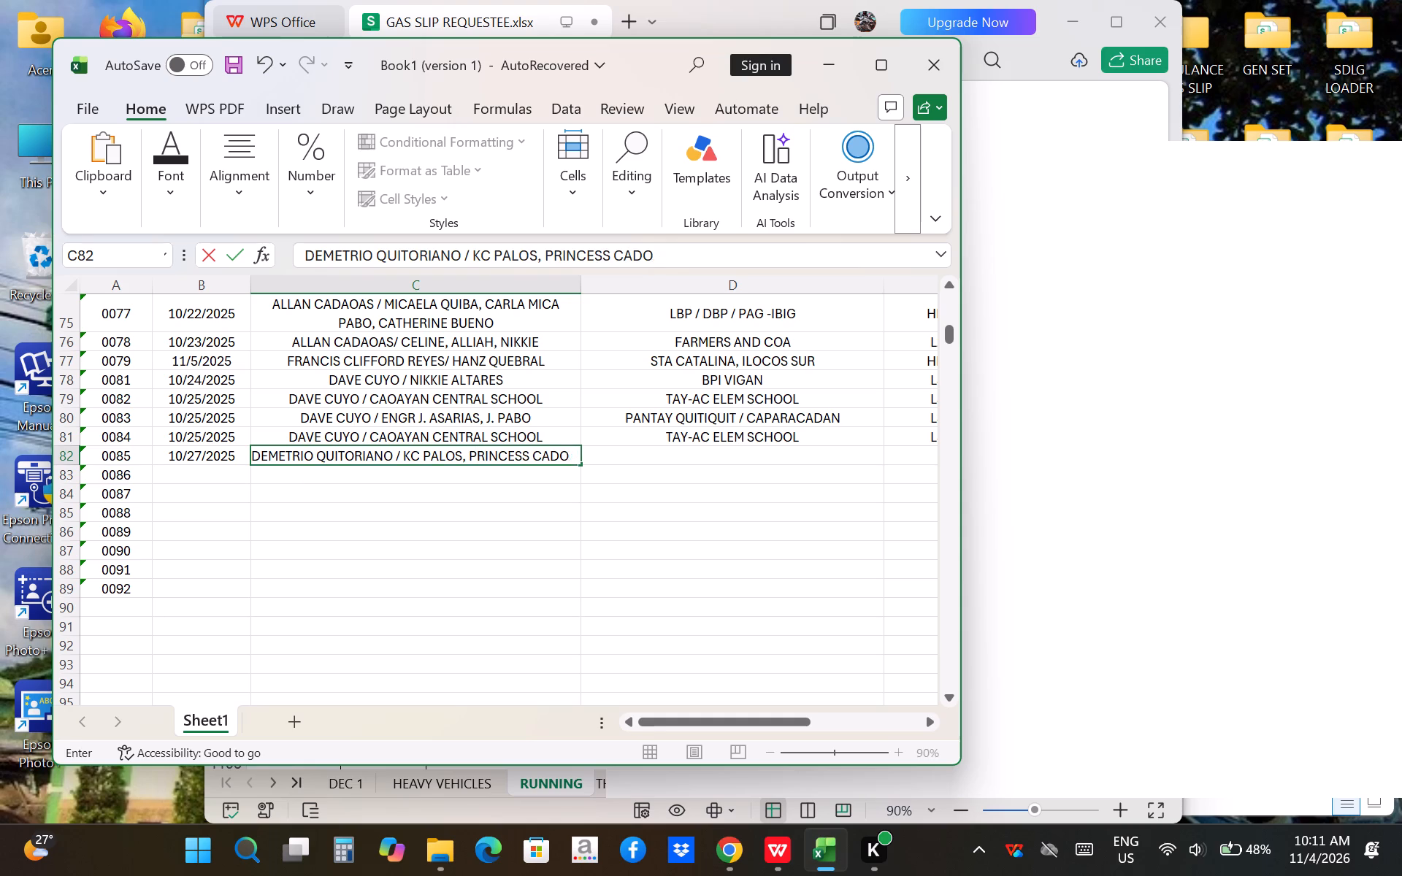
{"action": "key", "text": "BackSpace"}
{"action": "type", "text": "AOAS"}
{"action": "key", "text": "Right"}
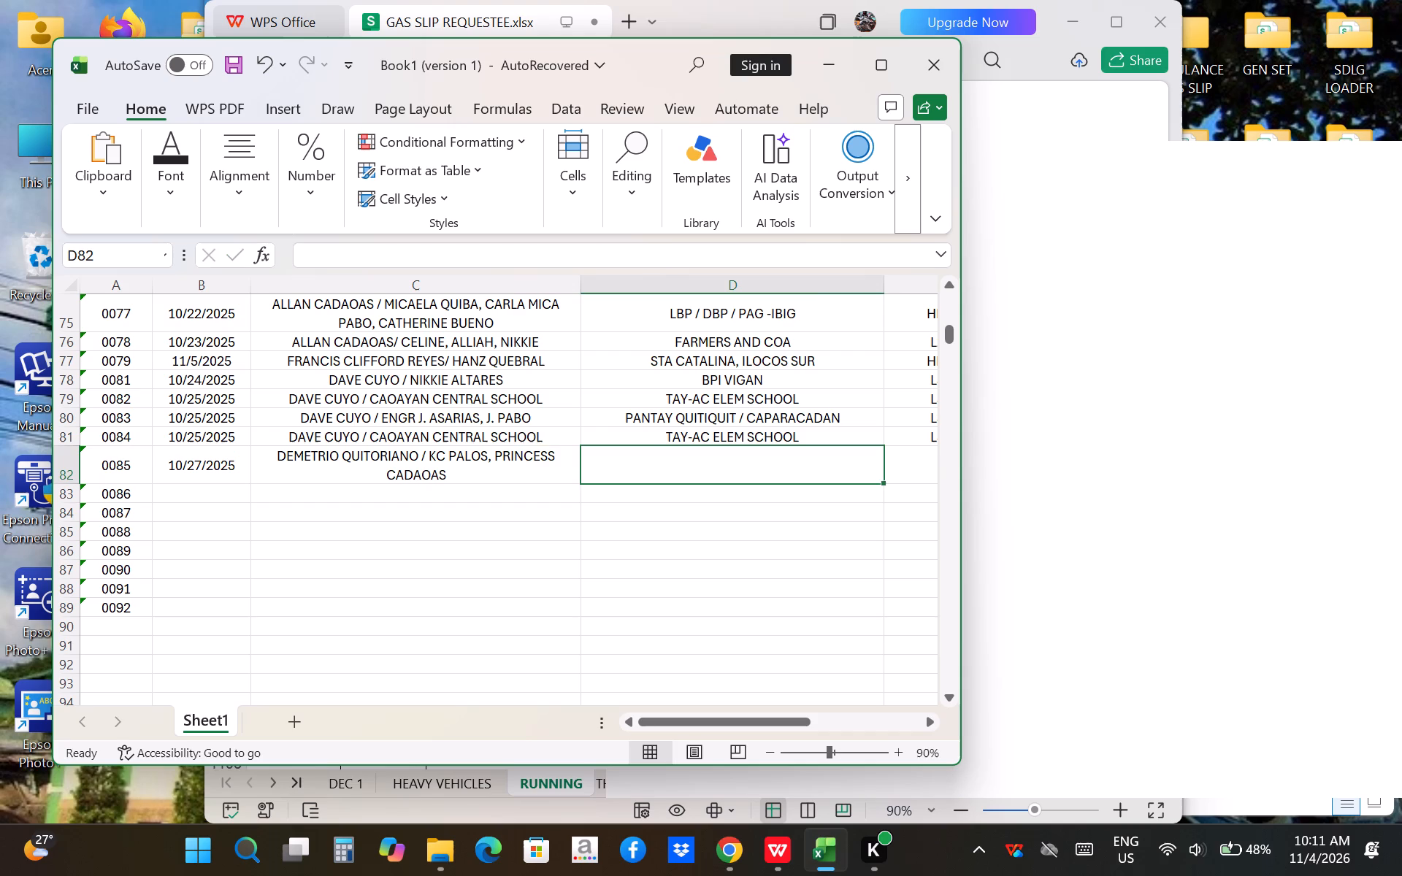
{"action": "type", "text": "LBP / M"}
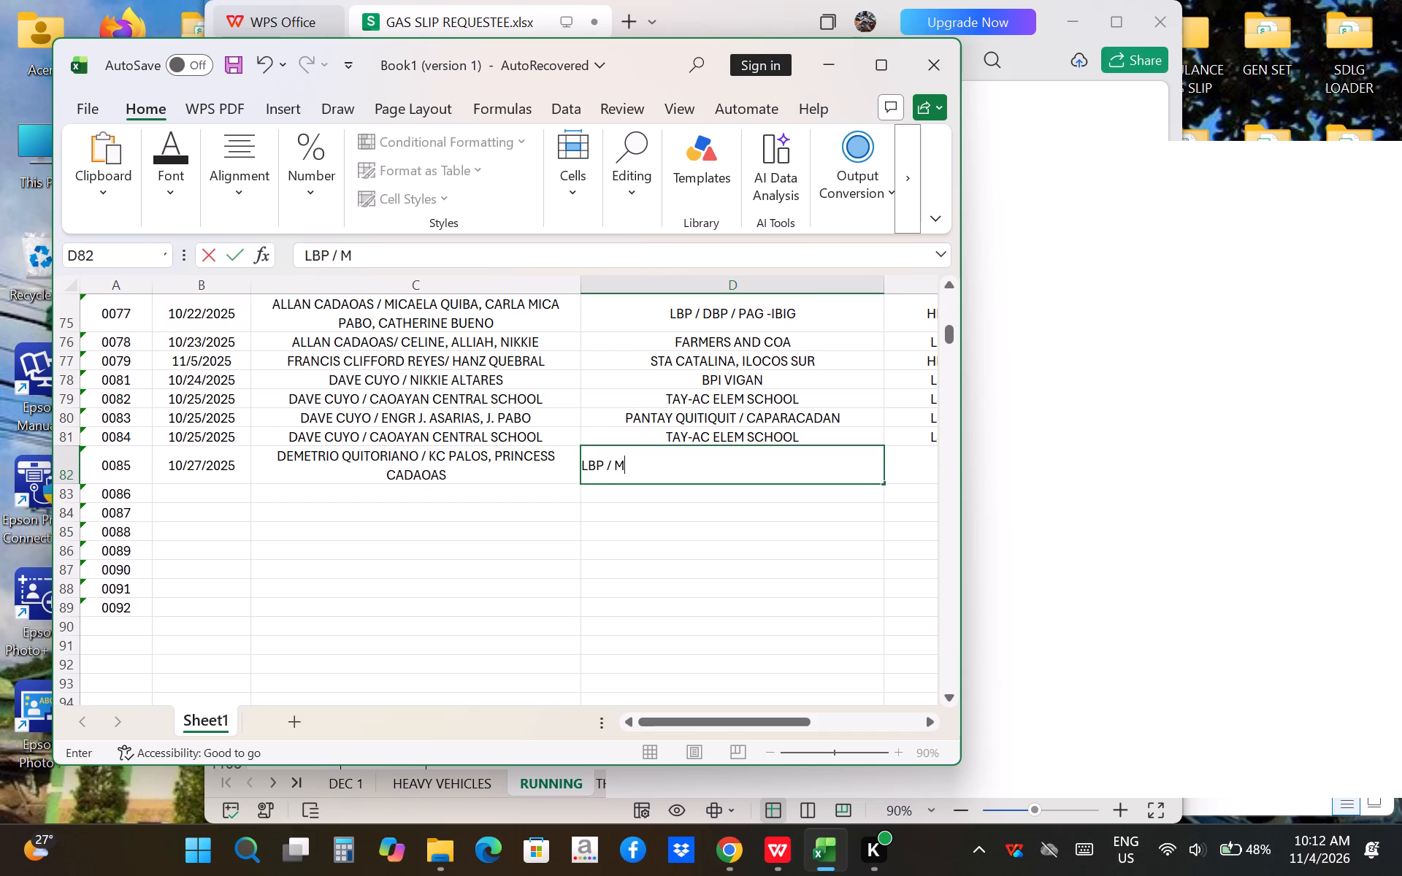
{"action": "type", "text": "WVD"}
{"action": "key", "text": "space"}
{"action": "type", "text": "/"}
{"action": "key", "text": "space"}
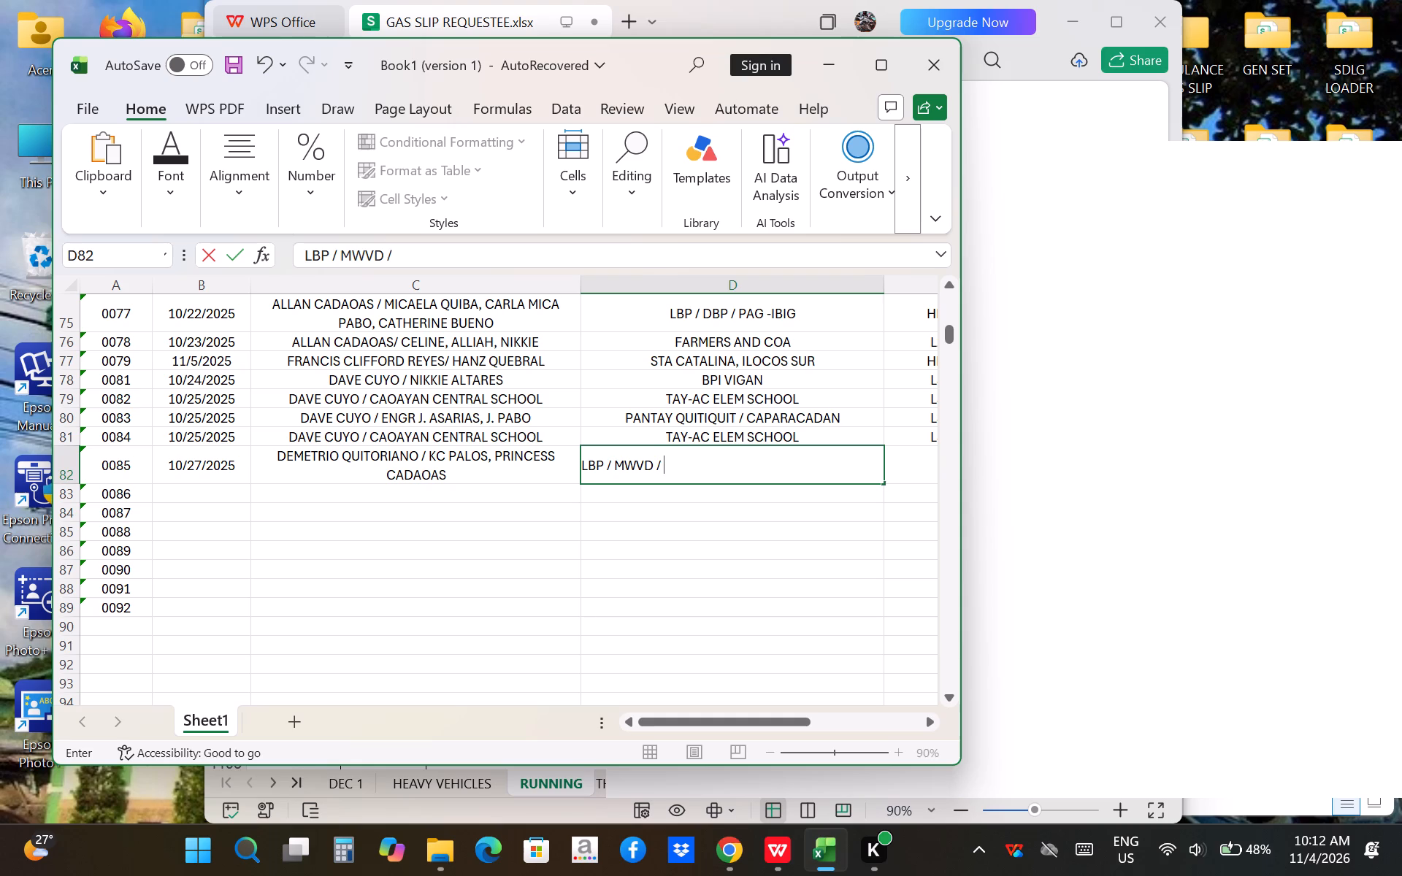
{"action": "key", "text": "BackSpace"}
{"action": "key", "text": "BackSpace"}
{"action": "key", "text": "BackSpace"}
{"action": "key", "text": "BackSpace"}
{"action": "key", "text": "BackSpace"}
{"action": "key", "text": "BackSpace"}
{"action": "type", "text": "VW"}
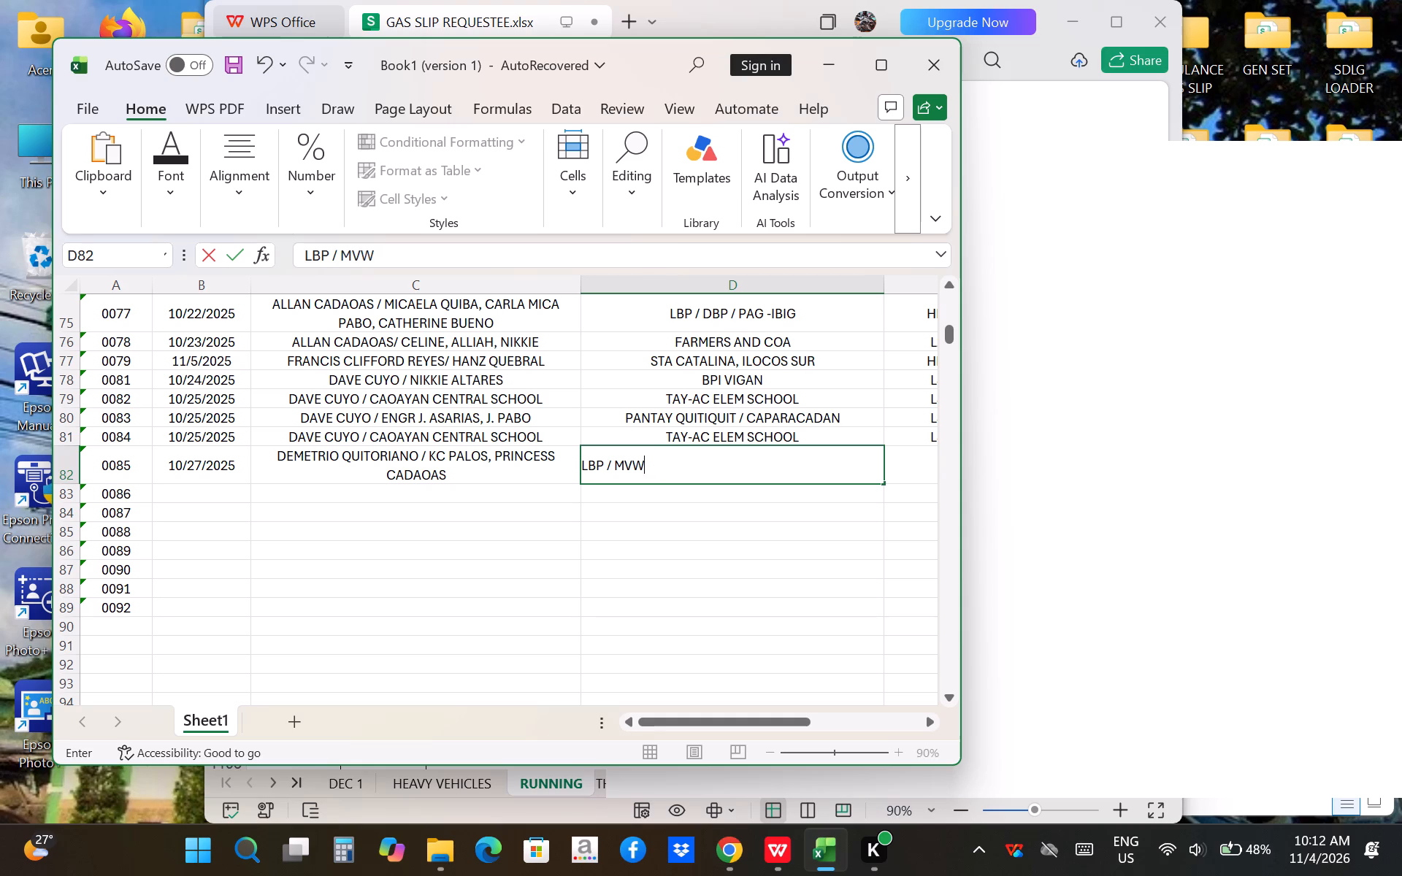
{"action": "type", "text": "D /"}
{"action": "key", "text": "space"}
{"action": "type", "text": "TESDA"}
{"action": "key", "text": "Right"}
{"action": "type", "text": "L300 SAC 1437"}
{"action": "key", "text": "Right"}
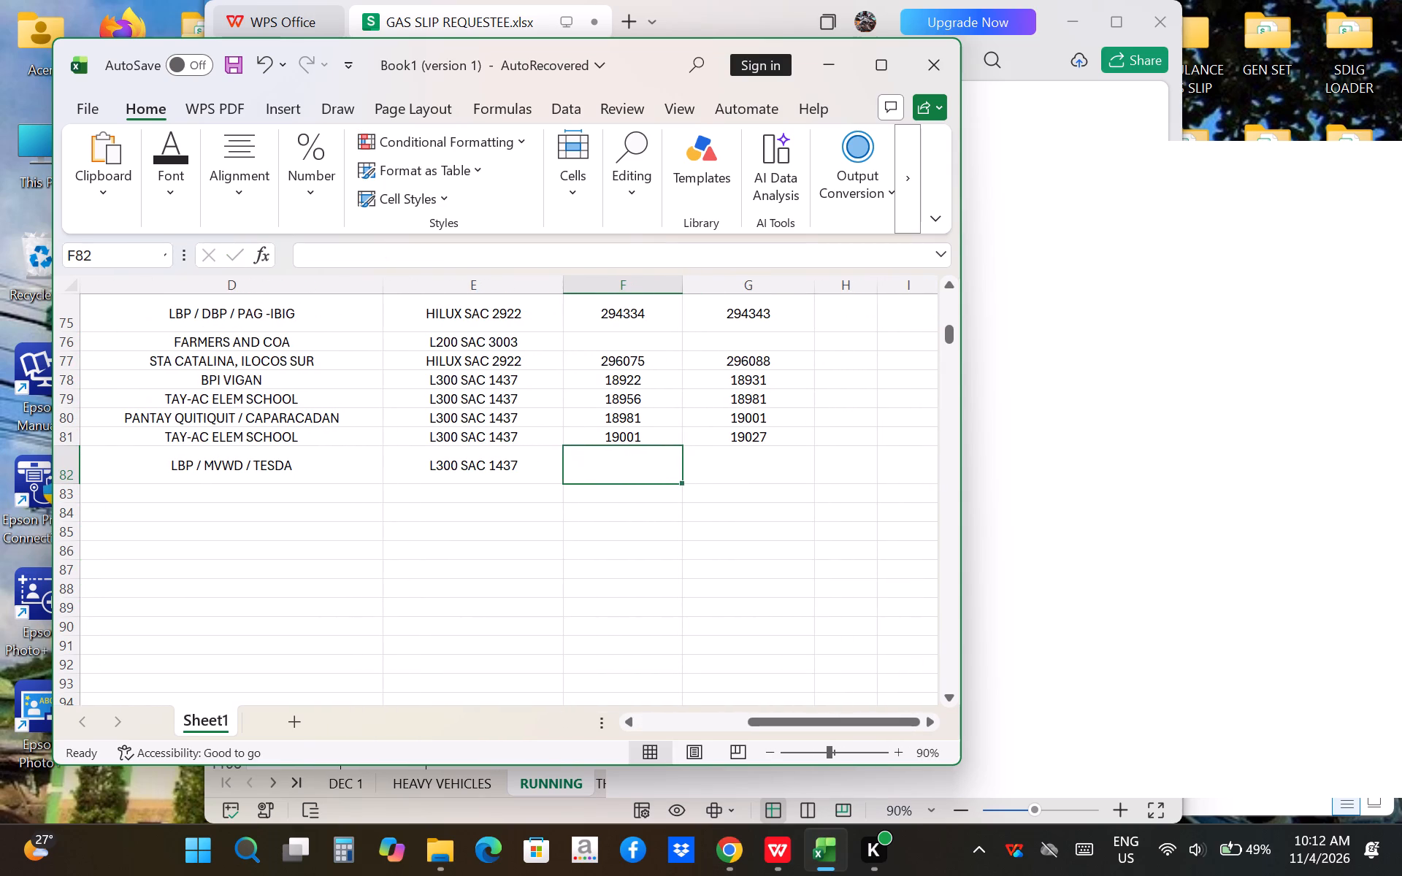
Enter trip entry 0085's readings as 19034 in column F and 19048 in column G.
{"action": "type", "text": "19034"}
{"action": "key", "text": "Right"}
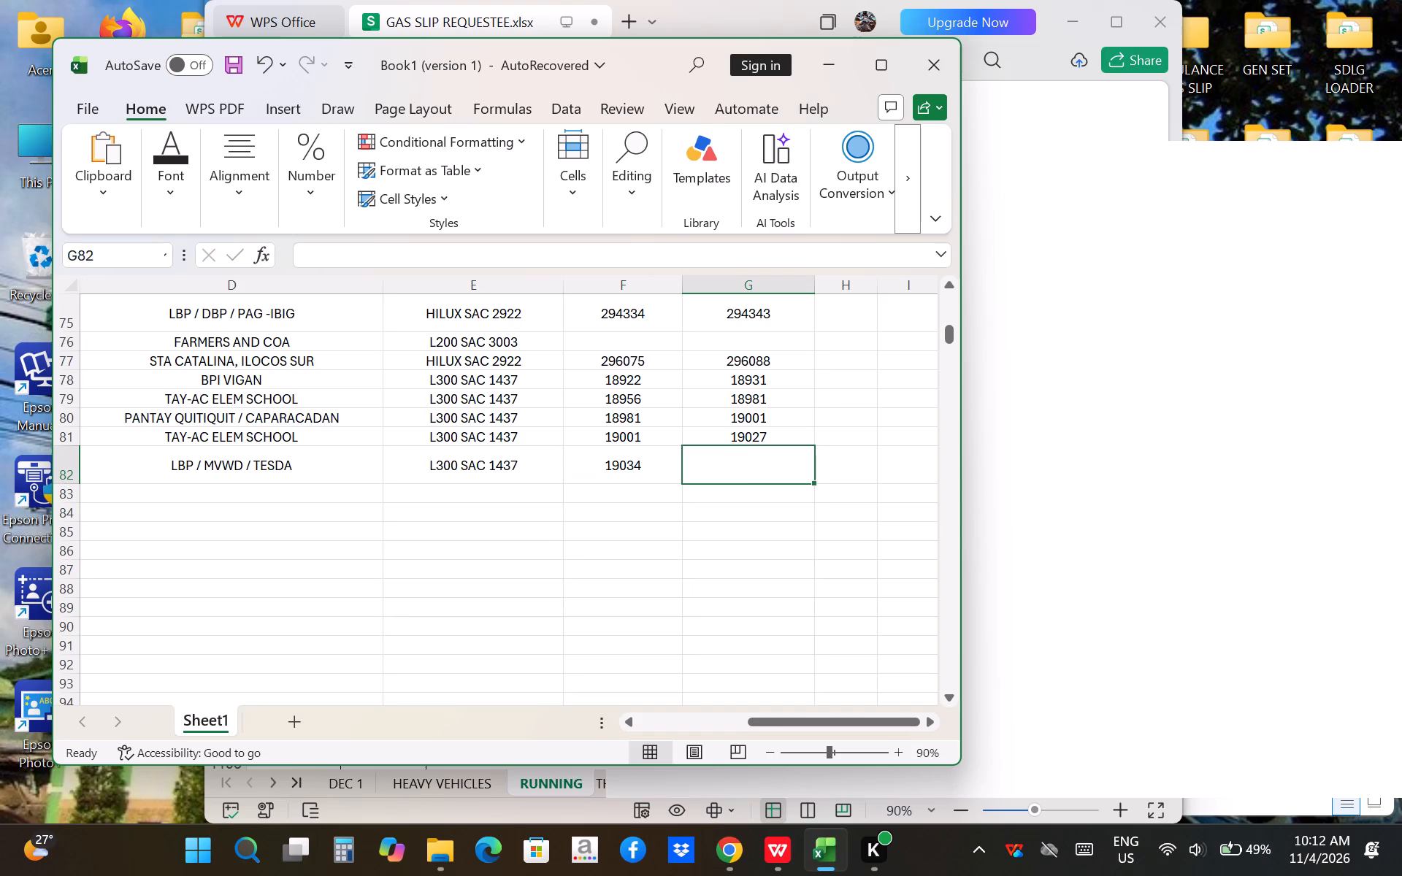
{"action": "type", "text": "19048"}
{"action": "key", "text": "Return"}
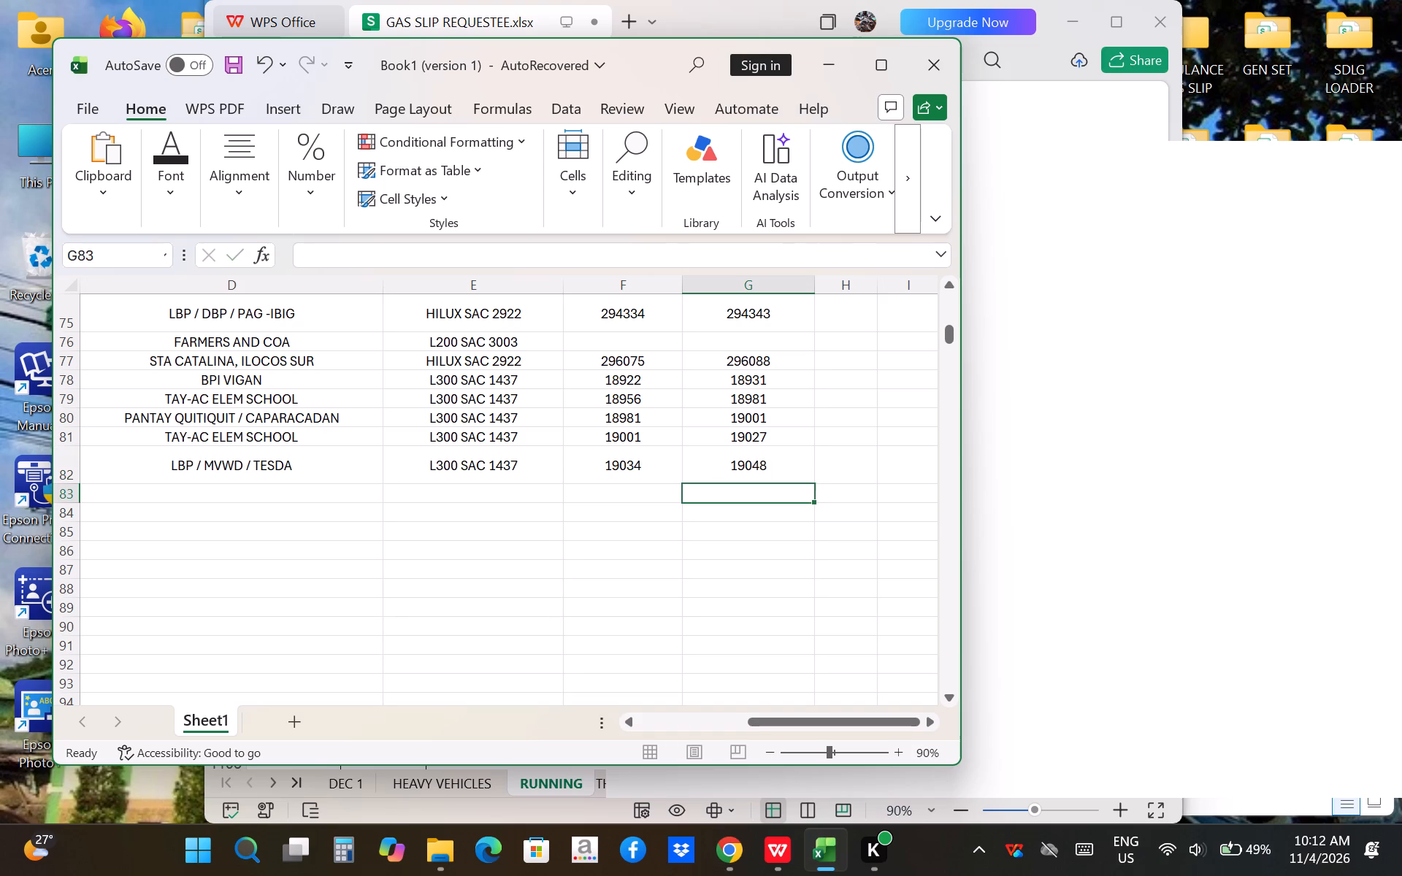
Copy entry 0085's date, 10/27/2025, to trip entries 0086 and 0087.
{"action": "left_click_drag", "start_coordinate": [852, 718], "coordinate": [556, 704]}
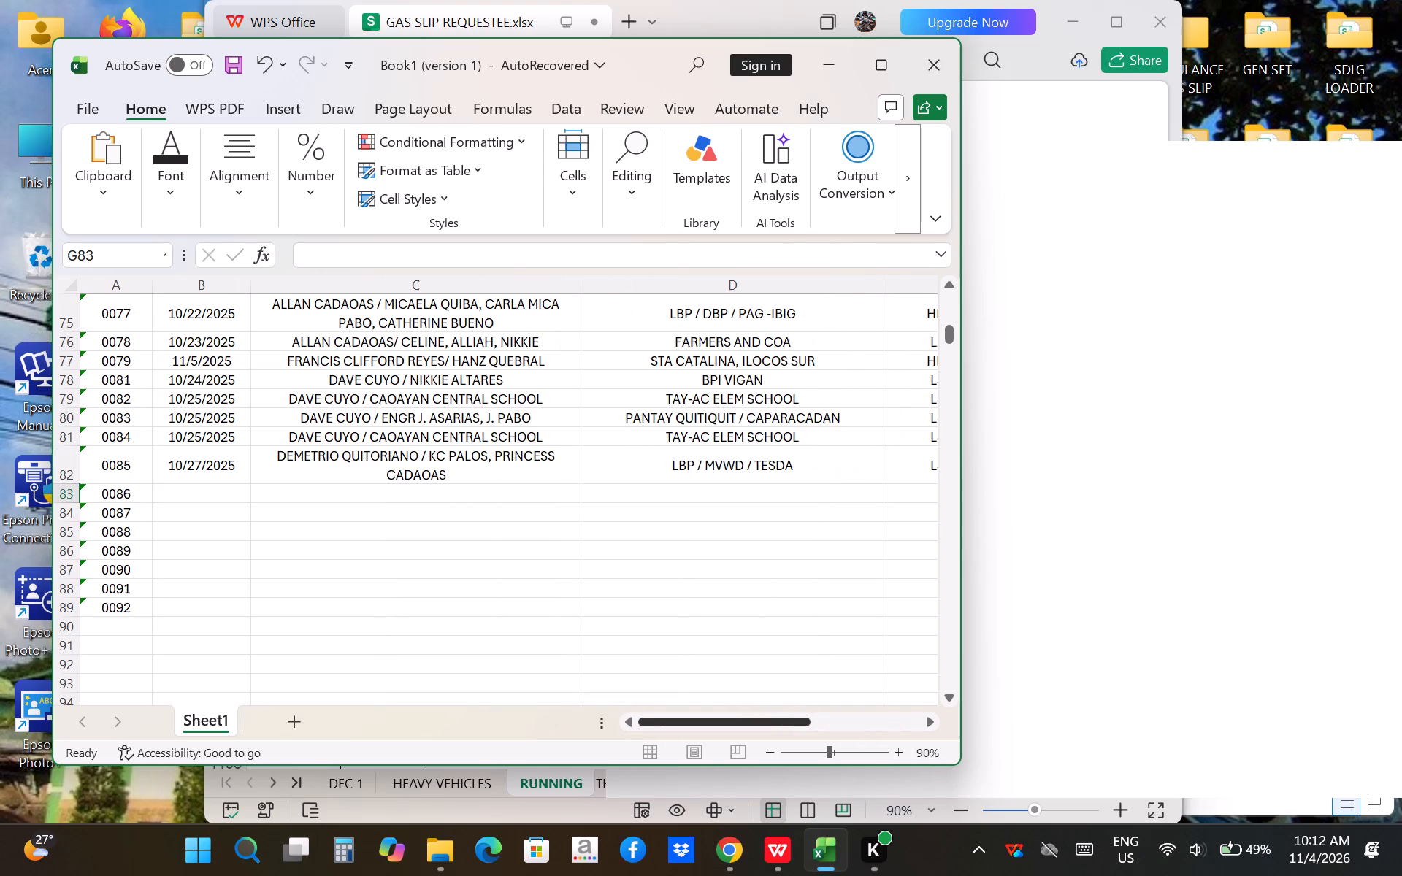
{"action": "left_click", "coordinate": [191, 493]}
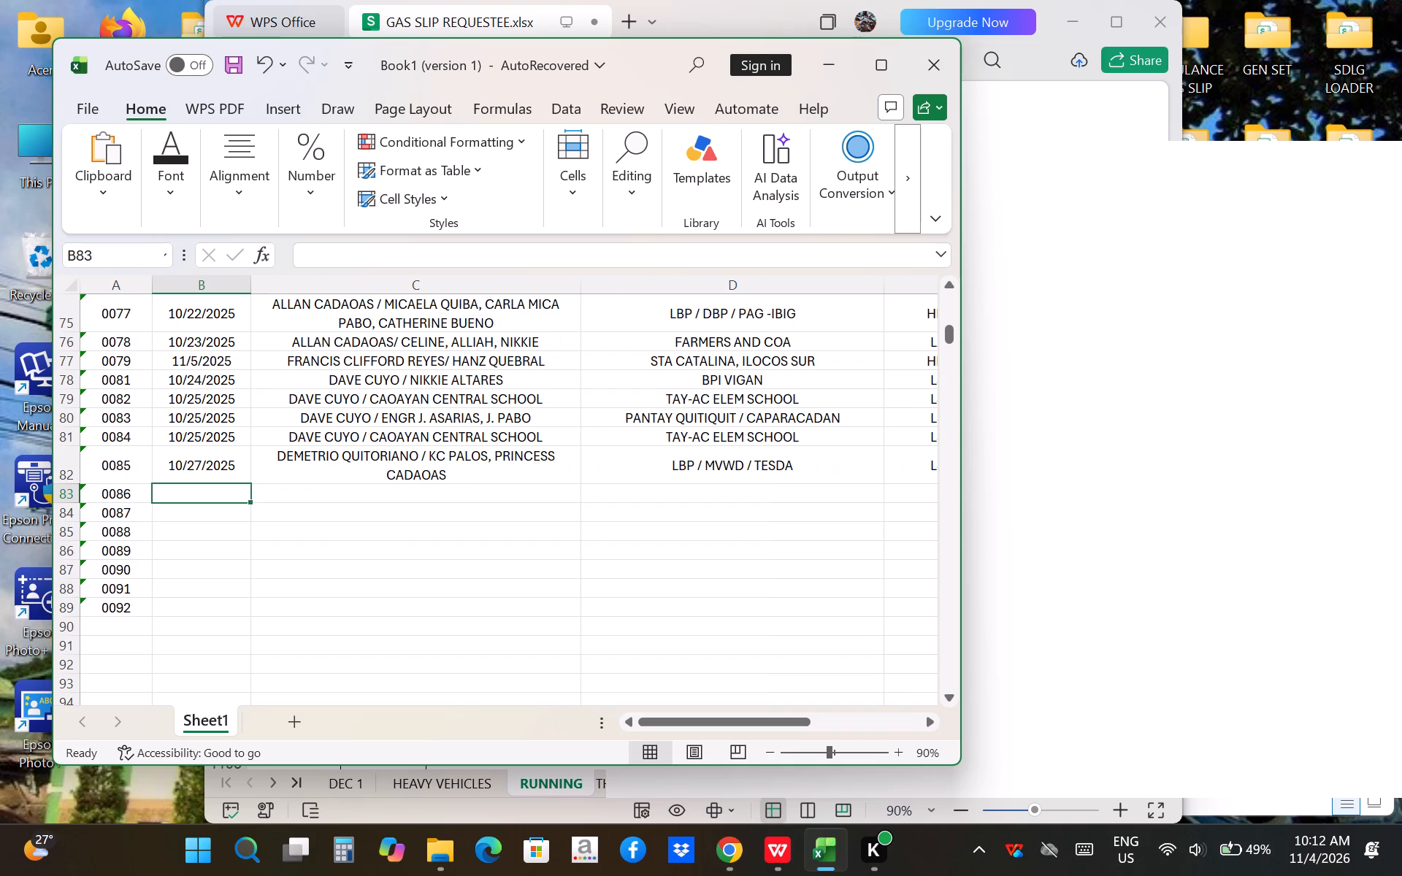
{"action": "left_click", "coordinate": [179, 470]}
{"action": "key", "text": "ctrl+c"}
{"action": "left_click_drag", "start_coordinate": [198, 496], "coordinate": [204, 503]}
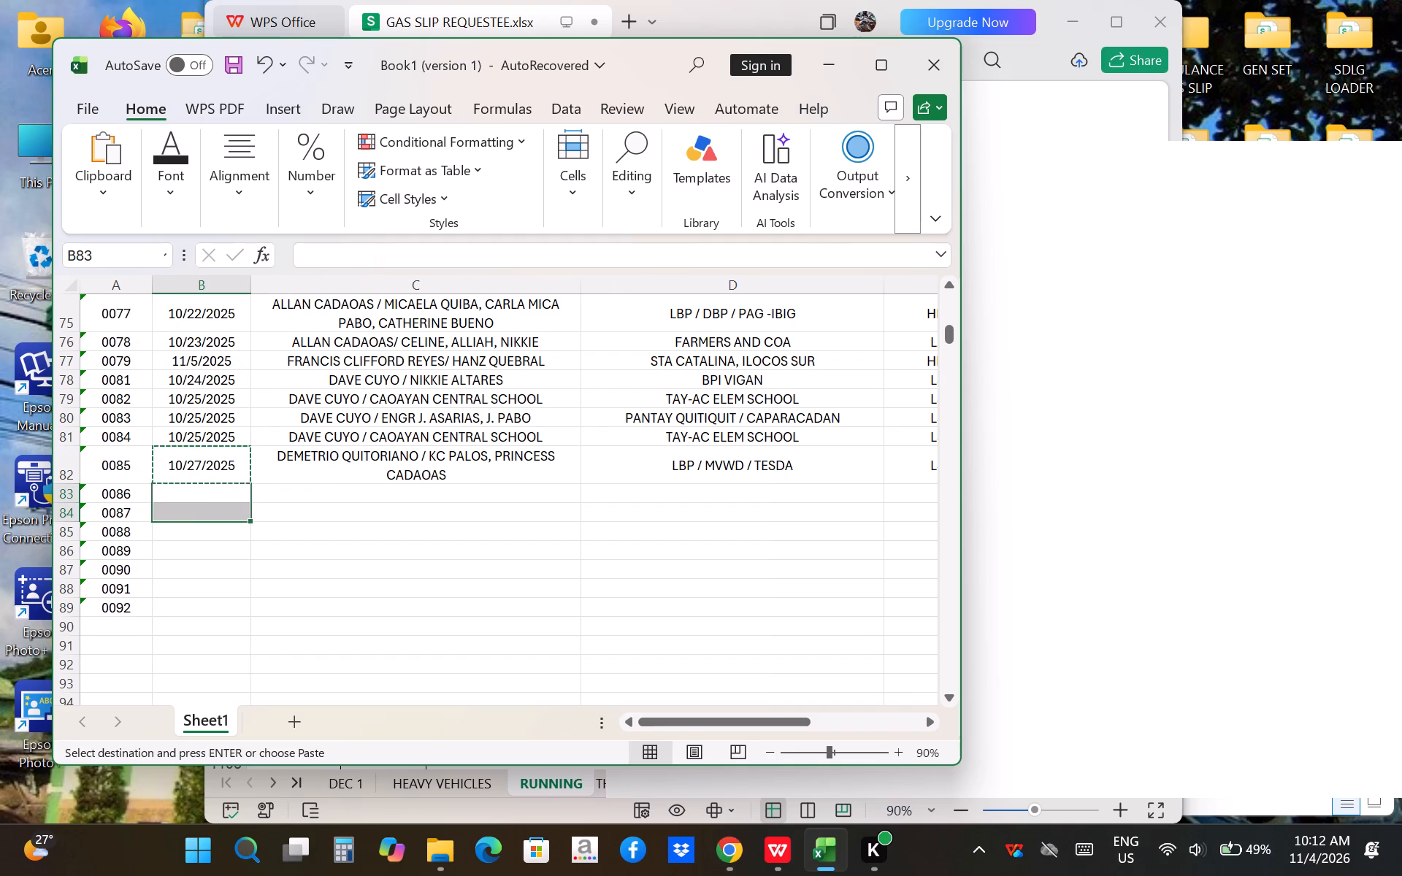
{"action": "key", "text": "Return"}
Fill in trip entry 0086's driver name, followed by a slash and its passenger name.
{"action": "left_click", "coordinate": [291, 491]}
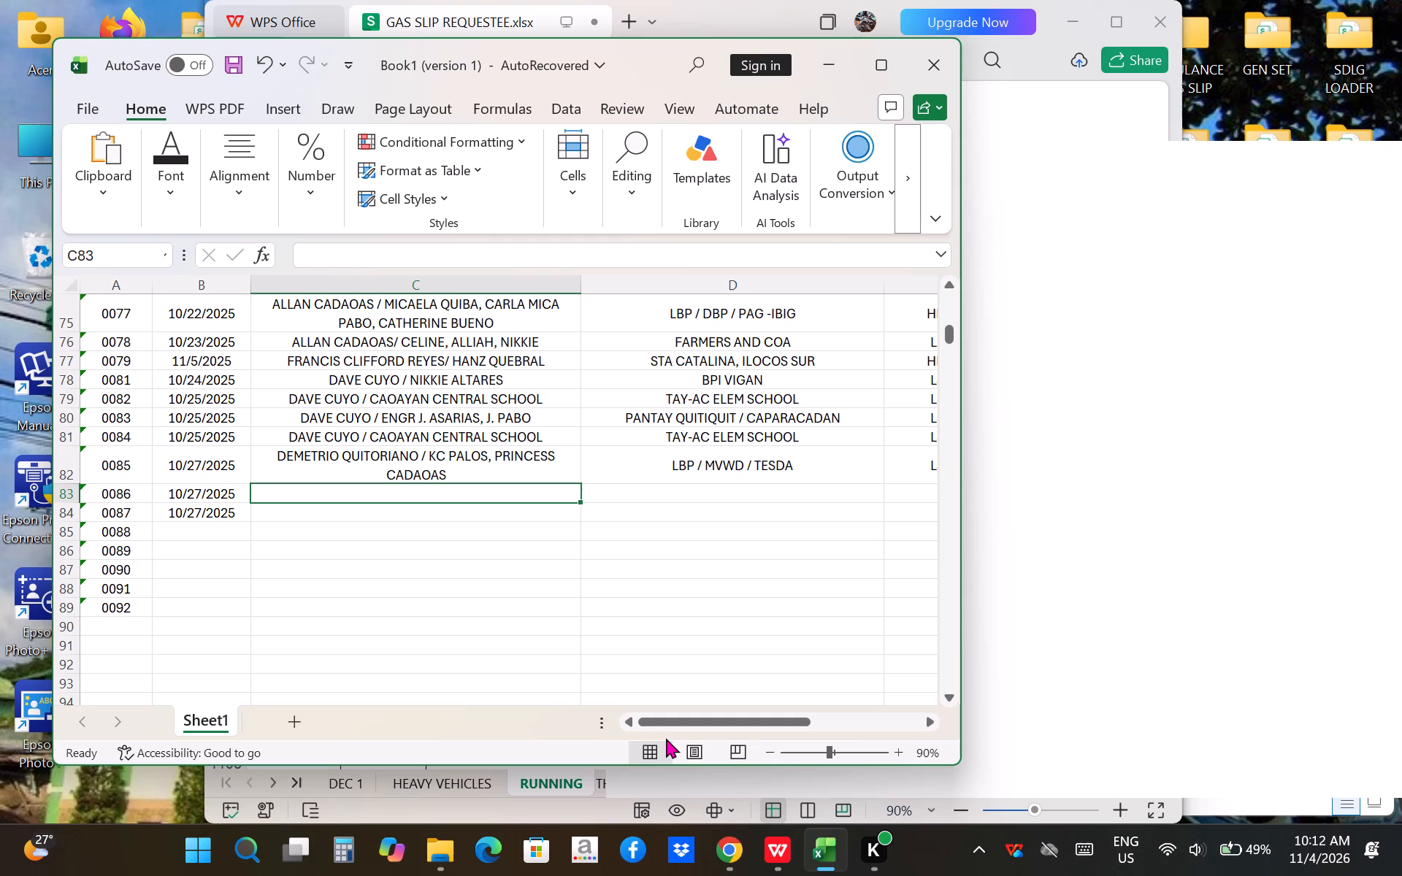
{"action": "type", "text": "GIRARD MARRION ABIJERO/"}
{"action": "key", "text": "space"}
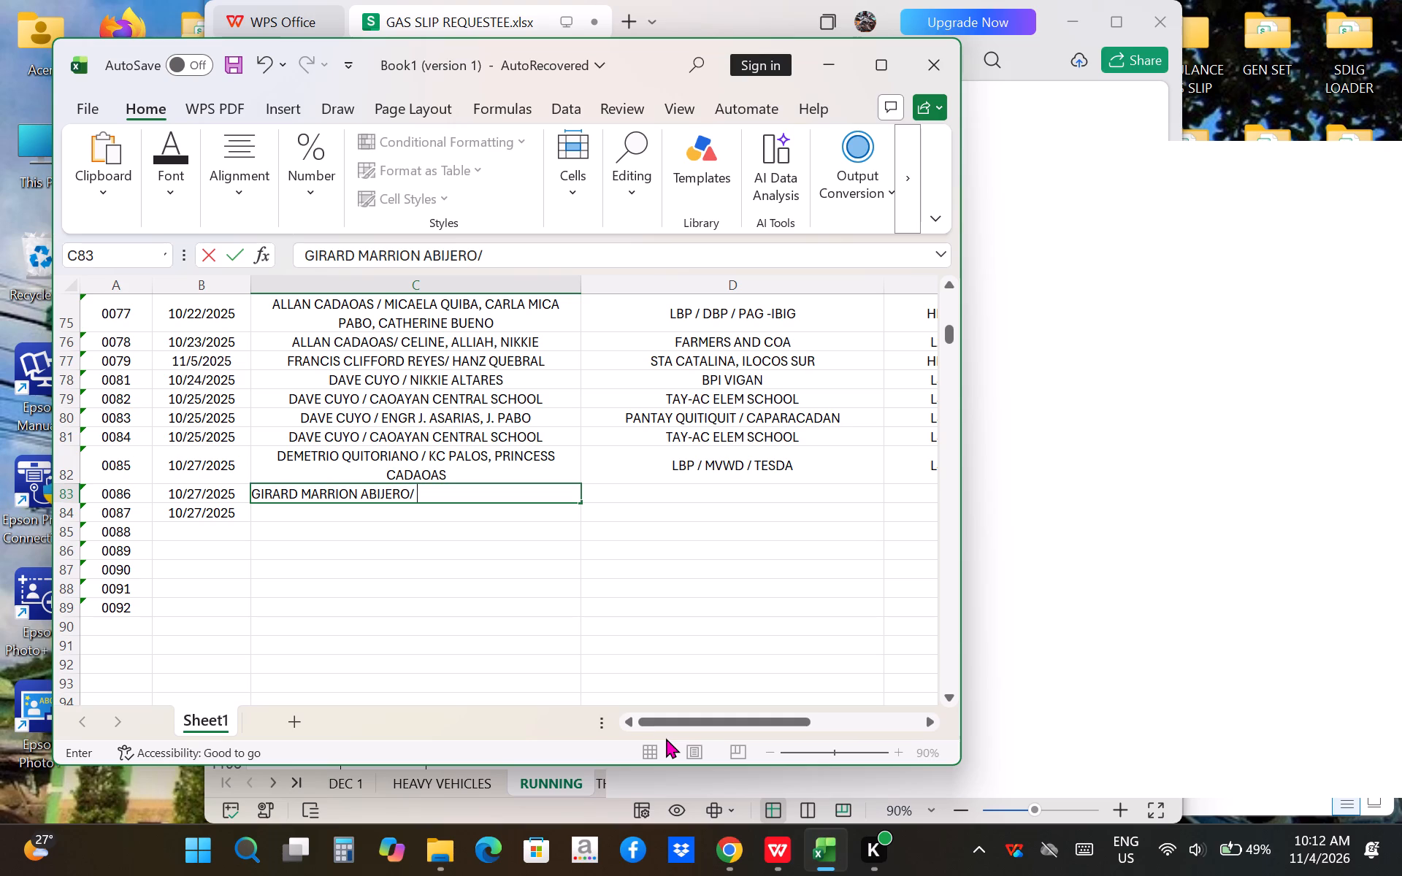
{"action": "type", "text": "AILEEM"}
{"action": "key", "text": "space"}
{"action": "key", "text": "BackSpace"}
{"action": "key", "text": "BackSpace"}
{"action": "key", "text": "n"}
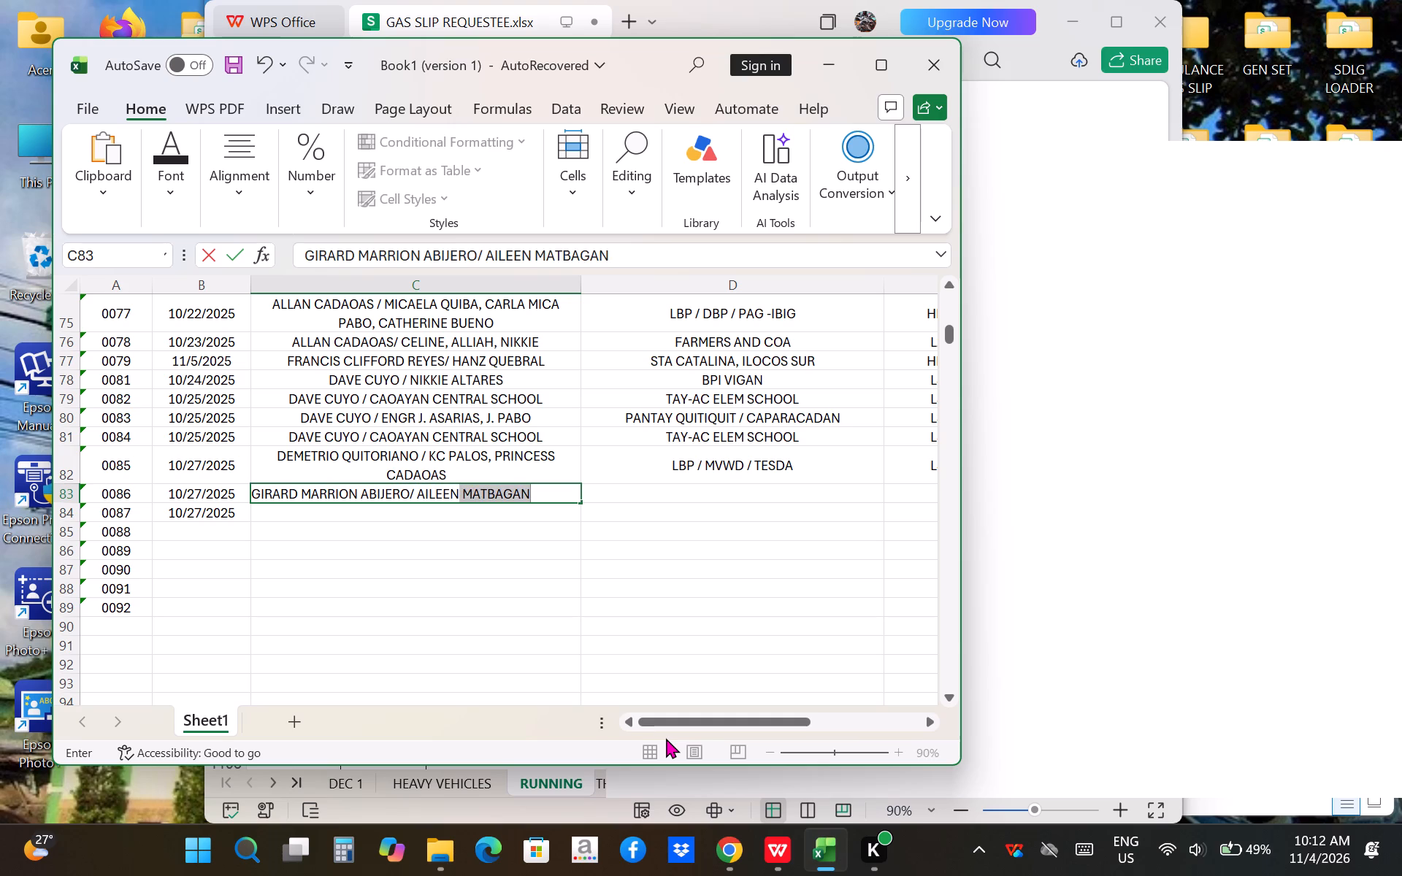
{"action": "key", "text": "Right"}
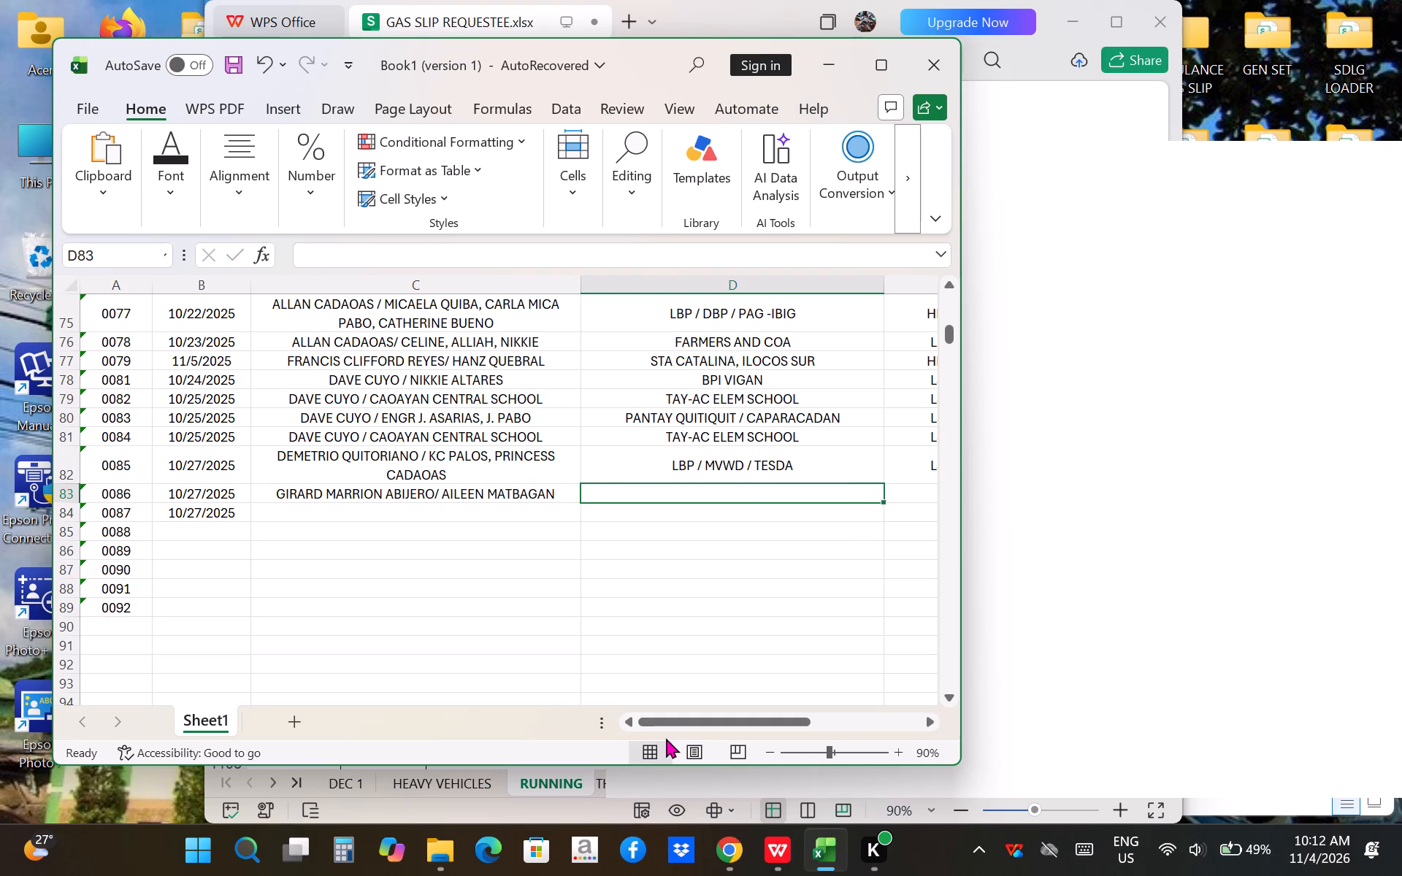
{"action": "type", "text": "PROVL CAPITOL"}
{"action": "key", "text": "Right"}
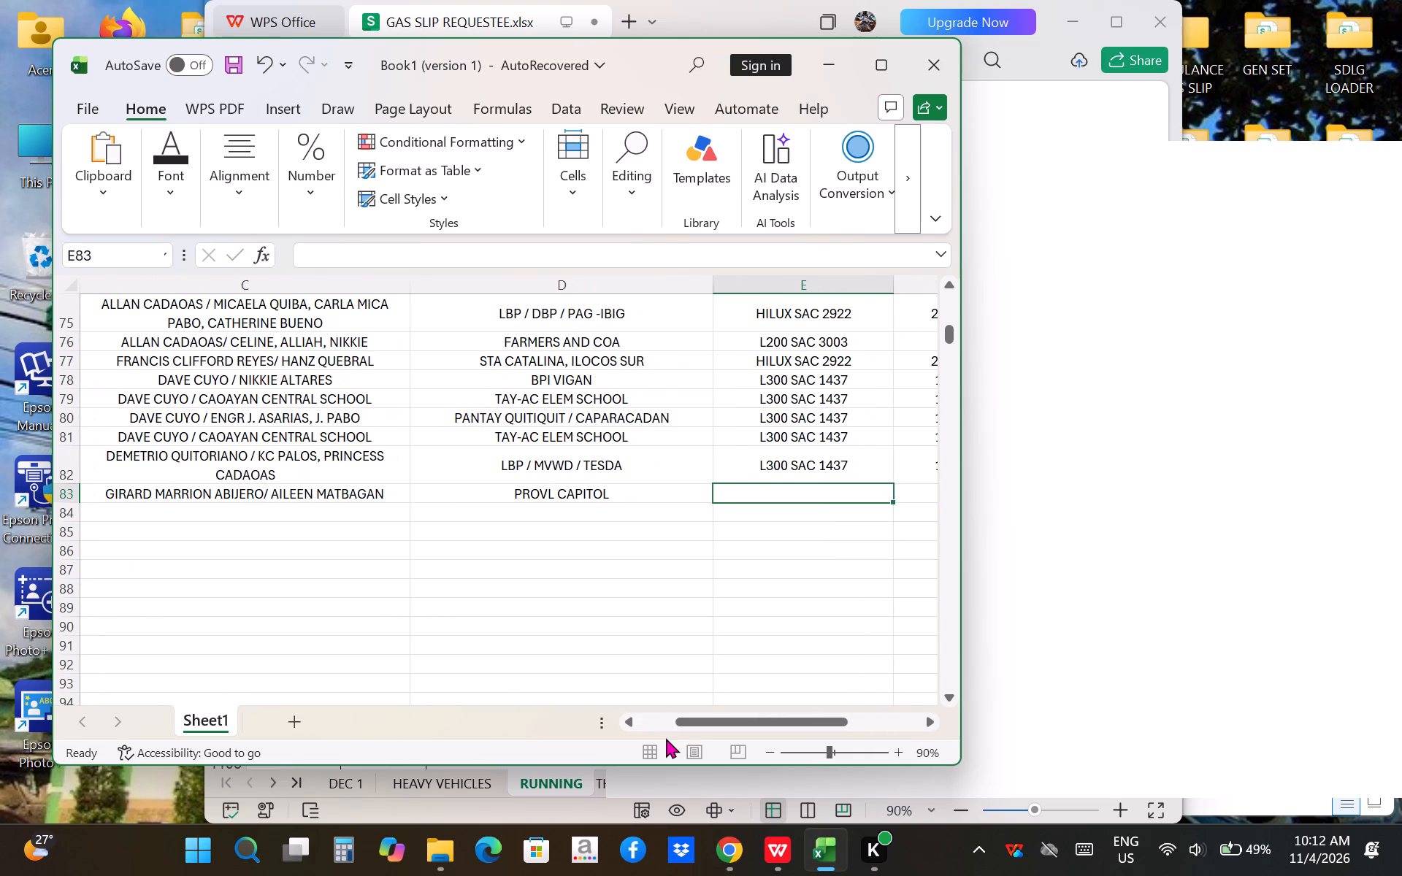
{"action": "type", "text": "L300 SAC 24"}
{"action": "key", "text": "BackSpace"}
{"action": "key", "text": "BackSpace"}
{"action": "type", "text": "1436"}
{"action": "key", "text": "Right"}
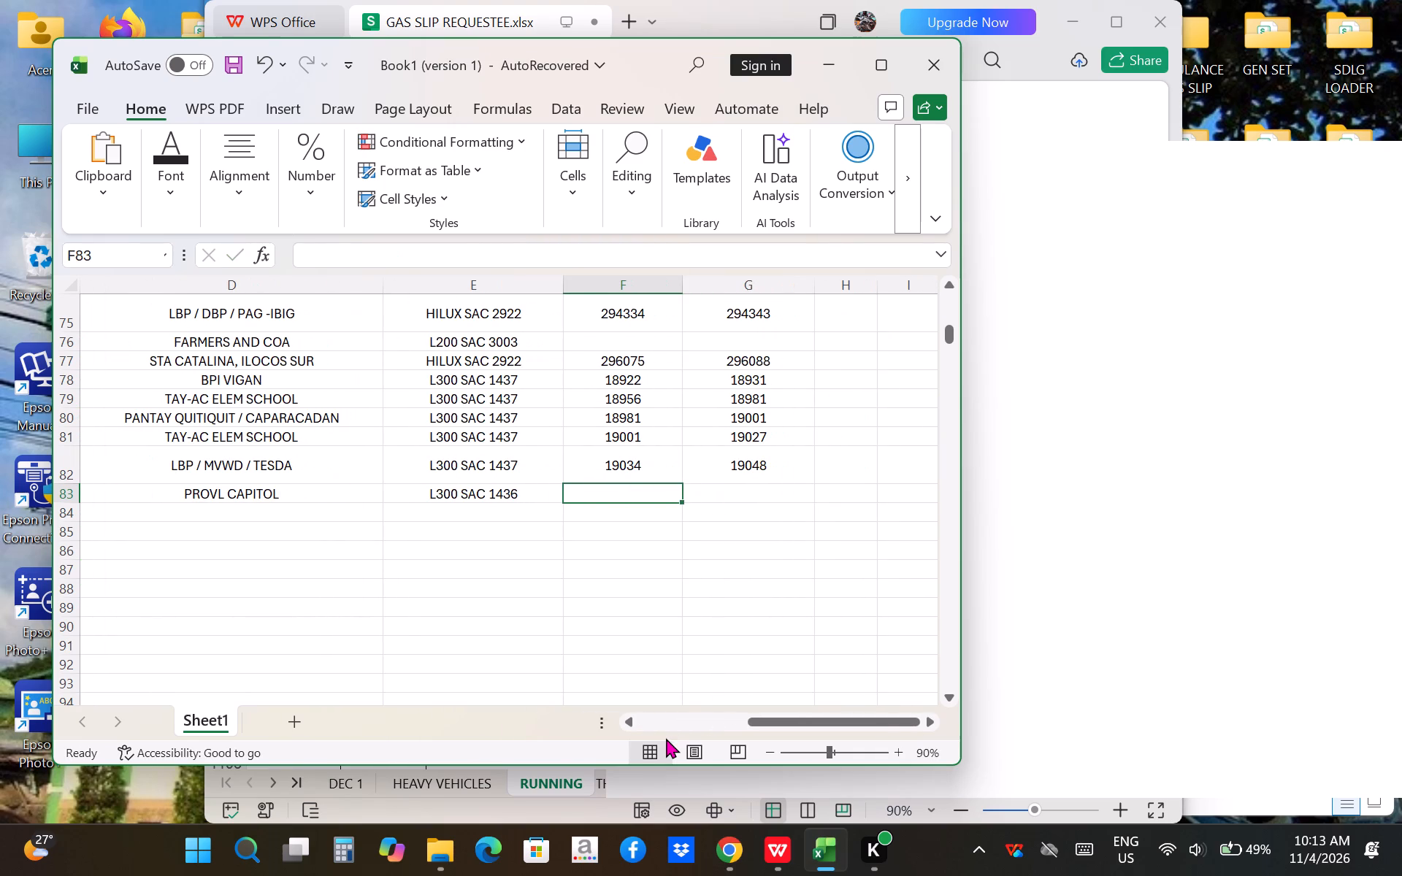
Enter trip entry 0086's readings as 27776 in column F and 27785 in column G.
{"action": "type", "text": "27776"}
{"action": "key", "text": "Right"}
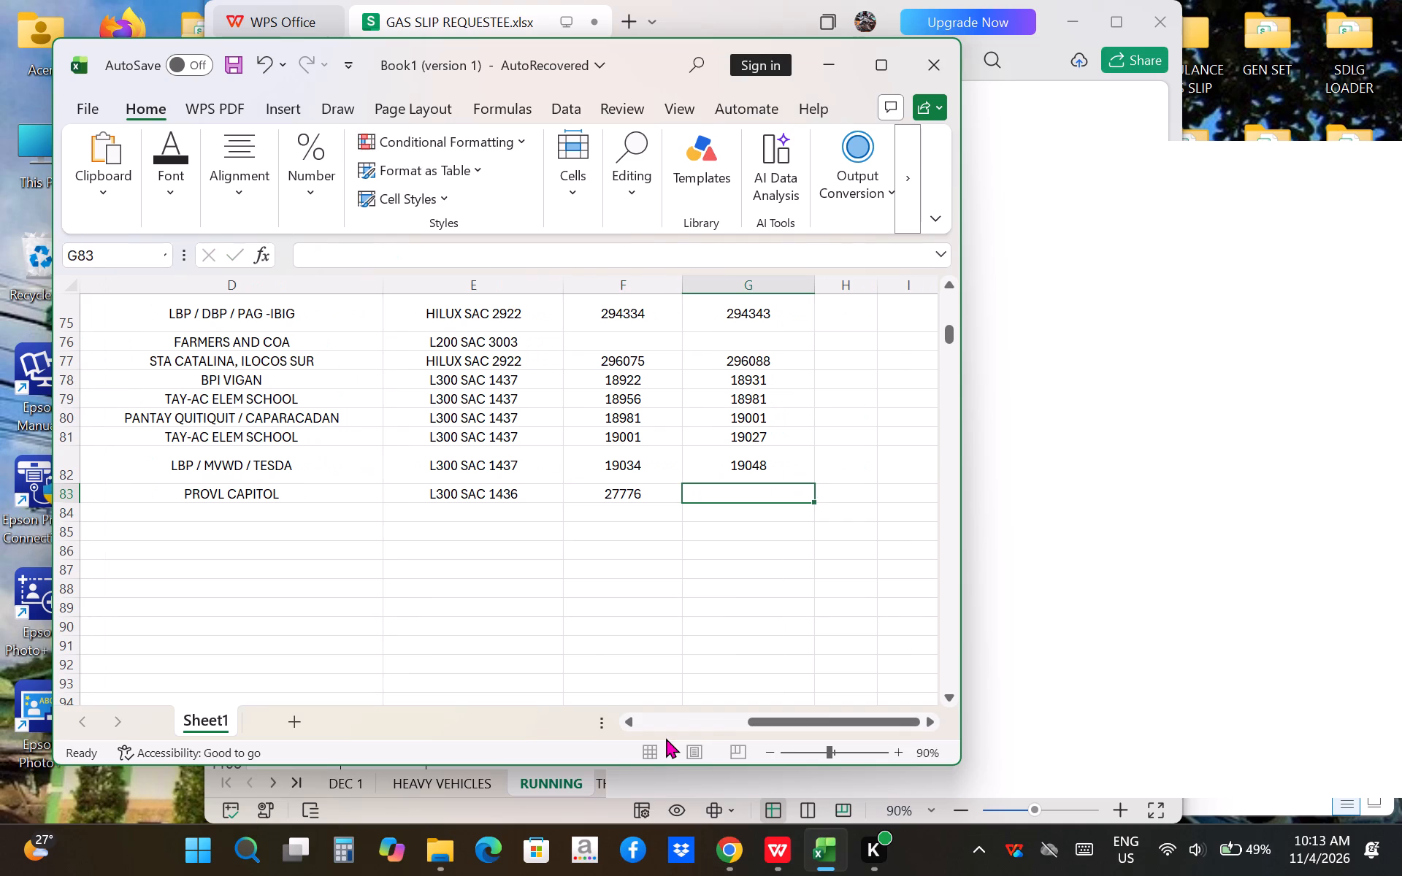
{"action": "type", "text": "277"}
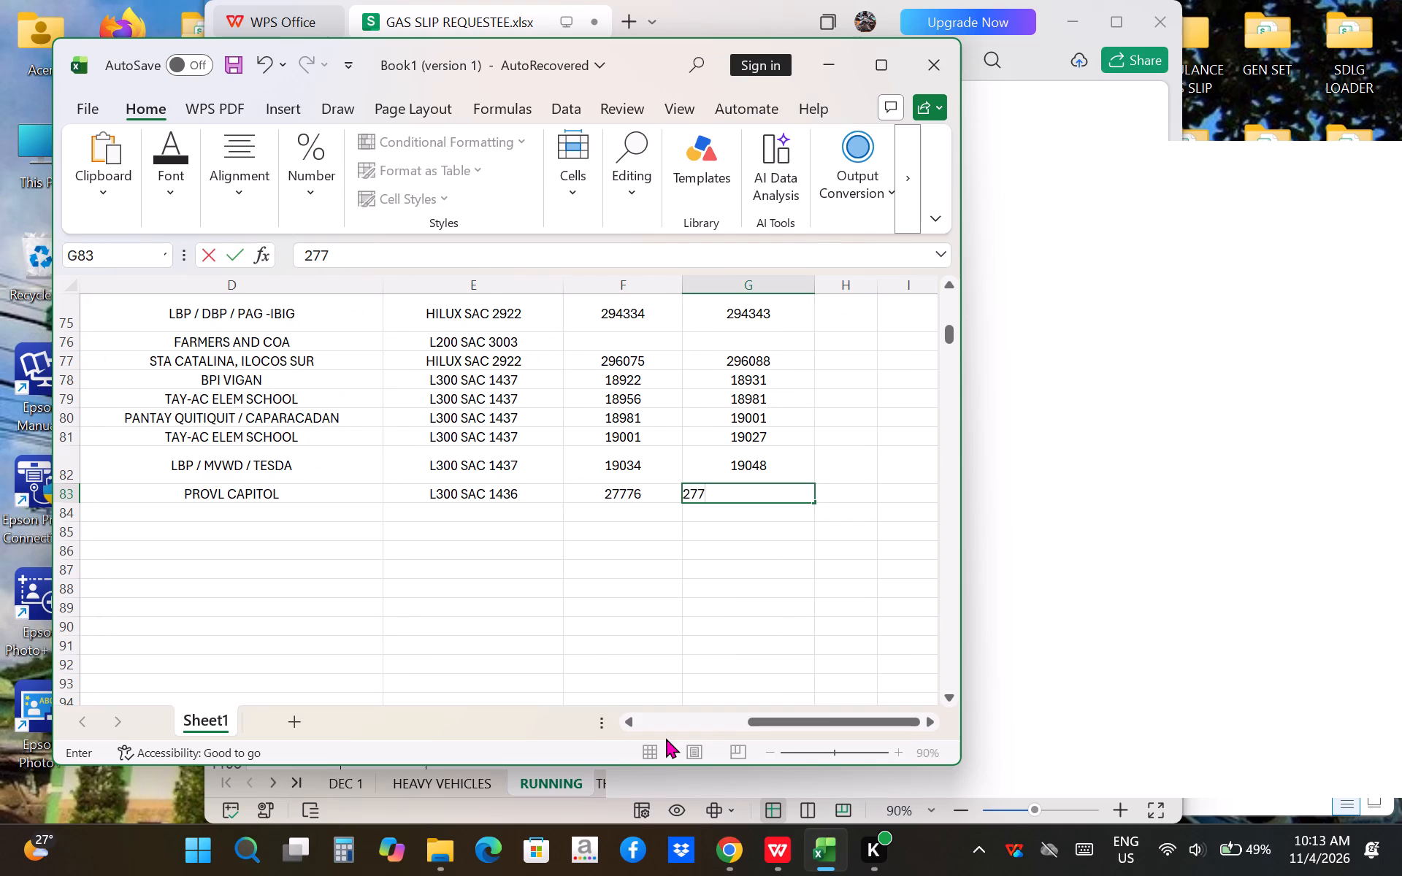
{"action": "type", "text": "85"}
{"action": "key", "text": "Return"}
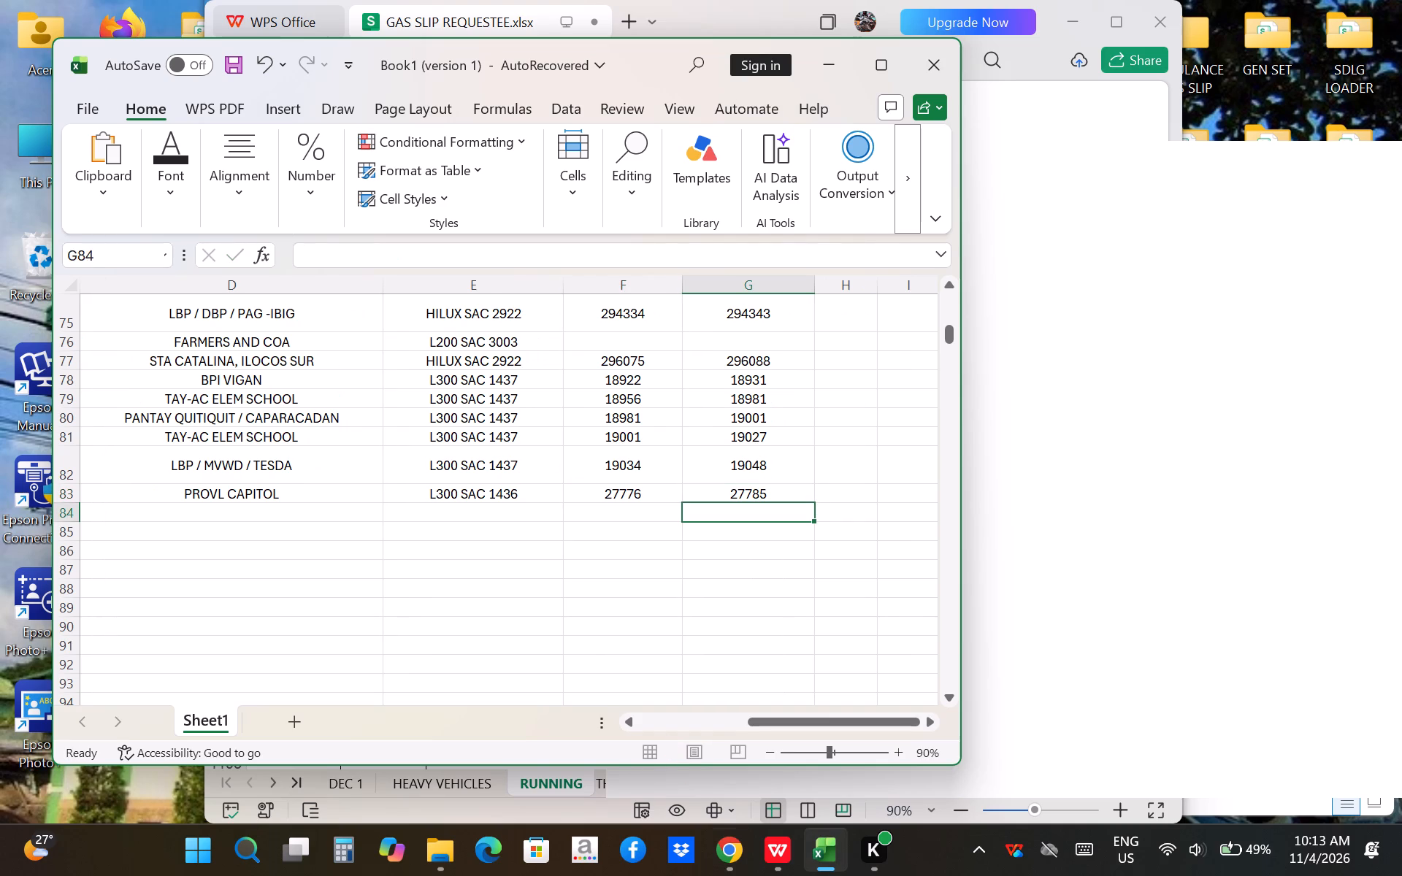
Fill in trip entry 0087 with the same driver as entry 0086, followed by a slash and its passenger name.
{"action": "left_click_drag", "start_coordinate": [894, 717], "coordinate": [643, 701]}
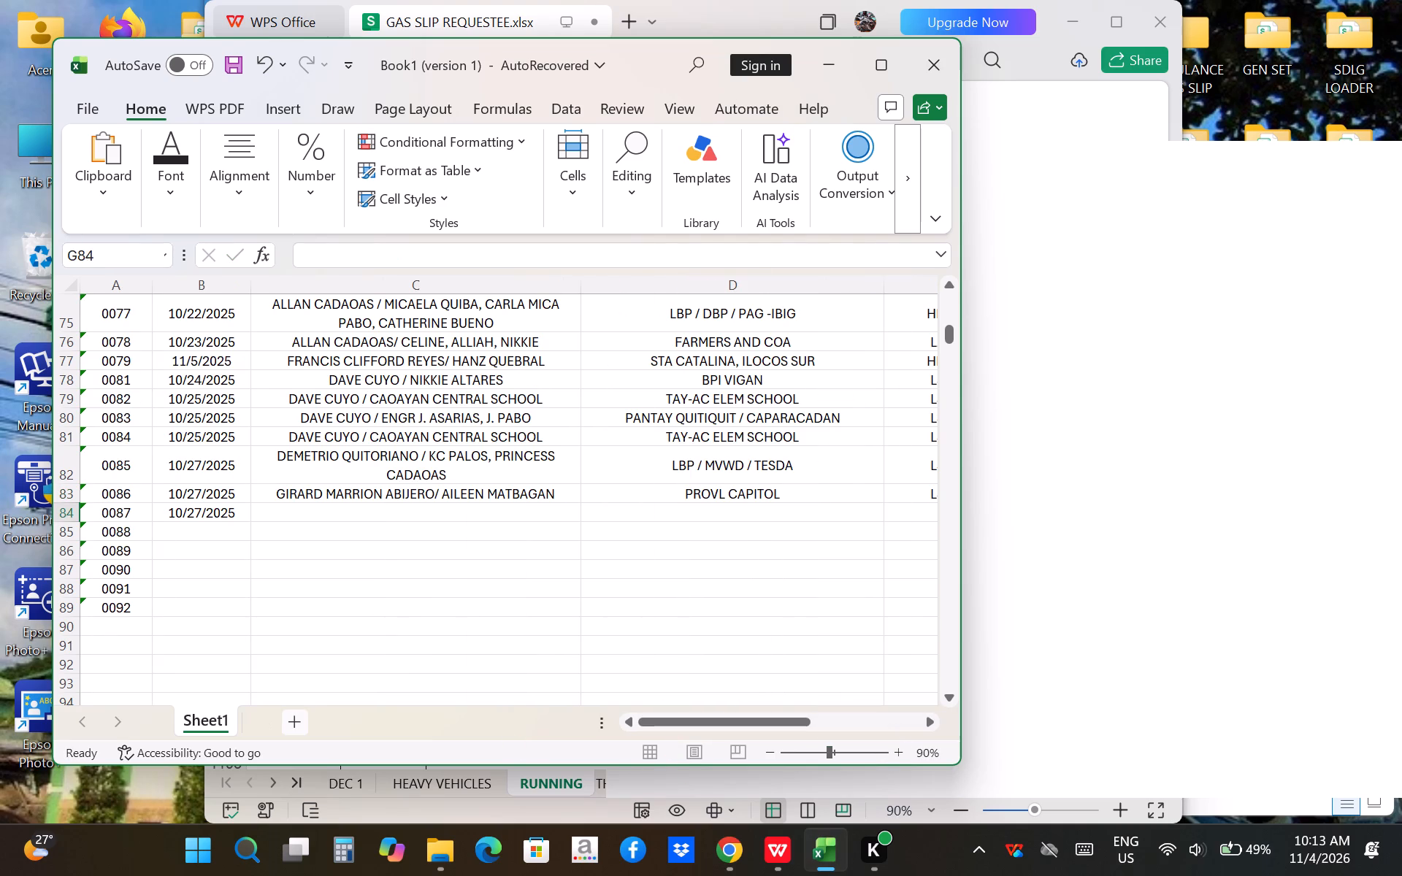
{"action": "left_click", "coordinate": [280, 515]}
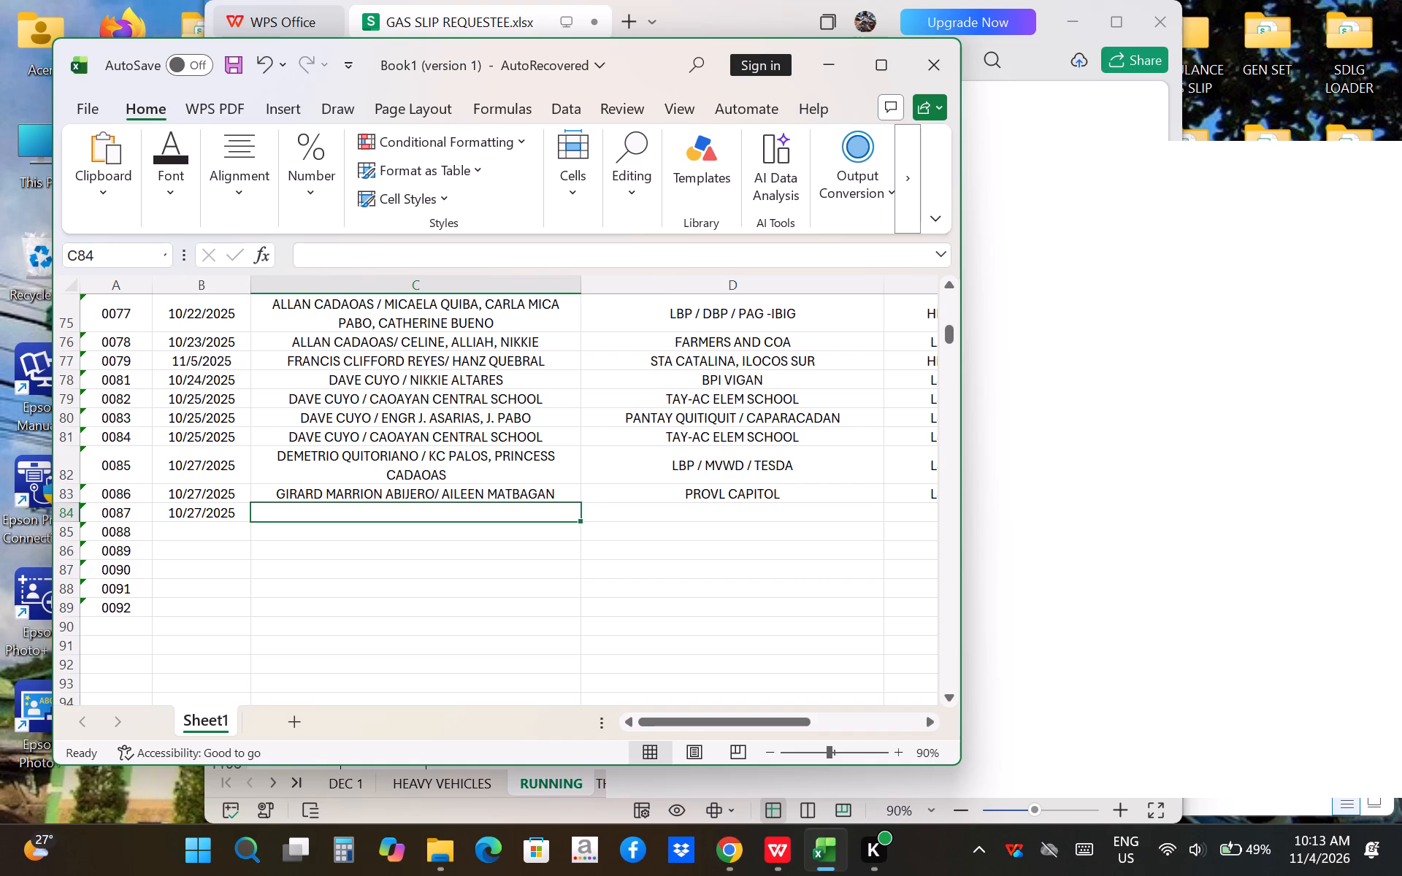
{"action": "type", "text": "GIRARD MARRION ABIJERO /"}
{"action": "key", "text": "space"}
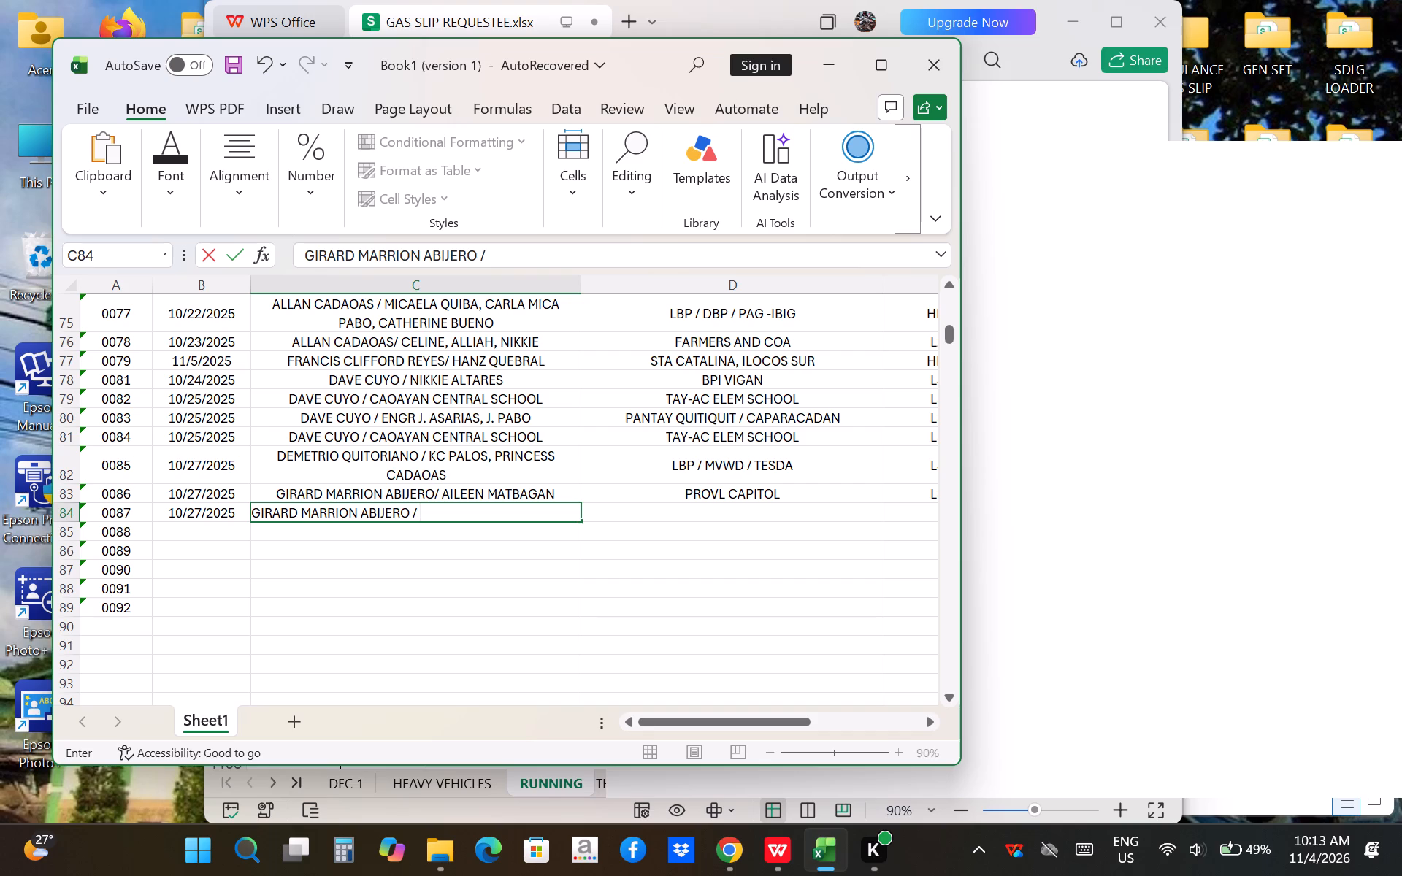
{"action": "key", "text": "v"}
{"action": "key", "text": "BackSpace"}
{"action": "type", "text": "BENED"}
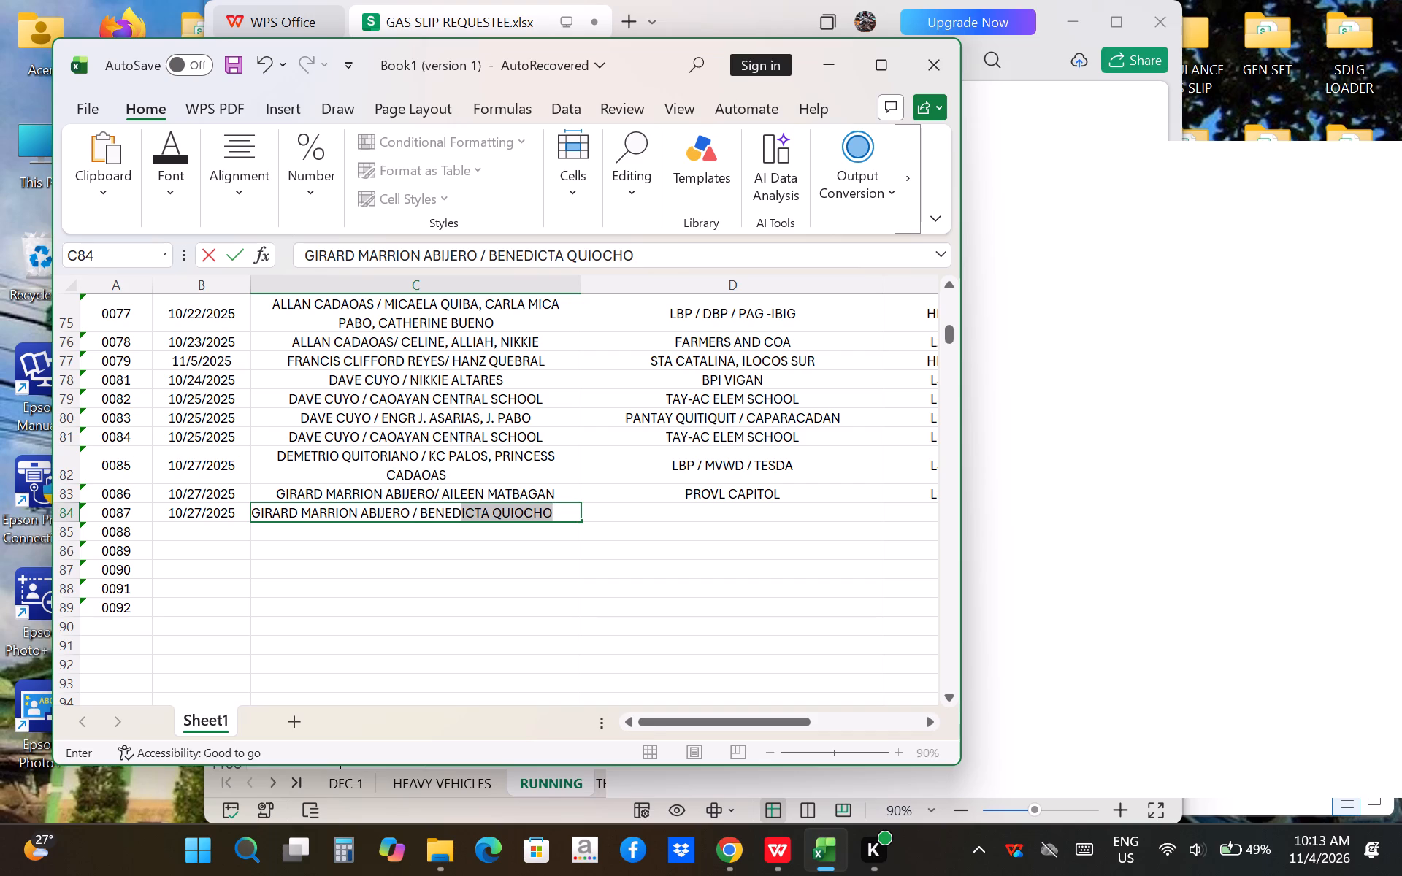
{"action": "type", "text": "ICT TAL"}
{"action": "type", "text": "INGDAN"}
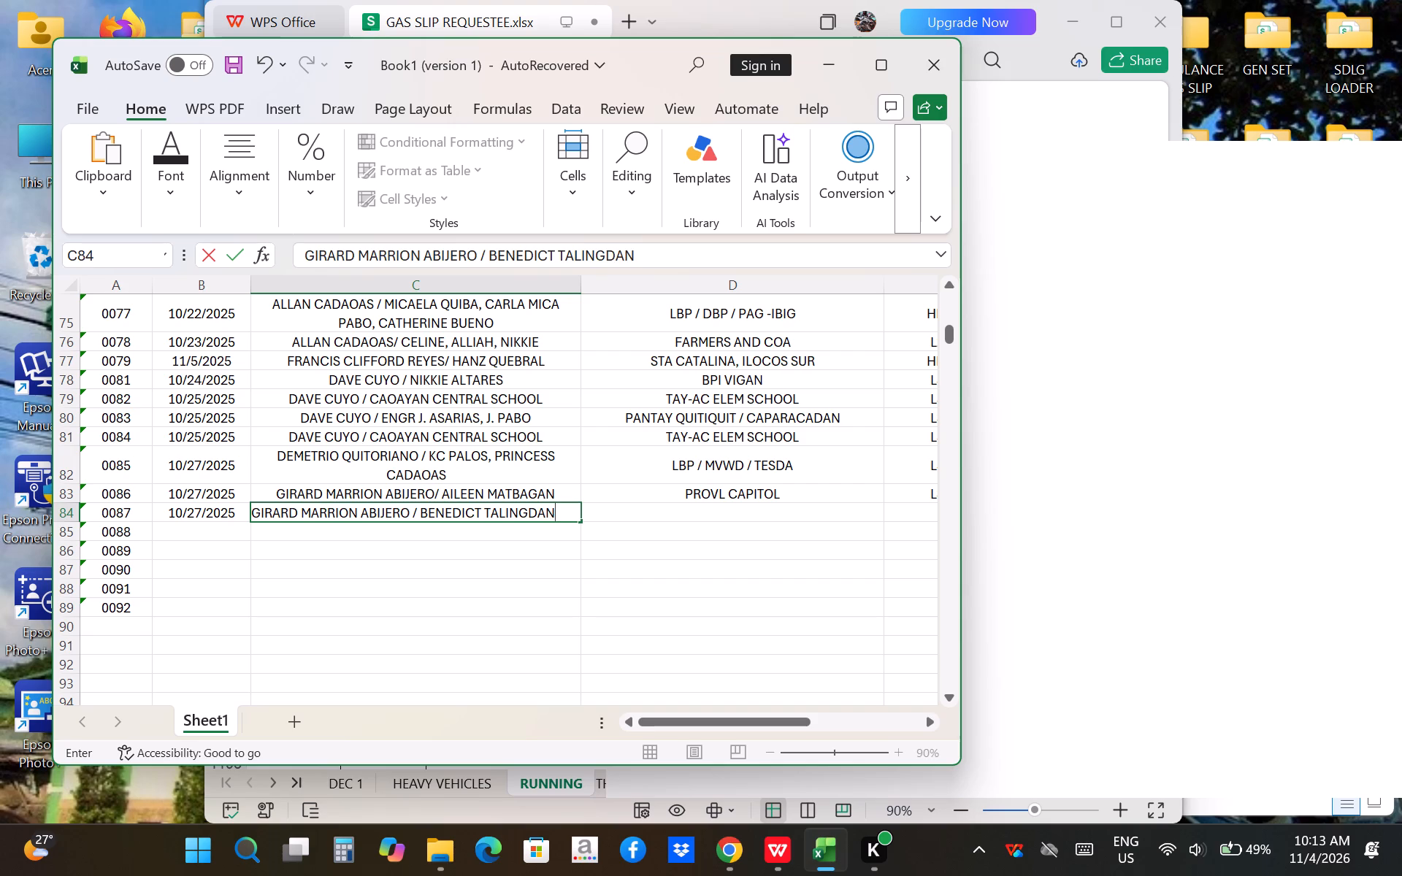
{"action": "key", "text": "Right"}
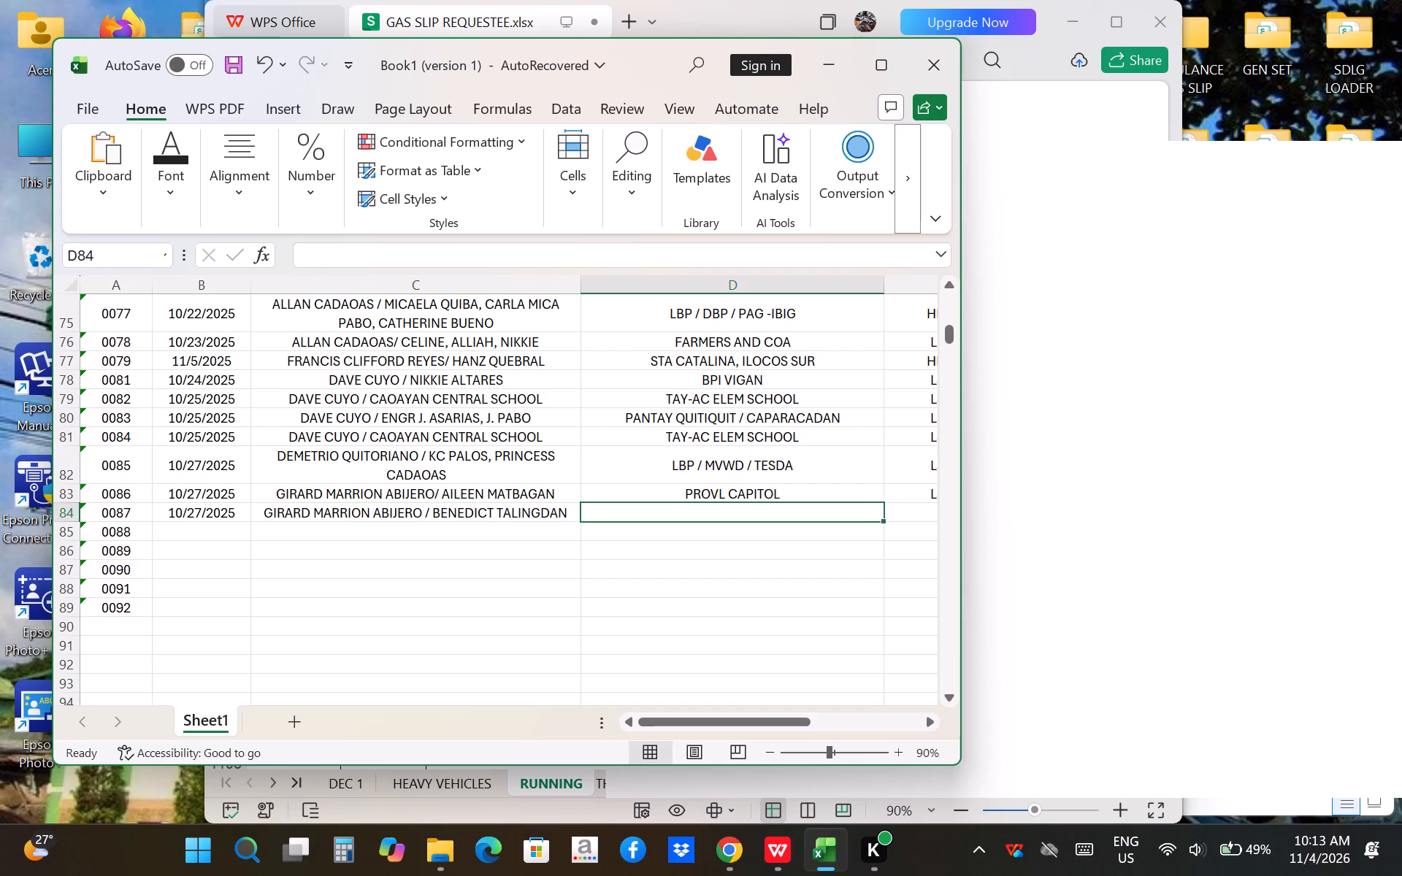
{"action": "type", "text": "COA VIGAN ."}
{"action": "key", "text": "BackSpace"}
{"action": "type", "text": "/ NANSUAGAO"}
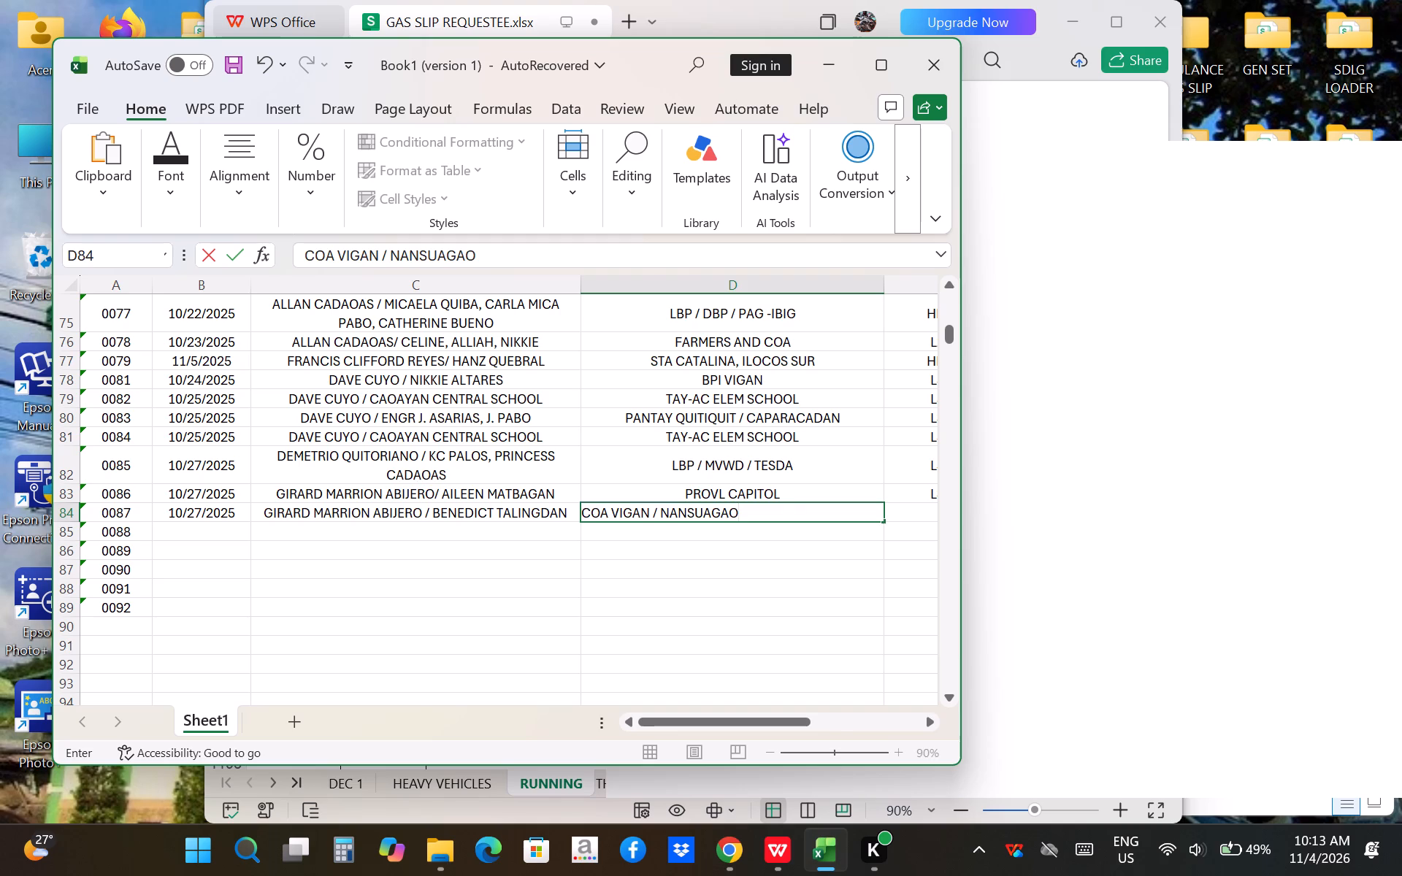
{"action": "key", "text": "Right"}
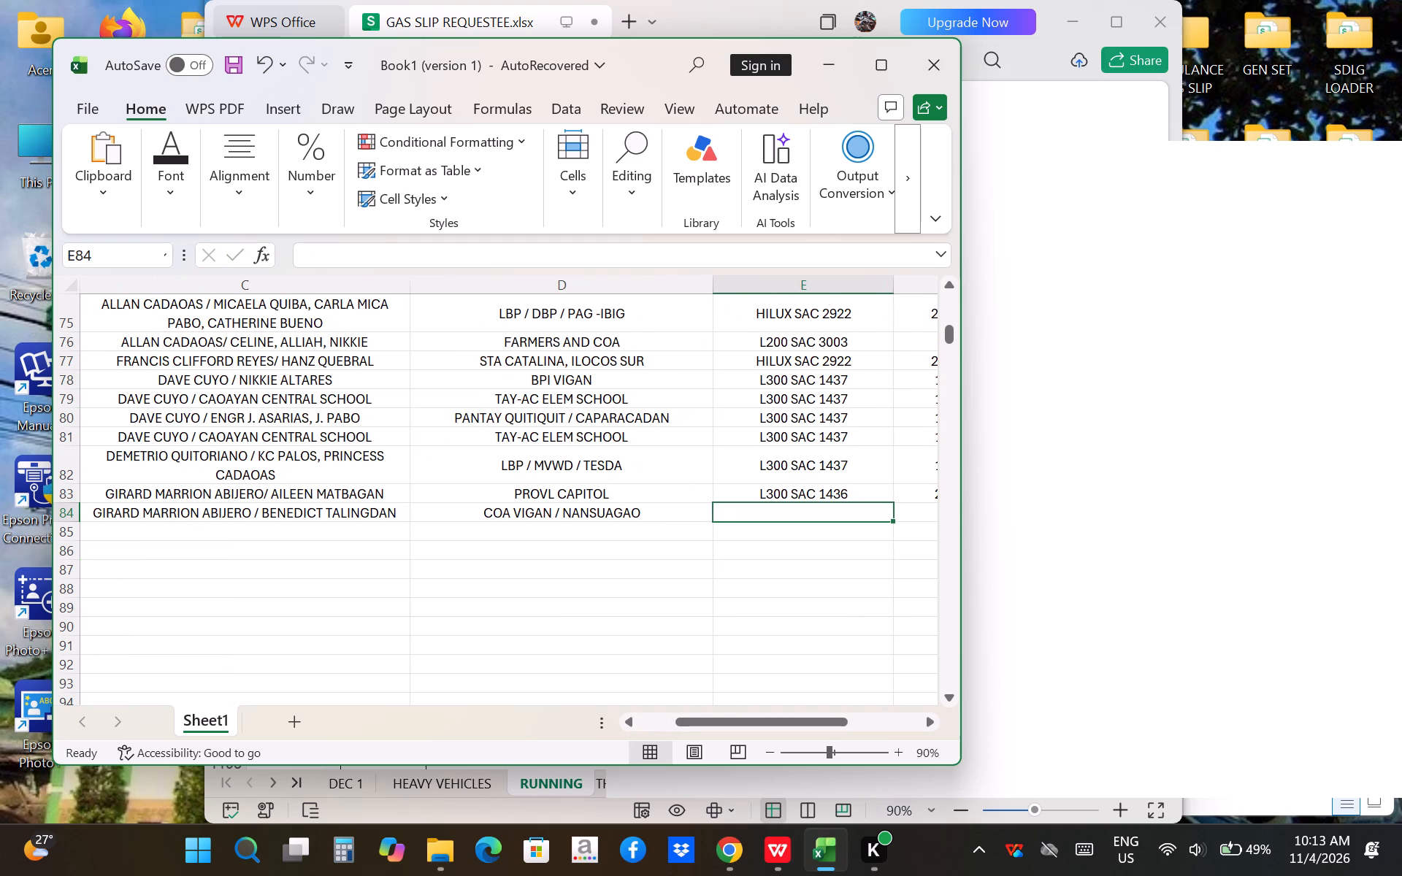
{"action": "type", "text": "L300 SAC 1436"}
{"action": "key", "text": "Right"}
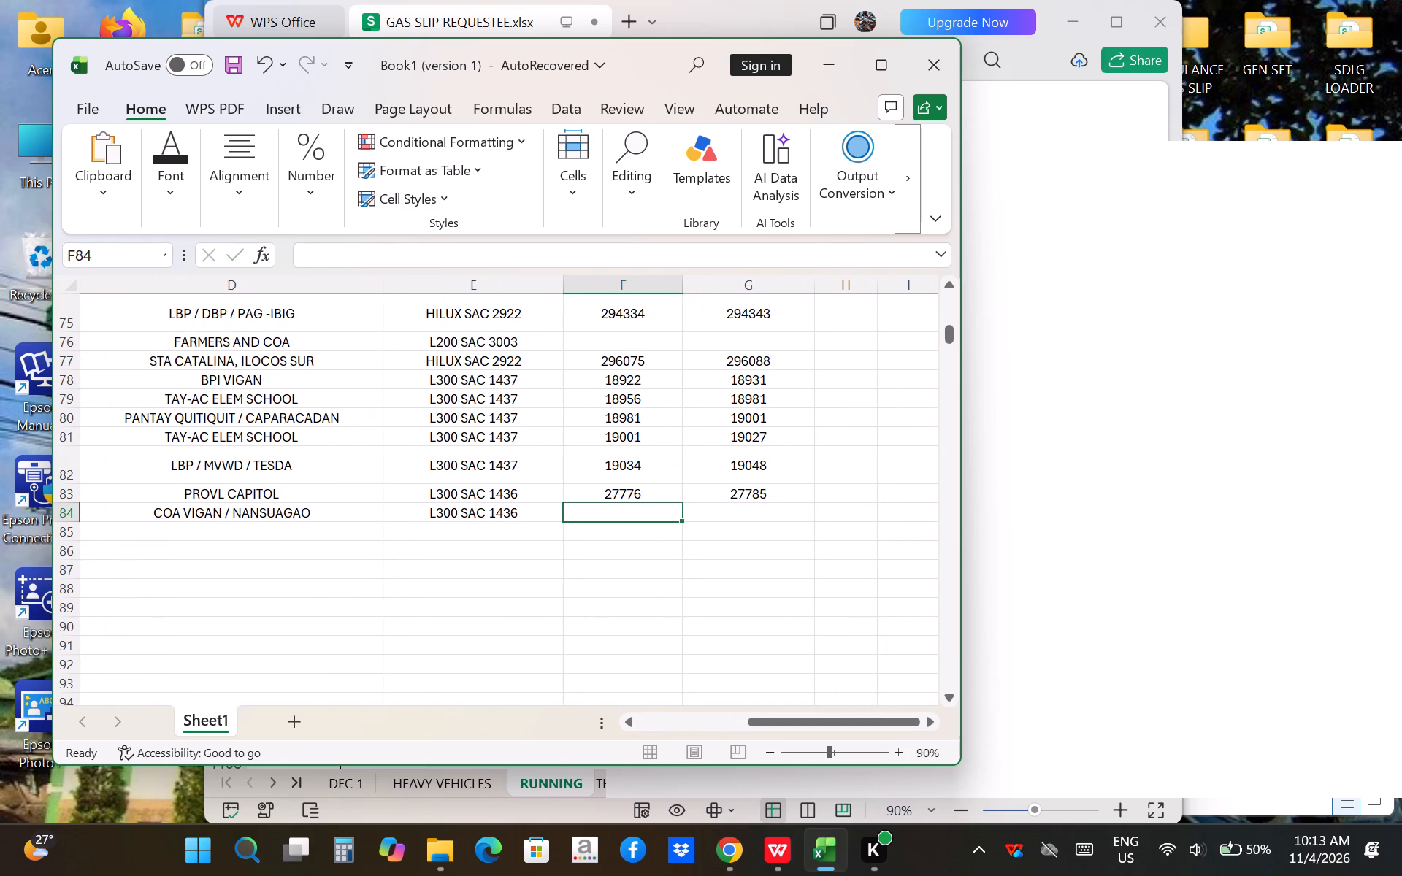
Enter trip entry 0087's readings as 27785 in column F and 27807 in column G.
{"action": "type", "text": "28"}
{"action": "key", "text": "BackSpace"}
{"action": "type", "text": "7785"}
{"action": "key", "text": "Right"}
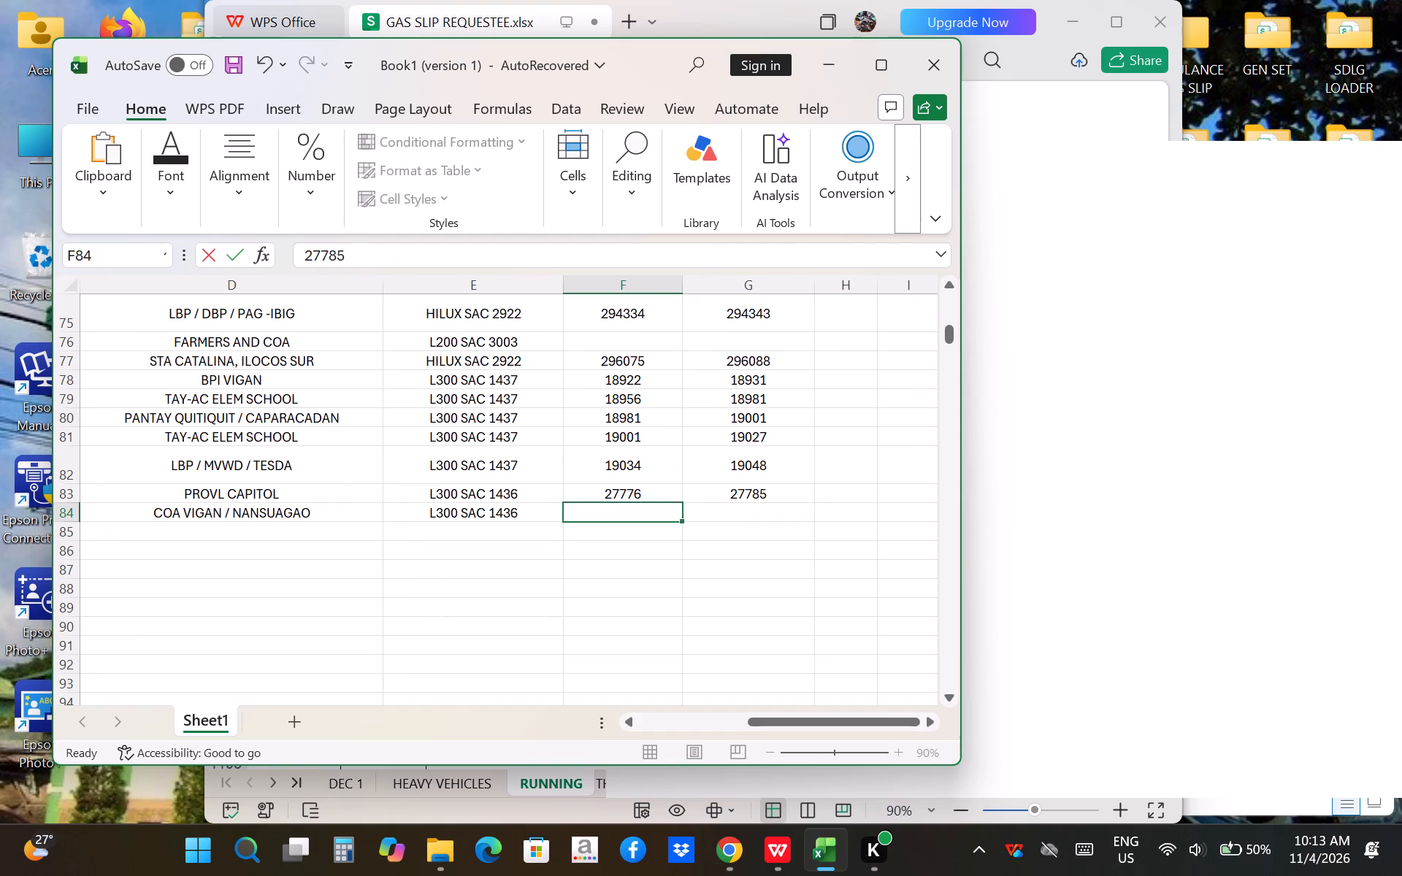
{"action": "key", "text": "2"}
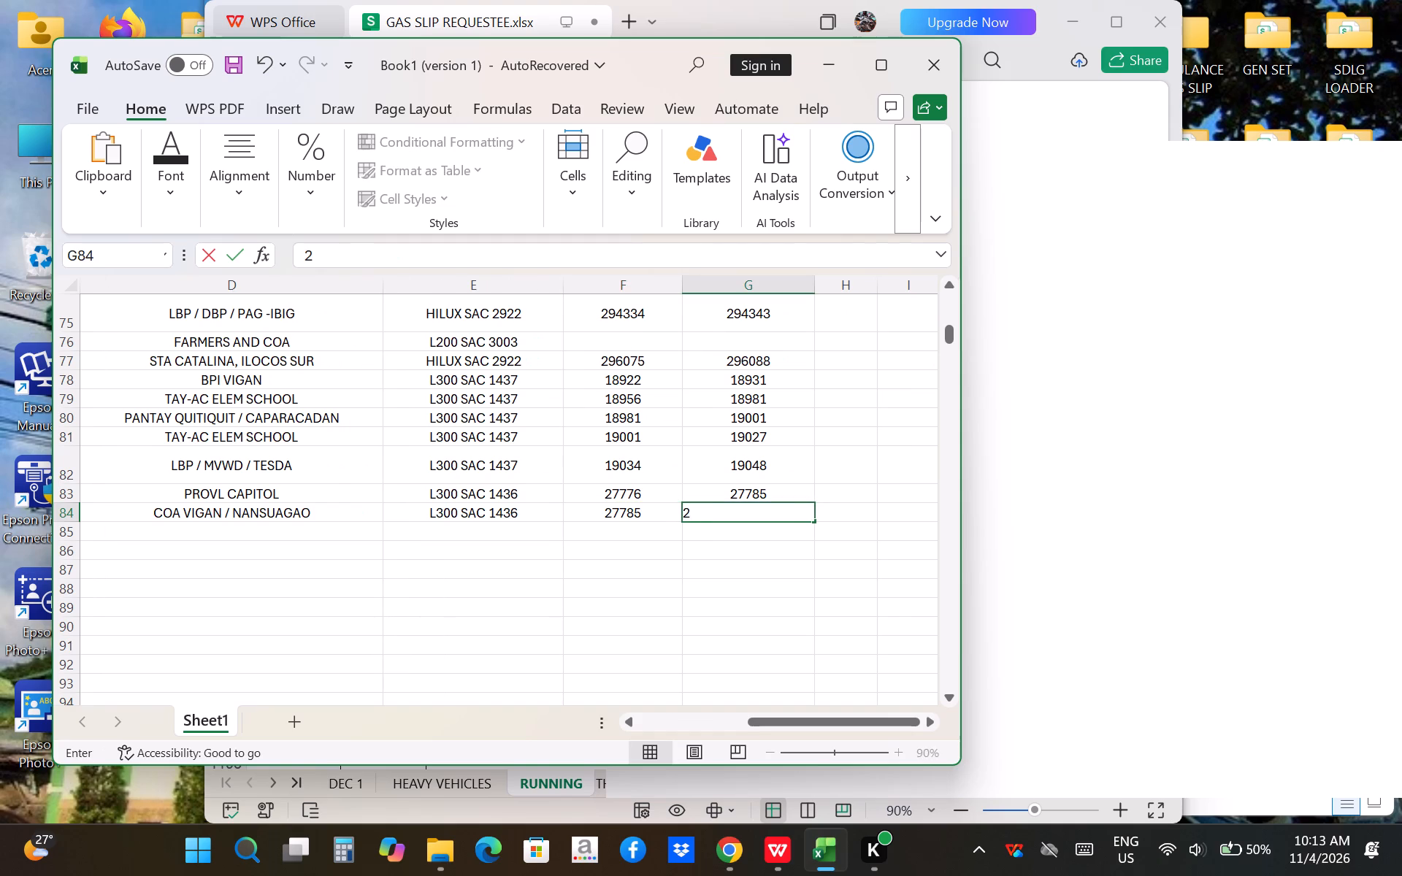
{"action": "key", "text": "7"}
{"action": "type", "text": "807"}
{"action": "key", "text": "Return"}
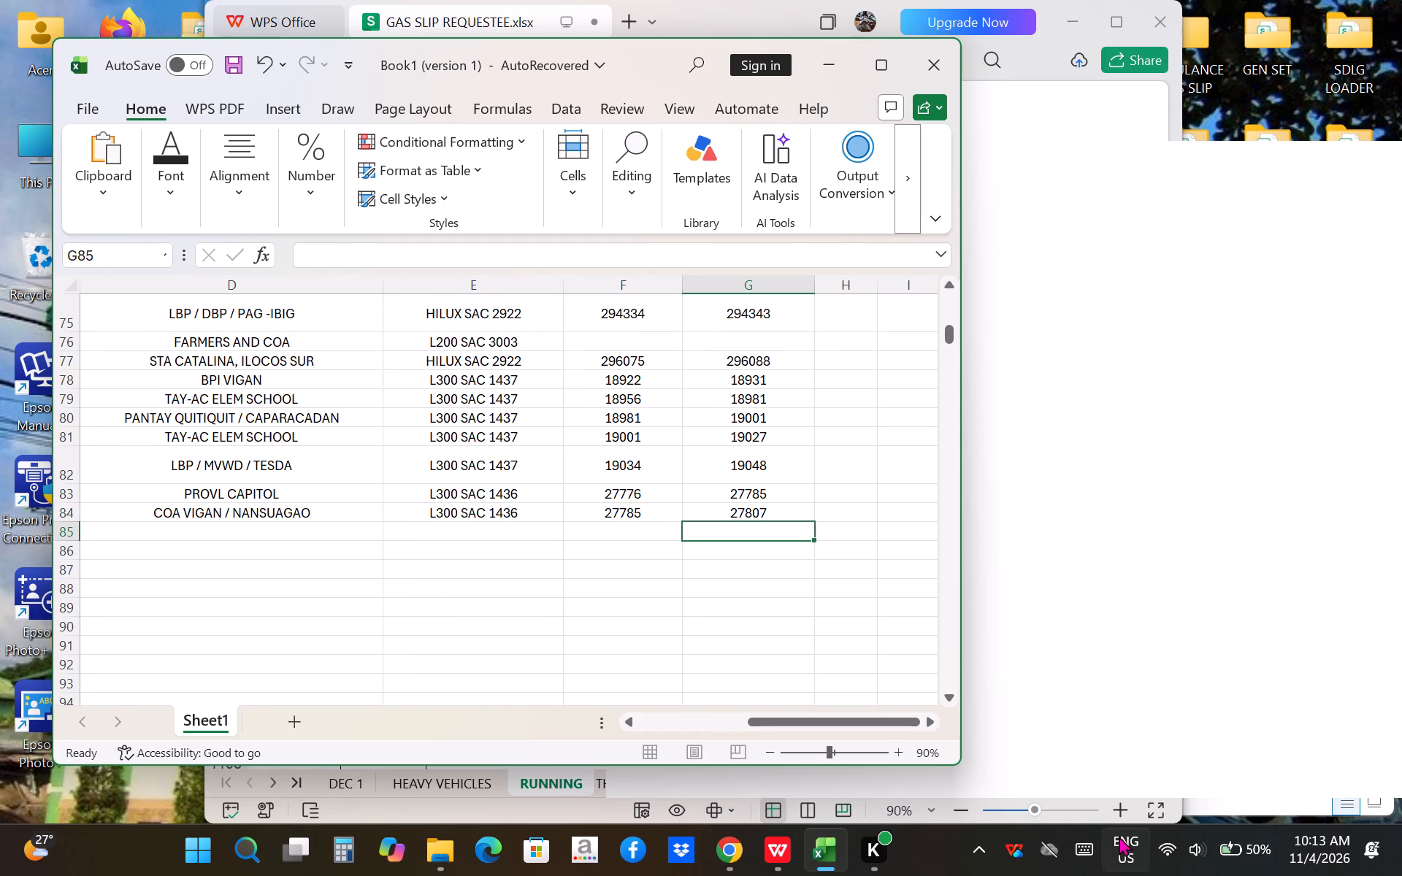
Enter 10/28/2025 as trip entry 0088's date and copy it down the date column through row 90.
{"action": "left_click_drag", "start_coordinate": [865, 725], "coordinate": [772, 725]}
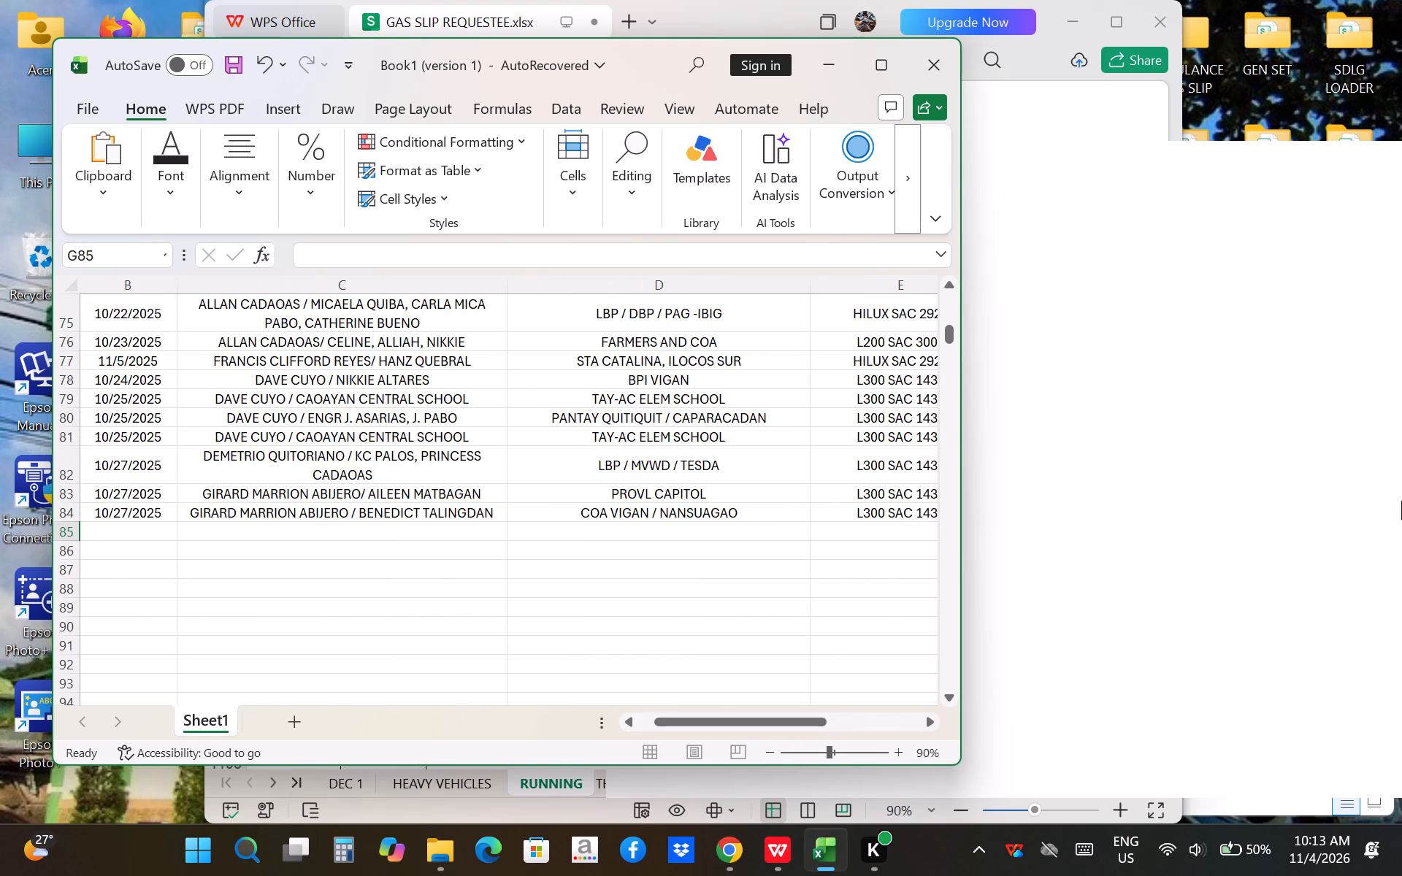
{"action": "left_click_drag", "start_coordinate": [687, 721], "coordinate": [543, 724]}
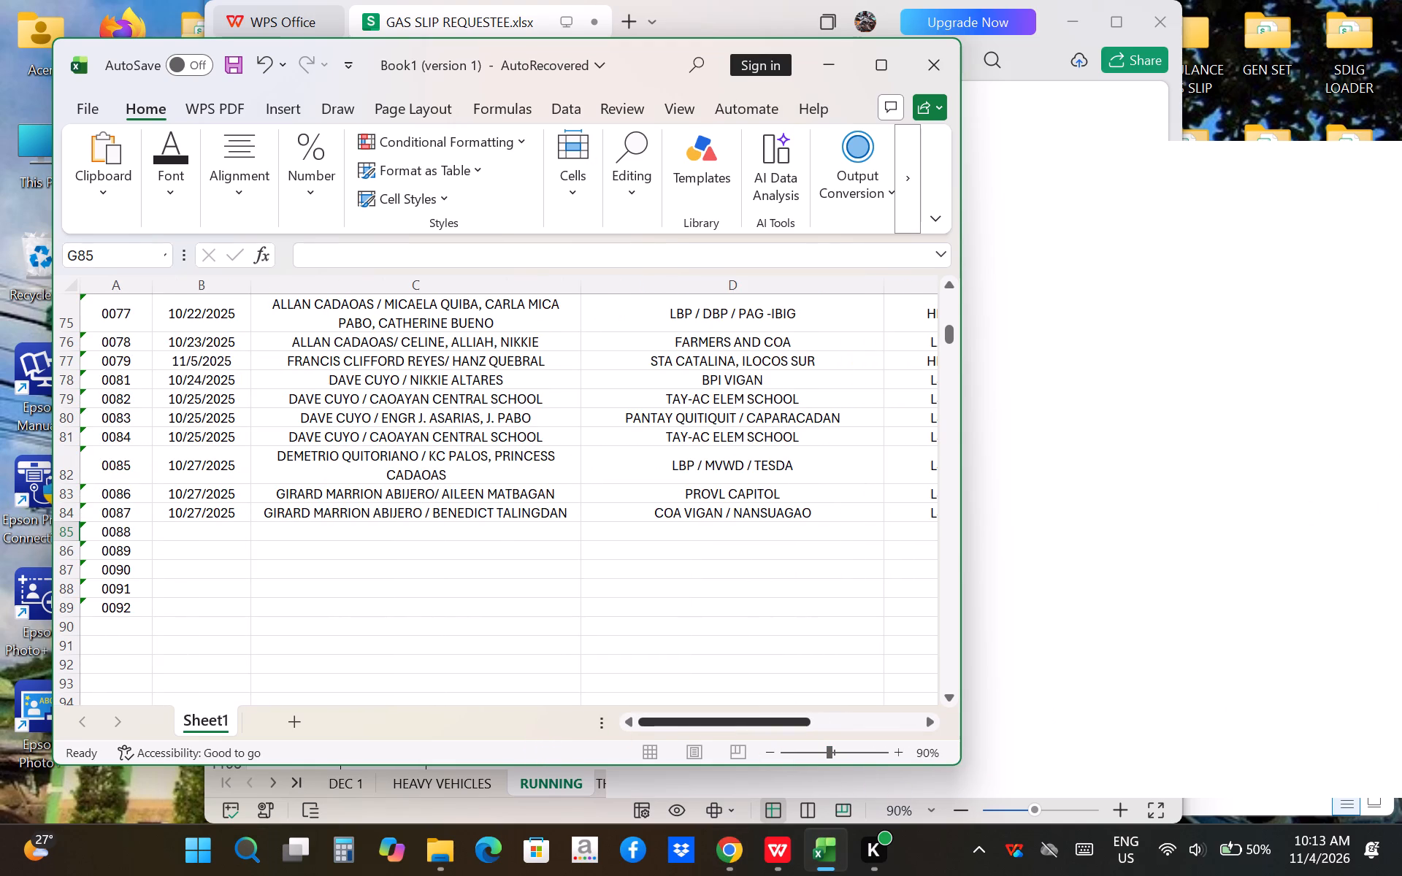
{"action": "left_click", "coordinate": [202, 537]}
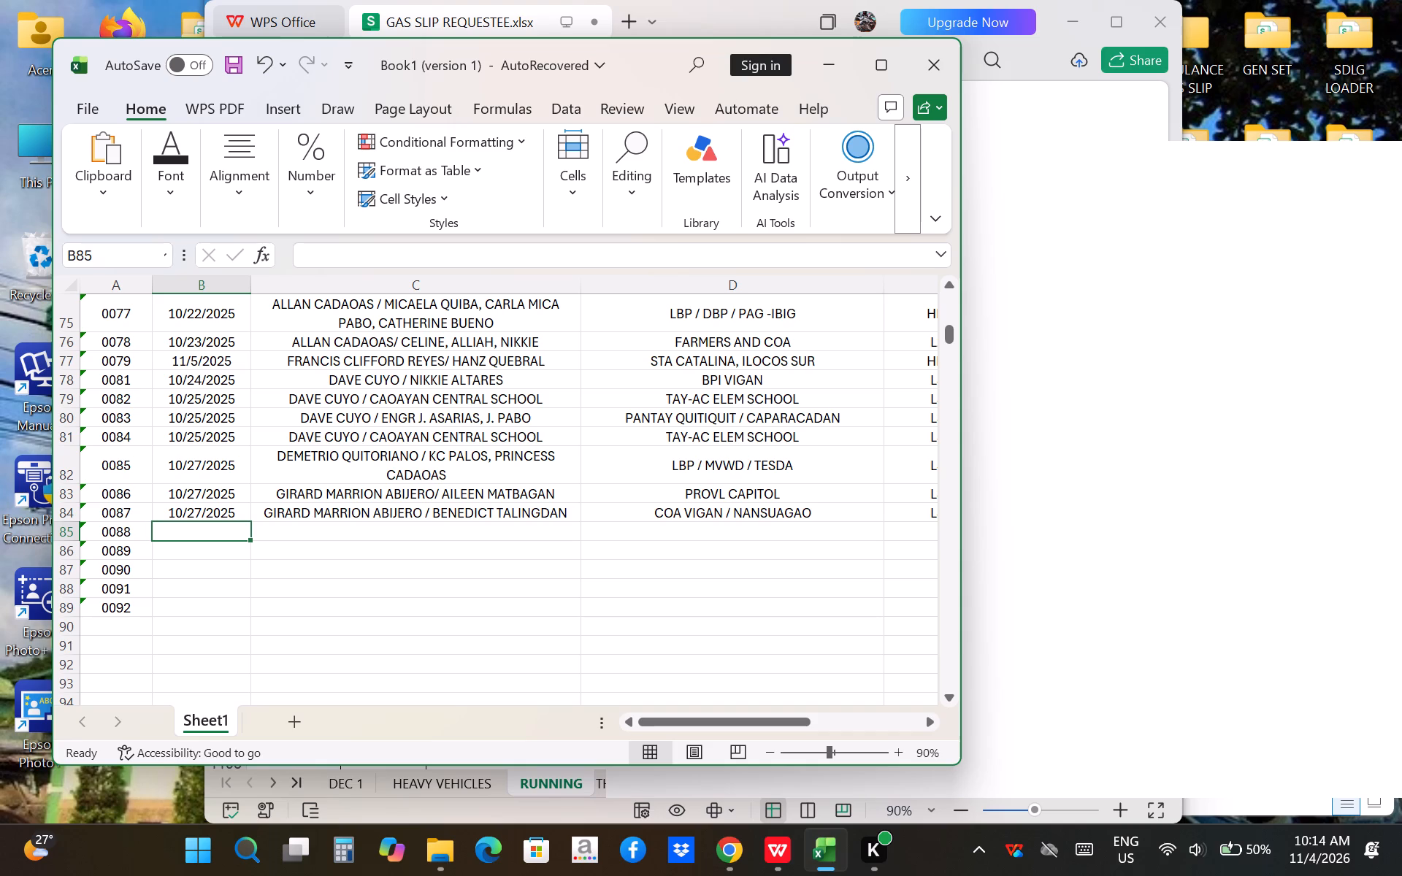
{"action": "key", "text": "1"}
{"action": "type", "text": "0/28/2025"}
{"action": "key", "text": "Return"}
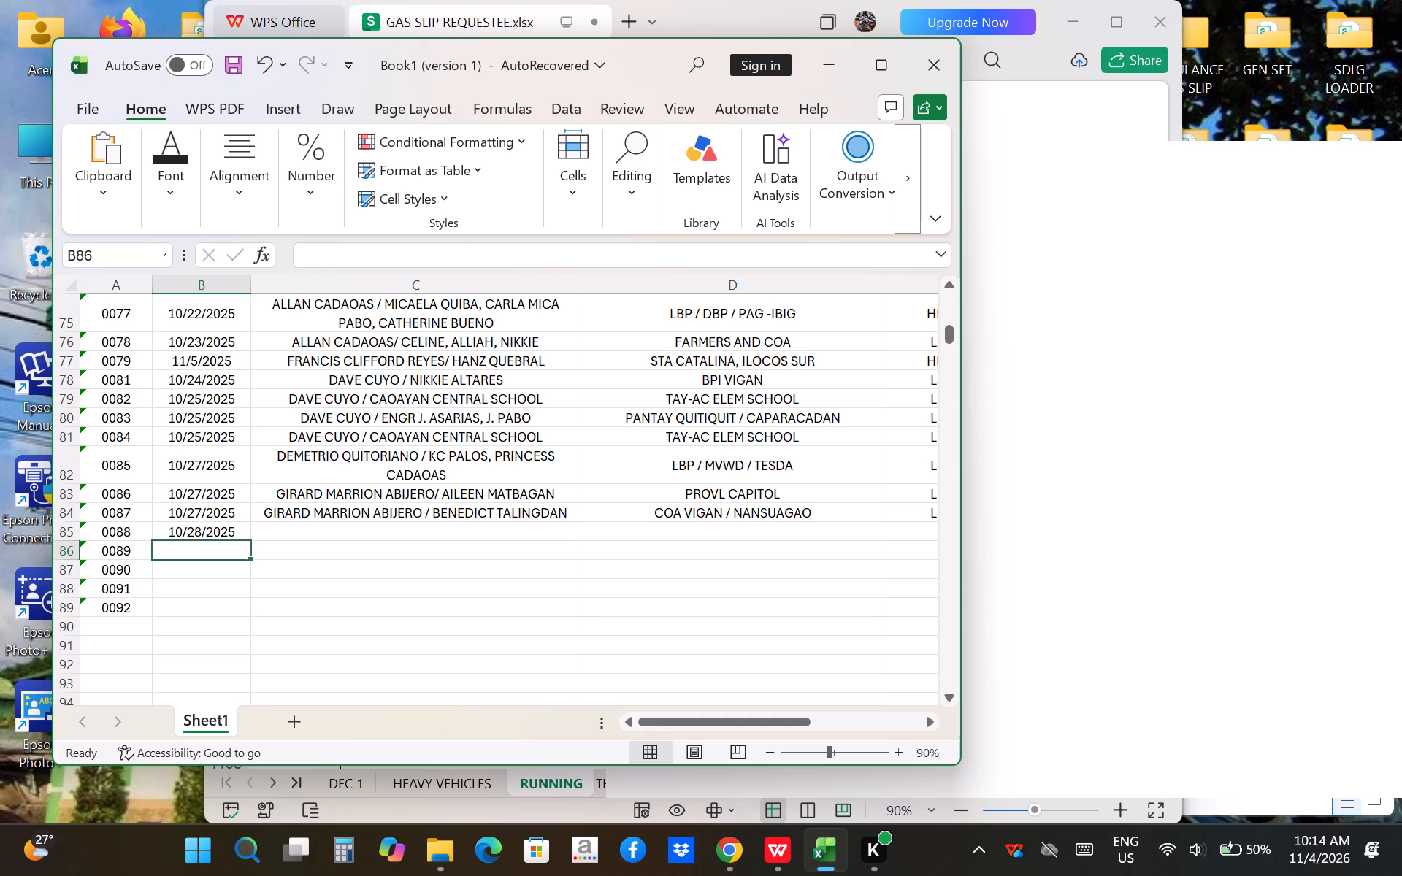
{"action": "left_click", "coordinate": [194, 532]}
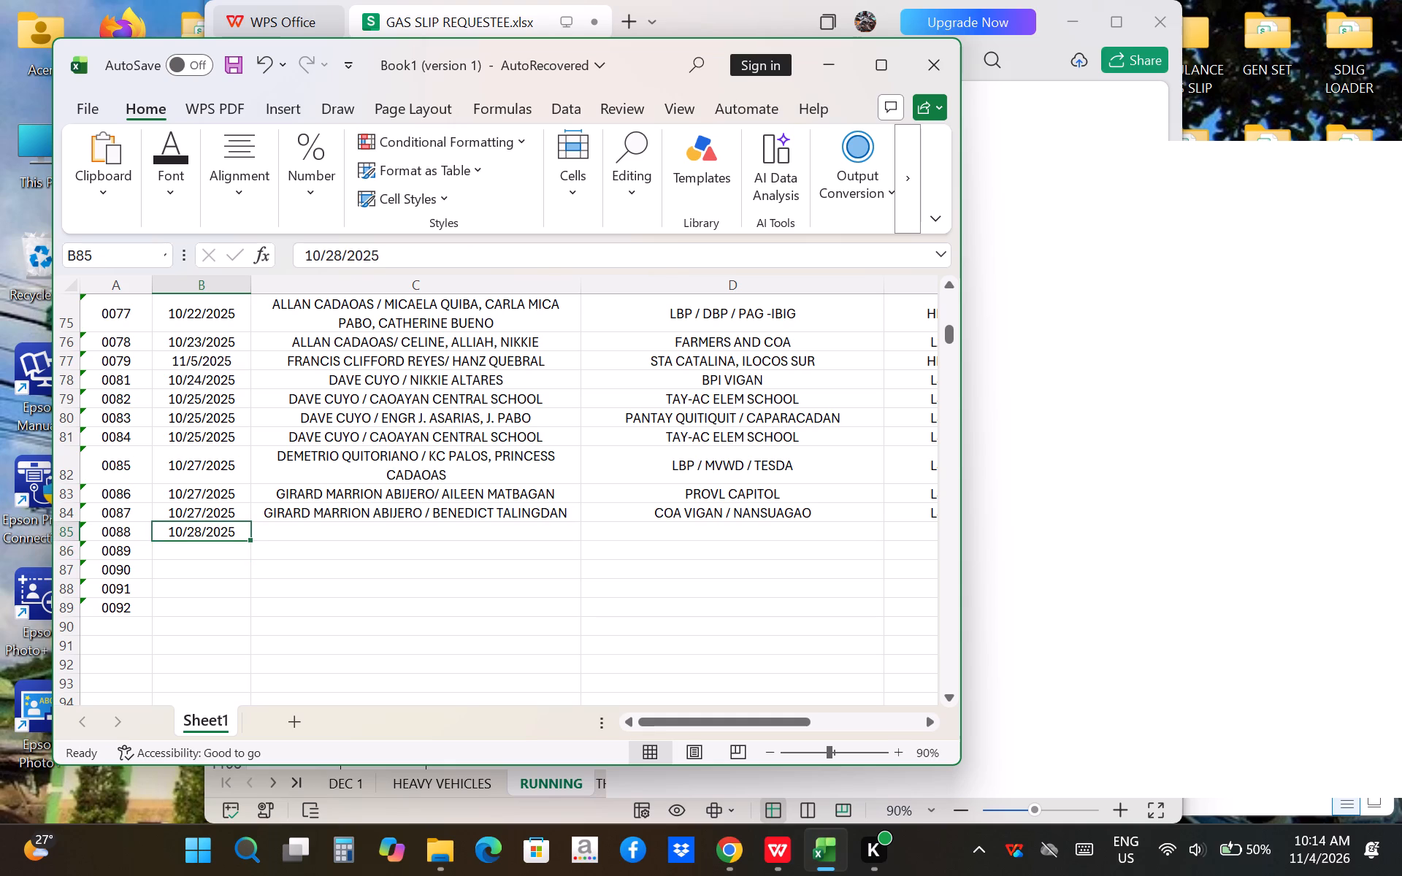
{"action": "key", "text": "ctrl+c"}
{"action": "left_click_drag", "start_coordinate": [198, 548], "coordinate": [202, 561]}
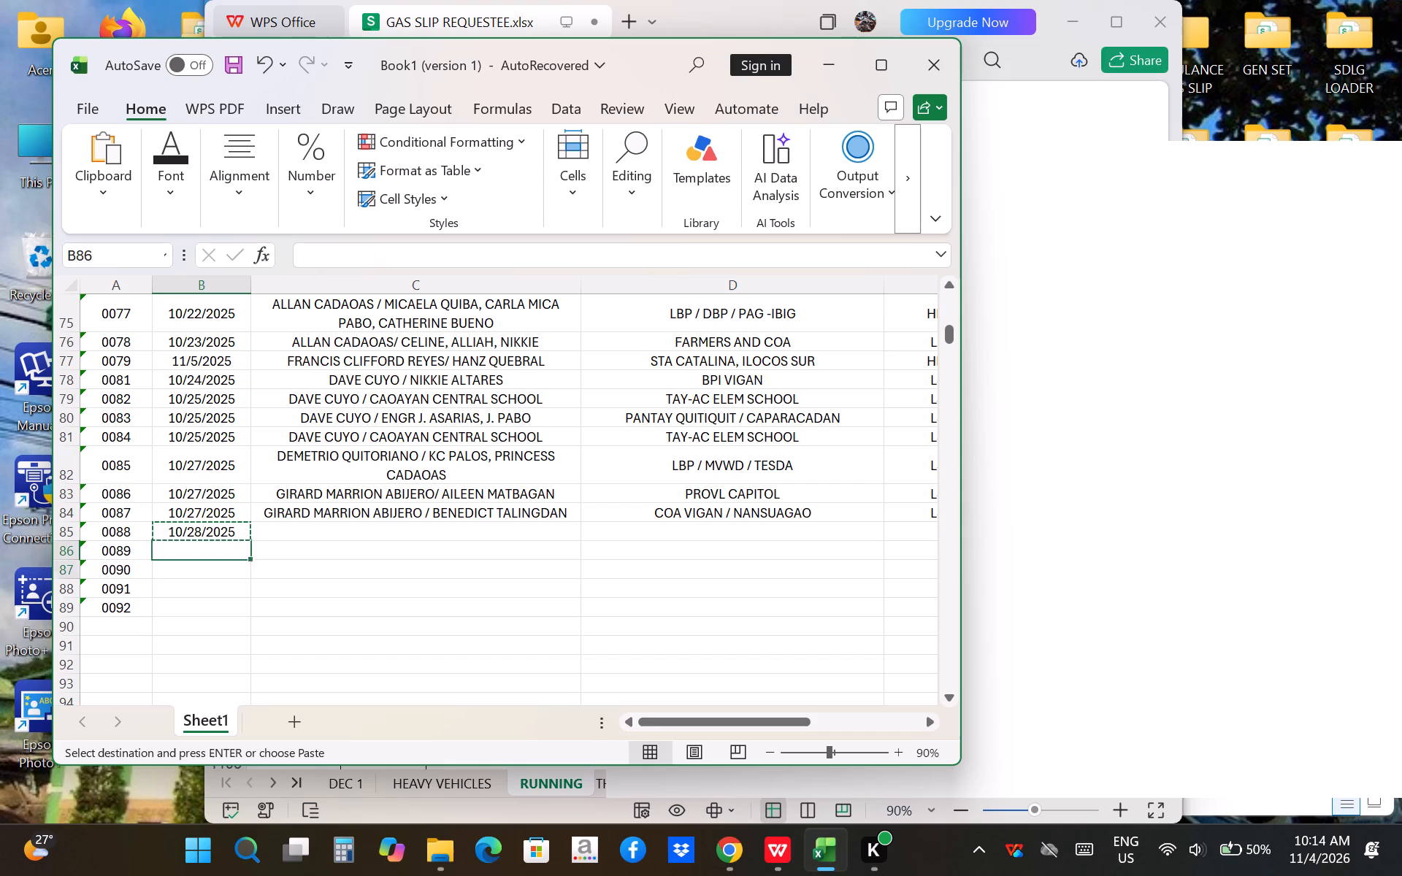
{"action": "left_click_drag", "start_coordinate": [202, 561], "coordinate": [196, 625]}
{"action": "key", "text": "Return"}
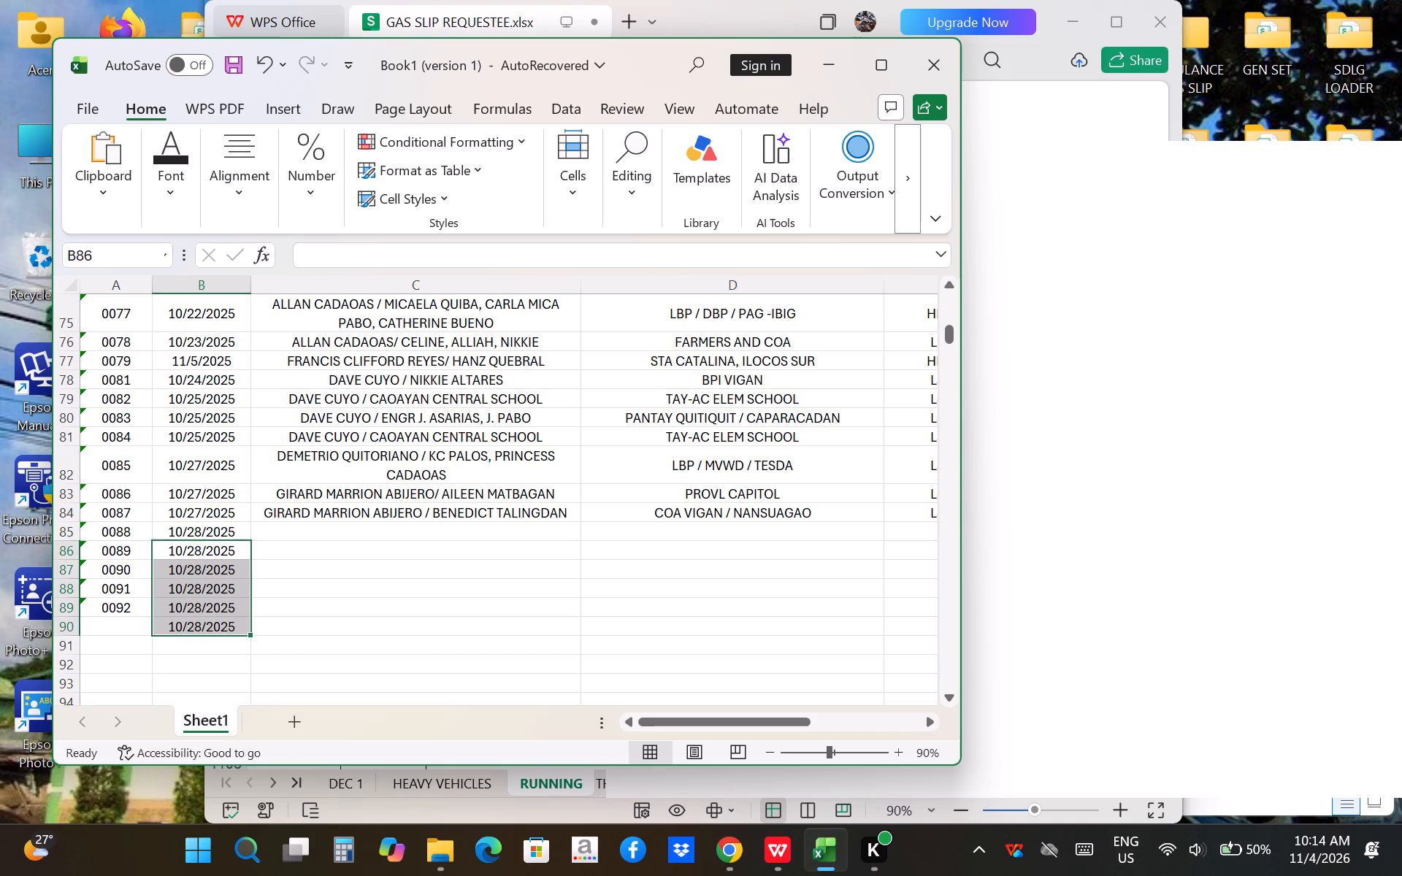
Extend the trip numbering in column A from 0092 down to 0096 in row 93.
{"action": "left_click", "coordinate": [125, 623]}
{"action": "left_click", "coordinate": [127, 608]}
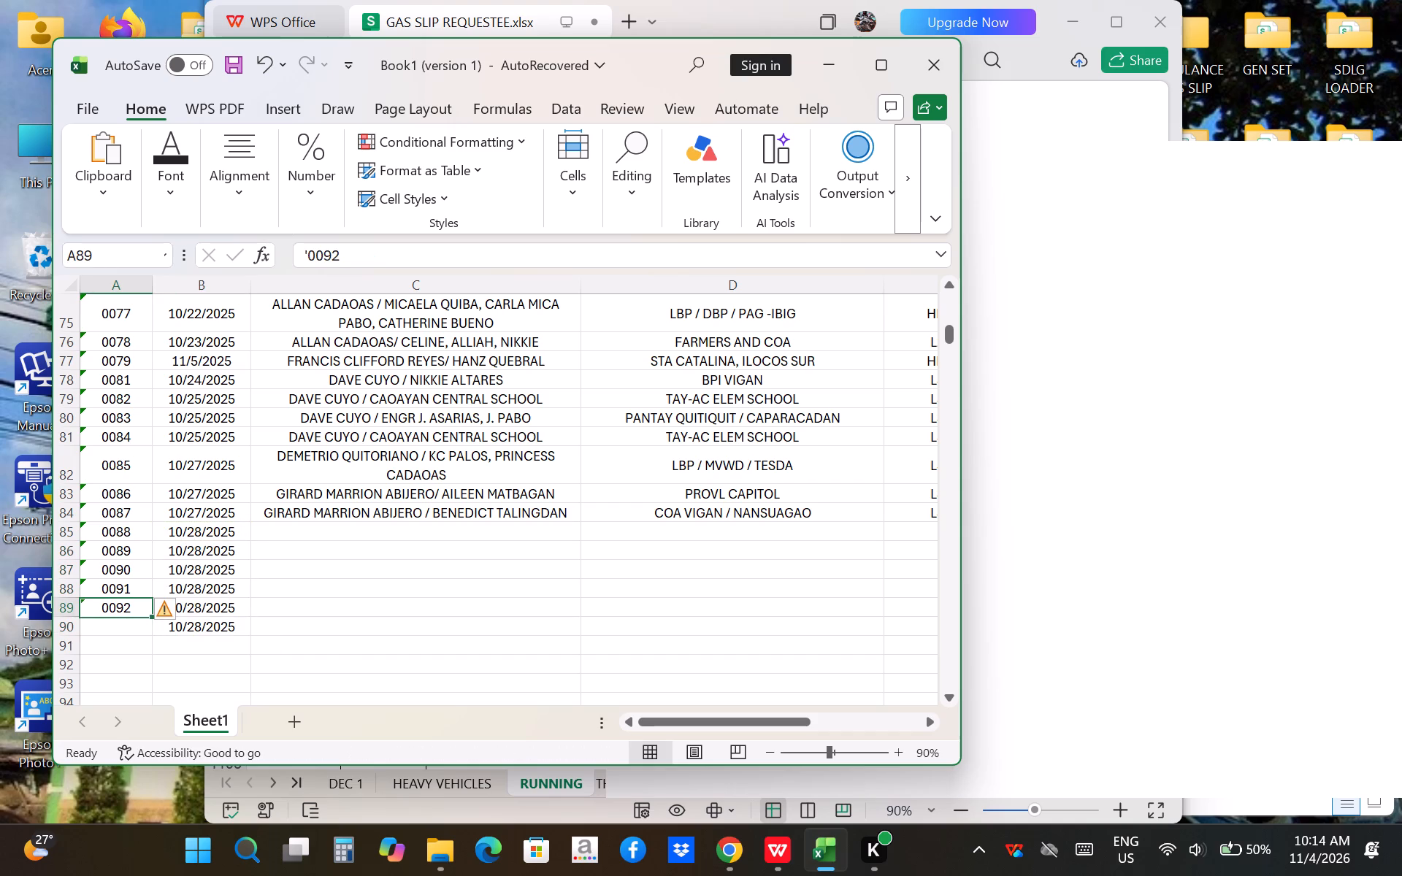
{"action": "left_click_drag", "start_coordinate": [149, 618], "coordinate": [151, 685]}
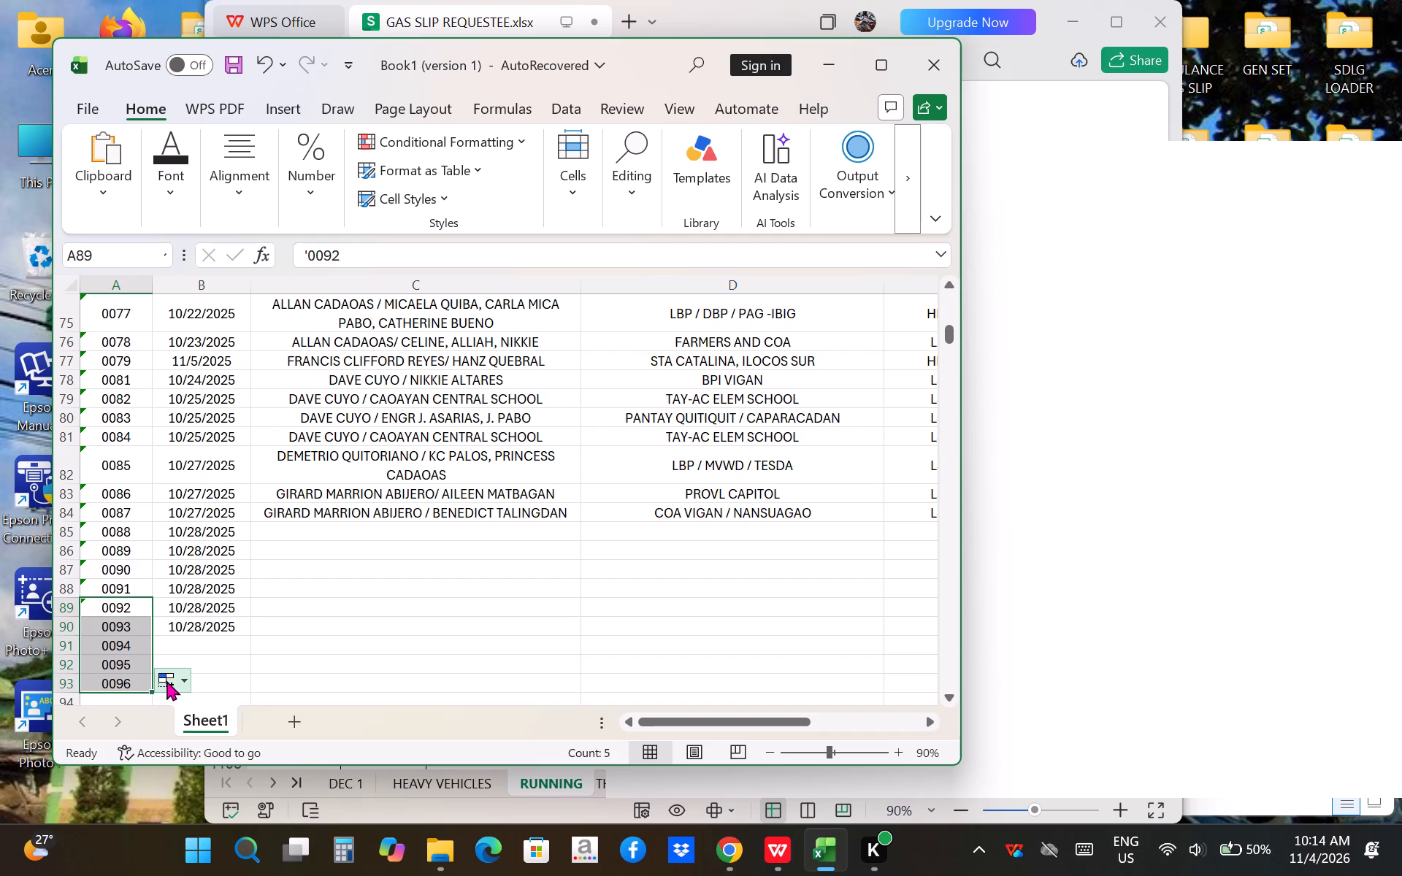
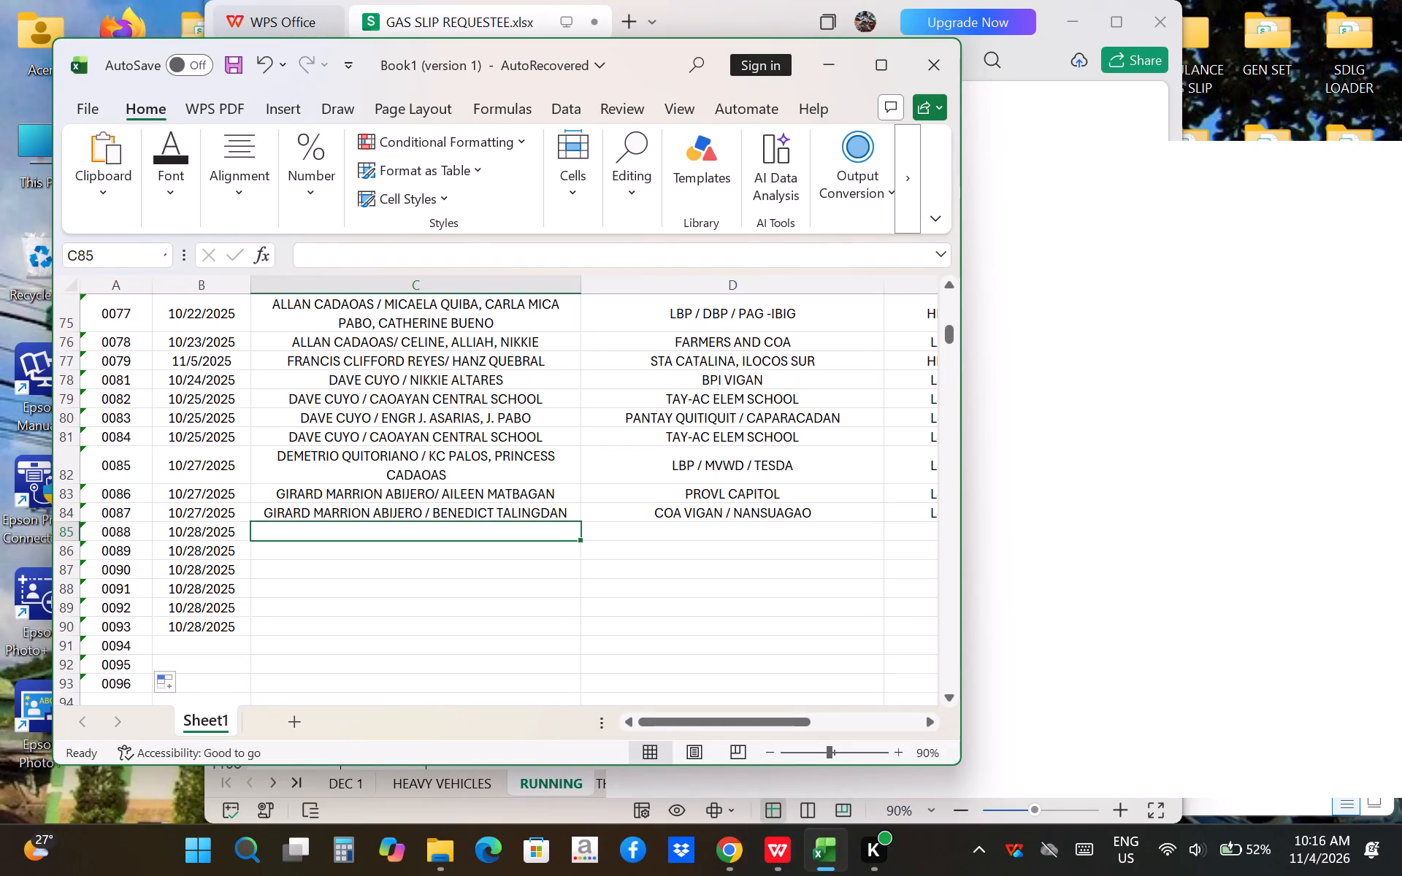
Enter trip entry 0088's names in column C, pairing the same driver as entry 0087 with passenger Joshua.
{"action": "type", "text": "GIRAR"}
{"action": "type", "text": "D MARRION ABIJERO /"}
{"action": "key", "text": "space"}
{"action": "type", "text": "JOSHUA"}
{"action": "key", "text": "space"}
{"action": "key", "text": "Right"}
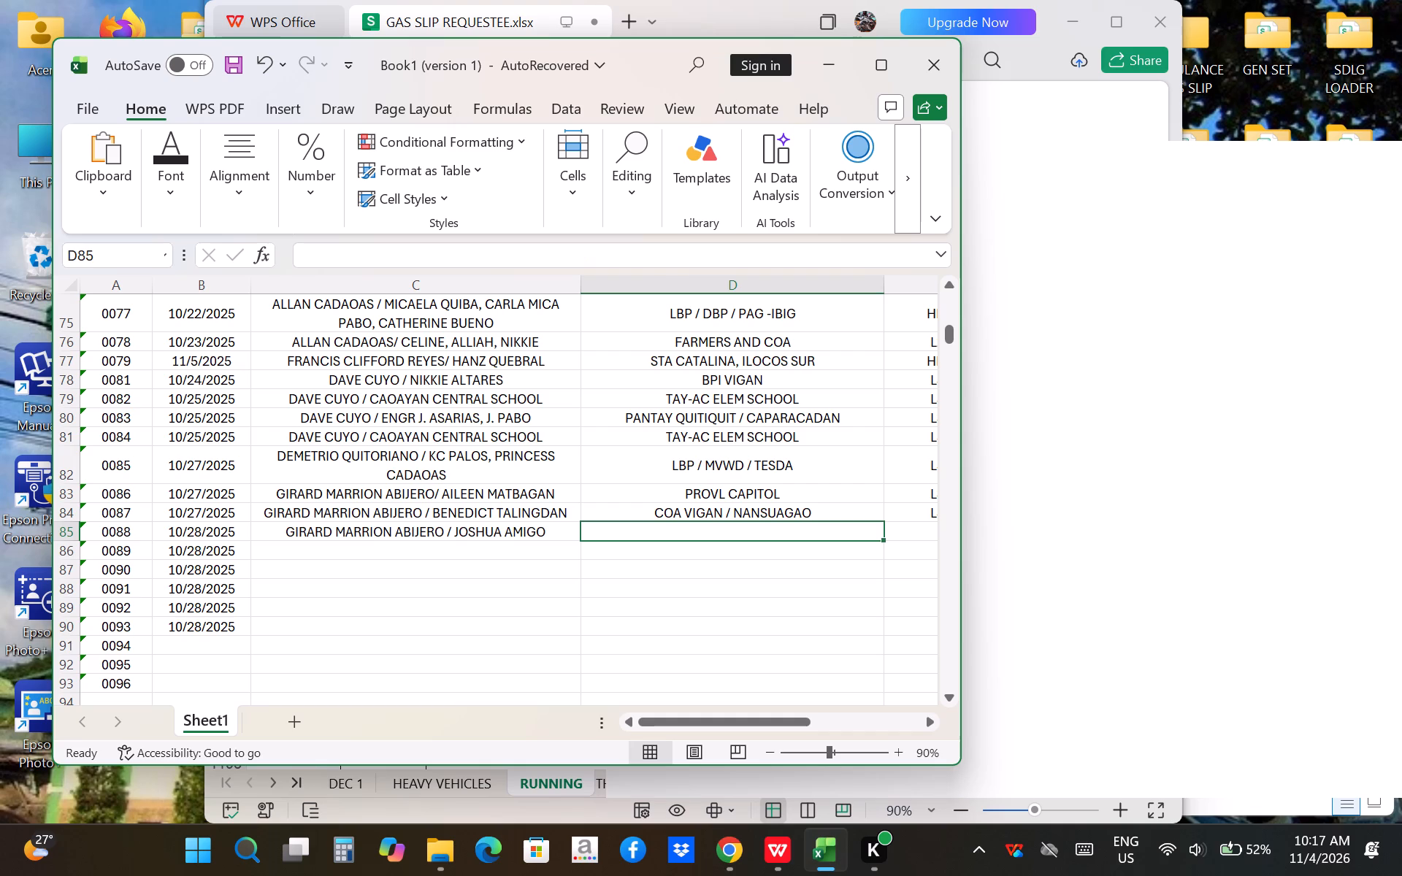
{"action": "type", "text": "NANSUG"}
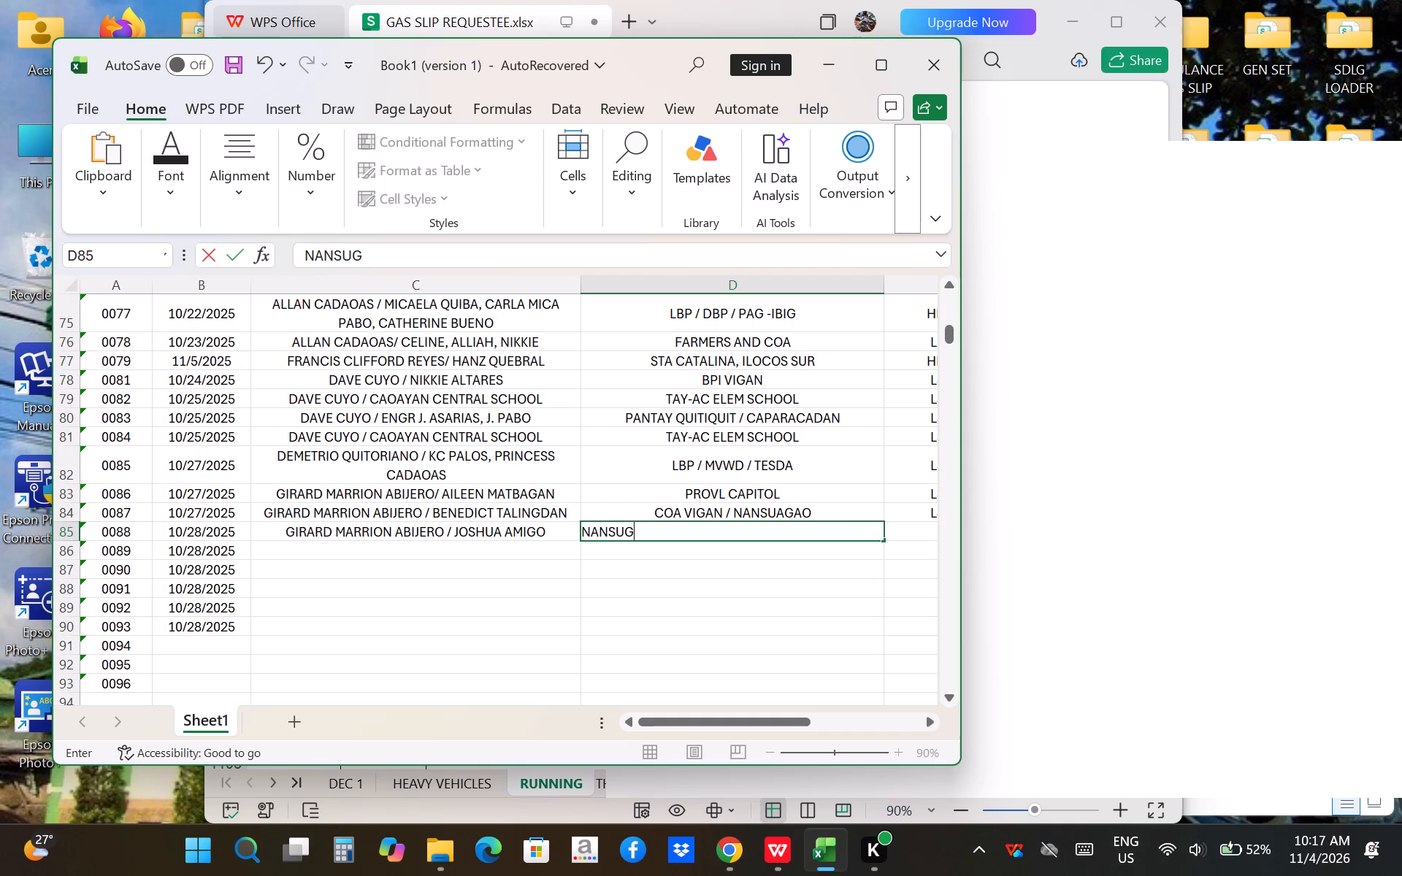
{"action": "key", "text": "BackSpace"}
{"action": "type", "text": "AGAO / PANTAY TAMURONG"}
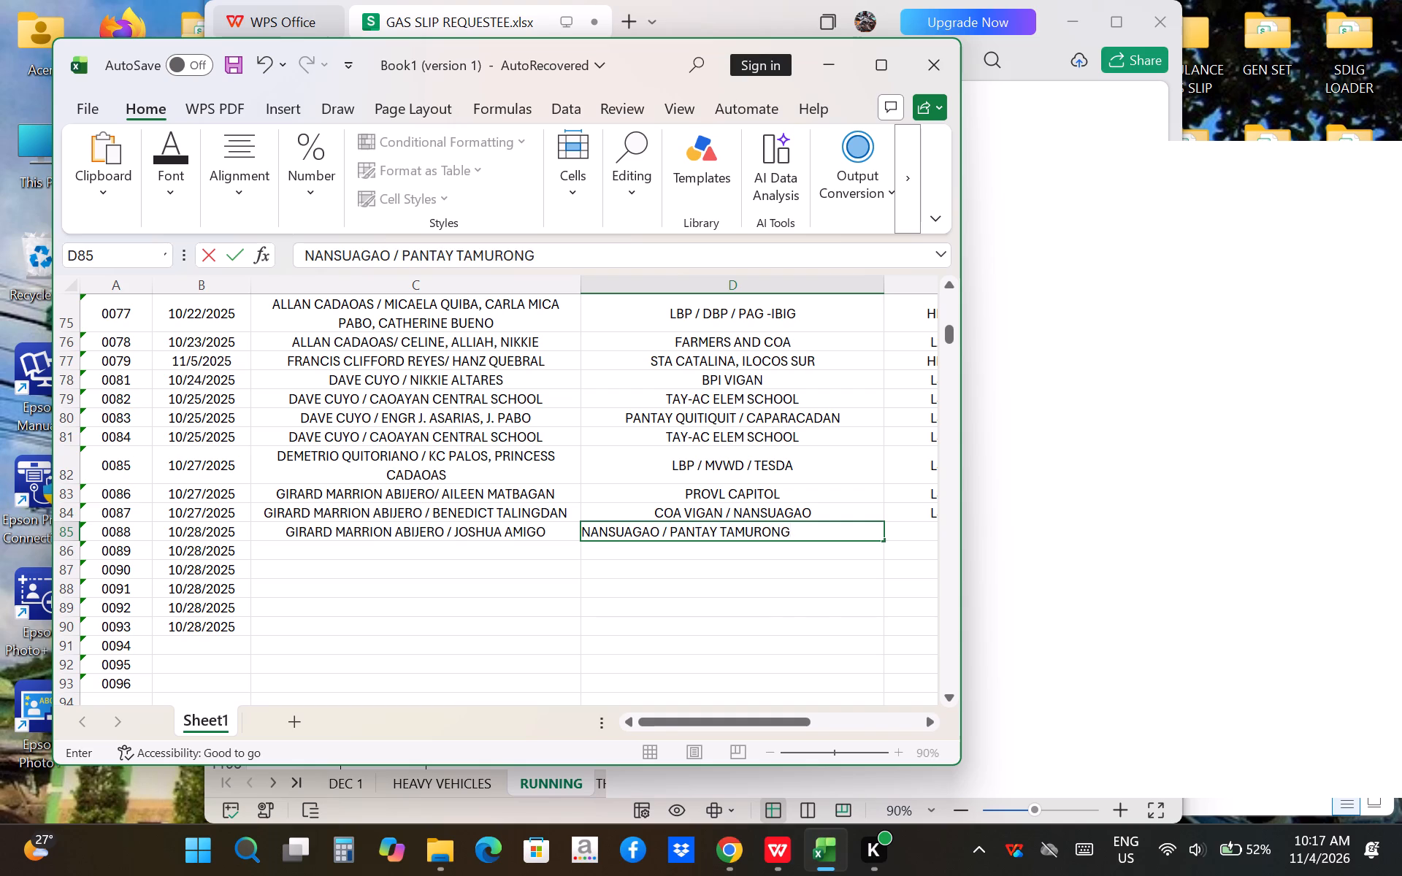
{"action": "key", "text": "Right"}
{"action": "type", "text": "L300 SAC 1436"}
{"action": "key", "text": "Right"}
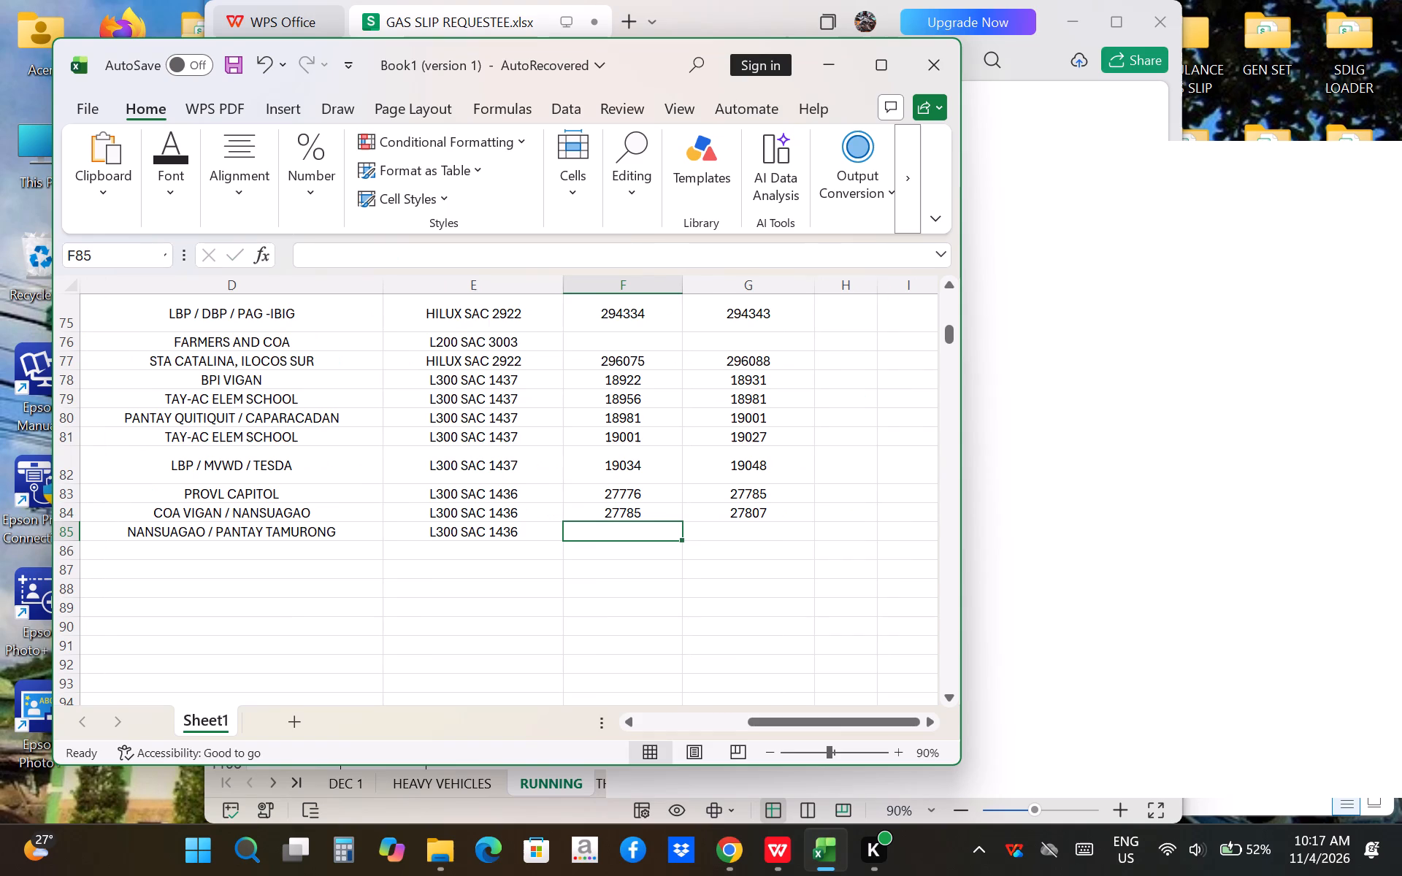
Enter trip entry 0088's readings as 27823 in column F and 27844 in column G.
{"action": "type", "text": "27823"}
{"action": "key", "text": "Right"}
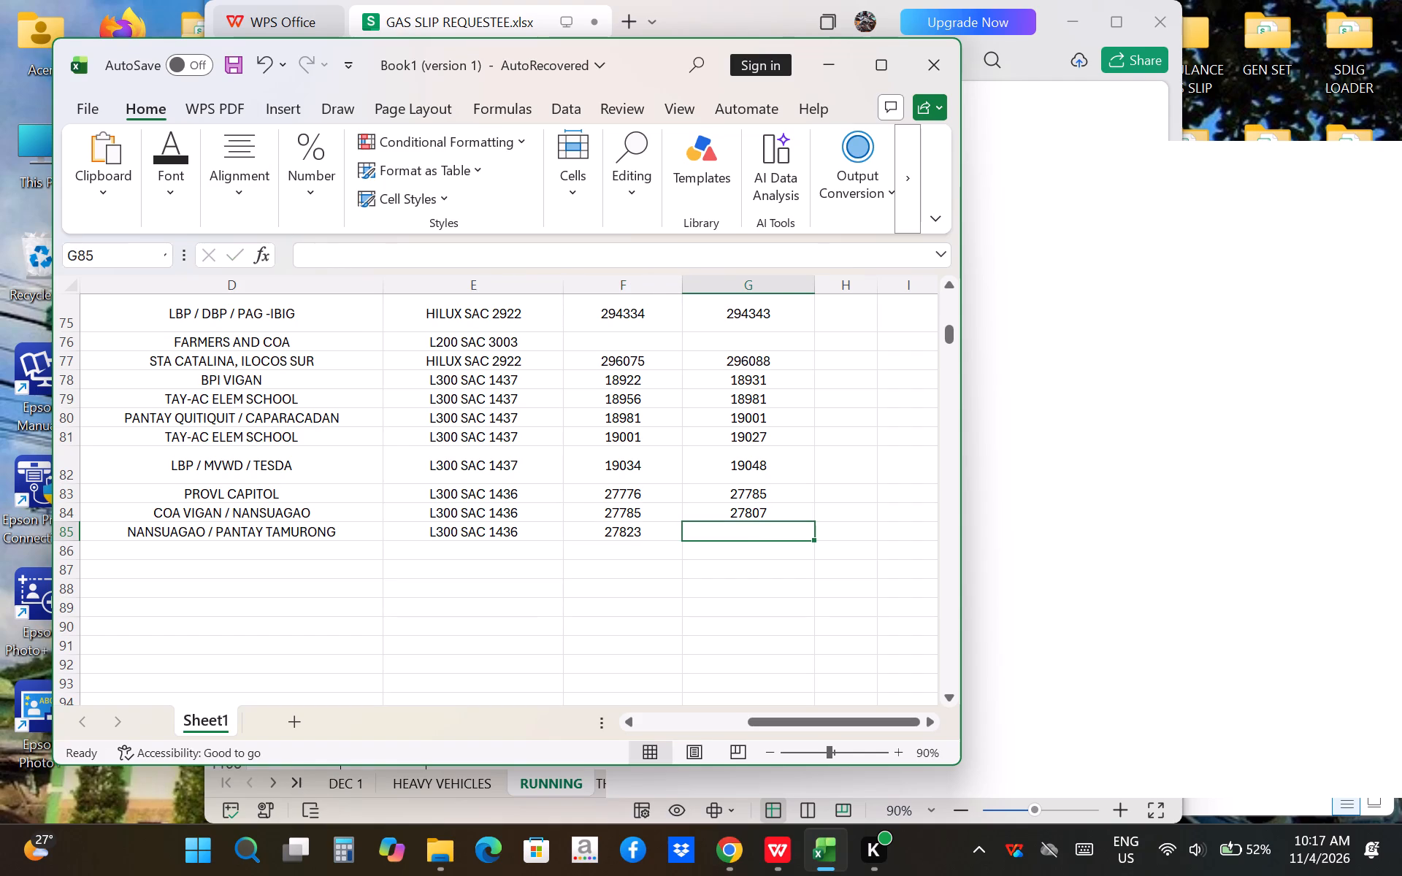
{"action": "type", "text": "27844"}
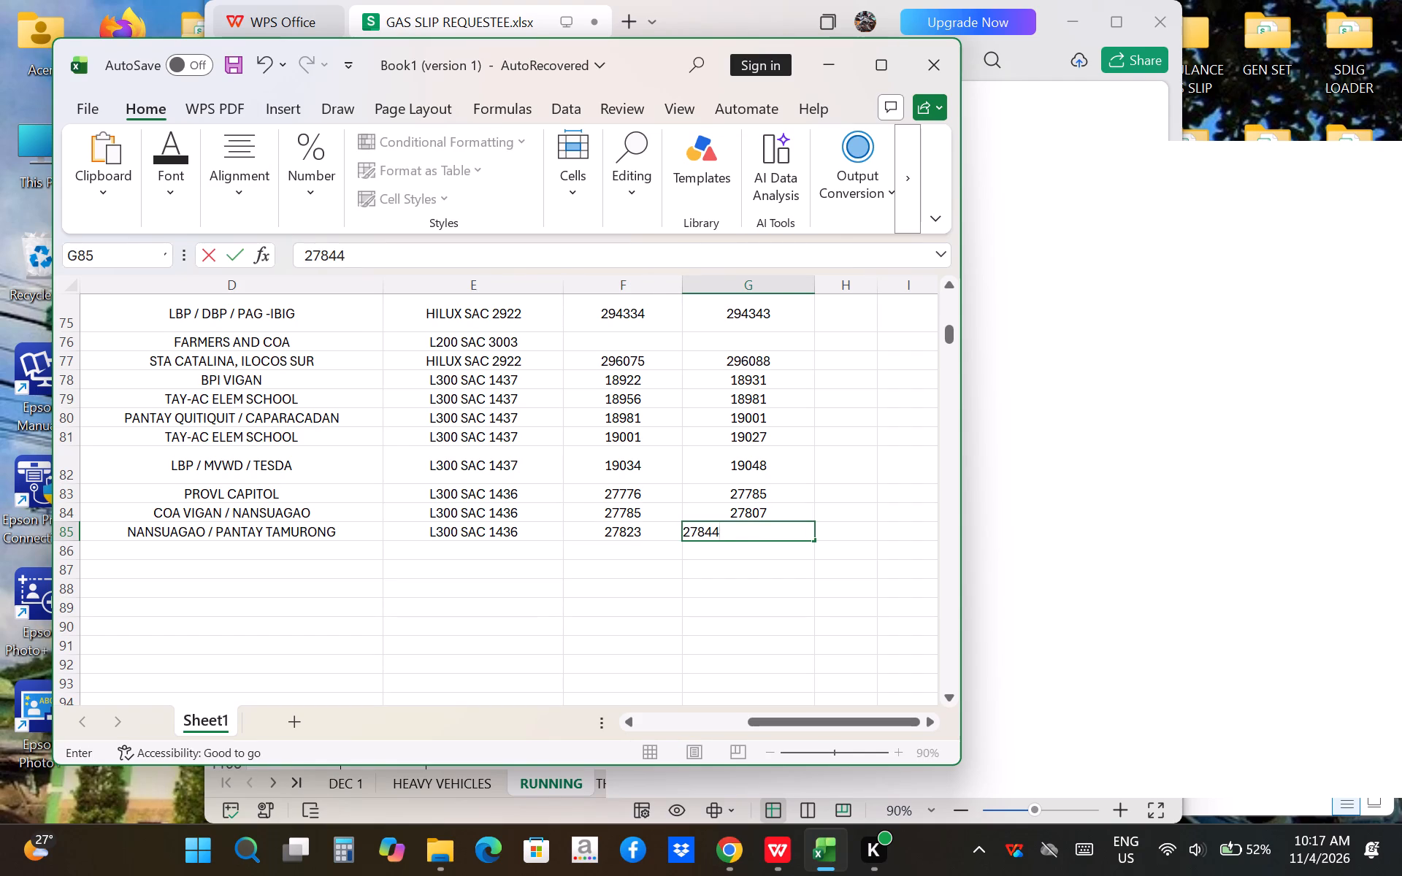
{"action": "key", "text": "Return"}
Enter trip entry 0089's names in column C, pairing the same driver as entry 0088 with passenger Gemma.
{"action": "left_click_drag", "start_coordinate": [876, 728], "coordinate": [445, 810]}
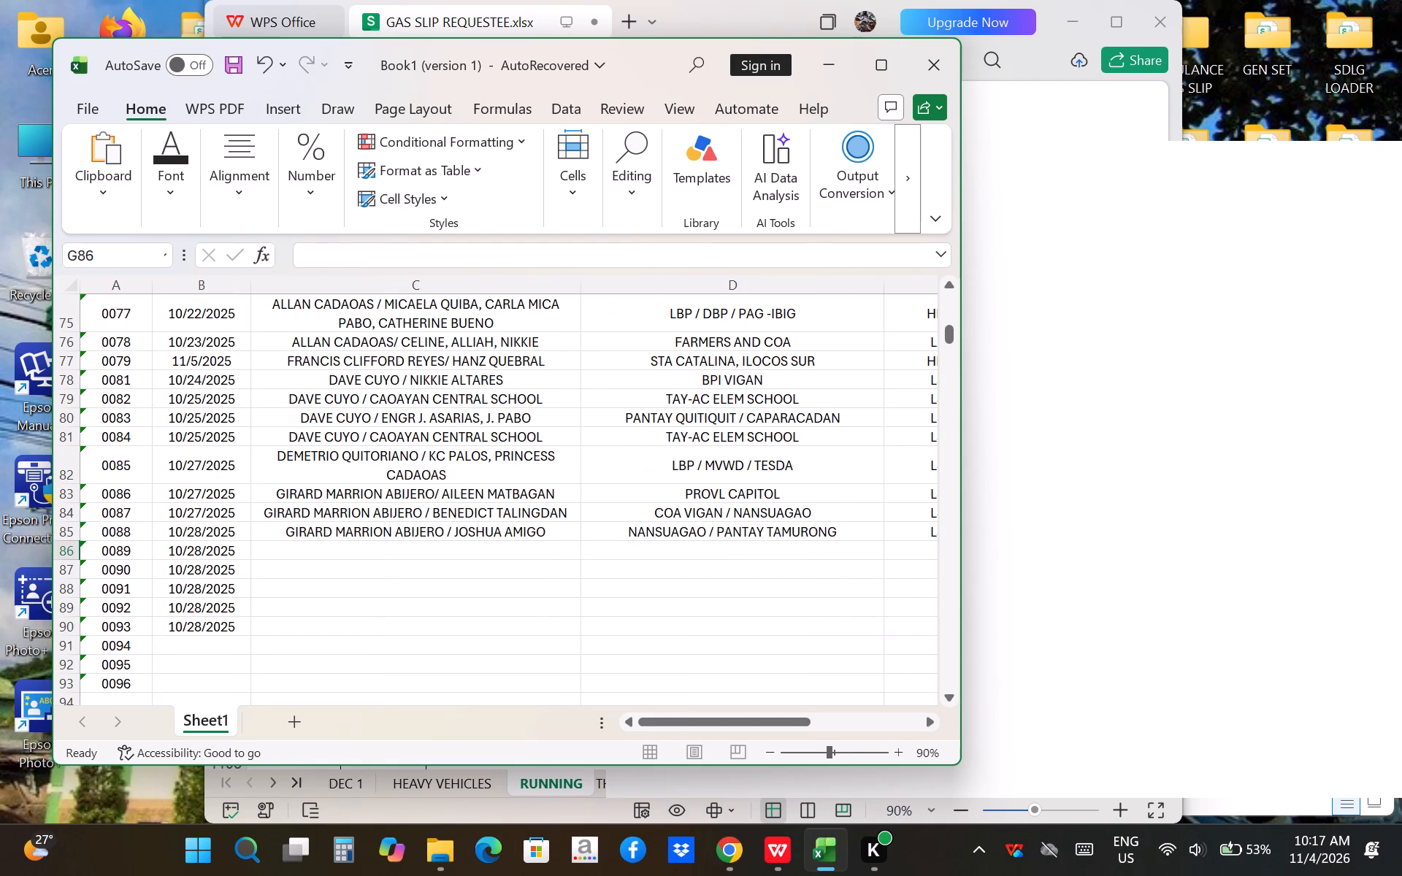
{"action": "left_click", "coordinate": [369, 553]}
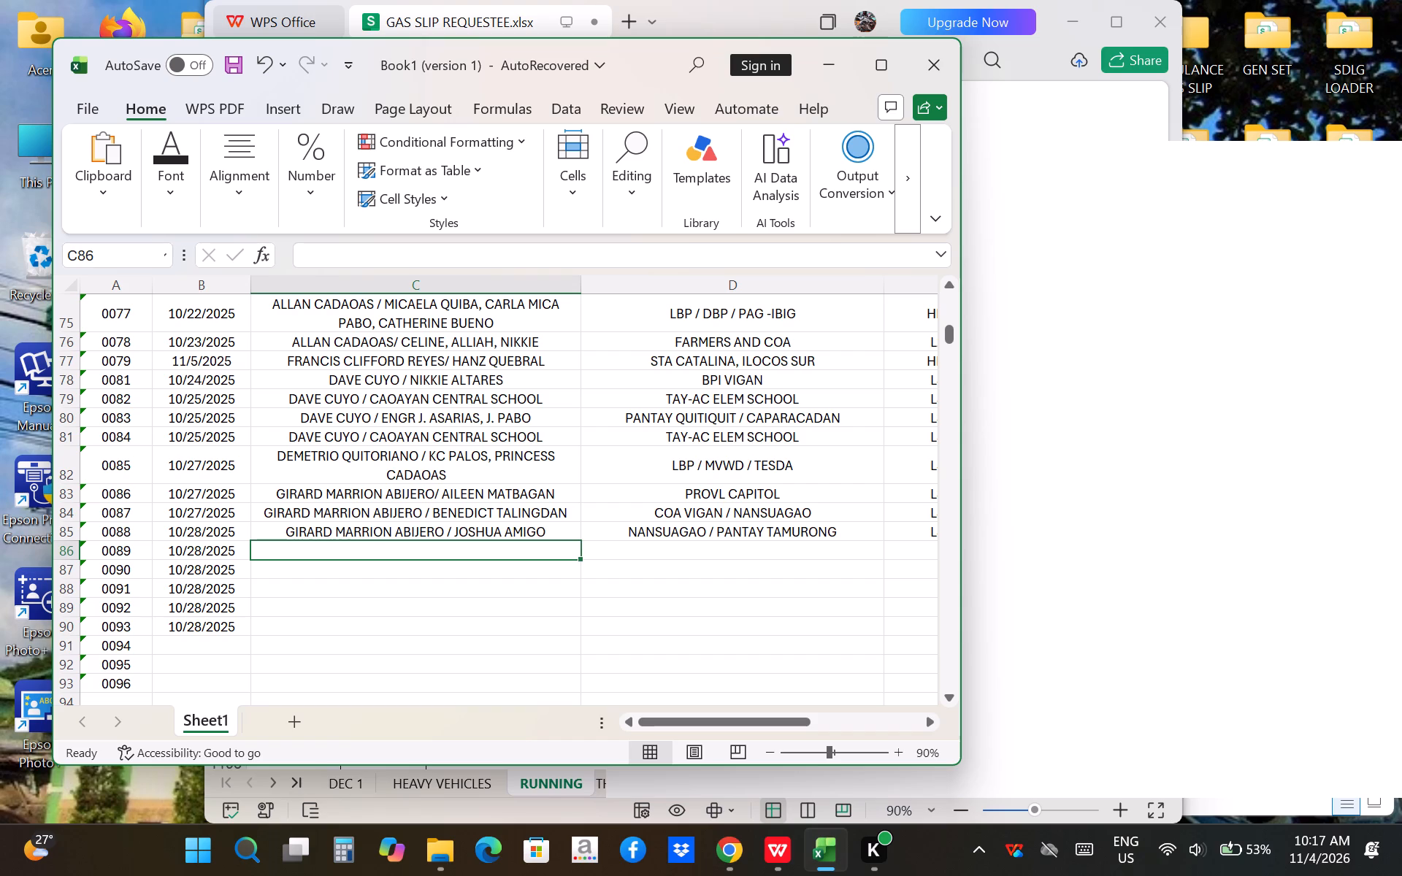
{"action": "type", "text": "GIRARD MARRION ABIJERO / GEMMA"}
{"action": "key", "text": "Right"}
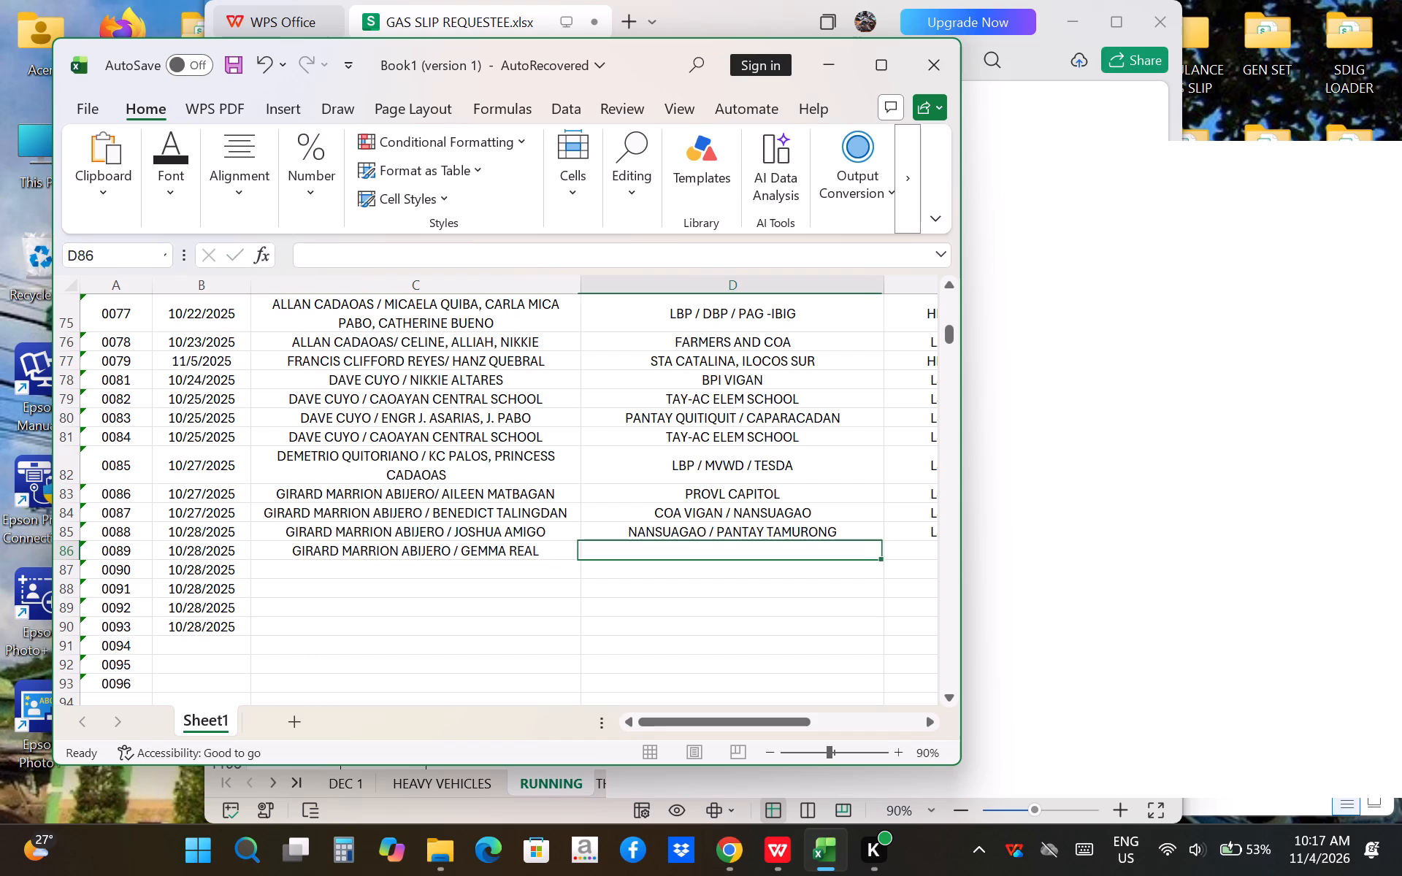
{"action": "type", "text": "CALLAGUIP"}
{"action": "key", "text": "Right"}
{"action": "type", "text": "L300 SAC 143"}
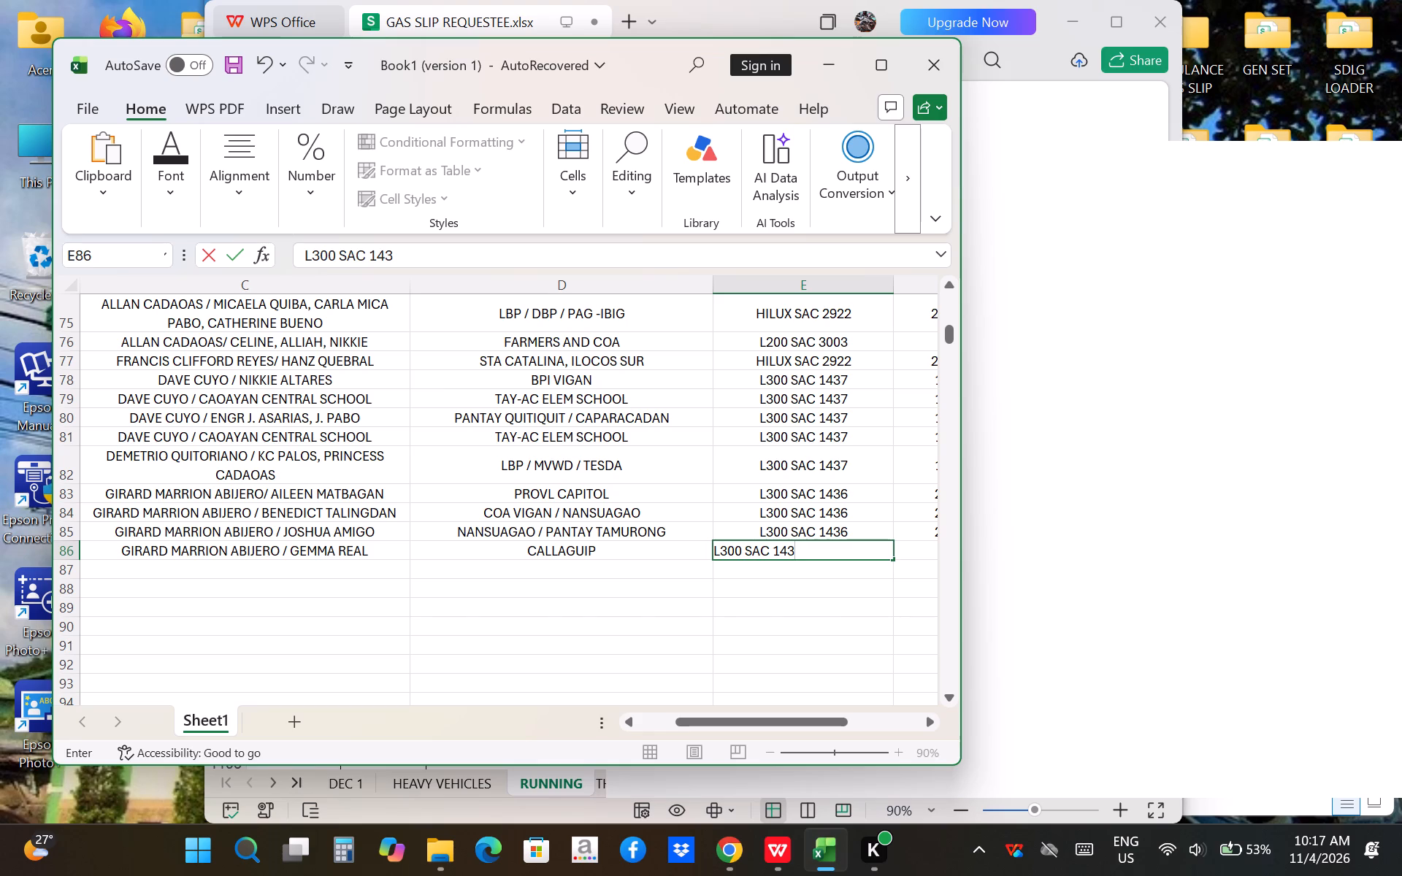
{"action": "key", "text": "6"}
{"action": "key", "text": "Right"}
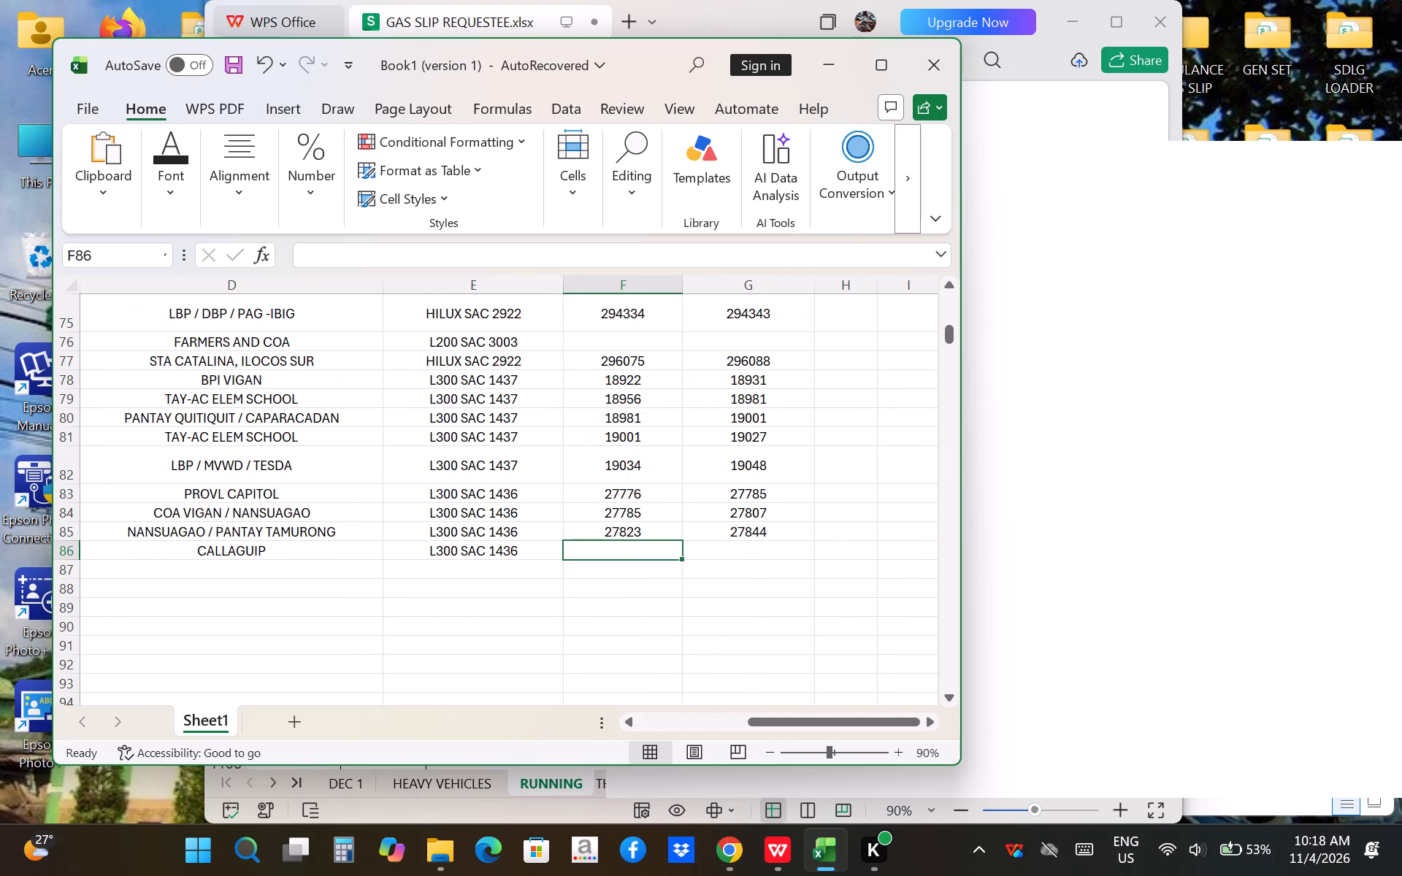
Enter trip entry 0089's readings as 27844 in column F and 27852 in column G.
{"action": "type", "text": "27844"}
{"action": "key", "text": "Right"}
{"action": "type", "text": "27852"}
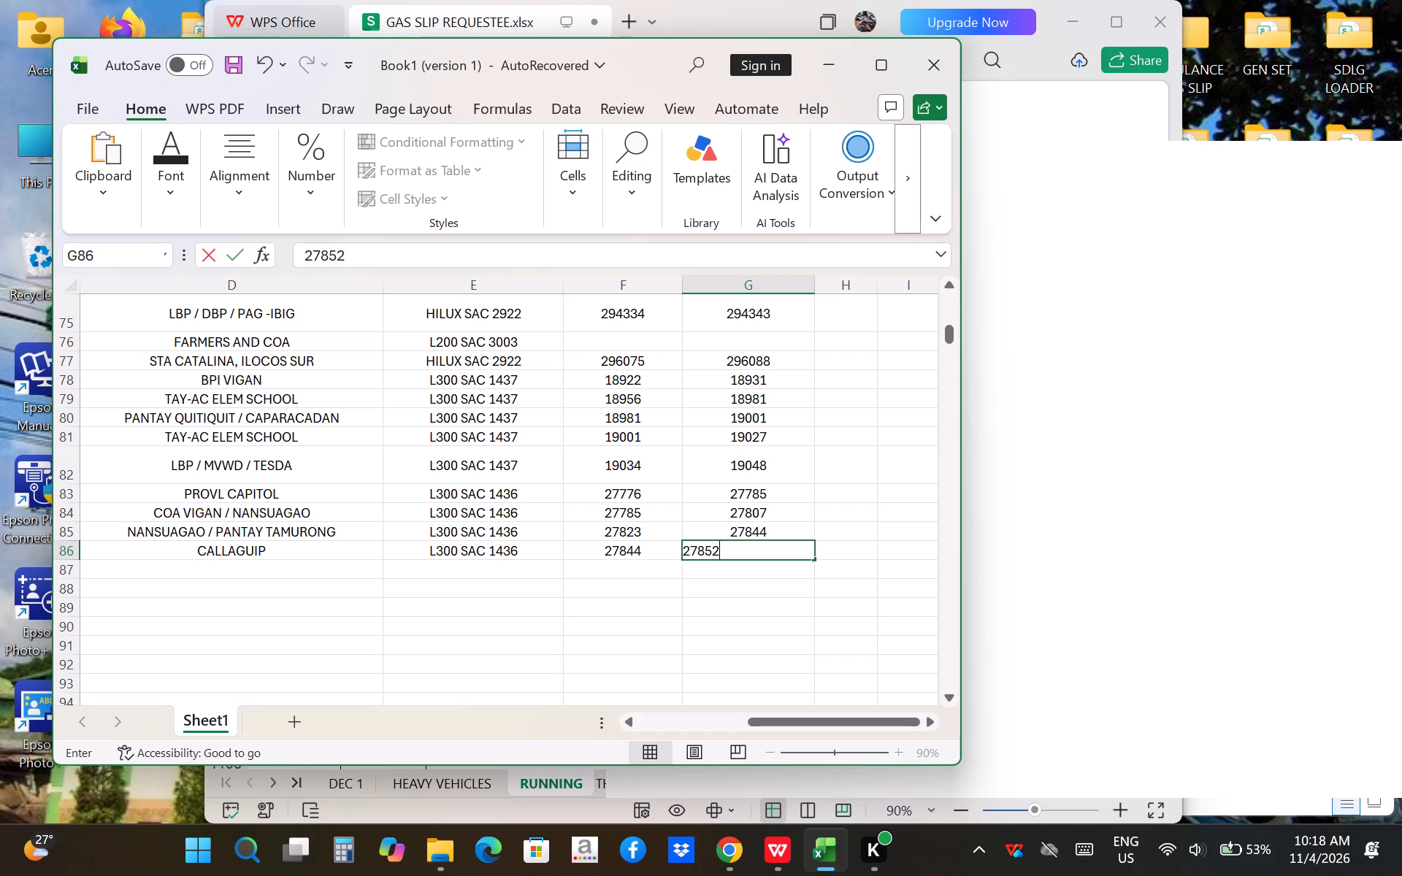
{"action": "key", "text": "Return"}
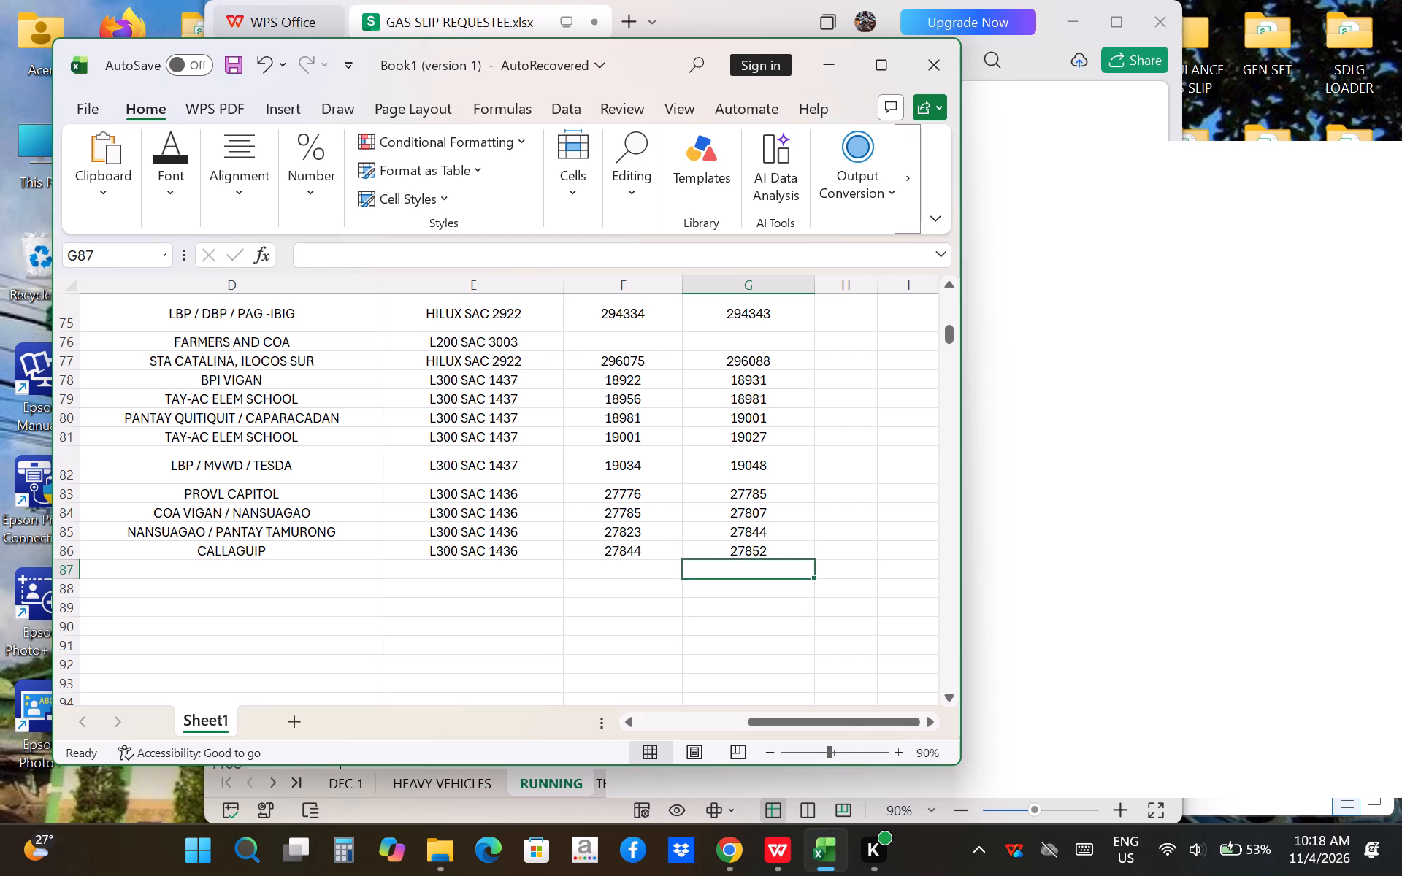
Enter trip entry 0090's names in column C, pairing the same driver as entry 0089 with passenger Benedicta.
{"action": "left_click_drag", "start_coordinate": [846, 722], "coordinate": [689, 742]}
{"action": "left_click", "coordinate": [378, 566]}
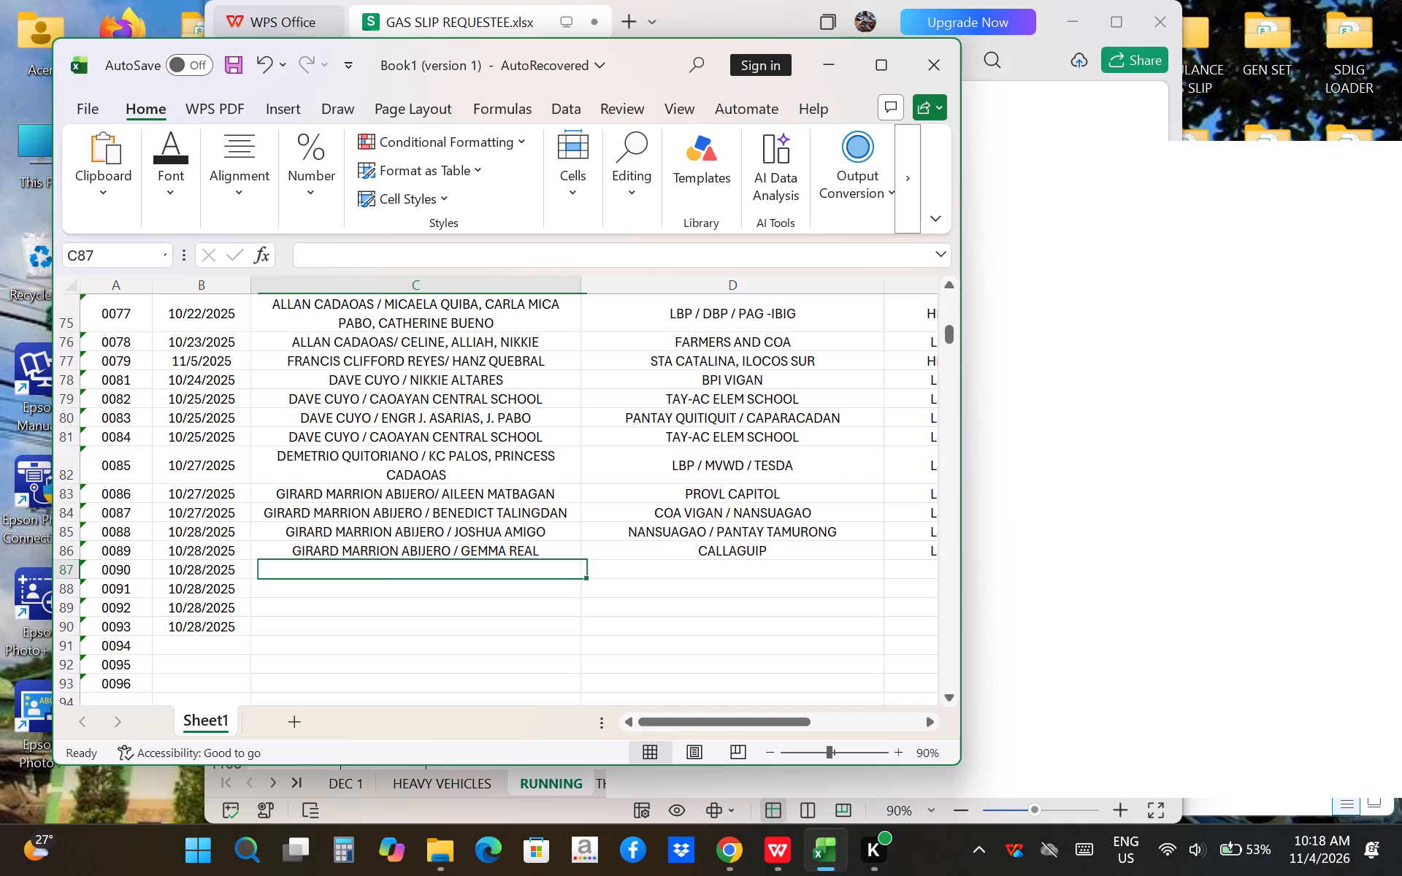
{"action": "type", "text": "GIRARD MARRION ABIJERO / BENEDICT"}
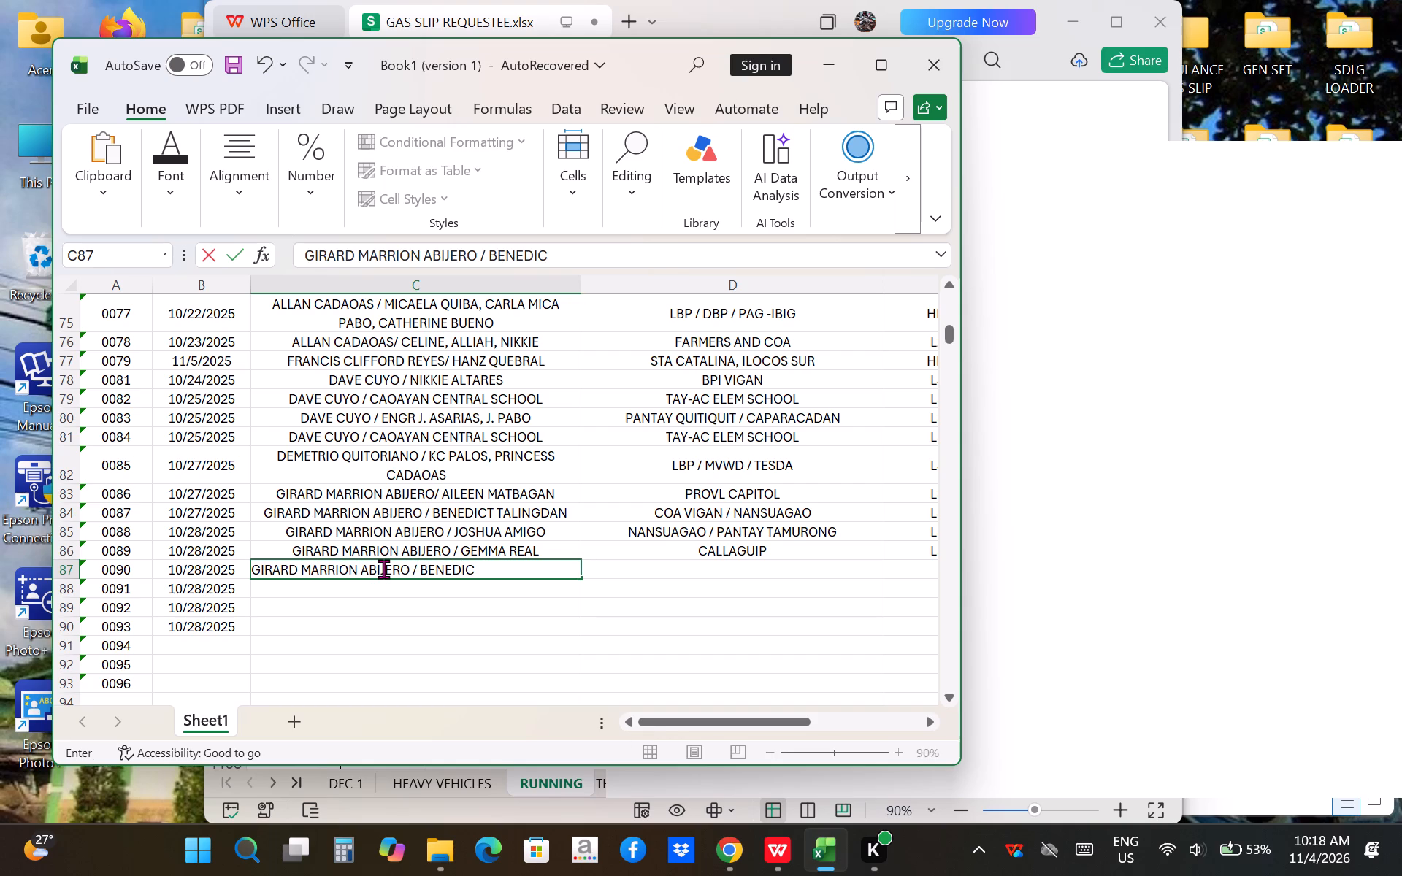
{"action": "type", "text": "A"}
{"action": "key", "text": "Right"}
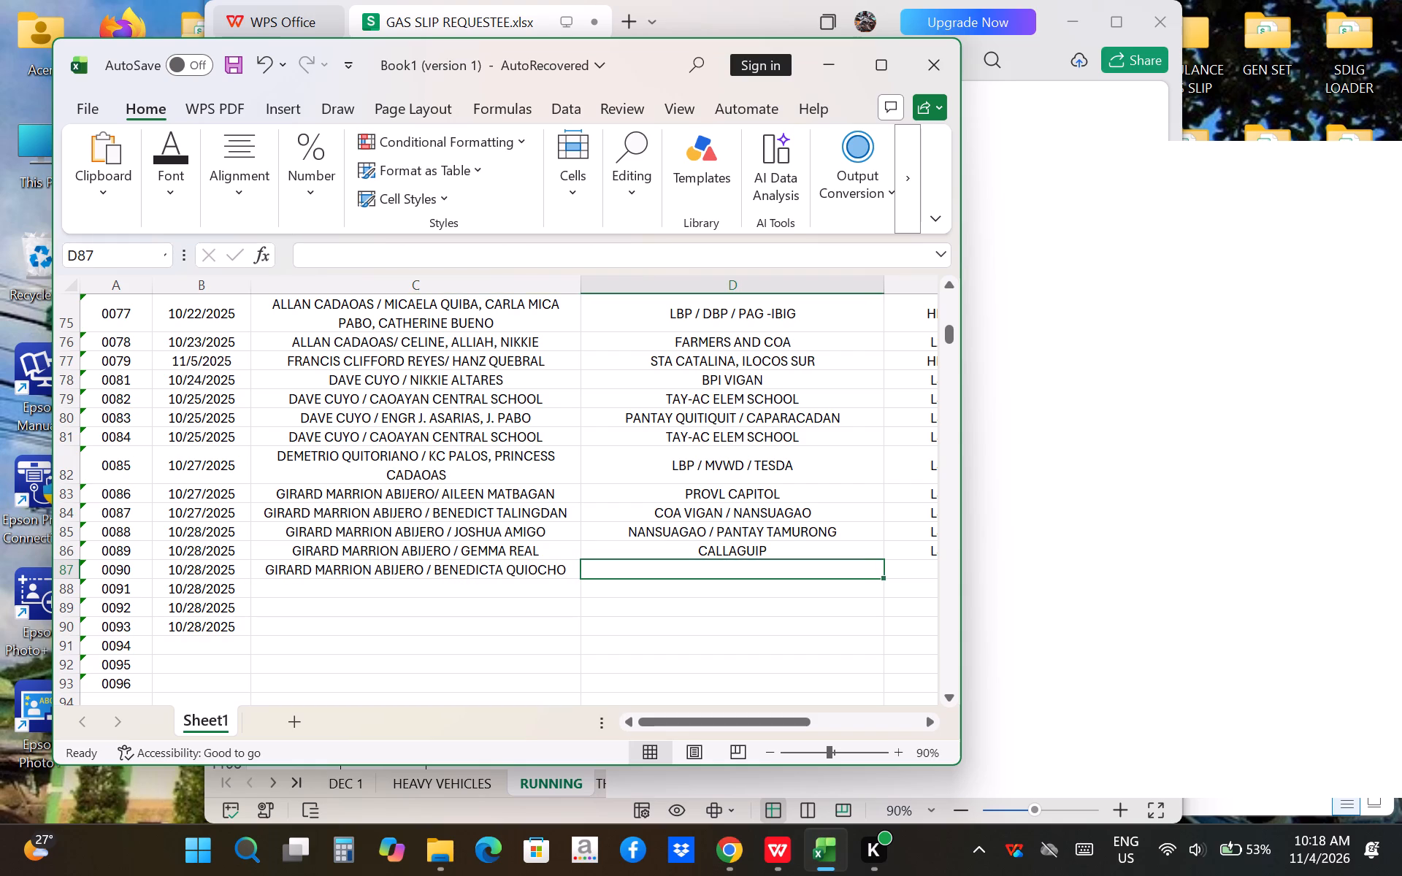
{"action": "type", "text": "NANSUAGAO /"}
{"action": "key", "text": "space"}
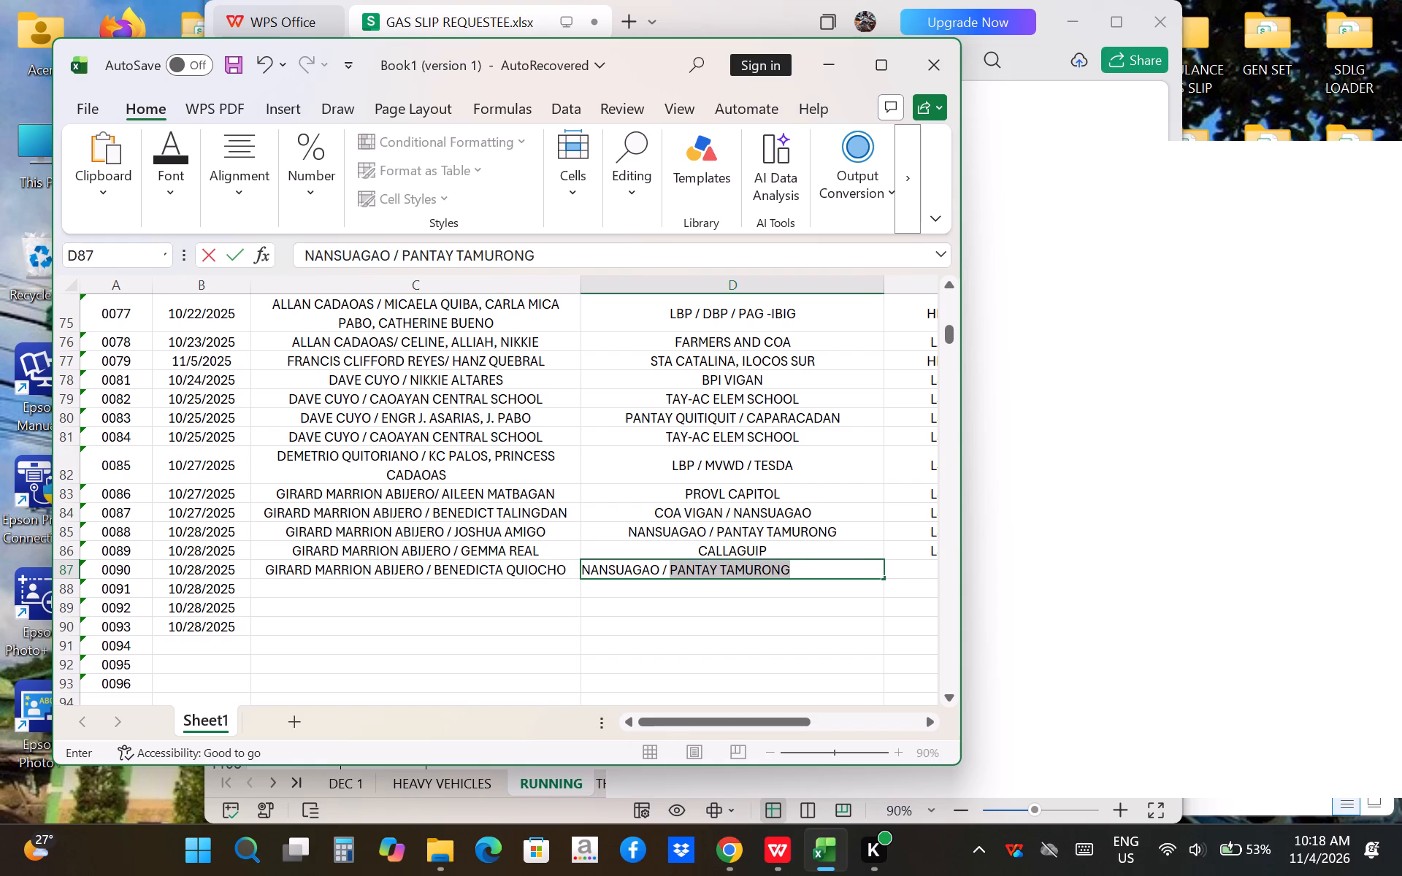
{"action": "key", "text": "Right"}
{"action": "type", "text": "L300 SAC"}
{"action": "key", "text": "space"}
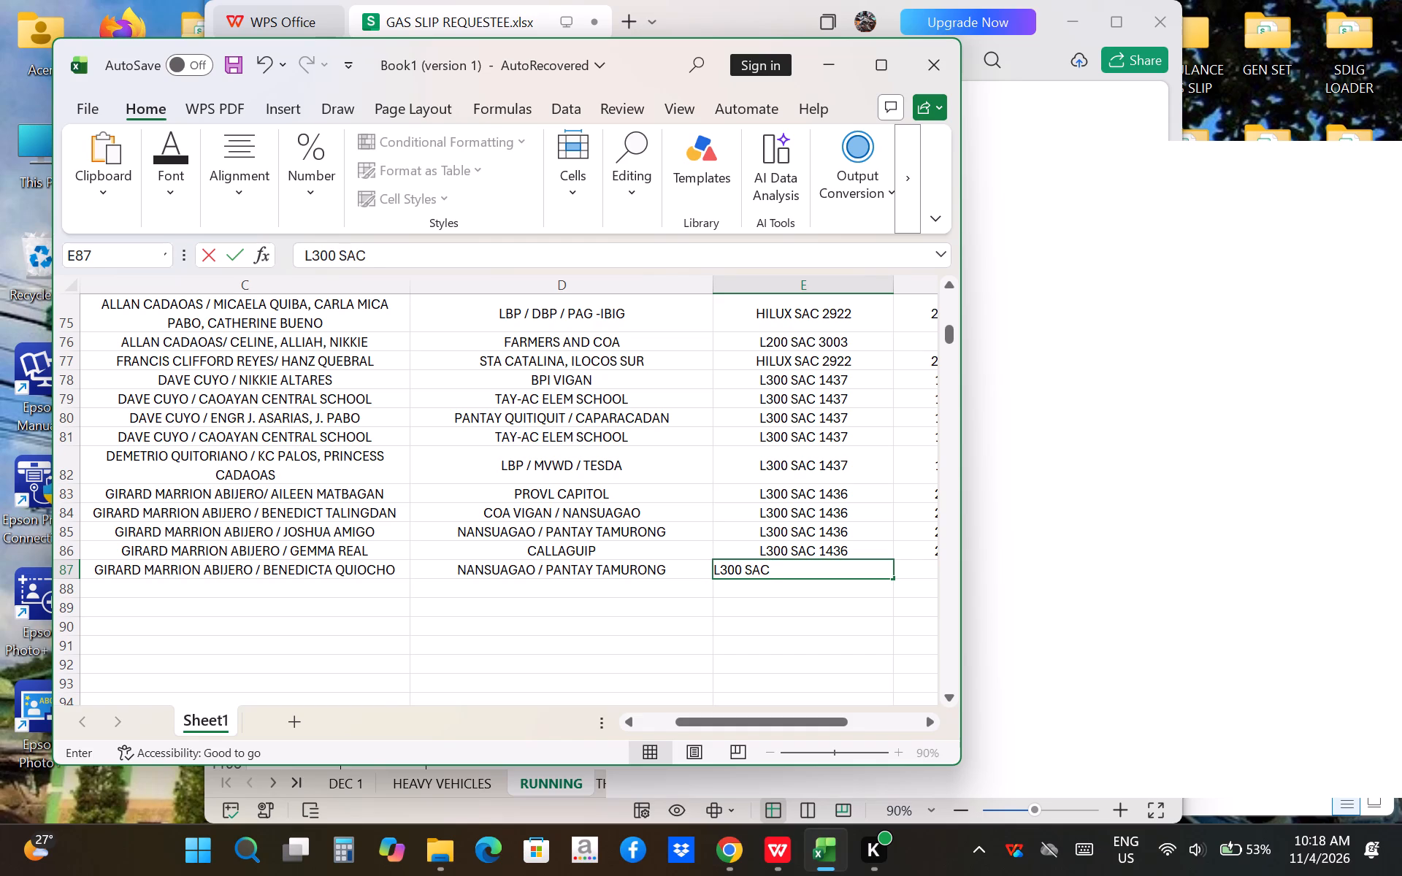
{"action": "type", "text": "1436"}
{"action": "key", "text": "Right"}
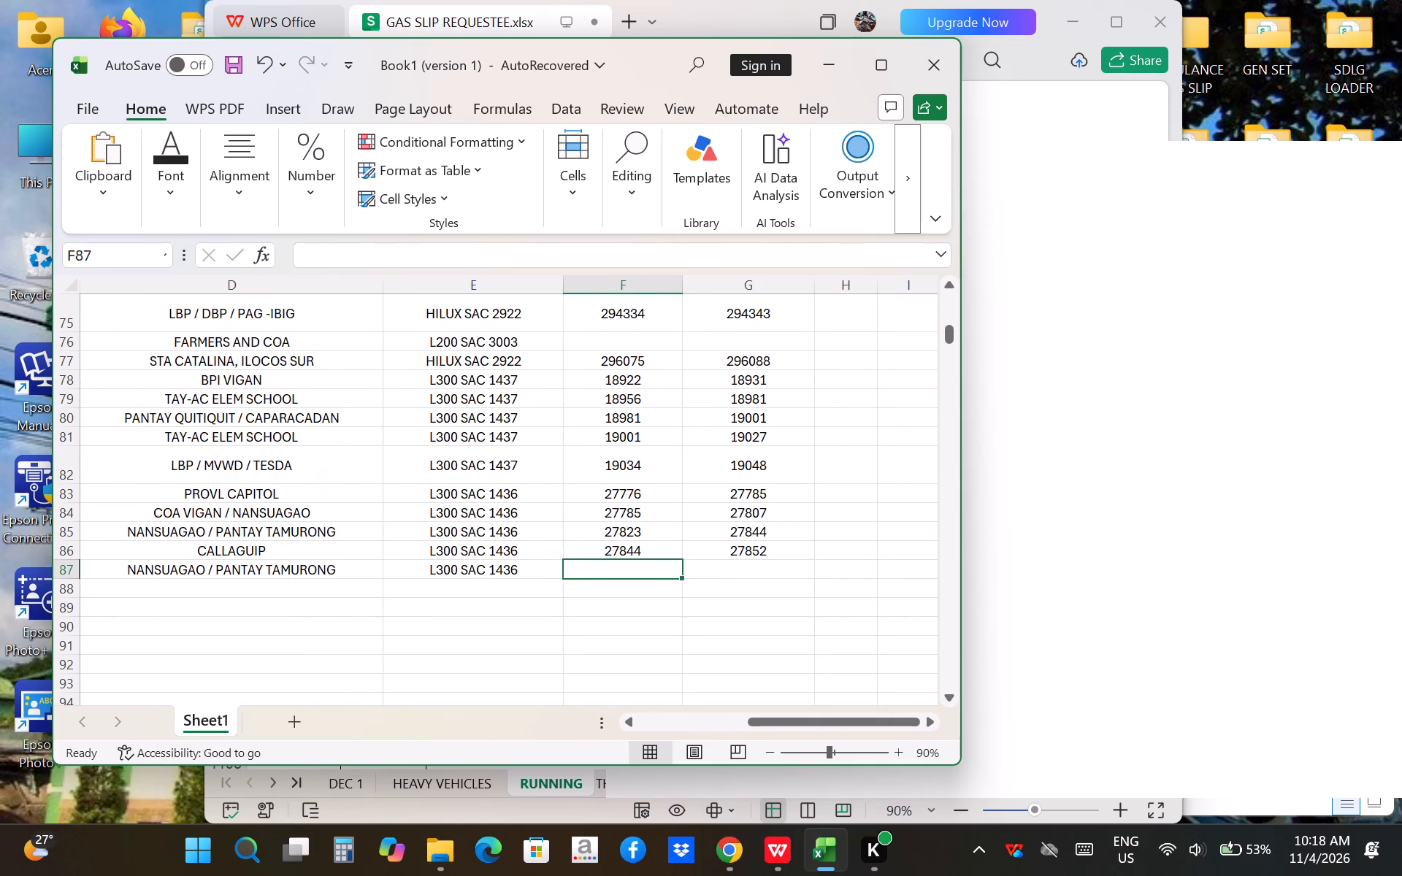
Enter trip entry 0090's readings as 27807 in column F and 27823 in column G.
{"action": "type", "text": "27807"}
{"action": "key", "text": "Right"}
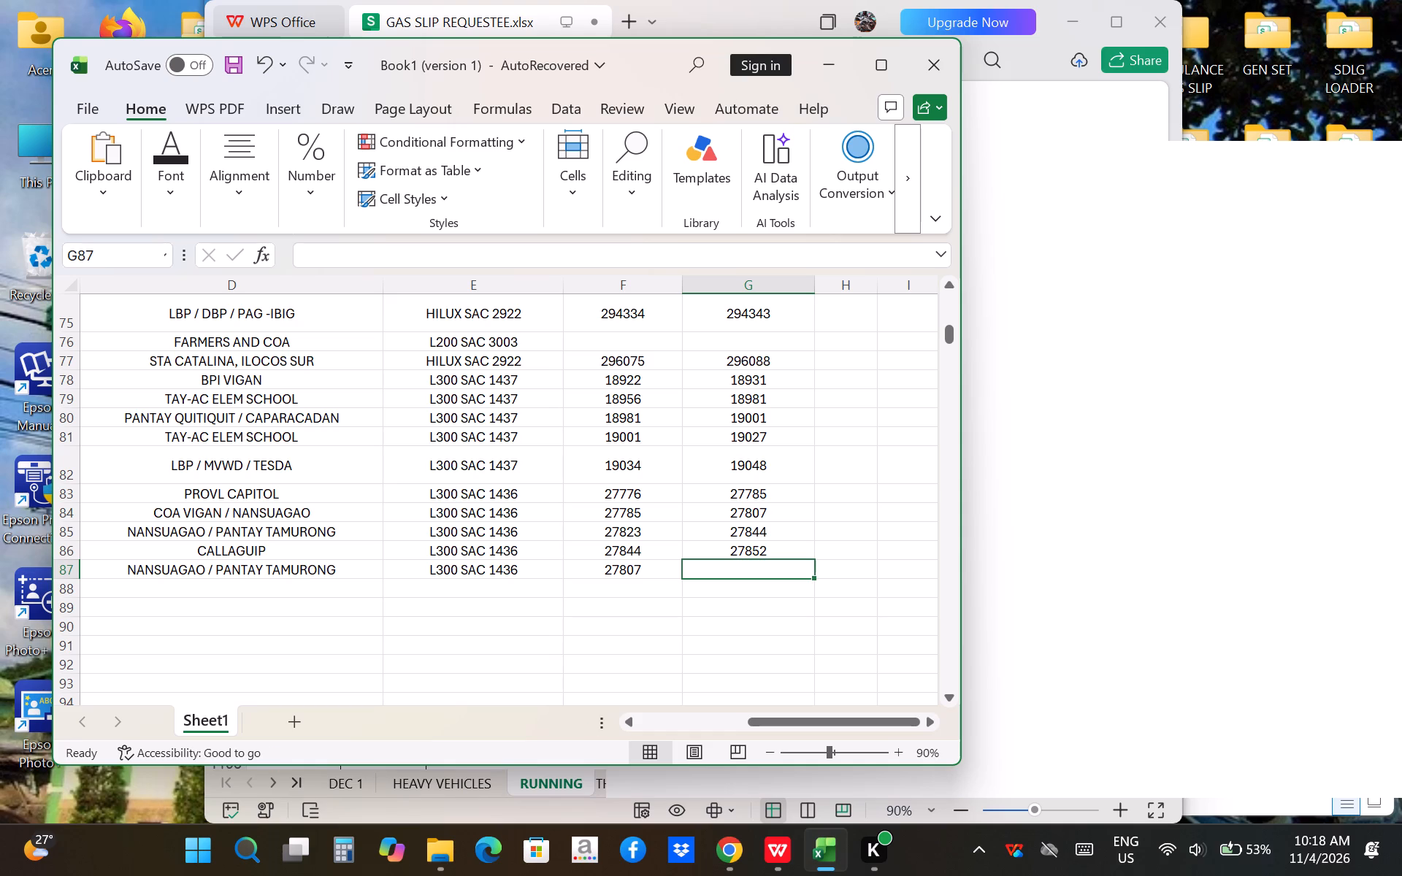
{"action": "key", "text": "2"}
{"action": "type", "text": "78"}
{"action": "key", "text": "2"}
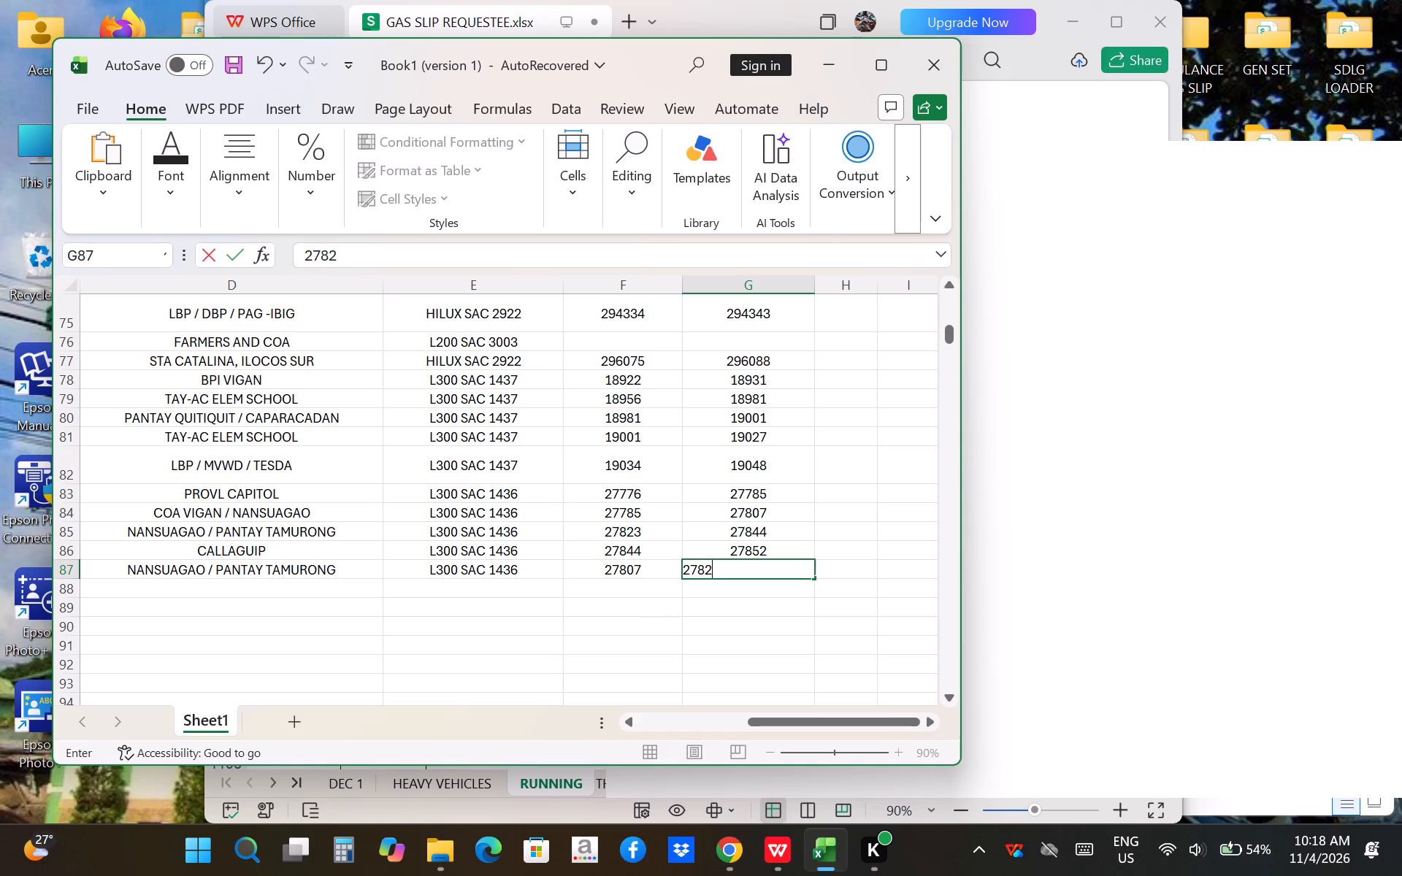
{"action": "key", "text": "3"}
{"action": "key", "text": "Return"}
{"action": "left_click_drag", "start_coordinate": [865, 723], "coordinate": [353, 744]}
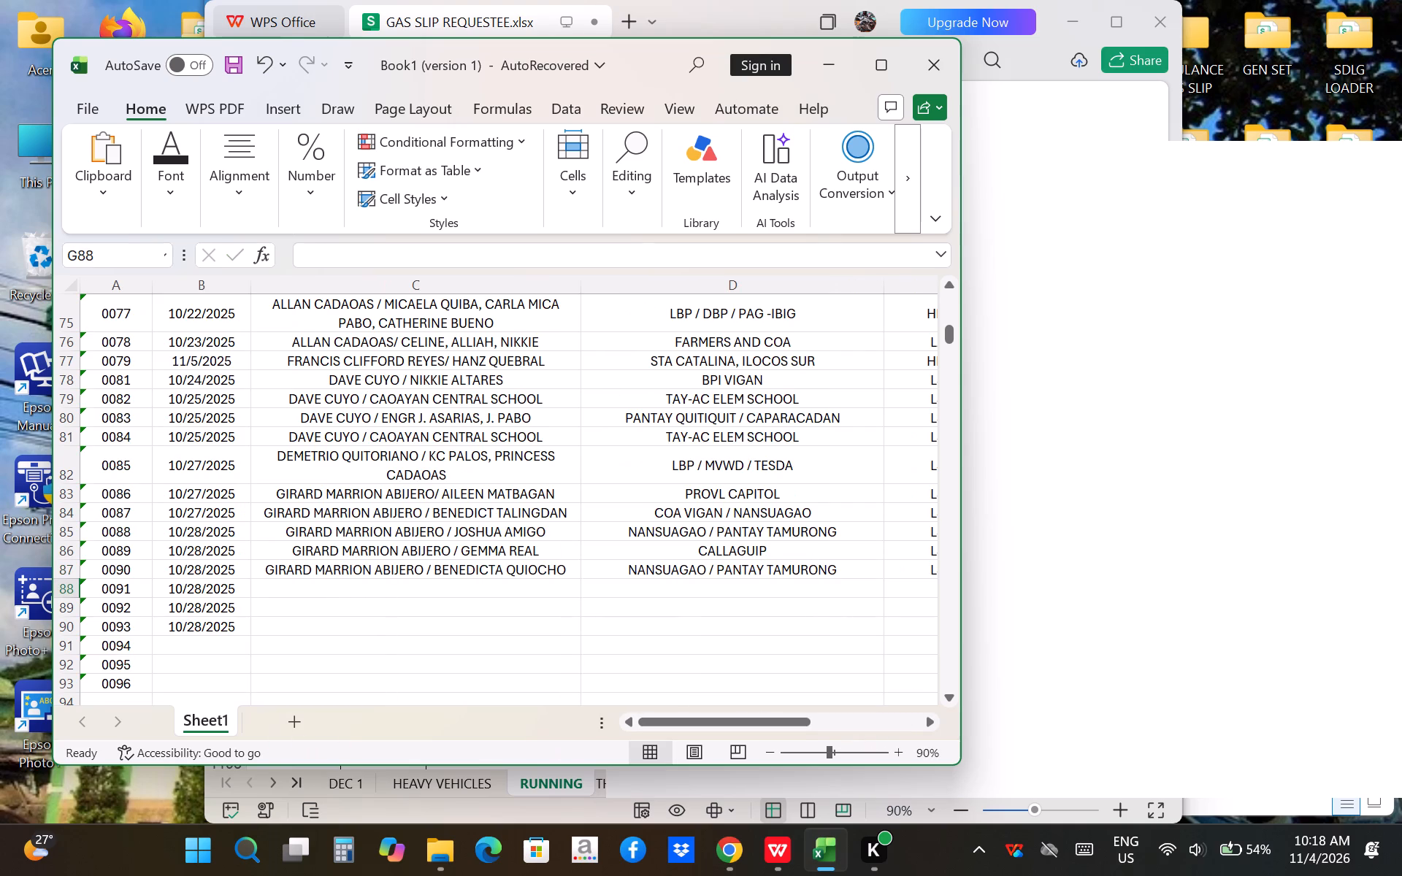
{"action": "left_click", "coordinate": [352, 588]}
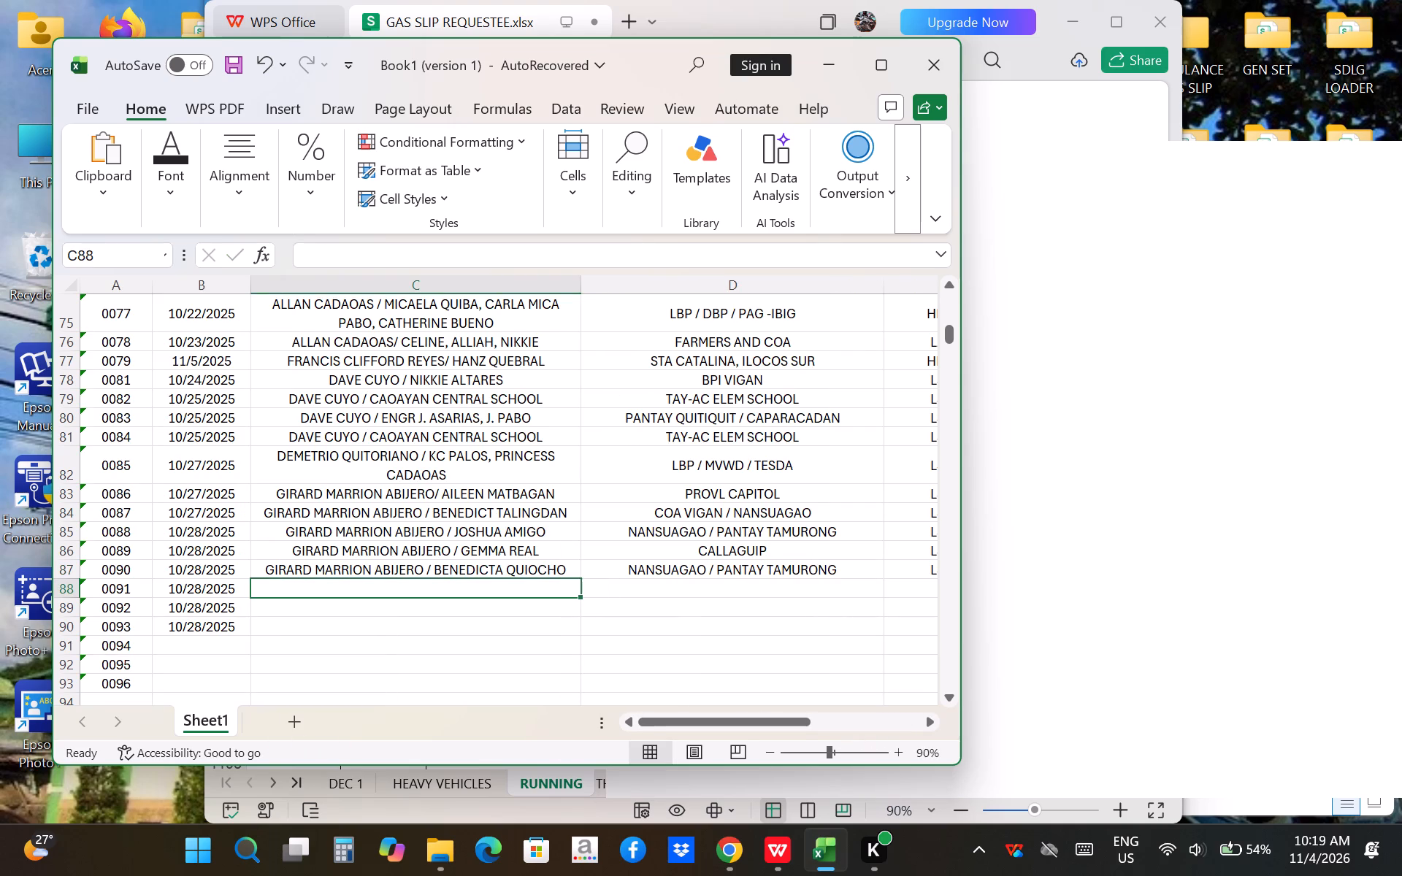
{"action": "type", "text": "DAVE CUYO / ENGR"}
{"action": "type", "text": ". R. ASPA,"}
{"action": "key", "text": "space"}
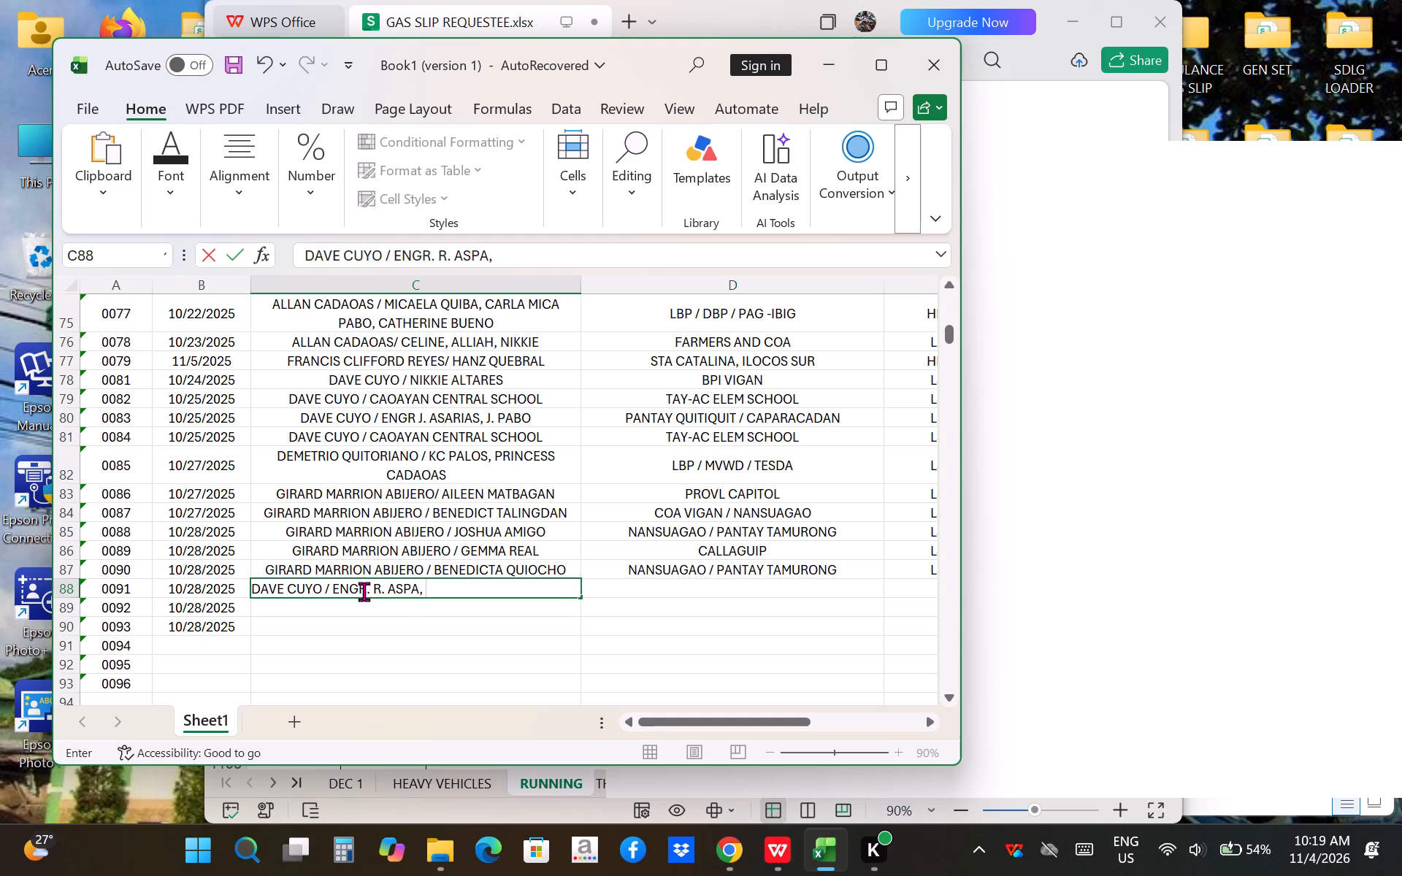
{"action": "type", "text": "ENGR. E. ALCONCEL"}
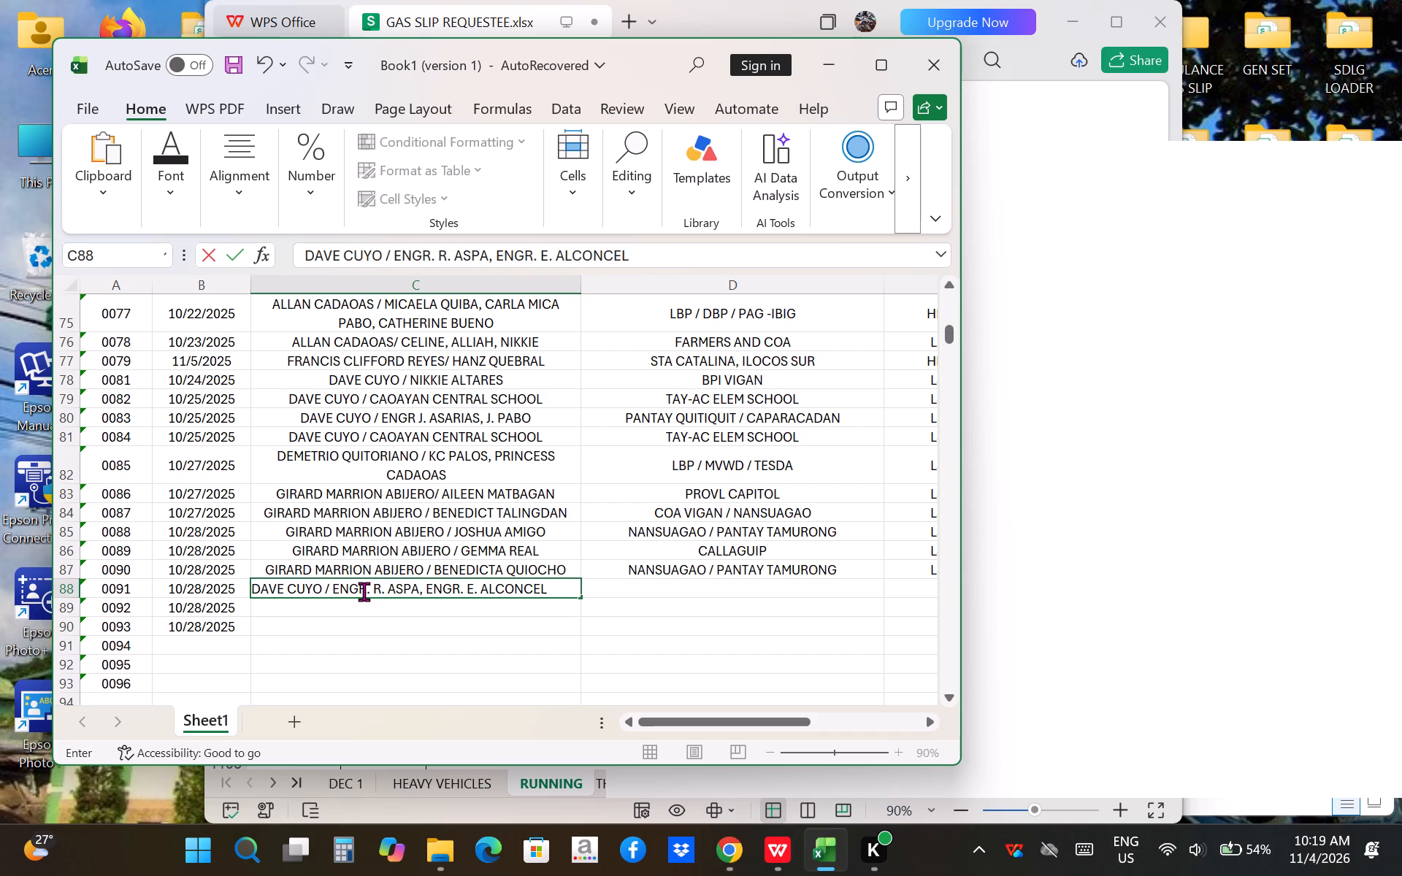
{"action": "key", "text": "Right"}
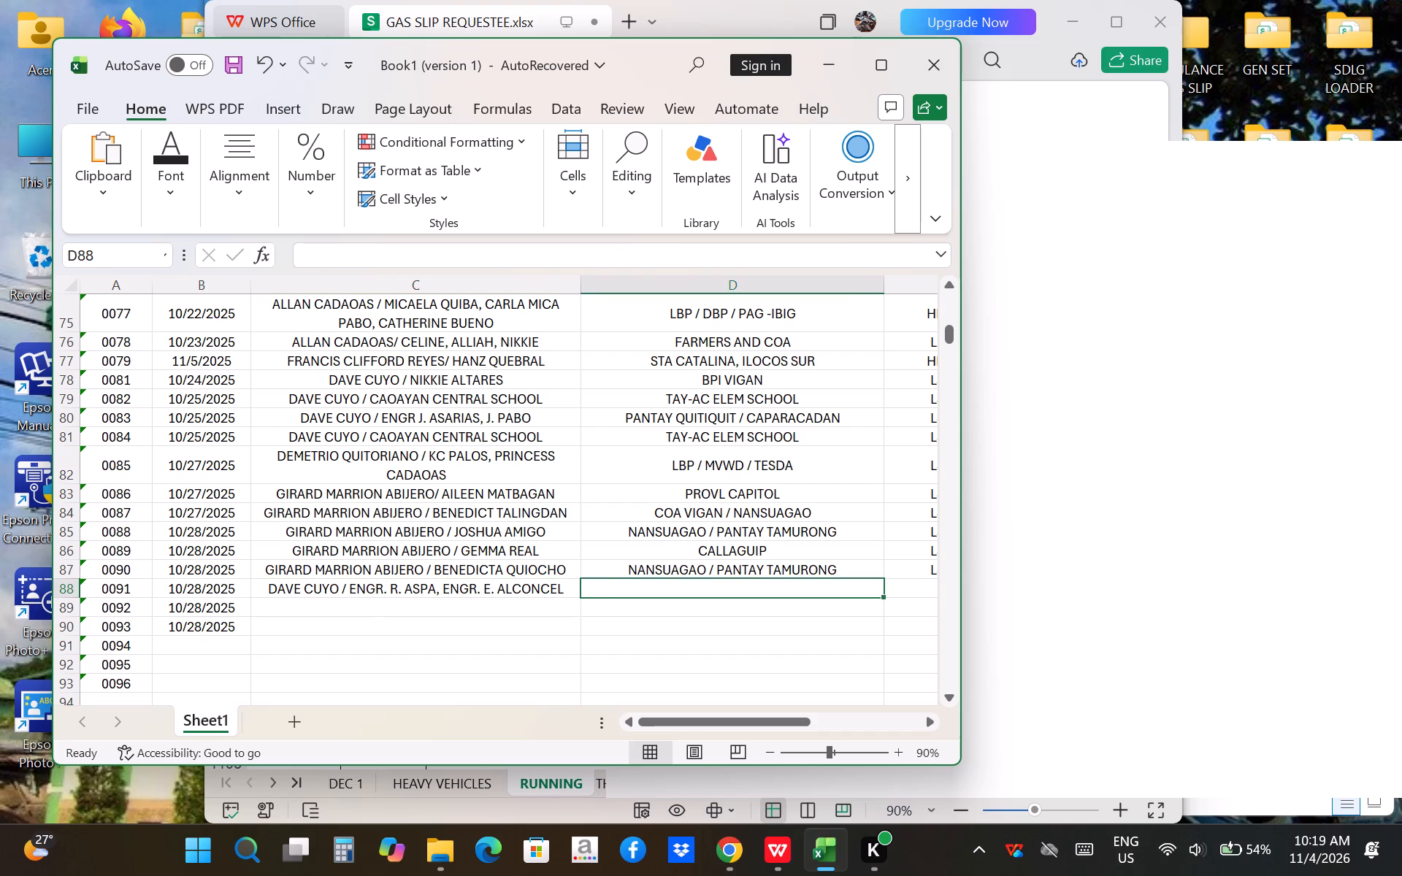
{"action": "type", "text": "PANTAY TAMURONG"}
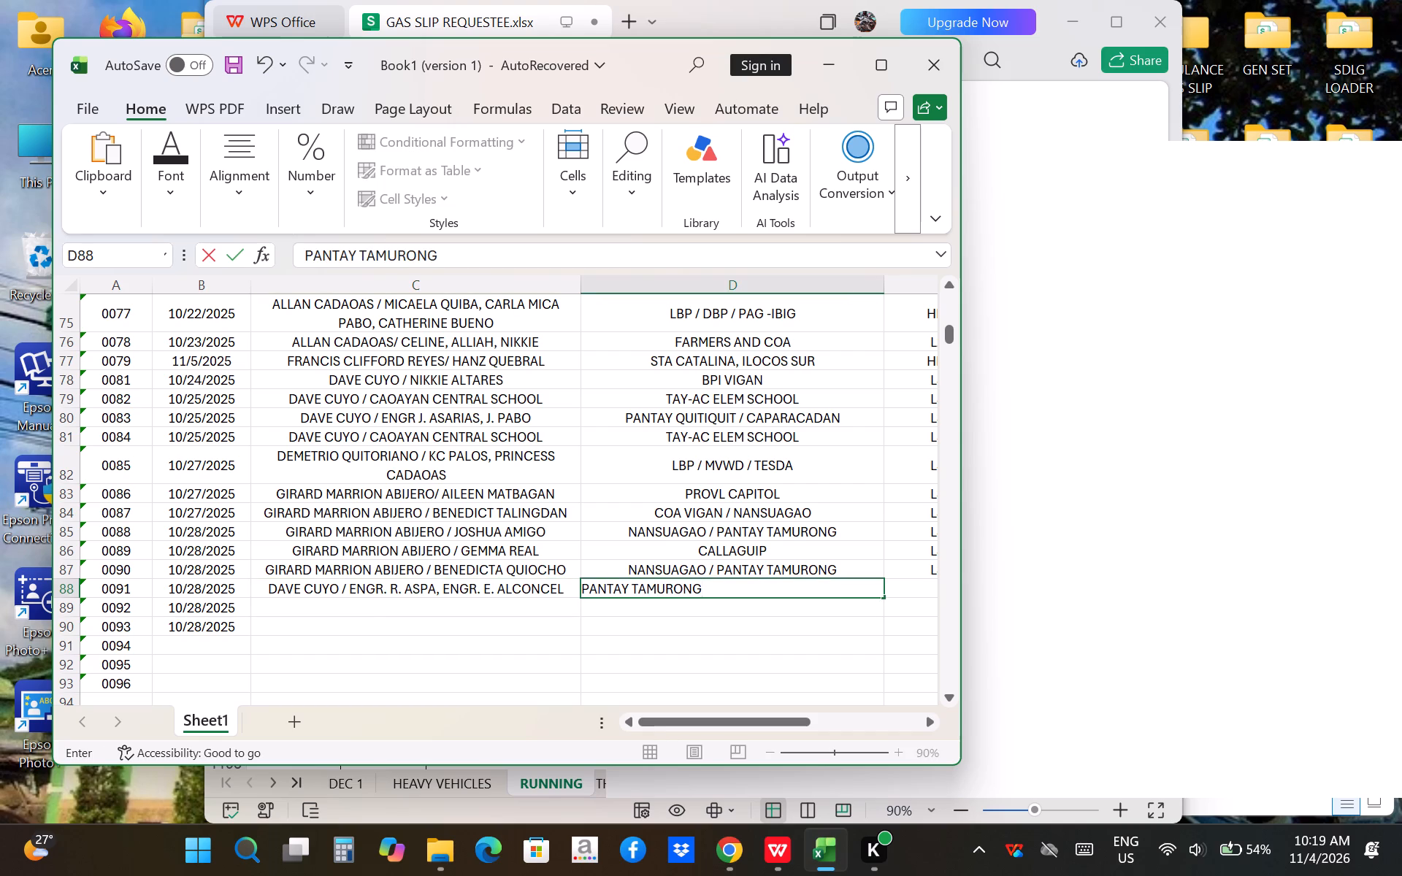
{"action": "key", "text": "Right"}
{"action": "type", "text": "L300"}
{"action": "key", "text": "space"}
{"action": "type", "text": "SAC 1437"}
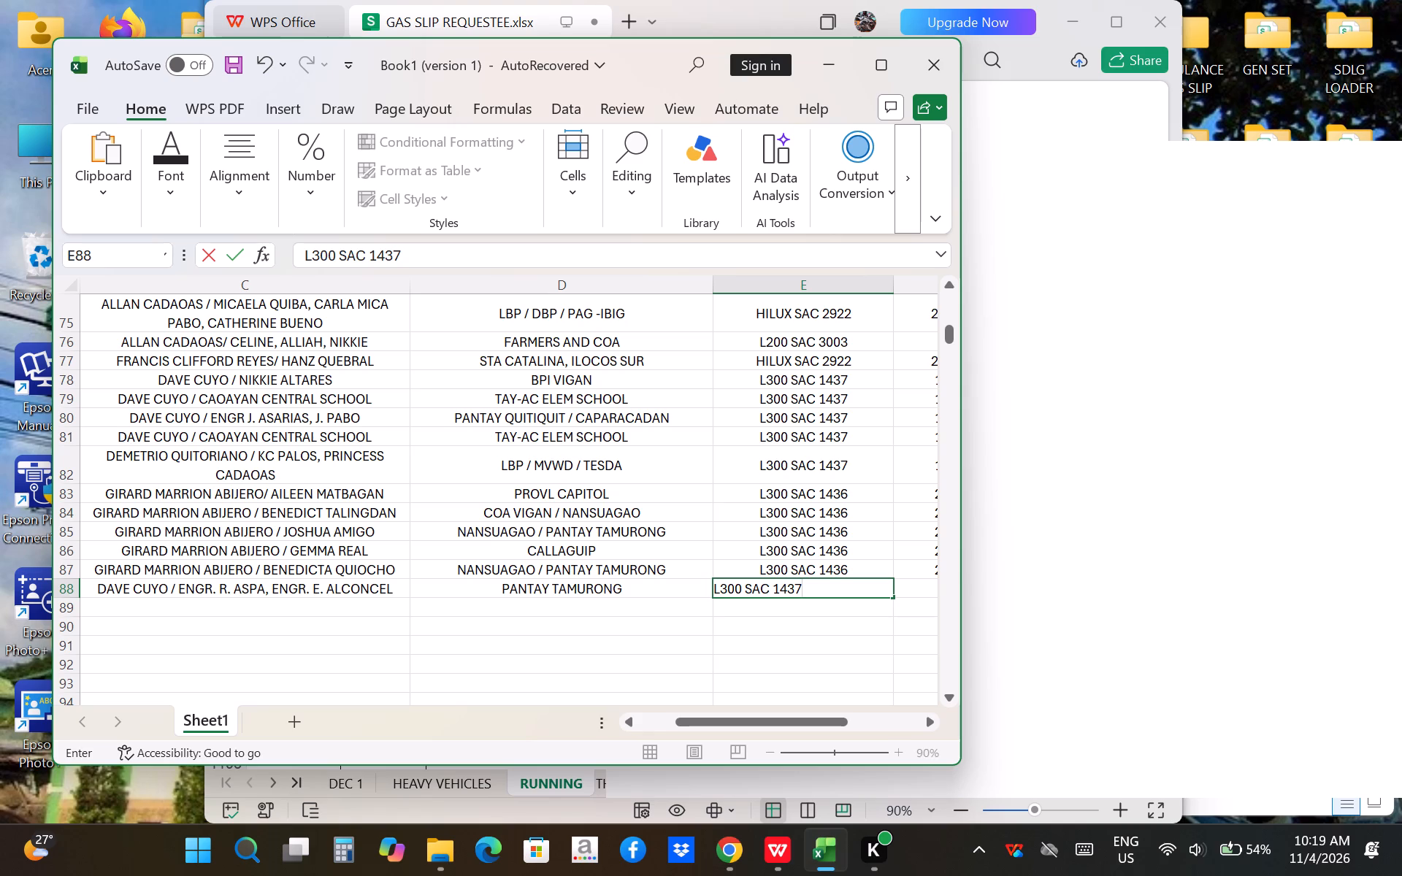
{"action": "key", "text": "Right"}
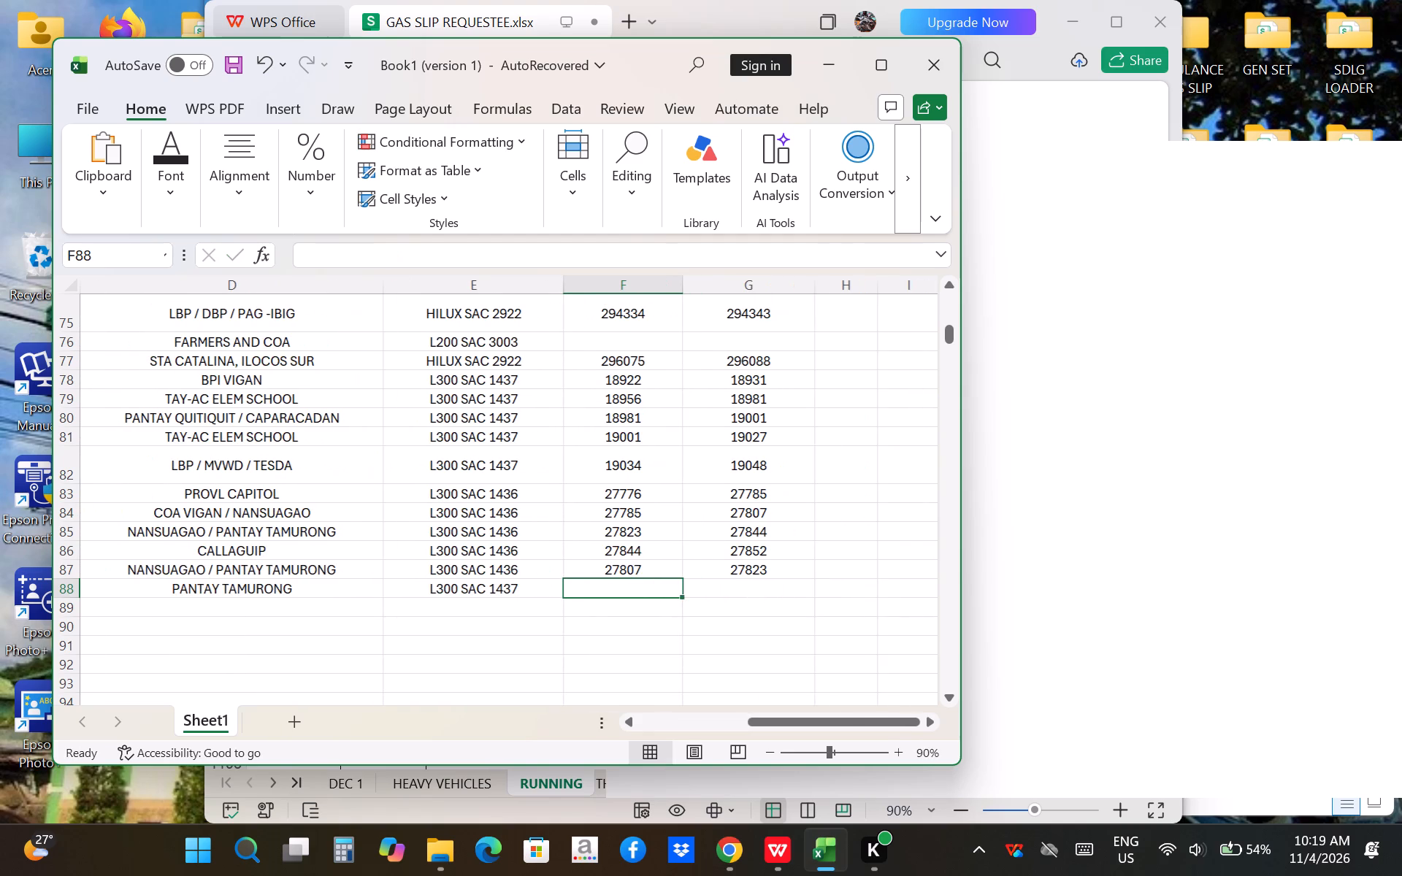
Enter trip entry 0091's readings as 19057 in column F and 19077 in column G.
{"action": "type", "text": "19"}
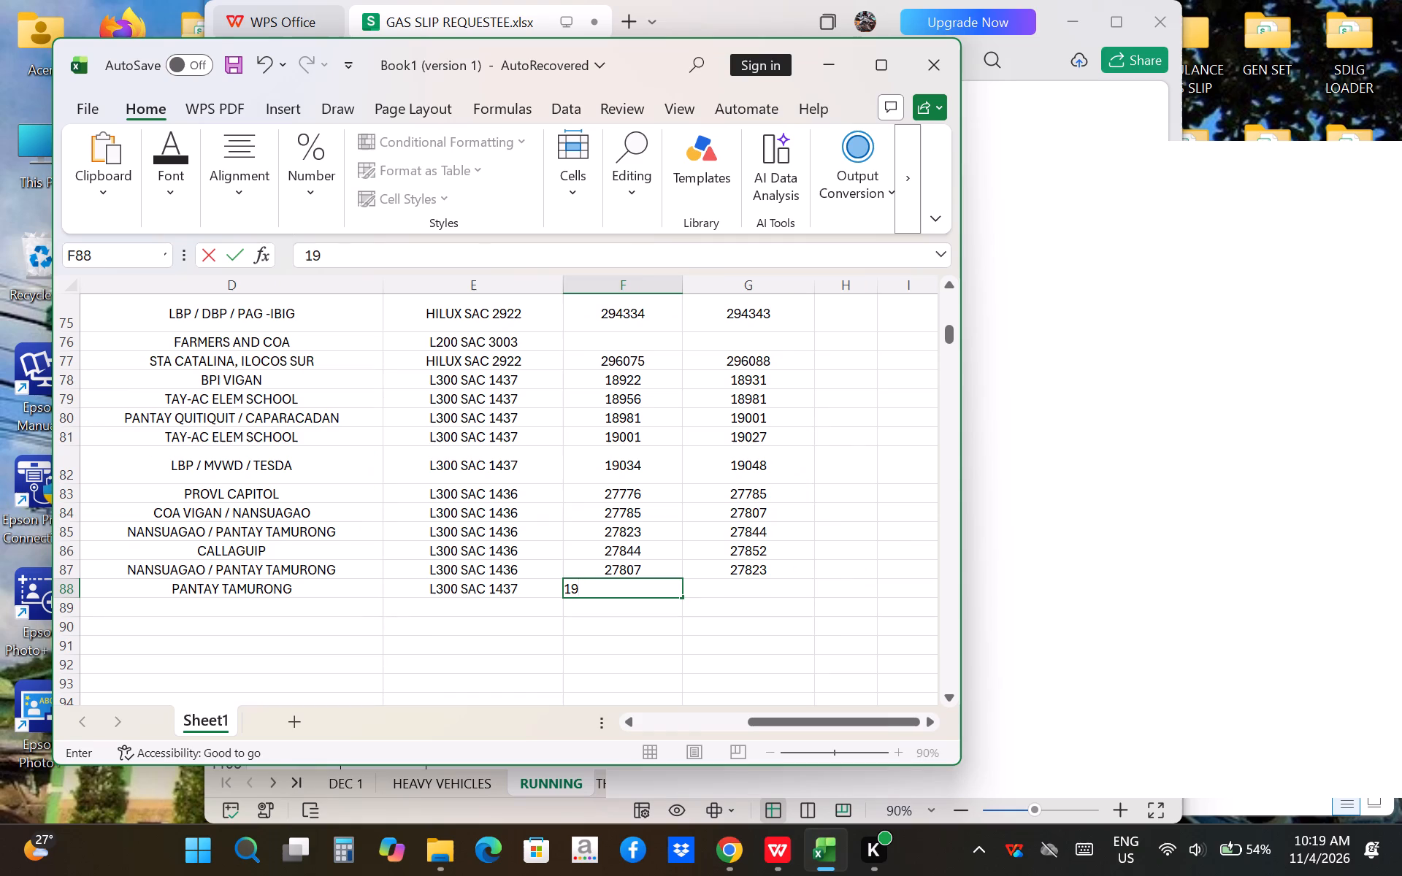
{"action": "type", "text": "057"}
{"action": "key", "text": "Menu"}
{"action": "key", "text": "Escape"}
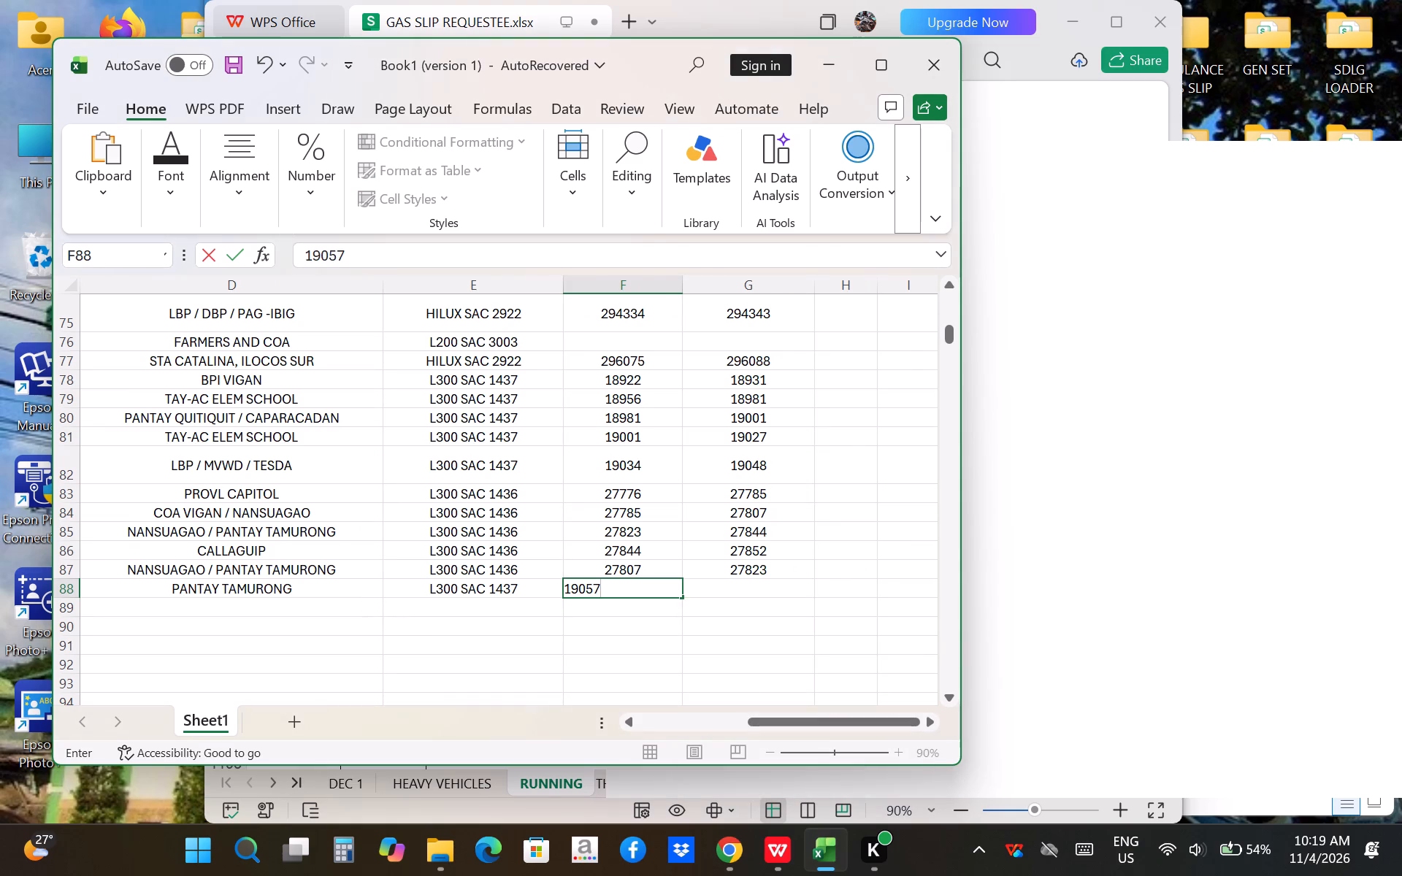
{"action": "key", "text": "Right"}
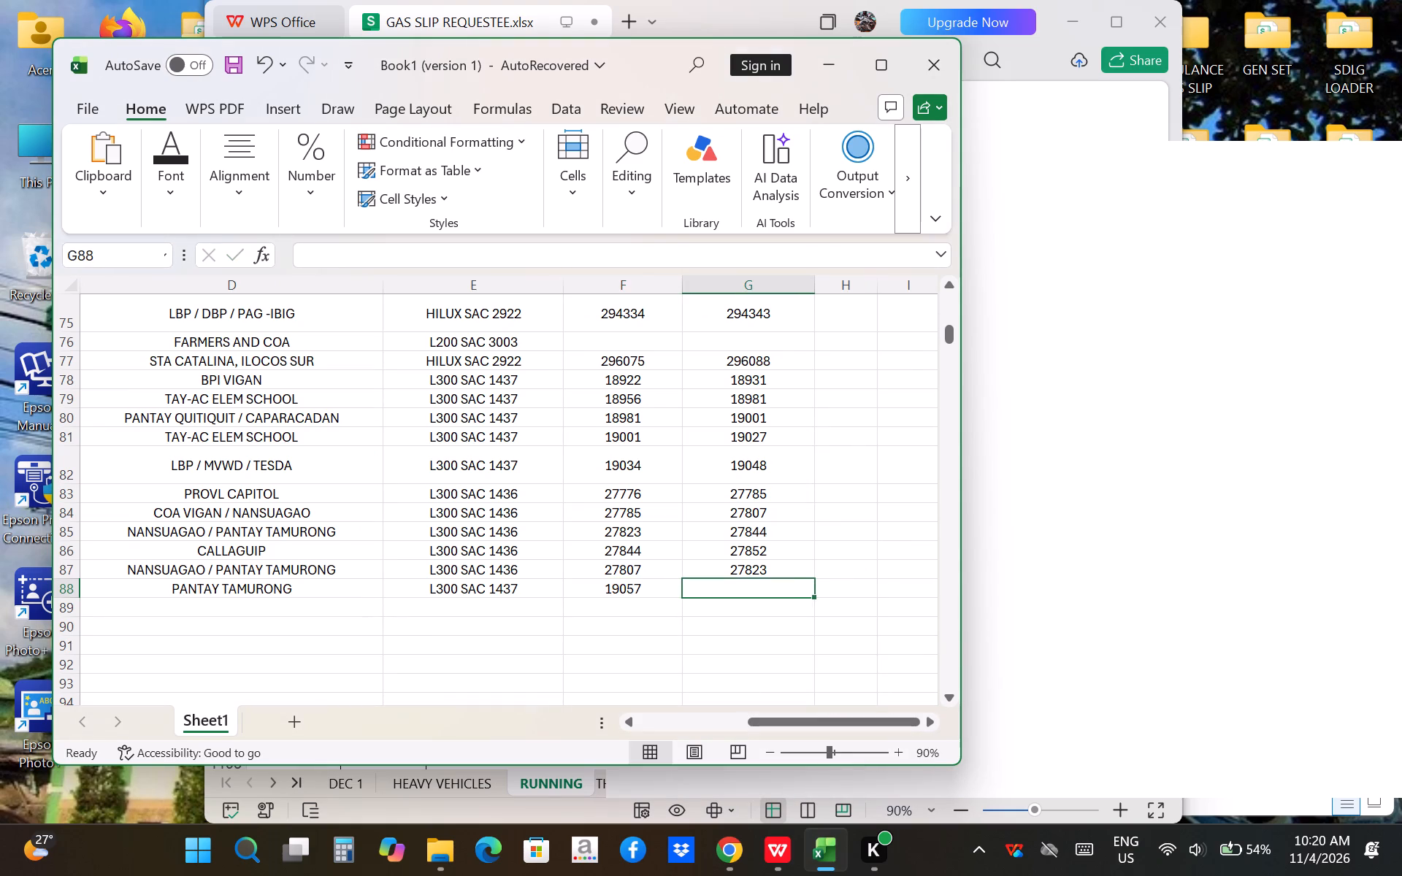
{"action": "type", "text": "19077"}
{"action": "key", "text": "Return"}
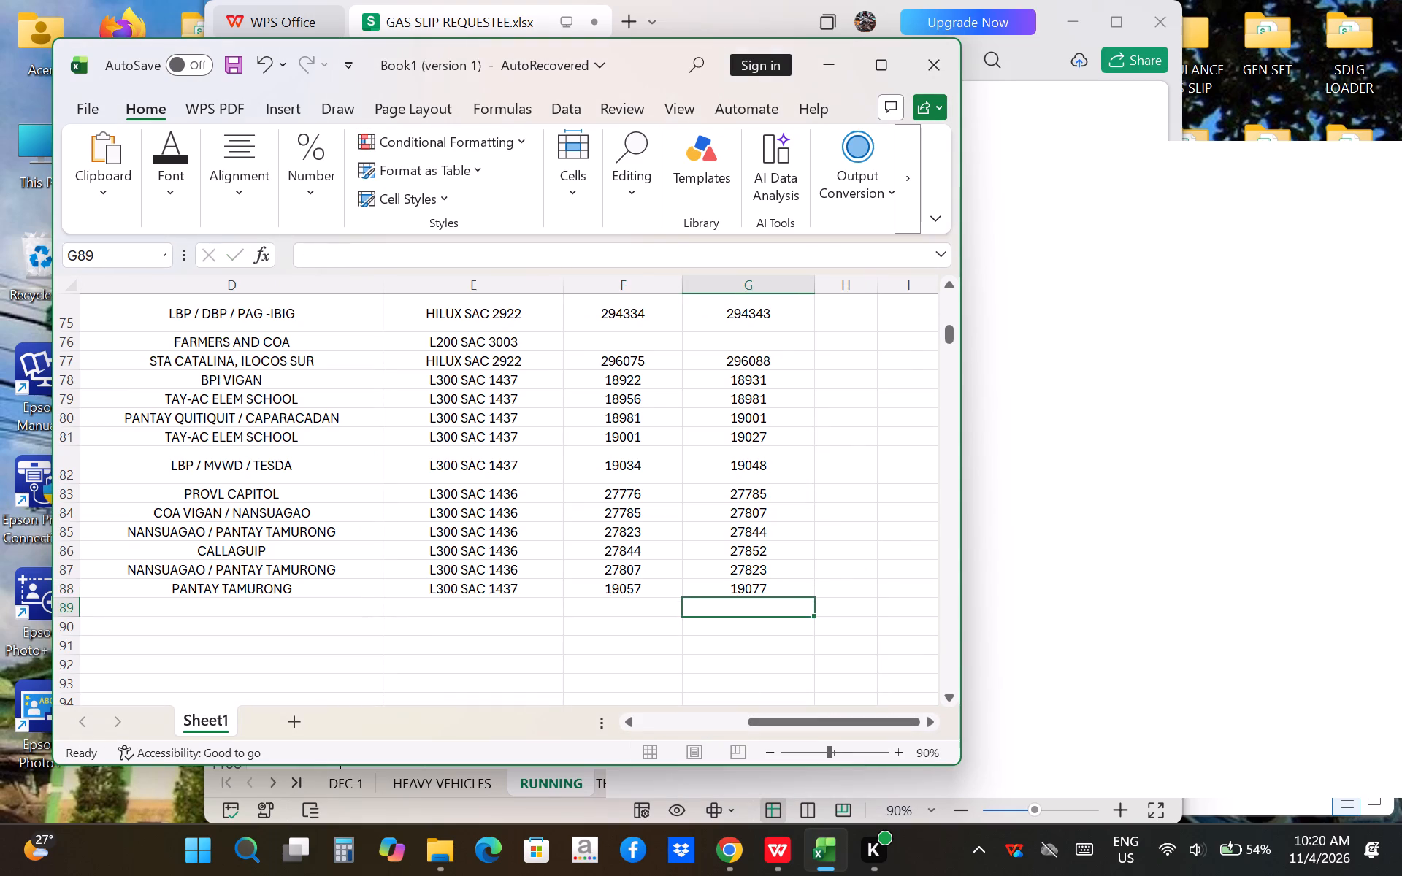
Enter trip entry 0092's names in column C, pairing the same driver as entry 0091 with passenger Jimenez.
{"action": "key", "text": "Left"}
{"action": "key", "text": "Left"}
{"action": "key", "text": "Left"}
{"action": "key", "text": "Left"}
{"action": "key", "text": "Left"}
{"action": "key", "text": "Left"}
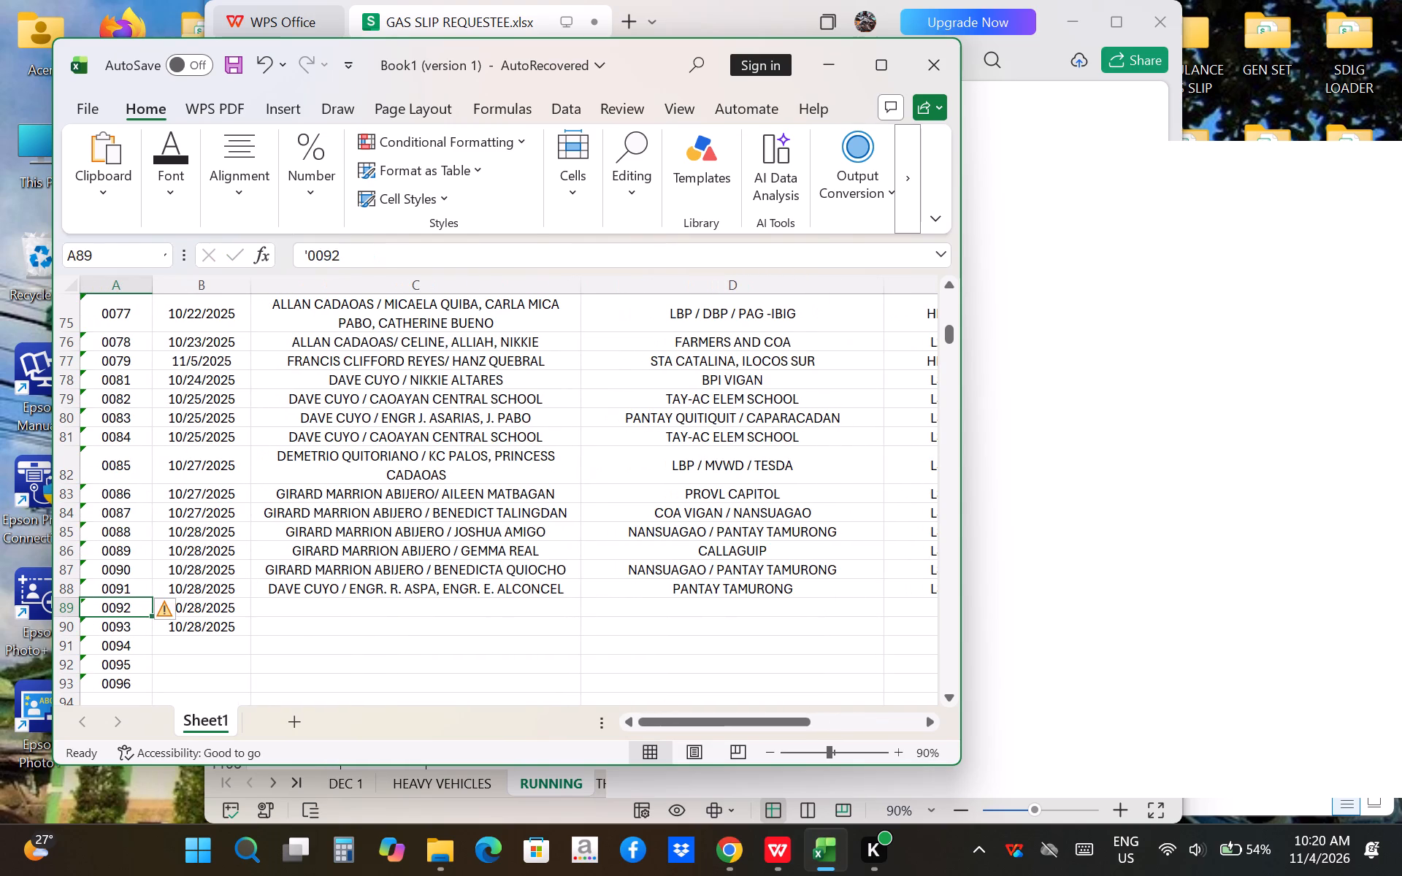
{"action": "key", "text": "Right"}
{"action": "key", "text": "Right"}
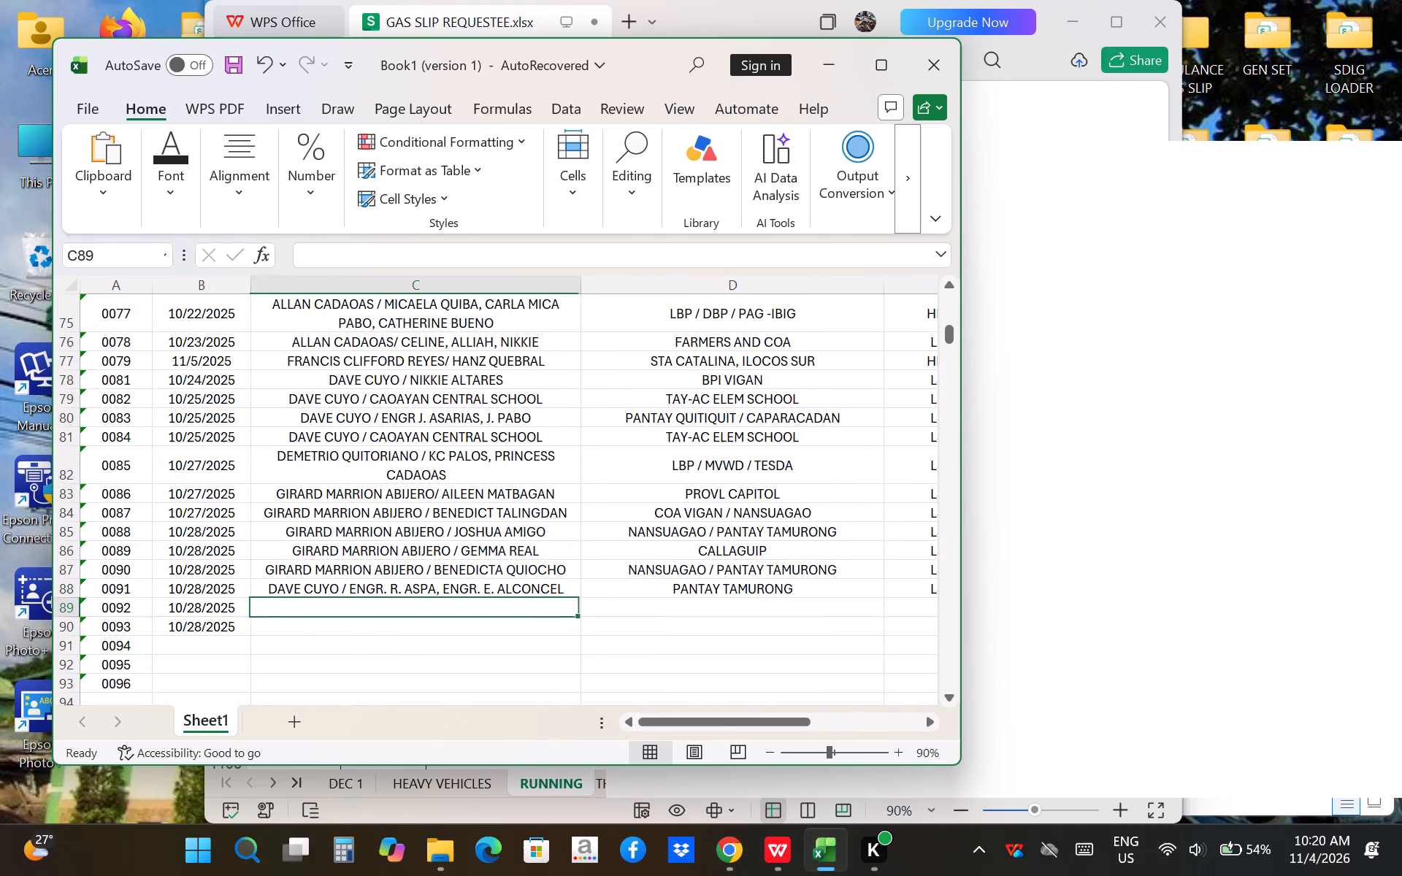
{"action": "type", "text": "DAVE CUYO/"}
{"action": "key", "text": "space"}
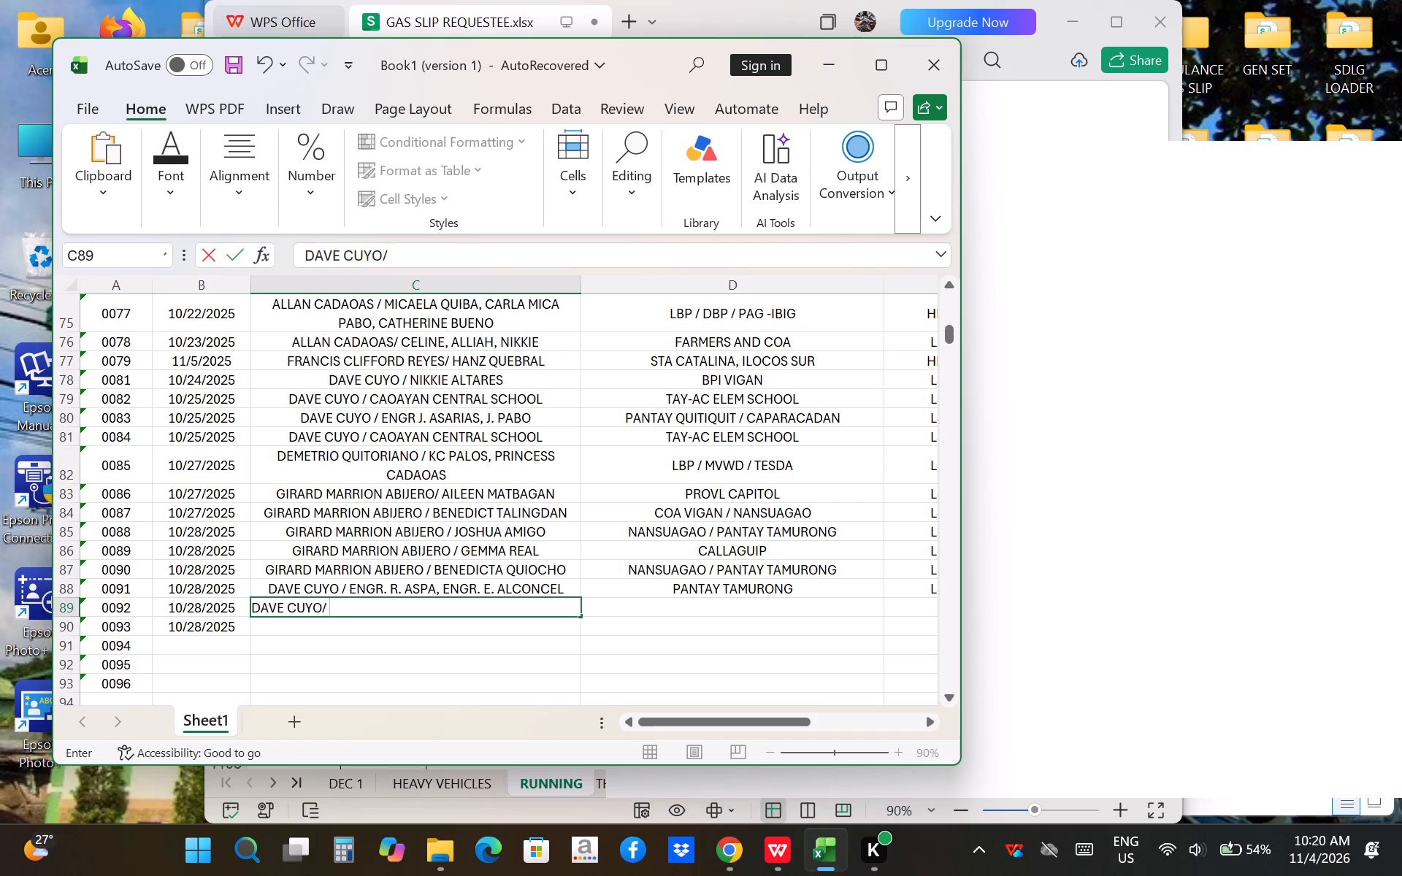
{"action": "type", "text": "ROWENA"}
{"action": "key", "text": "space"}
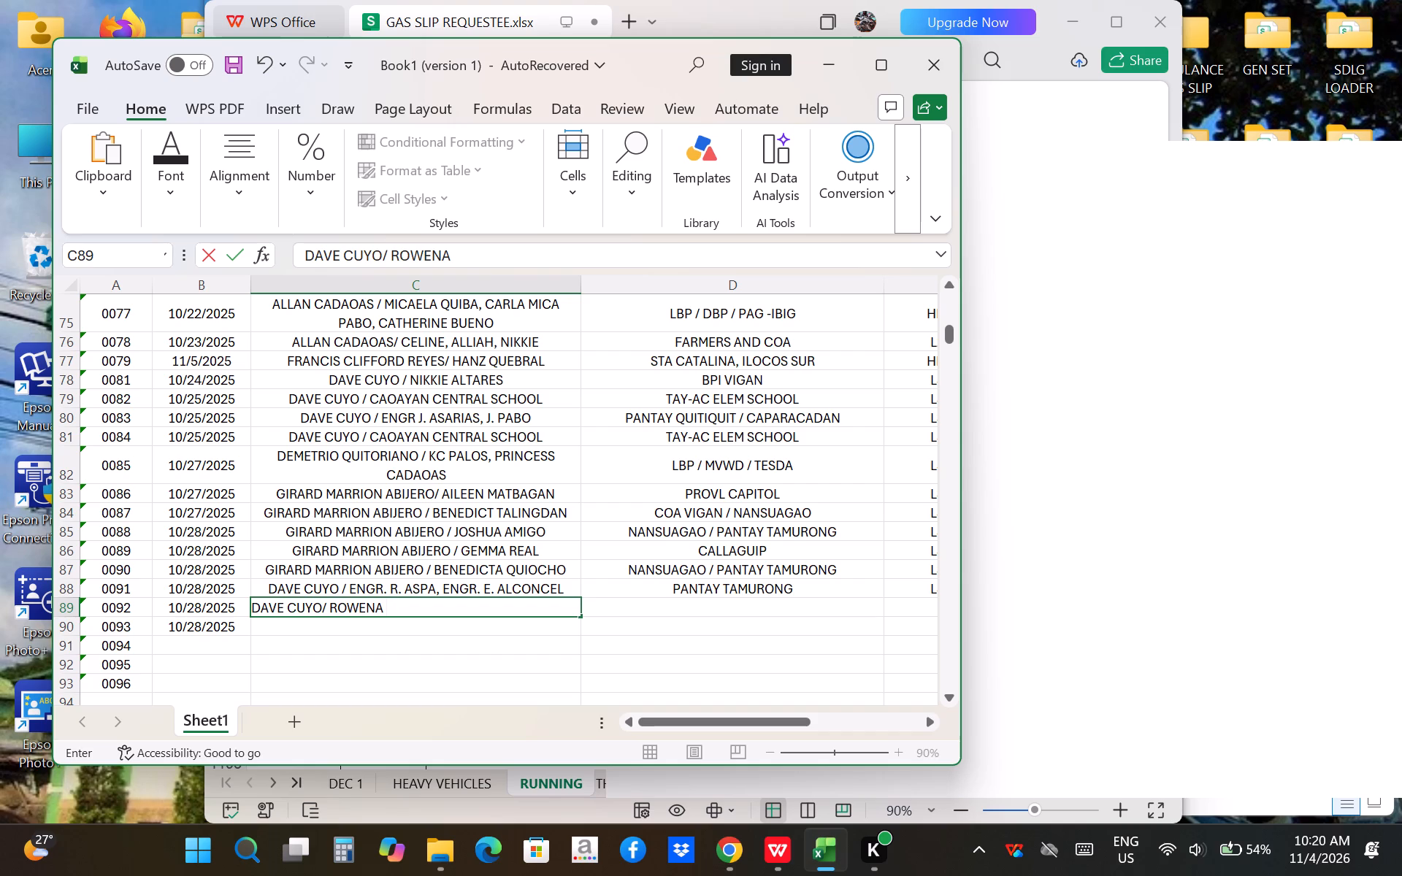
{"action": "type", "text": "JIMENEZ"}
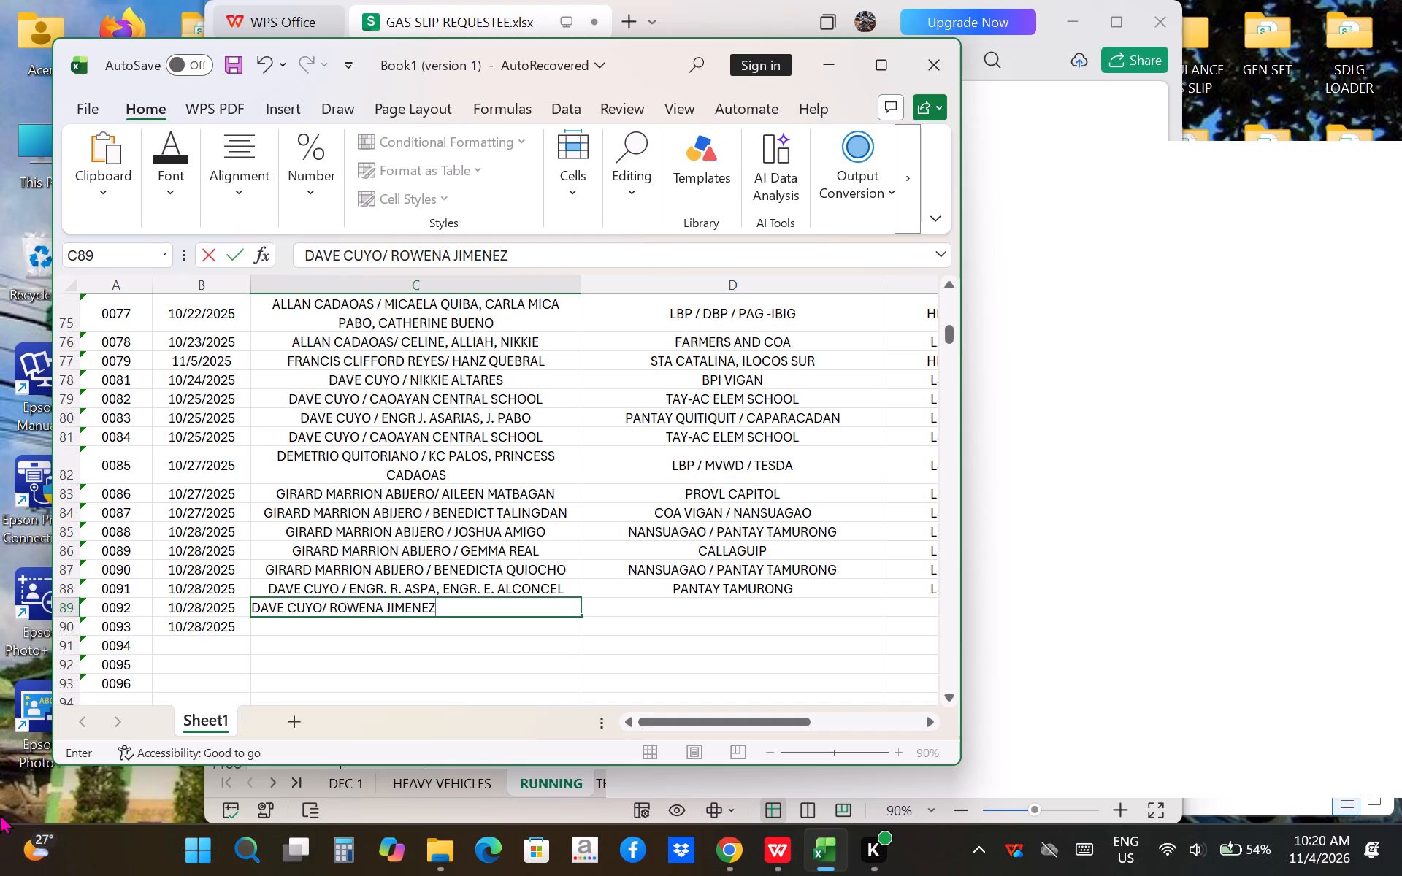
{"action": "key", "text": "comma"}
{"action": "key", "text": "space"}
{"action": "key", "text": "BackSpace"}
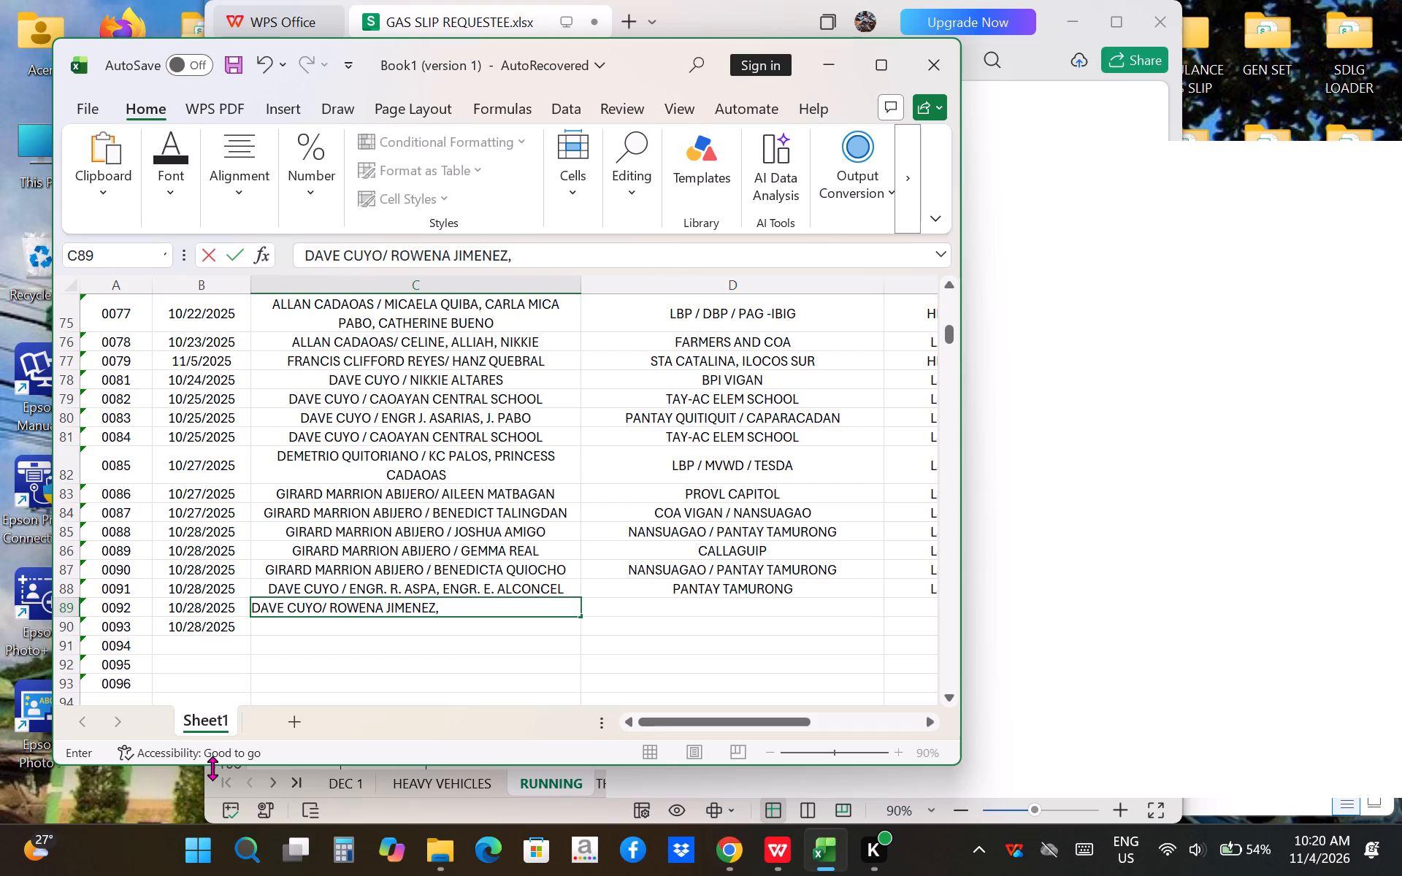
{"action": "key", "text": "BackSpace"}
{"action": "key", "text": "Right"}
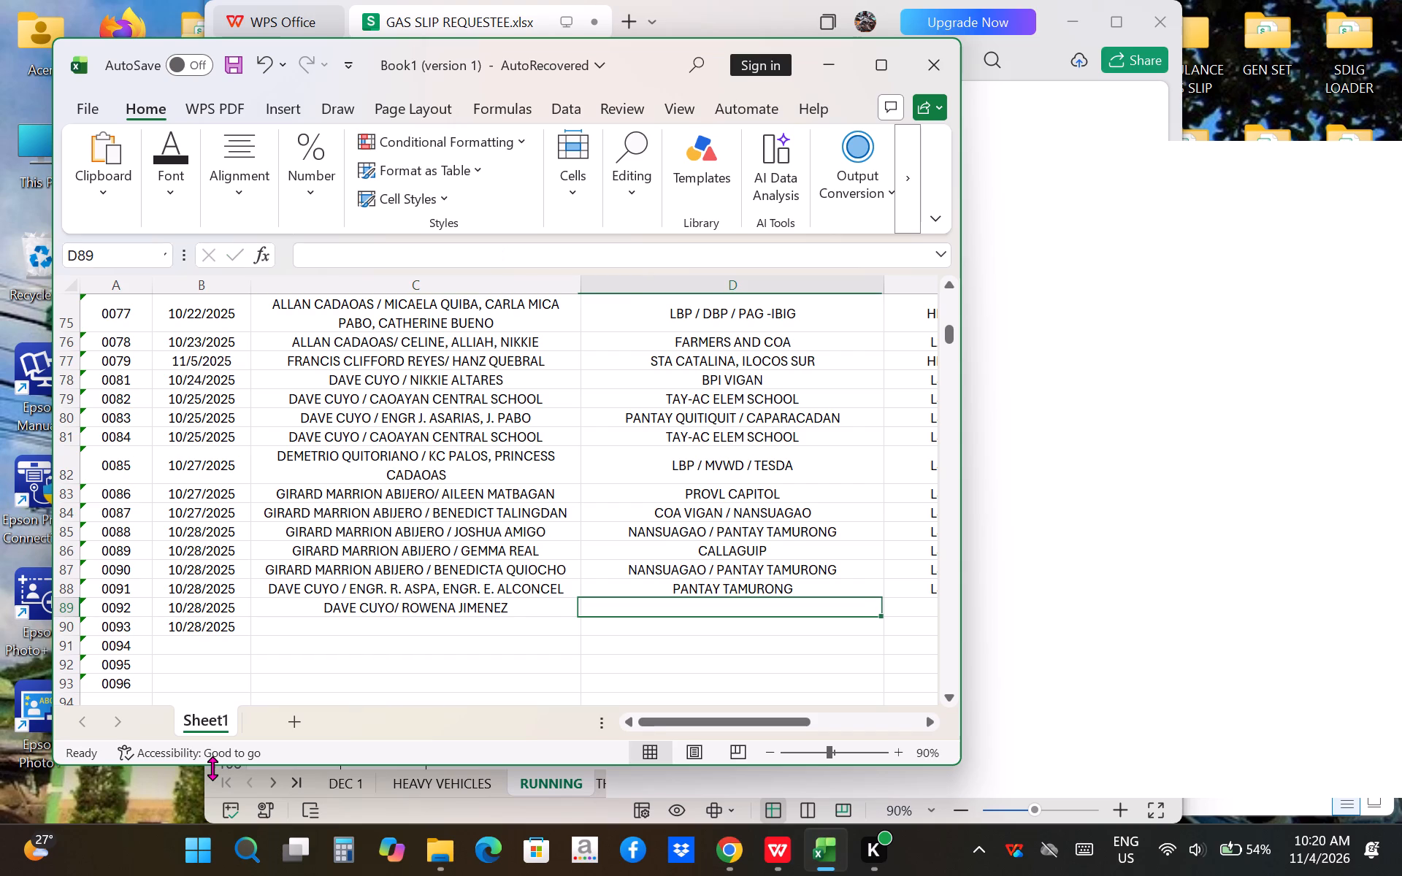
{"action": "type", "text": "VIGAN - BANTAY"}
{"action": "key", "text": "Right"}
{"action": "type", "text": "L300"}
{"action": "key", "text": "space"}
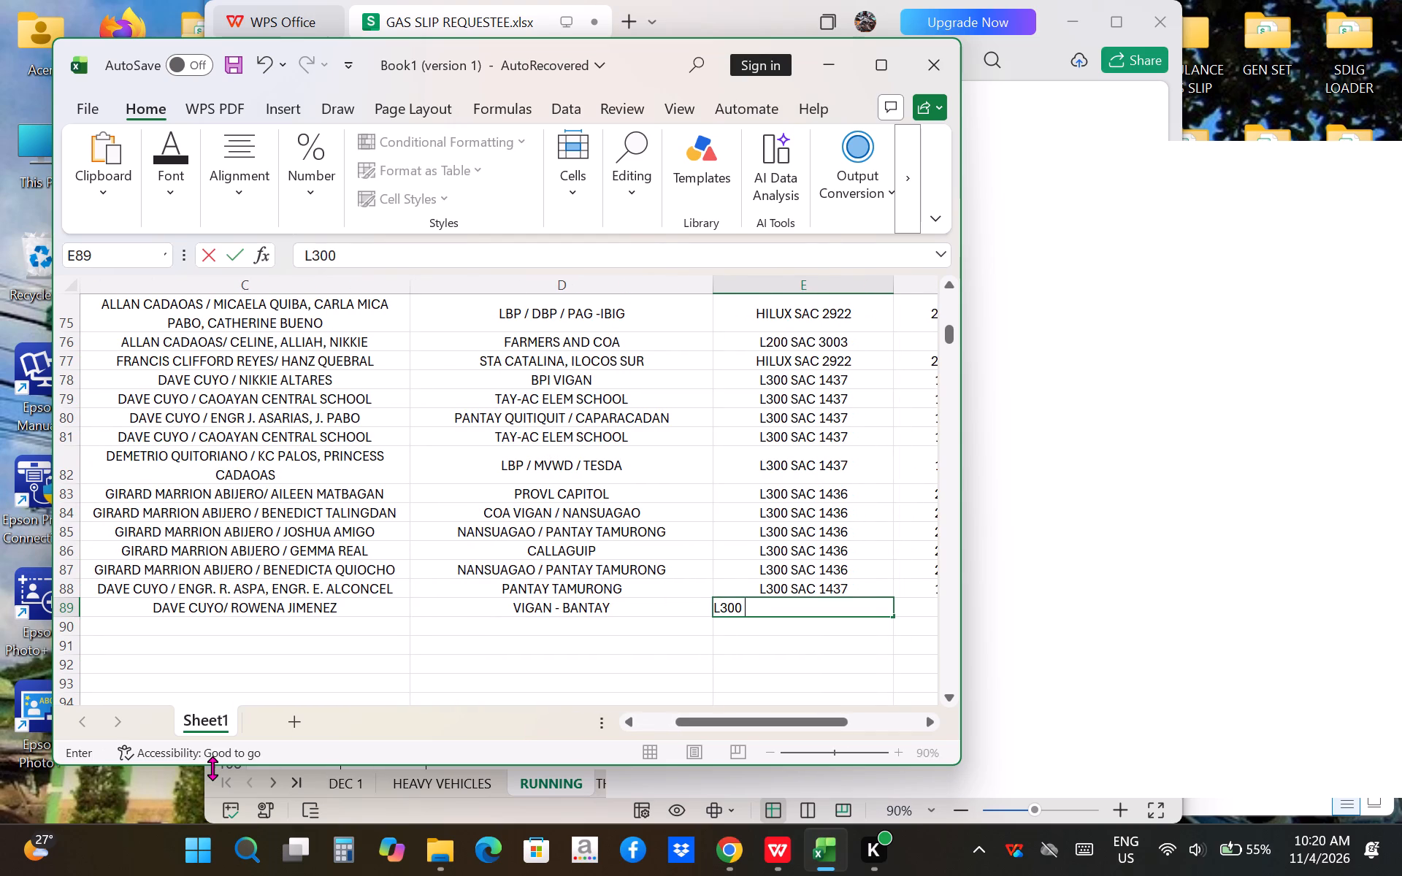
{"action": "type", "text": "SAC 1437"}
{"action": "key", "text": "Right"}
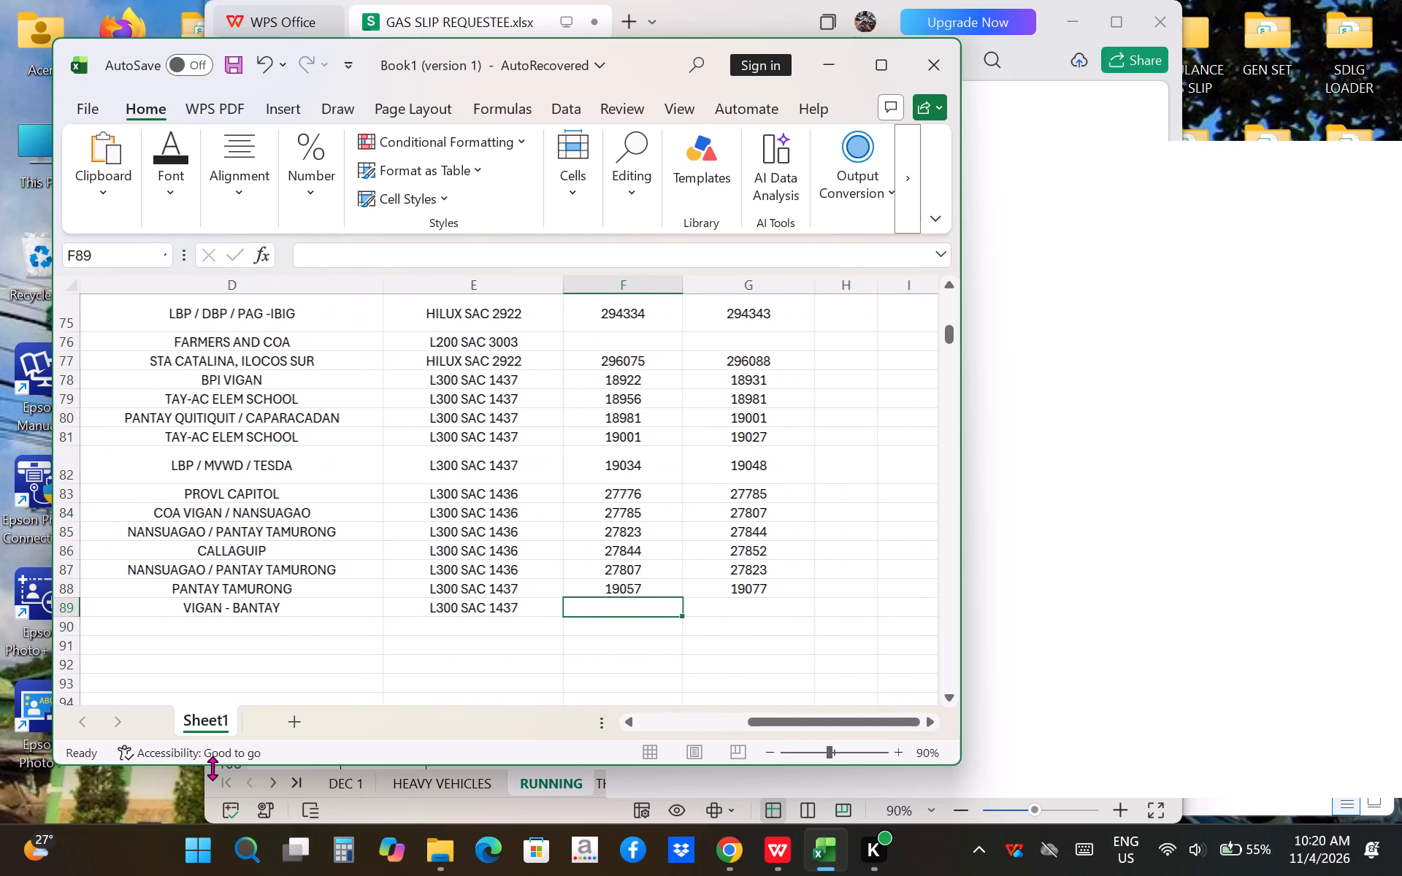
Enter trip entry 0092's readings as 19077 in column F and 19096 in column G.
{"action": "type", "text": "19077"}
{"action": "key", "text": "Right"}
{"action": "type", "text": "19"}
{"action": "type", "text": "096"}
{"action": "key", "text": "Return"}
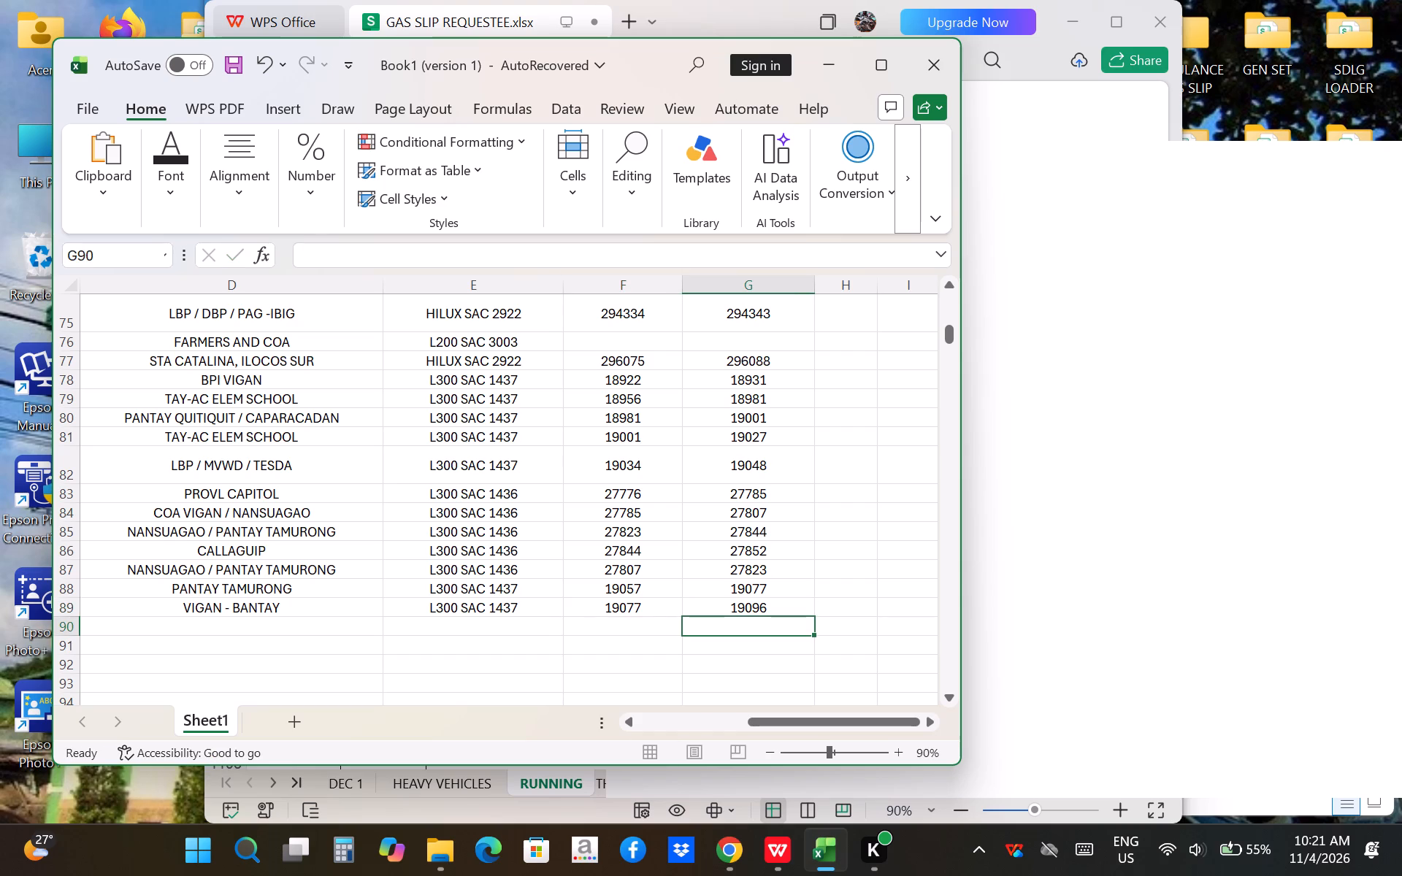
{"action": "left_click_drag", "start_coordinate": [858, 727], "coordinate": [710, 742]}
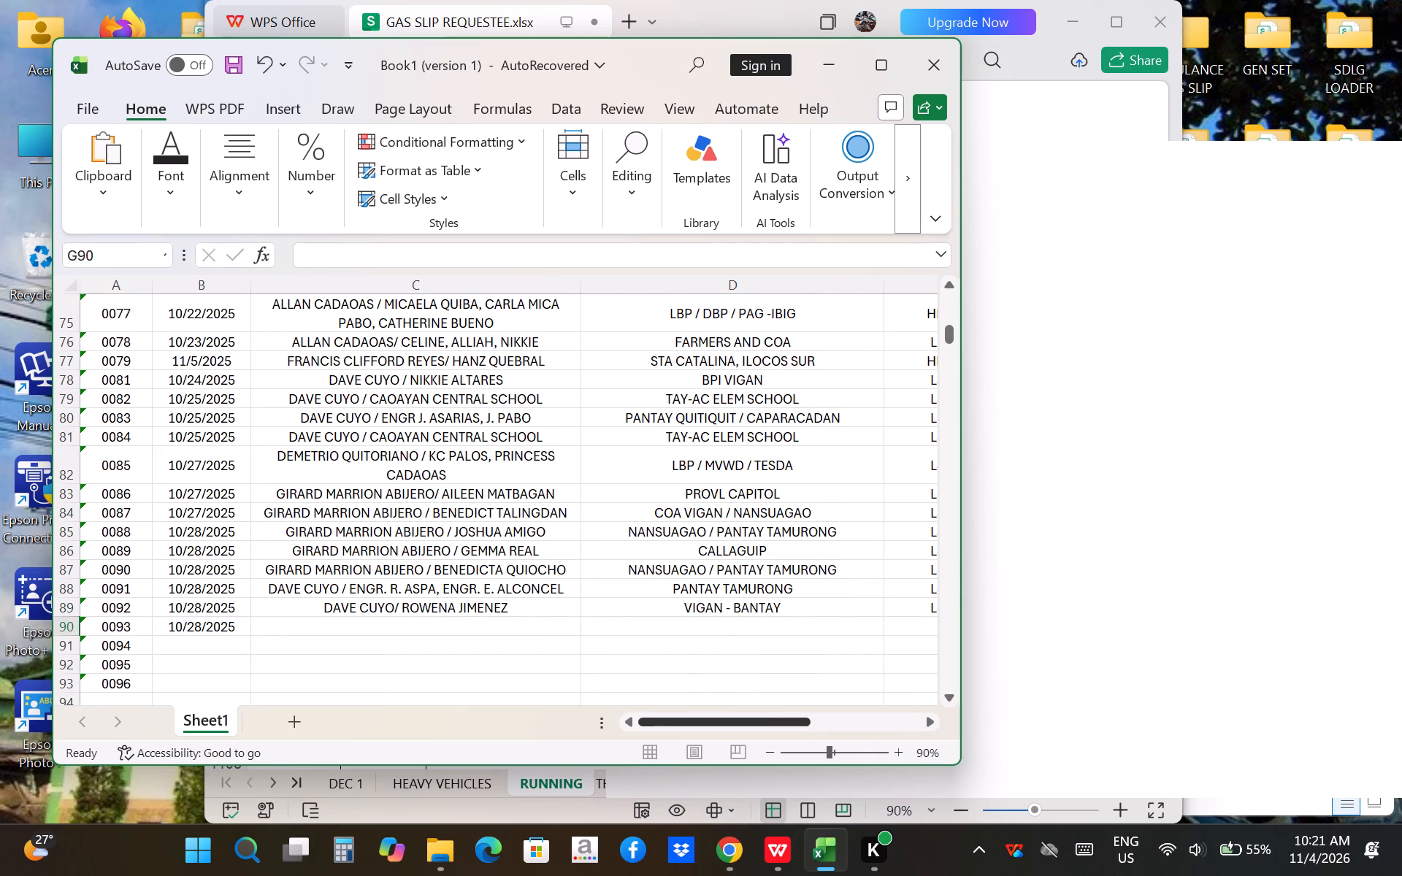
{"action": "left_click", "coordinate": [266, 635]}
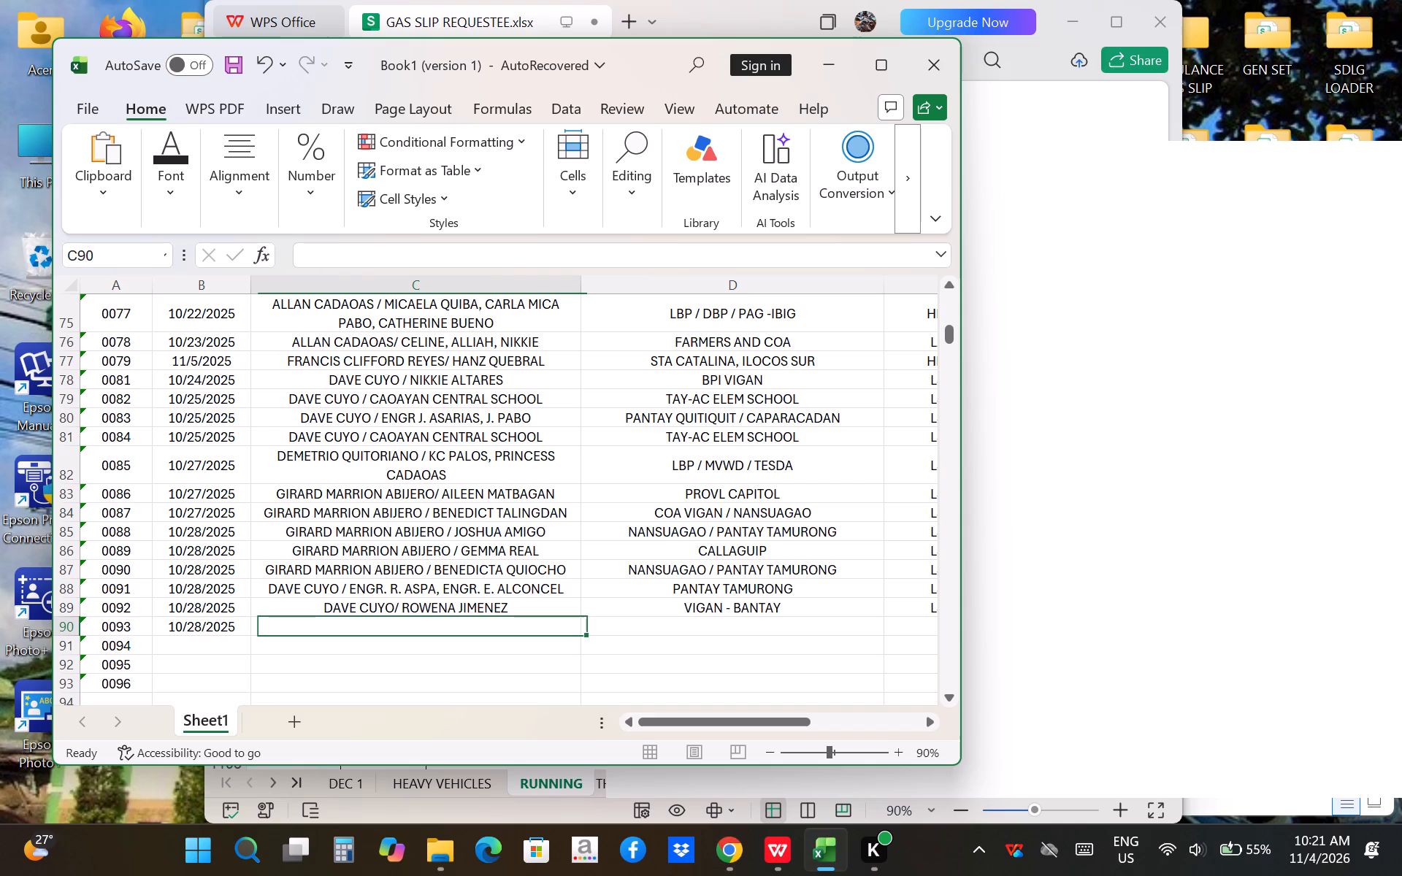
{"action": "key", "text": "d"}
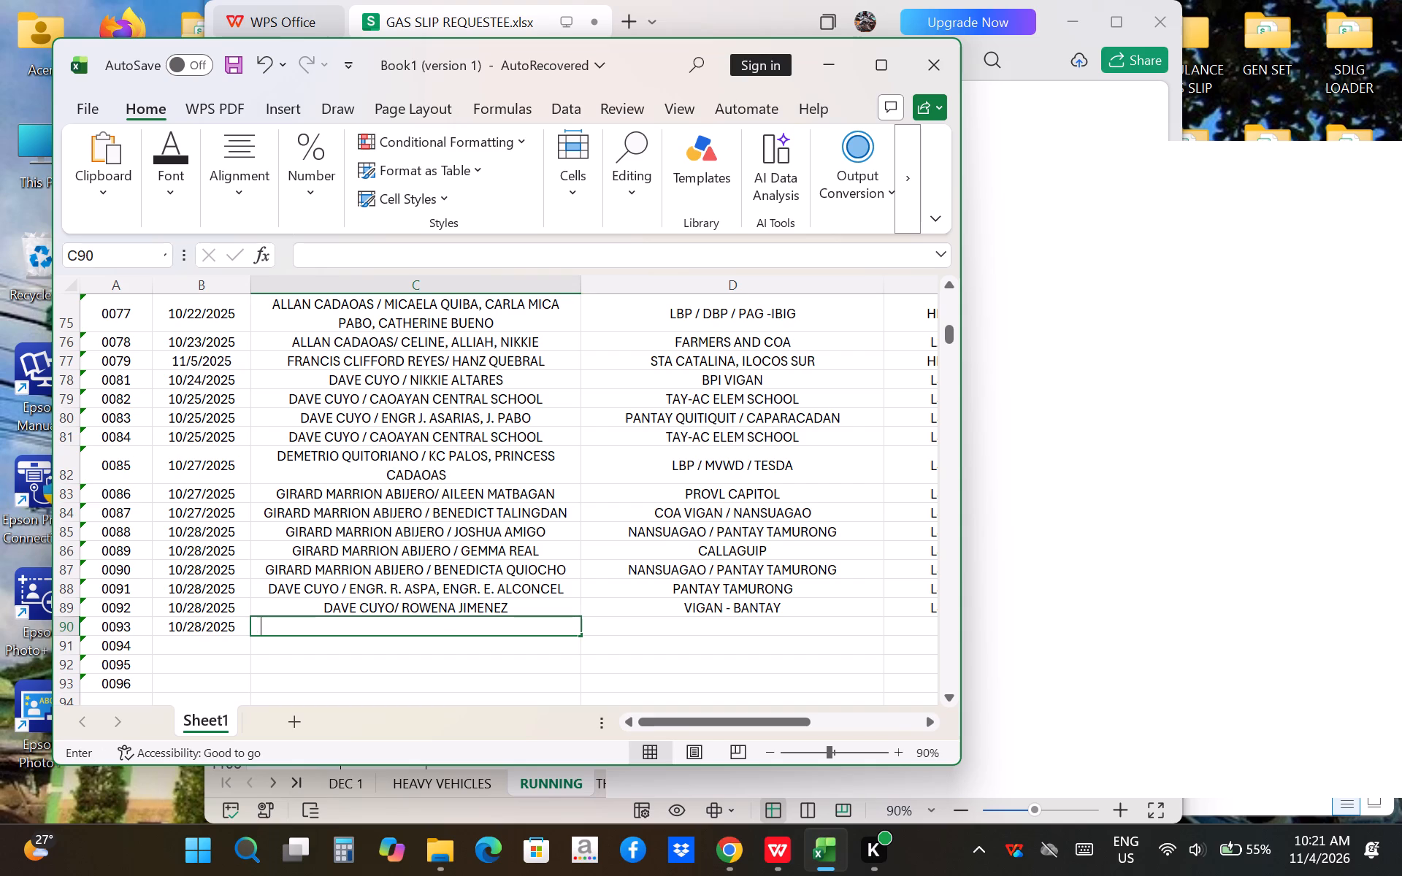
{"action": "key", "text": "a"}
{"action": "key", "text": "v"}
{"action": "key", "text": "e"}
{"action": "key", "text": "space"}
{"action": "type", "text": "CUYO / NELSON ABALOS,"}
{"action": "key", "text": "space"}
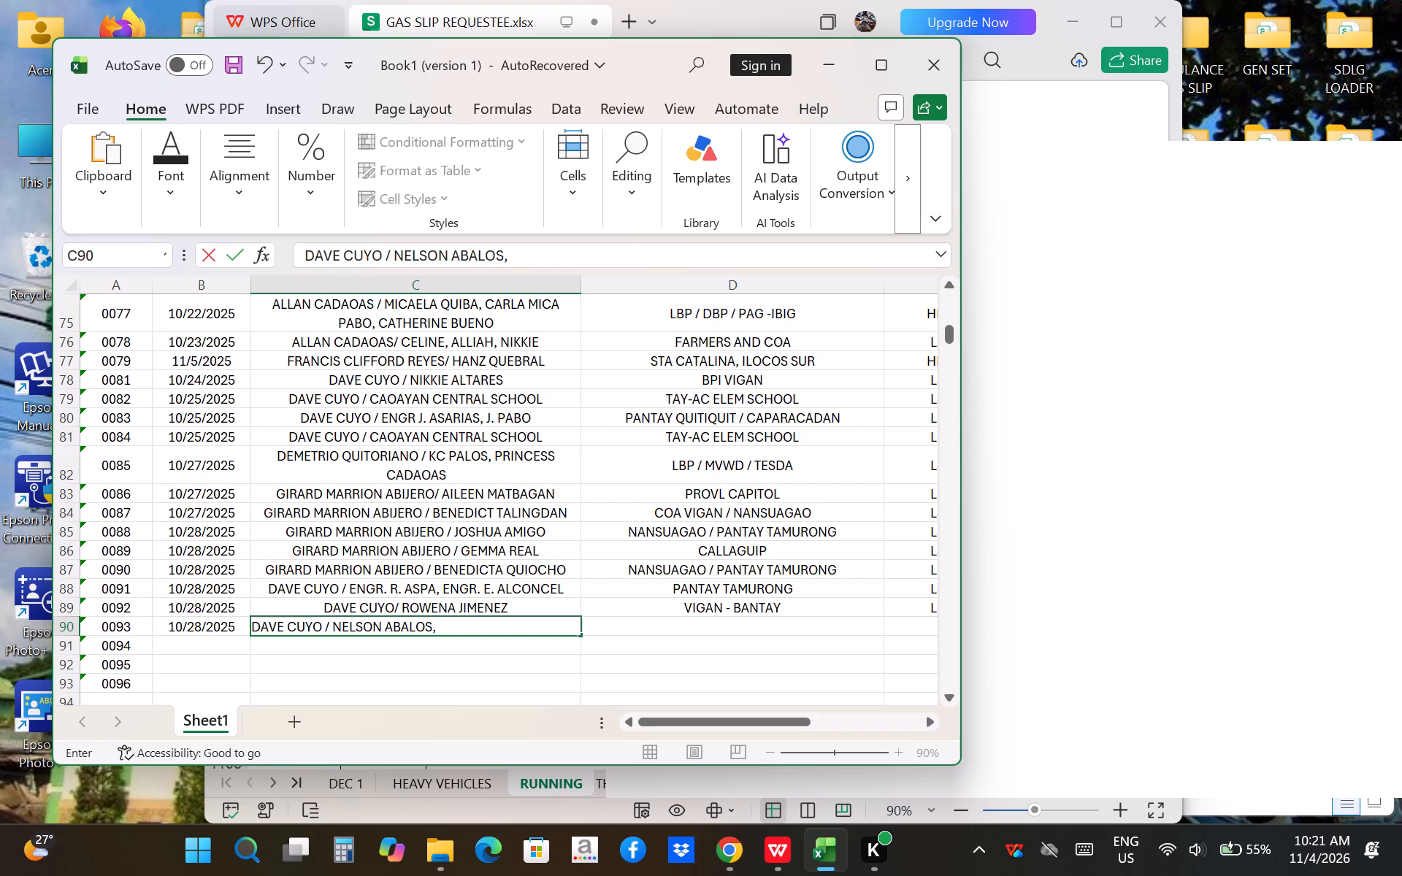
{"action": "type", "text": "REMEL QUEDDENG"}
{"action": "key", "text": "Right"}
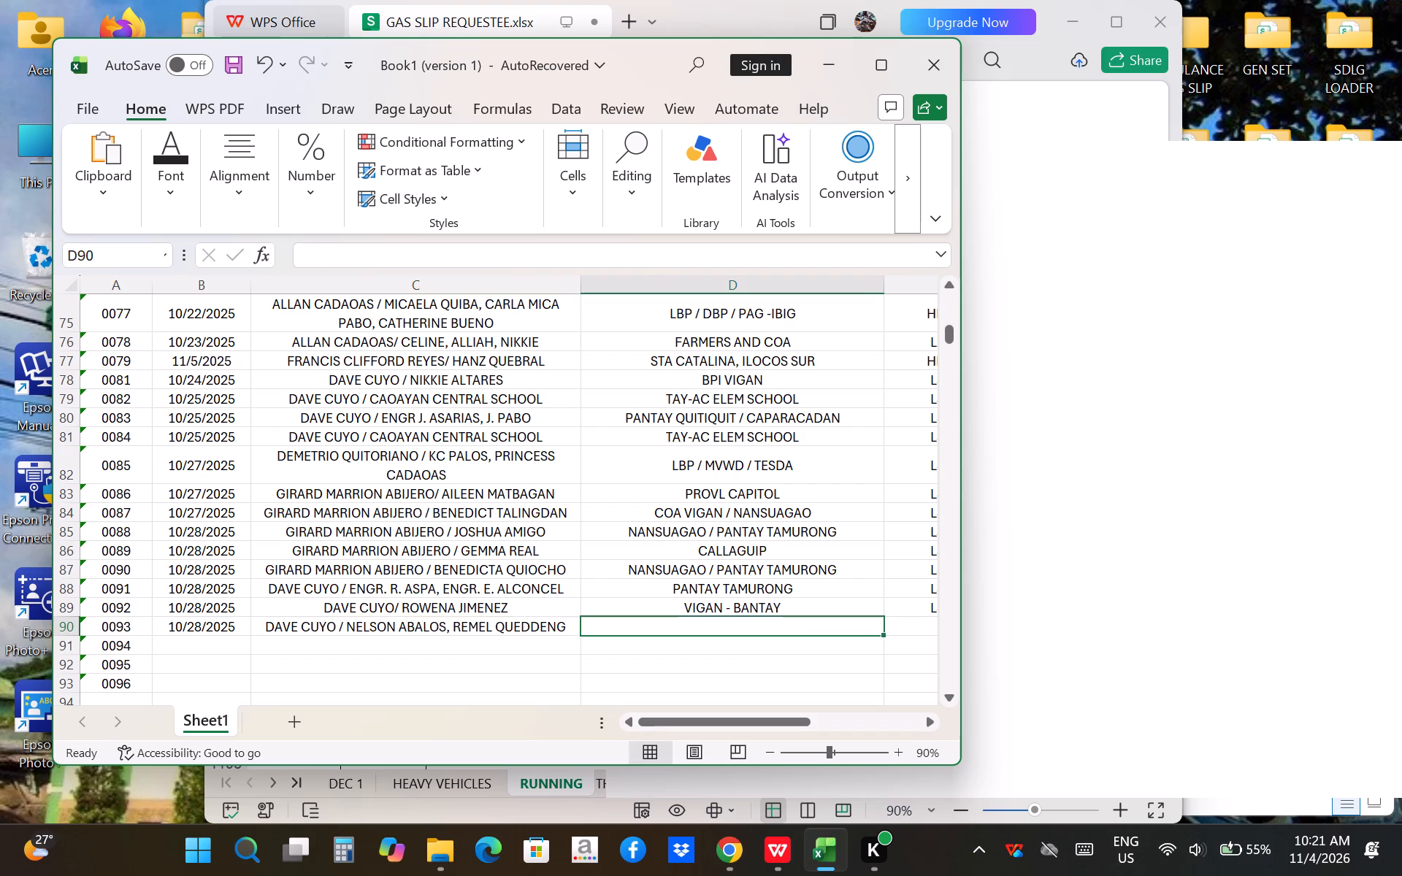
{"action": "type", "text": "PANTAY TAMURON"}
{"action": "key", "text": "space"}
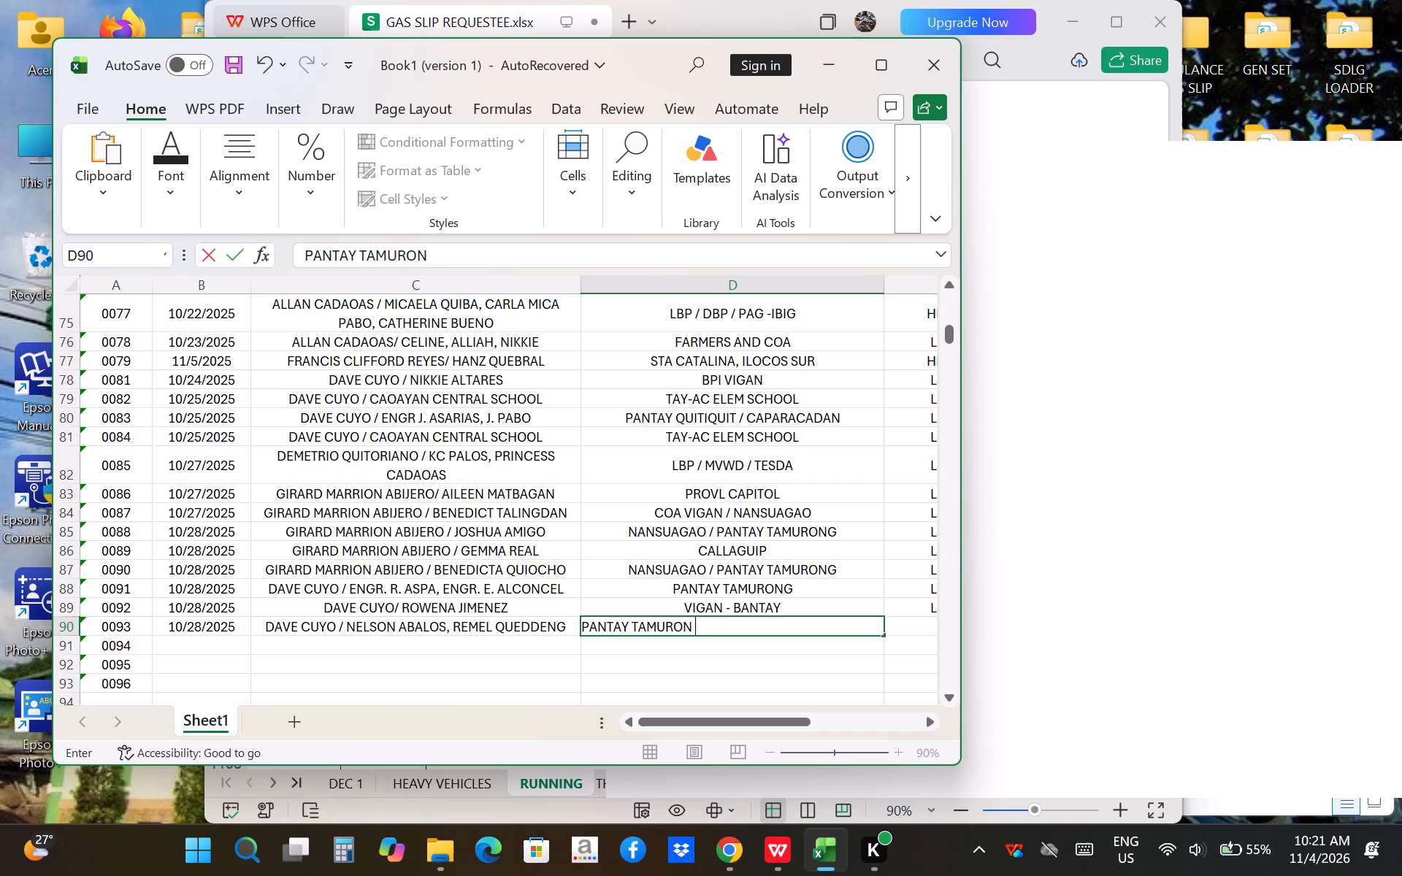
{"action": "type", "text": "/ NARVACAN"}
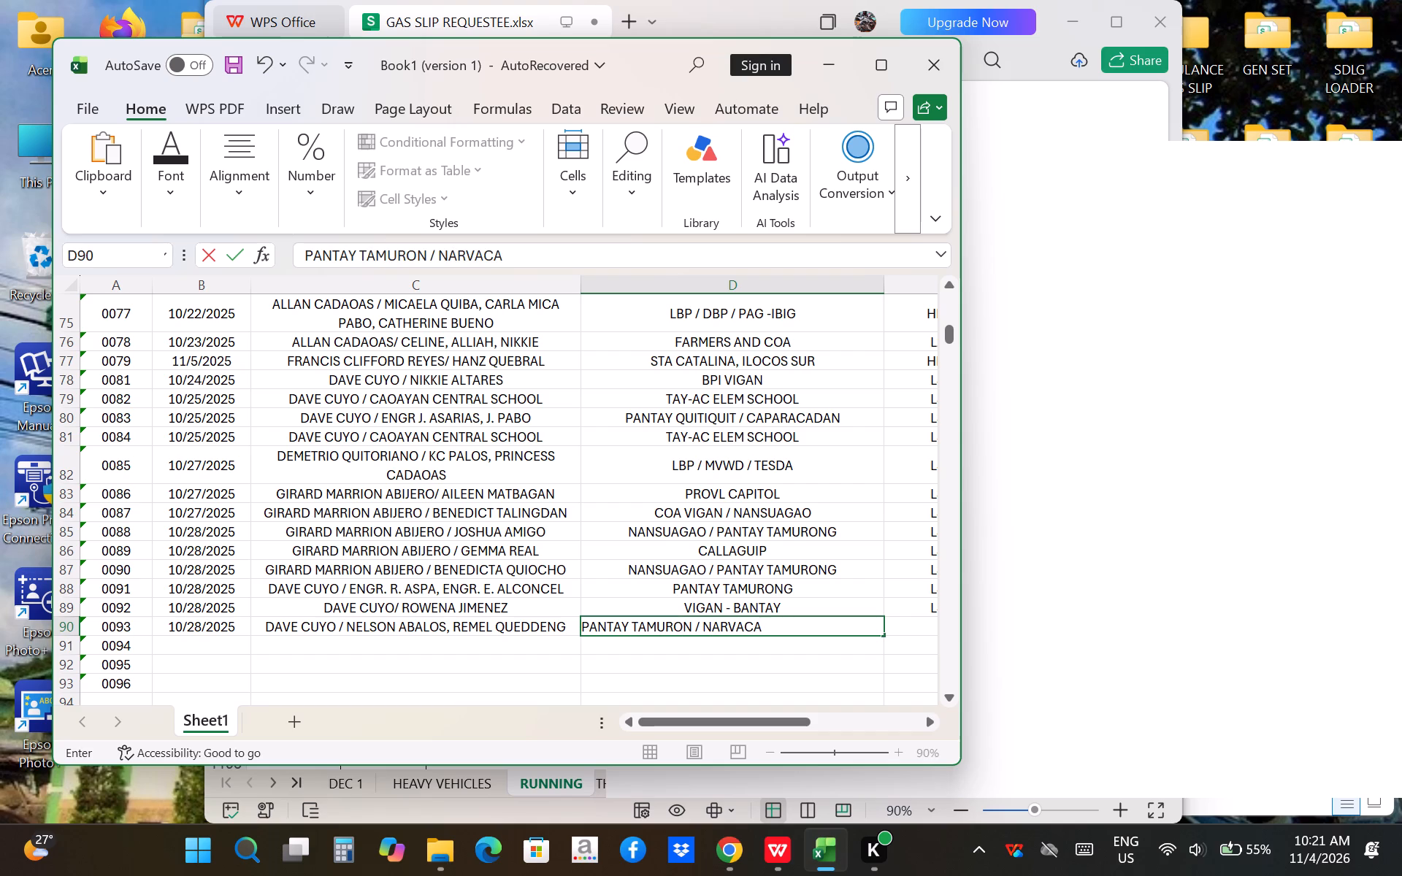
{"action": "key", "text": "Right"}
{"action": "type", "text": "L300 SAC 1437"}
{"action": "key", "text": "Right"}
Enter trip entry 0093's readings as 19096 in column F and 19172 in column G.
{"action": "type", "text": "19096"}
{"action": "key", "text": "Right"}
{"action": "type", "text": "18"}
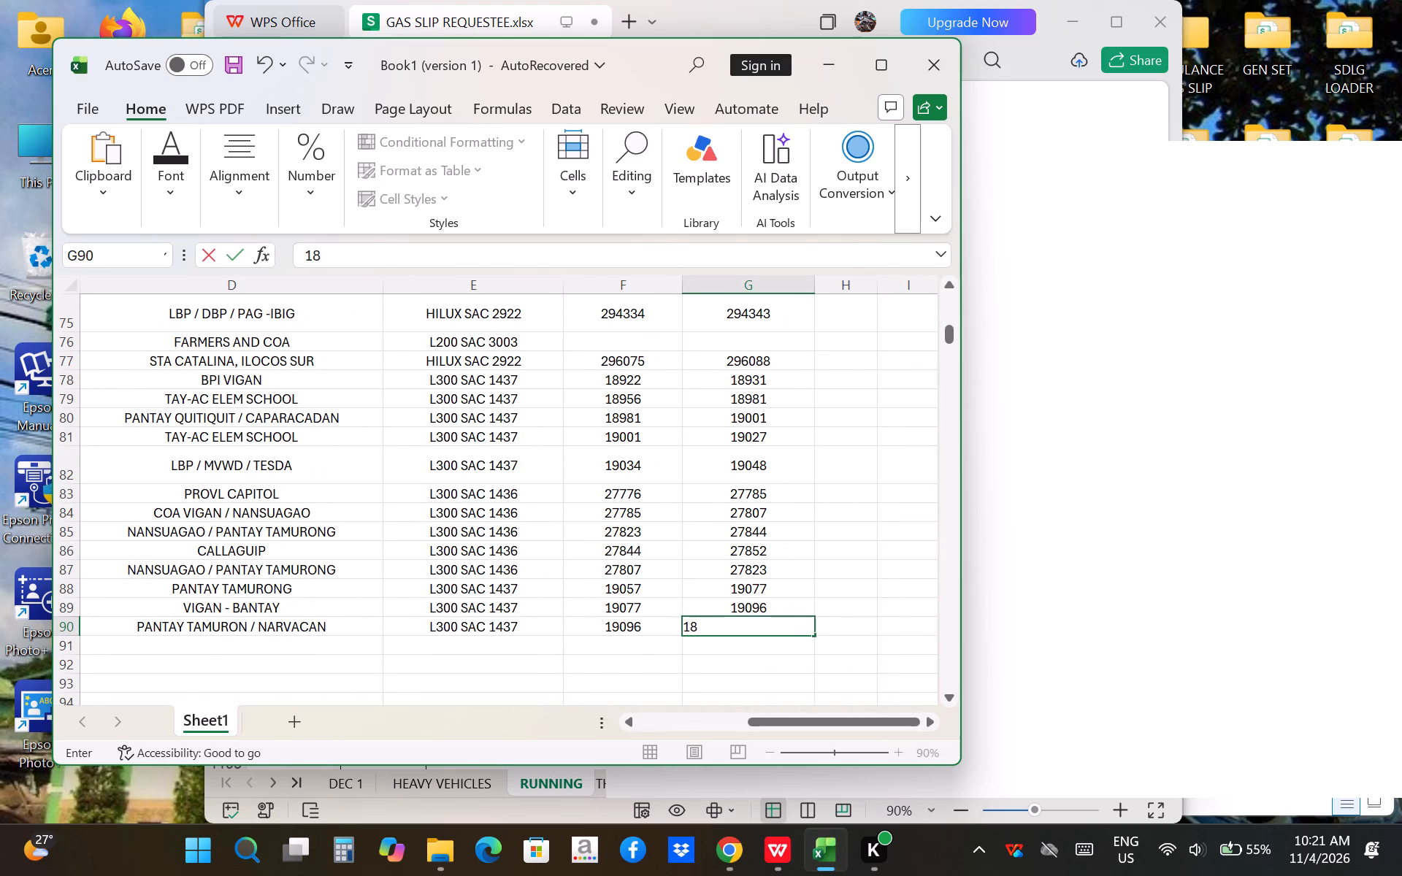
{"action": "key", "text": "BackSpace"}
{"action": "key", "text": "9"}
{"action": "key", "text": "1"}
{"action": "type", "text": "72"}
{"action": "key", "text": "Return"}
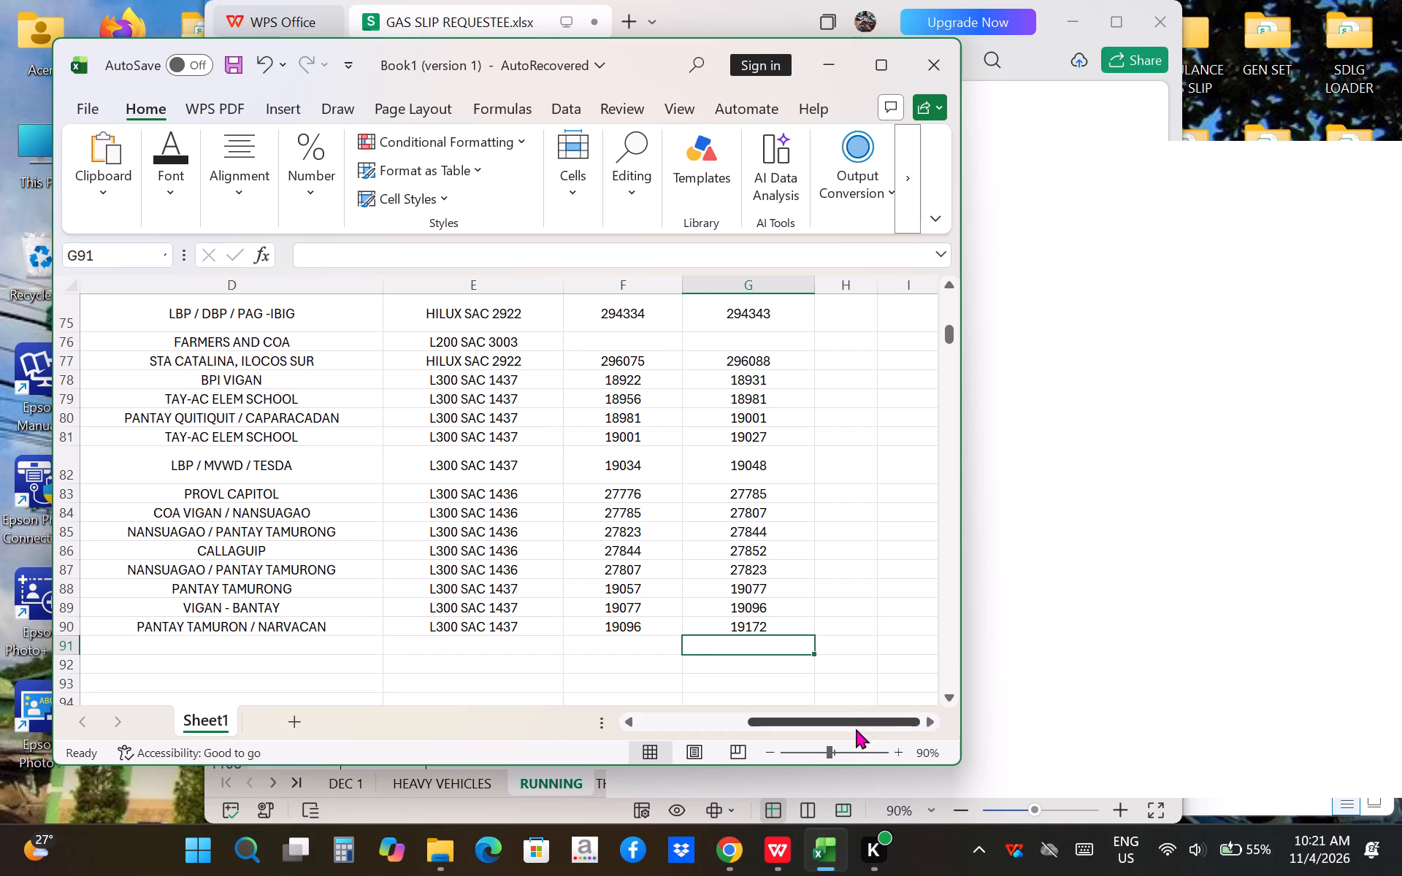
Enter the date 10/29/2025 in column B for trip entries 0094 and 0095.
{"action": "left_click_drag", "start_coordinate": [854, 722], "coordinate": [603, 733]}
{"action": "left_click", "coordinate": [204, 650]}
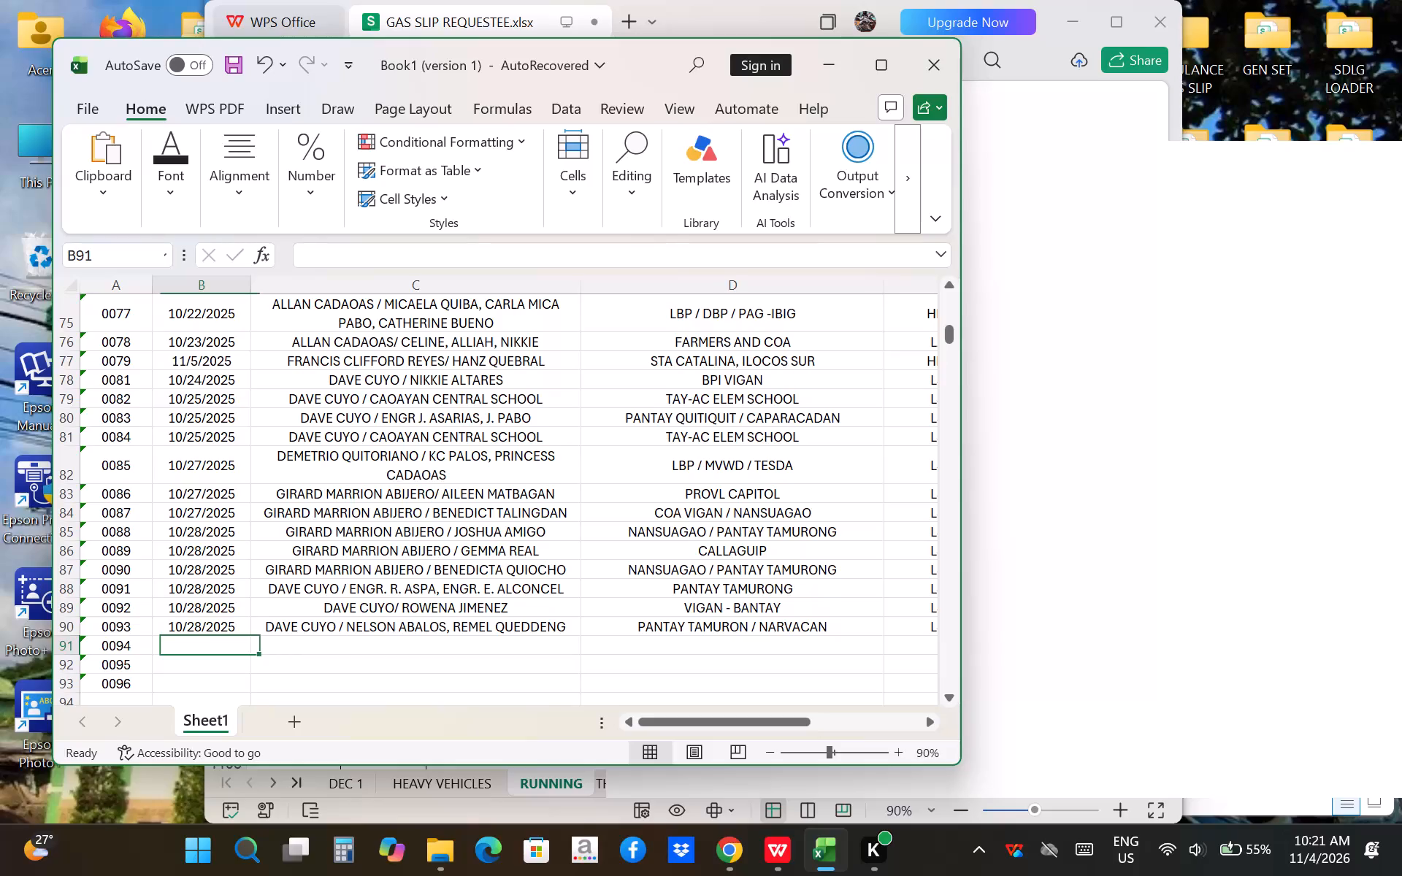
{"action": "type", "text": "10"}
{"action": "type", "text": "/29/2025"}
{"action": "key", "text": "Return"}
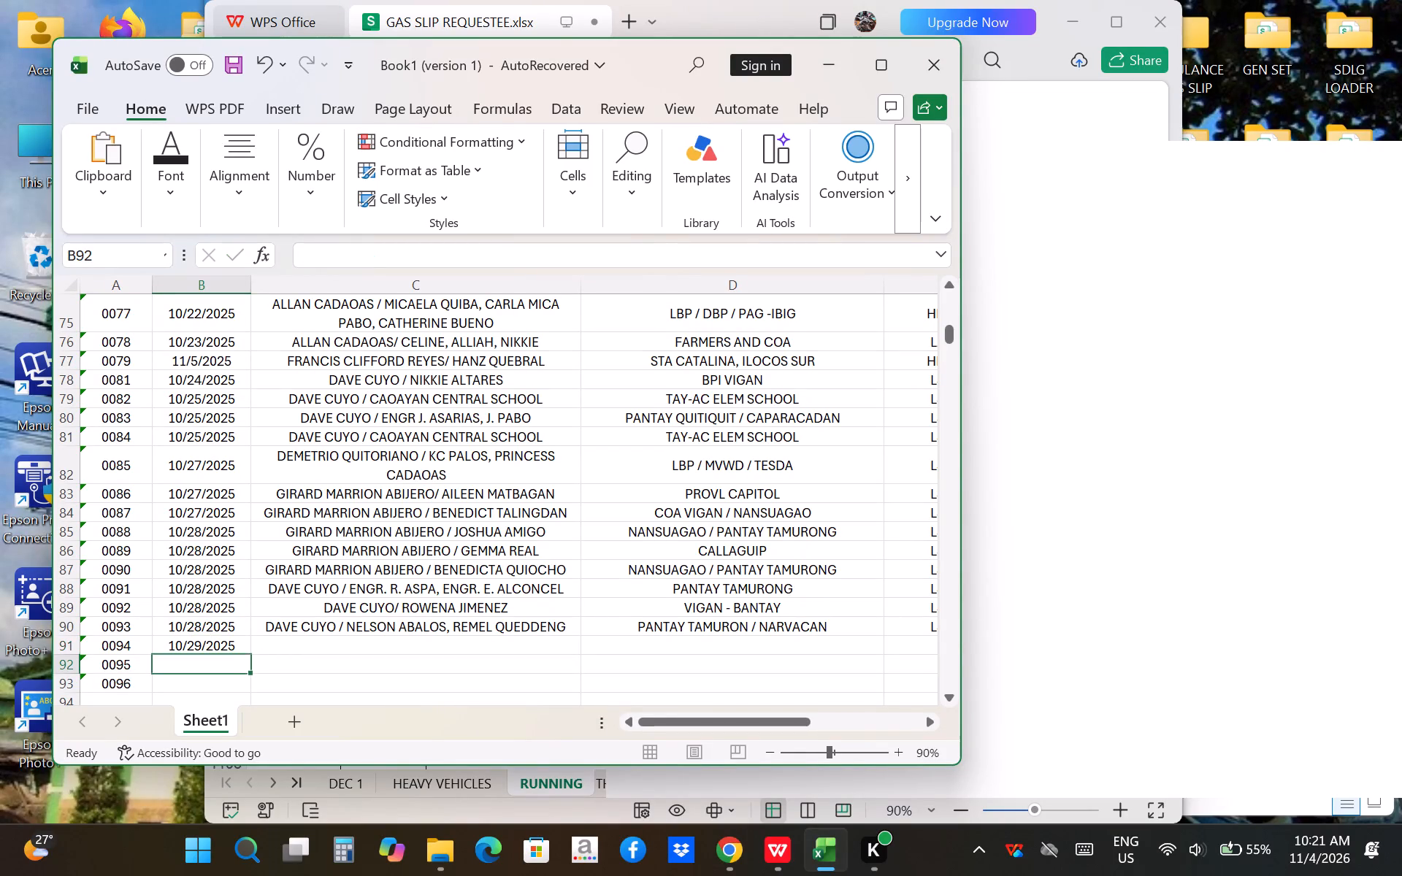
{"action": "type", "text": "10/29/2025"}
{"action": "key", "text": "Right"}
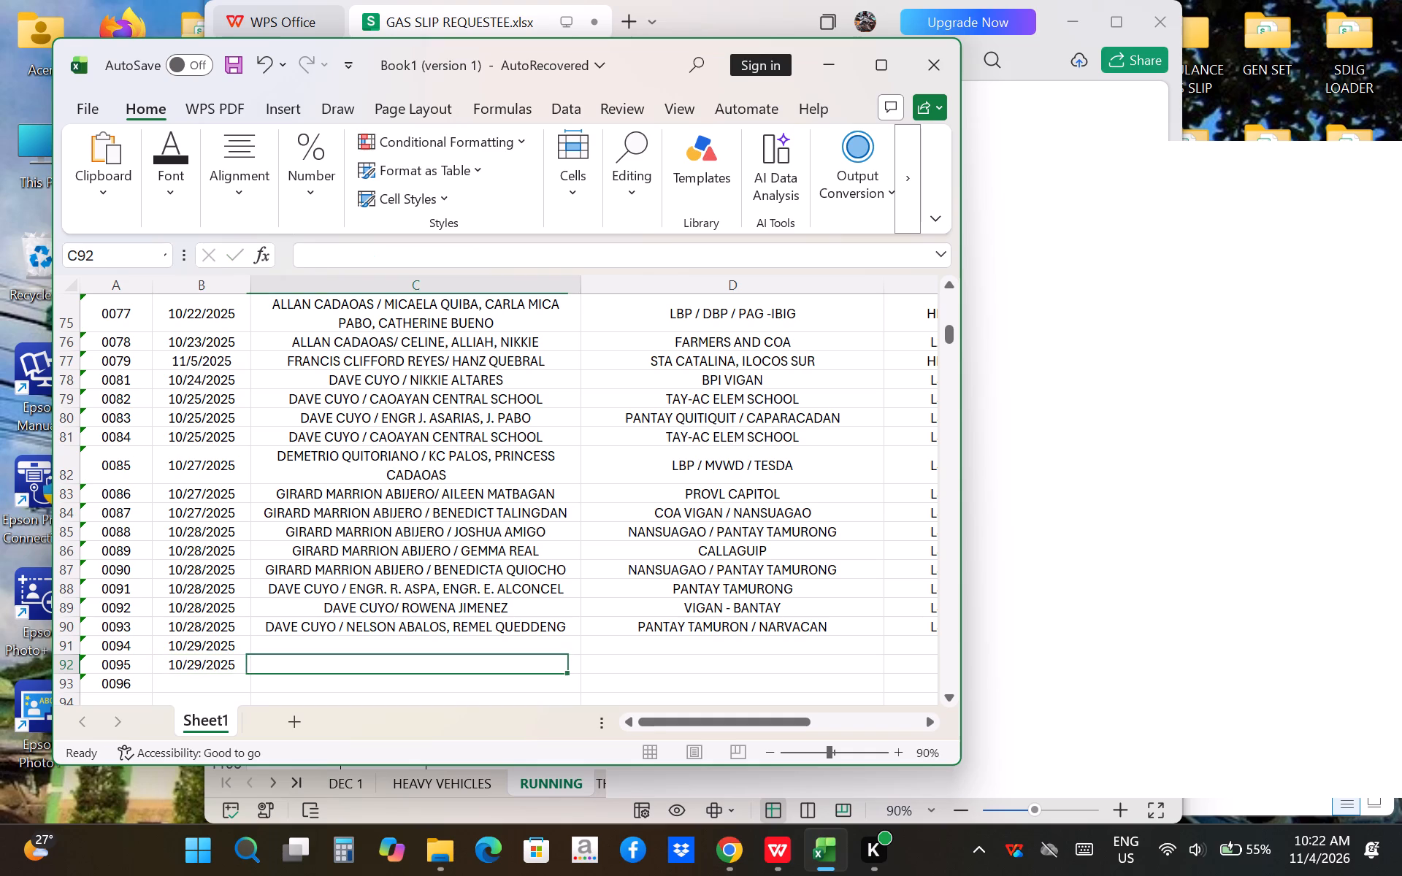
Enter trip entry 0094's names in column C, pairing the same driver as entry 0093 with engineer Asarias only.
{"action": "left_click", "coordinate": [264, 645]}
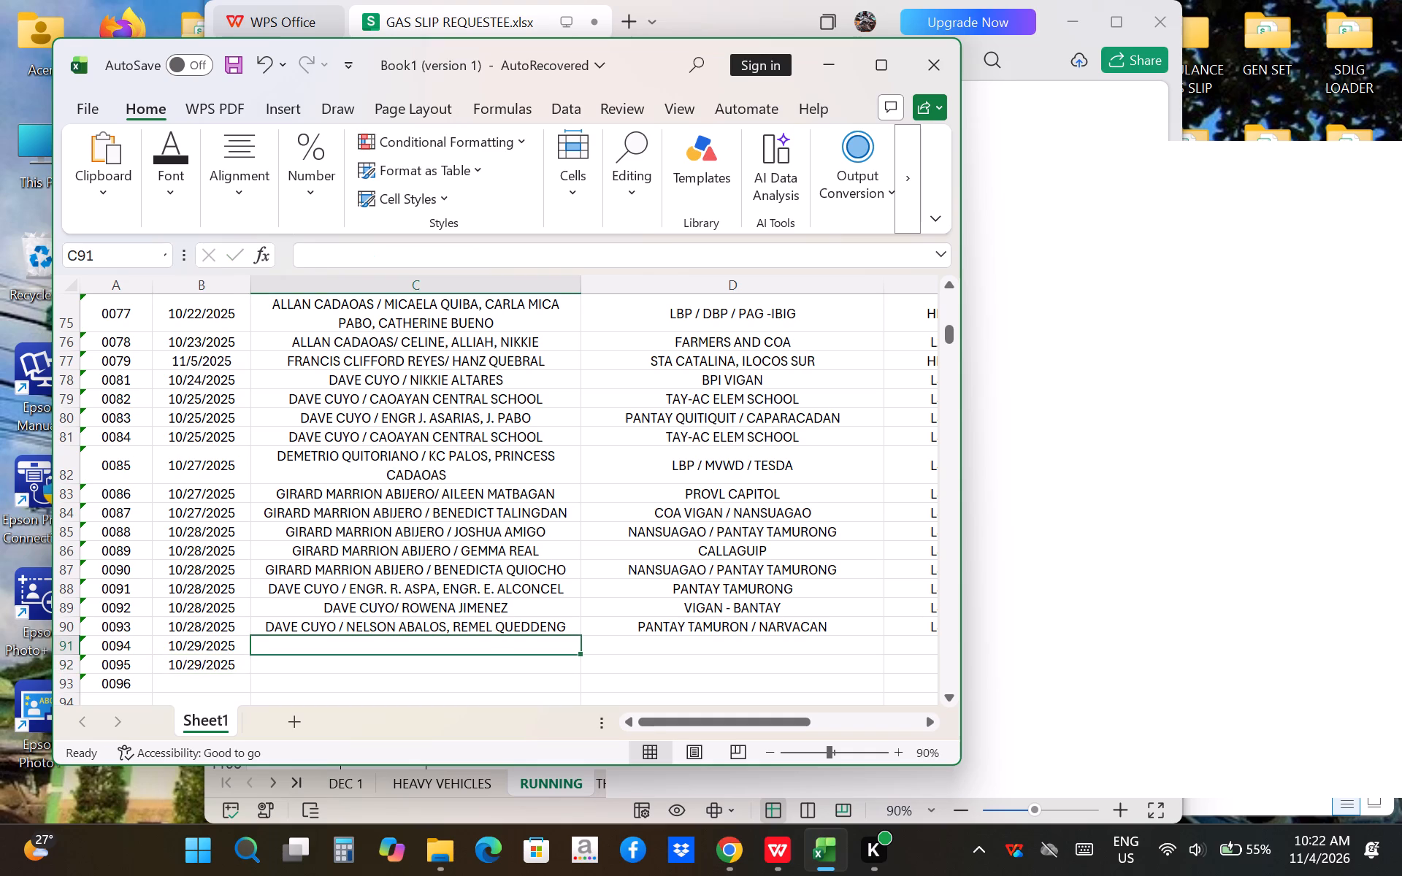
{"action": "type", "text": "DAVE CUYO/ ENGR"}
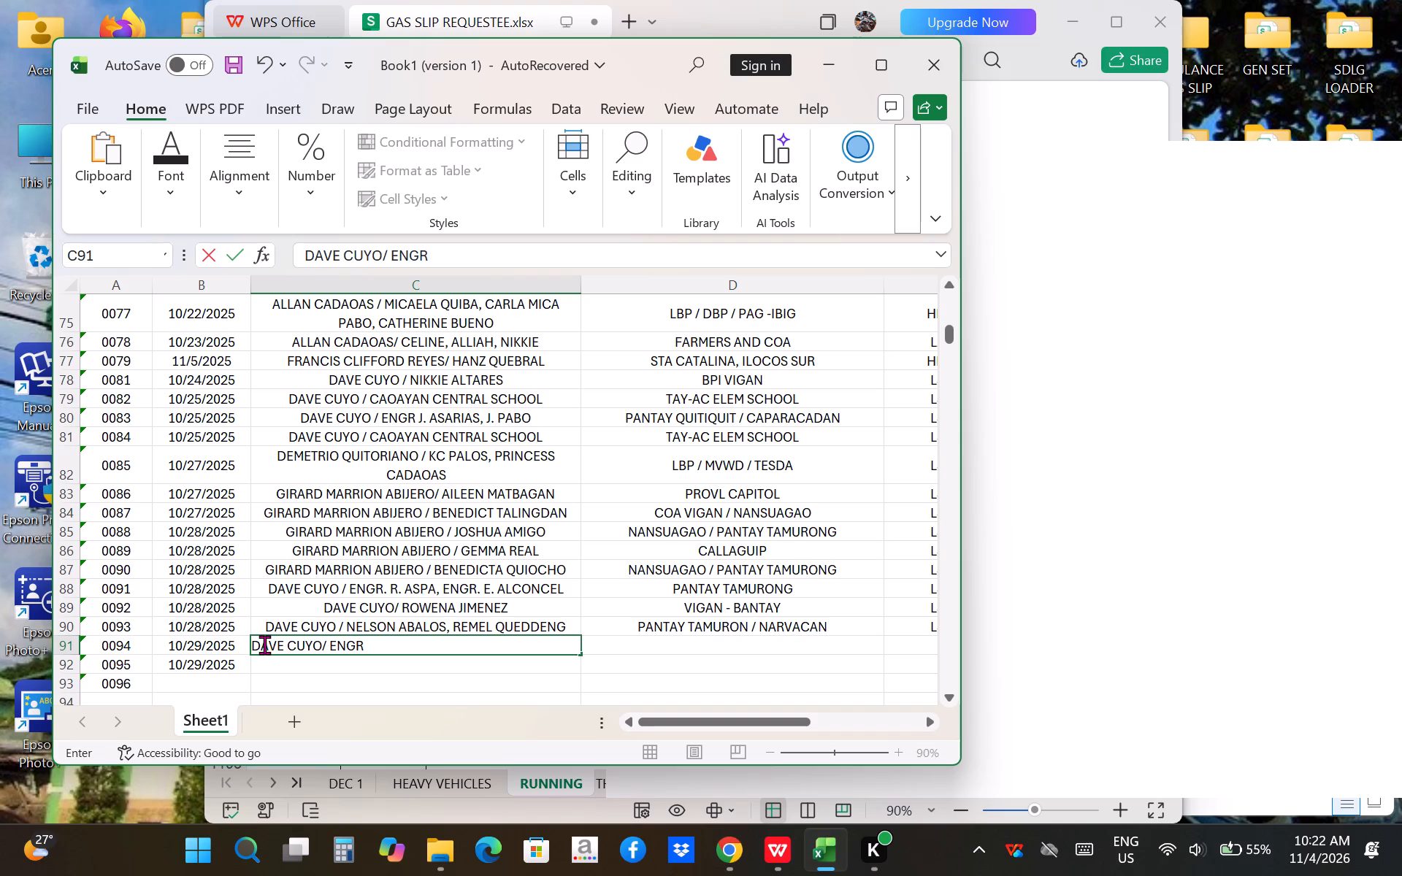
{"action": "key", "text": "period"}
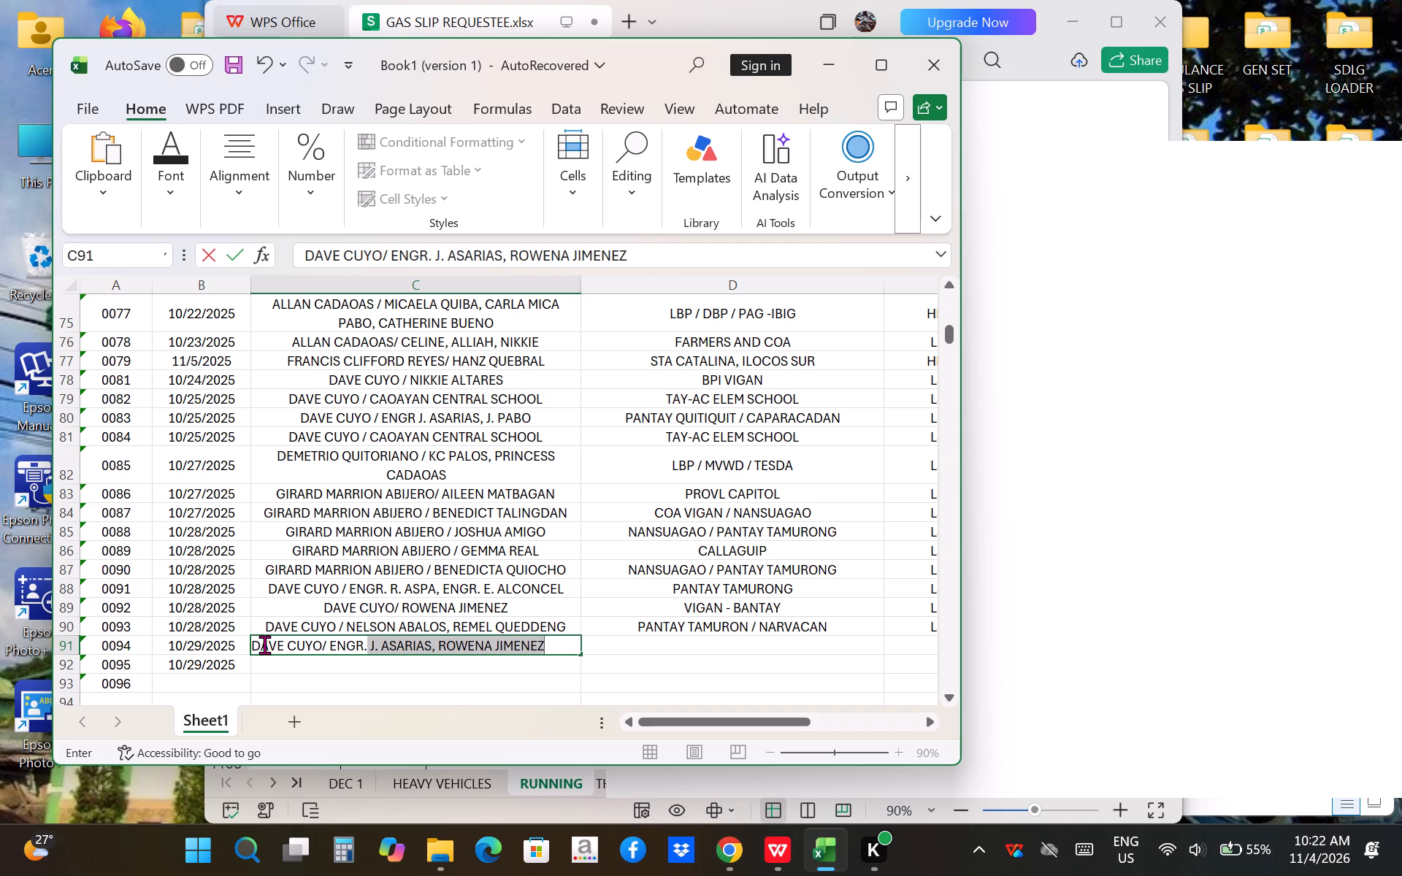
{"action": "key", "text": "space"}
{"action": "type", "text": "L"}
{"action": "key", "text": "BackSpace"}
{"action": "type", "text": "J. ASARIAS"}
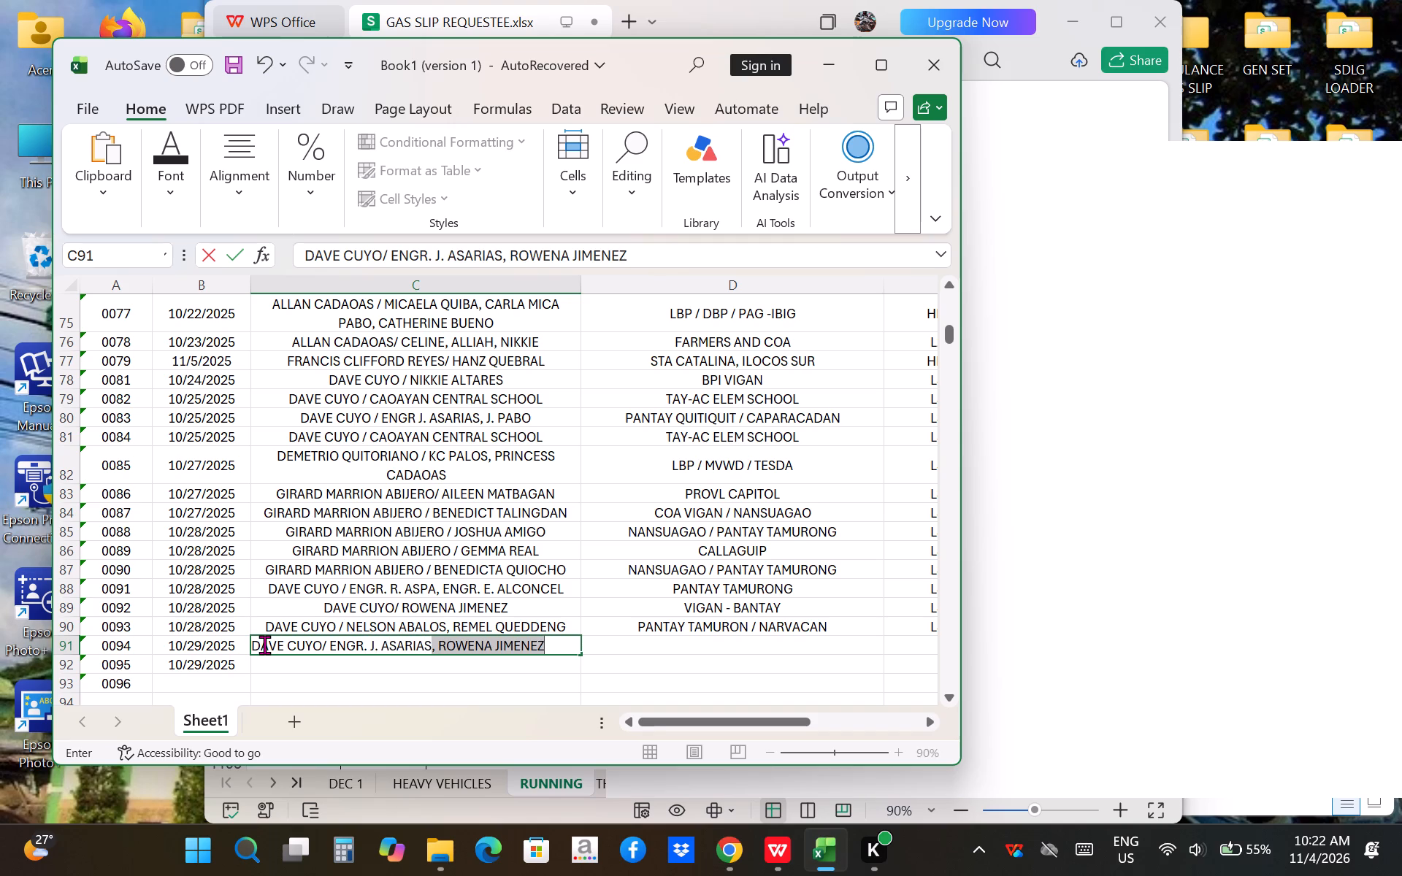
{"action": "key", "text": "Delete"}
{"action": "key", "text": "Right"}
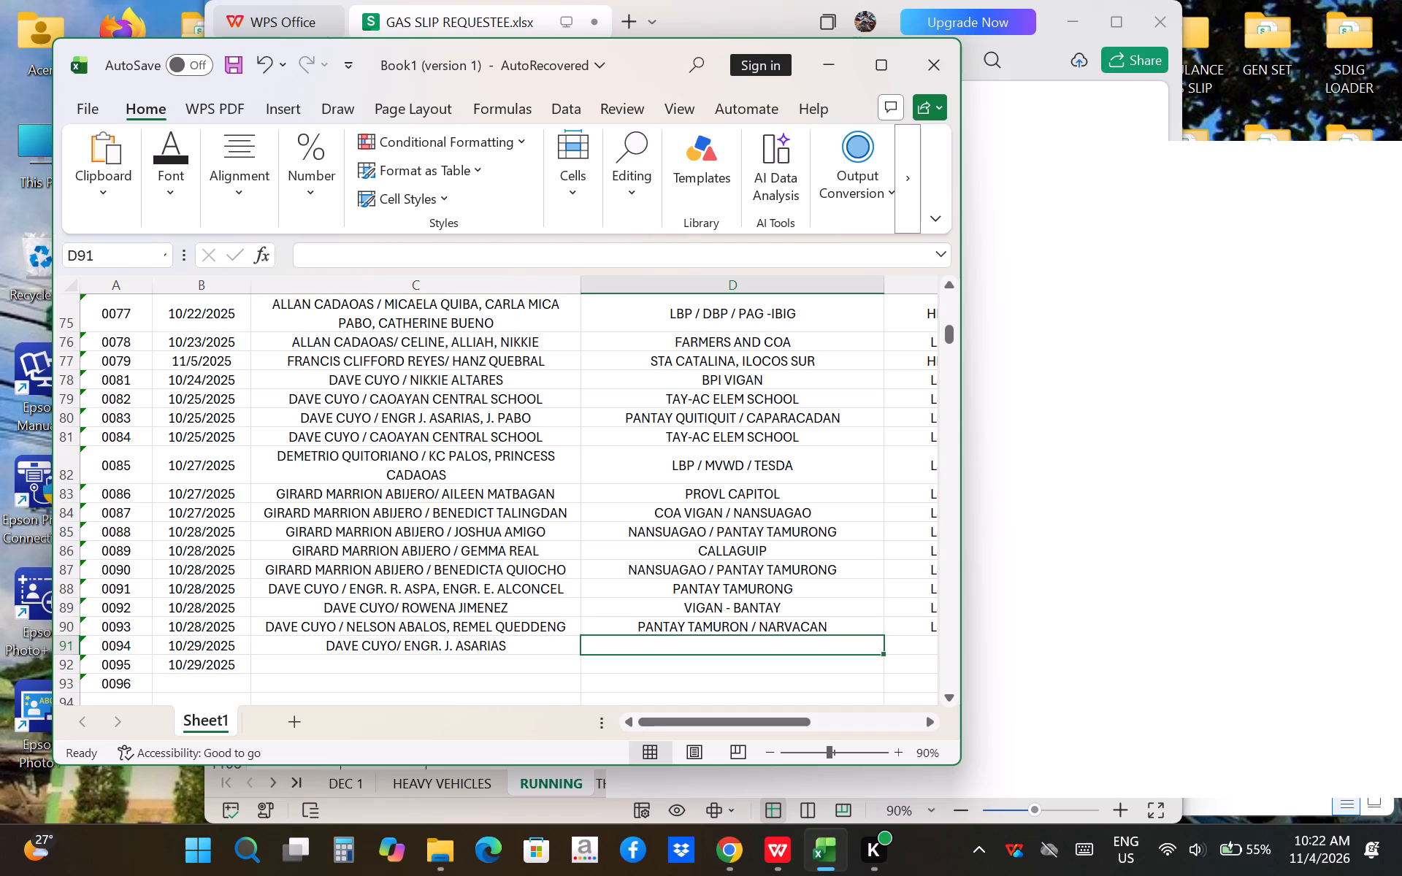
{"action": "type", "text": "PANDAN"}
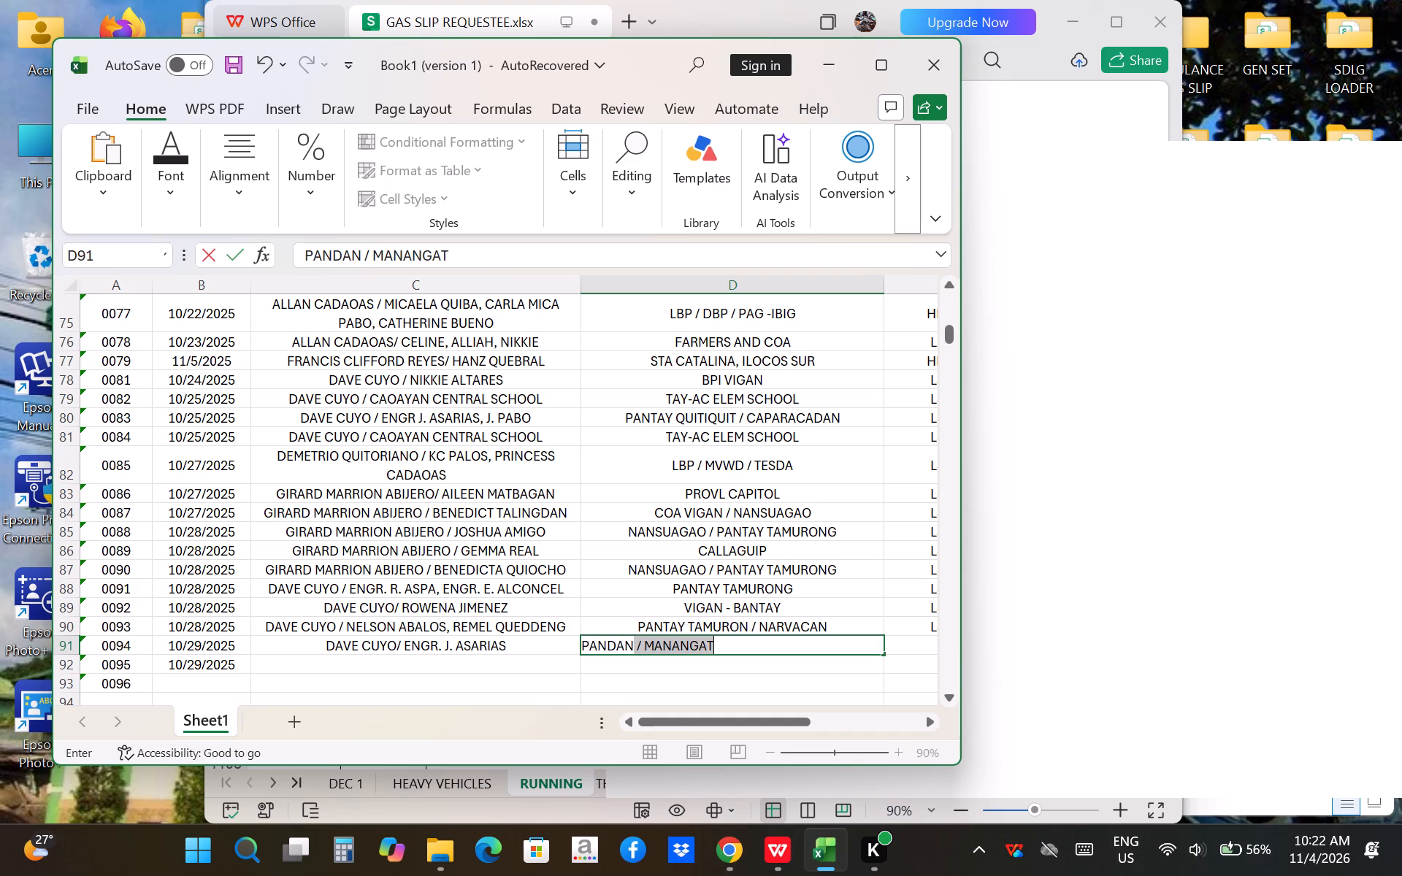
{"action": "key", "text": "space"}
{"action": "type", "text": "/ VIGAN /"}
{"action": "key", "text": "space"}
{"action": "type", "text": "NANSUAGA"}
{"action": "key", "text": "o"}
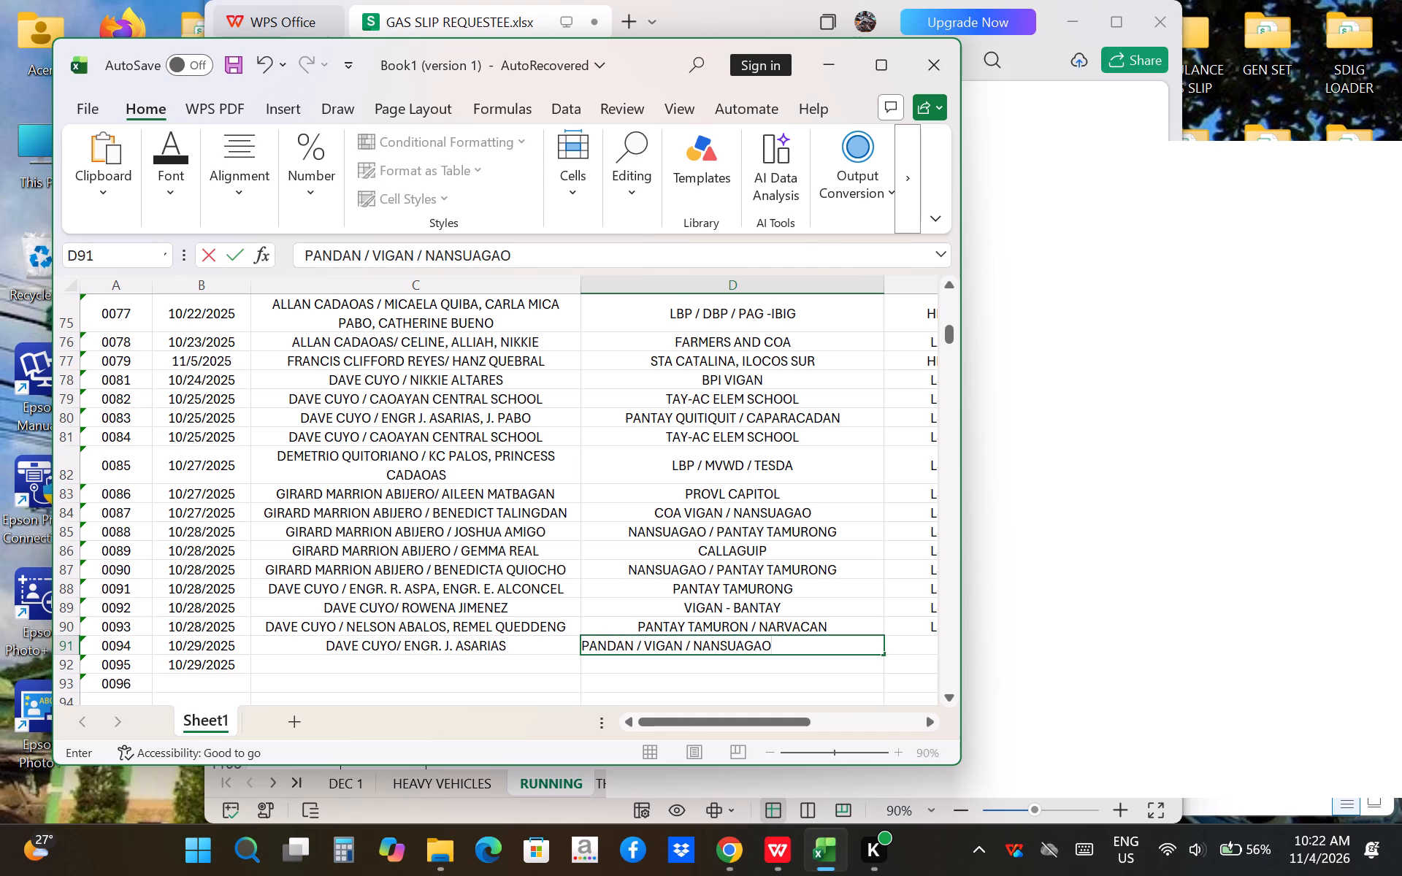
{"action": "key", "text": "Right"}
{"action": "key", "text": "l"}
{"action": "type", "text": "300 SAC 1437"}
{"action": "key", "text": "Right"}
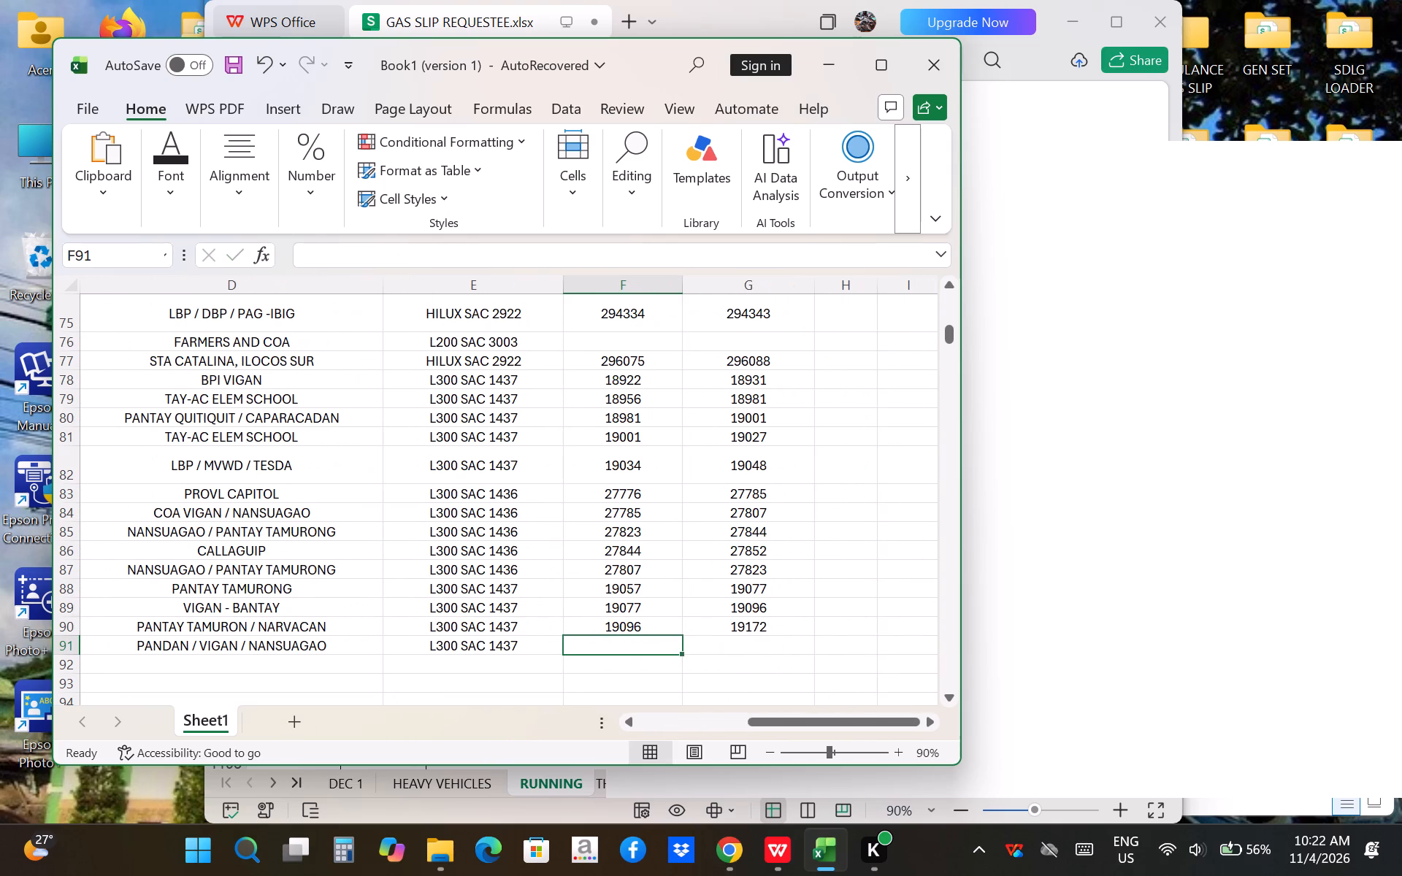
Enter trip entry 0094's readings as 19172 in column F and 19203 in column G.
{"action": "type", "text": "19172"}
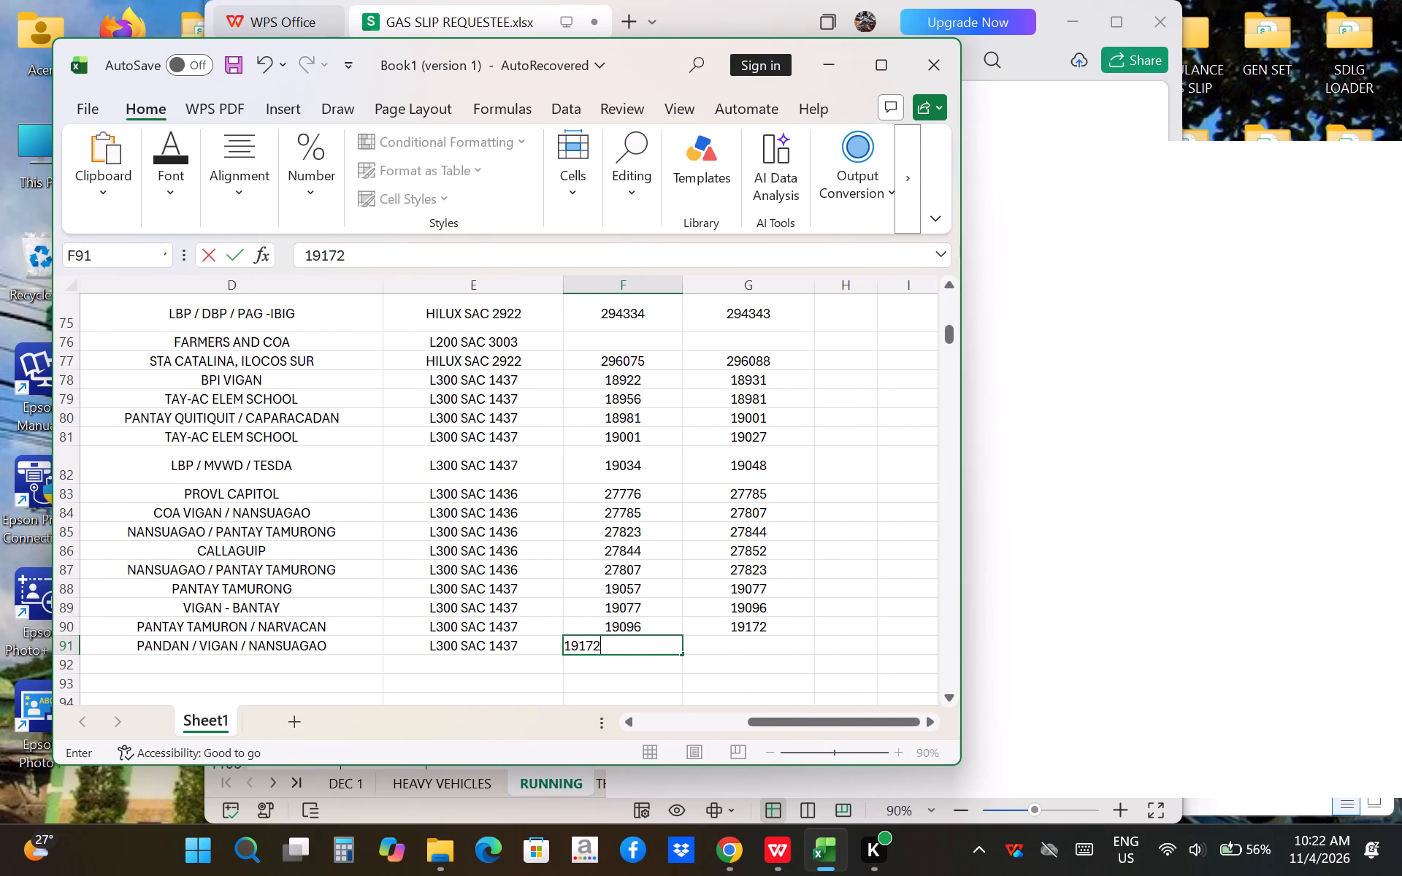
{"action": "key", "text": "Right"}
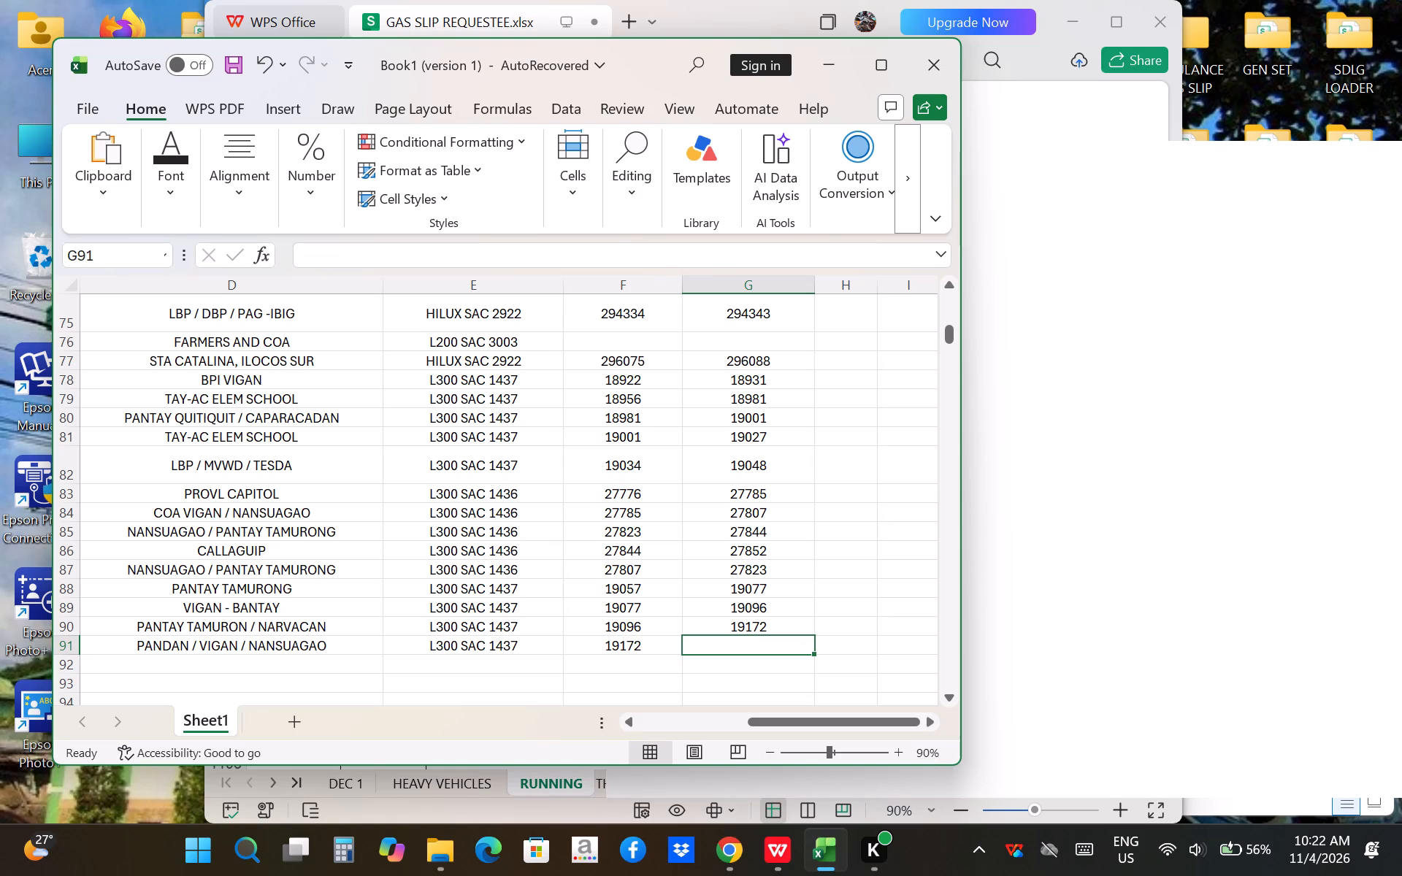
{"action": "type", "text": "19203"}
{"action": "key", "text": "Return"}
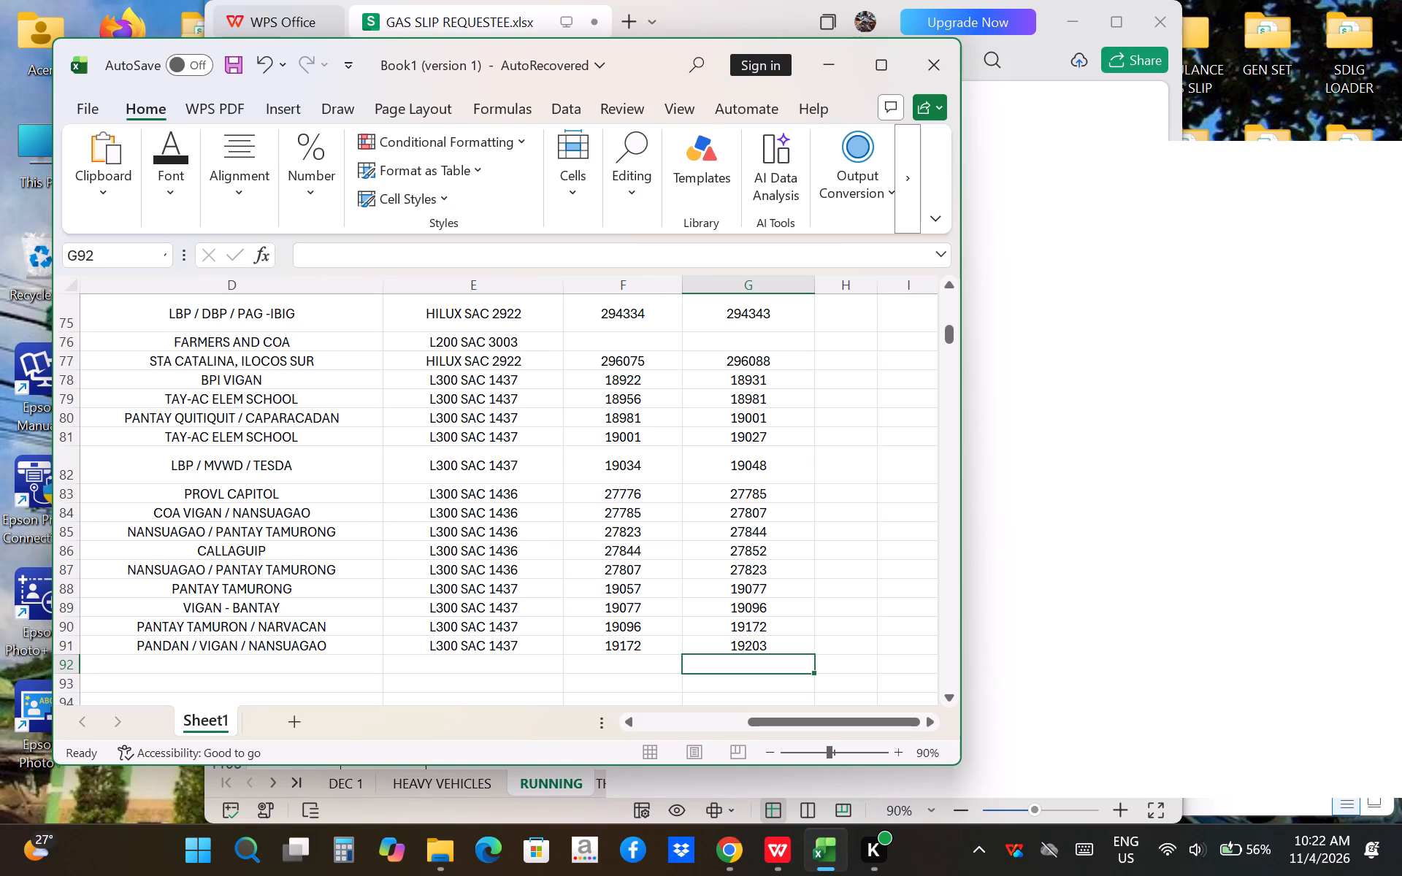
Enter trip entry 0095's names in column C, pairing the same driver as entry 0094 with PANTAY TAMURONG SK CHAIRMAN.
{"action": "left_click_drag", "start_coordinate": [876, 729], "coordinate": [599, 729]}
{"action": "left_click", "coordinate": [324, 669]}
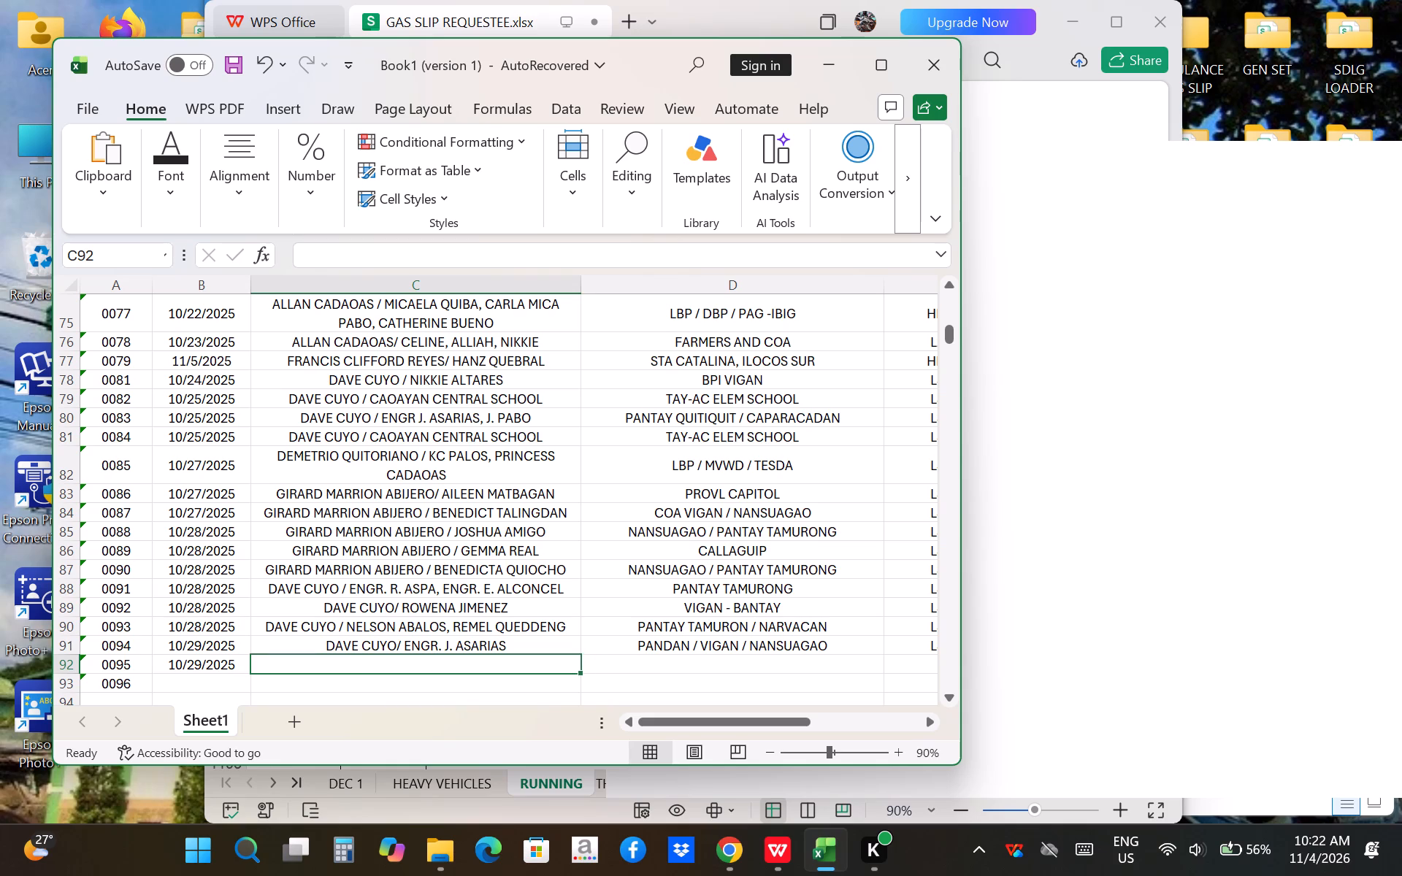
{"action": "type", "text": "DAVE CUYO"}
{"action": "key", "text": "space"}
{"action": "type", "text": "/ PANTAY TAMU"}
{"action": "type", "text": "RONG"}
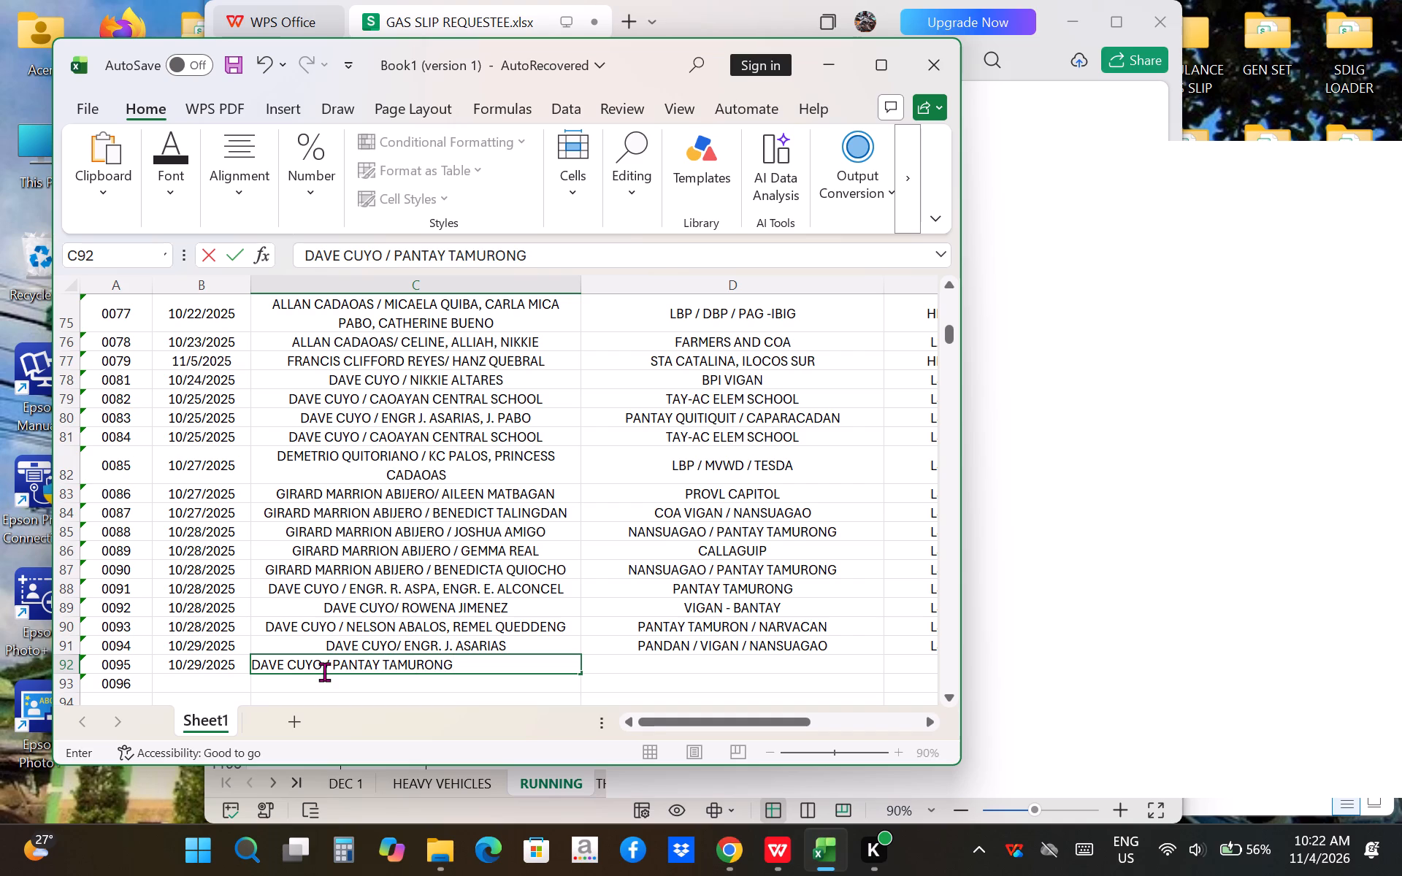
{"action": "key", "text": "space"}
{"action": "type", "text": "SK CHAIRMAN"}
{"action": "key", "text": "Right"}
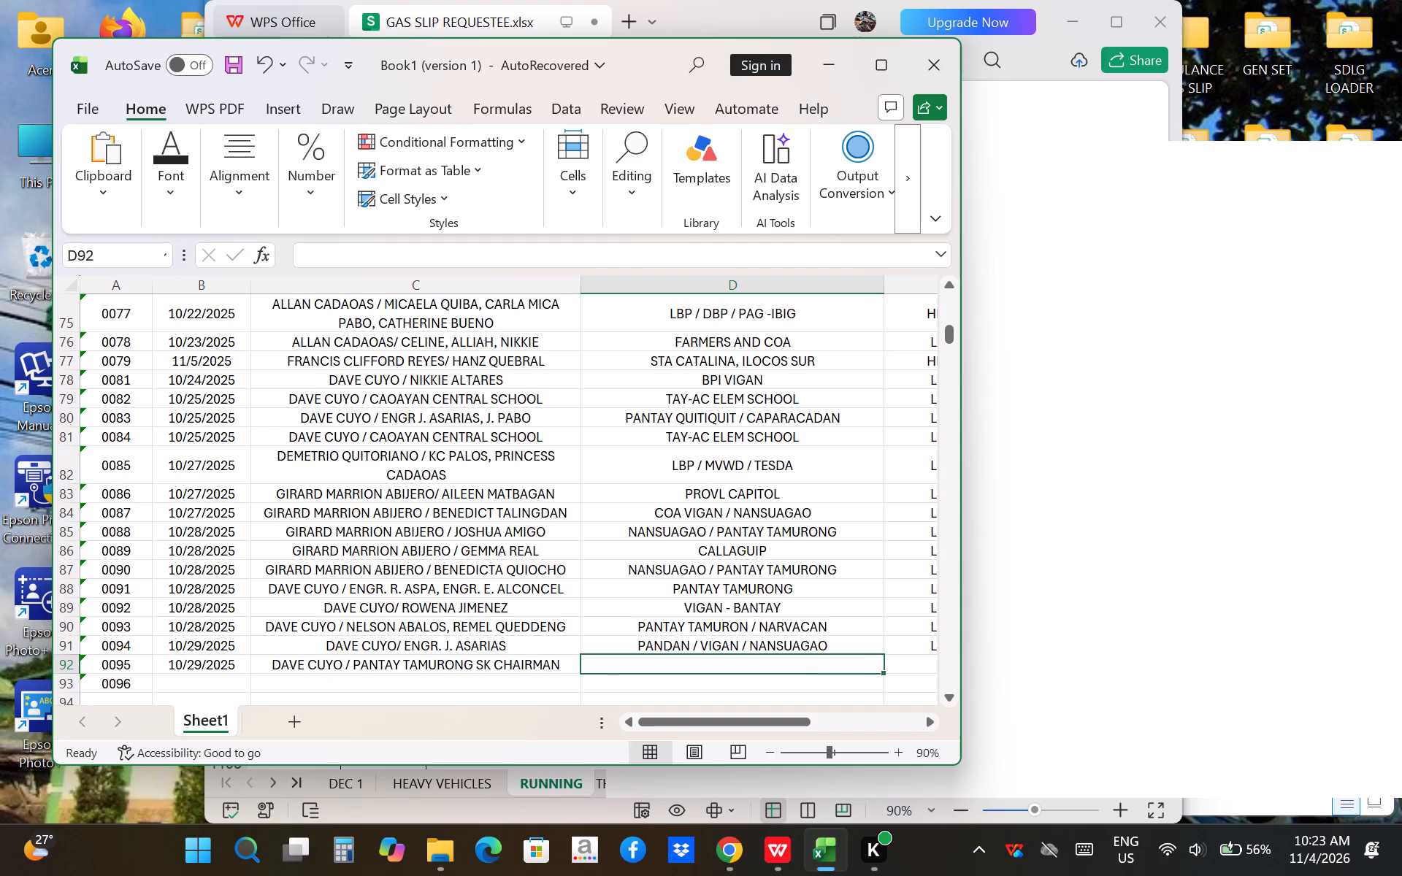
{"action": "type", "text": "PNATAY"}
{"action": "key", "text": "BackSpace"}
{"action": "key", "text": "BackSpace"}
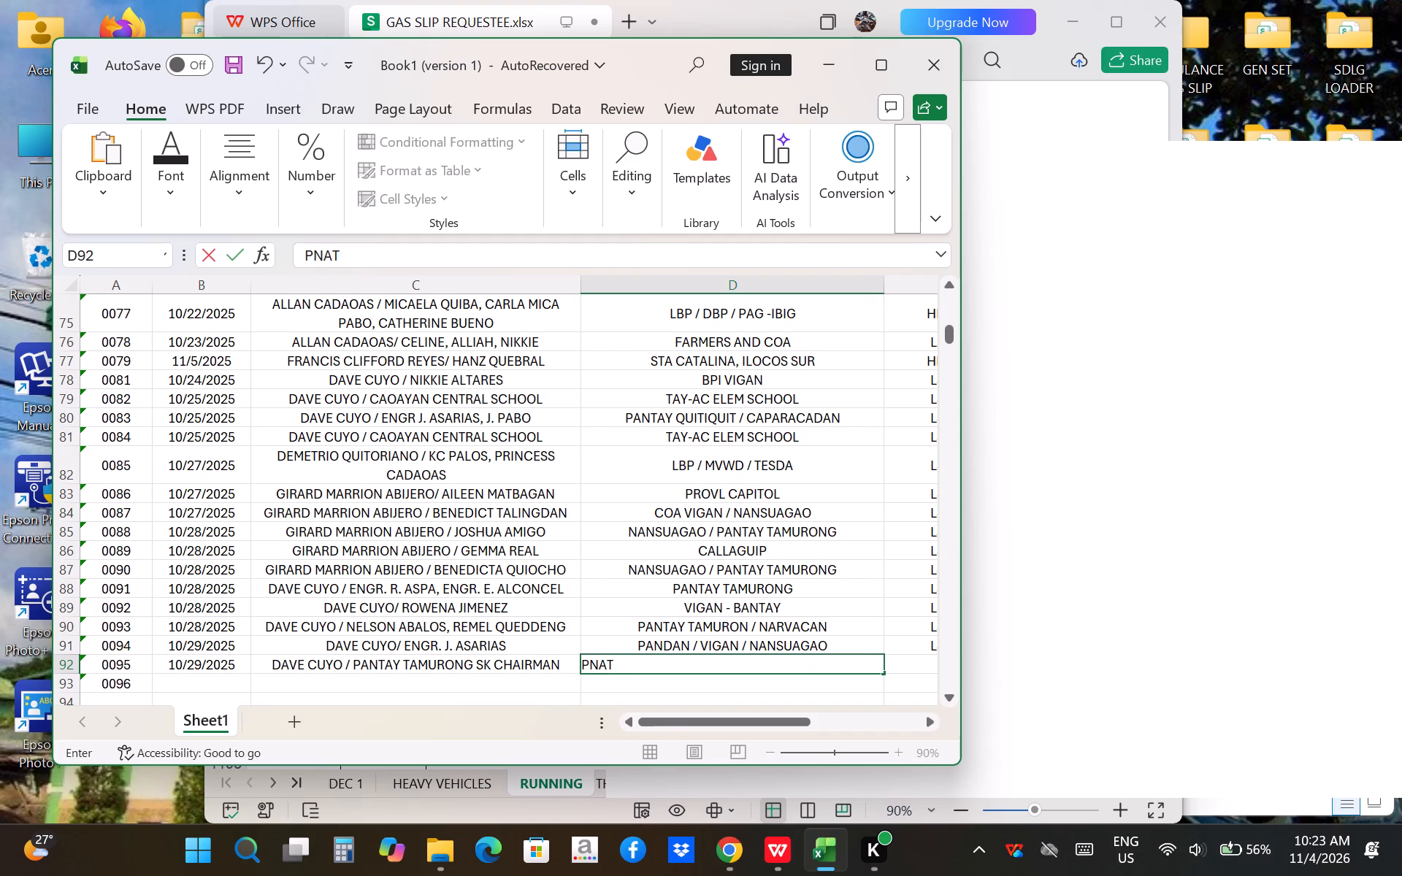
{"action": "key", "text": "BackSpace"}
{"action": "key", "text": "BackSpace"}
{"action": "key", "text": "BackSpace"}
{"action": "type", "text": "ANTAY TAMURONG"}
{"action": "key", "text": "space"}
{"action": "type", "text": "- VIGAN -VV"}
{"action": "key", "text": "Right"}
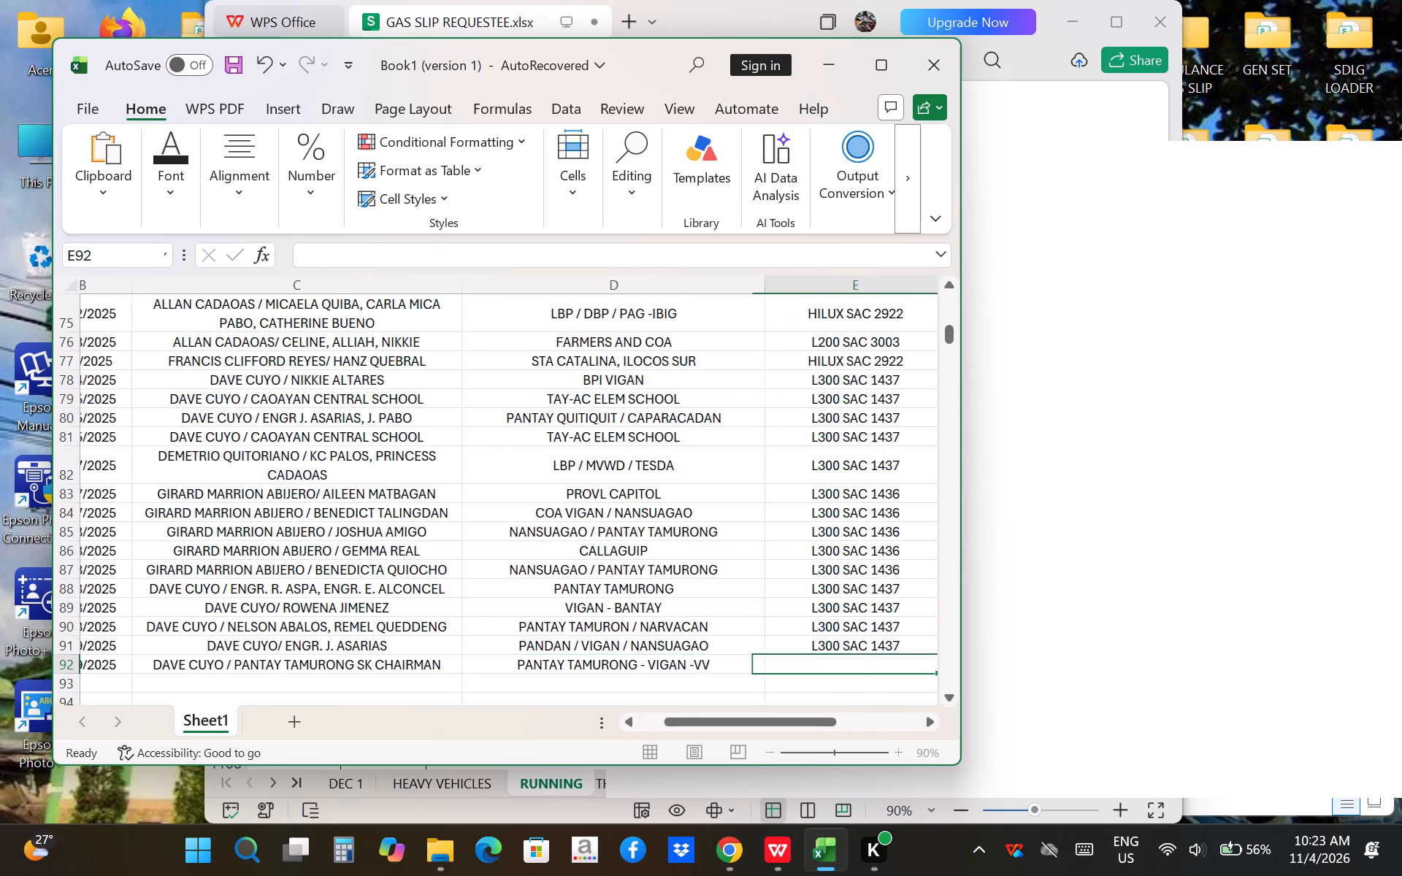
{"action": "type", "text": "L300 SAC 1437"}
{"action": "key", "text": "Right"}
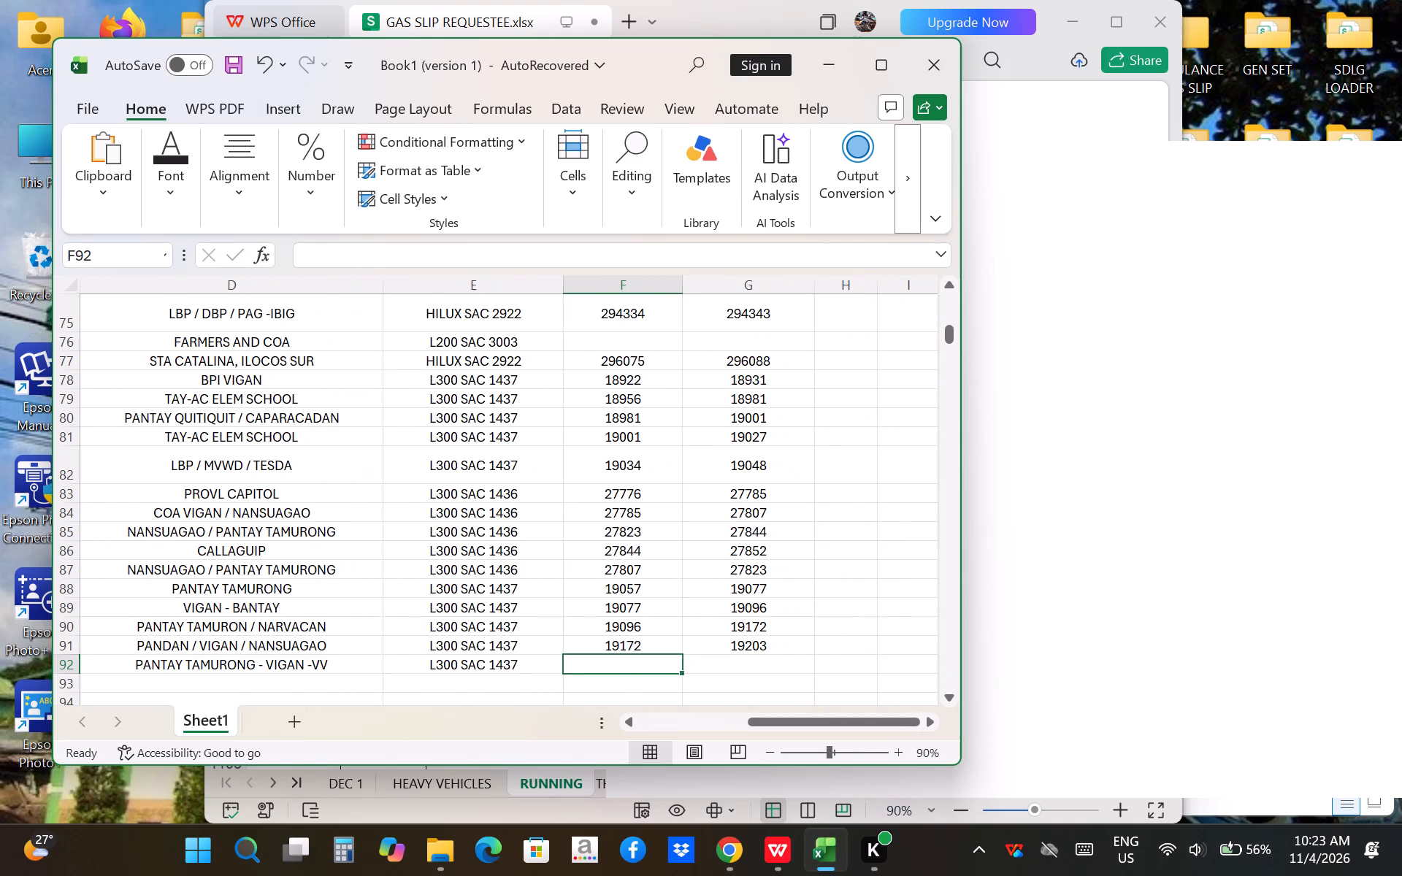
Enter trip entry 0095's readings as 19203 in column F and 19249 in column G.
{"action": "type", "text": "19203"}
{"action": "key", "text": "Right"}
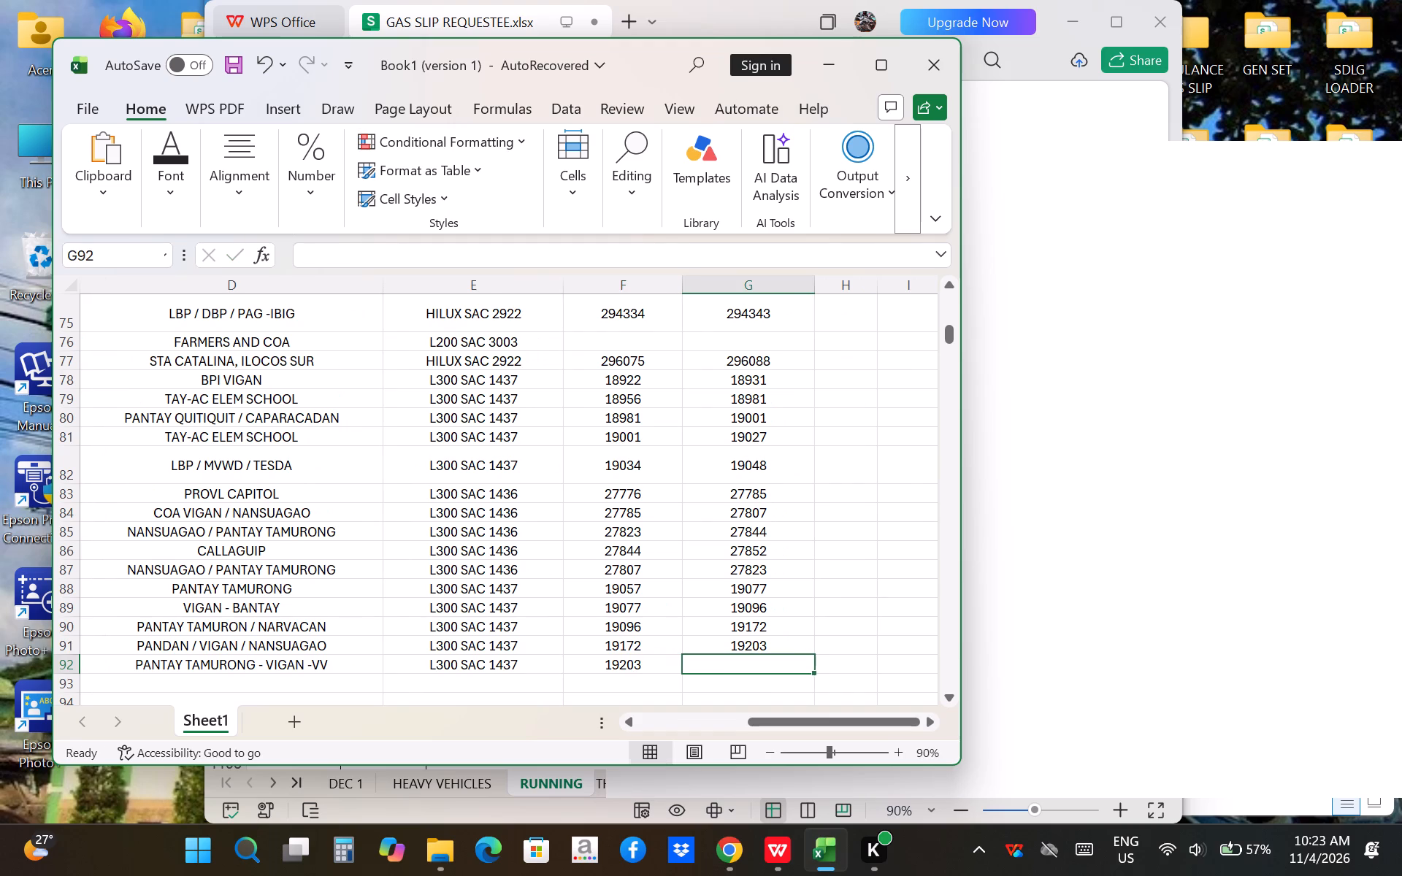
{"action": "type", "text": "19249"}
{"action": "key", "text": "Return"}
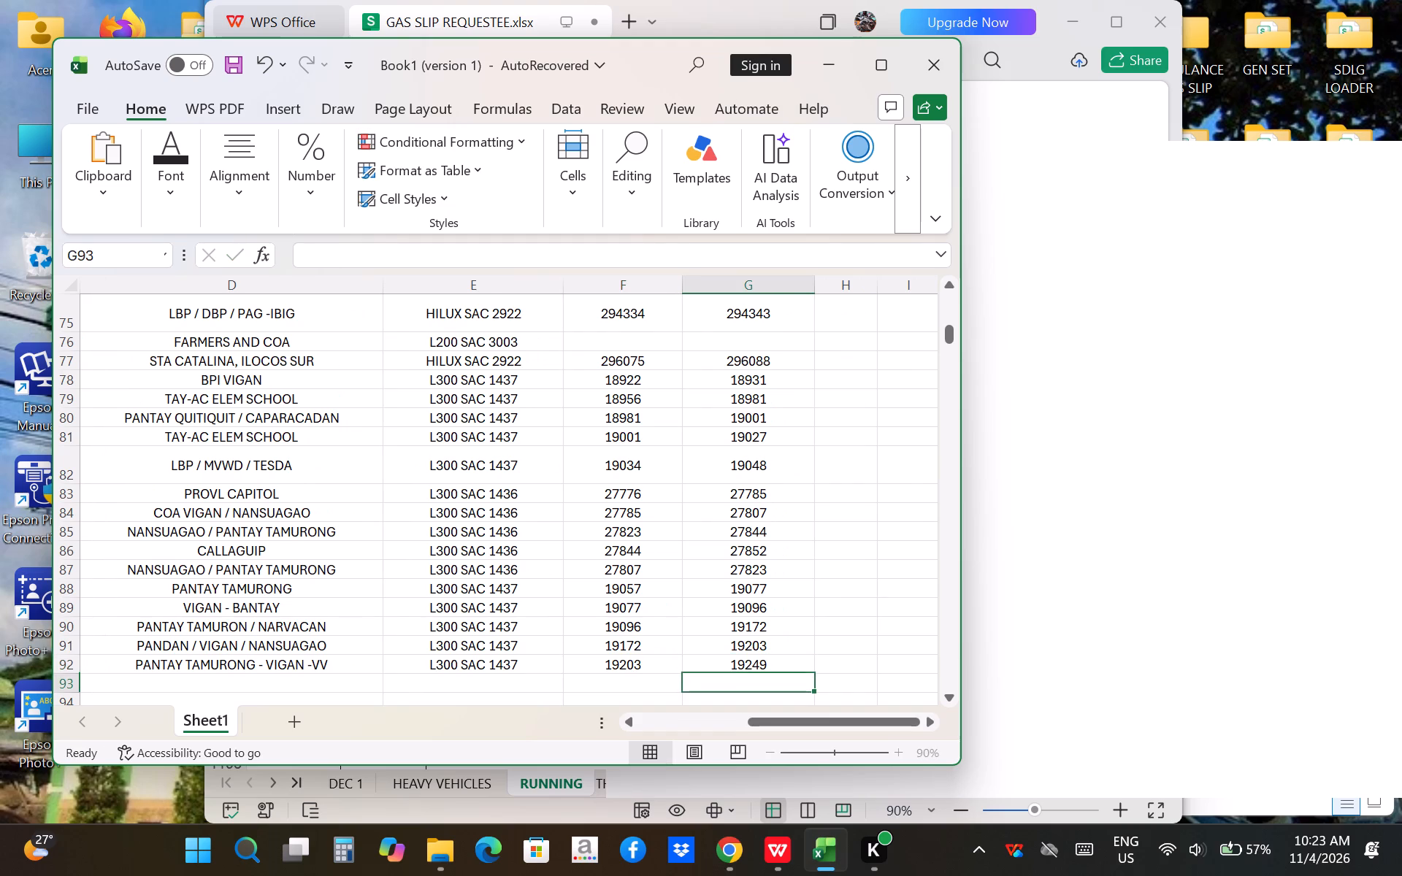
Copy two 10/28/2025 dates into column B for trip entry 0096 and the row below it.
{"action": "left_click_drag", "start_coordinate": [837, 718], "coordinate": [580, 732]}
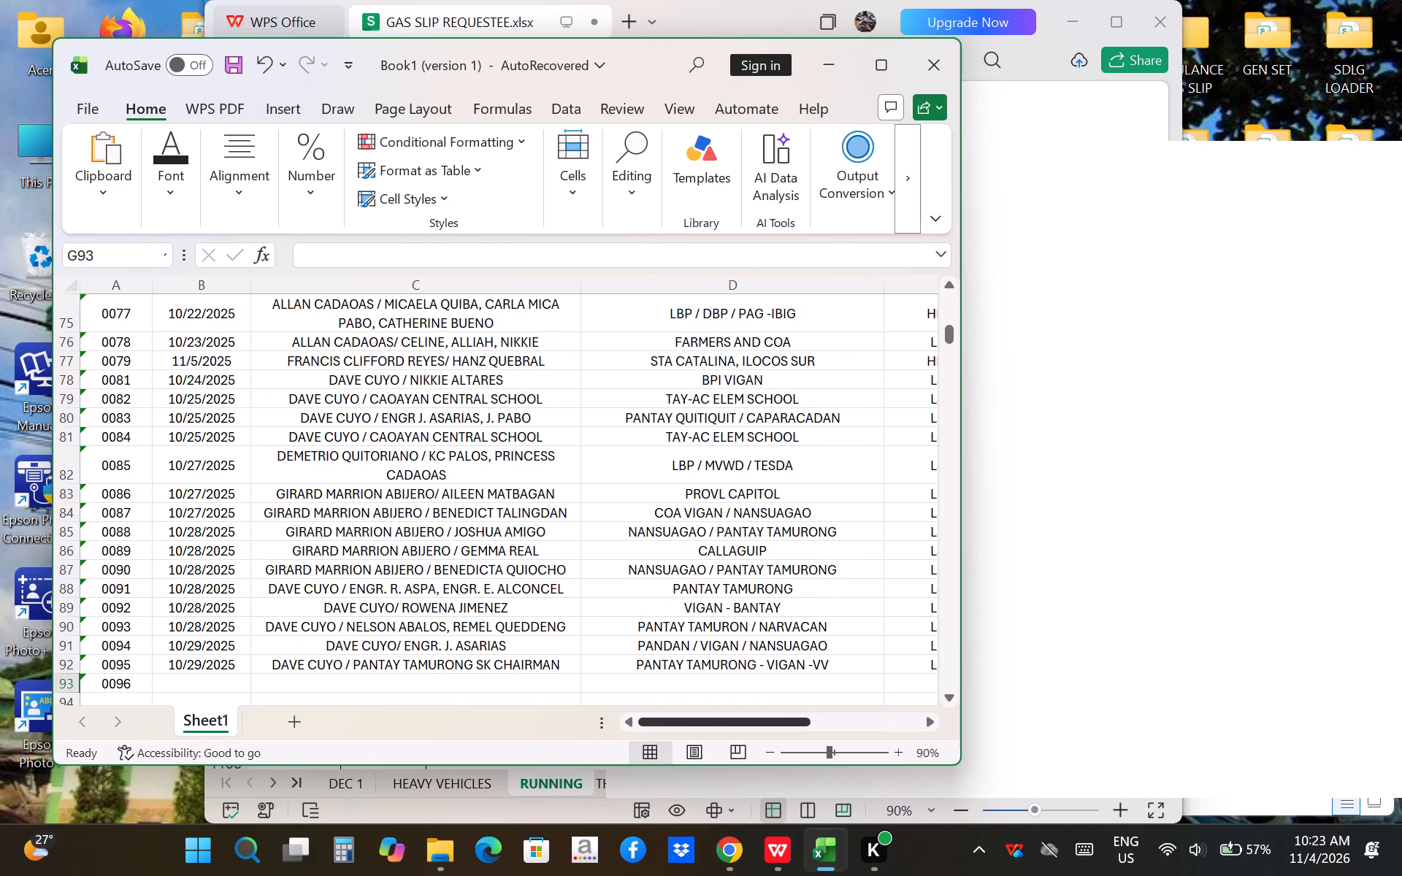
{"action": "scroll", "coordinate": [362, 652], "scroll_direction": "down", "scroll_amount": 3}
{"action": "left_click", "coordinate": [179, 518]}
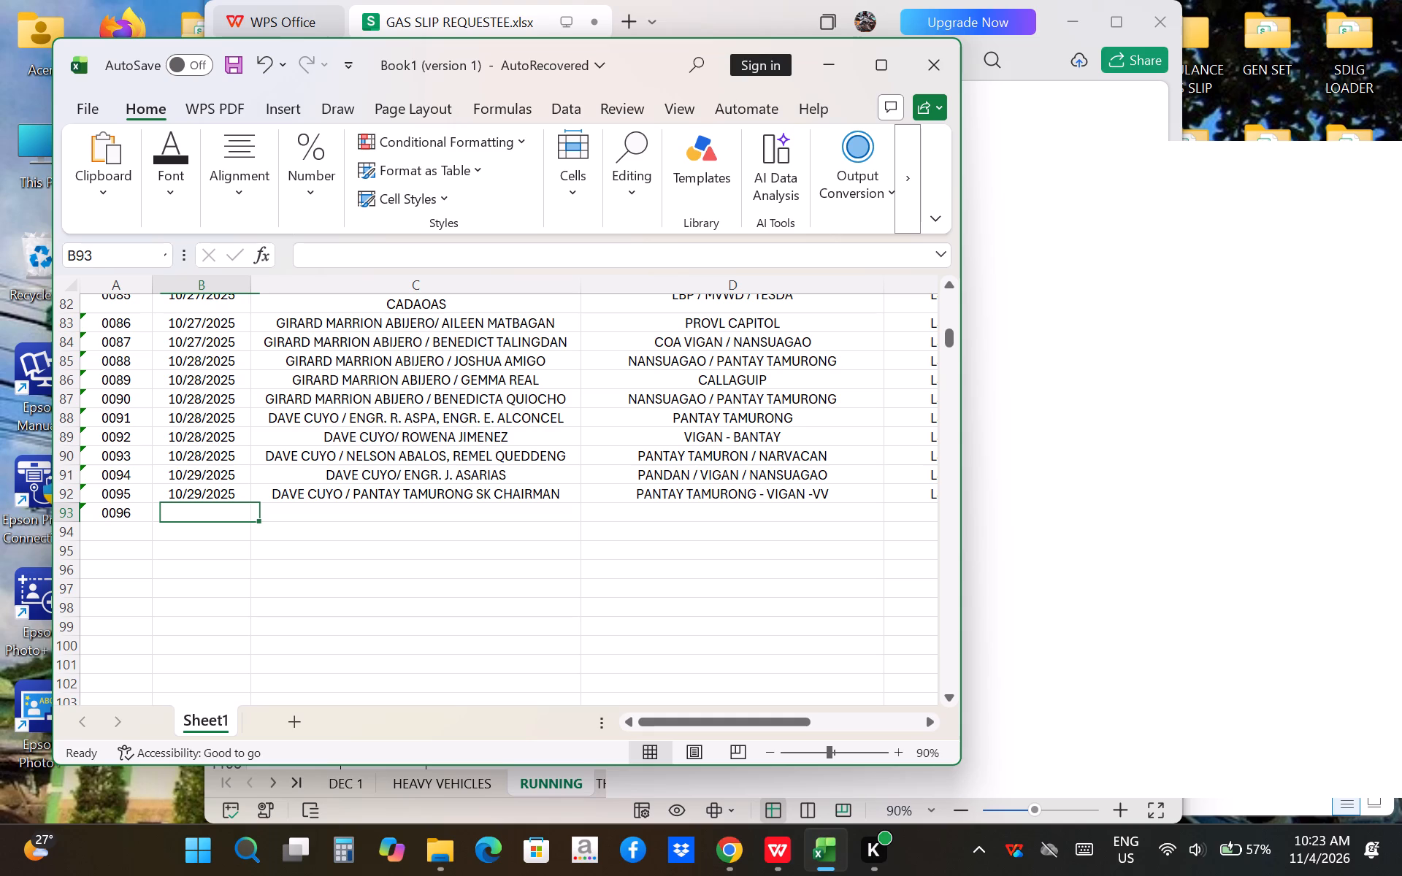
{"action": "left_click_drag", "start_coordinate": [212, 433], "coordinate": [207, 449]}
{"action": "key", "text": "ctrl+c"}
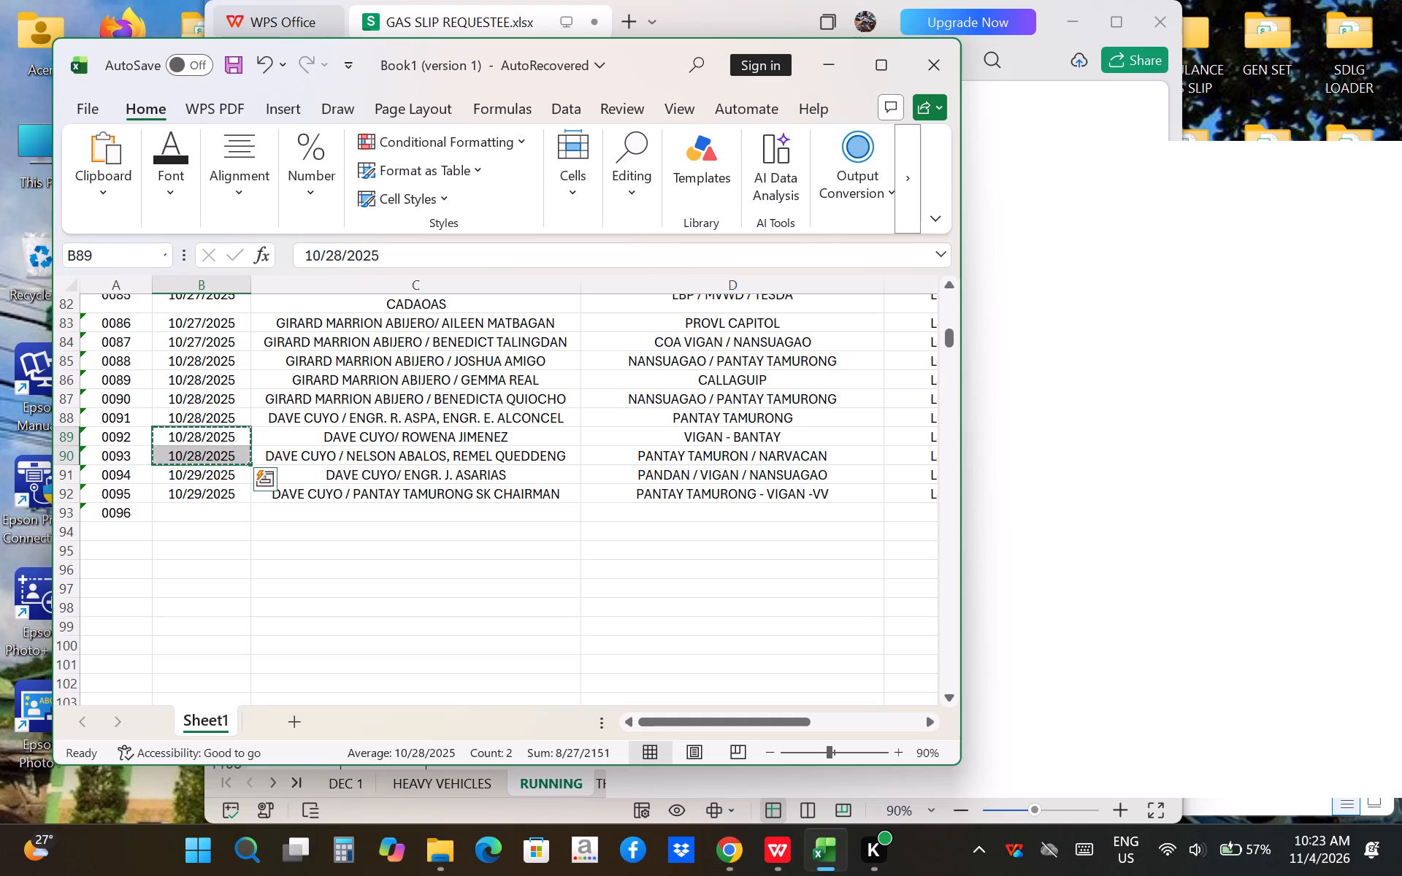
{"action": "left_click", "coordinate": [199, 515]}
{"action": "key", "text": "Return"}
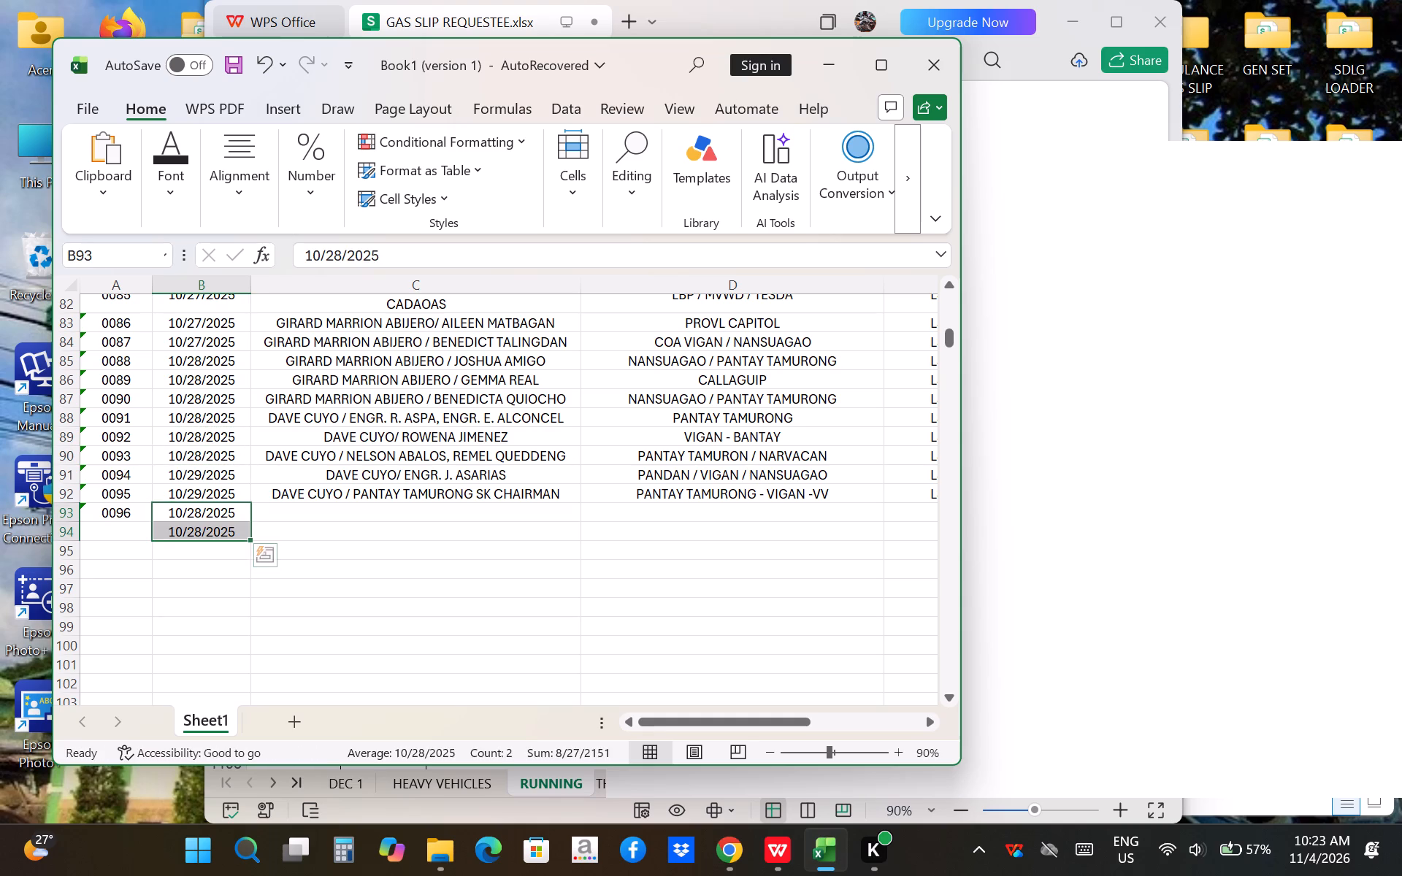
Extend the trip entry numbers in column A from 0096 down through 0099.
{"action": "left_click", "coordinate": [102, 537]}
{"action": "left_click", "coordinate": [130, 511]}
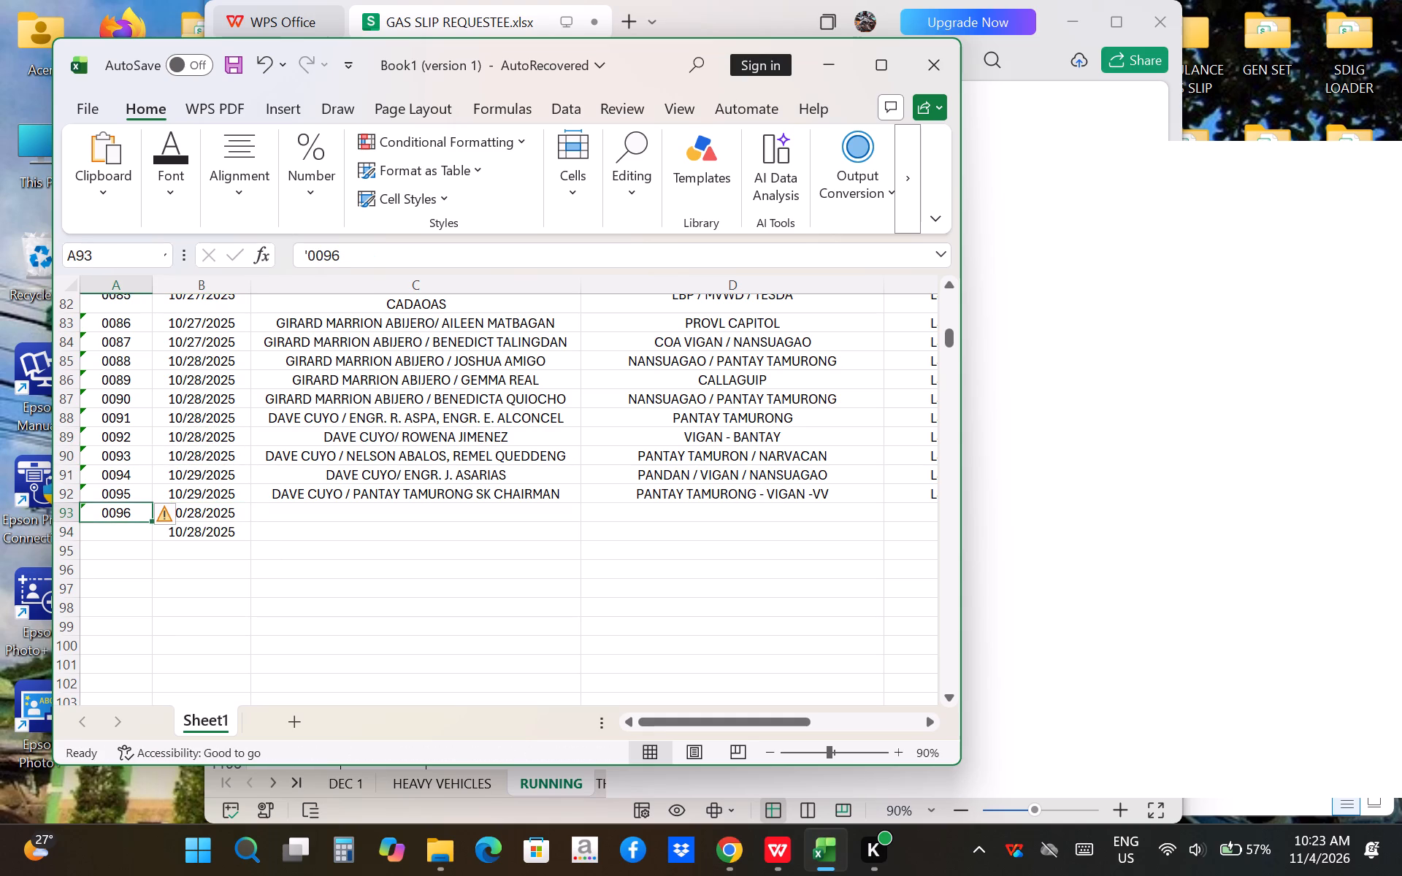
{"action": "left_click_drag", "start_coordinate": [149, 523], "coordinate": [148, 580]}
Enter trip entry 0096's names in column C, pairing entry 0085's driver with passenger Quilon.
{"action": "left_click", "coordinate": [321, 502]}
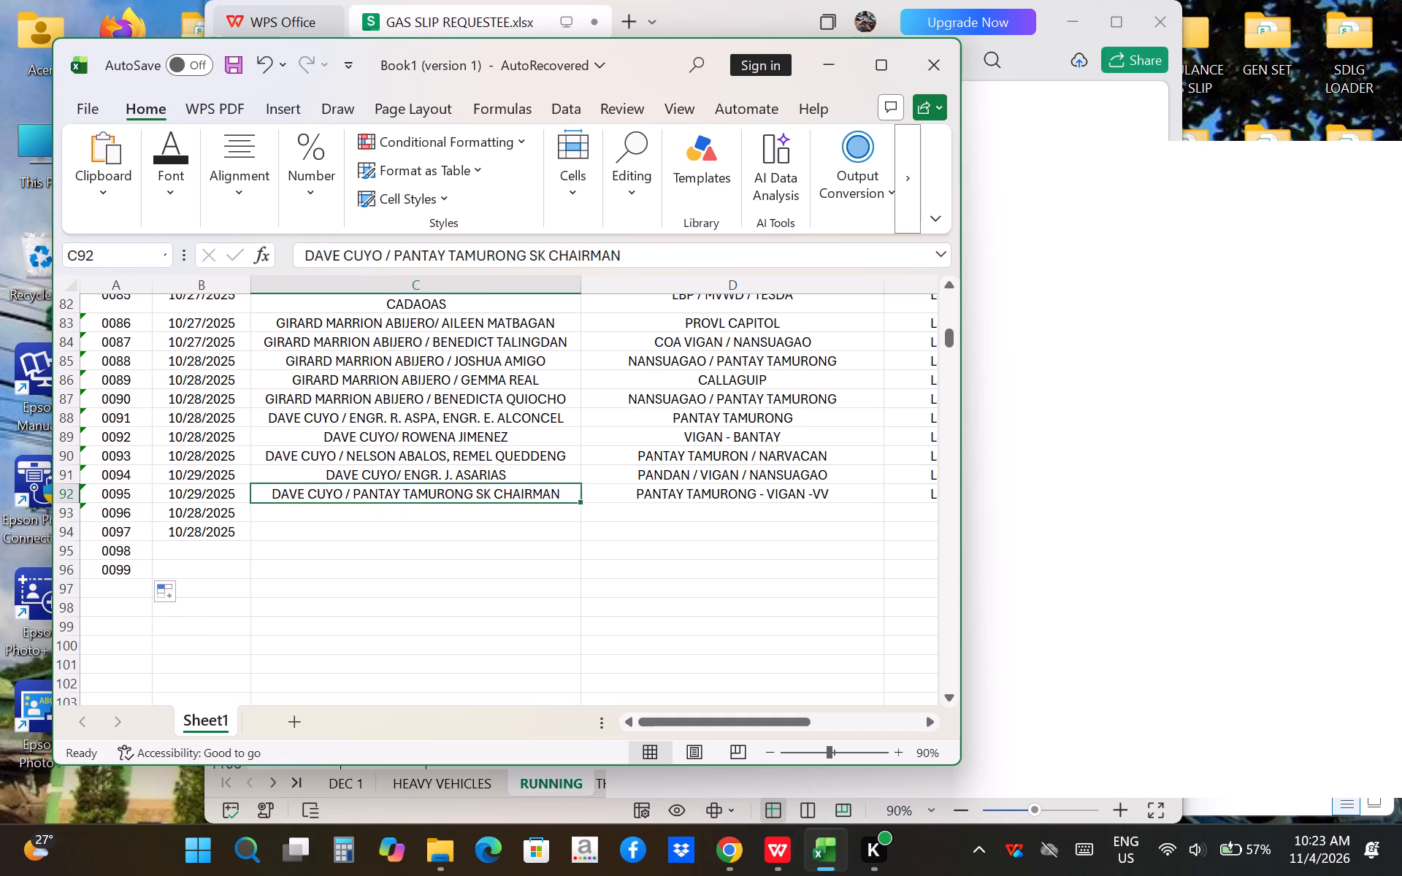
{"action": "left_click", "coordinate": [312, 513]}
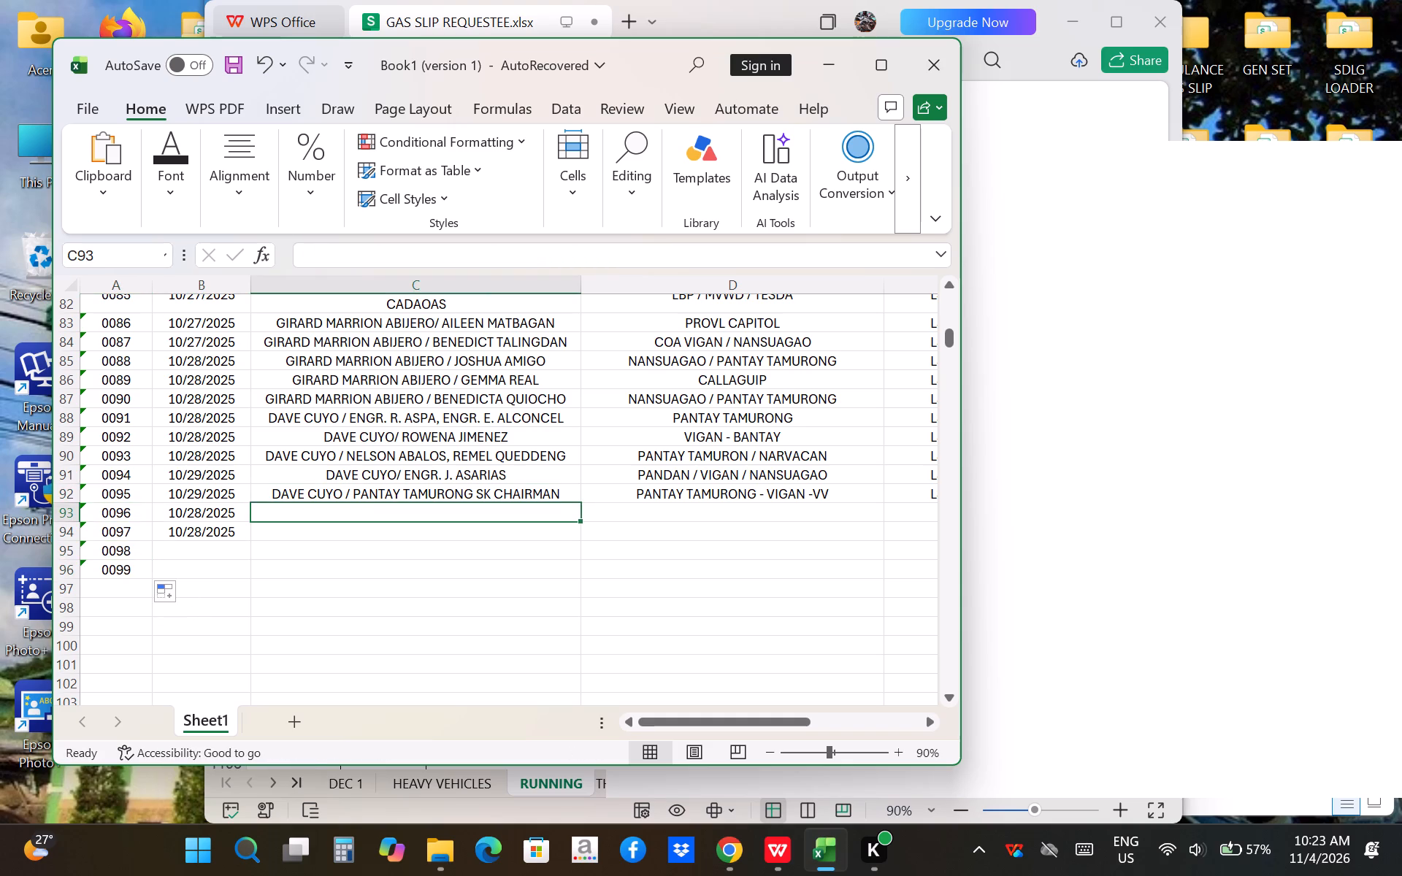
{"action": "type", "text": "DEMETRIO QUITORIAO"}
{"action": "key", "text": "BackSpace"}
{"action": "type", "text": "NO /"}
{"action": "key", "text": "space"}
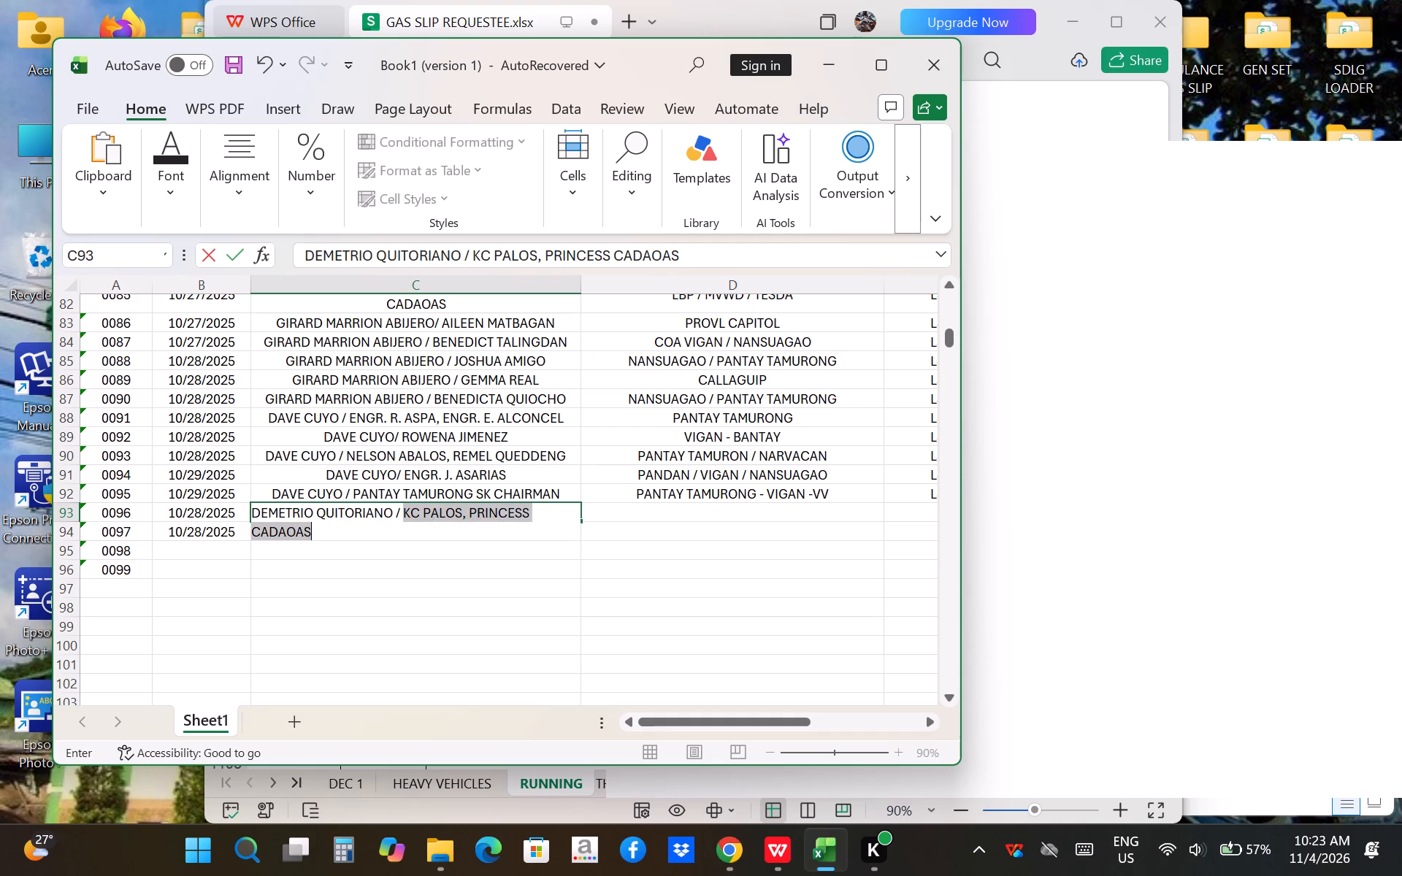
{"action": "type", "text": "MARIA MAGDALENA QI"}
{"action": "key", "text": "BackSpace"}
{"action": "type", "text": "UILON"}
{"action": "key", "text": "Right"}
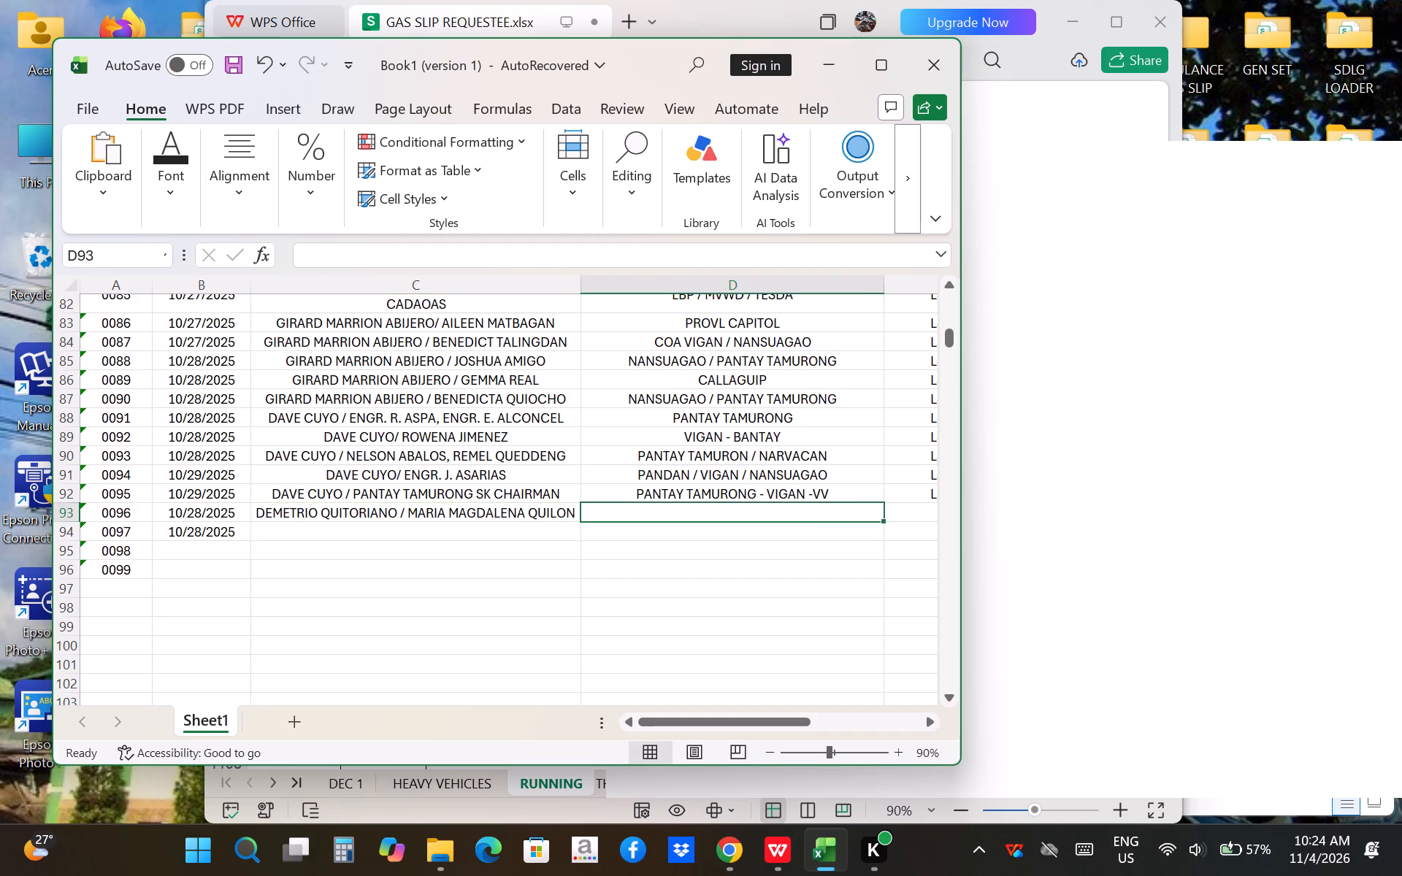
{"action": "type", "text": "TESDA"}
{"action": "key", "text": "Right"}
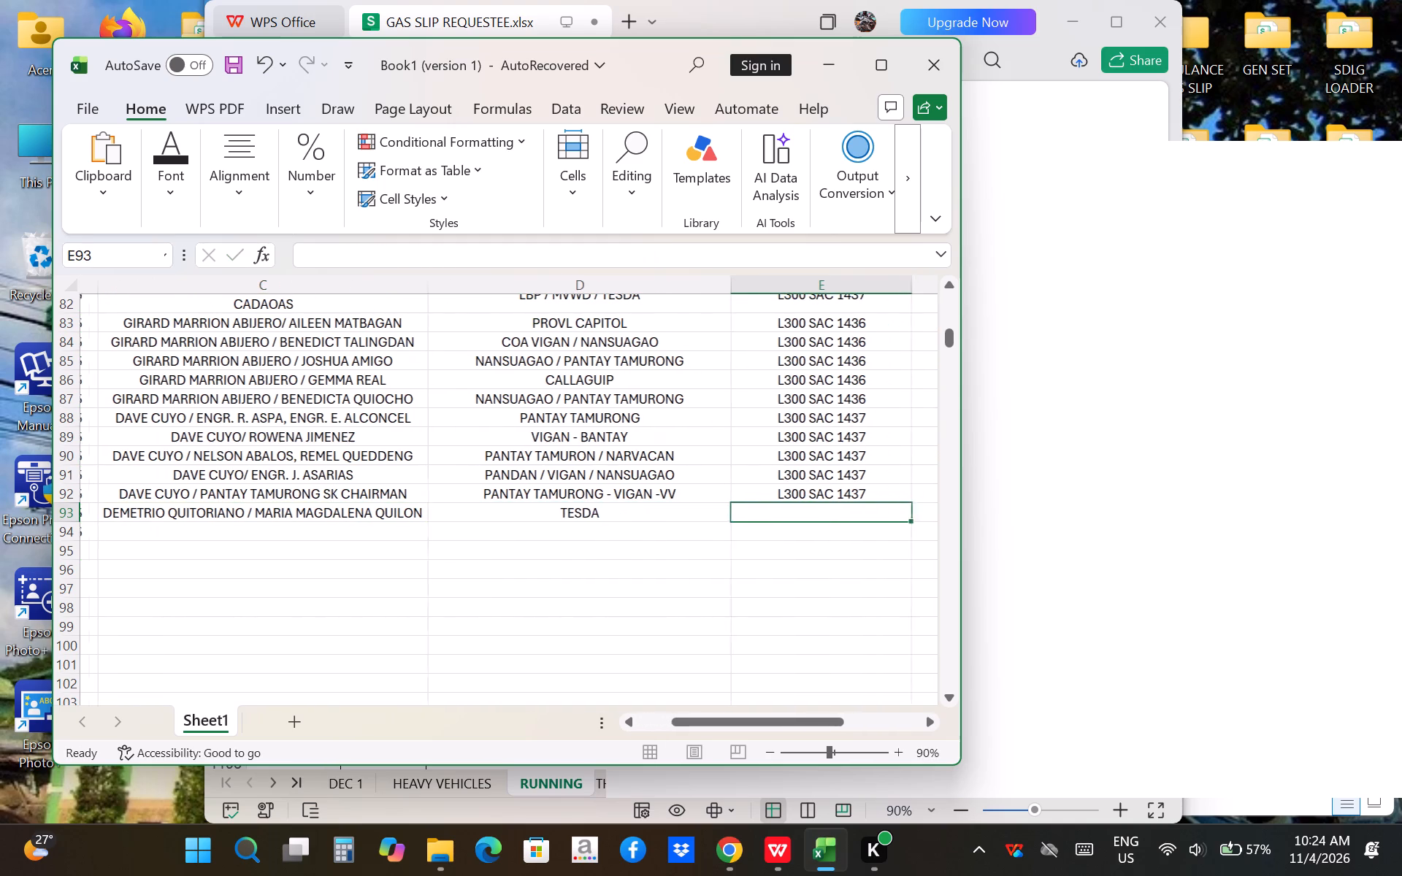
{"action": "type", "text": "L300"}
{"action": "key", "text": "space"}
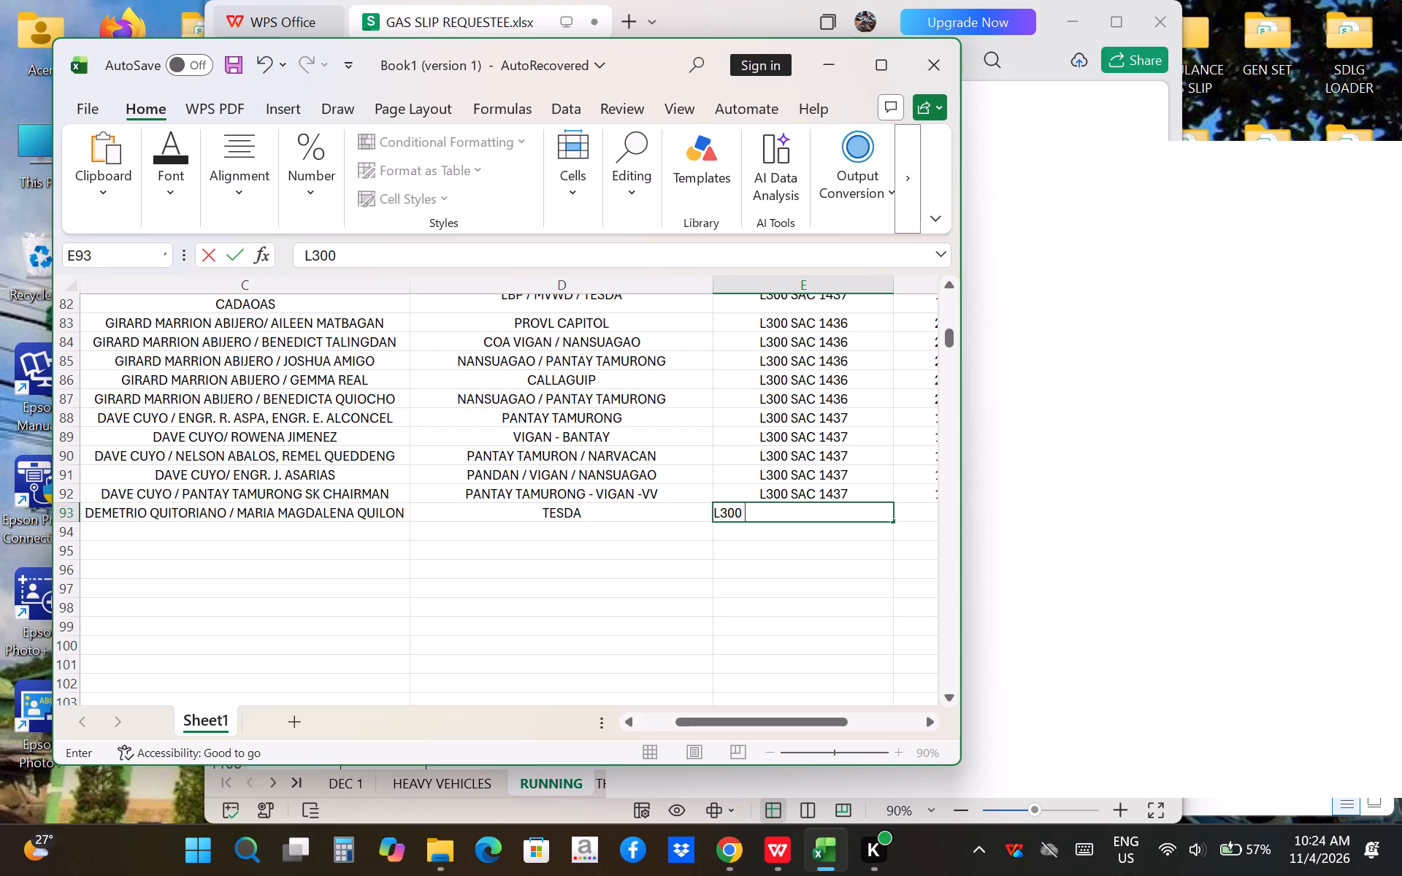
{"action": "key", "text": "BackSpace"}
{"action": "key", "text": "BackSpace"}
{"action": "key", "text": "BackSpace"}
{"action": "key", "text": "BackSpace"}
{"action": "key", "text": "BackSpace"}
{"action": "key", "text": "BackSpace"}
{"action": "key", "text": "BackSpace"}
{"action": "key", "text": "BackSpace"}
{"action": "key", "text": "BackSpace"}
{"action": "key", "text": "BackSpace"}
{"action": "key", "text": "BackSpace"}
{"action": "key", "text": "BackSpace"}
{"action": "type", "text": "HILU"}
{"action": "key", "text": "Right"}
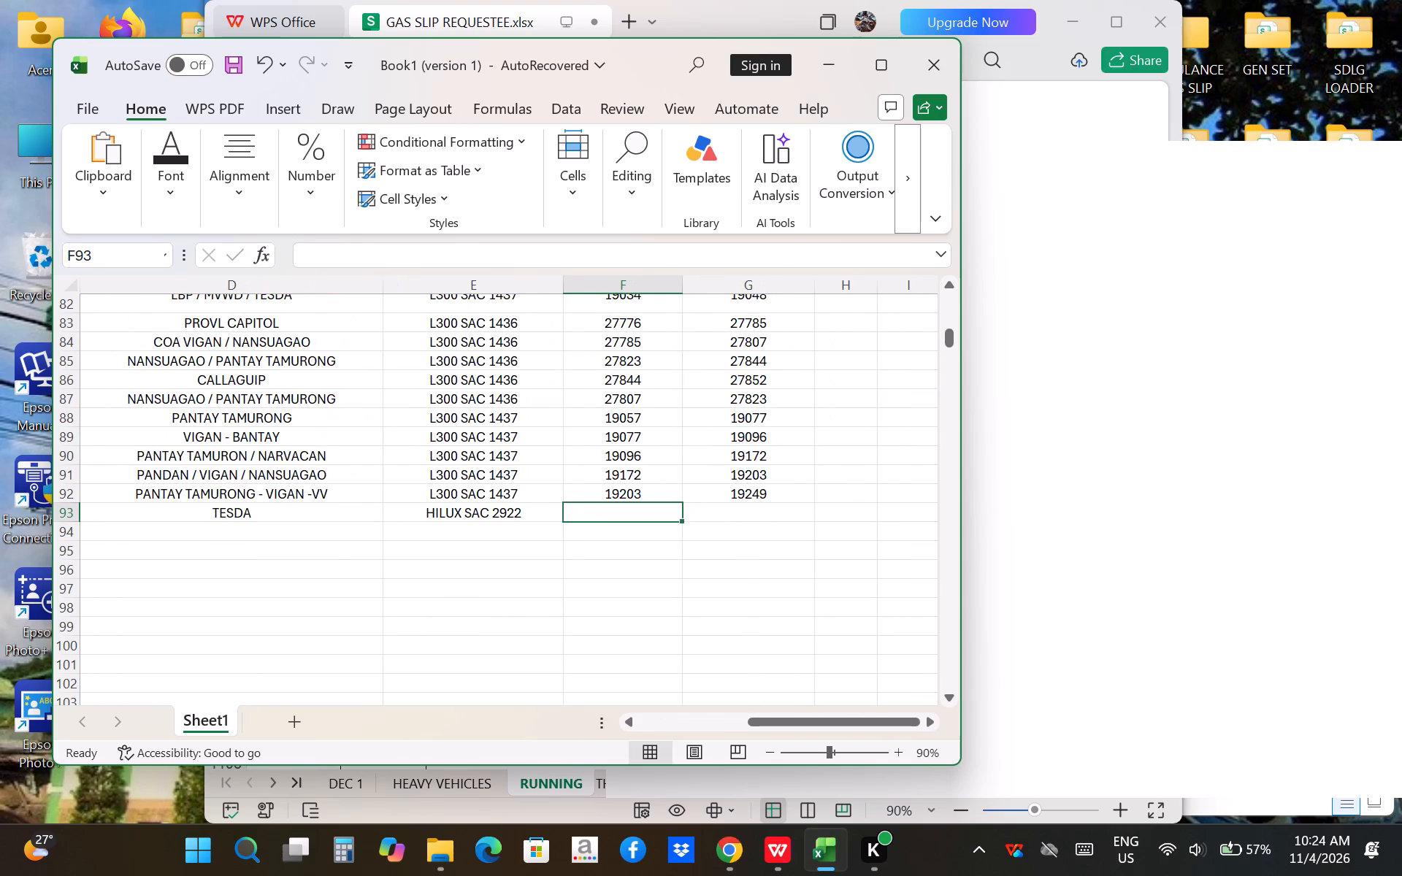
Enter trip entry 0096's readings as 295705 in column F and 295715 in column G.
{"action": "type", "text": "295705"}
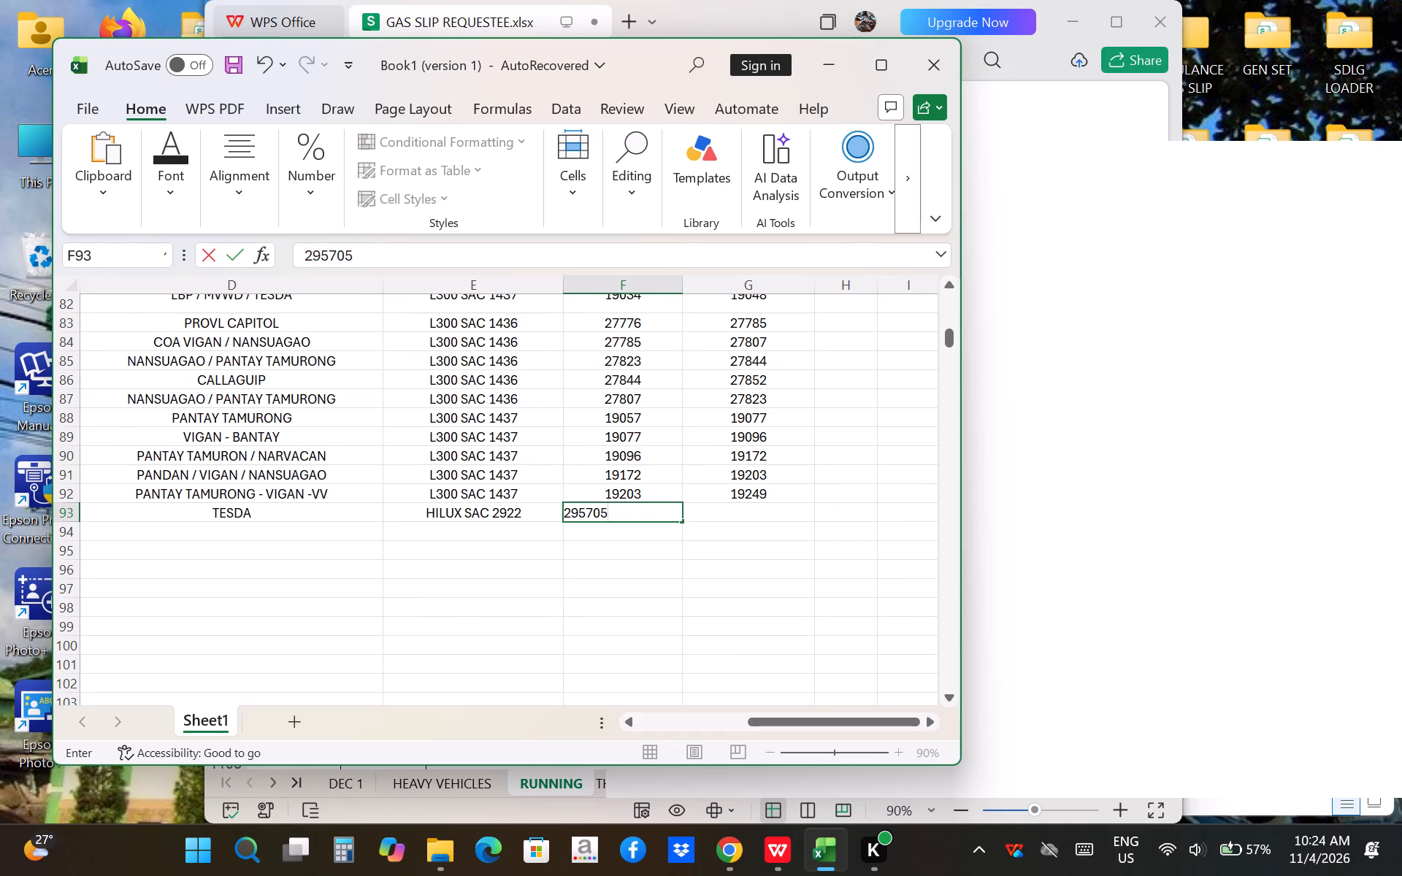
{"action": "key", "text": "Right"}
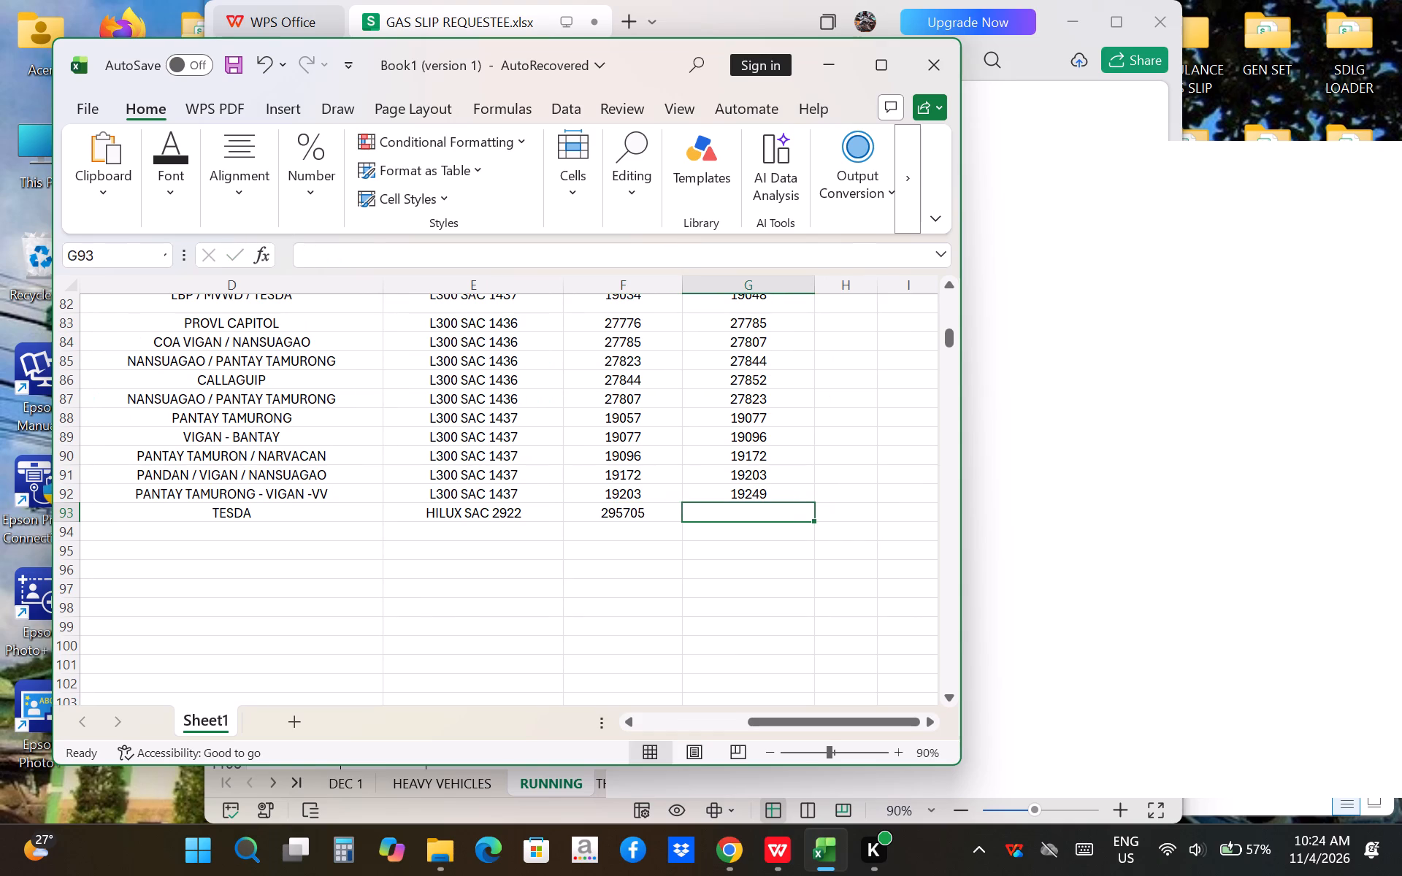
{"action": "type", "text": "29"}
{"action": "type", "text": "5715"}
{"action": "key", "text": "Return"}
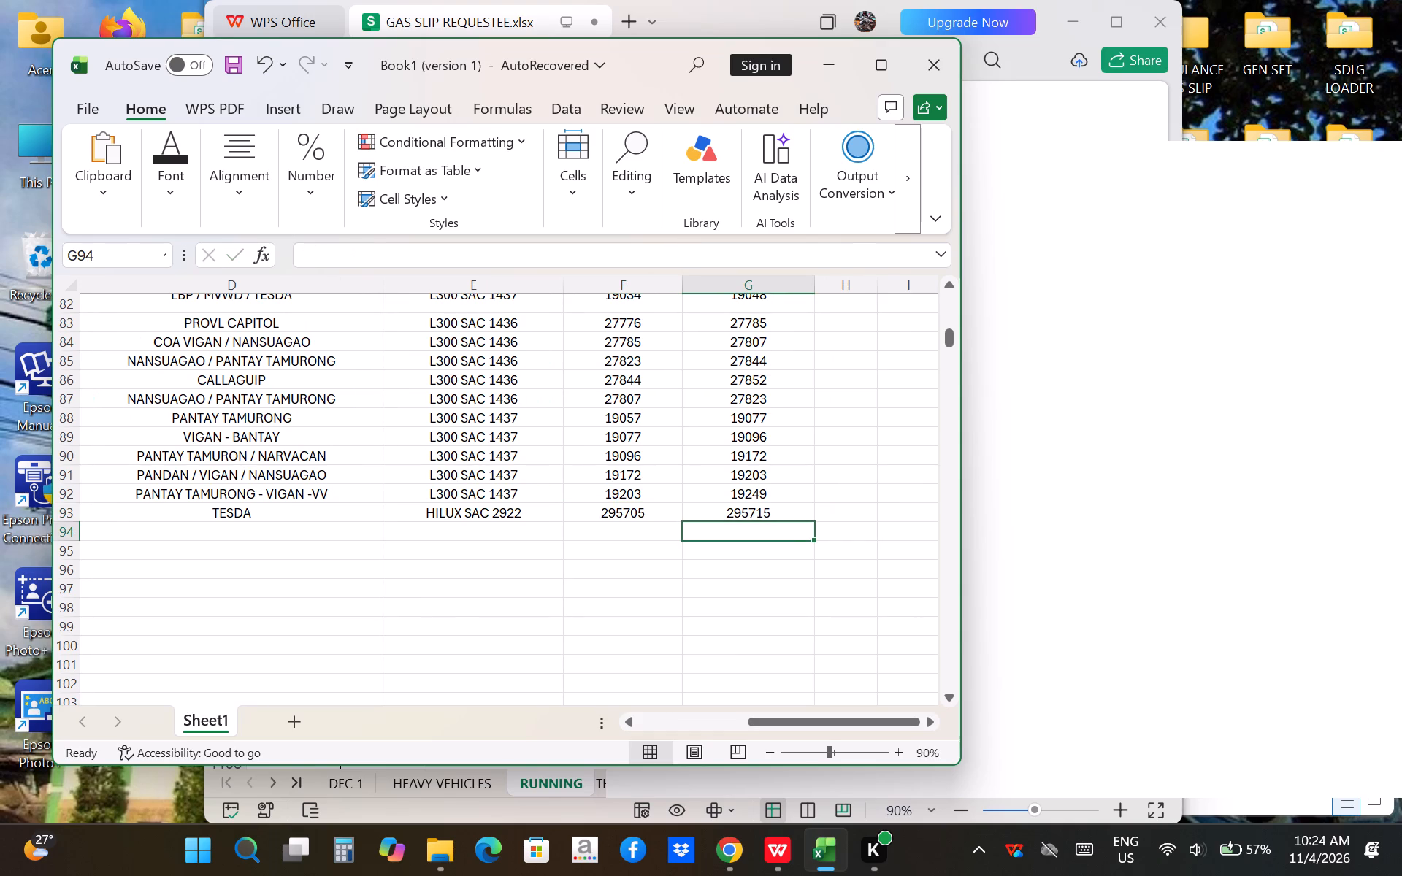
Enter trip entry 0097's names in column C, pairing the same driver as entry 0096 with passenger Quindipan.
{"action": "left_click_drag", "start_coordinate": [878, 721], "coordinate": [505, 700]}
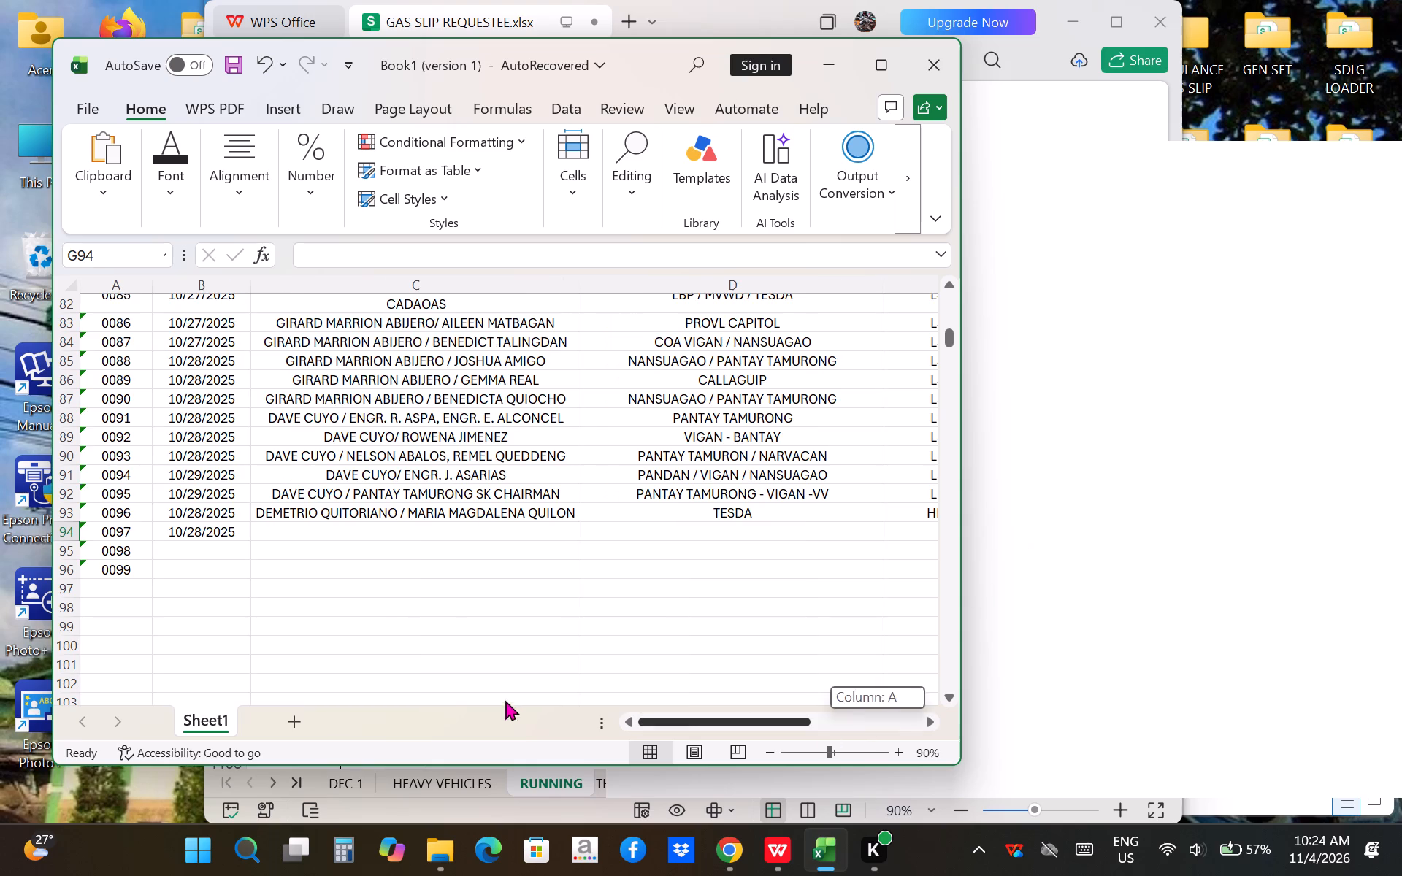
{"action": "left_click_drag", "start_coordinate": [505, 700], "coordinate": [505, 699]}
{"action": "left_click", "coordinate": [369, 534]}
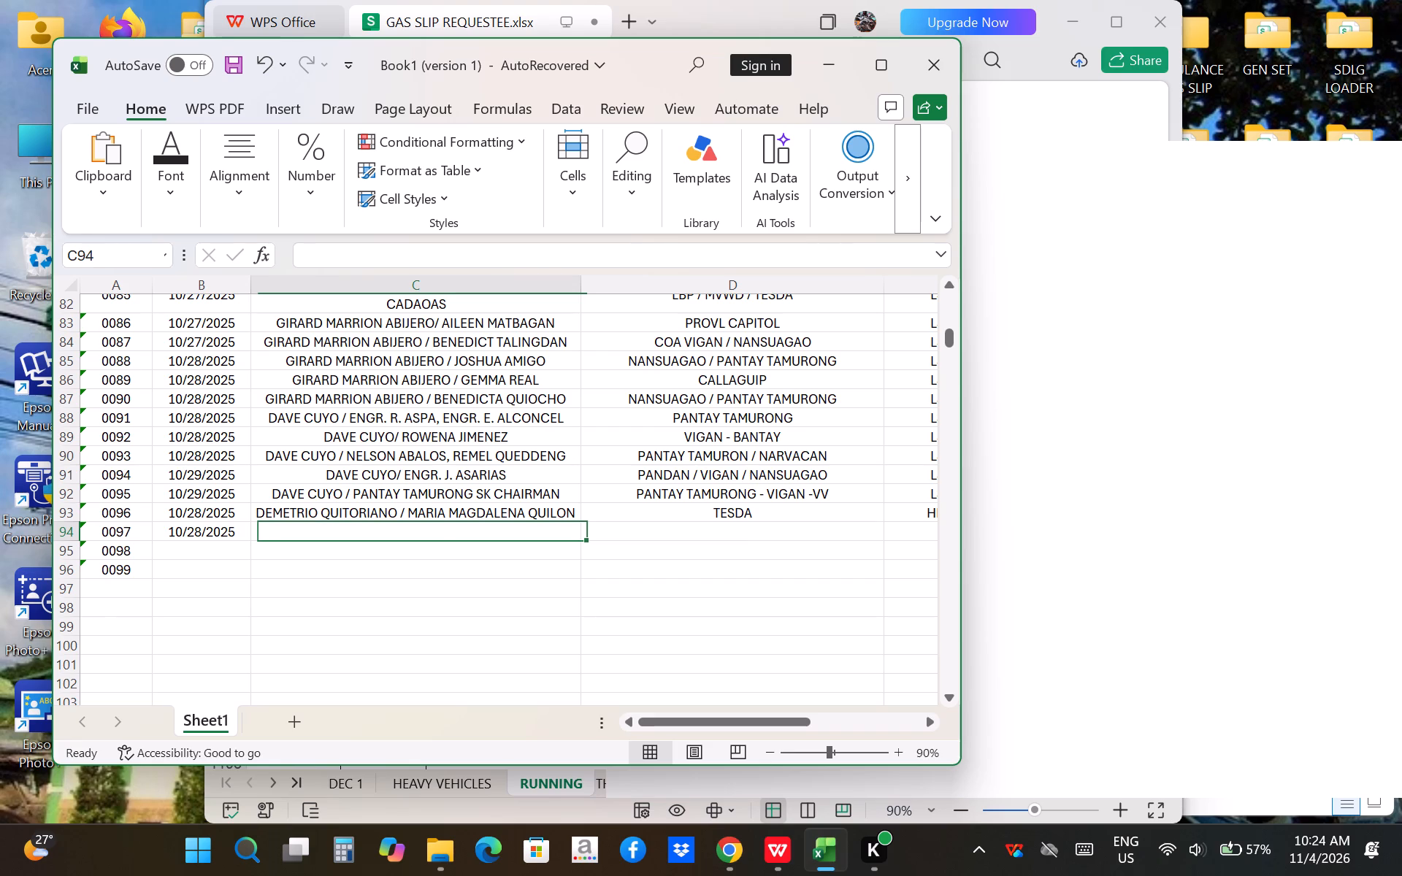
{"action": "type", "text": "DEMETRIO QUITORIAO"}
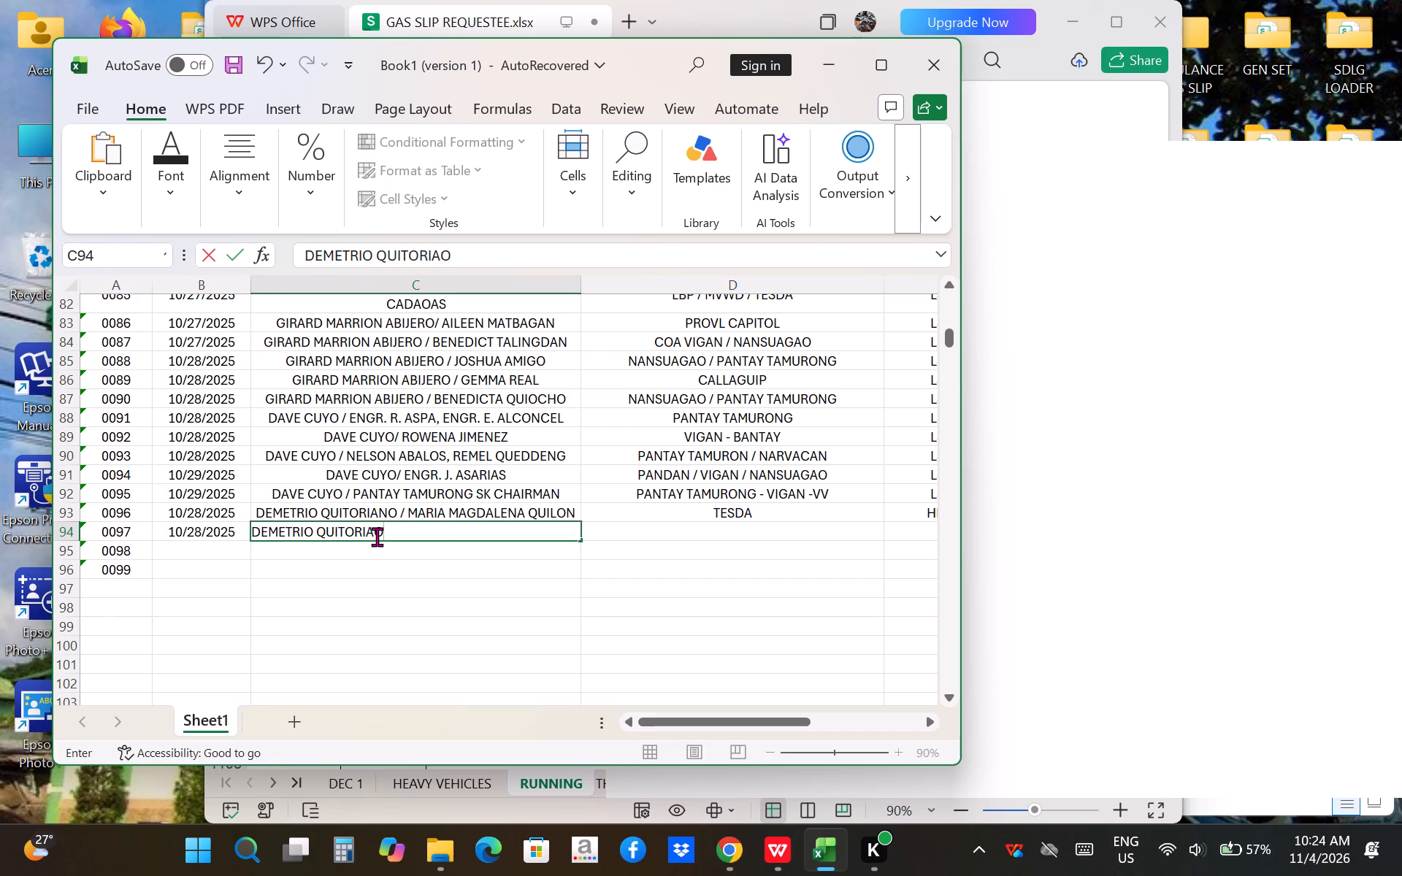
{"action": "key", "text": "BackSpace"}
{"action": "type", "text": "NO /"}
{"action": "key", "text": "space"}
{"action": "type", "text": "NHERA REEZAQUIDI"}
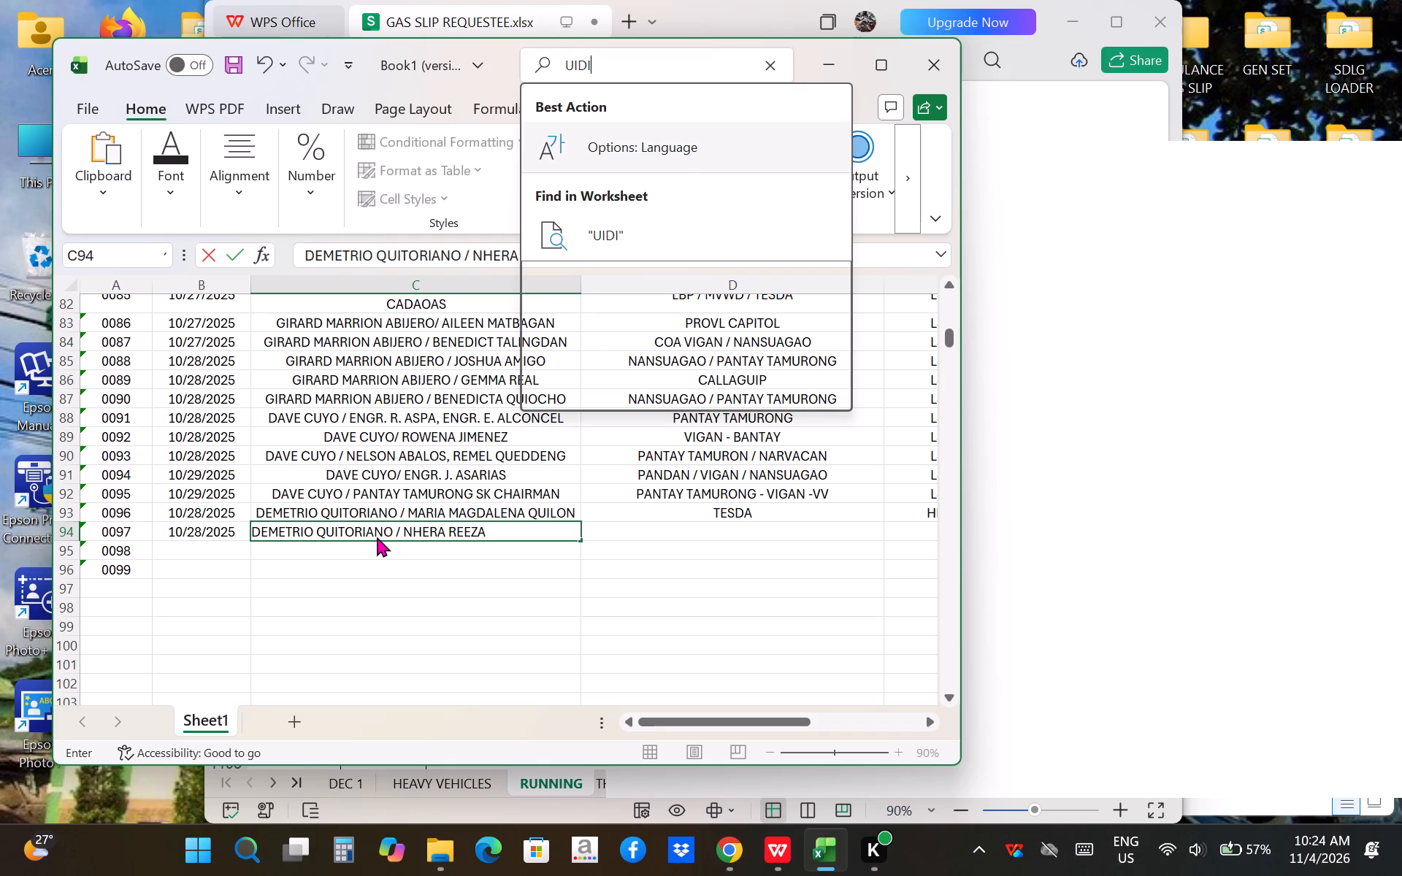
{"action": "left_click", "coordinate": [499, 530]}
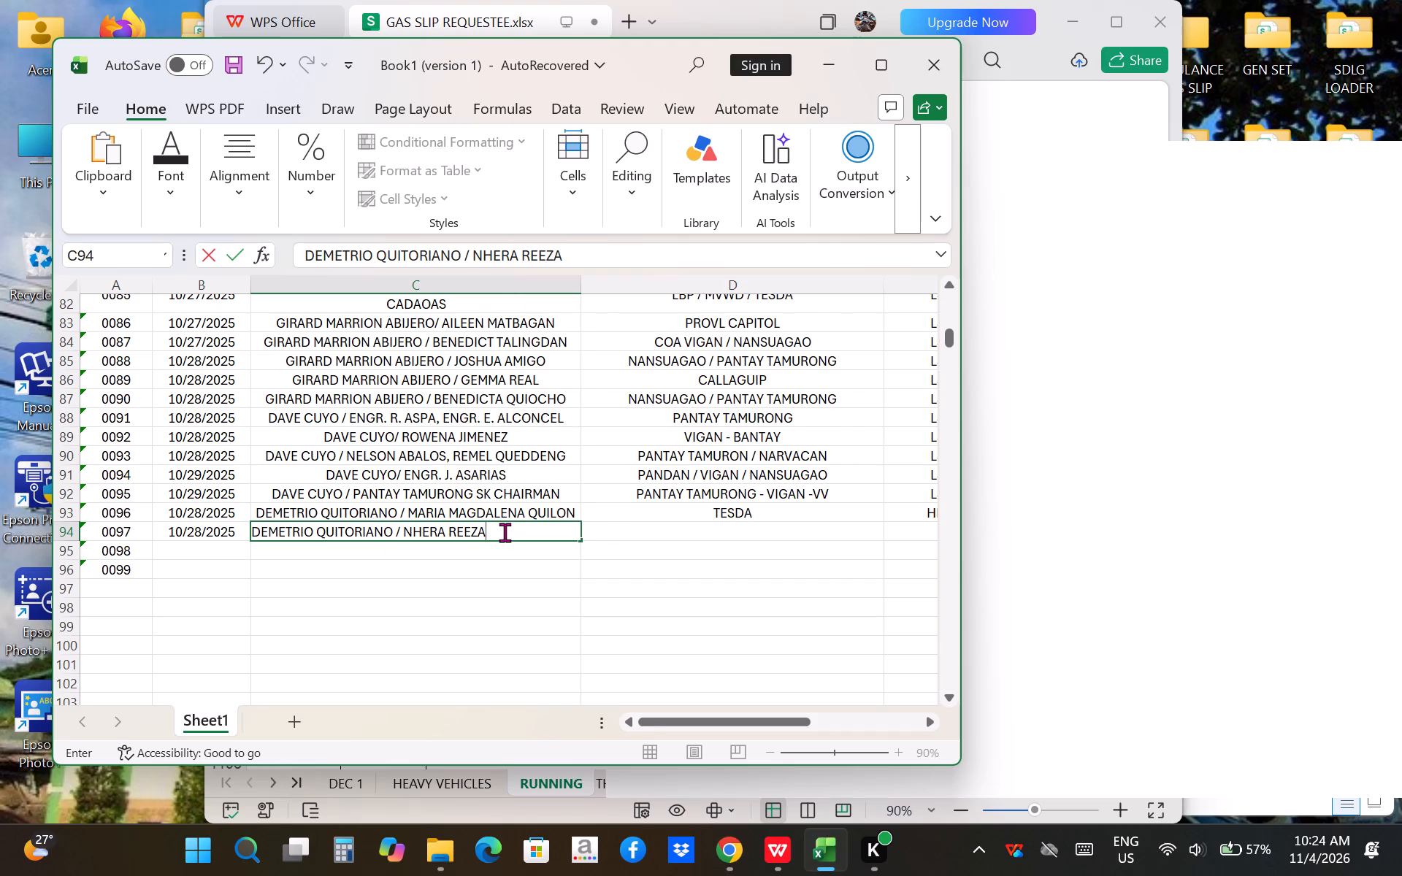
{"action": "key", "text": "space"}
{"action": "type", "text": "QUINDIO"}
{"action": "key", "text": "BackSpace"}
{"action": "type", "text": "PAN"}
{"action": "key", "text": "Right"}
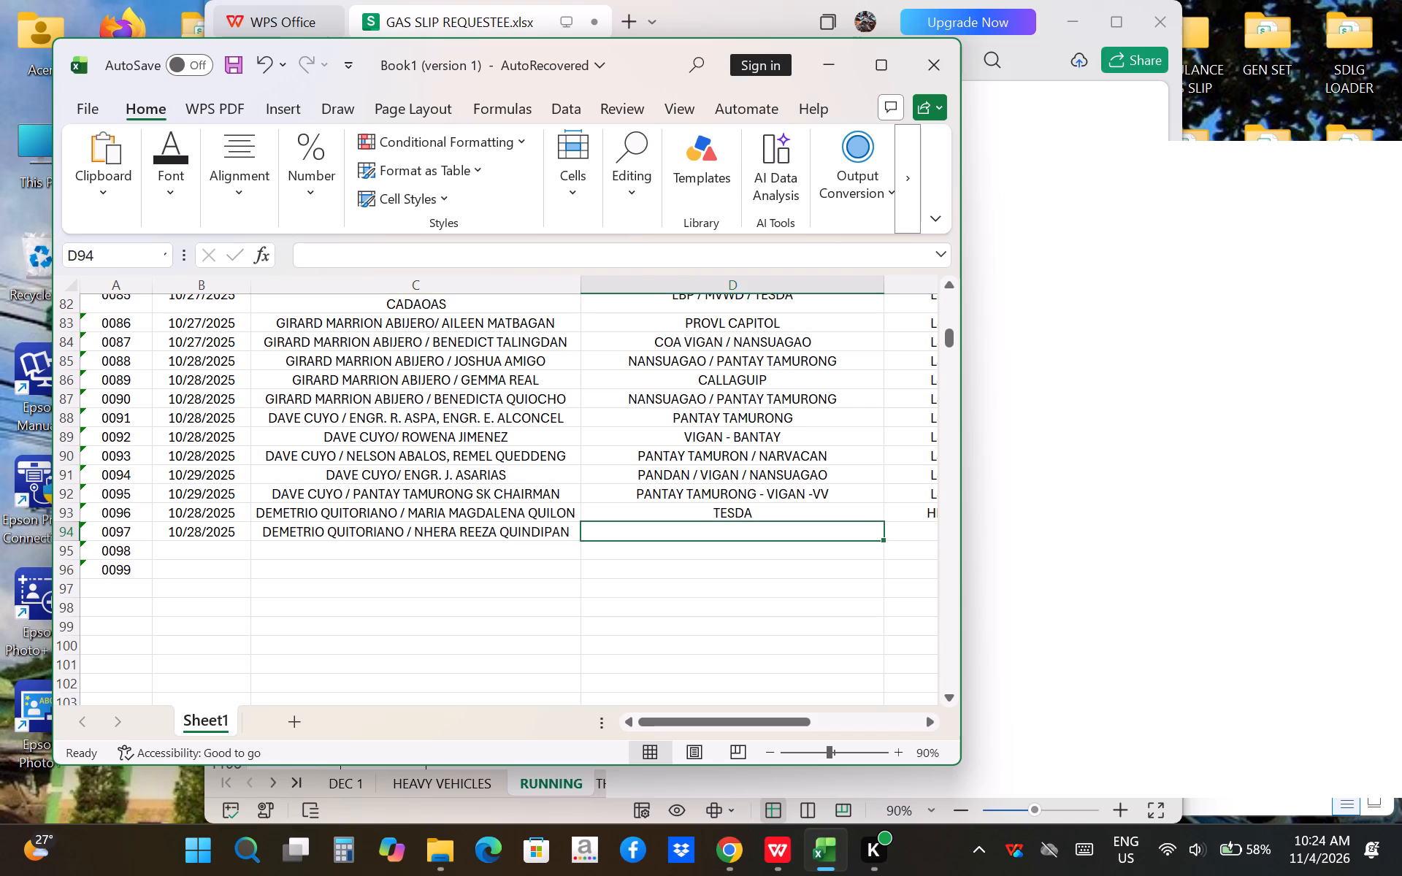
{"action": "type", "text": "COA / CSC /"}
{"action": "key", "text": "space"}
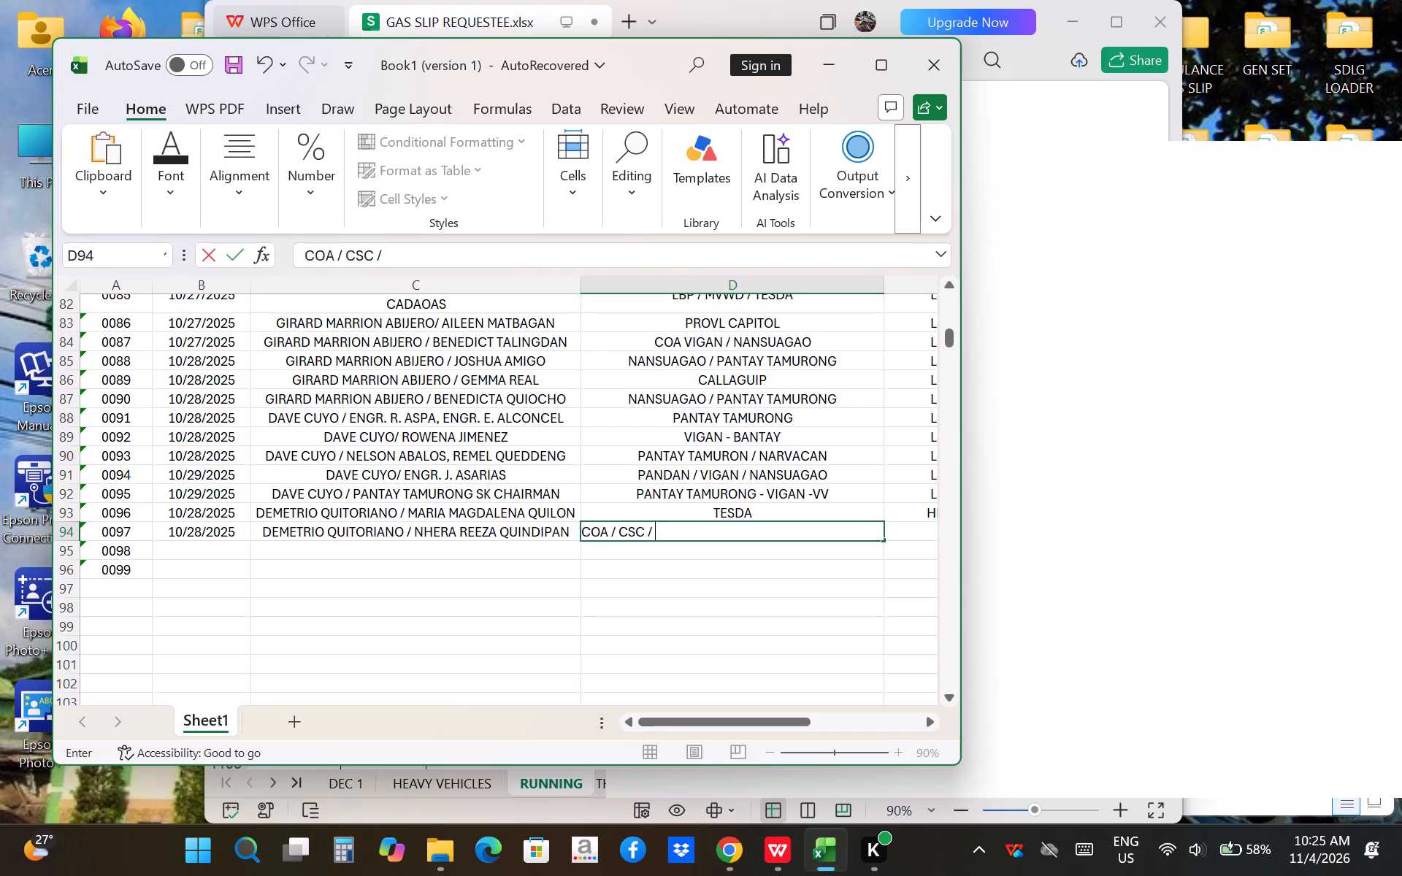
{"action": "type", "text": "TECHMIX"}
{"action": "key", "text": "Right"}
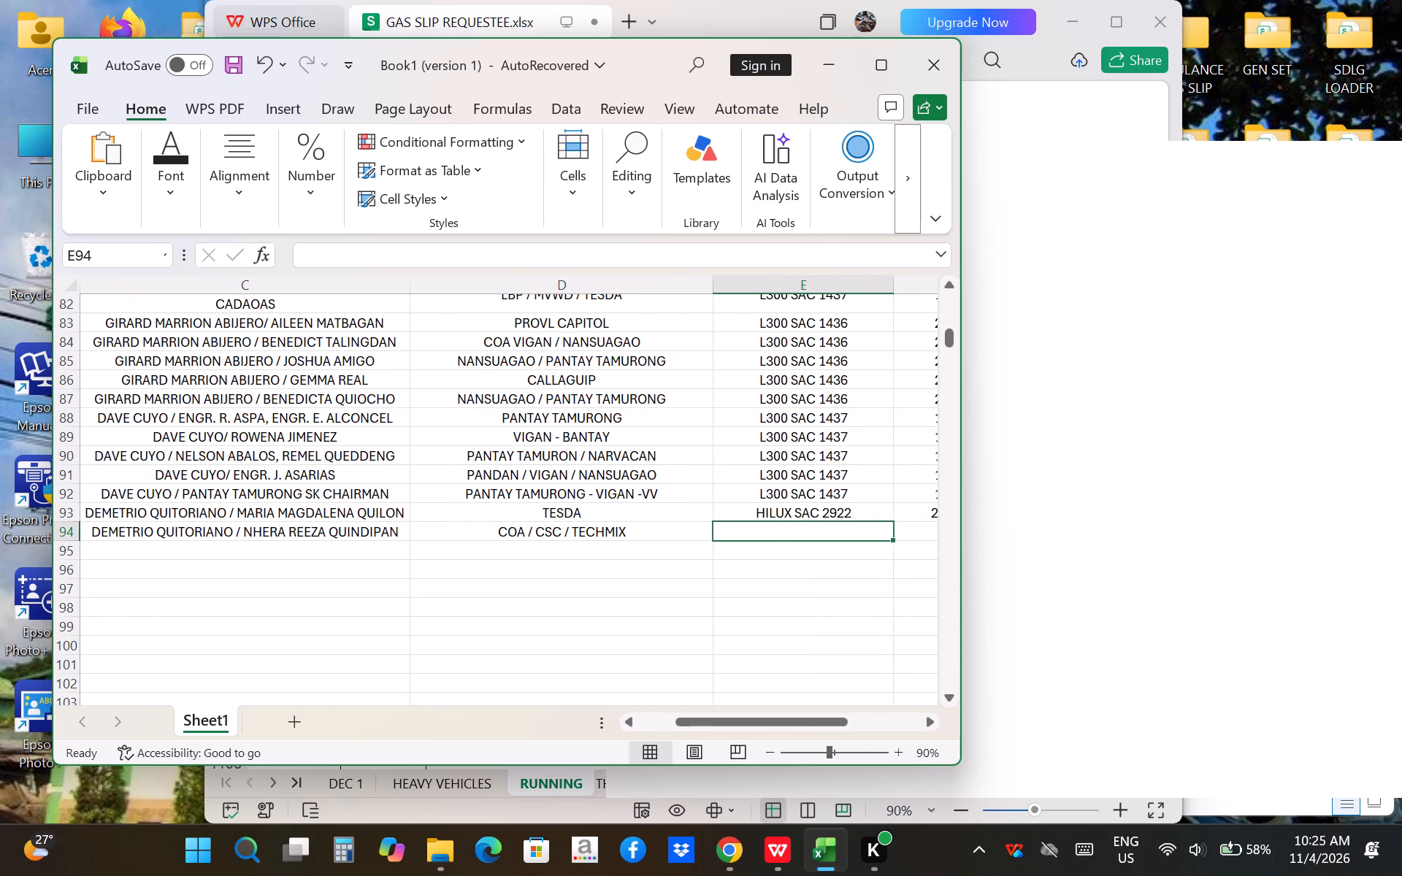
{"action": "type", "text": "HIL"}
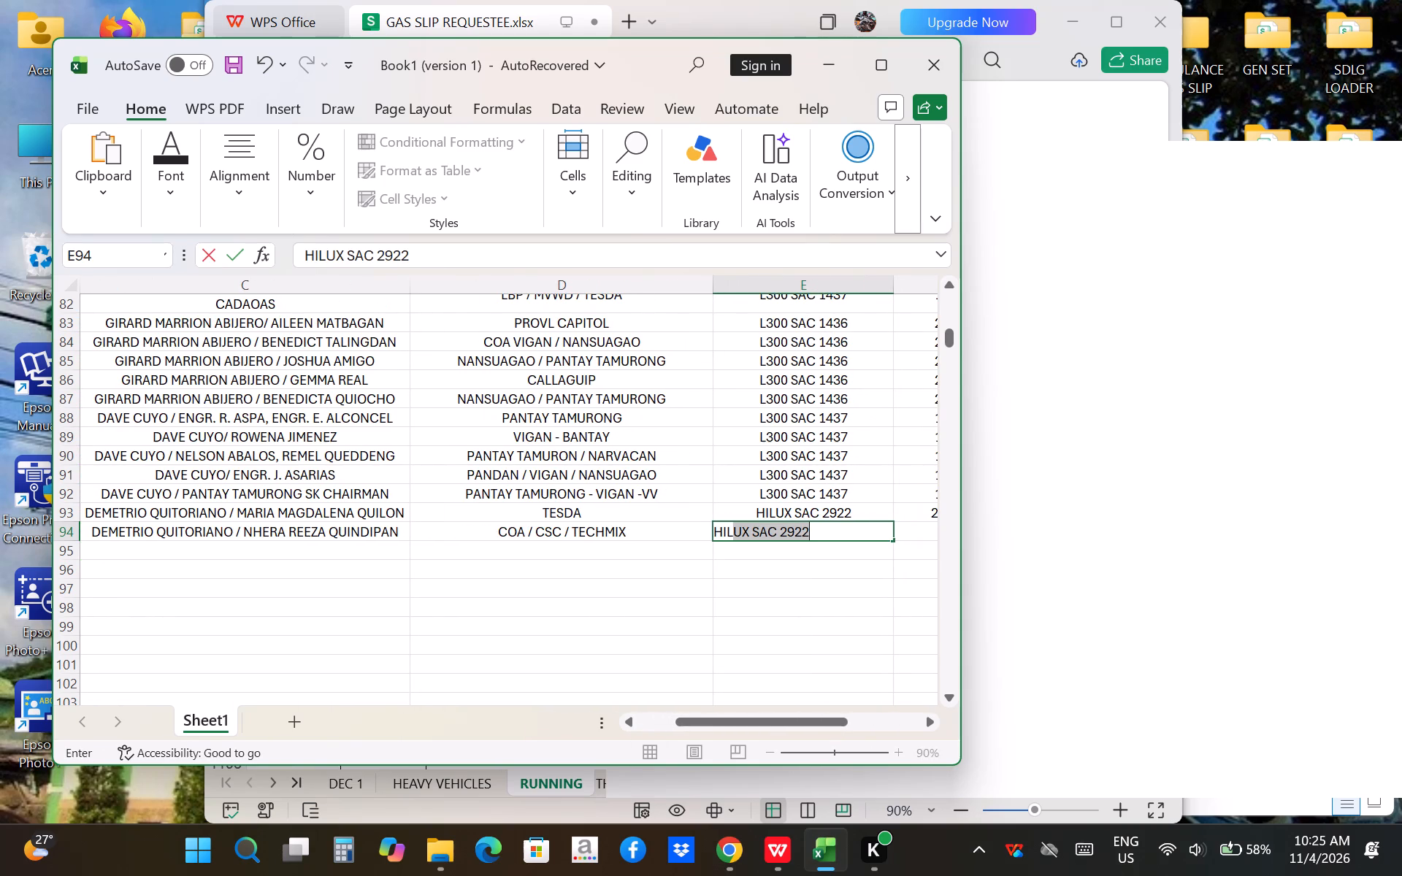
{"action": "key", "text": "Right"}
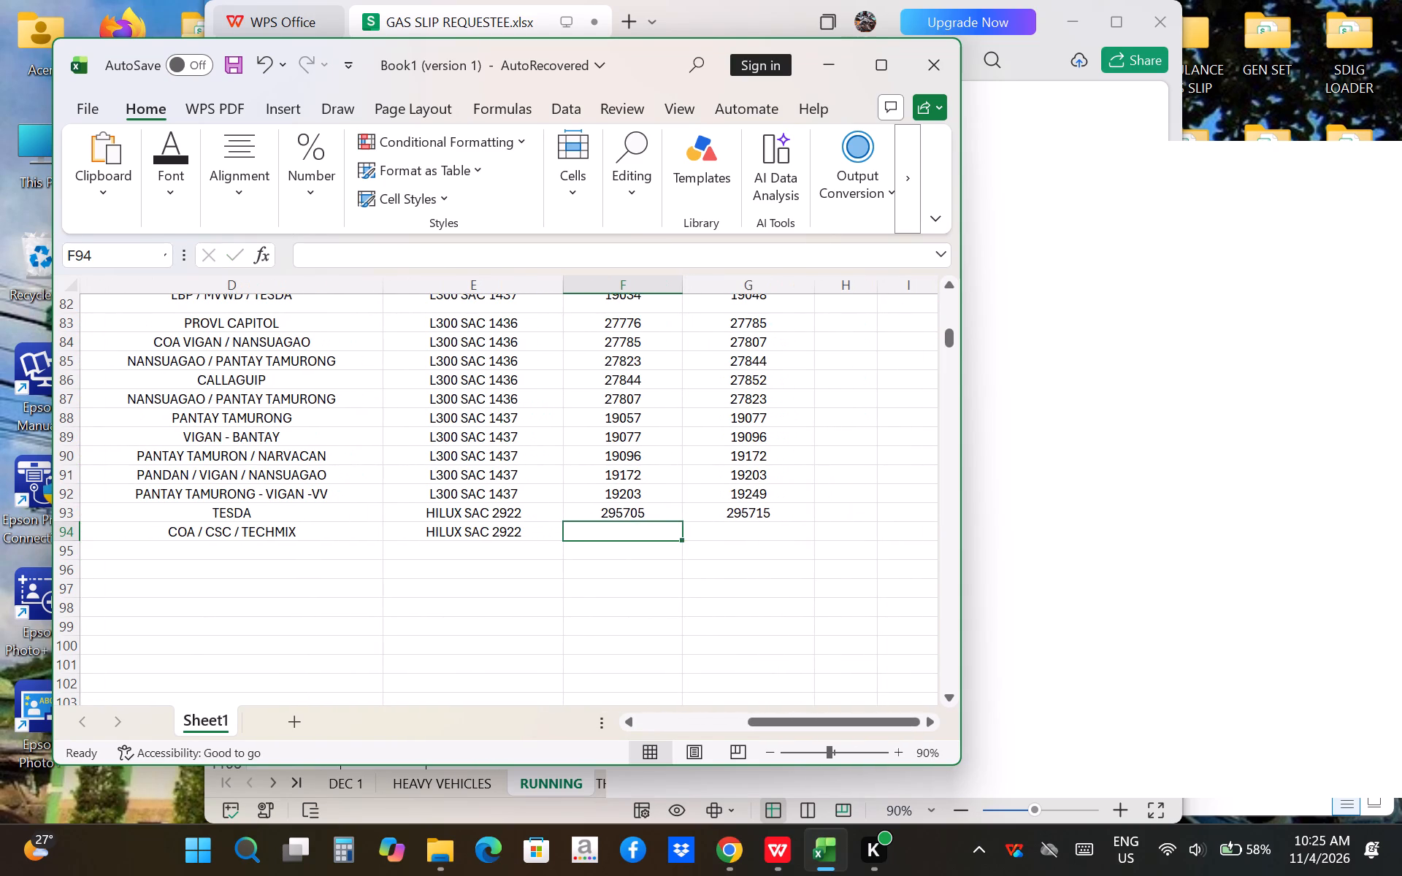
Enter trip entry 0097's readings as 295715 in column F and 295728 in column G.
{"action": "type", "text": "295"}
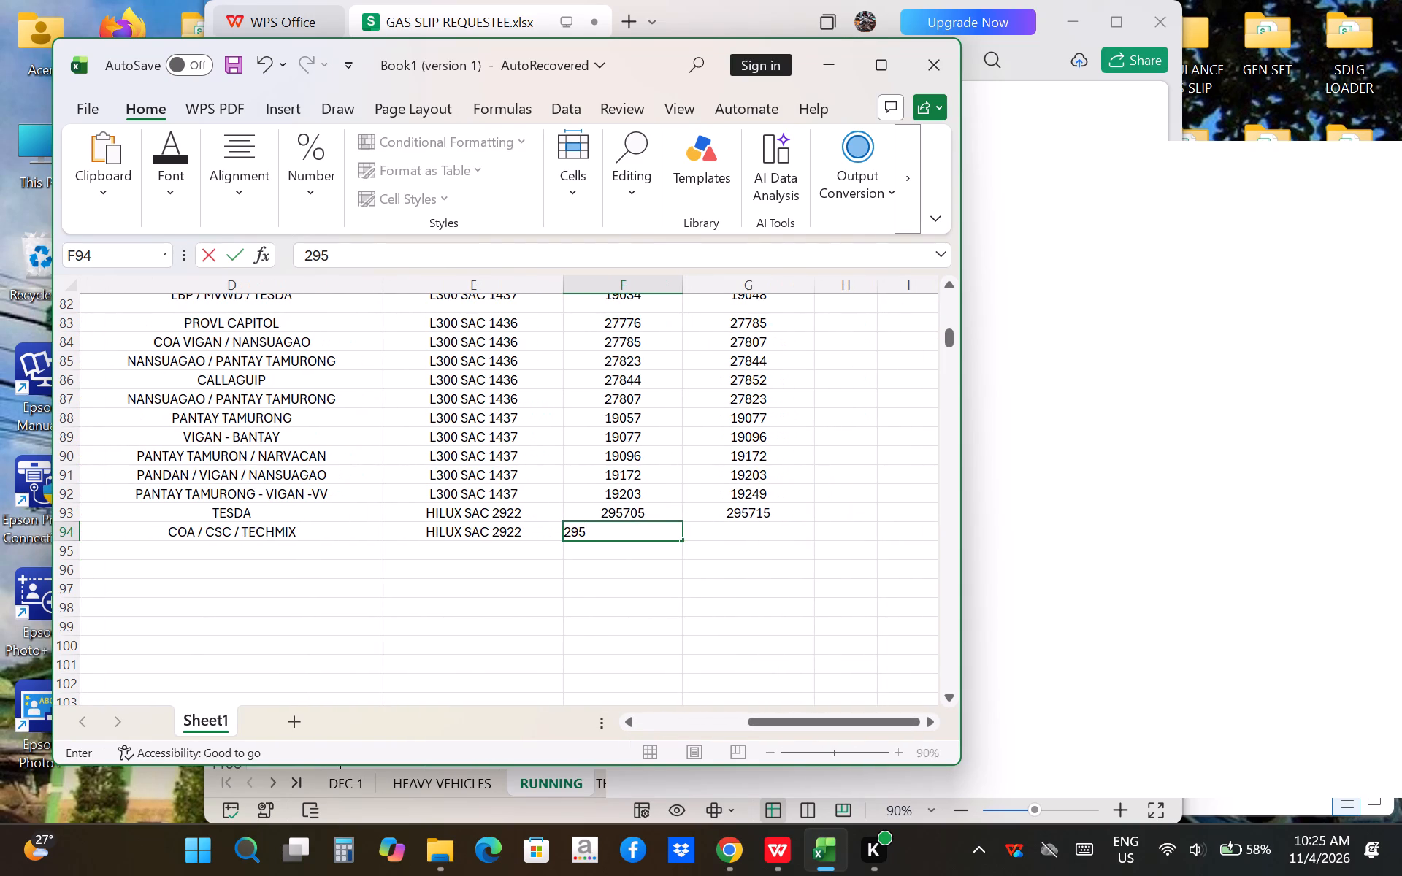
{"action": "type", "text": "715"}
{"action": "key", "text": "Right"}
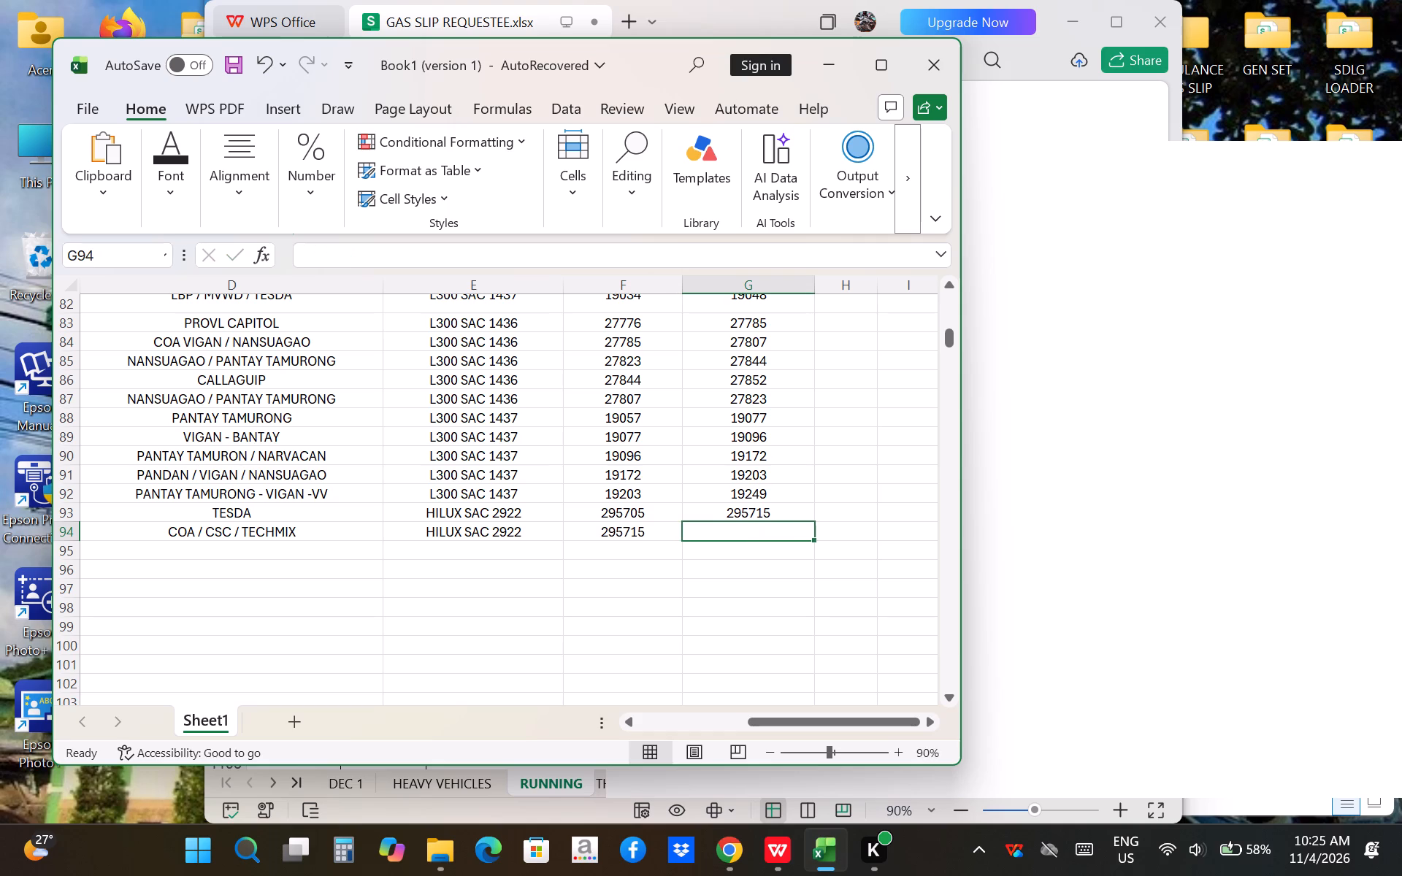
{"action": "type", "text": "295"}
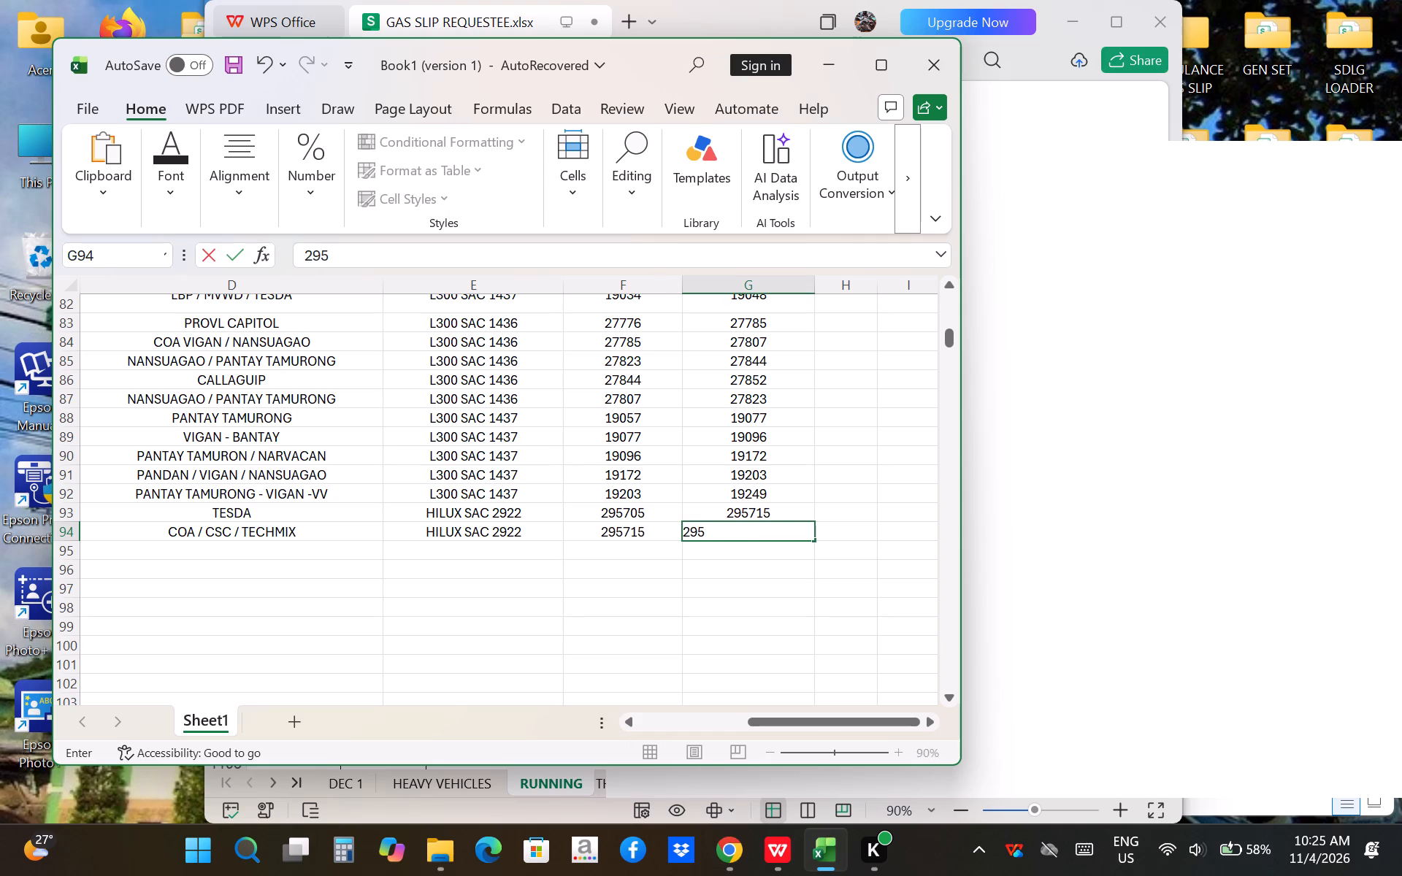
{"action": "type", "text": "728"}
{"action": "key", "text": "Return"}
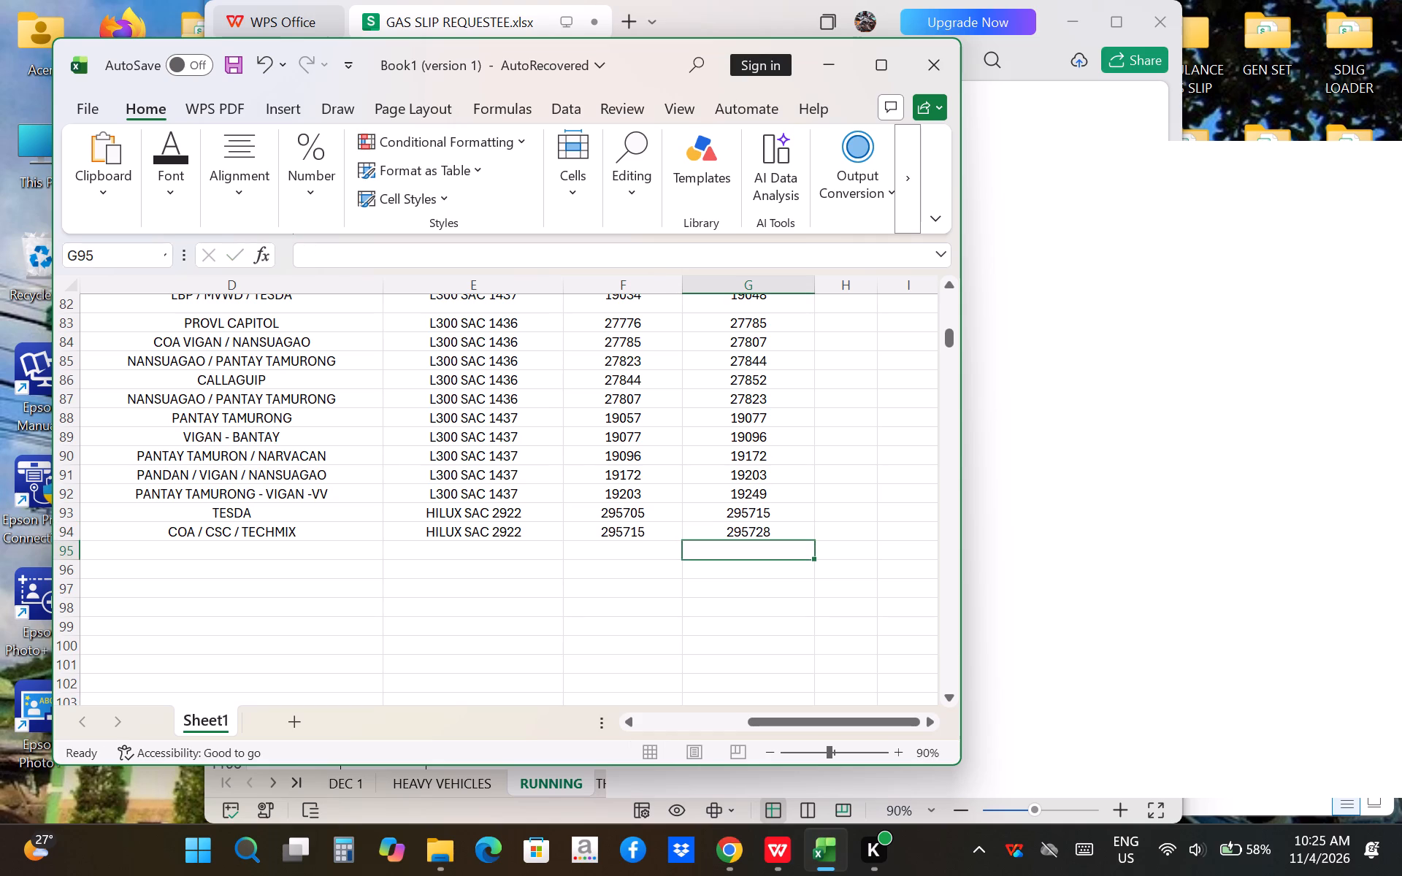
Copy entry 0095's date, 10/29/2025, into column B of trip entry 0098.
{"action": "left_click_drag", "start_coordinate": [851, 723], "coordinate": [796, 724]}
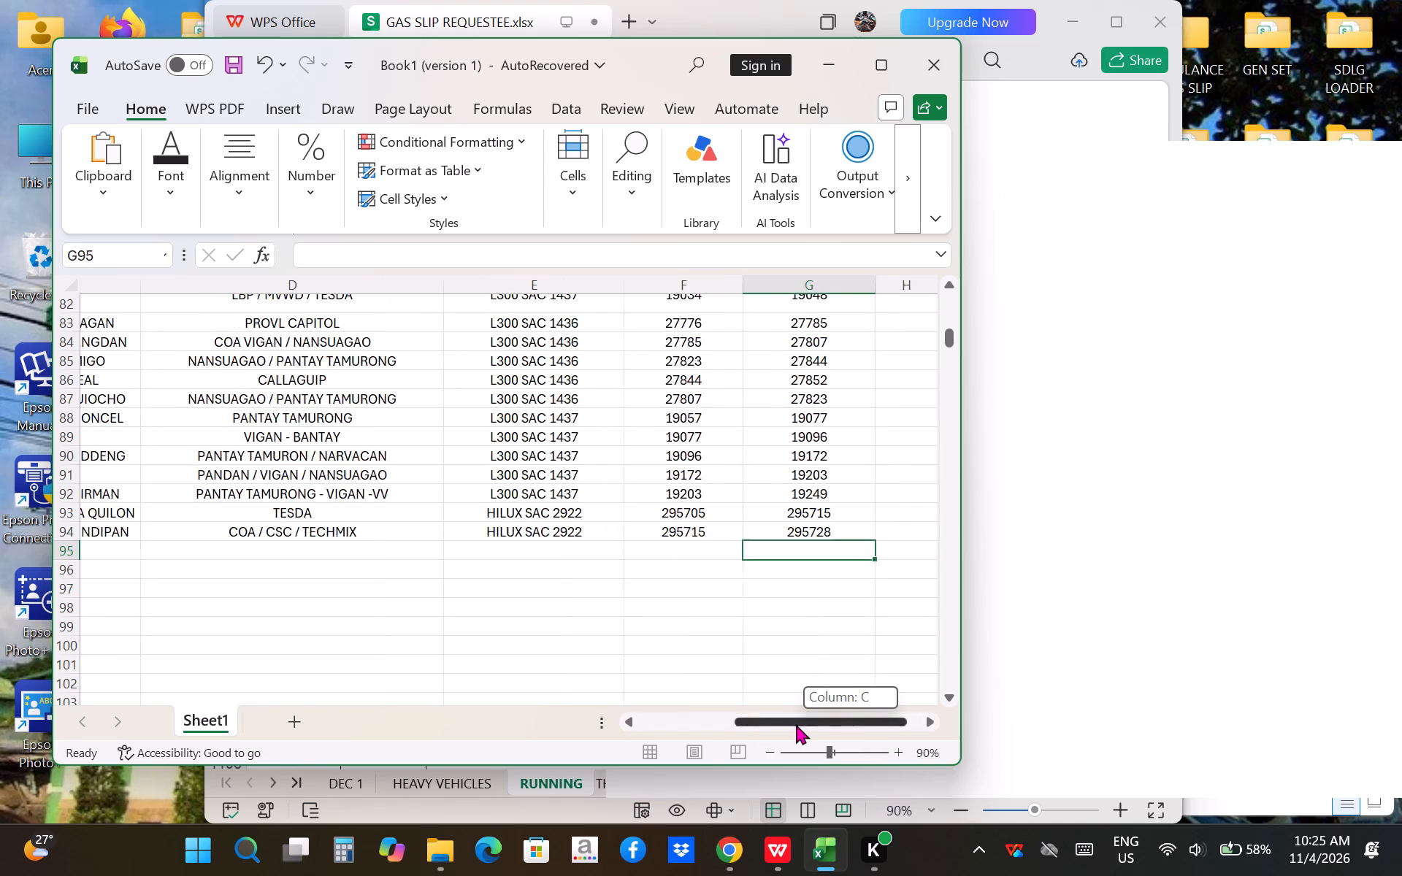
{"action": "left_click_drag", "start_coordinate": [796, 724], "coordinate": [669, 726]}
{"action": "left_click", "coordinate": [235, 545]}
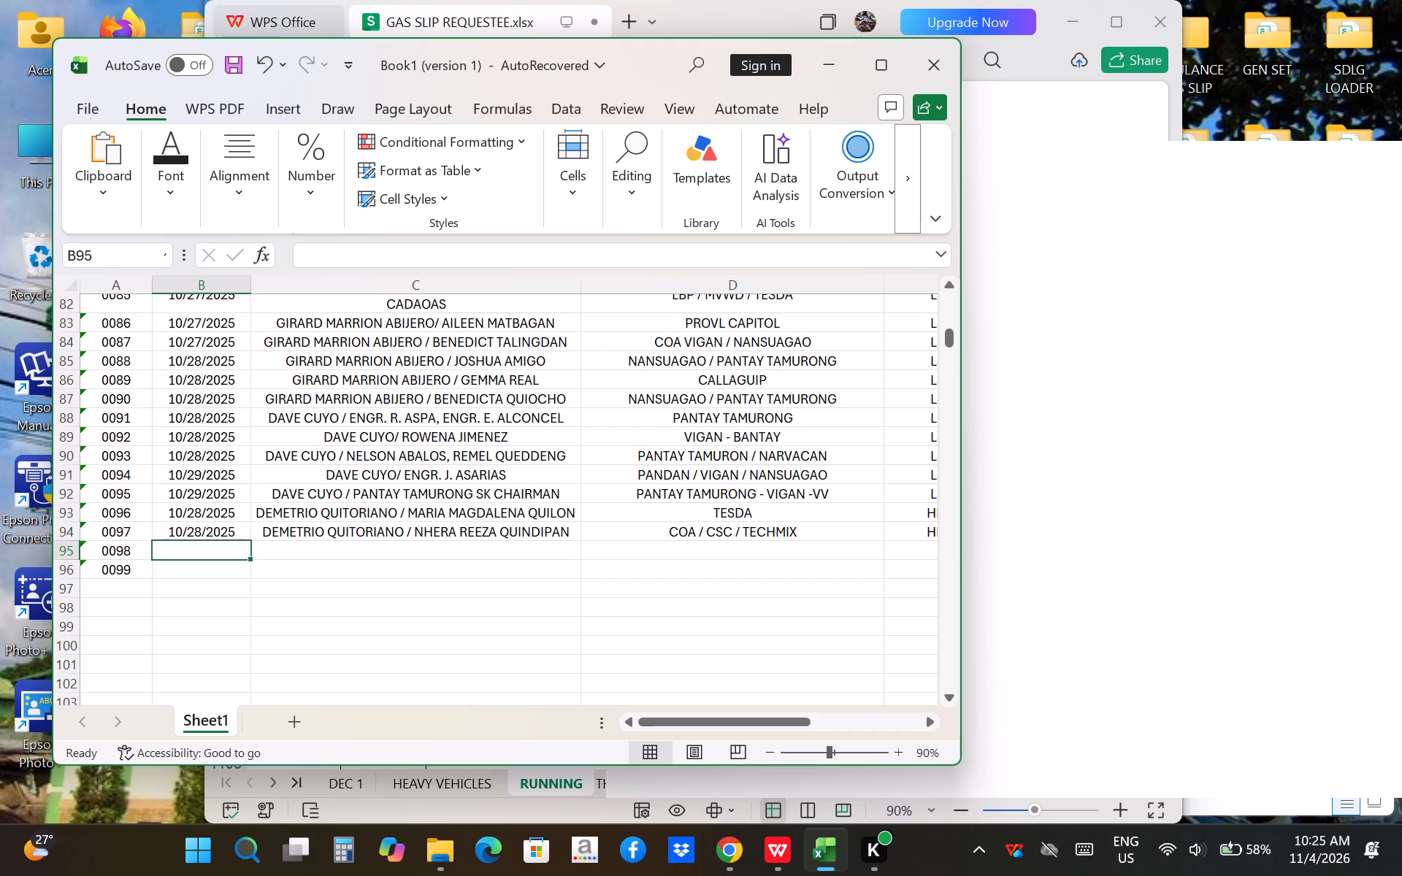
{"action": "left_click", "coordinate": [214, 494]}
{"action": "key", "text": "ctrl+c"}
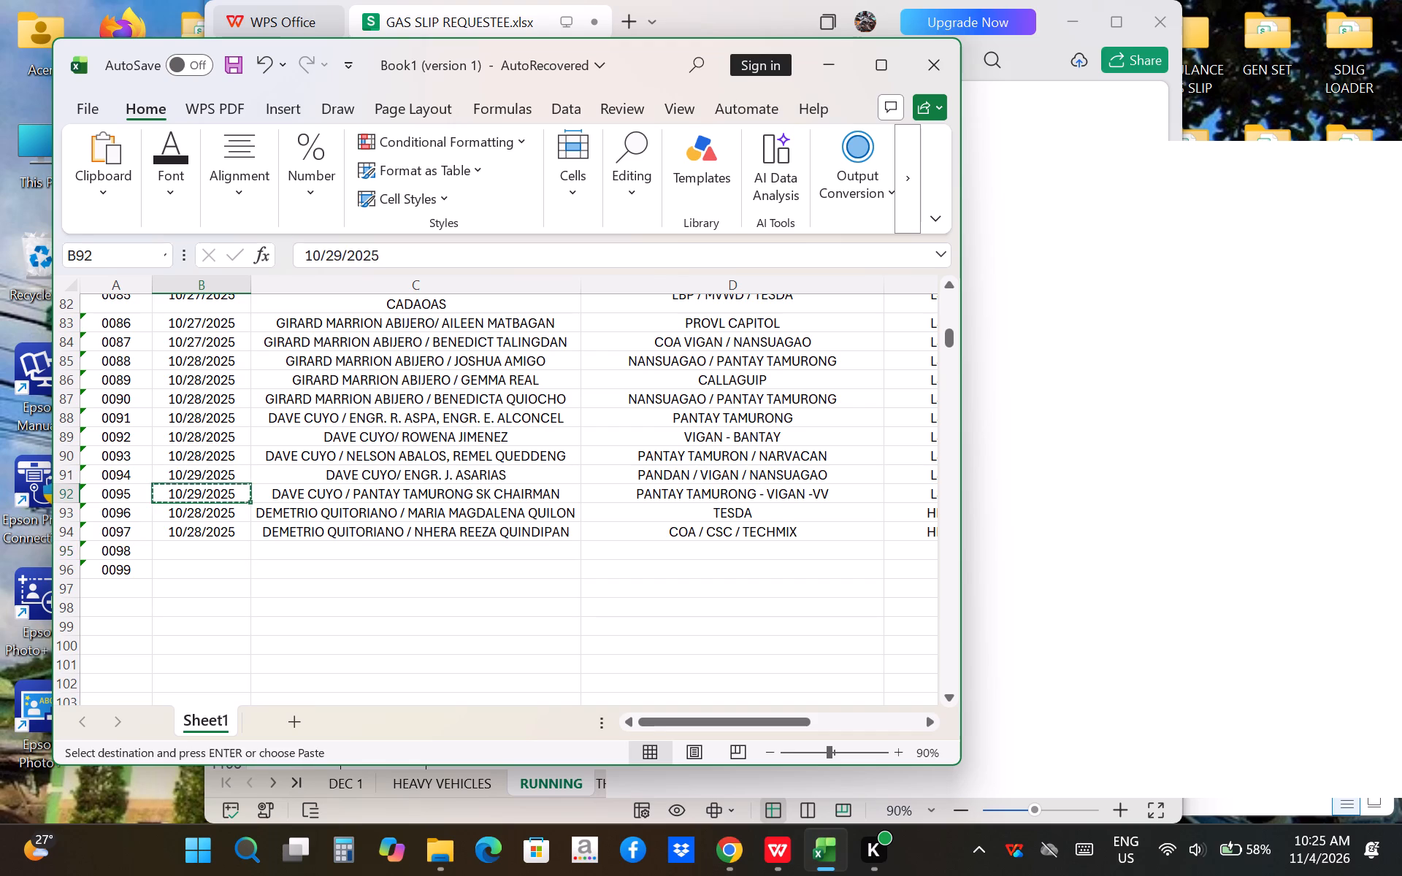
{"action": "left_click", "coordinate": [200, 553]}
{"action": "key", "text": "Return"}
Enter trip entry 0098's names in column C, pairing entry 0095's driver with passengers Nikkie, Kim, Krizza, Nhera, Kang.
{"action": "key", "text": "Right"}
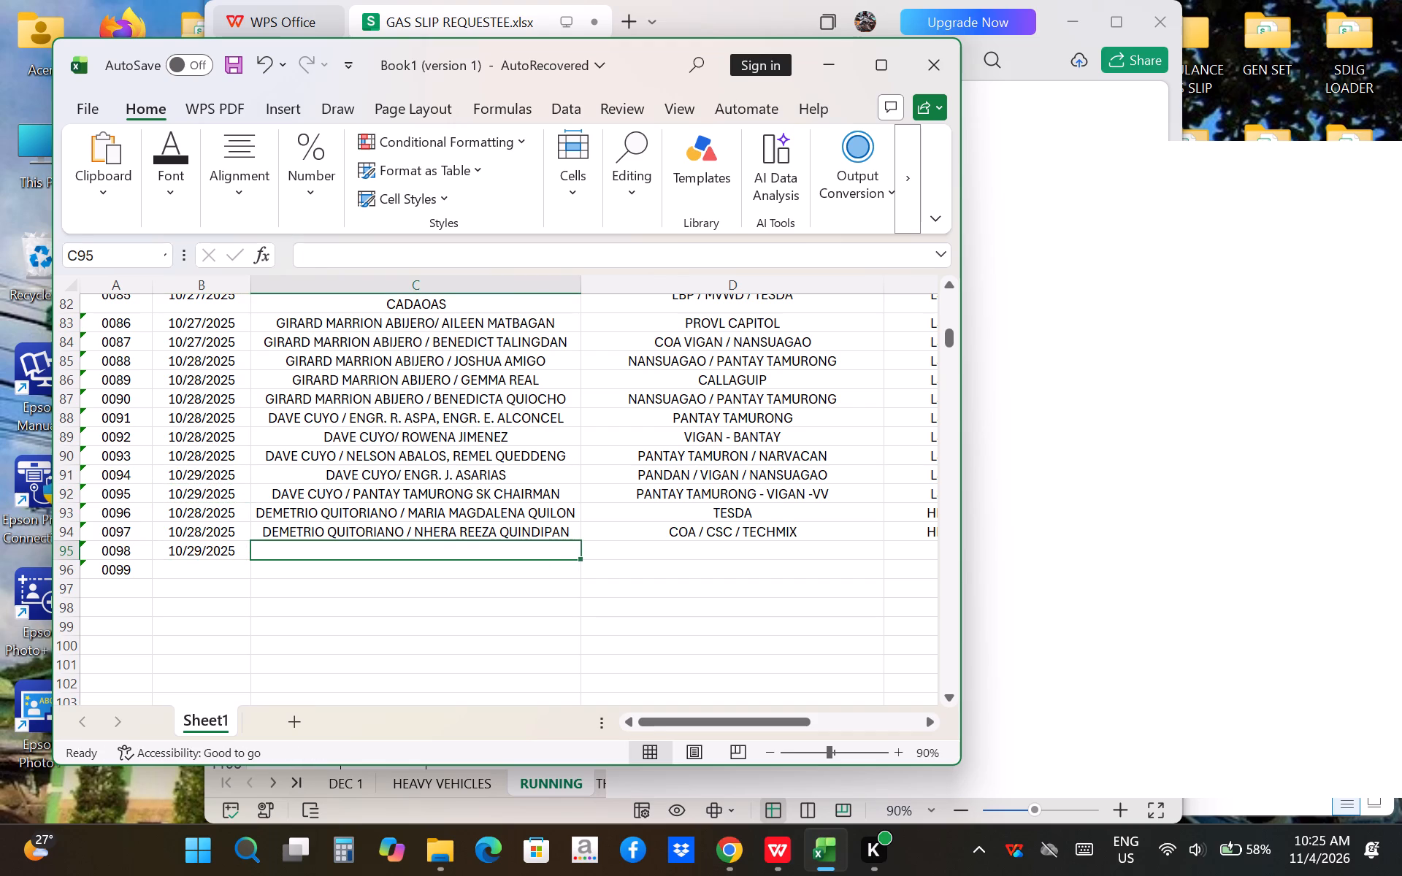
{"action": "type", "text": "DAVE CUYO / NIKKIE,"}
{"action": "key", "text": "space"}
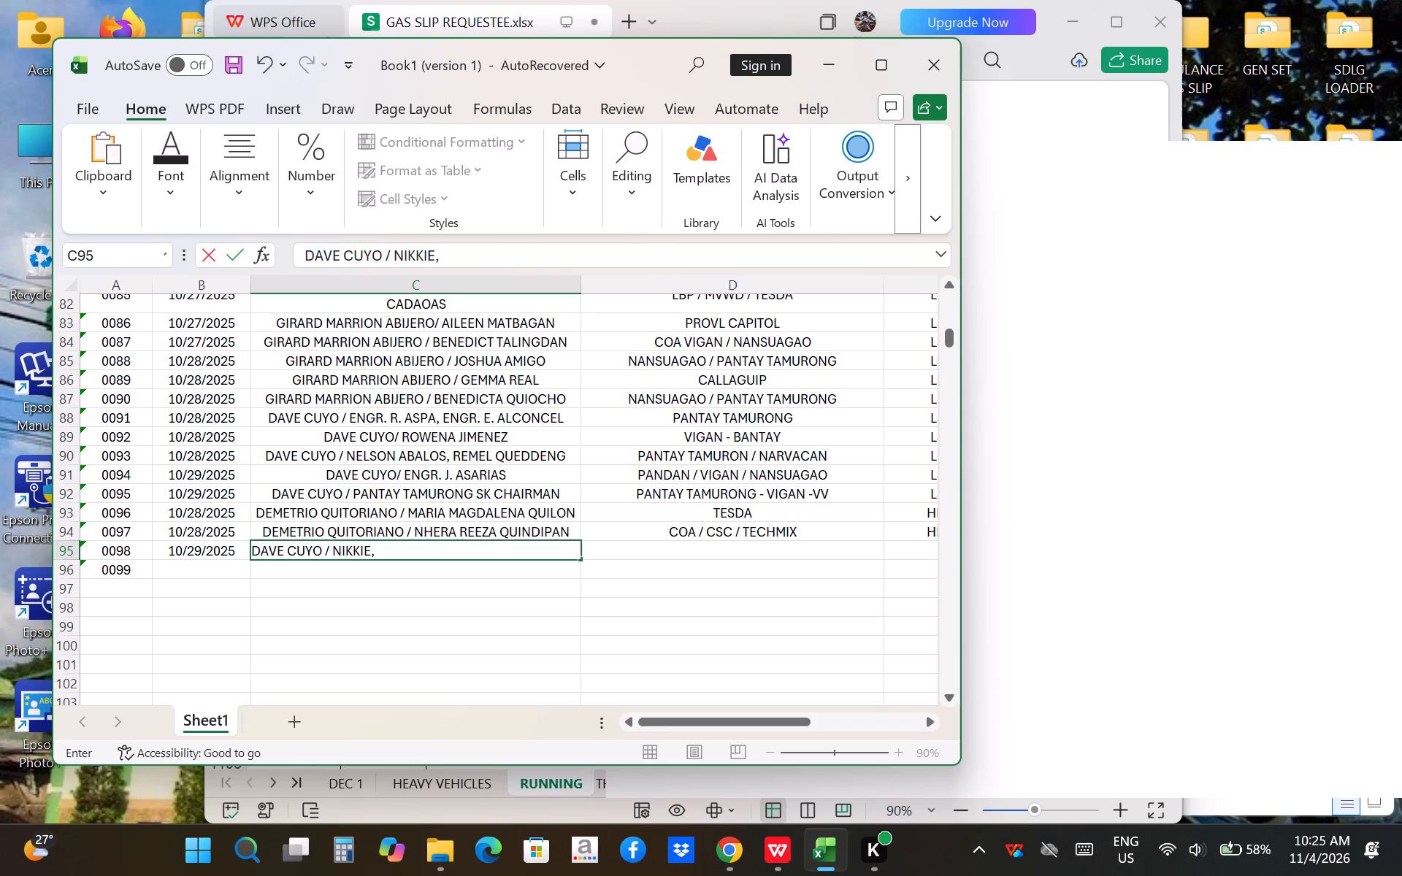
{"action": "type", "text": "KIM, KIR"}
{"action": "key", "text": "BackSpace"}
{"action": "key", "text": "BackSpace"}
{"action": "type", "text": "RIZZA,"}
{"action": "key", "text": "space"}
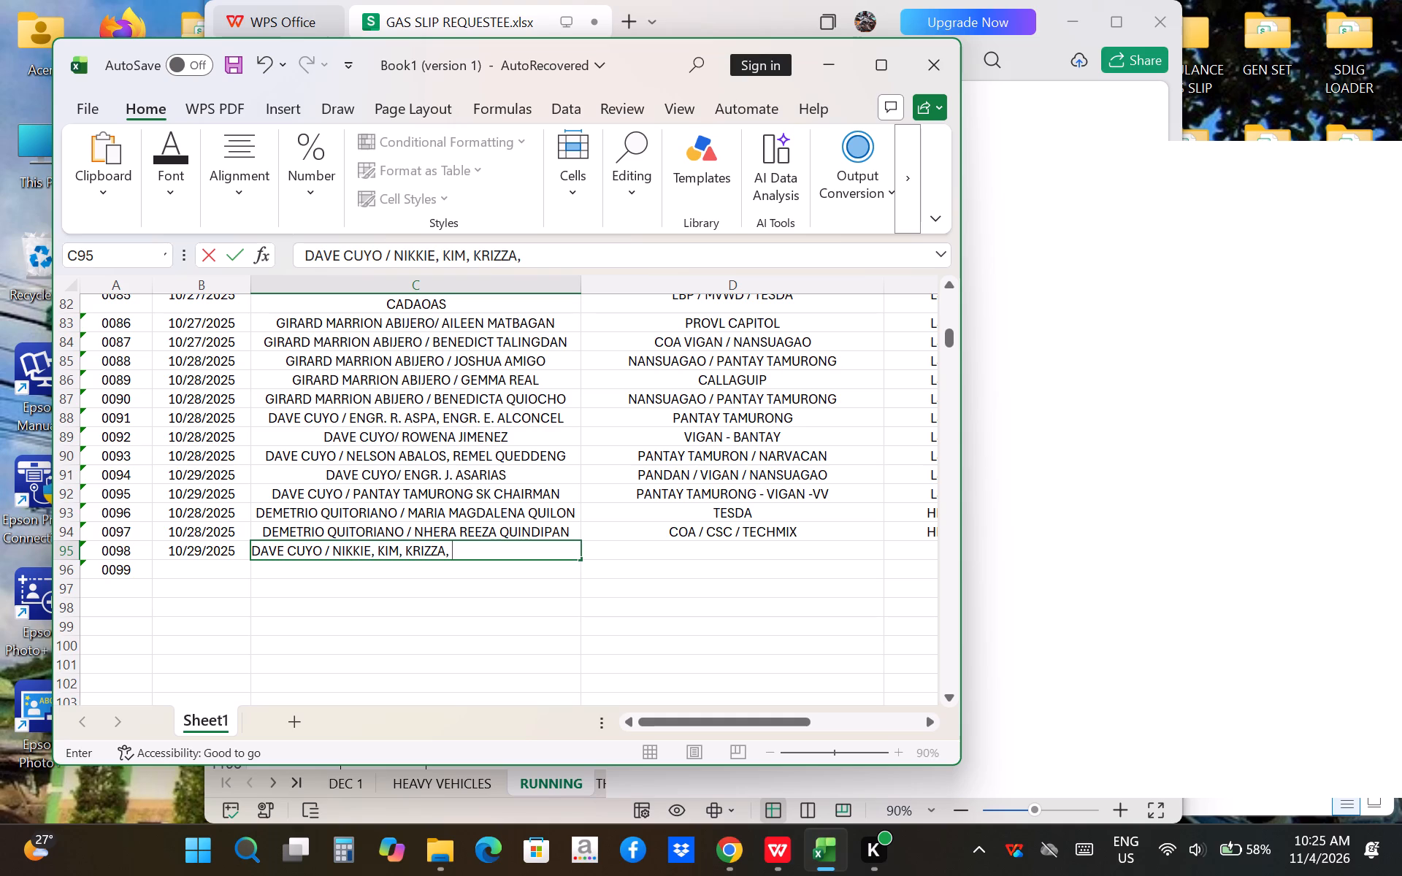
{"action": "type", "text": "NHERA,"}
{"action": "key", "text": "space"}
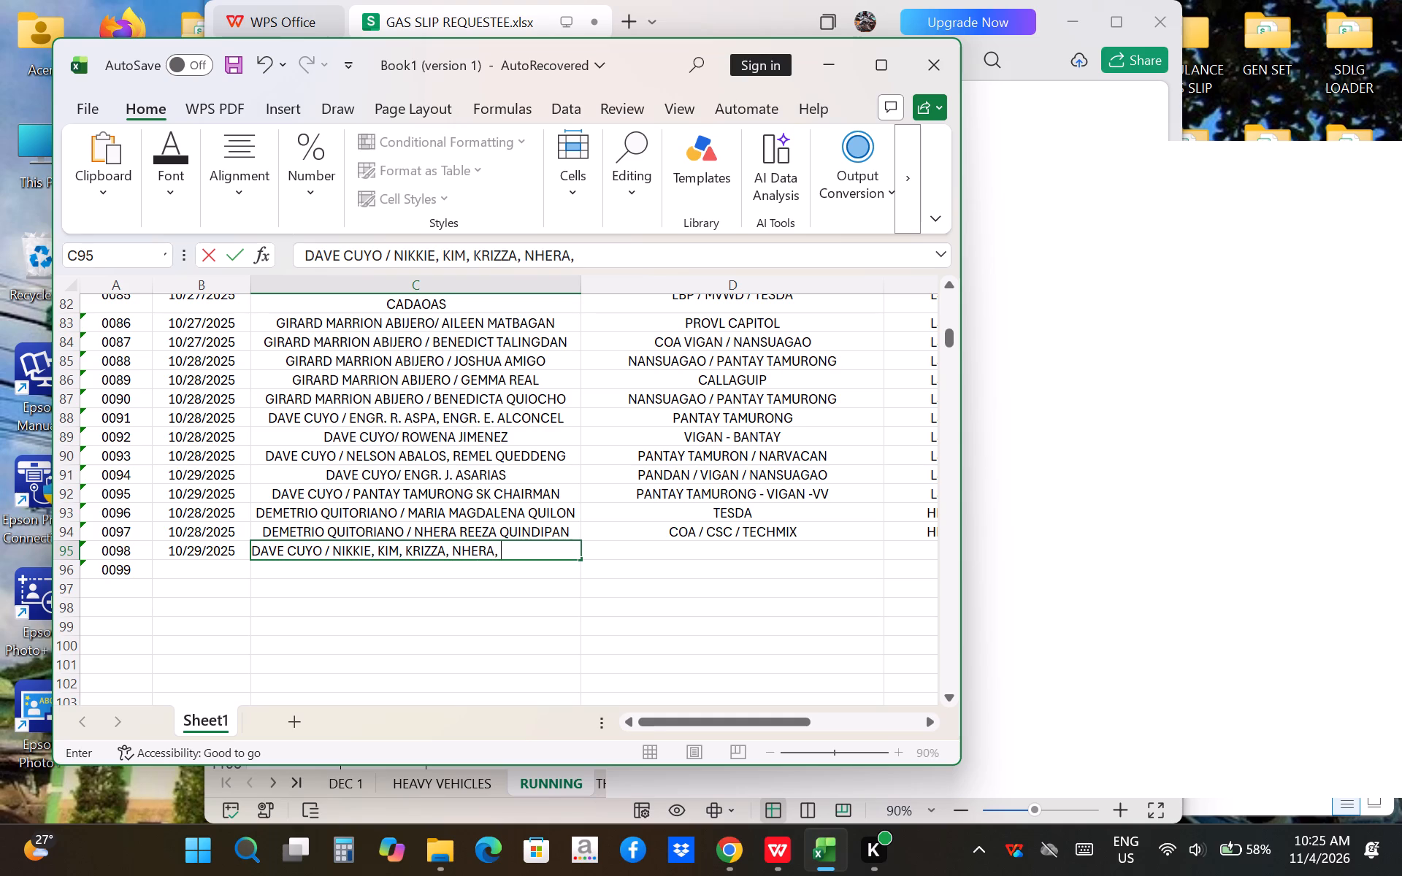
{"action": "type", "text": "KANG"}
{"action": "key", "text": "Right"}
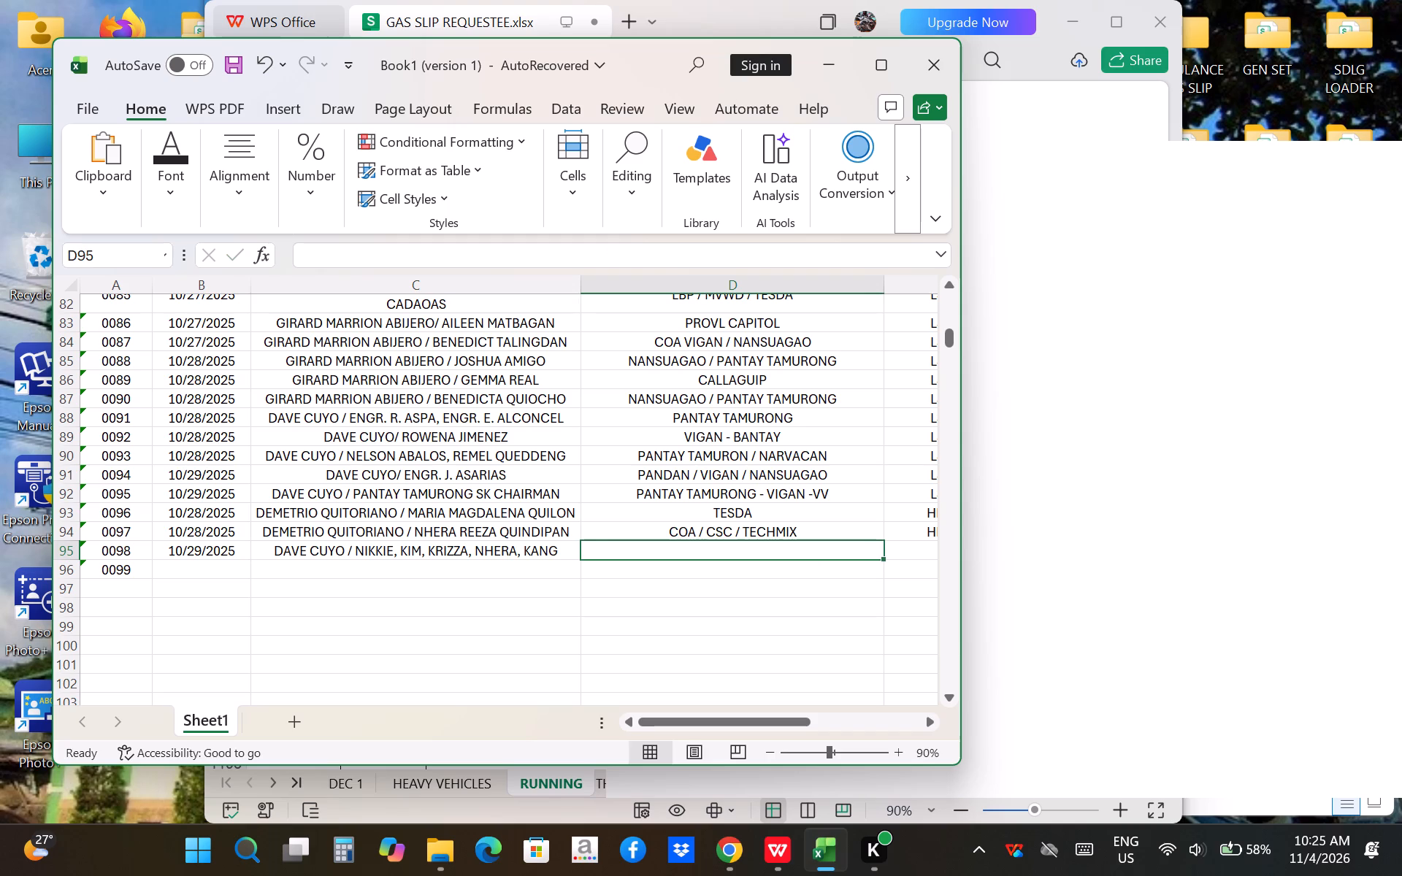
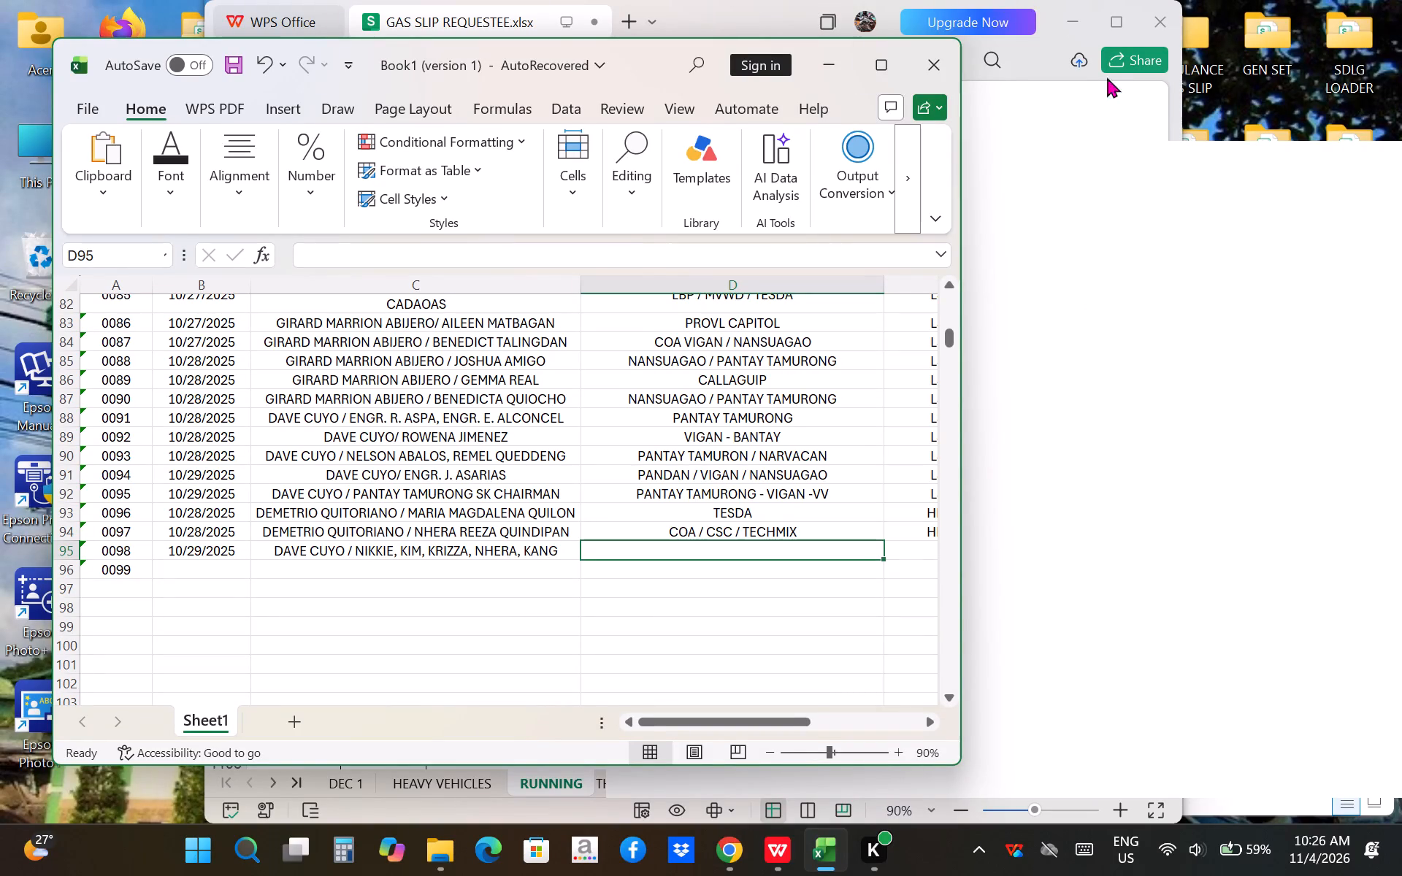
Minimize the GAS SLIP REQUESTEE.xlsx workbook window behind the trip log.
{"action": "left_click", "coordinate": [1070, 18]}
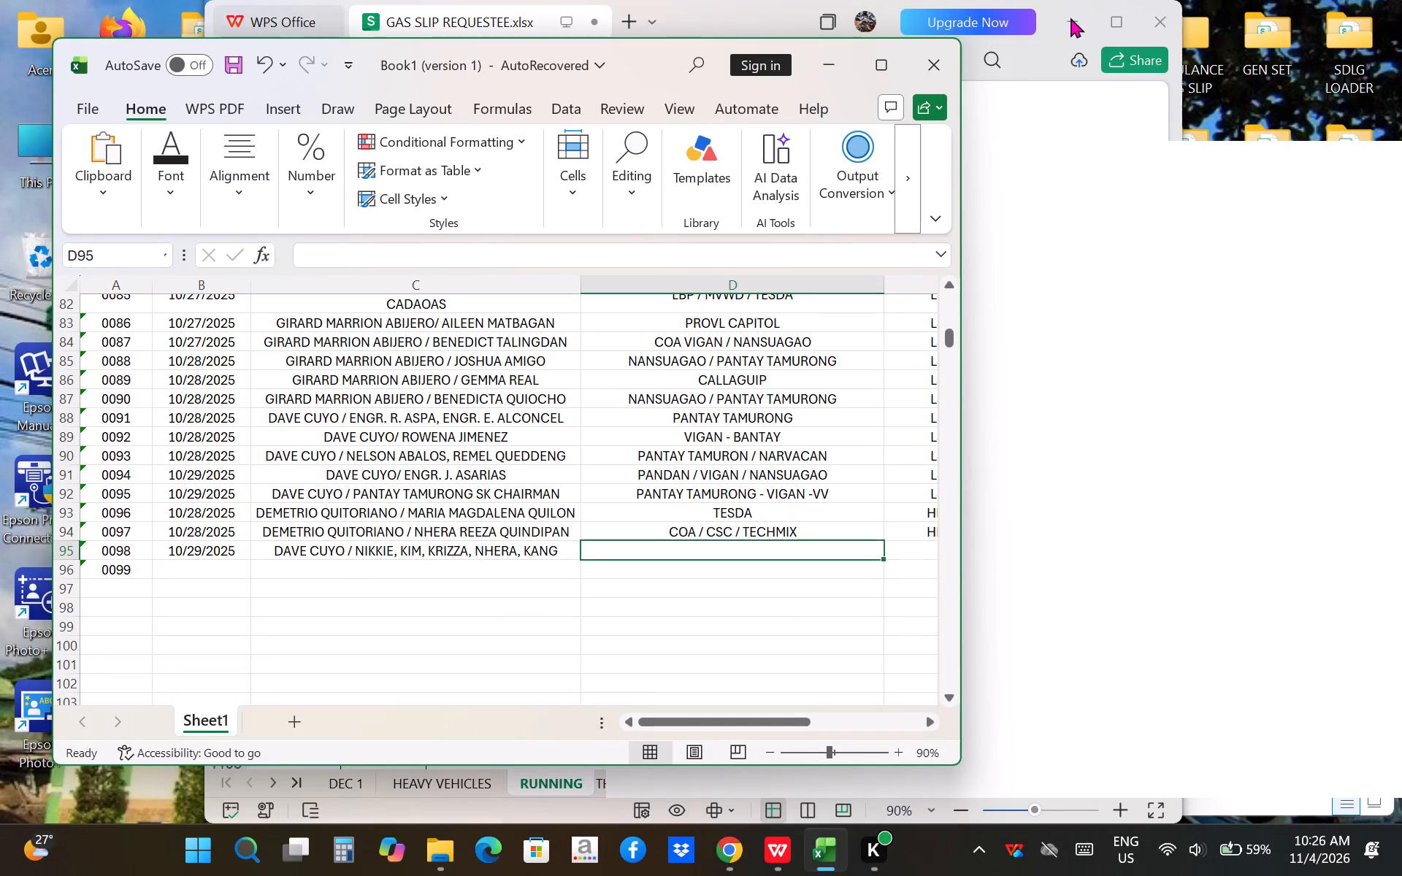
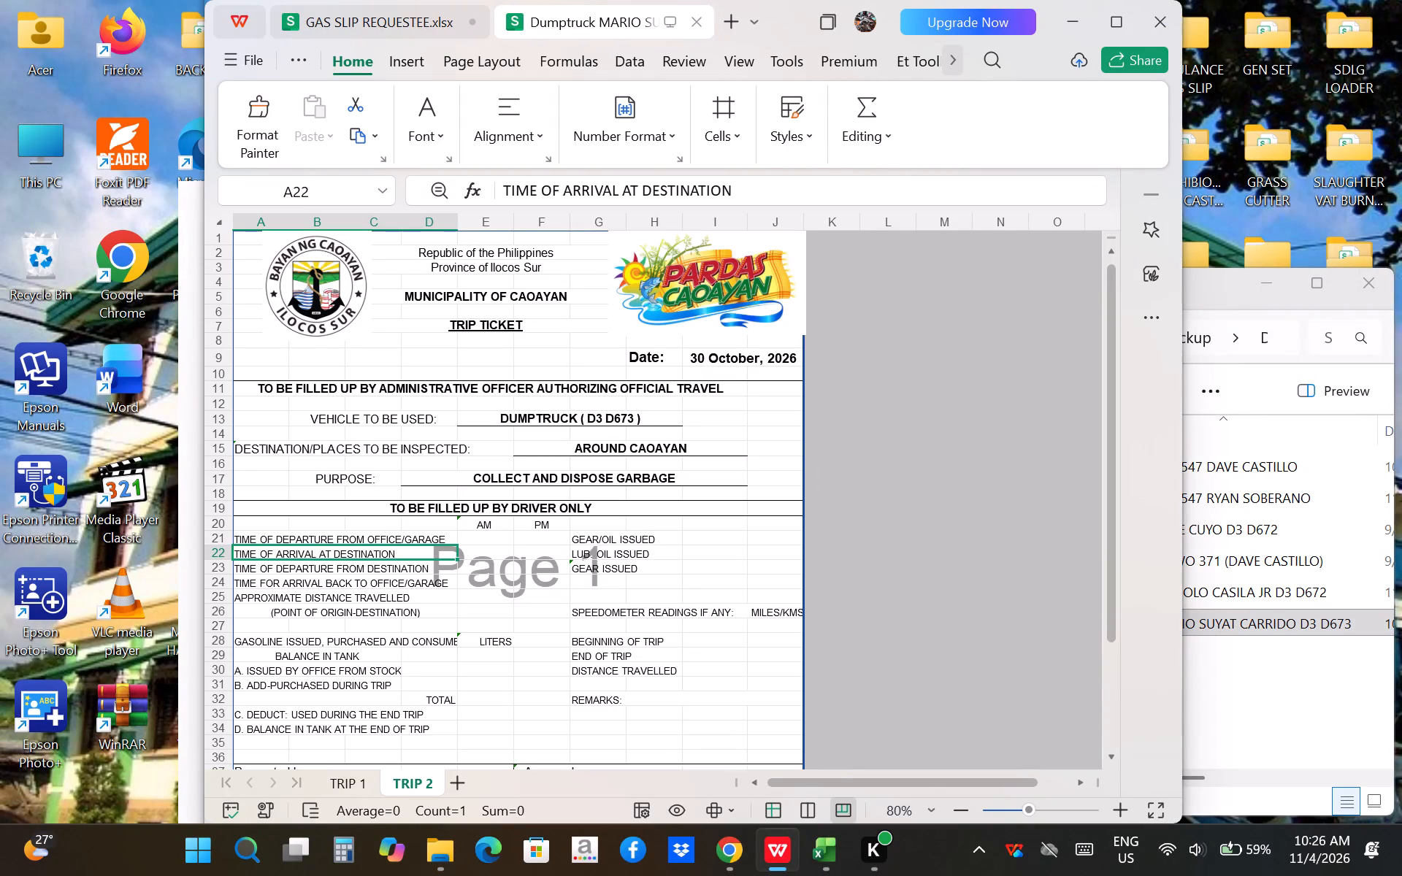
Set the date on the TRIP 1 gas slip to the formula =TODAY().
{"action": "left_click", "coordinate": [361, 781]}
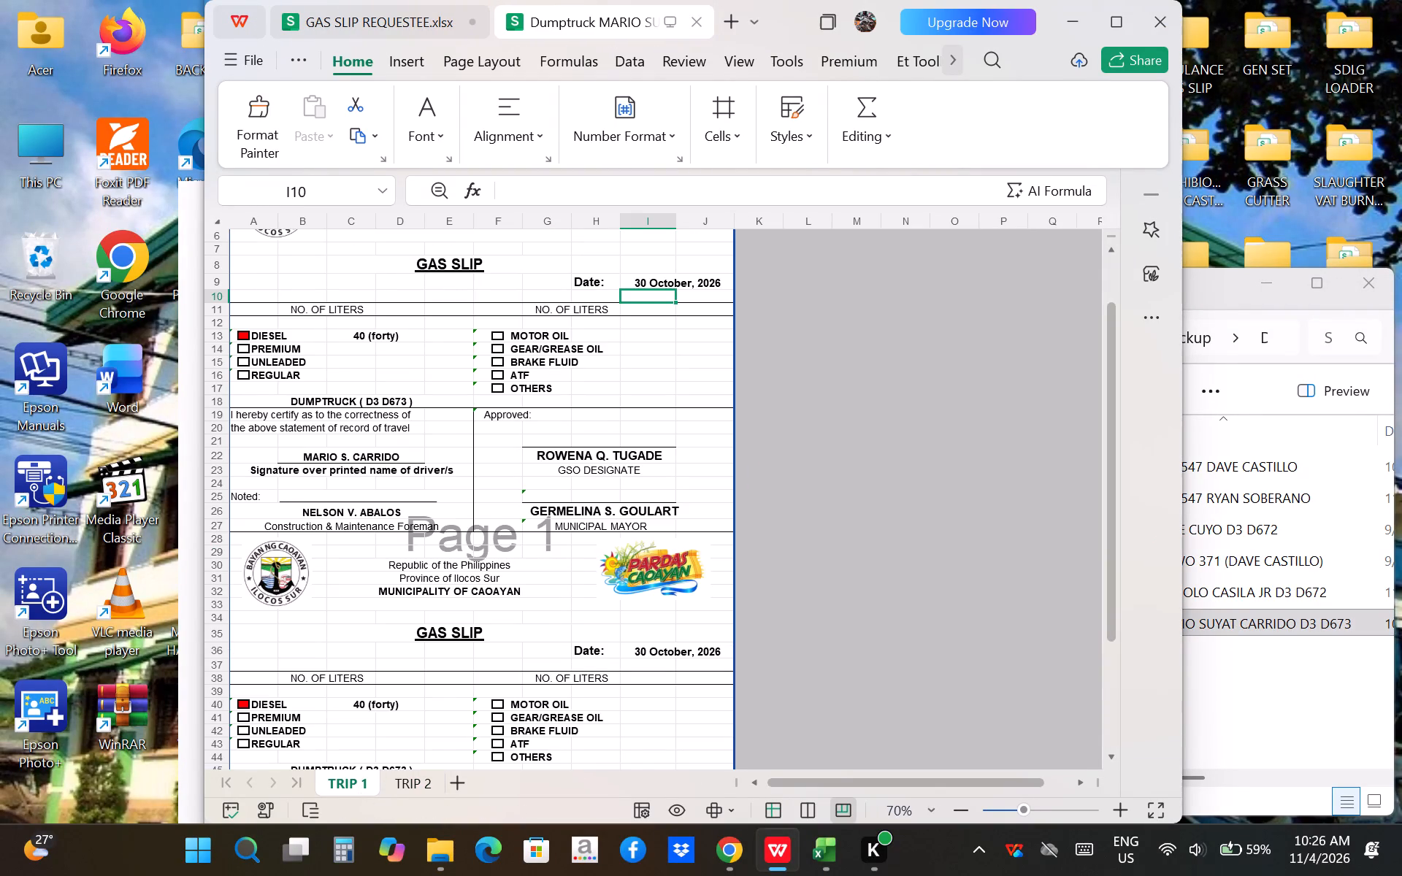
{"action": "left_click", "coordinate": [662, 288]}
{"action": "left_click", "coordinate": [664, 284]}
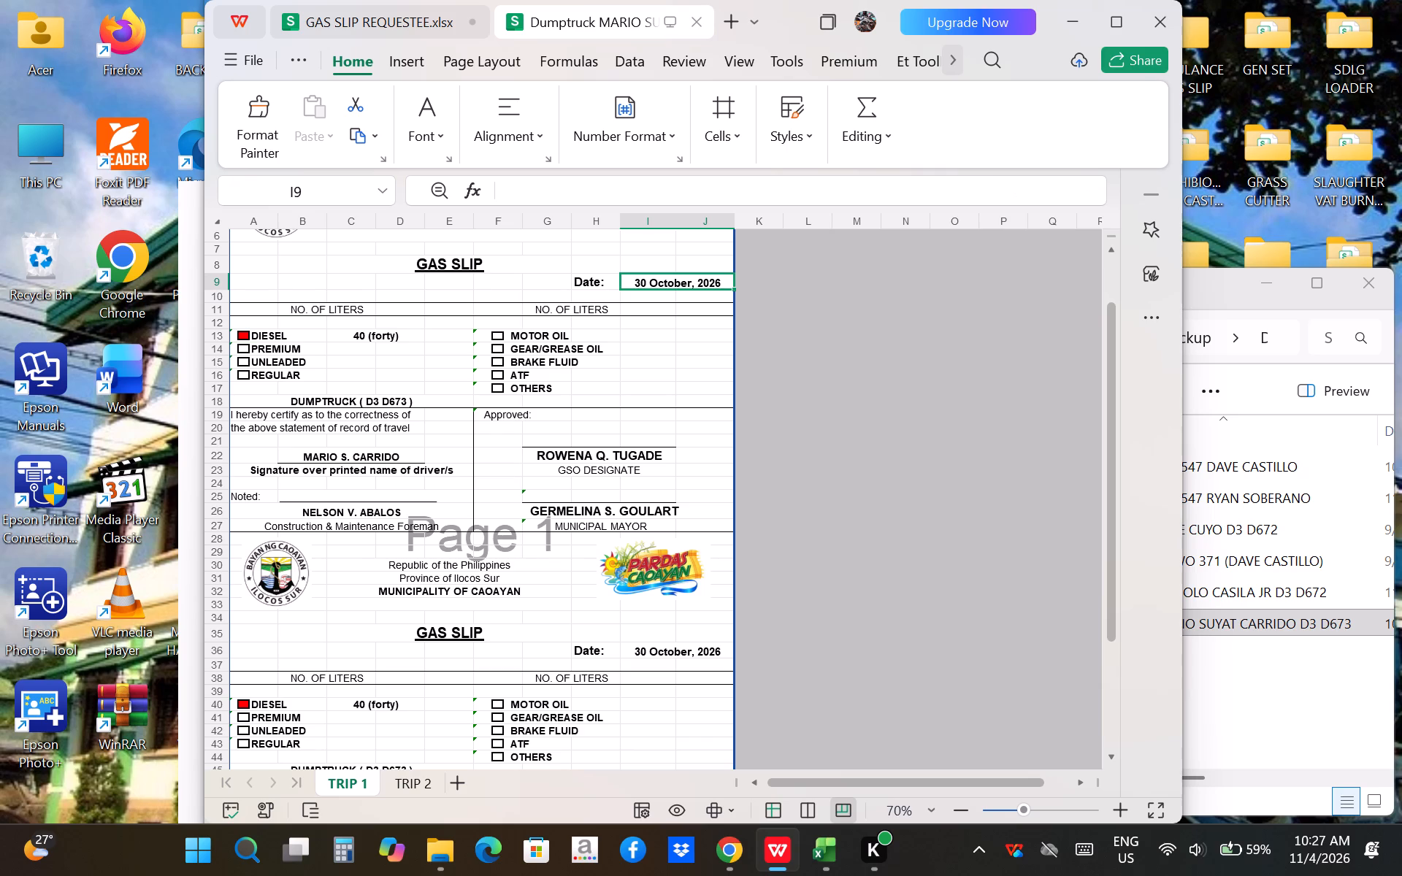
{"action": "key", "text": "equal"}
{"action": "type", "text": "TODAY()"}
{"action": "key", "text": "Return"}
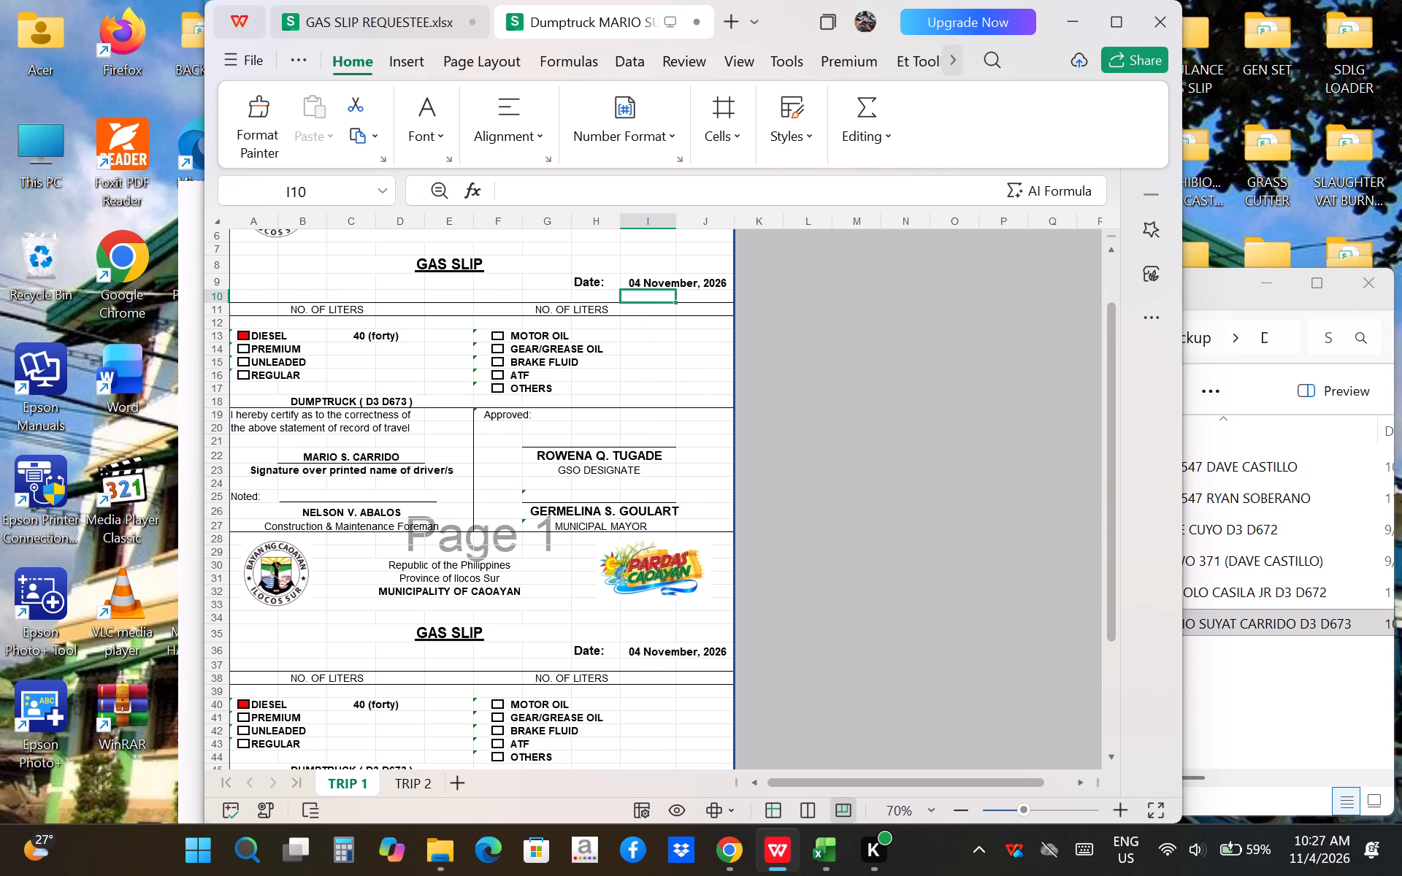
Print the TRIP 1 gas slip sheet and the TRIP 2 trip ticket sheet with today's date.
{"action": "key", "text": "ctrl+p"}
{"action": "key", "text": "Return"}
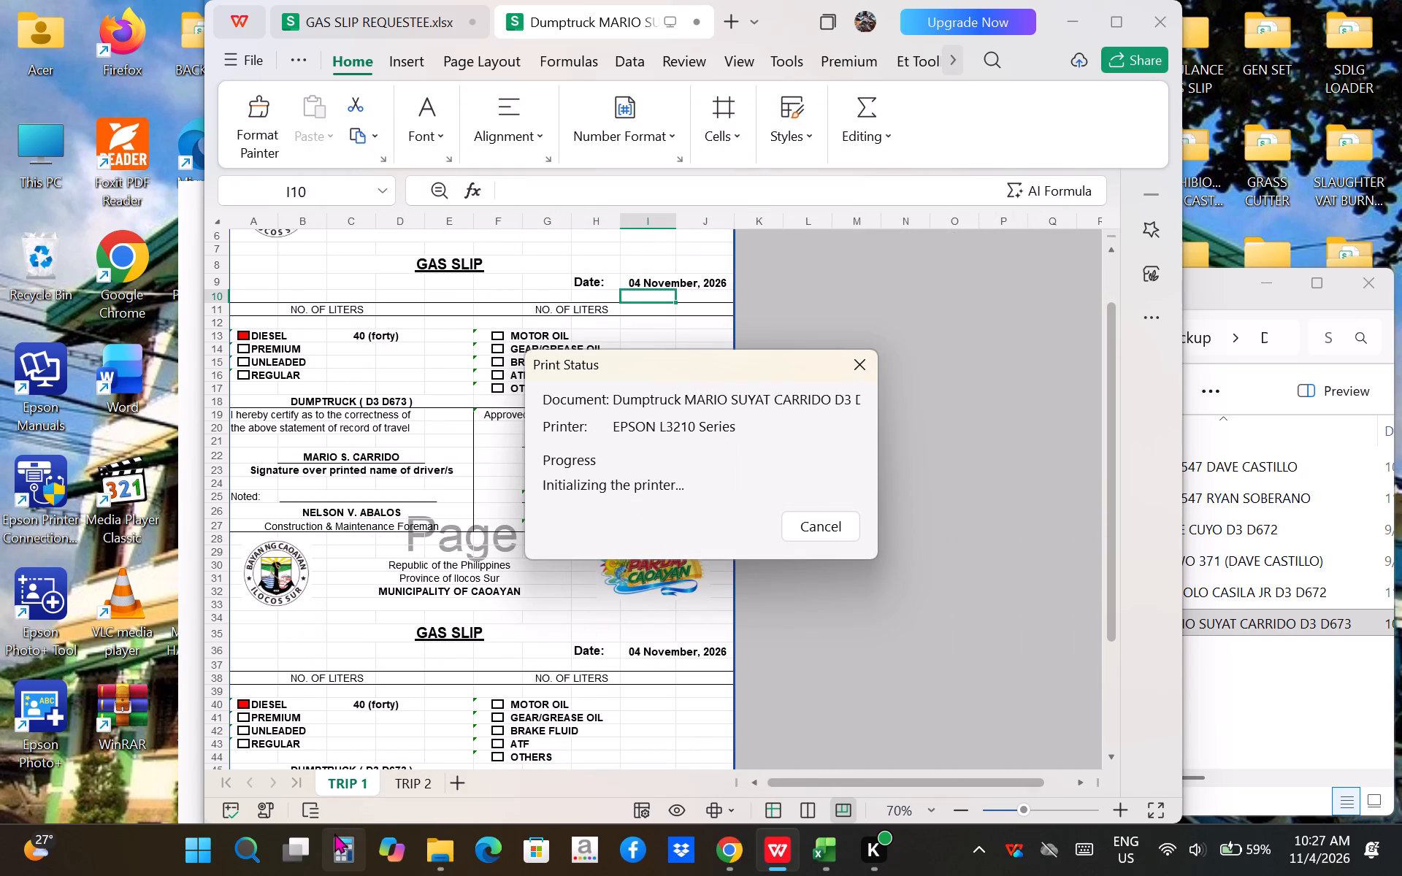
{"action": "left_click", "coordinate": [410, 790]}
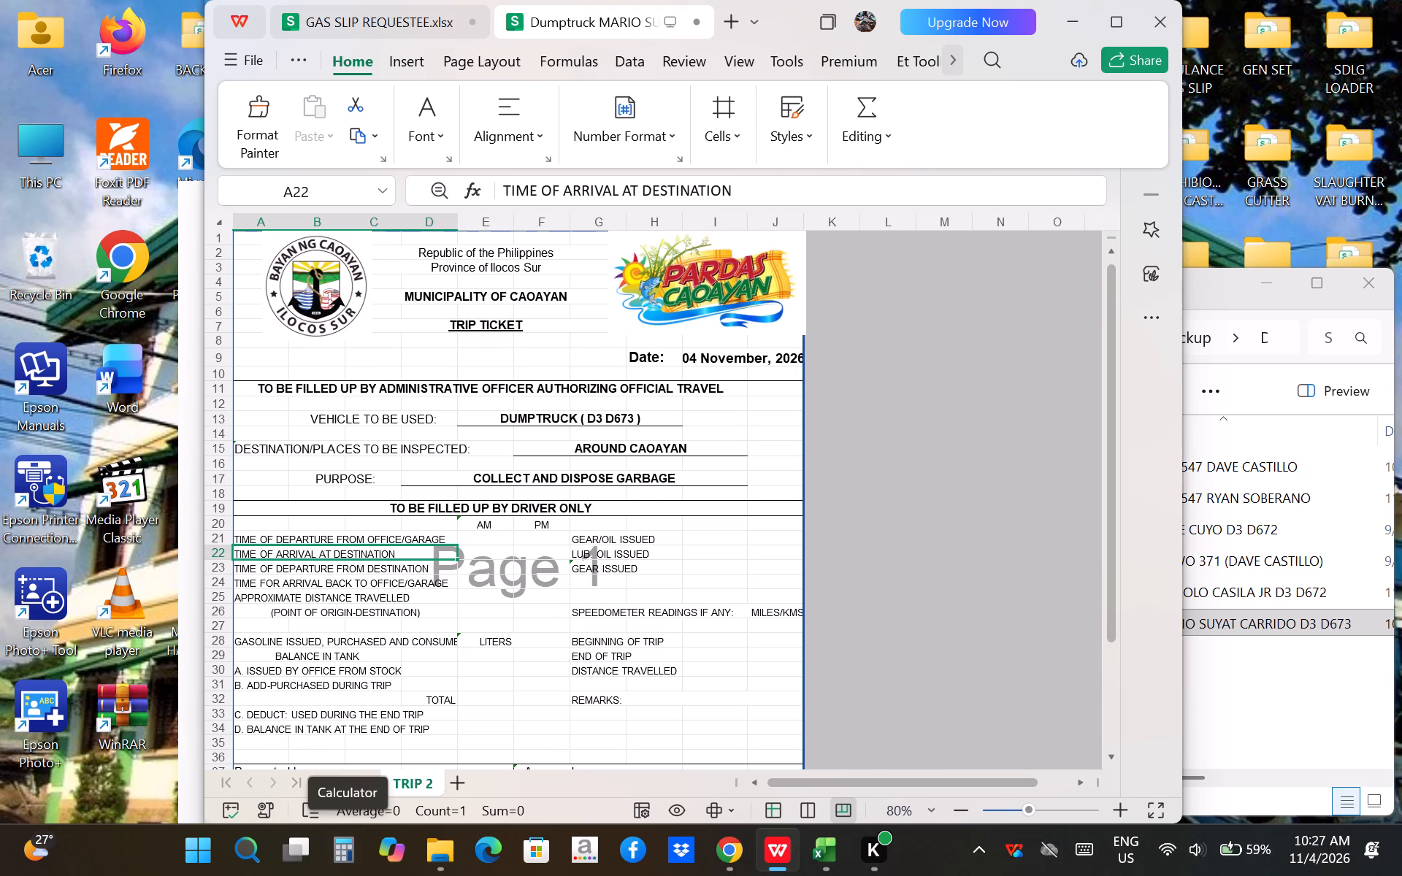
{"action": "left_click", "coordinate": [566, 575]}
{"action": "key", "text": "ctrl+p"}
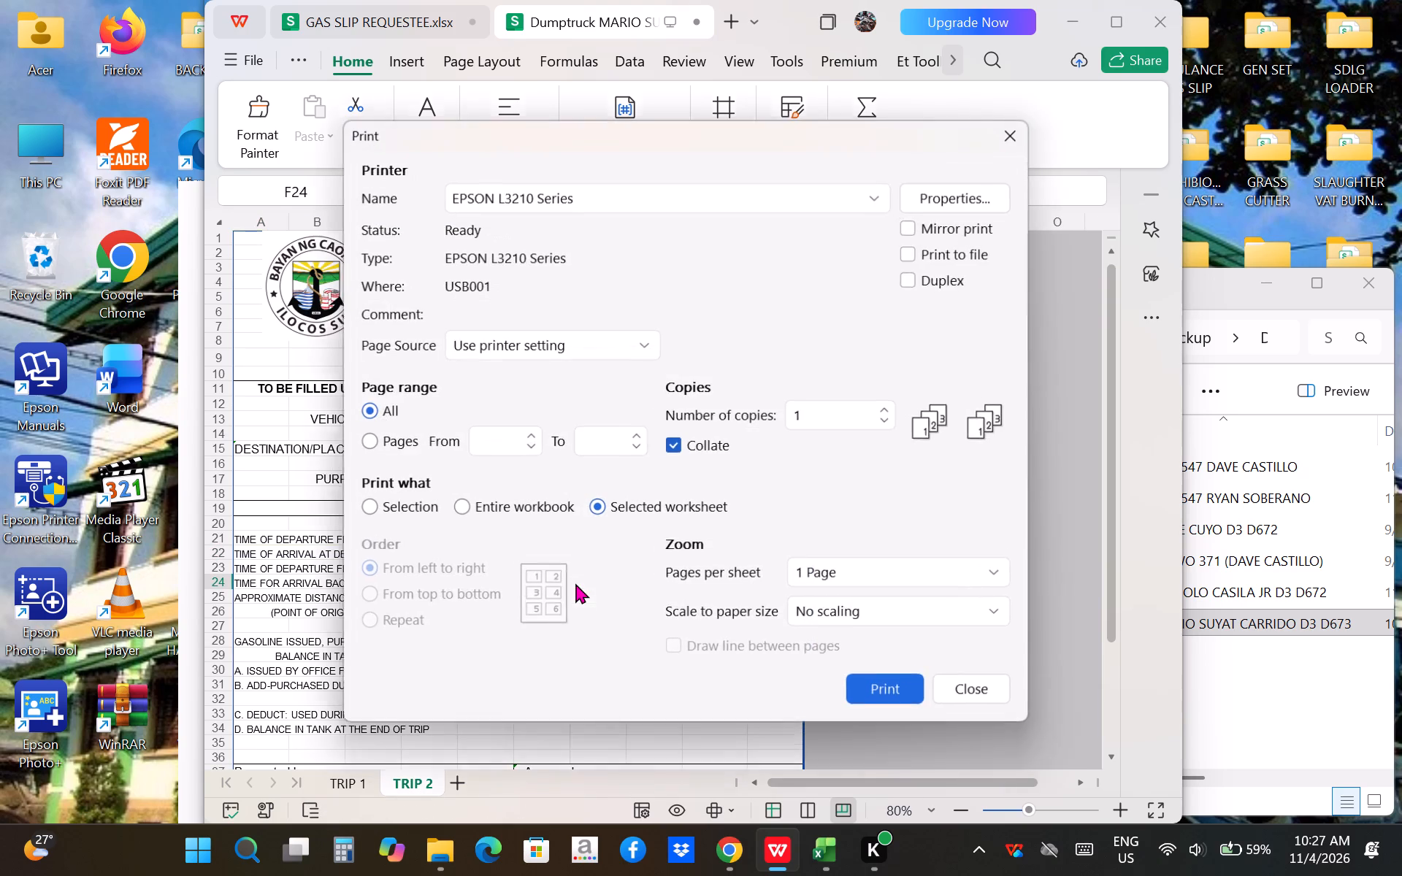
{"action": "key", "text": "Return"}
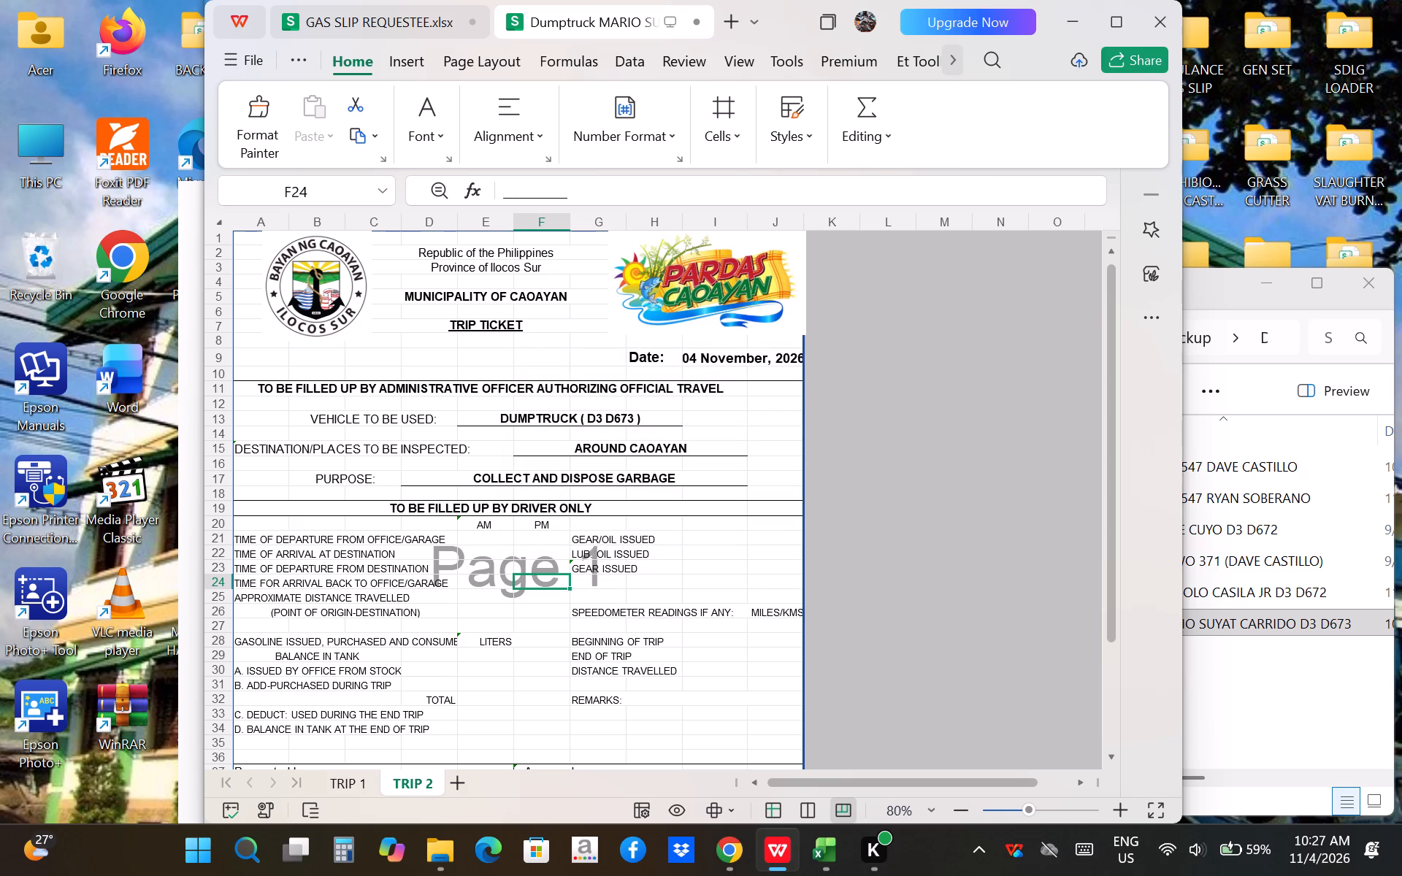
Set the date on the TRIP 1 gas slip to November 06, 2026.
{"action": "left_click", "coordinate": [361, 775]}
{"action": "left_click", "coordinate": [709, 286]}
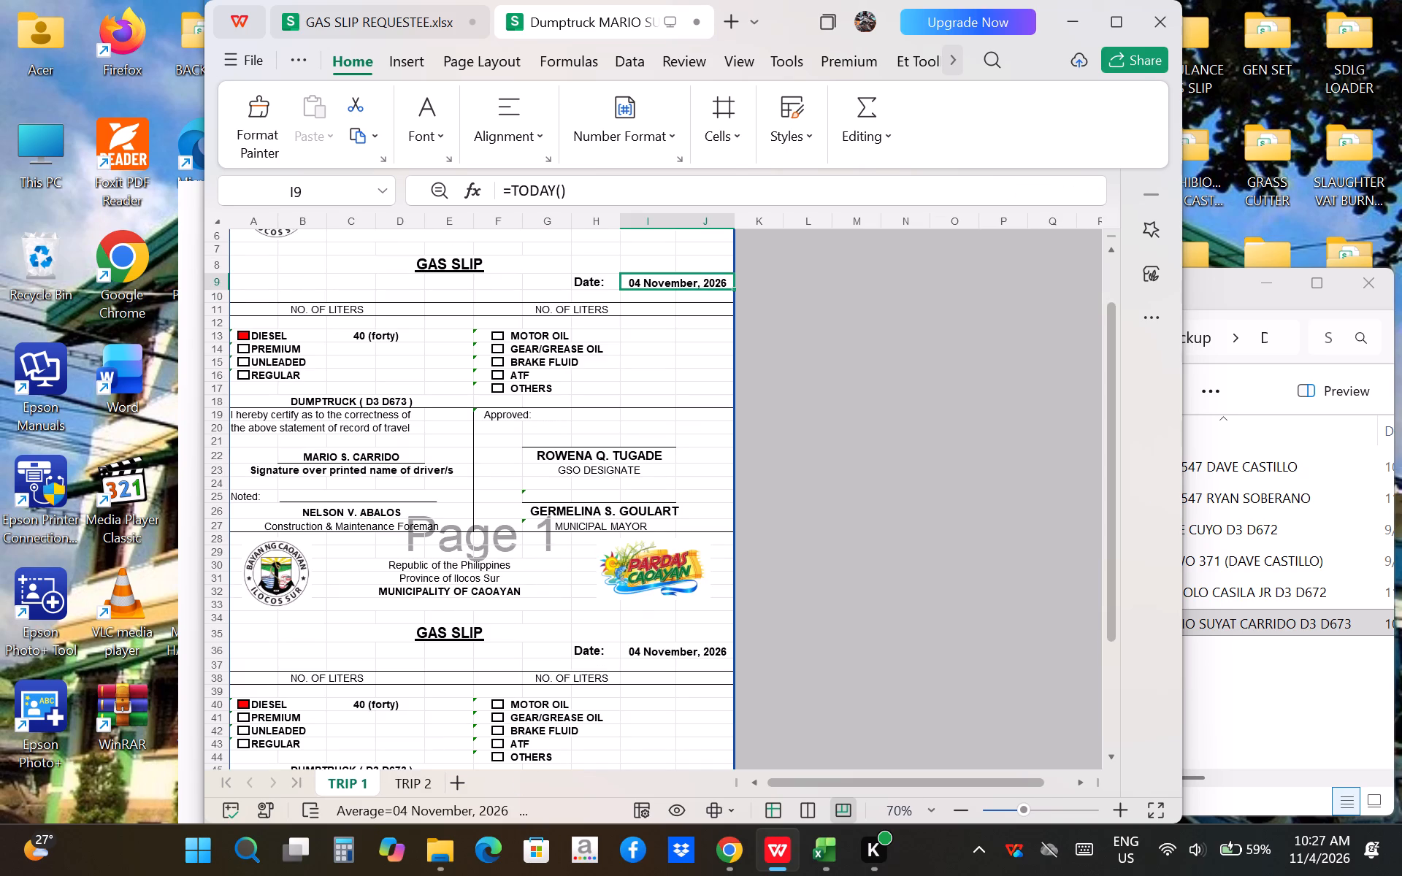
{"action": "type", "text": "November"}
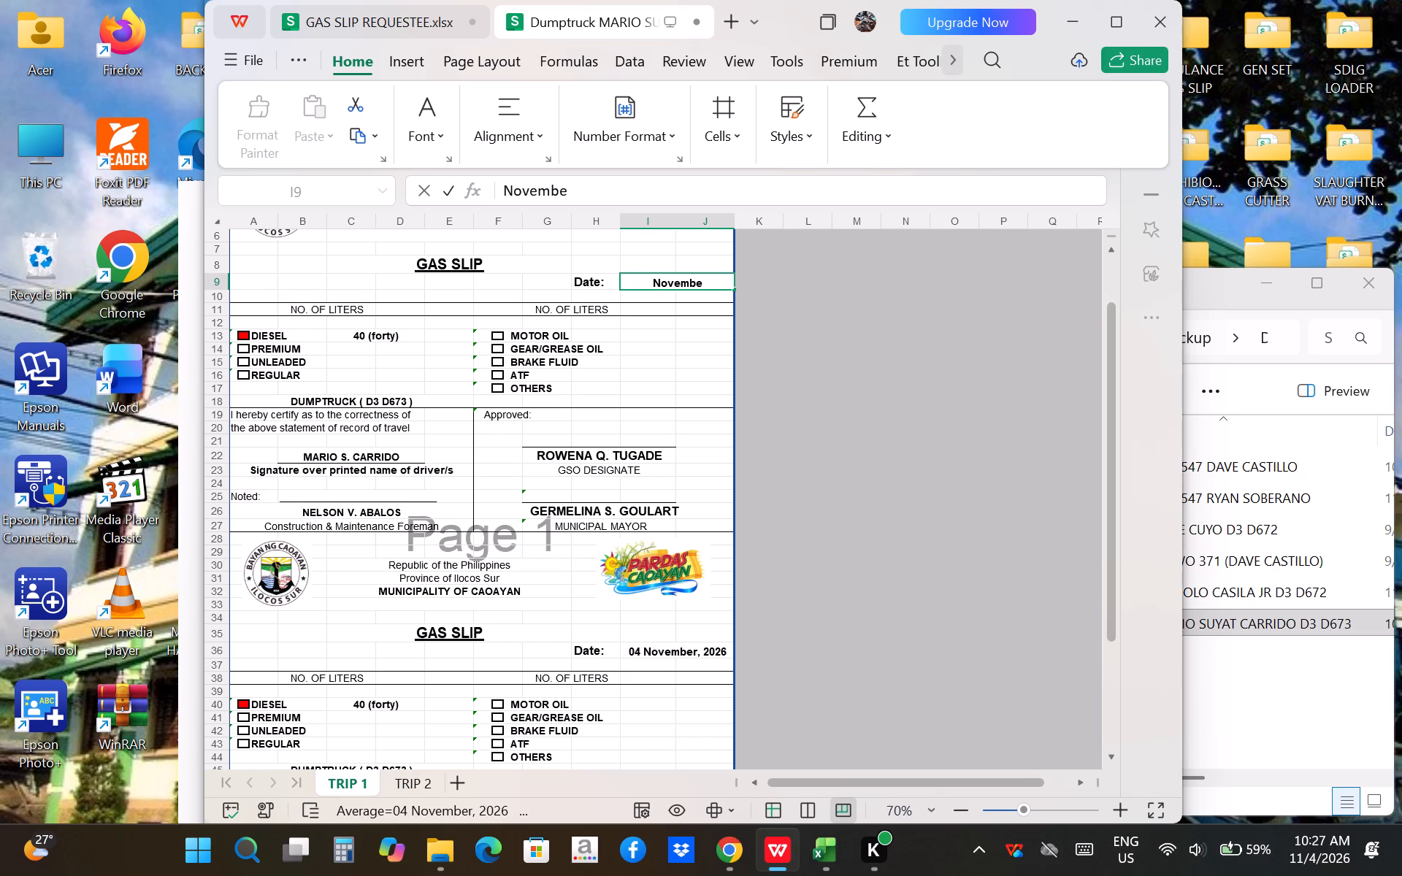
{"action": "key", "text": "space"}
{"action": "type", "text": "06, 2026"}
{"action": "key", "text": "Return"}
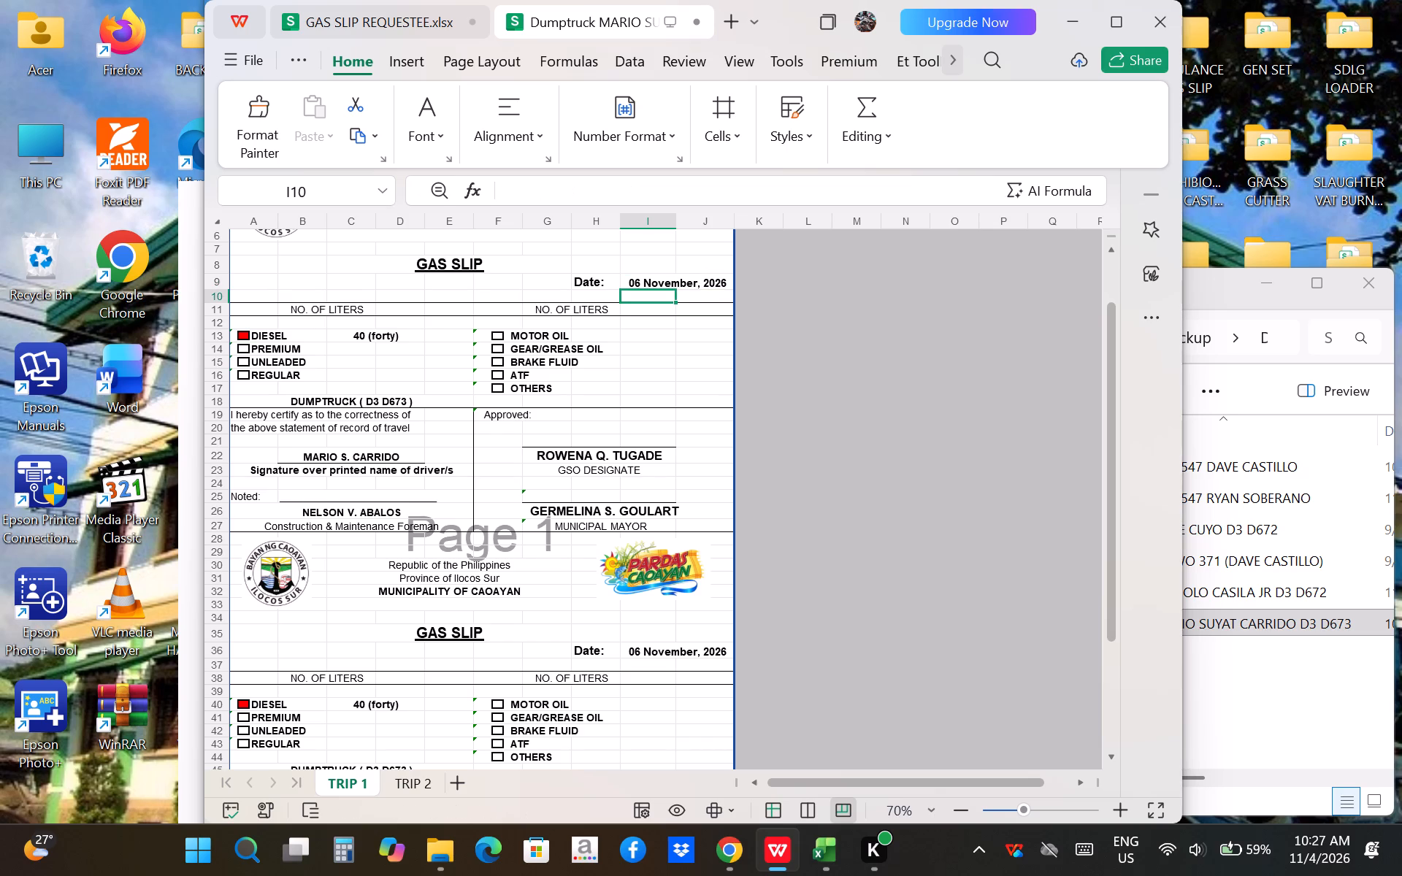
Print the TRIP 1 gas slip and the TRIP 2 trip ticket dated 06 November, 2026.
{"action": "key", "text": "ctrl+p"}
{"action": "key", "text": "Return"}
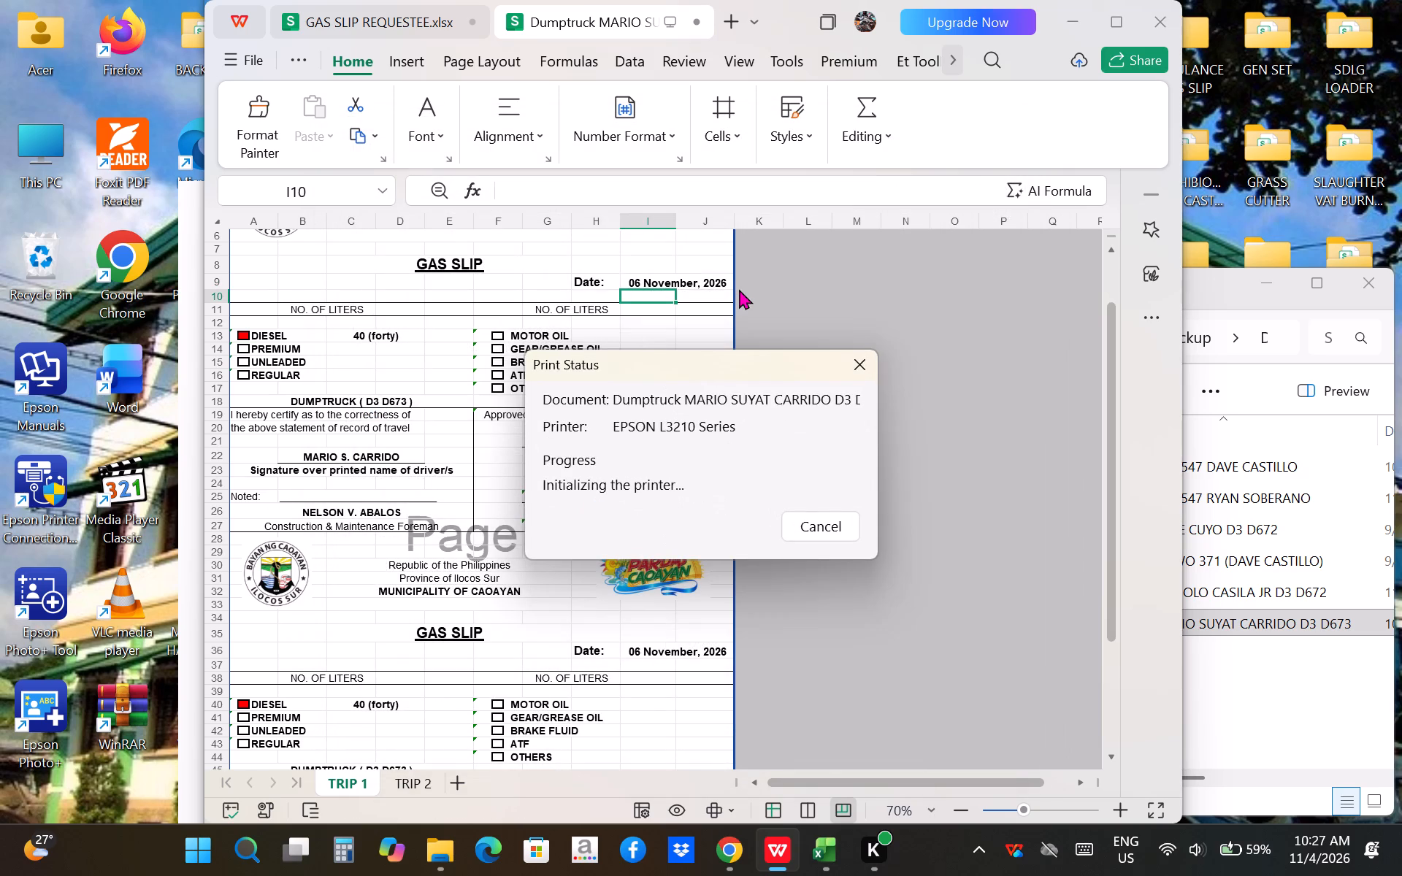
{"action": "left_click", "coordinate": [421, 794]}
{"action": "left_click", "coordinate": [605, 528]}
{"action": "key", "text": "ctrl+p"}
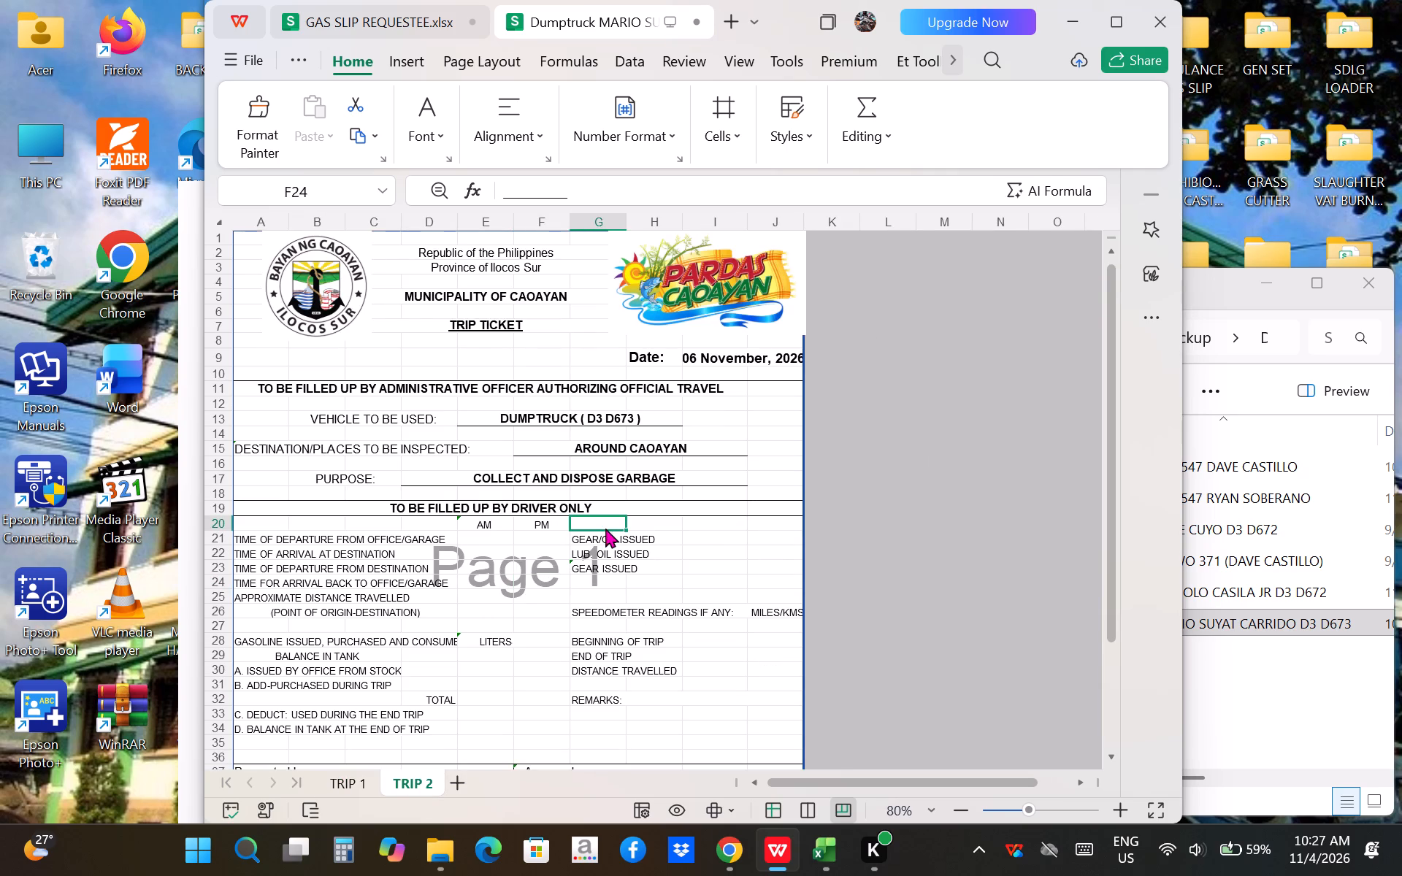
{"action": "key", "text": "Return"}
{"action": "left_click_drag", "start_coordinate": [893, 777], "coordinate": [884, 777]}
{"action": "left_click", "coordinate": [410, 28]}
{"action": "left_click", "coordinate": [379, 656]}
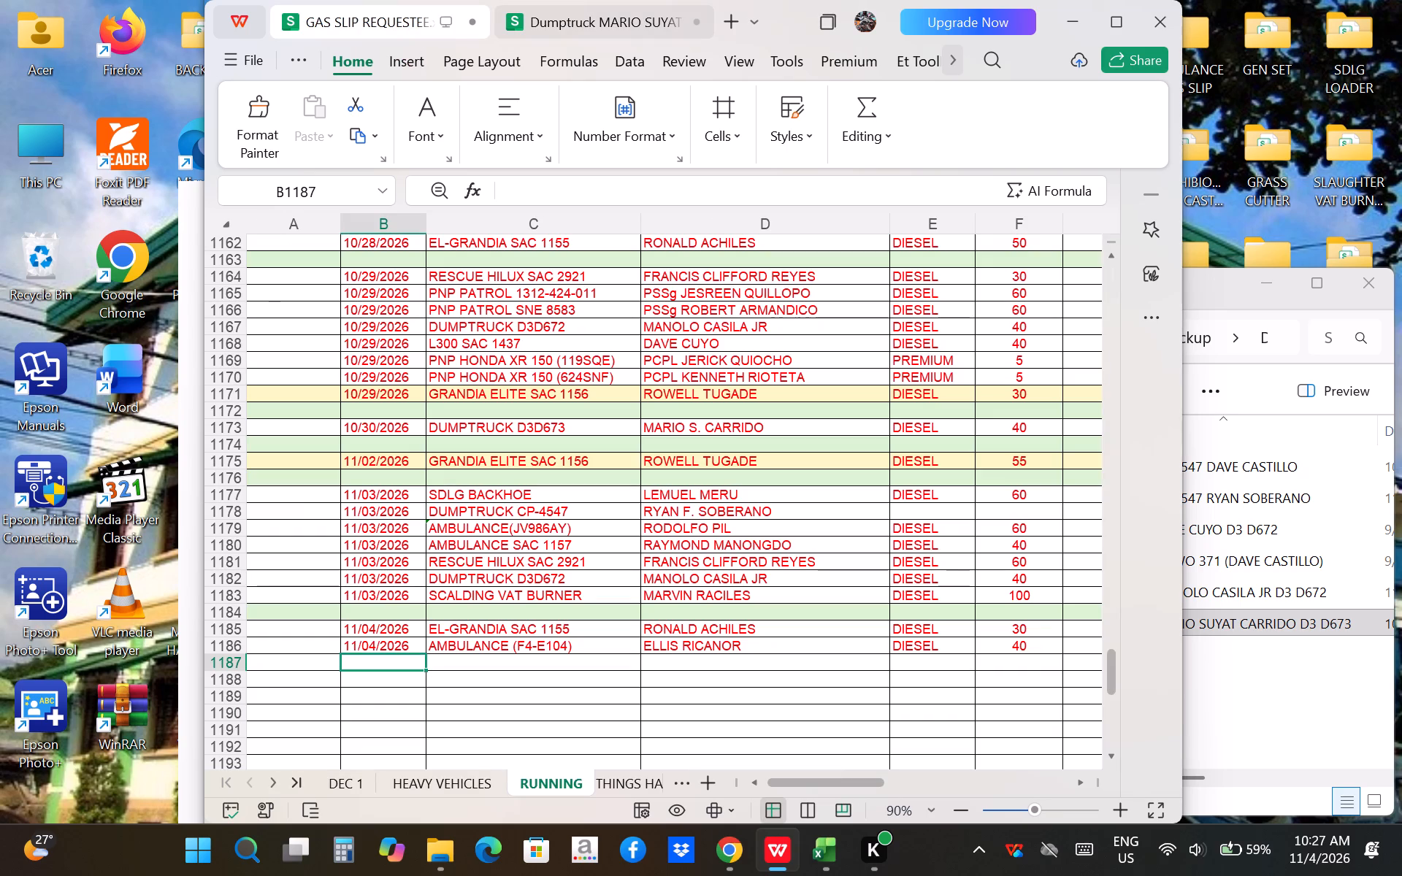
{"action": "key", "text": "ctrl+semicolon"}
{"action": "key", "text": "Right"}
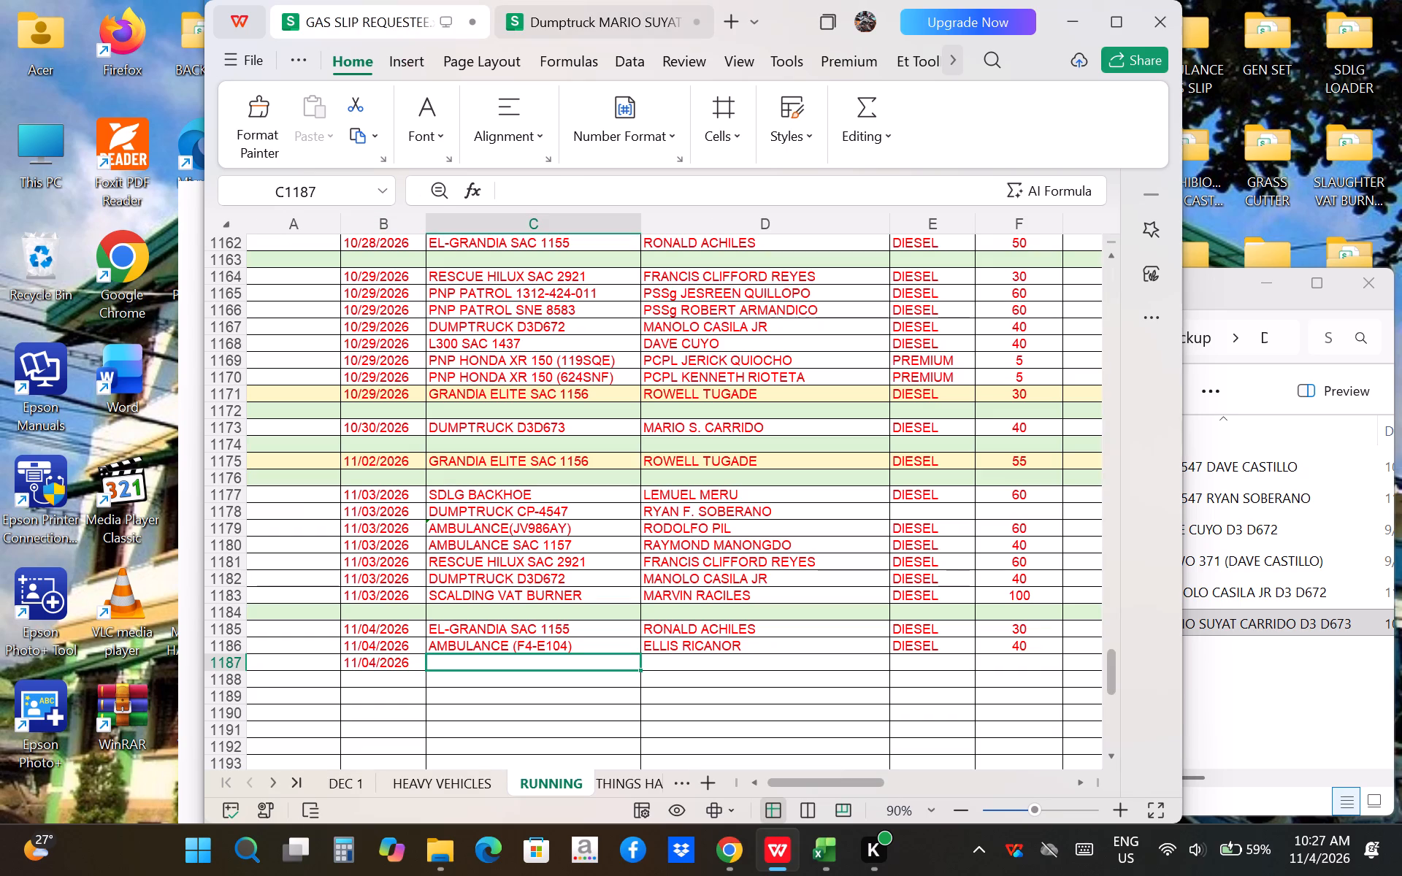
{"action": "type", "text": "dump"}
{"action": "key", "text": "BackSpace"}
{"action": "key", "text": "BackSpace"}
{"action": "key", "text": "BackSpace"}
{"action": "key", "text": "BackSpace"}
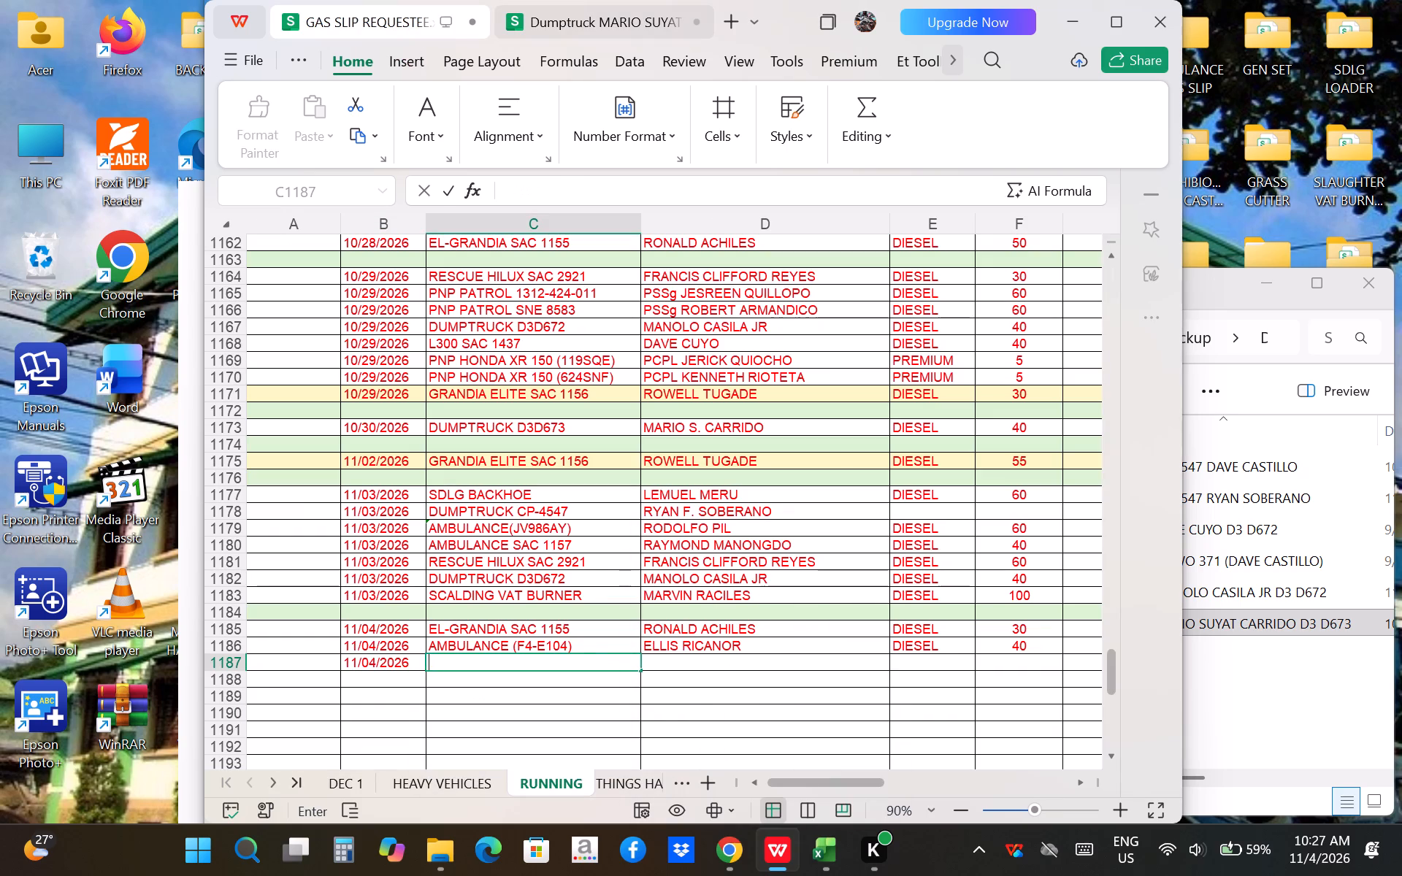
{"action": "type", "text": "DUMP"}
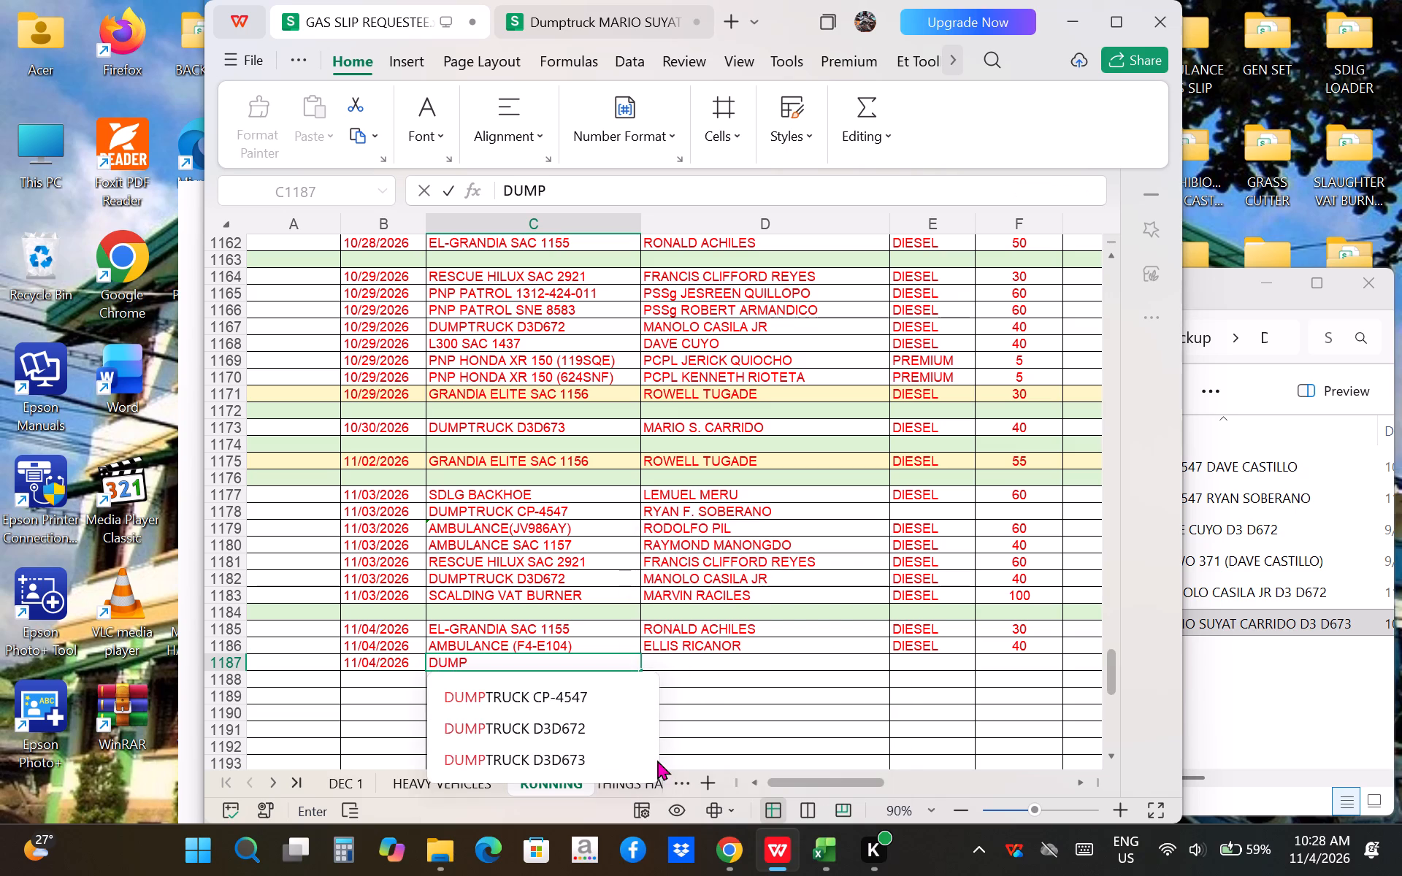
{"action": "left_click", "coordinate": [579, 763]}
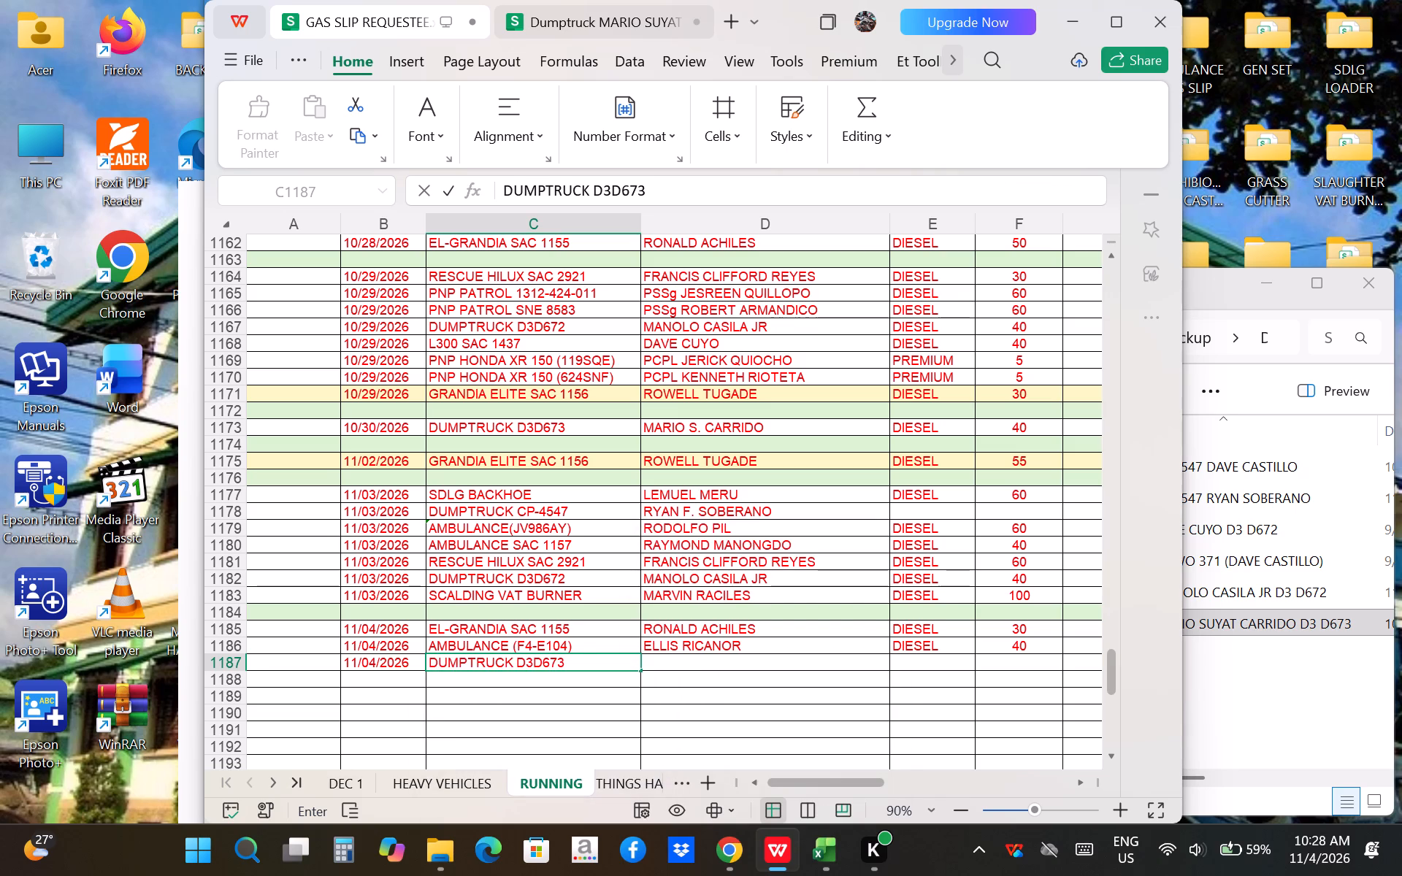
Complete row 1187 with the dumptruck driver's name, fuel DIESEL, 40 liters and the current time, 10:28 AM.
{"action": "left_click", "coordinate": [755, 648]}
{"action": "left_click", "coordinate": [736, 665]}
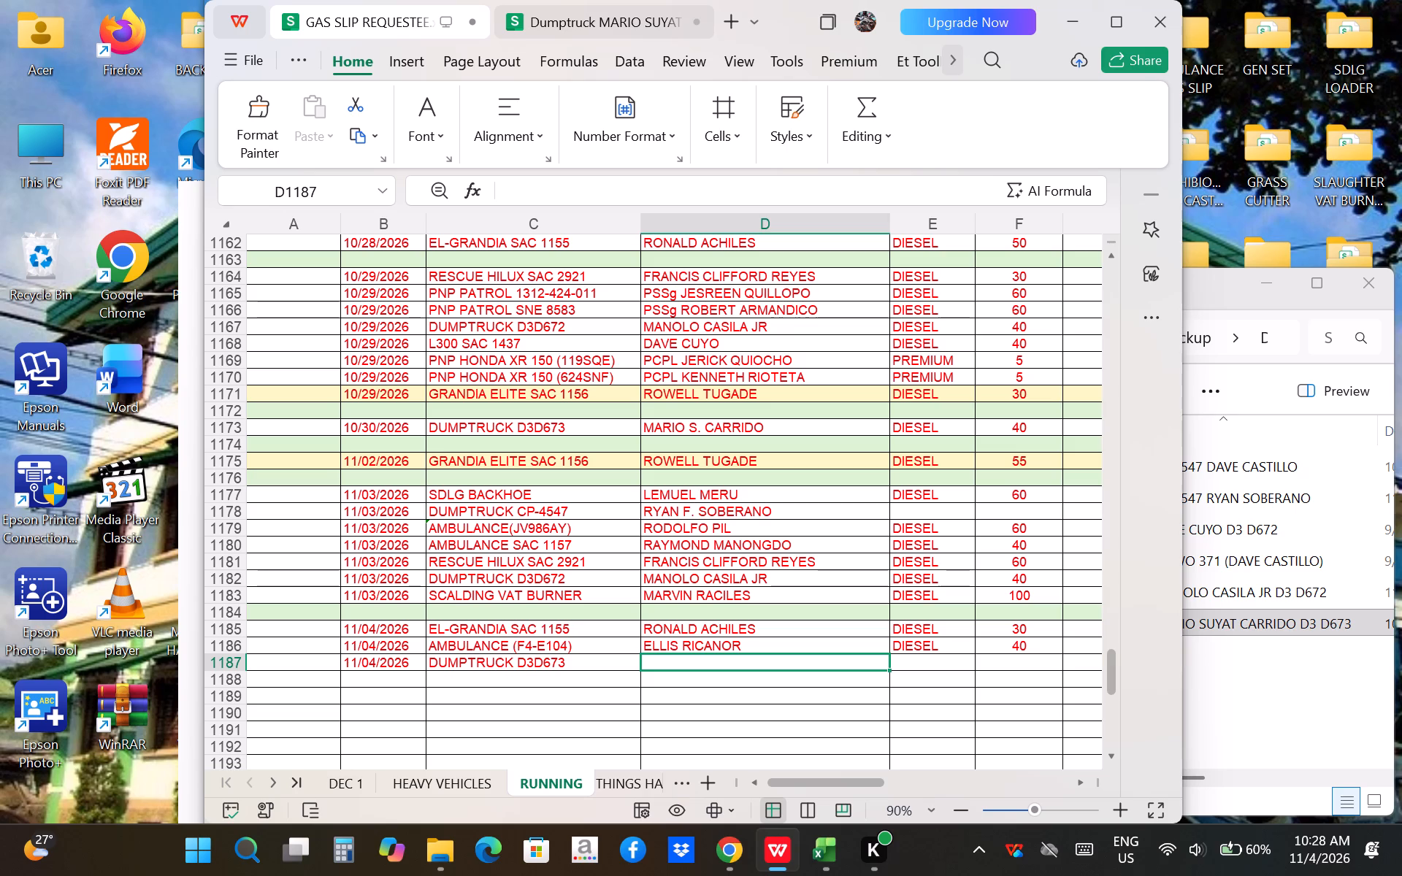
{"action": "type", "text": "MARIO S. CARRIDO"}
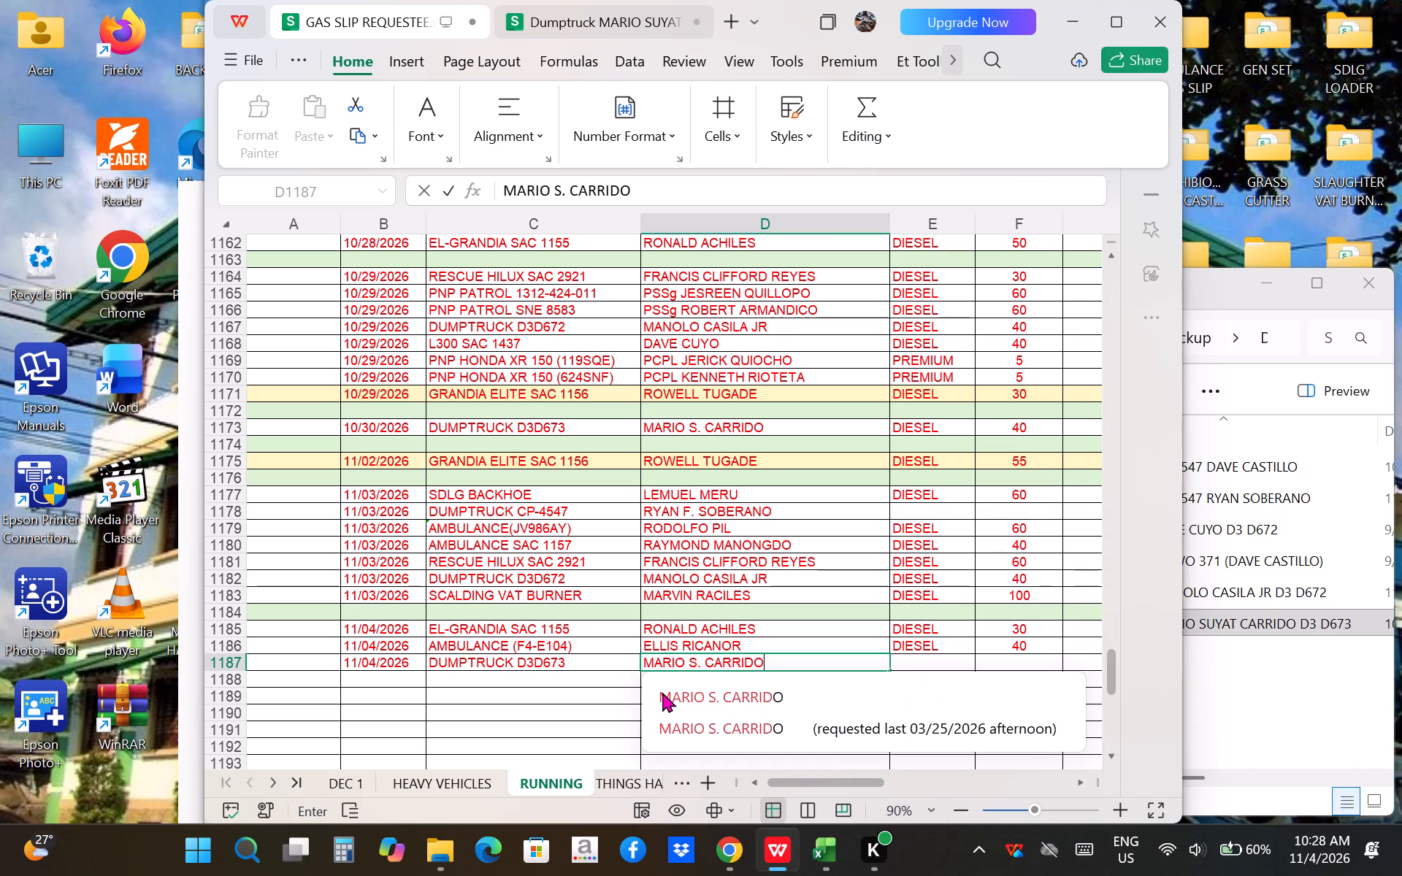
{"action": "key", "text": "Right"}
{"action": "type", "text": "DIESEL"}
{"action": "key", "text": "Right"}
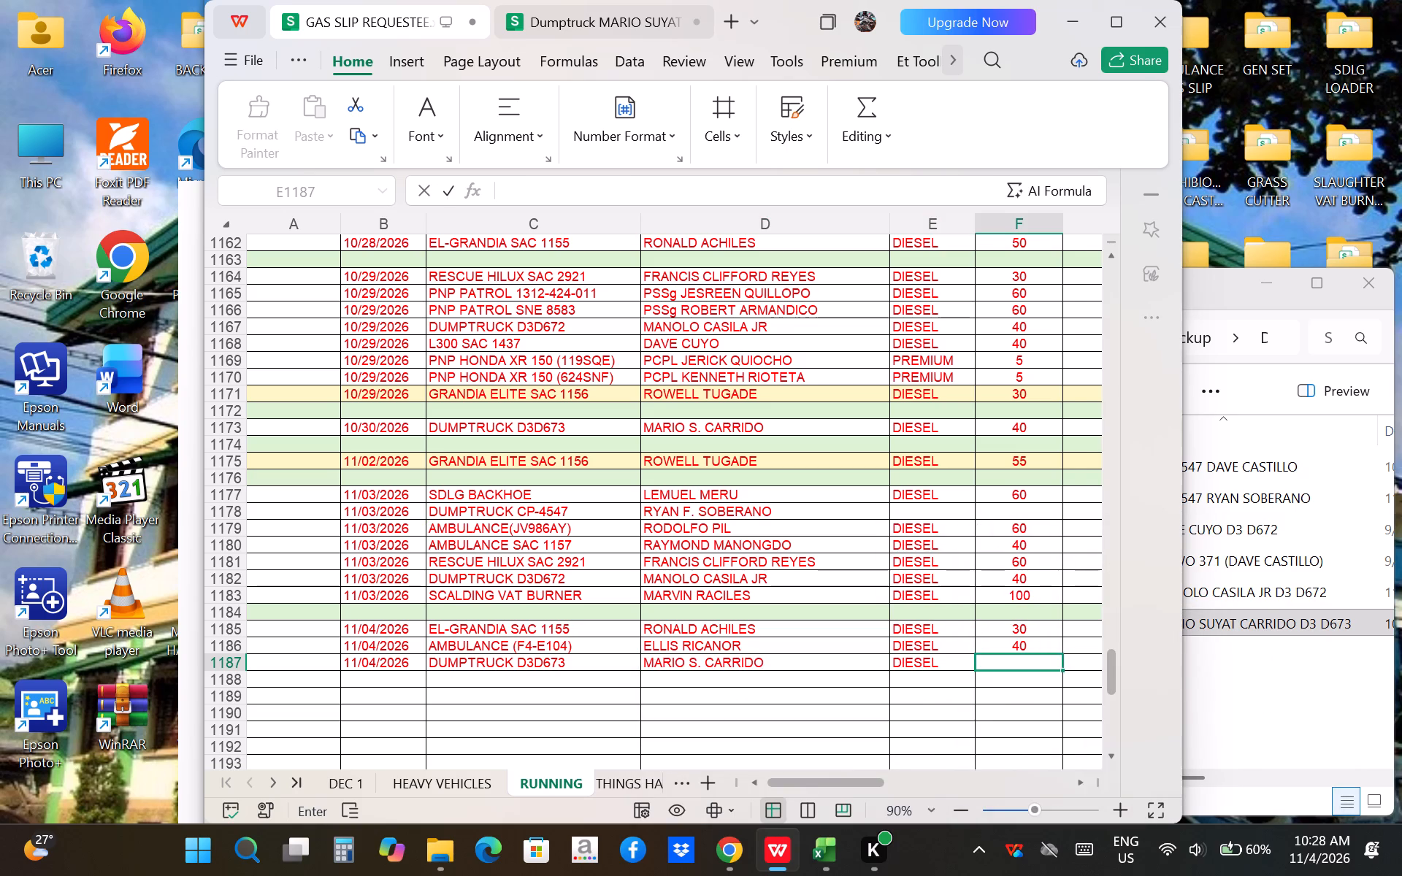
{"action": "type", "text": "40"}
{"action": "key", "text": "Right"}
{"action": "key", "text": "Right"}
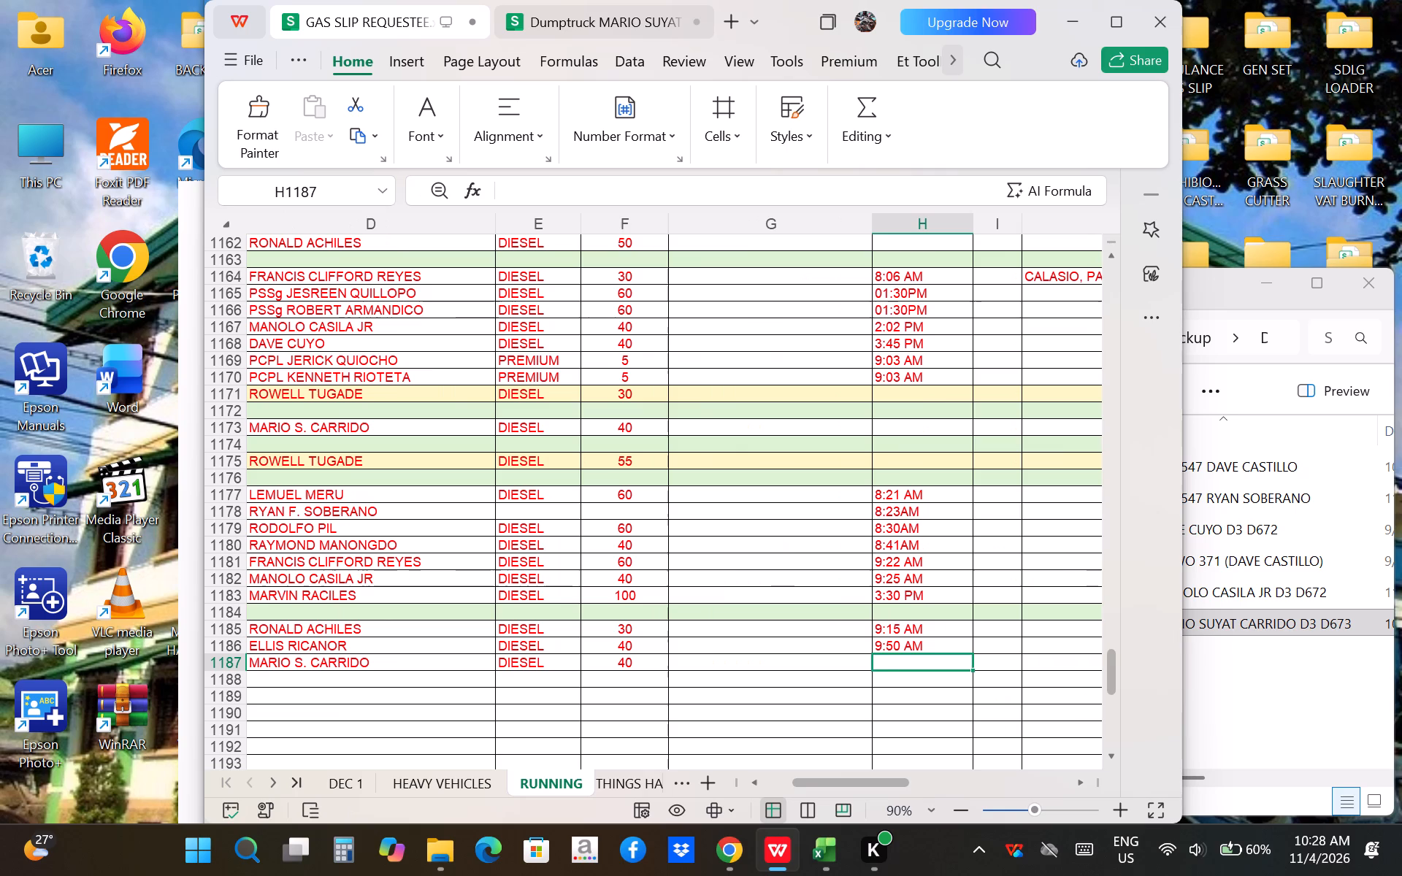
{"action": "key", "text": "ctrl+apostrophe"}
{"action": "left_click", "coordinate": [829, 628]}
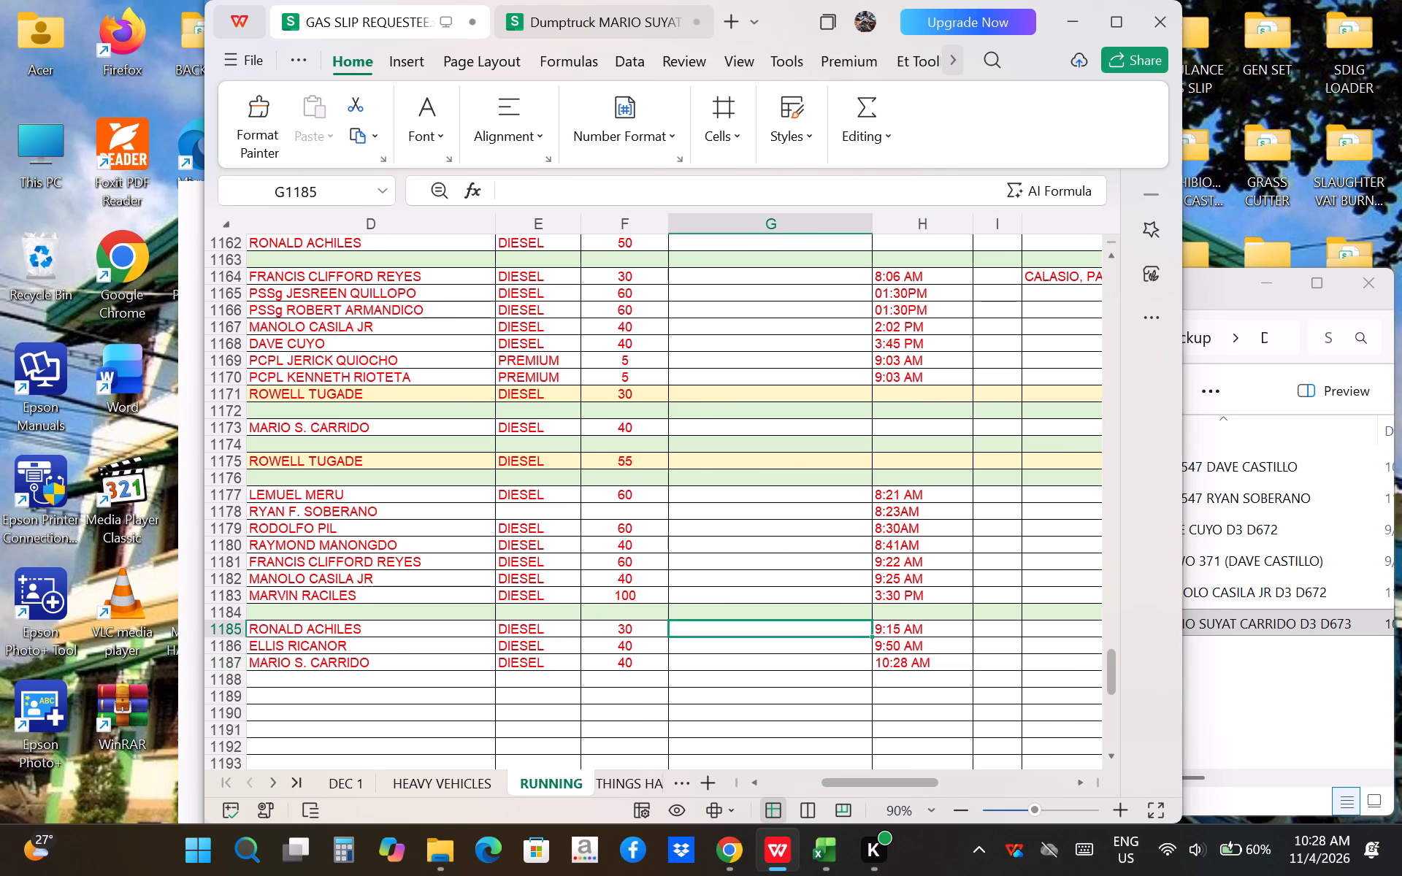
Enter the date 11/06/2026 in column B of row 1192 in the running log.
{"action": "scroll", "coordinate": [833, 751], "scroll_direction": "down", "scroll_amount": 4}
{"action": "scroll", "coordinate": [570, 610], "scroll_direction": "up", "scroll_amount": 11}
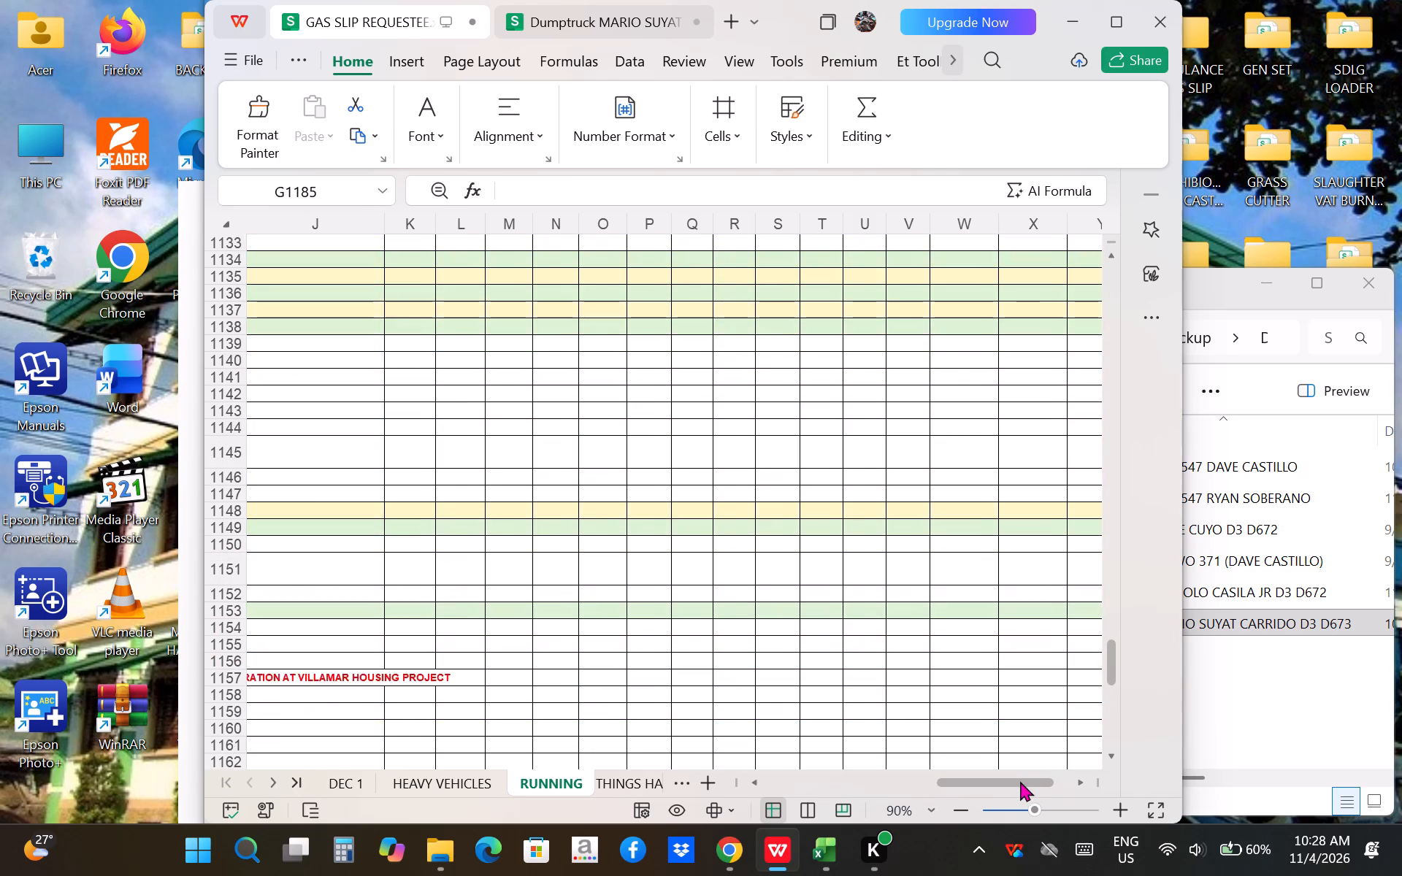
{"action": "left_click_drag", "start_coordinate": [1020, 781], "coordinate": [660, 769]}
{"action": "scroll", "coordinate": [537, 738], "scroll_direction": "down", "scroll_amount": 15}
{"action": "scroll", "coordinate": [395, 532], "scroll_direction": "up", "scroll_amount": 2}
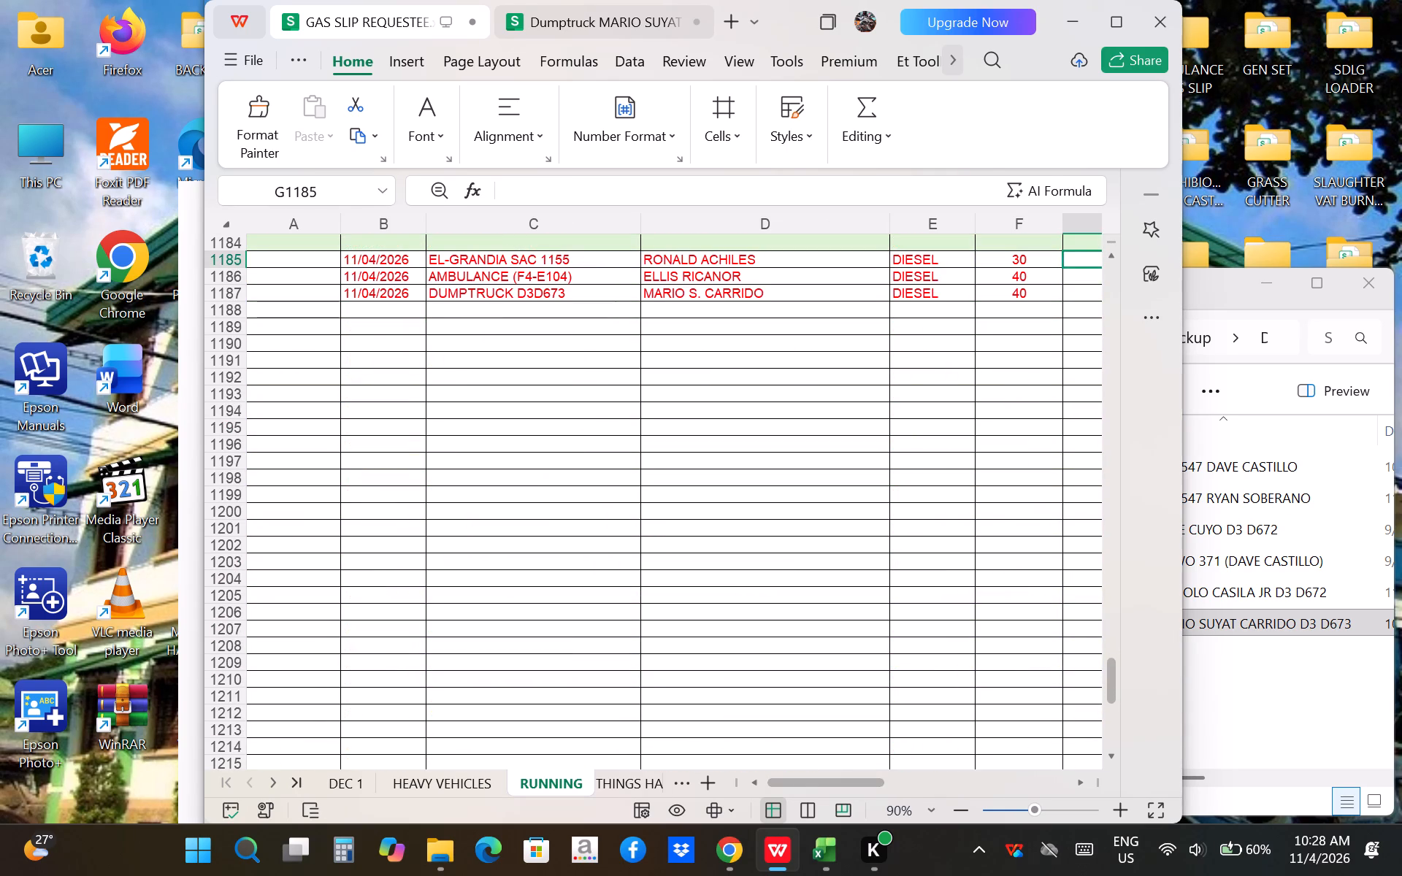
{"action": "left_click", "coordinate": [377, 374]}
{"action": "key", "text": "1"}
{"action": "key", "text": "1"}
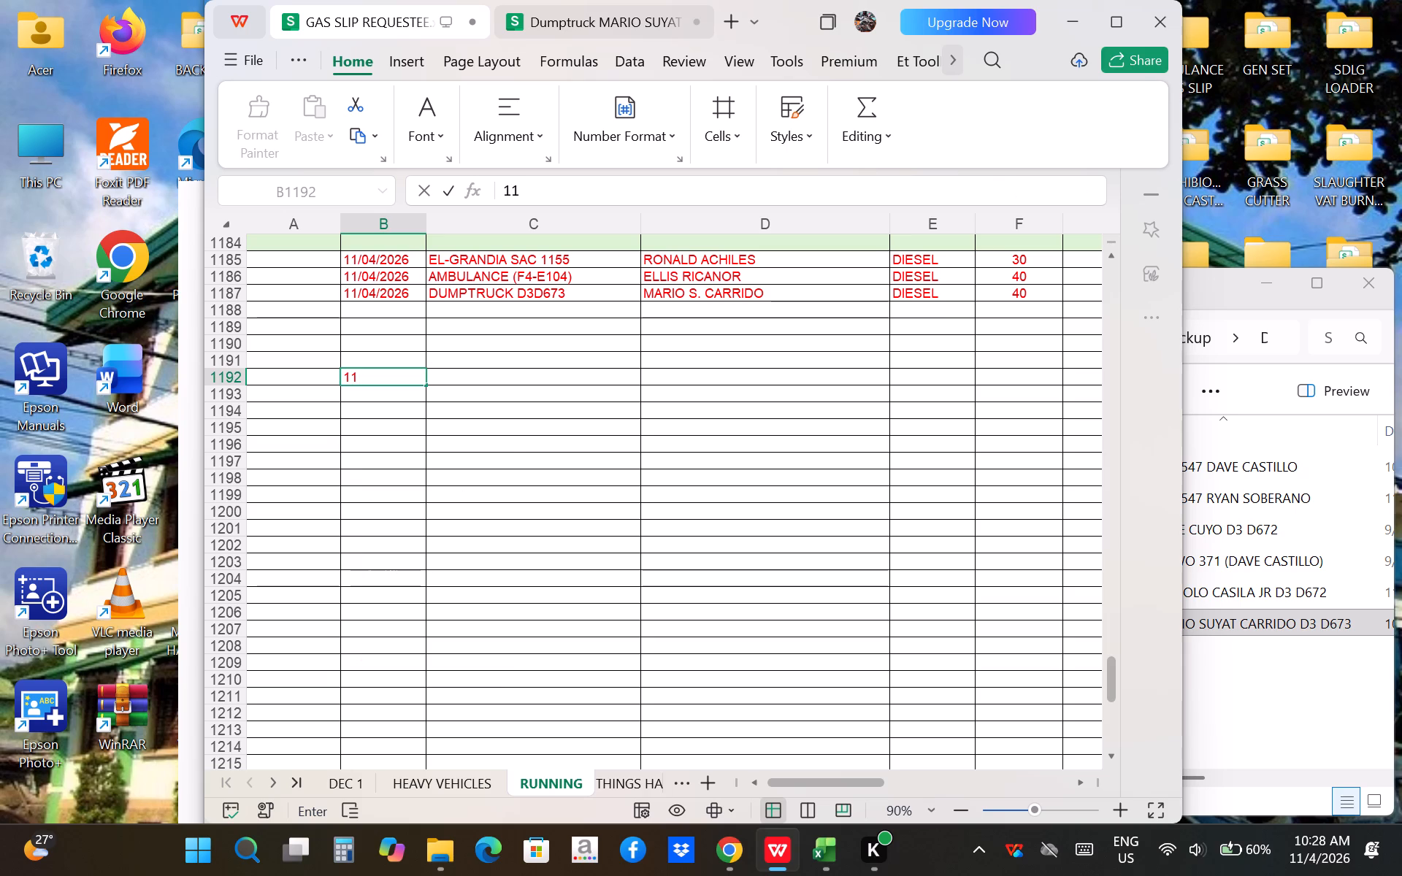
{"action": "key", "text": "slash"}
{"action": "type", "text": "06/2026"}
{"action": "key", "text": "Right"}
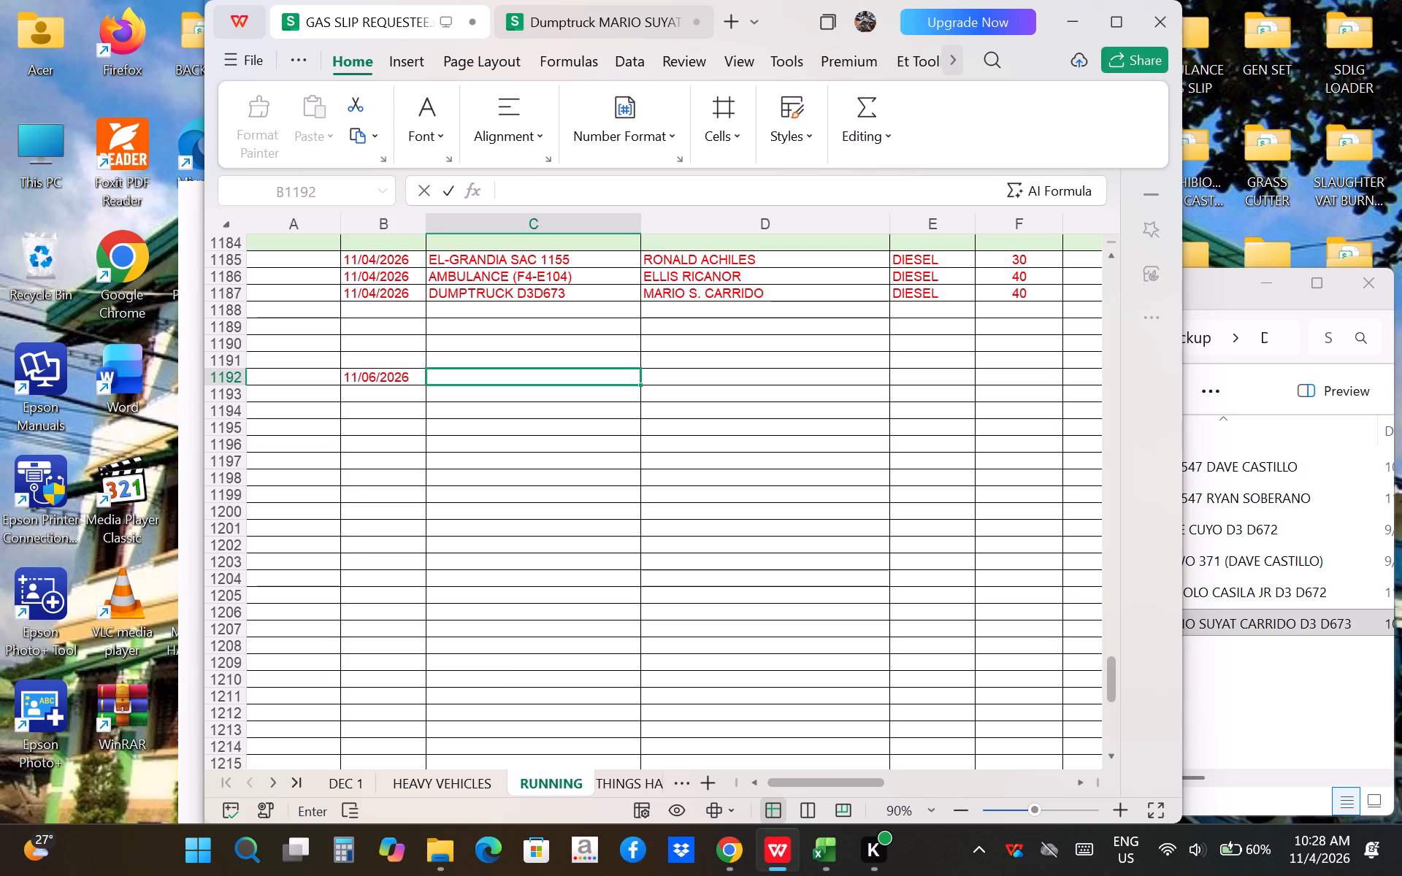
Copy the vehicle, driver, fuel type and liters from row 1187 into row 1192.
{"action": "left_click_drag", "start_coordinate": [566, 293], "coordinate": [895, 287]}
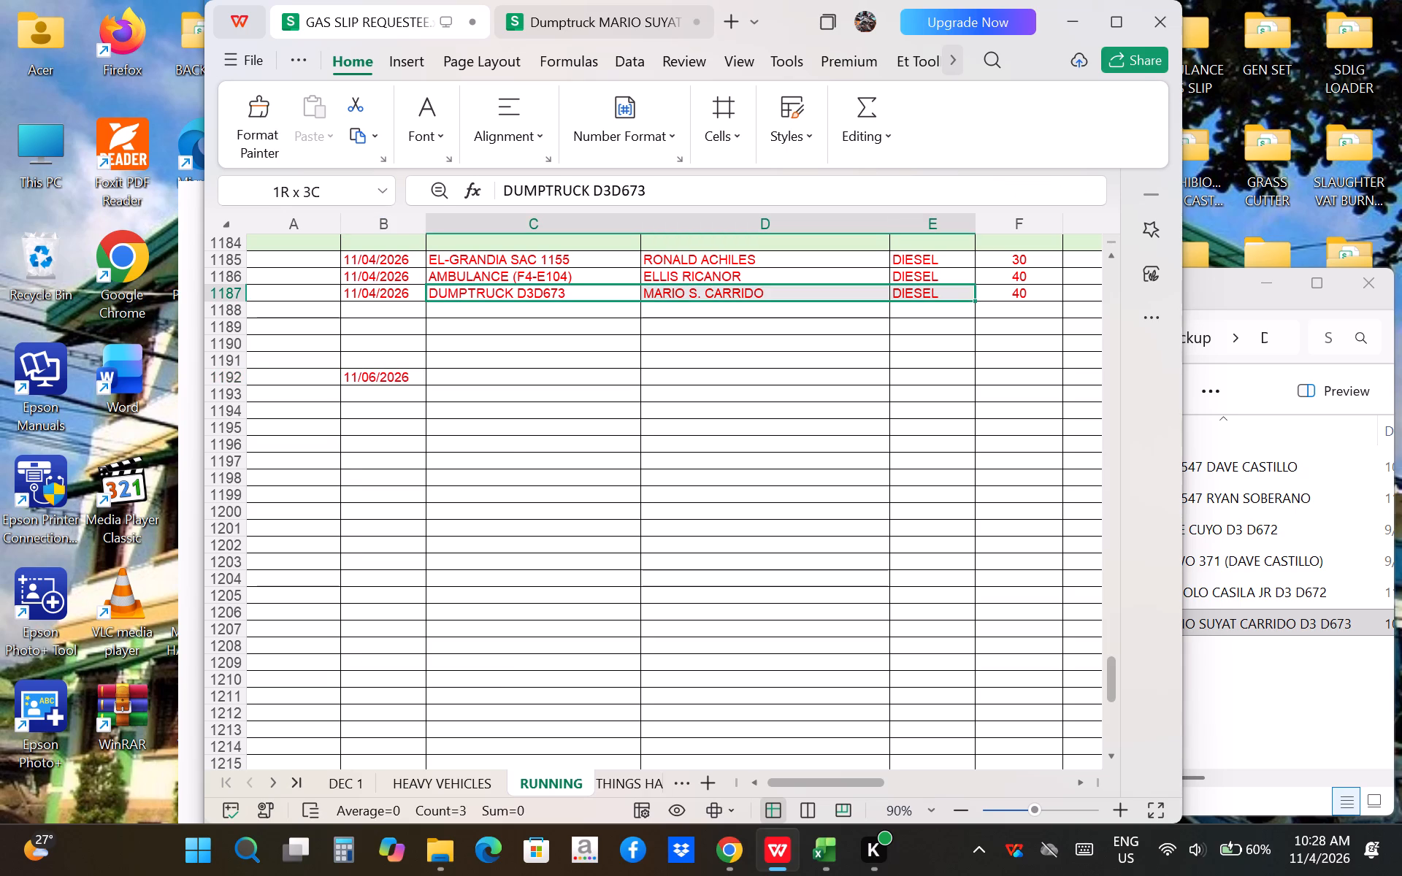
{"action": "left_click_drag", "start_coordinate": [895, 287], "coordinate": [988, 290]}
{"action": "key", "text": "ctrl+c"}
{"action": "left_click", "coordinate": [550, 385]}
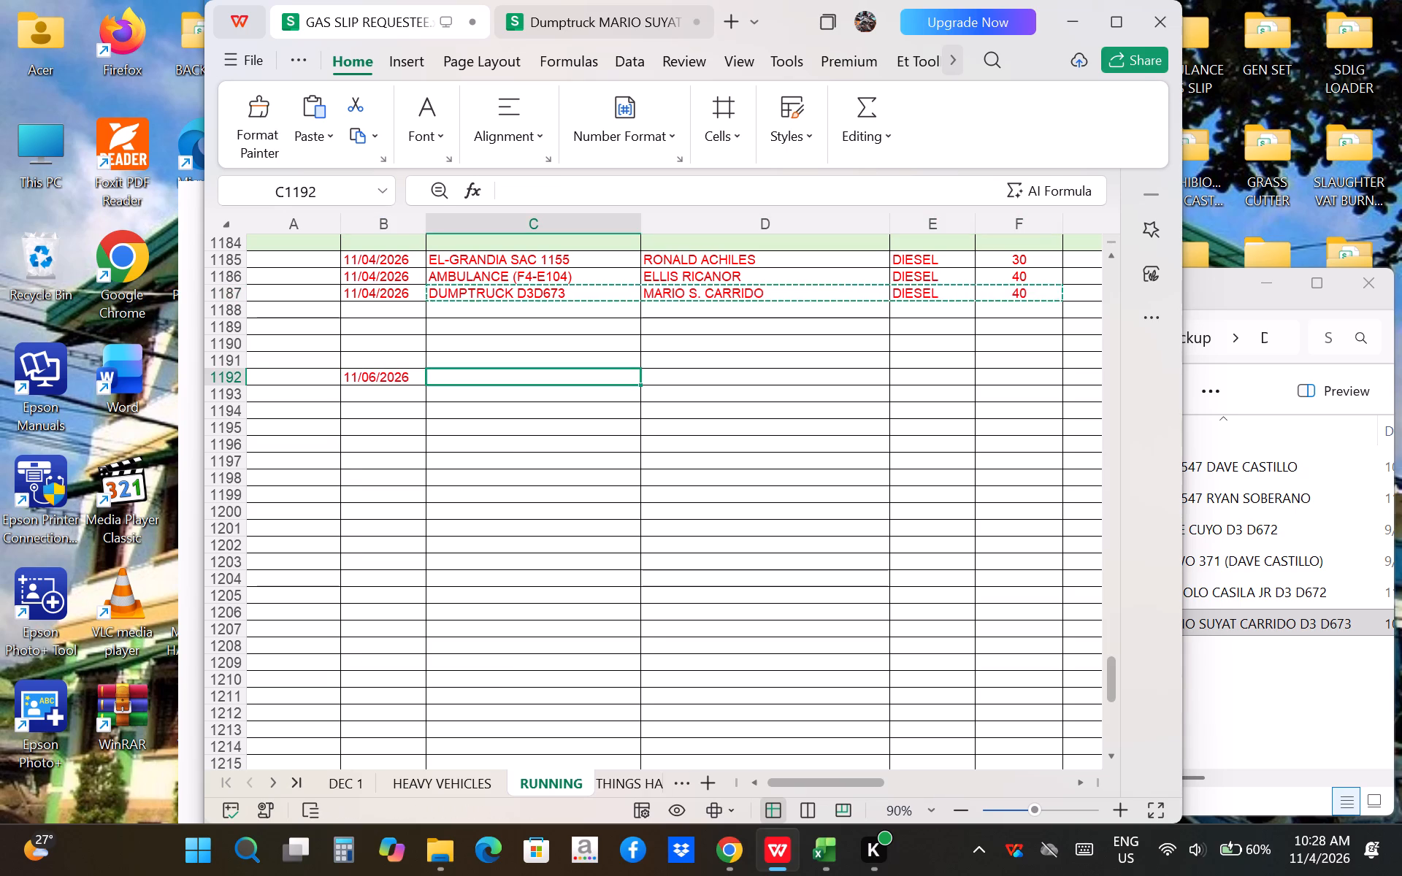
{"action": "key", "text": "Return"}
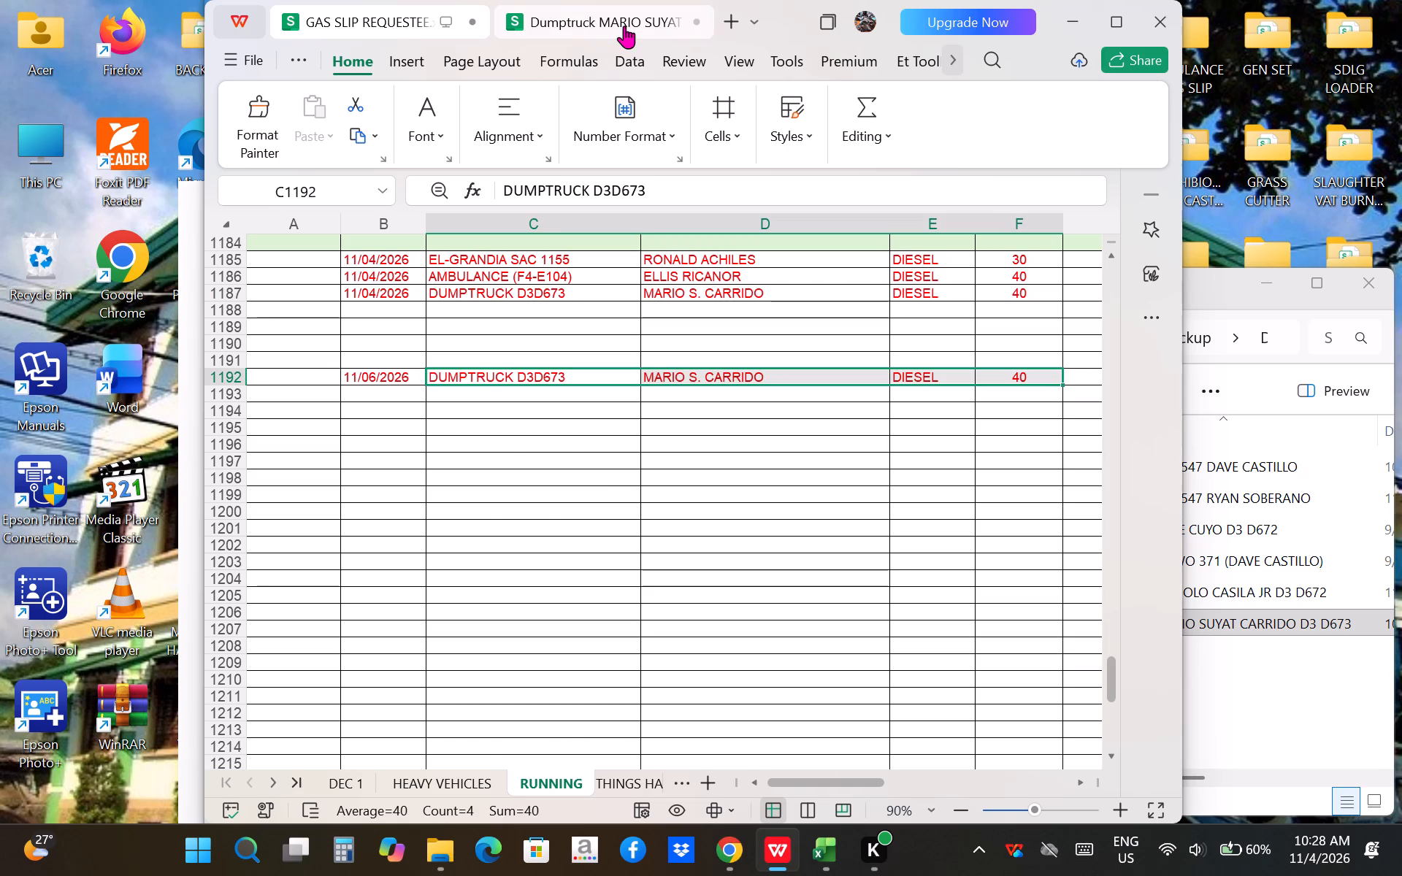
Switch back to the dumptruck D3 D673 workbook.
{"action": "left_click", "coordinate": [635, 29]}
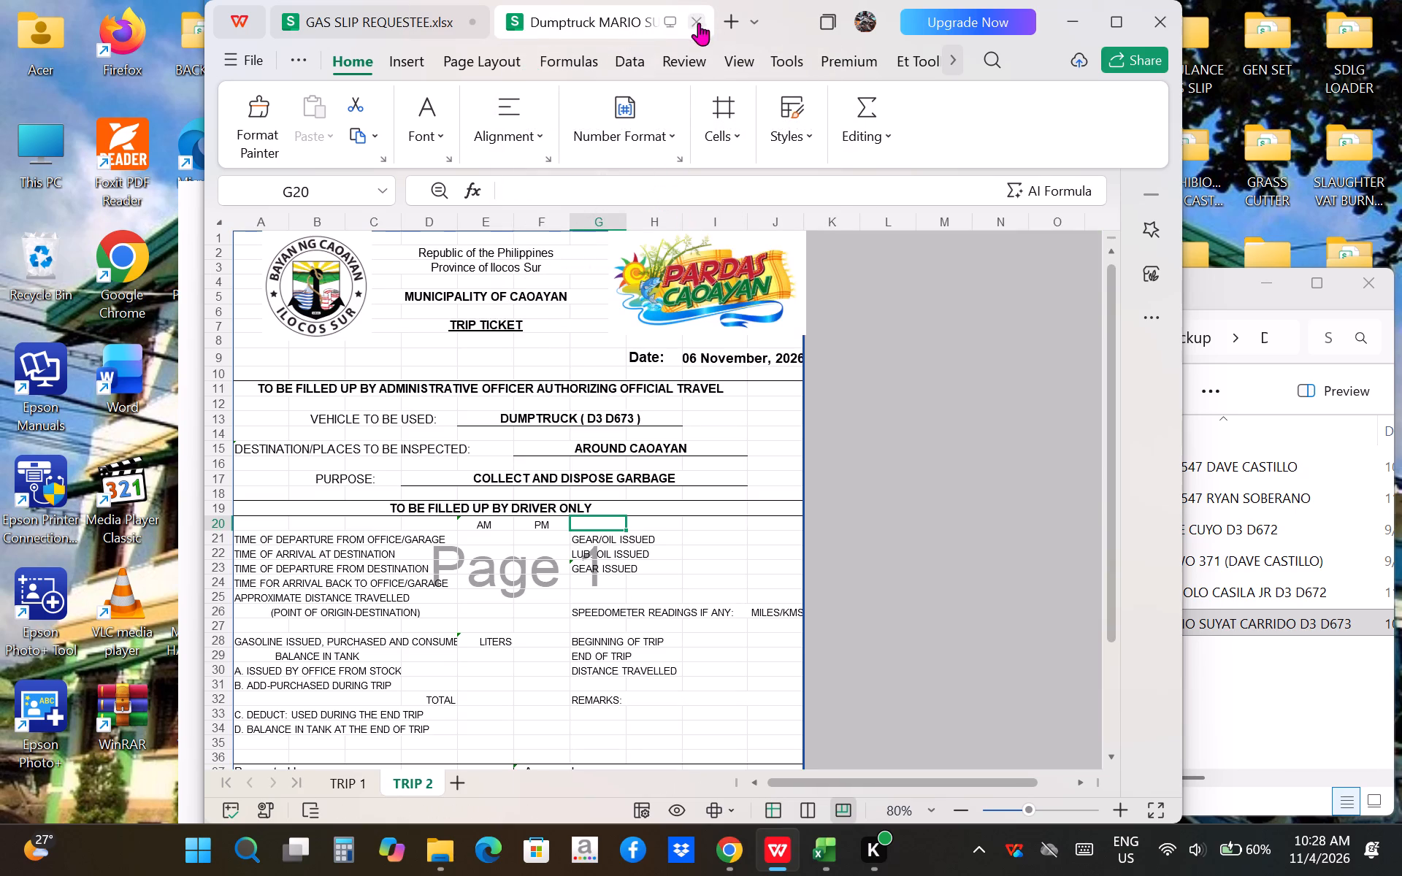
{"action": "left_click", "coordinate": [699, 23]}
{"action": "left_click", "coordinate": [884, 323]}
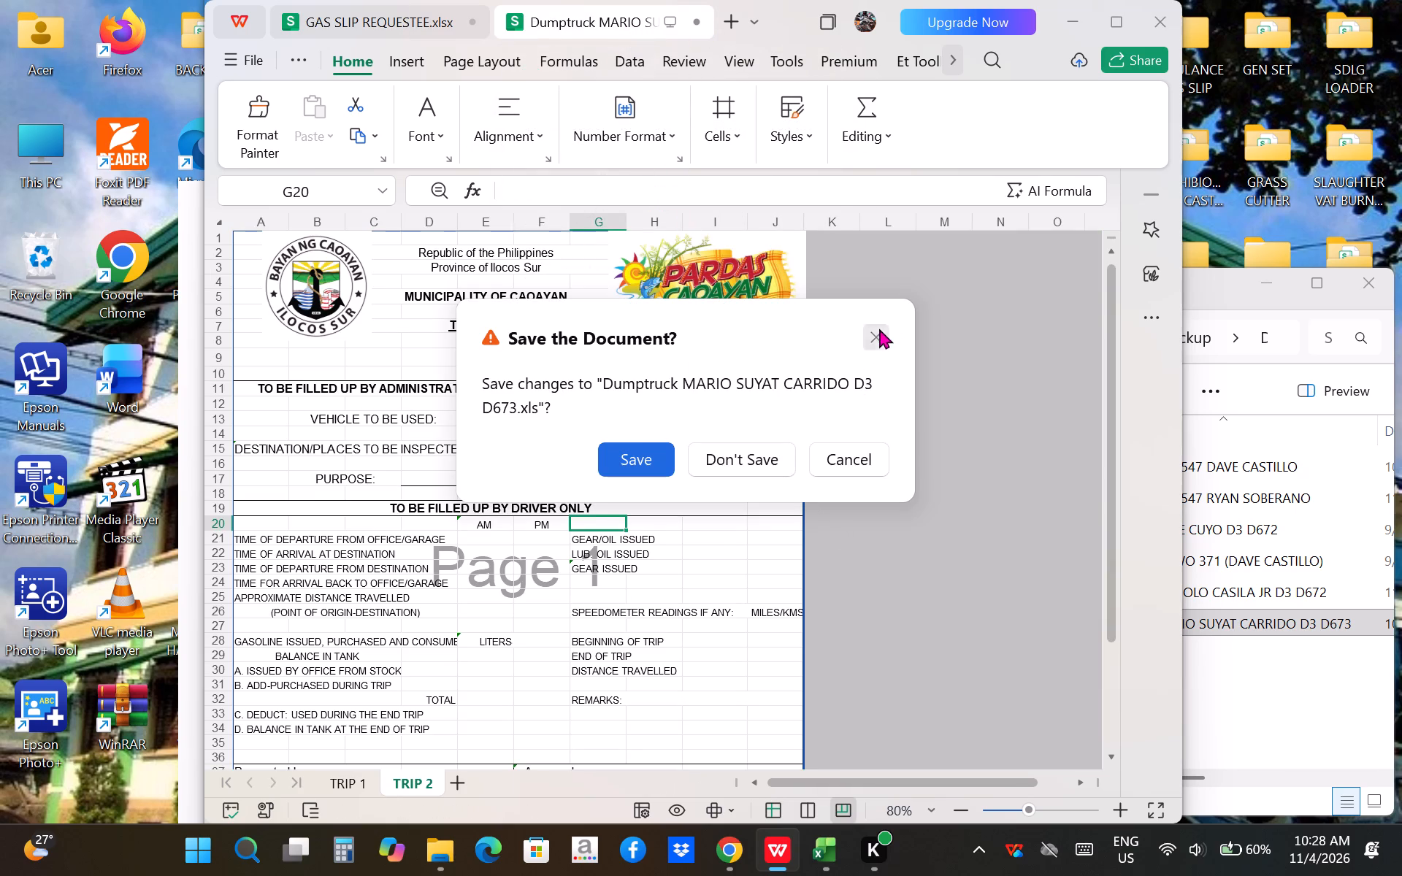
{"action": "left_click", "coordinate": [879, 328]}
On the TRIP 1 sheet, set the upper gas slip's date to the formula =TODAY().
{"action": "left_click", "coordinate": [347, 782]}
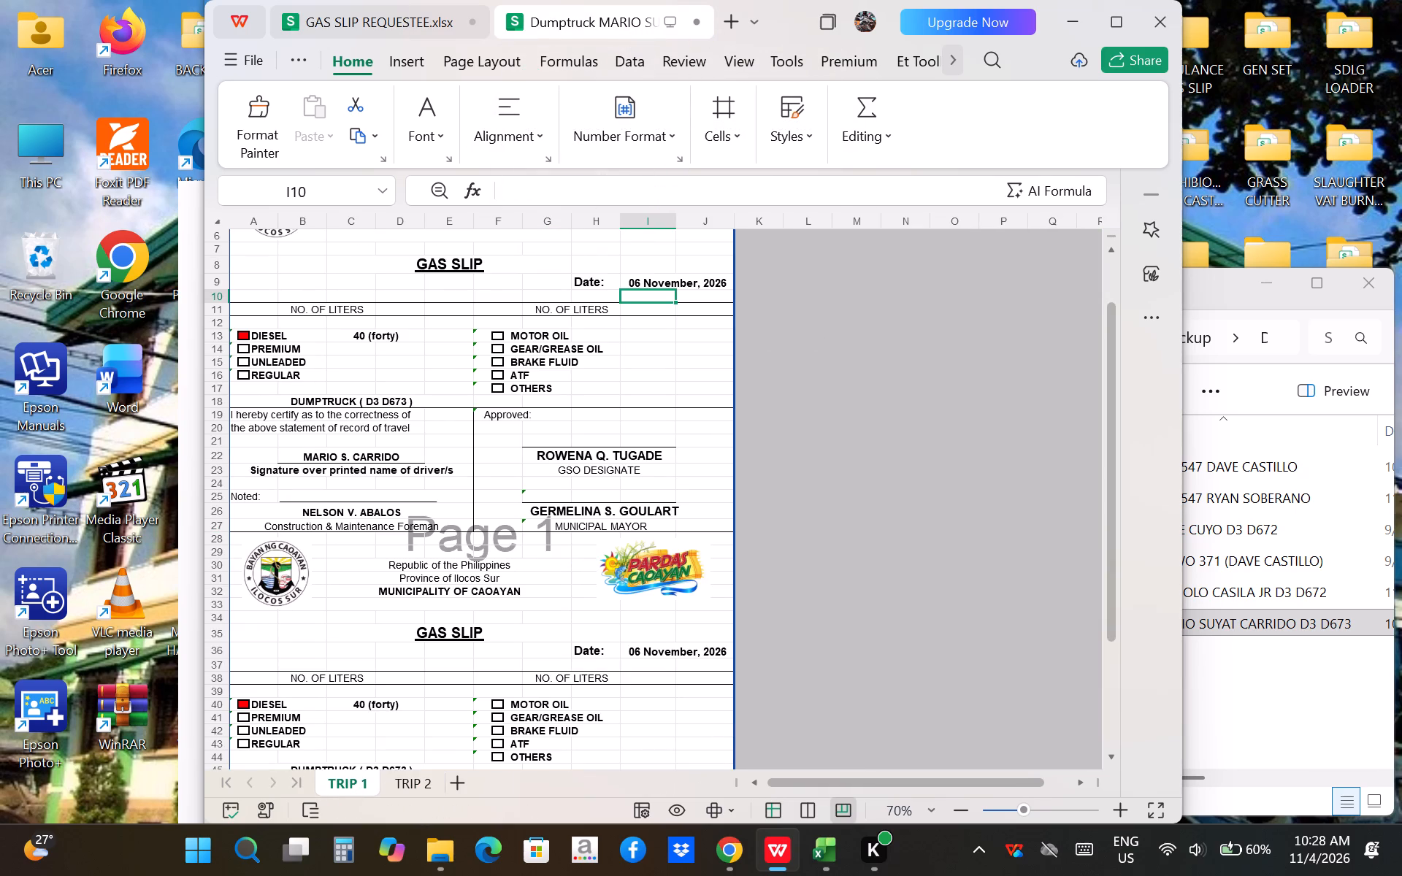
{"action": "left_click", "coordinate": [704, 288]}
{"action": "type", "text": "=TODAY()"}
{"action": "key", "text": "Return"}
Close the dumptruck D3 D673 workbook and save its changes.
{"action": "left_click", "coordinate": [698, 24]}
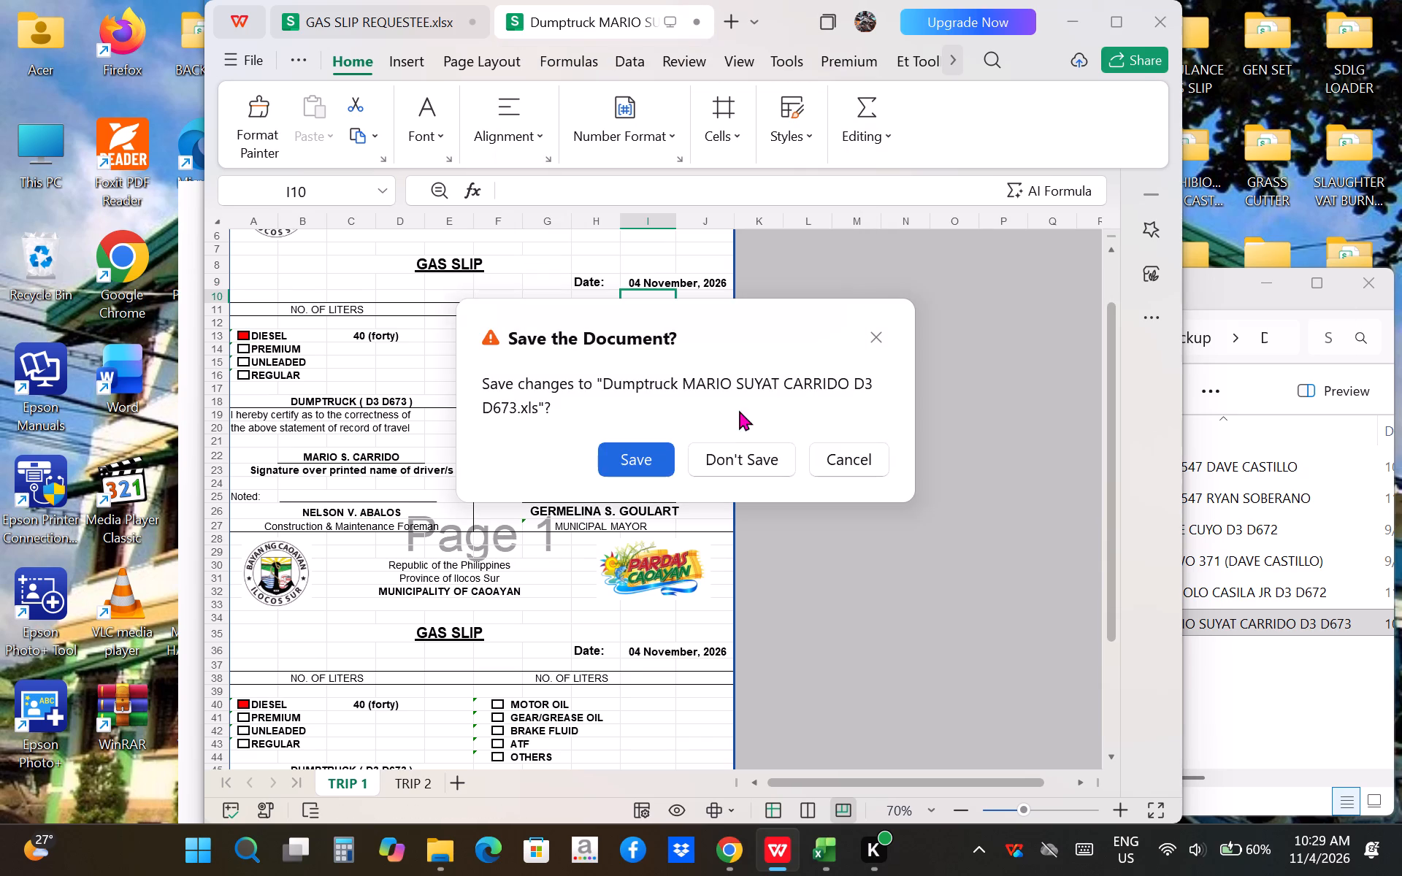
{"action": "left_click", "coordinate": [665, 465]}
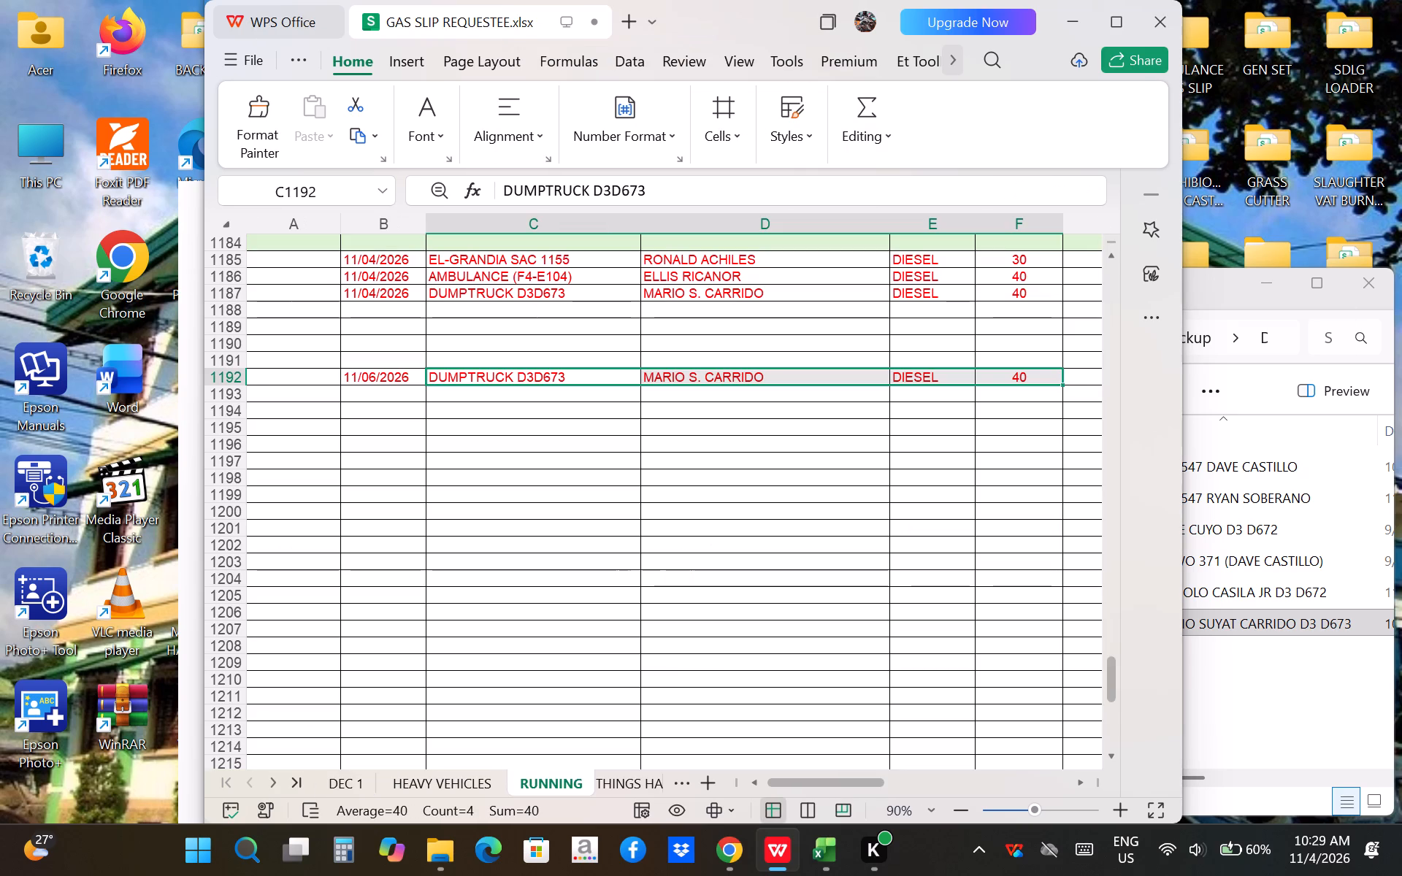
Minimize the running log's window to get back to the DUMPTRUCK GAS SLIP folder.
{"action": "left_click", "coordinate": [840, 484]}
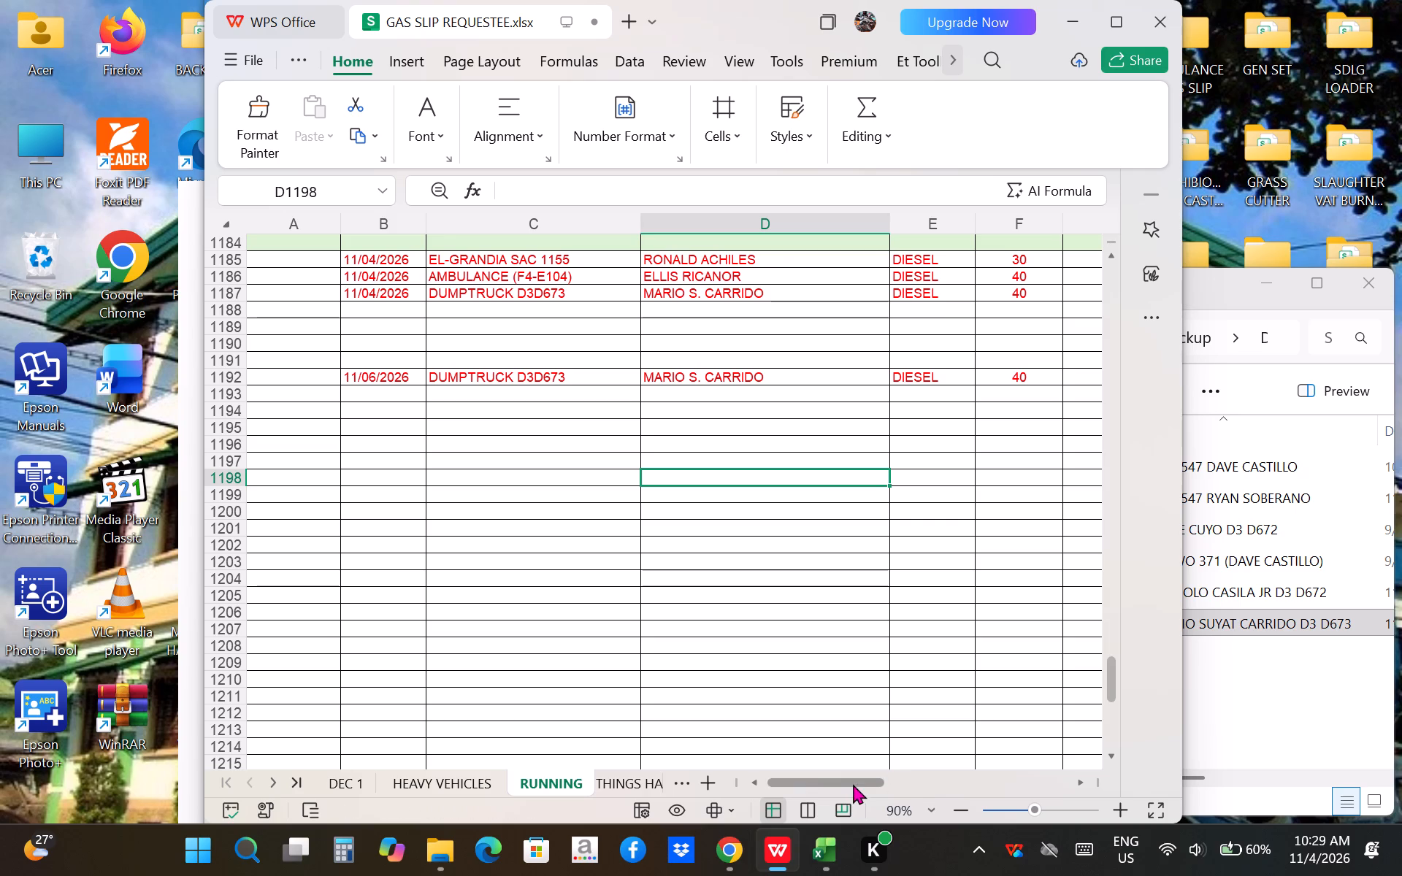
{"action": "left_click_drag", "start_coordinate": [853, 784], "coordinate": [829, 779]}
{"action": "scroll", "coordinate": [398, 545], "scroll_direction": "up", "scroll_amount": 1}
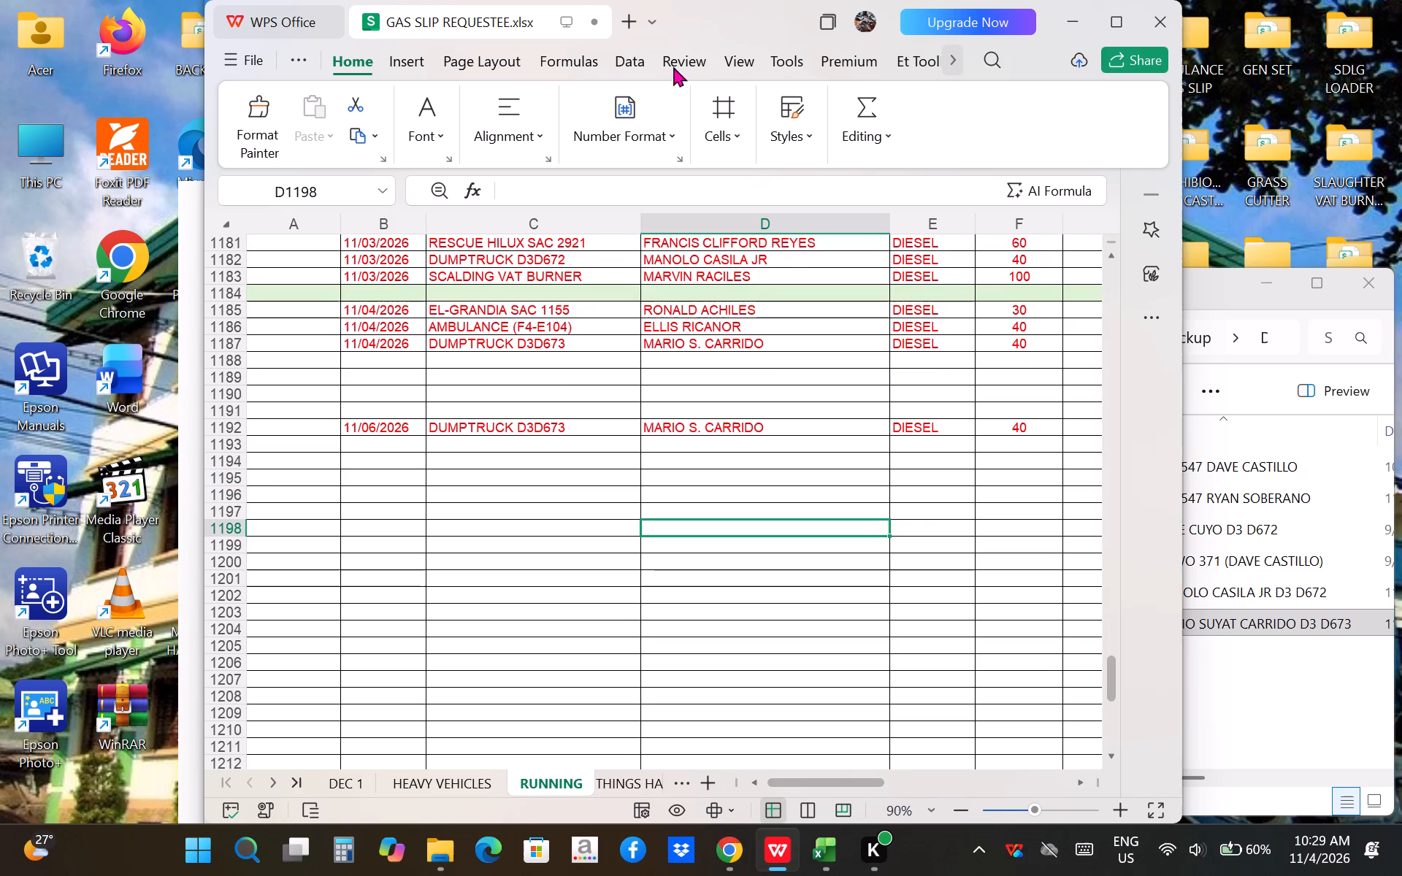
{"action": "left_click", "coordinate": [1068, 18]}
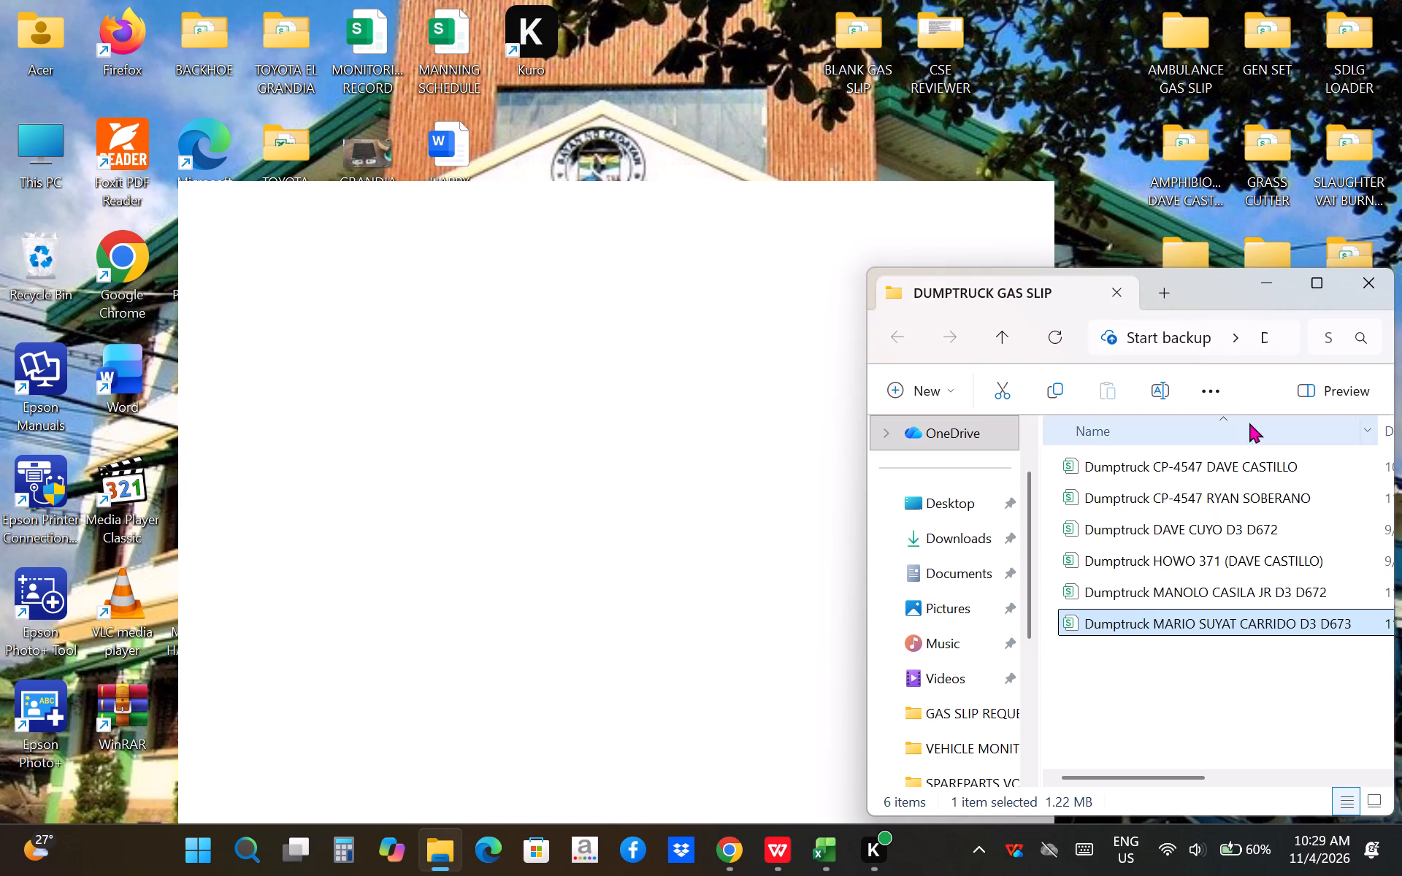
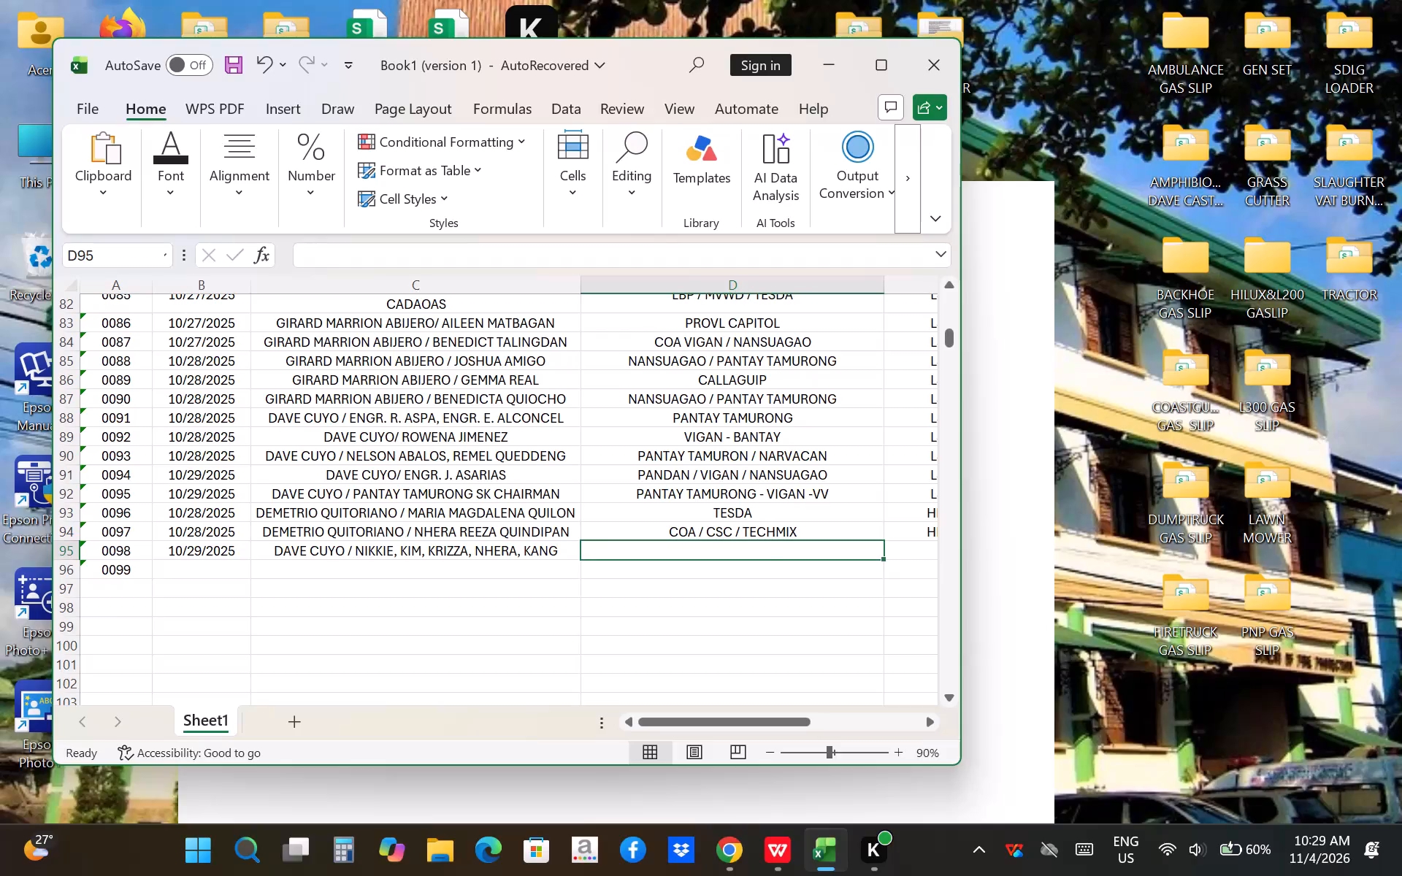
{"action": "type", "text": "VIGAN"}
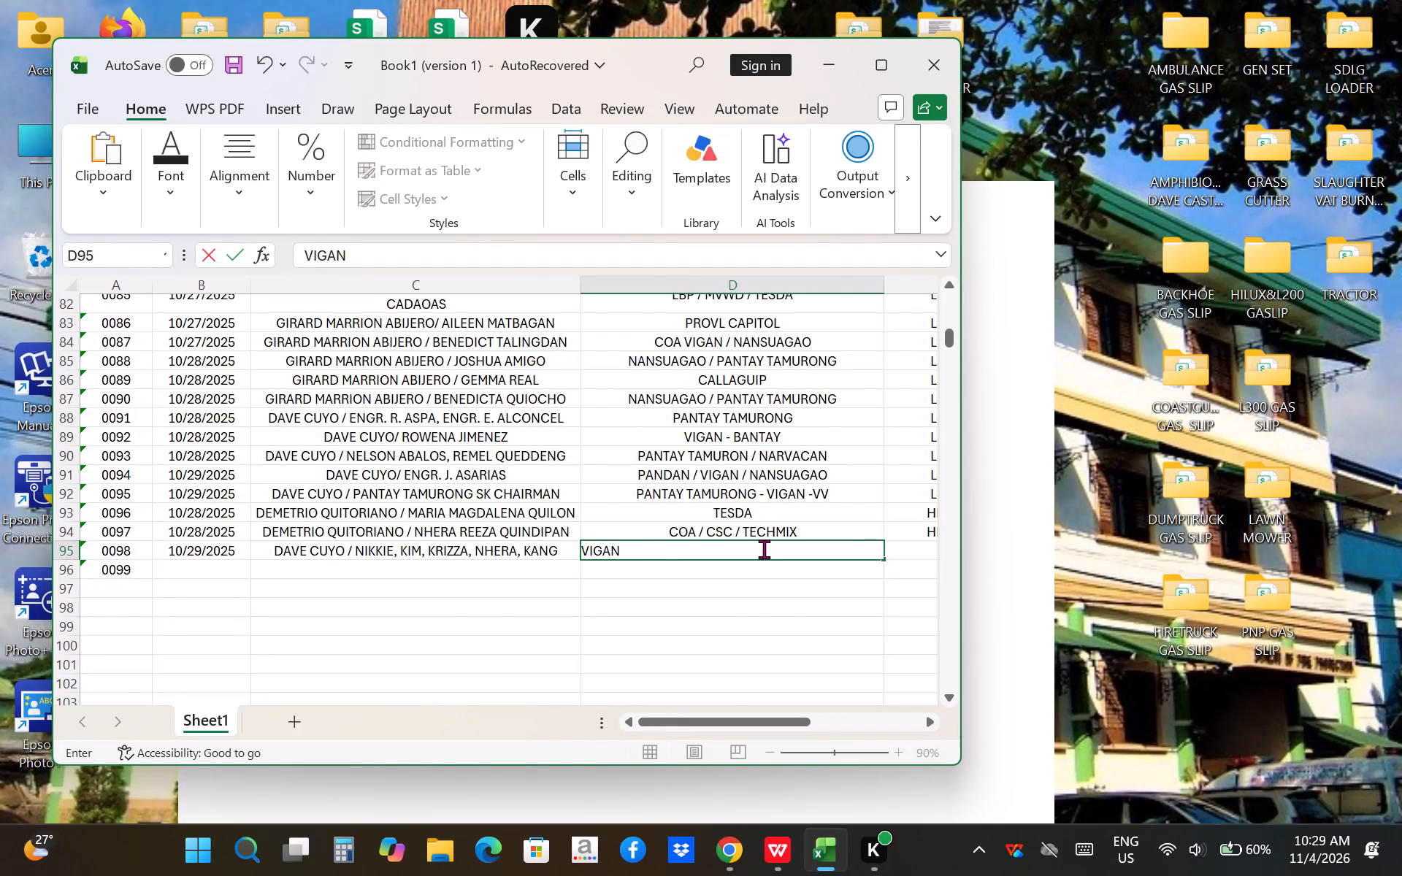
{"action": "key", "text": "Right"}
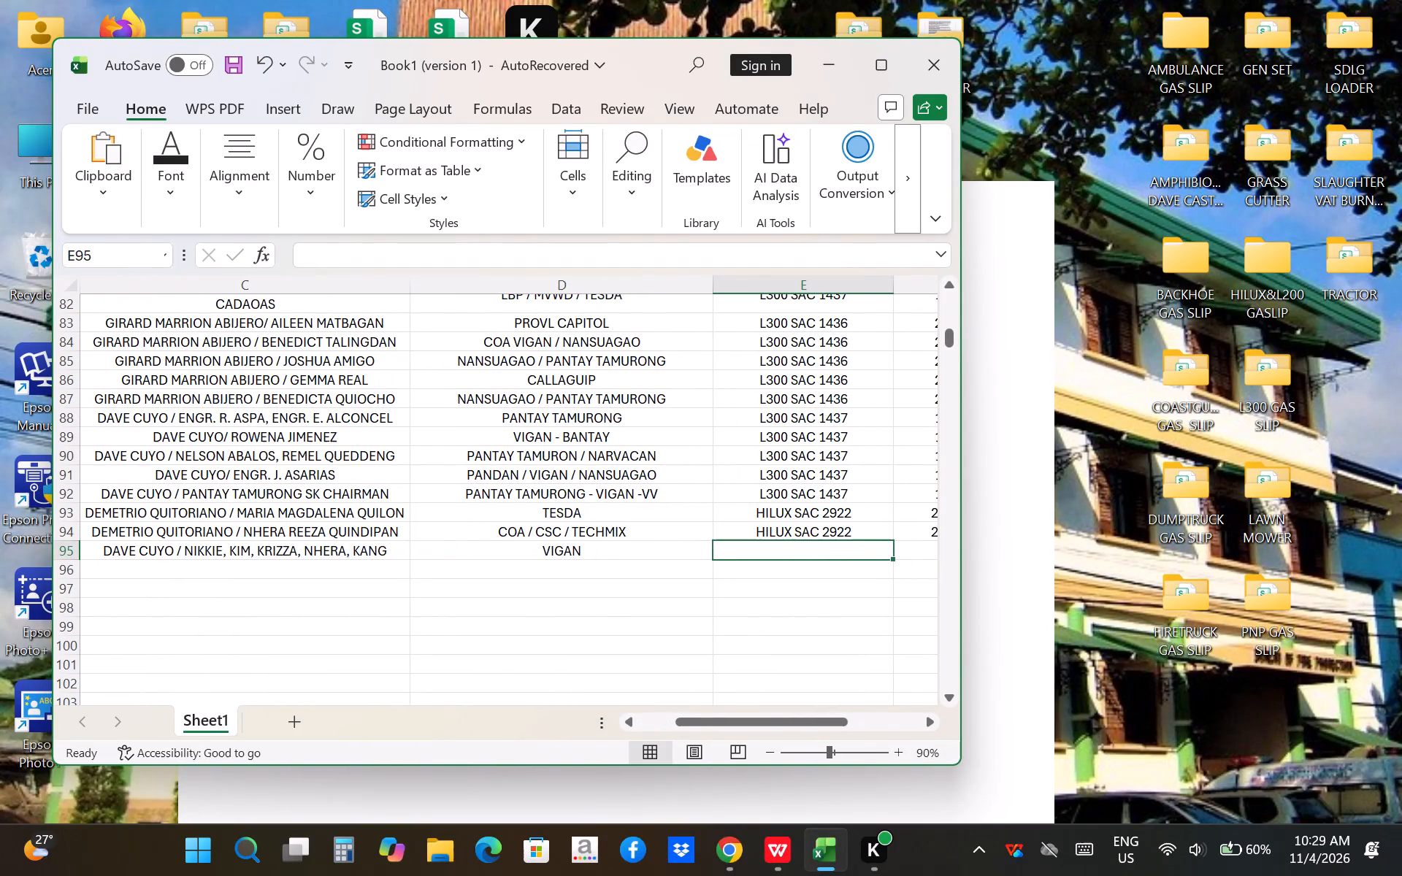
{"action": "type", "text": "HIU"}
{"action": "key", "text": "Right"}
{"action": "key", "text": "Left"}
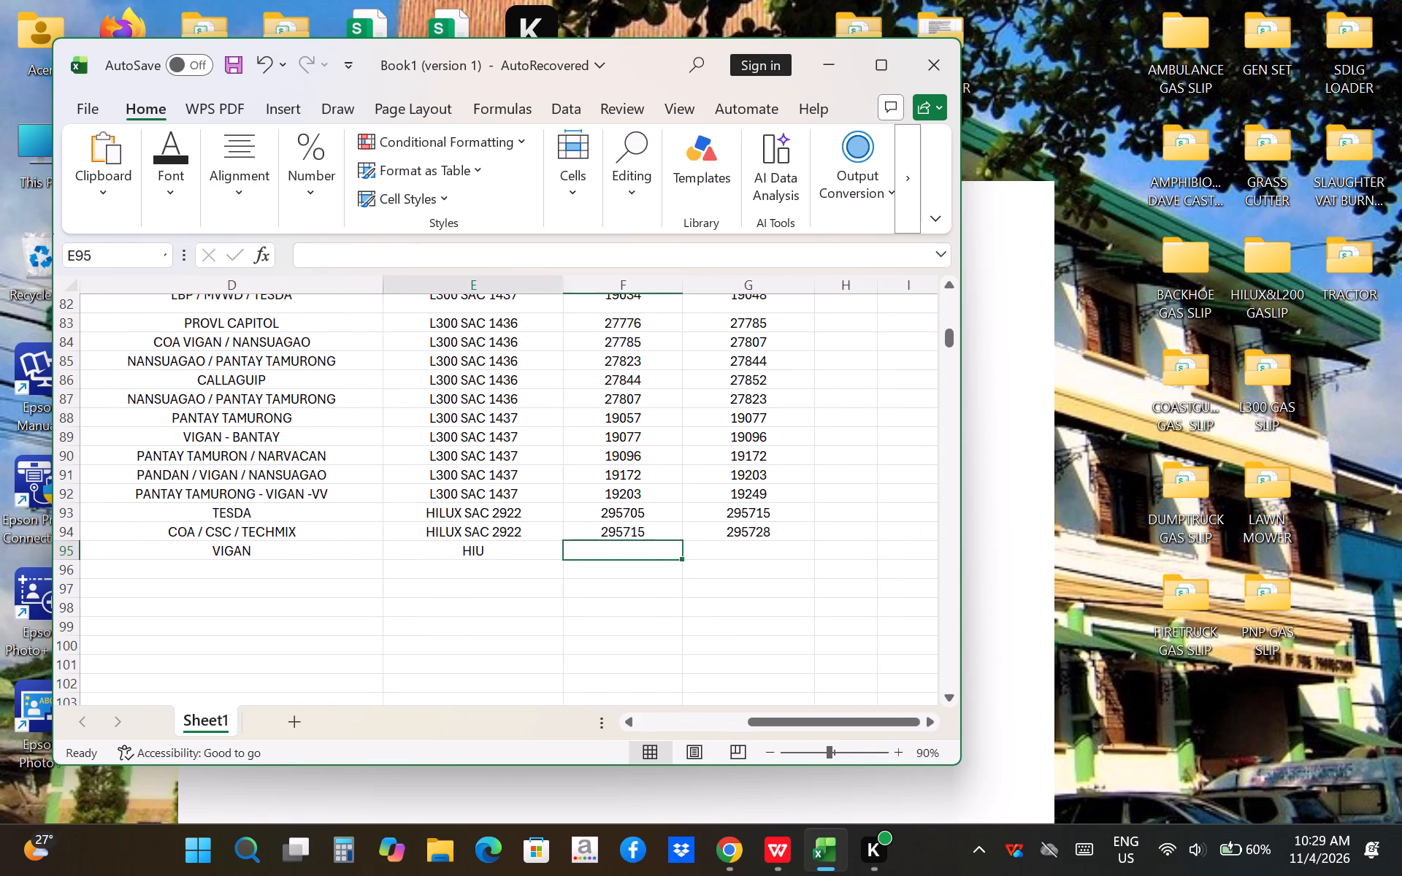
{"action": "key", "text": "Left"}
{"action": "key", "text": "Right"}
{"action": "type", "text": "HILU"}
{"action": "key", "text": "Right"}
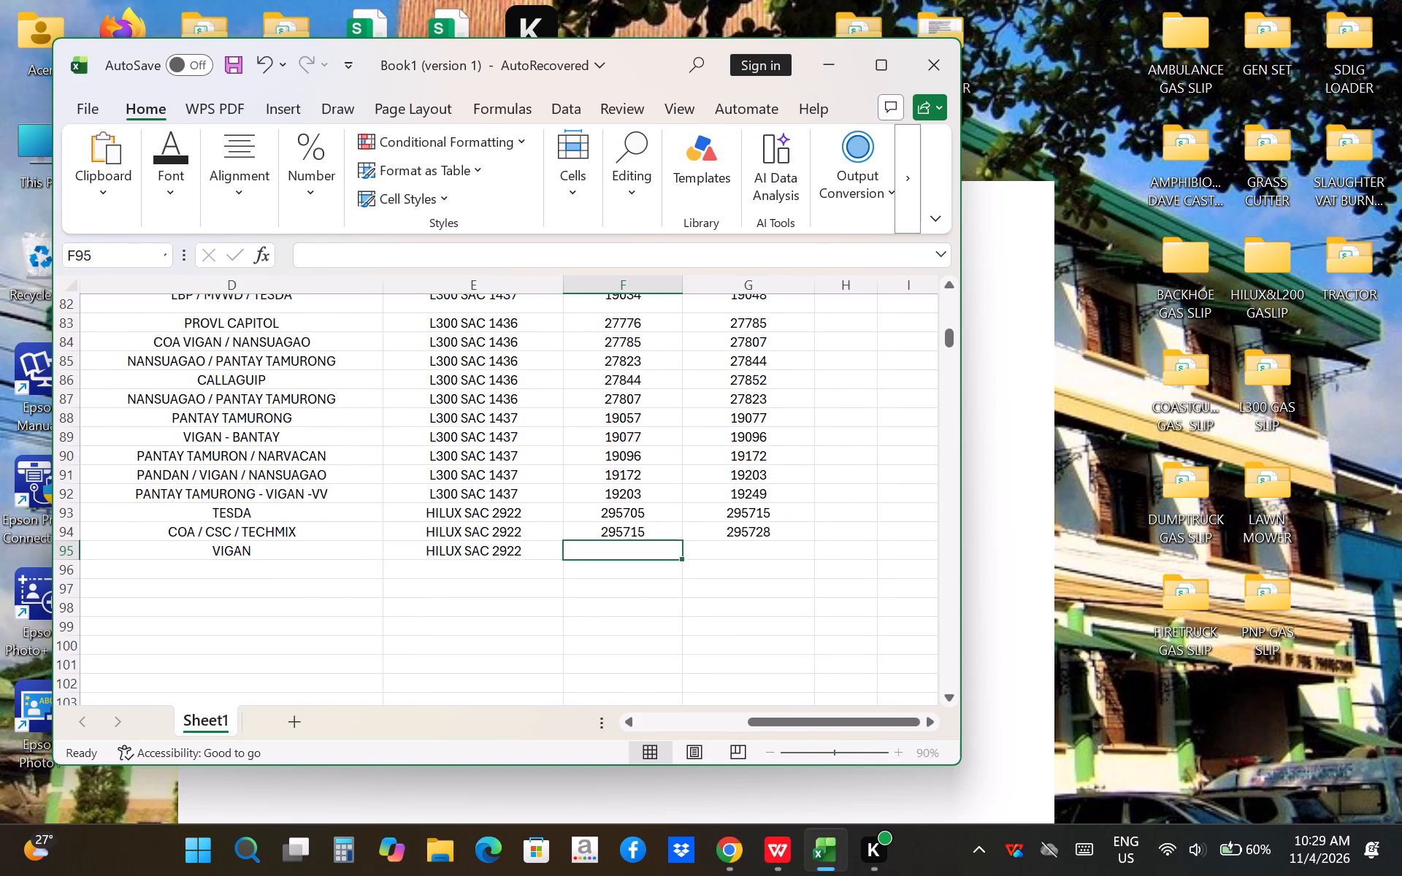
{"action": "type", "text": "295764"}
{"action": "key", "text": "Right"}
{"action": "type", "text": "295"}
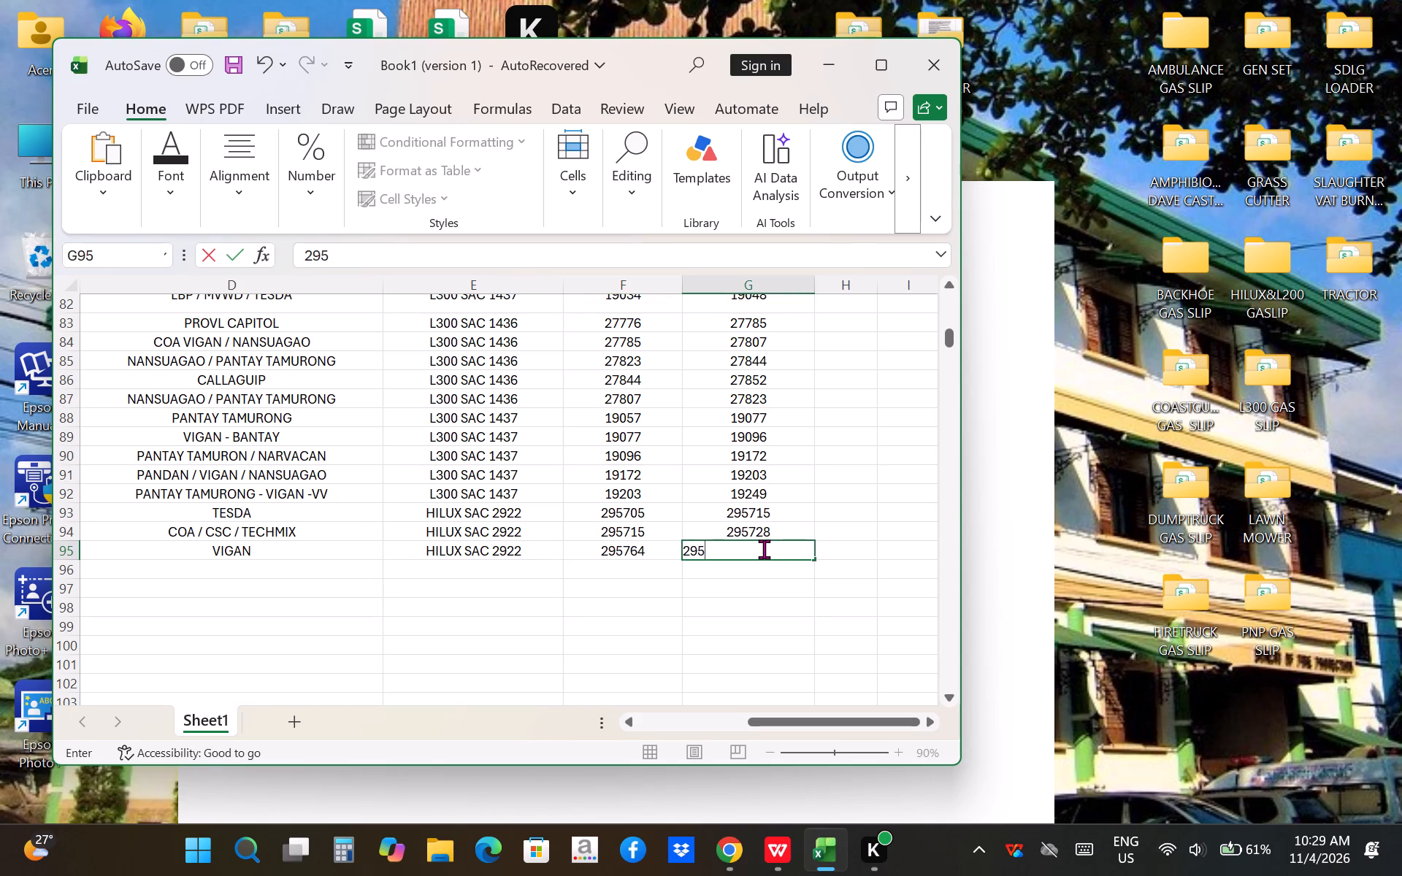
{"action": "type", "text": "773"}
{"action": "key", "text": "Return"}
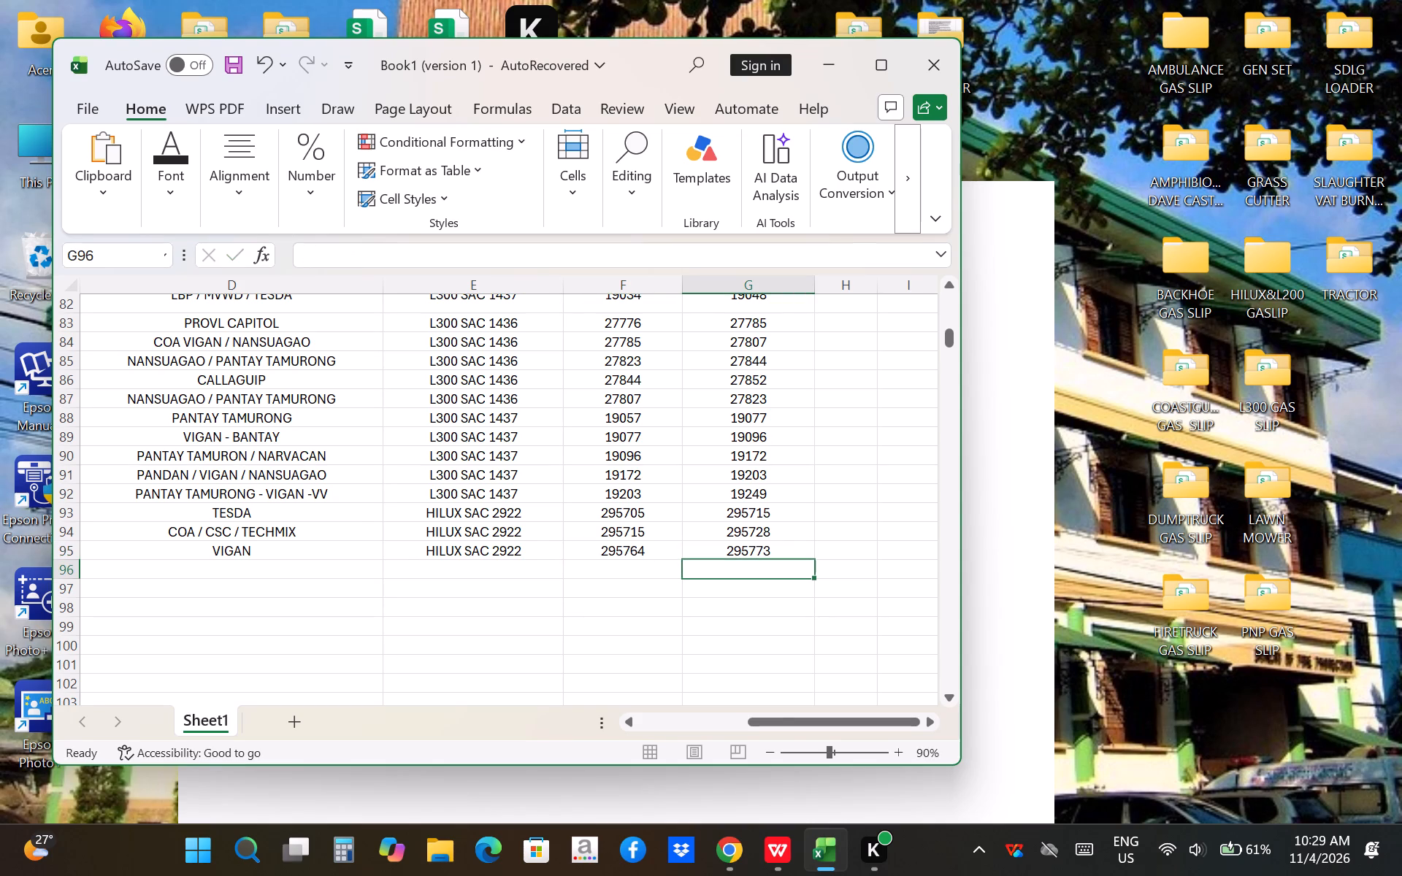
Copy the date 10/28/2025 from trip 0097 into the trip 0099 row and the empty row below it.
{"action": "left_click_drag", "start_coordinate": [779, 724], "coordinate": [606, 723]}
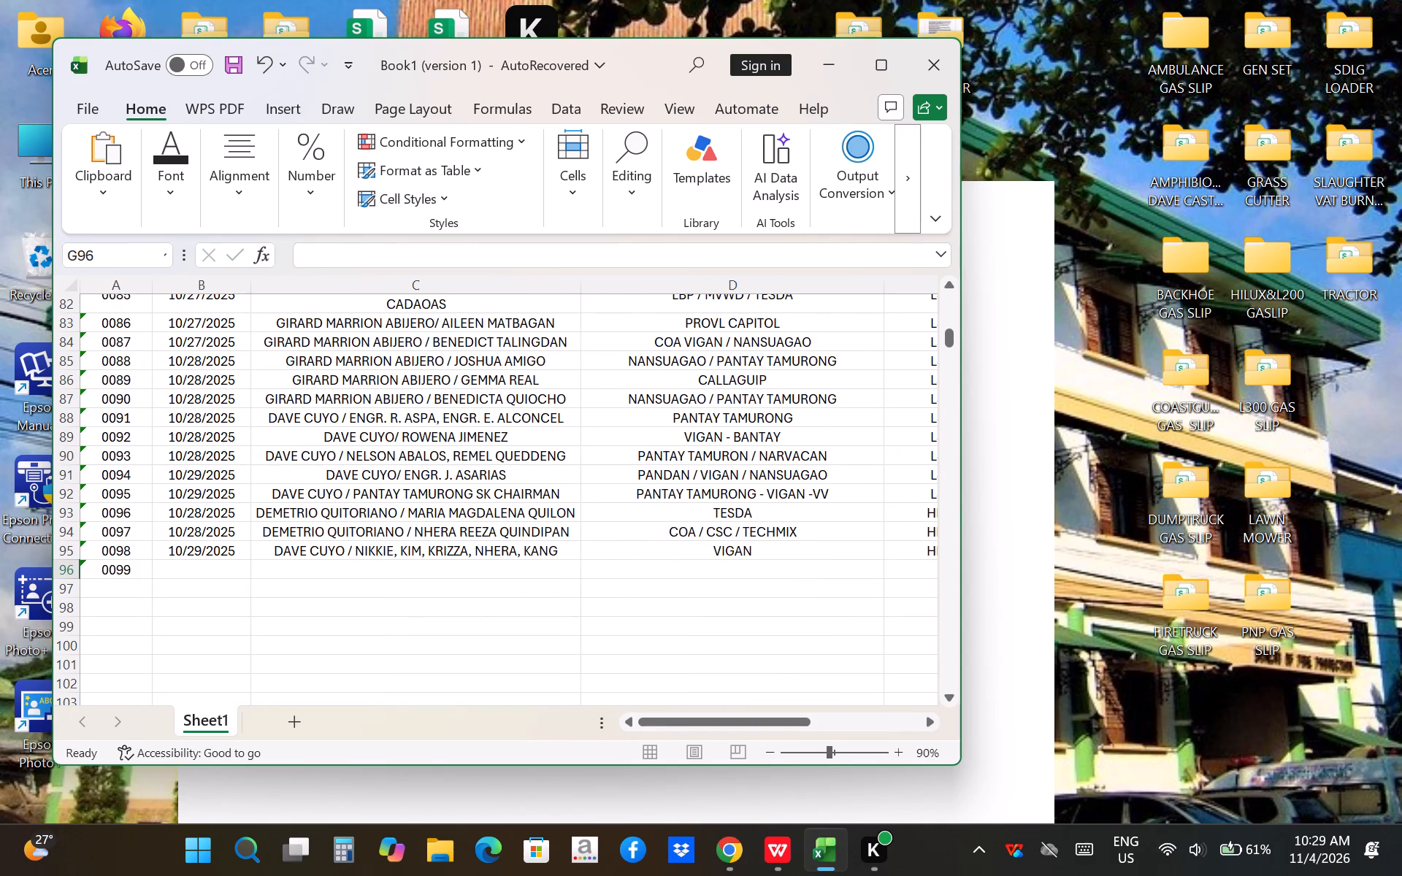
{"action": "left_click", "coordinate": [188, 570]}
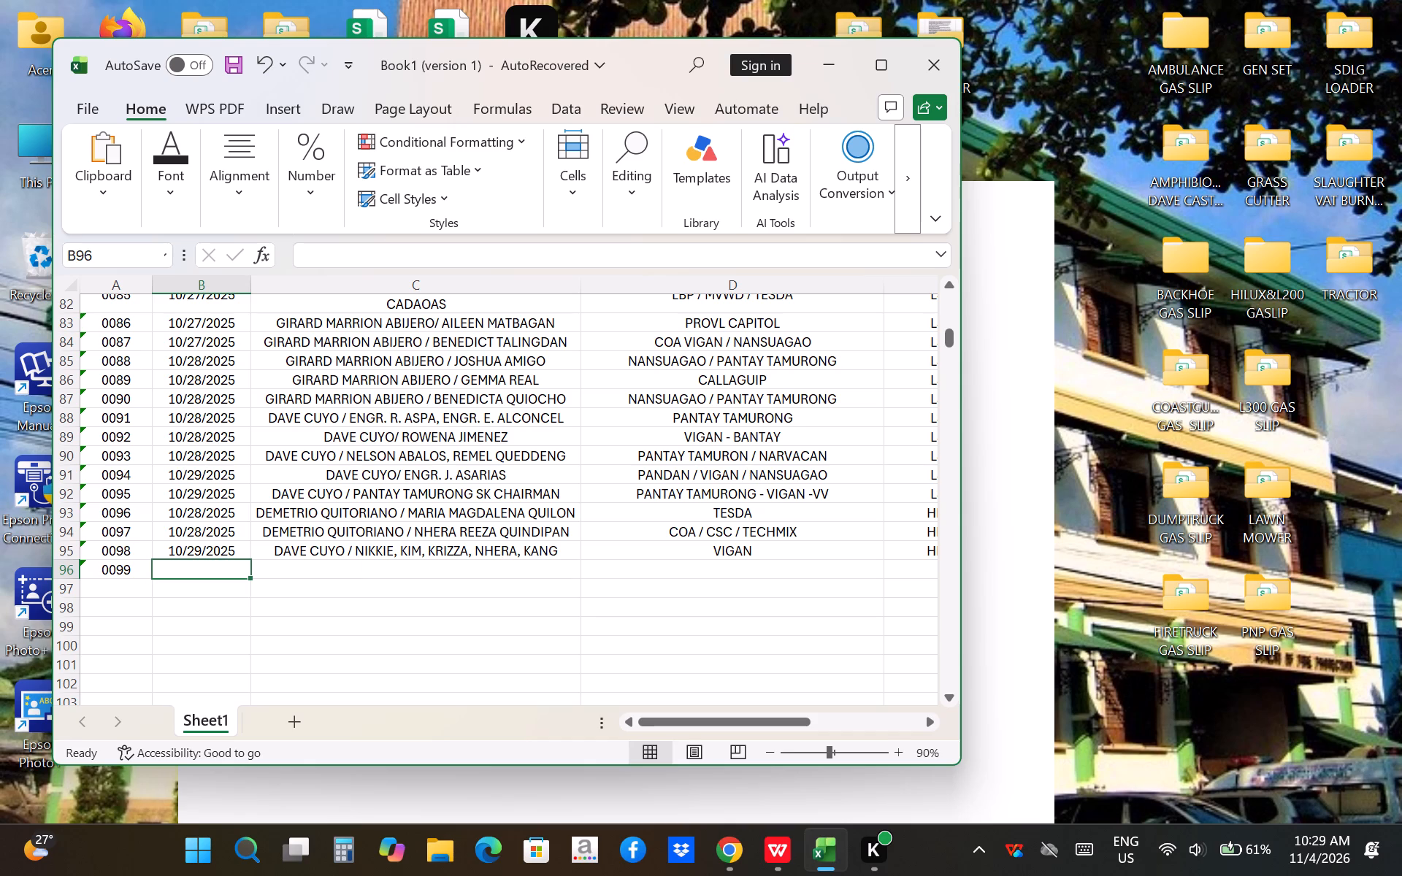
{"action": "left_click", "coordinate": [226, 537]}
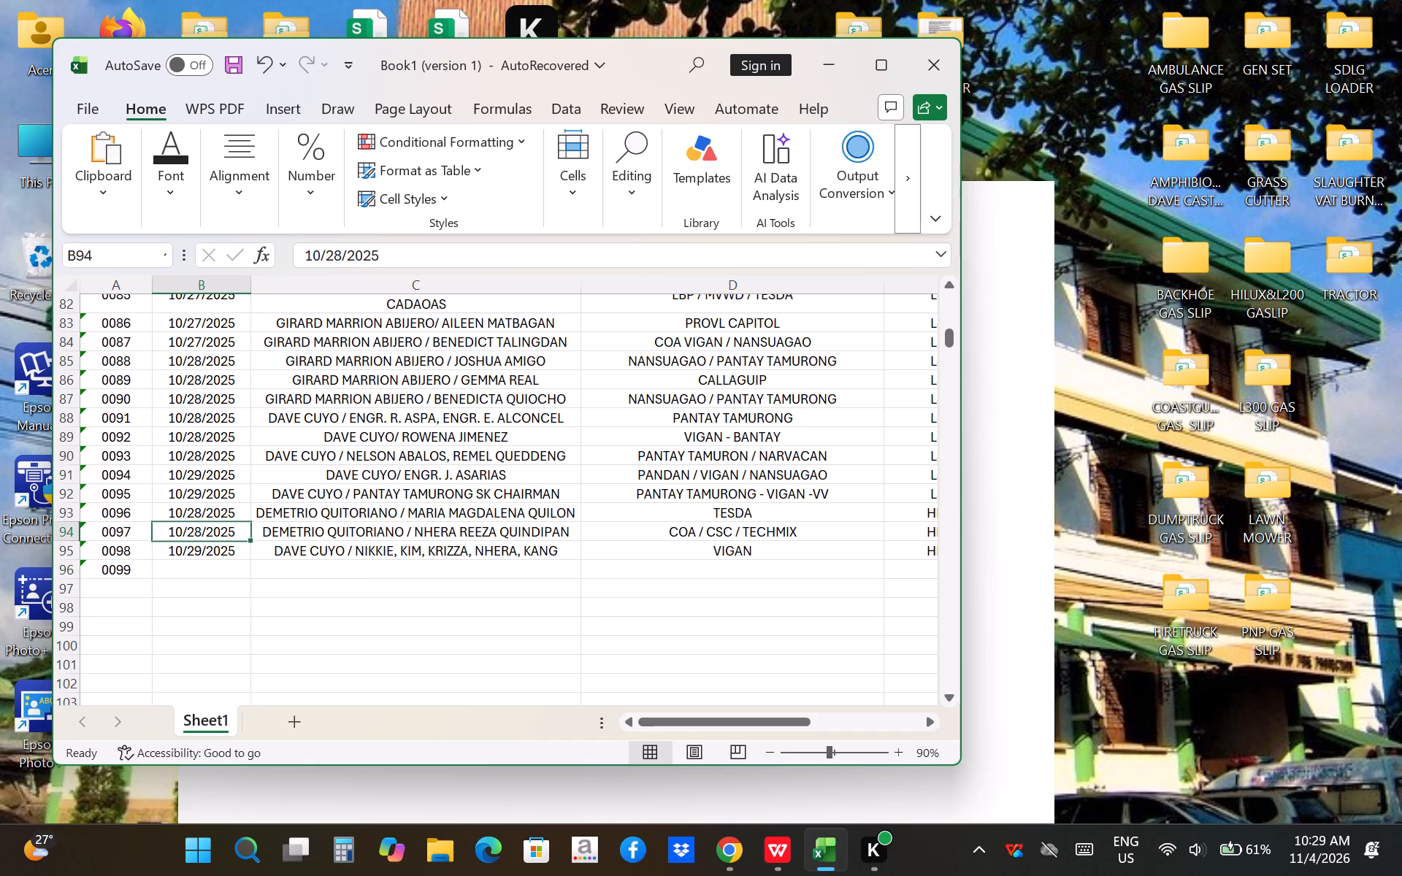
{"action": "key", "text": "ctrl+c"}
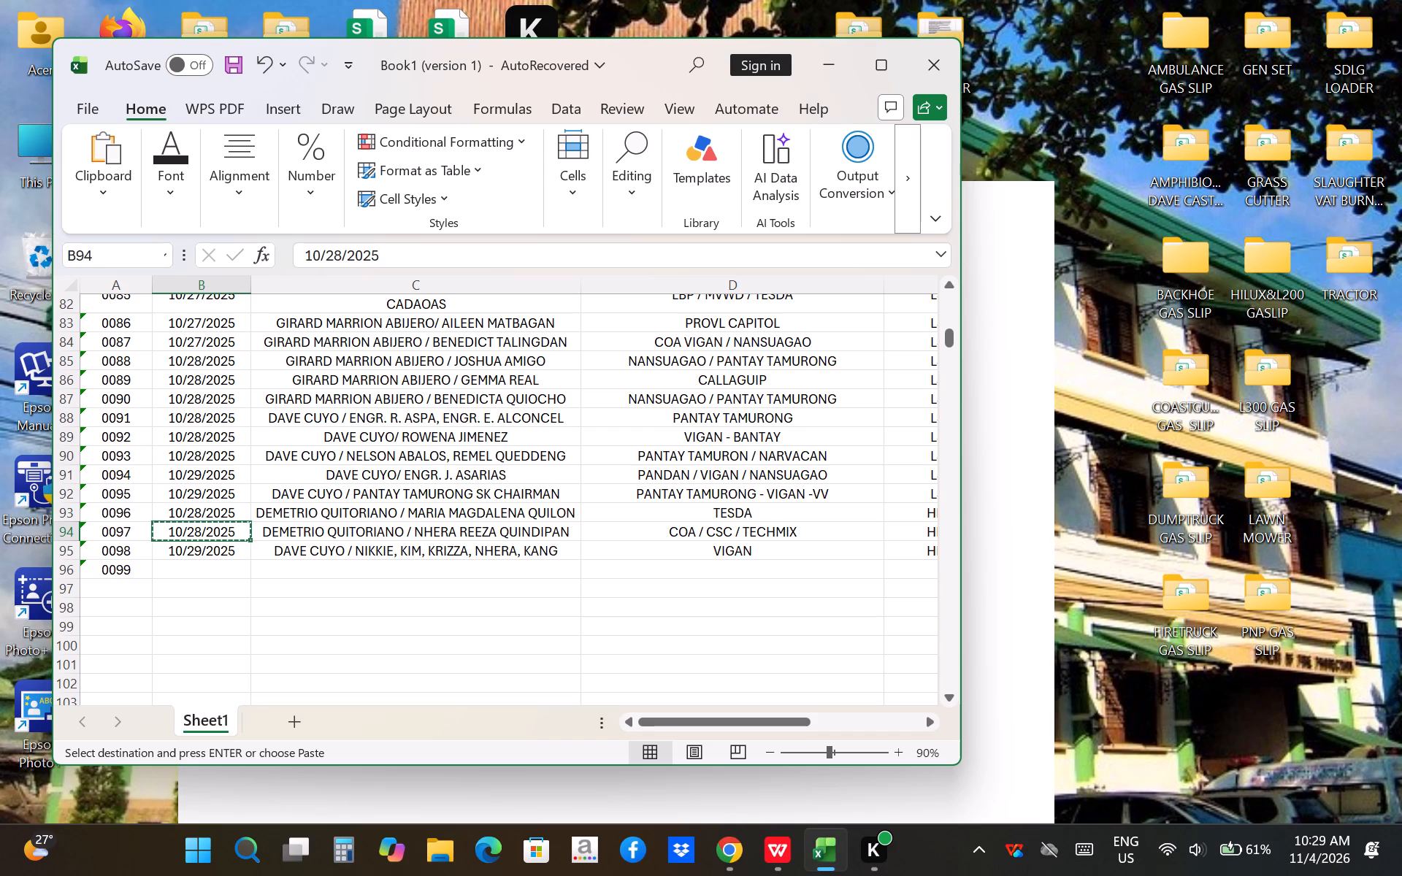
{"action": "left_click_drag", "start_coordinate": [211, 564], "coordinate": [211, 585]}
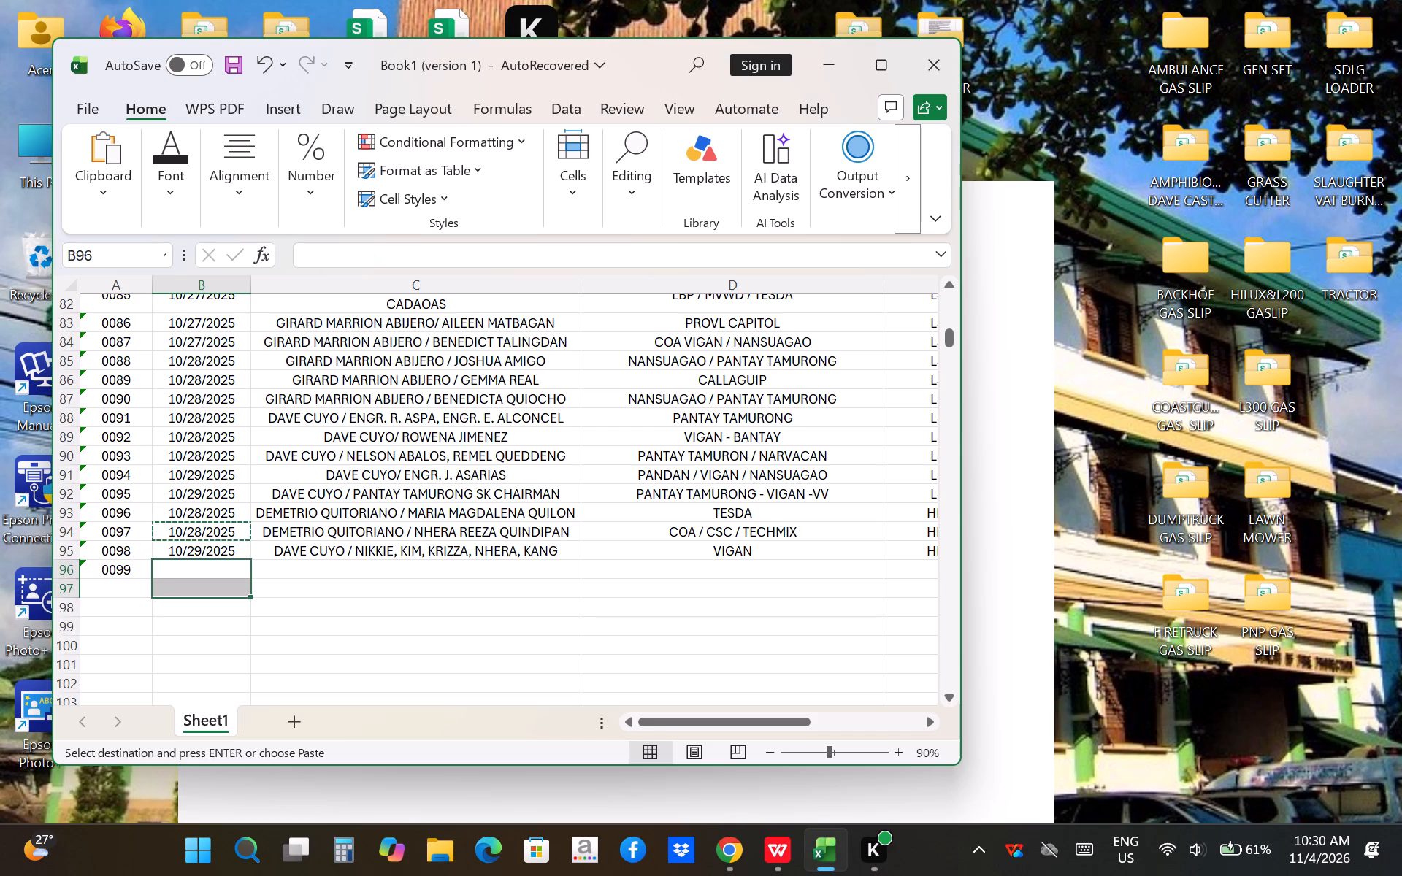
{"action": "key", "text": "Return"}
Enter the driver and passenger names for trip 0099, with the destination BAGGOC / ANONANG MENOR.
{"action": "left_click", "coordinate": [273, 572]}
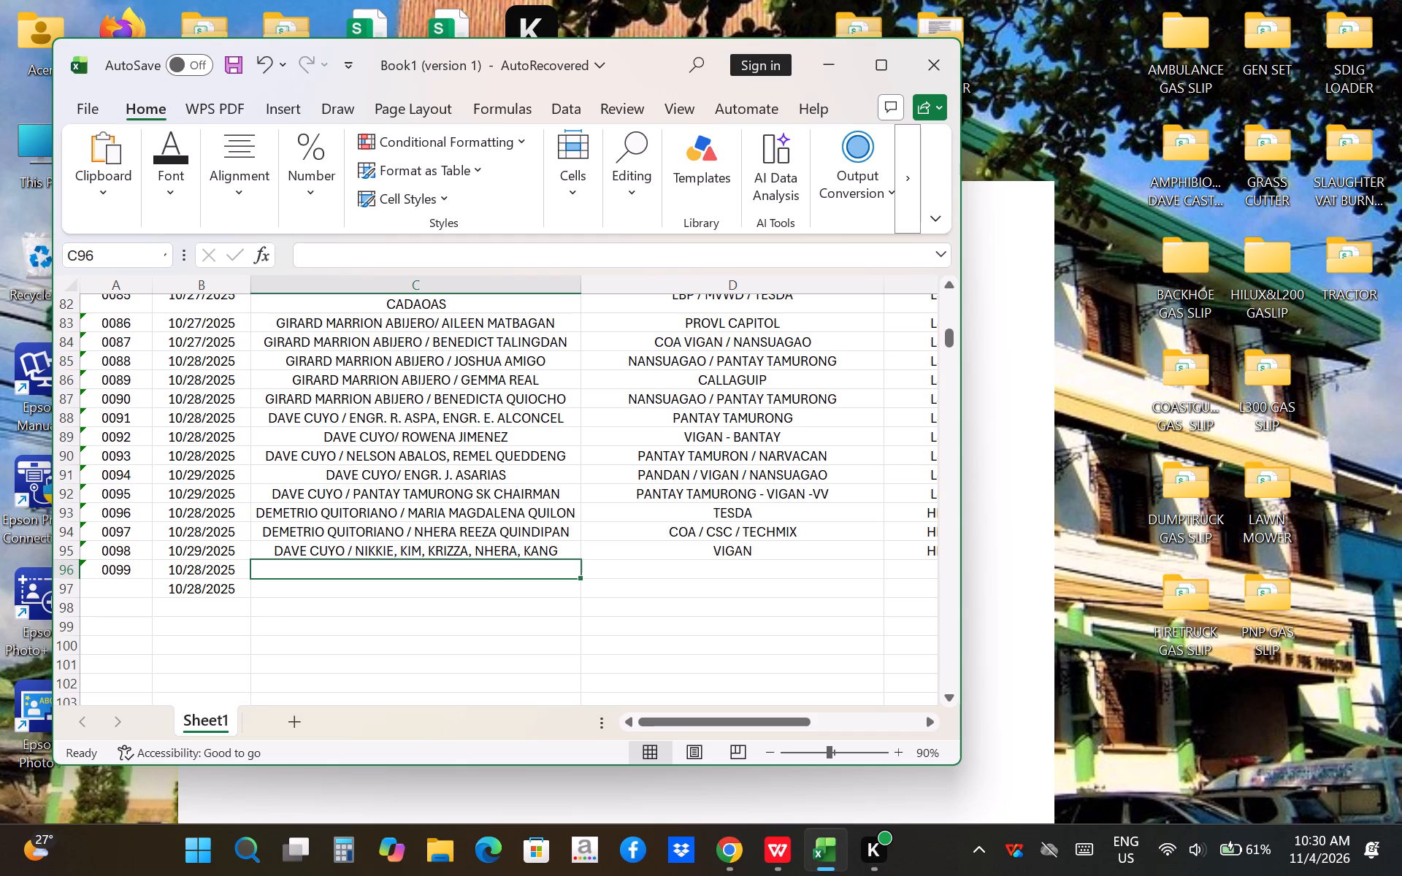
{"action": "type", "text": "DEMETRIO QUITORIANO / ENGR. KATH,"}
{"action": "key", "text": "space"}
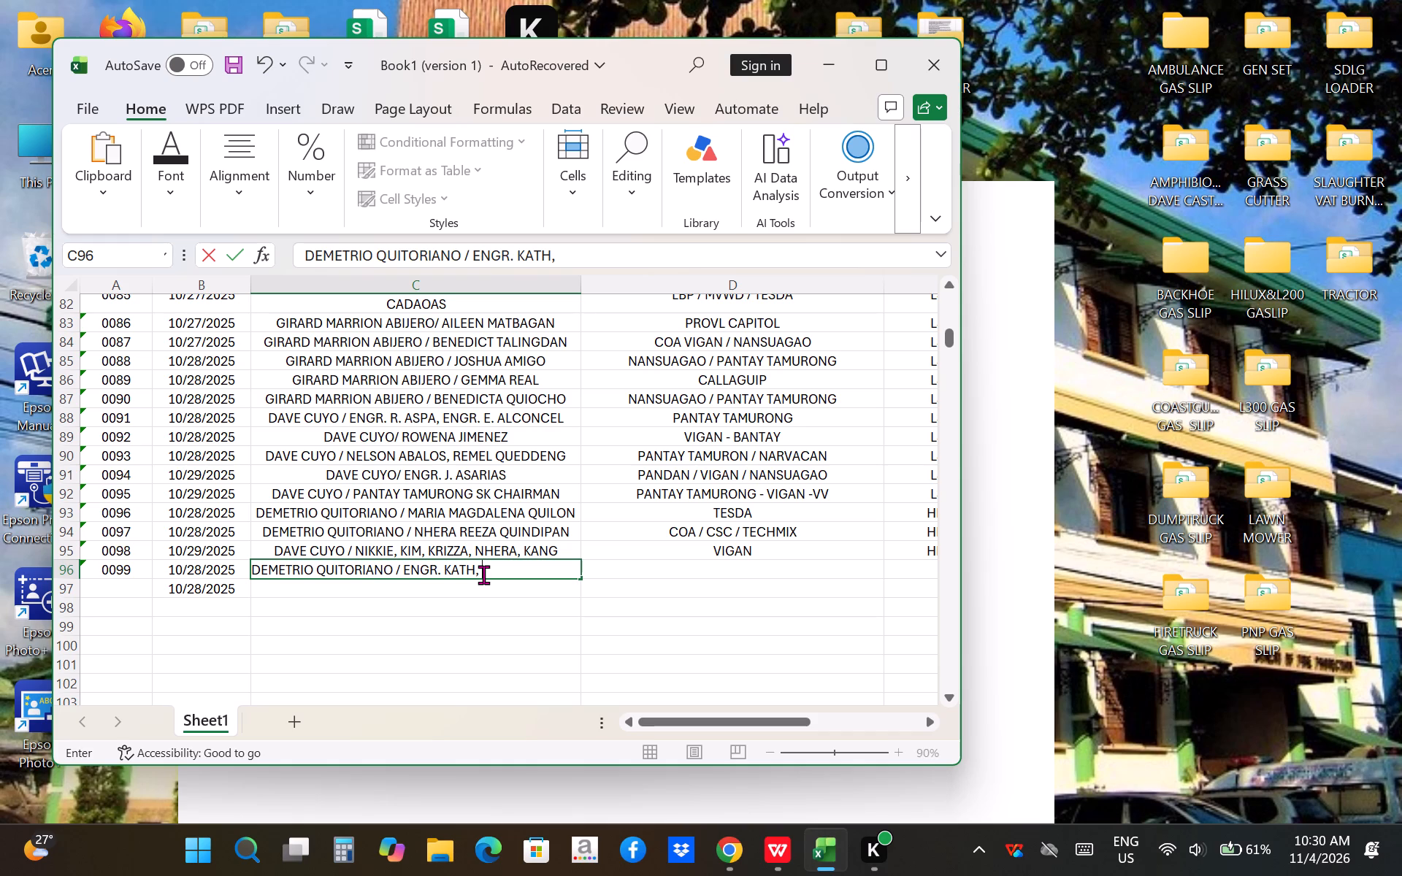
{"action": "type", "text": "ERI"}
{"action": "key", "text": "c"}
{"action": "left_click", "coordinate": [748, 561]}
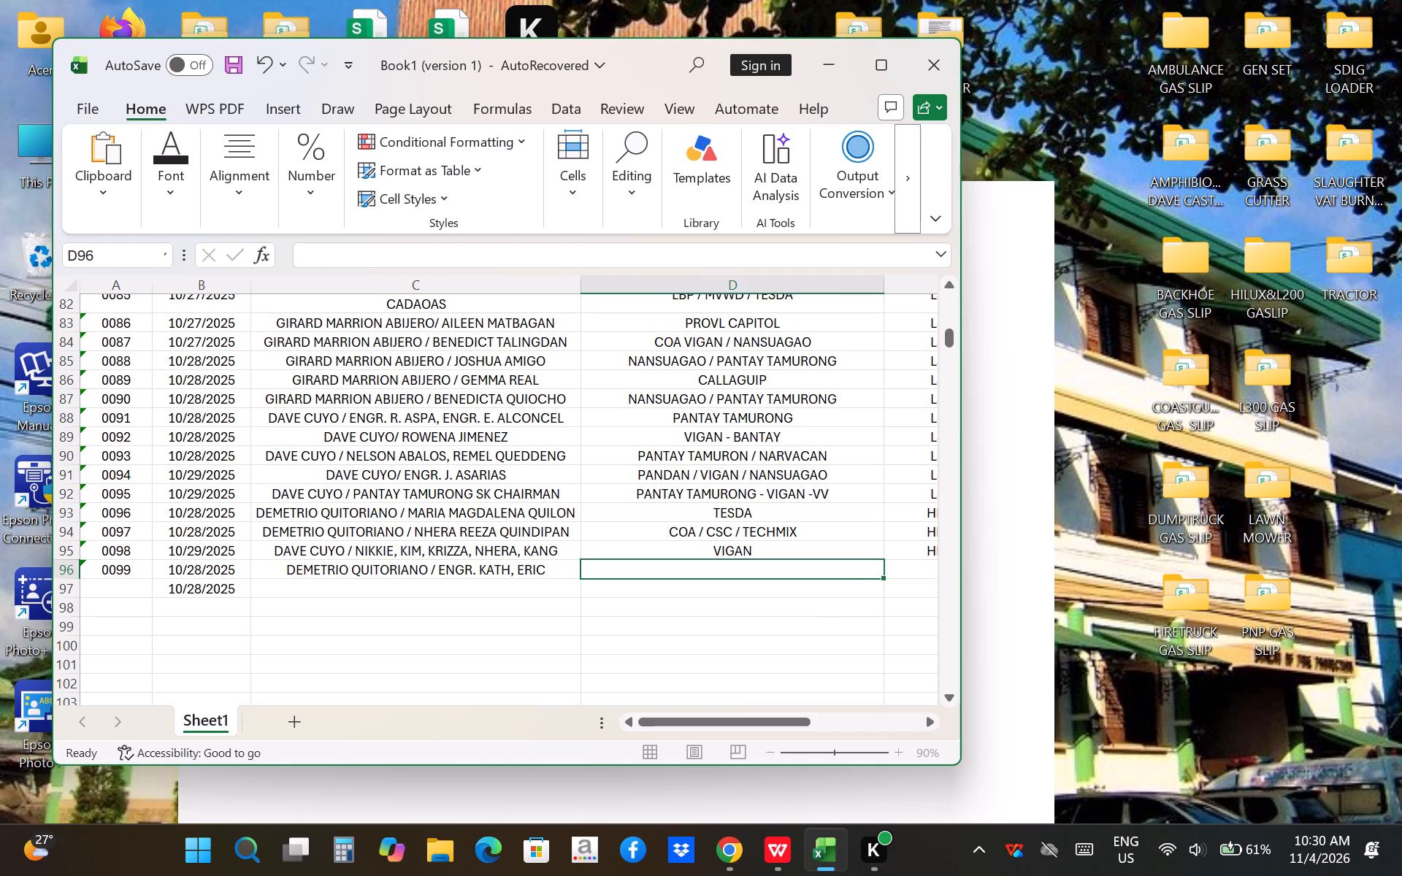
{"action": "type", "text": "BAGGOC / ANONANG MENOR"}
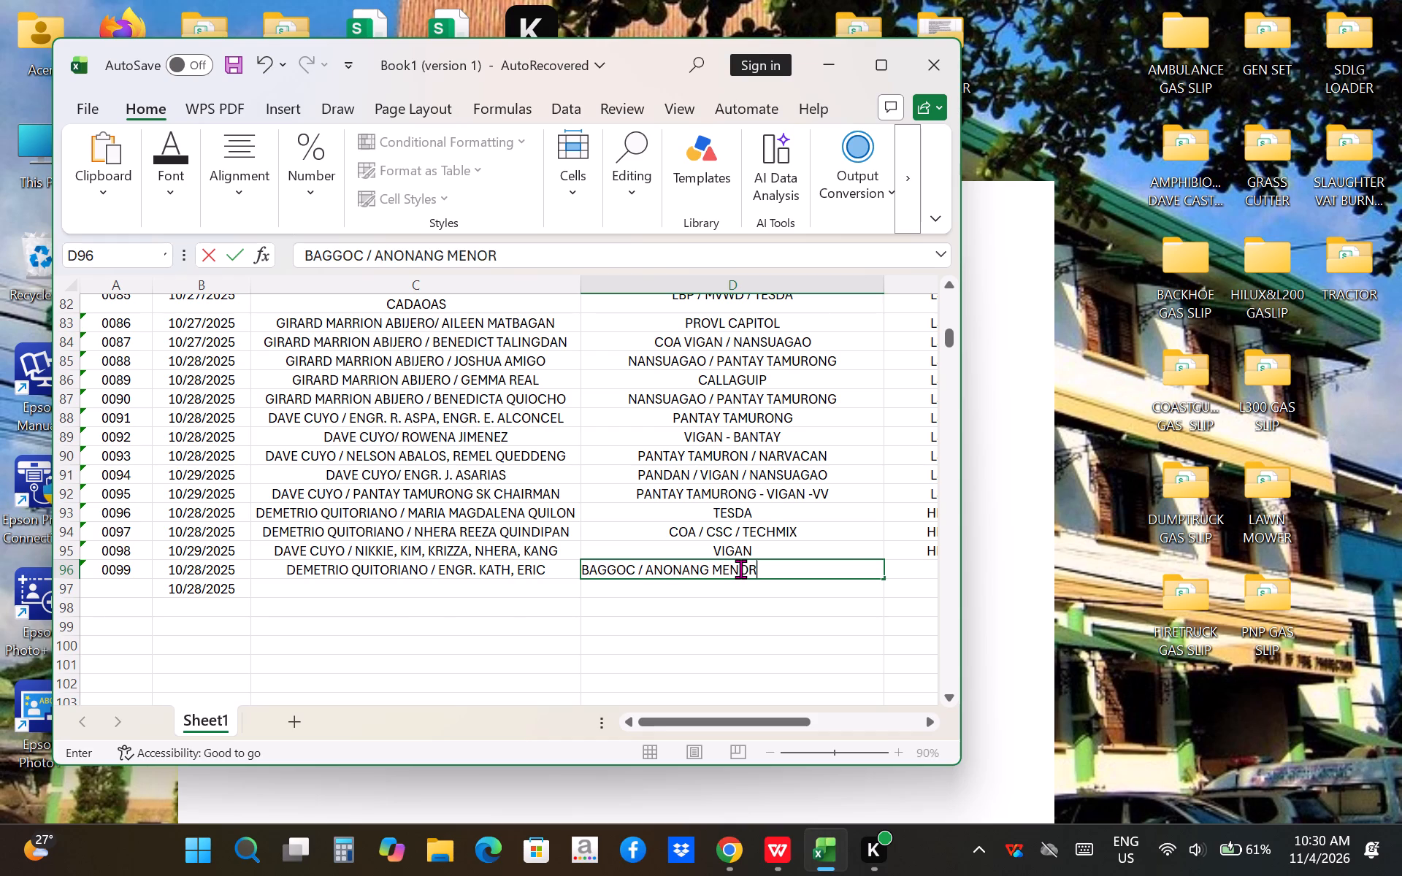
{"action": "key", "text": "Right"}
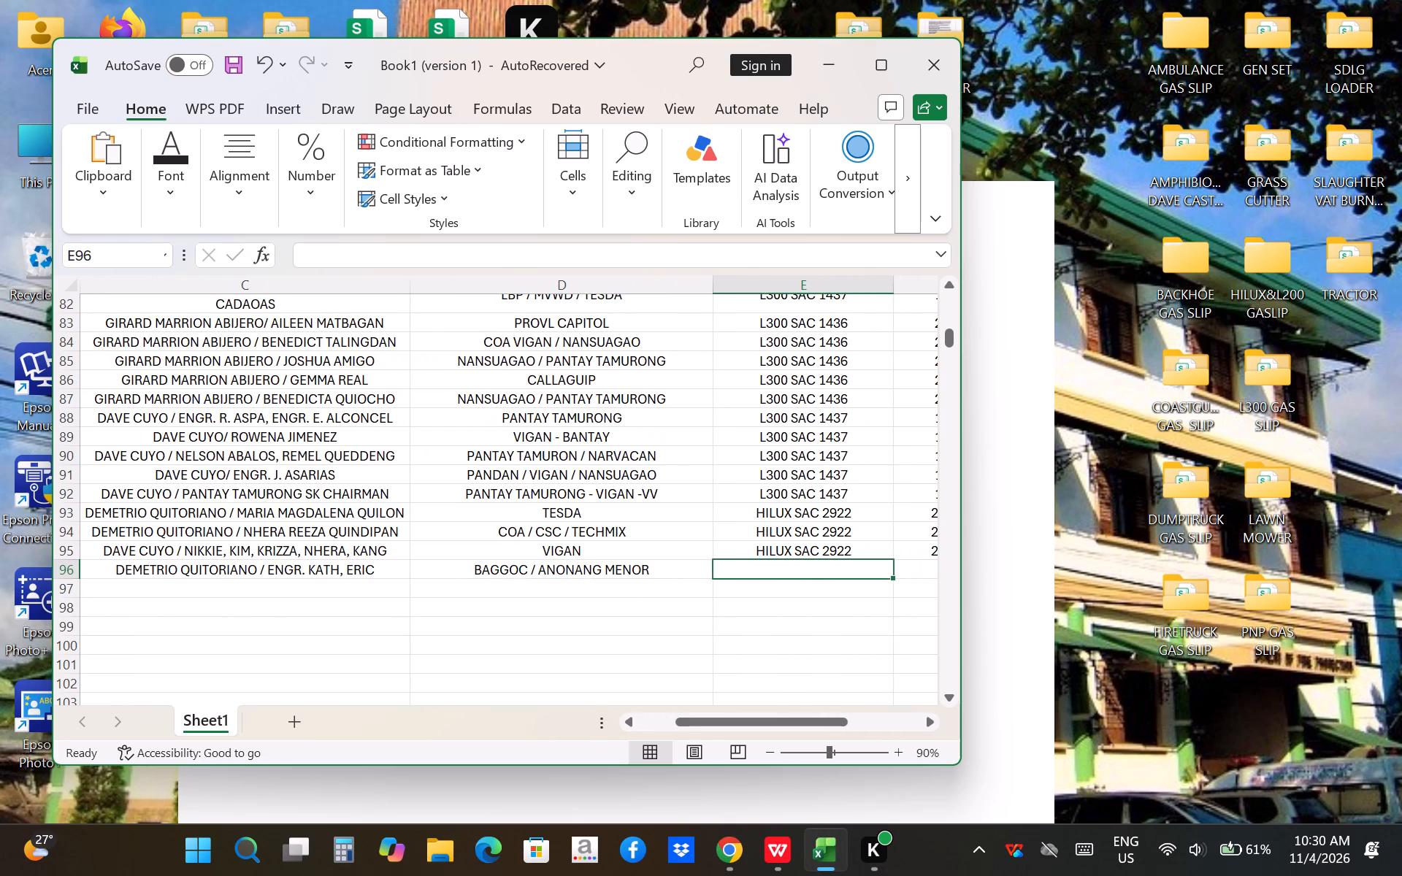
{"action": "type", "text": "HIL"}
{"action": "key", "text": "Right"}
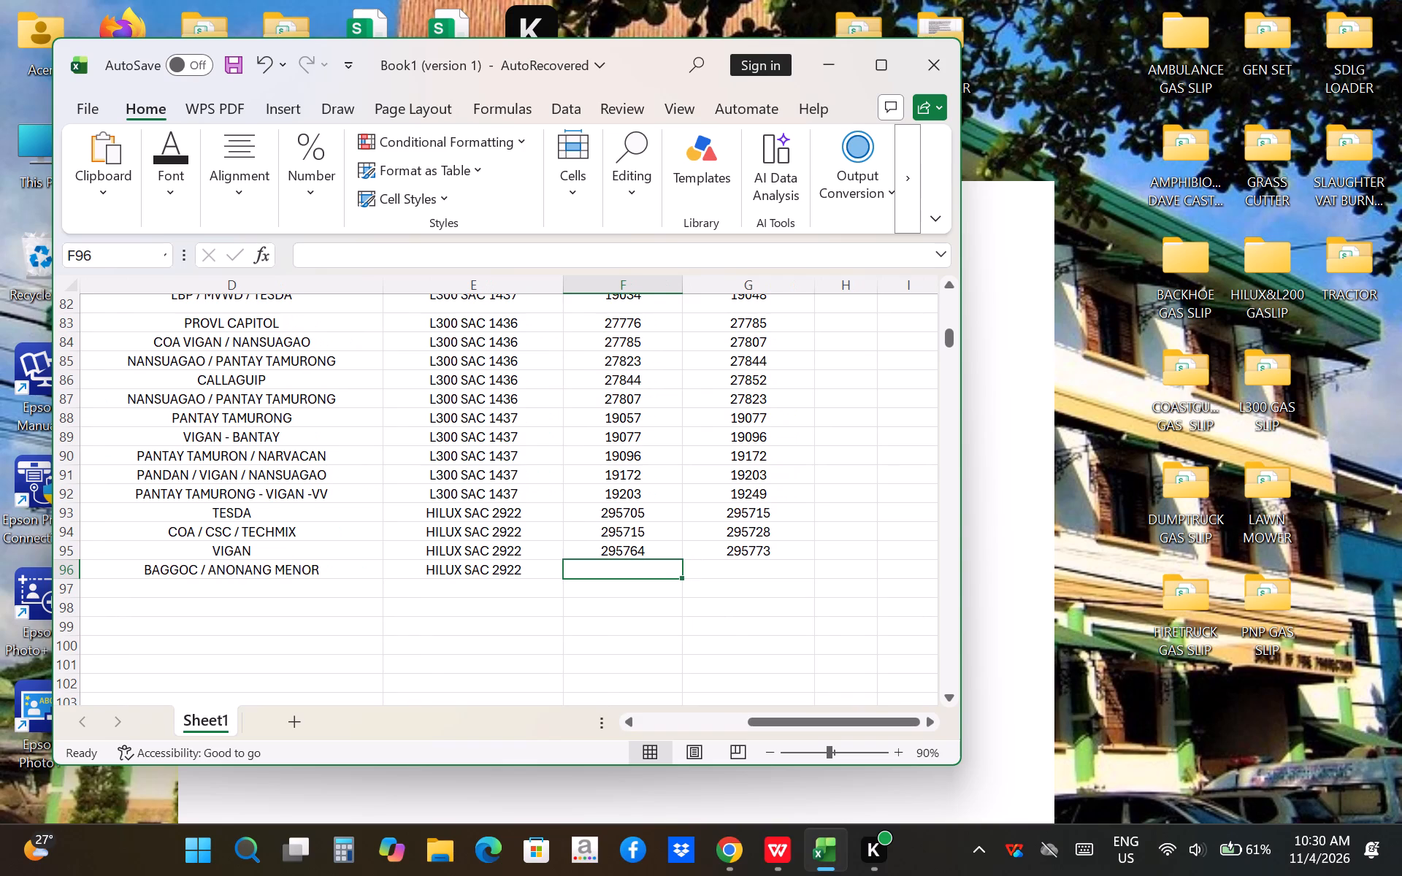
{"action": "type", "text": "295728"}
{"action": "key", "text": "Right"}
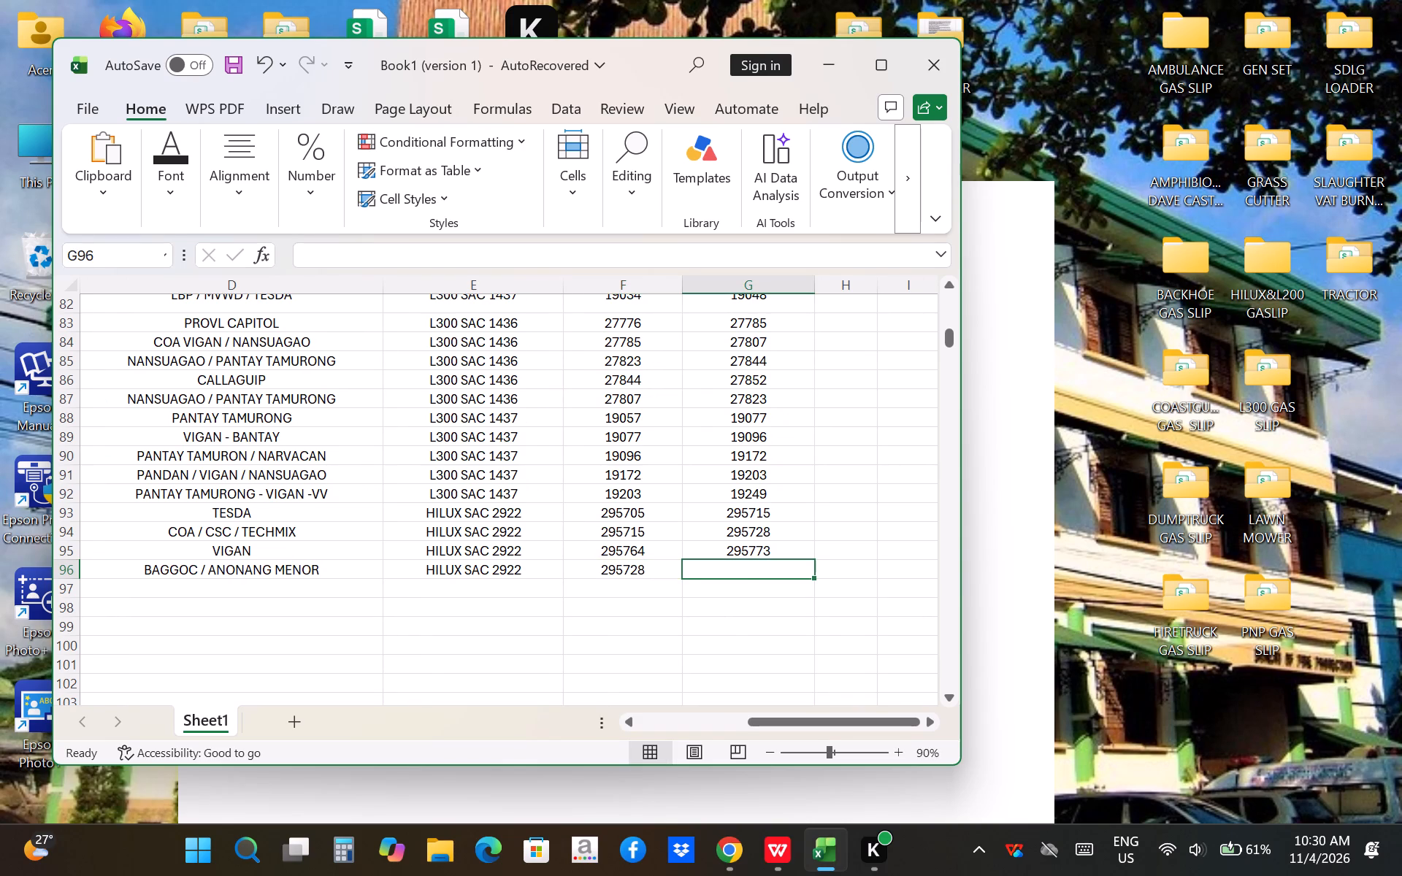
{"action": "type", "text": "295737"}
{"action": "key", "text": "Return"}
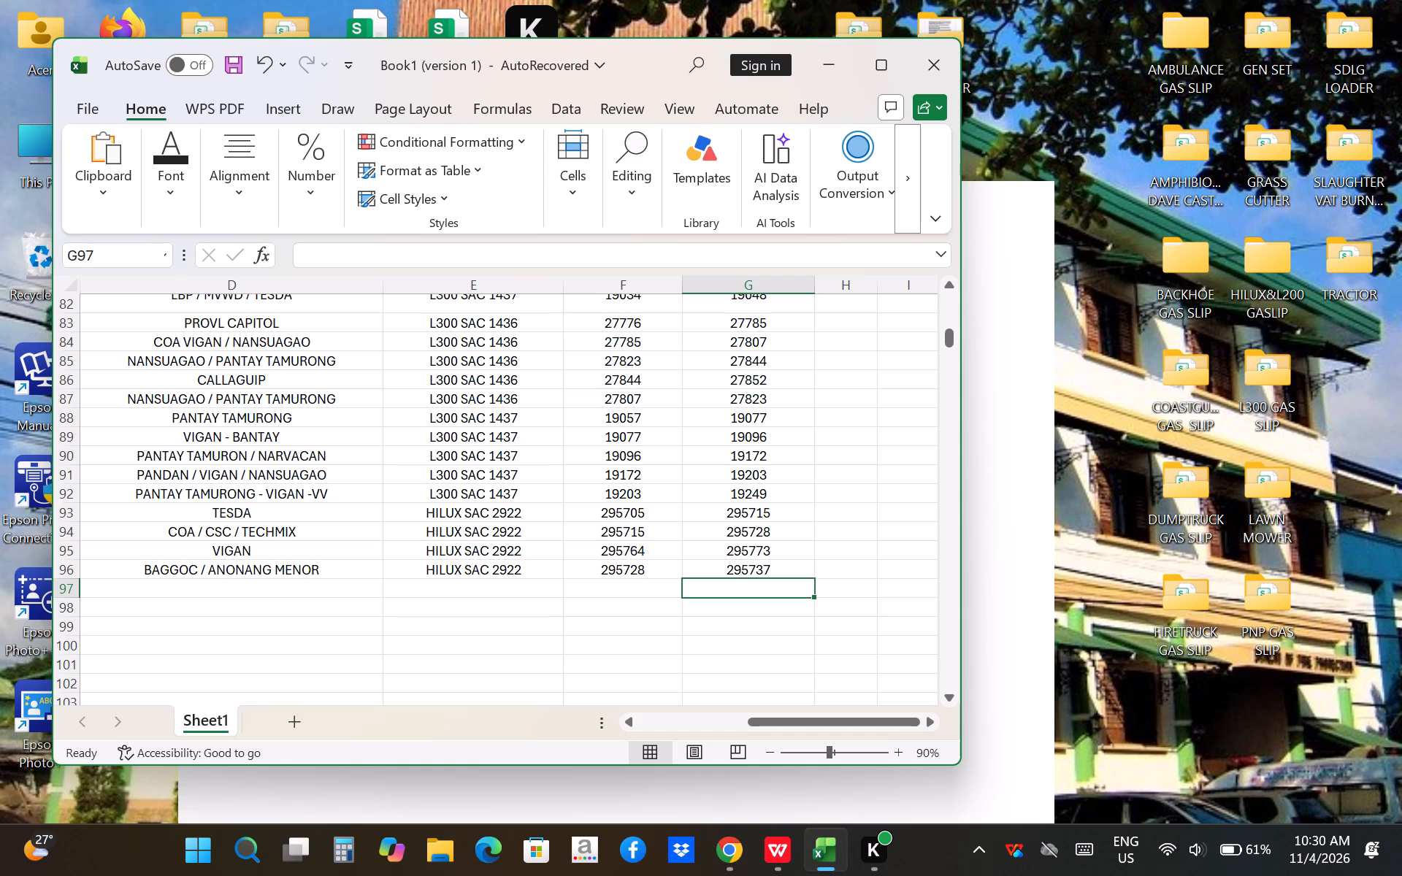
Number the trip in row 97 as 0101, entered as text, and fill in its driver and passenger names.
{"action": "left_click_drag", "start_coordinate": [858, 717], "coordinate": [618, 723]}
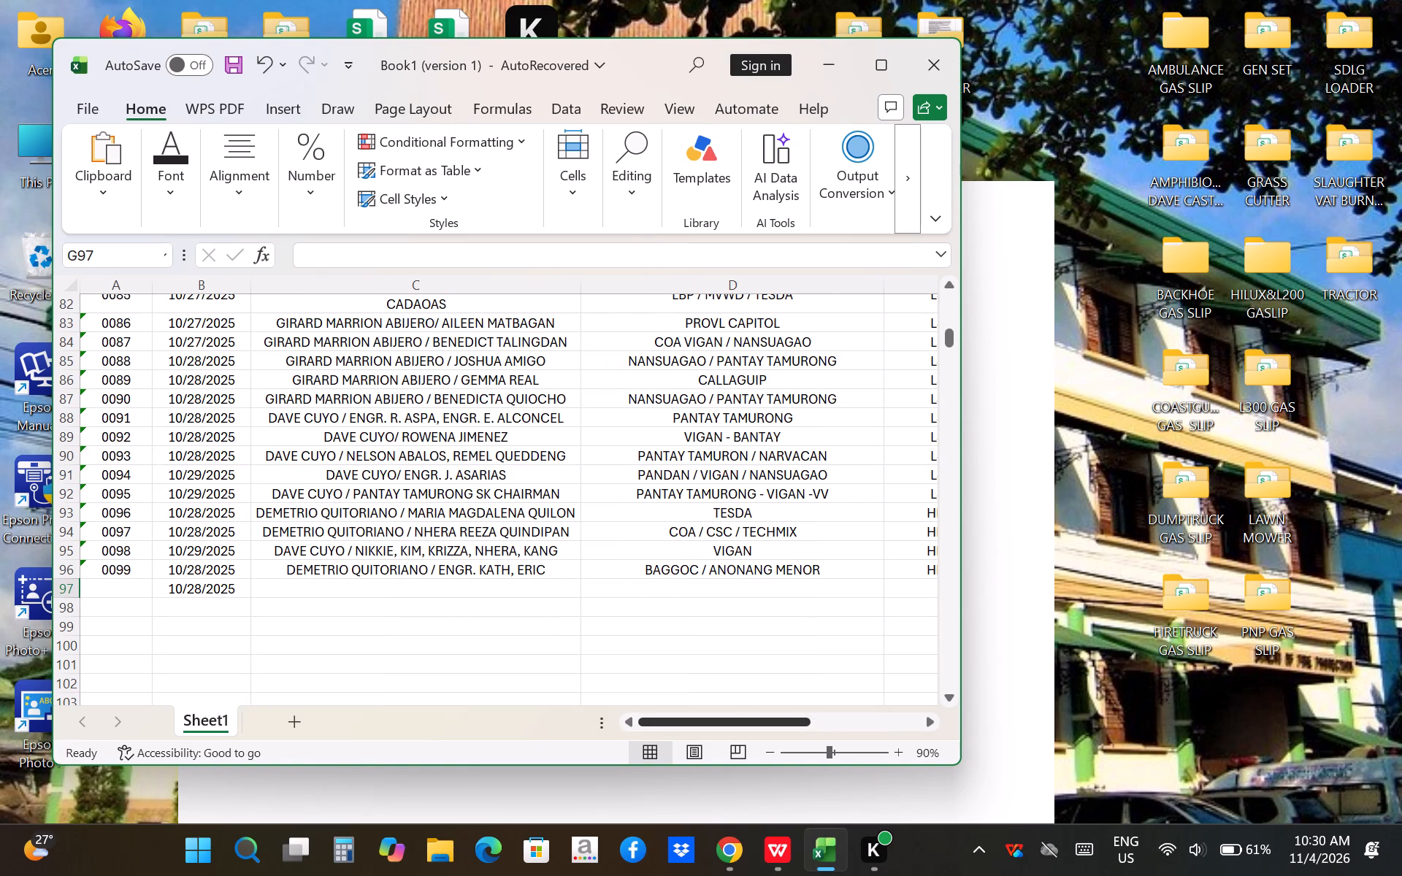
{"action": "left_click", "coordinate": [110, 596]}
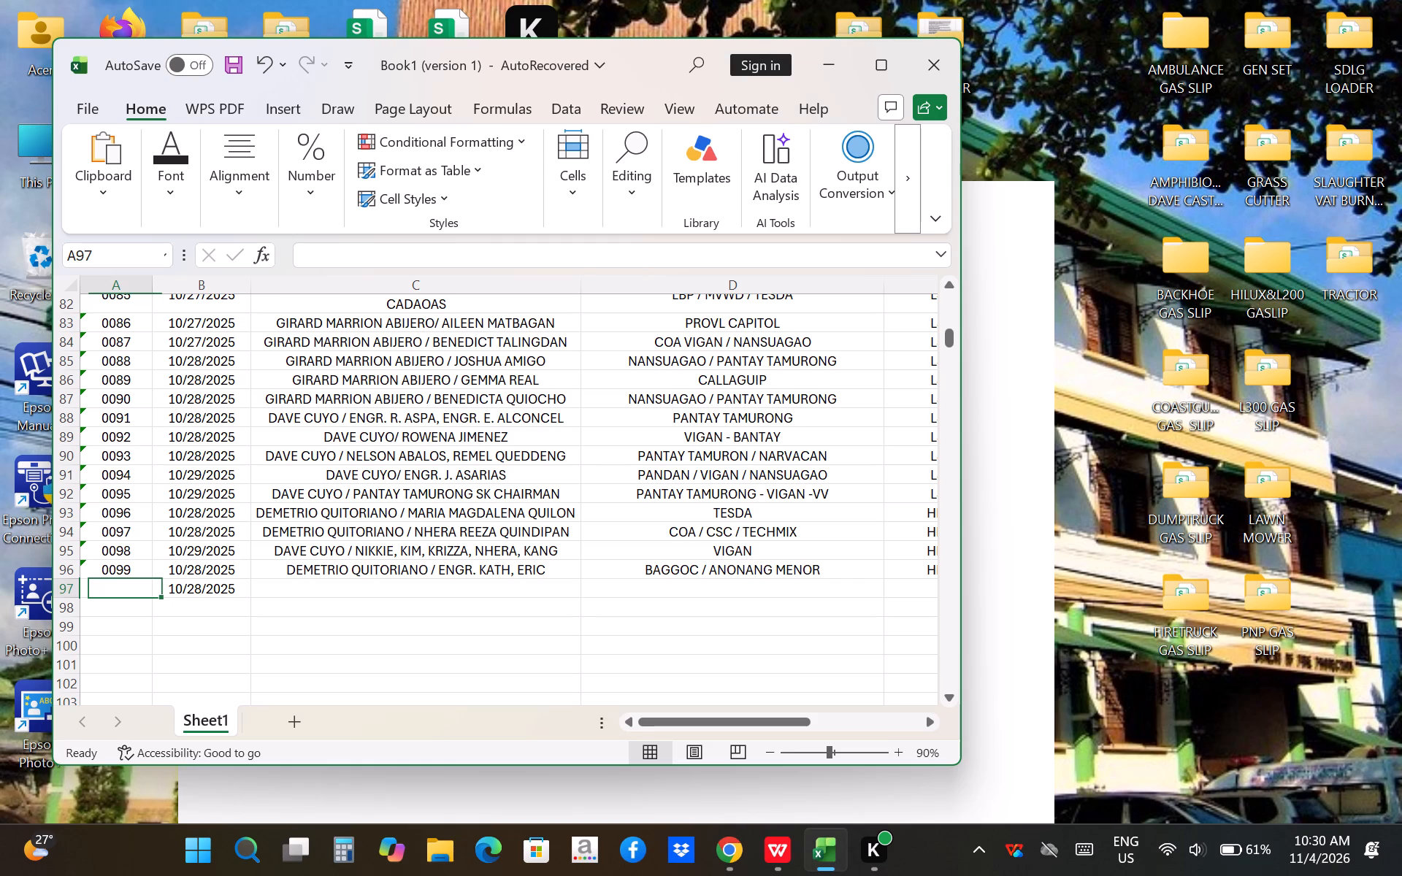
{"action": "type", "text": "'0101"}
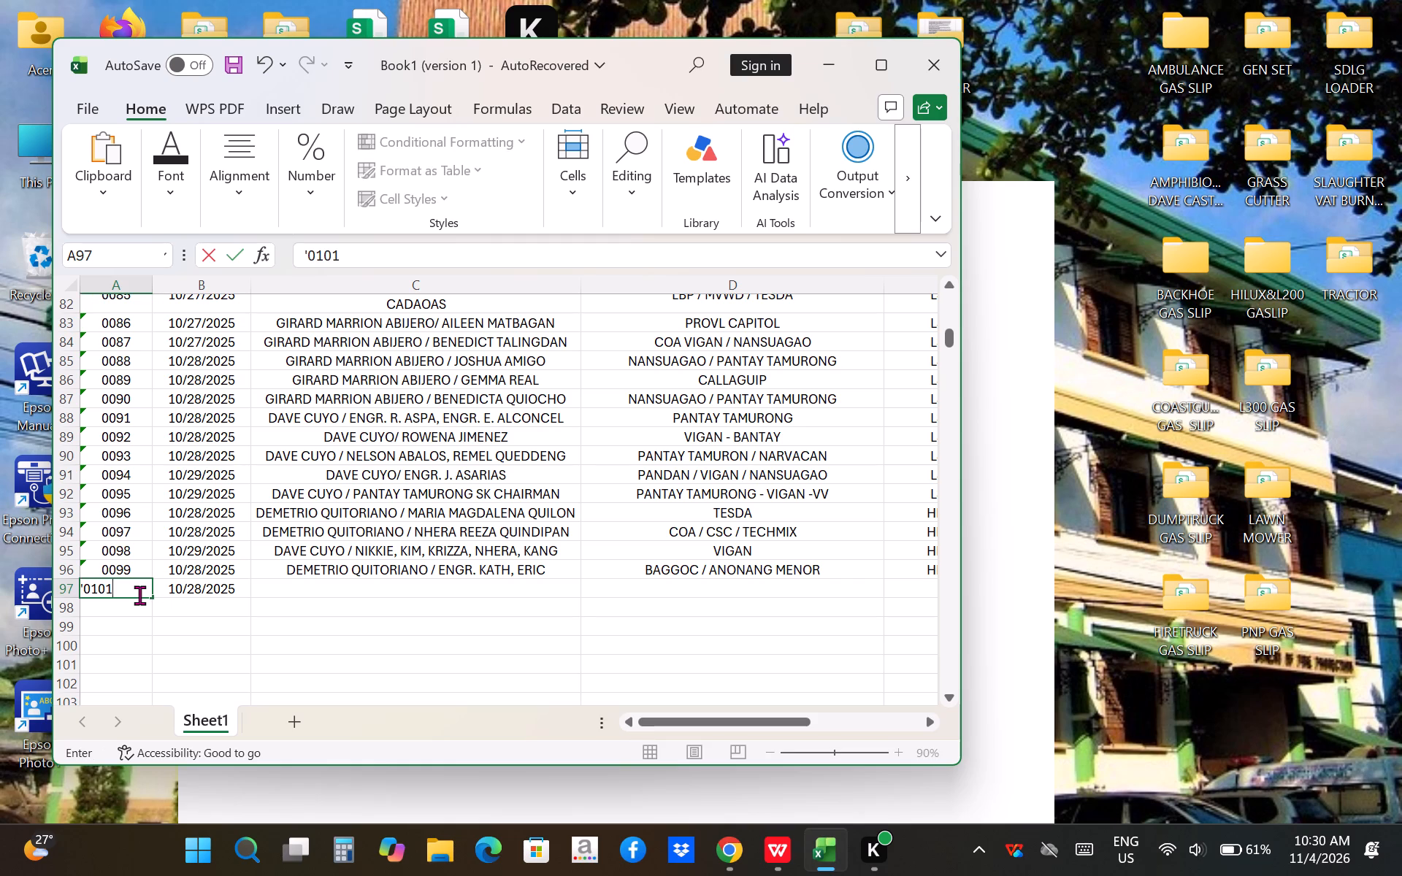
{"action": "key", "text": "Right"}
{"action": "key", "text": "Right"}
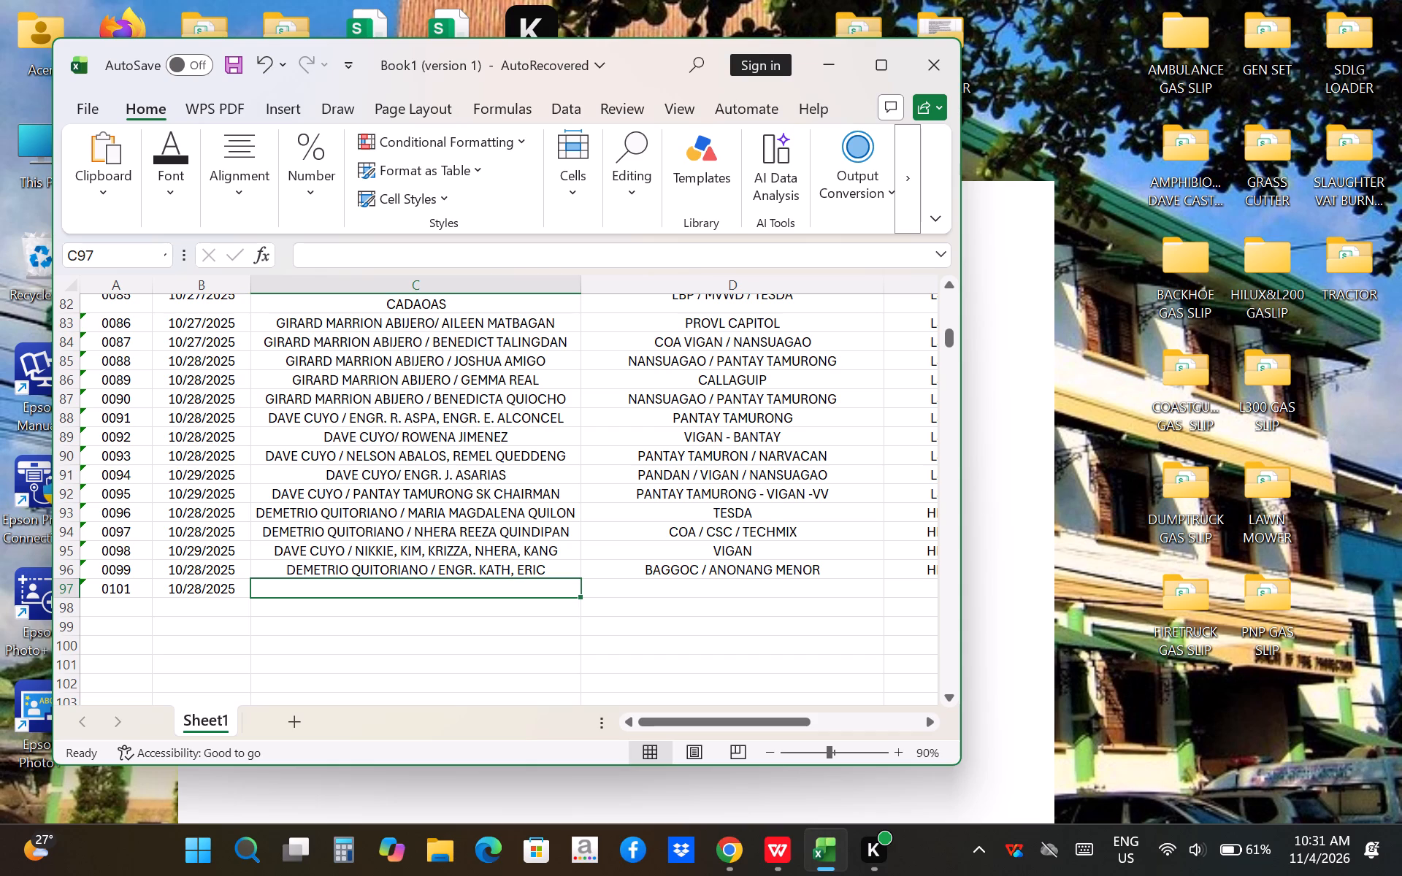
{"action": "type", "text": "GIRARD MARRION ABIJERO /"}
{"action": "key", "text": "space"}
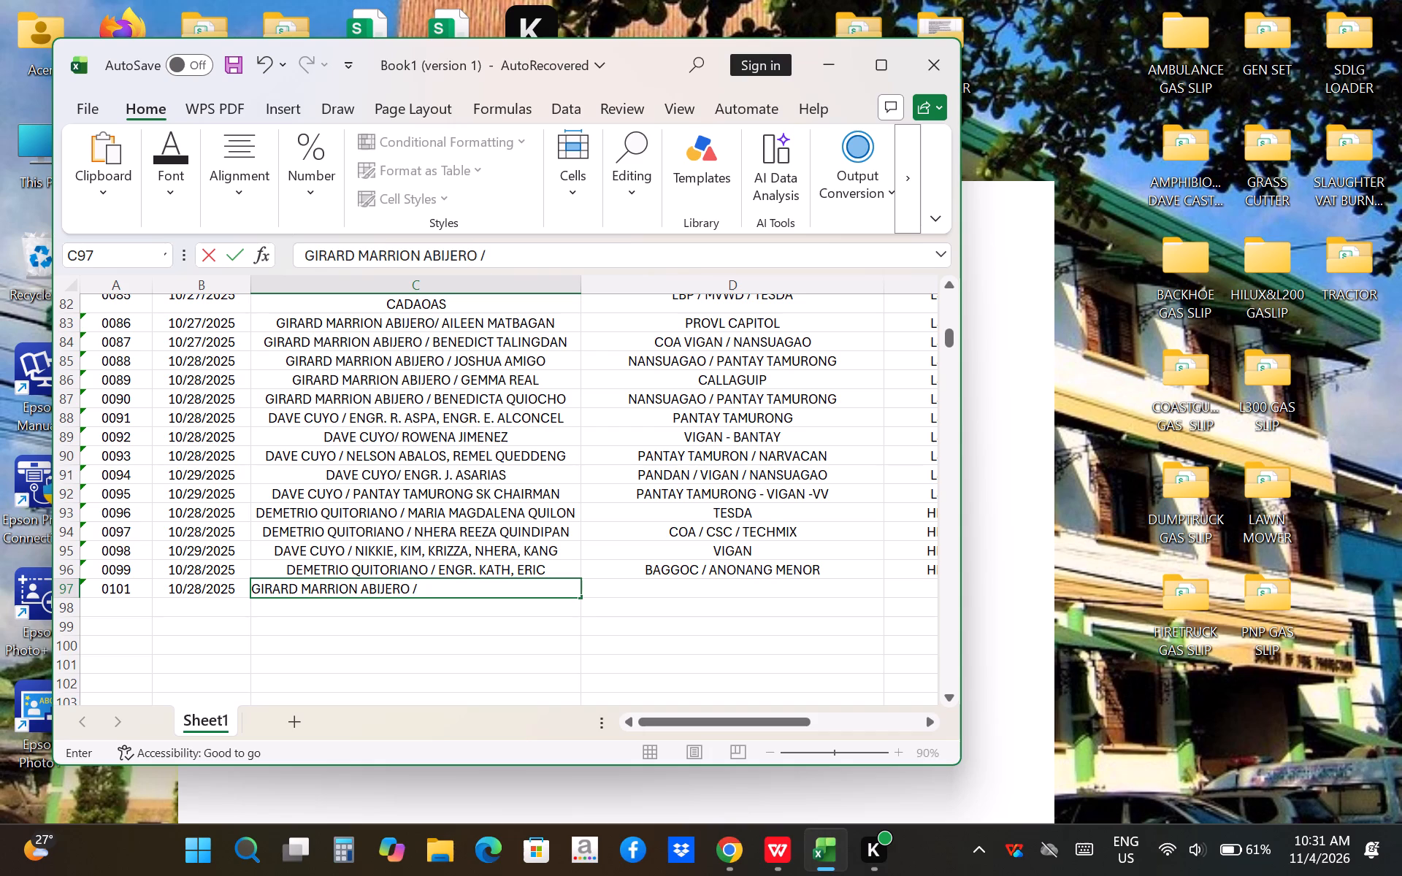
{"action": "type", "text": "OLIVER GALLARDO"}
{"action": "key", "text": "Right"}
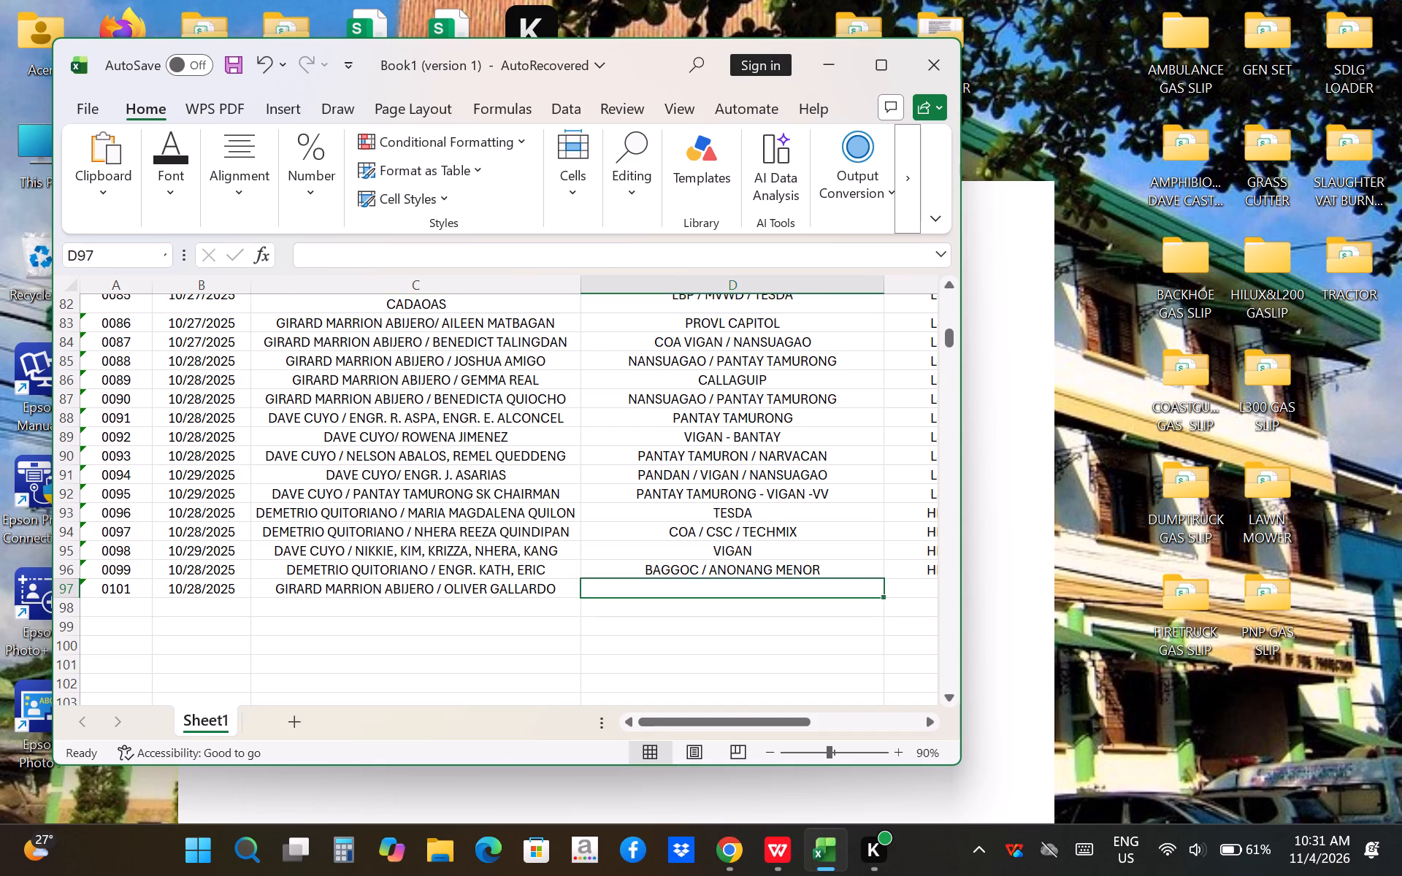
Enter NANSUAGAO / PANTAY TAMURONG / BANTAY as the destination of trip 0101.
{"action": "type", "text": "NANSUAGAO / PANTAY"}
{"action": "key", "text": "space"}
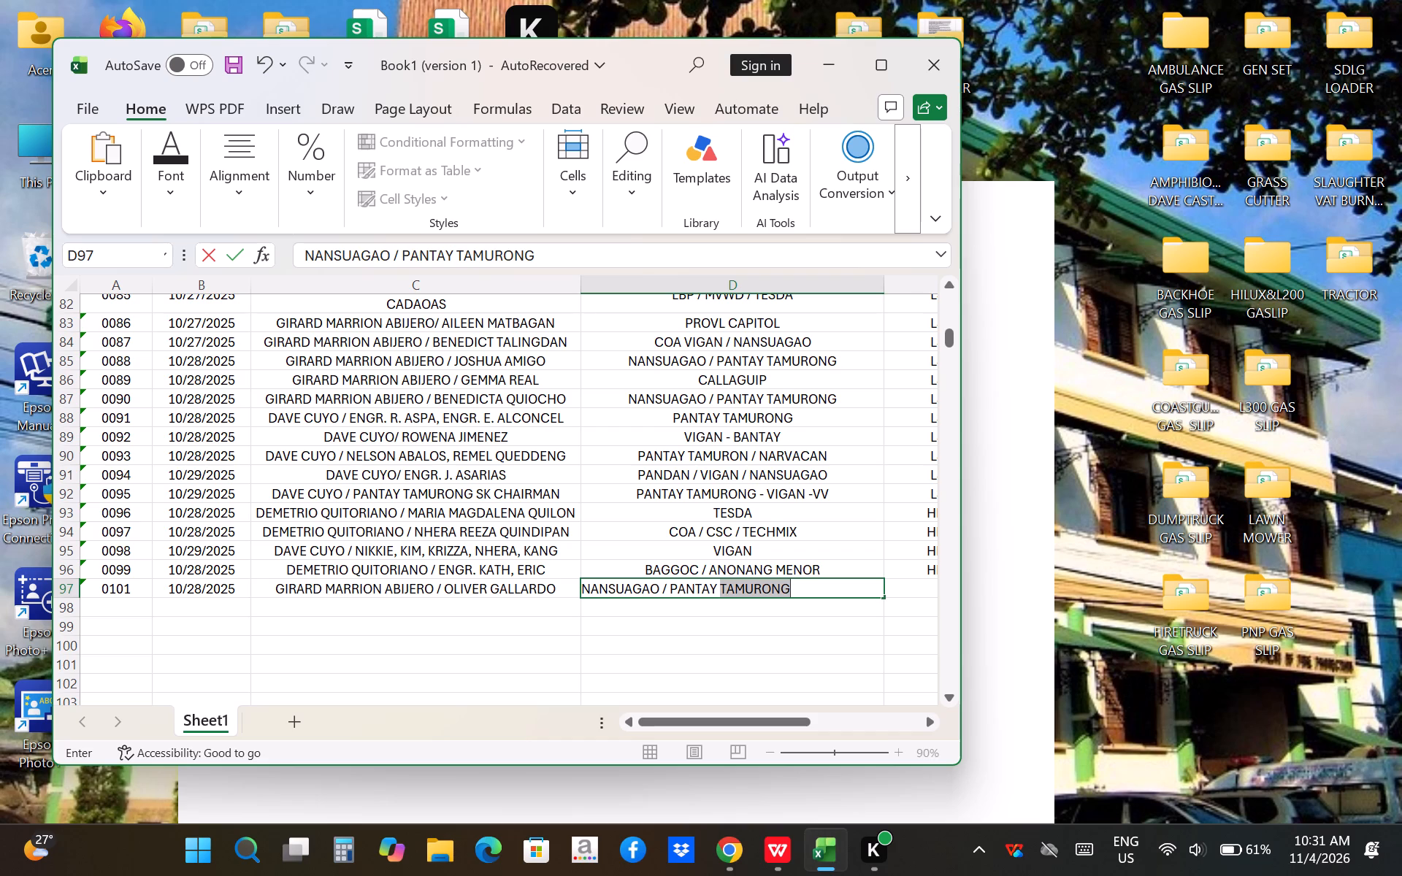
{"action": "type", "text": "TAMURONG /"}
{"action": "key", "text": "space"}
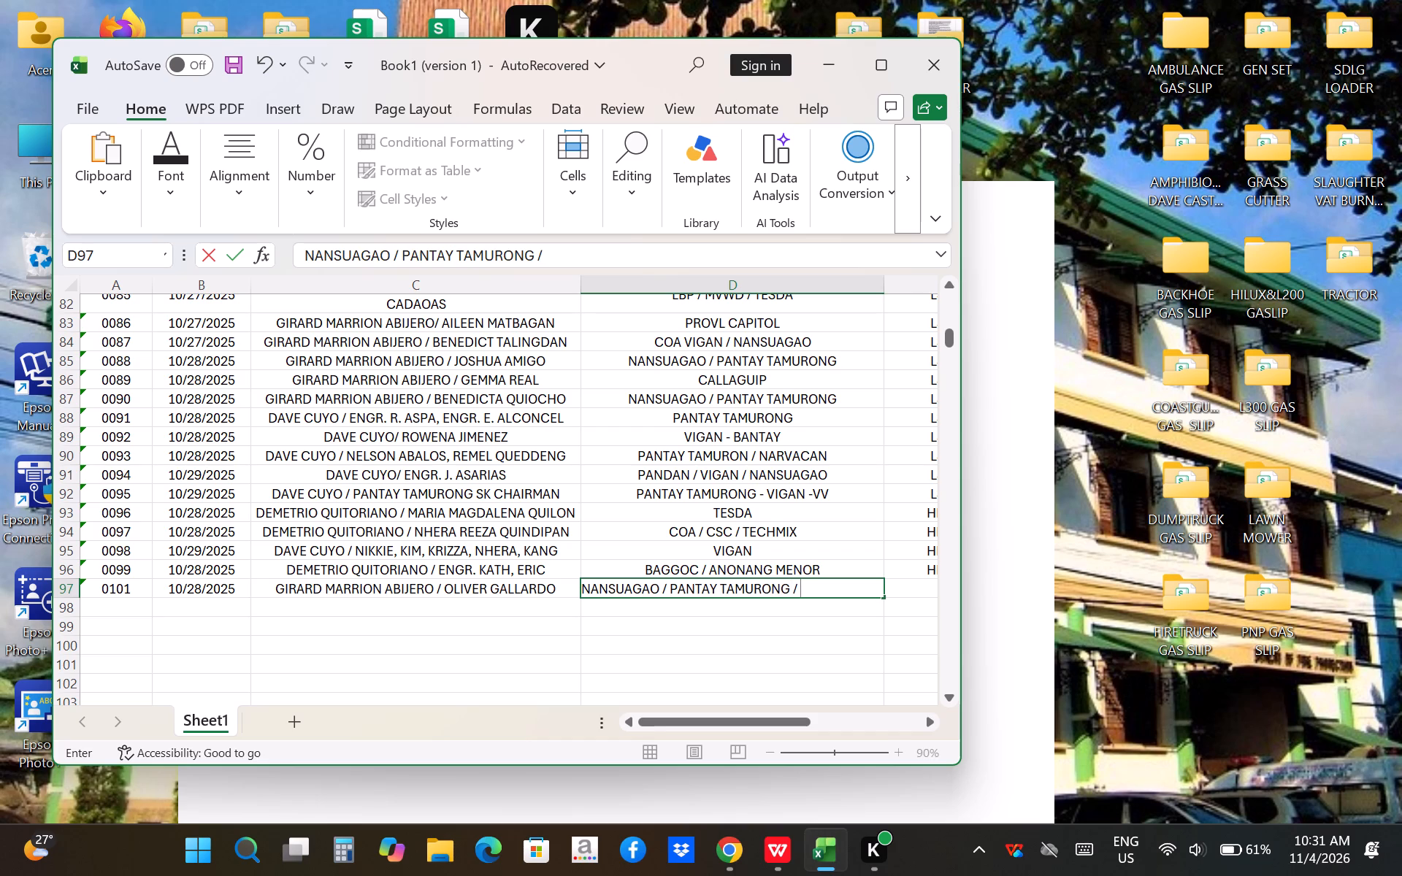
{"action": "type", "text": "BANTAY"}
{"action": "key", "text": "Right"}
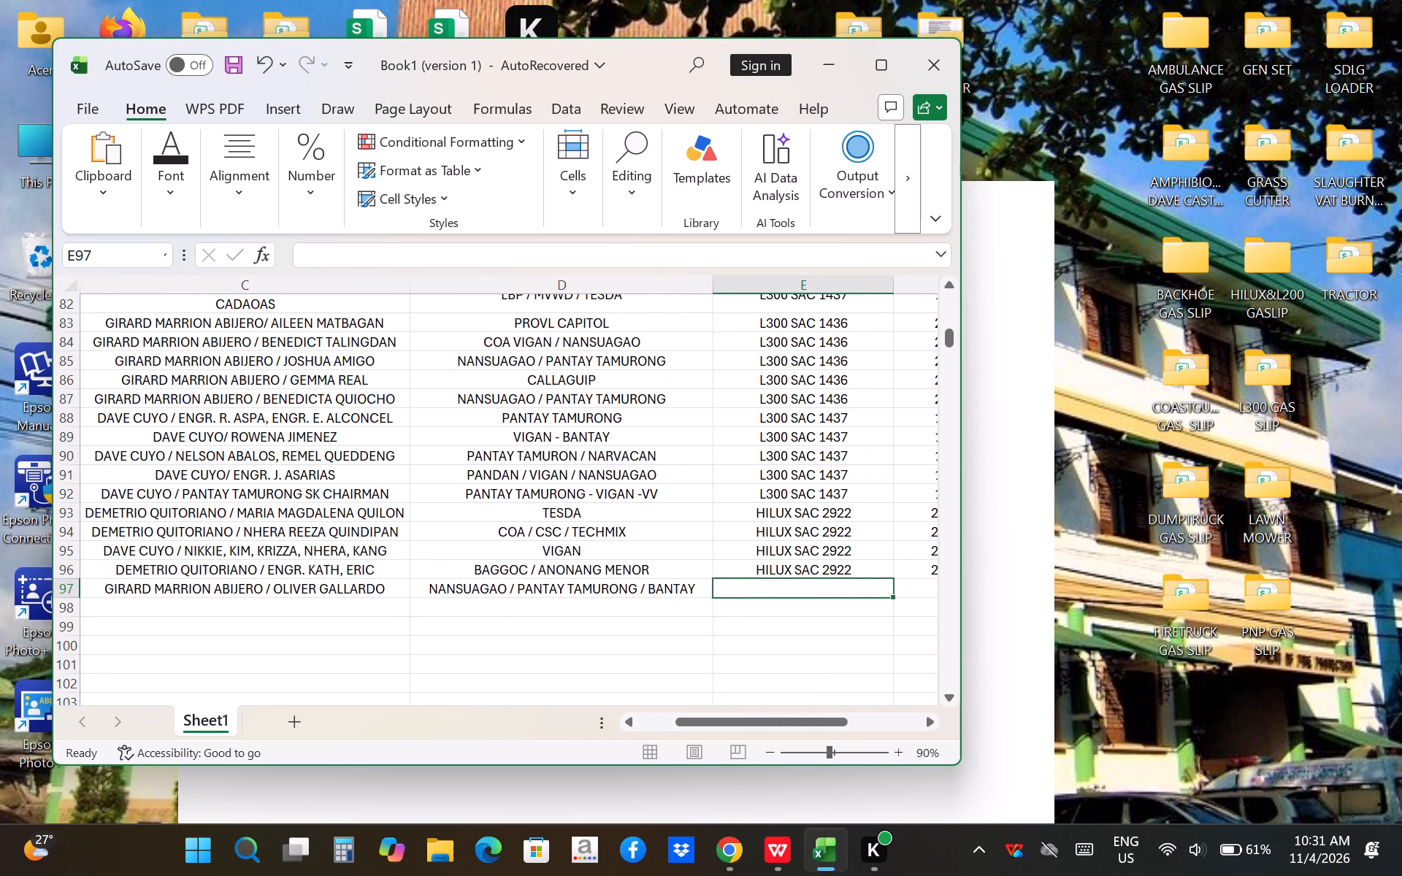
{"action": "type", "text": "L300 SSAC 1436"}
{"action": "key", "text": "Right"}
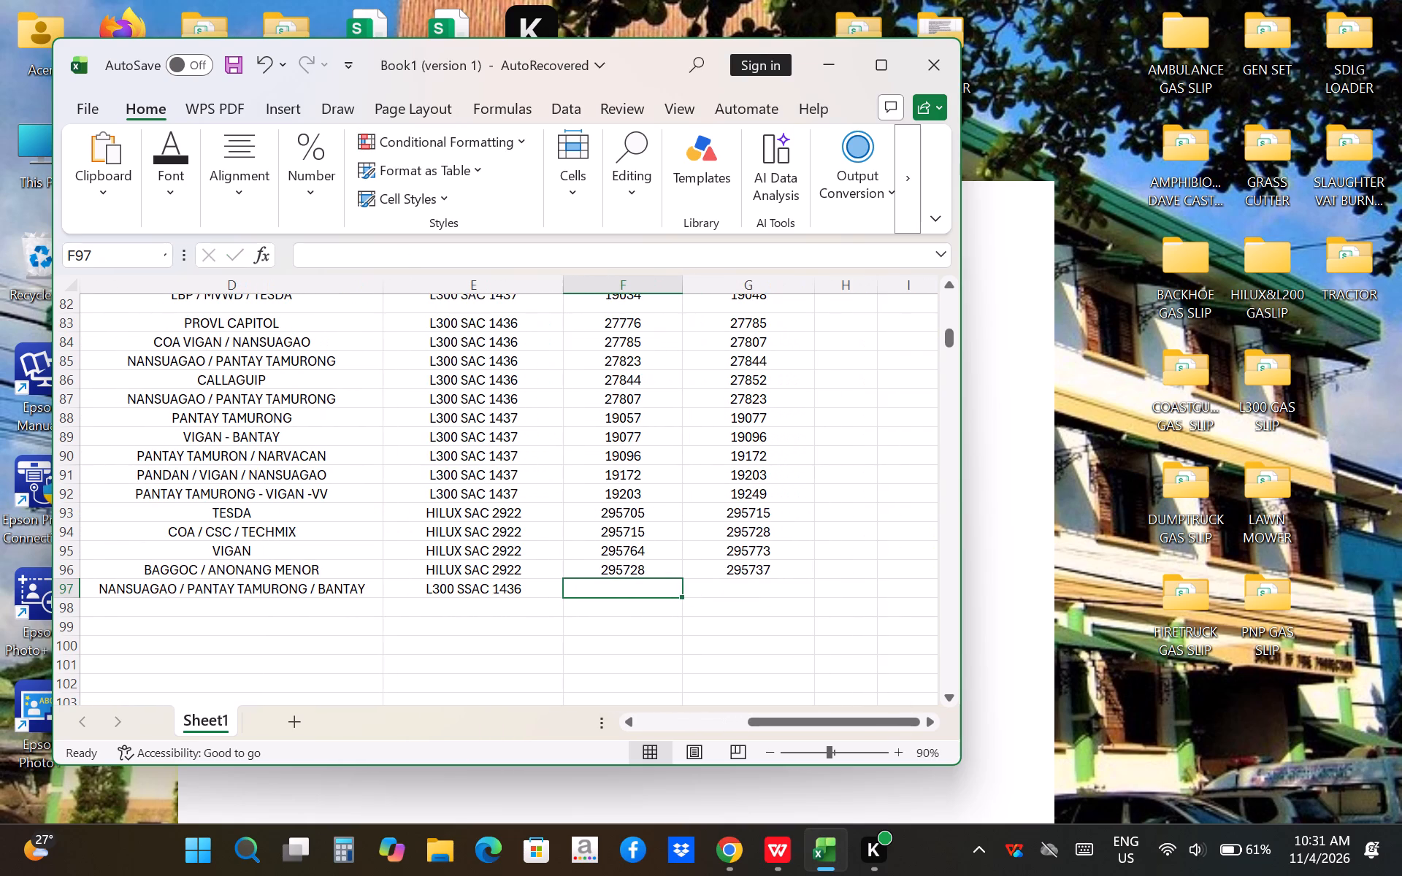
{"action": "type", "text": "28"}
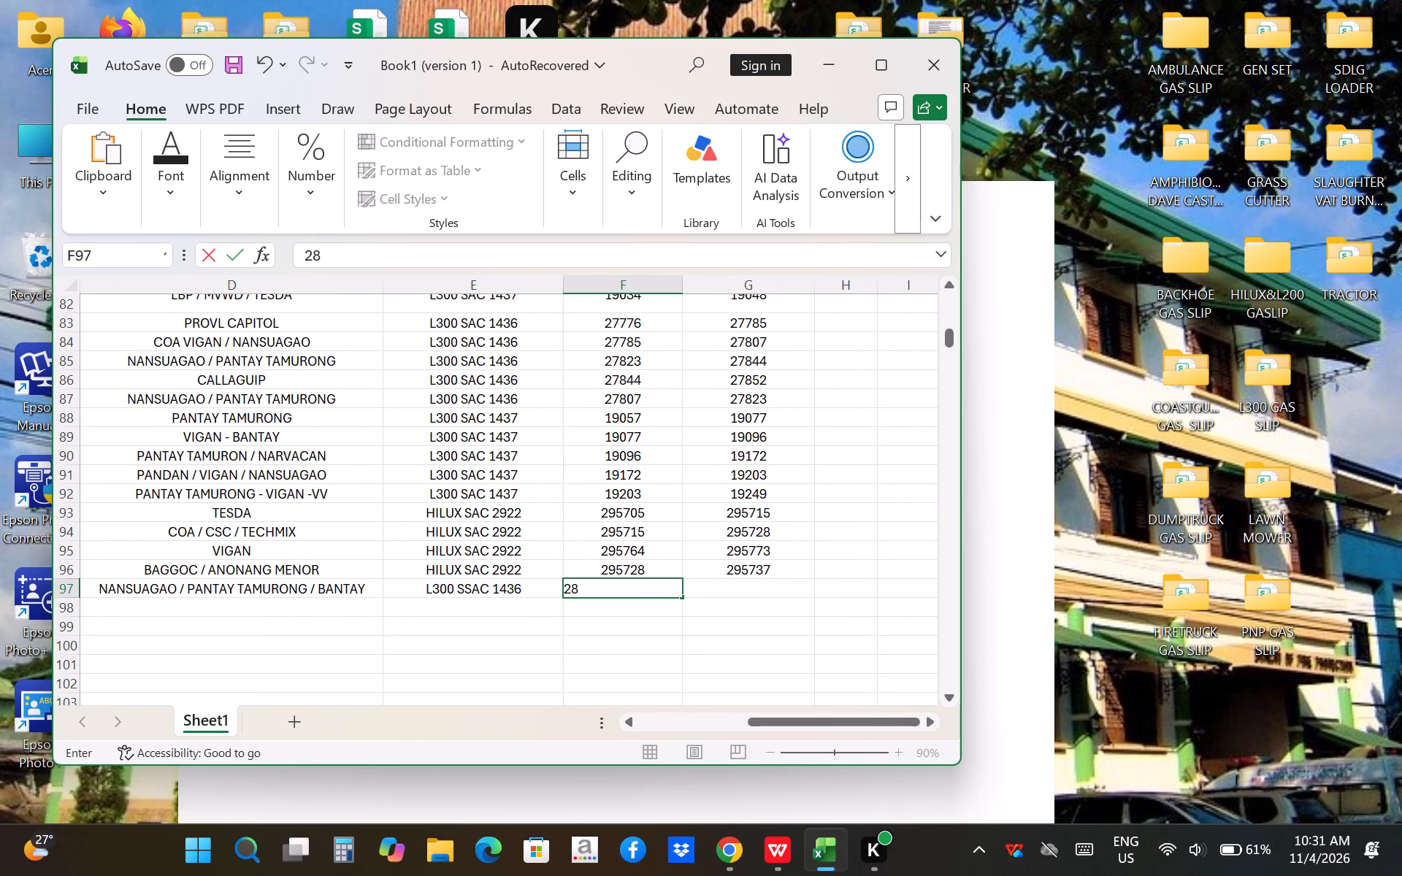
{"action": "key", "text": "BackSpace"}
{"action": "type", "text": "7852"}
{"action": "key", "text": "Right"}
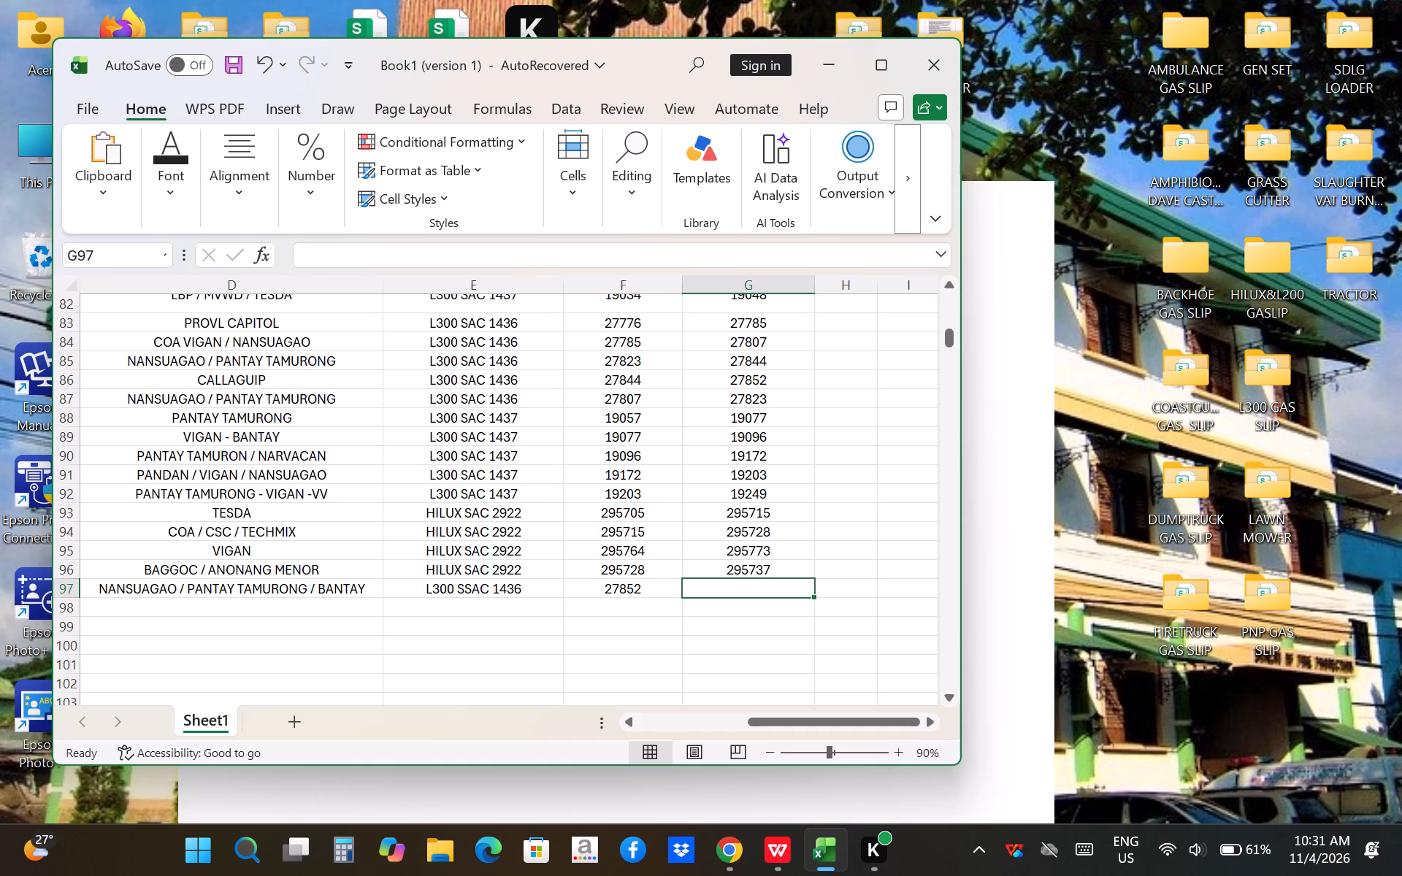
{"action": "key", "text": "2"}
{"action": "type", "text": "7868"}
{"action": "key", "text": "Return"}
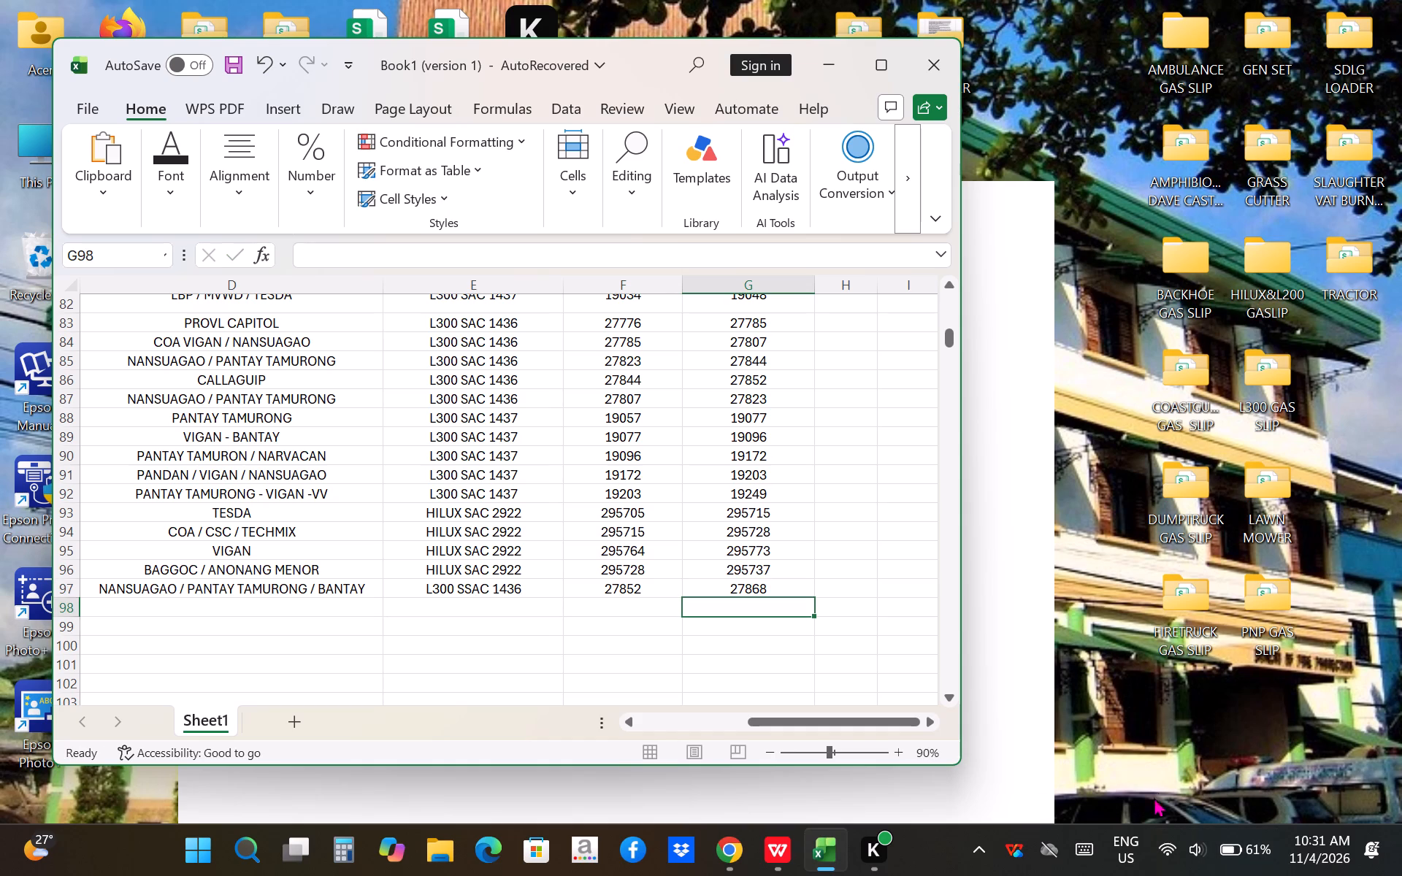
{"action": "left_click_drag", "start_coordinate": [868, 721], "coordinate": [642, 715]}
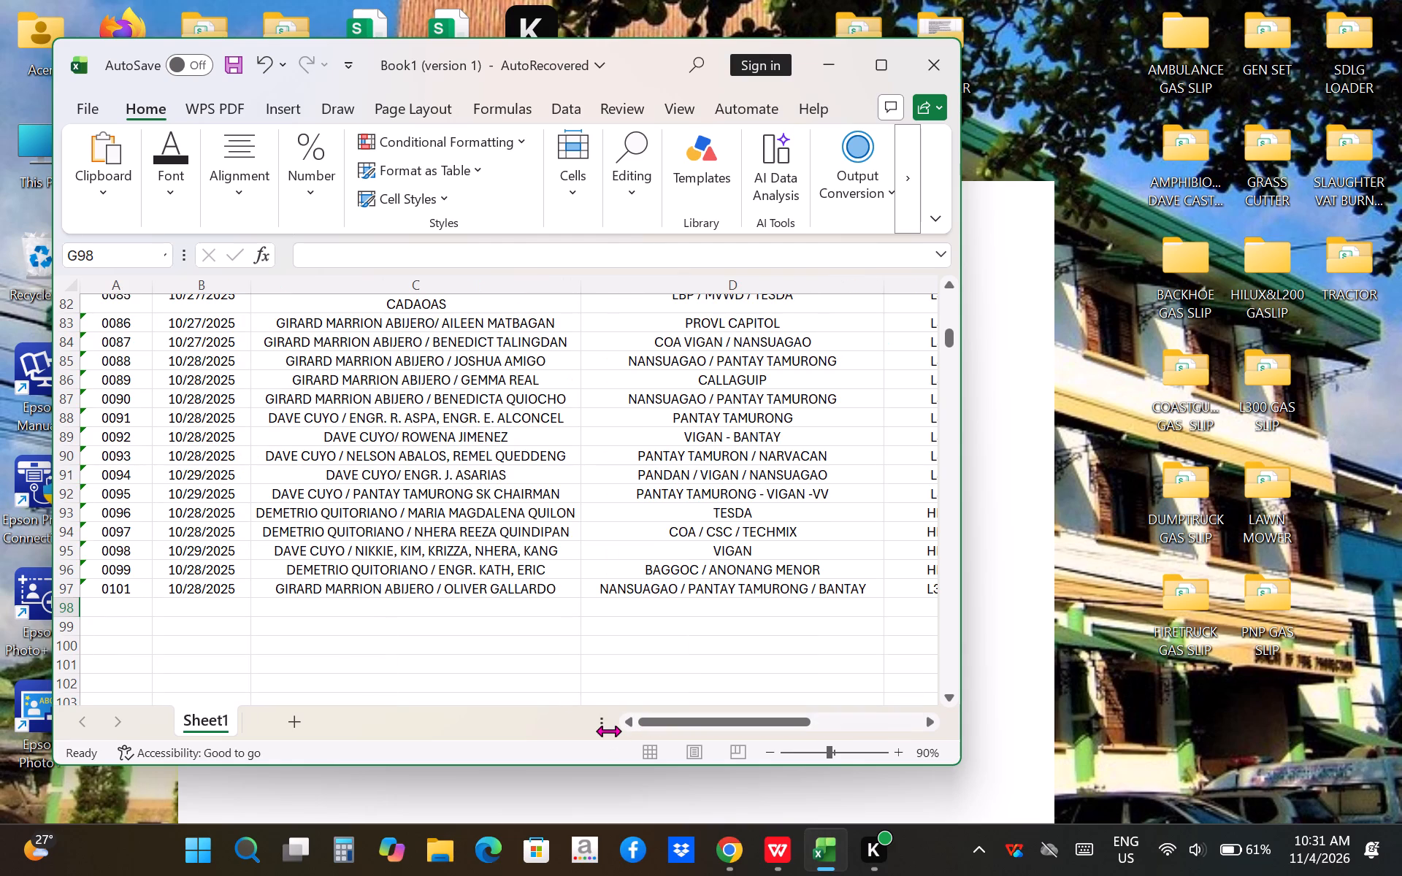
Extend the trip number series from 0101 down column A through 0112 in row 108.
{"action": "left_click", "coordinate": [124, 605]}
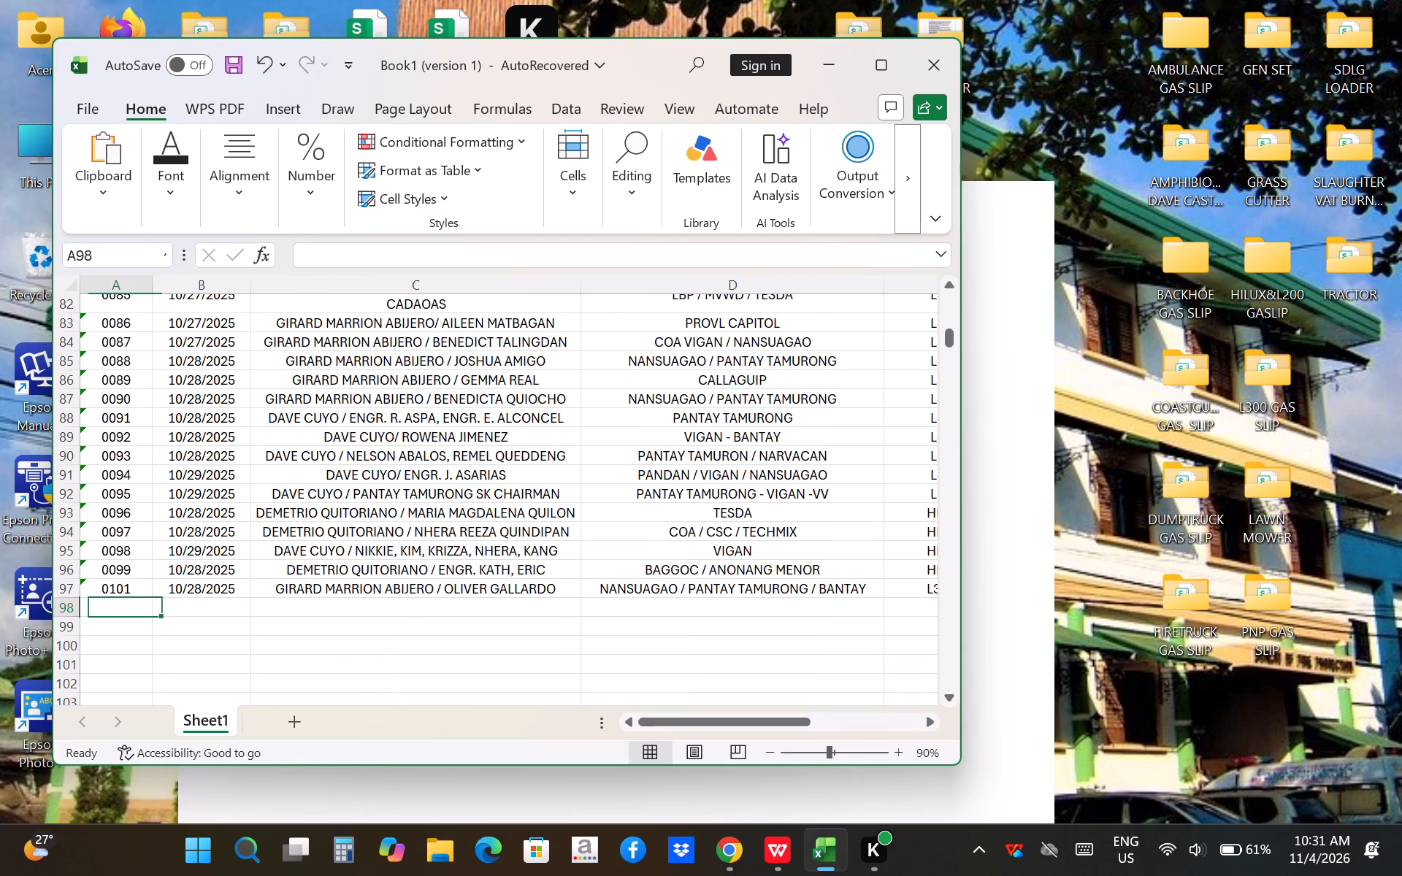
{"action": "left_click", "coordinate": [141, 585]}
{"action": "scroll", "coordinate": [137, 585], "scroll_direction": "down", "scroll_amount": 3}
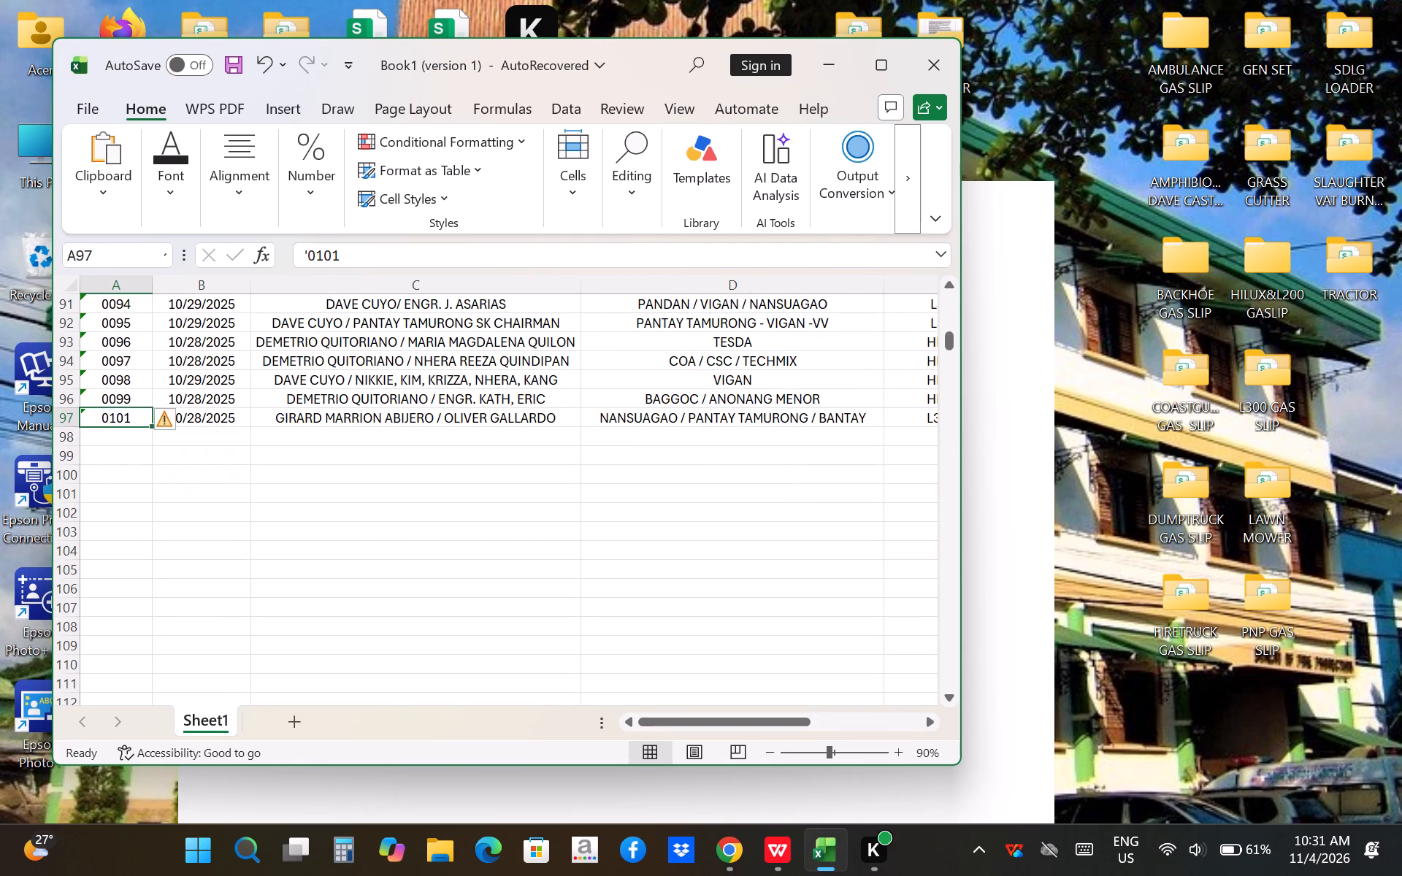
{"action": "left_click_drag", "start_coordinate": [150, 426], "coordinate": [145, 531]}
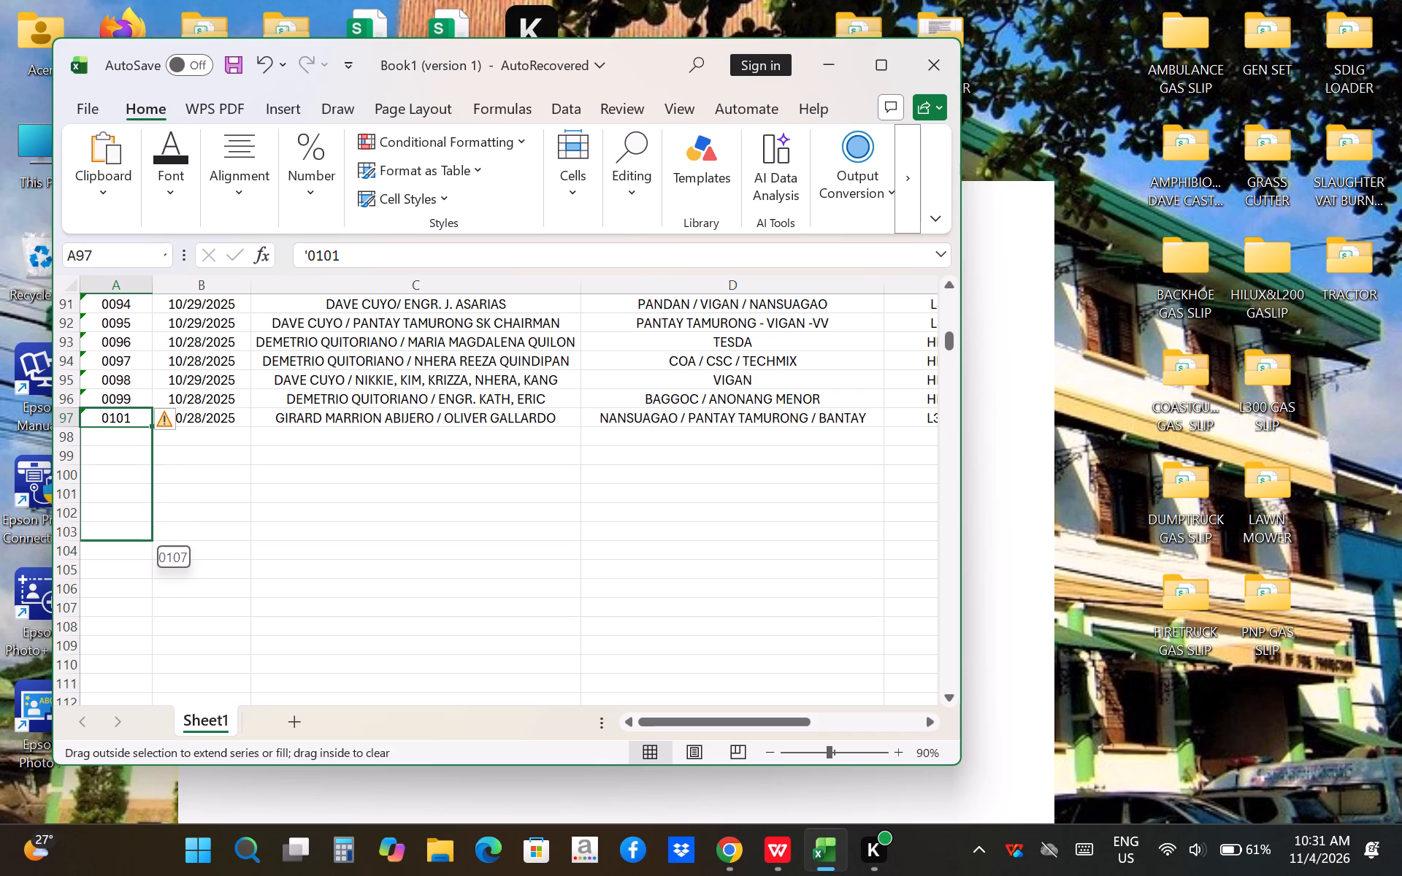
{"action": "left_click_drag", "start_coordinate": [145, 531], "coordinate": [148, 595]}
{"action": "left_click_drag", "start_coordinate": [148, 595], "coordinate": [142, 631]}
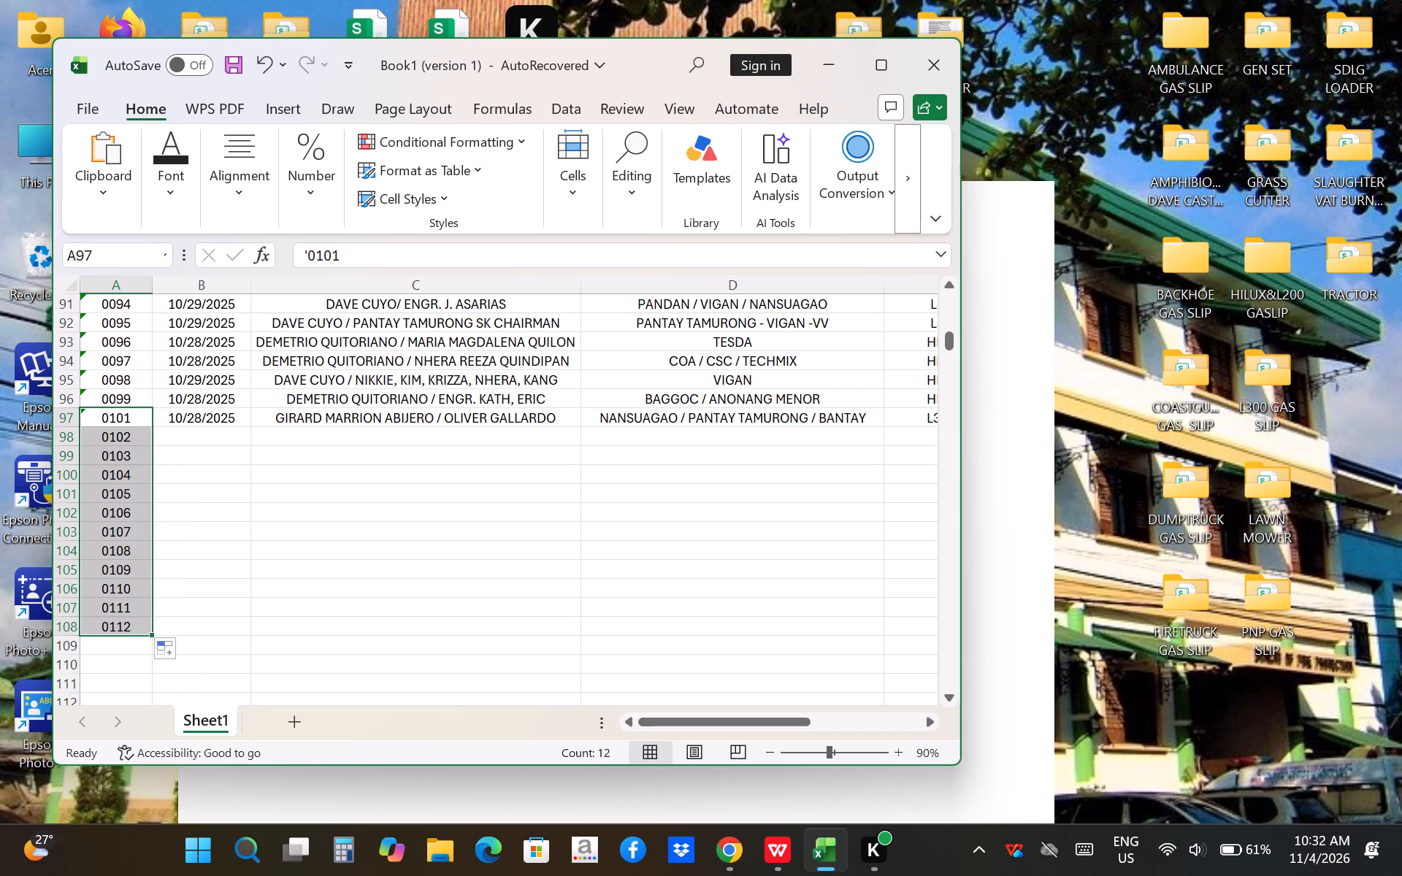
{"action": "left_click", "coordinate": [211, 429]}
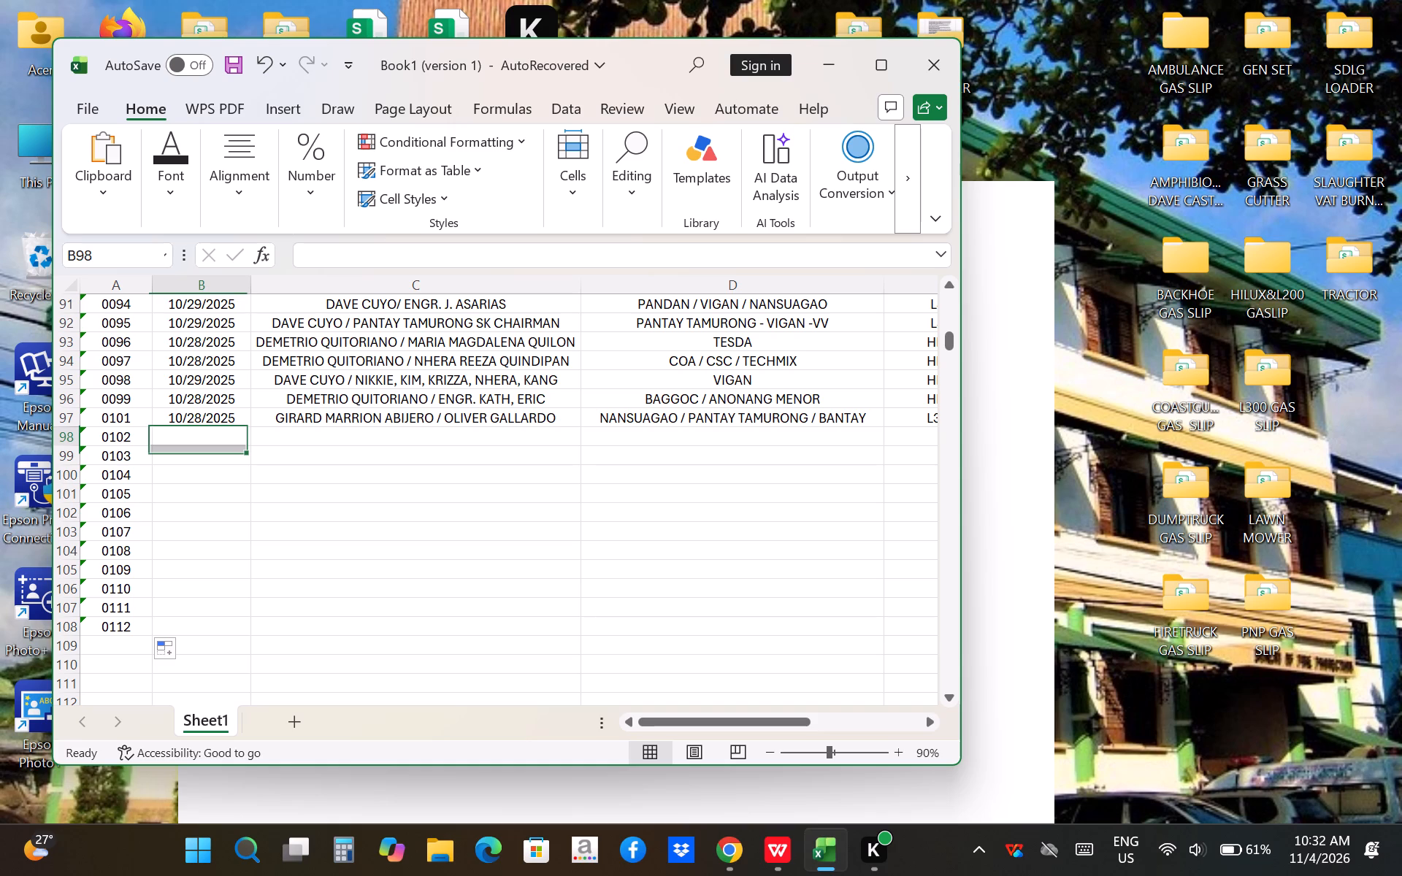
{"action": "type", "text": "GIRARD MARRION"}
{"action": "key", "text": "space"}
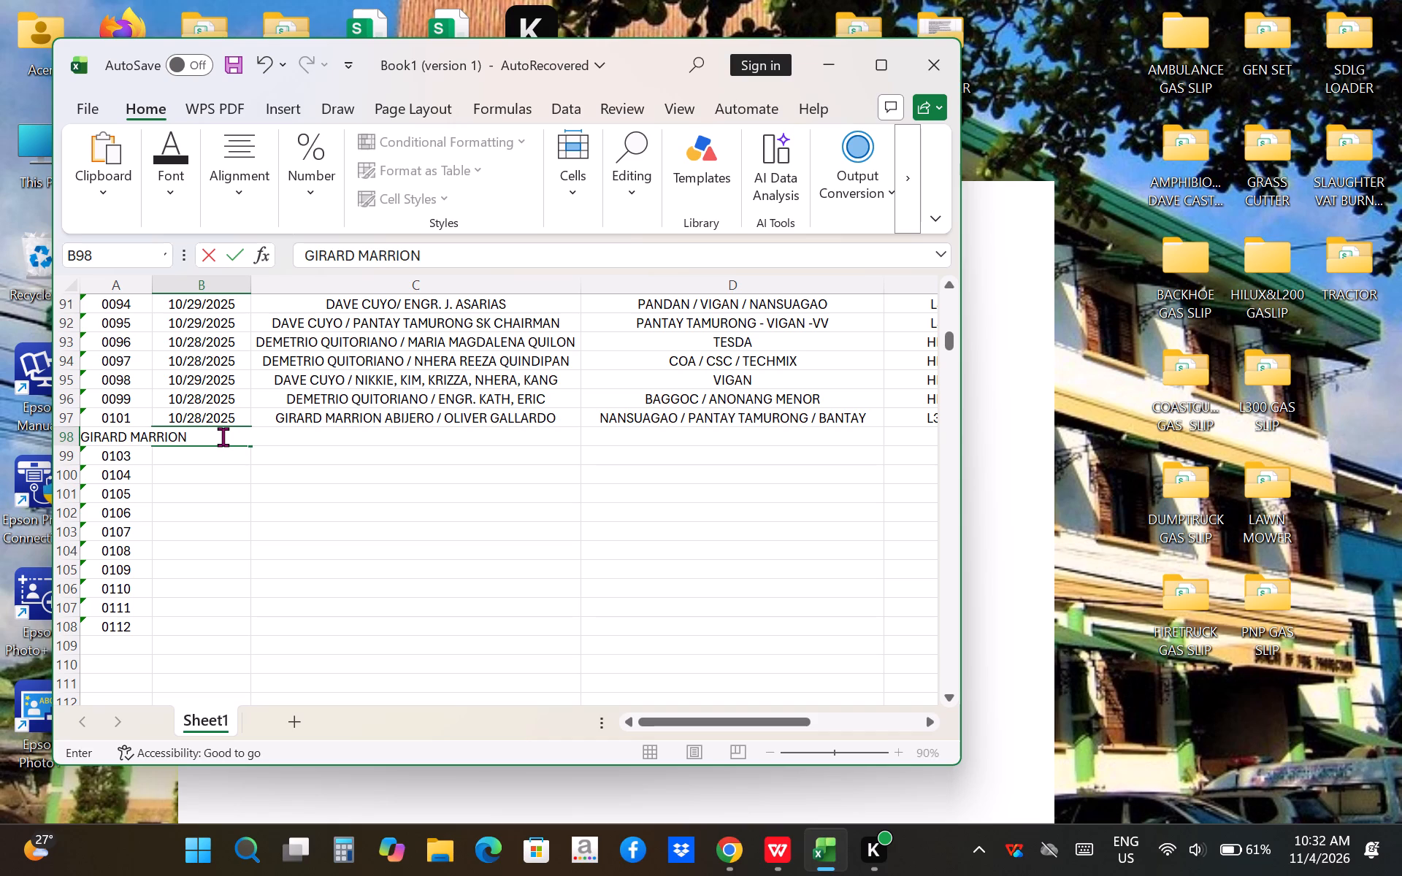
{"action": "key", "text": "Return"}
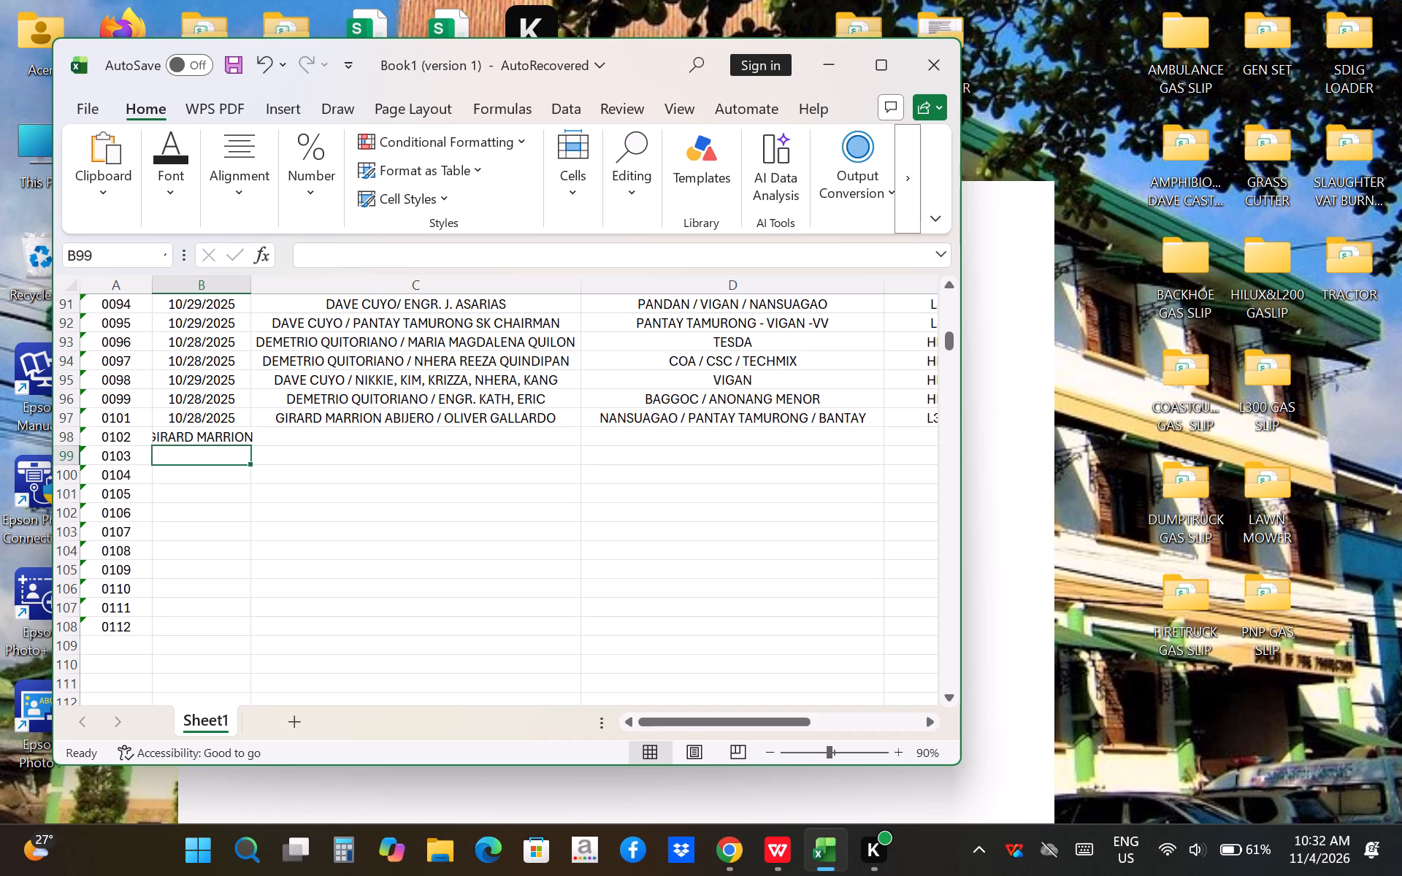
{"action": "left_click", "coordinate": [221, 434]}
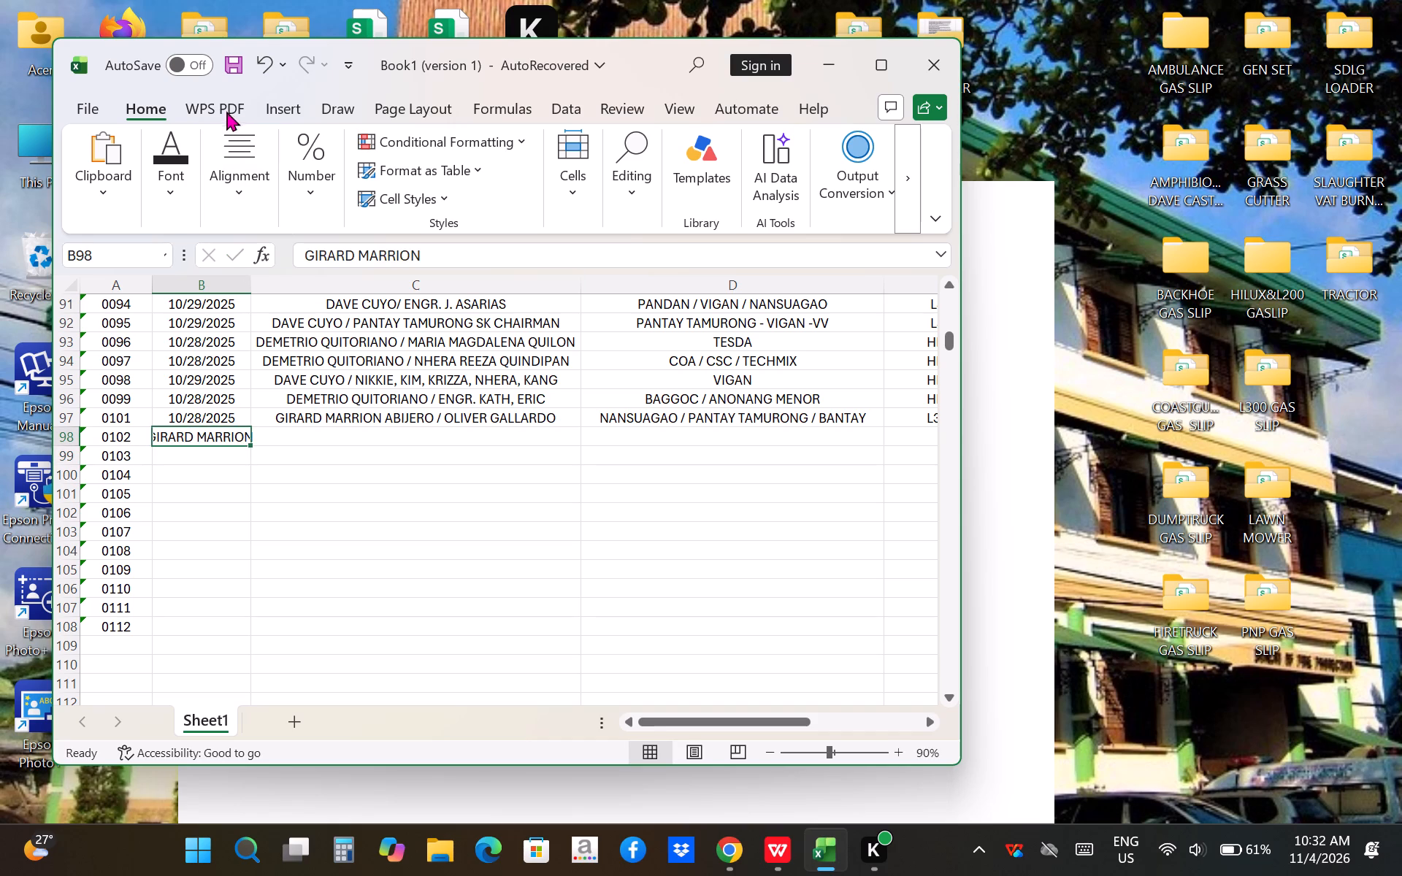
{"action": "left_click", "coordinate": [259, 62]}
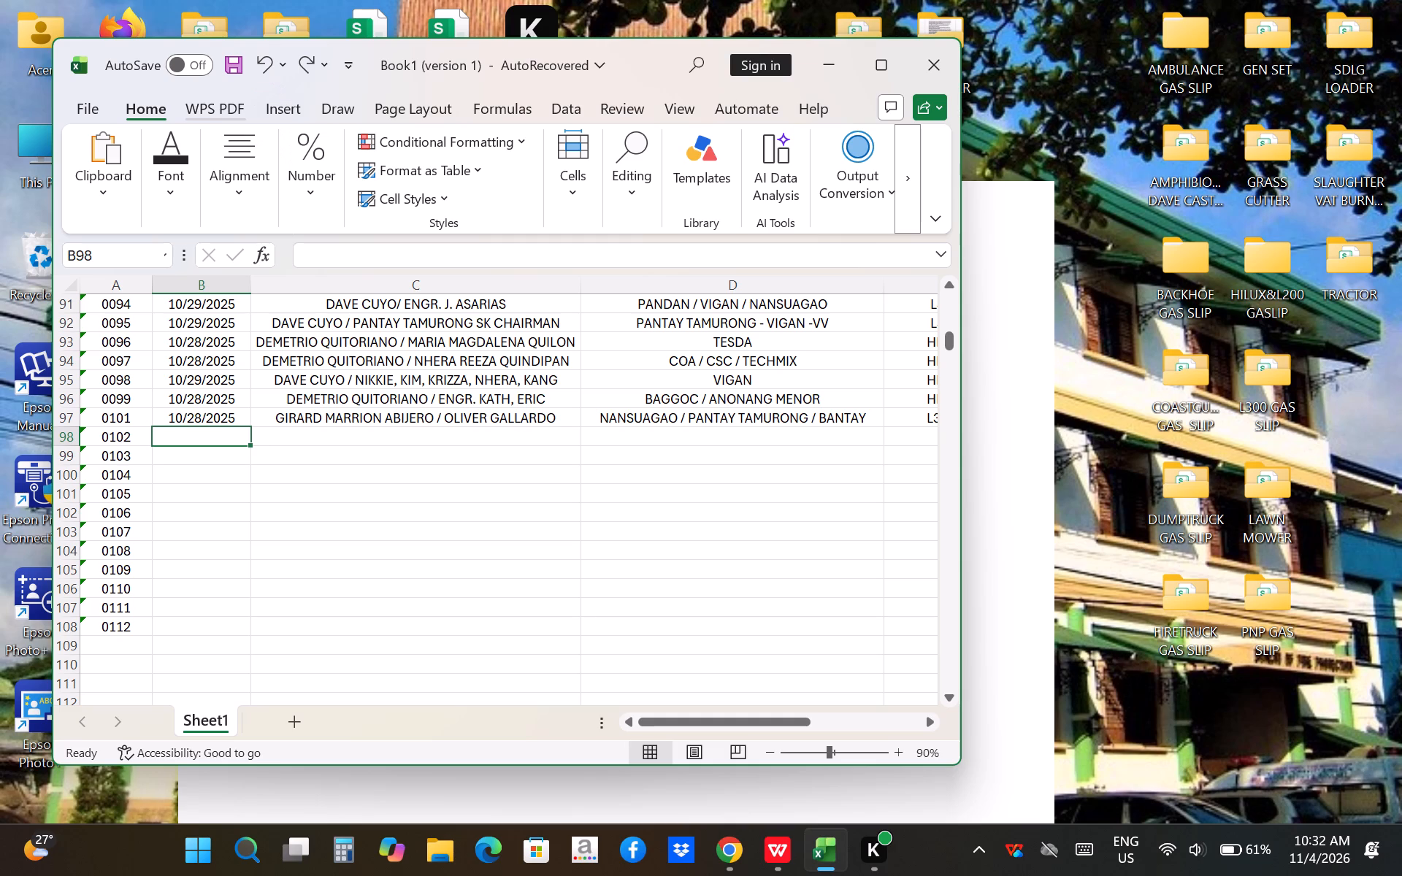
Copy trip 0098's date, 10/29/2025, into the date cells of trips 0102 and 0103.
{"action": "left_click", "coordinate": [218, 377]}
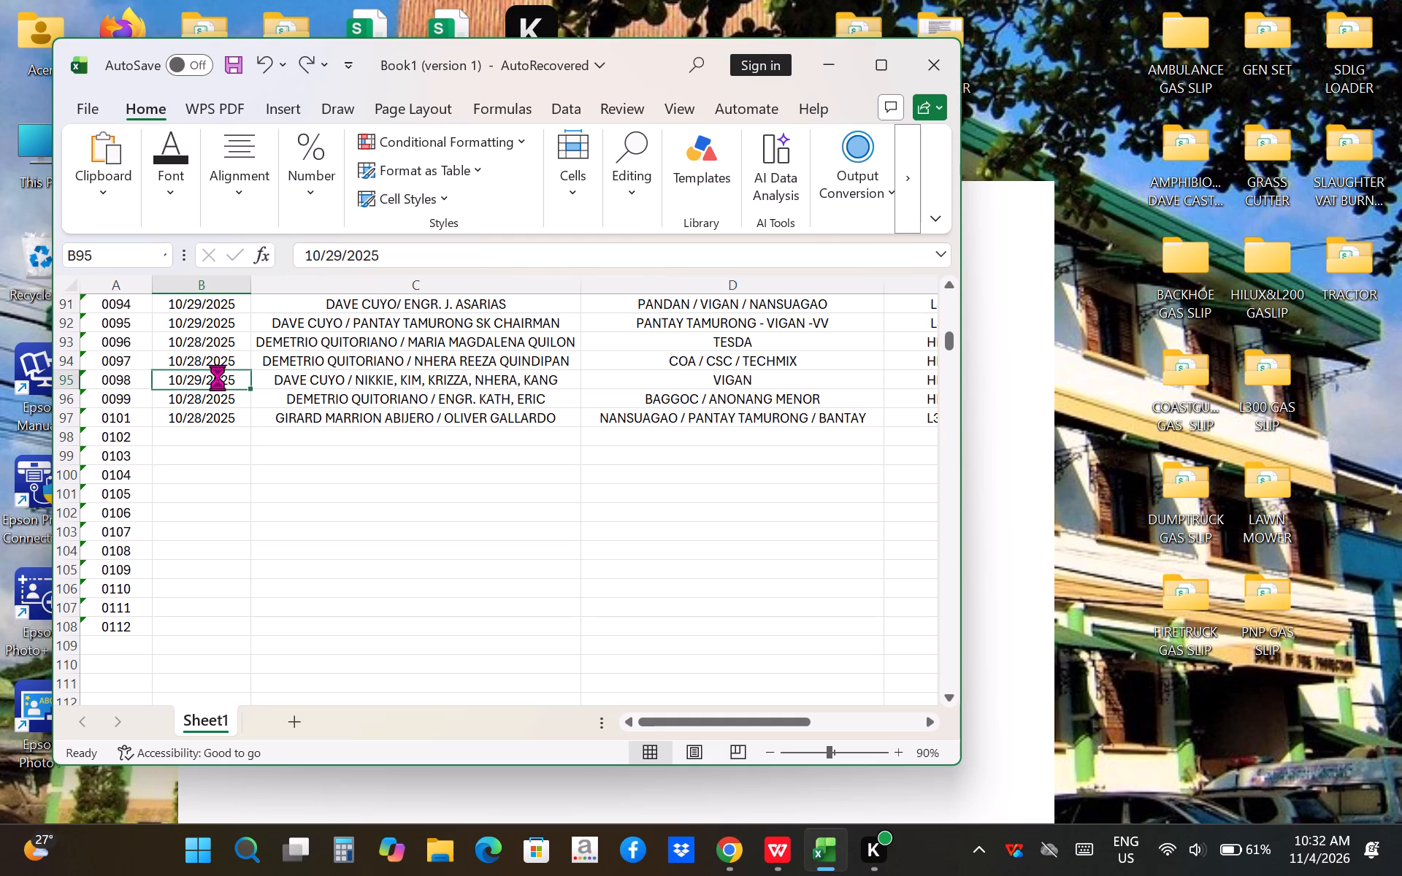
{"action": "key", "text": "ctrl+c"}
{"action": "left_click_drag", "start_coordinate": [175, 437], "coordinate": [175, 453]}
{"action": "key", "text": "Return"}
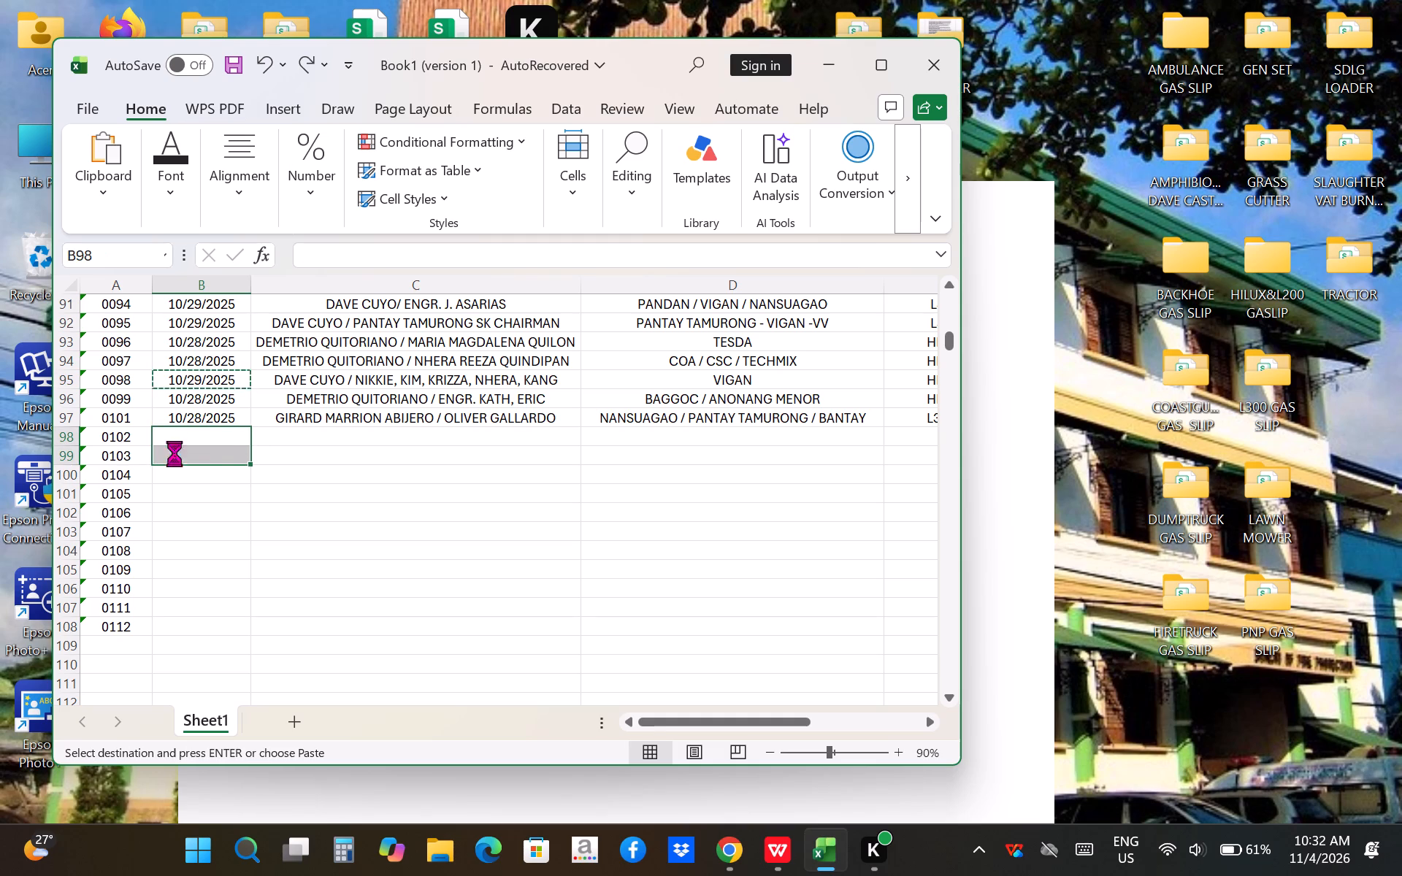
Fill in trip 0102's driver and passenger names and enter SANTA, ILOCOS SUR as its destination.
{"action": "left_click", "coordinate": [294, 438]}
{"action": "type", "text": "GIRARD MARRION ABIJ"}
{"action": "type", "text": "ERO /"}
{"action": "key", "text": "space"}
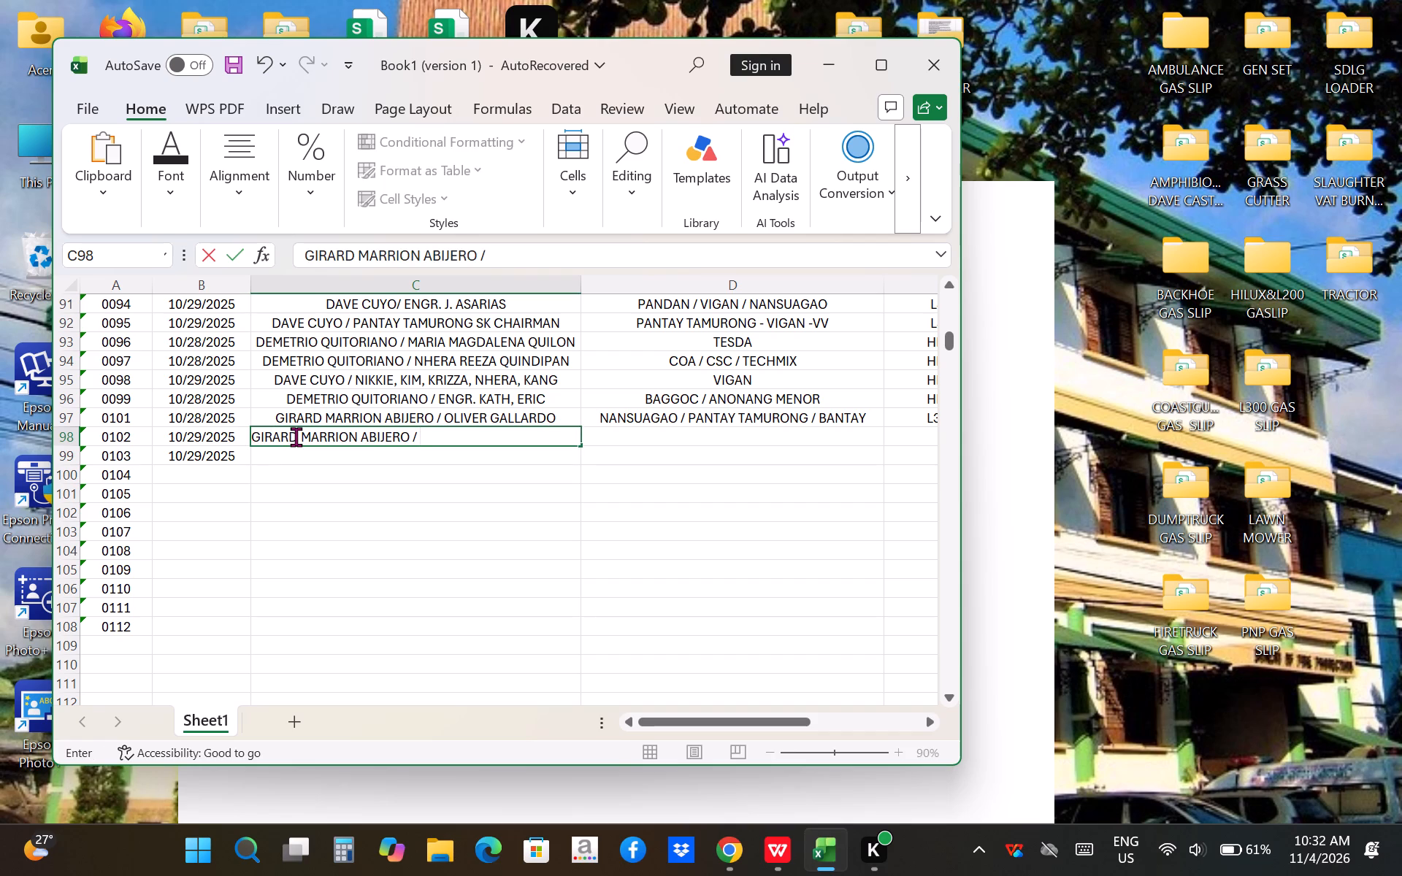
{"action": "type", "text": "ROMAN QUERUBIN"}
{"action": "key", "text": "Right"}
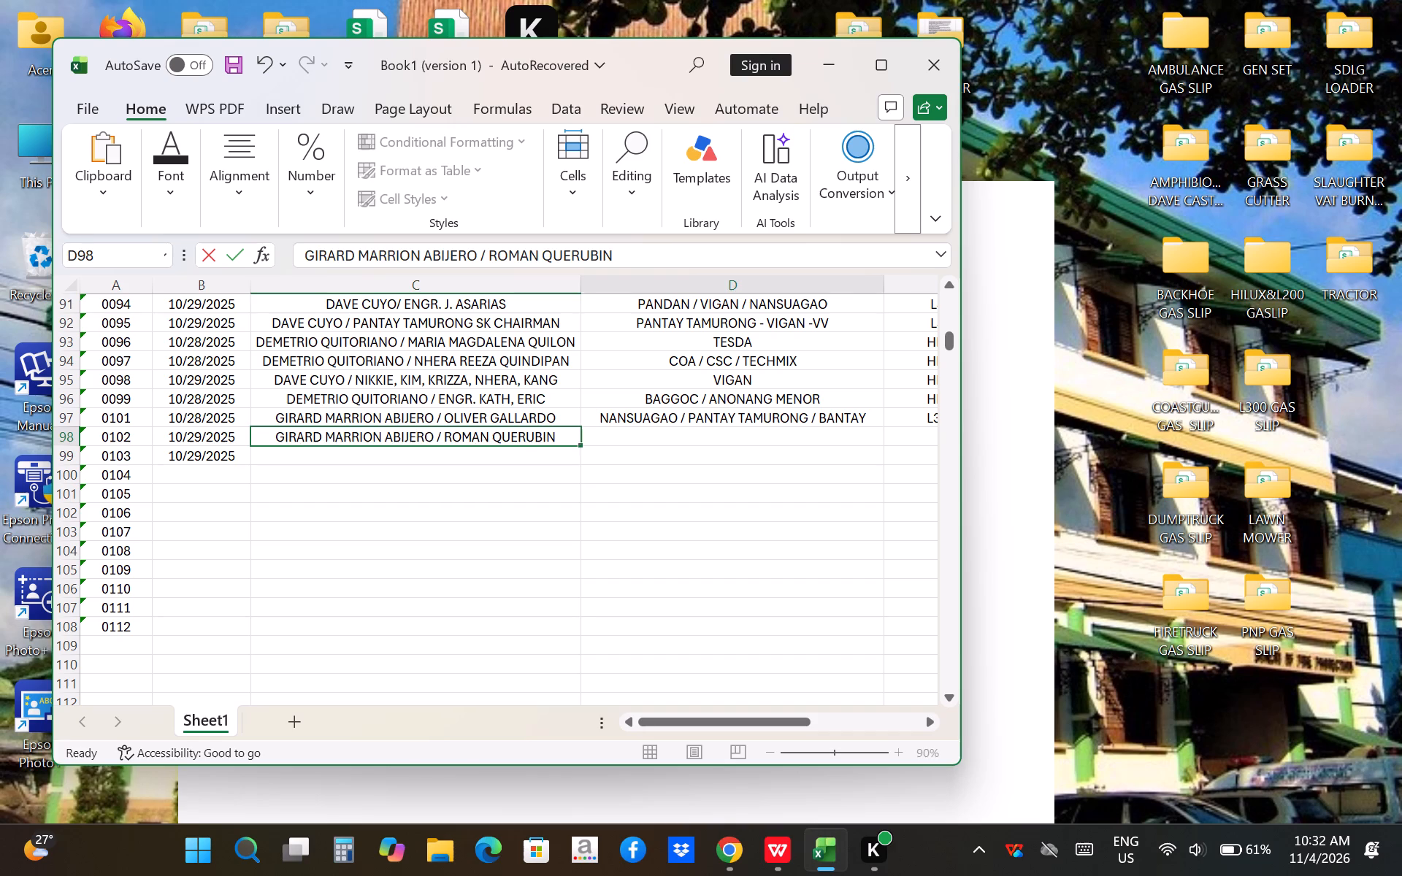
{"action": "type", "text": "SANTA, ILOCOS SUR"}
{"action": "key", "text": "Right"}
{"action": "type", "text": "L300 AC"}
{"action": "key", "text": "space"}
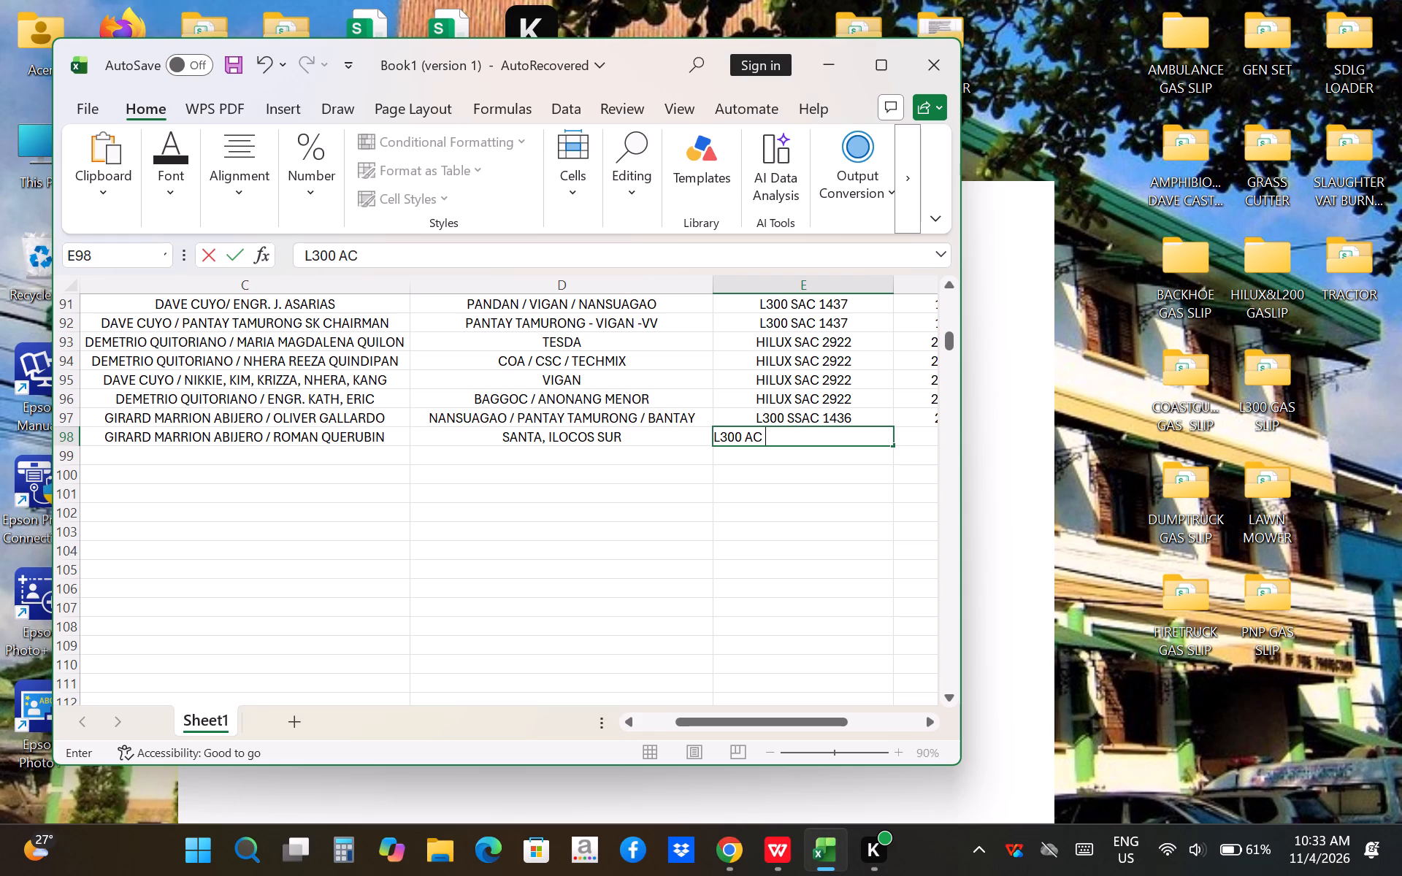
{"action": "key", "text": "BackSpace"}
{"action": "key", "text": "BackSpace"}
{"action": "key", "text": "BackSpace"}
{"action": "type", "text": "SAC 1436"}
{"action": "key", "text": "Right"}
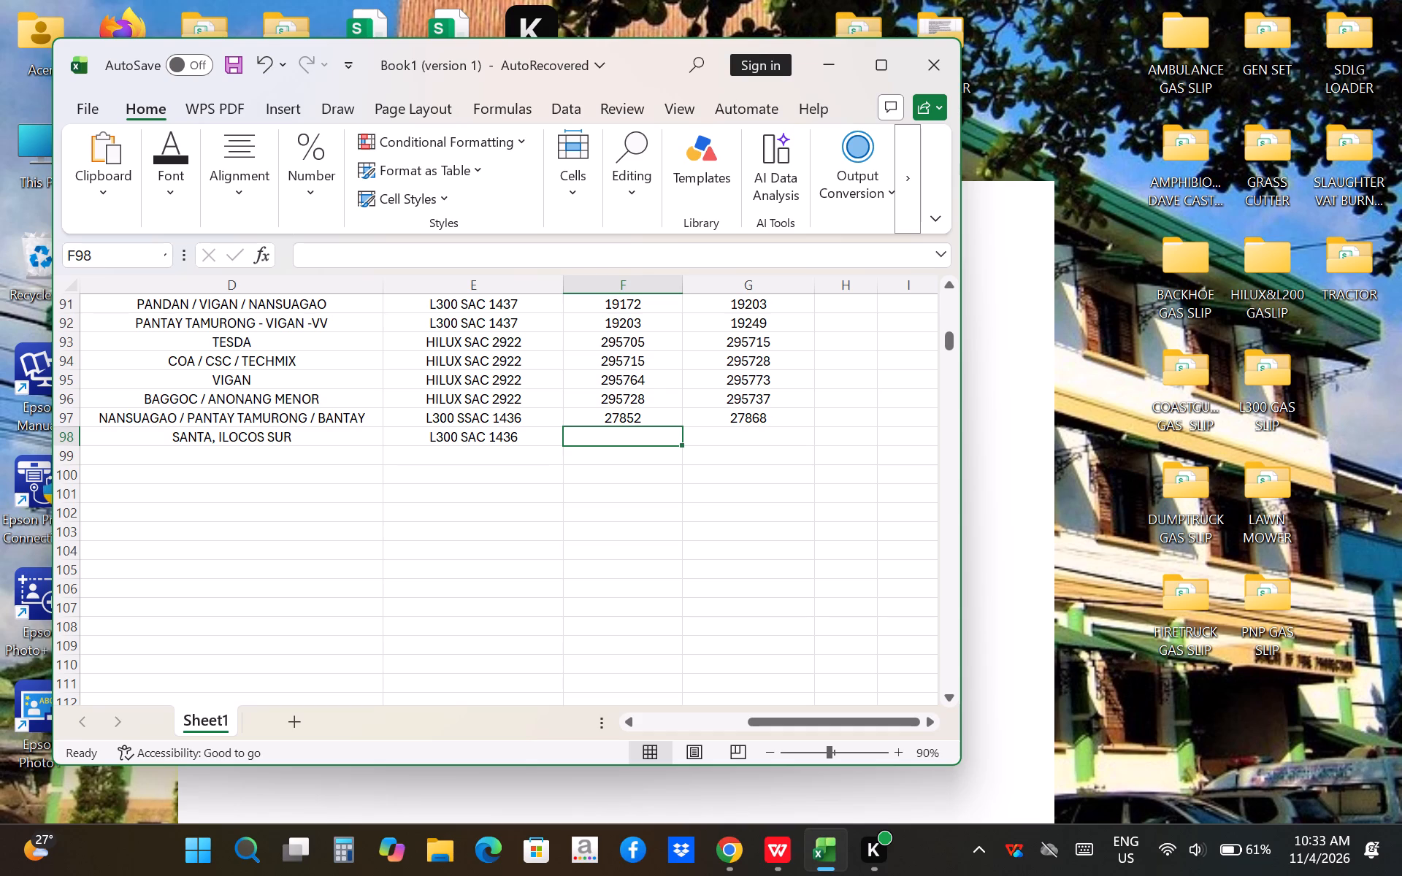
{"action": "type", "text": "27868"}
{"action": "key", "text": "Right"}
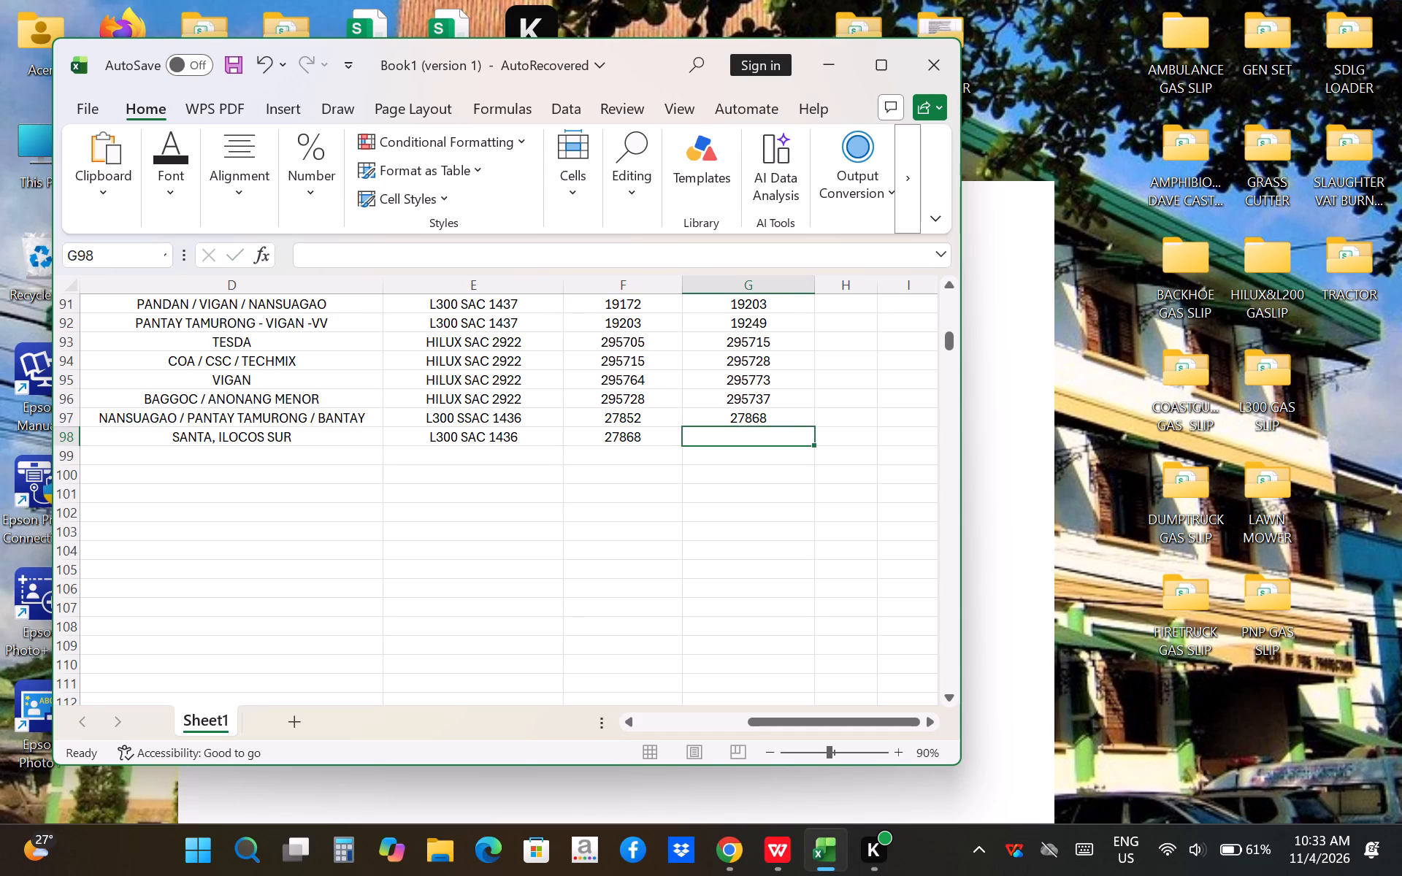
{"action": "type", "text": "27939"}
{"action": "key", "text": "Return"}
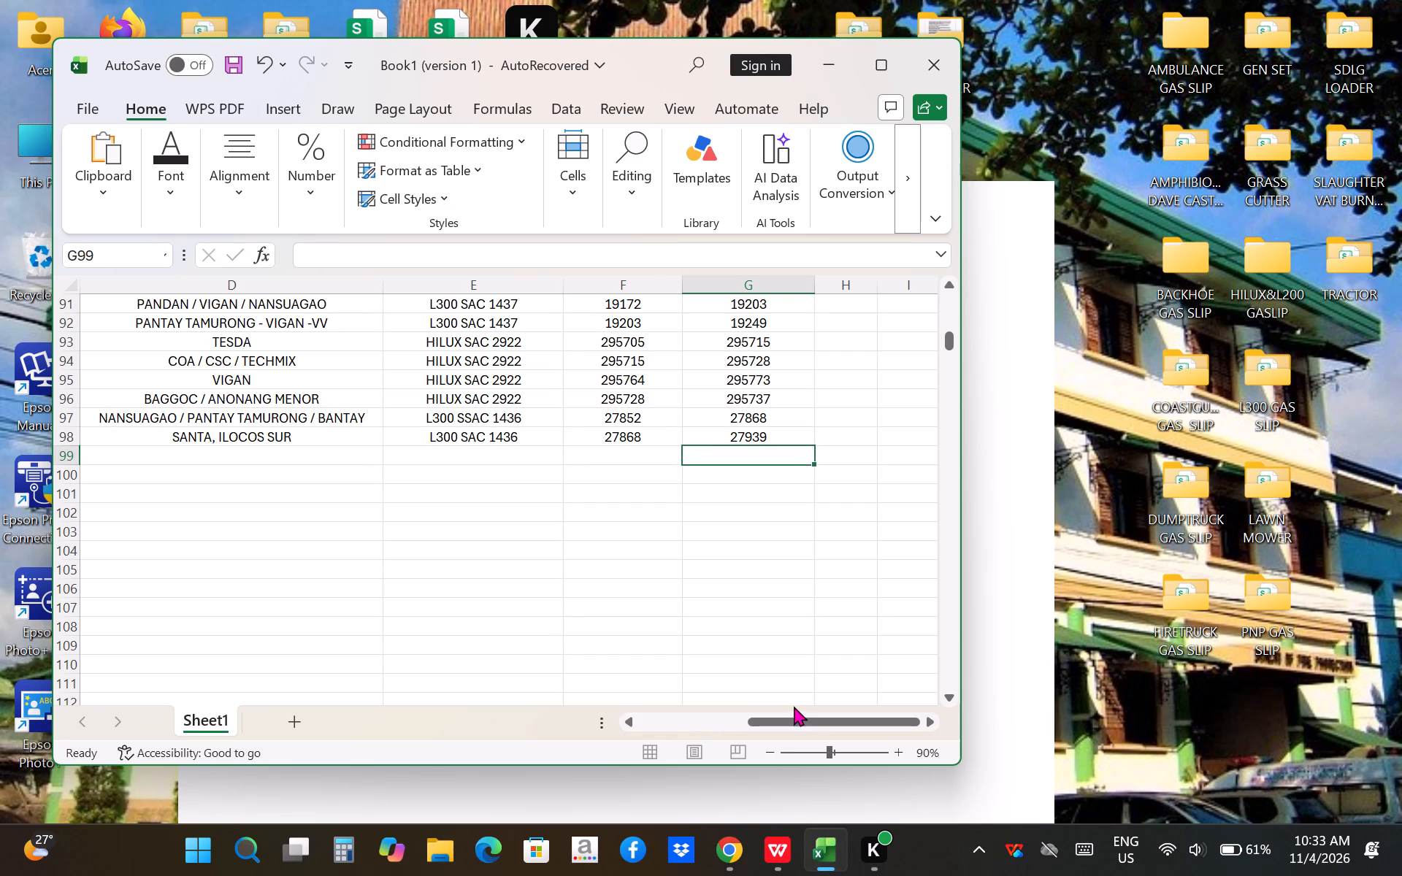
Fill in the driver and passenger names of trip 0103 in row 99.
{"action": "left_click_drag", "start_coordinate": [802, 718], "coordinate": [407, 737]}
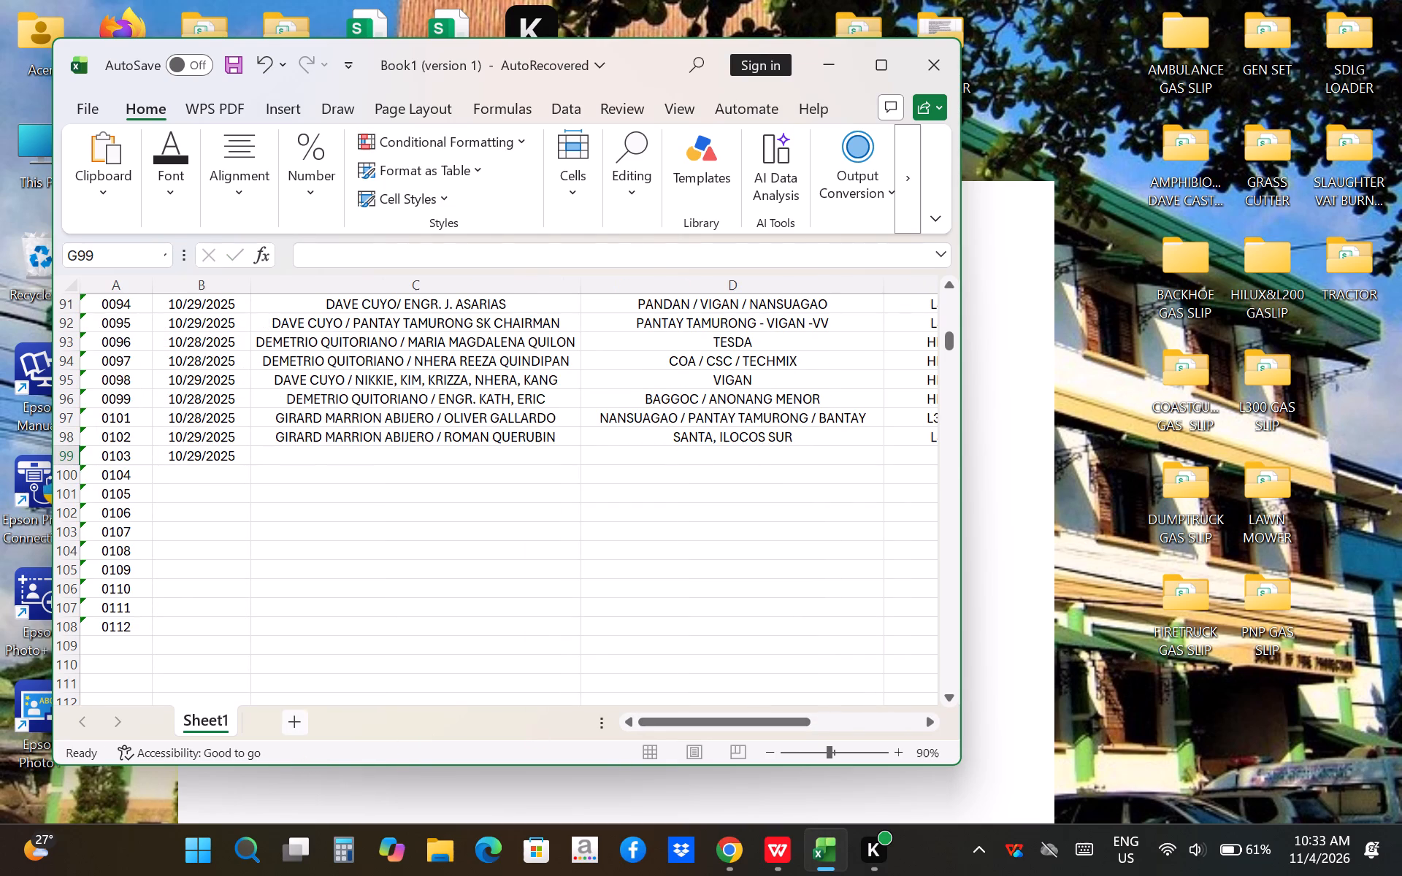
{"action": "left_click", "coordinate": [363, 459]}
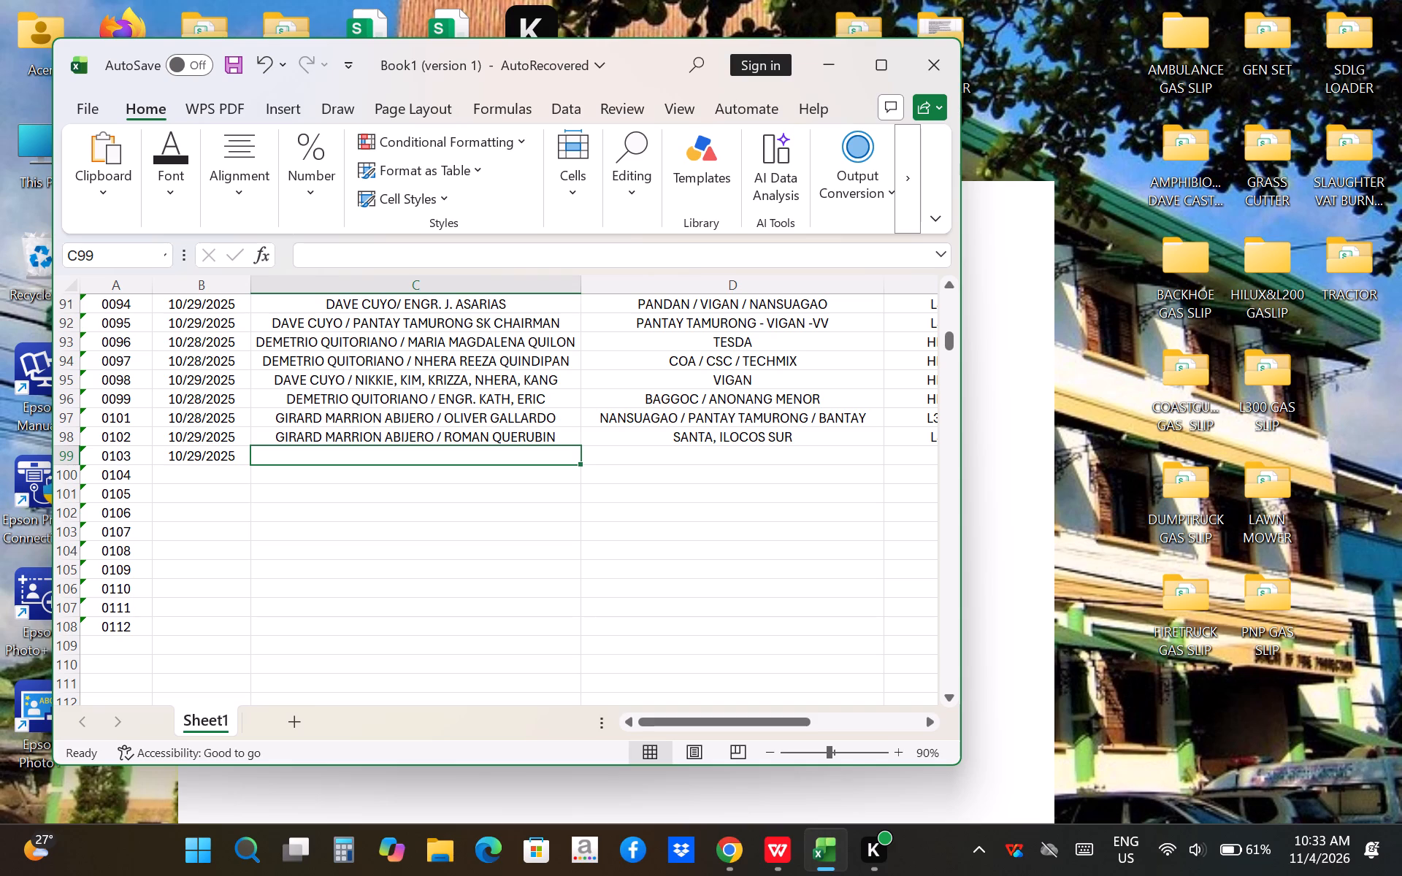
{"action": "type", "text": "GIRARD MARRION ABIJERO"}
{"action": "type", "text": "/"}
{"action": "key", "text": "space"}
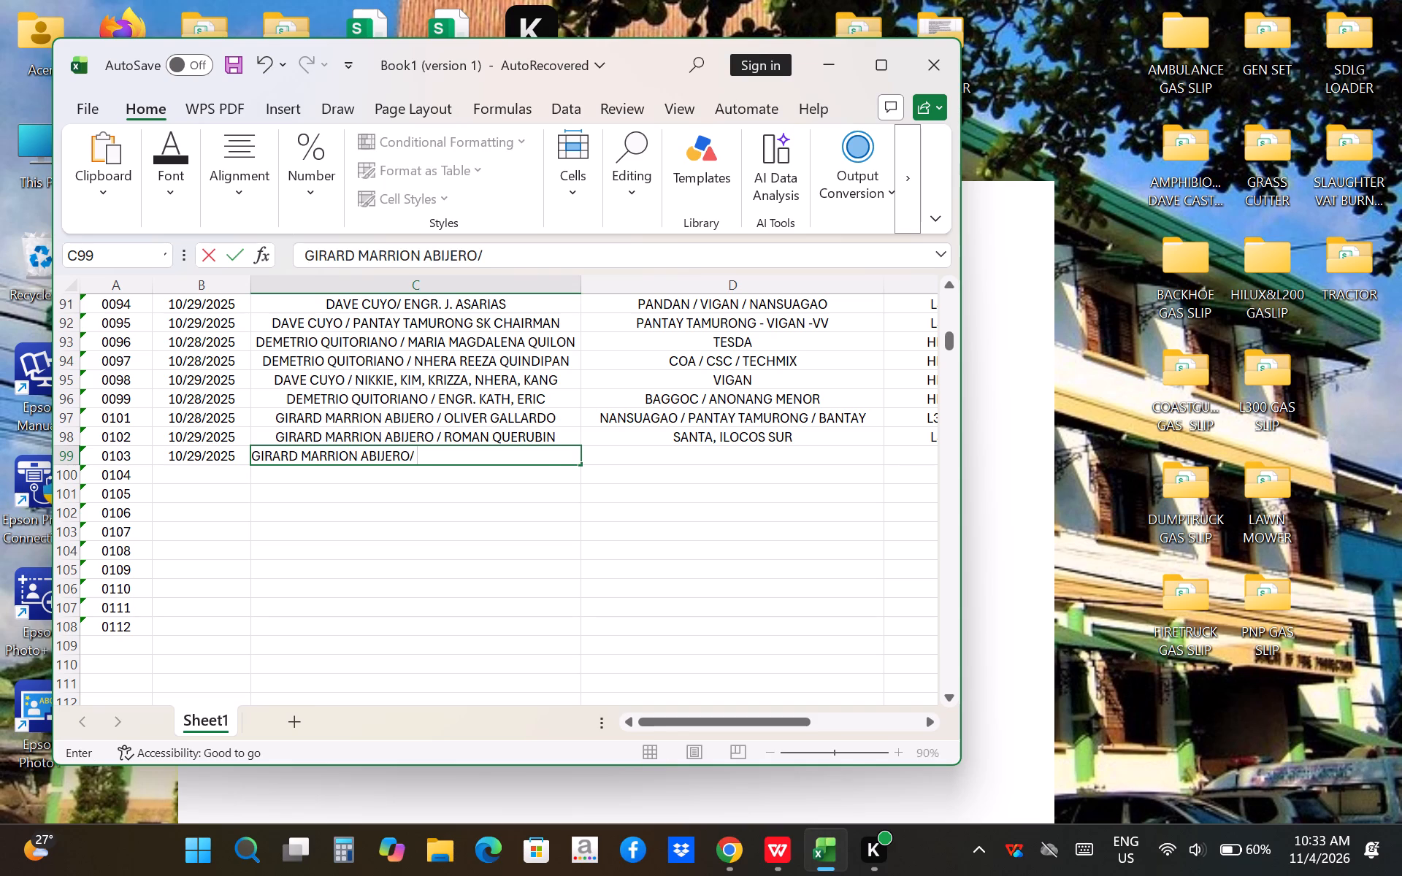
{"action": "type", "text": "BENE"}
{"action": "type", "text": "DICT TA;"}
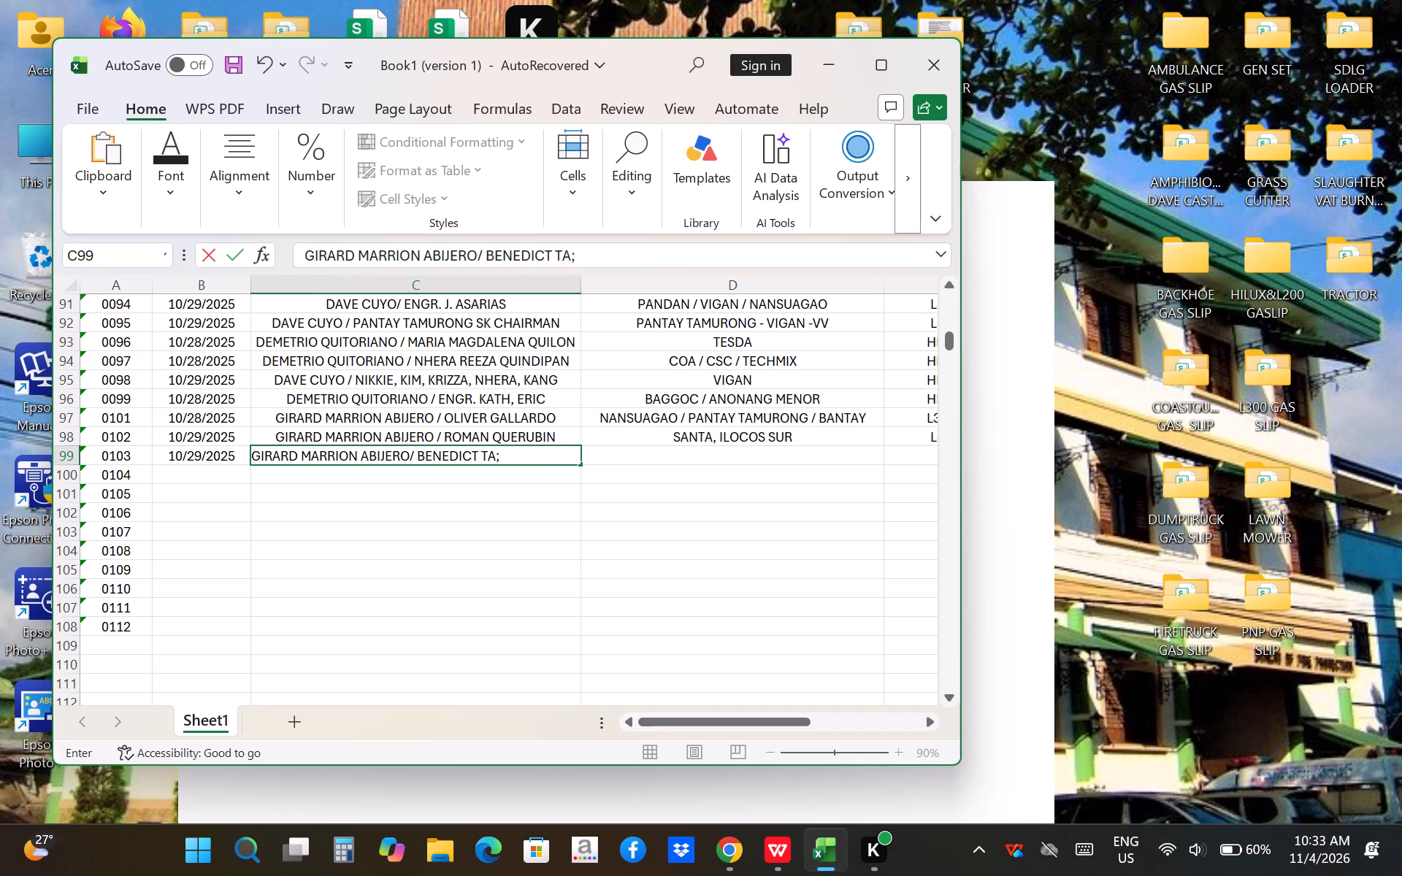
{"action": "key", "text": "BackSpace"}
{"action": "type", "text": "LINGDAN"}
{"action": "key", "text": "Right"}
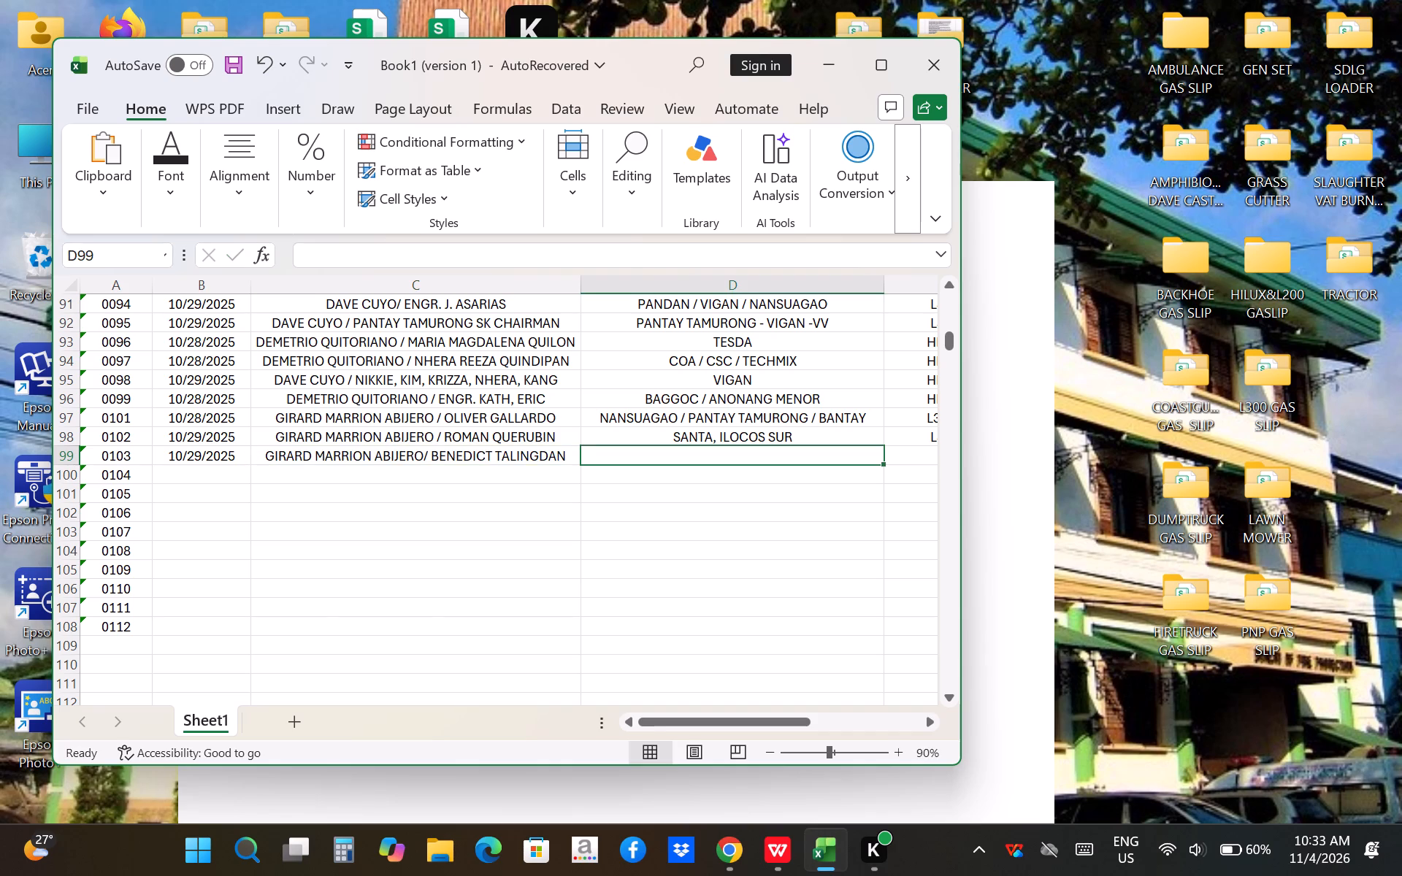
Enter ARLENE'S AGRI SUPPLY / NIKS PRINTING as the destination of trip 0103.
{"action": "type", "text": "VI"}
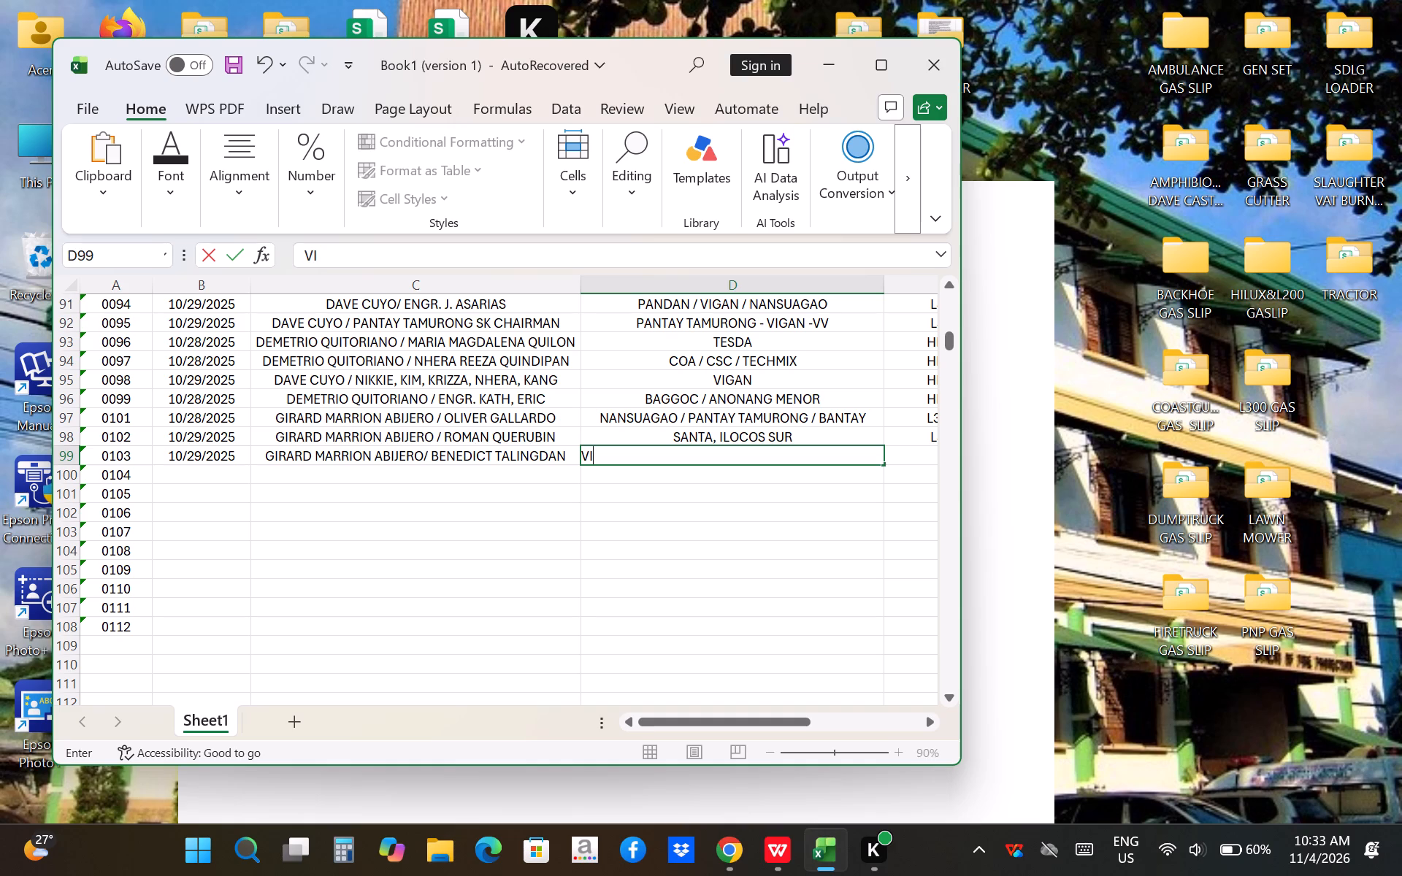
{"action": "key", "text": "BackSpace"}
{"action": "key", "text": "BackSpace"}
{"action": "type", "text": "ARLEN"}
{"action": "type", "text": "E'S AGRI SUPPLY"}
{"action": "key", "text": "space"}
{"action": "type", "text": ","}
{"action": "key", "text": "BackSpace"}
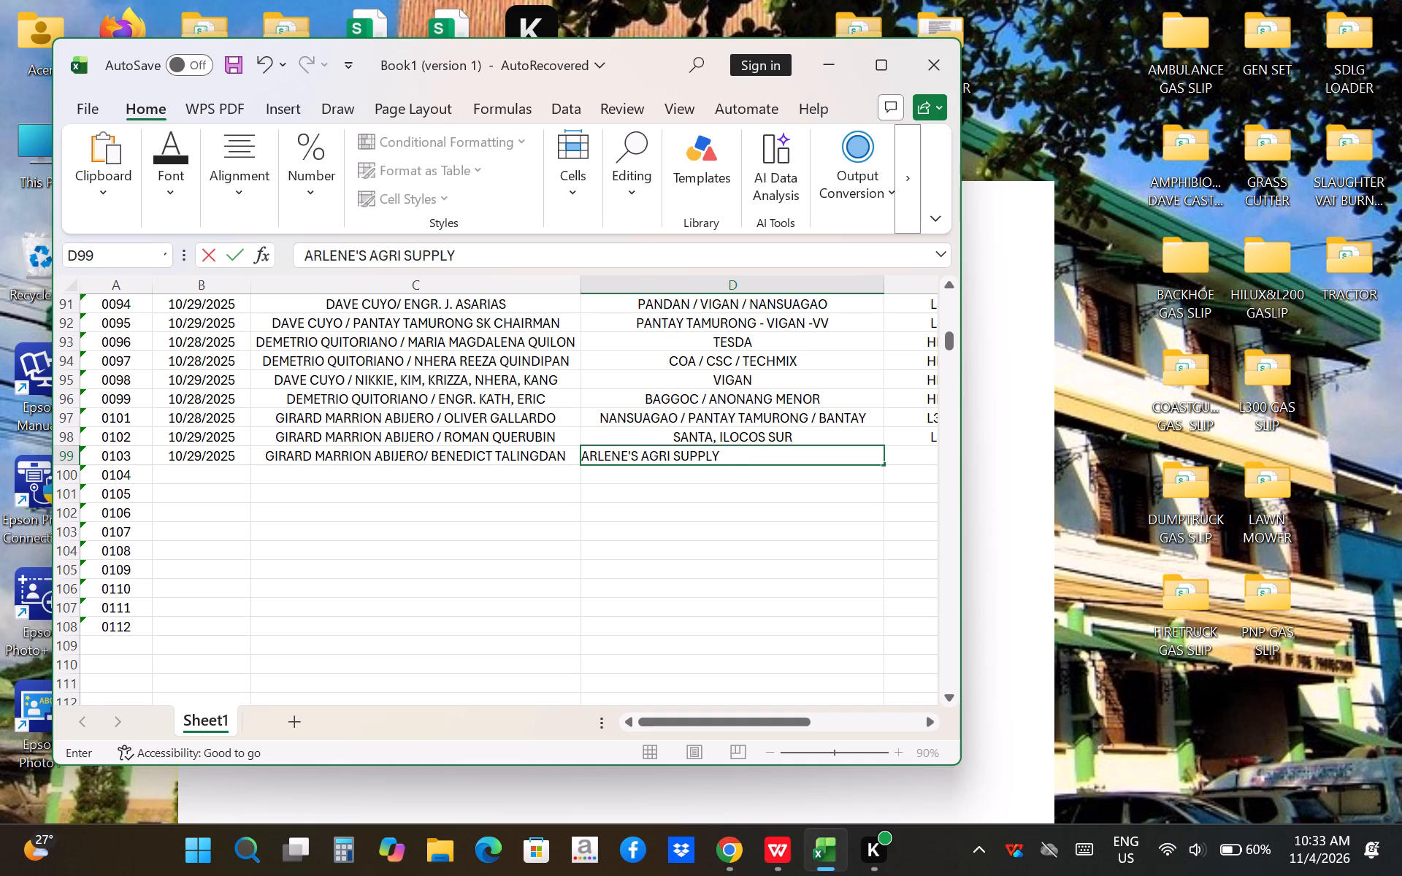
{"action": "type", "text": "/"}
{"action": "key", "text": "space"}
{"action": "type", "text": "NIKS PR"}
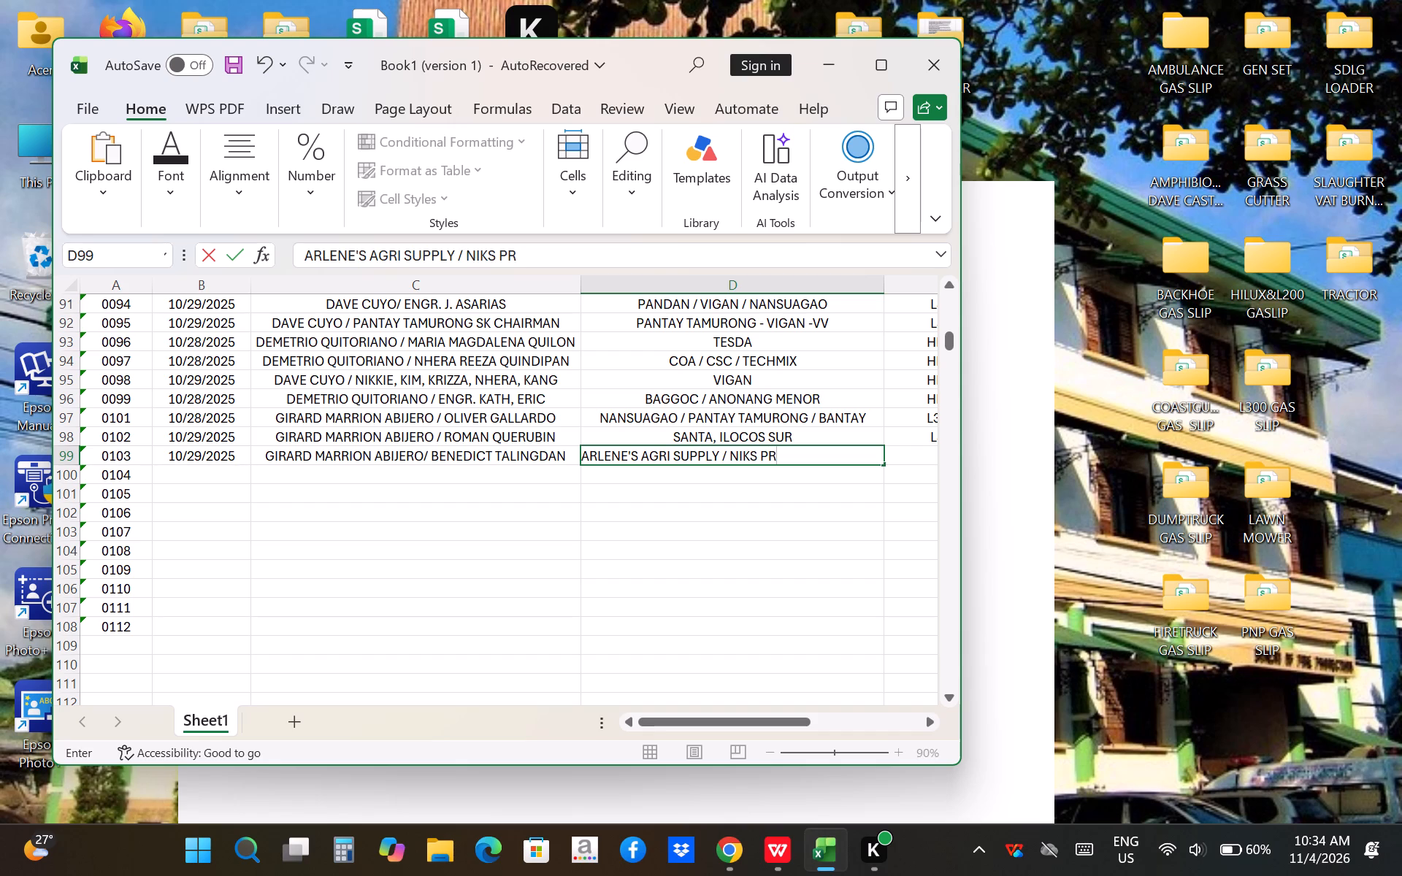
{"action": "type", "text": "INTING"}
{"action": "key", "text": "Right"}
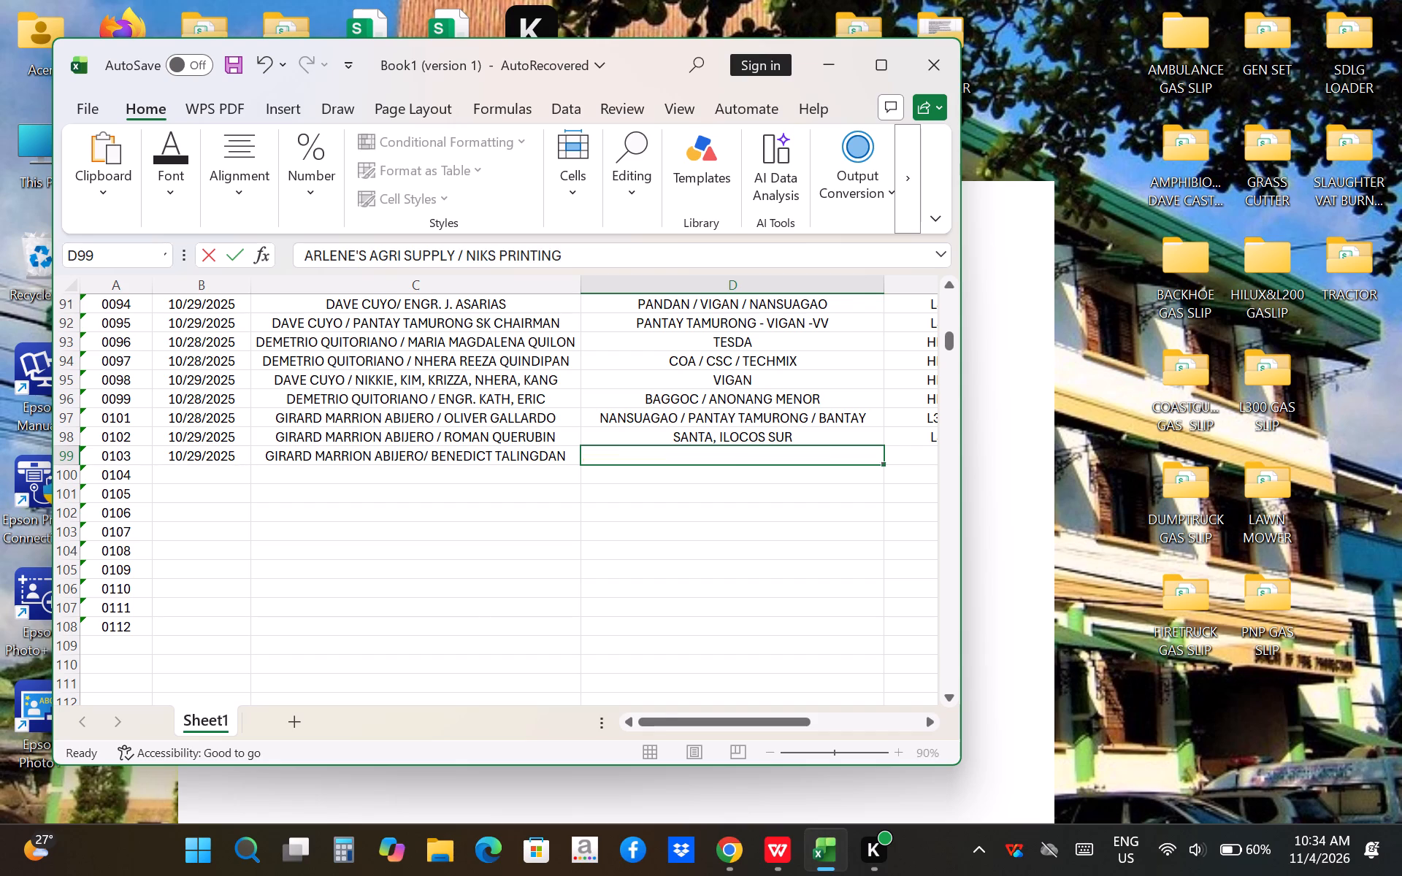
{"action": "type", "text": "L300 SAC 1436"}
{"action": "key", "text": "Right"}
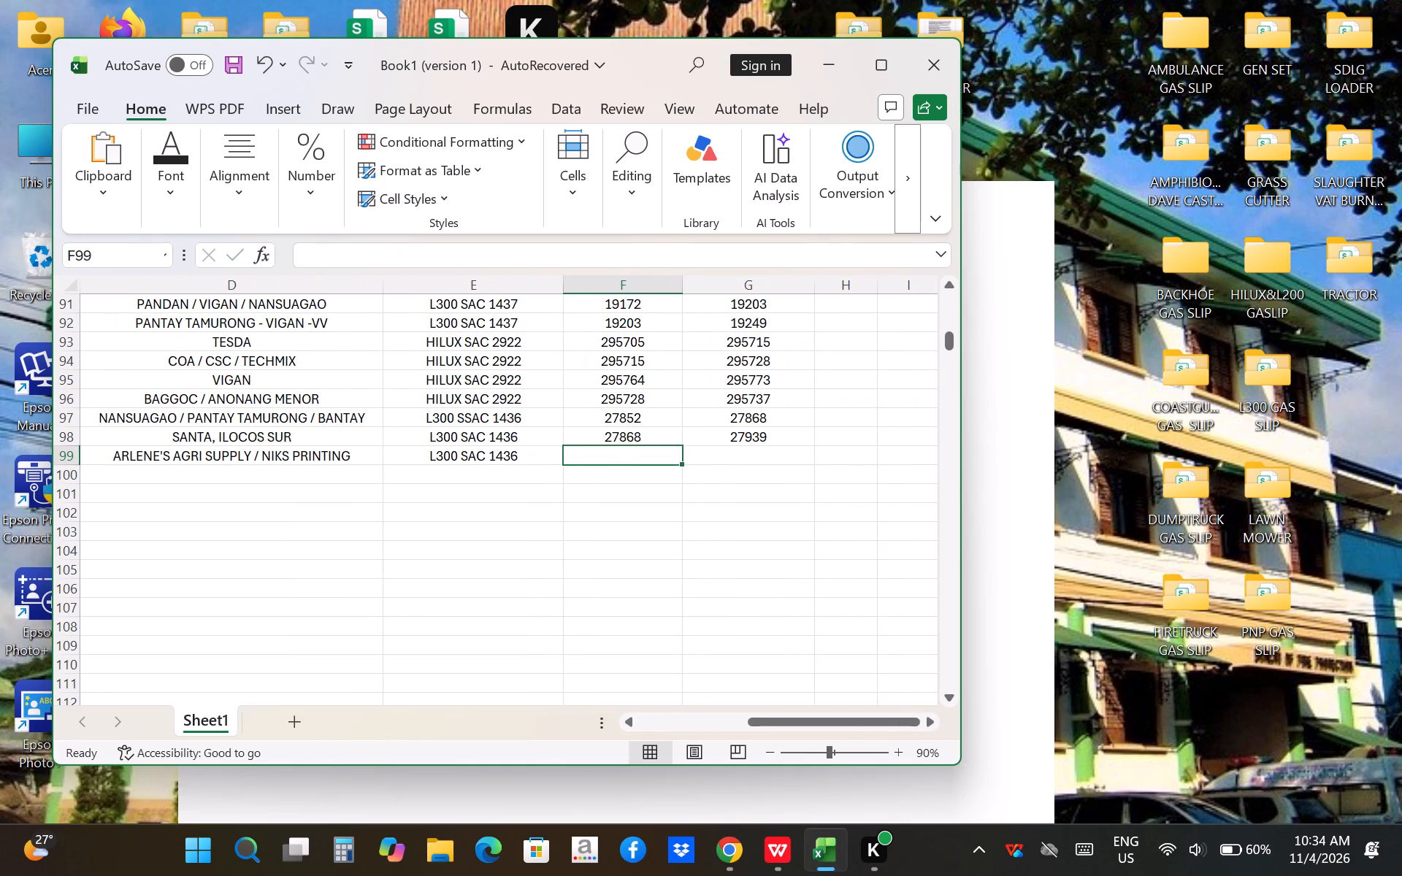
Enter 10/30/3025 as the date of trip 0104 in row 100.
{"action": "left_click_drag", "start_coordinate": [849, 725], "coordinate": [525, 705]}
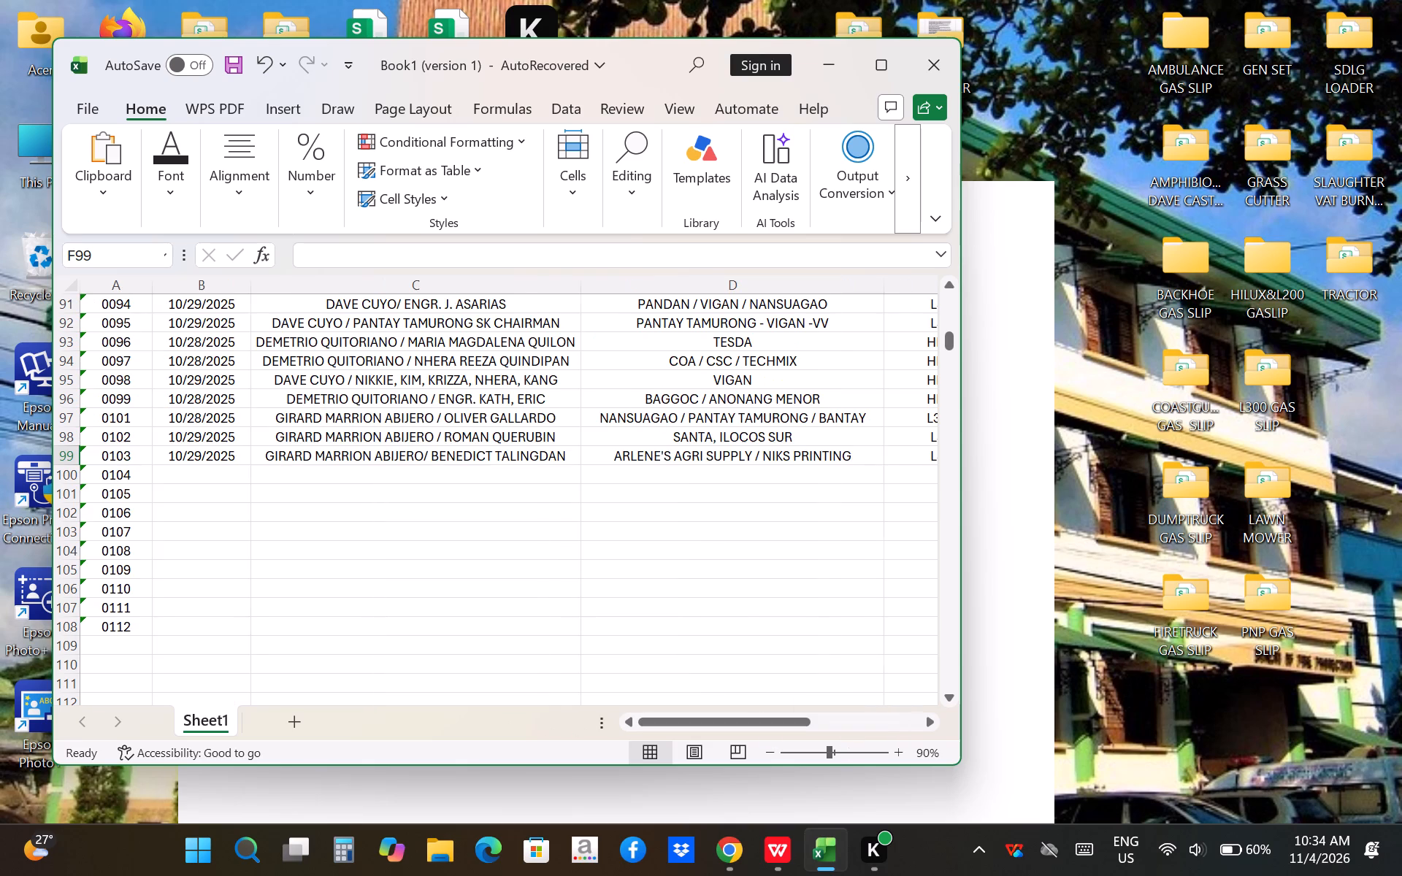
{"action": "left_click", "coordinate": [167, 486]}
{"action": "left_click", "coordinate": [169, 467]}
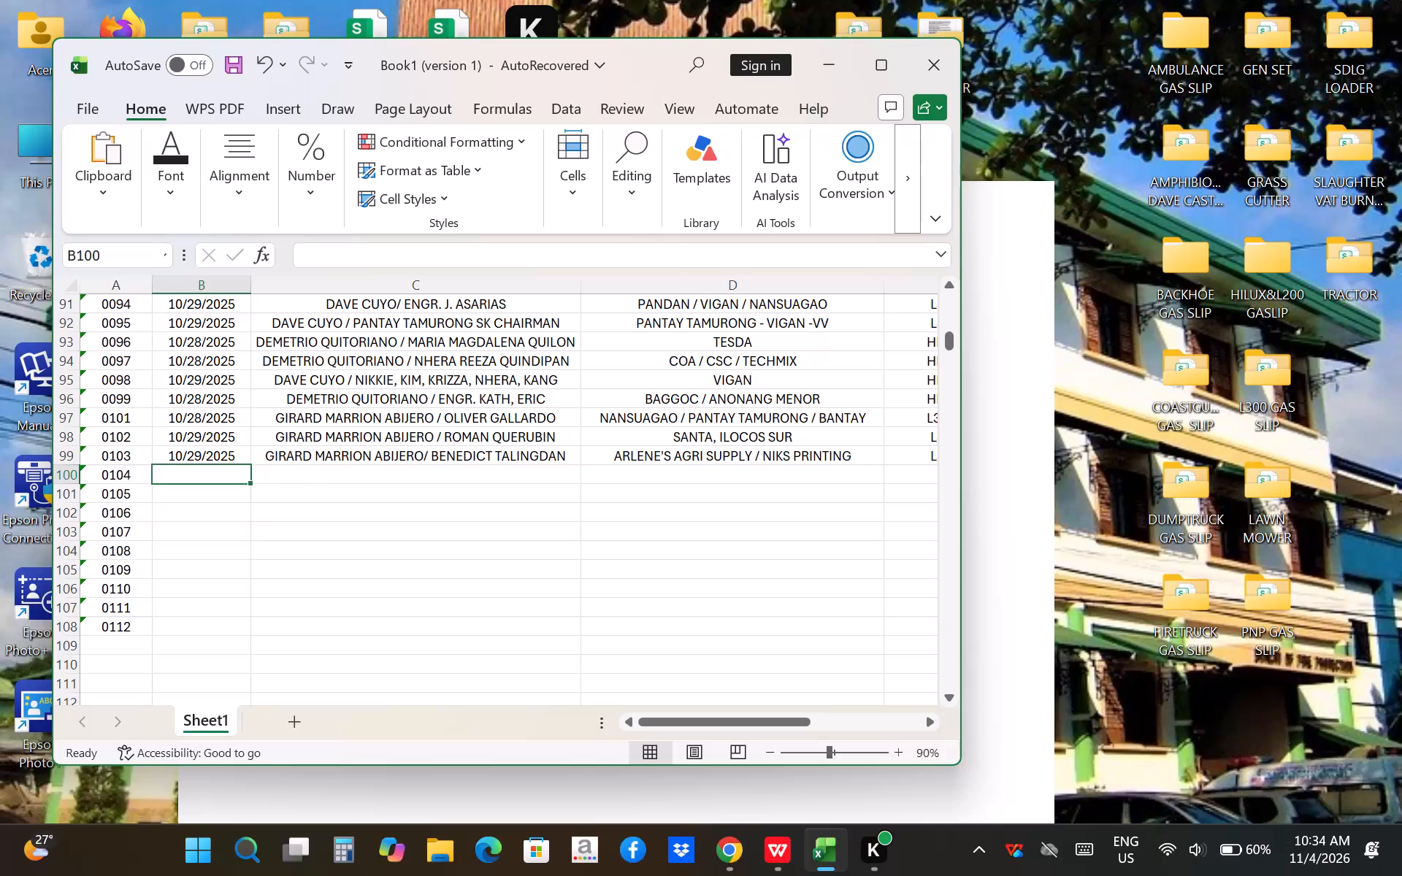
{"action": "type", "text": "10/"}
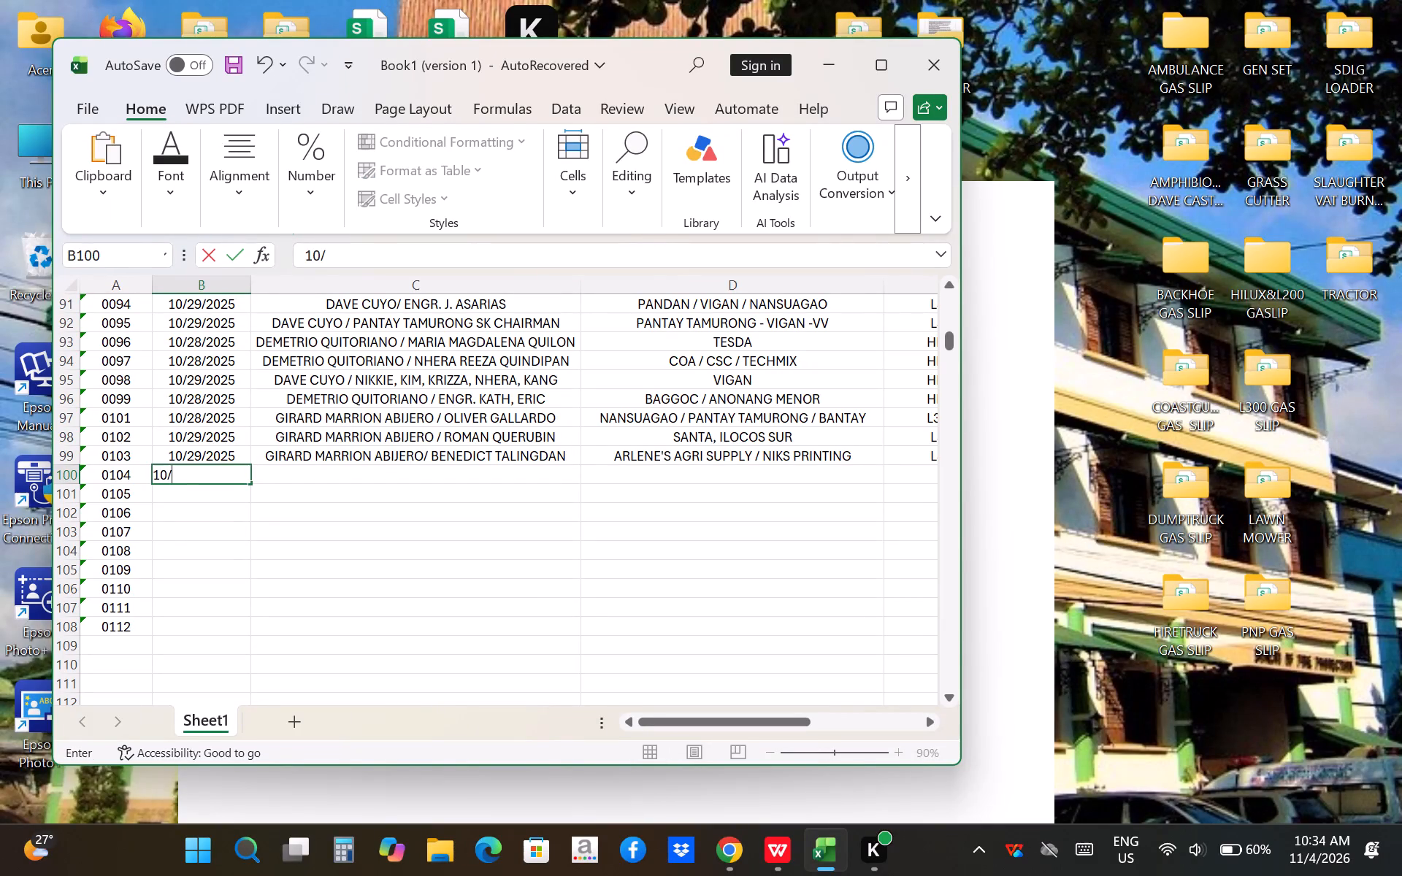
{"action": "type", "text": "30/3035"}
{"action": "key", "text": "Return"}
{"action": "left_click", "coordinate": [204, 476]}
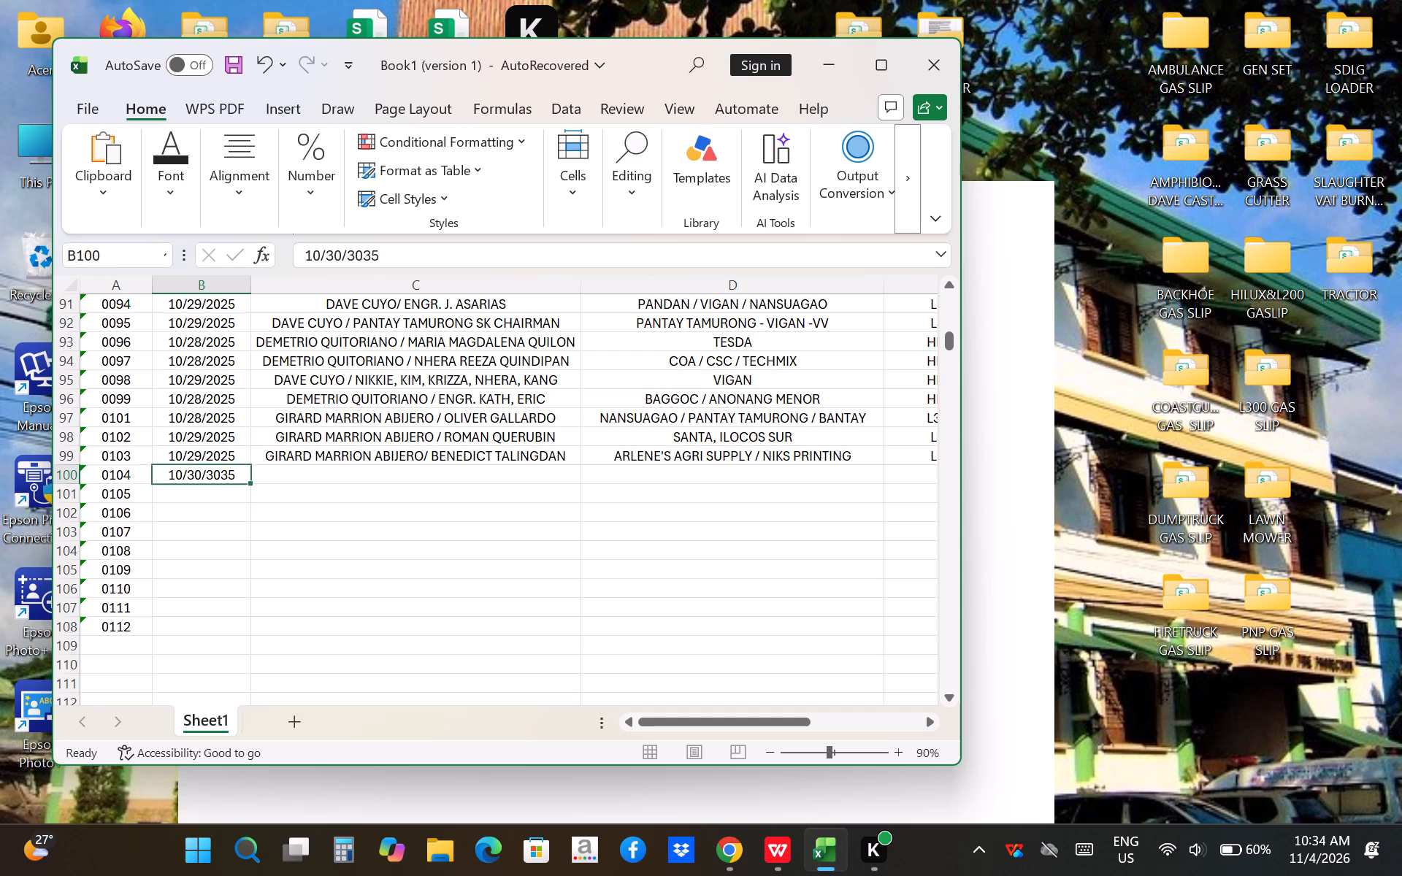
{"action": "left_click", "coordinate": [370, 261]}
{"action": "key", "text": "BackSpace"}
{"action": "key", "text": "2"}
{"action": "key", "text": "Return"}
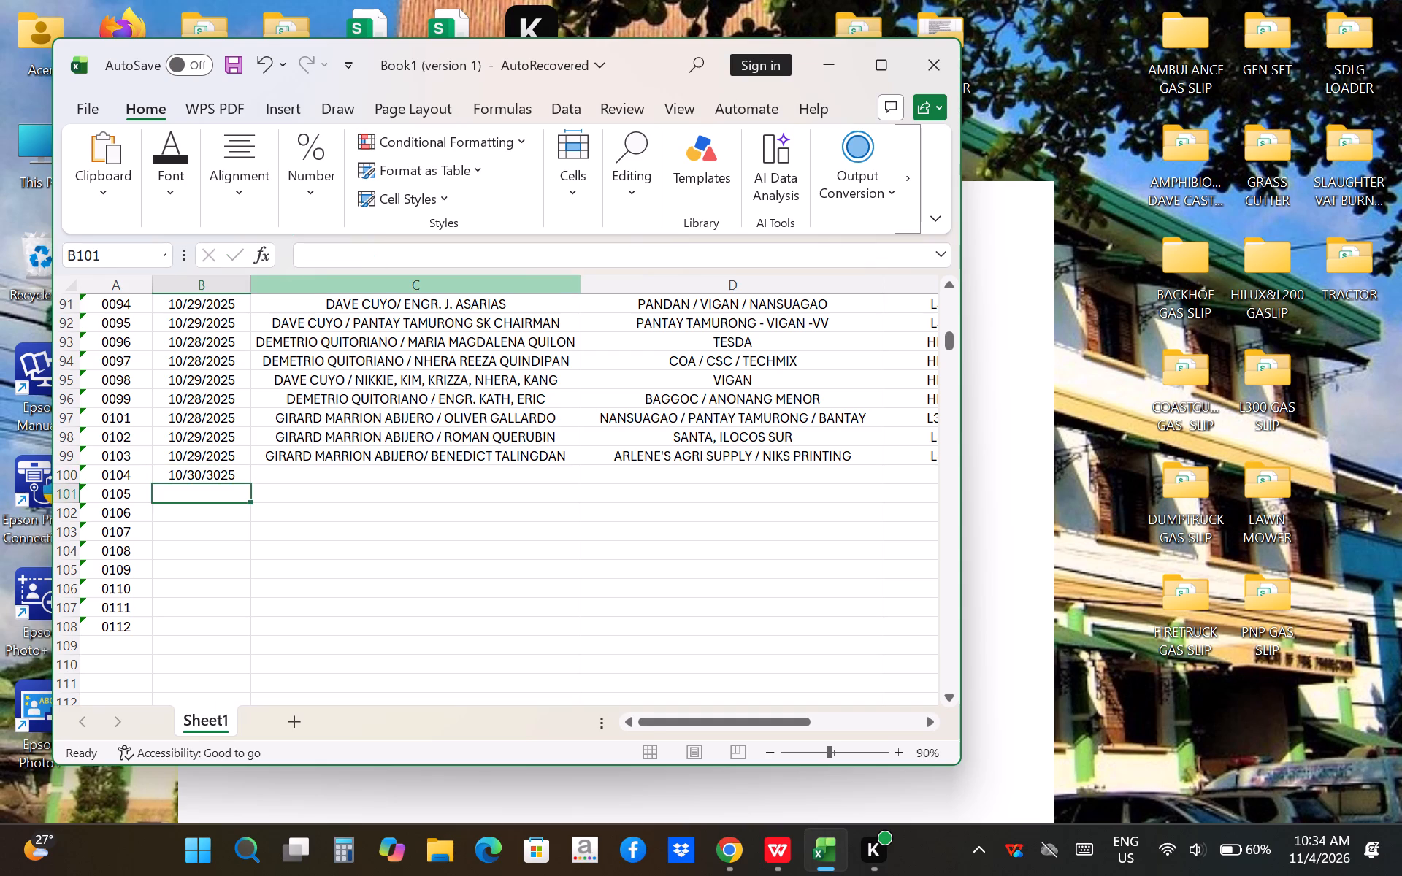
Copy trip 0104's date, 10/30/3025, to trips 0105 through 0108 in rows 101 to 104.
{"action": "left_click", "coordinate": [201, 478]}
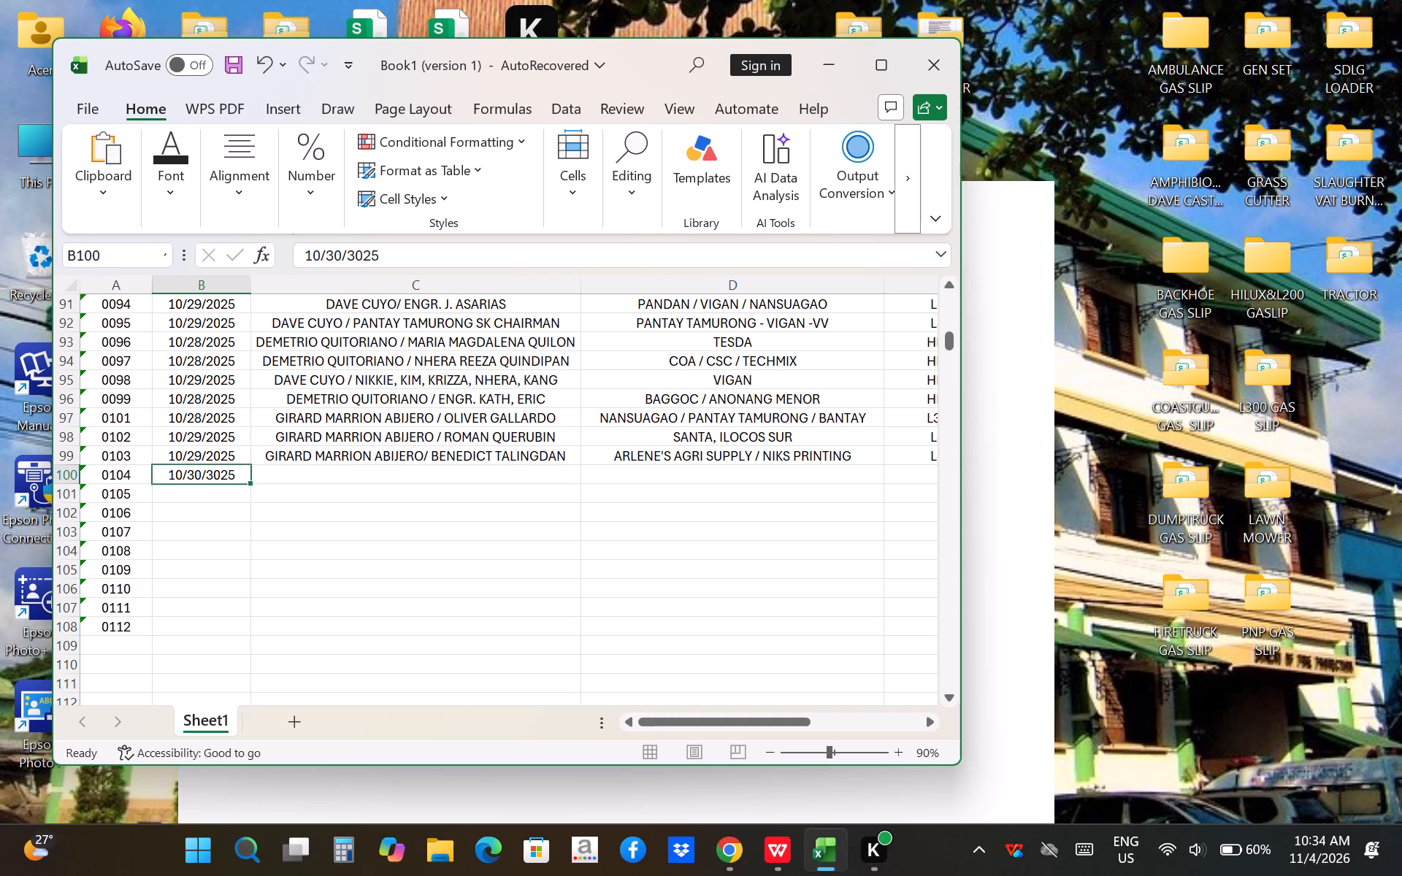
{"action": "key", "text": "ctrl+c"}
{"action": "left_click_drag", "start_coordinate": [200, 490], "coordinate": [222, 544]}
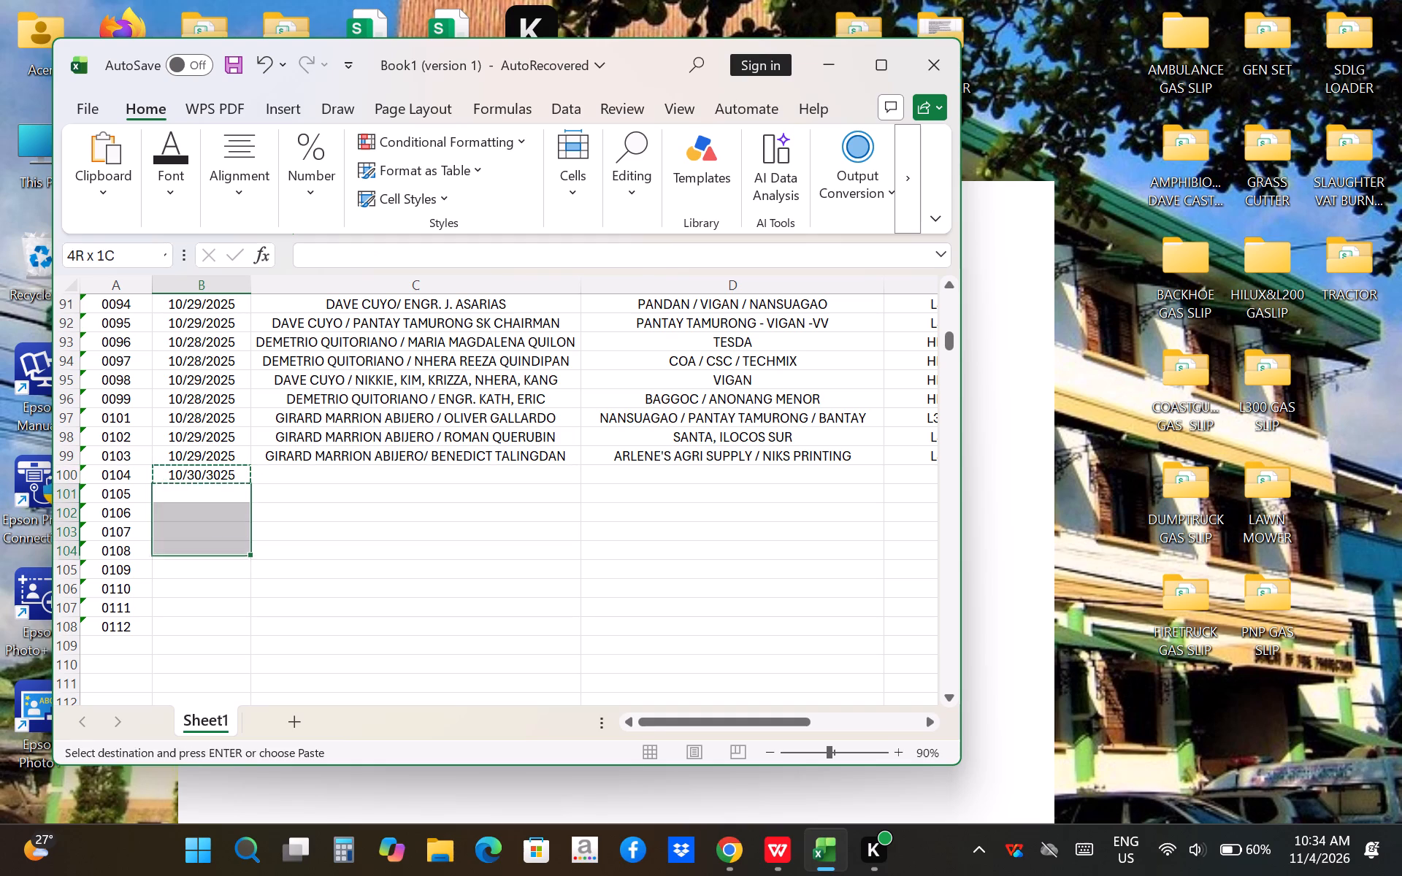
{"action": "left_click_drag", "start_coordinate": [222, 544], "coordinate": [226, 550]}
{"action": "key", "text": "Return"}
Fill in the driver and passenger names of trip 0104 in row 100.
{"action": "left_click", "coordinate": [332, 473]}
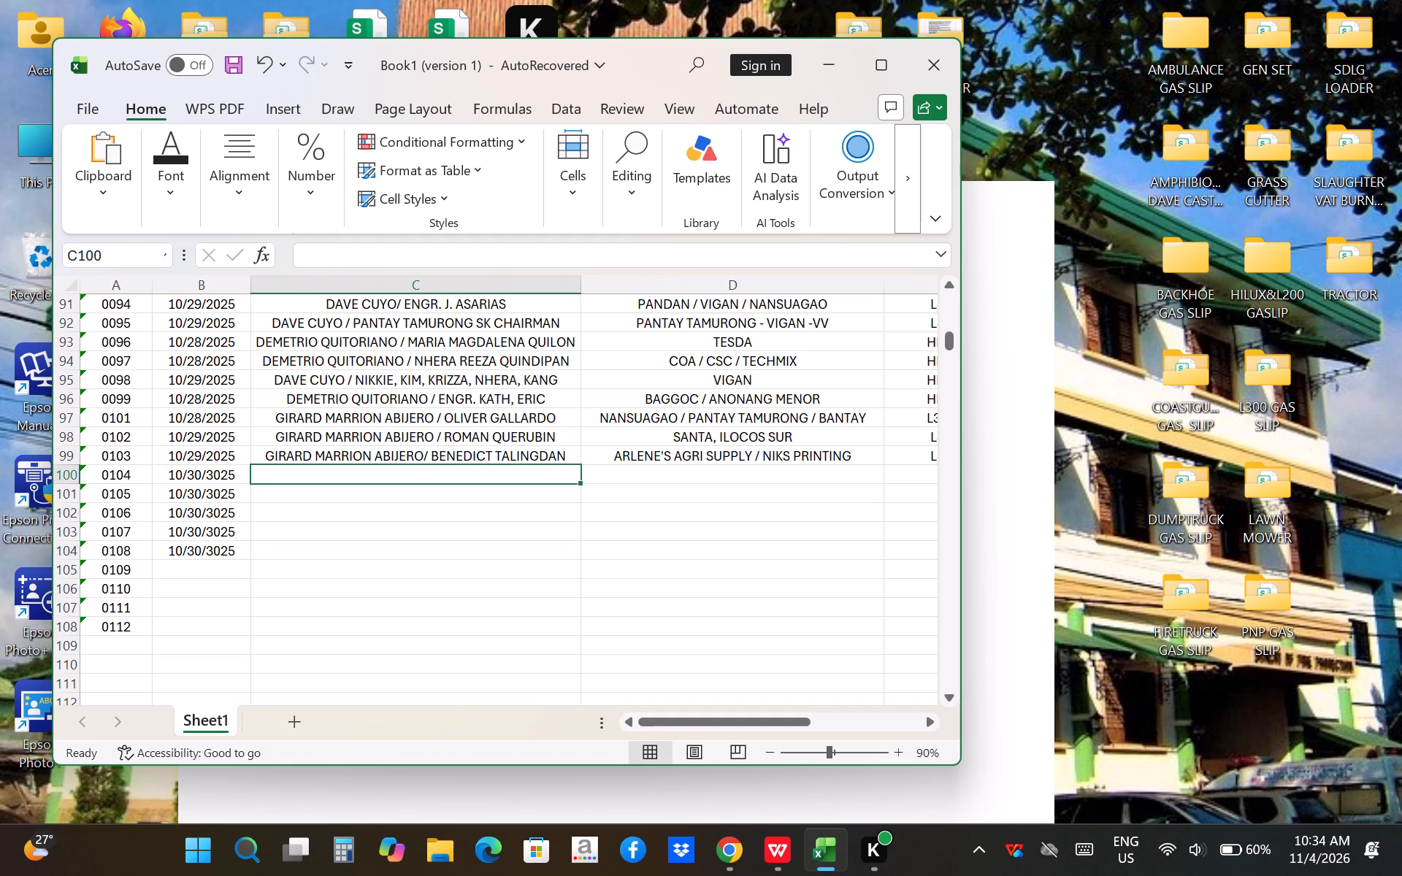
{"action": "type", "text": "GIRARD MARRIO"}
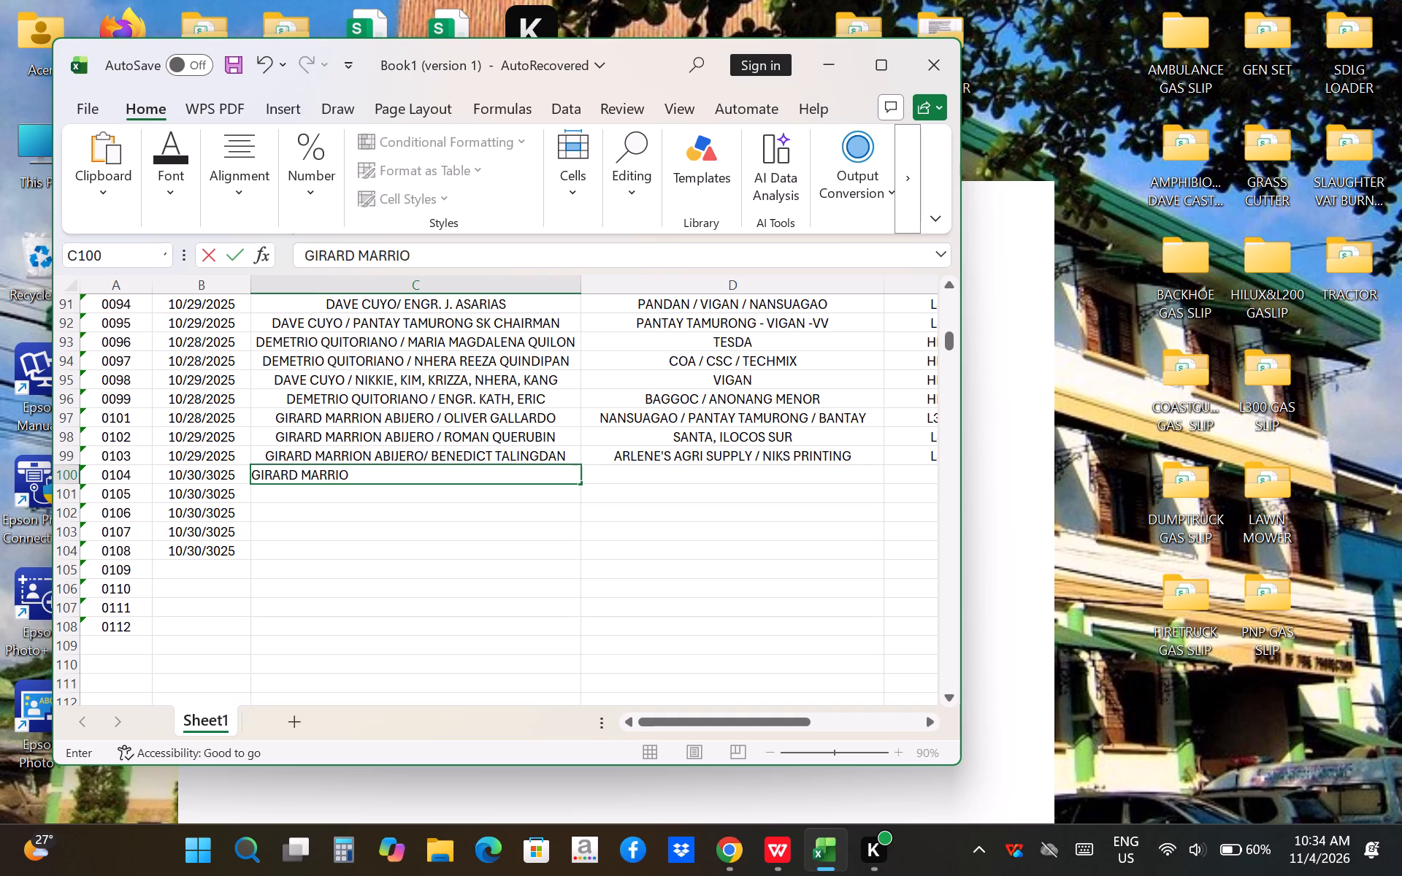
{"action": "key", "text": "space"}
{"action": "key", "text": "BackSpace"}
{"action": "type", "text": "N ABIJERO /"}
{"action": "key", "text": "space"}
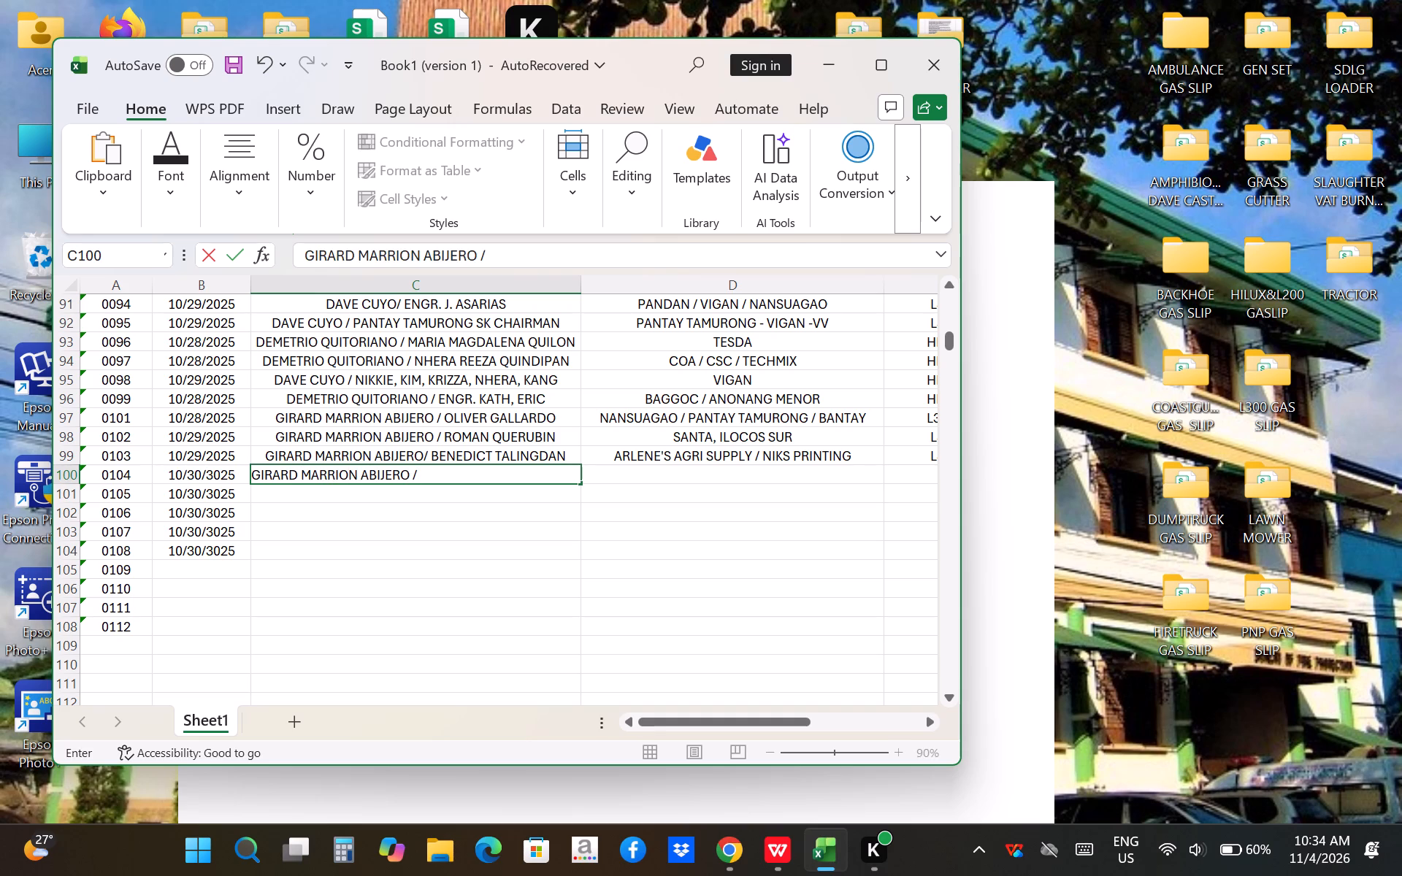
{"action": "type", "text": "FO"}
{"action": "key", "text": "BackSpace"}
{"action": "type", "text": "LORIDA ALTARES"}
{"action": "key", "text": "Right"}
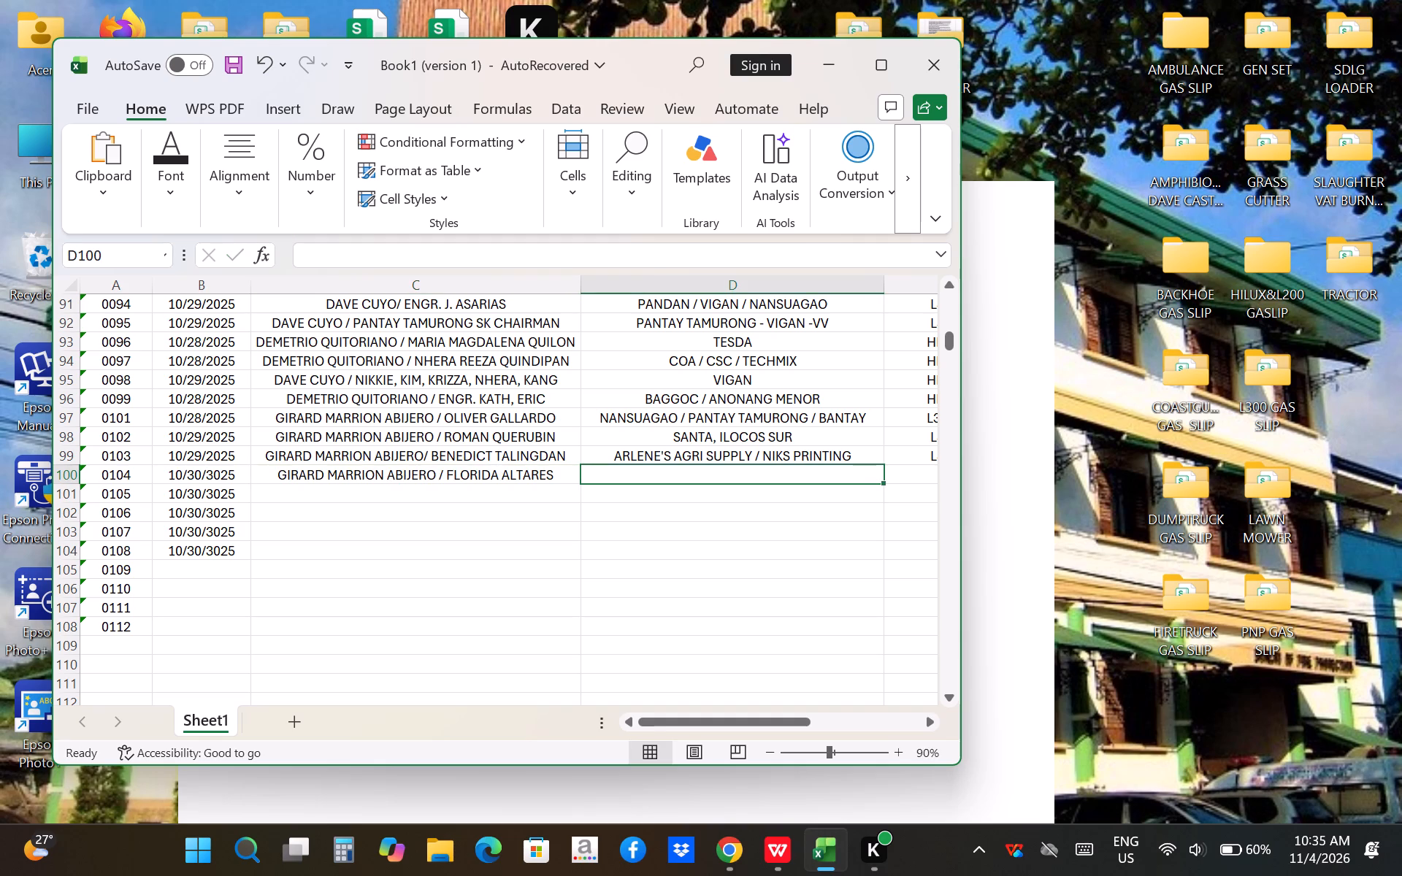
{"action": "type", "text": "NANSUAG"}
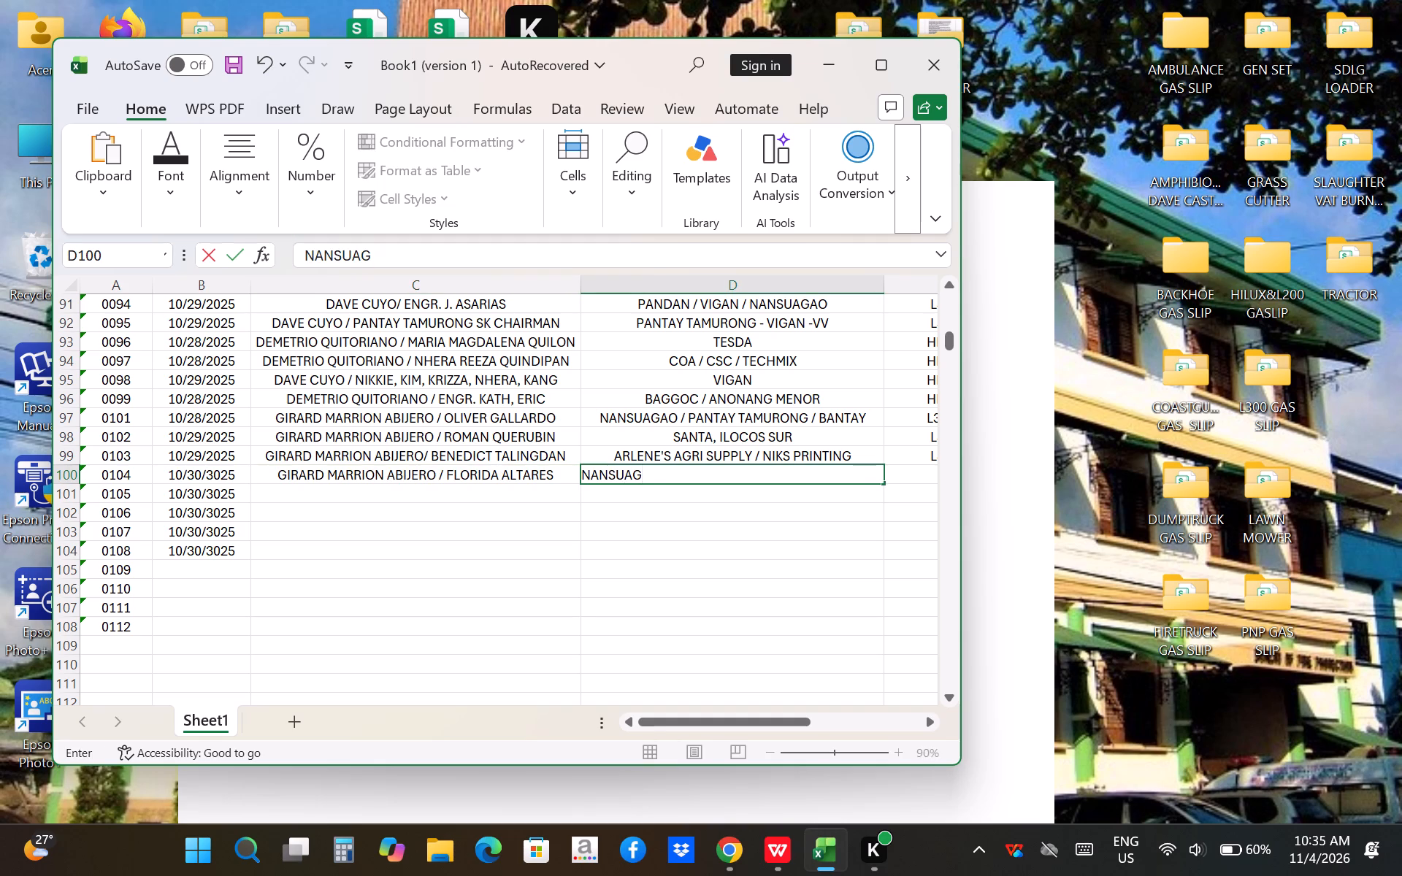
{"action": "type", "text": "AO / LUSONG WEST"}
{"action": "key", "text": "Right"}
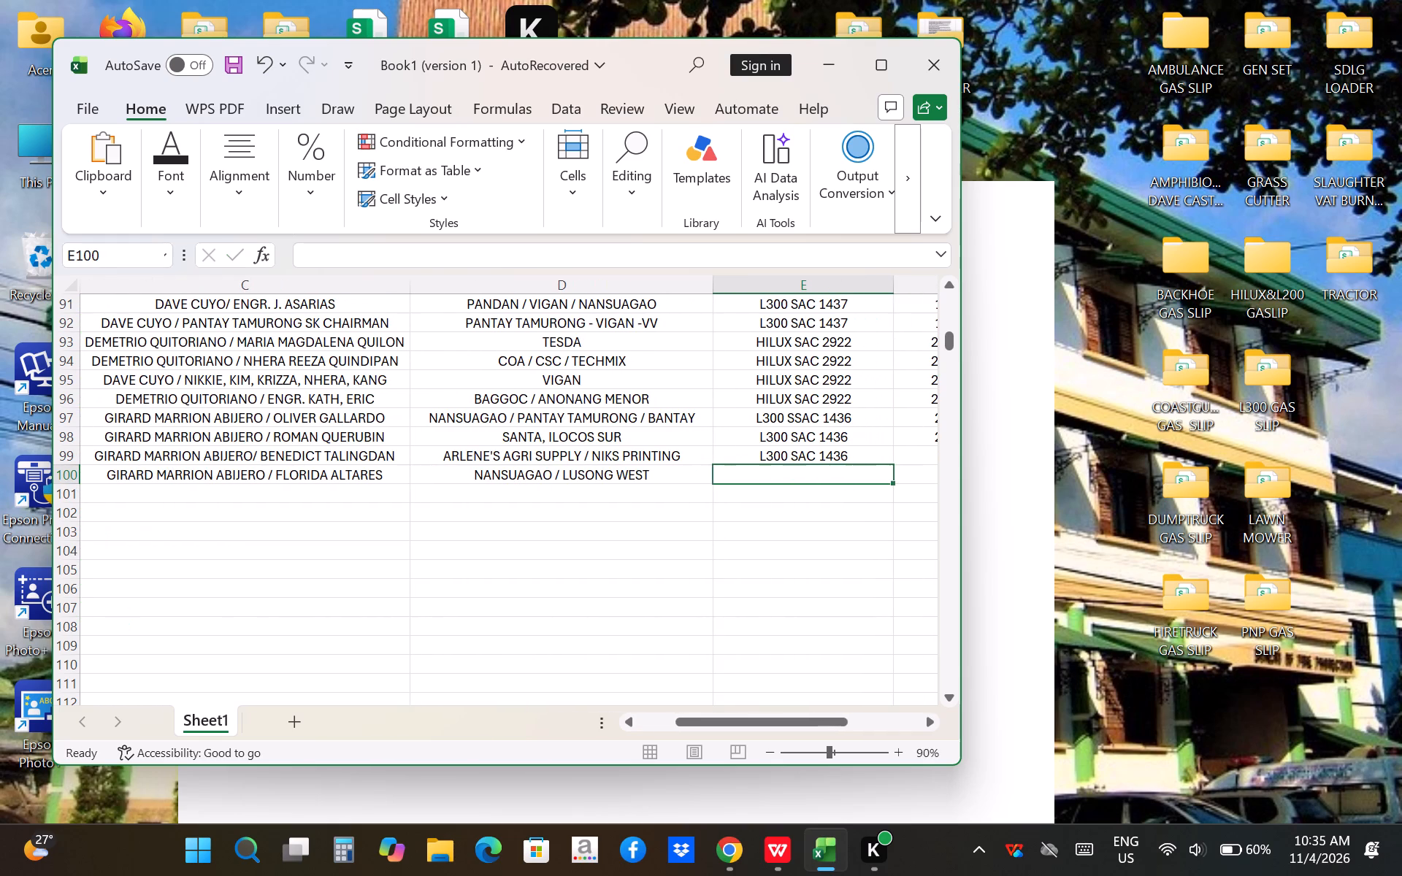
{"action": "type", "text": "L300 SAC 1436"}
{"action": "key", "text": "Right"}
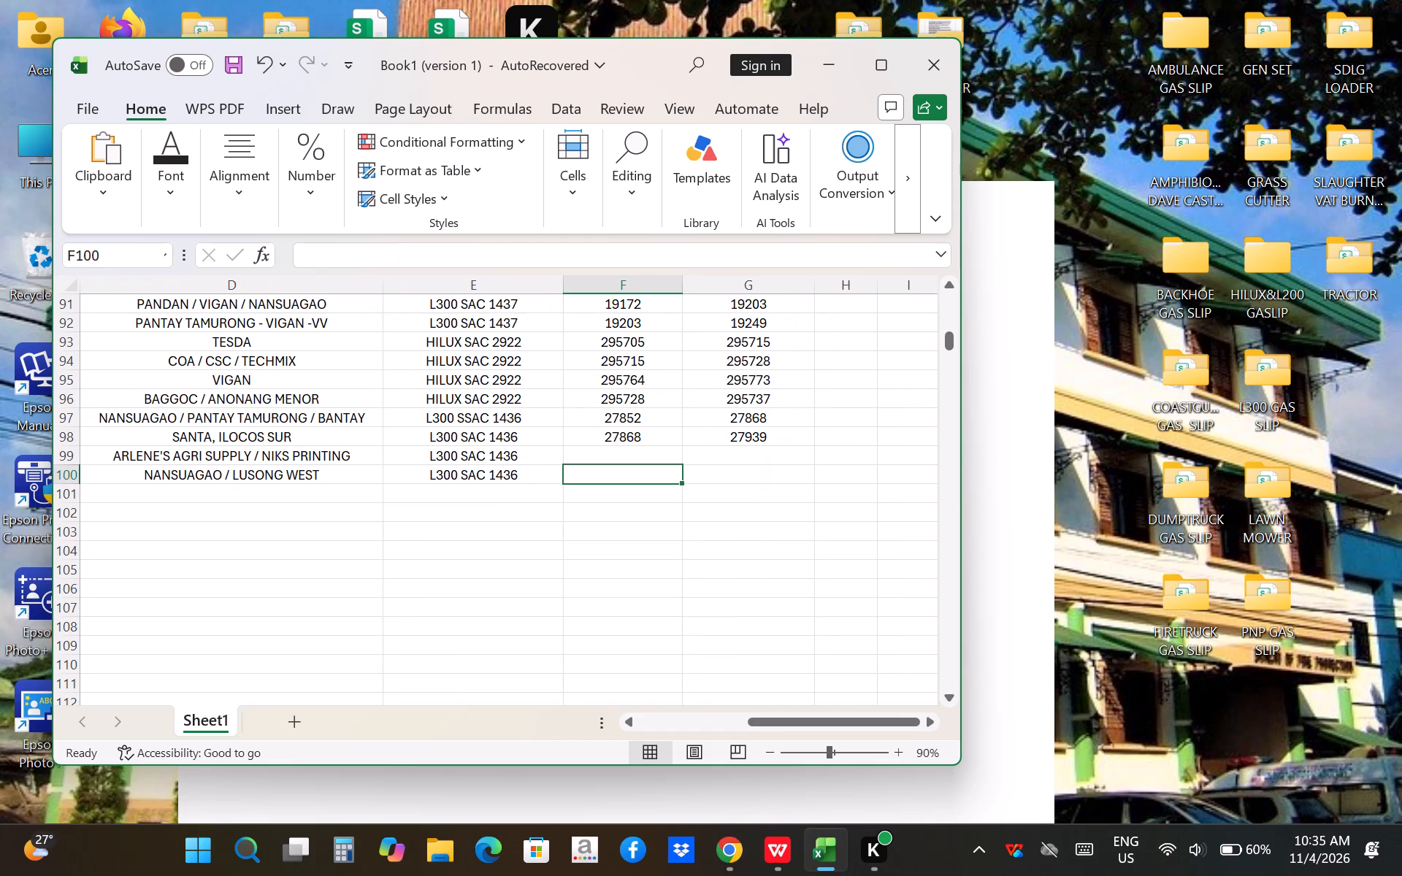
Enter trip 0104's readings: 27952 in column F and 27965 in column G.
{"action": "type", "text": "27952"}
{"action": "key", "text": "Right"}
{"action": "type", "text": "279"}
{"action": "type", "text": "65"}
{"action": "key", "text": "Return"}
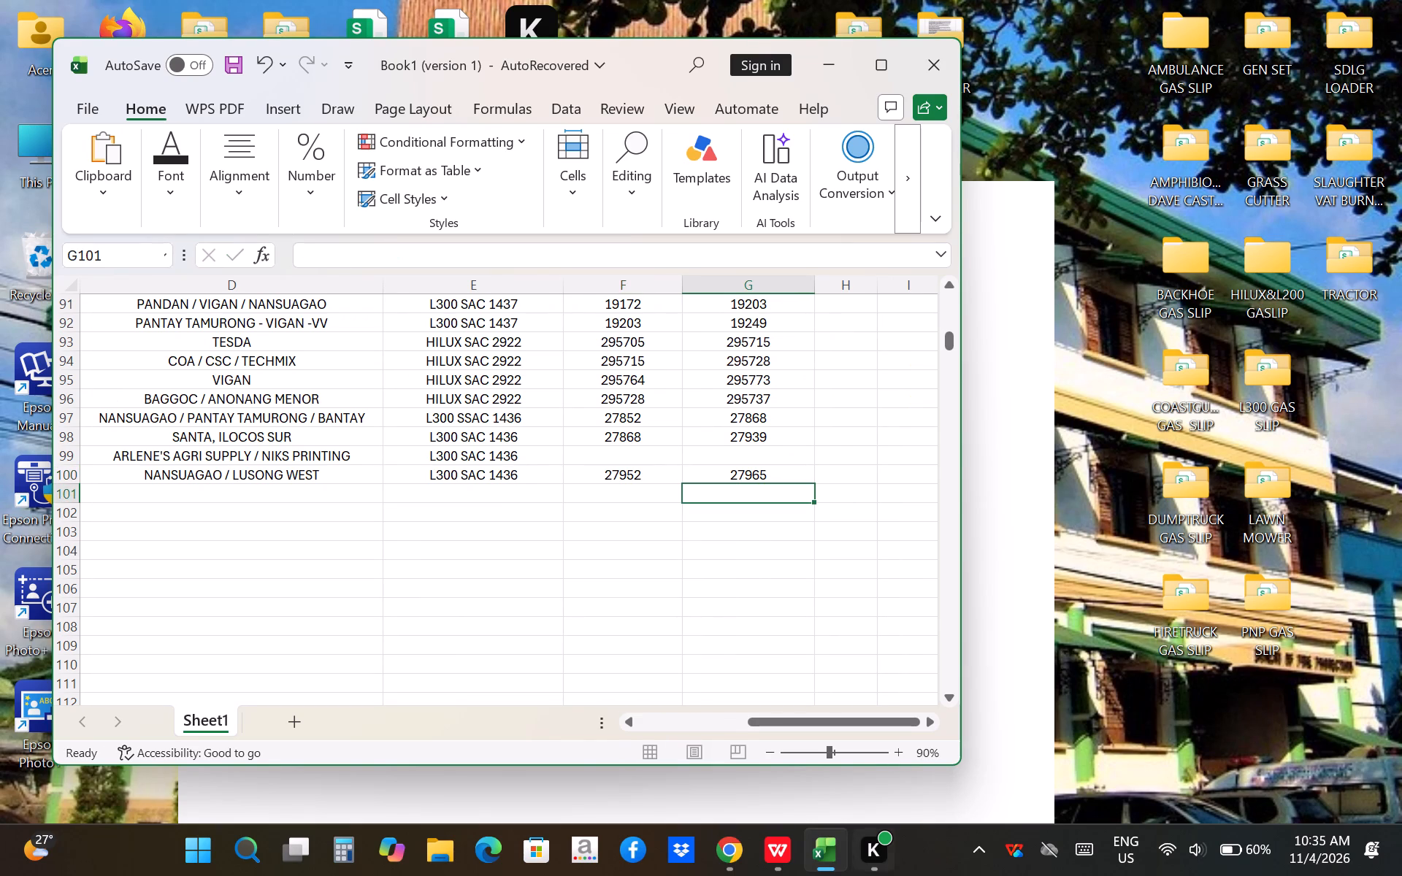
Fill in the driver and passenger names of trip 0105 in row 101.
{"action": "left_click_drag", "start_coordinate": [852, 723], "coordinate": [478, 710]}
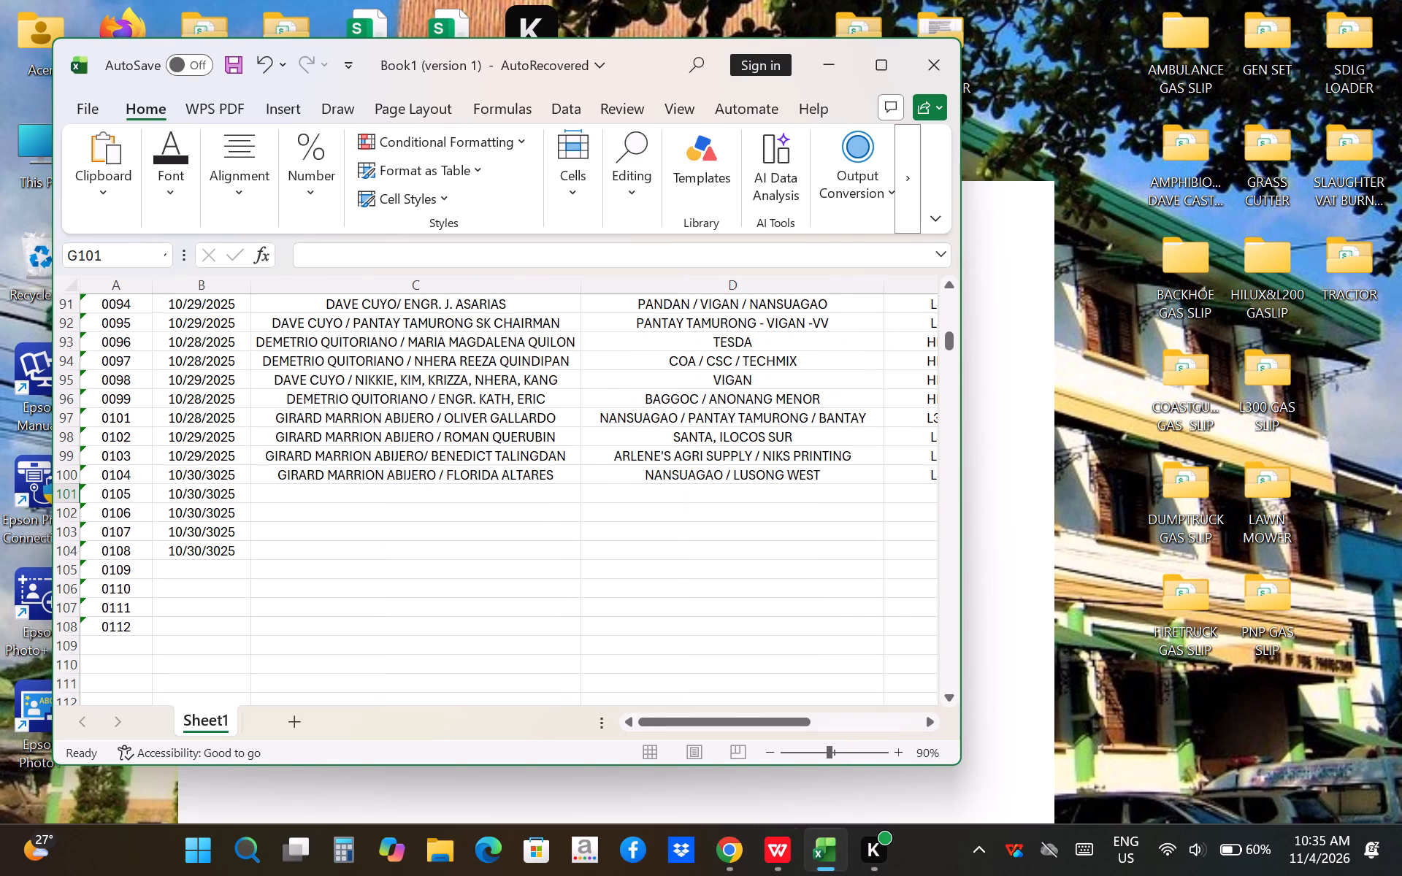
{"action": "left_click", "coordinate": [307, 489]}
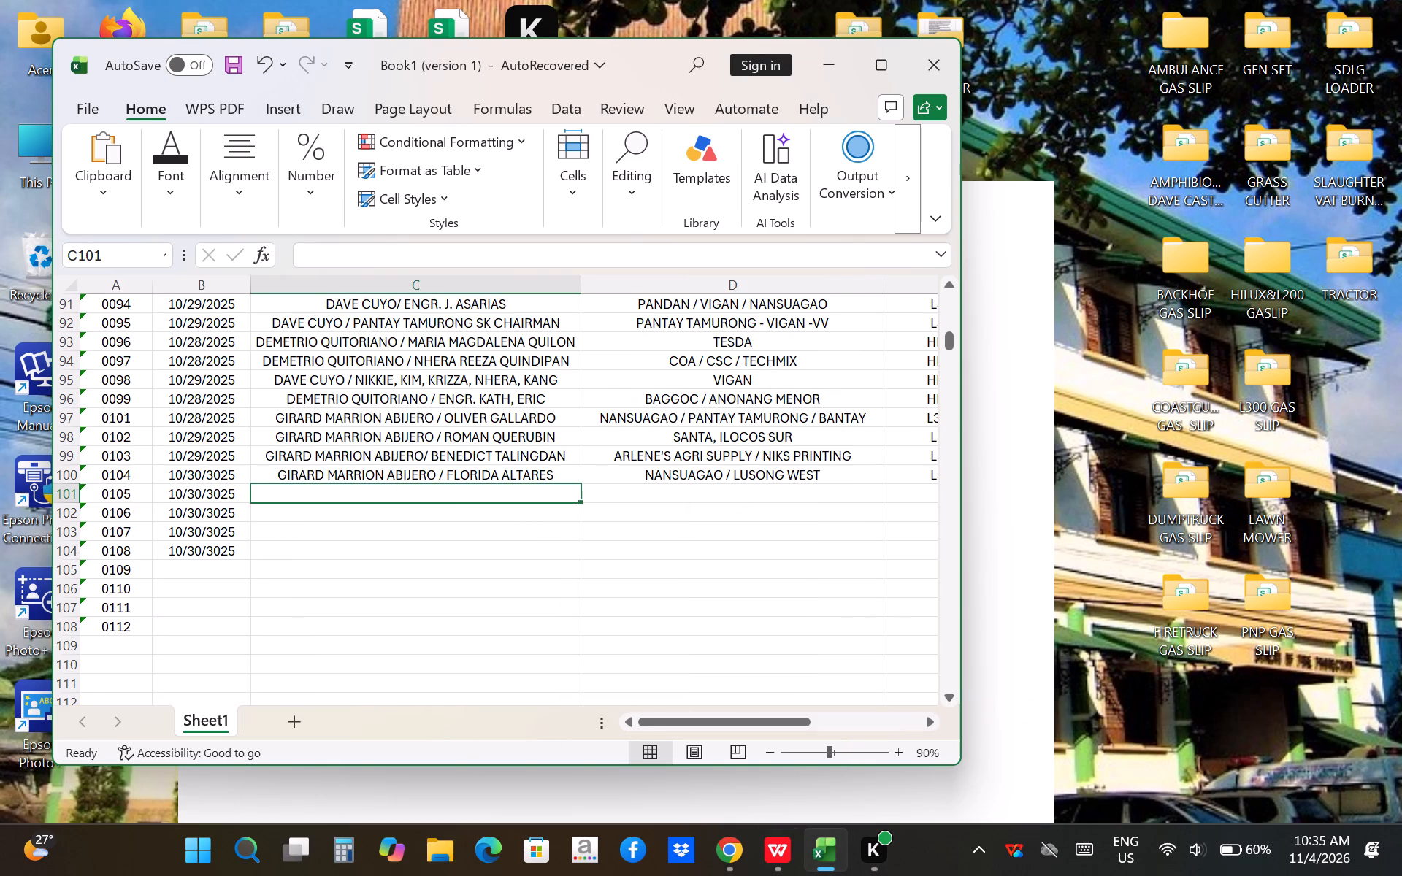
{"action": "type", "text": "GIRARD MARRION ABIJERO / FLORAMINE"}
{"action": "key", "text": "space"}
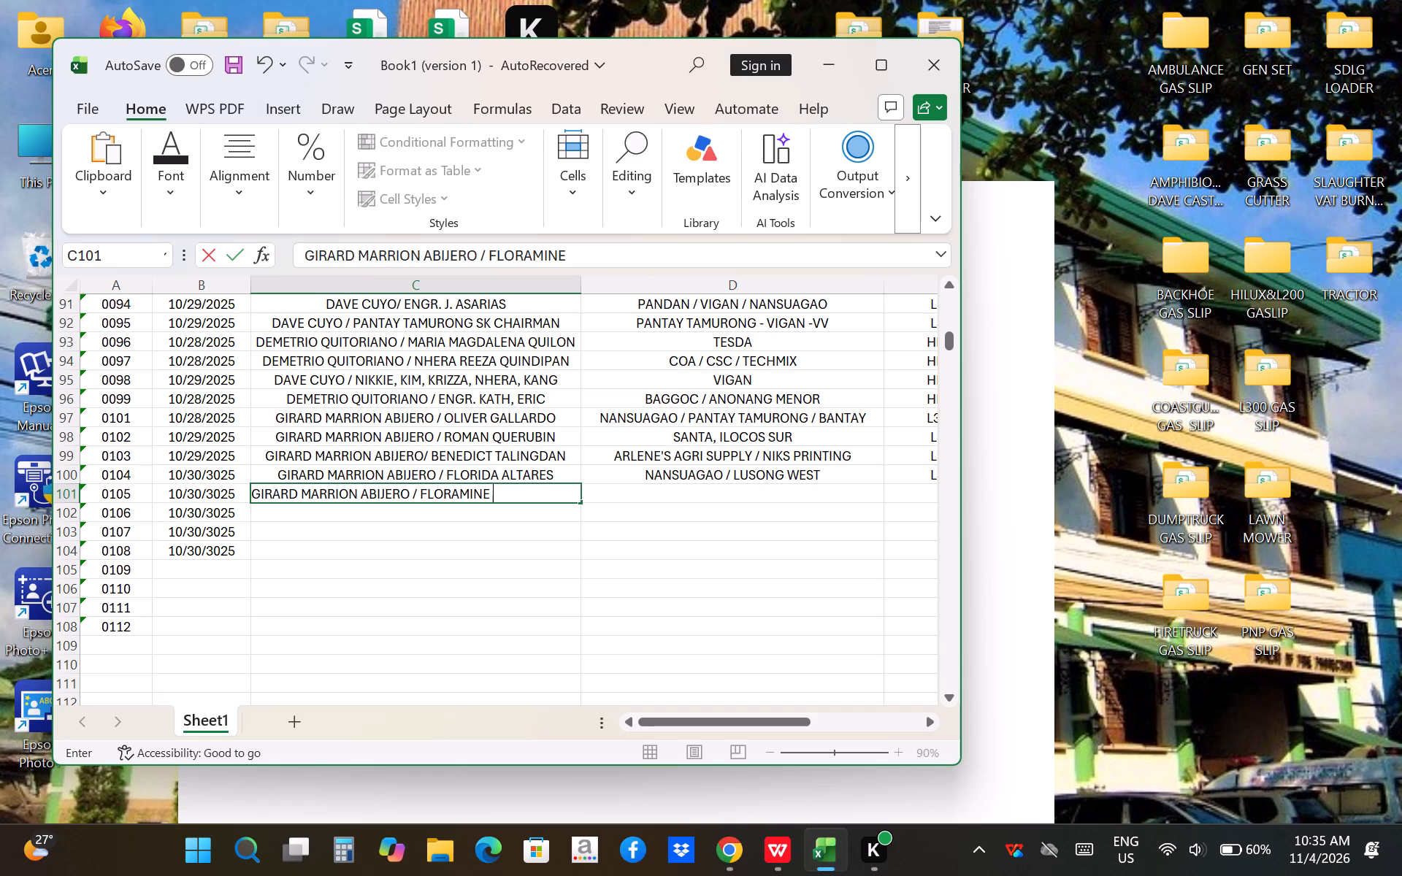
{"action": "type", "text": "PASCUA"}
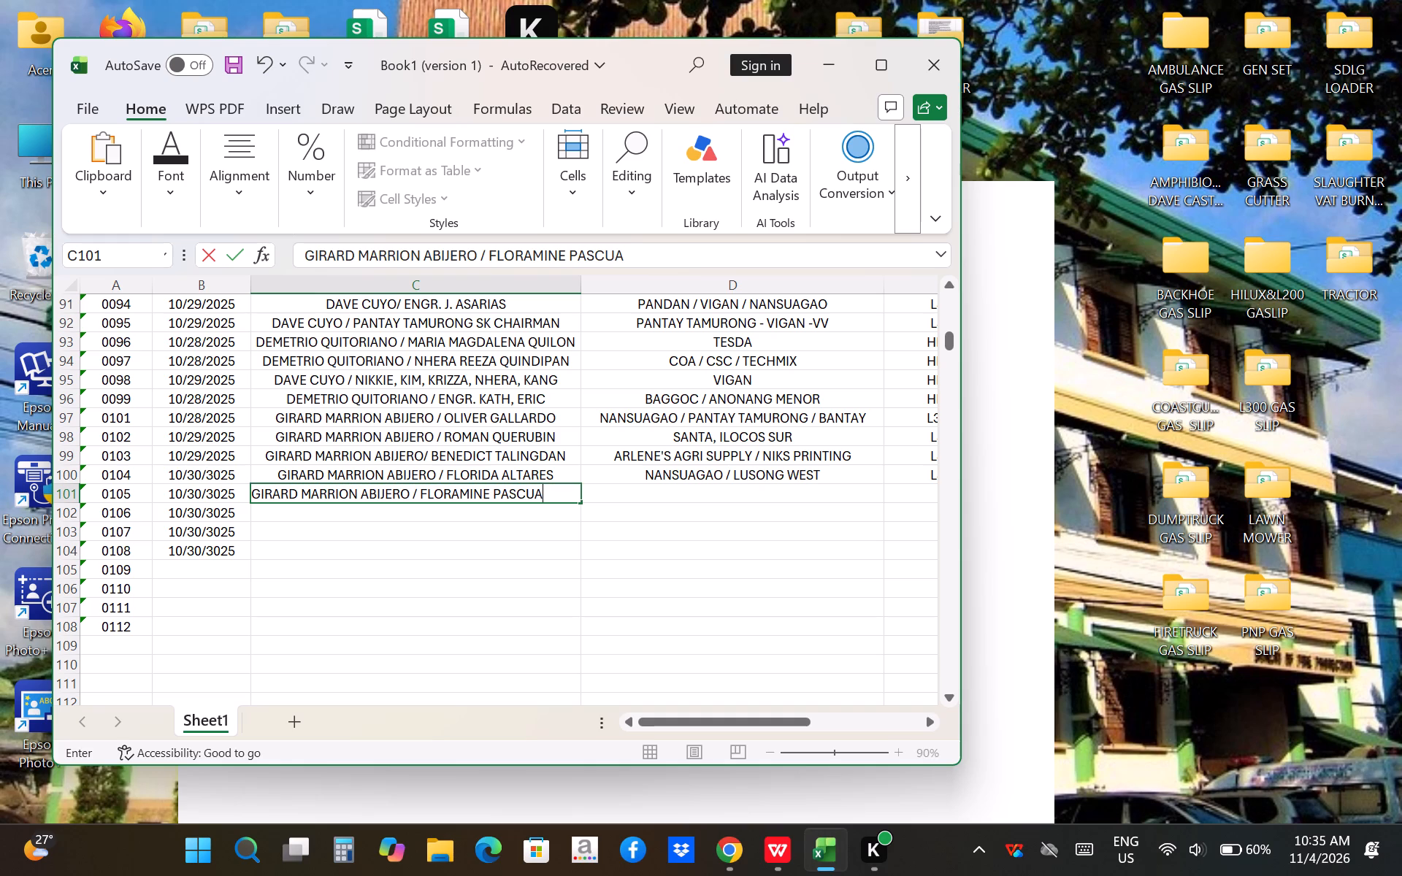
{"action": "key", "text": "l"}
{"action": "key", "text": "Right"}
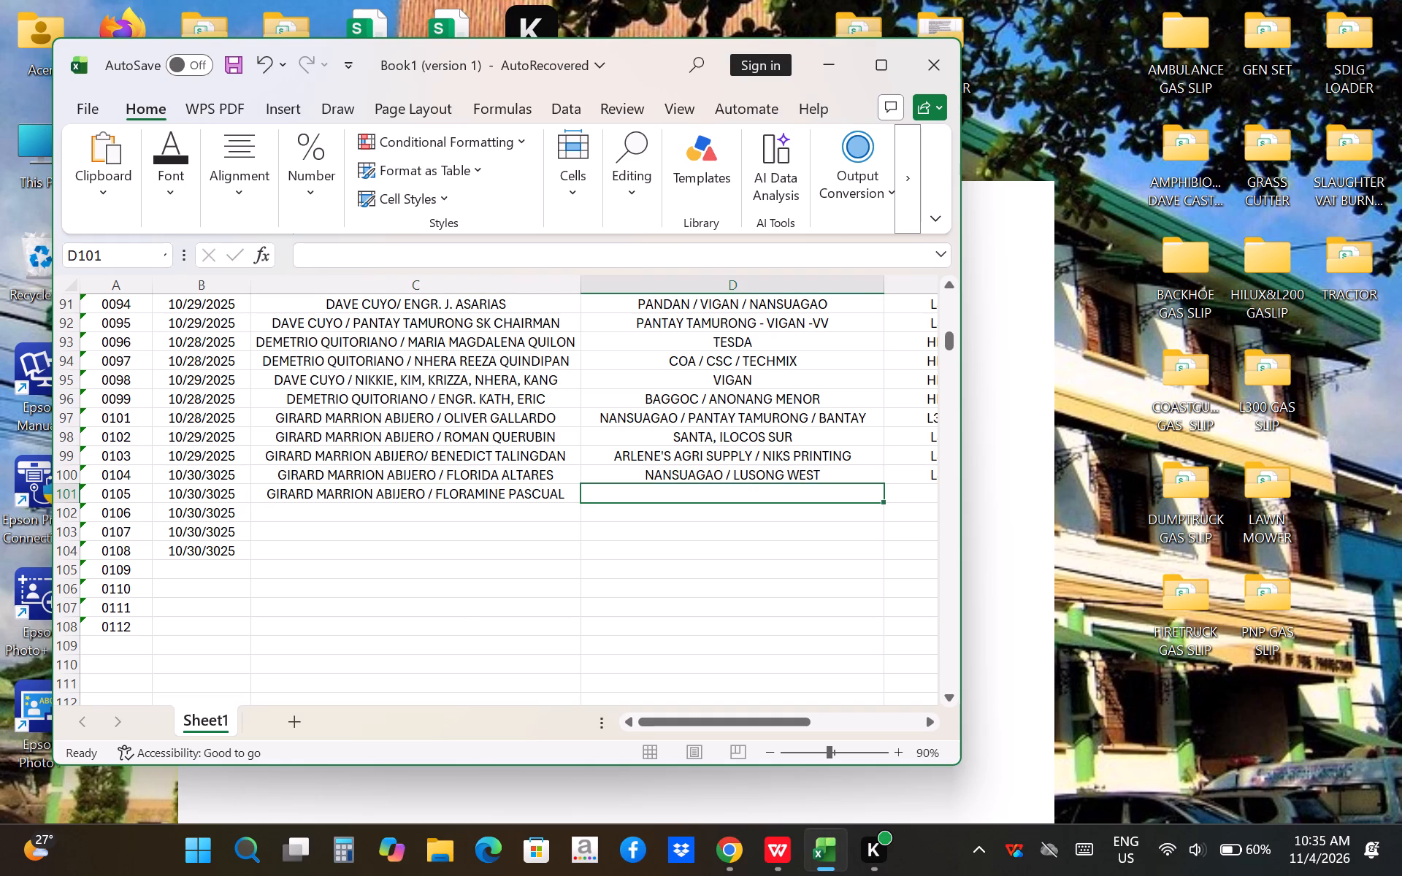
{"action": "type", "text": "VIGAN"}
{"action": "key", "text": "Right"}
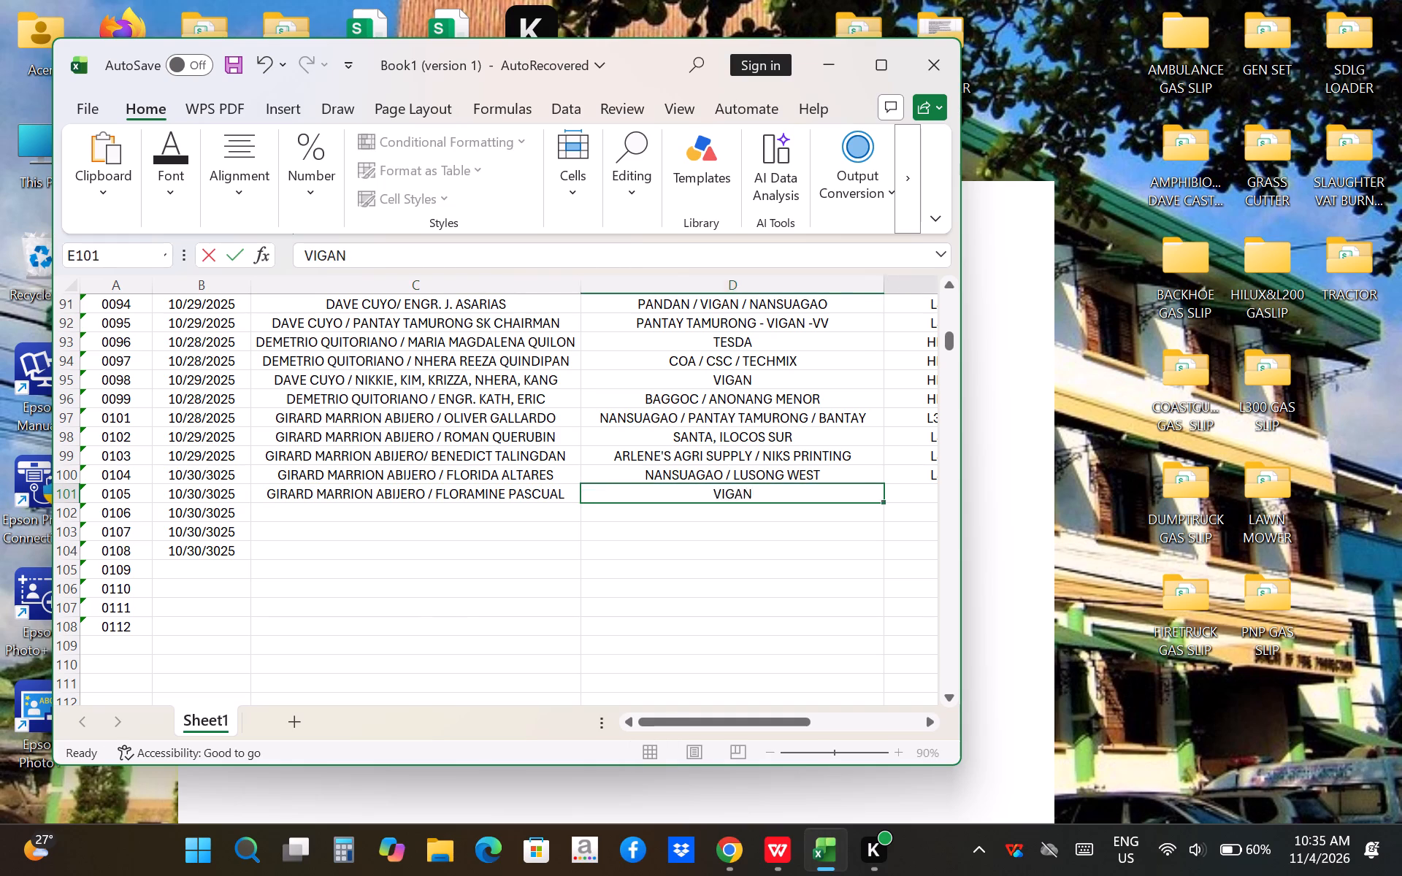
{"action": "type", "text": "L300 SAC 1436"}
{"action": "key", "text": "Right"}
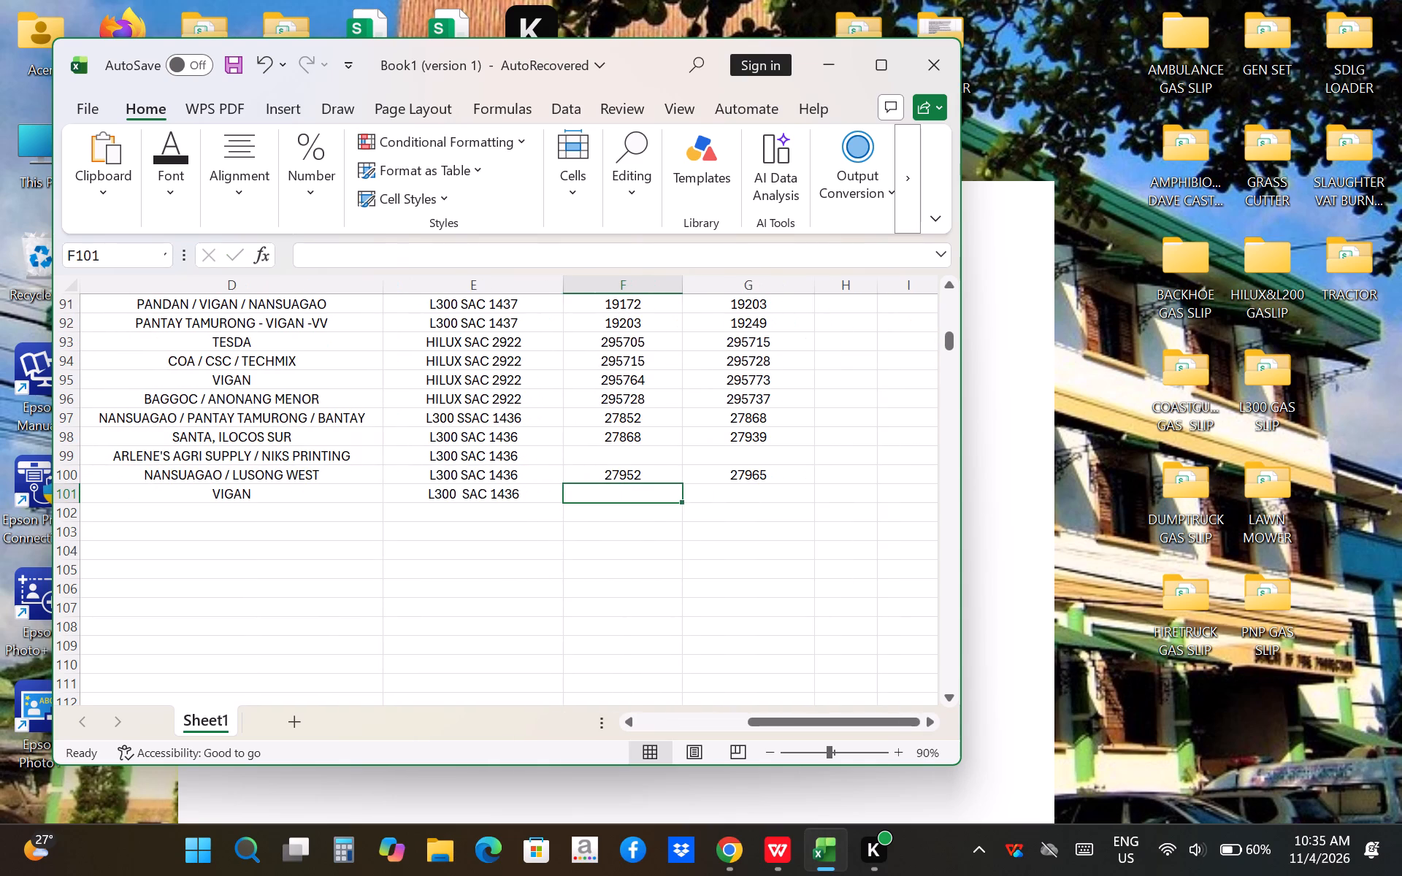
Enter trip 0105's readings: 27965 in column F and 27999 in column G.
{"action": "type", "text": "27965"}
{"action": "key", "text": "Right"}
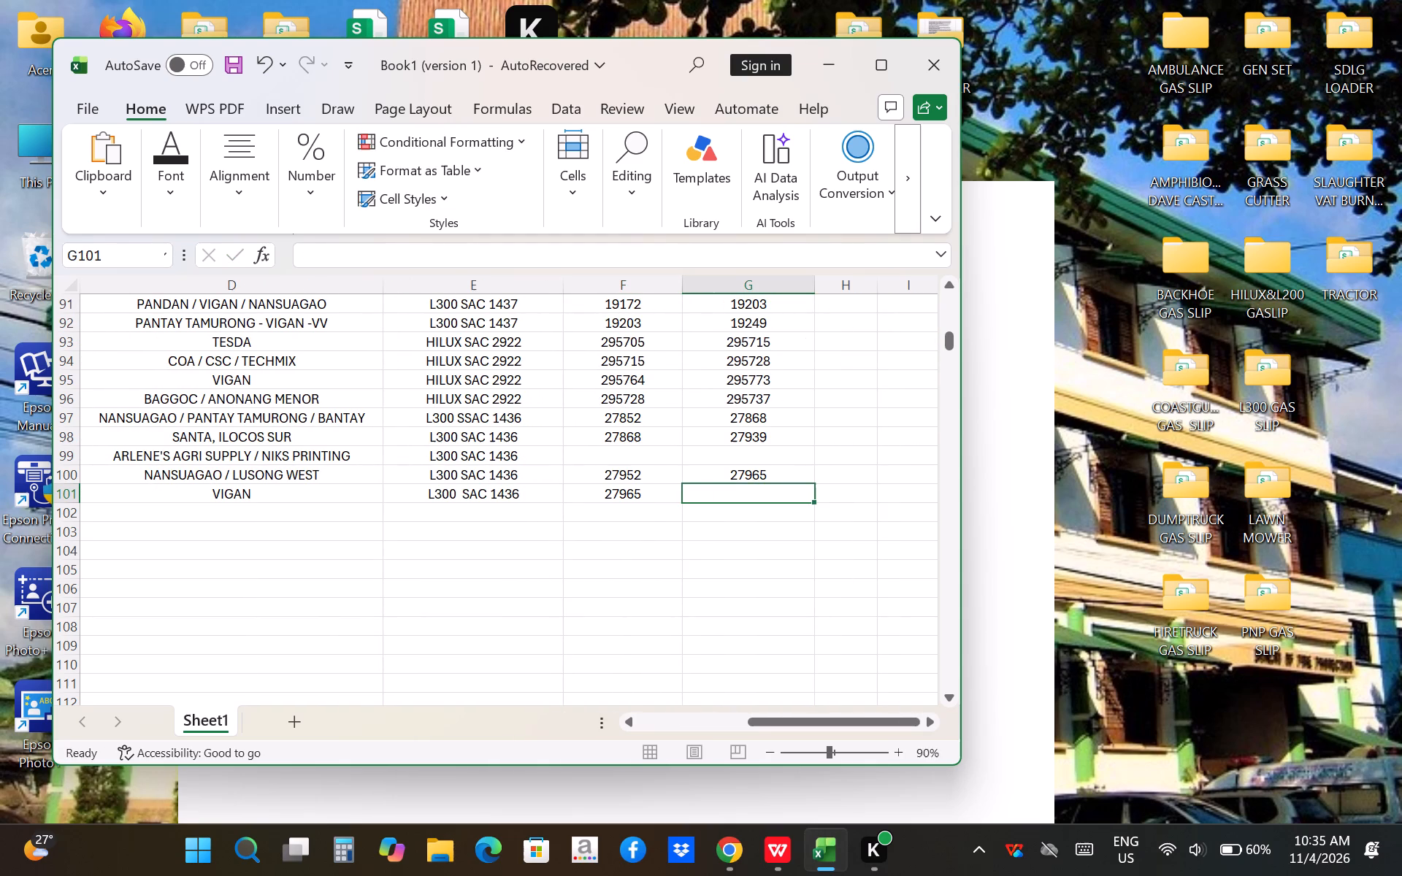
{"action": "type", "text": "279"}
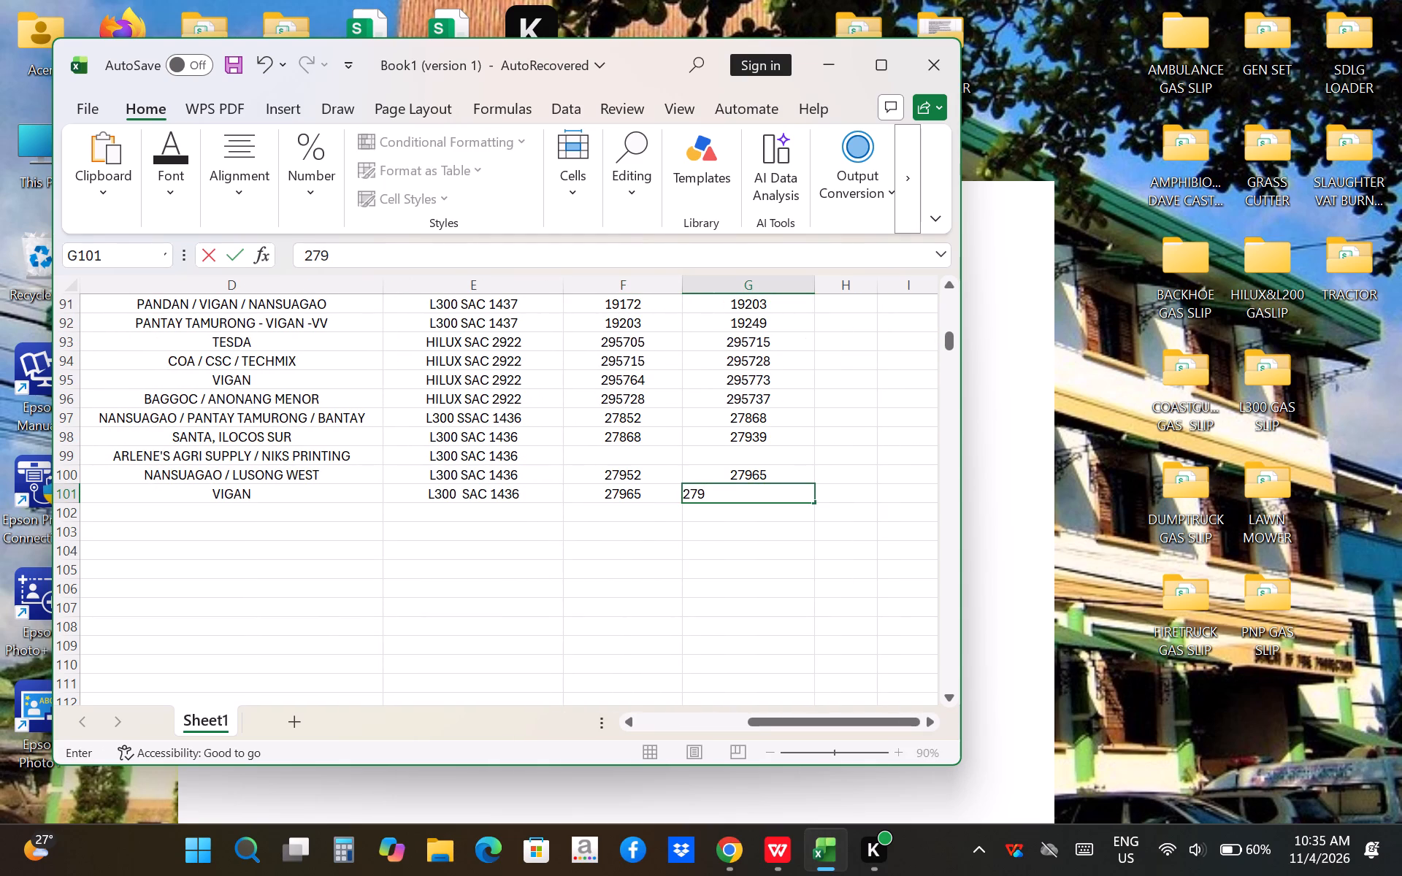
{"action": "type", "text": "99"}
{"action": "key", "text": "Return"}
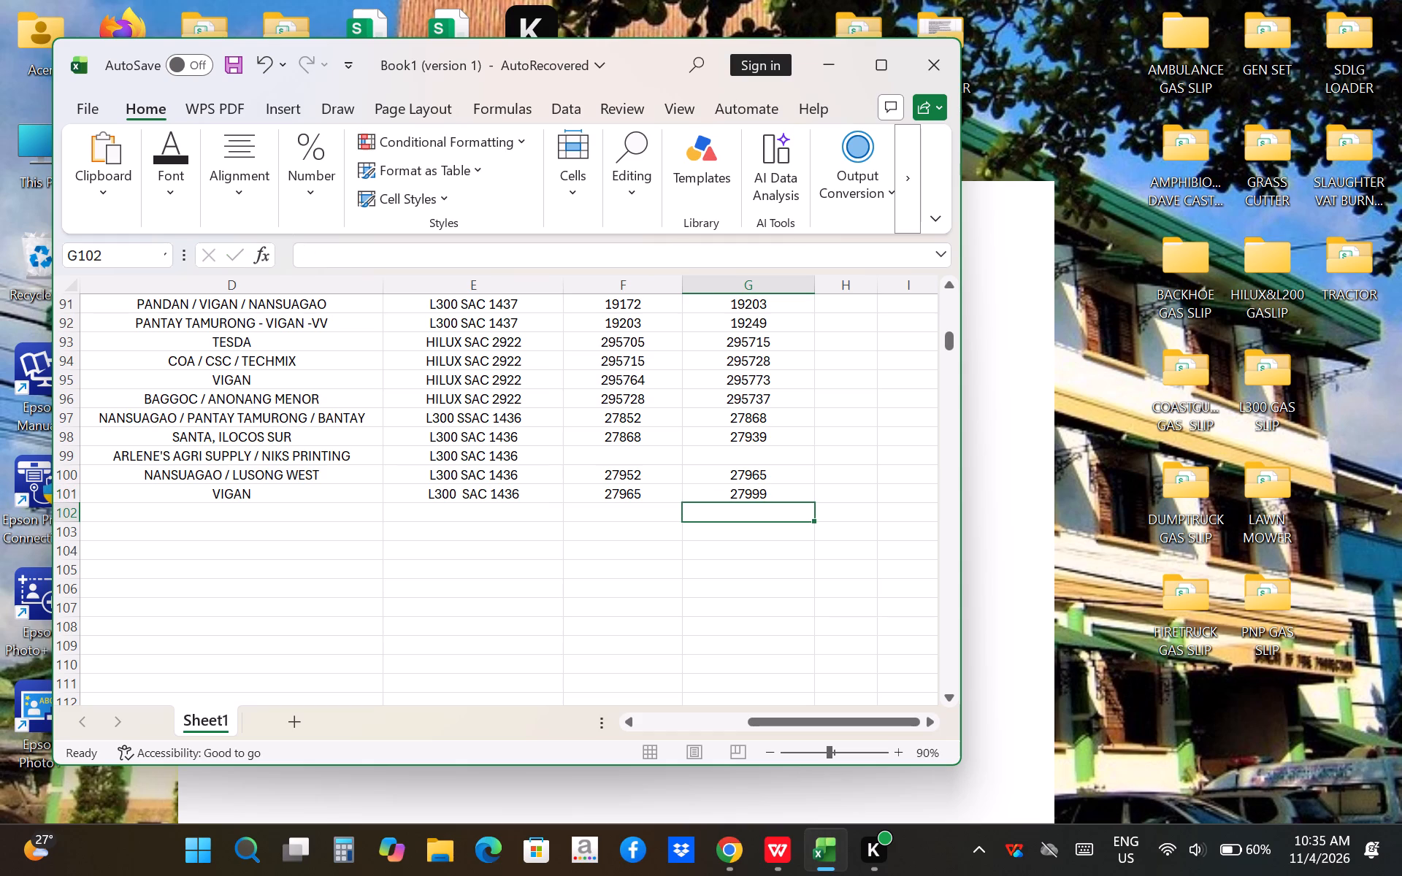
Fill in the driver and a single passenger name for trip 0106 in row 102, discarding the auto-completed second passenger.
{"action": "left_click_drag", "start_coordinate": [870, 718], "coordinate": [716, 718]}
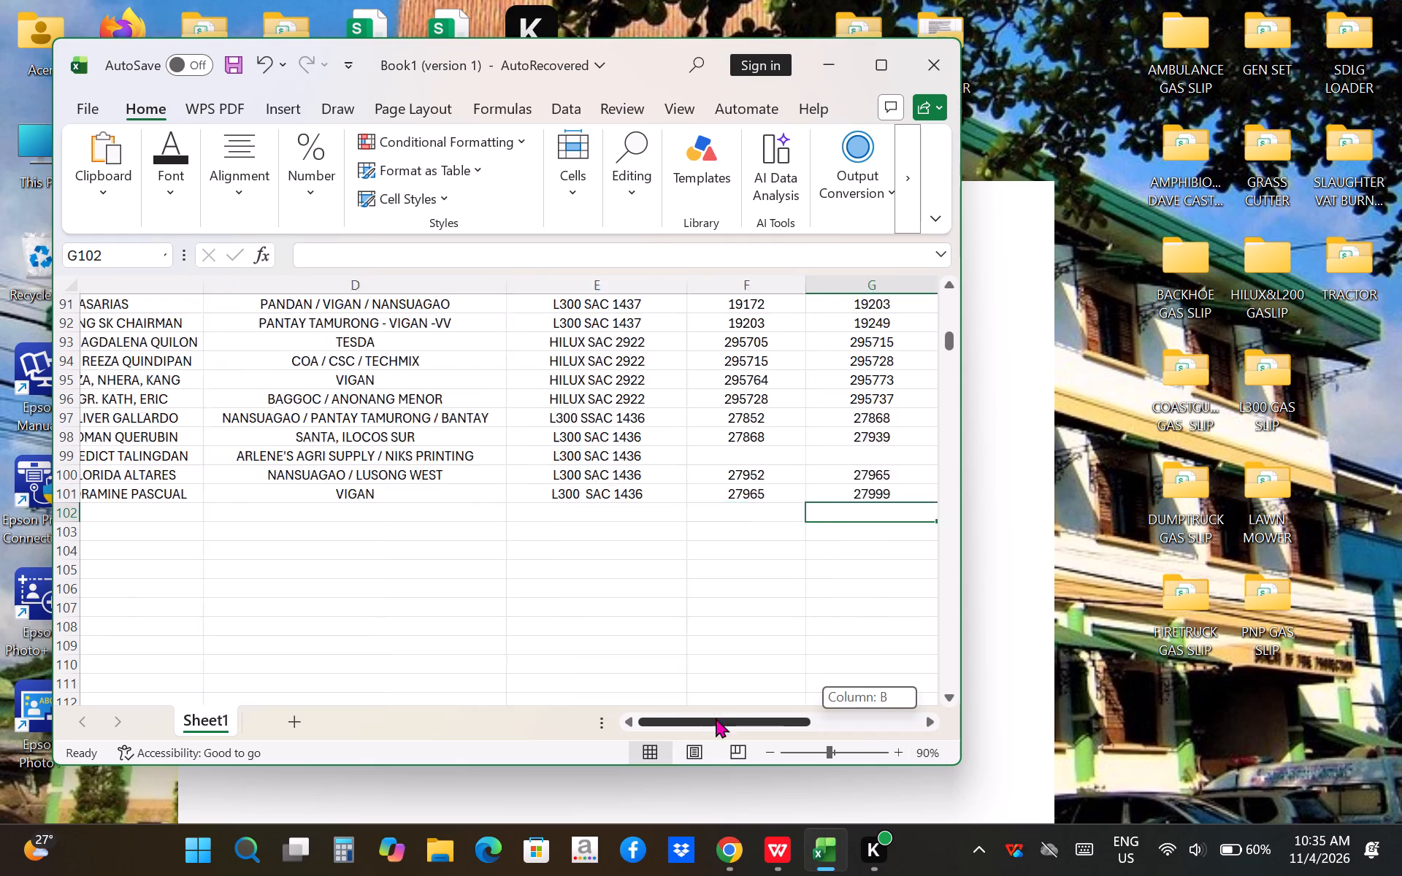
{"action": "left_click_drag", "start_coordinate": [716, 718], "coordinate": [689, 718]}
{"action": "left_click", "coordinate": [268, 515]}
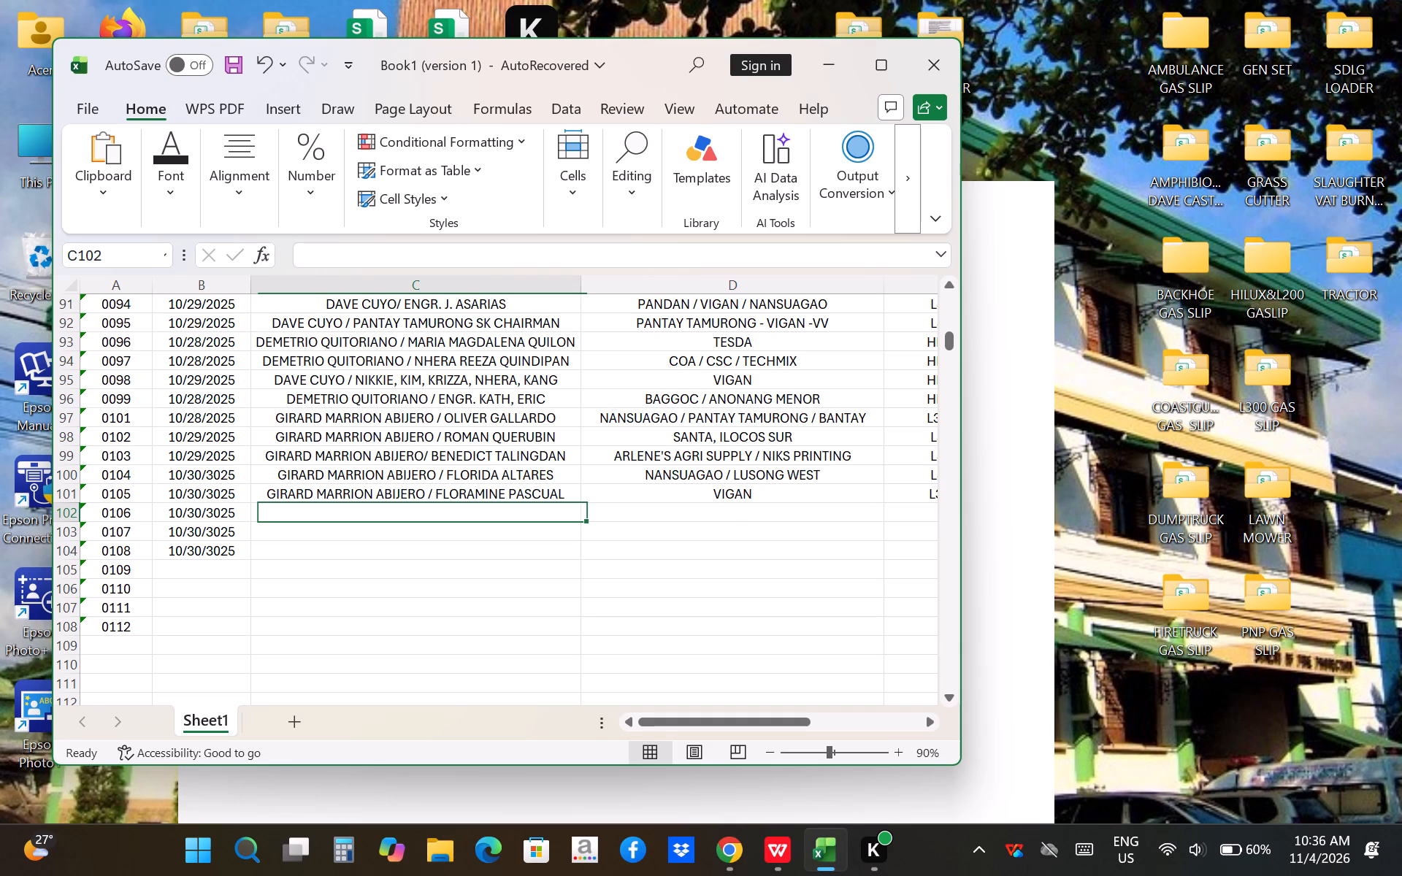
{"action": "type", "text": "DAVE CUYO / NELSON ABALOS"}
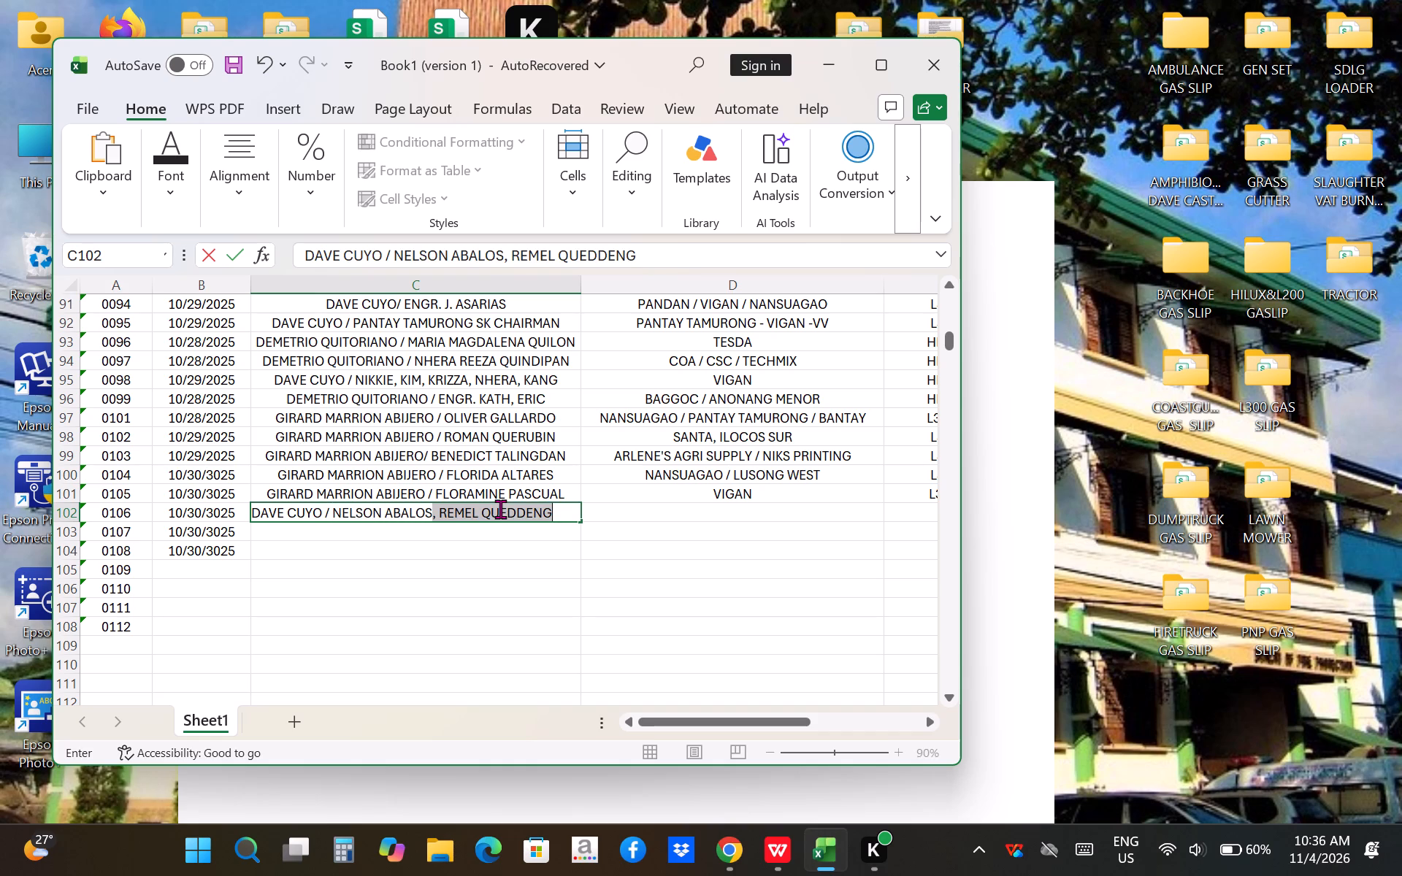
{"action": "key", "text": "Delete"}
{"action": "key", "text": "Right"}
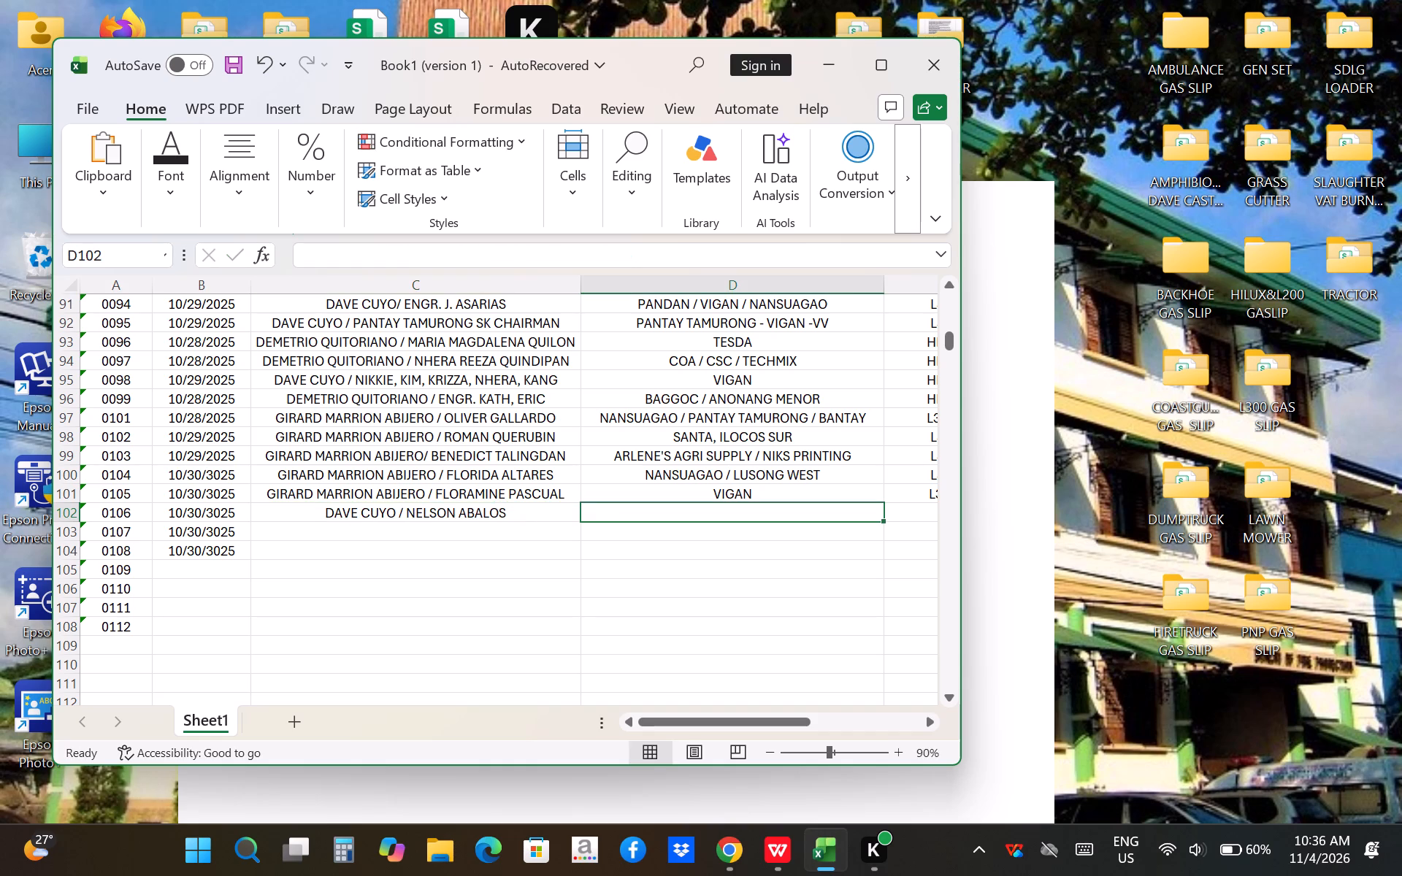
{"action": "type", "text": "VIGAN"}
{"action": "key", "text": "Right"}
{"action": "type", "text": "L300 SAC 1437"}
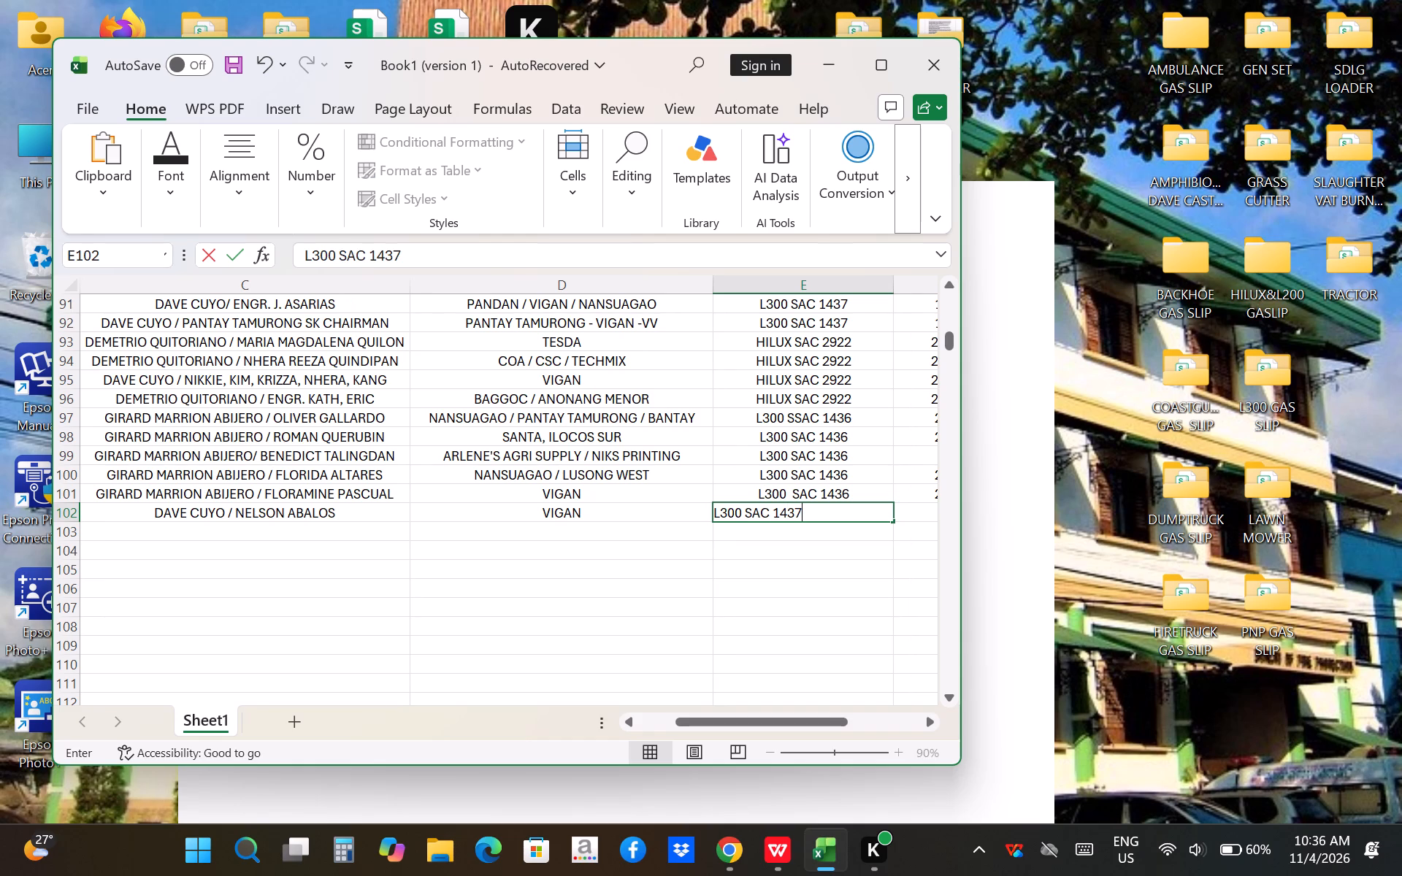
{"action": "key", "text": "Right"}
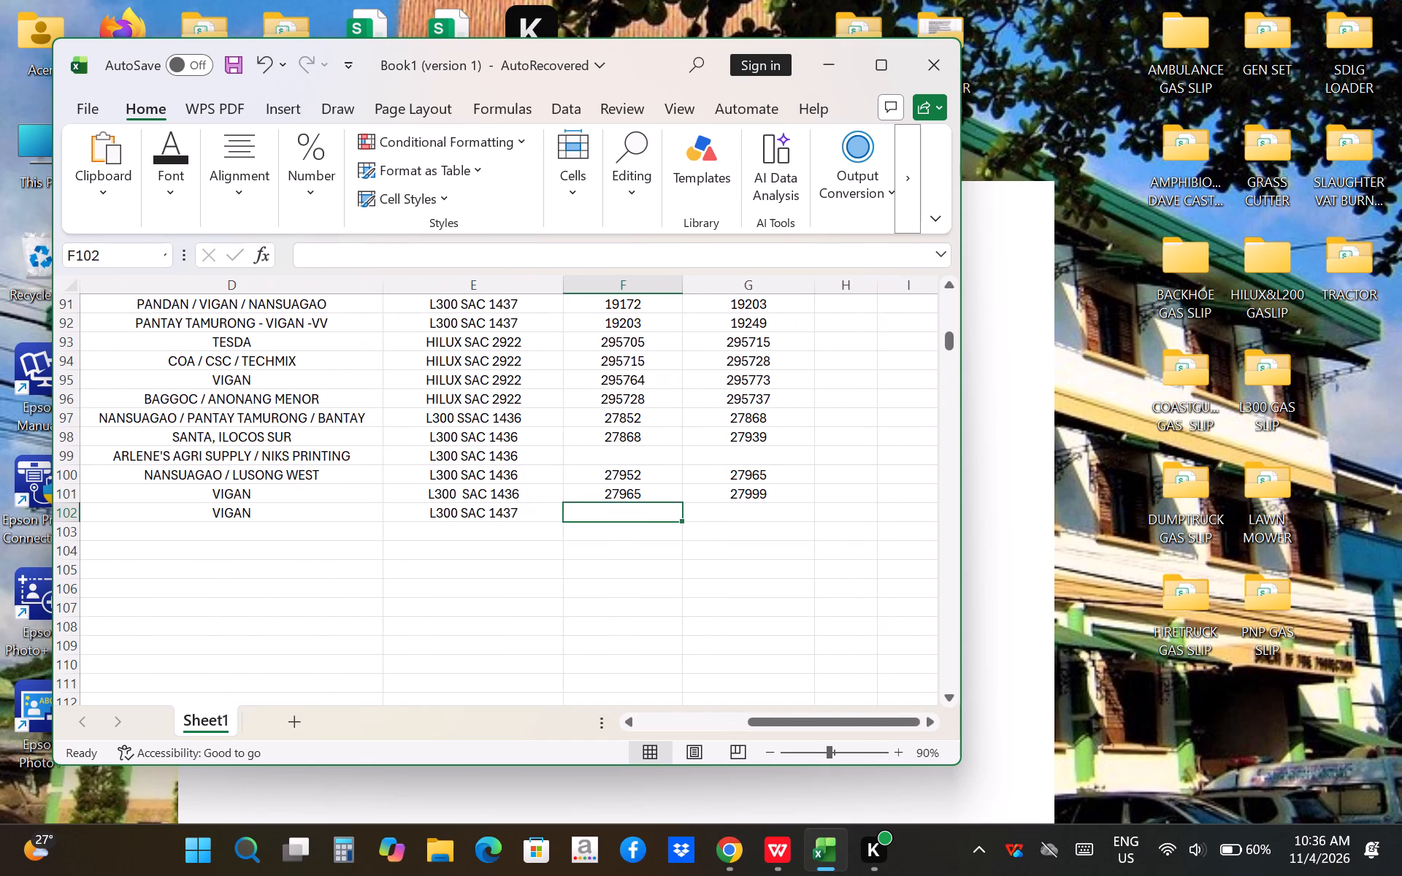
Enter trip 0106's readings: 19252 in column F and 19260 in column G.
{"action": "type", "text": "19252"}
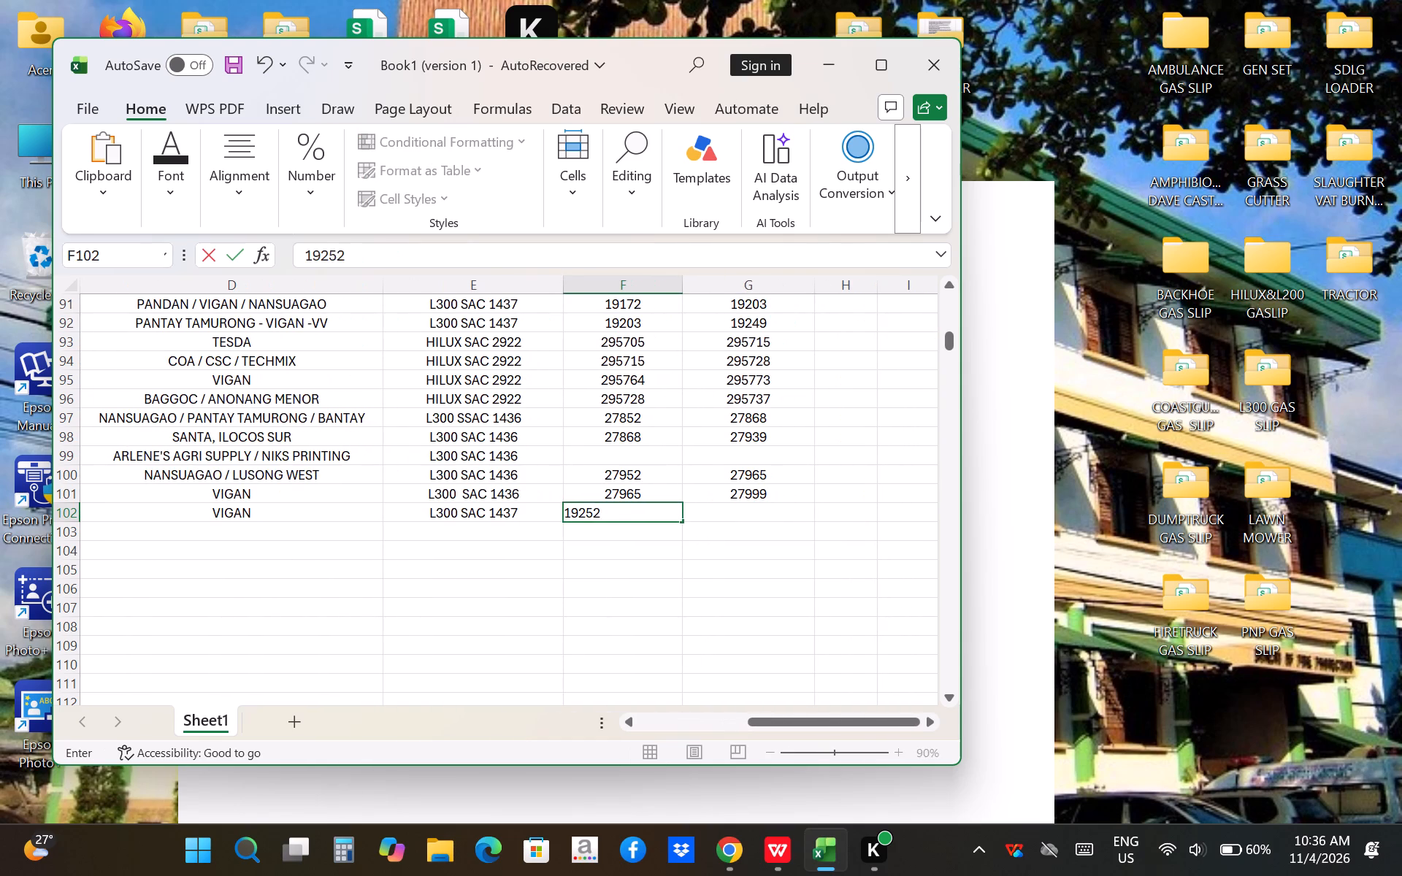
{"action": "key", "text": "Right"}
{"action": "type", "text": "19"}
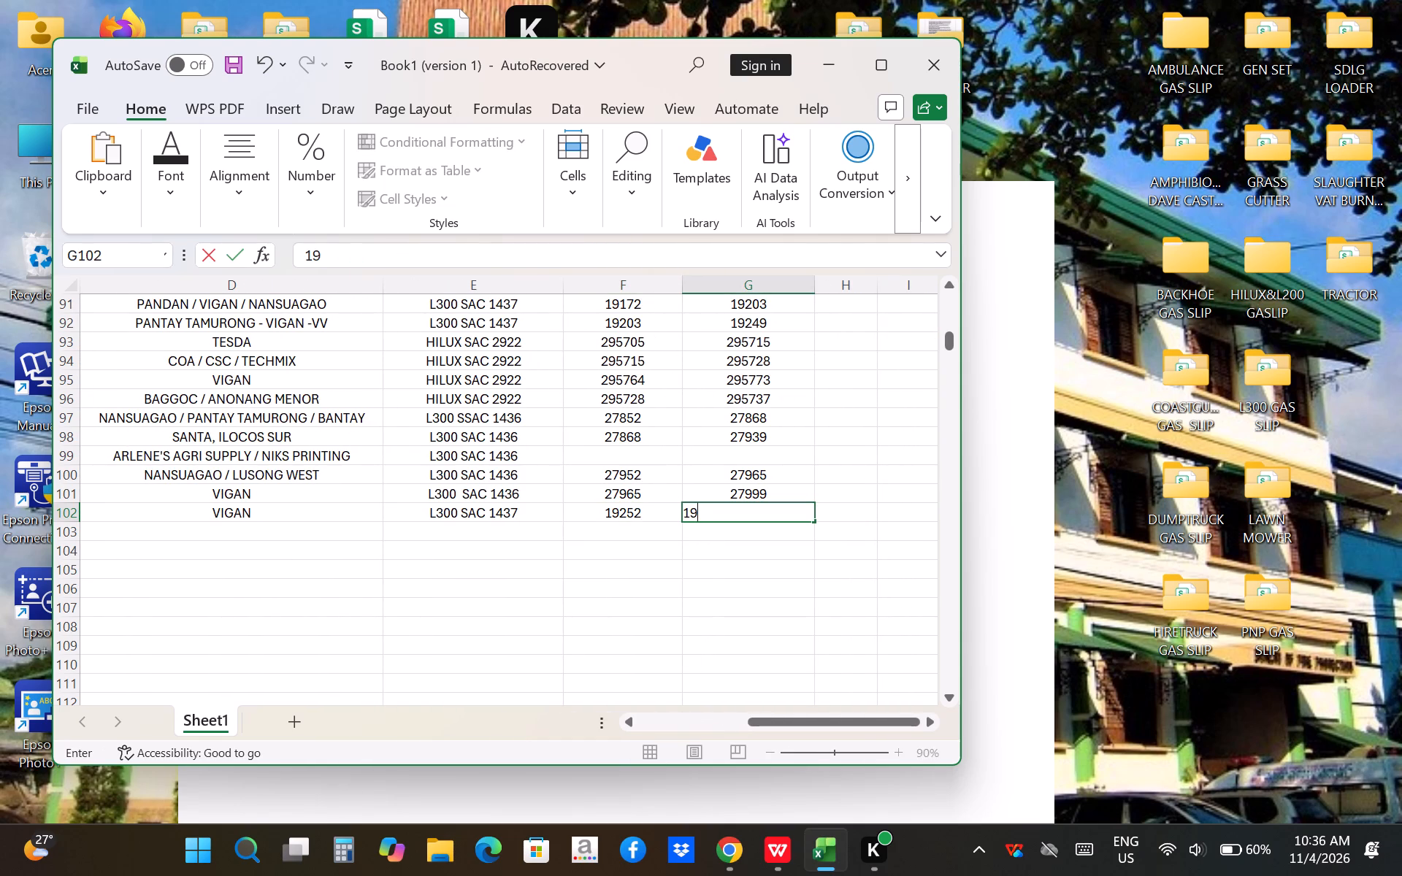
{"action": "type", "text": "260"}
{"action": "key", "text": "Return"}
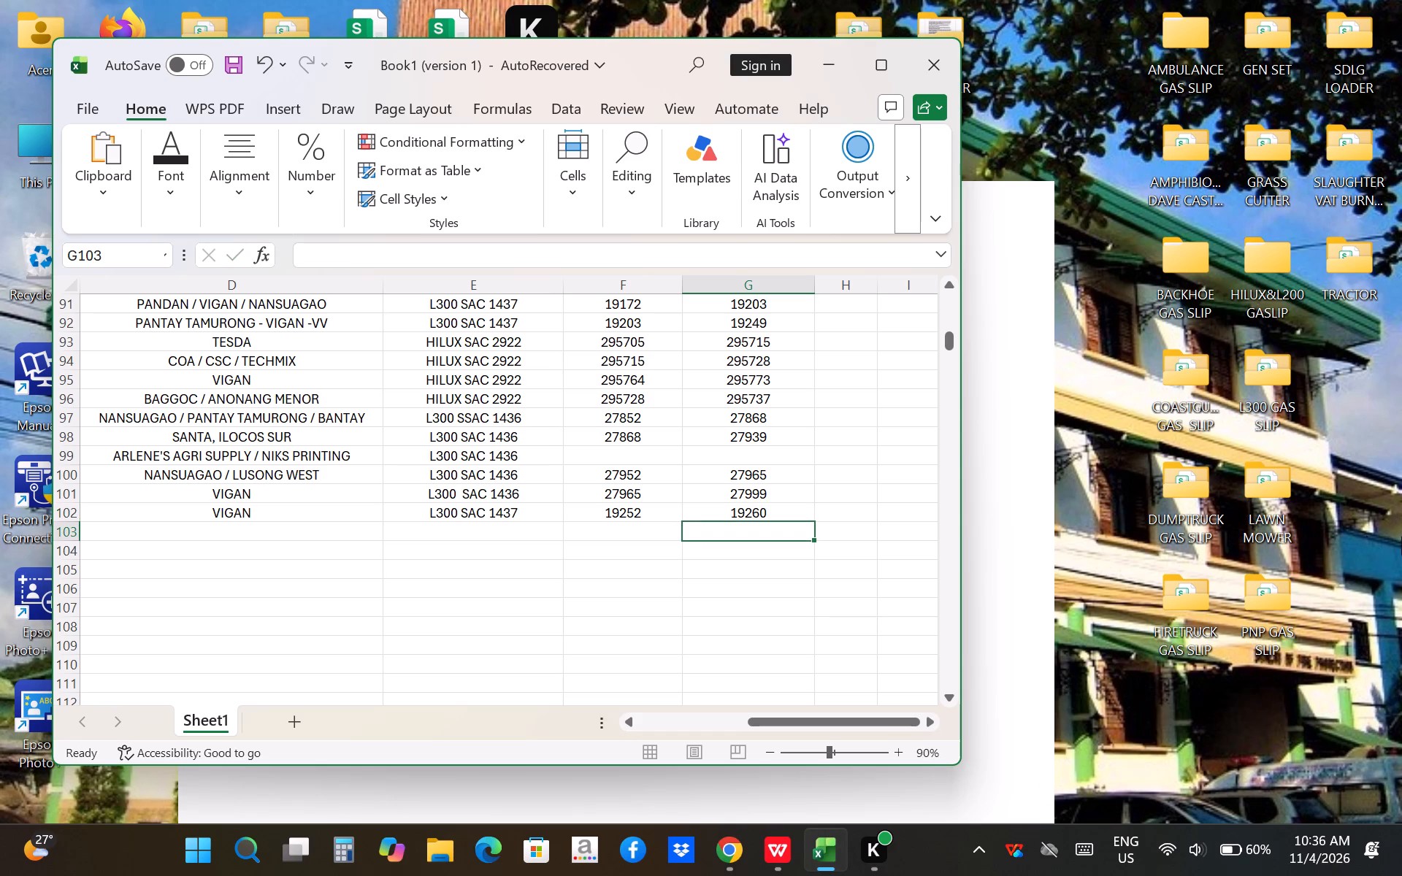
Copy the driver and passenger names from trip 0106 to trip 0107 in row 103.
{"action": "left_click_drag", "start_coordinate": [859, 721], "coordinate": [604, 701]}
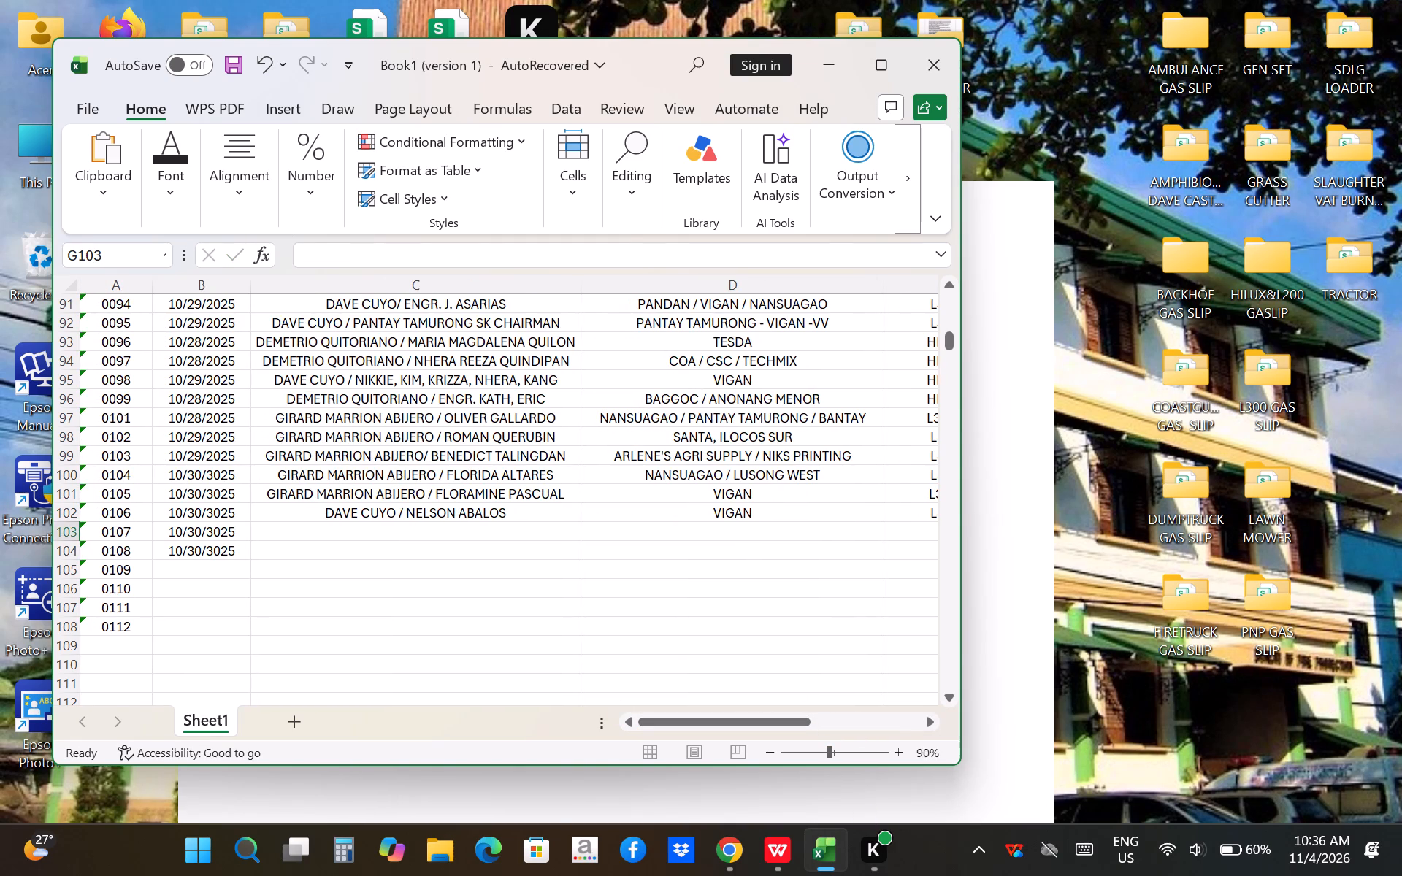
{"action": "left_click", "coordinate": [295, 532]}
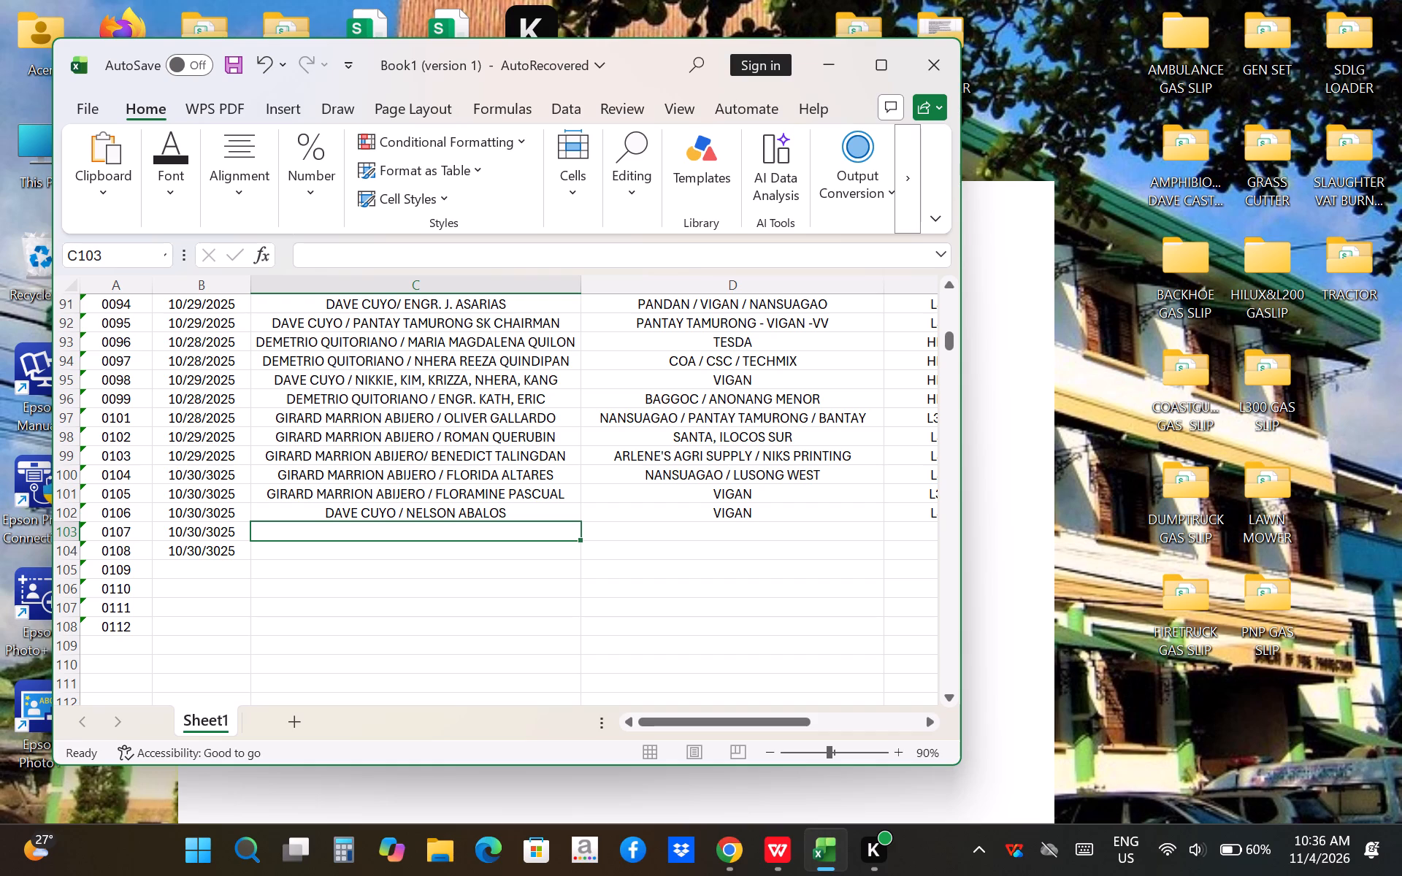
{"action": "left_click", "coordinate": [371, 516]}
{"action": "key", "text": "ctrl+c"}
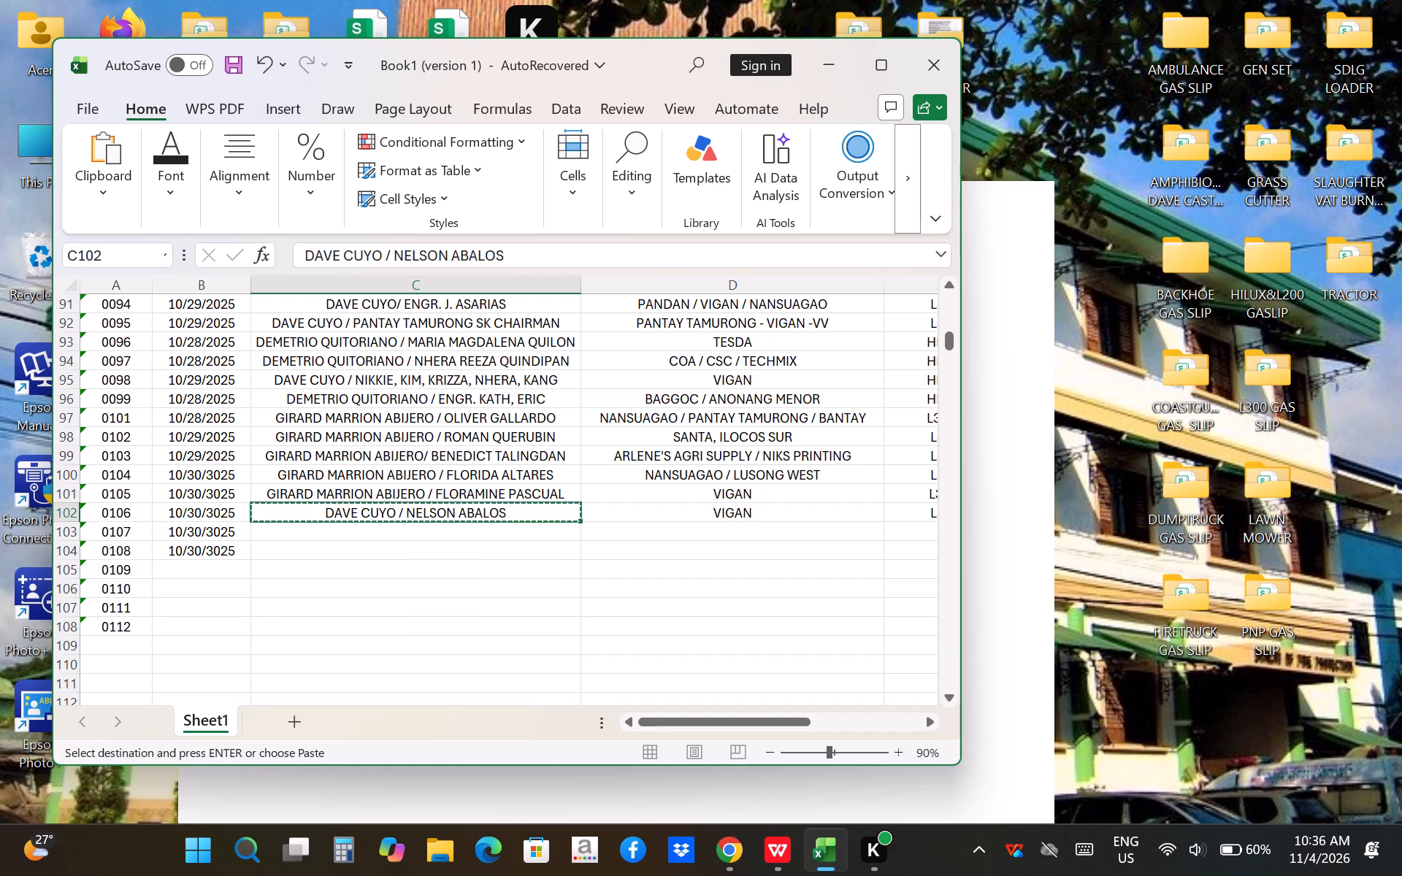
{"action": "left_click", "coordinate": [356, 542]}
{"action": "left_click", "coordinate": [361, 538]}
{"action": "left_click", "coordinate": [368, 531]}
{"action": "key", "text": "Return"}
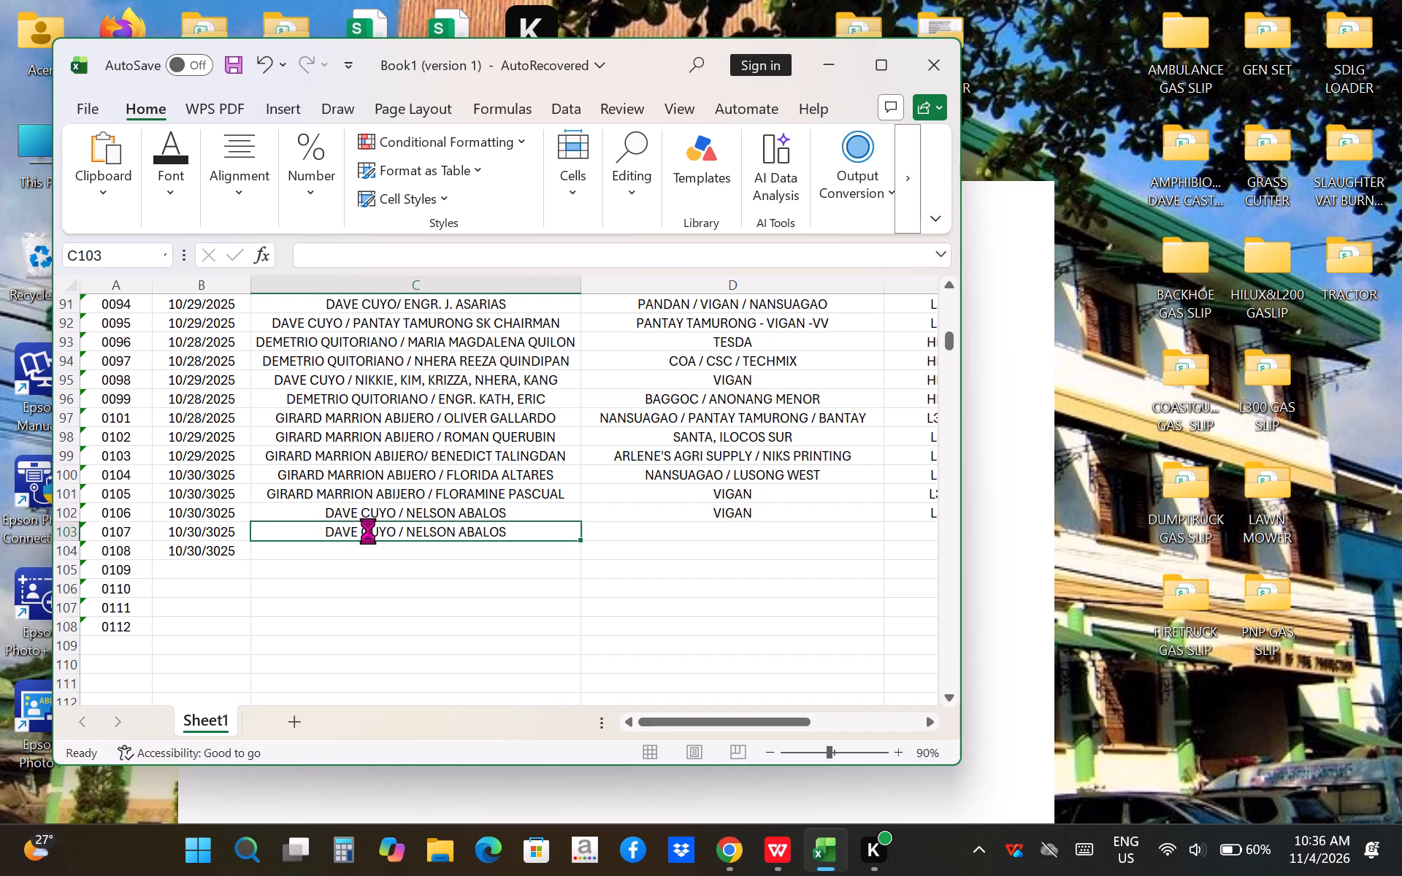
{"action": "key", "text": "Right"}
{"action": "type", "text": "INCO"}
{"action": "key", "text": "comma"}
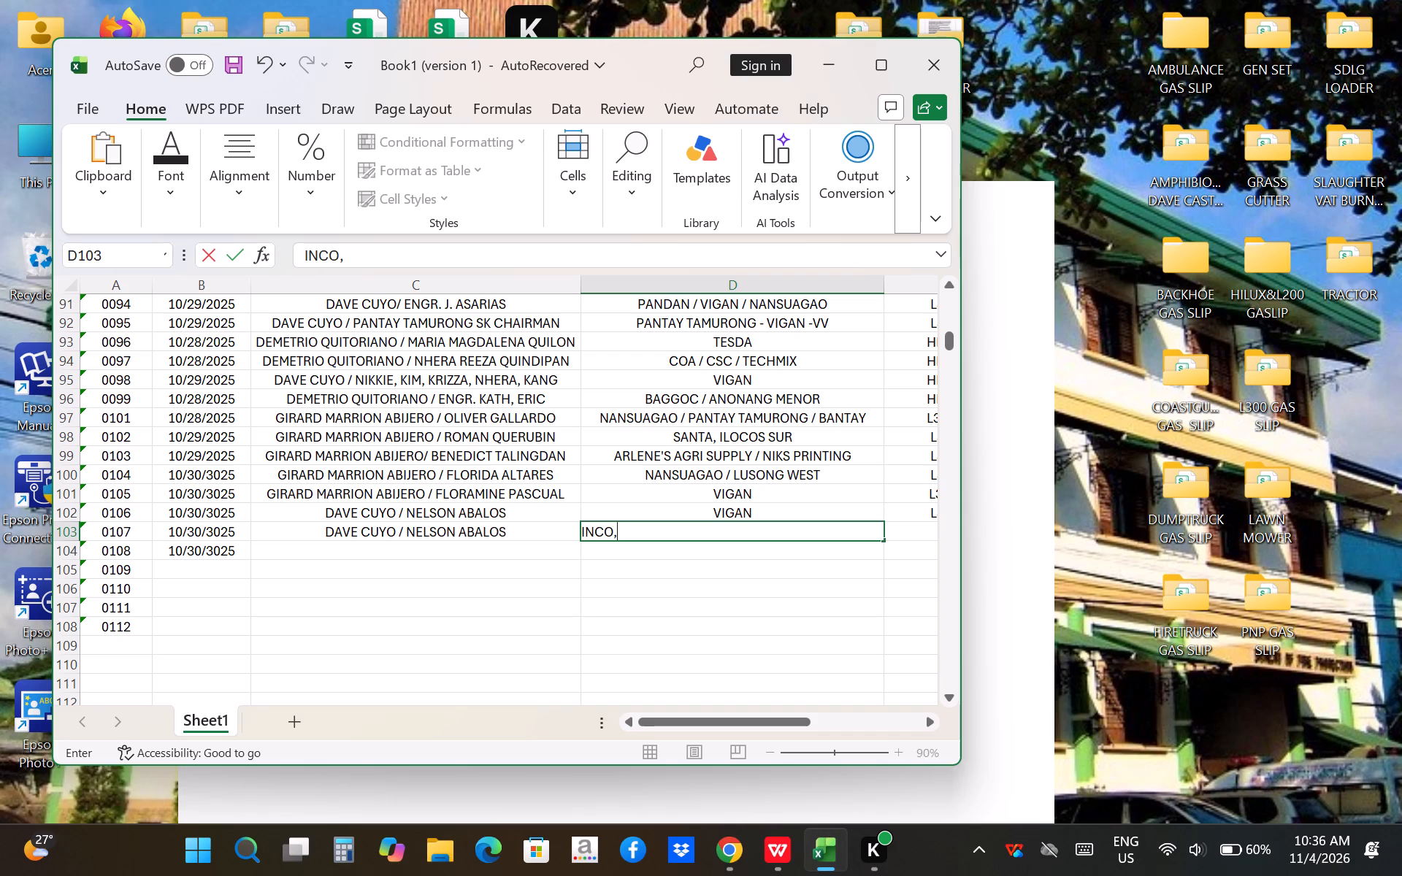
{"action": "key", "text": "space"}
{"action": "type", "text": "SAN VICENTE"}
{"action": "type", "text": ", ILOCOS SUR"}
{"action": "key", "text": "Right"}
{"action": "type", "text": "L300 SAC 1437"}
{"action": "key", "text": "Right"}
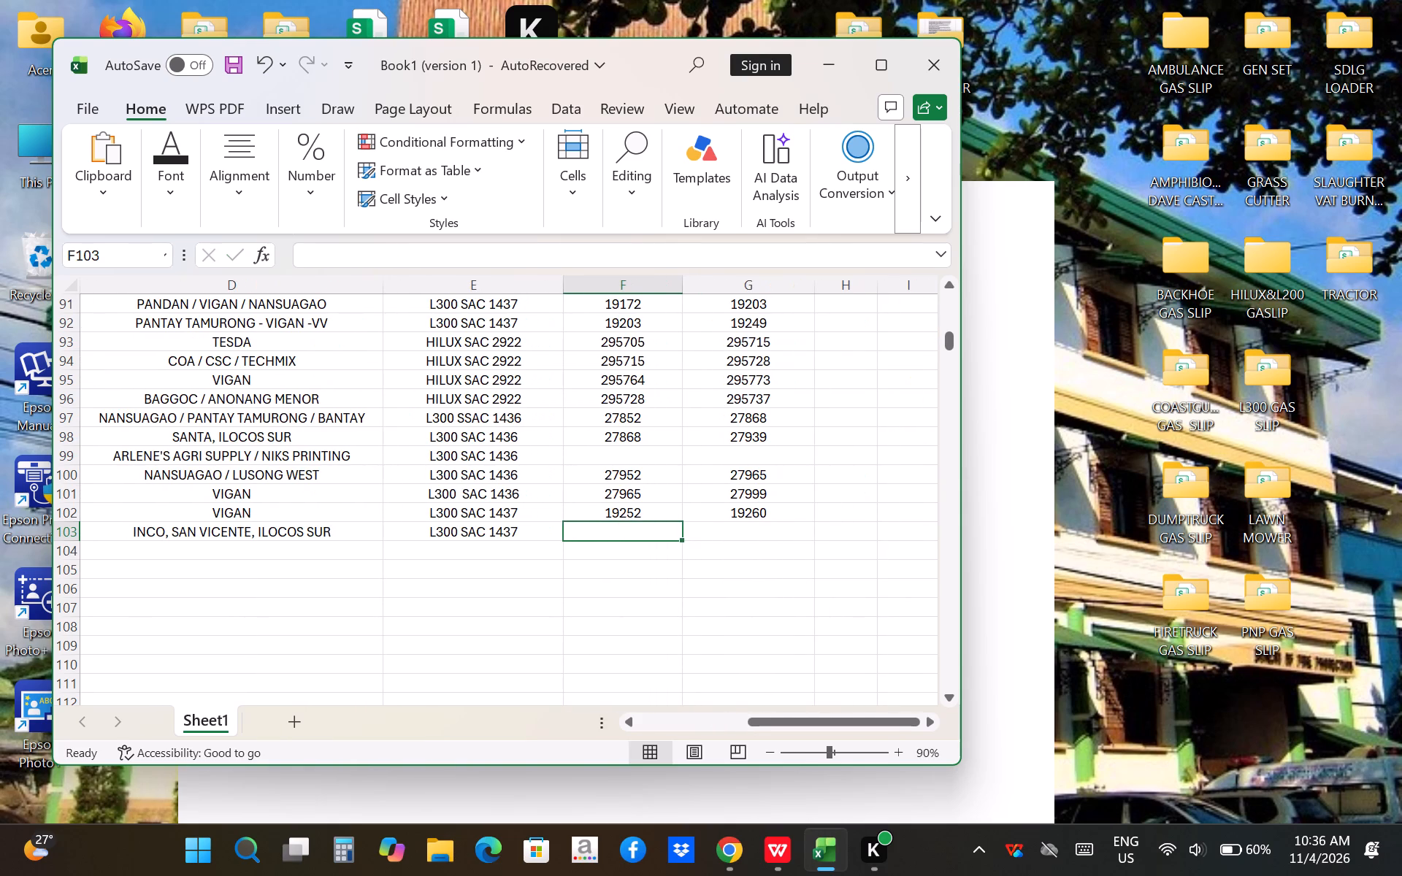
Enter trip 0107's readings: 19260 in column F and 19272 in column G.
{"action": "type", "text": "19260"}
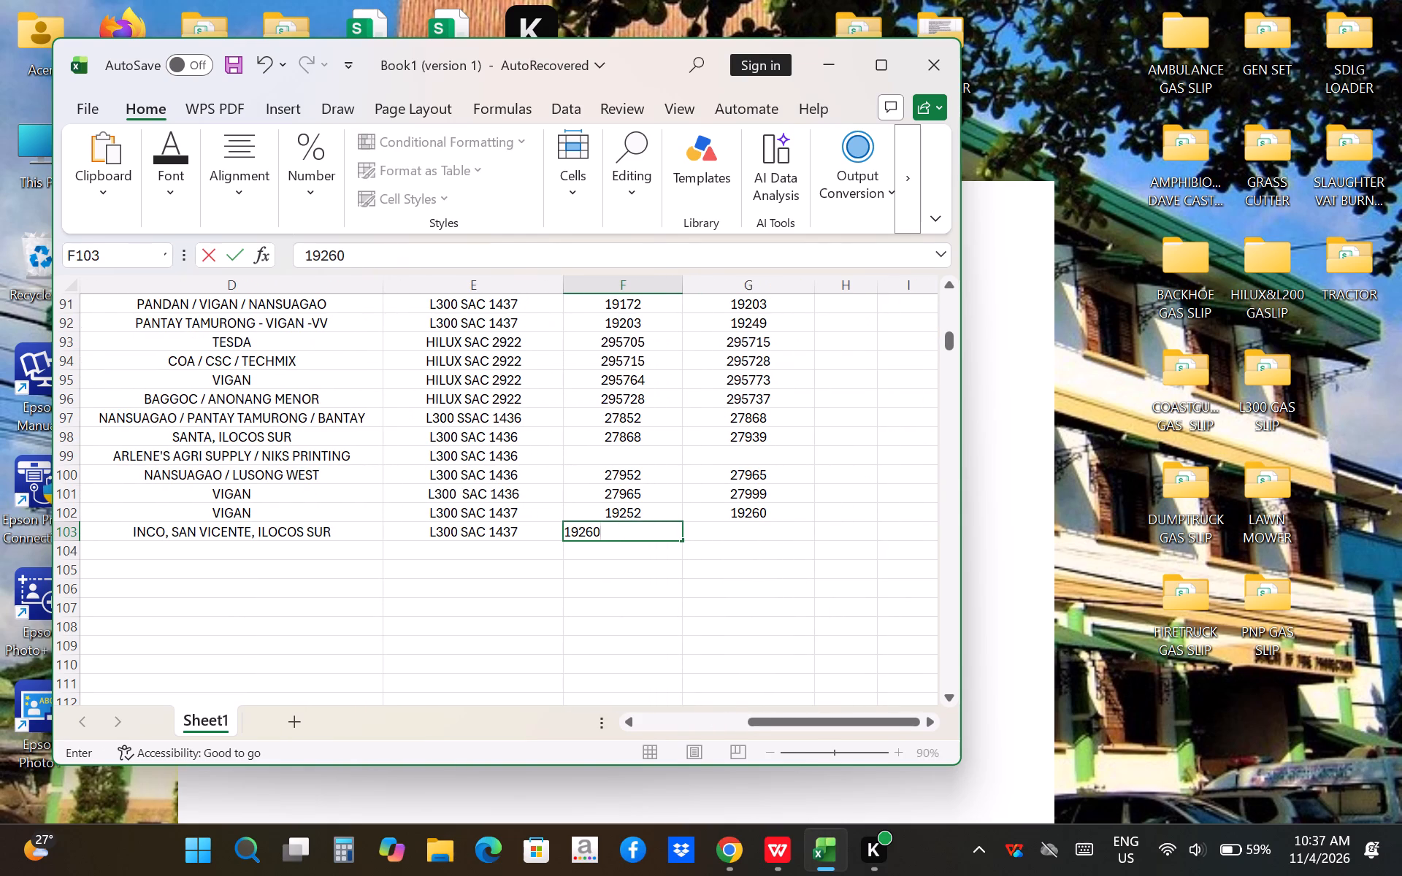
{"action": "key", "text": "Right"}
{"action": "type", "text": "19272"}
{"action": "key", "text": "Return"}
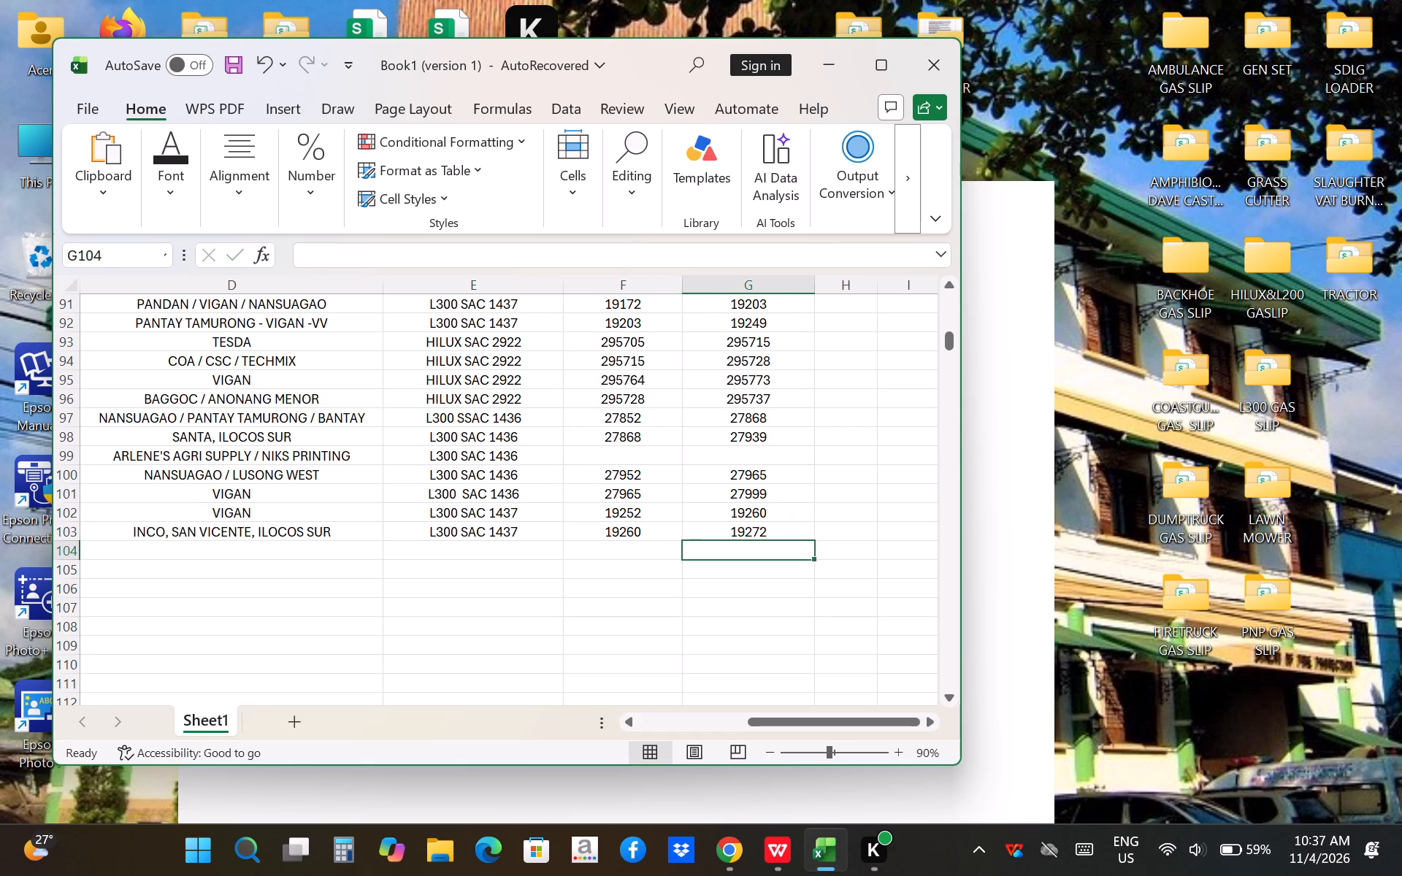
Fill in the driver and five passenger names for trip 0108 in row 104, separating the passengers with commas.
{"action": "left_click_drag", "start_coordinate": [833, 723], "coordinate": [491, 686]}
{"action": "left_click", "coordinate": [293, 547]}
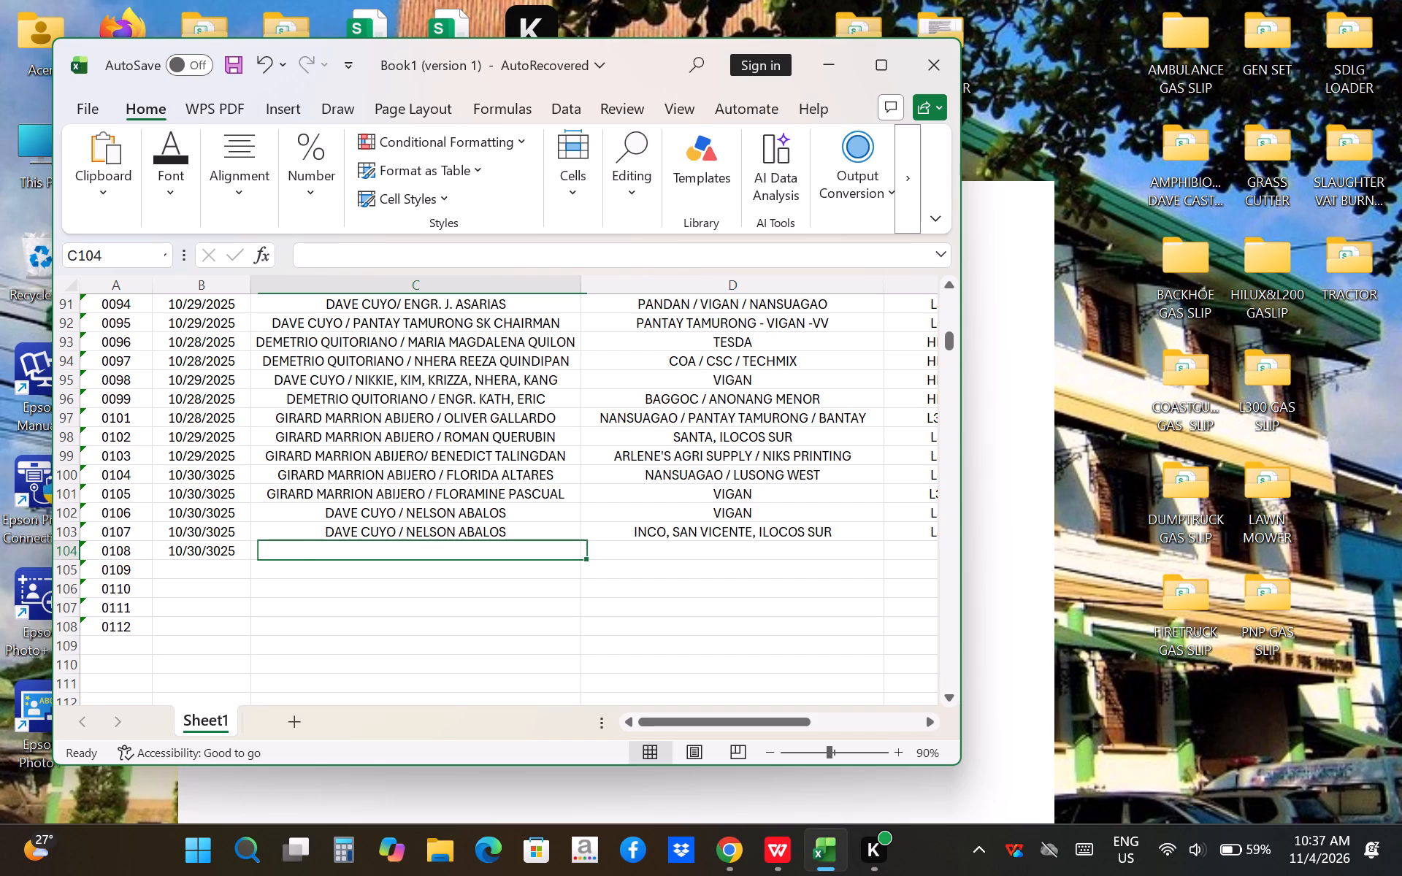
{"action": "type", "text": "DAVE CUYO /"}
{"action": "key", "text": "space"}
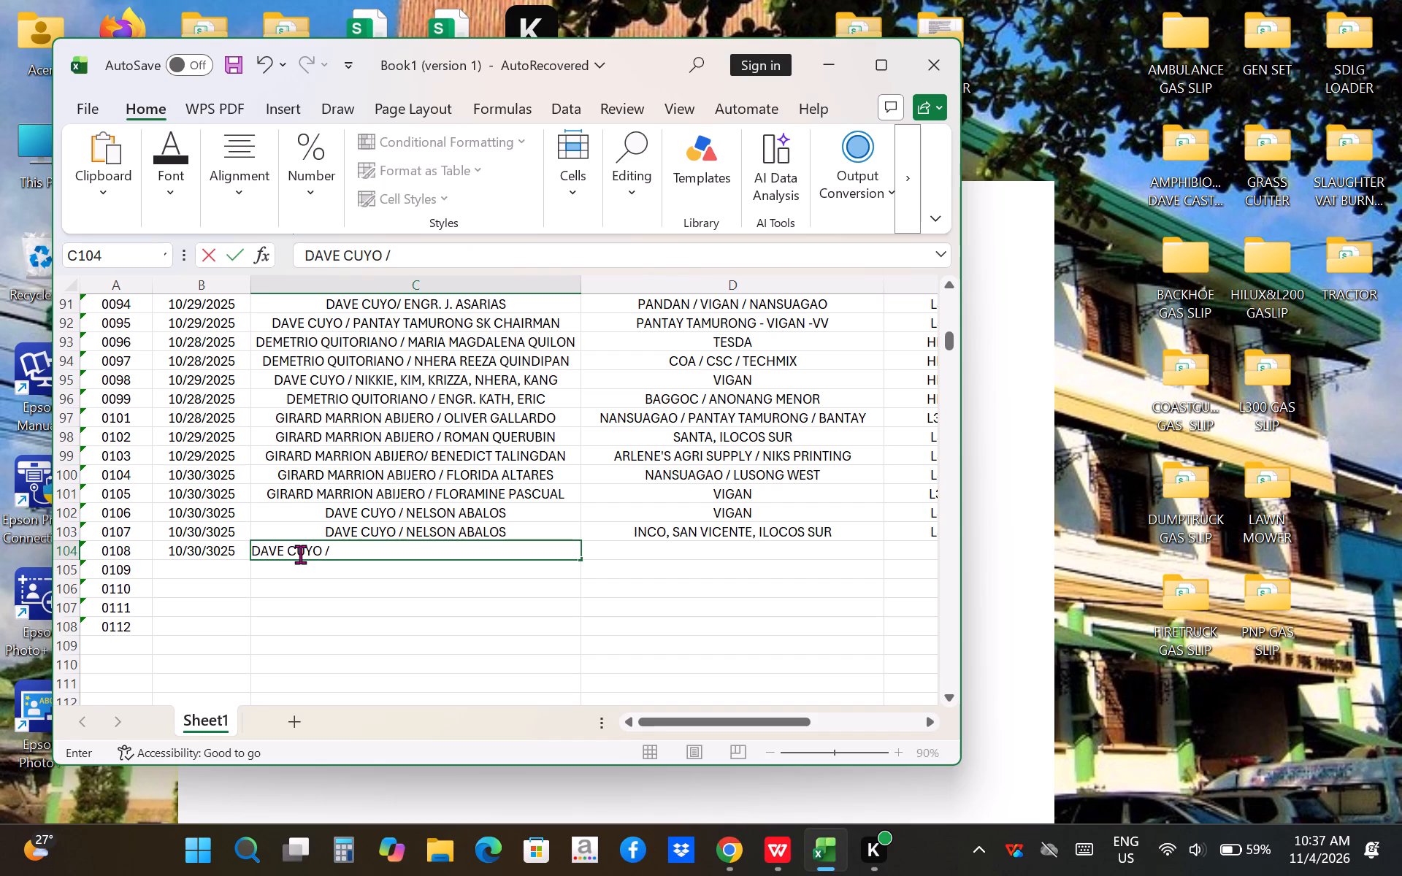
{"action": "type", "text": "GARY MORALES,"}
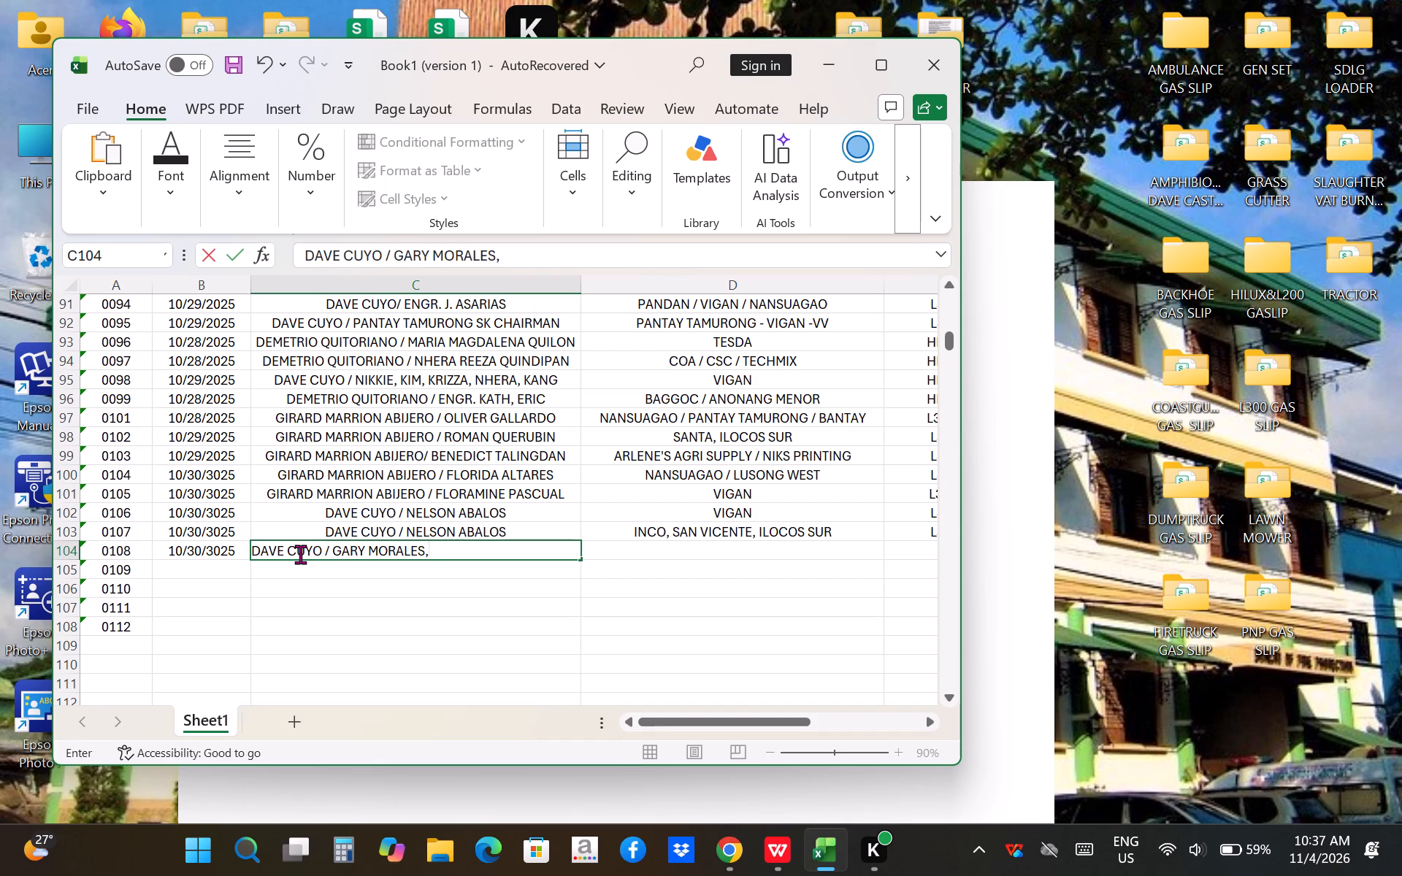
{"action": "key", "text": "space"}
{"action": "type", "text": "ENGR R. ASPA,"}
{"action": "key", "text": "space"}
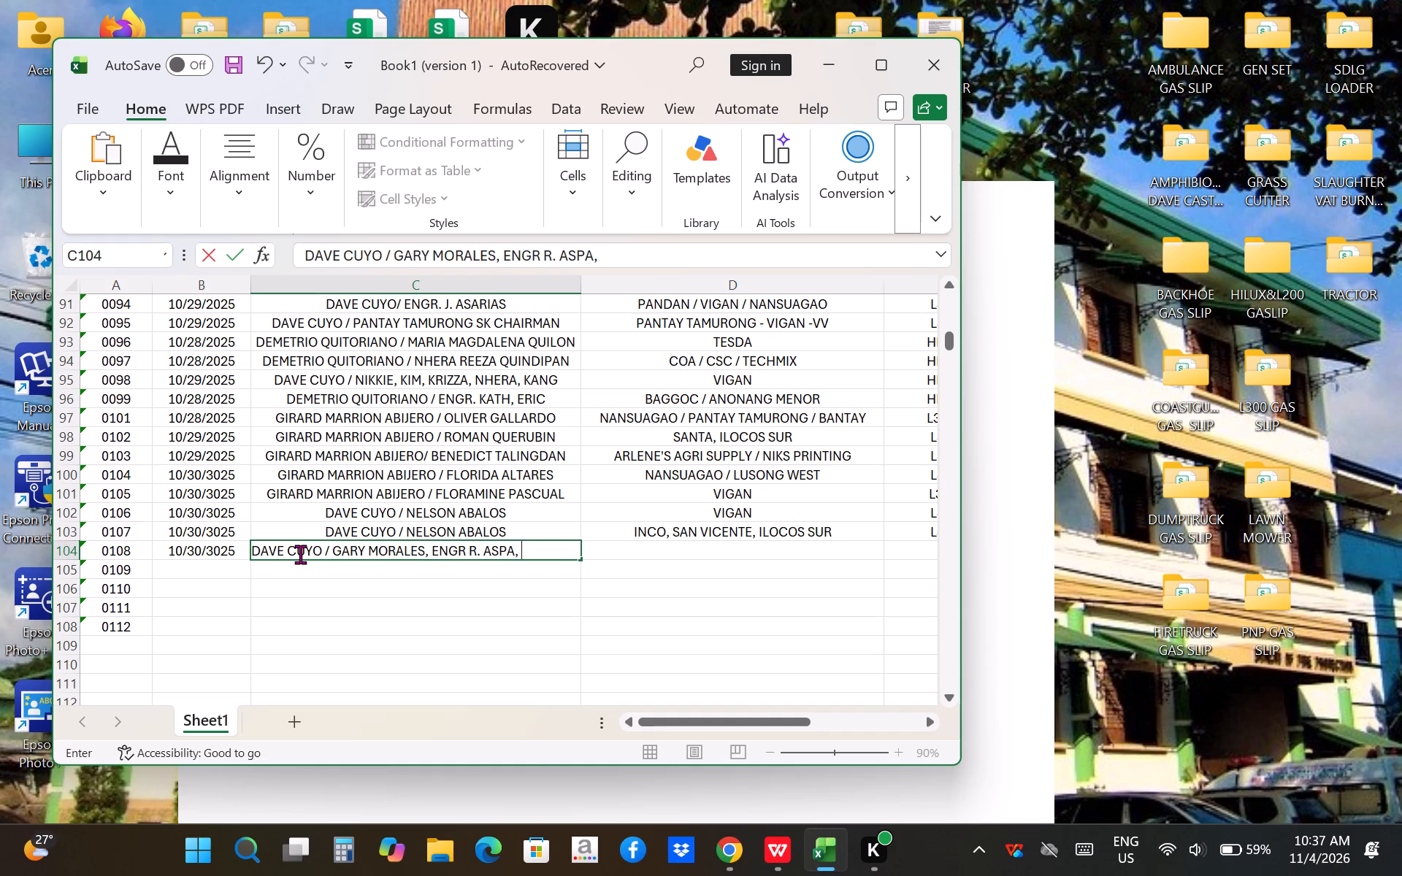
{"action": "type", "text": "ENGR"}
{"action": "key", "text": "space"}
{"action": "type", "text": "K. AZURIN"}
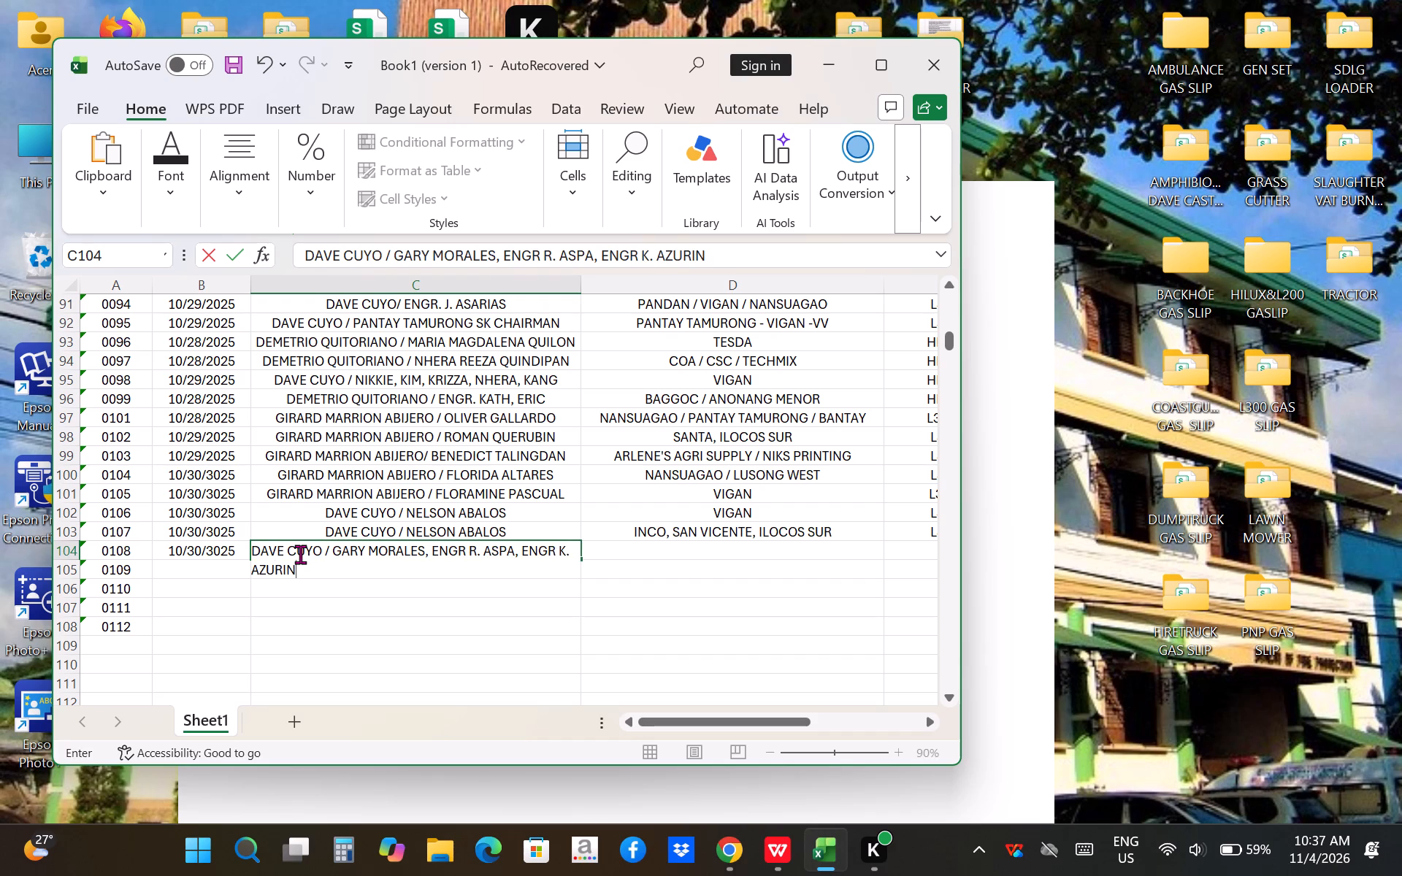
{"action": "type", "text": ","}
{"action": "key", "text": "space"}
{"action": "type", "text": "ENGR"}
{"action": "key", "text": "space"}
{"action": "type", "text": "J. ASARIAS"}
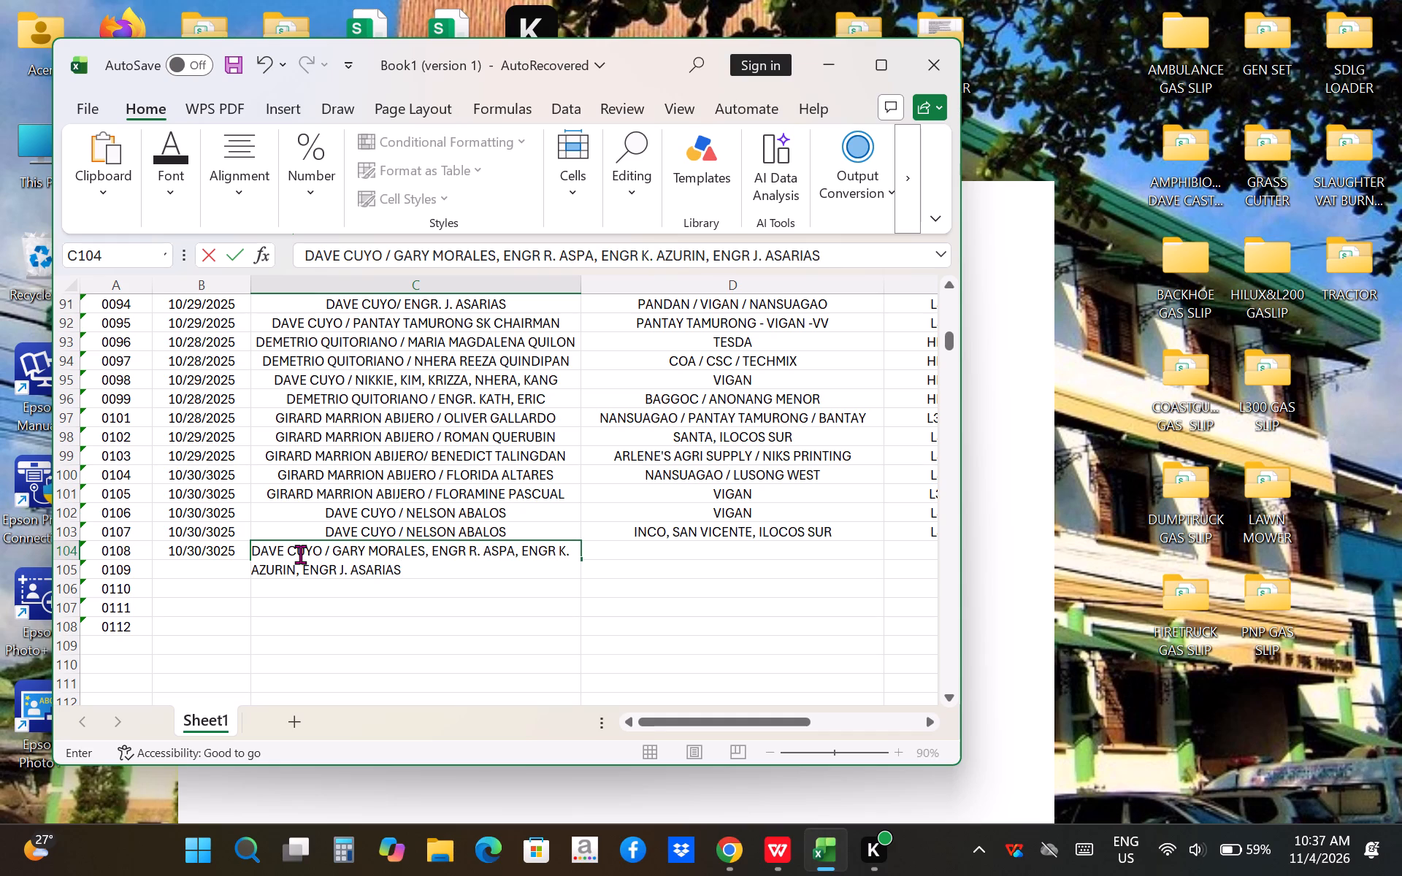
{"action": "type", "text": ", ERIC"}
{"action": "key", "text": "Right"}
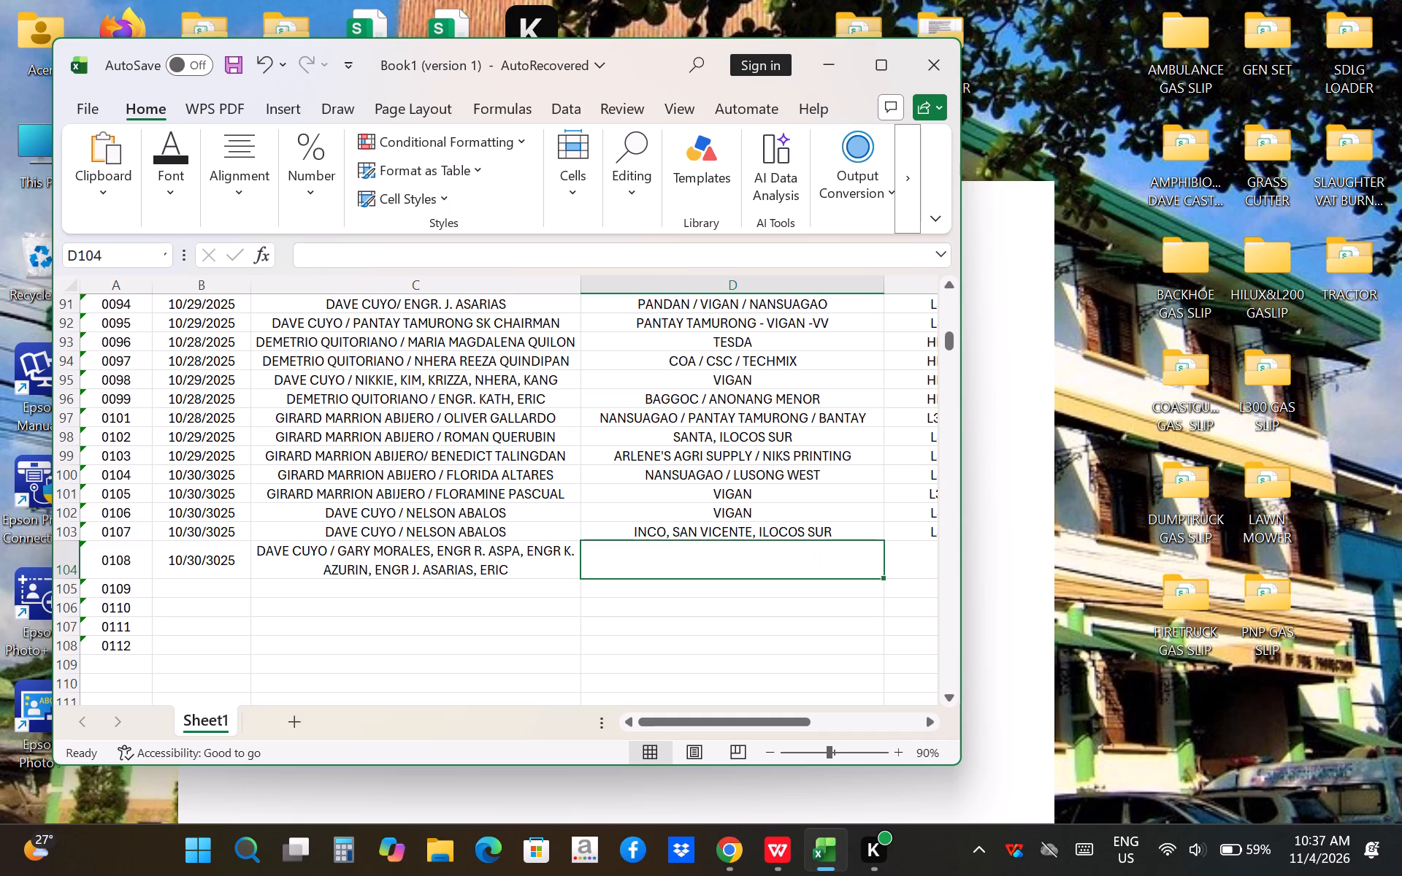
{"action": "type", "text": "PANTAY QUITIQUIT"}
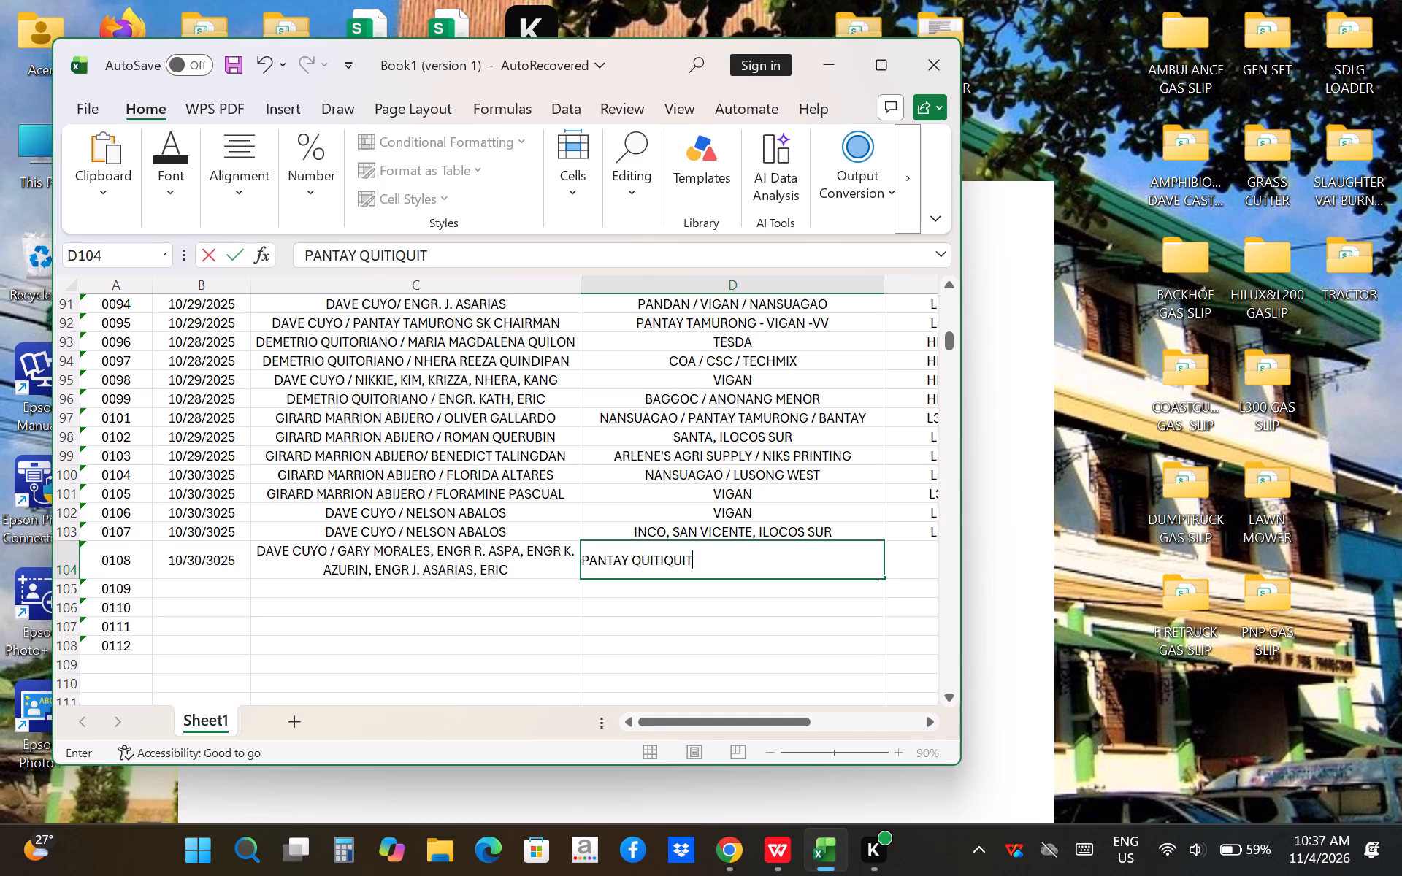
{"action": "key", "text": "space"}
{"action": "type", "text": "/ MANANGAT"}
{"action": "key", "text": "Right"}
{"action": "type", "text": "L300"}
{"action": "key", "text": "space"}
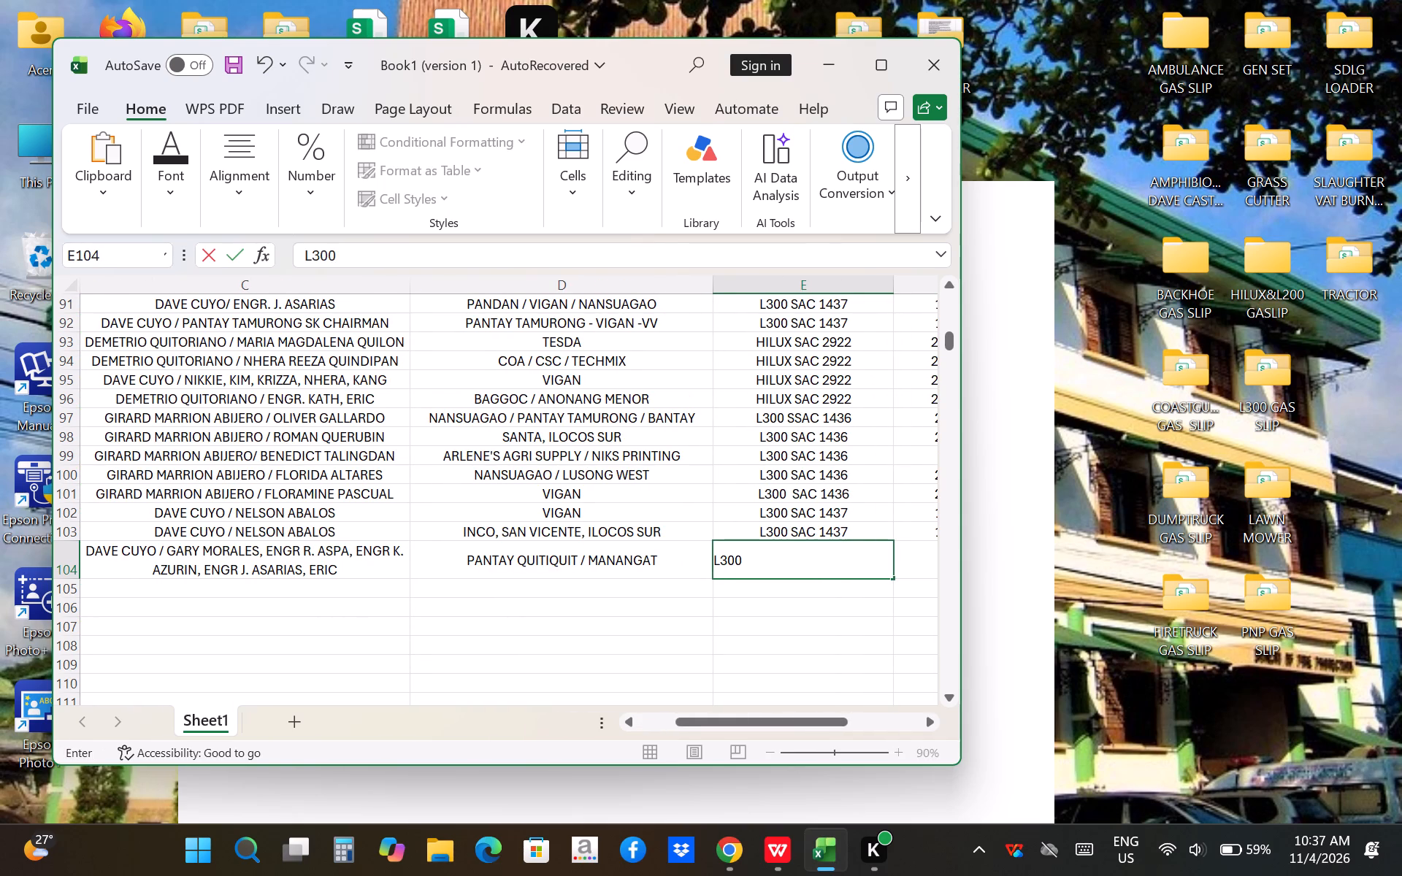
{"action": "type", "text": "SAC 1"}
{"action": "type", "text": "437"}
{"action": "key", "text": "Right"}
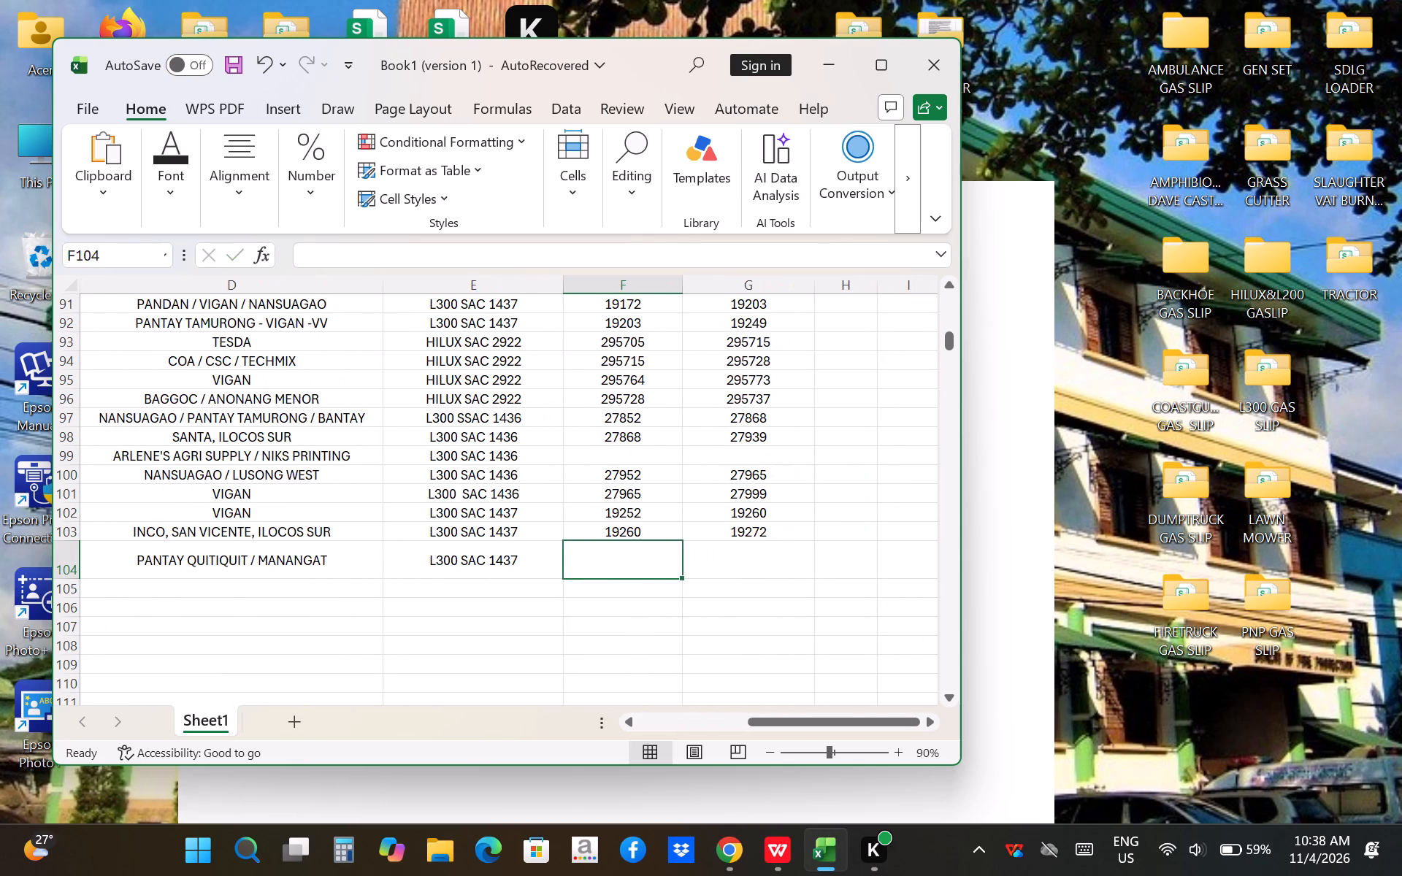
Enter trip 0108's readings: 19272 in column F and 19287 in column G.
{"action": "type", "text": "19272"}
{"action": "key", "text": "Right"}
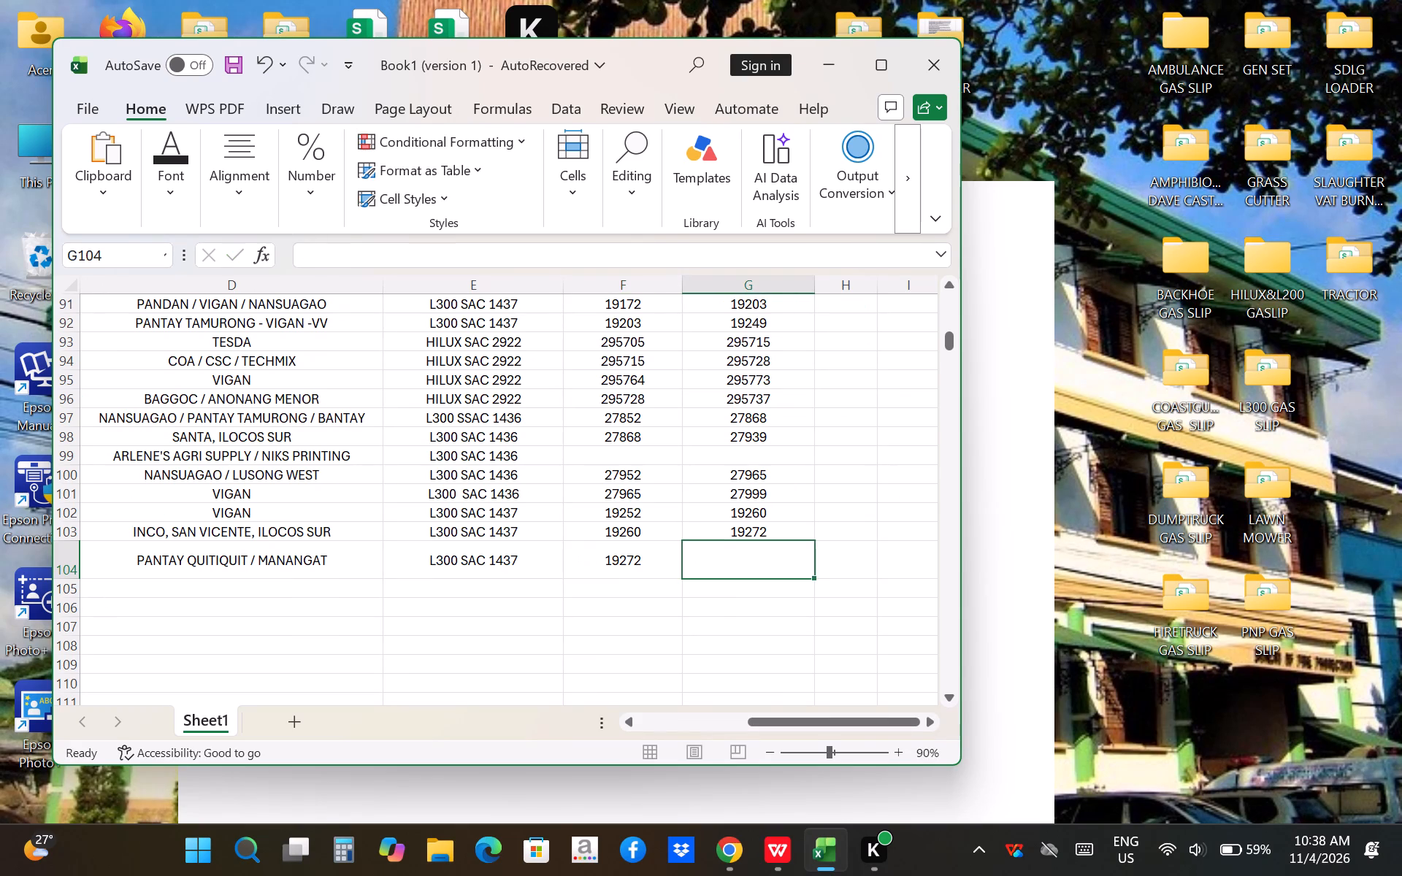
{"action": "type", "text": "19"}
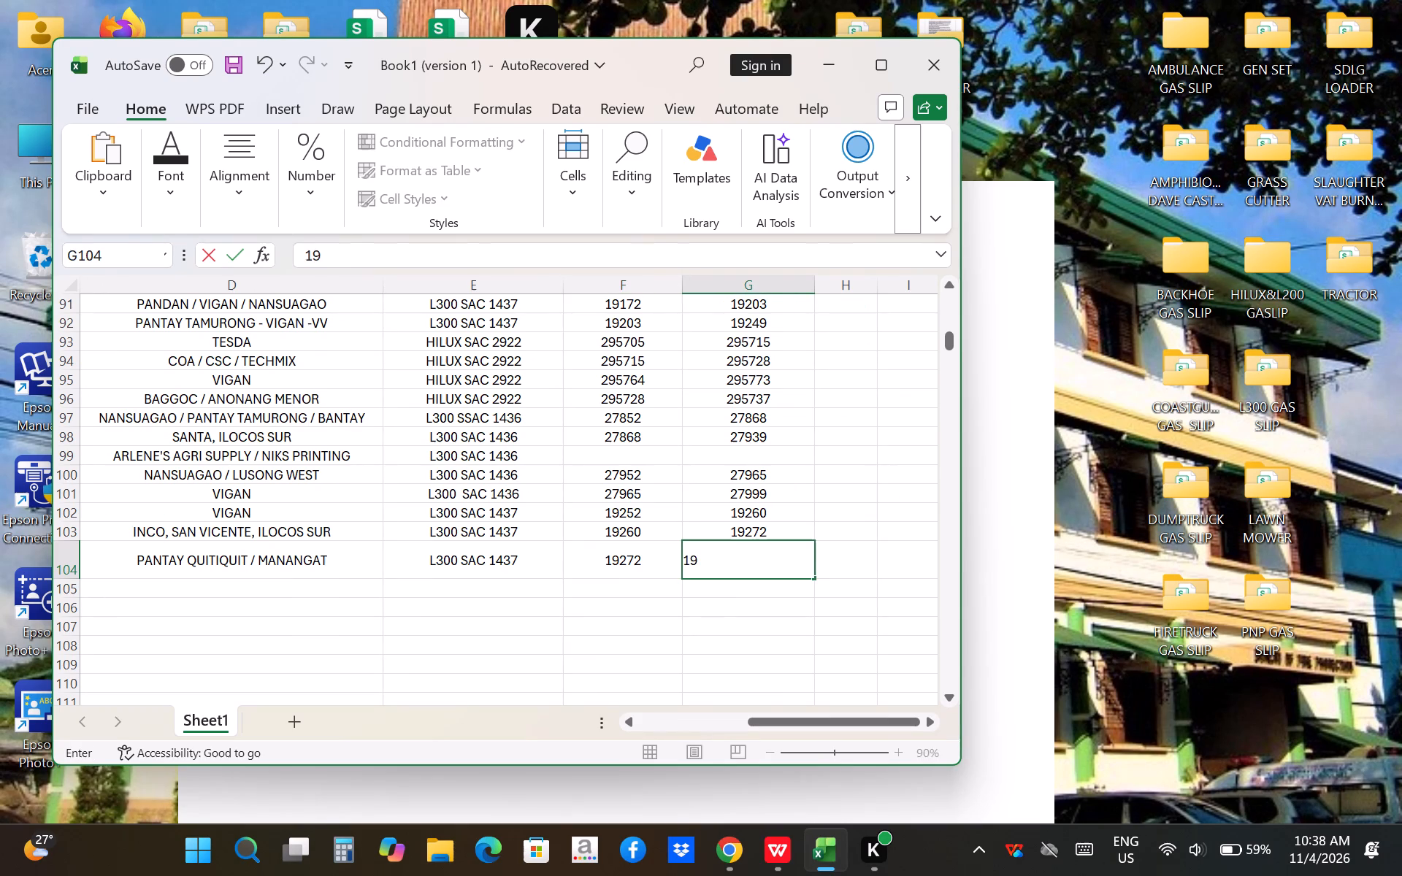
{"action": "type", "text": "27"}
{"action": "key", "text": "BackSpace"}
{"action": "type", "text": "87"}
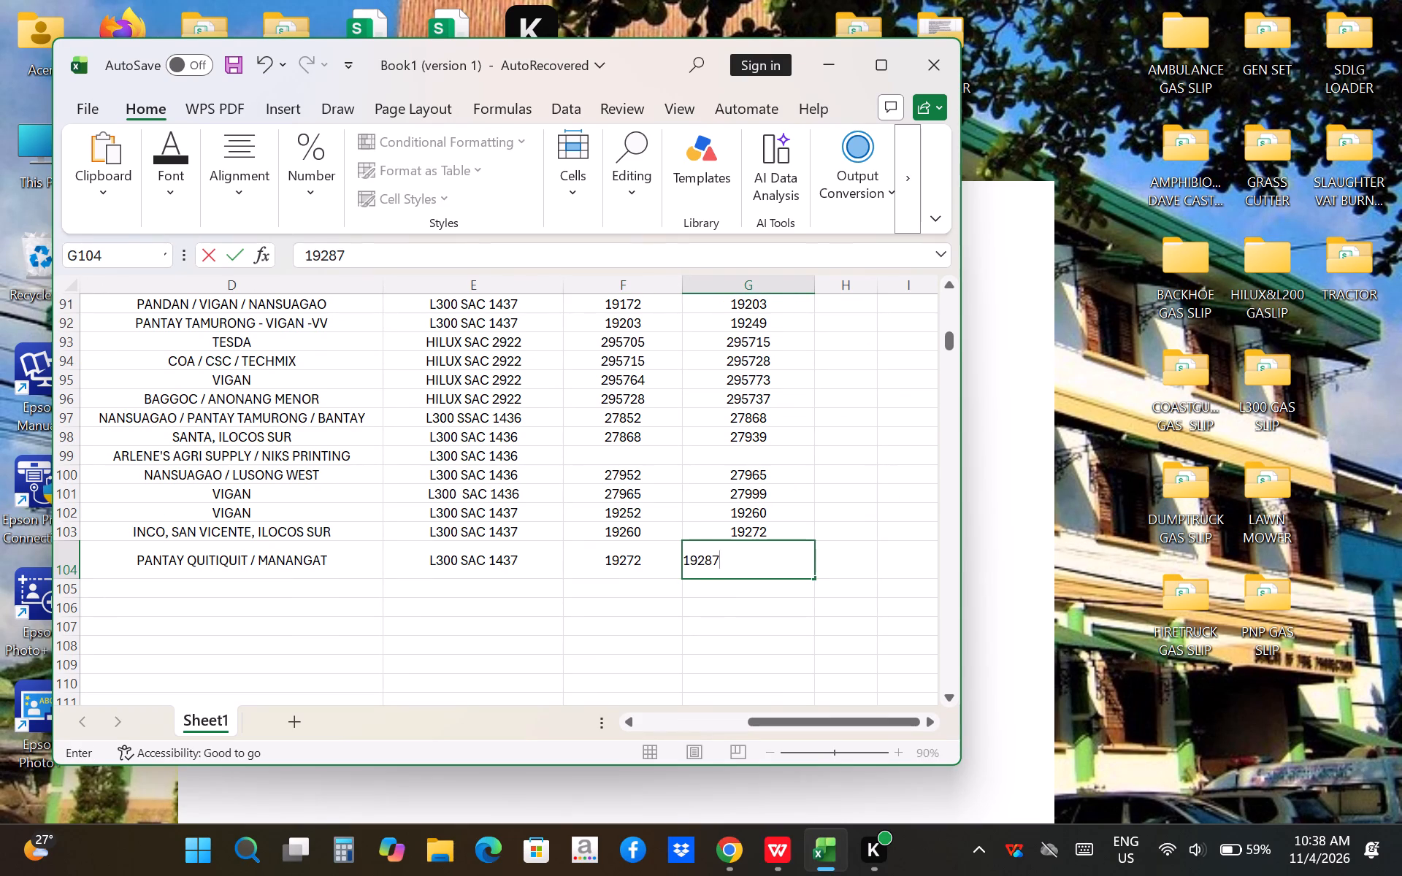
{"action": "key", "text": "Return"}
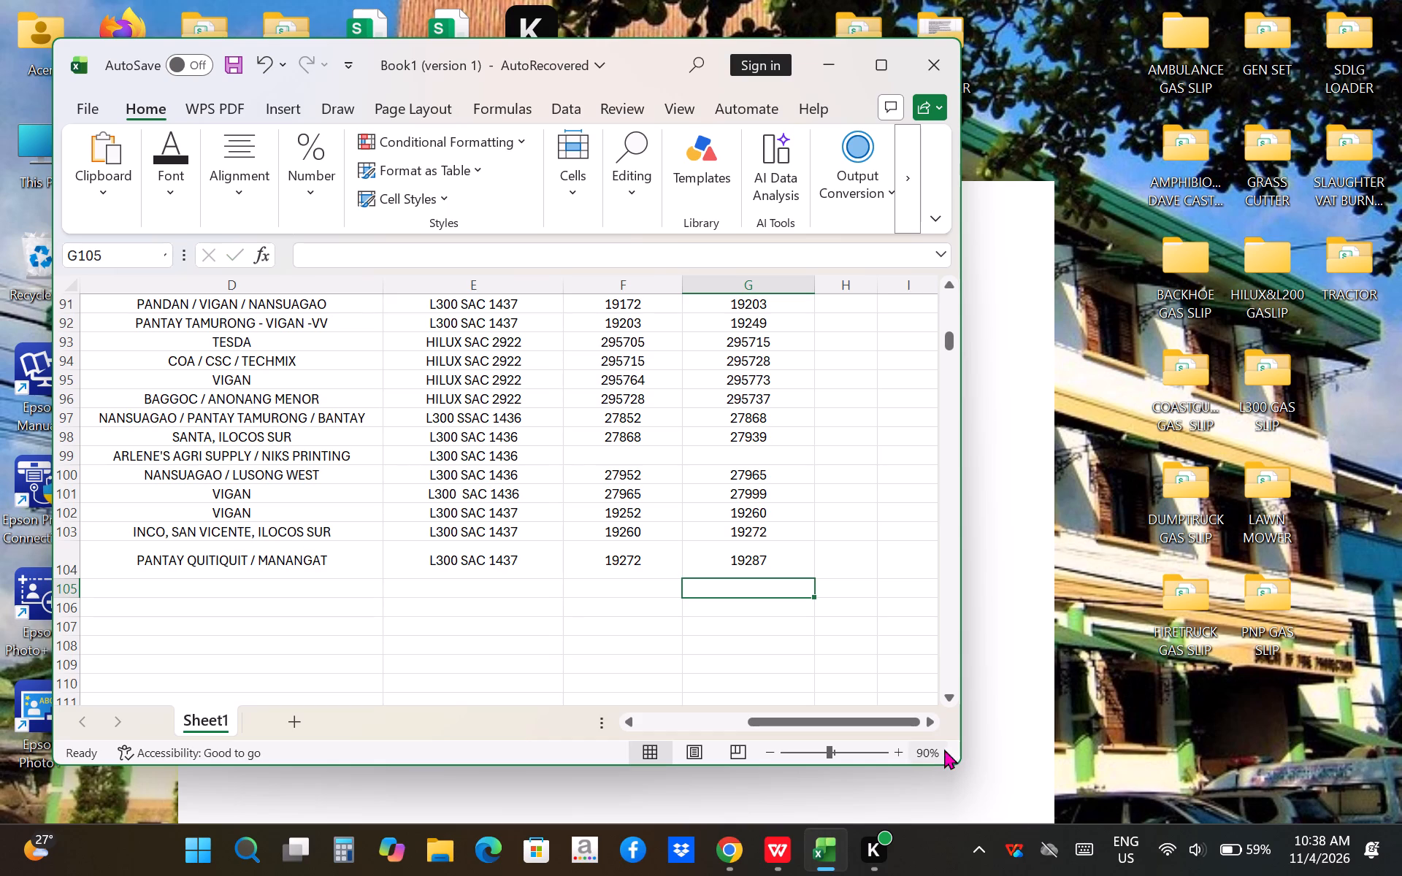
Date trip 0109 as 11/03/2025 and trip 0110 as 11/04/2025 in column B.
{"action": "left_click_drag", "start_coordinate": [906, 721], "coordinate": [697, 722]}
{"action": "left_click", "coordinate": [182, 591]}
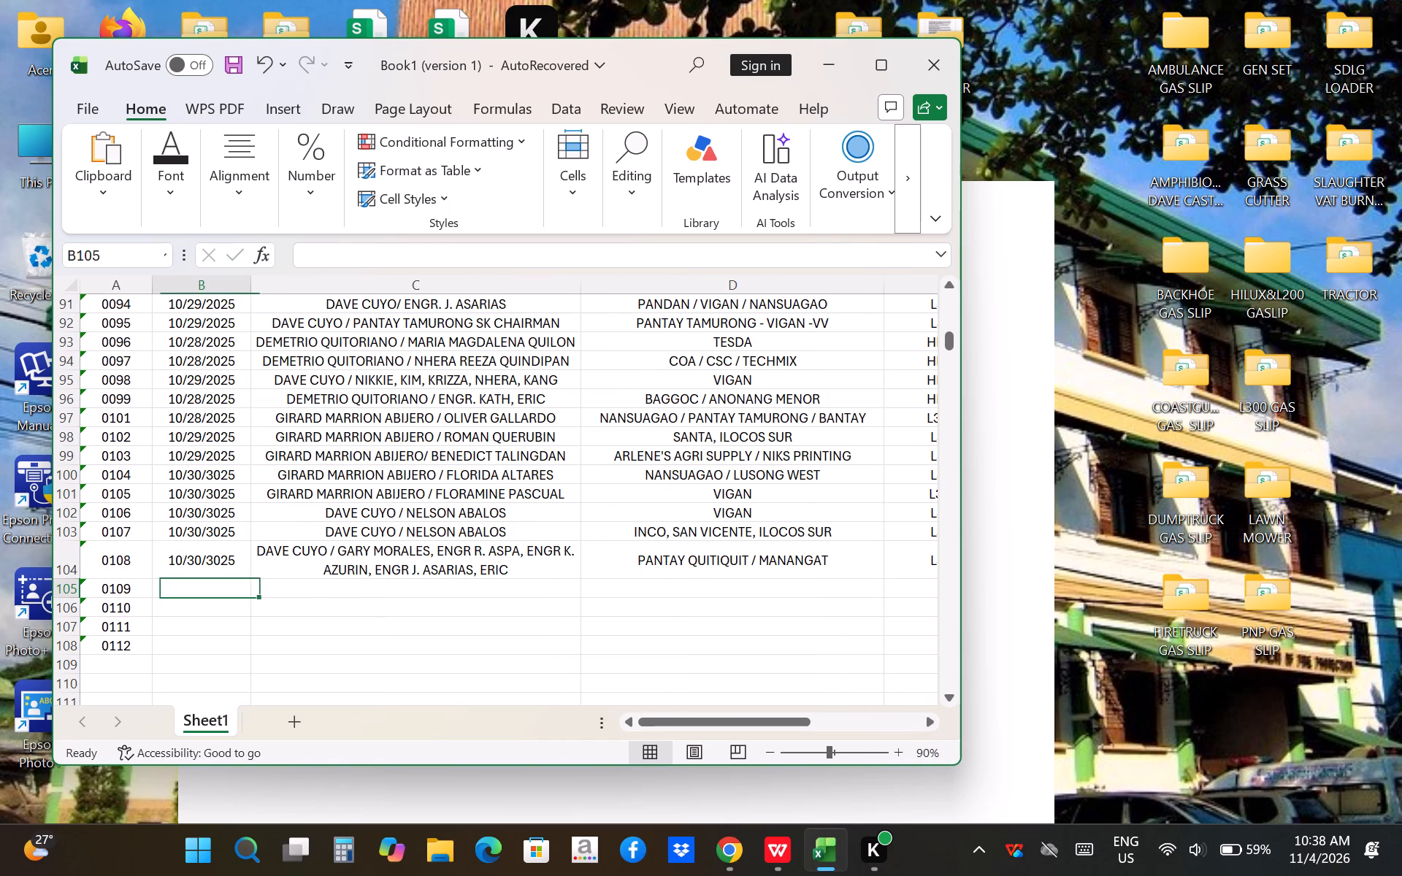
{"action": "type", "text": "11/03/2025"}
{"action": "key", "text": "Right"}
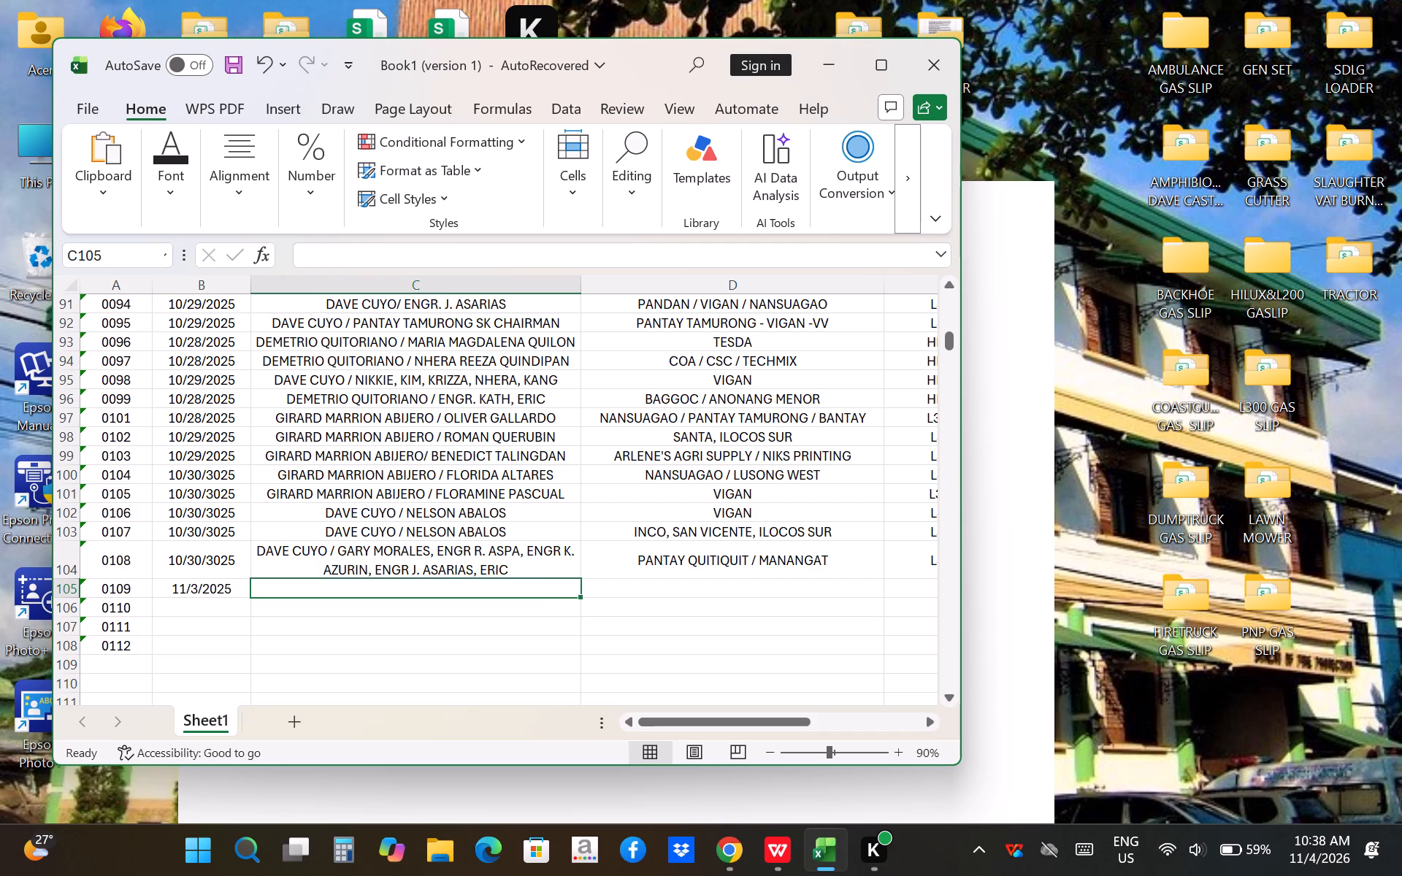
{"action": "left_click", "coordinate": [184, 599]}
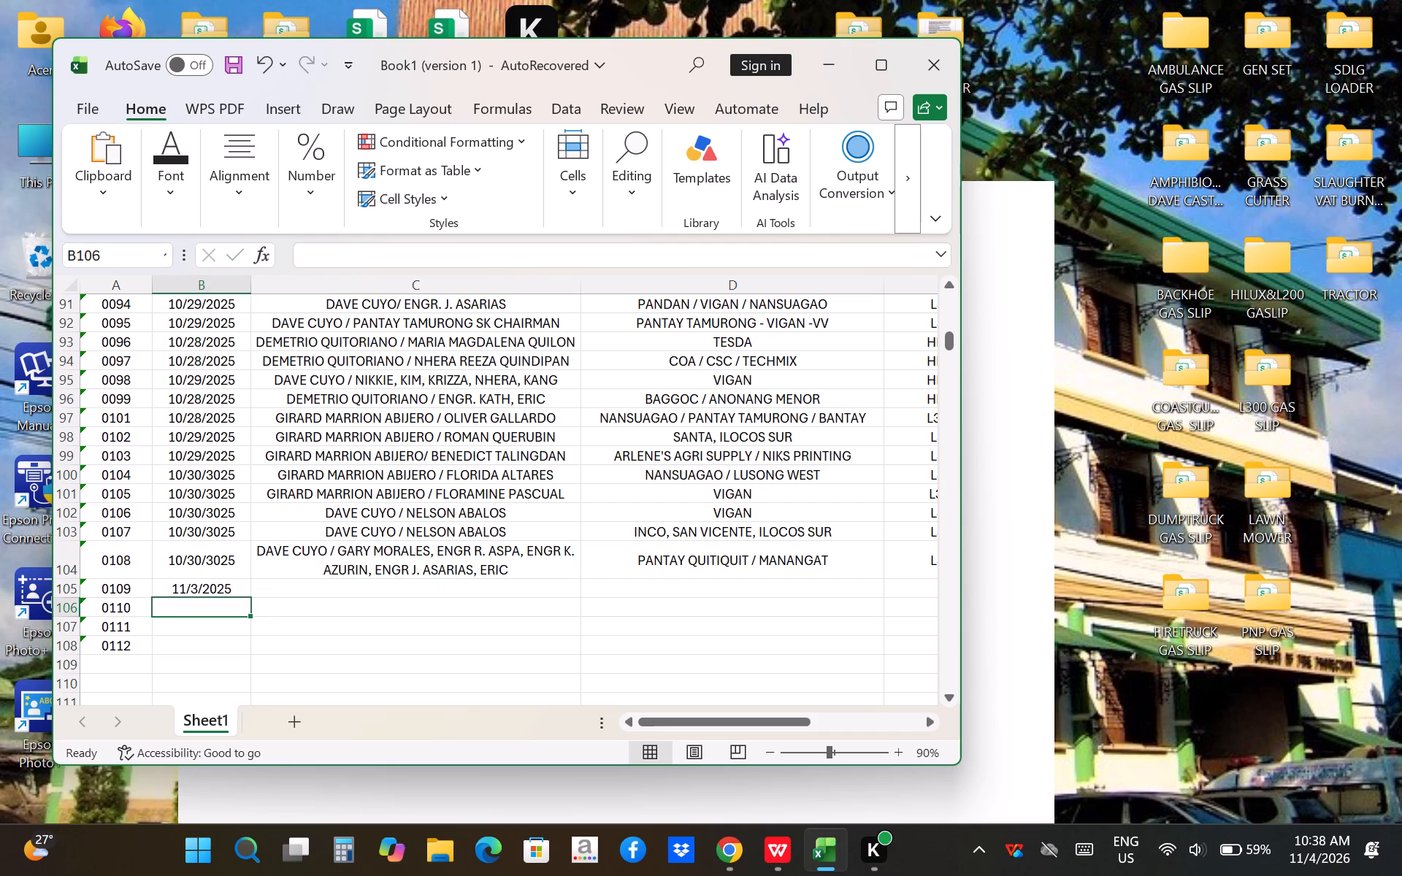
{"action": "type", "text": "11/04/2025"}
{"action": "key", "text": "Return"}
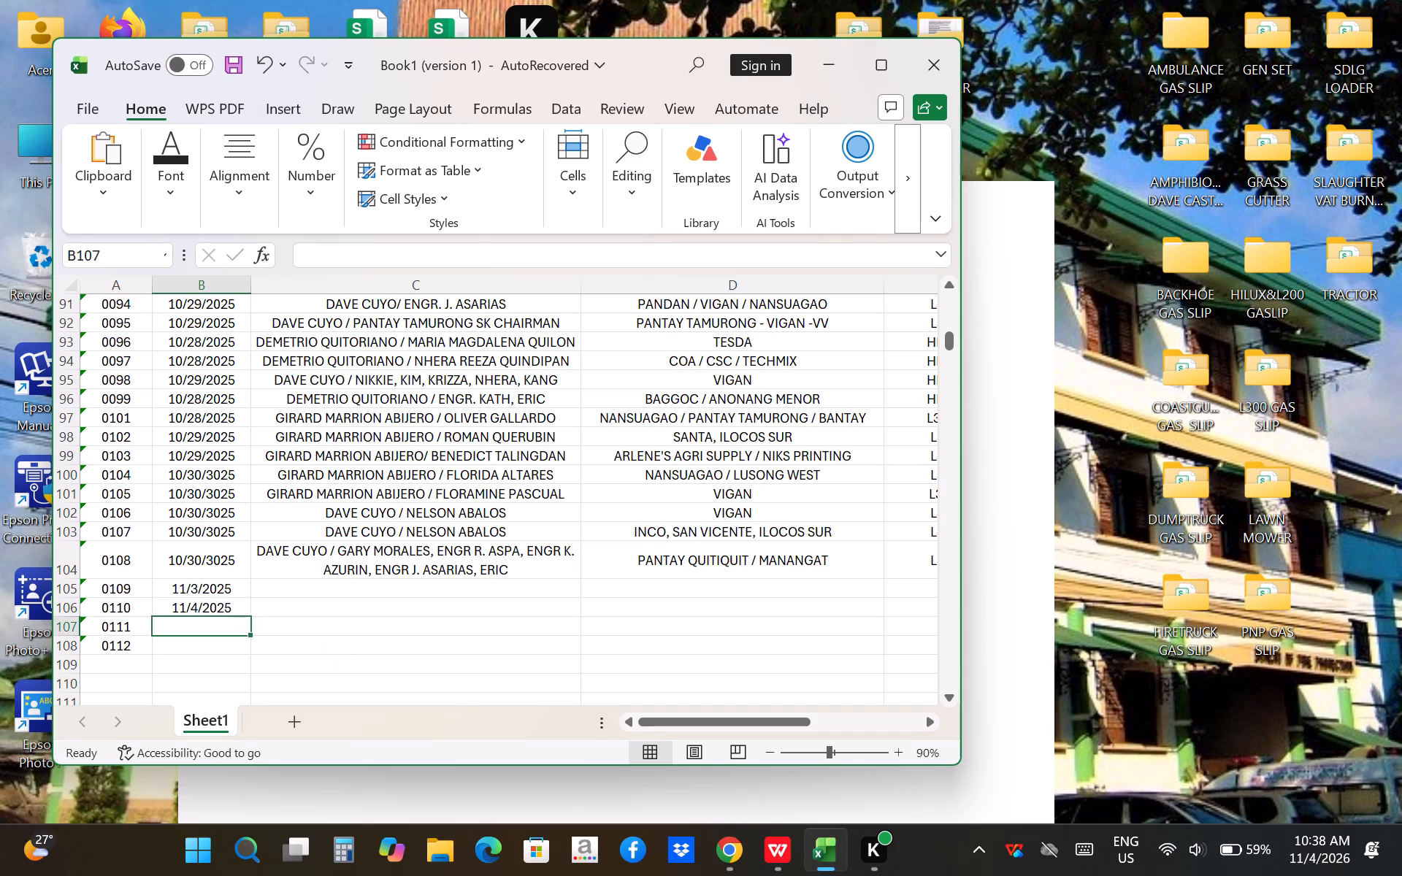
Copy trip 0110's date to the four cells below it, B107 through B110.
{"action": "left_click", "coordinate": [196, 609]}
{"action": "key", "text": "ctrl+c"}
{"action": "scroll", "coordinate": [196, 609], "scroll_direction": "down", "scroll_amount": 3}
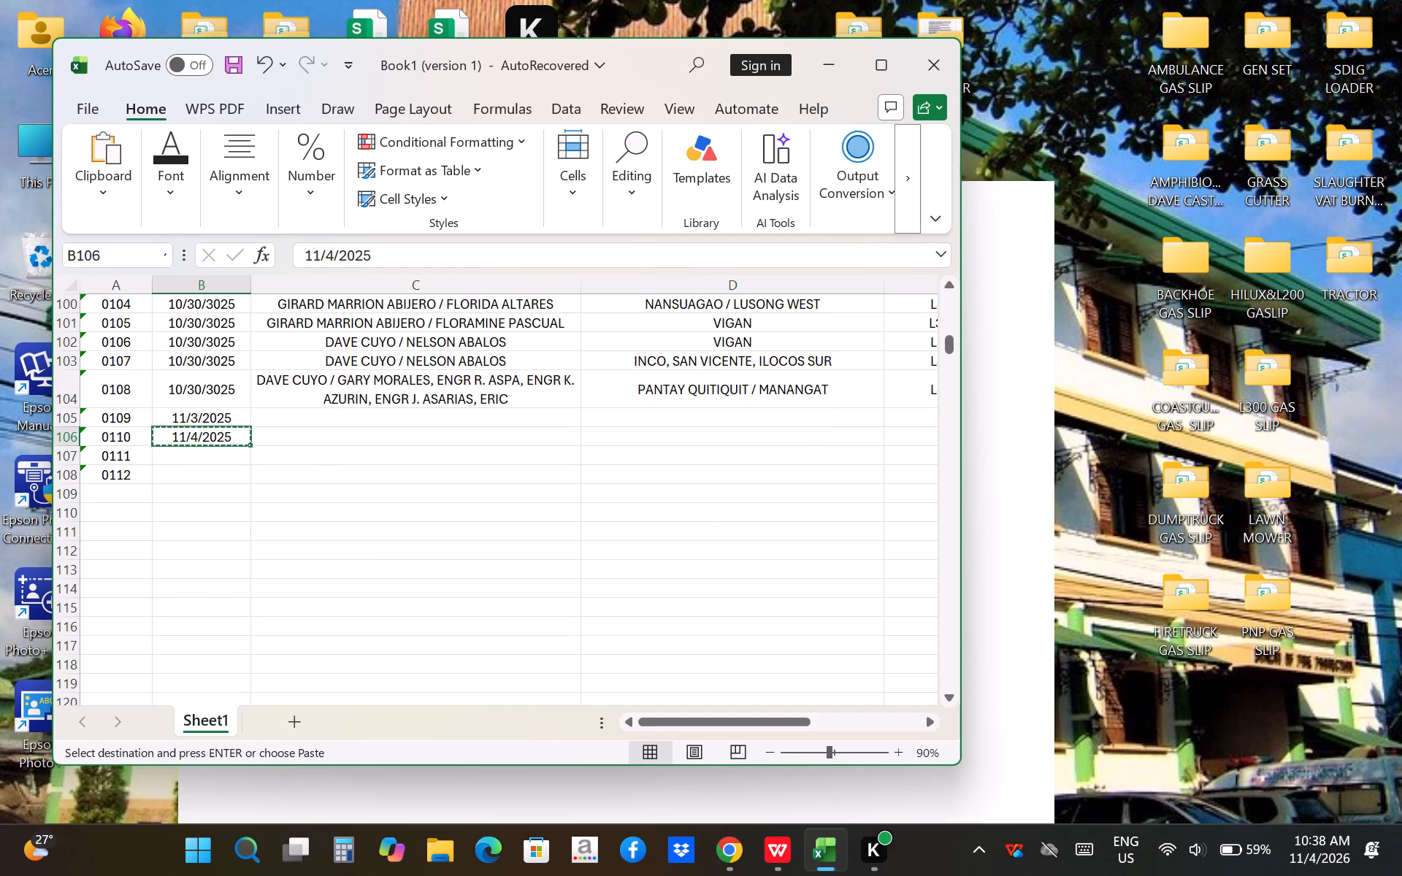
{"action": "left_click_drag", "start_coordinate": [227, 458], "coordinate": [229, 510]}
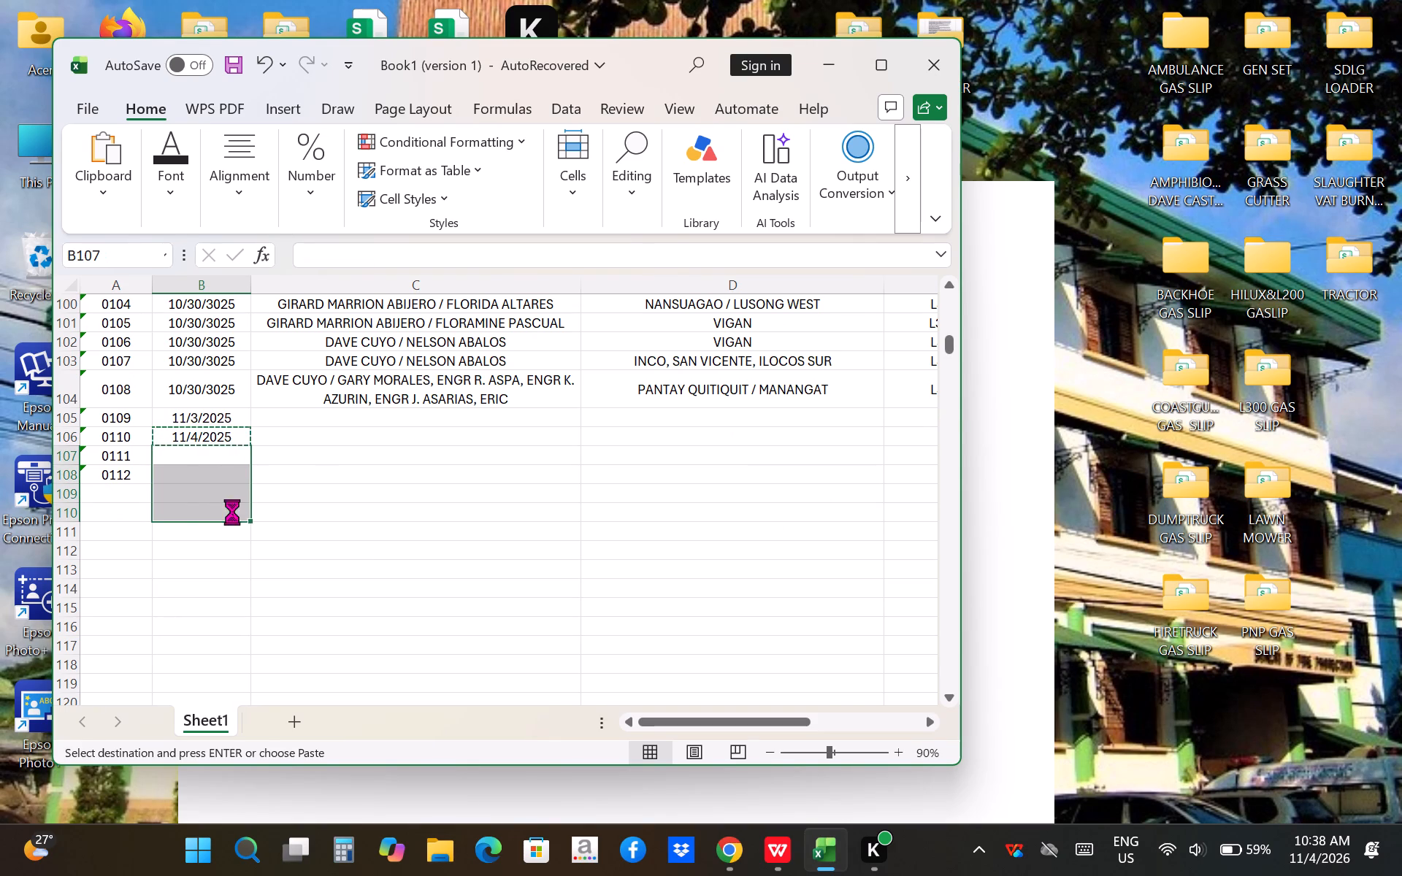
{"action": "key", "text": "Return"}
Extend the trip number series in column A from 0112 down to 0115 in row 111.
{"action": "left_click", "coordinate": [133, 473]}
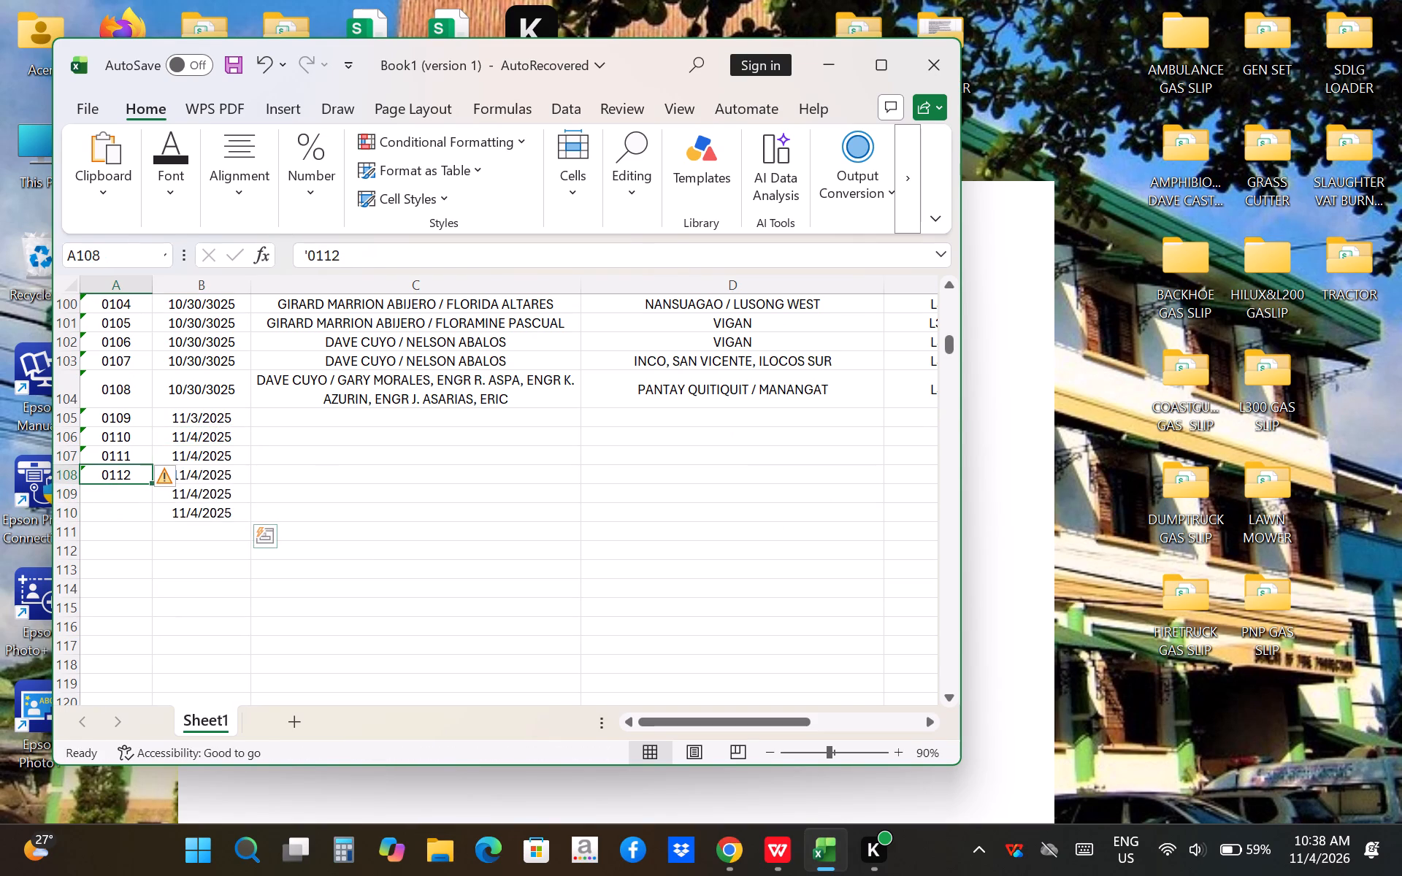
{"action": "left_click_drag", "start_coordinate": [153, 483], "coordinate": [149, 532]}
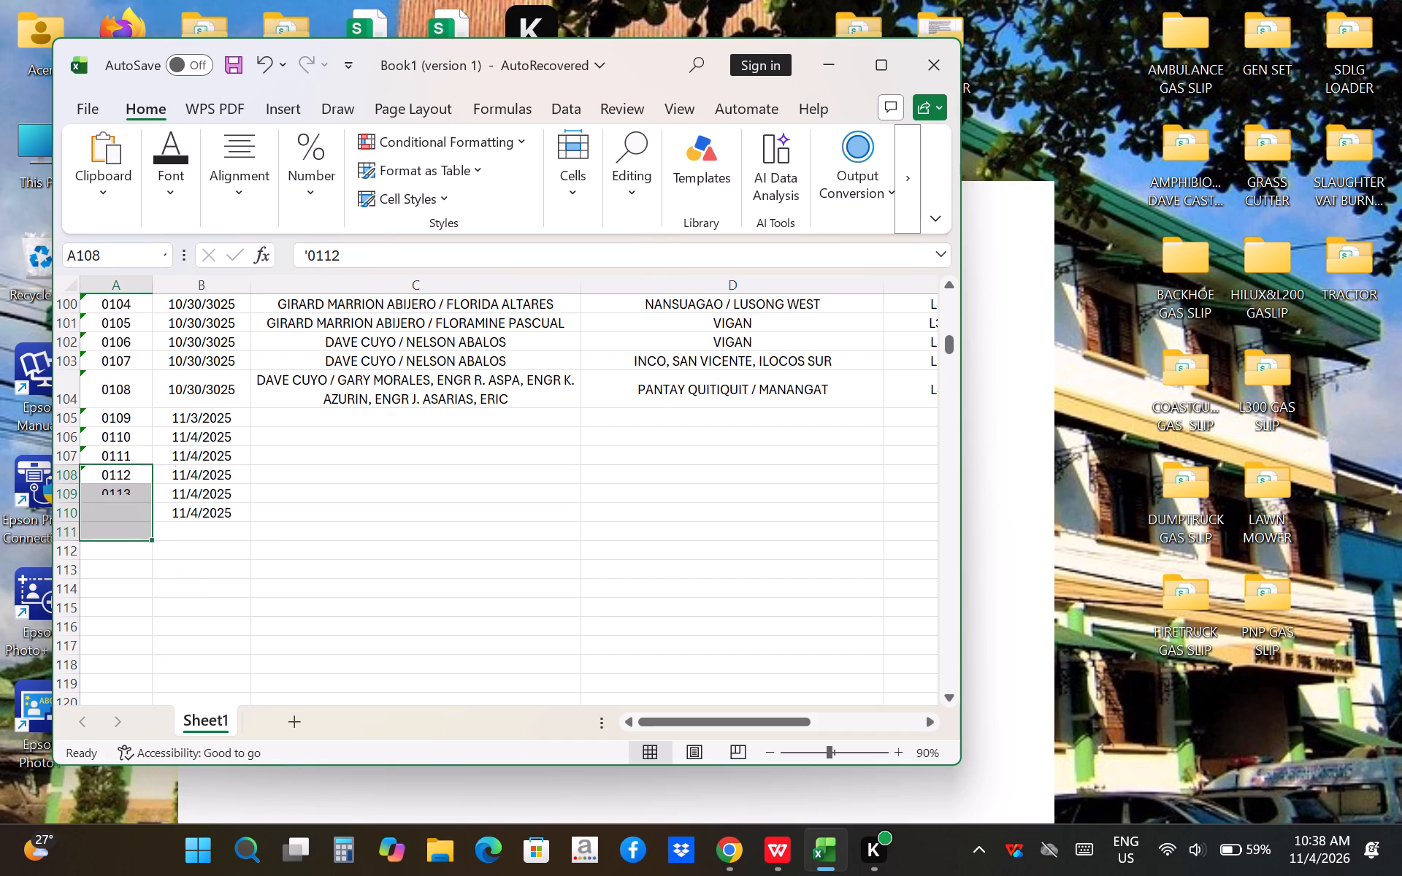
Enter trip number 0117 as text in A112 and extend the series to 0118 in row 113.
{"action": "left_click", "coordinate": [135, 546]}
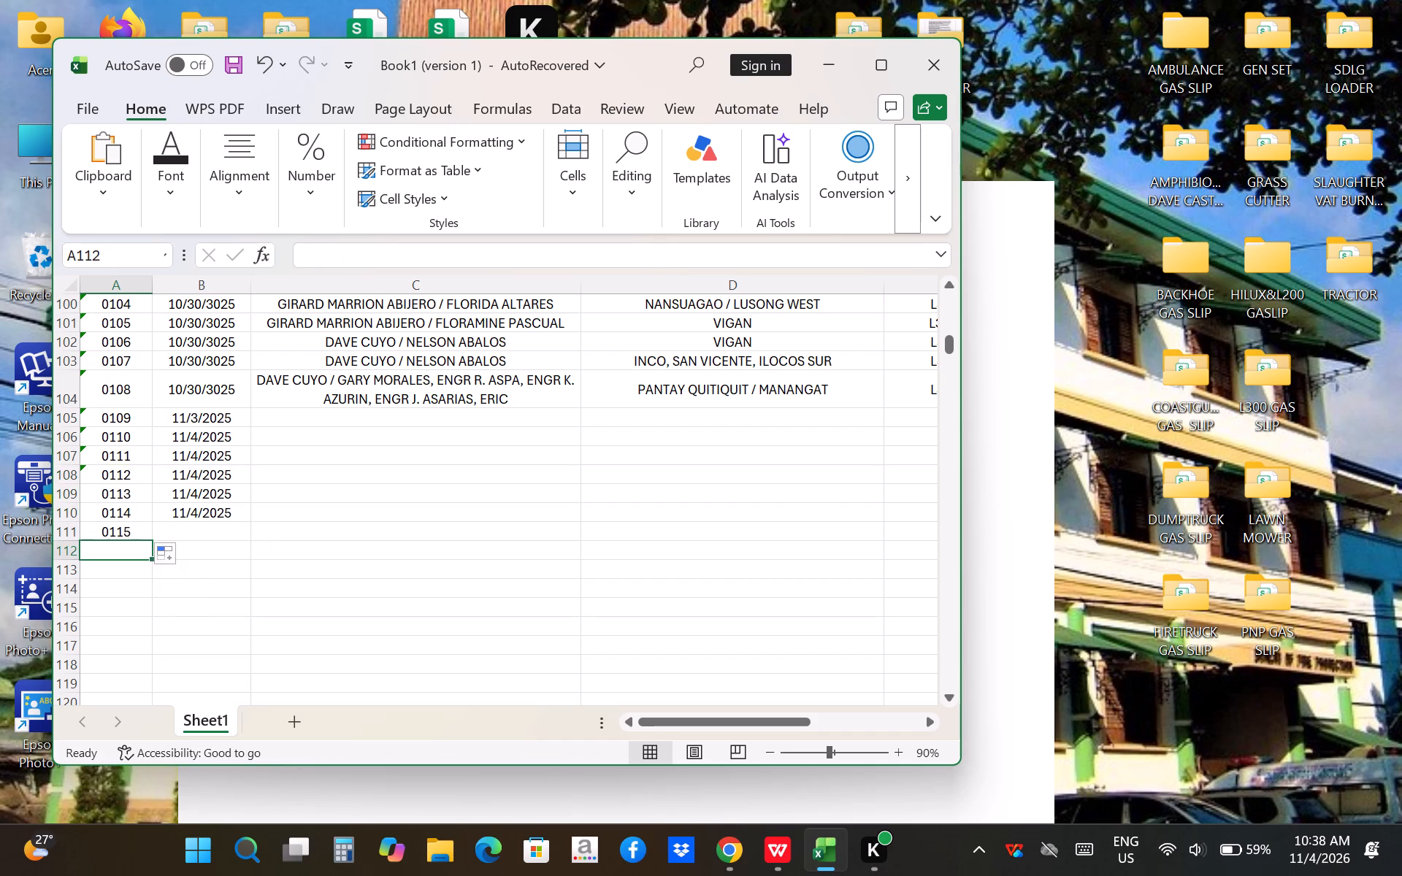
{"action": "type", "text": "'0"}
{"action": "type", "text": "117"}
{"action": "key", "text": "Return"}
{"action": "left_click", "coordinate": [135, 546]}
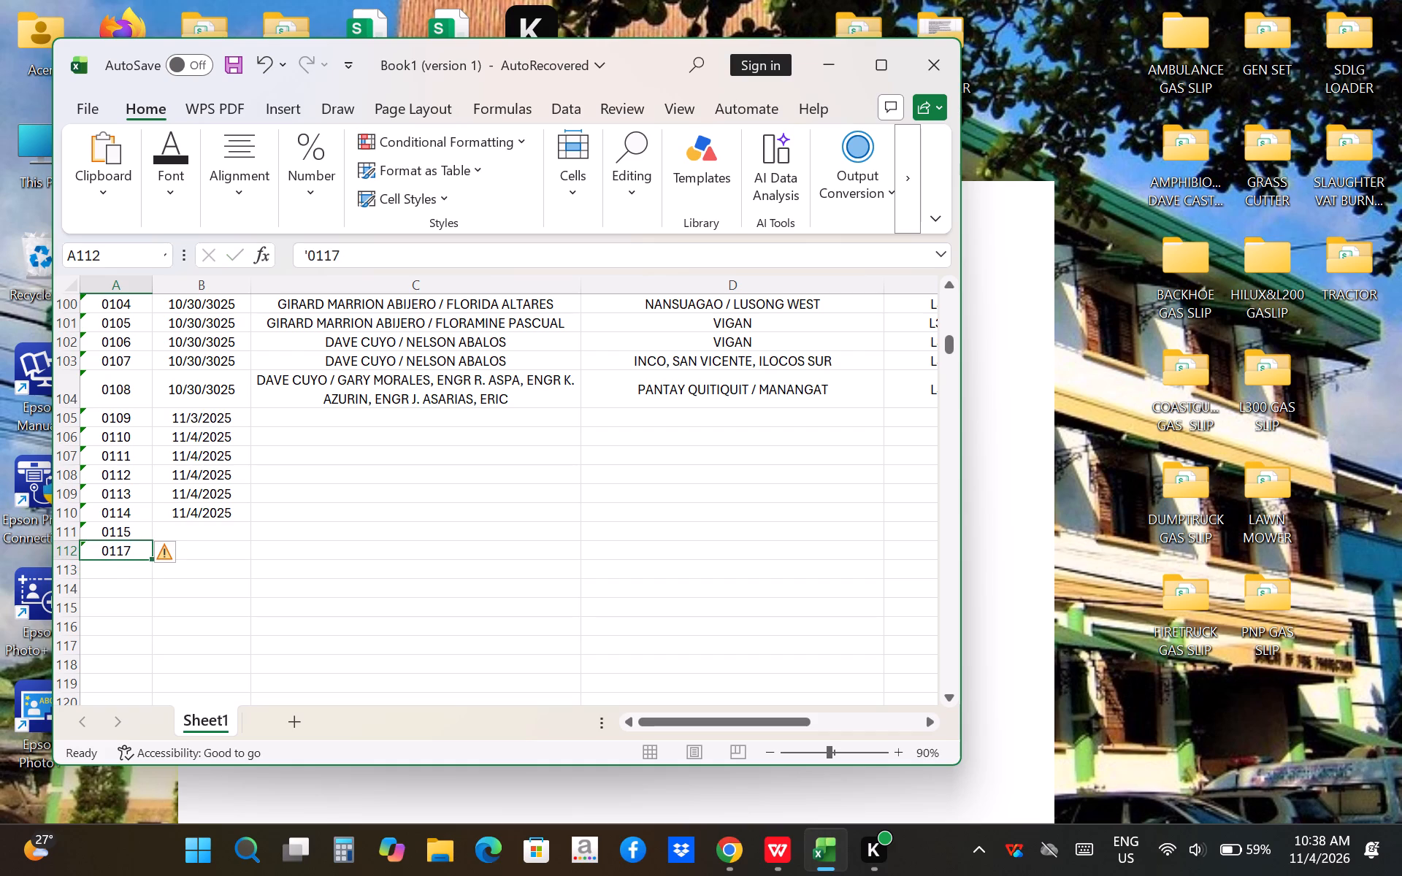
{"action": "left_click_drag", "start_coordinate": [153, 558], "coordinate": [150, 571]}
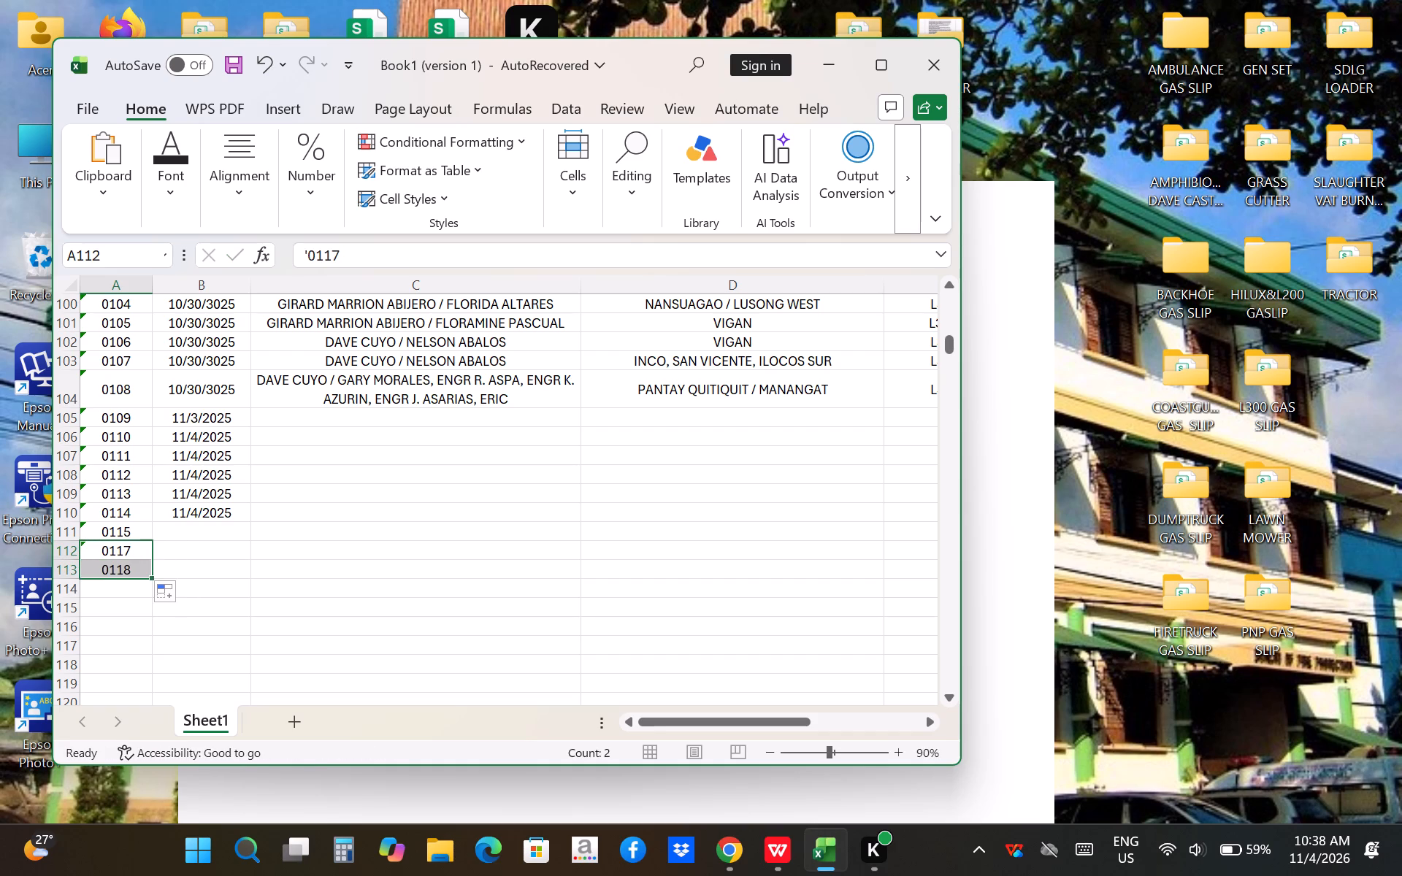
Enter the driver's name followed by ENGR KATH as passenger for trip 0109 in C105.
{"action": "left_click", "coordinate": [291, 420]}
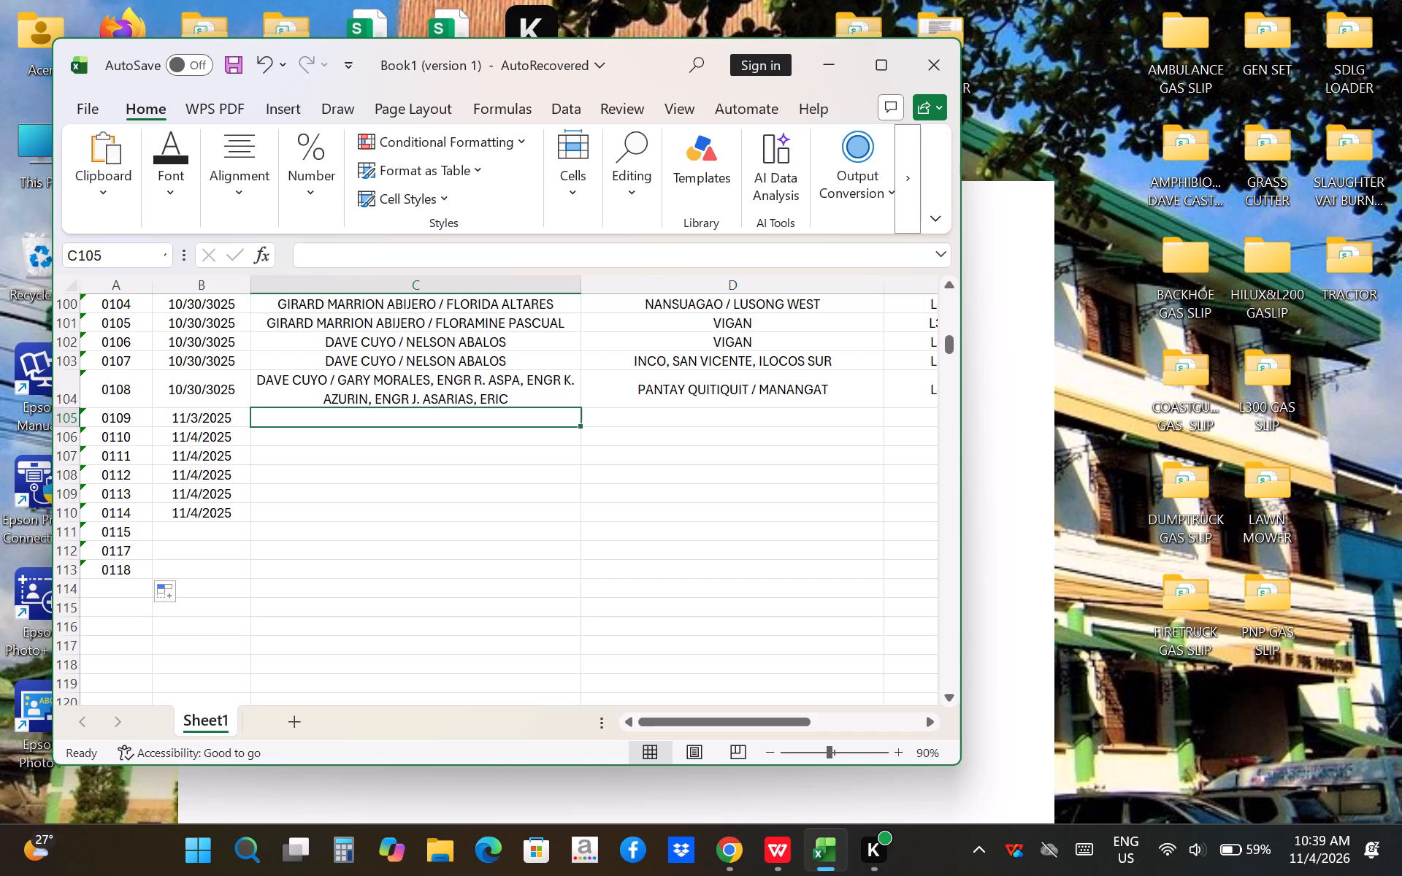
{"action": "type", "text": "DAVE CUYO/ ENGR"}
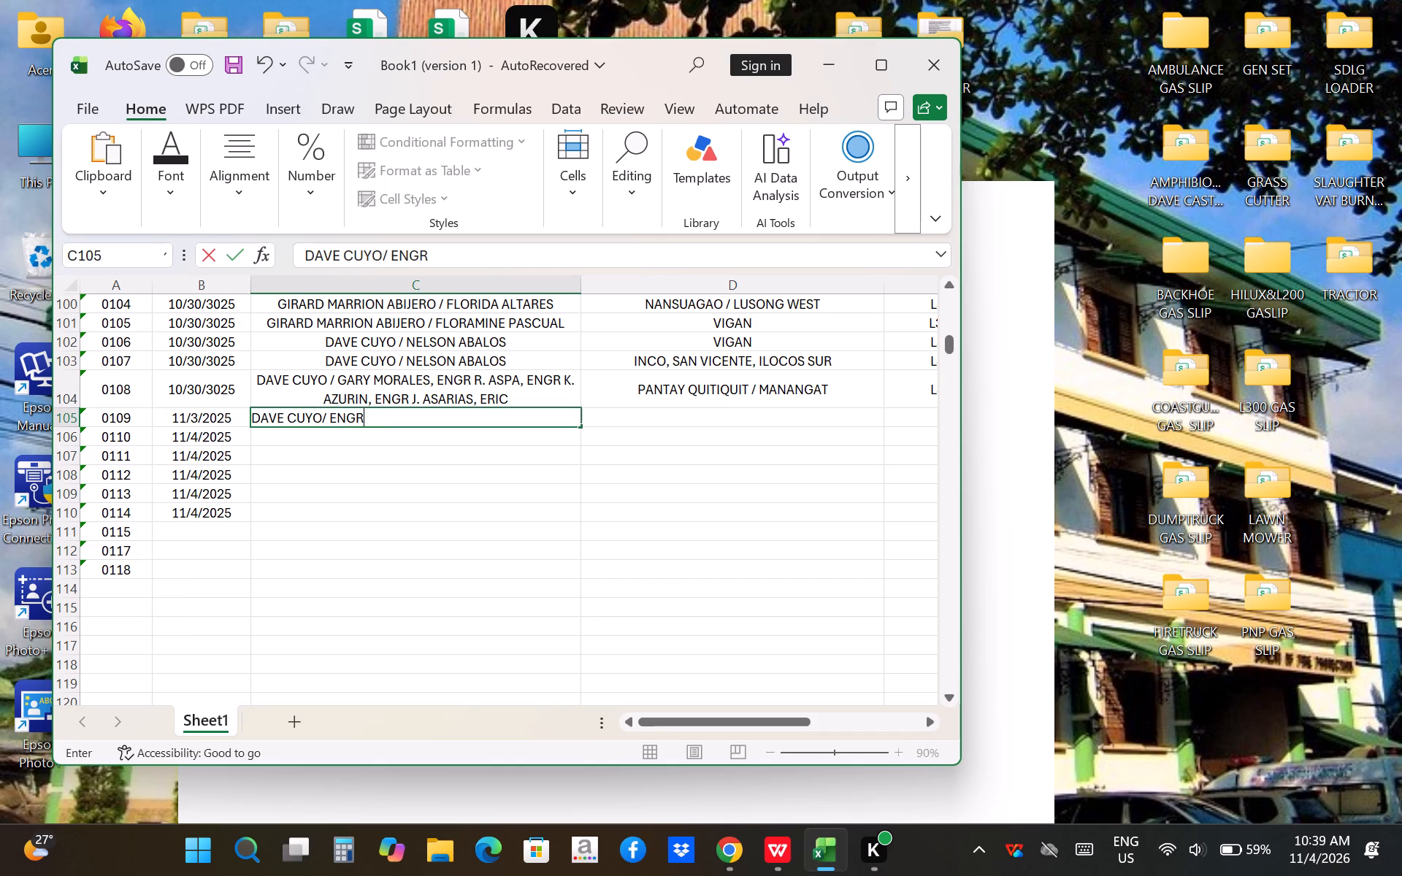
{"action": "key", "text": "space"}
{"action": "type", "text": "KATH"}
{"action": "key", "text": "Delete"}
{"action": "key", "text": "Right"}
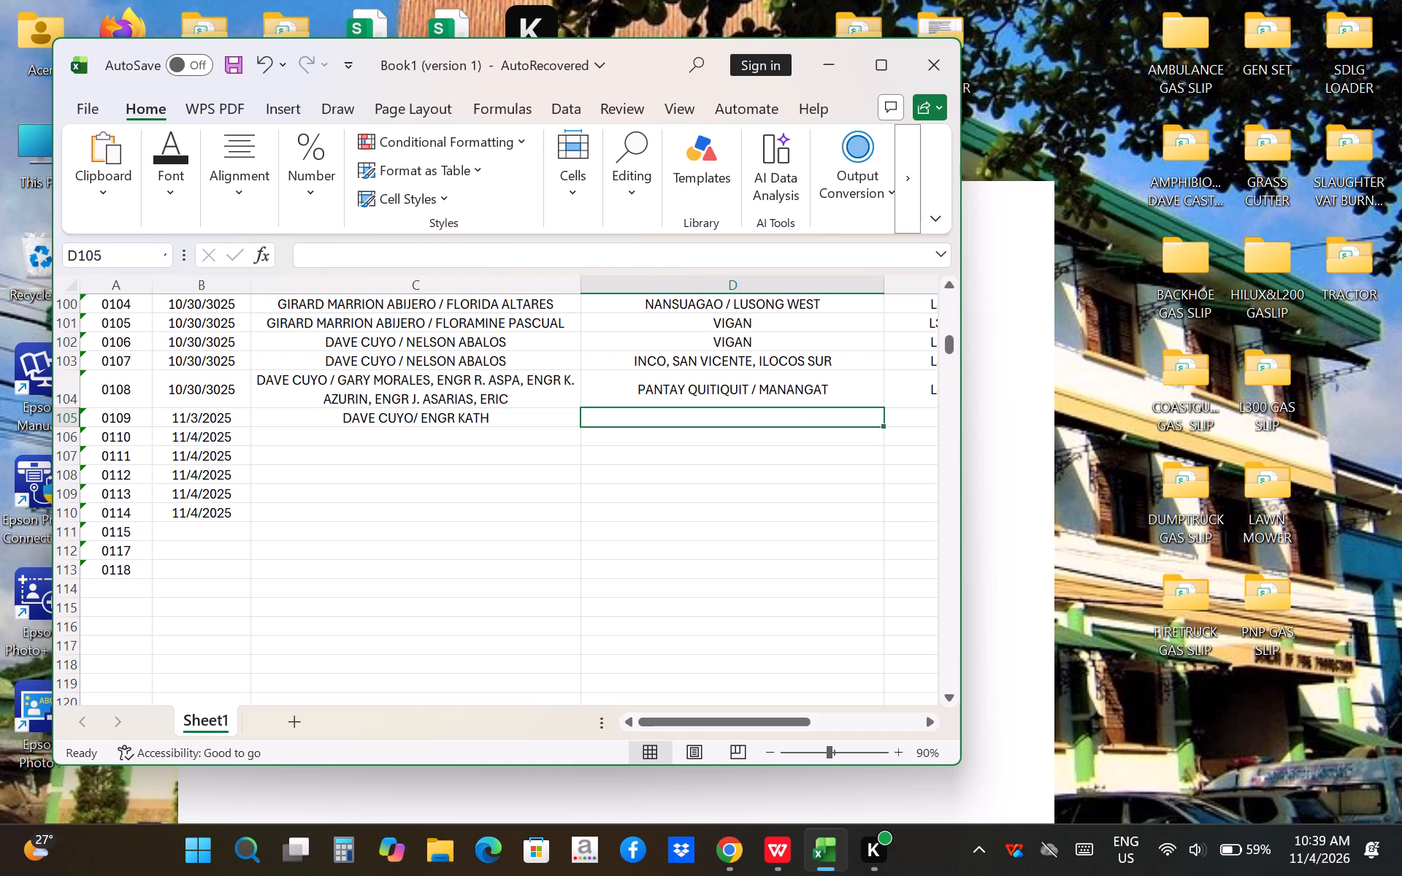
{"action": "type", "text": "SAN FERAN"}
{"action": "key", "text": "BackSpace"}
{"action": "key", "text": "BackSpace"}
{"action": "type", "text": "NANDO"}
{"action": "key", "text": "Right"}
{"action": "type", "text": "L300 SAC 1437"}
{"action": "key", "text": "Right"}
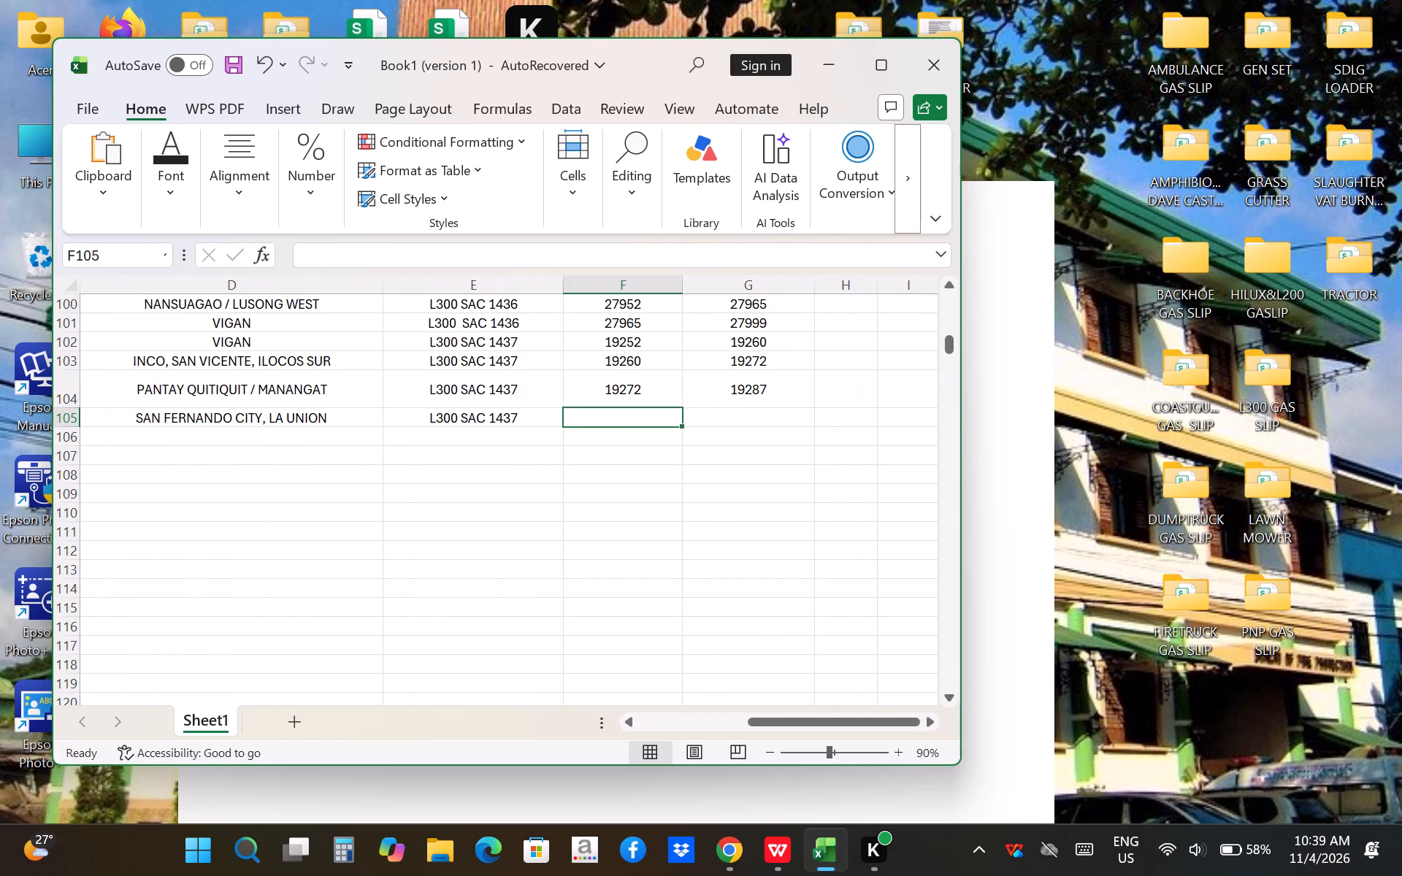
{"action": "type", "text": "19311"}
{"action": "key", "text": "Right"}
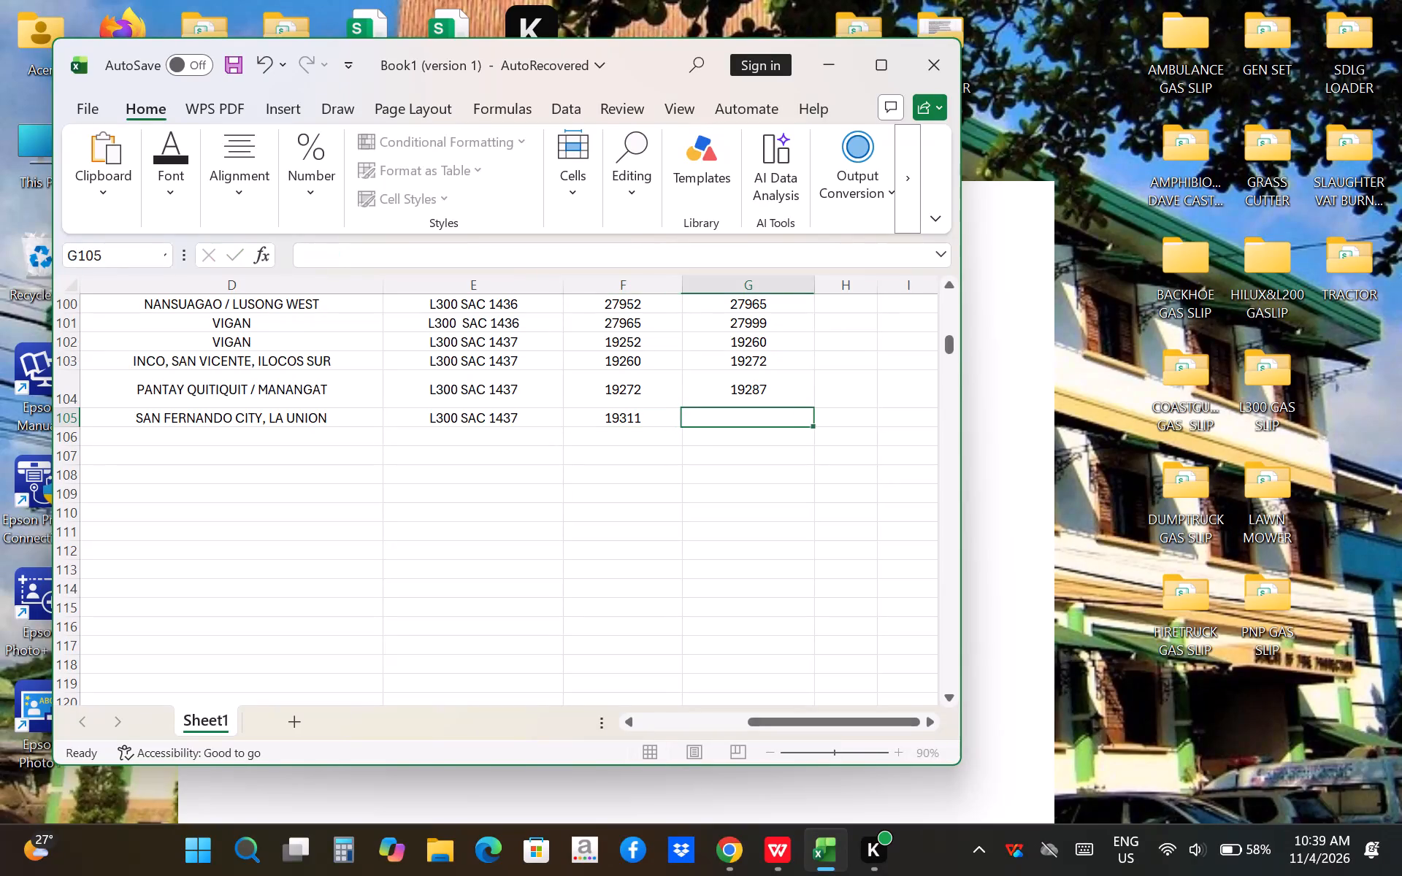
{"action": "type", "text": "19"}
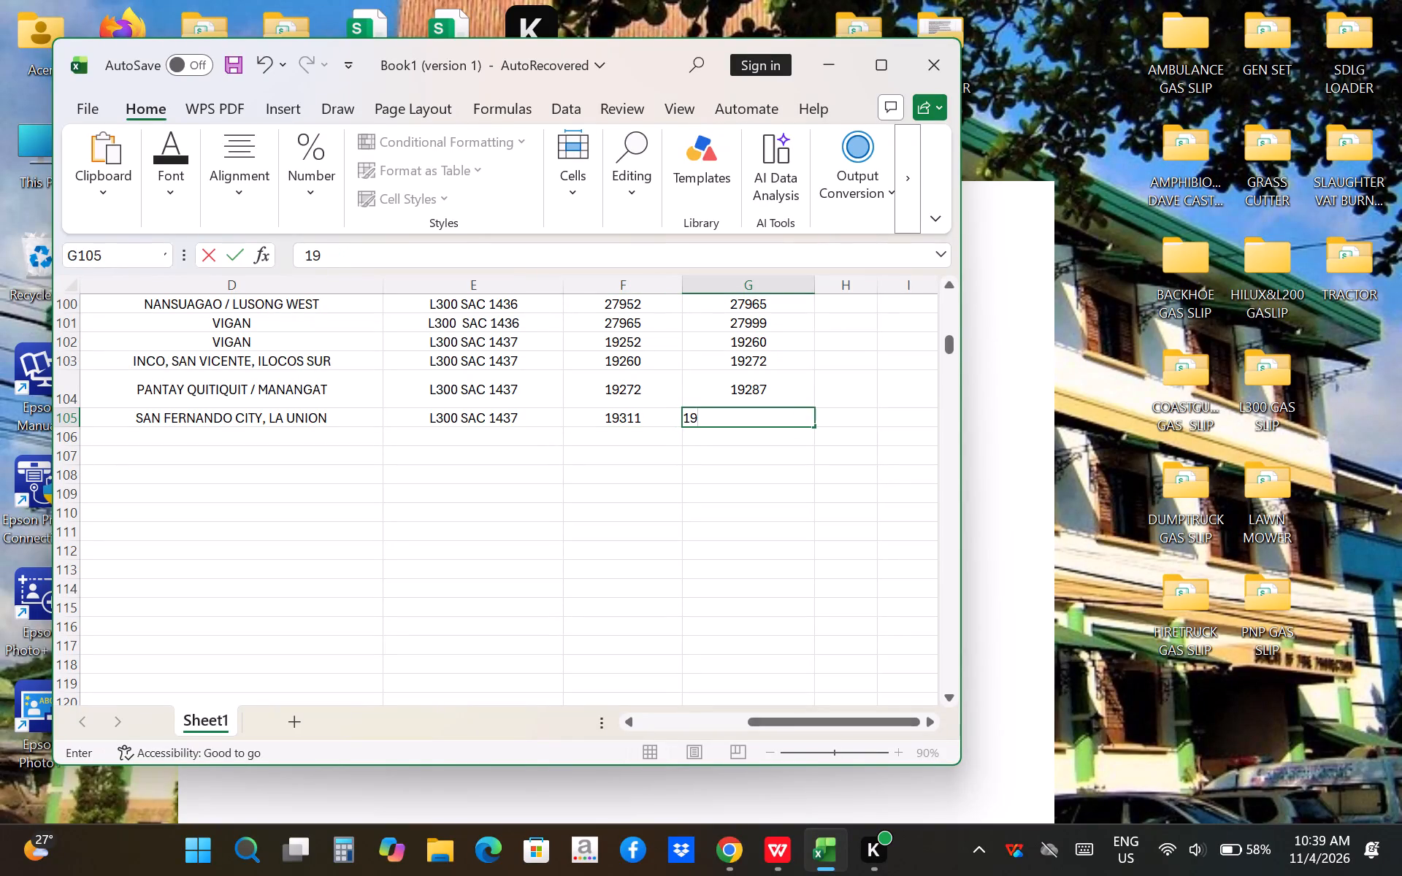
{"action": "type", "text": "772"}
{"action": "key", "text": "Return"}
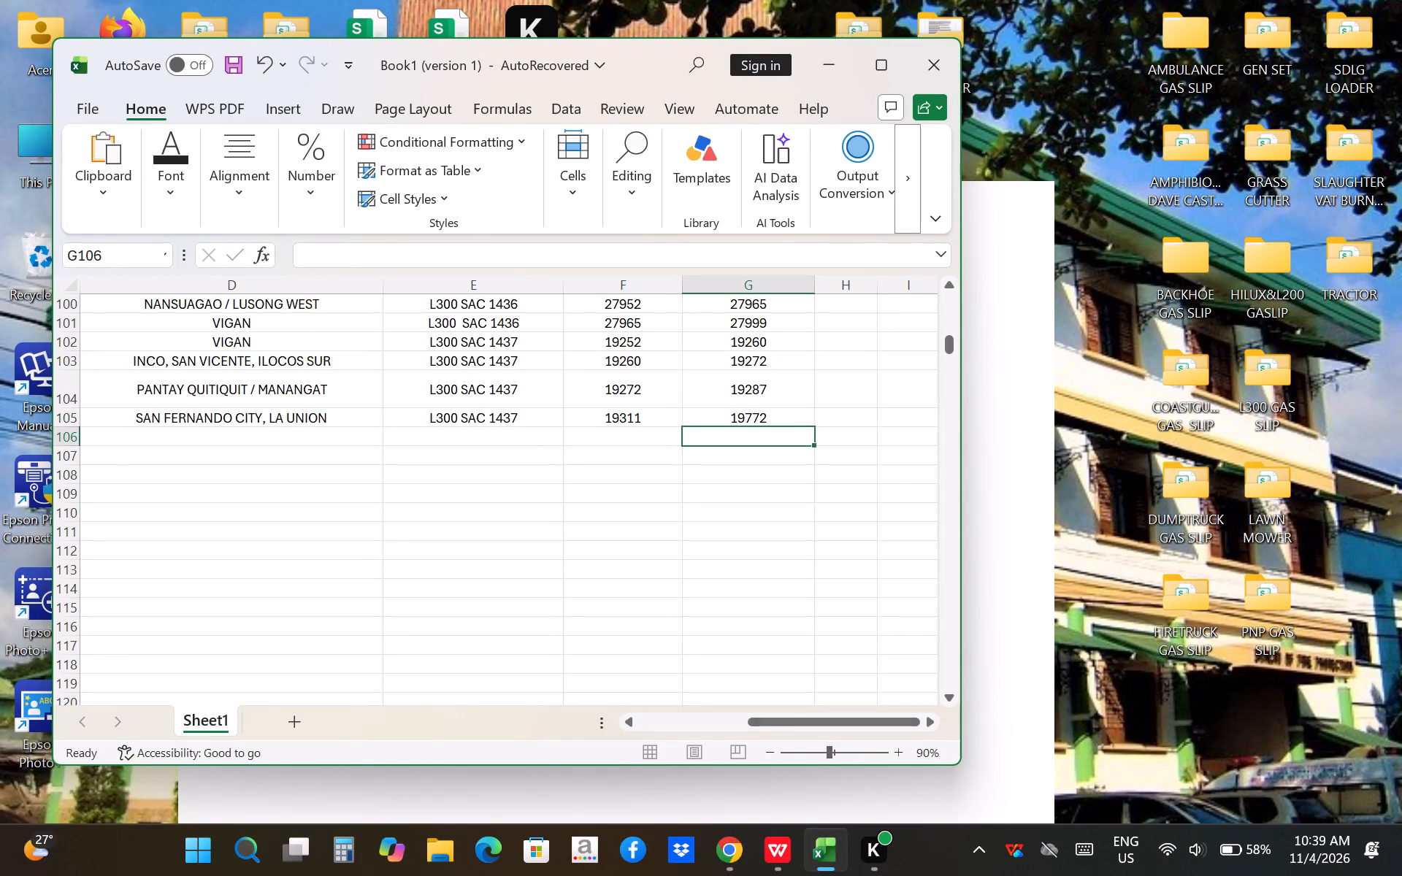
Enter the driver's and passenger's names for trip 0110 in C106.
{"action": "left_click_drag", "start_coordinate": [798, 726], "coordinate": [544, 699]}
{"action": "left_click", "coordinate": [364, 439]}
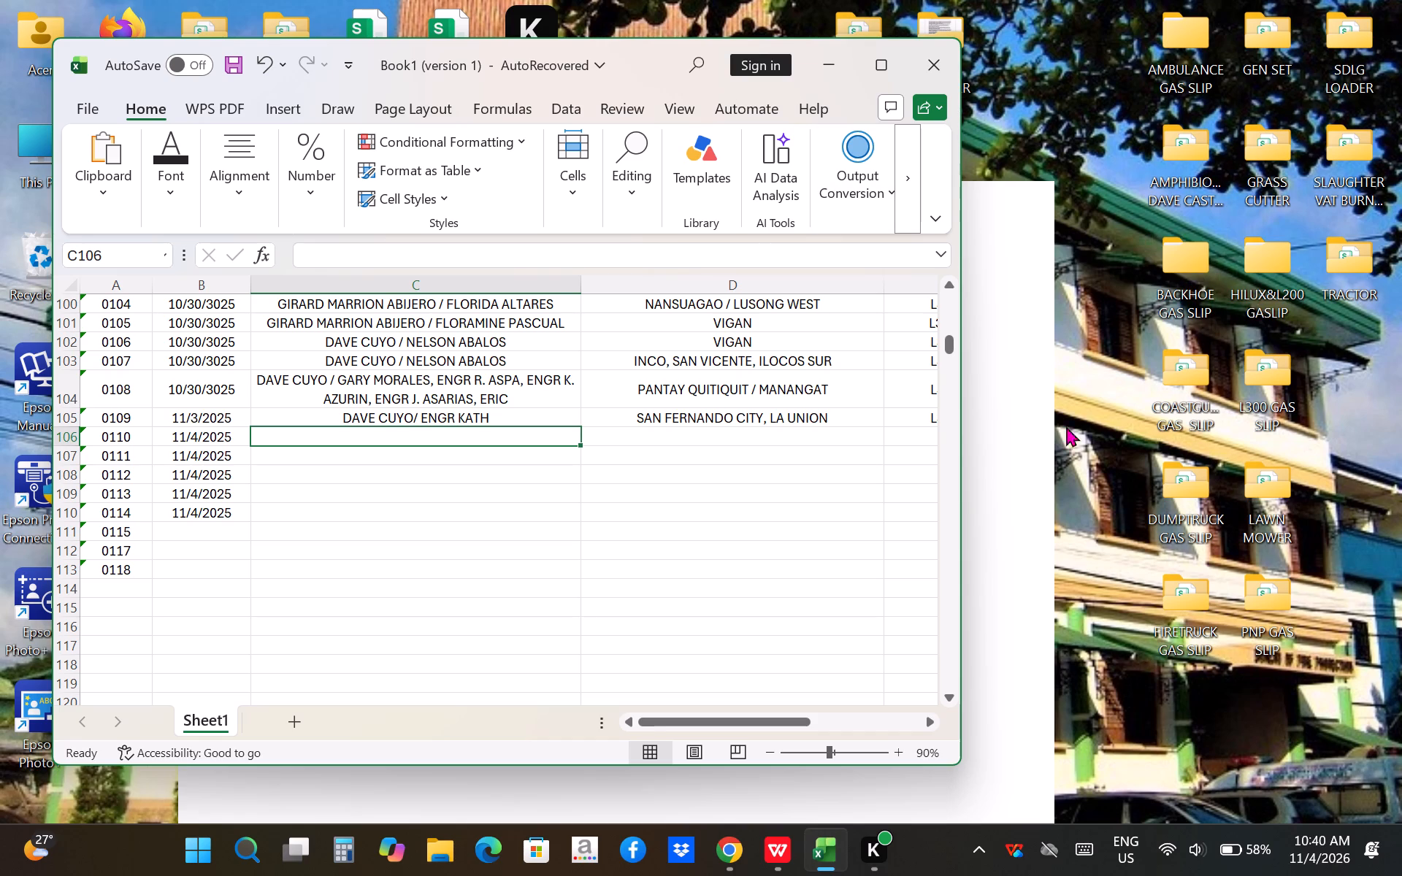
{"action": "left_click", "coordinate": [367, 437]}
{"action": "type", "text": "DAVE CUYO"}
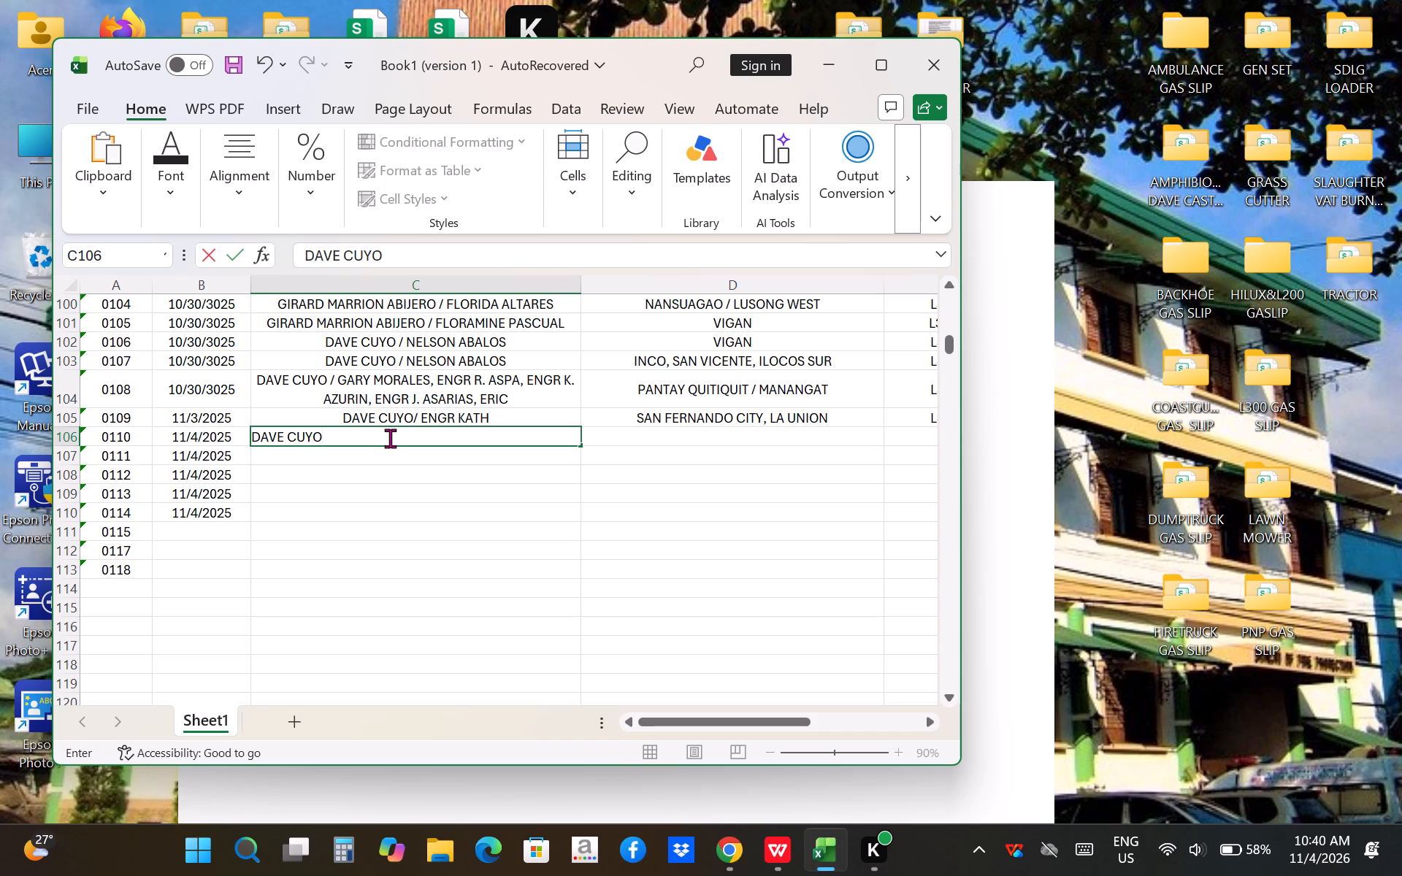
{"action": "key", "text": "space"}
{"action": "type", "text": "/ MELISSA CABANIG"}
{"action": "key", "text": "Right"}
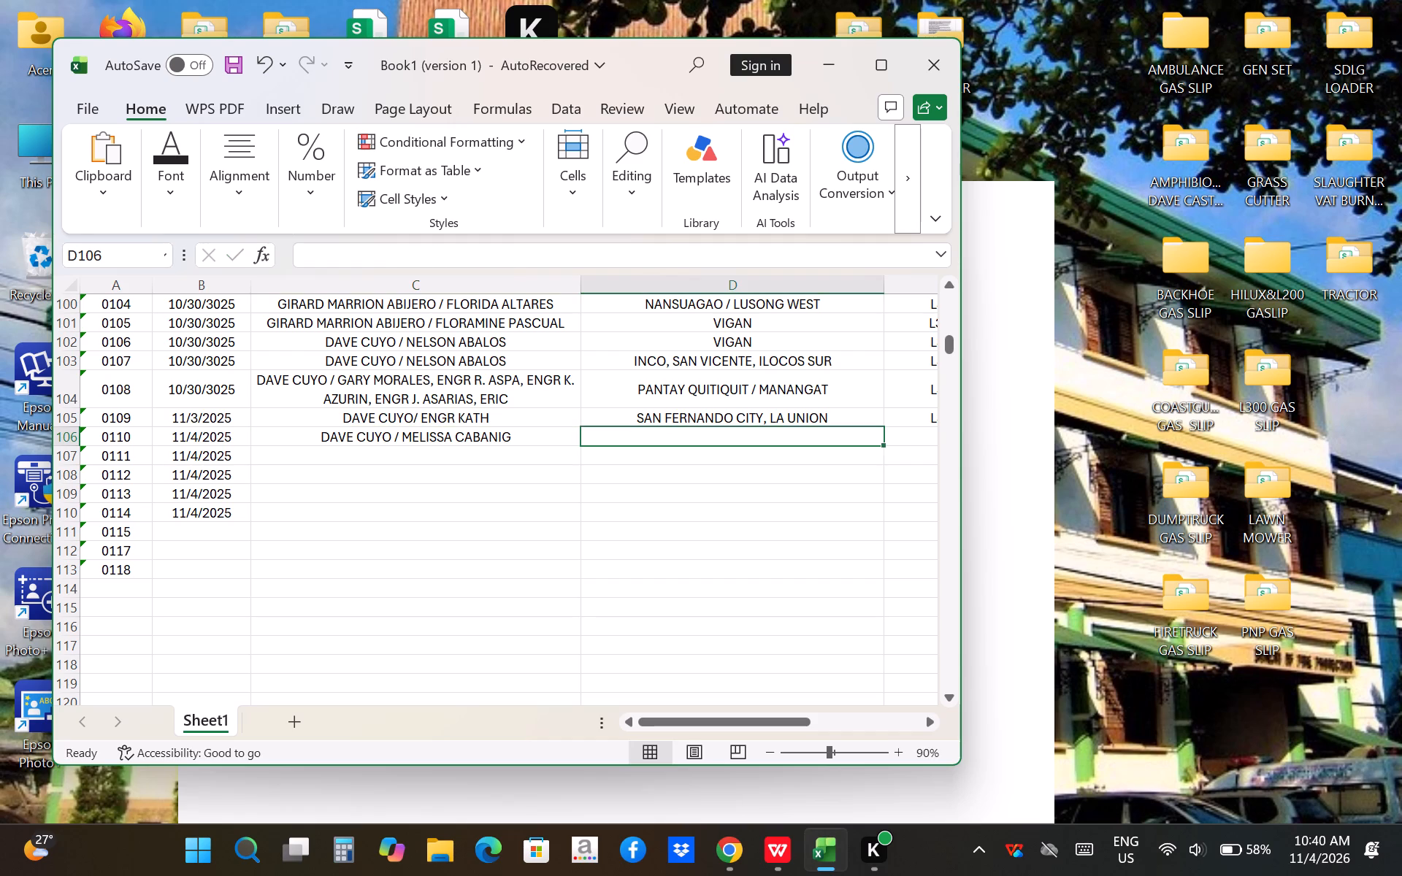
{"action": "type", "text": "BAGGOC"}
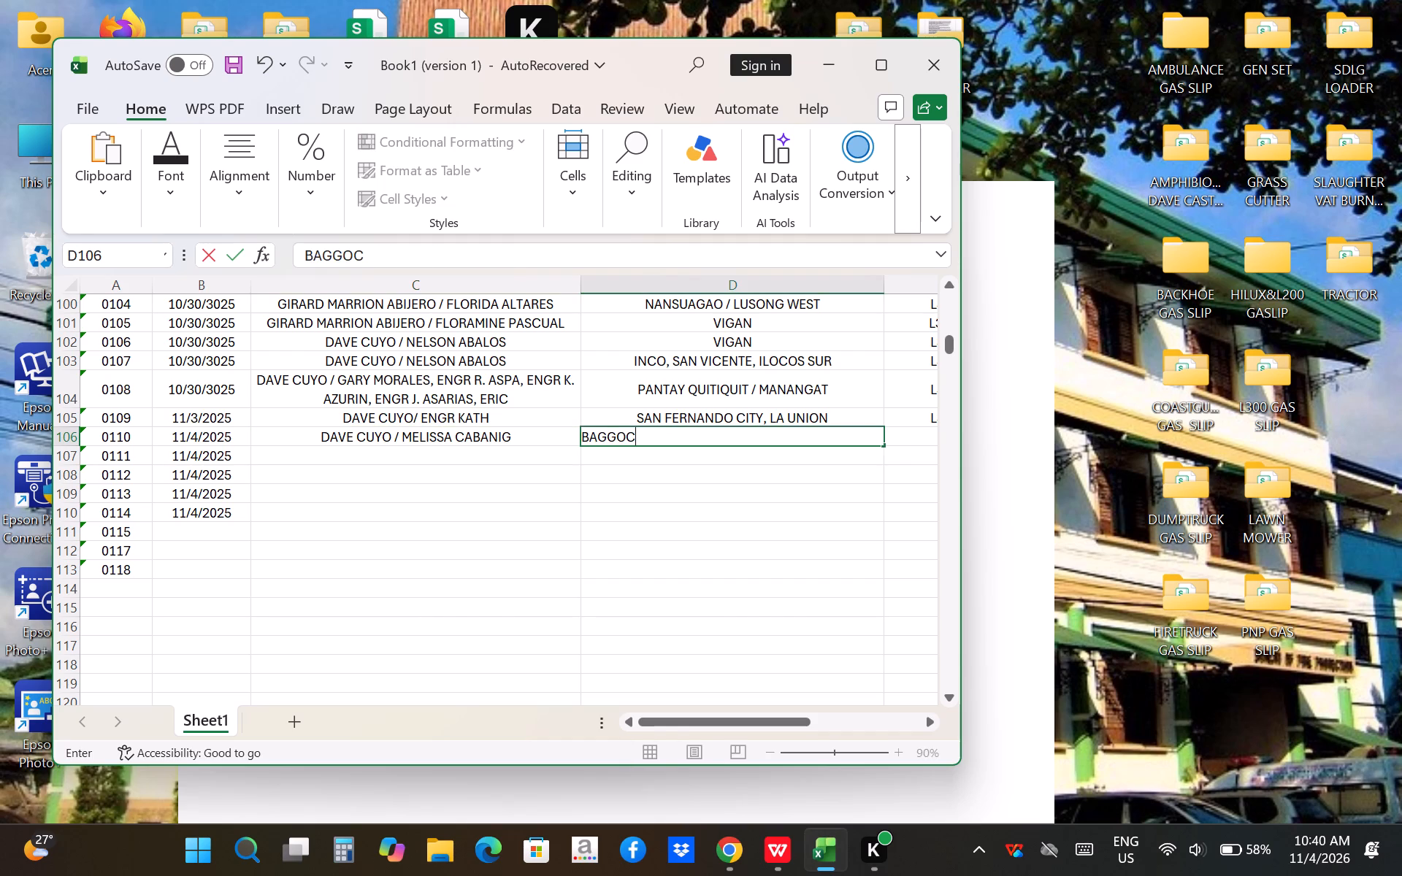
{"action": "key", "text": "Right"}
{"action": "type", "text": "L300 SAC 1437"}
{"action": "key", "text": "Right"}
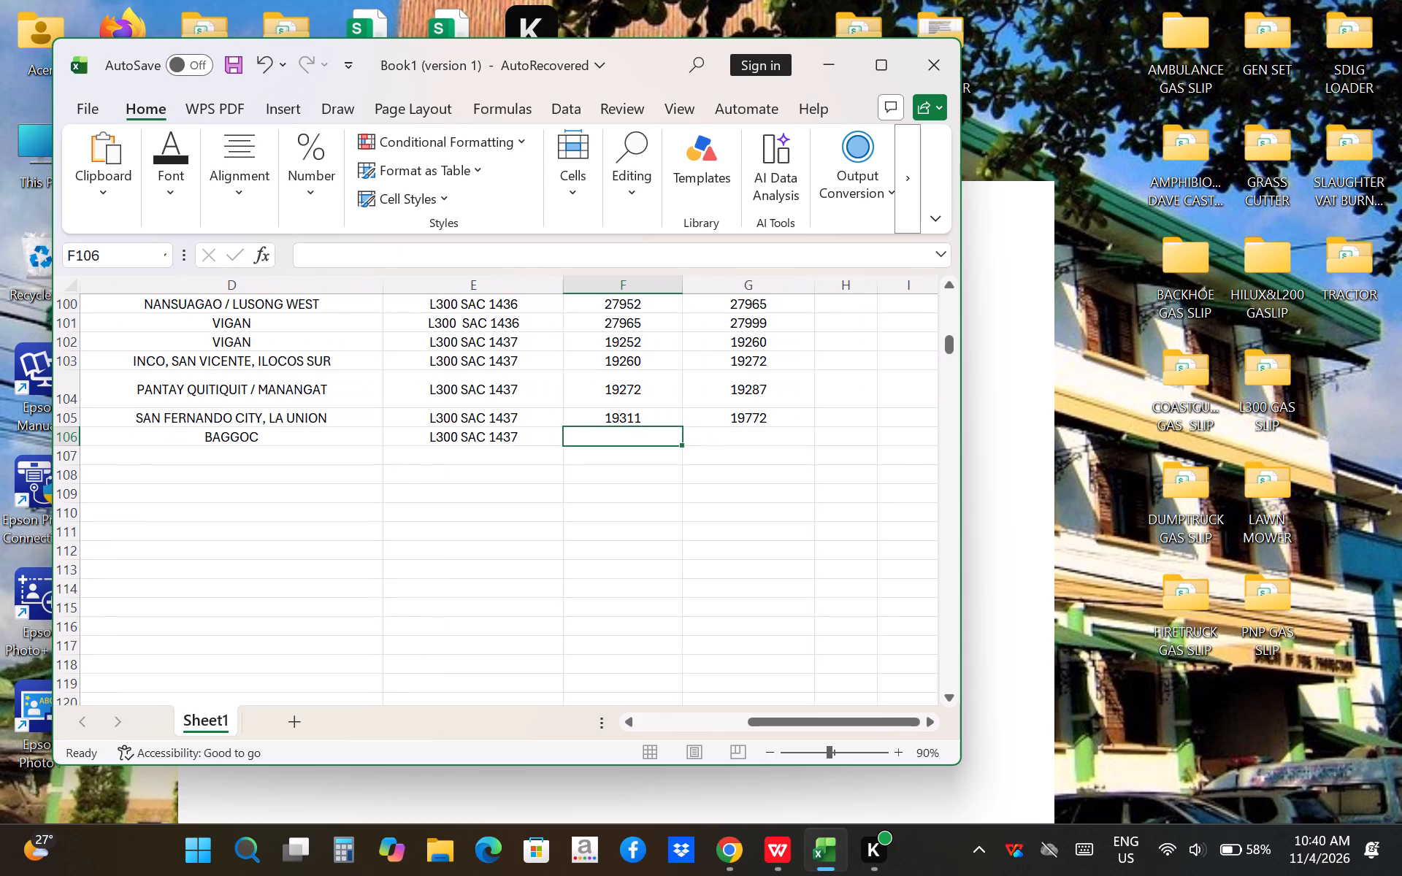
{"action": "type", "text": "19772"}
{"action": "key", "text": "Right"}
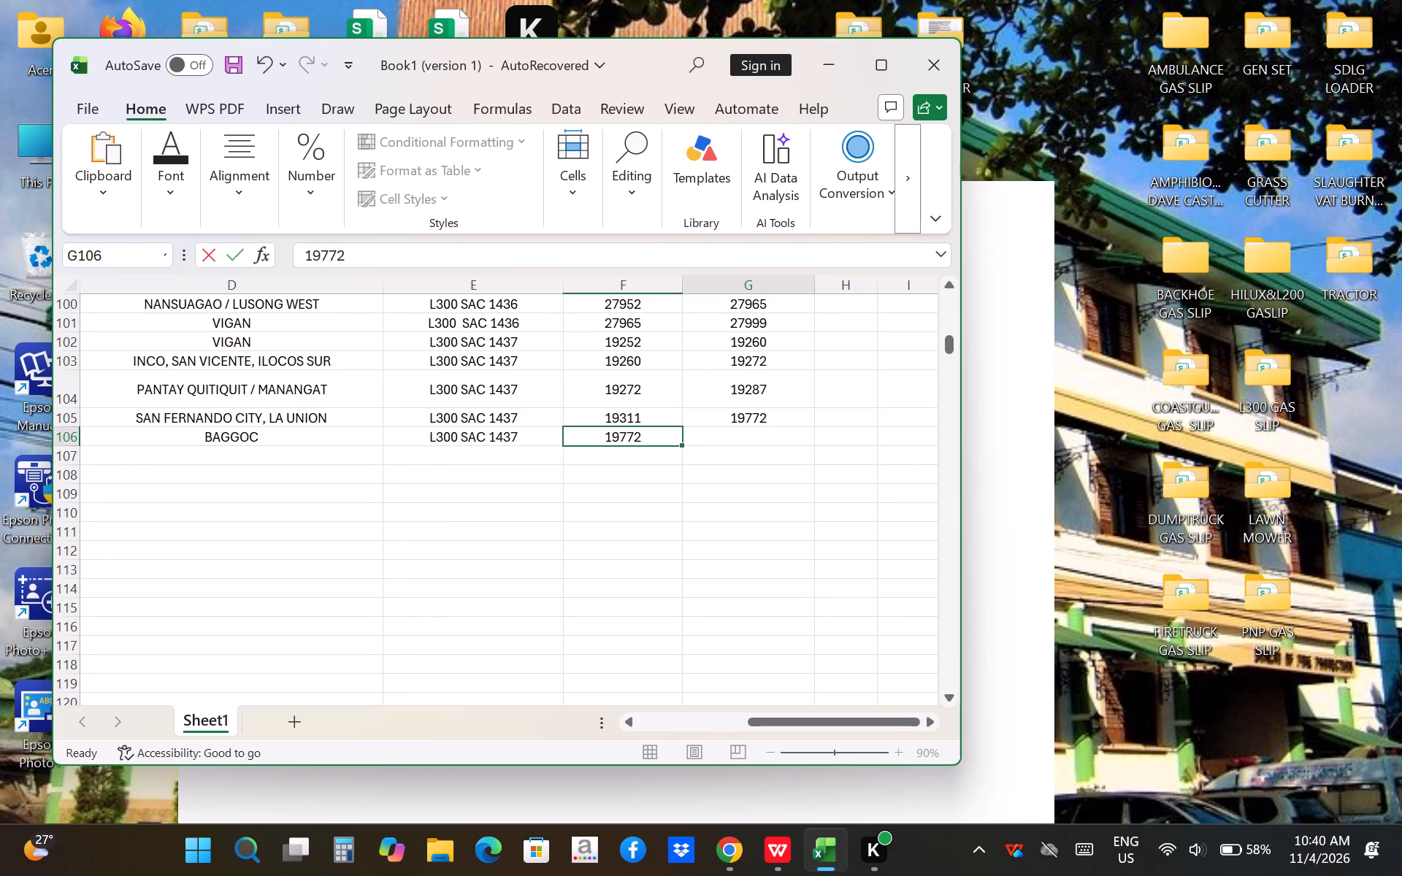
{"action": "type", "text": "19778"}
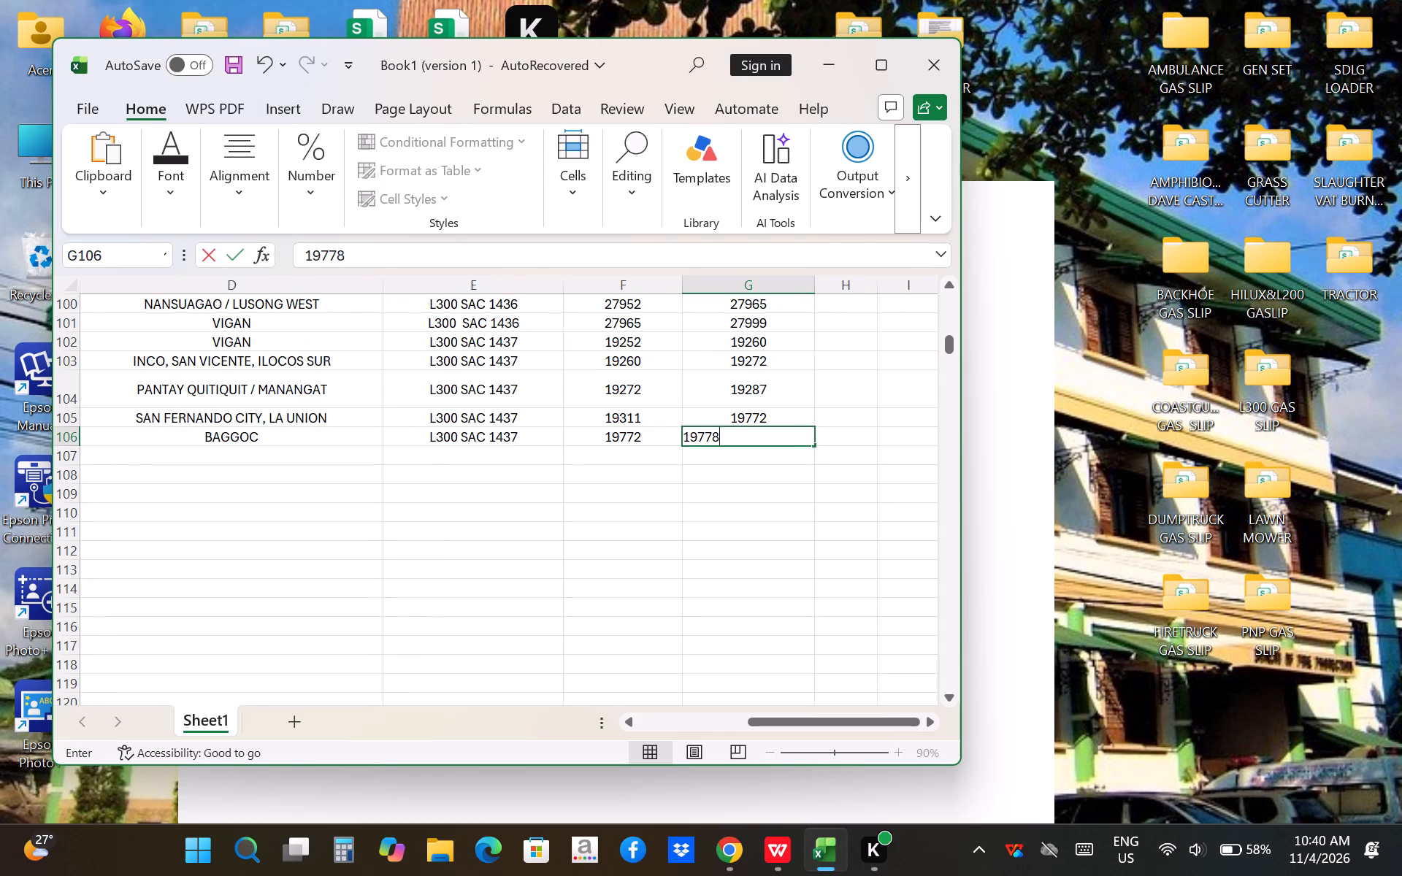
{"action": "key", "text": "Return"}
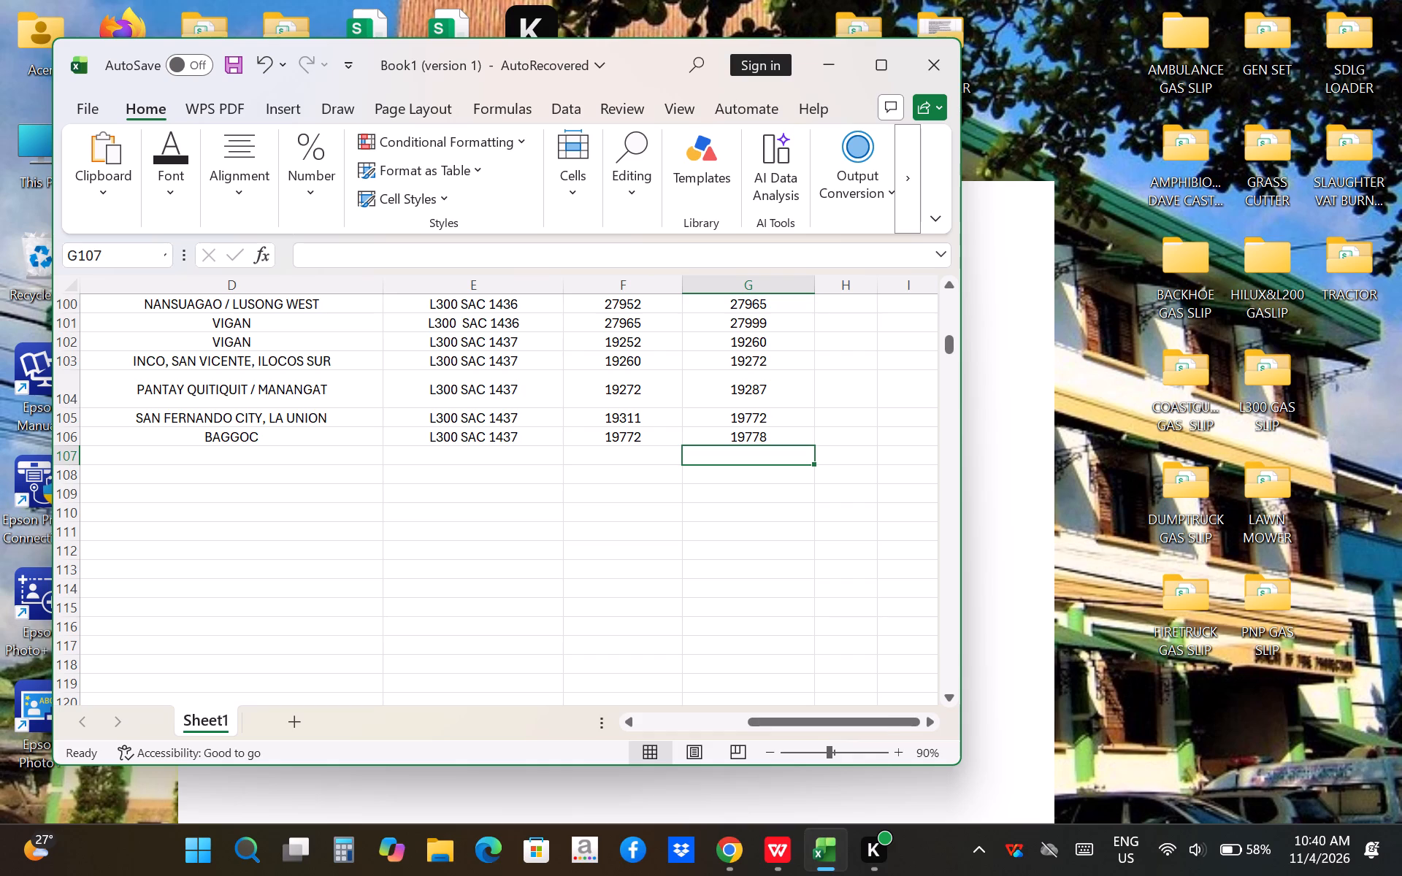
Enter the driver's name and the engineer passenger's name for trip 0111 in C107.
{"action": "left_click_drag", "start_coordinate": [879, 724], "coordinate": [666, 720]}
{"action": "left_click", "coordinate": [369, 460]}
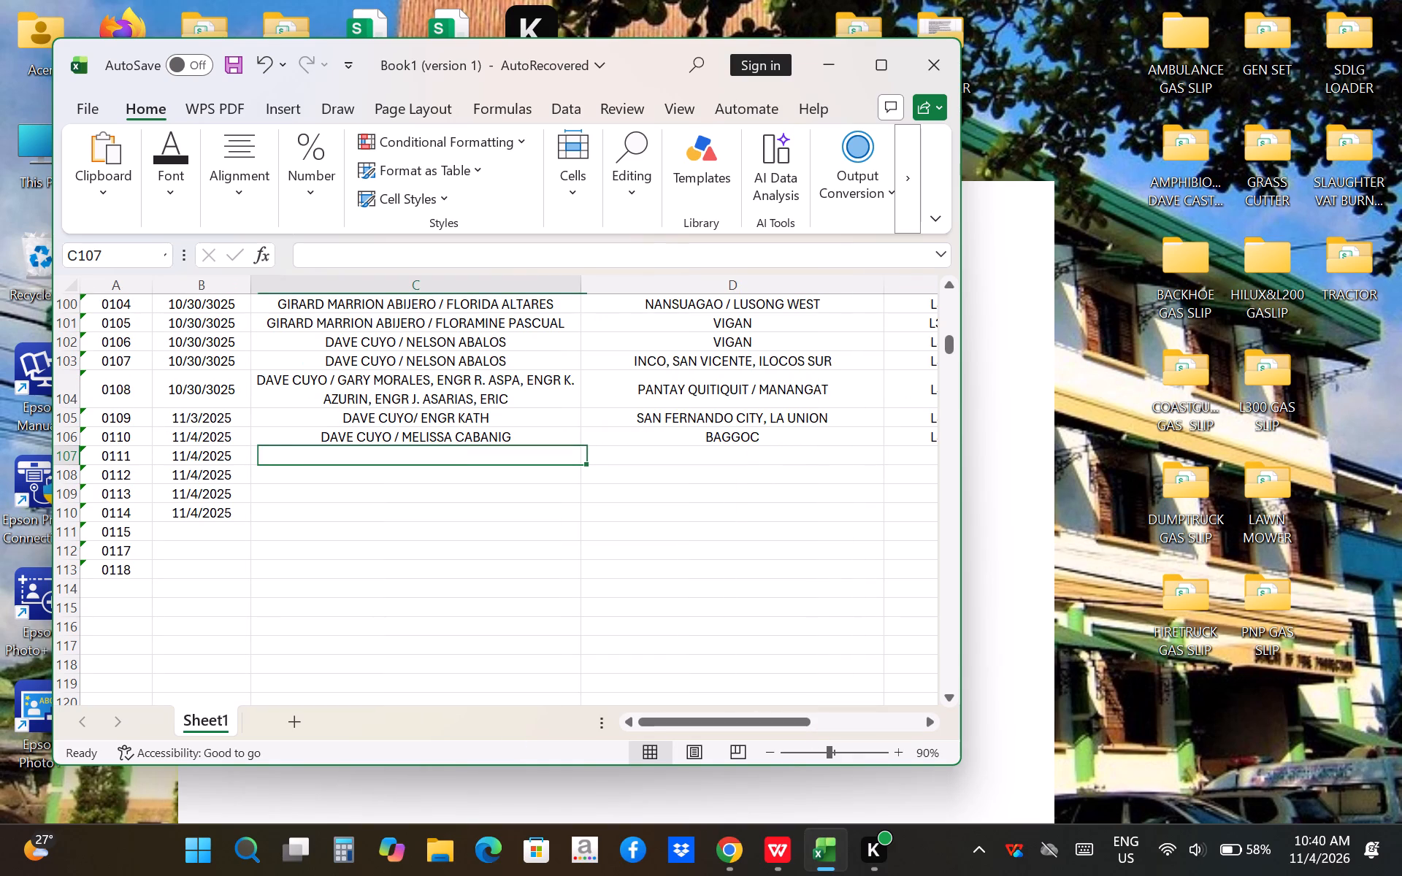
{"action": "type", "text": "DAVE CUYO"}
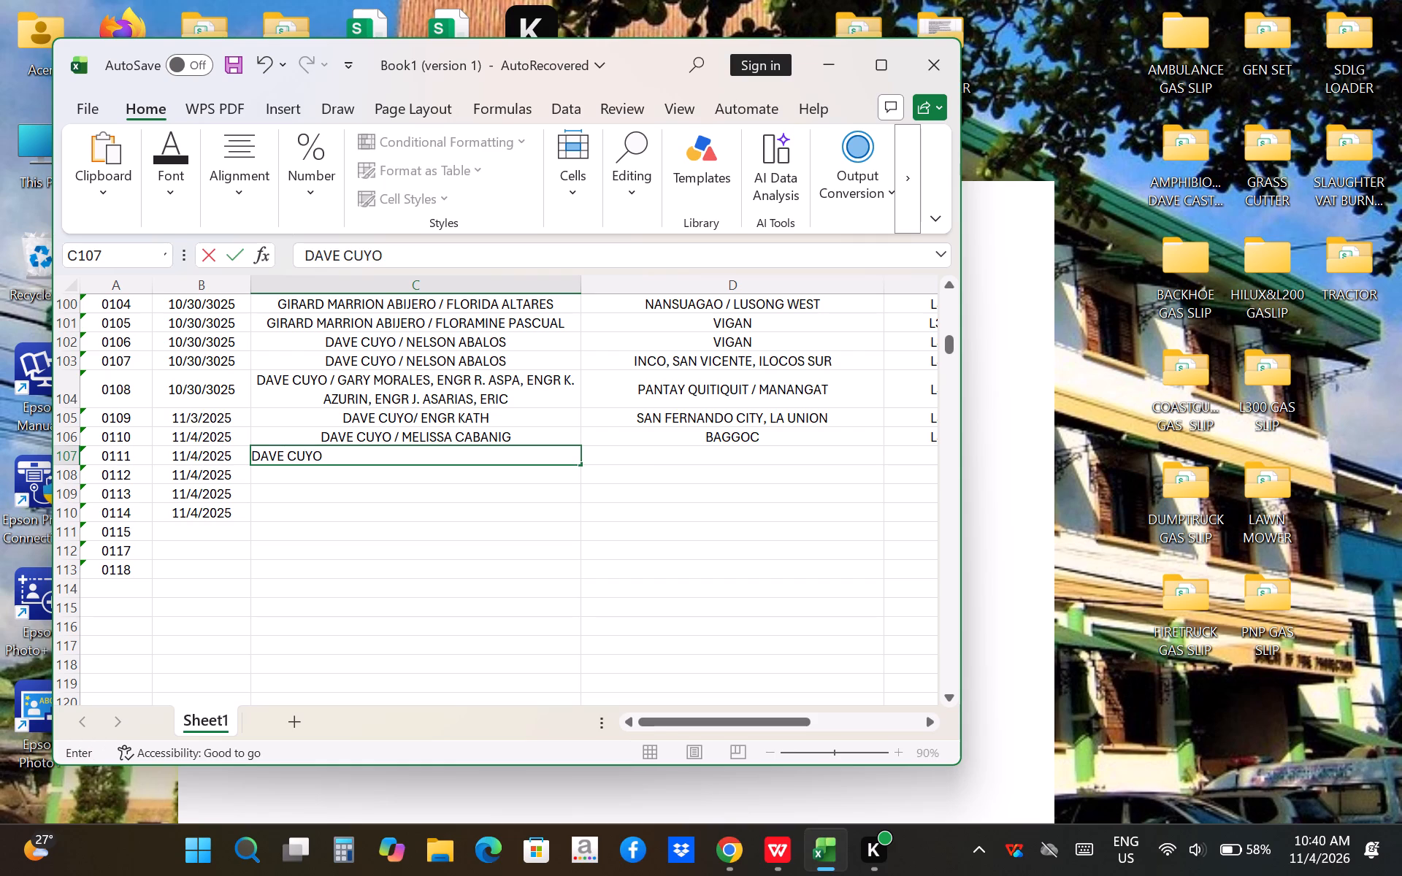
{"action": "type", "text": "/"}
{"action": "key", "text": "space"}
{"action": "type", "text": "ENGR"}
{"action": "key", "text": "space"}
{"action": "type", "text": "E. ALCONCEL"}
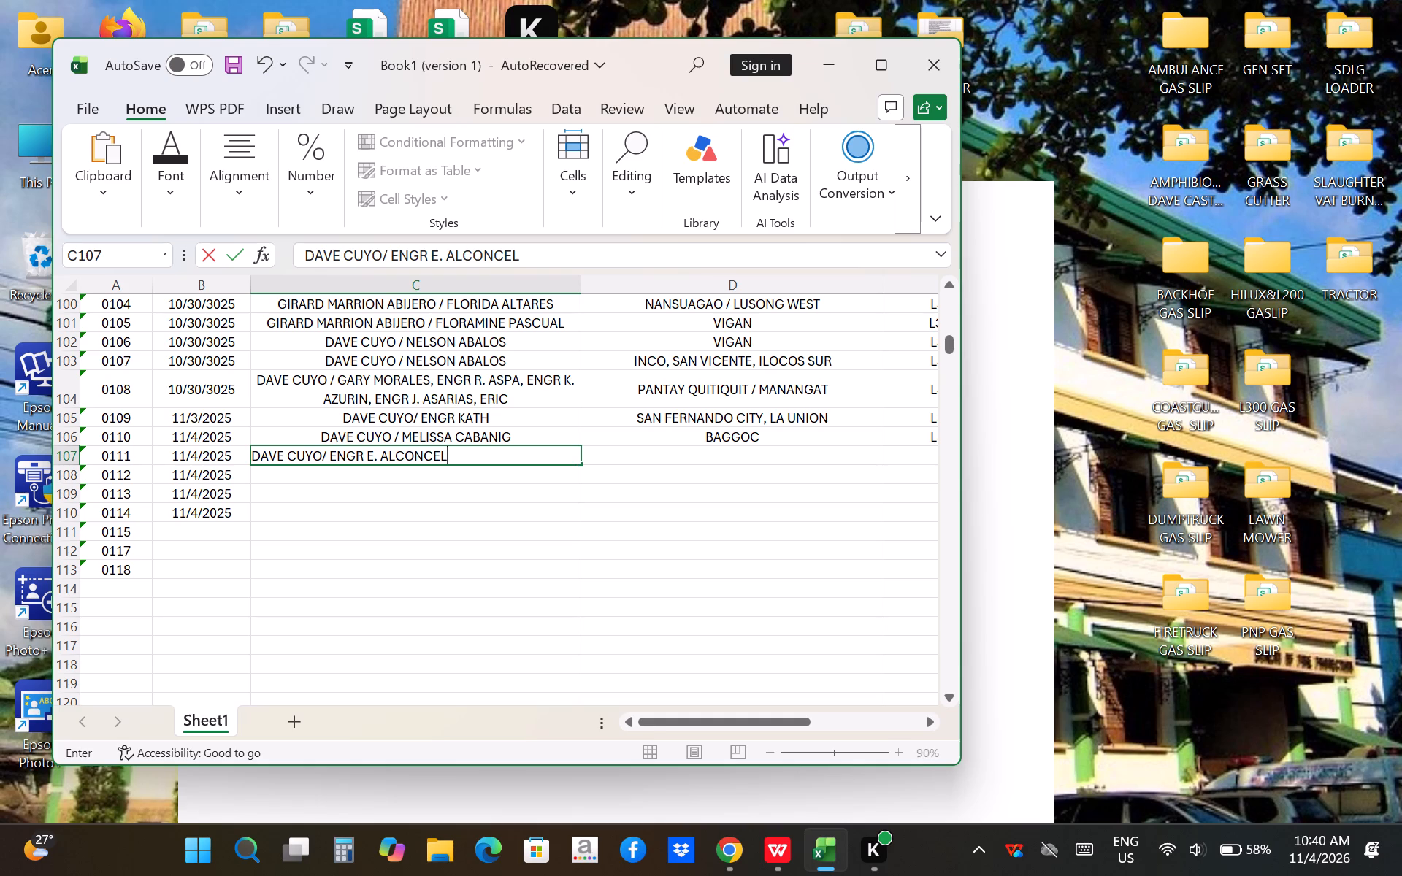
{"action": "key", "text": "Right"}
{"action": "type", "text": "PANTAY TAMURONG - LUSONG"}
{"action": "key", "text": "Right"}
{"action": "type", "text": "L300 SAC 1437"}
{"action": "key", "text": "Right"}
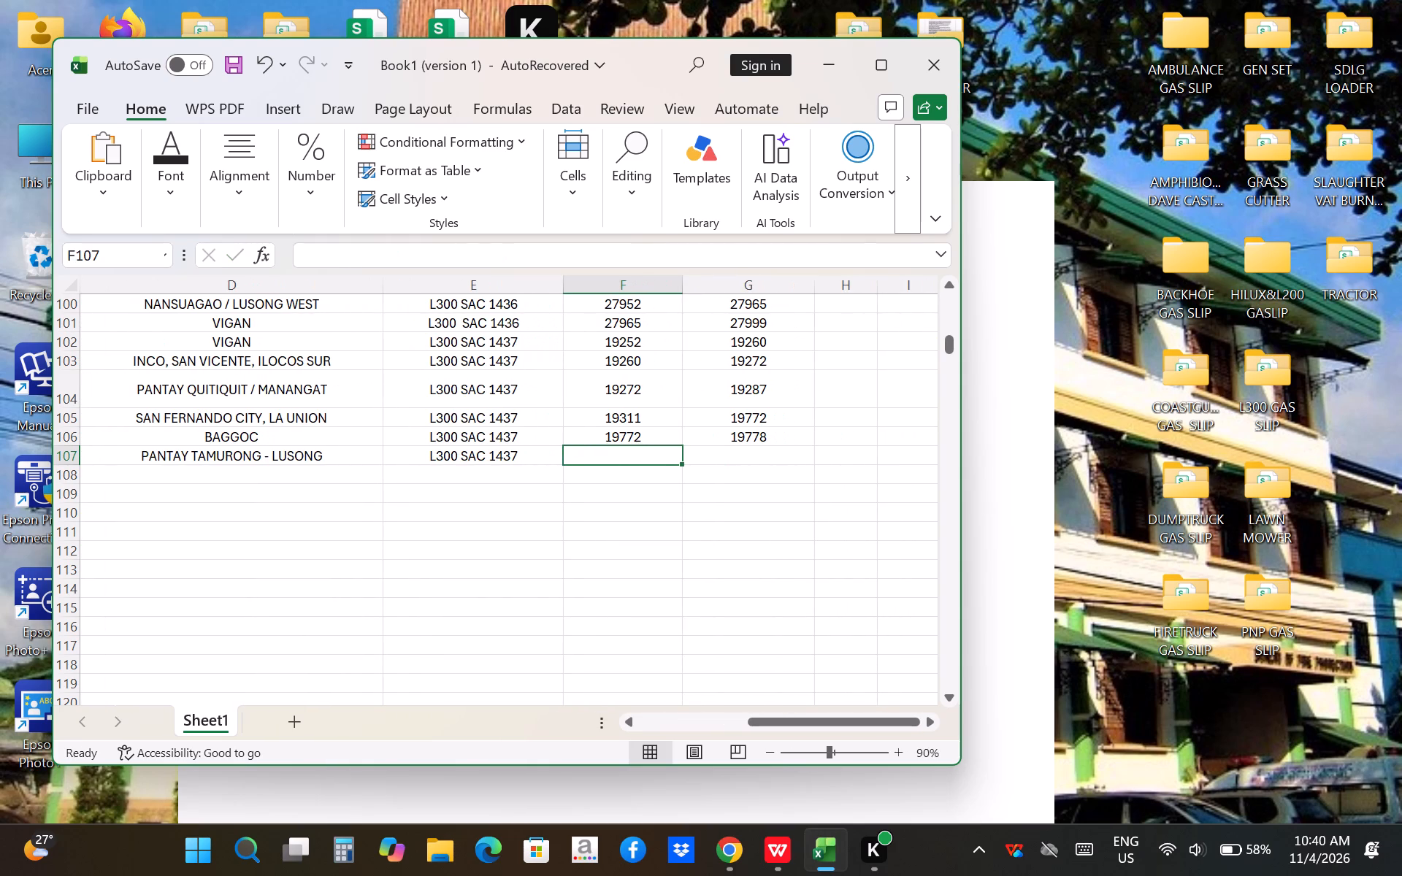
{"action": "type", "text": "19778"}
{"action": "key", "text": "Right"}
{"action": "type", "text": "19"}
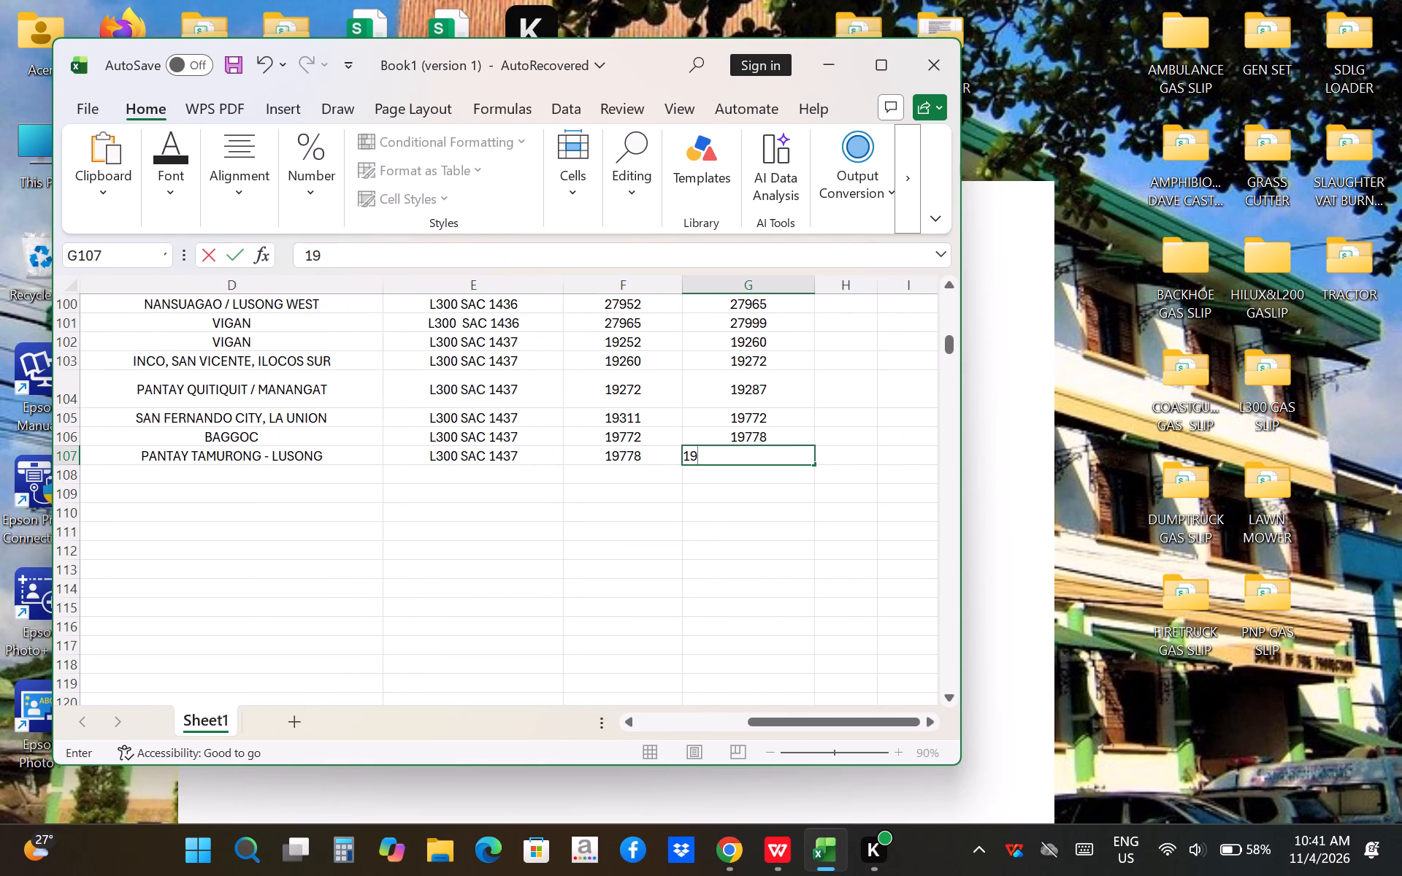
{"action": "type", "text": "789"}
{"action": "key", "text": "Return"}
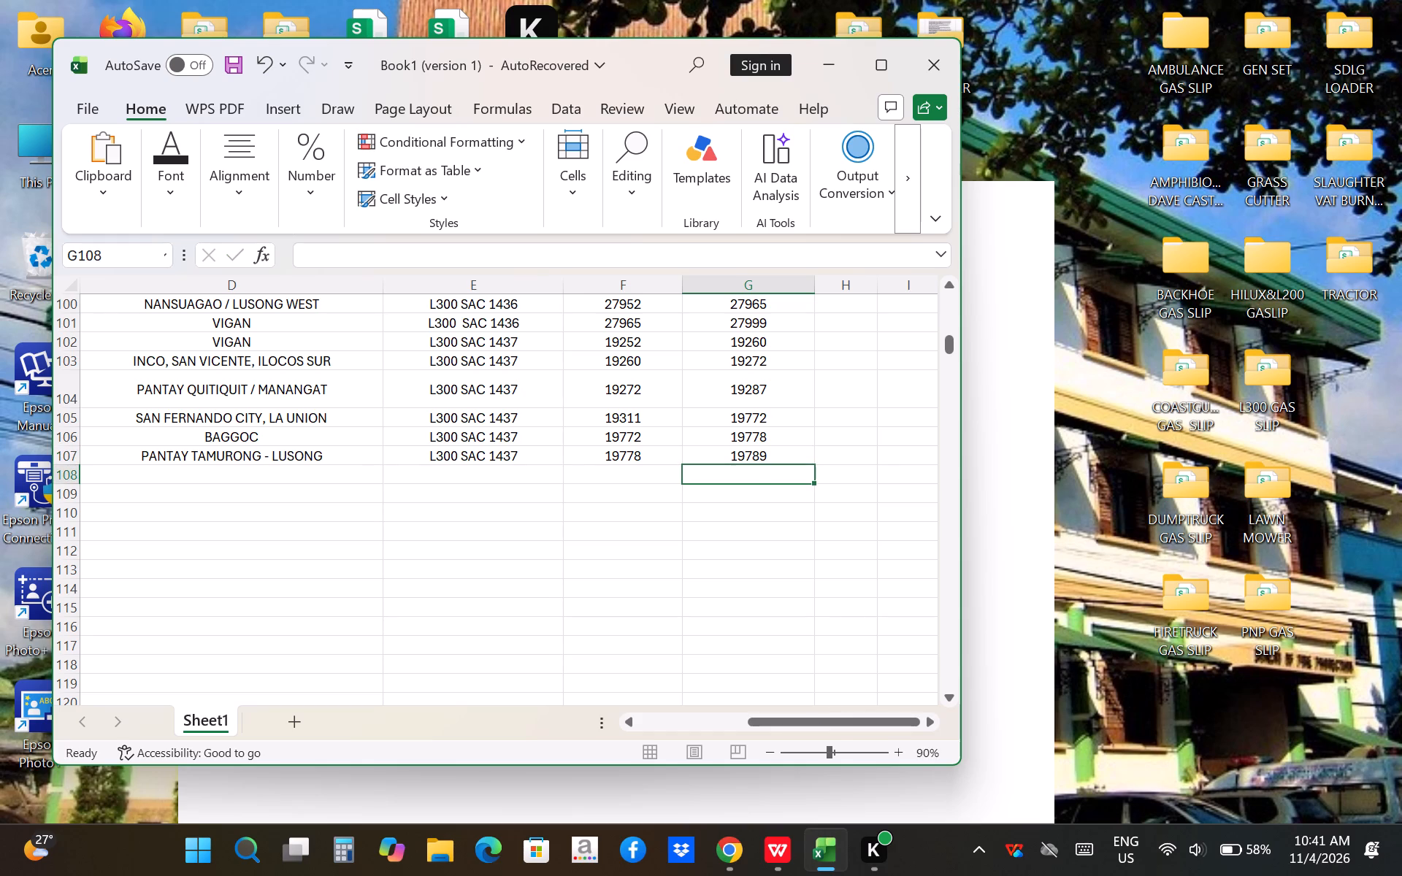
Enter the driver's and passenger's names for trip 0112 in C108, matching those of trip 0107.
{"action": "left_click_drag", "start_coordinate": [850, 718], "coordinate": [621, 717]}
{"action": "left_click", "coordinate": [370, 477]}
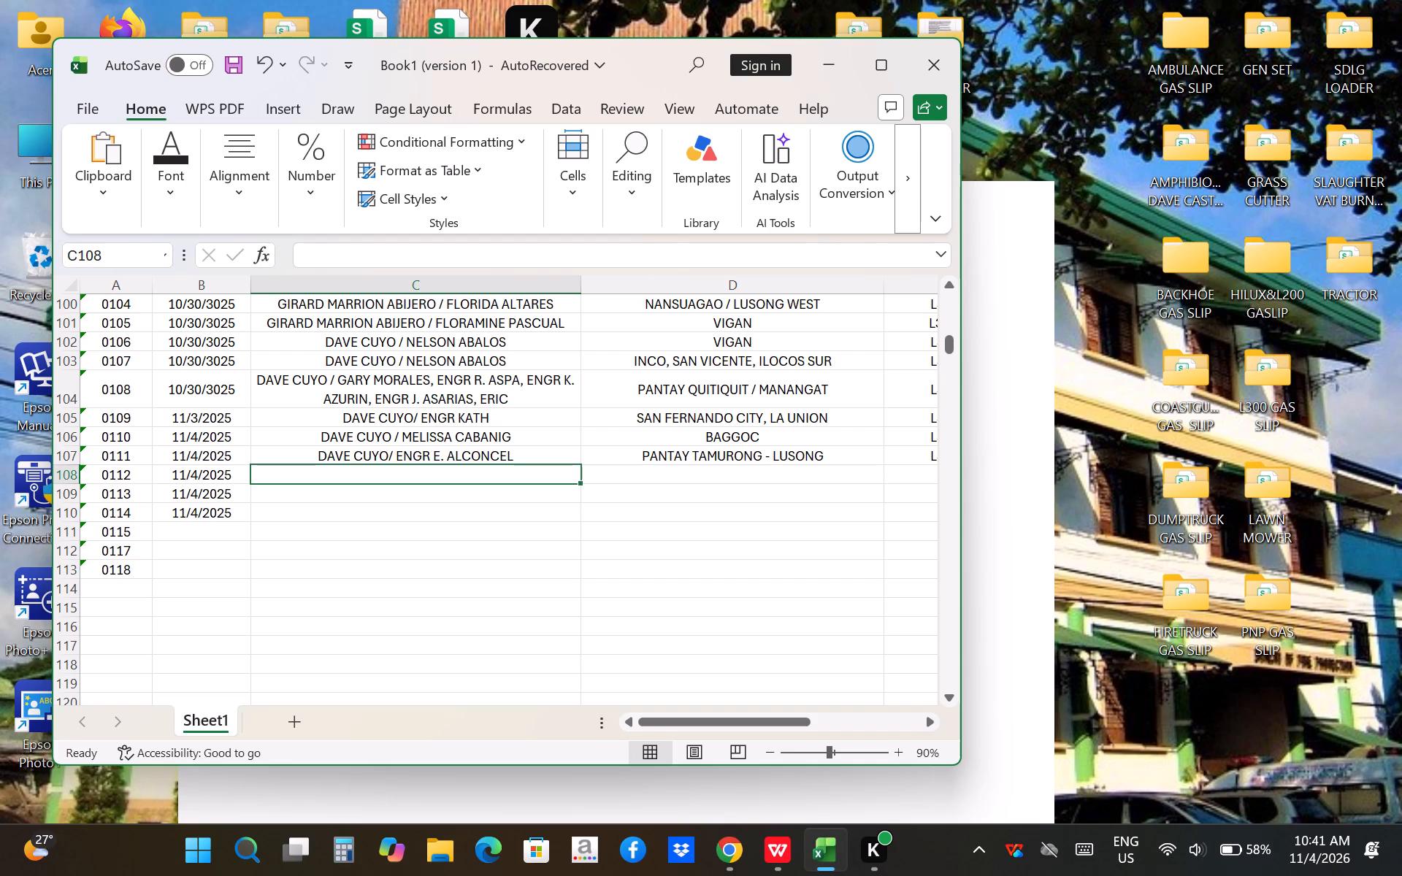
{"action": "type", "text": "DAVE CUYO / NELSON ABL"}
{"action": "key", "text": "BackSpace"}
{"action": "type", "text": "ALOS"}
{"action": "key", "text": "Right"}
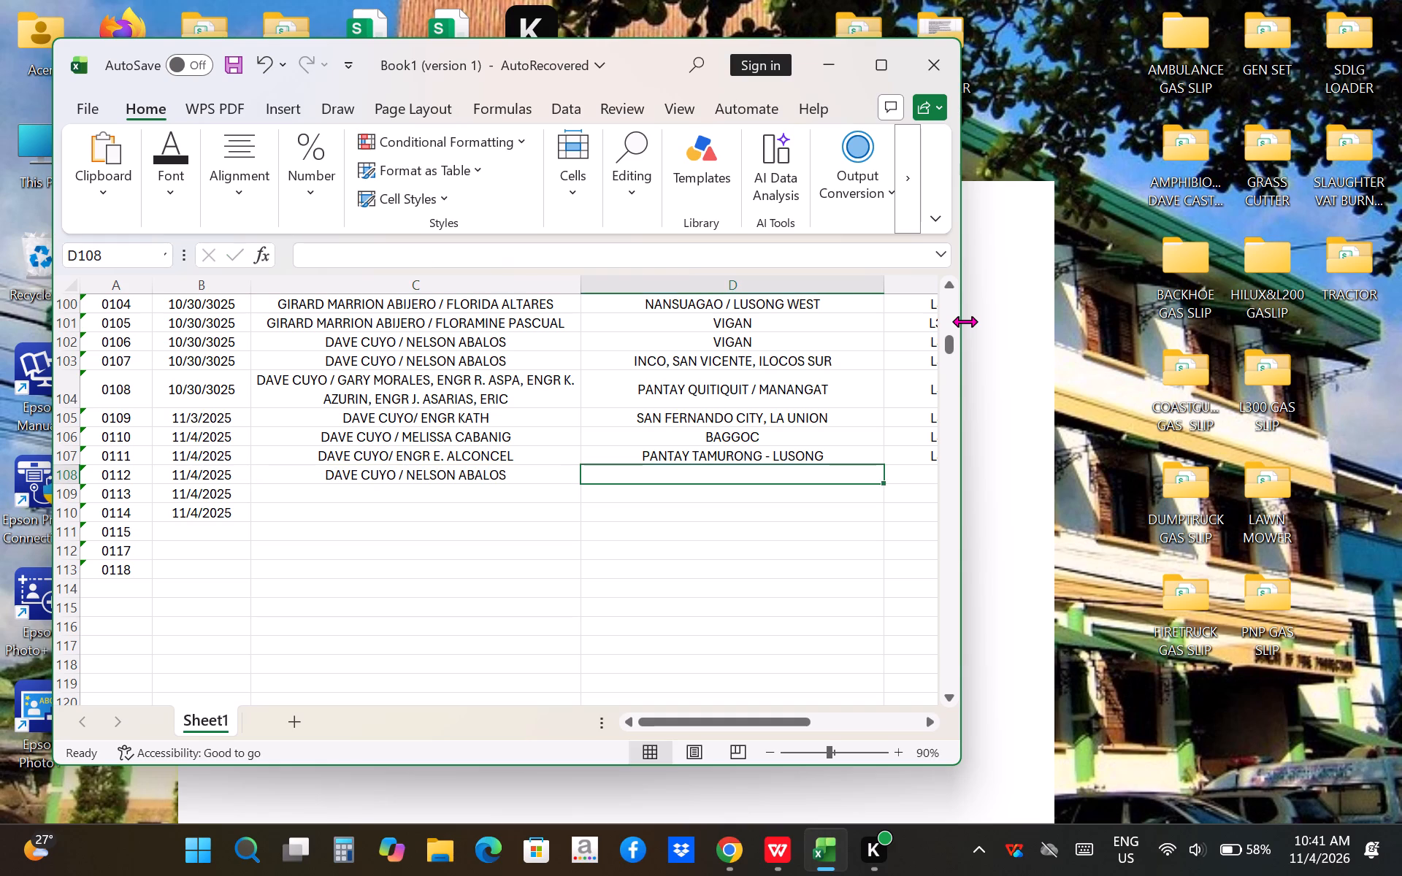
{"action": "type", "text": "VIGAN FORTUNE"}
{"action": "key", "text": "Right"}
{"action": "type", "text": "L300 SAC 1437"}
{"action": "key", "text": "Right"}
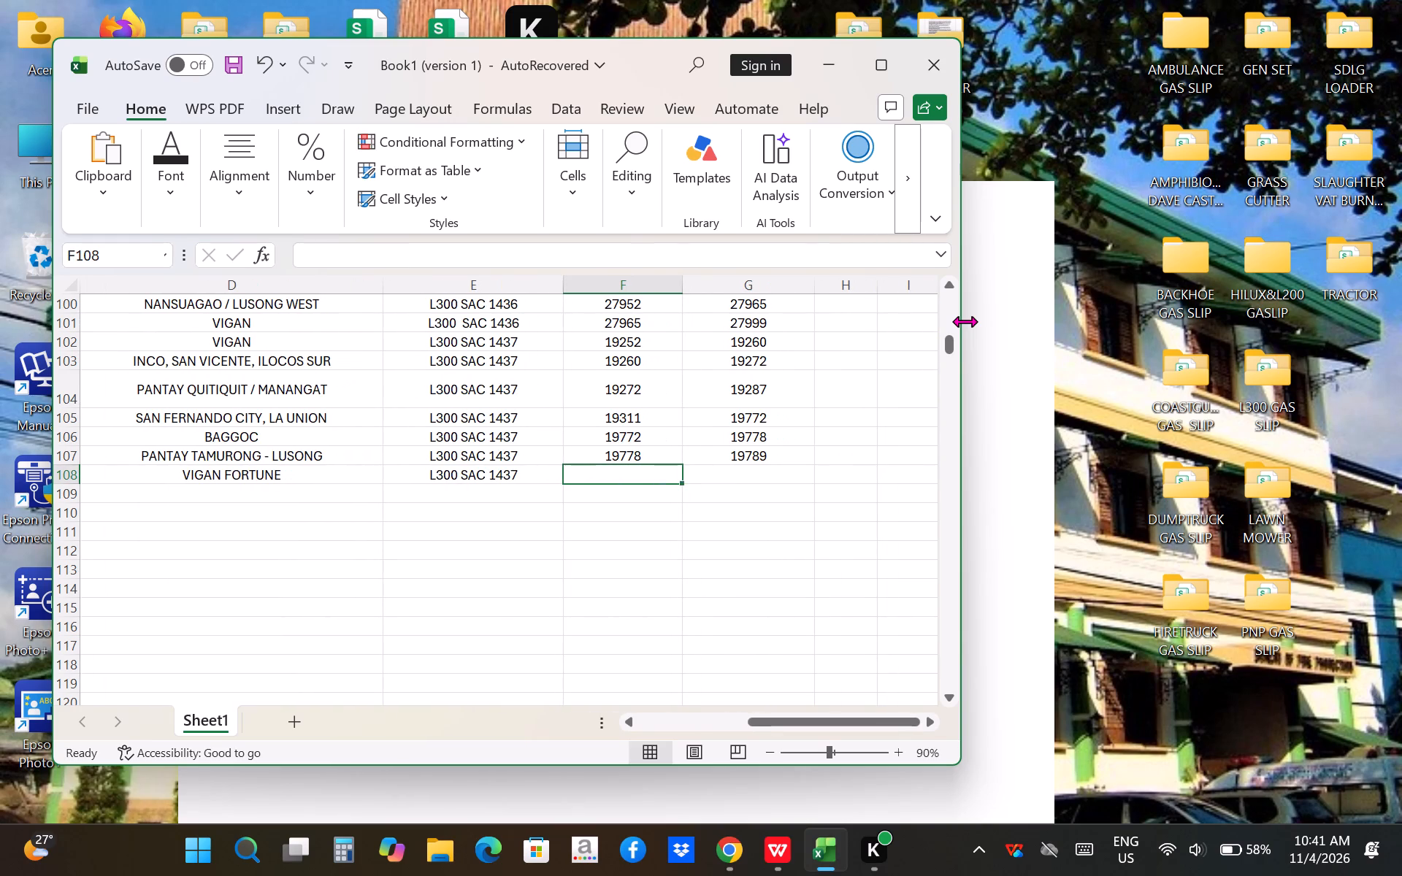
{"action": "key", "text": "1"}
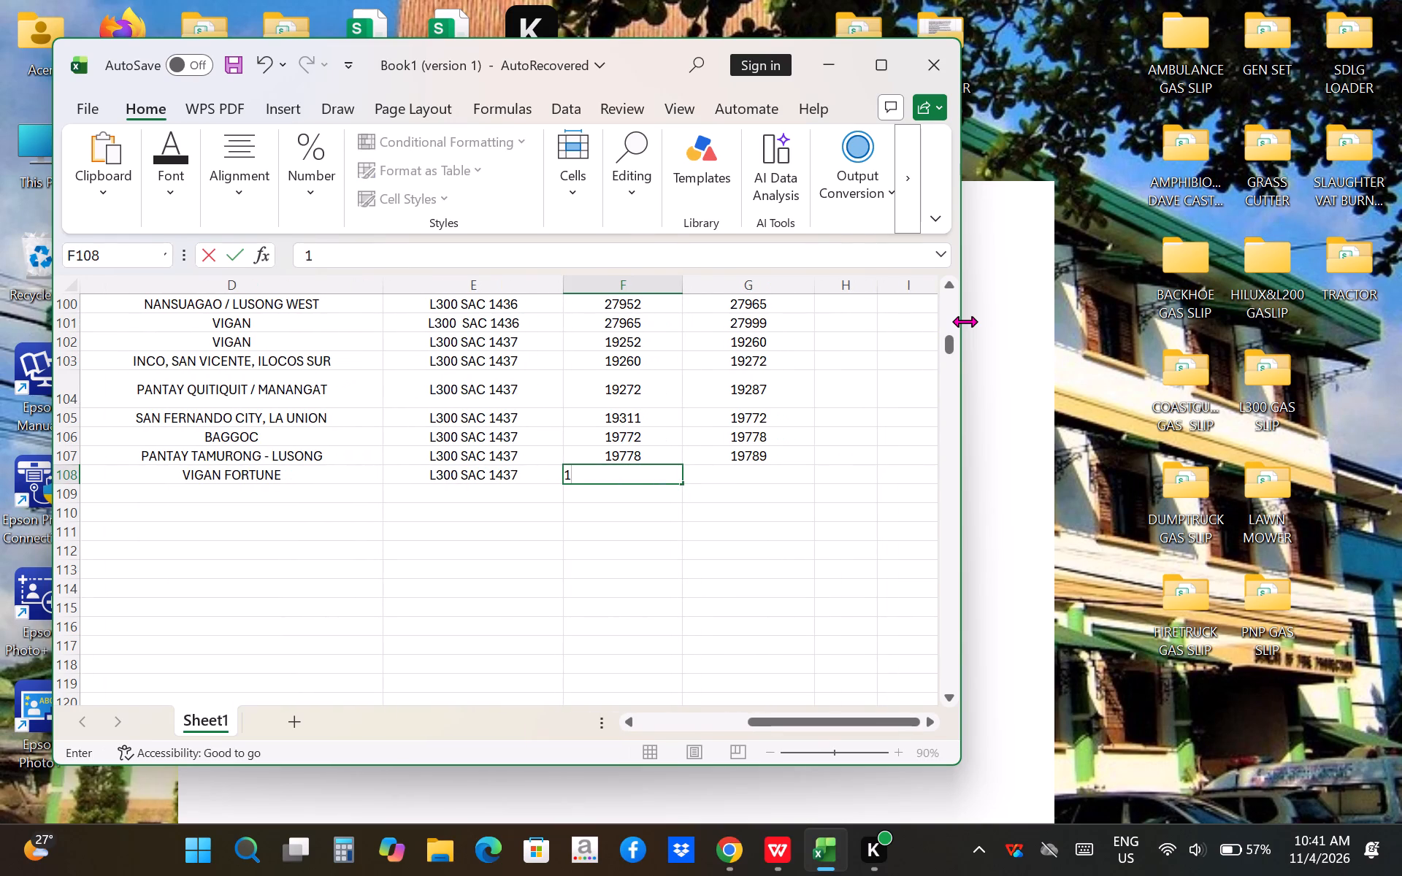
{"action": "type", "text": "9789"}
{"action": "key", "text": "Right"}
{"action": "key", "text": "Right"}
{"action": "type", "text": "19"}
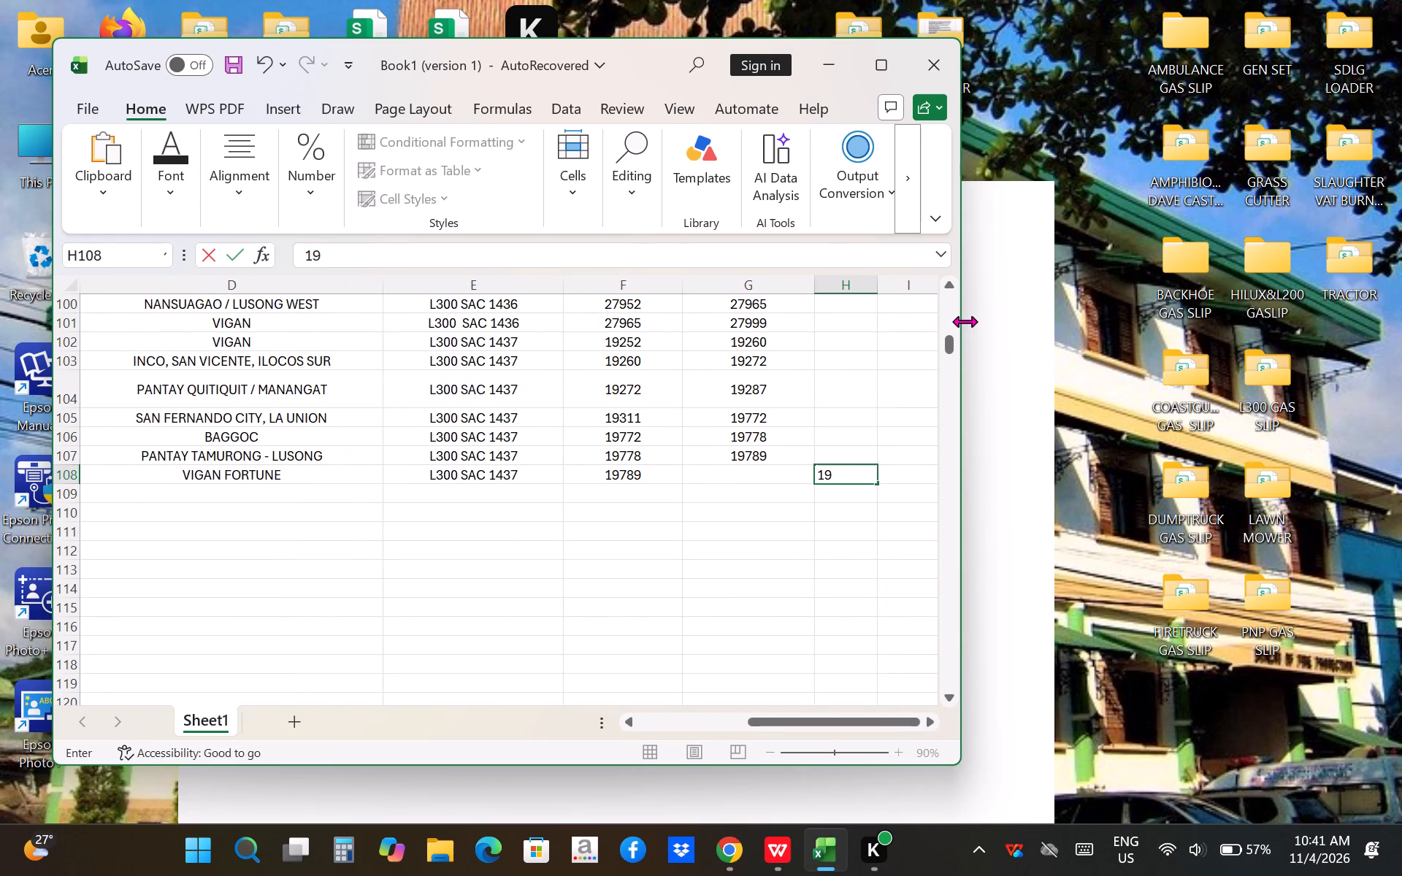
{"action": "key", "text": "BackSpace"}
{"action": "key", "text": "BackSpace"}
{"action": "left_click", "coordinate": [765, 481]}
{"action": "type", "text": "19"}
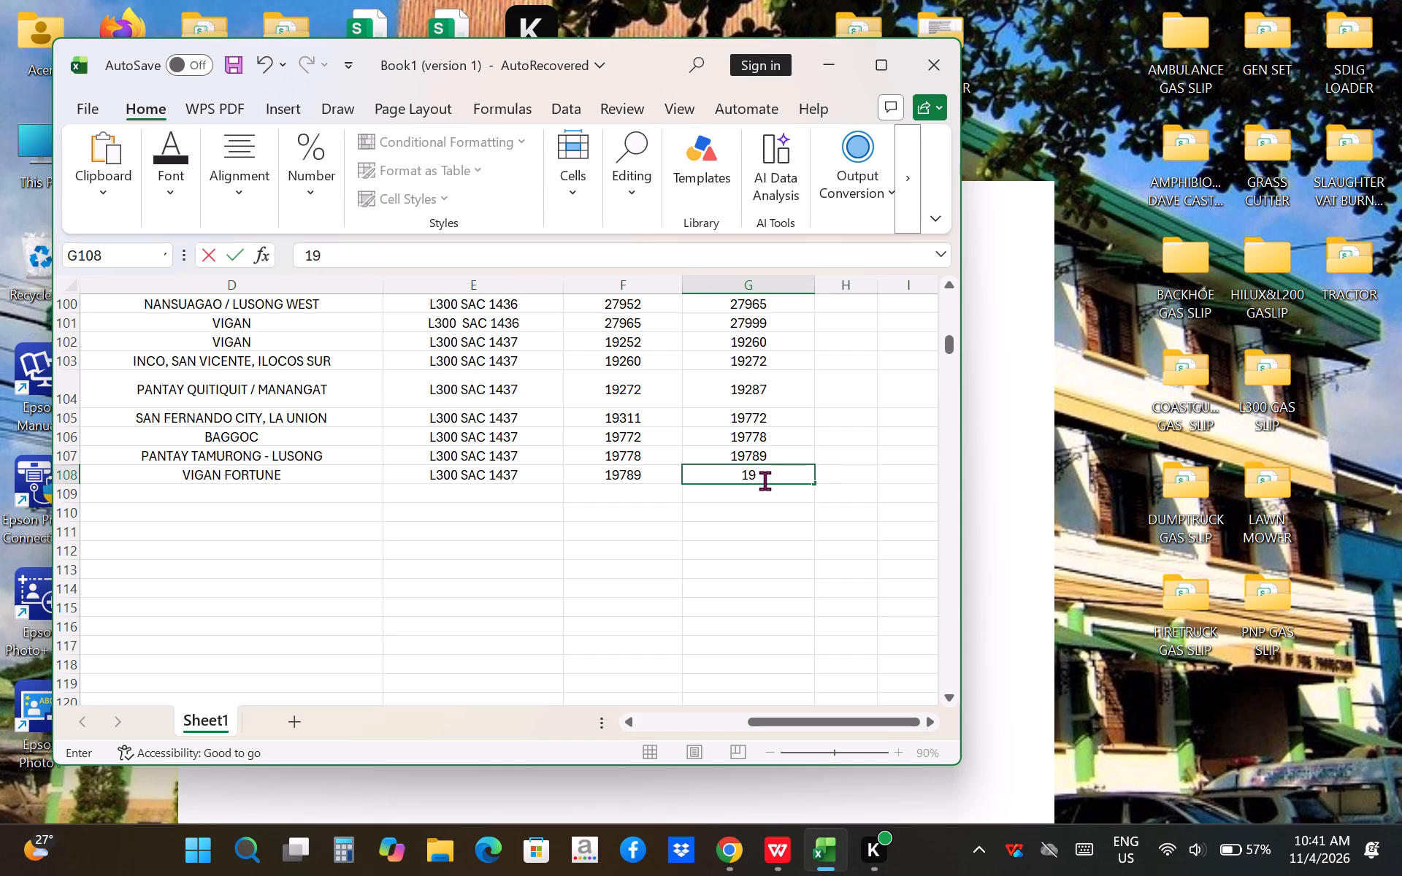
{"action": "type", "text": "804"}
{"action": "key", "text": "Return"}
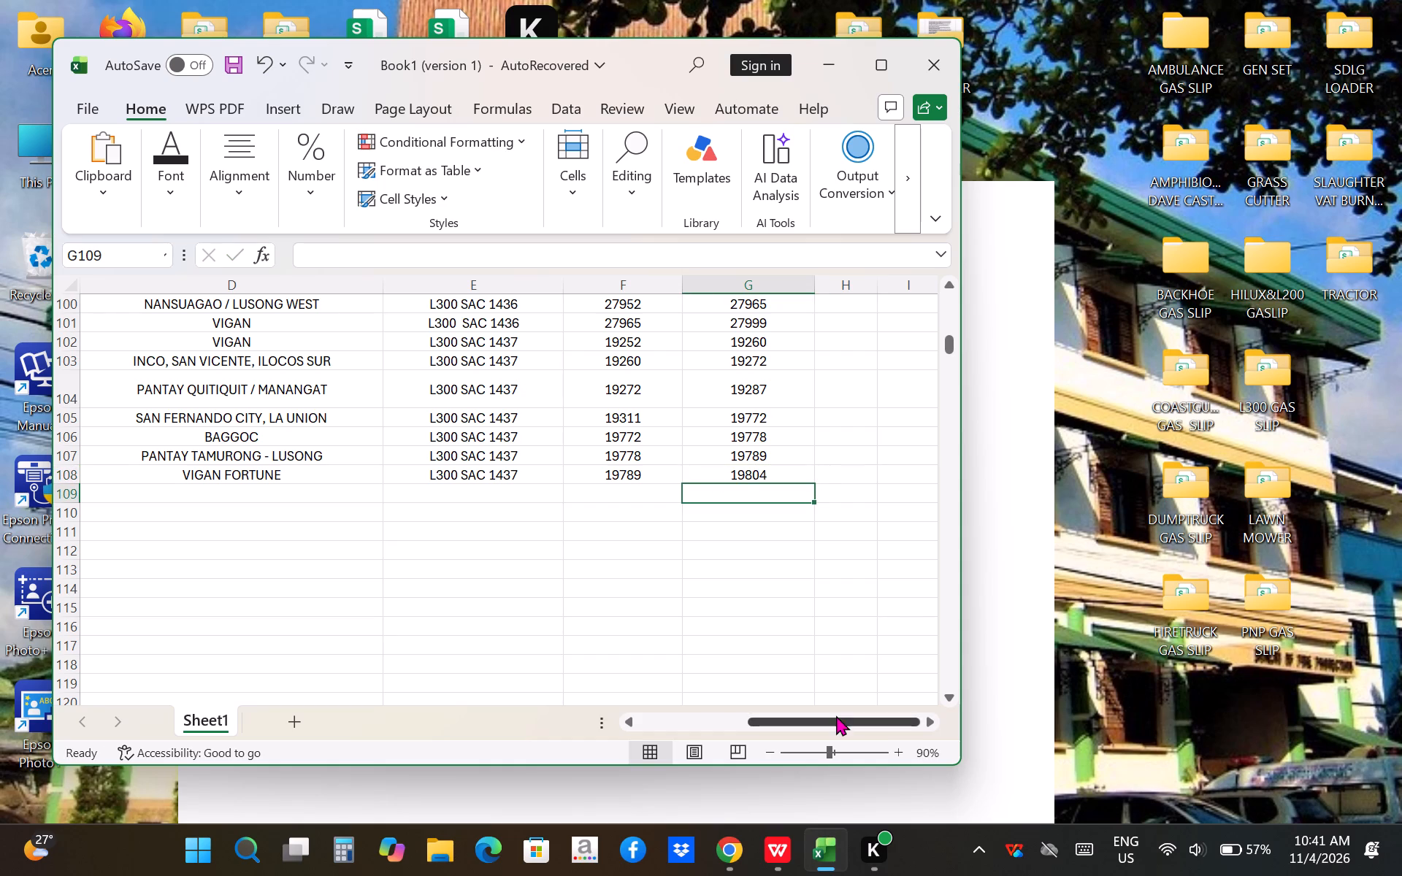
Copy the driver and passenger entry of trip 0112 to trip 0113 in C109.
{"action": "left_click_drag", "start_coordinate": [836, 715], "coordinate": [673, 694]}
{"action": "left_click", "coordinate": [340, 504]}
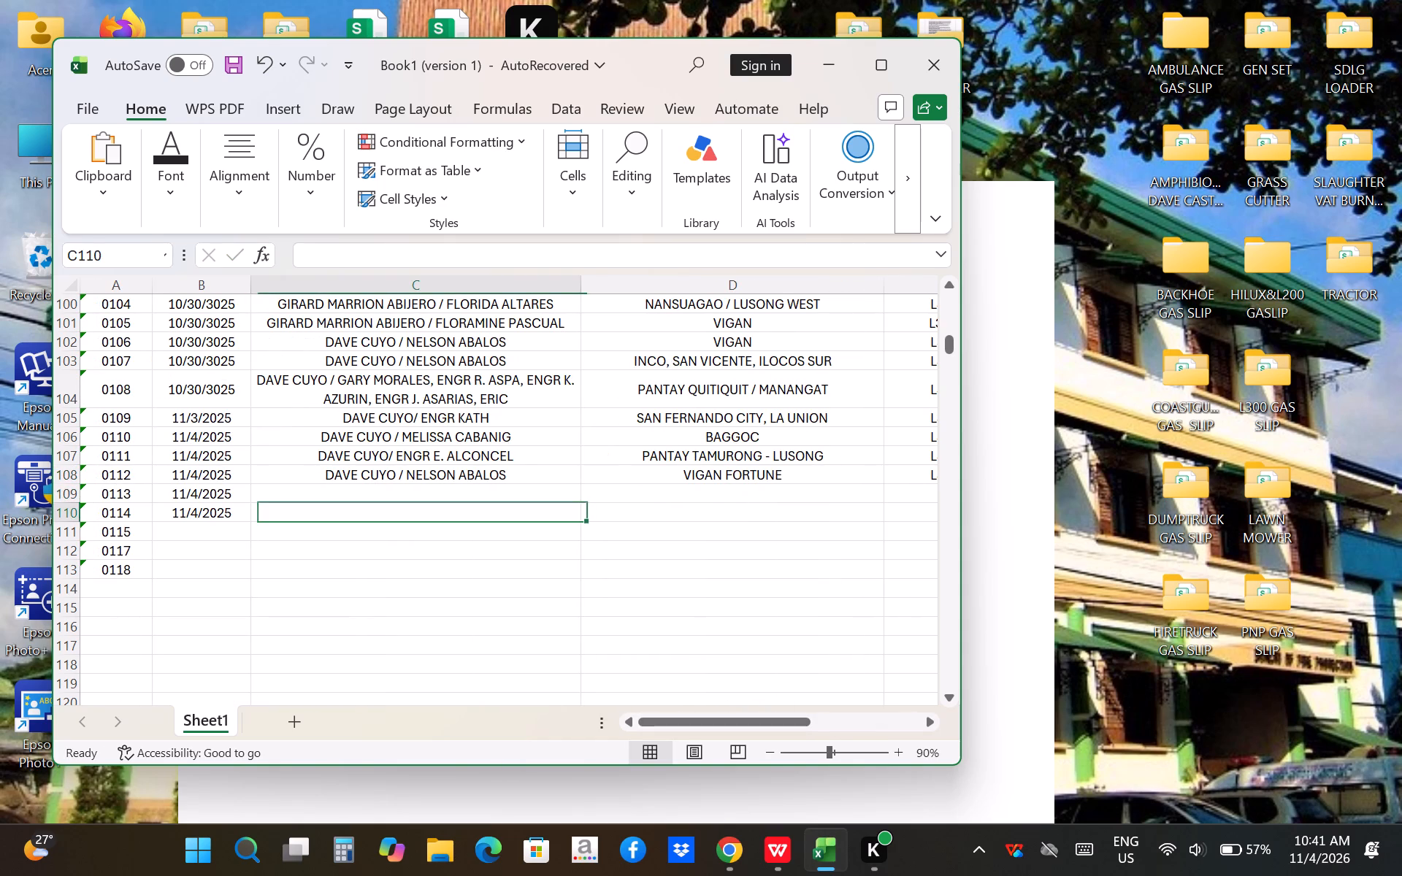
{"action": "left_click", "coordinate": [340, 491]}
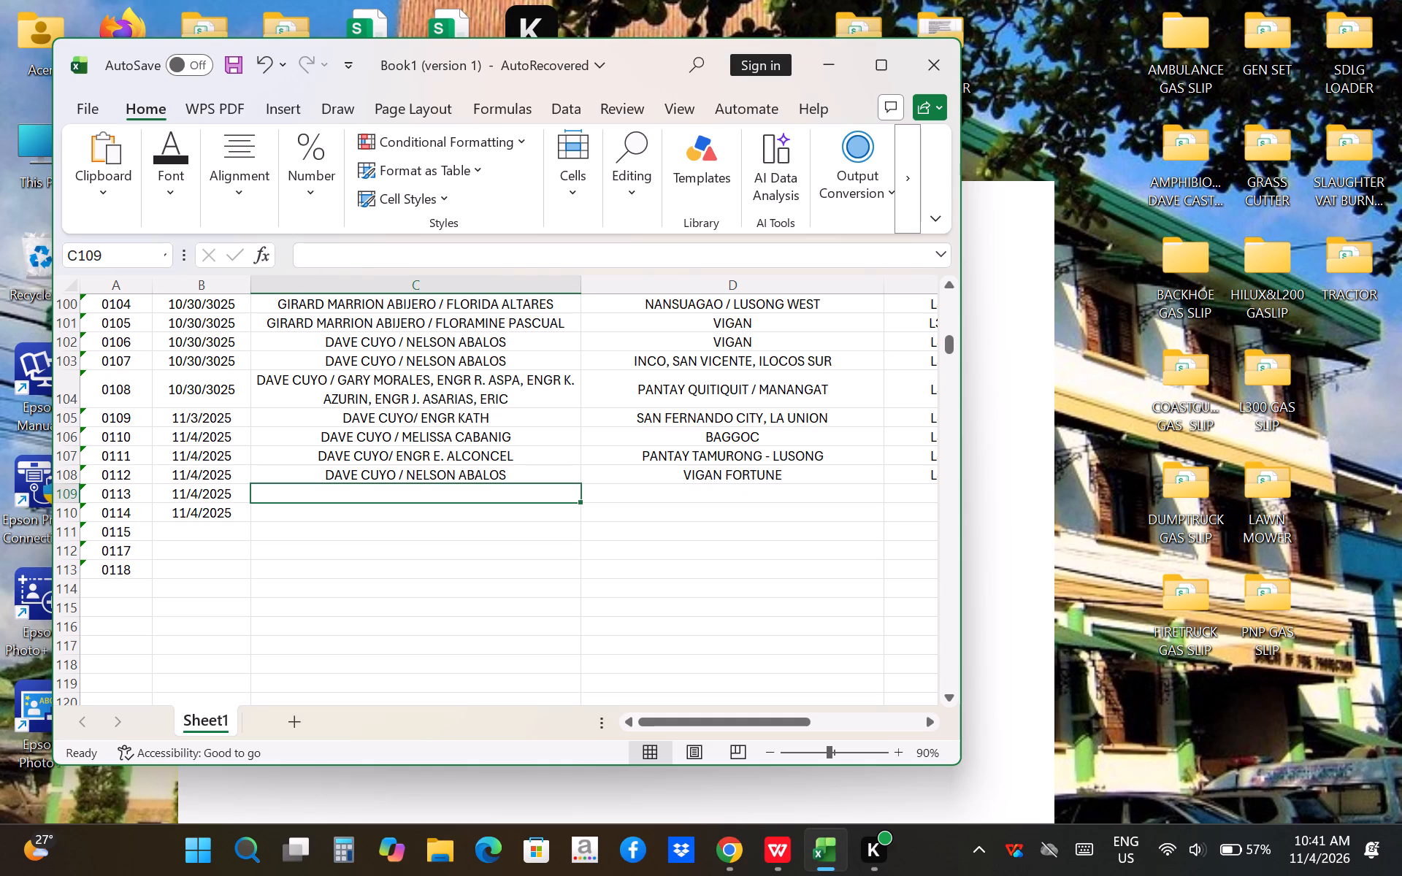
{"action": "left_click", "coordinate": [346, 478]}
{"action": "key", "text": "ctrl+c"}
{"action": "left_click", "coordinate": [355, 498]}
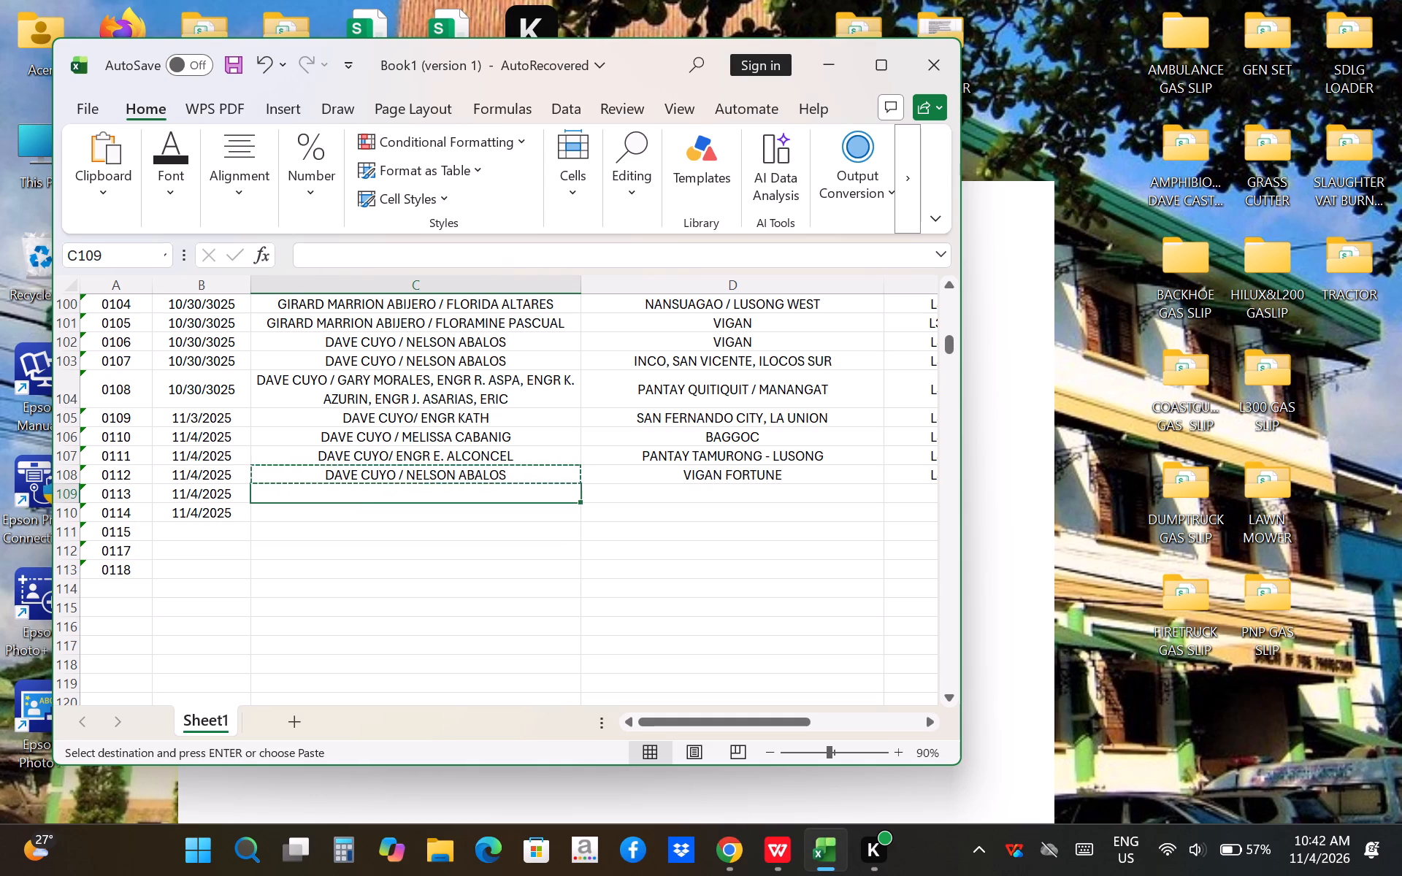
{"action": "key", "text": "Return"}
{"action": "key", "text": "Right"}
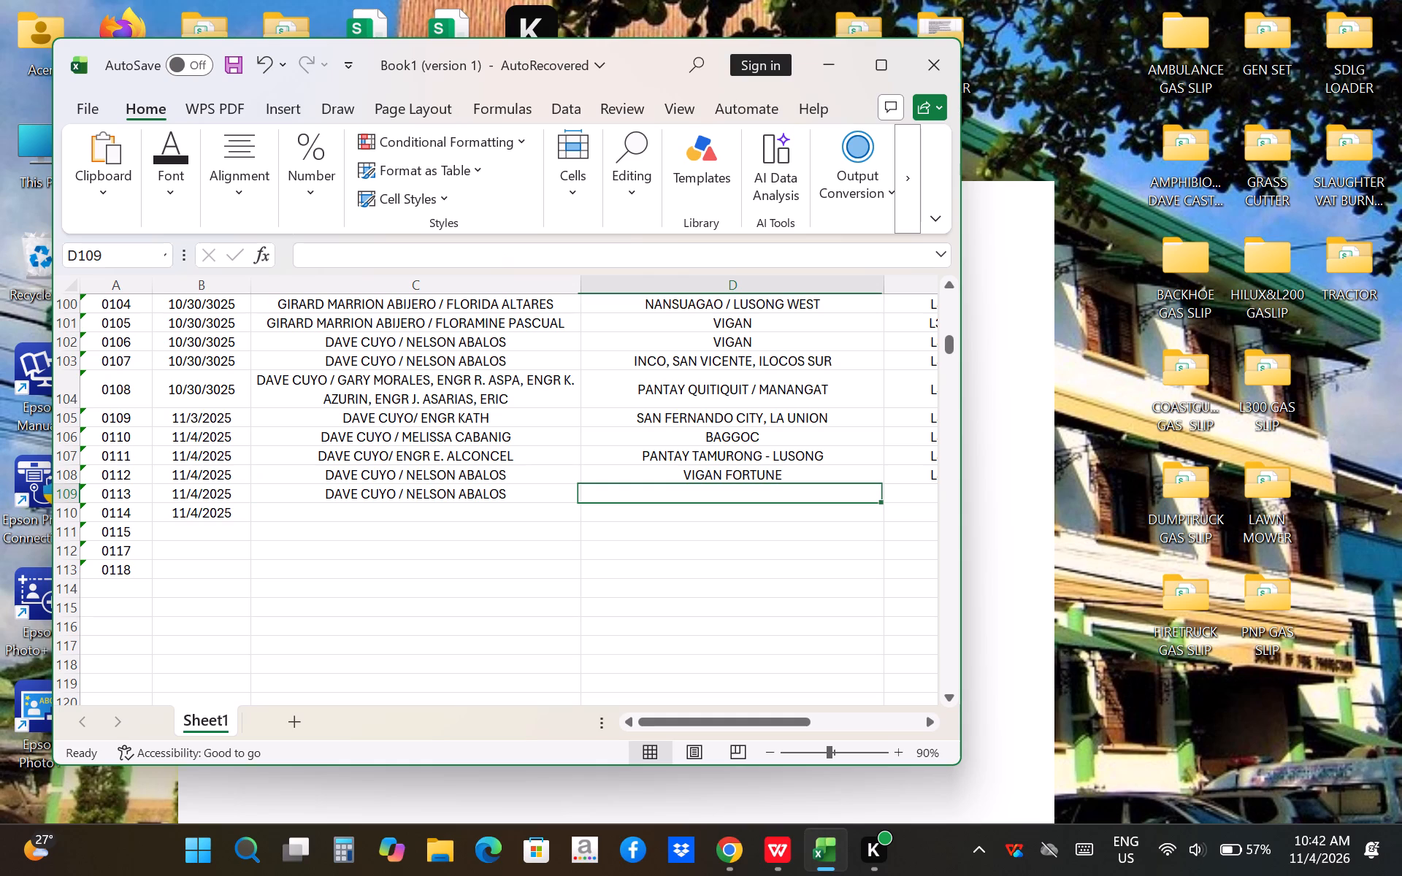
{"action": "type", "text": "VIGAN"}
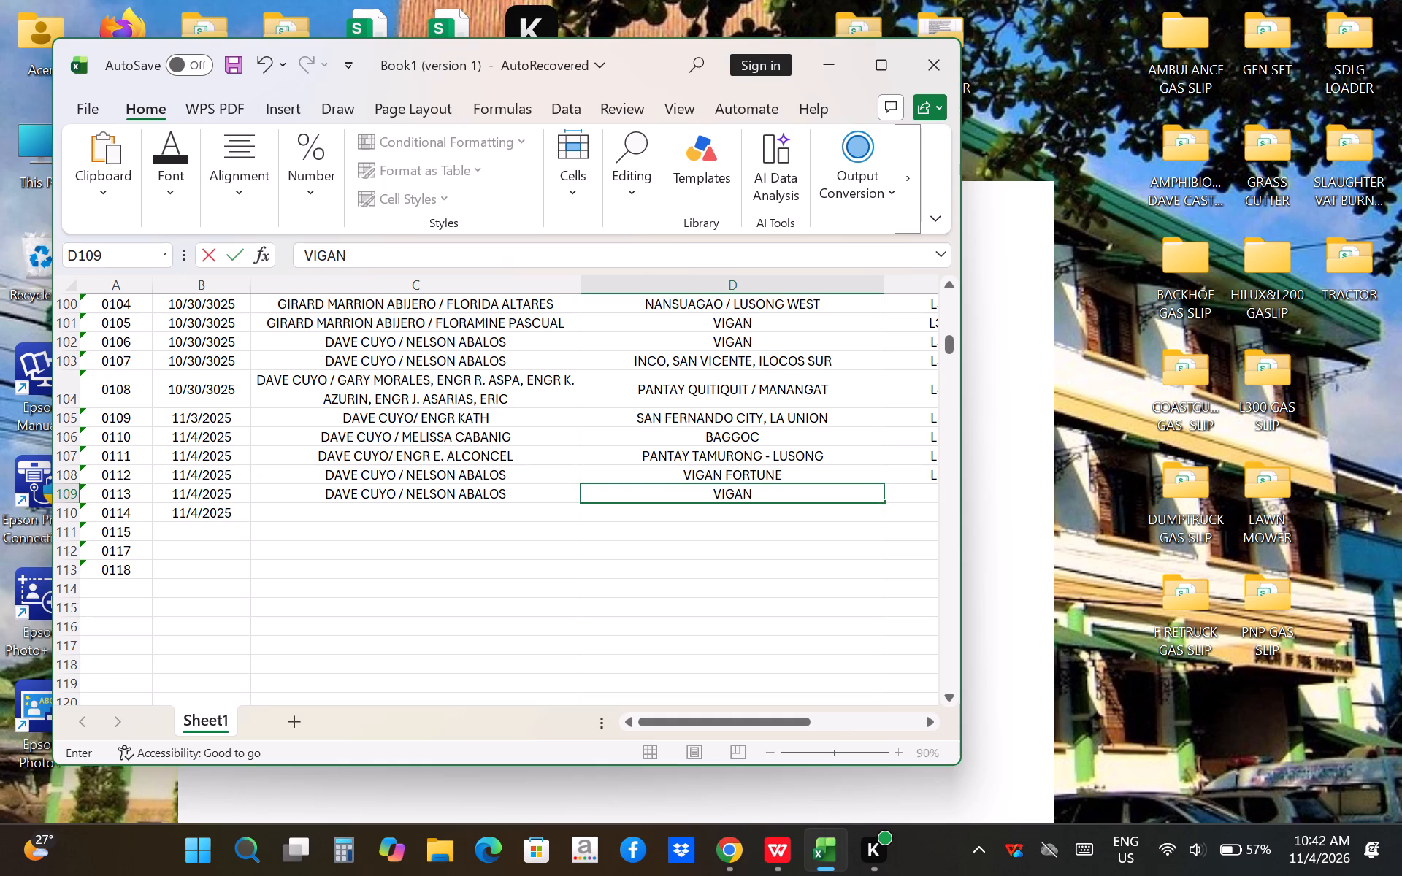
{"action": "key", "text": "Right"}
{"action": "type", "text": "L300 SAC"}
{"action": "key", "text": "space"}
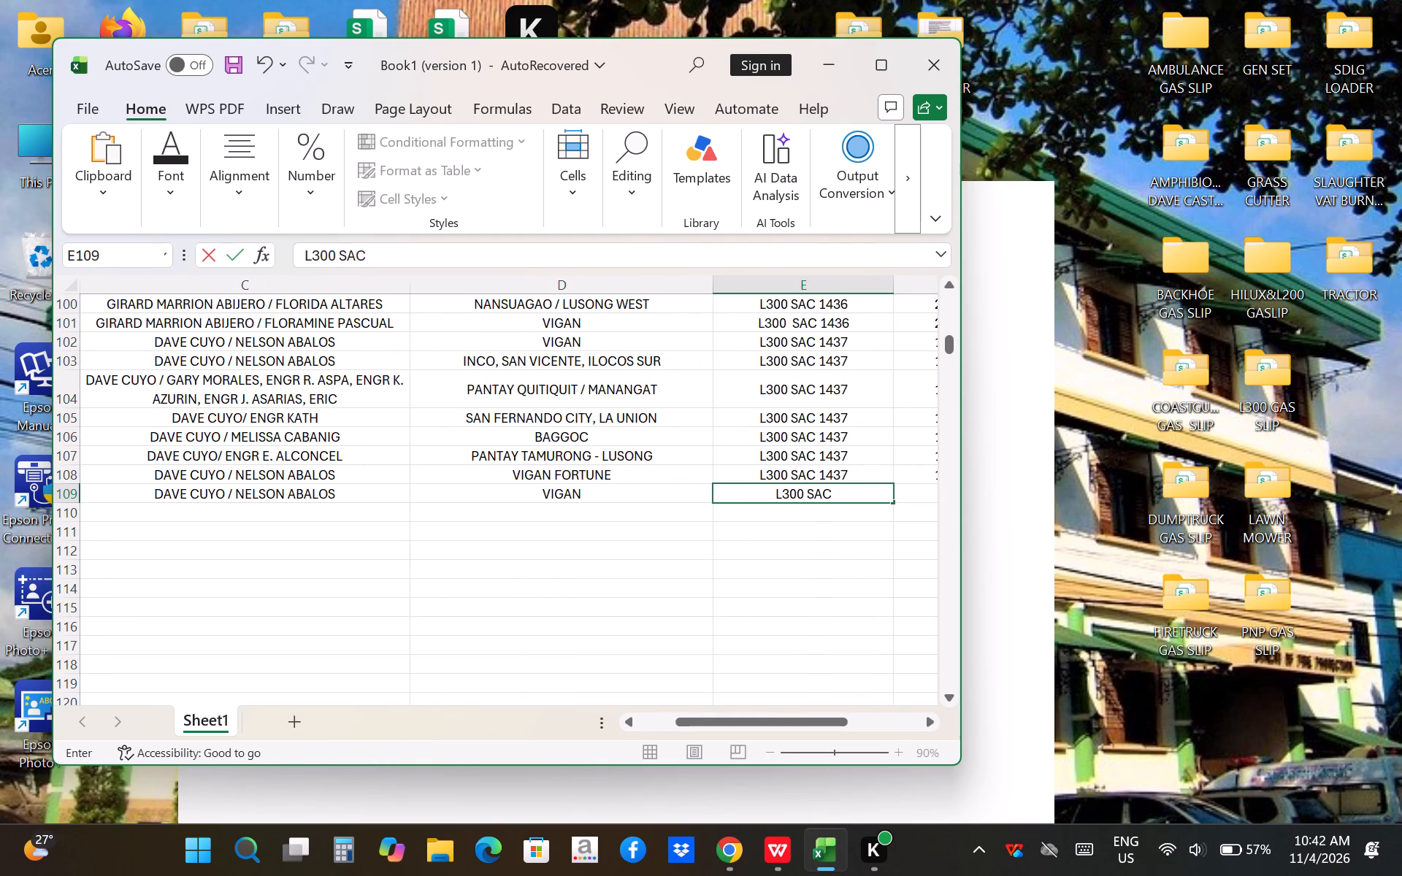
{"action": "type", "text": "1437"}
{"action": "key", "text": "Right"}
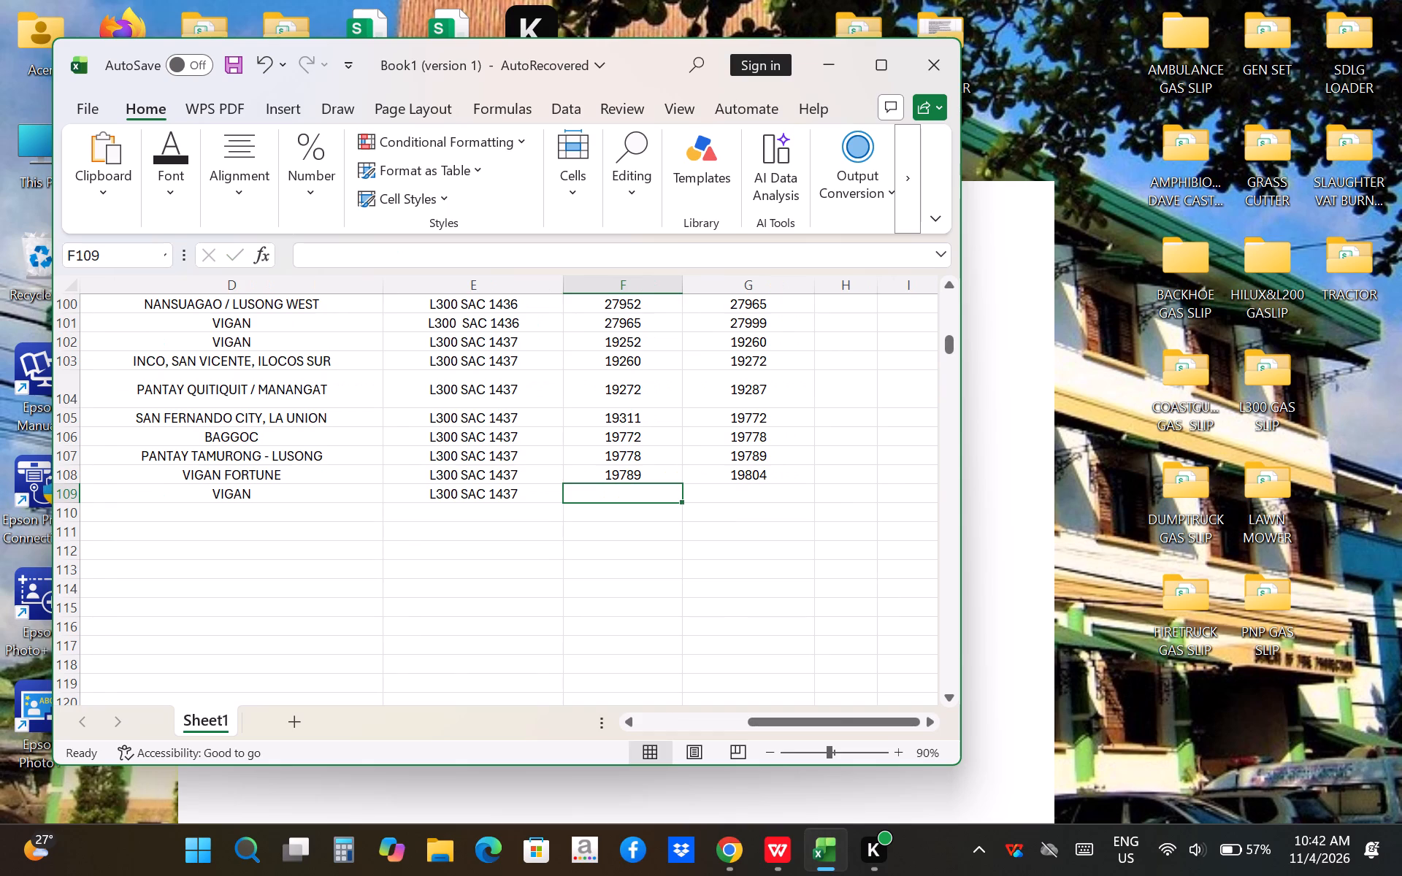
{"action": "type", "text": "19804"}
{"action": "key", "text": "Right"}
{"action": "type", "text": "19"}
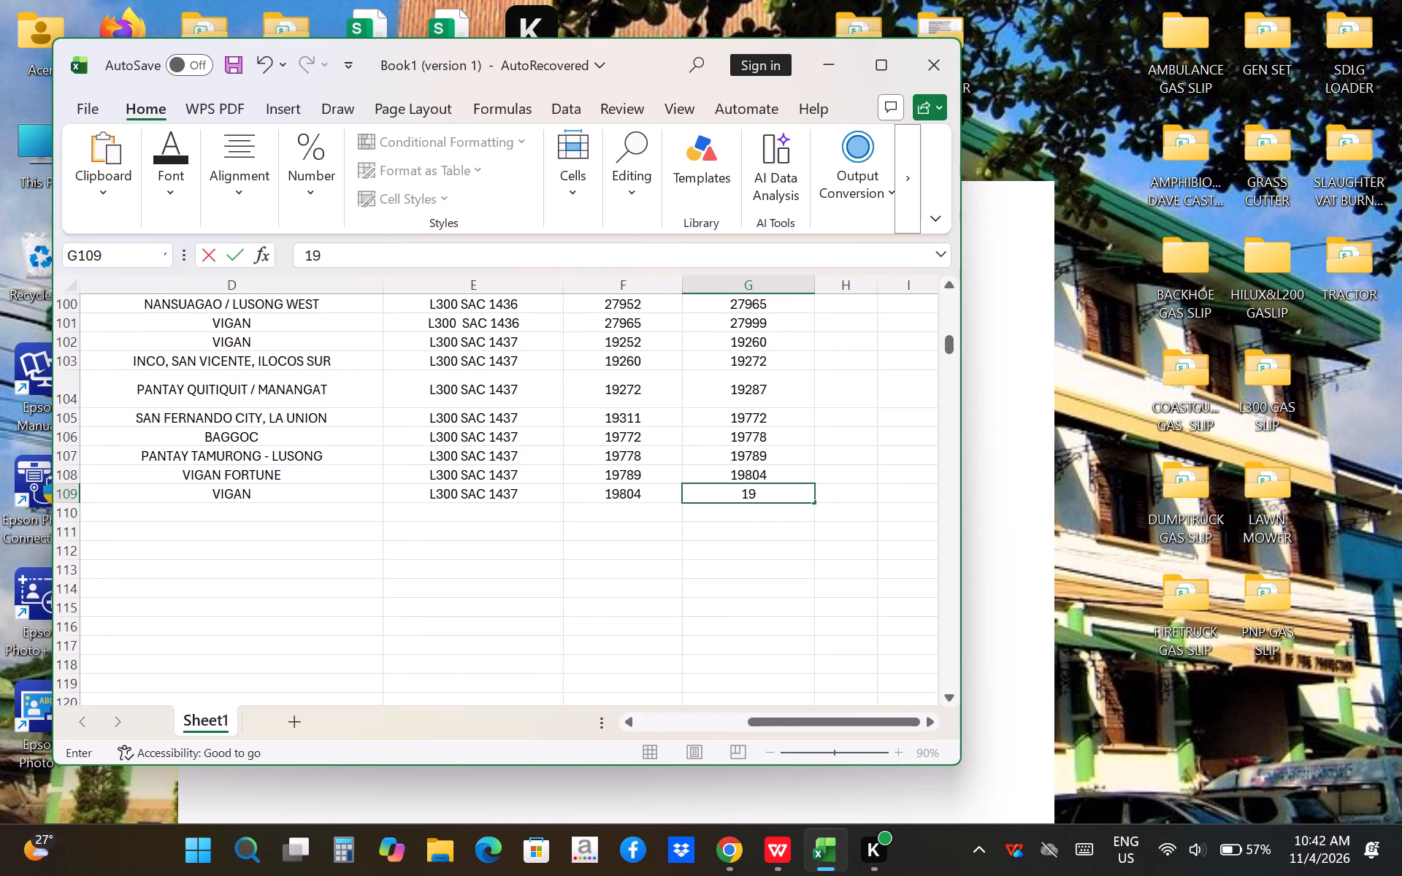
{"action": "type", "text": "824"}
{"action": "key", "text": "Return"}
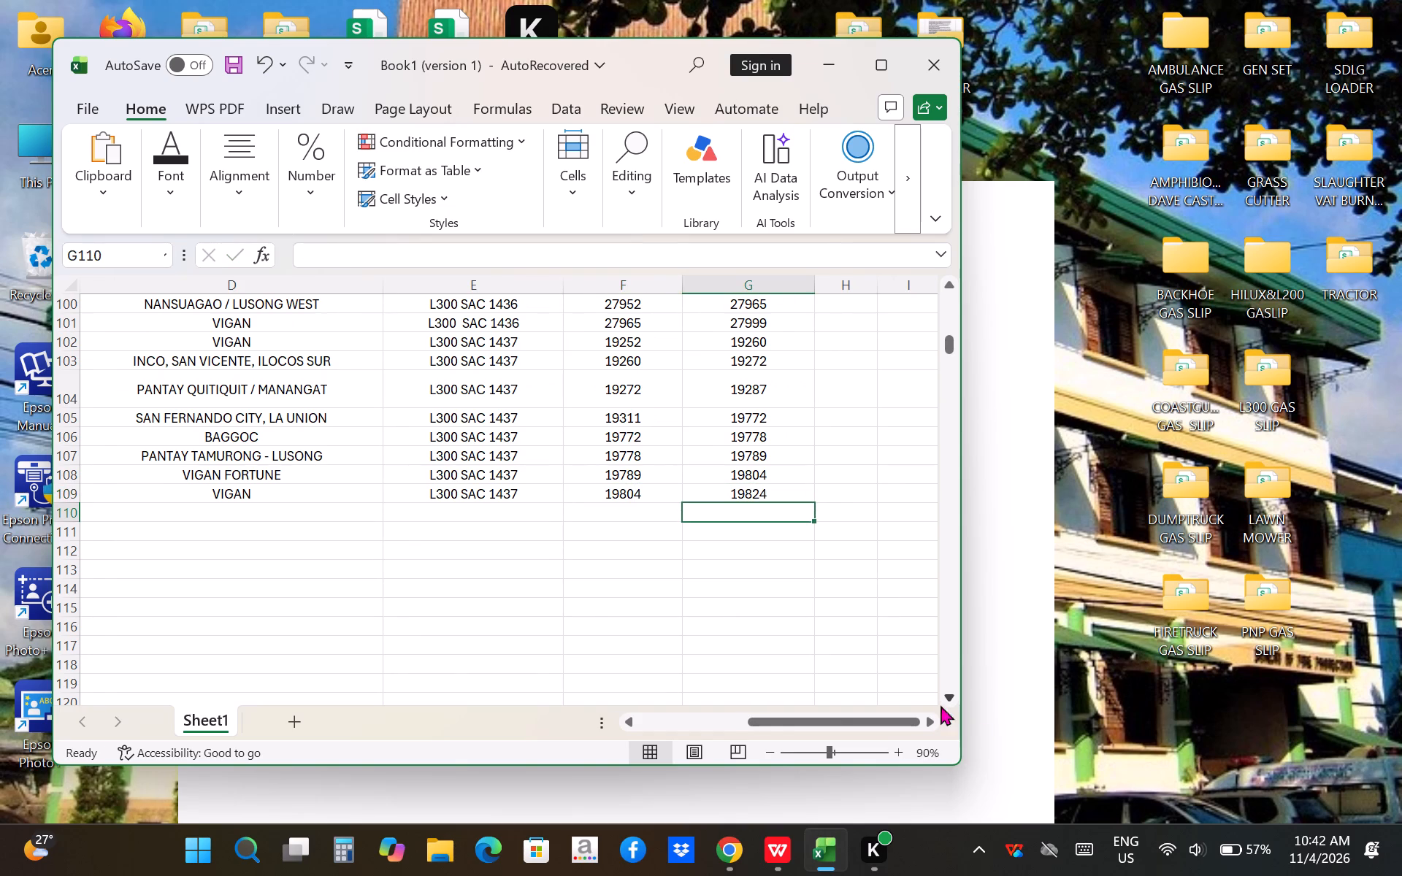
Enter the driver's and passenger's names for trip 0114 in C110, matching those of trip 0110.
{"action": "left_click_drag", "start_coordinate": [881, 723], "coordinate": [696, 698]}
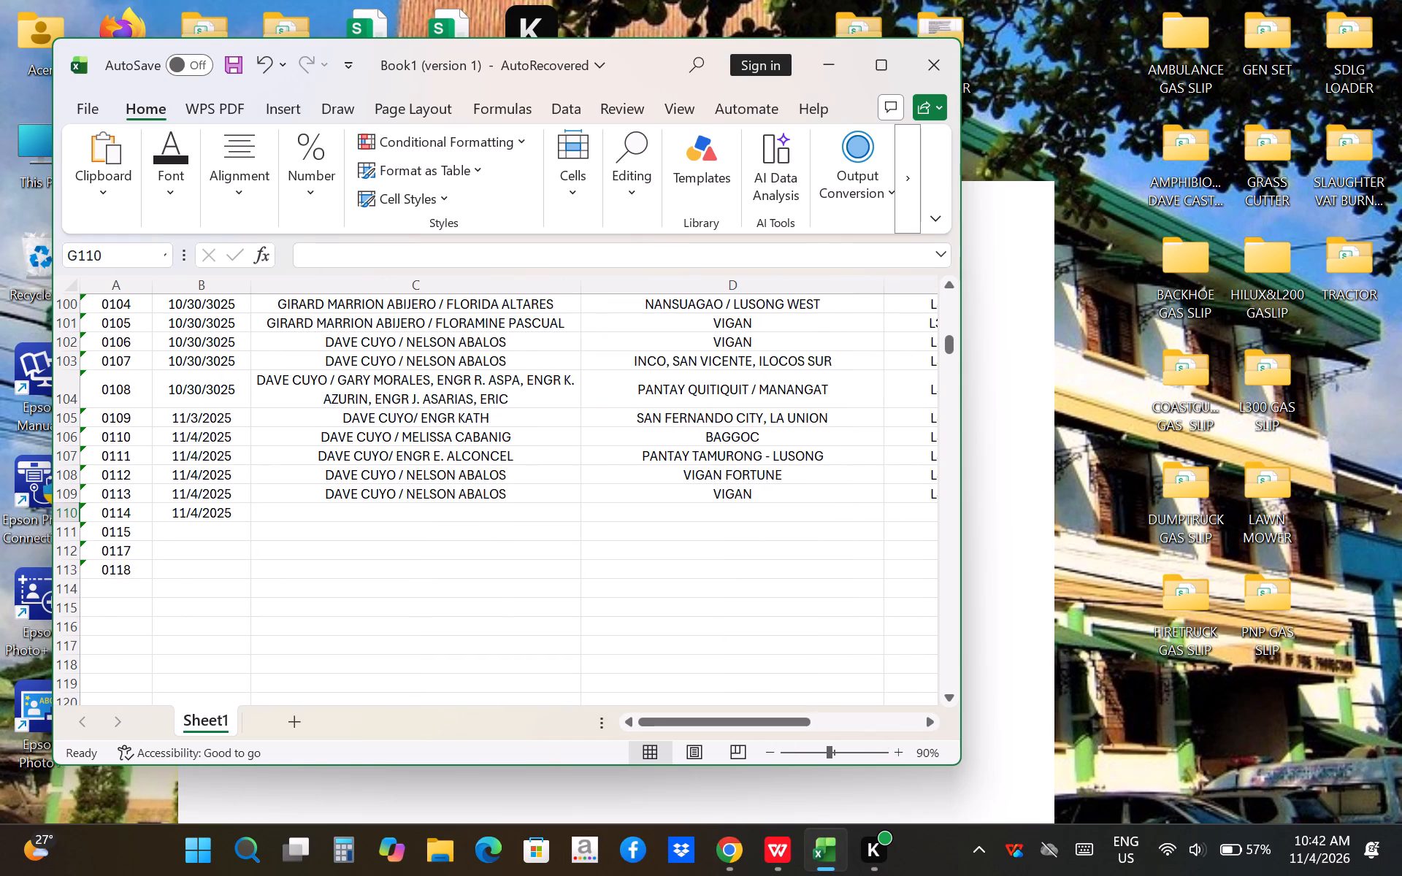
{"action": "left_click", "coordinate": [384, 512]}
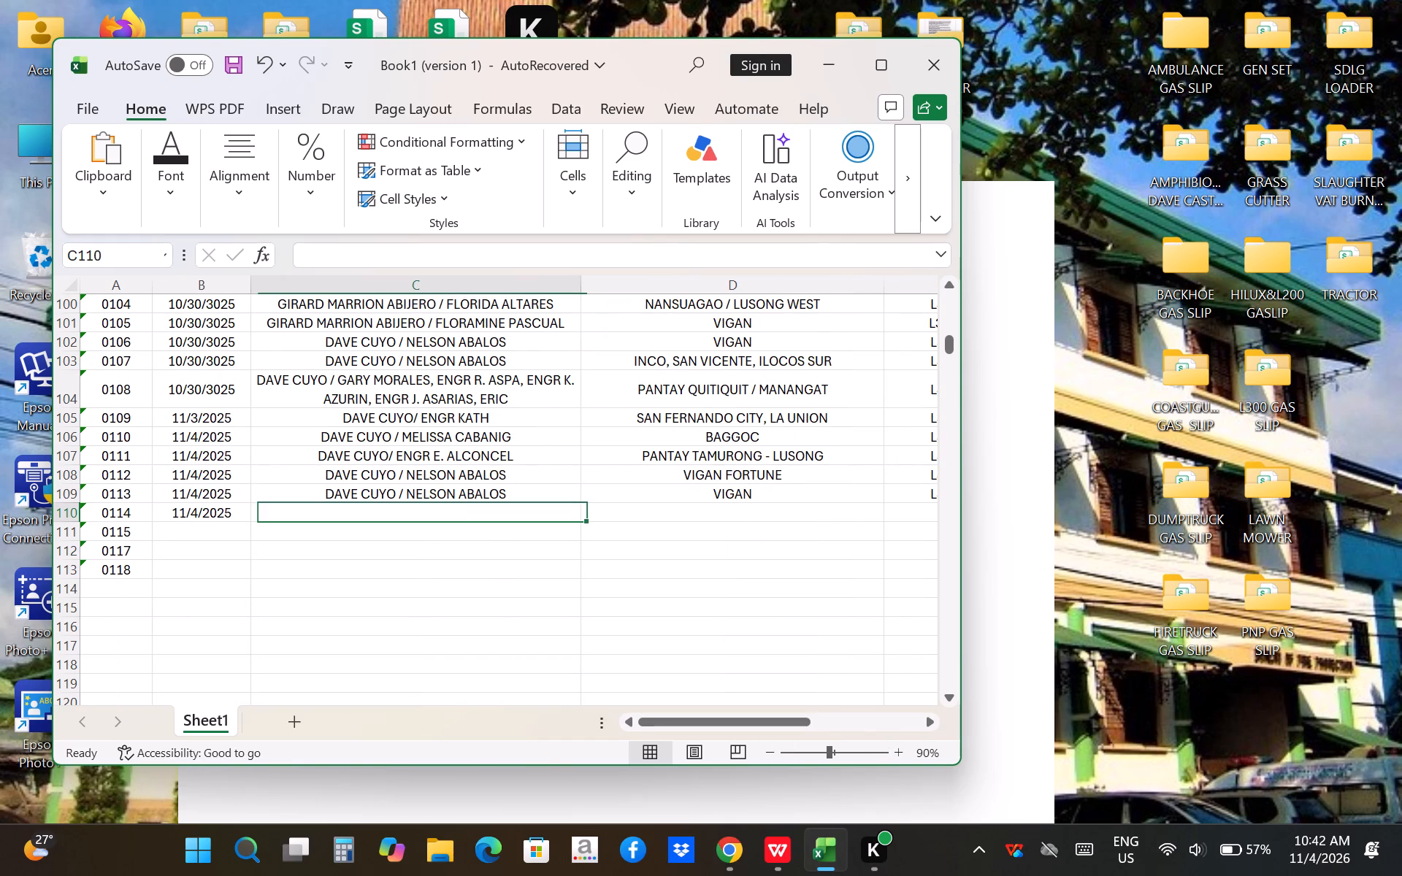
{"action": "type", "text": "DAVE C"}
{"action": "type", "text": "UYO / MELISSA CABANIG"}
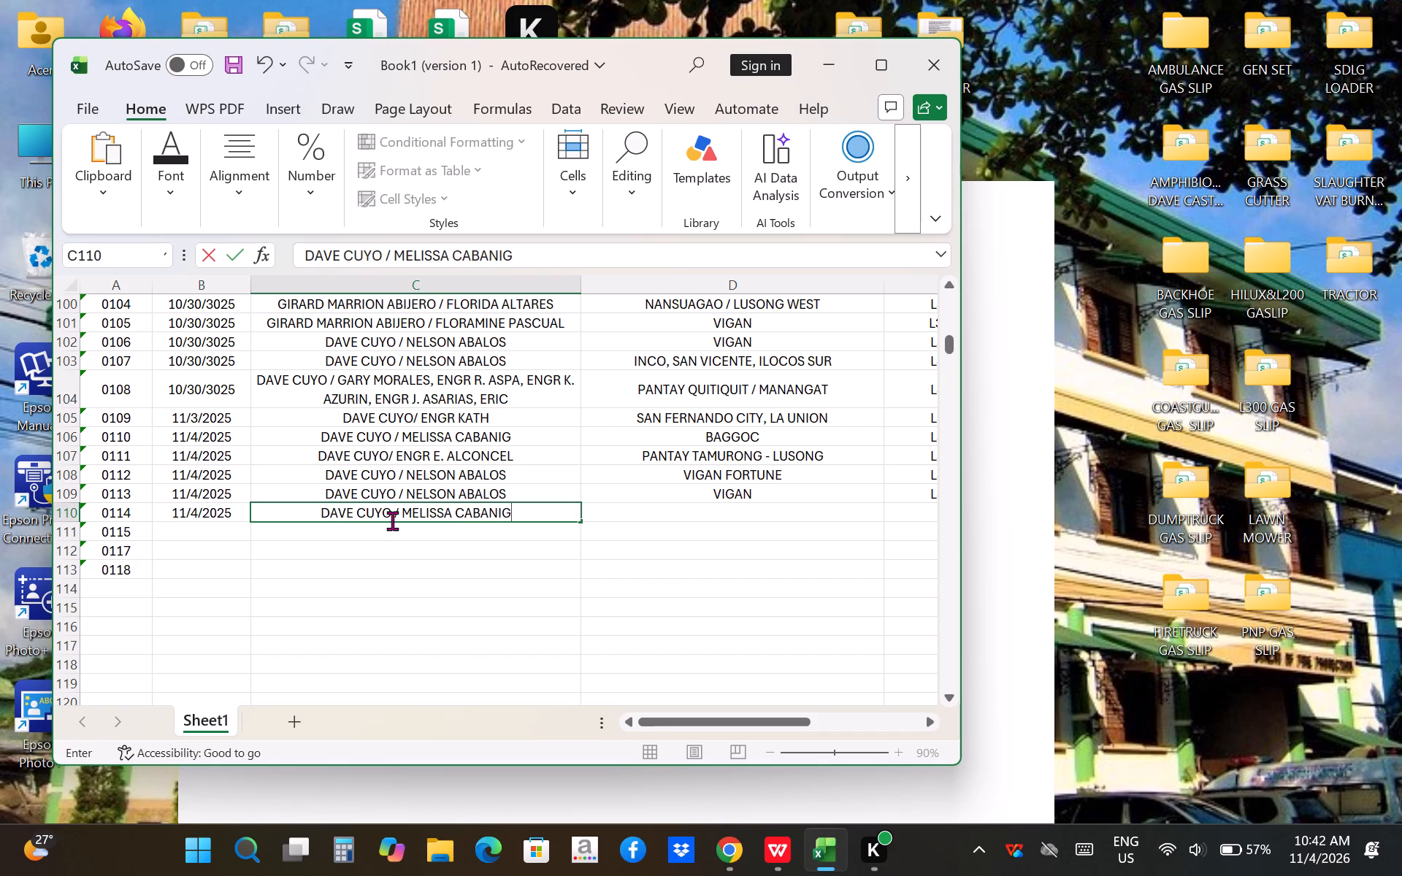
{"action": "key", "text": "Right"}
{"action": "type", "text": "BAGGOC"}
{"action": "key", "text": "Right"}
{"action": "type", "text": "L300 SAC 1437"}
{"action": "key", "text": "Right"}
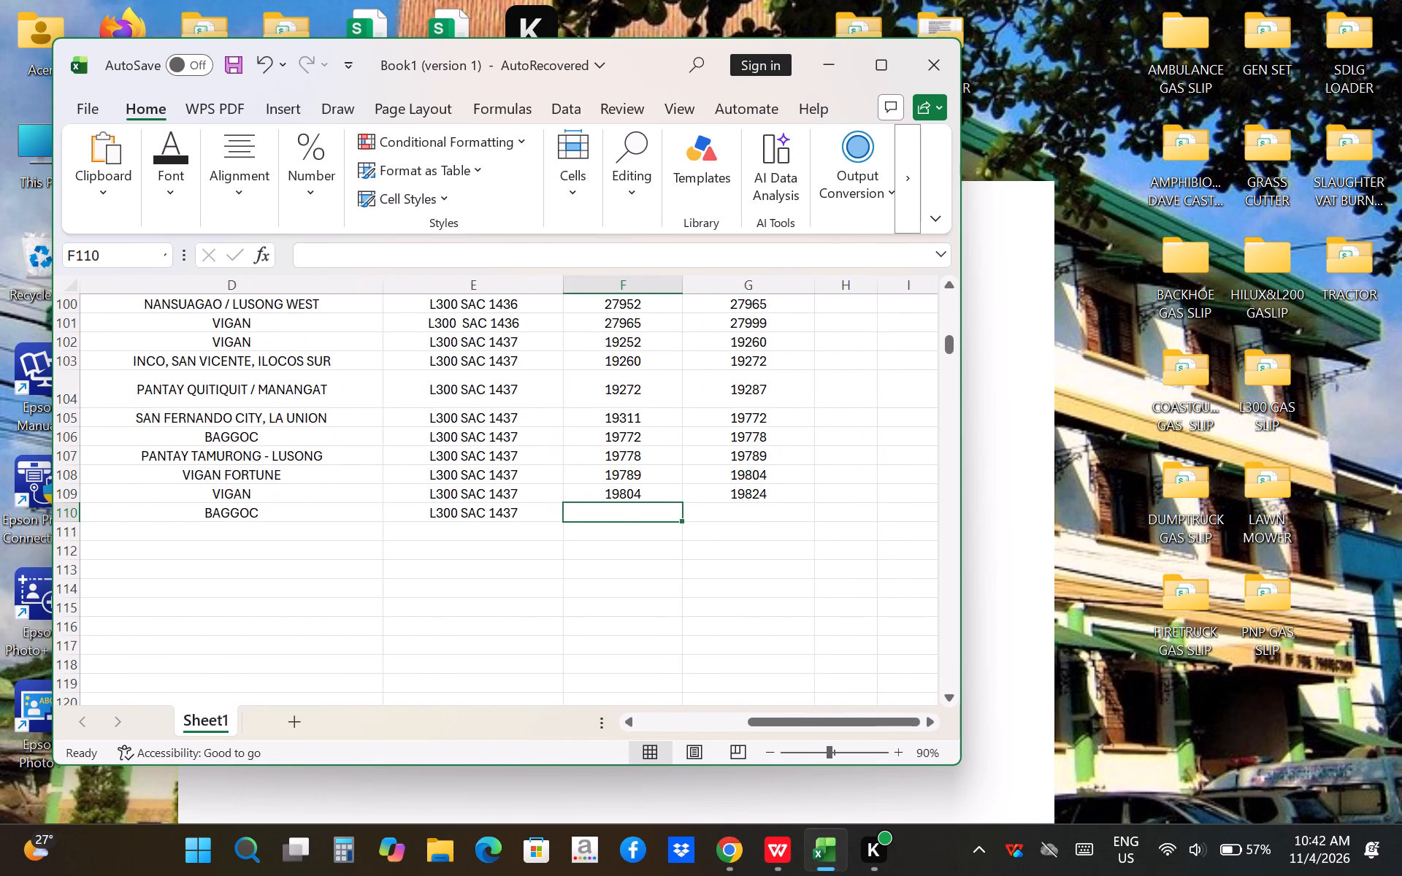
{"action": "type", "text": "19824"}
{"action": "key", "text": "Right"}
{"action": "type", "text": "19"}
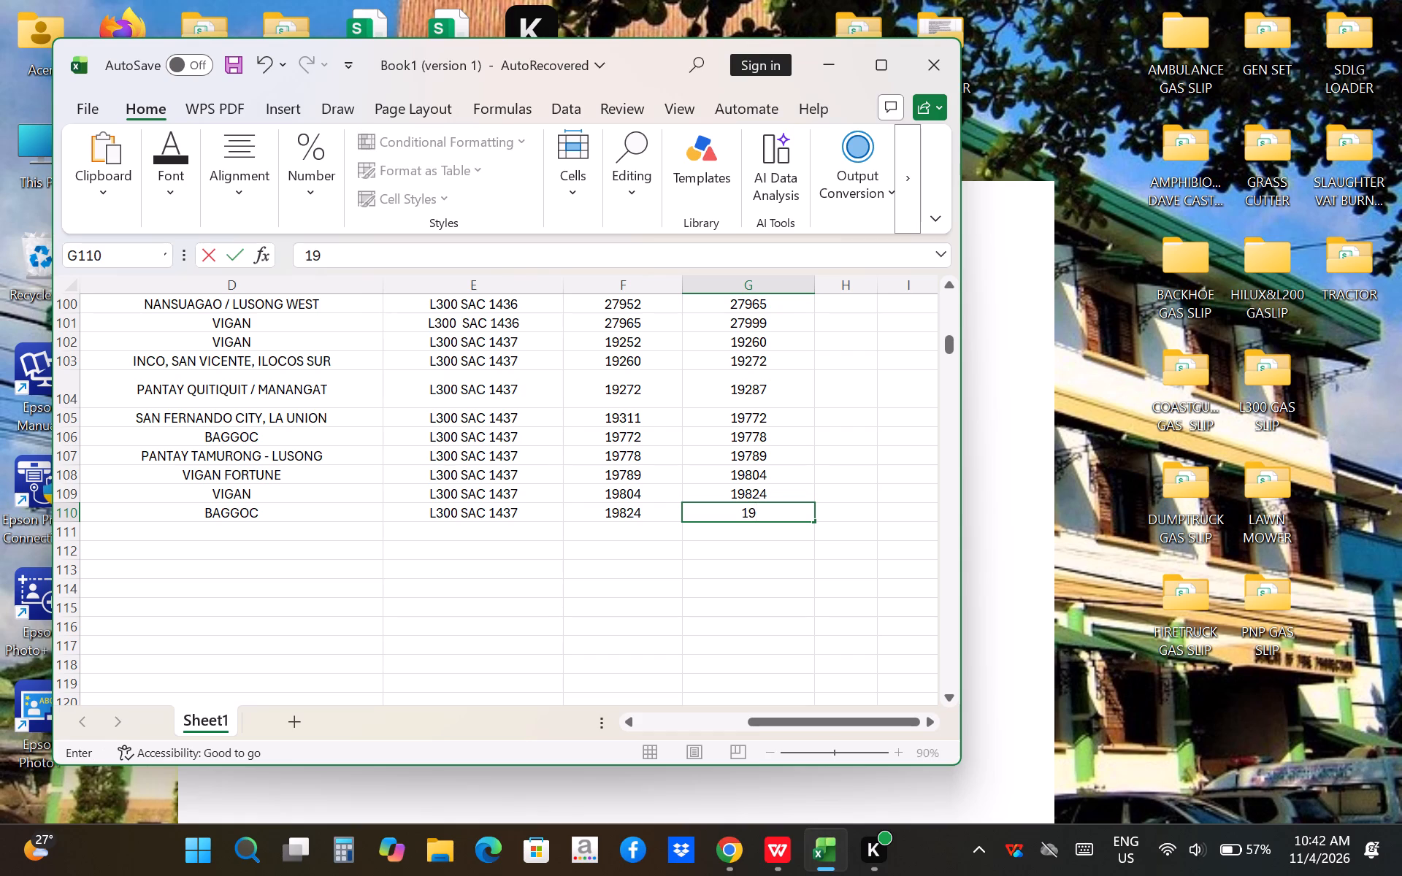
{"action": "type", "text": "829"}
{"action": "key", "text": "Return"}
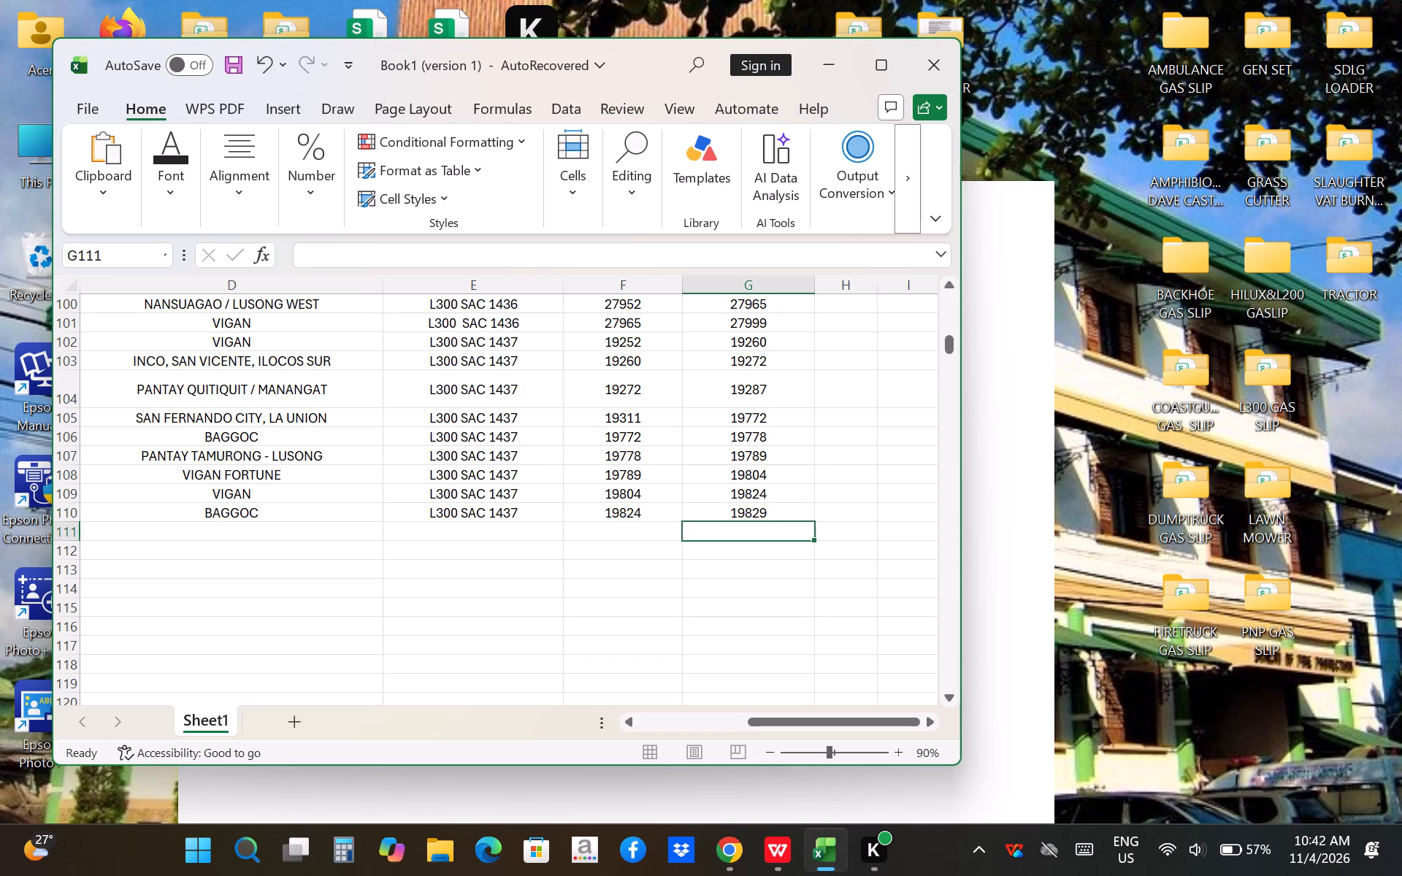
Enter the date 11/05/2025 for trip 0115 in B111.
{"action": "left_click_drag", "start_coordinate": [867, 715], "coordinate": [556, 753]}
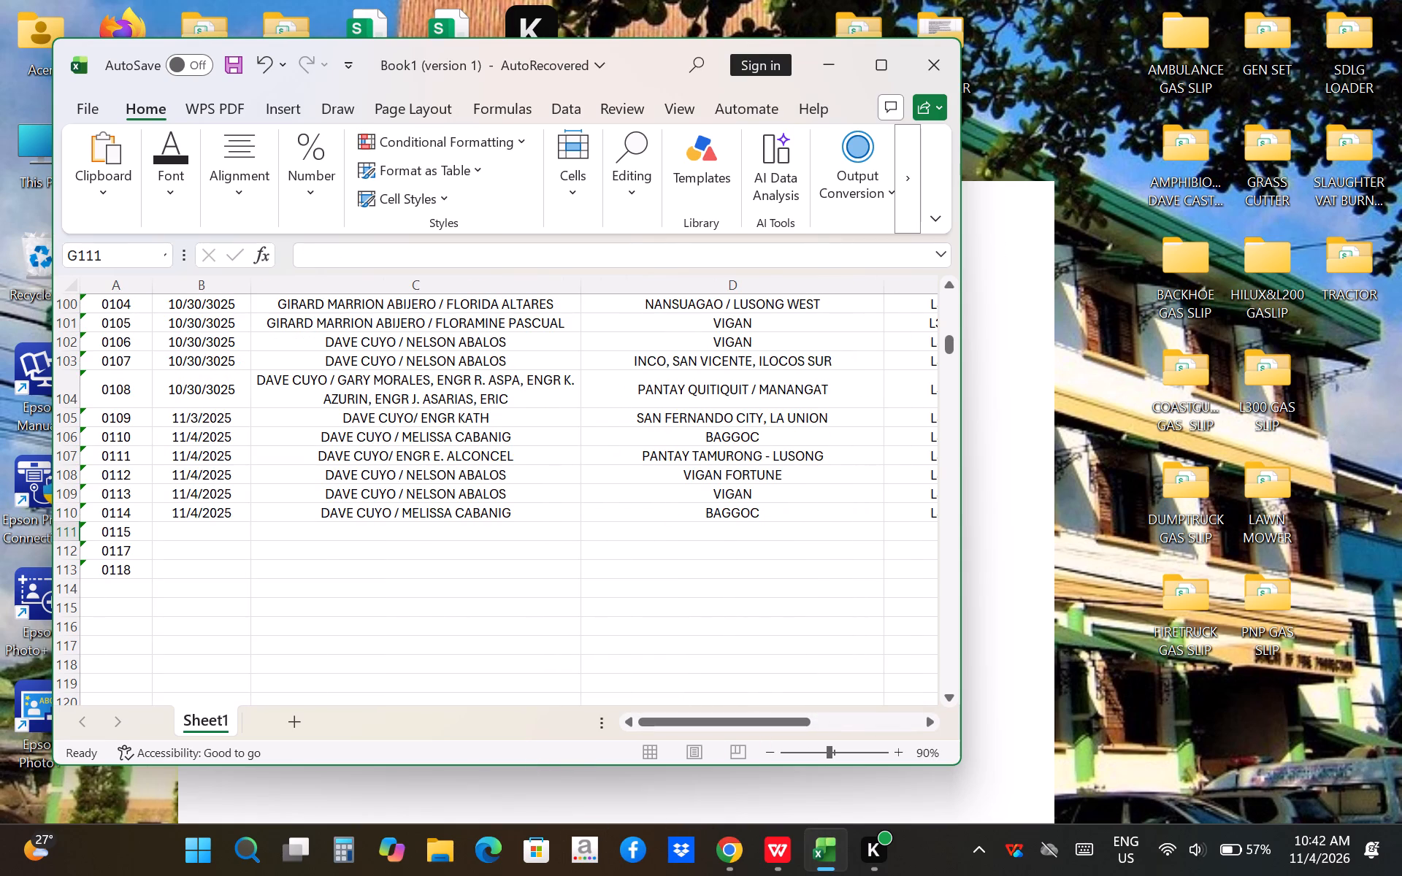
{"action": "left_click", "coordinate": [178, 534]}
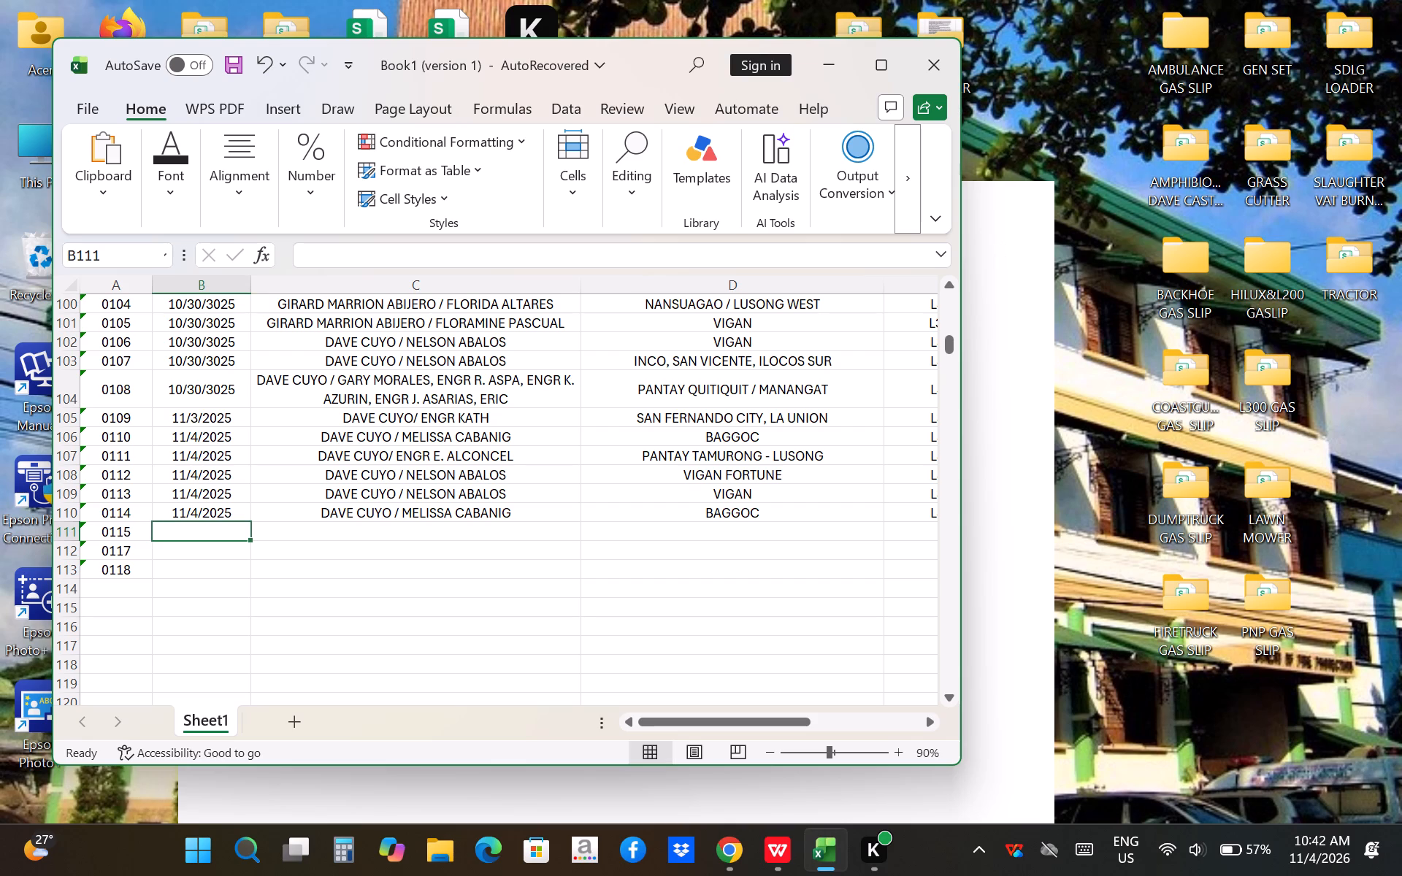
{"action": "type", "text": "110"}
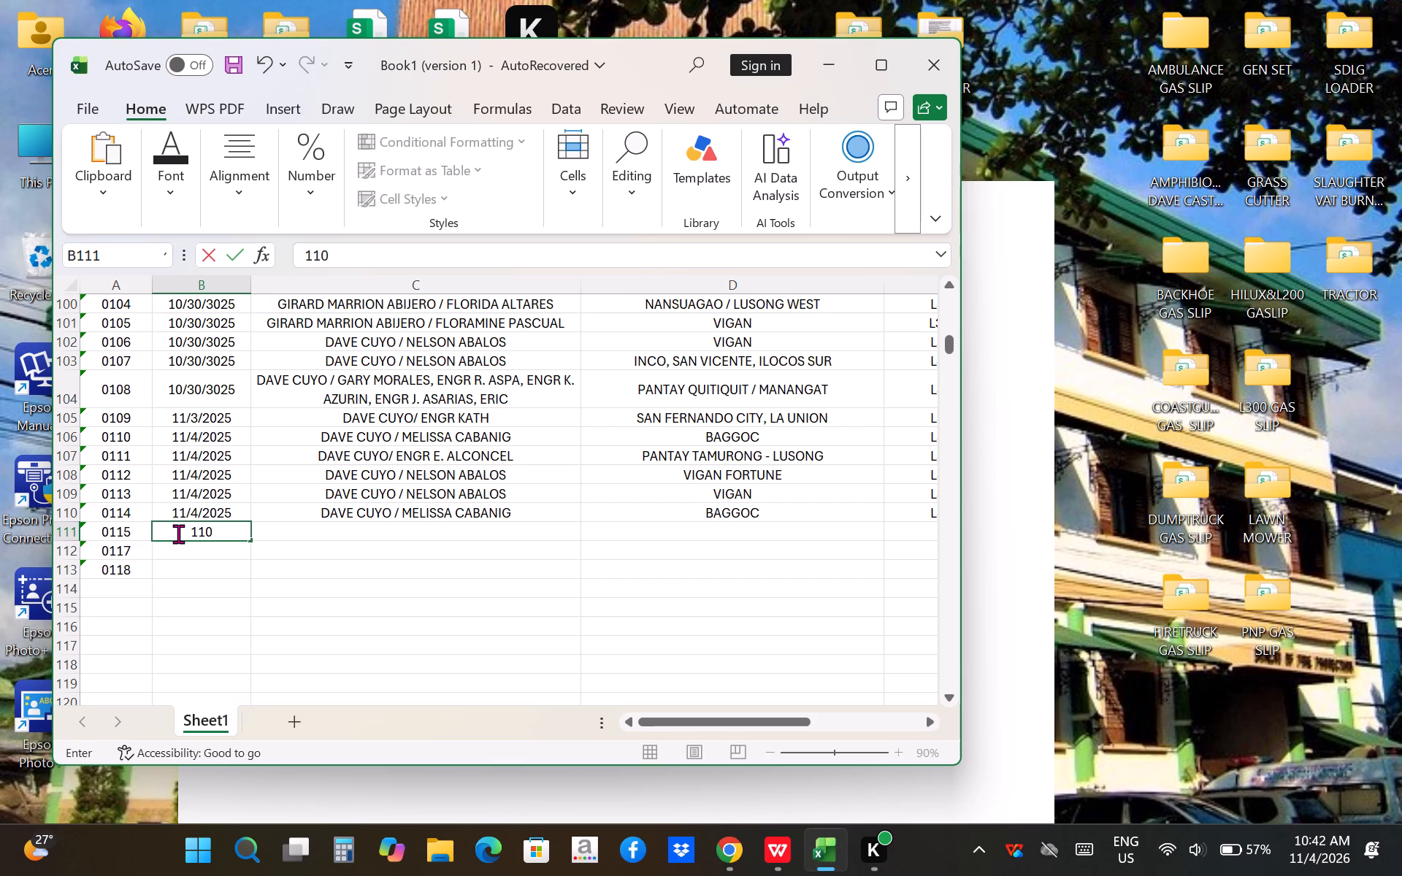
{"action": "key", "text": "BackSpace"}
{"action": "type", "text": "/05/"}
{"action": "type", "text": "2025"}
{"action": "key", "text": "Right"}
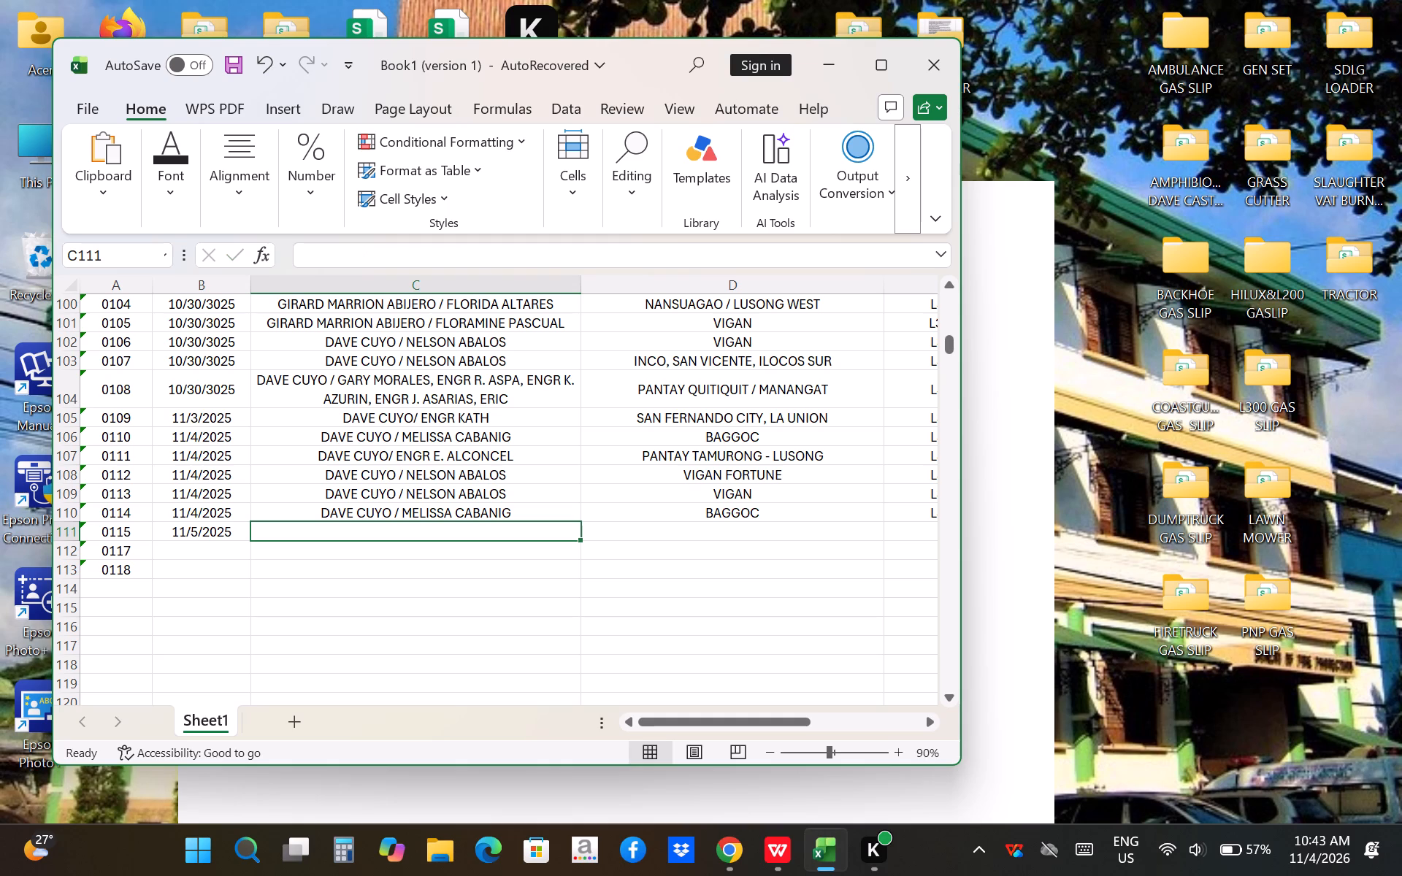
Enter the names for trip 0115 in C111, using the same driver and engineer passenger as trip 0111.
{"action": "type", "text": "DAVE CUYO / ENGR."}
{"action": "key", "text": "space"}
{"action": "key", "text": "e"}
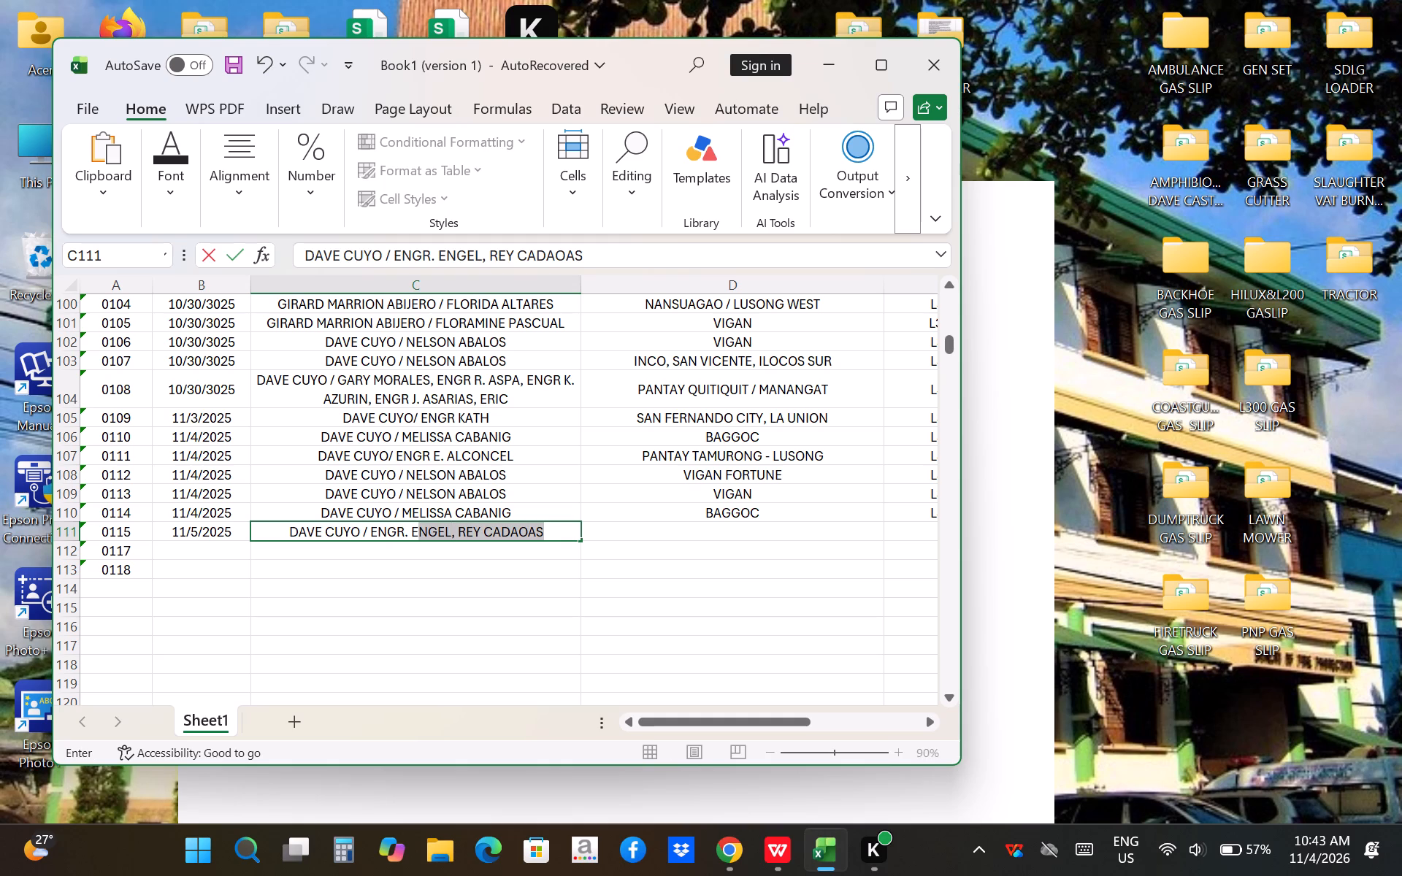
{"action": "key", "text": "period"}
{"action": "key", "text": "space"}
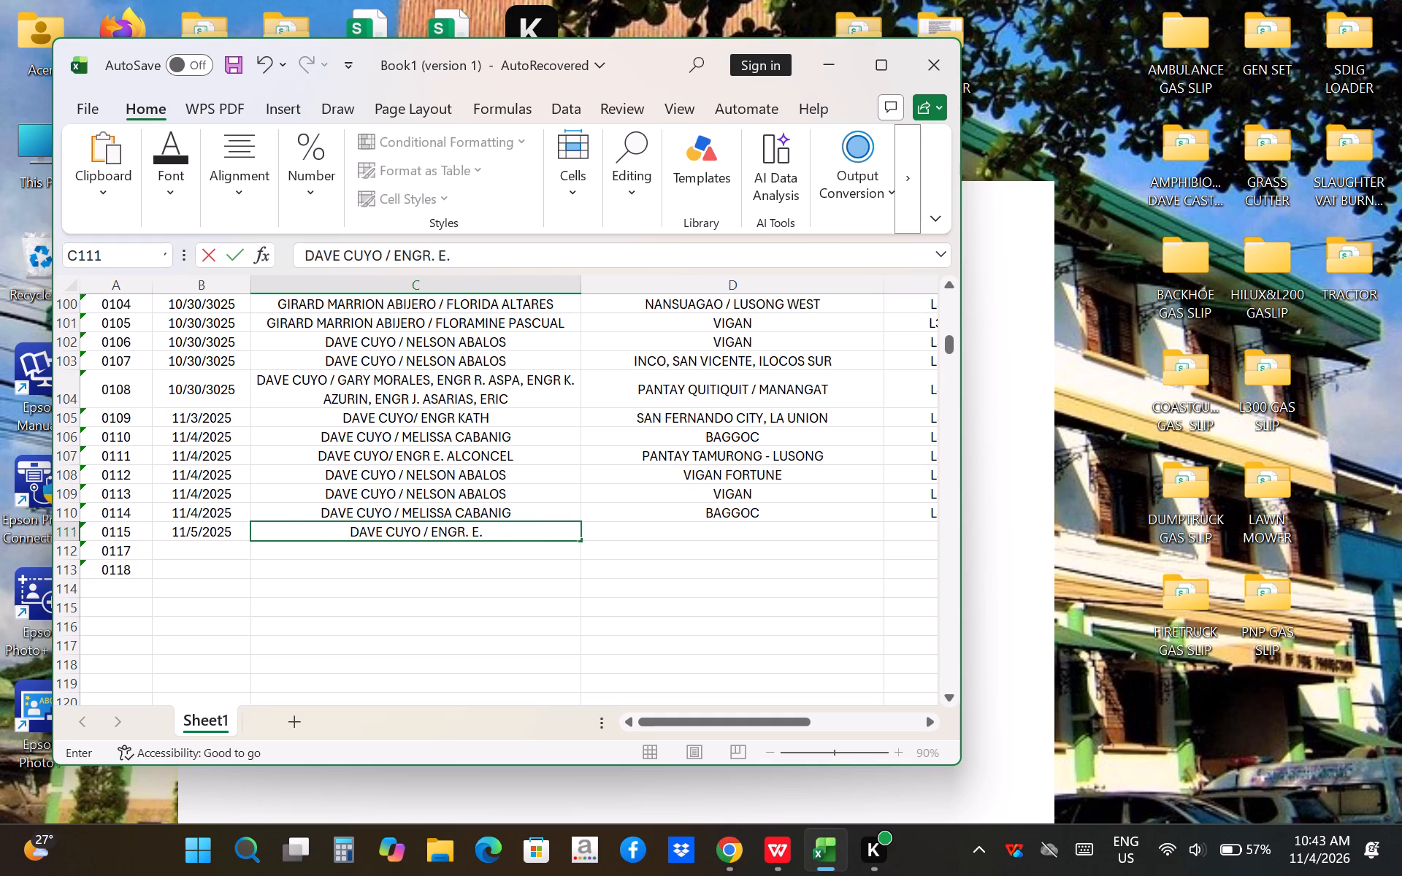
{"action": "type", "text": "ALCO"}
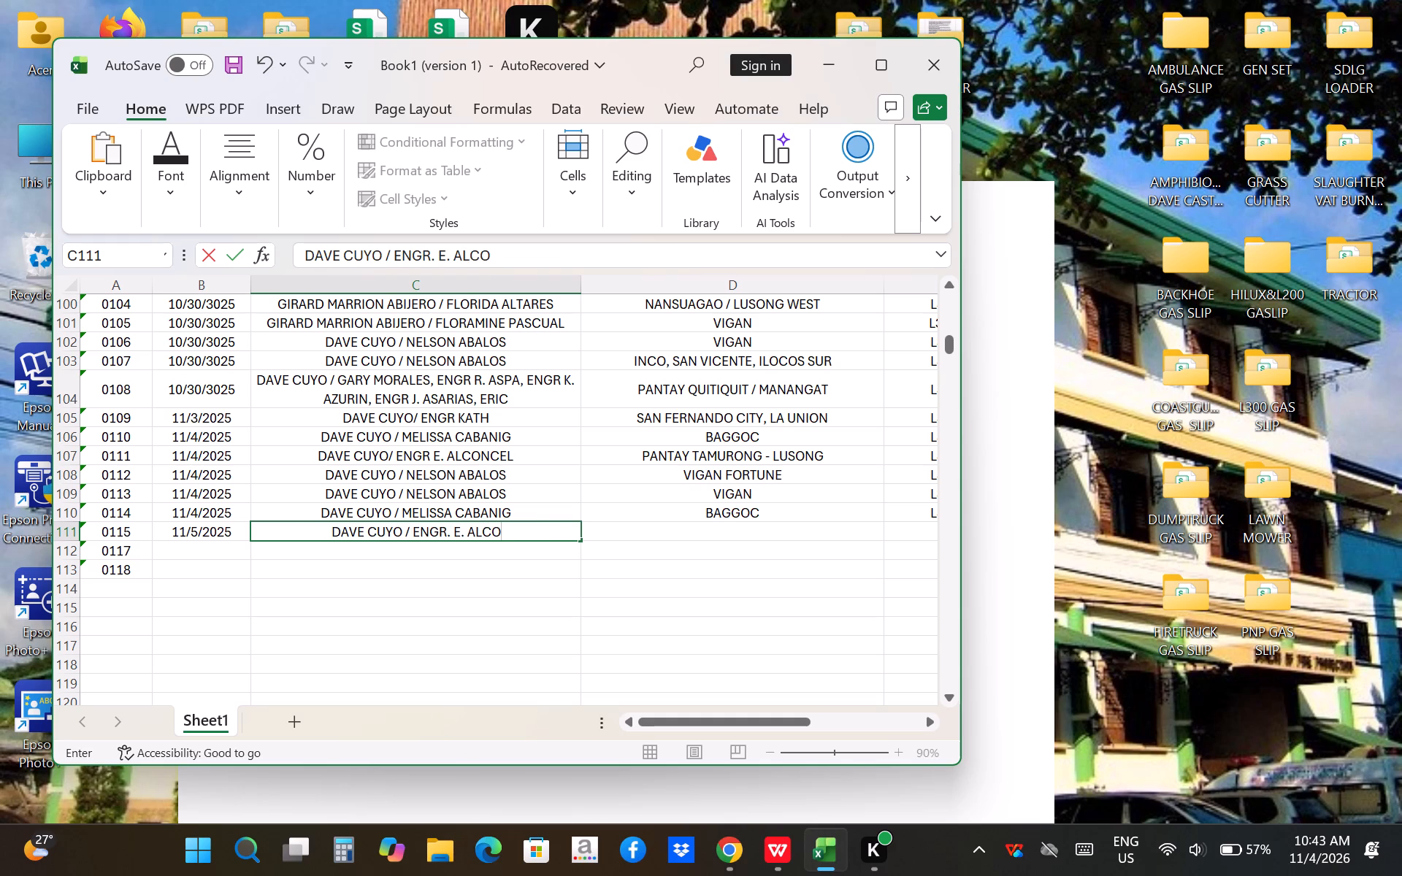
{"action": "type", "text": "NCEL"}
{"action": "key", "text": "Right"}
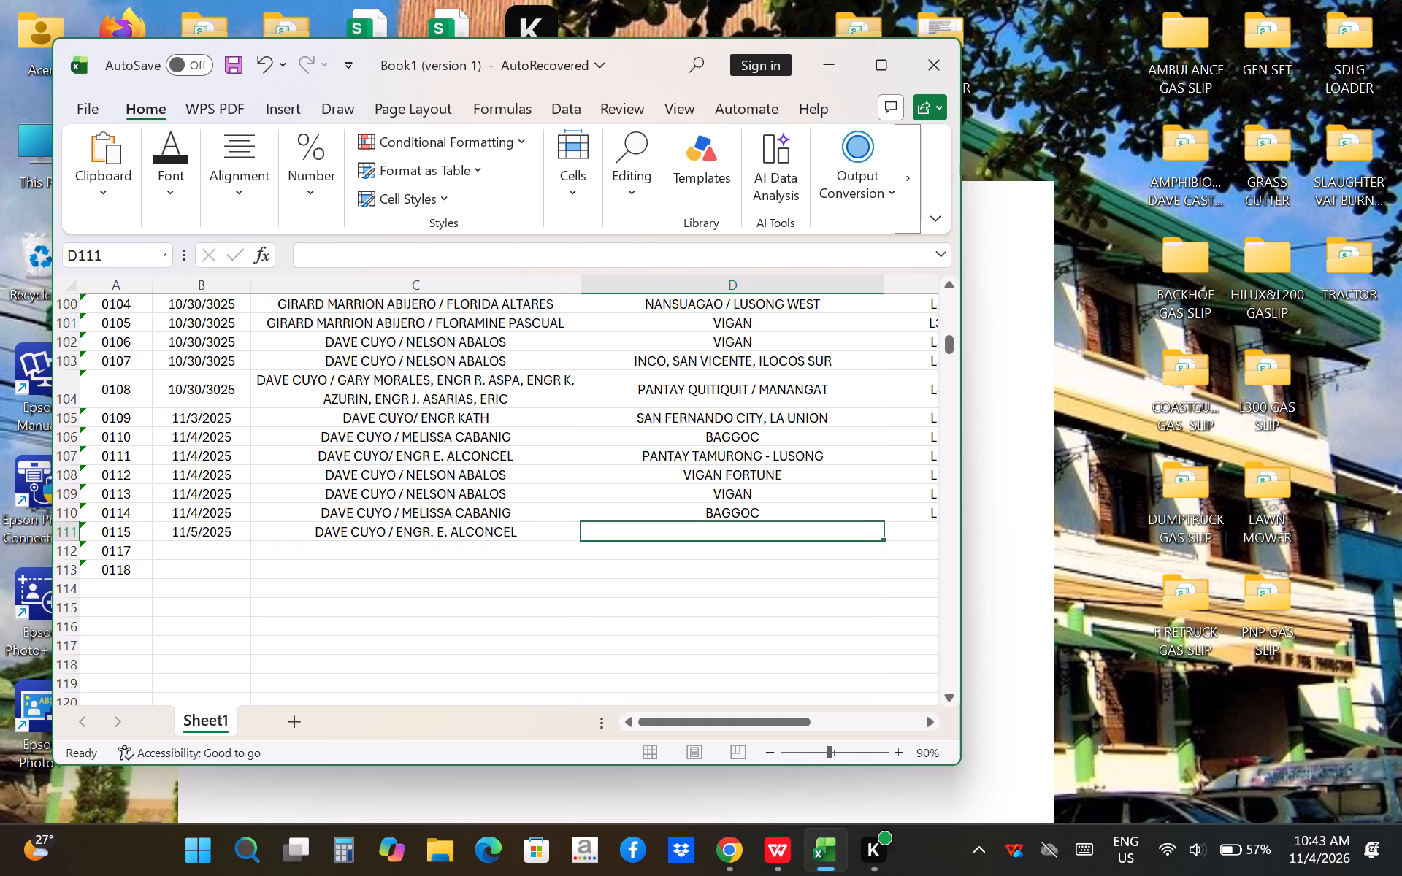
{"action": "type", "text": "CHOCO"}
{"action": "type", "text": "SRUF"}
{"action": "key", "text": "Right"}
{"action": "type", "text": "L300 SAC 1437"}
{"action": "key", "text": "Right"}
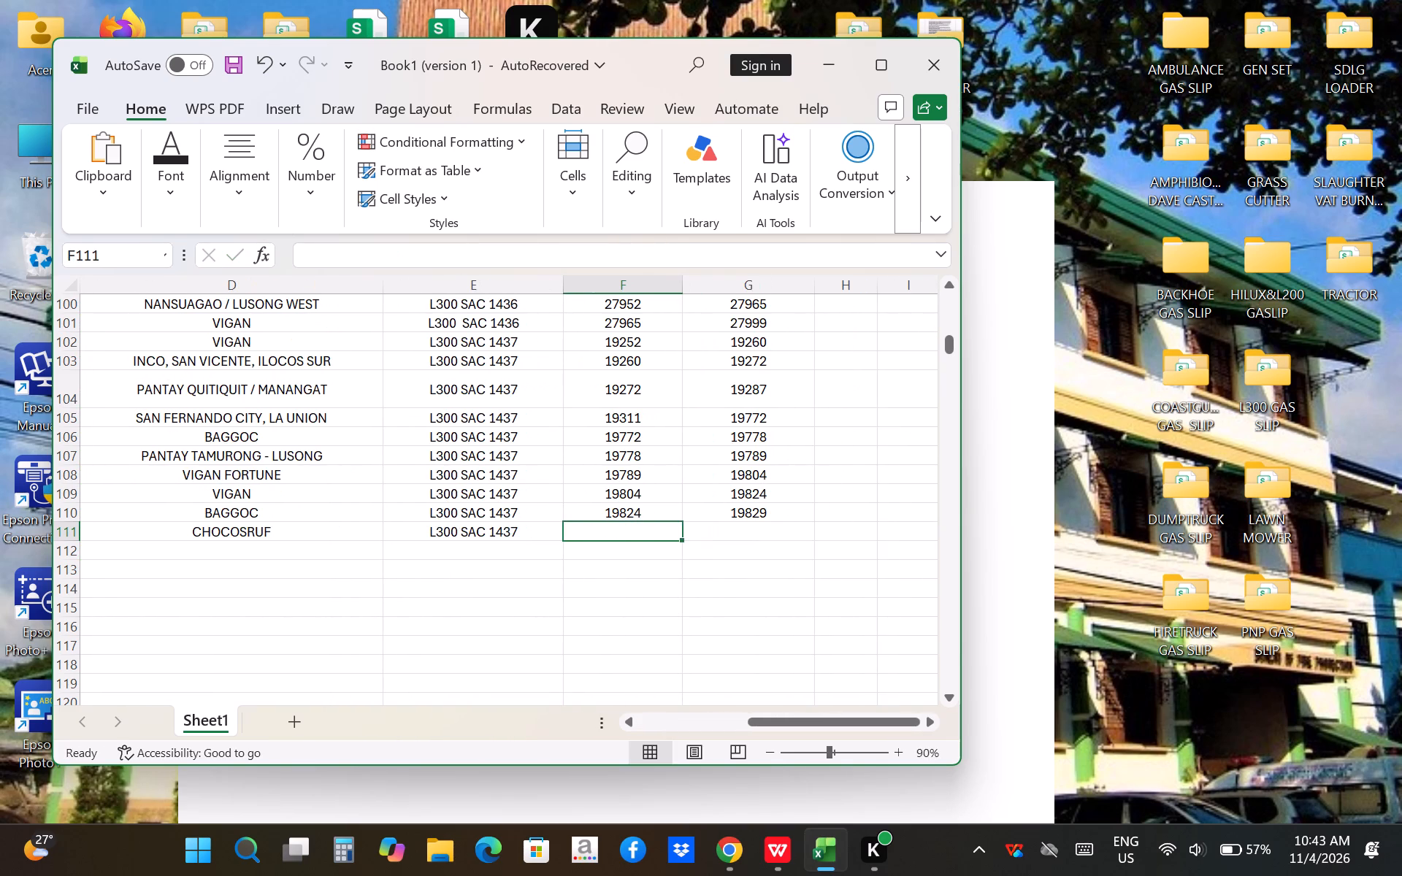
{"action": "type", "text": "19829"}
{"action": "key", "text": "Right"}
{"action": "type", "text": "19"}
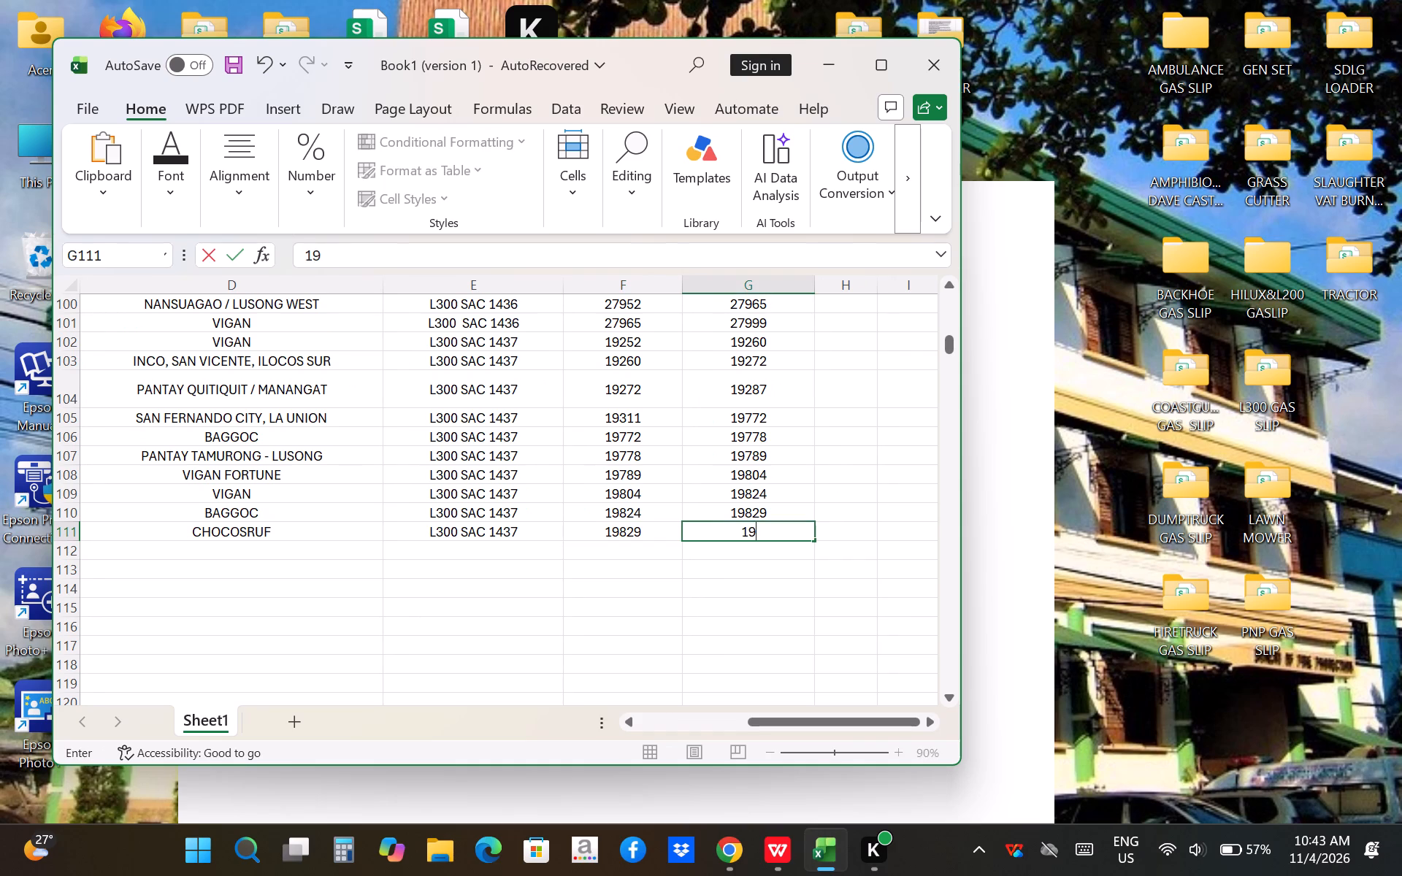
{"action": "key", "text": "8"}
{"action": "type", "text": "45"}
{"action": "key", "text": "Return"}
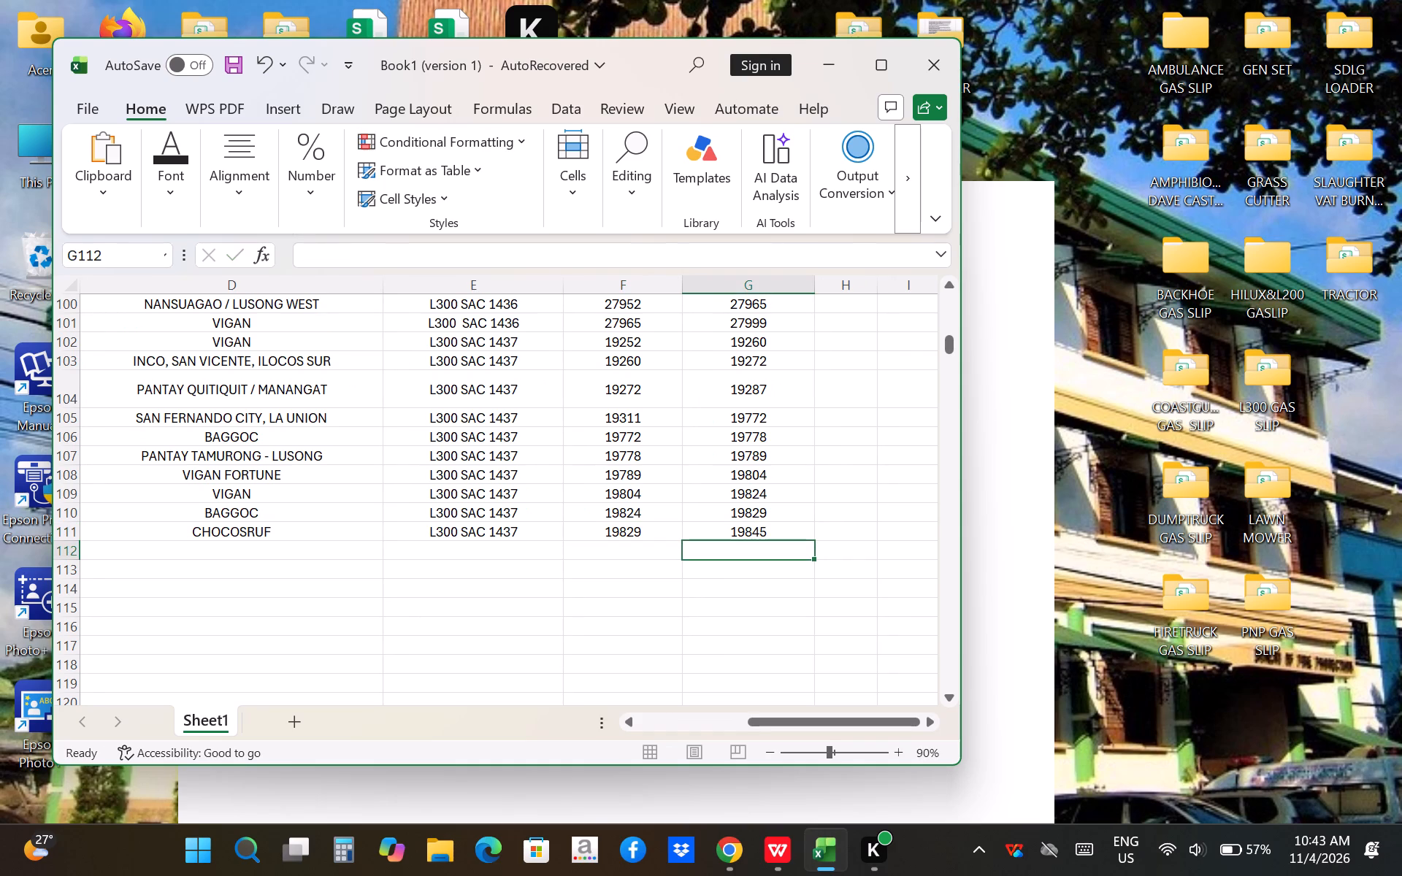
Enter the date 10/31/2025 for trip 0117 in B112.
{"action": "left_click_drag", "start_coordinate": [857, 718], "coordinate": [513, 725]}
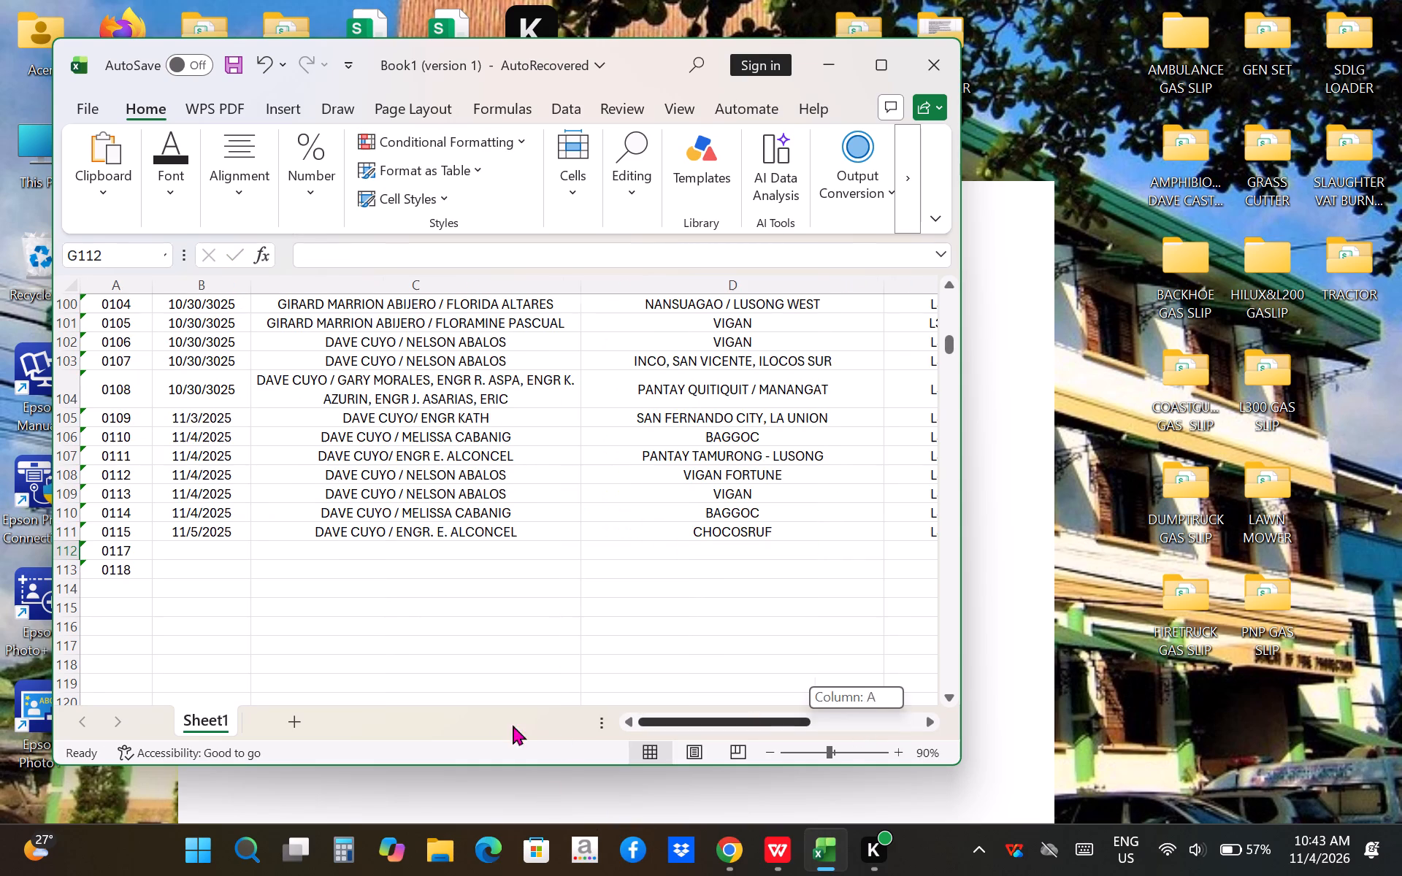
{"action": "left_click_drag", "start_coordinate": [513, 725], "coordinate": [442, 710]}
{"action": "left_click", "coordinate": [222, 556]}
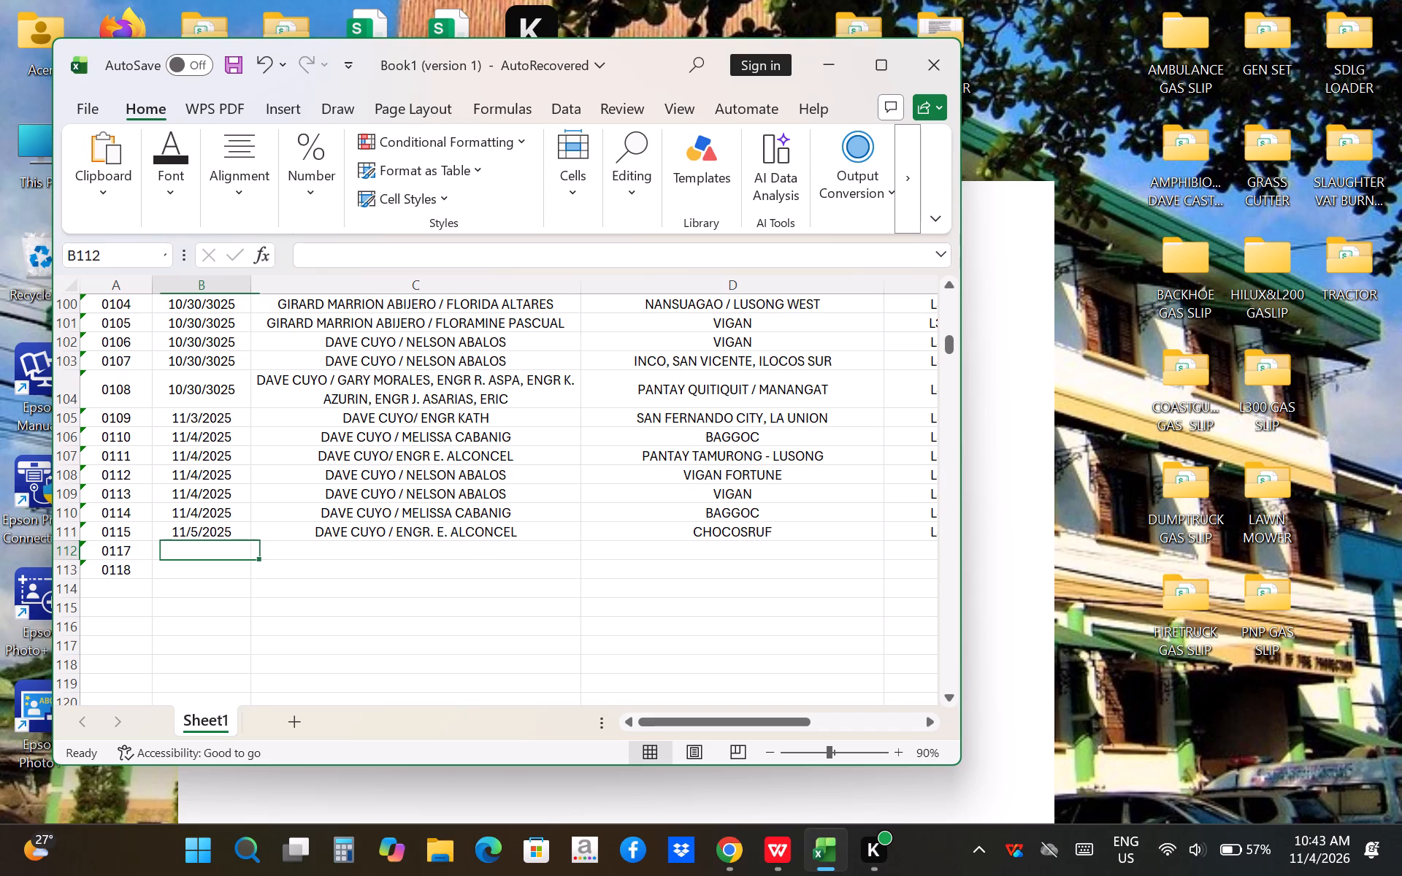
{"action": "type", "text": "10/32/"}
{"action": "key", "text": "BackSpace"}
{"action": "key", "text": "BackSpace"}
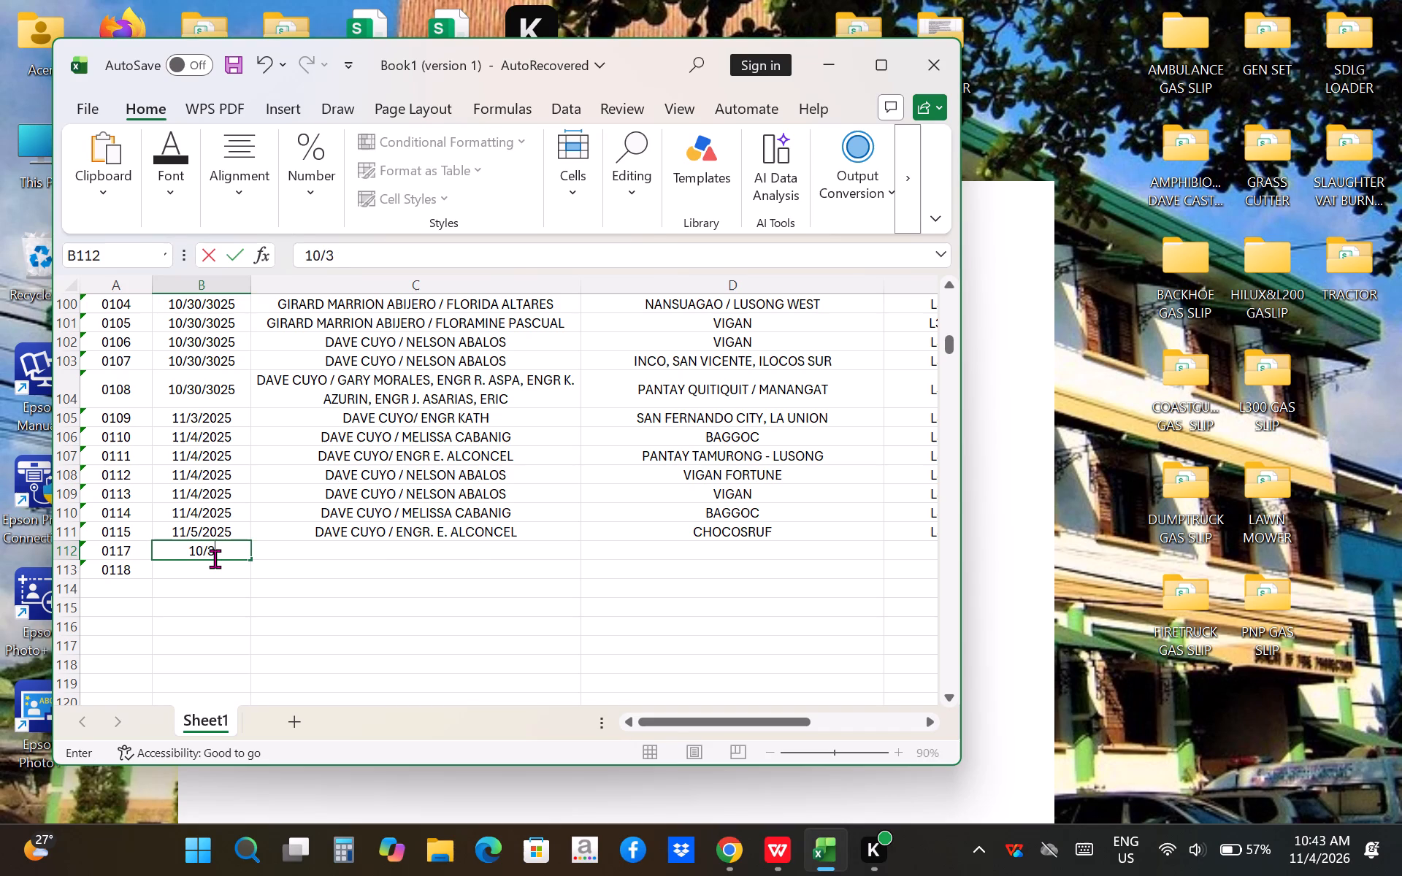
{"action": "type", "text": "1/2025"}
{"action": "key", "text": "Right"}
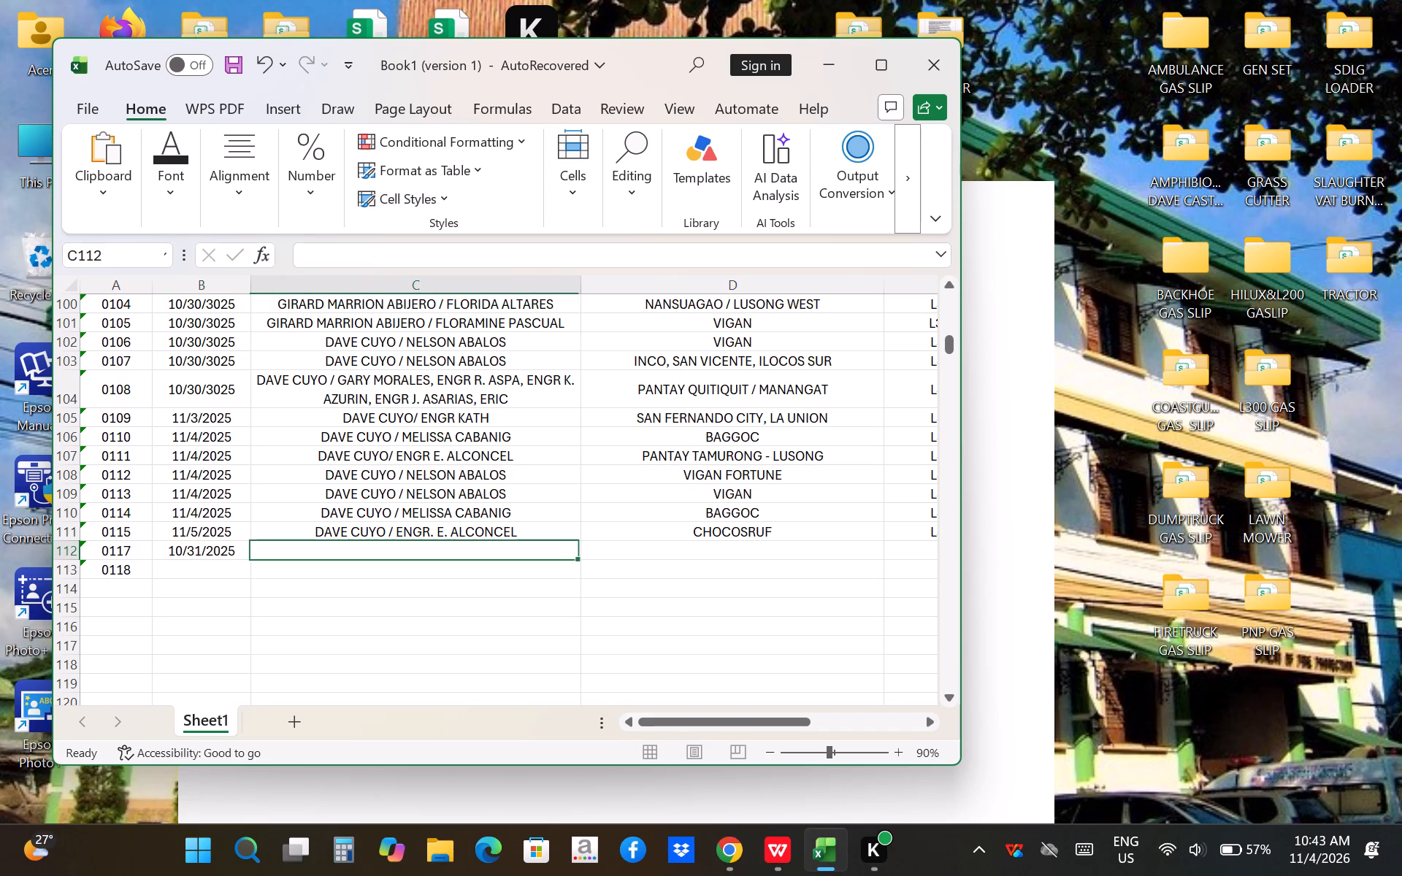
Enter the names for trip 0117 in C112, using trip 0105's driver and the passenger titled PTR.
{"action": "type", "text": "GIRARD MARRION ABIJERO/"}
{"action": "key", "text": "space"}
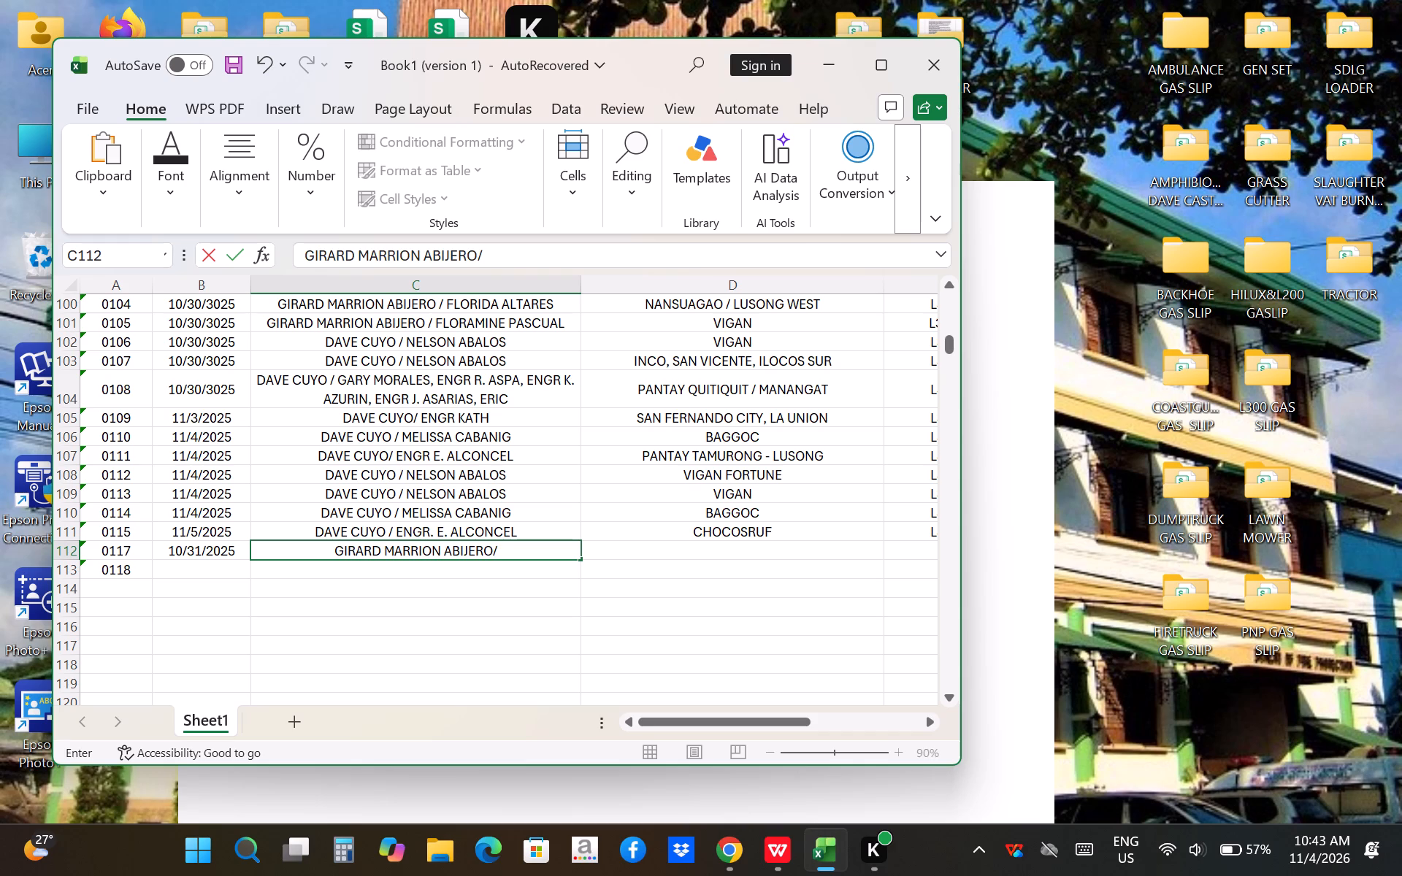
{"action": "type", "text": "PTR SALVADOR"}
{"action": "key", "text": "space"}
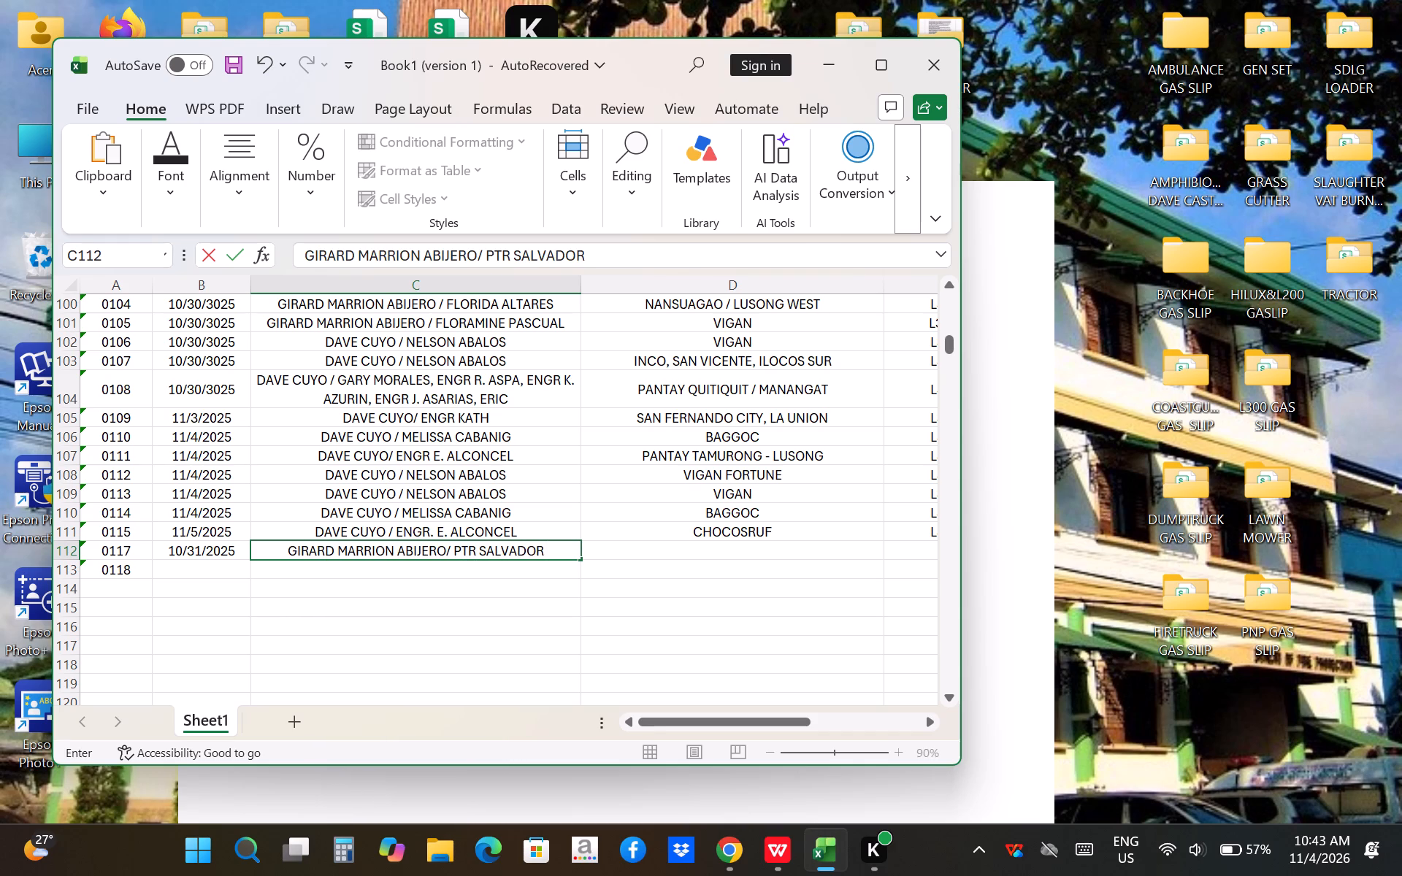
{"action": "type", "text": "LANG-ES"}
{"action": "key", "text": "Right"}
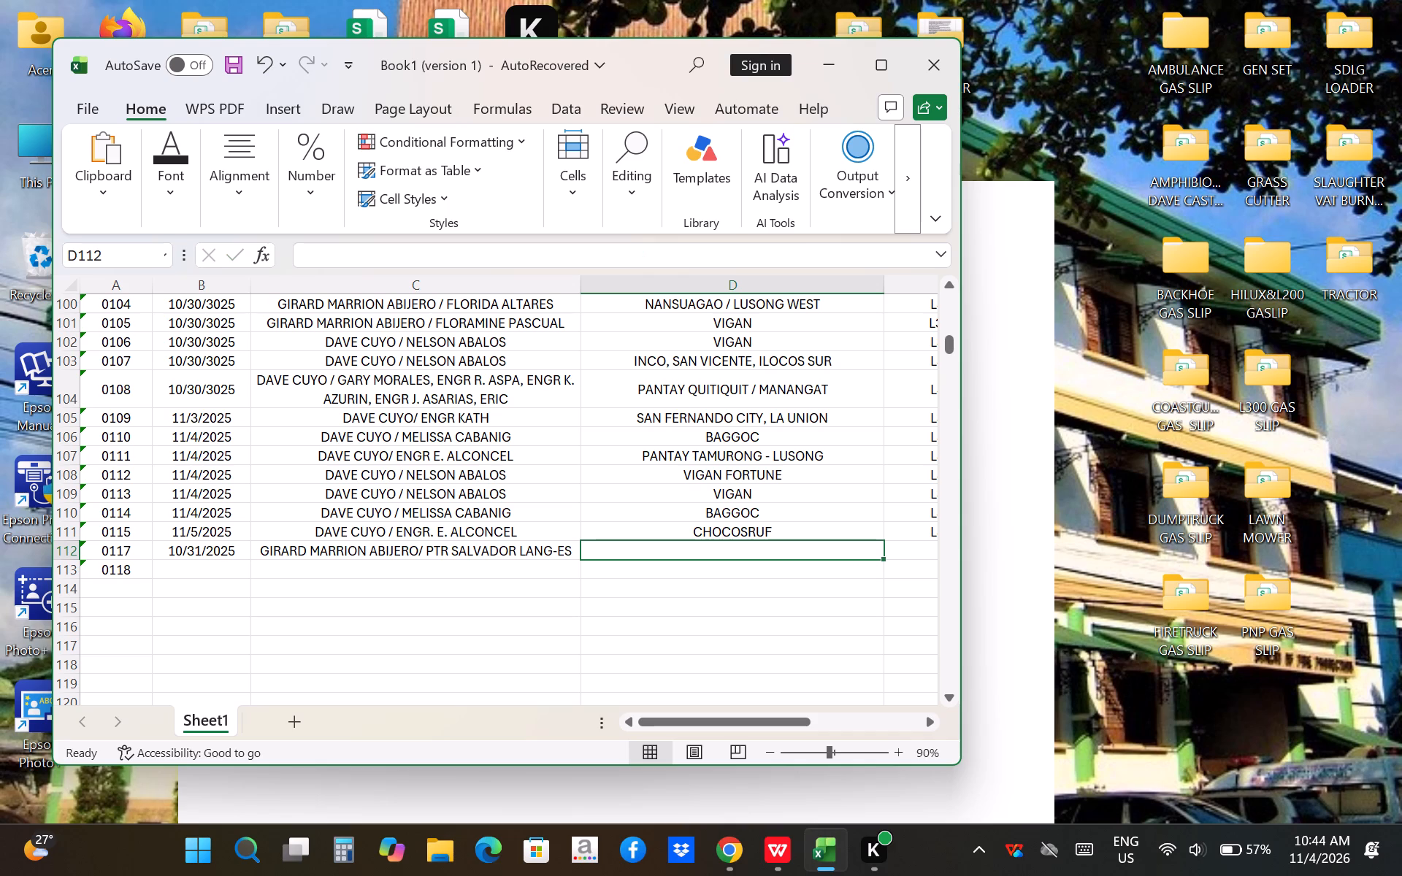
Enter PARATONG, SINAIT, ILOCOS SUR as the destination of trip 0117 in D112.
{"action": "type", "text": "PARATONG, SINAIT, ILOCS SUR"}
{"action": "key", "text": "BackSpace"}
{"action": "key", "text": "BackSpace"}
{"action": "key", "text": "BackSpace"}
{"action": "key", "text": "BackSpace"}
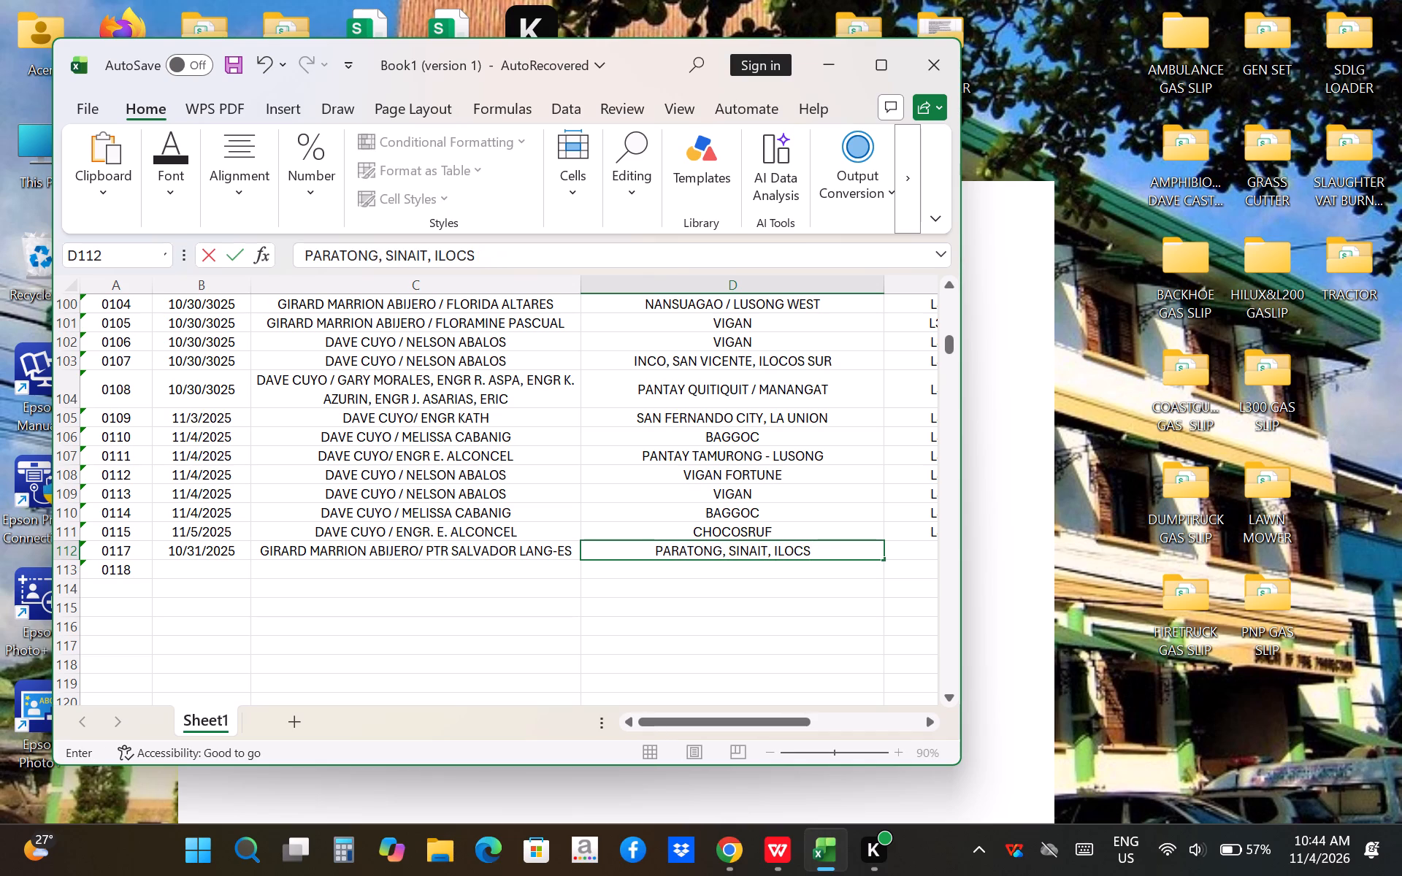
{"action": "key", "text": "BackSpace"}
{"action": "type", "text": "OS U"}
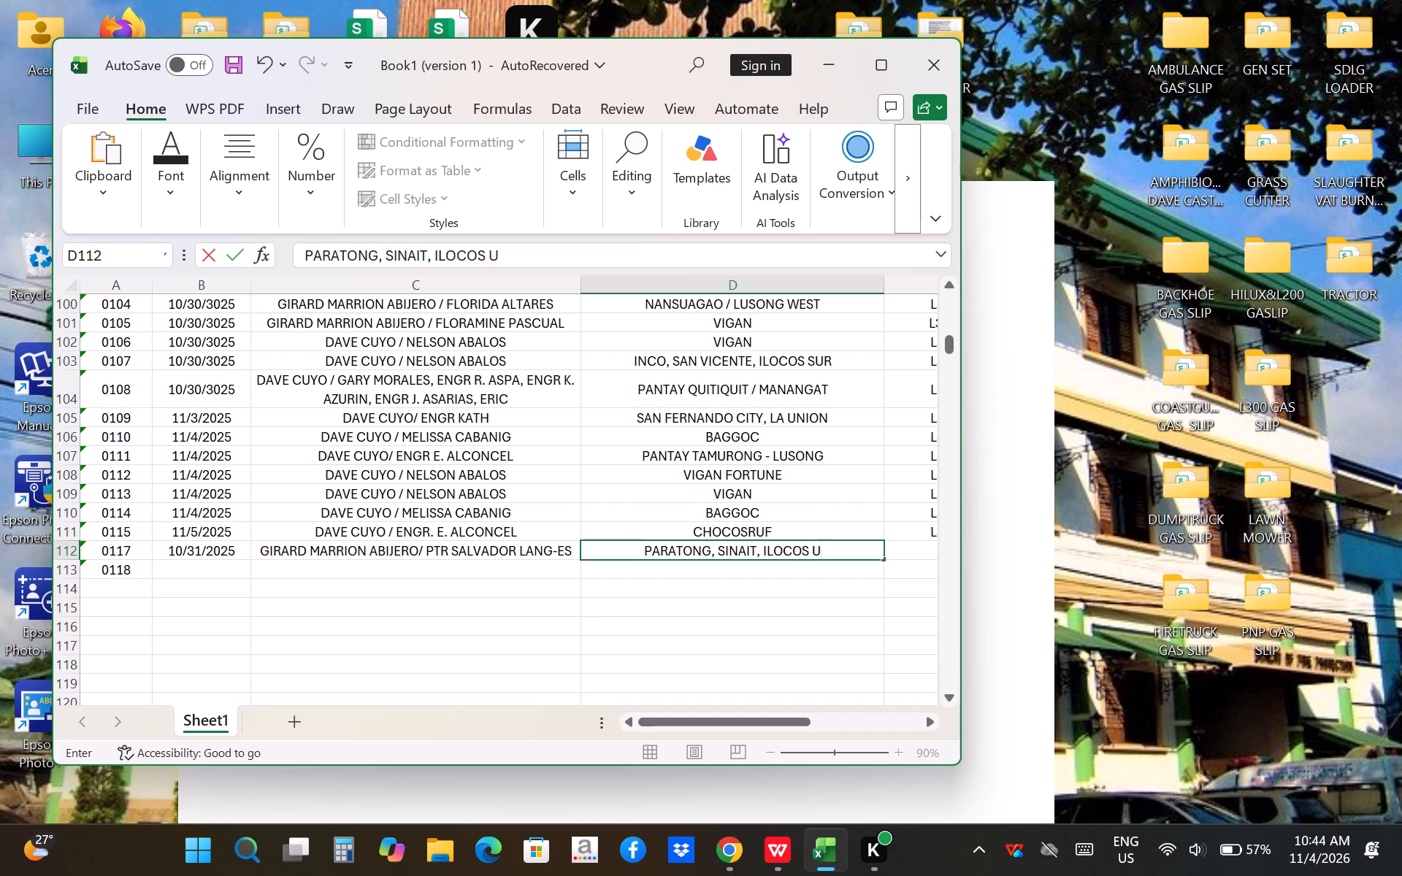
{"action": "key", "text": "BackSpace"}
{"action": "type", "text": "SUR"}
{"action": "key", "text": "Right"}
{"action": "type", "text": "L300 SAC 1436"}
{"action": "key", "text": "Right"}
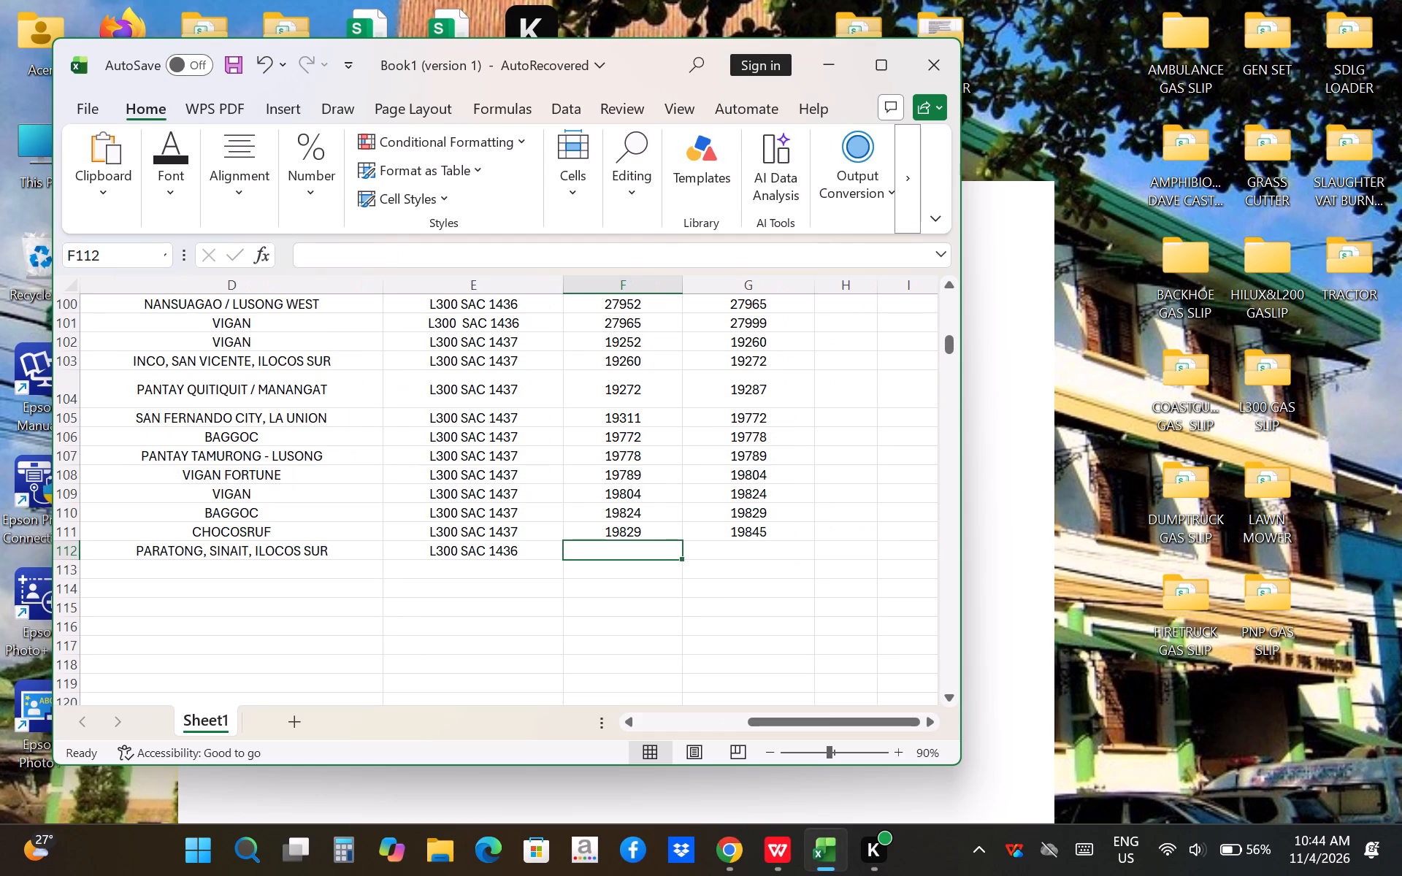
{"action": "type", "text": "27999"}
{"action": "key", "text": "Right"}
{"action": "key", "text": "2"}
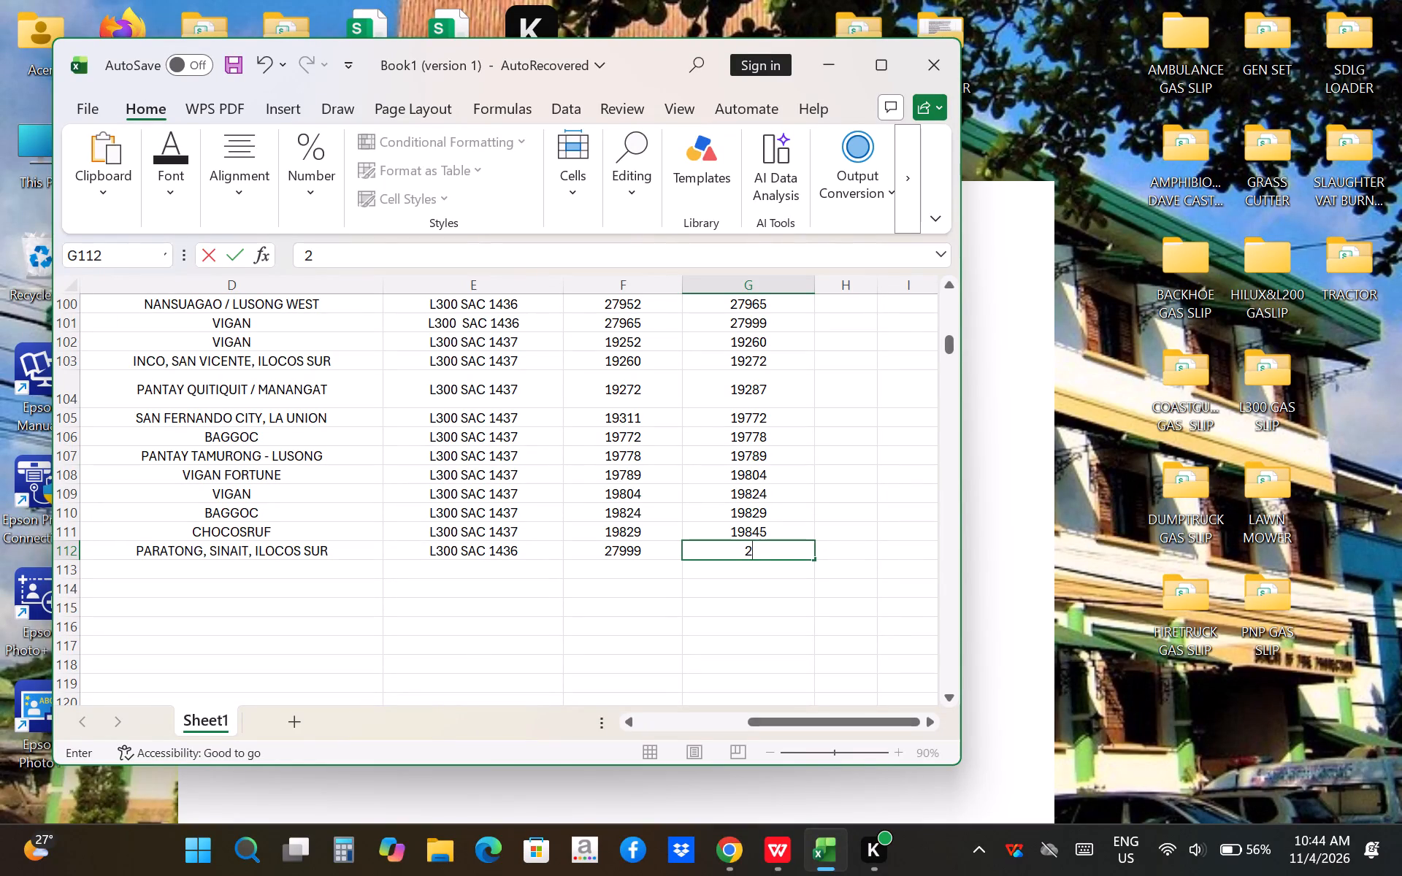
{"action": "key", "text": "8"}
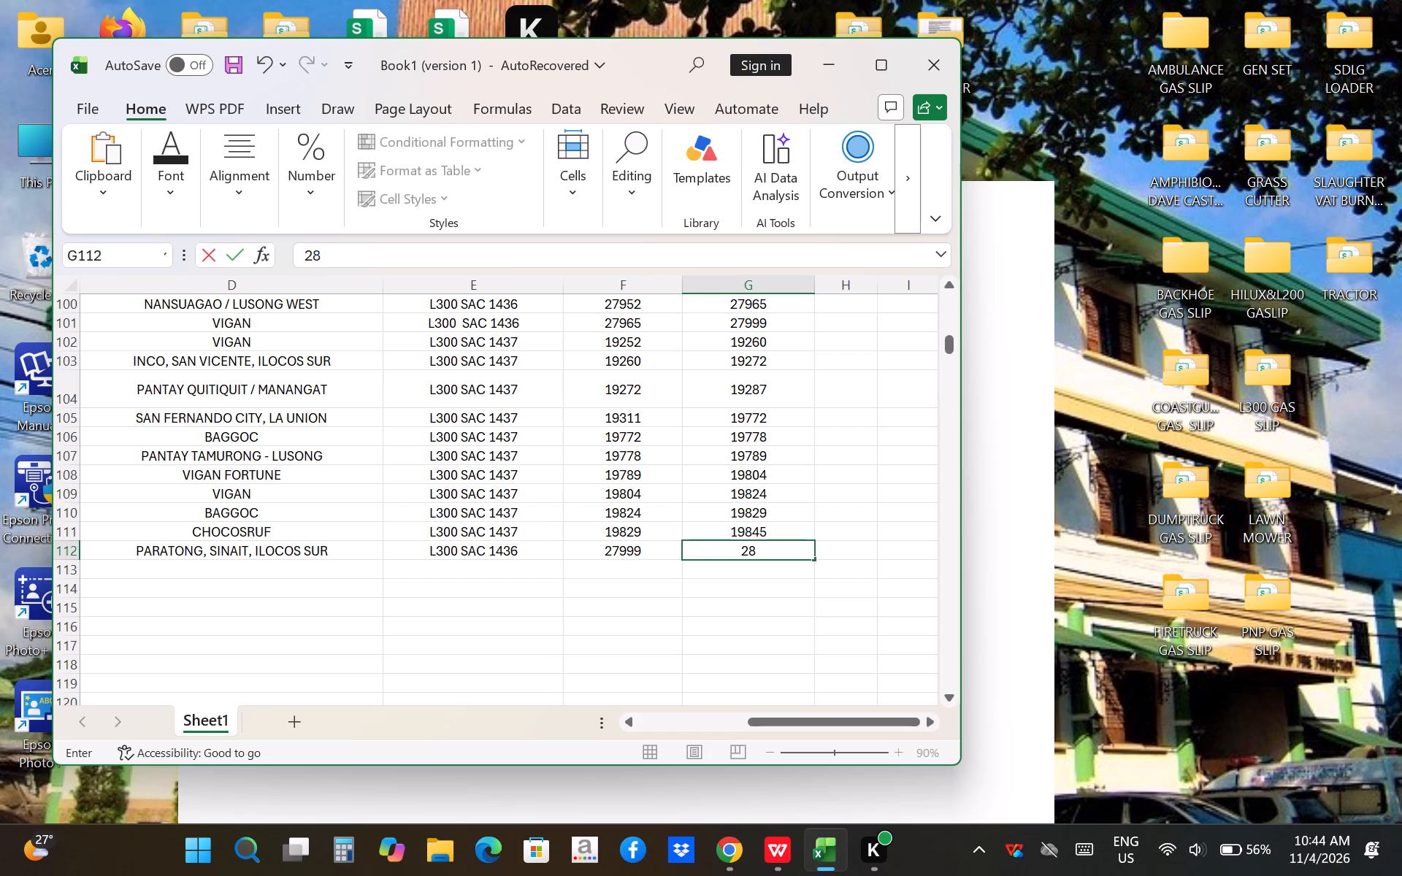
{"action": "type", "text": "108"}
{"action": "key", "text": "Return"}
Enter the date 11/03/2025 for trip 0118 in B113.
{"action": "left_click_drag", "start_coordinate": [868, 724], "coordinate": [792, 711]}
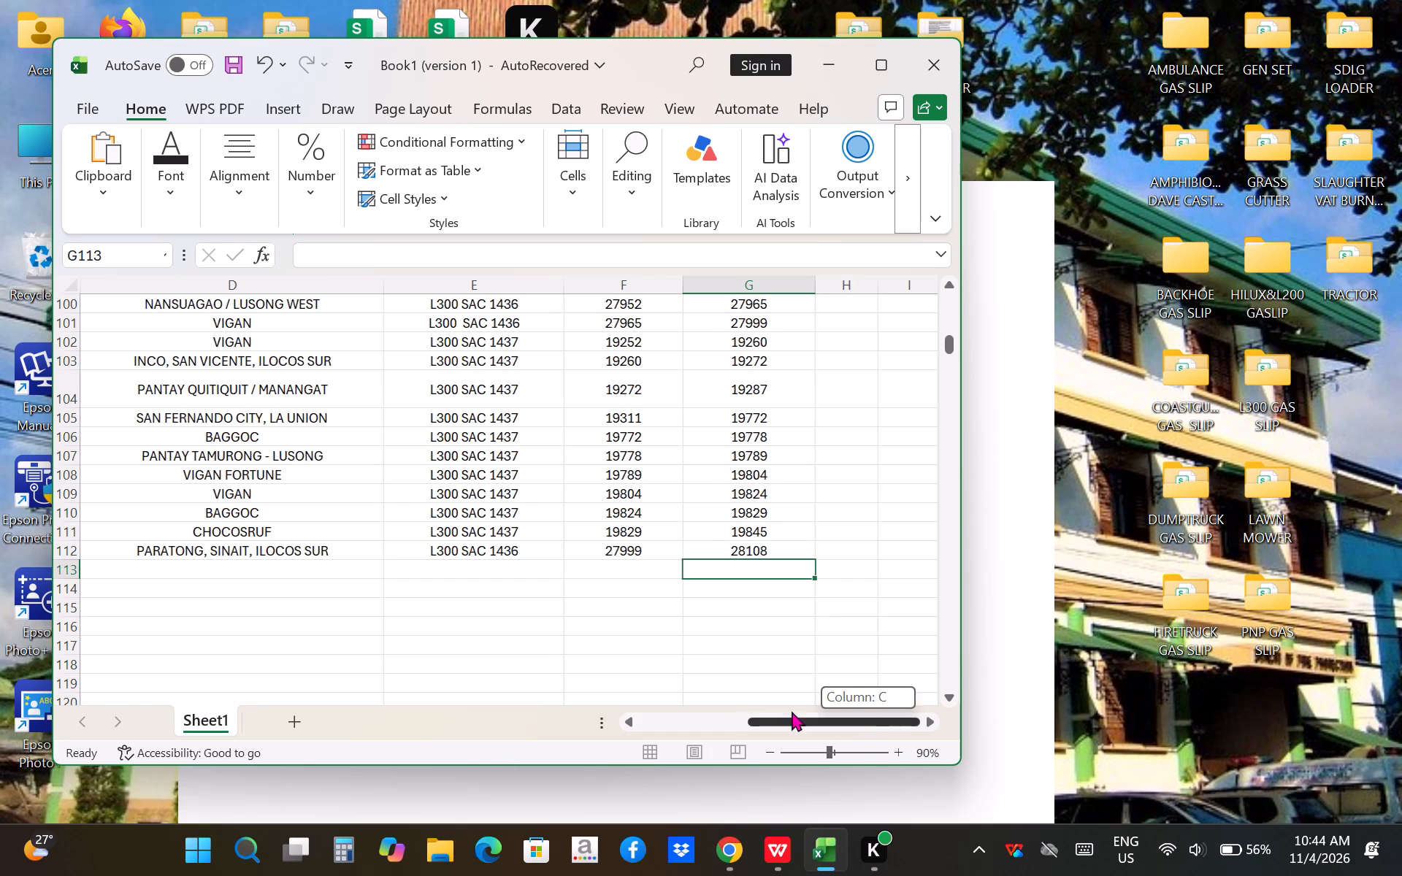
{"action": "left_click_drag", "start_coordinate": [792, 711], "coordinate": [647, 704]}
{"action": "left_click", "coordinate": [177, 575]}
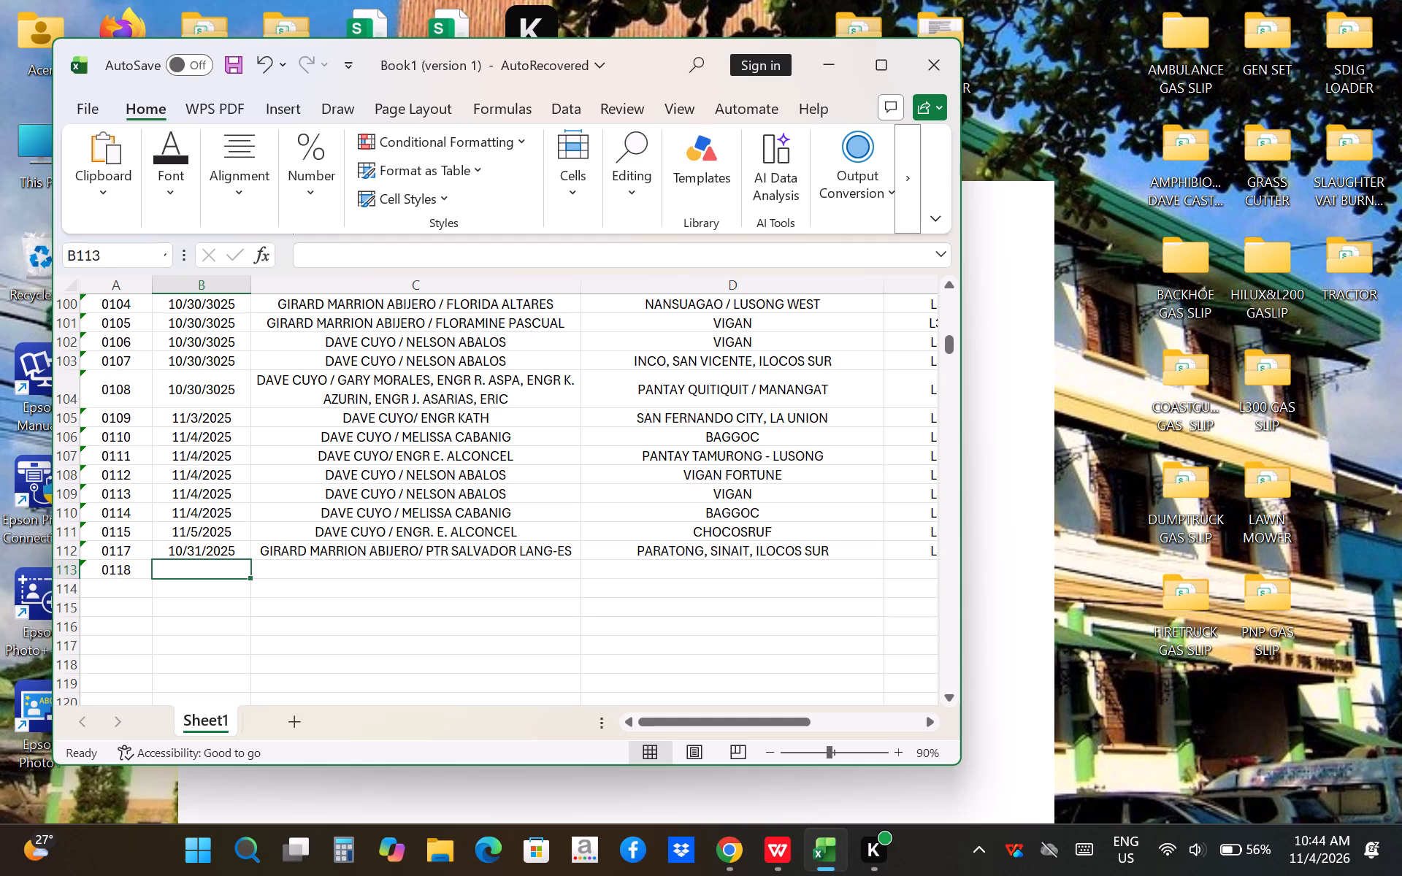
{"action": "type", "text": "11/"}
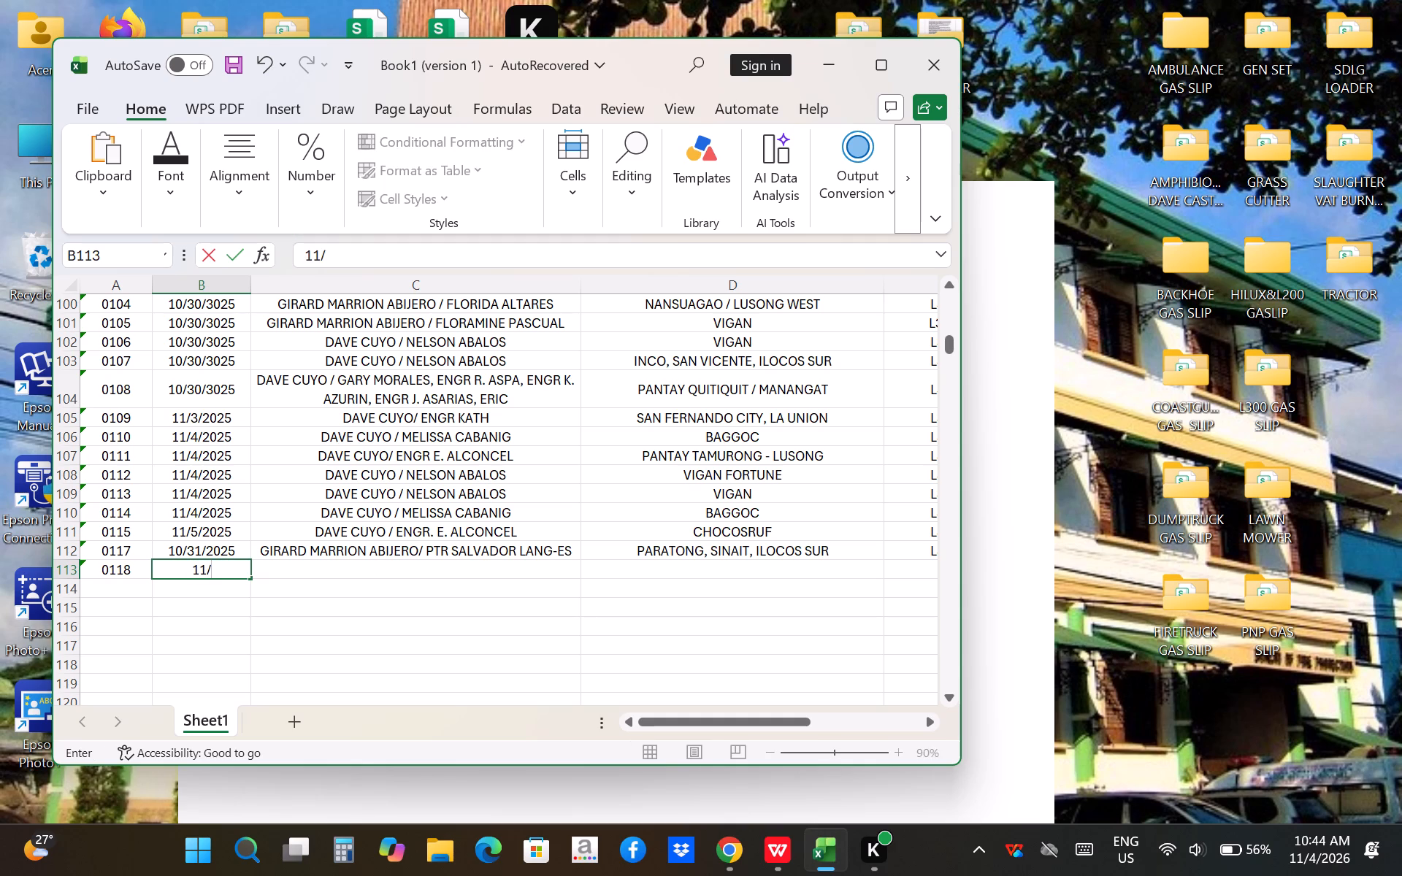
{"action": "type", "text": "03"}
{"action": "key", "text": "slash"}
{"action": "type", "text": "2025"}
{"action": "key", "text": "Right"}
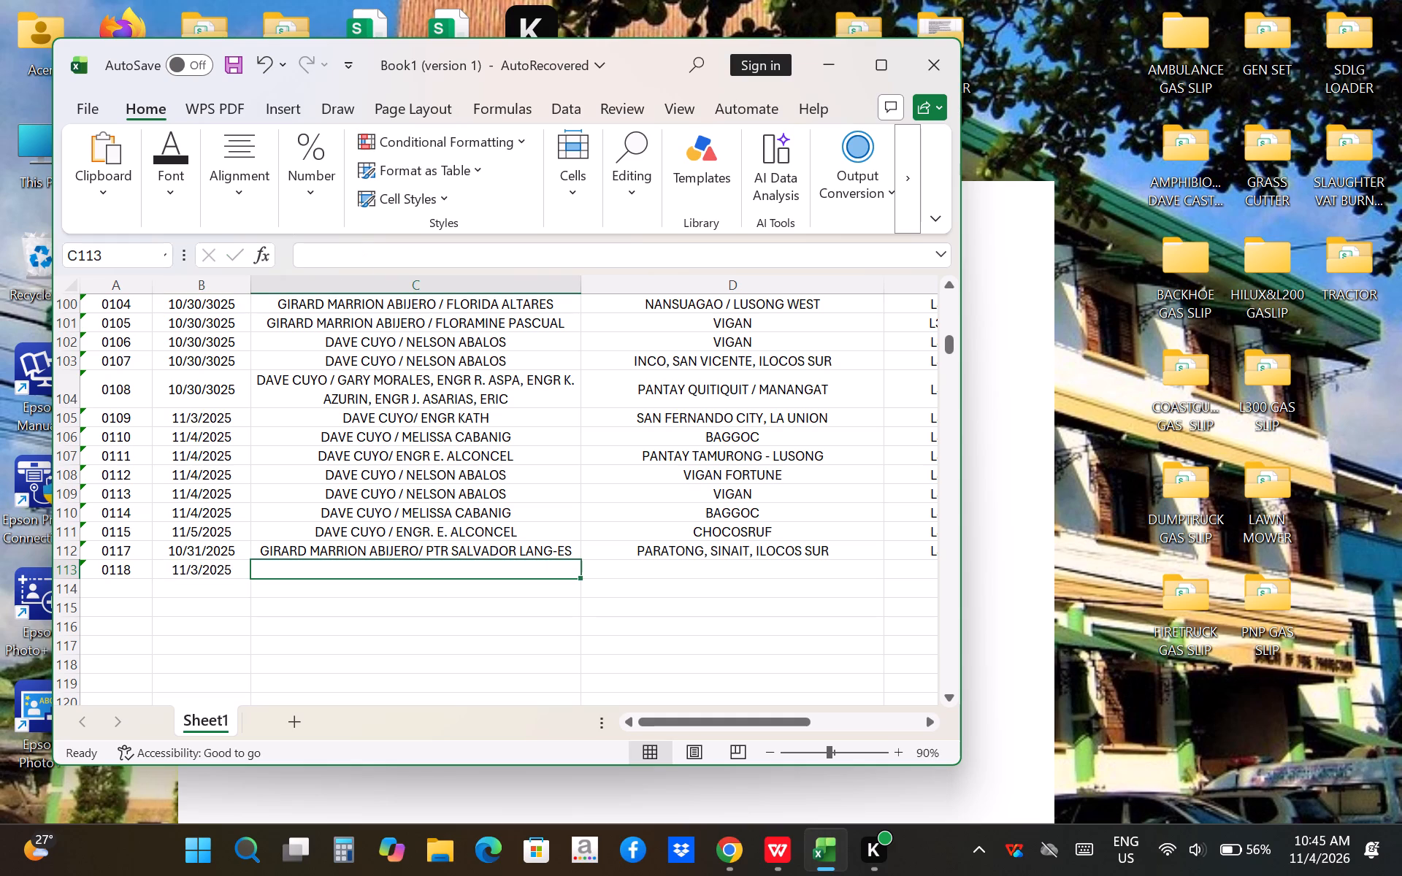
Enter the names for trip 0118 in C113, using trip 0117's driver and the passenger with first name BENEDICTA.
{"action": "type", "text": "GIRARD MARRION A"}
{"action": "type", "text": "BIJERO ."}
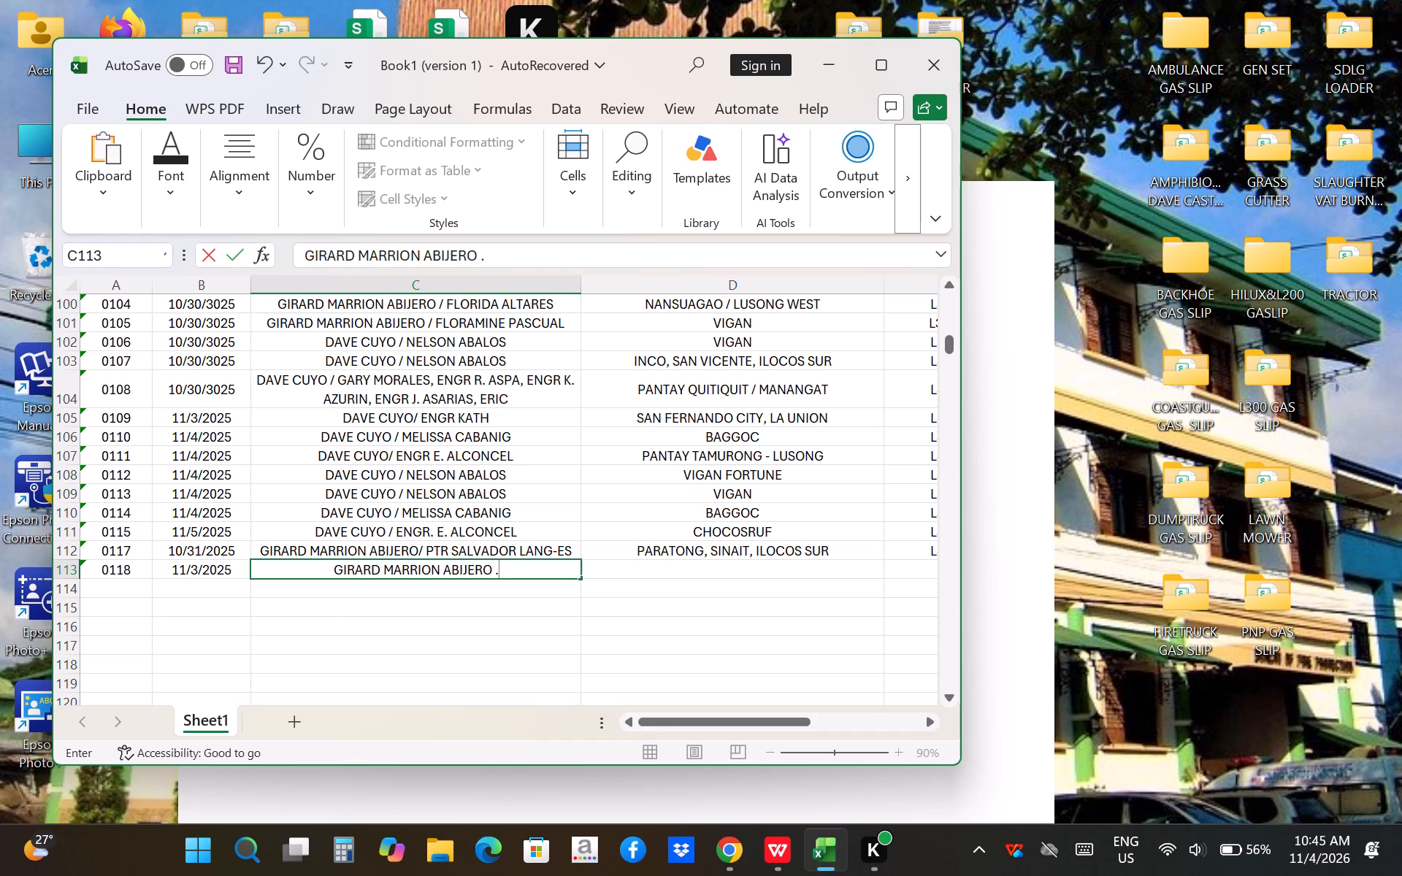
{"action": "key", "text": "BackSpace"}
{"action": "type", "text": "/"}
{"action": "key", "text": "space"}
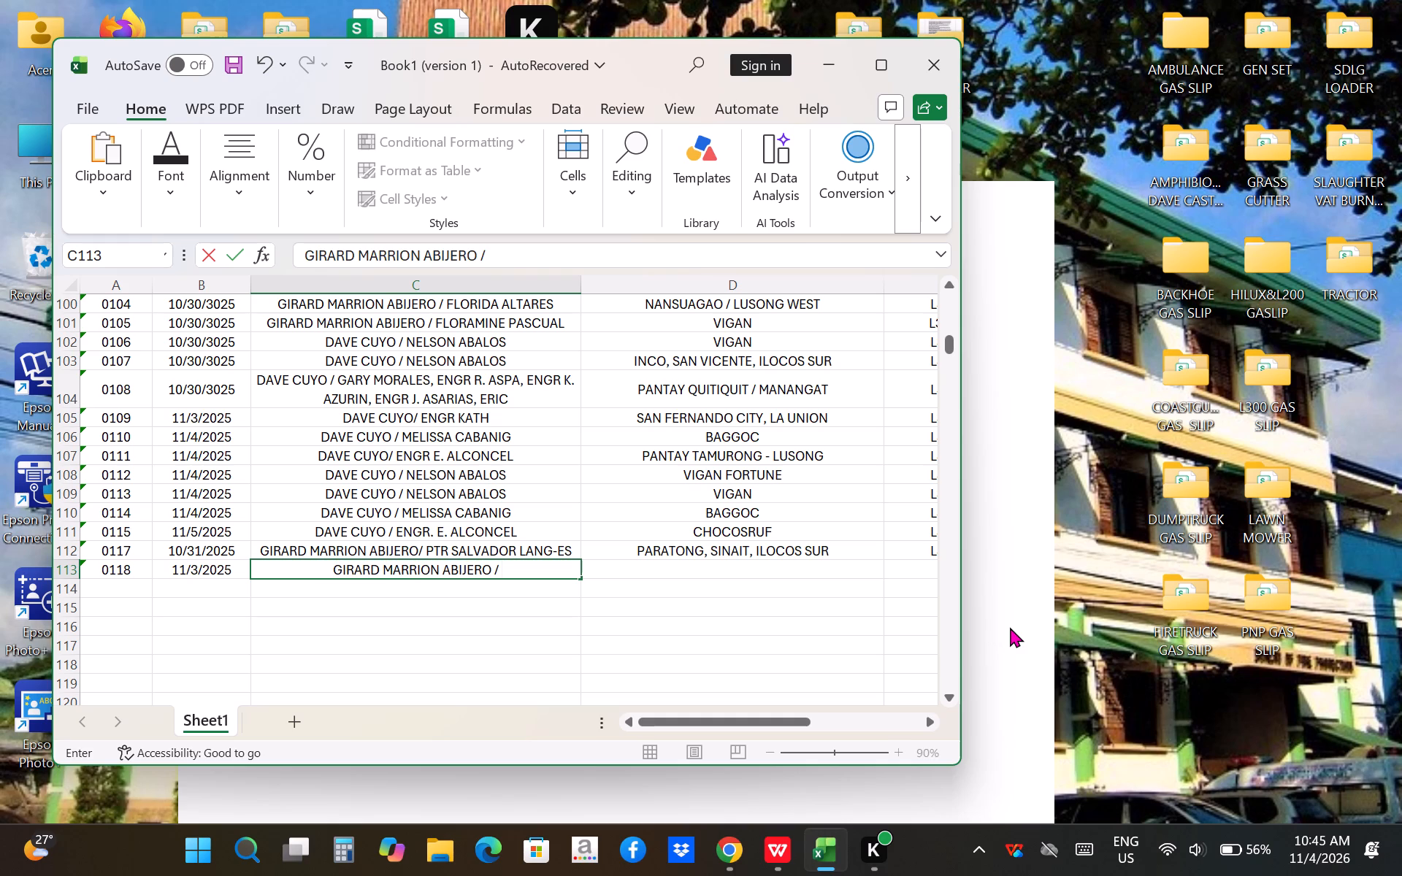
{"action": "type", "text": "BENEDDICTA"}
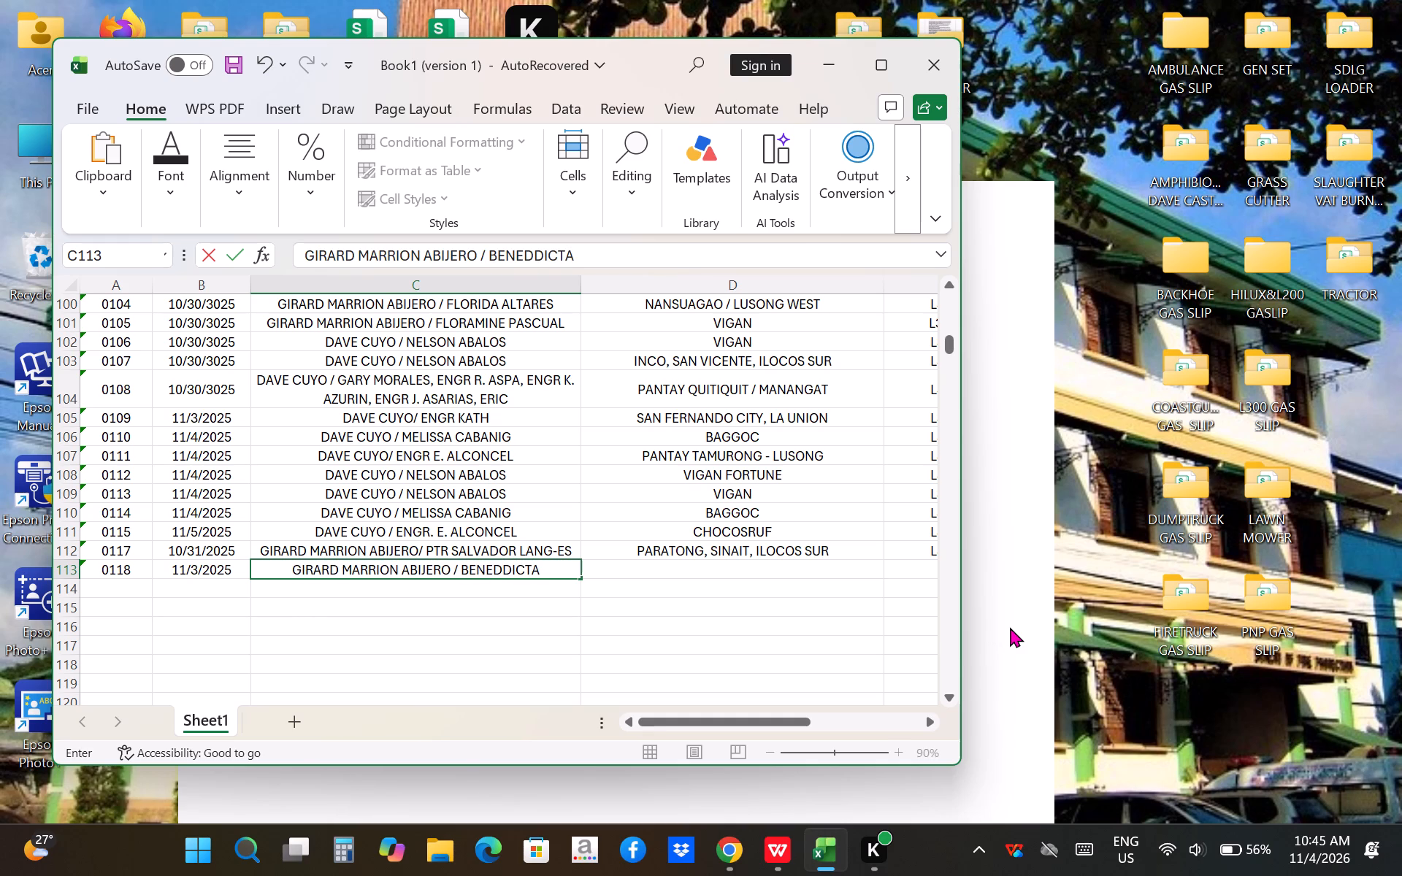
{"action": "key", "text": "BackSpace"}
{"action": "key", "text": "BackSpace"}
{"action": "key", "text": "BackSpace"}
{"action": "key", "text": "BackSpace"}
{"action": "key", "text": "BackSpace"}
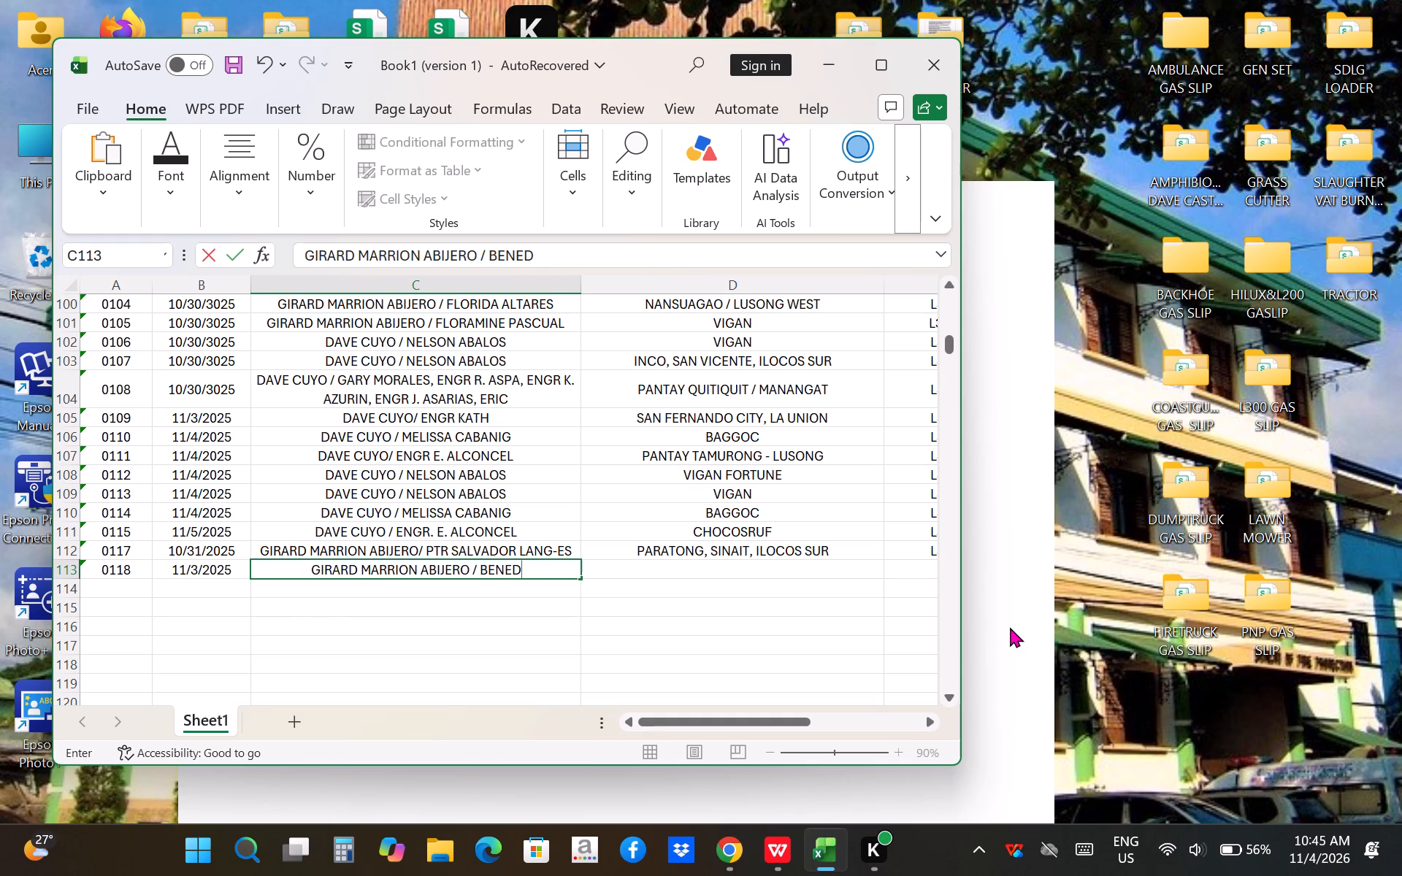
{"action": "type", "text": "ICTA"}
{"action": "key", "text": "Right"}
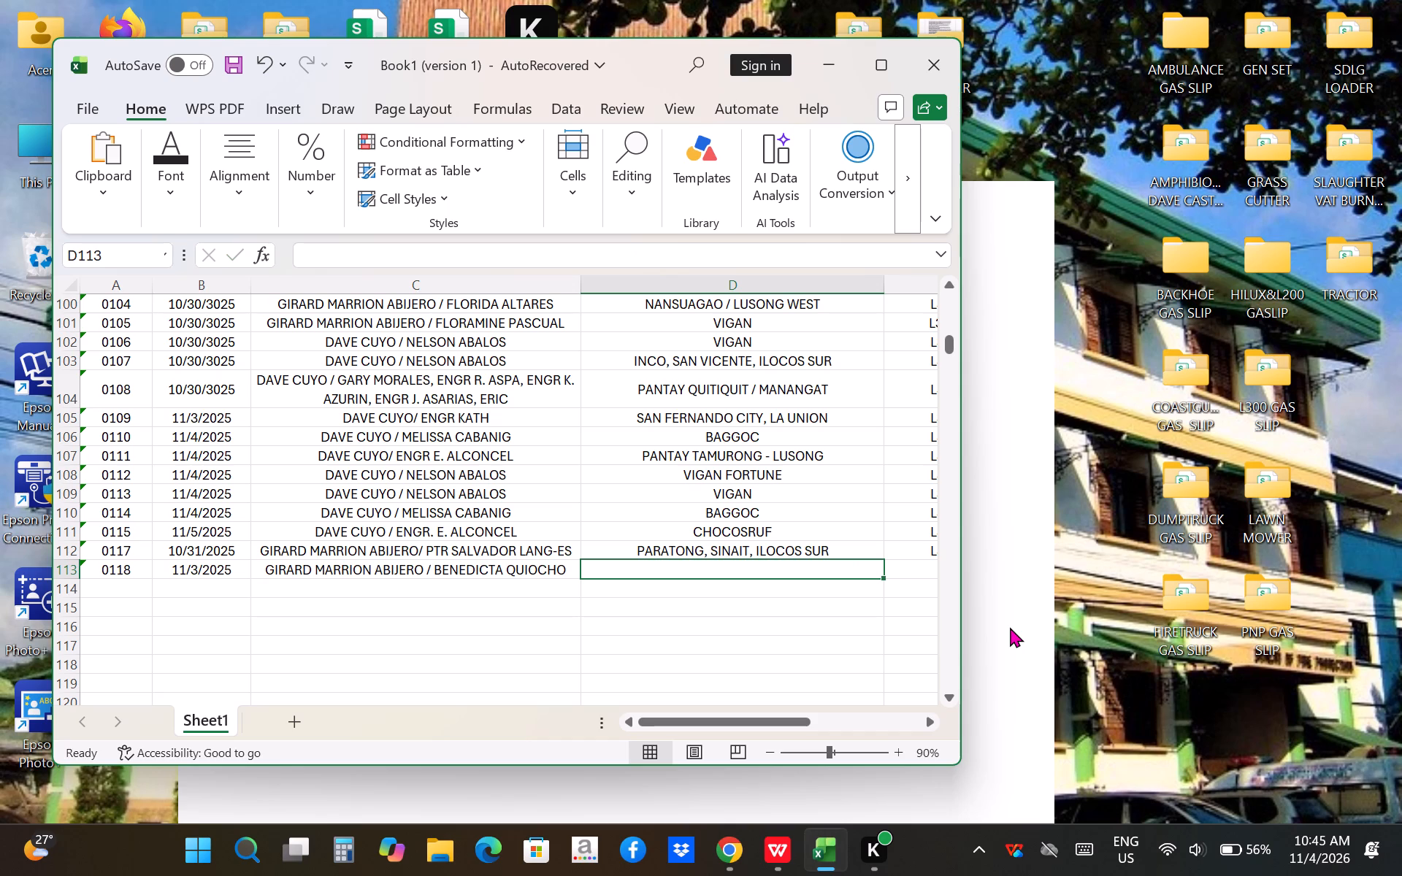
Enter CEMETERY - PANTAY TAMURONG as the destination of trip 0118 in D113.
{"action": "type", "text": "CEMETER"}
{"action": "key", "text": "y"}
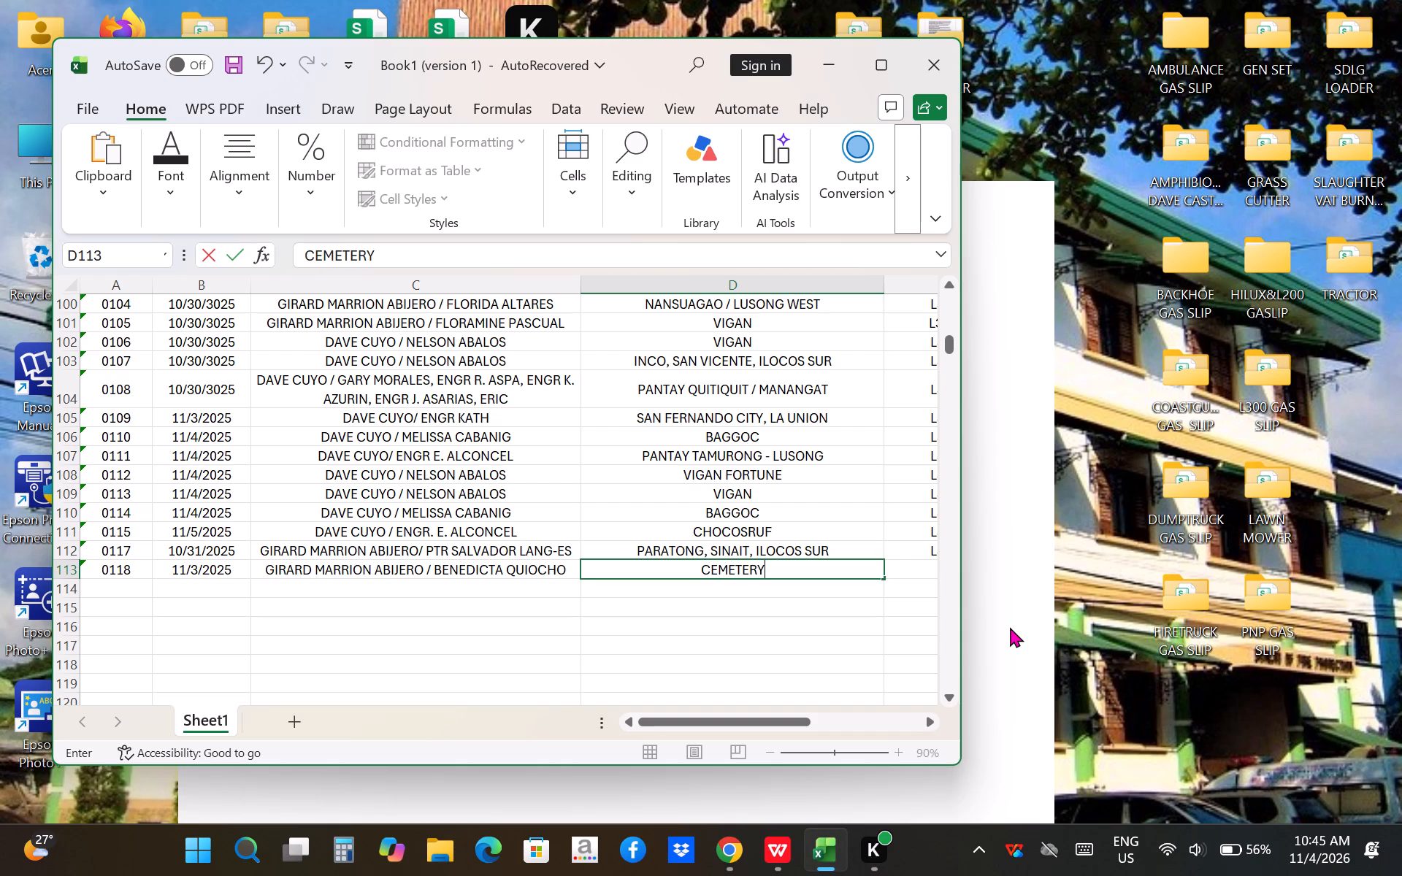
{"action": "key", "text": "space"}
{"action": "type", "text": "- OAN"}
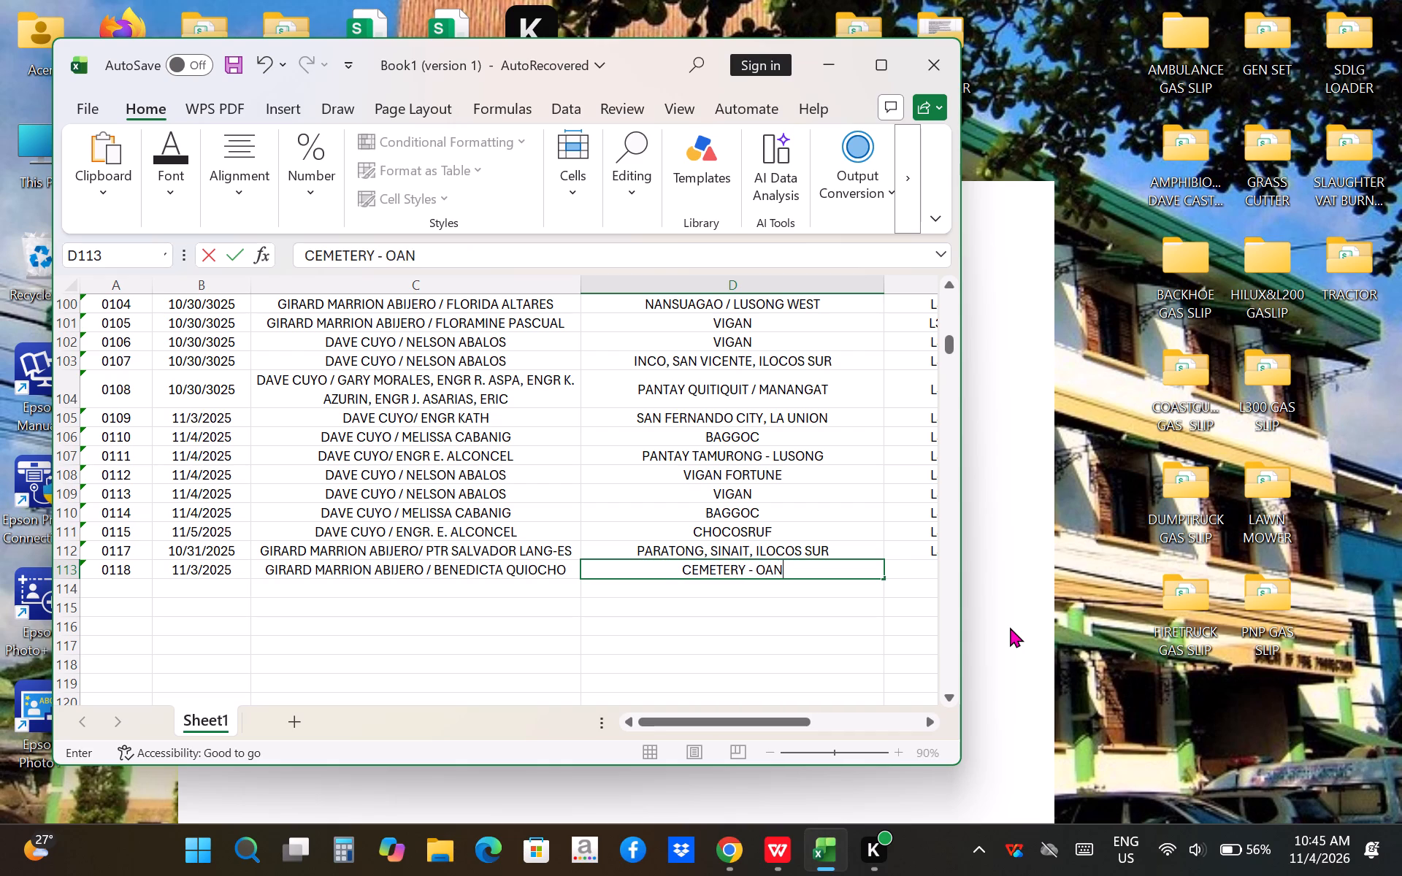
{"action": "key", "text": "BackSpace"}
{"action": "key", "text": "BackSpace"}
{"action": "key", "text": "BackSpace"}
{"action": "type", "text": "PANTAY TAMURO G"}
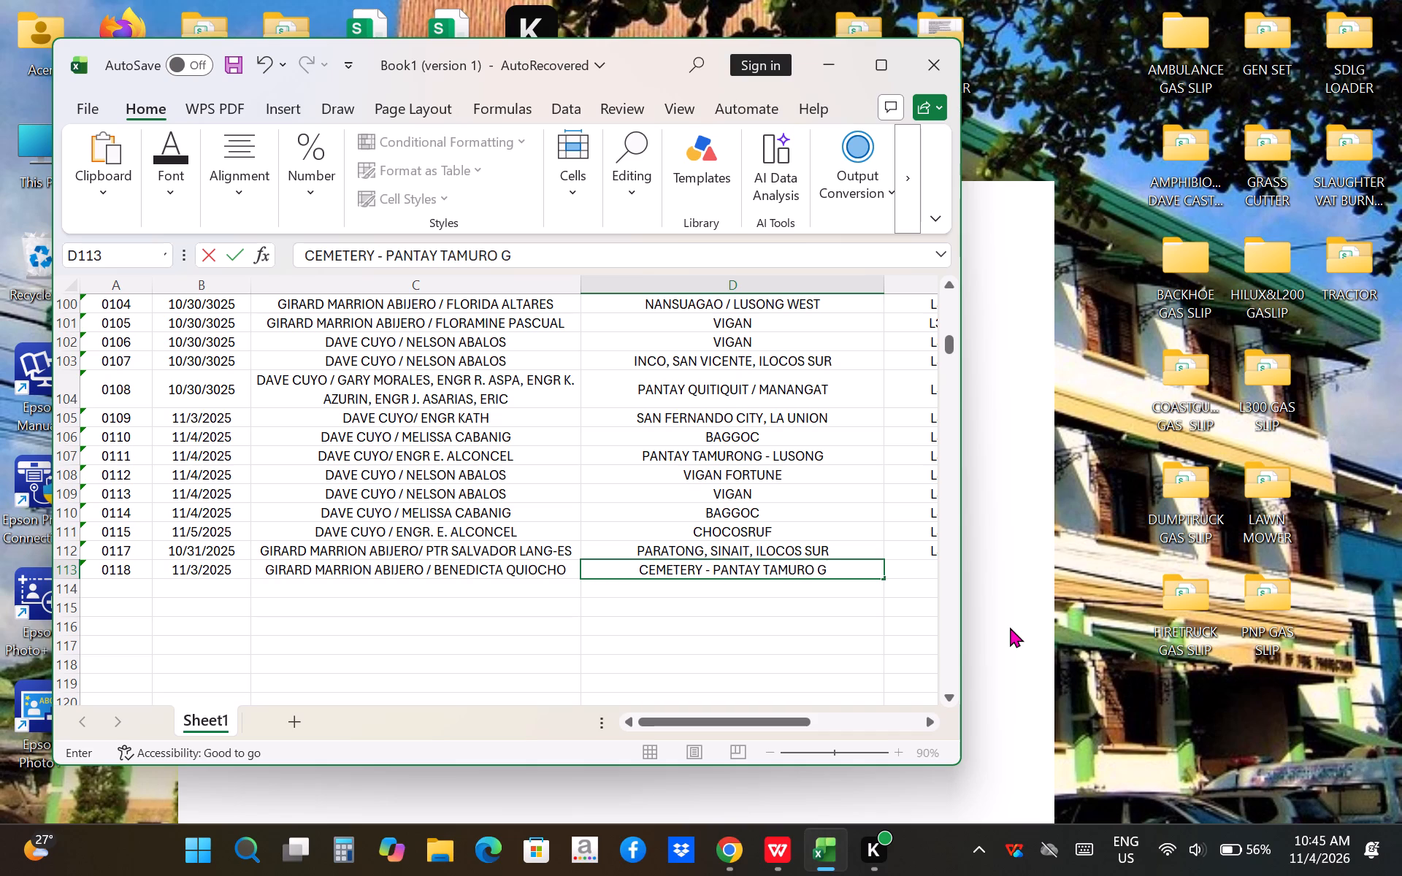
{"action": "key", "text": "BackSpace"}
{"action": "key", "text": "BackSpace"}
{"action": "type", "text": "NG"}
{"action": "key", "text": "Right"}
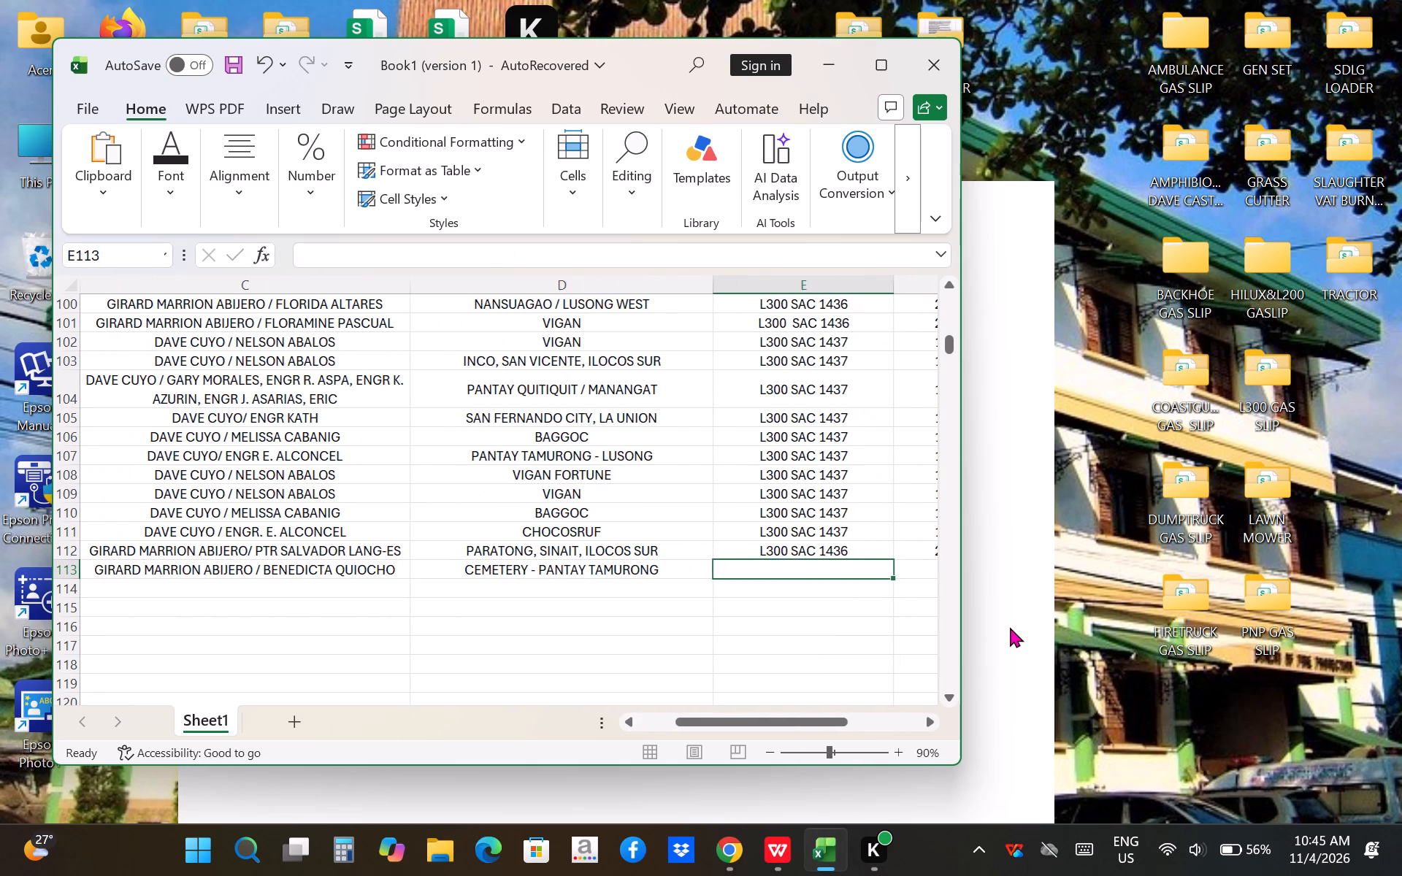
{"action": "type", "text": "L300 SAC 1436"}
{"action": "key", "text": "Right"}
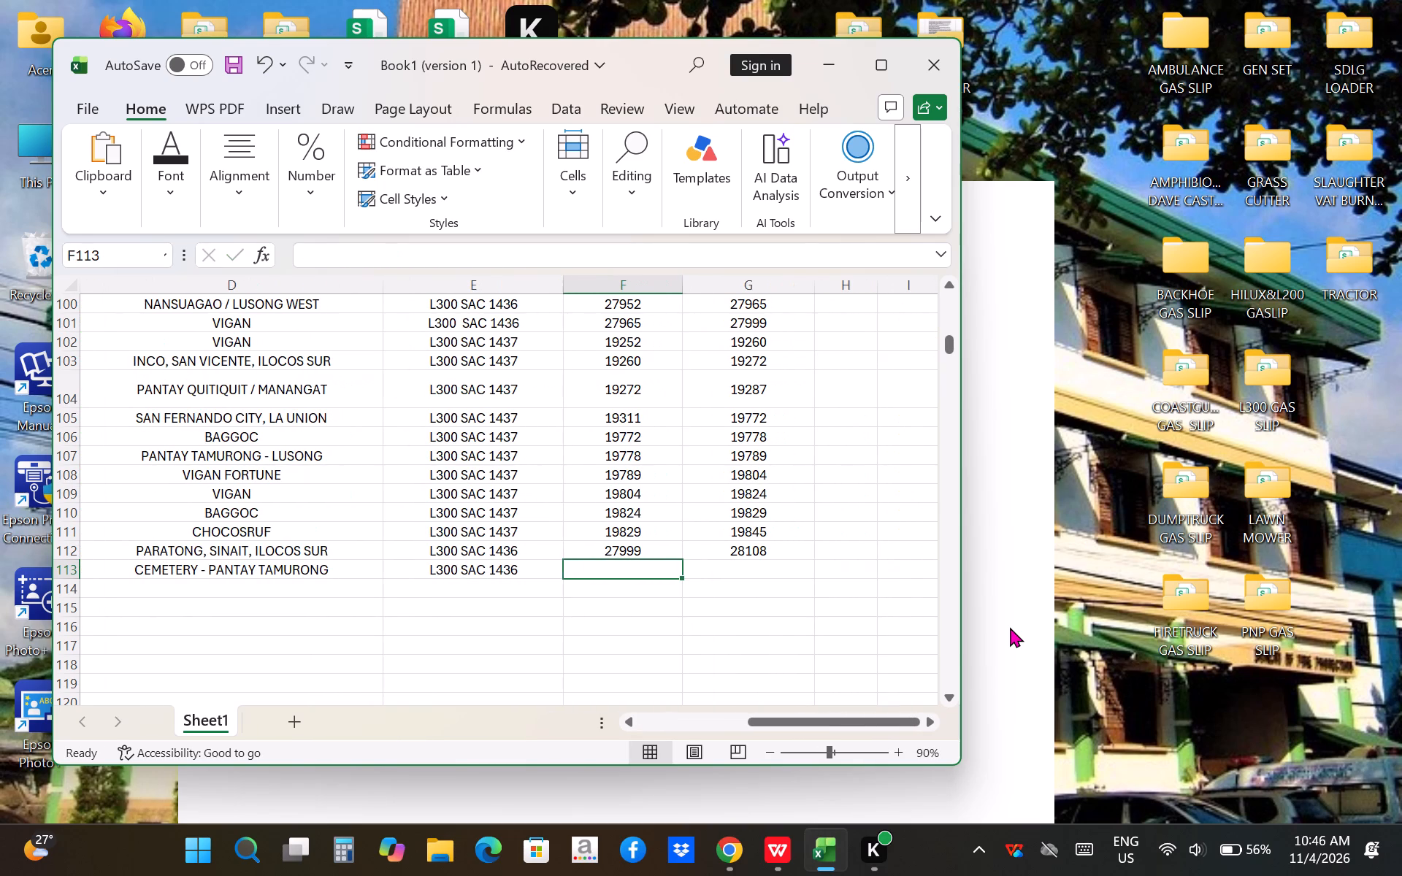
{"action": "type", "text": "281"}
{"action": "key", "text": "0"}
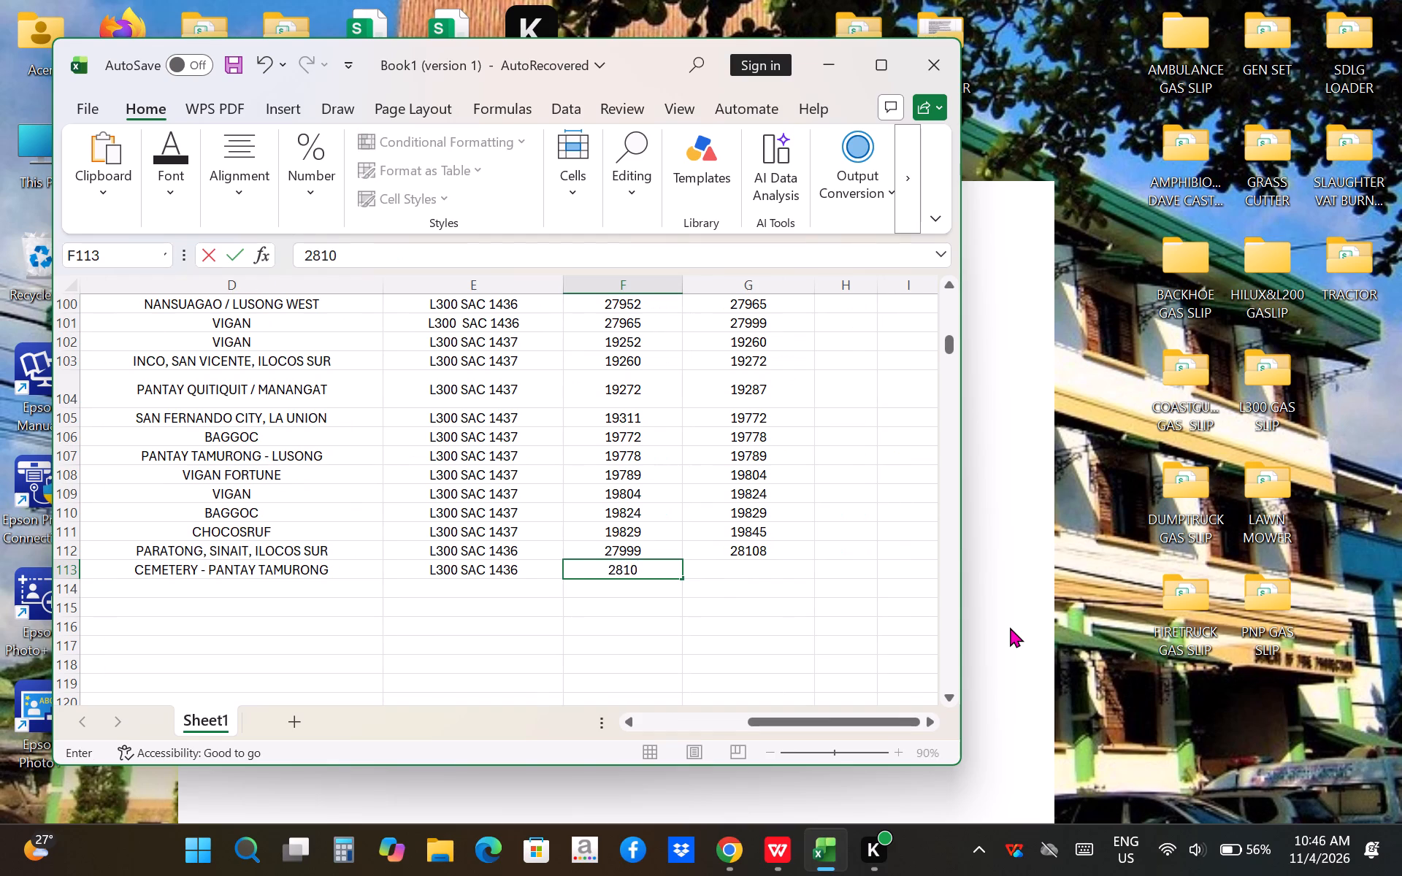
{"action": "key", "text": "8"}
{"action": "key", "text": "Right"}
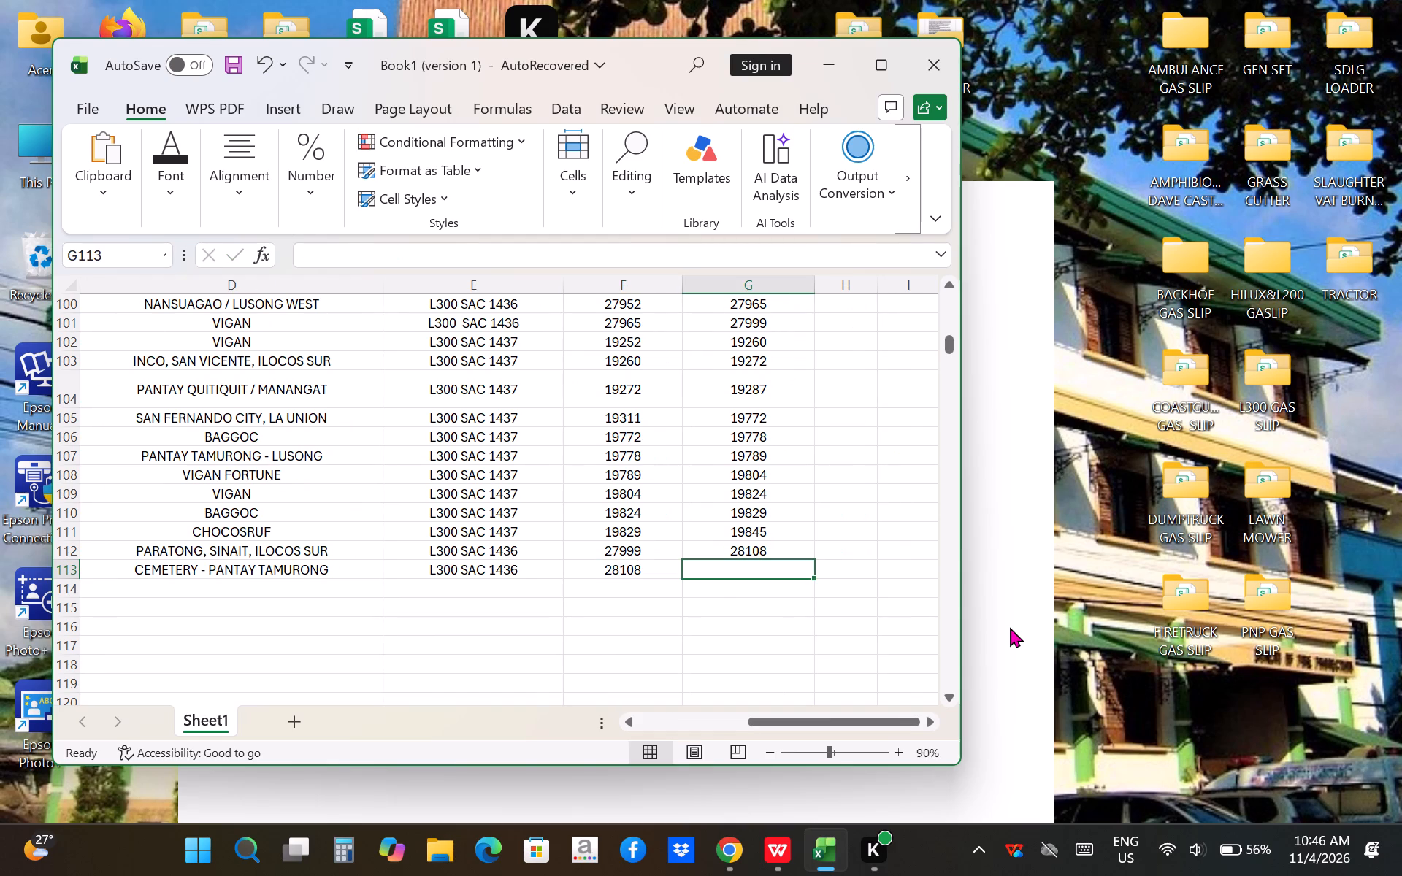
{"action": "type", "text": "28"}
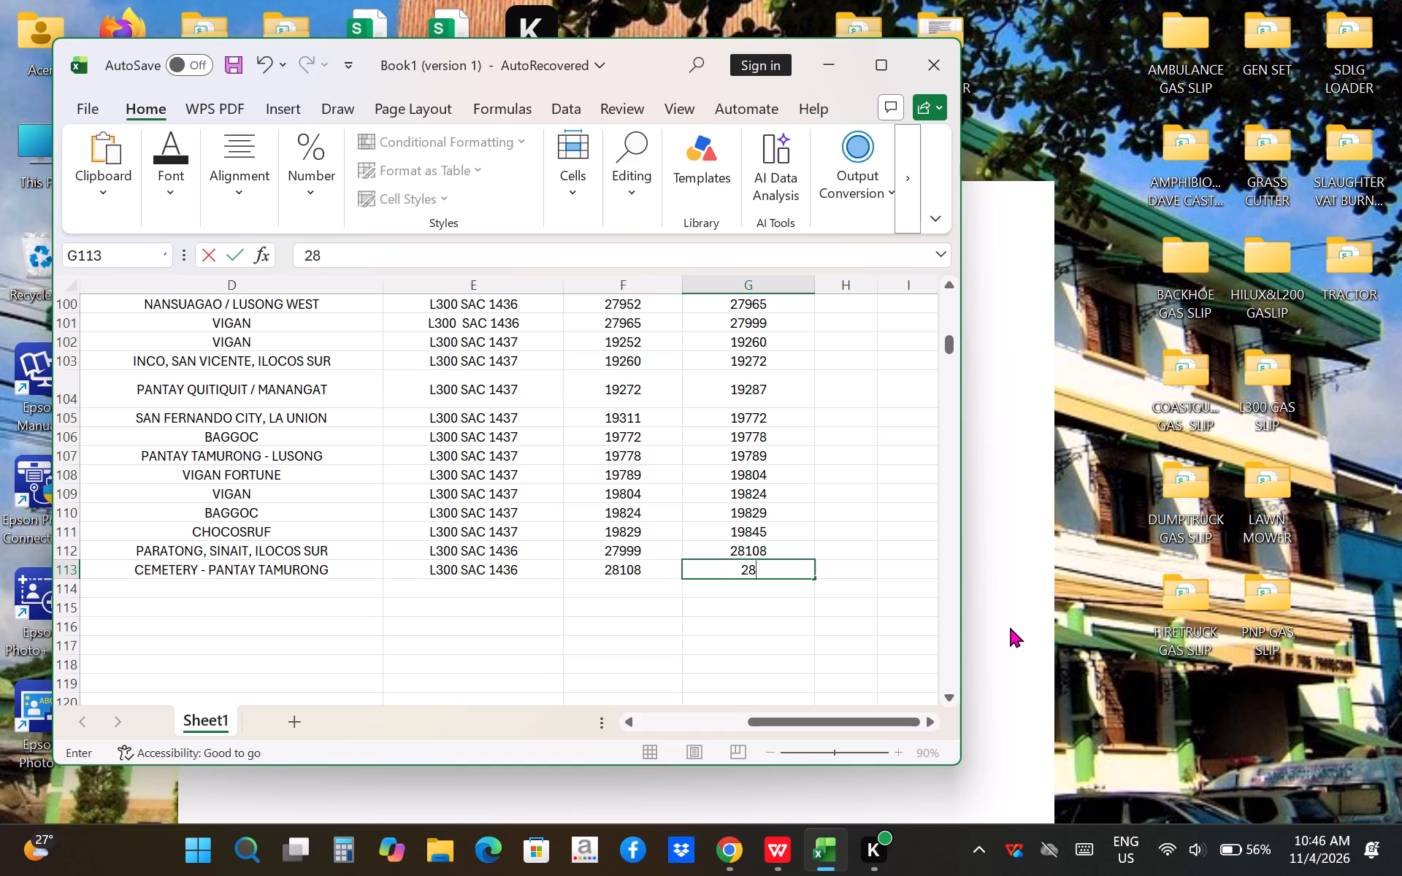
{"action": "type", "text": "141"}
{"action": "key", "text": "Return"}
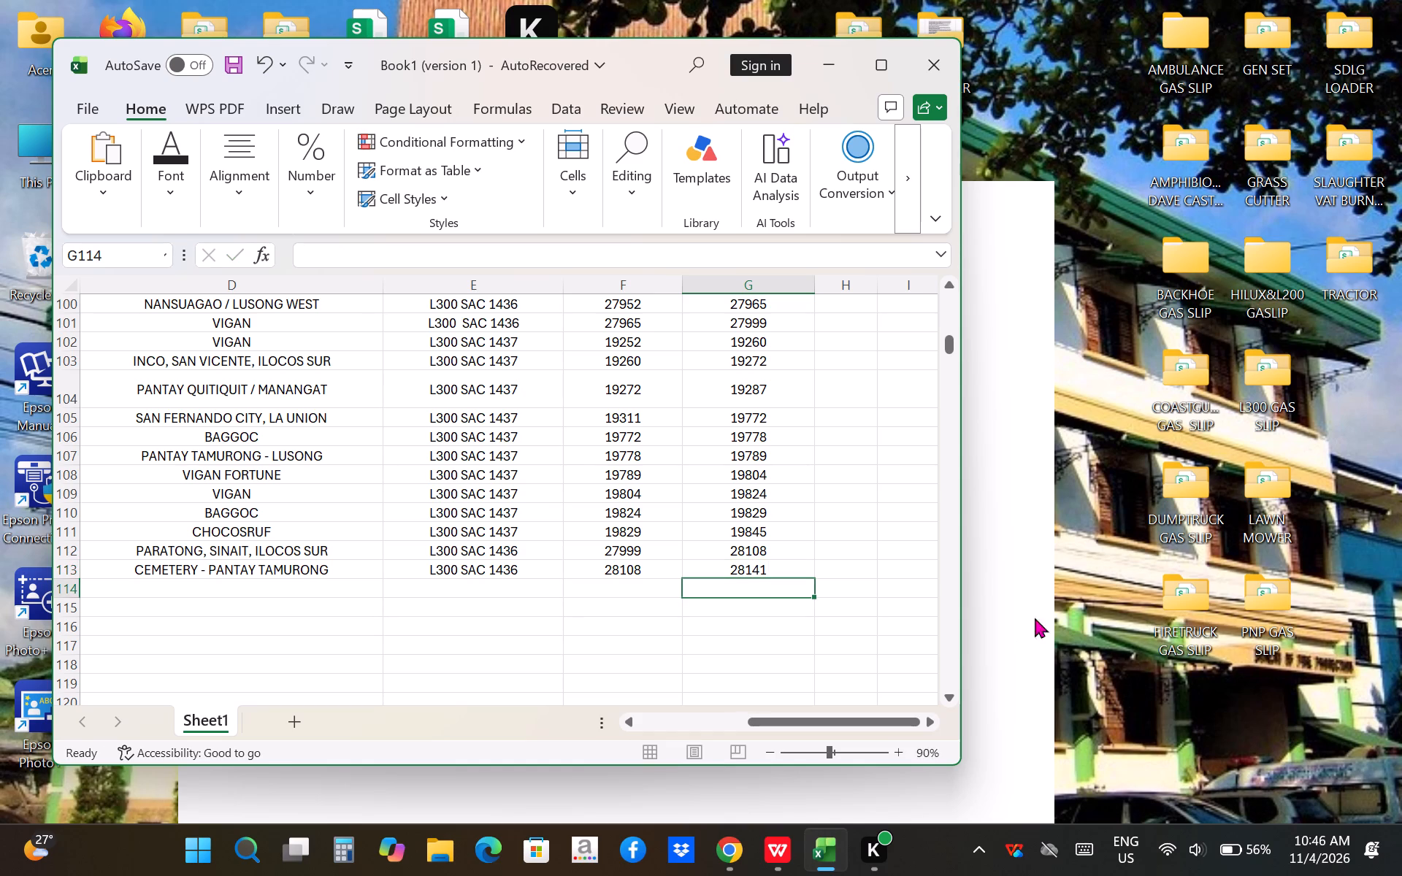
Extend the trip number series from 0118 in A113 down through 0121 in A116.
{"action": "left_click_drag", "start_coordinate": [828, 718], "coordinate": [570, 716]}
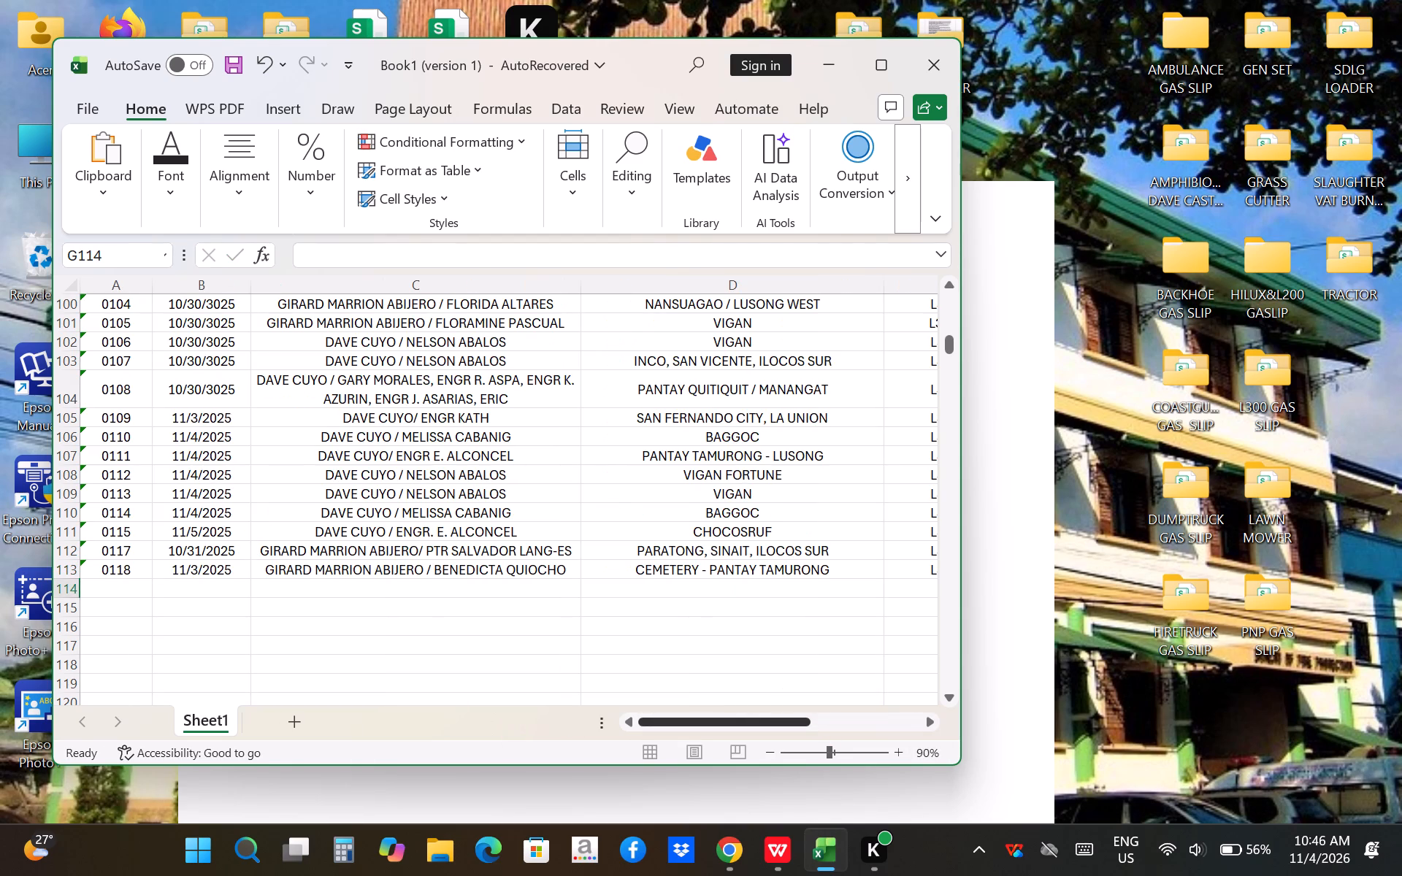
{"action": "left_click", "coordinate": [119, 592]}
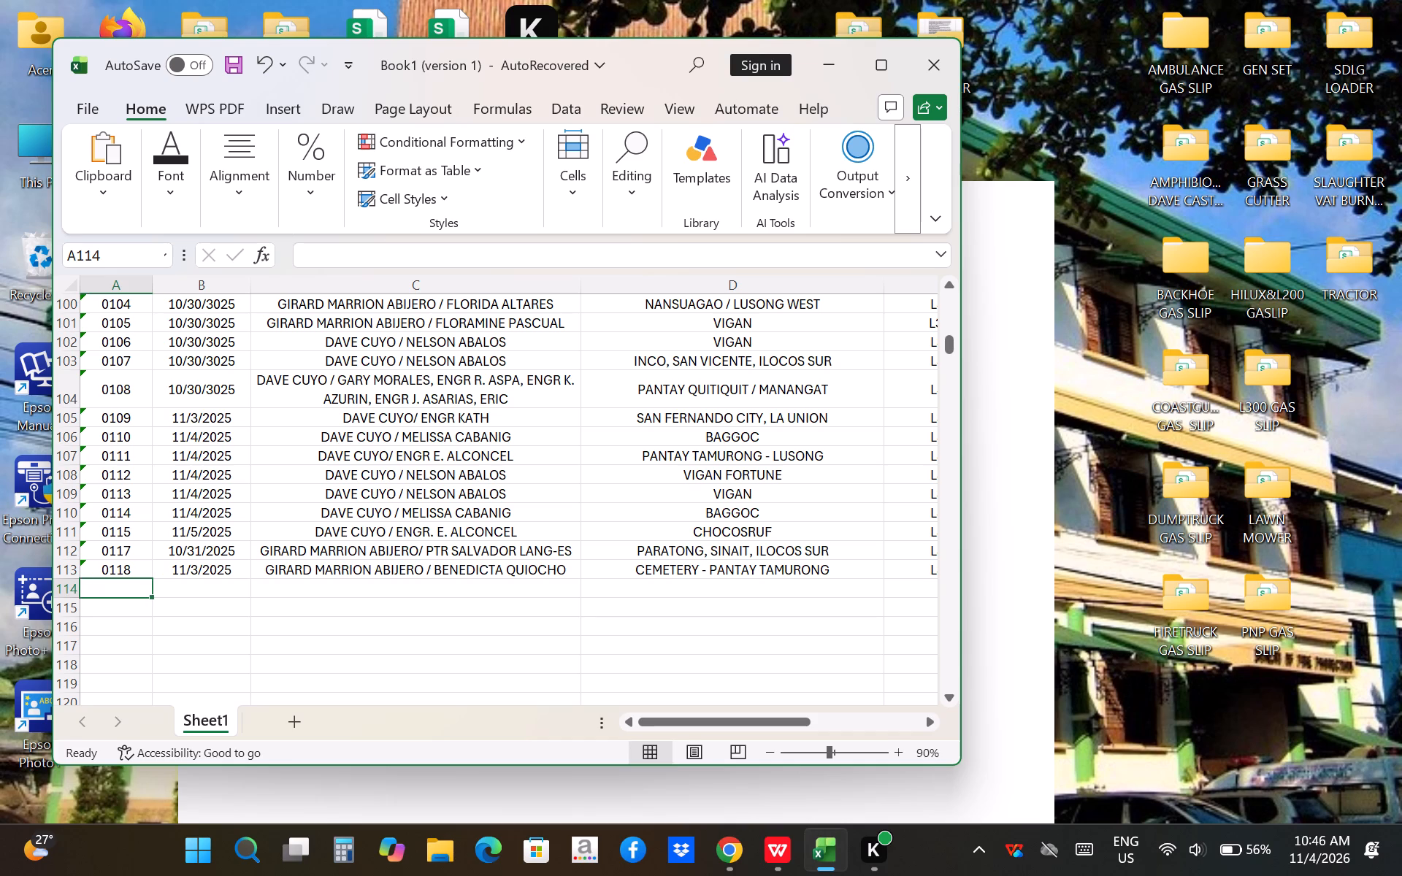
{"action": "scroll", "coordinate": [196, 620], "scroll_direction": "down", "scroll_amount": 5}
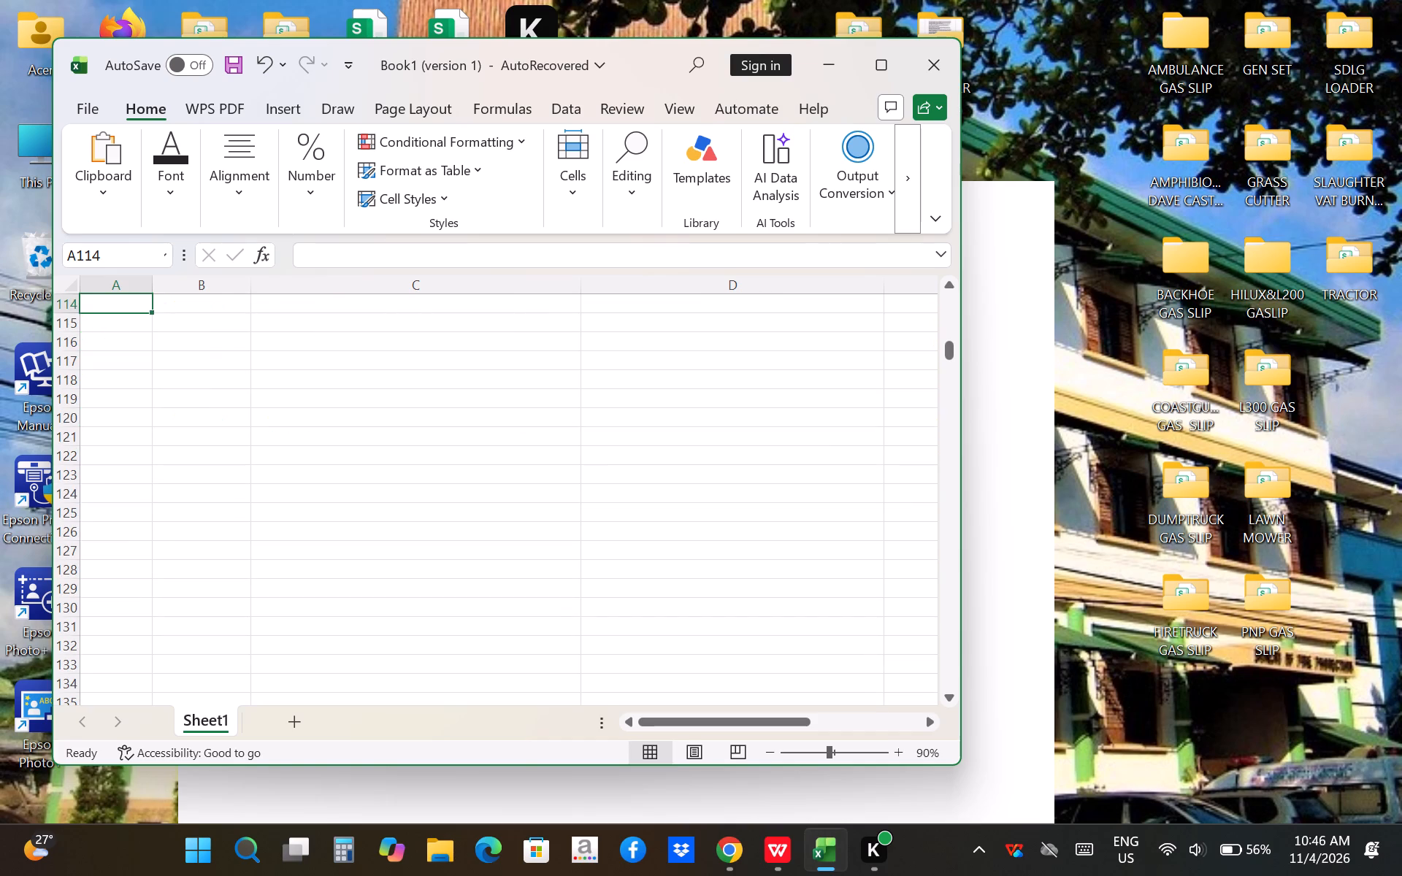
{"action": "scroll", "coordinate": [206, 597], "scroll_direction": "up", "scroll_amount": 1}
{"action": "left_click", "coordinate": [95, 345]}
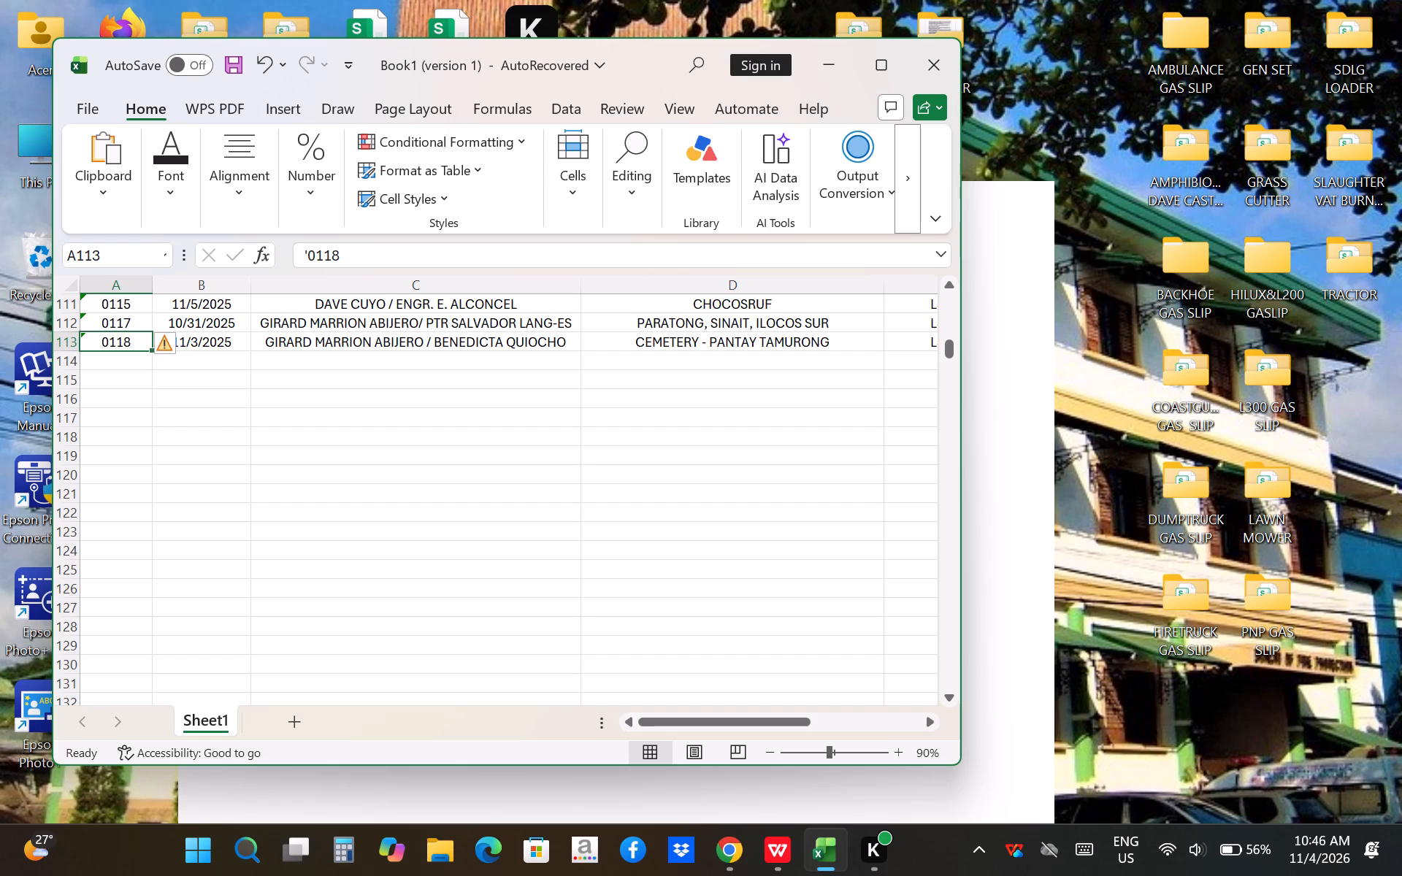
{"action": "left_click_drag", "start_coordinate": [150, 350], "coordinate": [156, 386]}
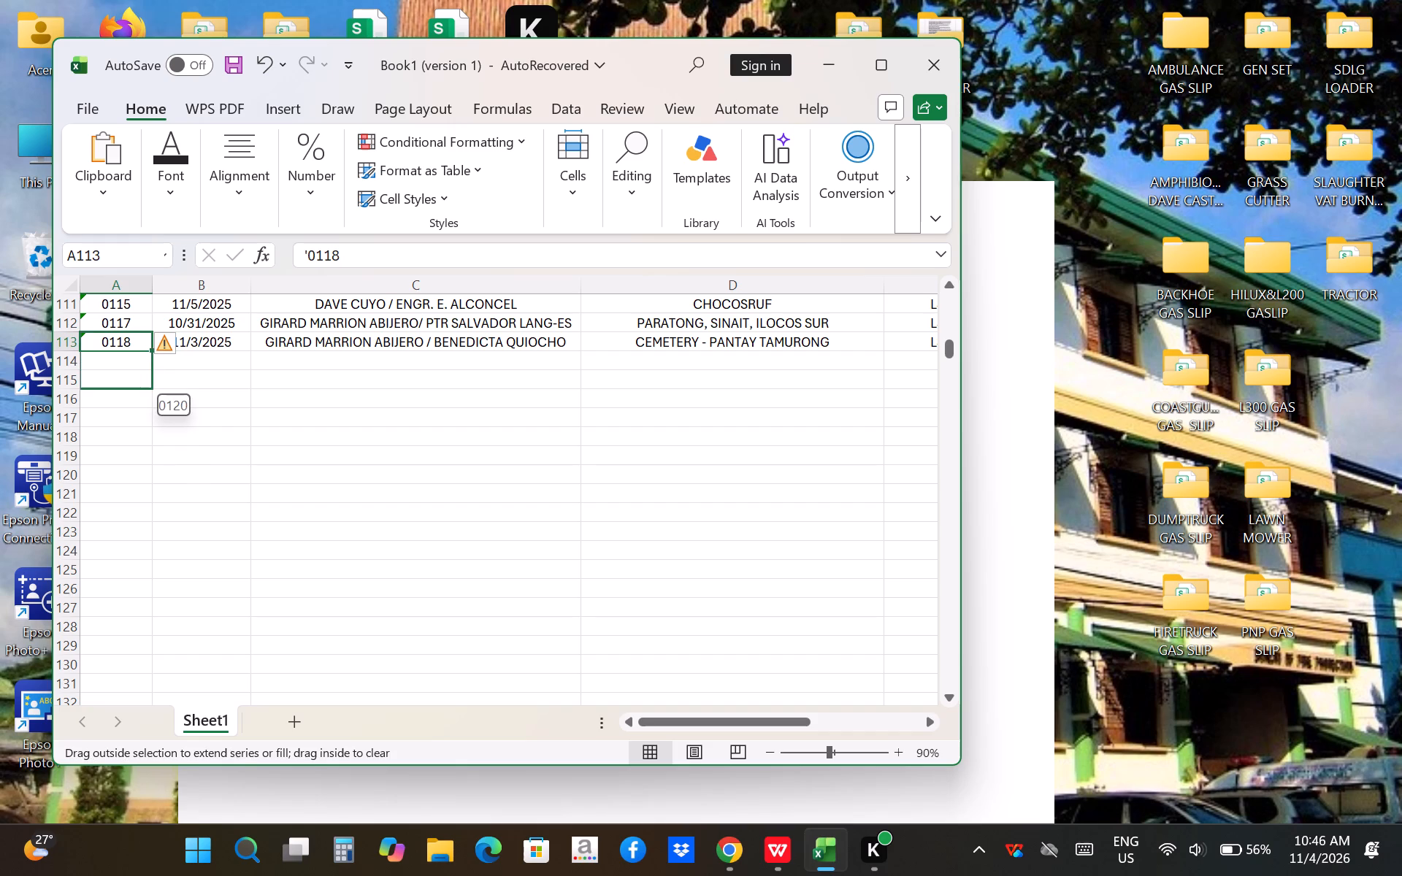
{"action": "left_click_drag", "start_coordinate": [156, 386], "coordinate": [157, 401]}
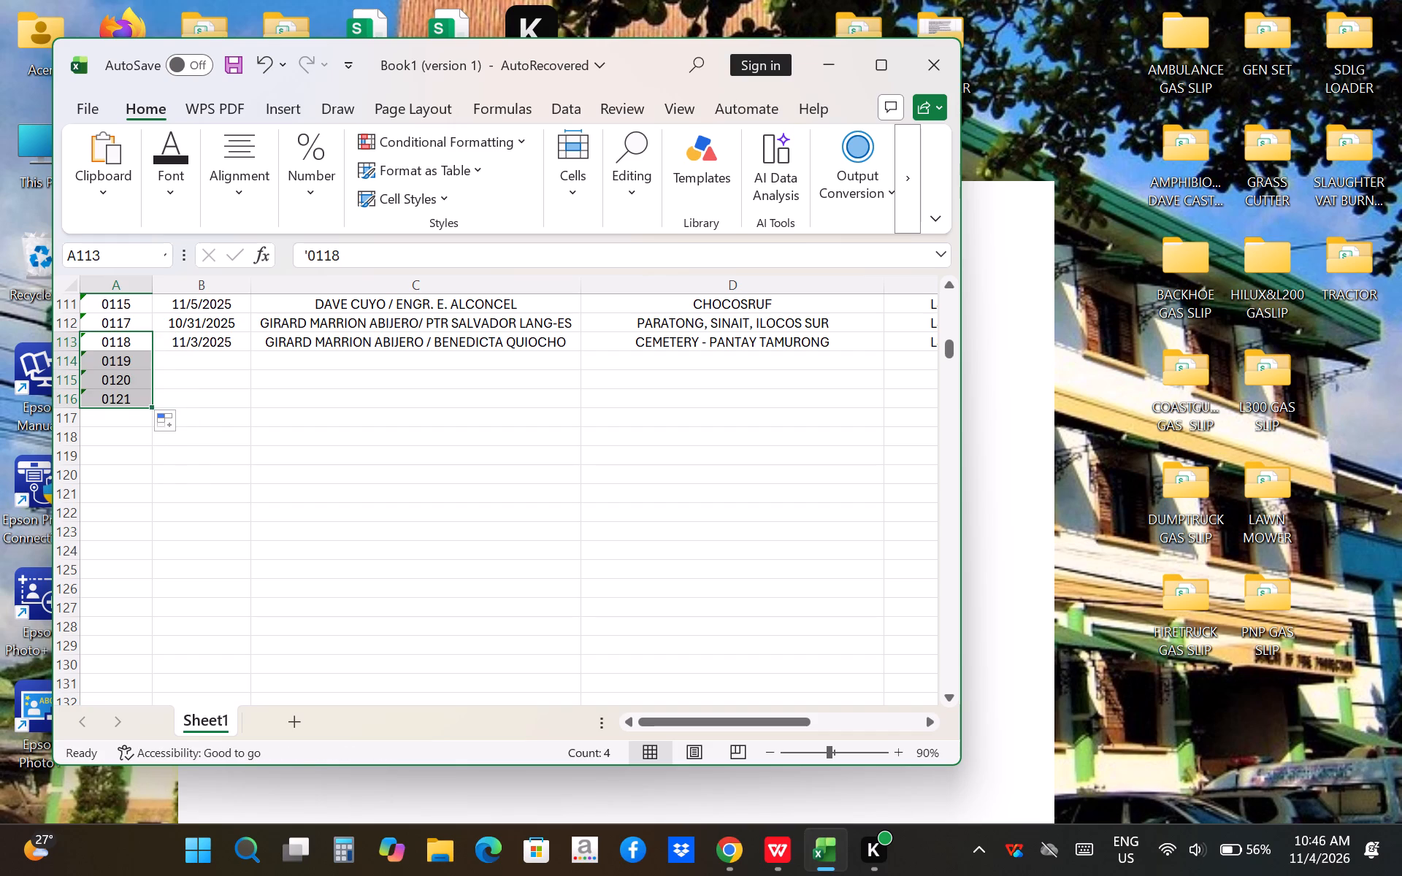
Enter trip number 0123 as text in A117.
{"action": "left_click", "coordinate": [134, 423]}
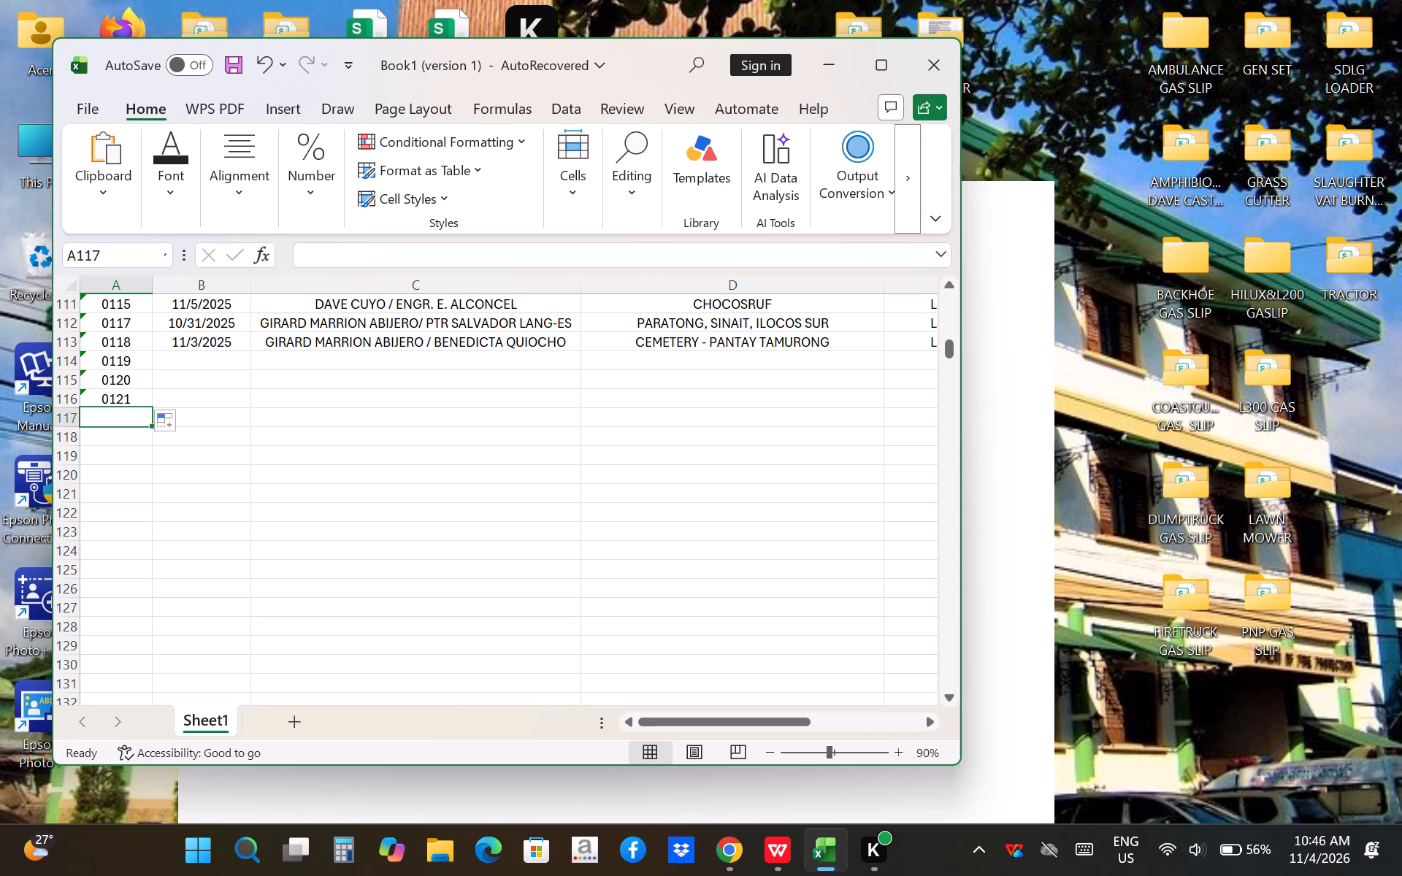
{"action": "key", "text": "apostrophe"}
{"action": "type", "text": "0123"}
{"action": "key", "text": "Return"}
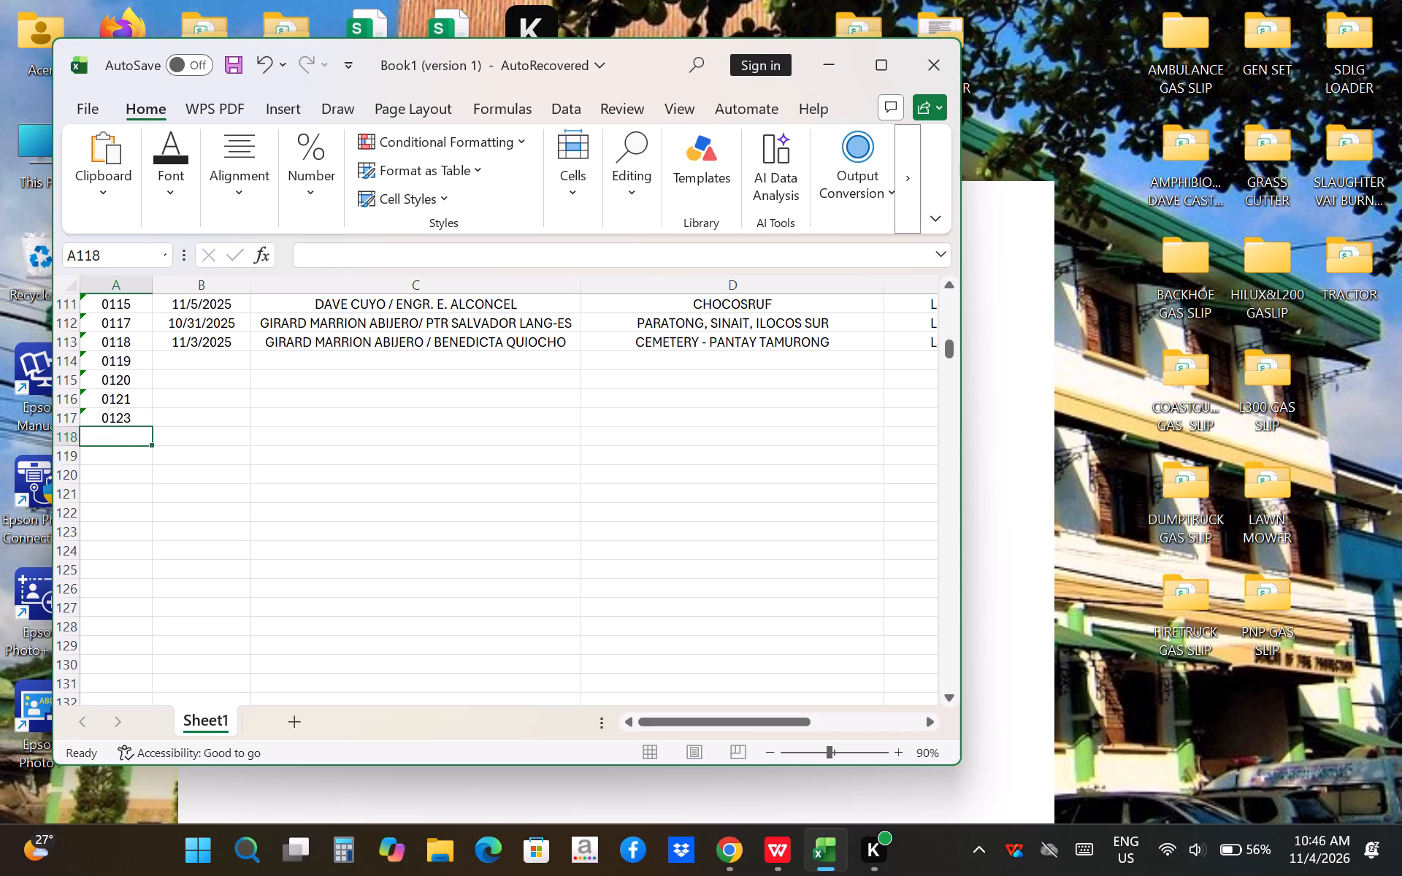
Extend the trip number series from 0123 in A117 down through 0132 in A126.
{"action": "left_click", "coordinate": [138, 425]}
{"action": "left_click", "coordinate": [142, 423]}
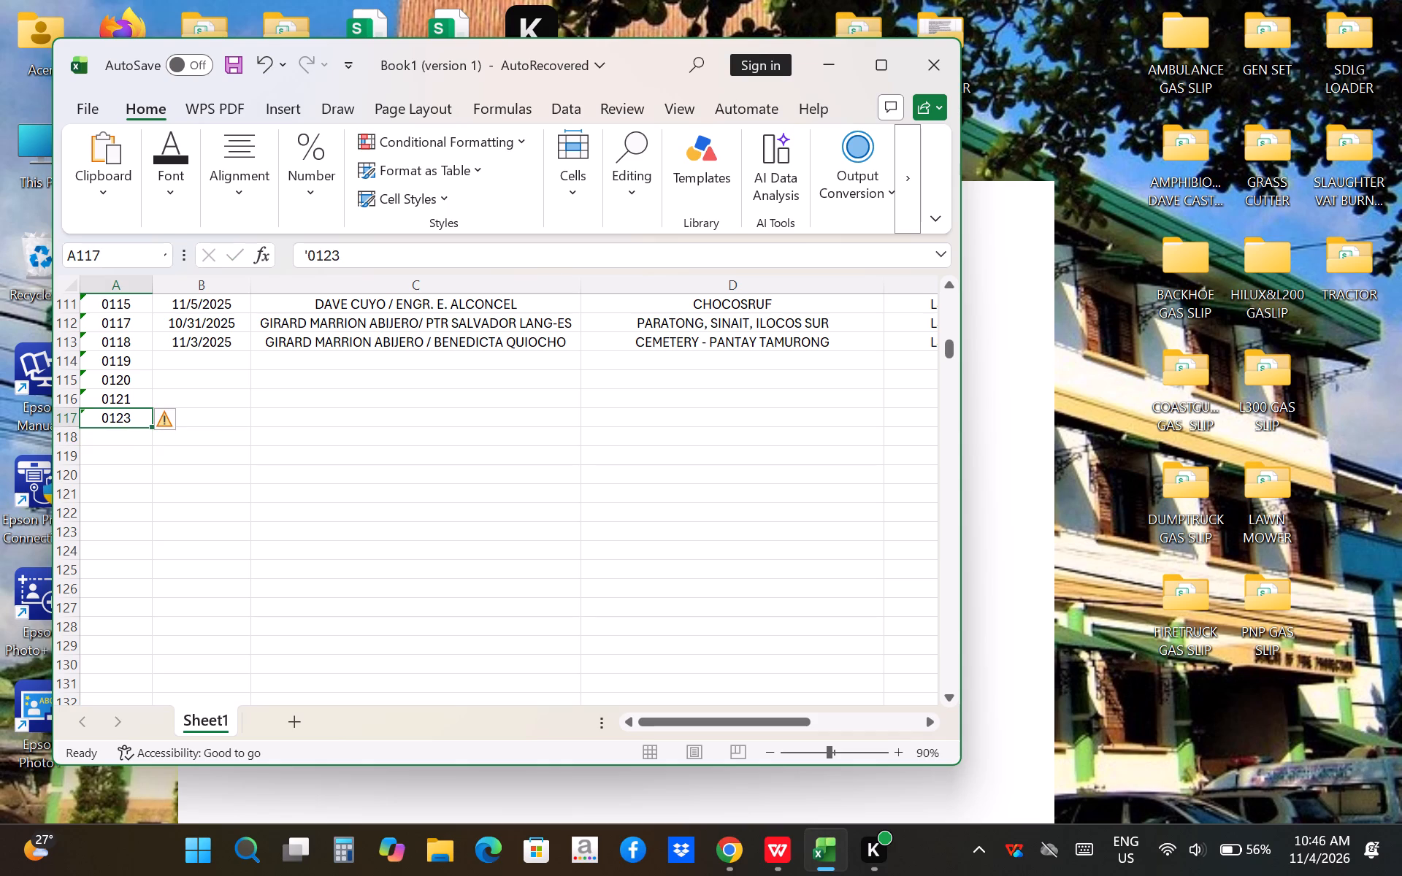
{"action": "left_click_drag", "start_coordinate": [152, 427], "coordinate": [153, 449]}
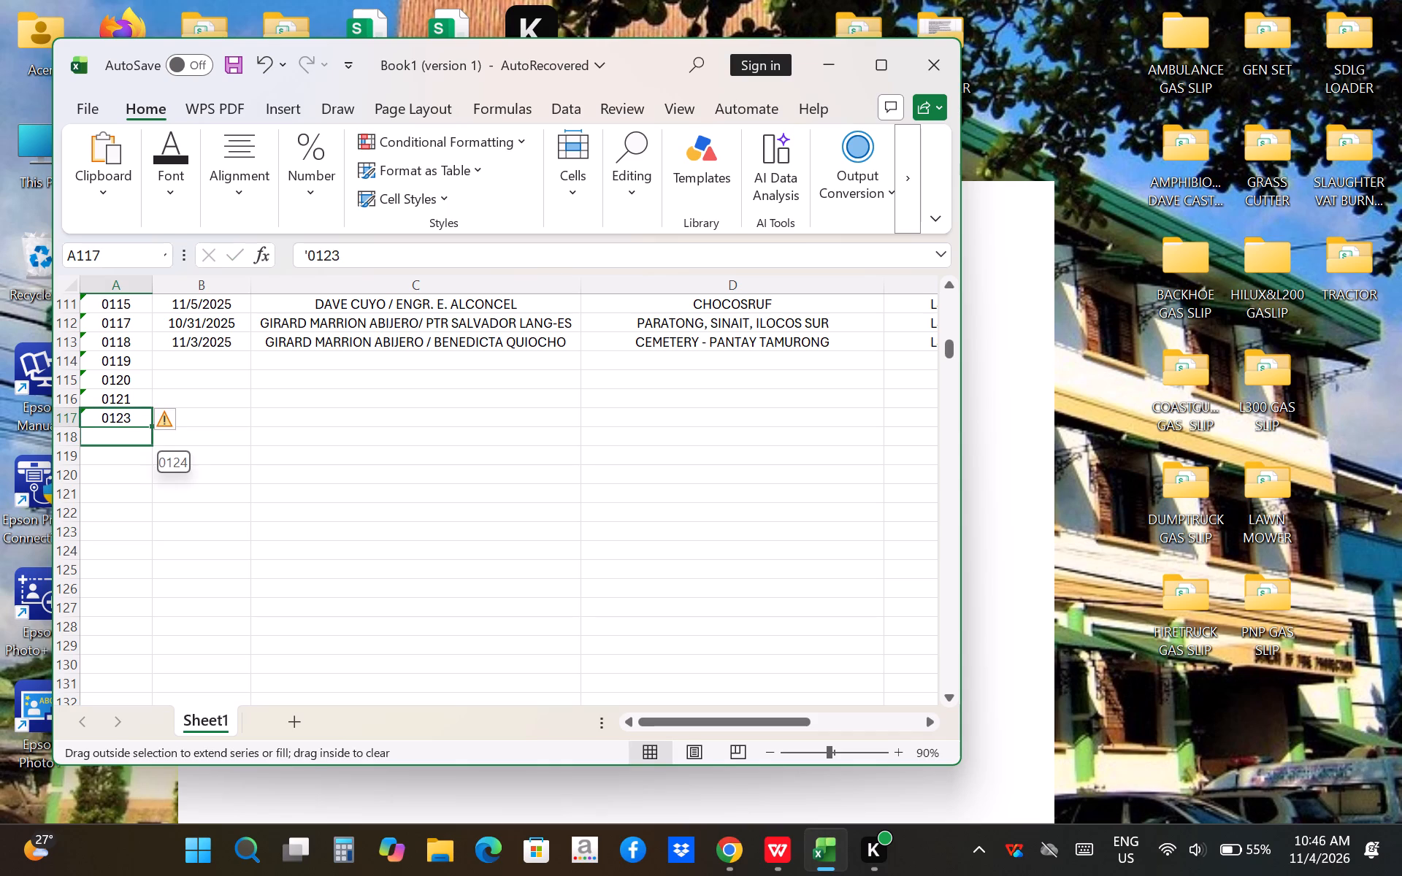
{"action": "left_click_drag", "start_coordinate": [153, 449], "coordinate": [156, 458]}
{"action": "left_click_drag", "start_coordinate": [156, 458], "coordinate": [166, 549]}
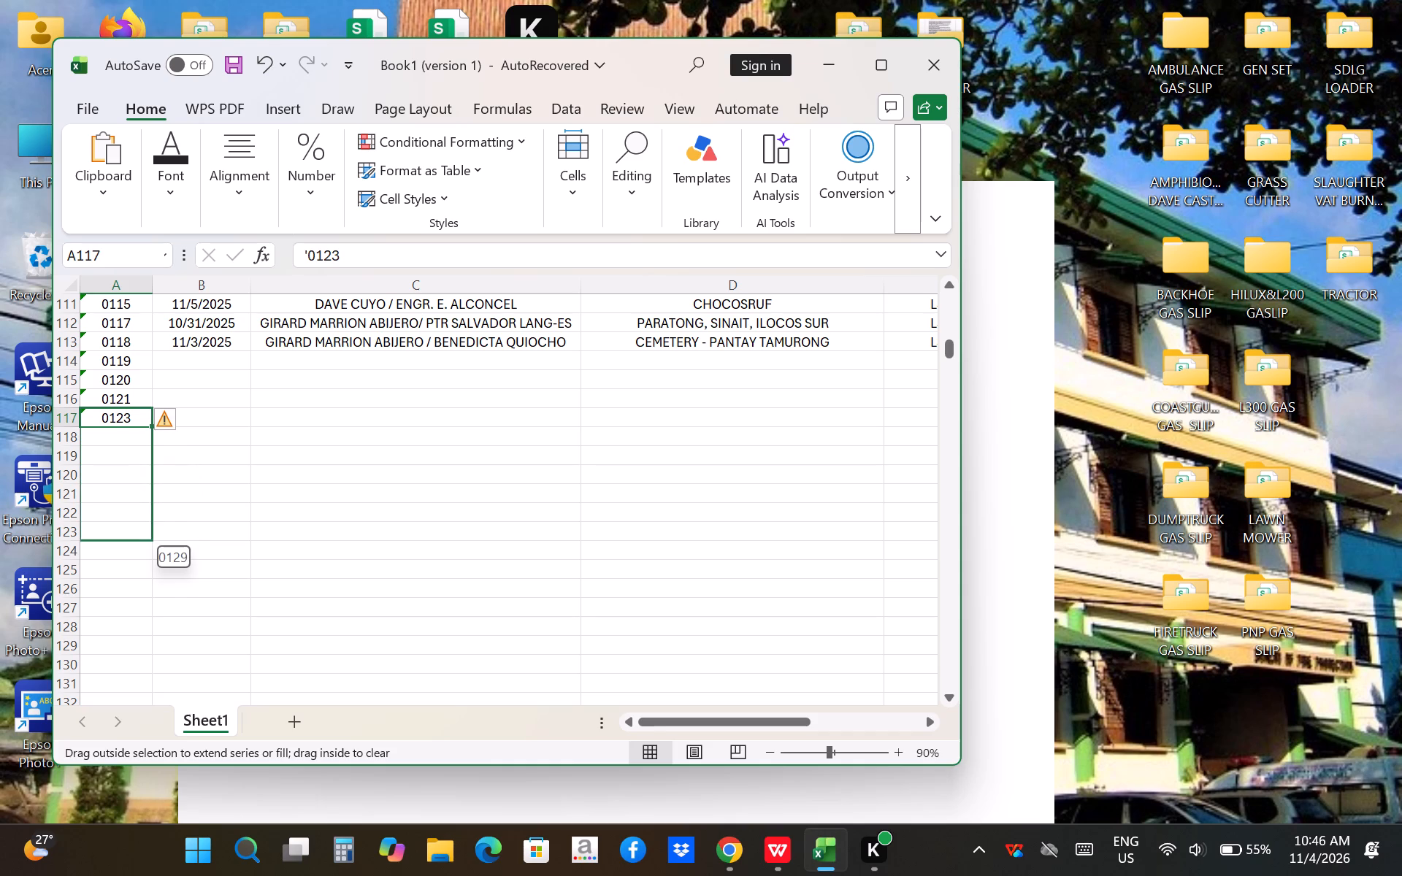
{"action": "left_click_drag", "start_coordinate": [166, 549], "coordinate": [156, 569]}
{"action": "left_click_drag", "start_coordinate": [156, 569], "coordinate": [165, 594]}
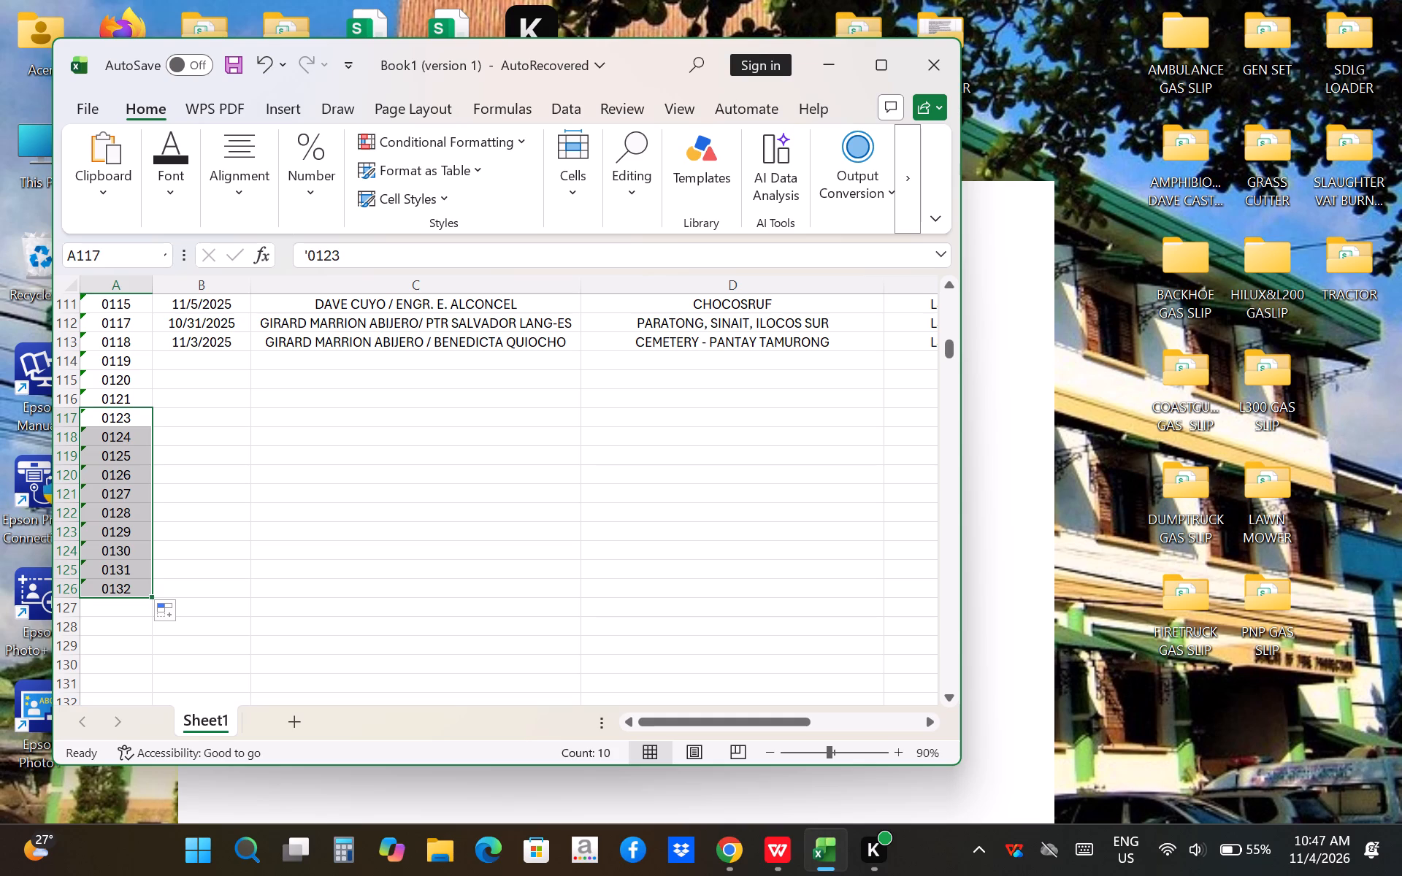
Copy the date 11/3/2025 from trip 0118 in B113 to trip 0119 in B114.
{"action": "left_click", "coordinate": [234, 353]}
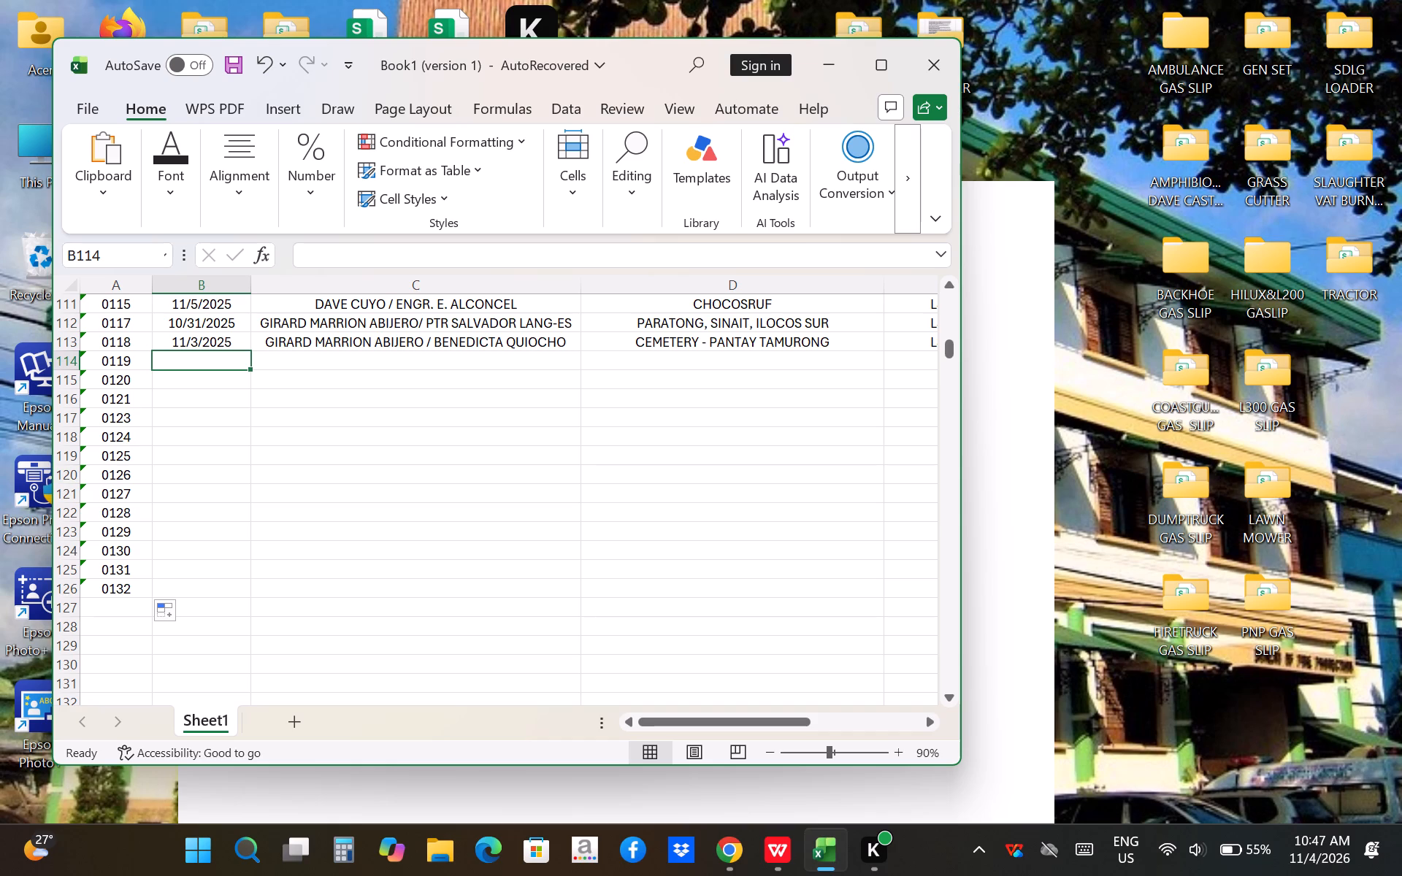
{"action": "left_click", "coordinate": [231, 343]}
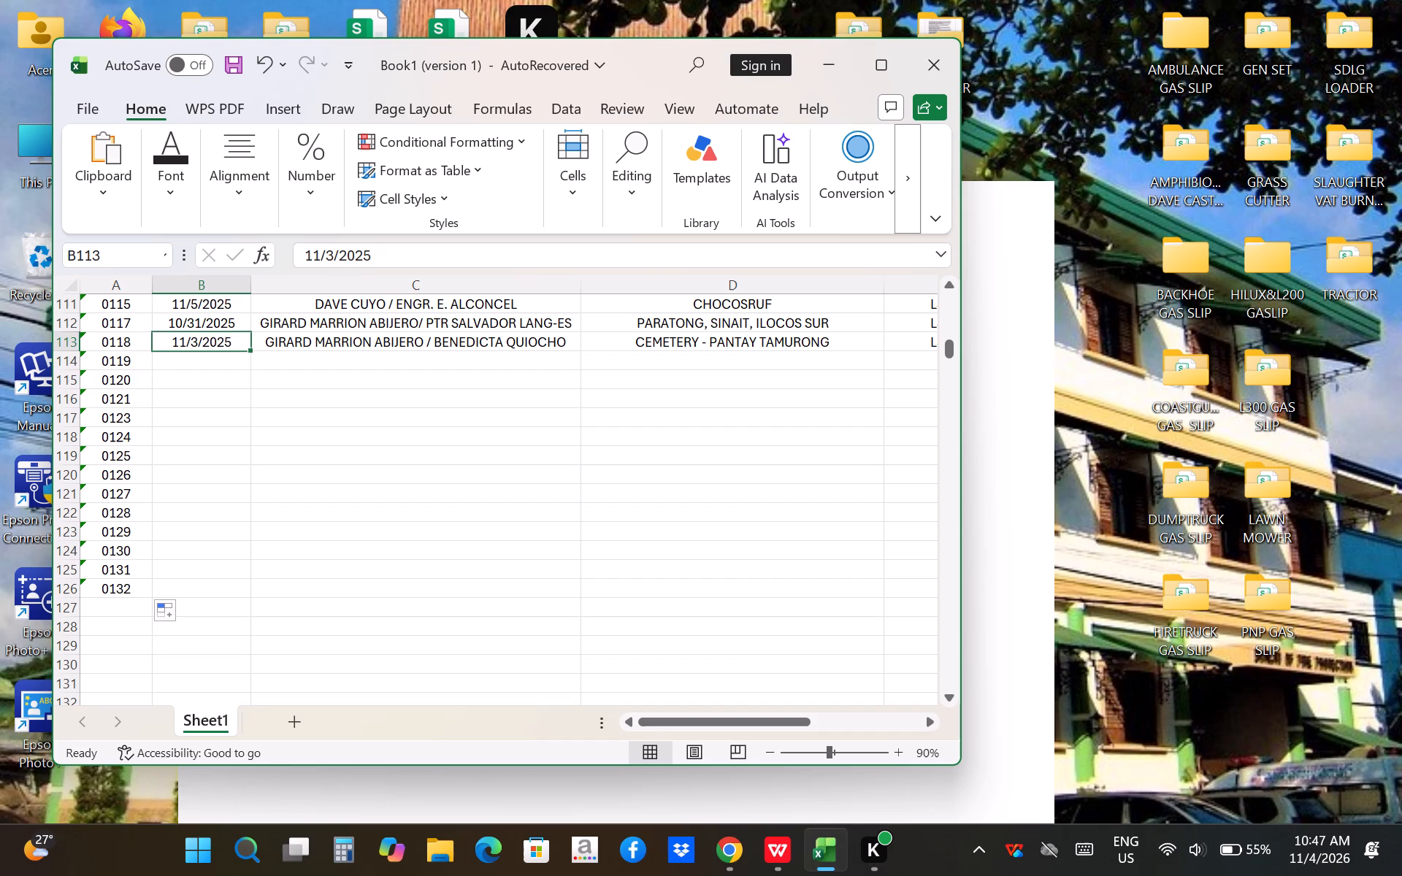
{"action": "key", "text": "ctrl+c"}
{"action": "left_click", "coordinate": [227, 361]}
{"action": "key", "text": "Return"}
{"action": "key", "text": "Right"}
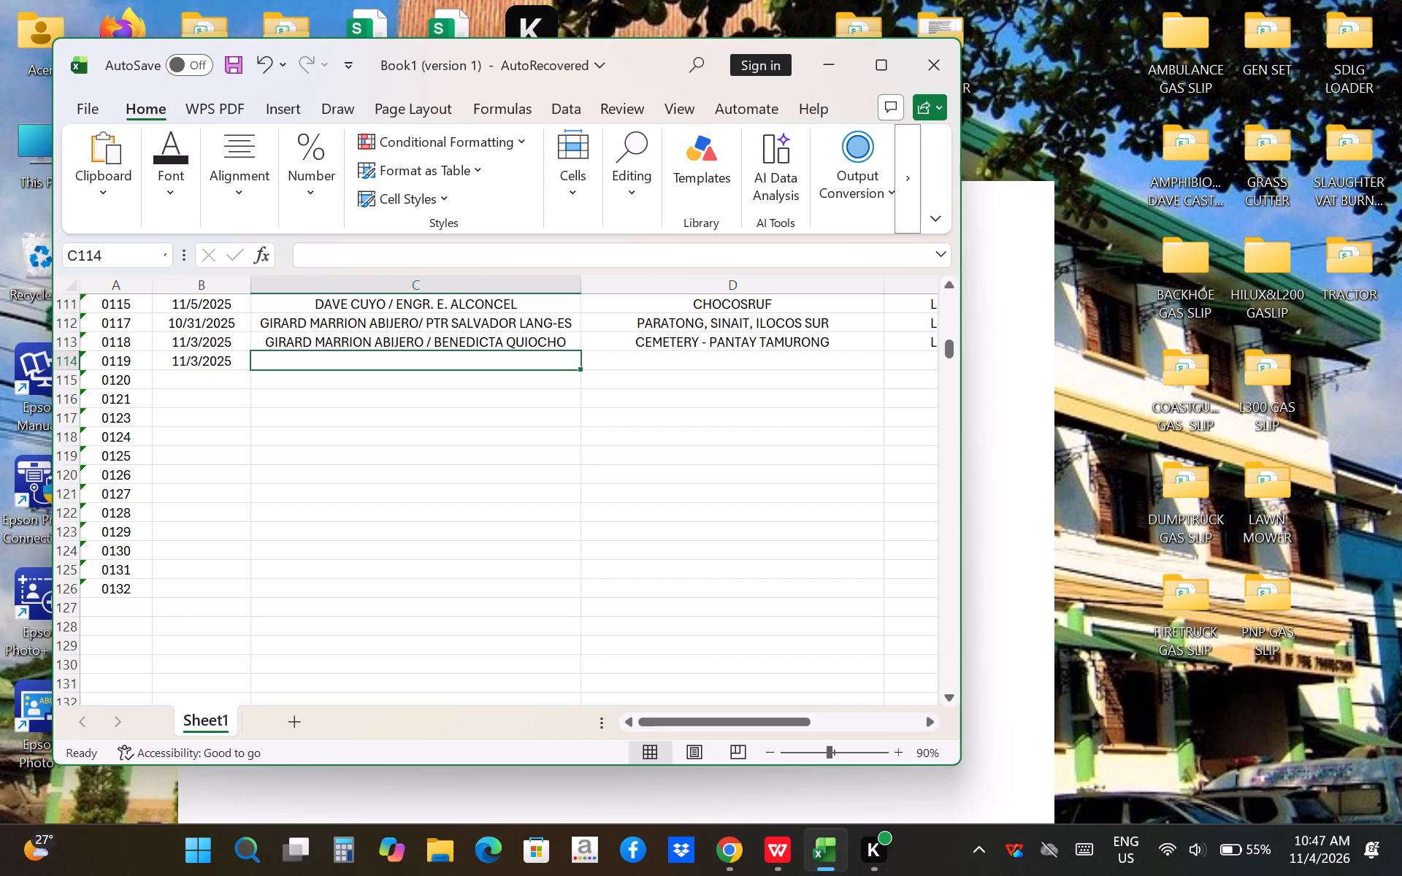
Enter the driver's and passenger's names for trip 0119 in C114, separated by a slash.
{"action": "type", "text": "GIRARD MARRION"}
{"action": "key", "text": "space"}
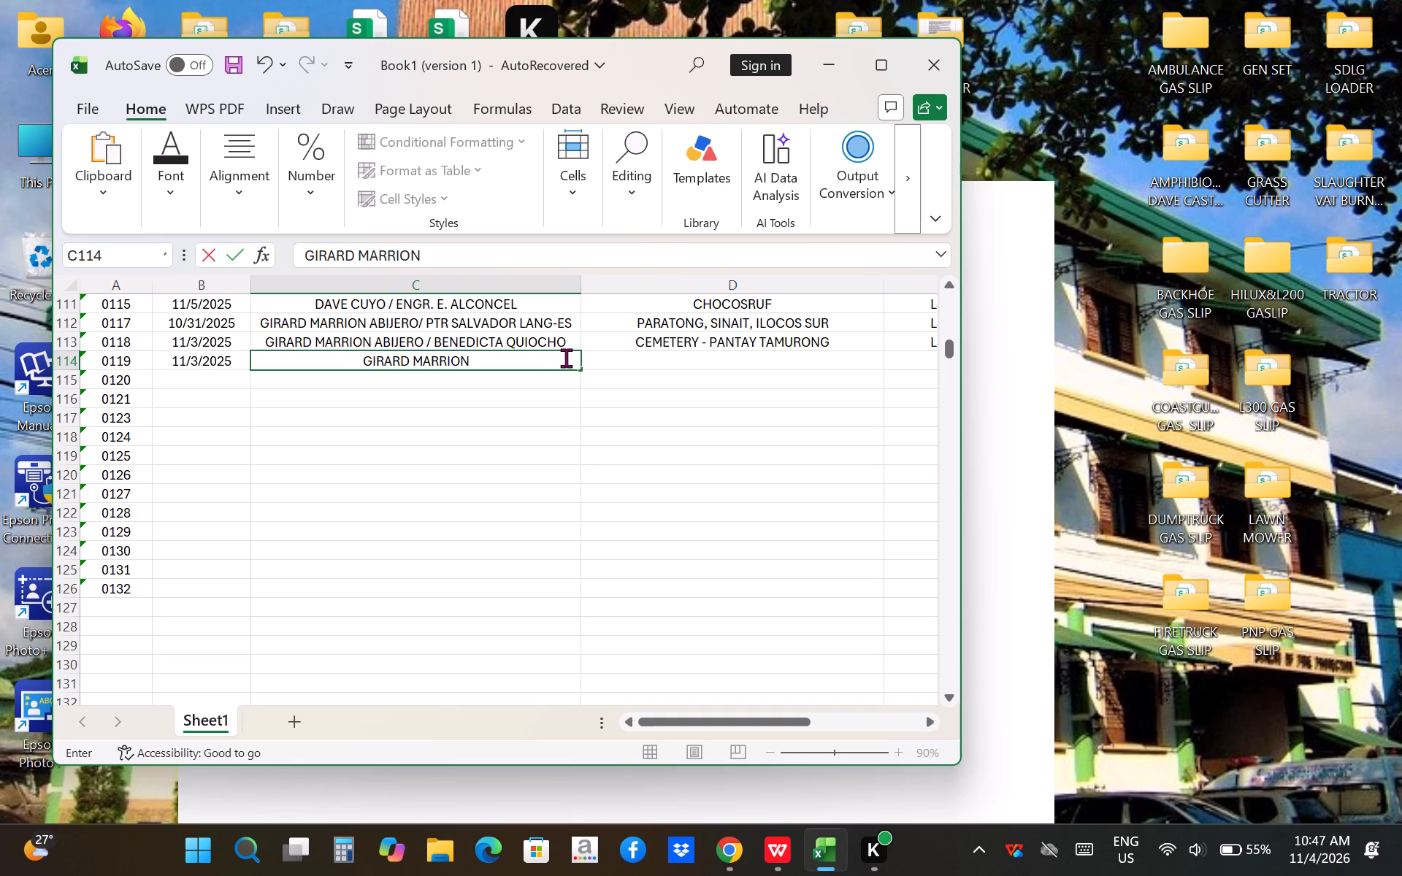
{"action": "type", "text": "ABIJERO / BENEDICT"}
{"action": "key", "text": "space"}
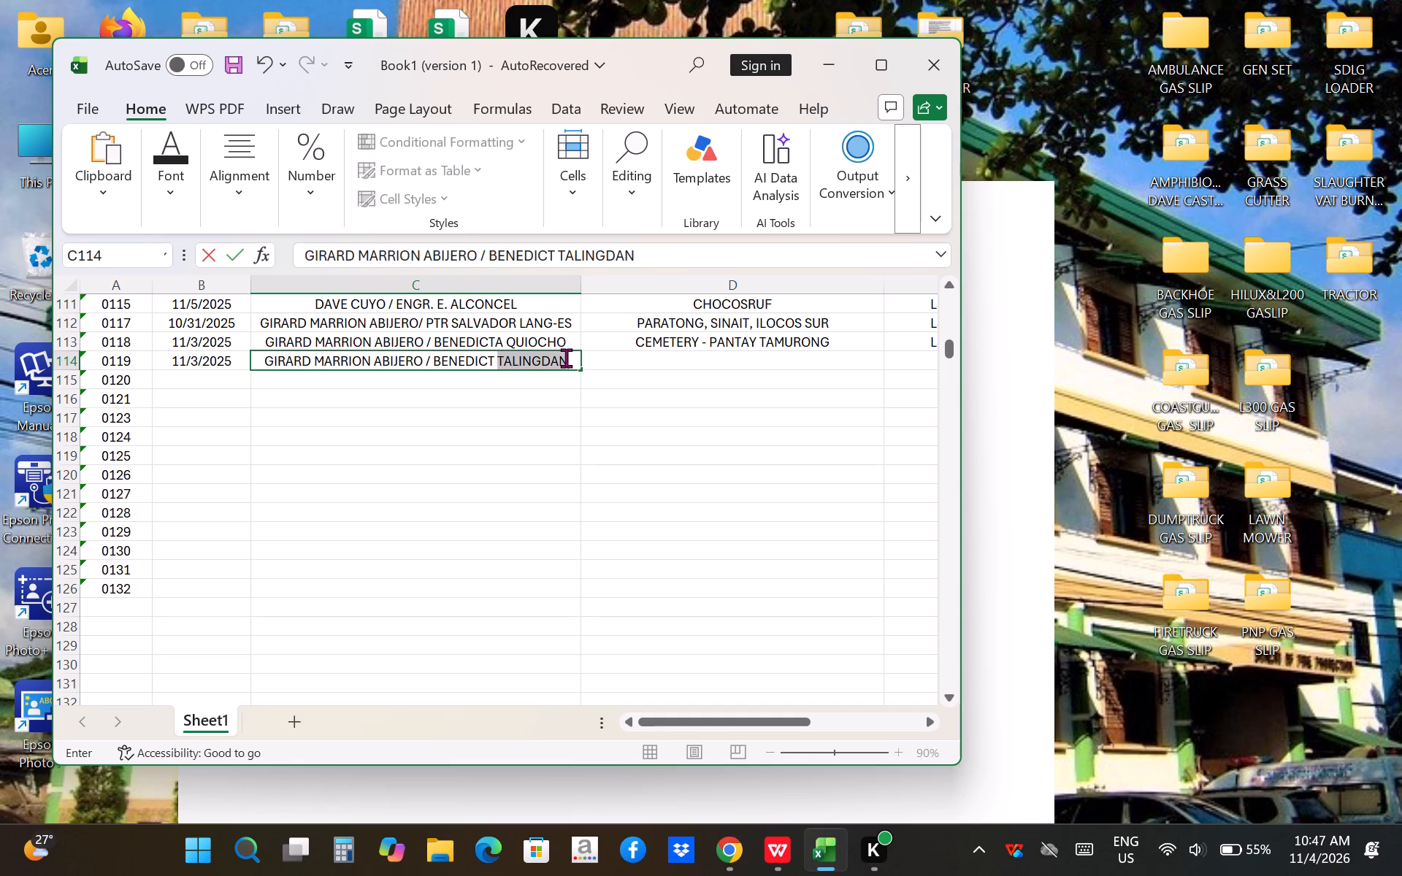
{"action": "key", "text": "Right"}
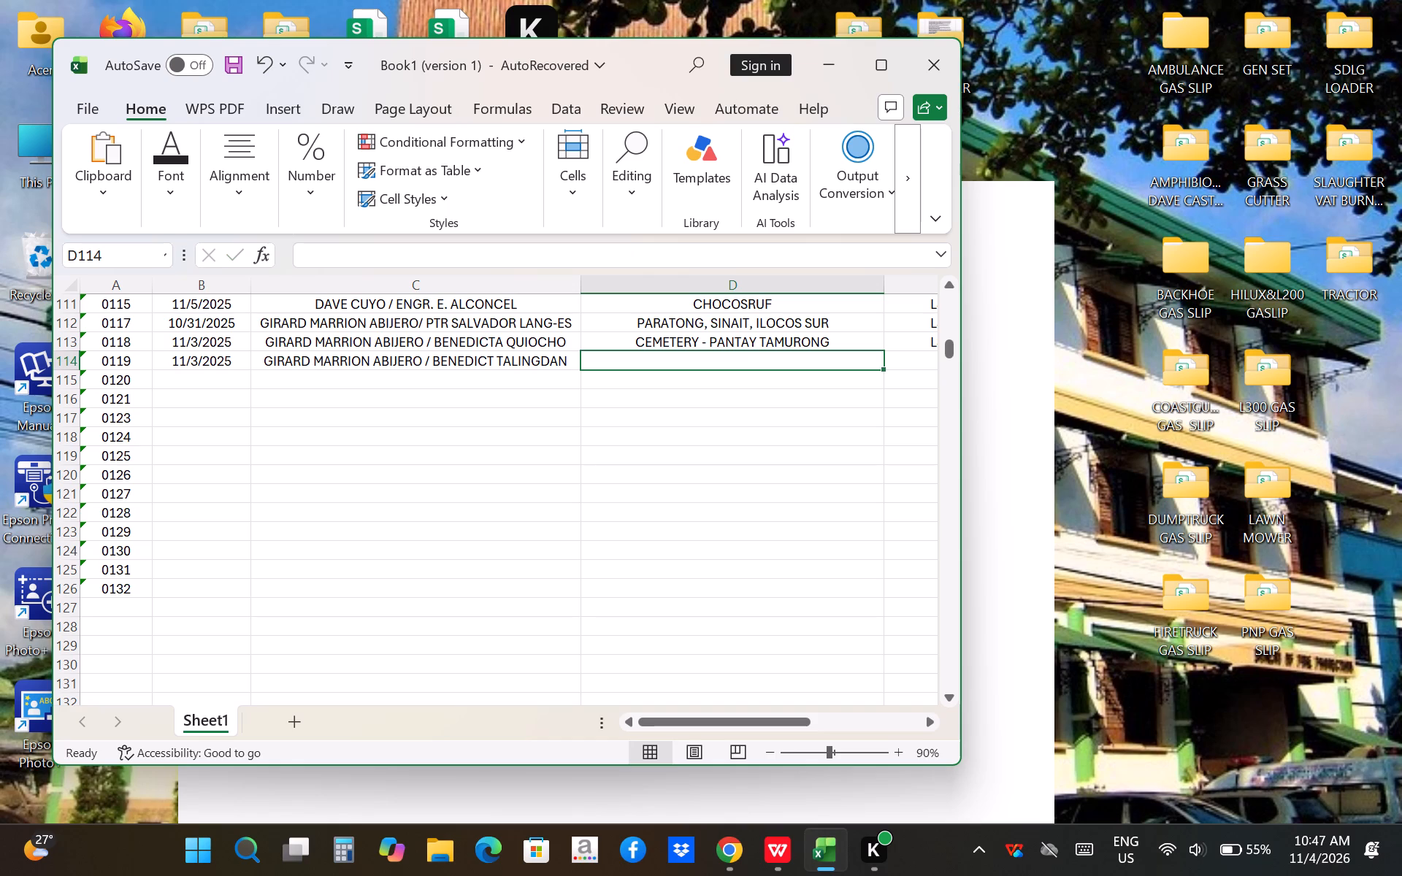
Enter PANTAY TAMURONG / NANSUAGAO / BANTAY as the destination of trip 0119 in D114.
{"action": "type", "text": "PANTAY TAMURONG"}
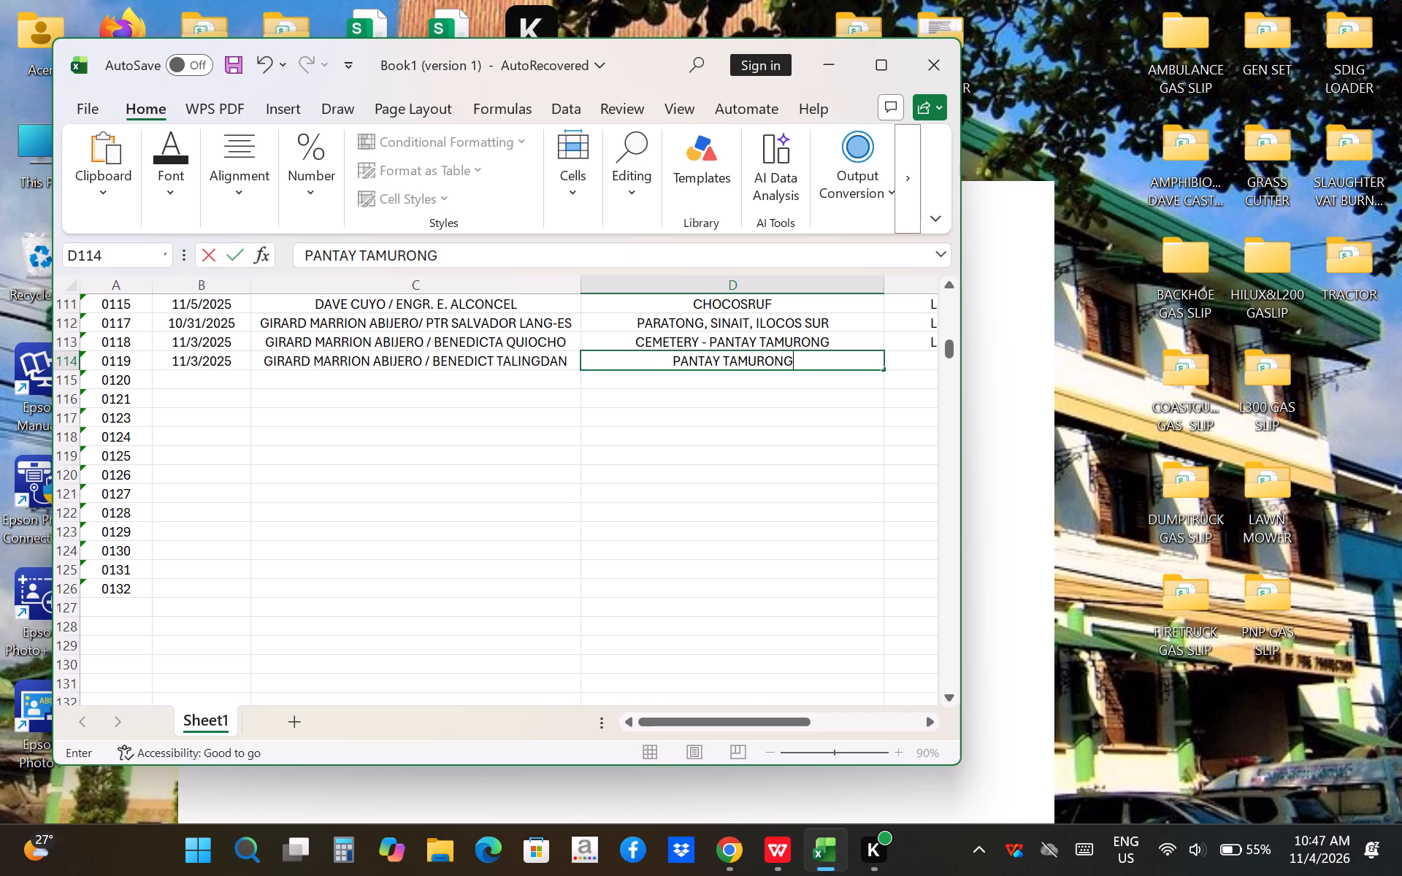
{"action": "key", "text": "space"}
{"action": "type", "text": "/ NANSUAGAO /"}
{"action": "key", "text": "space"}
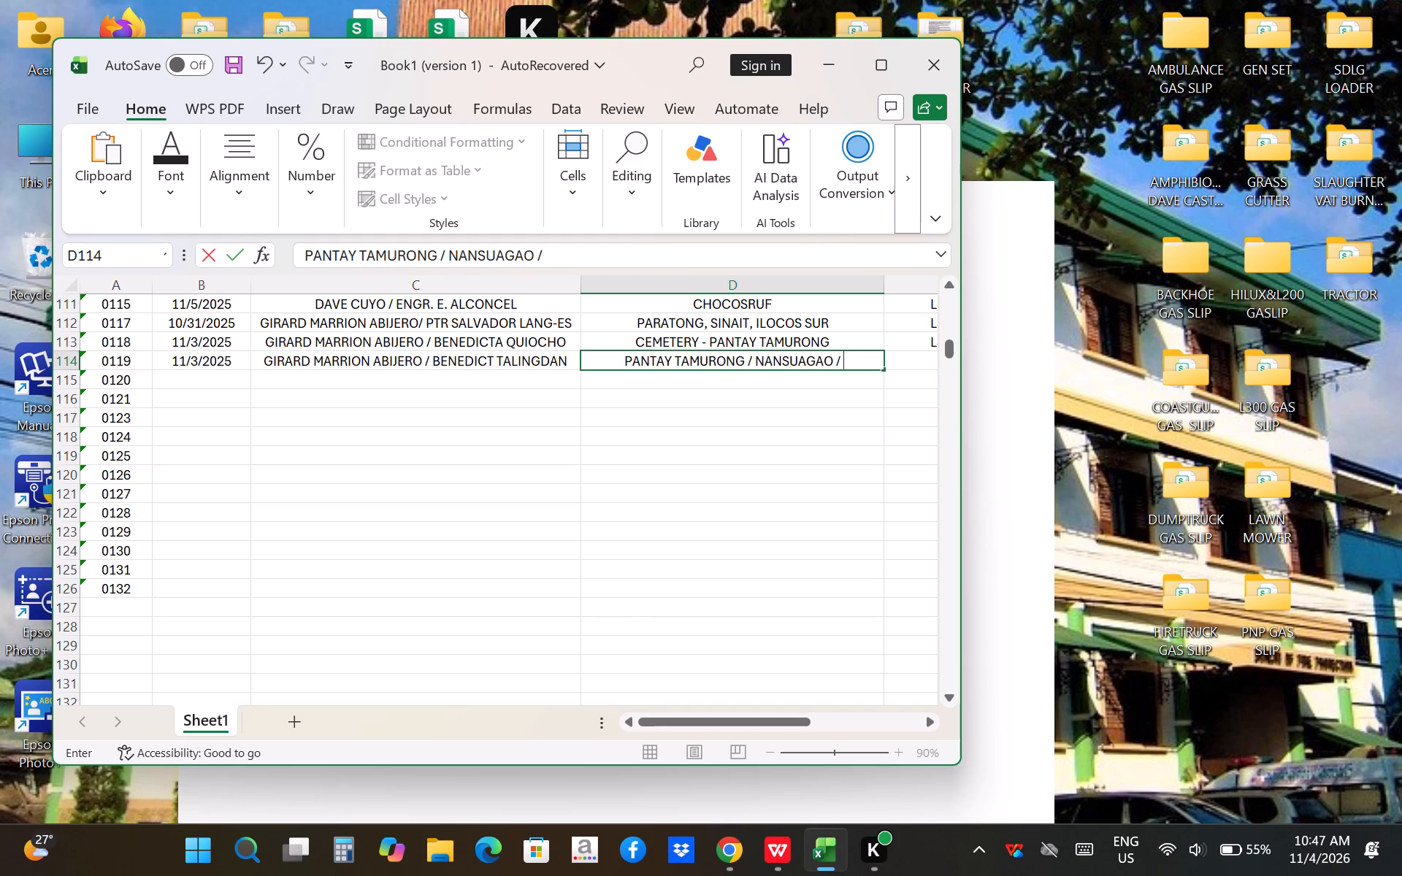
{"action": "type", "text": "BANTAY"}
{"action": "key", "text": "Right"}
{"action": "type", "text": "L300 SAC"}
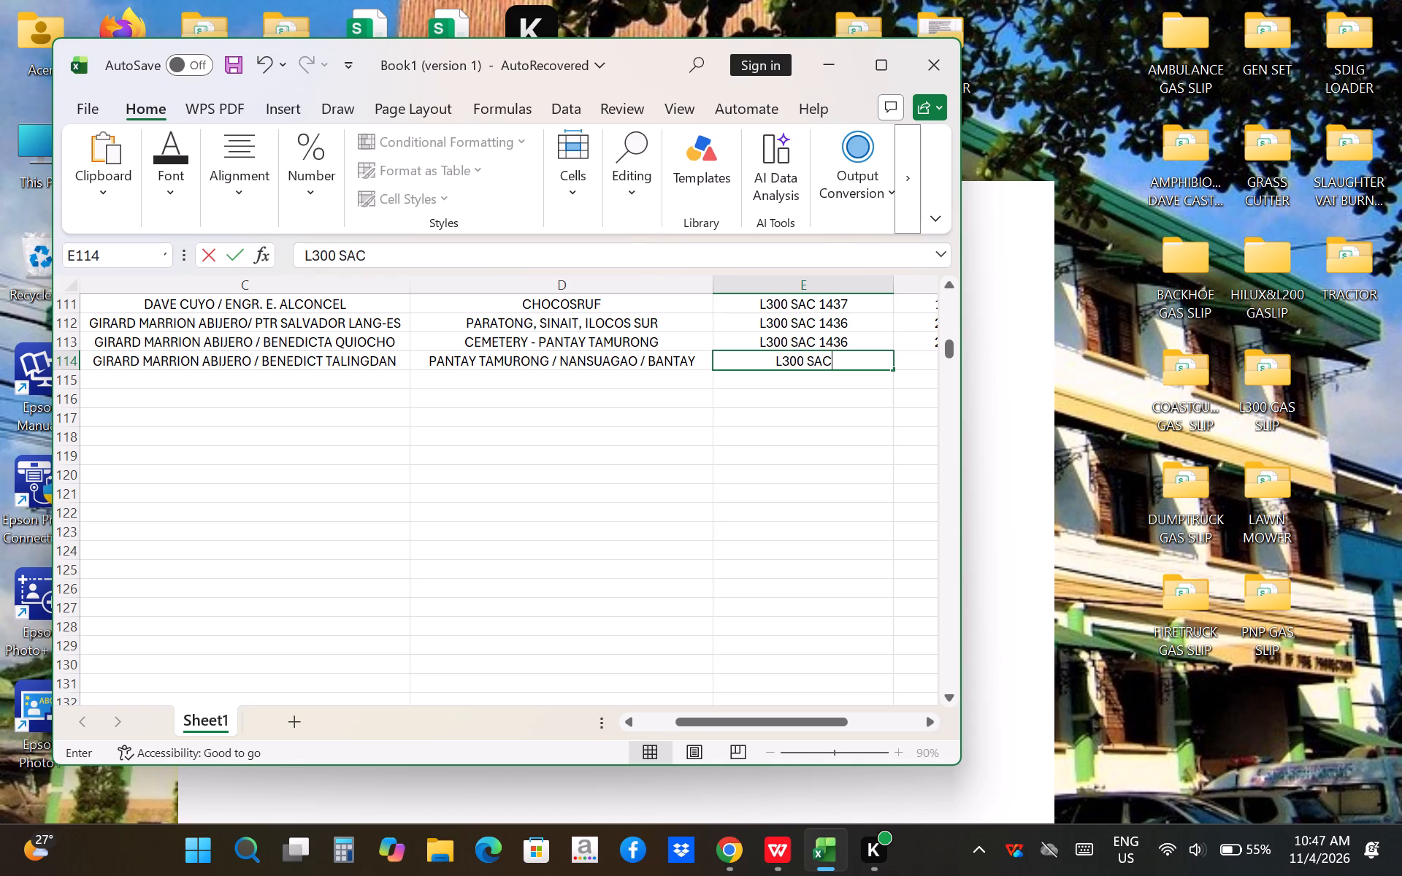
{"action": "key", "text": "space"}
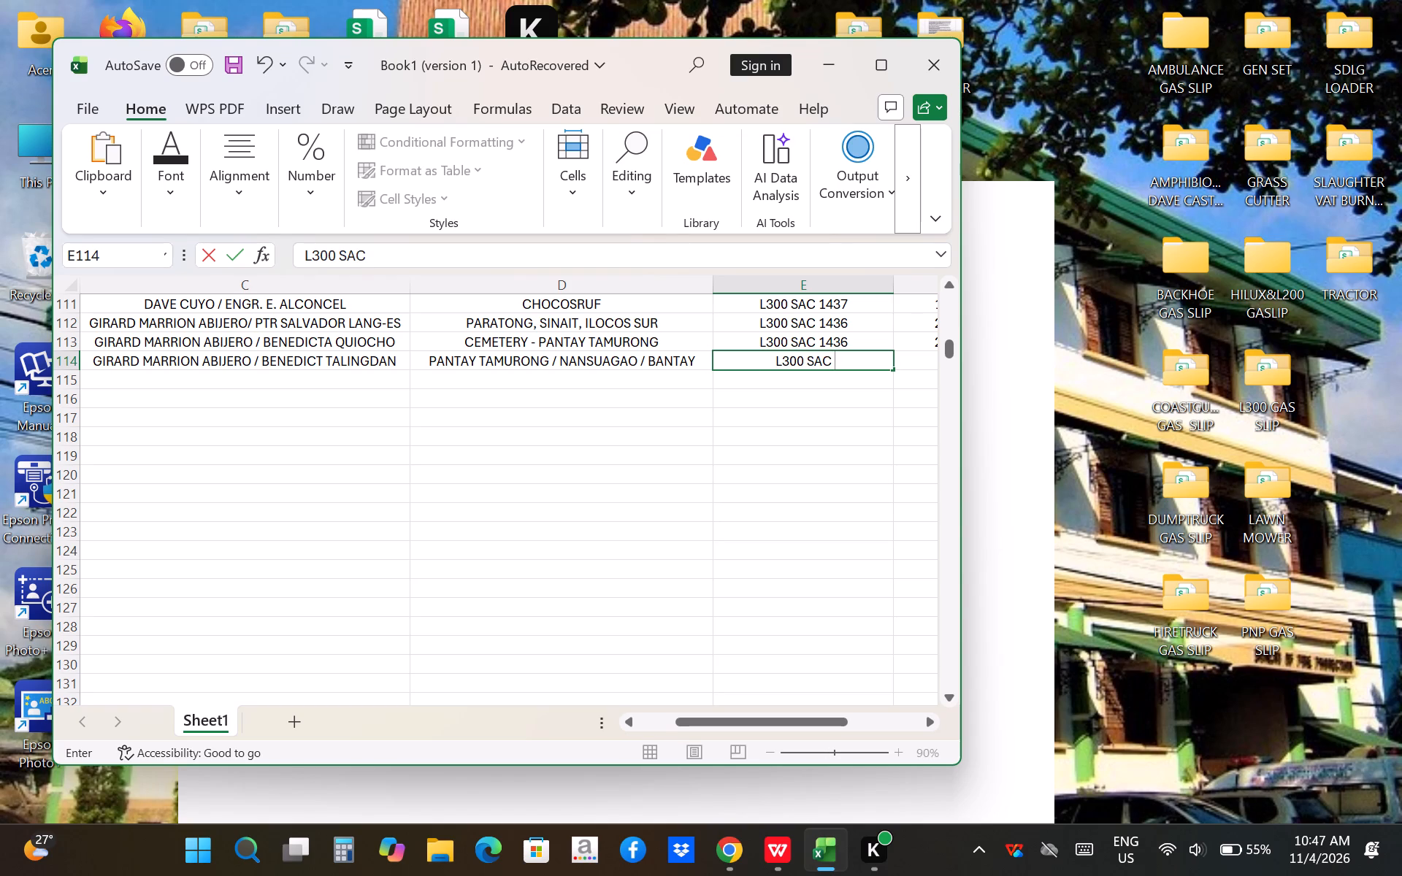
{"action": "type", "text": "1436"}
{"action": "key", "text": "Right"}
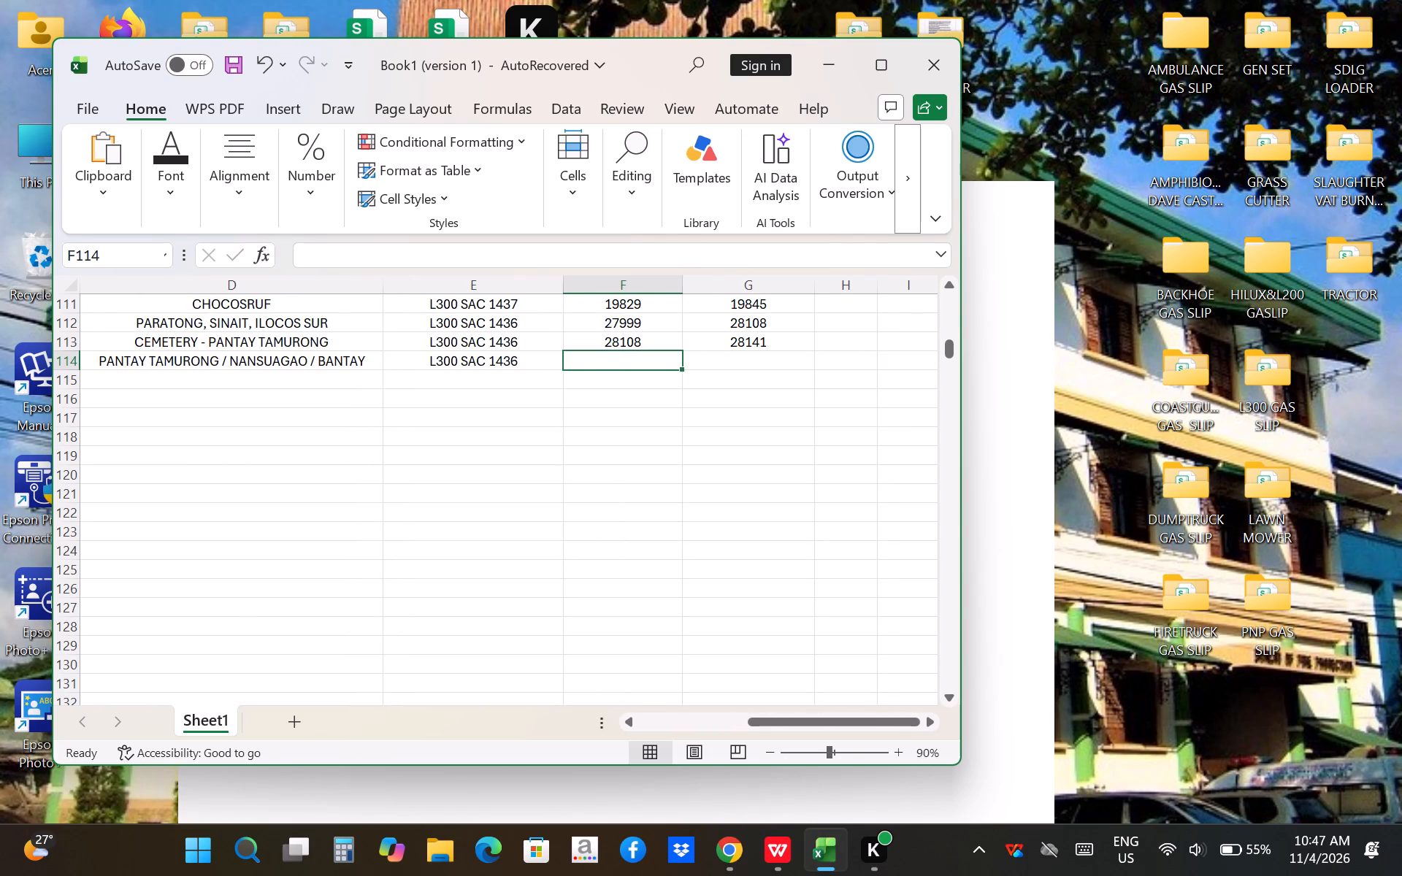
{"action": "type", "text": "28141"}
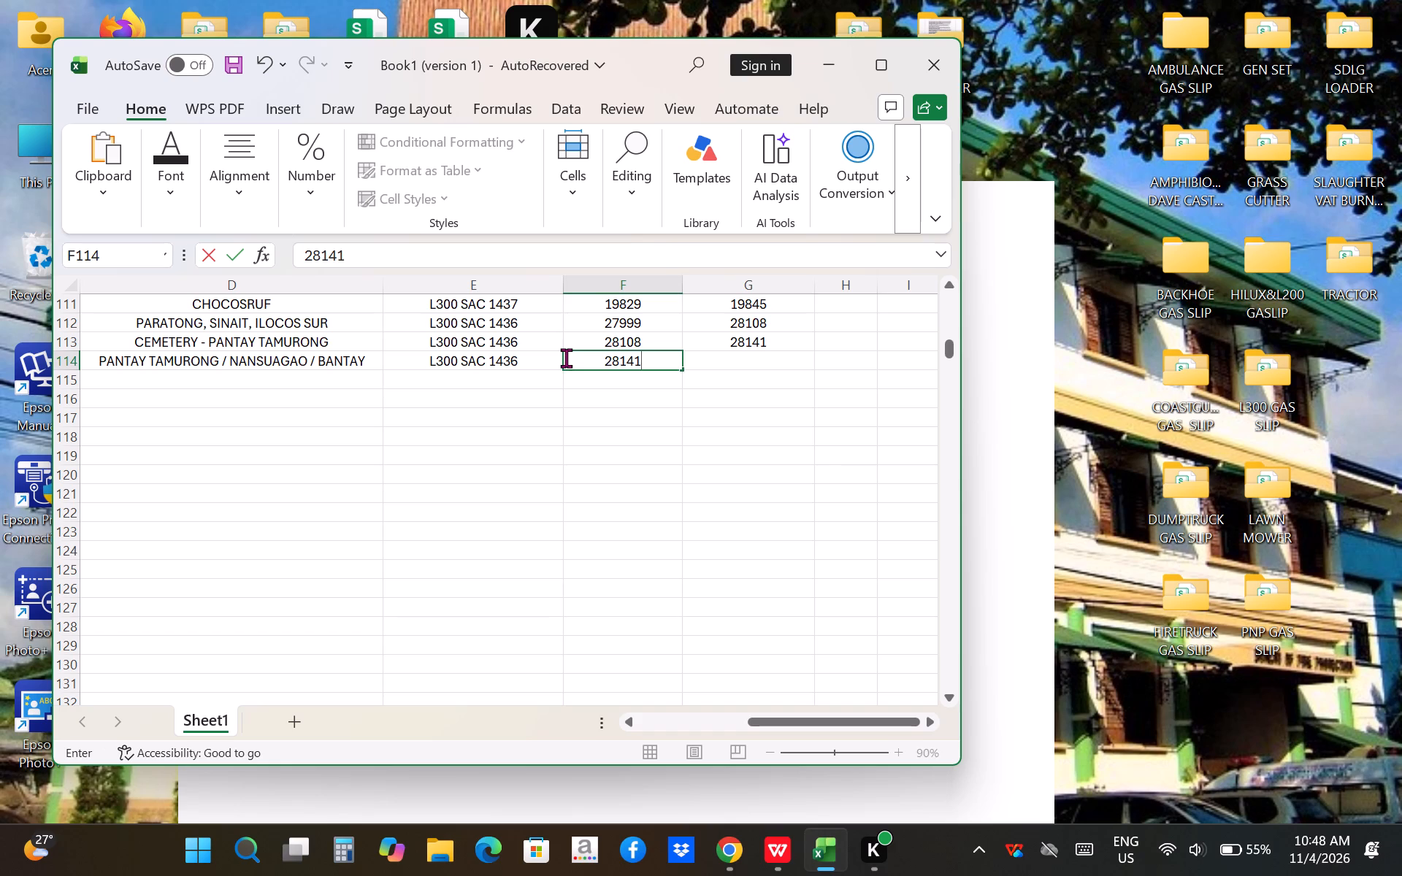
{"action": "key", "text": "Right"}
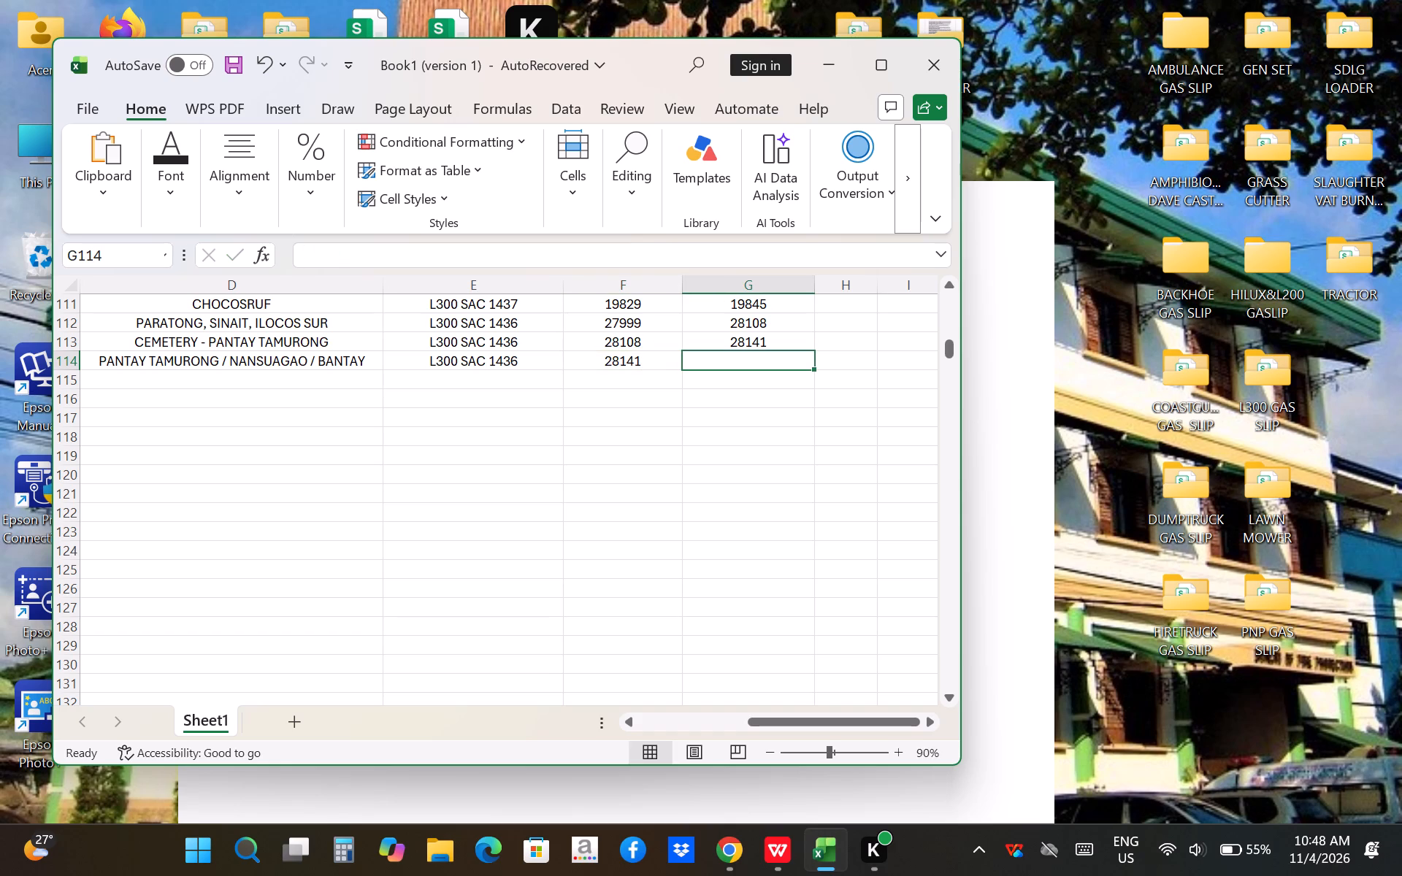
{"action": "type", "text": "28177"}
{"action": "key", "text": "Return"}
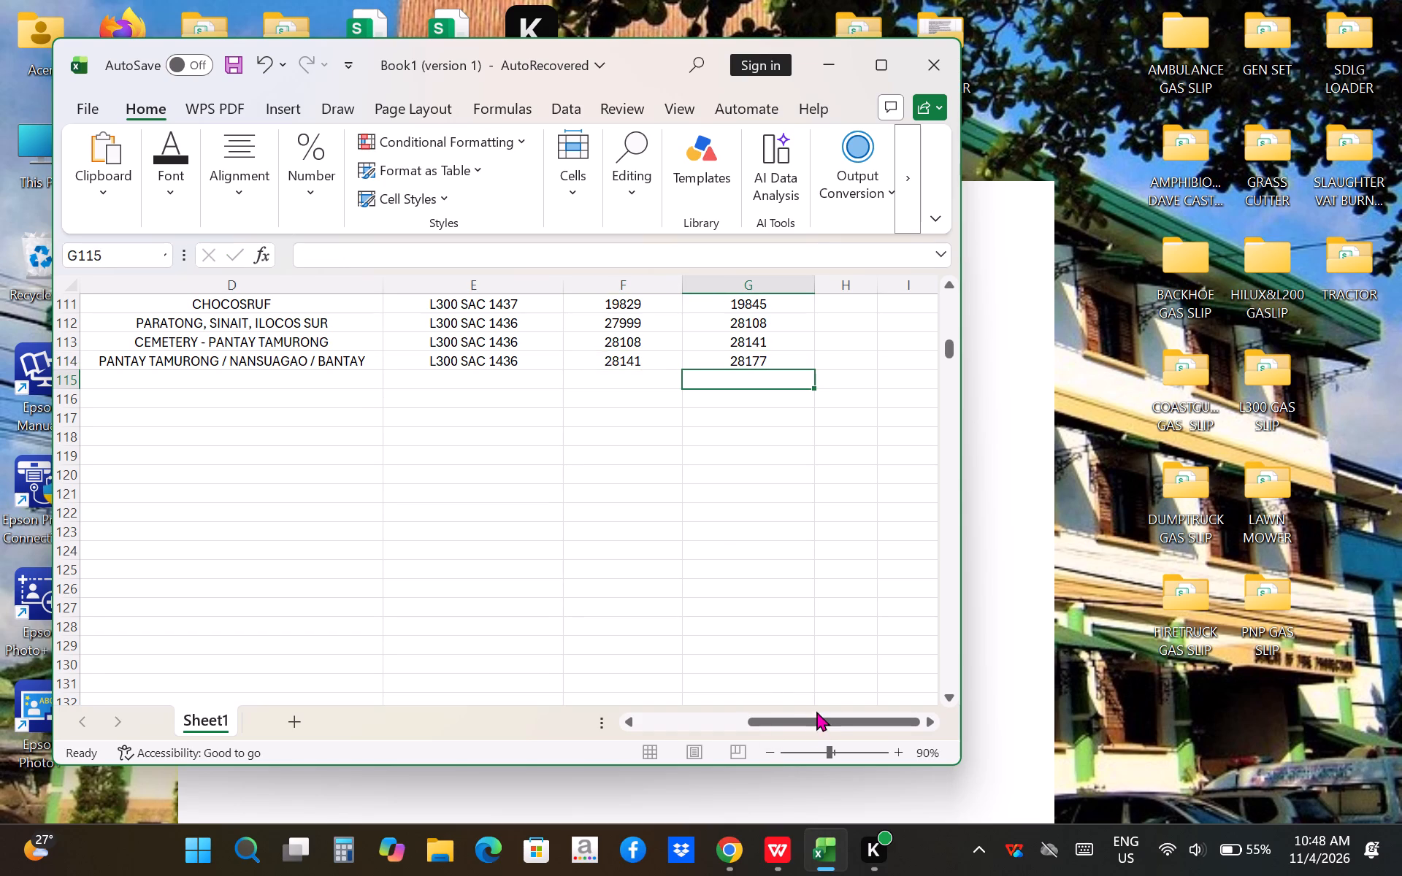
Start the entry for trip 0120 at its date cell B115.
{"action": "left_click_drag", "start_coordinate": [816, 717], "coordinate": [646, 703]}
{"action": "left_click", "coordinate": [189, 383]}
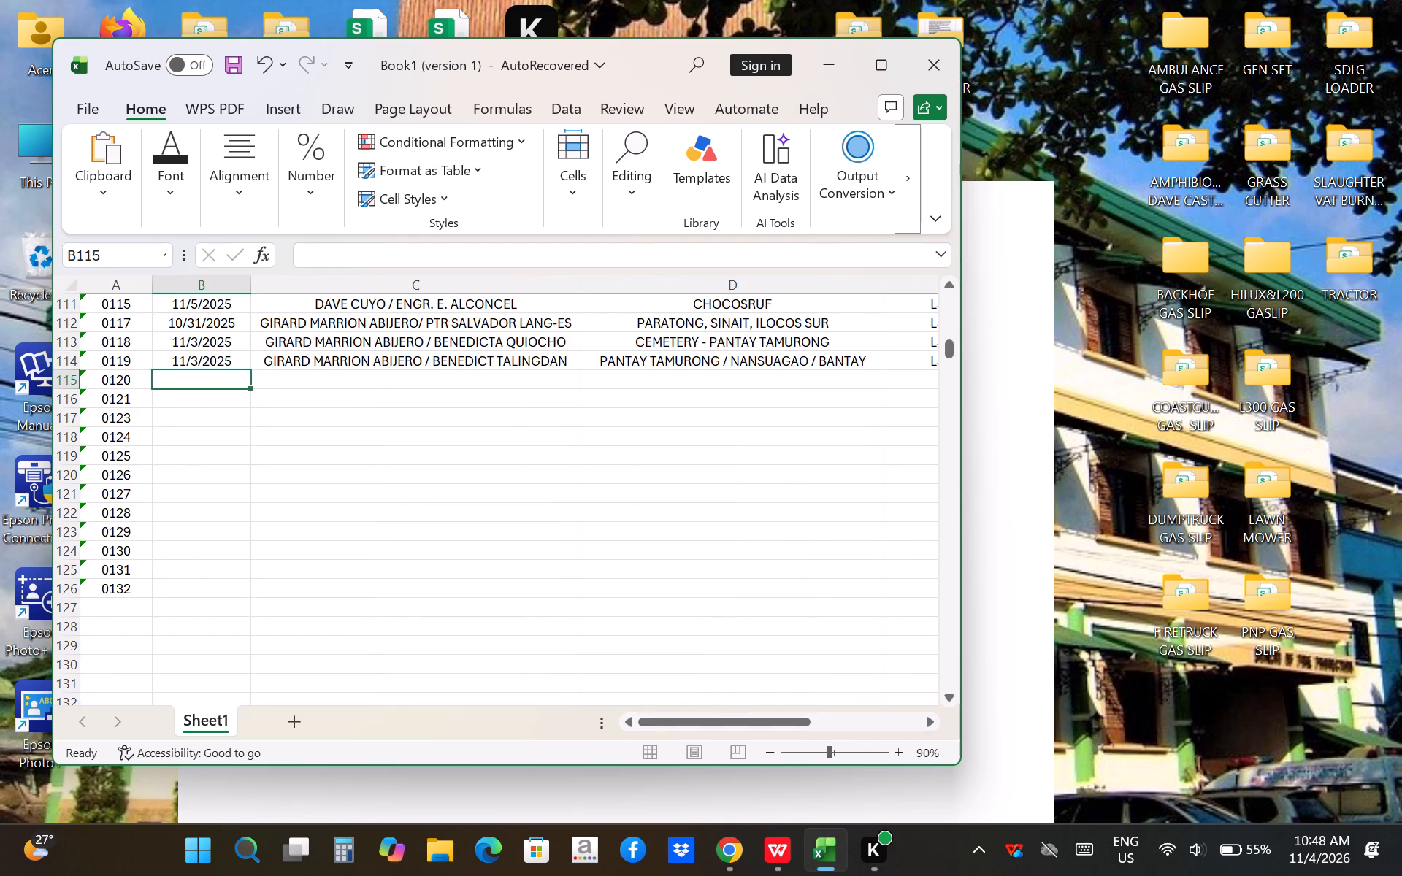
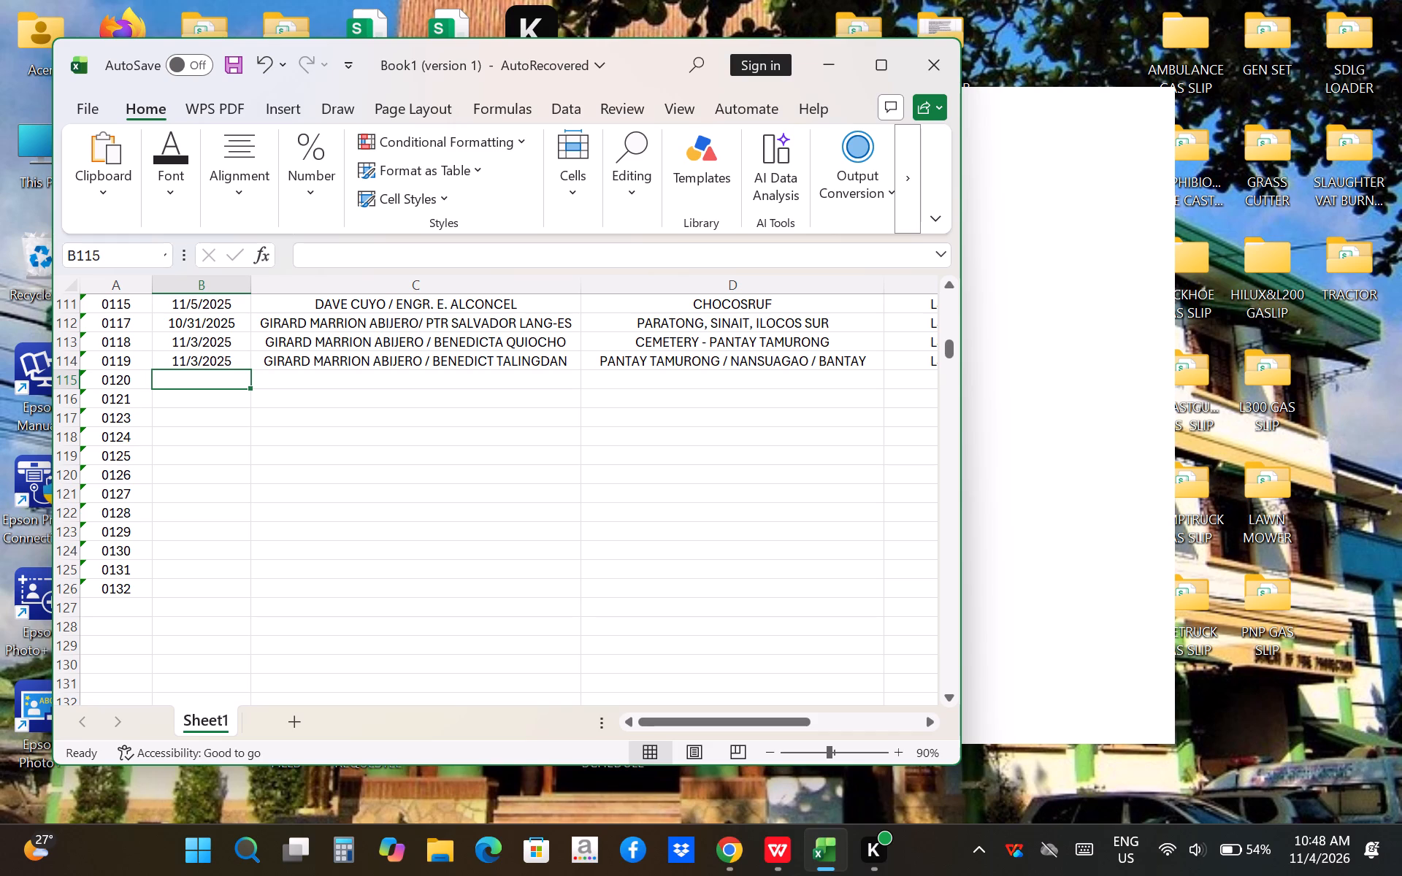
Enter 11/04/2025 as the date of trip 0120 in B115.
{"action": "left_click", "coordinate": [212, 361]}
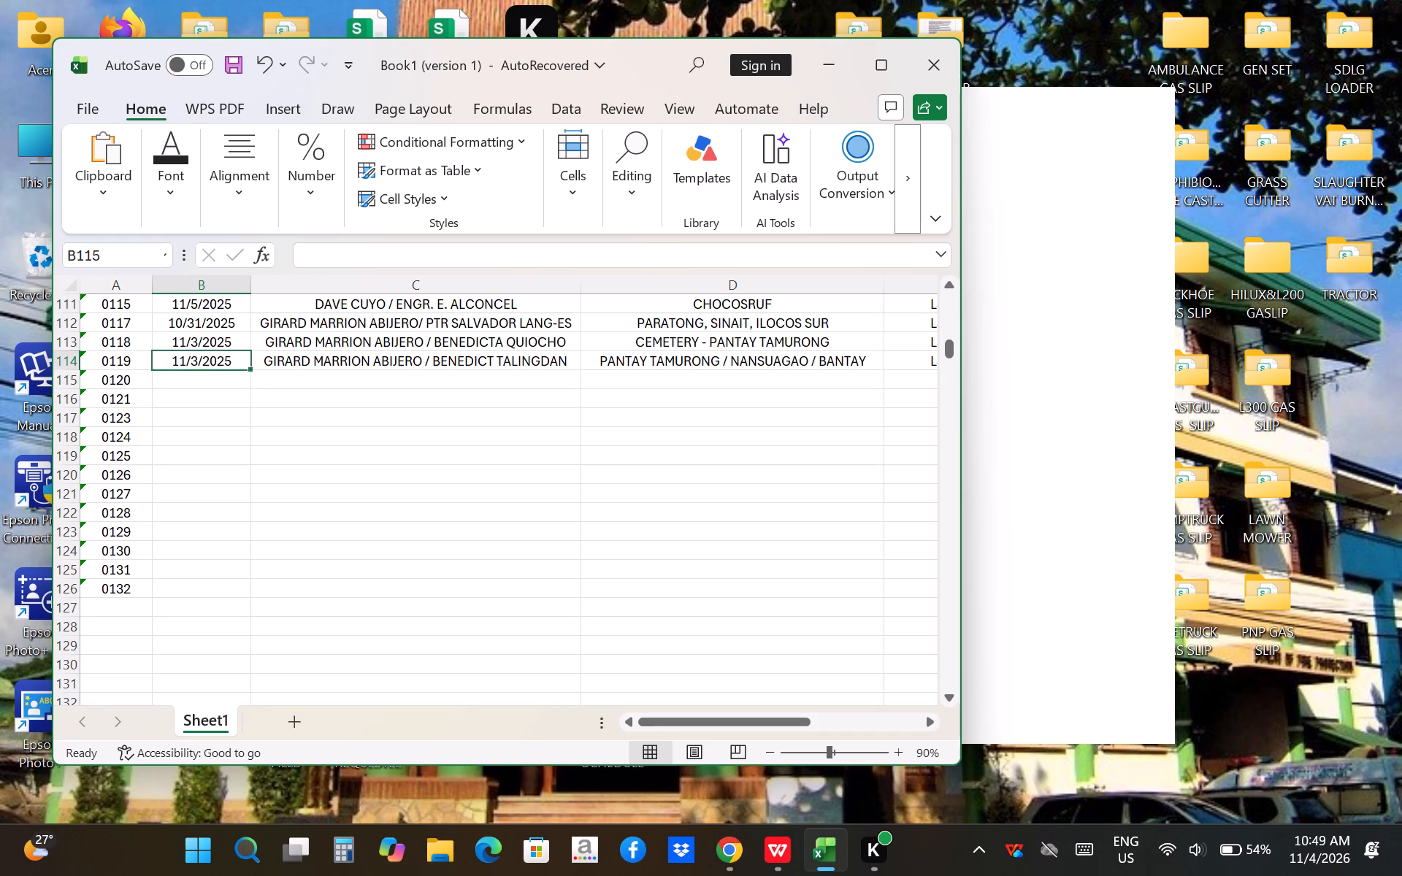
{"action": "left_click", "coordinate": [185, 379]}
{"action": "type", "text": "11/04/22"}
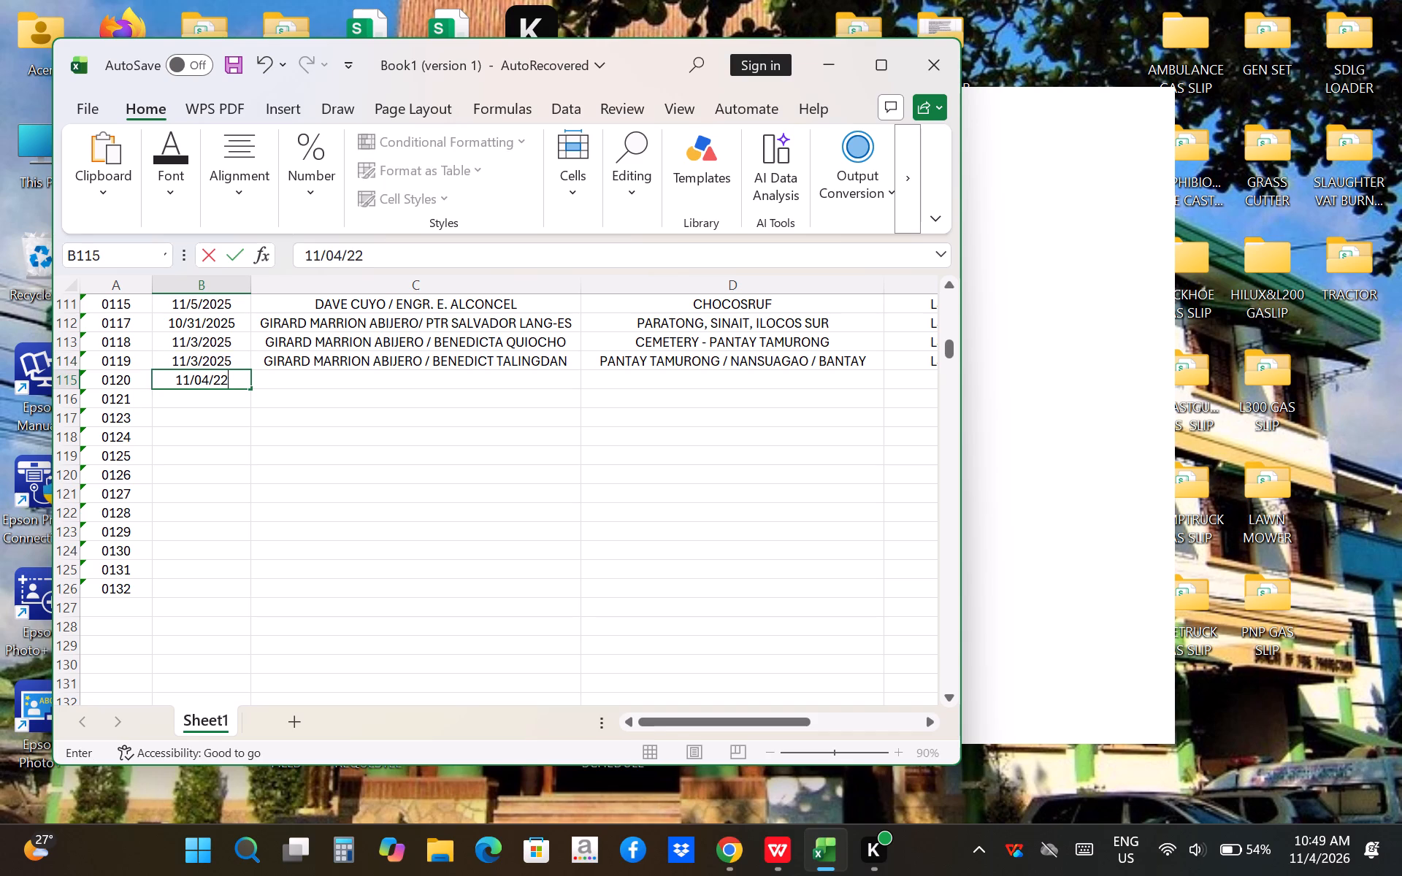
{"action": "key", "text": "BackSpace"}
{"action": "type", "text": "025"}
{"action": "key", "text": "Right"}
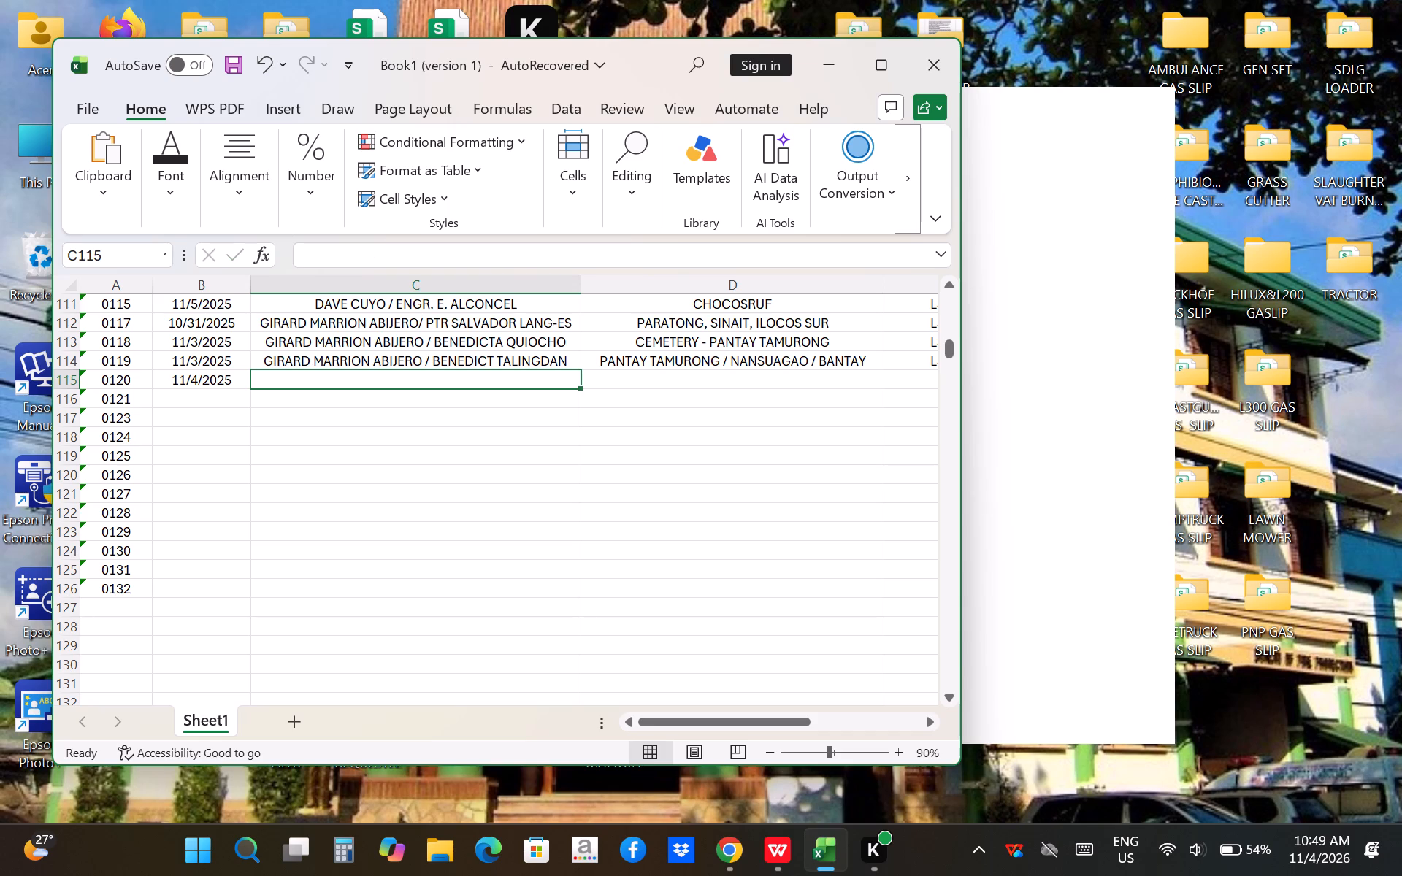
Enter the driver's and passenger's names for trip 0120 in C115, separated by a slash.
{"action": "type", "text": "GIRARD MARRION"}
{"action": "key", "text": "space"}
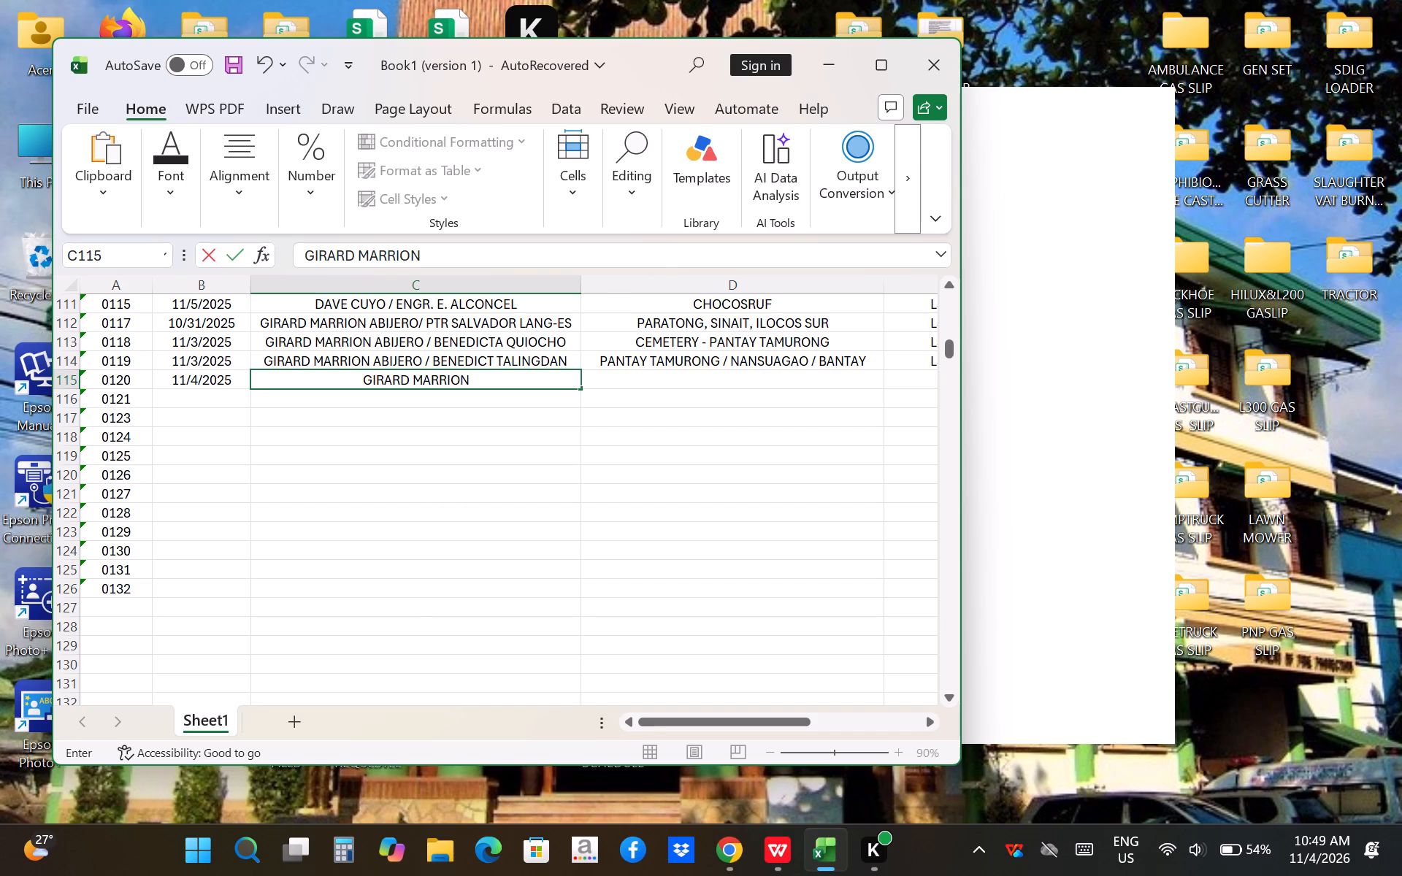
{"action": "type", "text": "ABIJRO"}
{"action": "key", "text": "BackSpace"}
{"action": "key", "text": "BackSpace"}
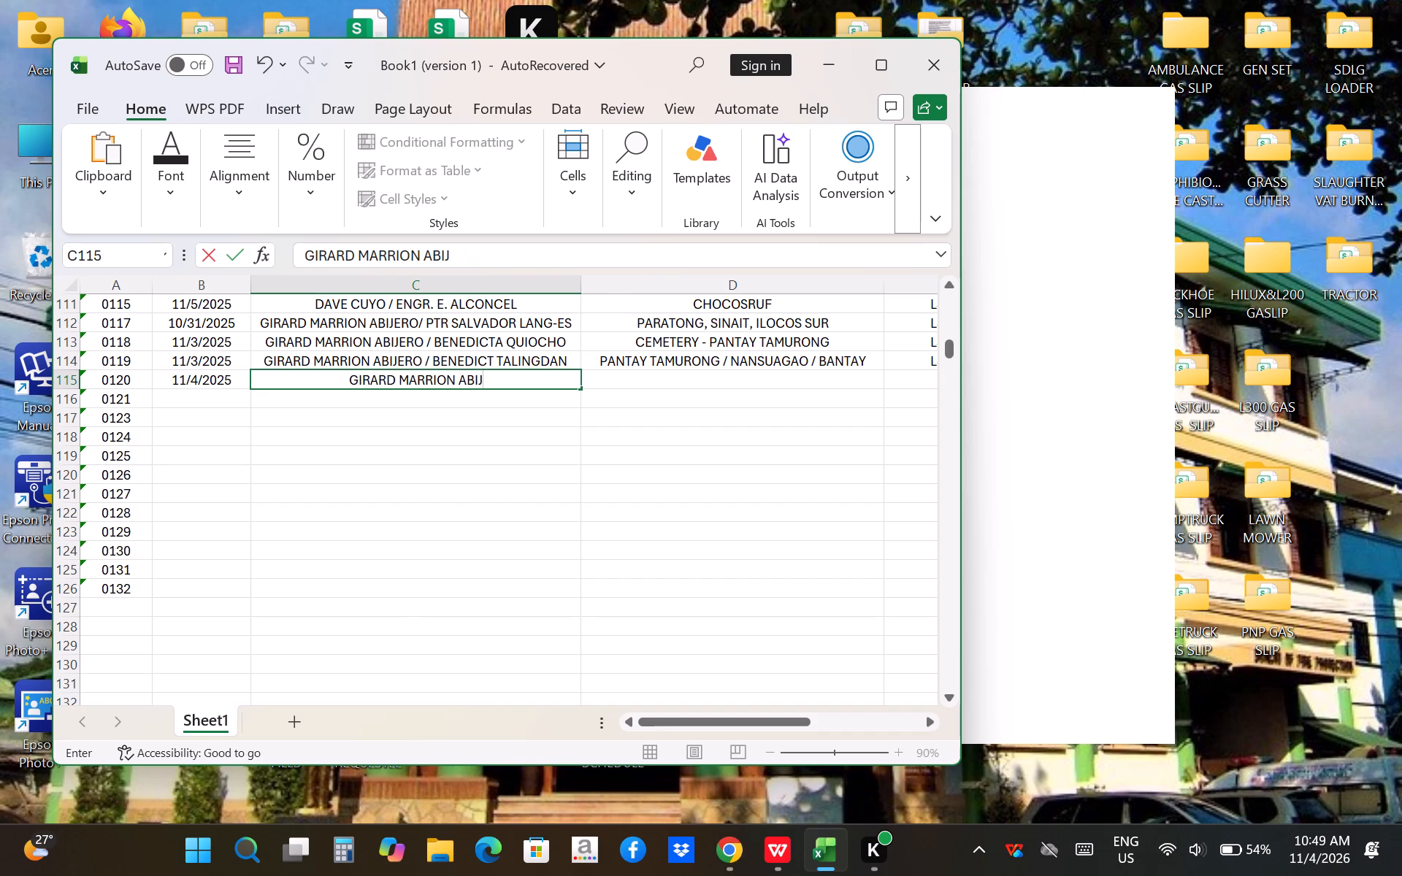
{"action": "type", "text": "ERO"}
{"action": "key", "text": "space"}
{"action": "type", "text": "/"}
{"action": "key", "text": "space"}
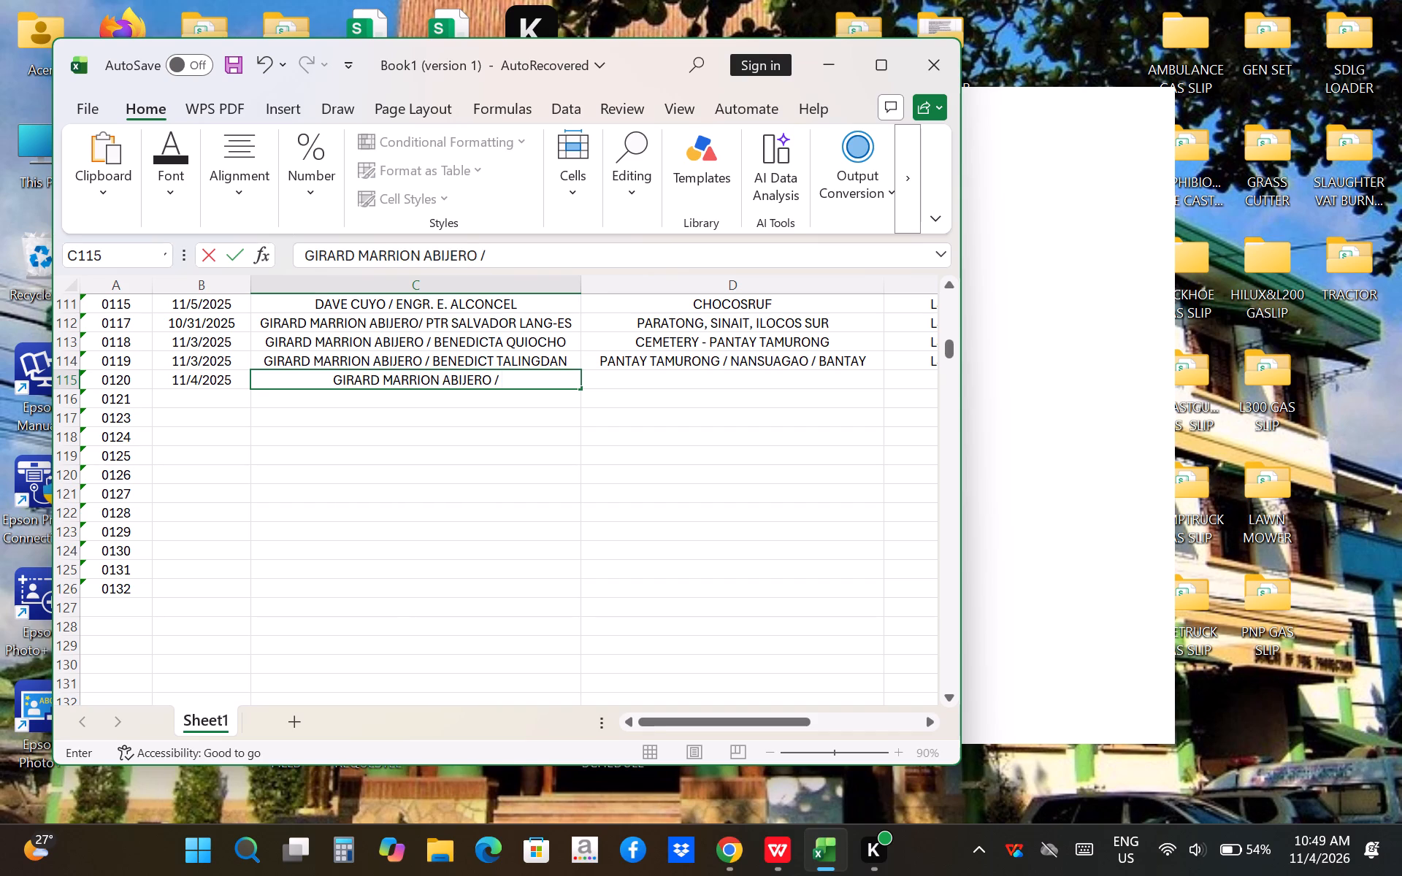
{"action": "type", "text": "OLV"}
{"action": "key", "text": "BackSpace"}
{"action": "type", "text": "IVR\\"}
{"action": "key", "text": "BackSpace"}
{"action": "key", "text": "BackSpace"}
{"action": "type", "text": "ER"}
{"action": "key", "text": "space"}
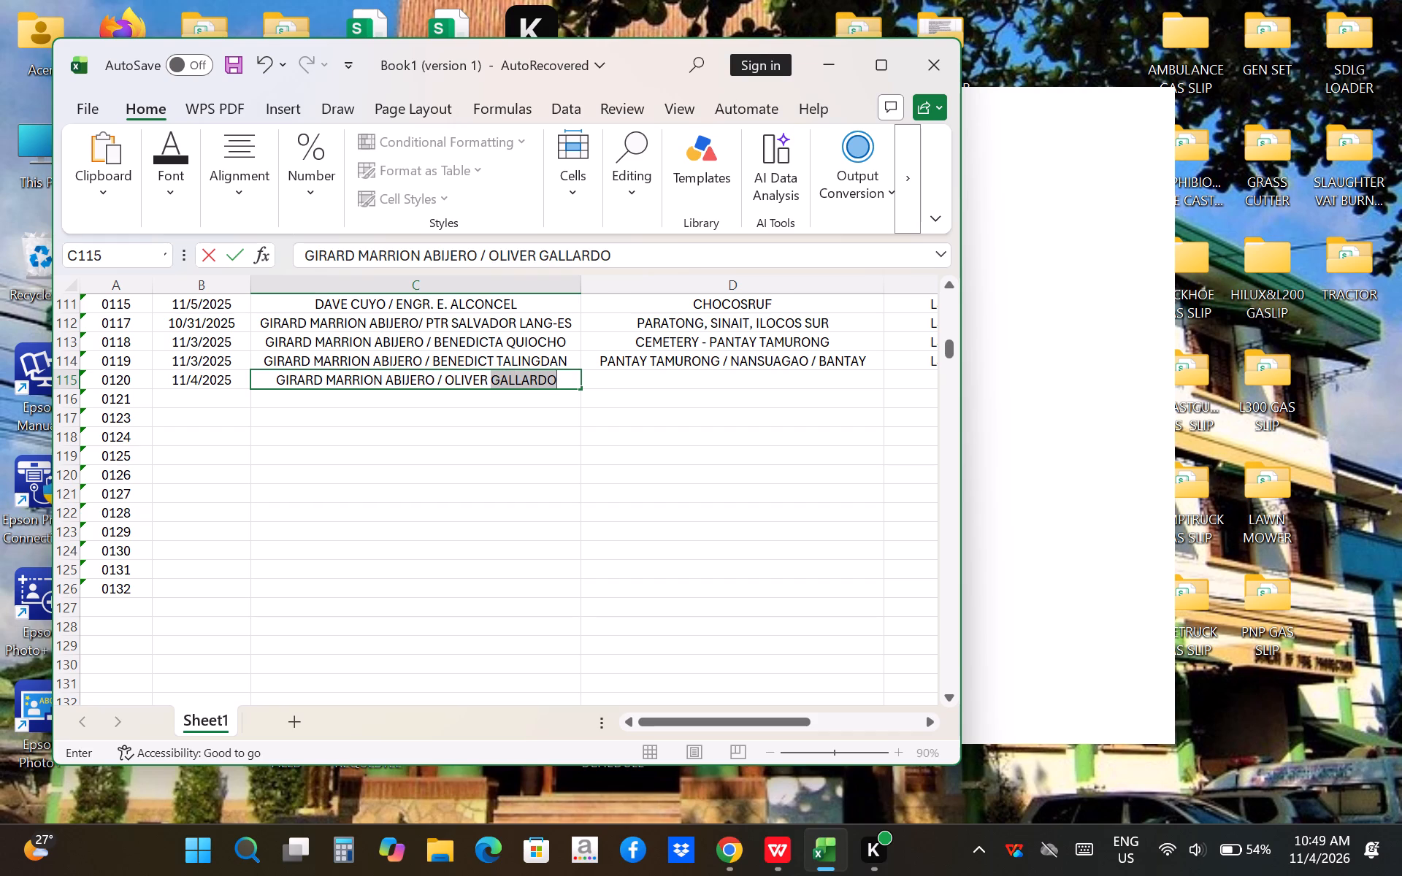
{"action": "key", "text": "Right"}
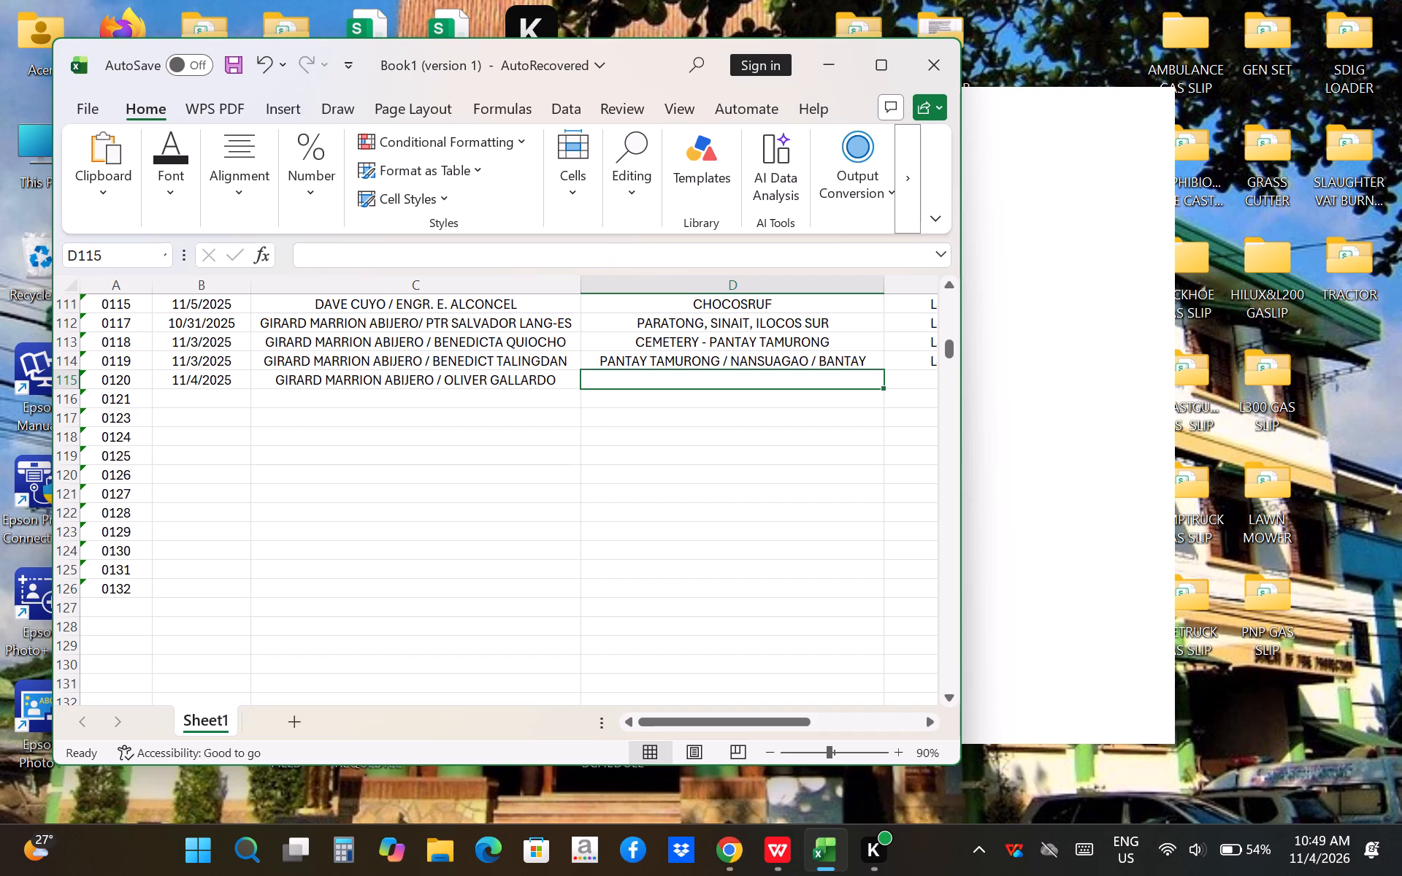
Enter INSPIRE / SLAUGHTER / MOTORPOOL as the destination of trip 0120 in D115.
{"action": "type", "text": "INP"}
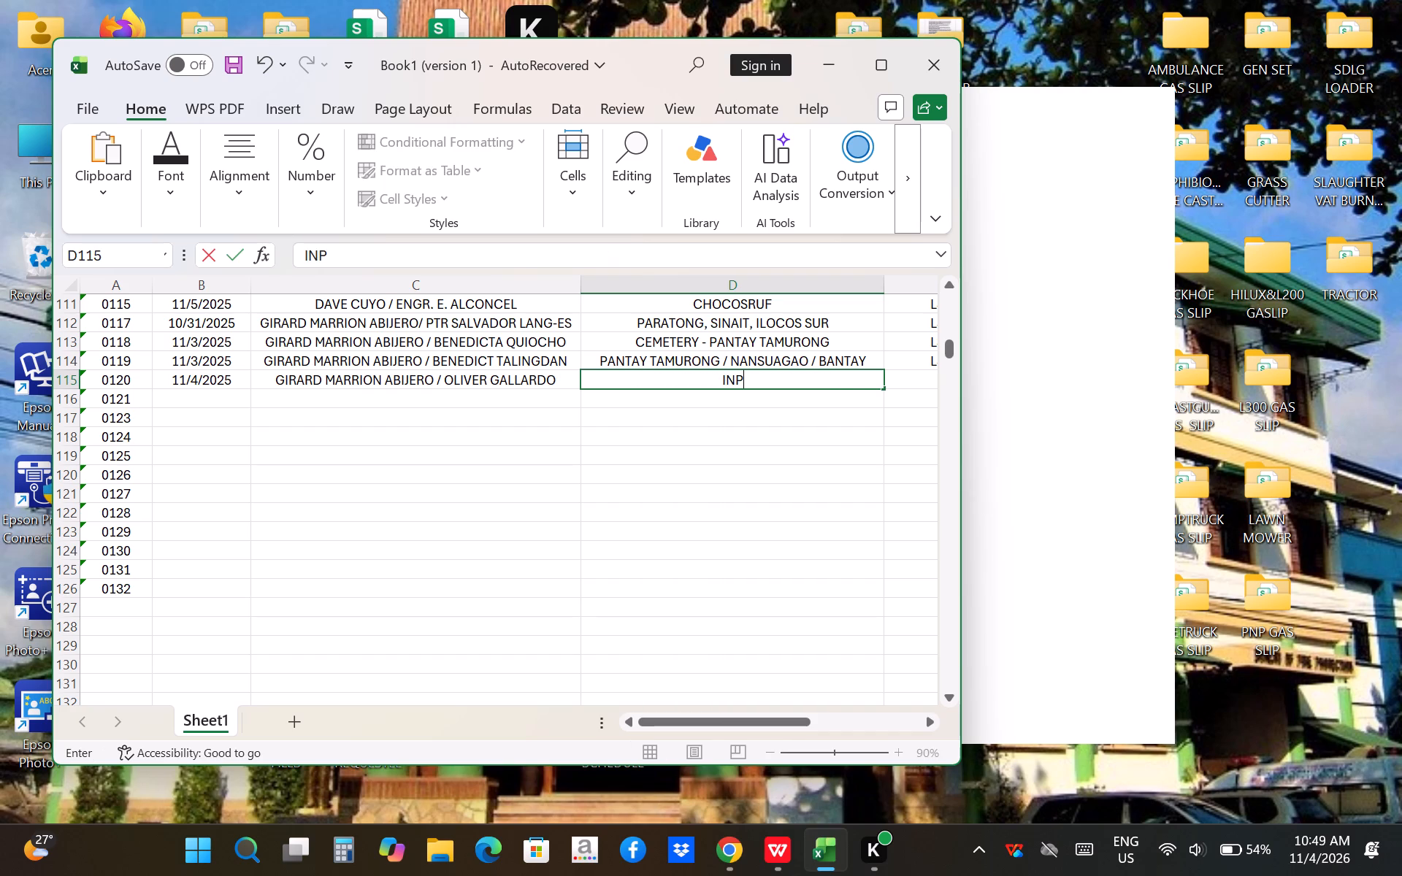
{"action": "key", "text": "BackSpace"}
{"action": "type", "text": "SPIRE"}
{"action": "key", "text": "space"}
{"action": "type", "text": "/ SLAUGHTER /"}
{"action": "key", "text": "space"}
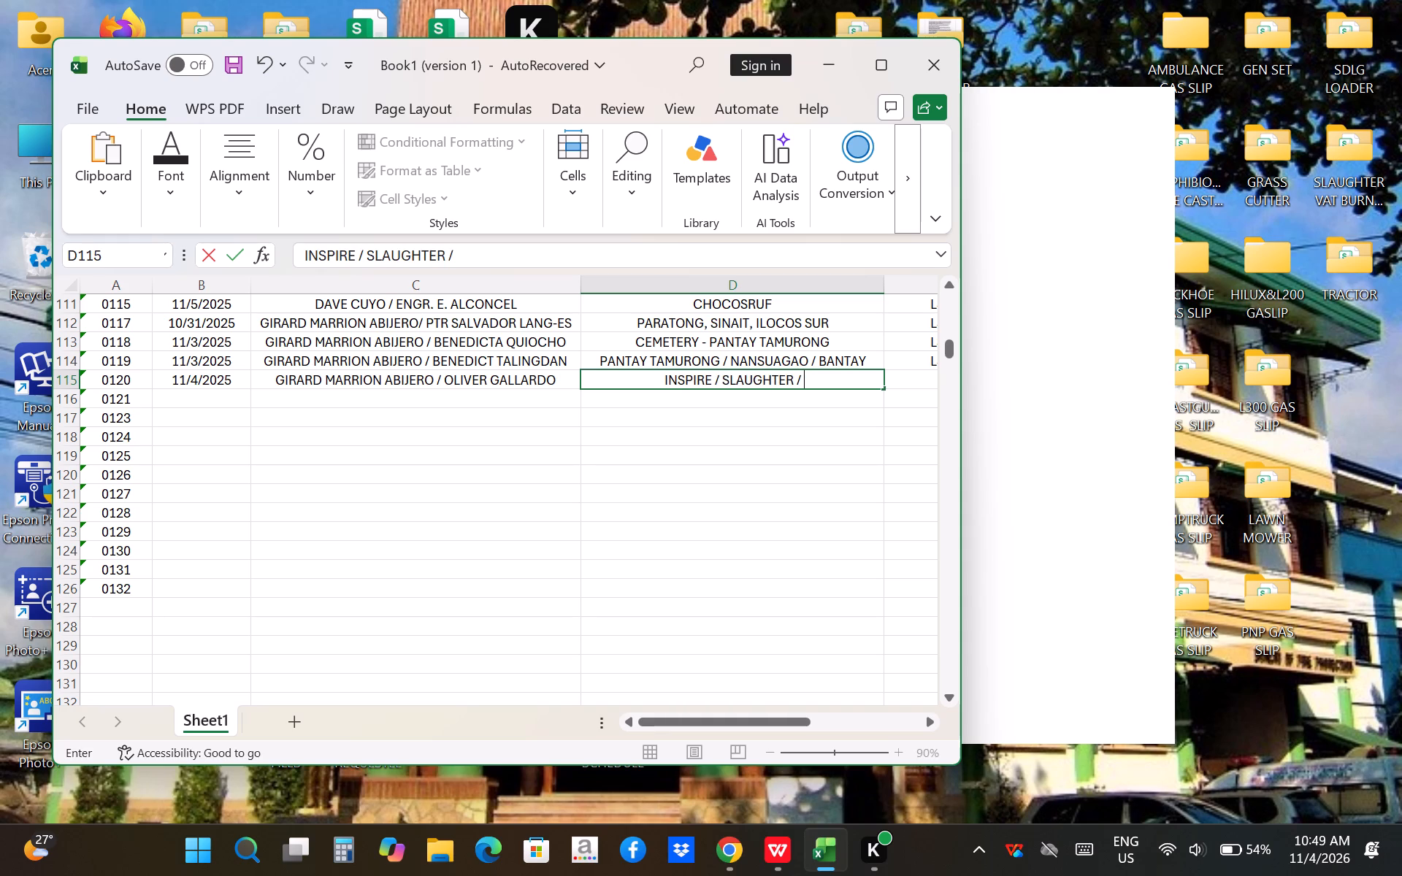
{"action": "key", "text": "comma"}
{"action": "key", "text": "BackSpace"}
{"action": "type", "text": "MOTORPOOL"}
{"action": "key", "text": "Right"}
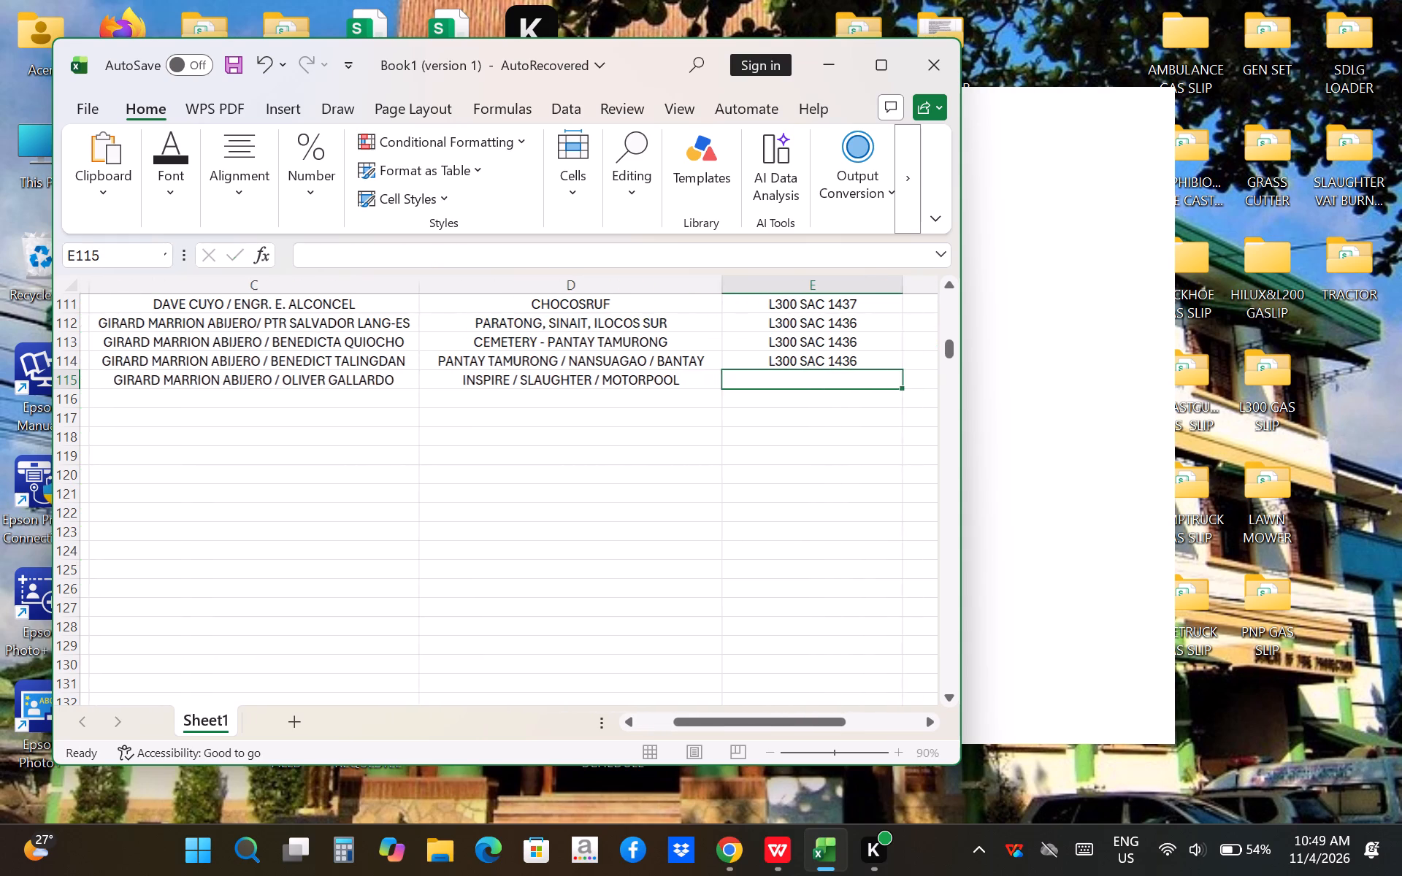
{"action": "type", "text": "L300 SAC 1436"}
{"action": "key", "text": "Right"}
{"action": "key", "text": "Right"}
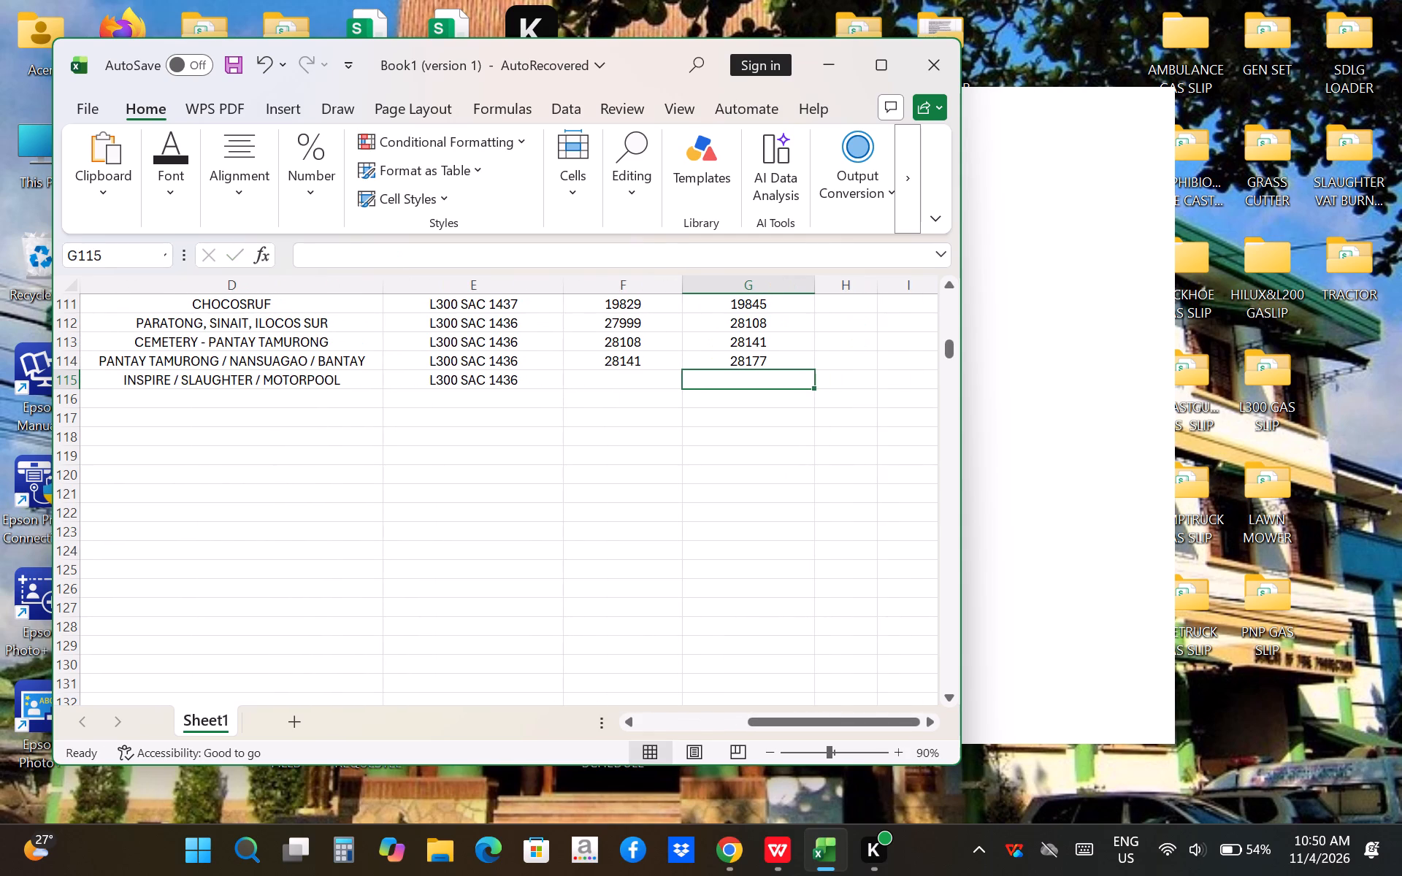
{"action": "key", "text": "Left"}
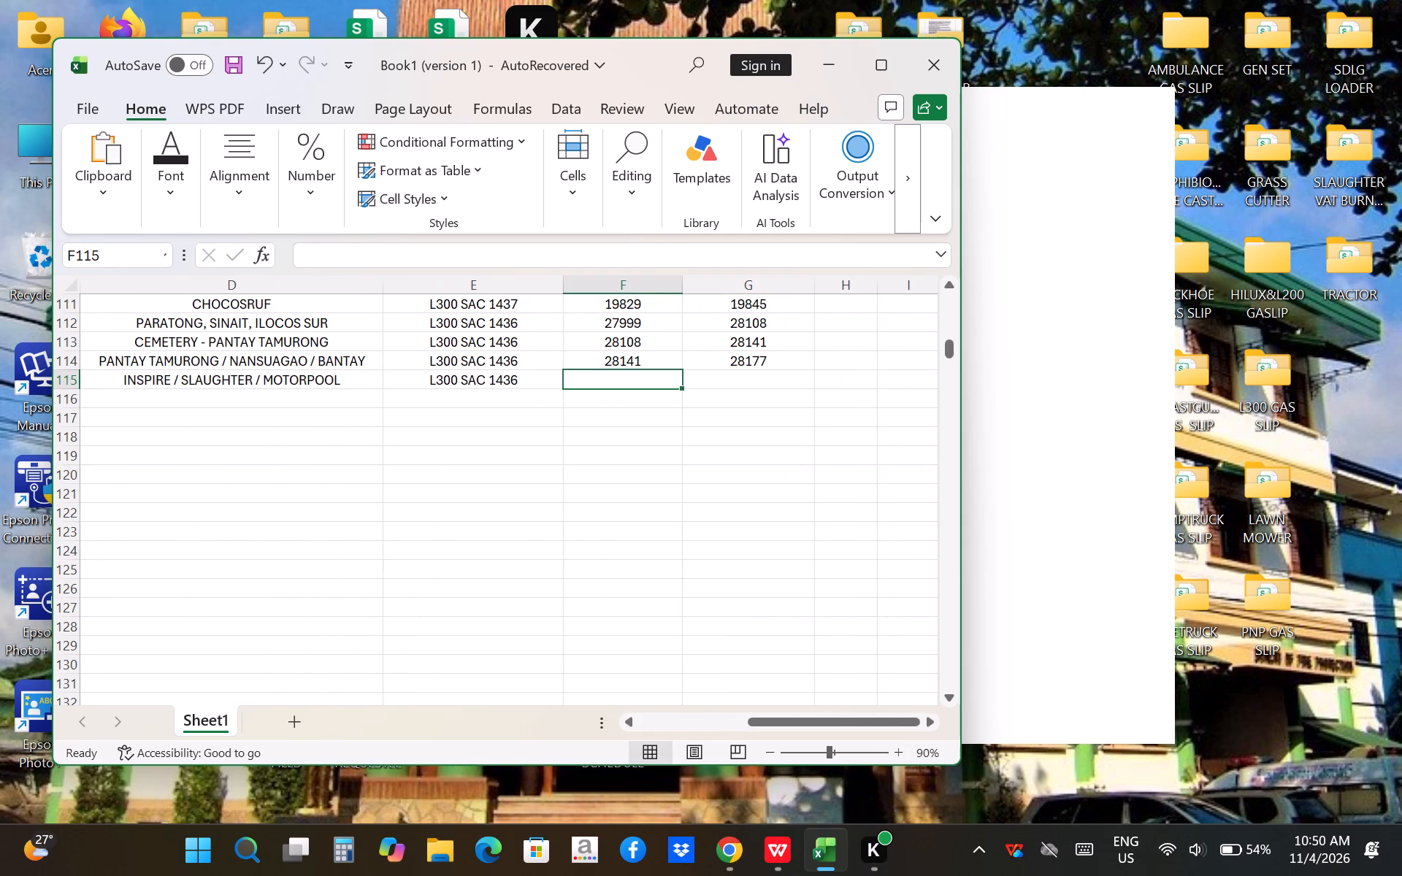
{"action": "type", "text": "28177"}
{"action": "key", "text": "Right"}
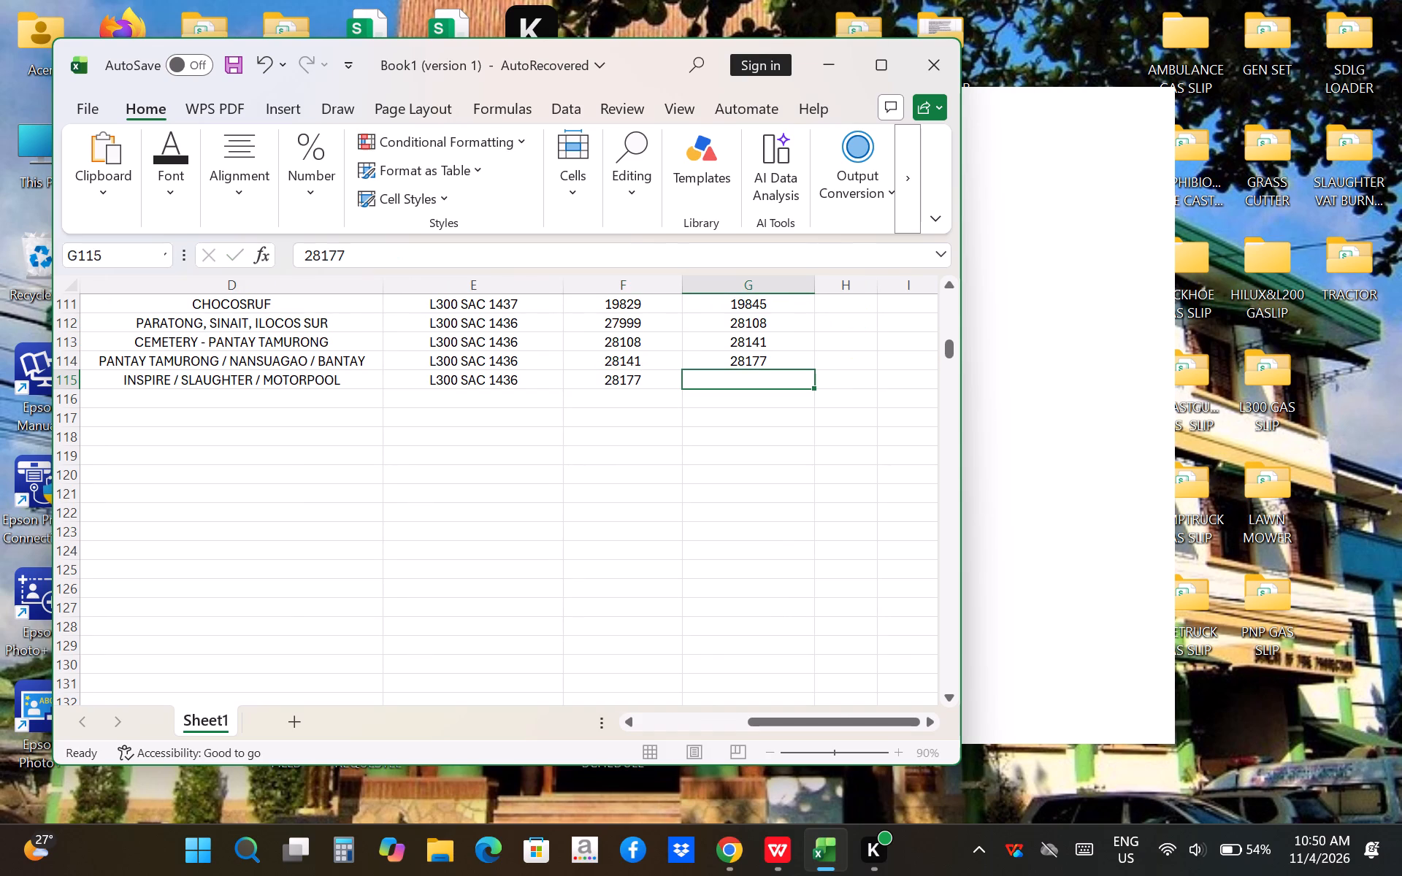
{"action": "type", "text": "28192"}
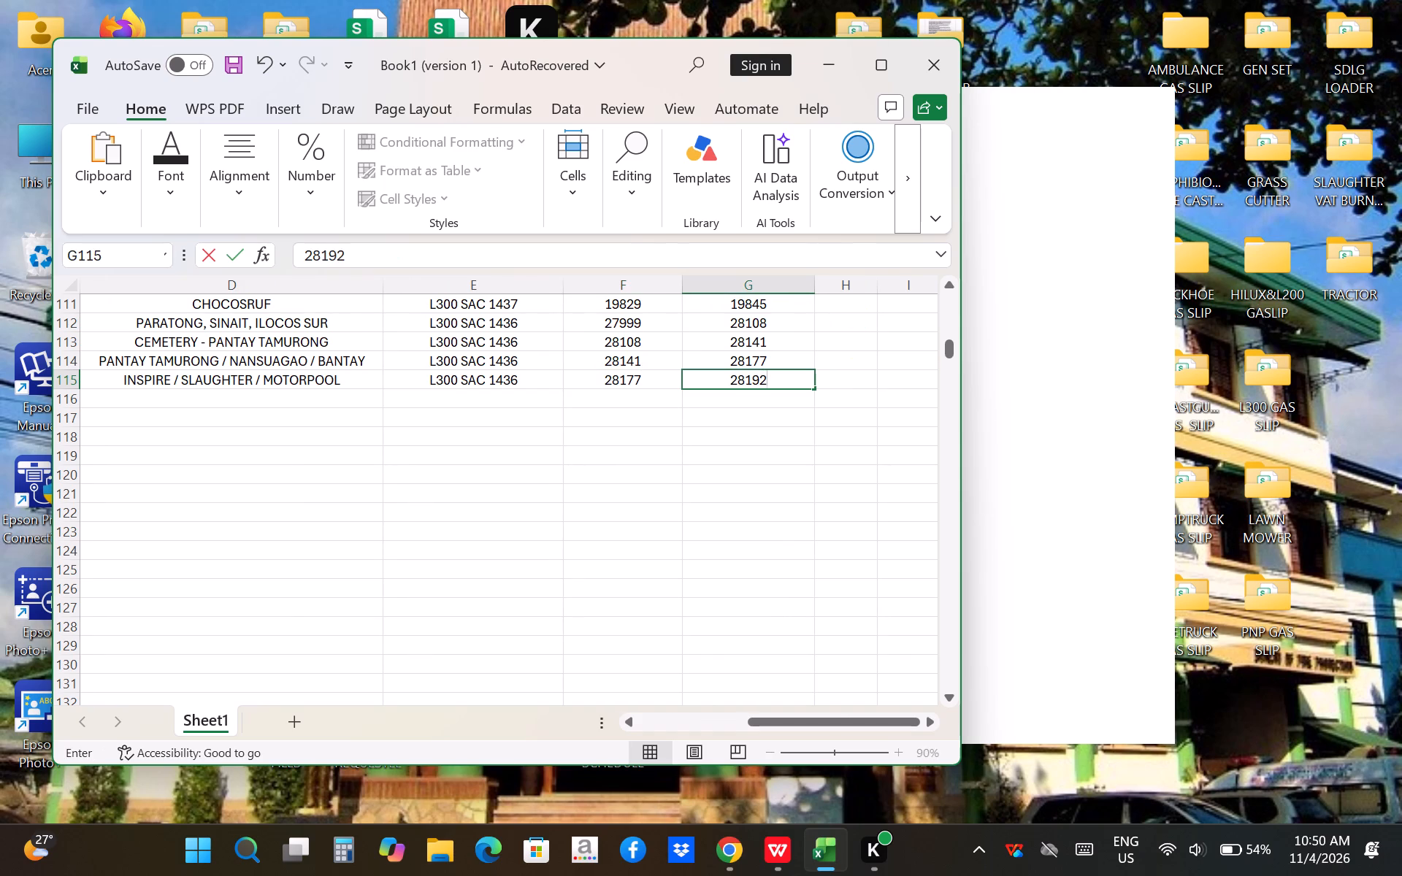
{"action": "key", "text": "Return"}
Mark trip 0121 as UNUSED TRIP TICKET in B116.
{"action": "left_click_drag", "start_coordinate": [872, 721], "coordinate": [683, 716]}
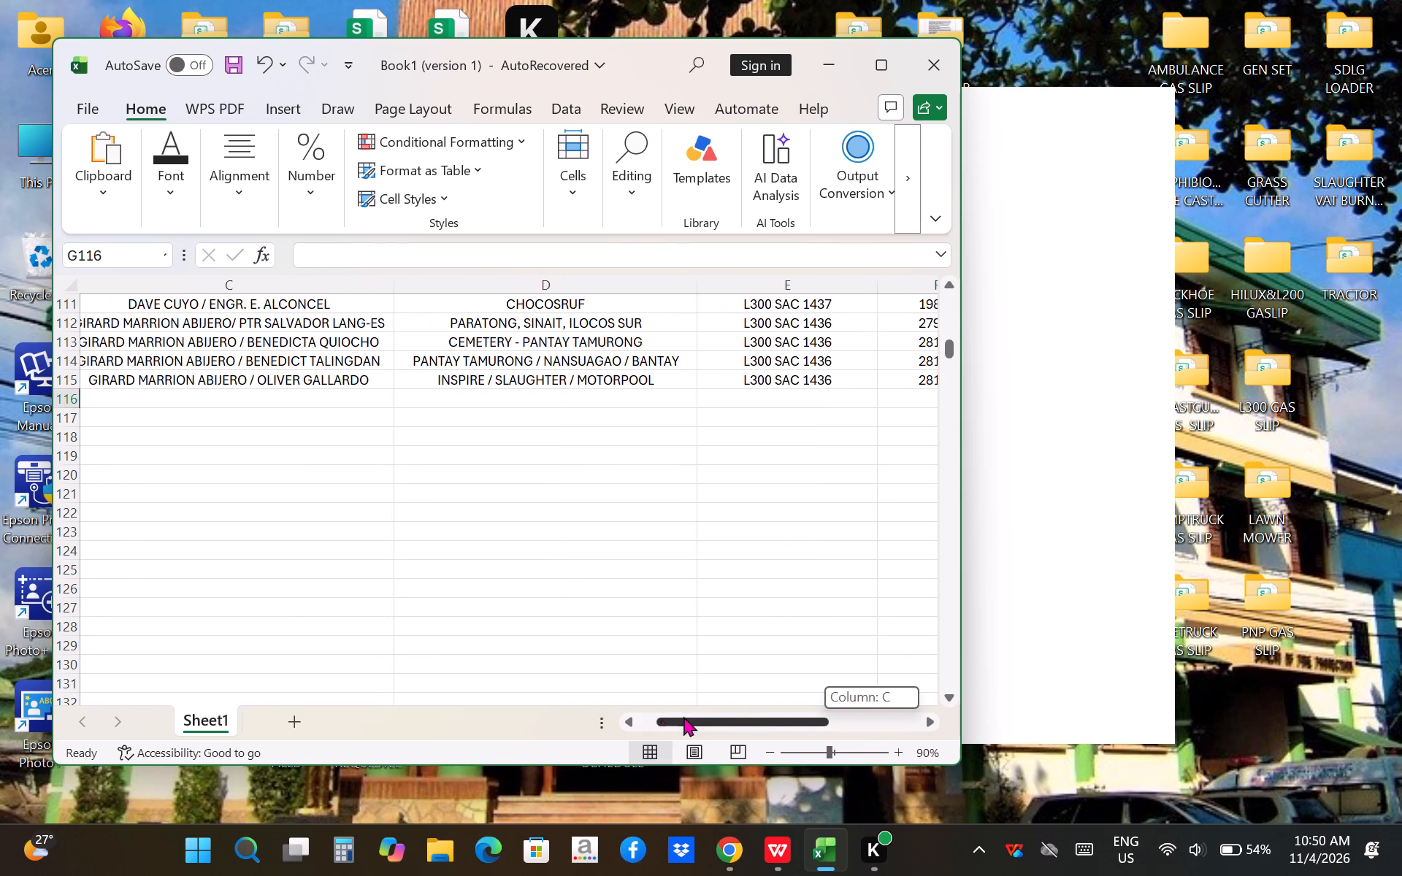
{"action": "left_click_drag", "start_coordinate": [683, 716], "coordinate": [648, 719]}
{"action": "left_click", "coordinate": [214, 400]}
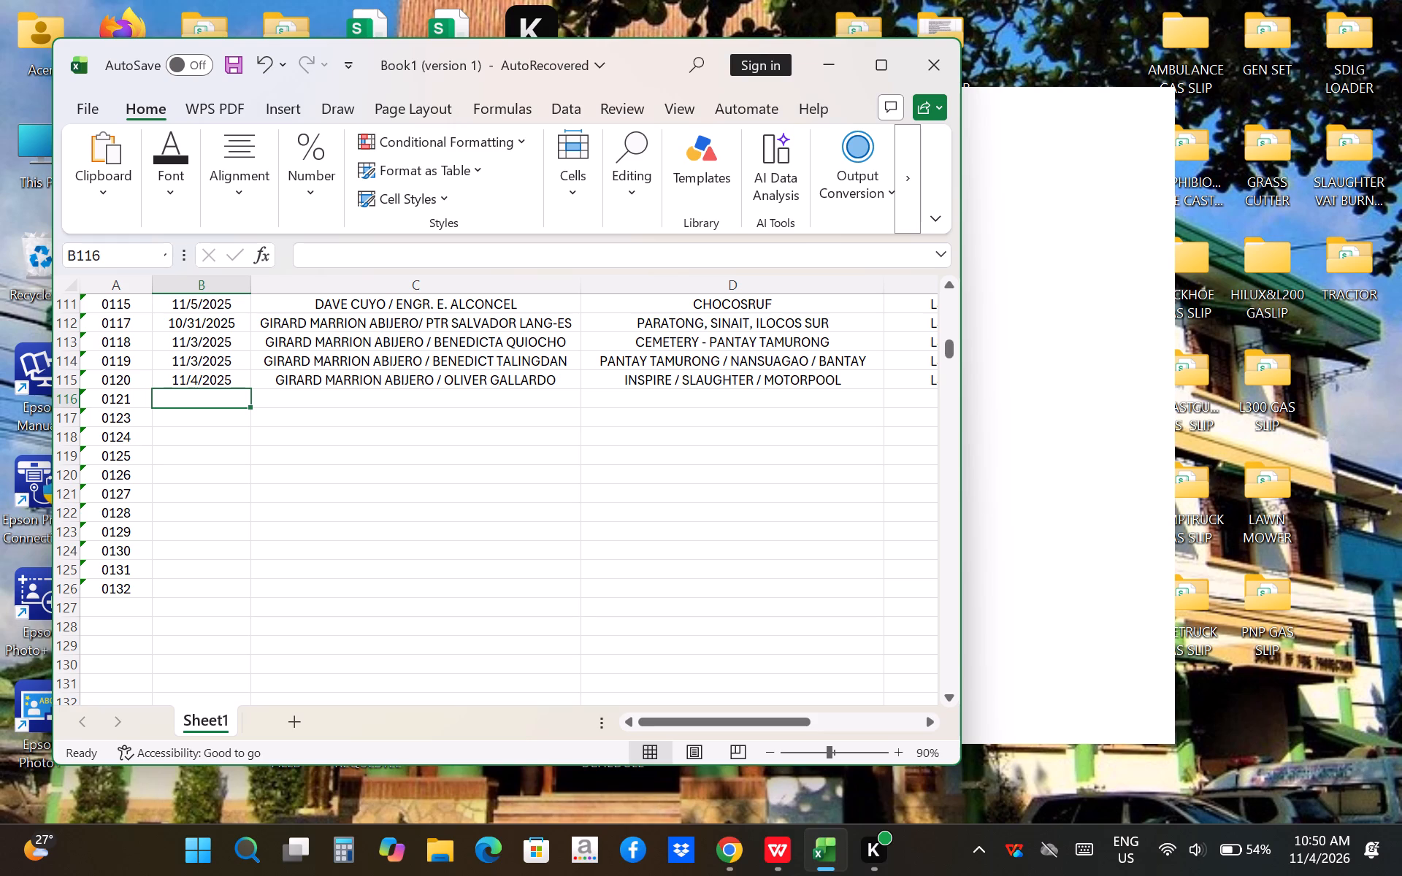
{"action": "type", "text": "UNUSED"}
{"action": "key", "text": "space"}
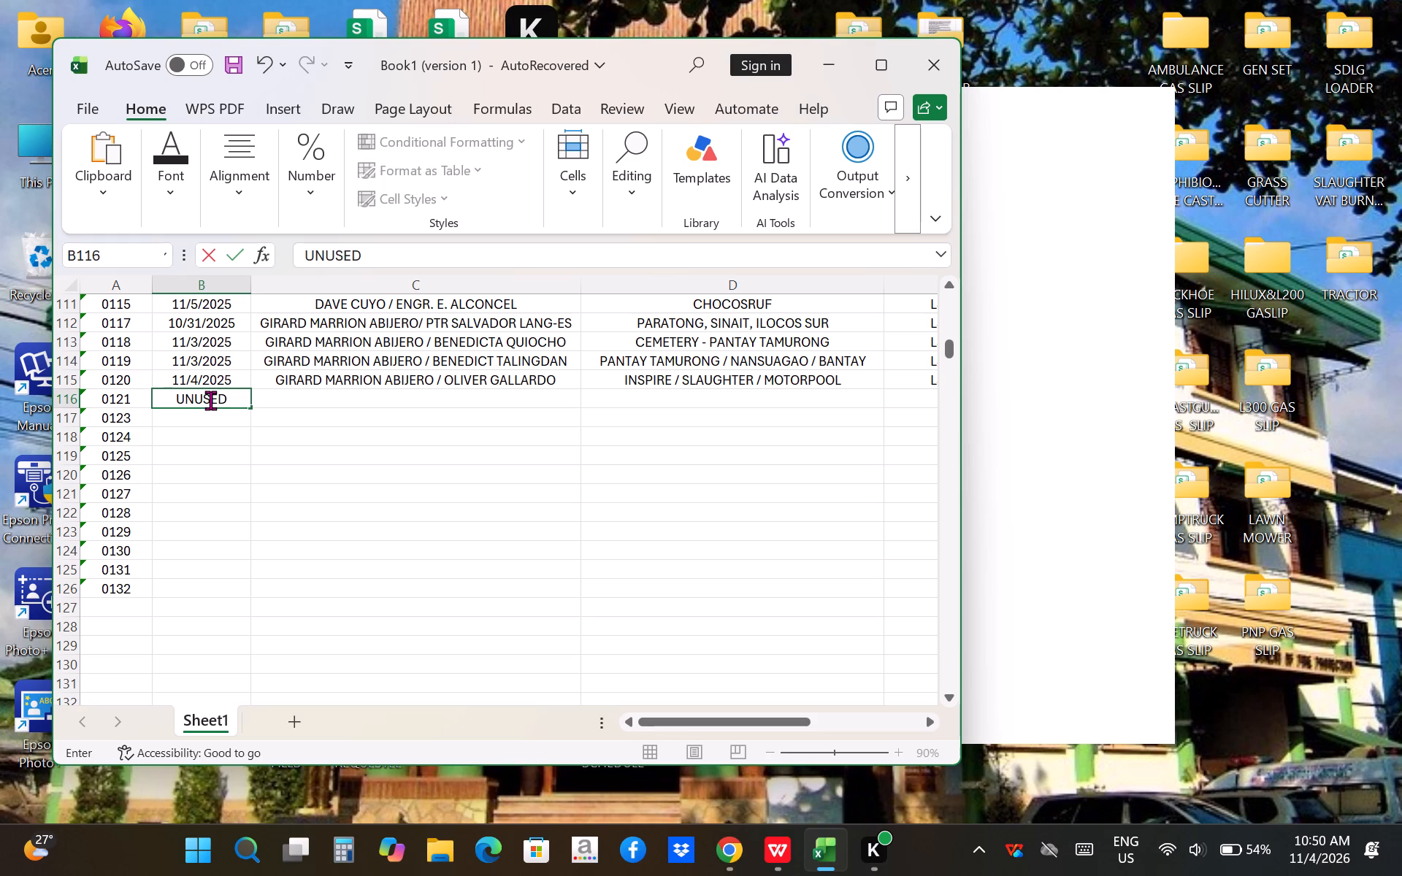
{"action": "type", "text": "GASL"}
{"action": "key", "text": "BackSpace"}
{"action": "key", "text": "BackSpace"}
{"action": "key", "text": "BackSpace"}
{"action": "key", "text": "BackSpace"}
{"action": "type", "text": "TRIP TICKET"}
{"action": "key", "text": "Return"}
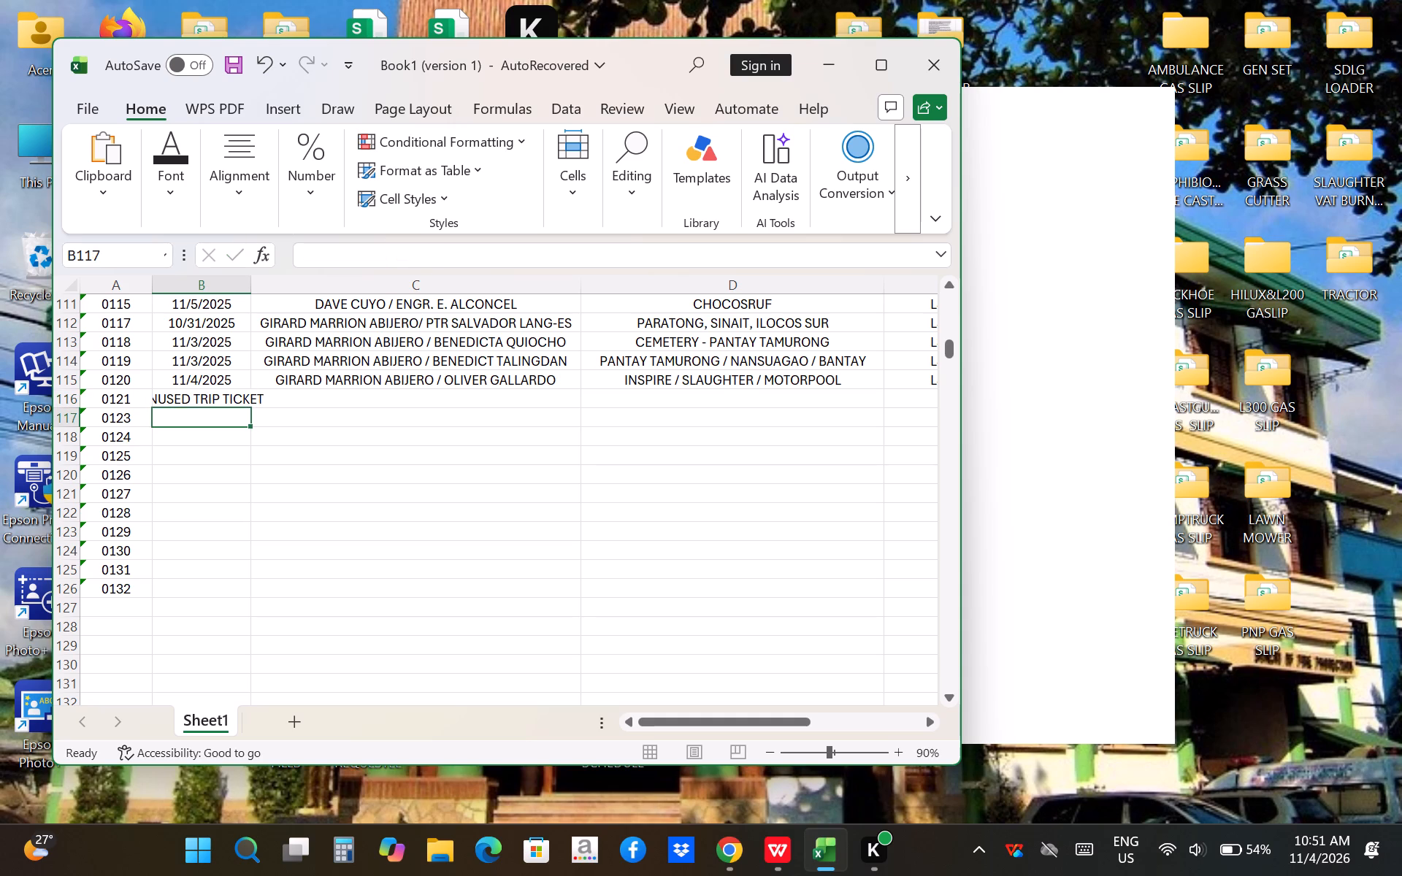
Merge and center the unused trip ticket note across B116 to D116.
{"action": "left_click_drag", "start_coordinate": [229, 404], "coordinate": [837, 407]}
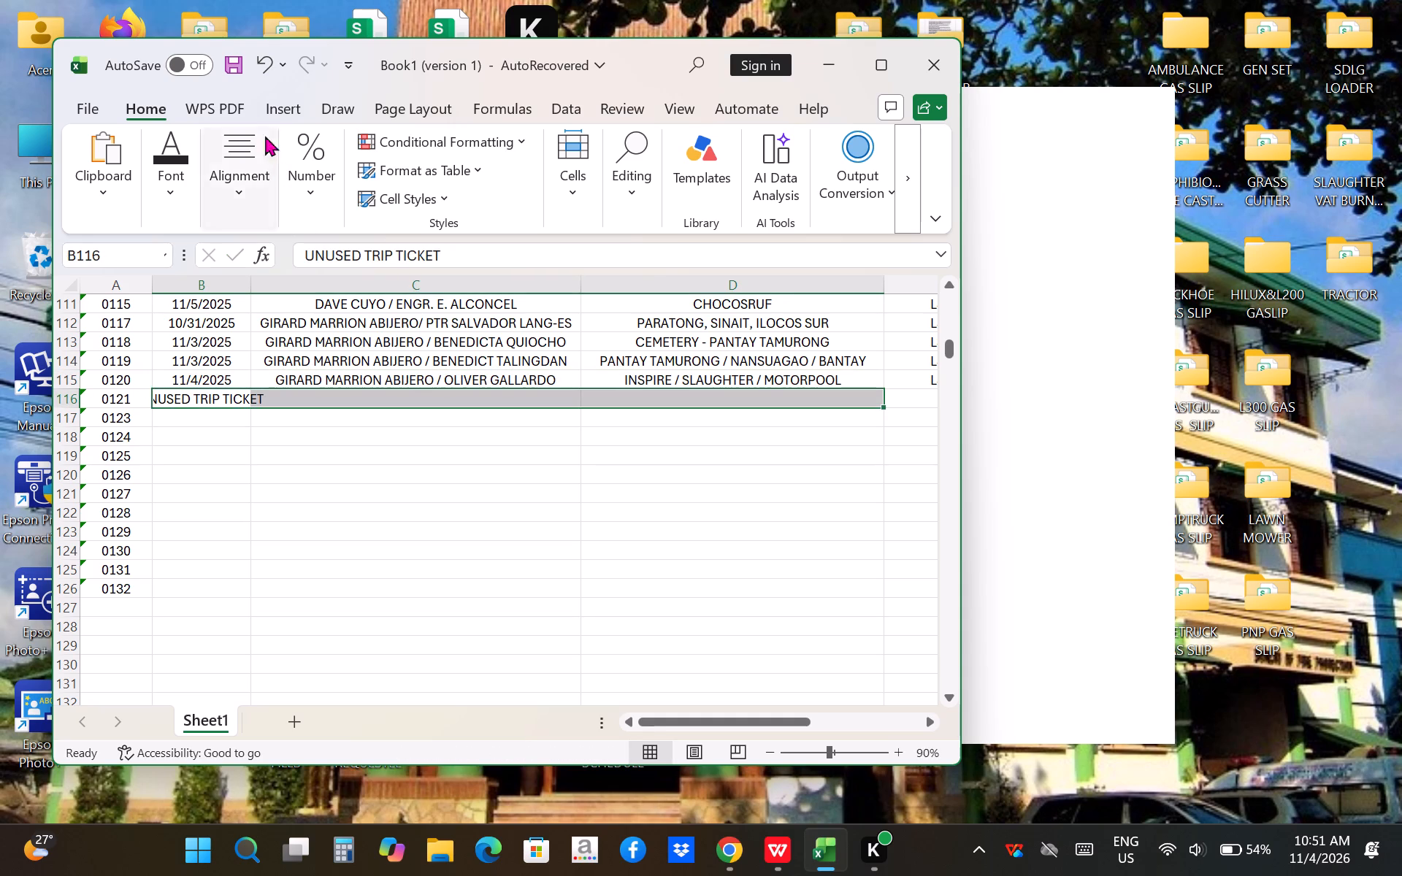
{"action": "left_click", "coordinate": [249, 151]}
{"action": "left_click", "coordinate": [469, 292]}
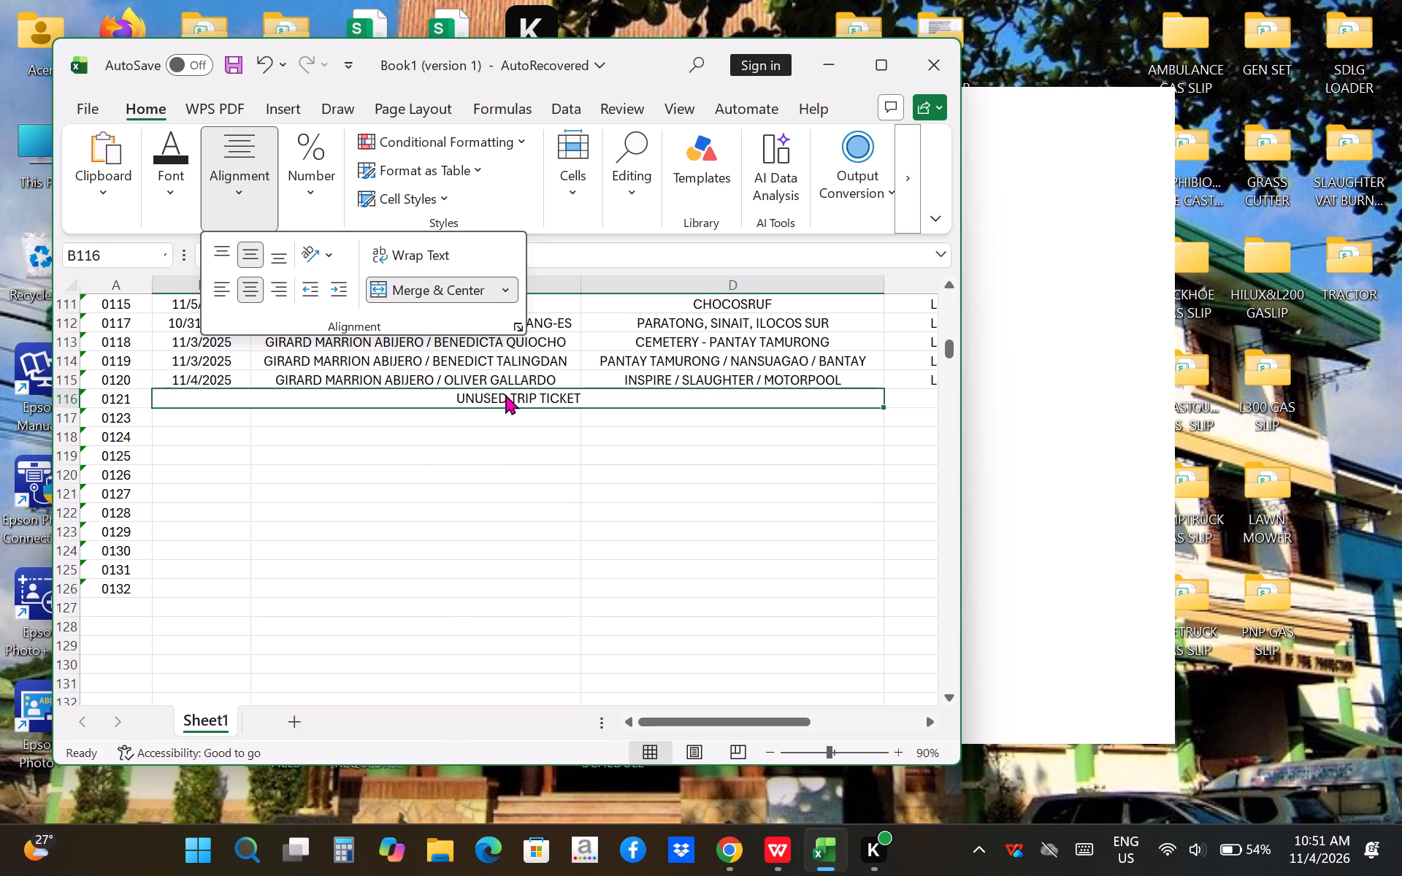
Color the UNUSED TRIP TICKET text in row 116 red.
{"action": "left_click", "coordinate": [175, 190]}
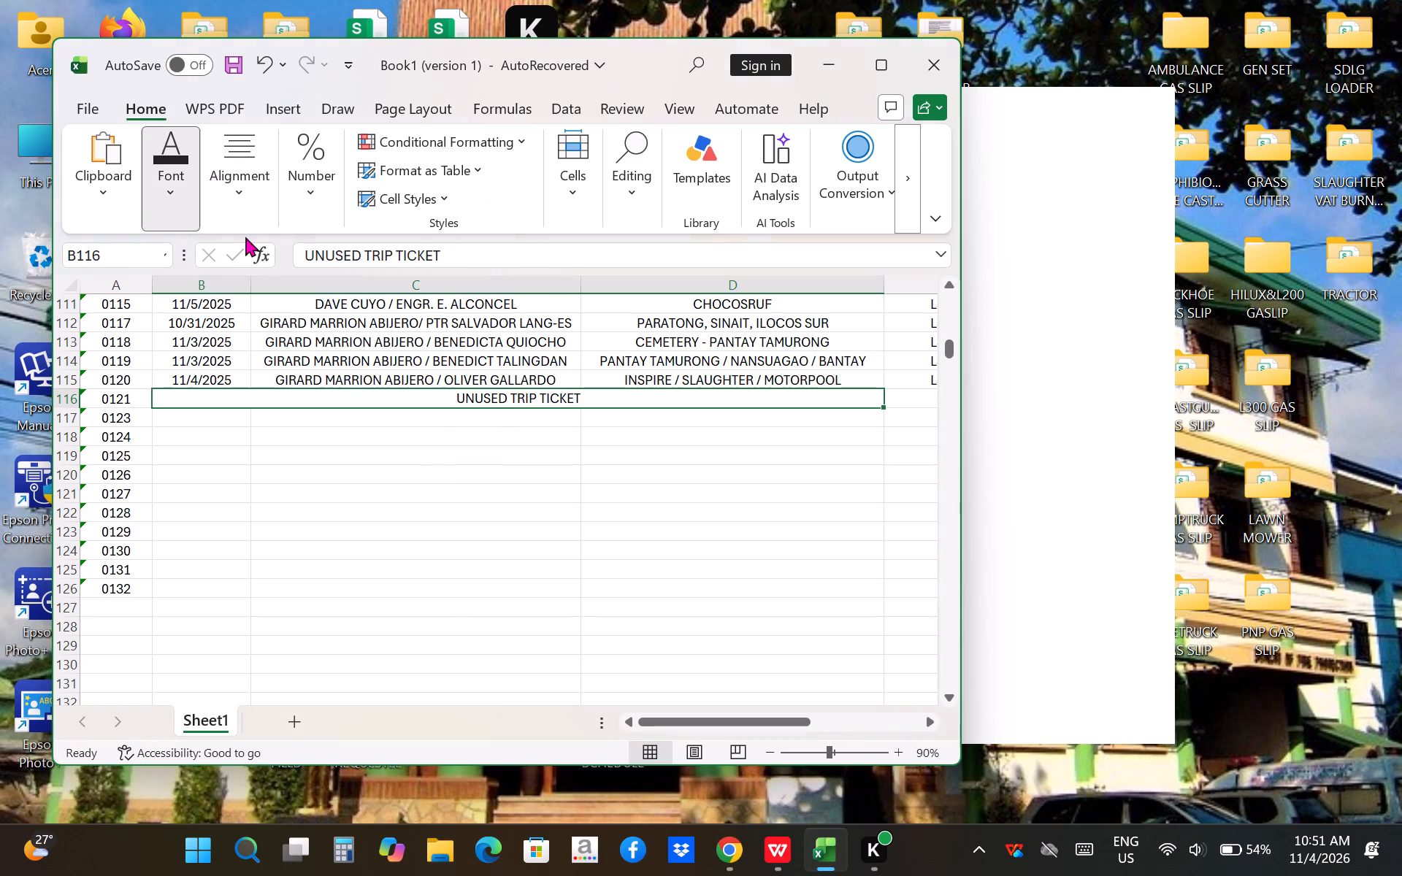
{"action": "left_click", "coordinate": [367, 289]}
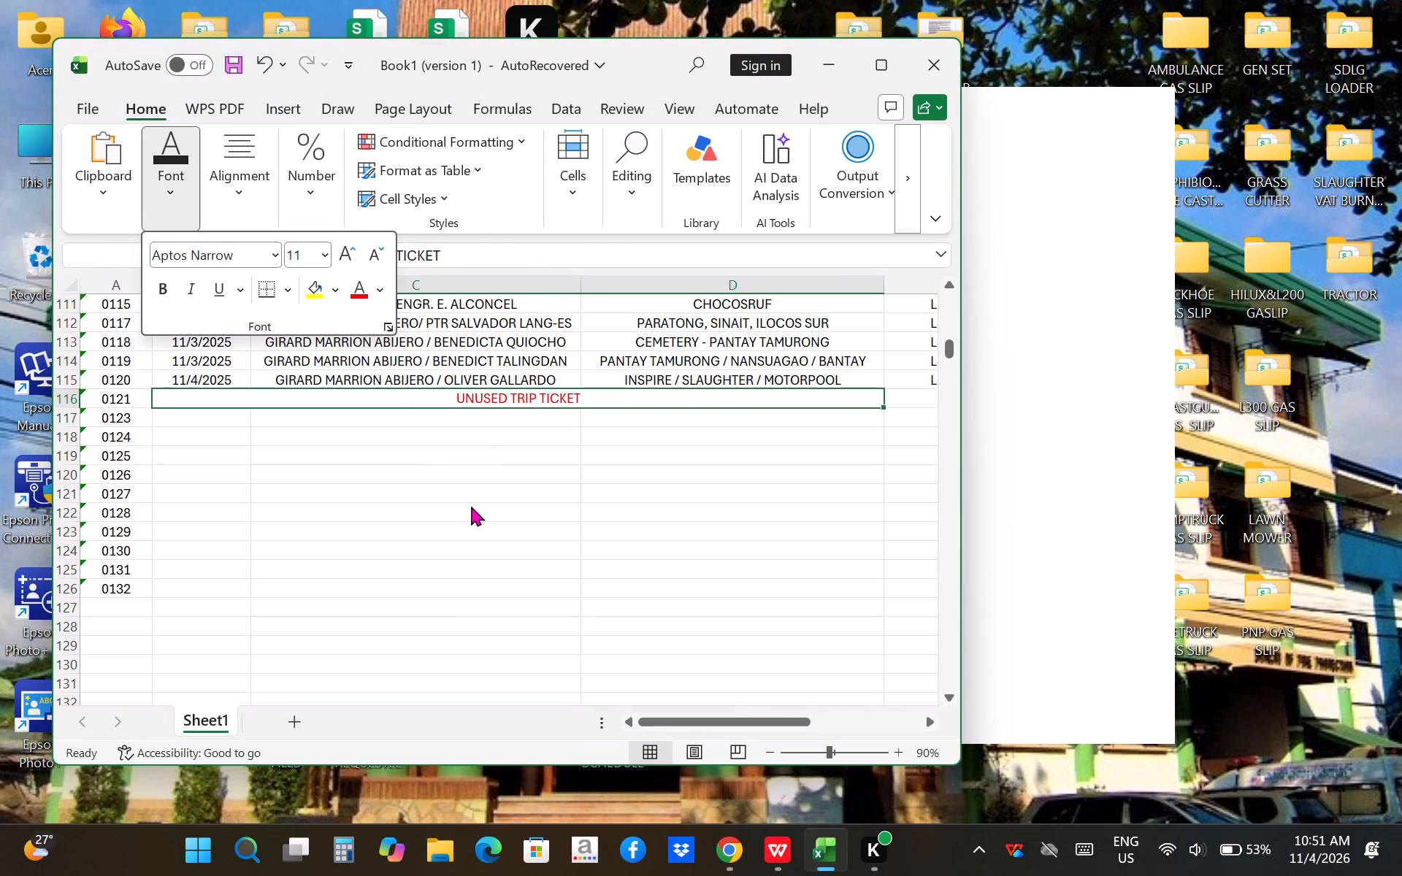
{"action": "left_click", "coordinate": [471, 506]}
Enter 12/9/2025 as the date of trip 0123 in B117 and copy it to trip 0124 in B118.
{"action": "left_click", "coordinate": [230, 418]}
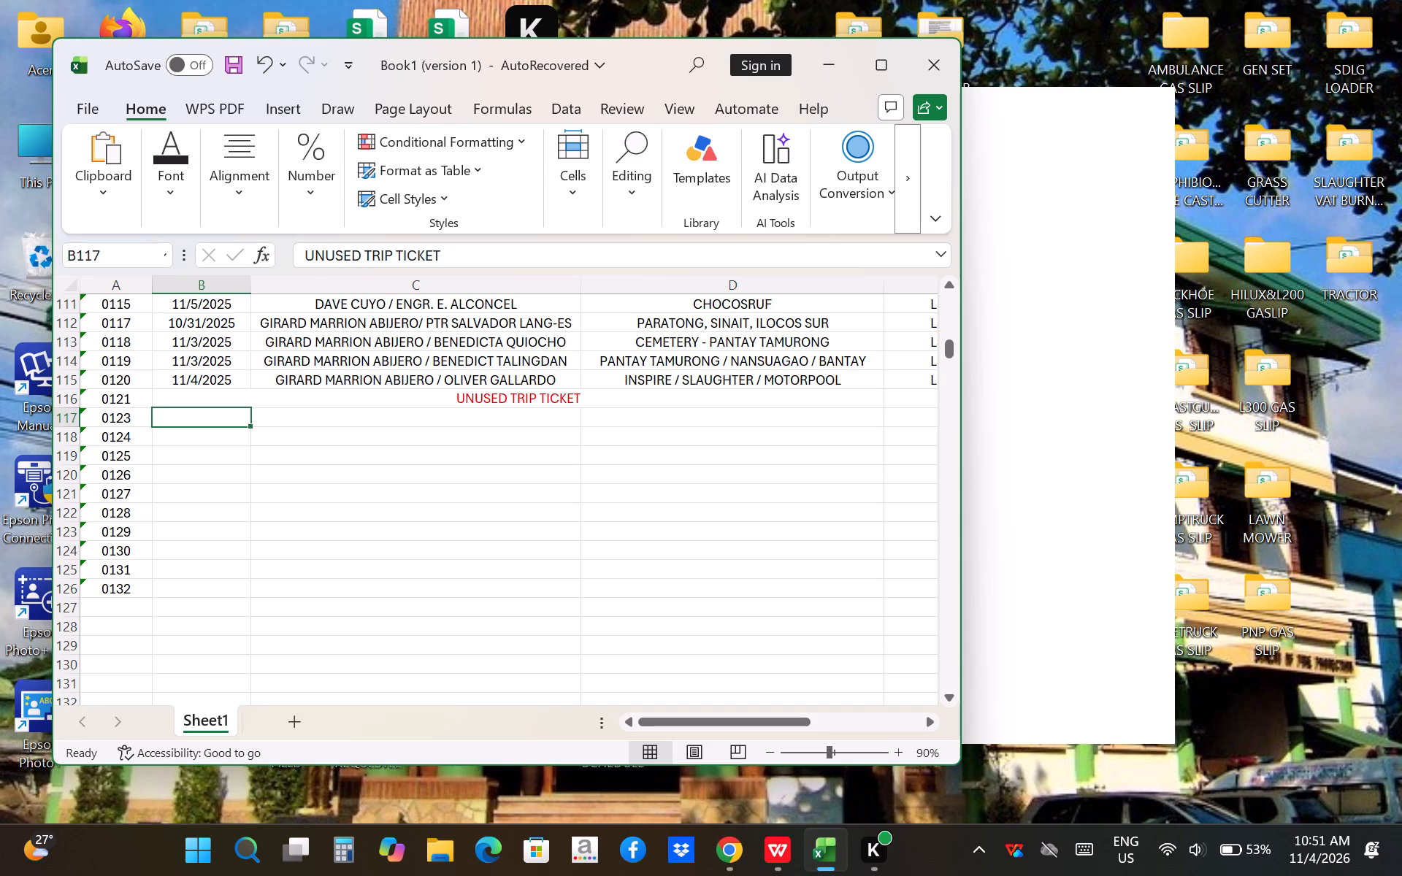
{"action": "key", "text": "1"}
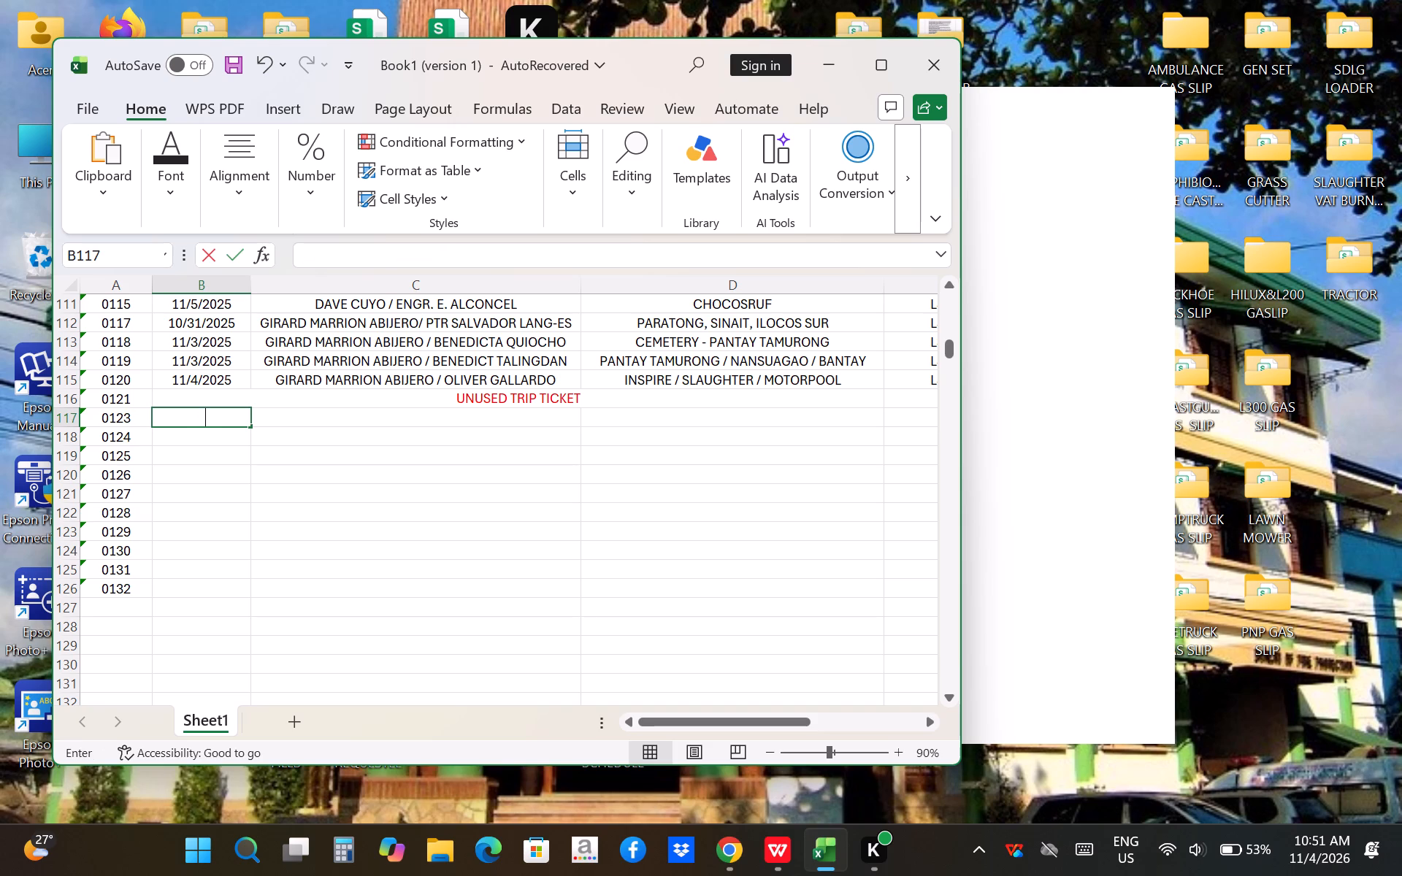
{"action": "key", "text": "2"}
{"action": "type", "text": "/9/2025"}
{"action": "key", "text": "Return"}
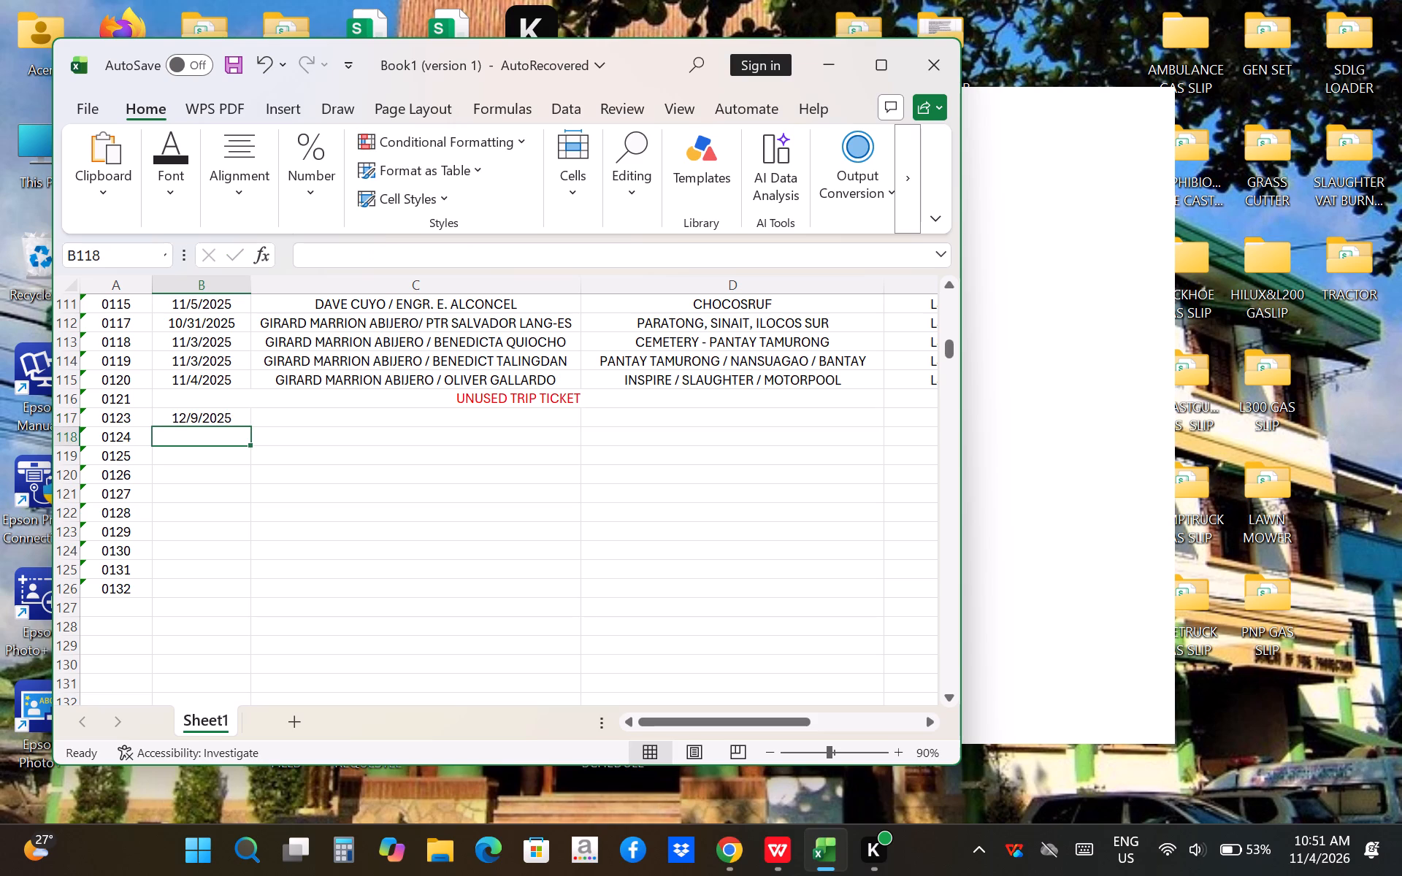
{"action": "left_click", "coordinate": [170, 415]}
{"action": "key", "text": "ctrl+c"}
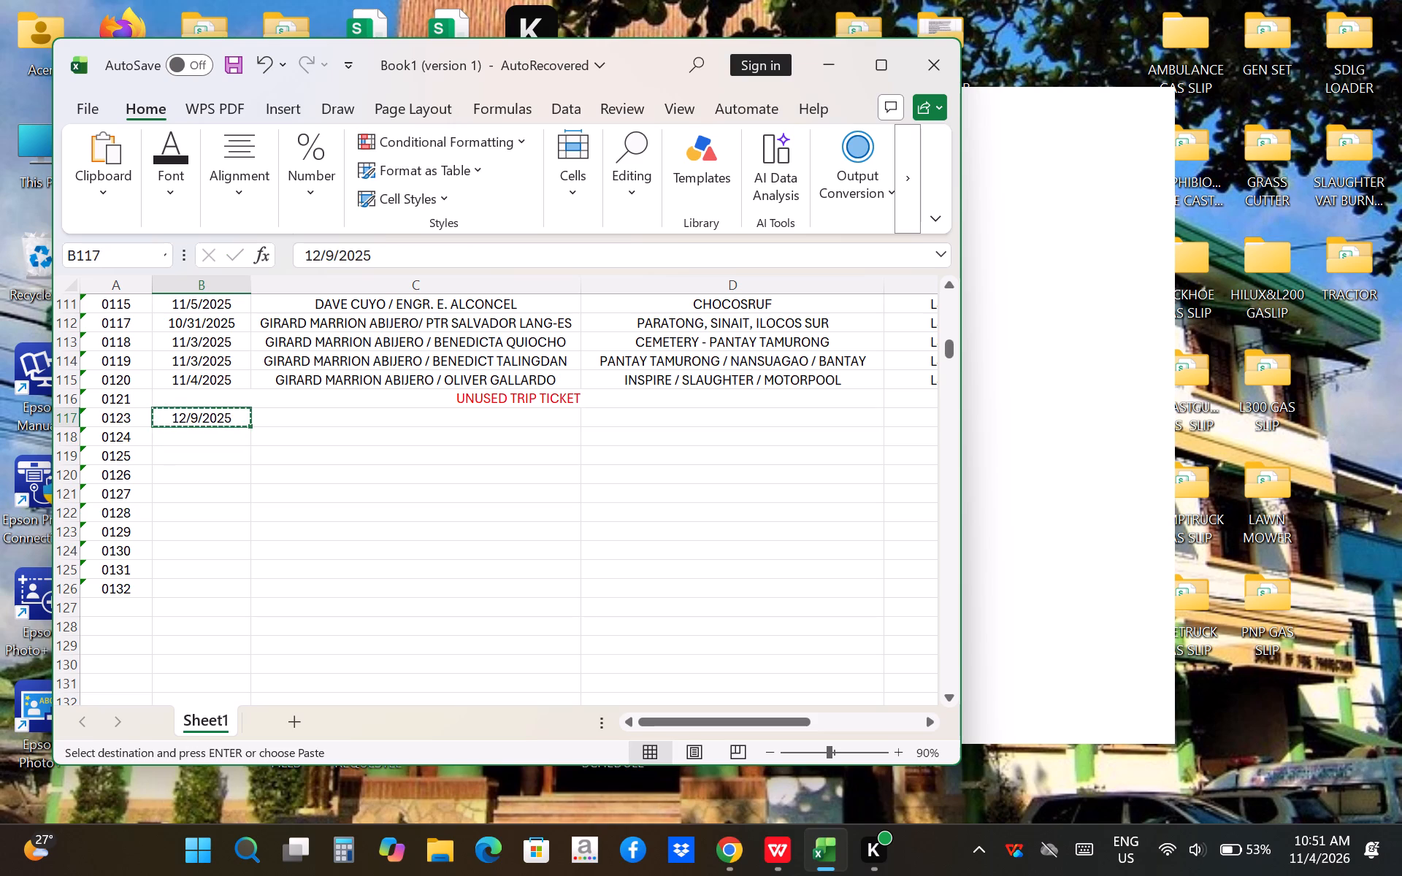
{"action": "left_click", "coordinate": [200, 442]}
{"action": "key", "text": "Return"}
{"action": "key", "text": "Right"}
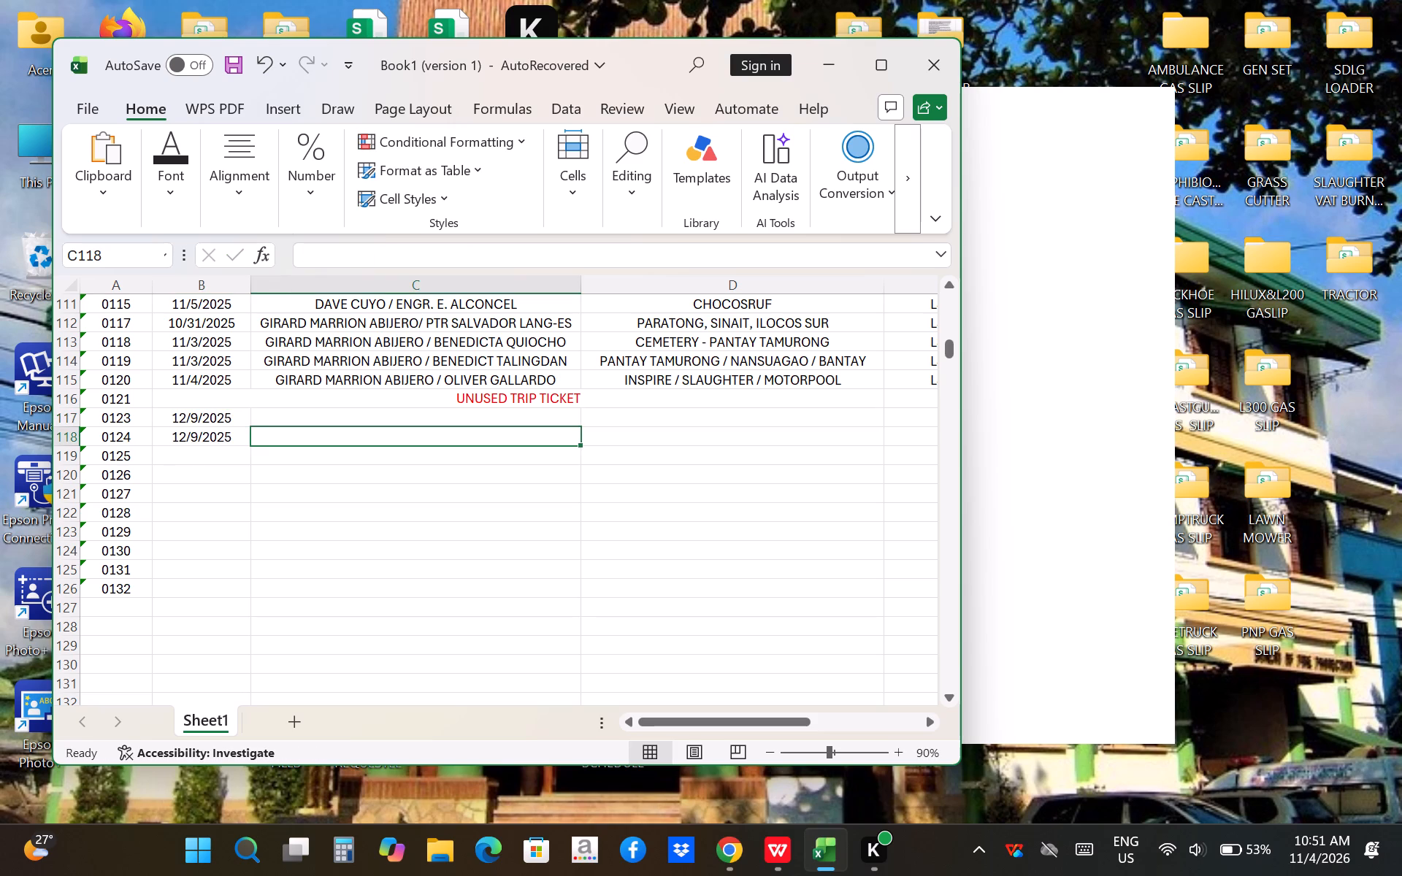
Enter the driver's name for trip 0123 in C117.
{"action": "left_click", "coordinate": [262, 414]}
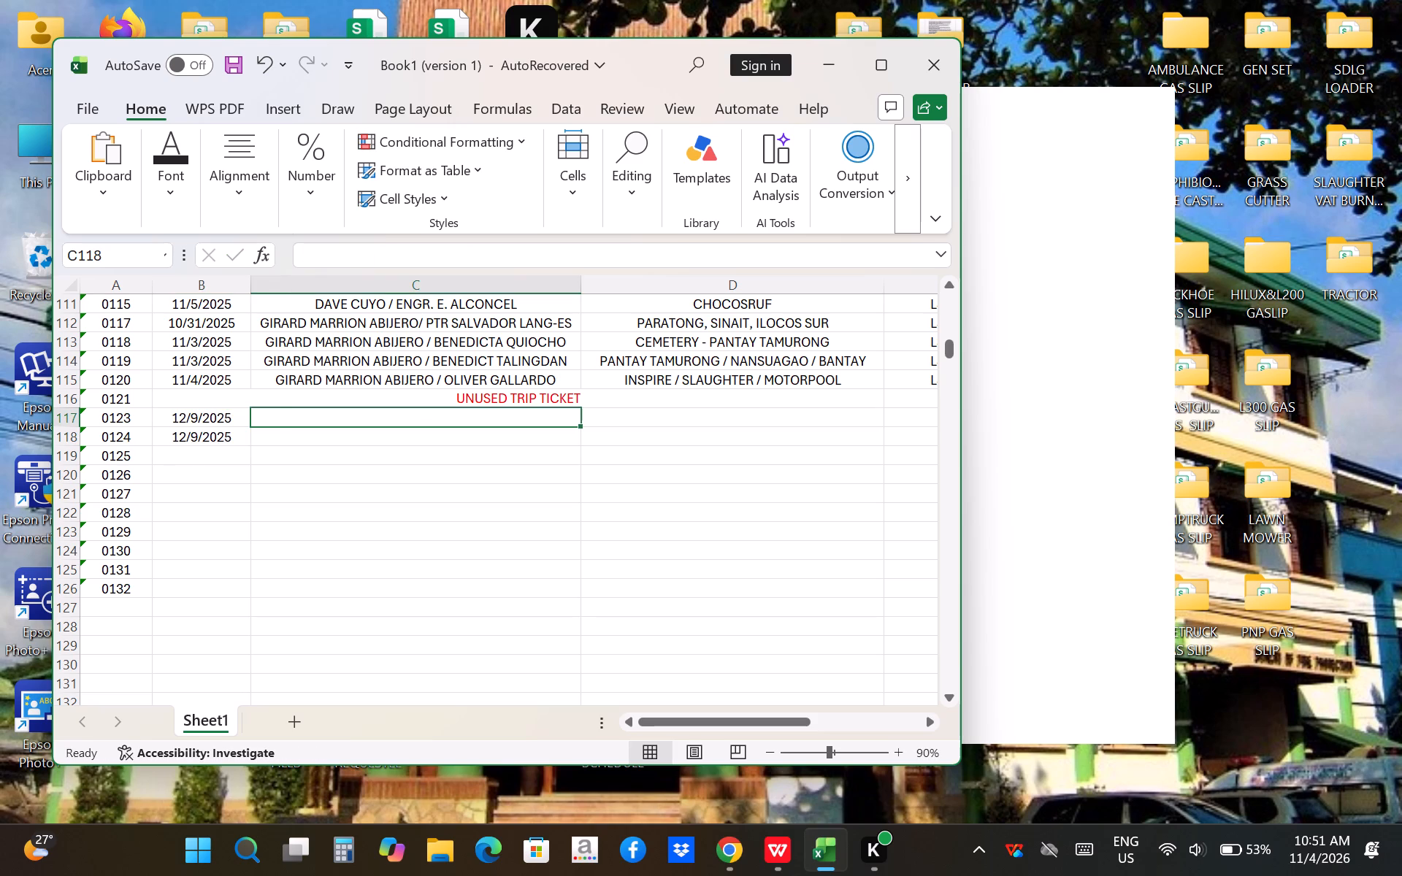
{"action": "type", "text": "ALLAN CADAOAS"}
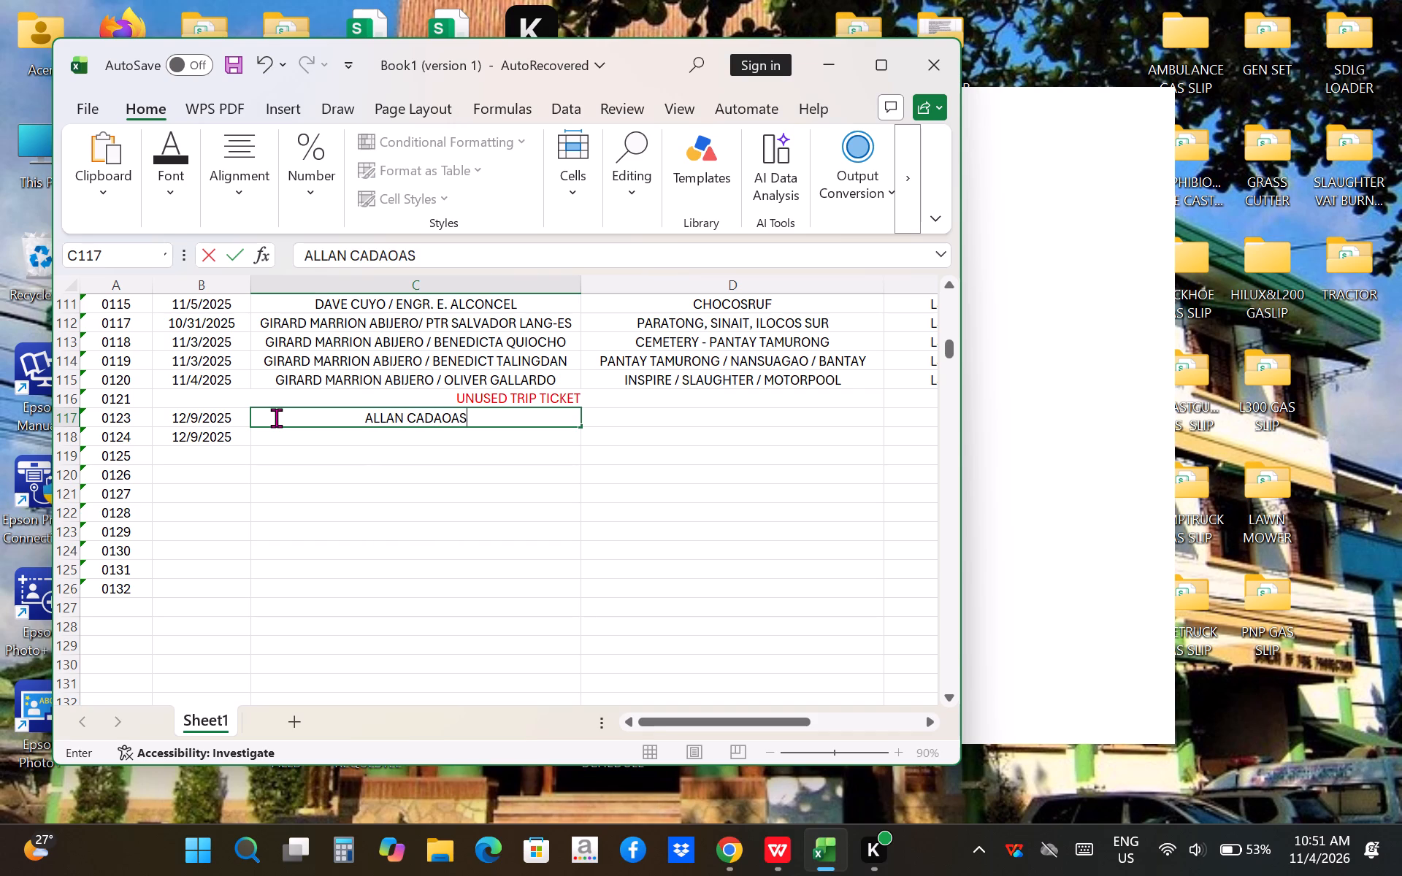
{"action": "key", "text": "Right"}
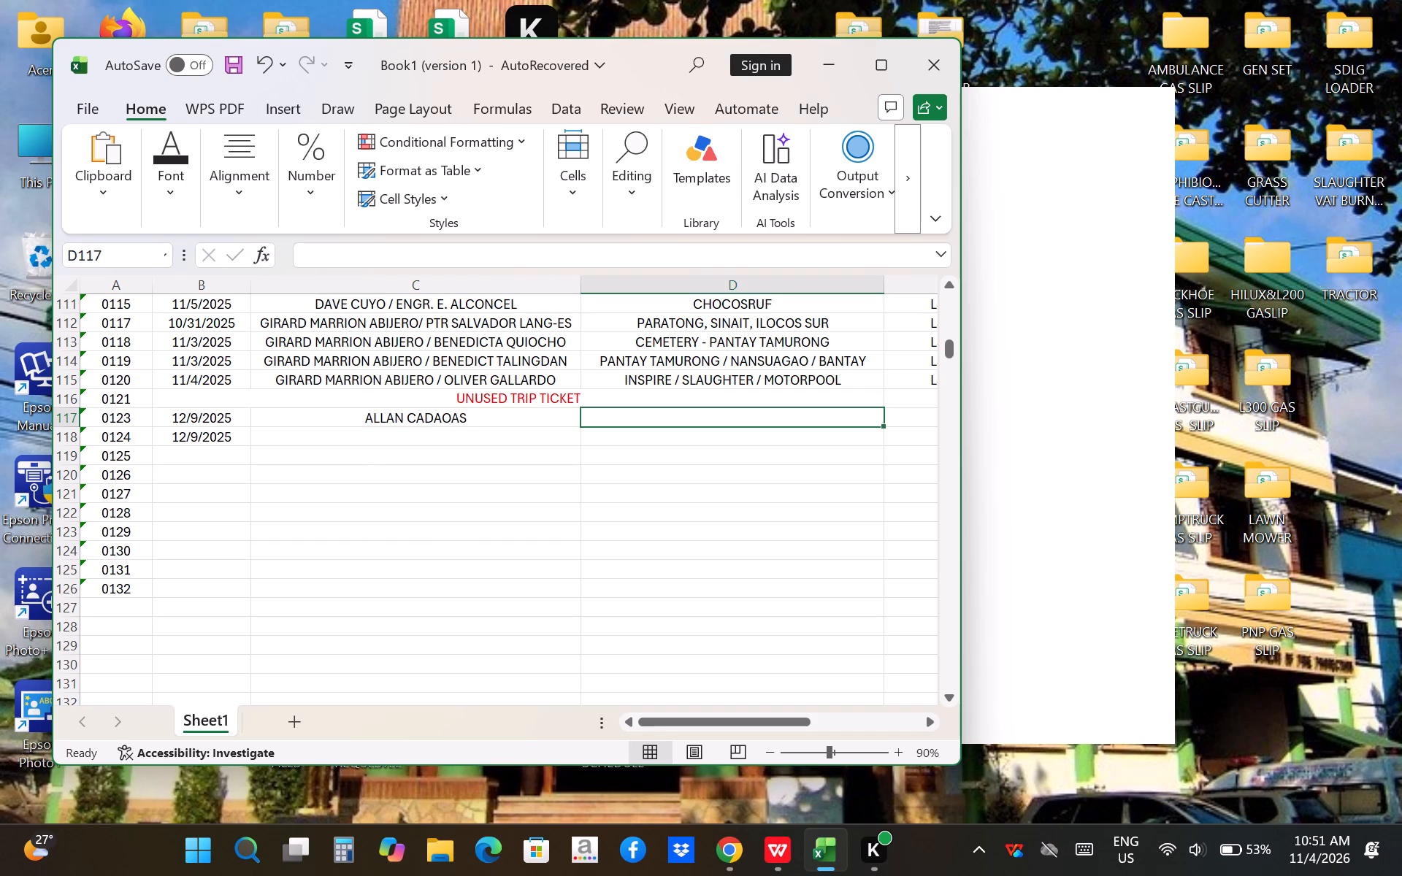
Enter DOUBLE K, BANTAT, ILOCOS SUR as the destination of trip 0123 in D117.
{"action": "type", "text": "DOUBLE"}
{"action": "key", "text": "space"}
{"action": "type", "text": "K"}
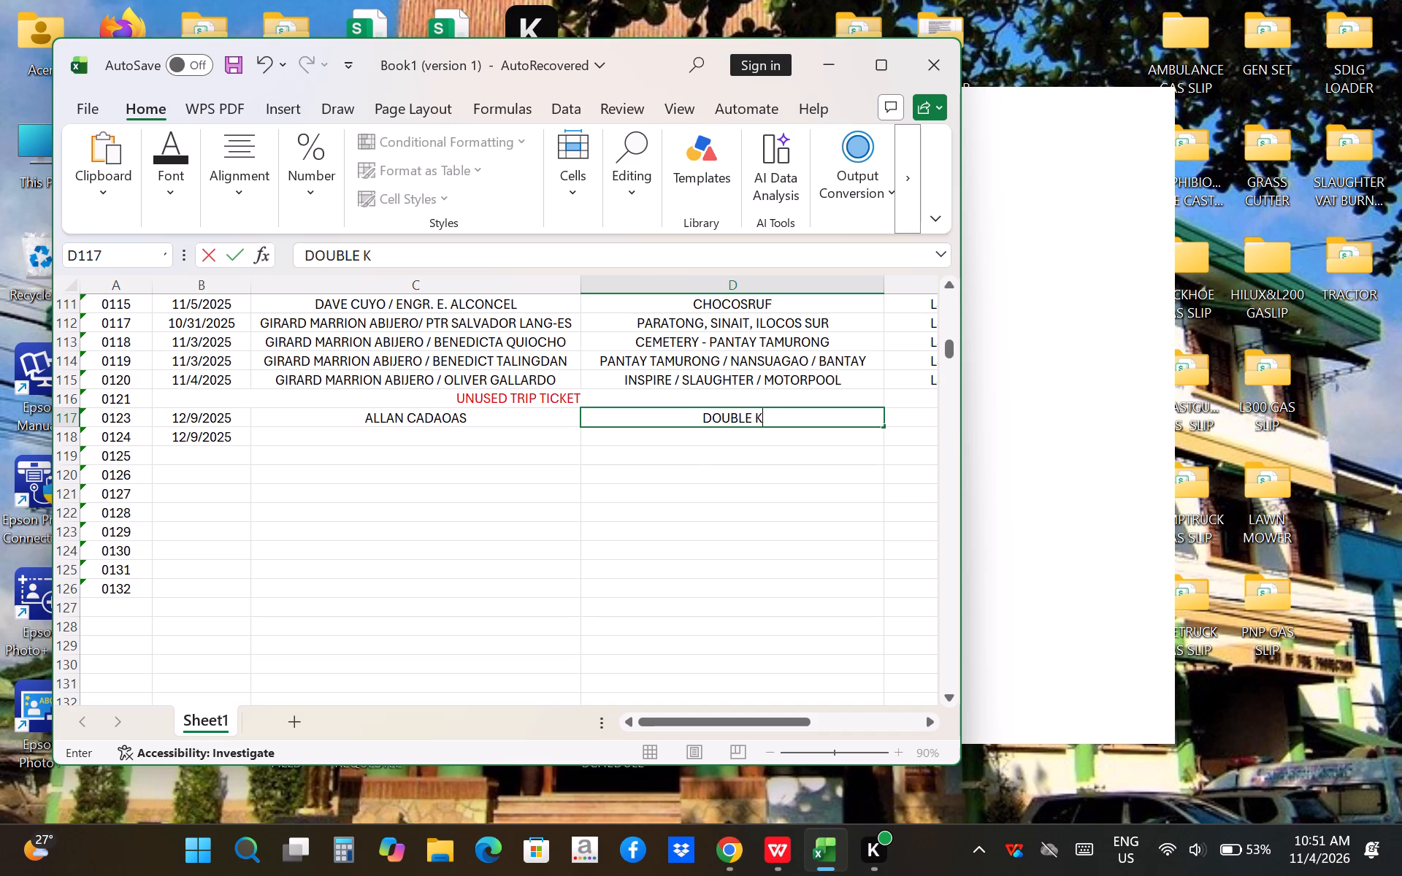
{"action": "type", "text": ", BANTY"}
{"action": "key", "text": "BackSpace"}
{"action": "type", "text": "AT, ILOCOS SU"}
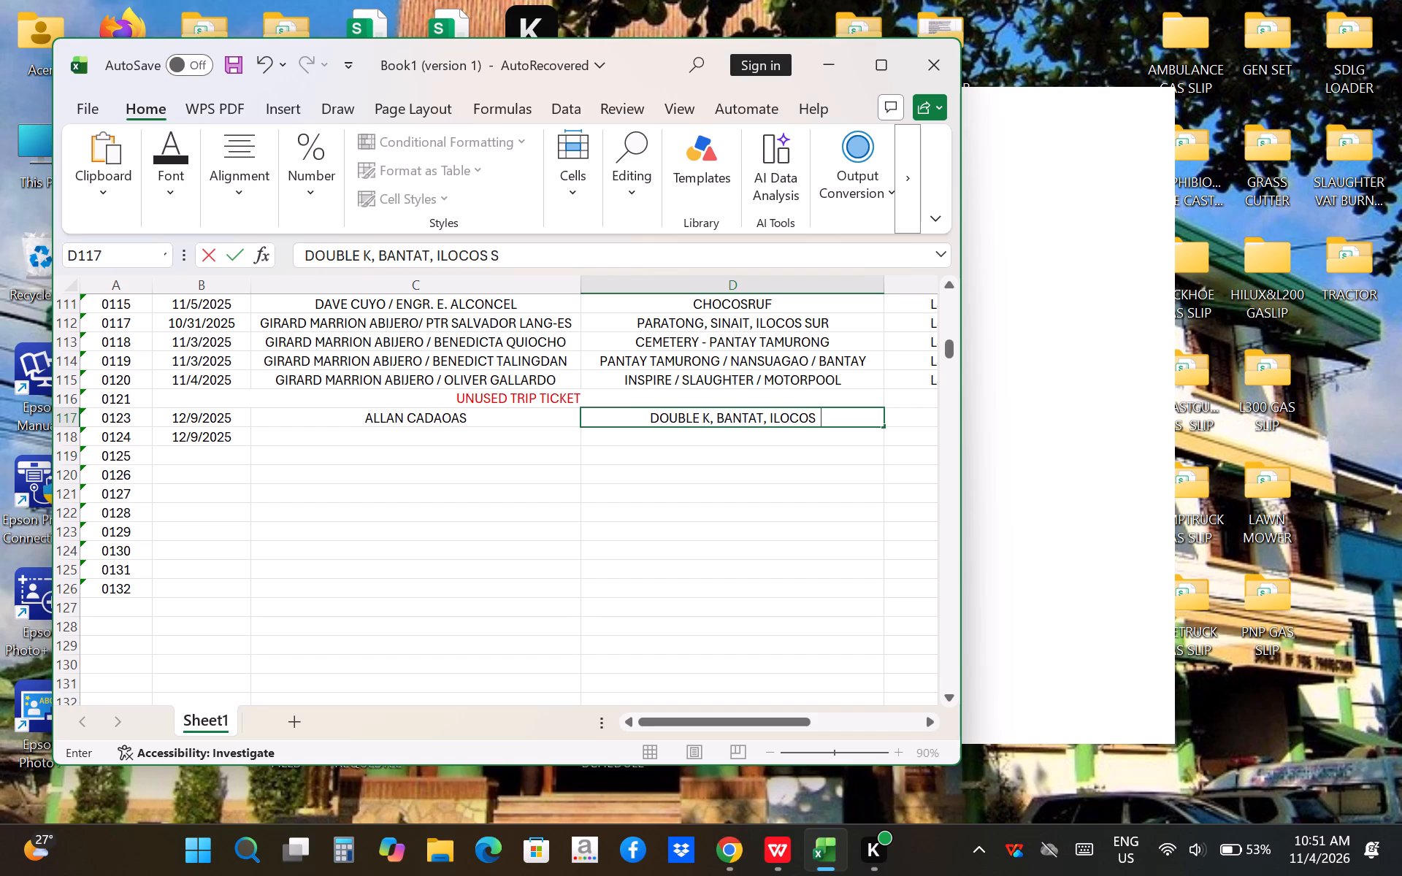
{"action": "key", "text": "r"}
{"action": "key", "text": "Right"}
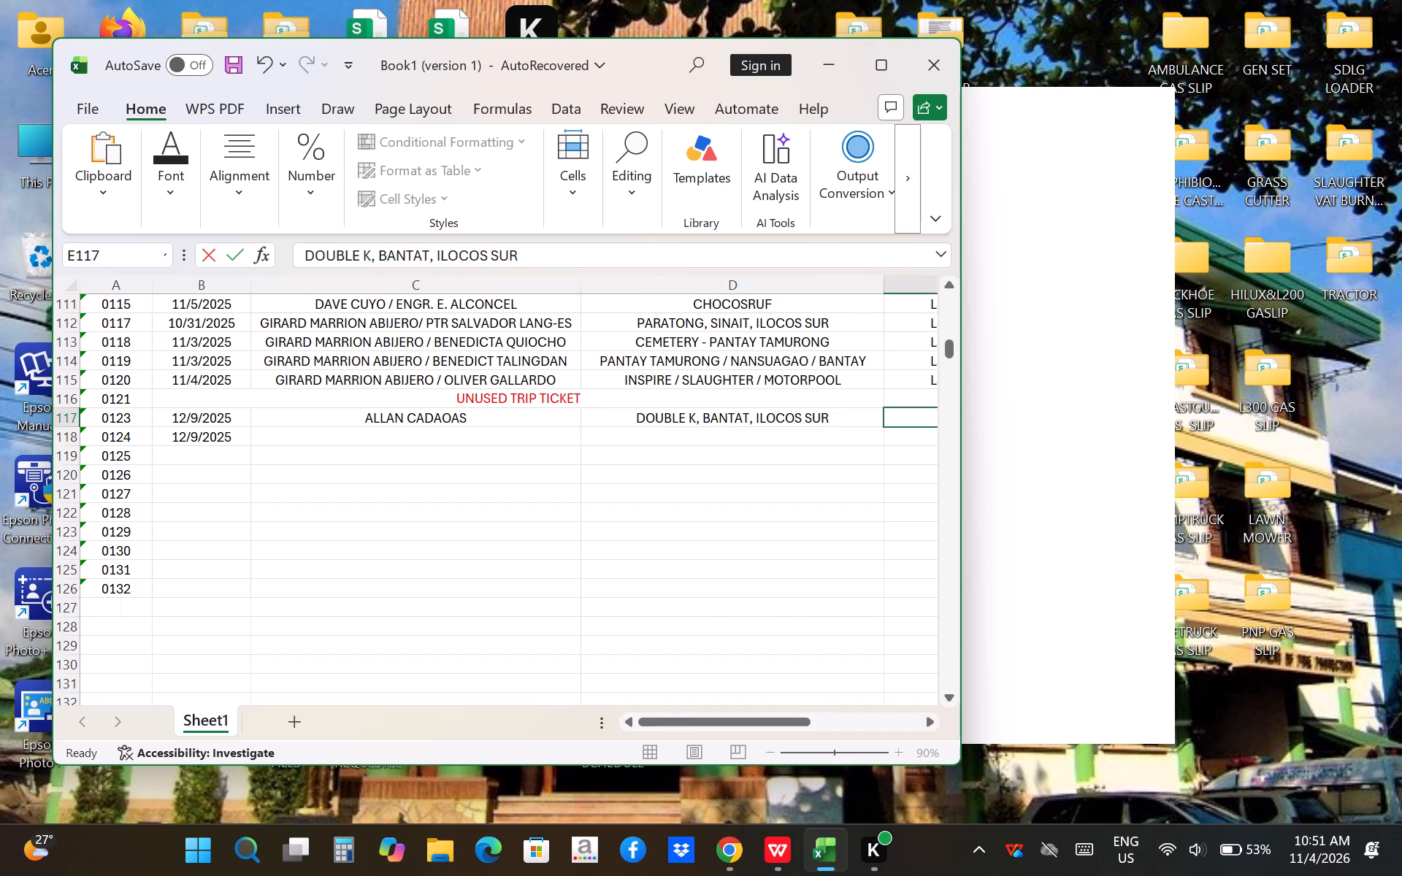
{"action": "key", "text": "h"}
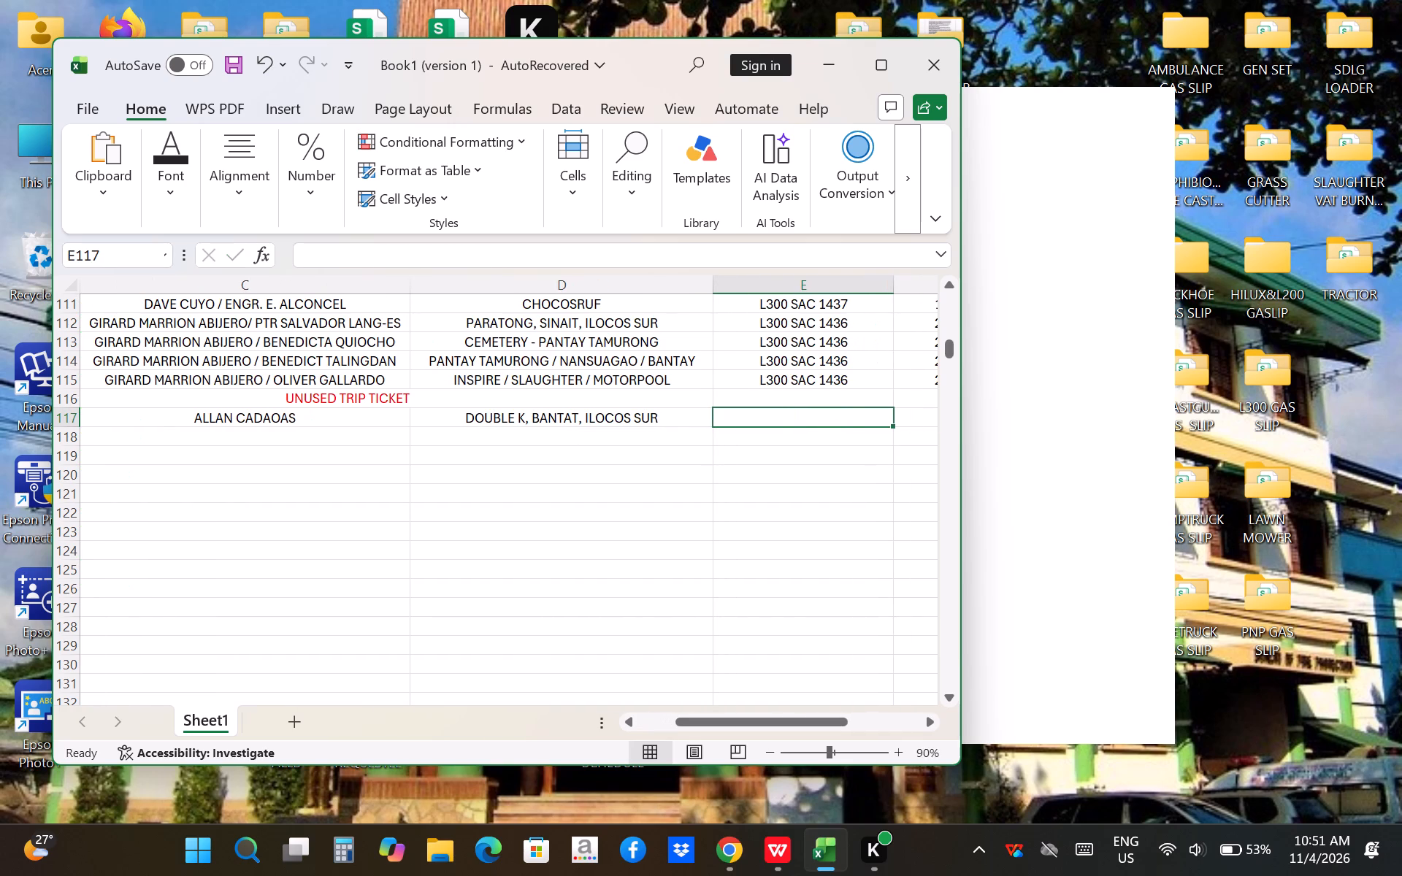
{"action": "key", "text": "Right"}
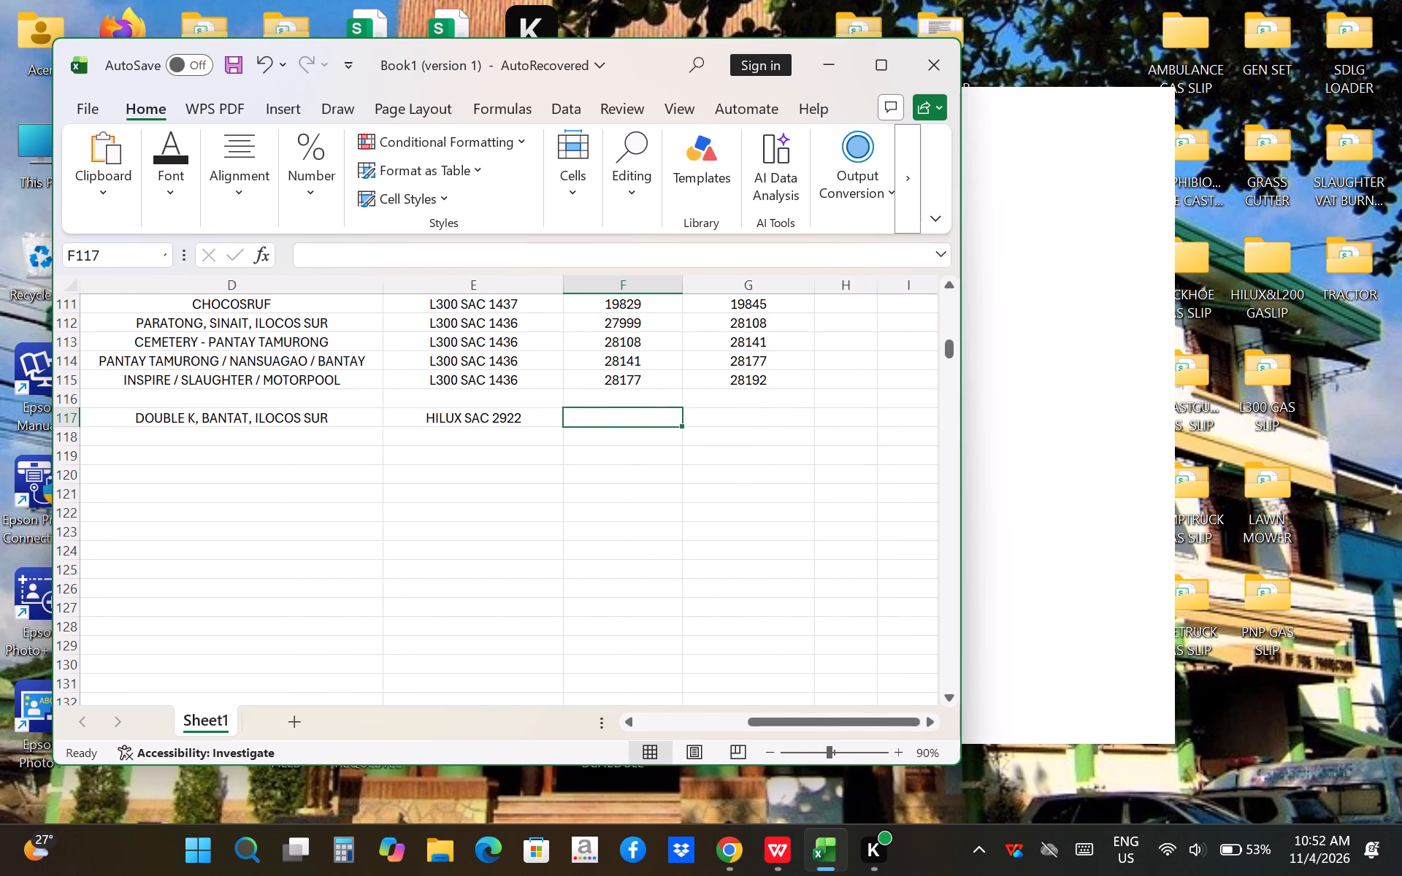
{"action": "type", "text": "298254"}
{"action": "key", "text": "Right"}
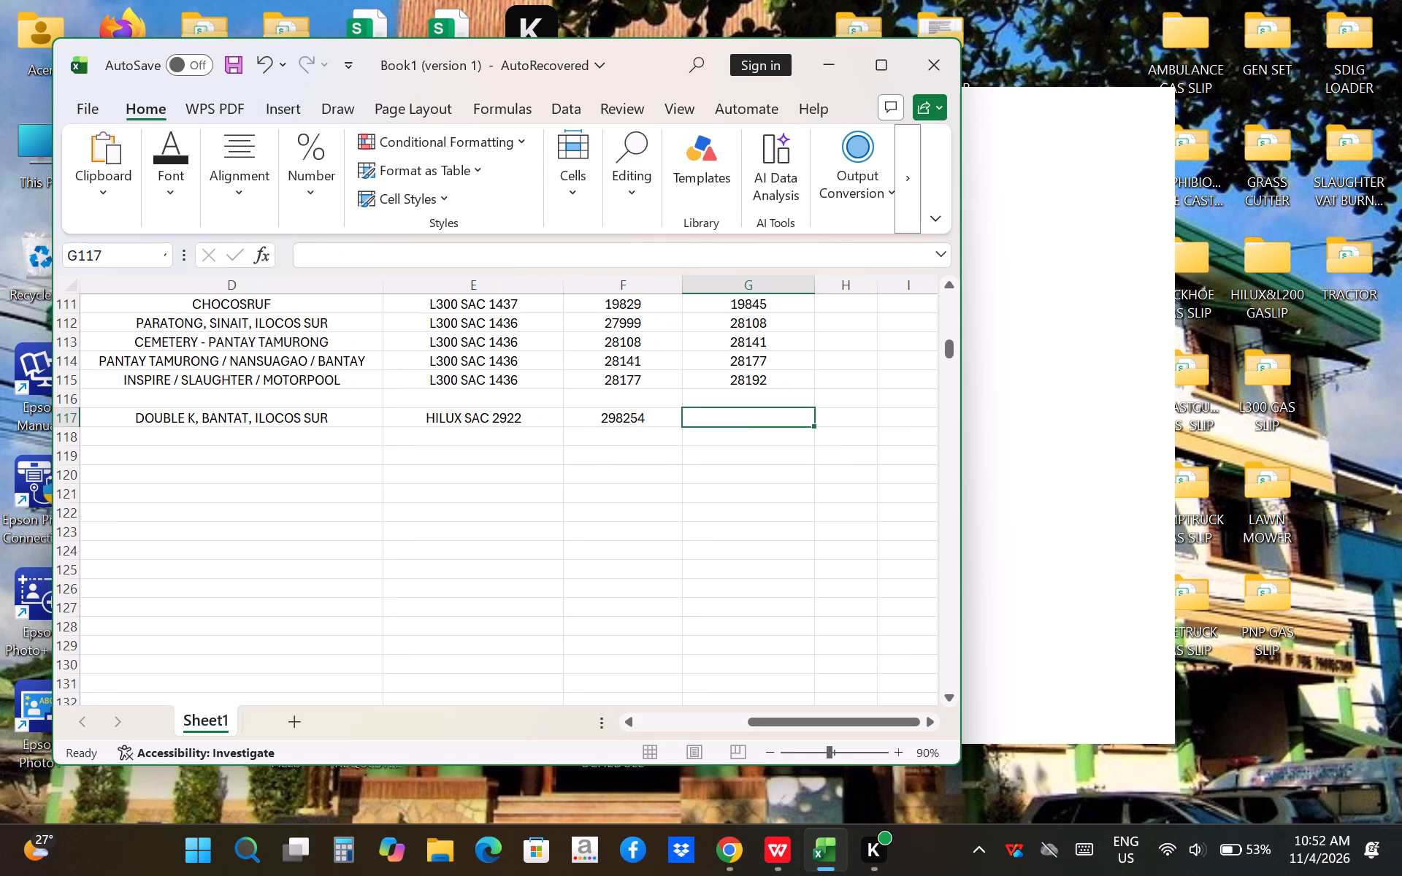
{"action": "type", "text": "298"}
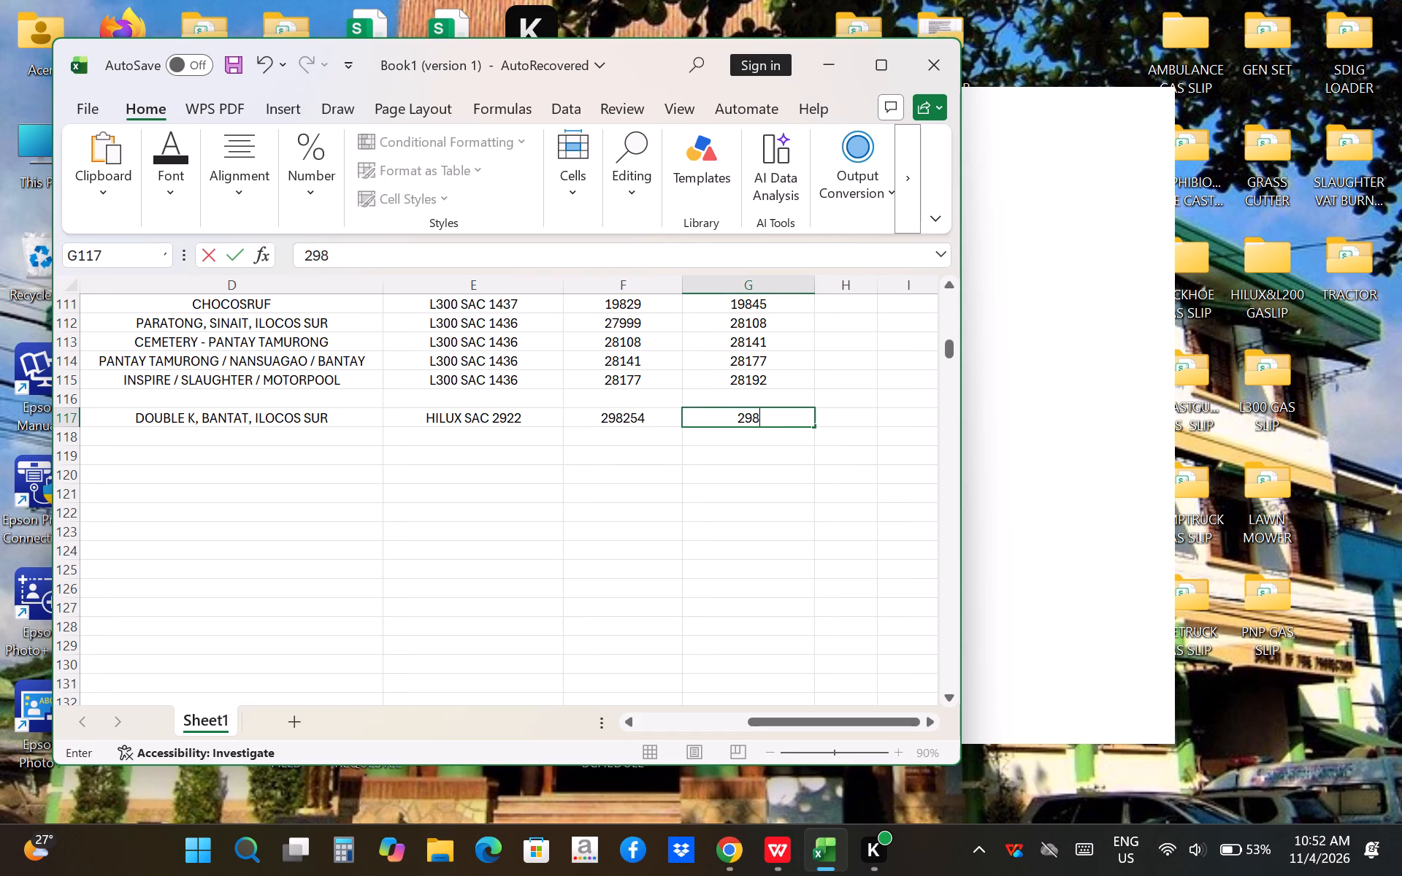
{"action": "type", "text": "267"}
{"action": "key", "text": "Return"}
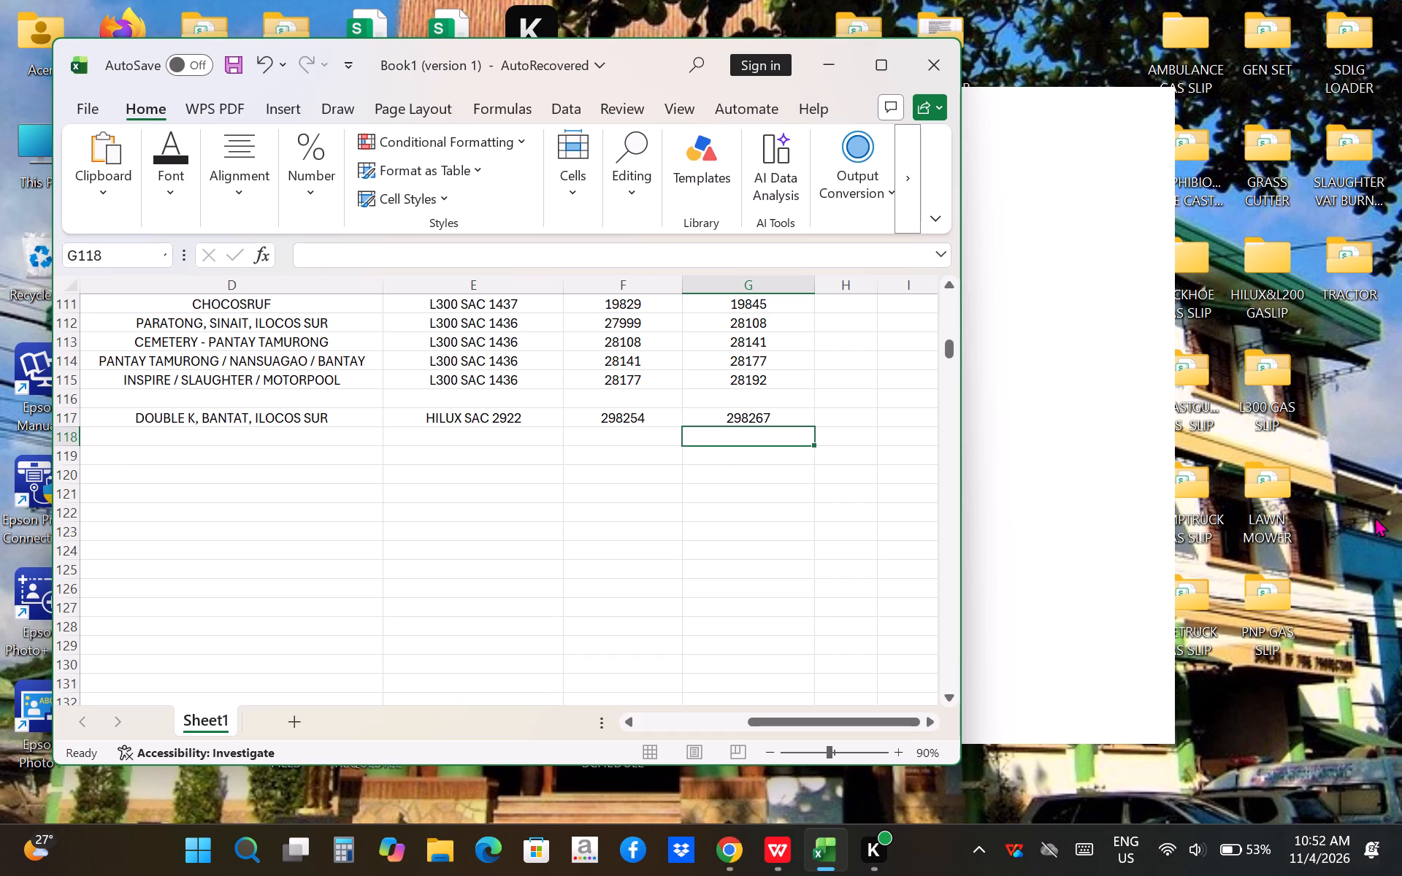
Enter the driver's and passenger's names for trip 0124 in C118, separated by a slash.
{"action": "left_click_drag", "start_coordinate": [843, 721], "coordinate": [766, 720]}
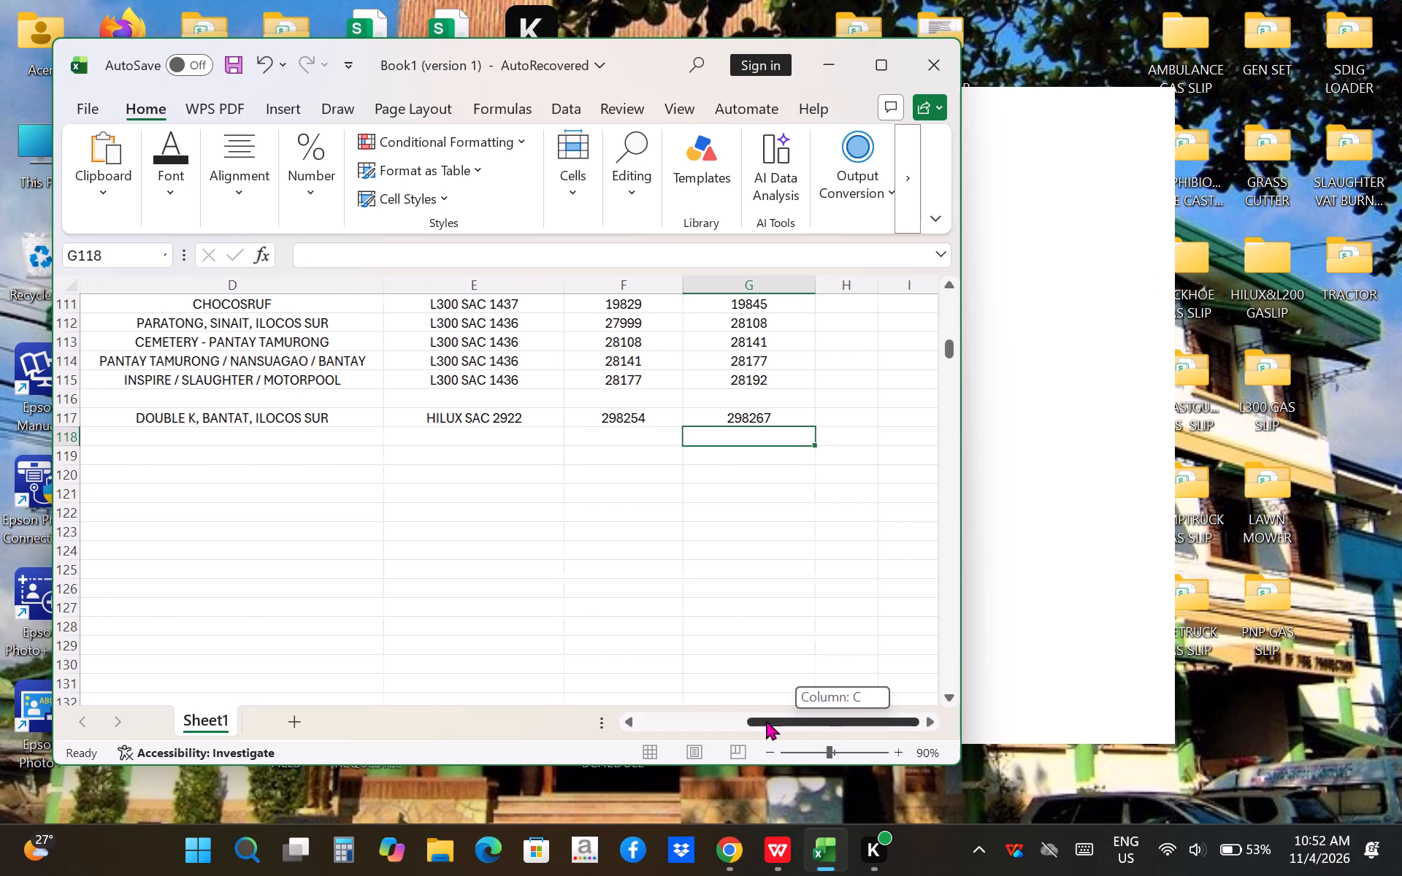
{"action": "left_click_drag", "start_coordinate": [766, 720], "coordinate": [667, 720]}
{"action": "left_click", "coordinate": [276, 439]}
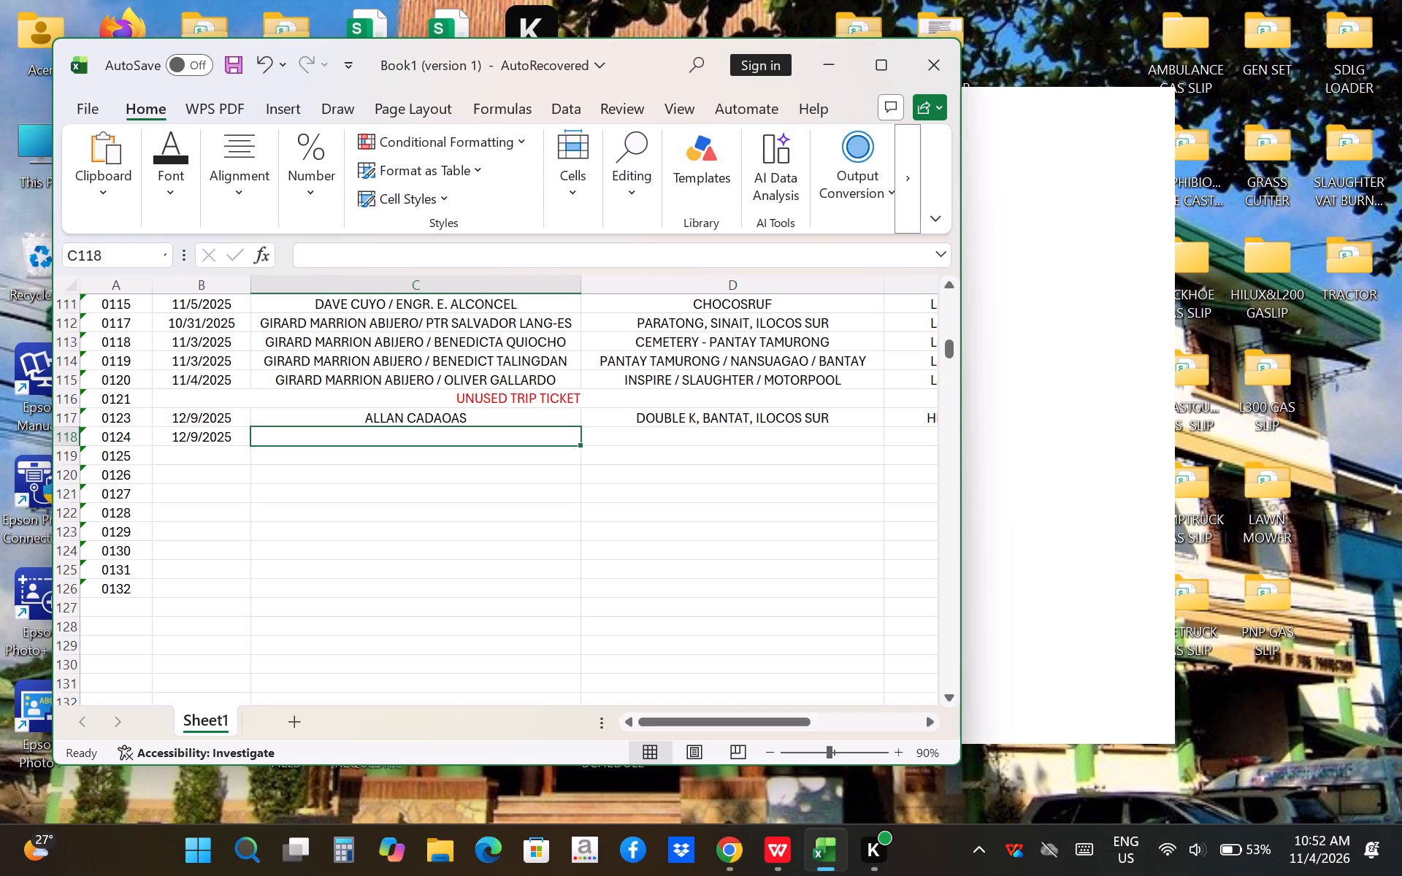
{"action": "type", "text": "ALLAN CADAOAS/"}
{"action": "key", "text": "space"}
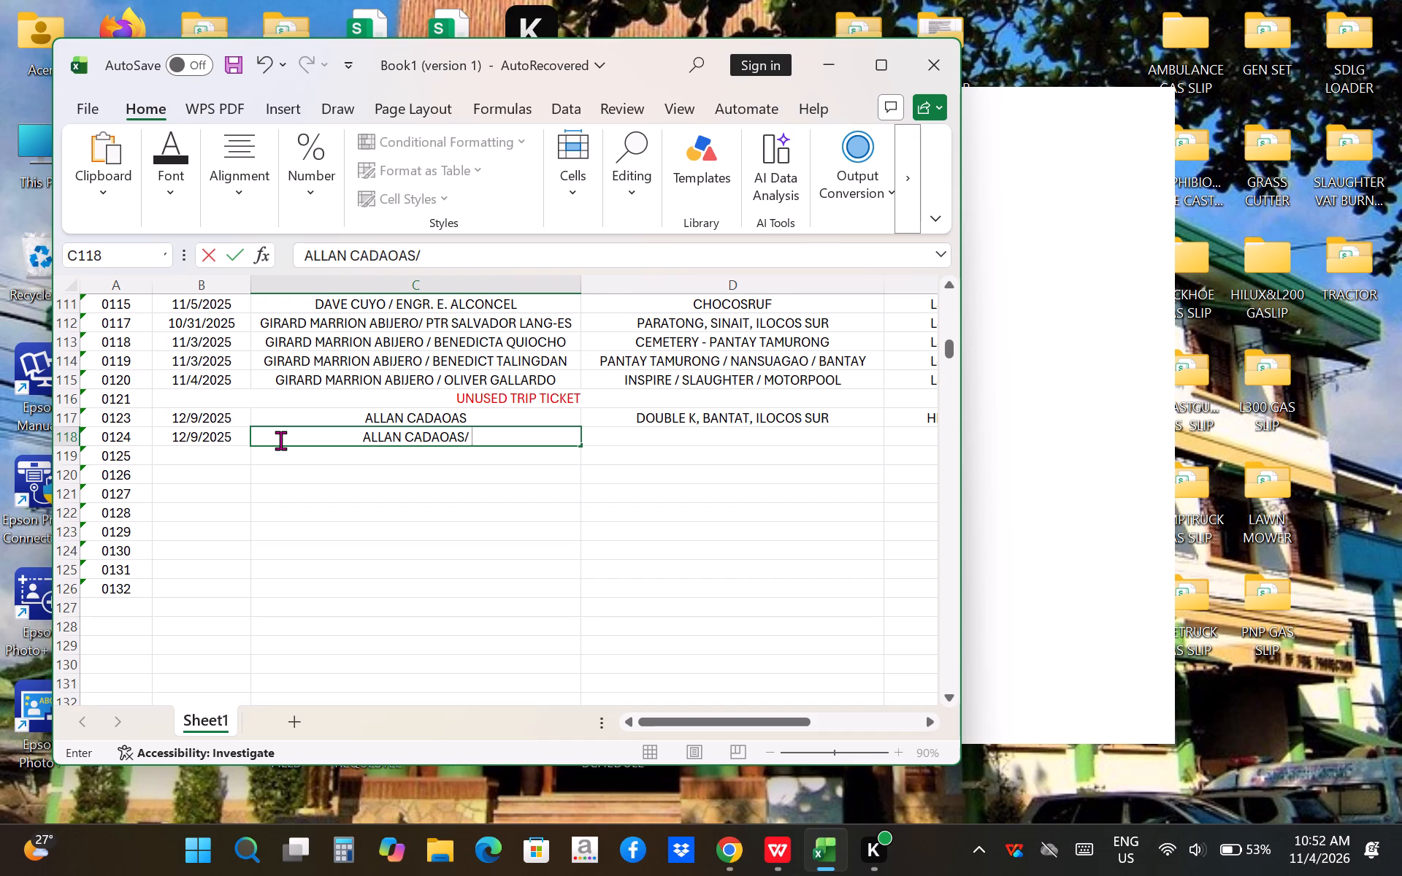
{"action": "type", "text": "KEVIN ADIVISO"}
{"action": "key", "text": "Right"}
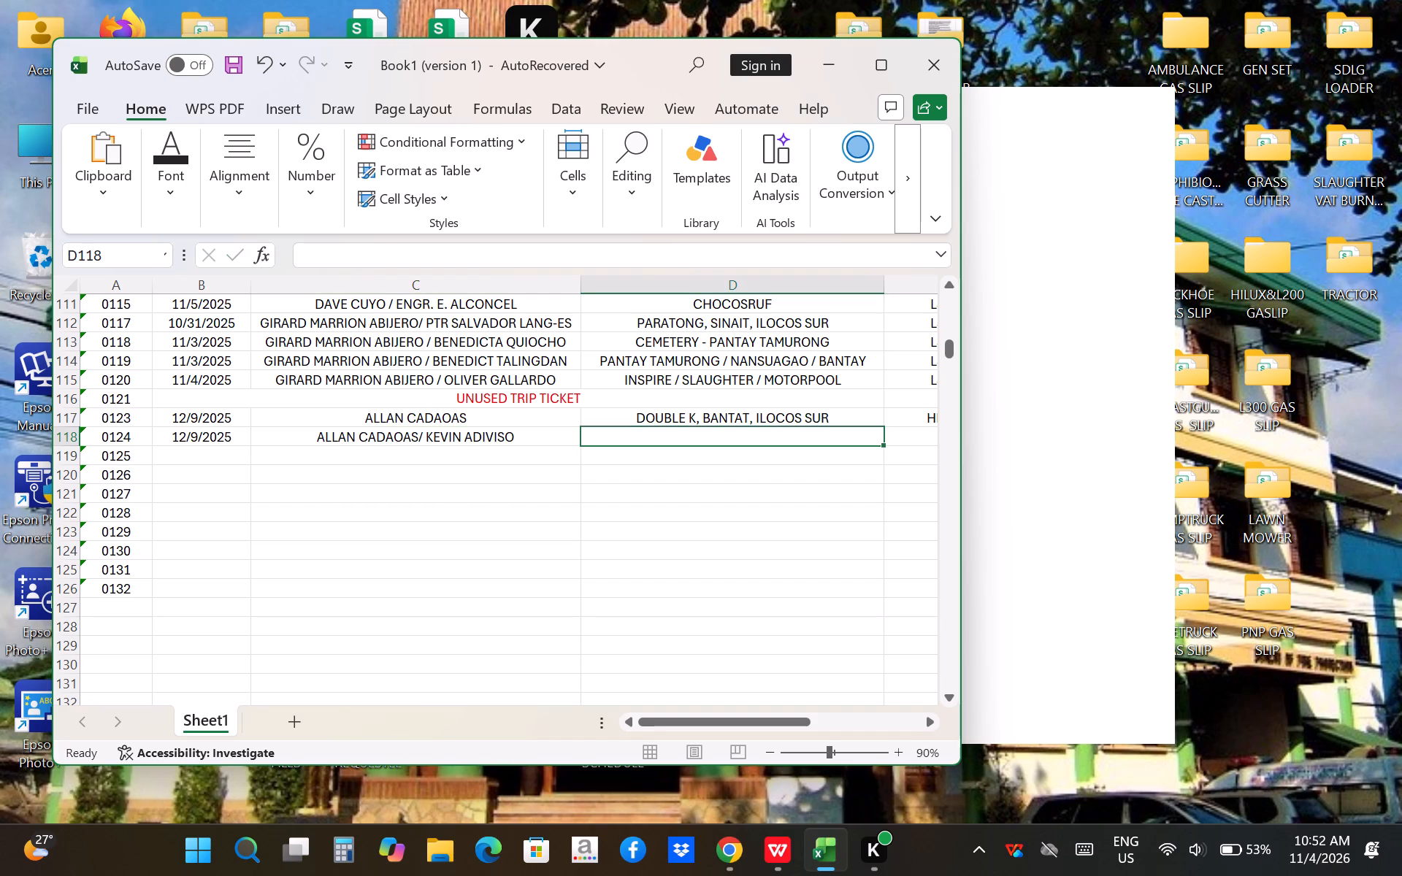
Enter COA / VIGAN PRINTING PRESS as the destination of trip 0124 in D118.
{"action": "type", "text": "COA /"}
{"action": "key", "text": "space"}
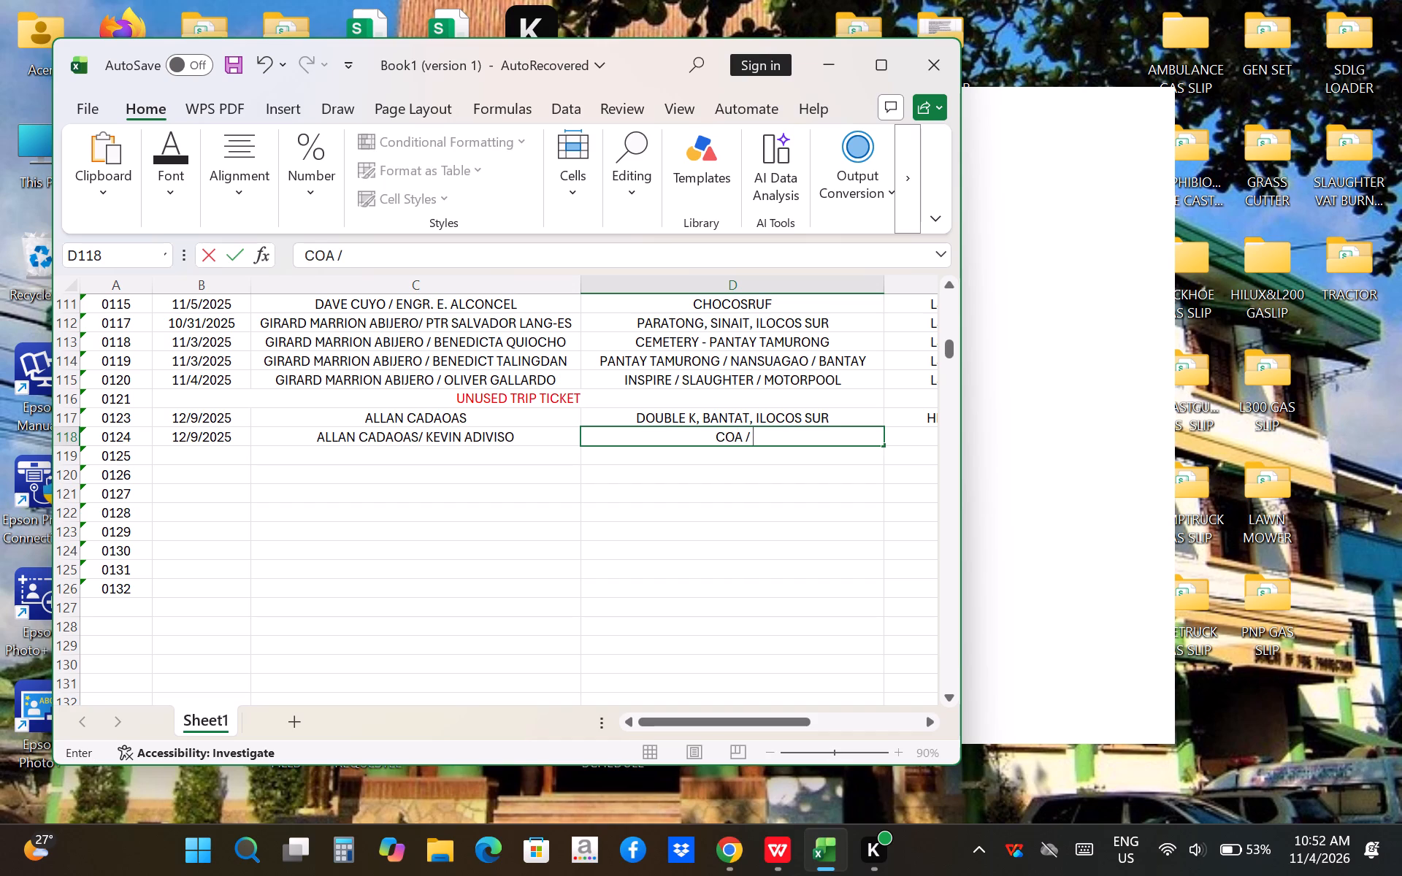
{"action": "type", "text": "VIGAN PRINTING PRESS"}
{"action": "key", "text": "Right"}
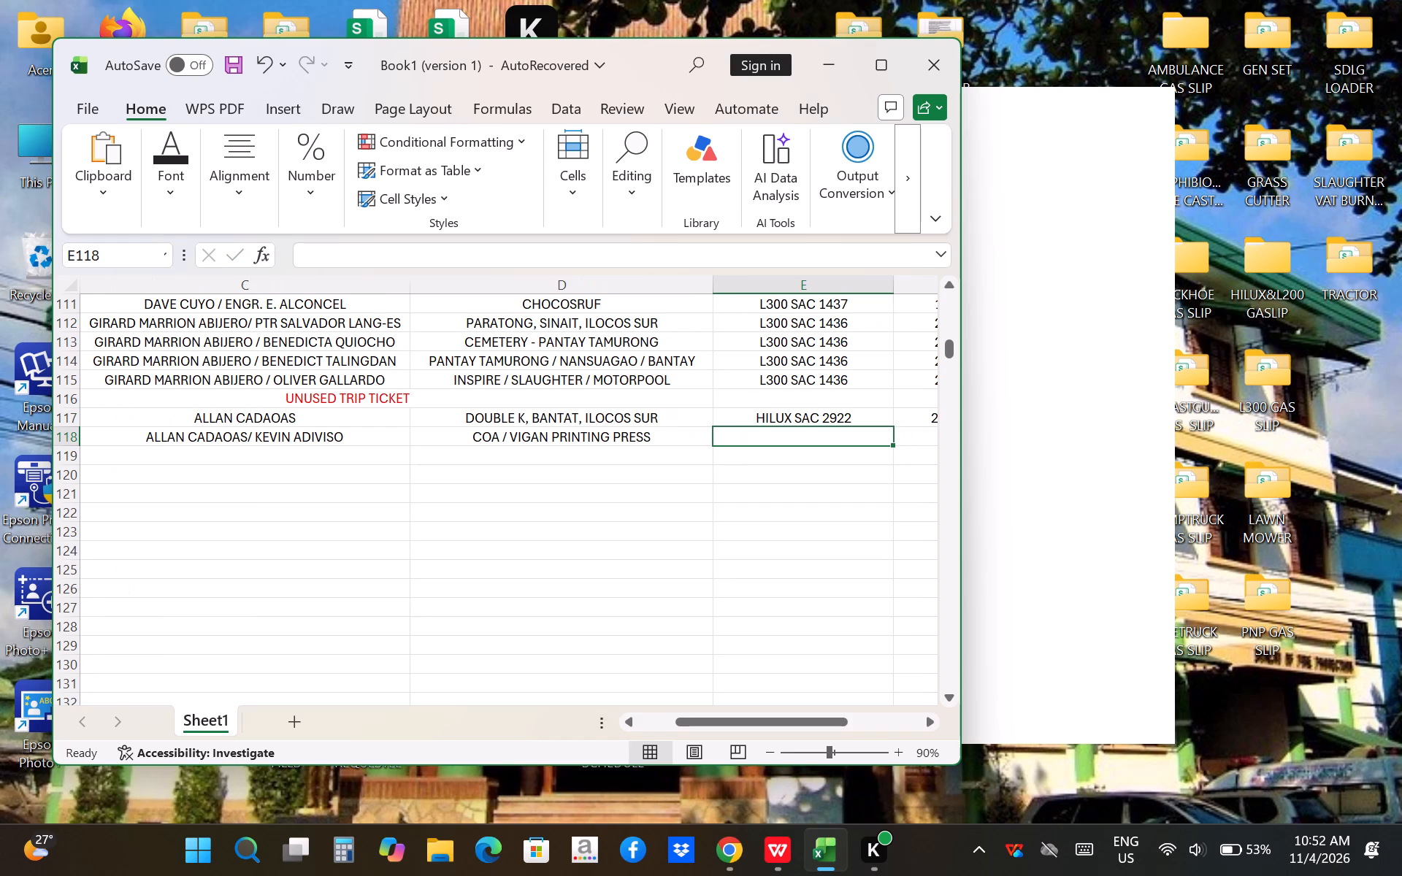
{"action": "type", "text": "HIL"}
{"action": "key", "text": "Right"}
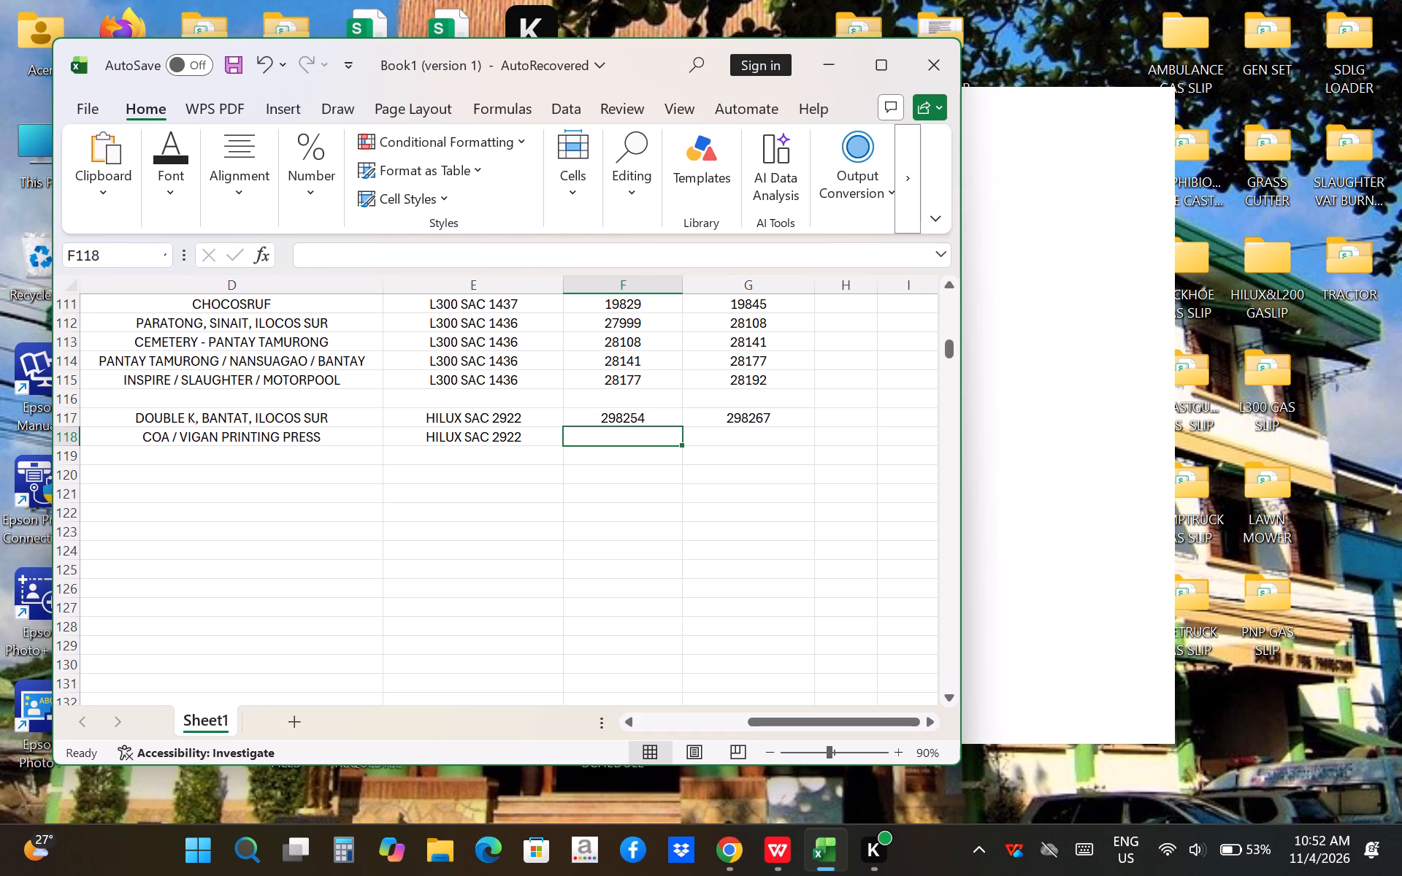
{"action": "left_click", "coordinate": [731, 417]}
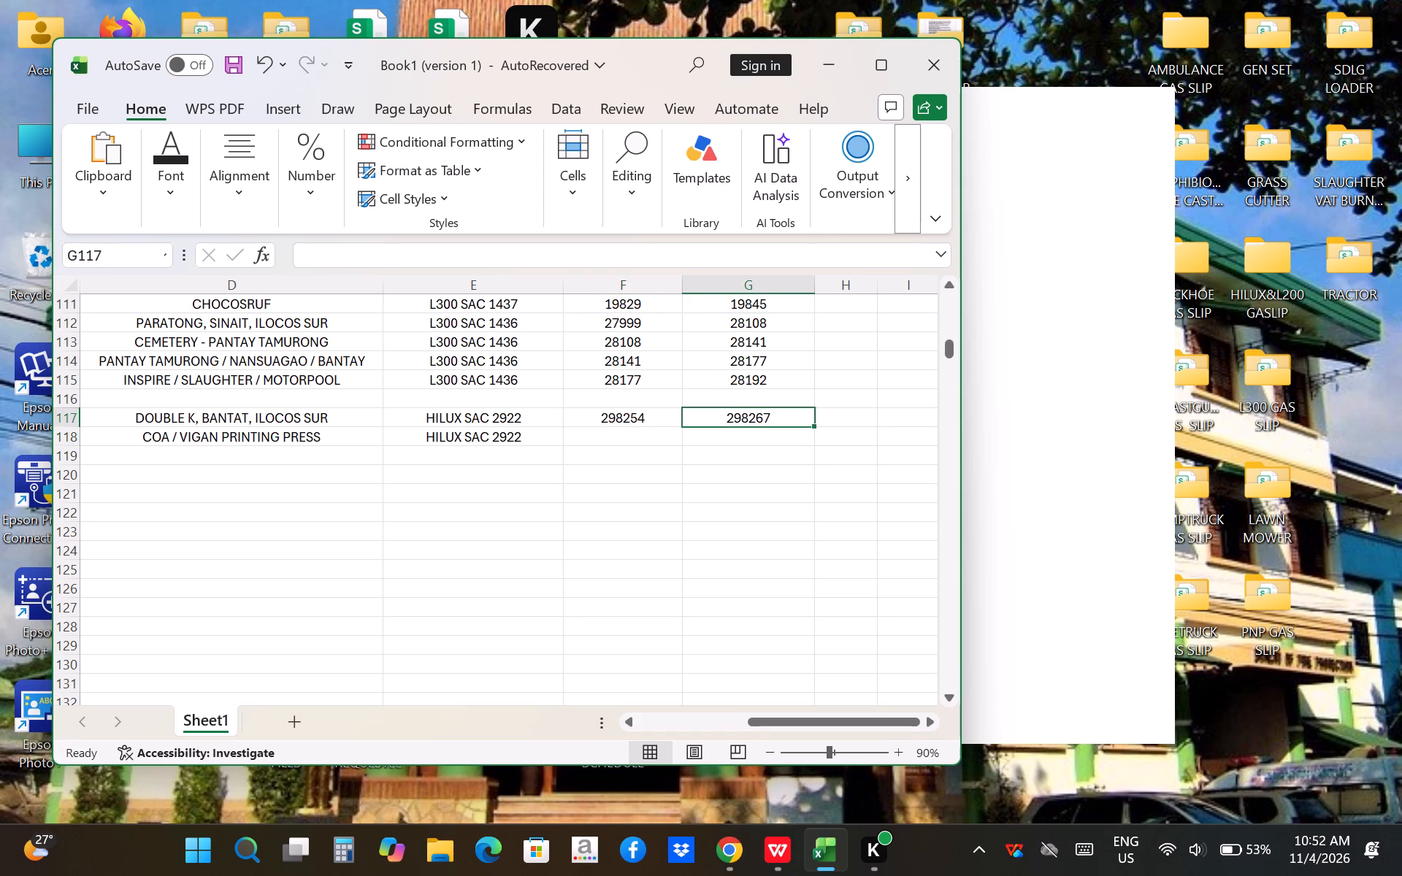
{"action": "key", "text": "ctrl+c"}
{"action": "left_click", "coordinate": [642, 440]}
{"action": "key", "text": "Return"}
{"action": "key", "text": "Right"}
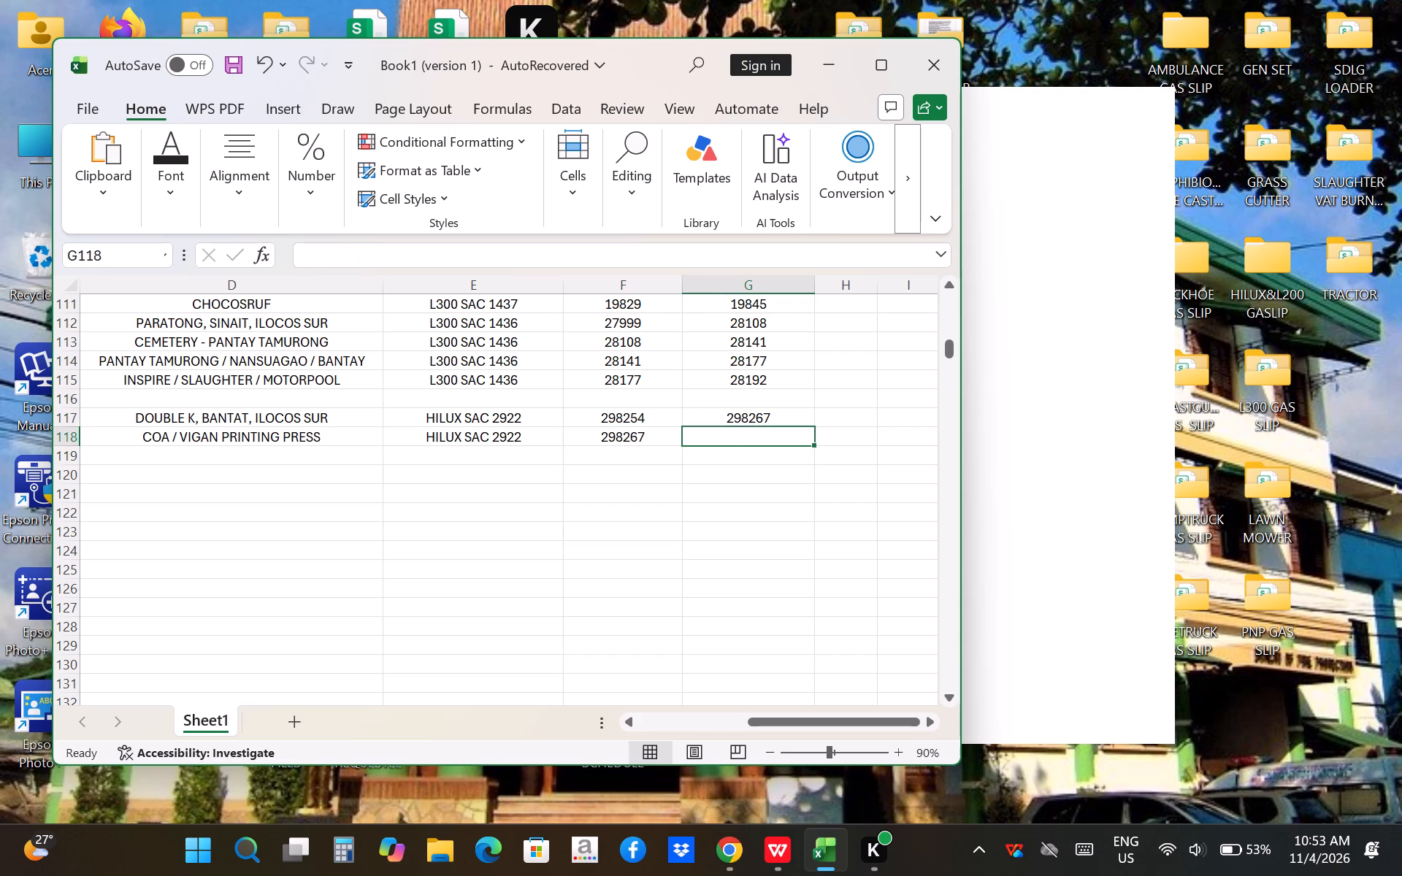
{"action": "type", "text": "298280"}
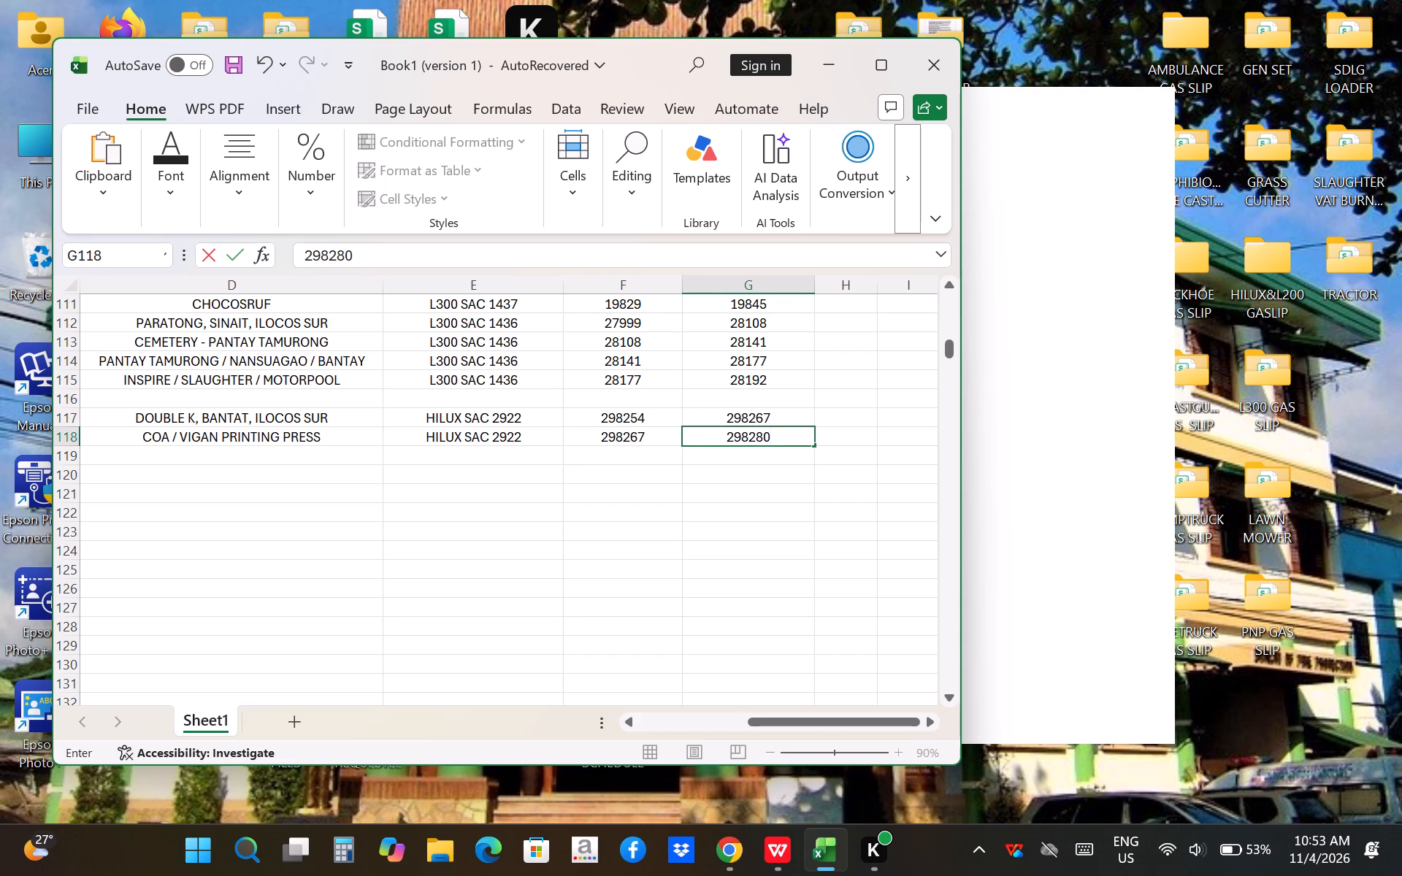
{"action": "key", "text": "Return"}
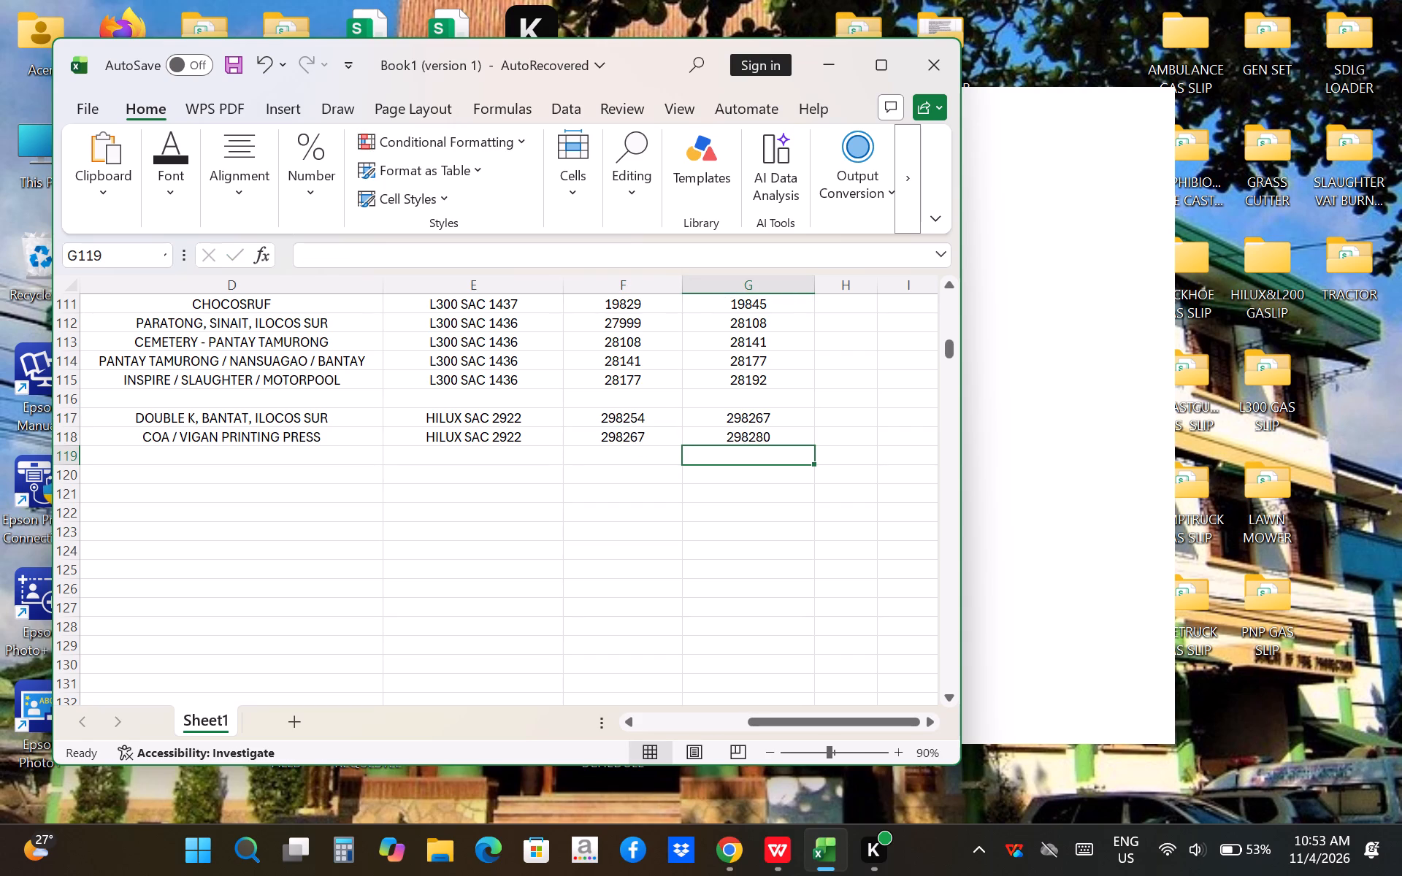
Copy the date 11/4/2025 from trip 0120 in B115 to trip 0125 in B119.
{"action": "left_click_drag", "start_coordinate": [846, 725], "coordinate": [645, 701]}
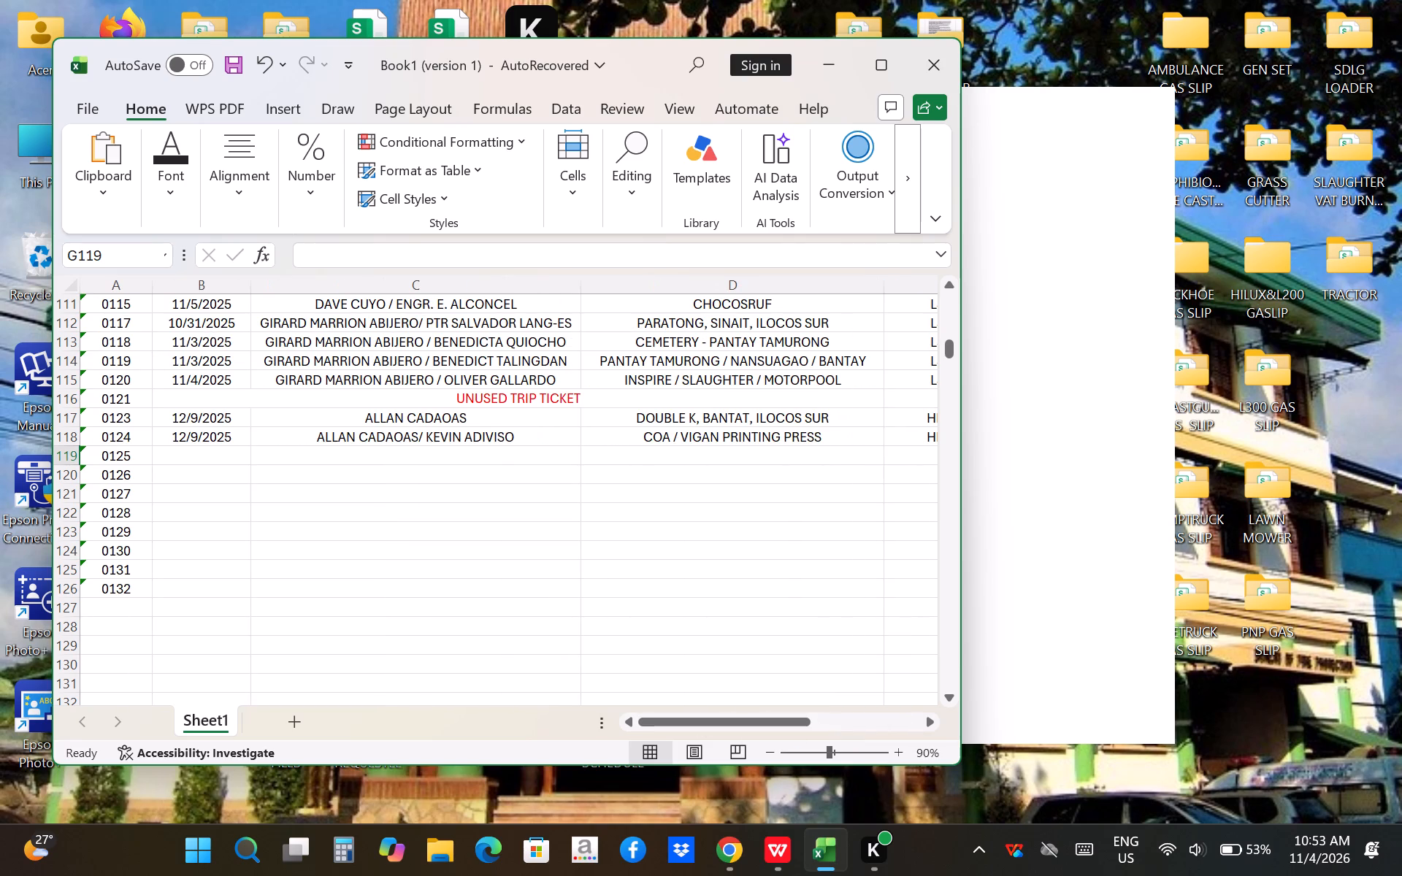
{"action": "left_click", "coordinate": [173, 453]}
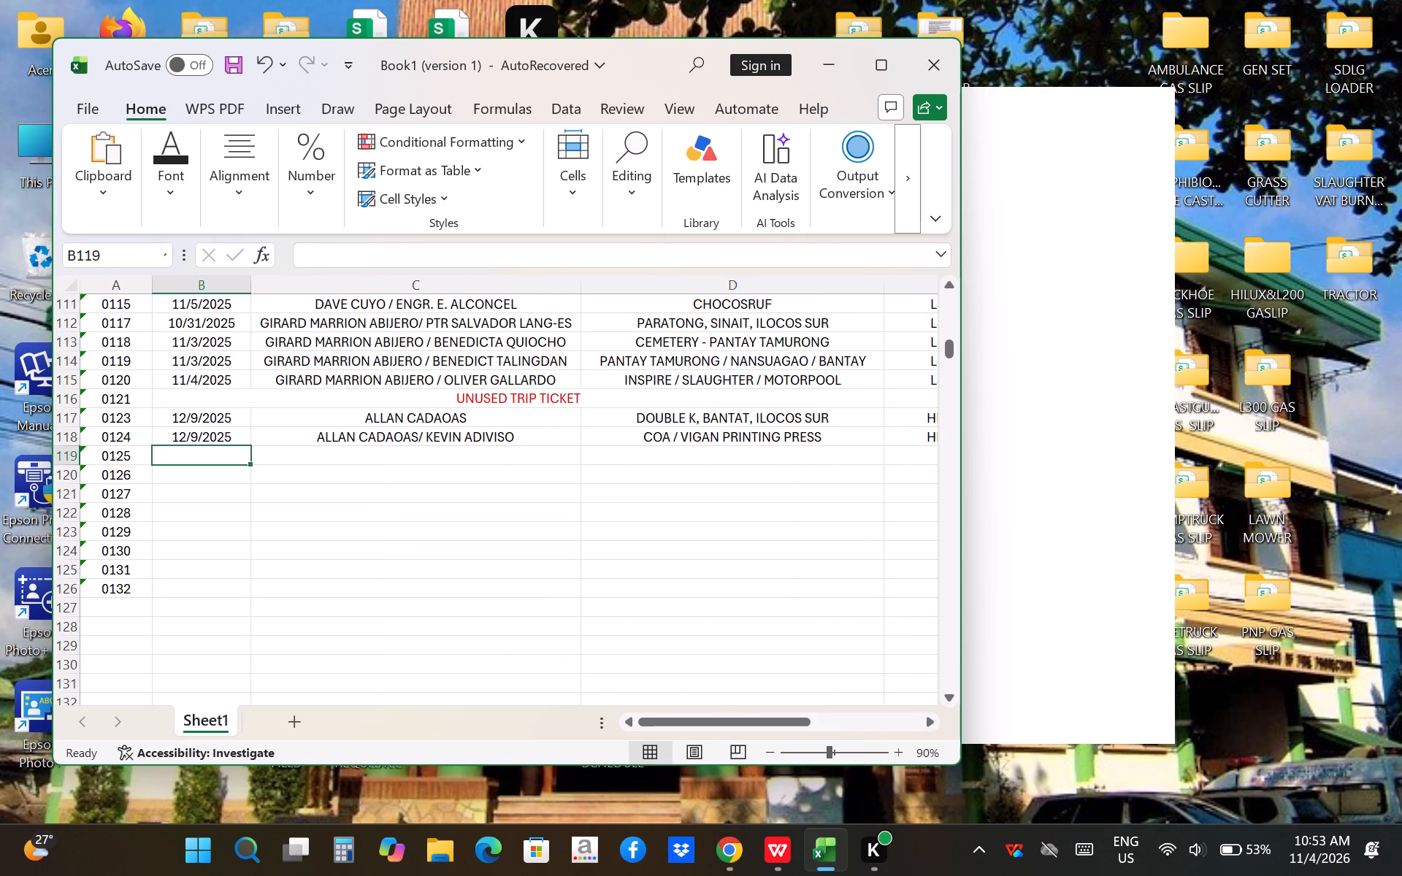
{"action": "left_click", "coordinate": [214, 375]}
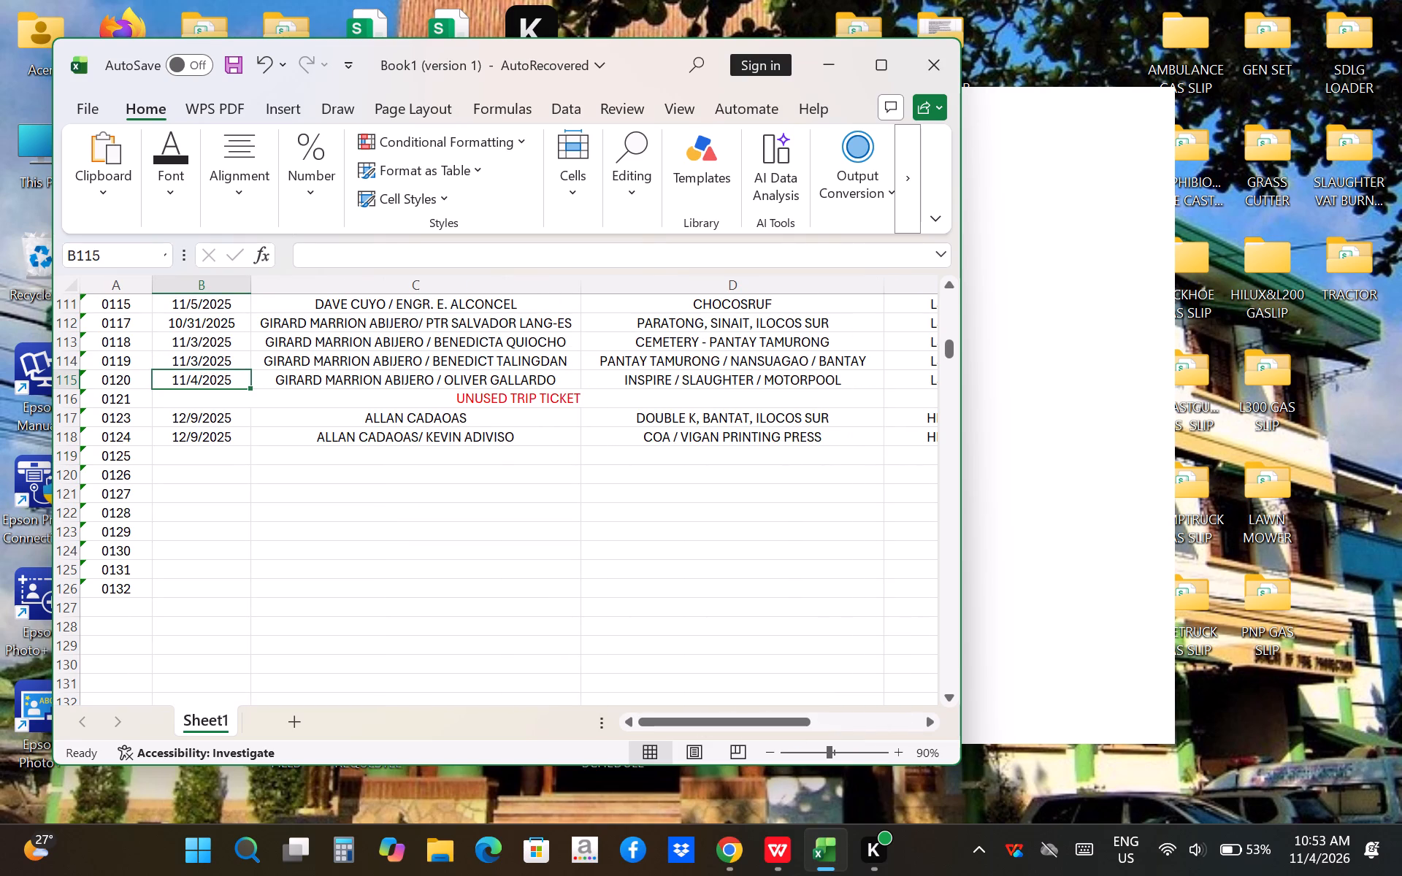
{"action": "key", "text": "ctrl+c"}
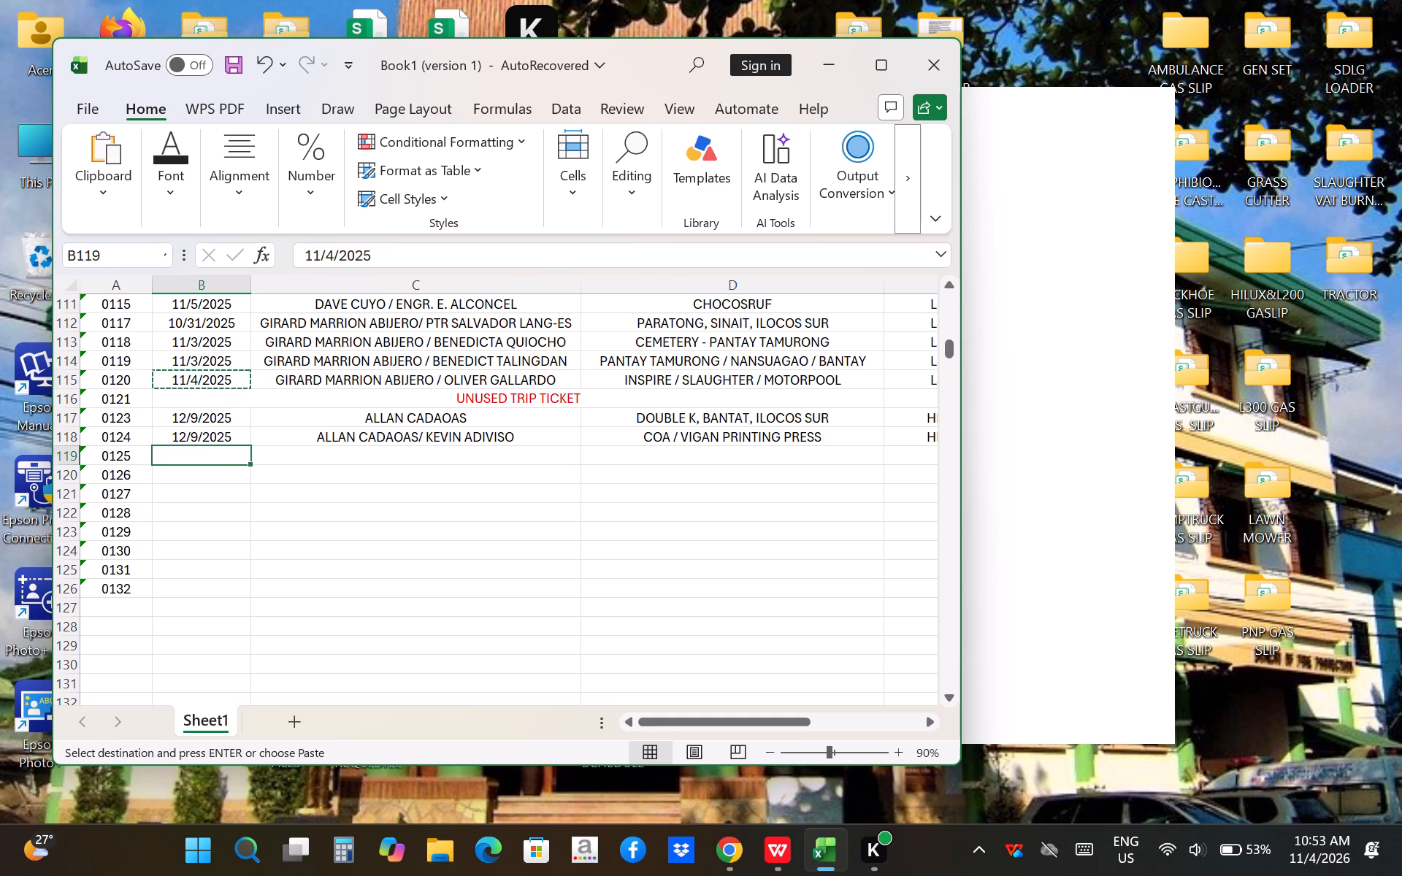
{"action": "left_click", "coordinate": [204, 463]}
{"action": "key", "text": "Return"}
{"action": "key", "text": "Right"}
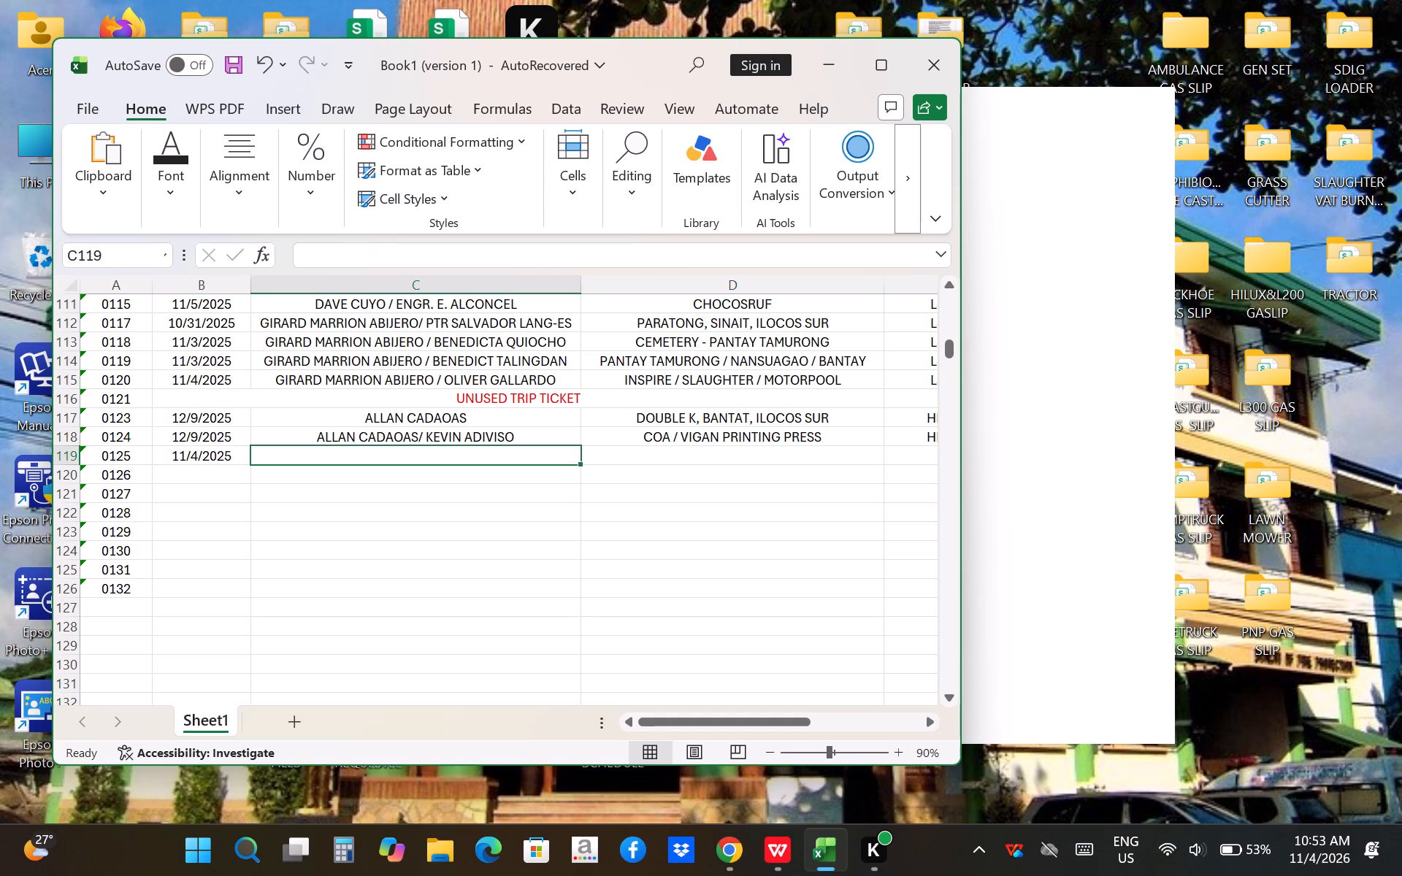
Enter the driver's and passenger's names for trip 0125 in C119, separated by a slash.
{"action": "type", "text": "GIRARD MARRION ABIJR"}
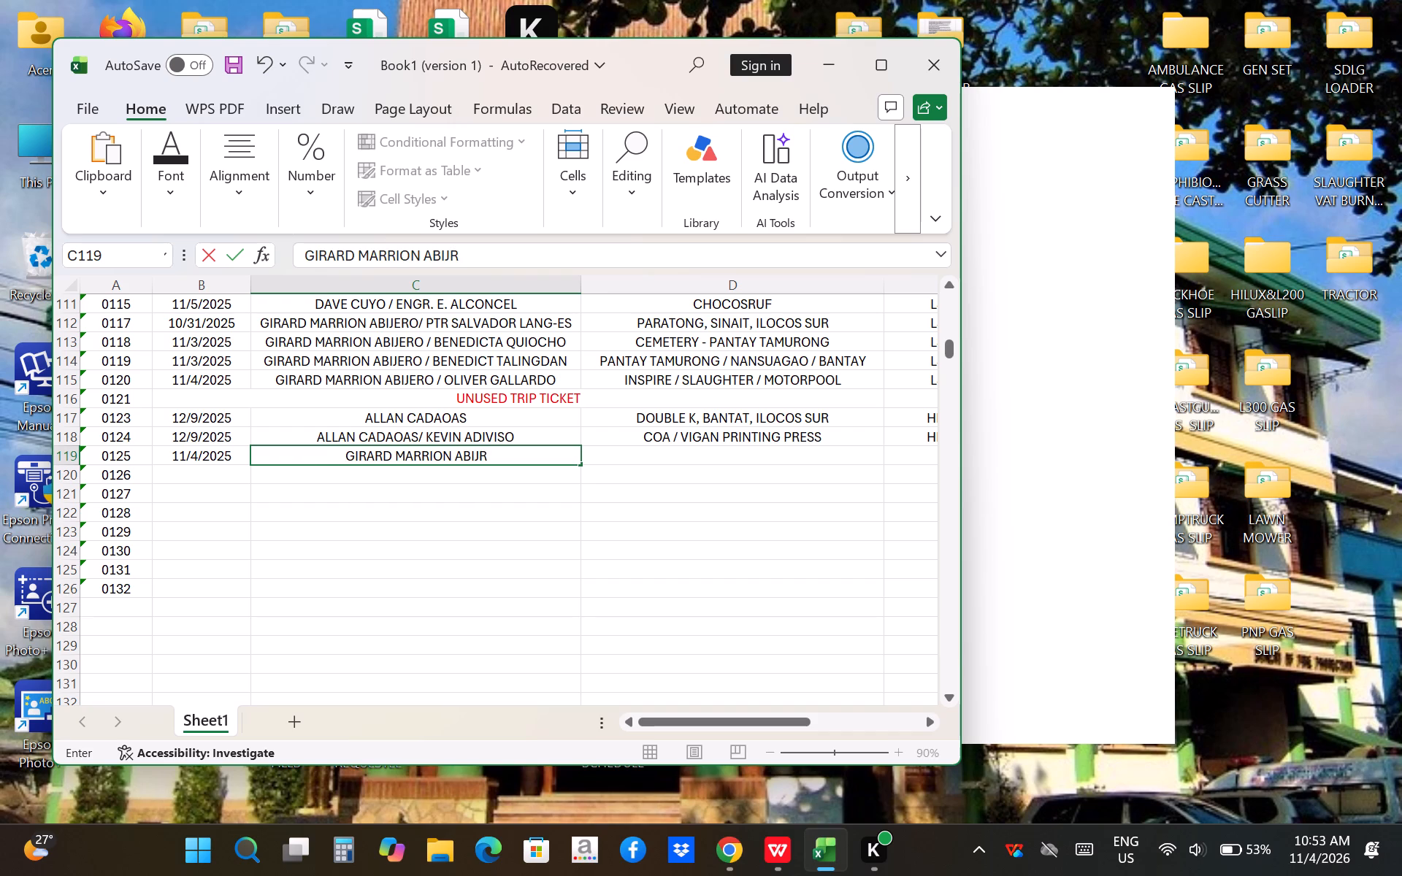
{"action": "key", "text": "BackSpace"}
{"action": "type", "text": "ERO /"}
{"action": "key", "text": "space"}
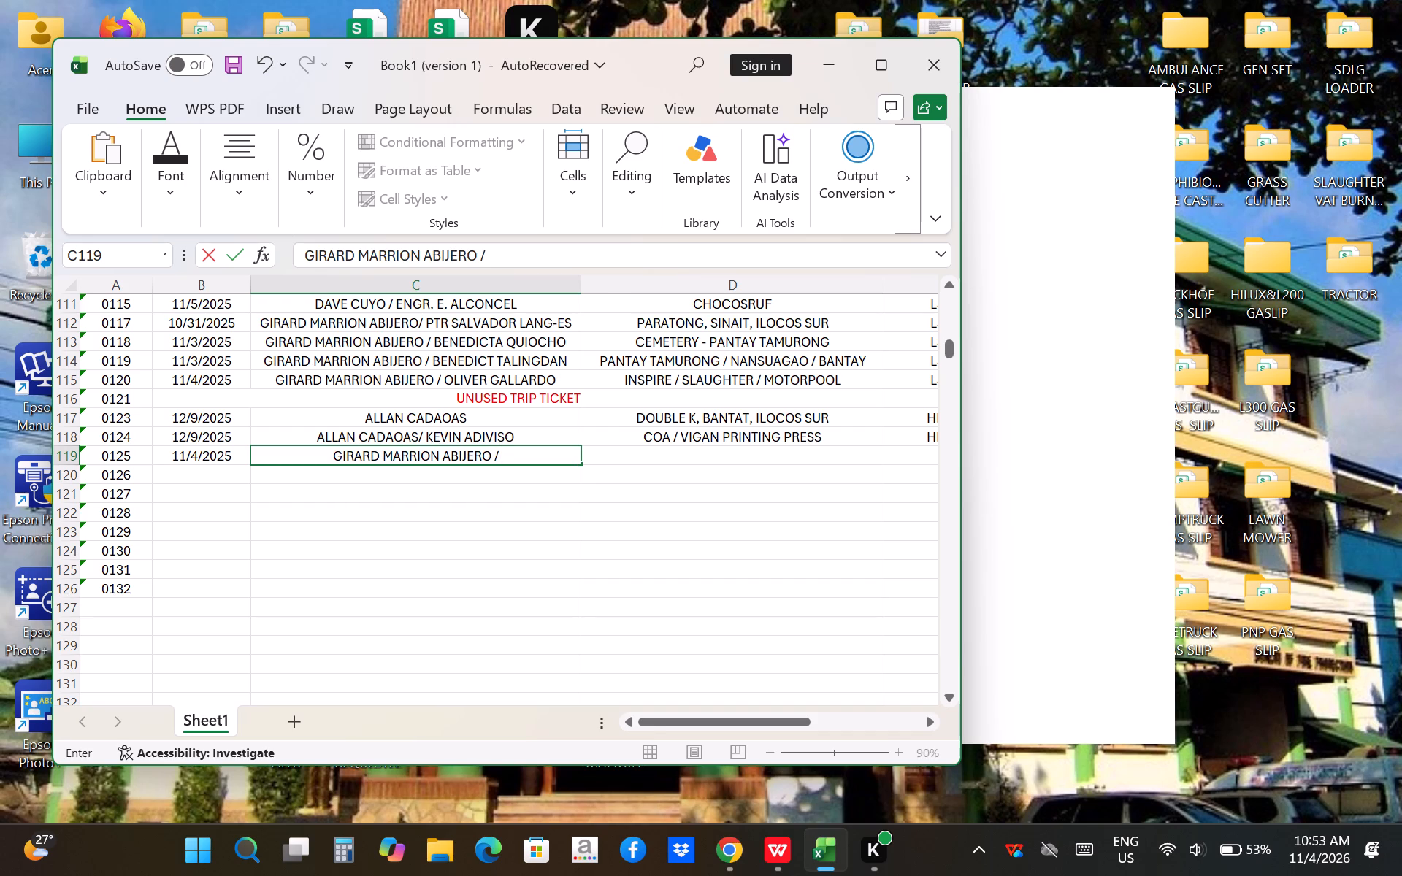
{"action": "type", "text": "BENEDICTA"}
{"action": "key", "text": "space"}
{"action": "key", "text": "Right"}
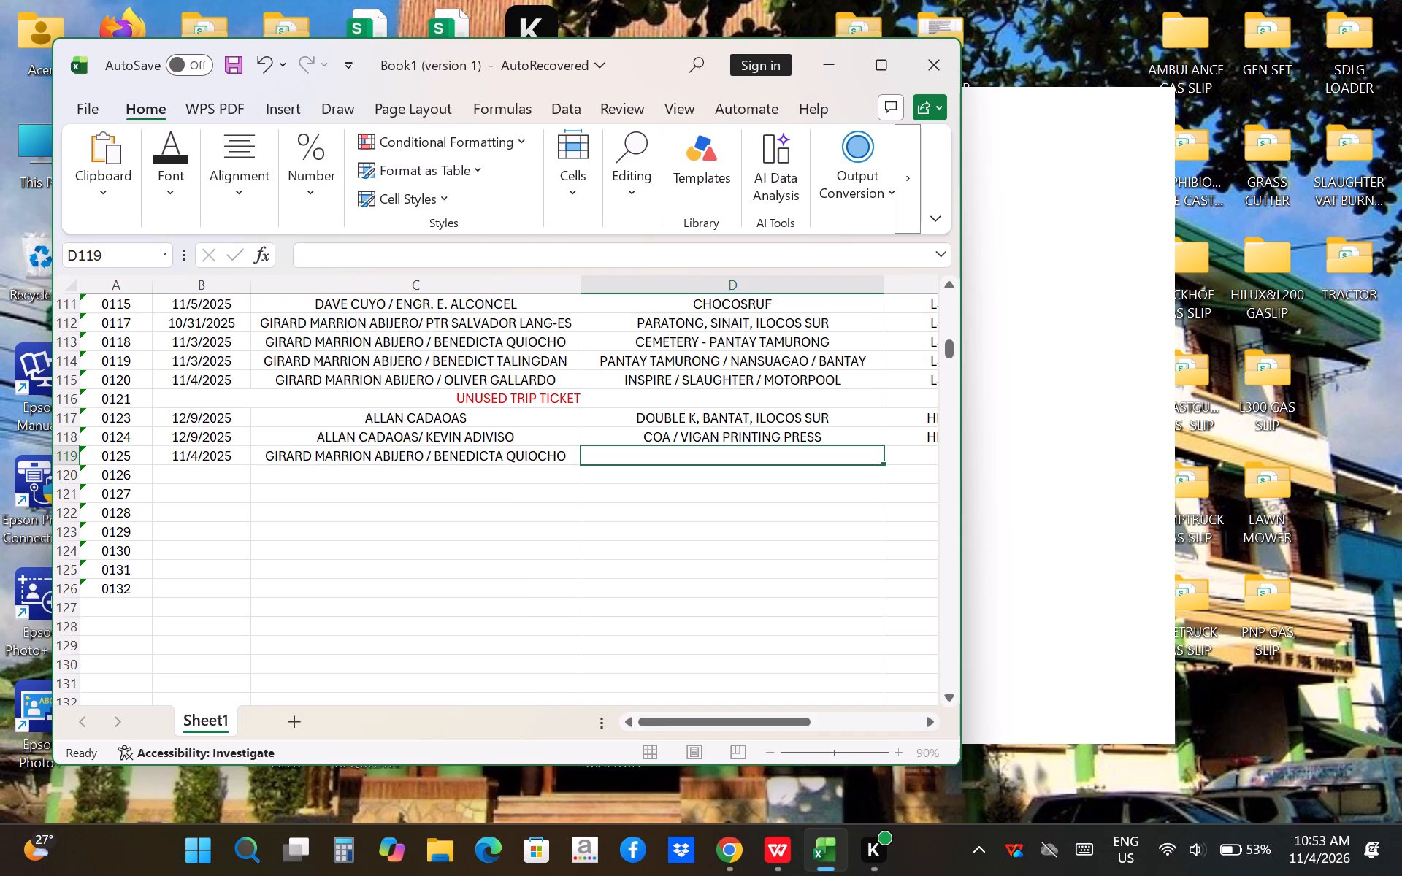
Enter PANTAY QUITIQUIT / CALLAGUIP - BAGGOC - FUERTE - PANDAN - VILLAMAR as the destination of trip 0125 in D119.
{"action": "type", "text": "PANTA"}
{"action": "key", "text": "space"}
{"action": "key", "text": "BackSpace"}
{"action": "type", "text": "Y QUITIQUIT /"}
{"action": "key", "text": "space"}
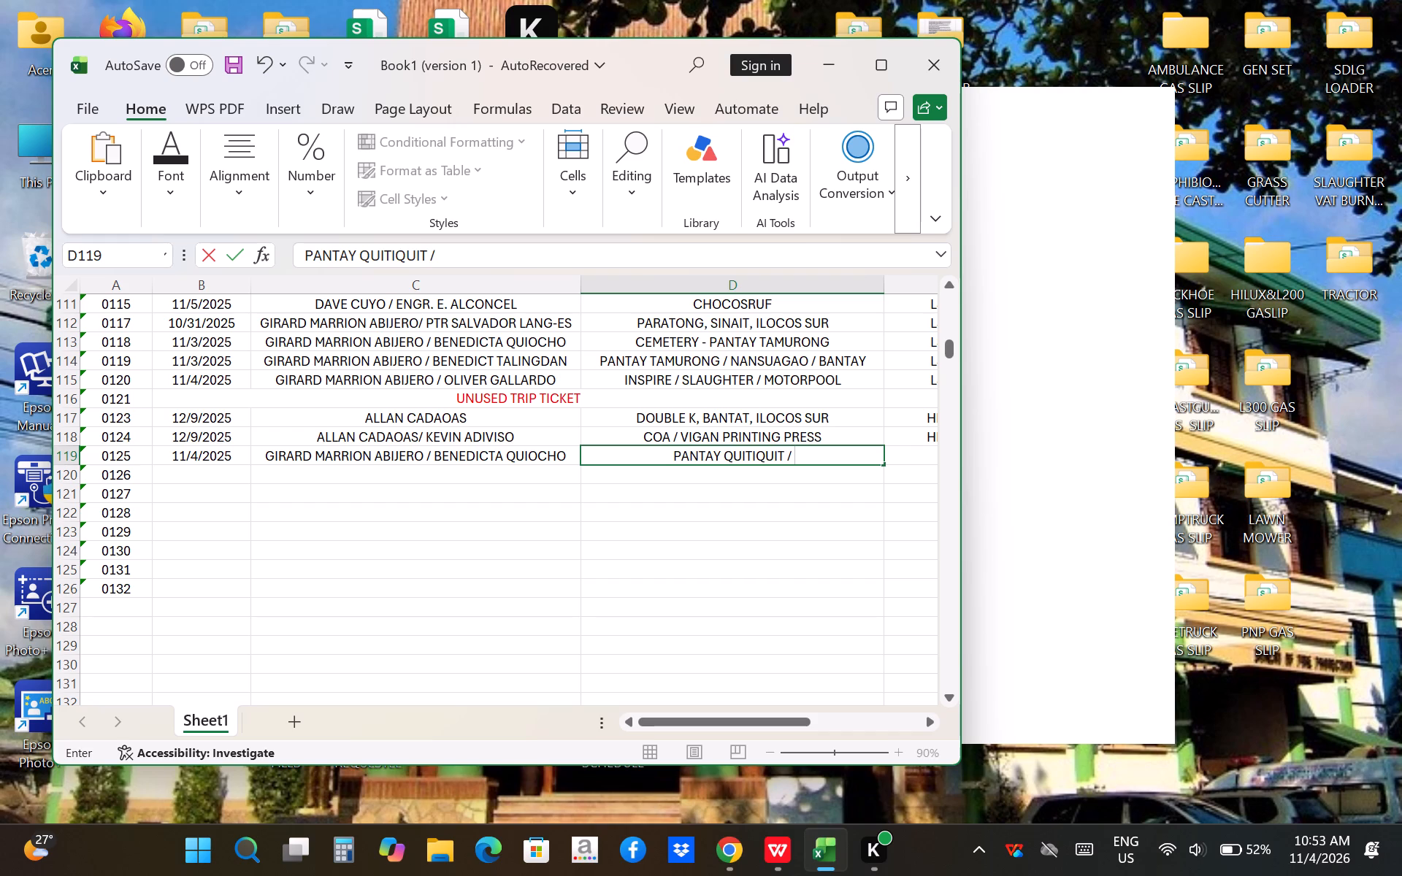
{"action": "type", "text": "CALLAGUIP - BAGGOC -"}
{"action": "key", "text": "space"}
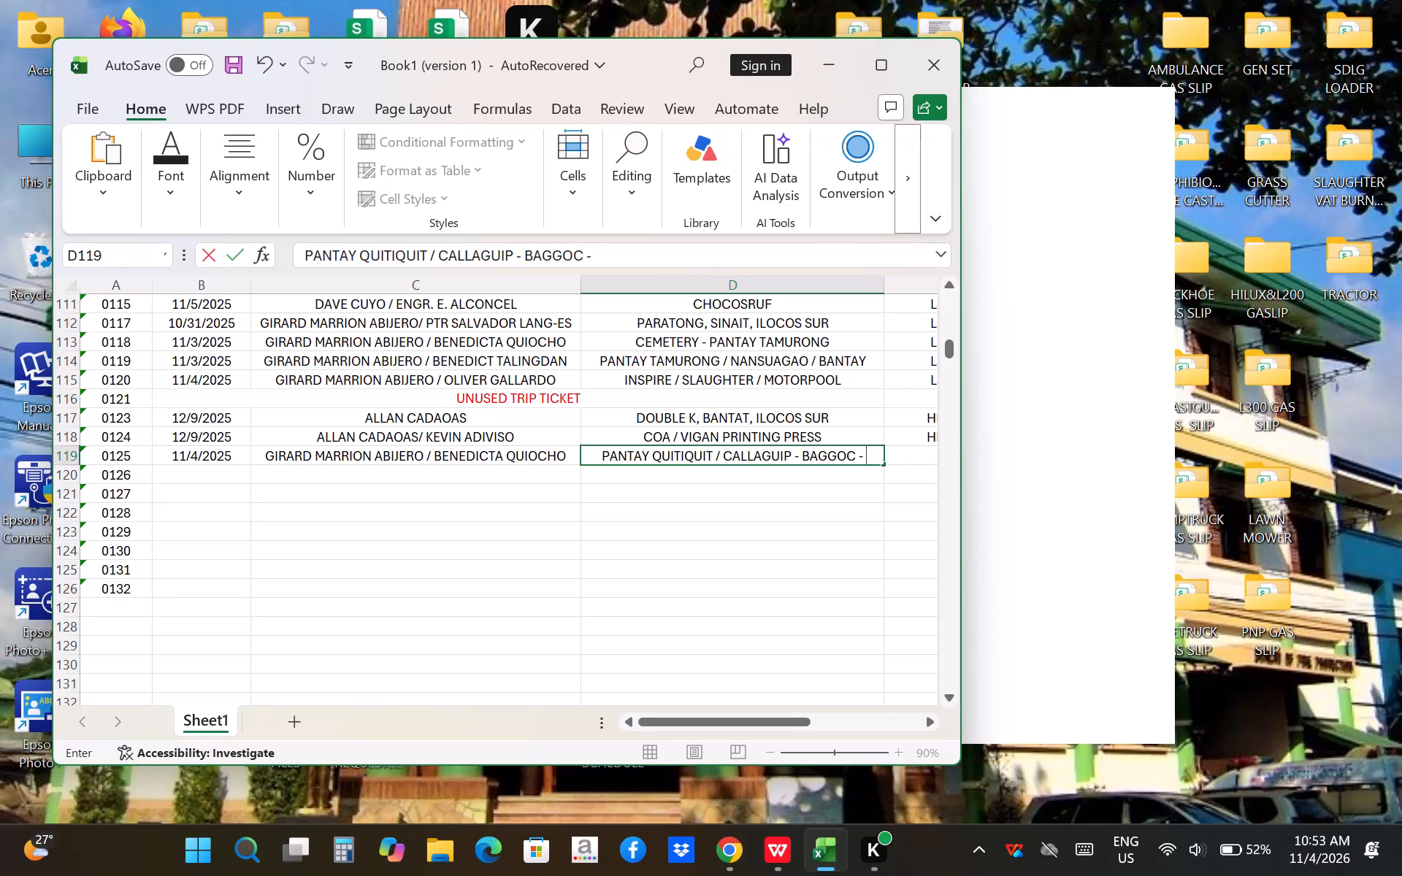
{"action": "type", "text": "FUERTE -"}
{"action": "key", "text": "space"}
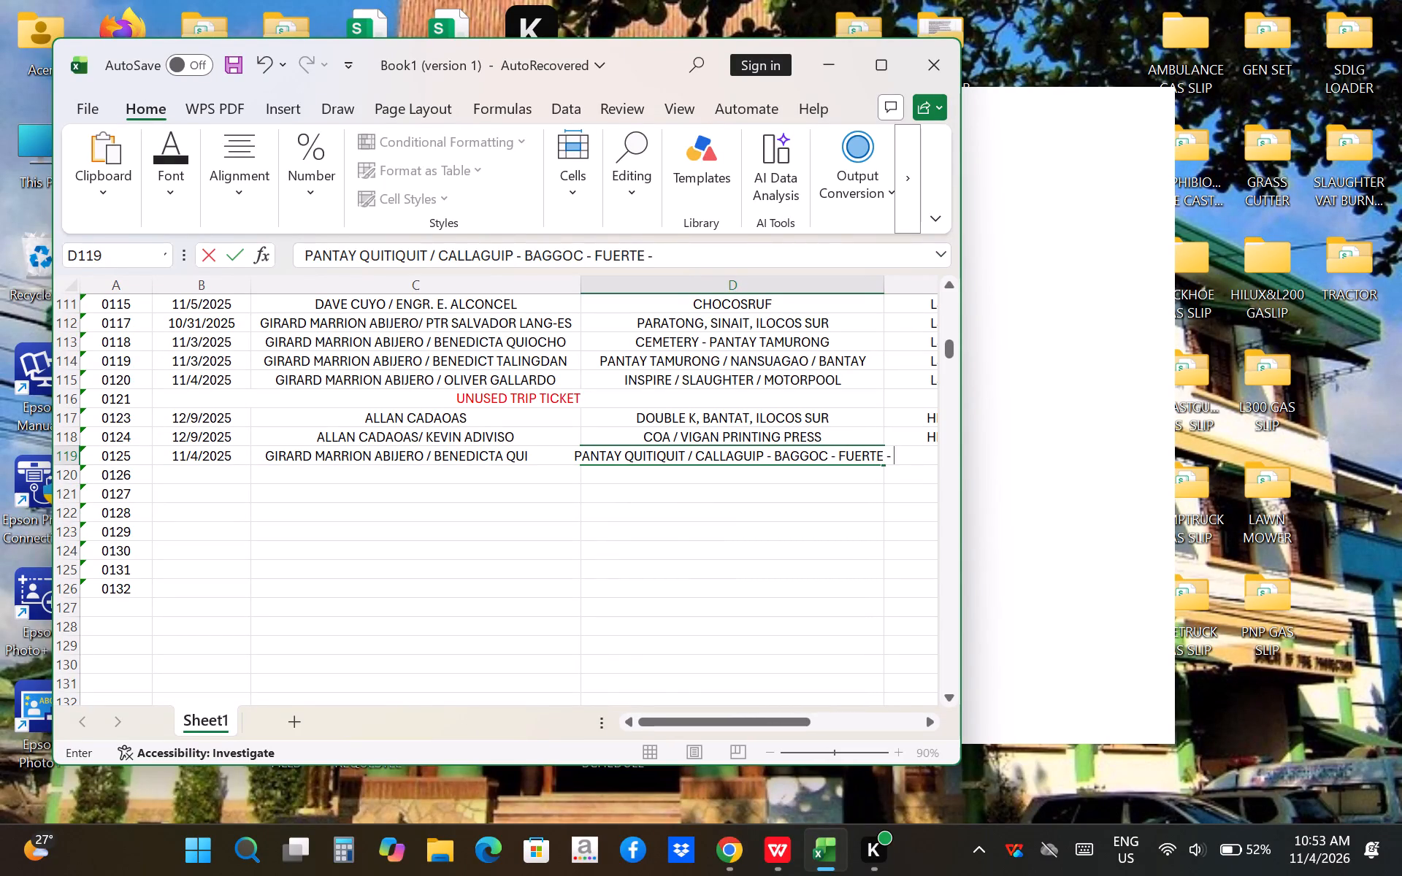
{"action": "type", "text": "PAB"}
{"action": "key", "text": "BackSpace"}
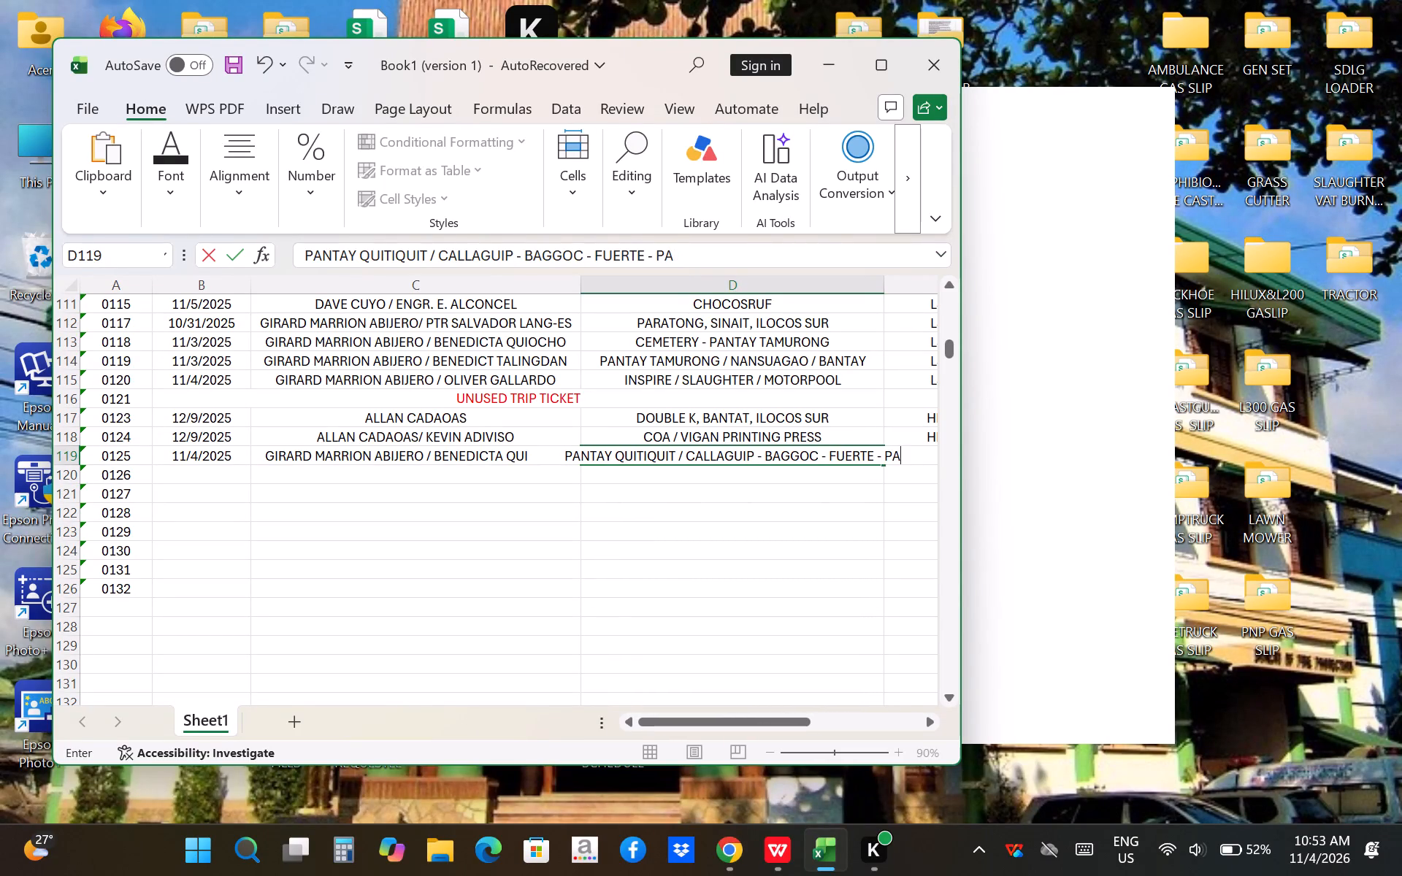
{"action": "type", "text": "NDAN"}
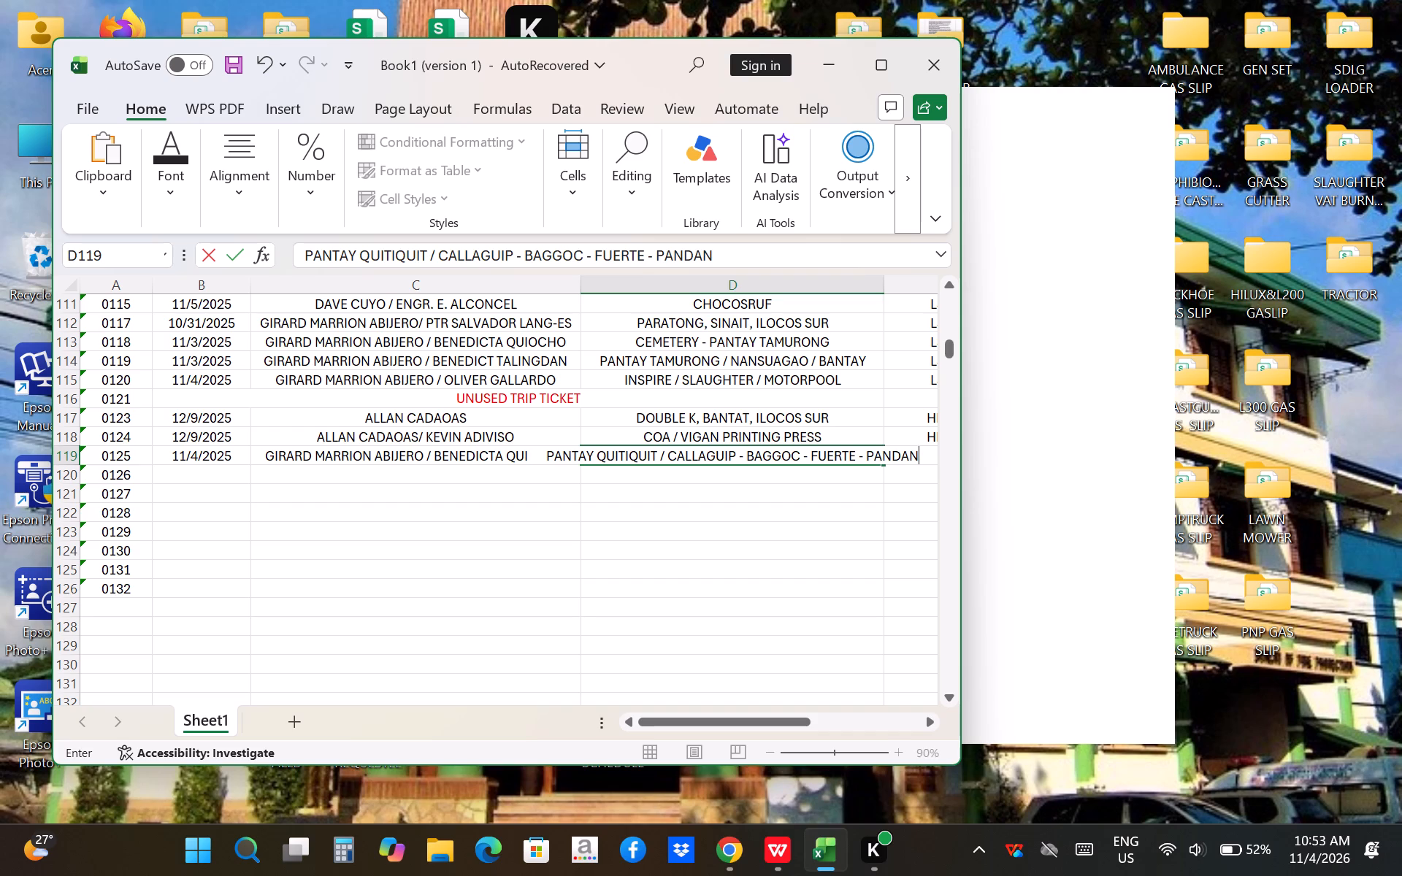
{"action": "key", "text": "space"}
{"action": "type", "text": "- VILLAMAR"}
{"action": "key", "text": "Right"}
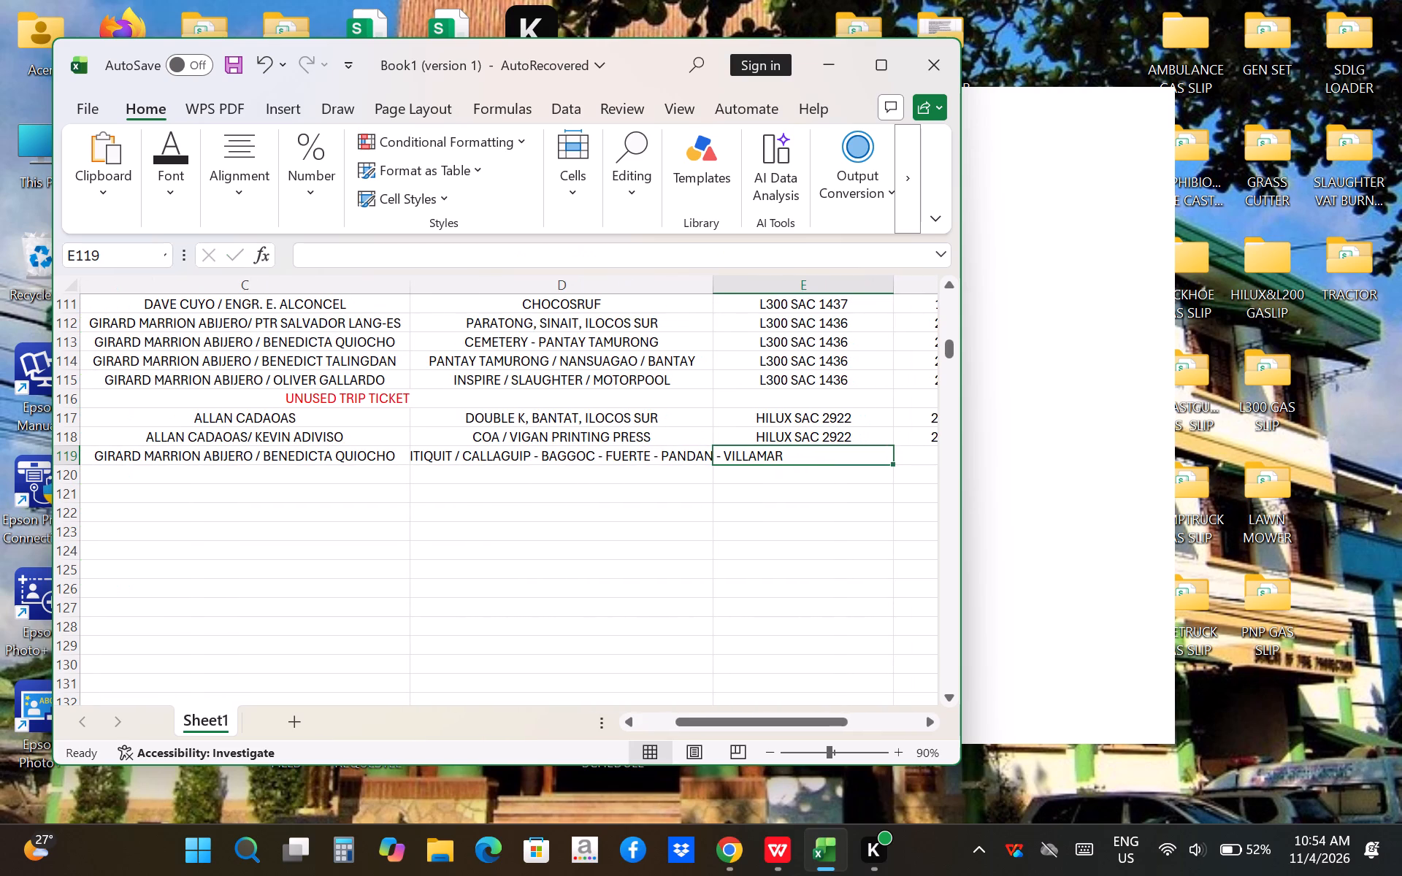
Wrap the long destination text of trip 0125 in D119.
{"action": "left_click", "coordinate": [670, 456]}
{"action": "left_click", "coordinate": [234, 159]}
{"action": "left_click", "coordinate": [445, 259]}
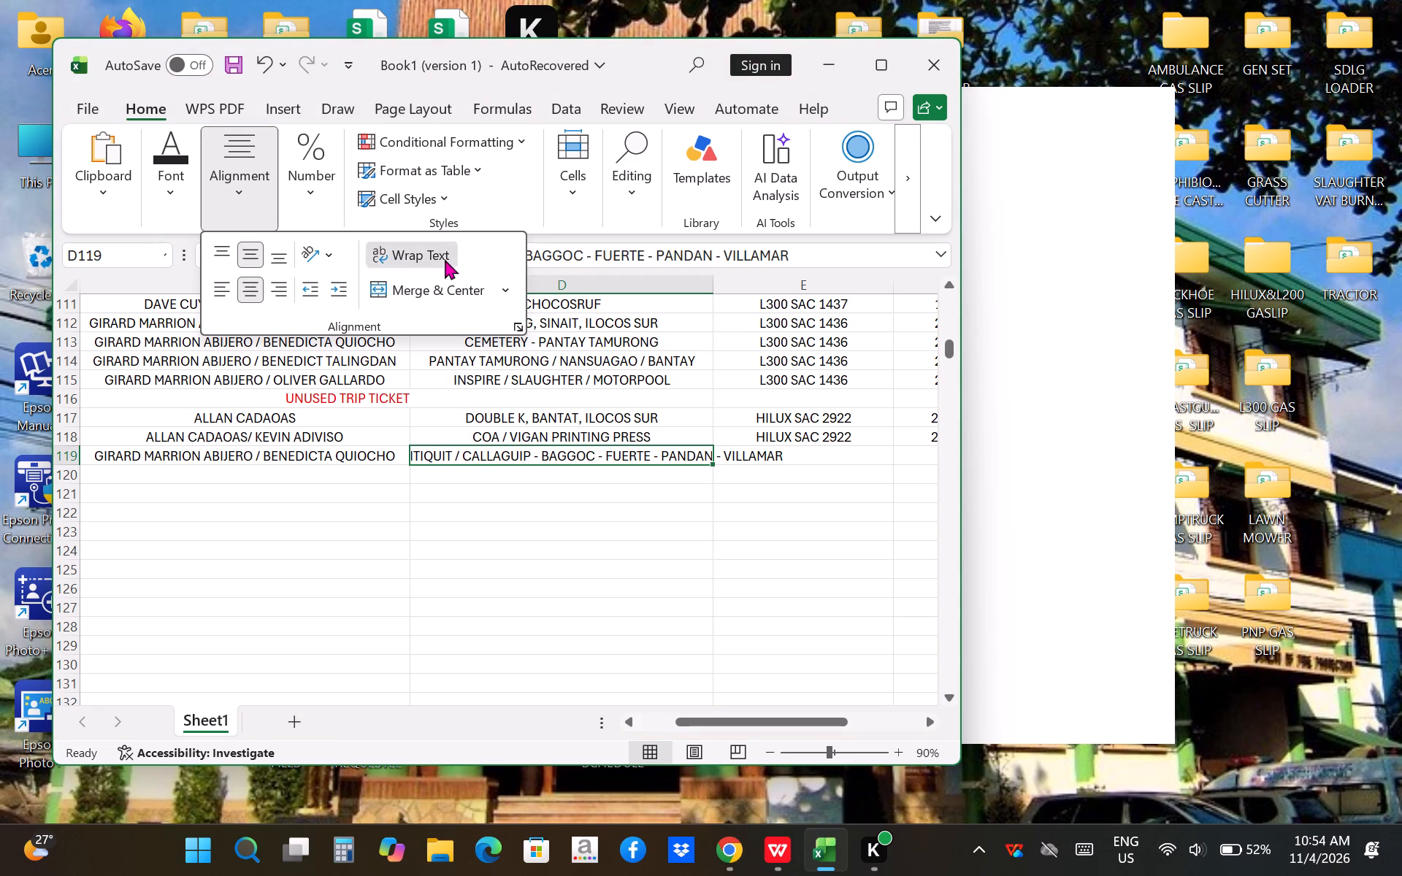
{"action": "left_click", "coordinate": [802, 445]}
{"action": "left_click", "coordinate": [785, 466]}
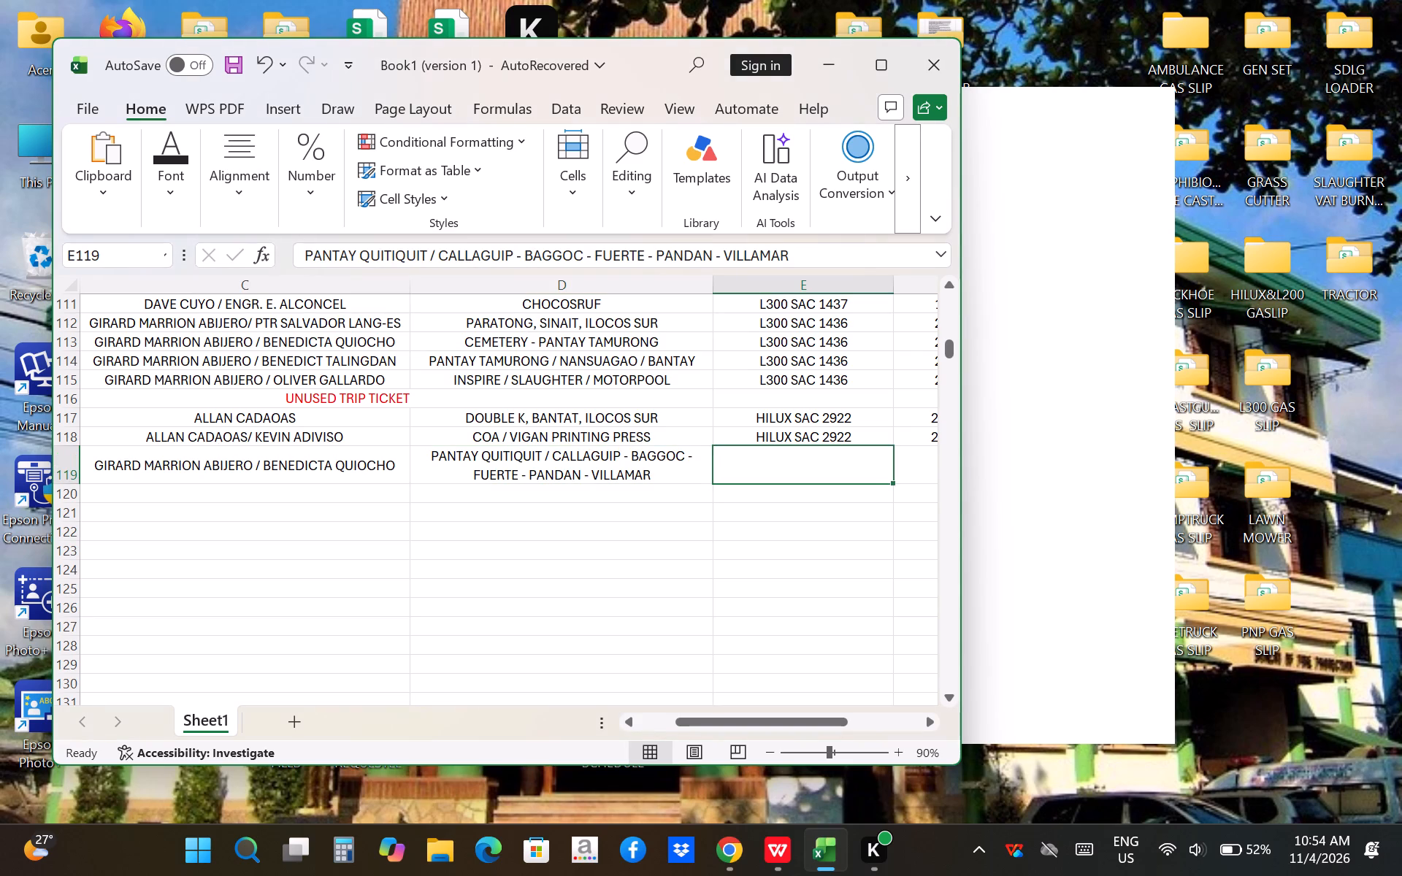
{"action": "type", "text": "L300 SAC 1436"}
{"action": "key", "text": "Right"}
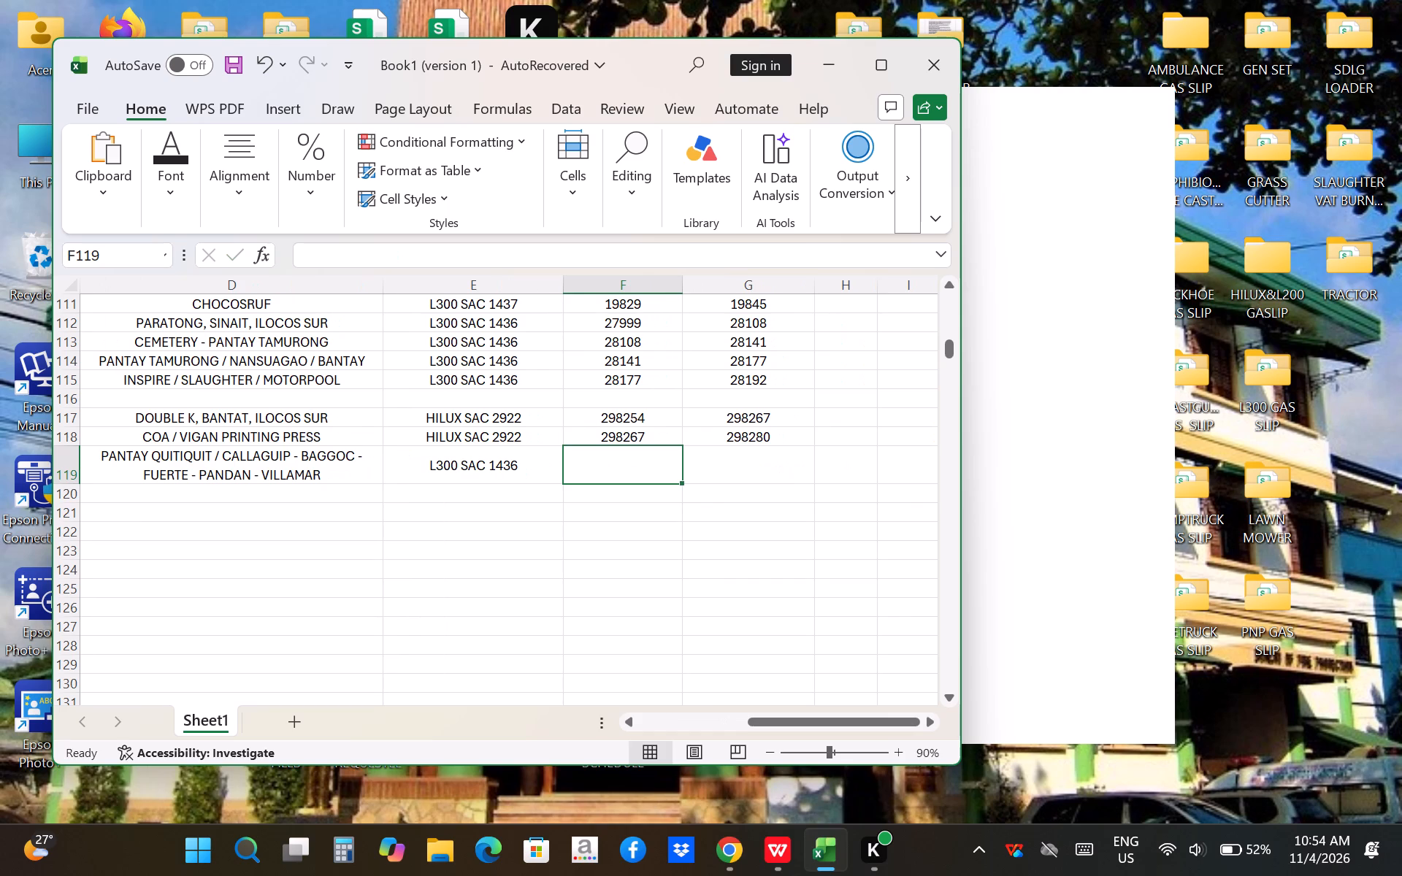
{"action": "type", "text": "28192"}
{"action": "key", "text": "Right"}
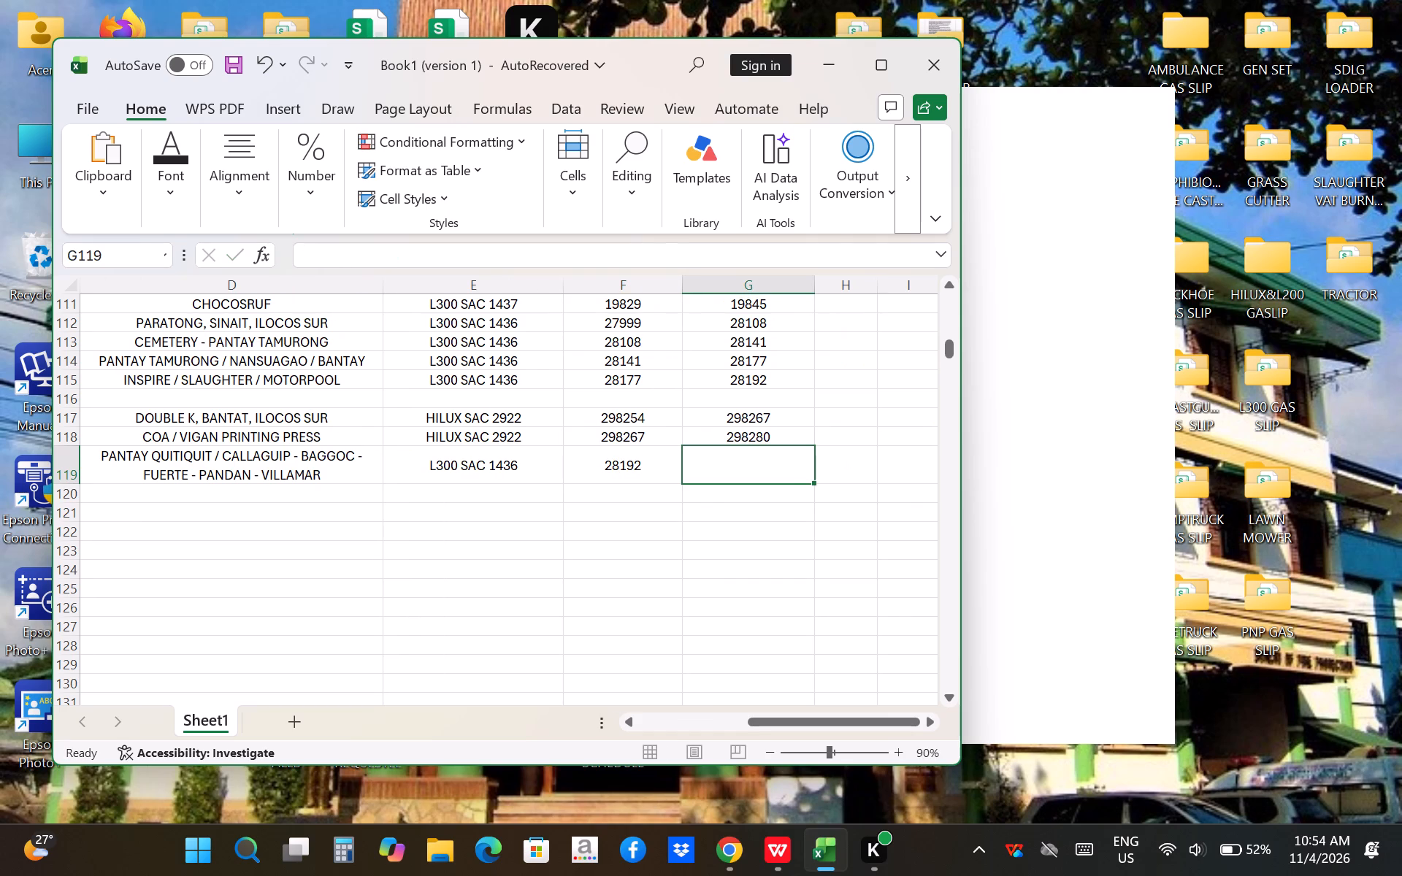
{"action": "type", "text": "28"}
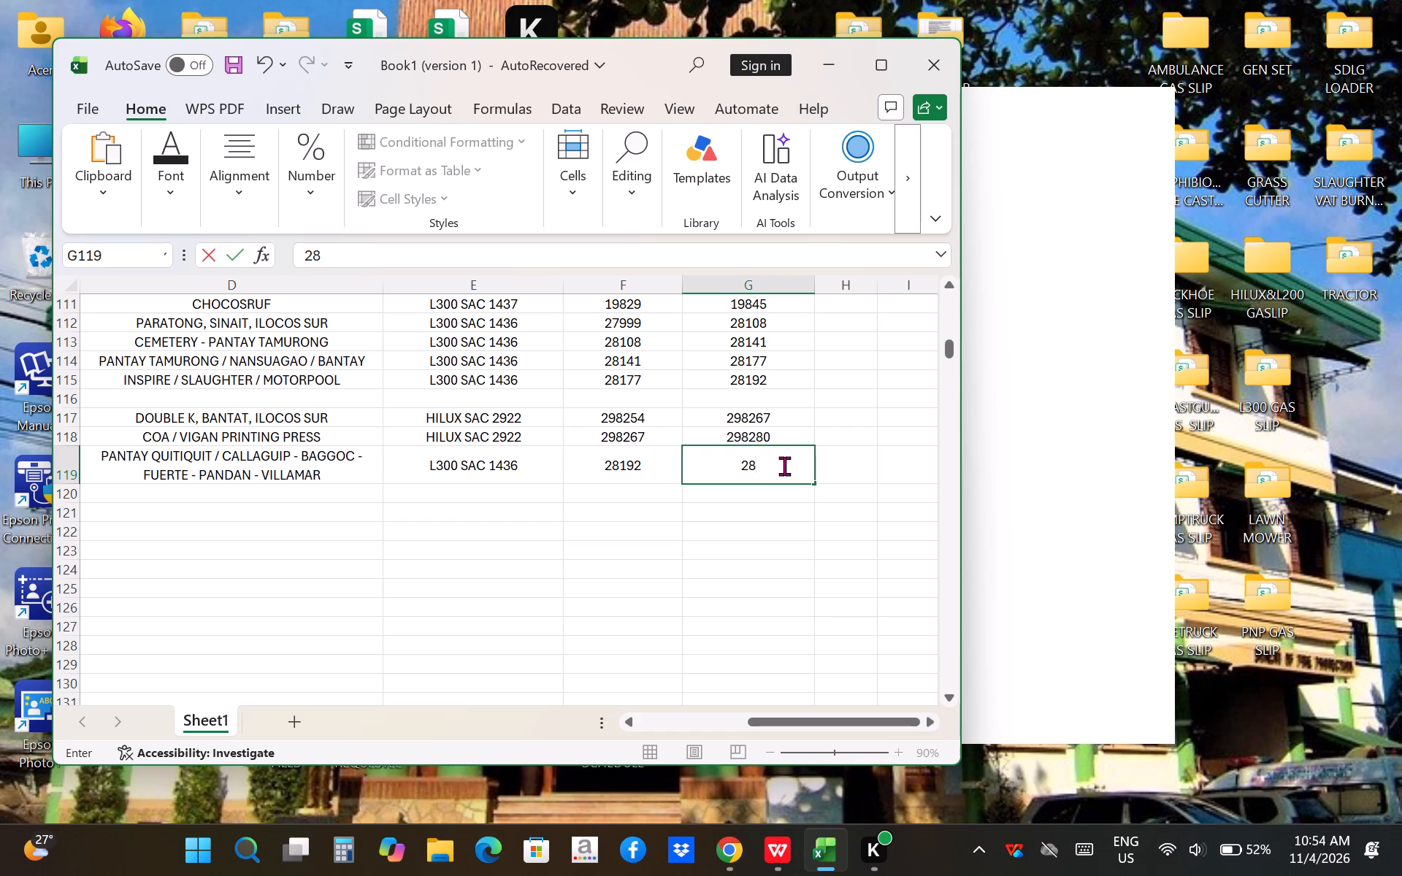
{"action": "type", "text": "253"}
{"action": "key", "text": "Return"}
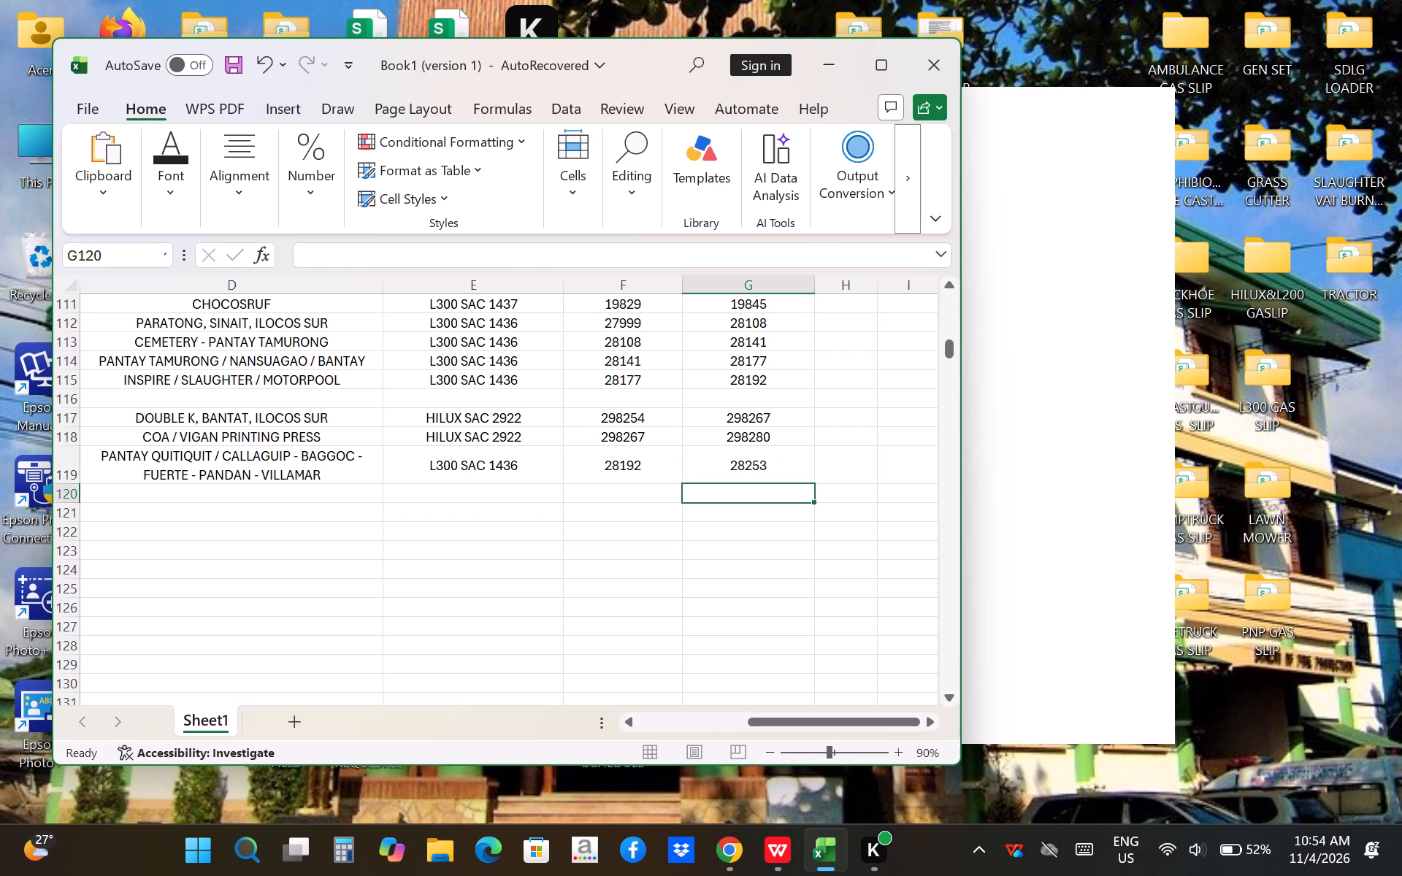
Enter the date 11/5/2025 for trip 0126 in B120 and copy it to trip 0127 in B121.
{"action": "left_click_drag", "start_coordinate": [789, 719], "coordinate": [539, 673]}
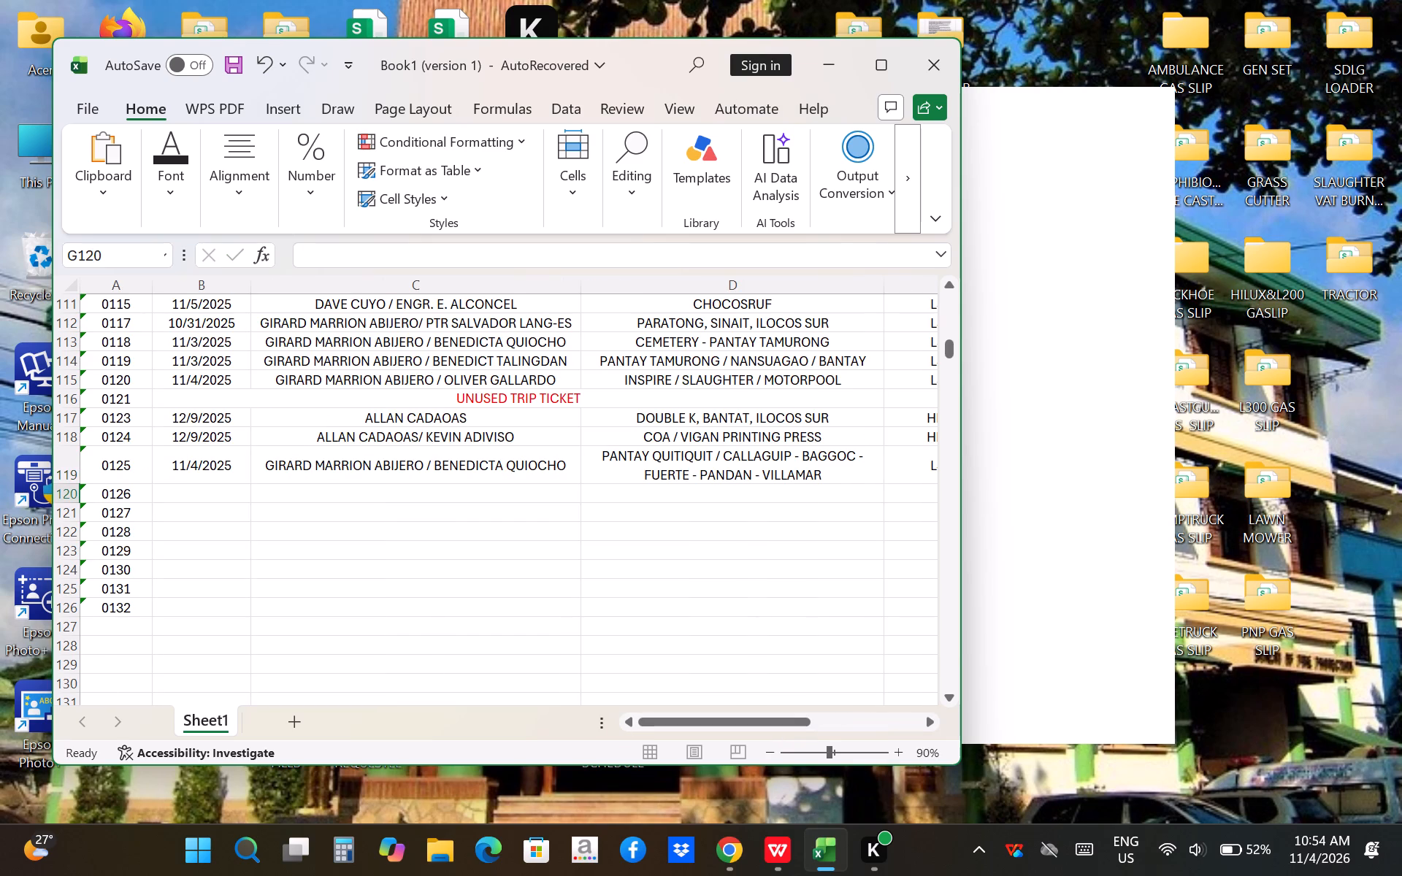
{"action": "left_click", "coordinate": [171, 501]}
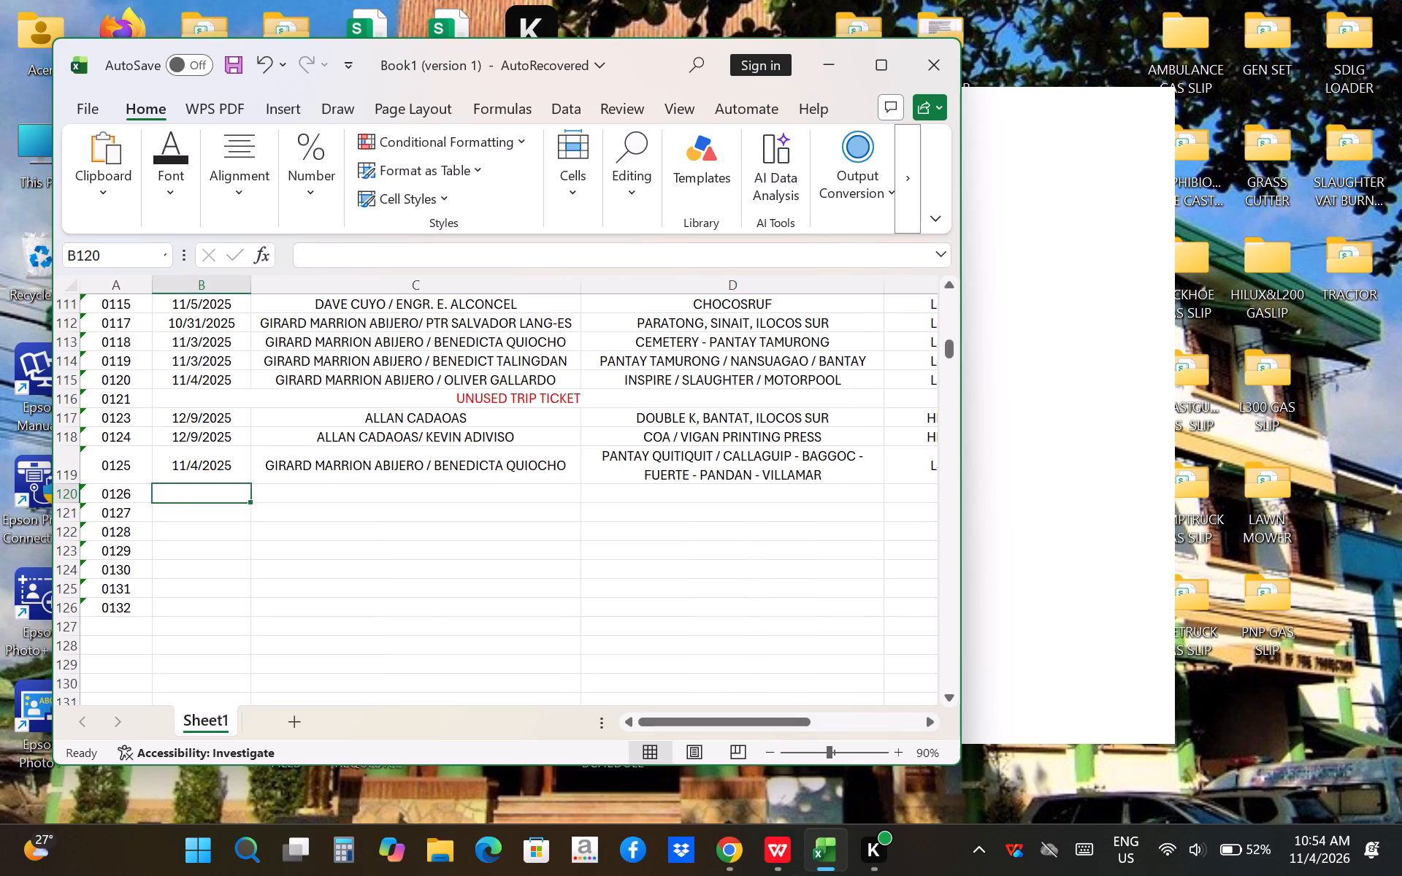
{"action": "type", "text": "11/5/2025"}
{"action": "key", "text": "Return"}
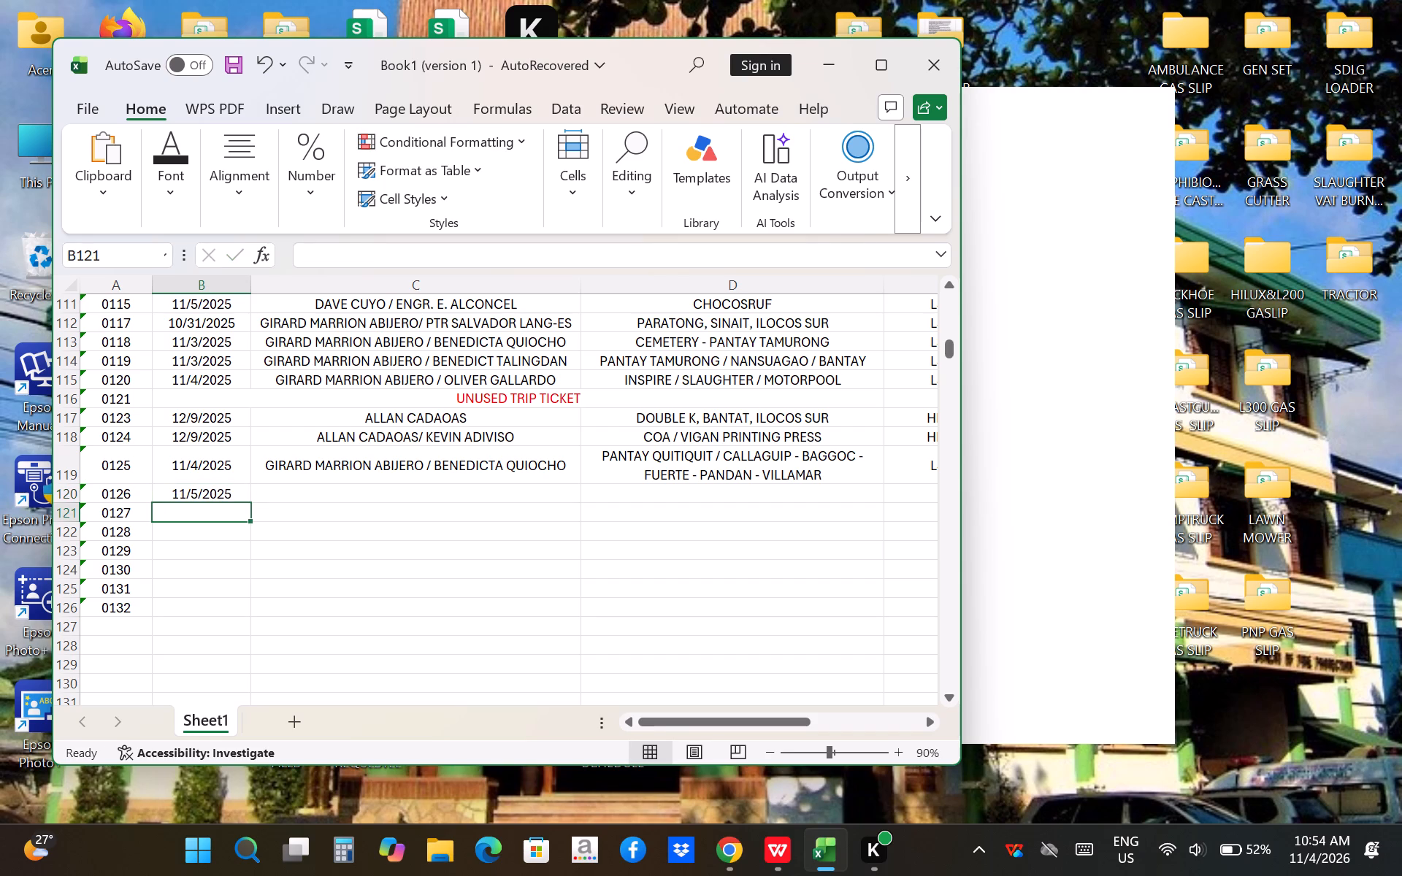
{"action": "left_click", "coordinate": [180, 493]}
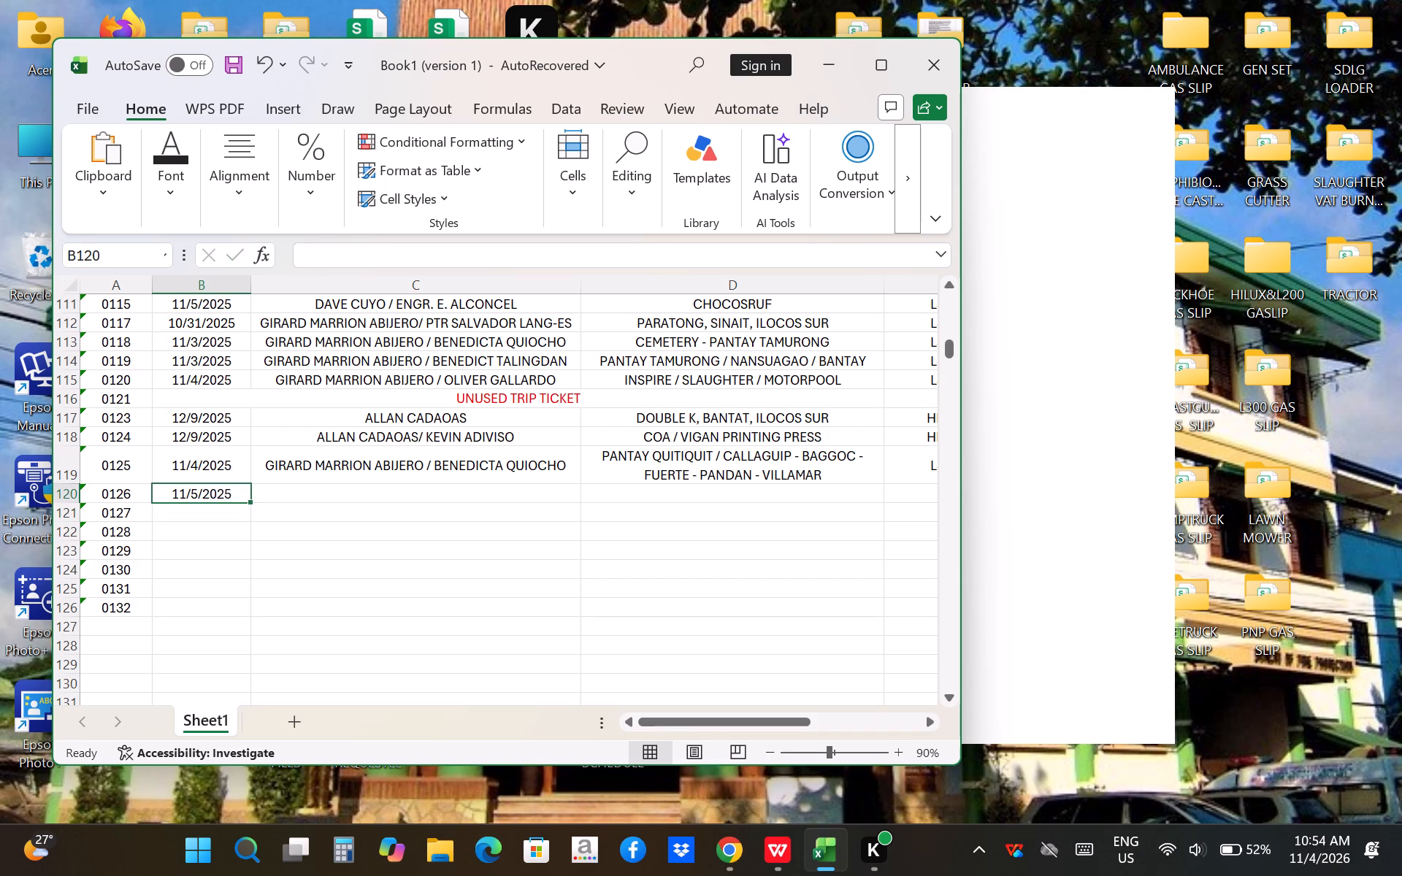
{"action": "key", "text": "ctrl+c"}
{"action": "left_click", "coordinate": [173, 518]}
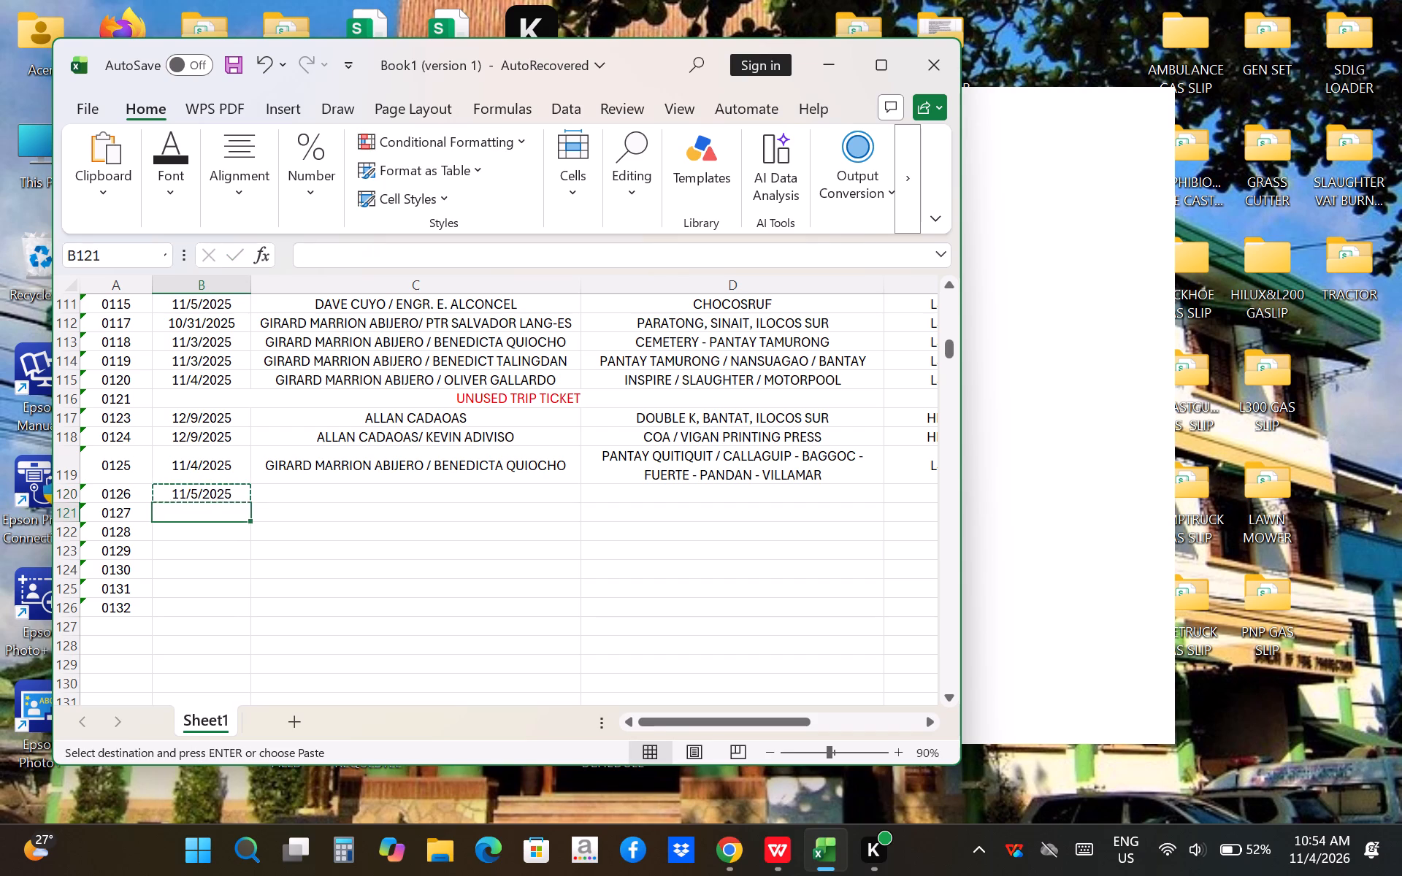
{"action": "key", "text": "Return"}
Enter the driver's and passenger's names for trip 0126 in C120, separated by a slash.
{"action": "left_click", "coordinate": [280, 489]}
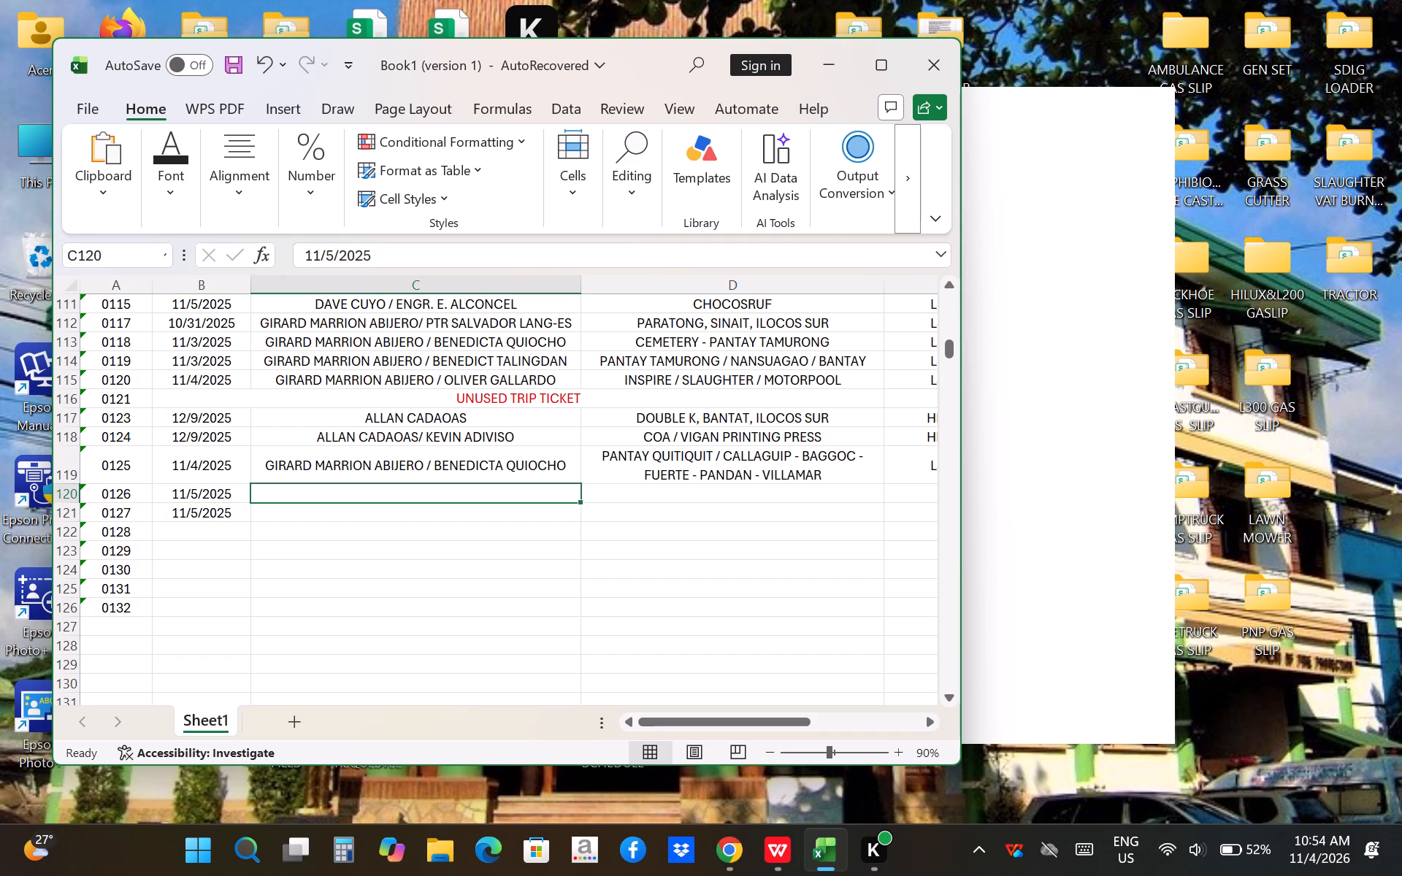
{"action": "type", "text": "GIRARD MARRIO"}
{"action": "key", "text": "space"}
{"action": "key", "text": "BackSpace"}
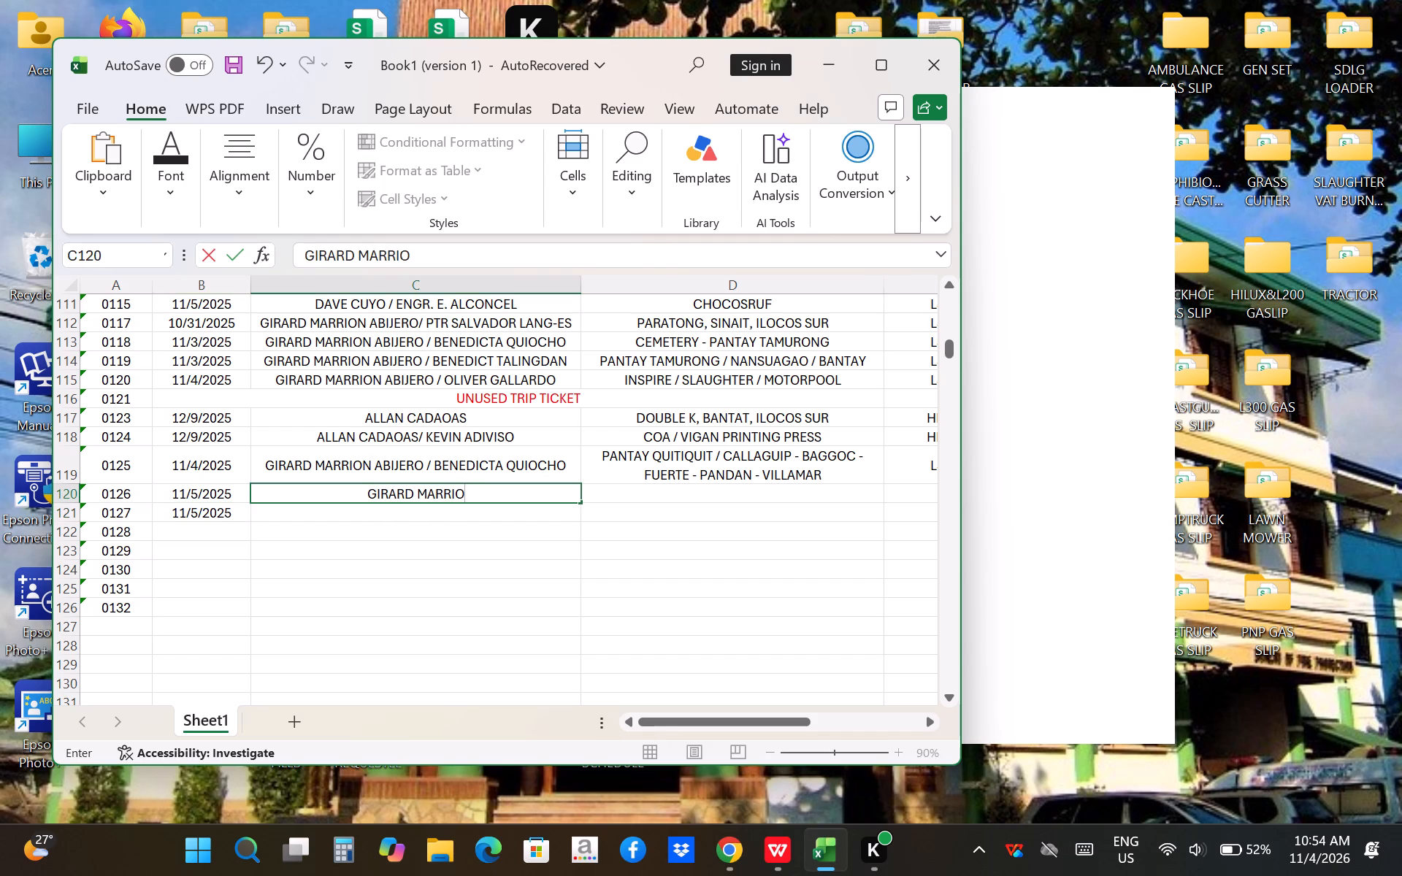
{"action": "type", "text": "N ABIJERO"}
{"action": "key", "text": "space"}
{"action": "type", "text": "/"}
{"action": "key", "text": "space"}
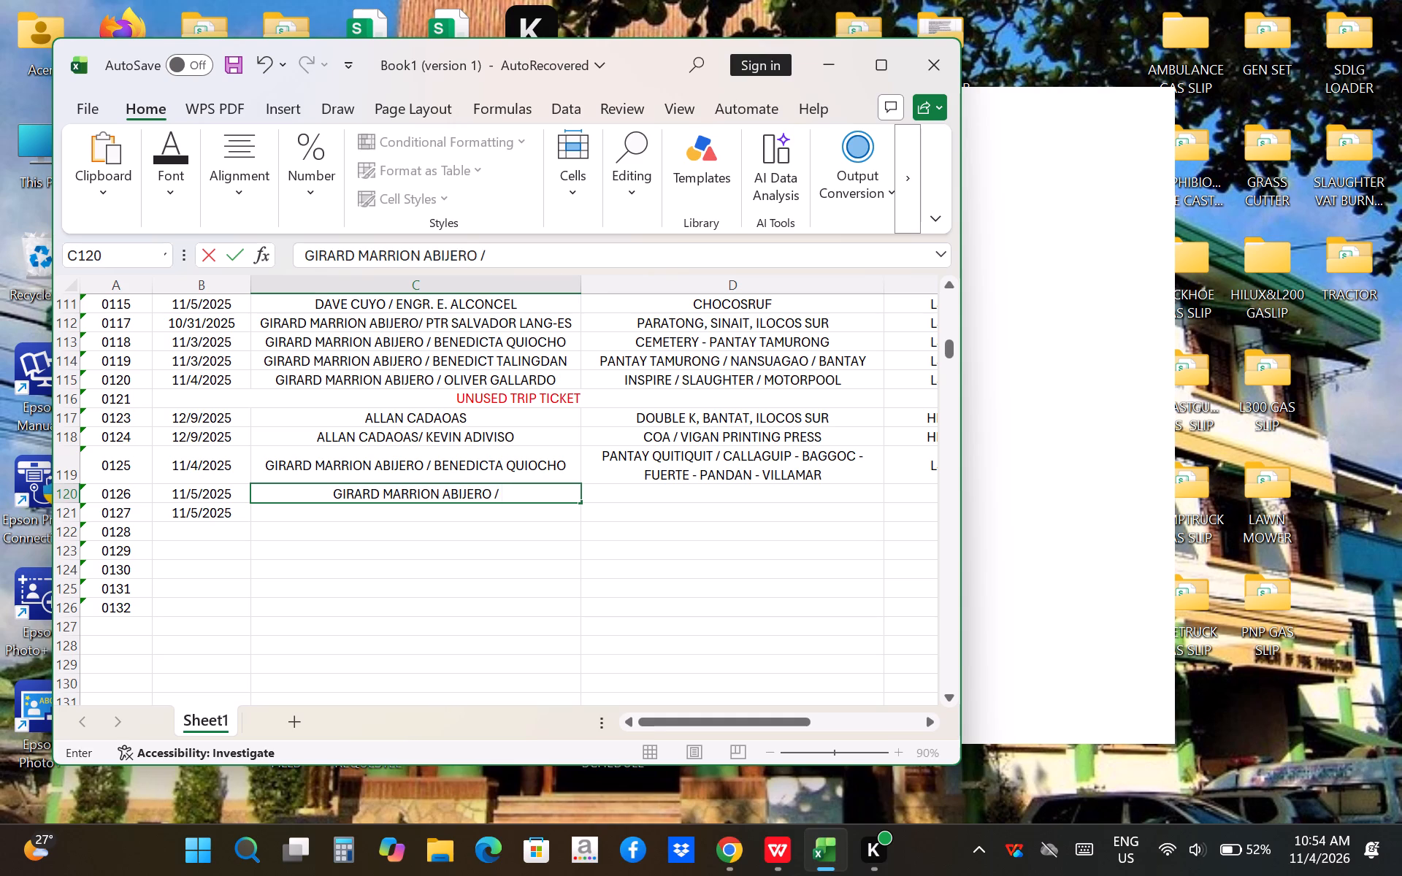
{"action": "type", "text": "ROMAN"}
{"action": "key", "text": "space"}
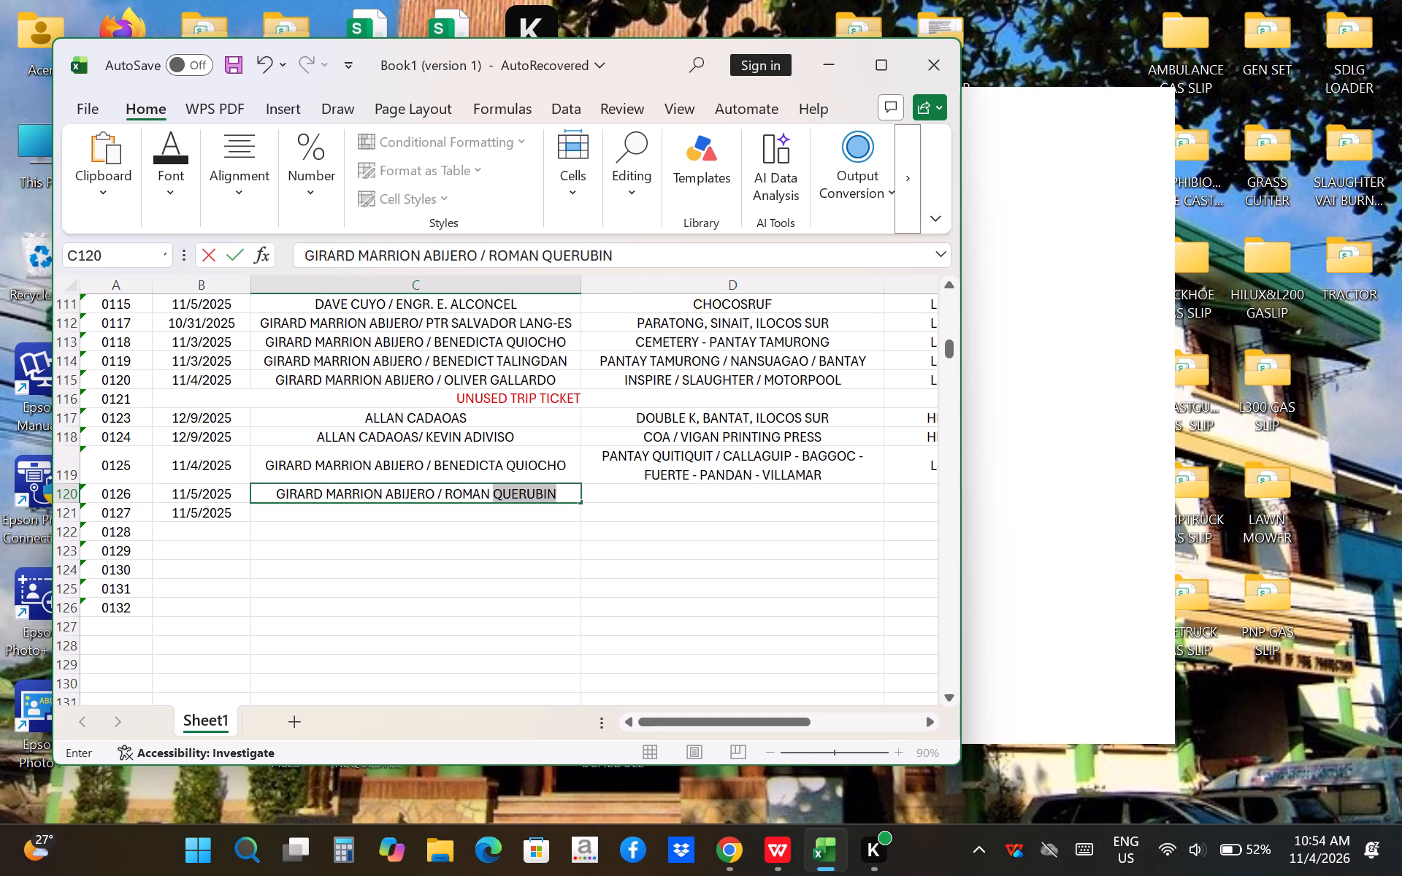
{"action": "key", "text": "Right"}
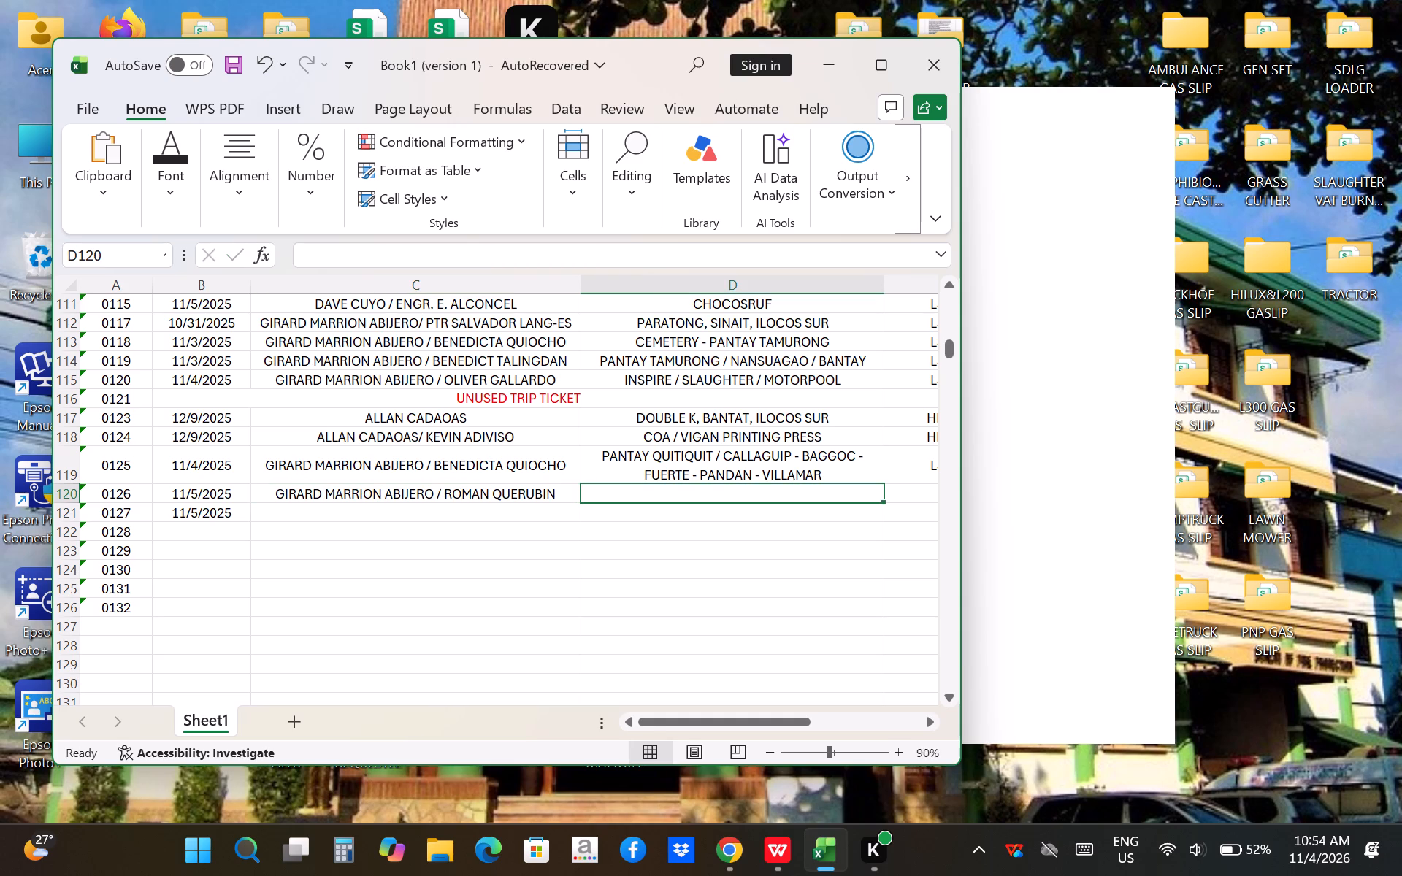
Enter ISREC, SAN JUAN, ILOCOS SUR as the destination of trip 0126 in D120.
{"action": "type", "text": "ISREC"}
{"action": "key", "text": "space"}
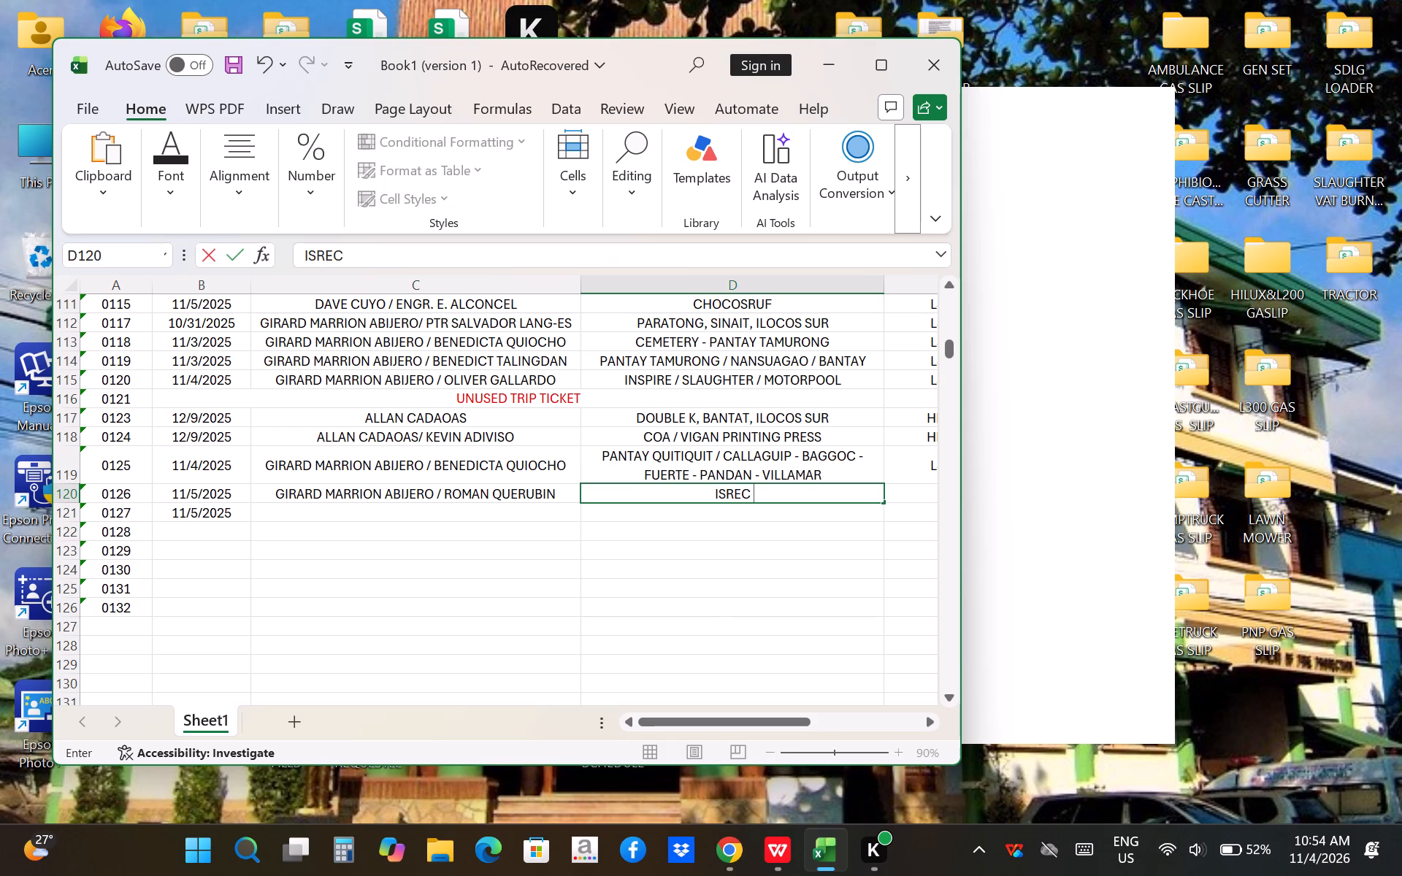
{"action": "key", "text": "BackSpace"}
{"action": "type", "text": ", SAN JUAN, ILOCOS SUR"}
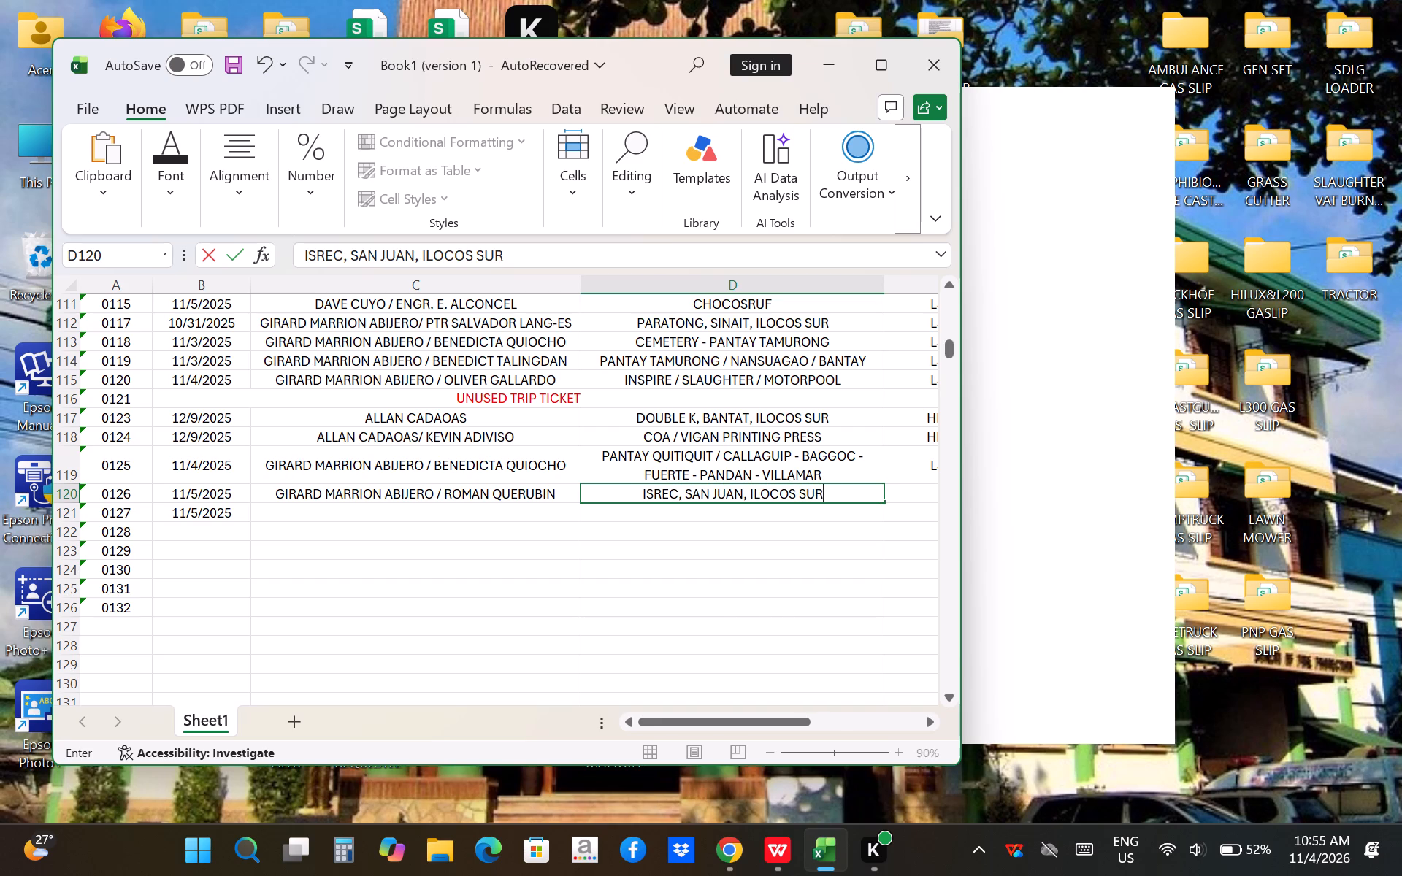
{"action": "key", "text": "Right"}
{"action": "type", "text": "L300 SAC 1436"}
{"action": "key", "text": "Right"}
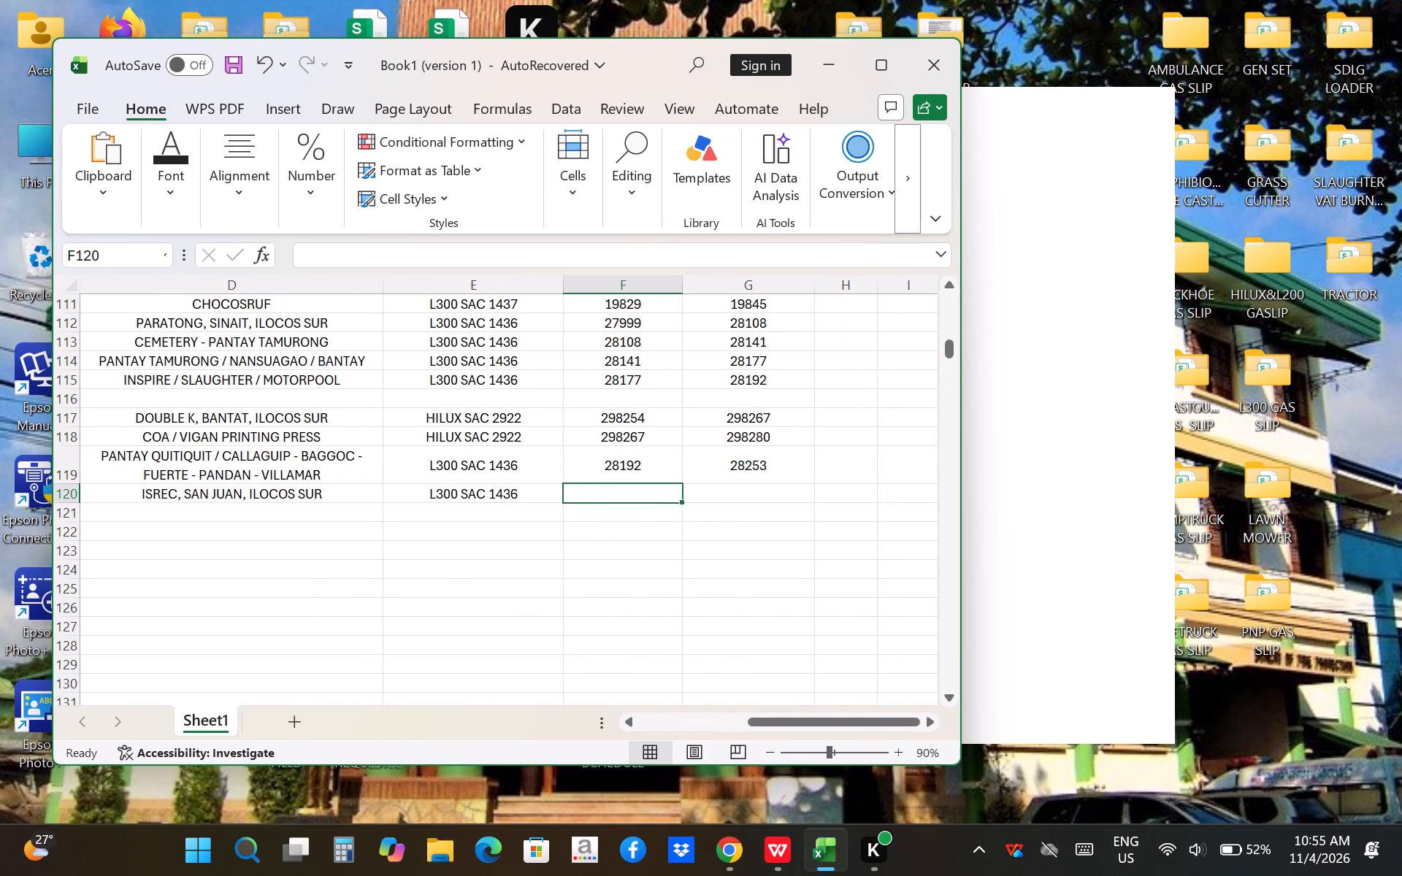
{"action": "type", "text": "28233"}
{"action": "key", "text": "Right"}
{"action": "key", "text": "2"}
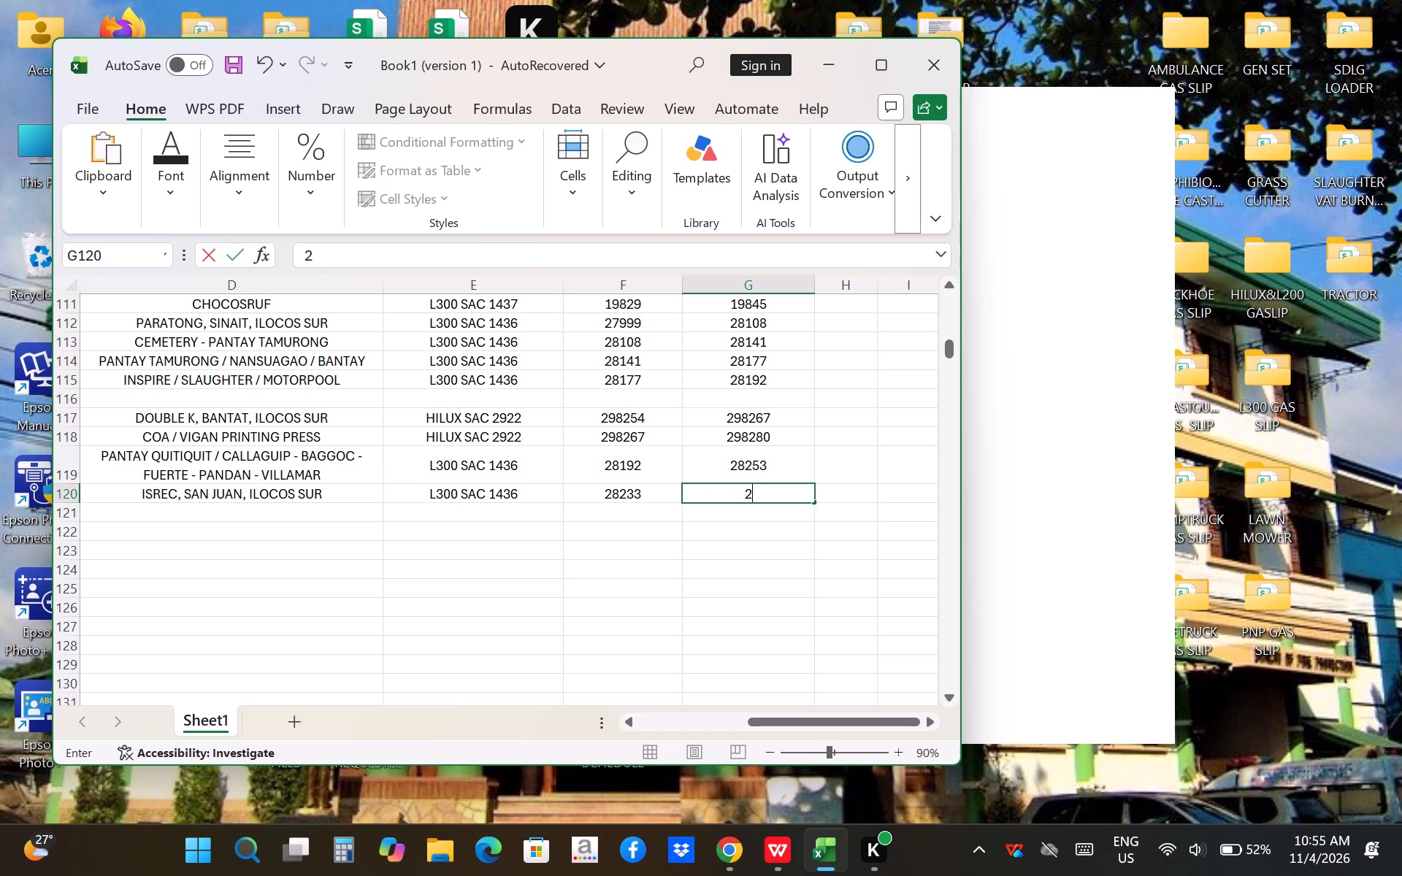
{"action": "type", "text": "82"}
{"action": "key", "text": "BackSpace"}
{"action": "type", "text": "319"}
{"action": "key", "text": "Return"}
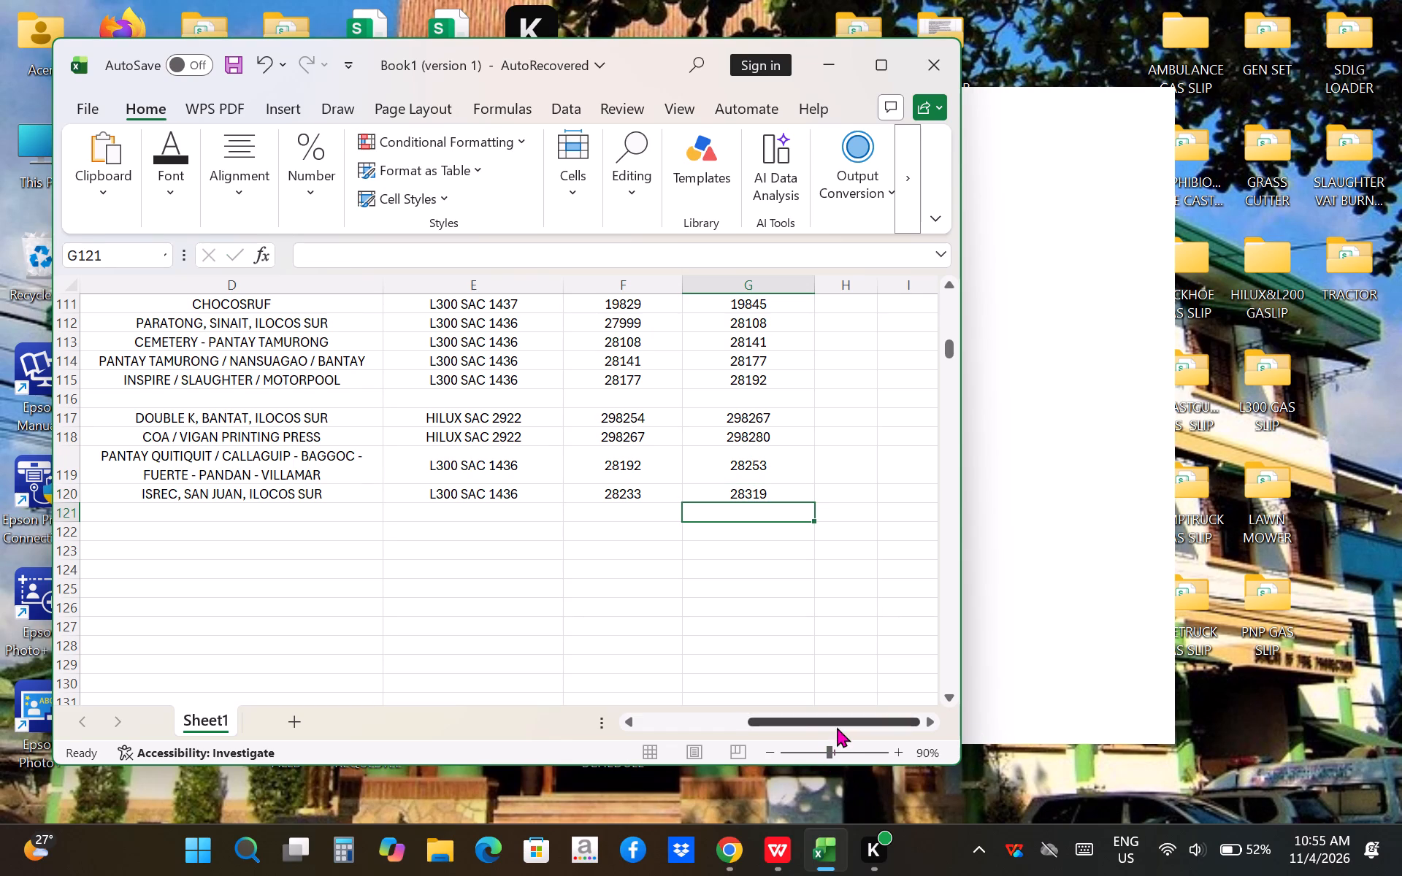
Enter the driver's and passenger's names for trip 0127 in C121, separated by a slash.
{"action": "left_click_drag", "start_coordinate": [837, 727], "coordinate": [633, 735]}
{"action": "left_click", "coordinate": [347, 509]}
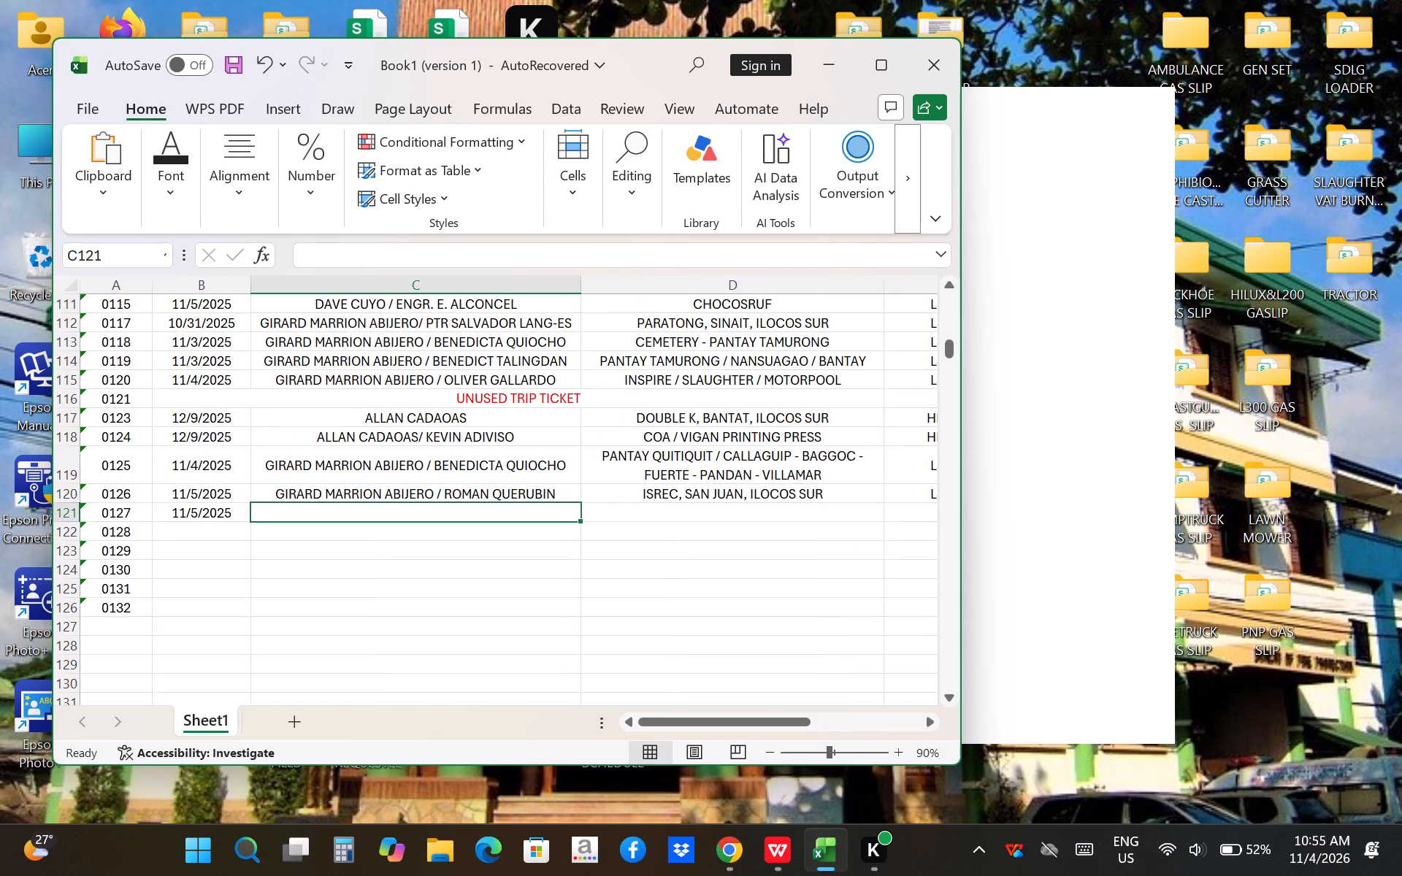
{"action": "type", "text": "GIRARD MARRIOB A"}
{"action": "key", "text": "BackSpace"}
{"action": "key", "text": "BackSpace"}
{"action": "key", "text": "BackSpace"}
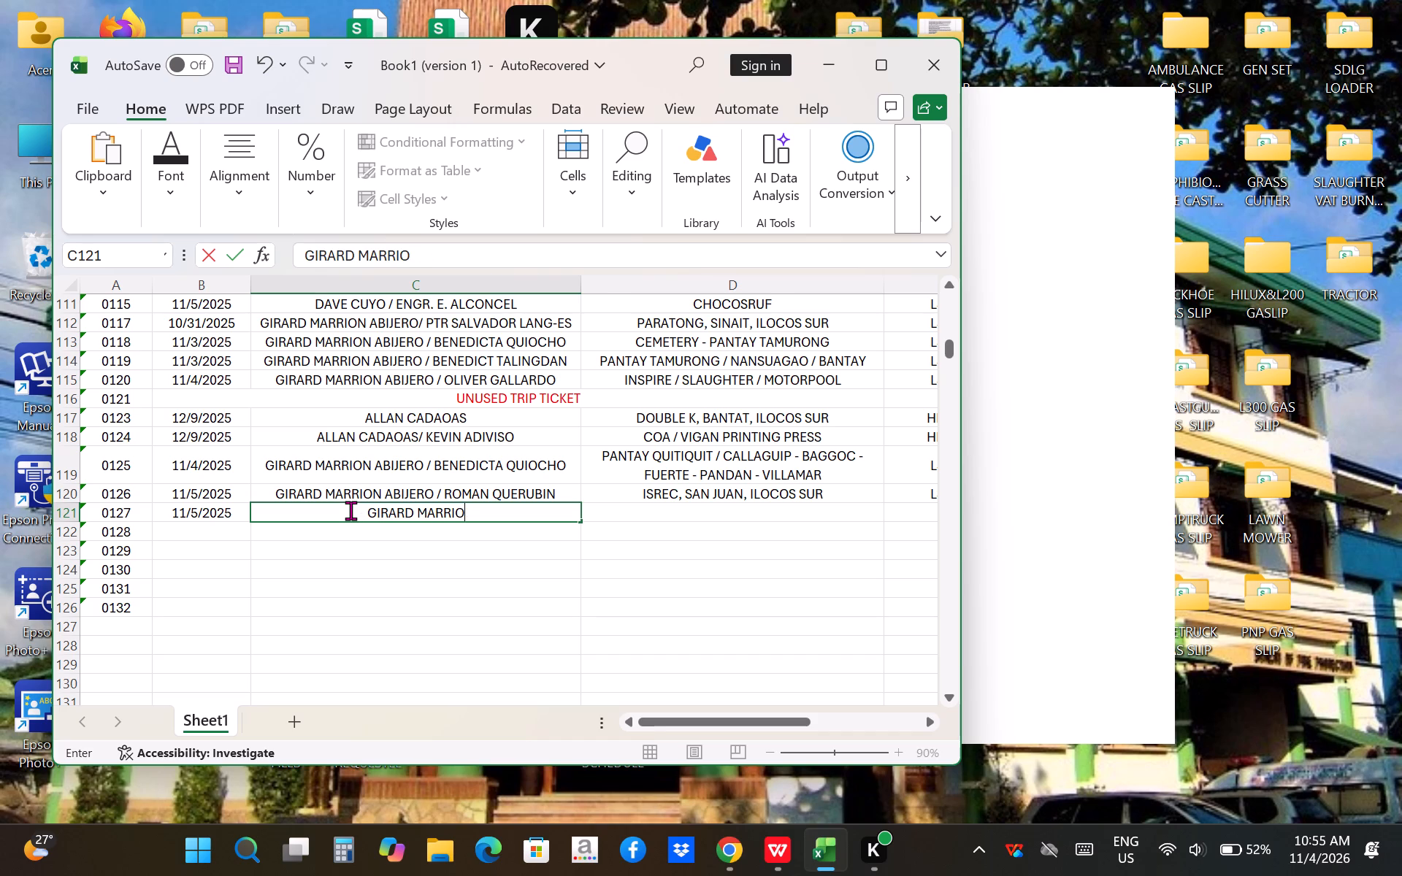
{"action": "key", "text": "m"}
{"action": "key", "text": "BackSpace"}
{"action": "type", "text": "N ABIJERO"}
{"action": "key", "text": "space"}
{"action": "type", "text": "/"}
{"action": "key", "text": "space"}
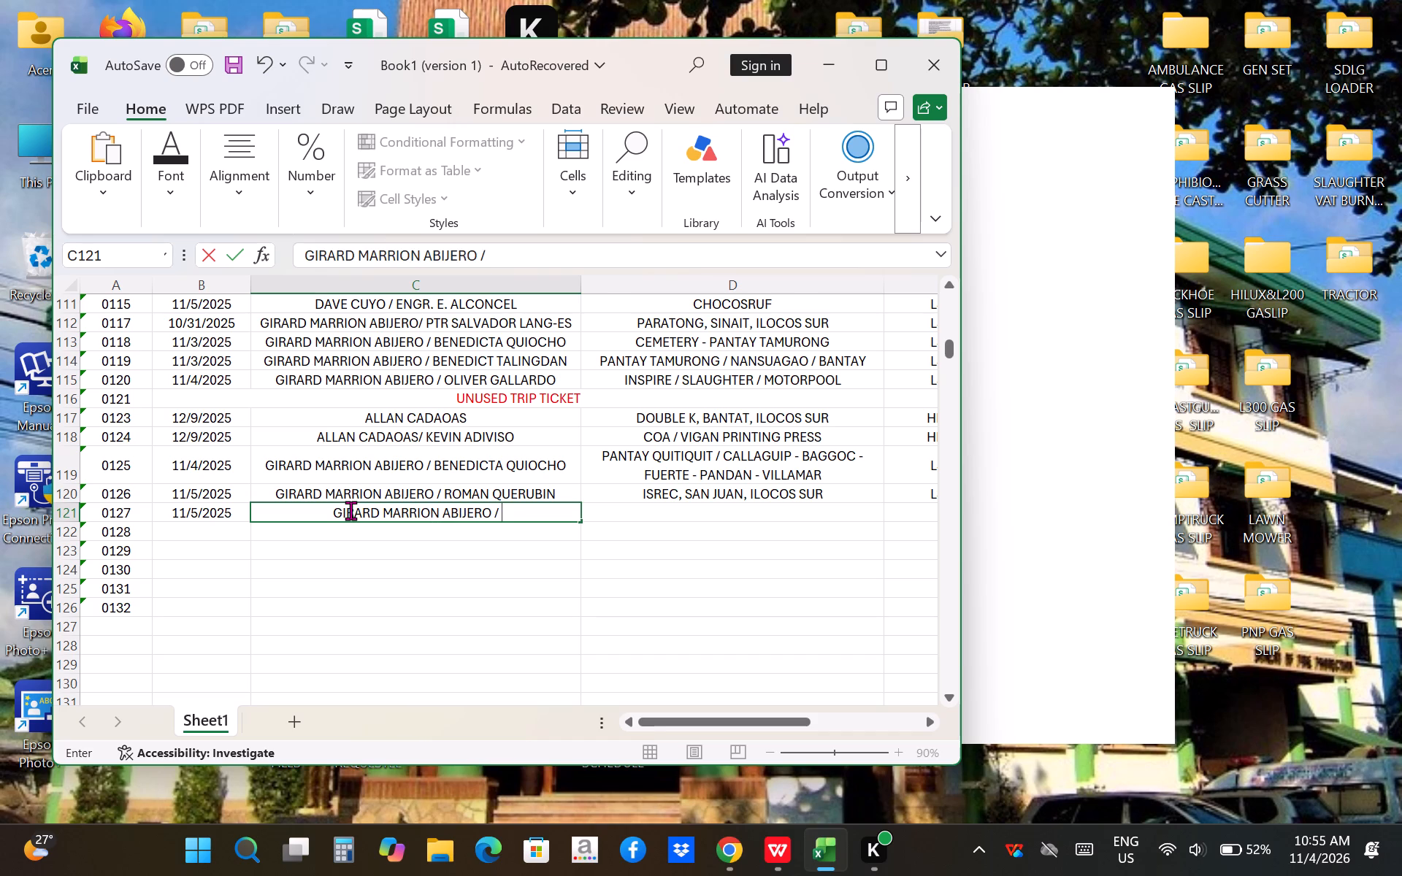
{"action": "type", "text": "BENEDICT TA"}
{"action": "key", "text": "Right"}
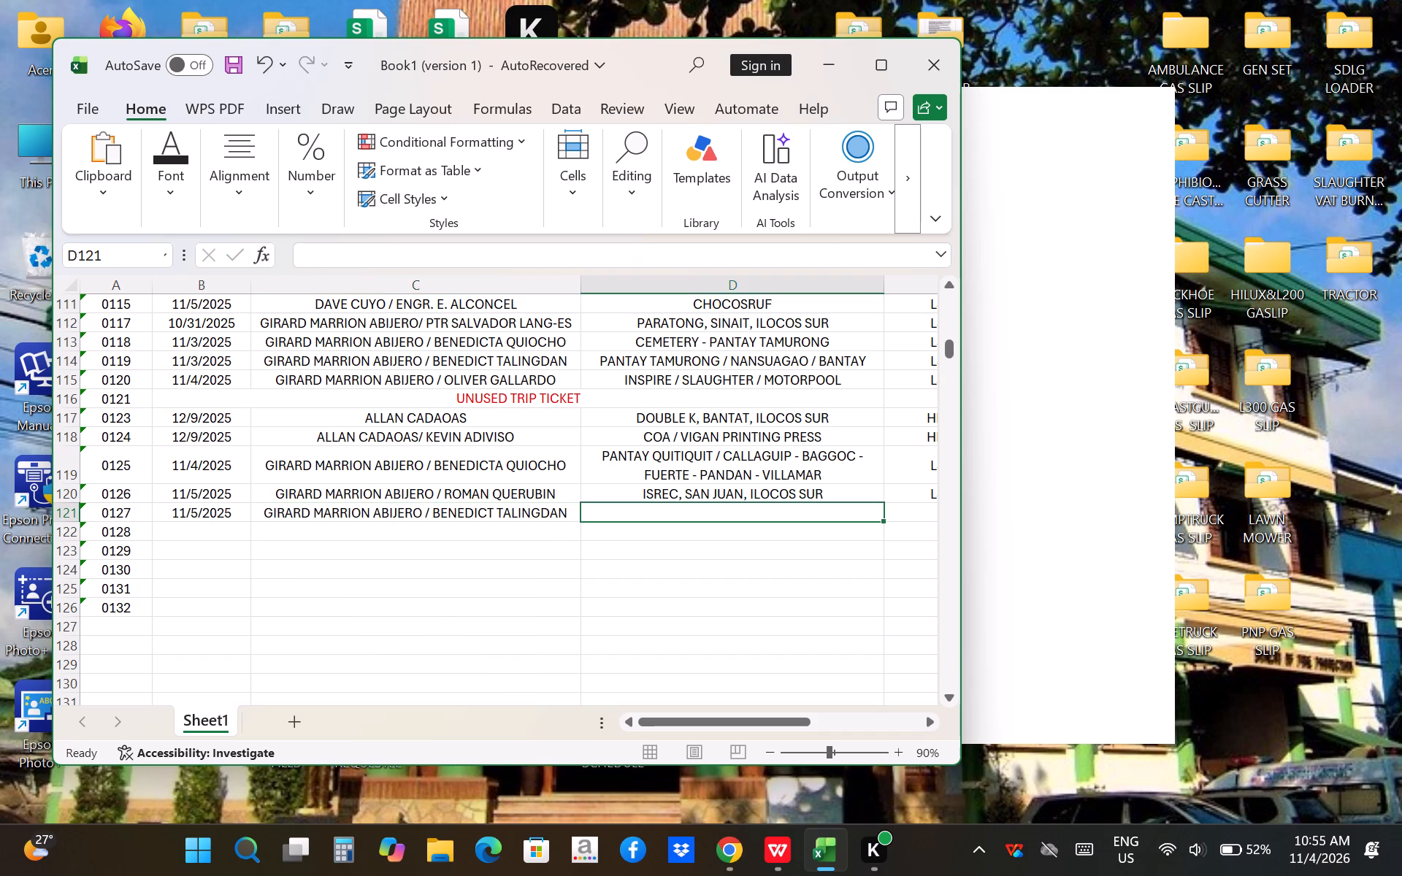
Enter VIGAN / BANTAY / PANTAY TAMURONG / PROVL CAPITOL as the destination of trip 0127 in D121.
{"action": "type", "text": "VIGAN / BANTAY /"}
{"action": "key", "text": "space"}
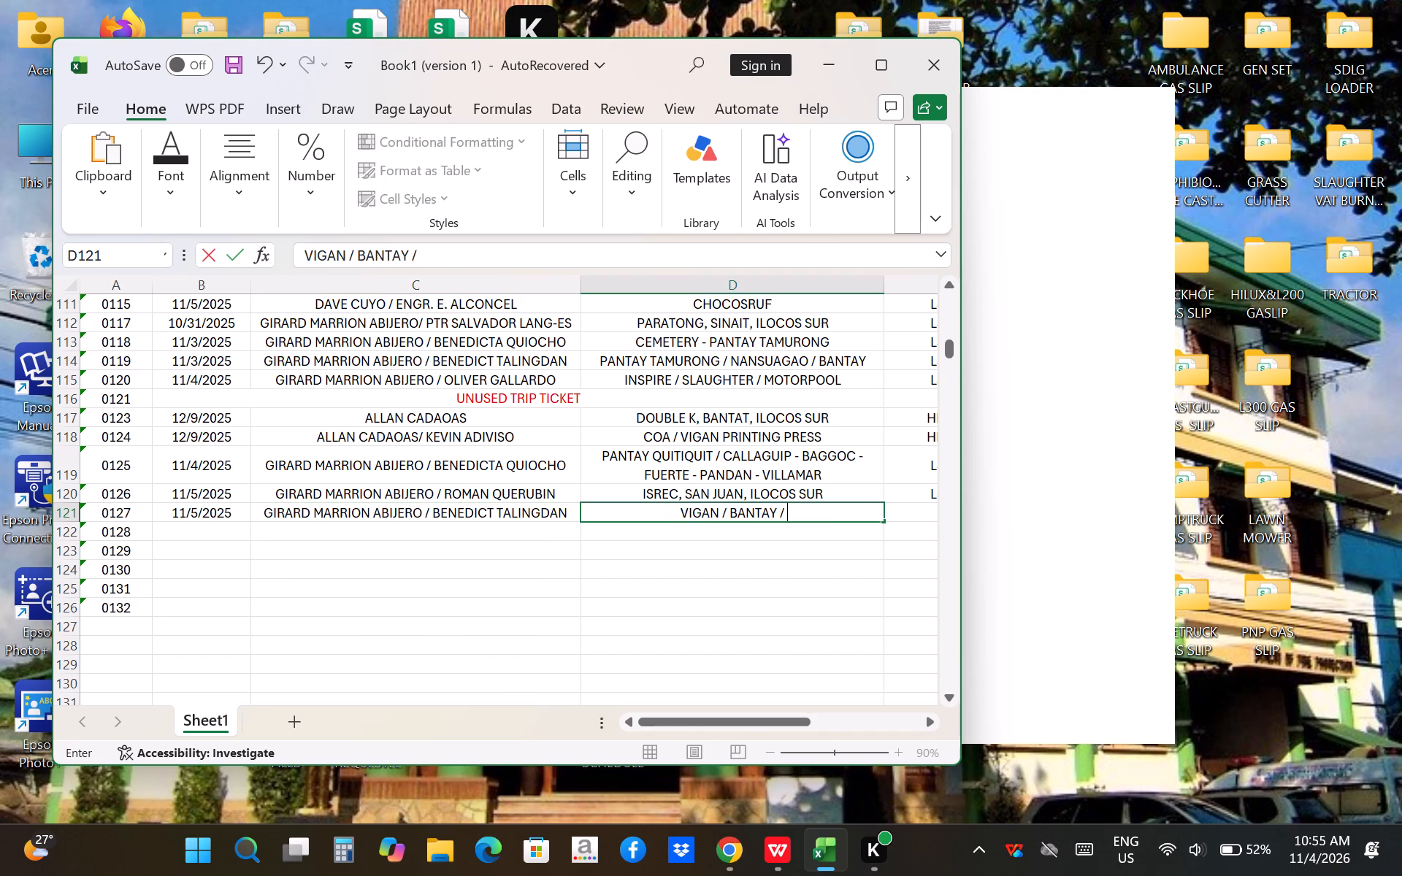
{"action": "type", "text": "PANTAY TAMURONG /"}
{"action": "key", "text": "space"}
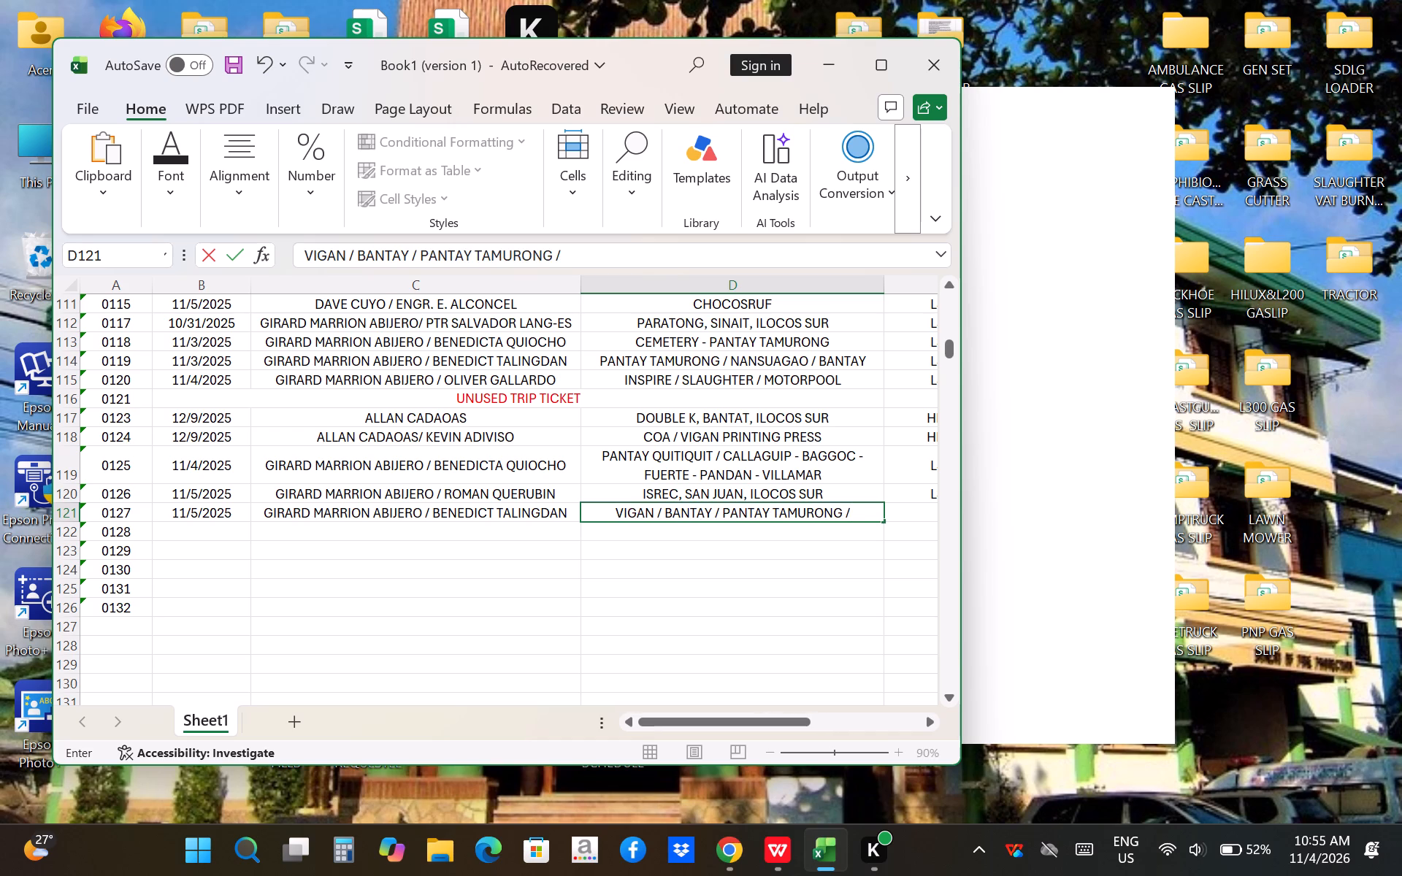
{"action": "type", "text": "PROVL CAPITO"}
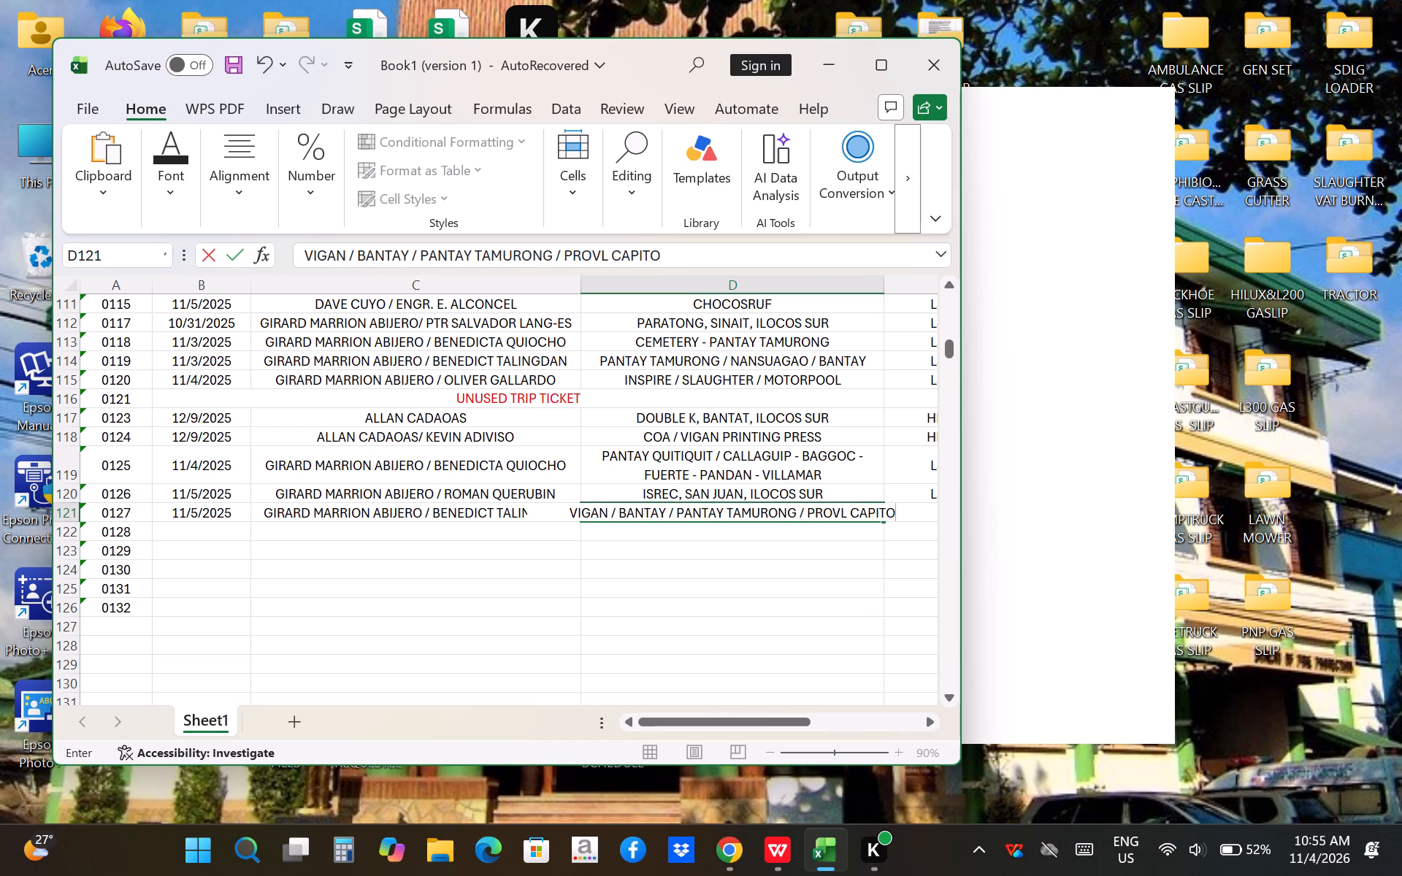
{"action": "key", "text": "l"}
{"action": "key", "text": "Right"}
Wrap the long destination text of trip 0127 in D121.
{"action": "left_click", "coordinate": [579, 507]}
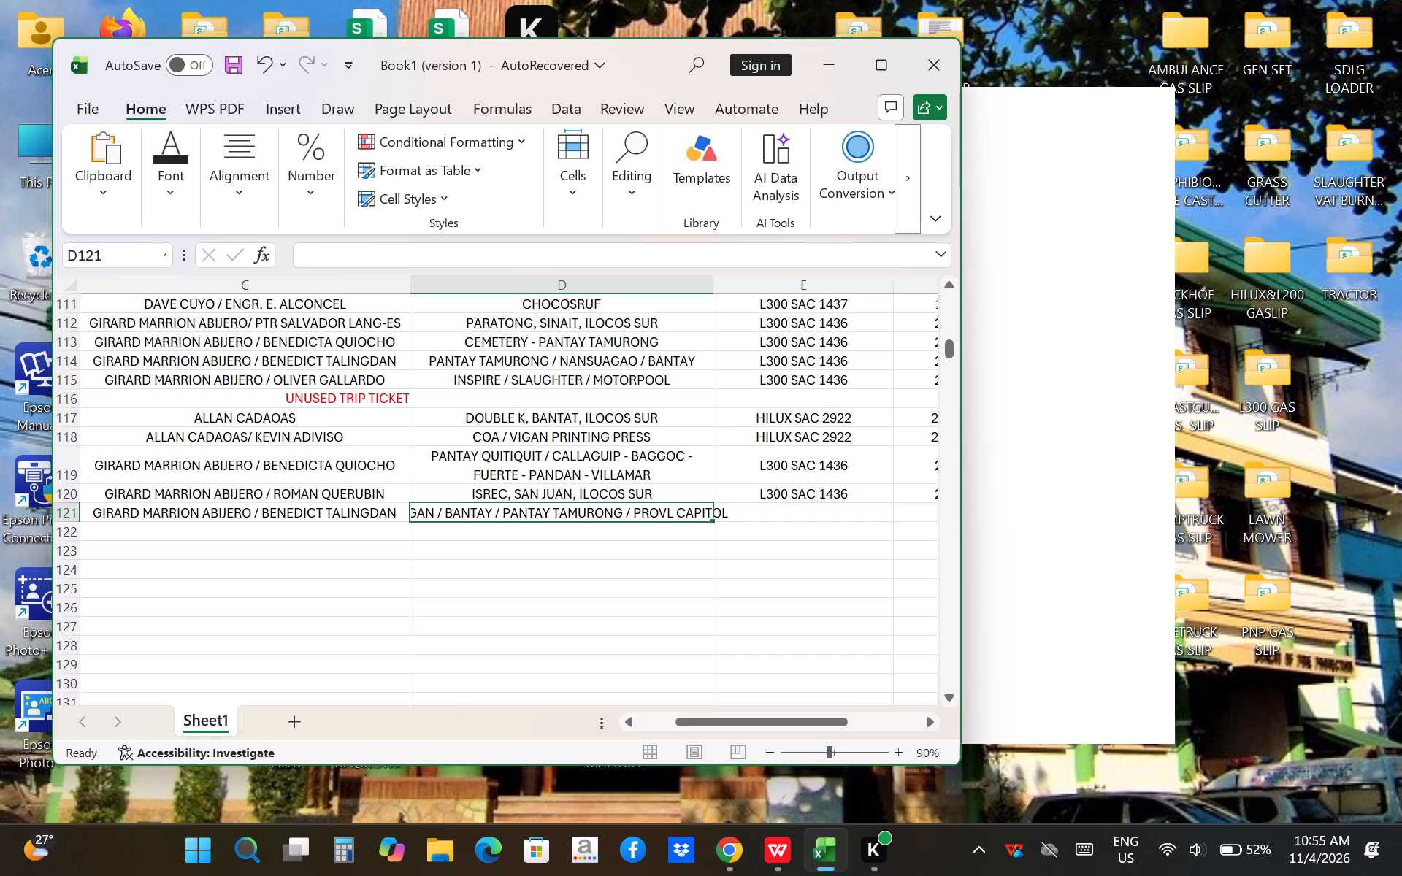
{"action": "left_click", "coordinate": [234, 158]}
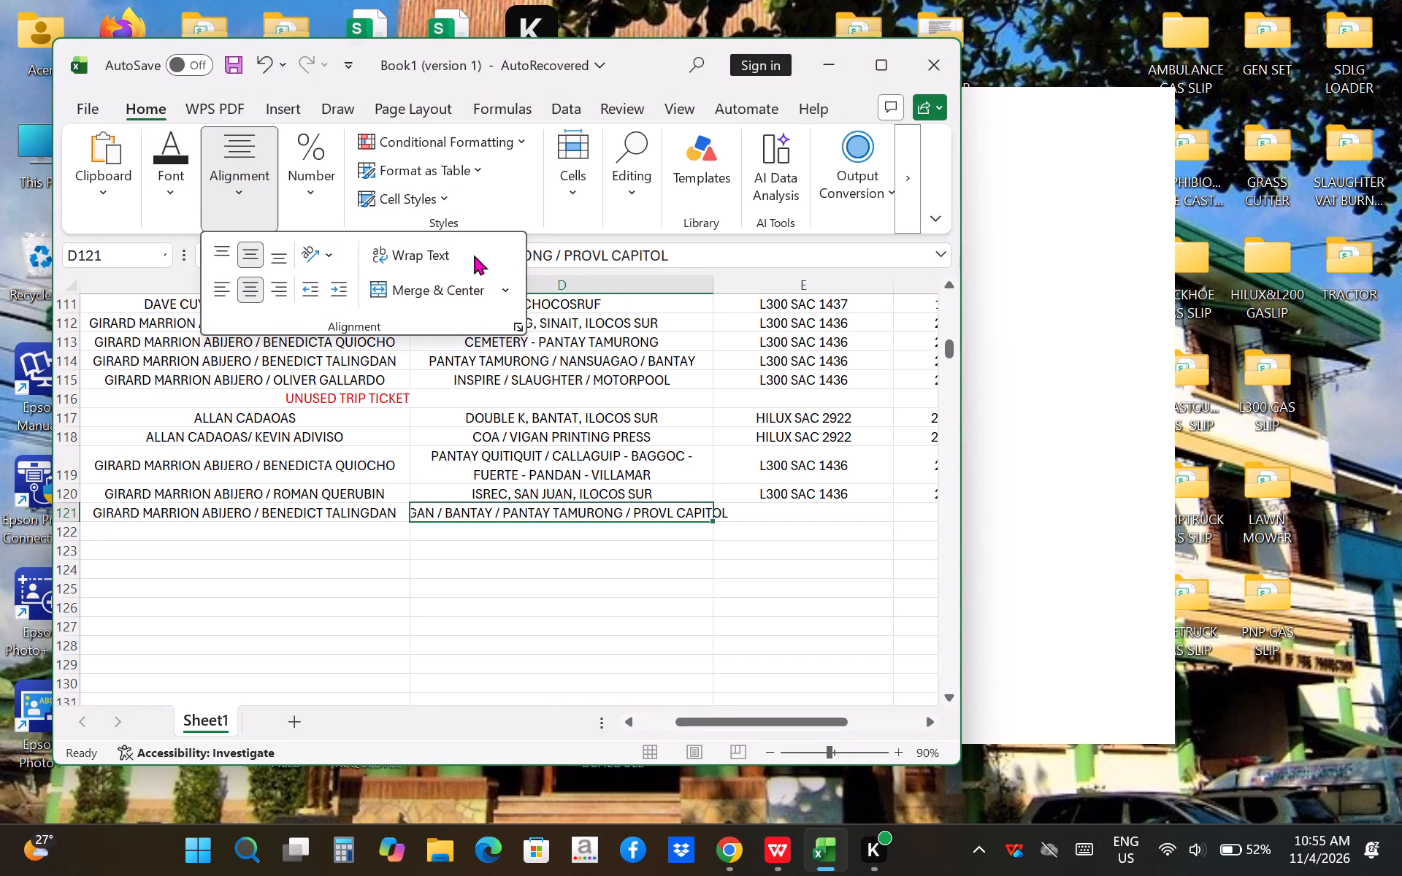
{"action": "left_click", "coordinate": [474, 255]}
{"action": "left_click", "coordinate": [405, 251]}
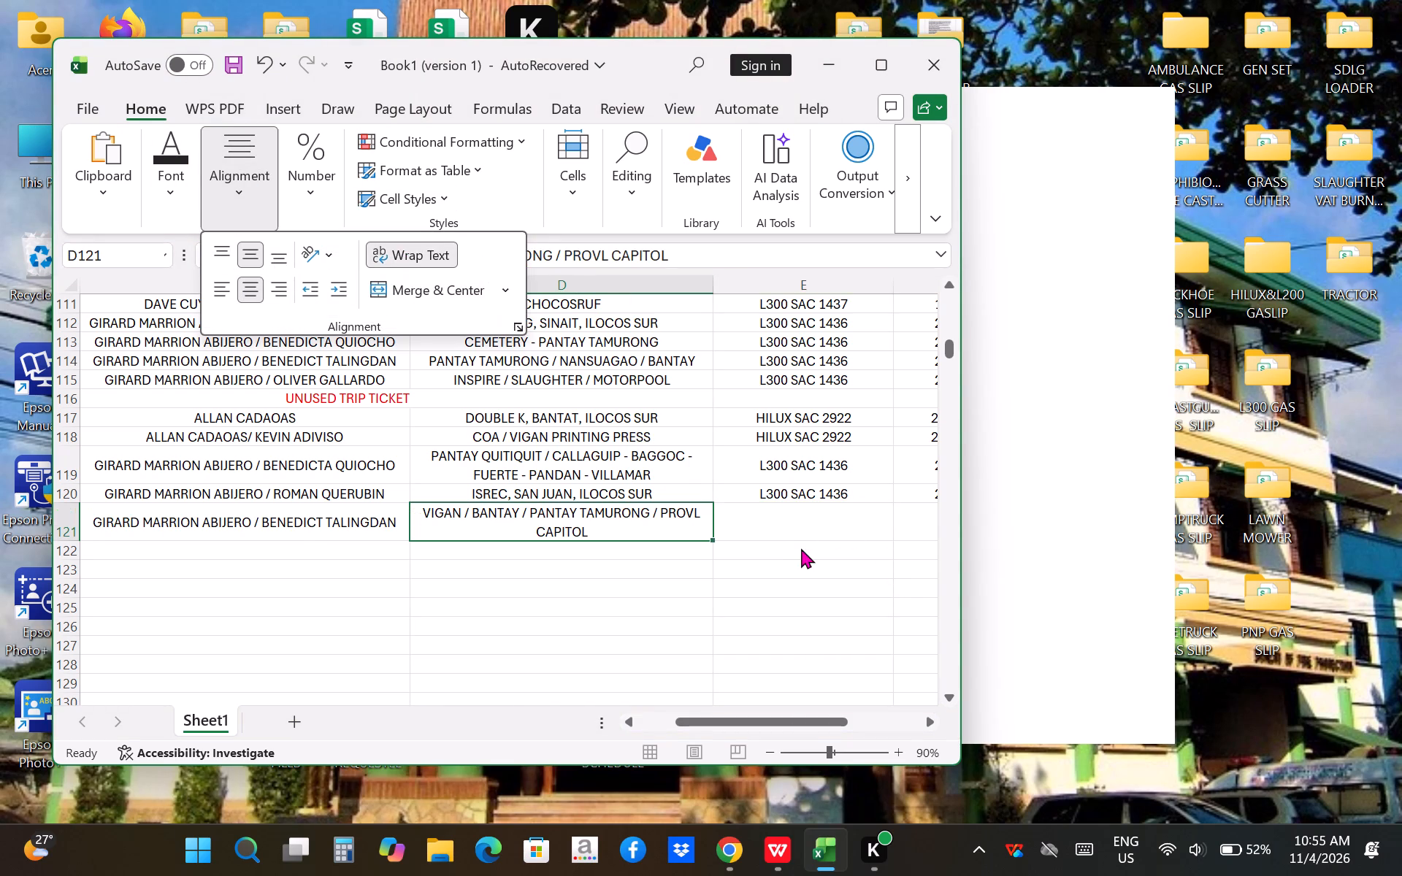
{"action": "left_click", "coordinate": [791, 524]}
{"action": "left_click", "coordinate": [790, 526]}
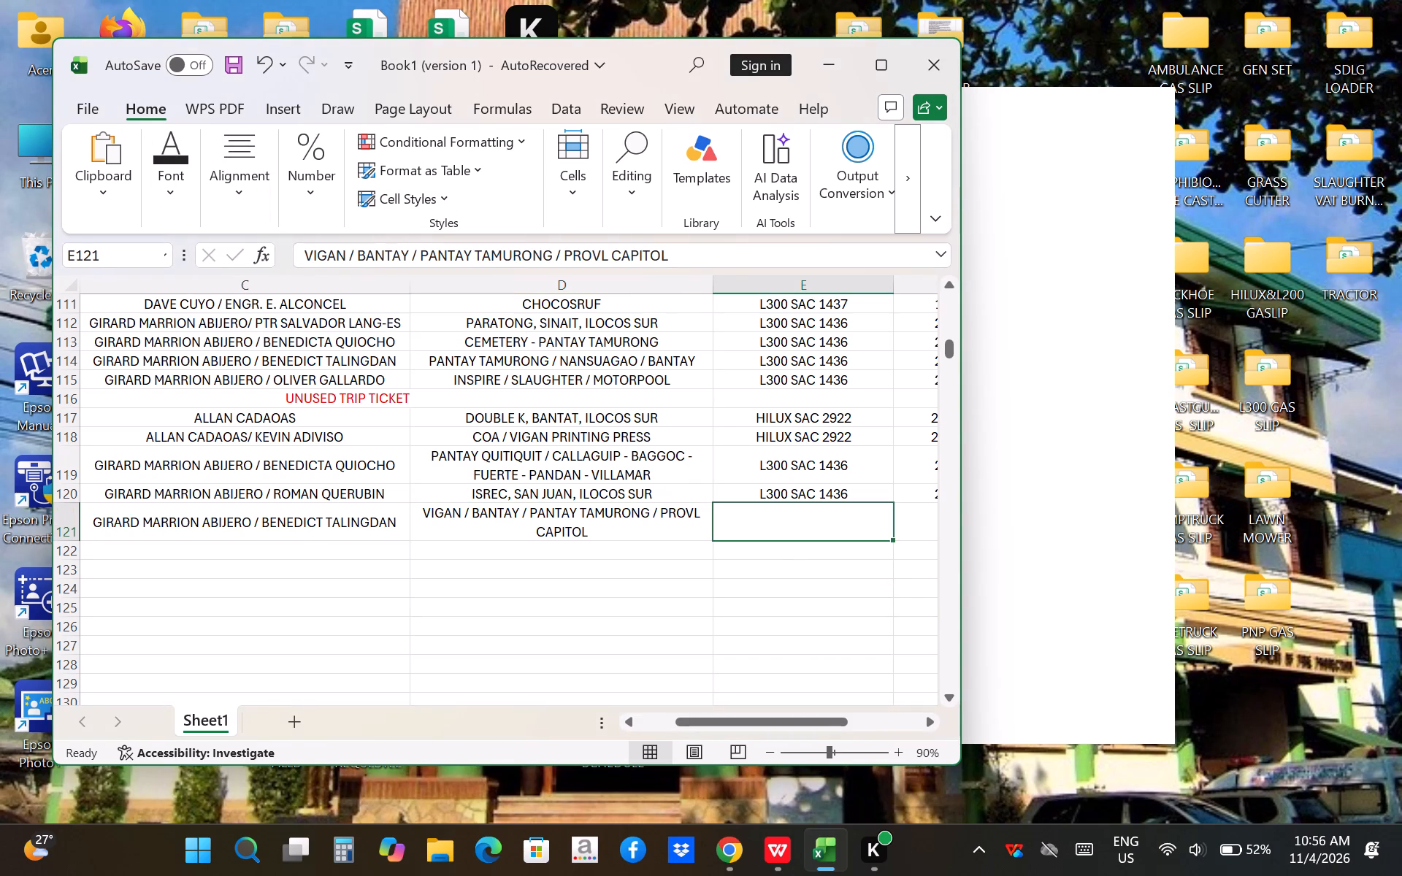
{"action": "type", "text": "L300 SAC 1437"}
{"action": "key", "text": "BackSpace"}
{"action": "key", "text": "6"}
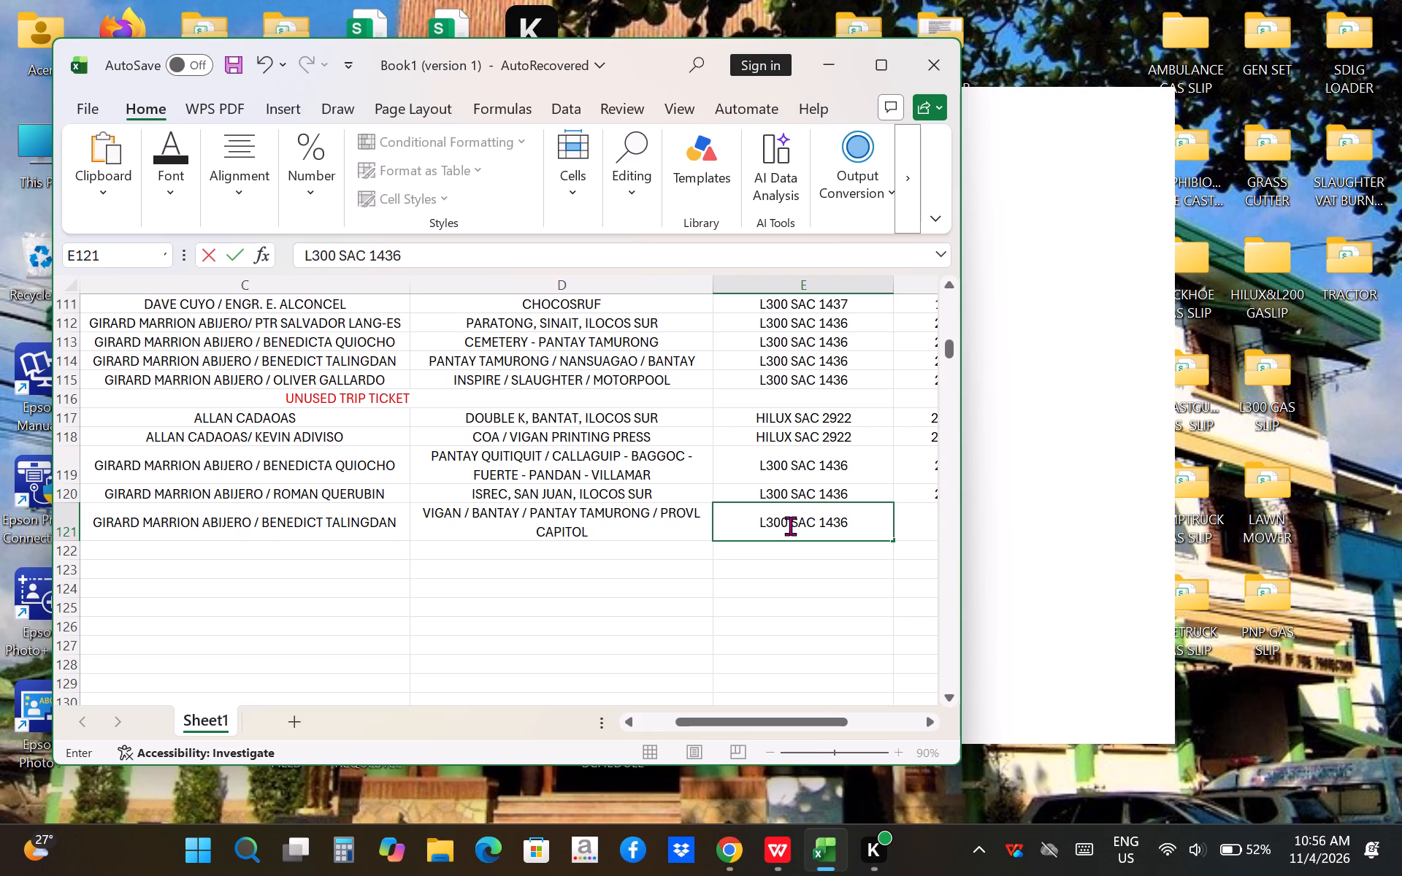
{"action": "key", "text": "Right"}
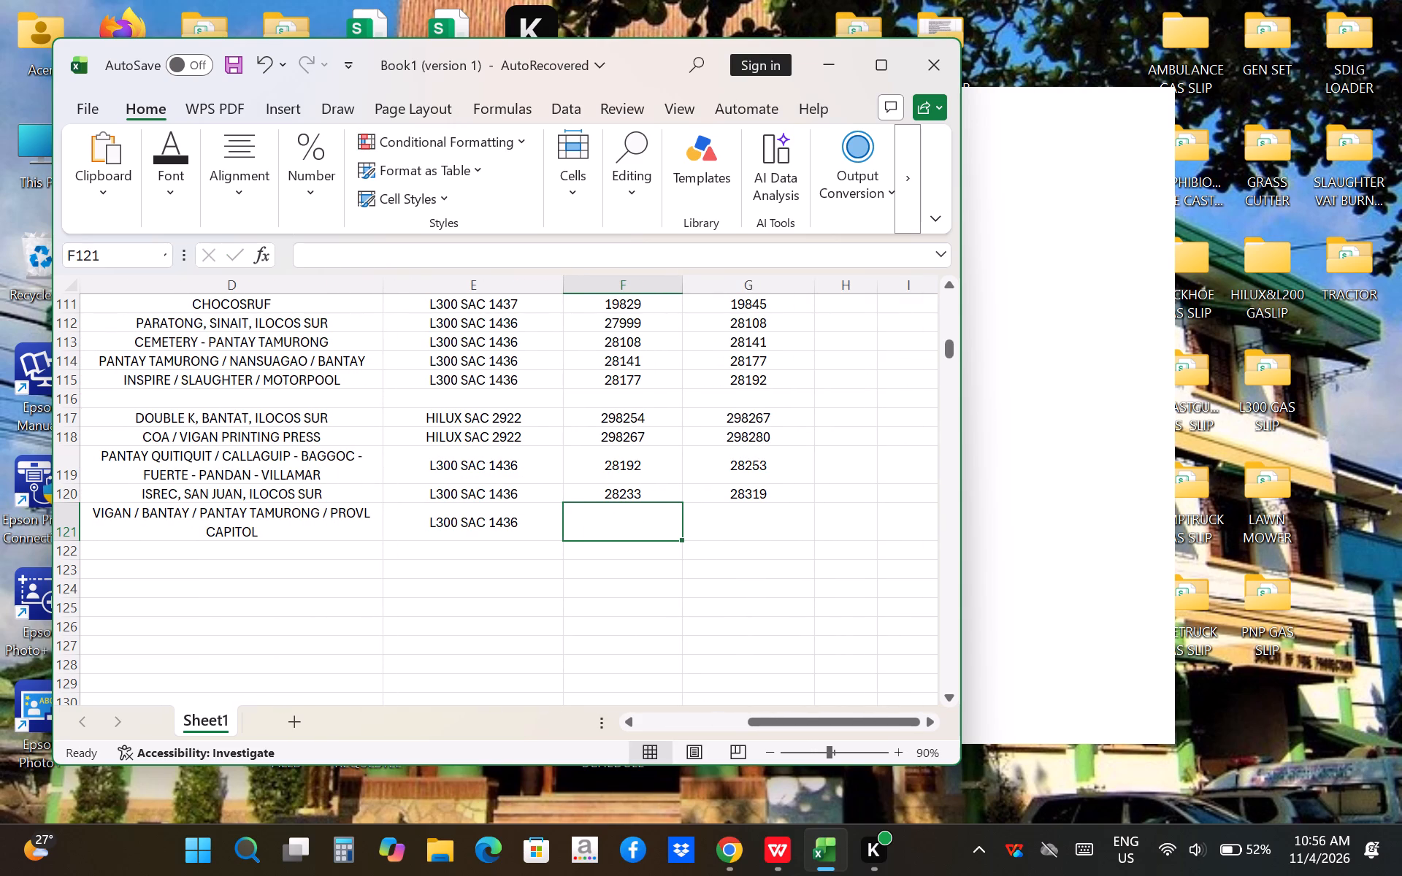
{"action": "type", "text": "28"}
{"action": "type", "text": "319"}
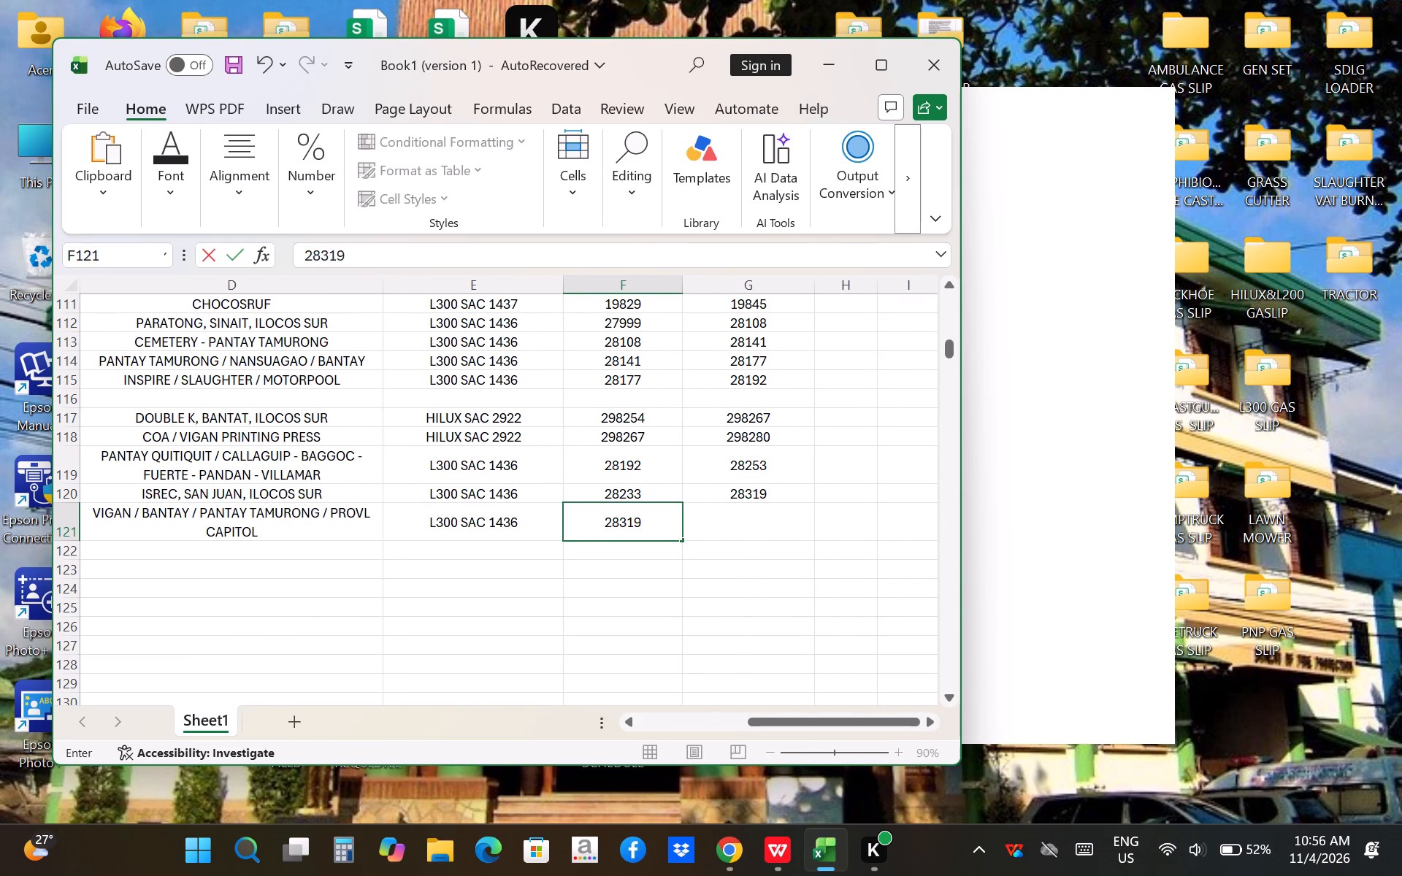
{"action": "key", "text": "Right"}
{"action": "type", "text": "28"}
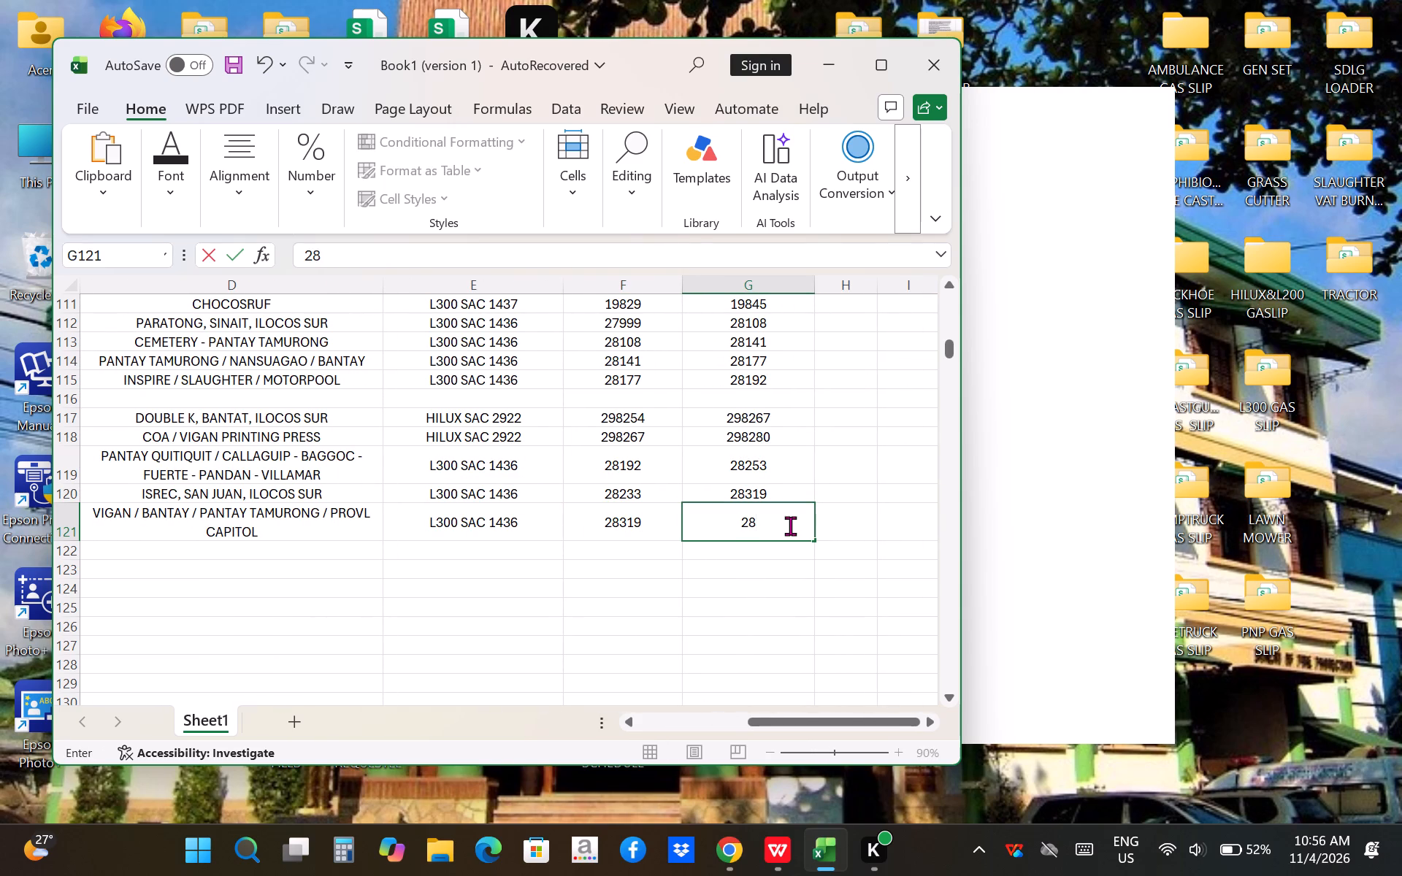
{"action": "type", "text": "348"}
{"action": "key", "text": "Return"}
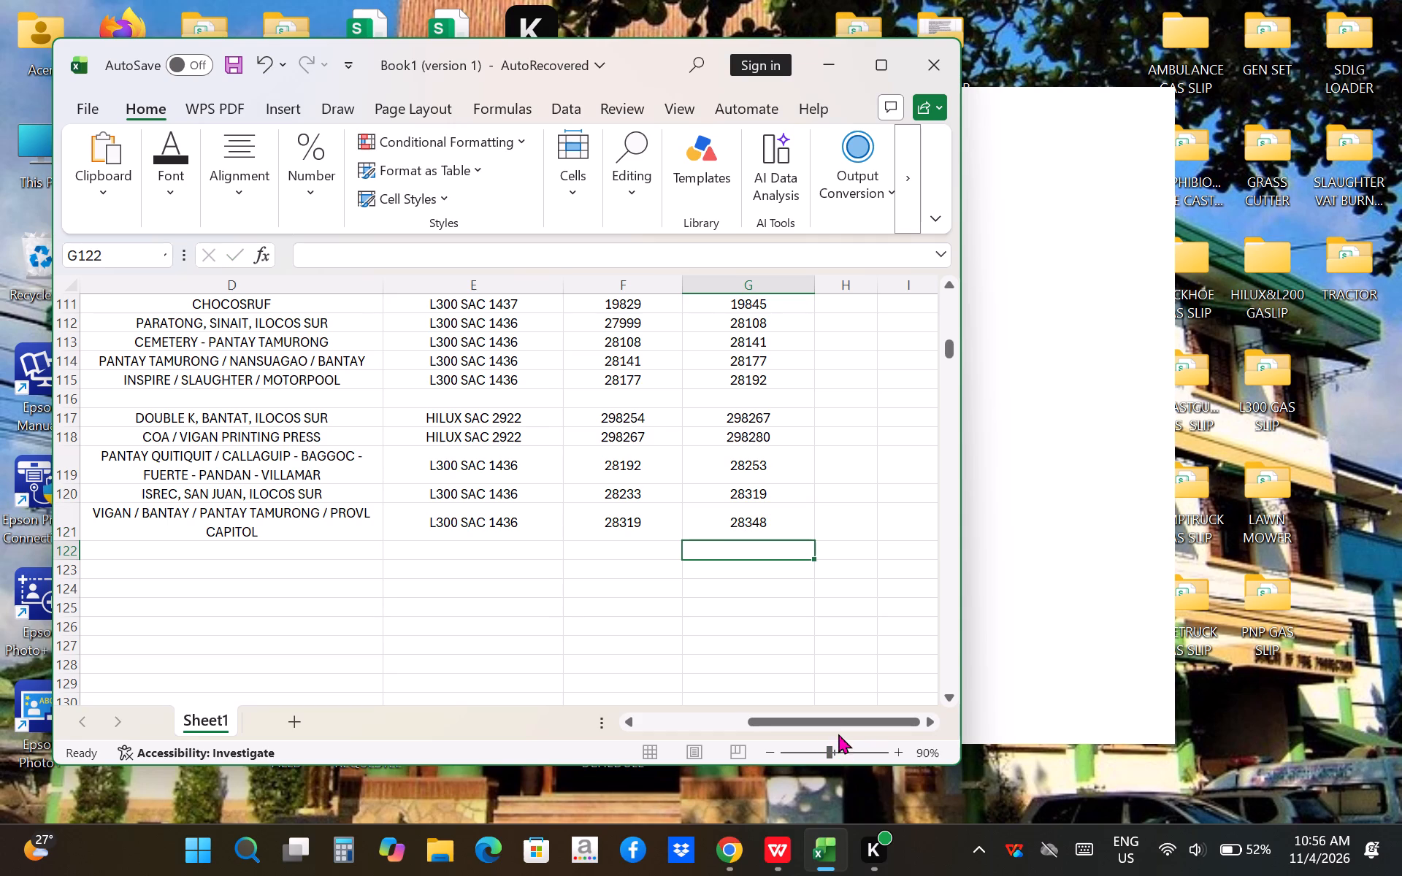
Enter 11/6/2025 as the date of trip 0128 in B122.
{"action": "left_click_drag", "start_coordinate": [838, 729], "coordinate": [456, 680]}
{"action": "left_click", "coordinate": [232, 553]}
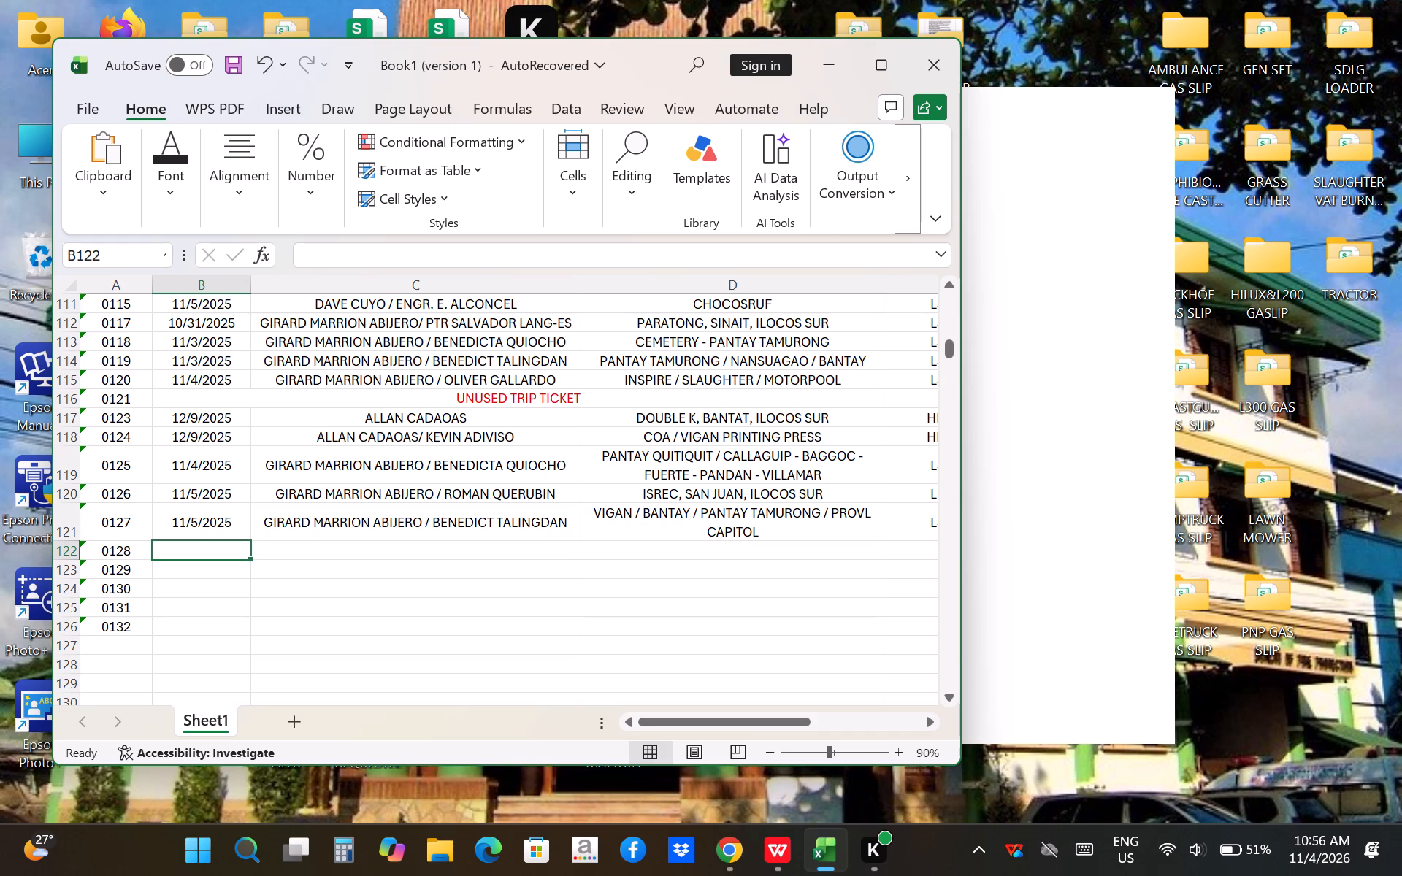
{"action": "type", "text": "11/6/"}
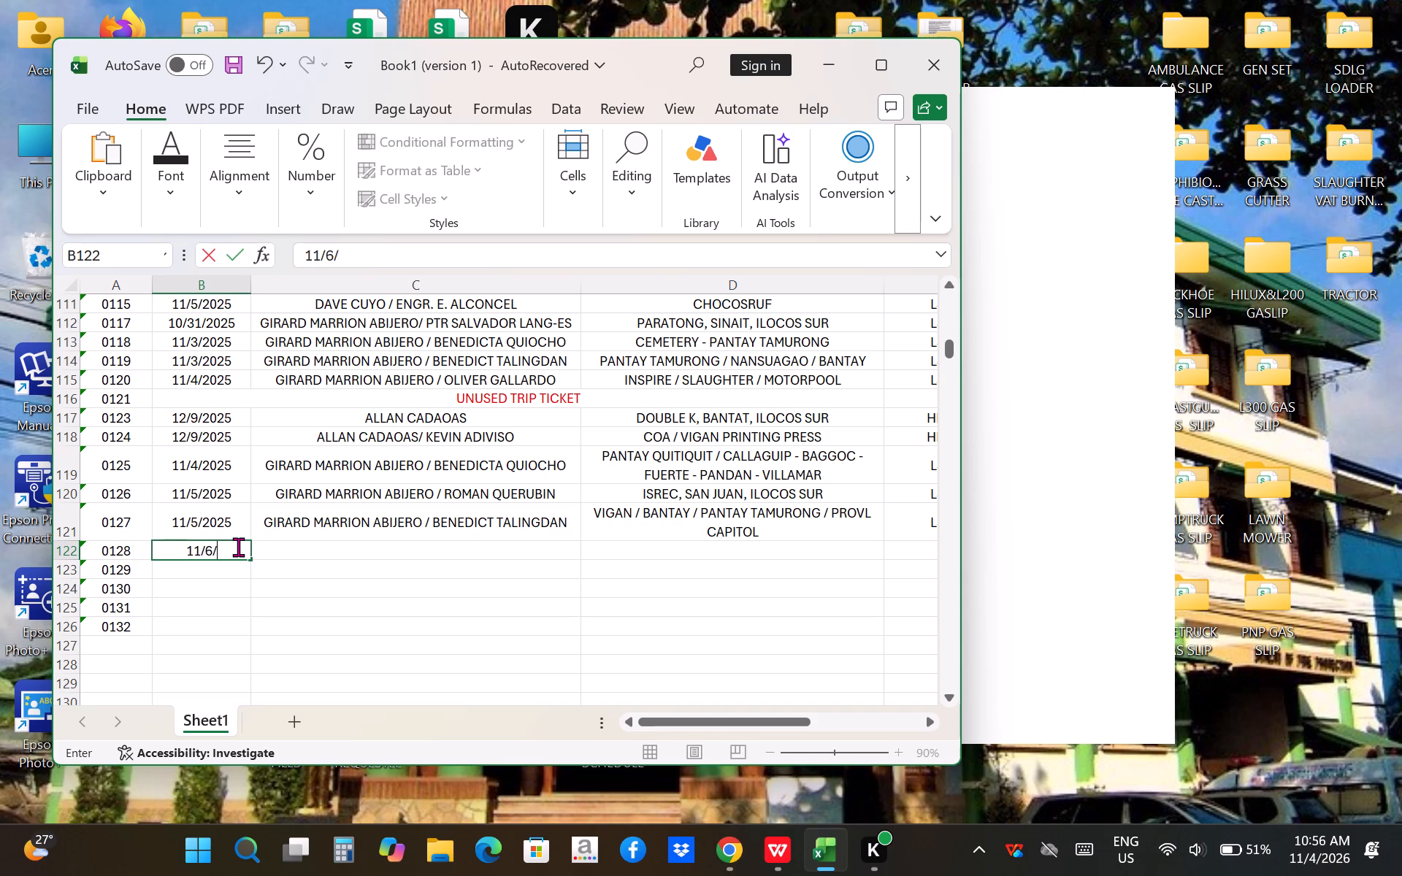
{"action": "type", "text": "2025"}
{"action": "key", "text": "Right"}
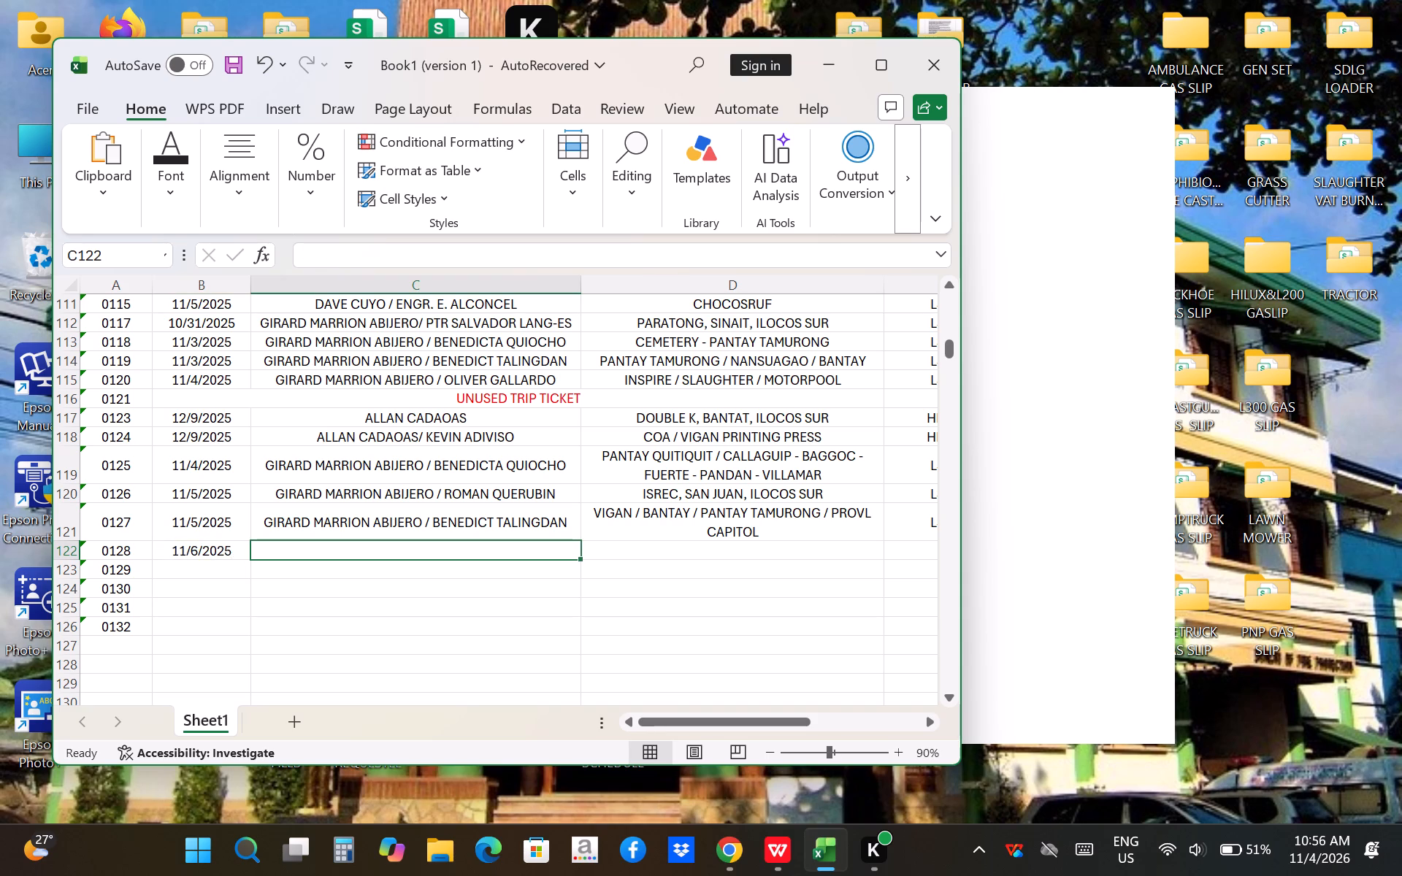
Enter the driver's and passenger's names for trip 0128 in C122, separated by a slash.
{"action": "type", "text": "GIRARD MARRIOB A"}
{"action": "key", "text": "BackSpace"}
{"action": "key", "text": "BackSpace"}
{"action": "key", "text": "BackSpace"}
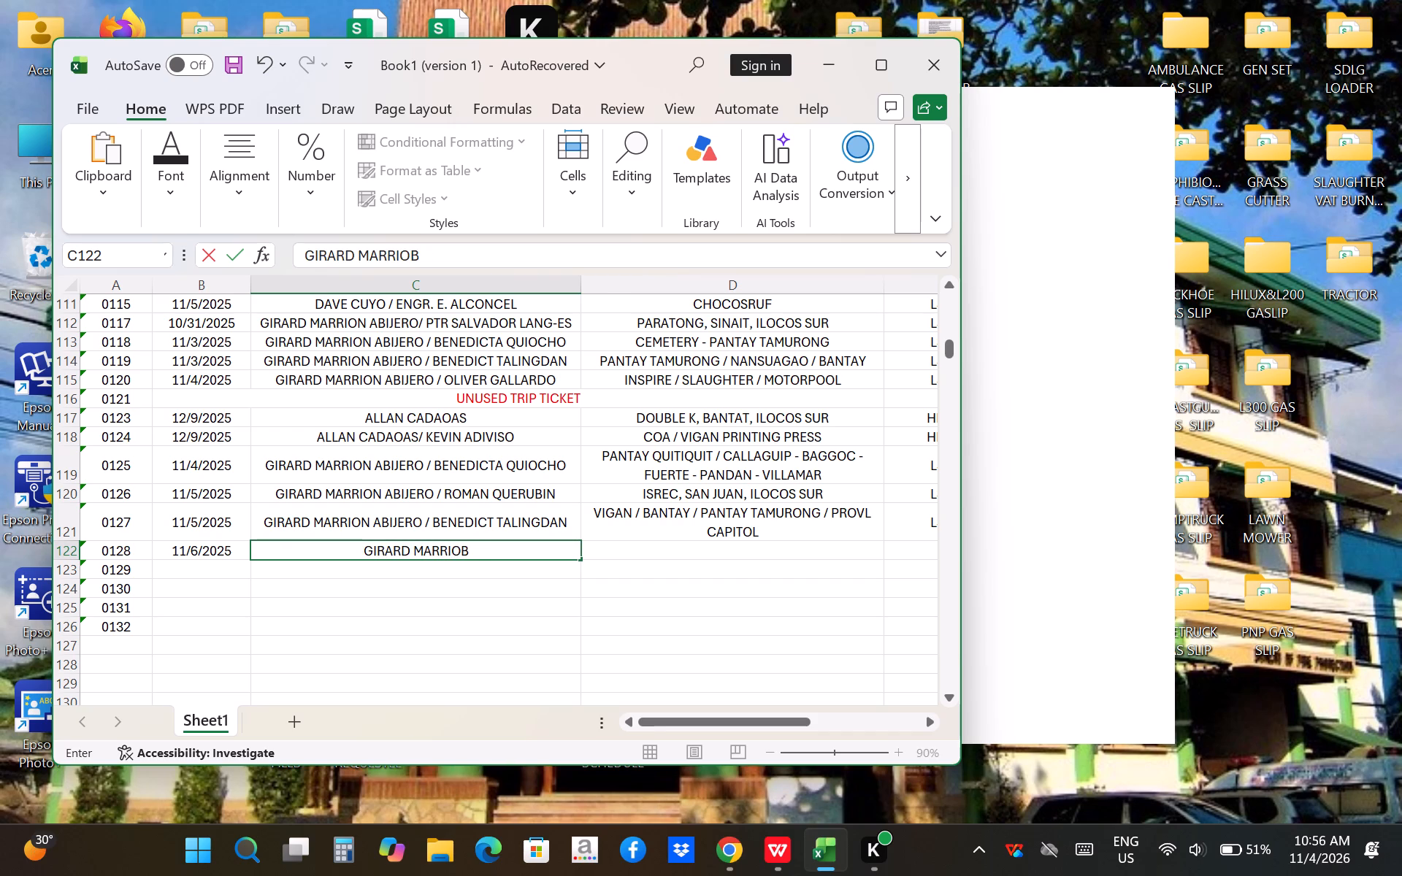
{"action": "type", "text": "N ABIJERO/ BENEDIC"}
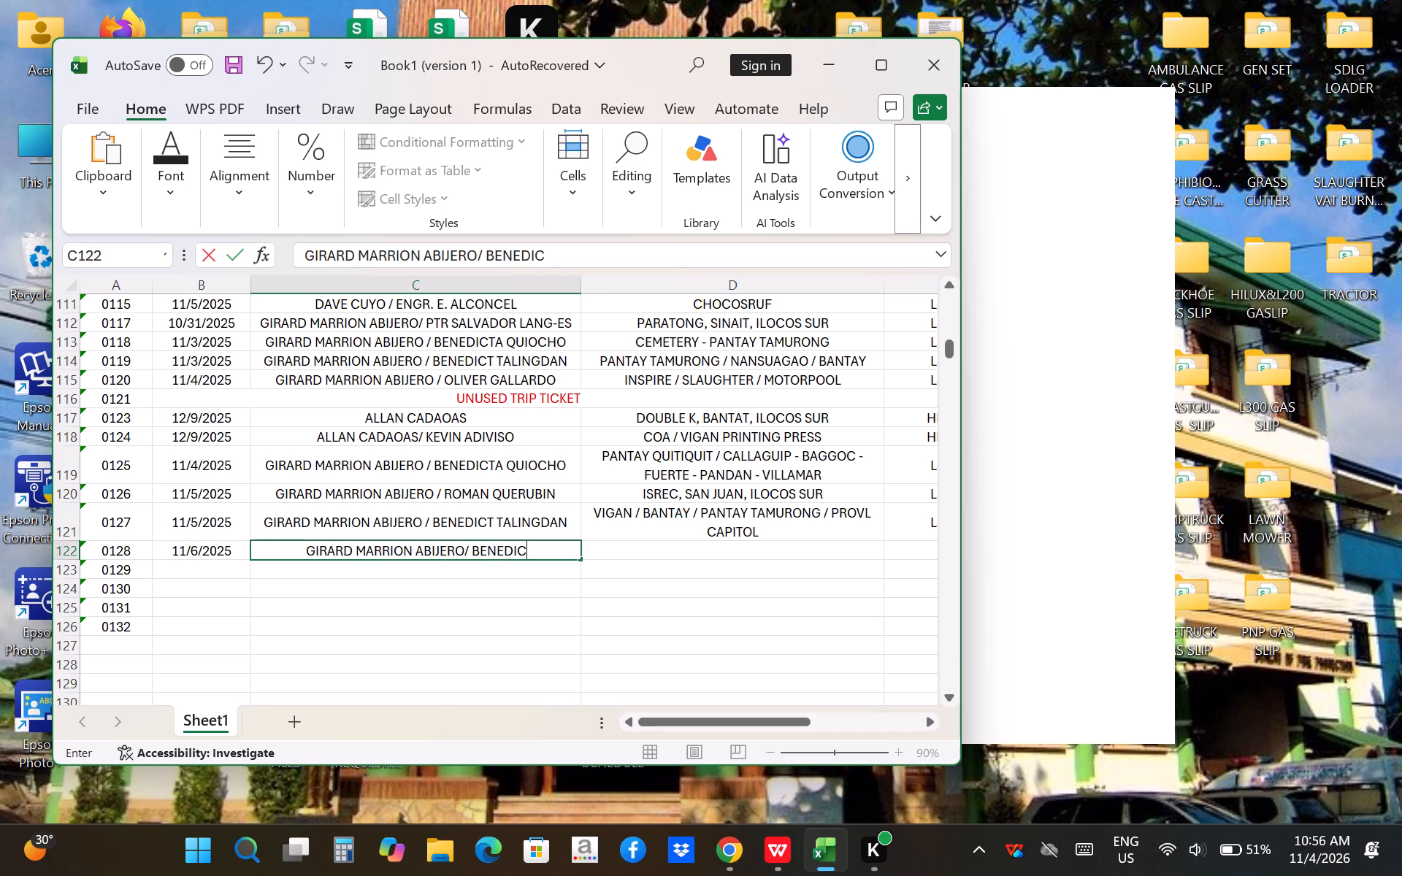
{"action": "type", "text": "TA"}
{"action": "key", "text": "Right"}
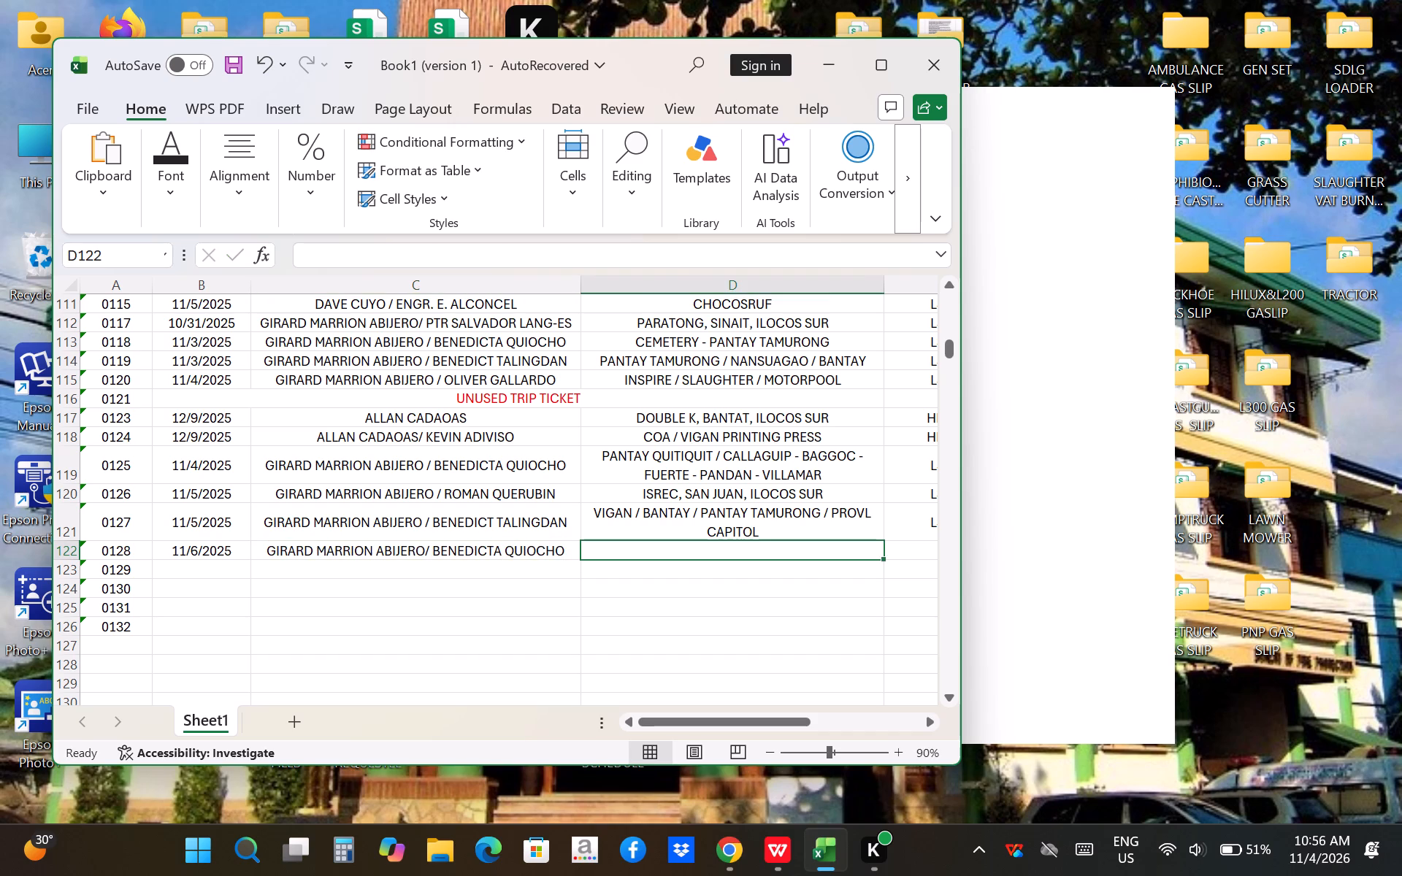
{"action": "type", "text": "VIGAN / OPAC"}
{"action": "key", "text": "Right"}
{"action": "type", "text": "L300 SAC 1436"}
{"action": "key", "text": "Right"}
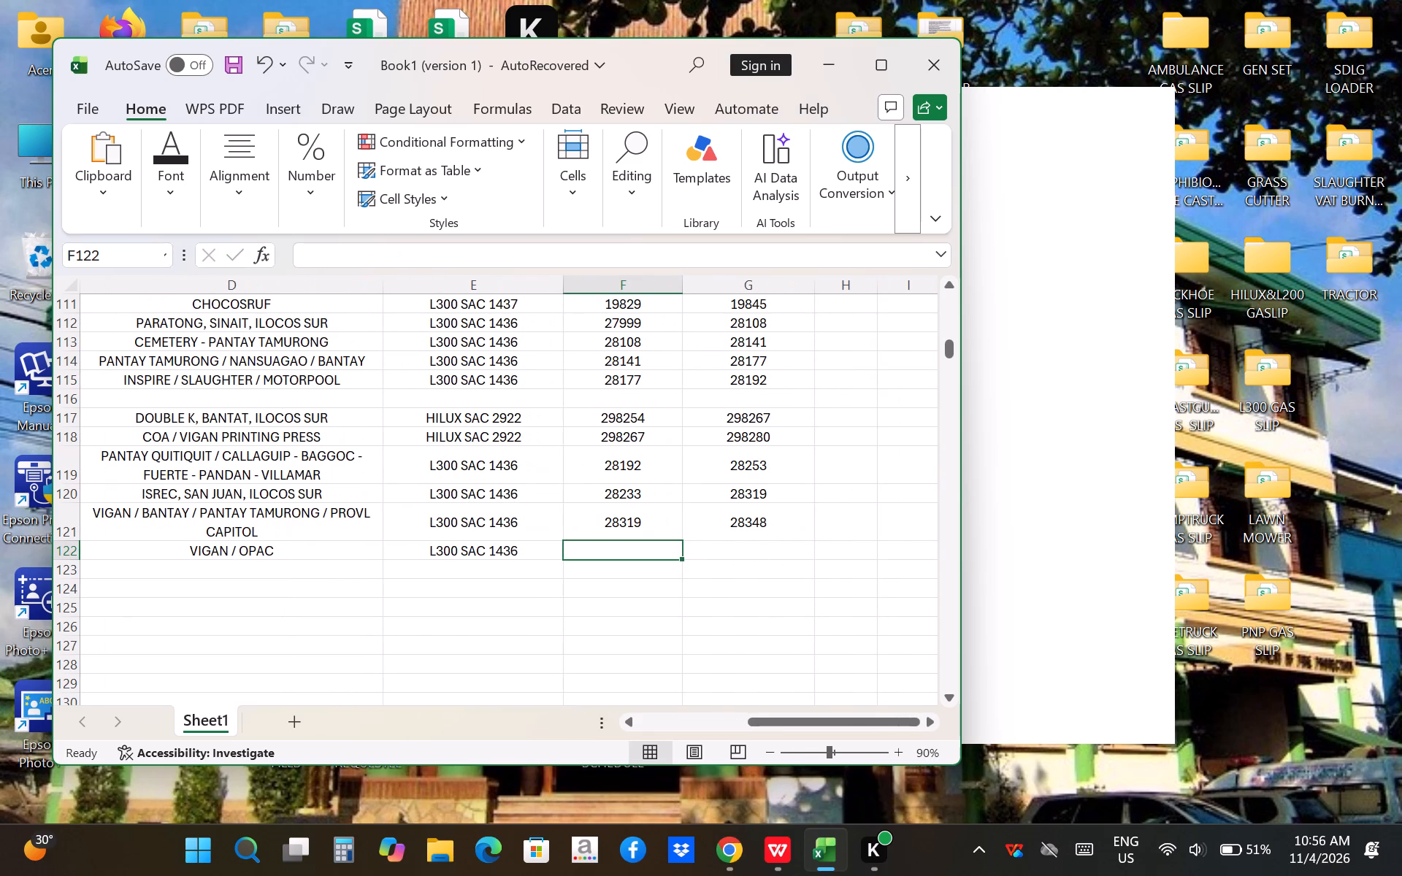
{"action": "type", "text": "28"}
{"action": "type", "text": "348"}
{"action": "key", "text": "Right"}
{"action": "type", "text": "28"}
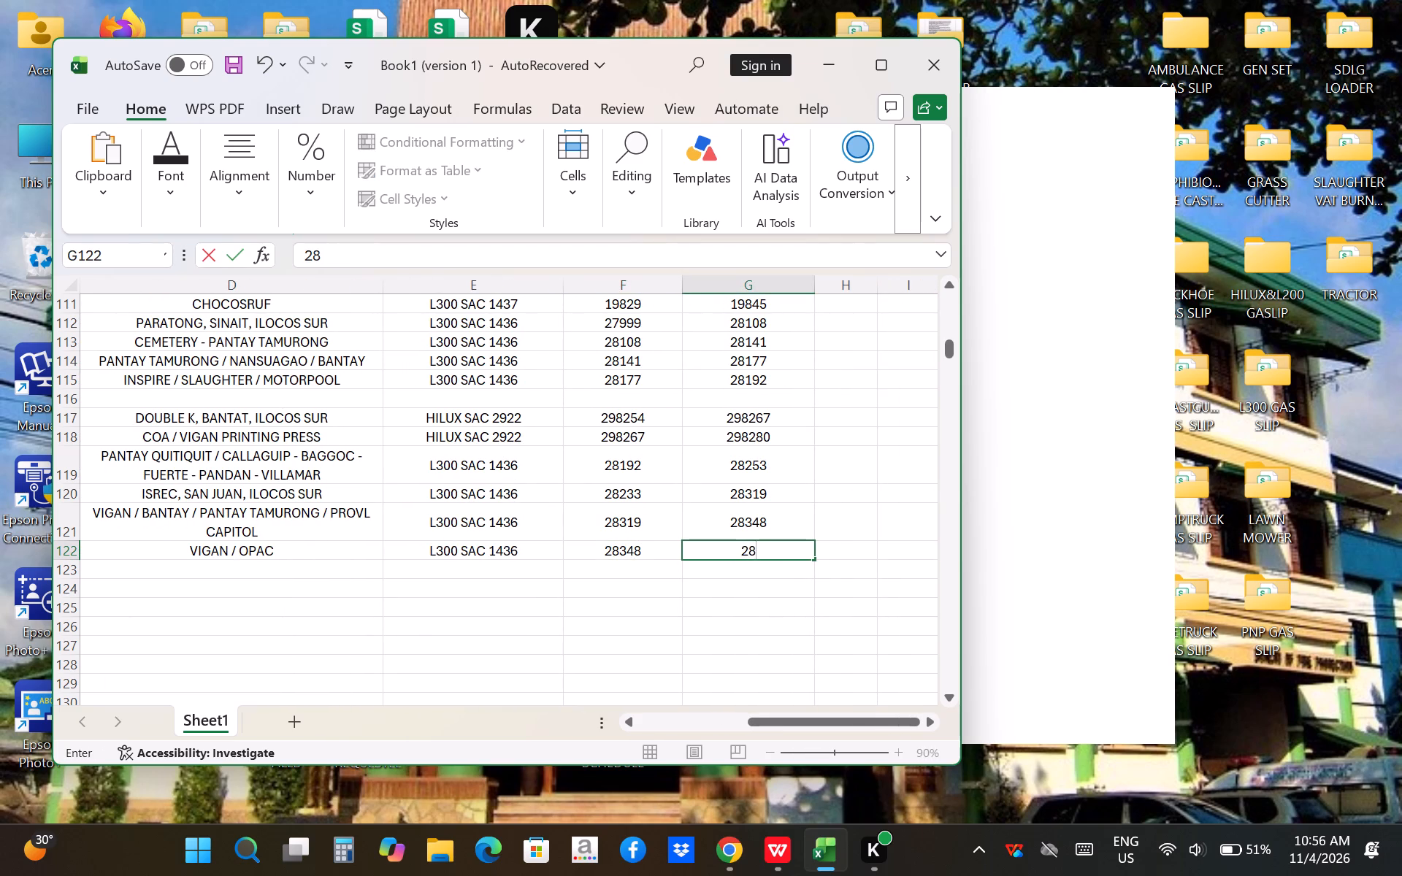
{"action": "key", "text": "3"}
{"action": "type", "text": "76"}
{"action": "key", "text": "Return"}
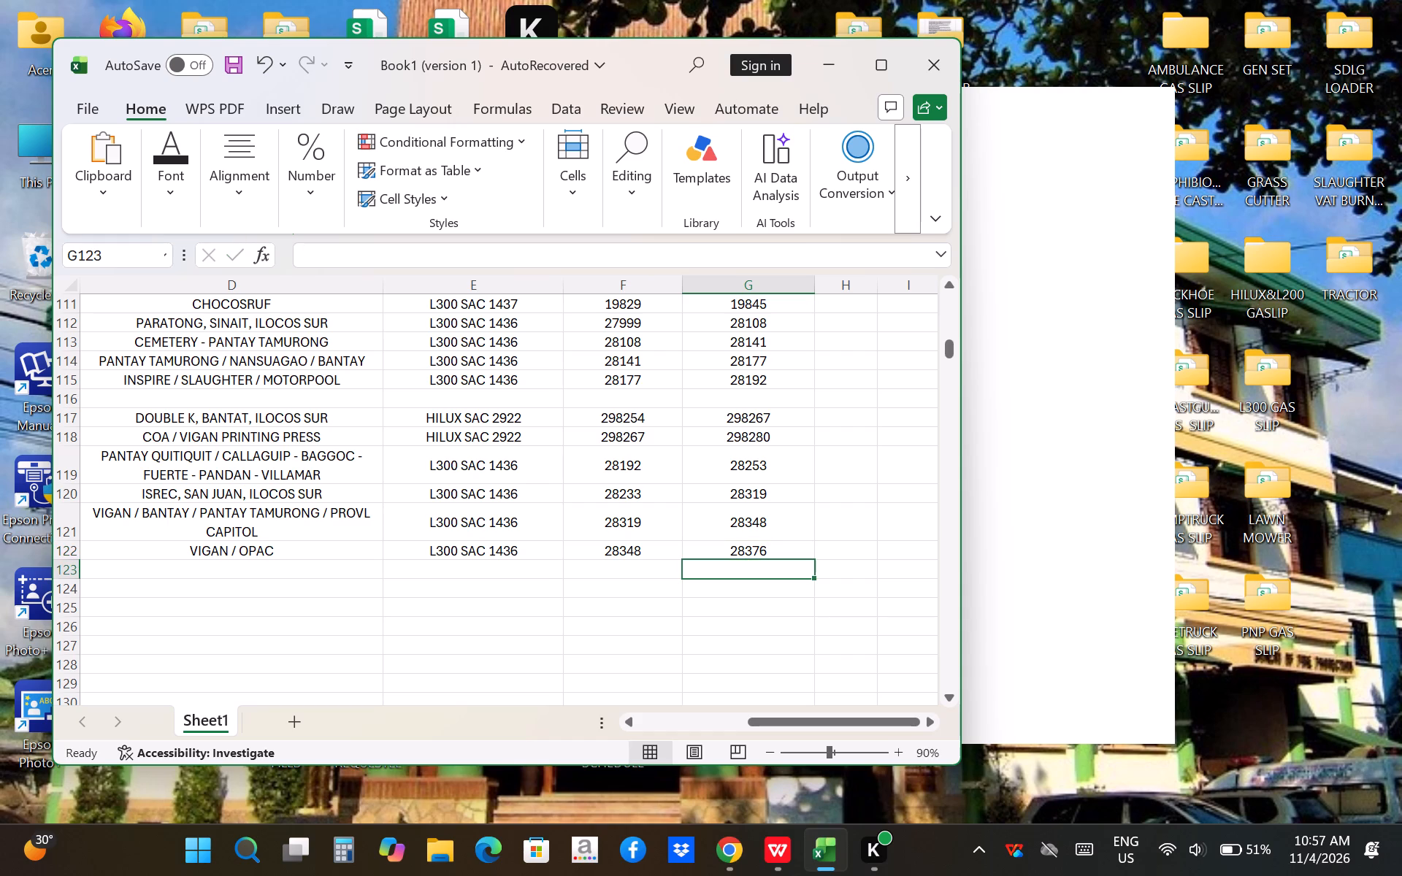
Copy the date 11/6/2025 from trip 0128 in B122 to trip 0129 in B123.
{"action": "left_click_drag", "start_coordinate": [881, 721], "coordinate": [645, 702]}
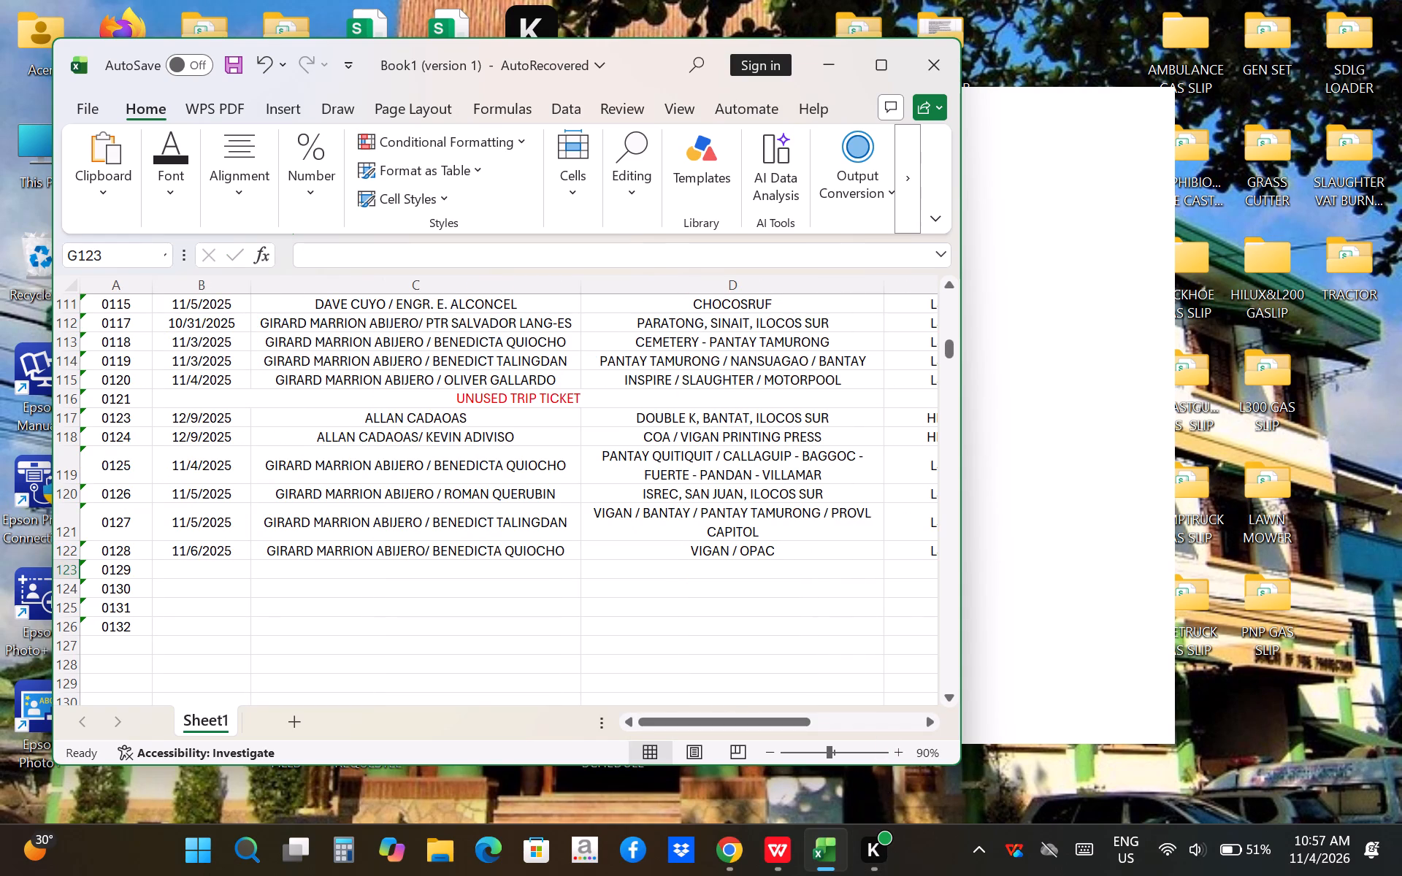
{"action": "left_click", "coordinate": [176, 574]}
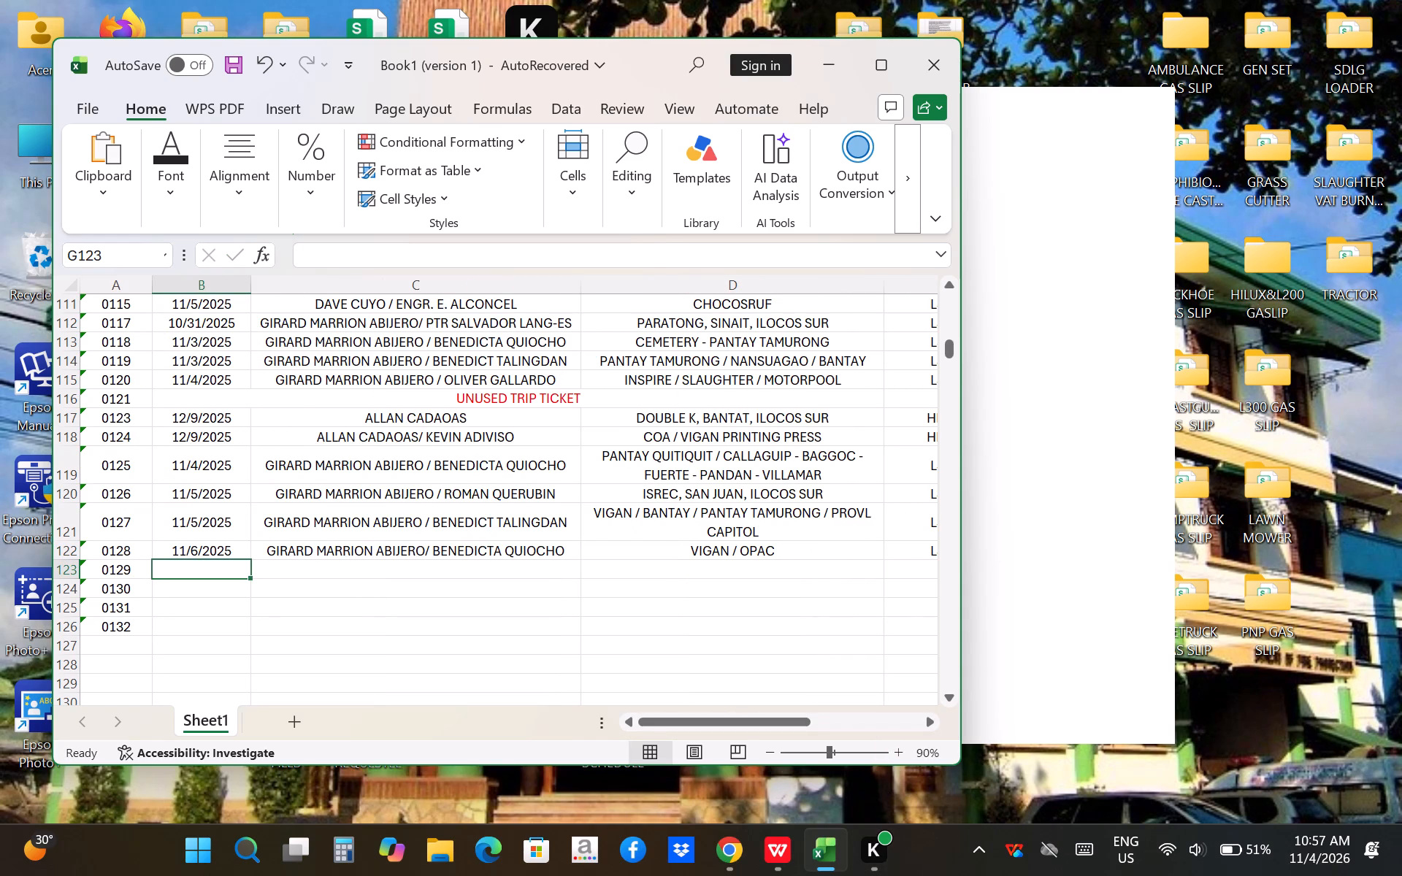
{"action": "left_click", "coordinate": [204, 548]}
{"action": "key", "text": "ctrl+c"}
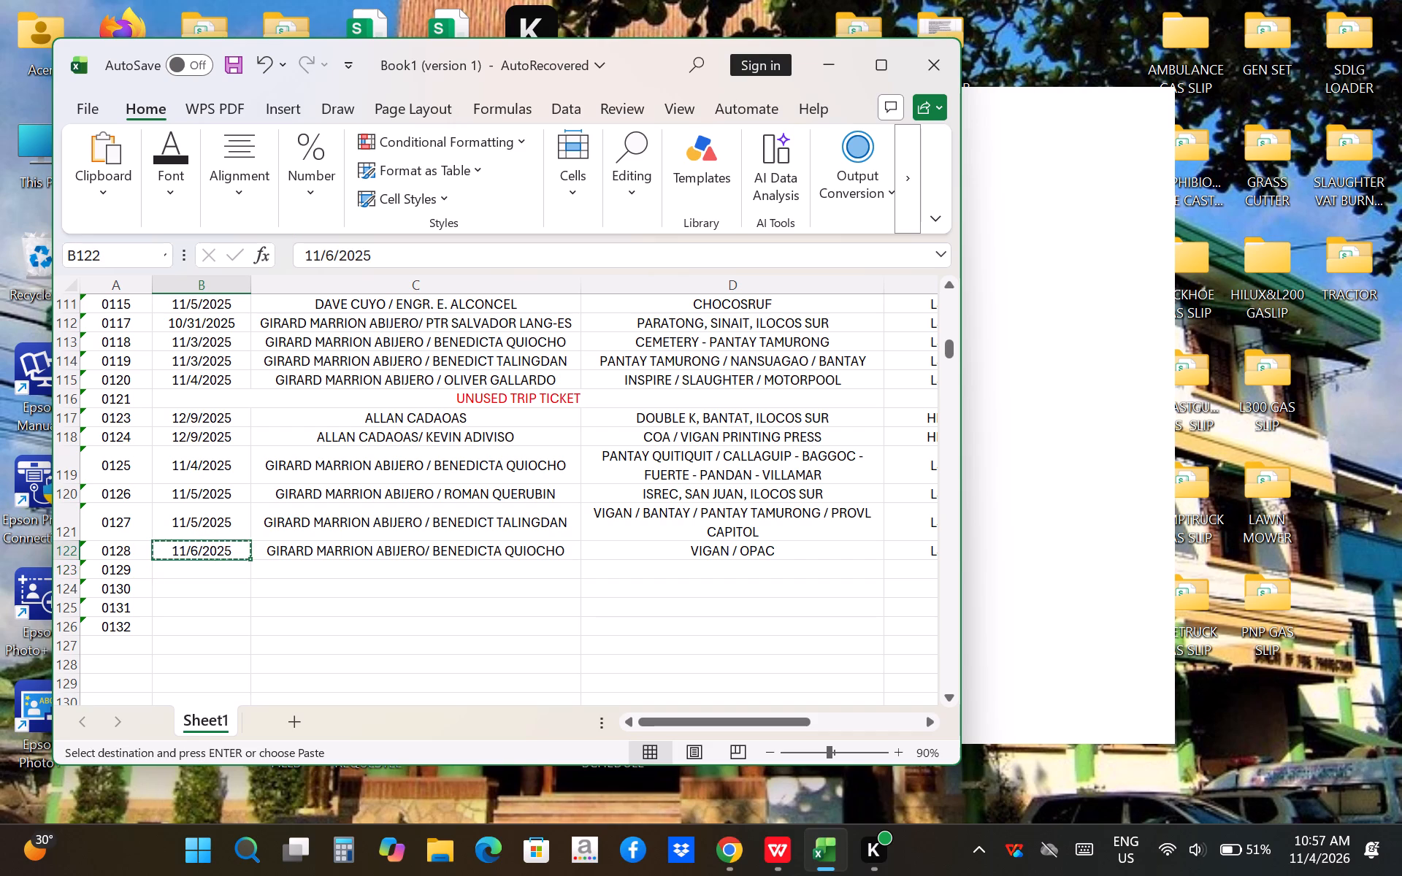
{"action": "left_click", "coordinate": [220, 576]}
{"action": "key", "text": "Return"}
Enter the driver's and passenger's names for trip 0129 in C123, separated by a slash.
{"action": "left_click", "coordinate": [363, 573]}
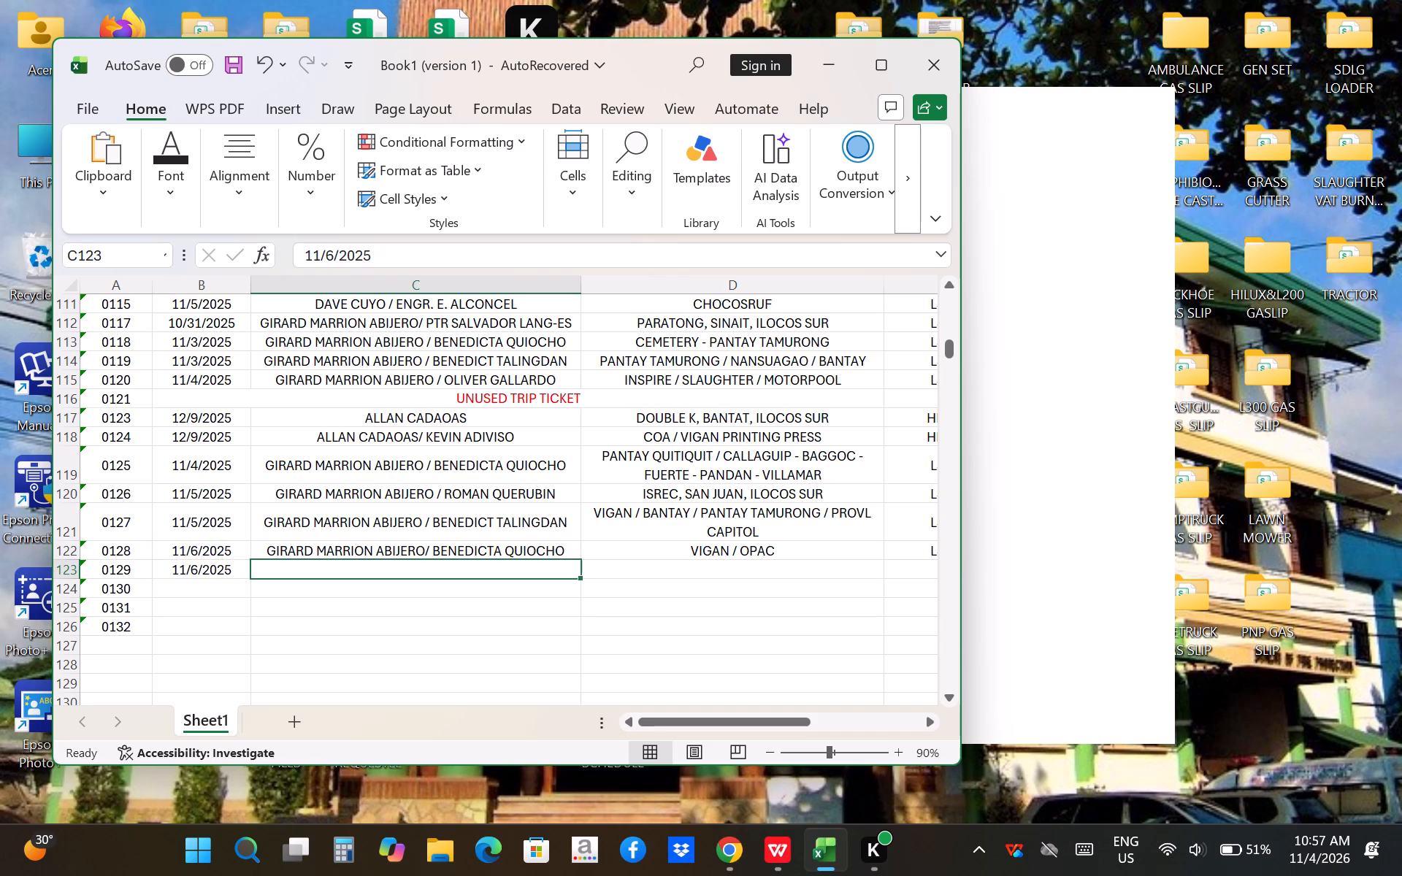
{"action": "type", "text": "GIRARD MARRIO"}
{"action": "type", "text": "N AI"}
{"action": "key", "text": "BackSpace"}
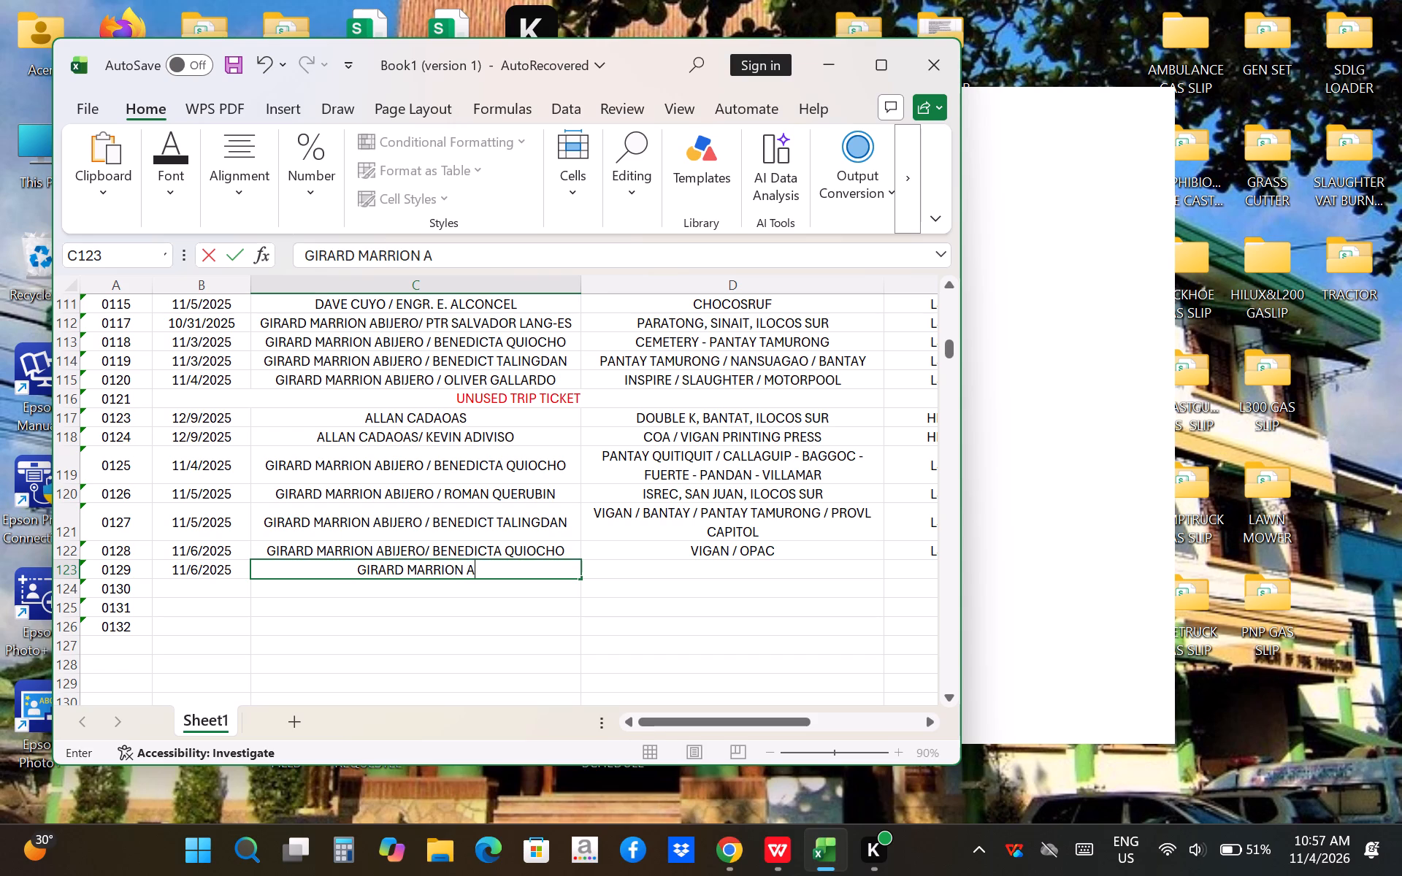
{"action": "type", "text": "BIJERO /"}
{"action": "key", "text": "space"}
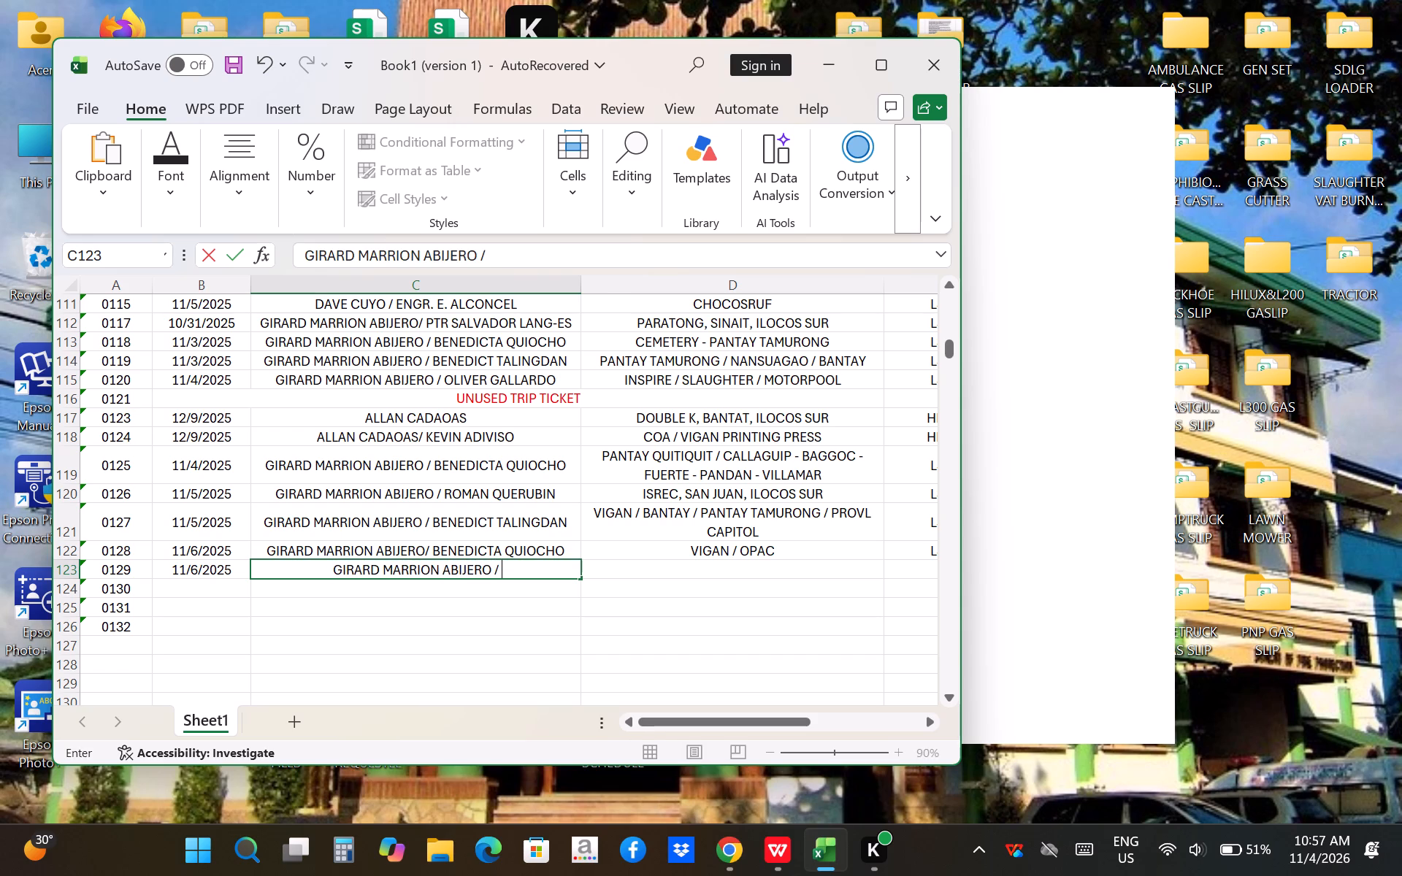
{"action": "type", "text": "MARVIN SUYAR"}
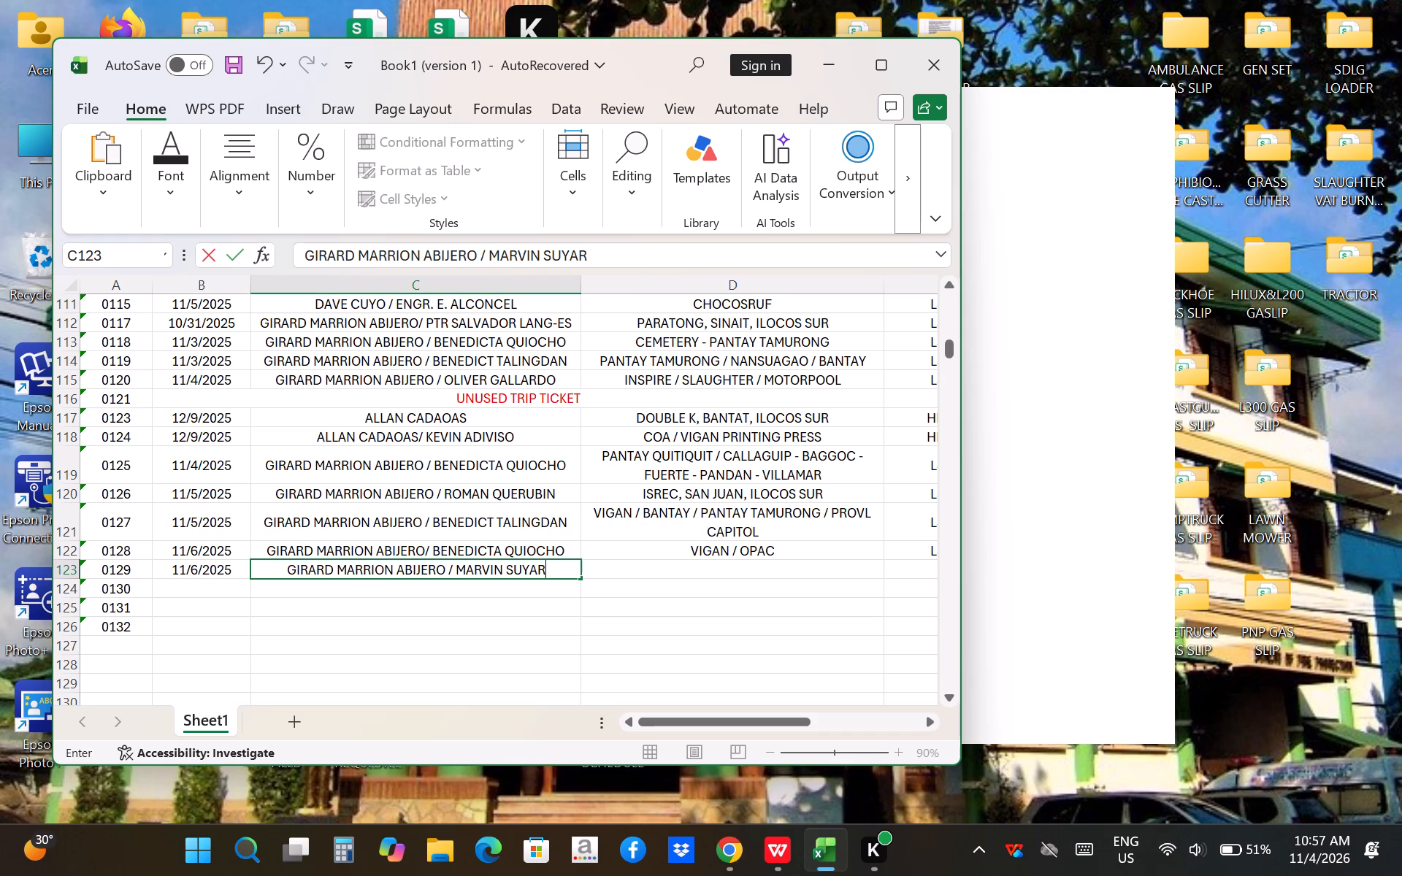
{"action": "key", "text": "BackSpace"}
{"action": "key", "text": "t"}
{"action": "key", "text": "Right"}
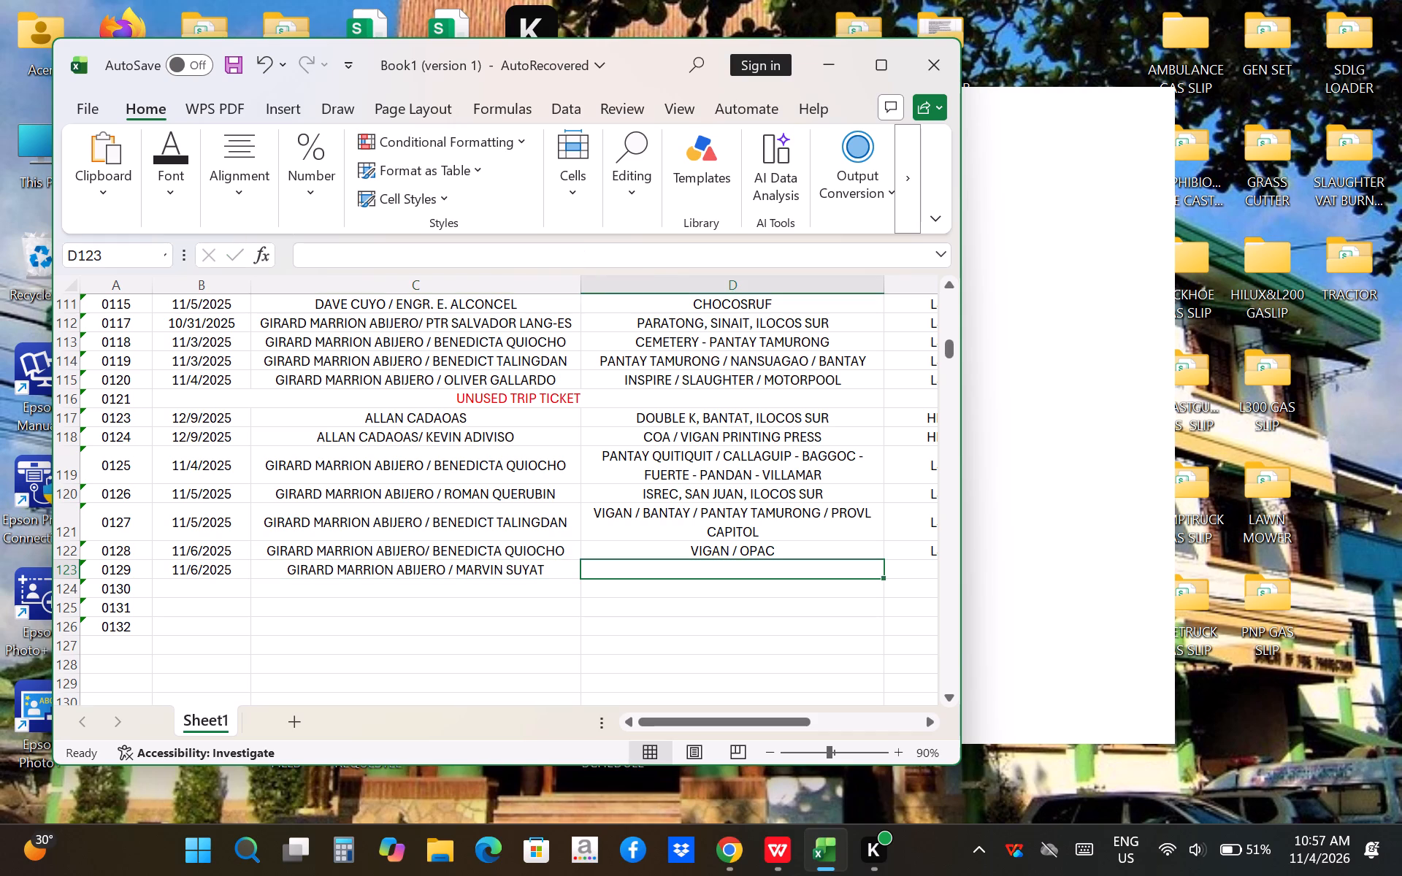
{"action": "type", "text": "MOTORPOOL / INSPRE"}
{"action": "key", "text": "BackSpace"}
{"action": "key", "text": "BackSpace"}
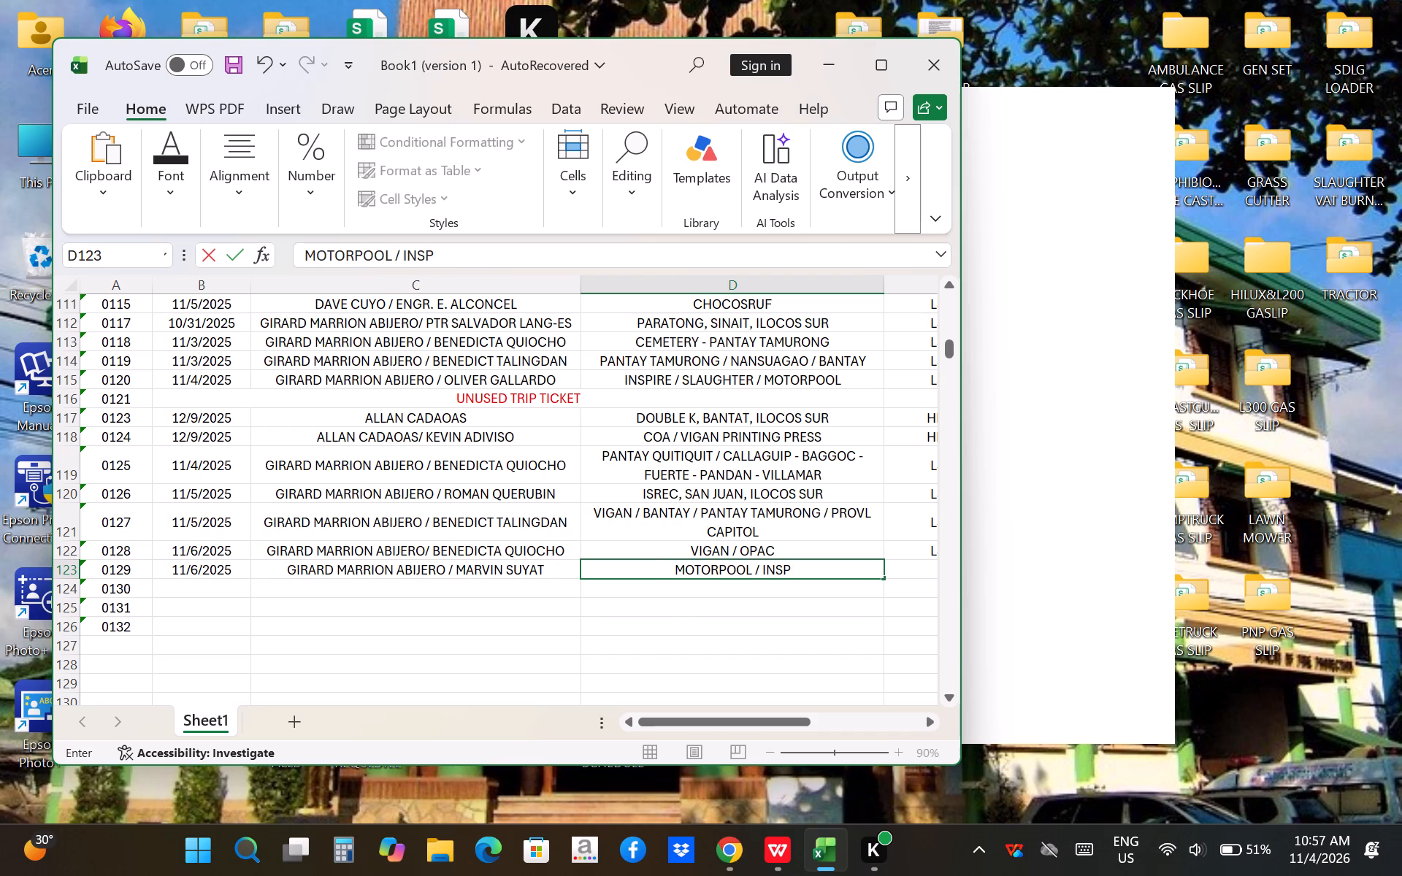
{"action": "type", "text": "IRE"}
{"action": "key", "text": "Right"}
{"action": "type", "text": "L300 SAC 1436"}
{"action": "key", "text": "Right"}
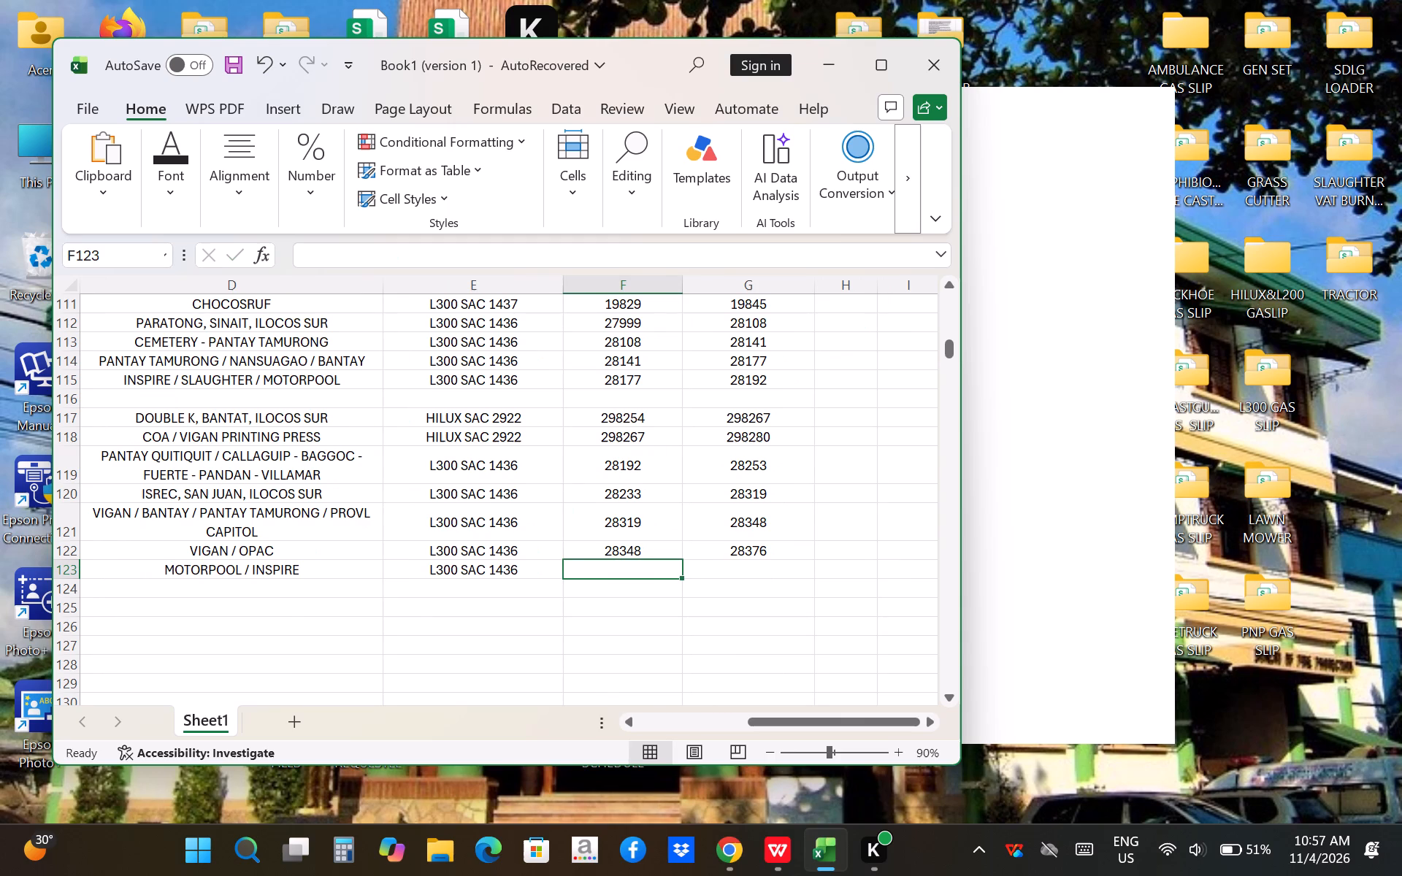
Copy trip 0128's end reading 28376 into F123 as trip 0129's start reading, and enter end reading 28393 in G123.
{"action": "left_click", "coordinate": [775, 556]}
{"action": "key", "text": "ctrl+c"}
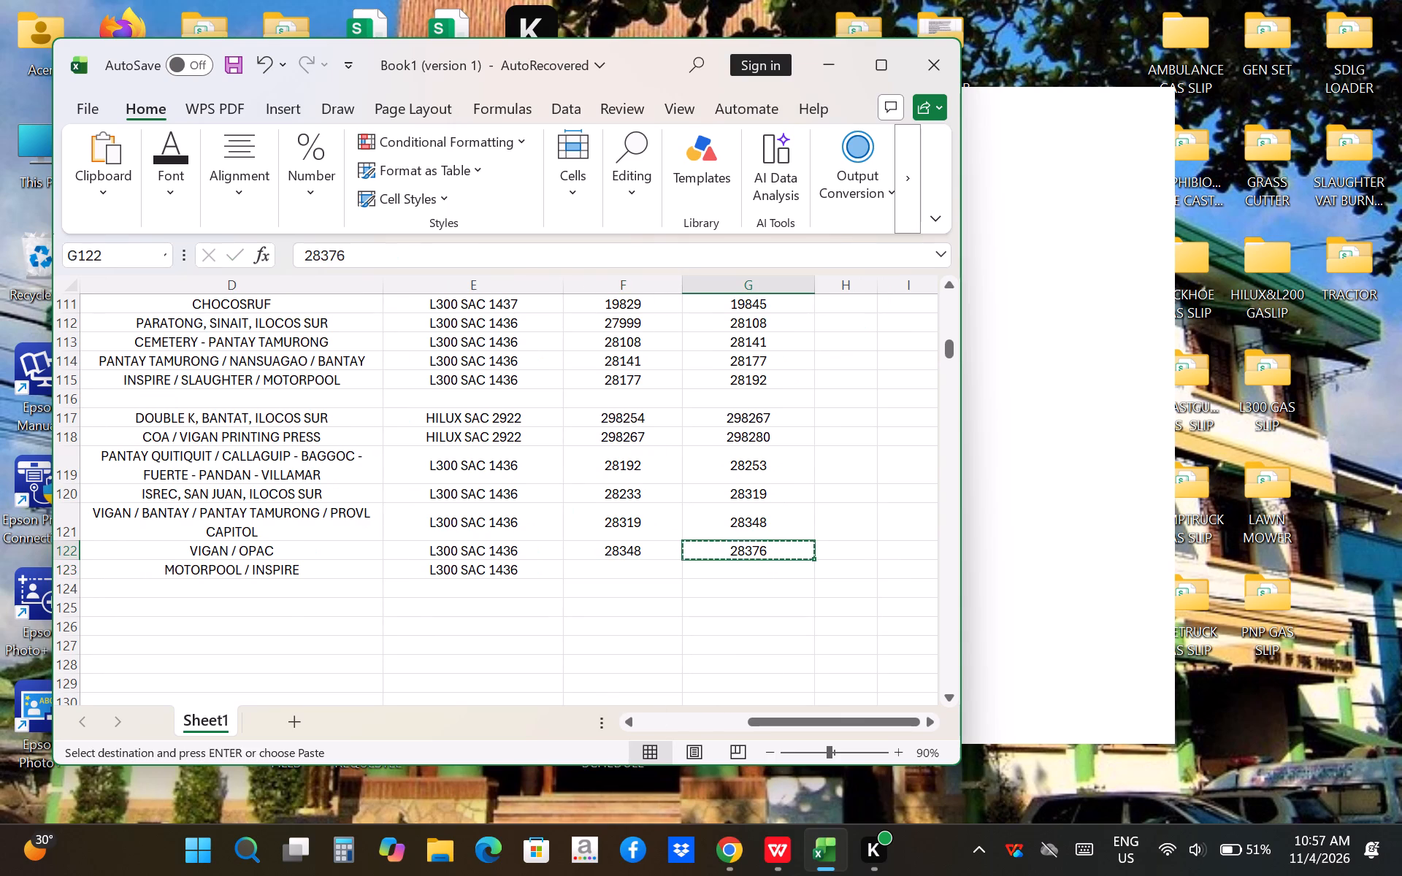
{"action": "left_click", "coordinate": [618, 561]}
{"action": "key", "text": "Return"}
{"action": "key", "text": "Right"}
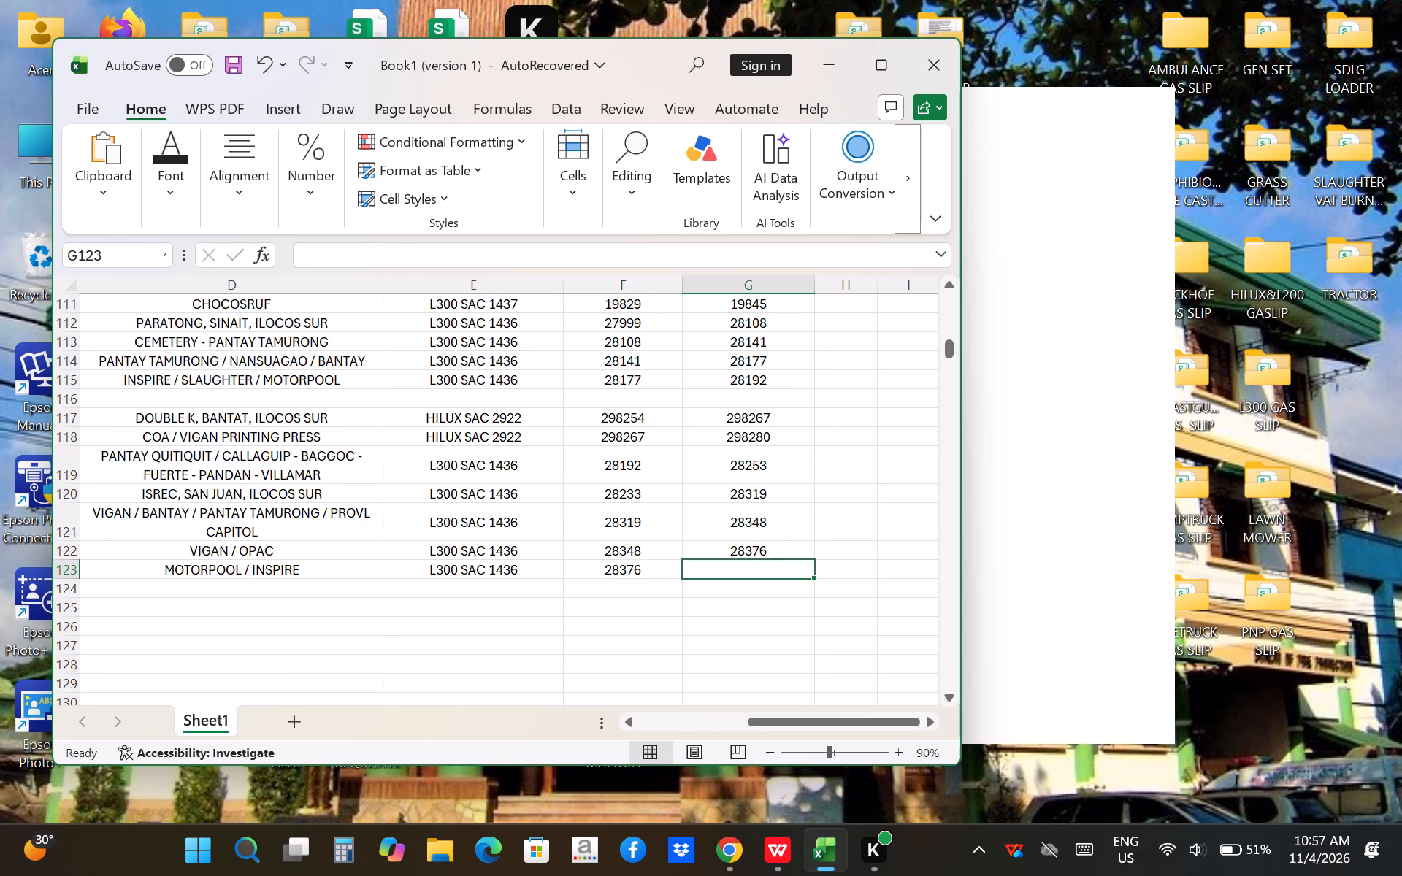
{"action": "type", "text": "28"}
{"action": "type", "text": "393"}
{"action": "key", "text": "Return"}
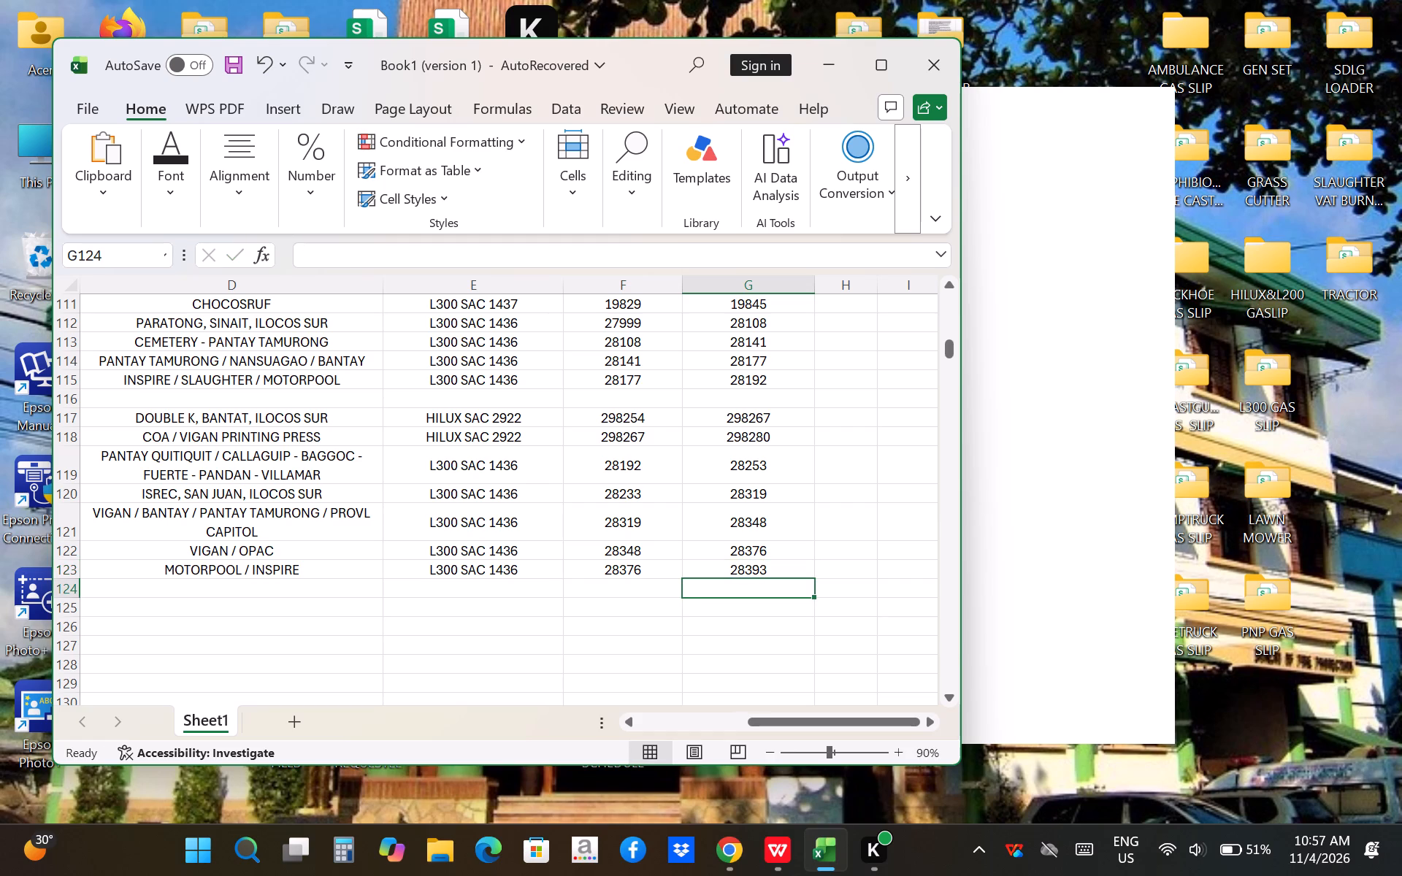
Enter 11/7/2025 as the date of trip 0130 in B124.
{"action": "left_click", "coordinate": [758, 601]}
{"action": "left_click", "coordinate": [757, 591]}
{"action": "left_click_drag", "start_coordinate": [824, 712], "coordinate": [824, 712]}
{"action": "left_click_drag", "start_coordinate": [824, 712], "coordinate": [445, 704]}
{"action": "left_click_drag", "start_coordinate": [857, 726], "coordinate": [565, 691]}
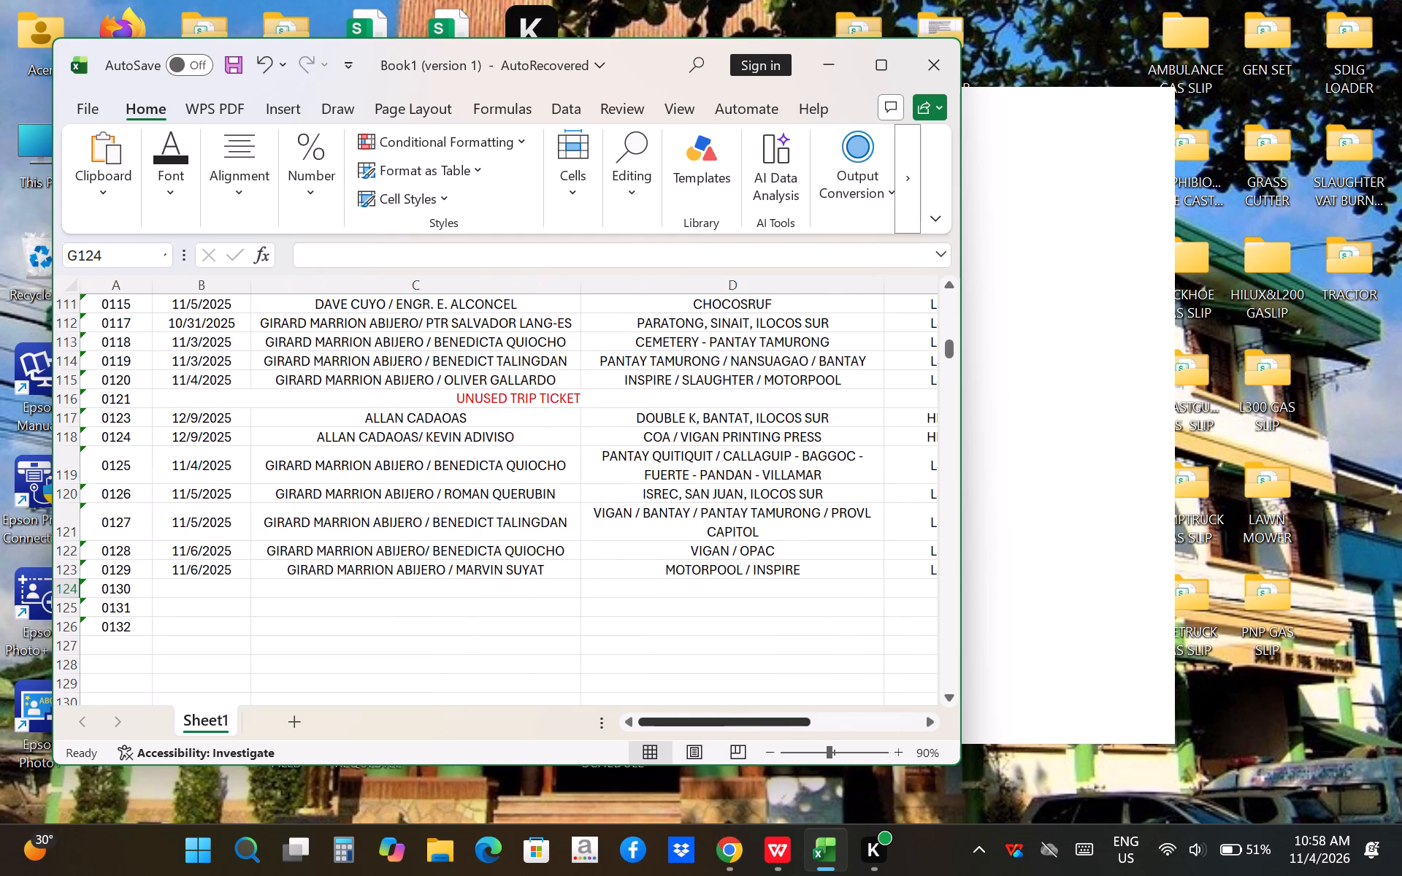
{"action": "left_click", "coordinate": [218, 586]}
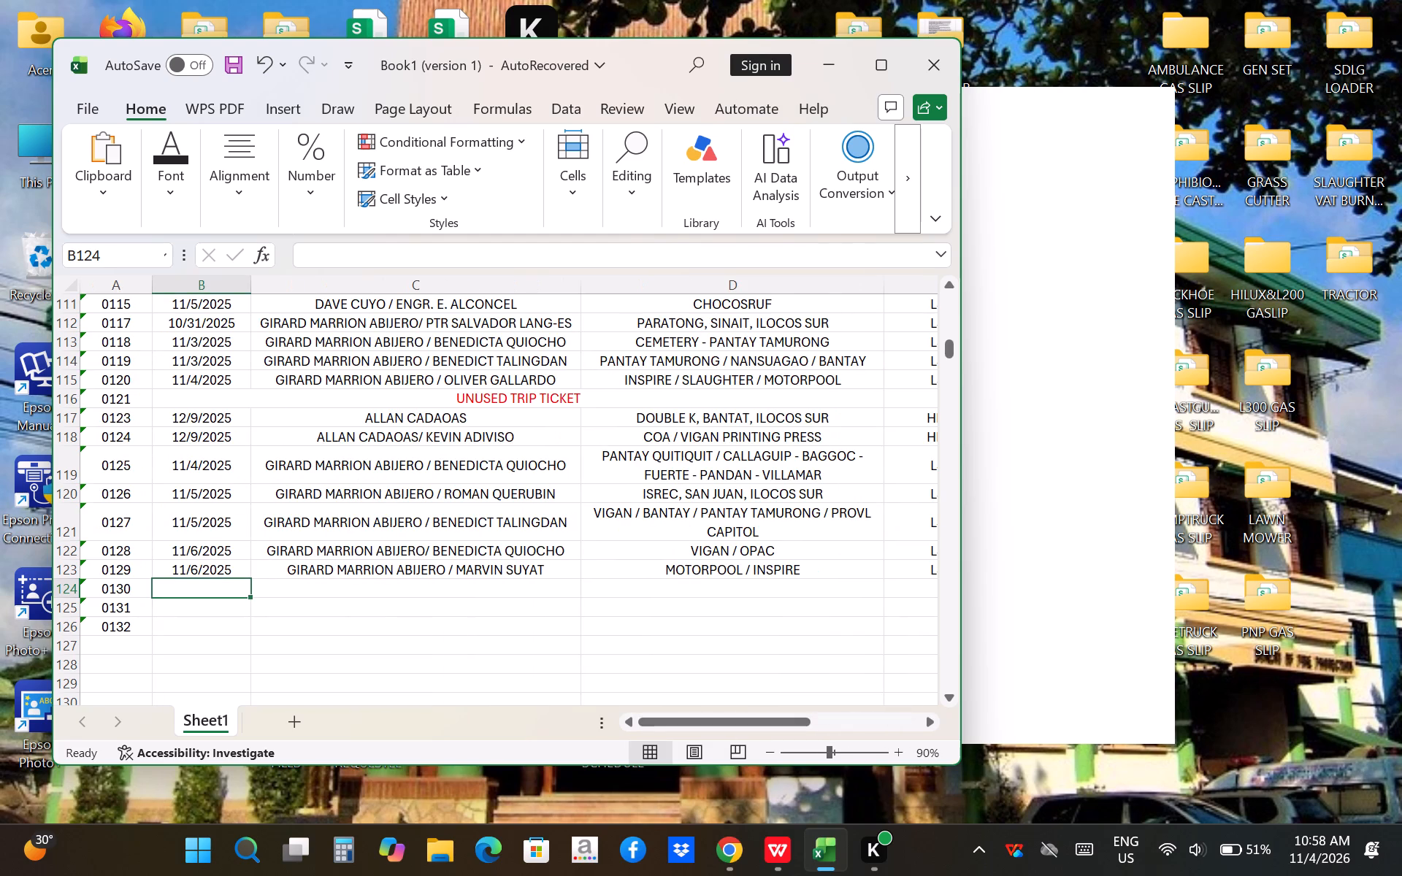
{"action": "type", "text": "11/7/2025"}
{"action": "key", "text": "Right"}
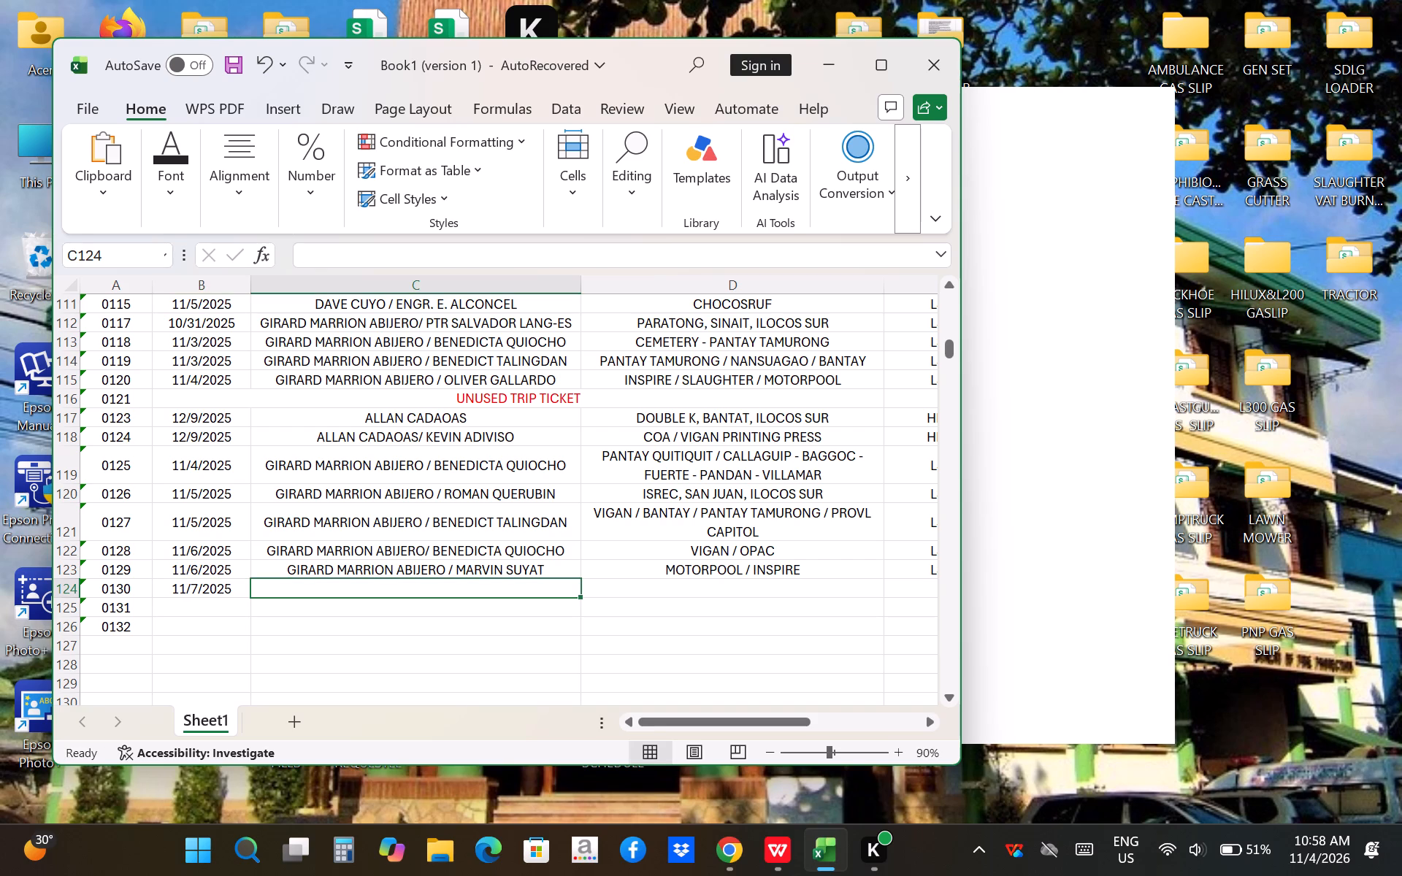
Enter the driver's and passenger's names for trip 0130 in C124, separated by a slash.
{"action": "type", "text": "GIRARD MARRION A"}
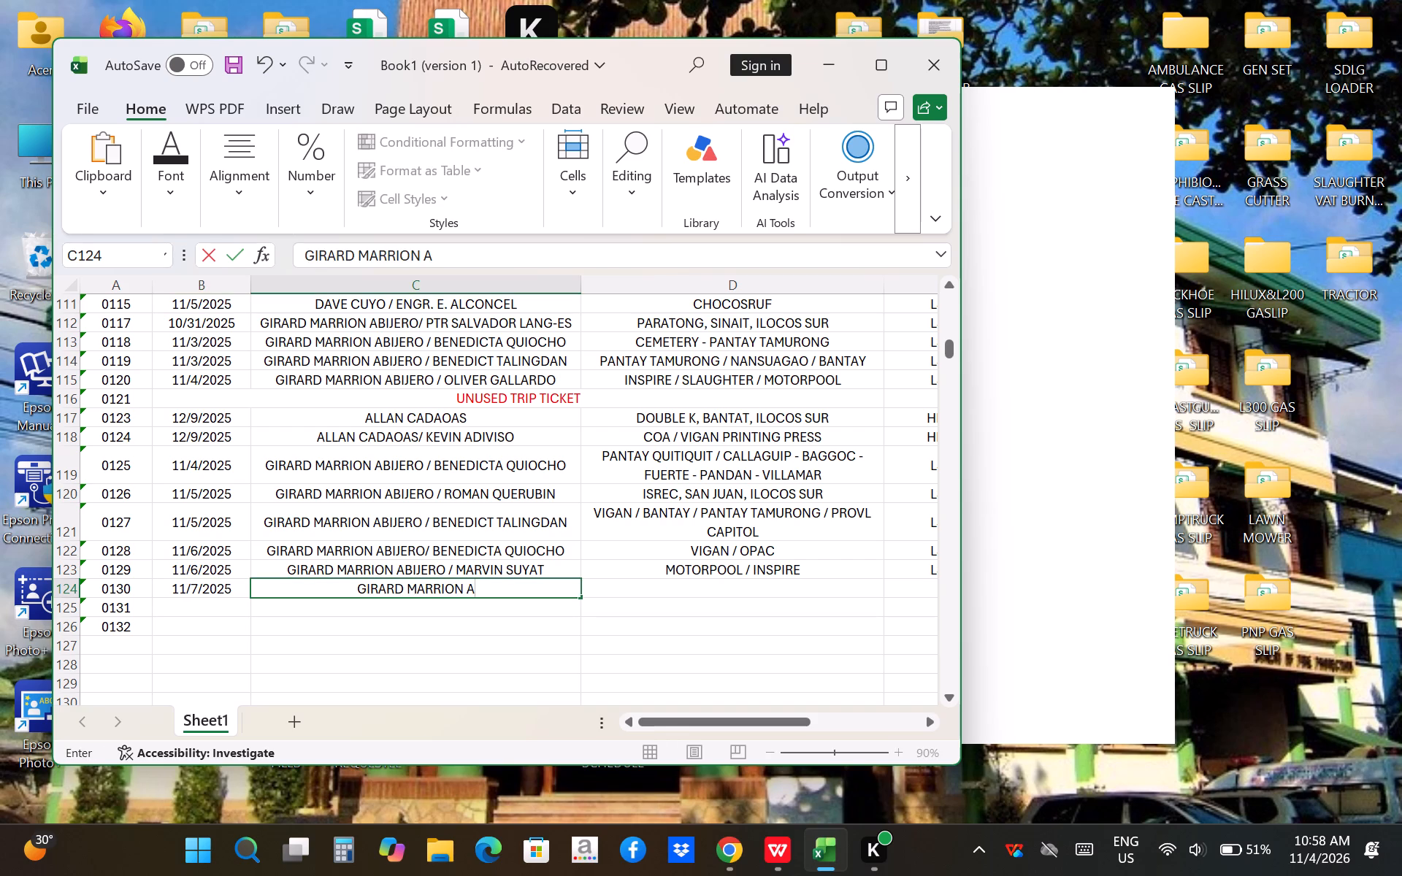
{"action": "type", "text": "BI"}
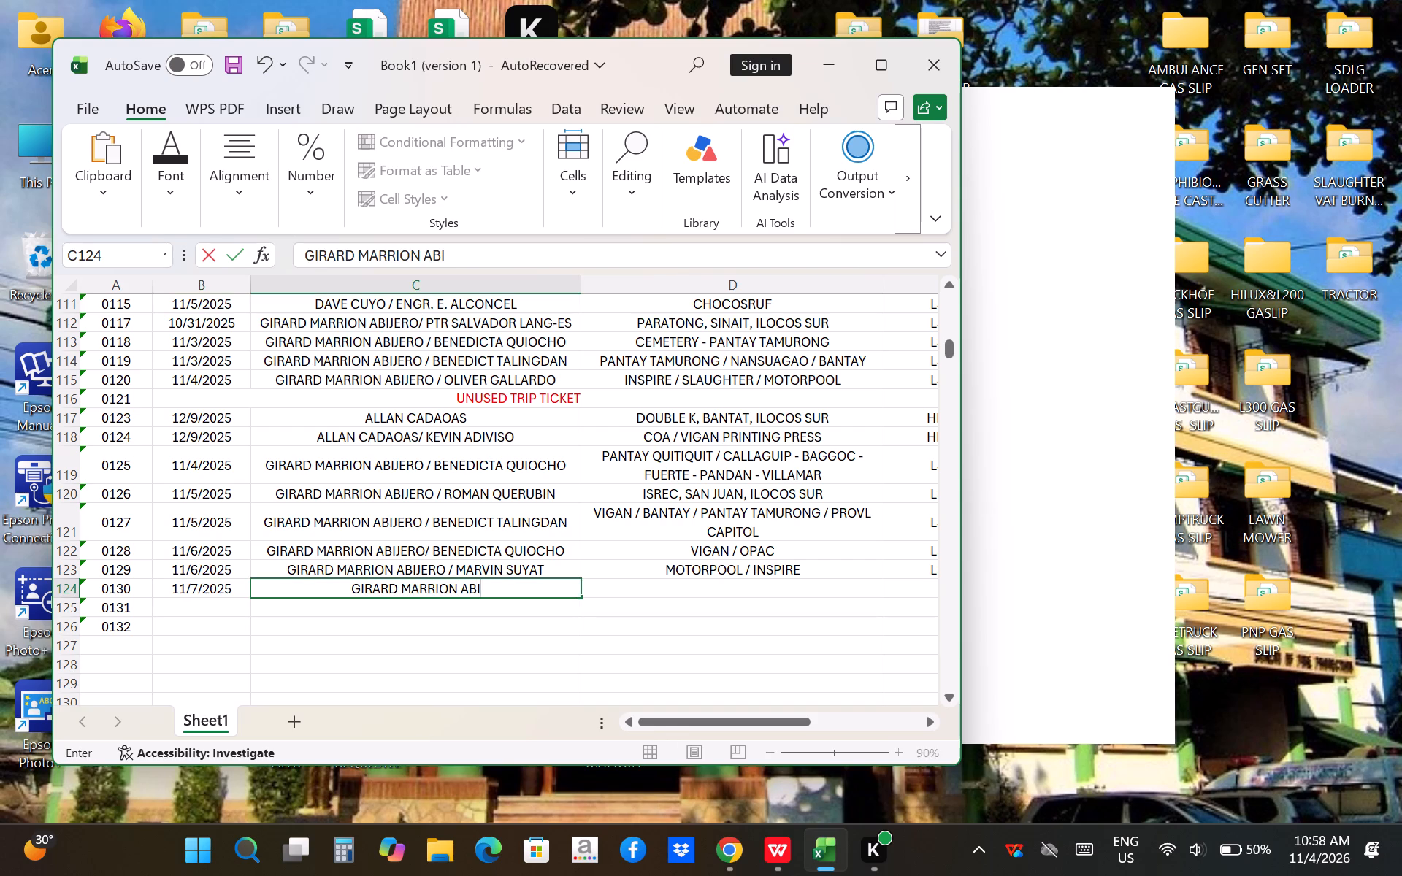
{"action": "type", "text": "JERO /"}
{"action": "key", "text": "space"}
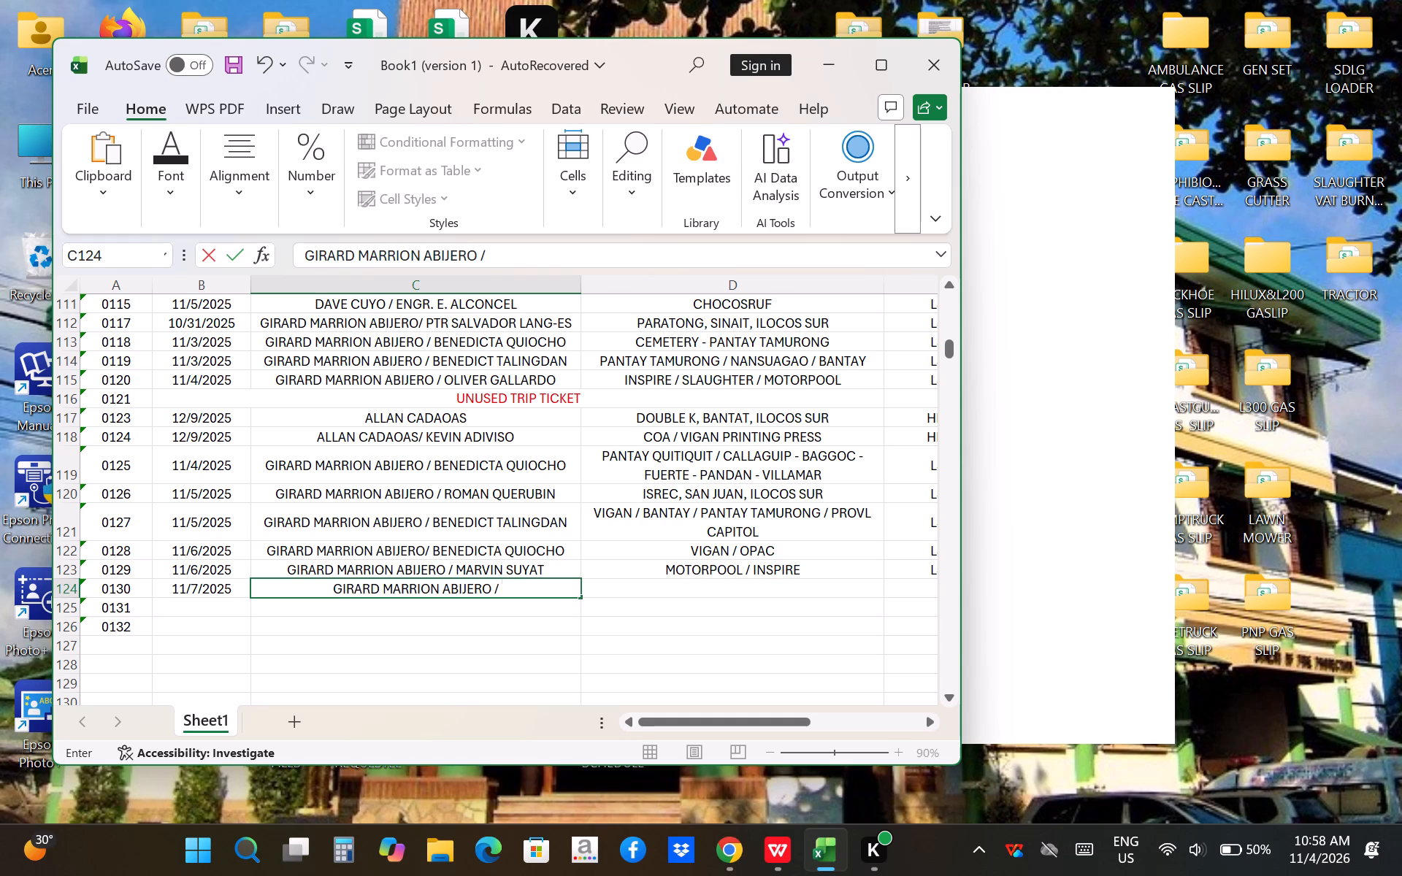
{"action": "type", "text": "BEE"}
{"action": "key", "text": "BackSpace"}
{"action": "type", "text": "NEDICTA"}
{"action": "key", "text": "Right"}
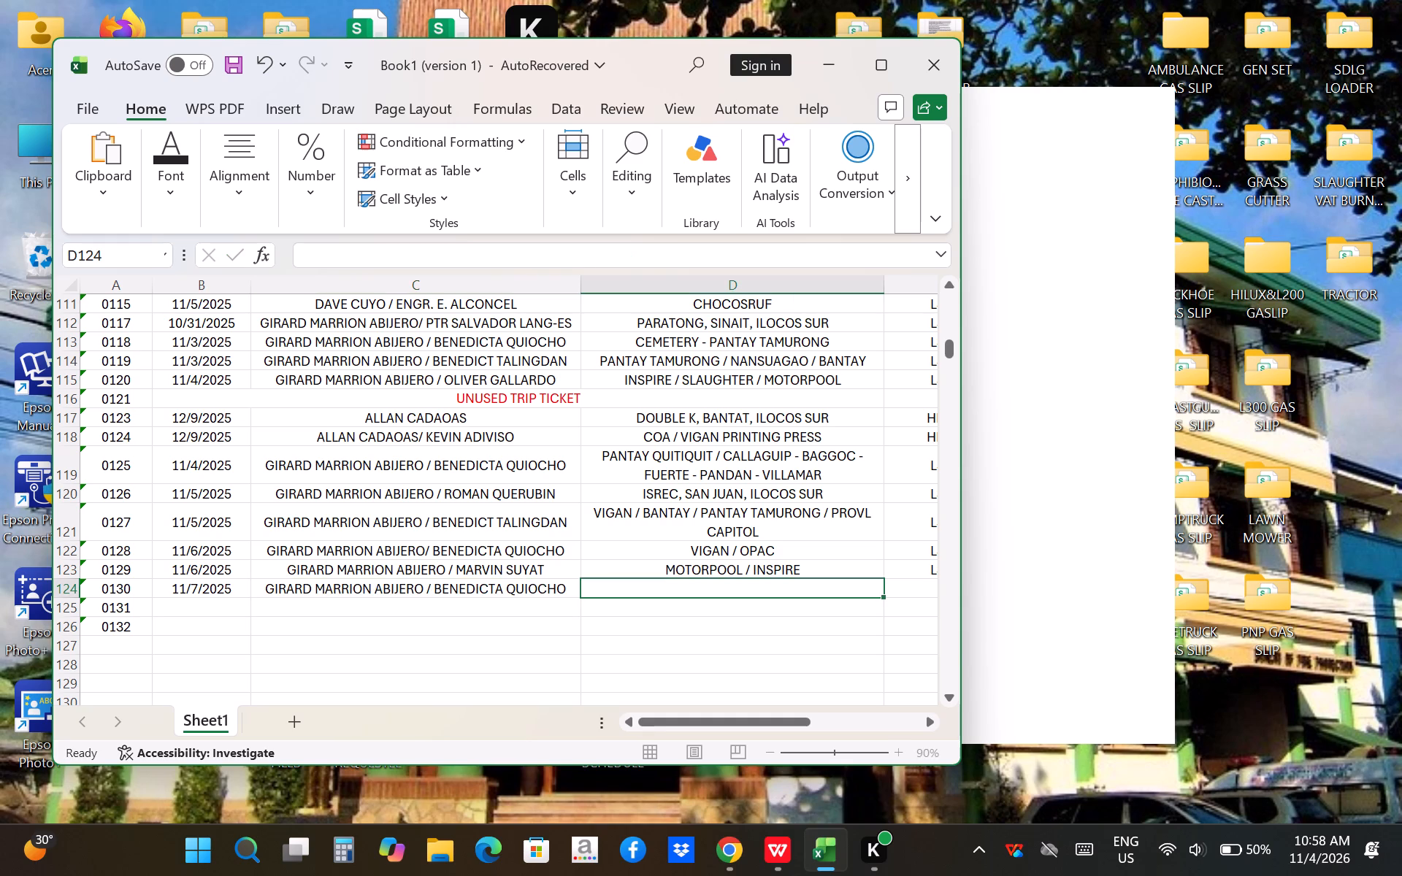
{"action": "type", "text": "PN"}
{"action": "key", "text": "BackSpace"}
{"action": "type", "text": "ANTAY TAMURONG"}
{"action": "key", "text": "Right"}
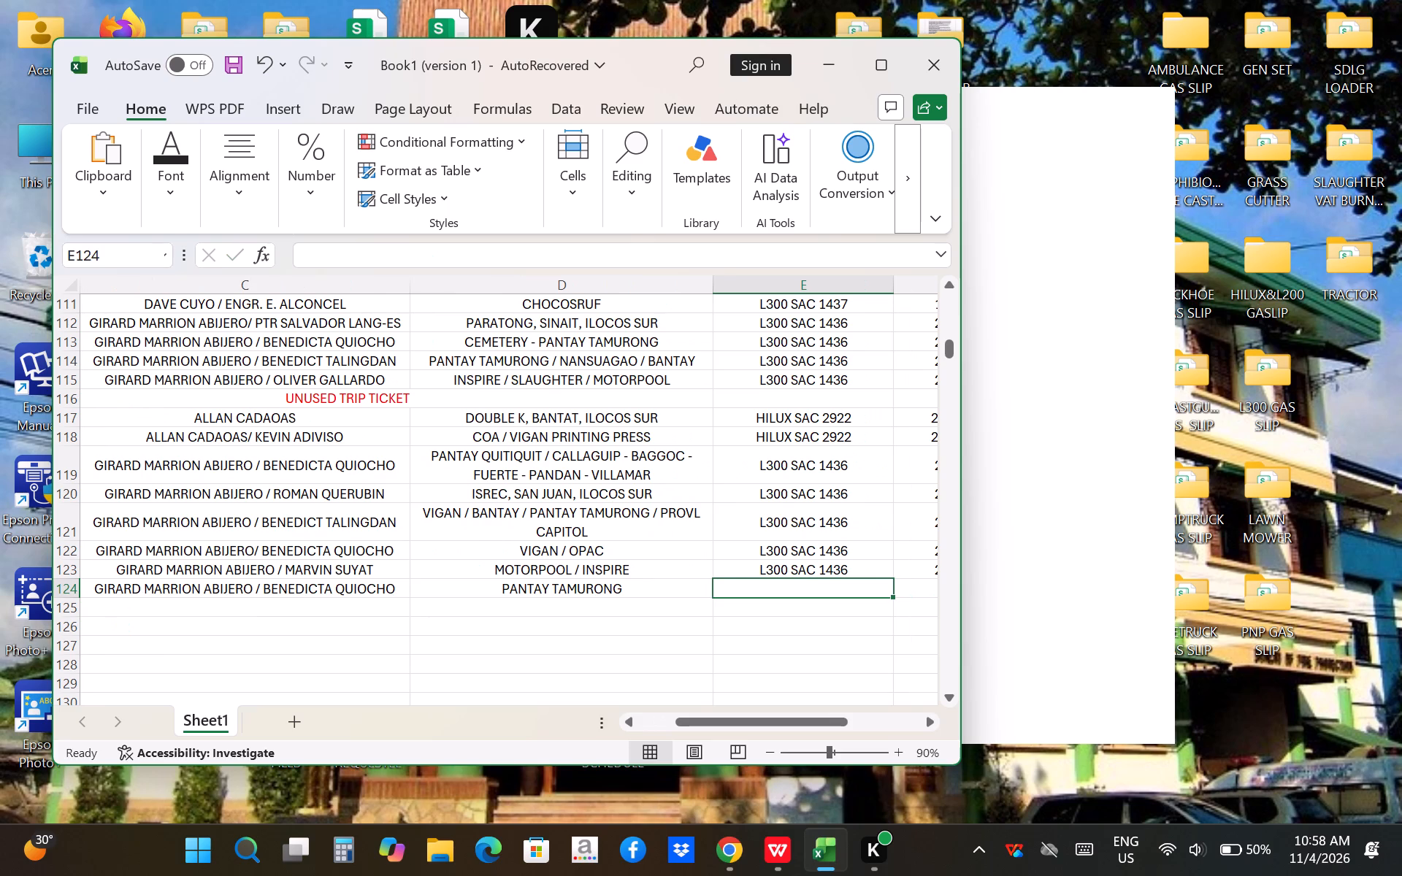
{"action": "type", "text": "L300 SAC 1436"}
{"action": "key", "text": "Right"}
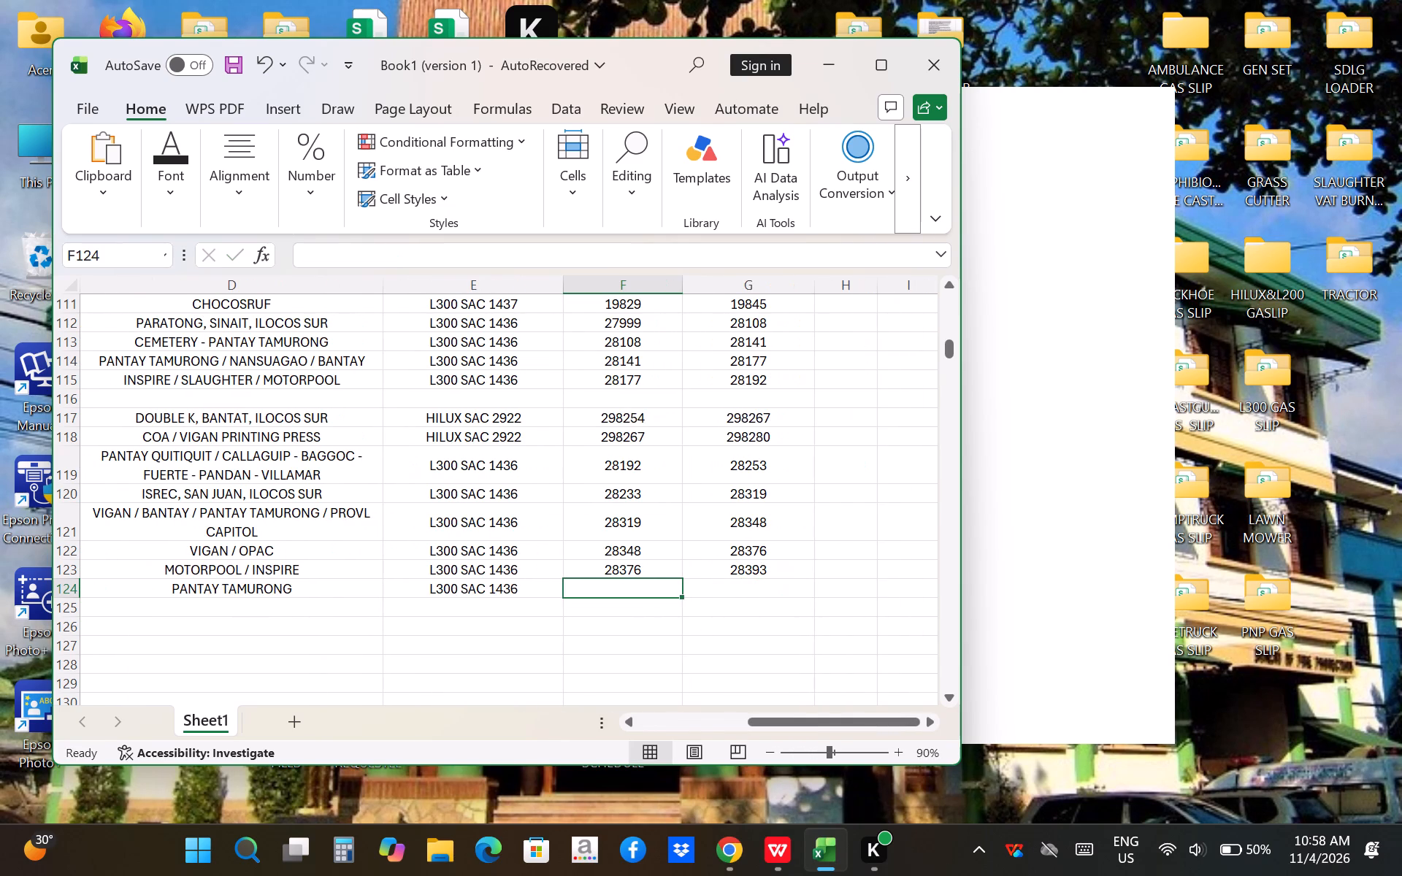
Enter start reading 28393 and end reading 28412 for trip 0130 in F124:G124.
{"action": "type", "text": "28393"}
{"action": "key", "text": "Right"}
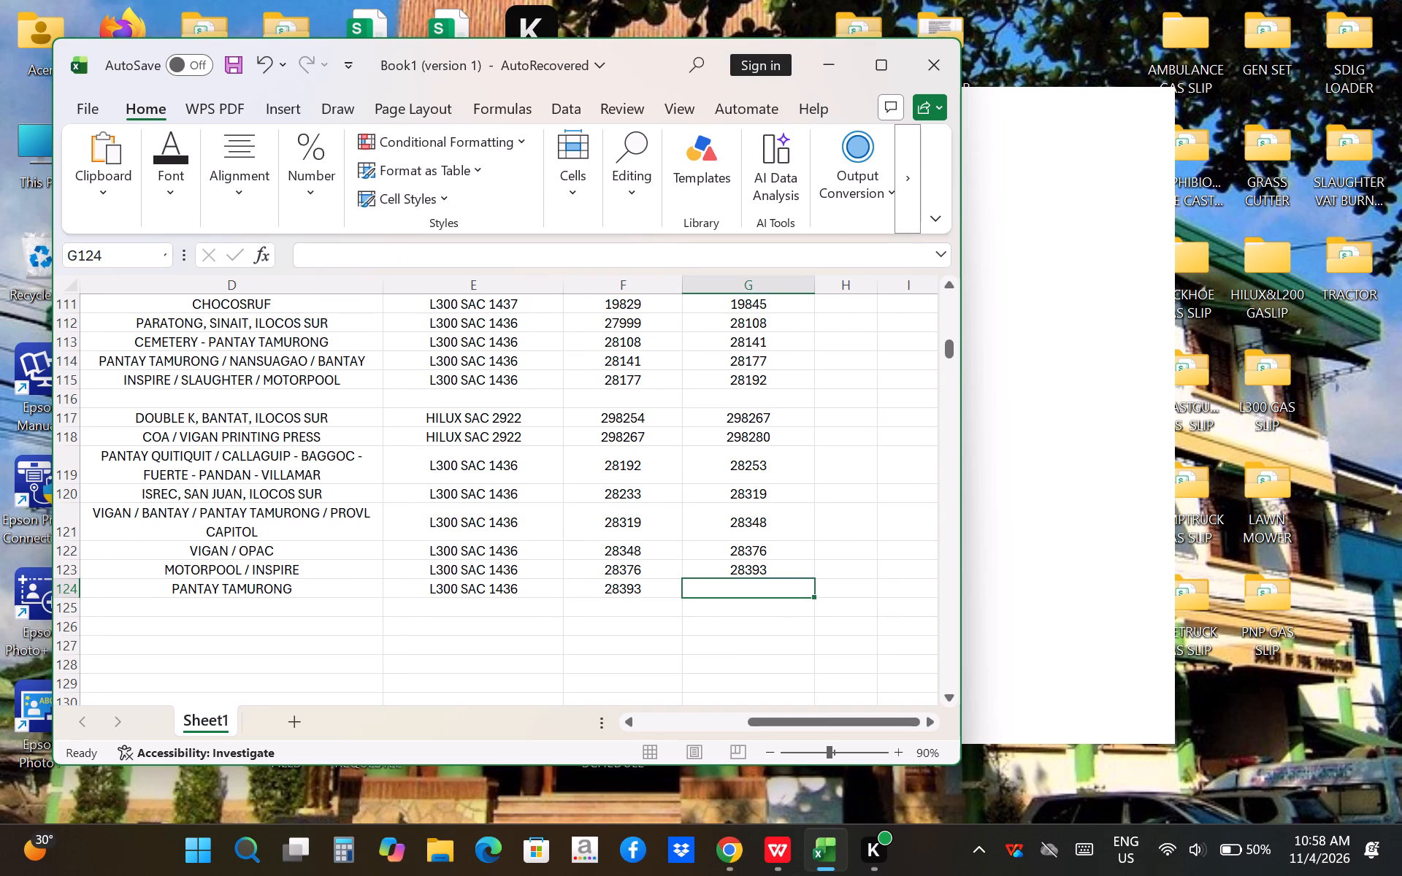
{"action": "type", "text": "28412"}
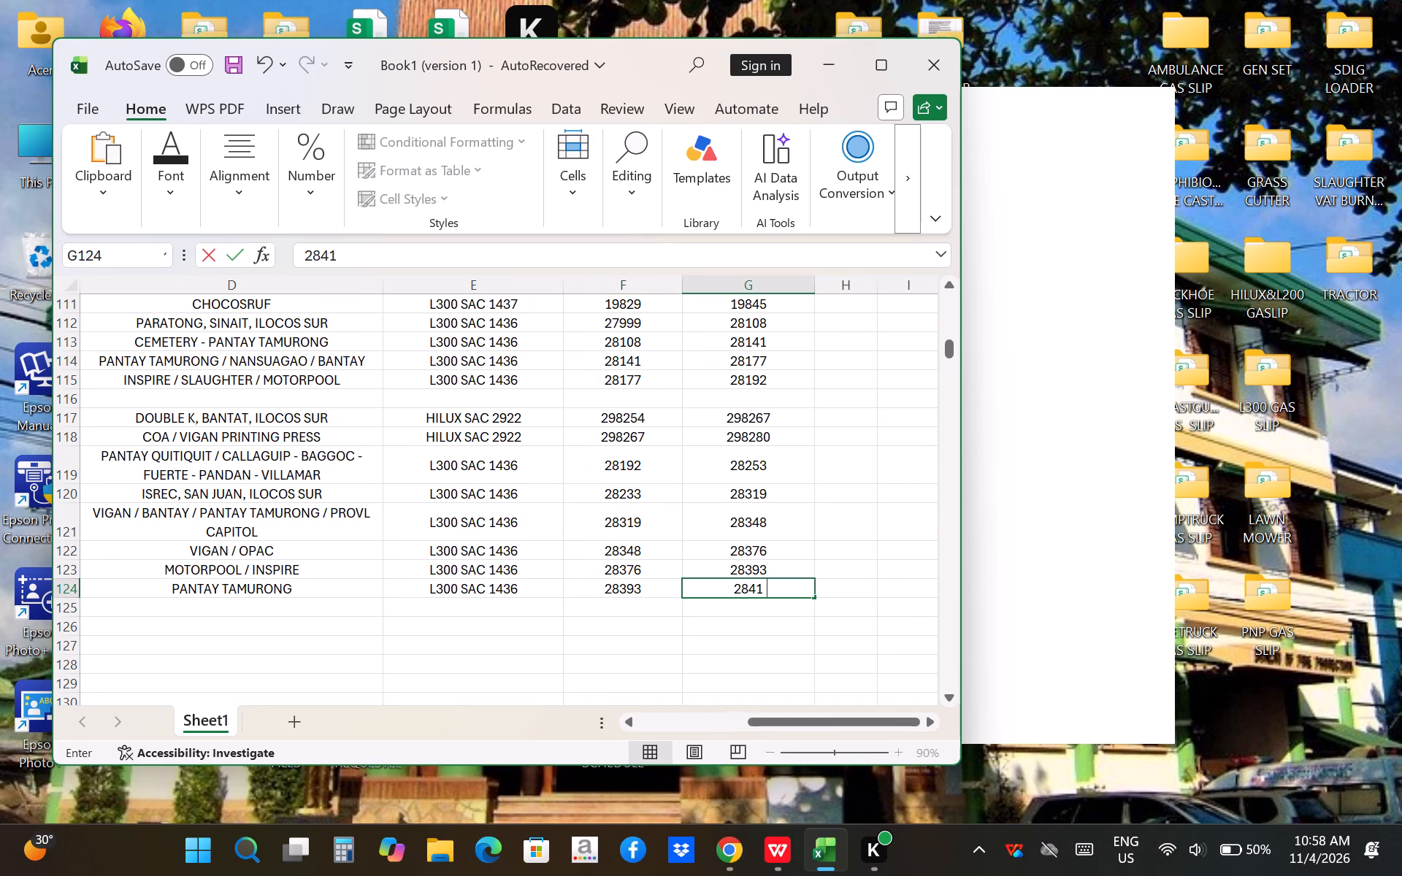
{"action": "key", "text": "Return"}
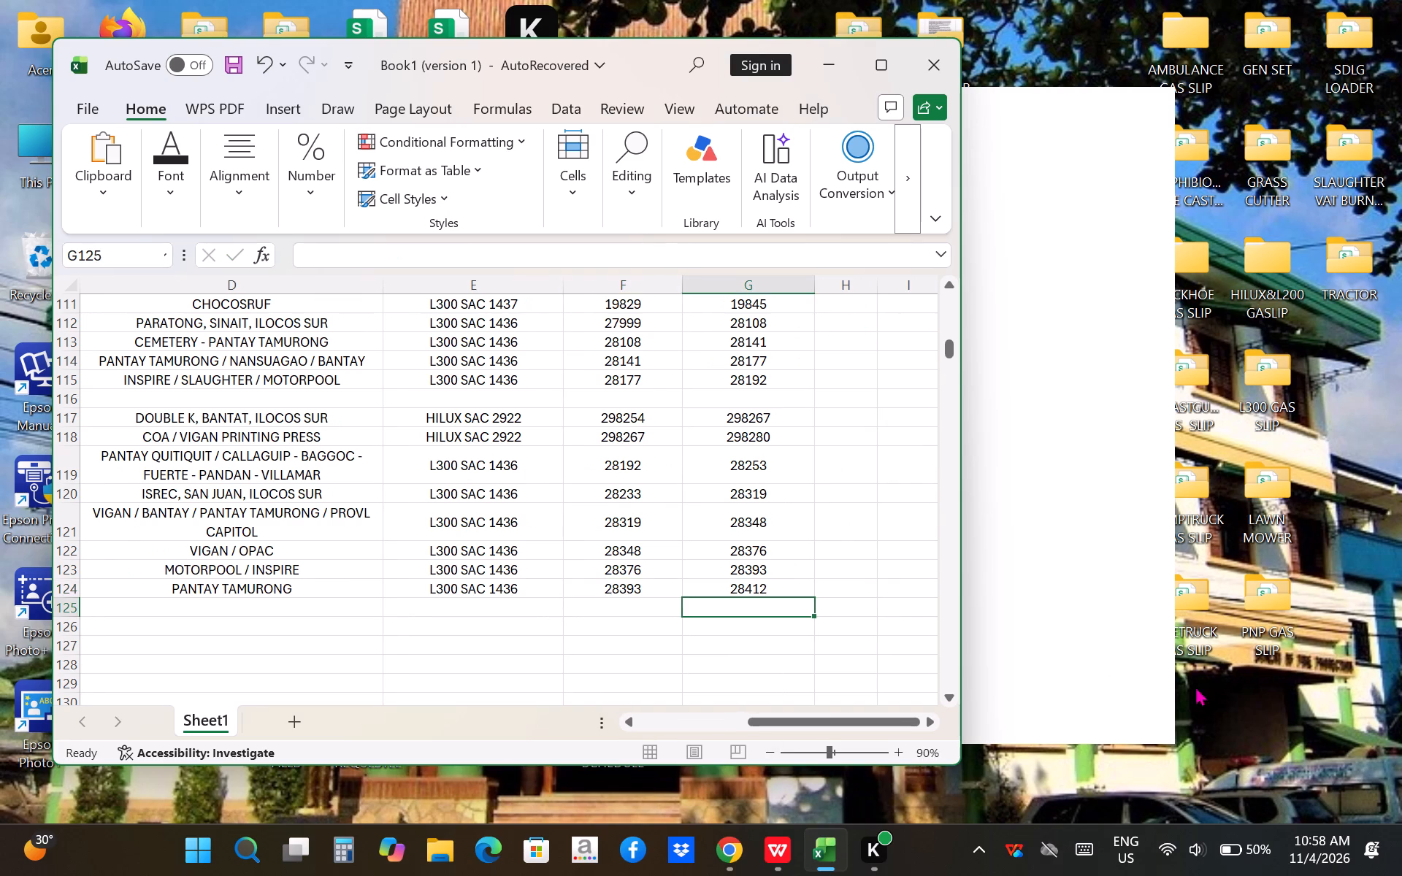
Copy the date 11/4/2025 from trip 0120 in B115 into B125:B127.
{"action": "left_click_drag", "start_coordinate": [885, 719], "coordinate": [610, 700]}
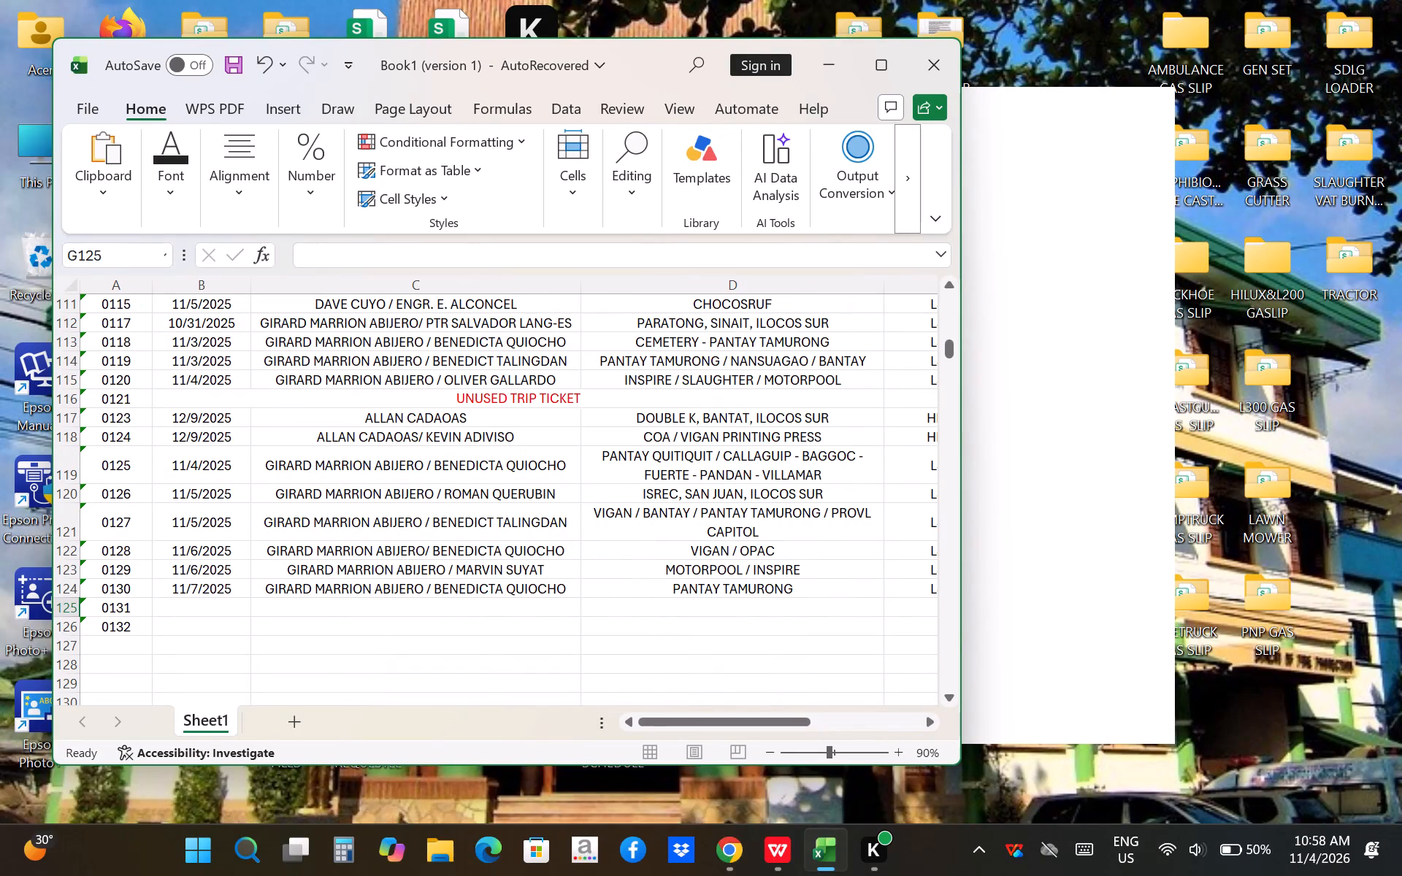
{"action": "left_click", "coordinate": [196, 612]}
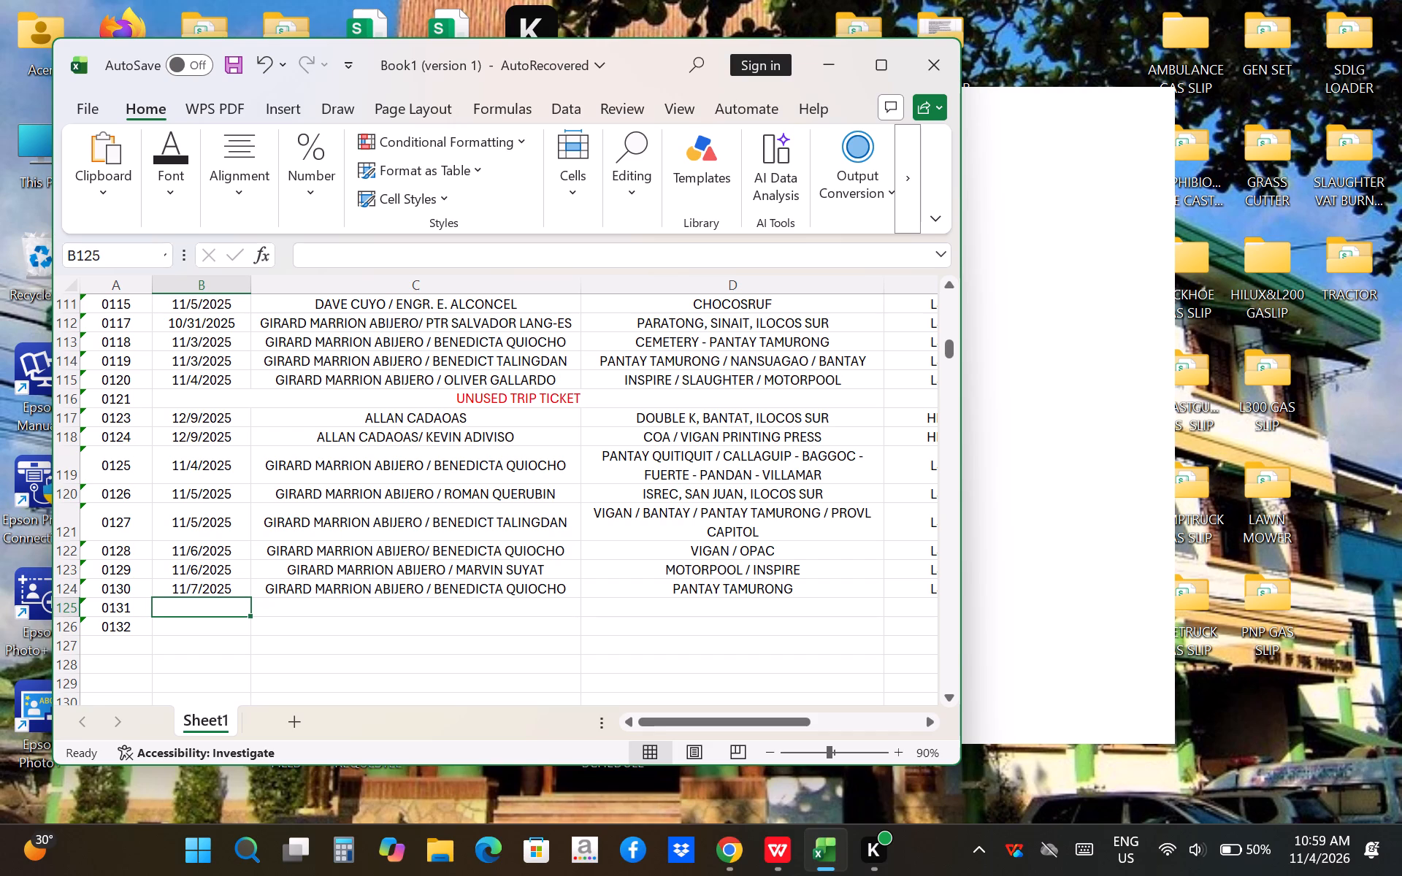
{"action": "left_click", "coordinate": [188, 383]}
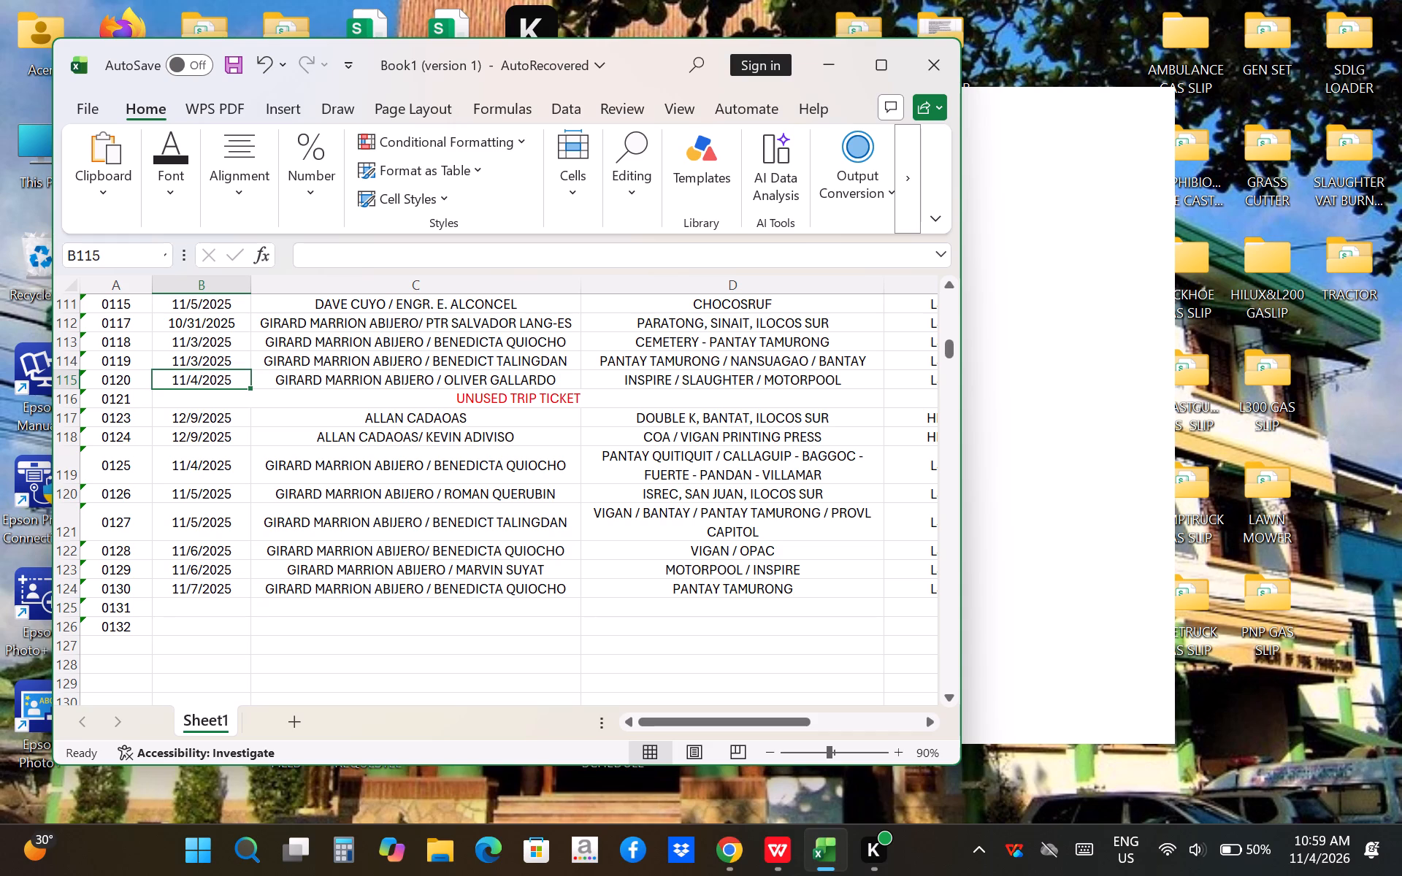
{"action": "key", "text": "ctrl+c"}
{"action": "scroll", "coordinate": [185, 443], "scroll_direction": "down", "scroll_amount": 4}
{"action": "left_click_drag", "start_coordinate": [215, 376], "coordinate": [215, 410]}
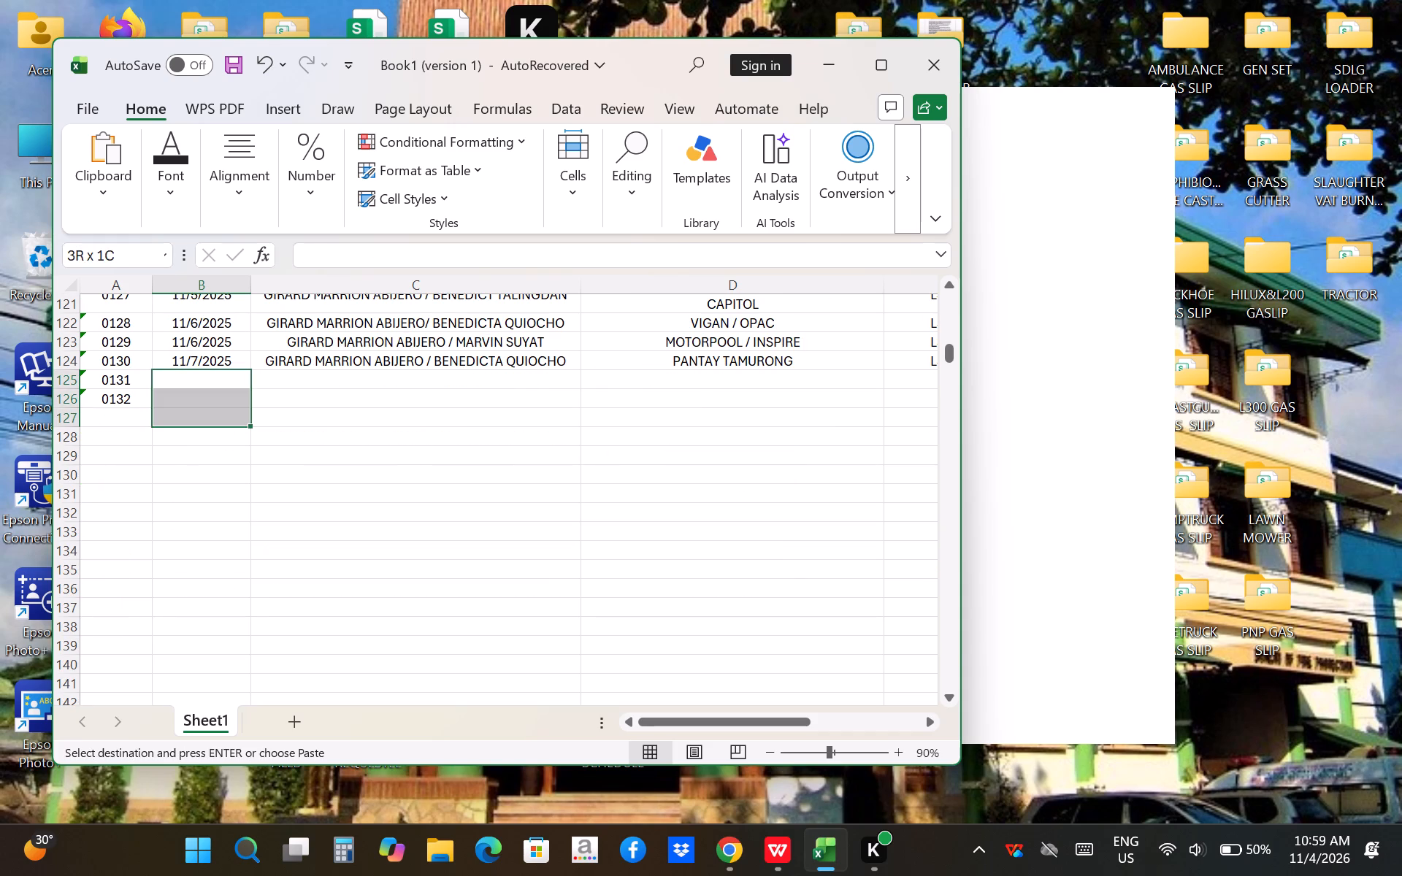
{"action": "left_click_drag", "start_coordinate": [215, 410], "coordinate": [213, 411]}
{"action": "key", "text": "Return"}
Extend the trip number series from 0132 in A126 down to 0134 in A128.
{"action": "left_click", "coordinate": [136, 403]}
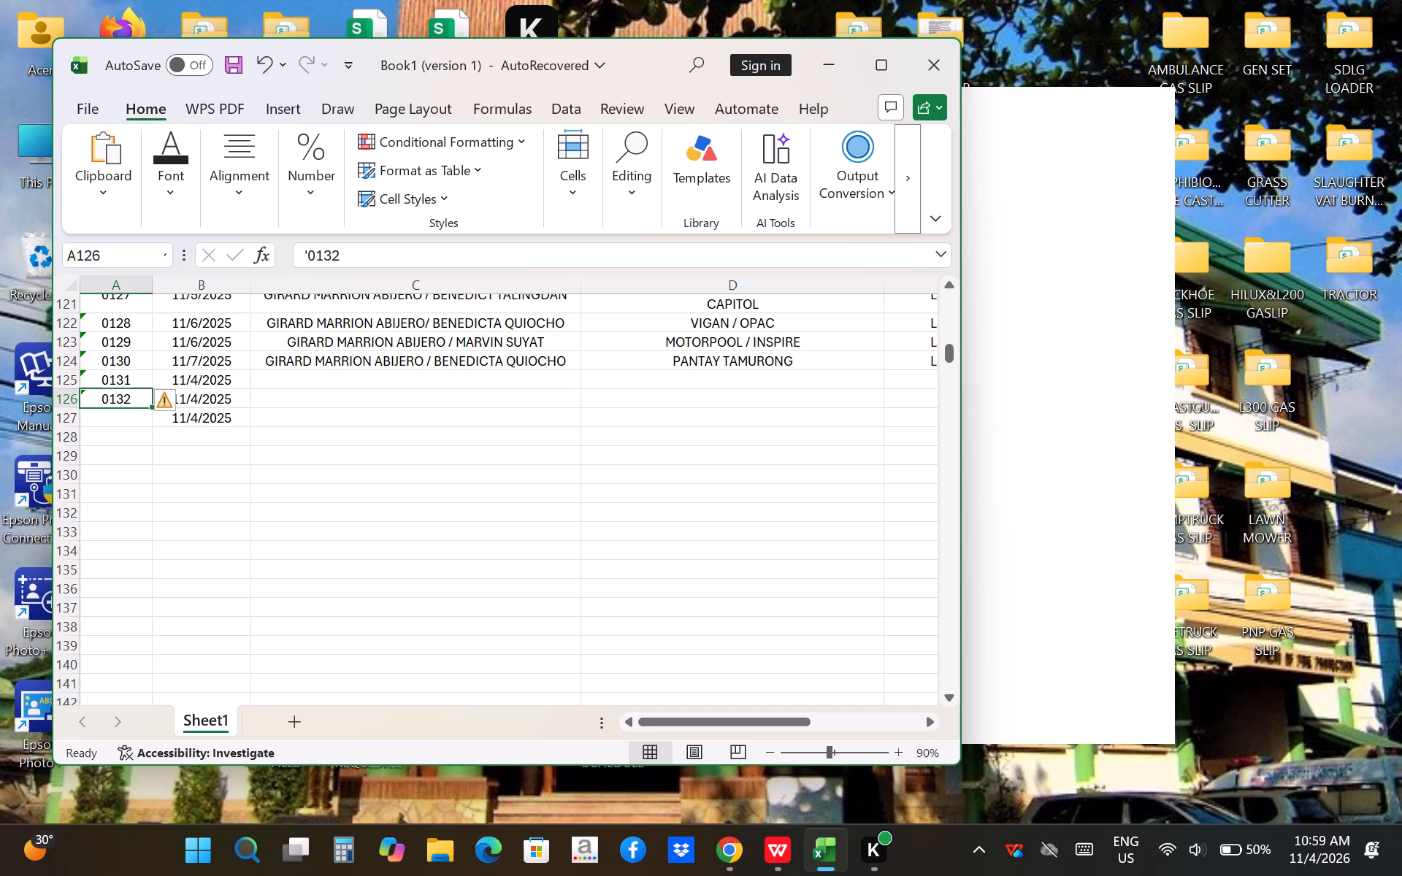
{"action": "left_click_drag", "start_coordinate": [150, 410], "coordinate": [150, 417]}
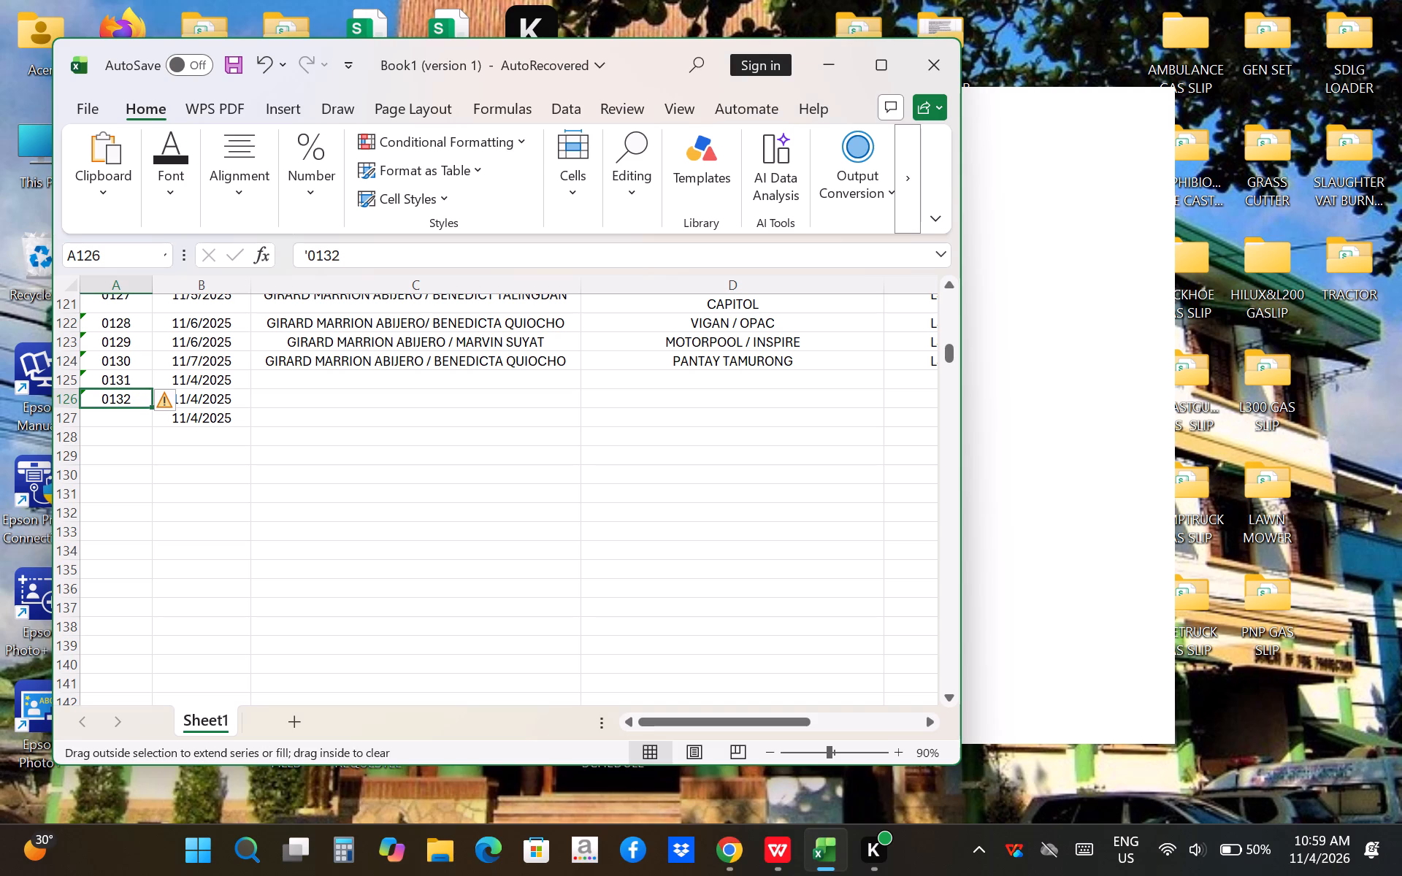
{"action": "left_click_drag", "start_coordinate": [150, 417], "coordinate": [153, 438]}
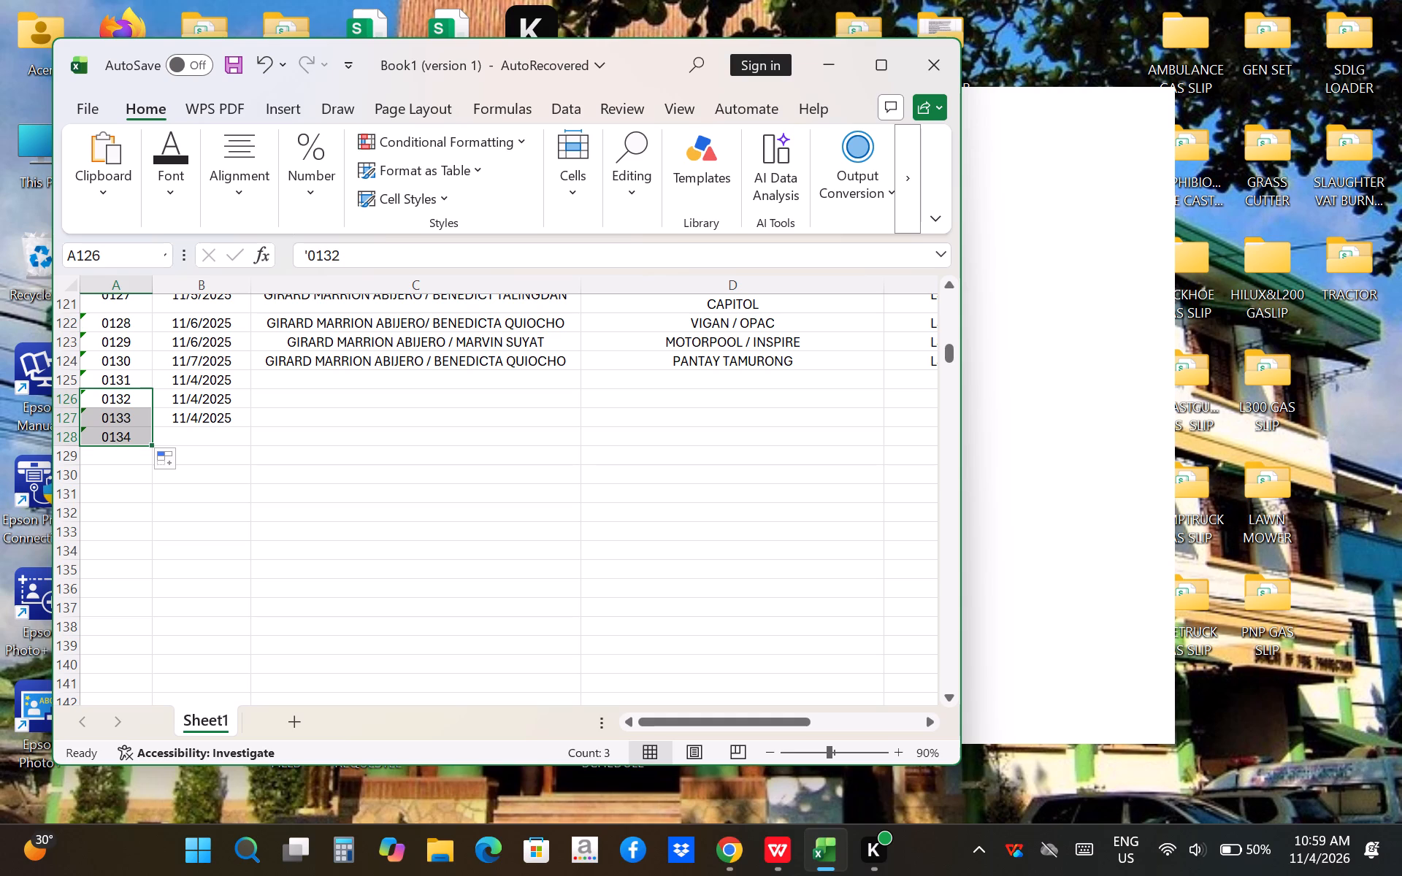
Copy the date 11/5/2025 from trip 0127 in B121 into B128:B130.
{"action": "scroll", "coordinate": [209, 345], "scroll_direction": "up", "scroll_amount": 1}
{"action": "left_click", "coordinate": [201, 345]}
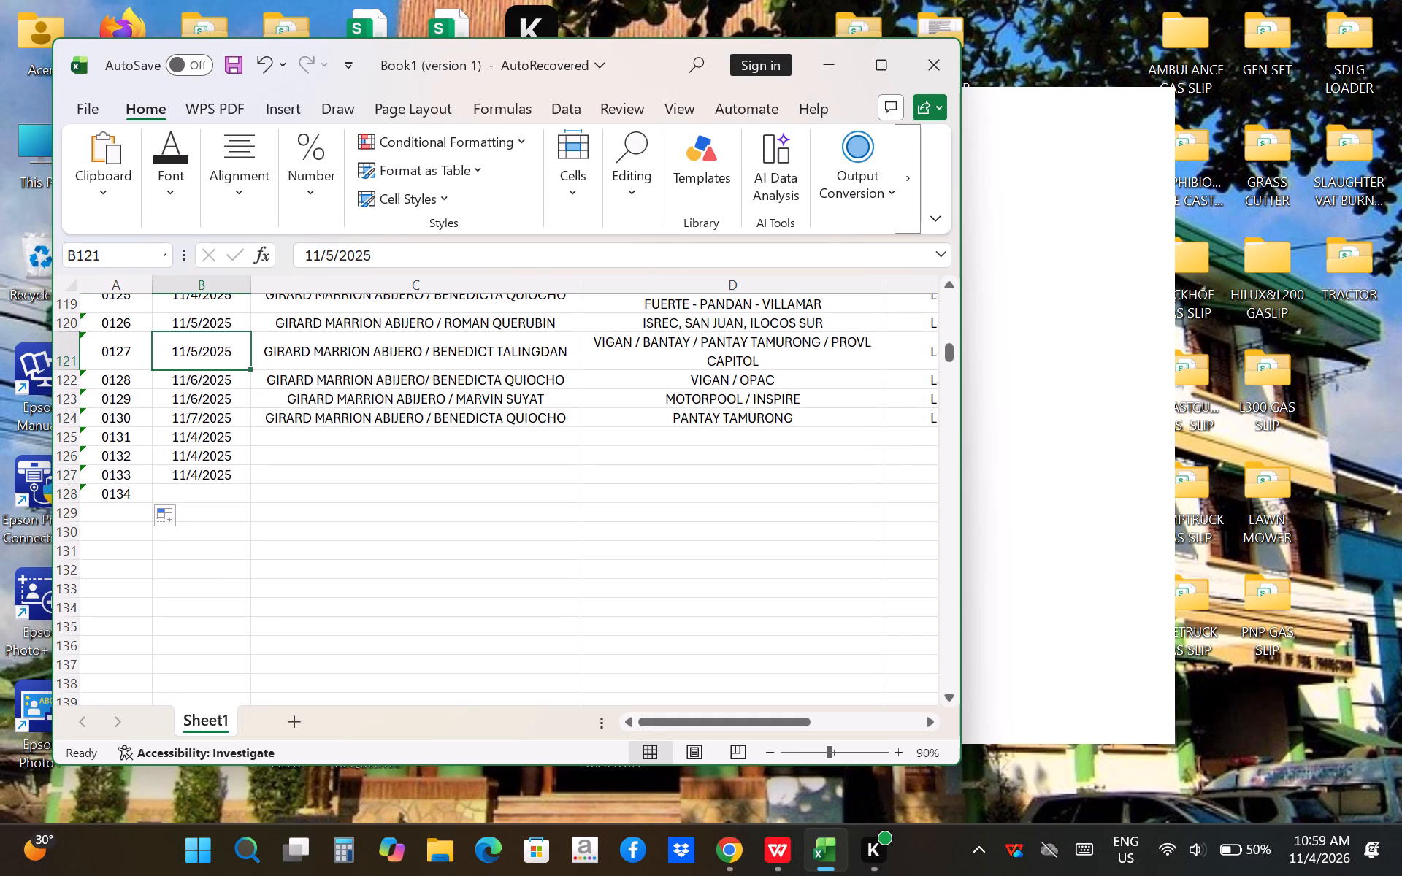
{"action": "key", "text": "ctrl+c"}
{"action": "scroll", "coordinate": [195, 355], "scroll_direction": "down", "scroll_amount": 2}
{"action": "left_click_drag", "start_coordinate": [194, 375], "coordinate": [195, 410]}
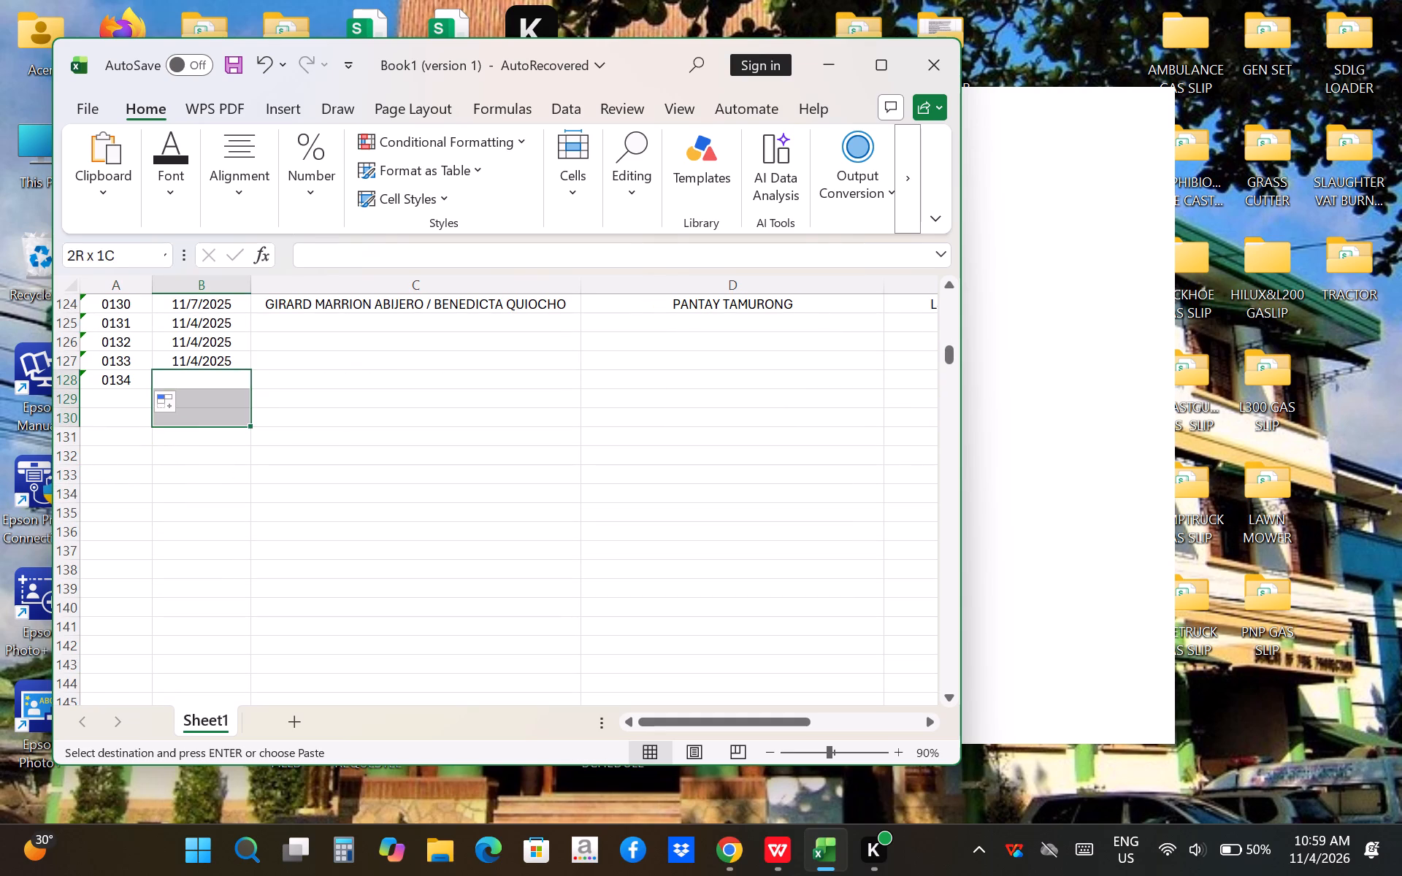
{"action": "left_click_drag", "start_coordinate": [195, 410], "coordinate": [196, 414]}
{"action": "key", "text": "Return"}
Enter trip number 0136 as text in A129 and extend the series to 0137 in A130.
{"action": "left_click", "coordinate": [135, 388]}
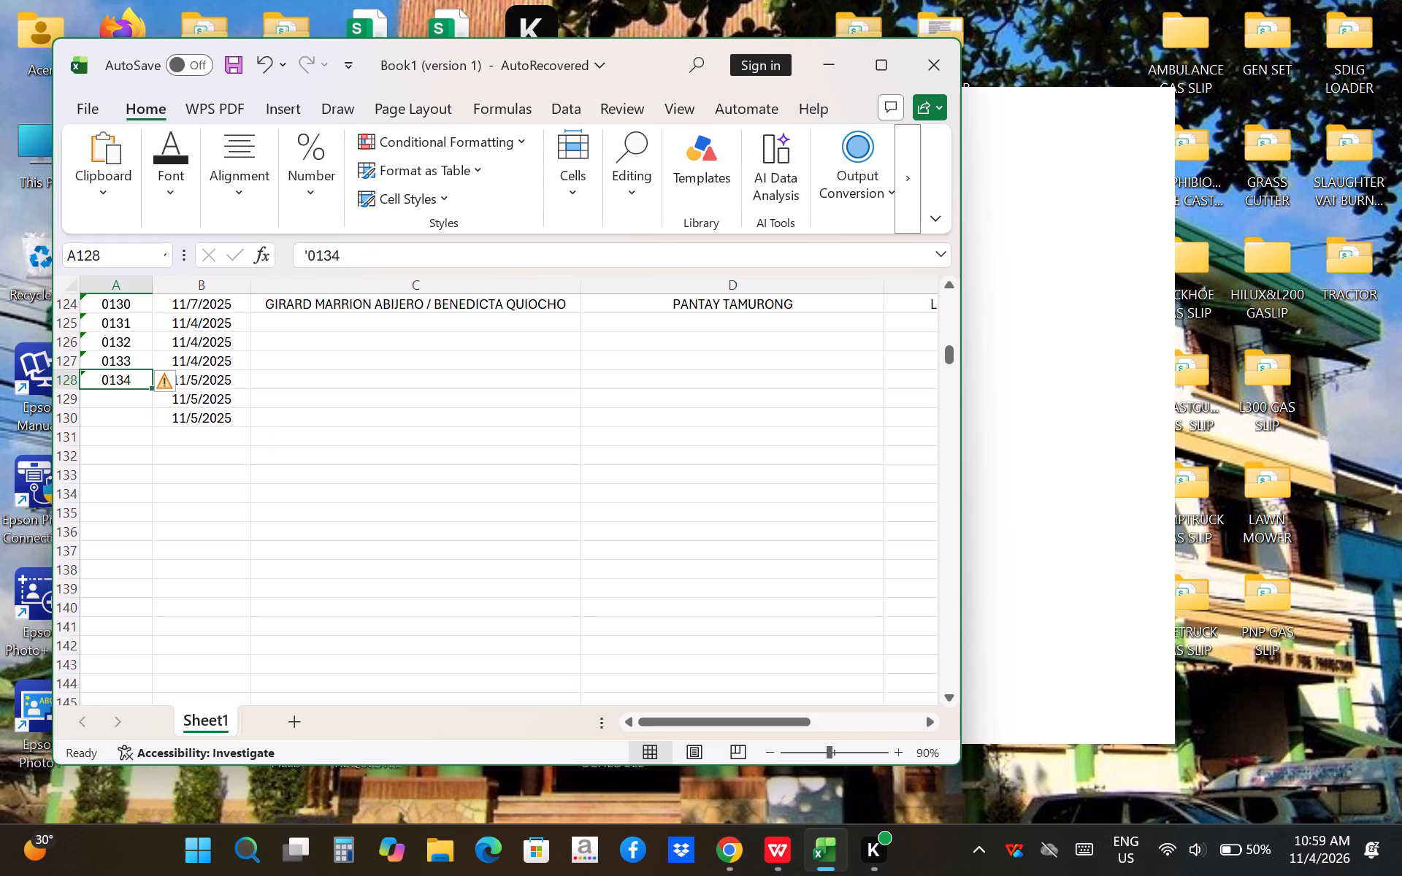
{"action": "left_click", "coordinate": [139, 399]}
{"action": "key", "text": "apostrophe"}
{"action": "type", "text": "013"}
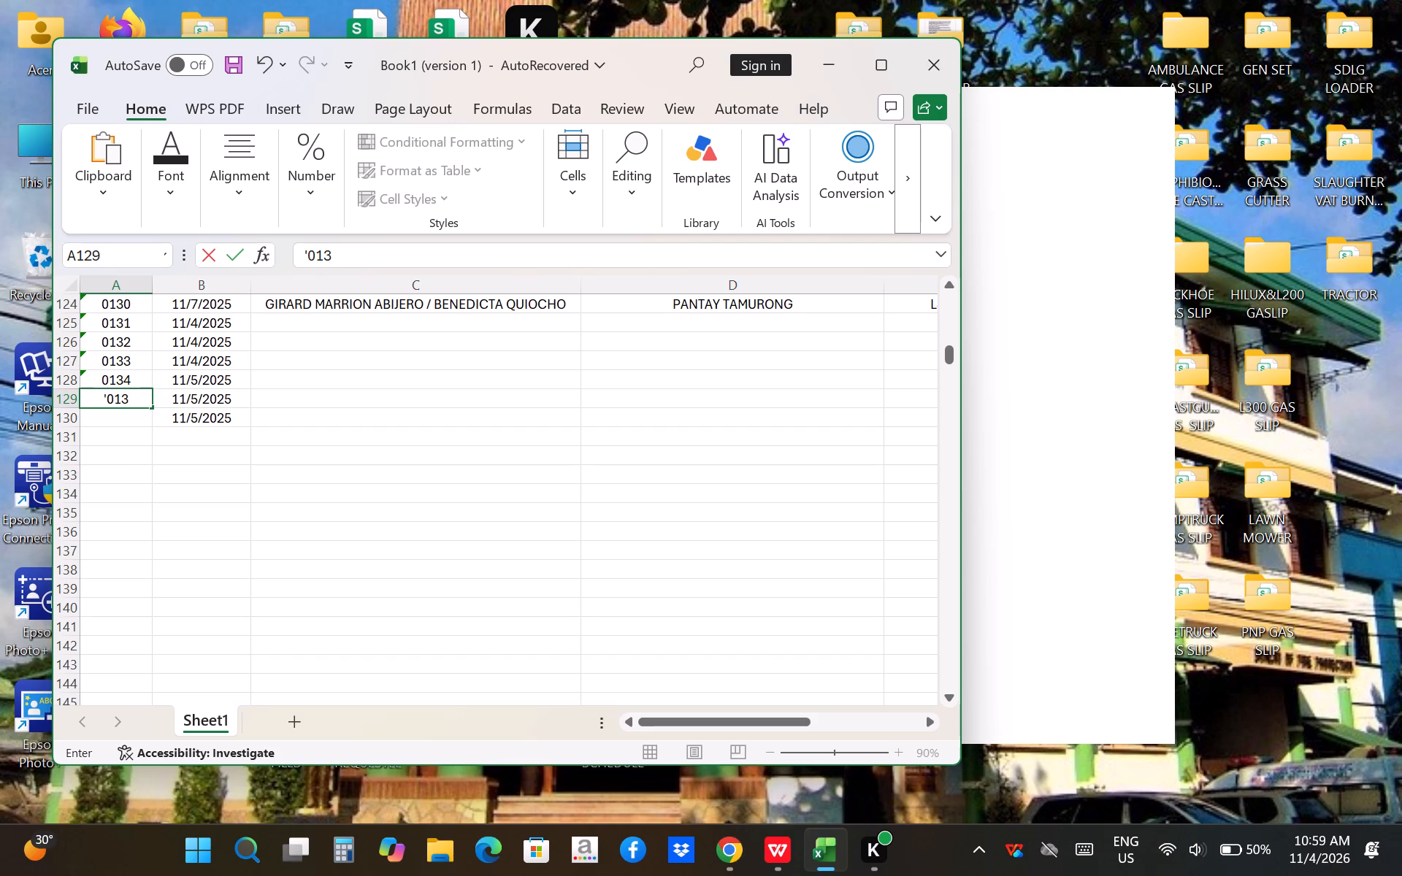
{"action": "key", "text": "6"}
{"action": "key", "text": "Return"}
{"action": "left_click", "coordinate": [126, 389]}
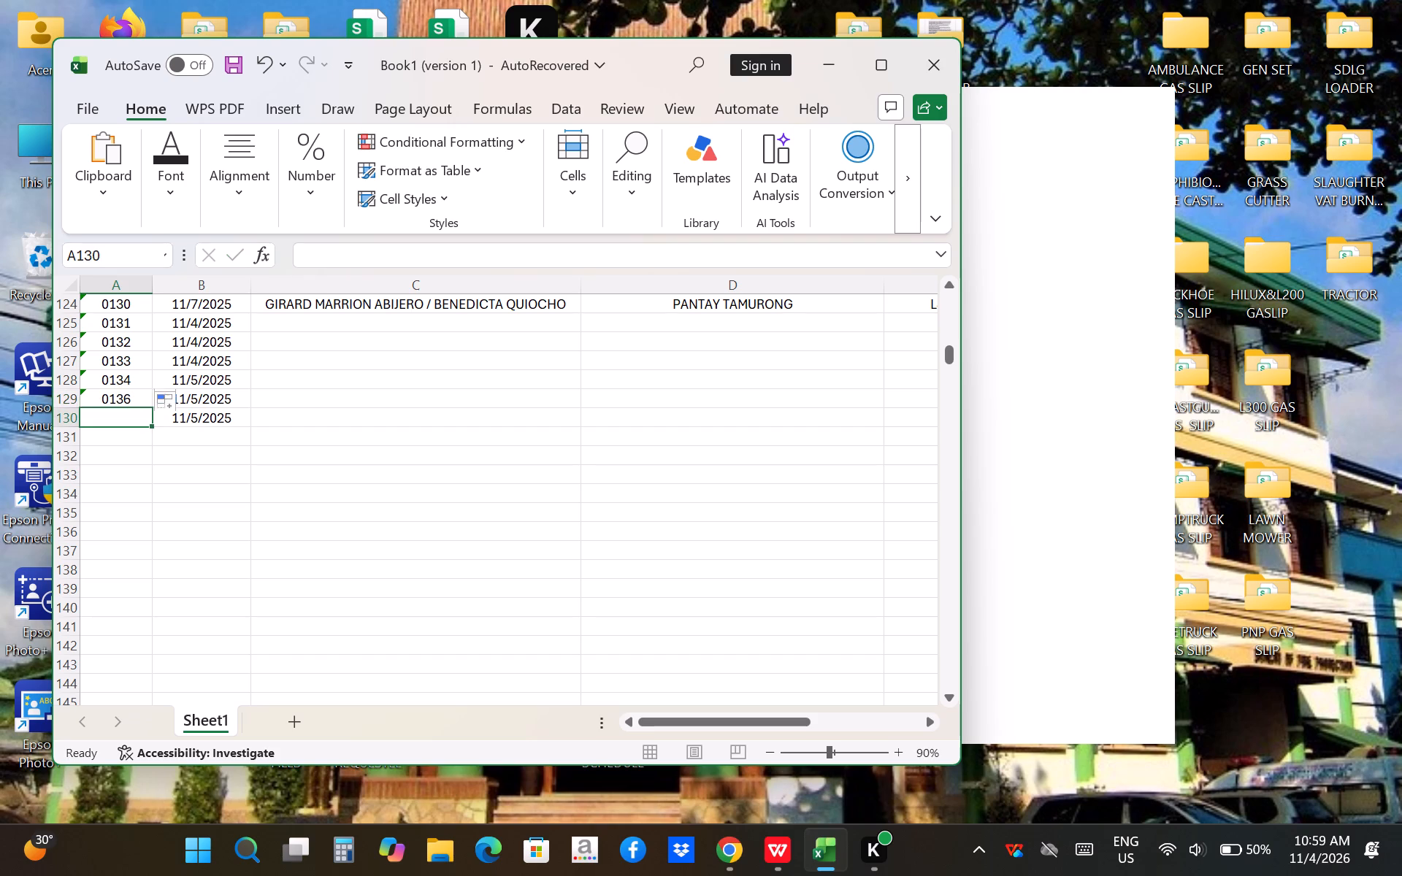
{"action": "left_click_drag", "start_coordinate": [148, 407], "coordinate": [150, 421]}
{"action": "left_click", "coordinate": [258, 430]}
Enter the driver's and passenger's names for trip 0131 in C125, separated by a slash.
{"action": "left_click", "coordinate": [284, 321]}
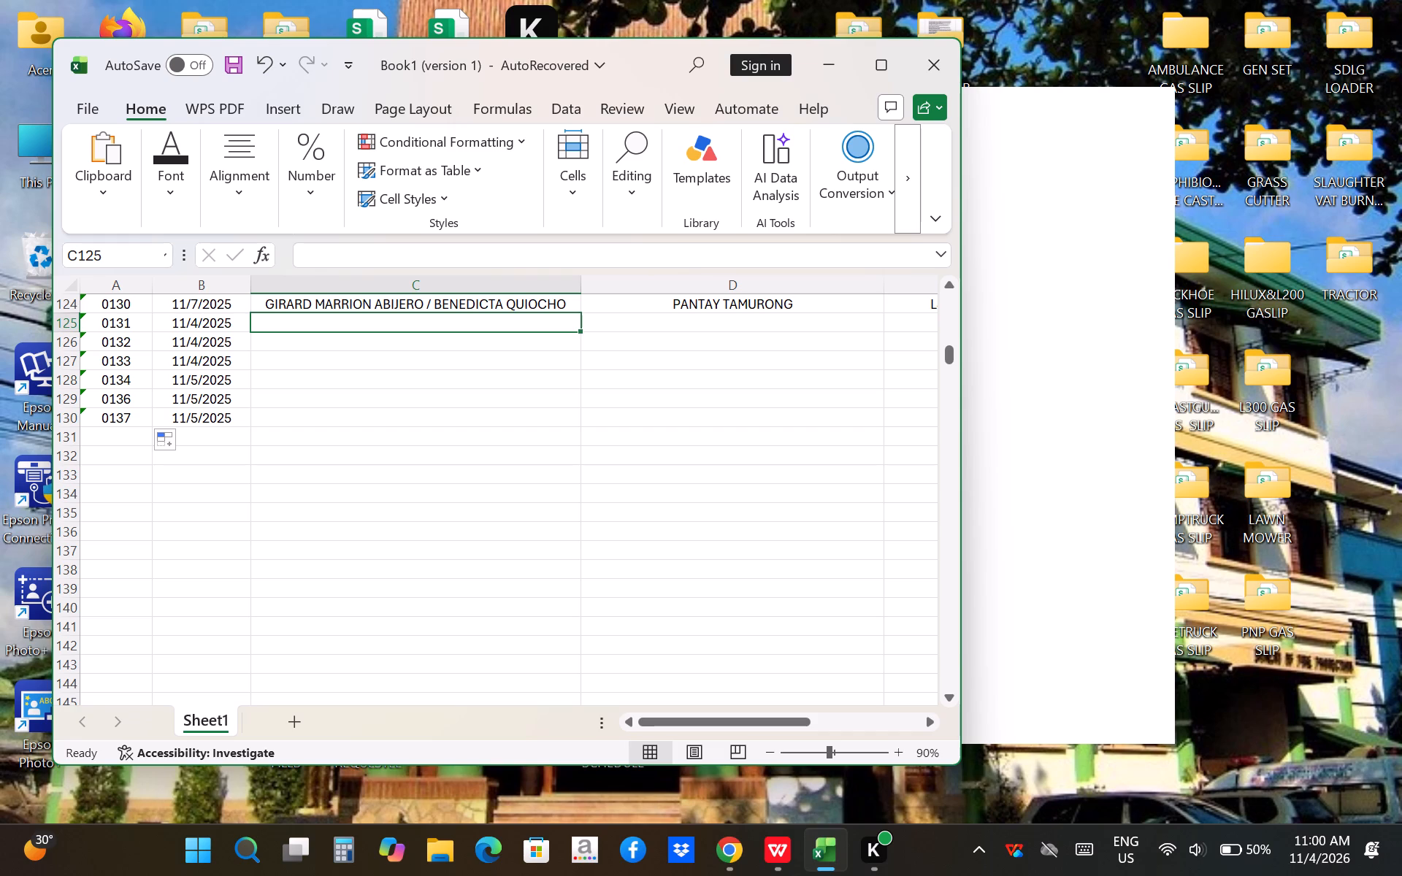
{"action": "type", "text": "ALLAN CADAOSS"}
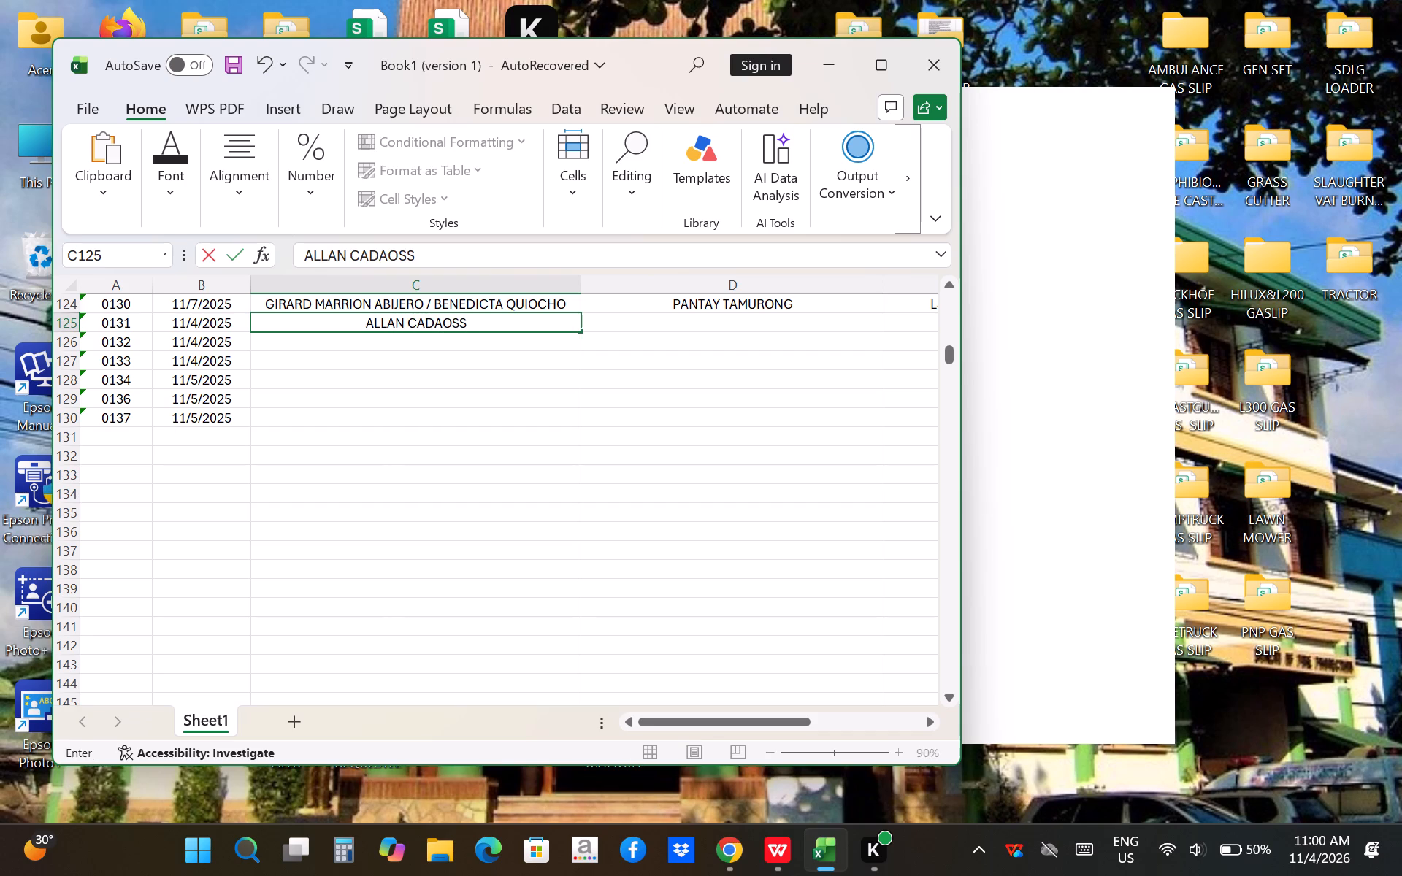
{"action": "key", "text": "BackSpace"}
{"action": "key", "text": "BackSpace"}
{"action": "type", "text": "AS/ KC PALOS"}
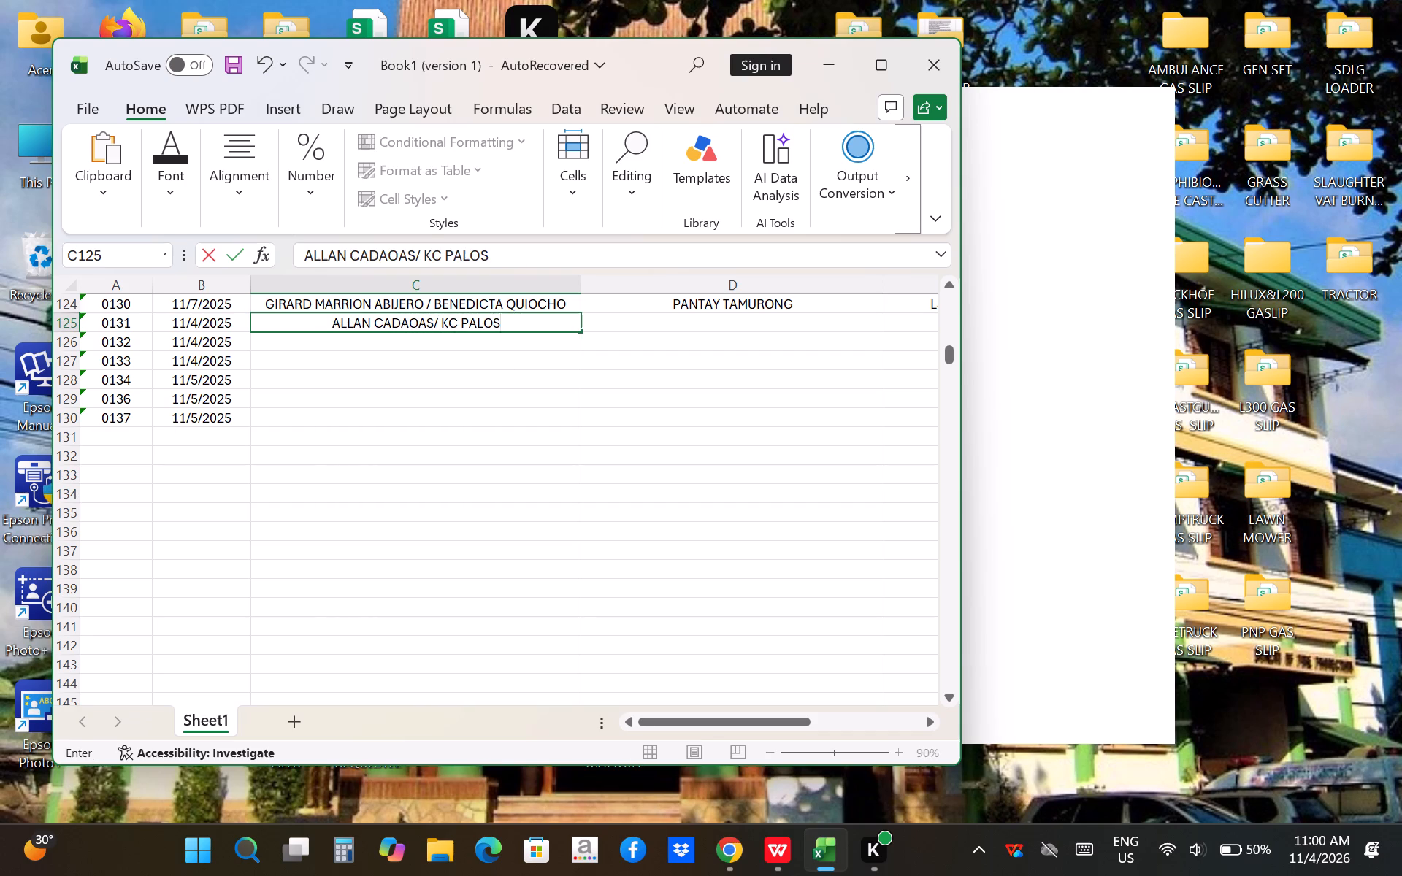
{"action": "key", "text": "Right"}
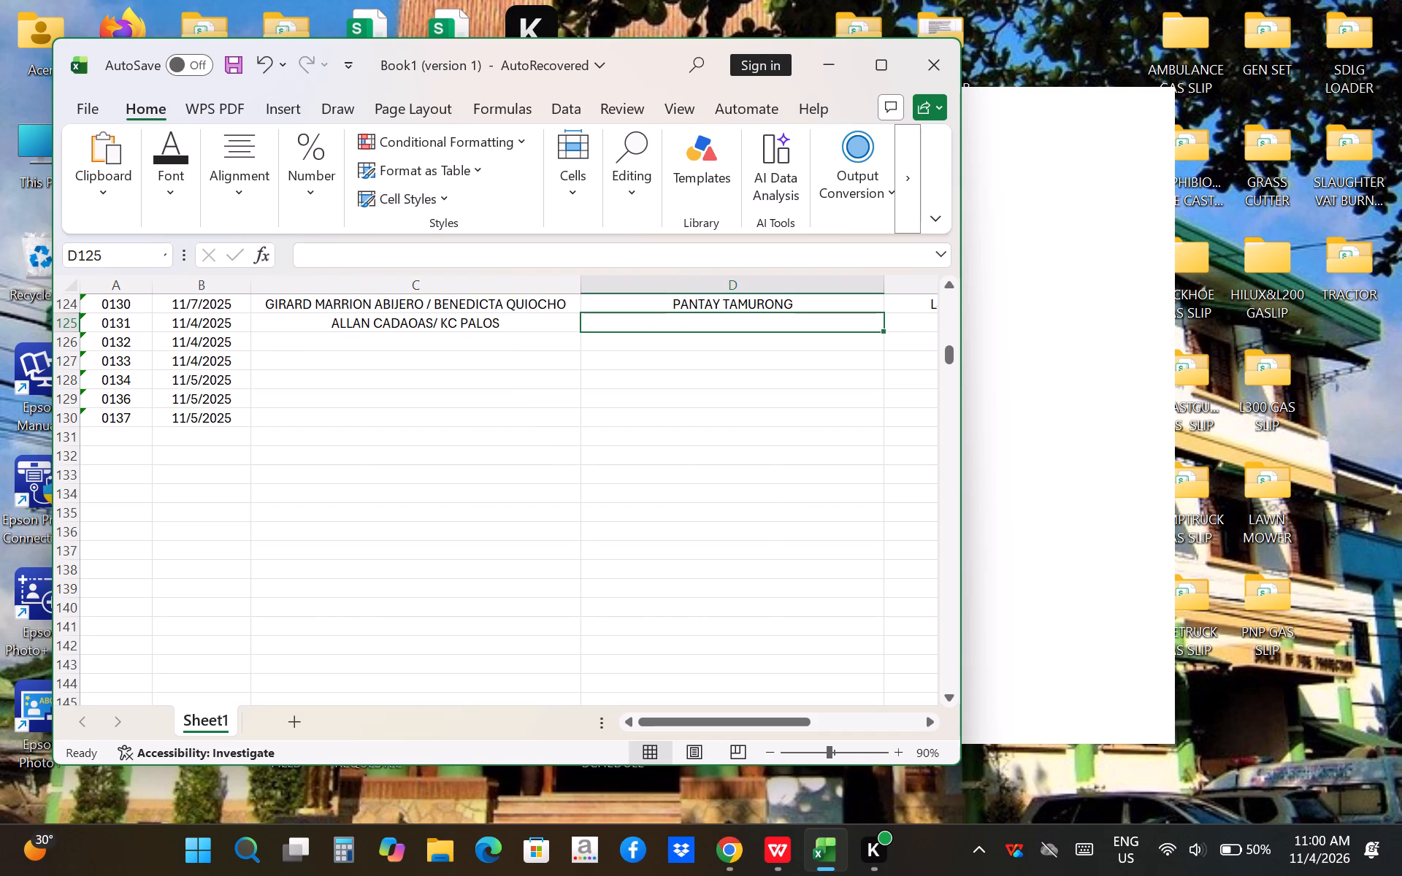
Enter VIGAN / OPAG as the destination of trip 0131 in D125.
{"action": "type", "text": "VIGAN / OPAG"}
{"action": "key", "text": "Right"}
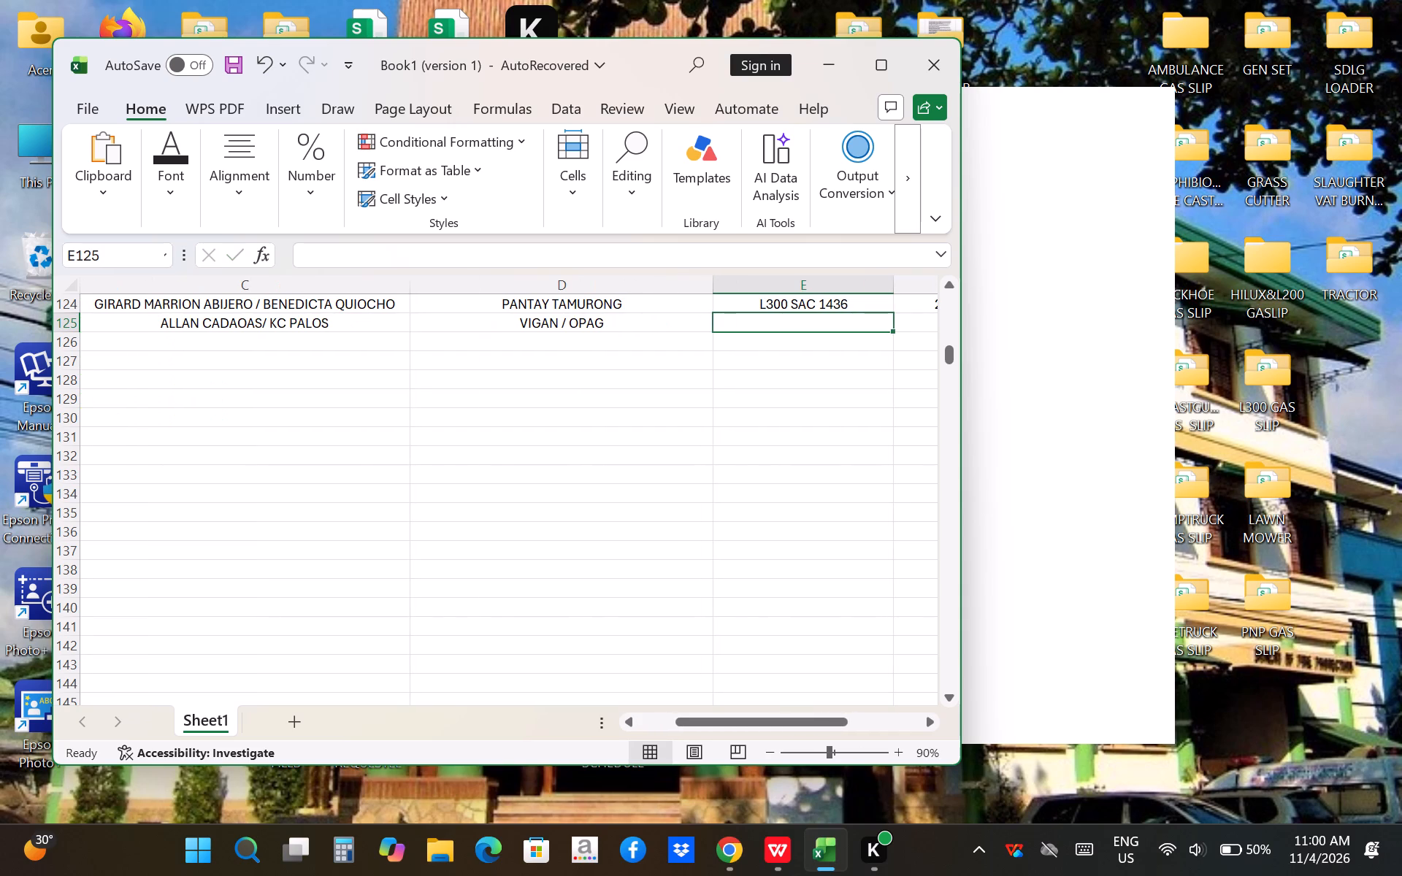
{"action": "left_click_drag", "start_coordinate": [754, 723], "coordinate": [520, 721]}
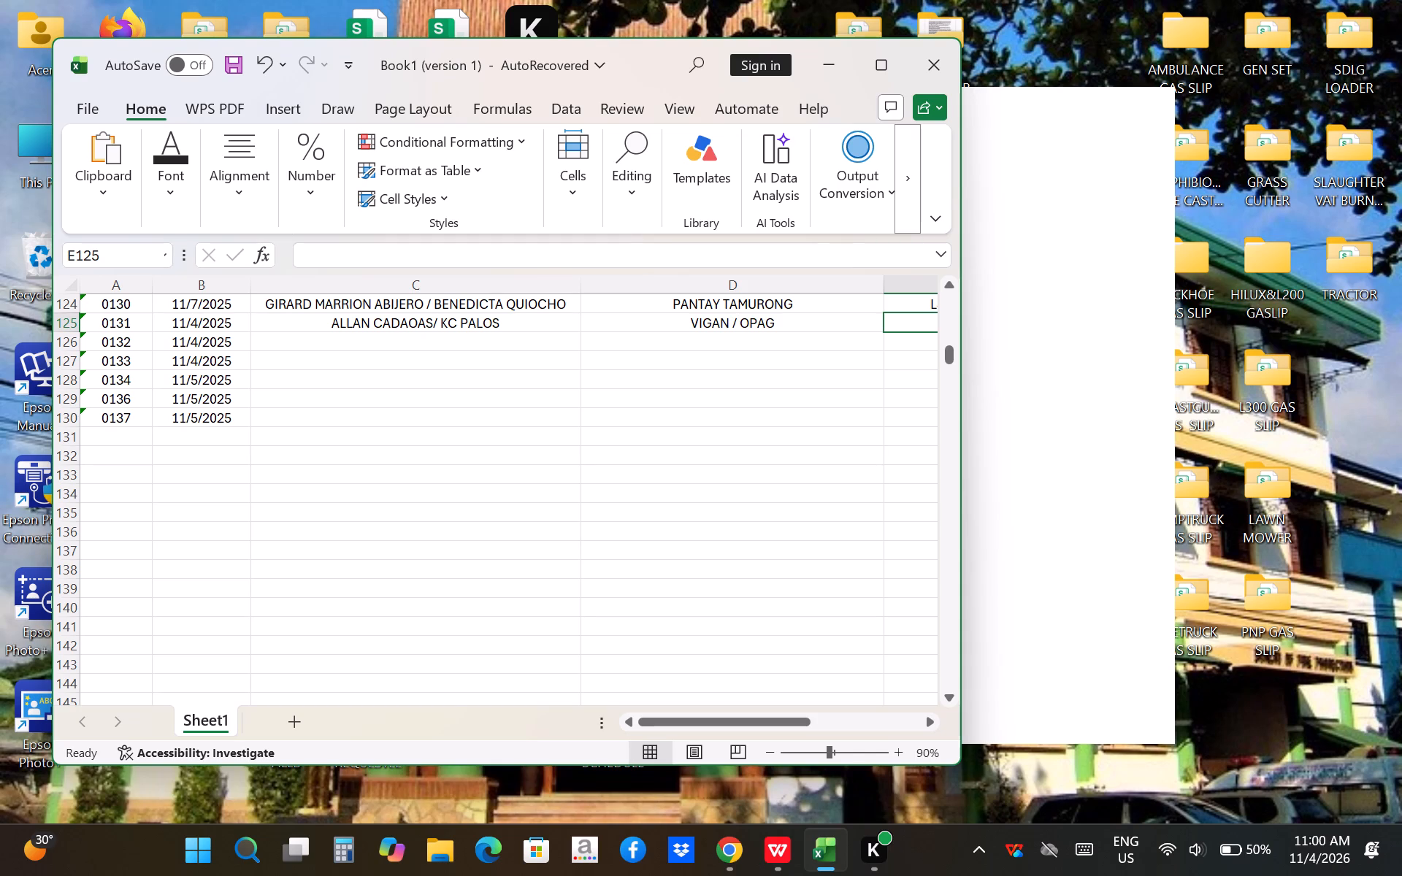
{"action": "left_click", "coordinate": [648, 320]}
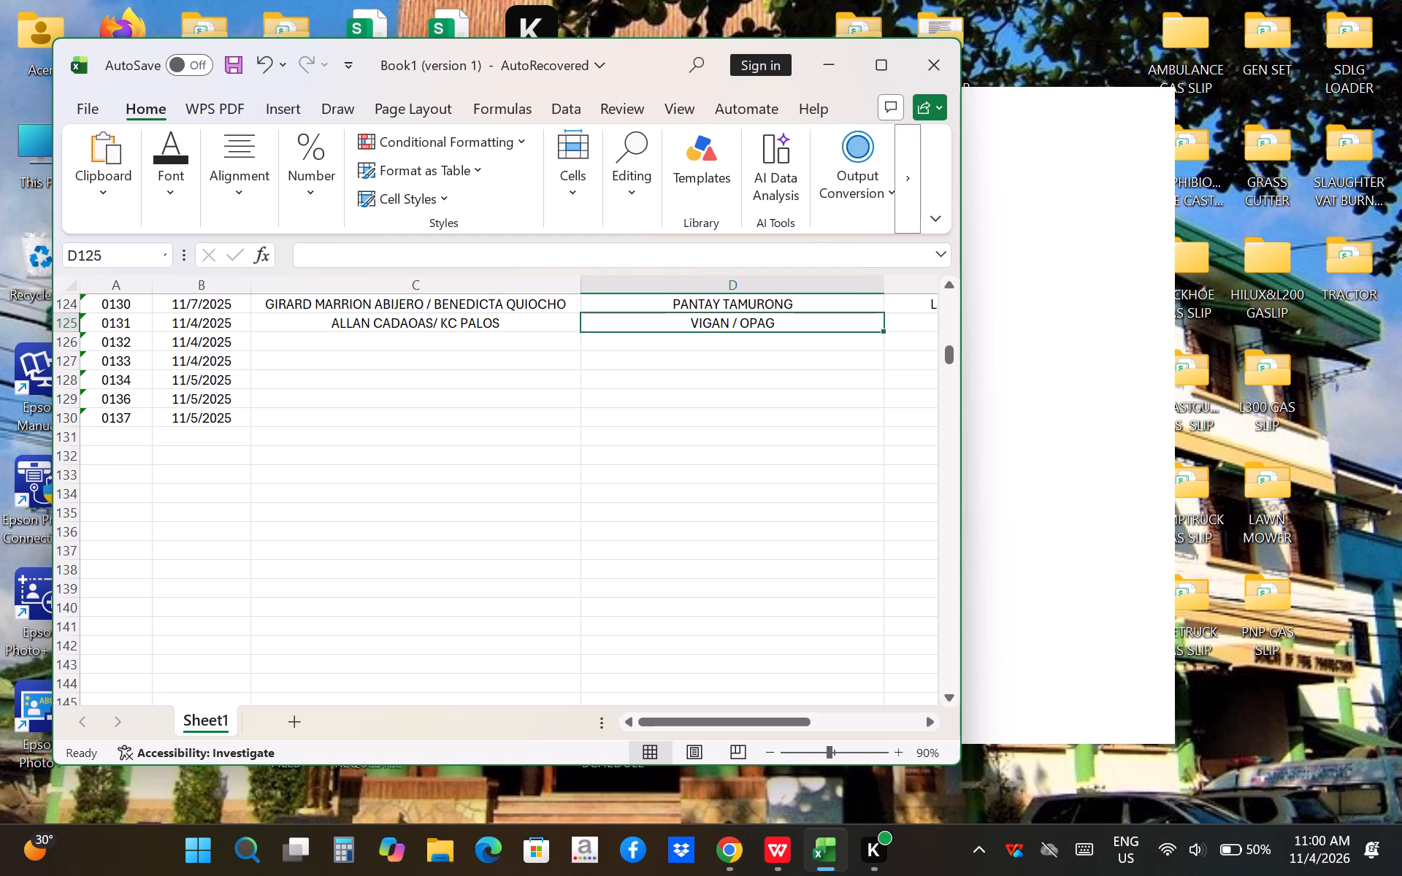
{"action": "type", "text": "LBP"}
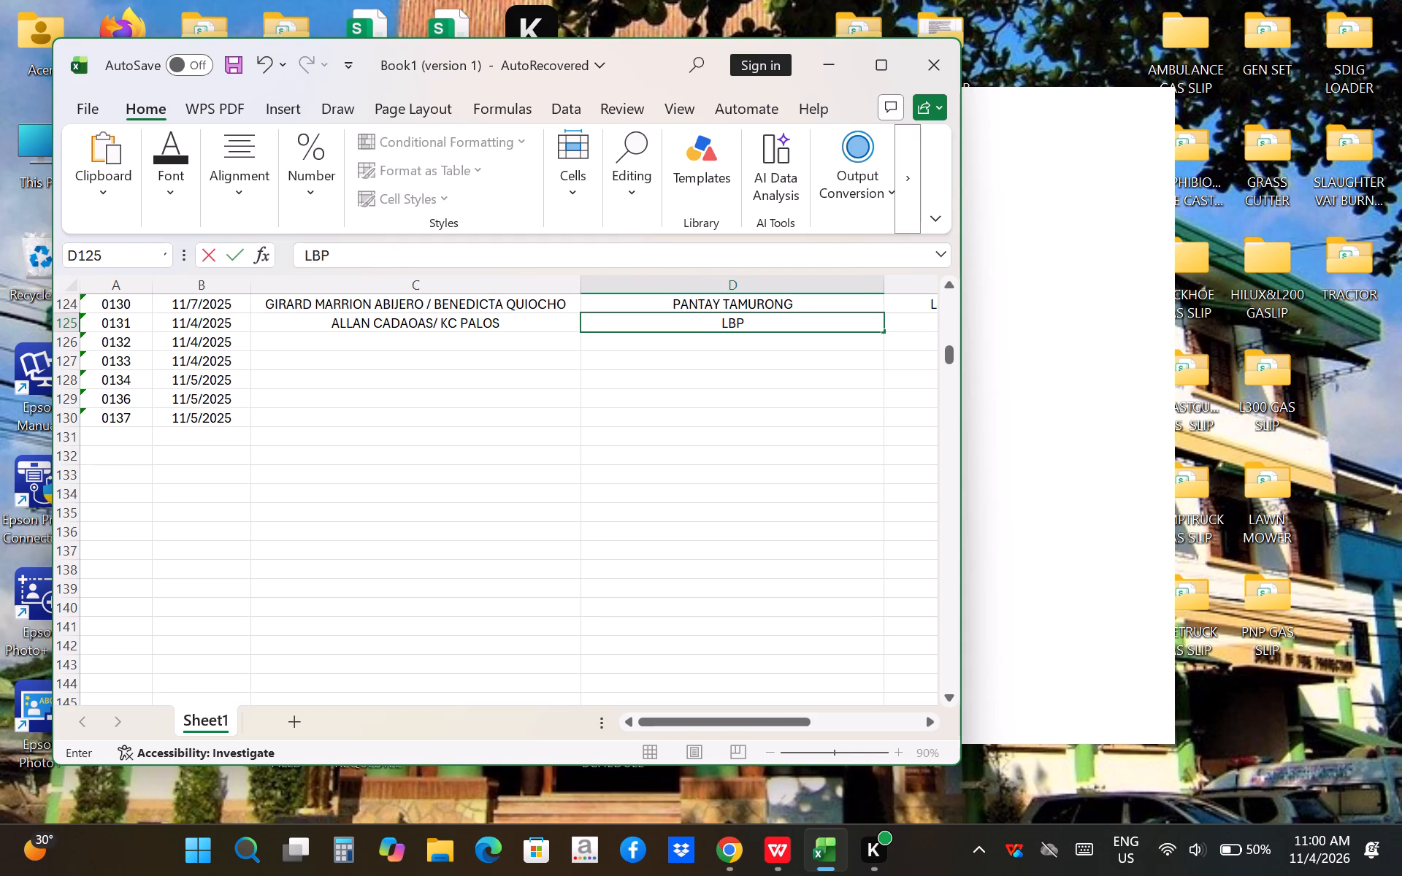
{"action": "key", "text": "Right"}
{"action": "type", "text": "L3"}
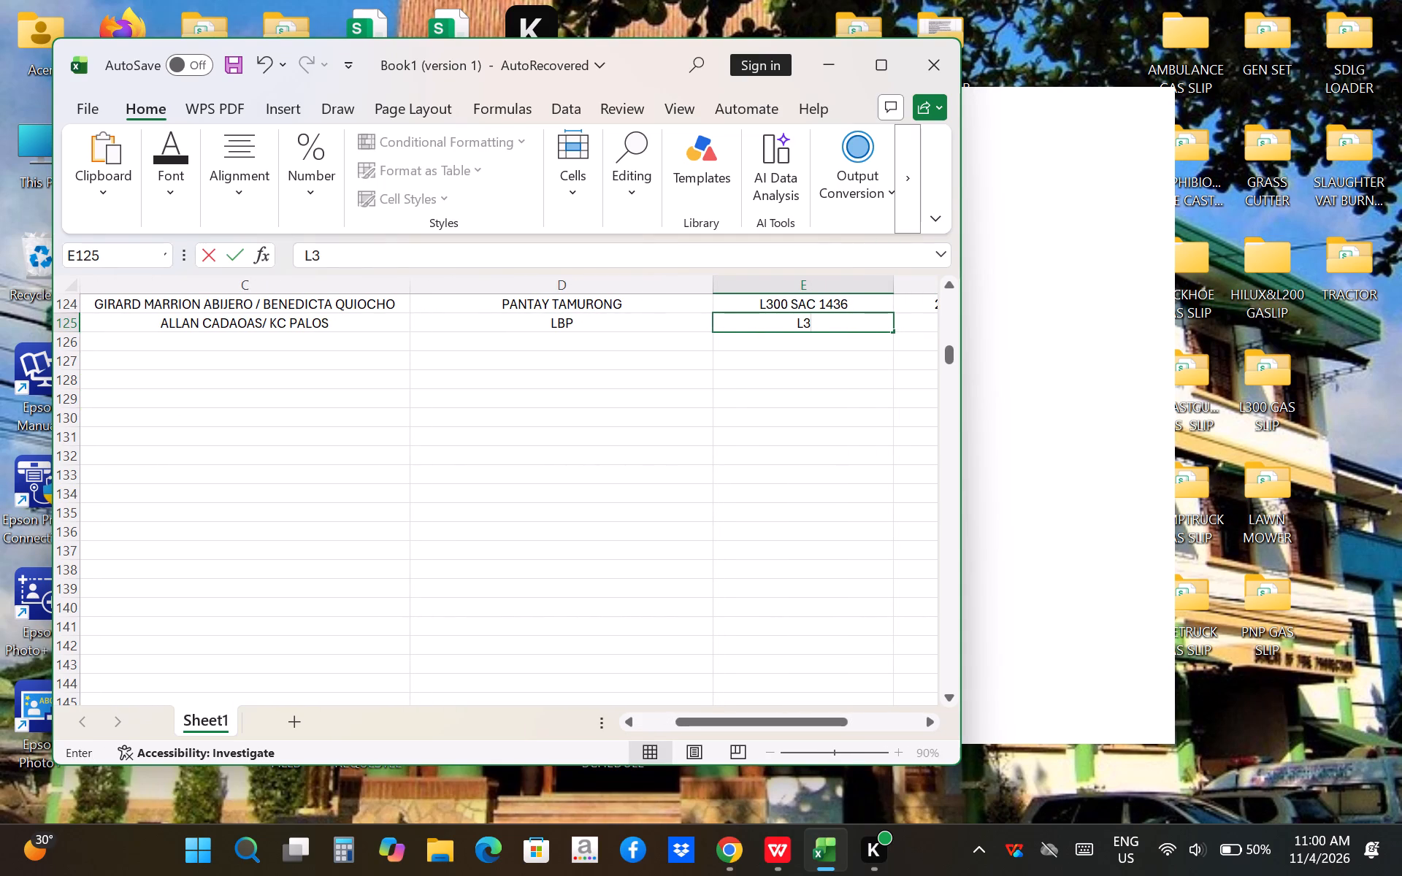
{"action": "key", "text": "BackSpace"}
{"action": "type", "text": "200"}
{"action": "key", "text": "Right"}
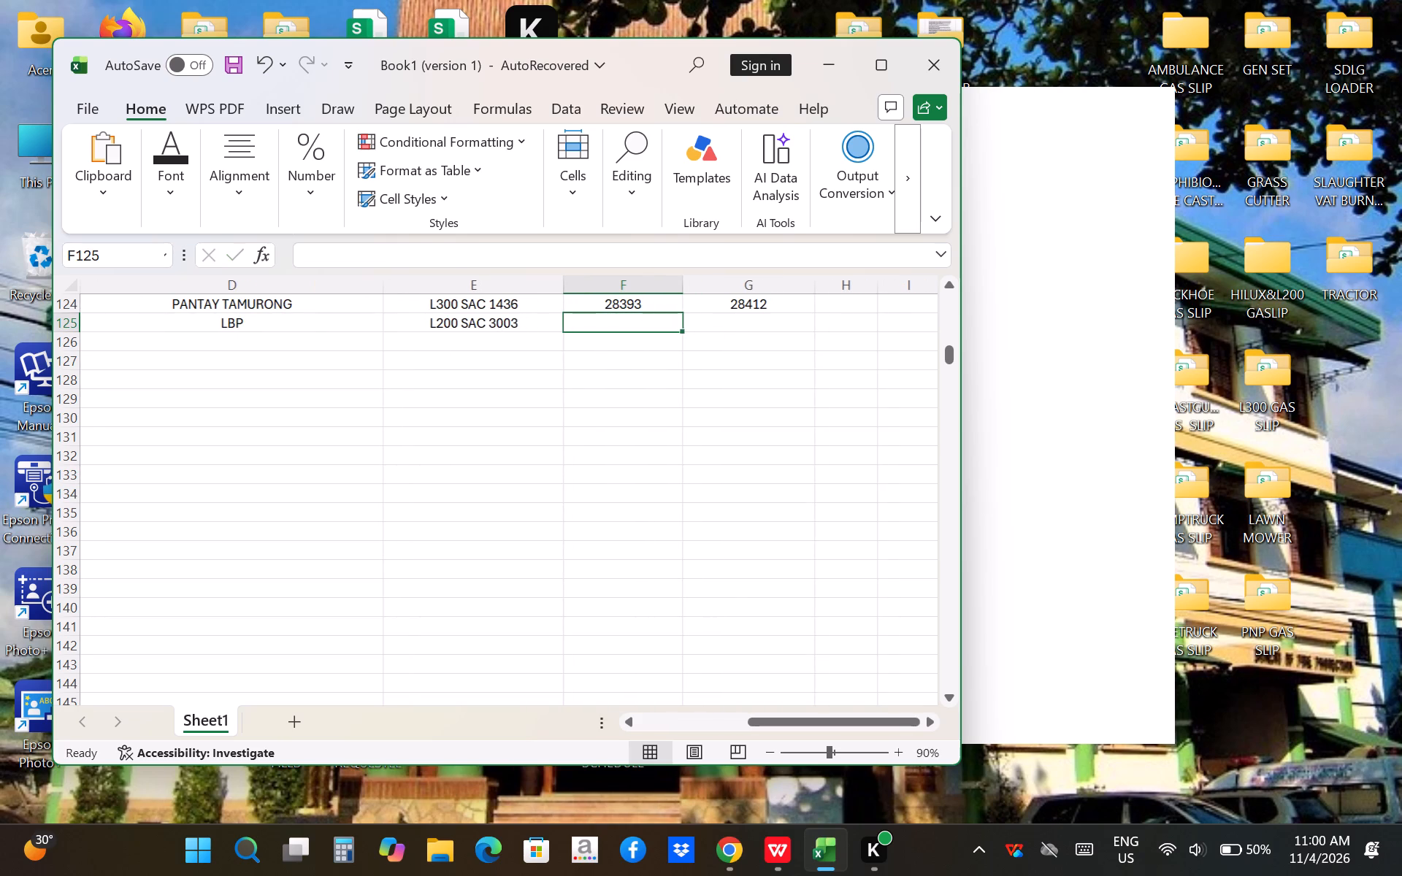
Enter start reading 254246 and end reading 254257 for trip 0131 in F125:G125.
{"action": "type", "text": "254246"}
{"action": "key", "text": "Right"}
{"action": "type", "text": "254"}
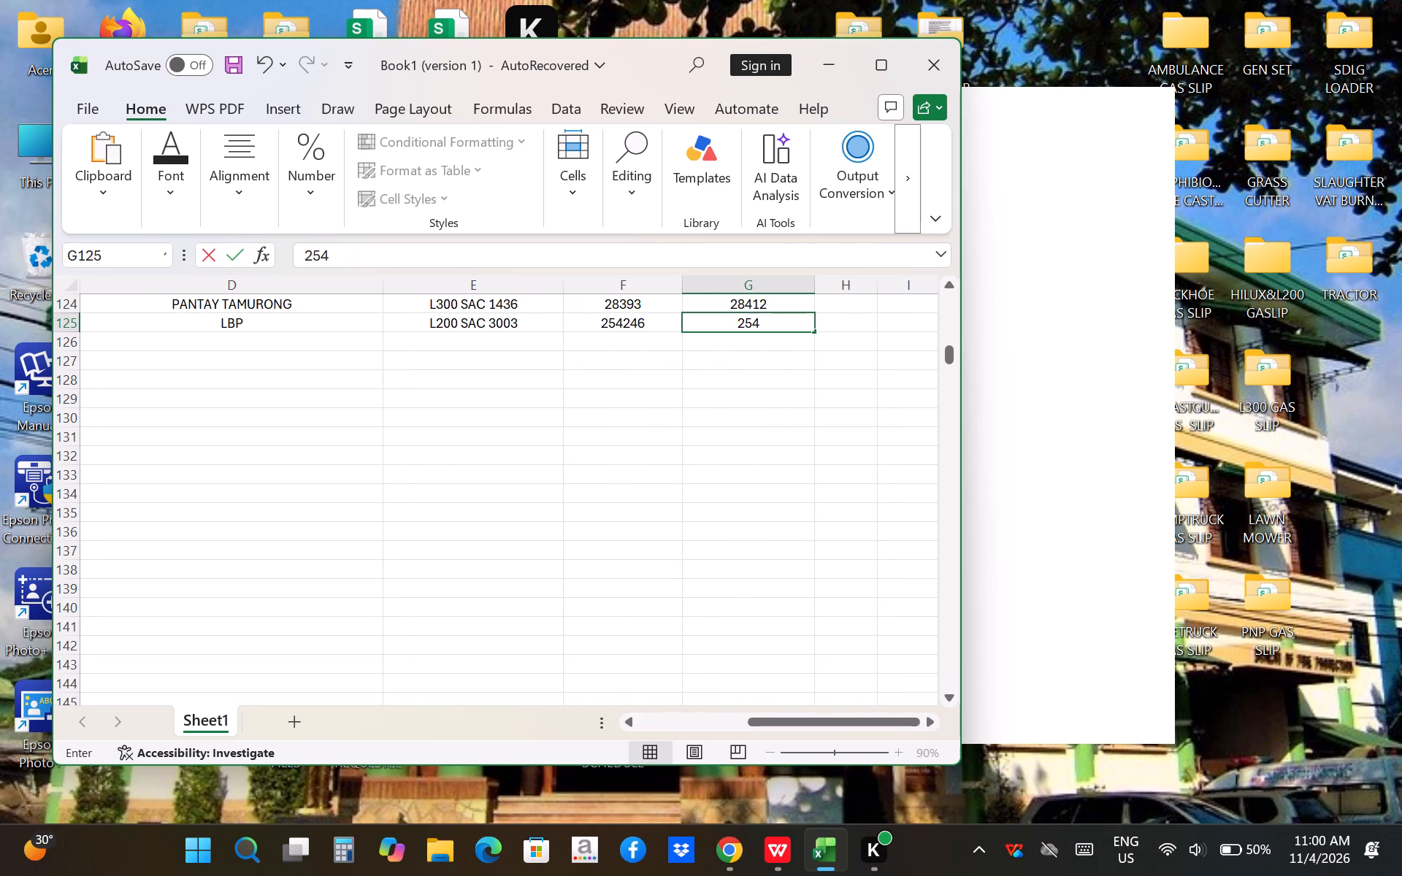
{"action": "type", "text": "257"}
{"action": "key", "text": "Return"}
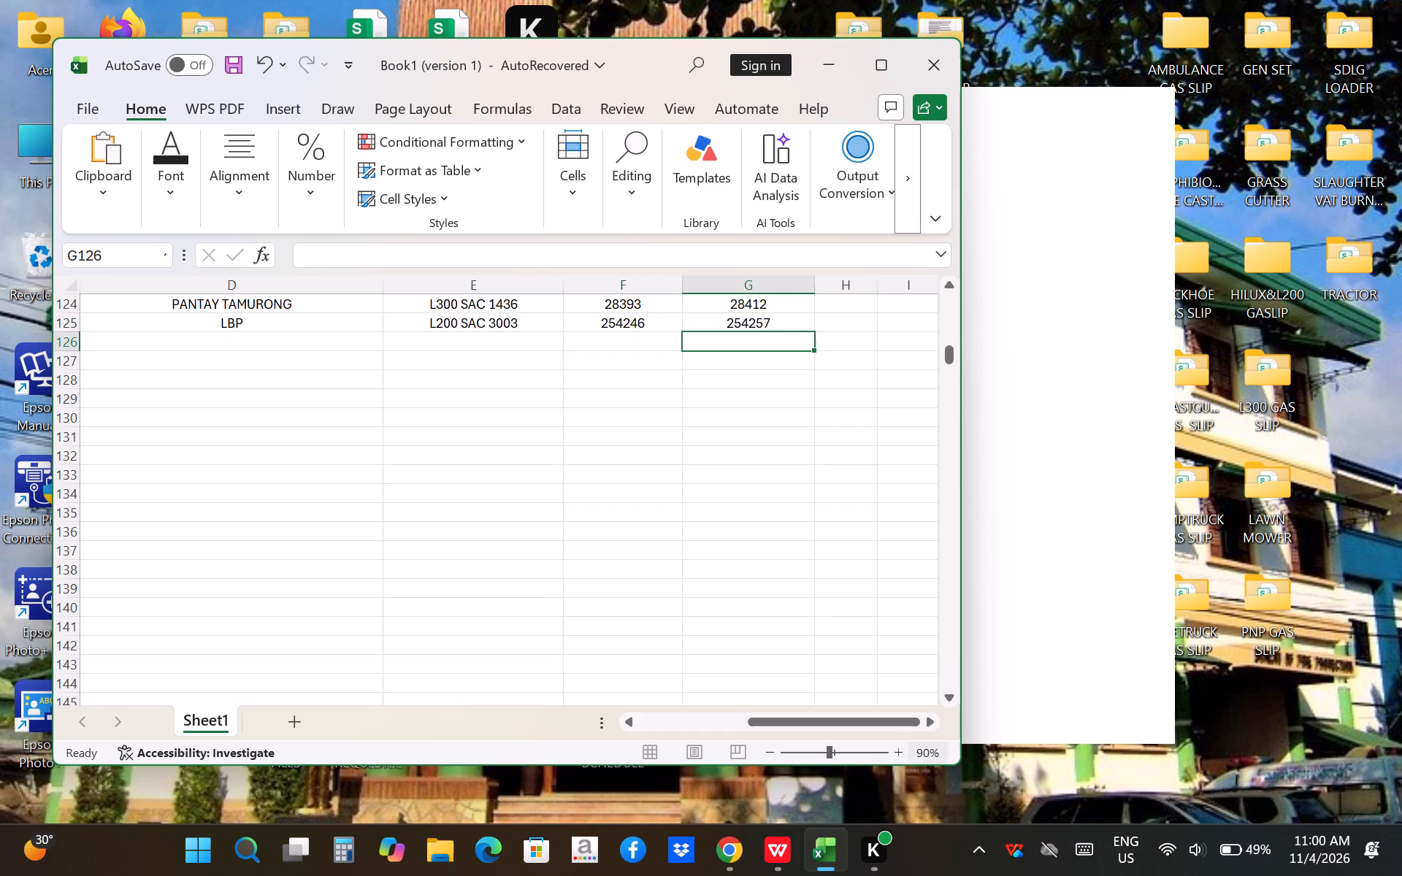
Enter the driver's and passenger's names for trip 0132 in C126, separated by a slash, correcting the passenger's surname to end in S.
{"action": "left_click_drag", "start_coordinate": [878, 718], "coordinate": [635, 719]}
{"action": "left_click", "coordinate": [418, 350]}
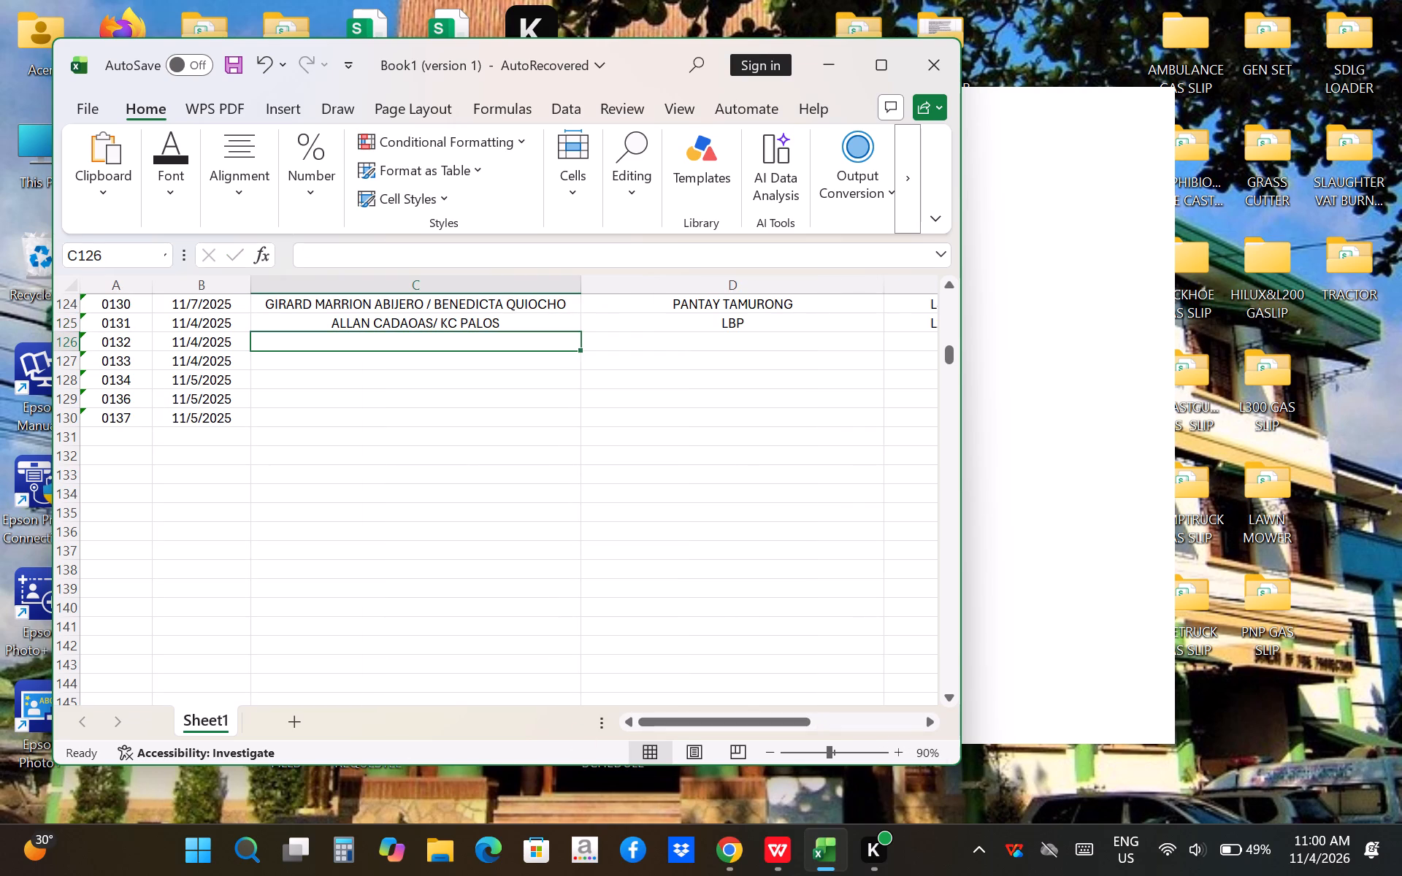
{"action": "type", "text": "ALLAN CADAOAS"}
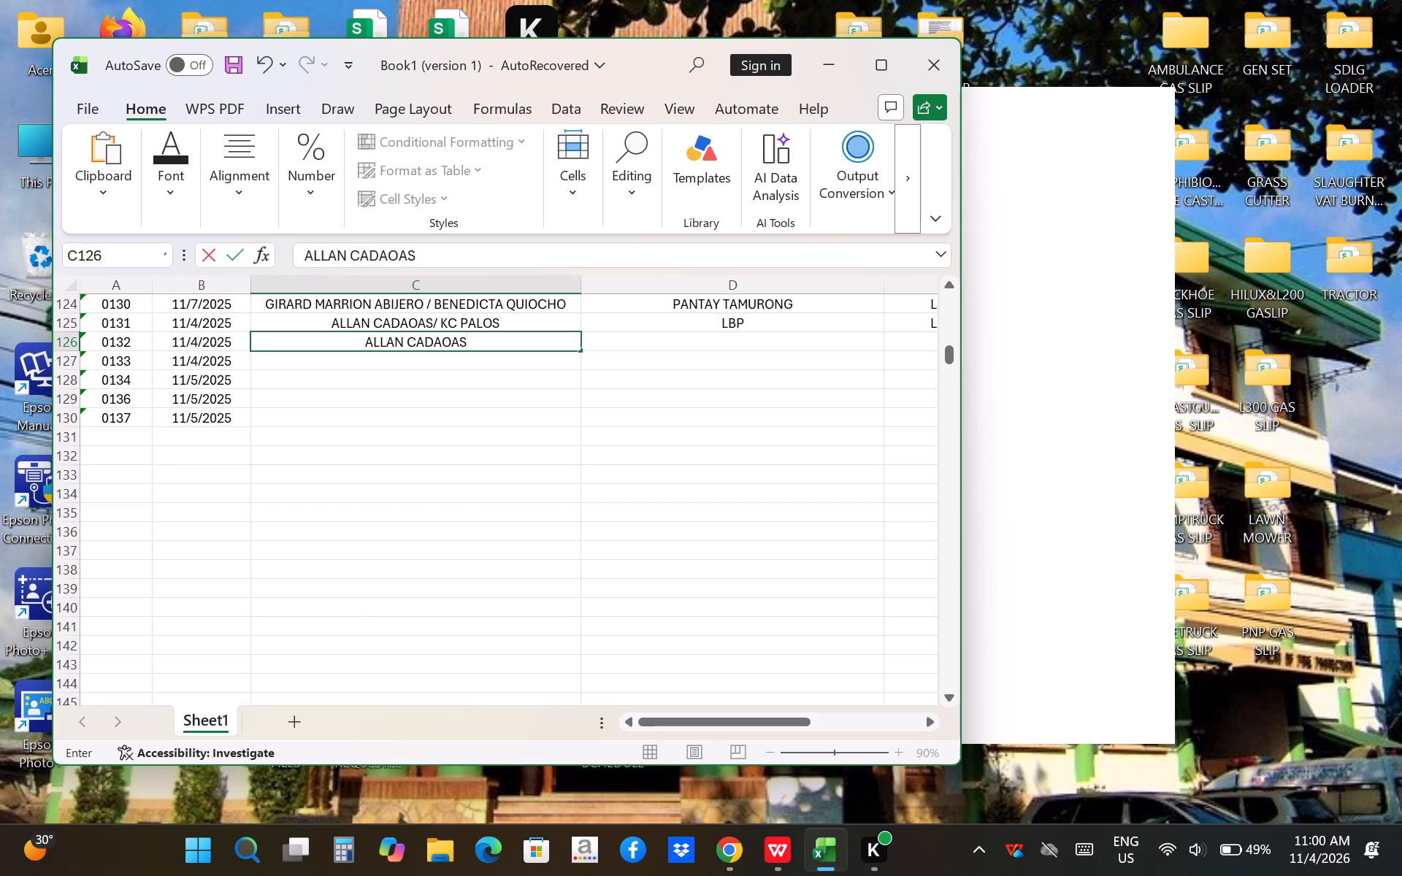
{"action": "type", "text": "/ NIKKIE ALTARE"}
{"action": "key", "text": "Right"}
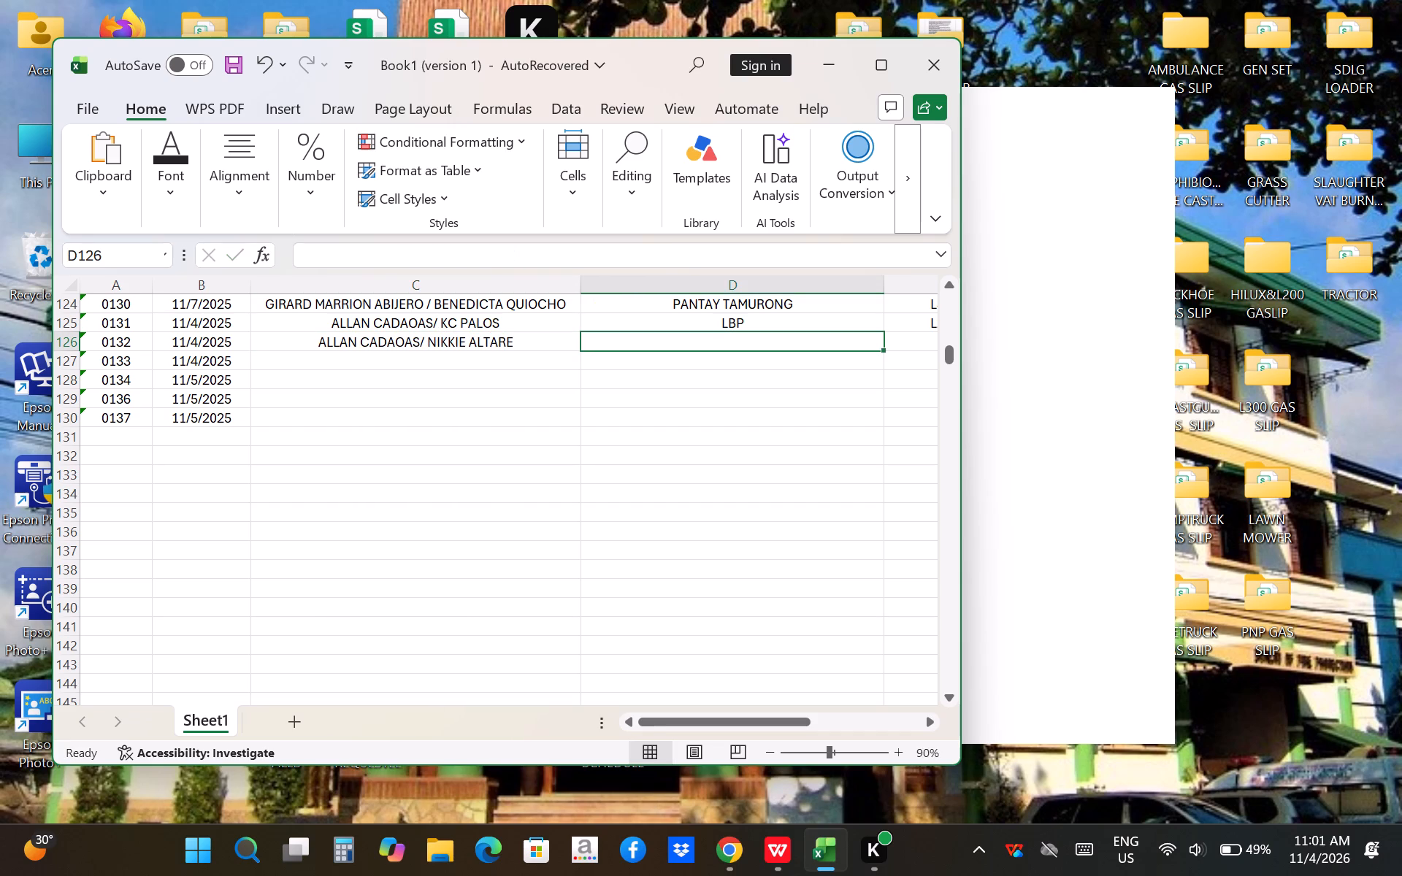
{"action": "left_click", "coordinate": [421, 355]}
{"action": "left_click", "coordinate": [426, 332]}
{"action": "left_click", "coordinate": [529, 233]}
{"action": "left_click", "coordinate": [528, 245]}
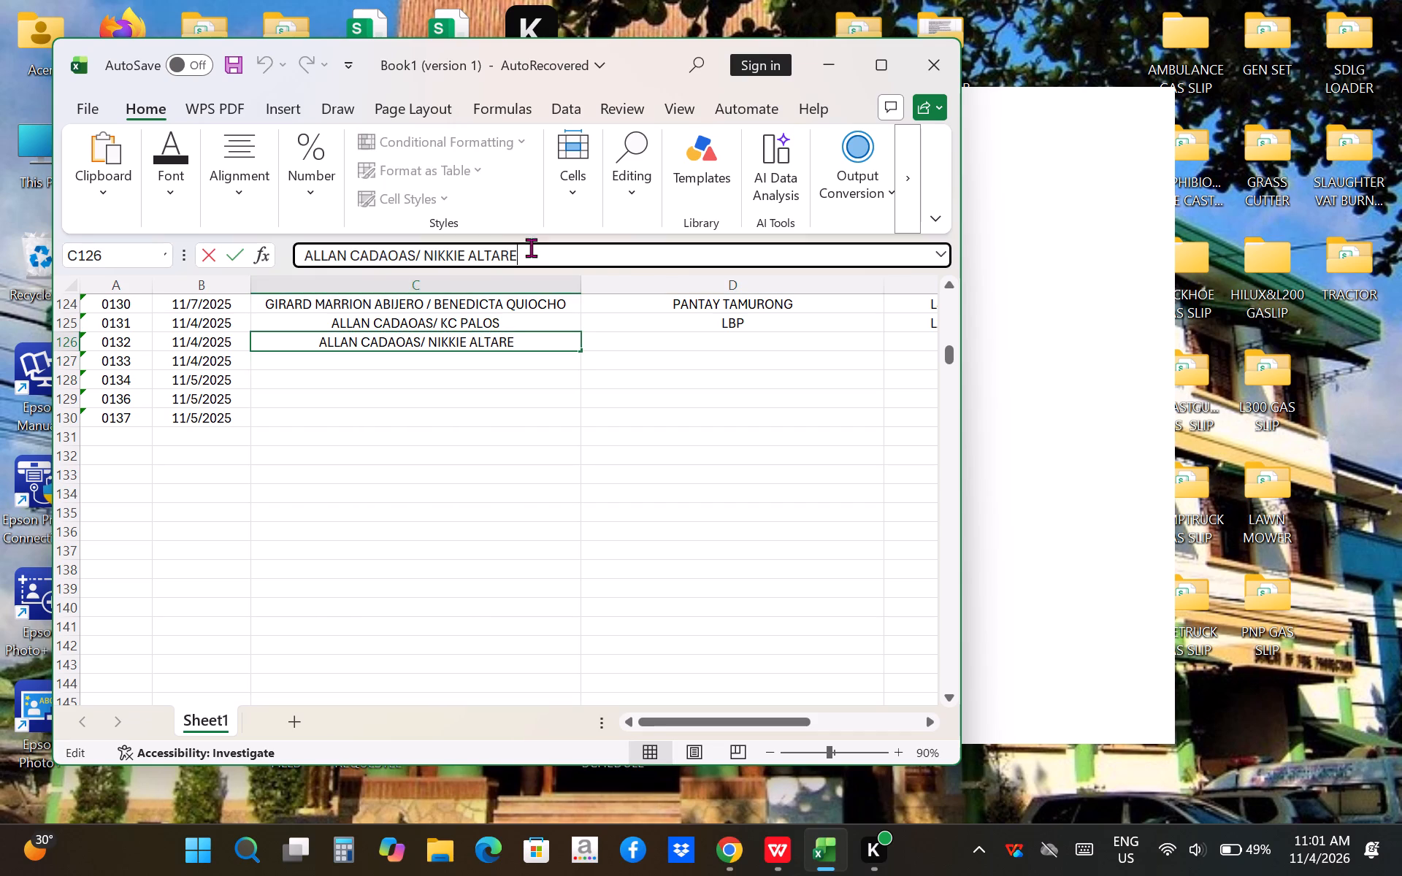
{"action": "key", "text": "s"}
{"action": "left_click", "coordinate": [716, 326]}
{"action": "left_click", "coordinate": [716, 338]}
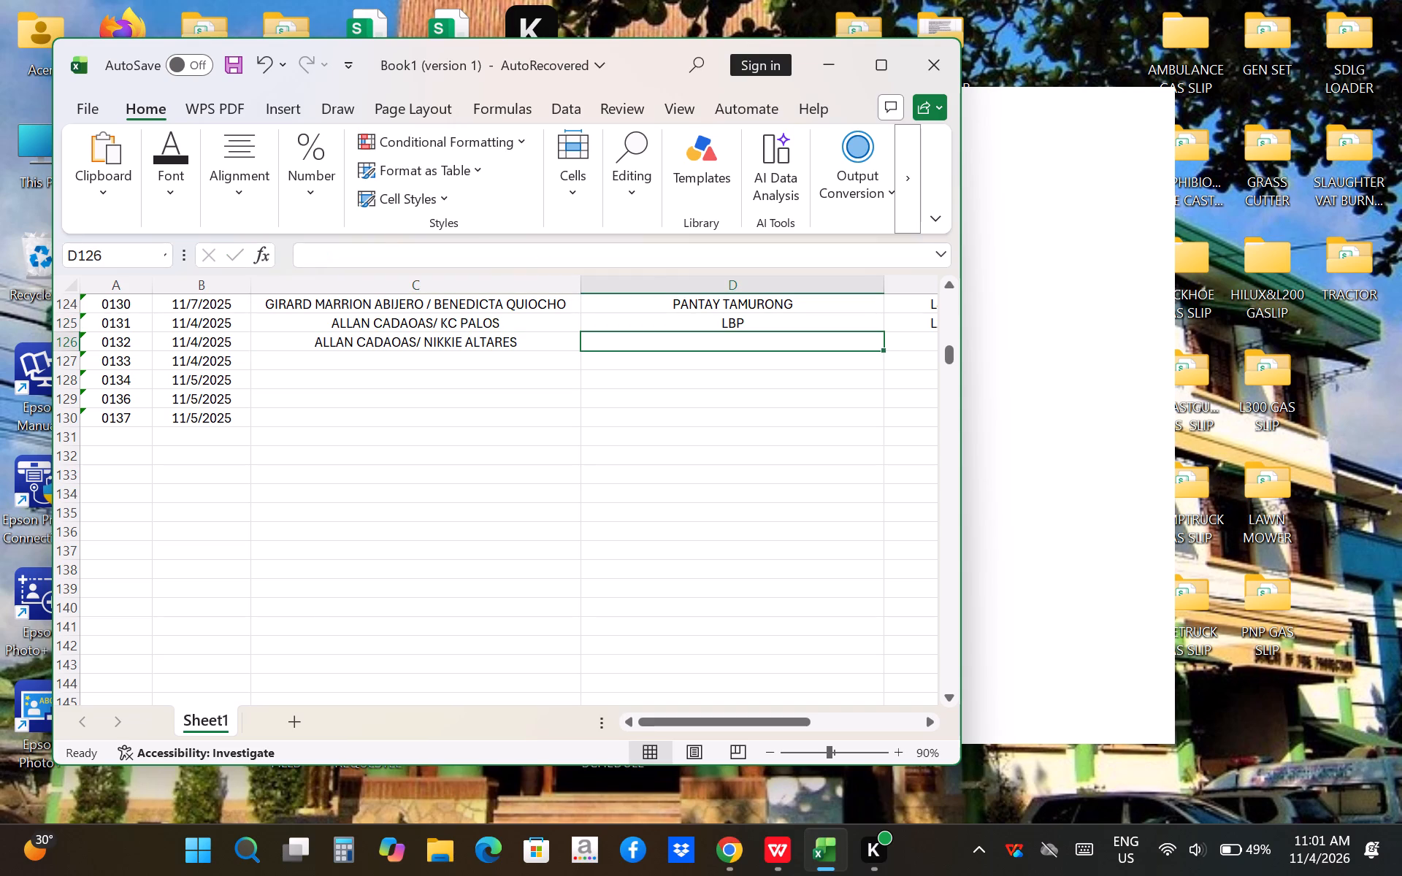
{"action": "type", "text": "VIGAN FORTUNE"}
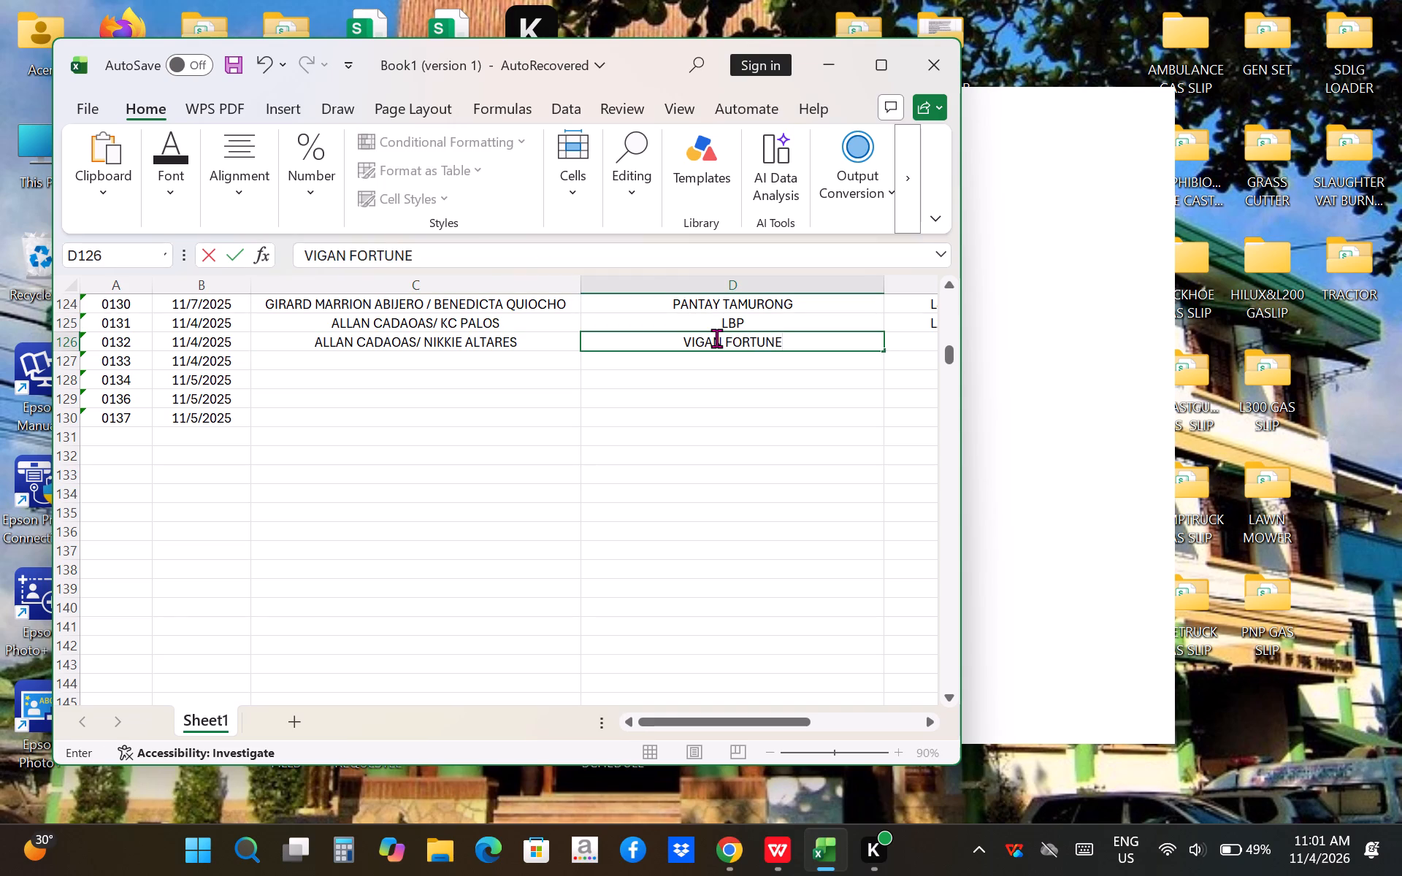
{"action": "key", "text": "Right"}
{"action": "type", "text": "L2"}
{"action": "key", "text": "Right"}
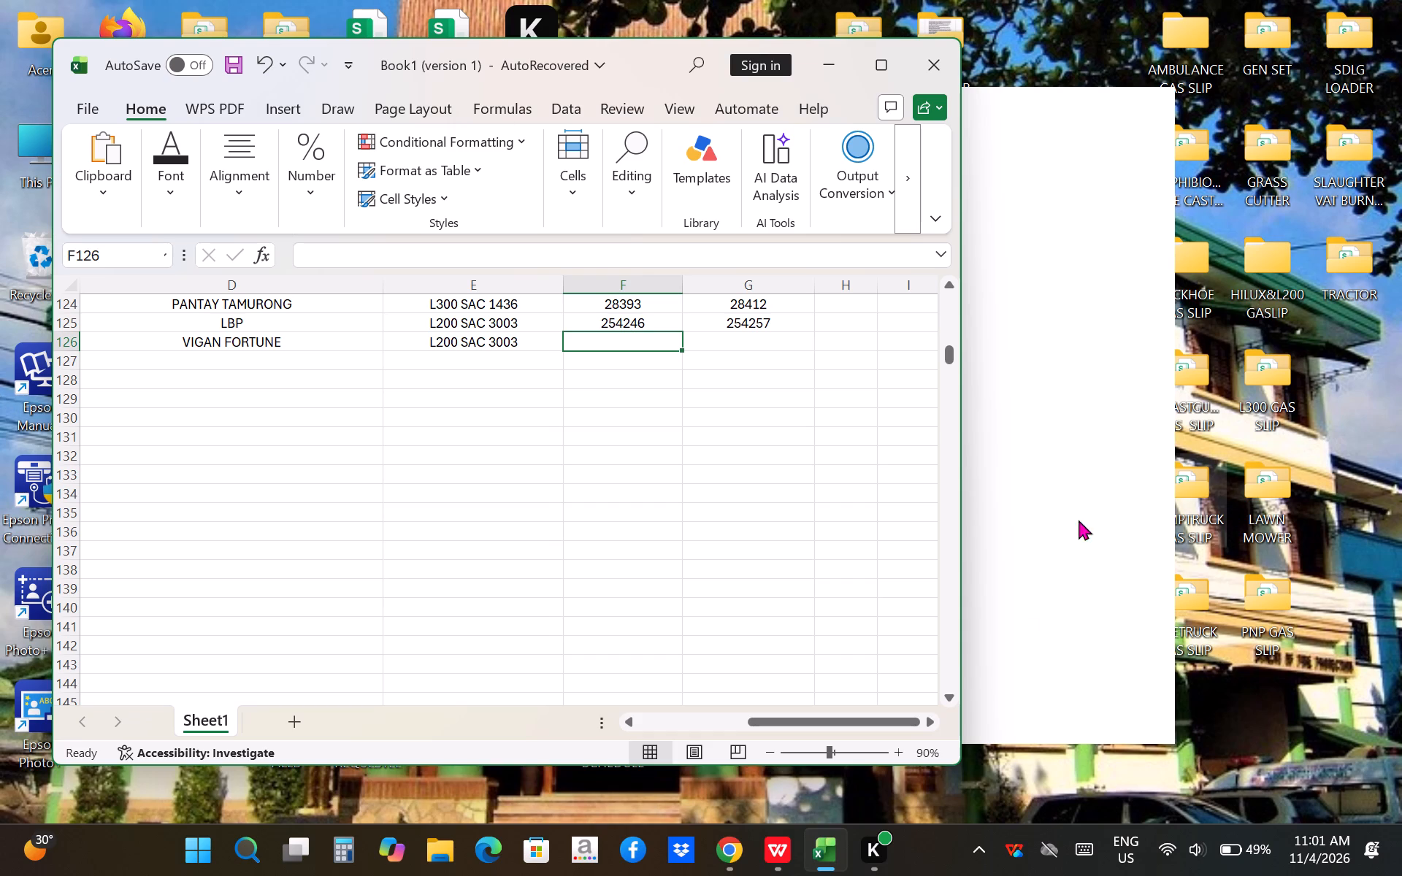
Enter start reading 265259 and end reading 265267 for trip 0132 in F126:G126.
{"action": "left_click", "coordinate": [851, 720]}
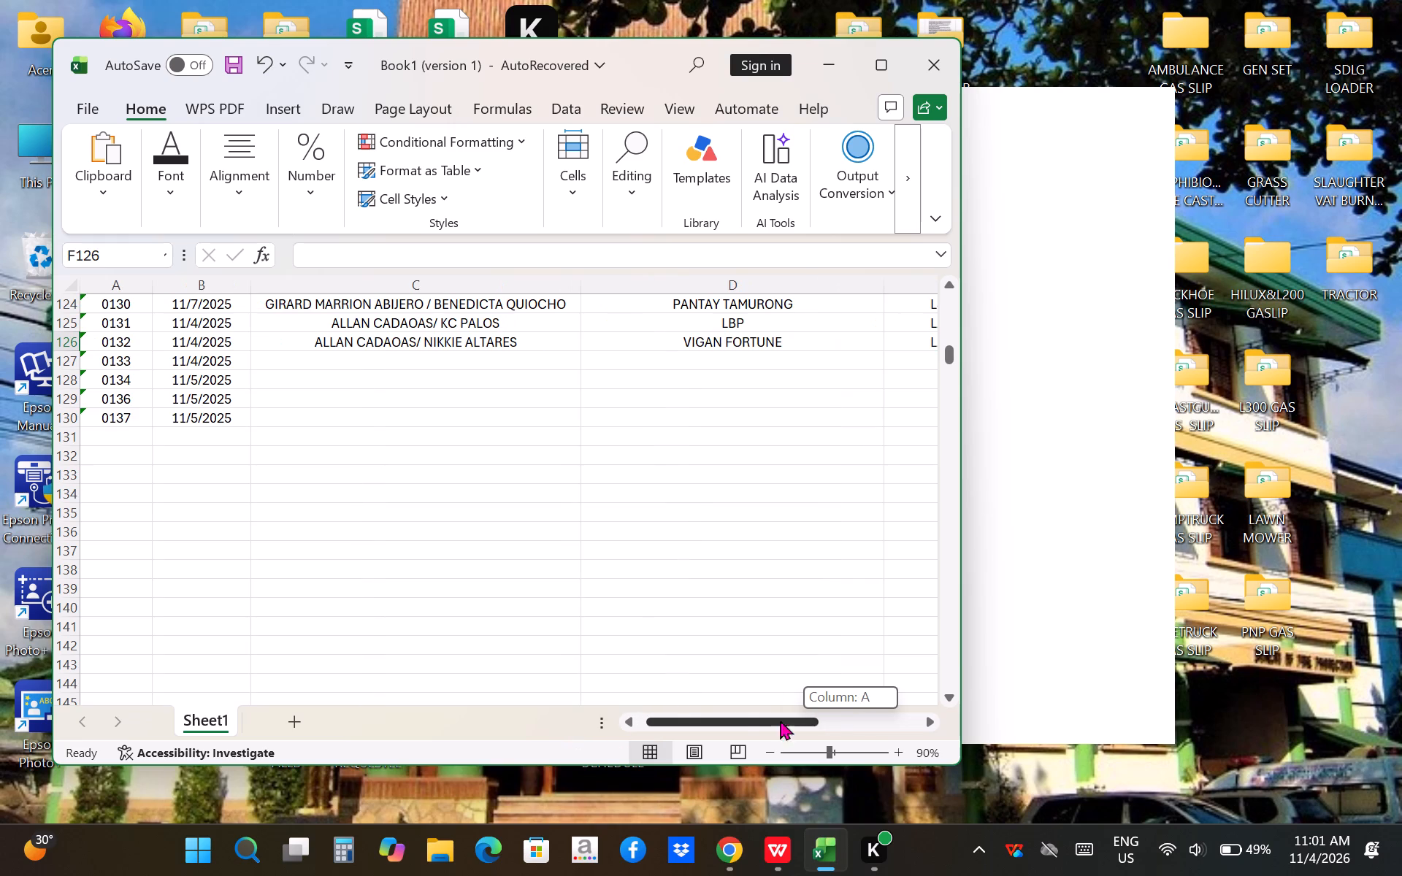
{"action": "left_click", "coordinate": [624, 339]}
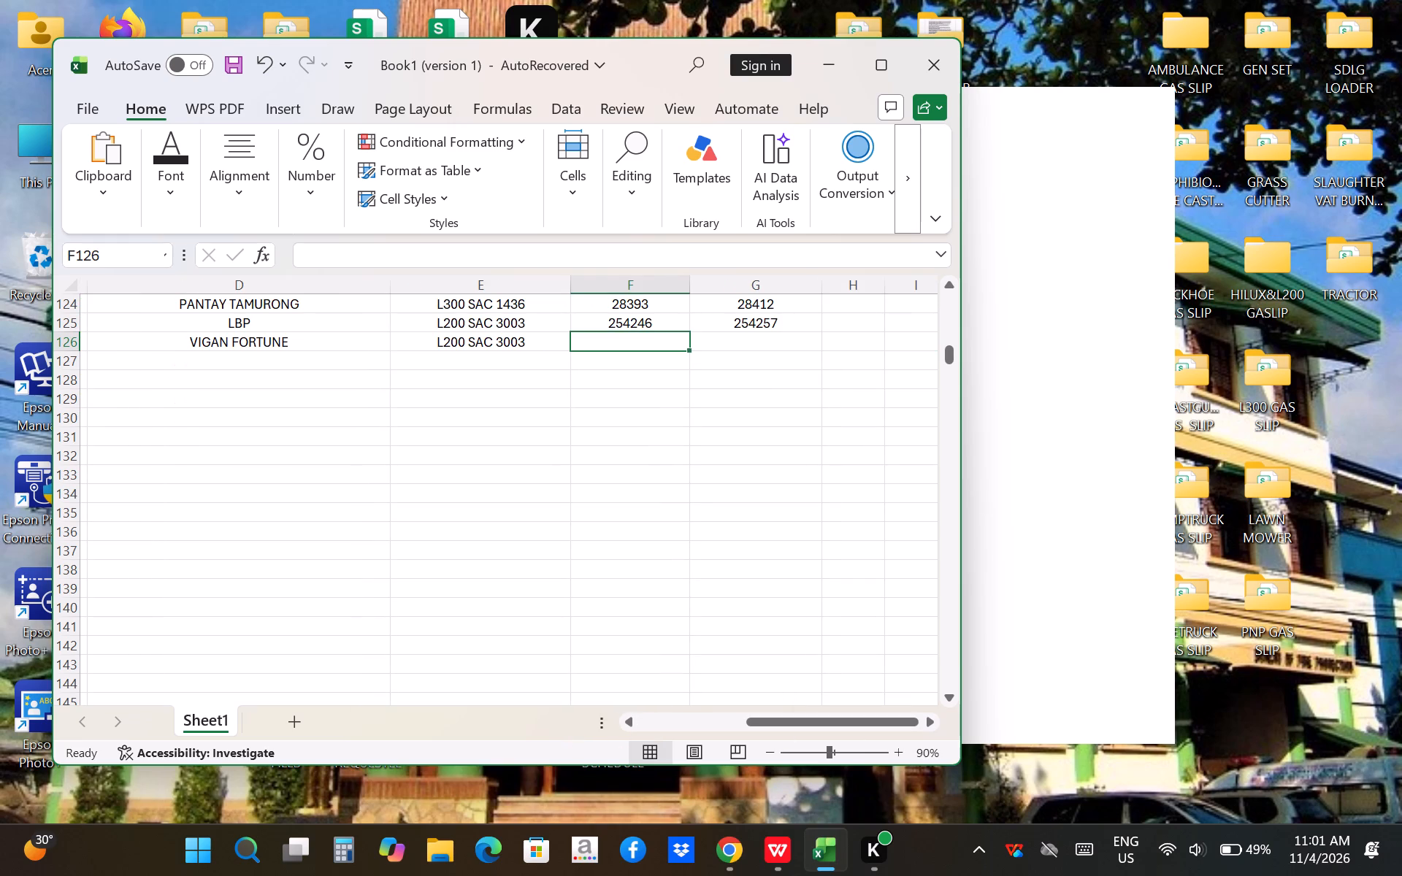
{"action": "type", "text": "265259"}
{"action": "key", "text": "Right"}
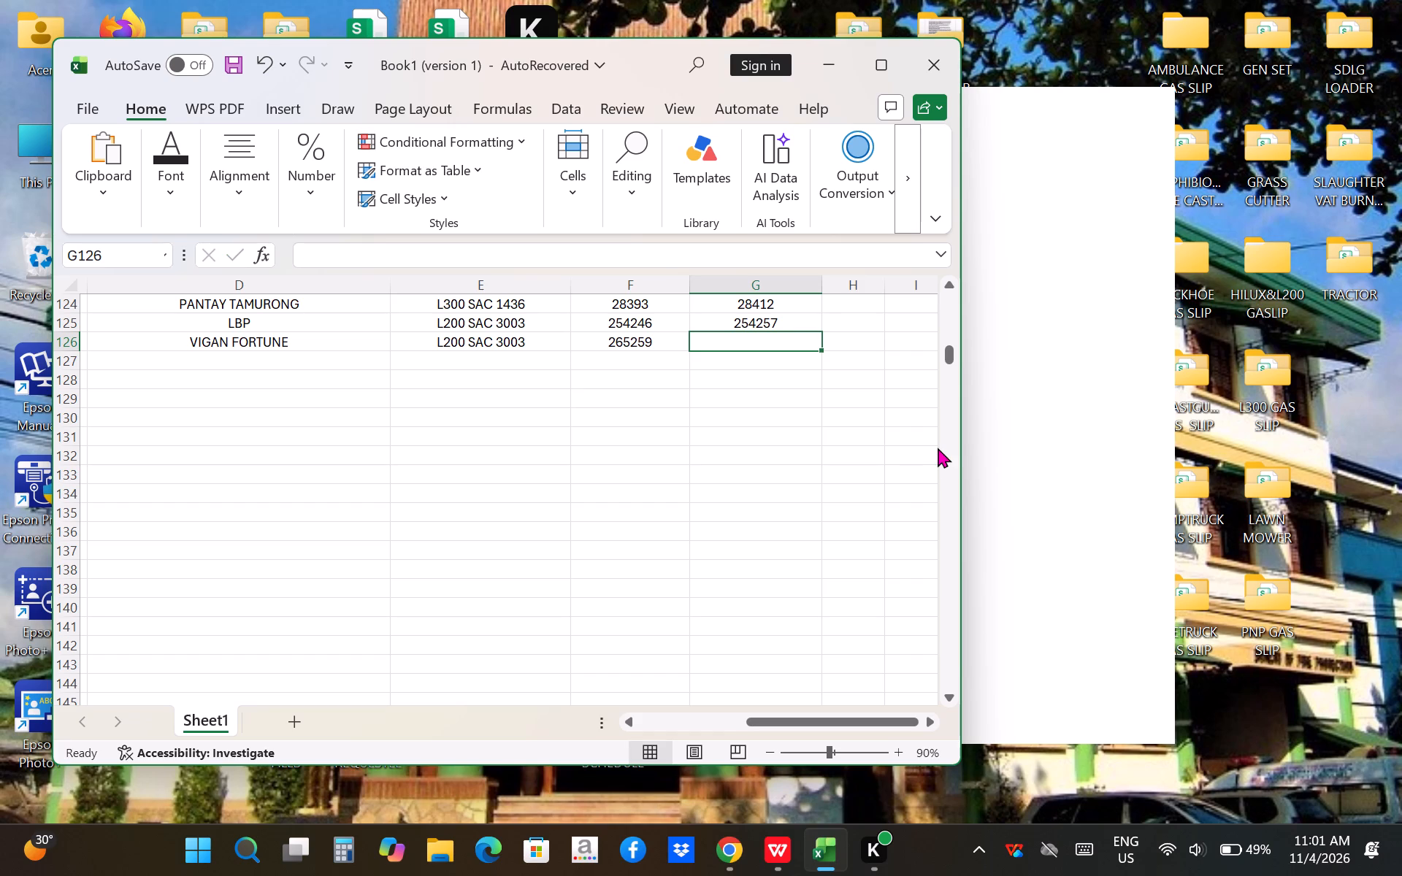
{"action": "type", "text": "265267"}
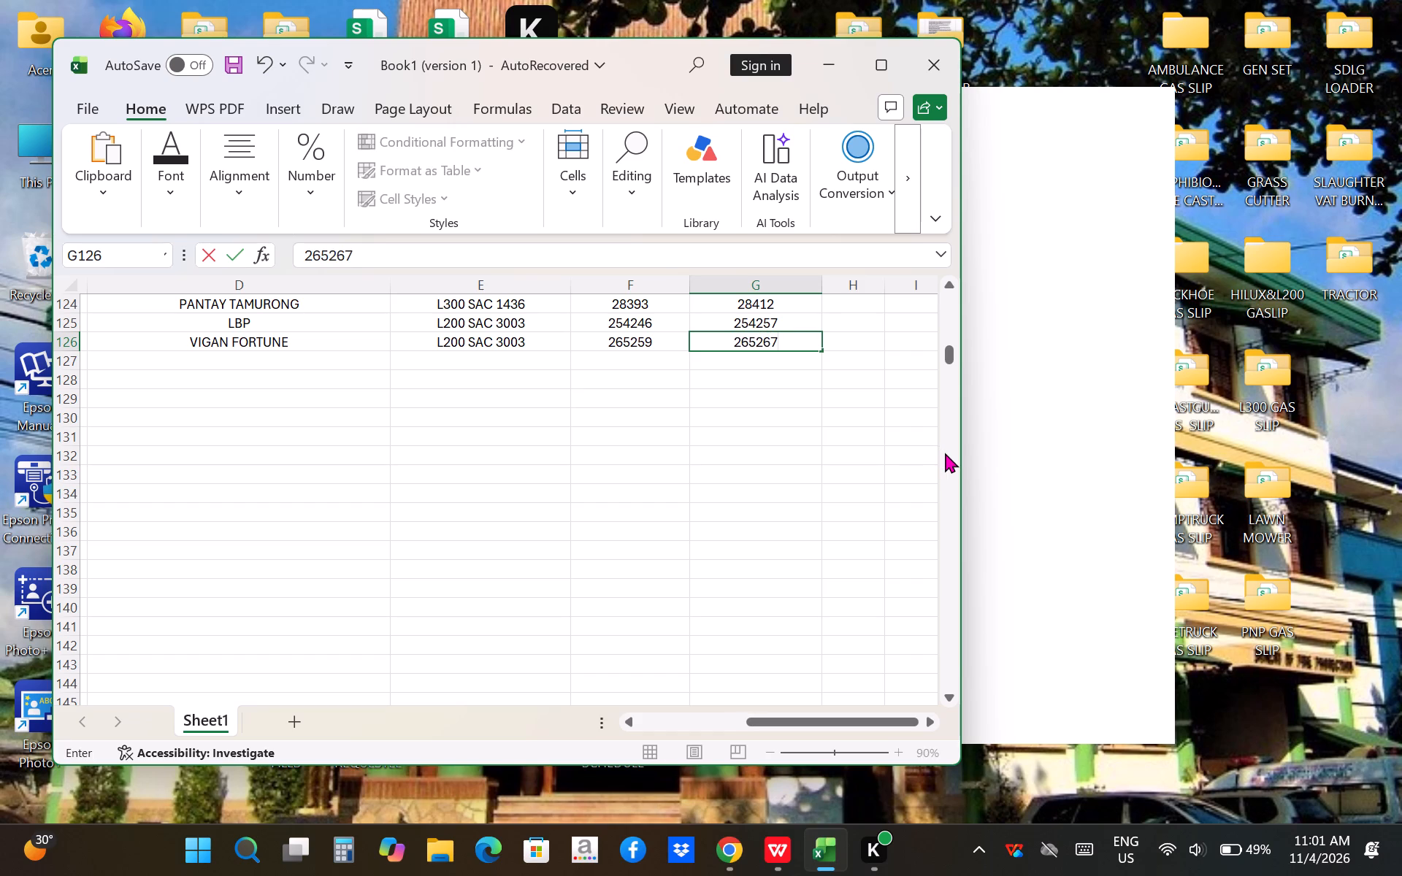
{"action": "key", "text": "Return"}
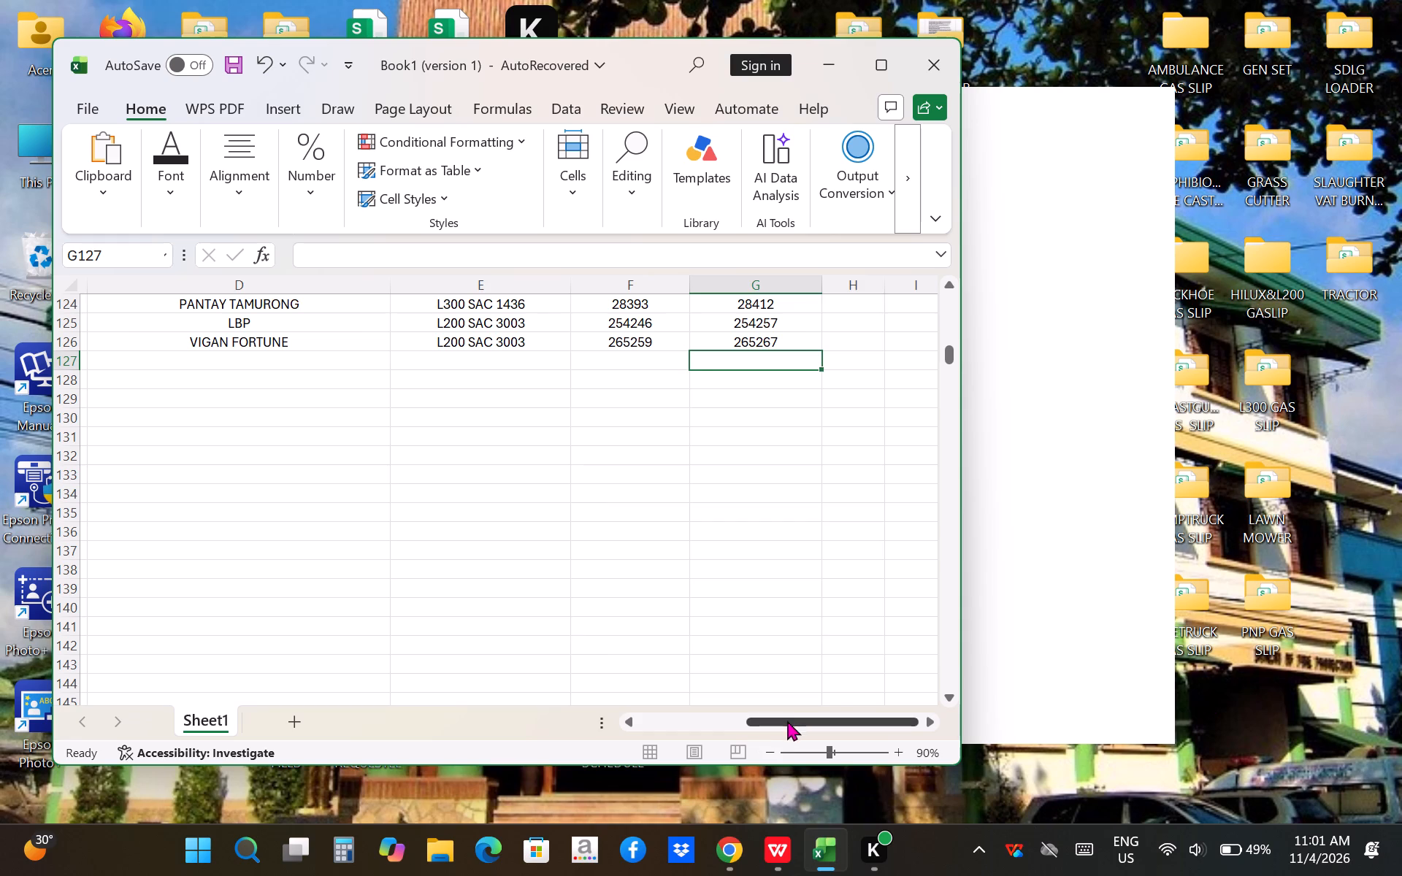
Enter the driver's name alone for trip 0133 in C127.
{"action": "left_click_drag", "start_coordinate": [787, 721], "coordinate": [603, 714]}
{"action": "left_click", "coordinate": [382, 356]}
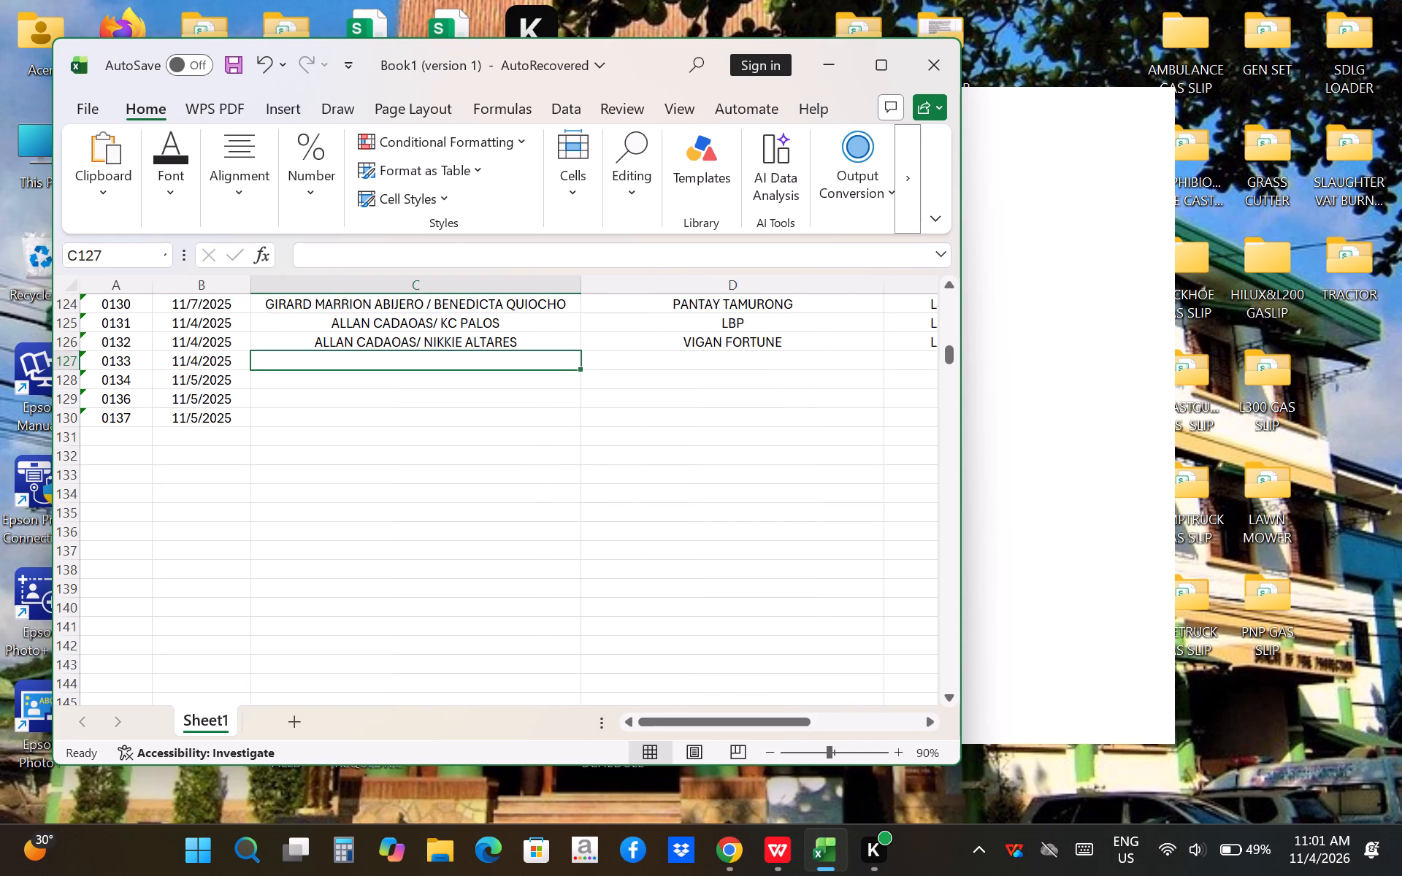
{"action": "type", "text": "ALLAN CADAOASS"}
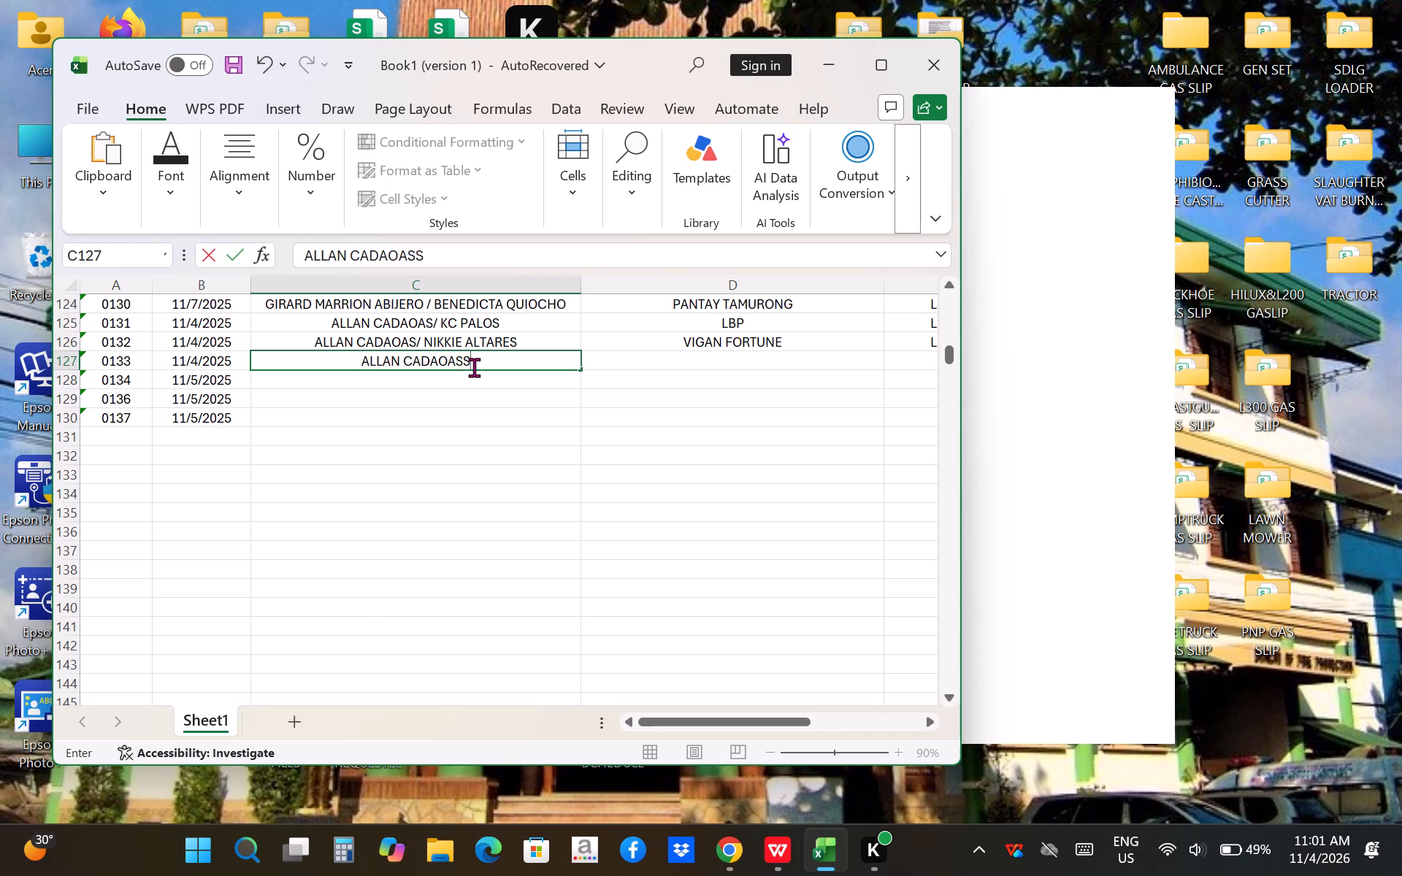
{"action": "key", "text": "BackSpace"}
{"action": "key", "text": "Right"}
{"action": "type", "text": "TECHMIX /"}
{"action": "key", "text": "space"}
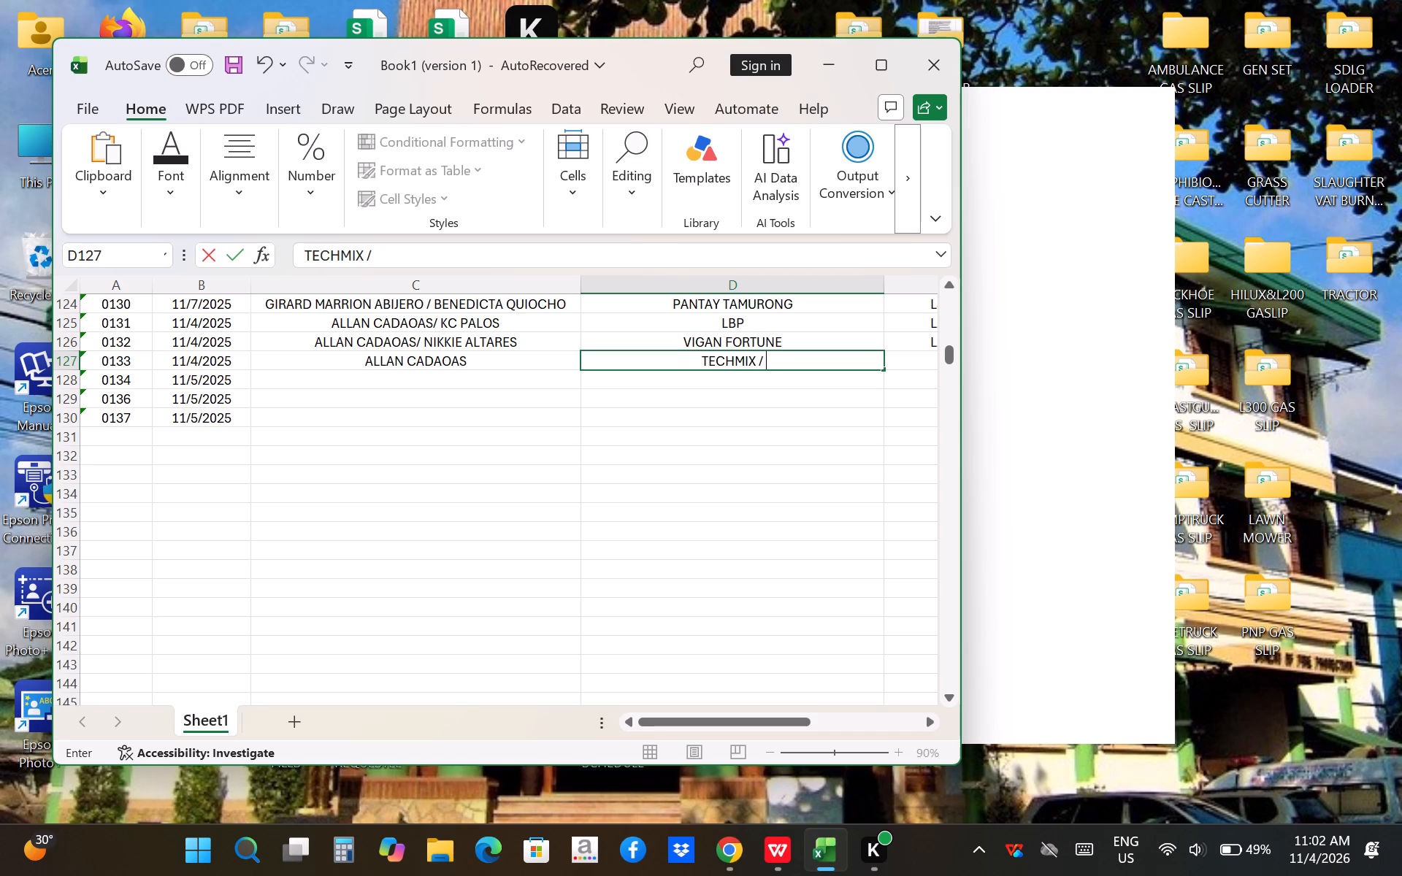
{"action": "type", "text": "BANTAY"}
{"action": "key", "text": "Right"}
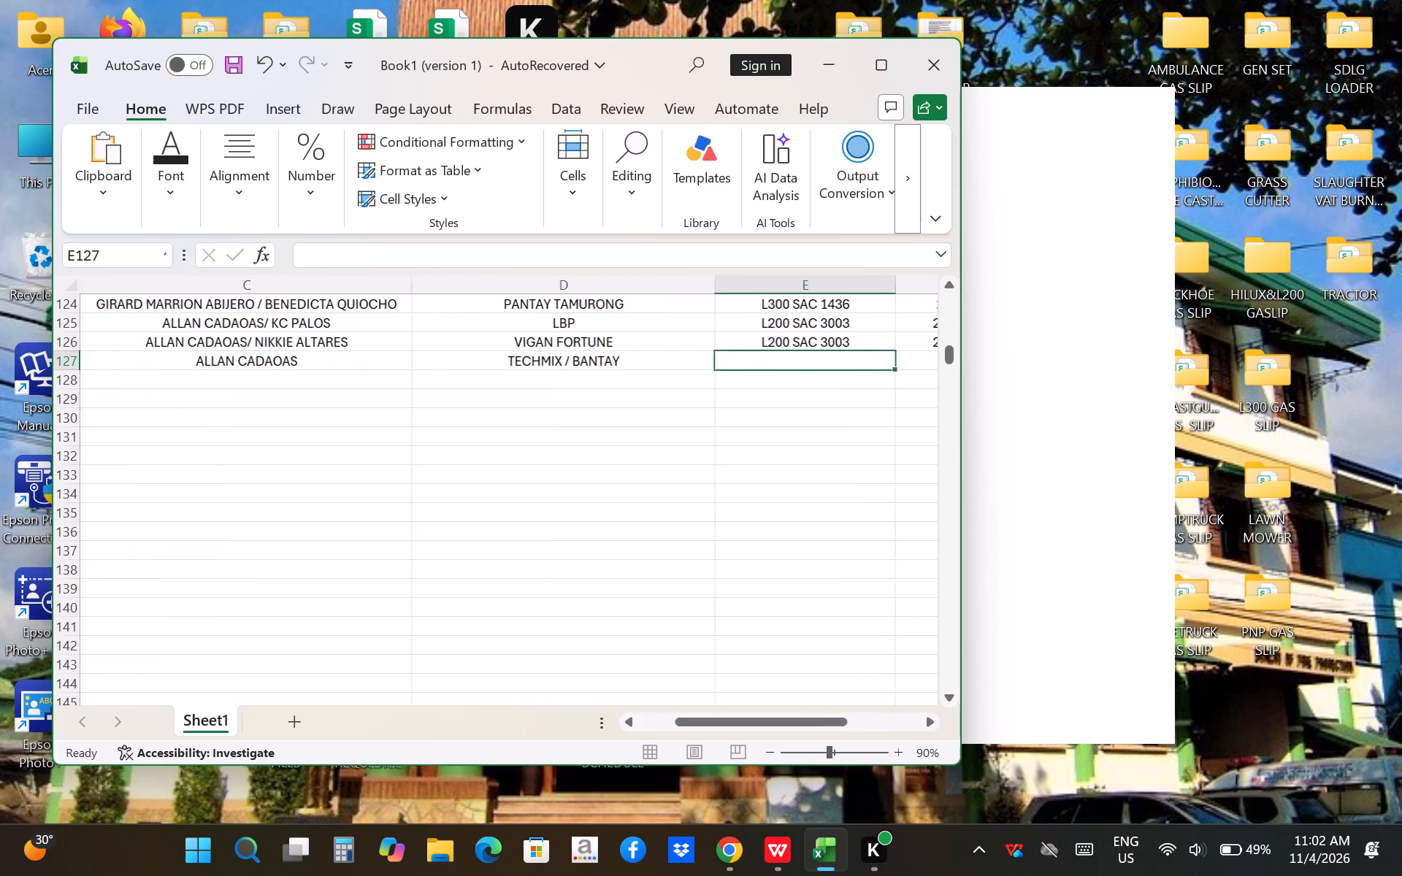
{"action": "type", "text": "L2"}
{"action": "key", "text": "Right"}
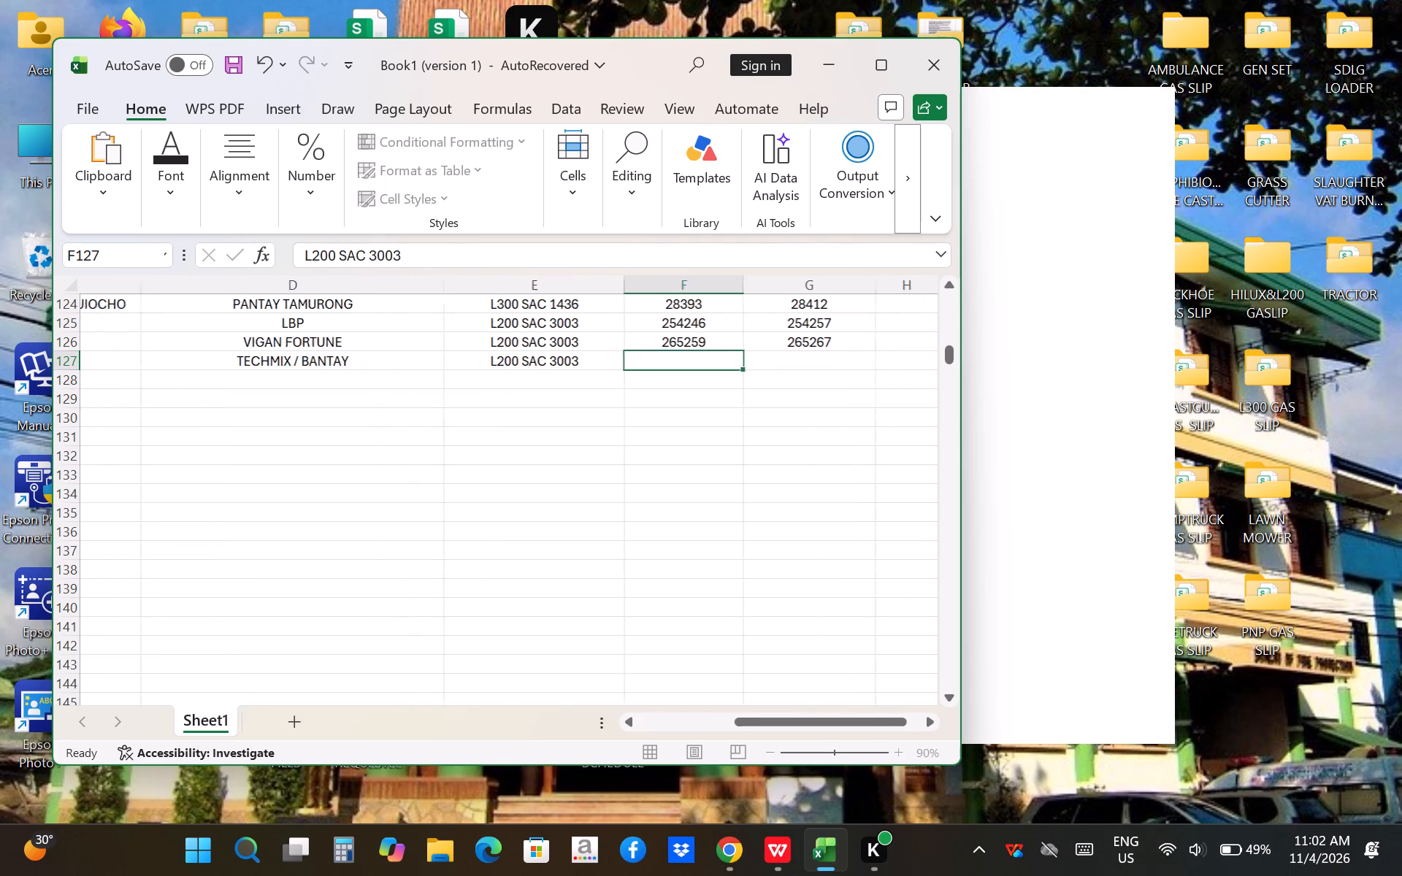
Copy trip 0132's end reading from G126 into F127 as trip 0133's start reading, and enter end reading 265282 in G127.
{"action": "left_click", "coordinate": [739, 347]}
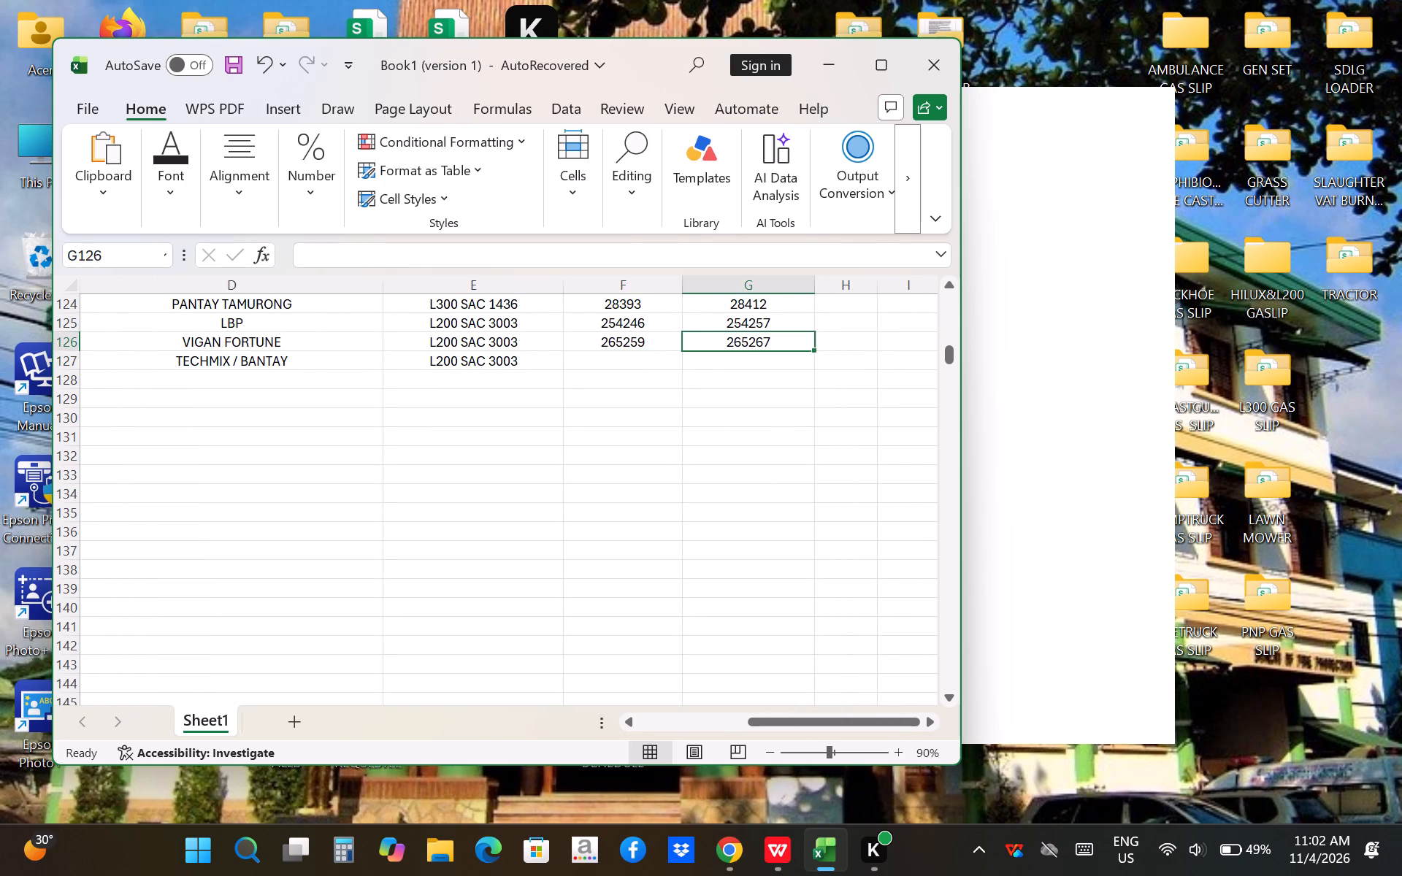
{"action": "key", "text": "ctrl+c"}
{"action": "left_click", "coordinate": [654, 367]}
{"action": "key", "text": "Return"}
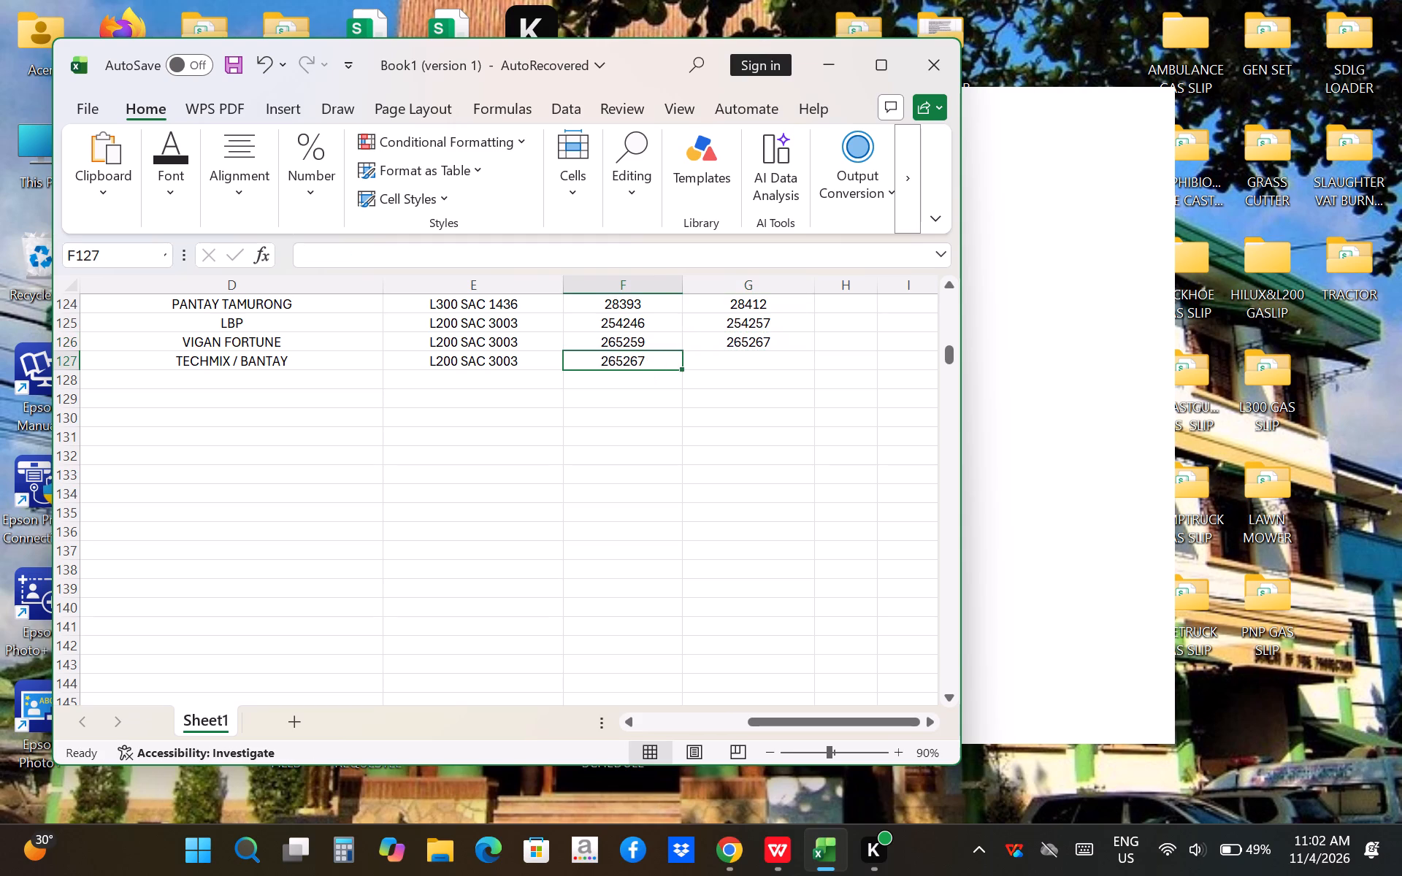
{"action": "key", "text": "Right"}
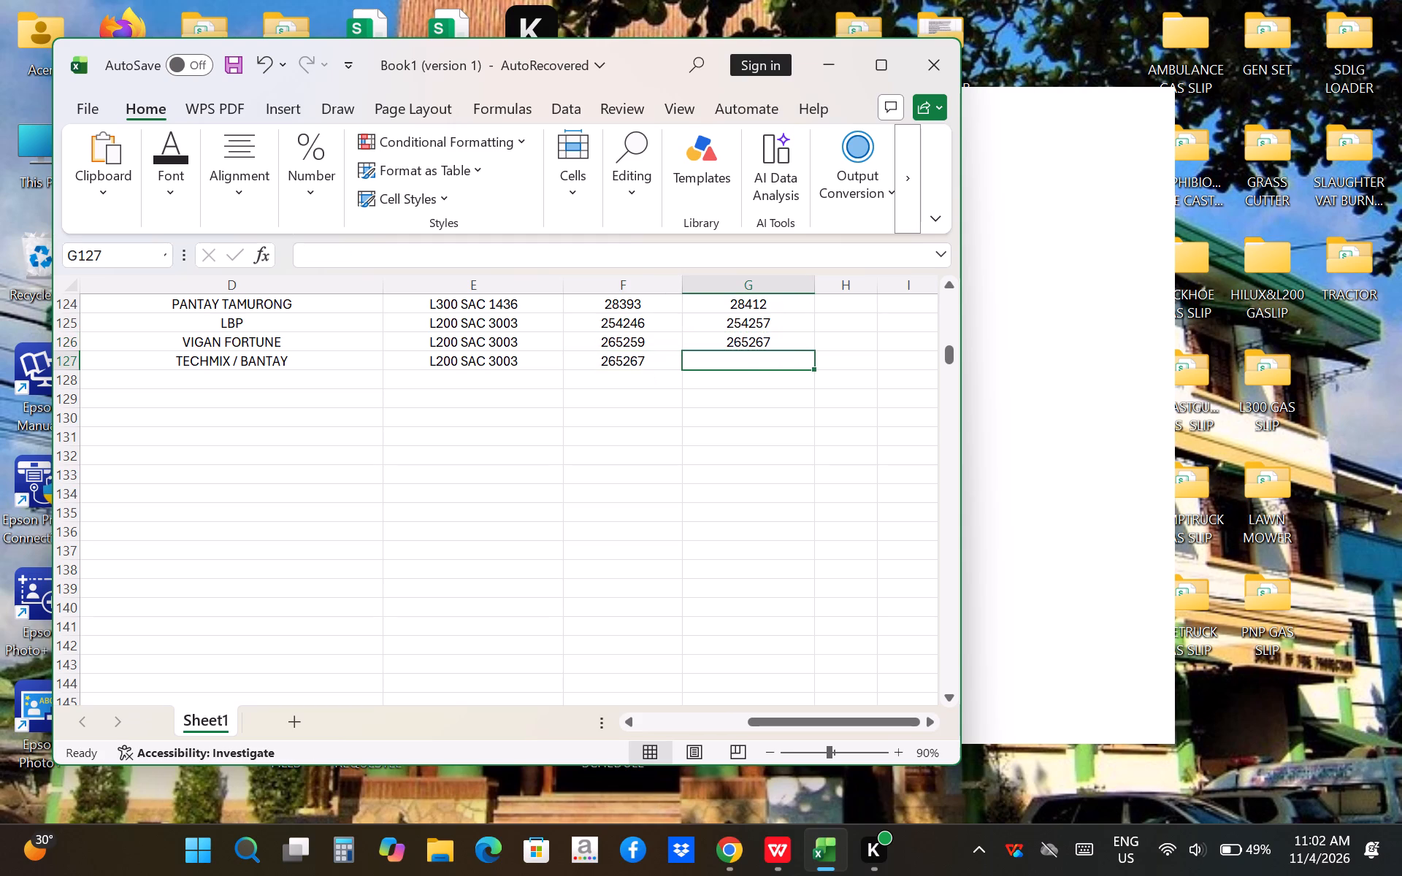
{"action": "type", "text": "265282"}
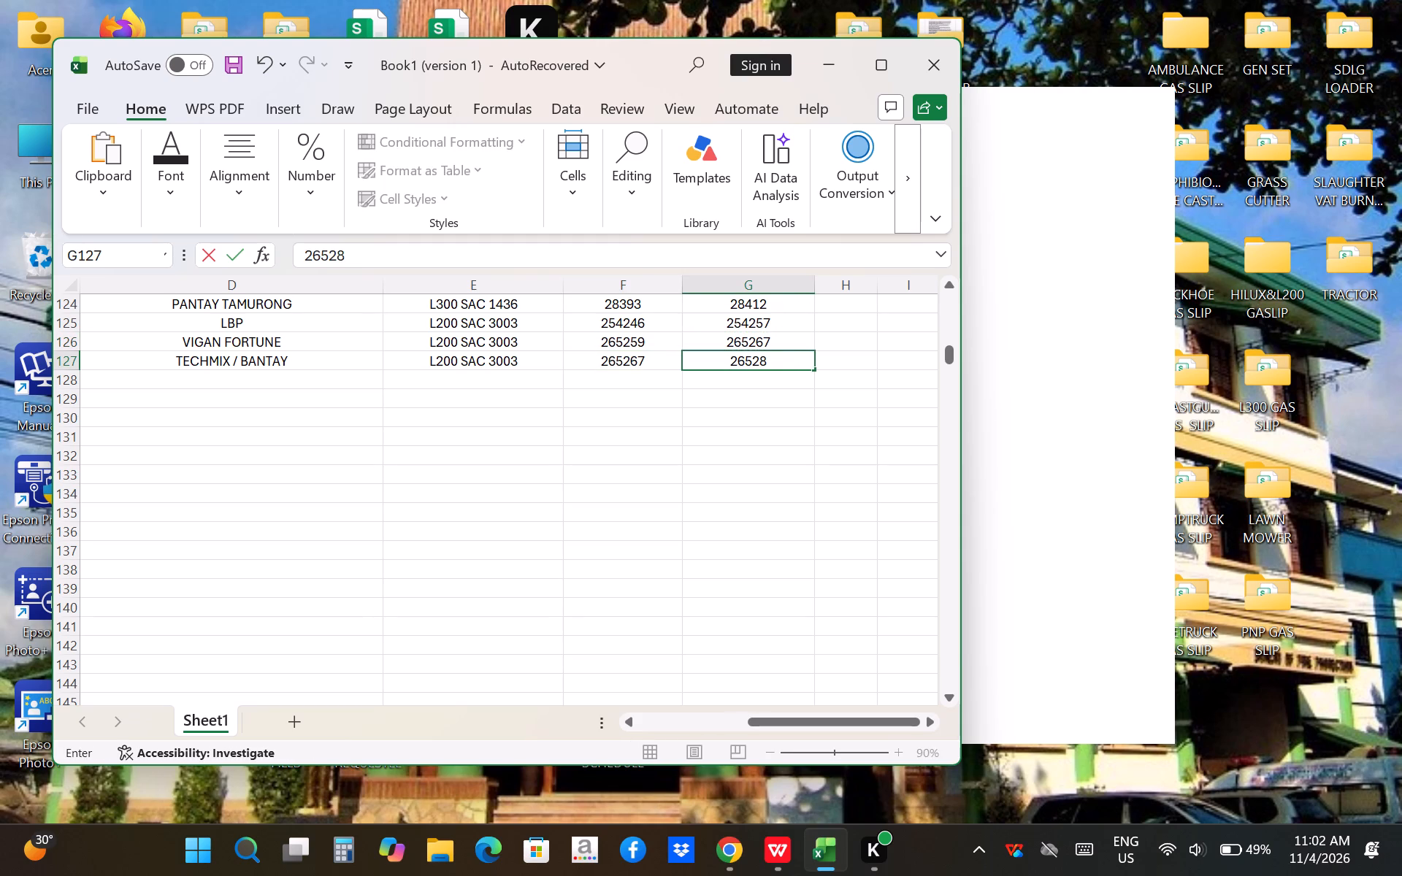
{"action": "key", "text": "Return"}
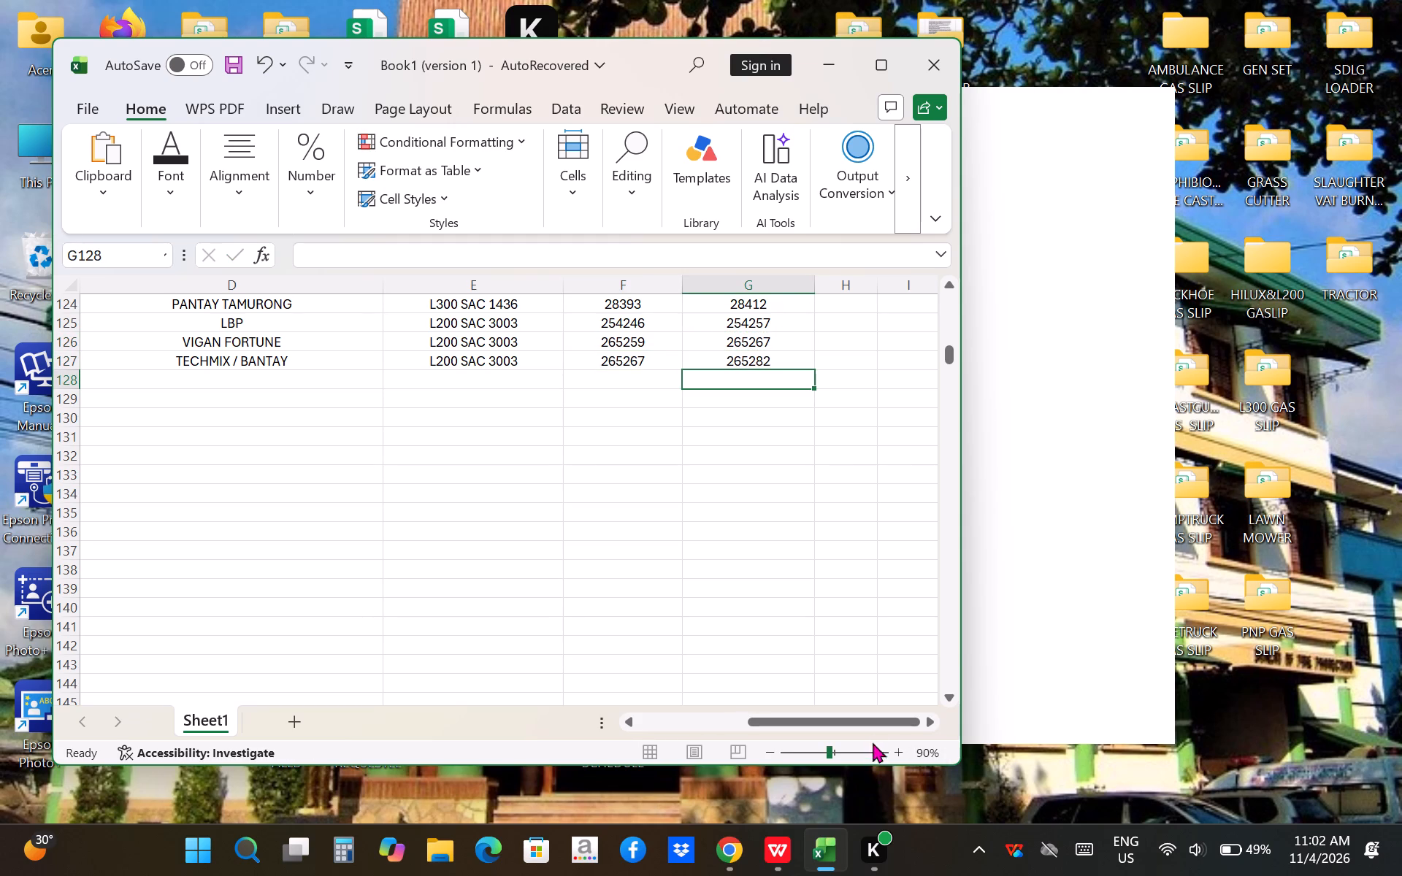
Enter the driver's and passenger's names for trip 0134 in C128, separated by a slash.
{"action": "left_click_drag", "start_coordinate": [876, 719], "coordinate": [648, 704]}
{"action": "left_click", "coordinate": [355, 378]}
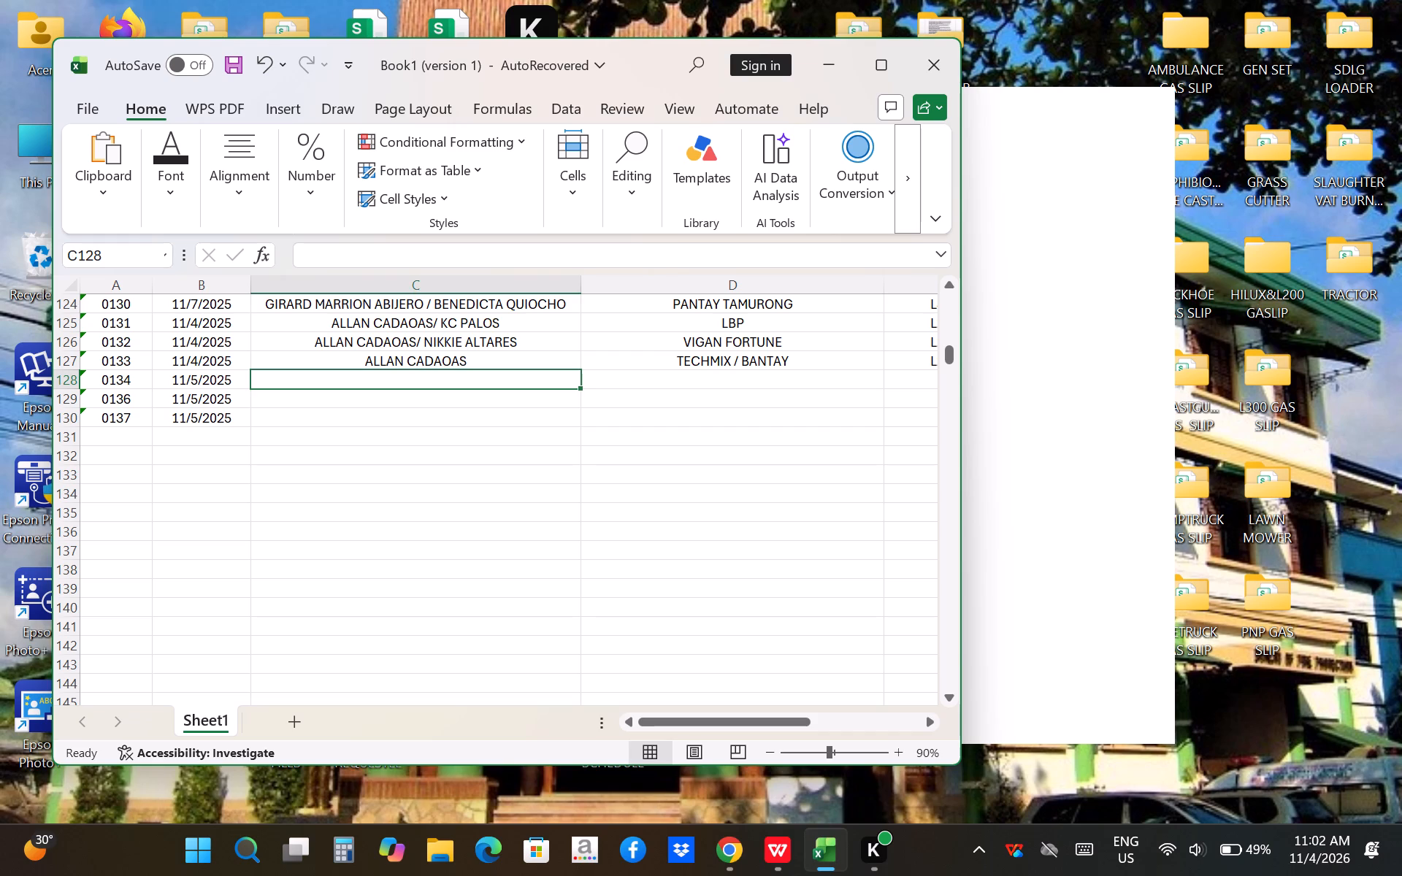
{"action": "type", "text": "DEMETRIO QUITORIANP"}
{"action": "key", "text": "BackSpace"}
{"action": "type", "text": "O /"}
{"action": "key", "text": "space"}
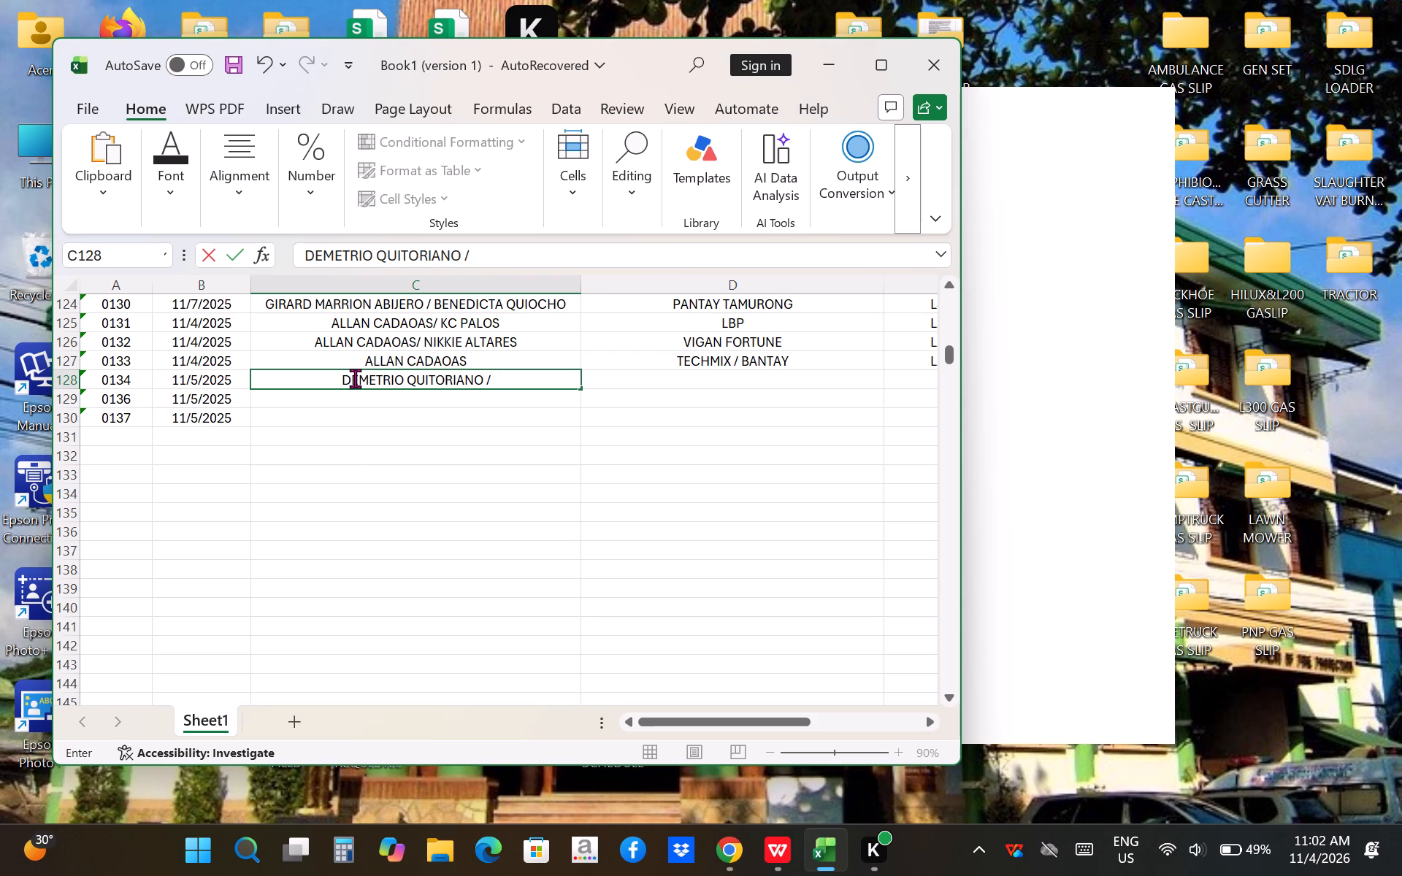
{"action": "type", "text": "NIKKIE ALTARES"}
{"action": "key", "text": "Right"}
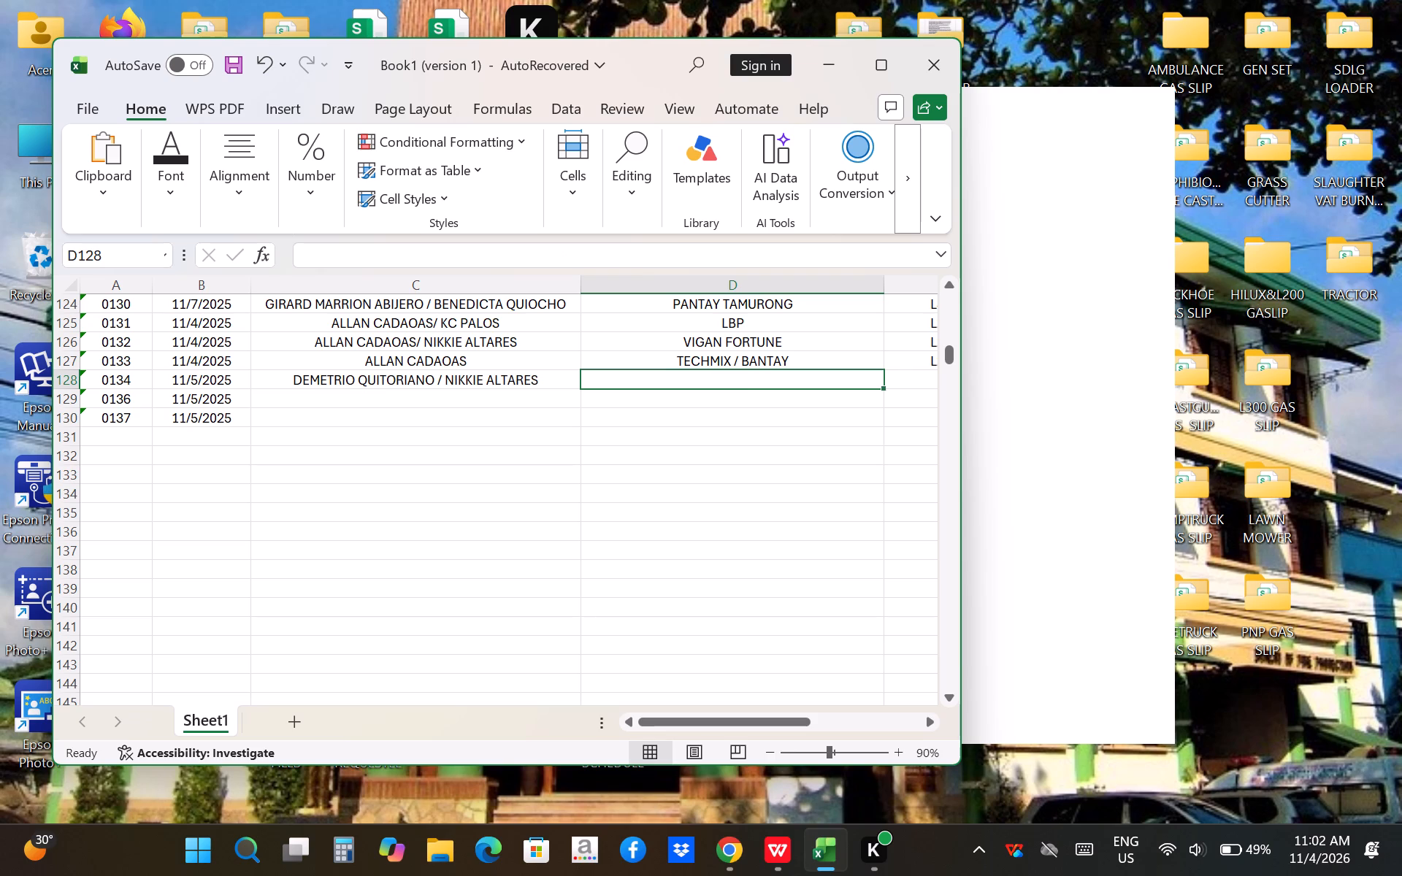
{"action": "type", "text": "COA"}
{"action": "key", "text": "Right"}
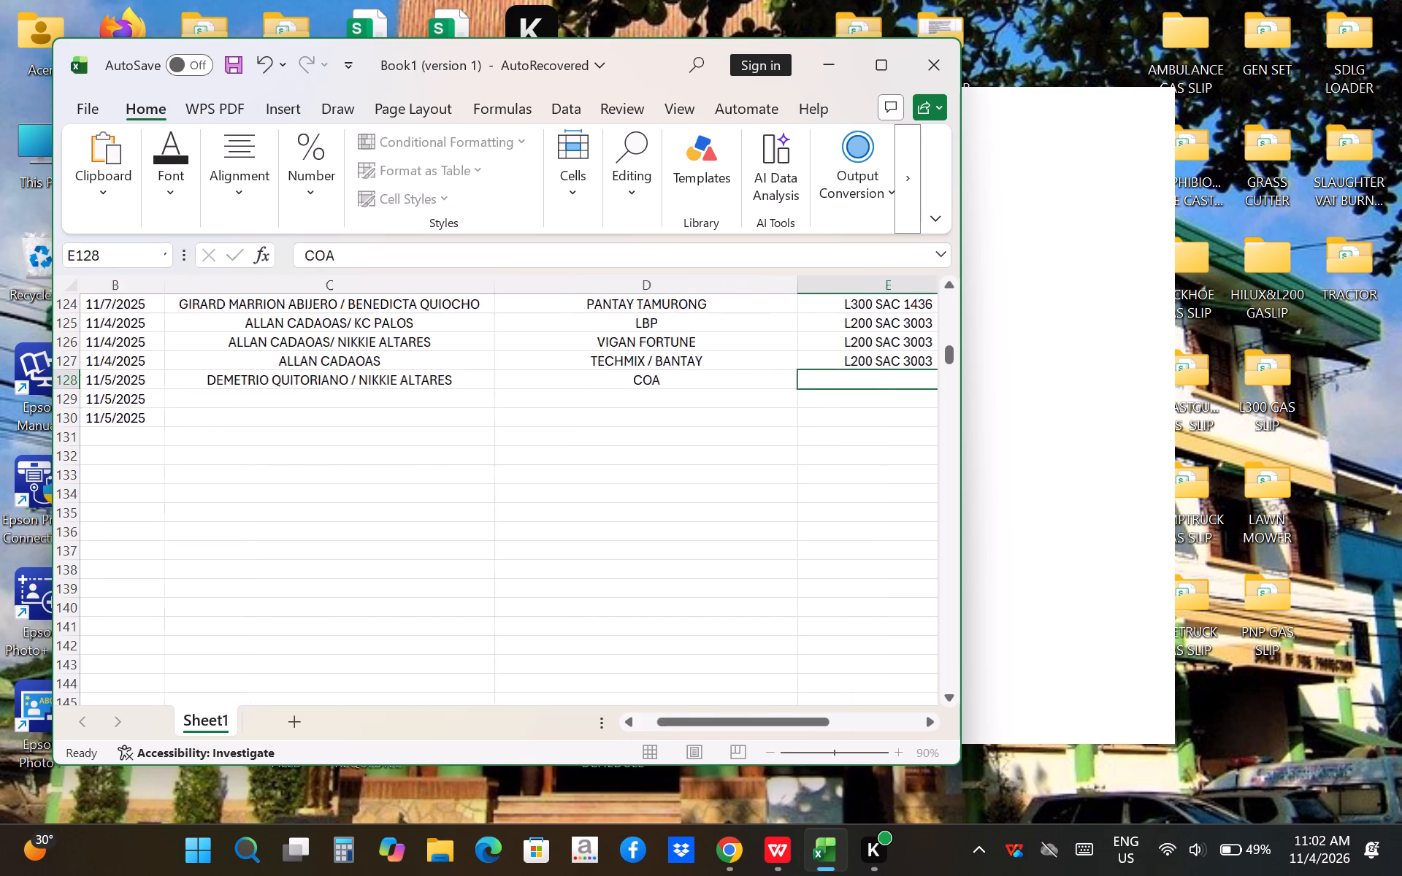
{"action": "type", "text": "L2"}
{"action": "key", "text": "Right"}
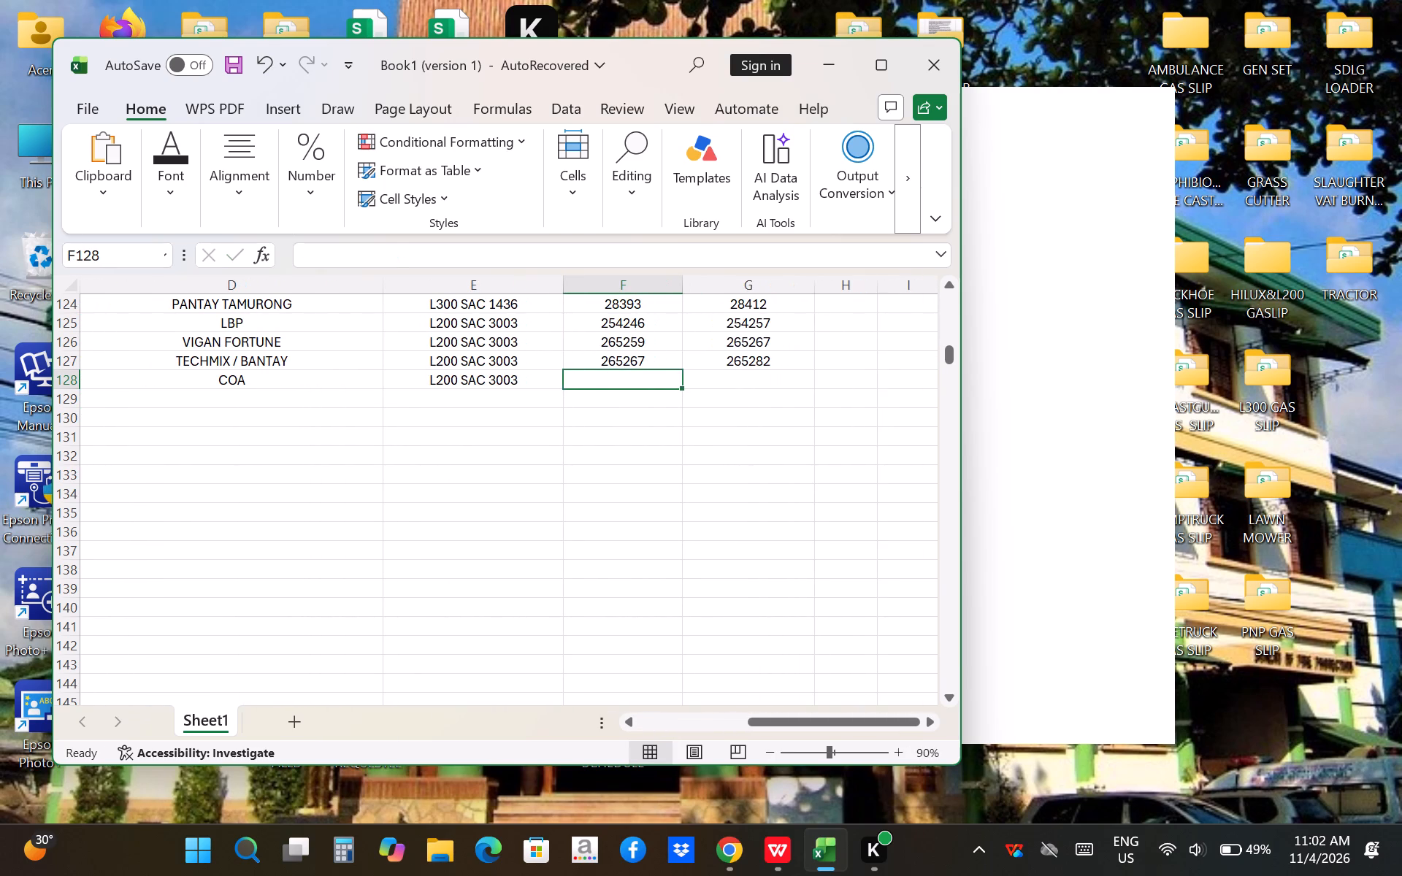
Enter start reading 265303 and end reading 265312 for trip 0134 in F128:G128.
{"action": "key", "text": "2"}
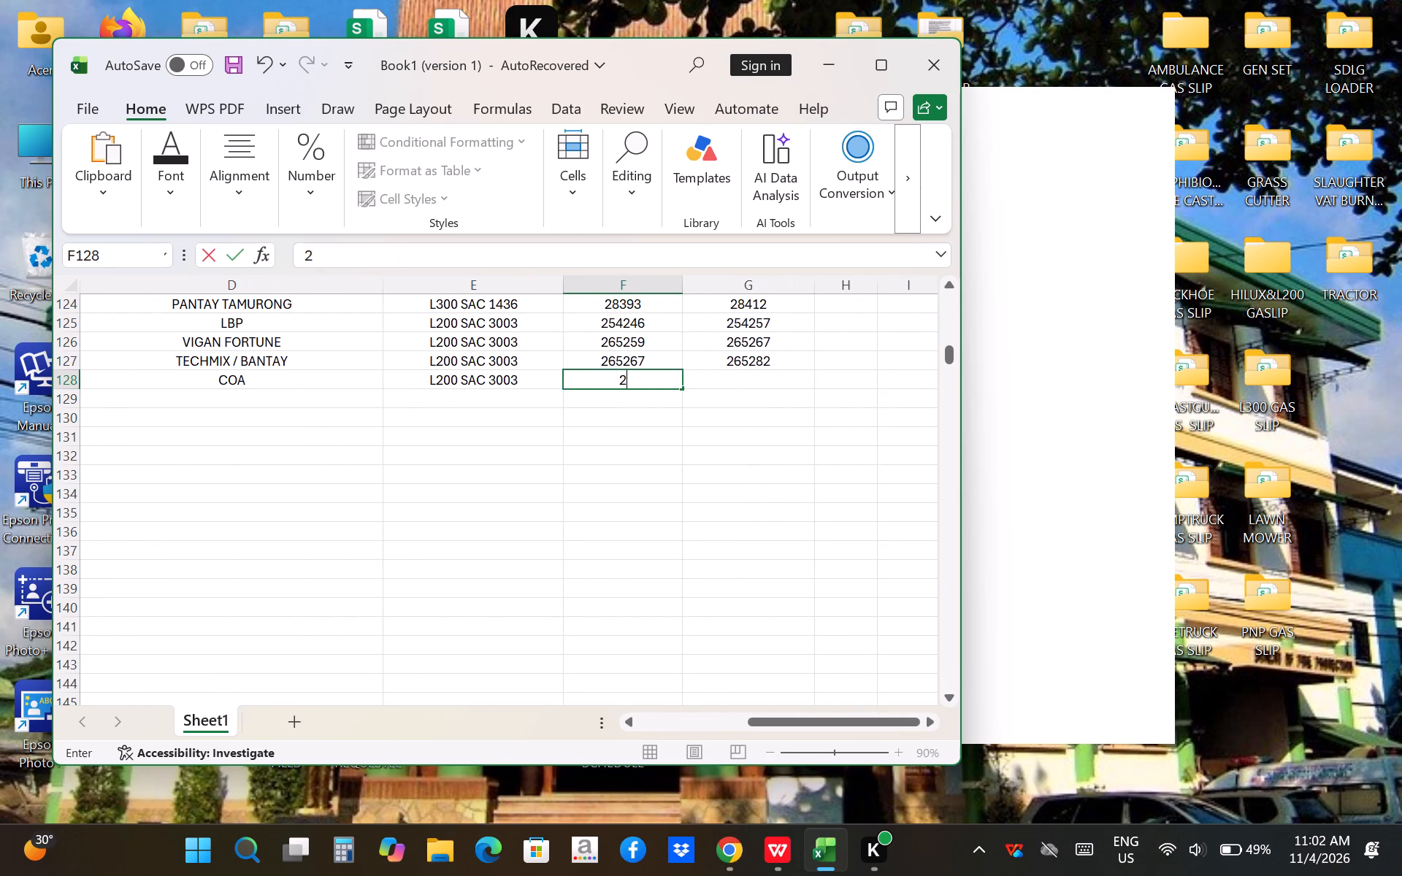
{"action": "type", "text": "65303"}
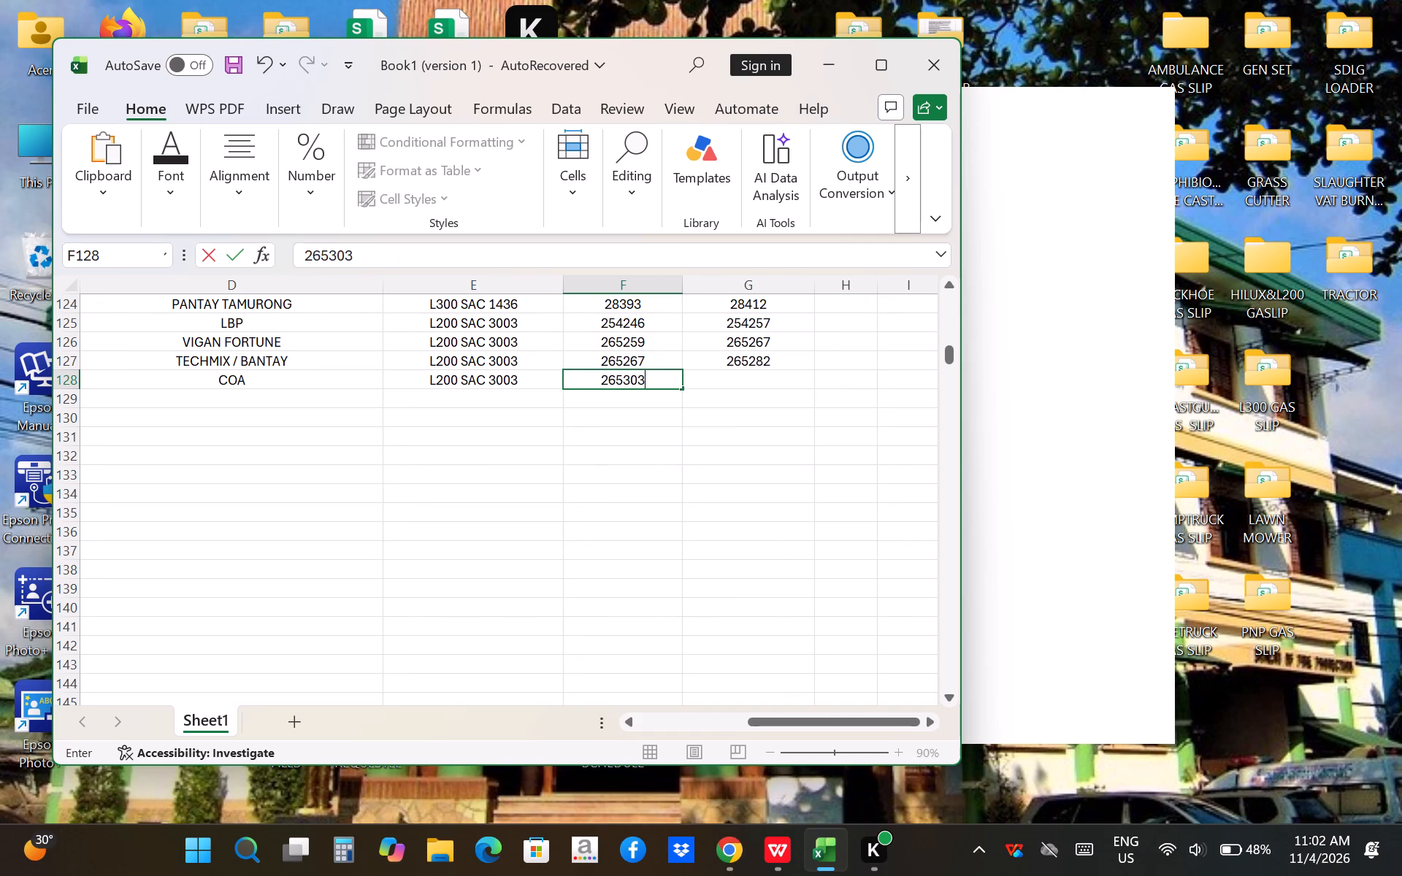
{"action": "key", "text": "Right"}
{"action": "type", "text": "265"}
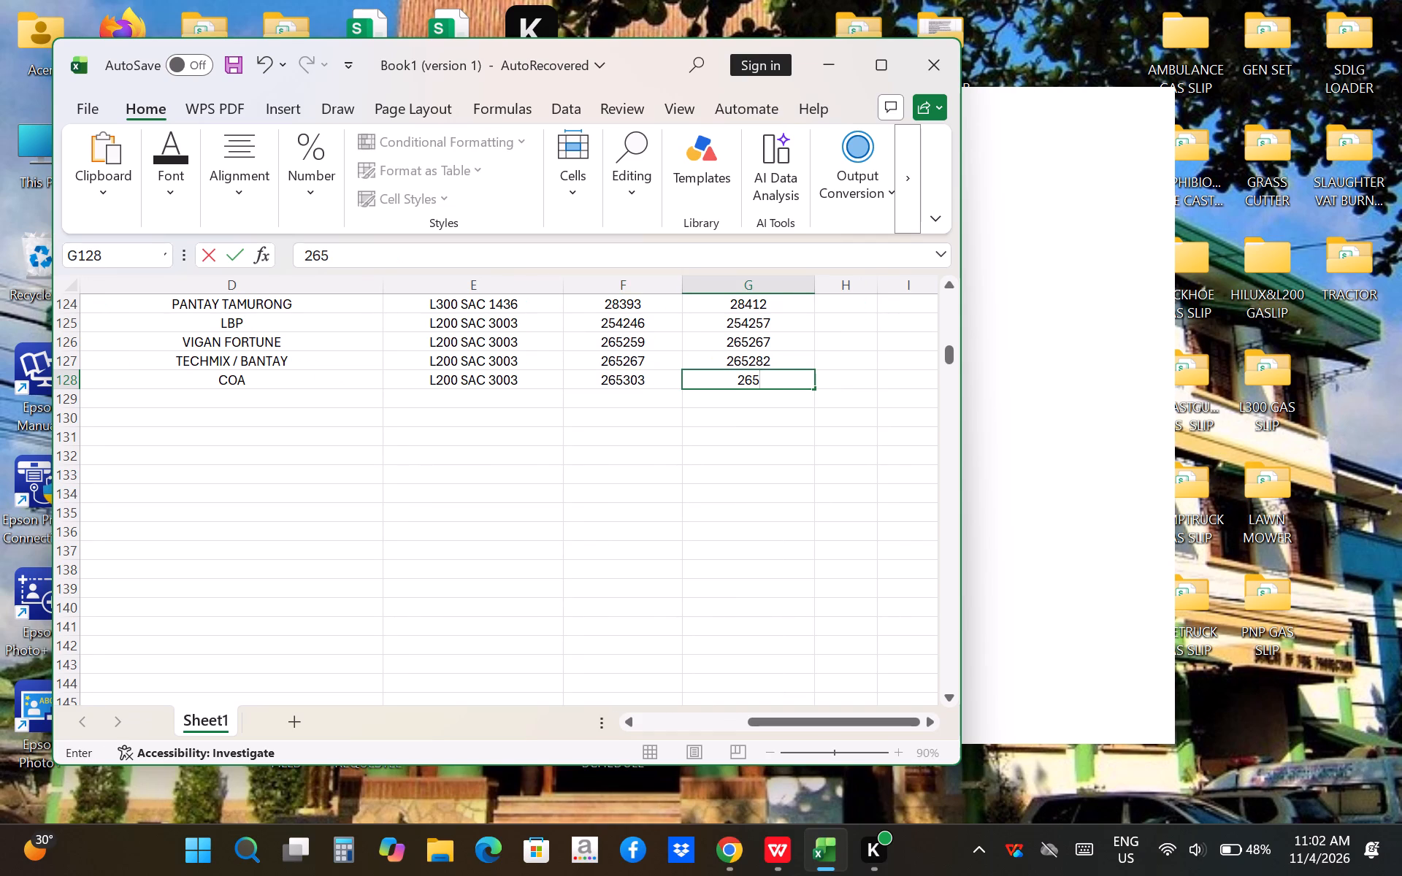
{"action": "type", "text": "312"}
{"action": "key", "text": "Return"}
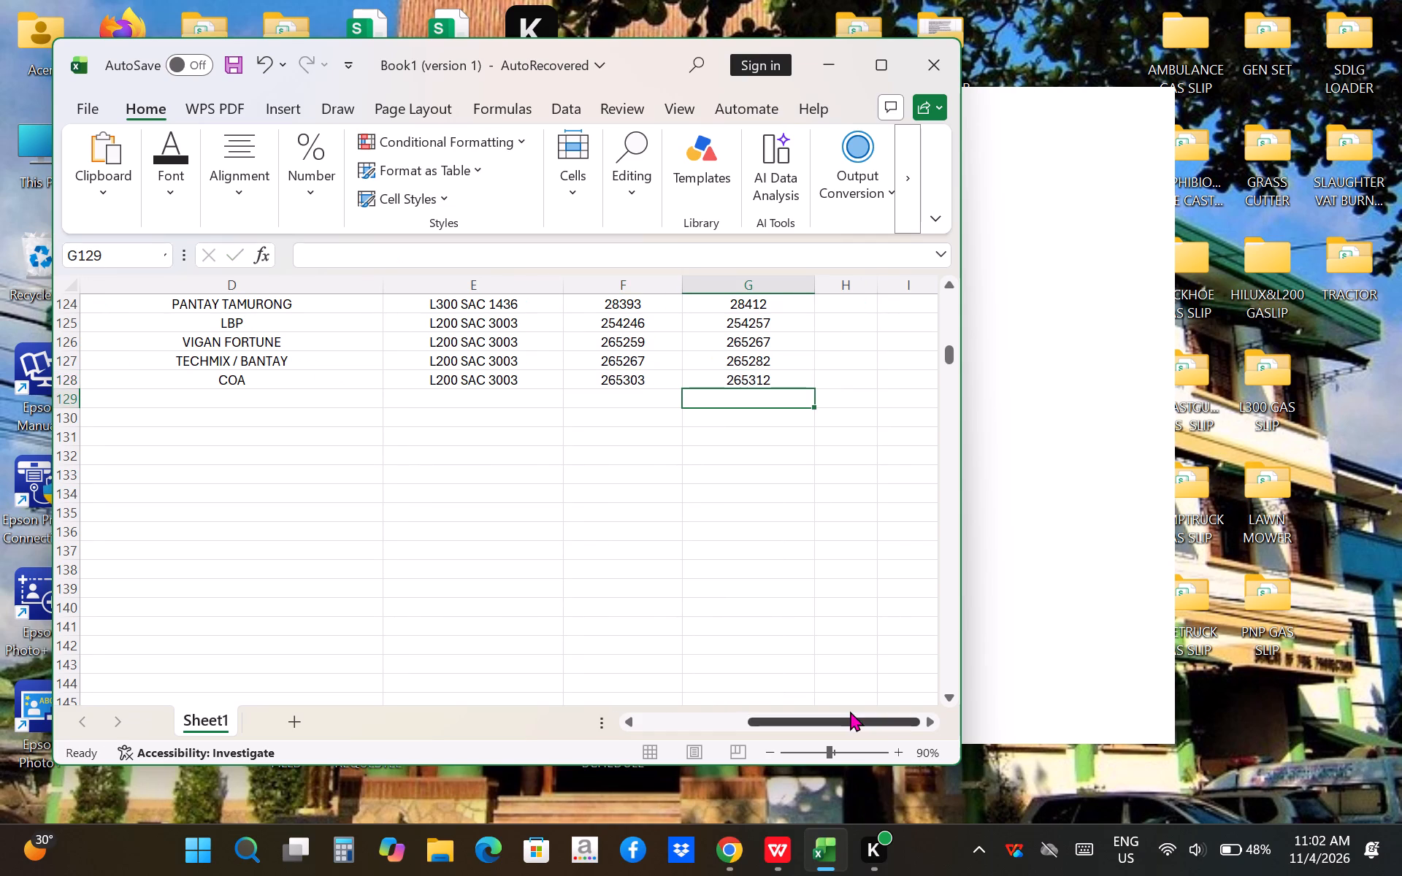
Enter the driver's name and the two passengers' first names for trip 0136 in C129, separated by a slash.
{"action": "left_click_drag", "start_coordinate": [843, 722], "coordinate": [502, 715]}
{"action": "left_click", "coordinate": [407, 399]}
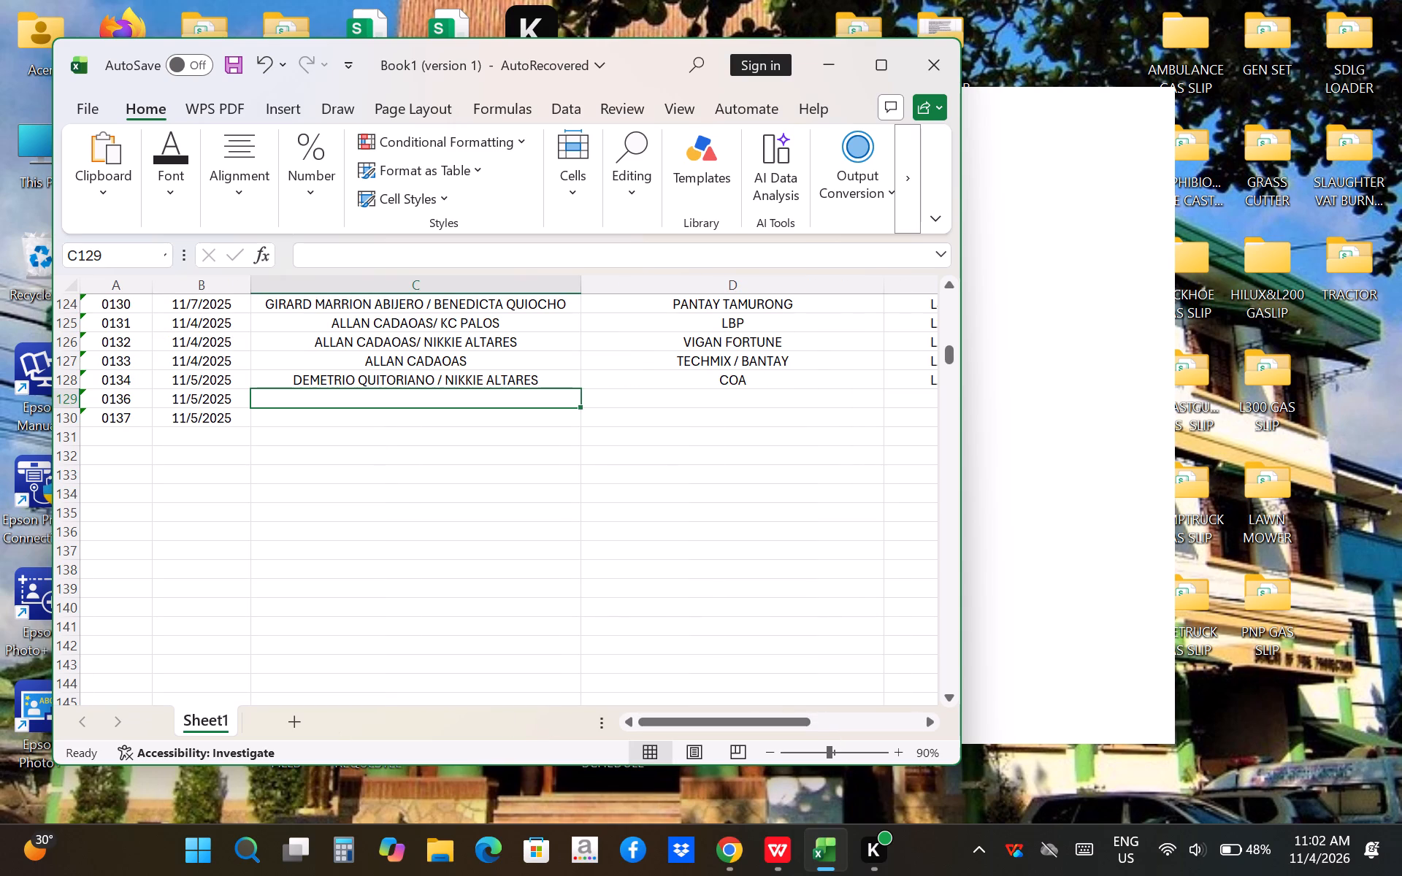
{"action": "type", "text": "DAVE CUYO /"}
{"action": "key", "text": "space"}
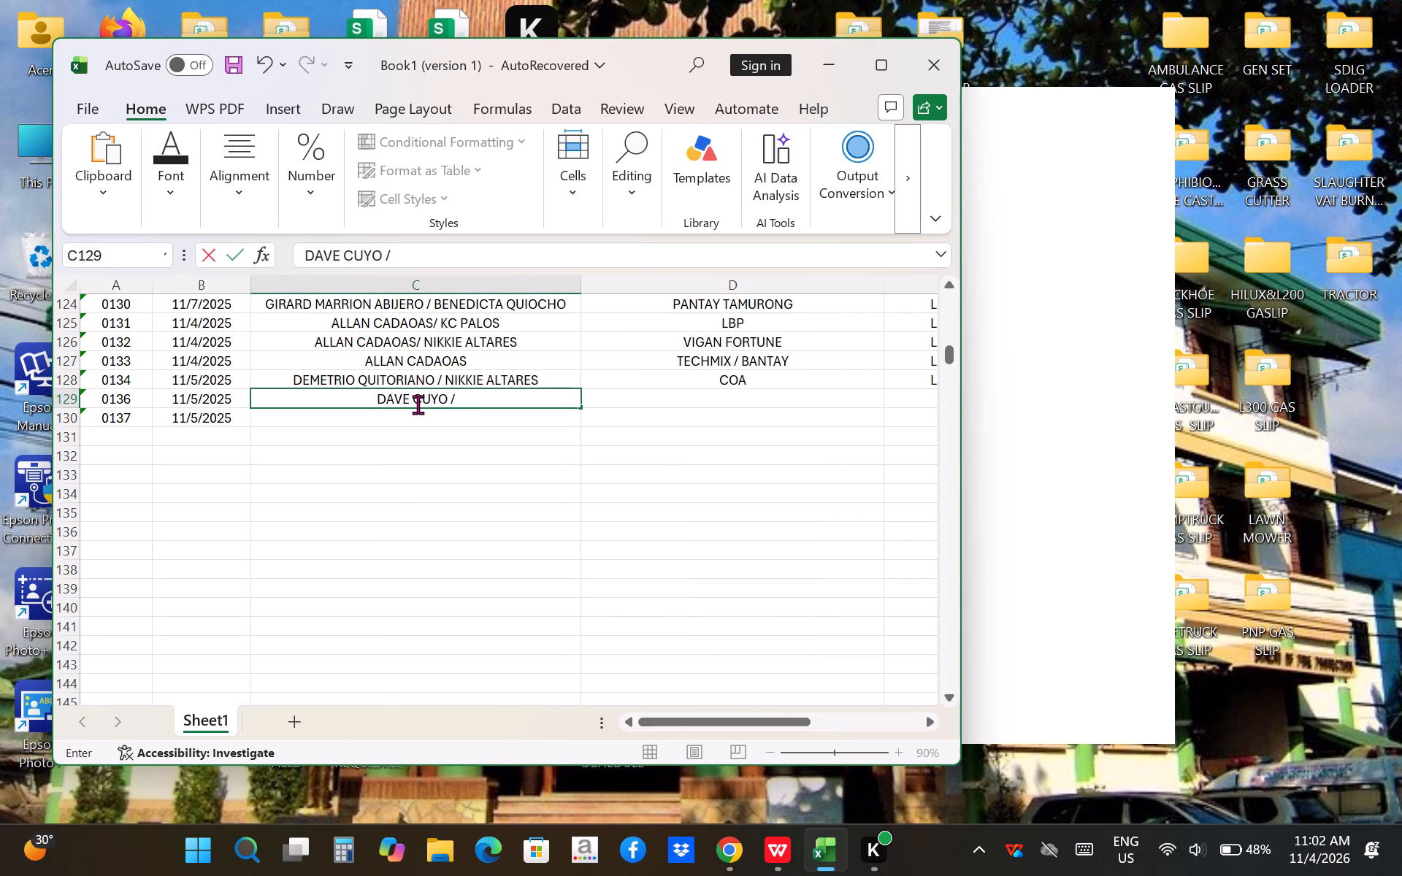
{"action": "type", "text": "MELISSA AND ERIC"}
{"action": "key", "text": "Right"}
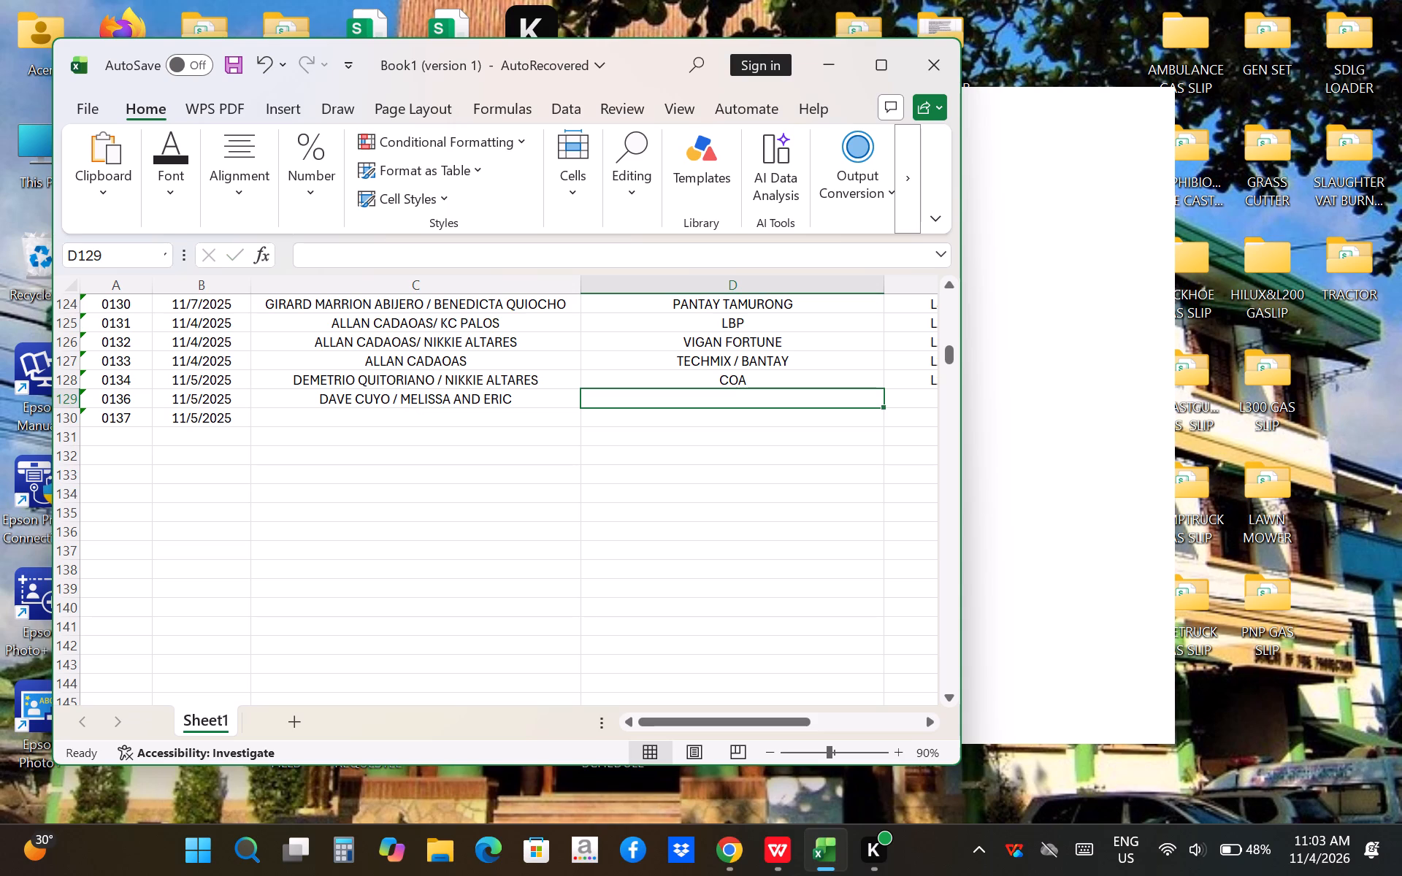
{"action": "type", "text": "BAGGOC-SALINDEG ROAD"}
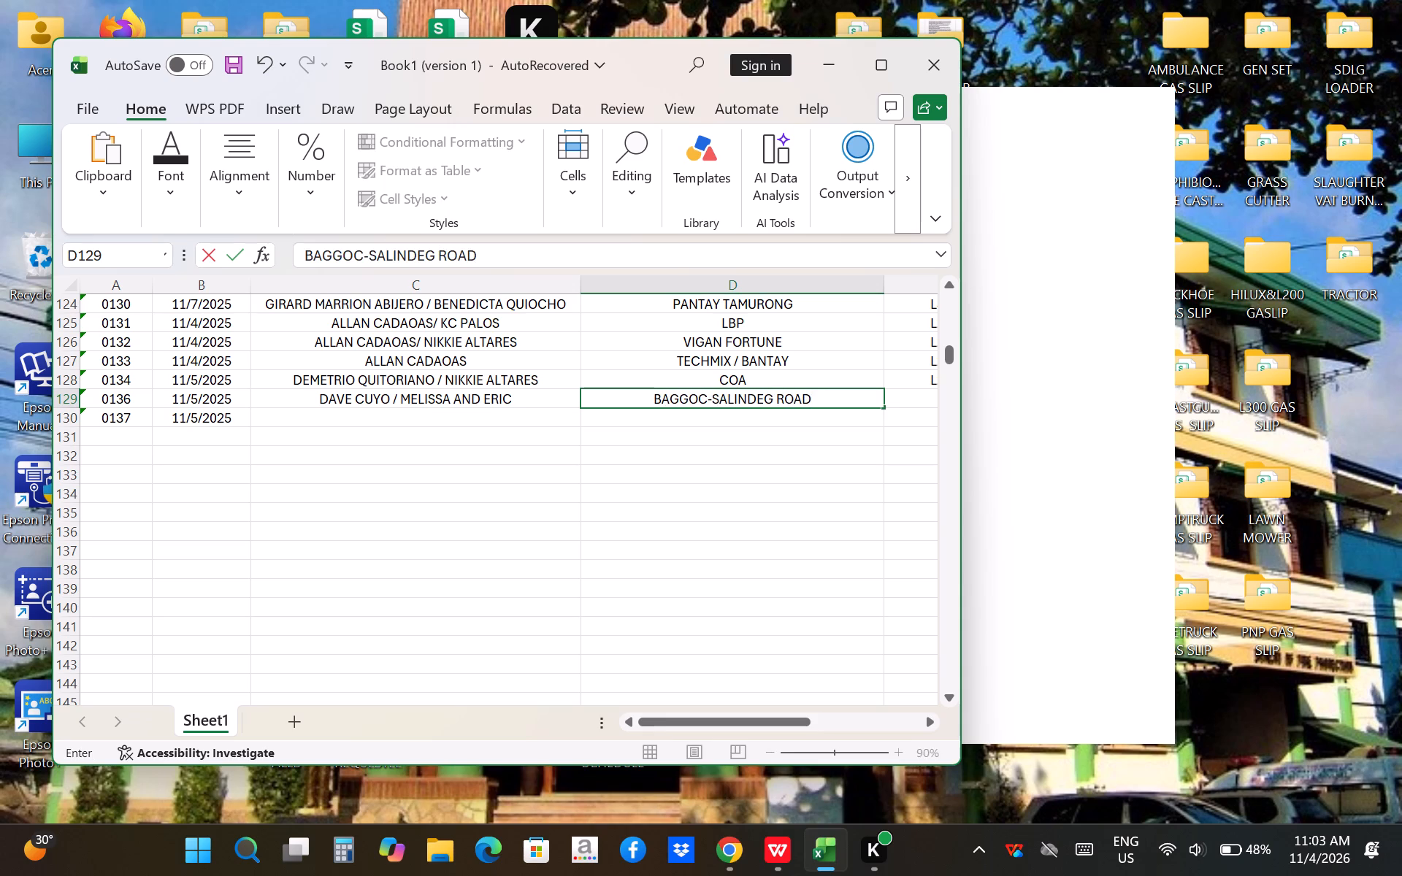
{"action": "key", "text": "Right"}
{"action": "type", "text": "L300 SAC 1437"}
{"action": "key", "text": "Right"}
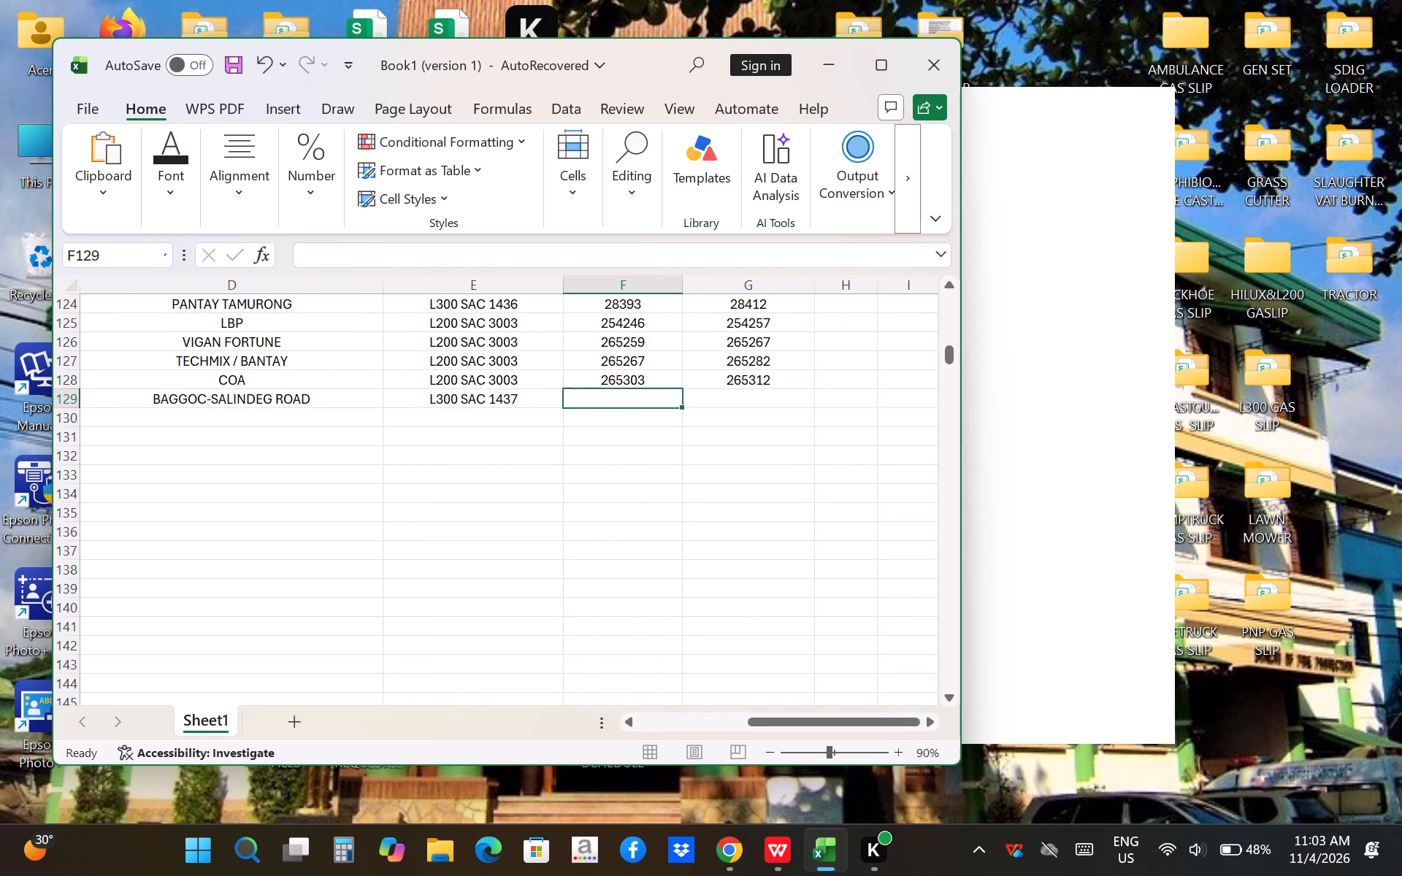
Enter start reading 19845 and end reading 19847 for trip 0136 in F129:G129.
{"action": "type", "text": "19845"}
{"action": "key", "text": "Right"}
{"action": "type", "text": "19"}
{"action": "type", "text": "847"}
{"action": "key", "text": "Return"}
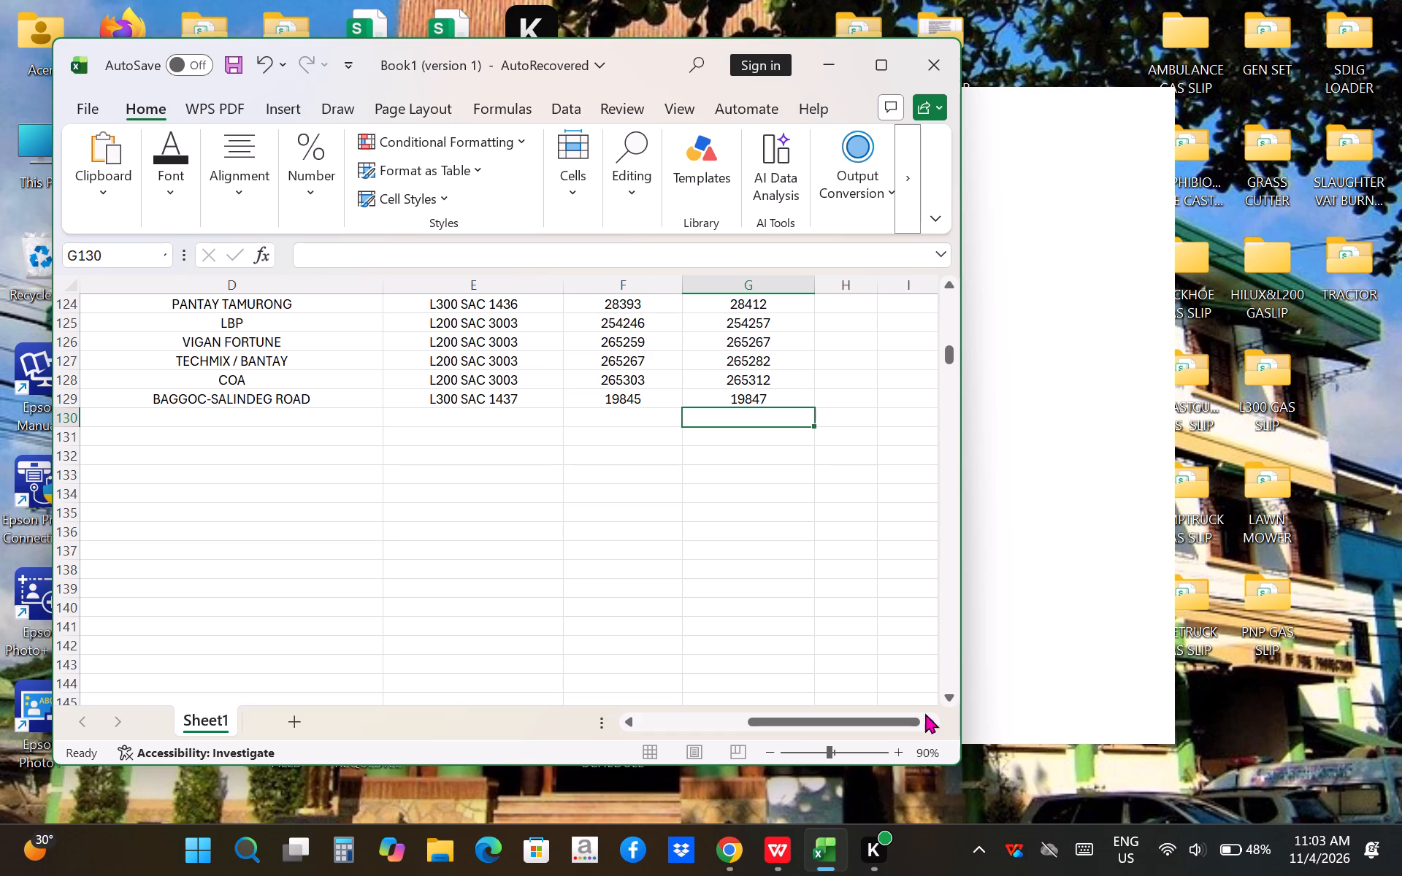
Begin filling in trip 0137's row, starting with the driver's name in C130.
{"action": "left_click_drag", "start_coordinate": [805, 723], "coordinate": [509, 717]}
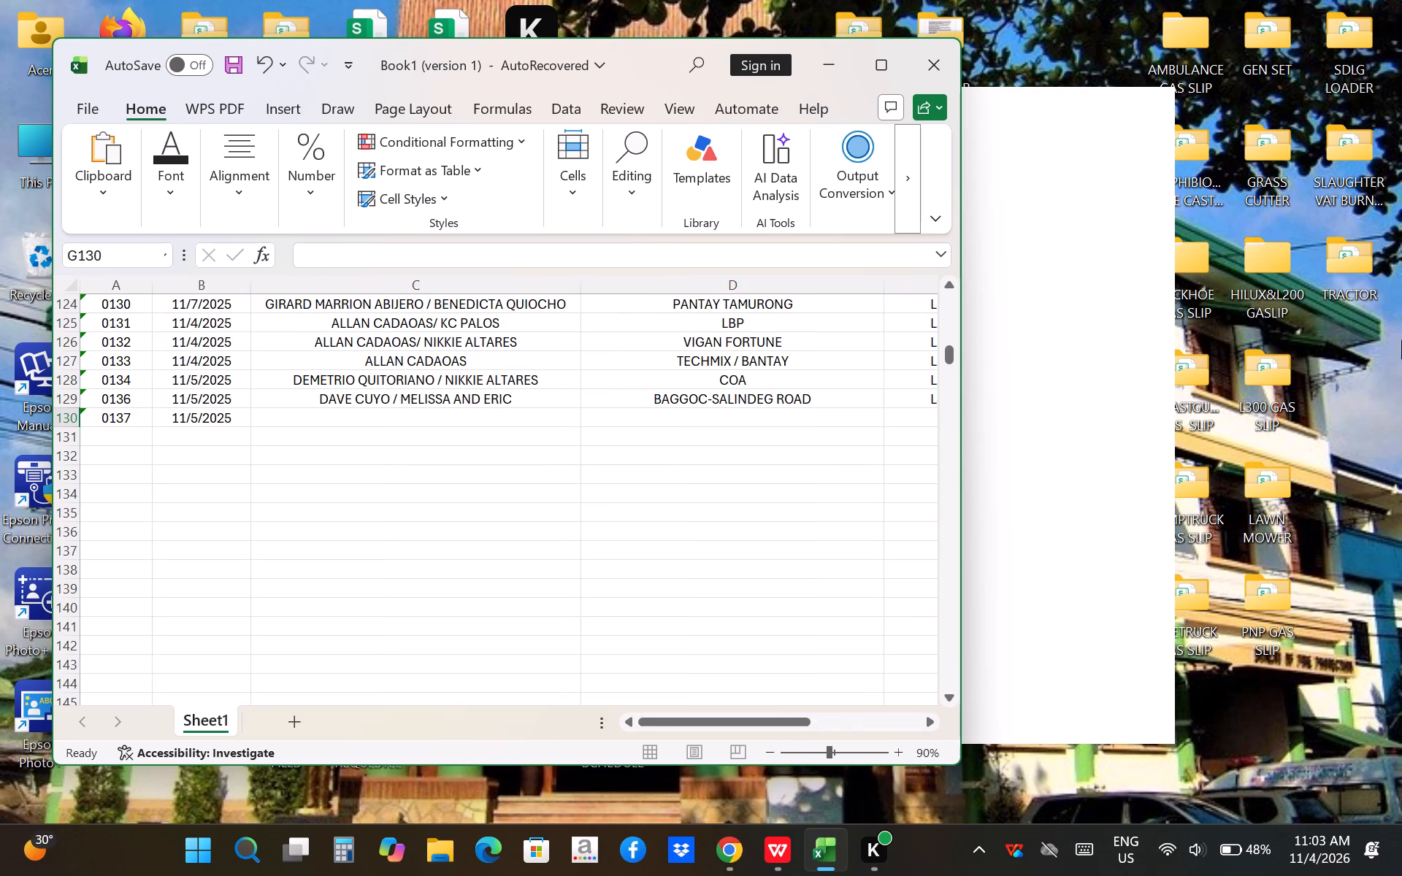
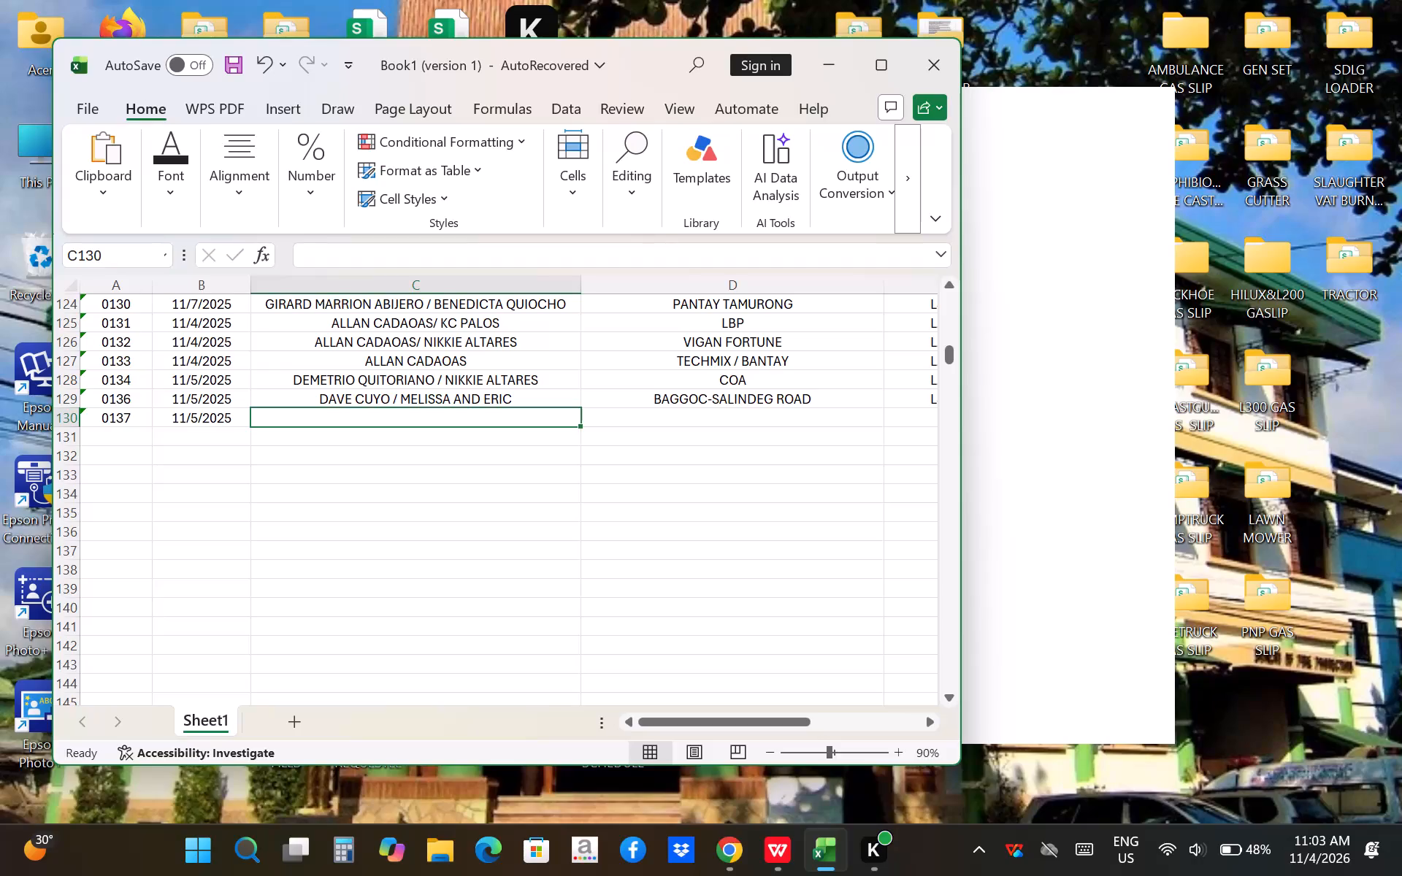
Fill in column C for ticket 0137 with the same driver as ticket 0136, followed by "/ PANDAN".
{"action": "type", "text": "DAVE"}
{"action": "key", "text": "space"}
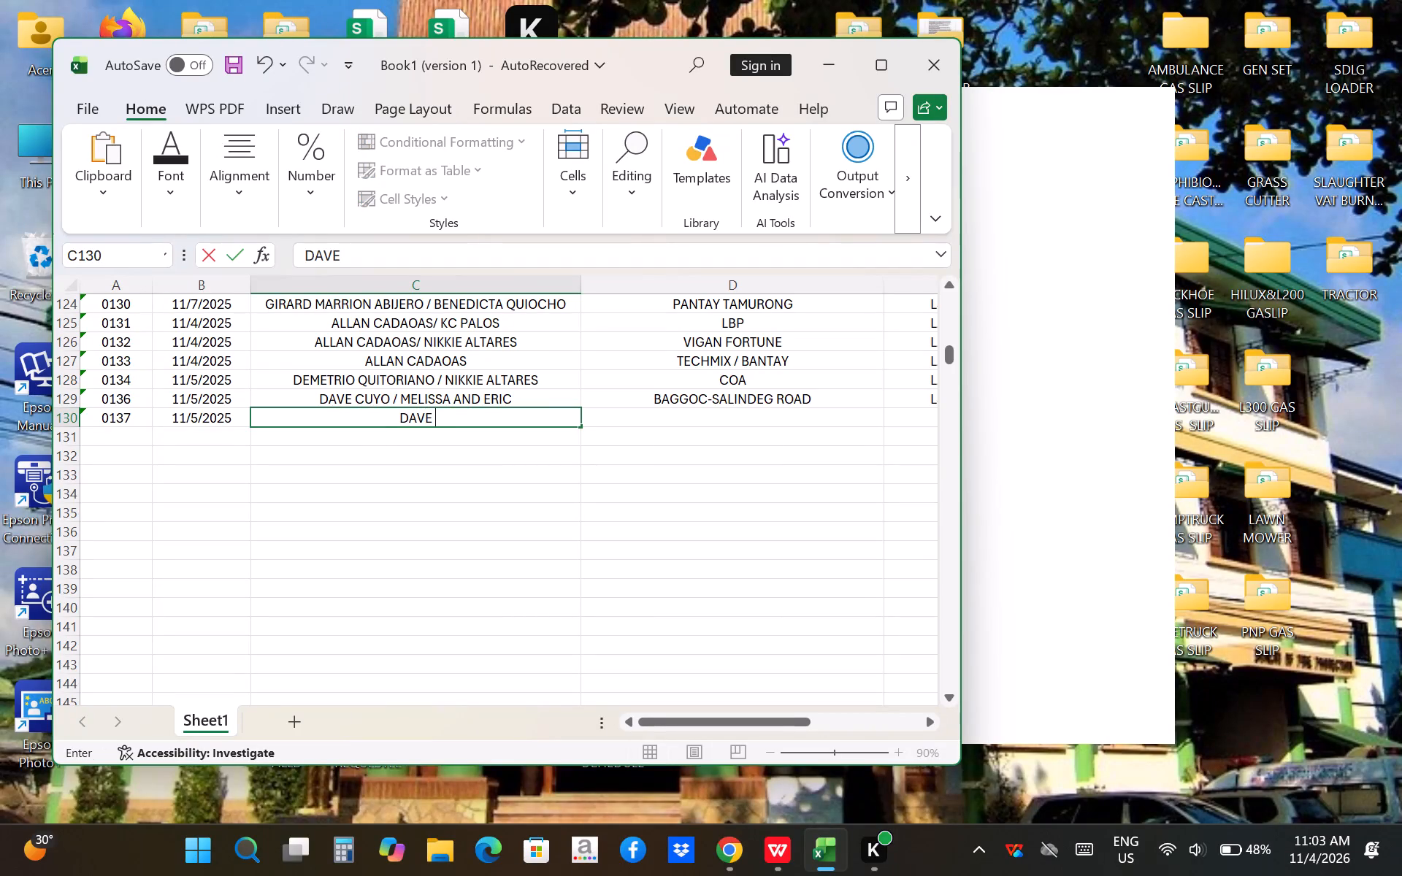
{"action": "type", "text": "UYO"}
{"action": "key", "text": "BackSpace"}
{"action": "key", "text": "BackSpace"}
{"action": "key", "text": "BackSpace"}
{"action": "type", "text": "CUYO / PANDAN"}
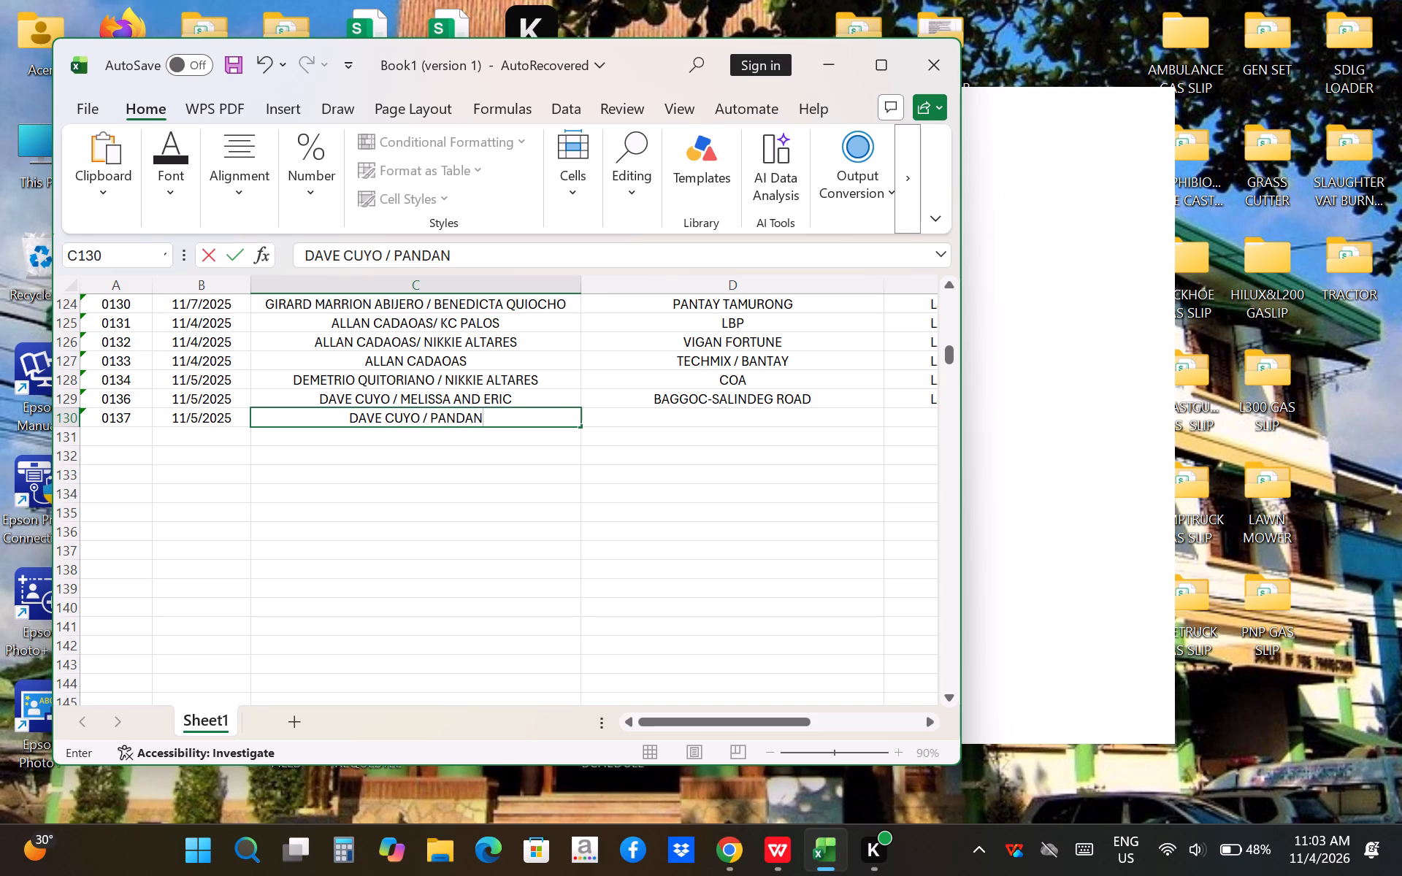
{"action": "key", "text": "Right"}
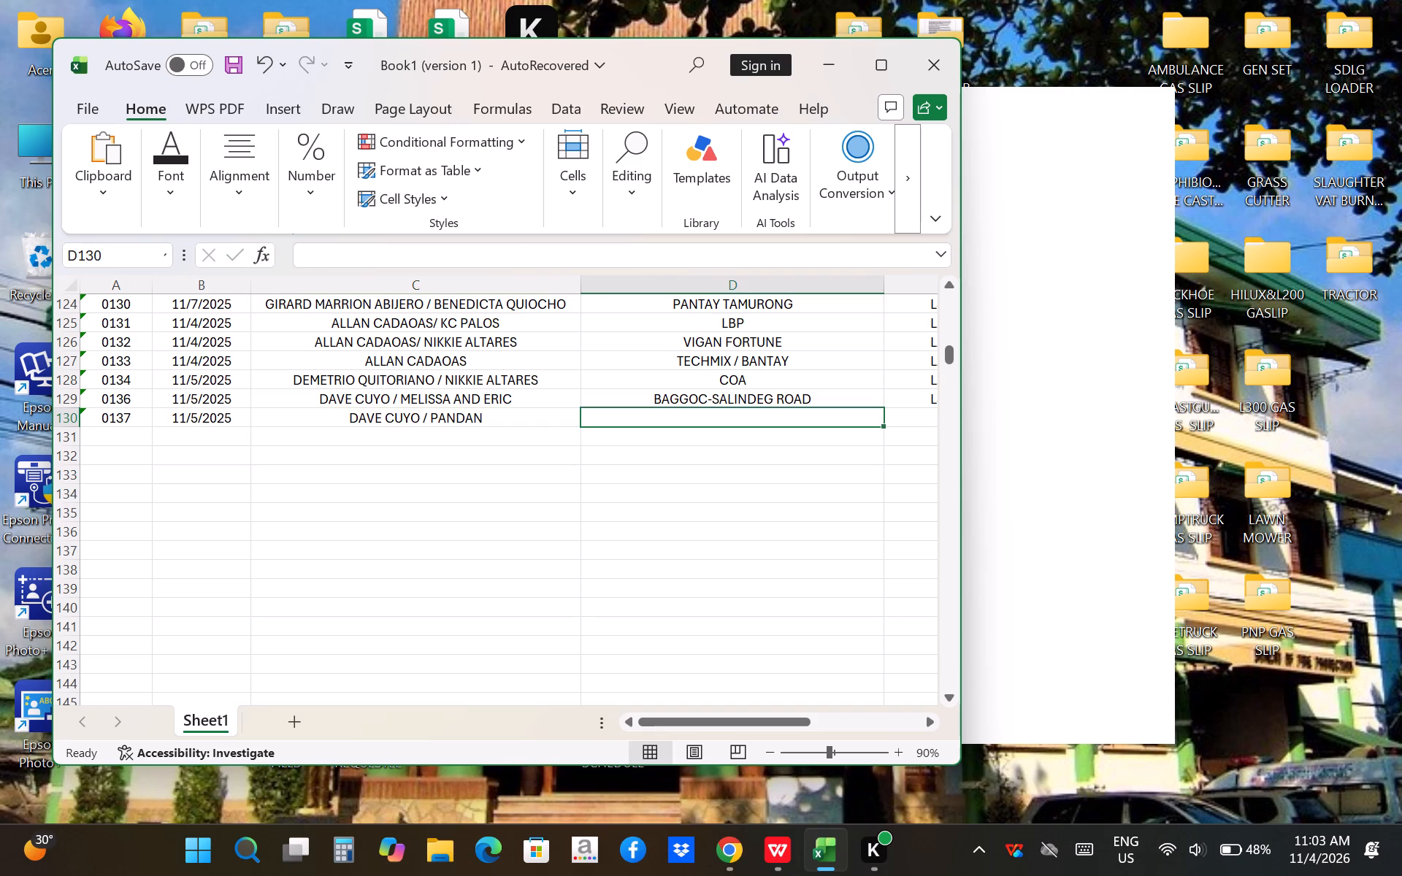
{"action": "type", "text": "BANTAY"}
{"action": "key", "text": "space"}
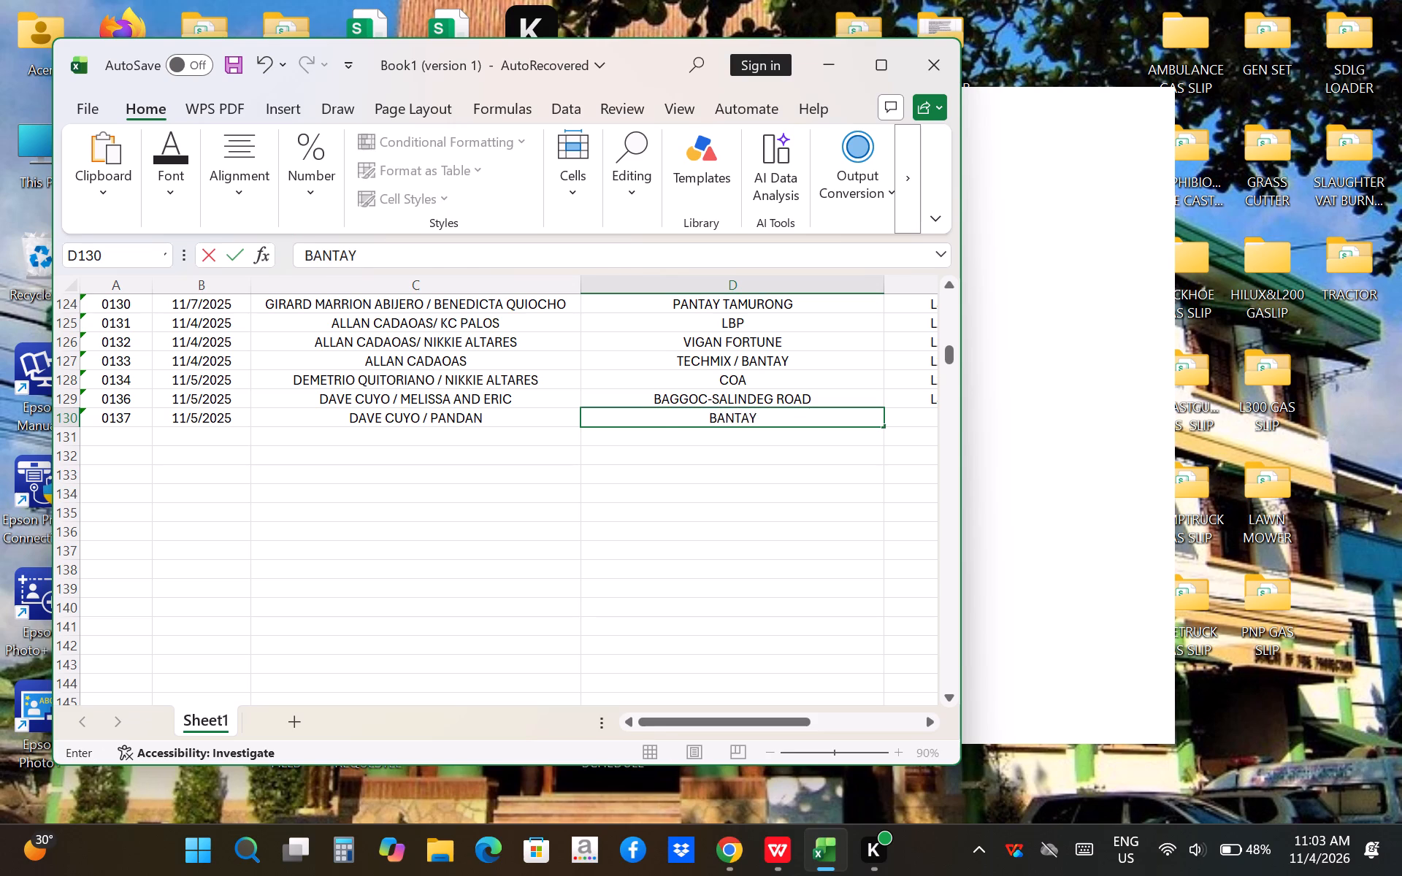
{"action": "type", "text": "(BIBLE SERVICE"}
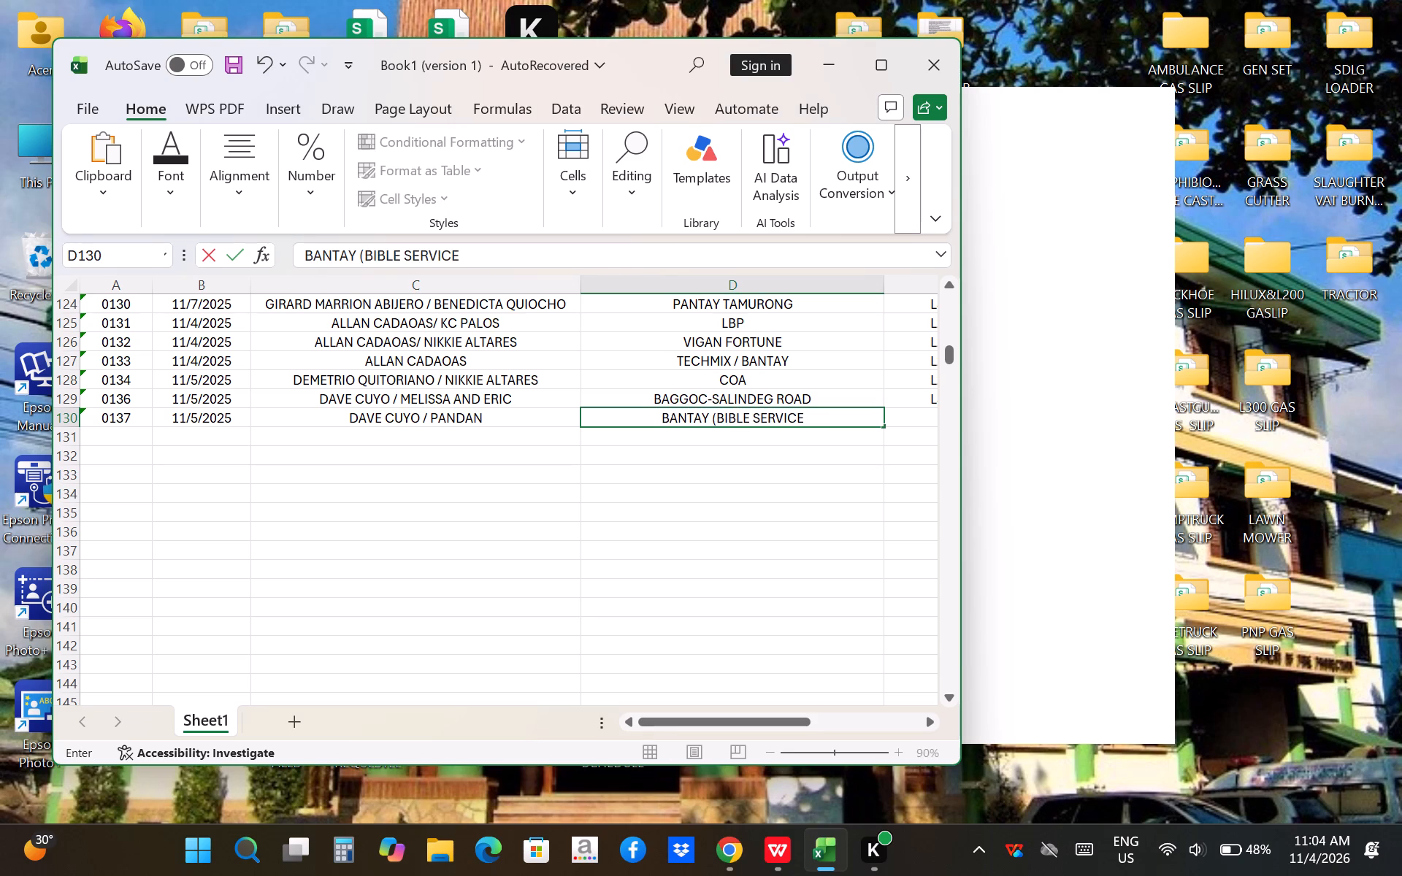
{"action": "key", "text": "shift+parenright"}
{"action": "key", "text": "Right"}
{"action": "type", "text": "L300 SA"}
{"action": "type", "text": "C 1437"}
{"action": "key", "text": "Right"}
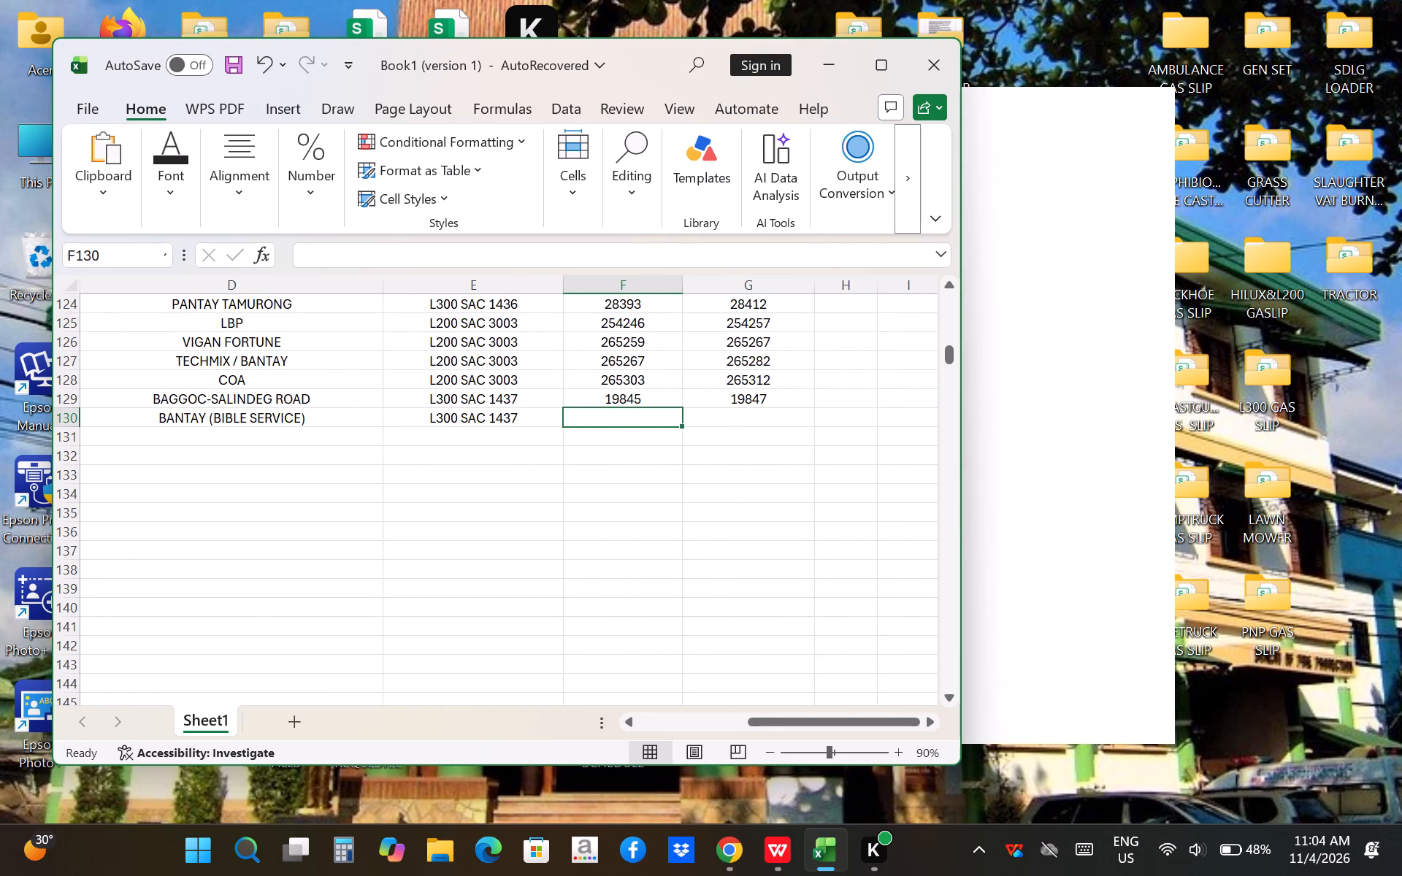
Enter the readings 19867 in column F and 19889 in column G for ticket 0137.
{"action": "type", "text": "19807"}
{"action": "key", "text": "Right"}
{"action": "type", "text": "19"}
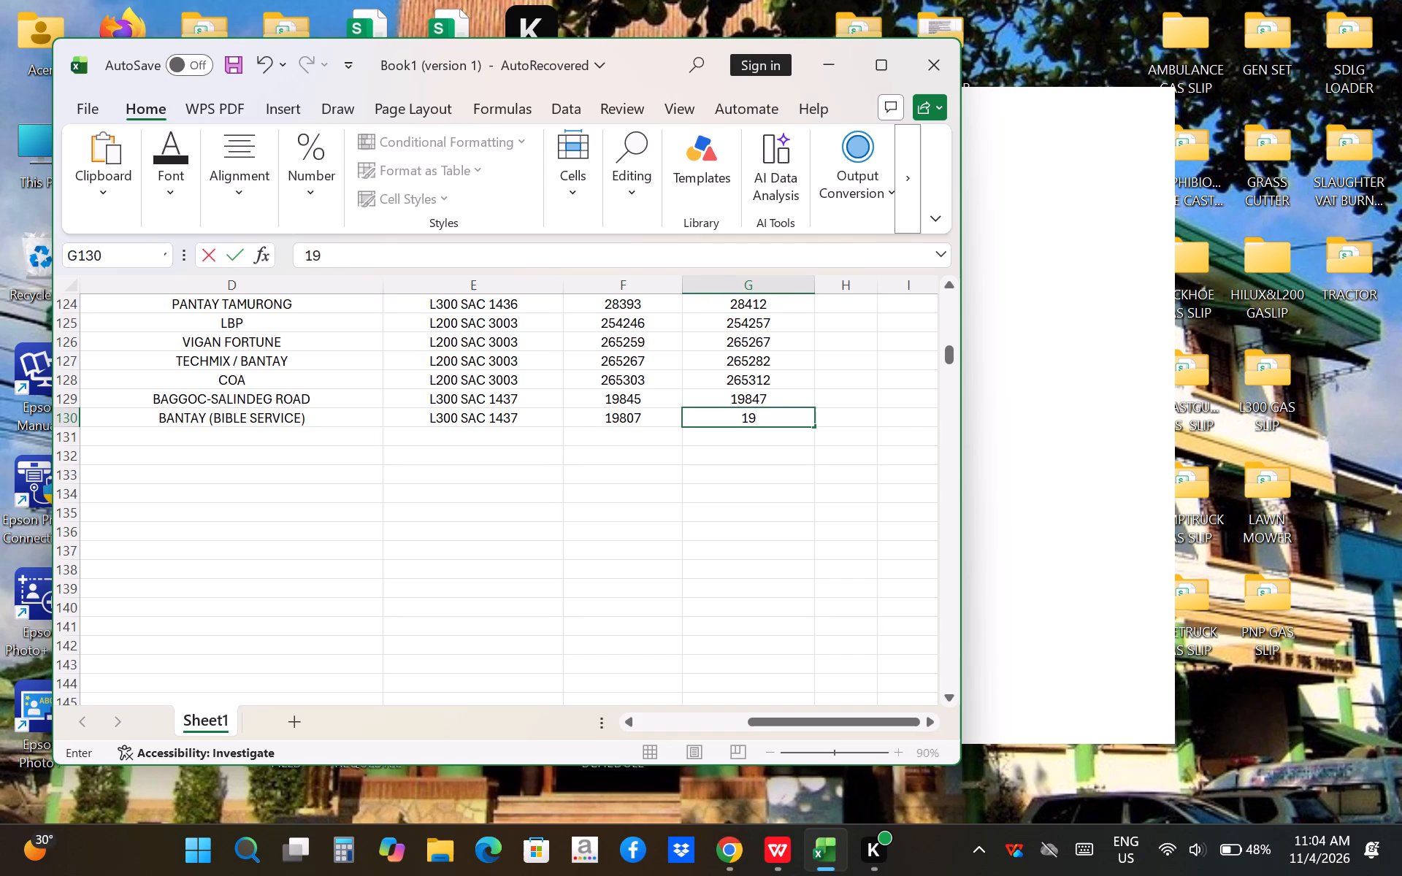
{"action": "left_click", "coordinate": [626, 420]}
{"action": "double_click", "coordinate": [630, 420]}
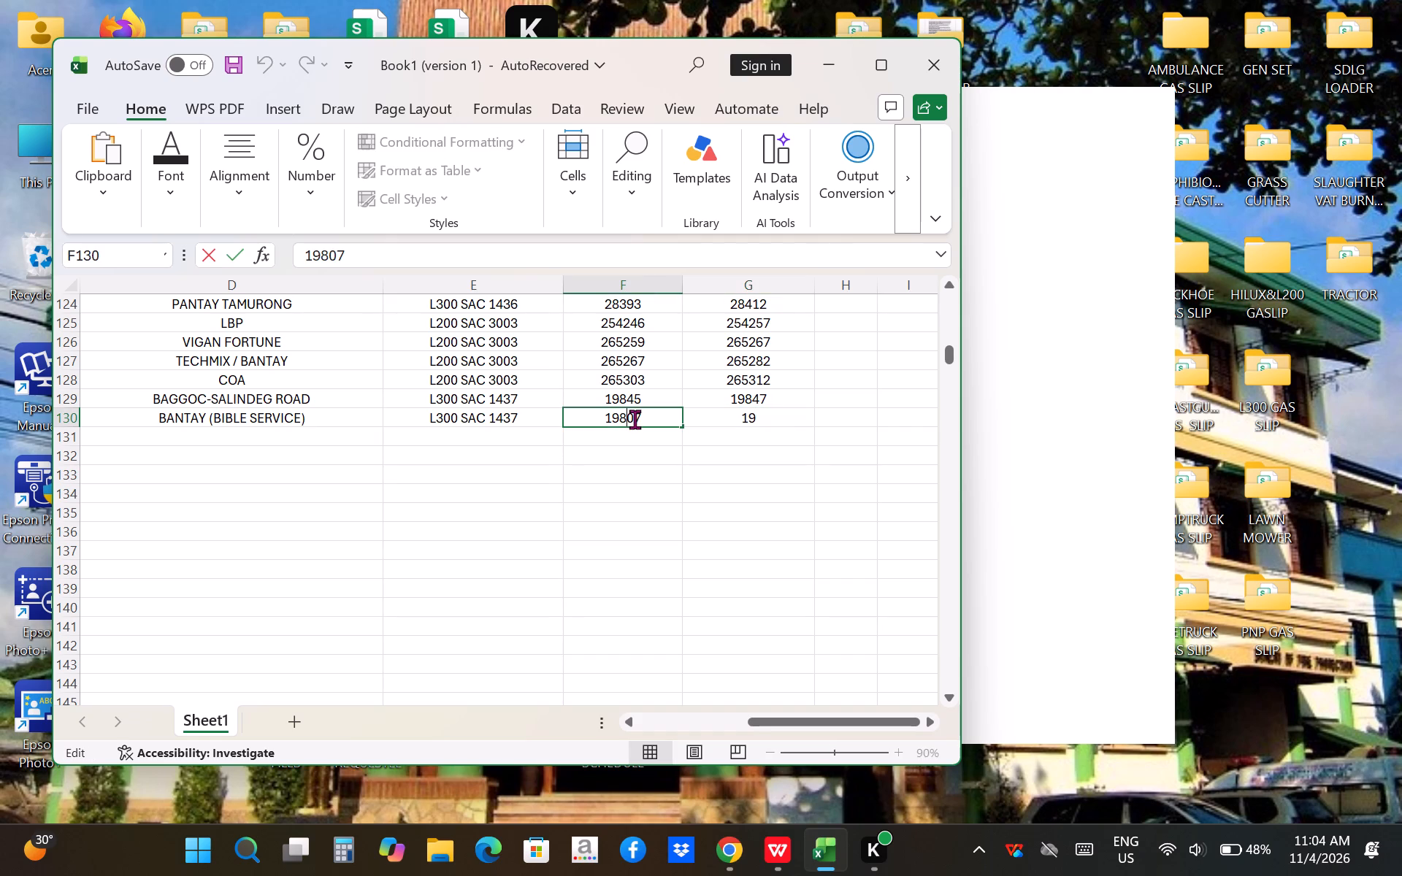
{"action": "left_click", "coordinate": [635, 419]}
{"action": "key", "text": "BackSpace"}
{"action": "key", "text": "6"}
{"action": "double_click", "coordinate": [785, 420]}
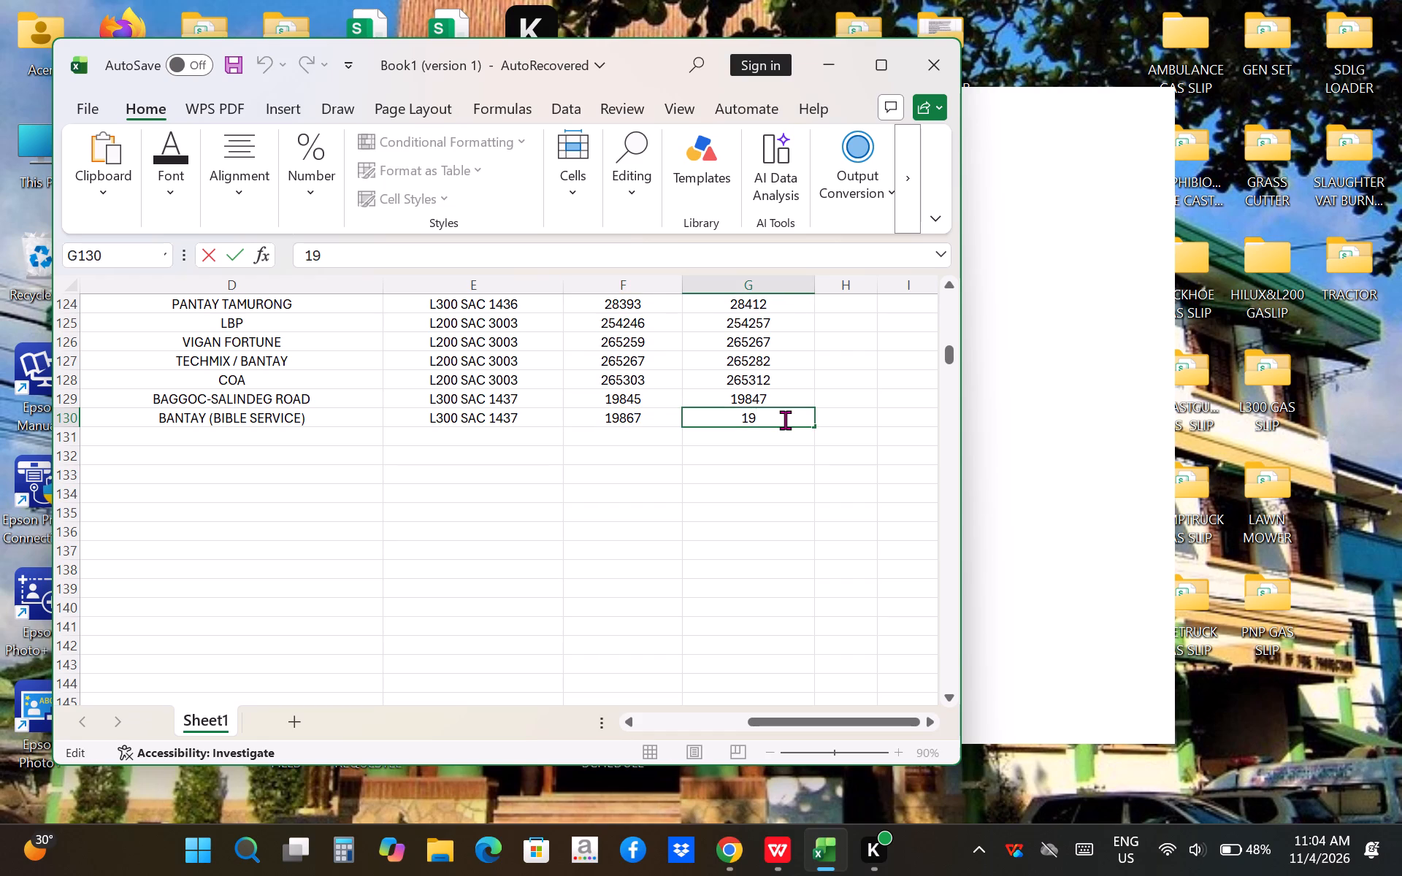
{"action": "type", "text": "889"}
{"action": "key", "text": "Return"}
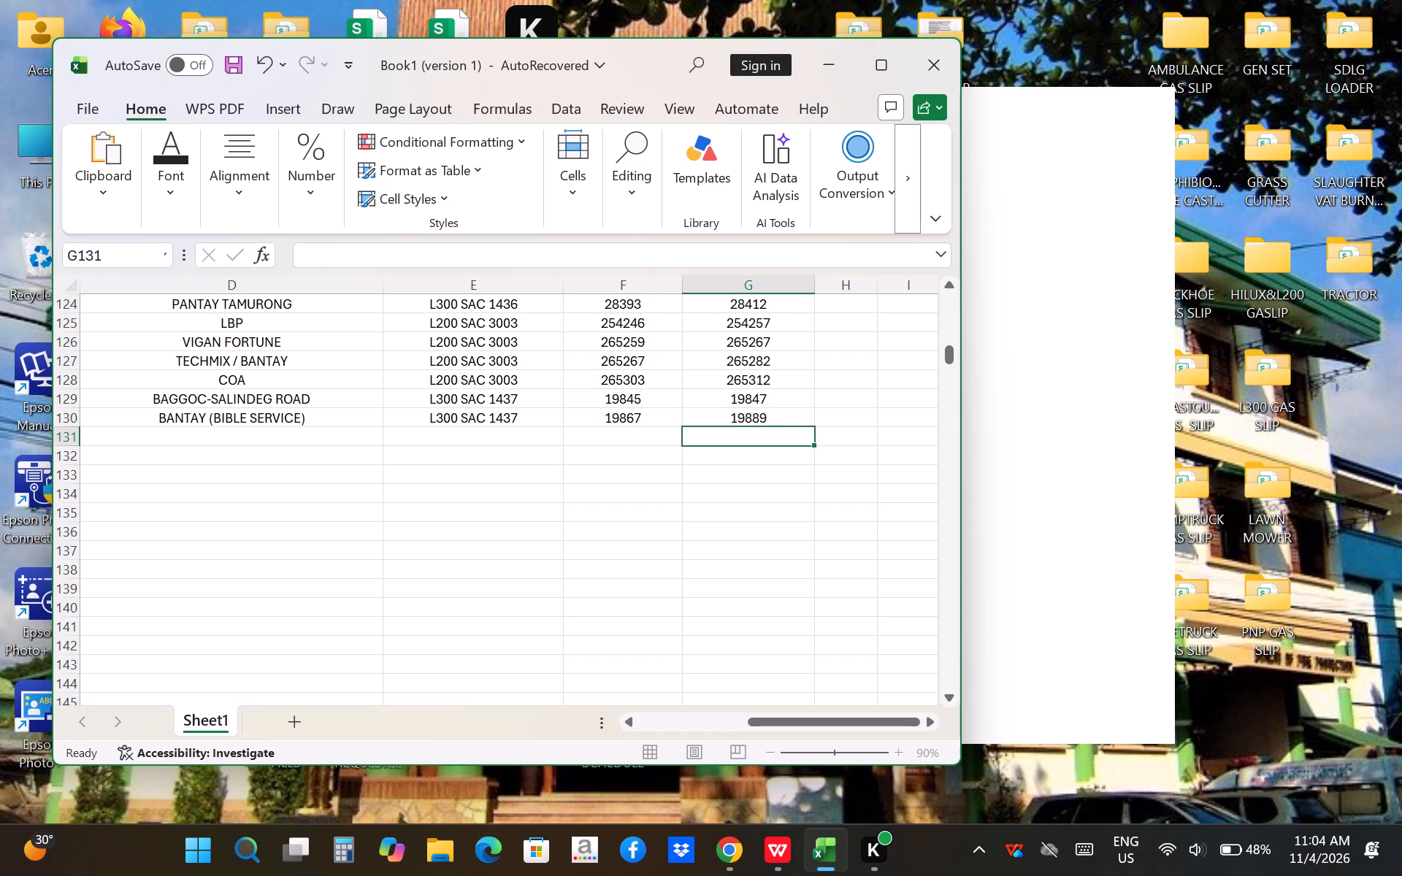
Extend the ticket number series in column A from 0137 down to 0145 in row 138.
{"action": "left_click_drag", "start_coordinate": [811, 724], "coordinate": [321, 641]}
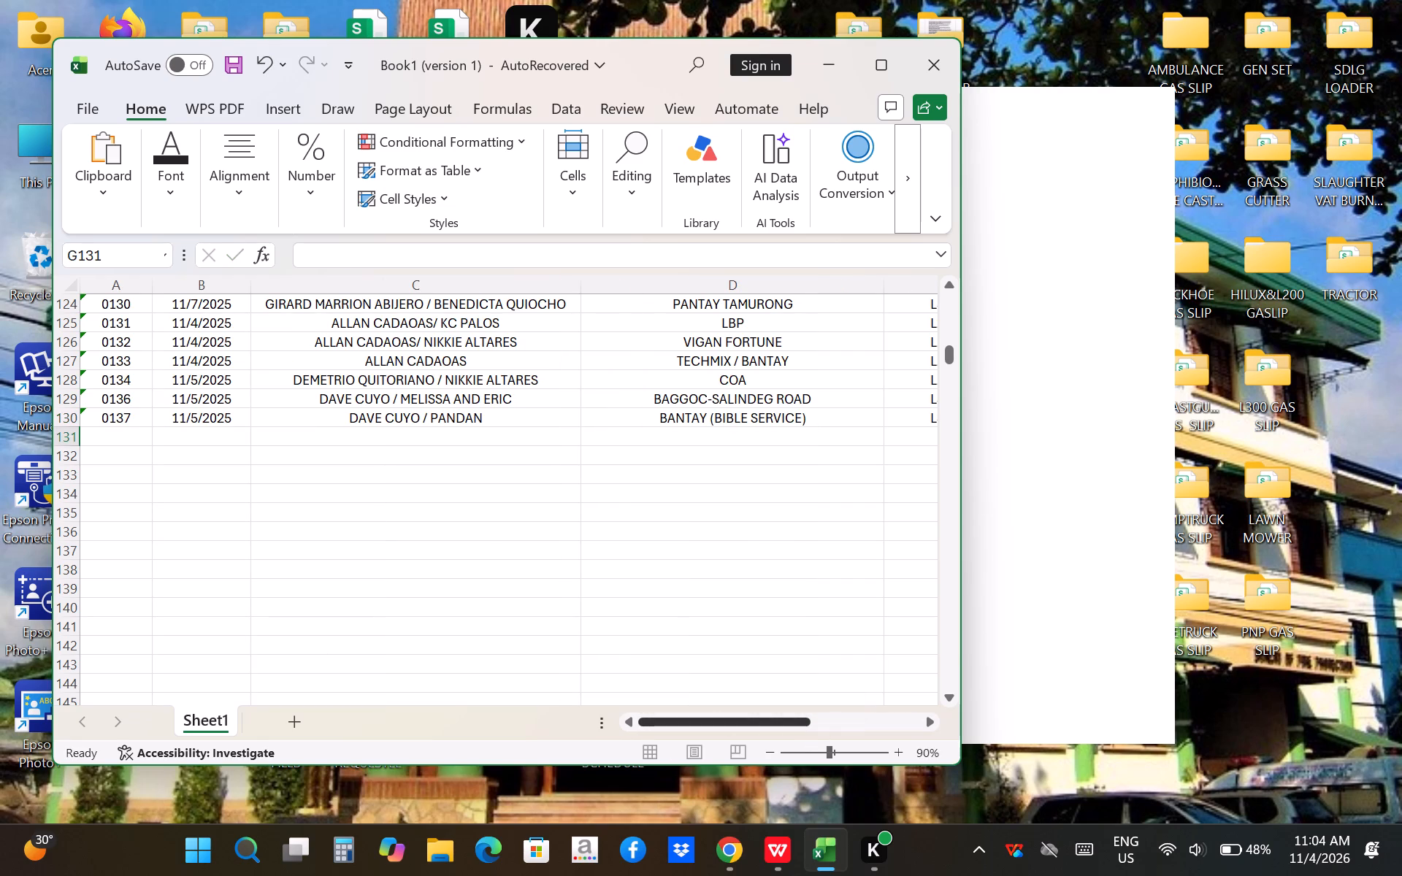
{"action": "left_click", "coordinate": [101, 426]}
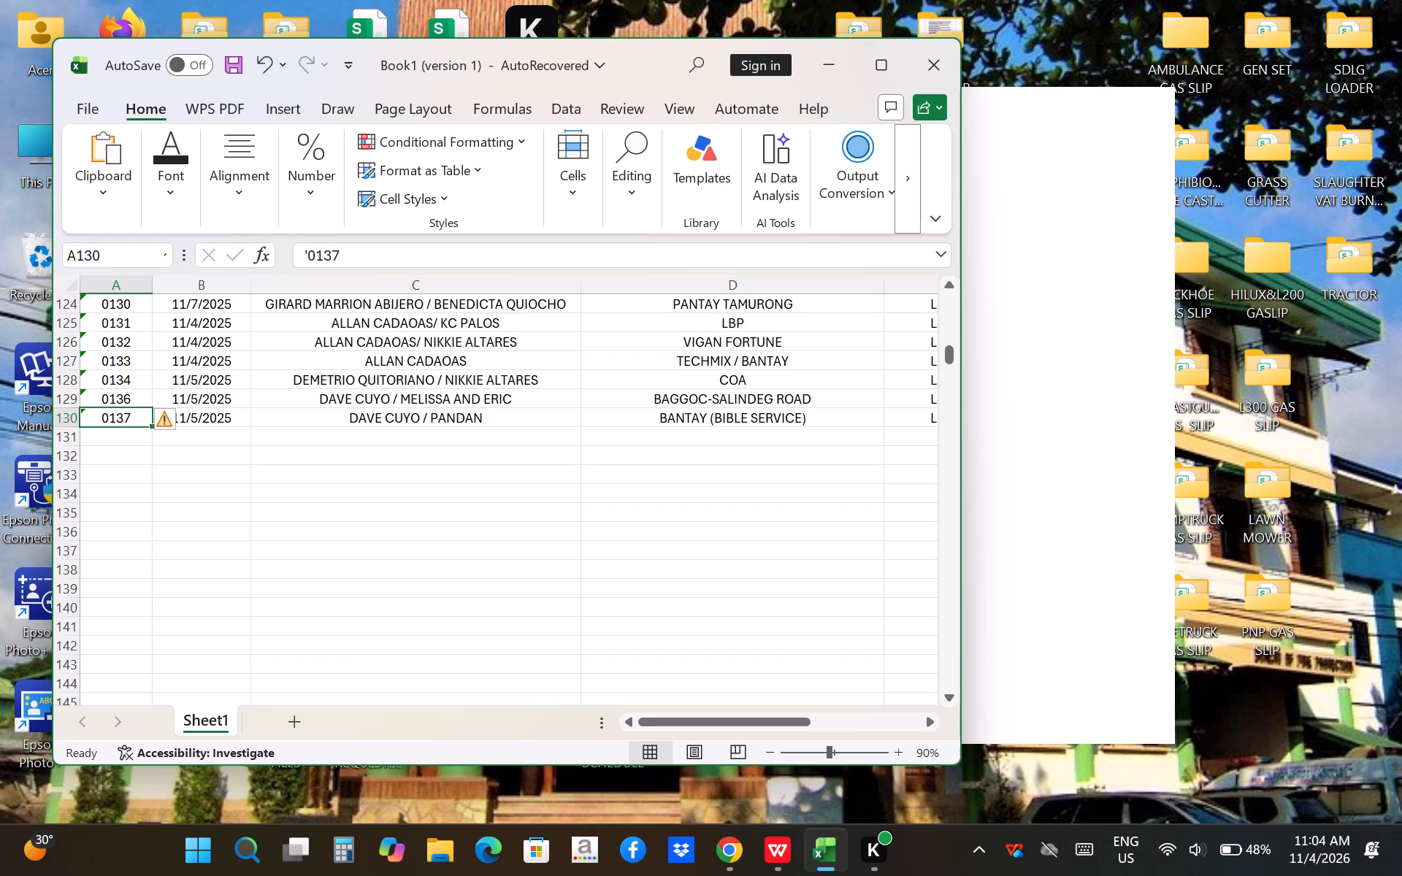
{"action": "left_click_drag", "start_coordinate": [148, 425], "coordinate": [153, 478]}
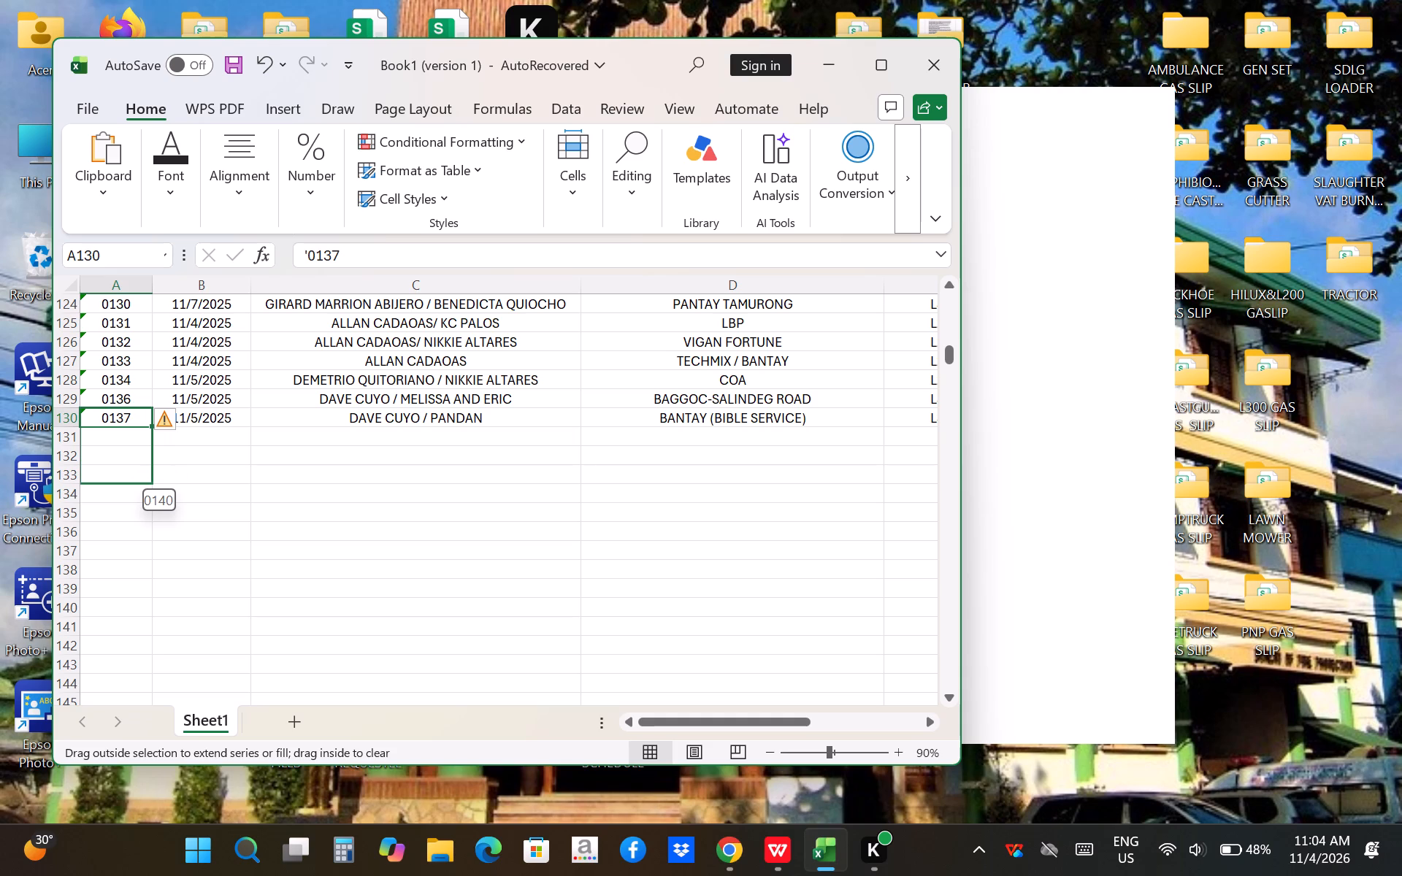
{"action": "left_click_drag", "start_coordinate": [153, 478], "coordinate": [129, 560]}
{"action": "left_click_drag", "start_coordinate": [129, 560], "coordinate": [131, 582]}
Copy the existing 11/6/2025 date from ticket 0129 into the date cells of tickets 0138 to 0140.
{"action": "left_click", "coordinate": [215, 431]}
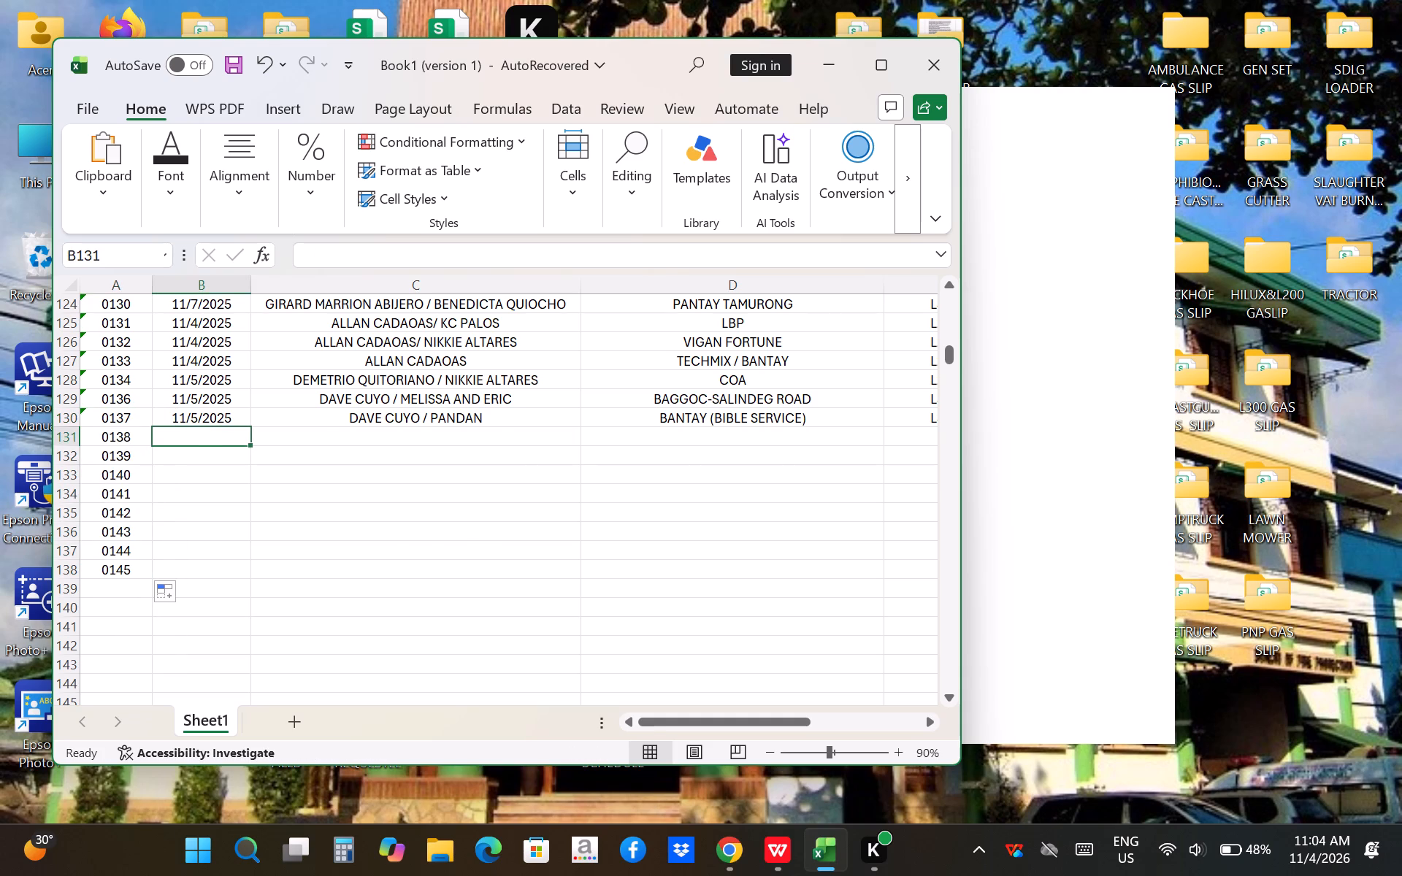
{"action": "scroll", "coordinate": [210, 442], "scroll_direction": "up", "scroll_amount": 4}
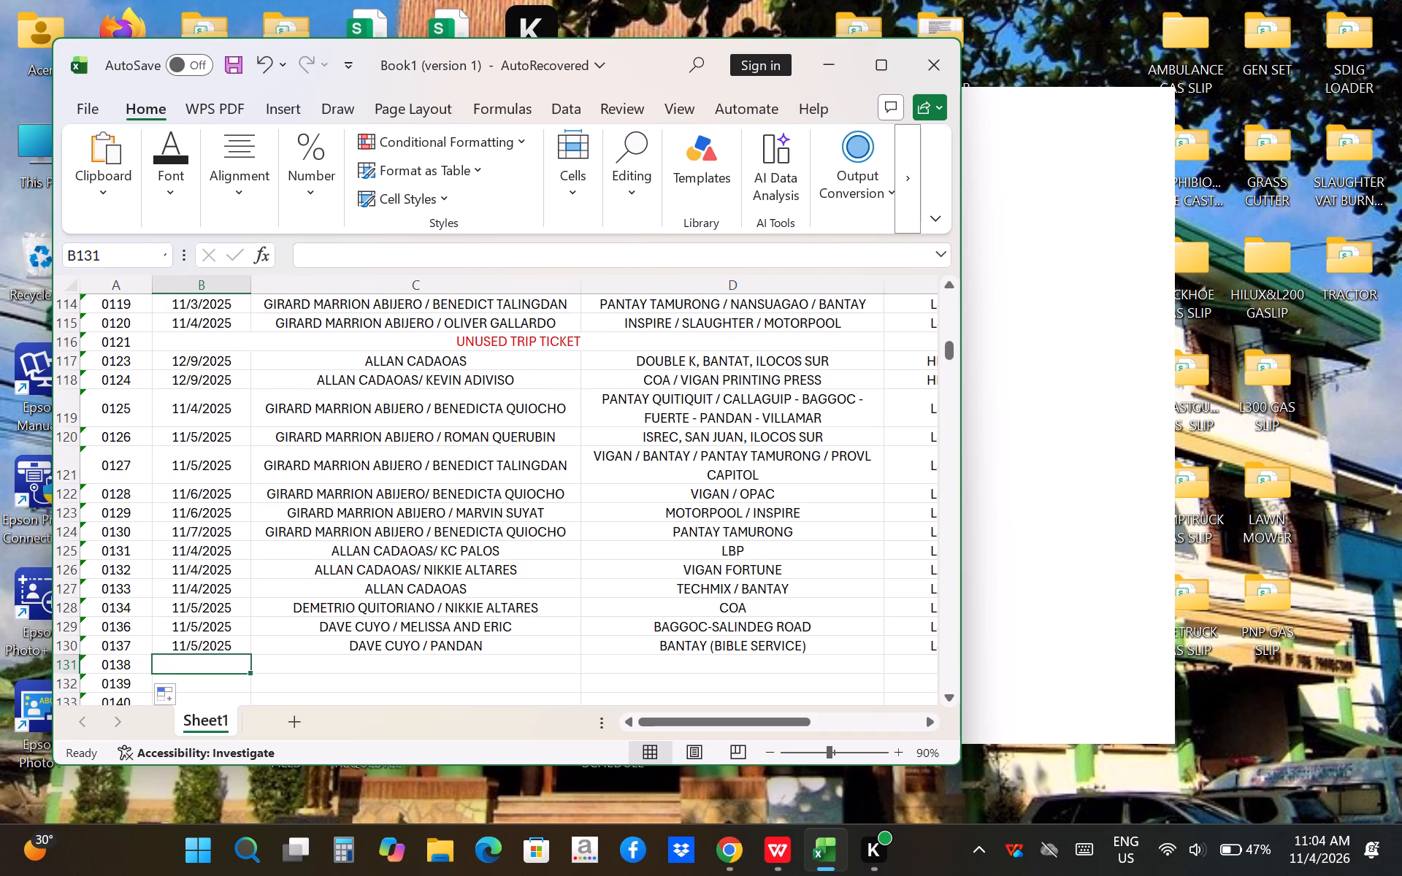
{"action": "left_click", "coordinate": [201, 508]}
{"action": "key", "text": "ctrl+c"}
{"action": "scroll", "coordinate": [197, 513], "scroll_direction": "down", "scroll_amount": 5}
{"action": "left_click_drag", "start_coordinate": [236, 383], "coordinate": [231, 404]}
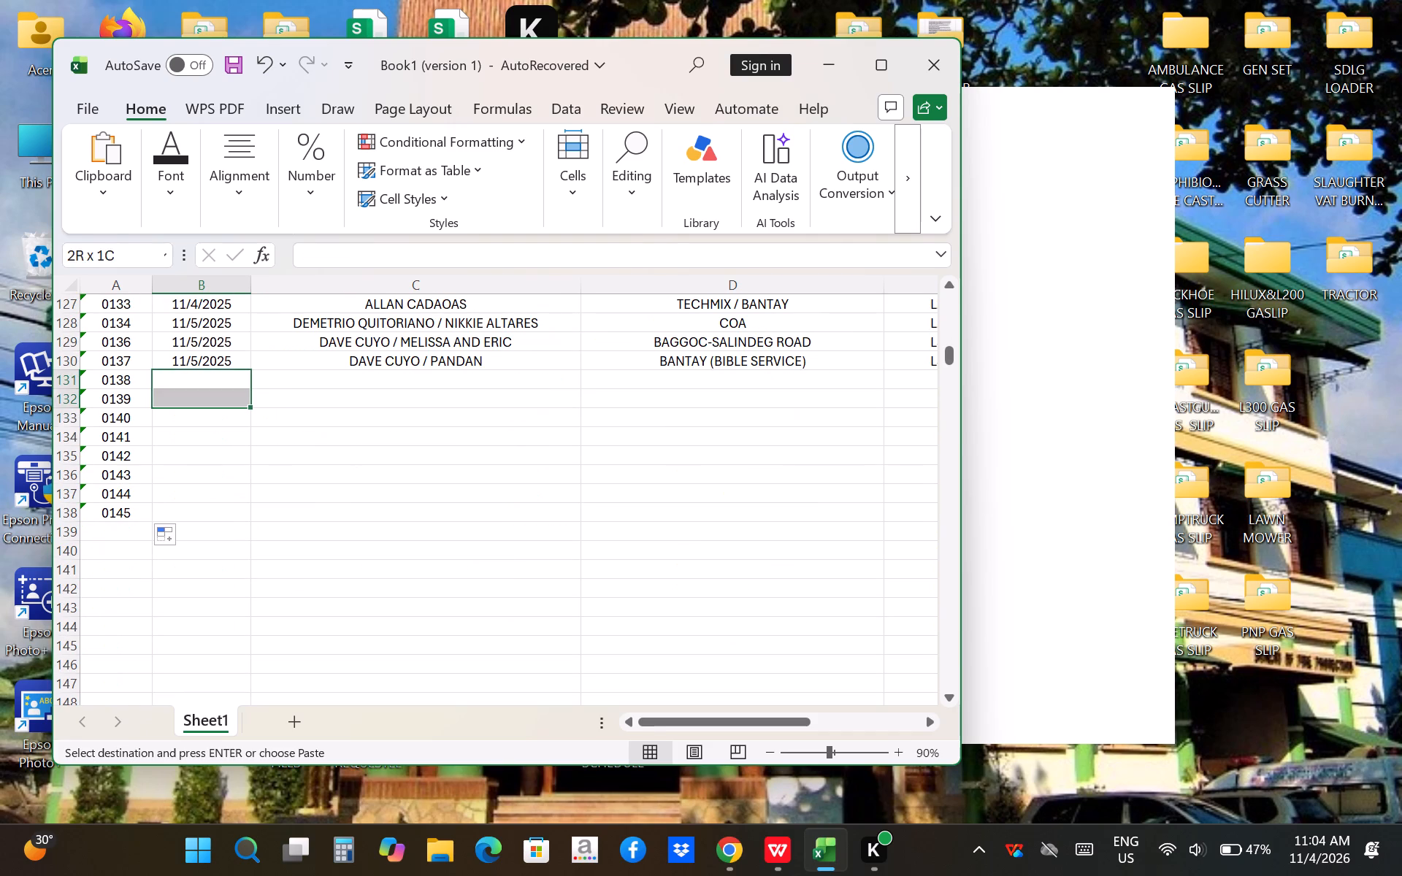
{"action": "left_click_drag", "start_coordinate": [231, 404], "coordinate": [230, 414]}
{"action": "key", "text": "Return"}
Enter the date 11/13/2025 for ticket 0141 and 11/14/2025 for ticket 0142.
{"action": "left_click", "coordinate": [227, 445]}
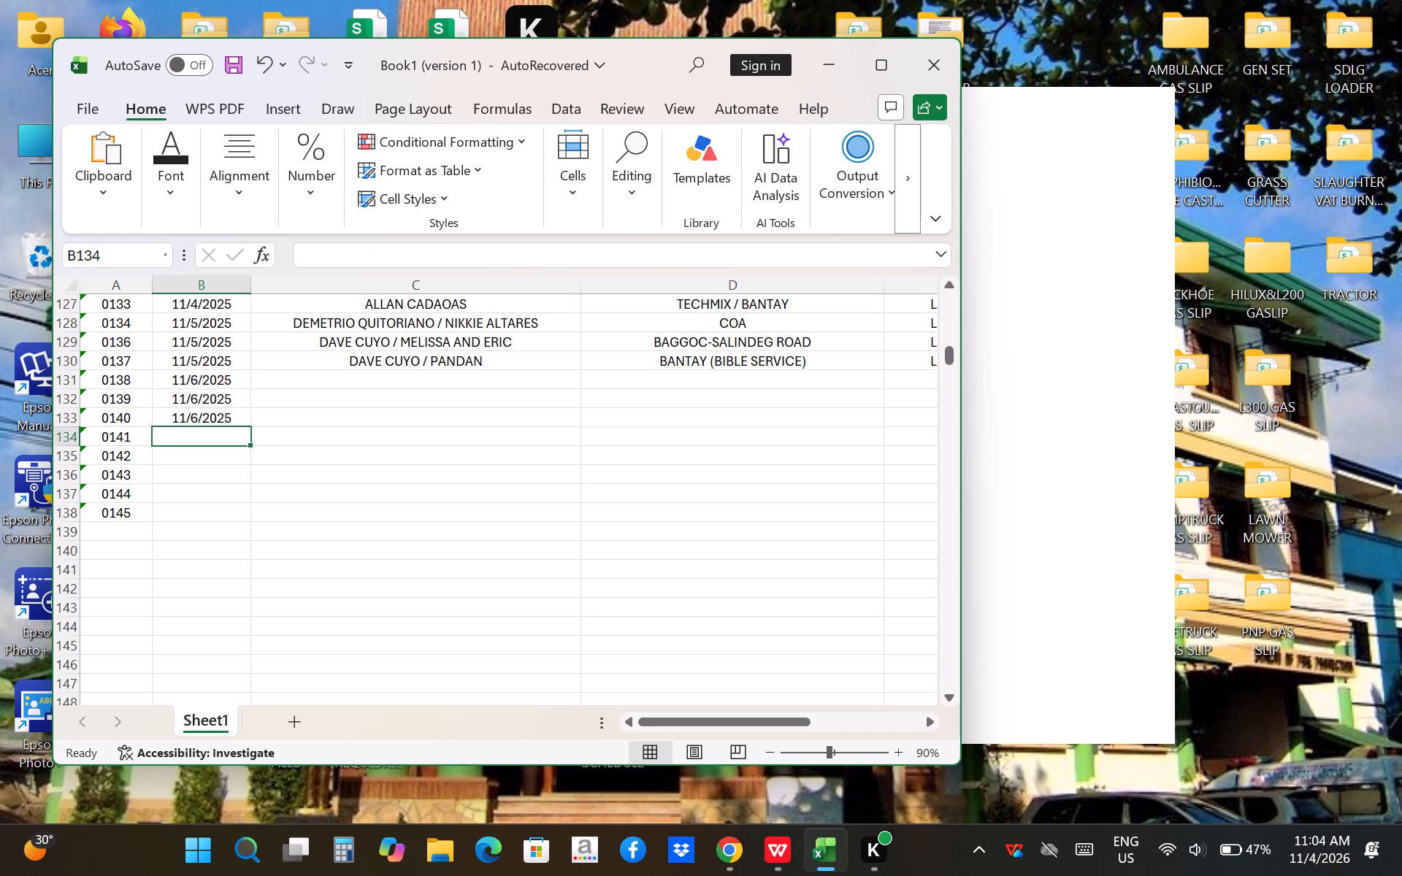
{"action": "scroll", "coordinate": [229, 447], "scroll_direction": "up", "scroll_amount": 6}
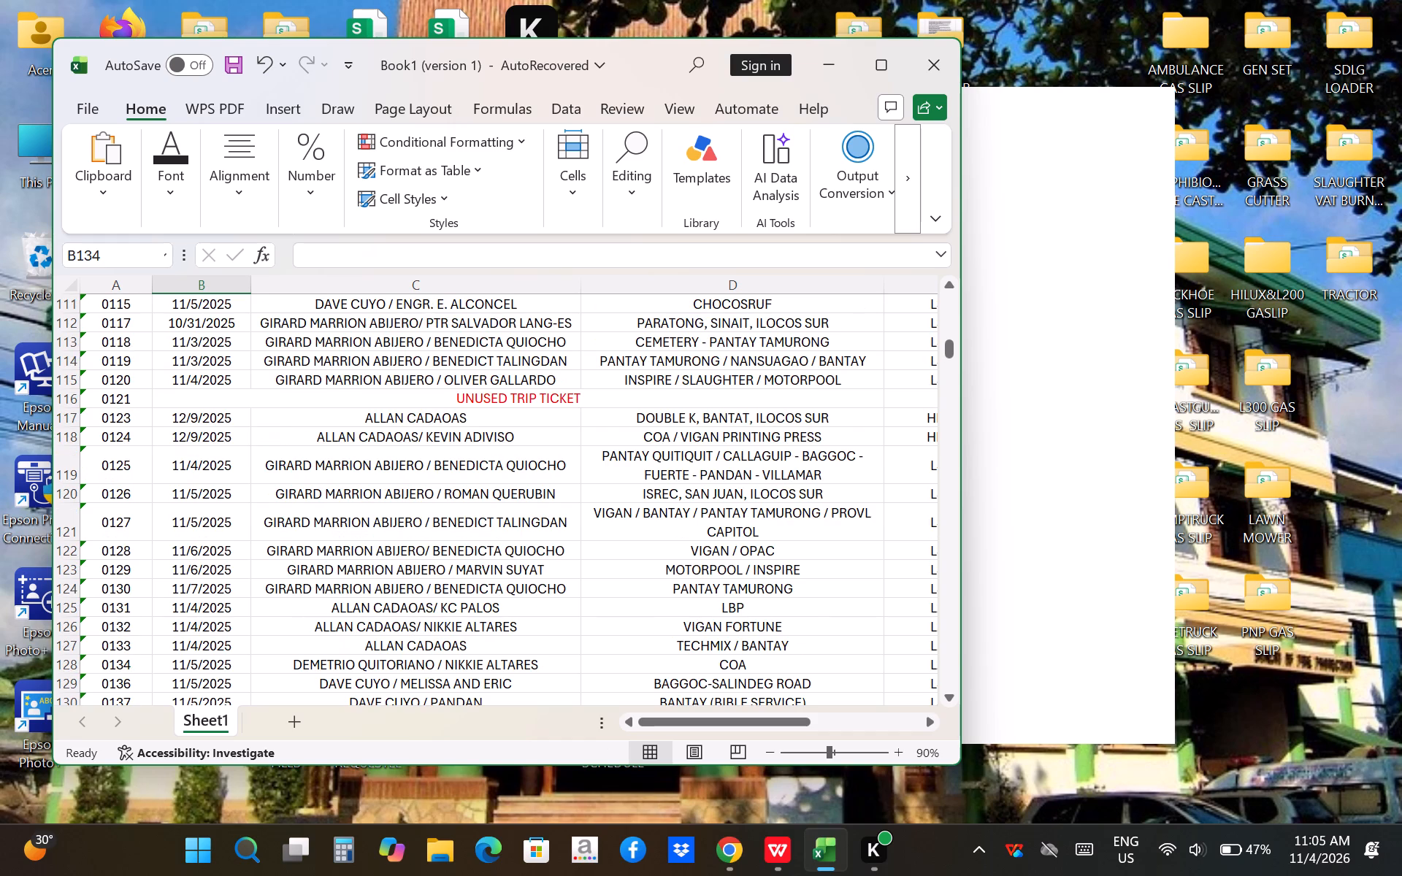
{"action": "scroll", "coordinate": [229, 447], "scroll_direction": "down", "scroll_amount": 7}
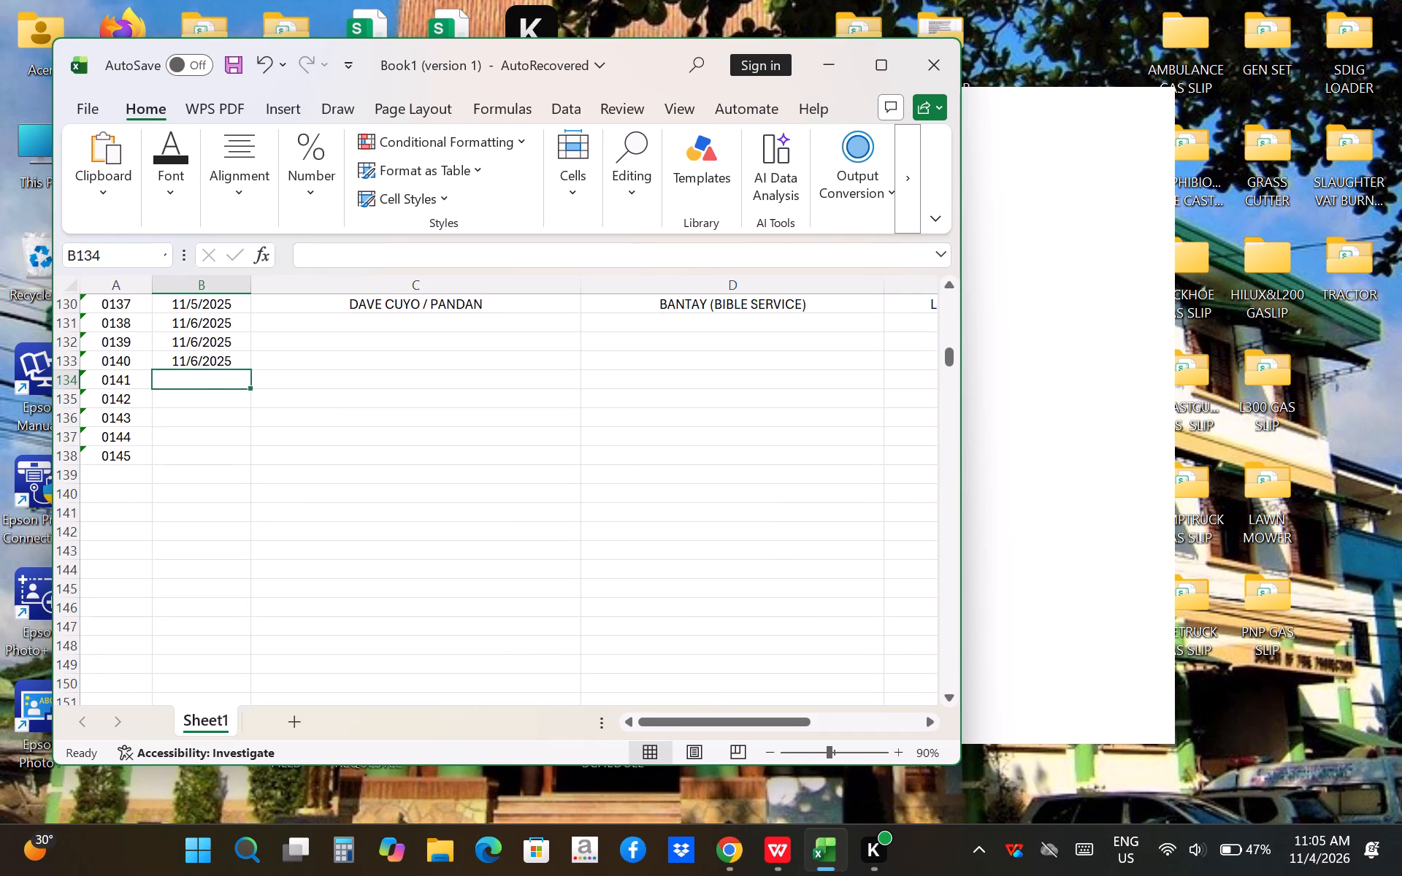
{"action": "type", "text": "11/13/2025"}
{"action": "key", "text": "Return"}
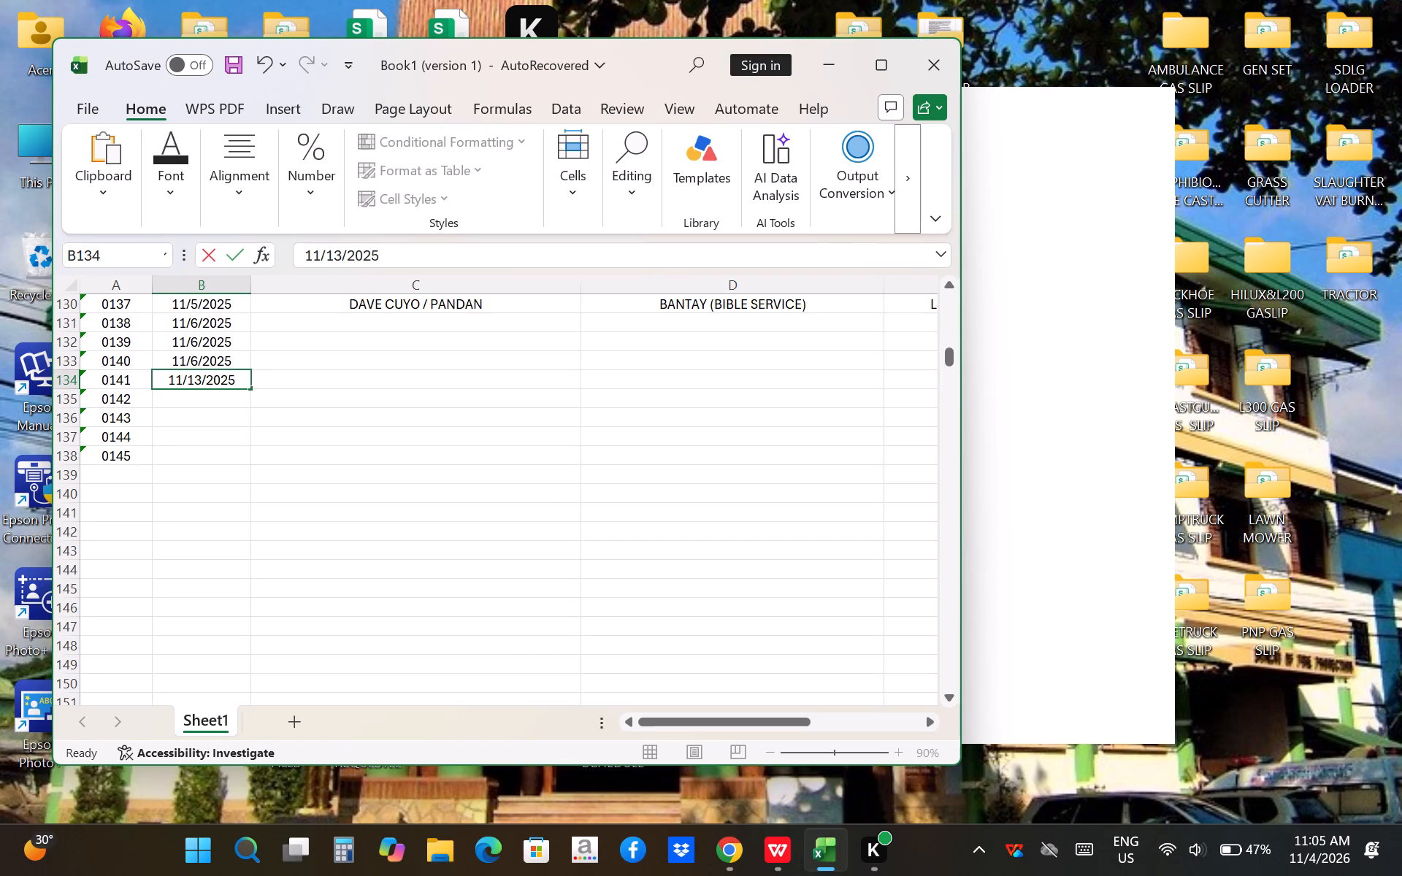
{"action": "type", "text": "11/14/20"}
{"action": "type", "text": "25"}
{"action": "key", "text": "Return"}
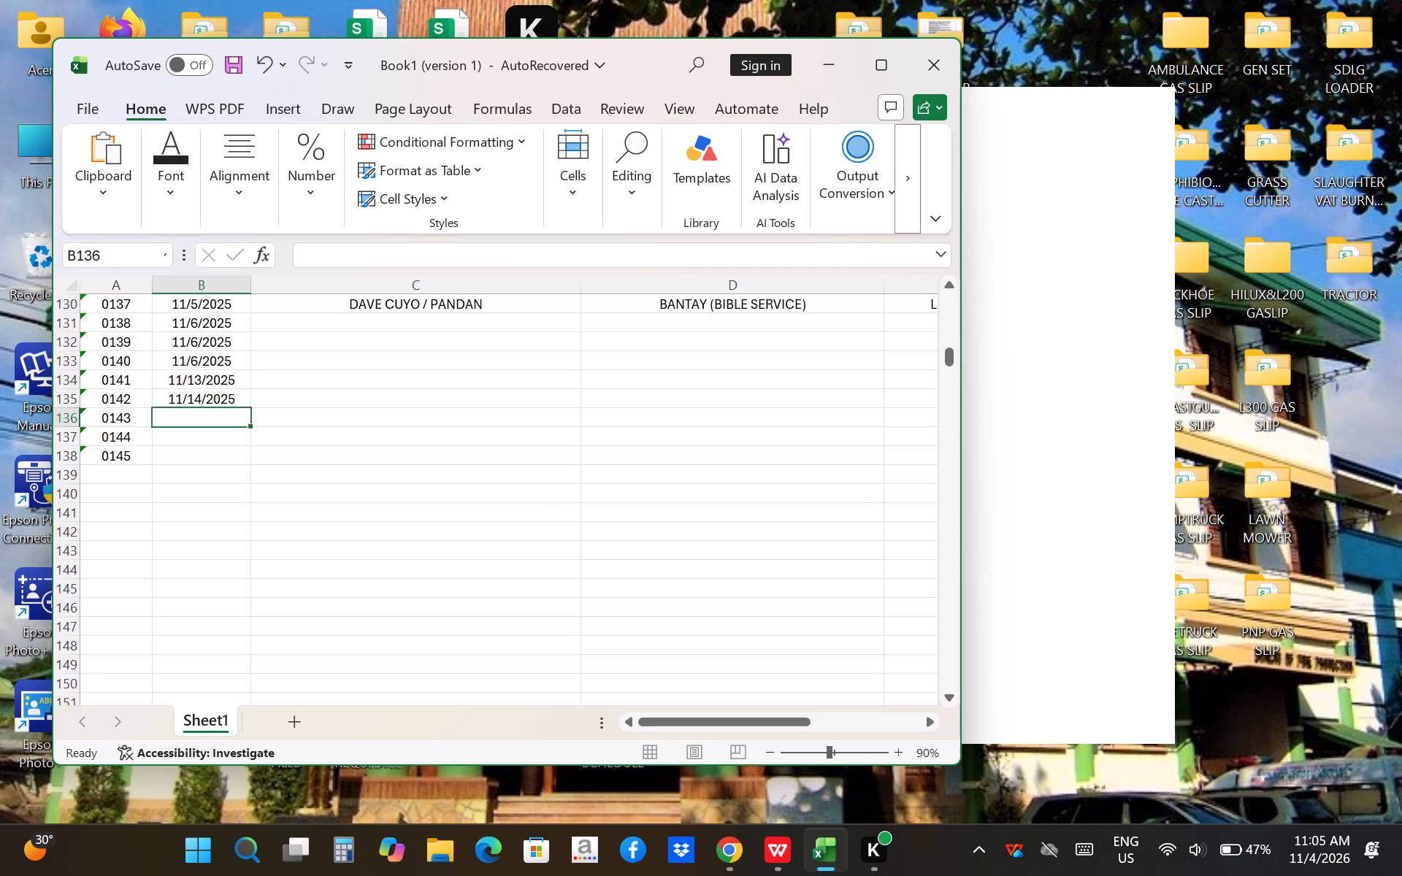
Copy the 11/14/2025 date of ticket 0142 into the date cells of tickets 0143 and 0144.
{"action": "left_click", "coordinate": [204, 380]}
{"action": "left_click", "coordinate": [202, 403]}
{"action": "key", "text": "ctrl+c"}
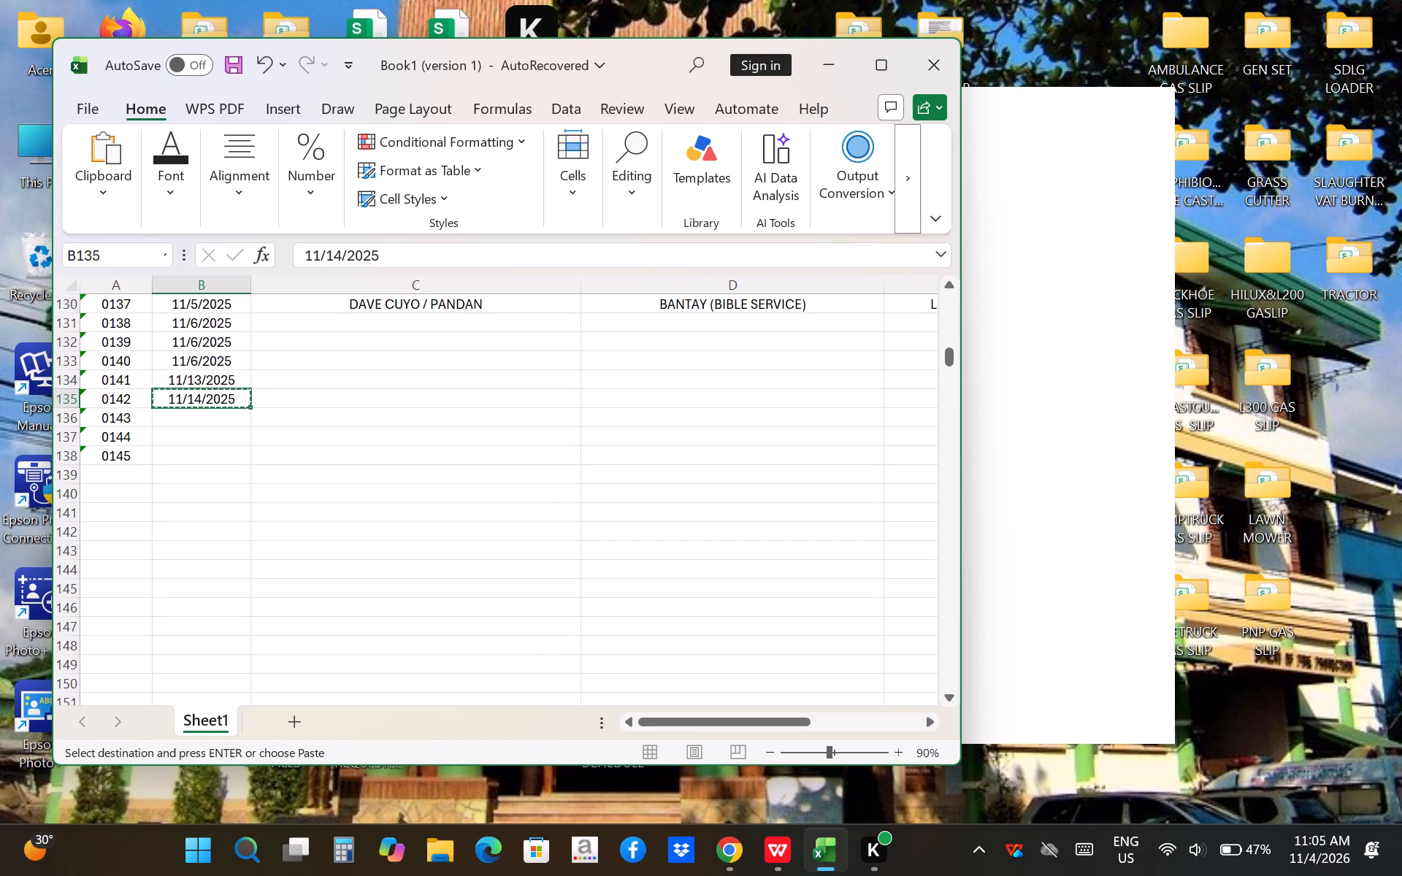
{"action": "left_click_drag", "start_coordinate": [204, 416], "coordinate": [206, 418]}
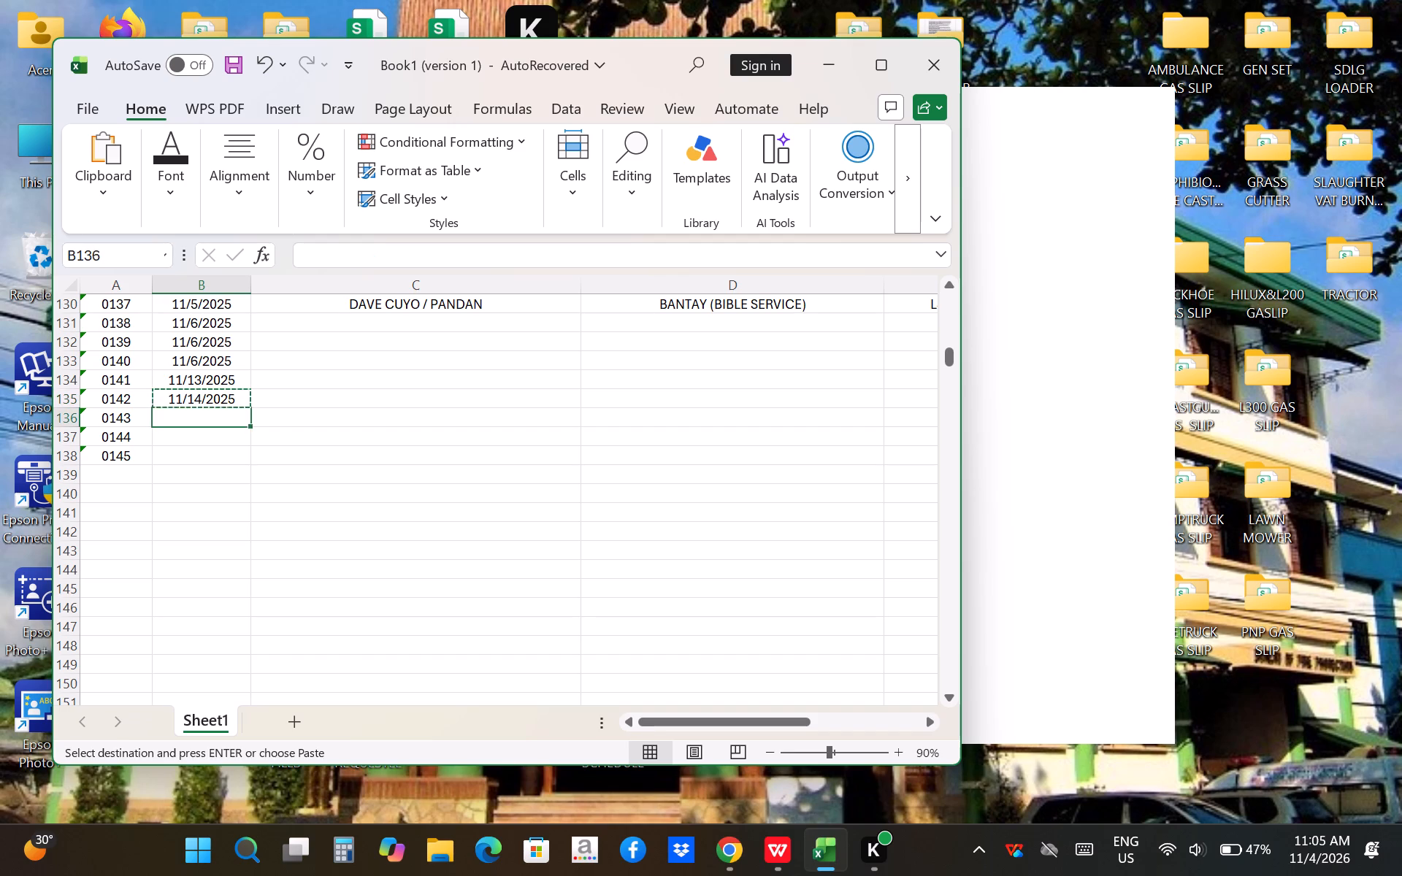
{"action": "left_click_drag", "start_coordinate": [206, 418], "coordinate": [209, 440]}
{"action": "key", "text": "Return"}
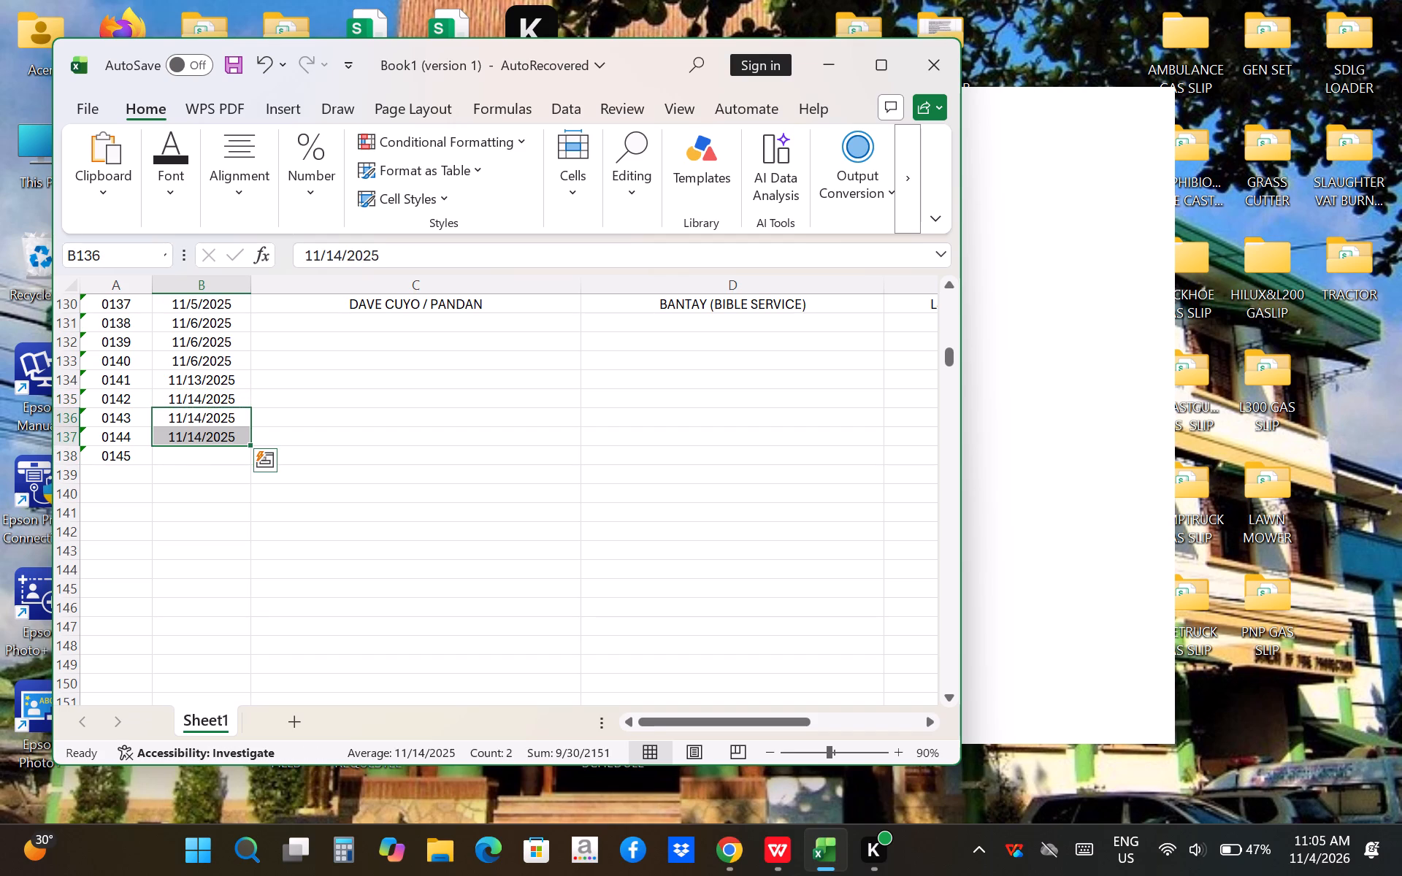
Enter the date 11/18/2025 for ticket 0145.
{"action": "left_click", "coordinate": [102, 450]}
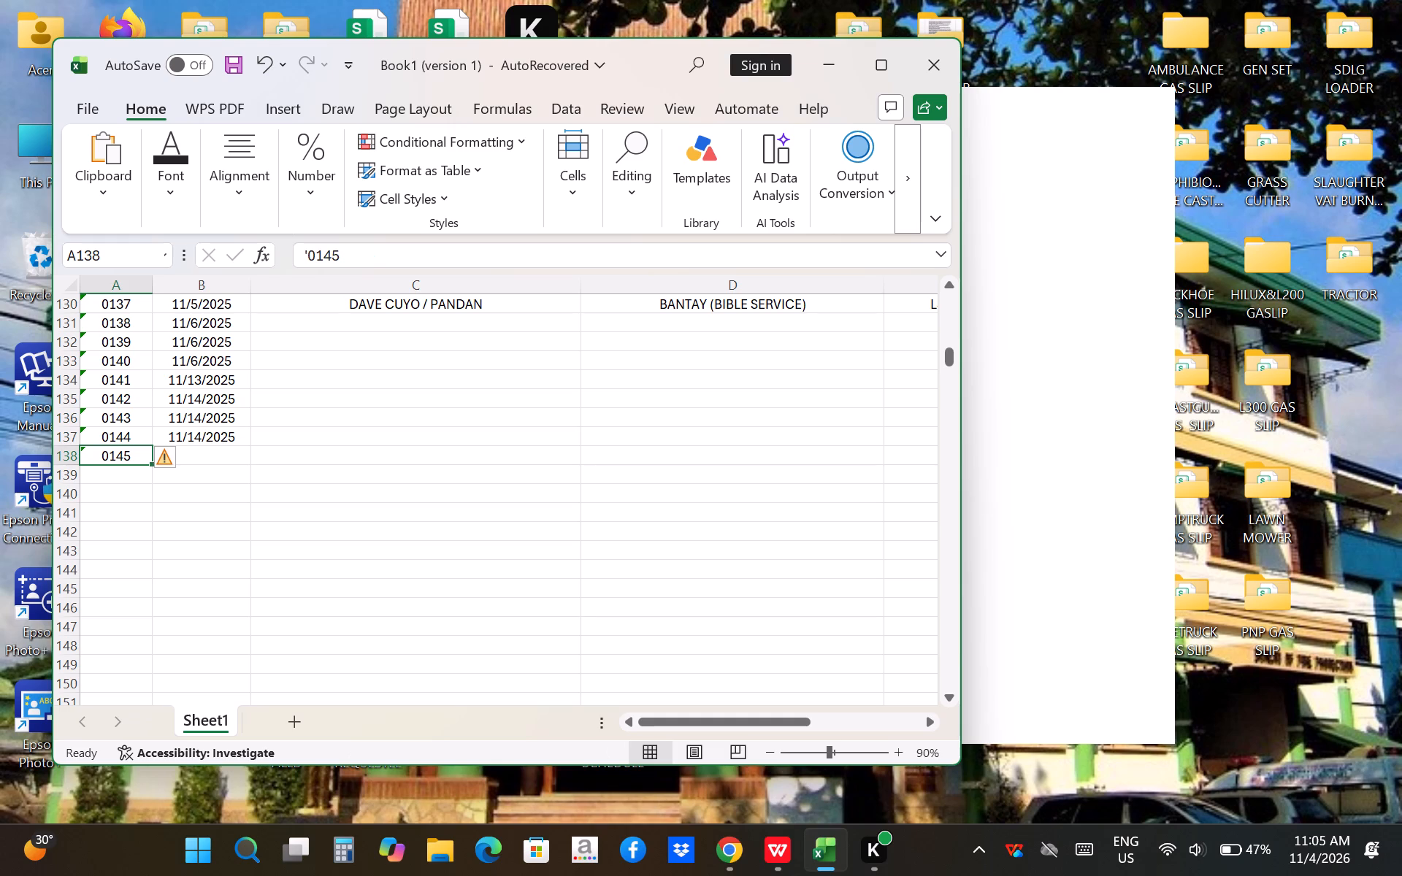
{"action": "left_click", "coordinate": [196, 456]}
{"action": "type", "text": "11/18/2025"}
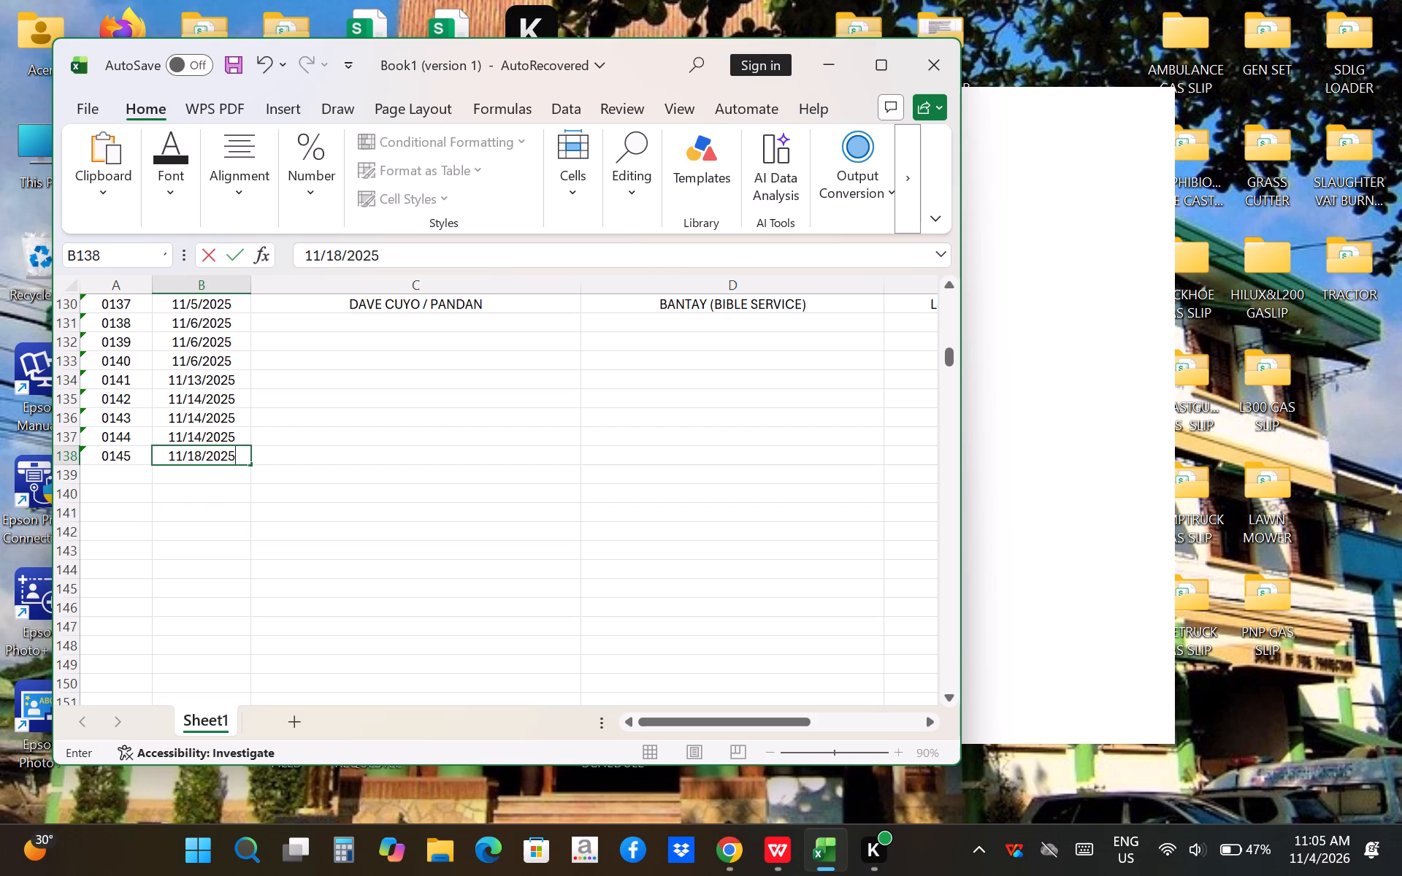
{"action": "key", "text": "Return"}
Copy the 11/18/2025 date of ticket 0145 into the five date cells below it, rows 139 to 143.
{"action": "left_click", "coordinate": [202, 464]}
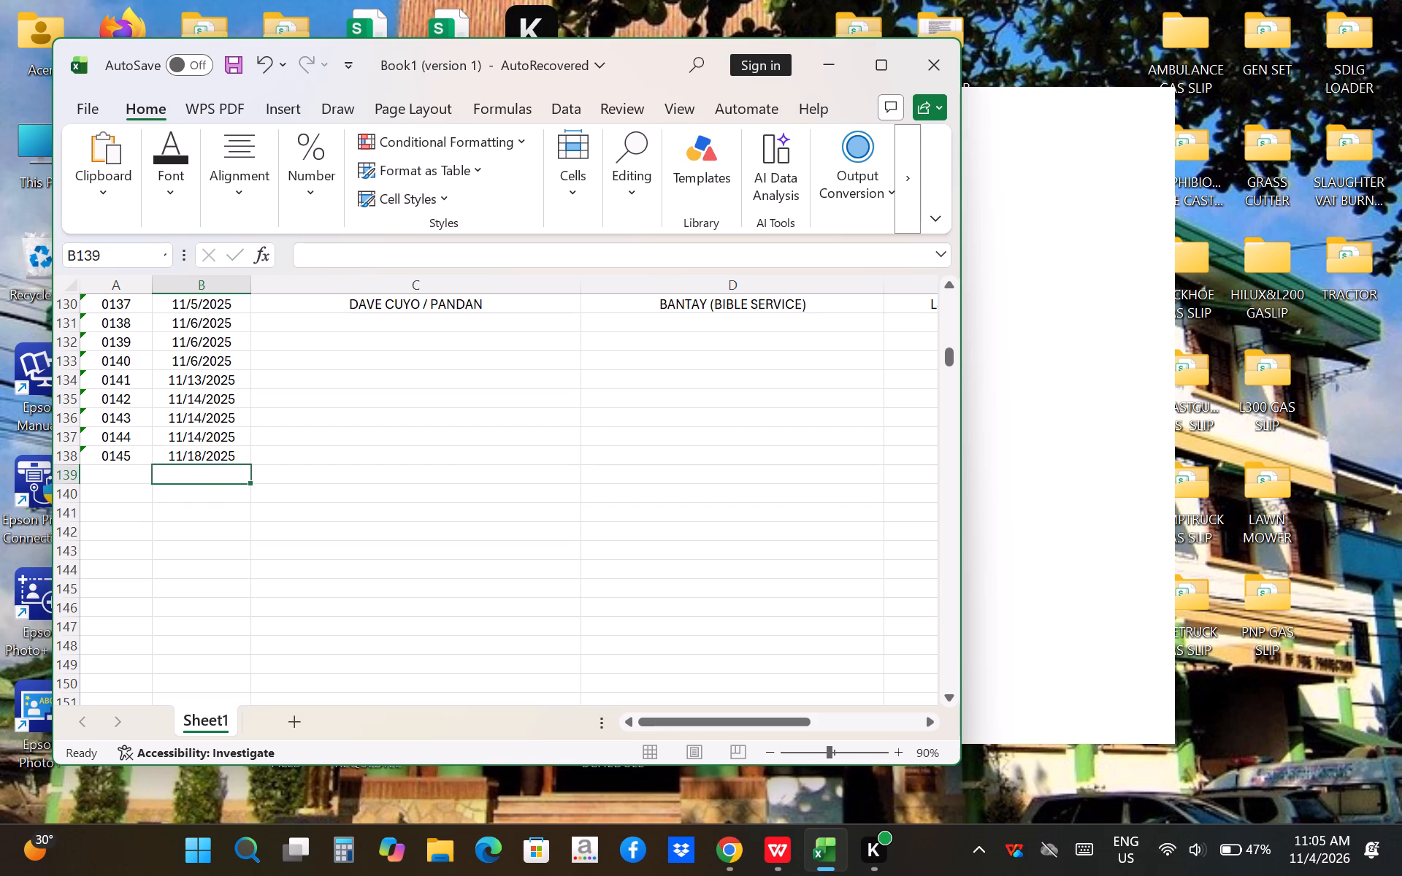
{"action": "left_click", "coordinate": [210, 454]}
{"action": "key", "text": "ctrl+x"}
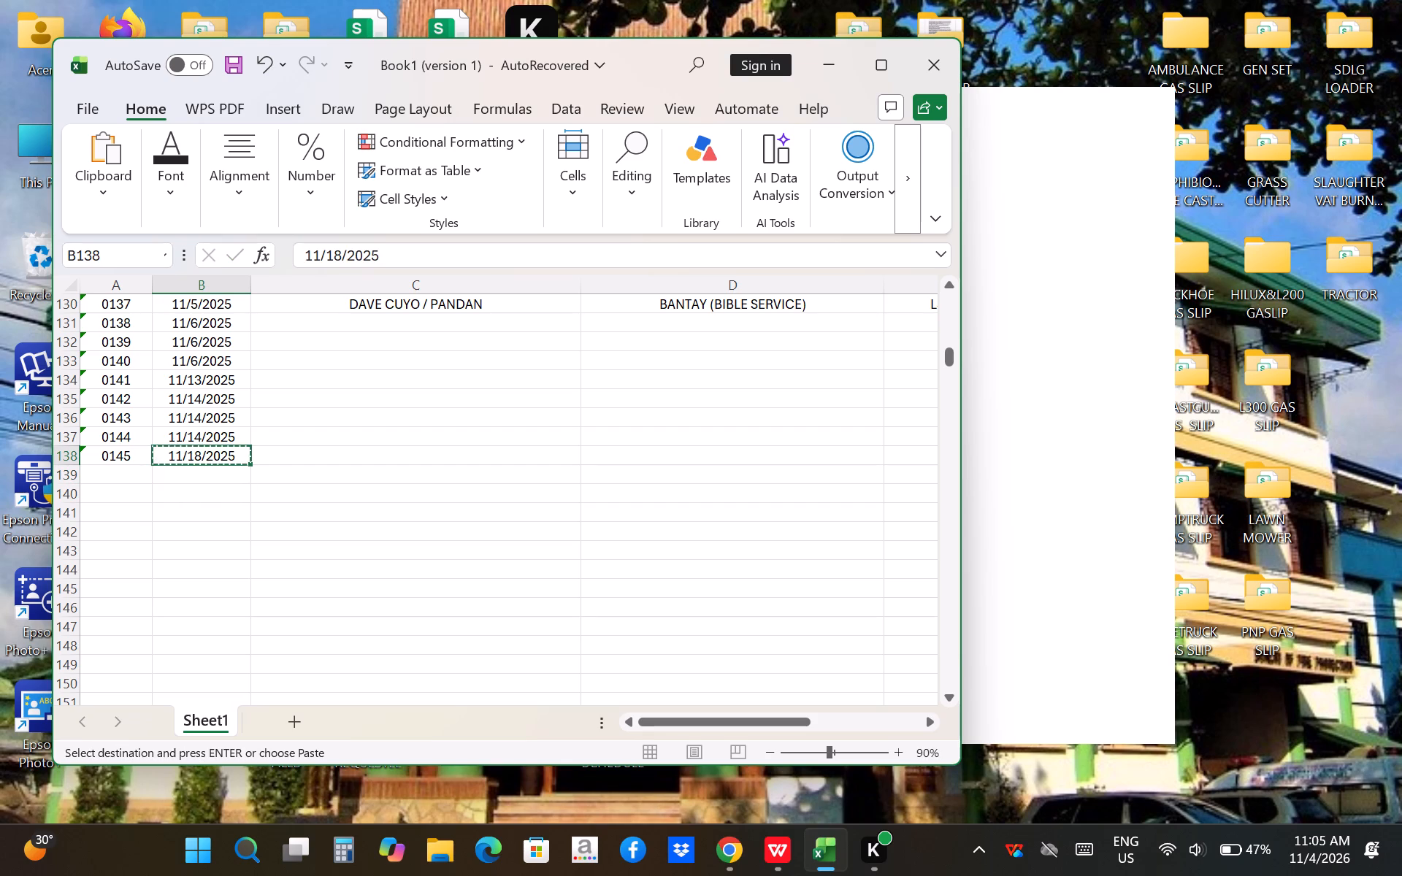
{"action": "key", "text": "ctrl+c"}
{"action": "left_click_drag", "start_coordinate": [199, 477], "coordinate": [197, 509]}
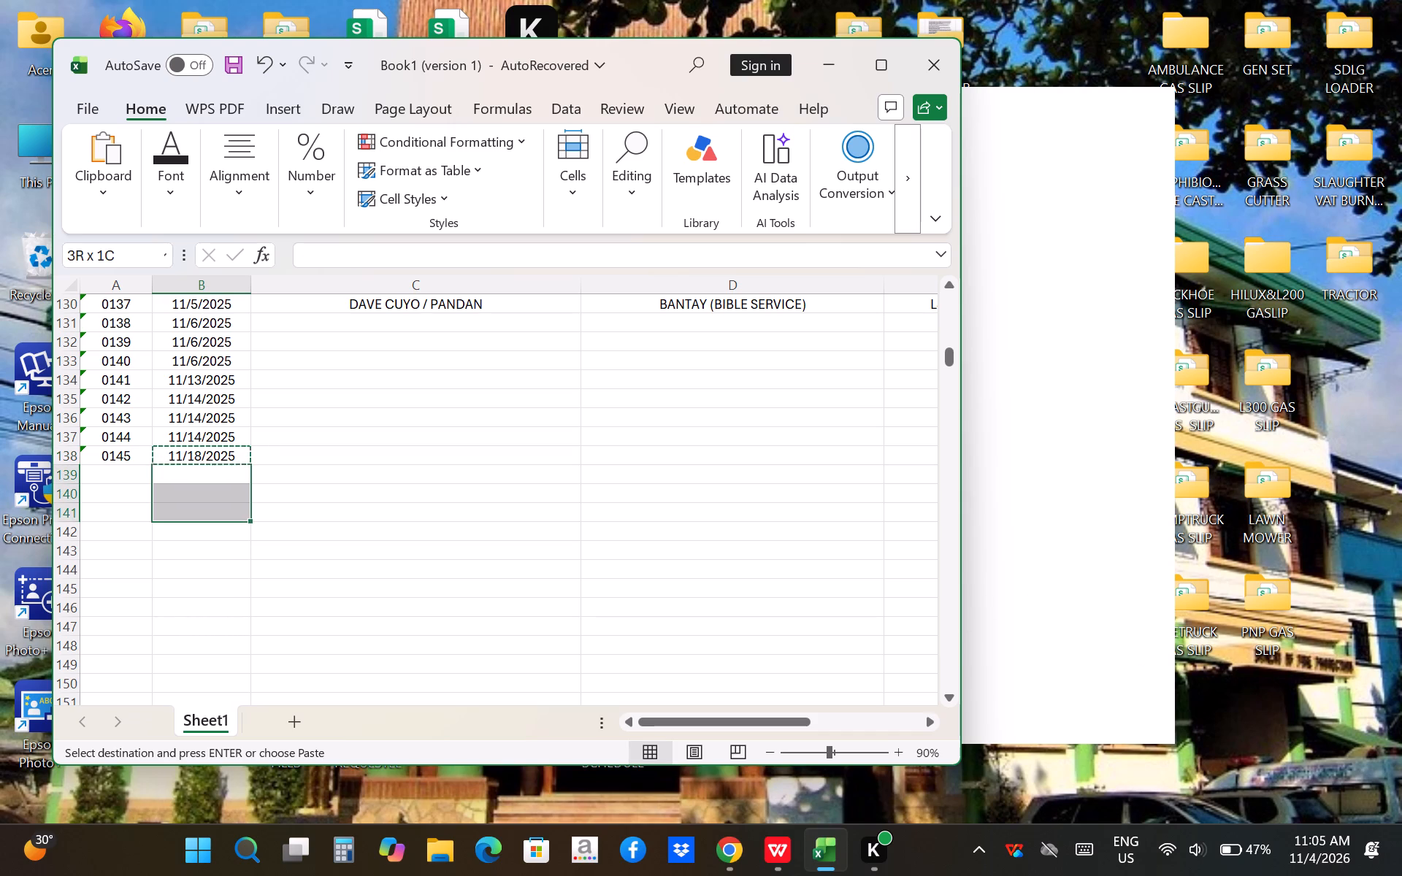
{"action": "left_click_drag", "start_coordinate": [197, 509], "coordinate": [197, 552]}
{"action": "key", "text": "Return"}
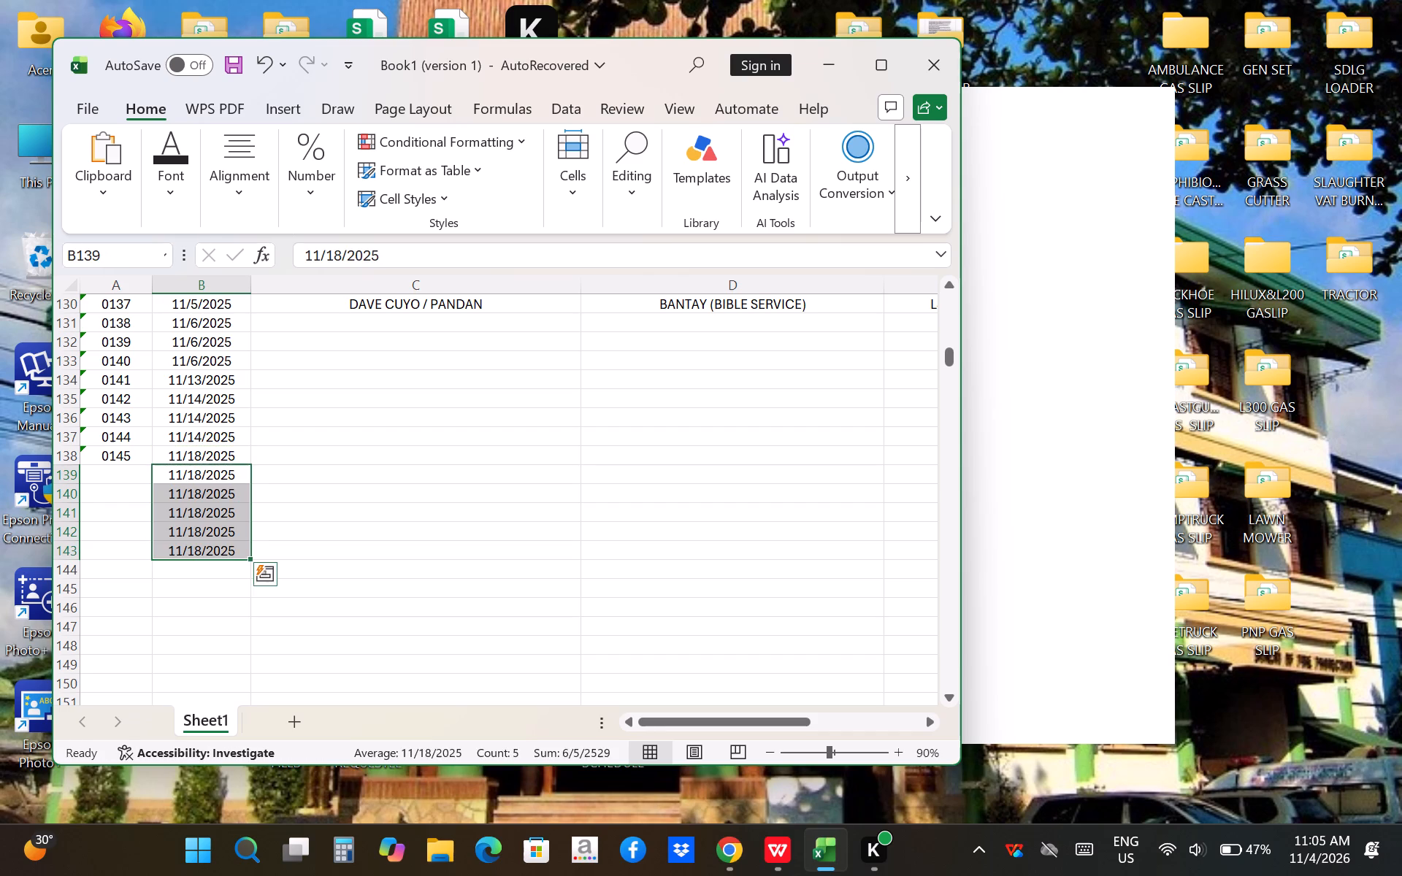
Extend the ticket number series in column A from 0145 down to row 143.
{"action": "left_click", "coordinate": [139, 456]}
{"action": "left_click", "coordinate": [150, 468]}
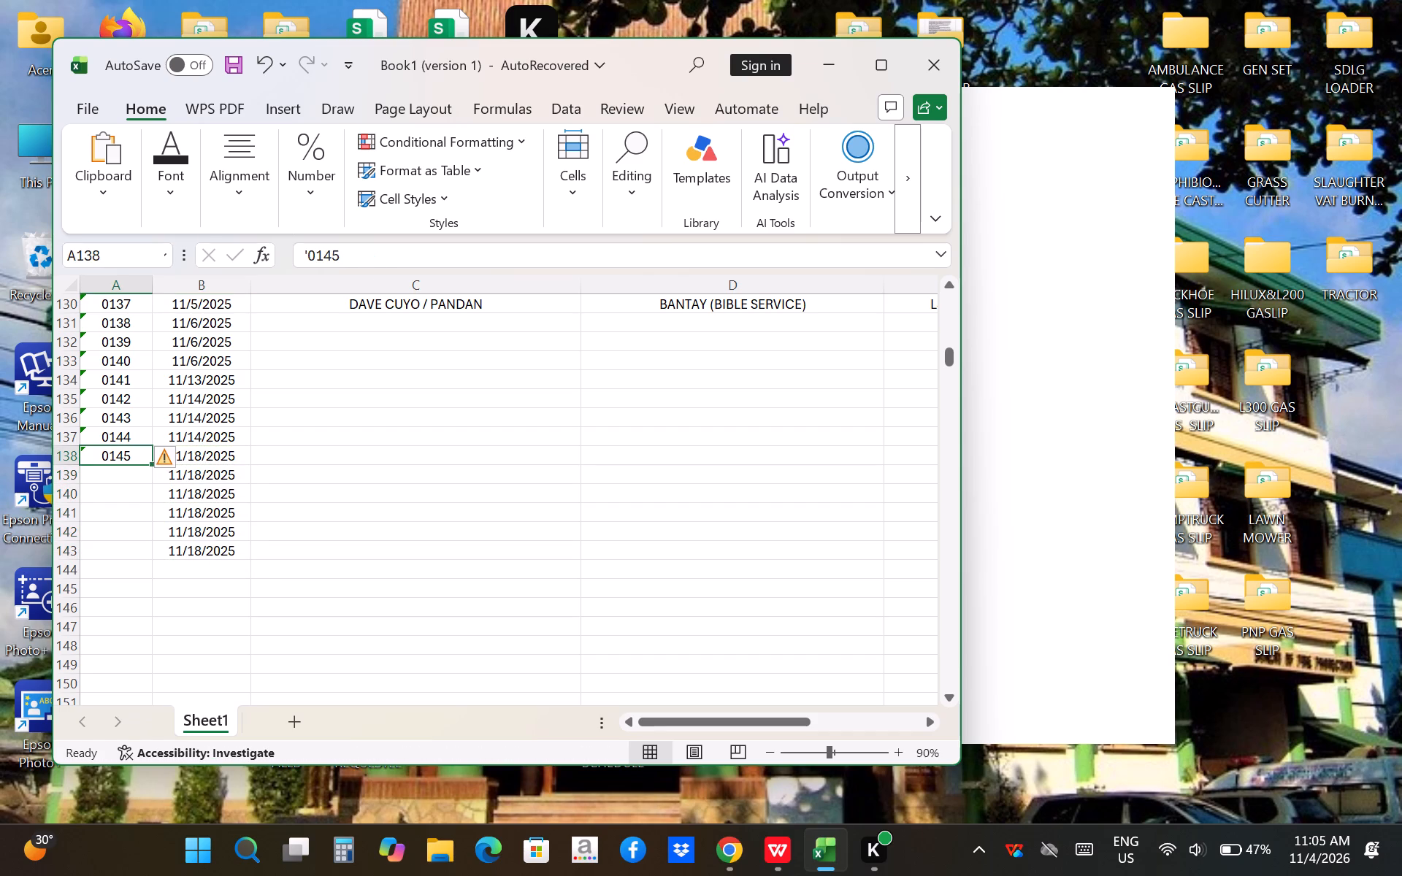
{"action": "left_click_drag", "start_coordinate": [150, 468], "coordinate": [169, 558]}
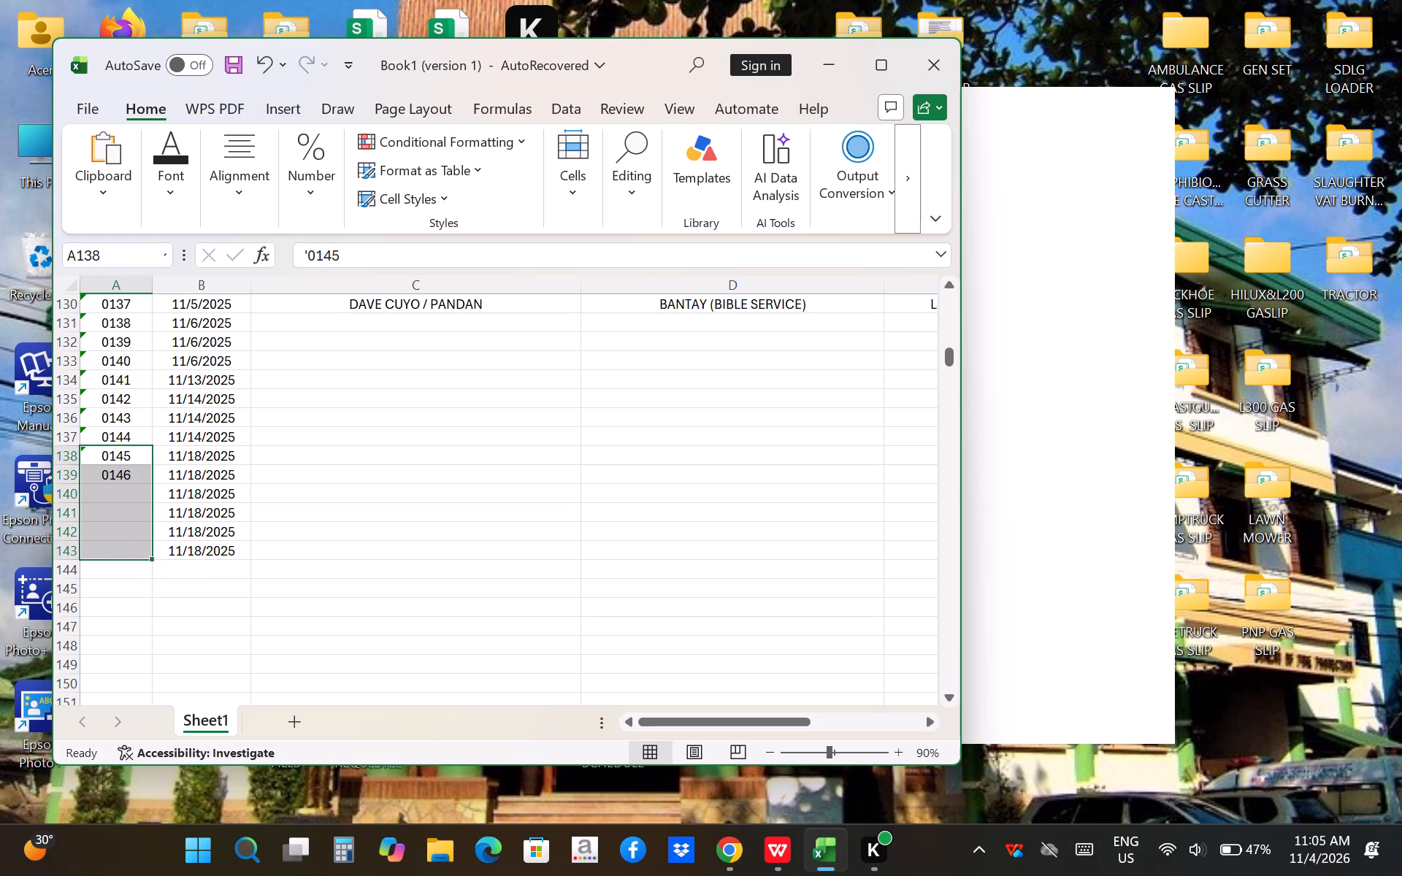
For ticket 0138, enter the driver and companion names and the destination PANTAY TAMURONG.
{"action": "left_click", "coordinate": [389, 330]}
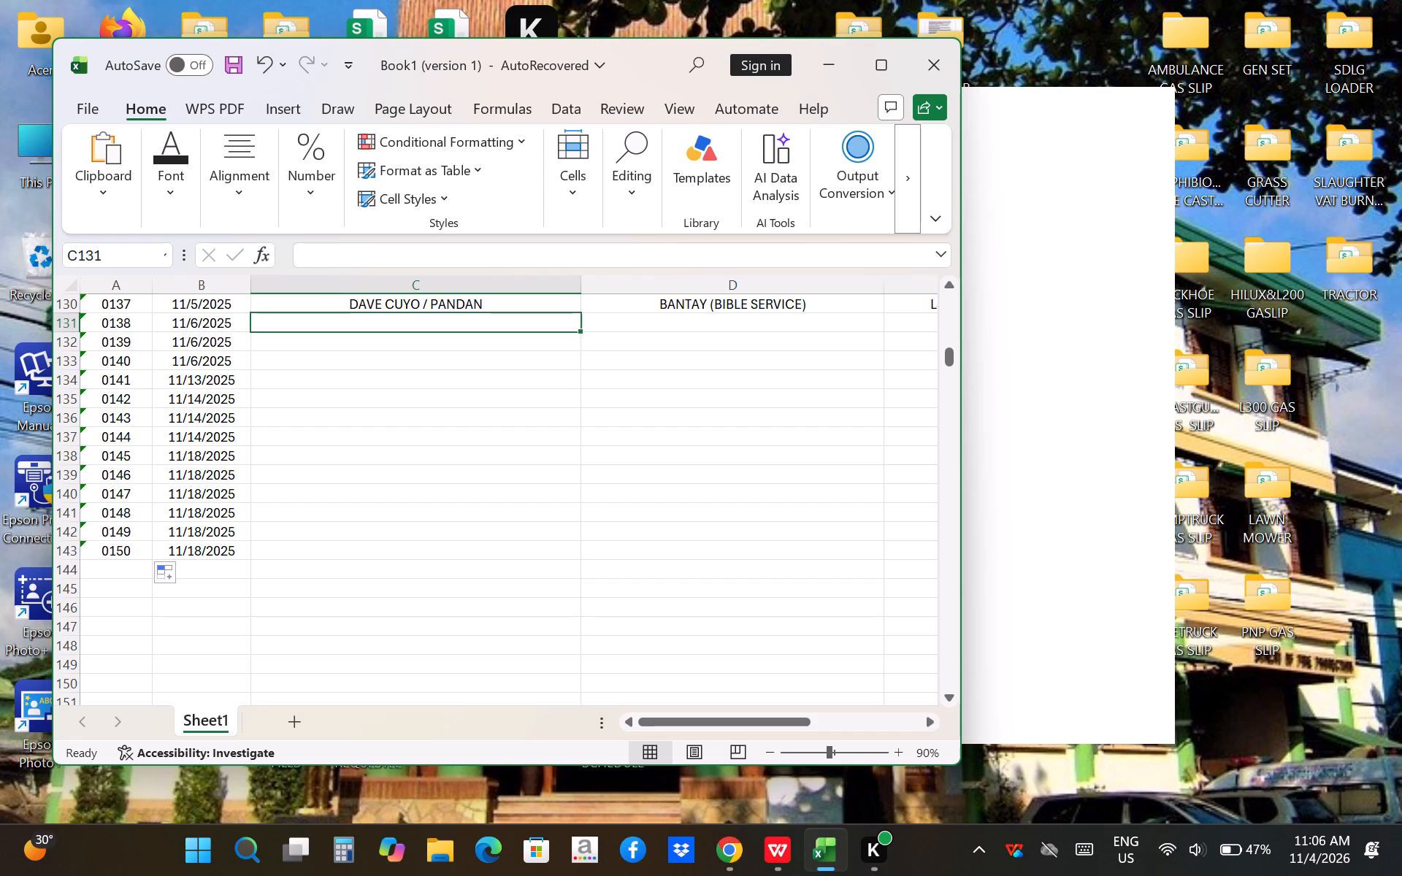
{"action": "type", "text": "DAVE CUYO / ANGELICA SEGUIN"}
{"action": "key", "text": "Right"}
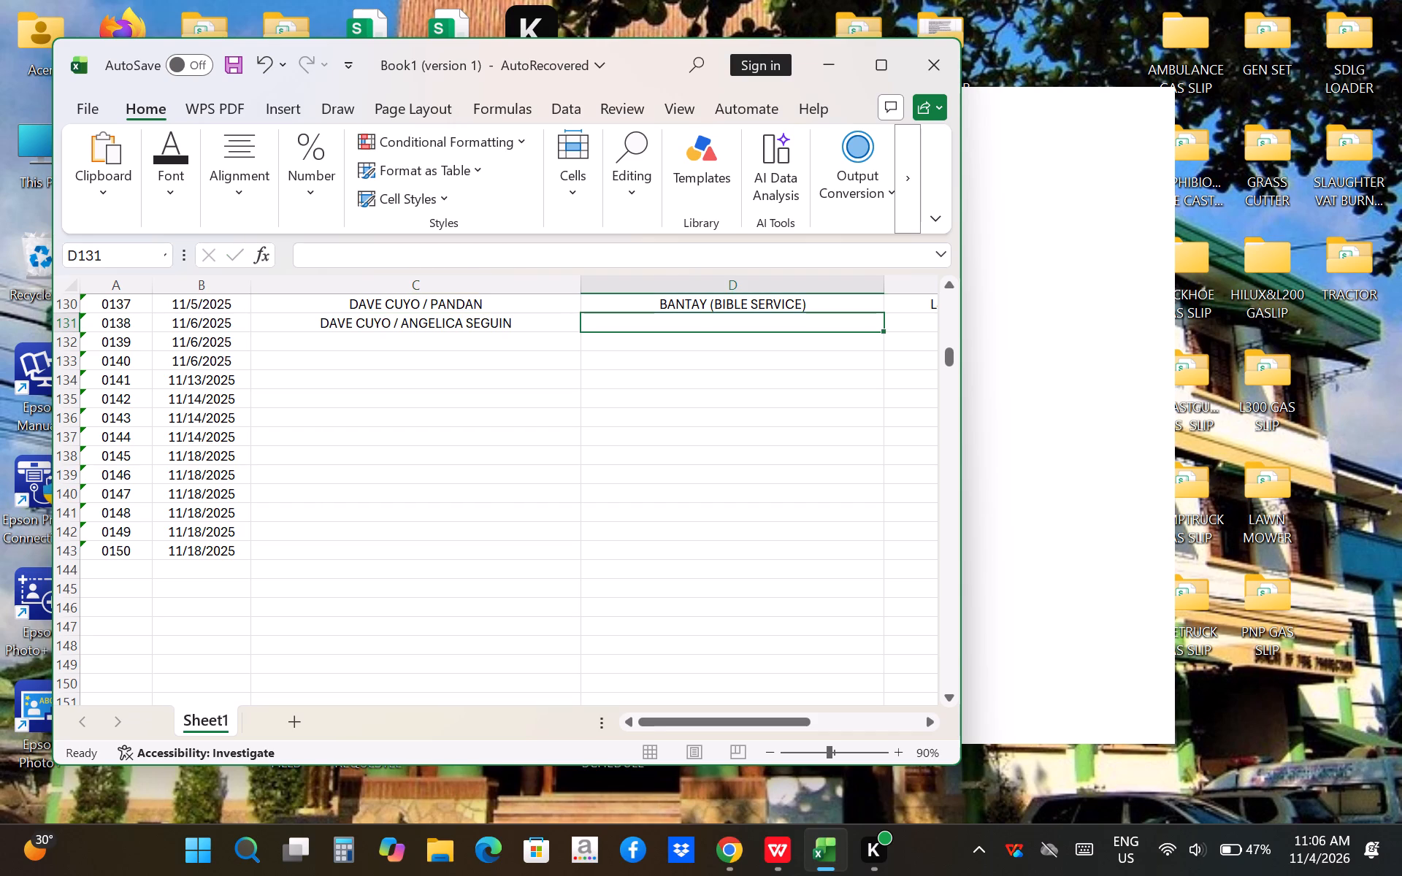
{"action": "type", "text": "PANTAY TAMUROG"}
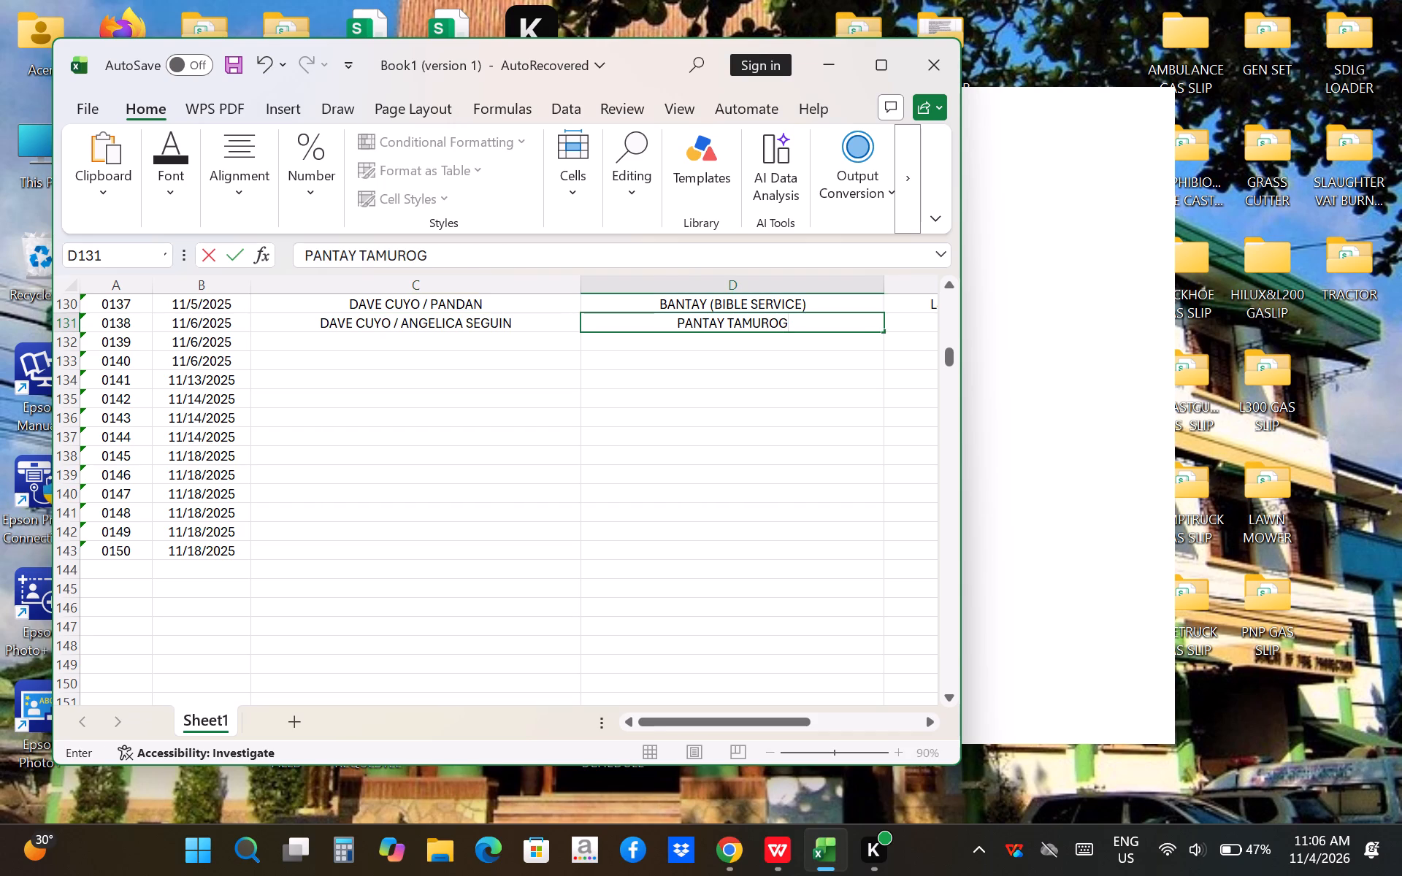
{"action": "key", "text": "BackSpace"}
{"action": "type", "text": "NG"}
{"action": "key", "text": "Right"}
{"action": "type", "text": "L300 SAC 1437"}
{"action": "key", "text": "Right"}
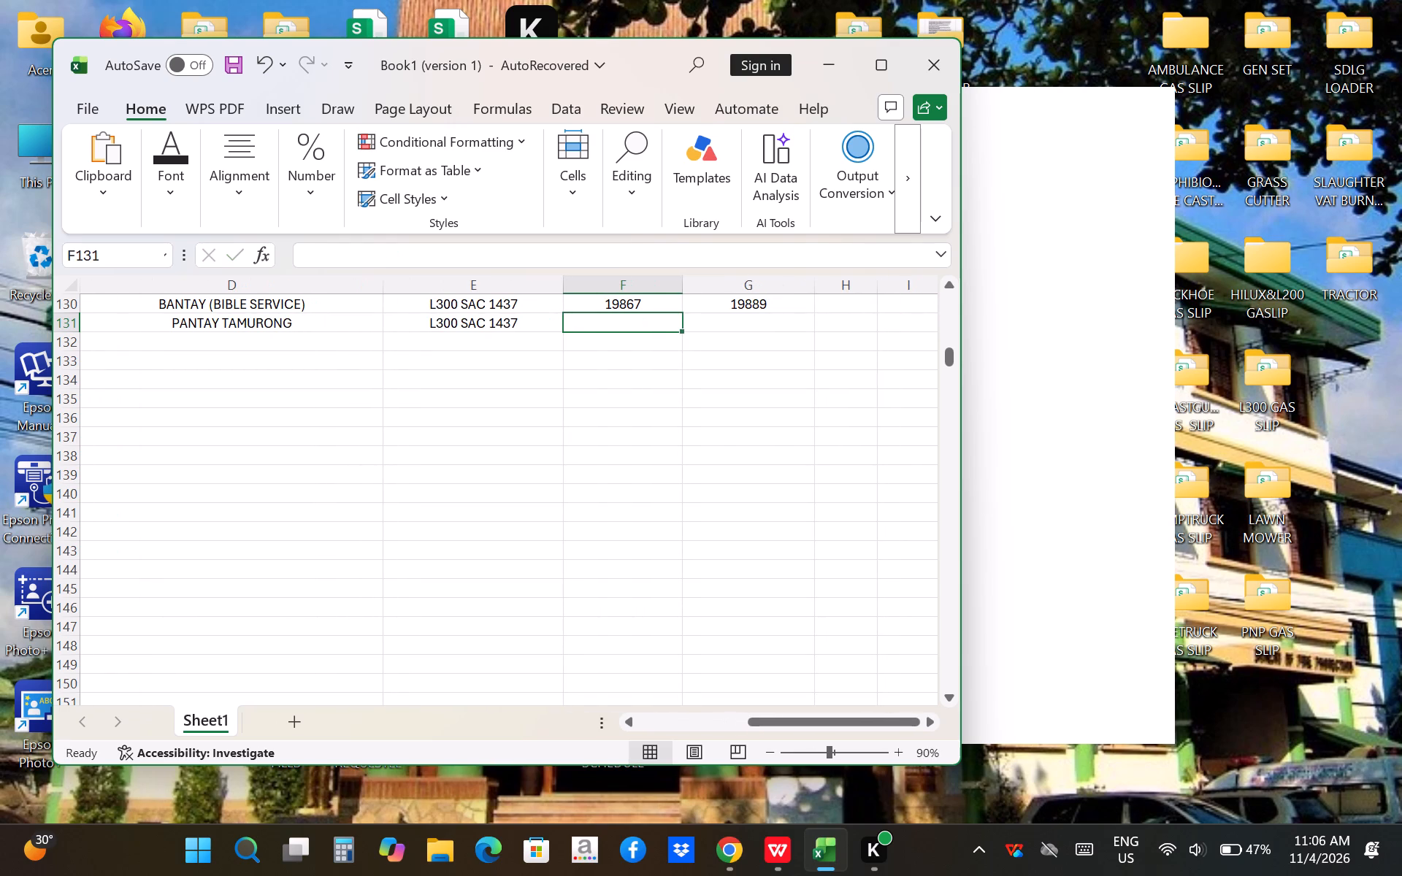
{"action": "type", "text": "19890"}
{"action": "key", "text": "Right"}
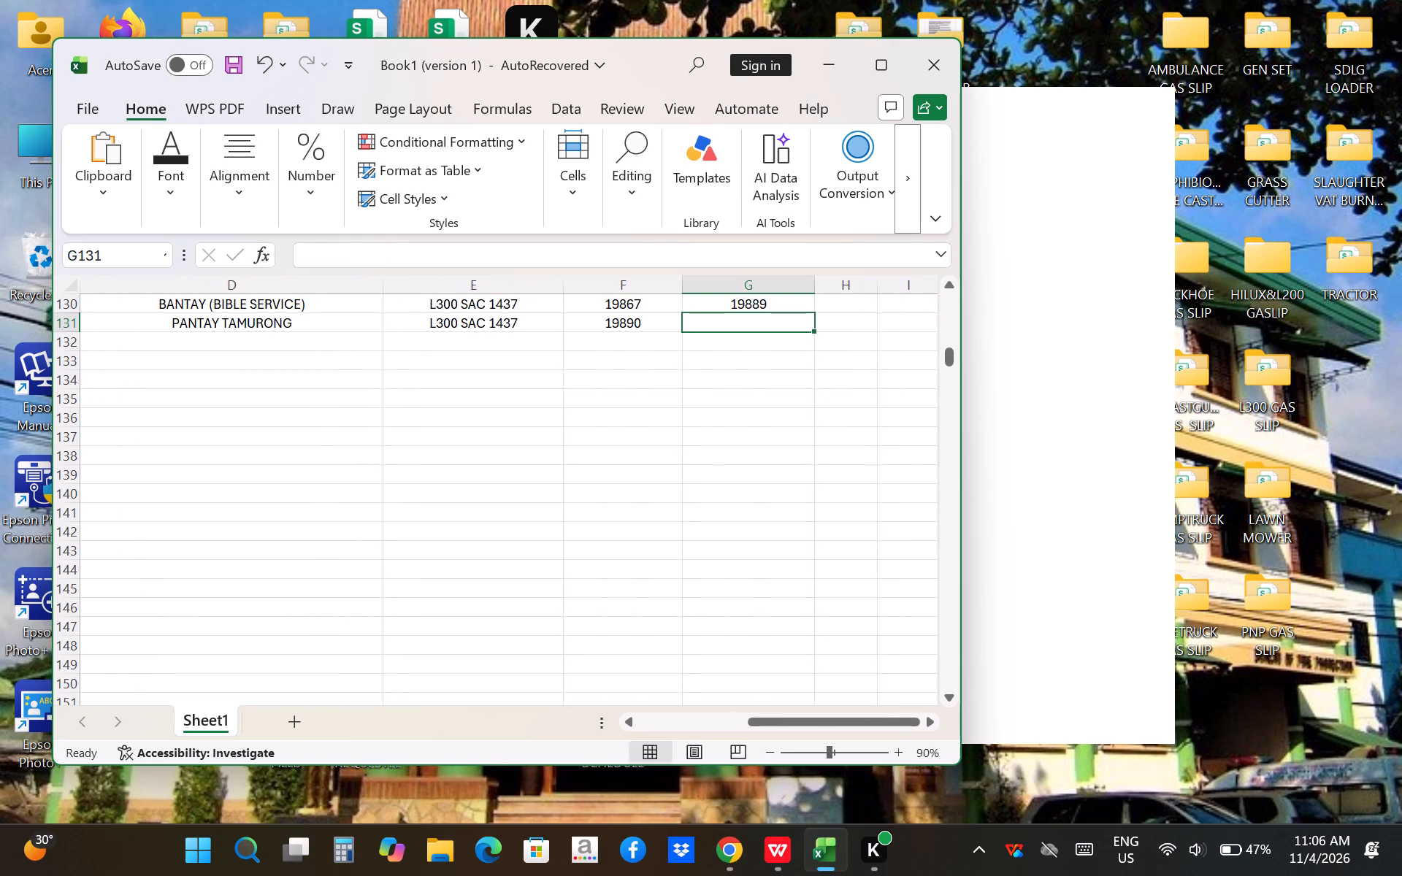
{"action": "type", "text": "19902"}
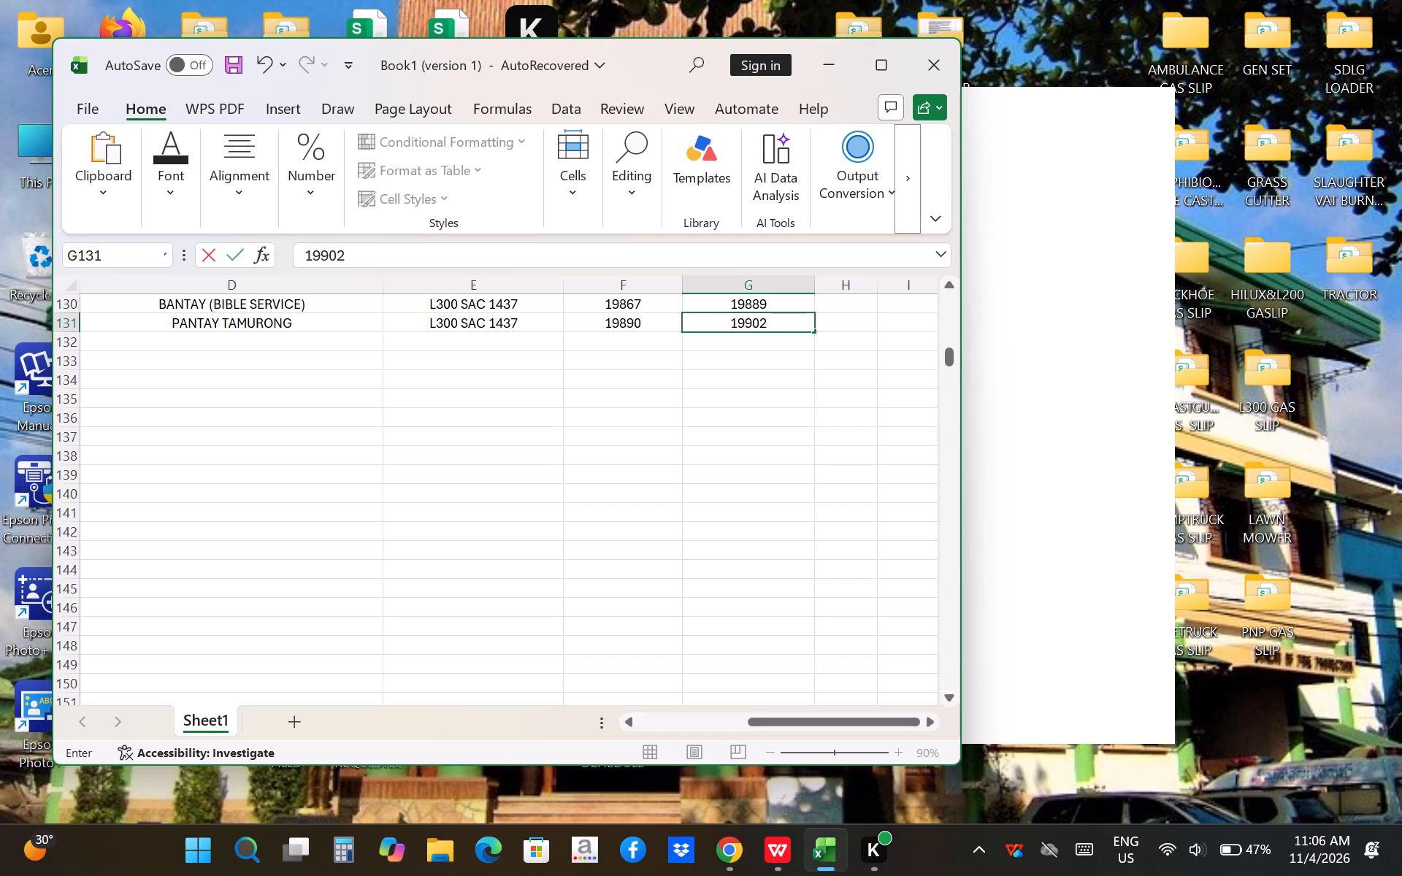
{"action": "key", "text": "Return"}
For ticket 0139, enter the same driver as ticket 0138, paired with ERIC.
{"action": "left_click_drag", "start_coordinate": [844, 717], "coordinate": [803, 720]}
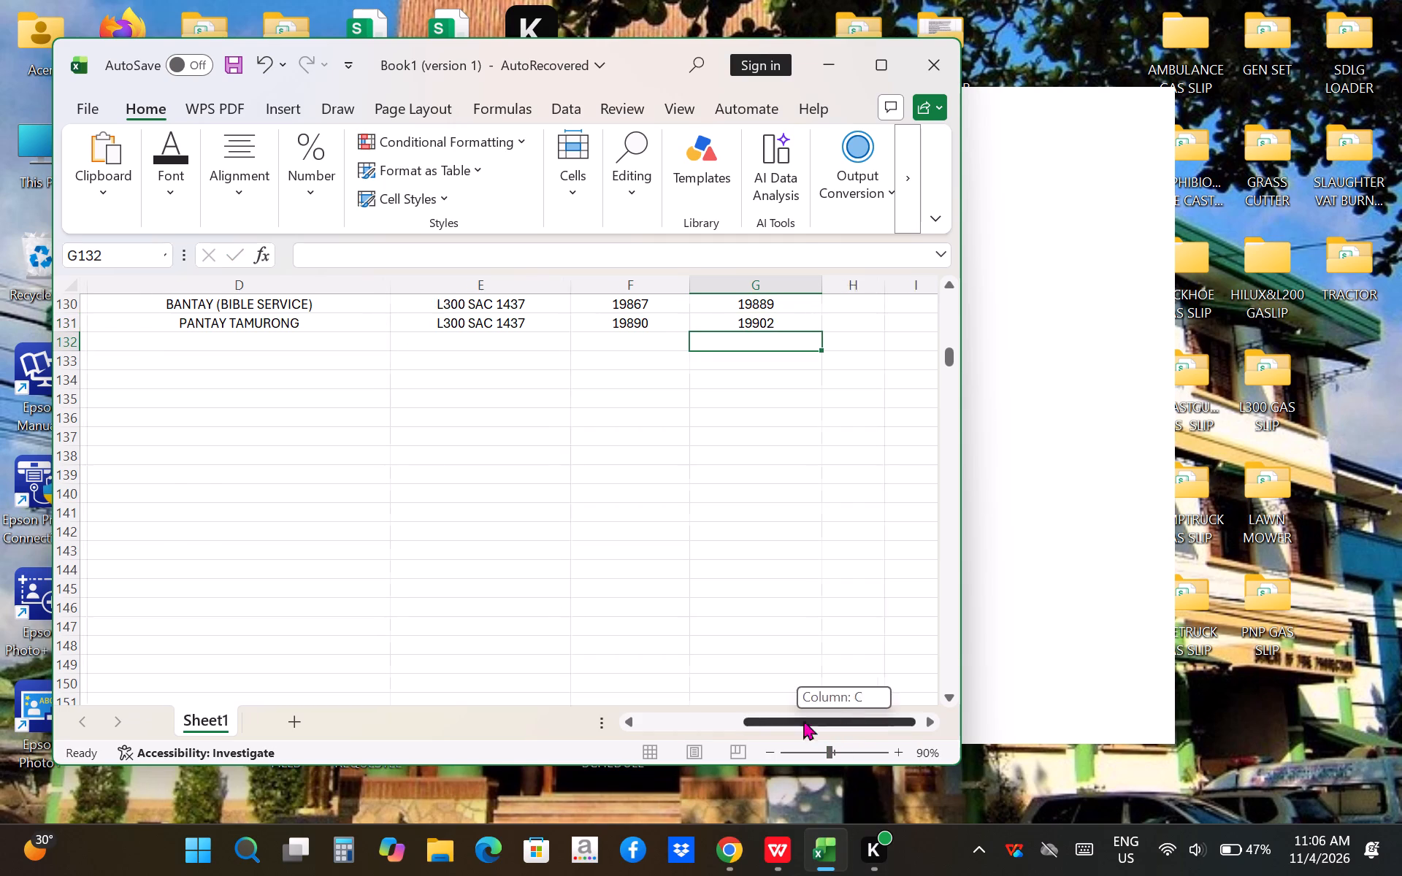
{"action": "left_click_drag", "start_coordinate": [803, 720], "coordinate": [543, 718]}
{"action": "left_click", "coordinate": [352, 339]}
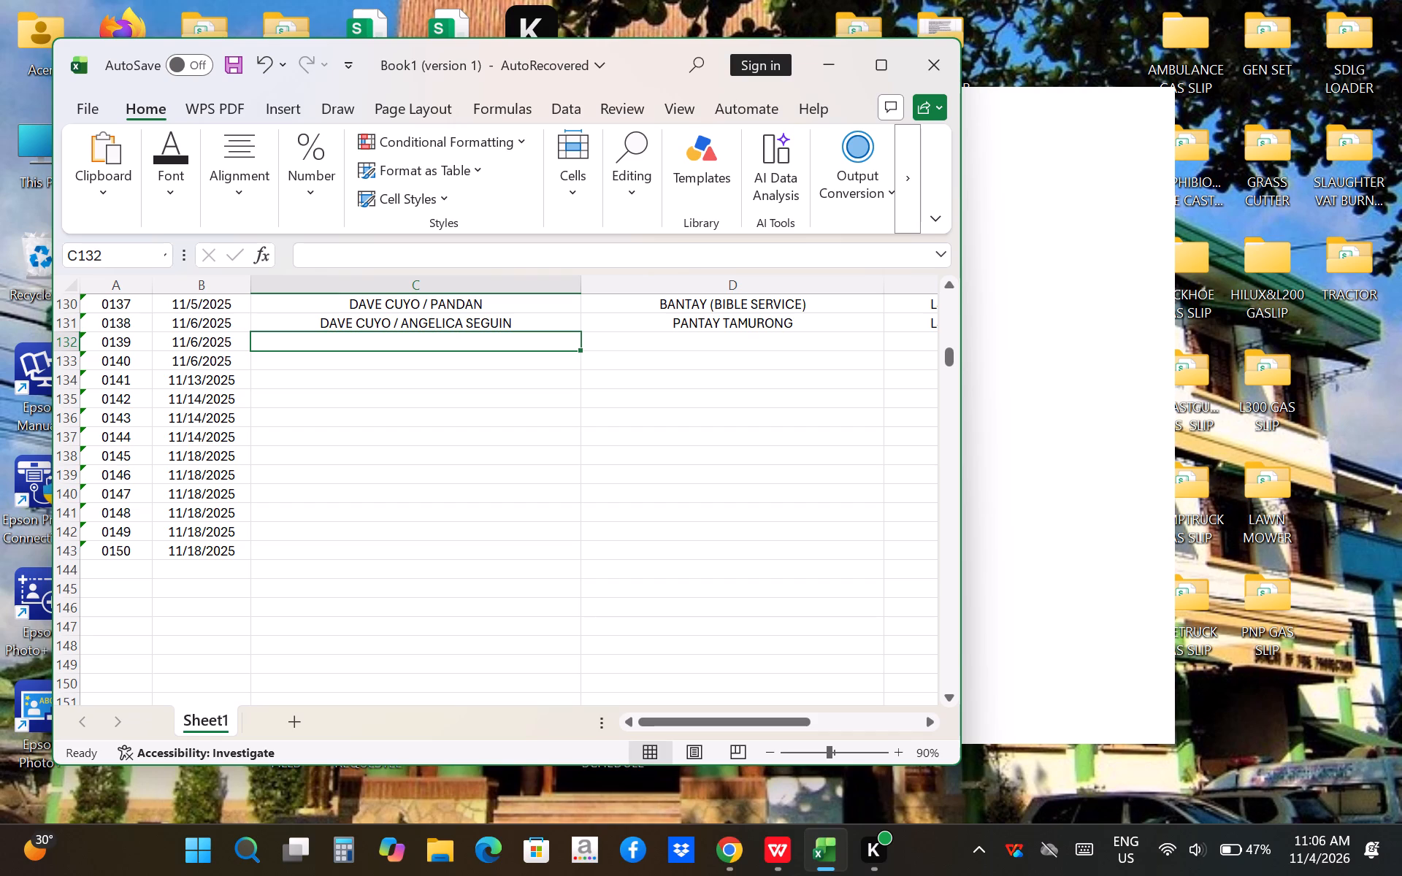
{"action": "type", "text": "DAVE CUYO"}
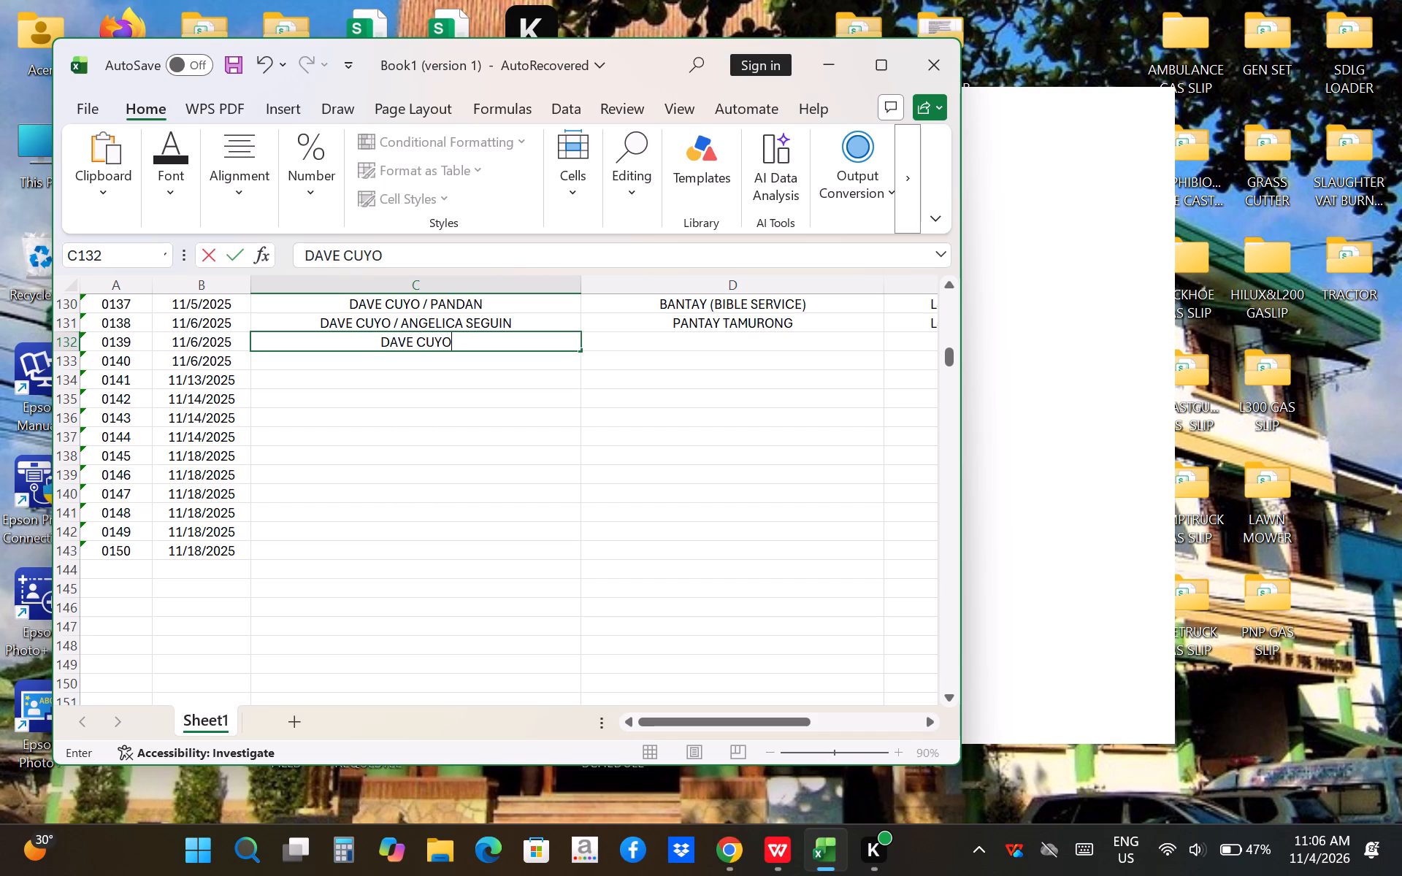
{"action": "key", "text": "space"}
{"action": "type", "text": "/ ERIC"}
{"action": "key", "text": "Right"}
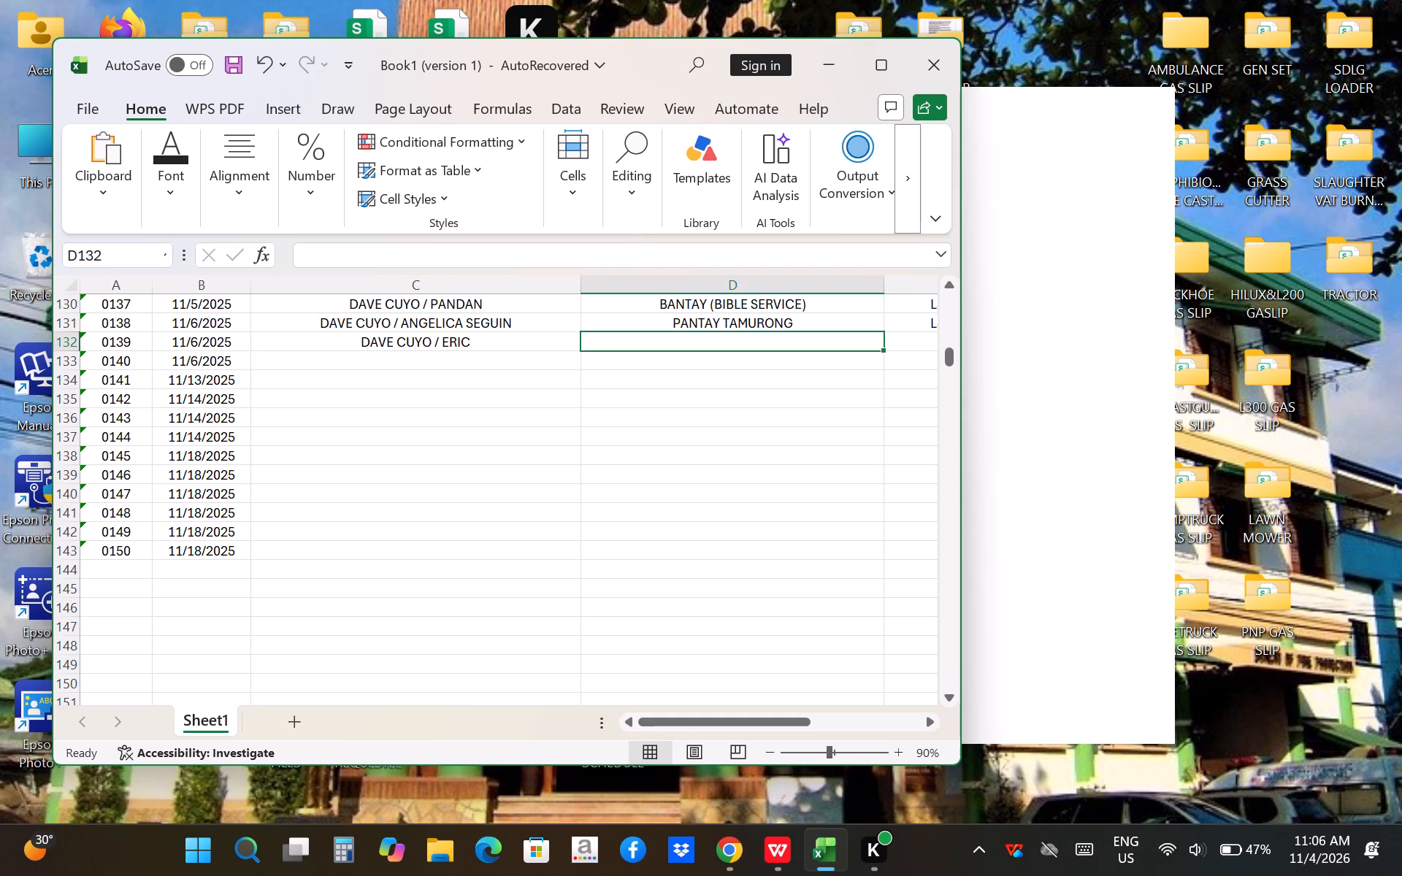
Enter ANONANG-NANSUAGAO ROAD (MOTORPOOL) as the destination of ticket 0139.
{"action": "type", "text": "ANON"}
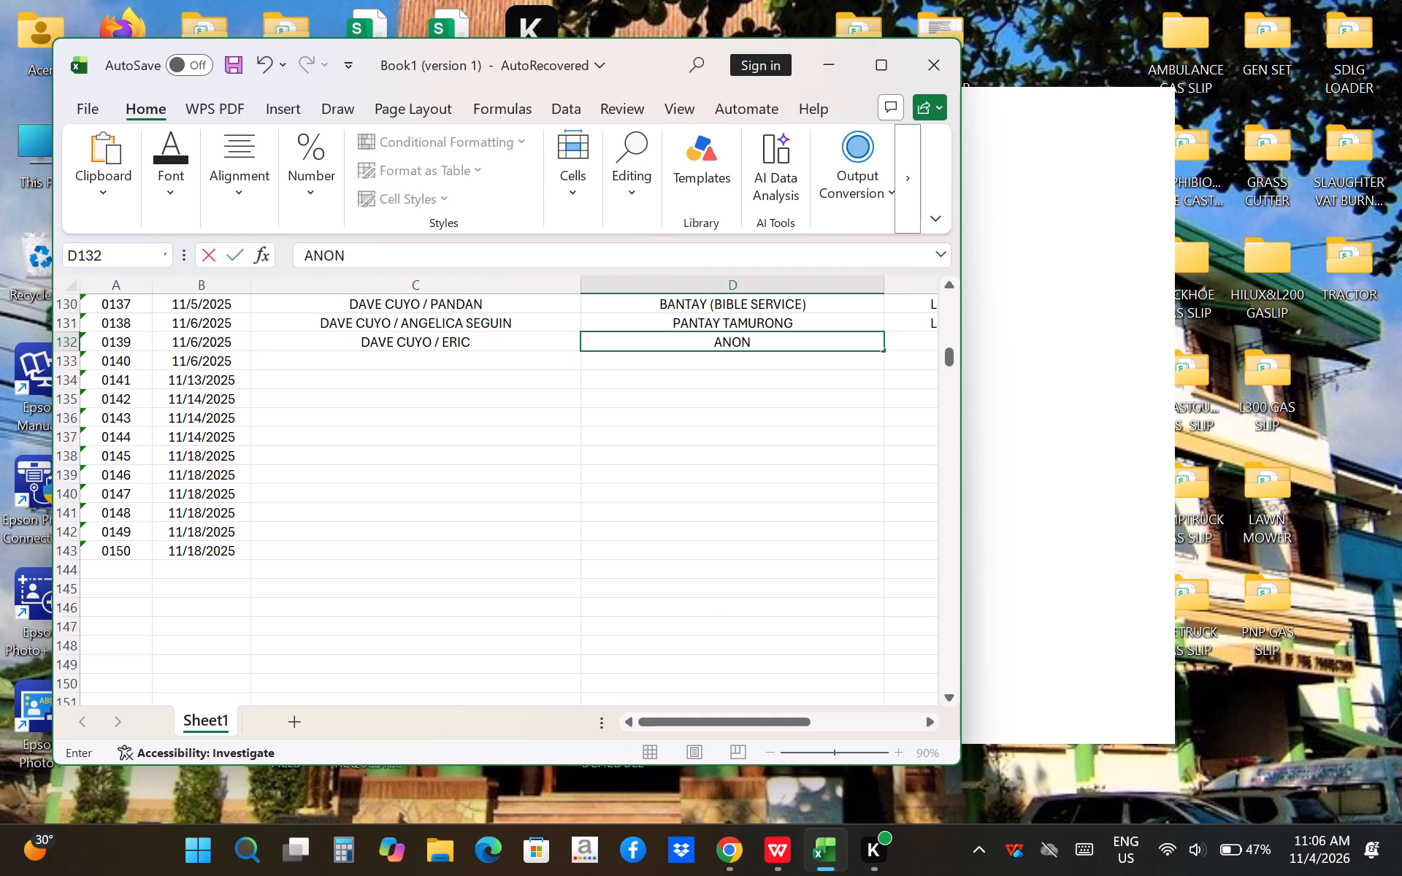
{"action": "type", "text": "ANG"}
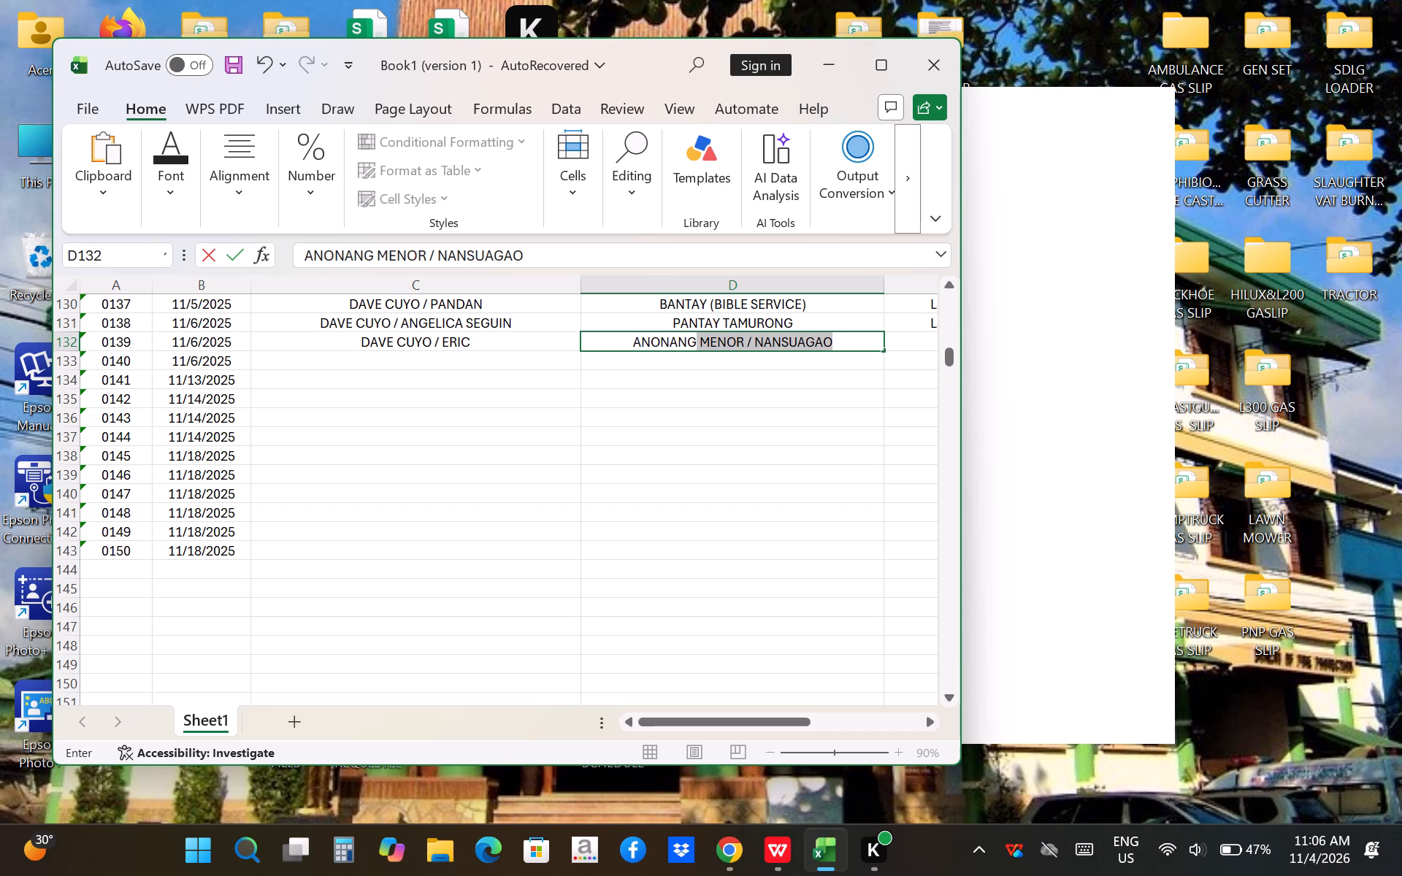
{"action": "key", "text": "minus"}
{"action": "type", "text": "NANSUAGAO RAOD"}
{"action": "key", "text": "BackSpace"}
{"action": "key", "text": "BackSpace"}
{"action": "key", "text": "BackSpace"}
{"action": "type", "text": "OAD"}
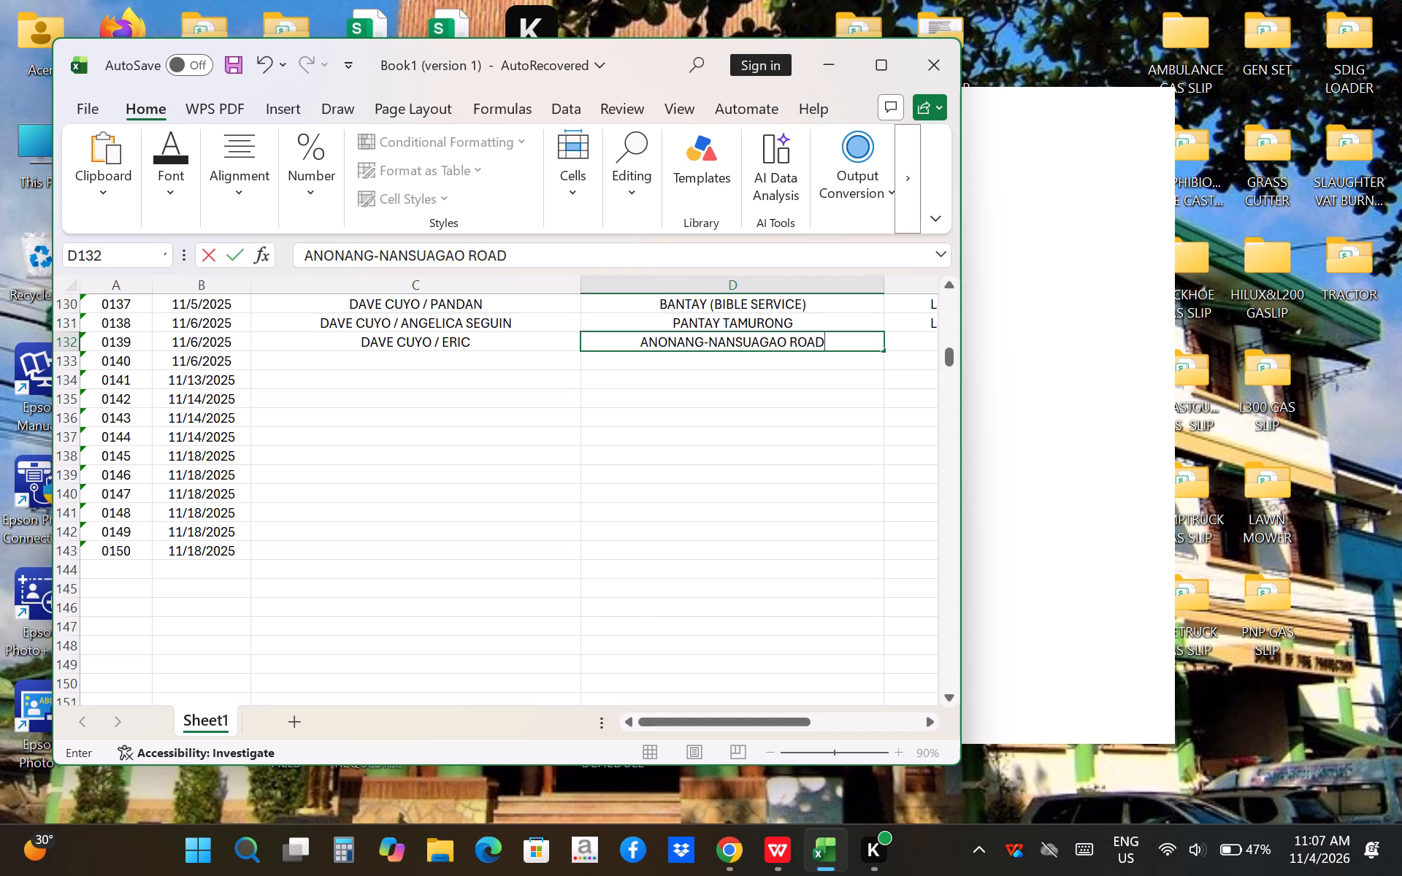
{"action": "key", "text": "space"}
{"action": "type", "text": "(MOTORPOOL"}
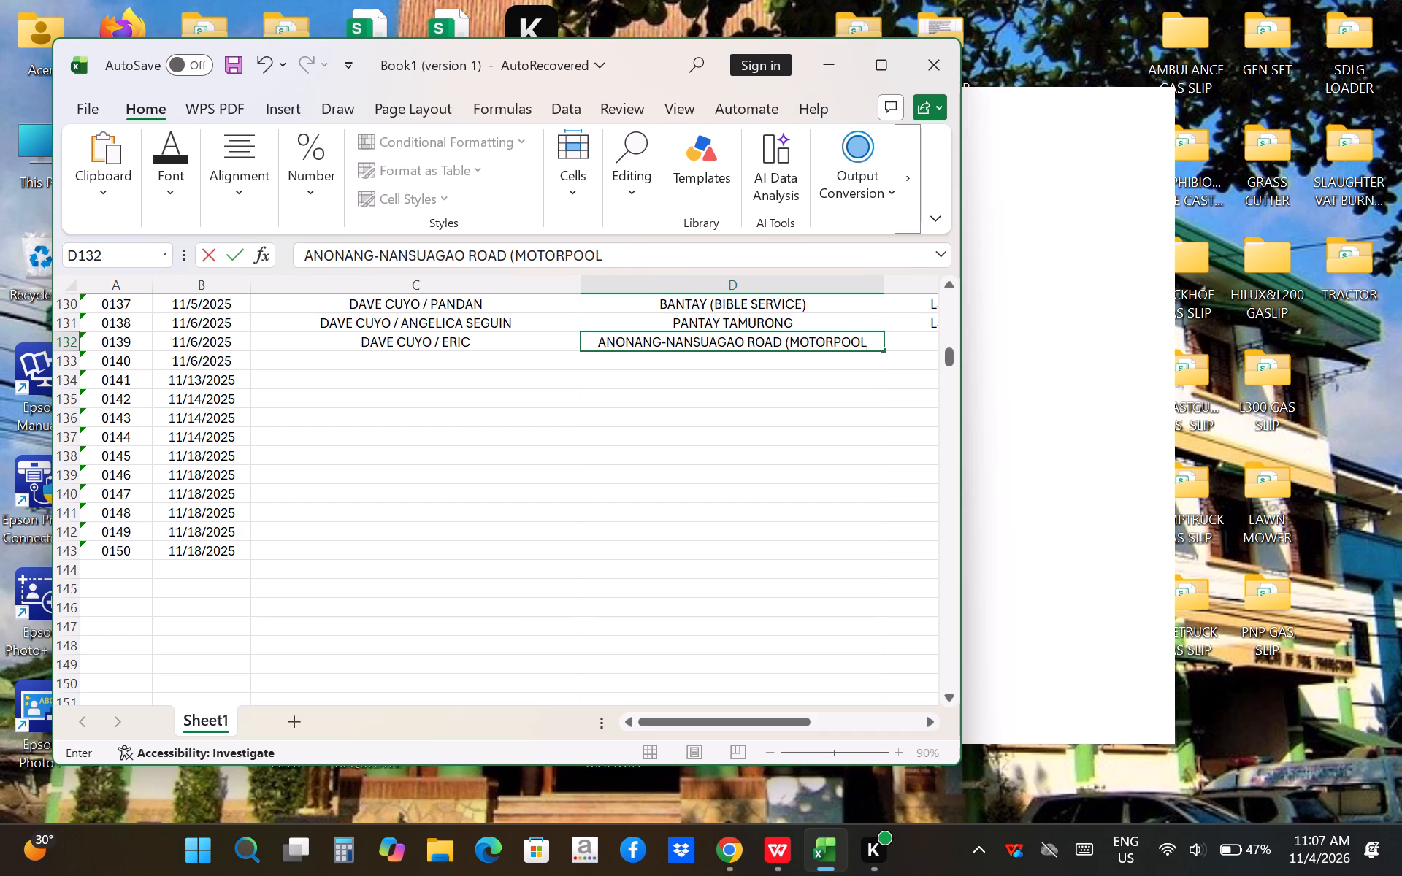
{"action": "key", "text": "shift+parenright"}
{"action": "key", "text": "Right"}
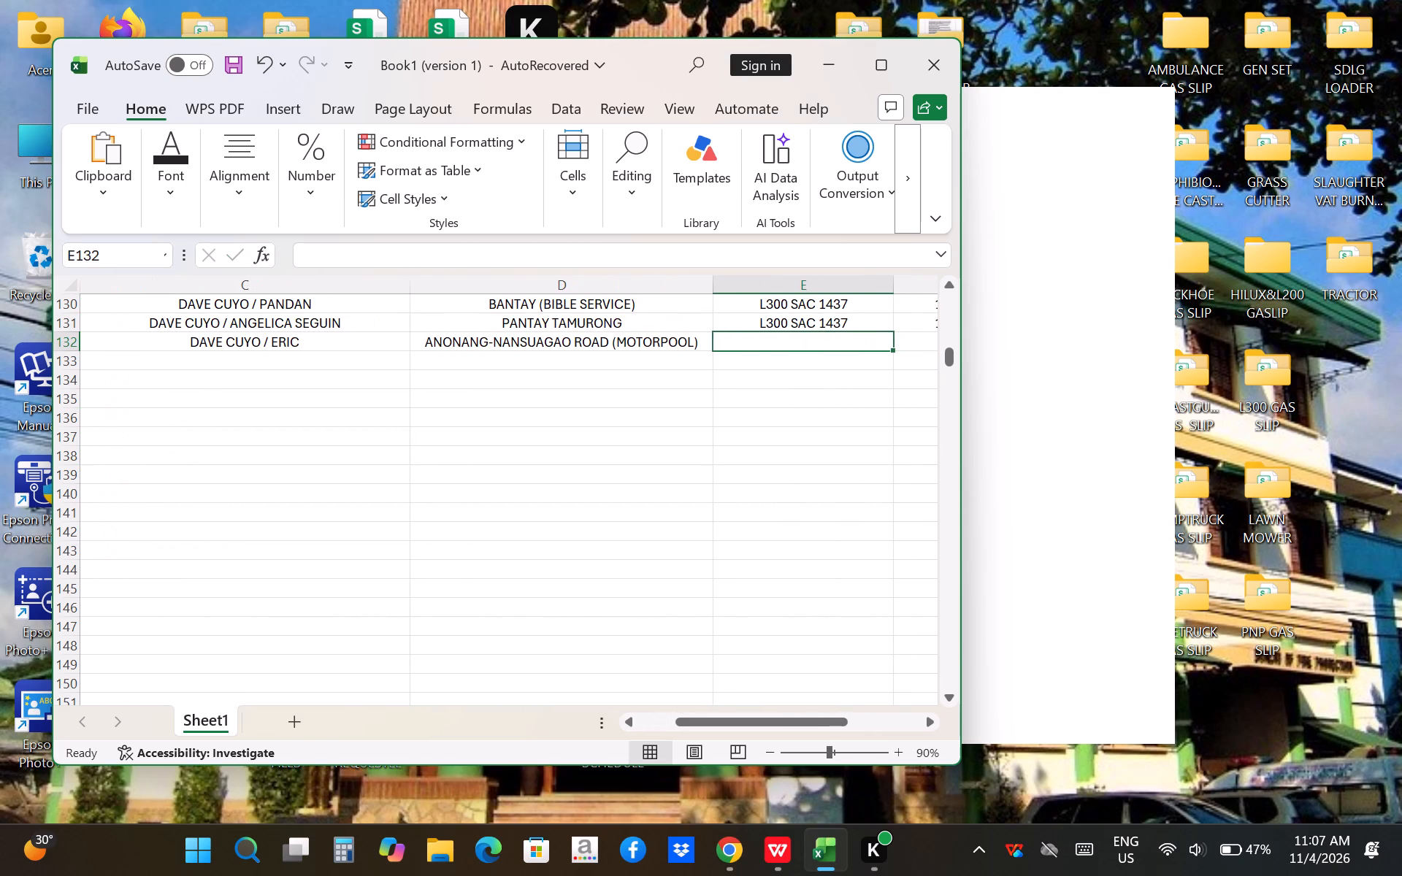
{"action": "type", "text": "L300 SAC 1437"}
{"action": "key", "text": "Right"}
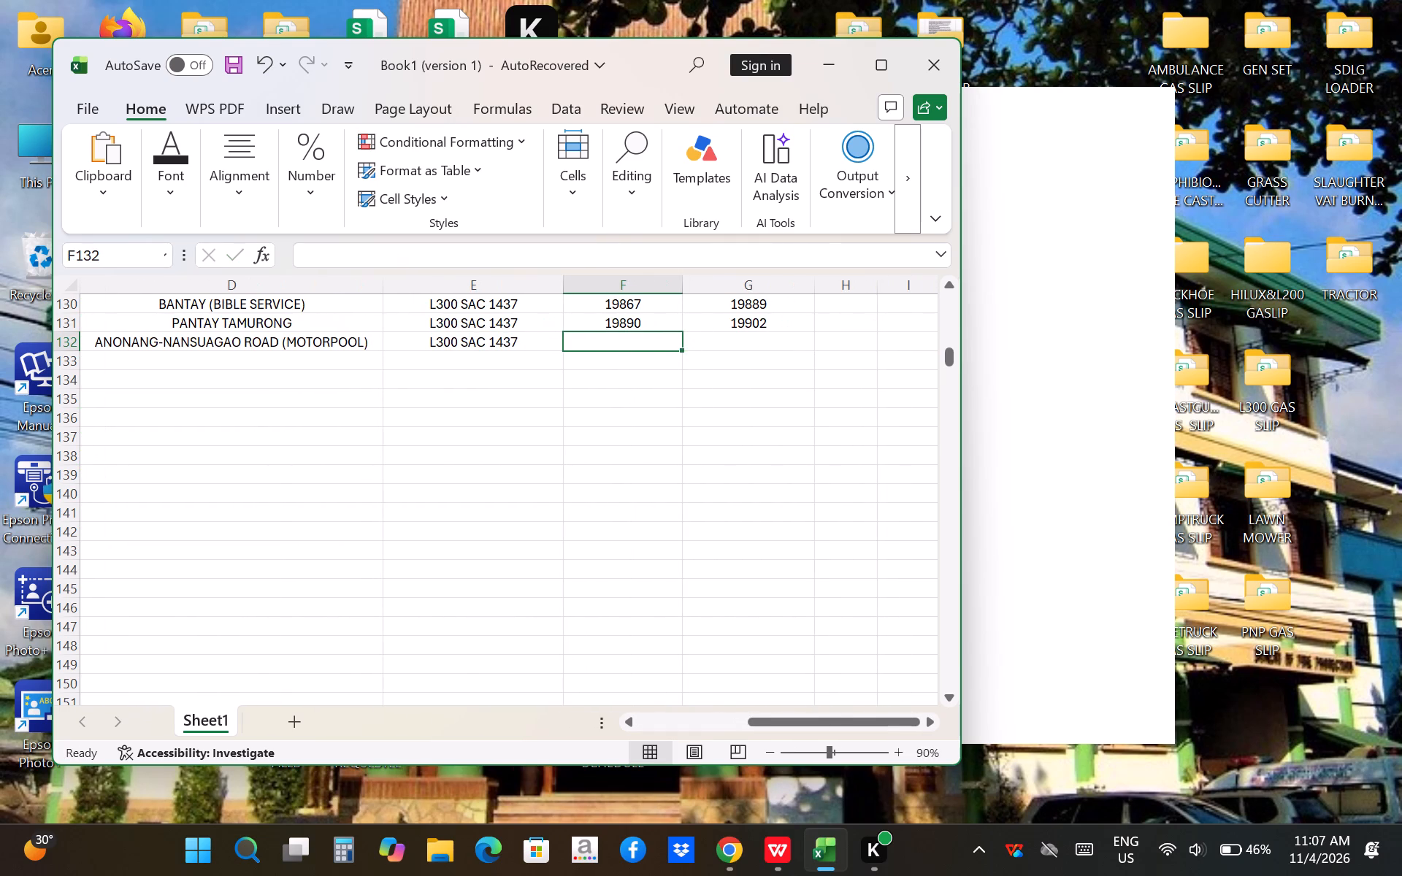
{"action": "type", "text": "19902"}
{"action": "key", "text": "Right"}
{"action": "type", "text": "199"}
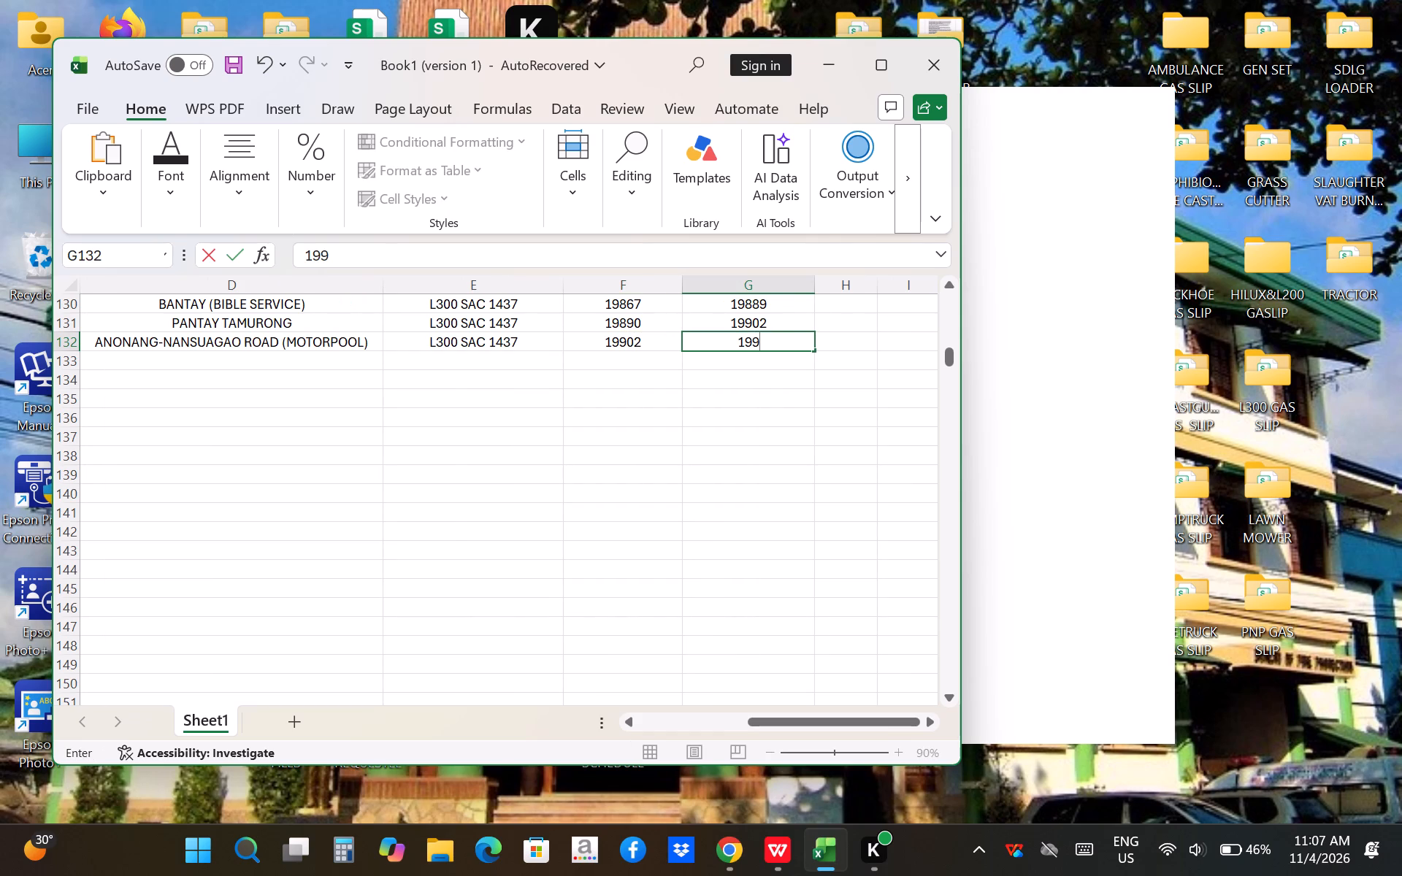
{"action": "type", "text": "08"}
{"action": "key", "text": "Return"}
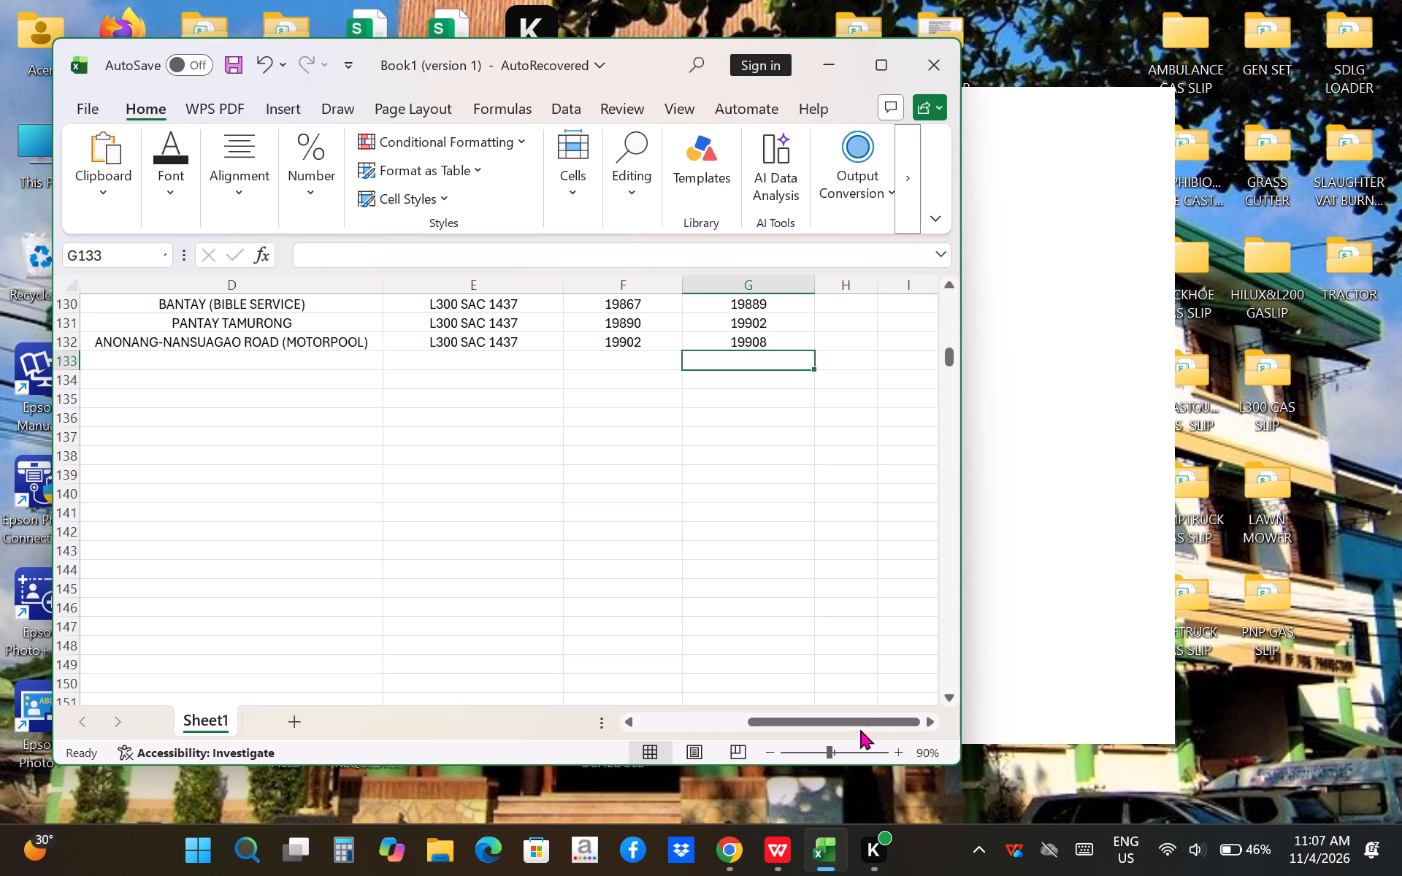
For ticket 0140, enter the same driver and companion names as ticket 0138 and the destination PANTAY TAMURONG.
{"action": "left_click_drag", "start_coordinate": [854, 718], "coordinate": [640, 714]}
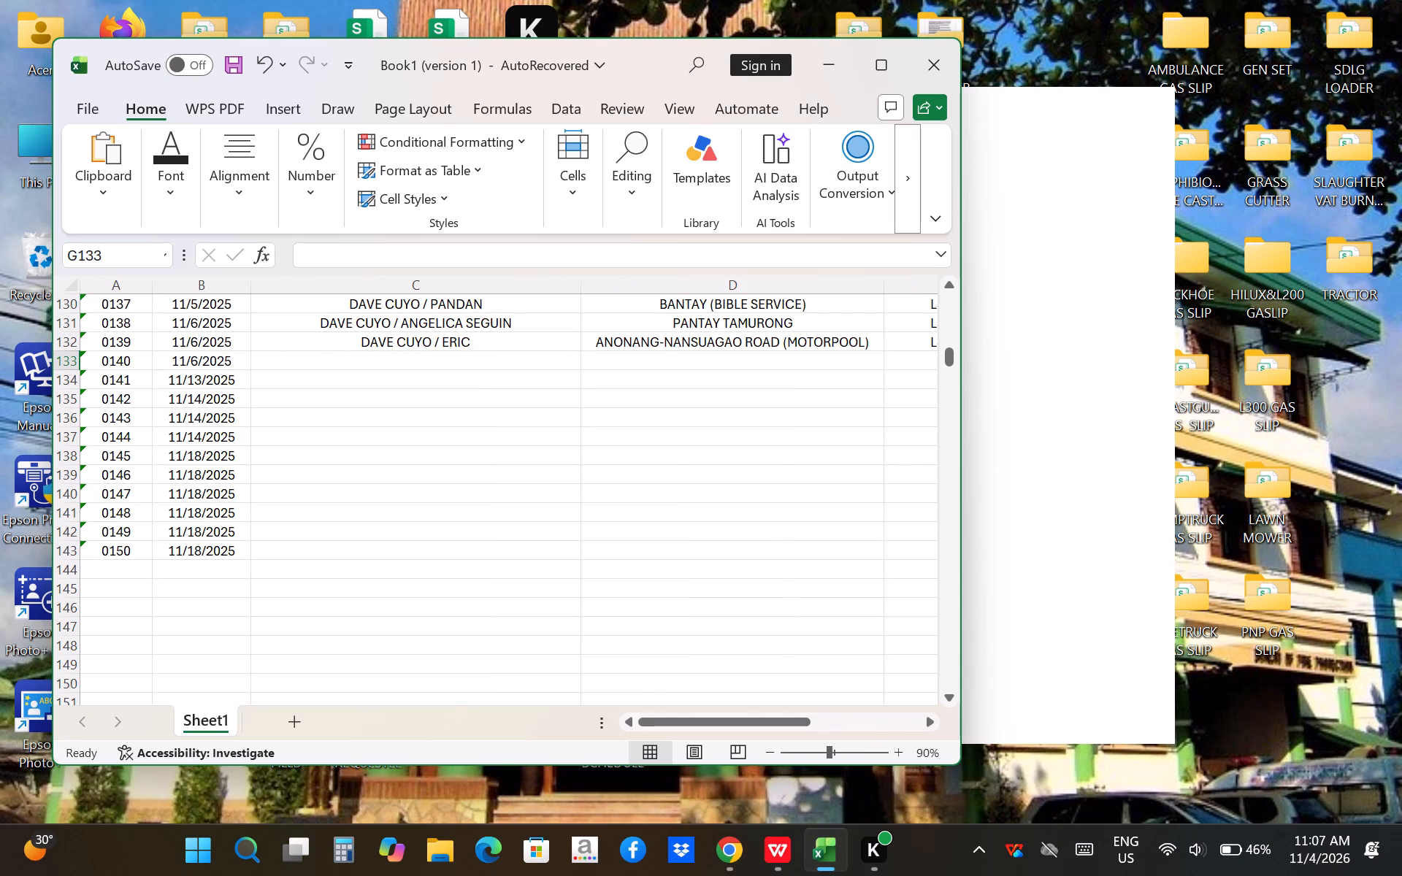
{"action": "left_click", "coordinate": [340, 359]}
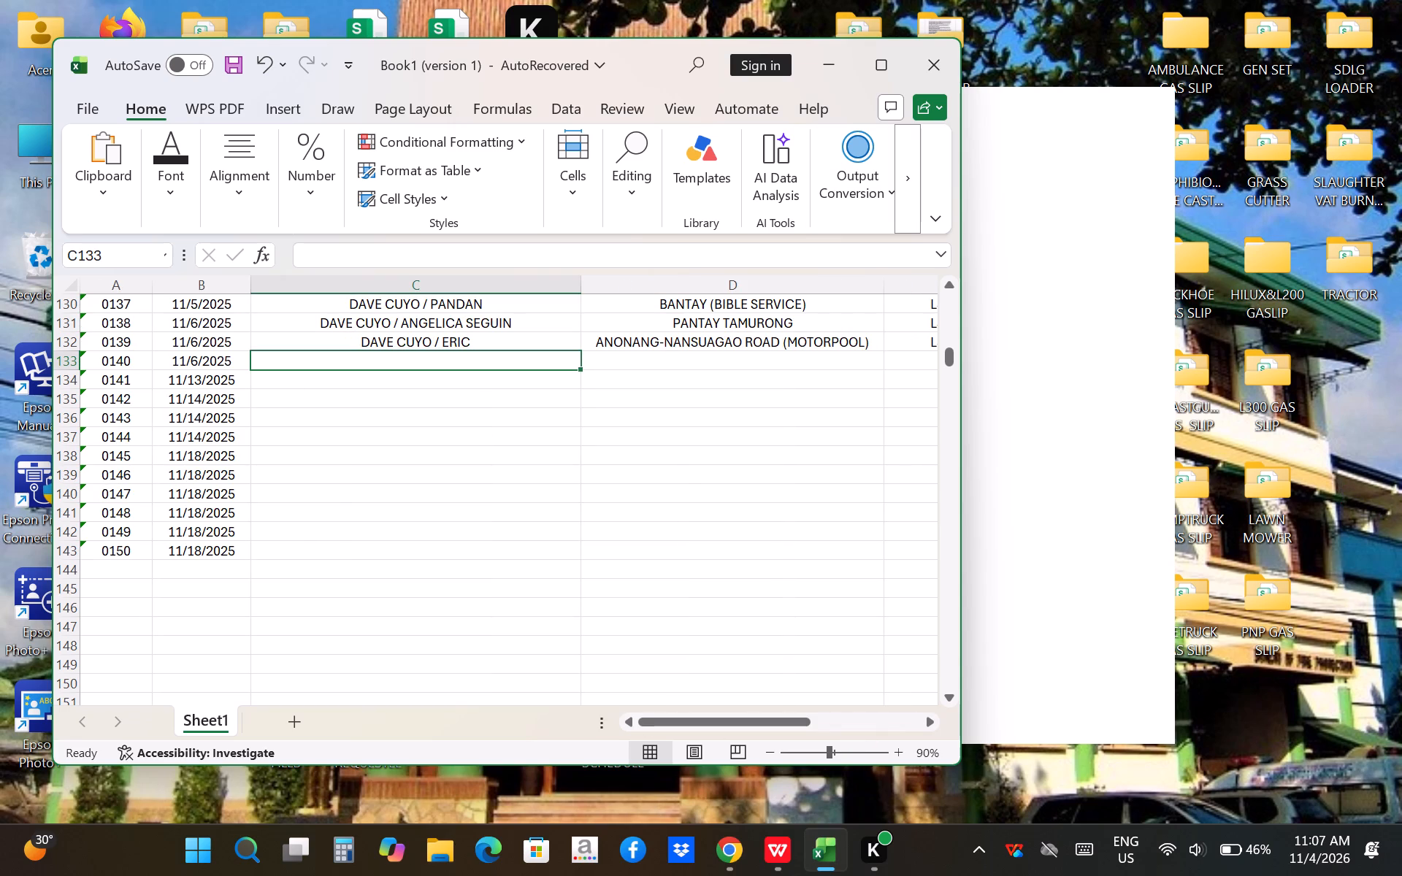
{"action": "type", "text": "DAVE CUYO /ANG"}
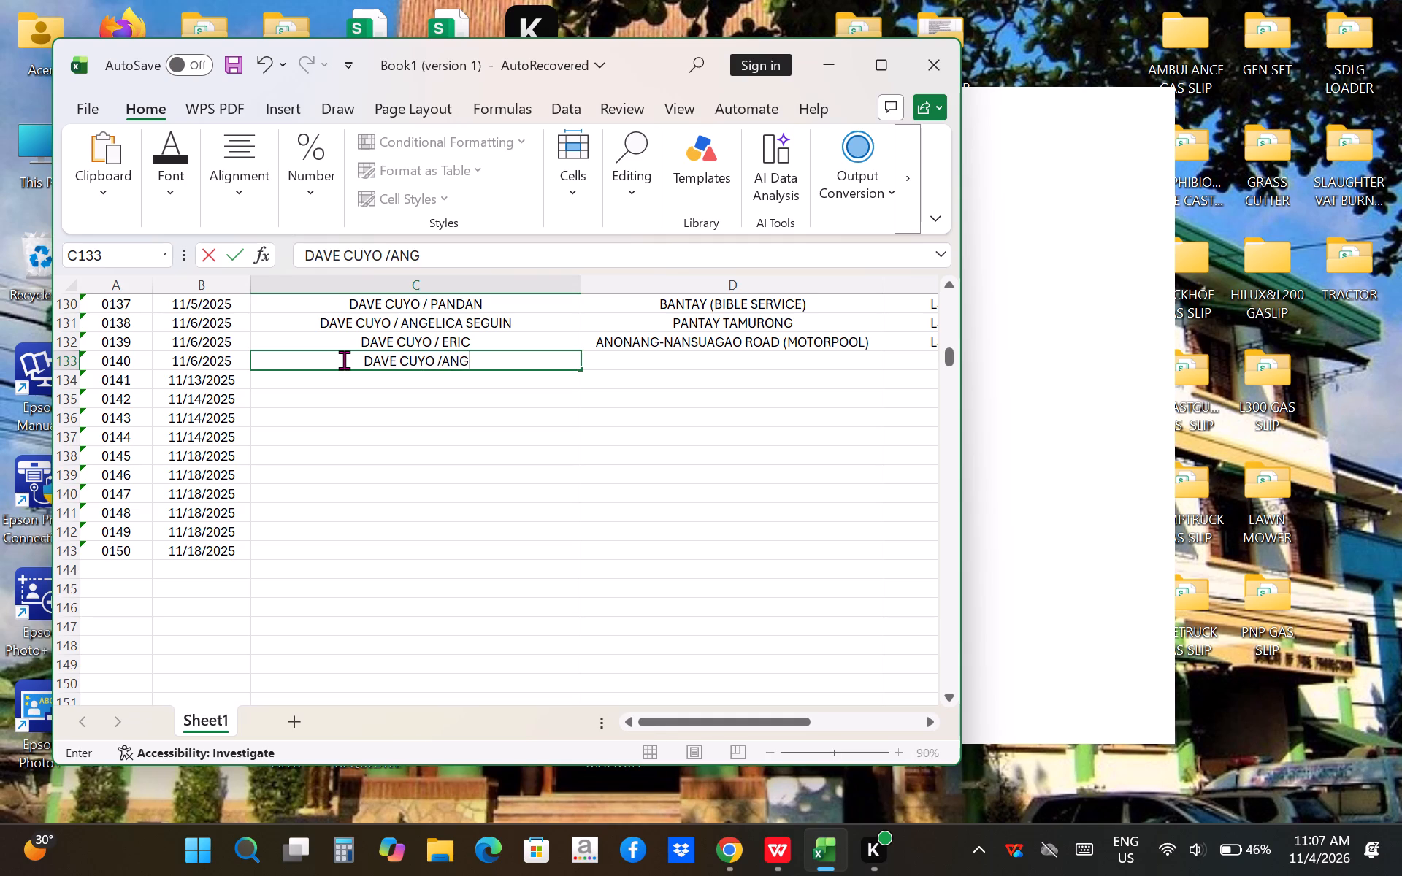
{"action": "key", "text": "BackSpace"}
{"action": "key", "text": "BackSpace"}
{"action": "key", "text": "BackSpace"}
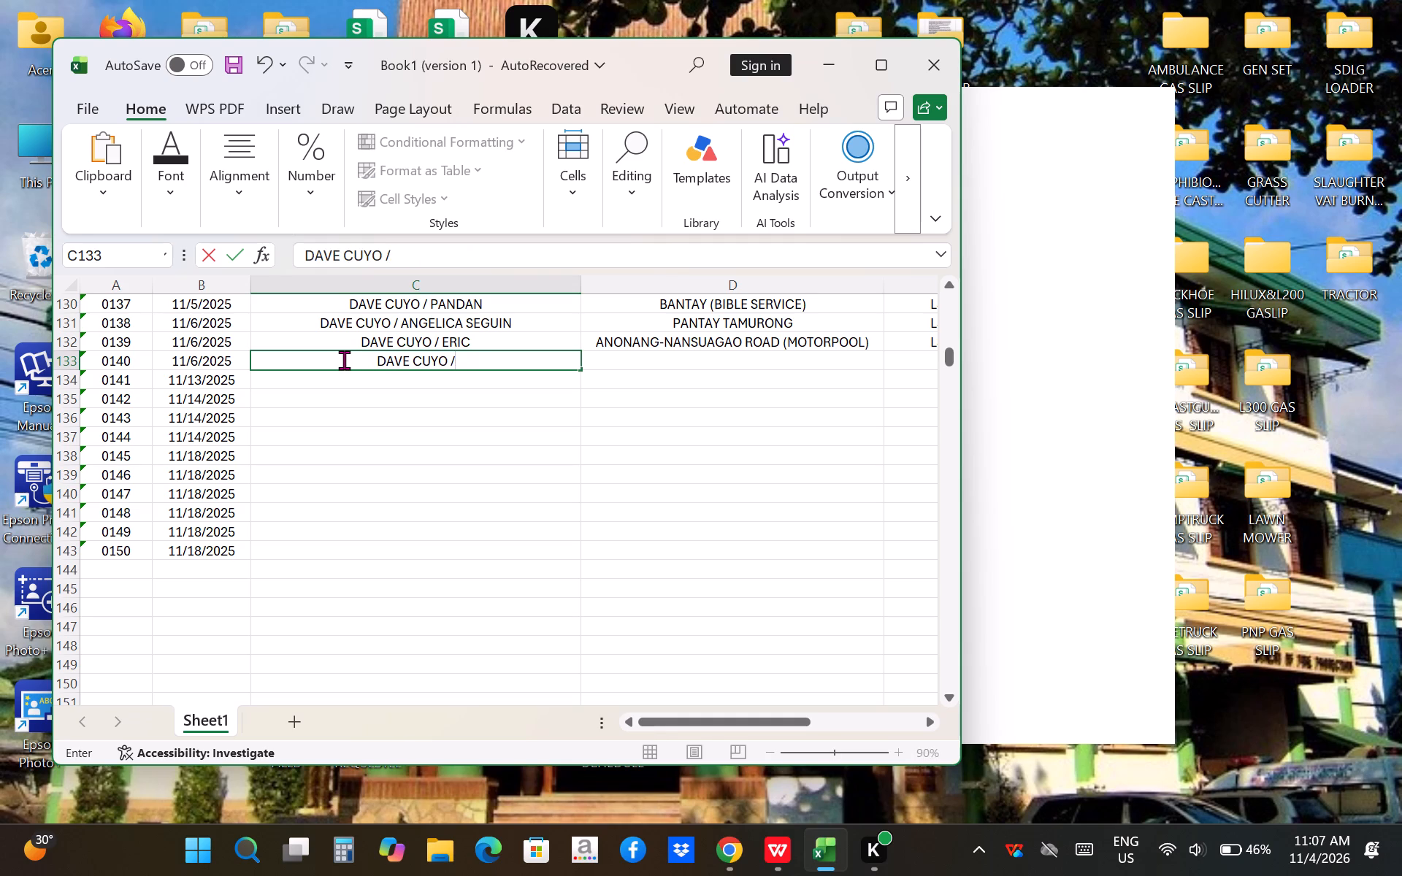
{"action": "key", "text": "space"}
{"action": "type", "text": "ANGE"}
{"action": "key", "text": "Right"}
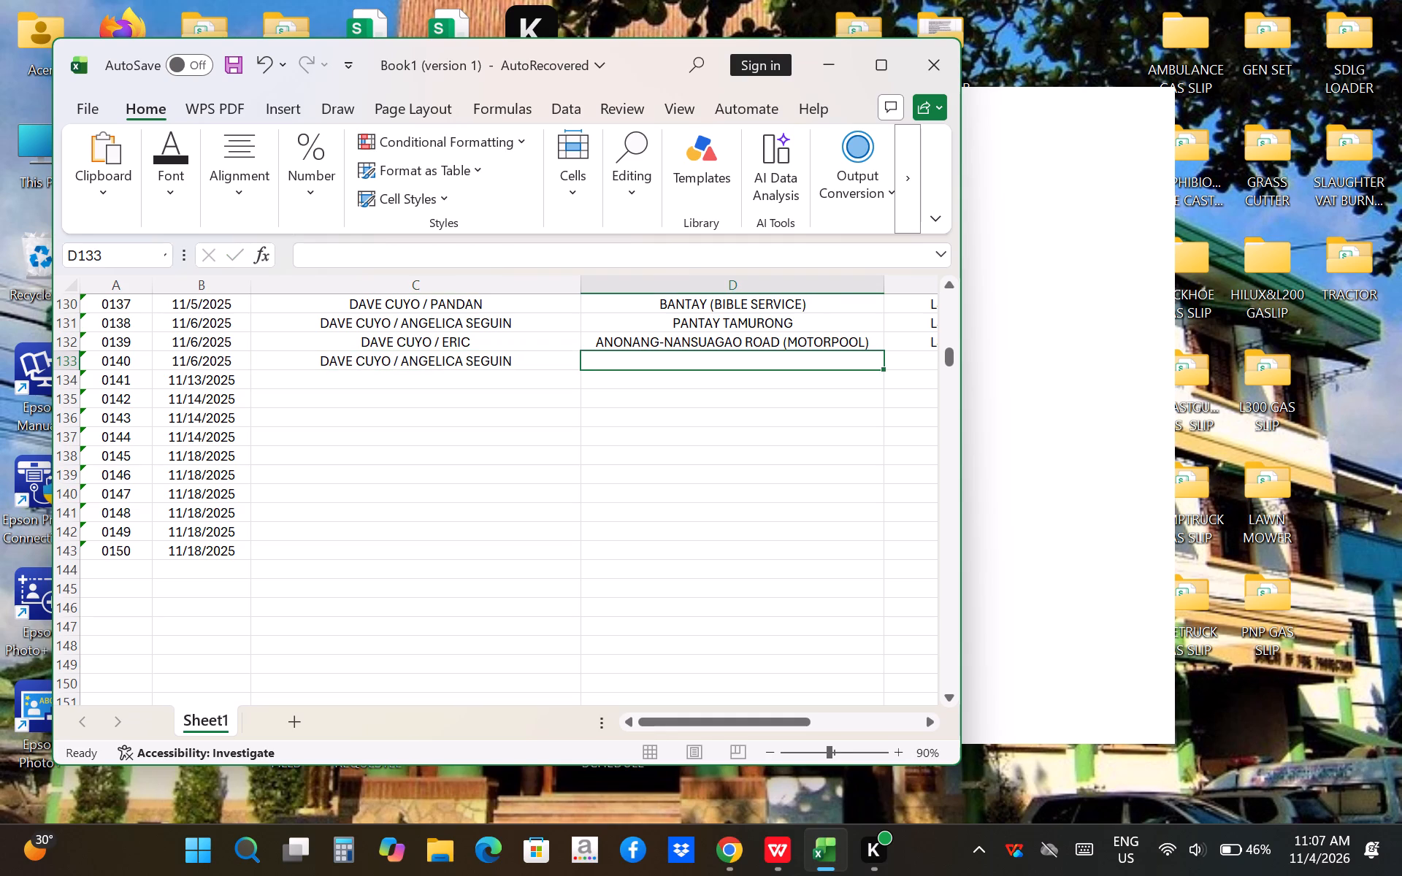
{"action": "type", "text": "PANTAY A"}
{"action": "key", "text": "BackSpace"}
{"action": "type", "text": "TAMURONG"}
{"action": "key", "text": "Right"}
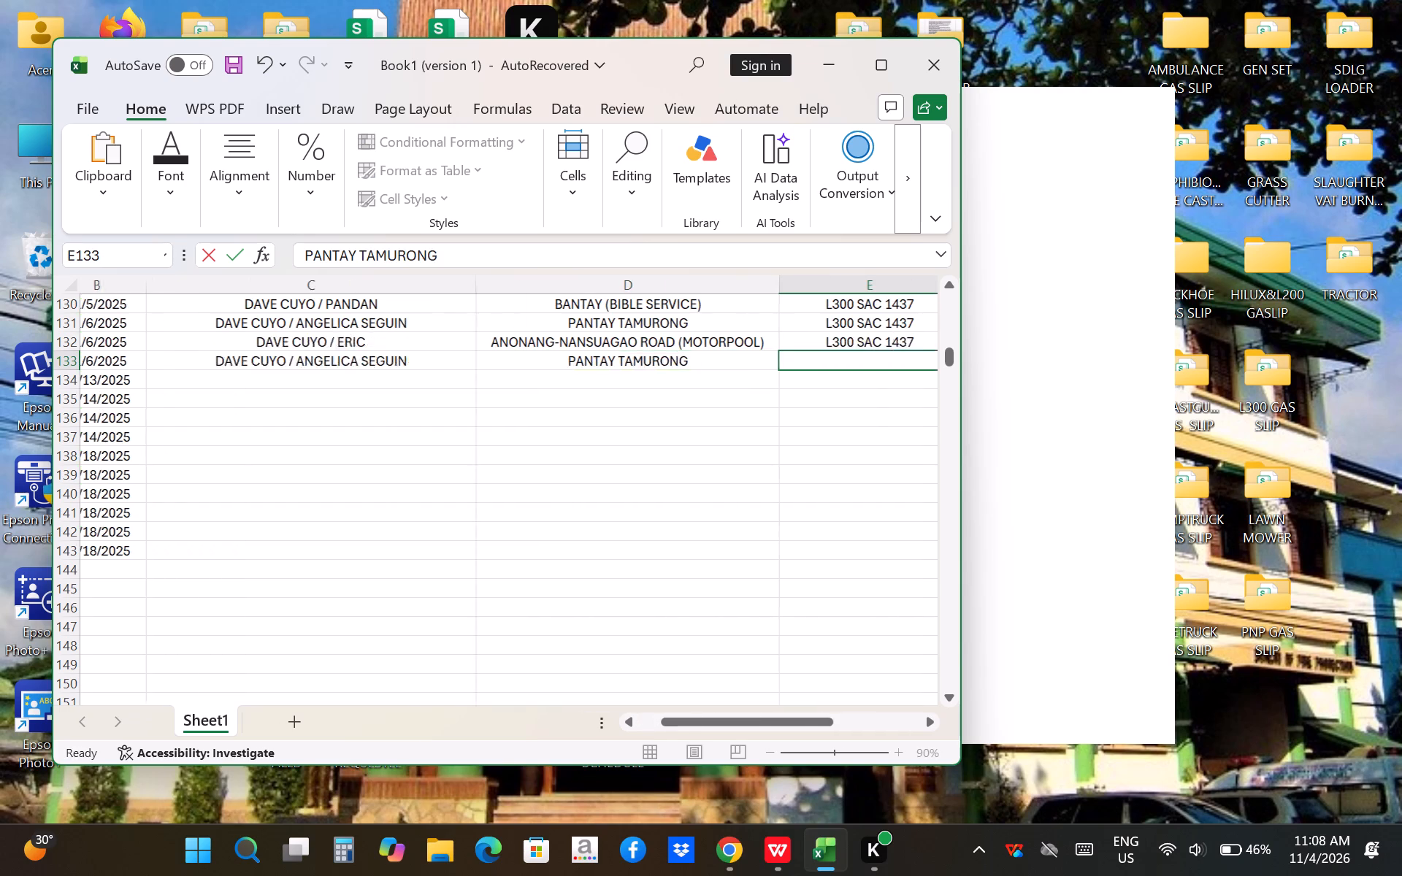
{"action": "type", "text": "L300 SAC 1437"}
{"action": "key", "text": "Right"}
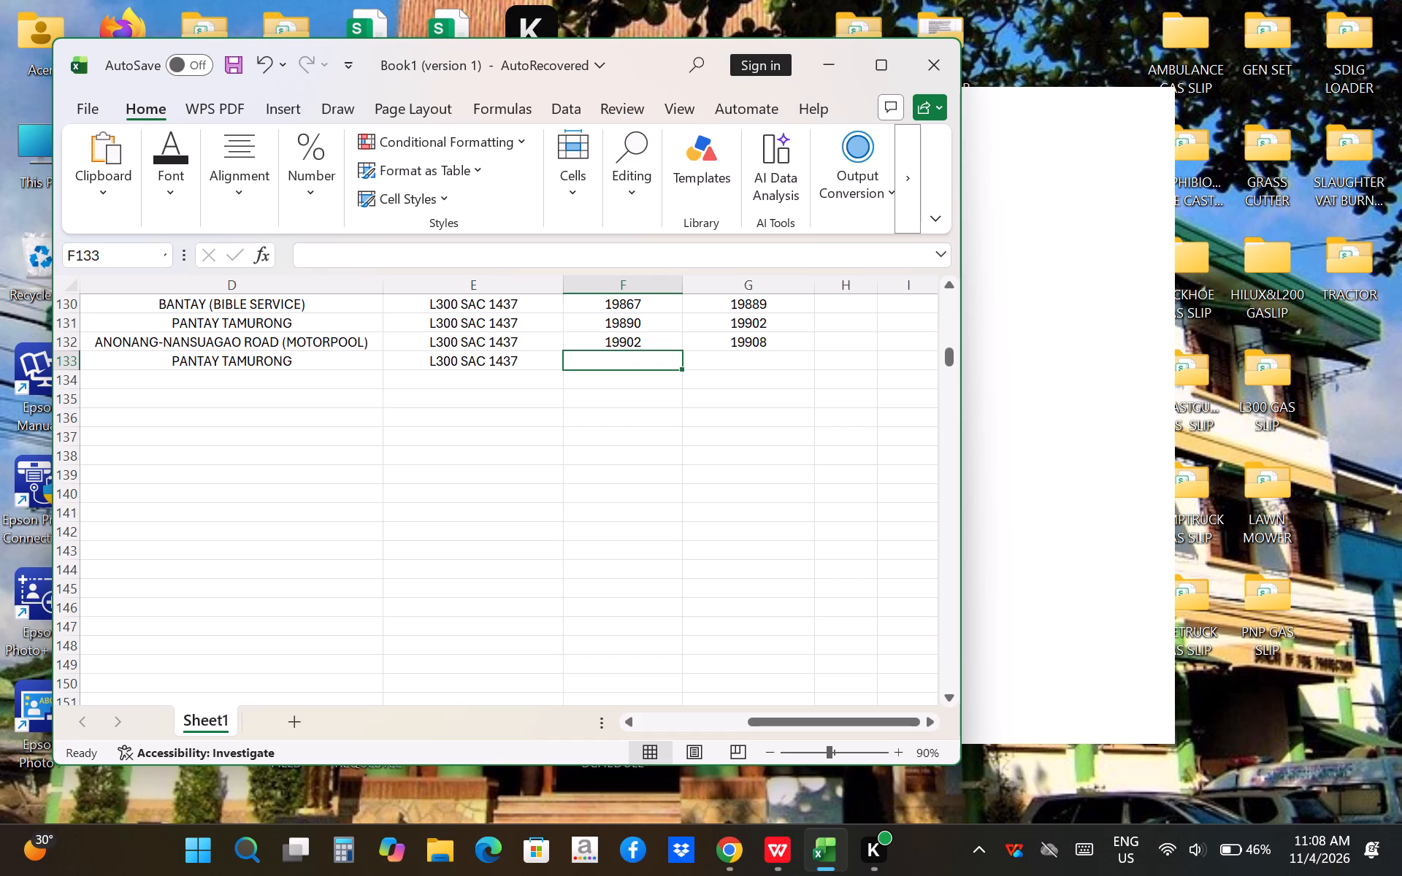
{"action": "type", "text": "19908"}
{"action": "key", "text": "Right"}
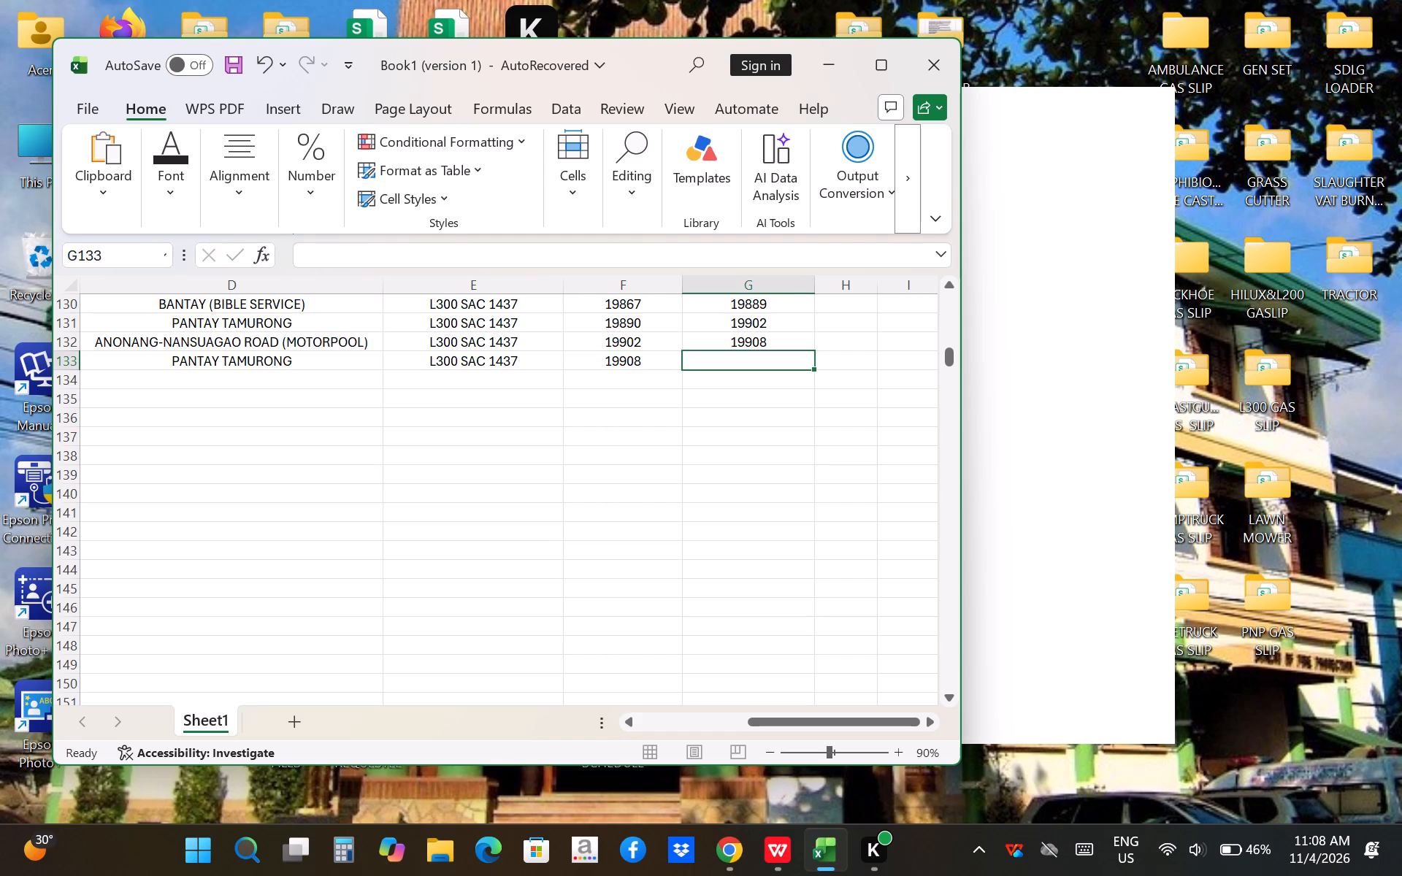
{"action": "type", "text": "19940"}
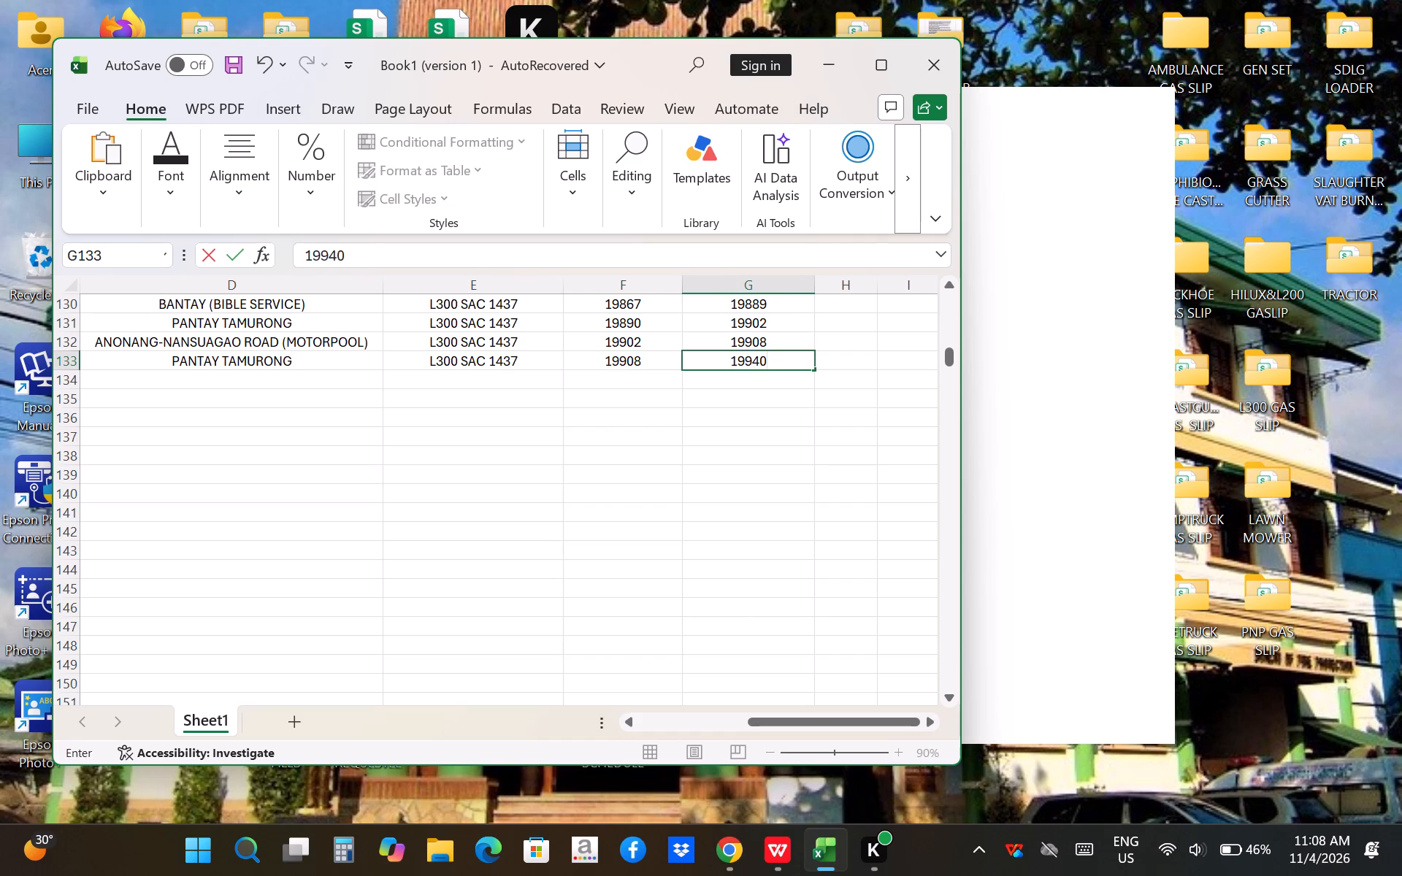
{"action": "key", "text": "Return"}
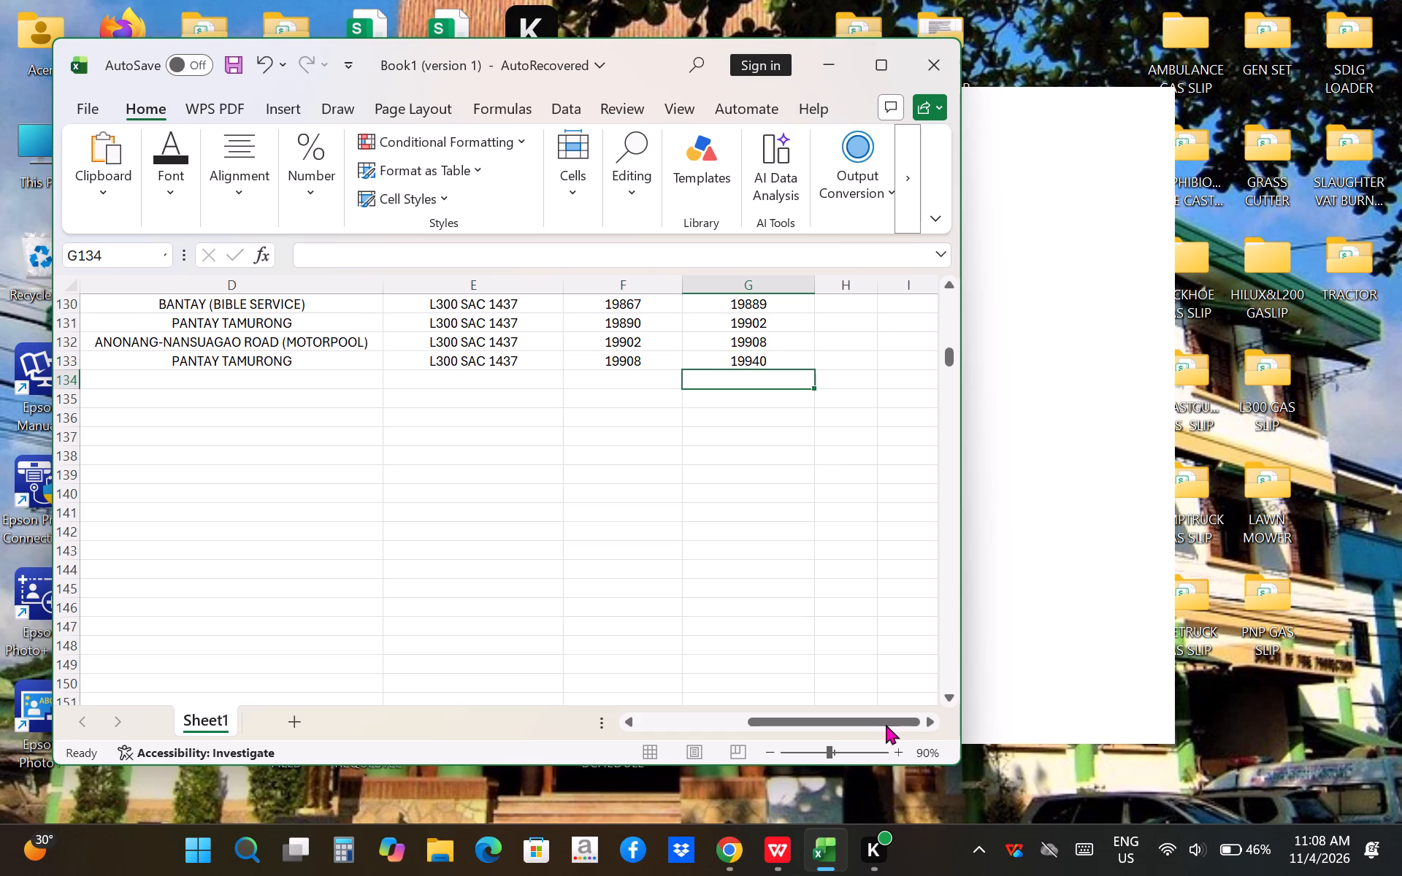
{"action": "left_click_drag", "start_coordinate": [886, 724], "coordinate": [732, 725]}
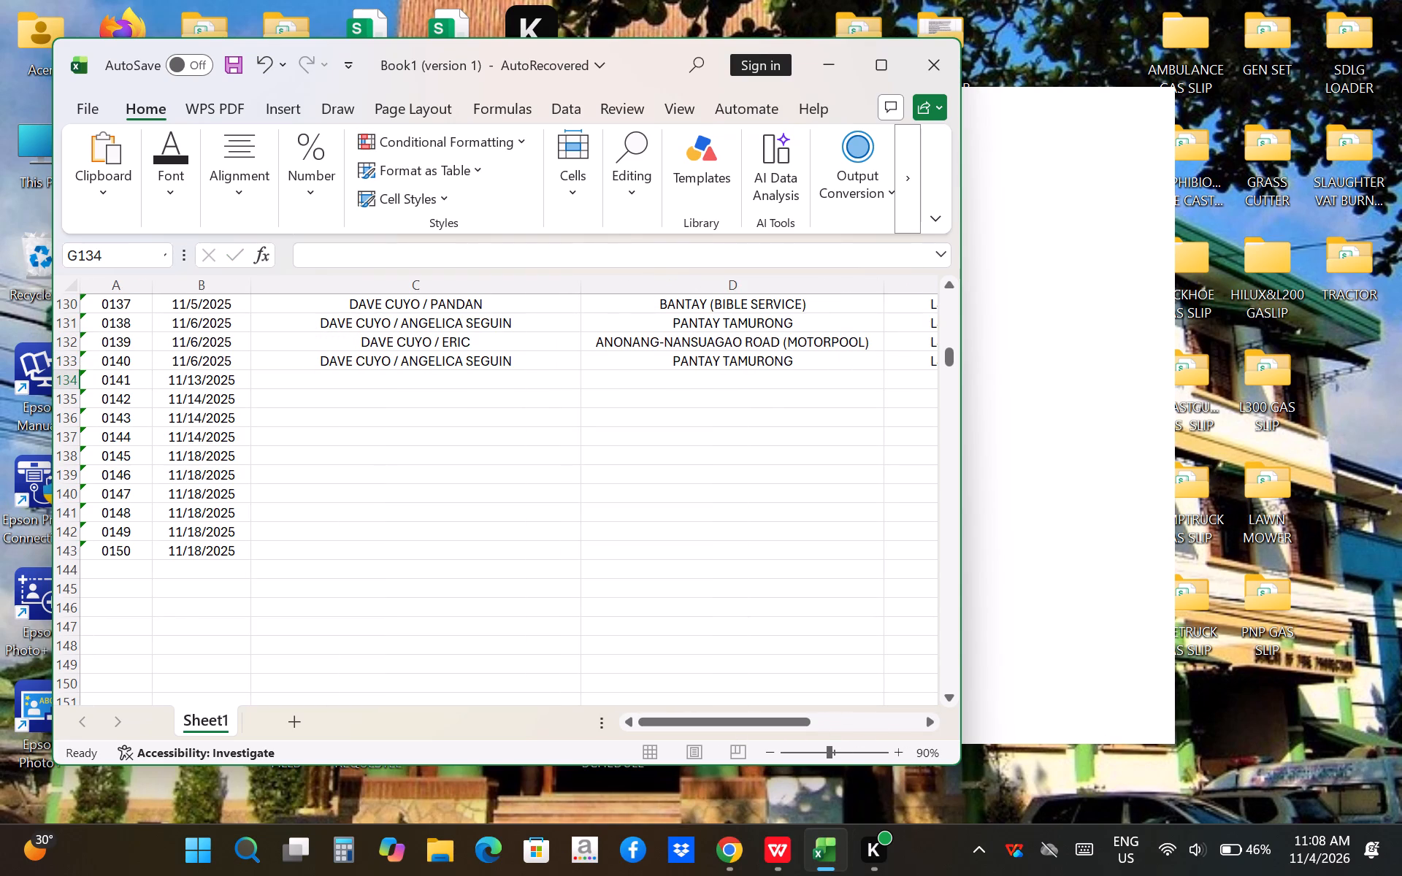
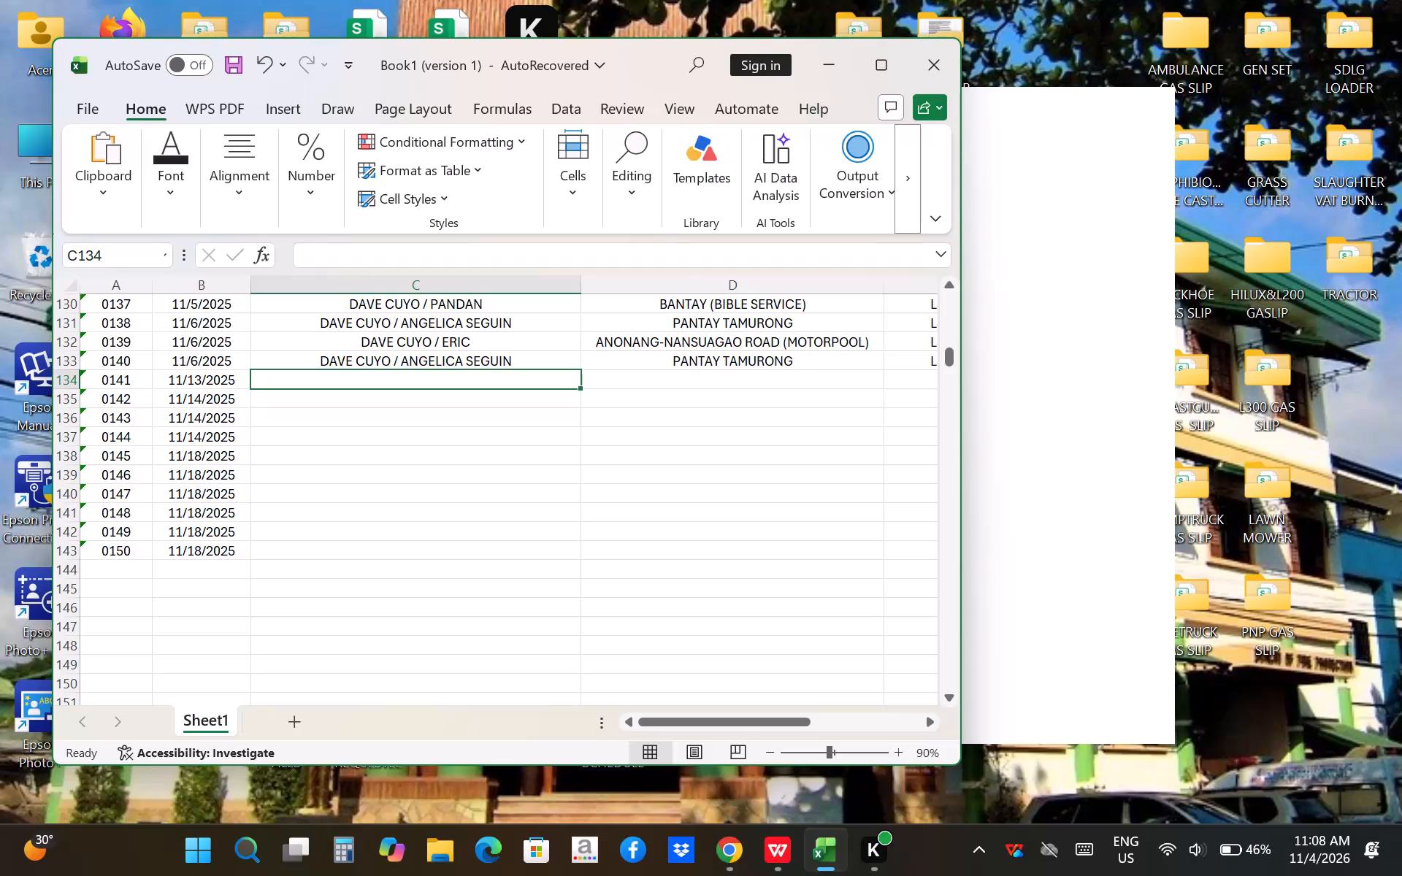
For ticket 0141, enter the same driver as ticket 0140 followed by PANTAY ELEM. SCHOOL as the passenger.
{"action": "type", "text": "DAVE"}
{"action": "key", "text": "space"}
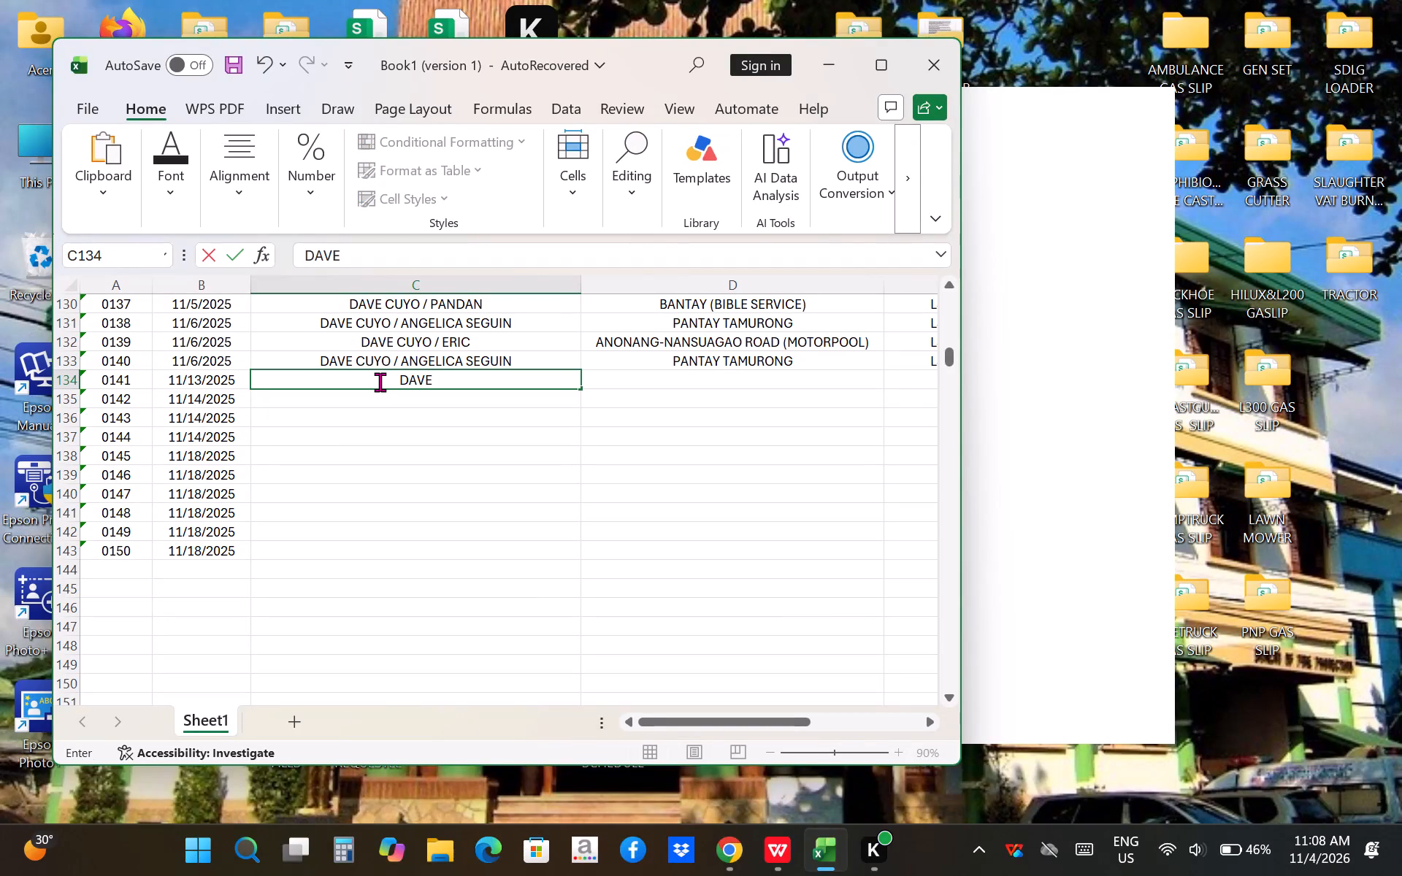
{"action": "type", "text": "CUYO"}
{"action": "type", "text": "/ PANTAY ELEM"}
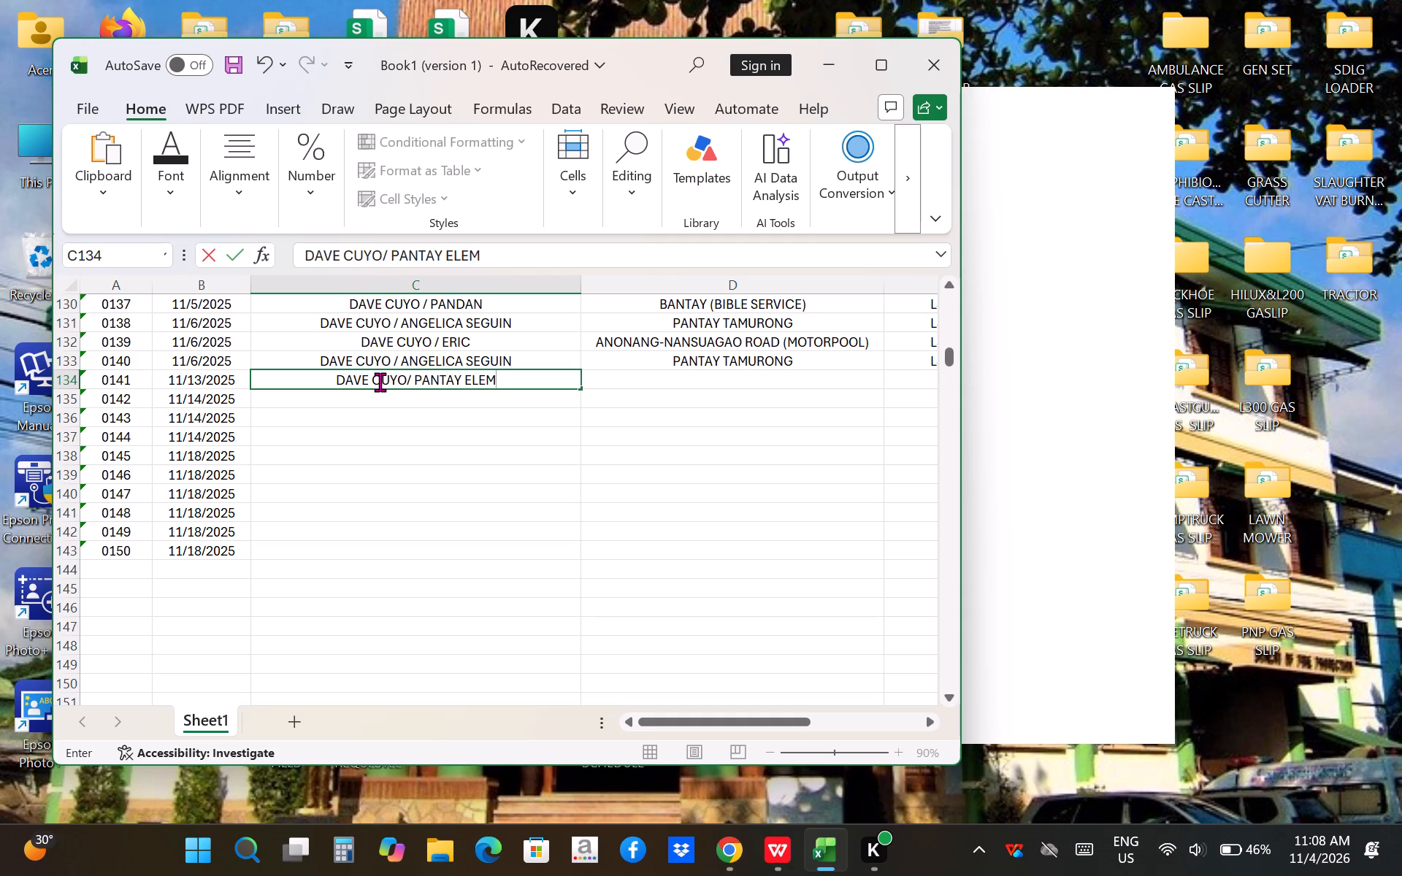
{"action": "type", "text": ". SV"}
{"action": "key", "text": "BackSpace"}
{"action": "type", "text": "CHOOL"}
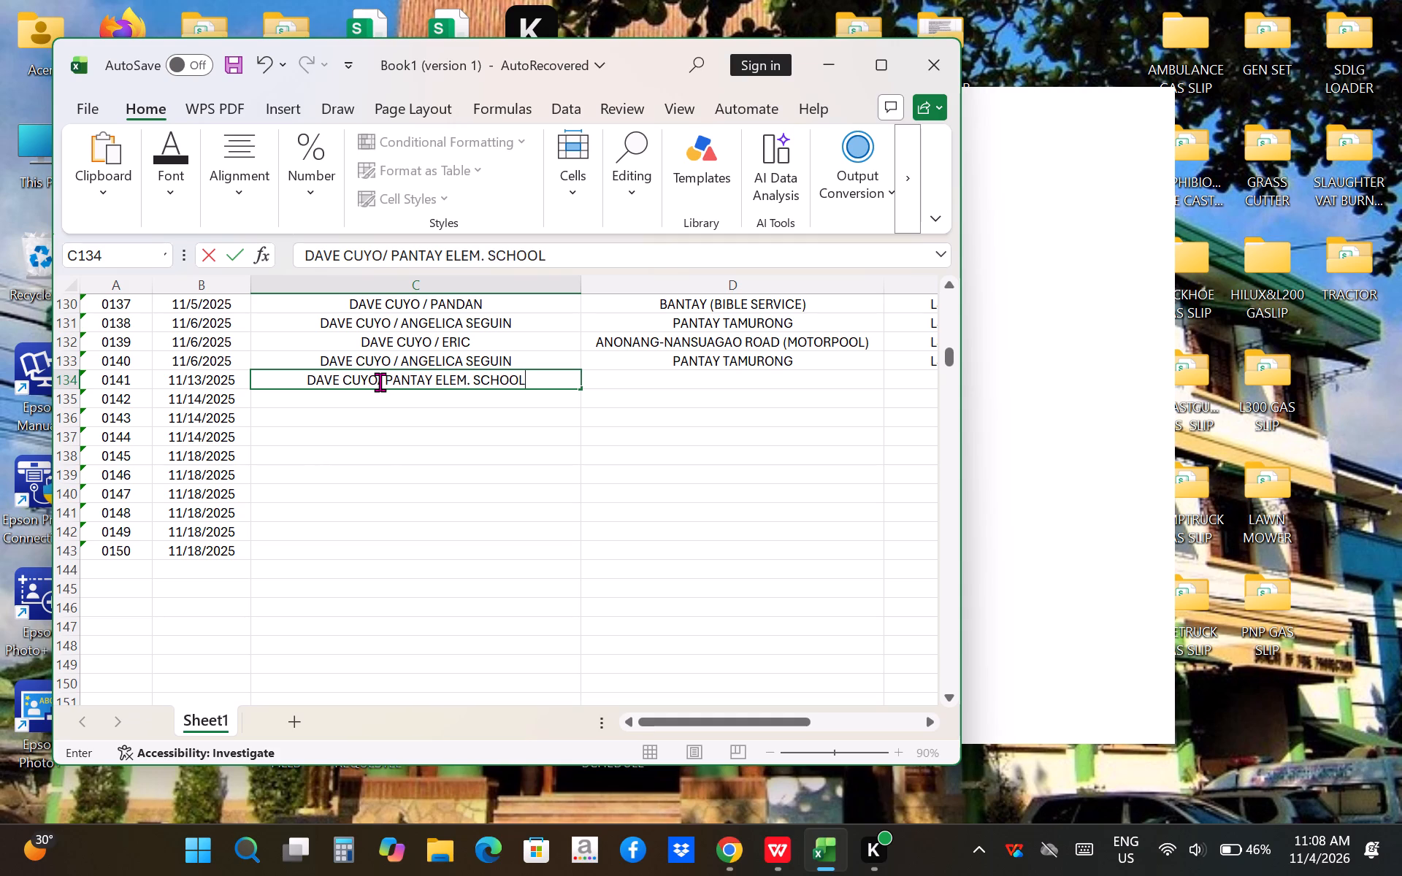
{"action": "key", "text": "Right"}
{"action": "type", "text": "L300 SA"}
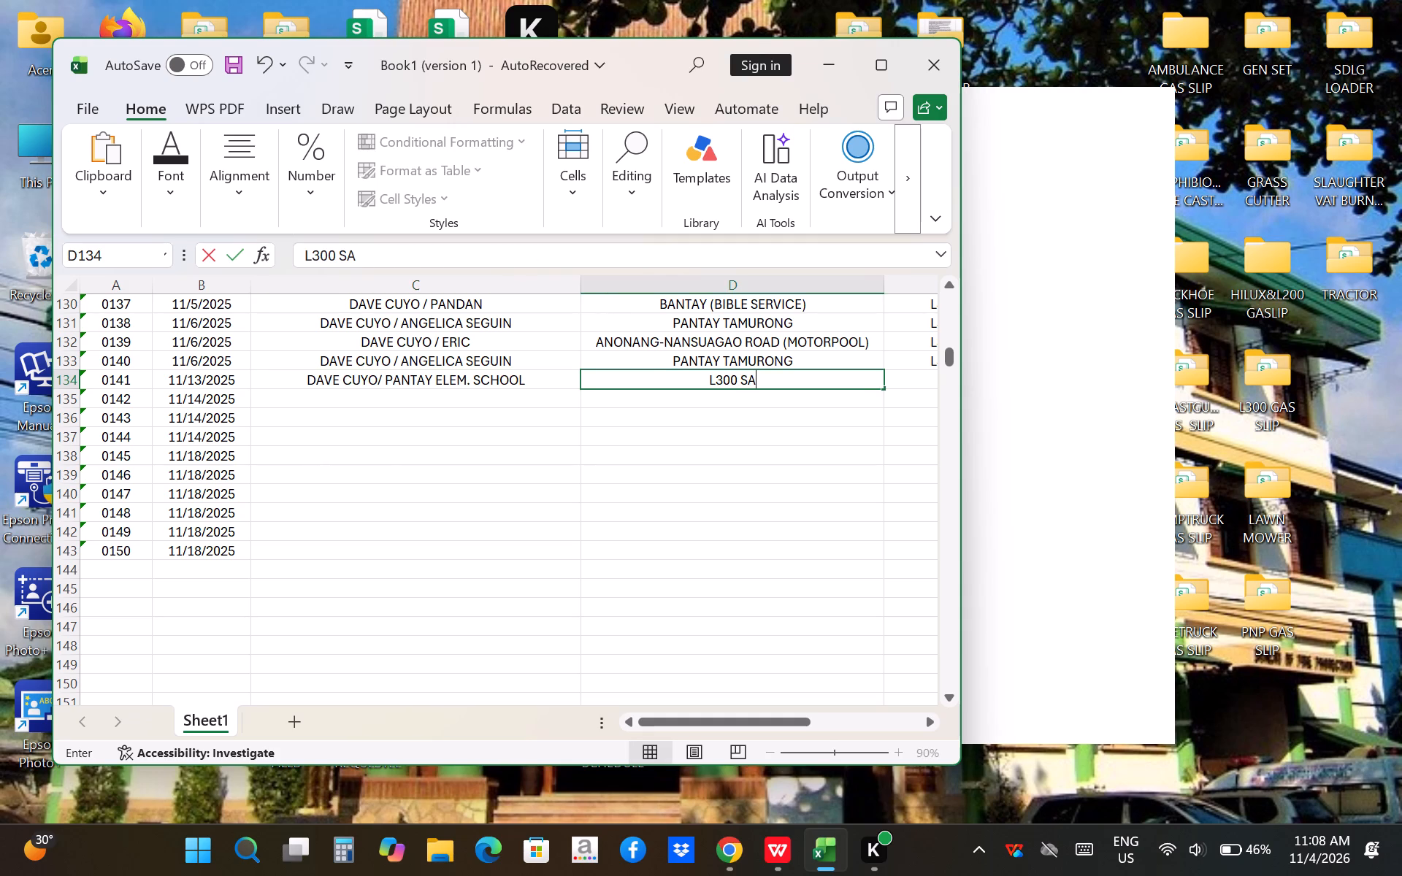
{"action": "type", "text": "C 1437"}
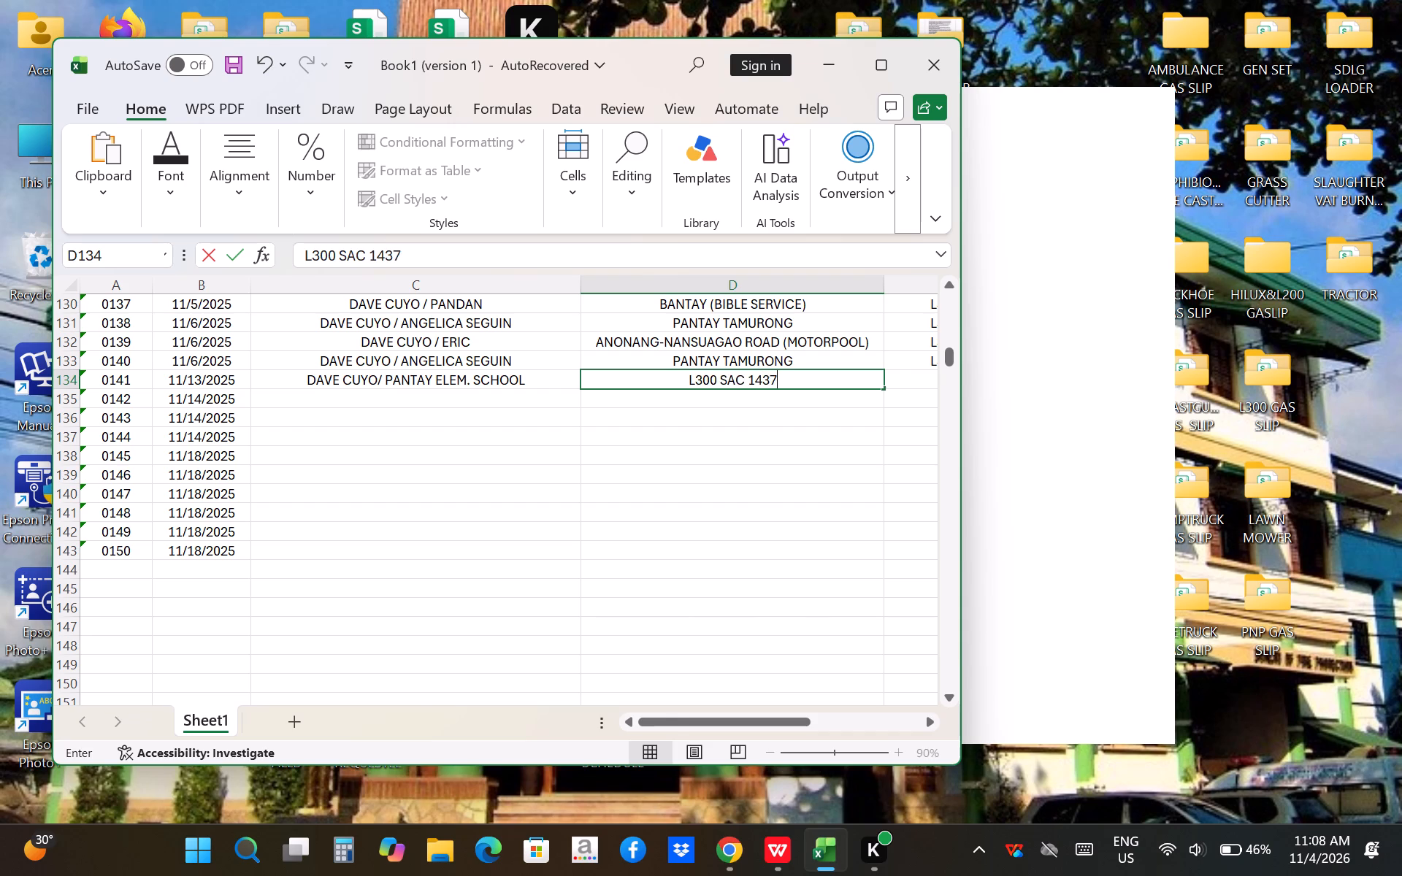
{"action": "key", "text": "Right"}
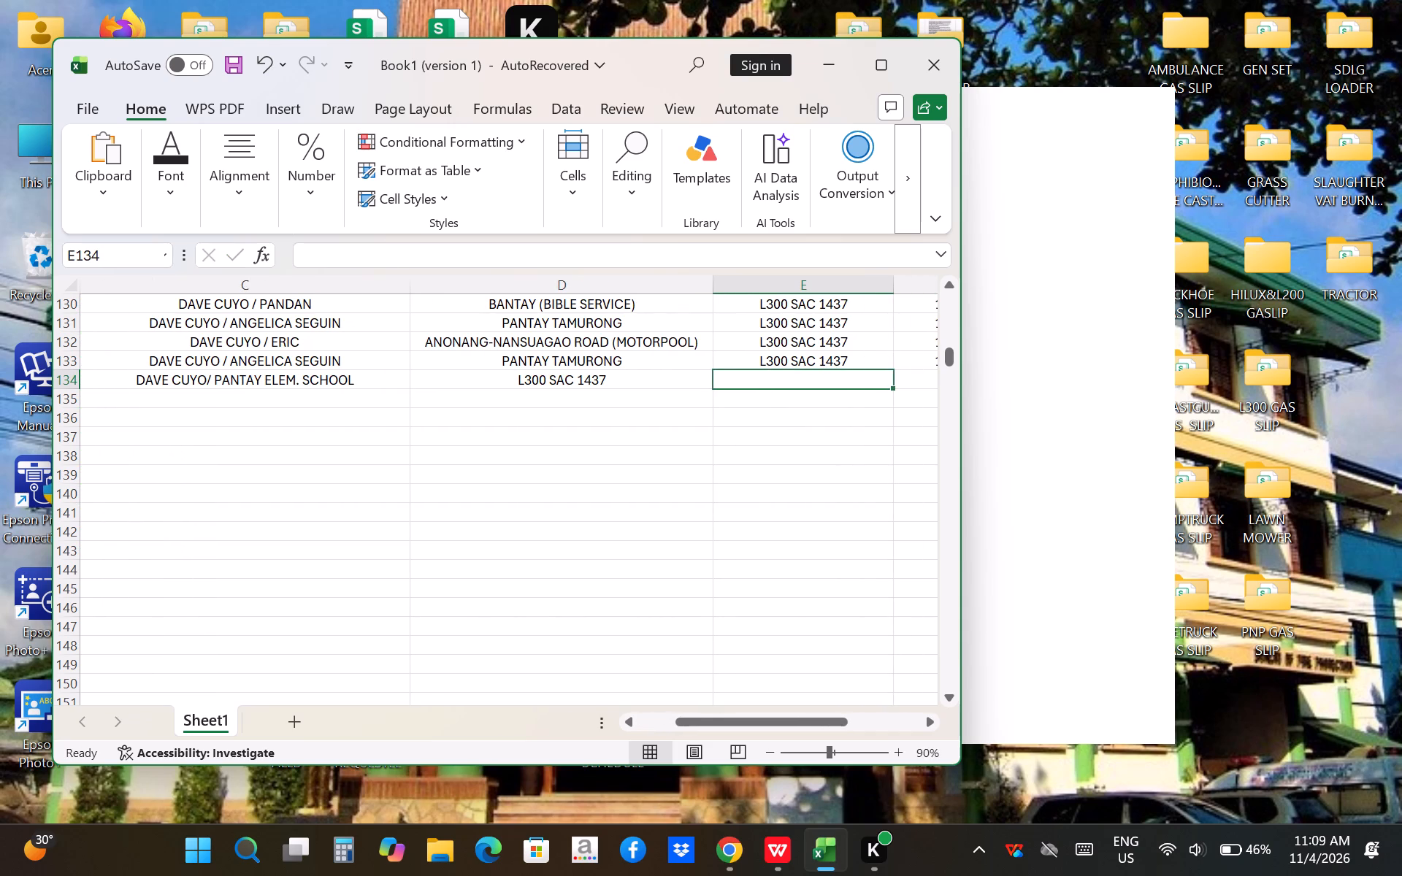
{"action": "left_click", "coordinate": [462, 377]}
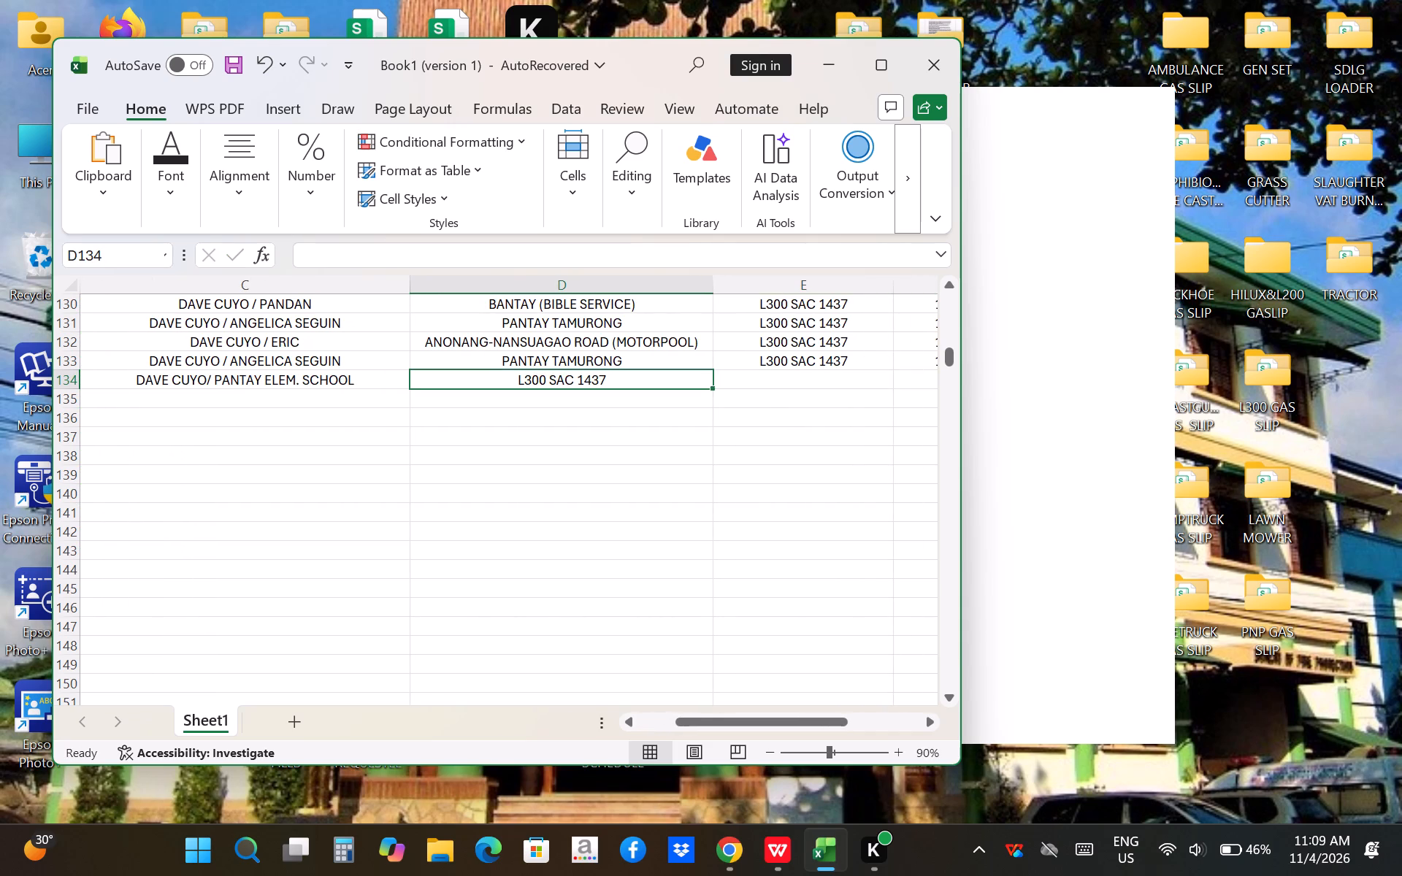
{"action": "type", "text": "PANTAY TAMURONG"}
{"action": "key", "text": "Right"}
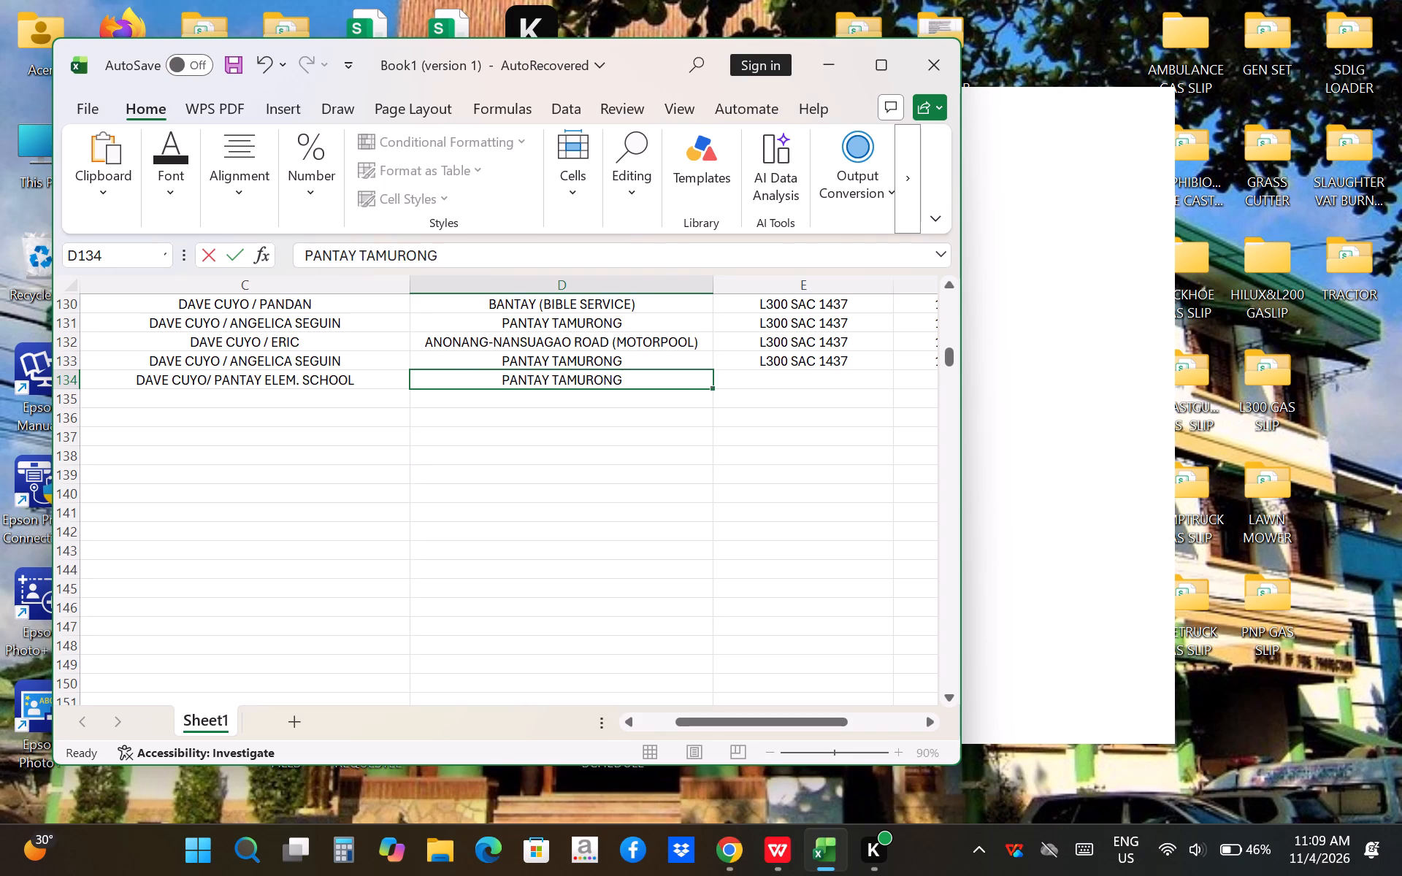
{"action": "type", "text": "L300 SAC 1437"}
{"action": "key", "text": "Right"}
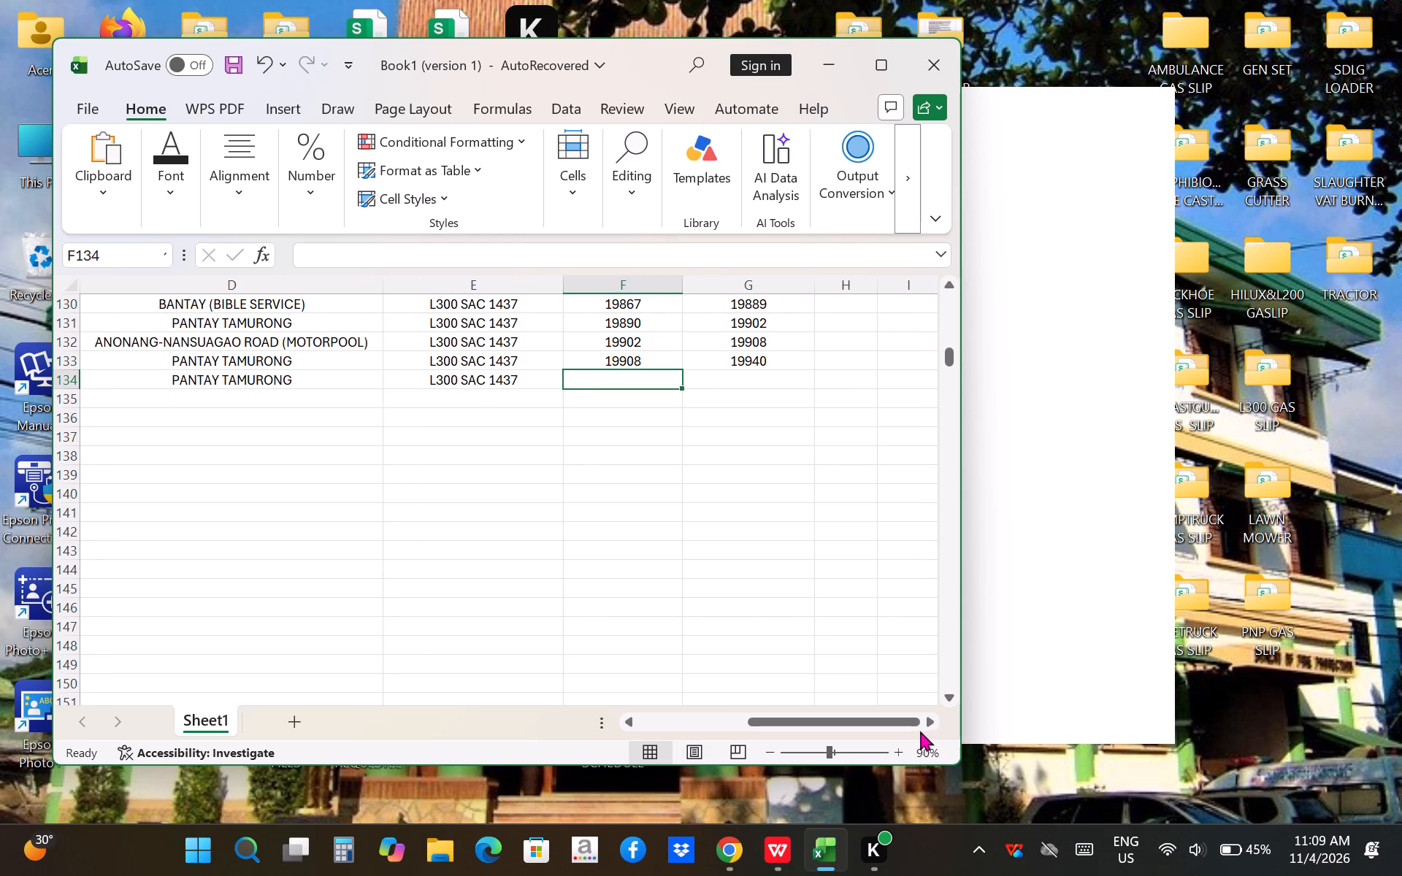
Complete ticket 0141 with the readings 20454 and 20466.
{"action": "left_click_drag", "start_coordinate": [899, 725], "coordinate": [891, 696]}
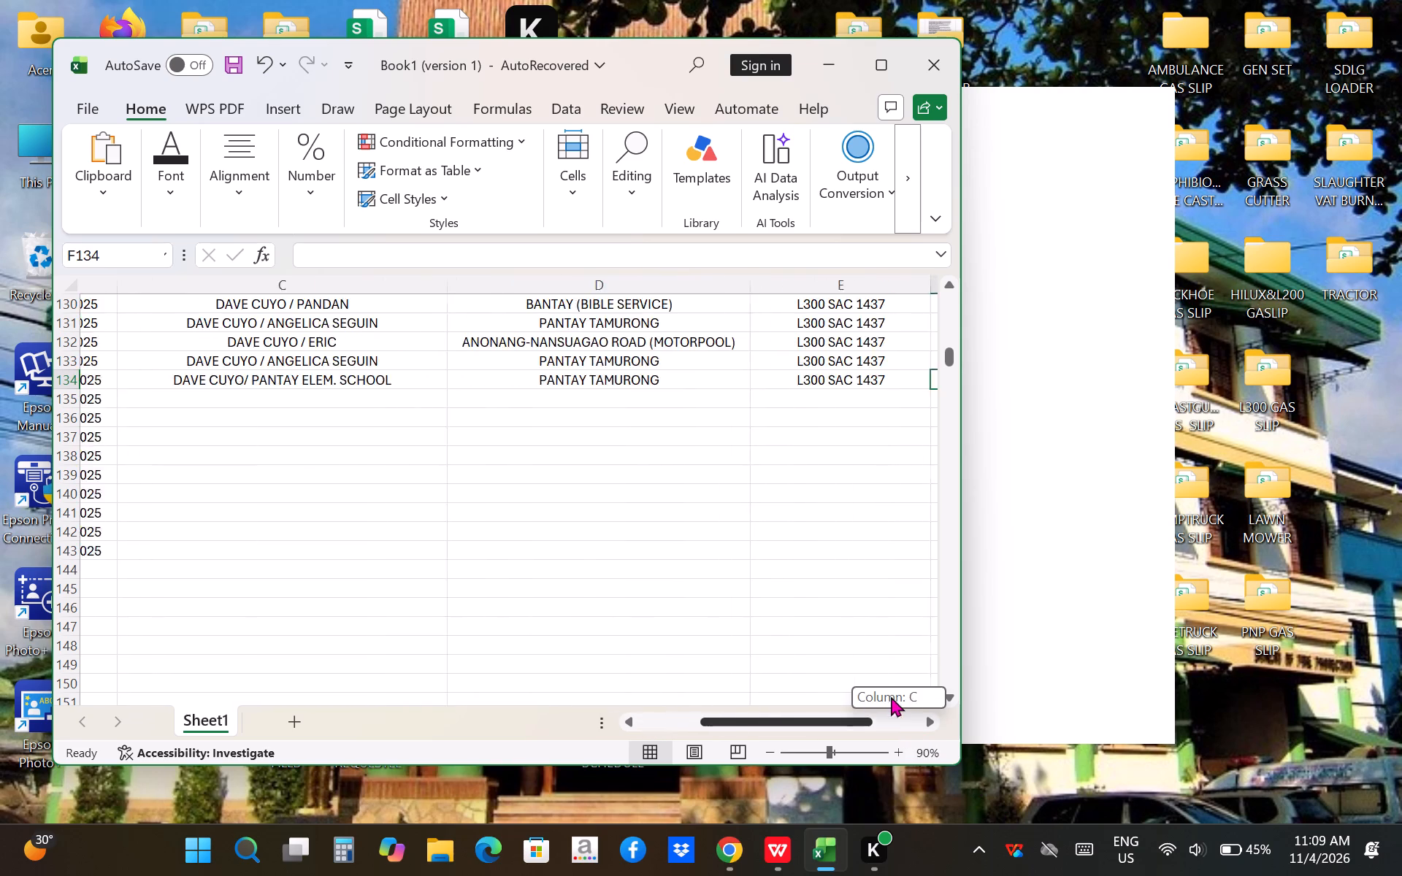
{"action": "left_click_drag", "start_coordinate": [891, 696], "coordinate": [892, 696]}
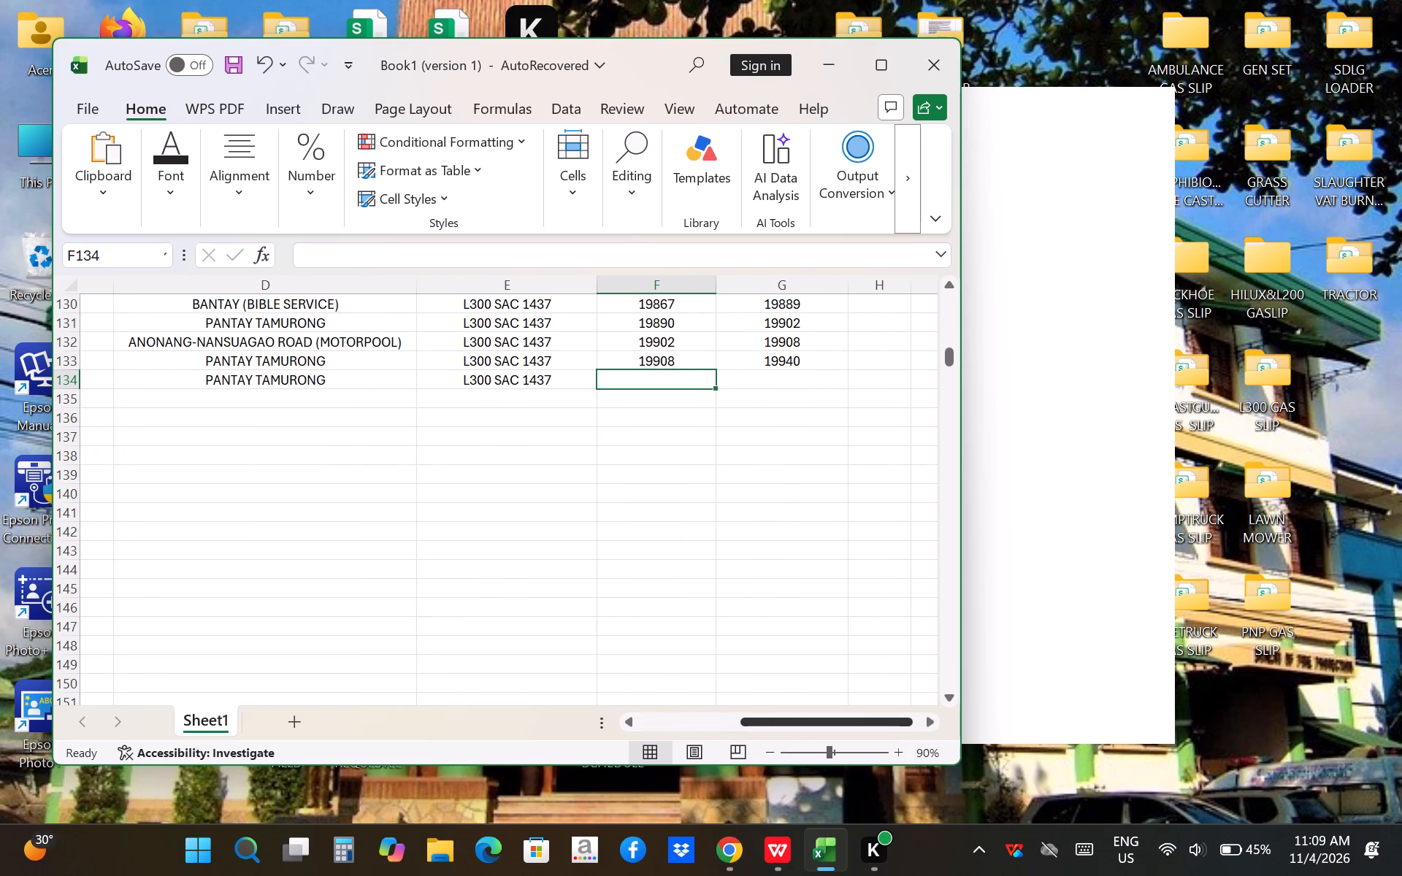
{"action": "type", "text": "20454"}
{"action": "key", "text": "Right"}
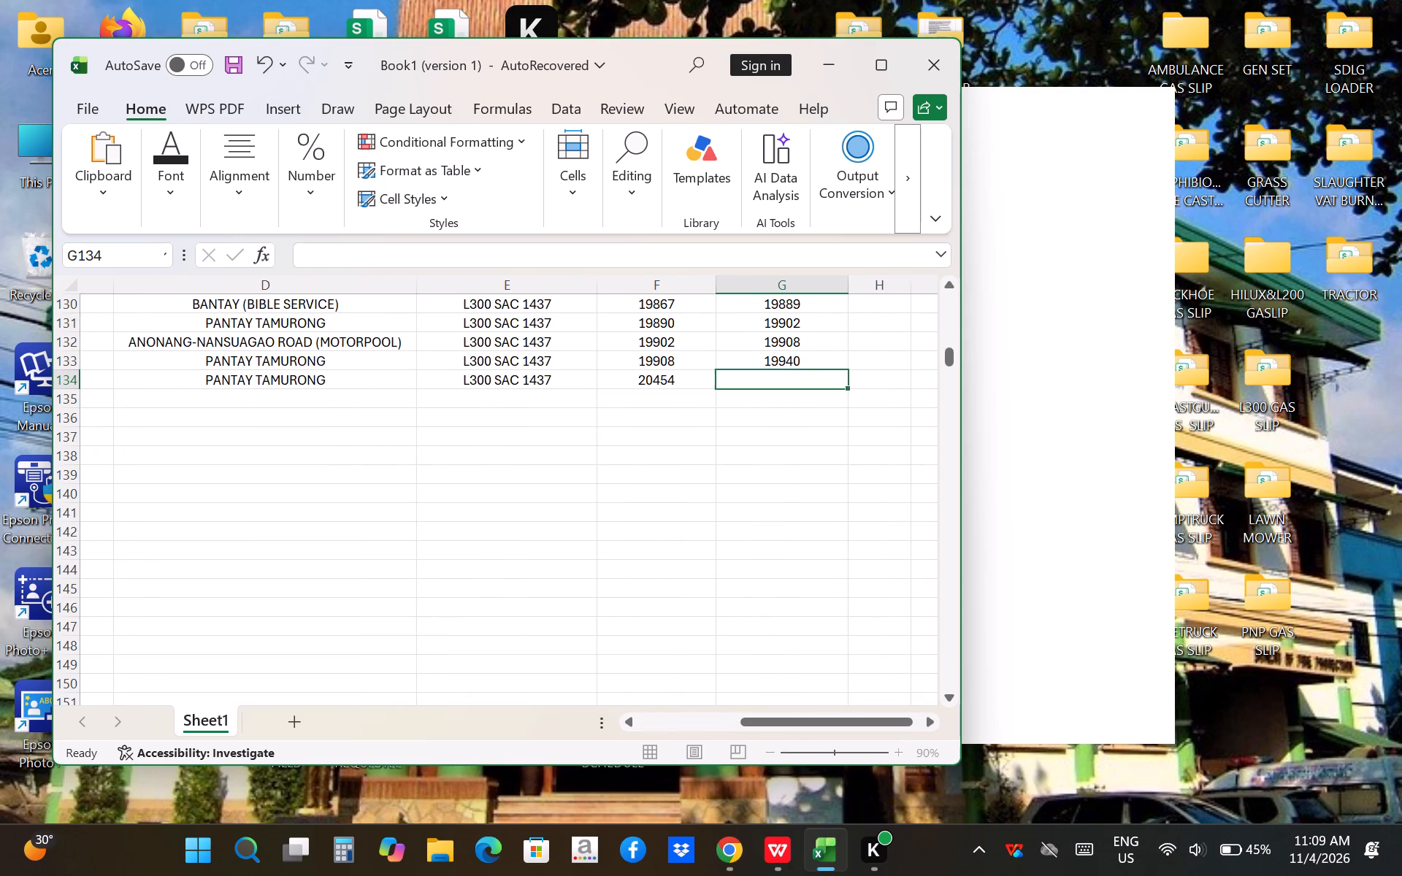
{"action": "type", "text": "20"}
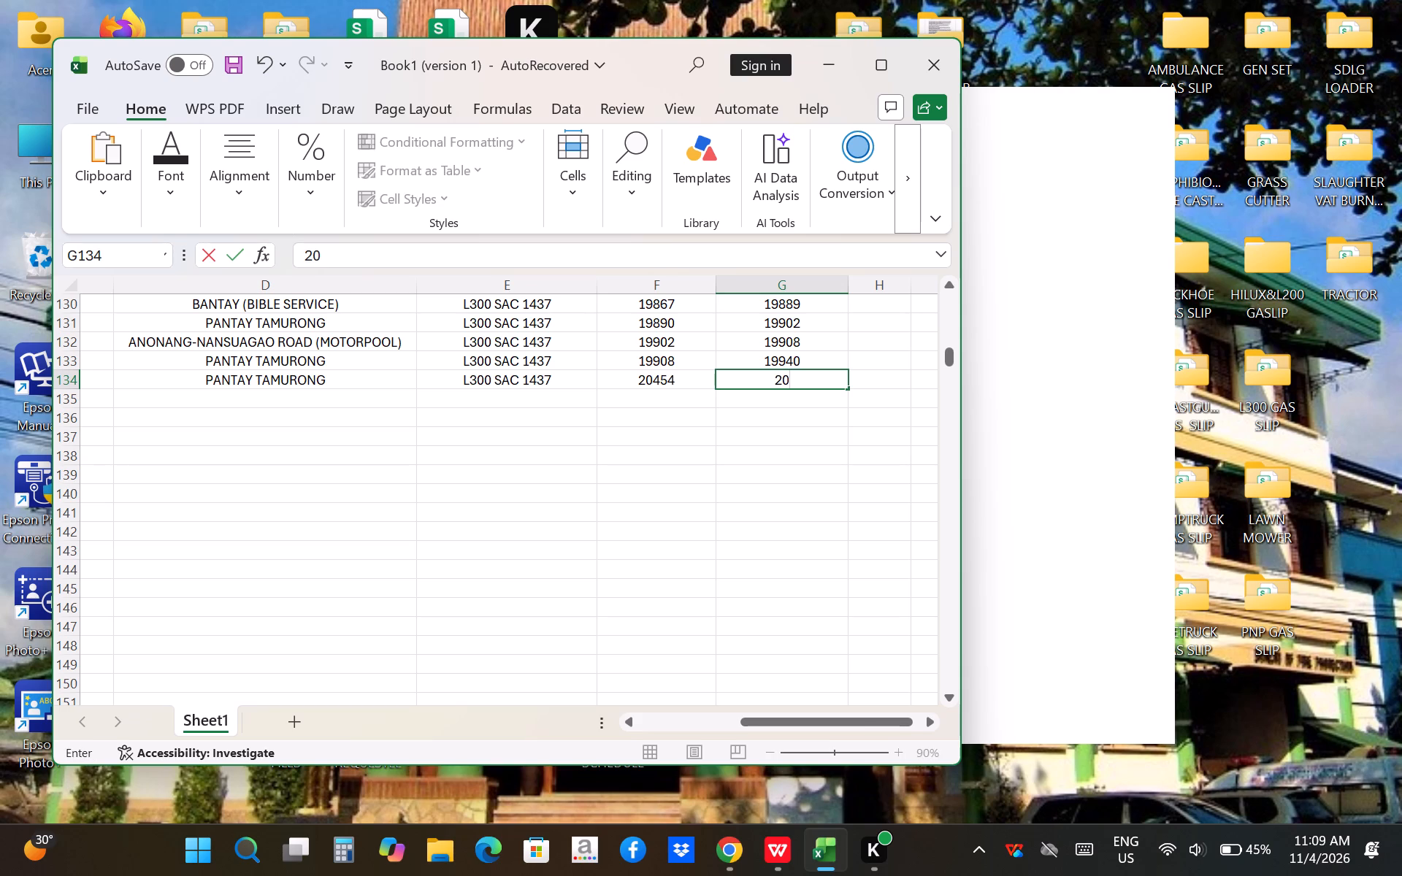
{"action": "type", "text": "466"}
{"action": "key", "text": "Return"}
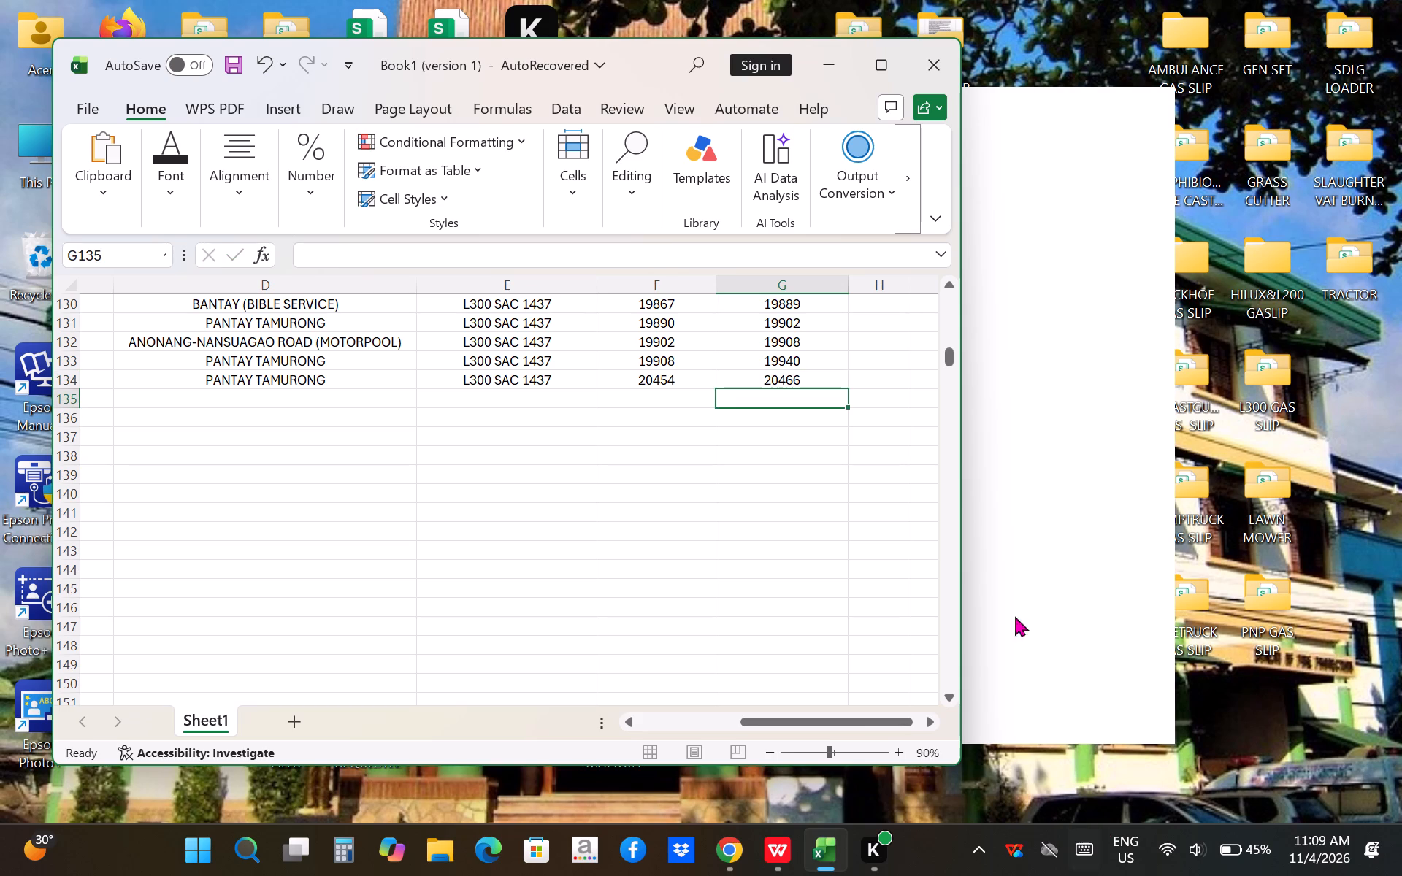
For ticket 0142, enter the same driver as ticket 0141 followed by CALLAGUIP KINDER GARTEN TEACHER as the passenger.
{"action": "left_click_drag", "start_coordinate": [886, 721], "coordinate": [585, 721]}
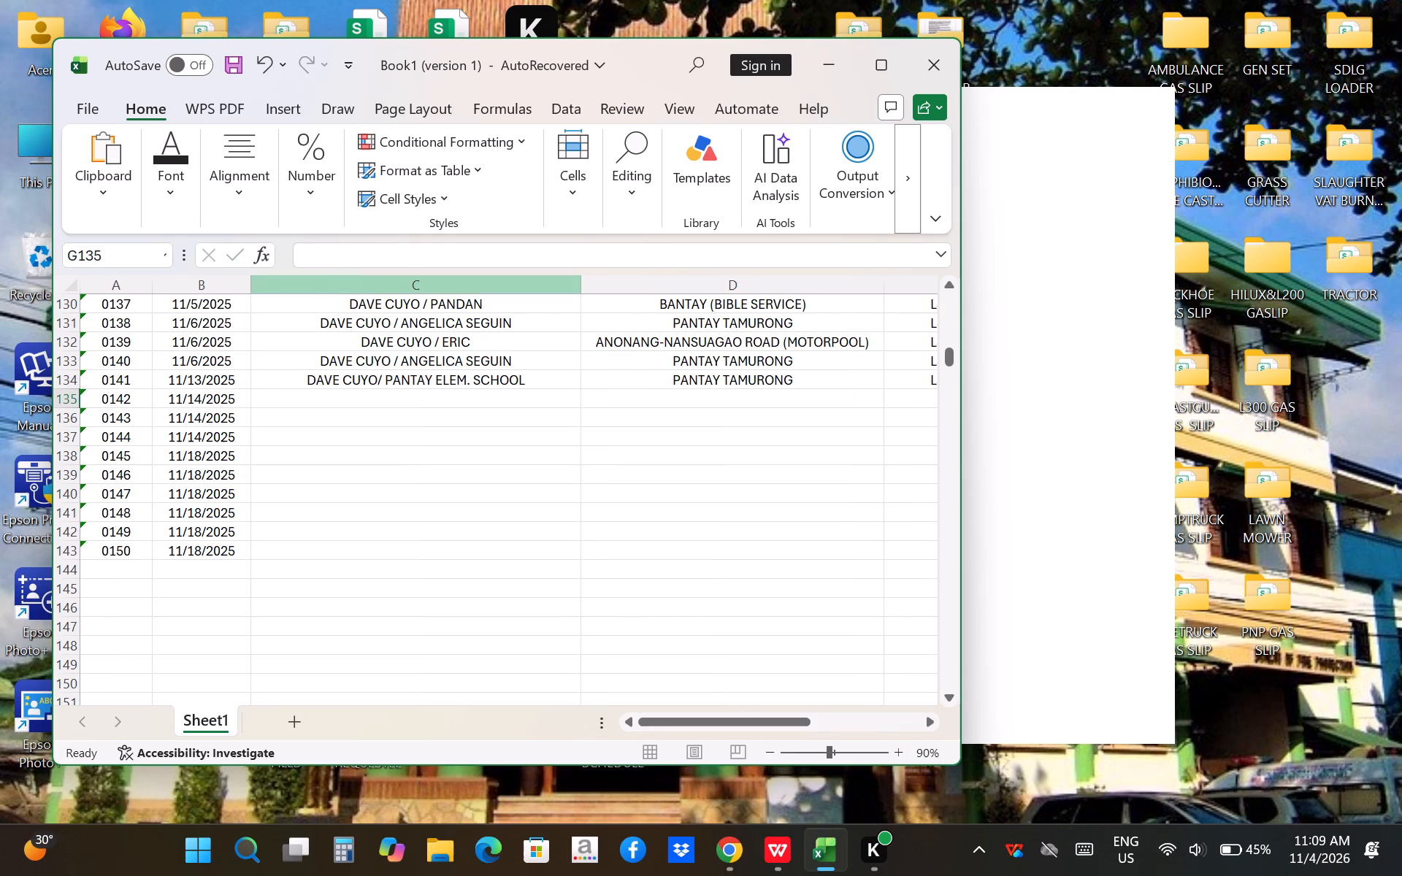
{"action": "left_click", "coordinate": [296, 404]}
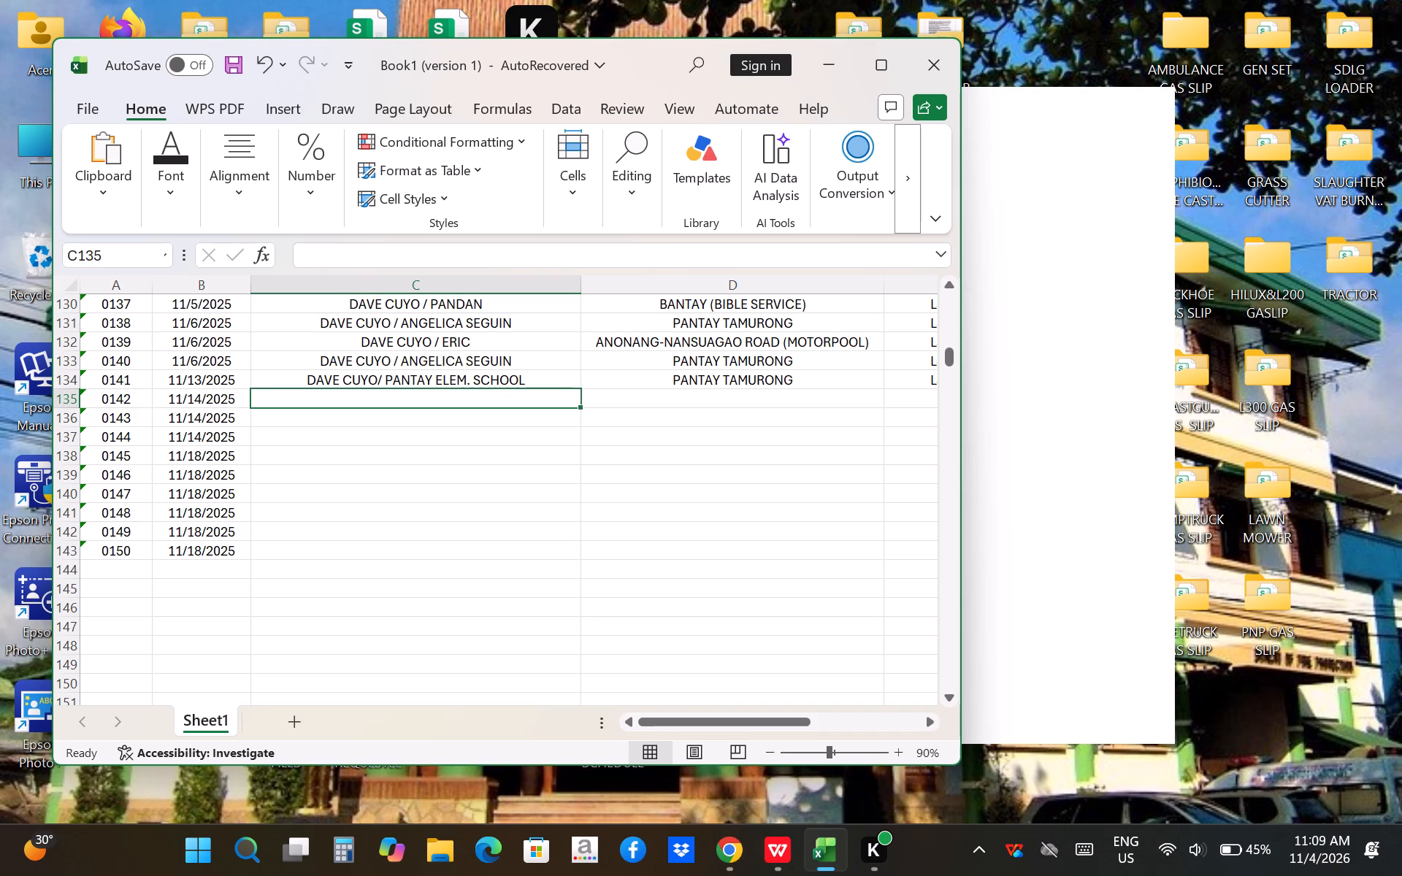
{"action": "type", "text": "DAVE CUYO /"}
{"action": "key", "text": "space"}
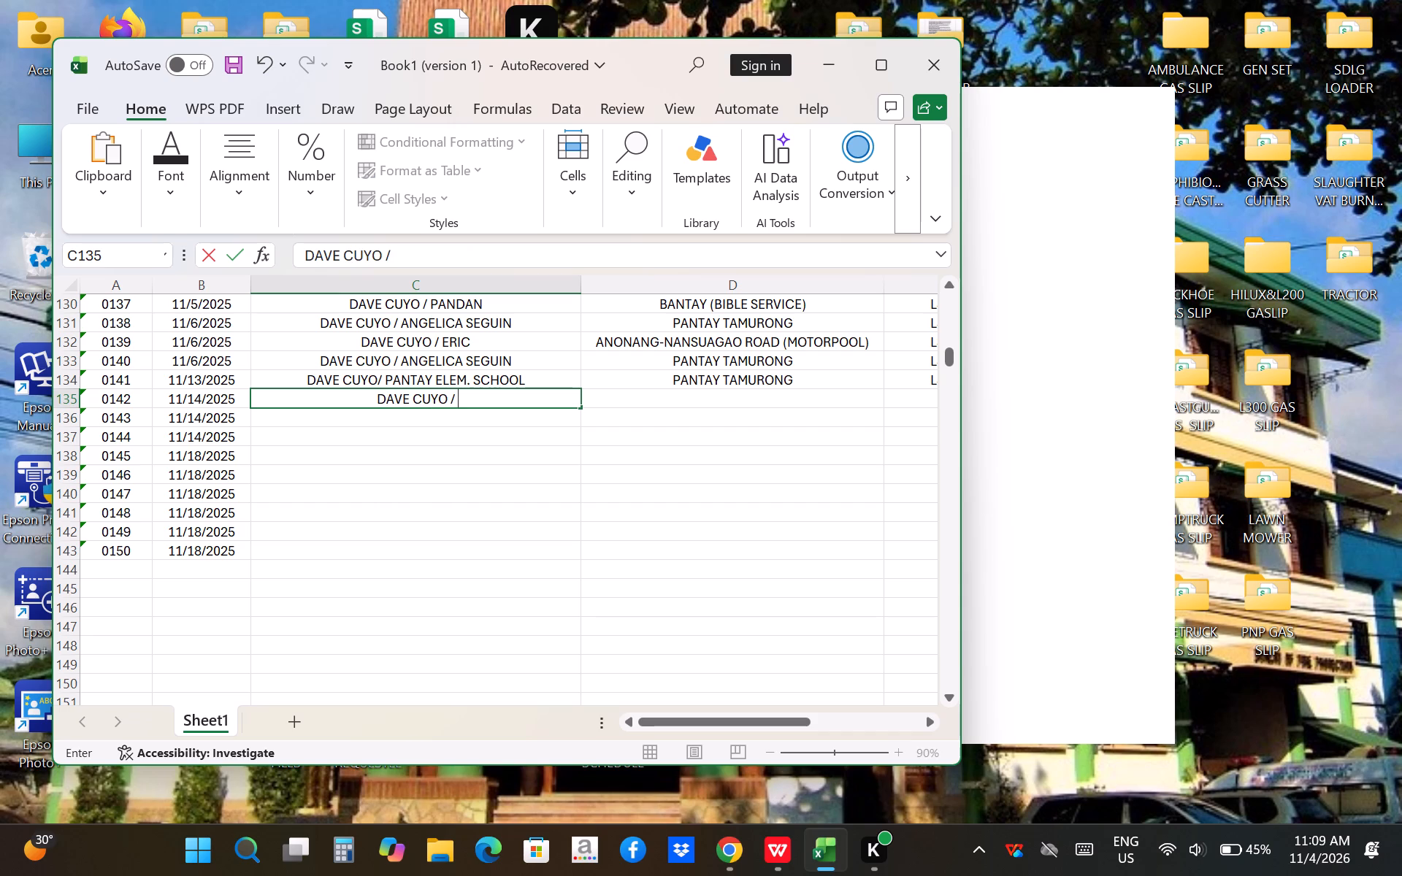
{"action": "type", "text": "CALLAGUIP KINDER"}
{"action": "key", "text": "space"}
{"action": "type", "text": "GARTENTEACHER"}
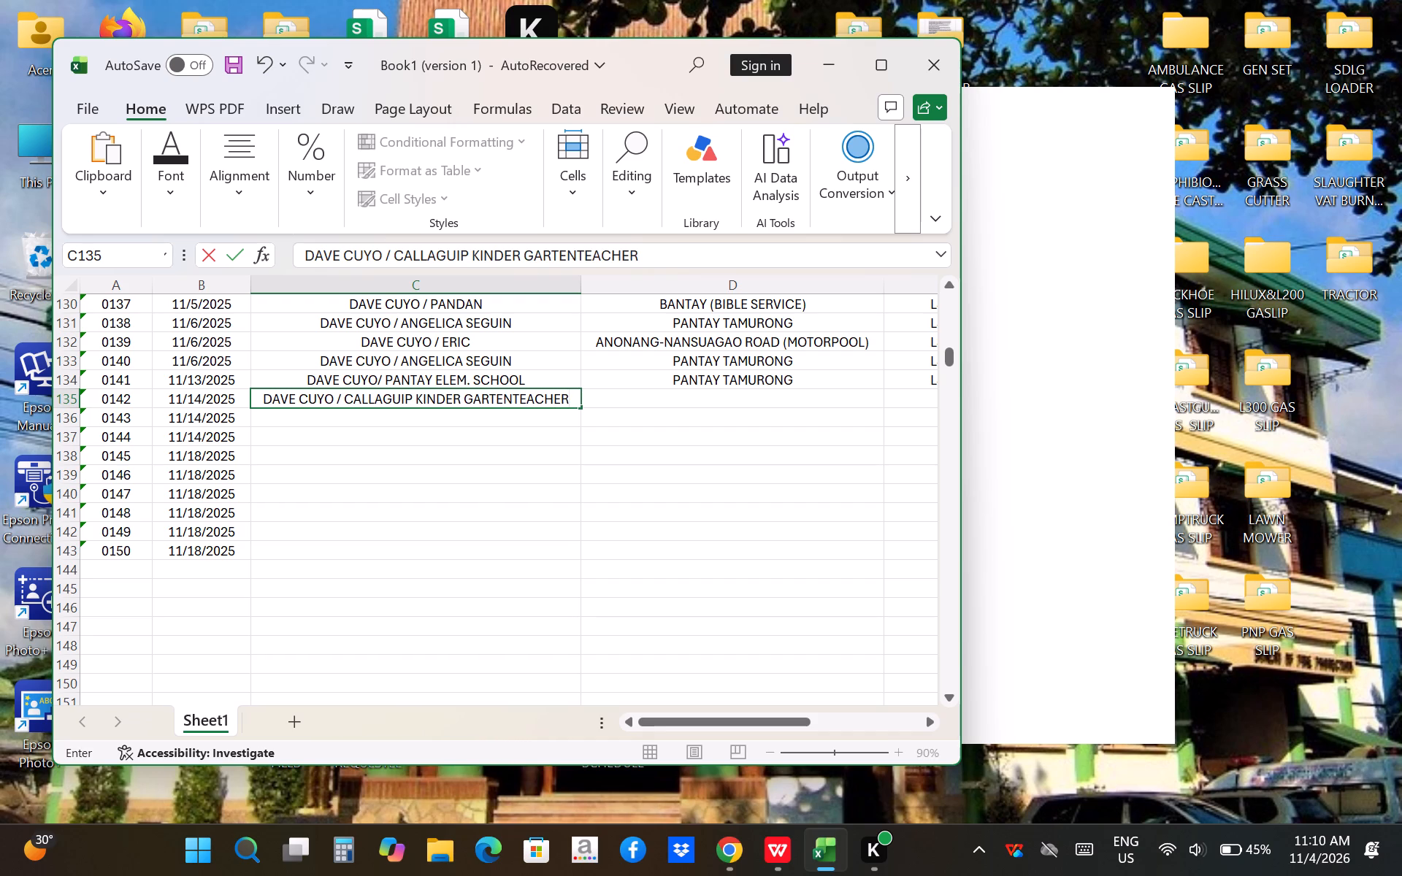
{"action": "left_click", "coordinate": [514, 398]}
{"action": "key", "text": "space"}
{"action": "left_click", "coordinate": [663, 400]}
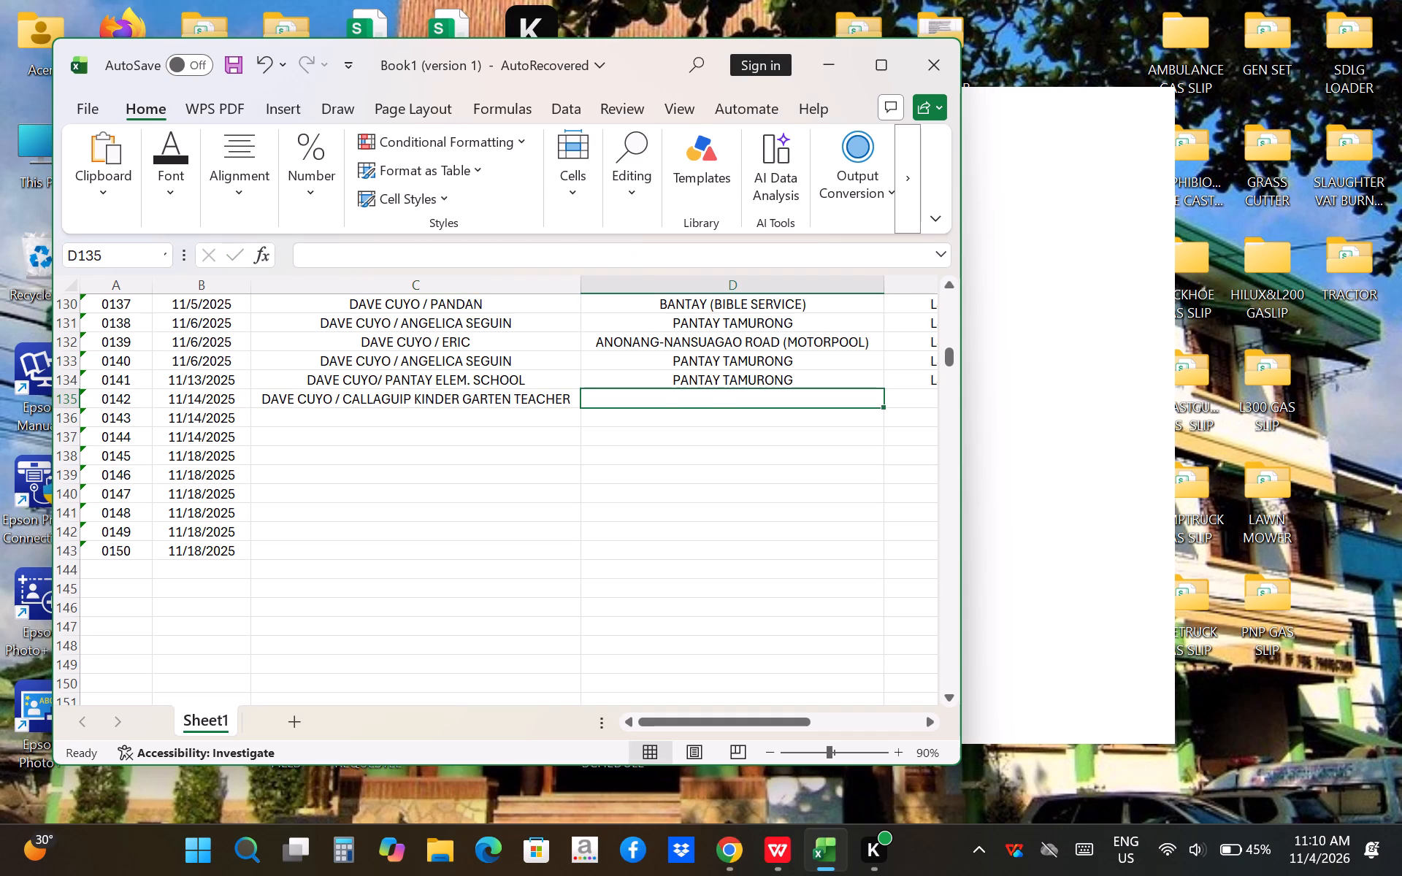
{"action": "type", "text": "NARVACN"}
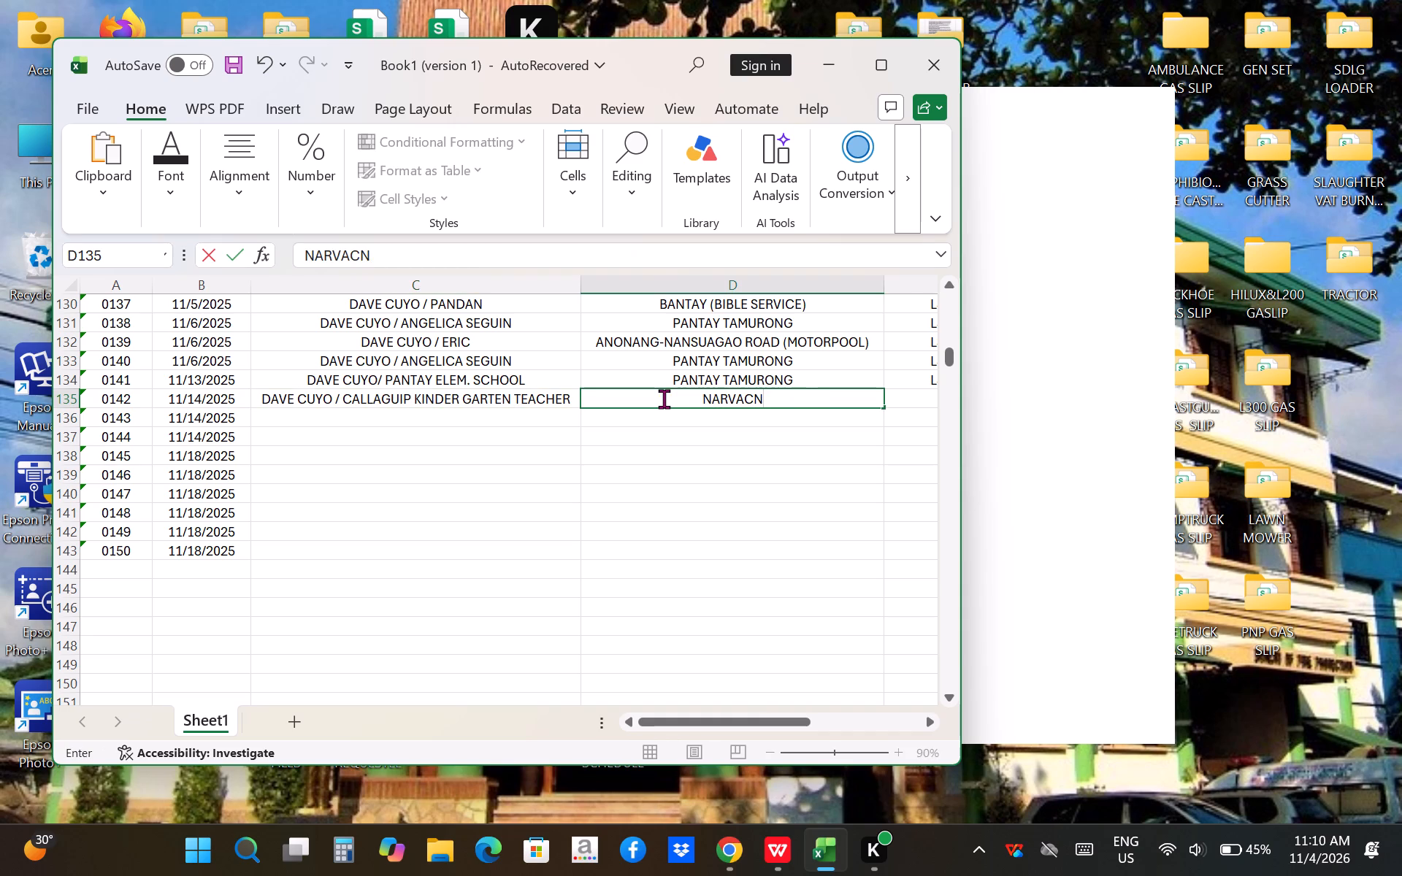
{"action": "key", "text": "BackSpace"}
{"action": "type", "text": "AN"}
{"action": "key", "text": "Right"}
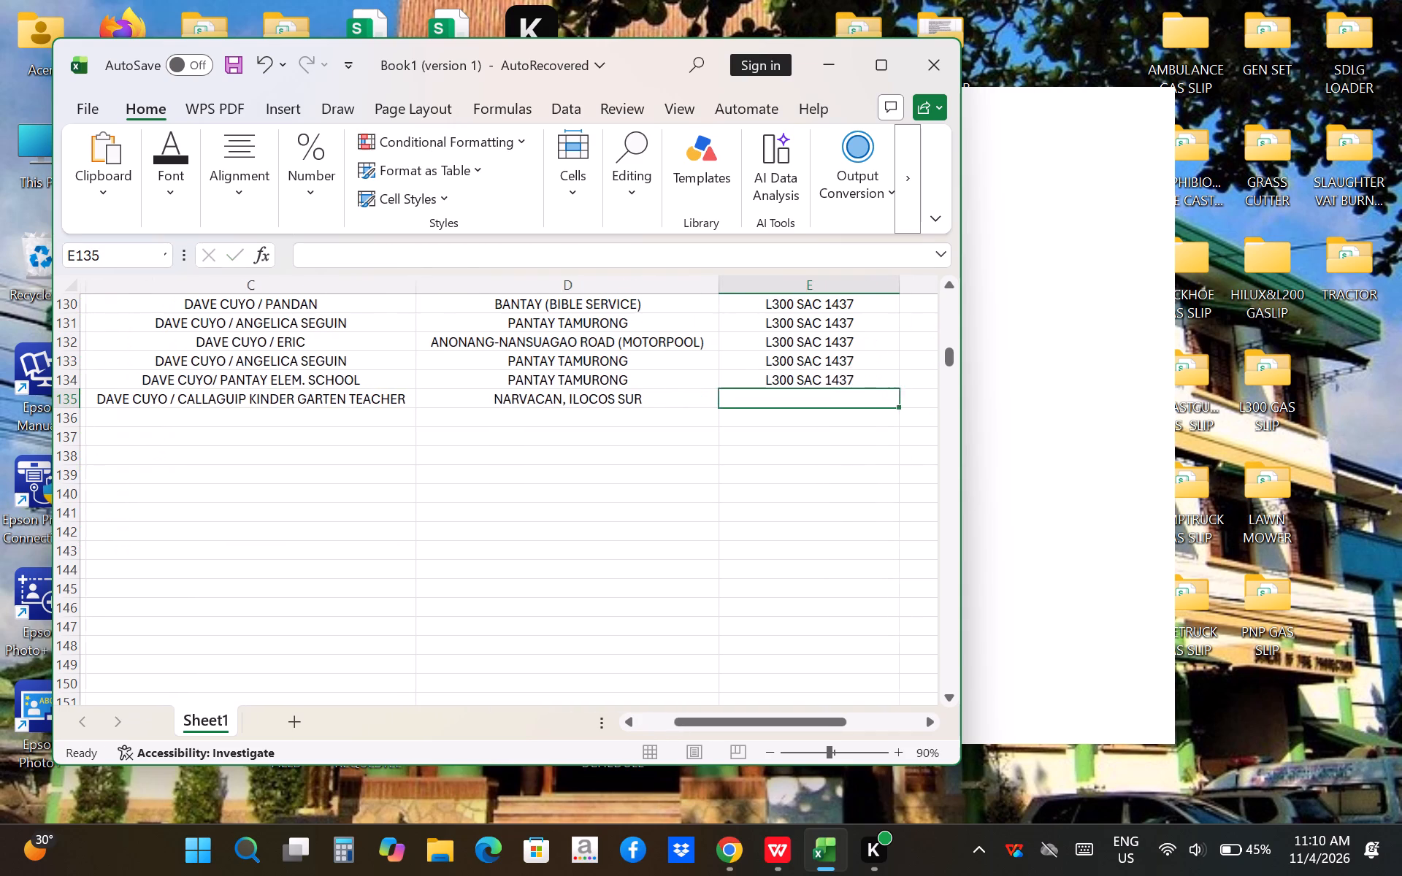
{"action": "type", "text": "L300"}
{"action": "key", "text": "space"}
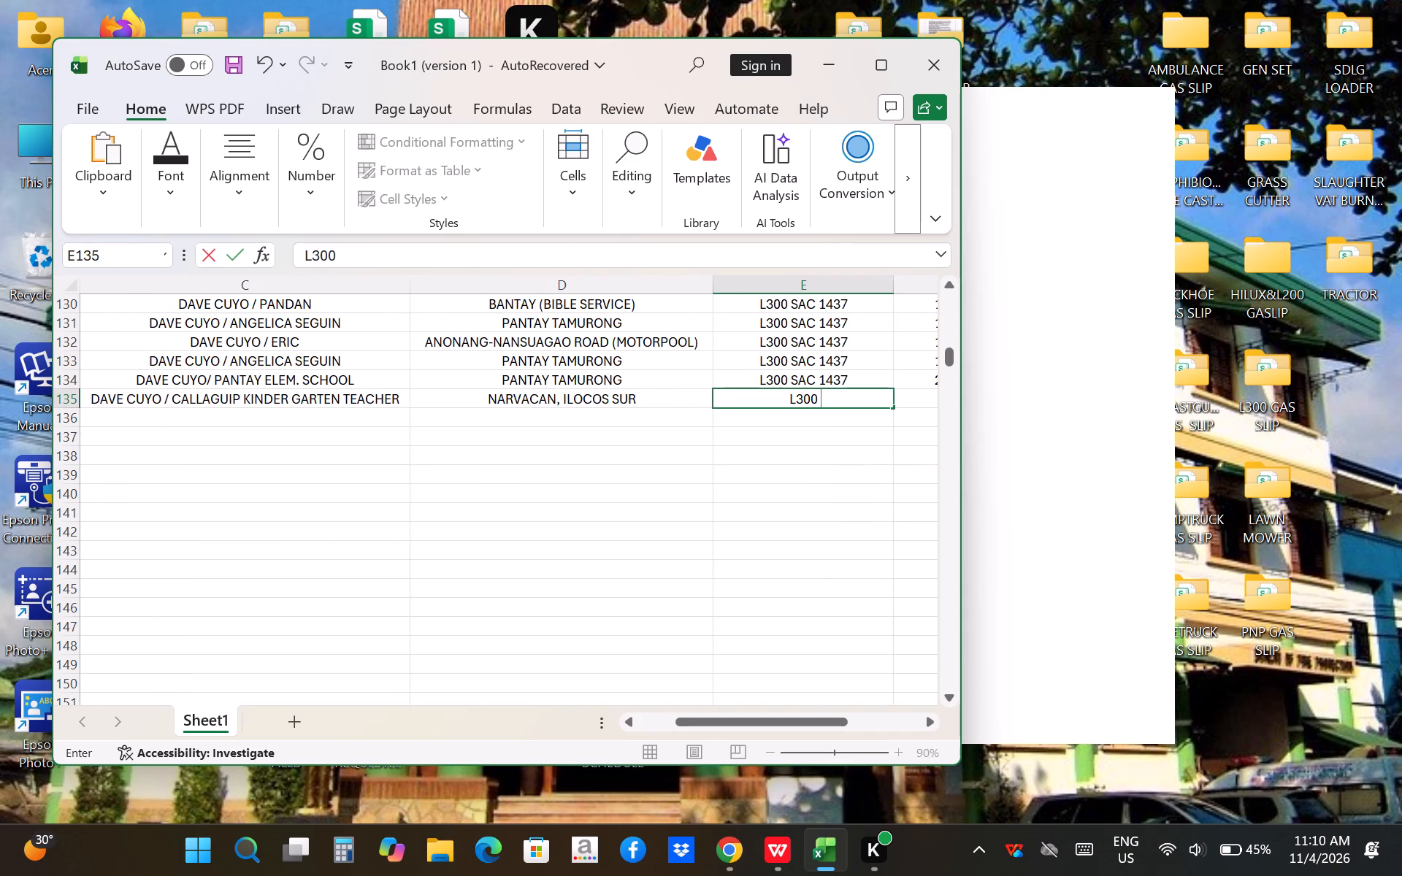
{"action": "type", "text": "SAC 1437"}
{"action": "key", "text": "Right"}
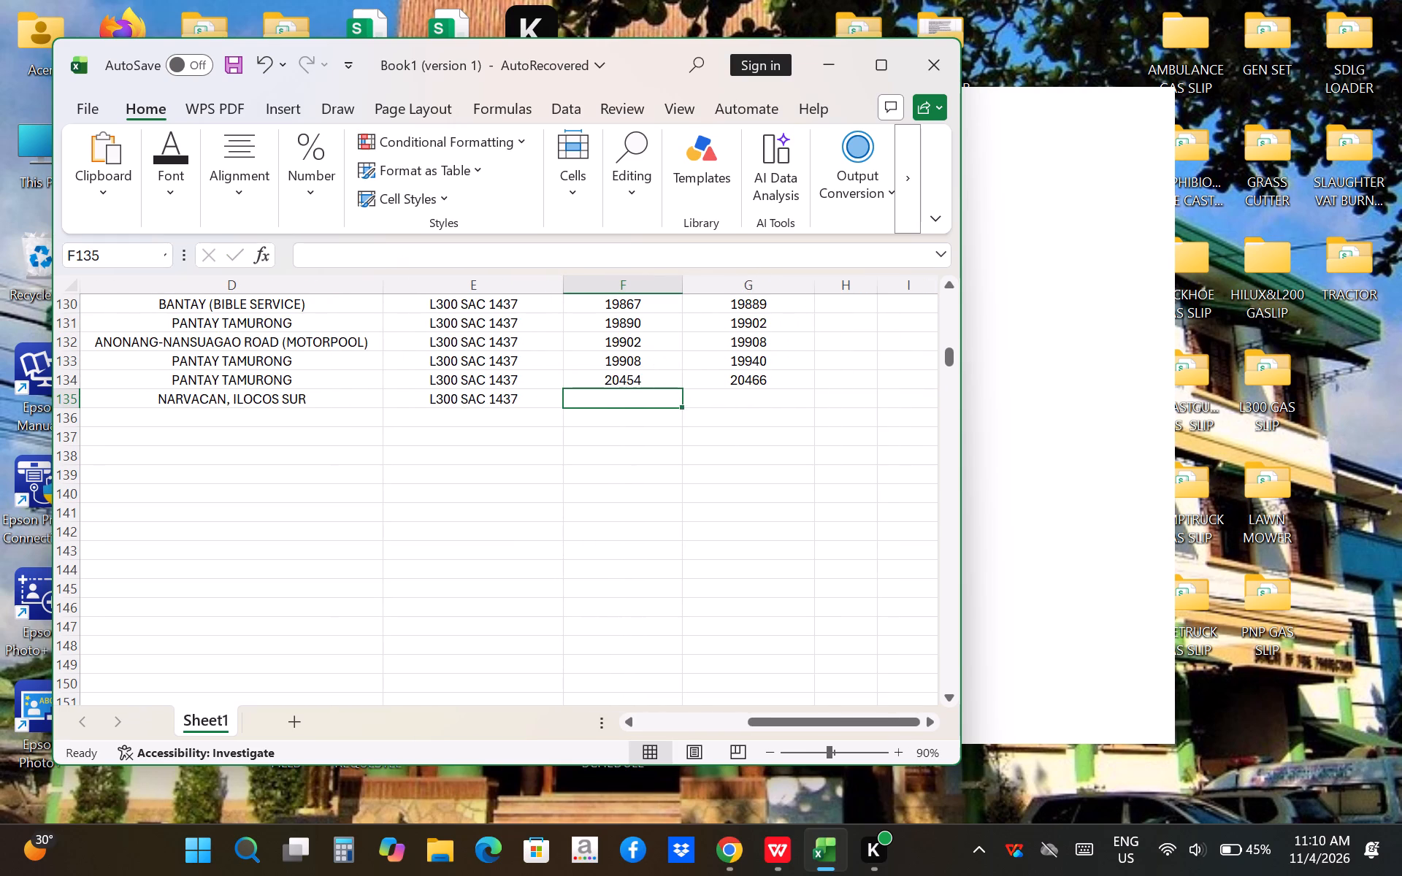
Complete ticket 0142 with the readings 20466 and 20544.
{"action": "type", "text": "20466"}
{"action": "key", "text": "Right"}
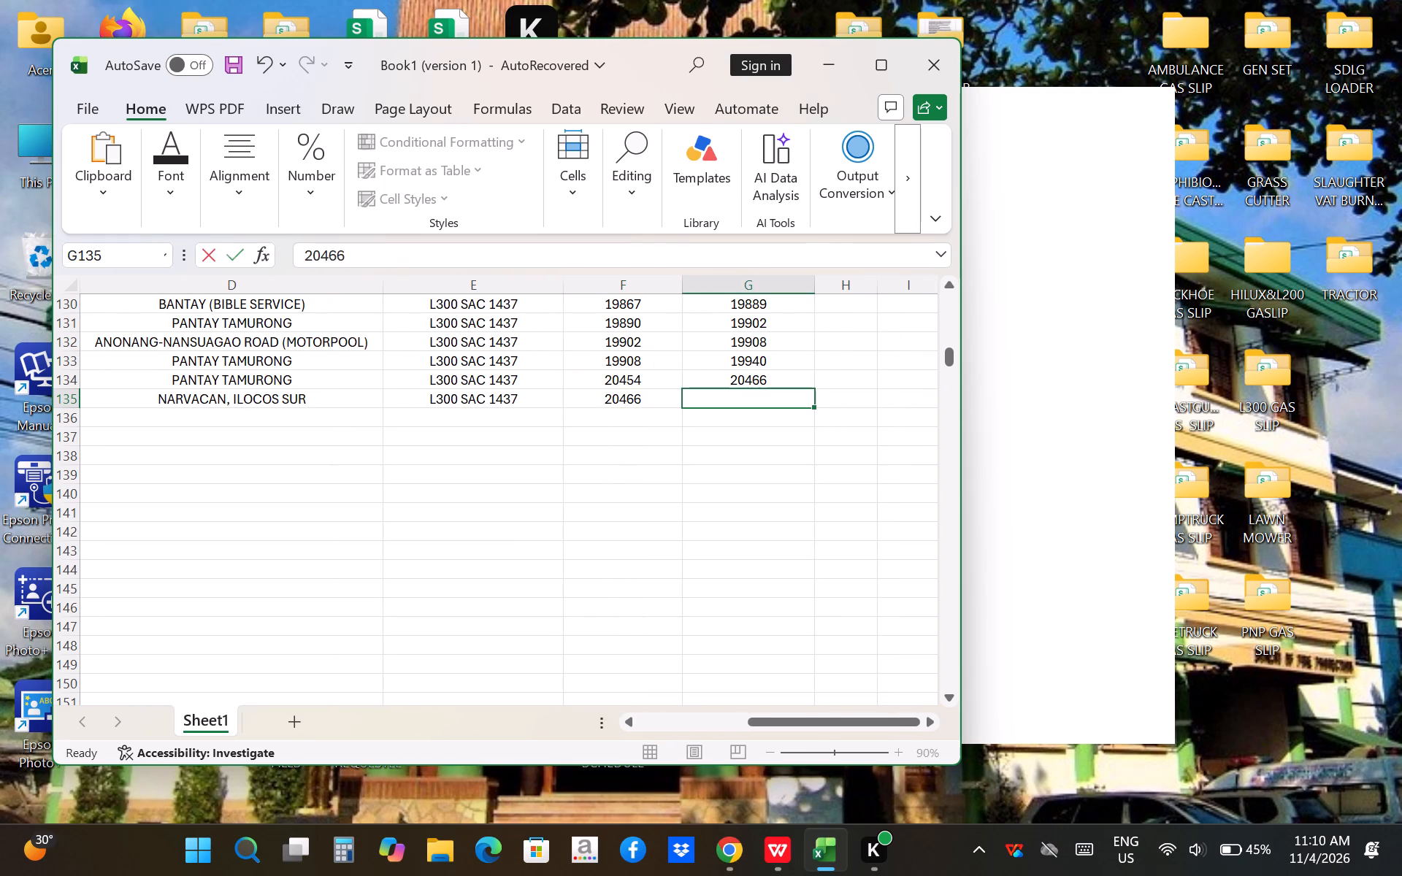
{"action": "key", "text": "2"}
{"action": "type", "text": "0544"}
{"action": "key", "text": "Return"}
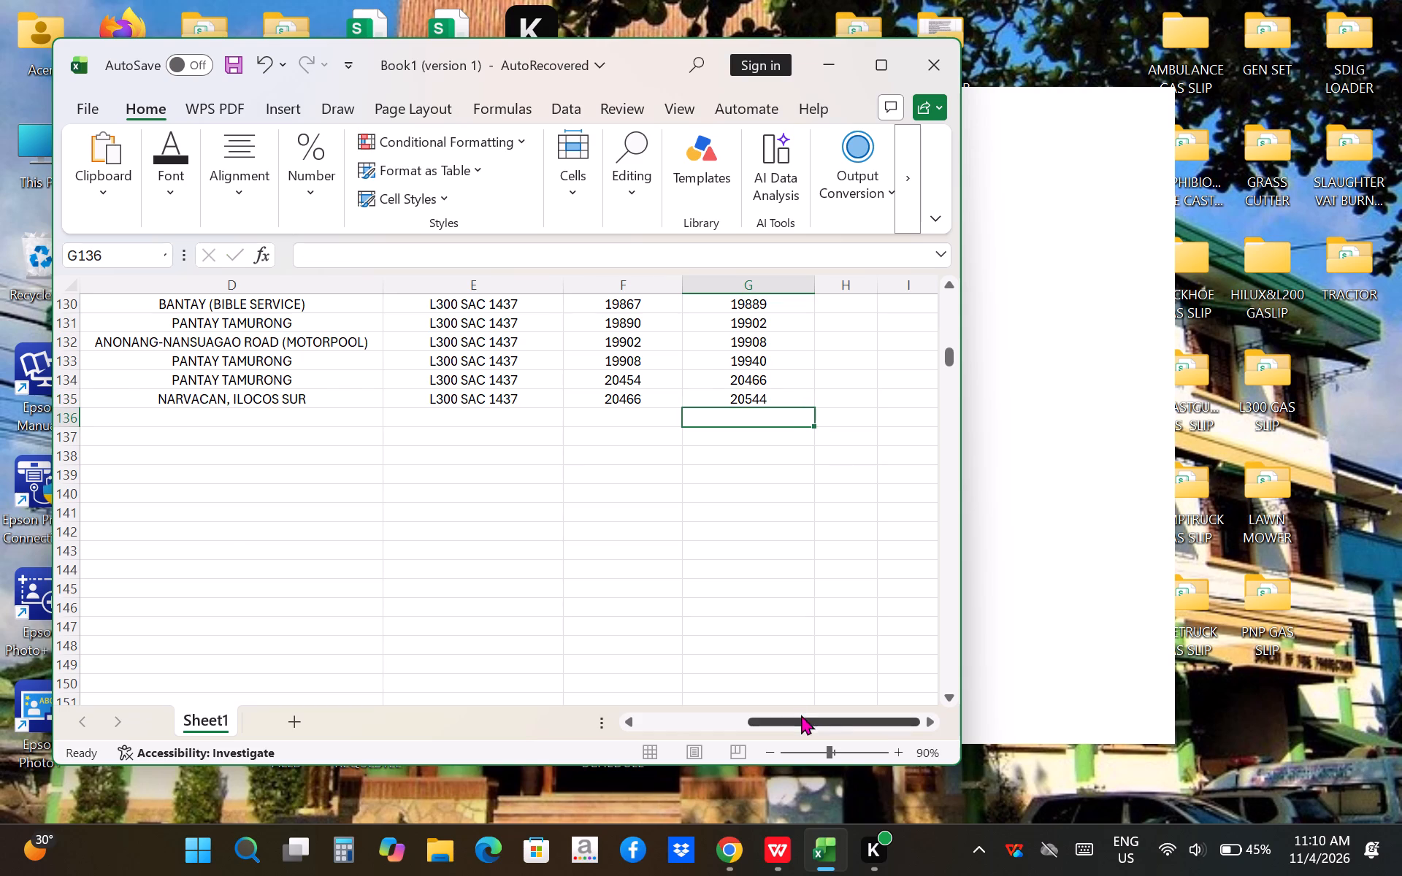
For ticket 0143, enter the same driver as ticket 0142 followed by the passenger's full name.
{"action": "left_click_drag", "start_coordinate": [801, 715], "coordinate": [509, 672]}
{"action": "left_click", "coordinate": [321, 418]}
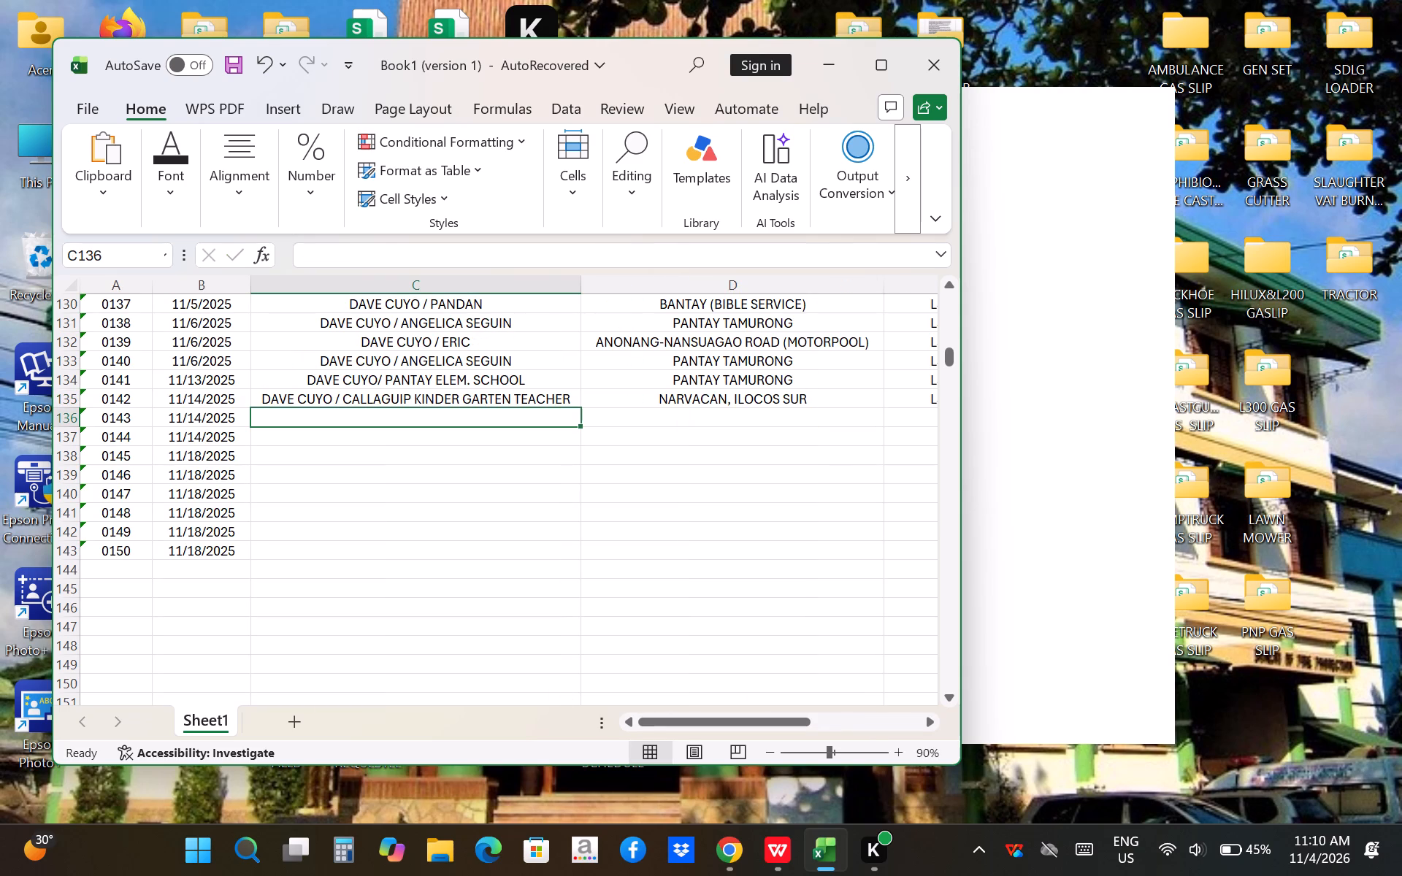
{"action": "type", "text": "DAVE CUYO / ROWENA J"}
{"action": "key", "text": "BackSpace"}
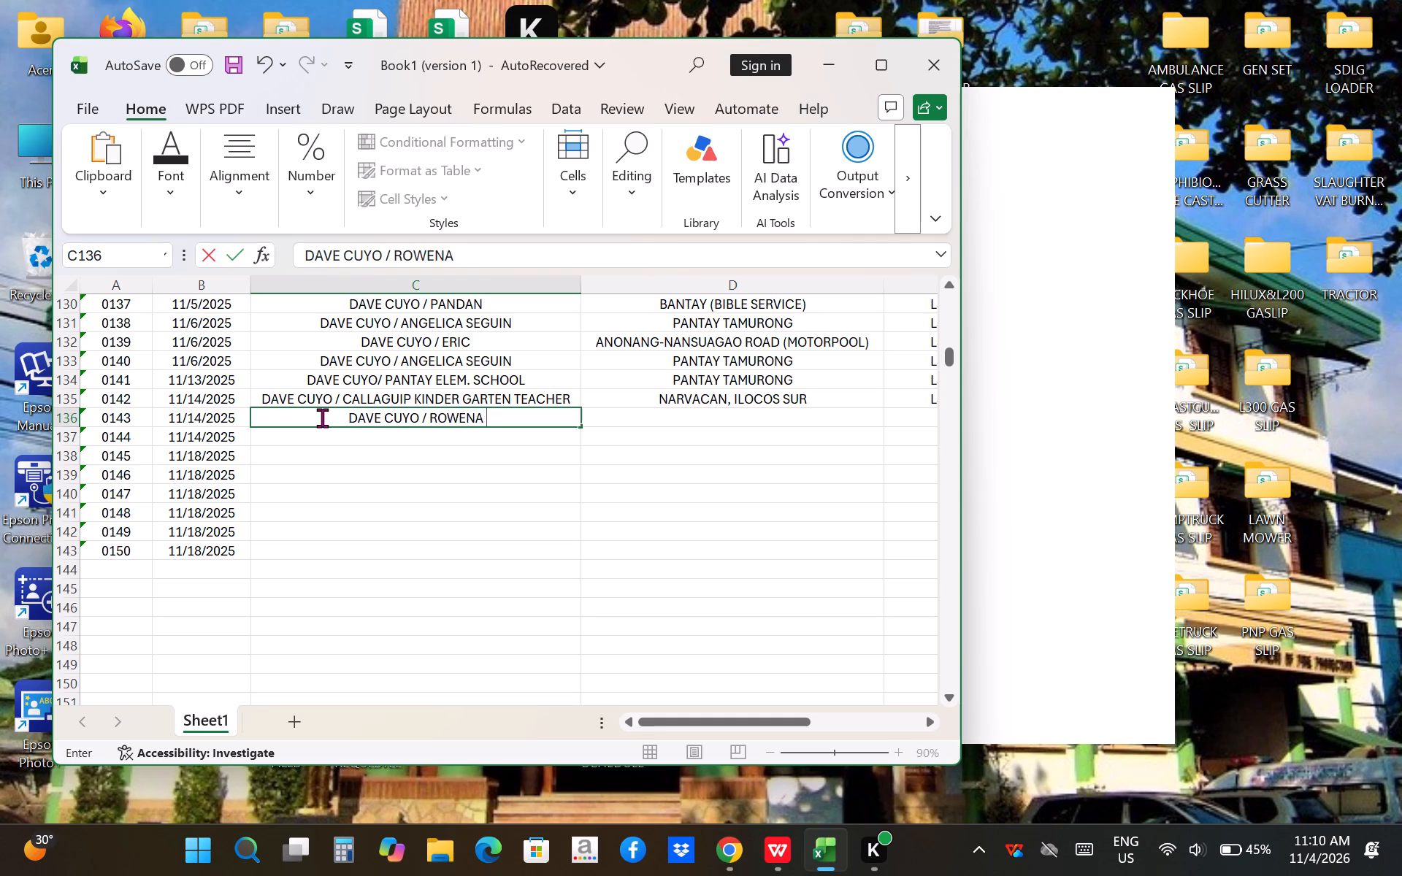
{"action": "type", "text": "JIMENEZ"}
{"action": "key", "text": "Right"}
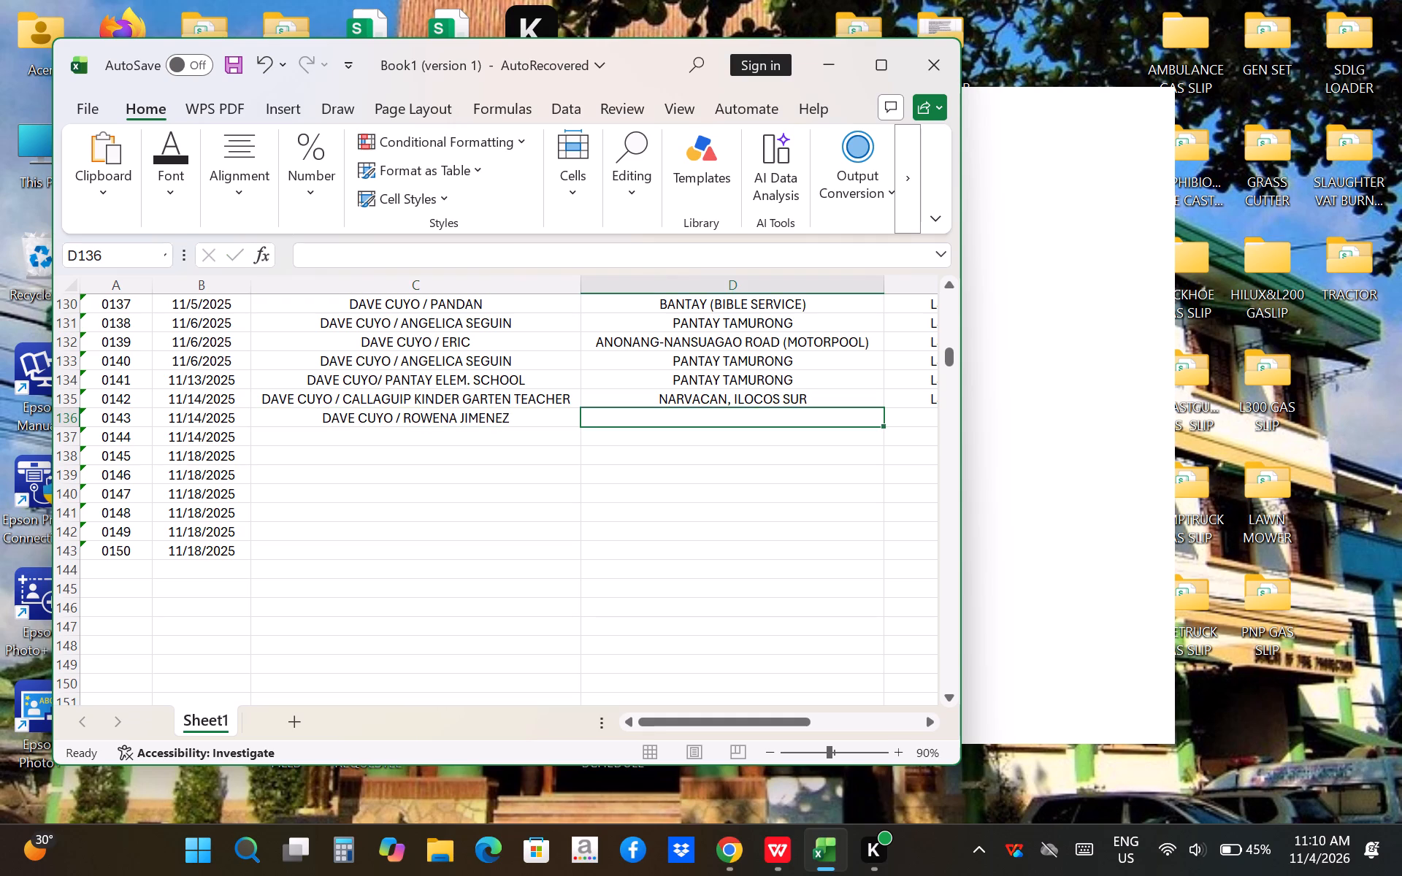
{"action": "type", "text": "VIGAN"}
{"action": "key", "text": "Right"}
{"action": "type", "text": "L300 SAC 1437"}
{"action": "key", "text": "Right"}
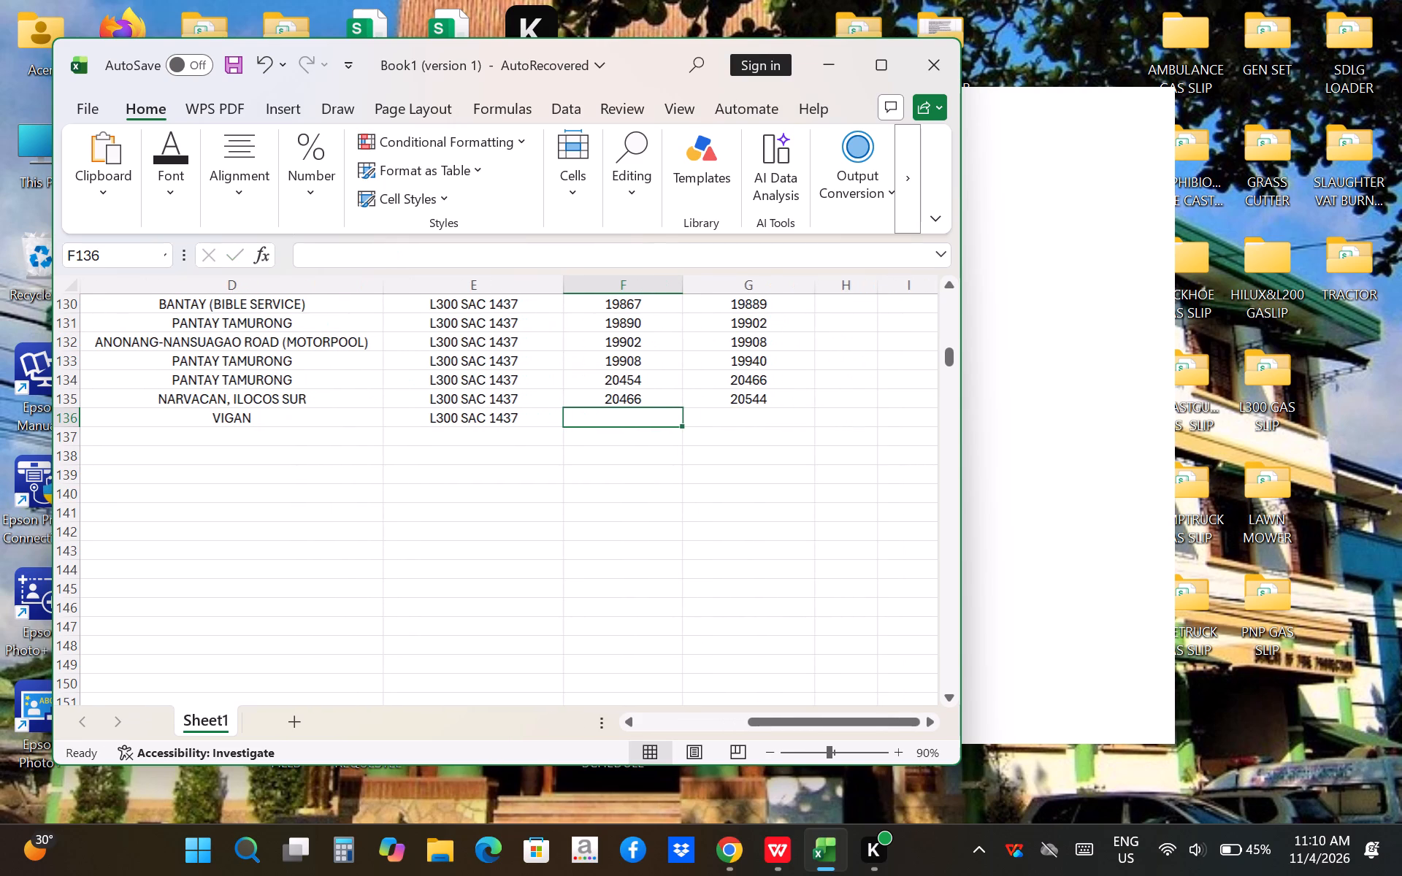
Complete ticket 0143 with the readings 20554 and 20563.
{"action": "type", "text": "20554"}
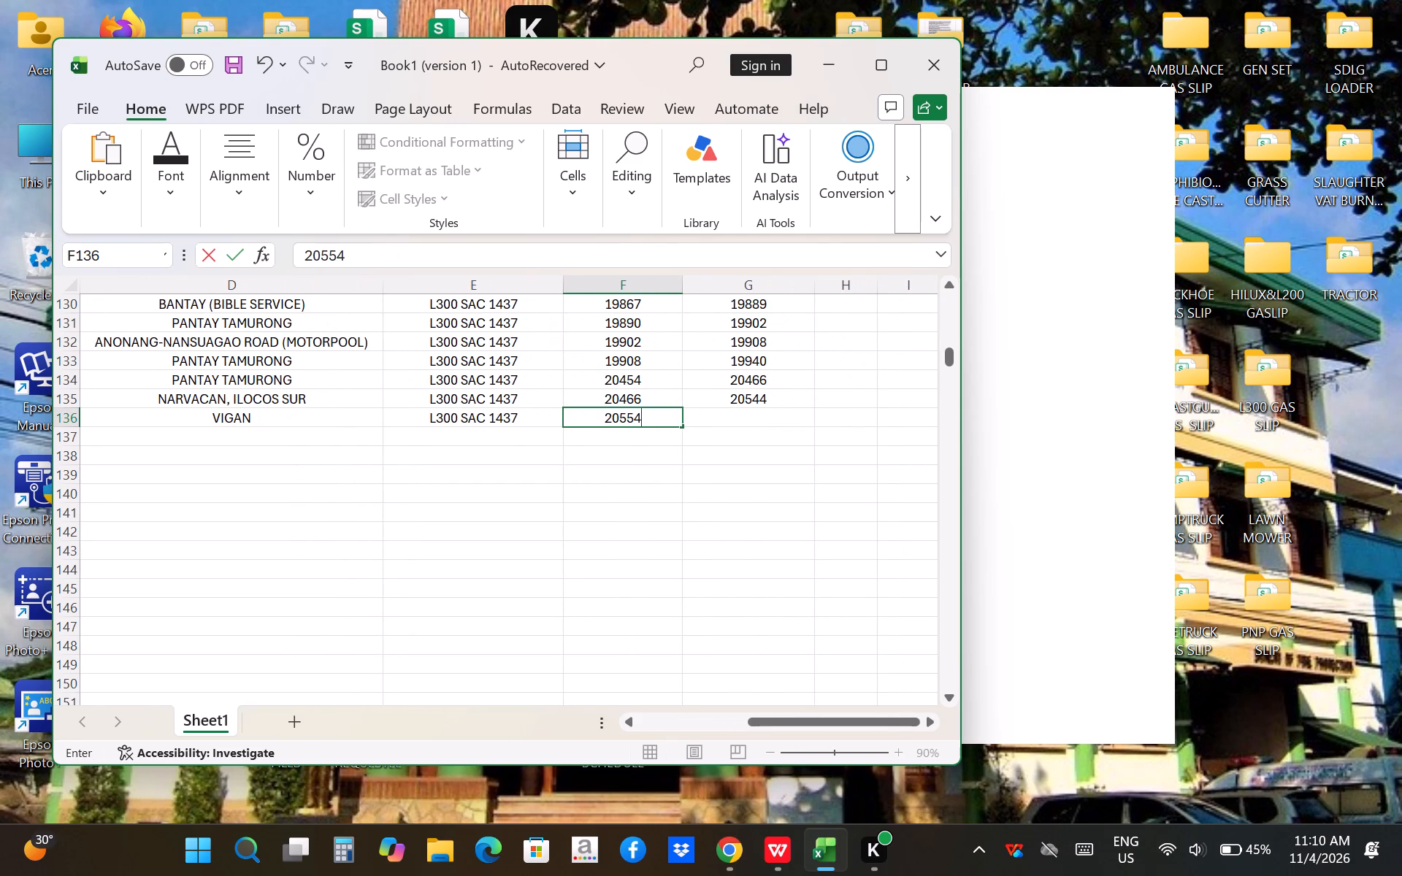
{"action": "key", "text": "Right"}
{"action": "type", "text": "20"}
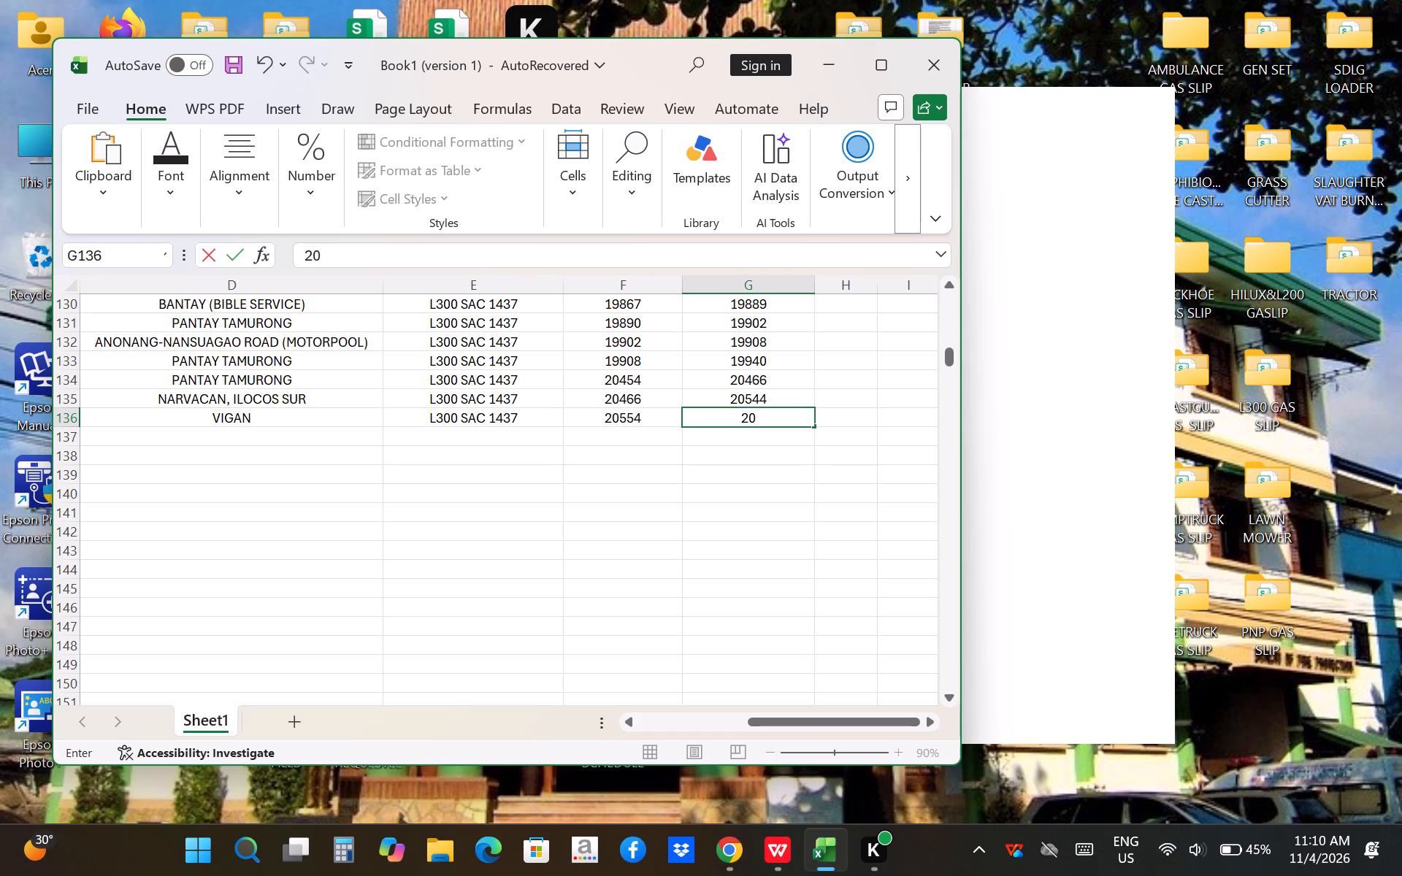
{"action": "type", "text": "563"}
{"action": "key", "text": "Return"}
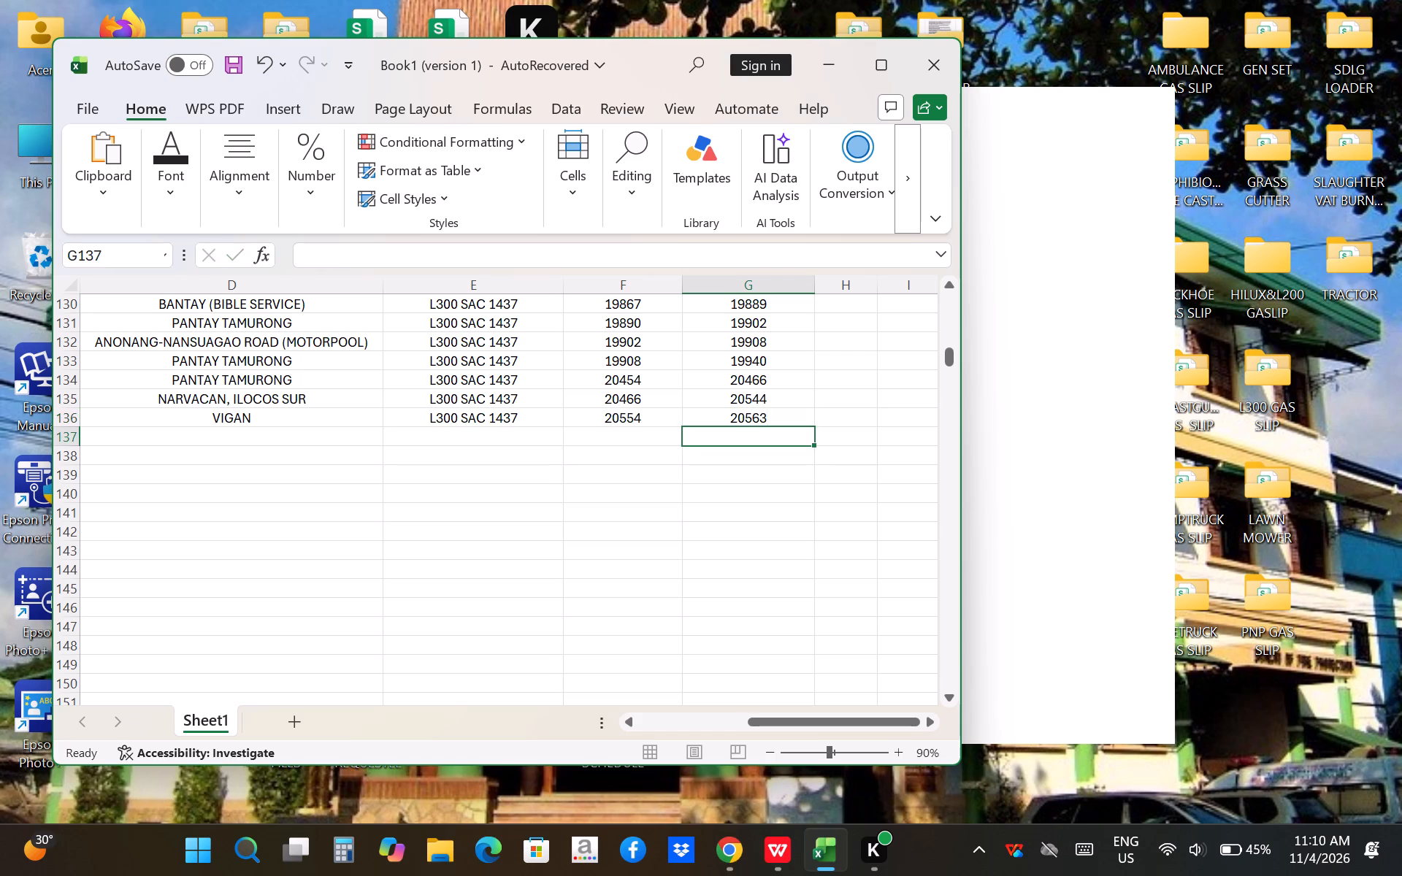
{"action": "left_click_drag", "start_coordinate": [815, 717], "coordinate": [524, 692]}
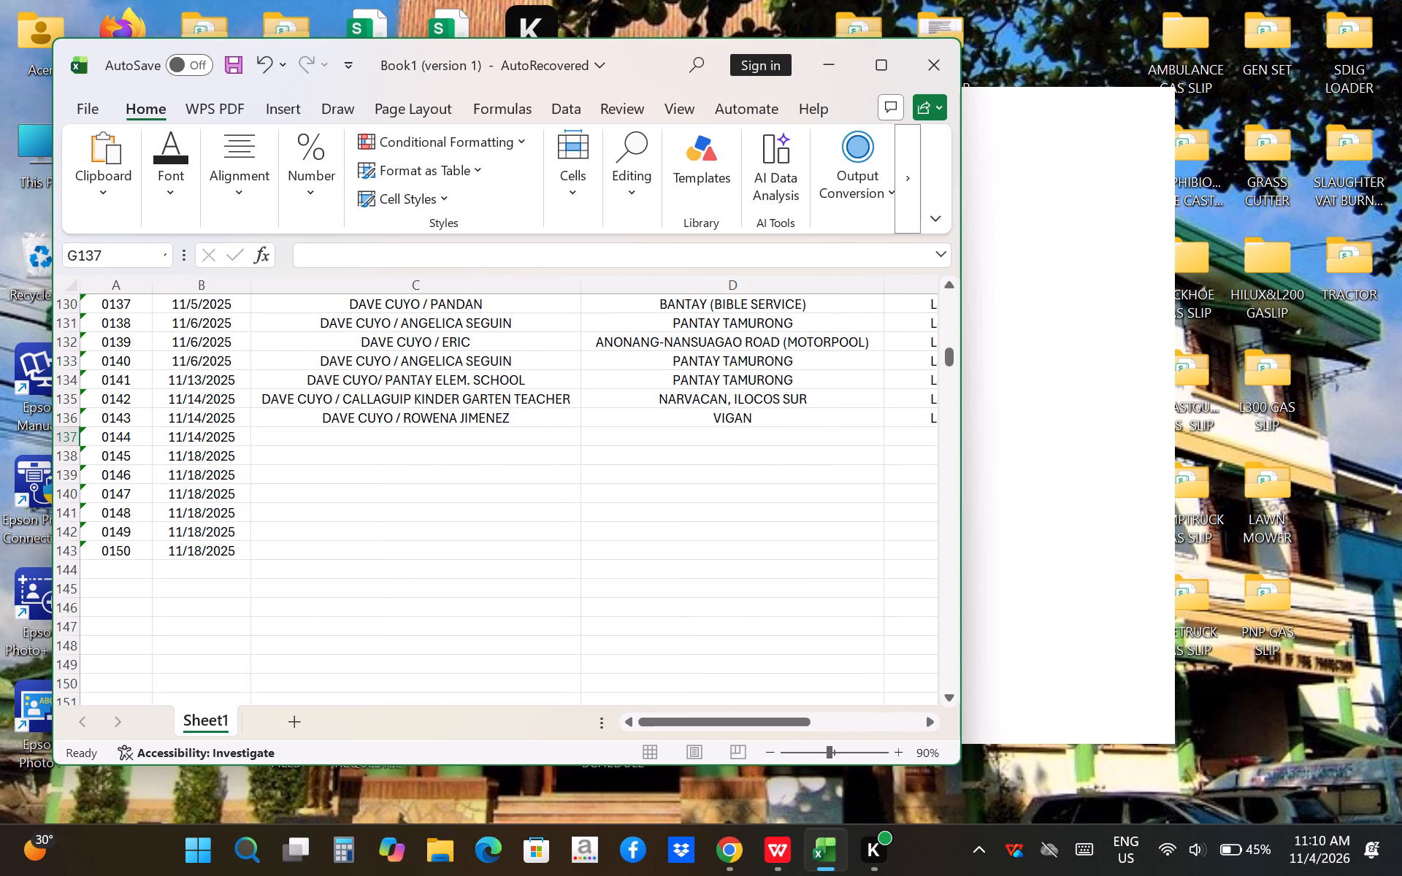
{"action": "left_click", "coordinate": [350, 437]}
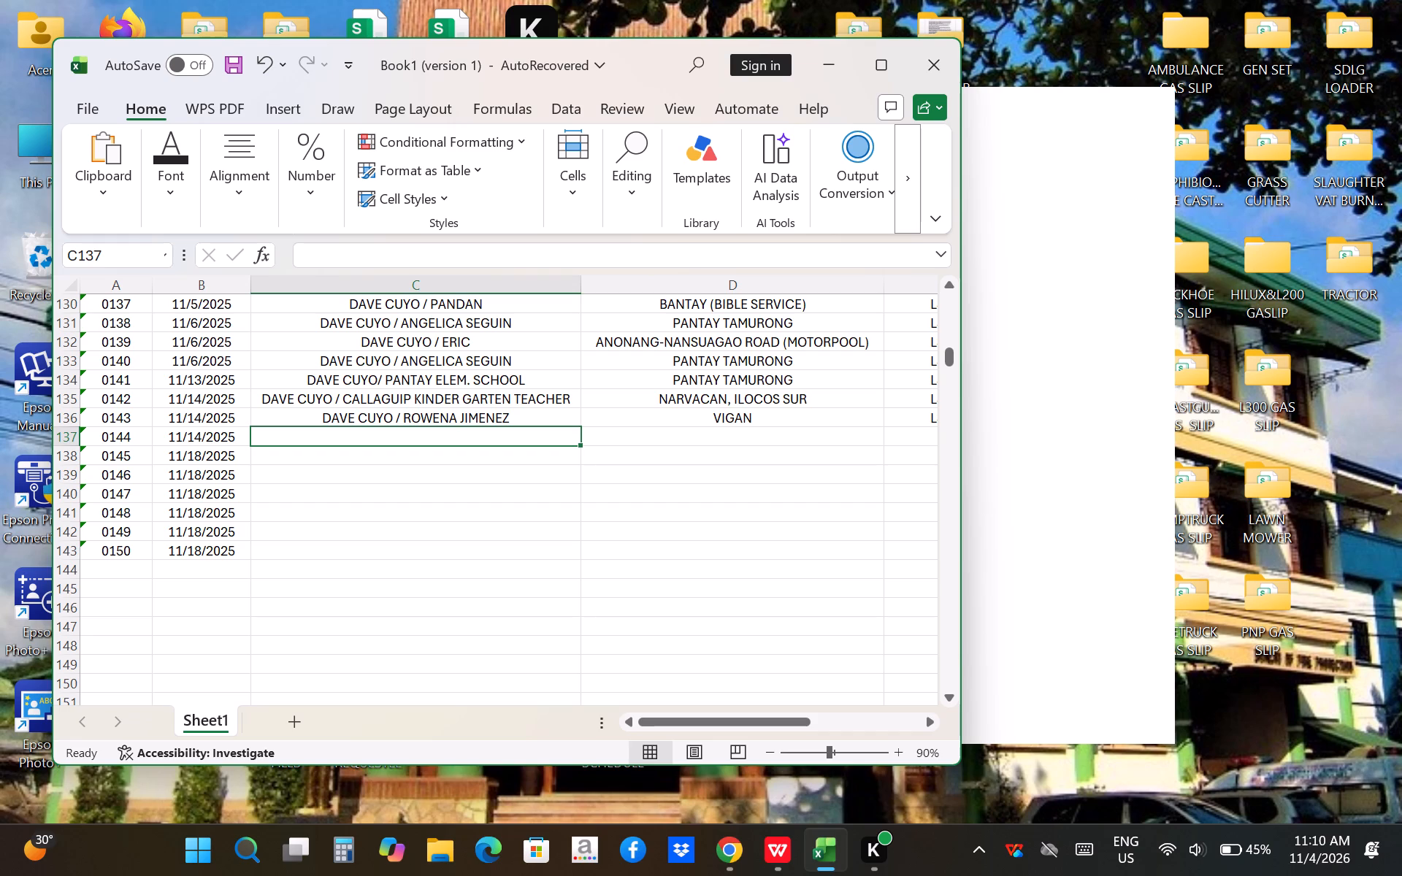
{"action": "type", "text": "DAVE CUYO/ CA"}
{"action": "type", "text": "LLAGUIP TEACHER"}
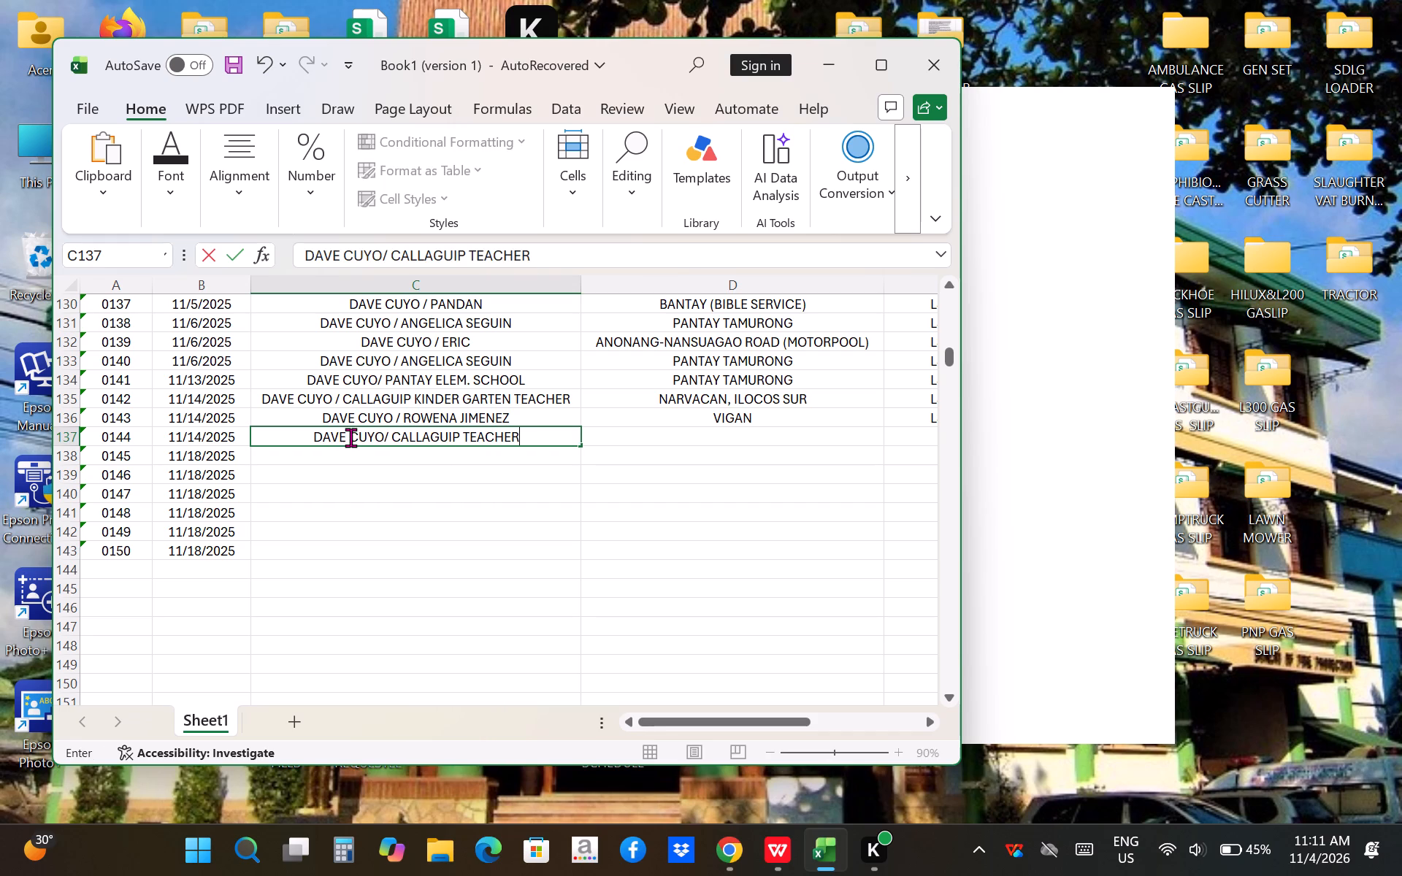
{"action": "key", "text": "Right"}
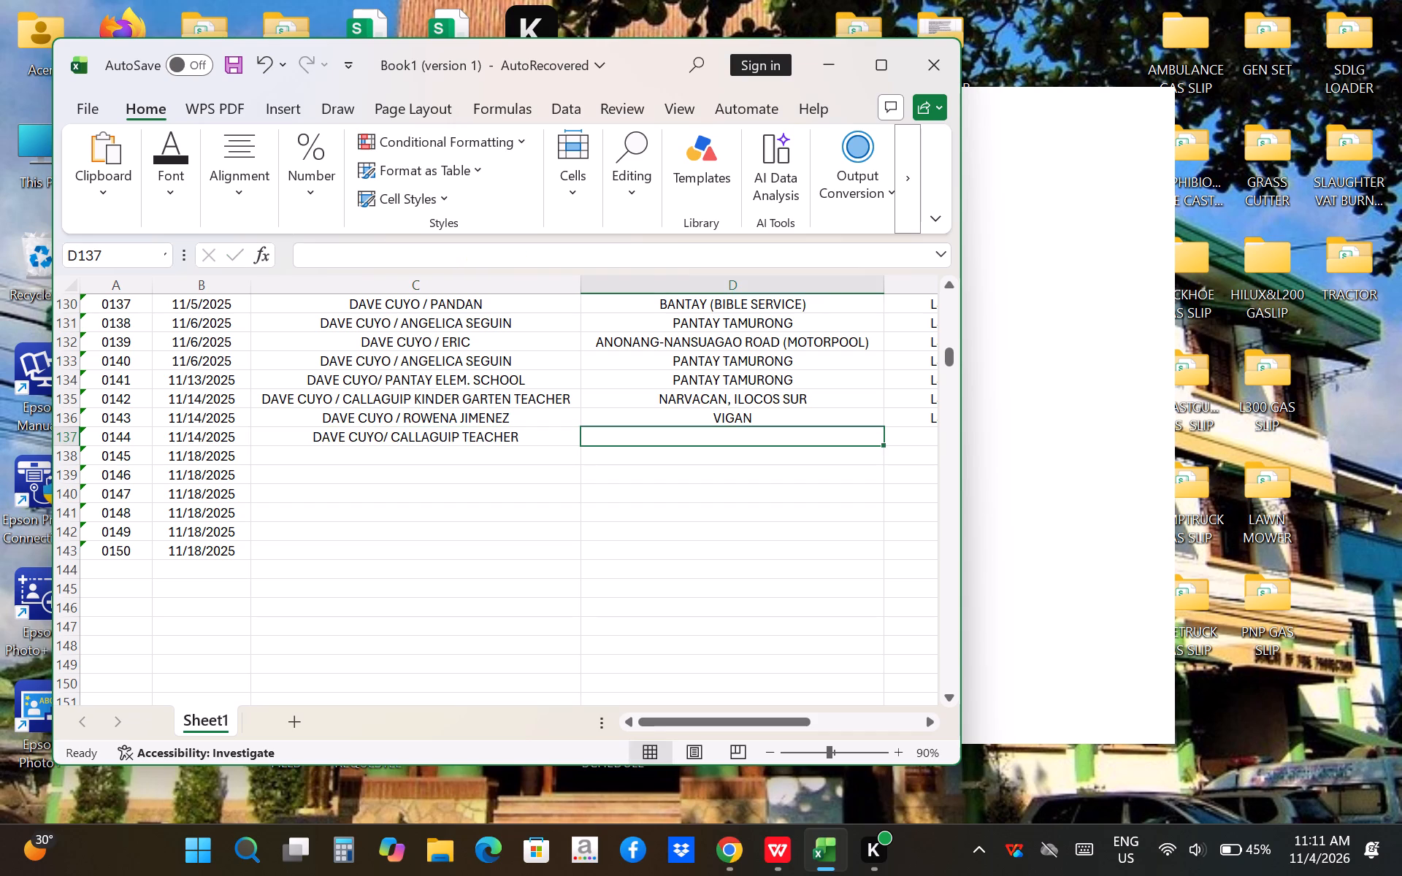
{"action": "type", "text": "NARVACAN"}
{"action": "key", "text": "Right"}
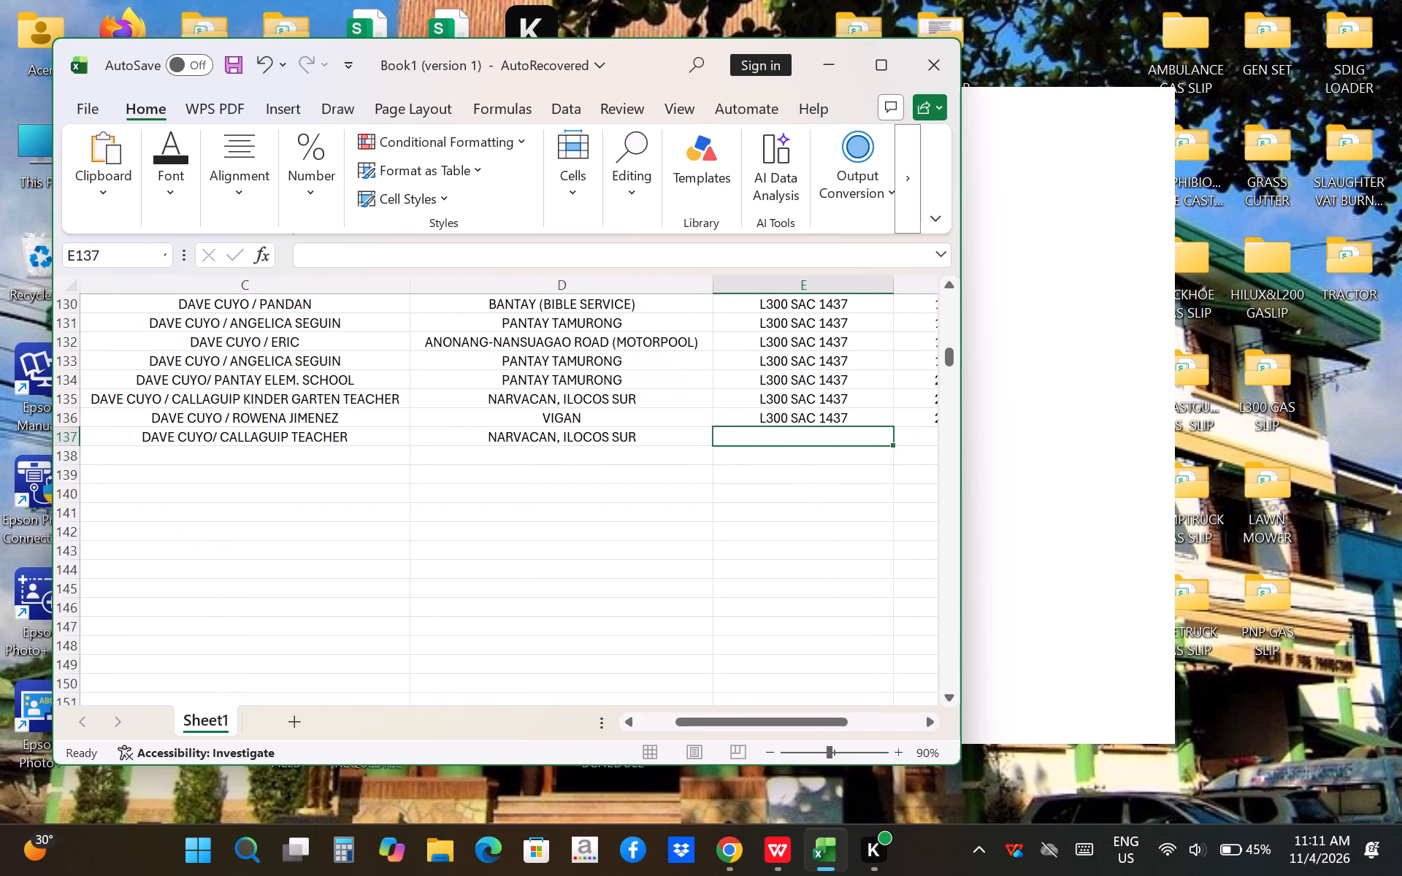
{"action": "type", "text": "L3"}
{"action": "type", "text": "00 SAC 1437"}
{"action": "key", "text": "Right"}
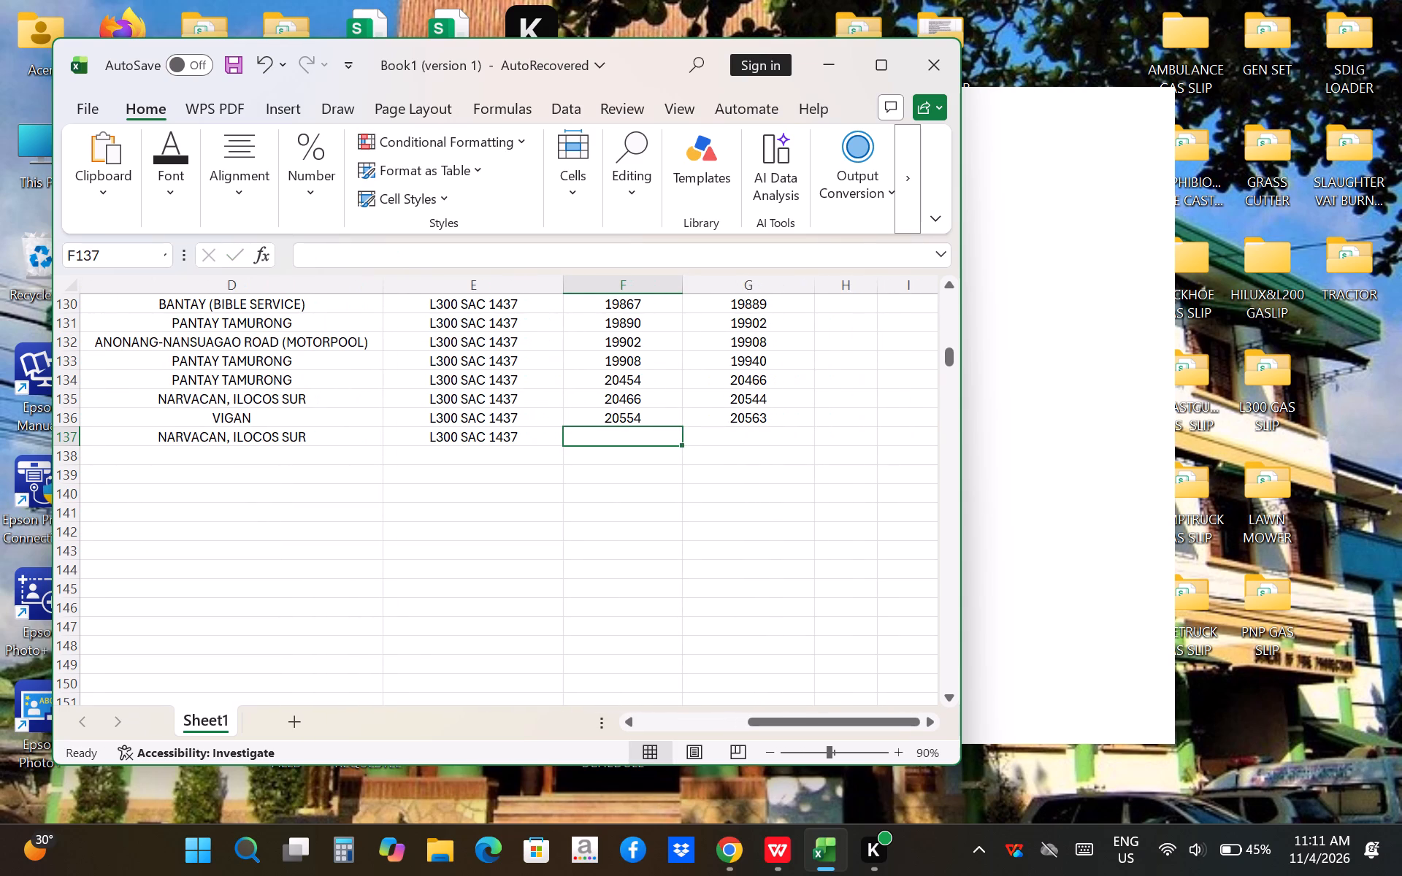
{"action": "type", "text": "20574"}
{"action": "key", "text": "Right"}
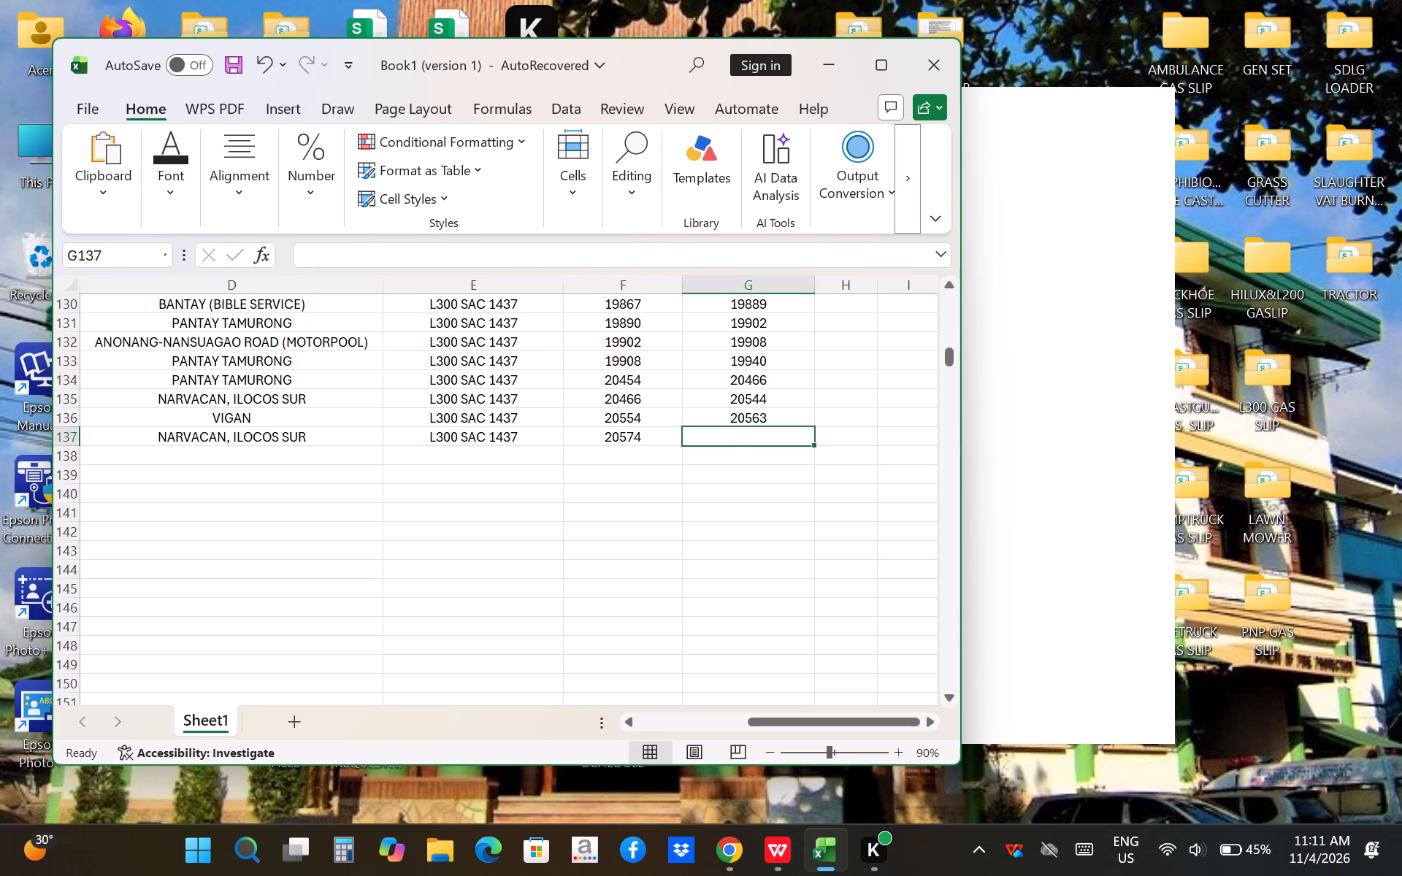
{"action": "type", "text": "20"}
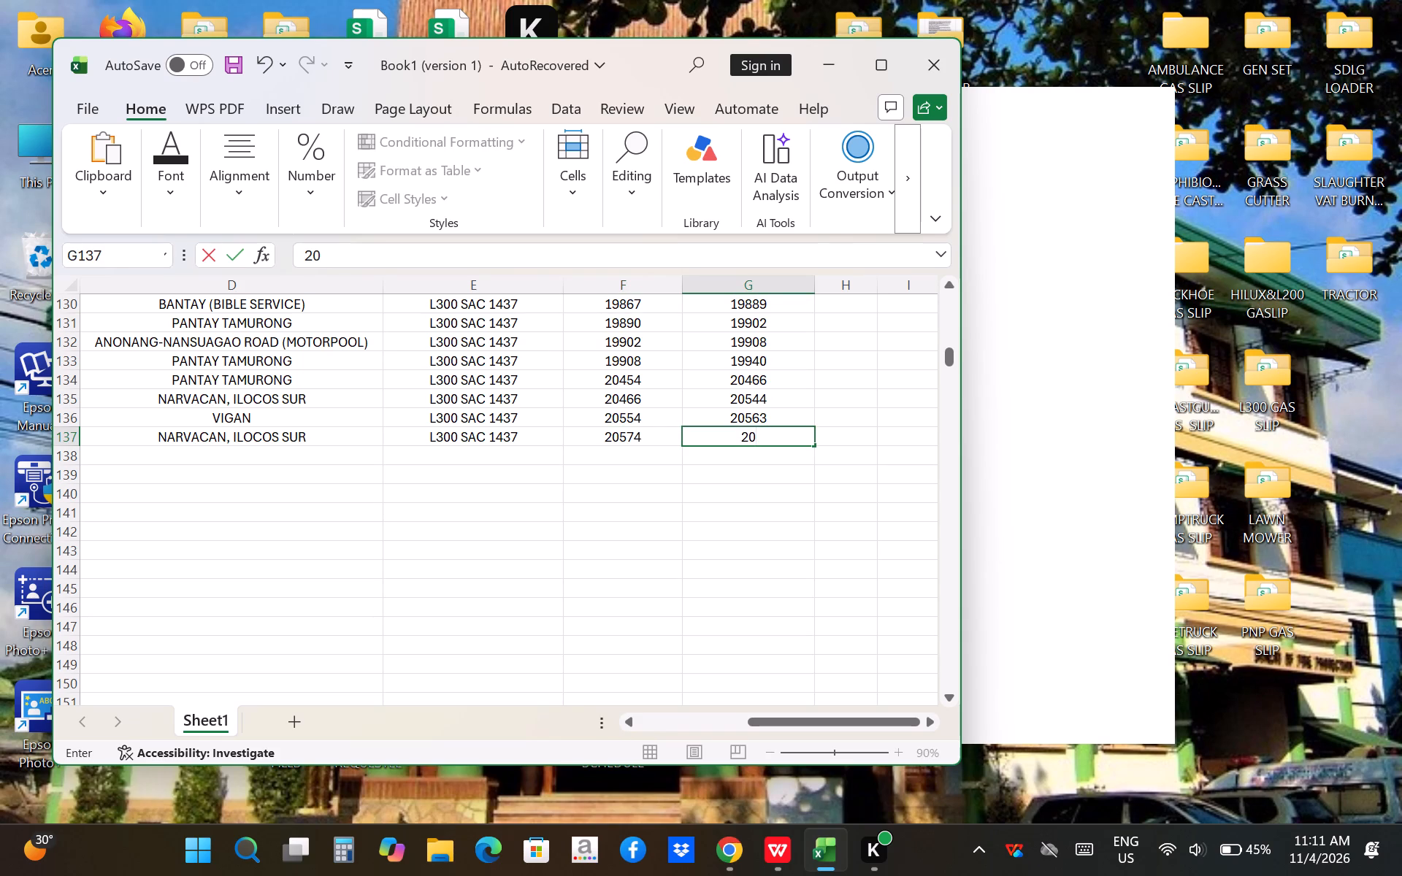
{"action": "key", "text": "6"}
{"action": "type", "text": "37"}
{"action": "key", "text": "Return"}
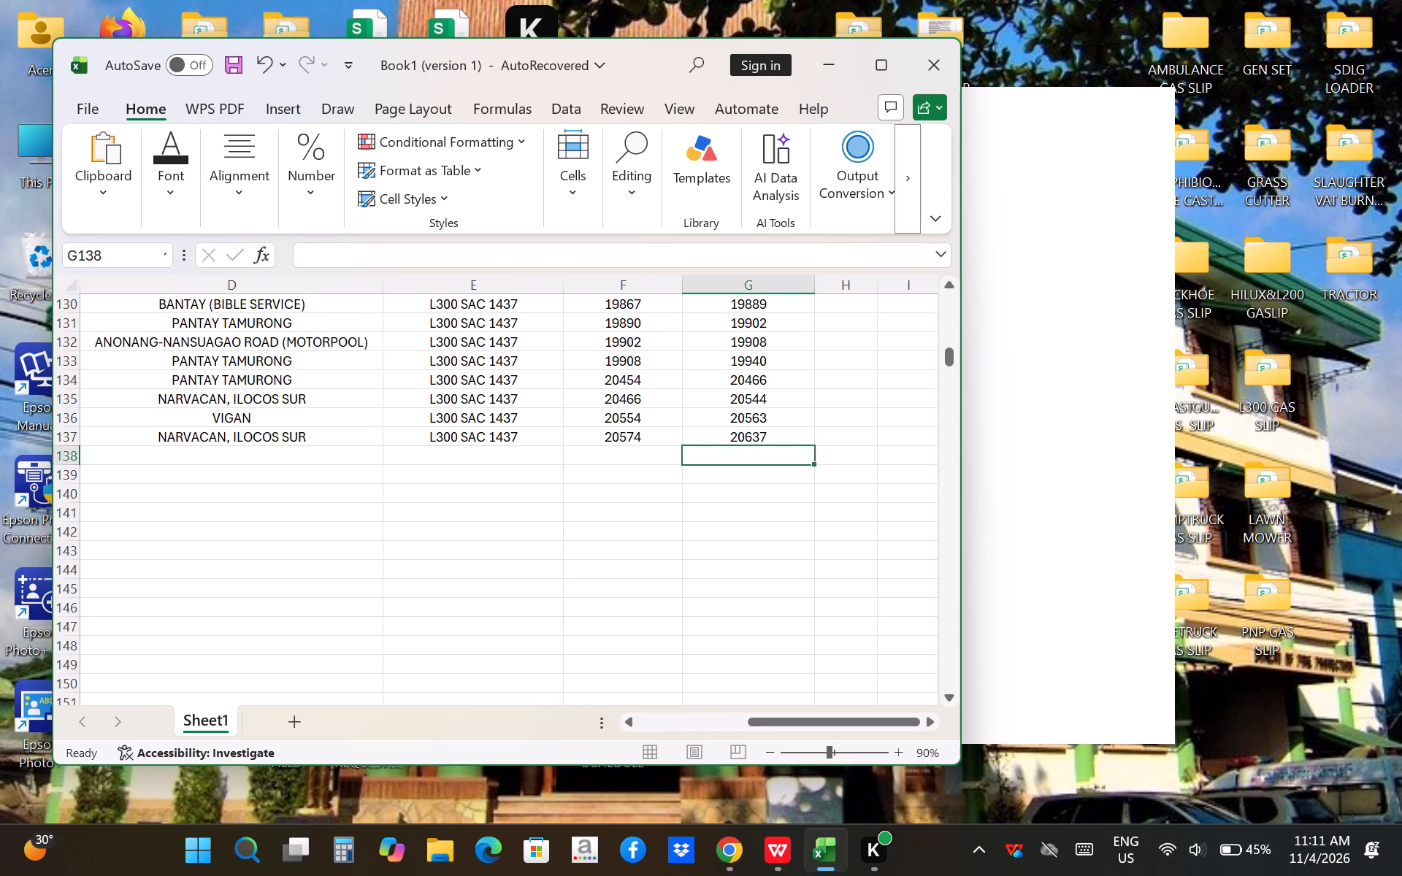
For ticket 0145, enter the same driver as ticket 0144 followed by the passenger's full name.
{"action": "left_click_drag", "start_coordinate": [884, 715], "coordinate": [677, 691]}
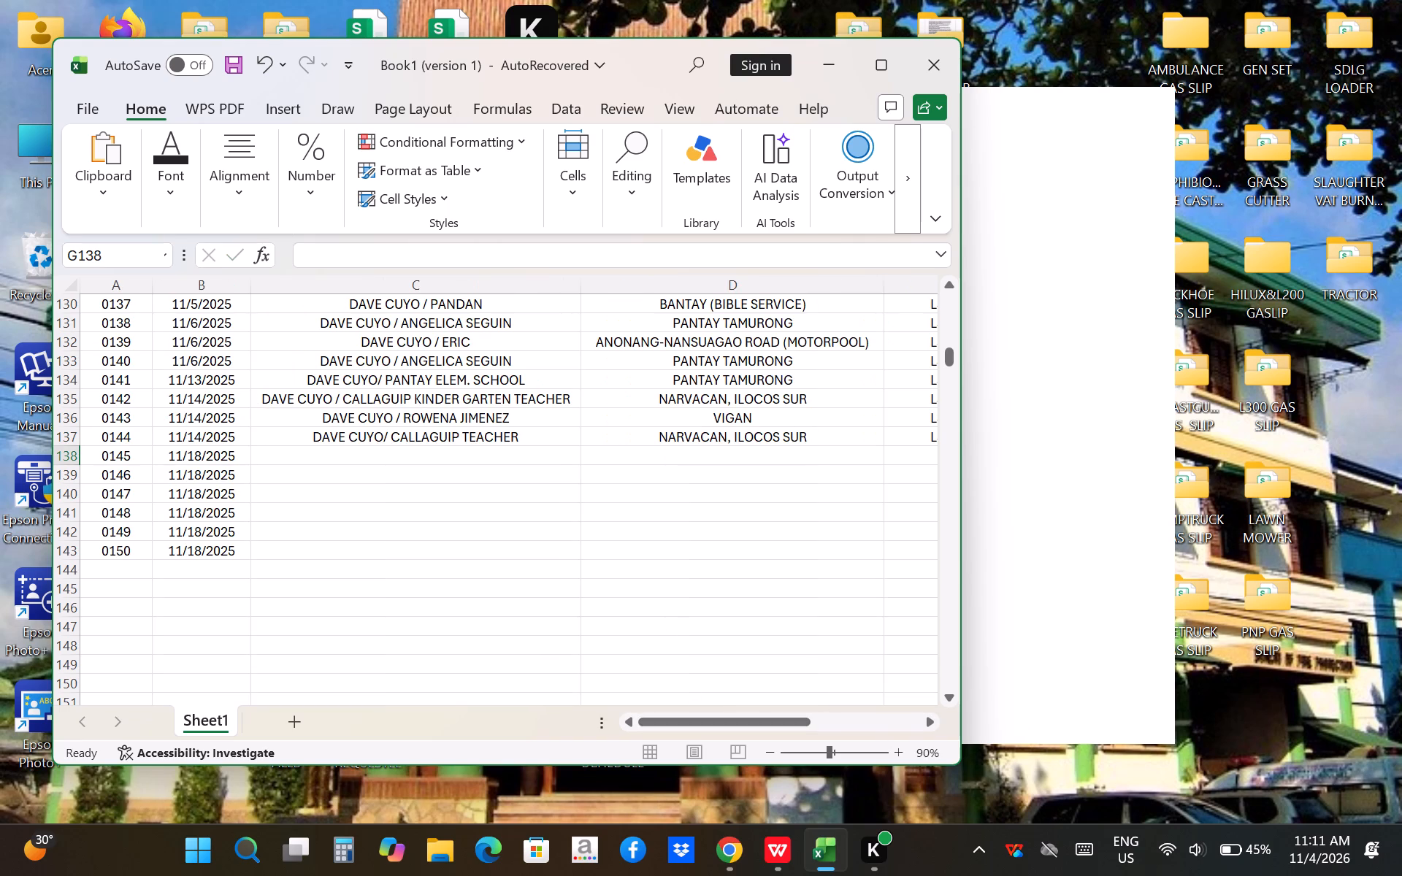
{"action": "left_click", "coordinate": [310, 454]}
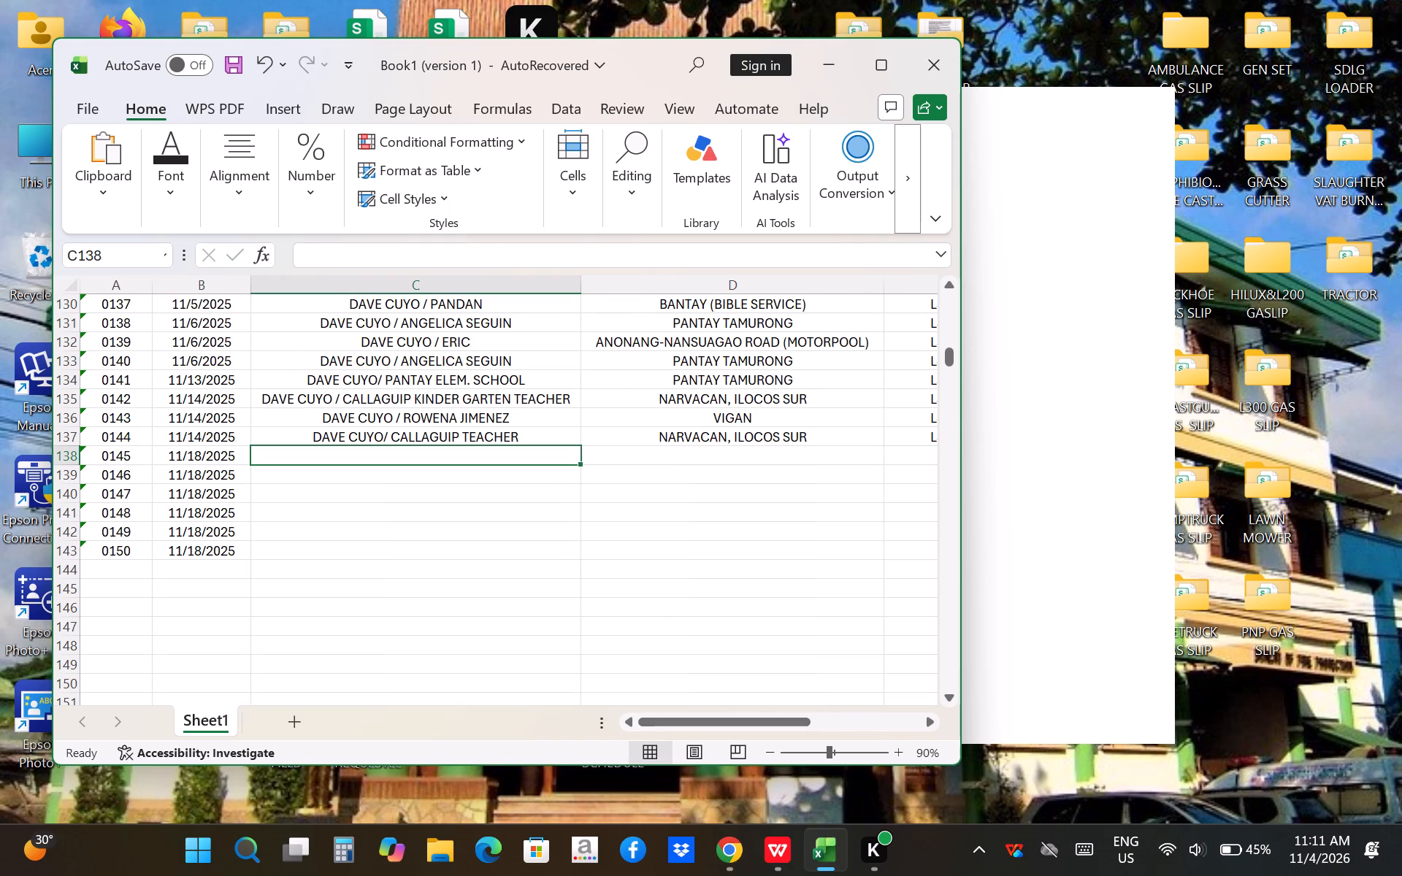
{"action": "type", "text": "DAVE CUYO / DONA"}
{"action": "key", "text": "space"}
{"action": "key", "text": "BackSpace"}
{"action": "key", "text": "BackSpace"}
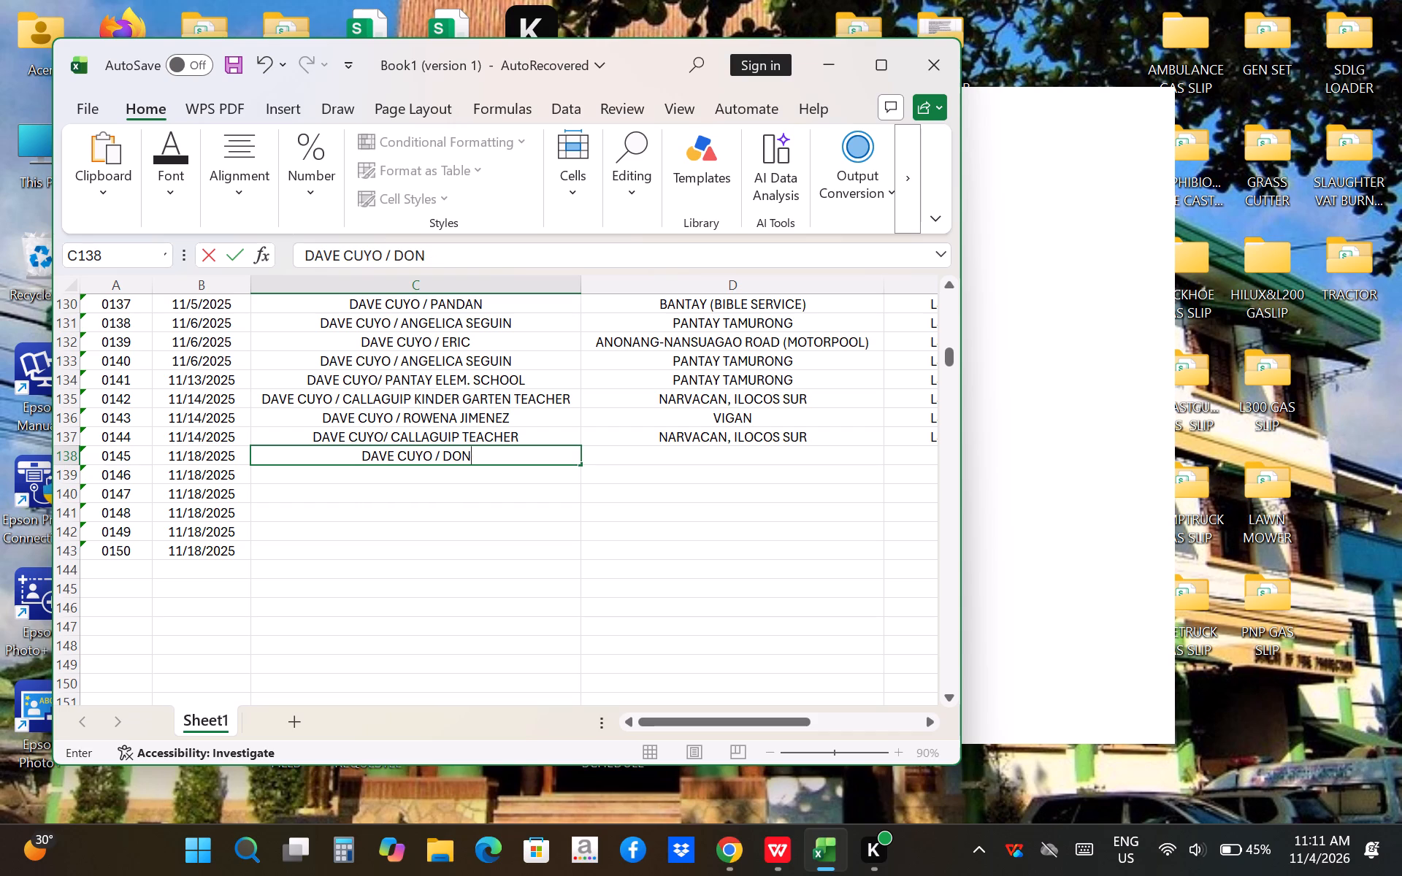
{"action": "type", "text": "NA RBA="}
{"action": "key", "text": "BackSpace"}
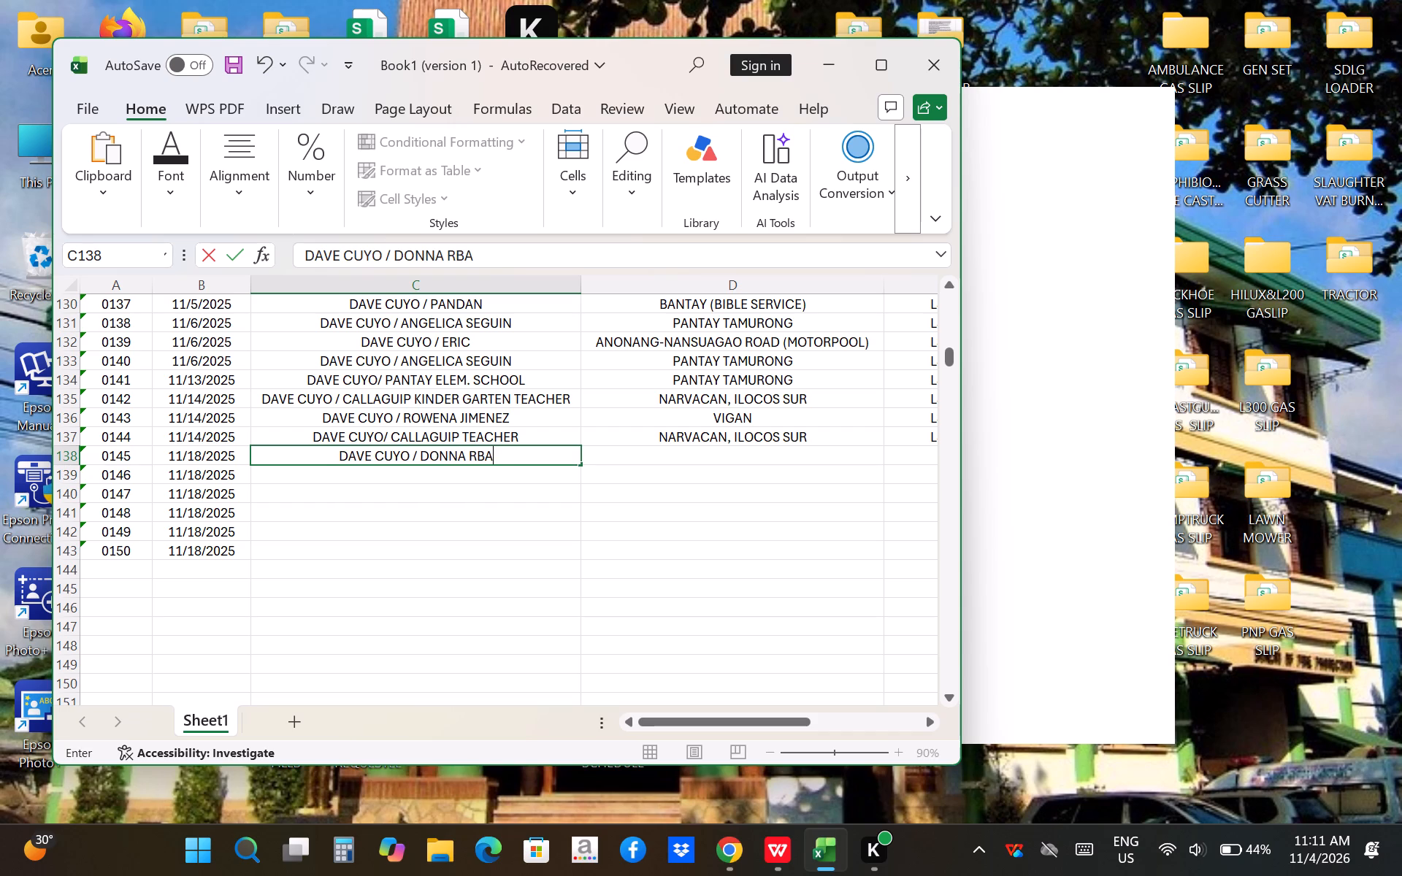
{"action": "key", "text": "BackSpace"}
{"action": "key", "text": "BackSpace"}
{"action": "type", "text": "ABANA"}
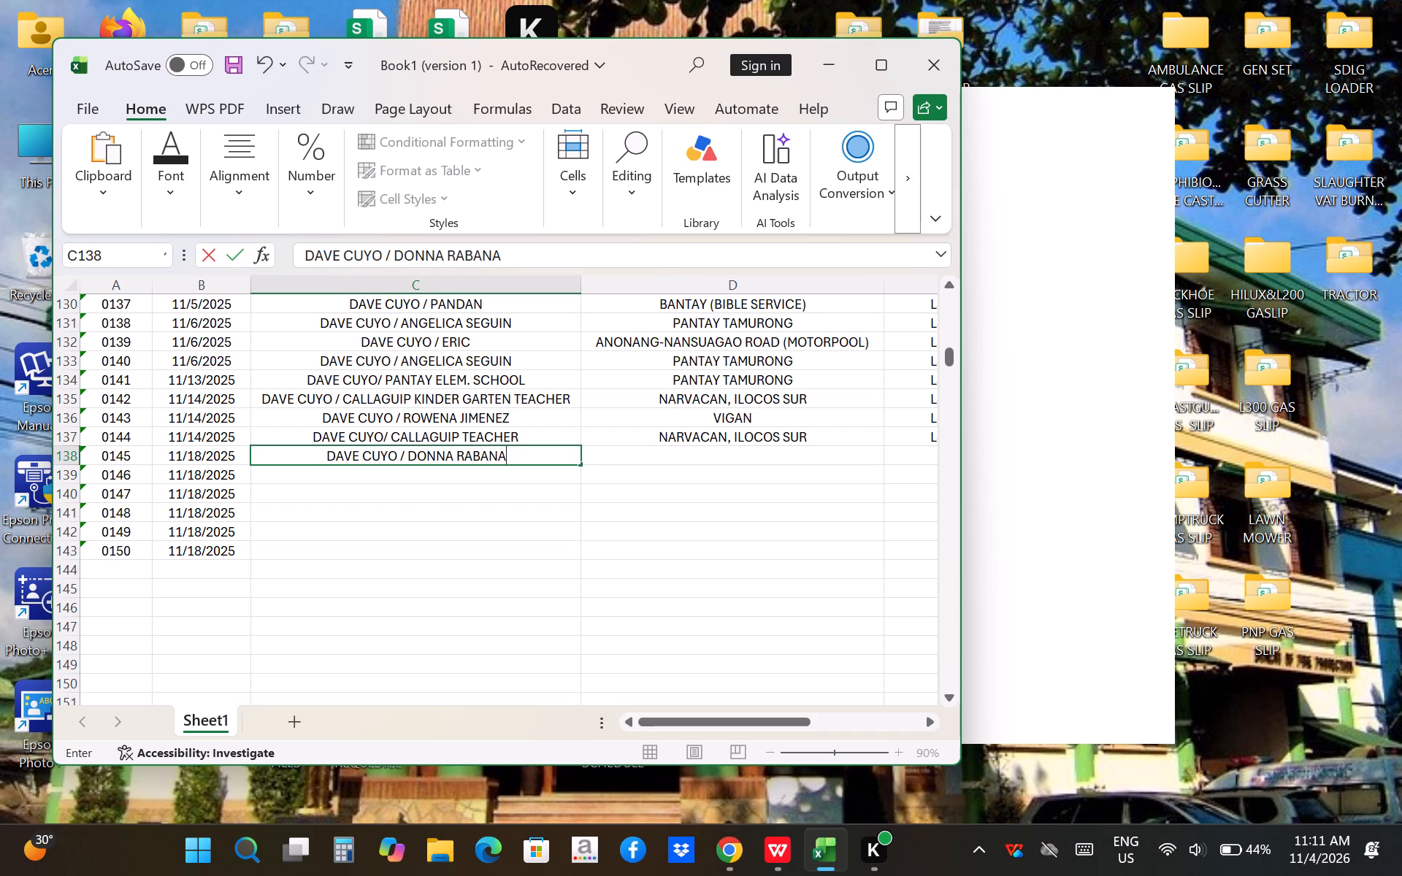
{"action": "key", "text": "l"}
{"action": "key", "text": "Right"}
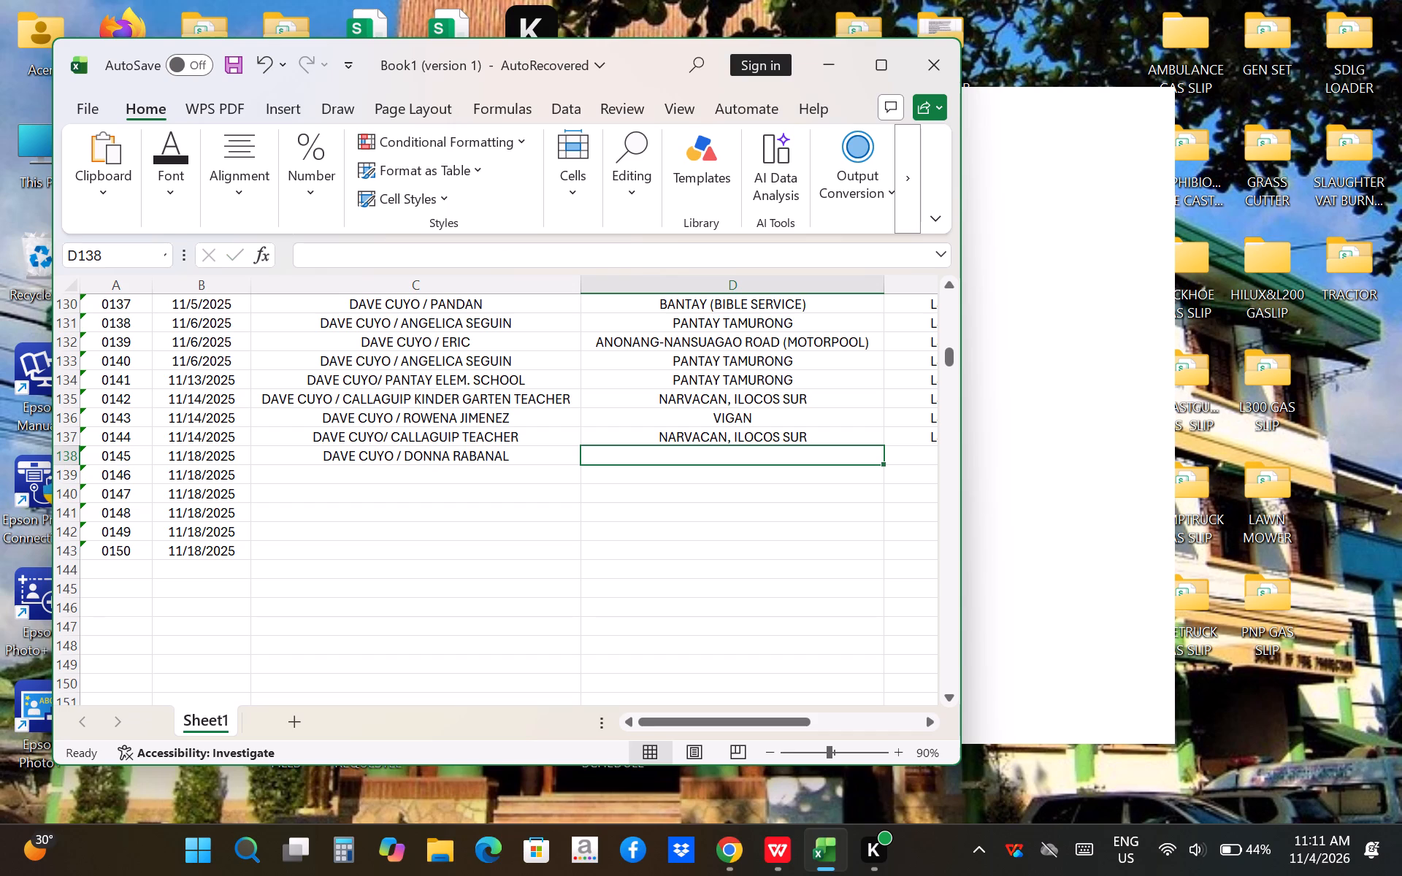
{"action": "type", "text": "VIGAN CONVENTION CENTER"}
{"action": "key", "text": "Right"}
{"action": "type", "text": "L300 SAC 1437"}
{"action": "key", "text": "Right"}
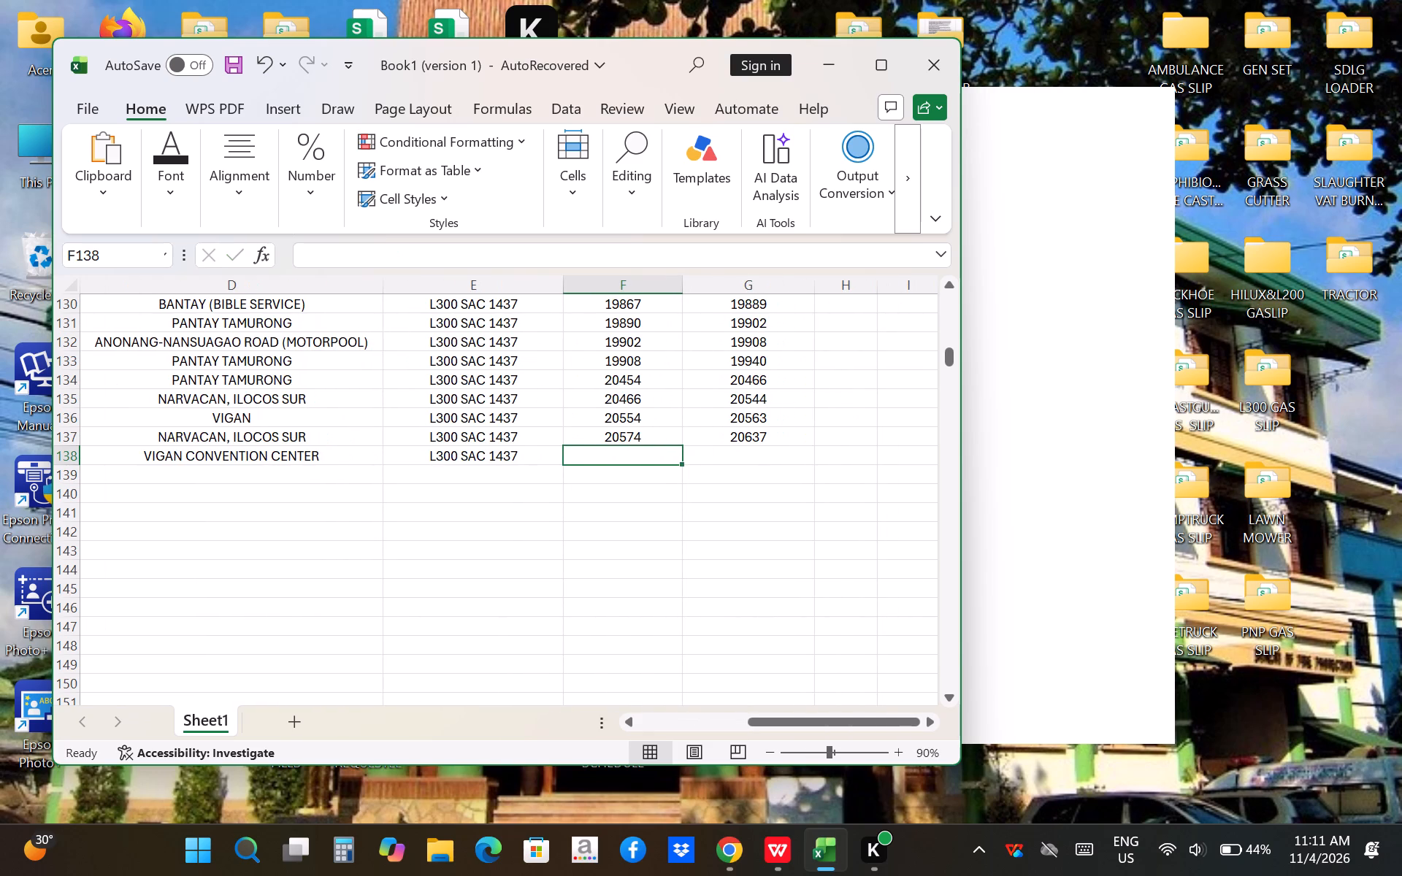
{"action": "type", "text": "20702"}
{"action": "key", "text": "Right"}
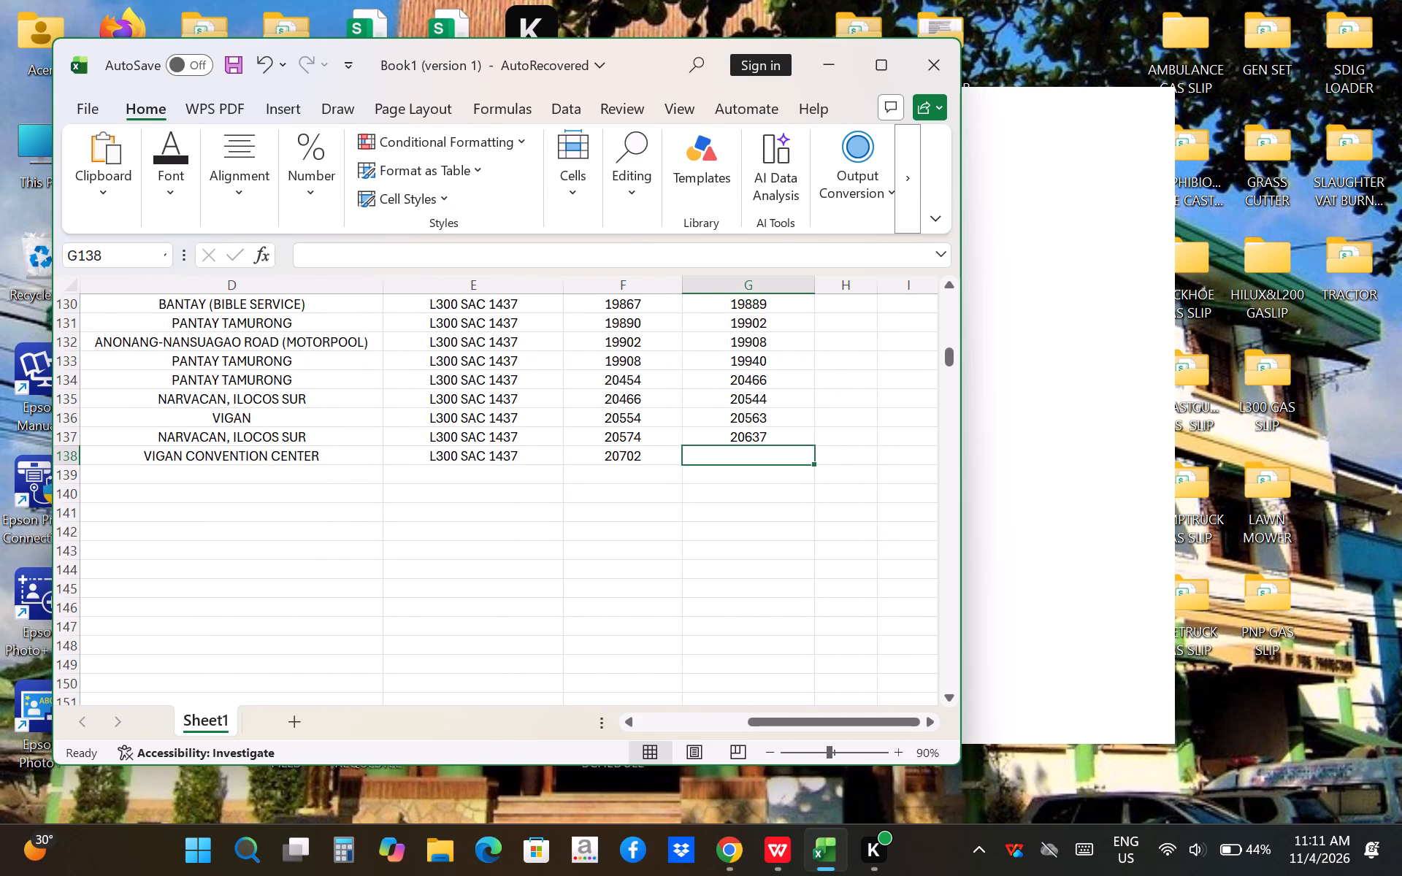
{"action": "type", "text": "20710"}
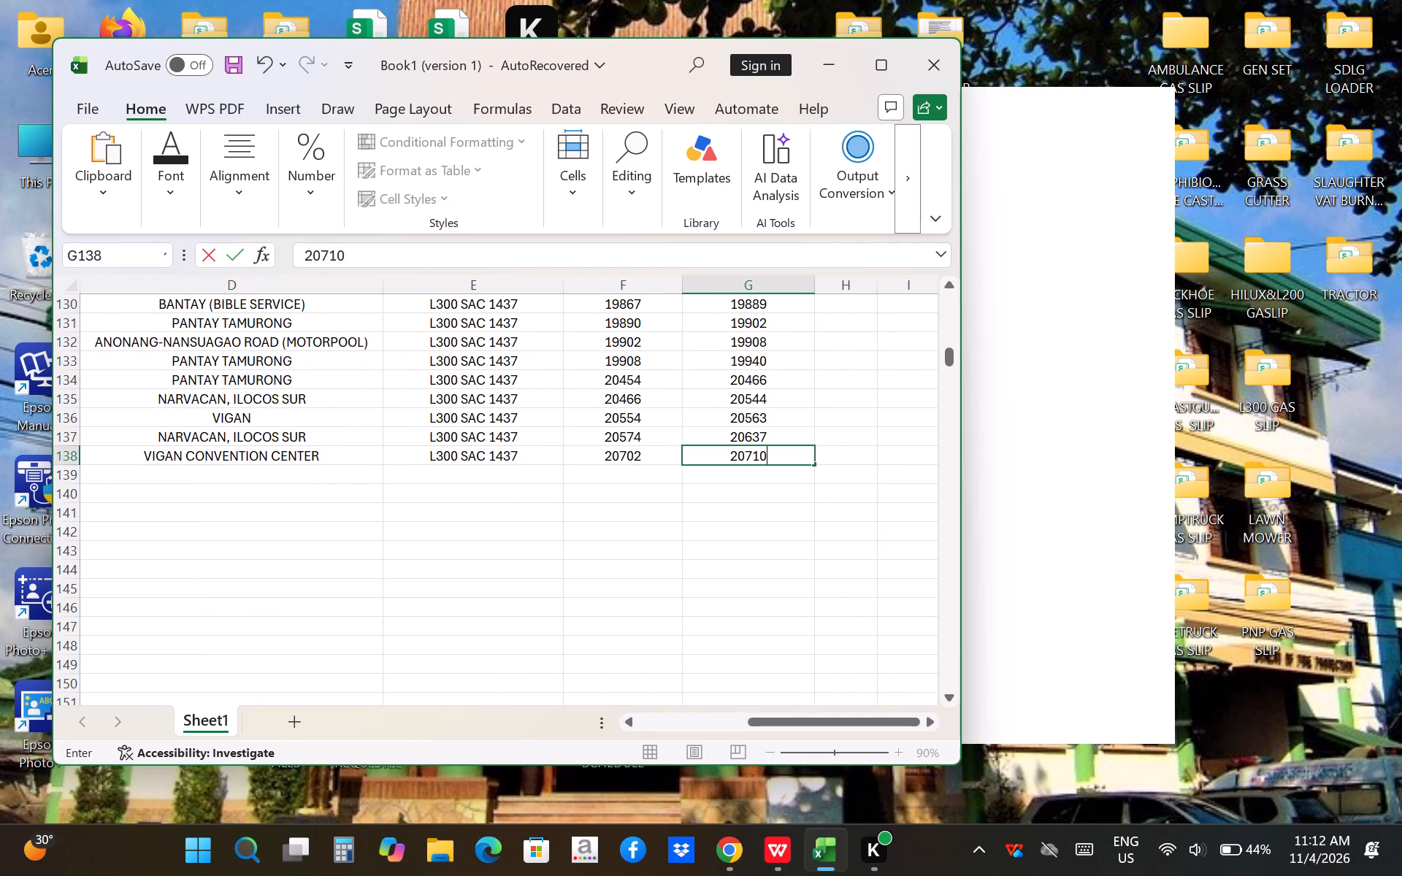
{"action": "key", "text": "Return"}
For ticket 0146, enter the same driver as ticket 0145 followed by the engineer's name and MELISSA as passengers.
{"action": "left_click_drag", "start_coordinate": [887, 726], "coordinate": [886, 726]}
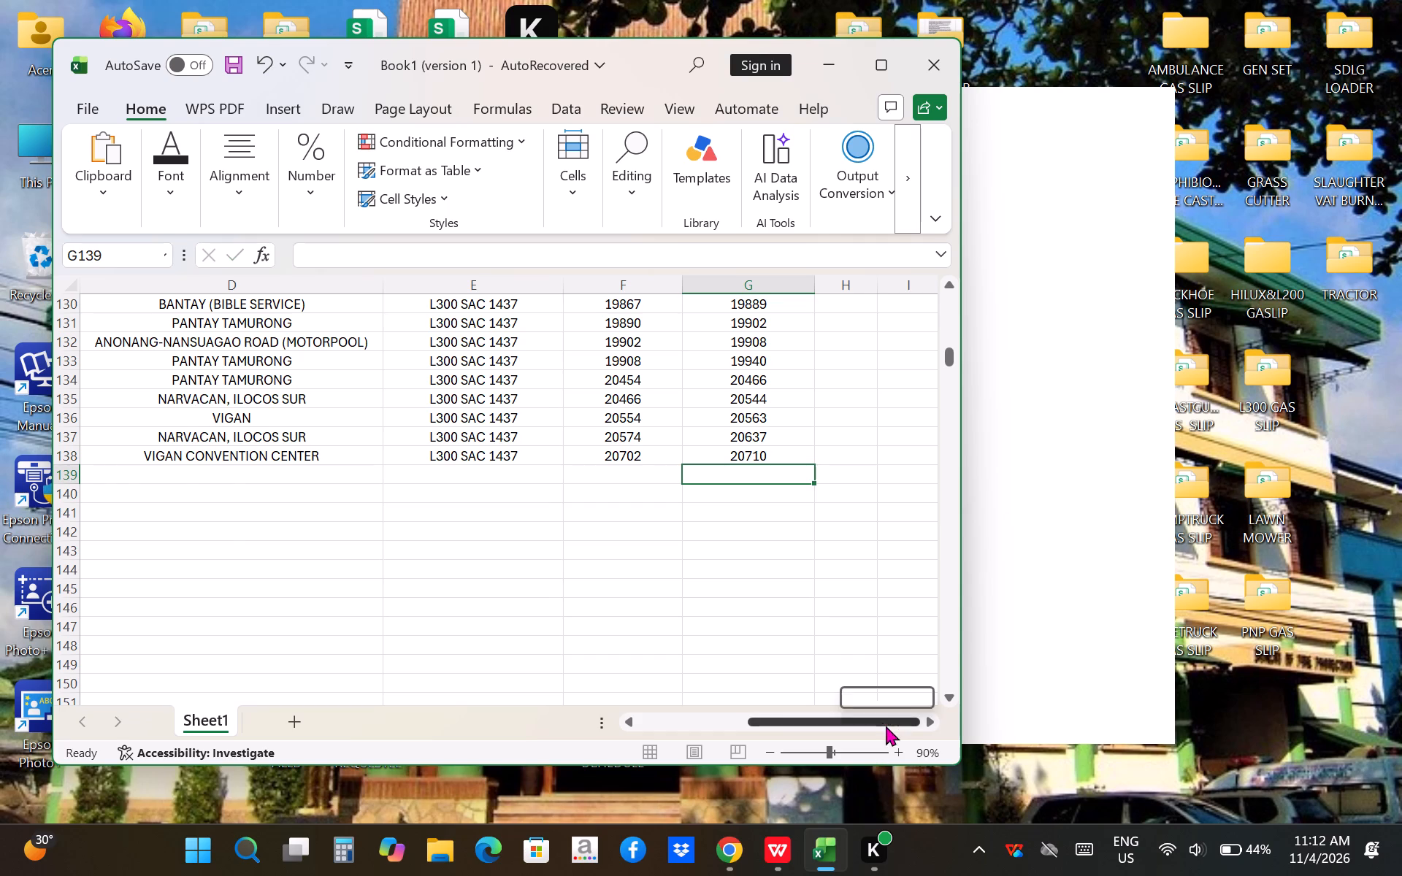
{"action": "left_click_drag", "start_coordinate": [886, 726], "coordinate": [648, 711]}
{"action": "left_click", "coordinate": [364, 470]}
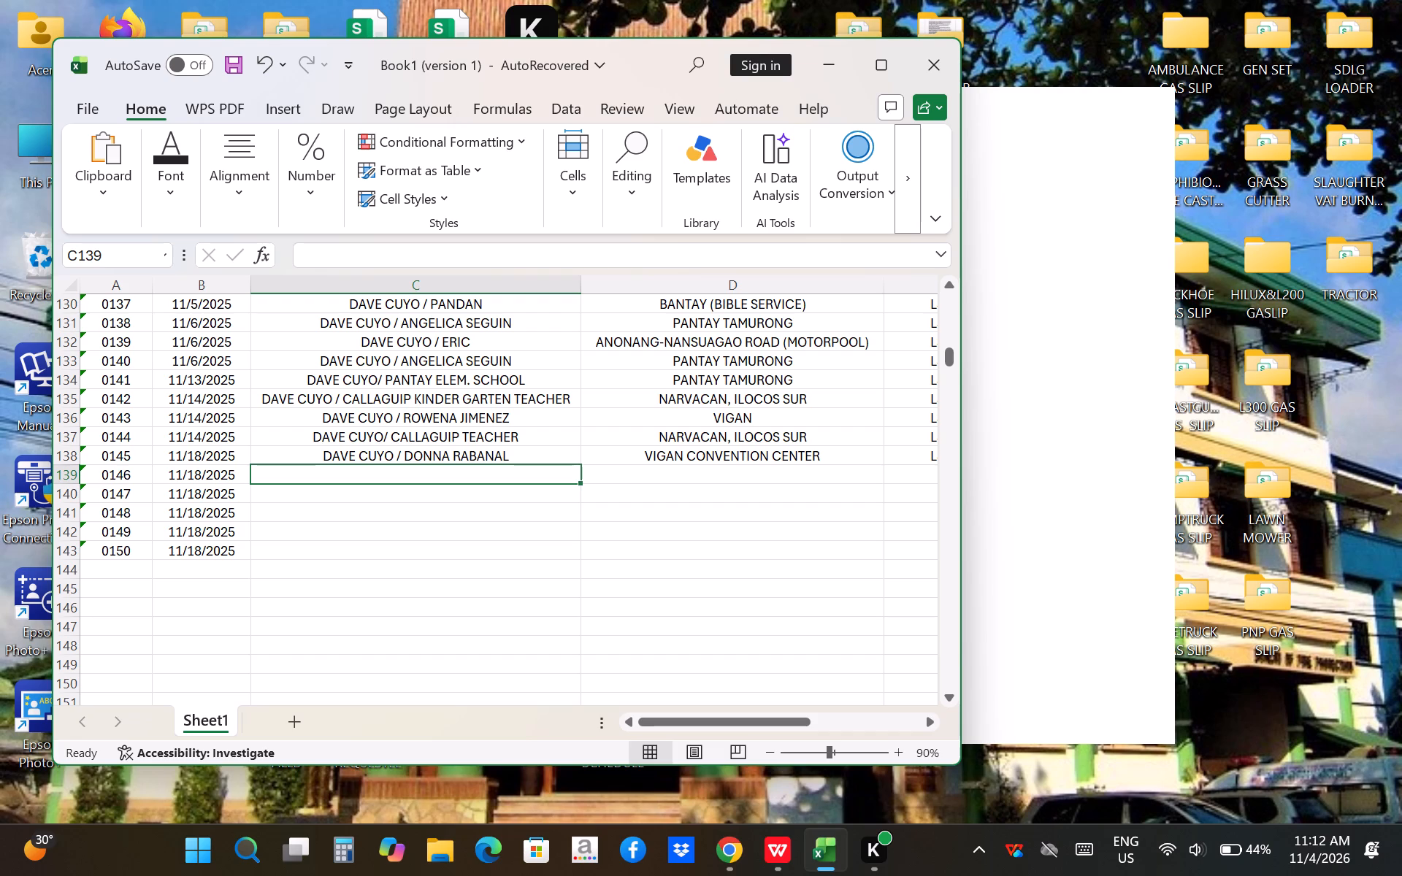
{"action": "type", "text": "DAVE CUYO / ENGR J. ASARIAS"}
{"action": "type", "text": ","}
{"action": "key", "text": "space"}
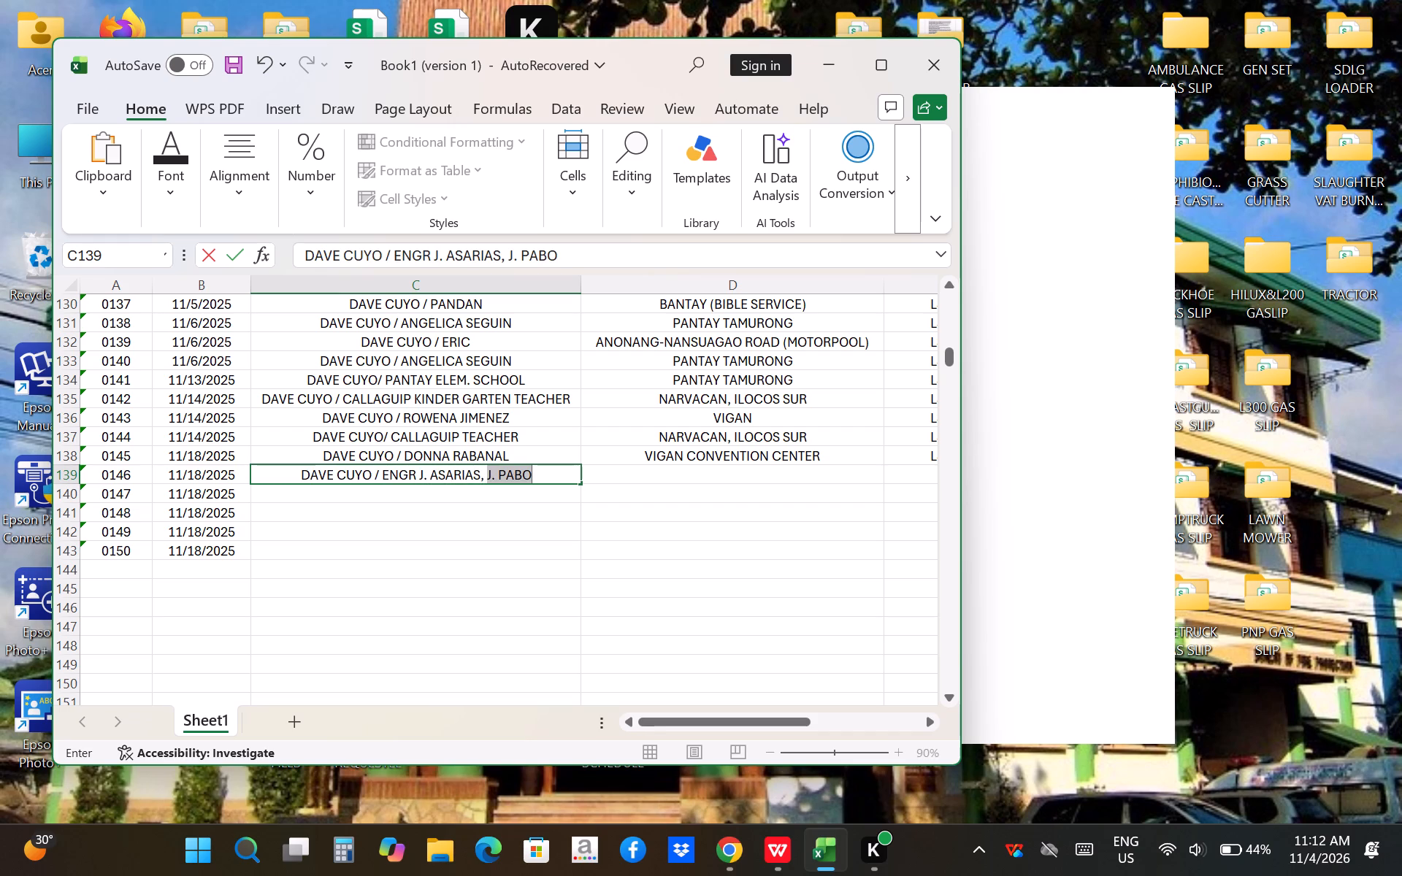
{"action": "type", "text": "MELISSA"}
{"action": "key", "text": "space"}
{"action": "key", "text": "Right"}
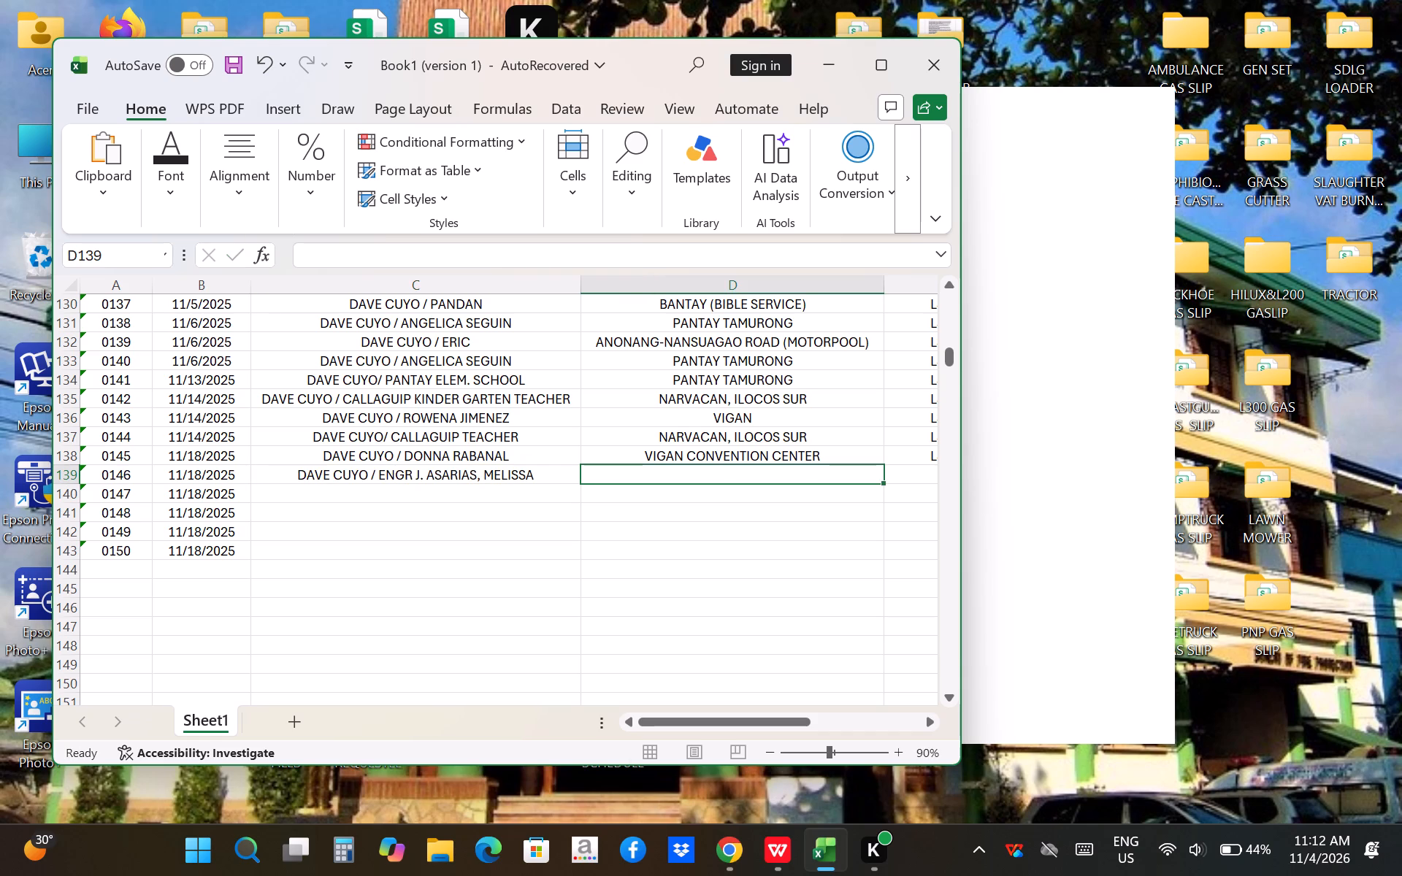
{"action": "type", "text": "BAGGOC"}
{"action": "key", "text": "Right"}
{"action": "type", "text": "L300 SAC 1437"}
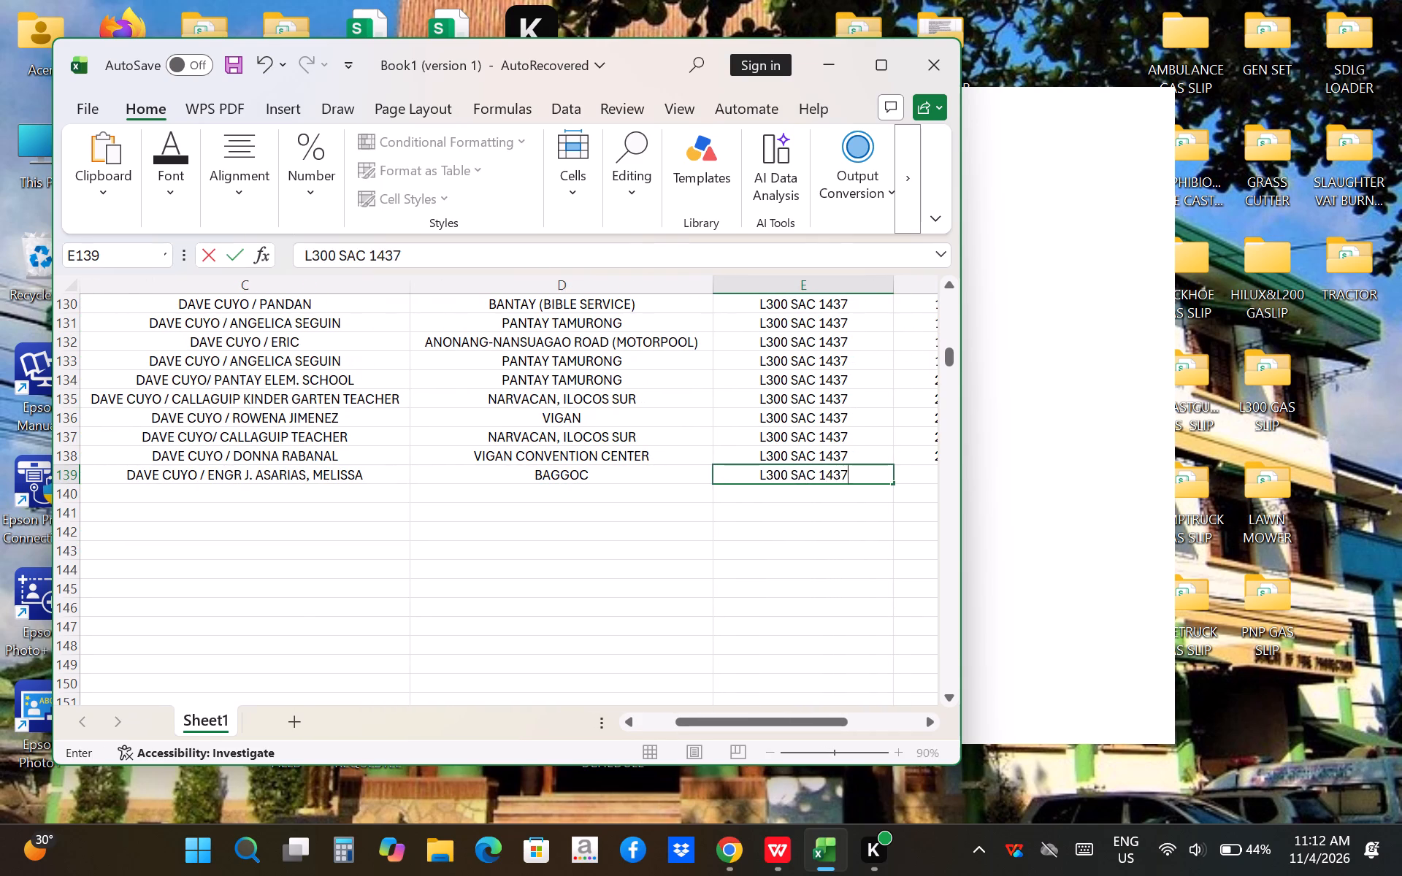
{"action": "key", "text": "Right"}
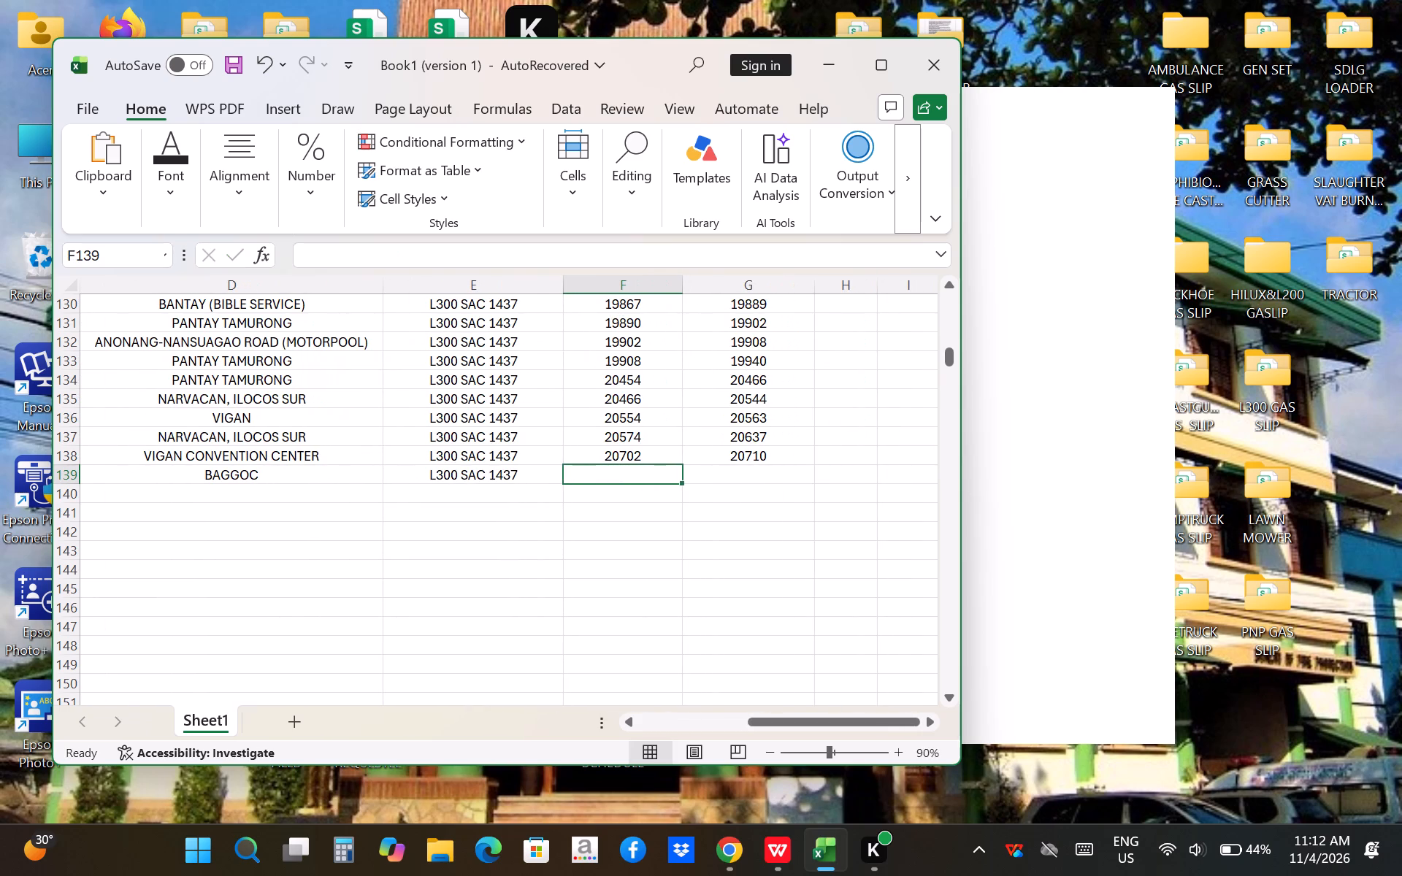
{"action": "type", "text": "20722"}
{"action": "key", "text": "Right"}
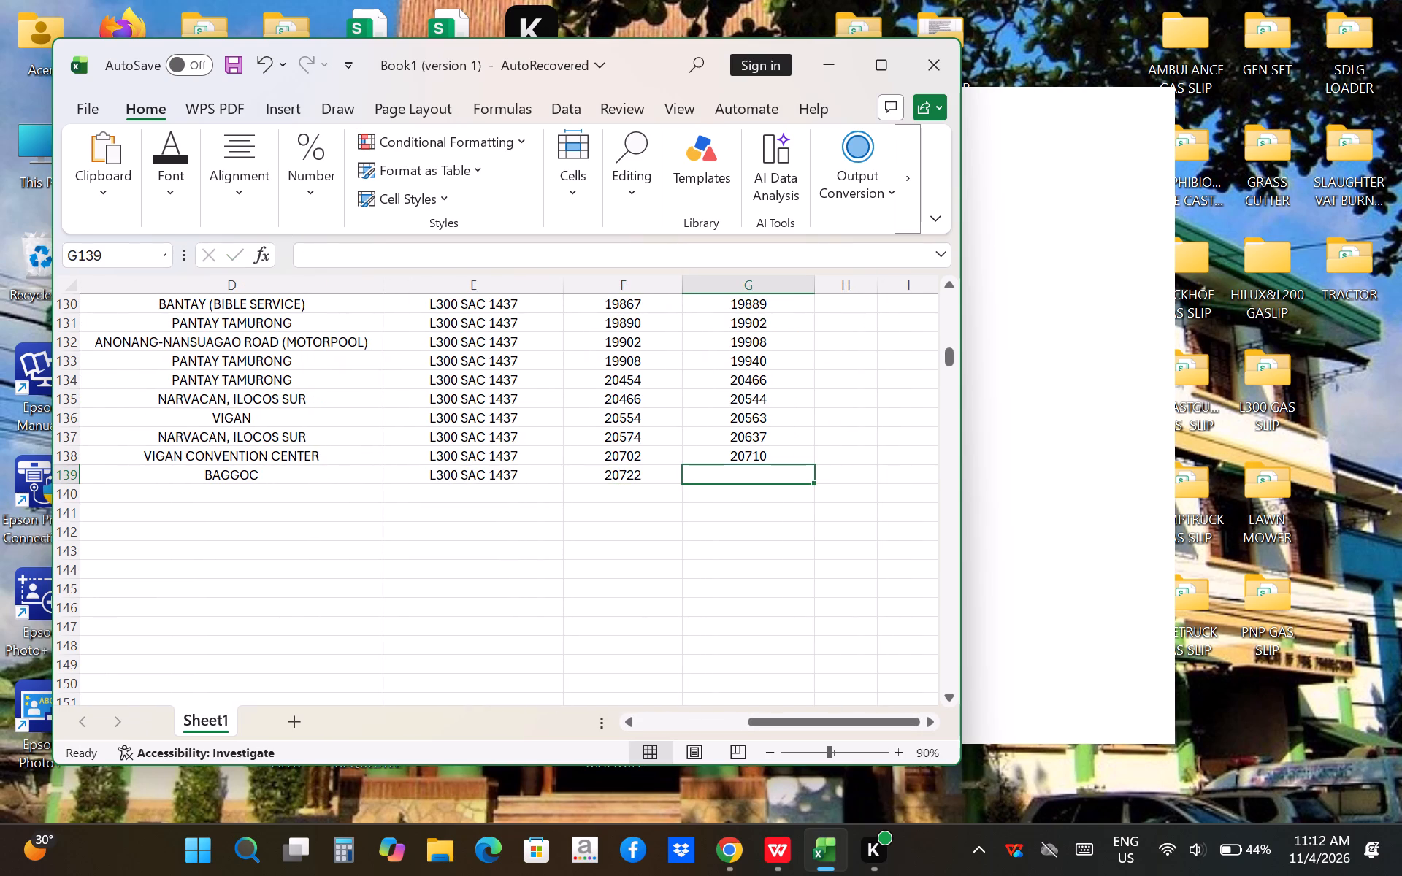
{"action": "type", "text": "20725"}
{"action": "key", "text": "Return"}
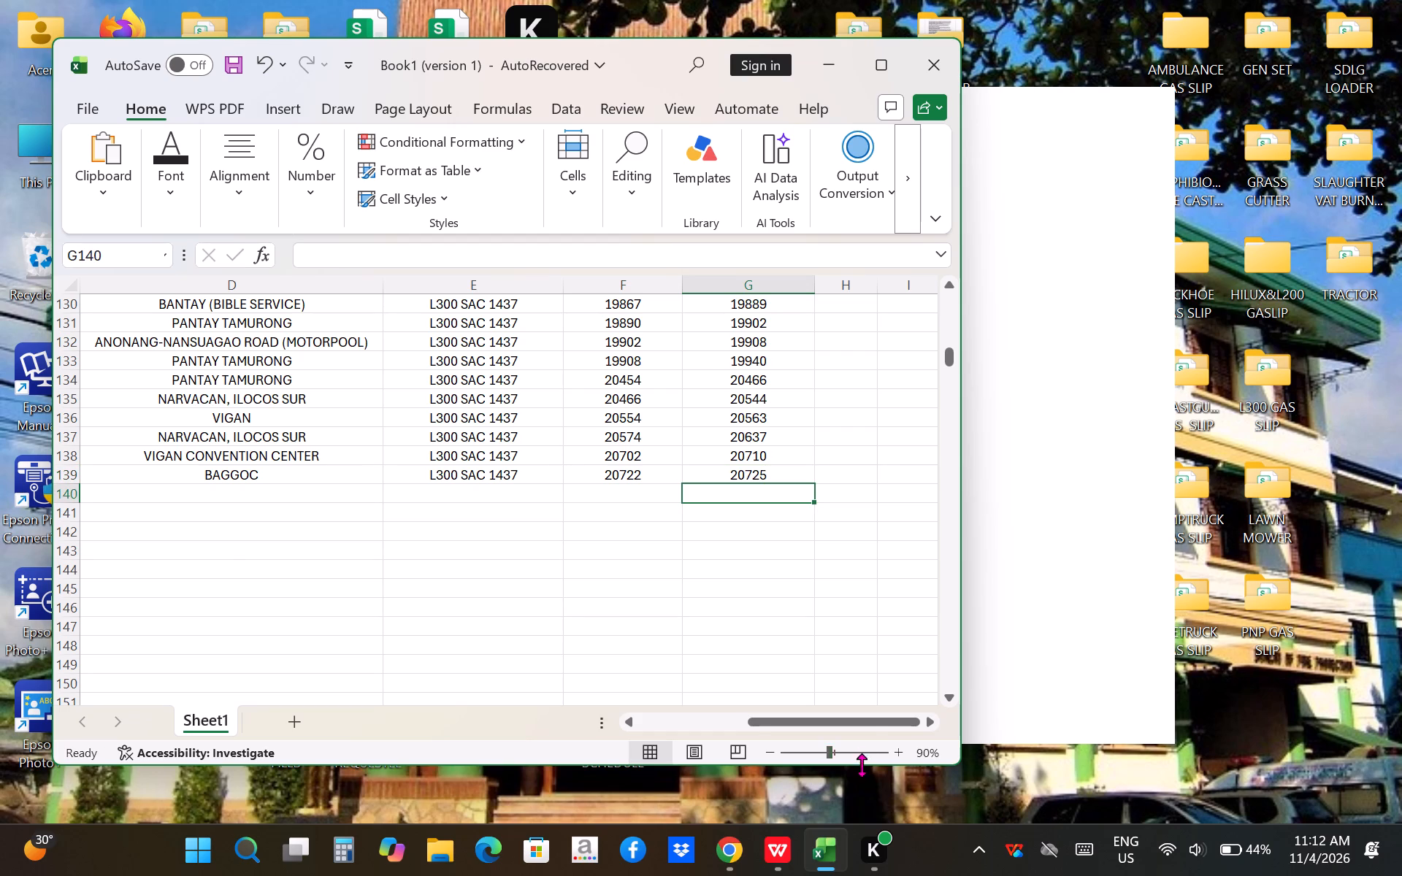
{"action": "left_click_drag", "start_coordinate": [850, 714], "coordinate": [654, 709]}
{"action": "left_click", "coordinate": [394, 491]}
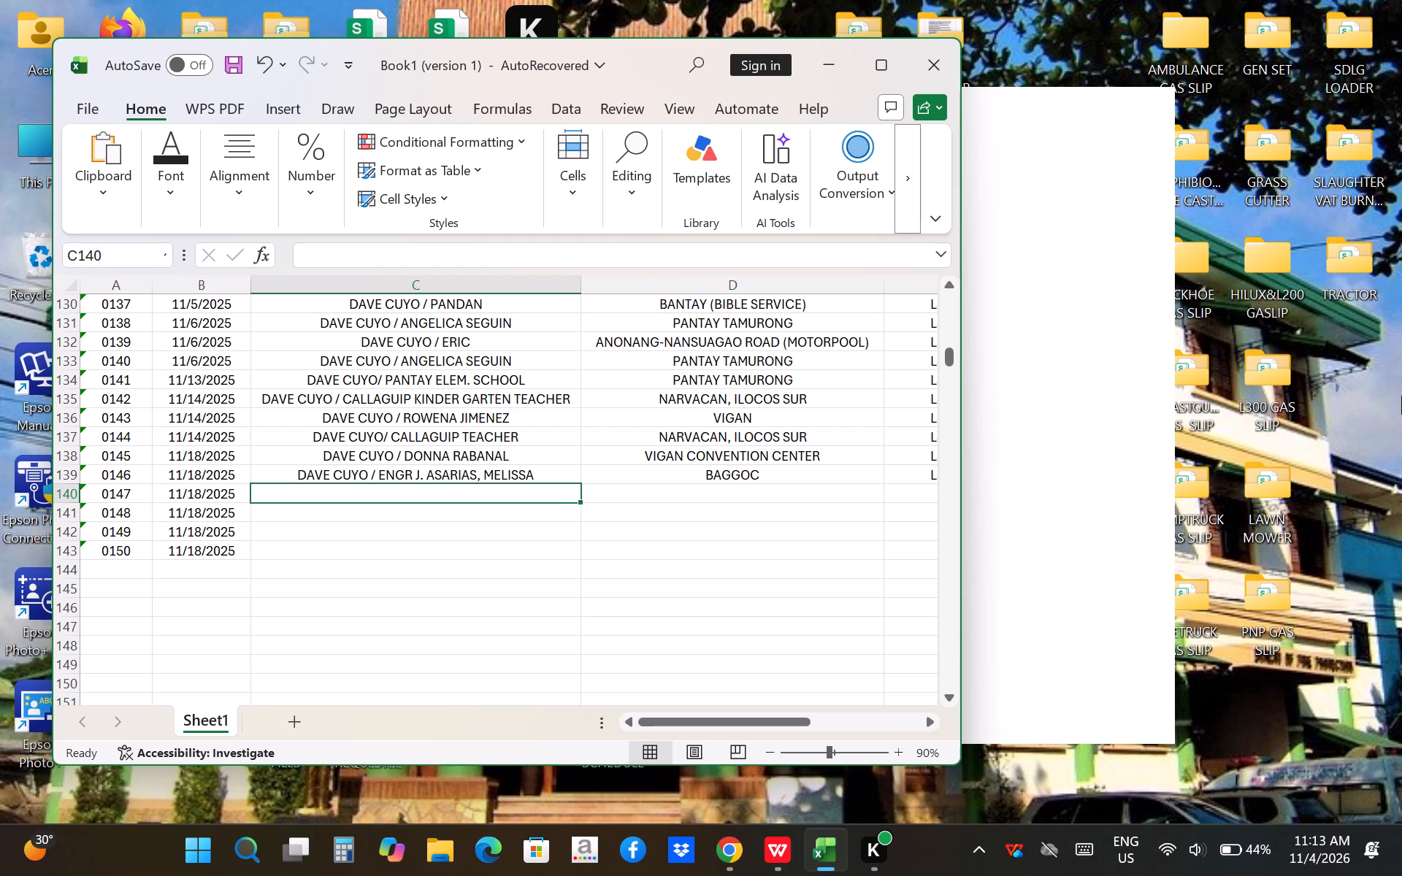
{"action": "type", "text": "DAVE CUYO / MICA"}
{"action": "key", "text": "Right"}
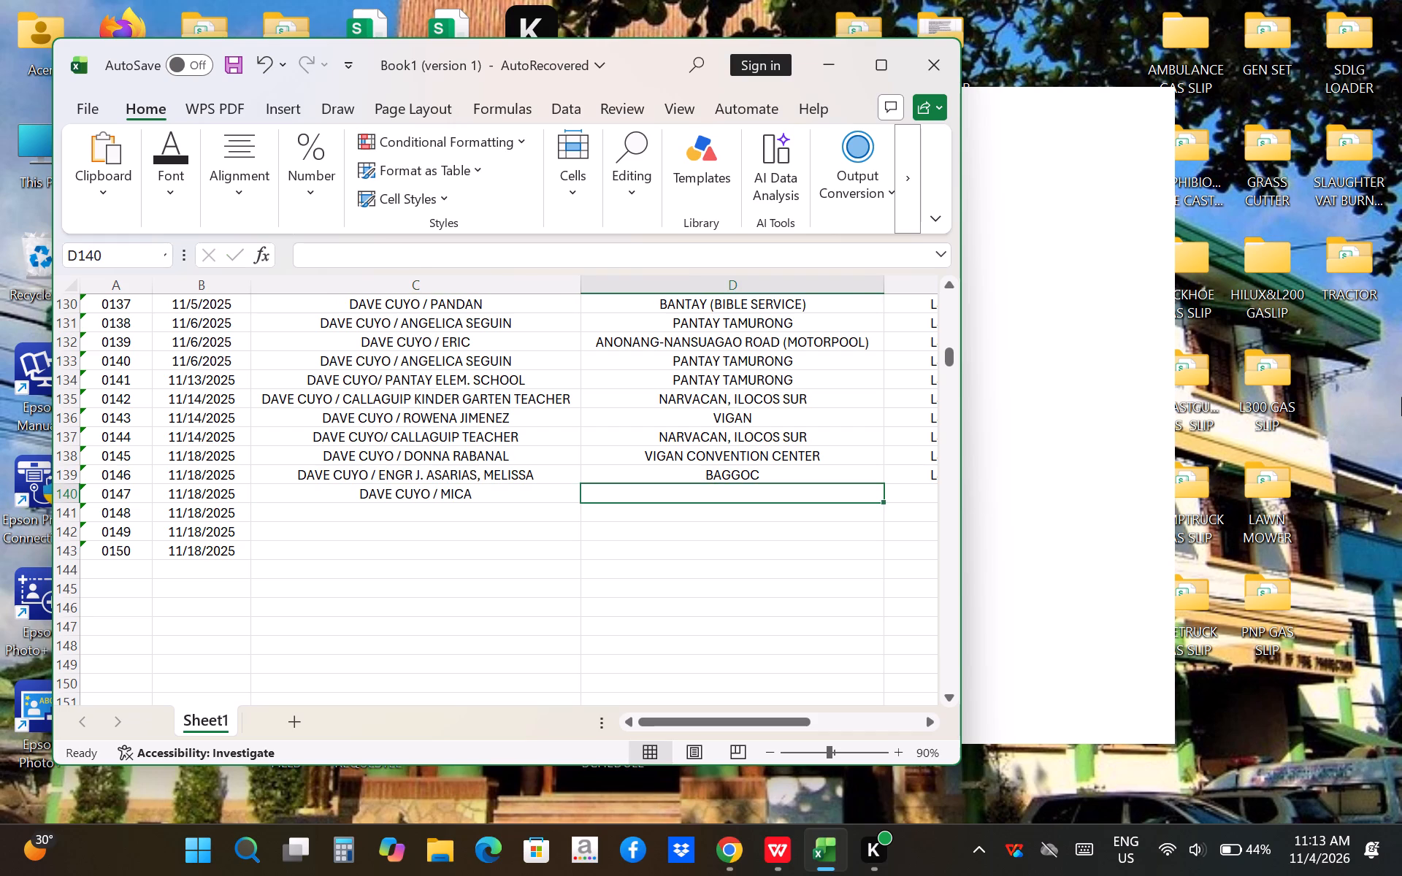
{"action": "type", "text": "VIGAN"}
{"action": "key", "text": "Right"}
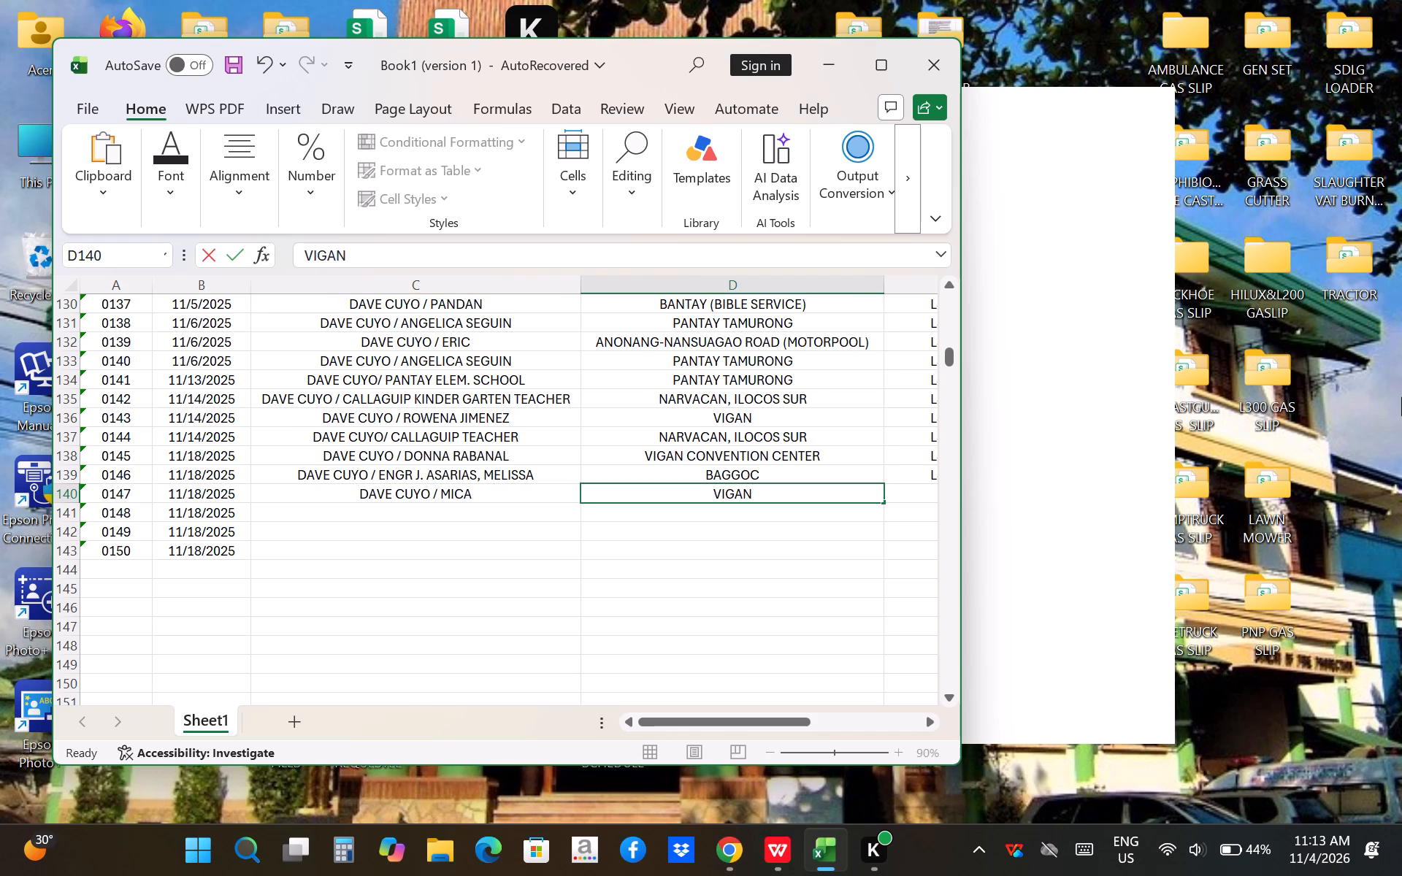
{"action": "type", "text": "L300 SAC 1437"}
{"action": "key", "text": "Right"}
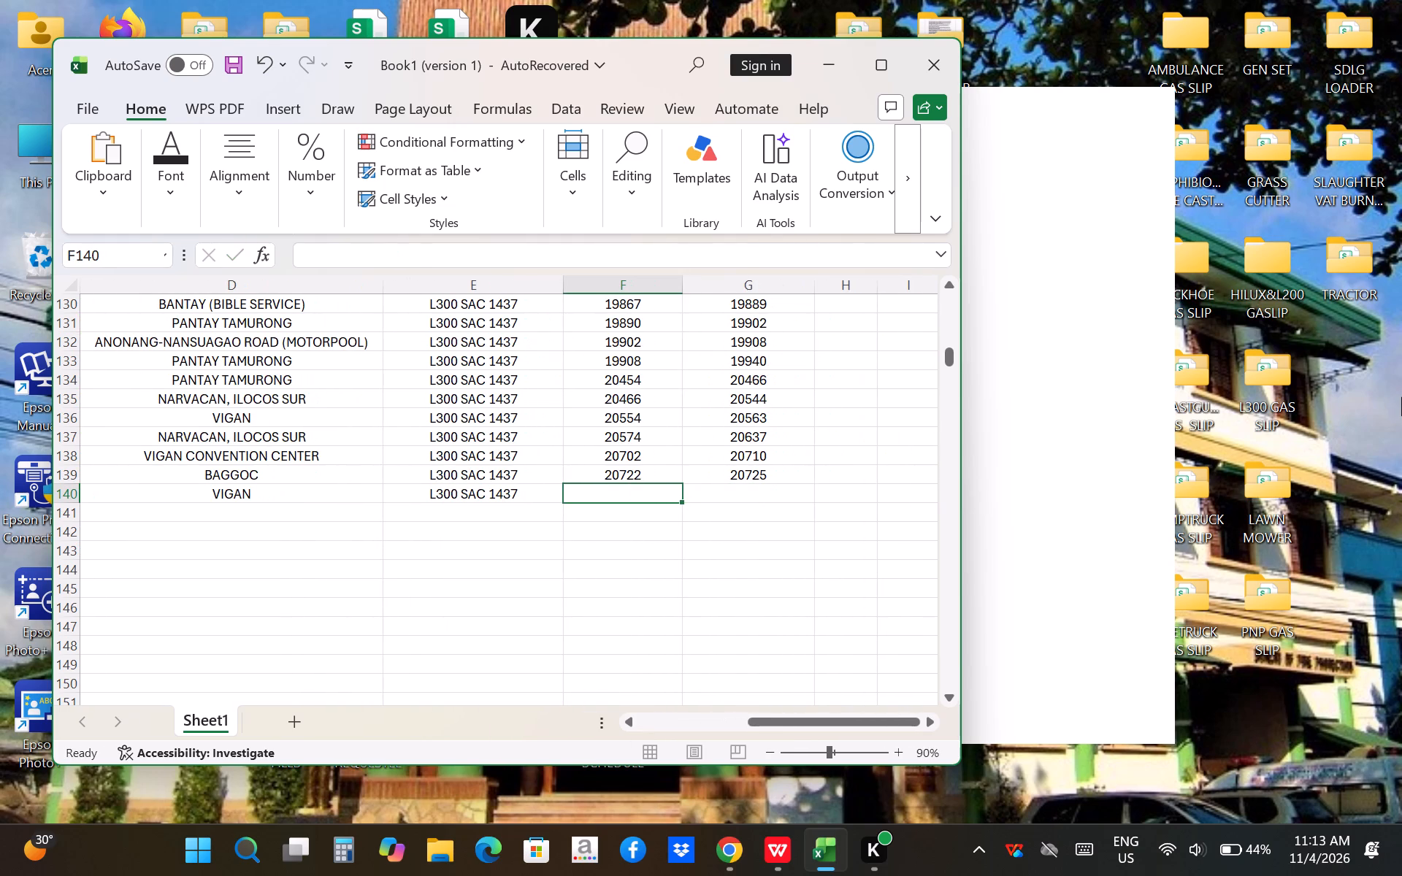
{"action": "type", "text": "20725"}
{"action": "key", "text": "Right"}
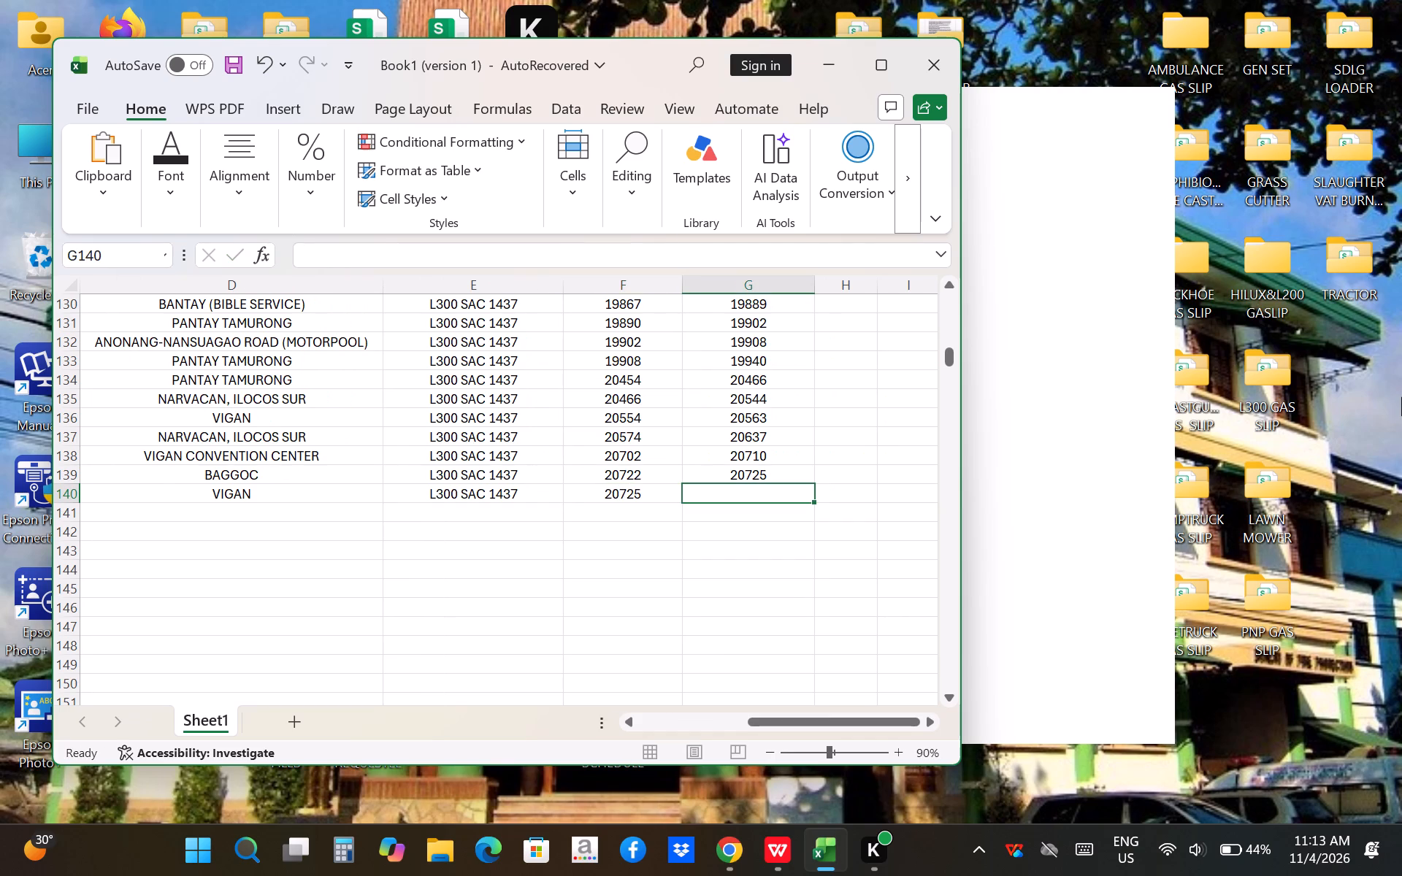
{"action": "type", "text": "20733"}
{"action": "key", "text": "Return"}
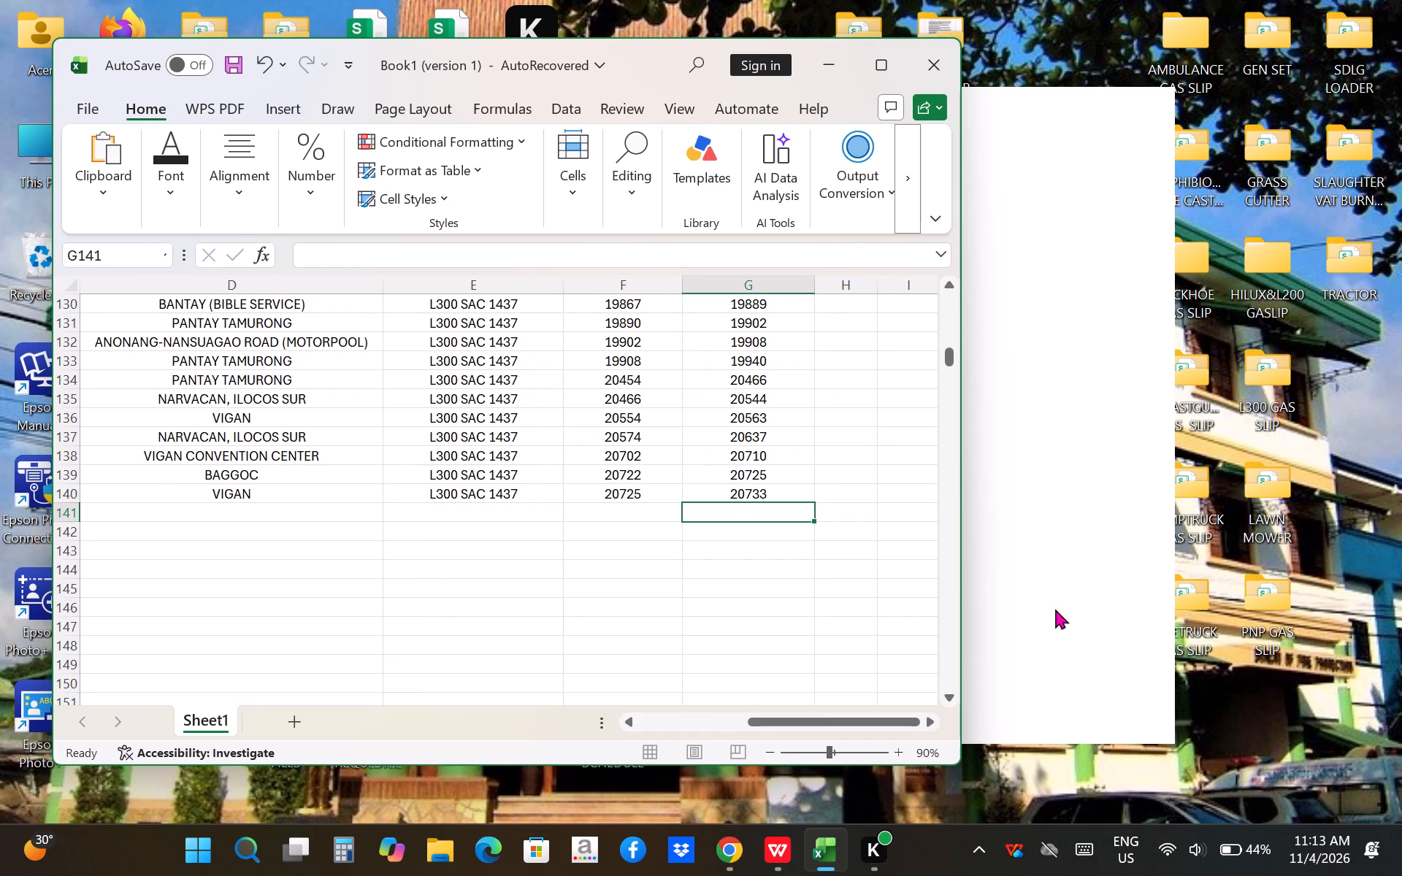
For ticket 0148, enter the same driver as ticket 0147 followed by ticket 0143's passenger, MICA with surname, and KATH.
{"action": "left_click_drag", "start_coordinate": [879, 725], "coordinate": [529, 726]}
{"action": "left_click", "coordinate": [378, 508]}
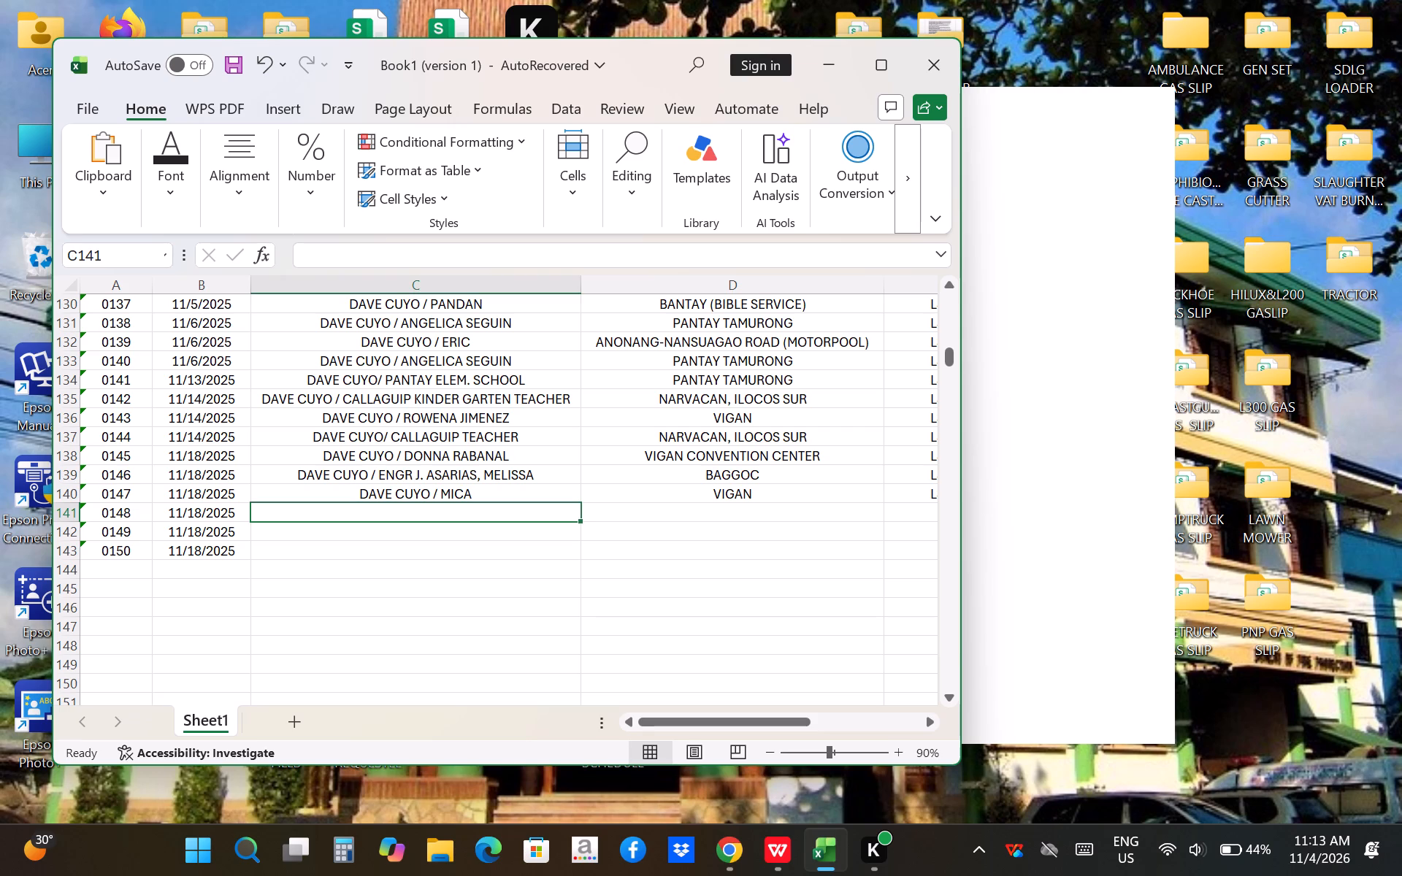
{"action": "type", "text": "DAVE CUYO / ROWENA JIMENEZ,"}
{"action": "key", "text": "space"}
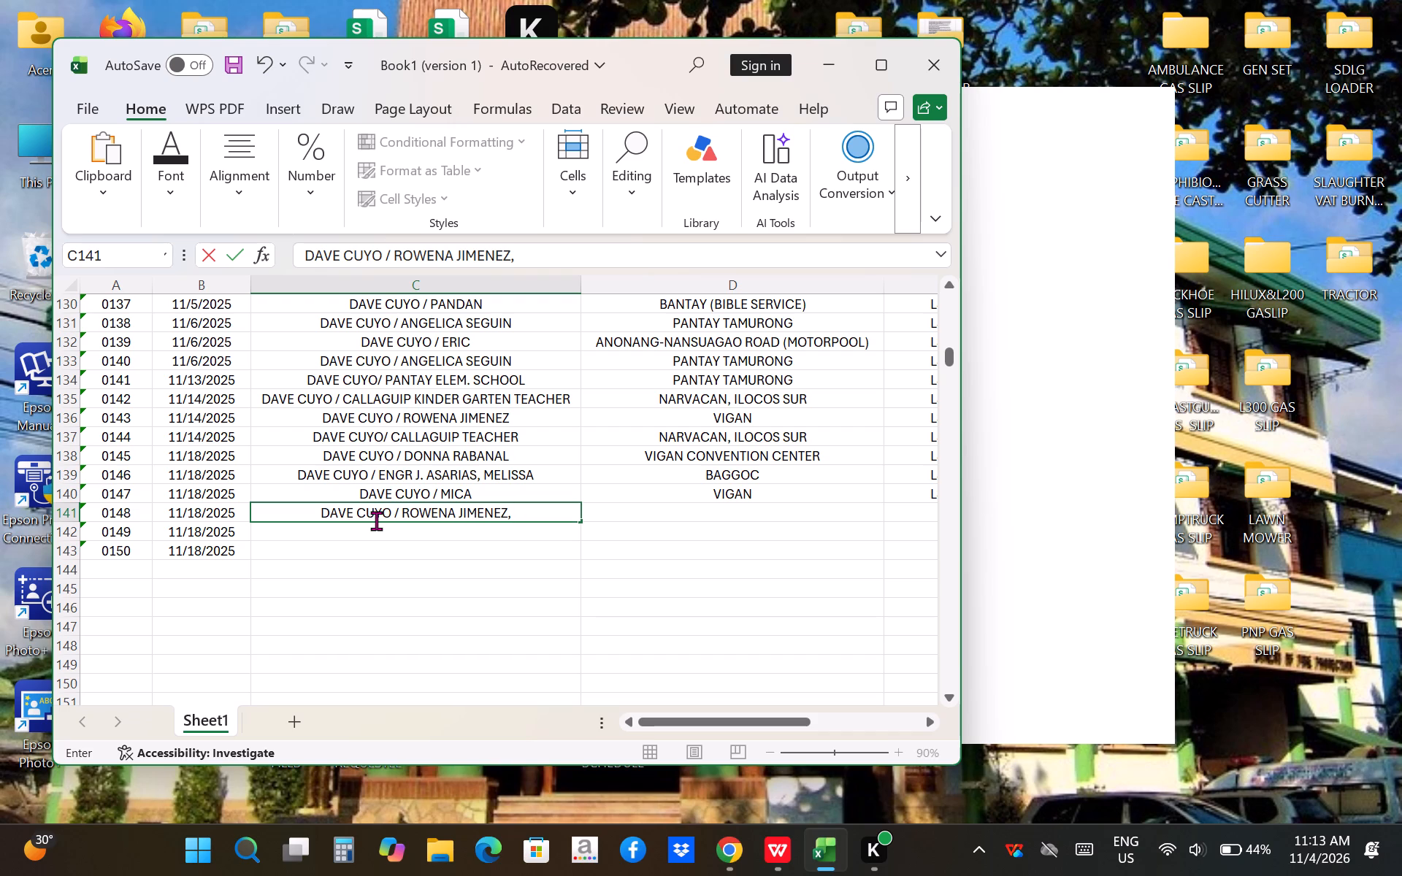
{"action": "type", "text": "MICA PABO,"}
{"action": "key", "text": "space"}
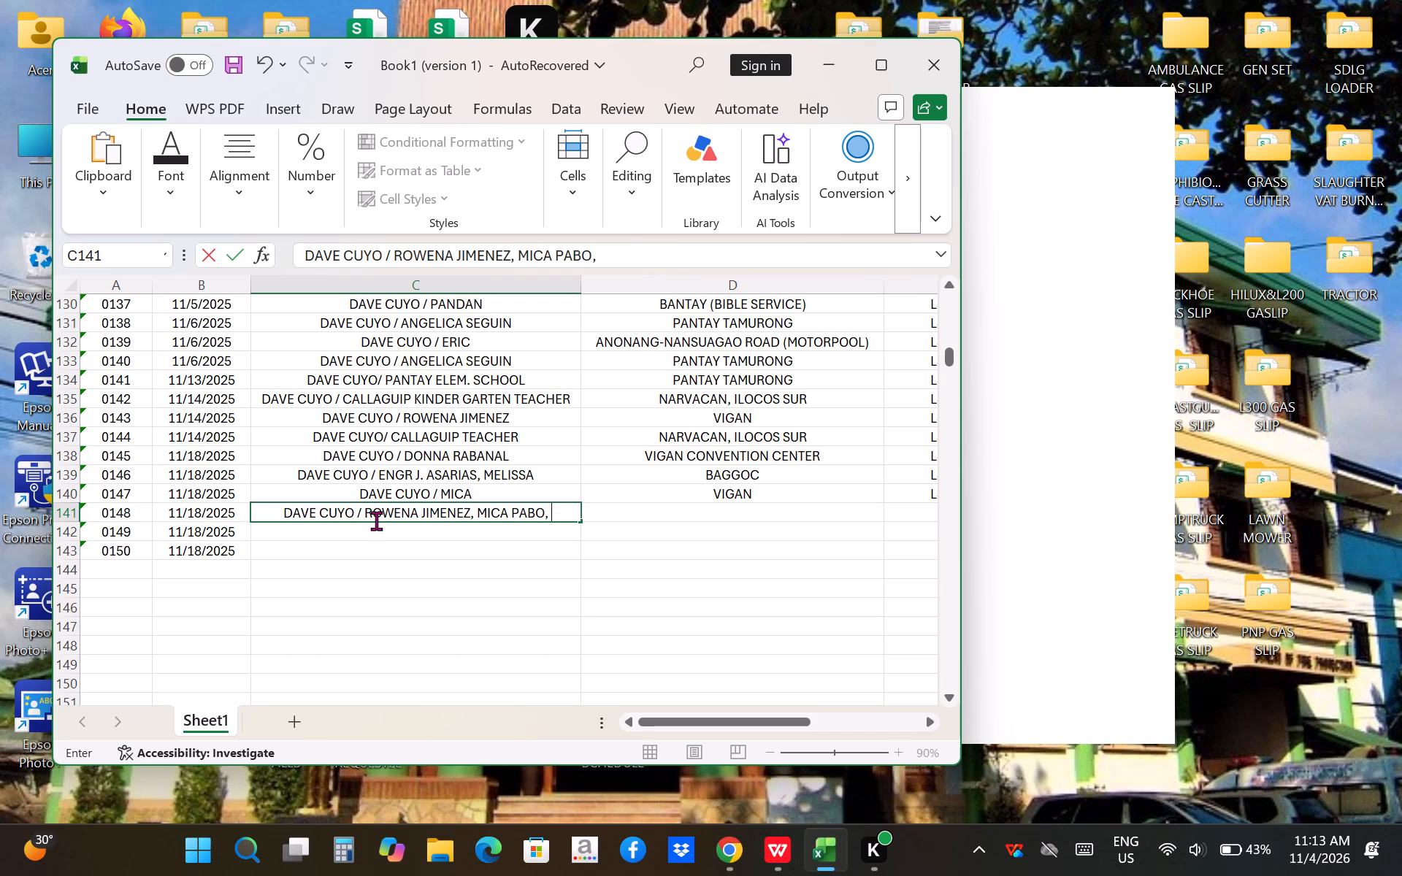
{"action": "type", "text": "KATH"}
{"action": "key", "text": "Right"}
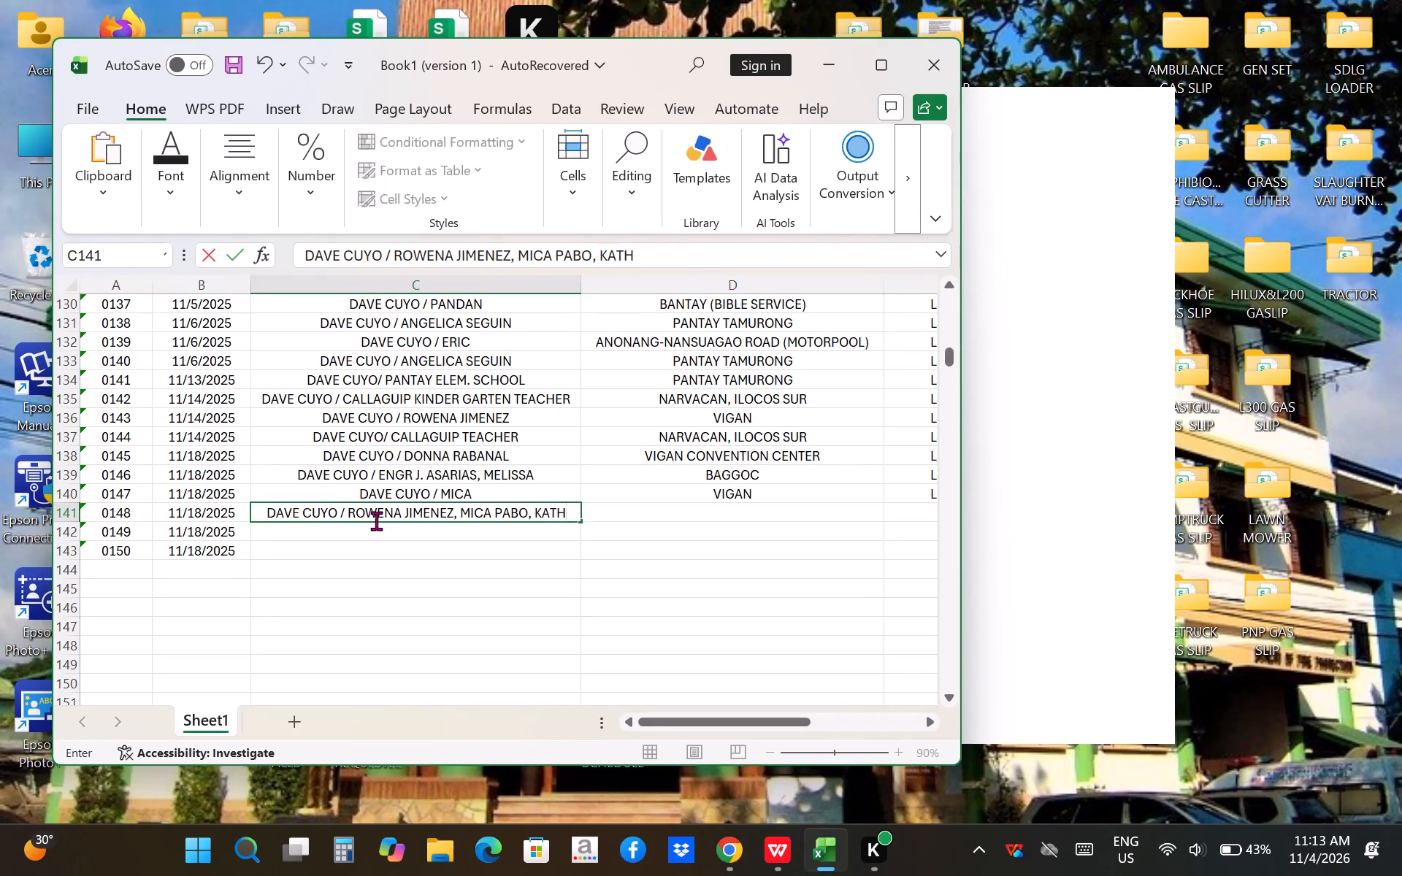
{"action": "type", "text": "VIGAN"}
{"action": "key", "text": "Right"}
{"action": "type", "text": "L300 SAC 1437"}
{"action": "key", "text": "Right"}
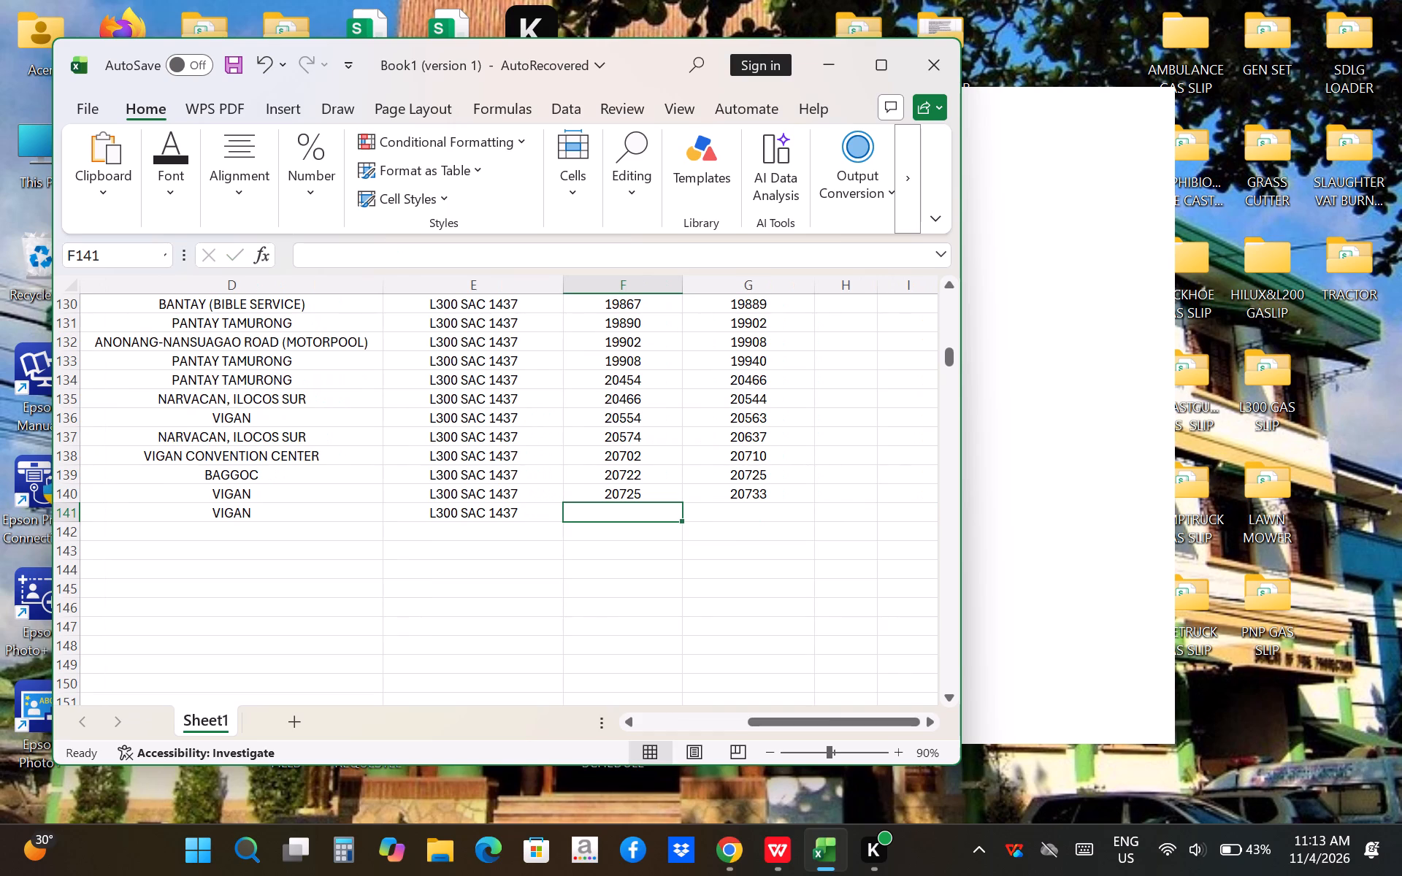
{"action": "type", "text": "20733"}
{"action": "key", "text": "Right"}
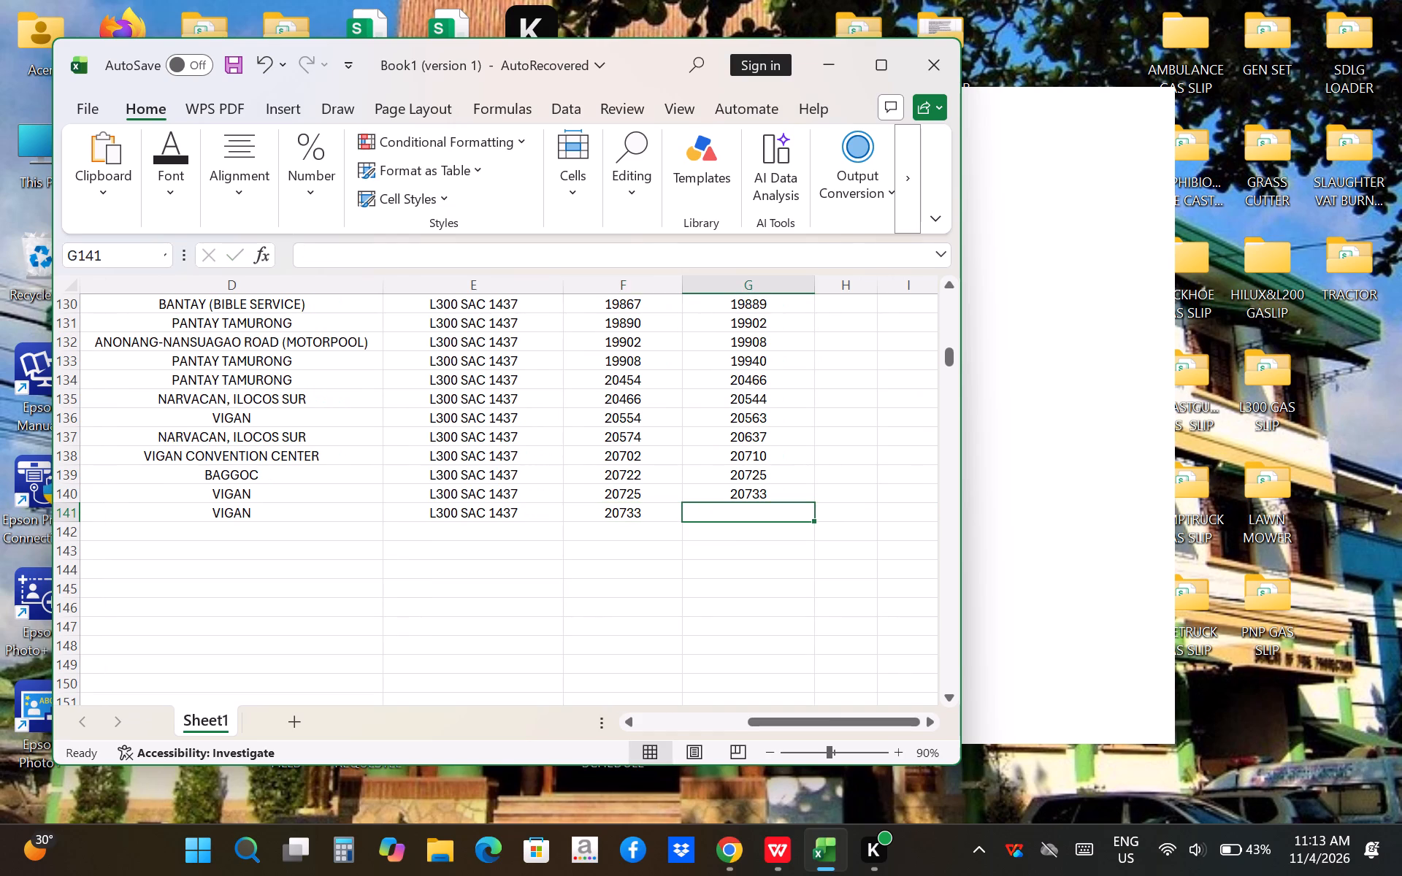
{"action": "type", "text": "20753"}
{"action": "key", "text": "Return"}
For ticket 0149, enter the same driver as ticket 0148 followed by passenger NIKKIE with surname.
{"action": "left_click_drag", "start_coordinate": [865, 720], "coordinate": [570, 704]}
{"action": "left_click", "coordinate": [300, 530]}
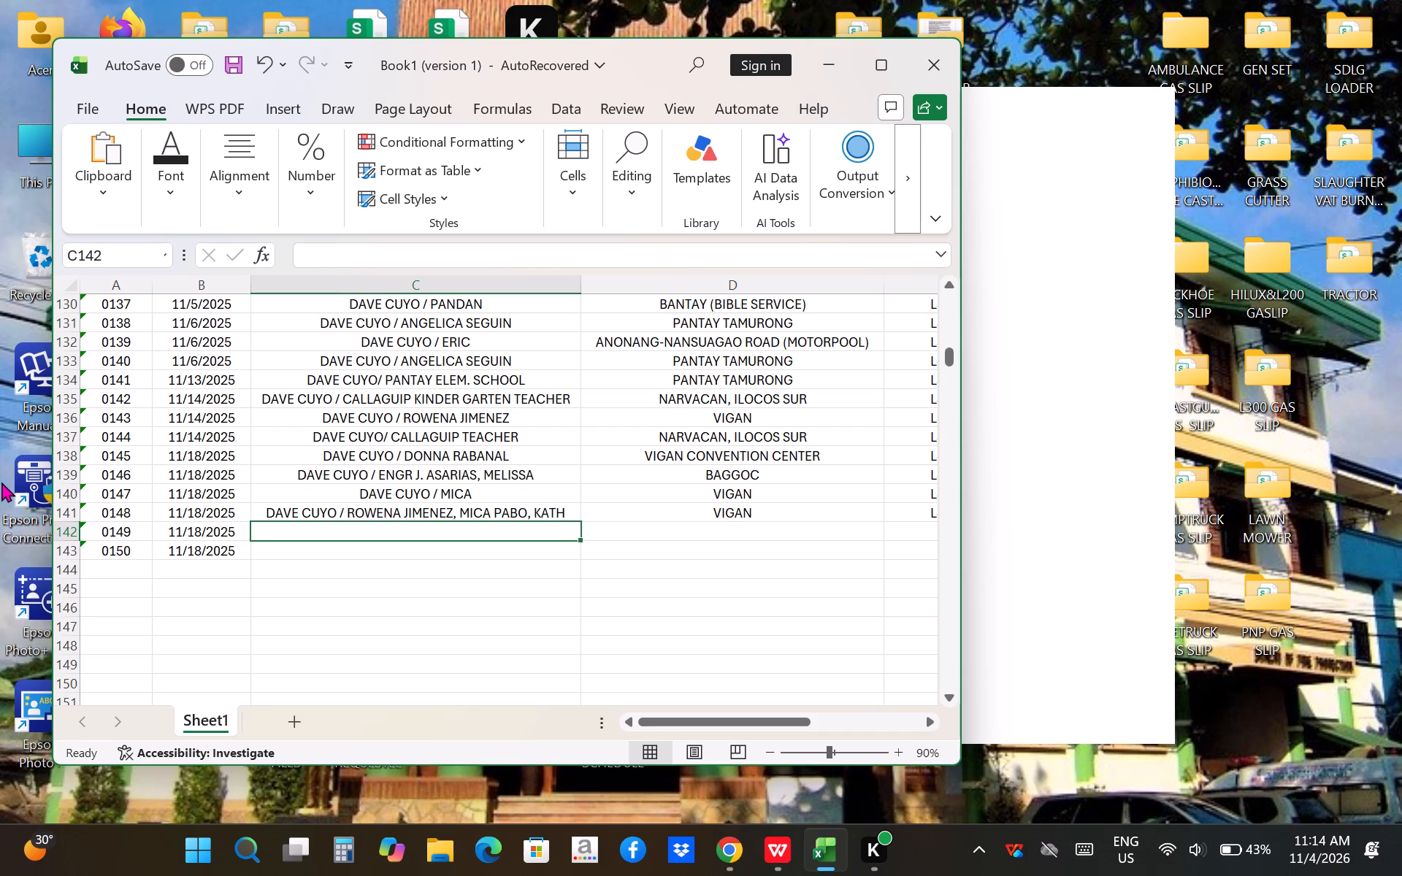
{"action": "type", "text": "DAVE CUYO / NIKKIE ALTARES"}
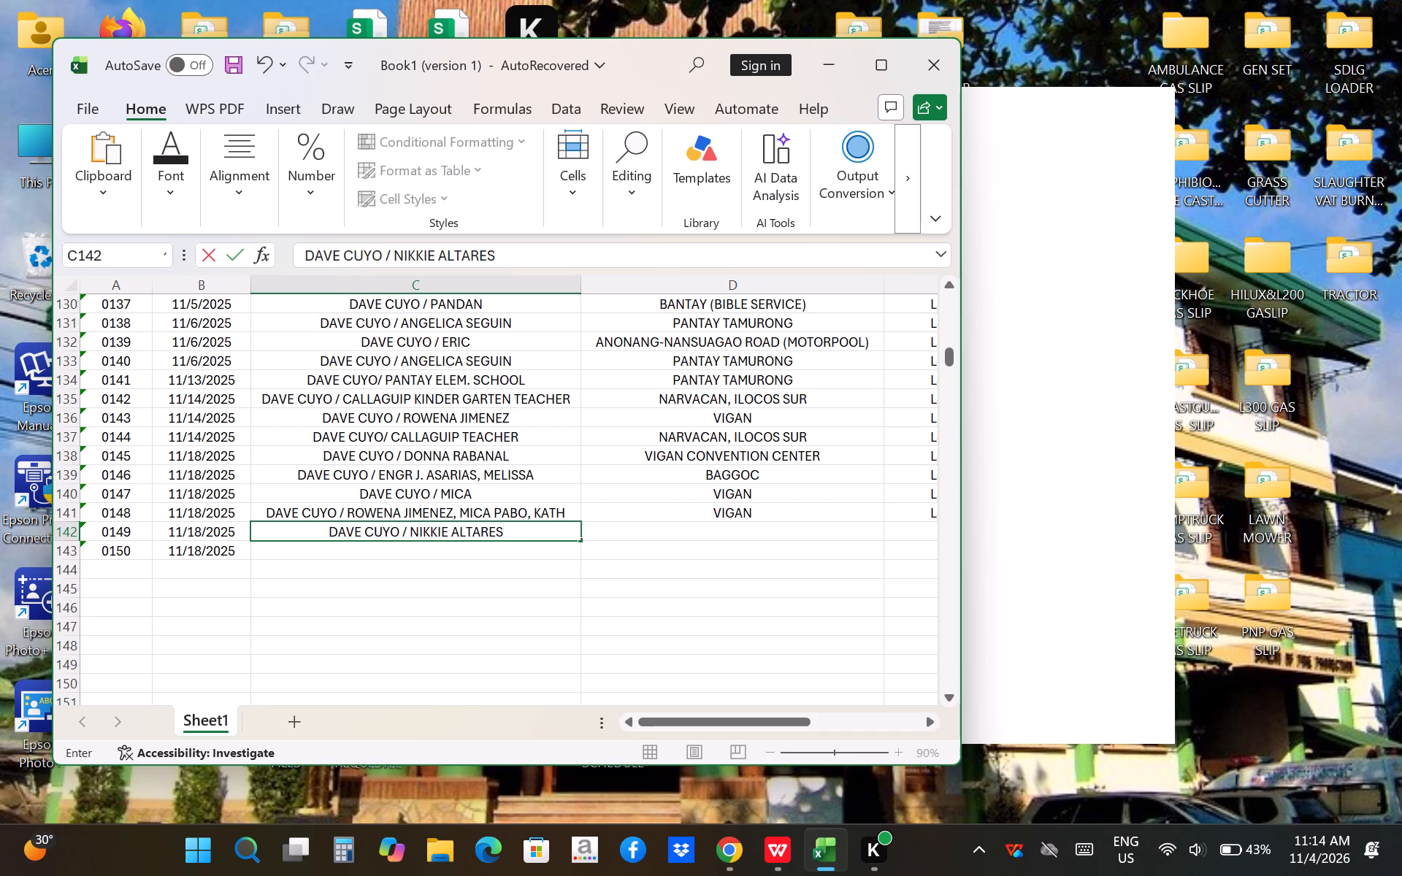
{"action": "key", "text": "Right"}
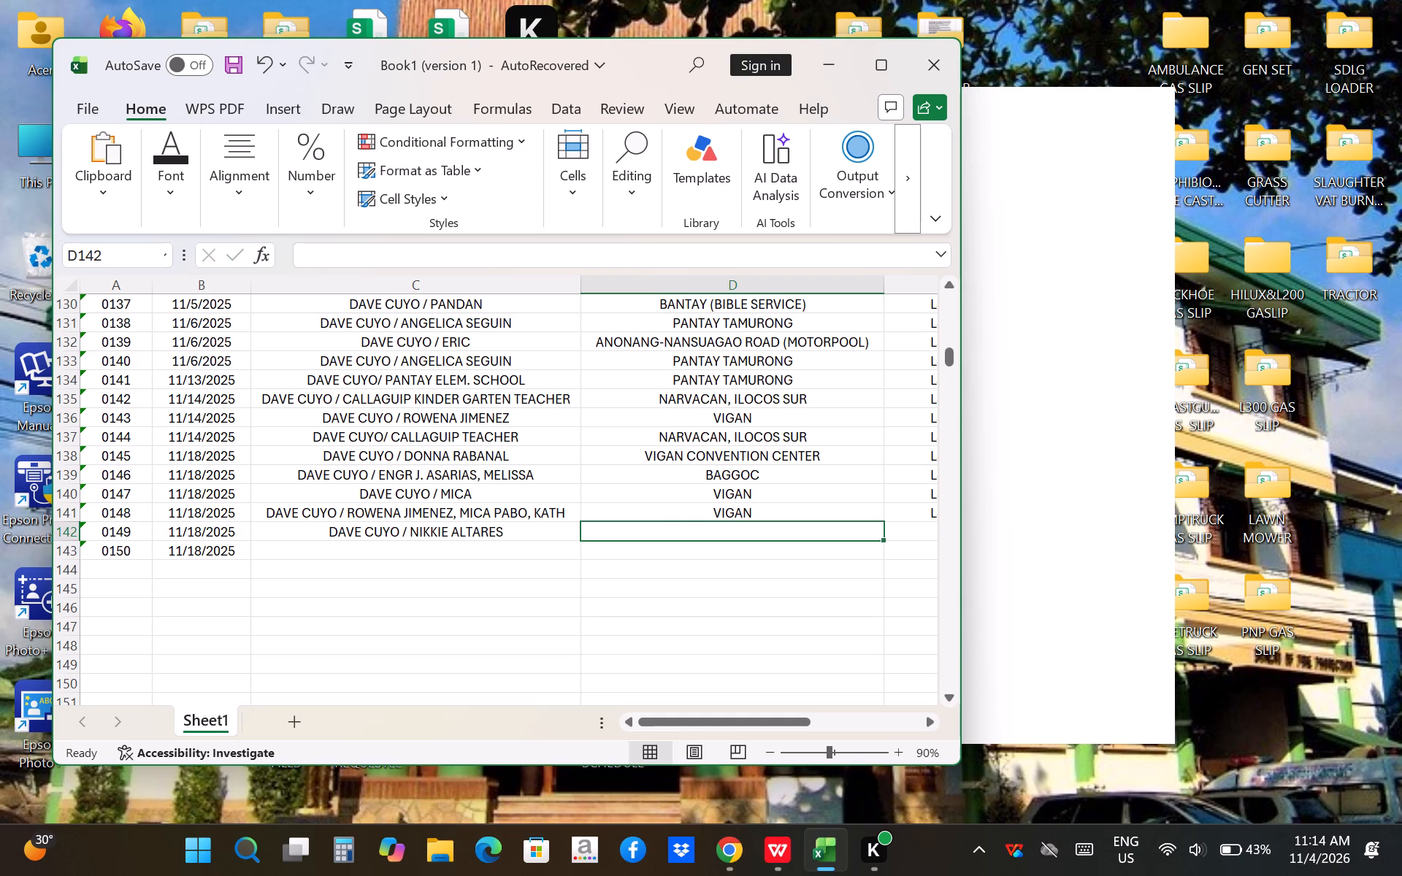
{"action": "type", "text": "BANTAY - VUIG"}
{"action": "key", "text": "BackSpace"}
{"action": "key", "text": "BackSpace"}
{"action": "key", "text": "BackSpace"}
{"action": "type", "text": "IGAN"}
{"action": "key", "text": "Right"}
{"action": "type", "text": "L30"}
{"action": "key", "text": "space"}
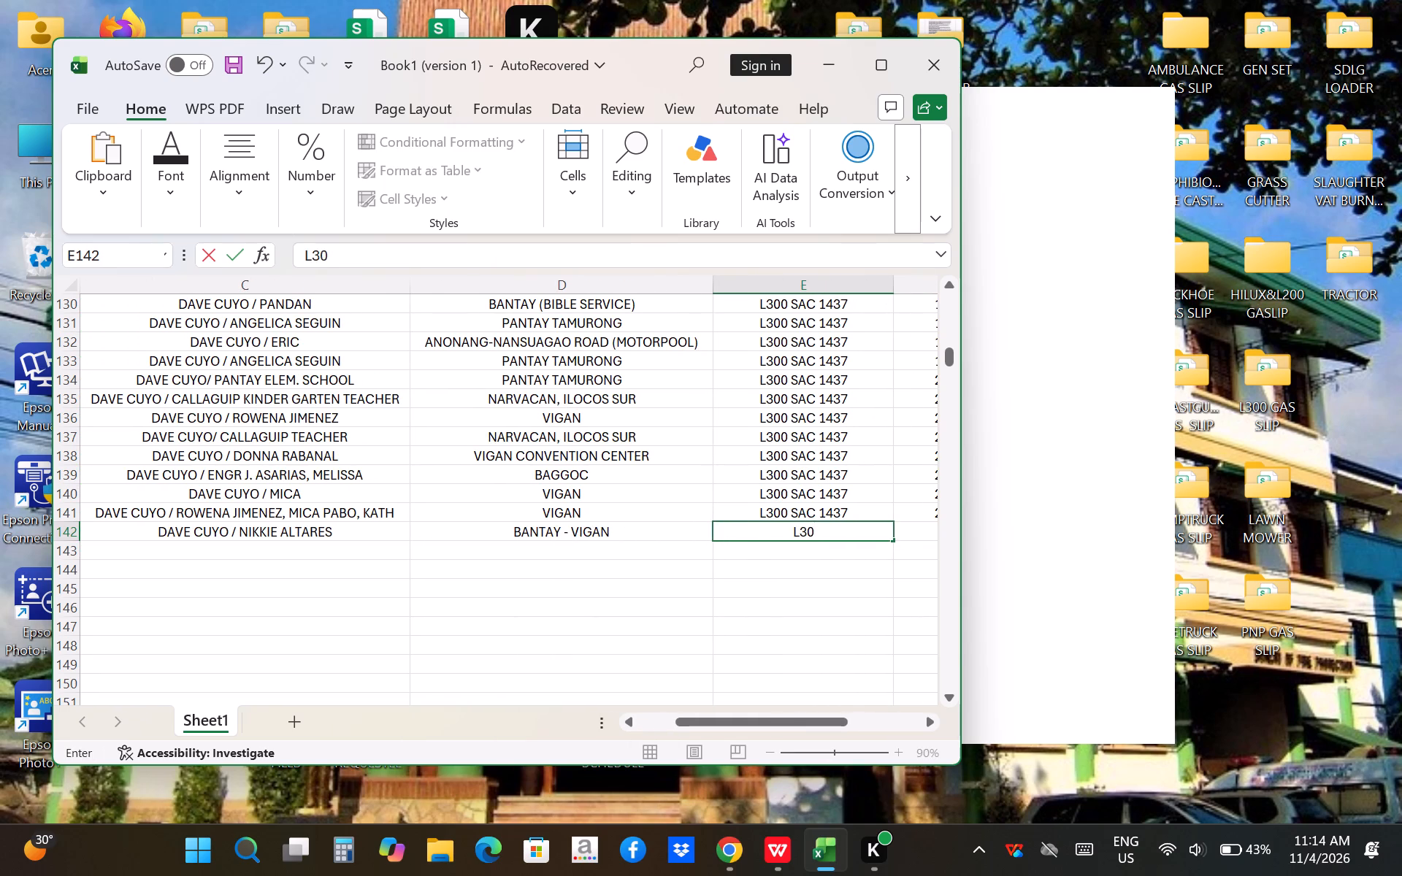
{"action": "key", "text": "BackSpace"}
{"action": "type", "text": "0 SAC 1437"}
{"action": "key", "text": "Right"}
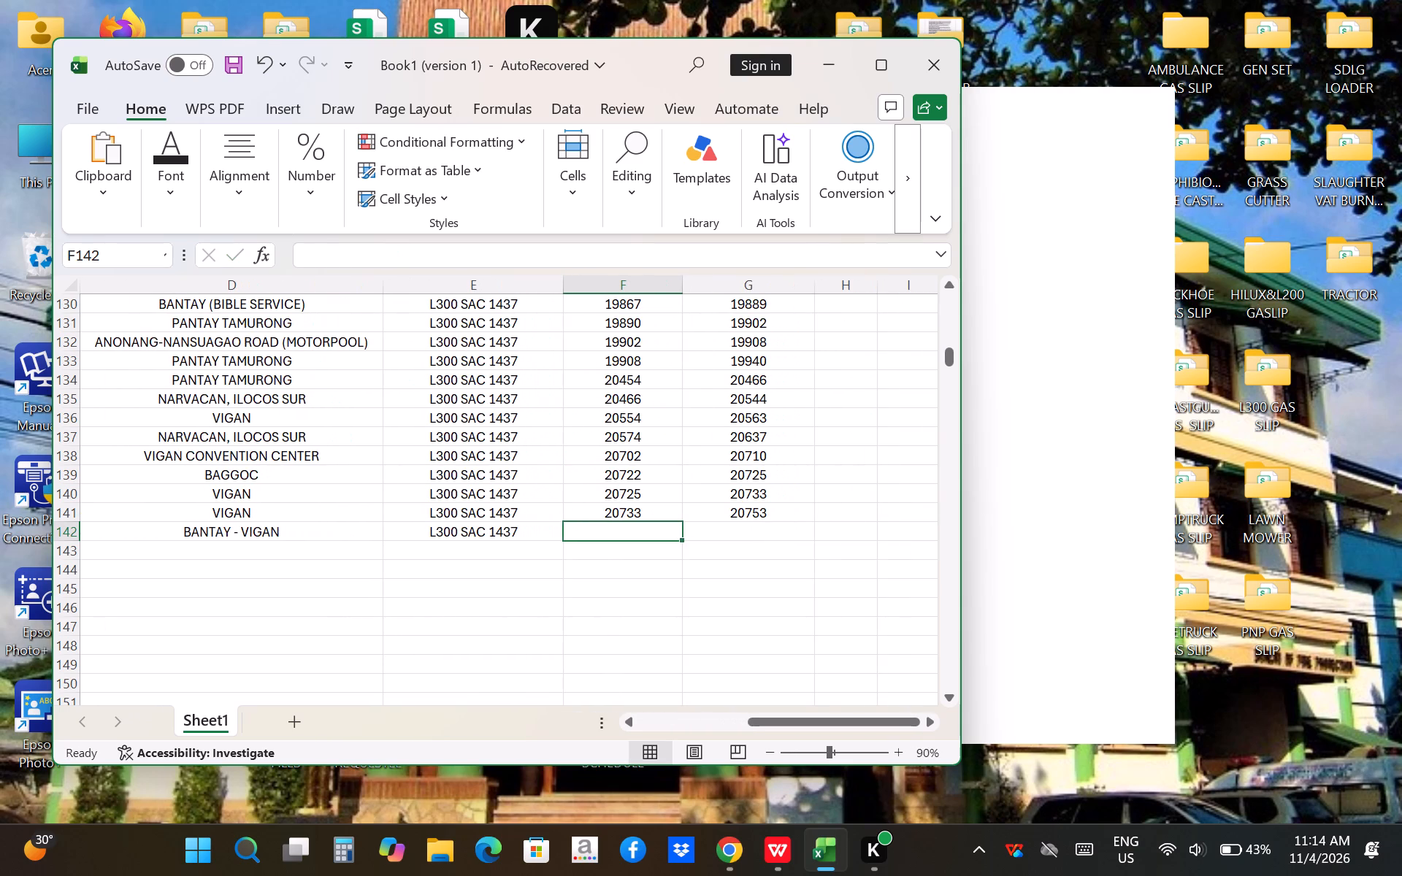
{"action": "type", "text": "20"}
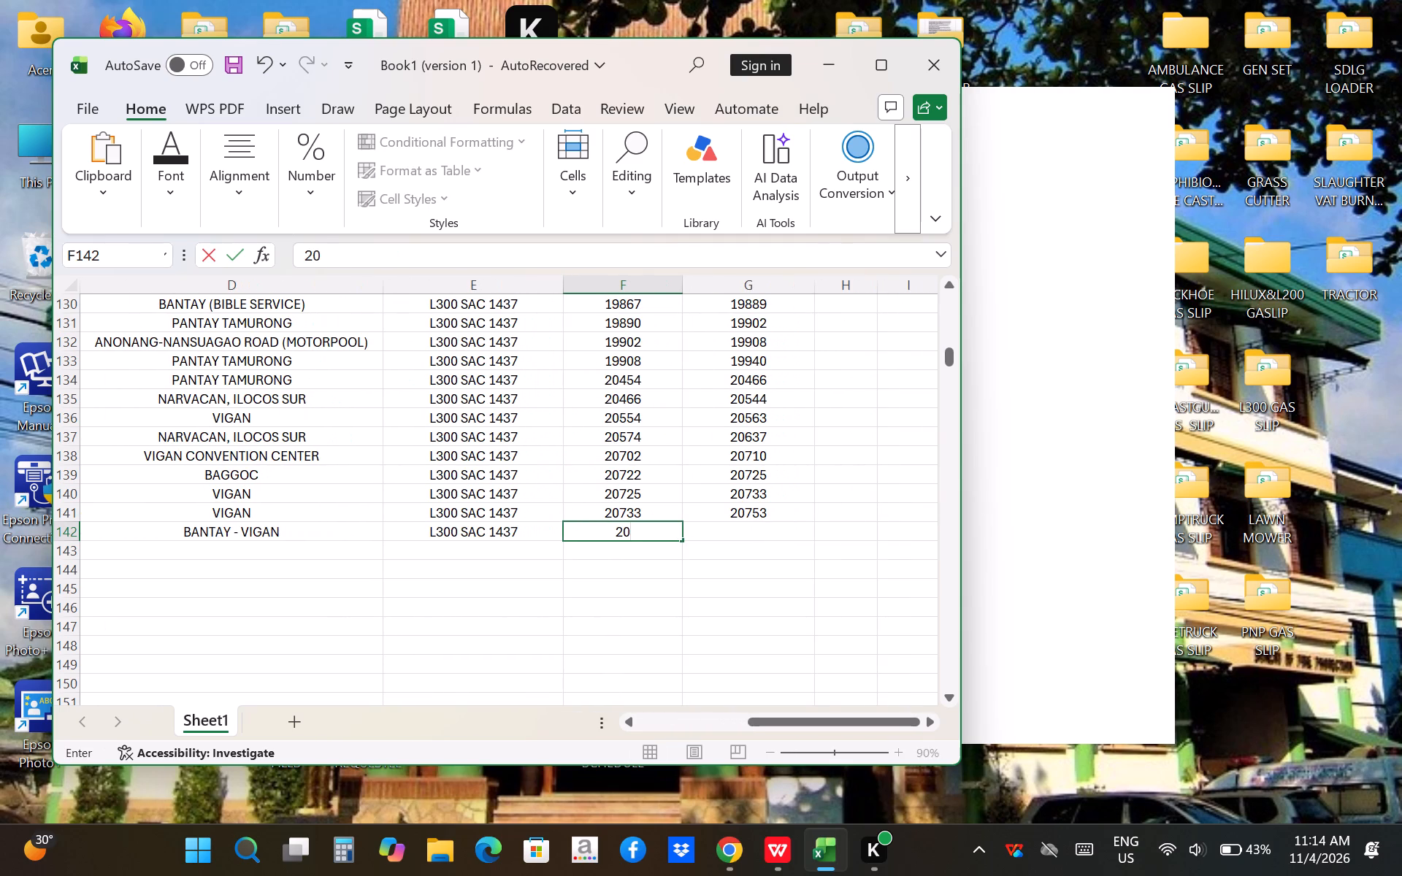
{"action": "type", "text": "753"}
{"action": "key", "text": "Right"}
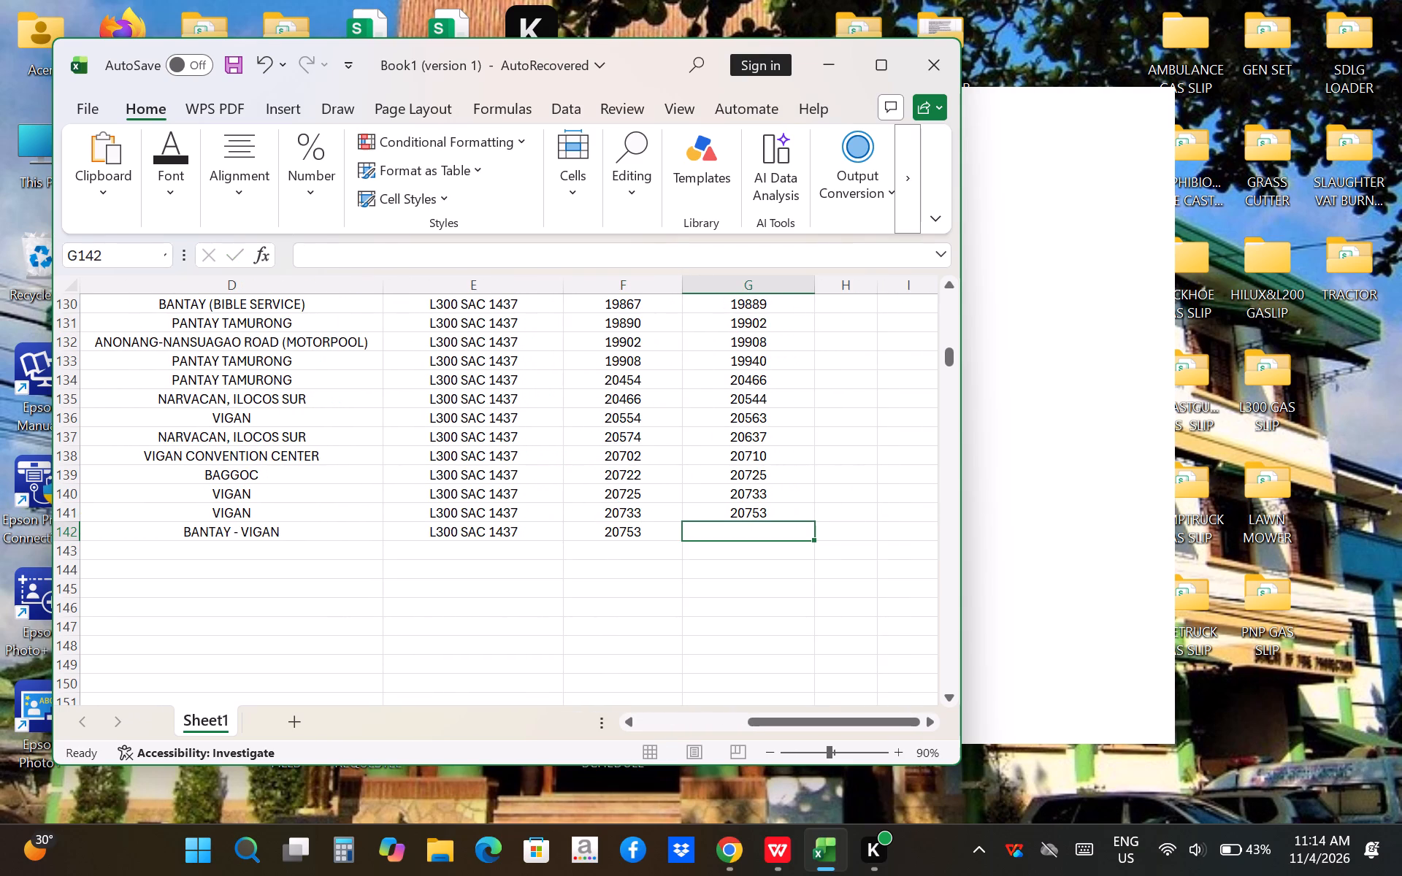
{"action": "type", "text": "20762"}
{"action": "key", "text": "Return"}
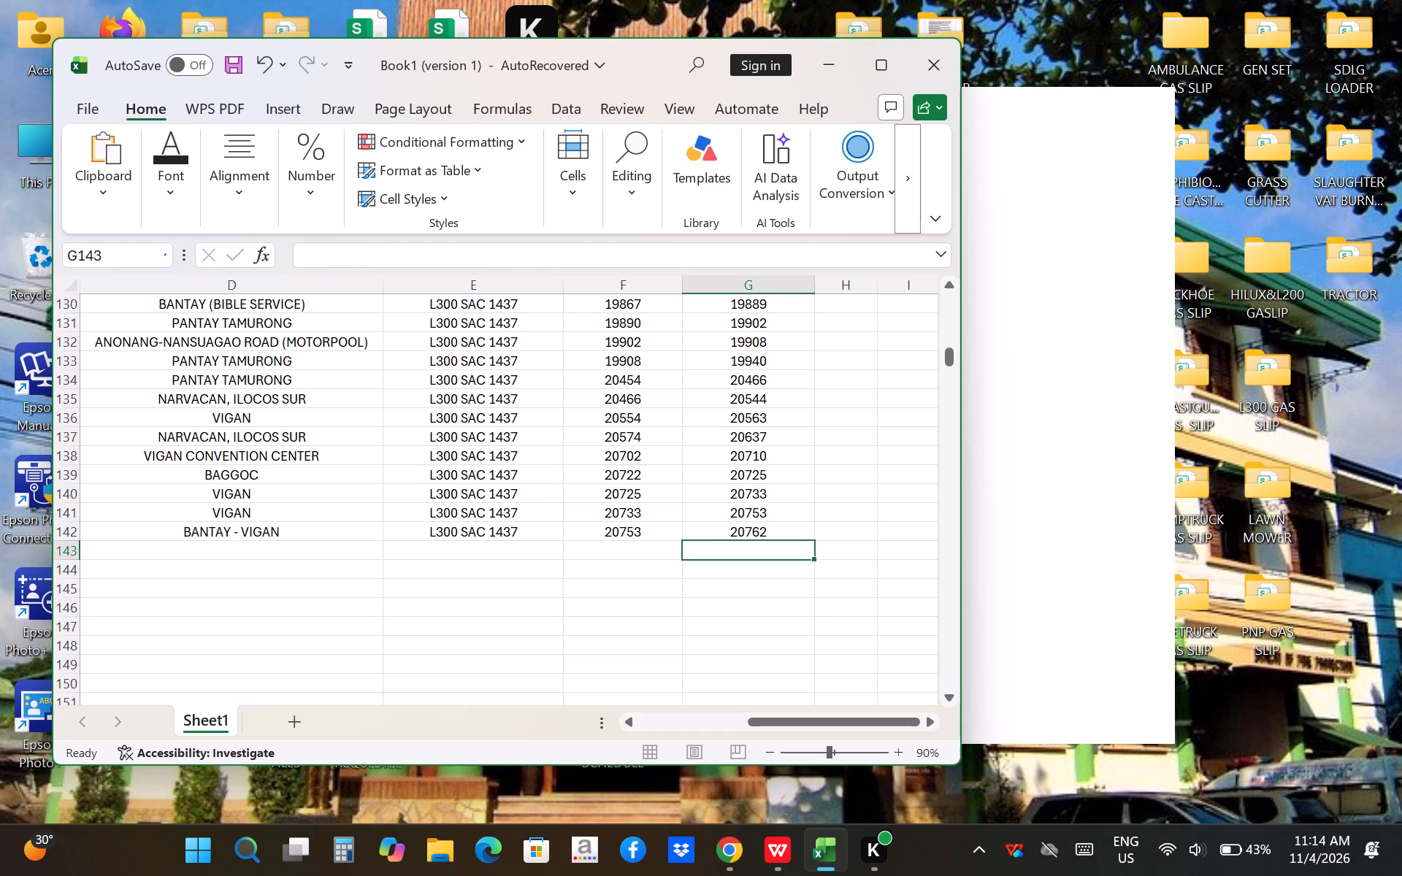
For ticket 0150, enter the same driver as ticket 0149 followed by ENGR. ASPA and ENGR. KATH as passengers.
{"action": "left_click_drag", "start_coordinate": [842, 726], "coordinate": [566, 691]}
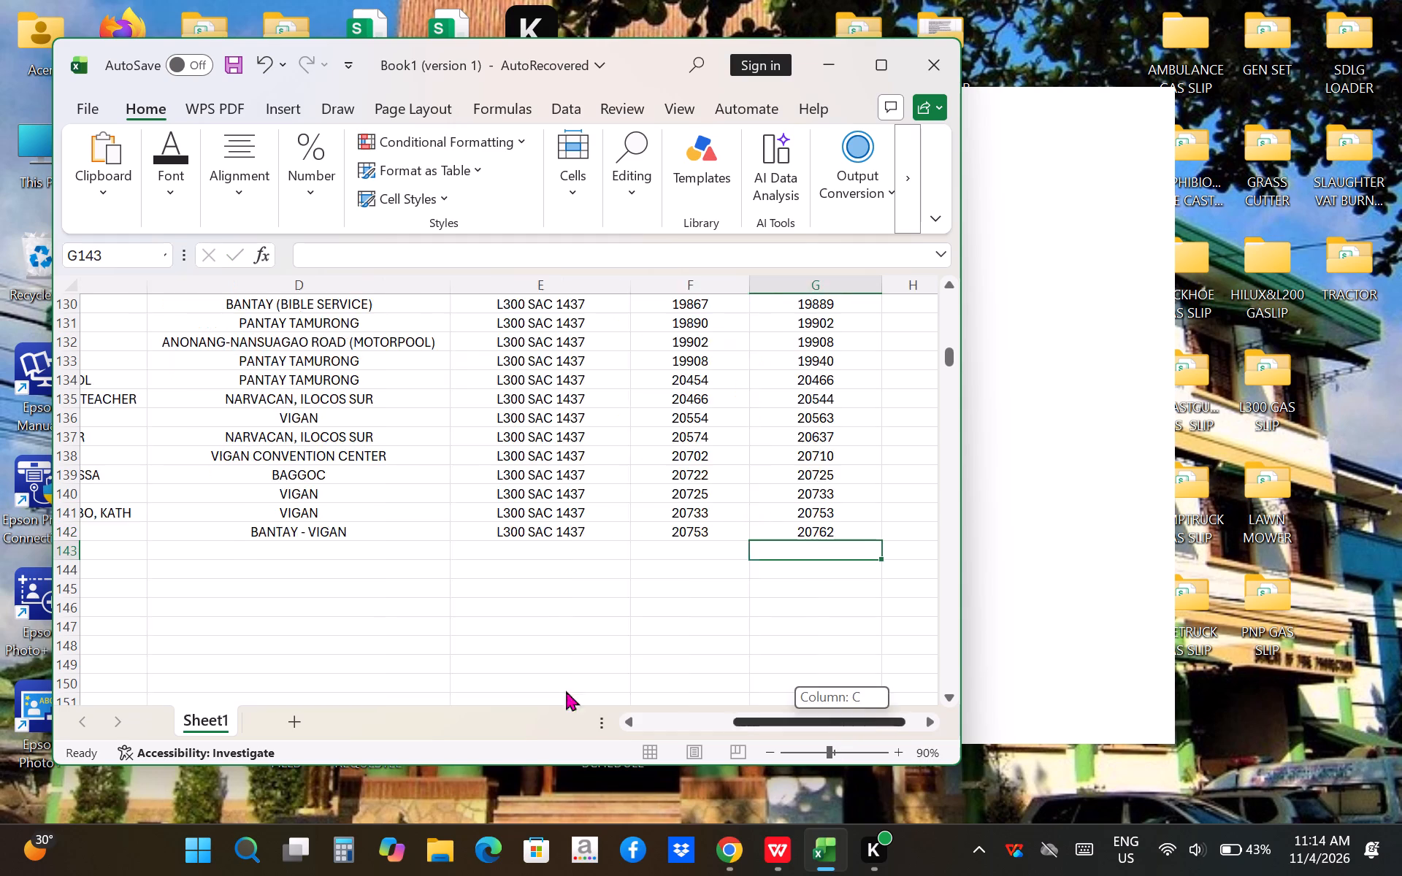
{"action": "left_click_drag", "start_coordinate": [566, 691], "coordinate": [502, 681]}
{"action": "left_click", "coordinate": [329, 558]}
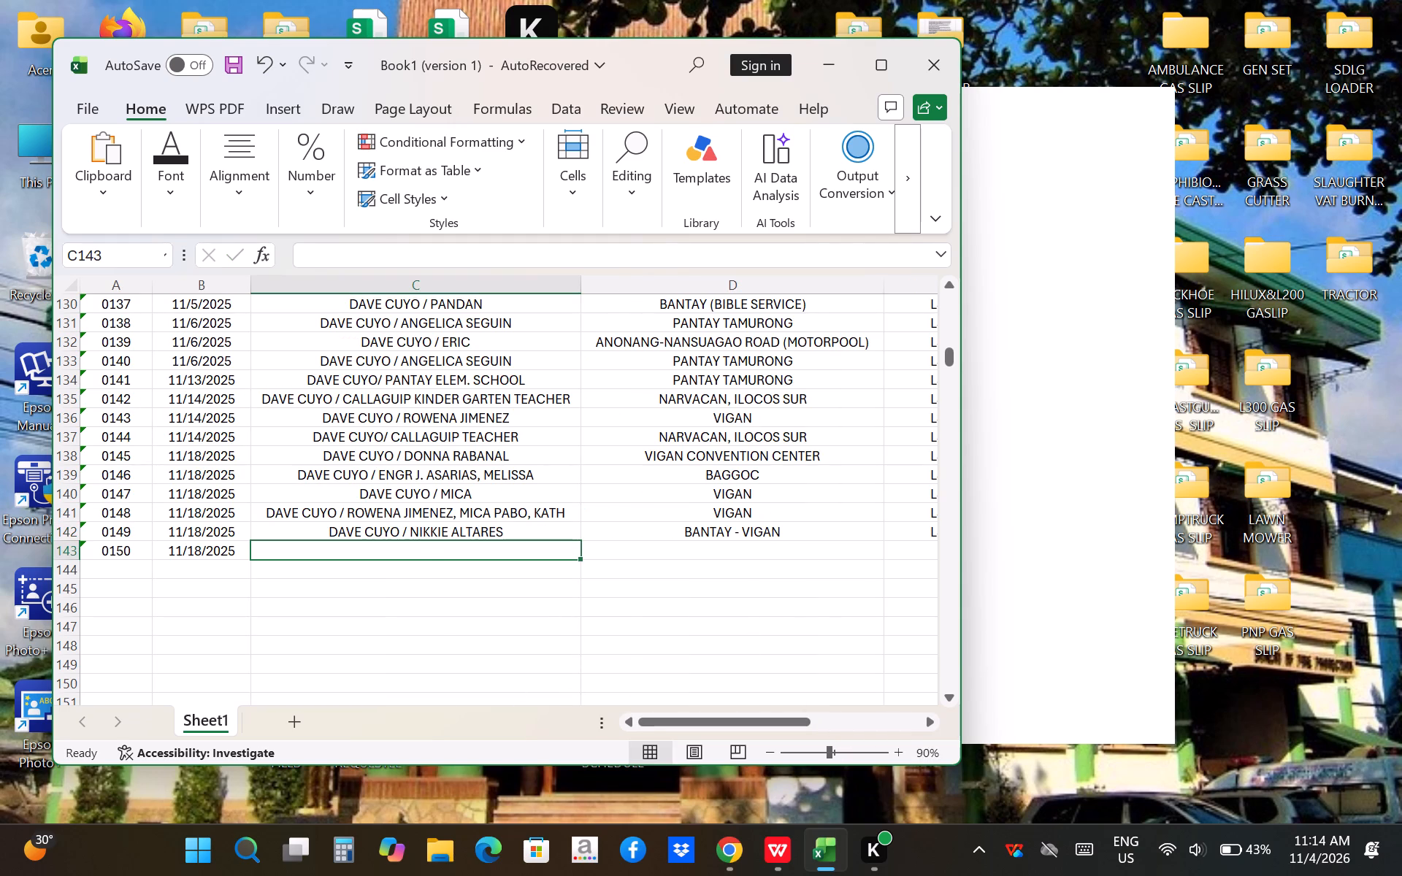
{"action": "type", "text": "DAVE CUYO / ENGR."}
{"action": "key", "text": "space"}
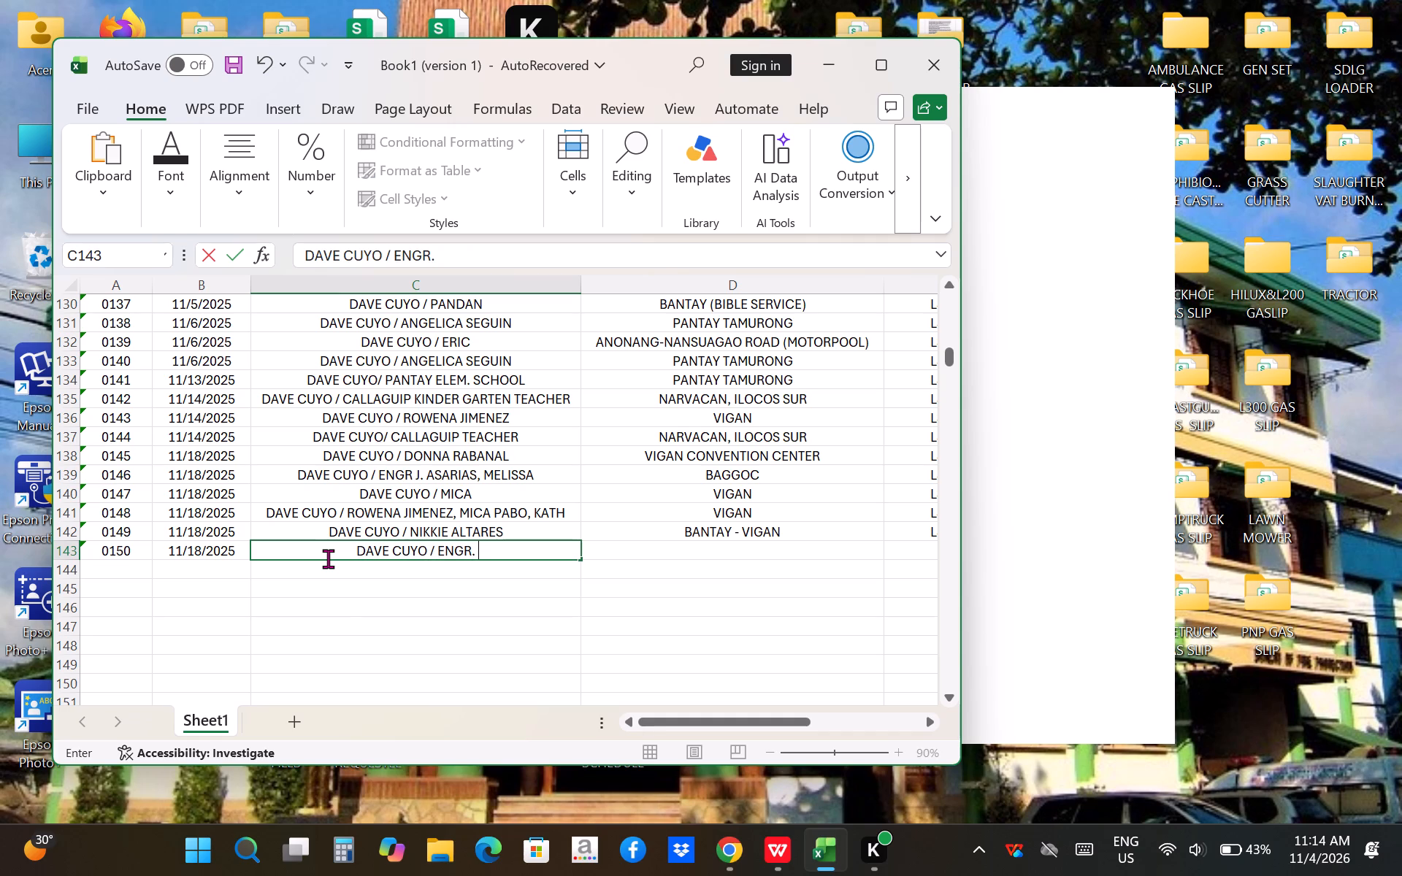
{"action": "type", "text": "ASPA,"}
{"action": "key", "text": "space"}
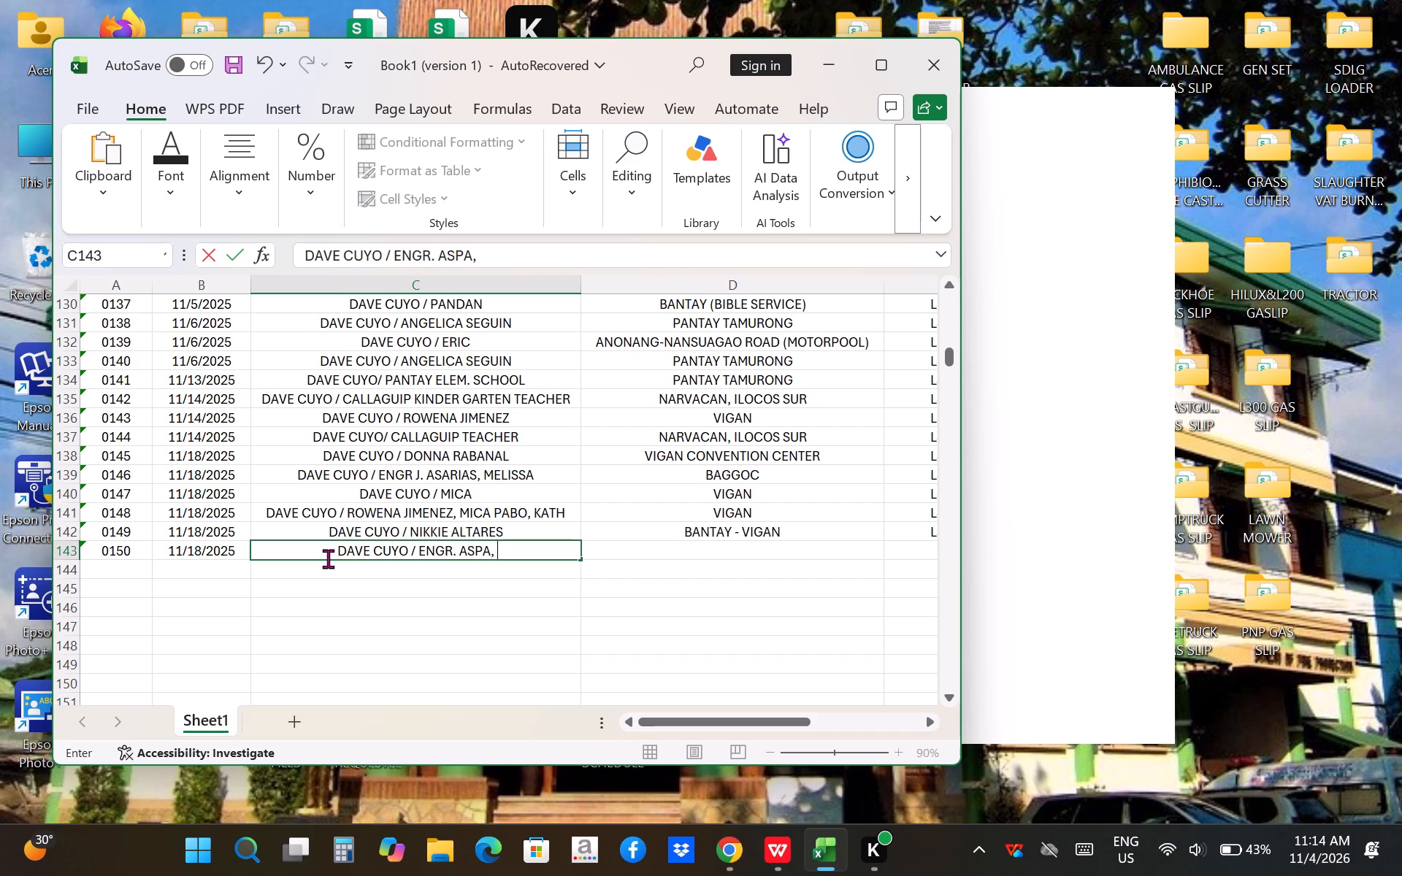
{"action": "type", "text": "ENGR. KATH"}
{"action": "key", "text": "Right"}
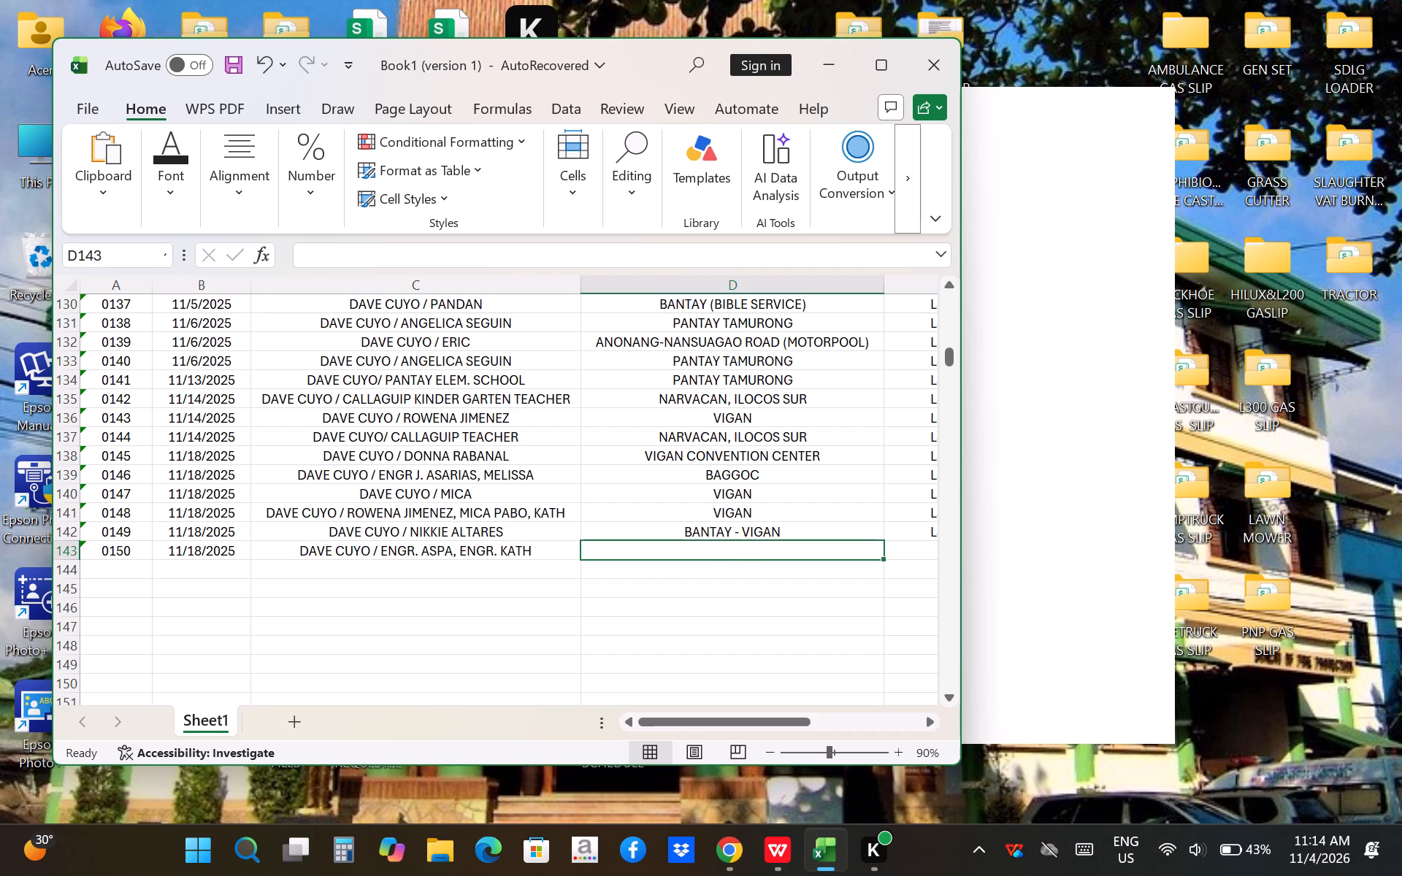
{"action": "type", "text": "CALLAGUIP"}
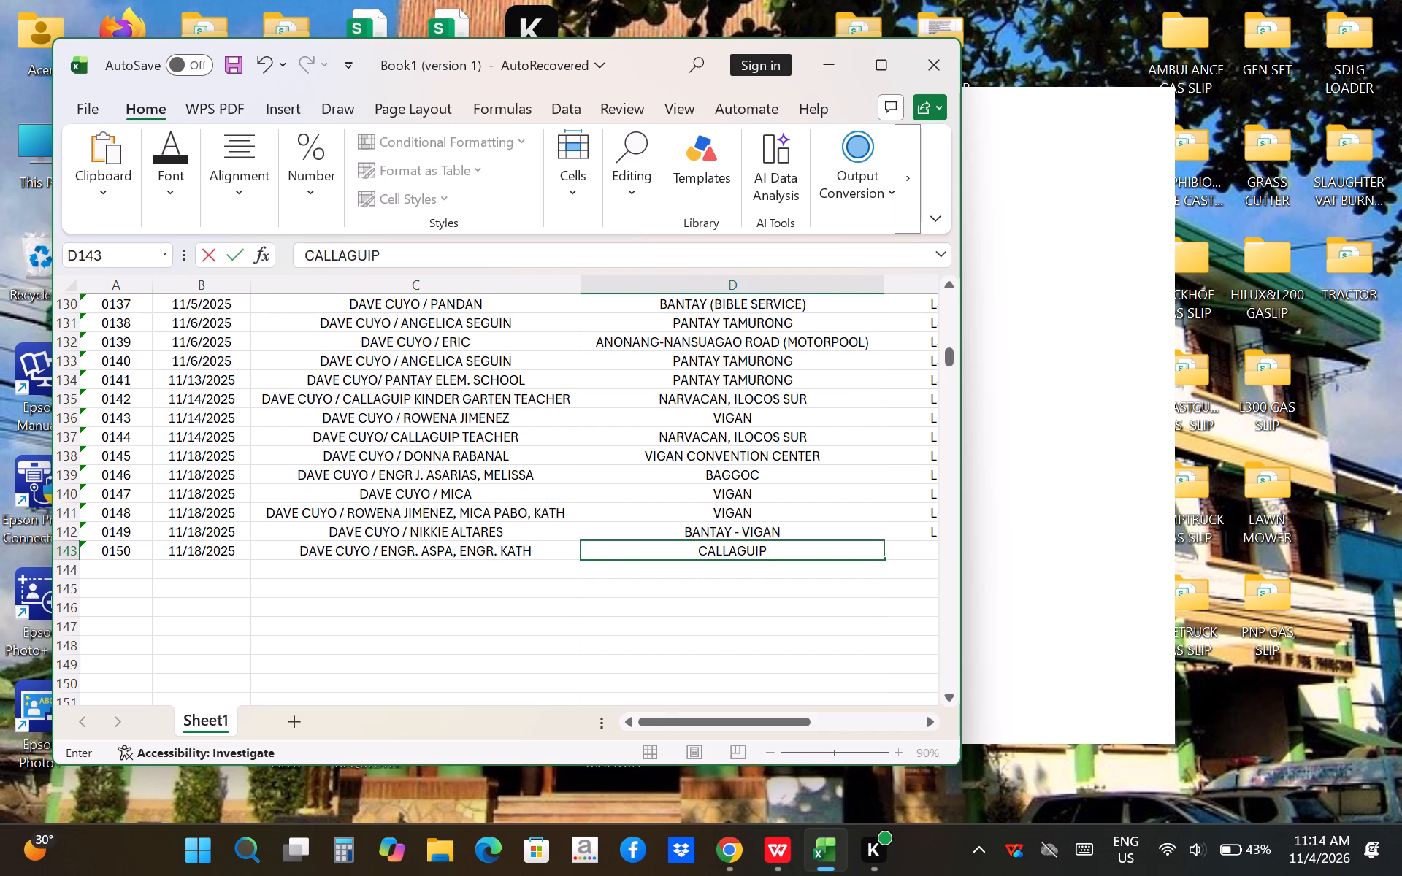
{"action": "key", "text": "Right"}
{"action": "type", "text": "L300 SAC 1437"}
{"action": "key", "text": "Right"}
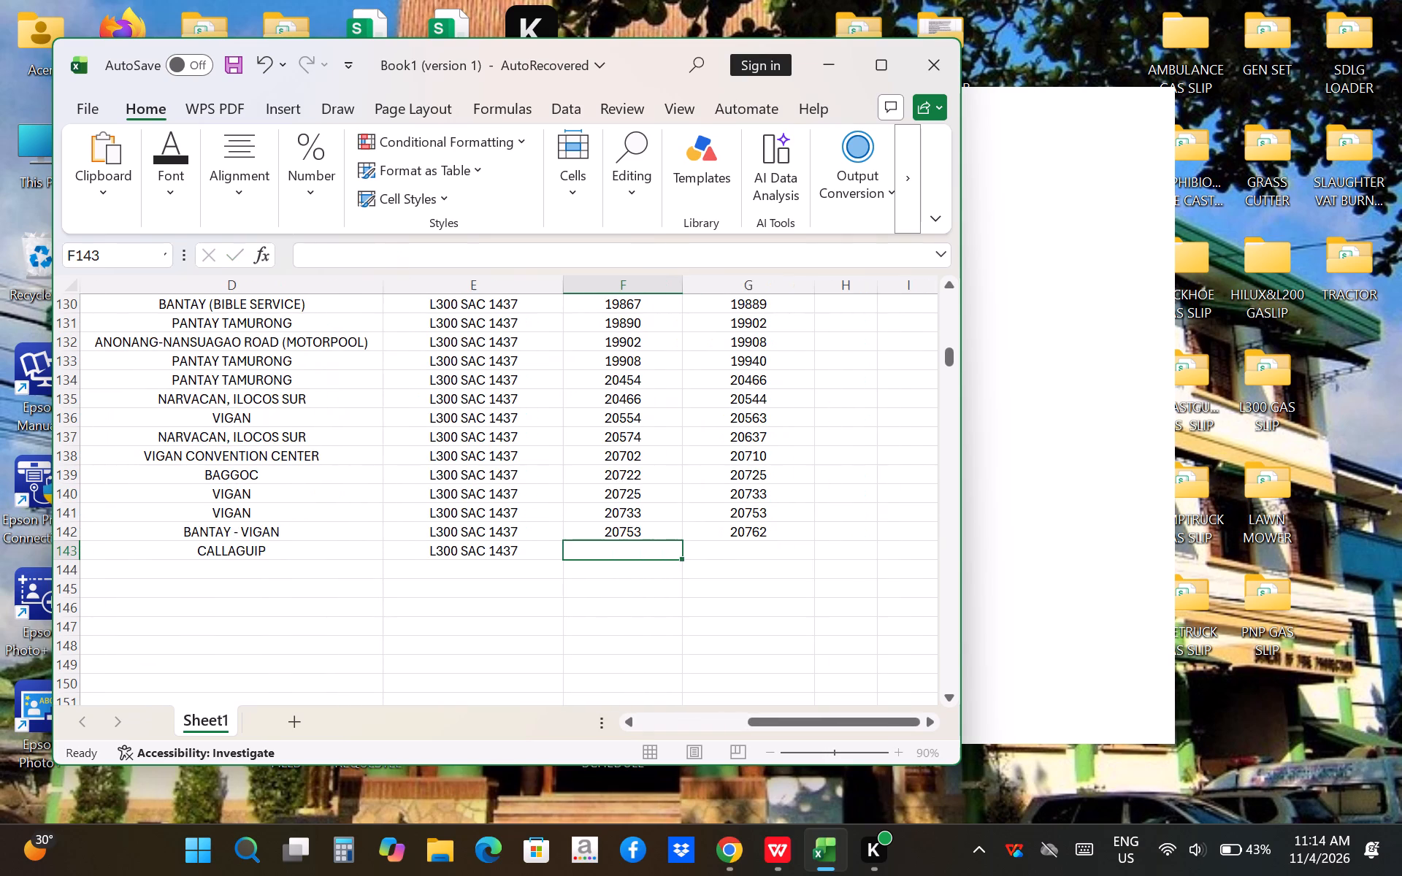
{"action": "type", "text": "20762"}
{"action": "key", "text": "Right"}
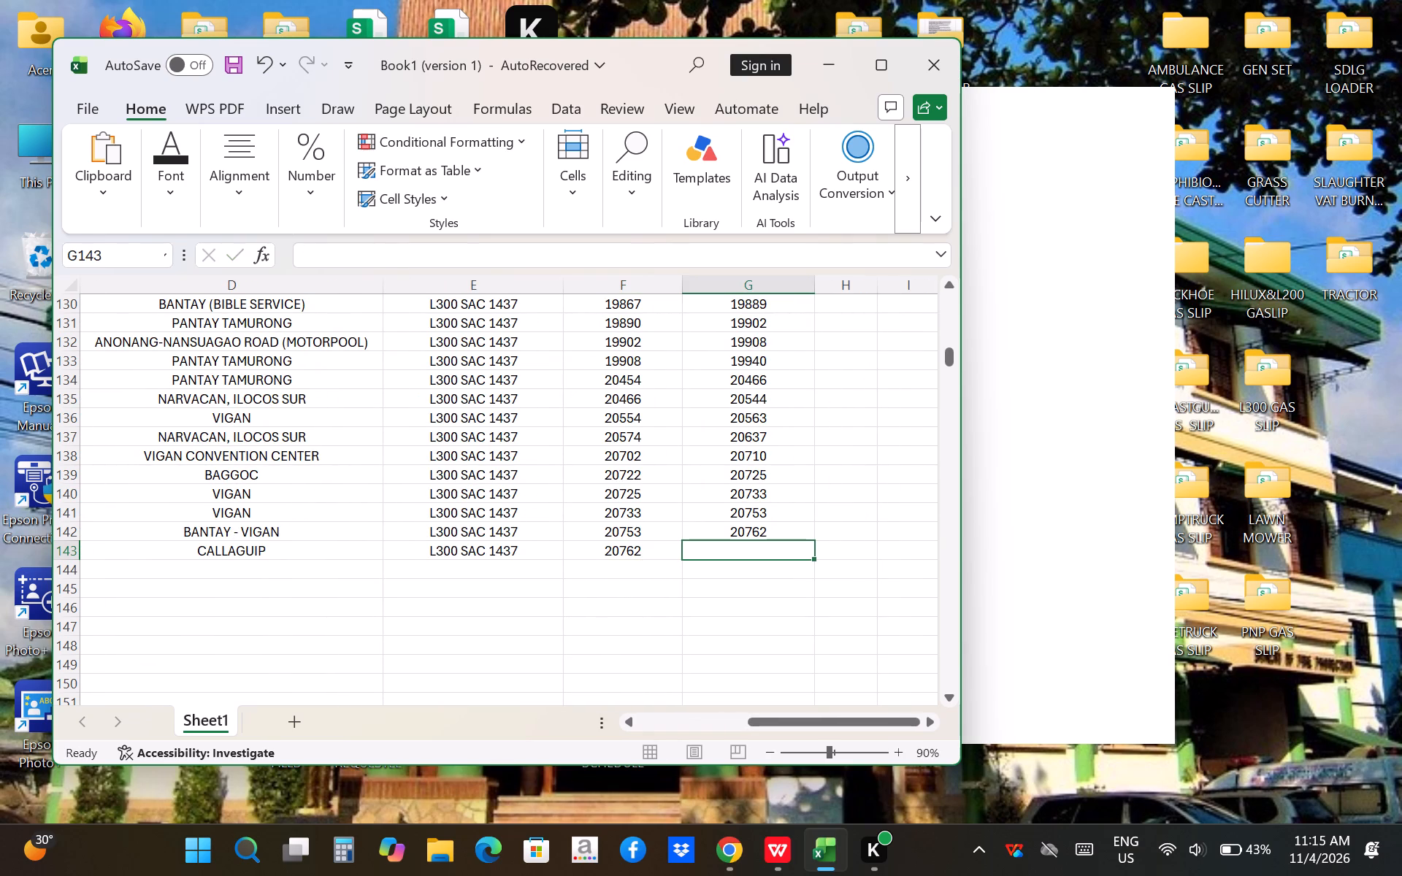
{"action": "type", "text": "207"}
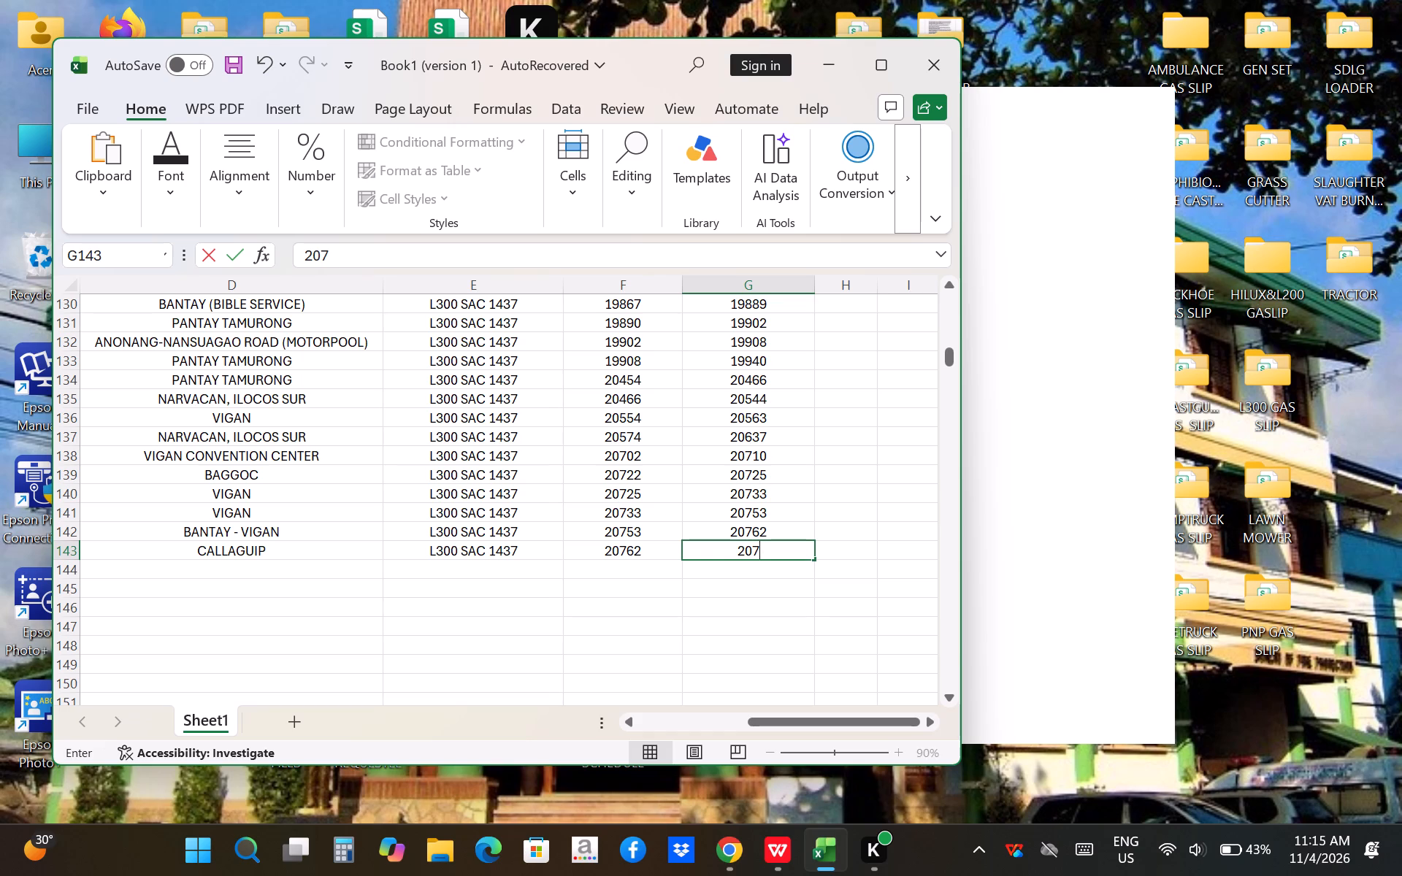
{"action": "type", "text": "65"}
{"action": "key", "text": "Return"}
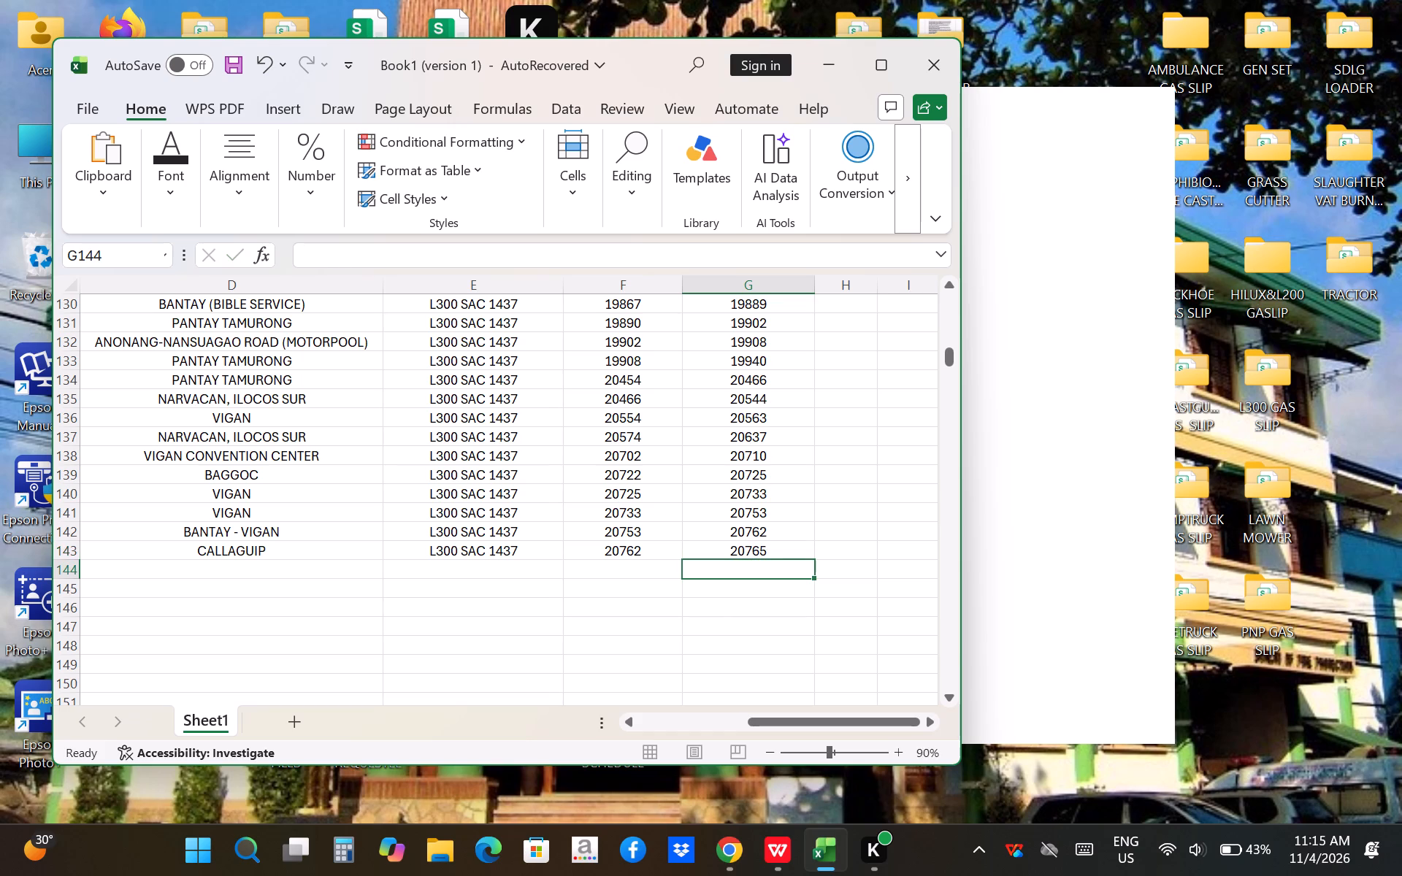
Extend the ticket number series below 0150 down to 0156.
{"action": "left_click_drag", "start_coordinate": [902, 722], "coordinate": [651, 704]}
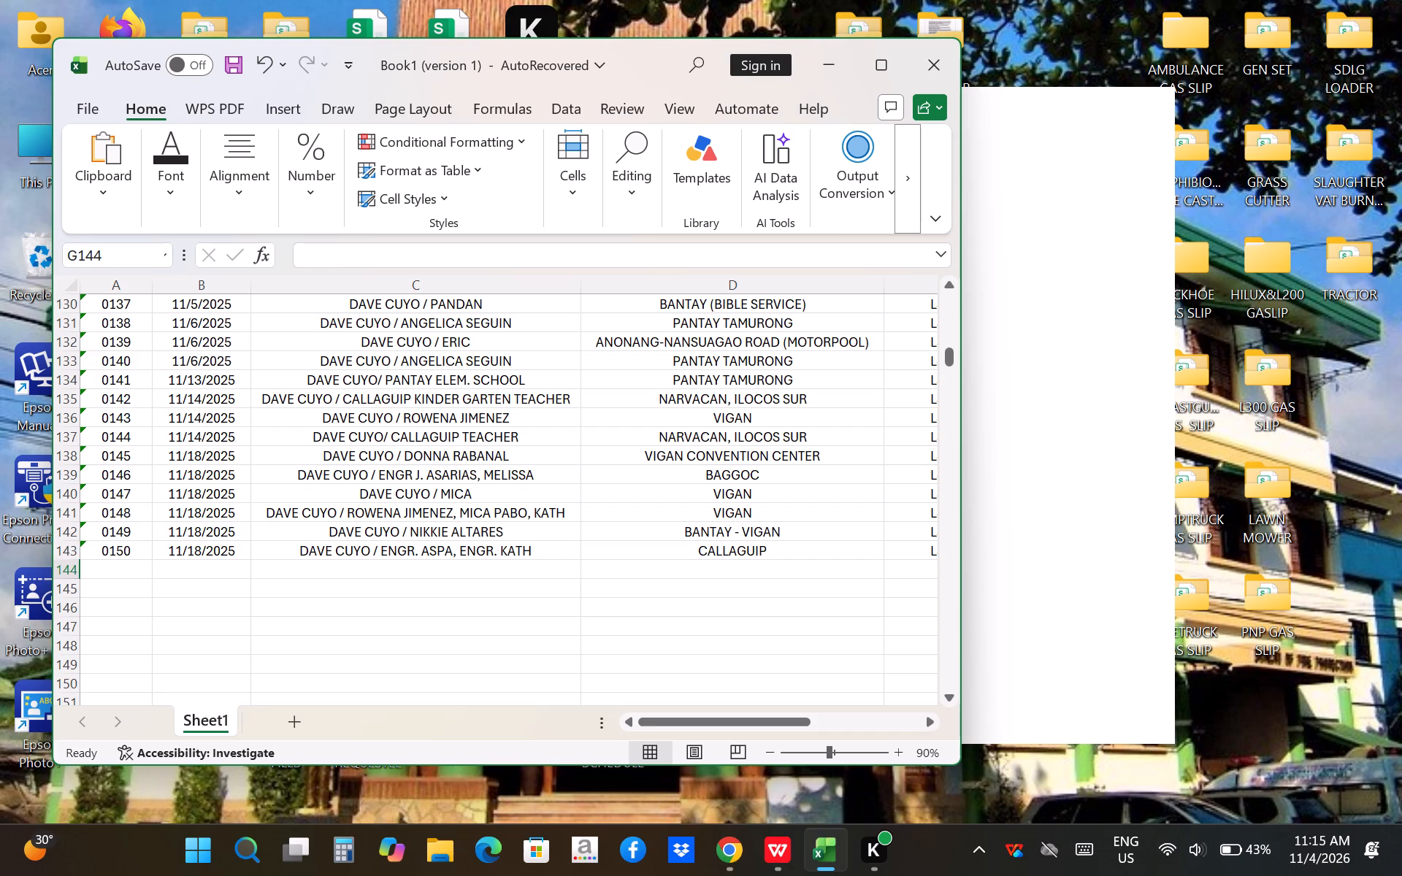
{"action": "left_click", "coordinate": [107, 552]}
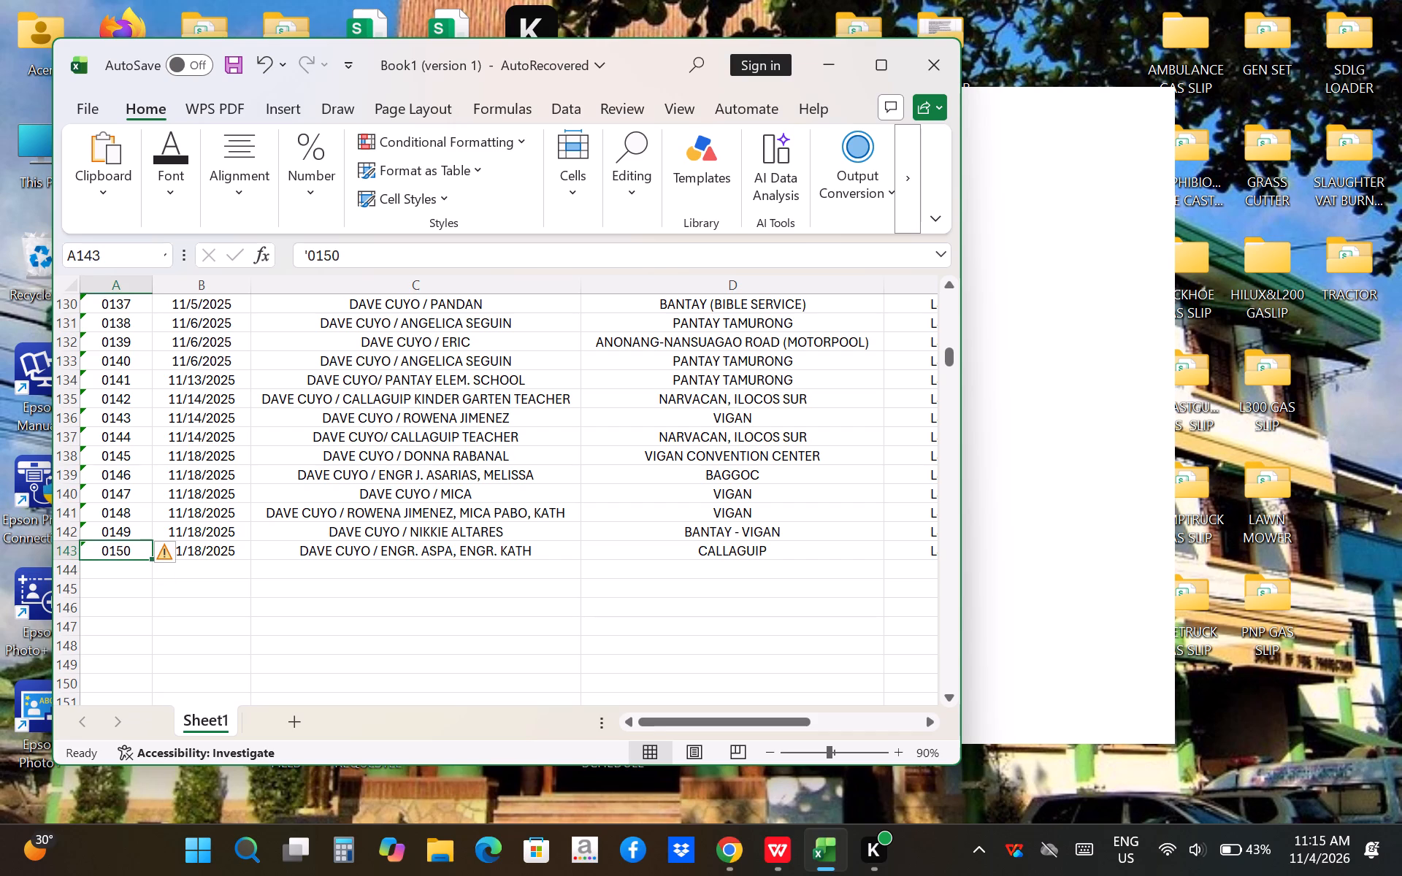
{"action": "left_click_drag", "start_coordinate": [151, 564], "coordinate": [150, 663]}
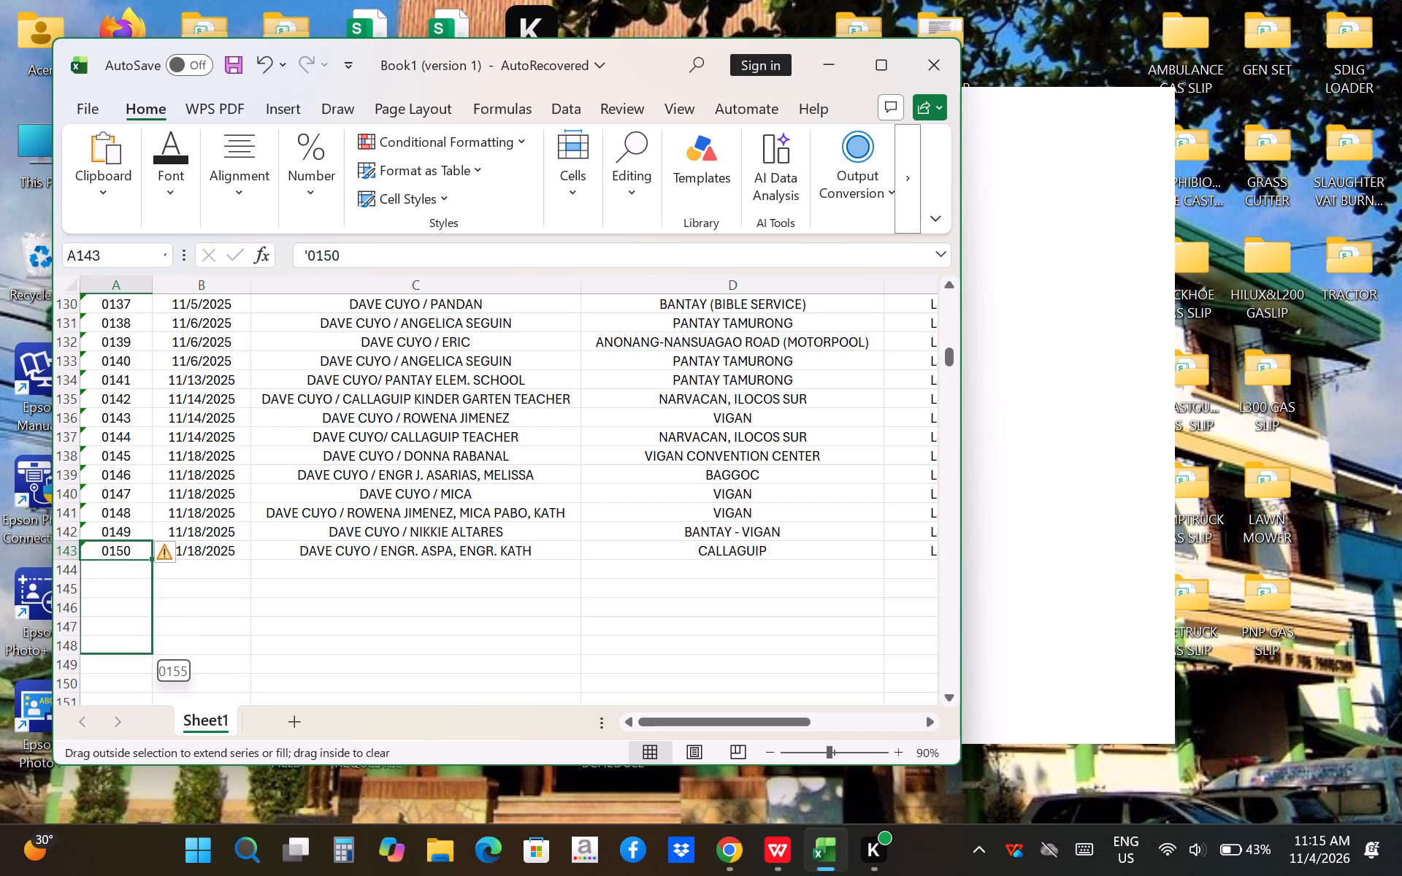
{"action": "left_click_drag", "start_coordinate": [150, 663], "coordinate": [149, 667]}
Enter dates 11/19/2025, 11/20/2025, 11/24/2025 and 11/25/2025 for tickets 0151 through 0154.
{"action": "scroll", "coordinate": [152, 637], "scroll_direction": "down", "scroll_amount": 3}
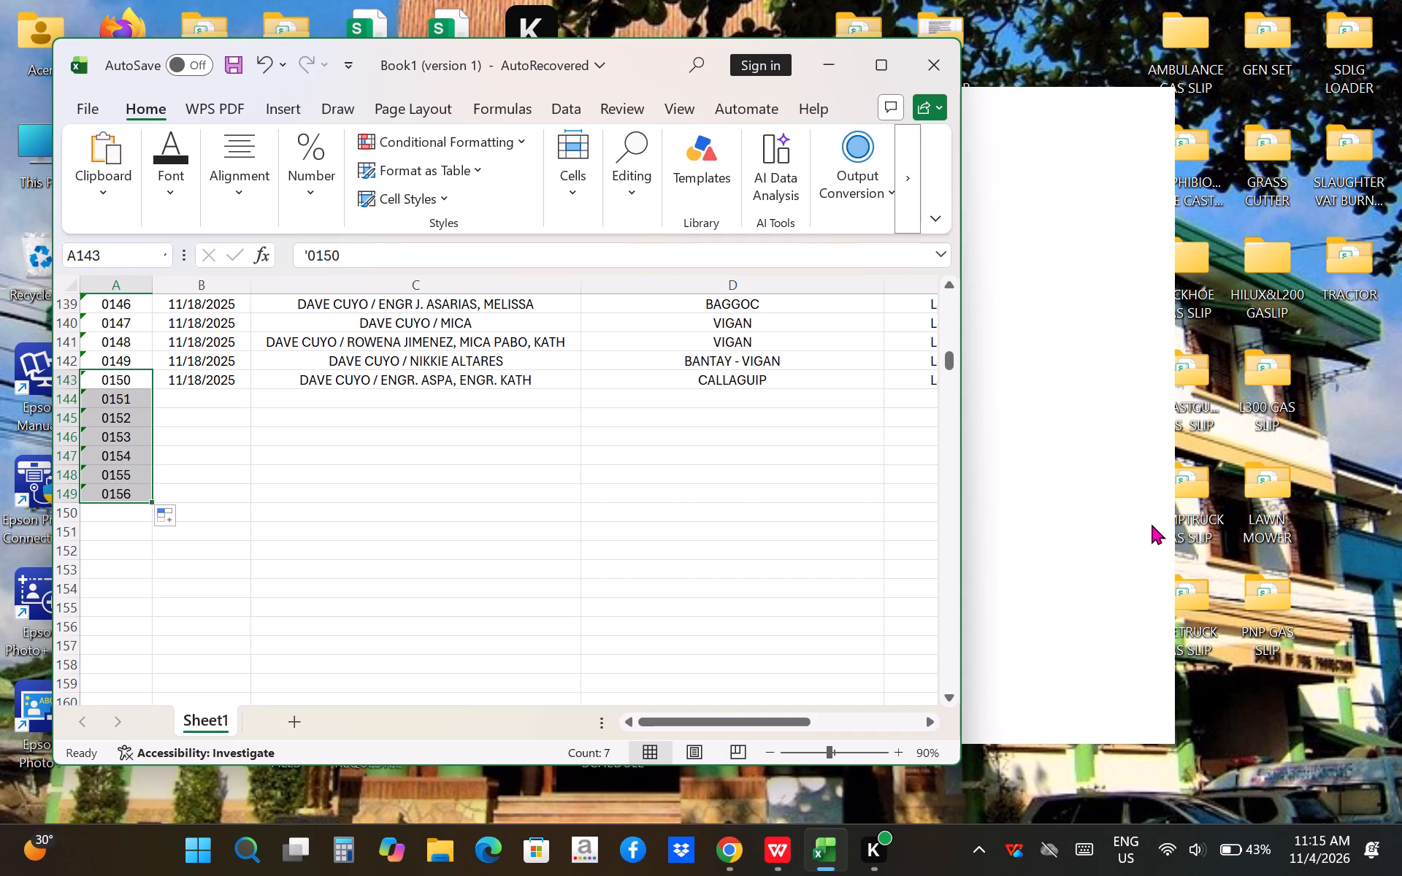
{"action": "left_click", "coordinate": [166, 397]}
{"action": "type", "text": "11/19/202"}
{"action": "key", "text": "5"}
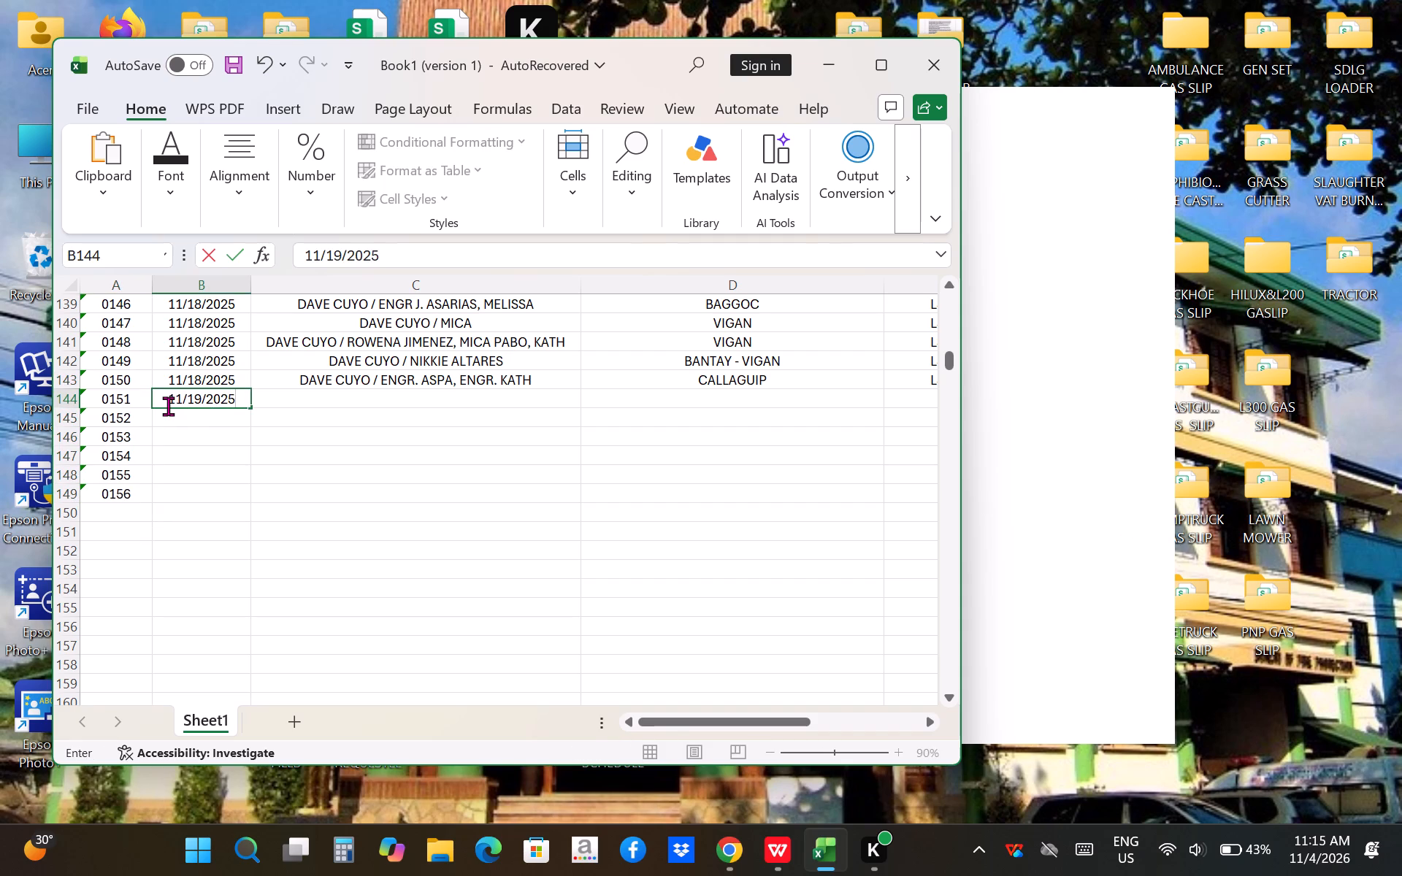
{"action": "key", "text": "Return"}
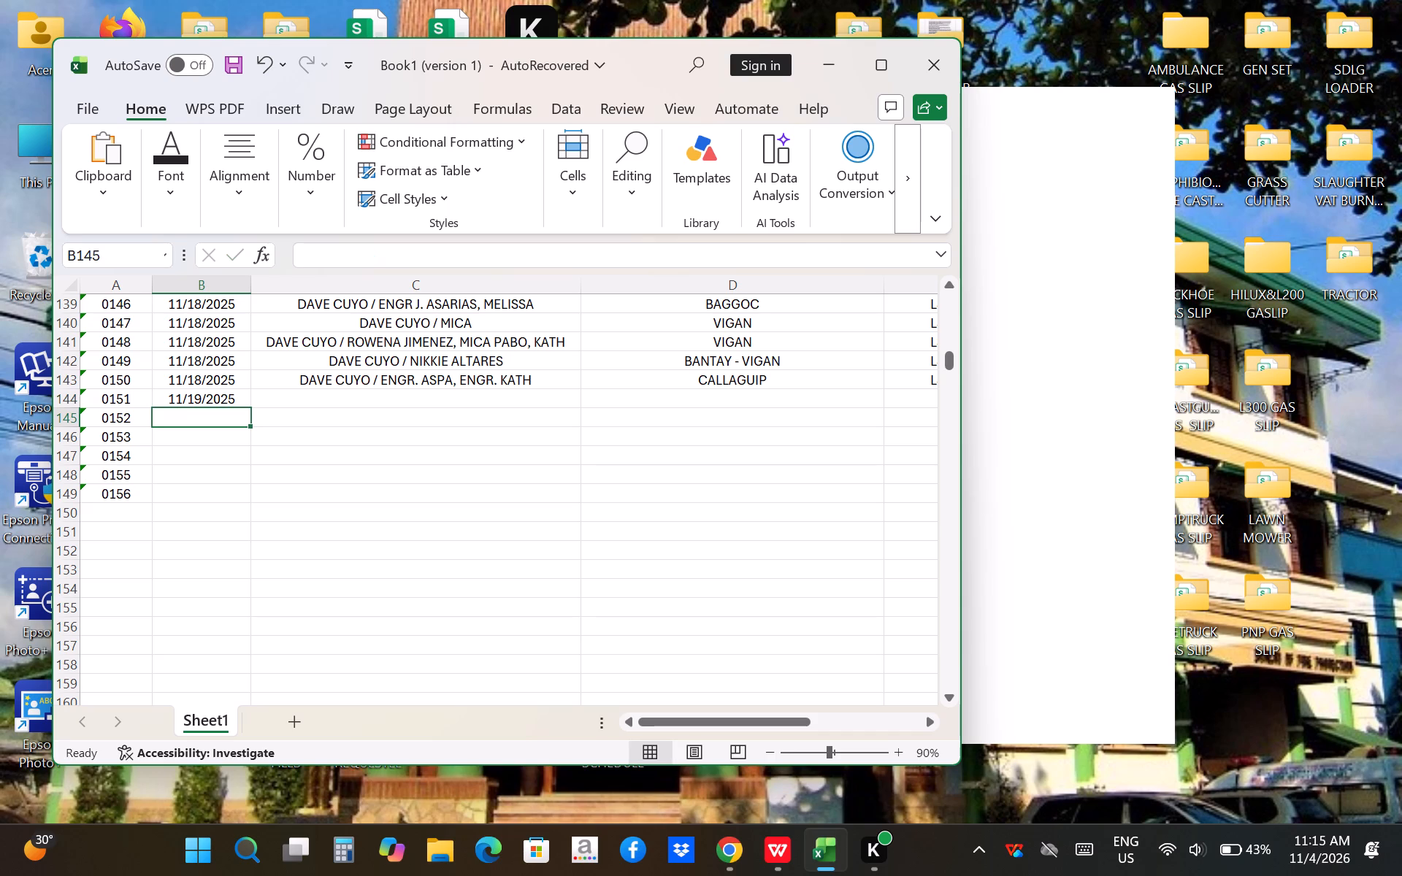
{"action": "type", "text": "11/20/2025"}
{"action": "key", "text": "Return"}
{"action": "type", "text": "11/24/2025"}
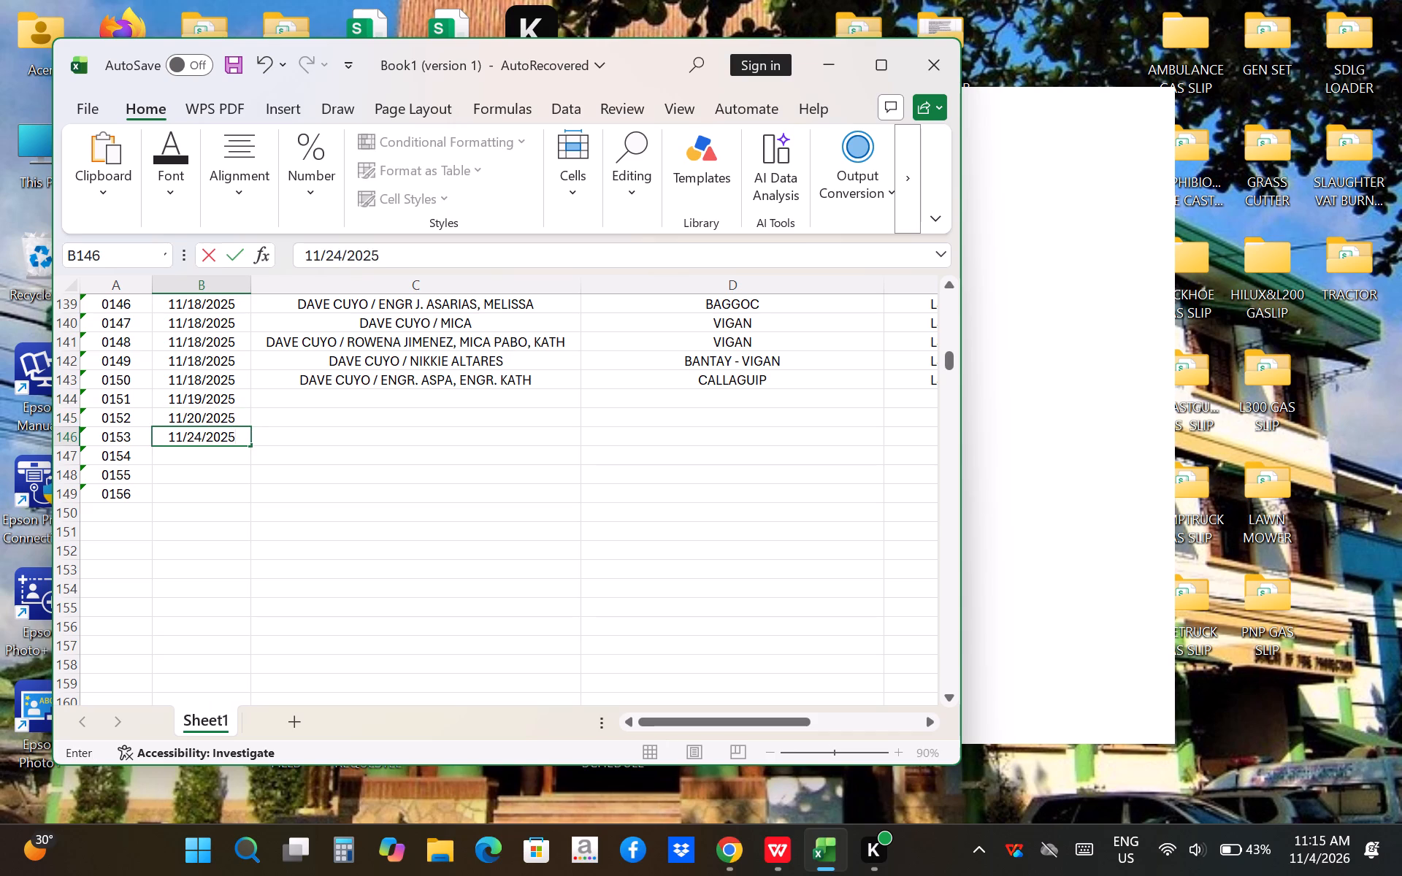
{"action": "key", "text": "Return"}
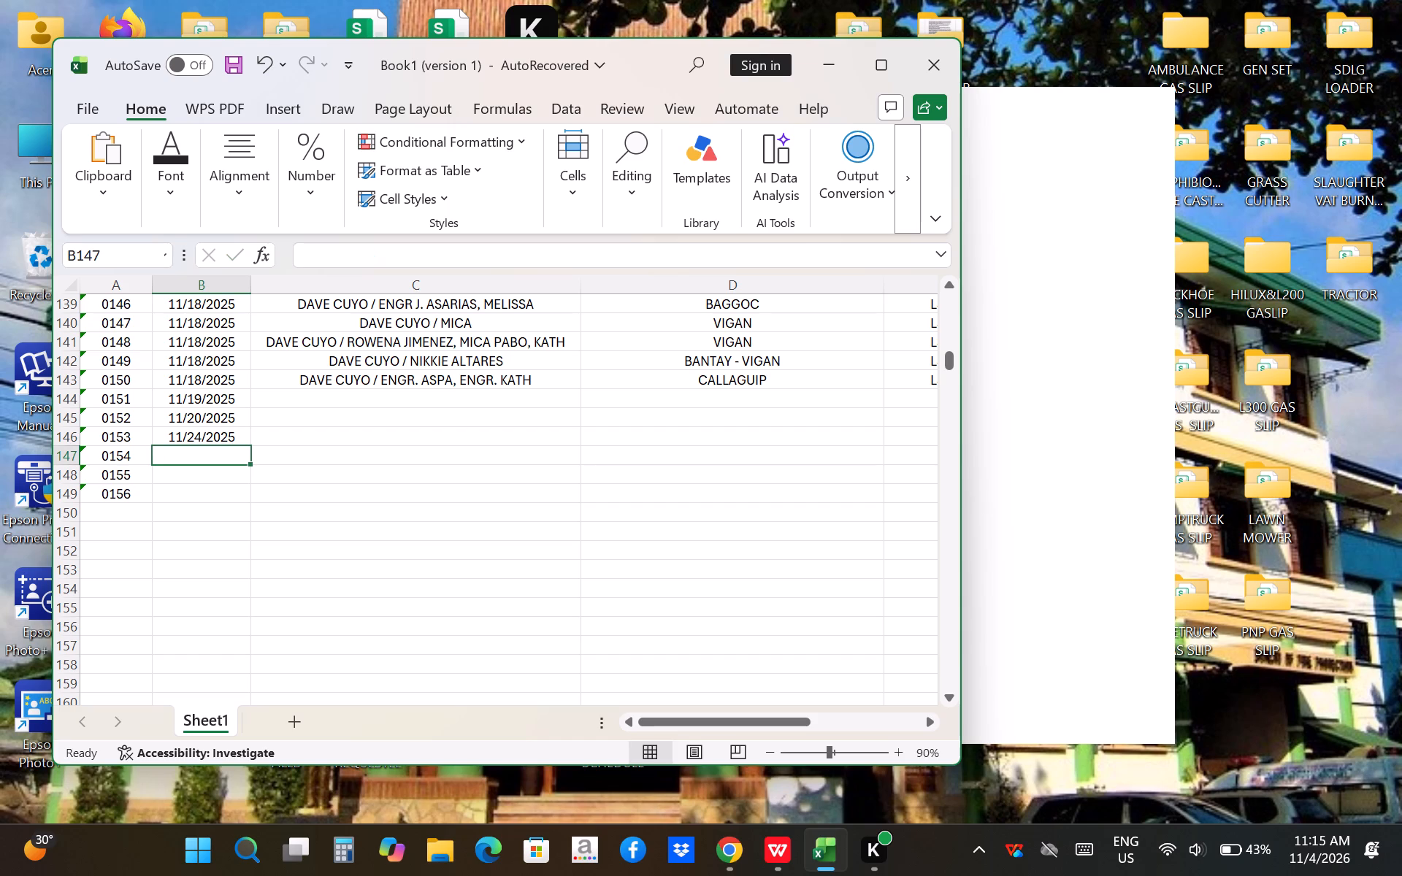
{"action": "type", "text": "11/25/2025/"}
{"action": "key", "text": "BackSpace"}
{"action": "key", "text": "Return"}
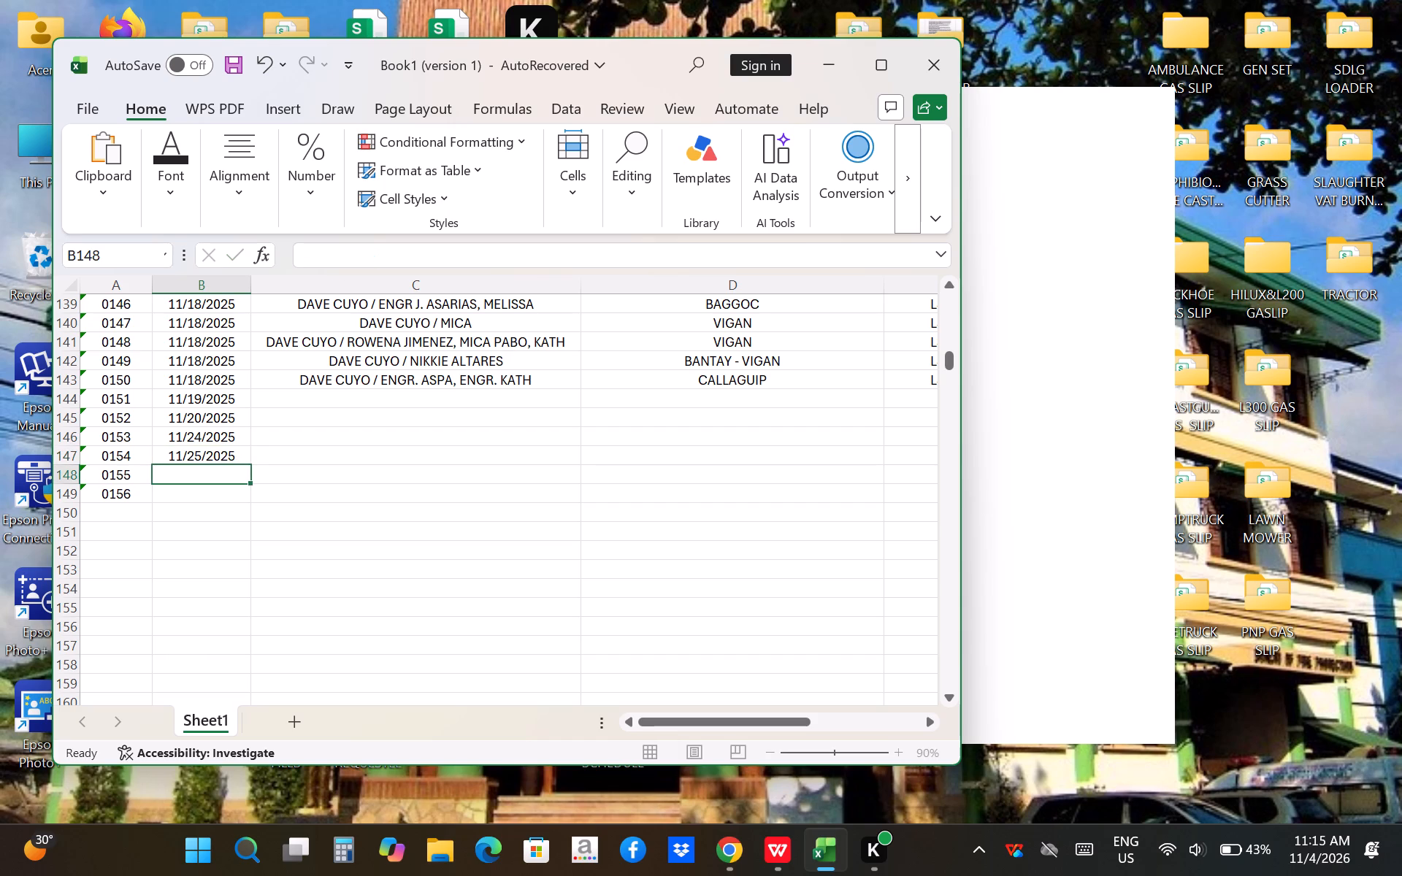
Copy ticket 0154's date, 11/25/2025, to tickets 0155 and 0156.
{"action": "left_click", "coordinate": [199, 456]}
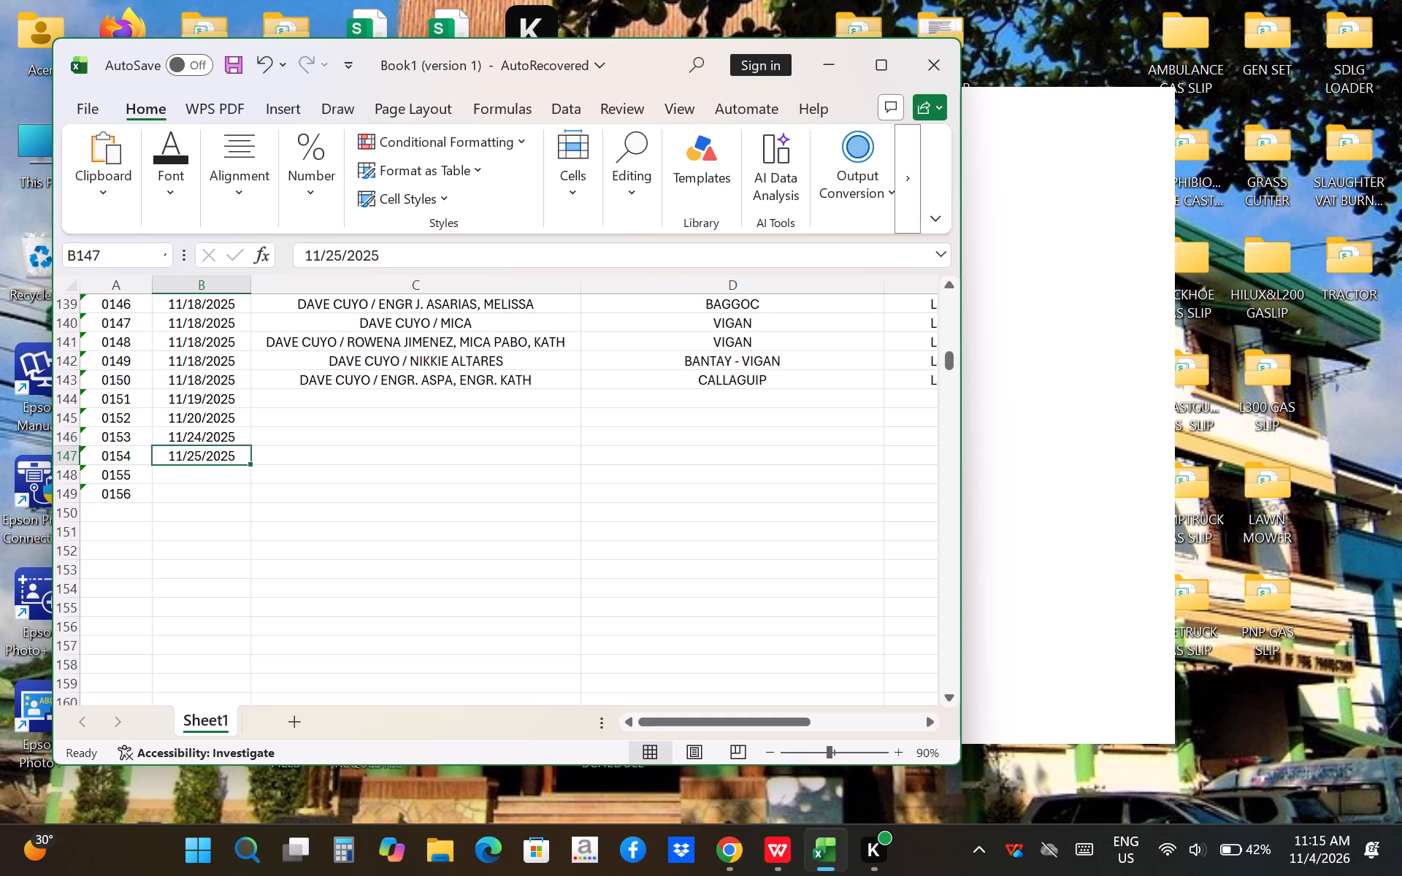
{"action": "key", "text": "ctrl+c"}
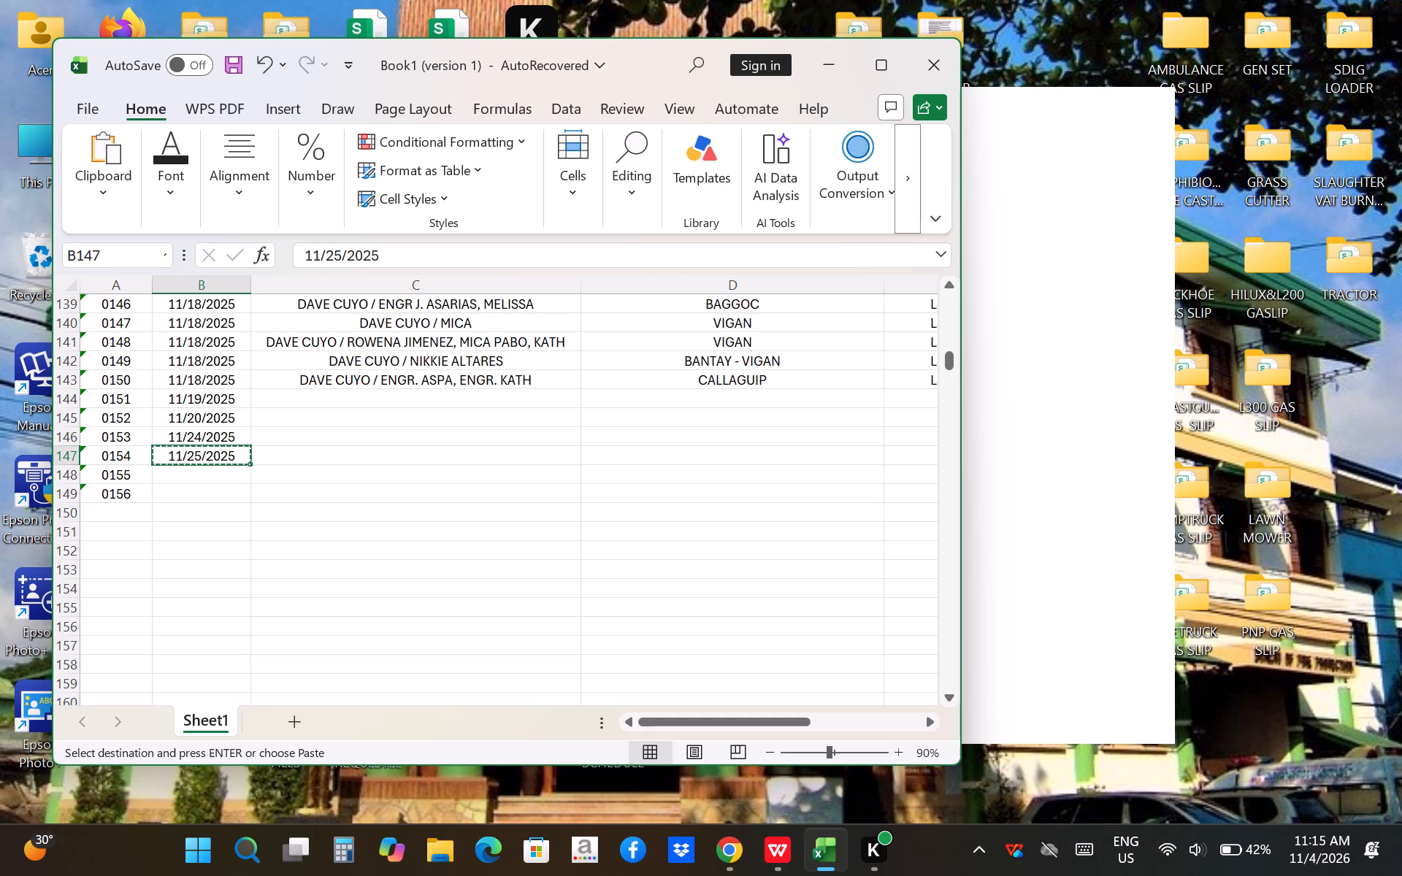
{"action": "left_click_drag", "start_coordinate": [218, 478], "coordinate": [223, 496]}
{"action": "key", "text": "Return"}
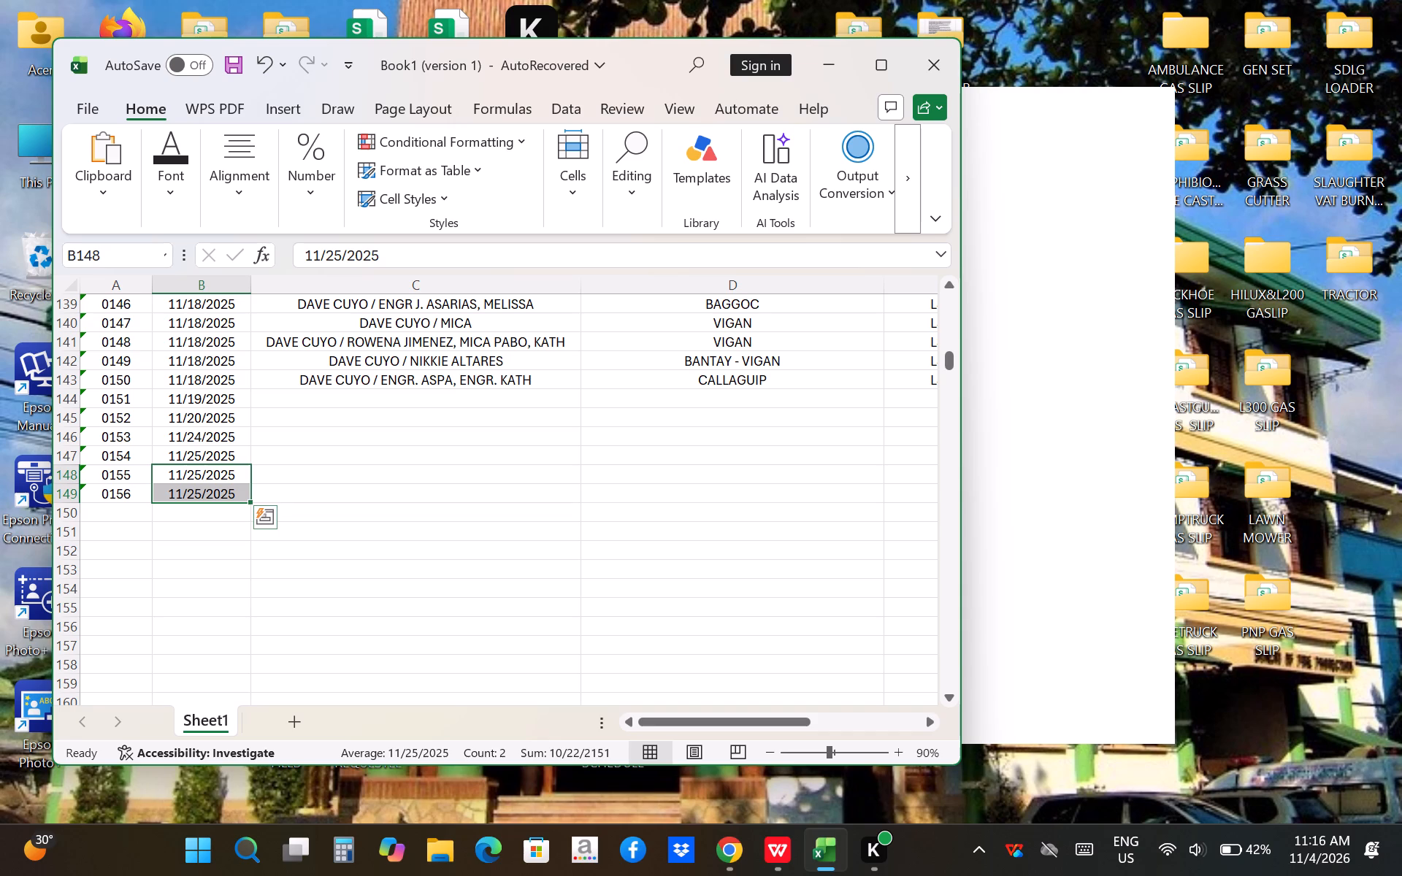
Add ticket number 0158 as text in the row below 0156, dated 05/28/2026.
{"action": "left_click", "coordinate": [142, 505]}
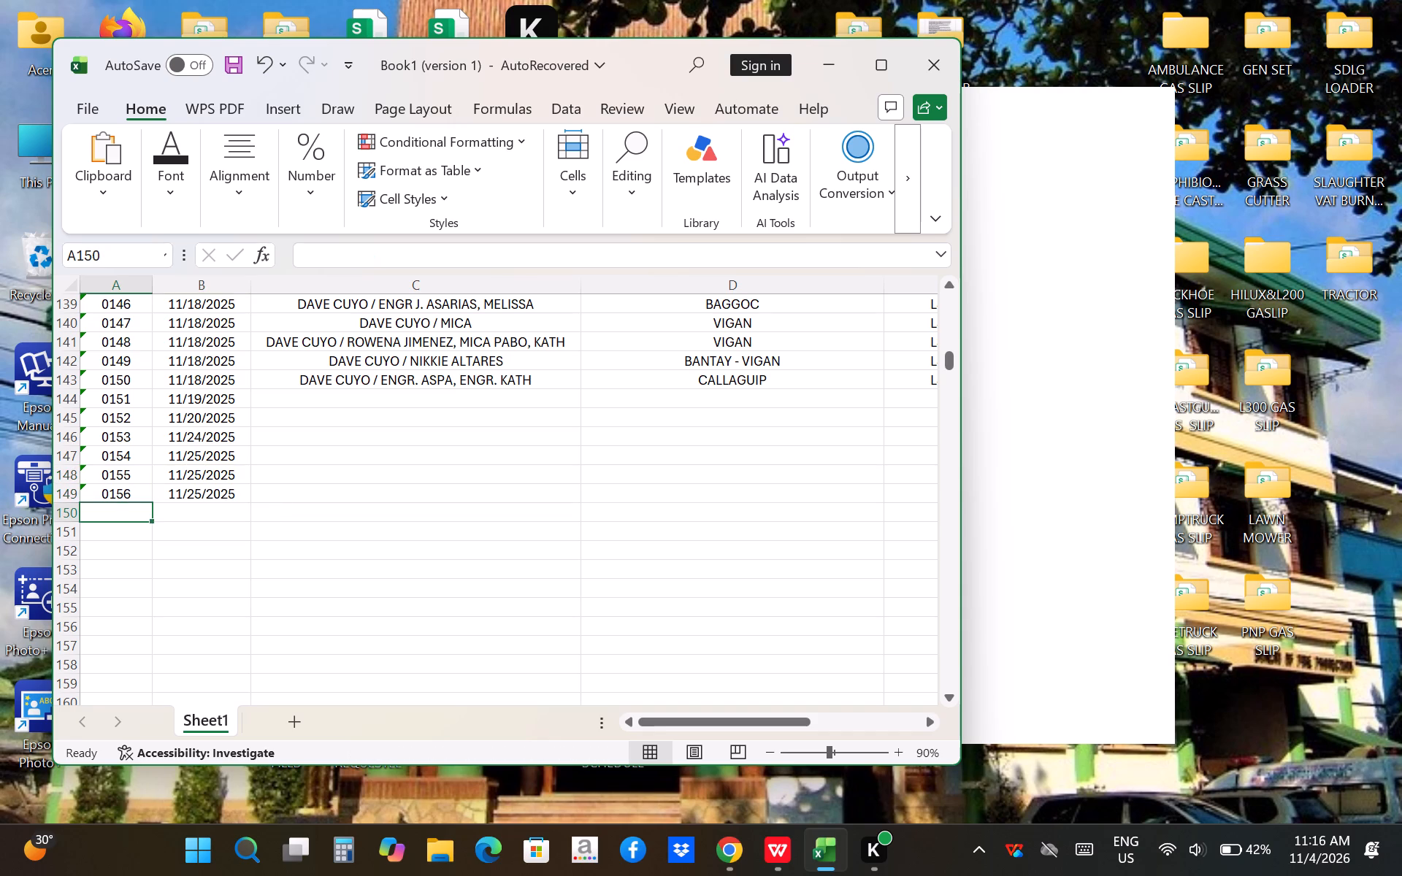
{"action": "key", "text": "apostrophe"}
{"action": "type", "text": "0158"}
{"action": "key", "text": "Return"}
{"action": "left_click", "coordinate": [185, 507]}
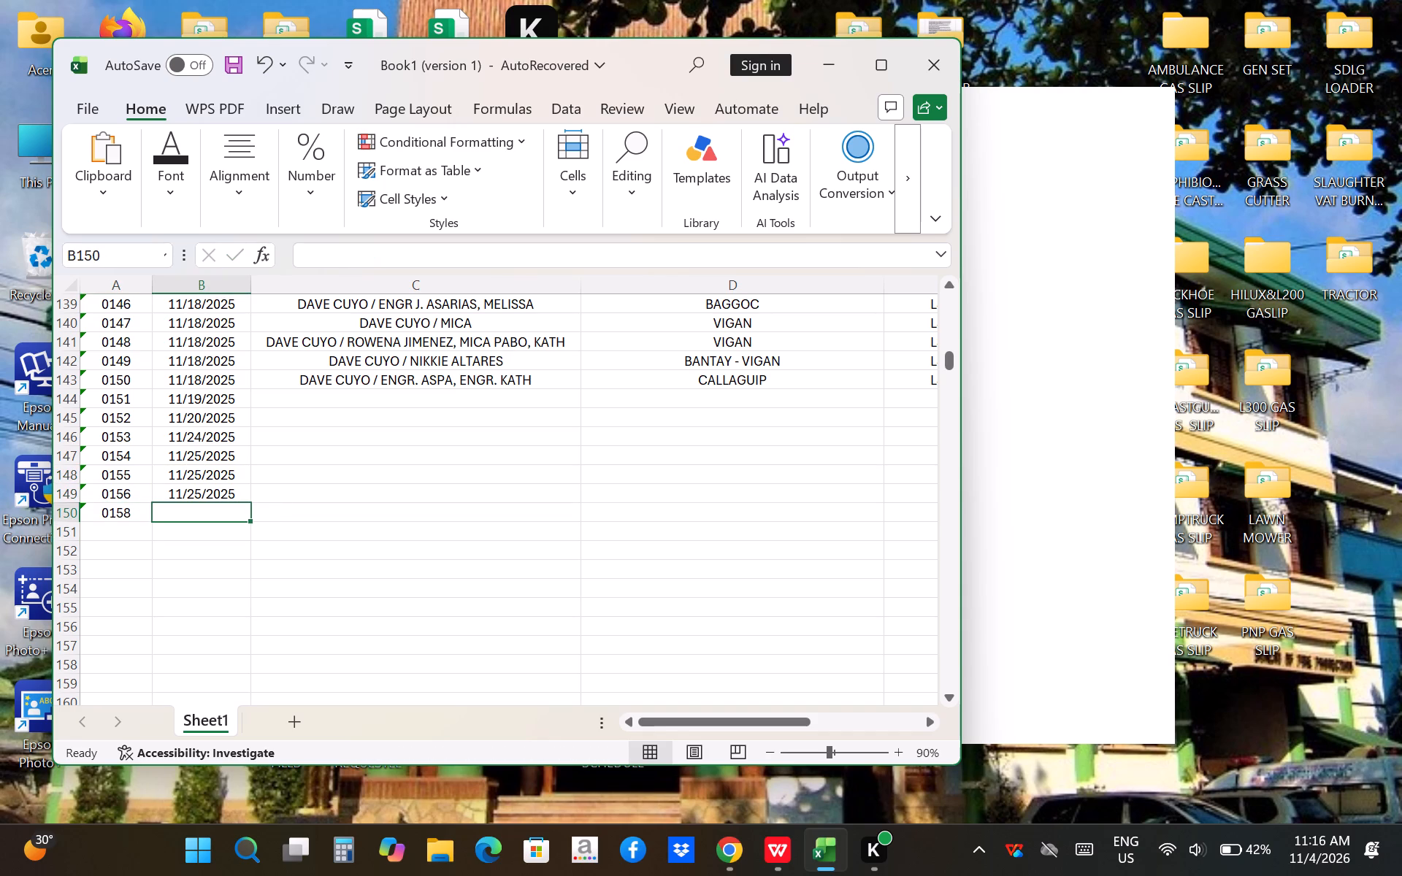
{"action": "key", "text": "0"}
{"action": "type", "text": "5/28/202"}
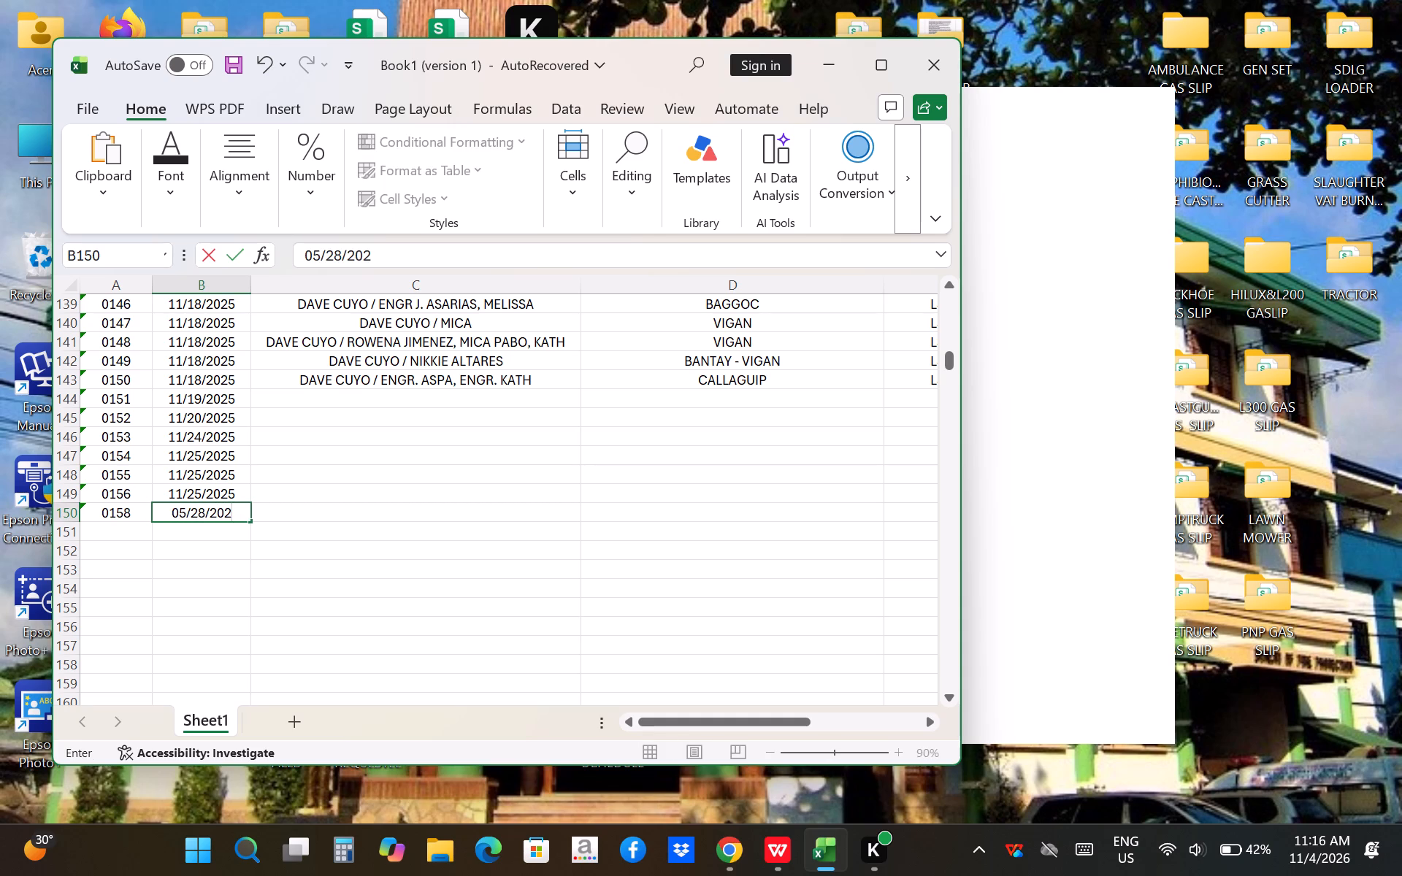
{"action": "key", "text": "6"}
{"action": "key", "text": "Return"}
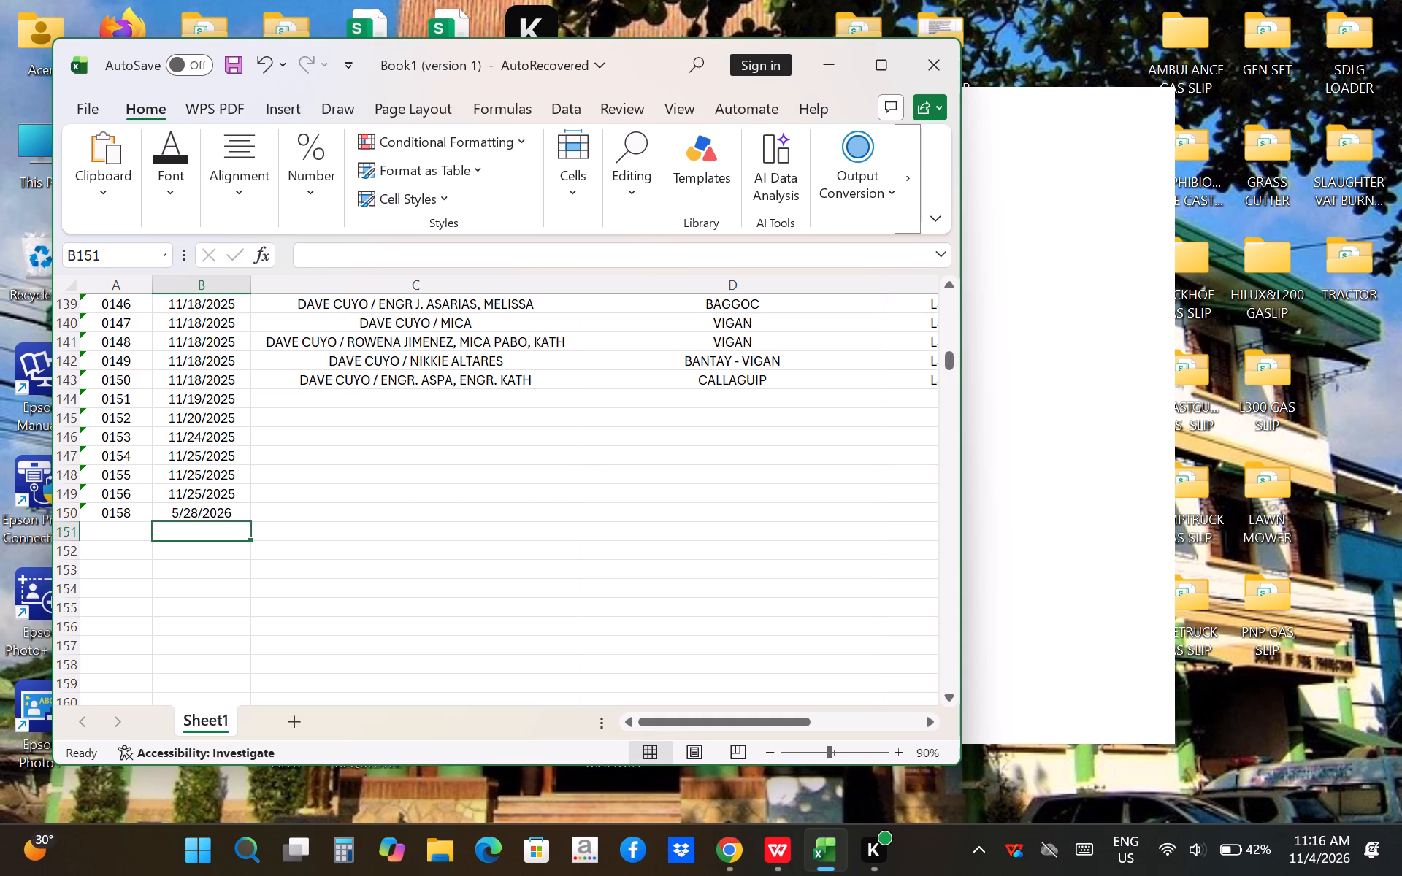
Begin the driver and passenger entry for ticket 0151.
{"action": "left_click", "coordinate": [346, 401]}
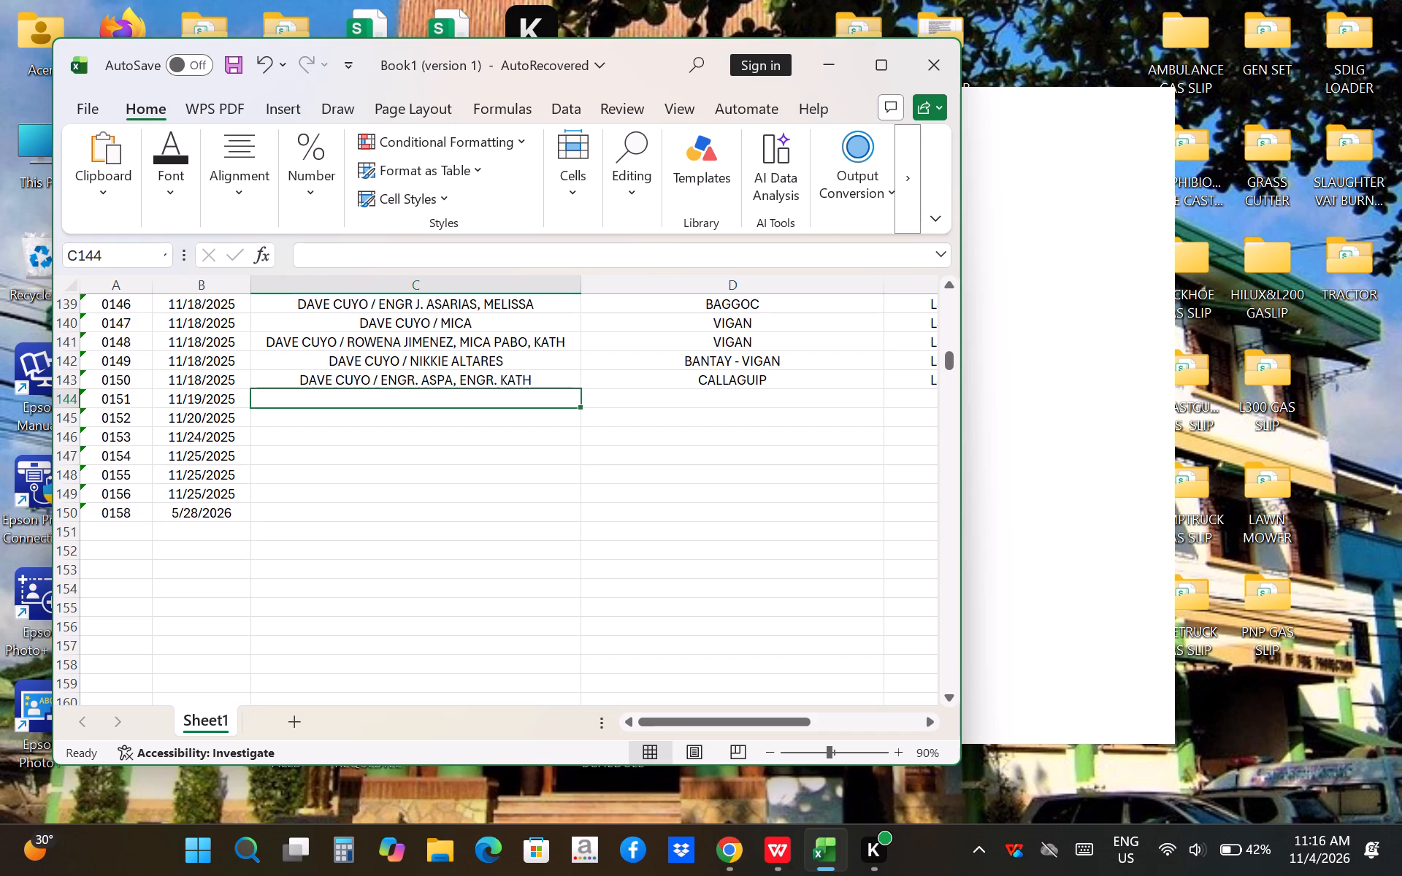
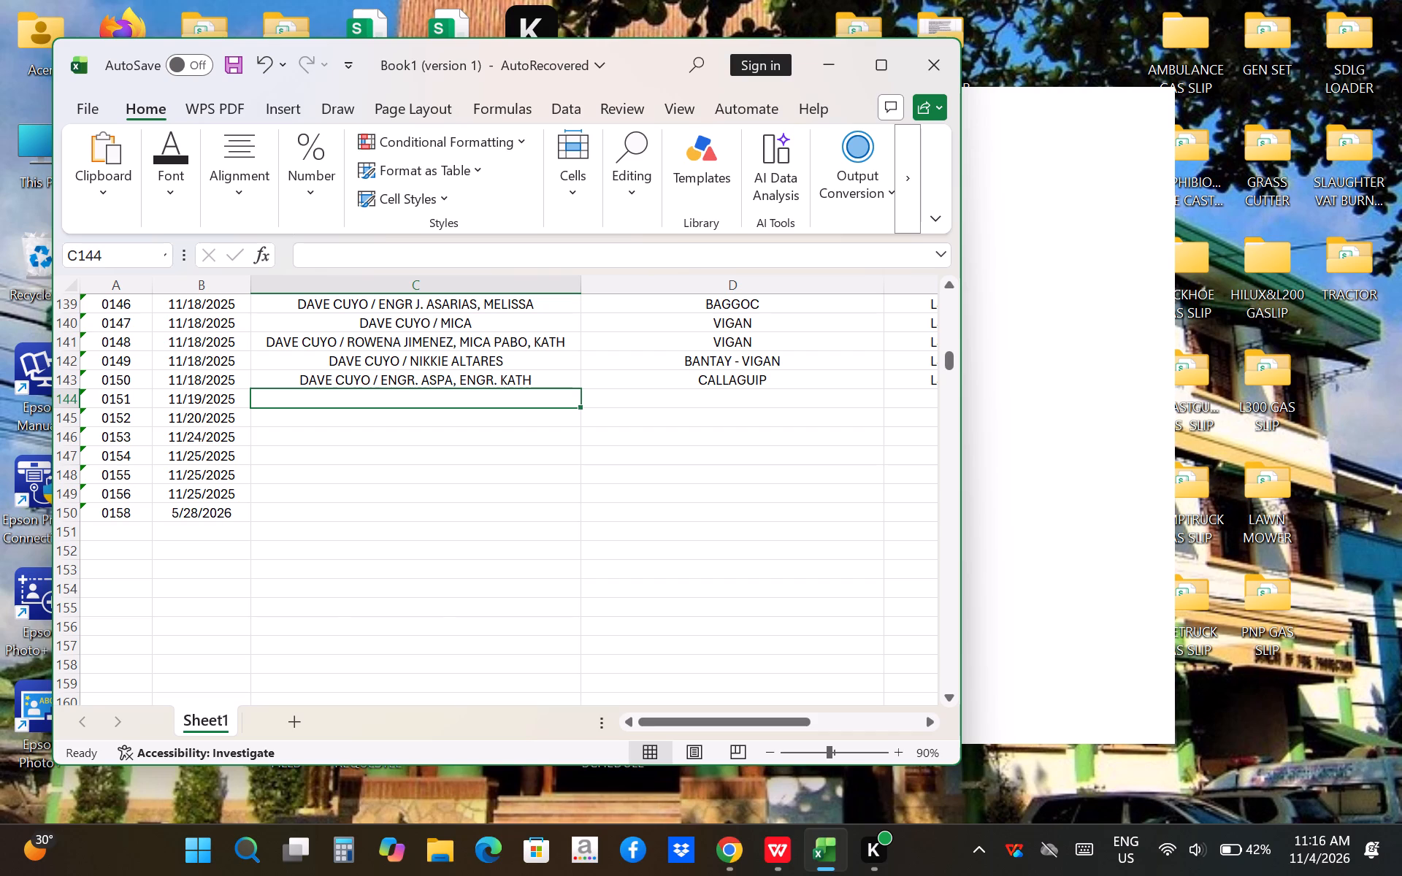
Enter the driver and three passengers for ticket 0151, with a slash after the driver and commas between passengers.
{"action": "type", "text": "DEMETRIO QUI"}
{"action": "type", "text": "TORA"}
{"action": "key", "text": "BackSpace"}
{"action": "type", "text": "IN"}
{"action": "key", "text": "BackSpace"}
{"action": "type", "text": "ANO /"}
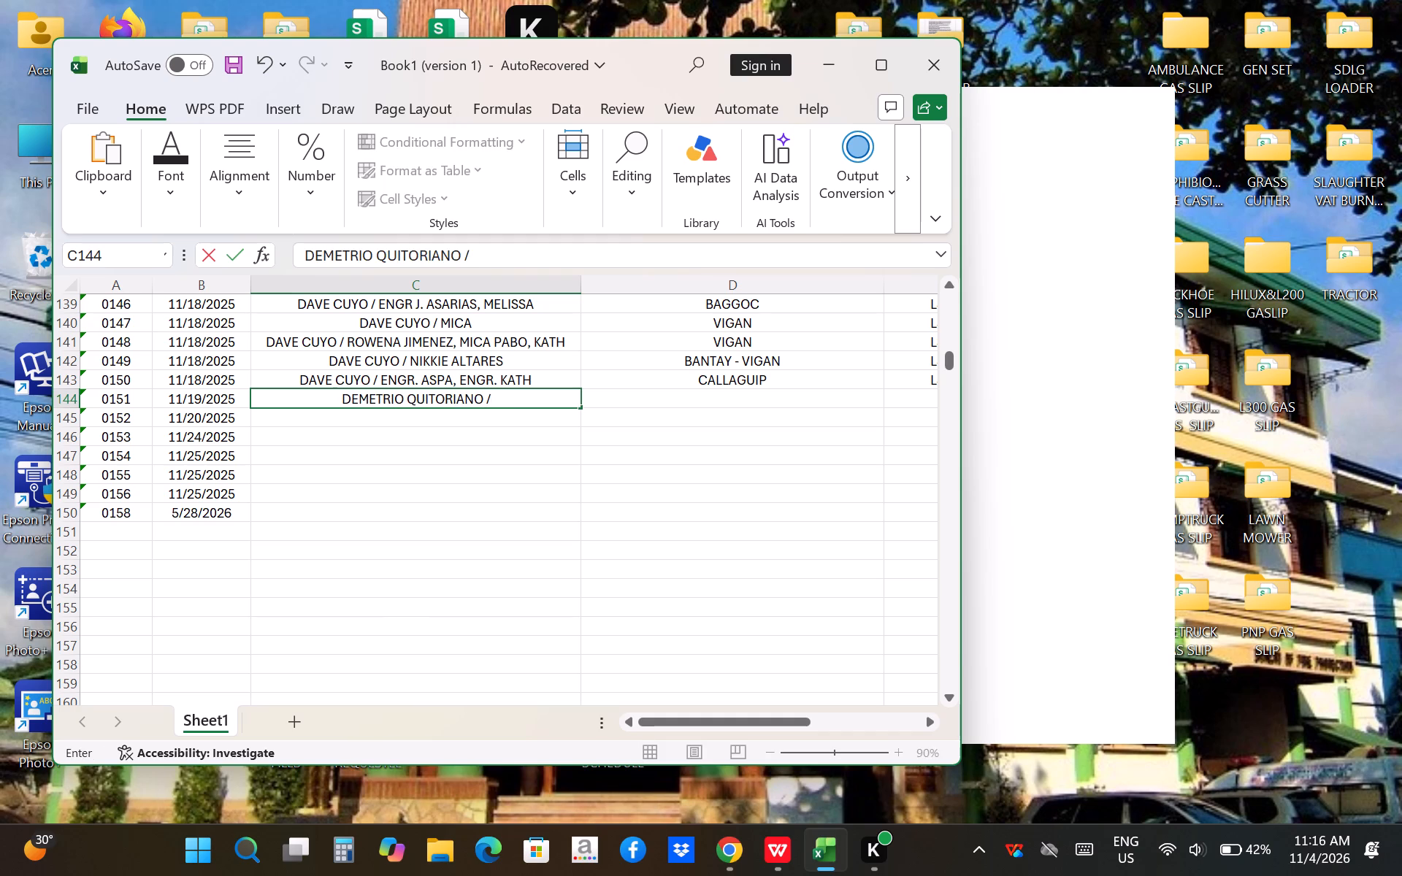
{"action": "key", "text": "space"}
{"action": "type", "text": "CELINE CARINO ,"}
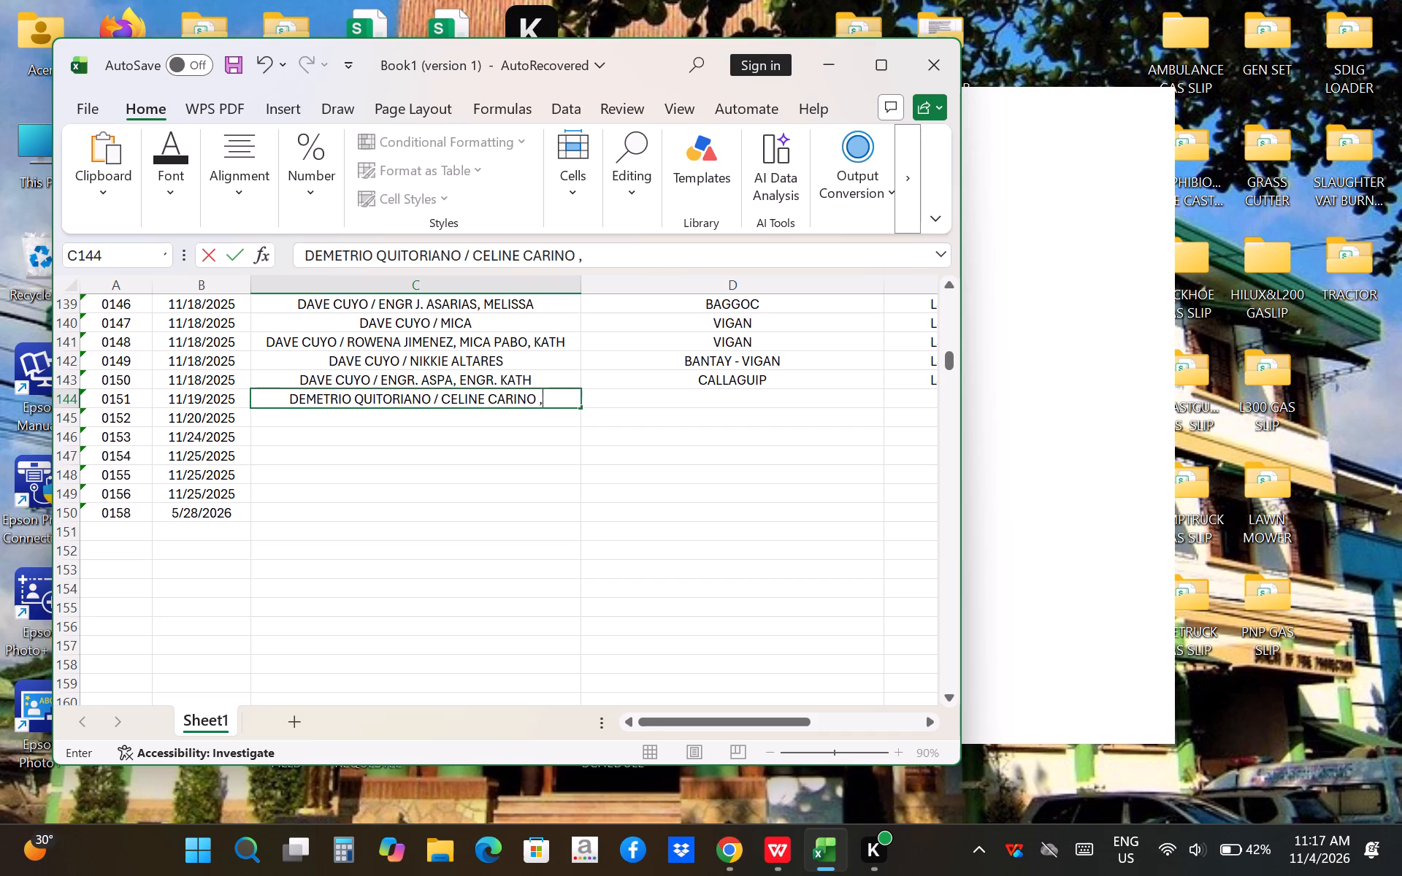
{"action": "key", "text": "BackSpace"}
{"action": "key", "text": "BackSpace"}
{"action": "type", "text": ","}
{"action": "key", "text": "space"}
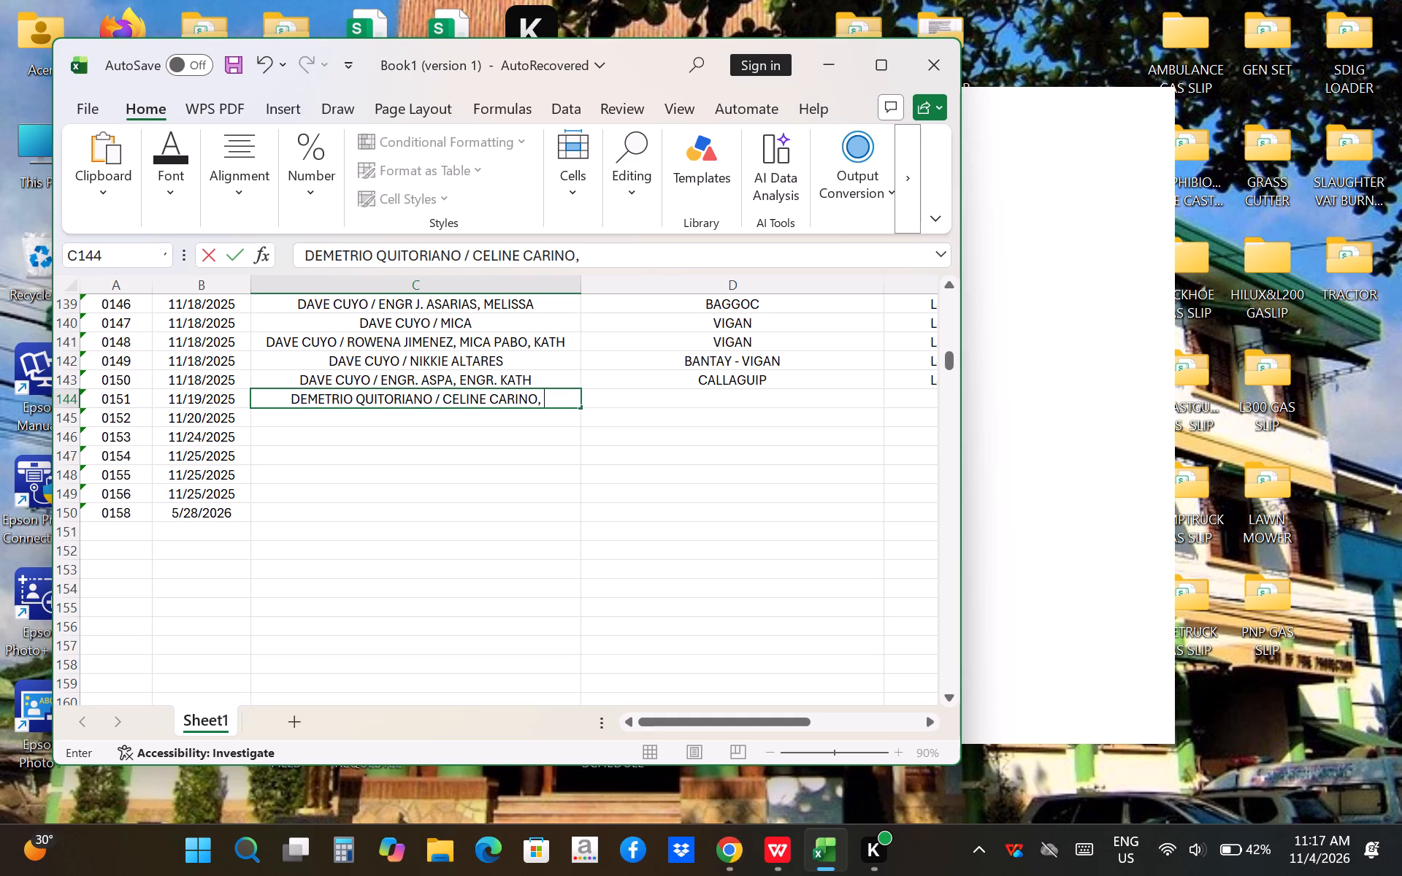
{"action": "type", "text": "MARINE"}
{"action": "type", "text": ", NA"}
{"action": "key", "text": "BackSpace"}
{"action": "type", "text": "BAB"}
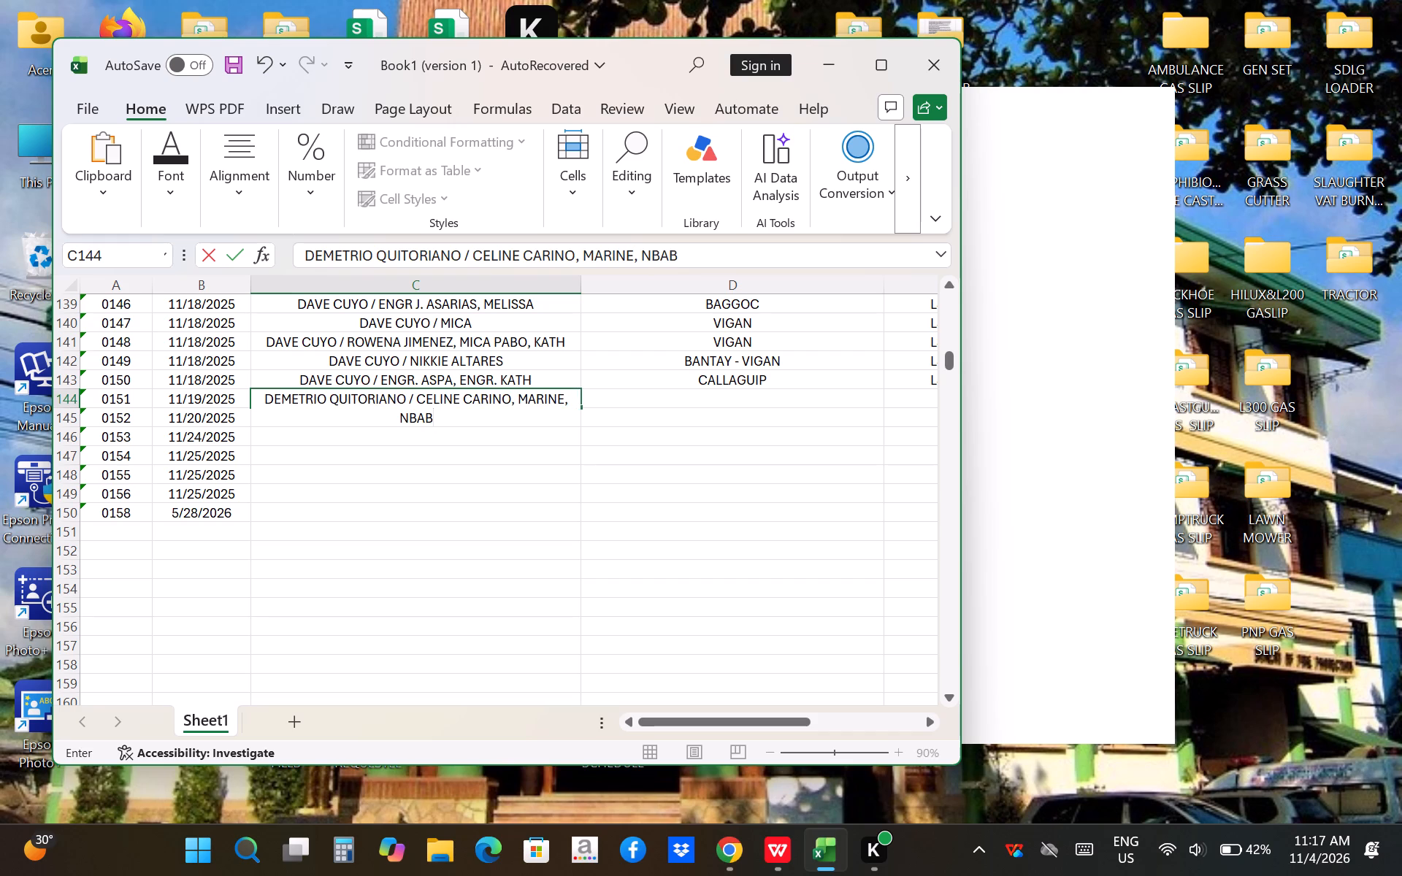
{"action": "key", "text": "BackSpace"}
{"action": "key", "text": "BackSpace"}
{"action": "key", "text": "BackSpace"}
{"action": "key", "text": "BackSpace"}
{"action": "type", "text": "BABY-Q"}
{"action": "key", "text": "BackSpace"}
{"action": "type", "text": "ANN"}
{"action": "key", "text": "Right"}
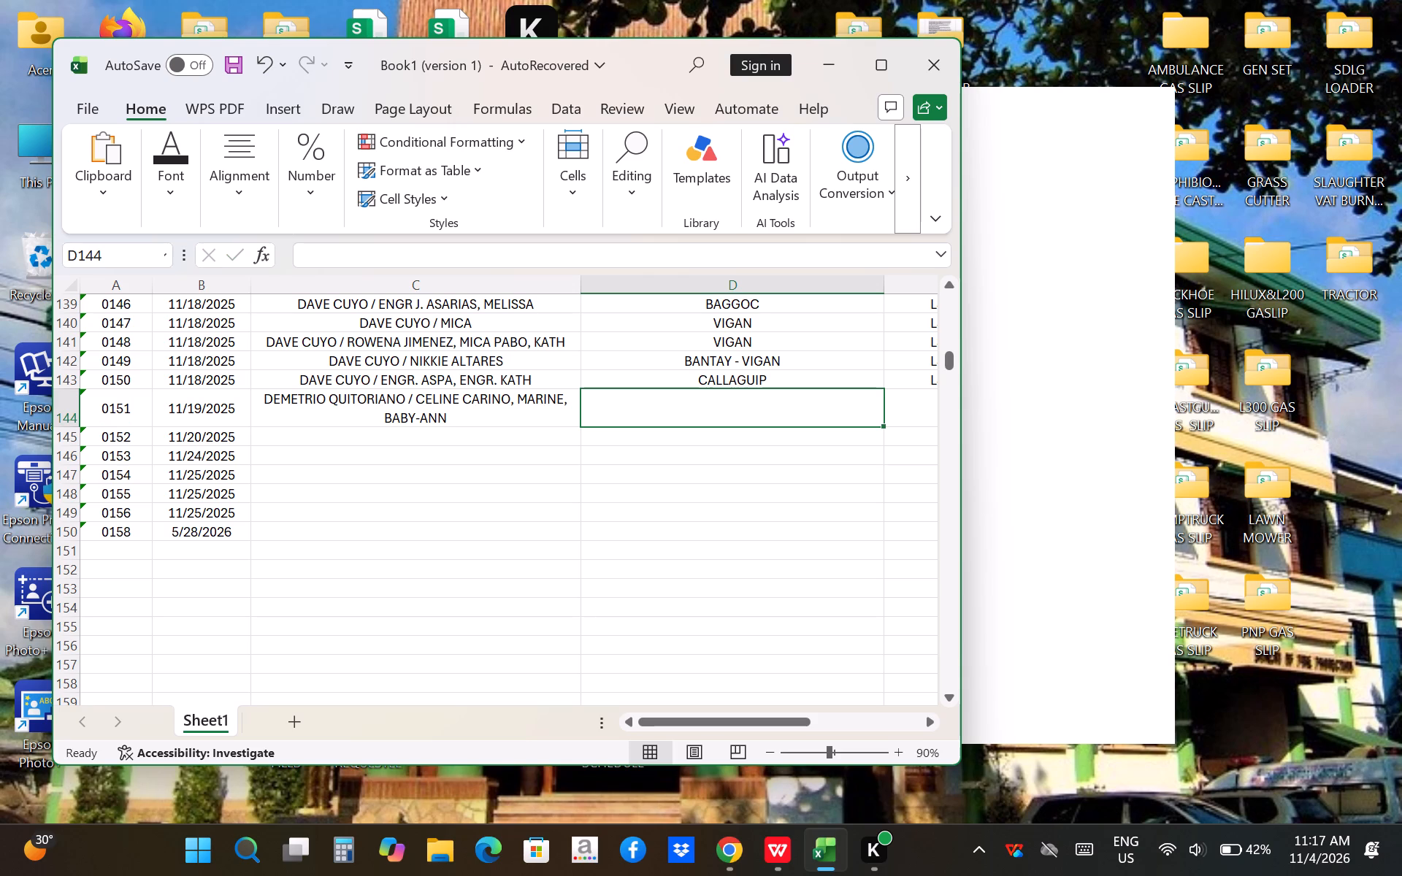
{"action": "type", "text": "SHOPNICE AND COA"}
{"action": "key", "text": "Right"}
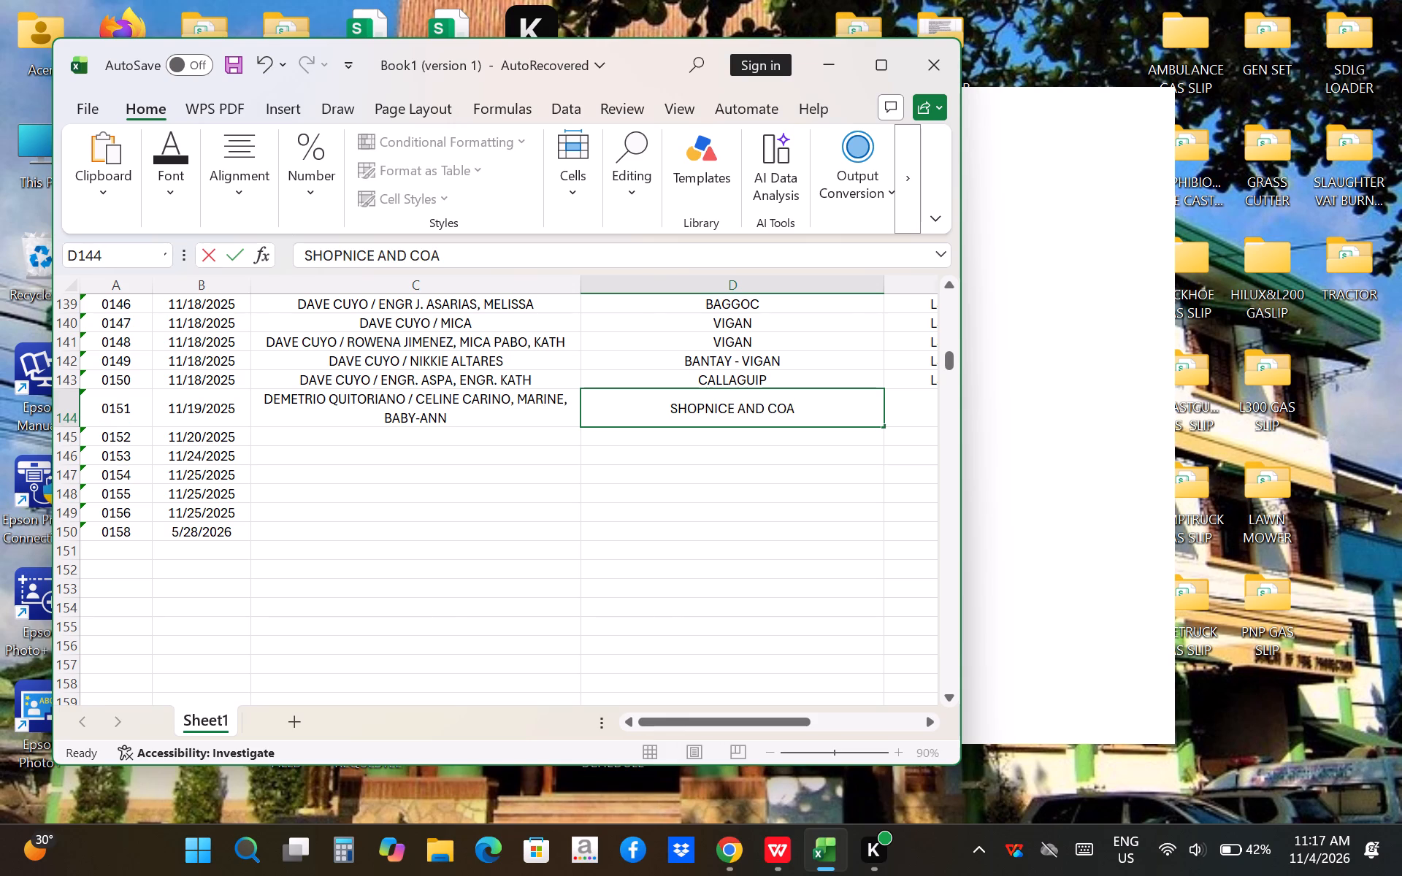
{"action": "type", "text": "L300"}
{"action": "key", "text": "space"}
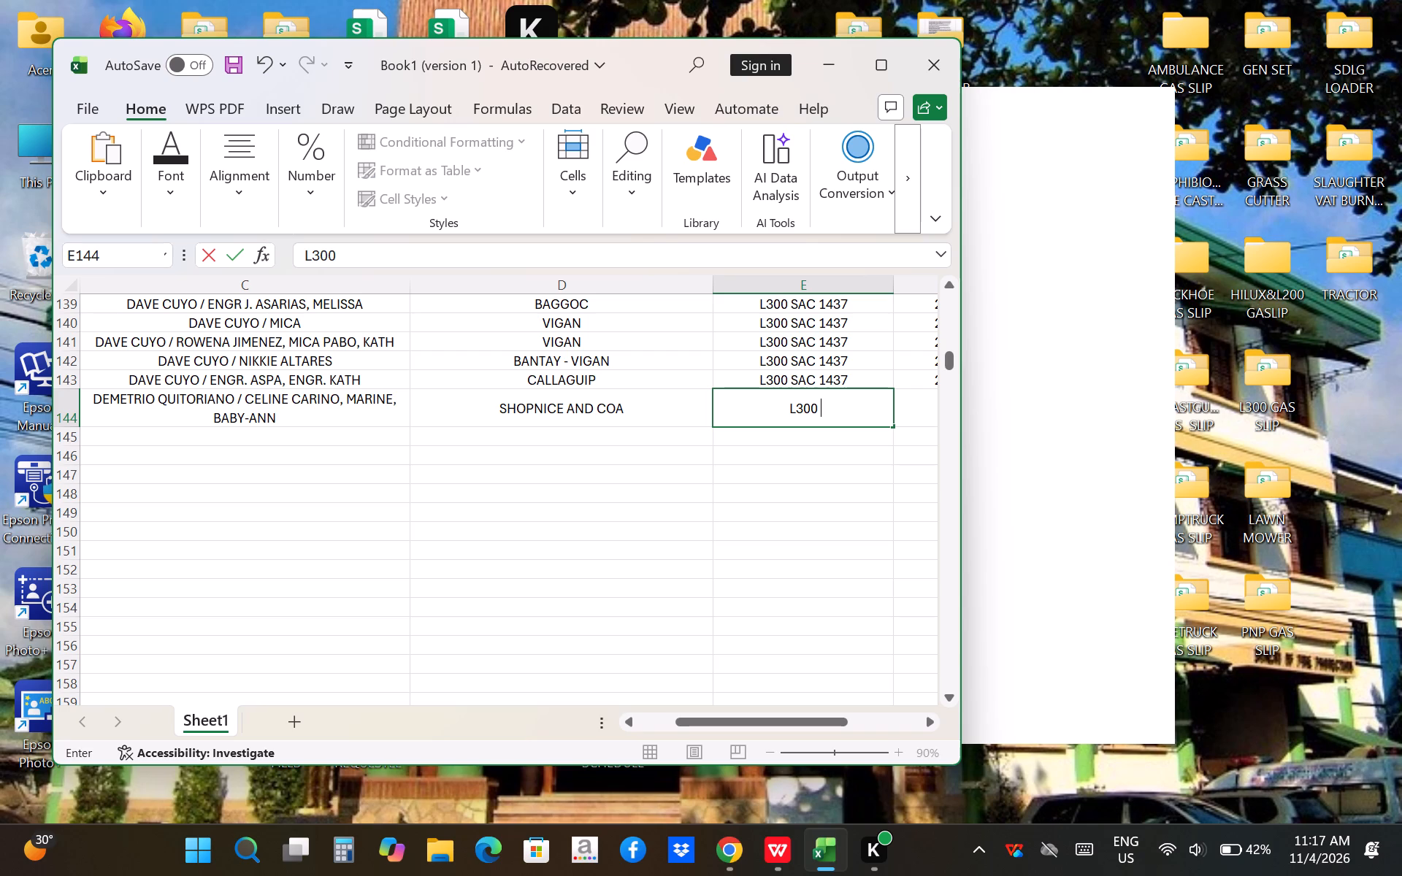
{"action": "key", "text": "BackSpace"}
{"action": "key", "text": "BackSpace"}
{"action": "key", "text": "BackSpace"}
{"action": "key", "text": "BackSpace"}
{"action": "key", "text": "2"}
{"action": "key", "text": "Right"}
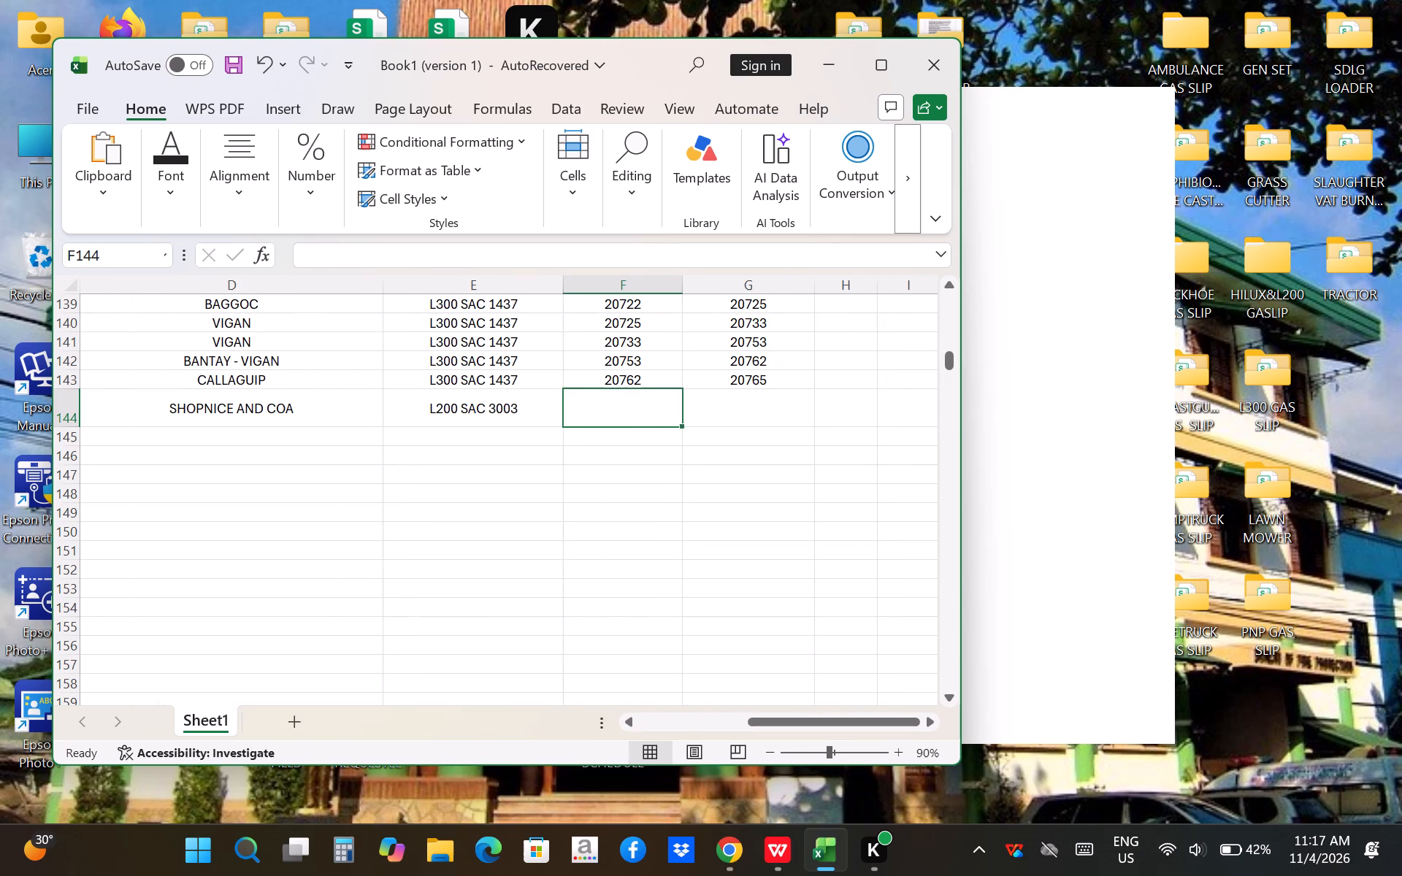
Enter ticket 0151's readings as 265787 and 265797.
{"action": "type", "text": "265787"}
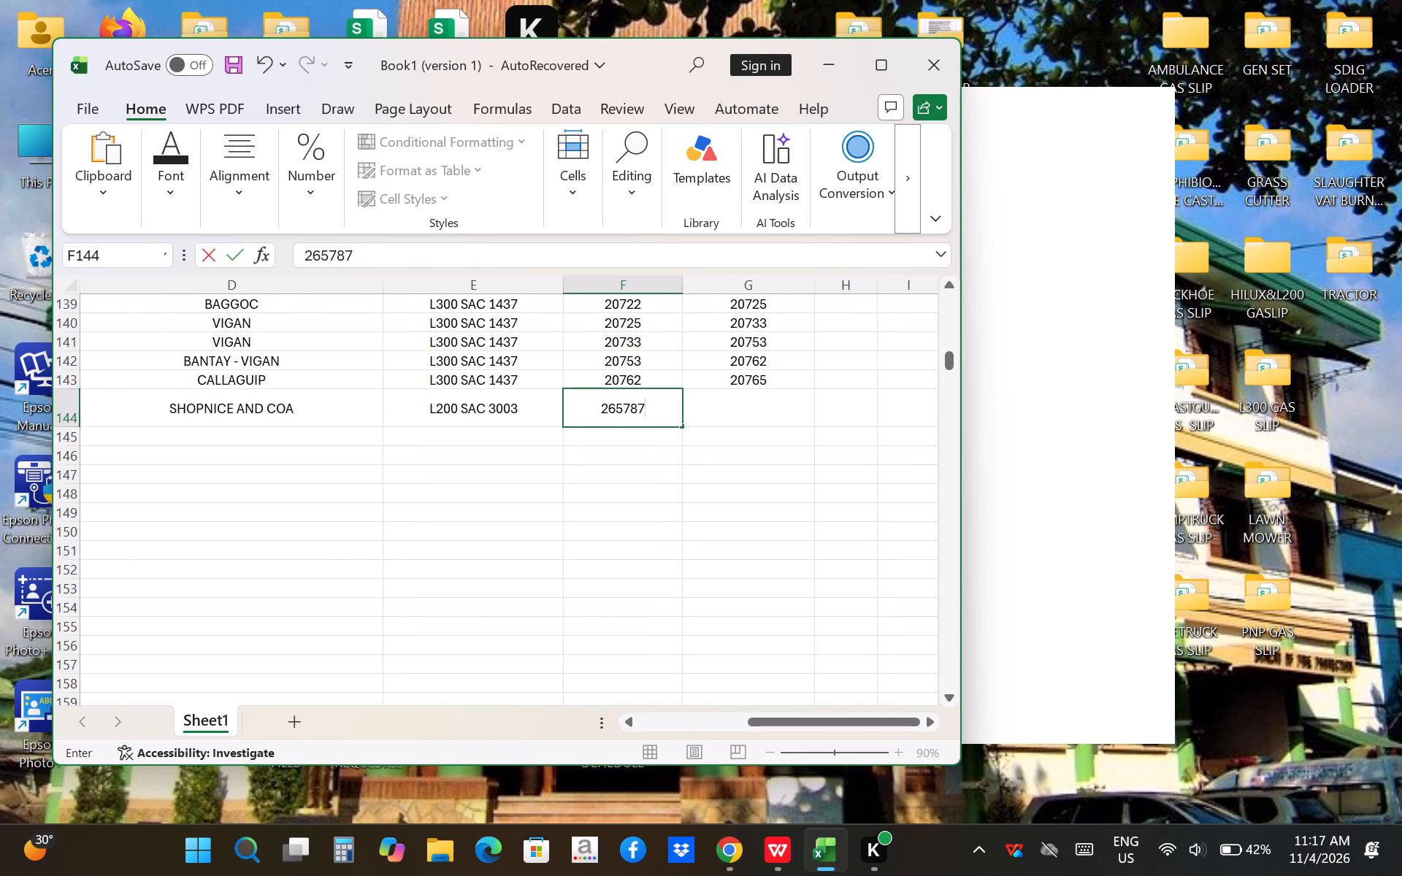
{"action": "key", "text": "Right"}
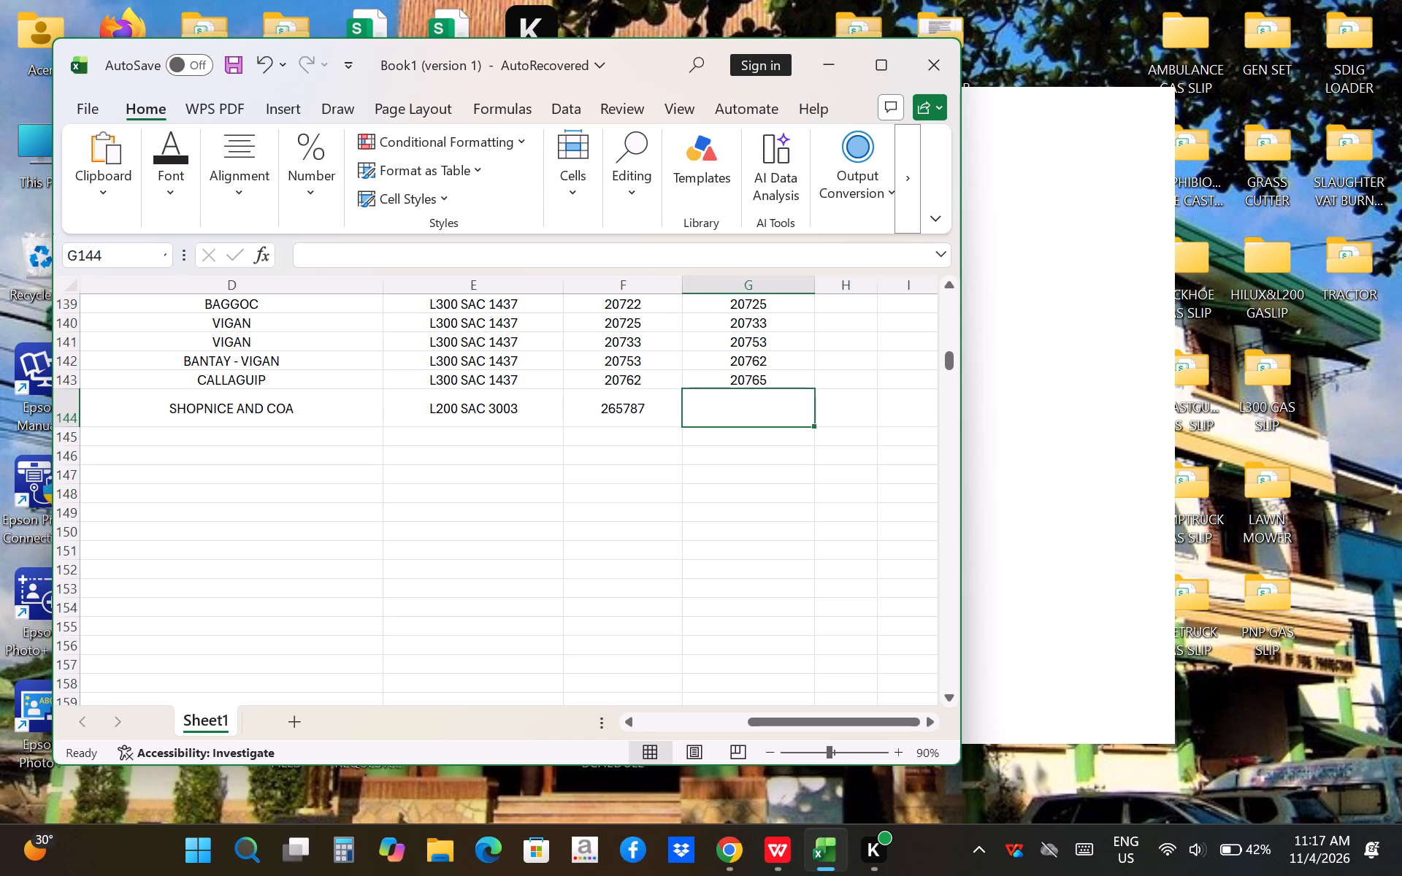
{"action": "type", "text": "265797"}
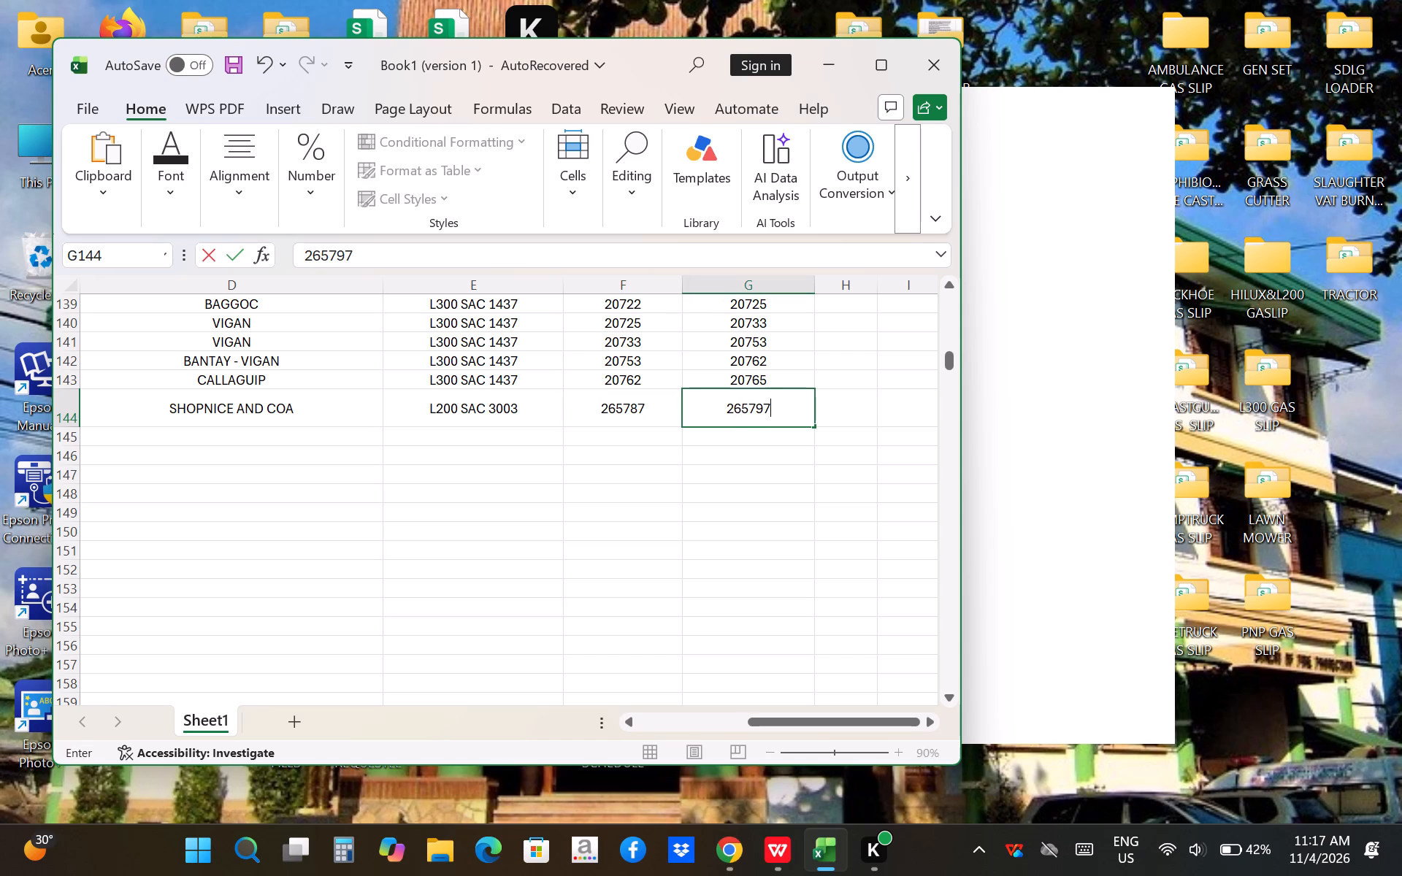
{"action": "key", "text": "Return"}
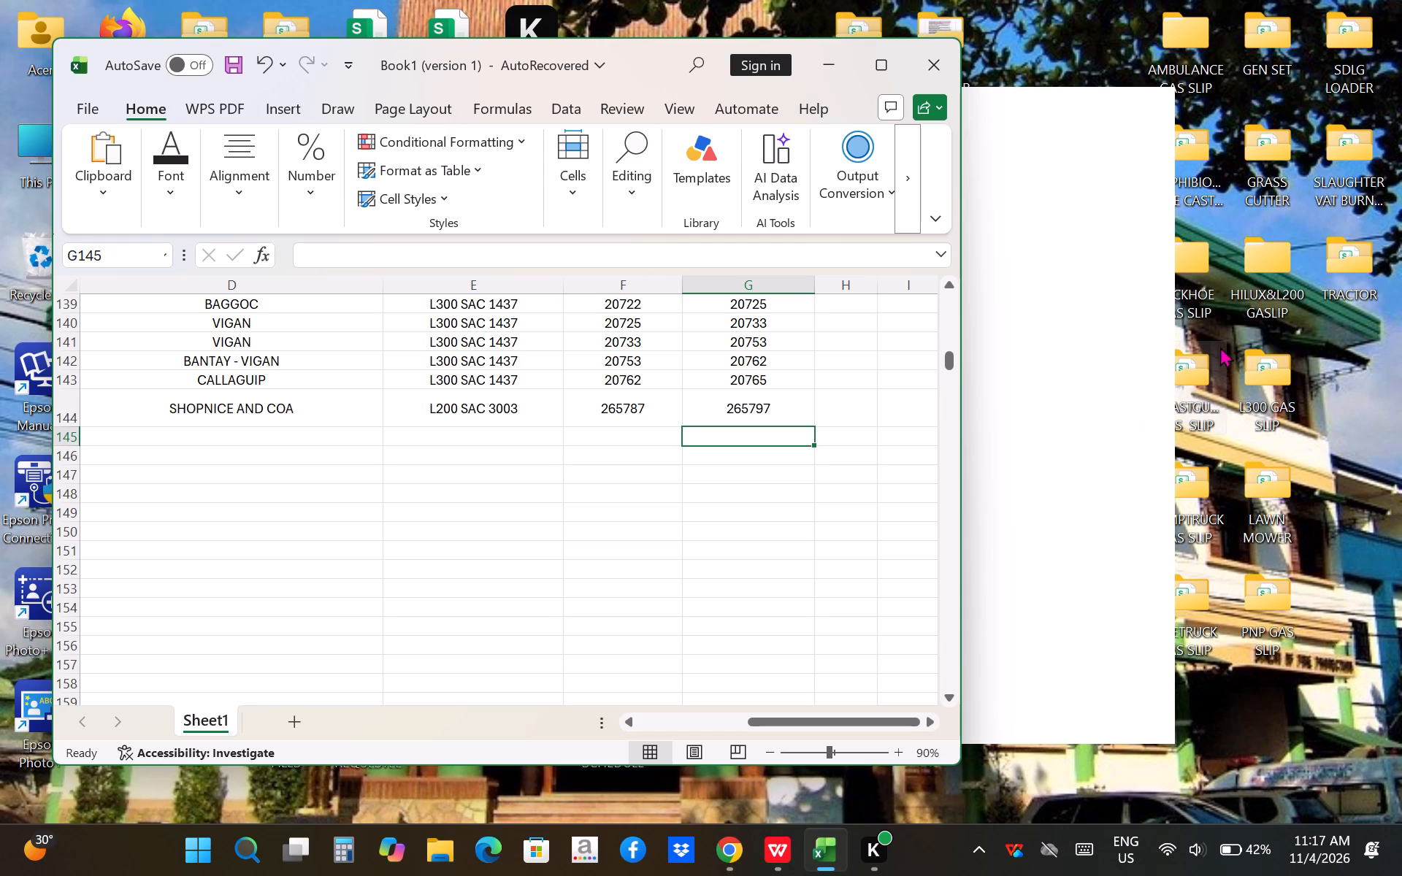
Enter the driver and passenger for ticket 0152, separated by a slash.
{"action": "left_click_drag", "start_coordinate": [792, 720], "coordinate": [748, 714]}
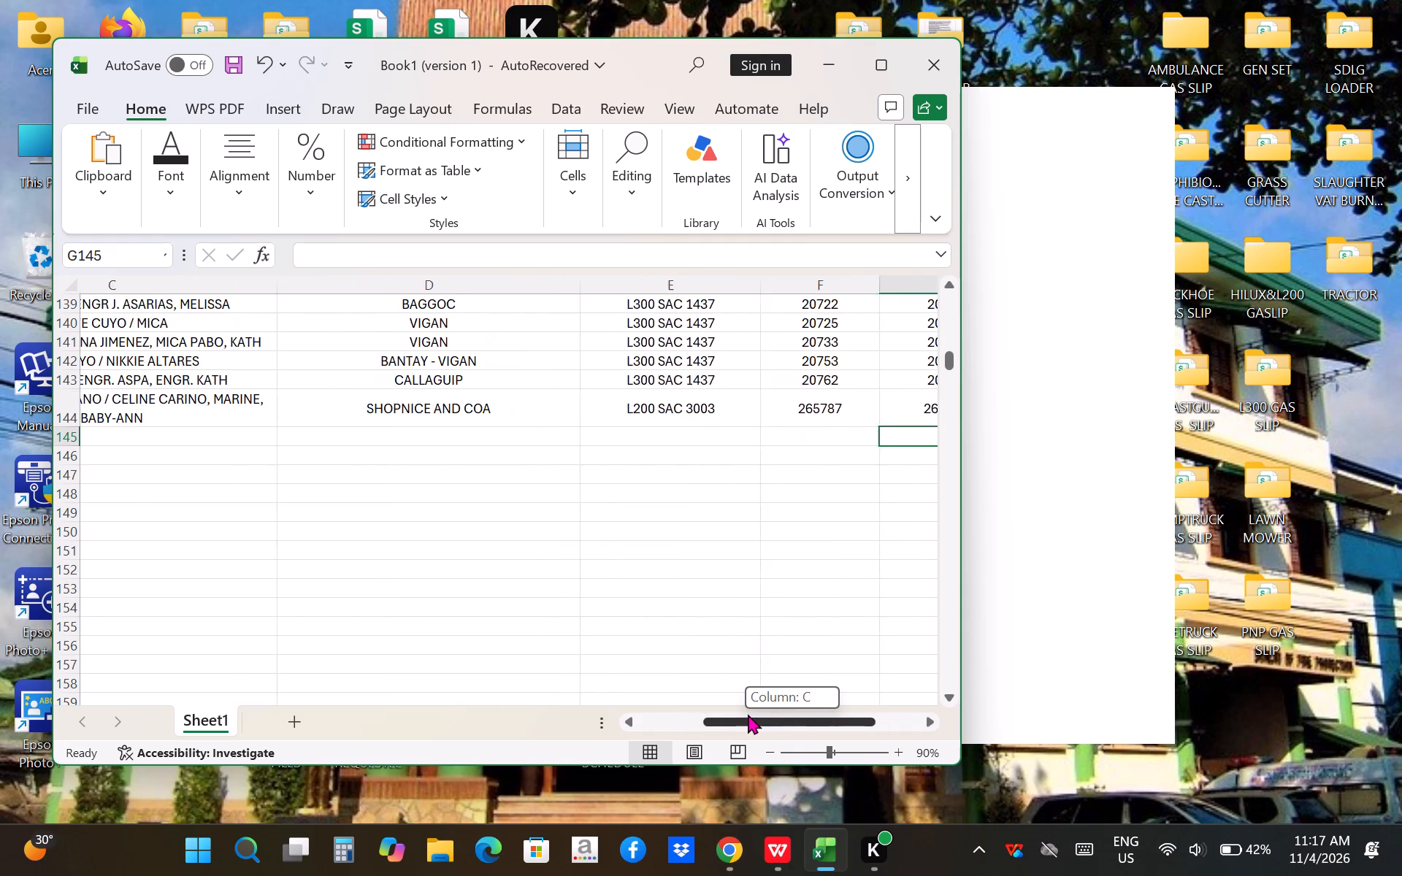
{"action": "left_click_drag", "start_coordinate": [748, 714], "coordinate": [646, 714]}
{"action": "left_click", "coordinate": [286, 451]}
{"action": "left_click", "coordinate": [296, 438]}
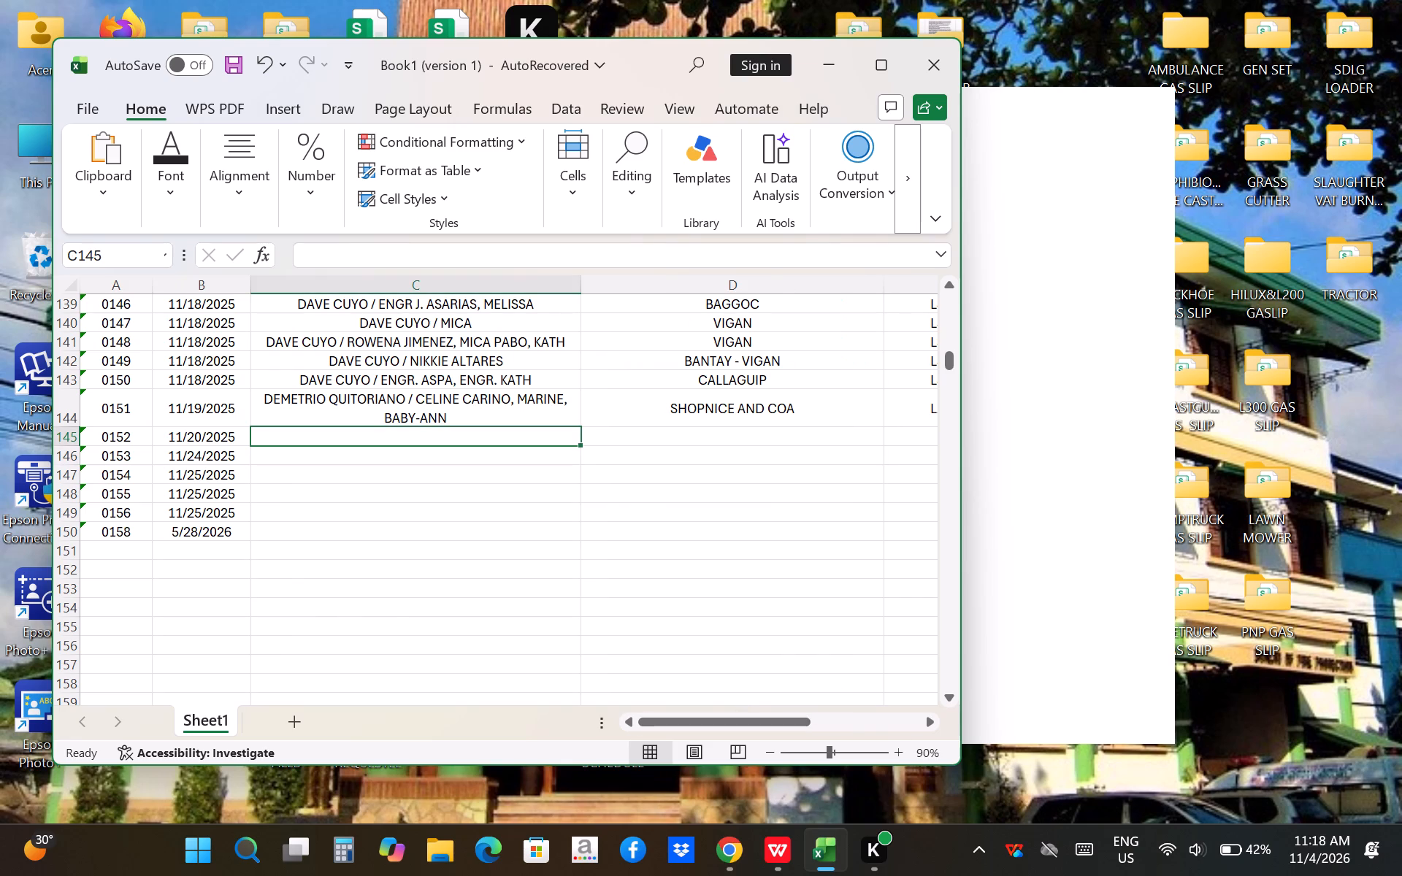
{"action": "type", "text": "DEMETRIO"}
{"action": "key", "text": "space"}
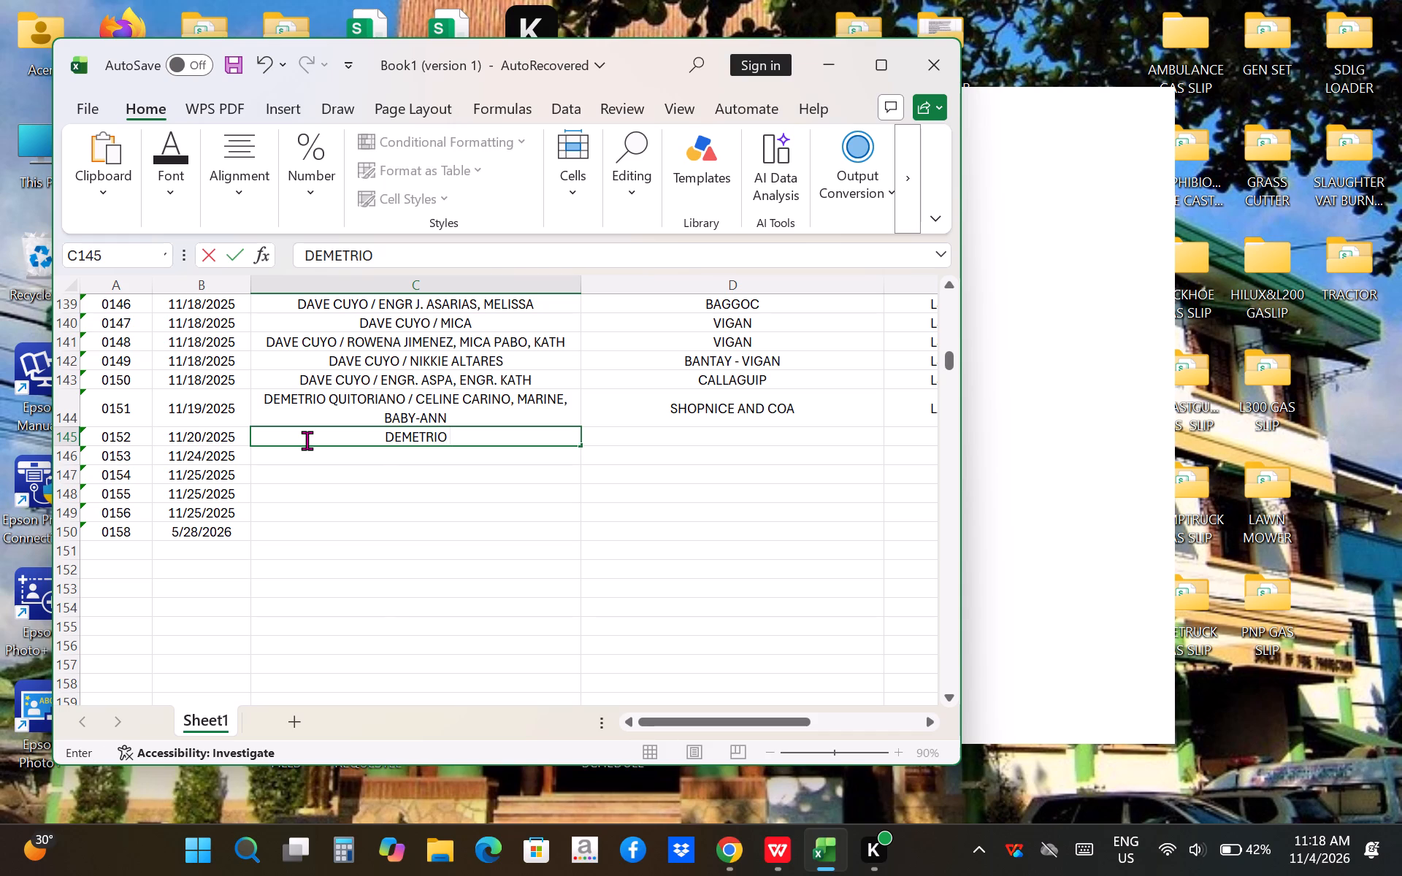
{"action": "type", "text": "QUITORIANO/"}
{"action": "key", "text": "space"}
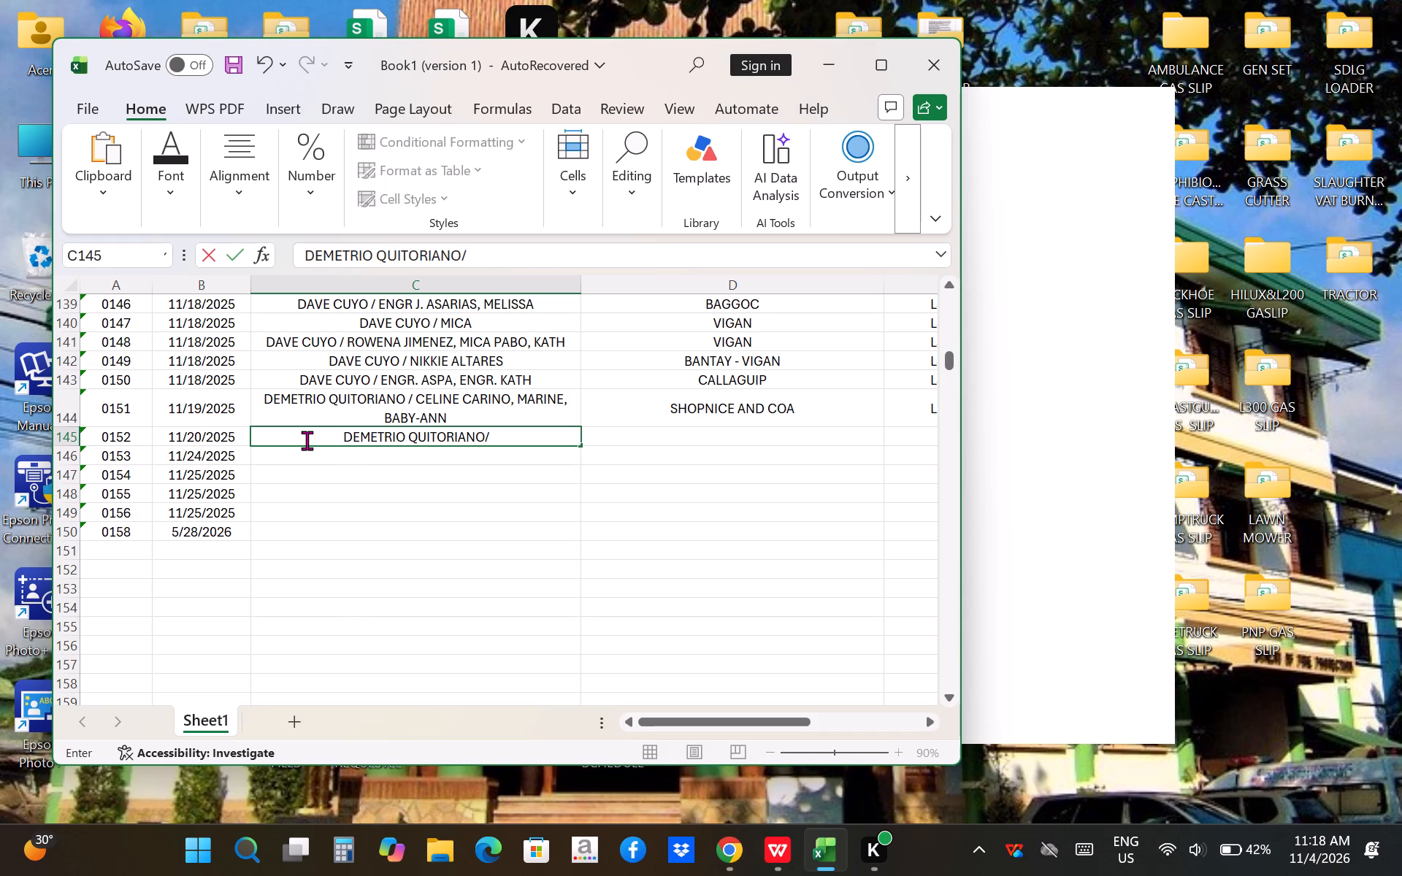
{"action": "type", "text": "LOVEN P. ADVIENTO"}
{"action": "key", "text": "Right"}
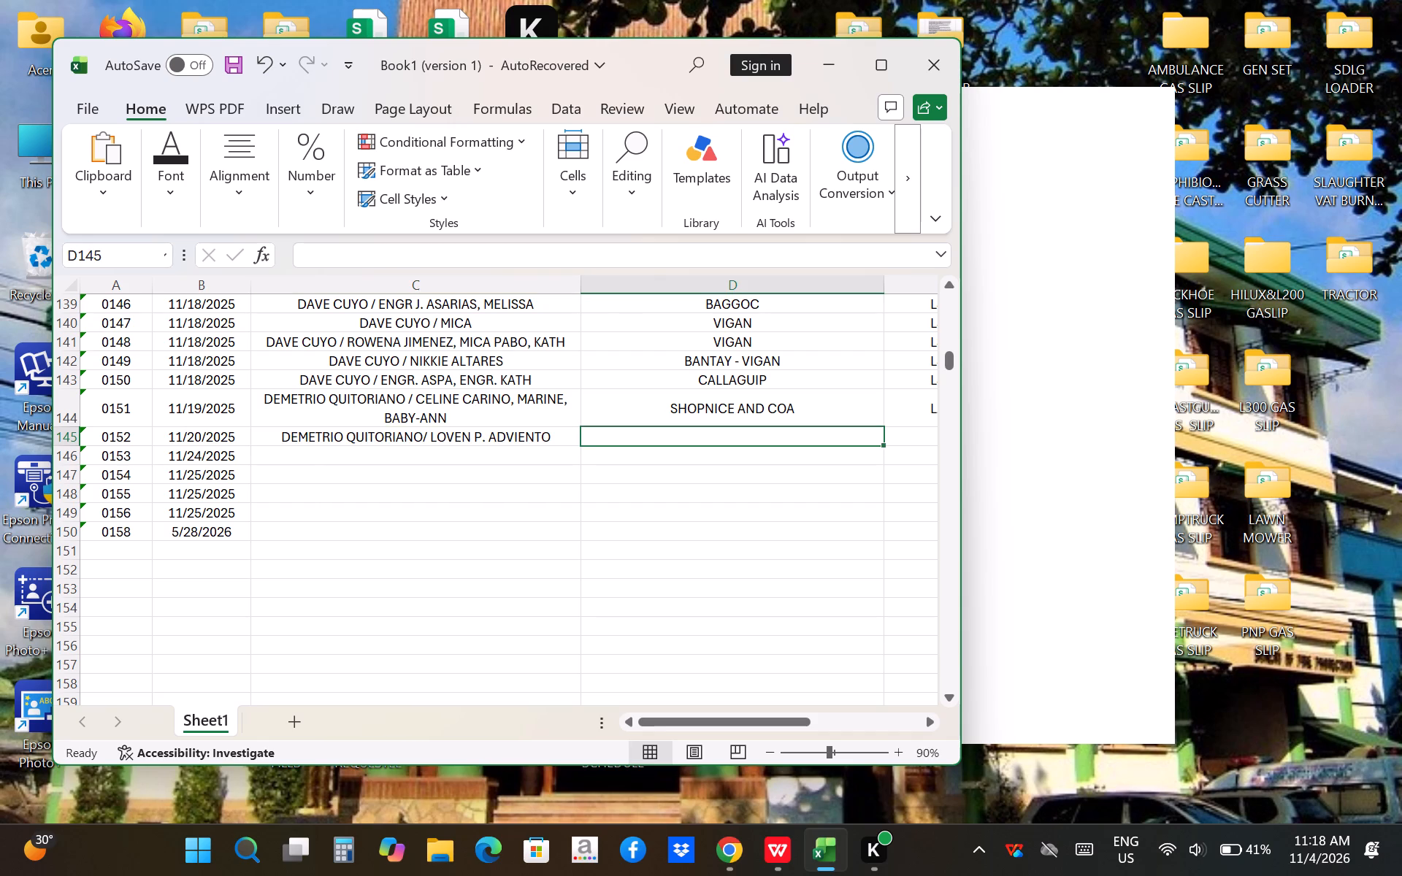
Enter ALL BRGYS OF CAOAYAN as the destination for ticket 0152.
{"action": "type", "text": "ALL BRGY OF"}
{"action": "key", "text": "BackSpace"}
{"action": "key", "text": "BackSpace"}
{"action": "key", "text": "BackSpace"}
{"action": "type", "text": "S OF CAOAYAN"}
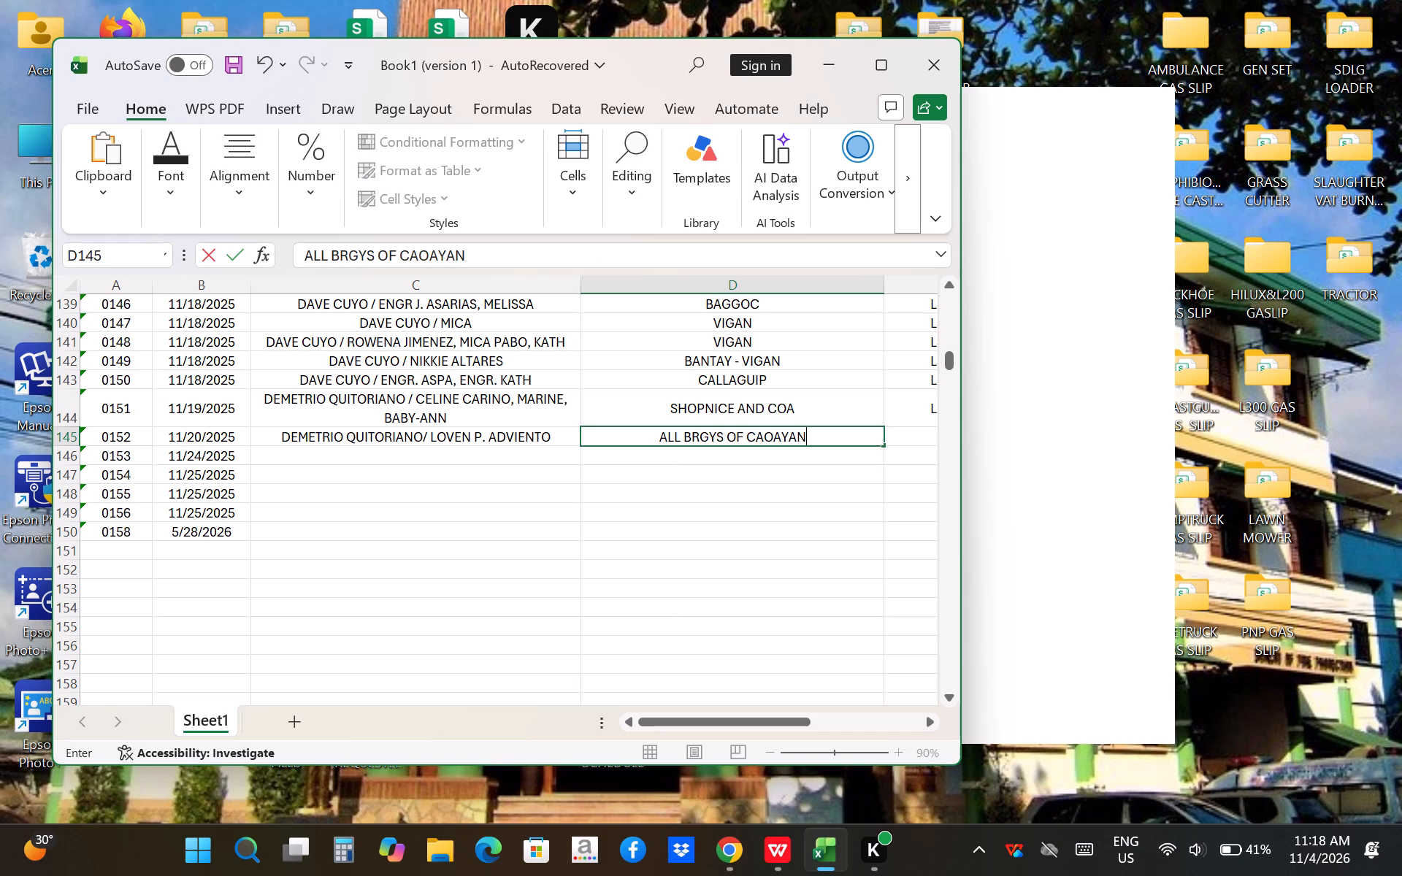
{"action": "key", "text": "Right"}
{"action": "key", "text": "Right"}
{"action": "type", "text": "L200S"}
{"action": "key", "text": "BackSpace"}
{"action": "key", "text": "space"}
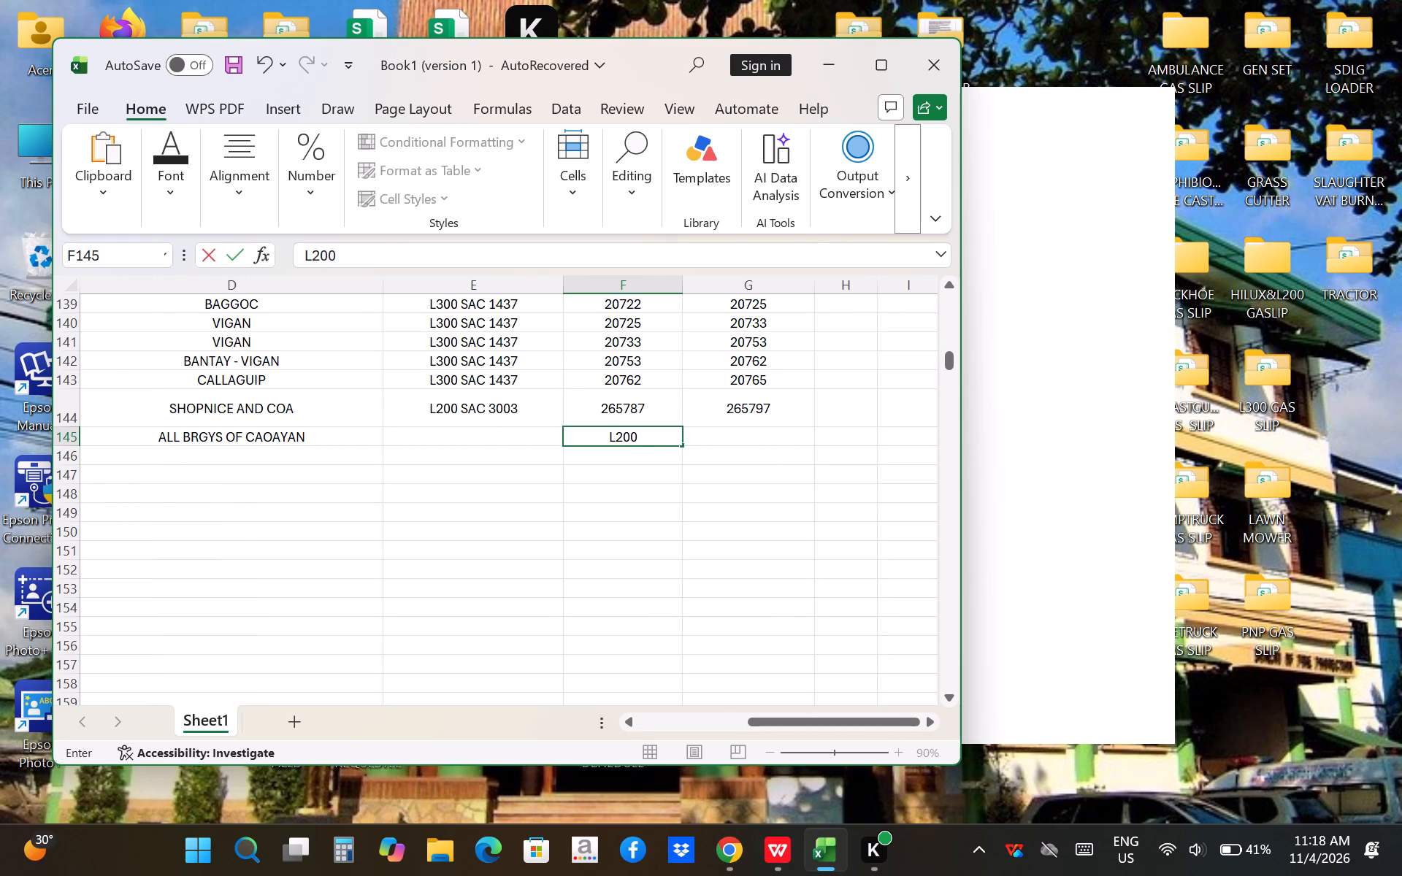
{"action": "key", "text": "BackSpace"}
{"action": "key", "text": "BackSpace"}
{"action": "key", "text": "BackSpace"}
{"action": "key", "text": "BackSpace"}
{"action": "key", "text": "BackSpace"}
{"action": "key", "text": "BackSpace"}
{"action": "left_click", "coordinate": [437, 428]}
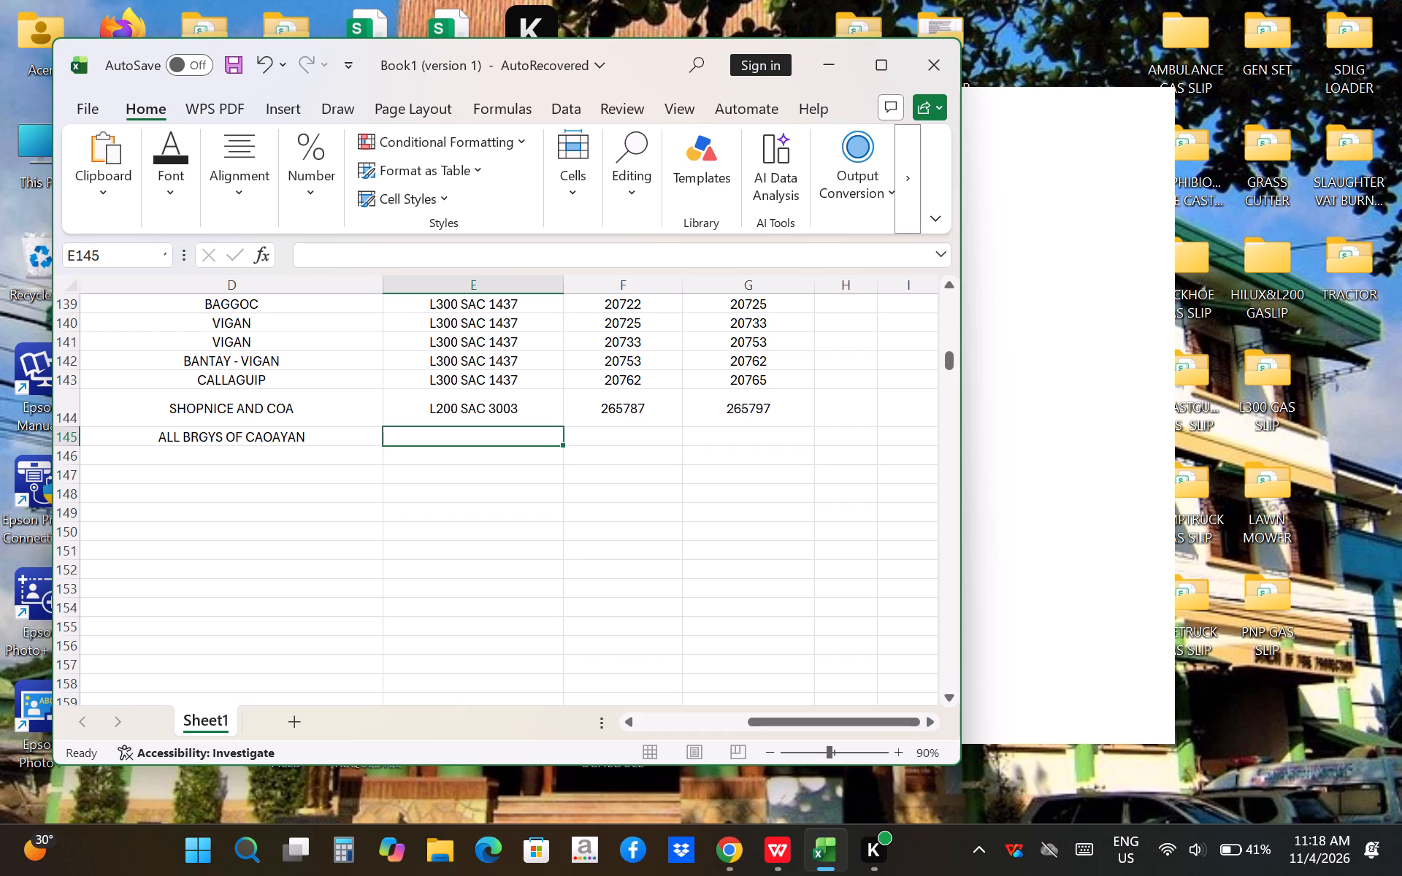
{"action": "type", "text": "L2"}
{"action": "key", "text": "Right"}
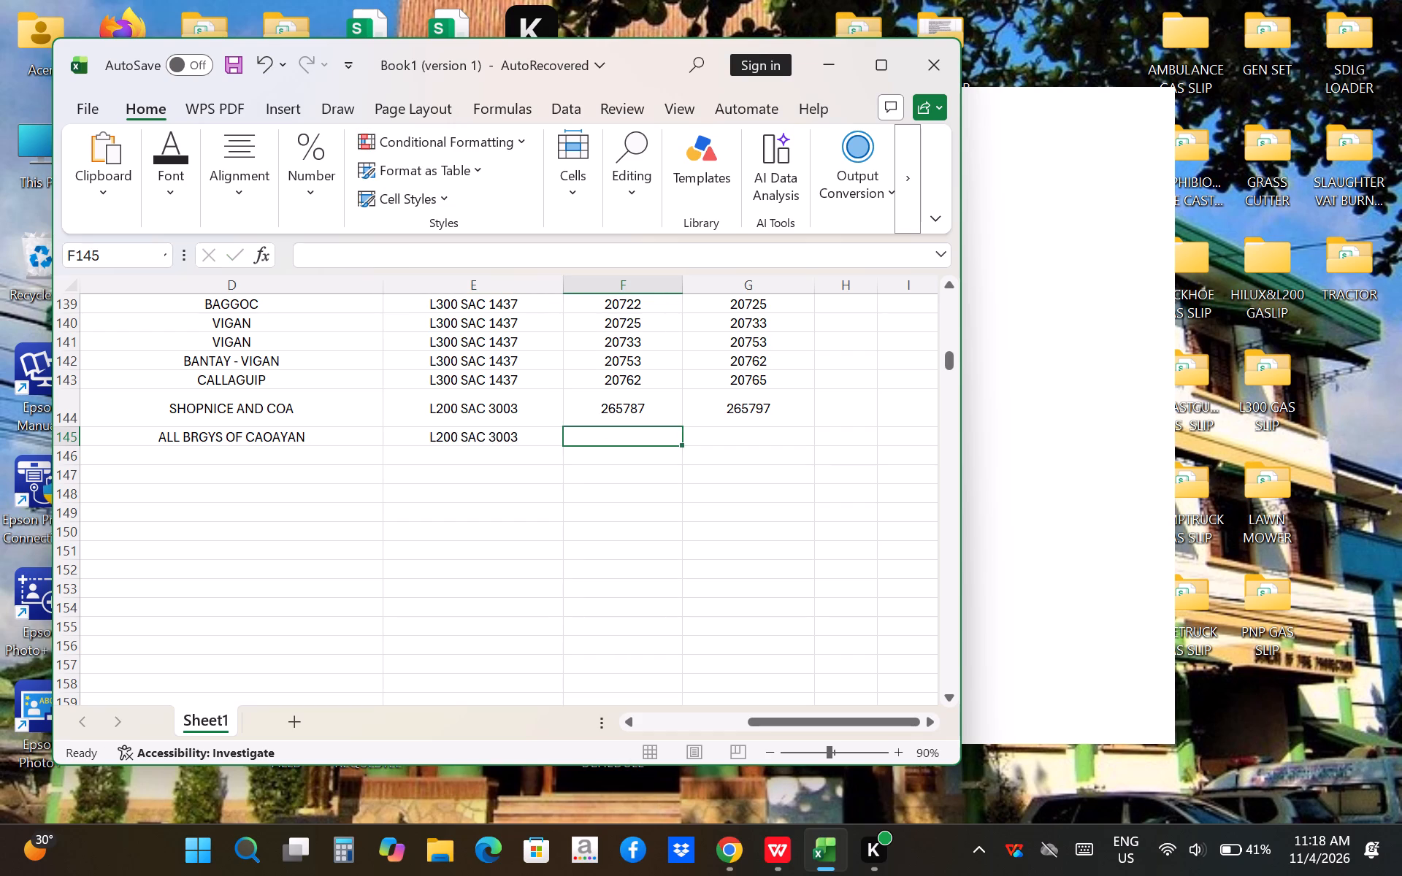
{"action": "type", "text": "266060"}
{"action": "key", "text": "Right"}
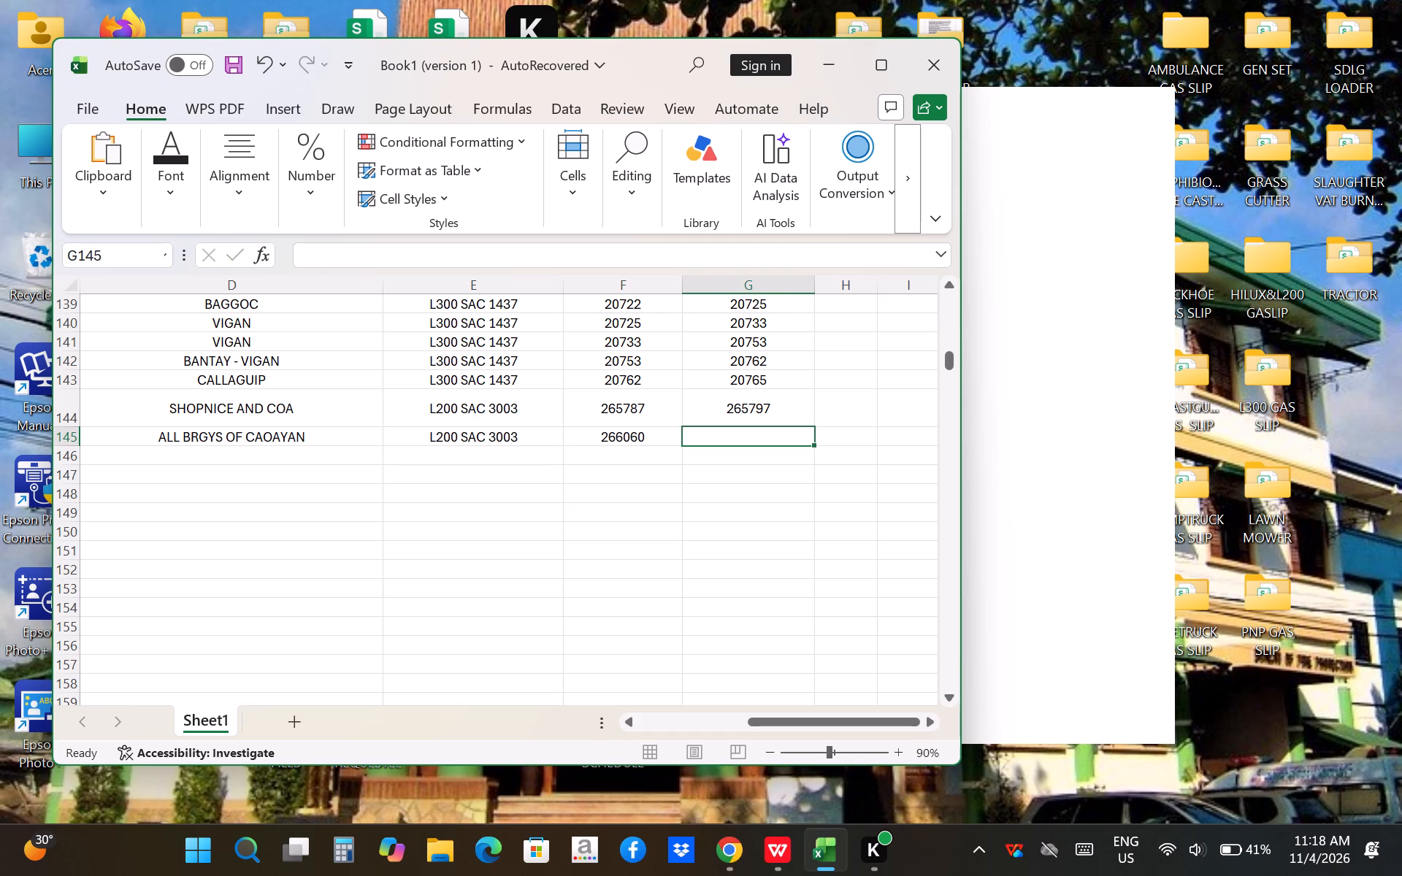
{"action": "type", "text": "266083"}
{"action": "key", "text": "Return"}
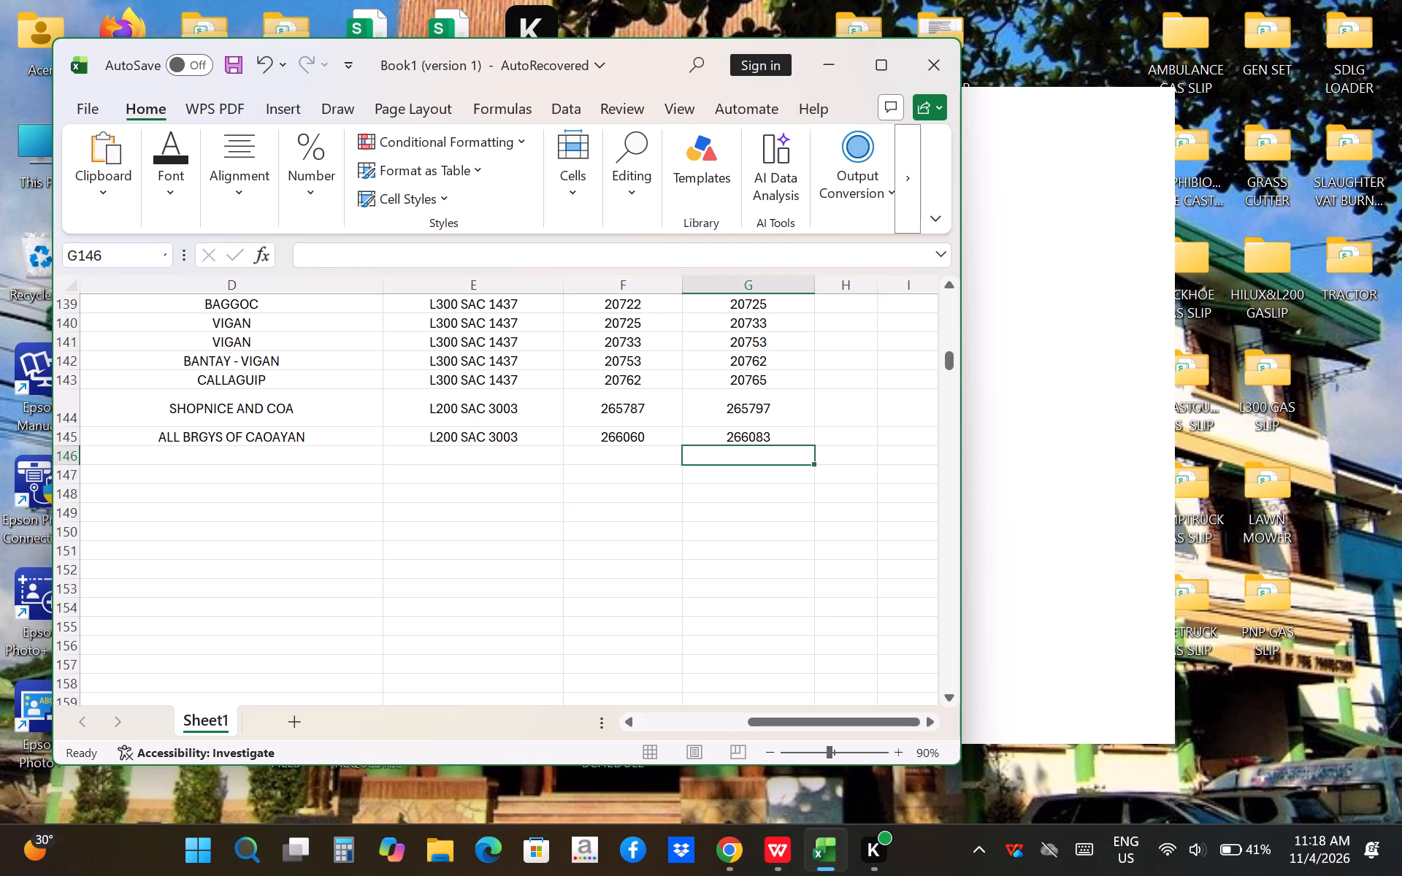
Enter the driver and passenger for ticket 0153, separated by a slash.
{"action": "left_click_drag", "start_coordinate": [831, 725], "coordinate": [650, 715]}
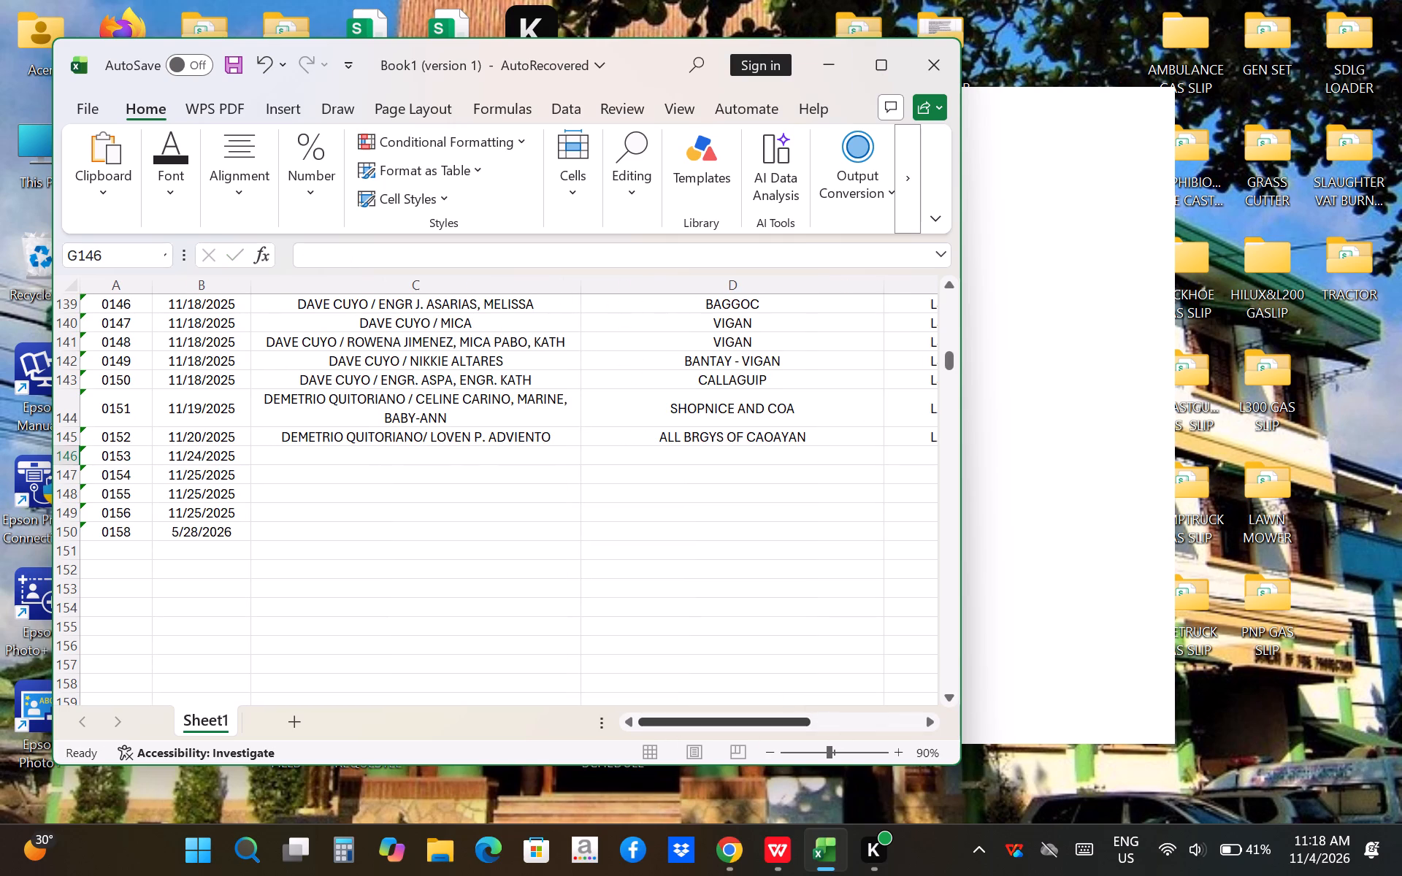
{"action": "left_click", "coordinate": [301, 464]}
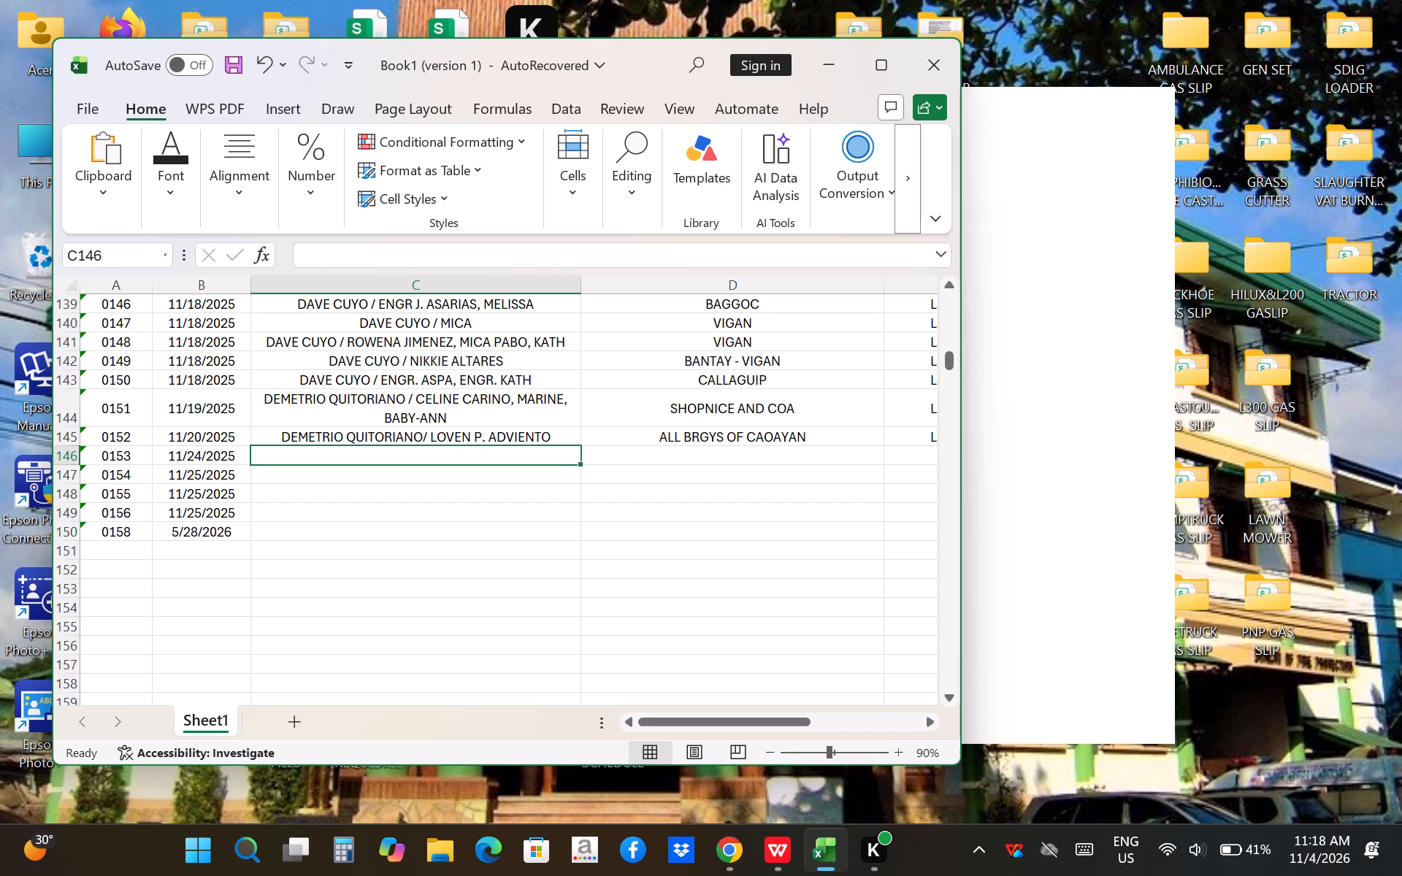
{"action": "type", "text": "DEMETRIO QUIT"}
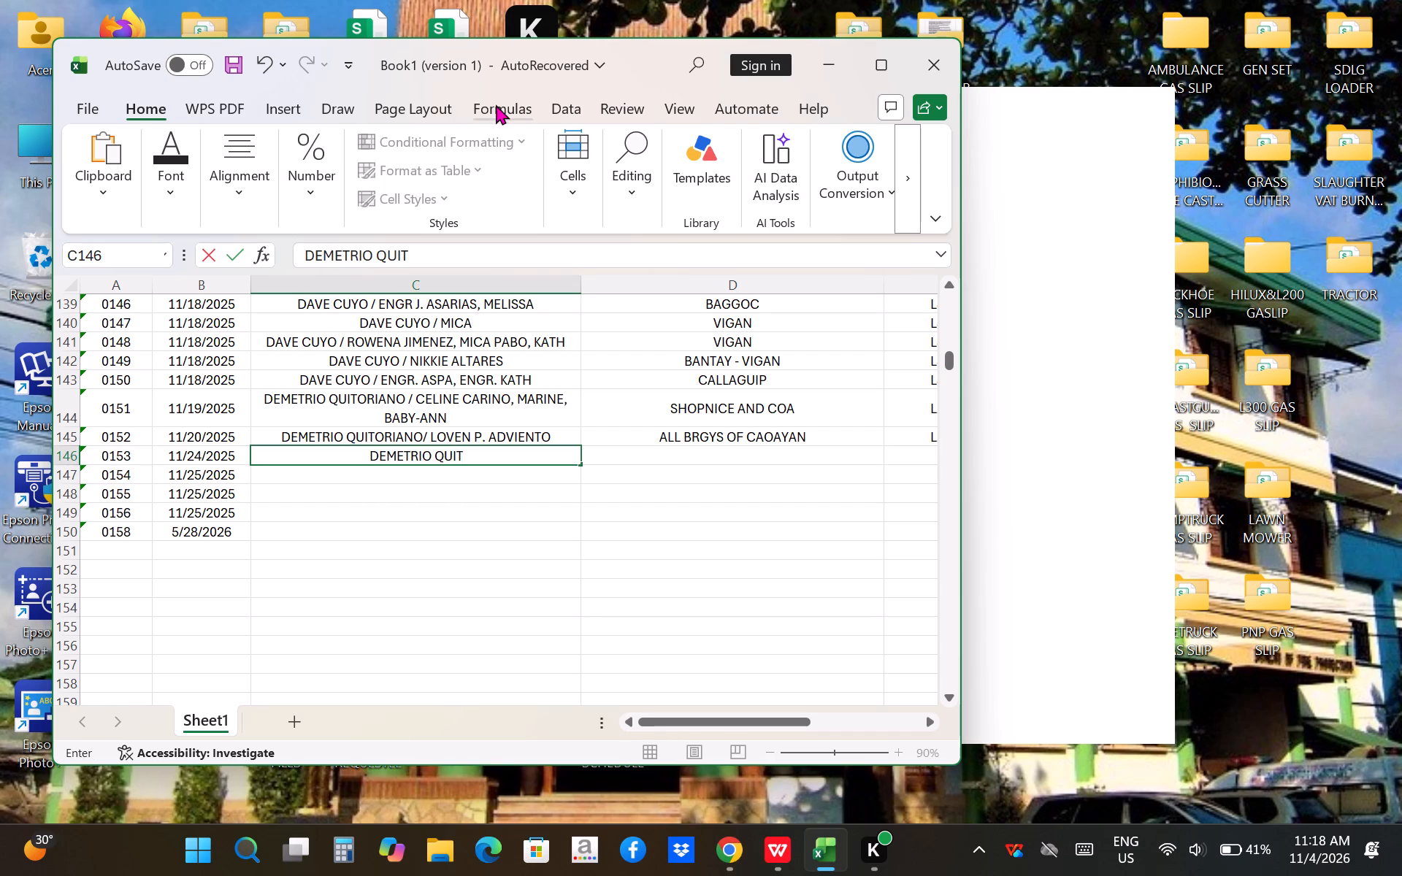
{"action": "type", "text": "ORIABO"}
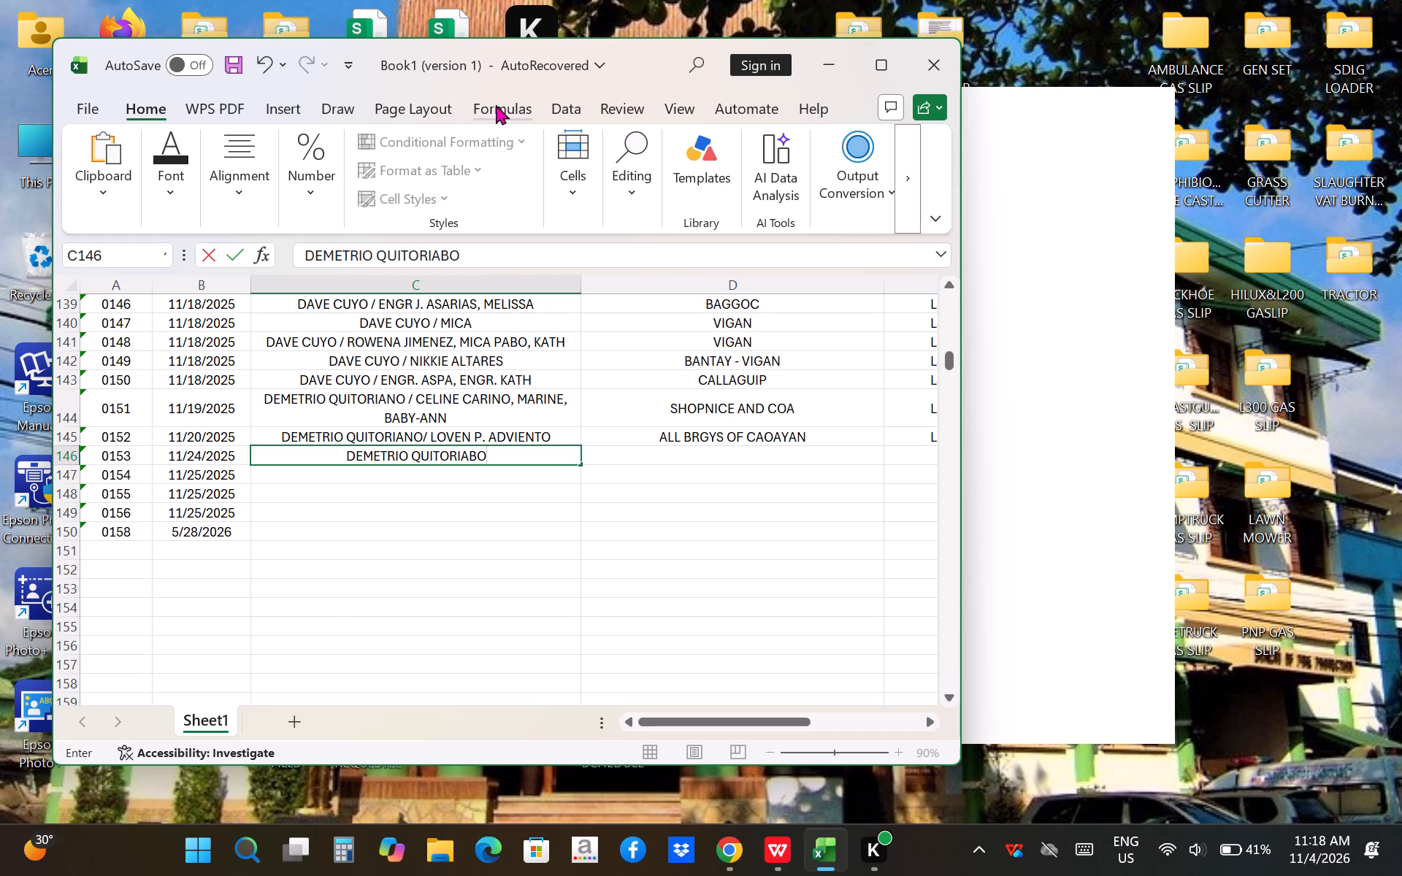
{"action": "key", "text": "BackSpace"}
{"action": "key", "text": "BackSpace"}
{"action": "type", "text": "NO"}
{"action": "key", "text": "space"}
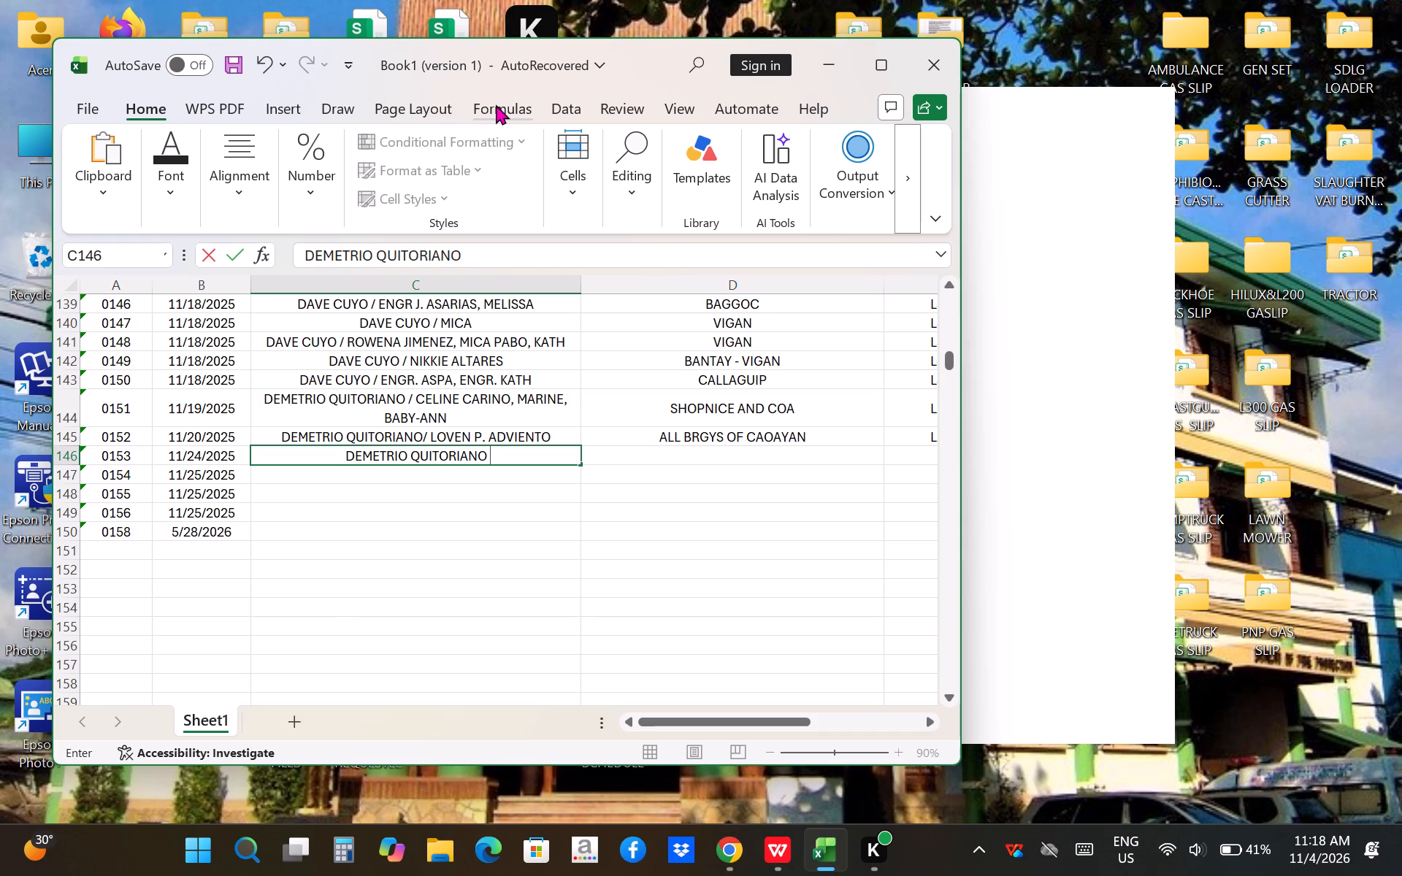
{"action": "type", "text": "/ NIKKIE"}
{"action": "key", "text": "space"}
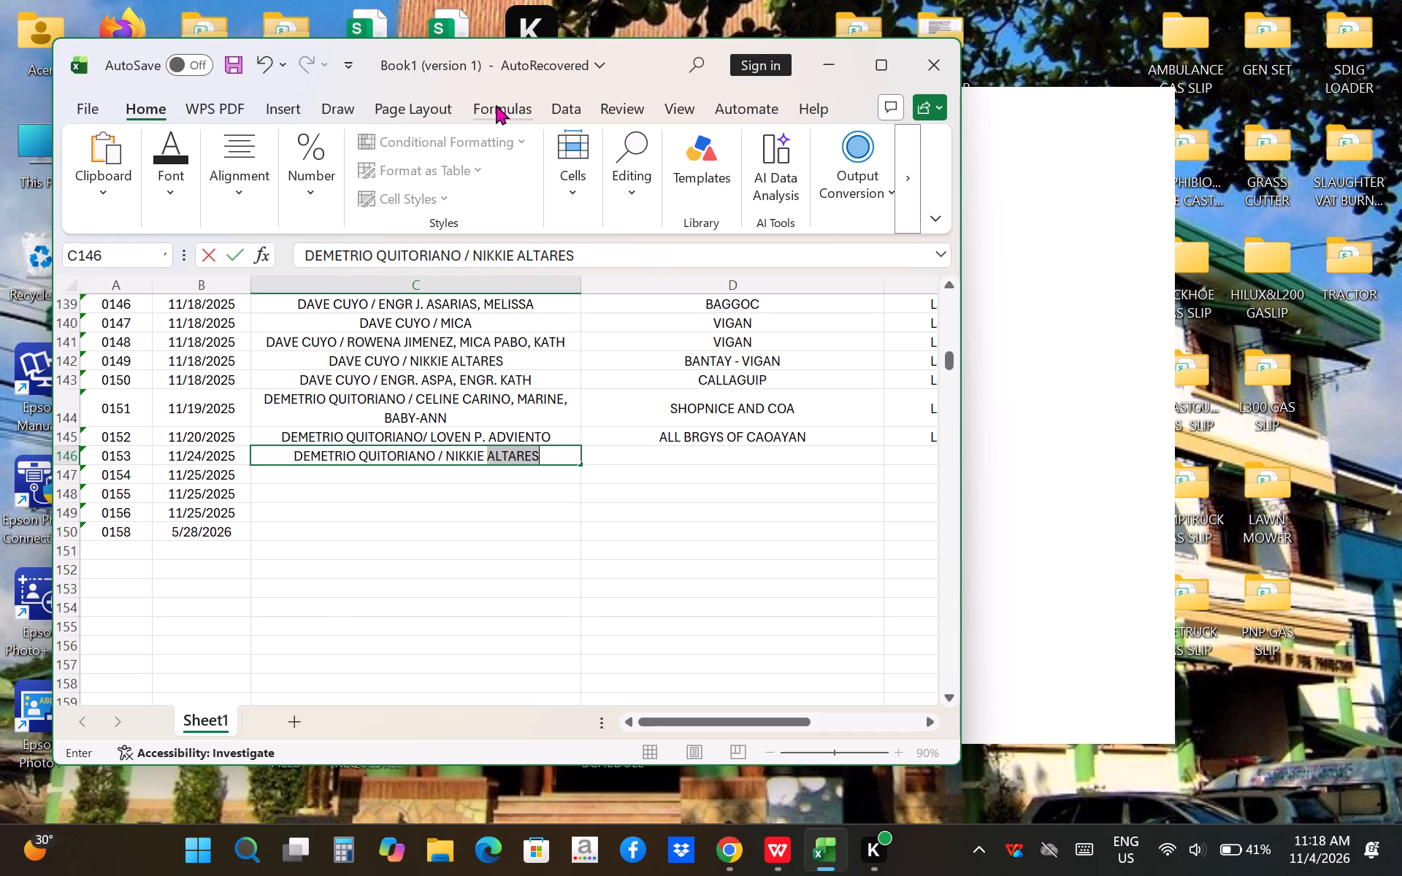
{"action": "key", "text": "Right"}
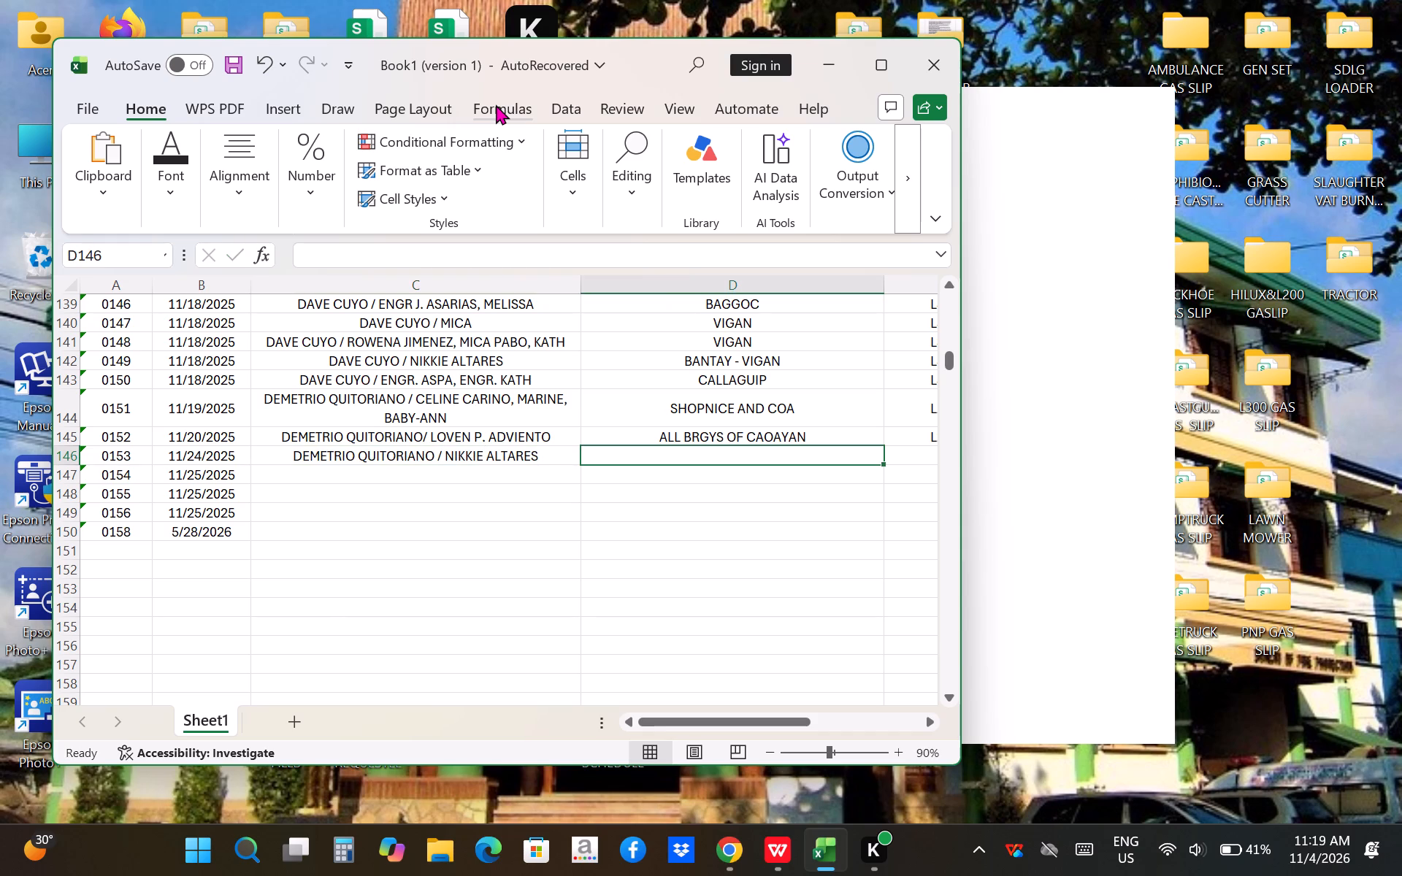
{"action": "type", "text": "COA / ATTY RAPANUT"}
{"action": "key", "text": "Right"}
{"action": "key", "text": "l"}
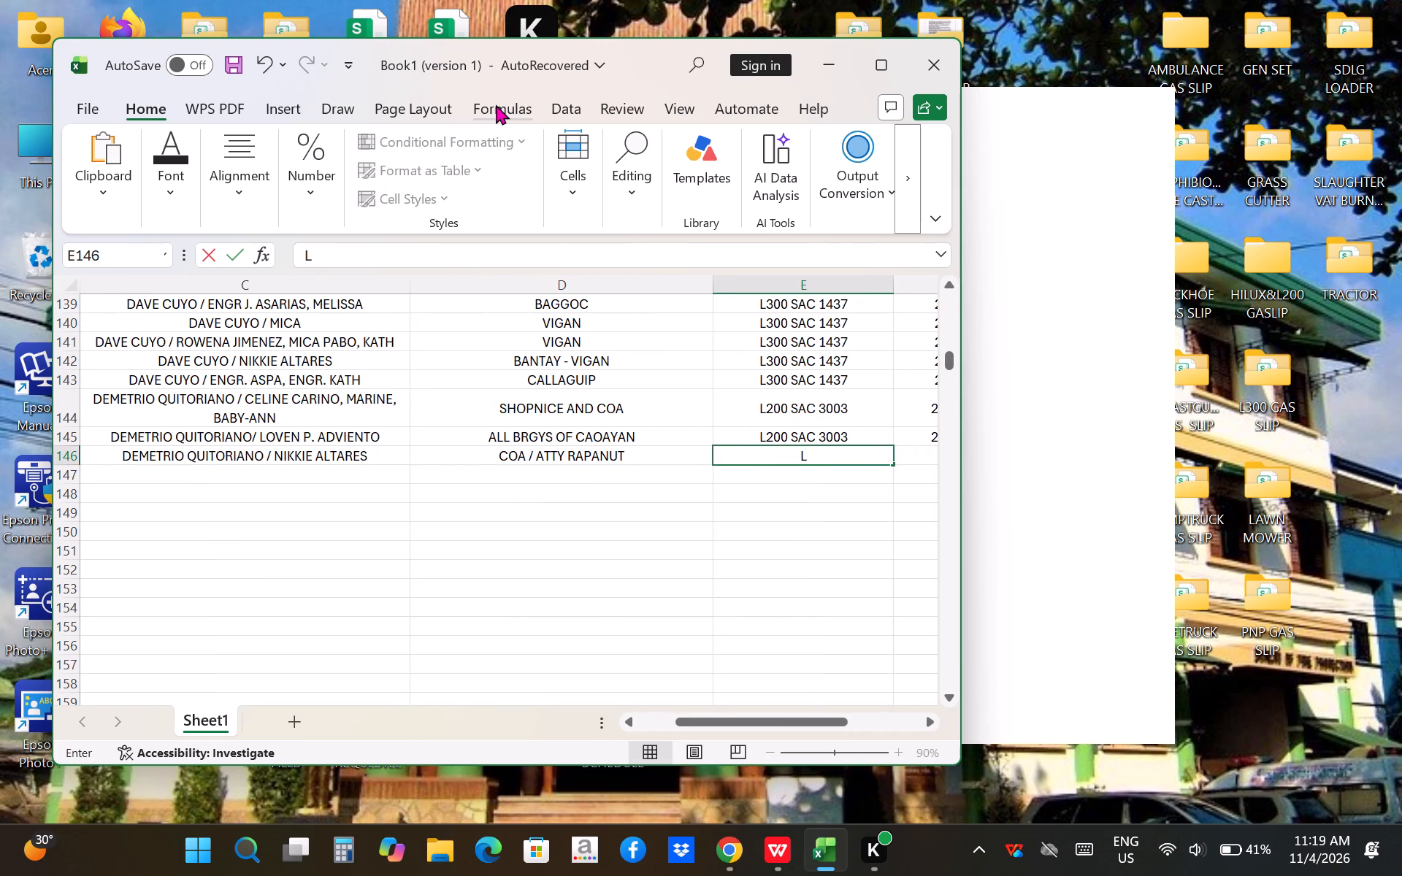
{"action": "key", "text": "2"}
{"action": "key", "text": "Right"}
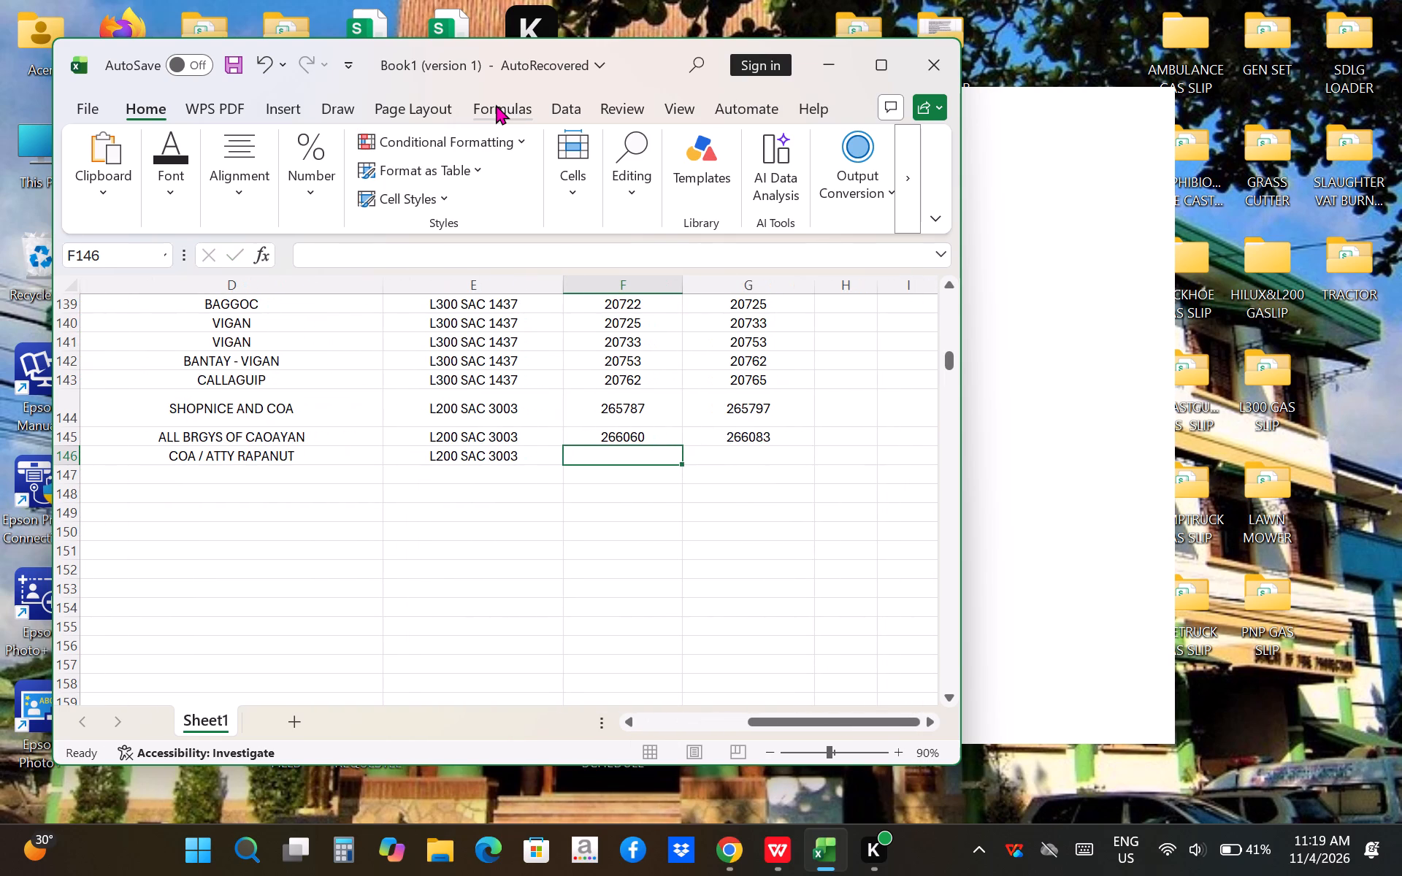
Enter ticket 0153's readings as 266160 and 266169.
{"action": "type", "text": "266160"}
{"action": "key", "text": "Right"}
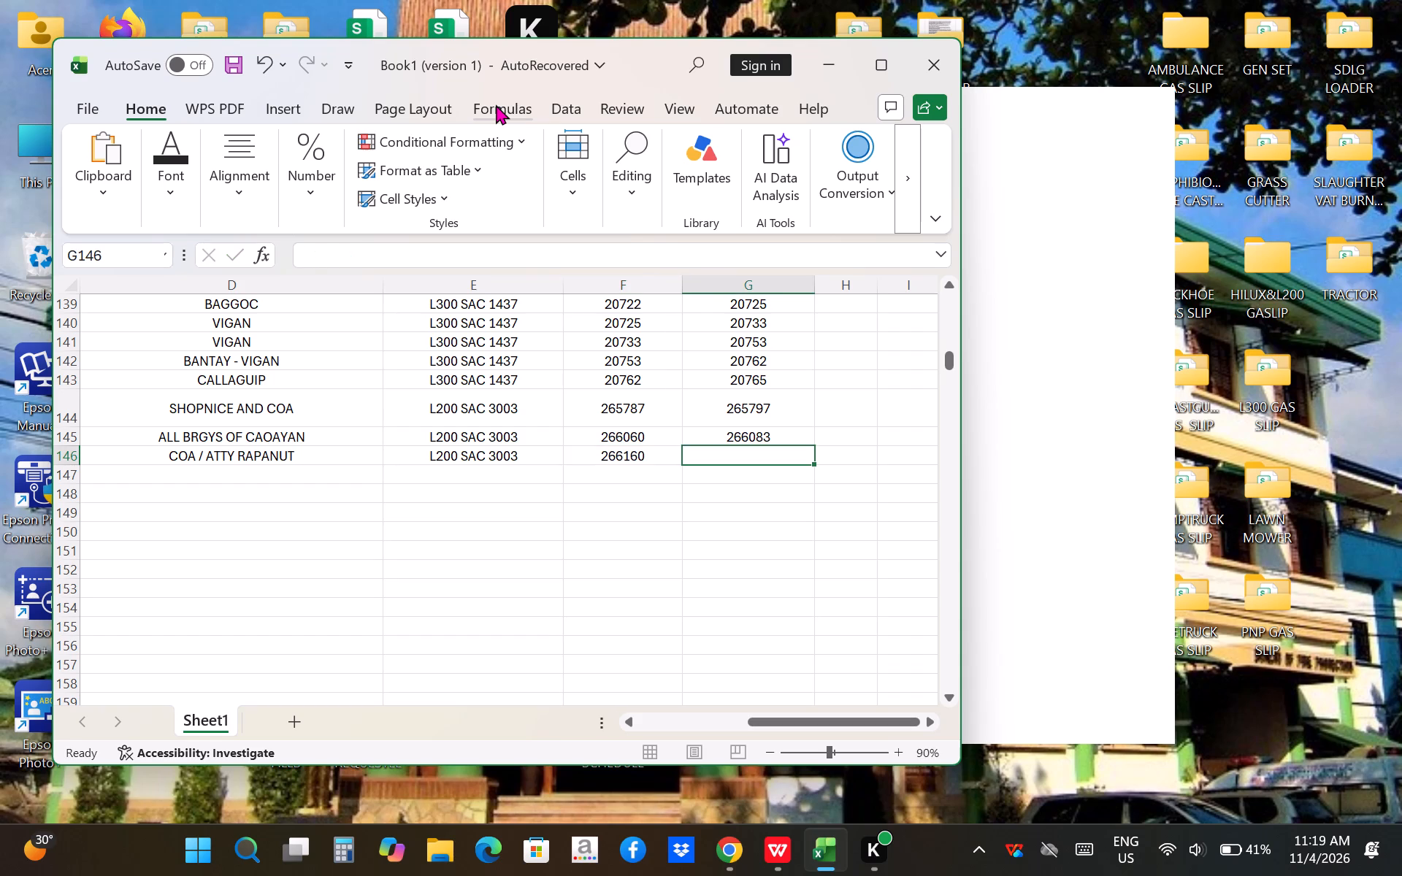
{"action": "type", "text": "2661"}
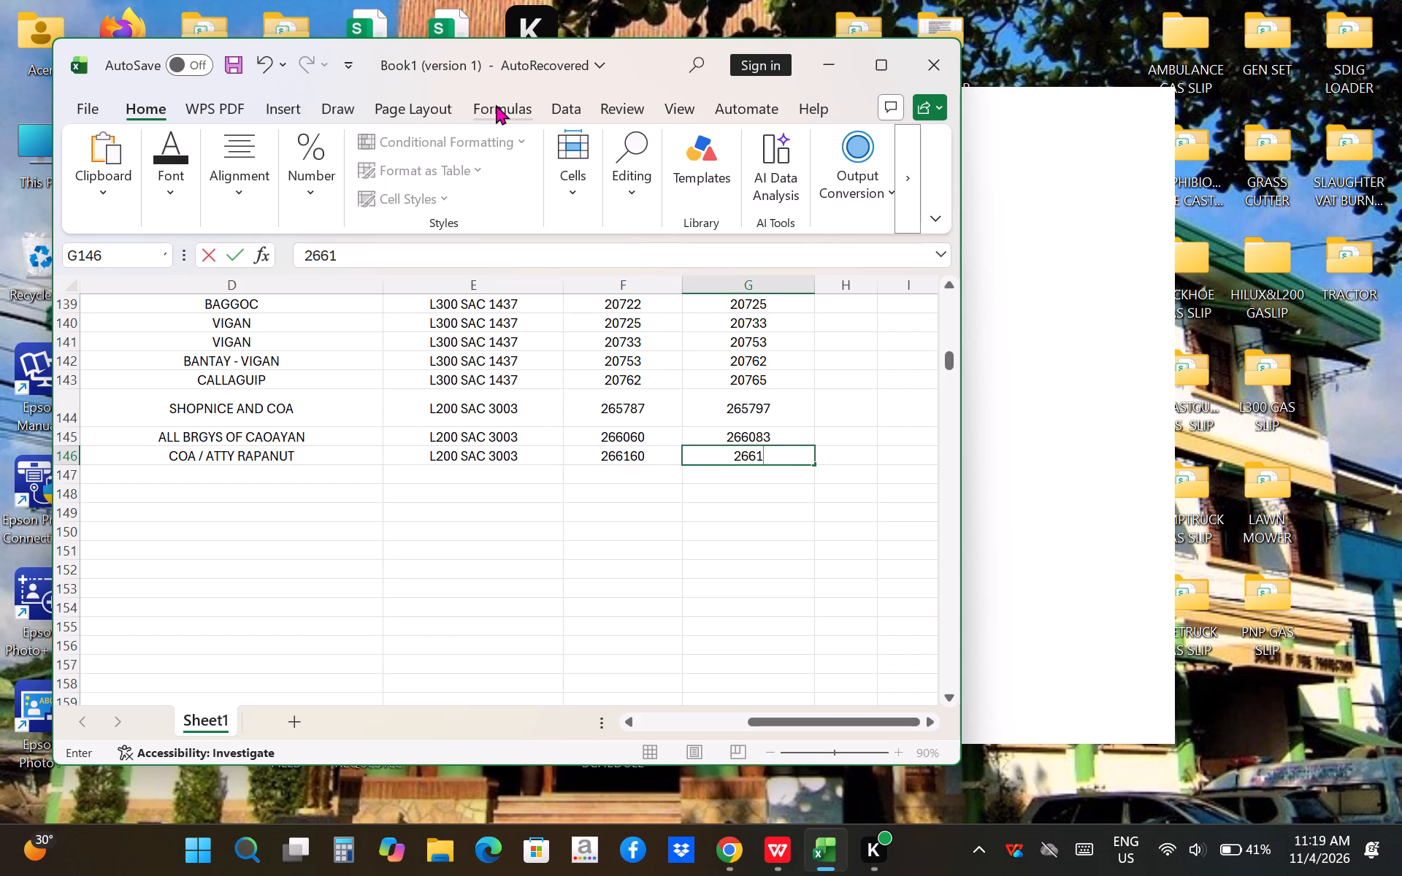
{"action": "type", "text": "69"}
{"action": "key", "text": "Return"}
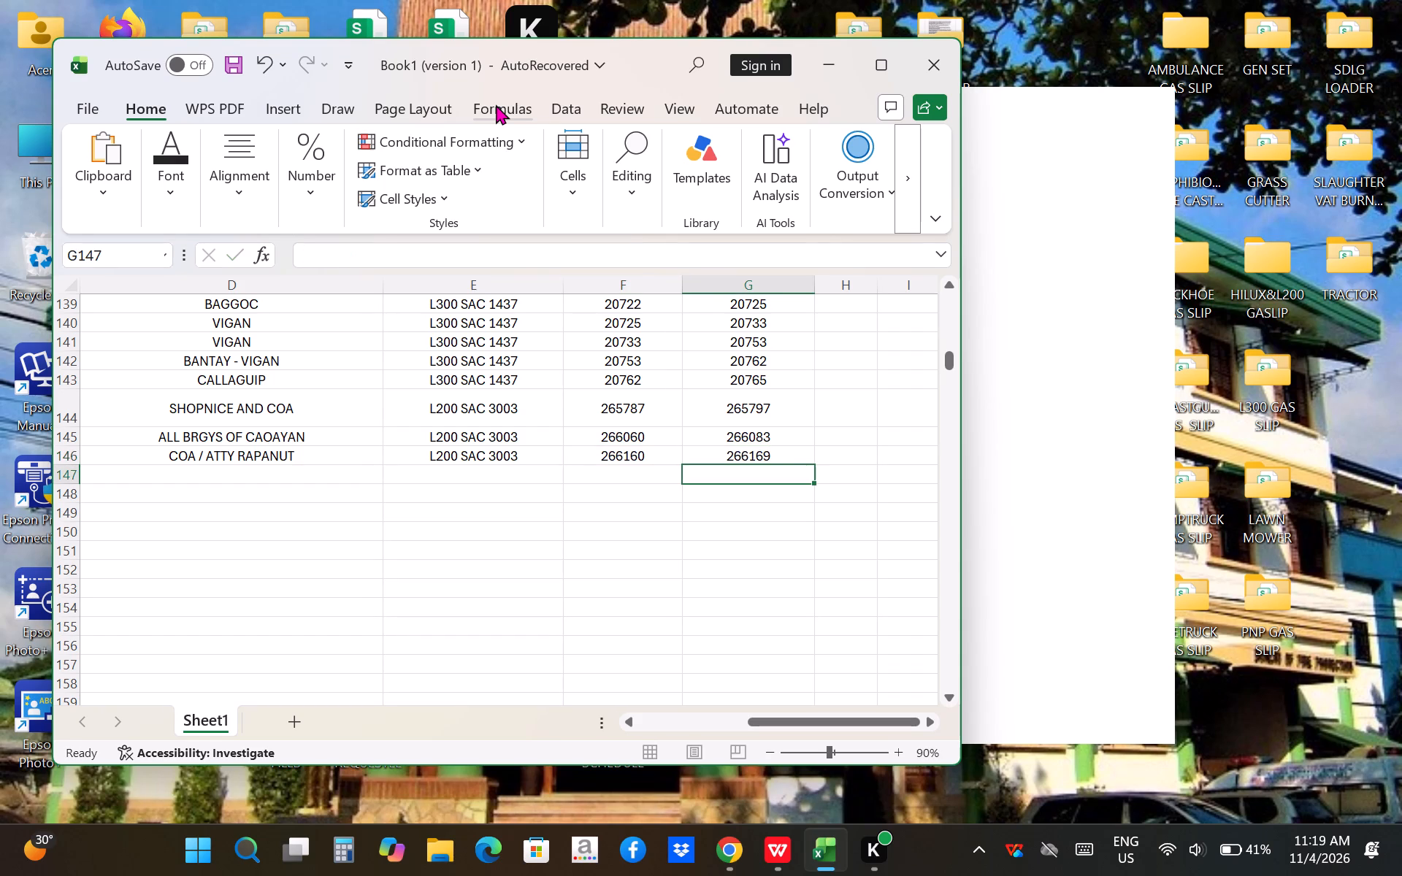
Begin the driver and passenger entry for ticket 0154.
{"action": "left_click_drag", "start_coordinate": [905, 726], "coordinate": [615, 712]}
{"action": "left_click", "coordinate": [315, 486]}
{"action": "left_click", "coordinate": [316, 477]}
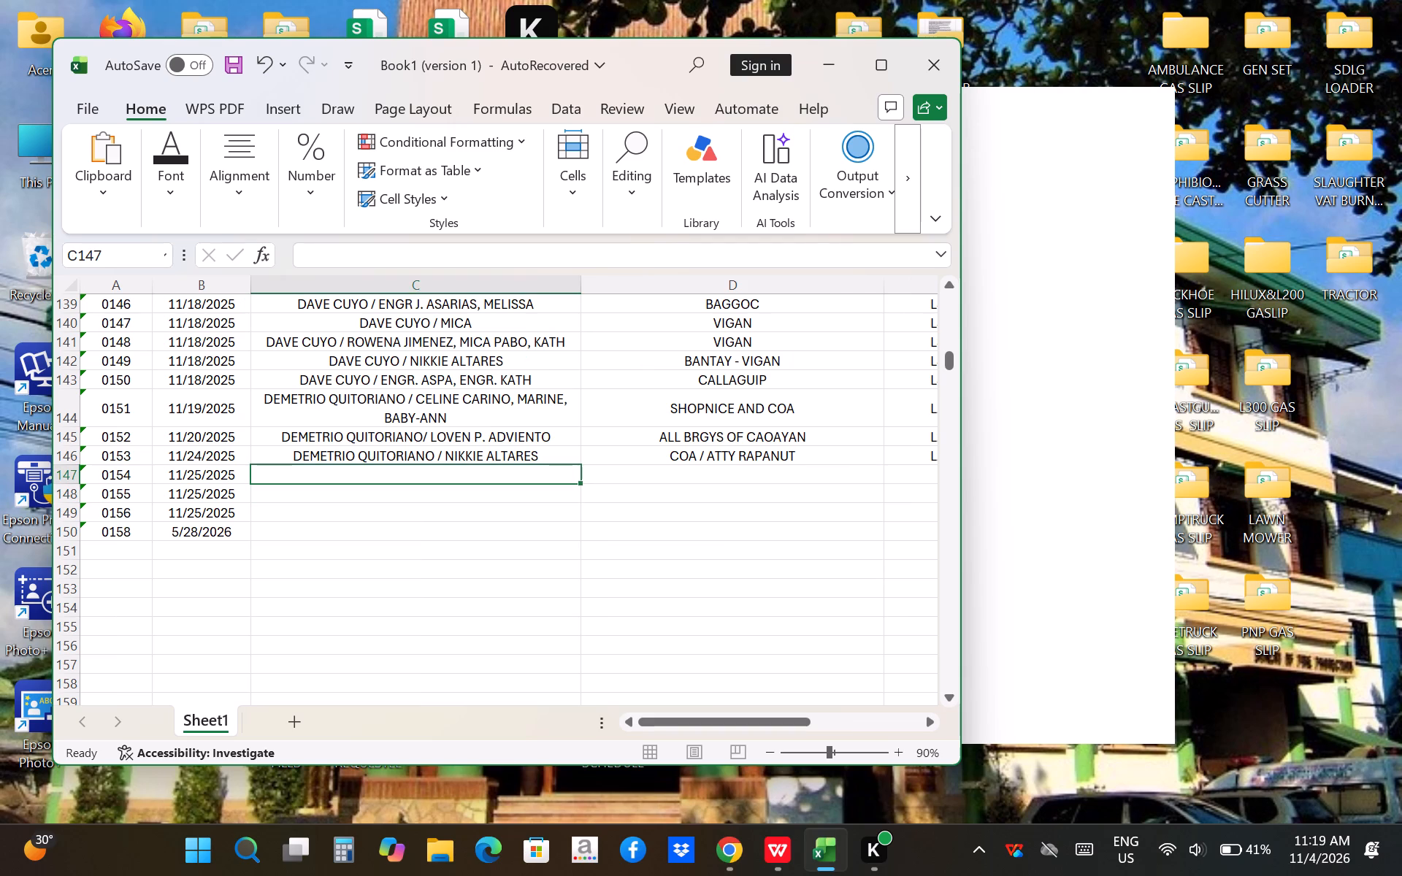
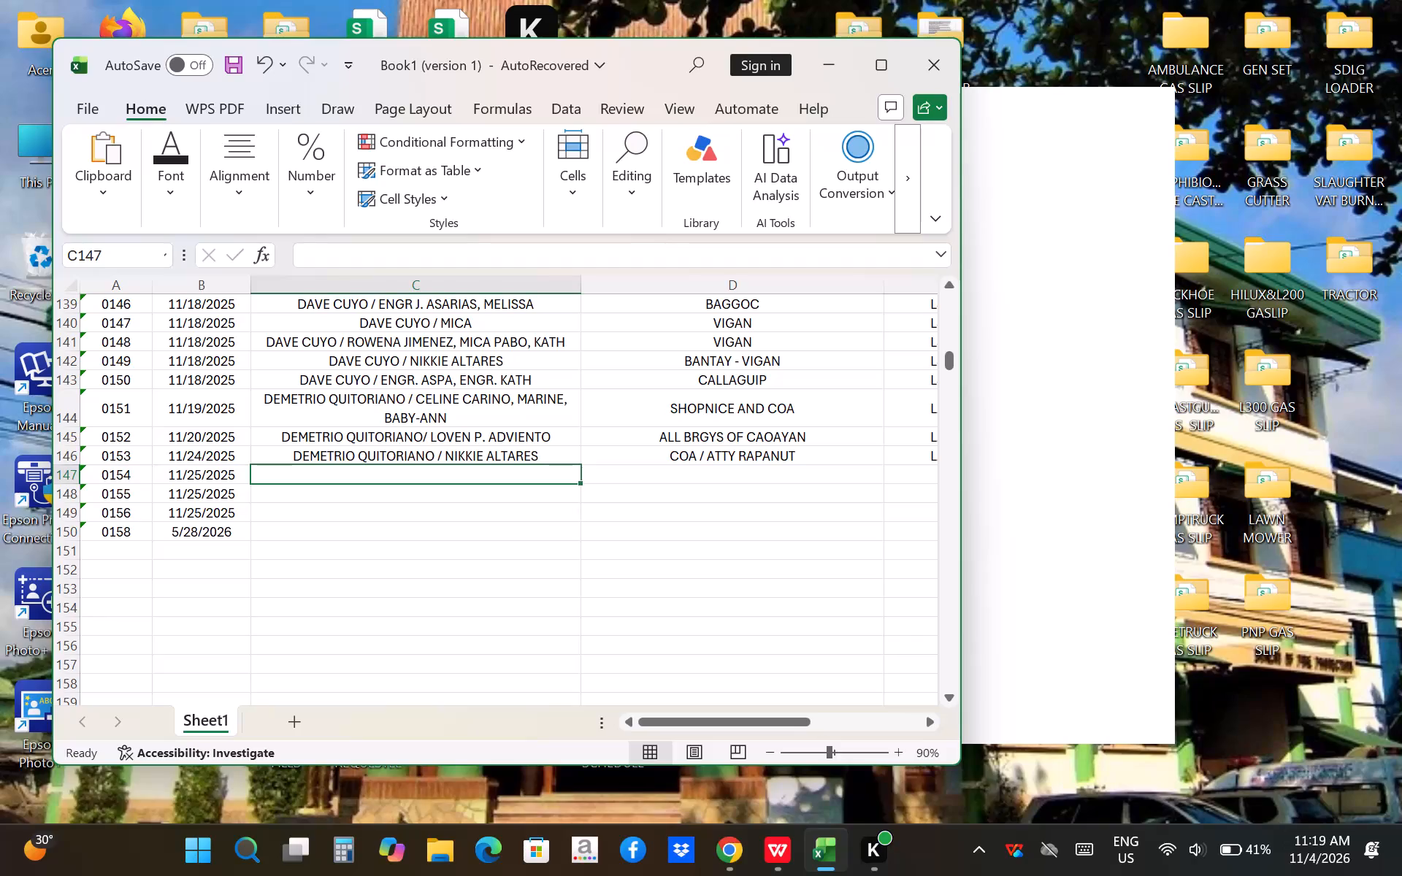
Enter the driver and passenger ERIC for ticket 0154, separated by a slash.
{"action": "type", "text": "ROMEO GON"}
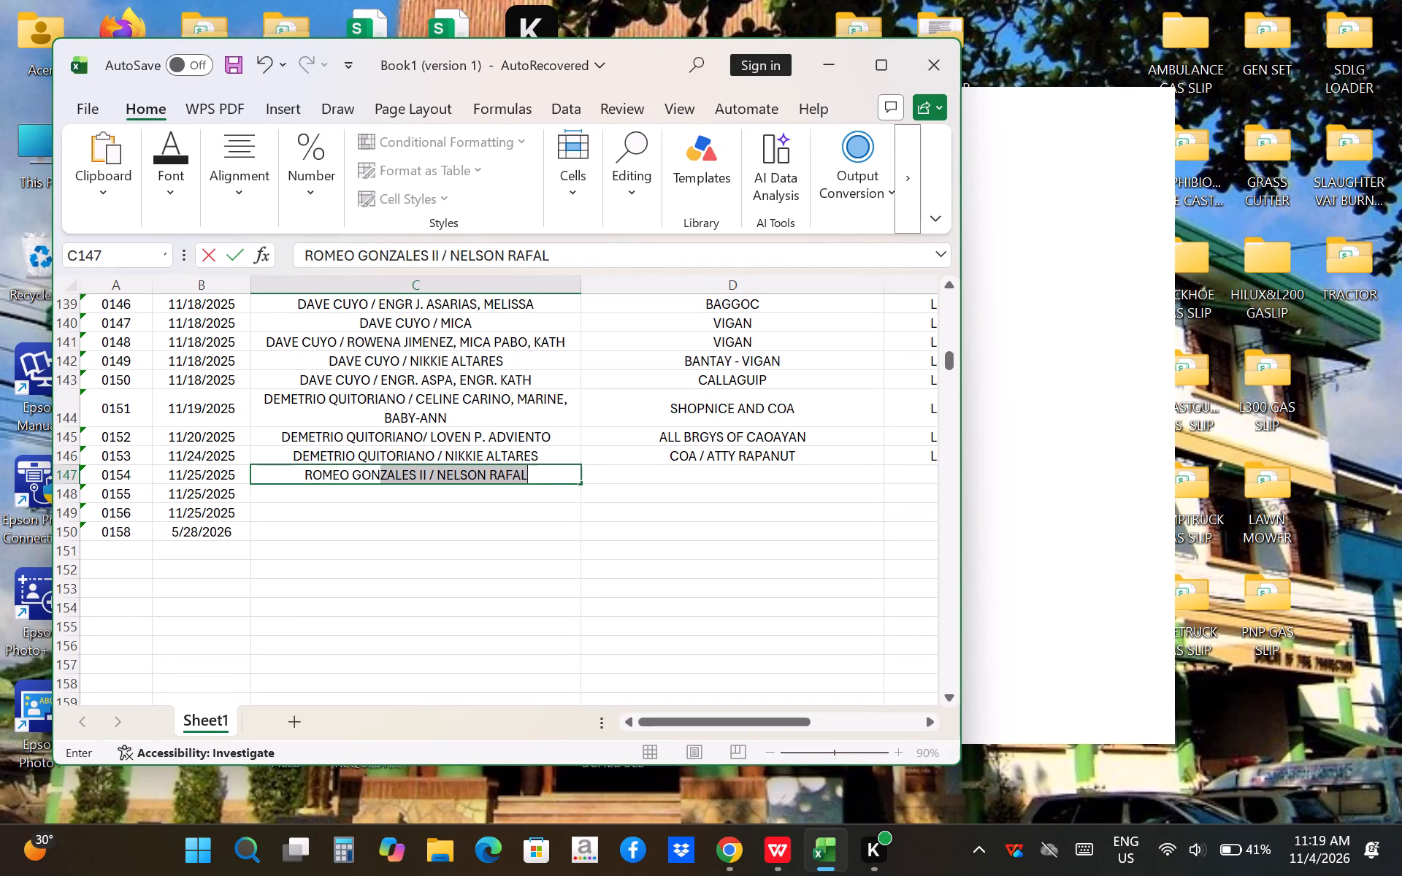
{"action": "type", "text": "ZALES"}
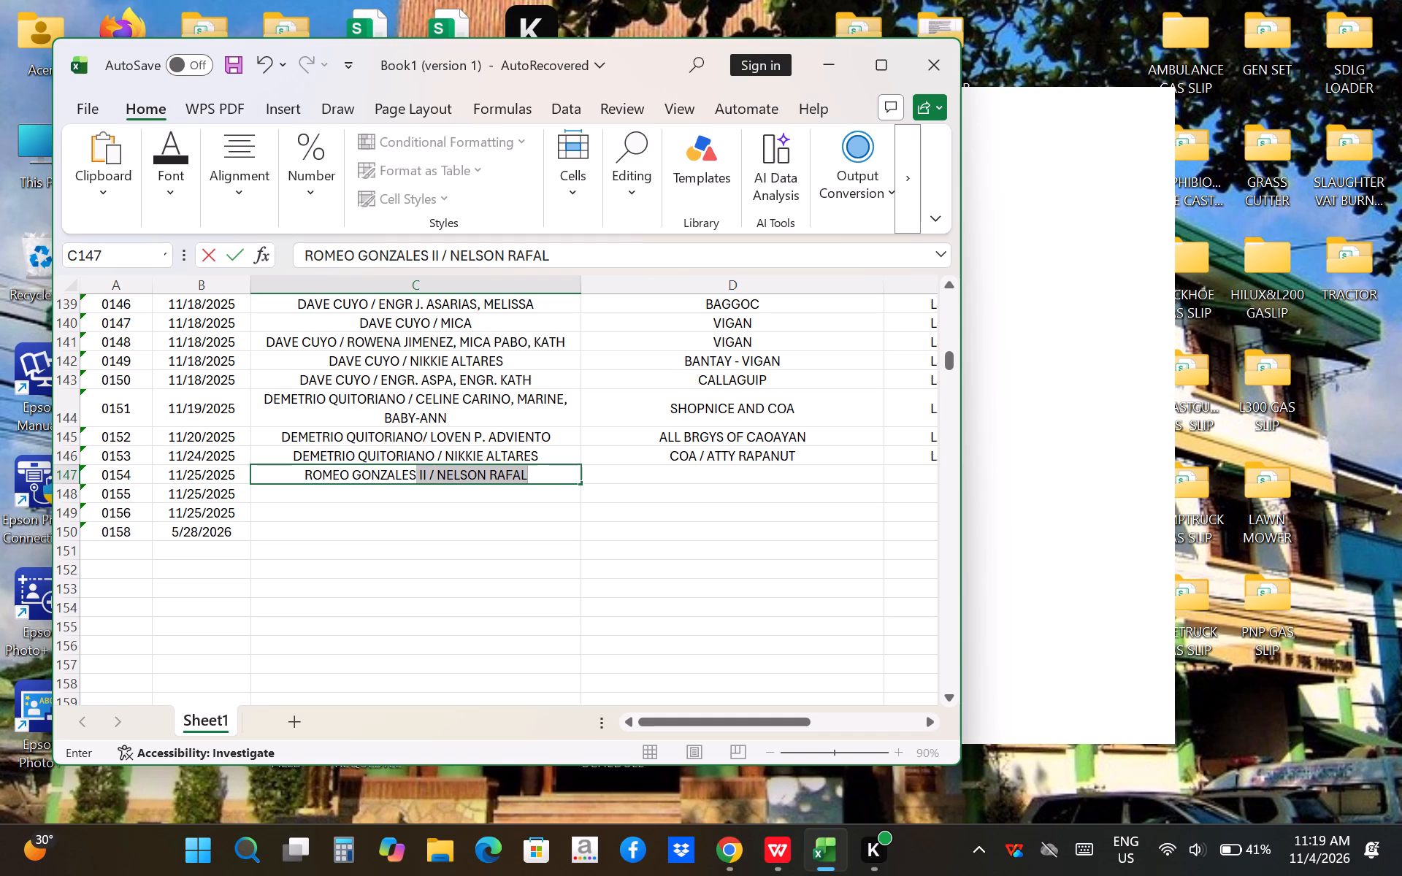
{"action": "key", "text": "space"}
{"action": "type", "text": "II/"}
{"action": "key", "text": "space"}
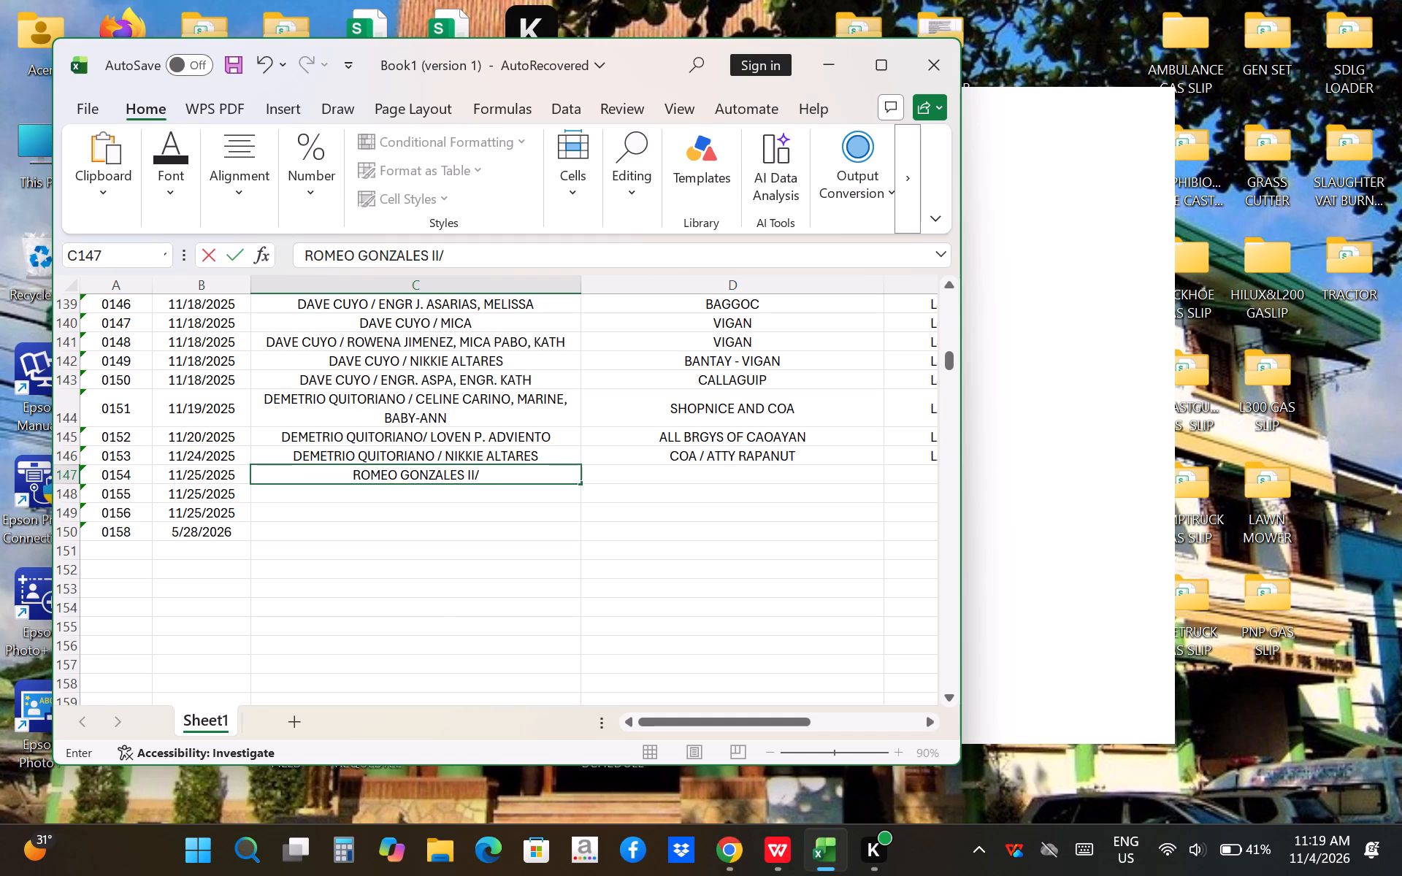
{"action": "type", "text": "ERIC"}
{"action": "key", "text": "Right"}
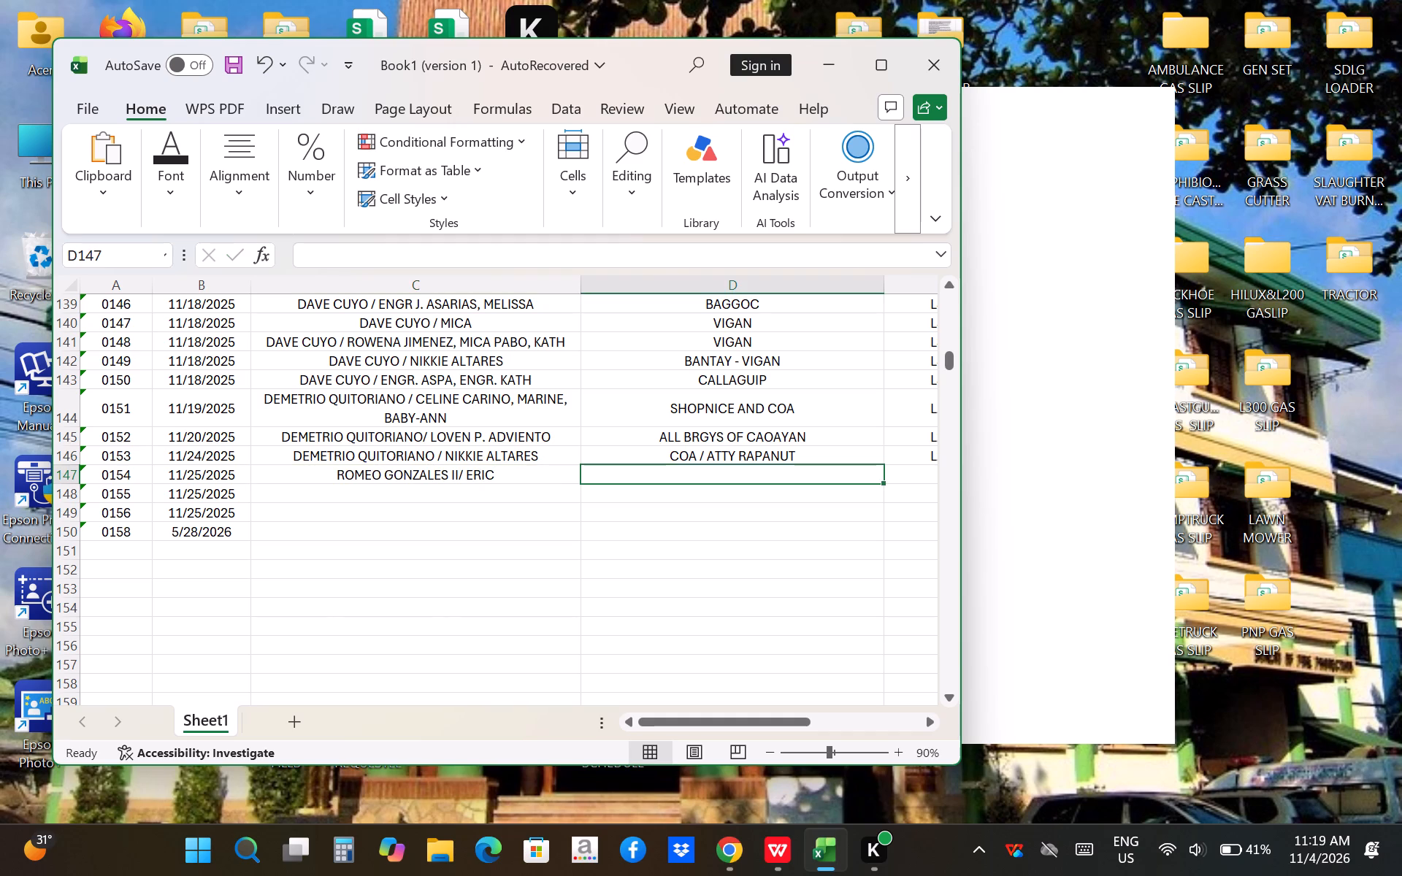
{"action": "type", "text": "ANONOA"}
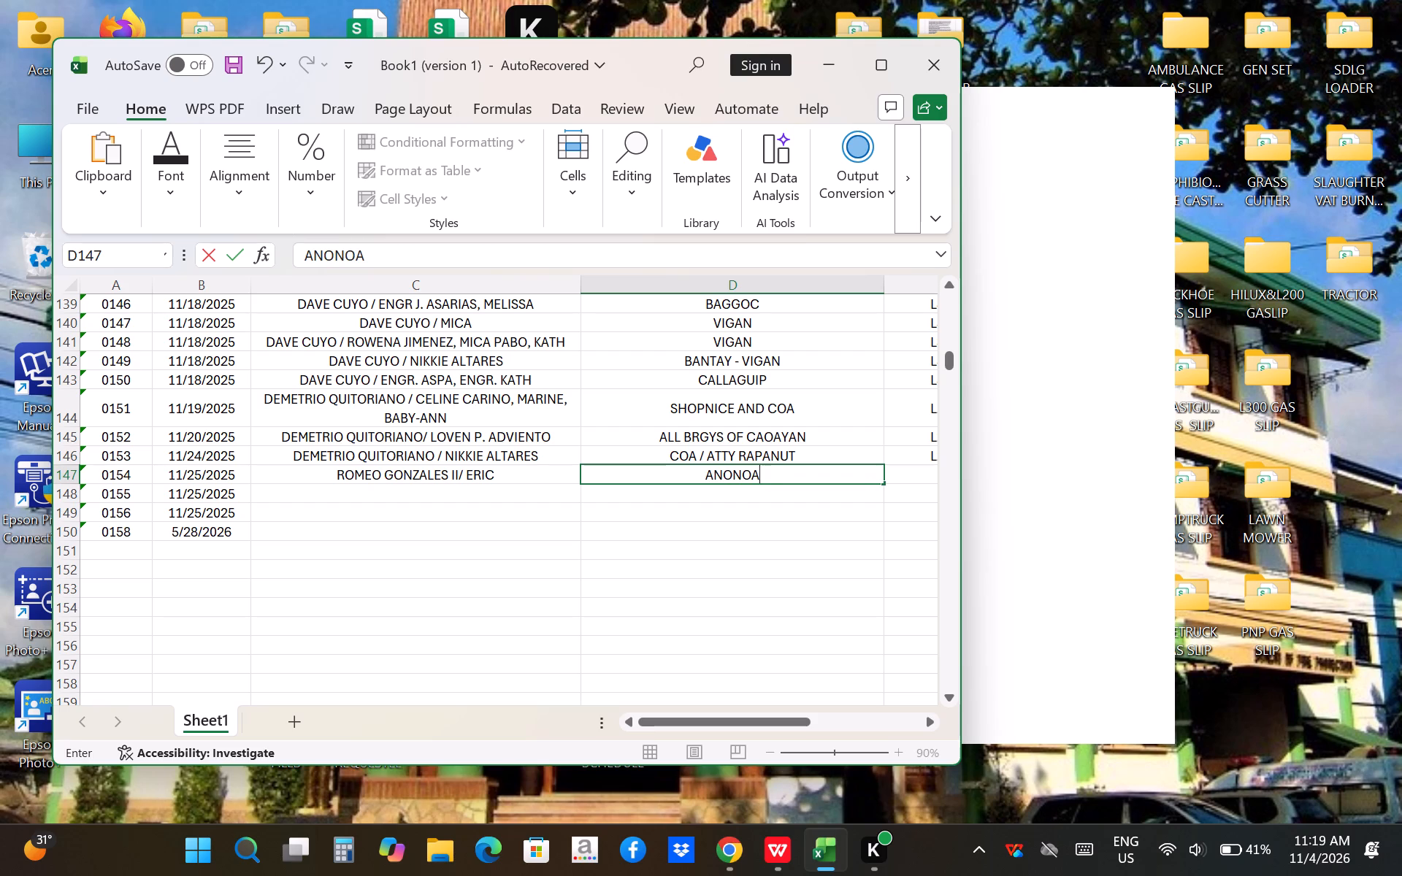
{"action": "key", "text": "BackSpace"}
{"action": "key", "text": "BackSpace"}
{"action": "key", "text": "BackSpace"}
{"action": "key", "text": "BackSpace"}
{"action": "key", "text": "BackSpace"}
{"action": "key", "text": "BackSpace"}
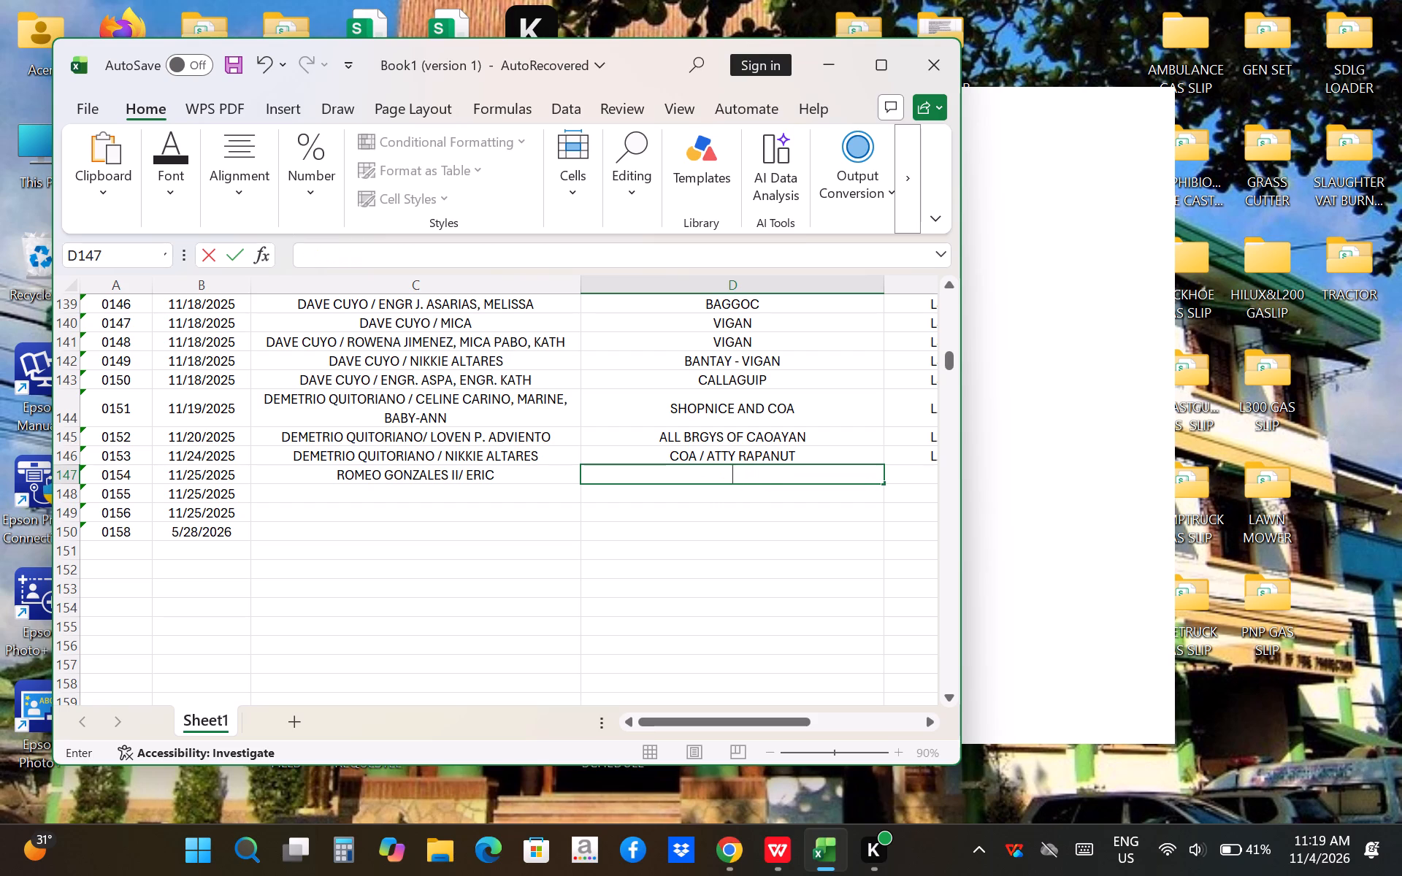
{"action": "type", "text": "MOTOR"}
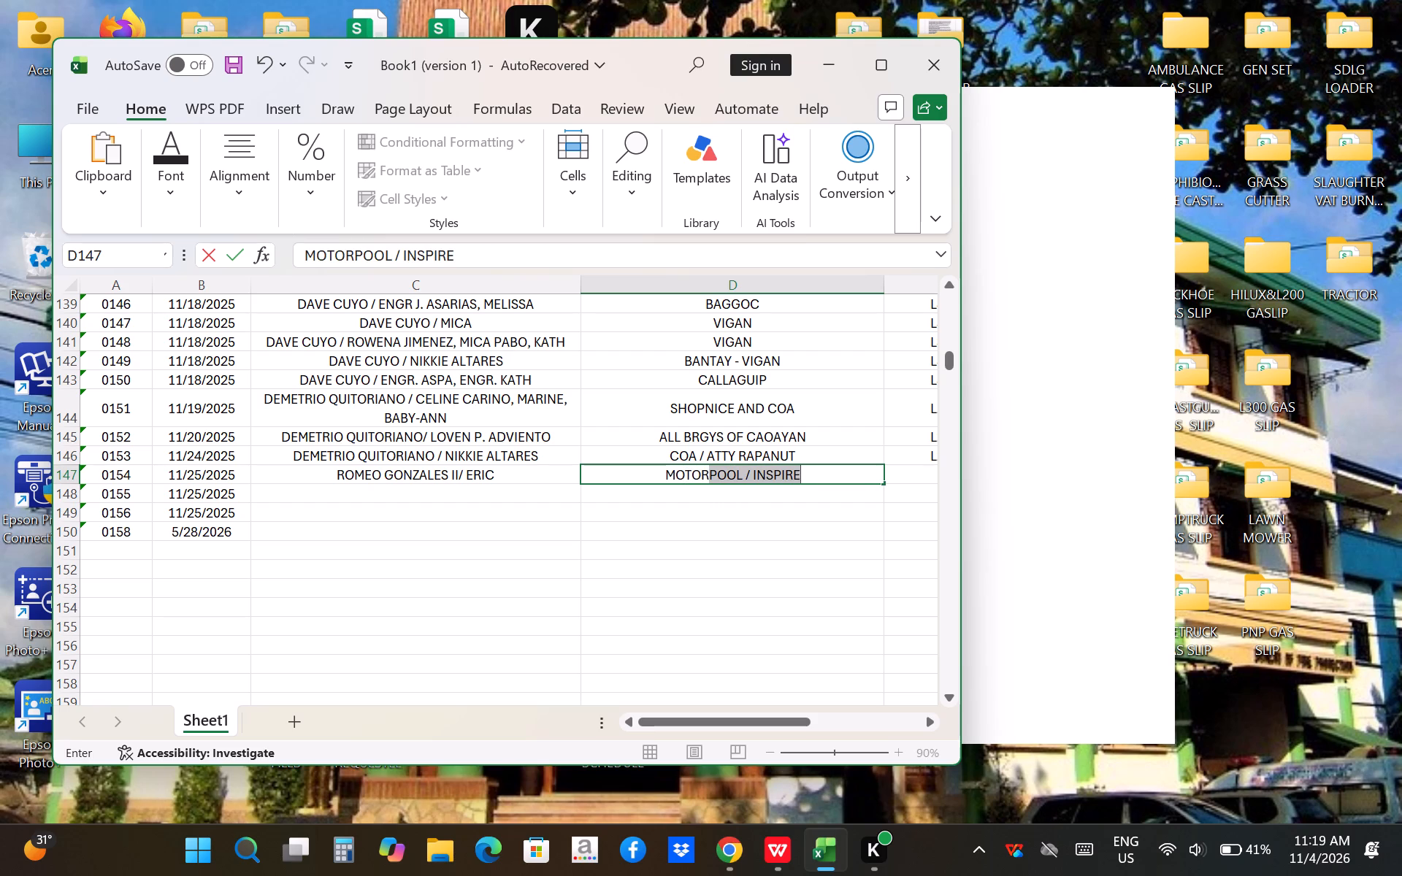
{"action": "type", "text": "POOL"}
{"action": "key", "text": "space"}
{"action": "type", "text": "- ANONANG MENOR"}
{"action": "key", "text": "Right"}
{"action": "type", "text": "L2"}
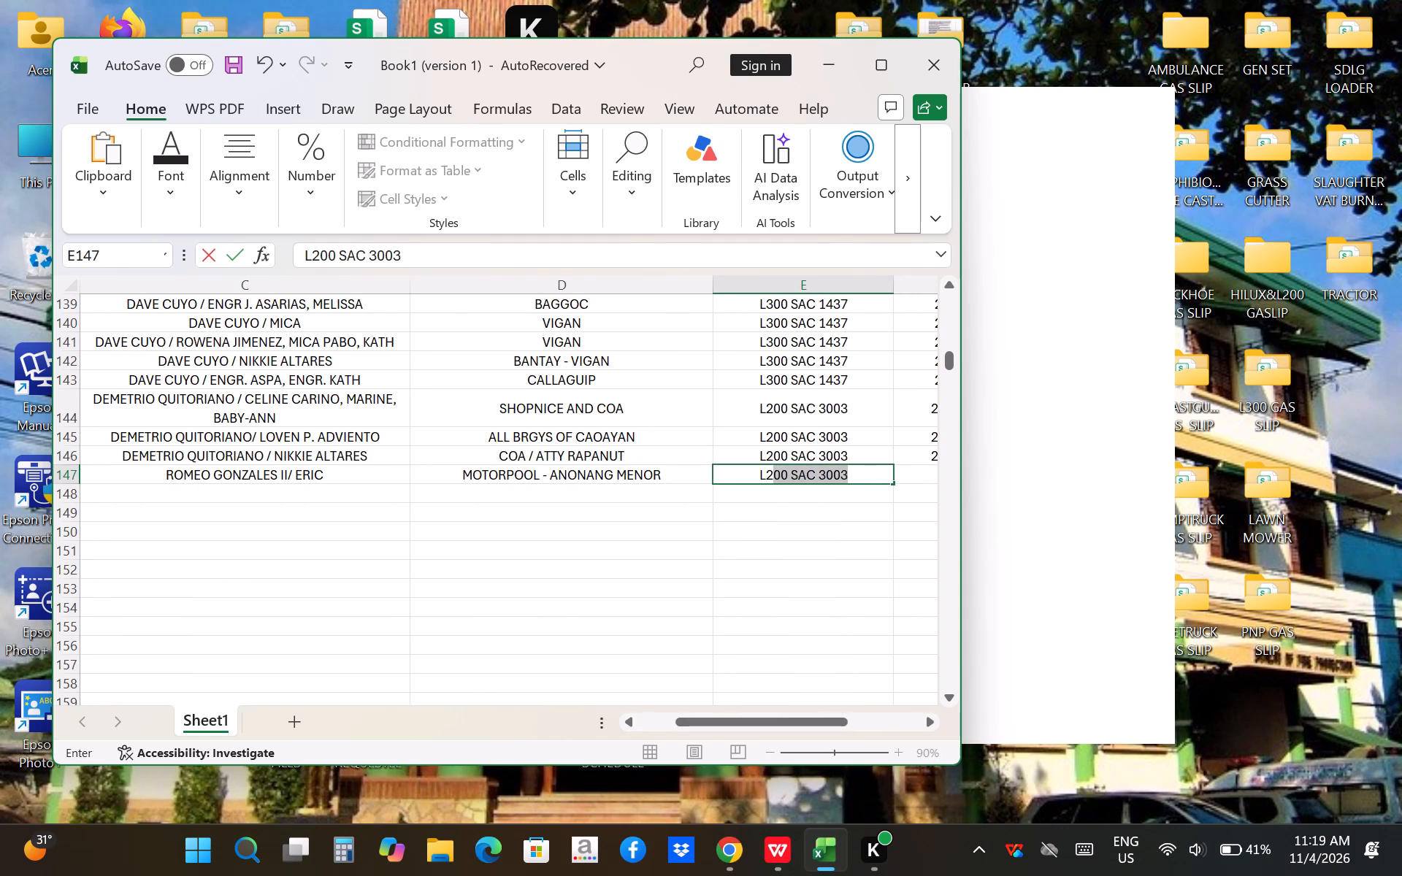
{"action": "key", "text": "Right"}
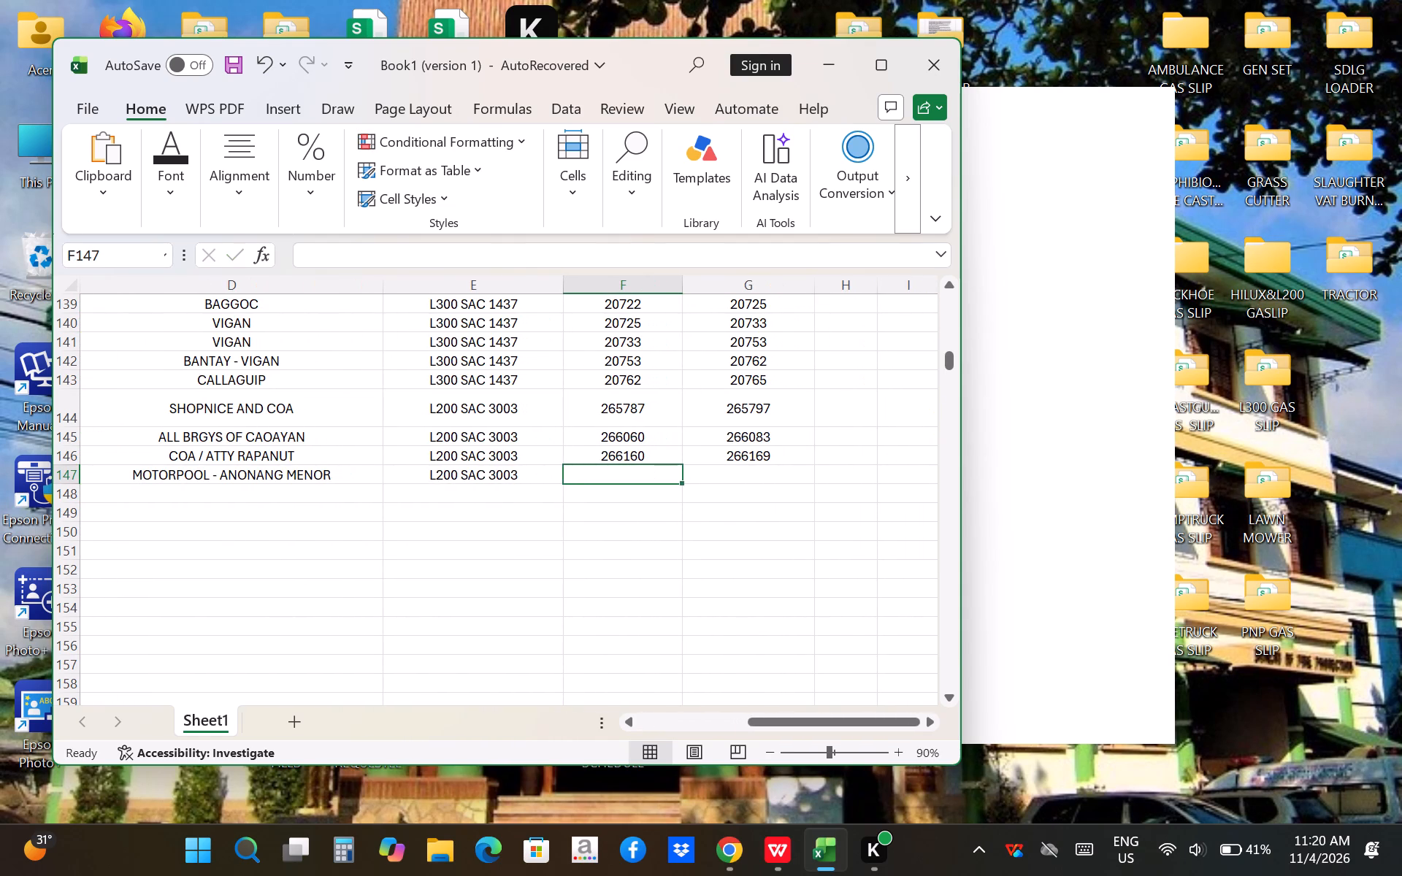
Enter ticket 0154's readings as 266237 and 266240.
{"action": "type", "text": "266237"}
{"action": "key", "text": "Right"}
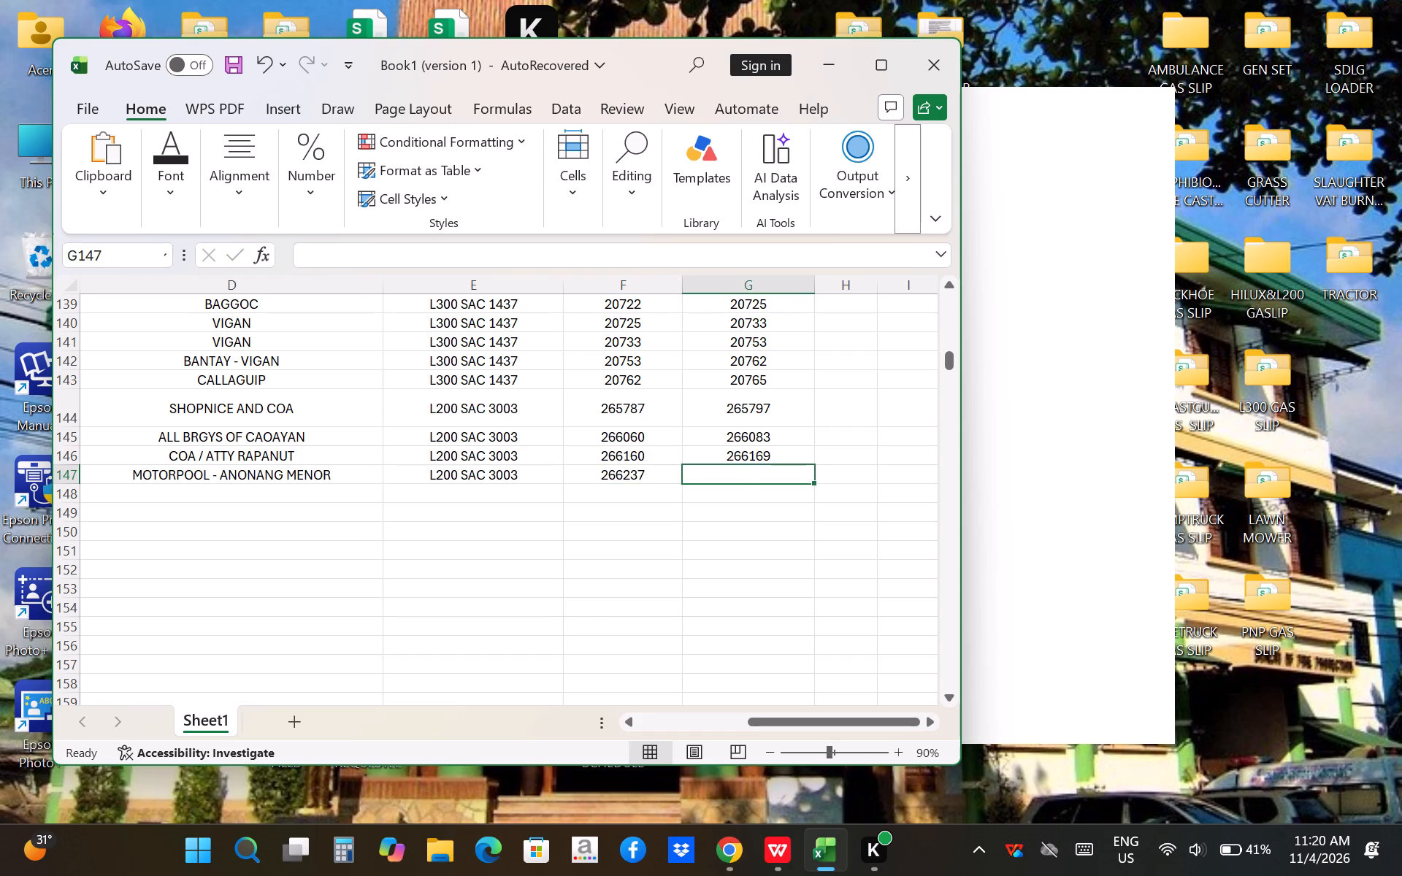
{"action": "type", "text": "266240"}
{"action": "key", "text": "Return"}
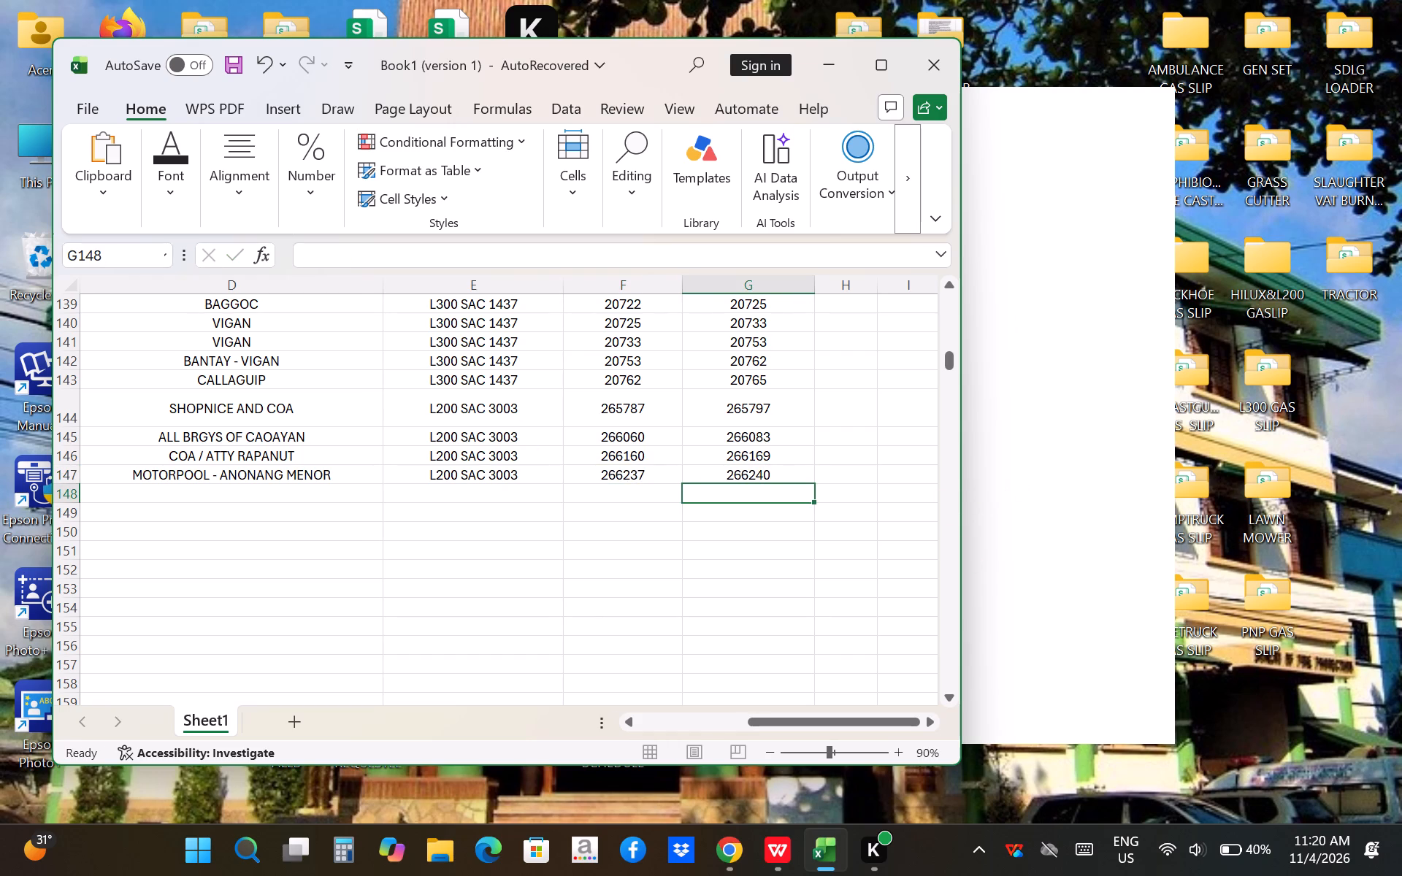
Enter the same driver as ticket 0154 and passenger MELISSA for ticket 0155, separated by a slash.
{"action": "left_click_drag", "start_coordinate": [832, 726], "coordinate": [488, 699]}
{"action": "left_click", "coordinate": [369, 491]}
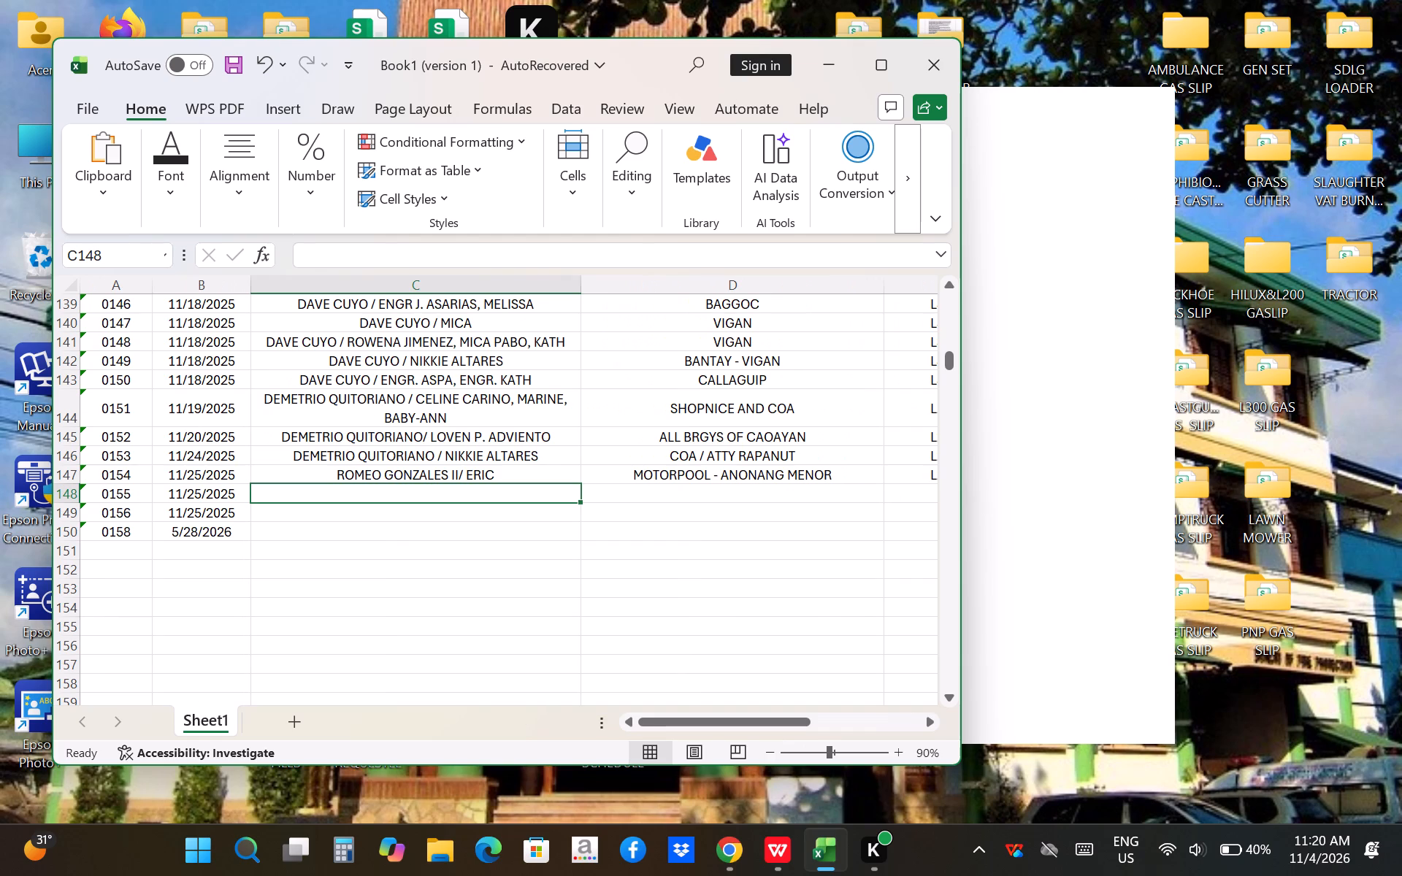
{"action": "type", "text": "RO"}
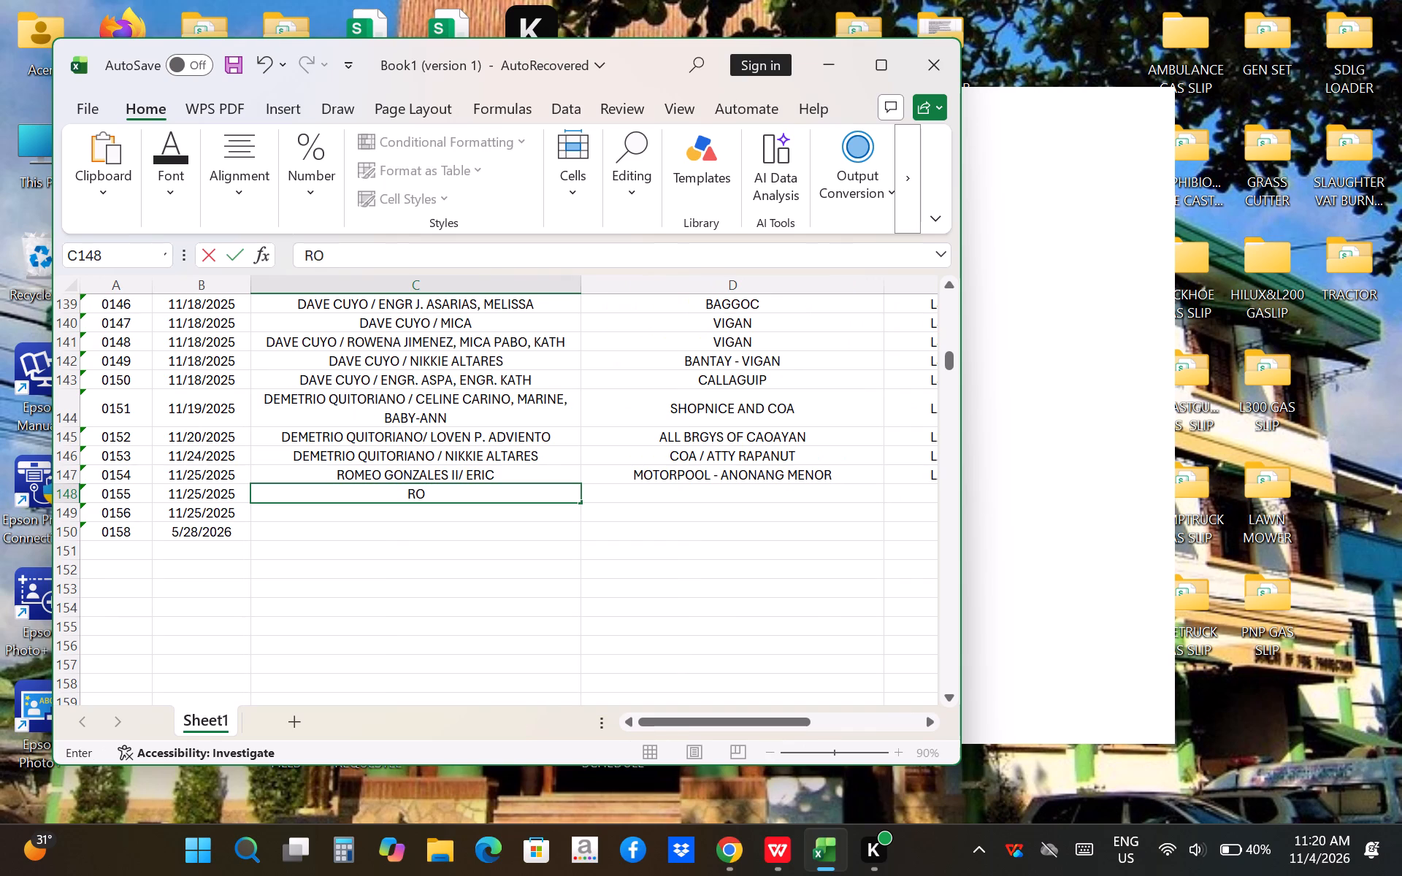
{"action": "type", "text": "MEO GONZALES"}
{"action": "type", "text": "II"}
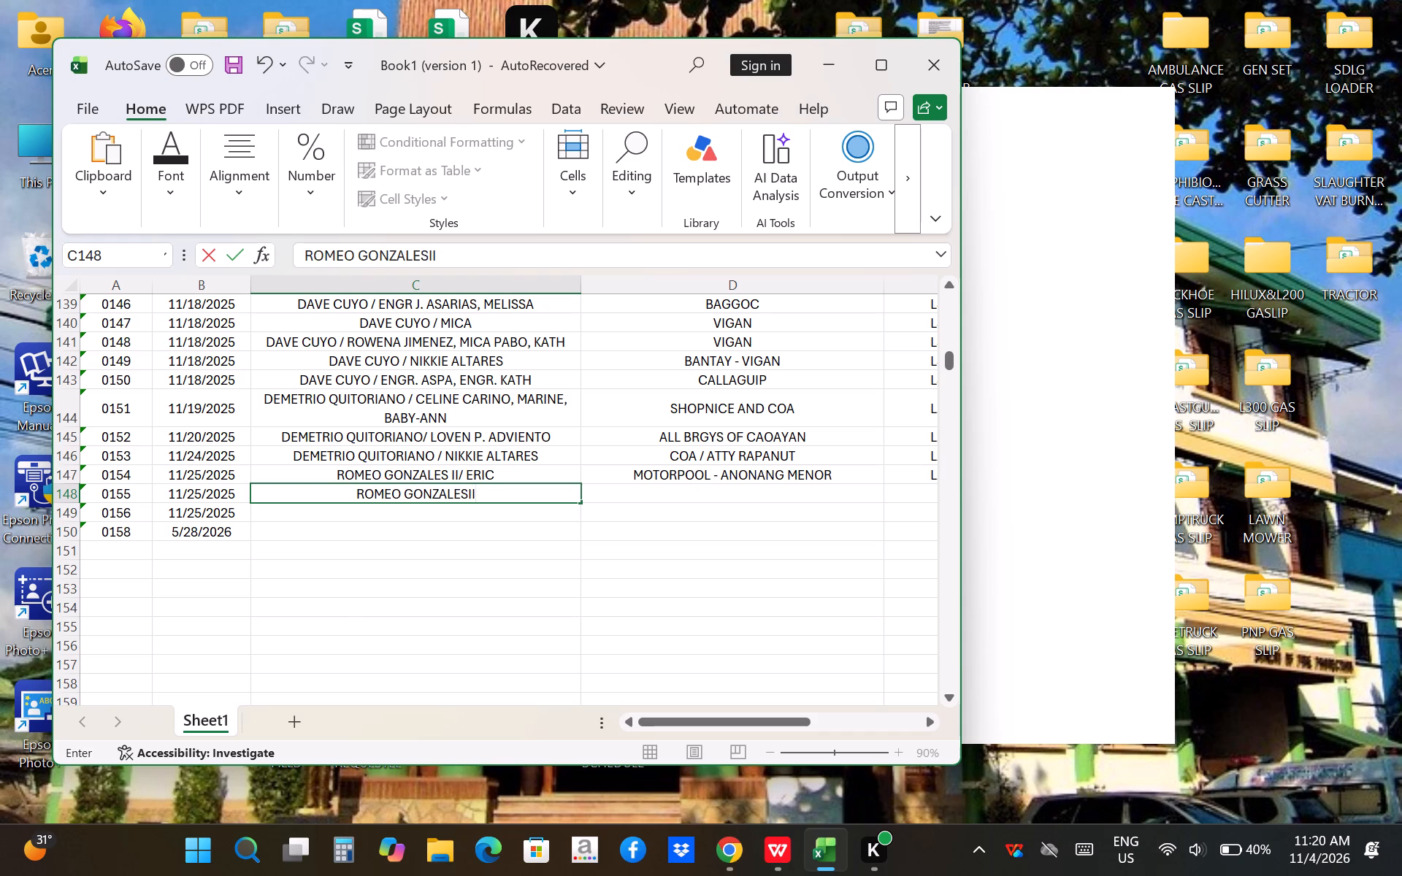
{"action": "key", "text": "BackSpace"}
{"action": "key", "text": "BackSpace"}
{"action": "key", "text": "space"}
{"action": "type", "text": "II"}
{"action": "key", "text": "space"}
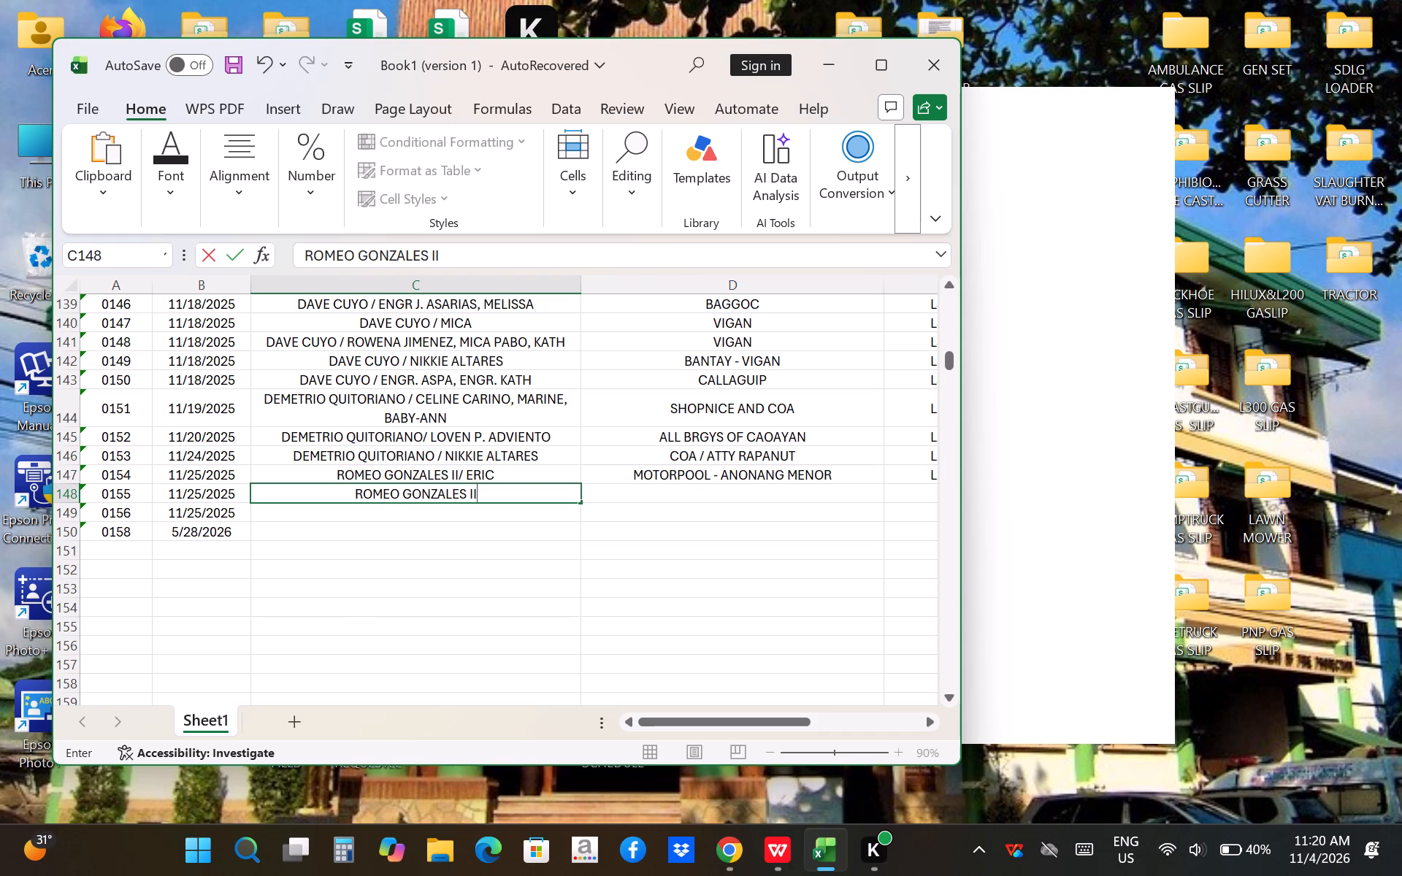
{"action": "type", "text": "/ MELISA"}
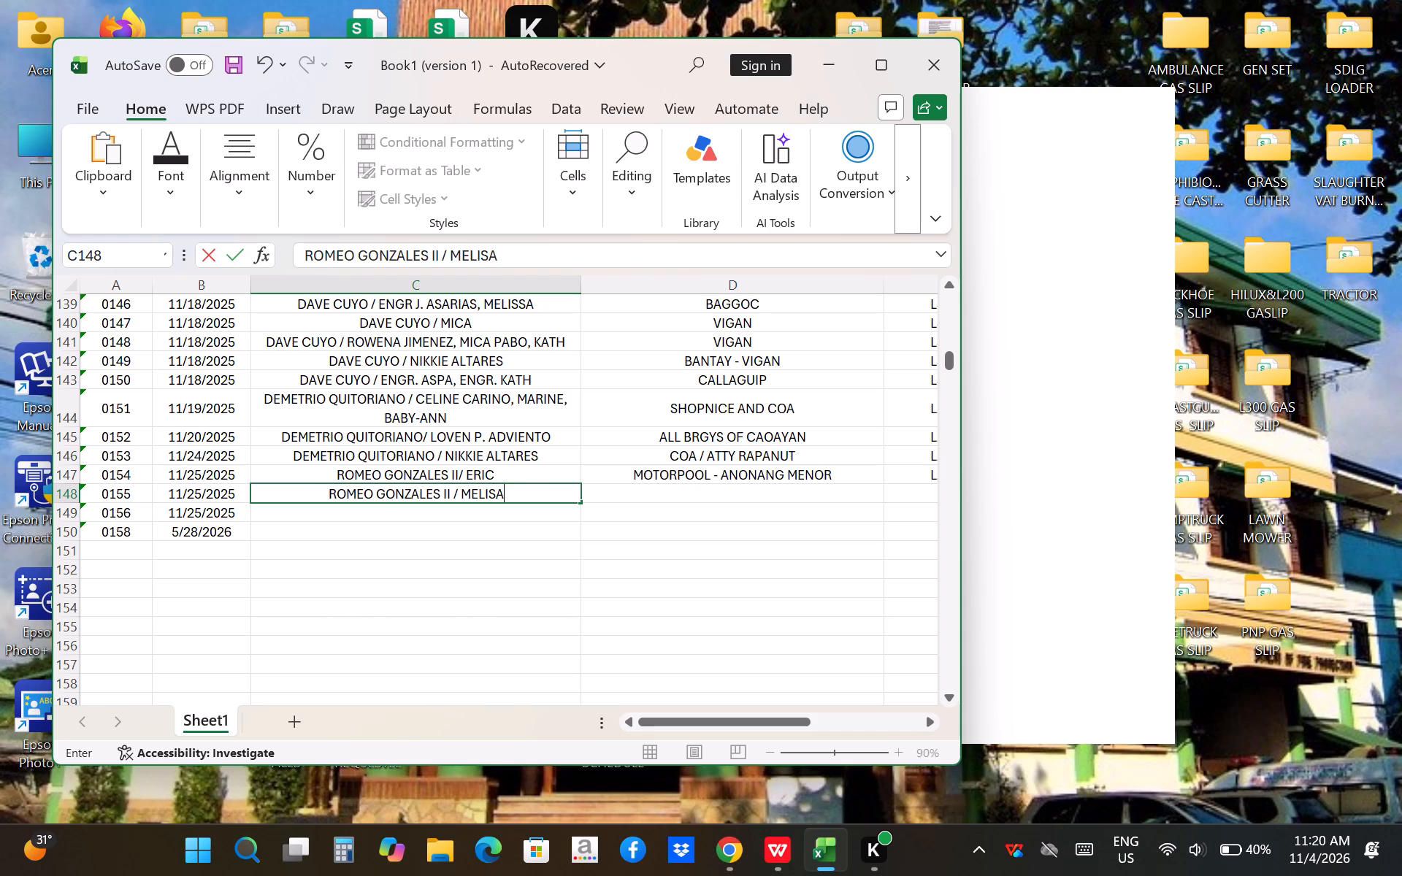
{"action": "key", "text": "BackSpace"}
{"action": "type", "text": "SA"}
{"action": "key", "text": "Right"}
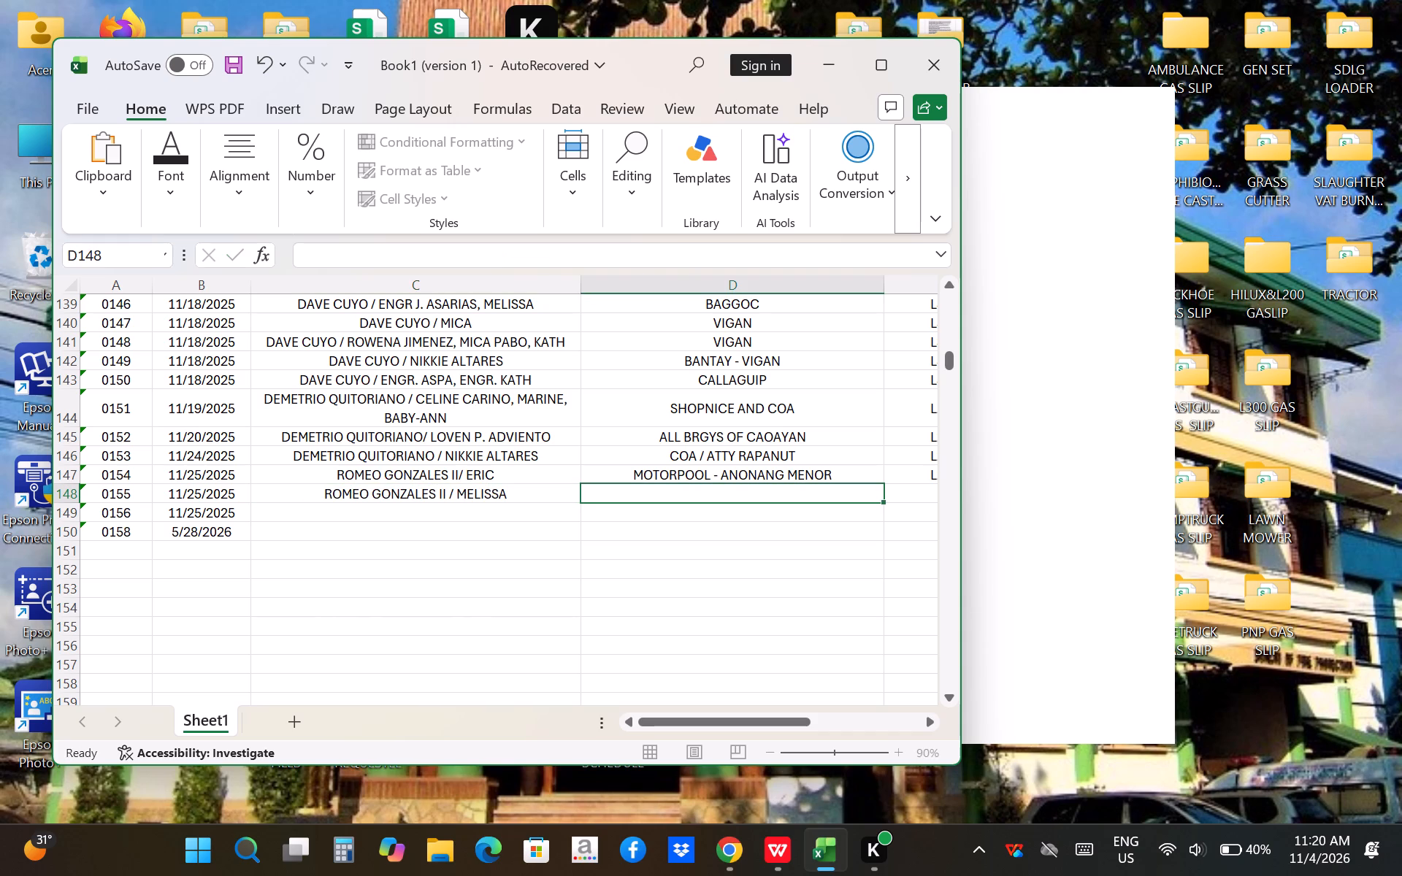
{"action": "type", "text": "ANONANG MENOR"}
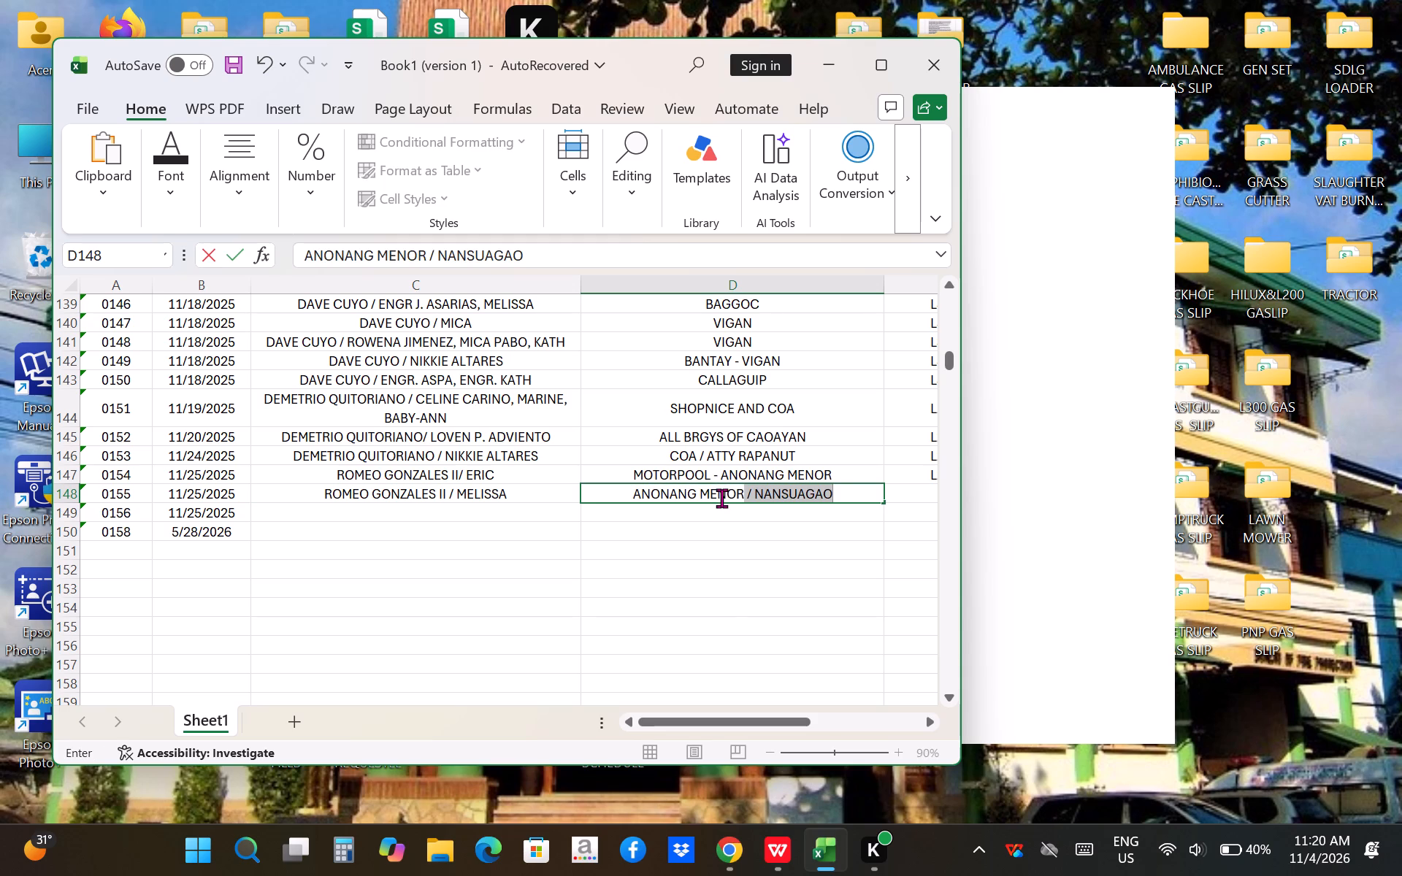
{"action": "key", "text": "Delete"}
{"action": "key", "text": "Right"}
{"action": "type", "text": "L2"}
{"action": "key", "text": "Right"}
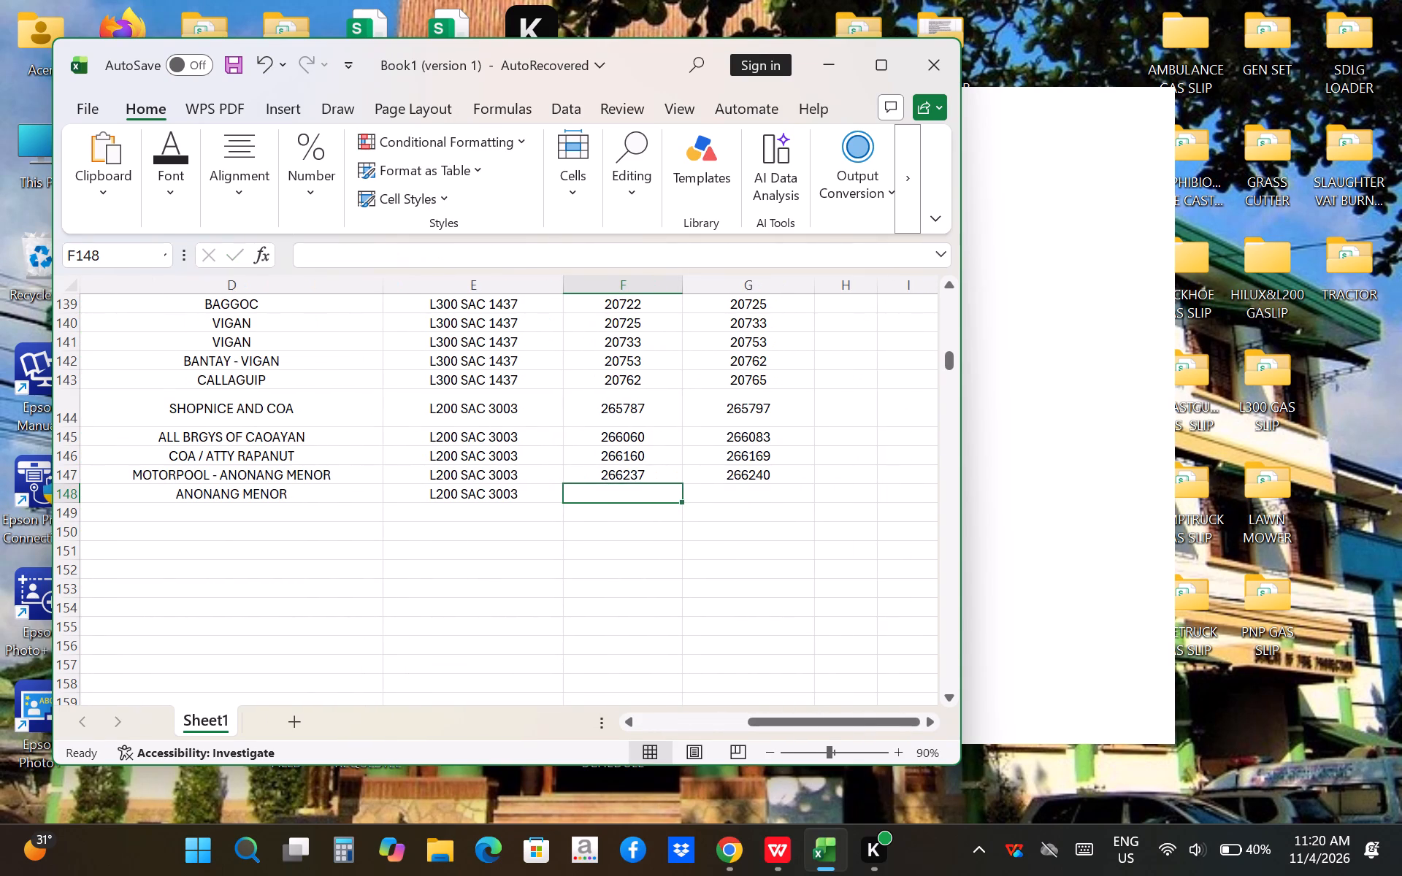
Enter ticket 0155's readings as 266240 and 266244.
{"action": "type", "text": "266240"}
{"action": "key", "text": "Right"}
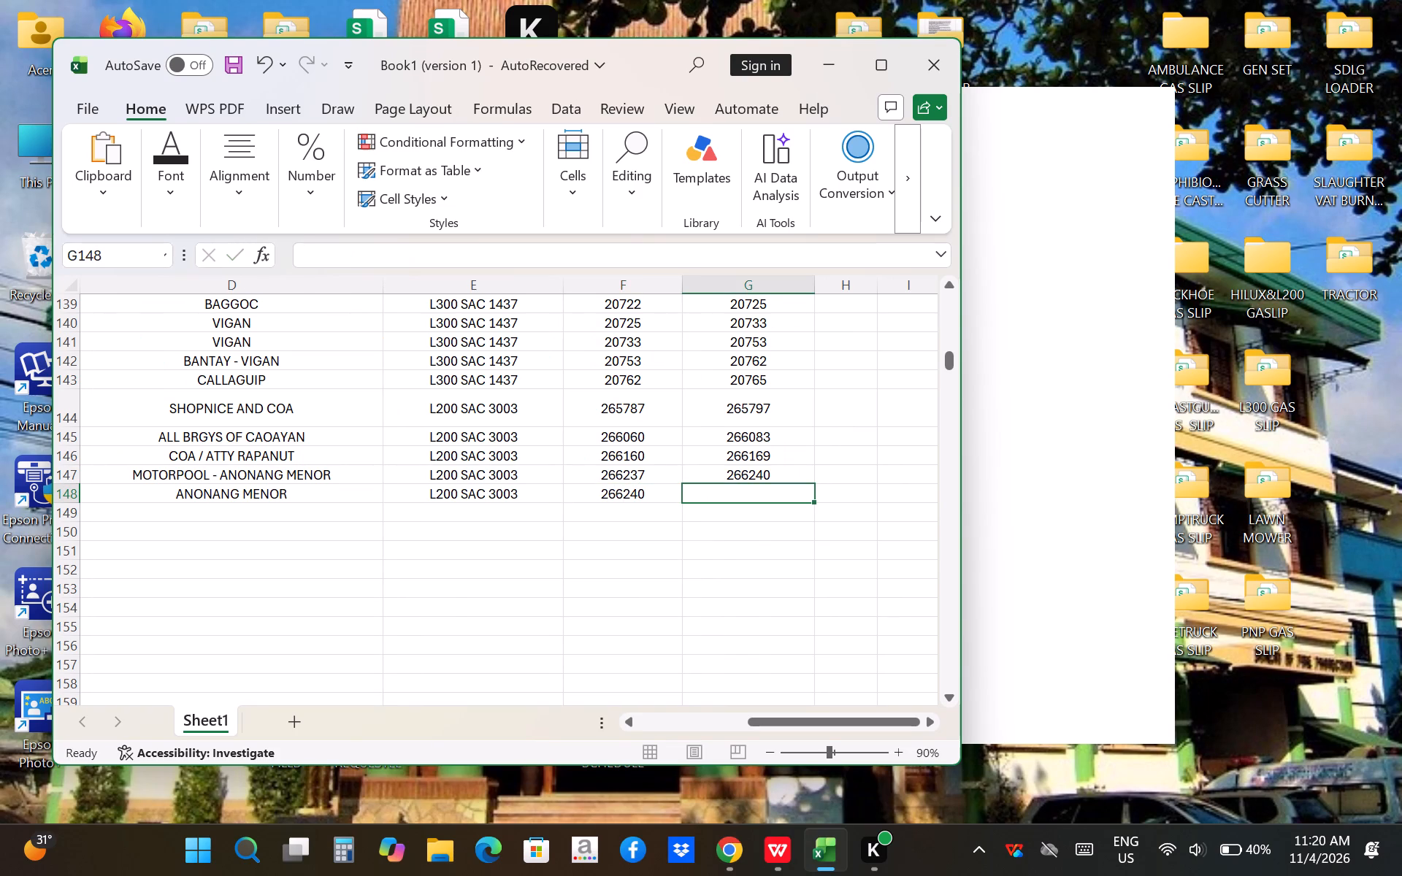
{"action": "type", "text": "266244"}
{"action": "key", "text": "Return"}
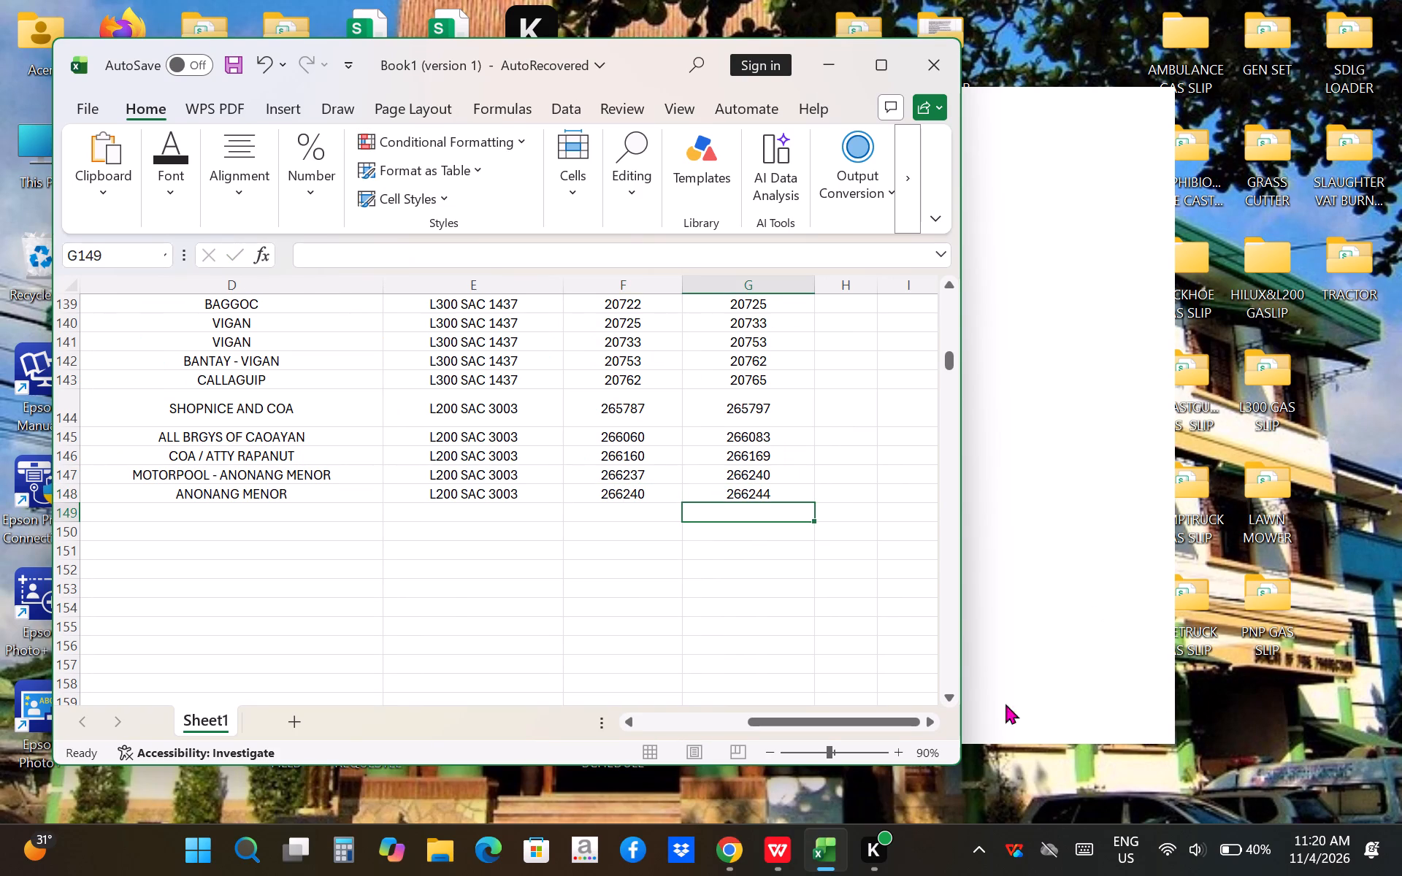
Enter the driver for ticket 0156, followed by a slash and the three passengers separated by commas.
{"action": "left_click_drag", "start_coordinate": [893, 719], "coordinate": [707, 729]}
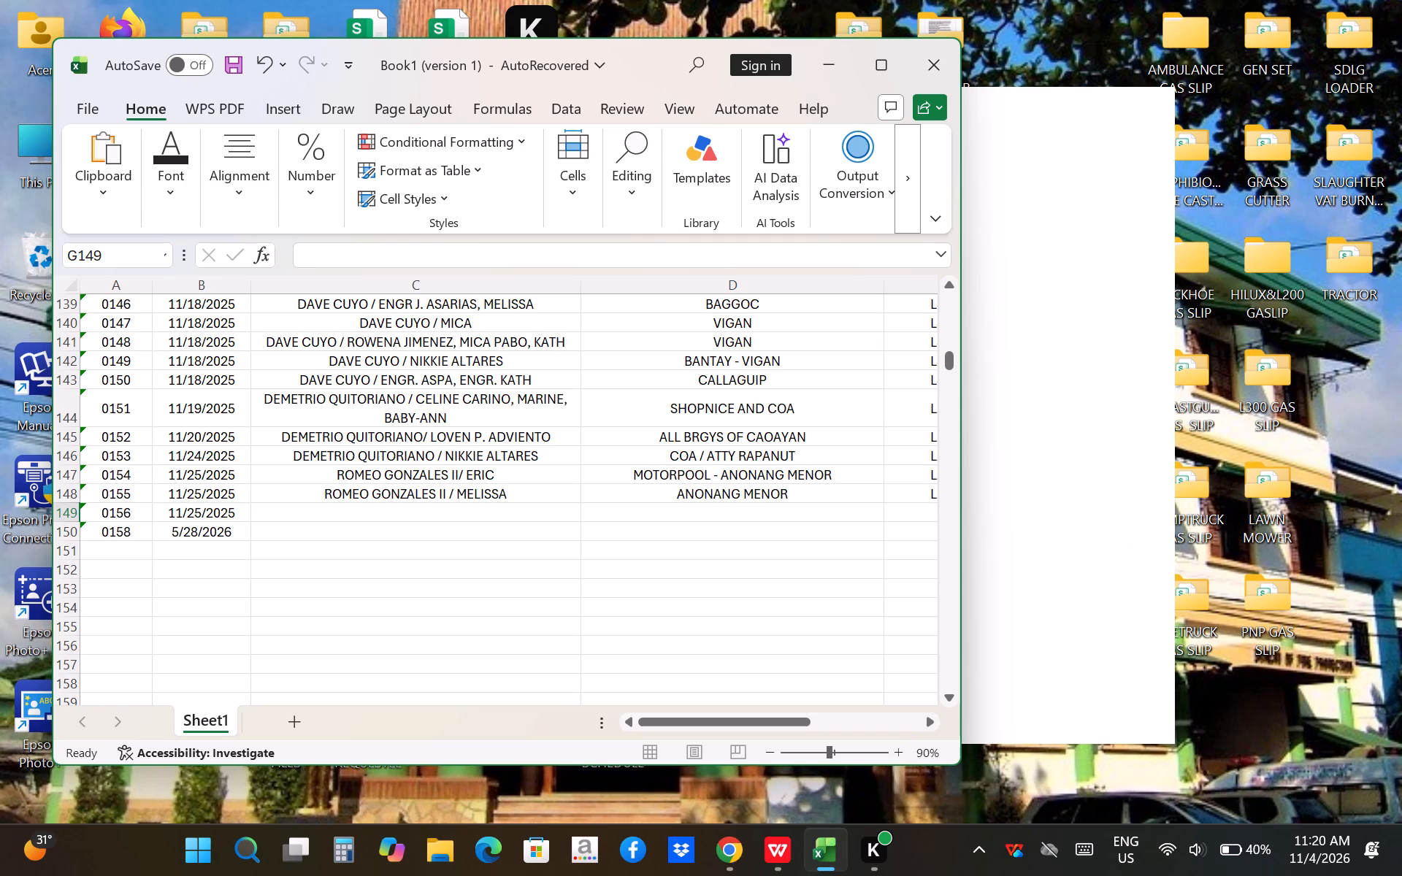
{"action": "left_click", "coordinate": [397, 509]}
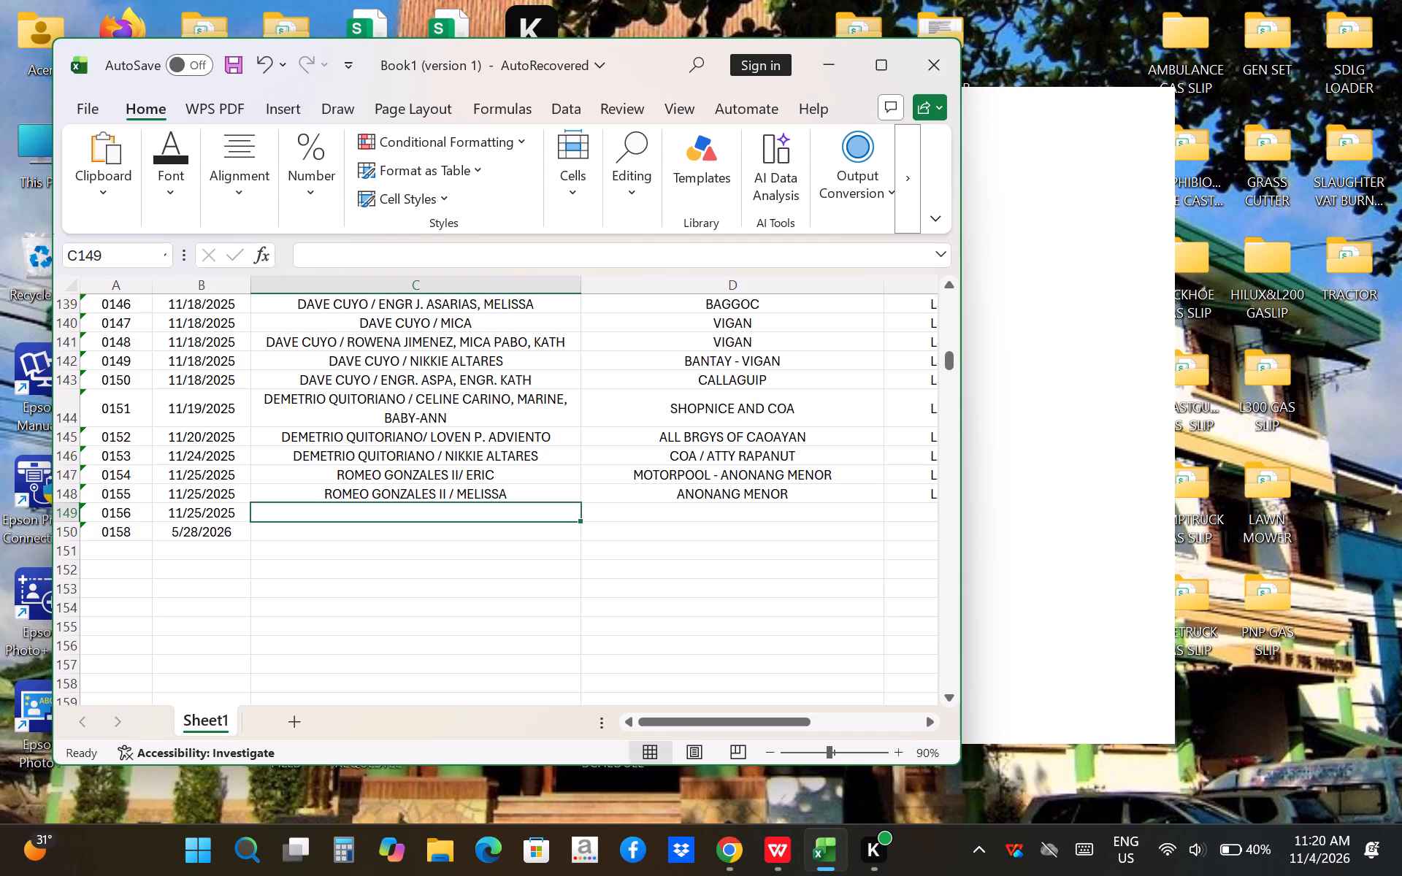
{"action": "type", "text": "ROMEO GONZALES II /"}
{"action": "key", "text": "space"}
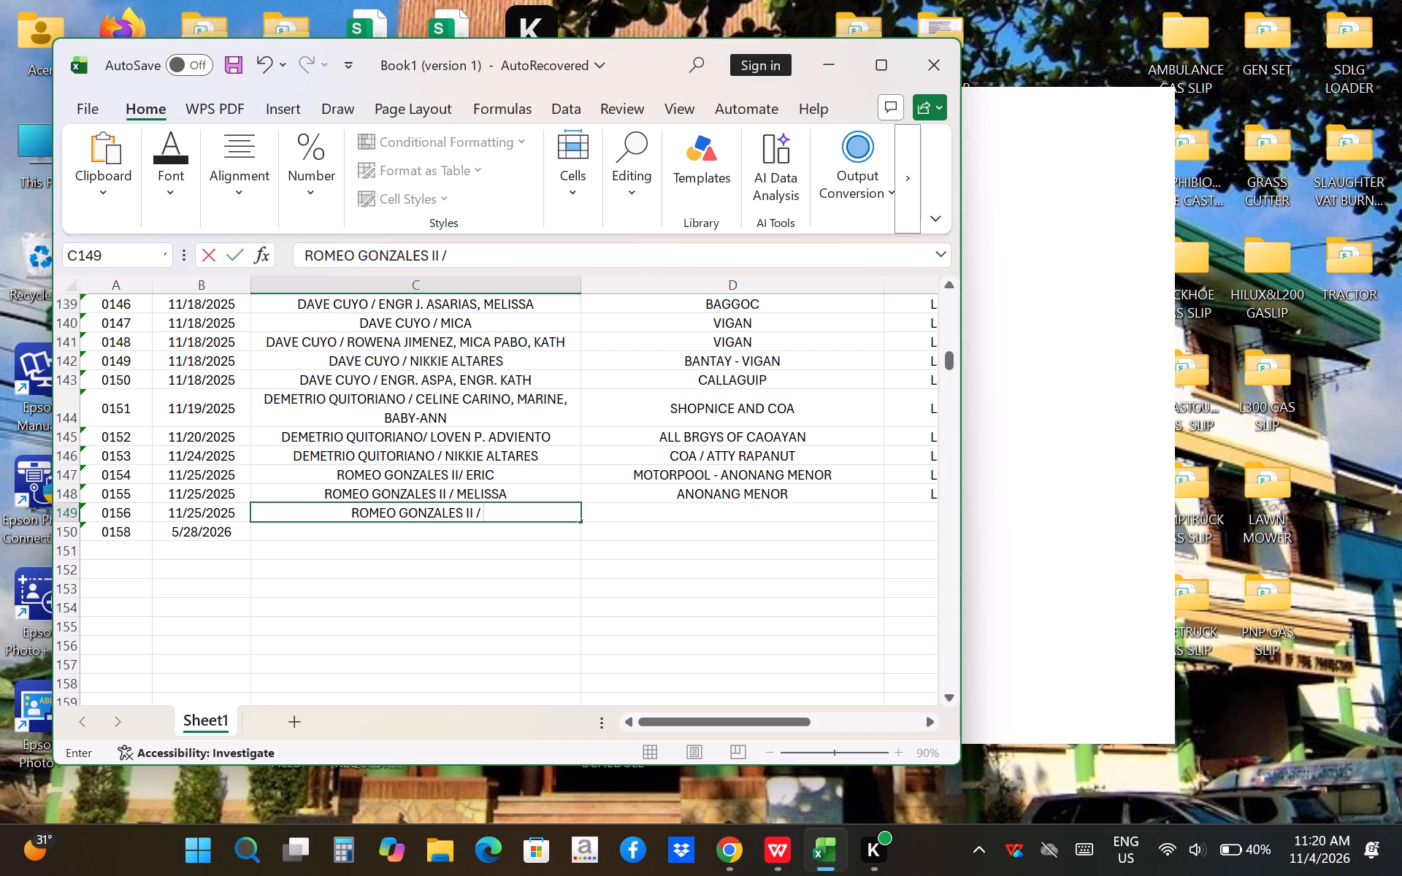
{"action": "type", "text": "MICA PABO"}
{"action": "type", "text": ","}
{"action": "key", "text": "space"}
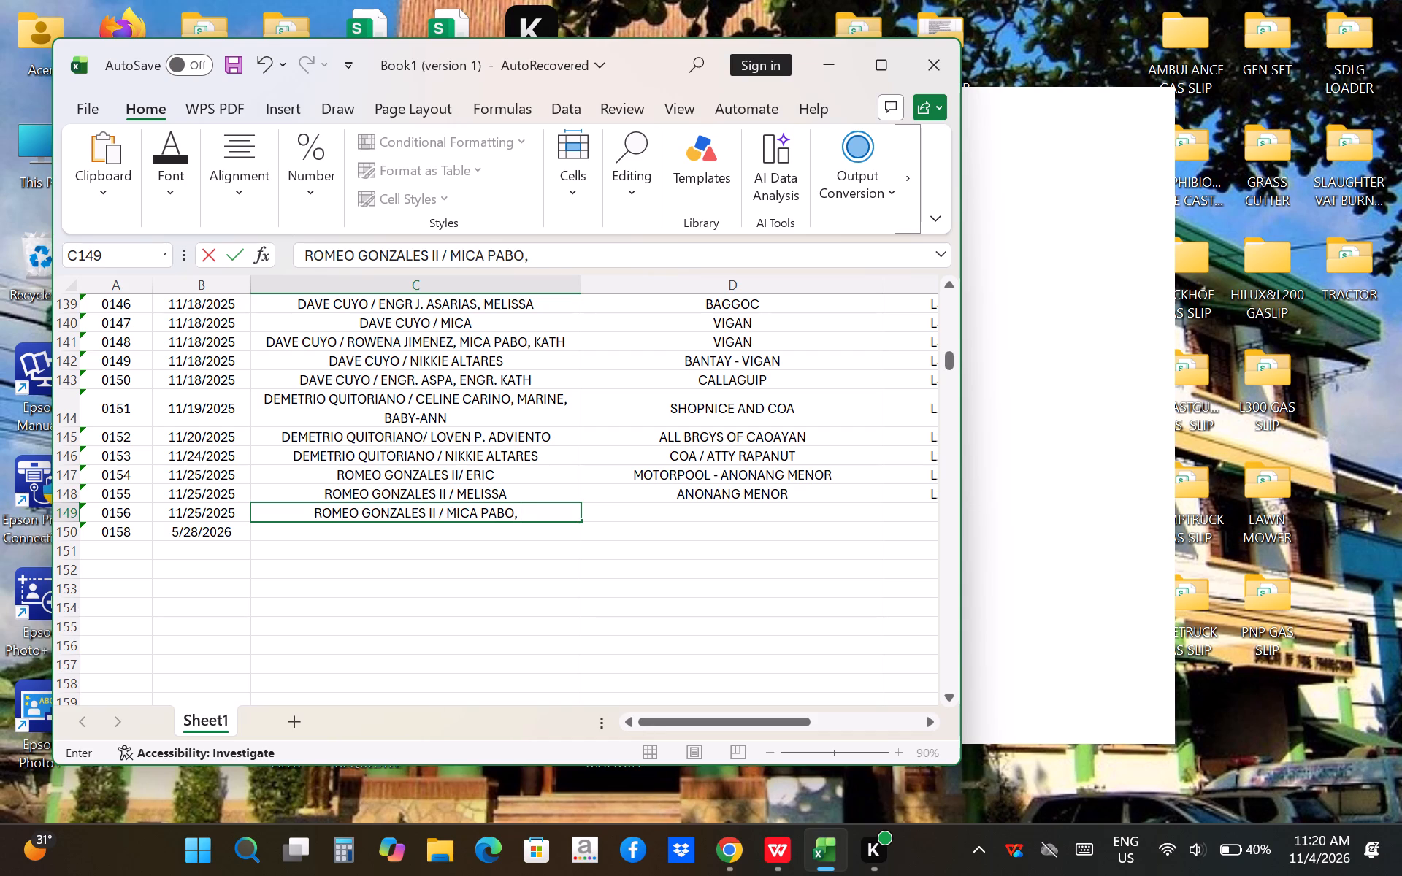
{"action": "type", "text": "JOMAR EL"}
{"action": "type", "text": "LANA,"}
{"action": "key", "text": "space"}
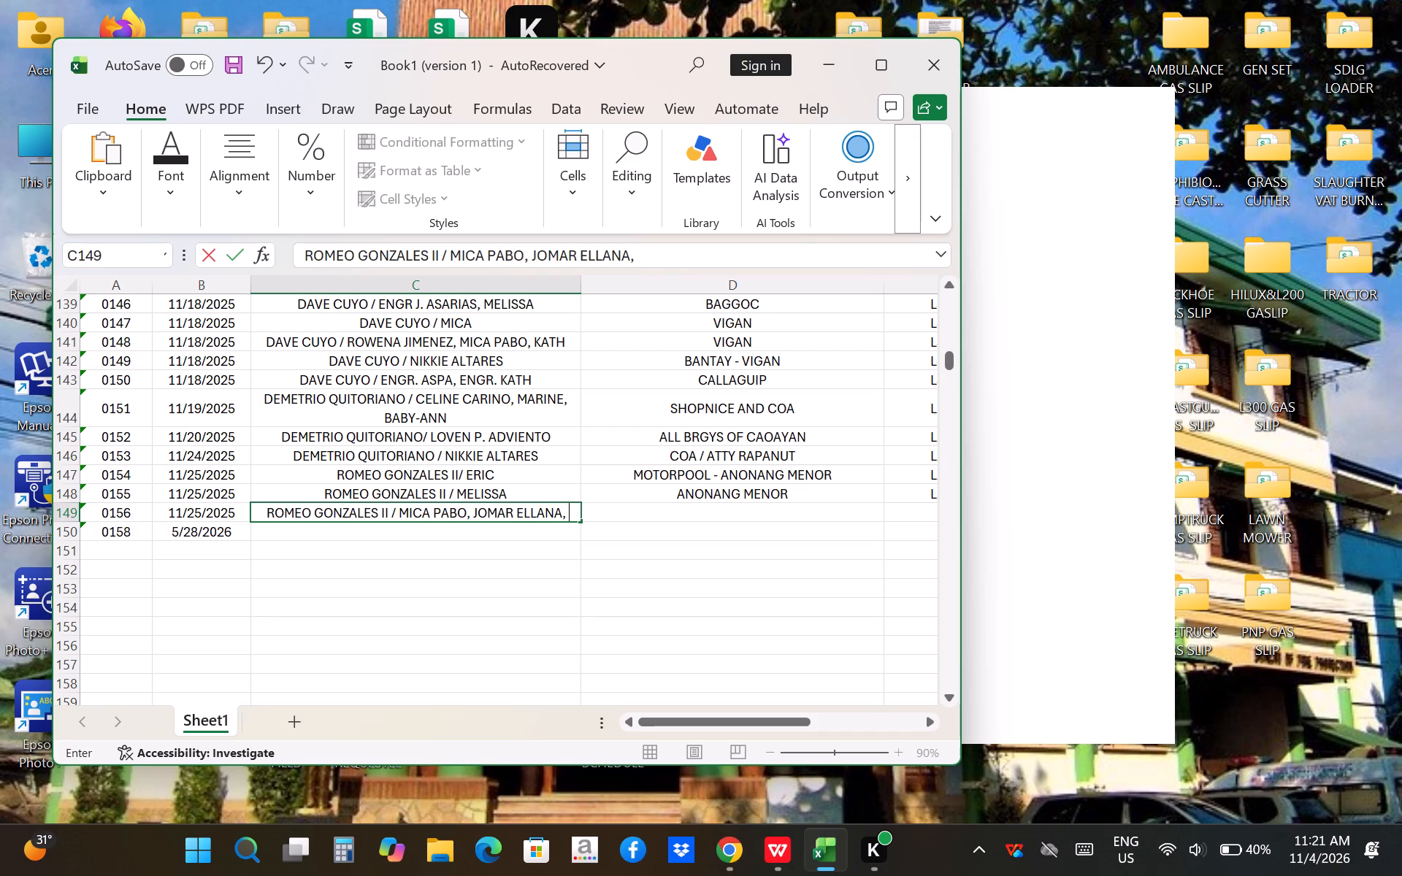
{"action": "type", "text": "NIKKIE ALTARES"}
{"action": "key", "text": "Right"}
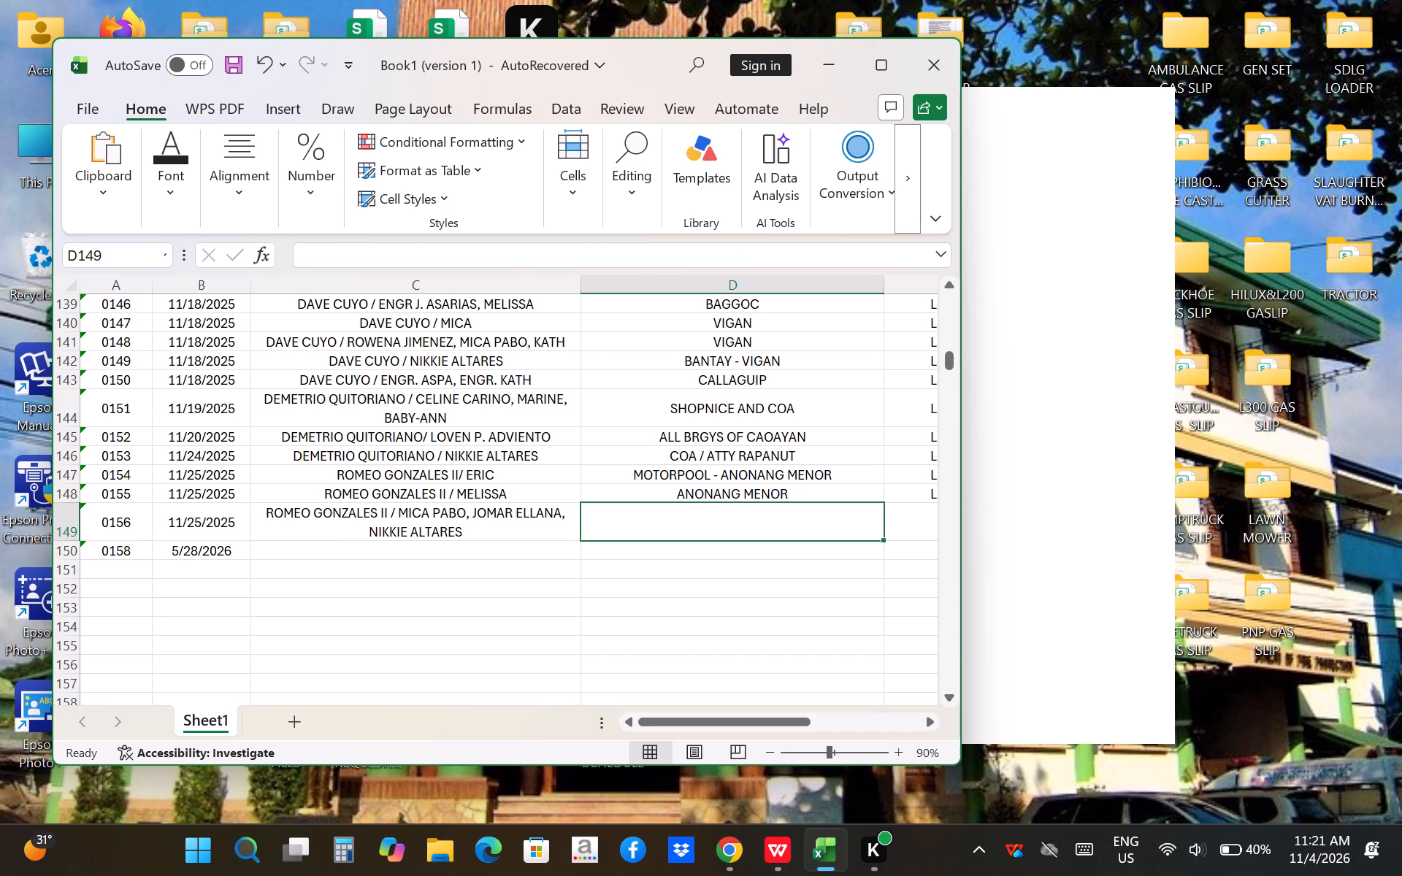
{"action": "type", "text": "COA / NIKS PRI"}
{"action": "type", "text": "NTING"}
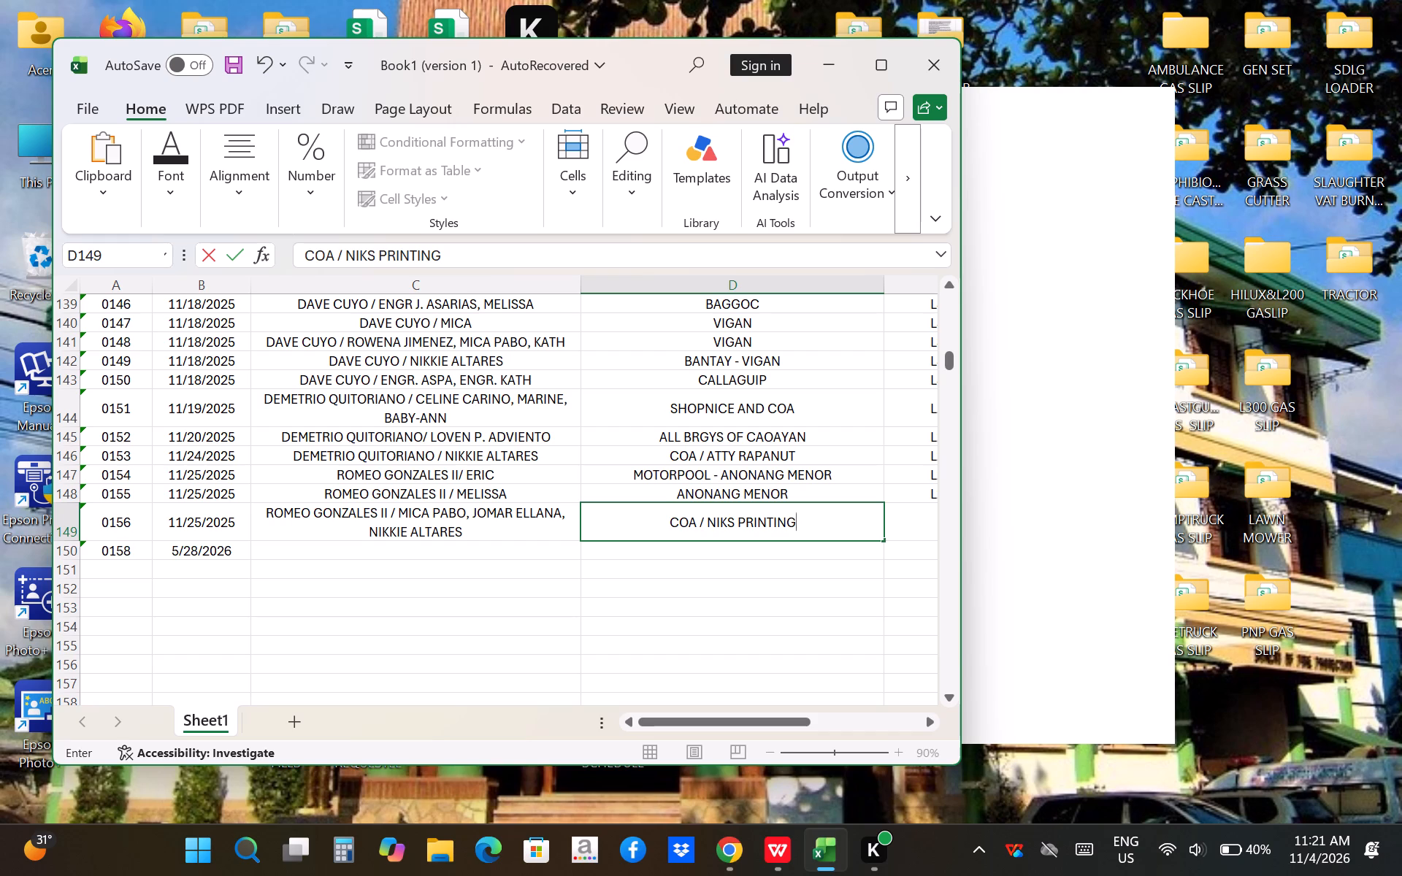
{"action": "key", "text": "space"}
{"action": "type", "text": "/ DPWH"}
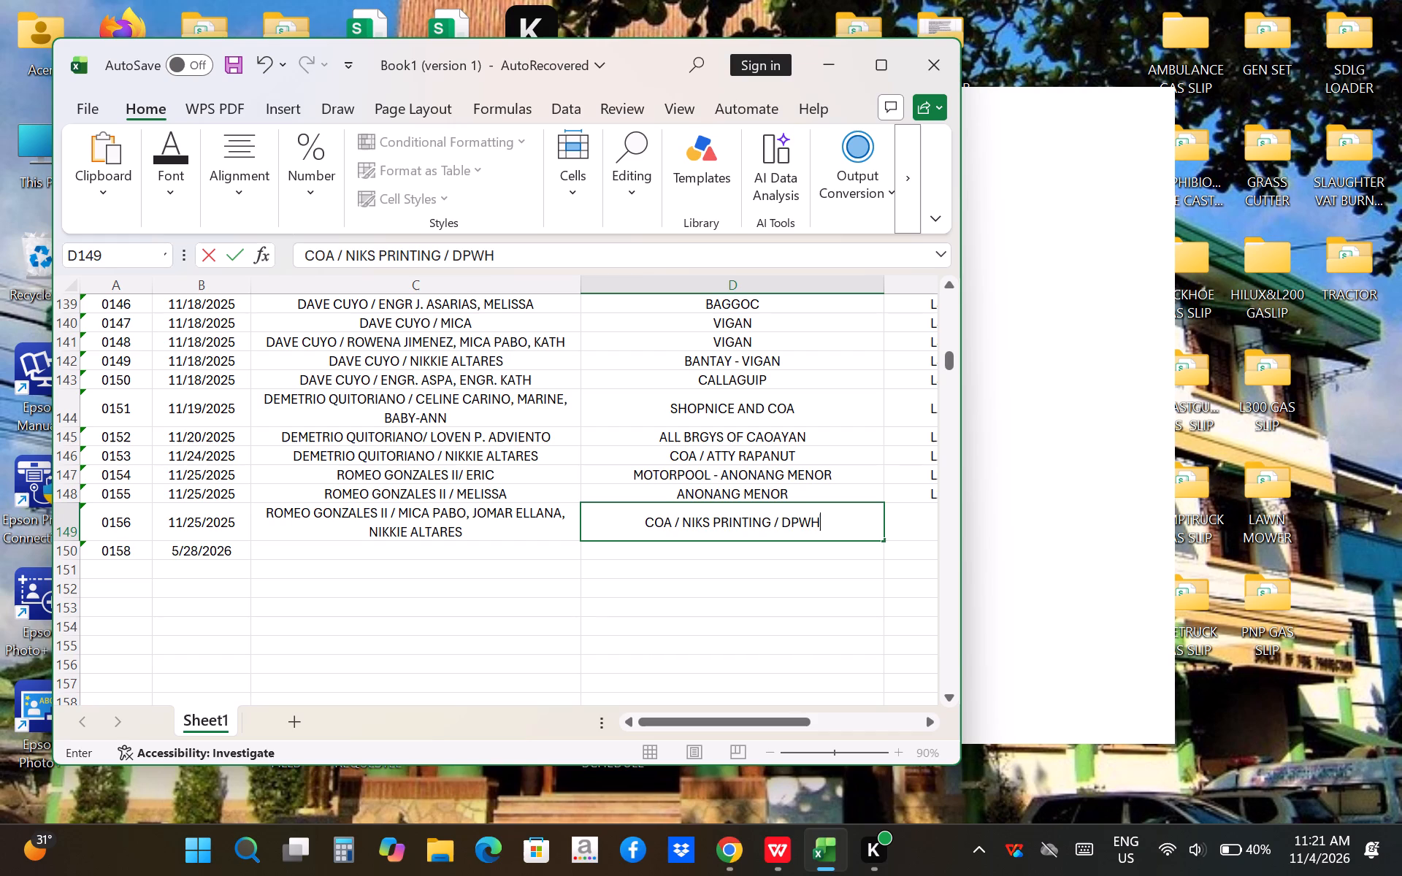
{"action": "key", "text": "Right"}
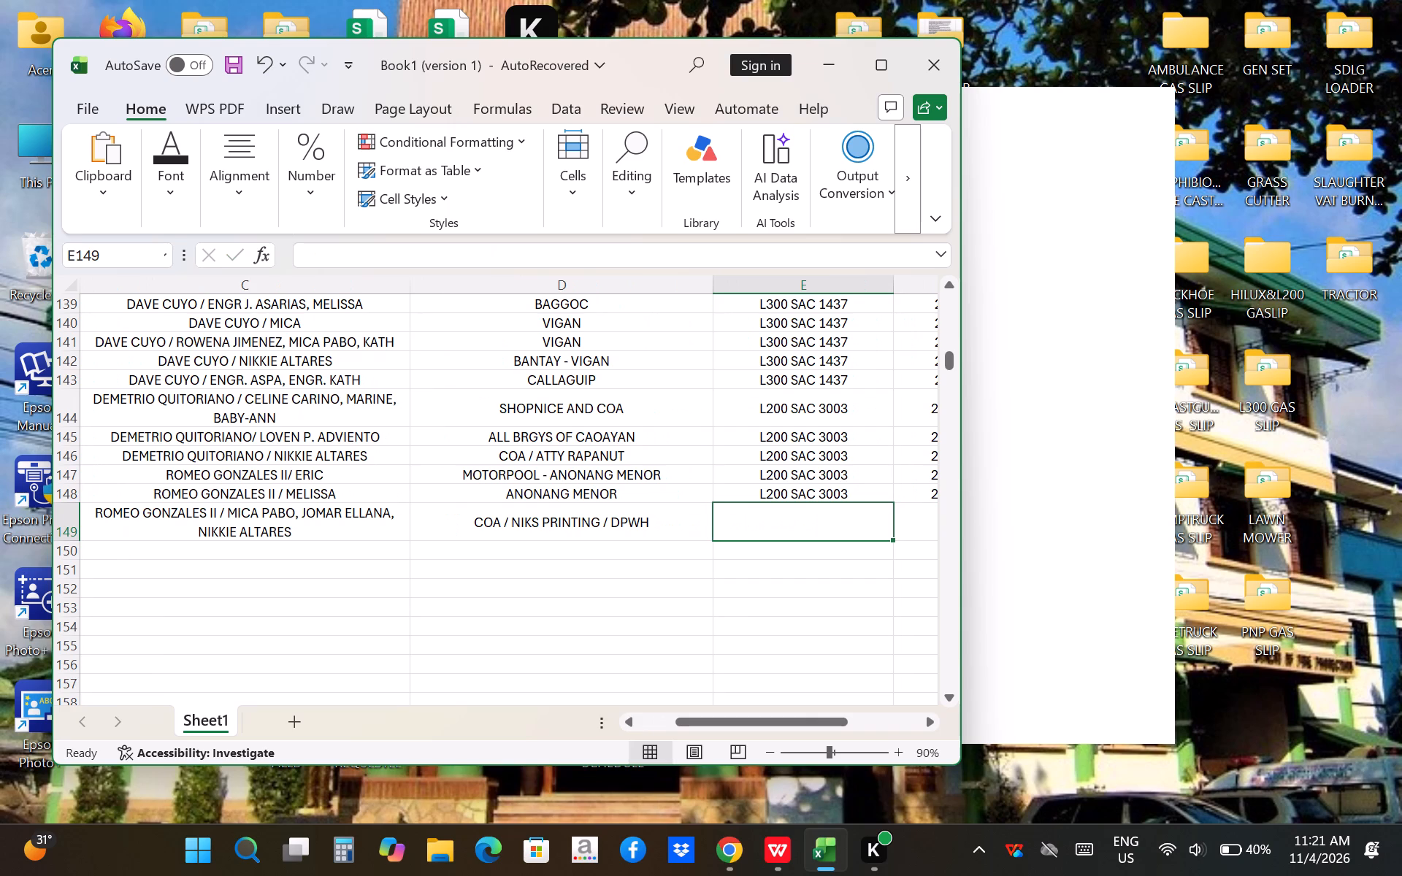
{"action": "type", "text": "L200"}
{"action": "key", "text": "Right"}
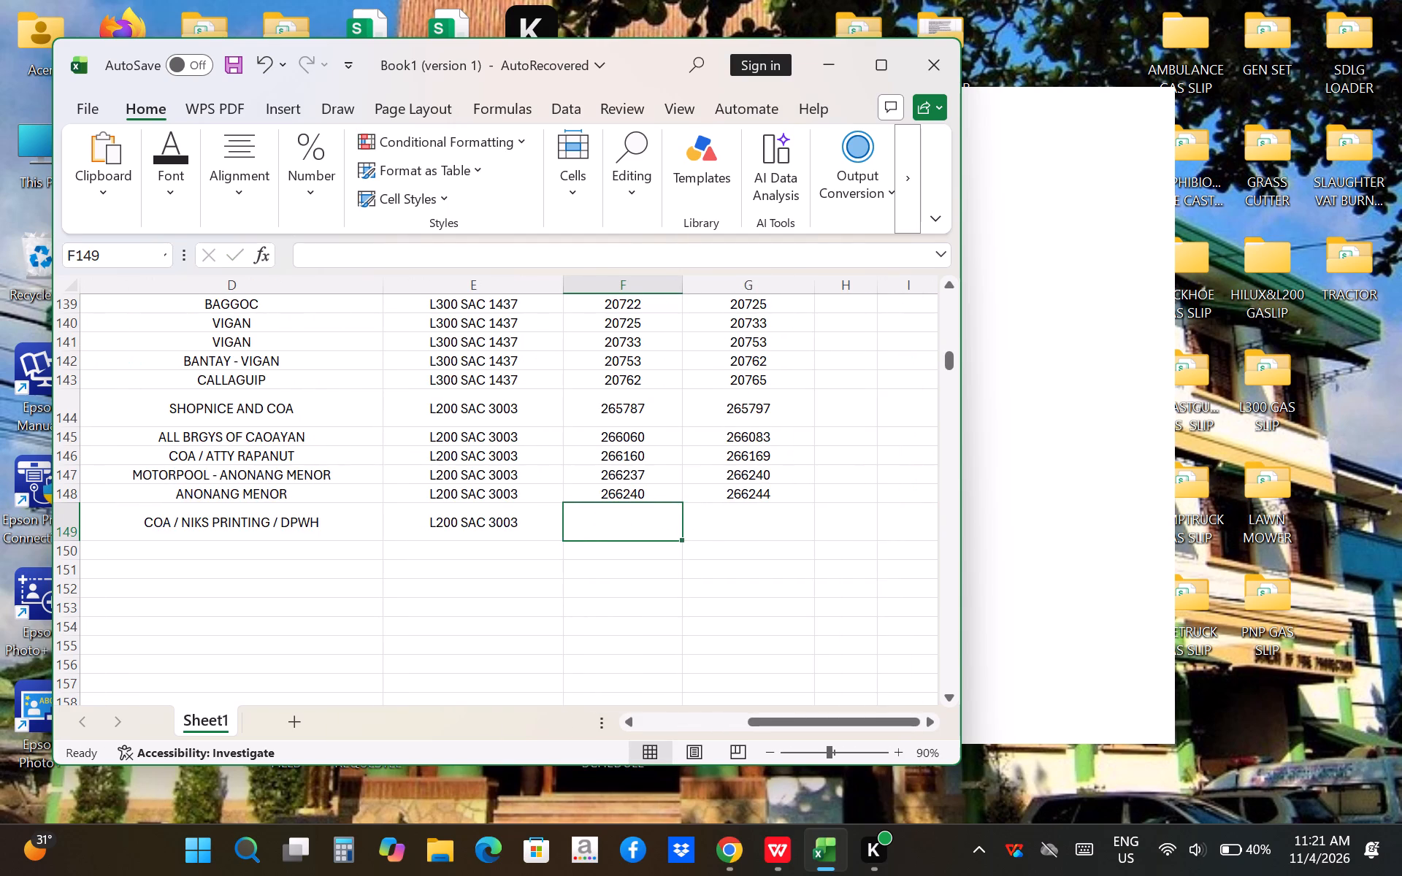
Enter ticket 0156's readings as 266260 and 266273.
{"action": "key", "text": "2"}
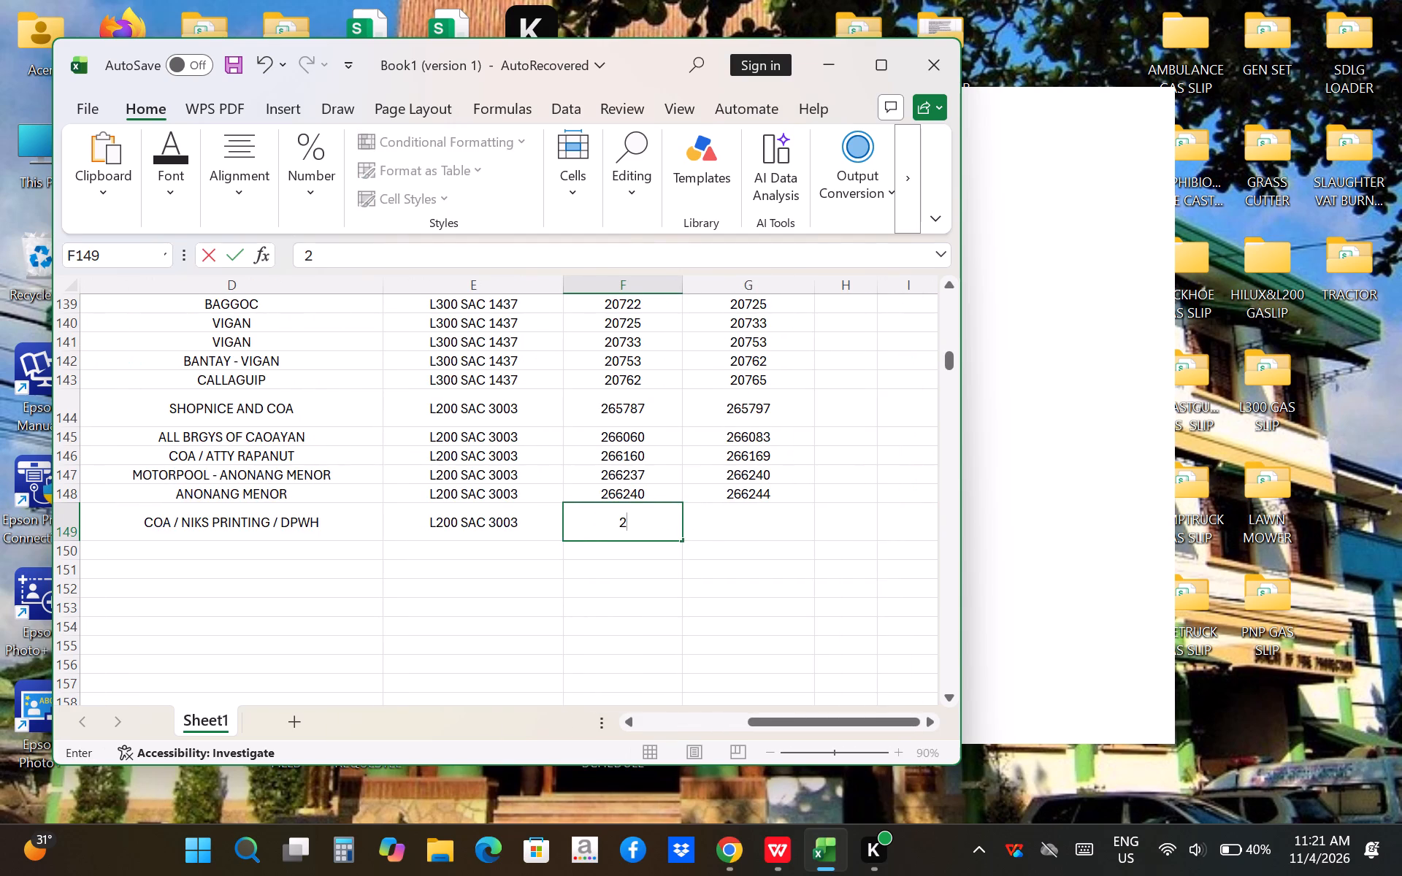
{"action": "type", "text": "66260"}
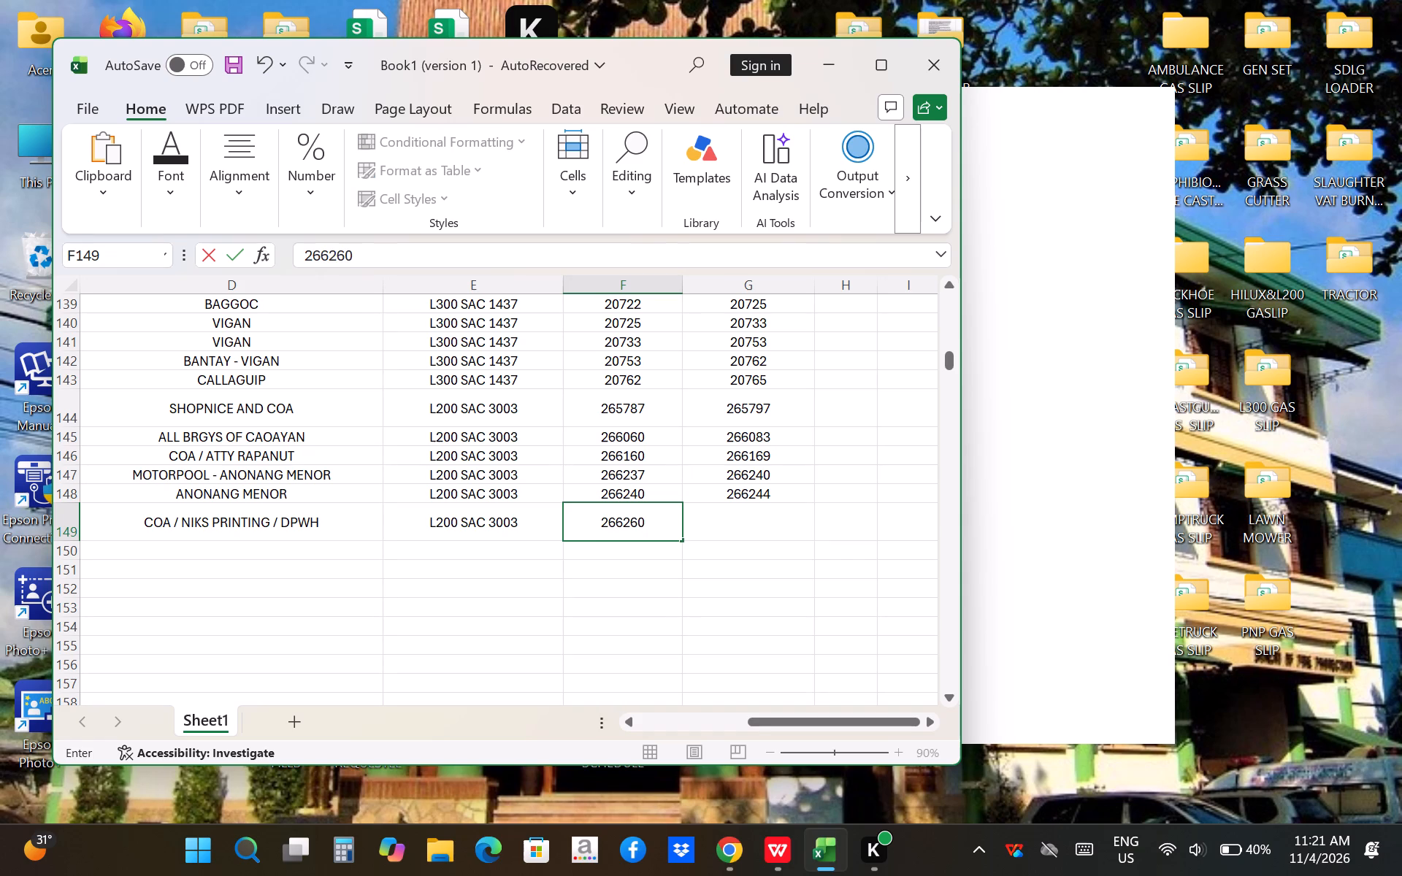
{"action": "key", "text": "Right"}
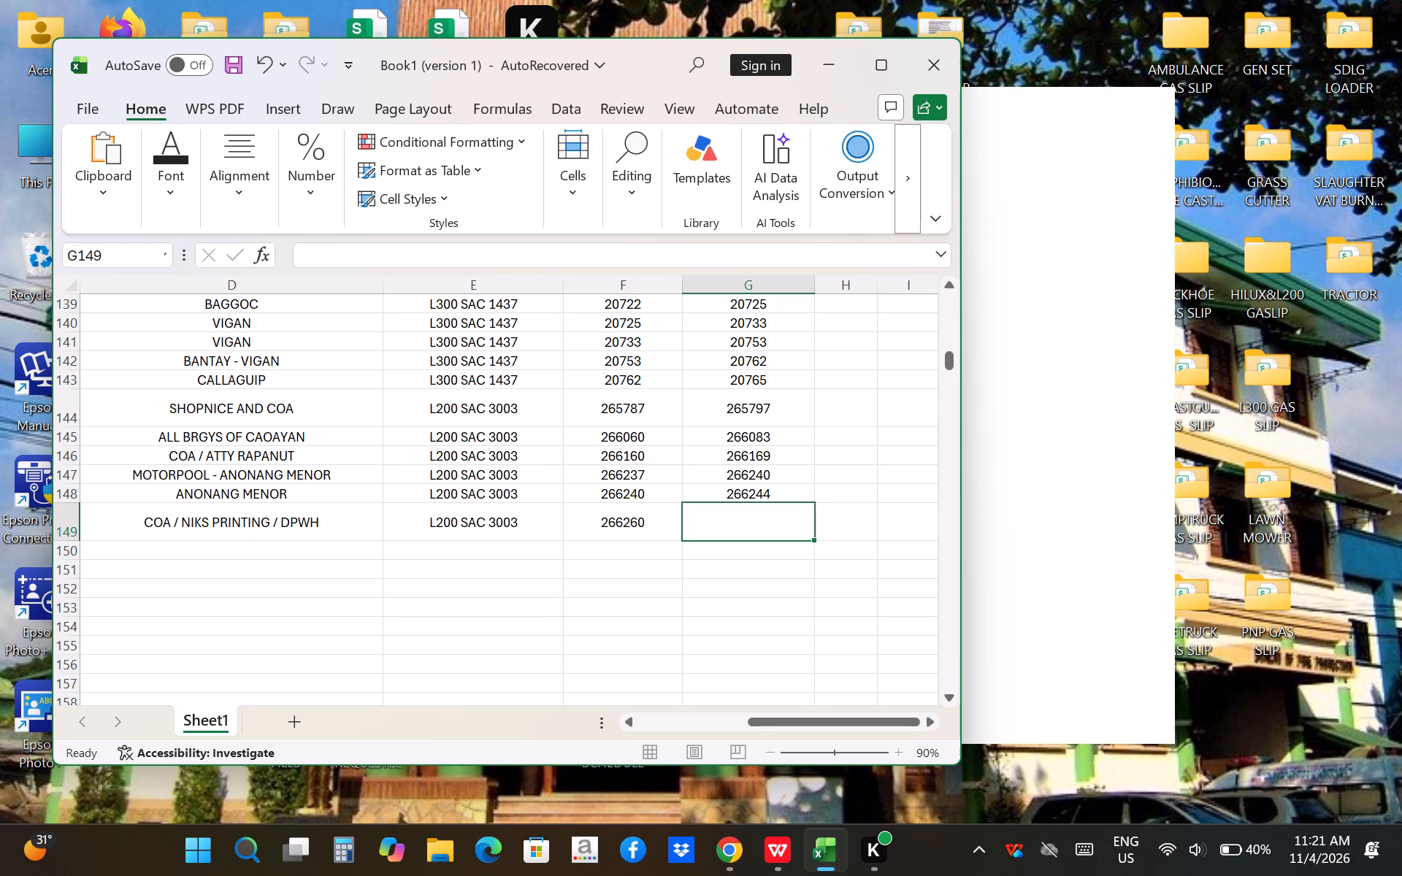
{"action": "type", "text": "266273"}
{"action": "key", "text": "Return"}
Enter only the driver's name for ticket 0158, with no slash or passengers after it.
{"action": "scroll", "coordinate": [343, 537], "scroll_direction": "up", "scroll_amount": 1}
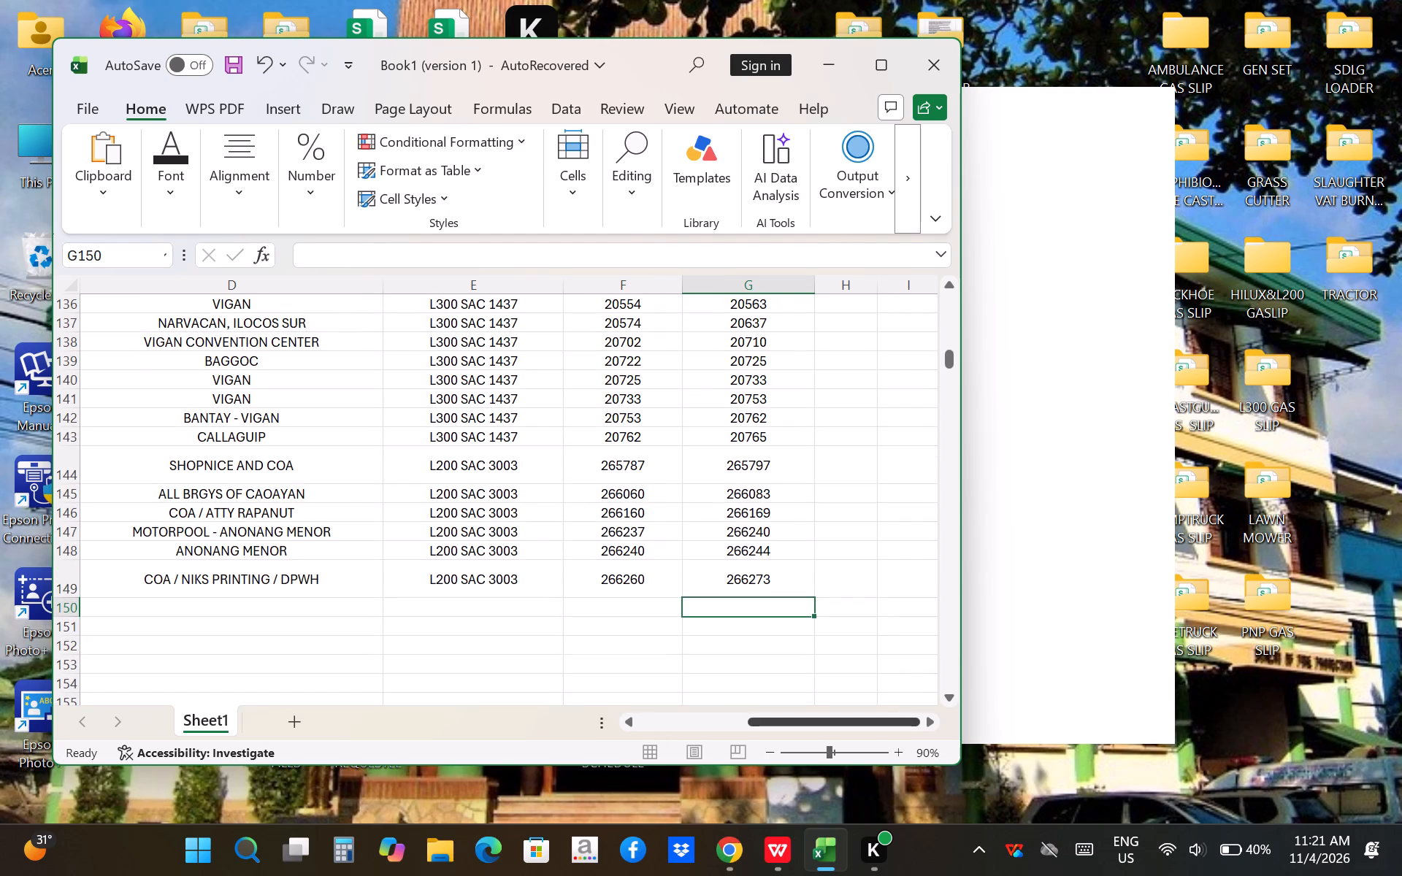
{"action": "scroll", "coordinate": [746, 653], "scroll_direction": "down", "scroll_amount": 1}
{"action": "left_click_drag", "start_coordinate": [835, 725], "coordinate": [557, 731]}
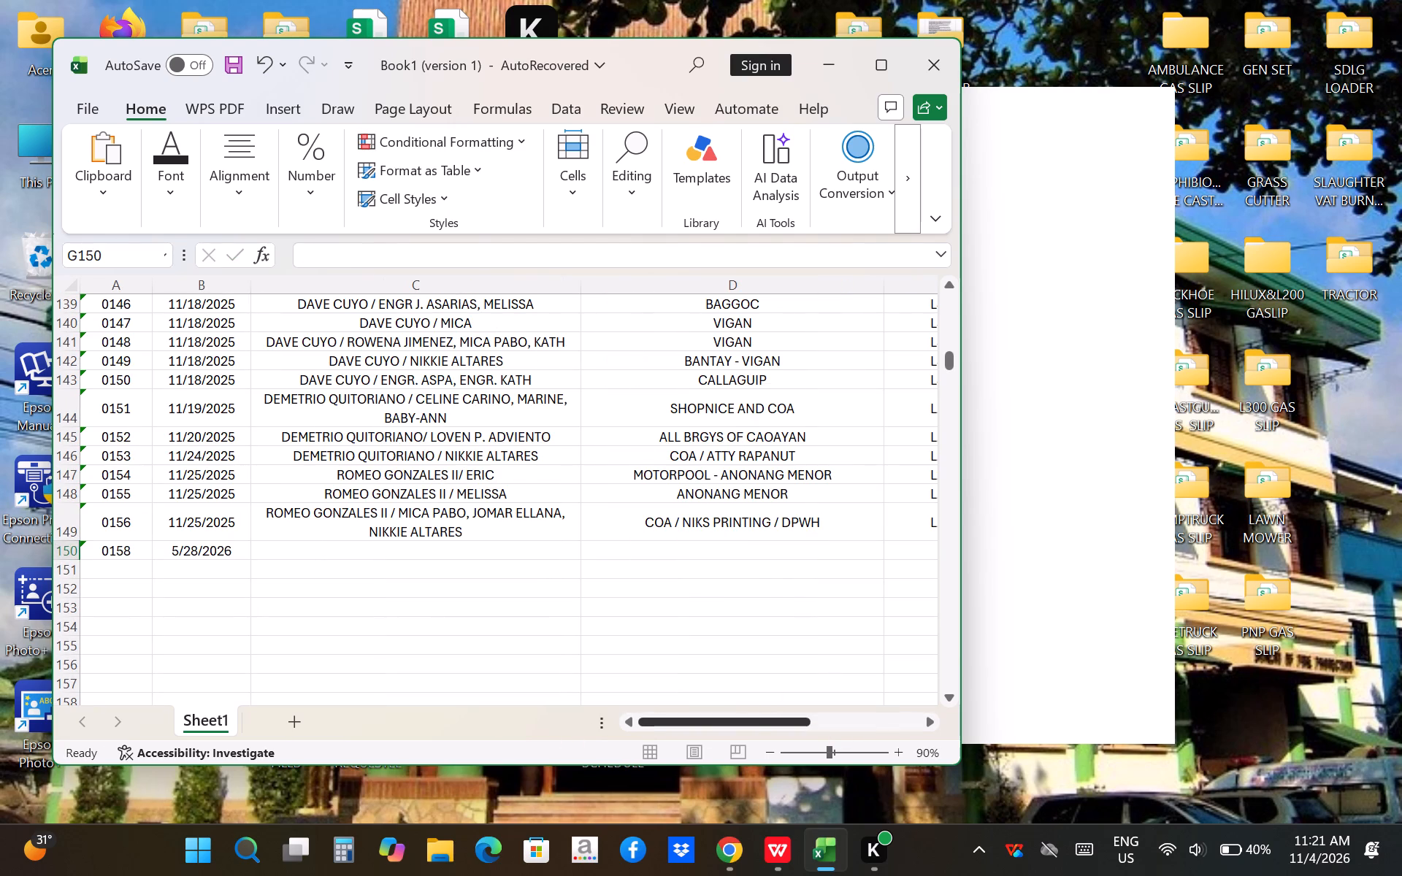
{"action": "left_click", "coordinate": [374, 552]}
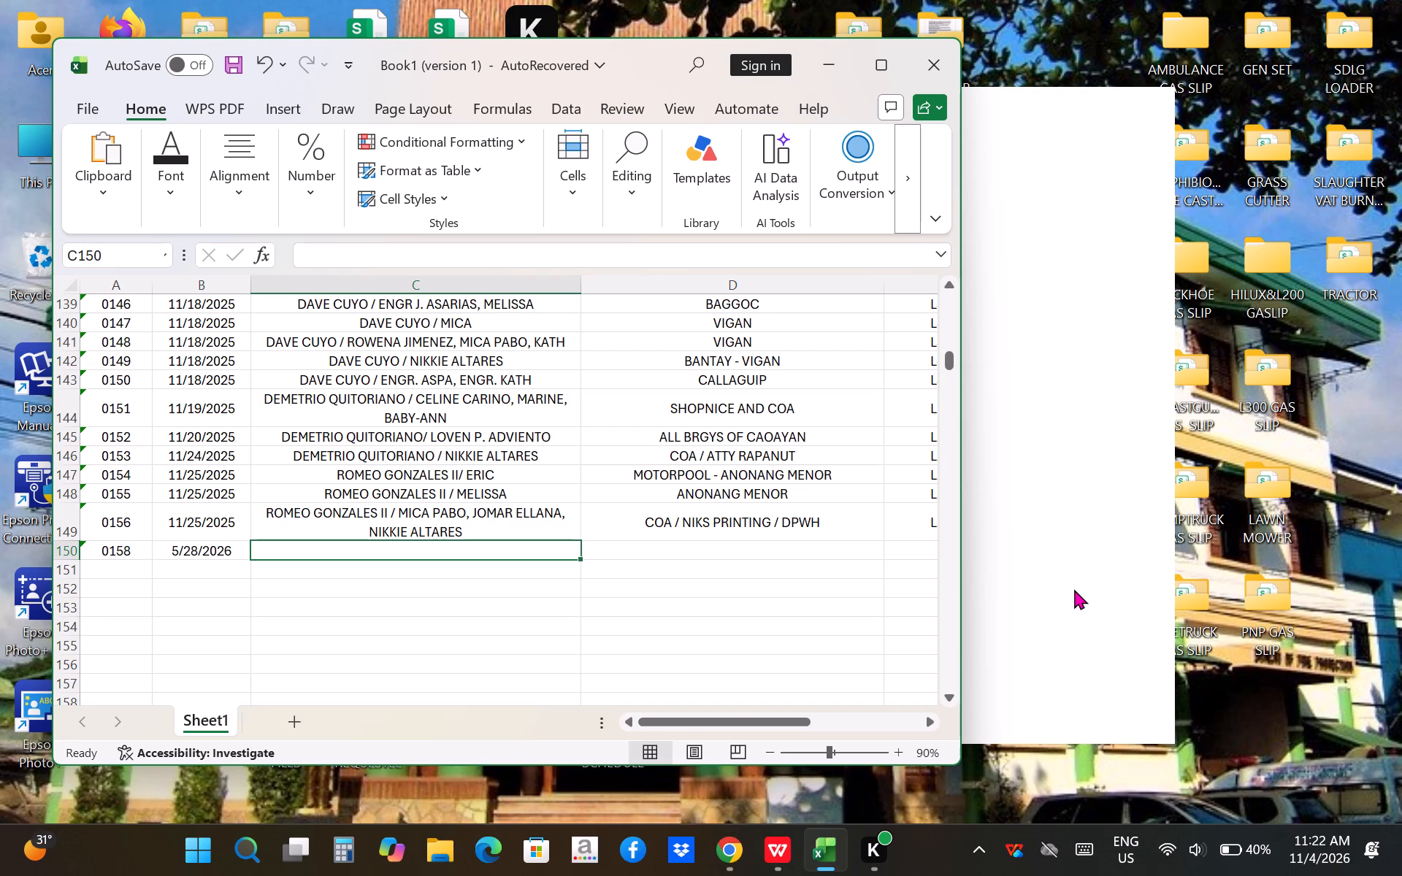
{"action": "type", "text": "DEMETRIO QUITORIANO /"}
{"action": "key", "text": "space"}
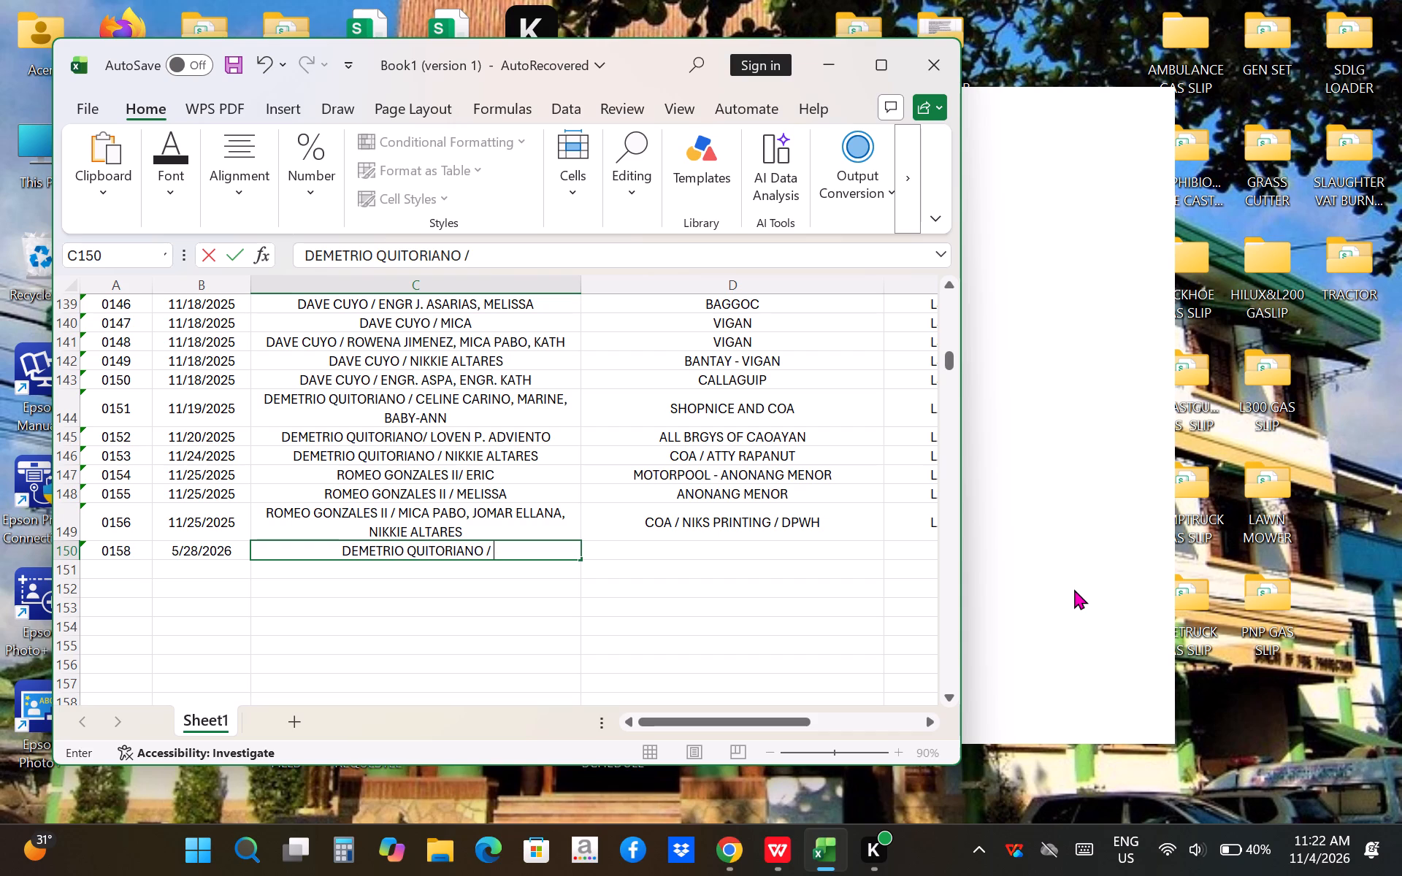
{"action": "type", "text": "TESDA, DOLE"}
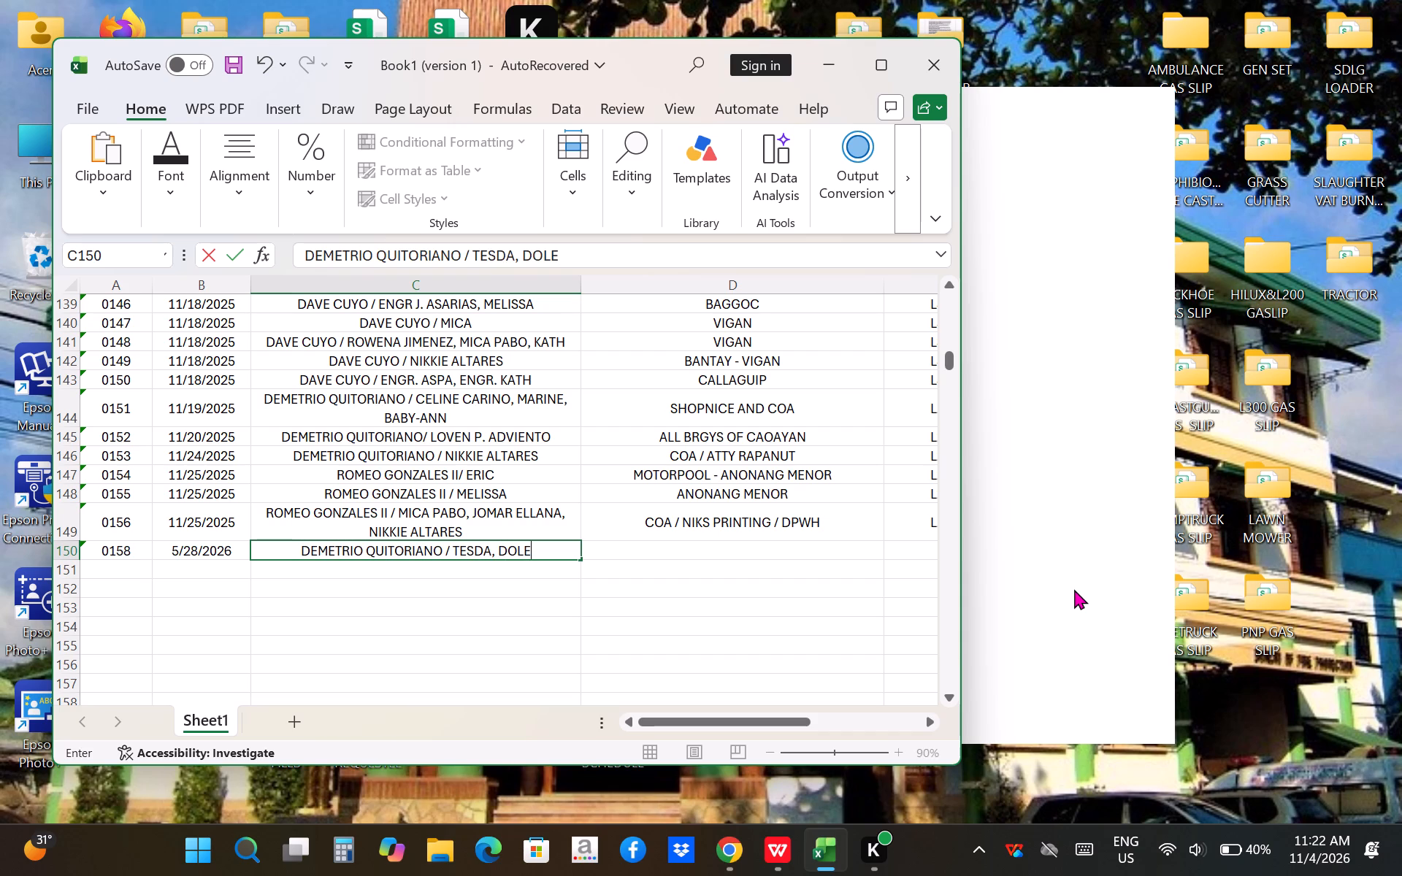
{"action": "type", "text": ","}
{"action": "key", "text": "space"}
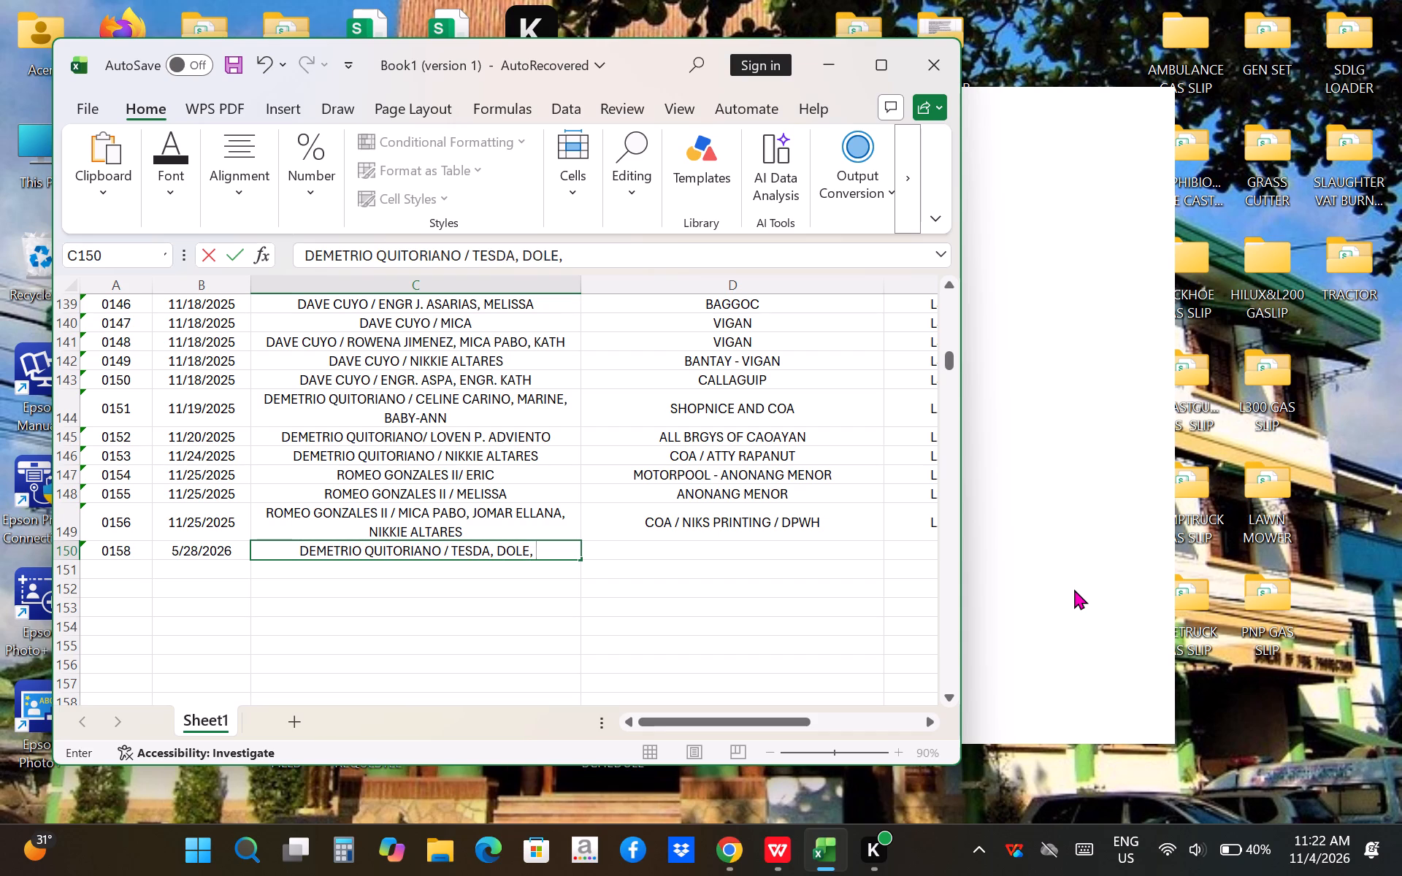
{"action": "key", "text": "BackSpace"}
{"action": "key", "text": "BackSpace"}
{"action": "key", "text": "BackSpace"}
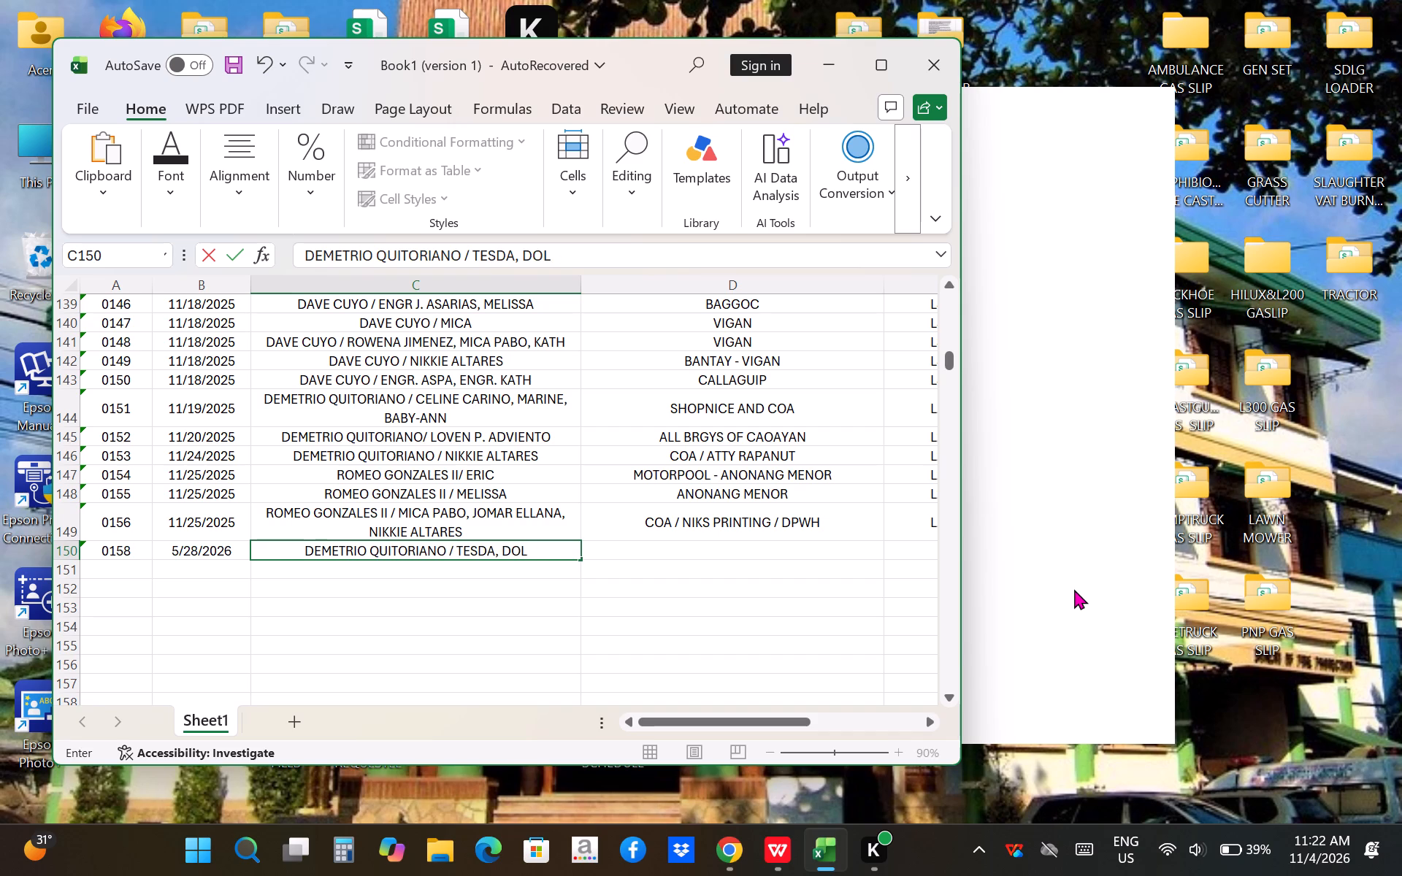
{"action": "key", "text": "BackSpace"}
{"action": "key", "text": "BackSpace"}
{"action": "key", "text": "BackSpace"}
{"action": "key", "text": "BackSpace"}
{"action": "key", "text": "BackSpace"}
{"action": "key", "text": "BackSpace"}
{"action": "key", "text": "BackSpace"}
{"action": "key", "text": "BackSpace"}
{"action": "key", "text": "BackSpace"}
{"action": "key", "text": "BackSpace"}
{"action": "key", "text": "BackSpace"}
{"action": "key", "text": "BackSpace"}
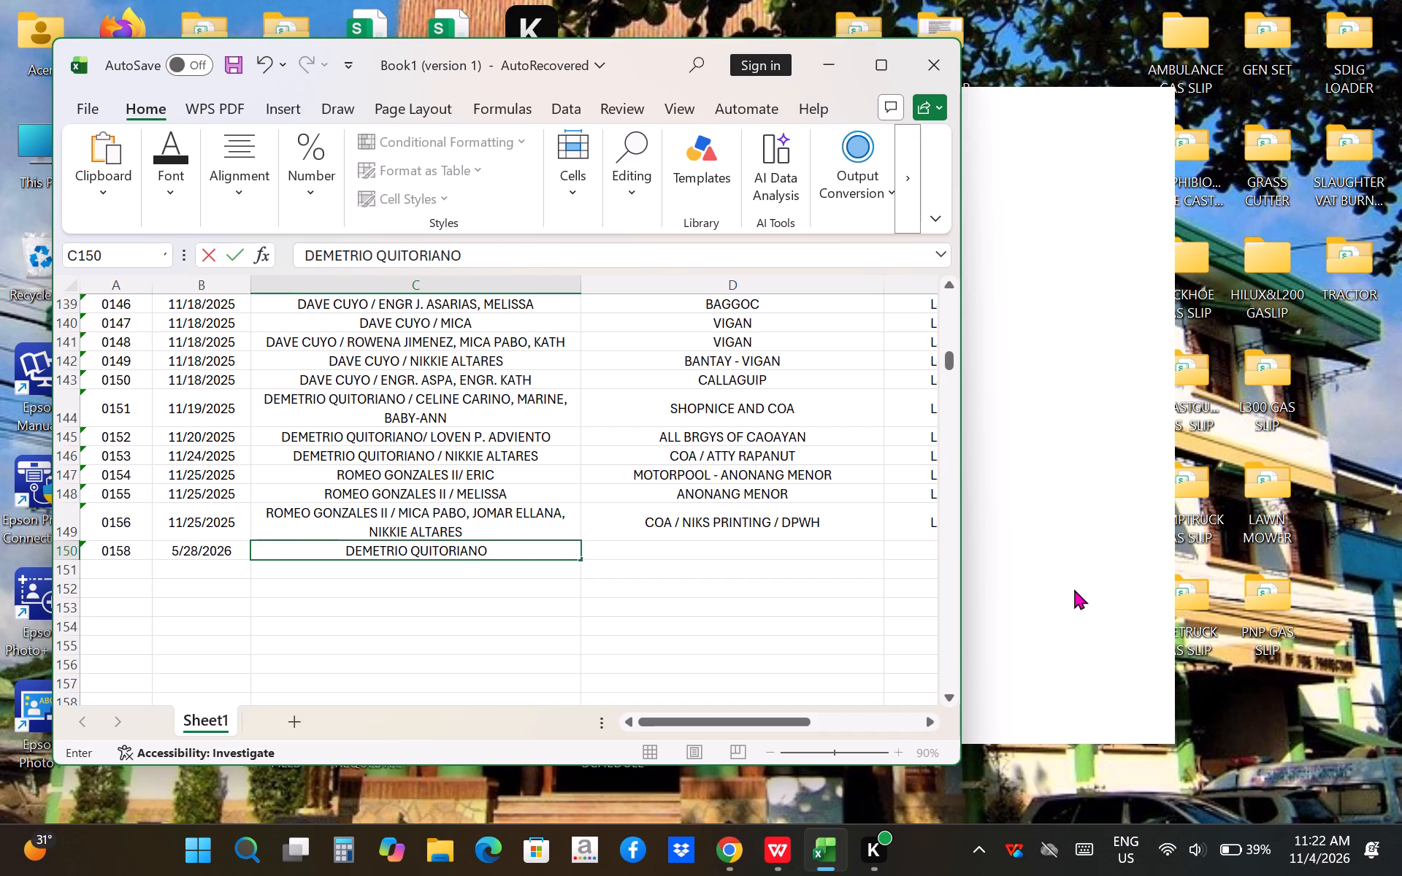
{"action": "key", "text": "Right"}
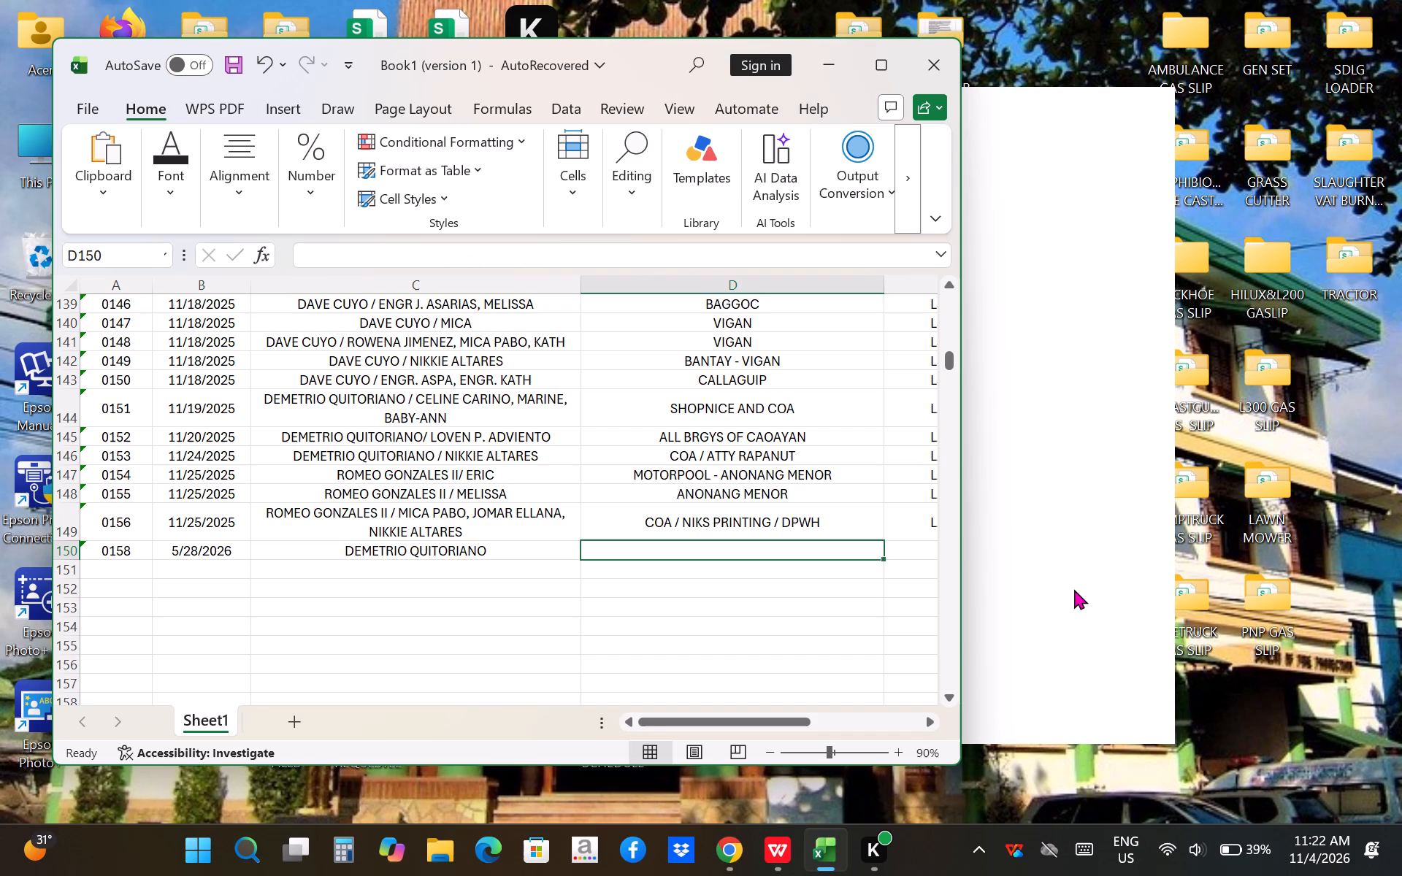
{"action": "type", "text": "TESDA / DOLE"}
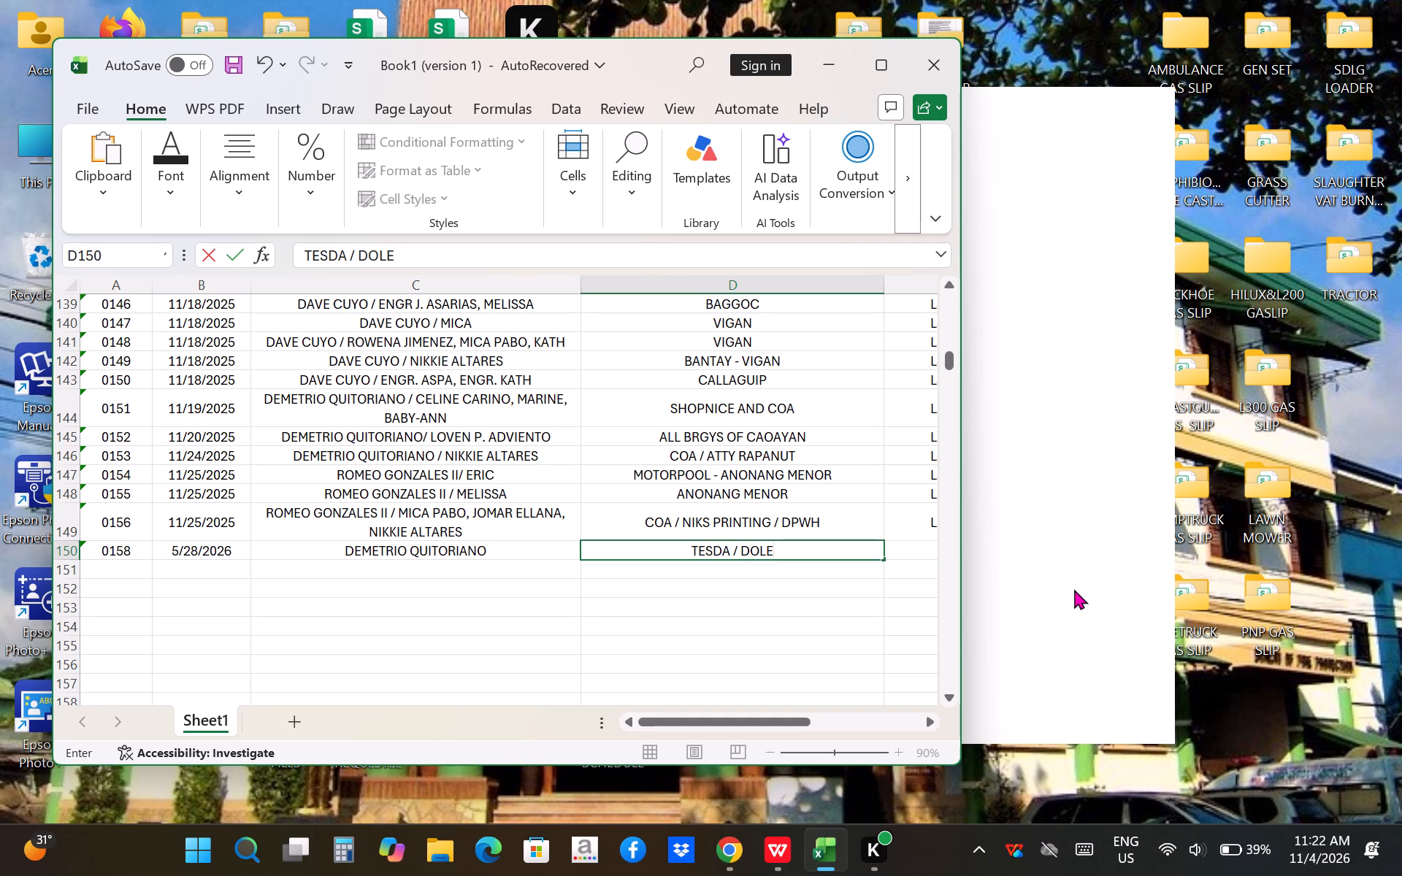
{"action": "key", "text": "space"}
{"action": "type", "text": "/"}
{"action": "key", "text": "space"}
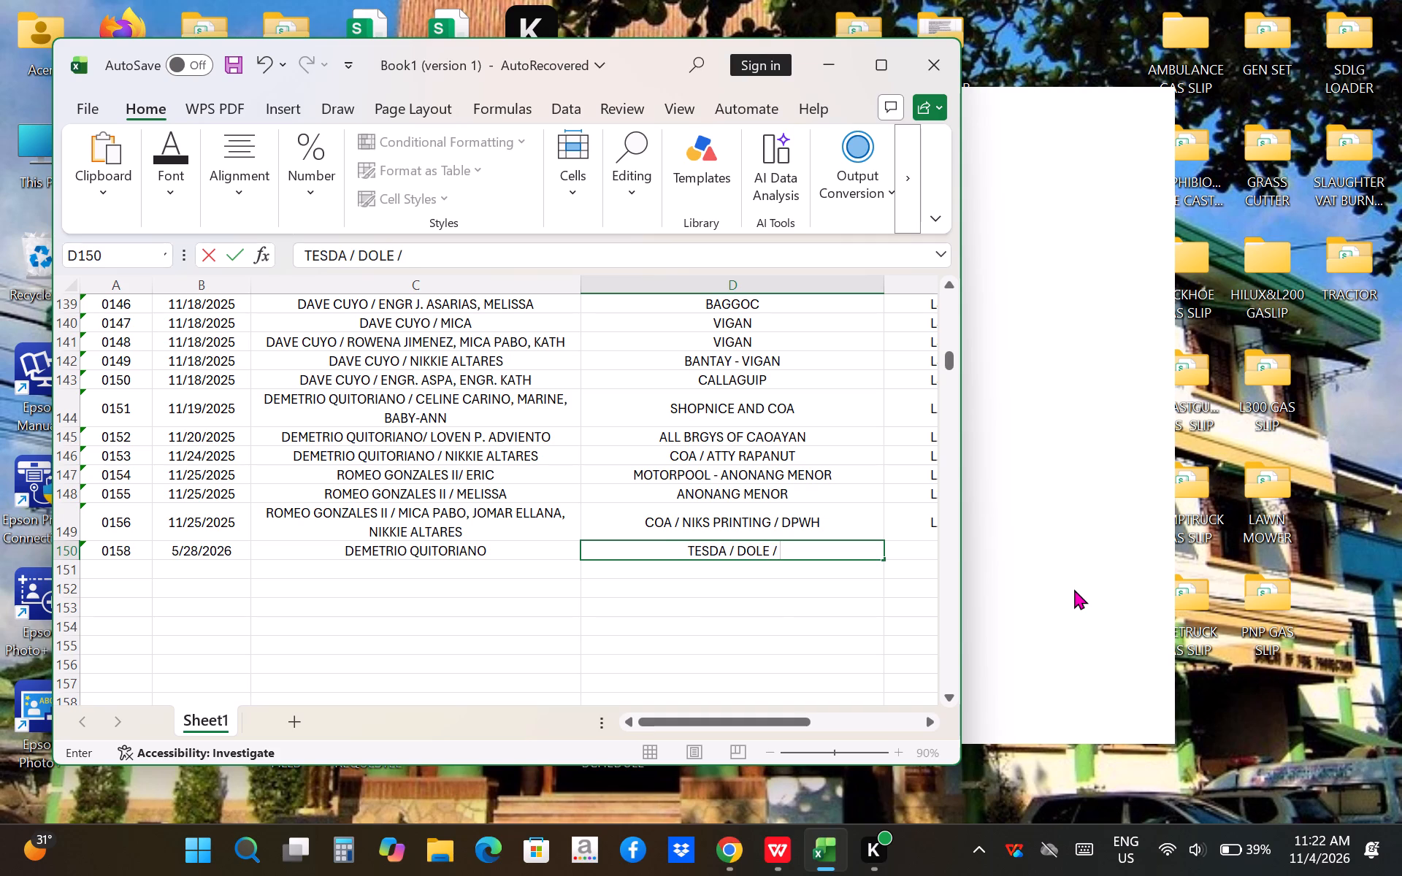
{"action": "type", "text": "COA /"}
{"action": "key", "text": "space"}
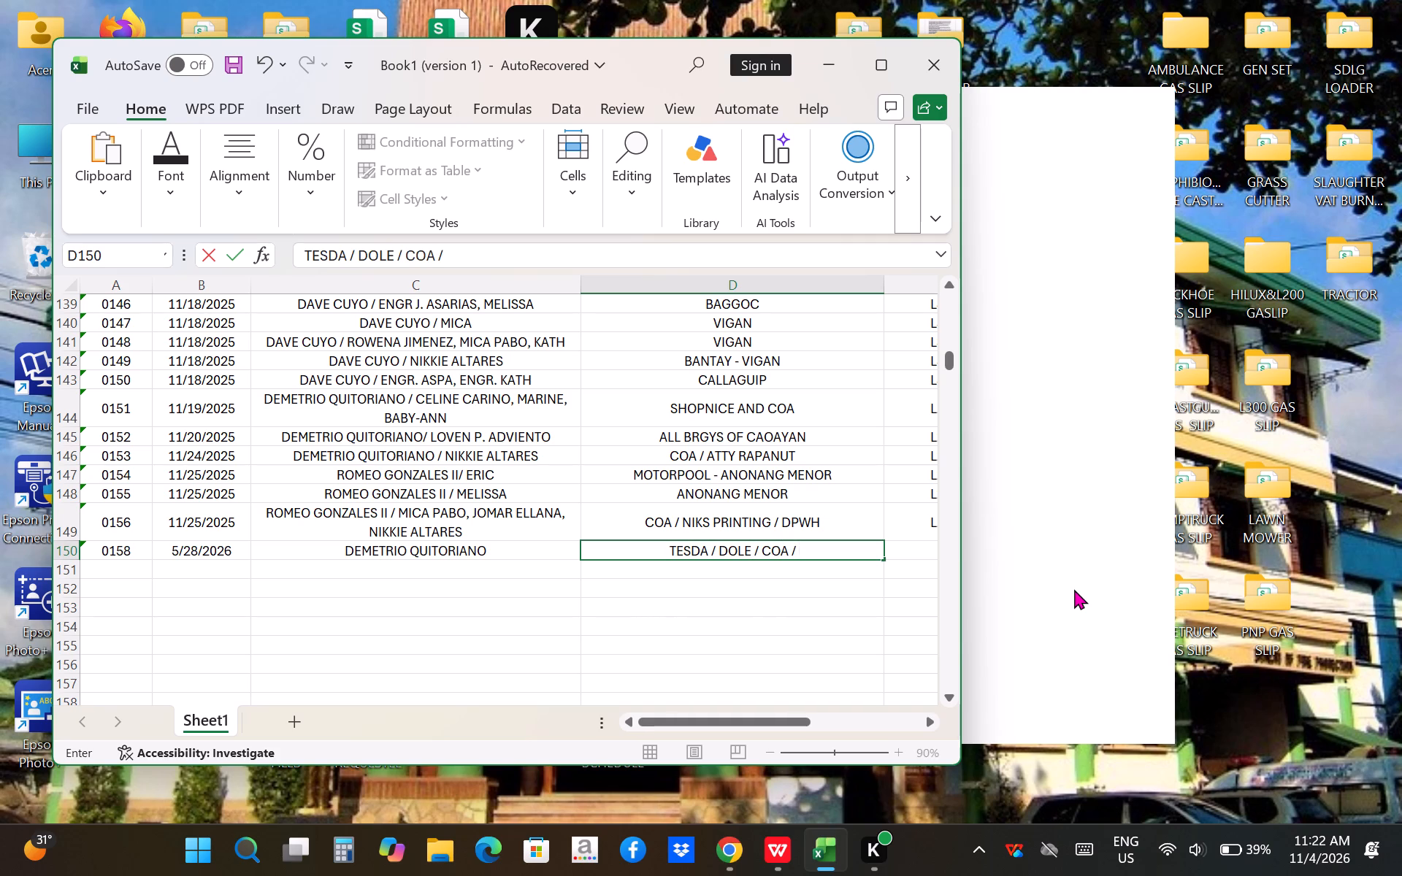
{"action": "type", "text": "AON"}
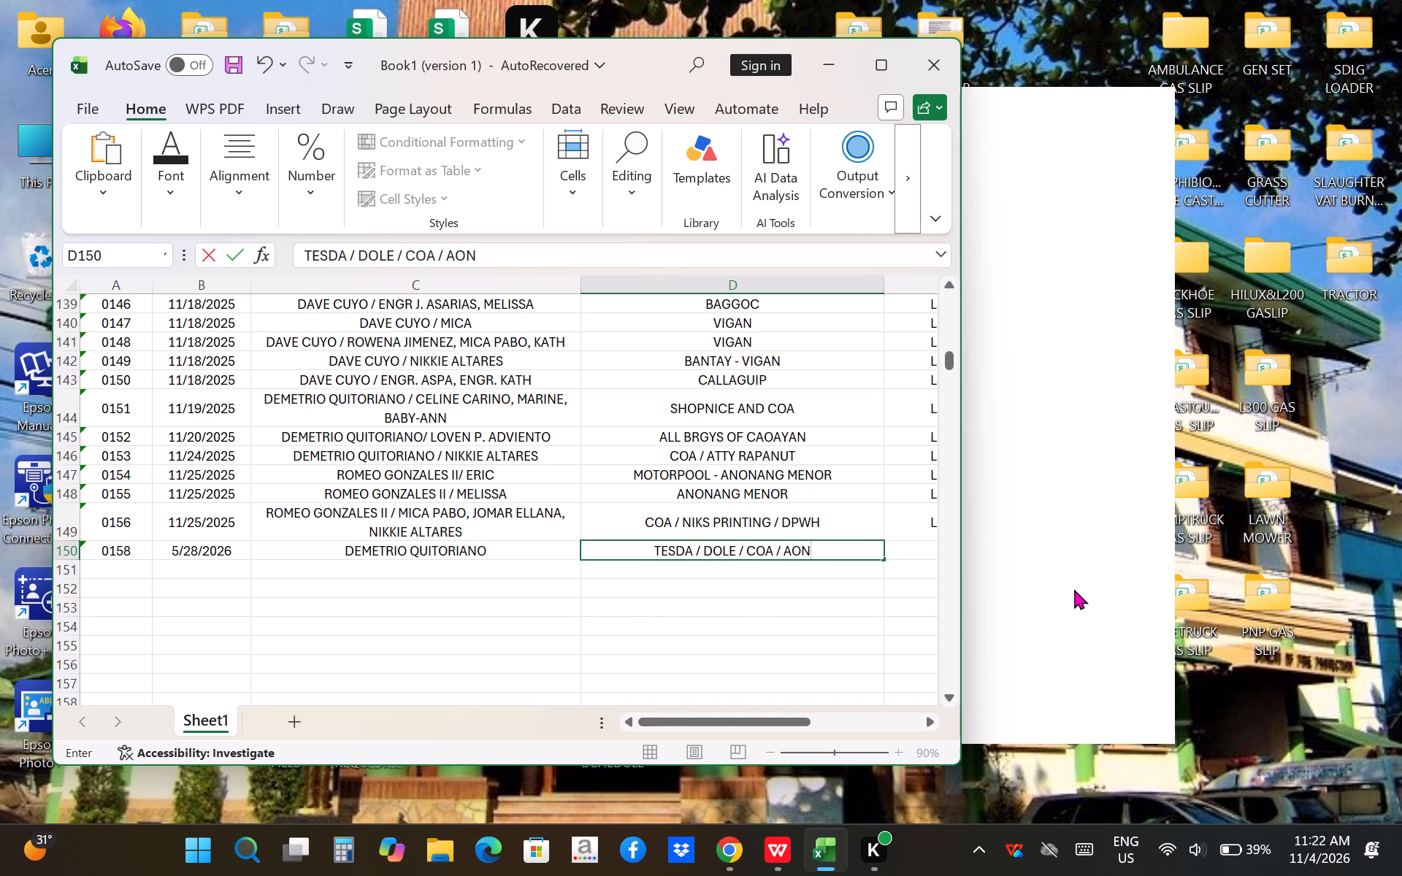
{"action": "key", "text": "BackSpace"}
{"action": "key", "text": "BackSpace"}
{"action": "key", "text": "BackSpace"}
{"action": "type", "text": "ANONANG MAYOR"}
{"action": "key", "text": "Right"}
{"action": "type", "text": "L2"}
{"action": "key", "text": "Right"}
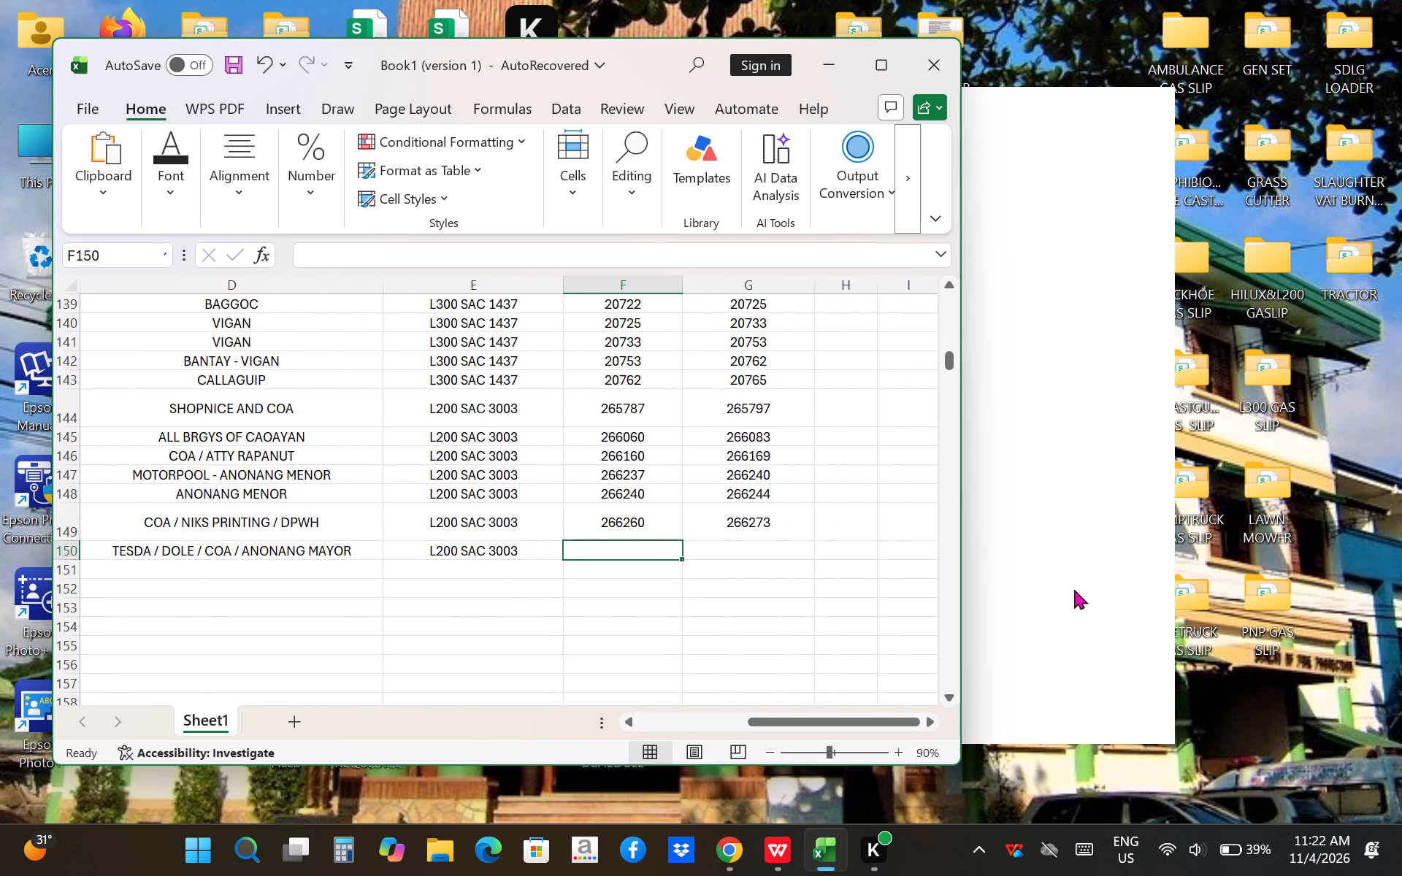
Enter ticket 0158's readings as 273130 and 273159.
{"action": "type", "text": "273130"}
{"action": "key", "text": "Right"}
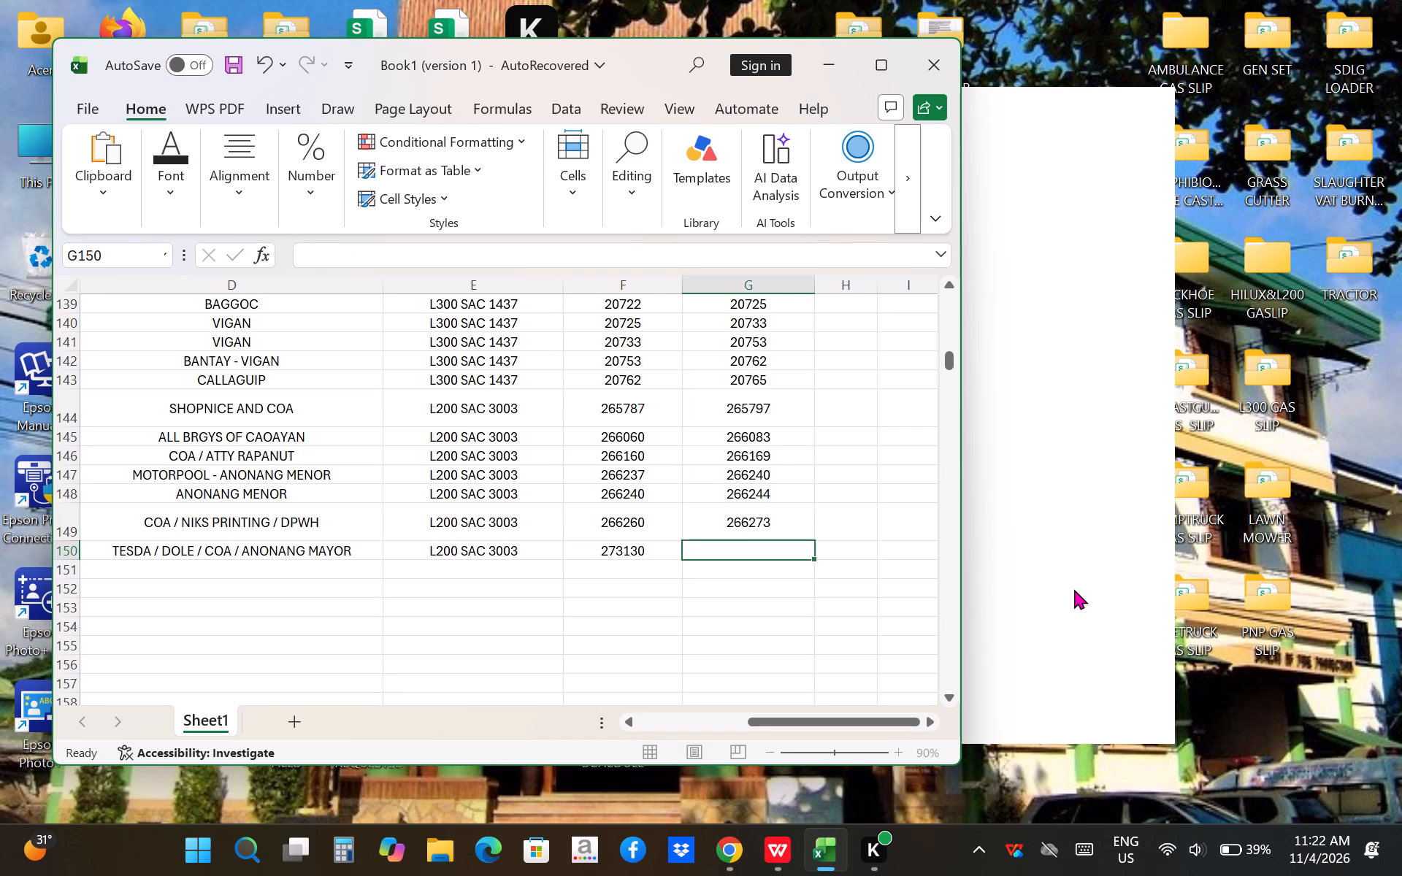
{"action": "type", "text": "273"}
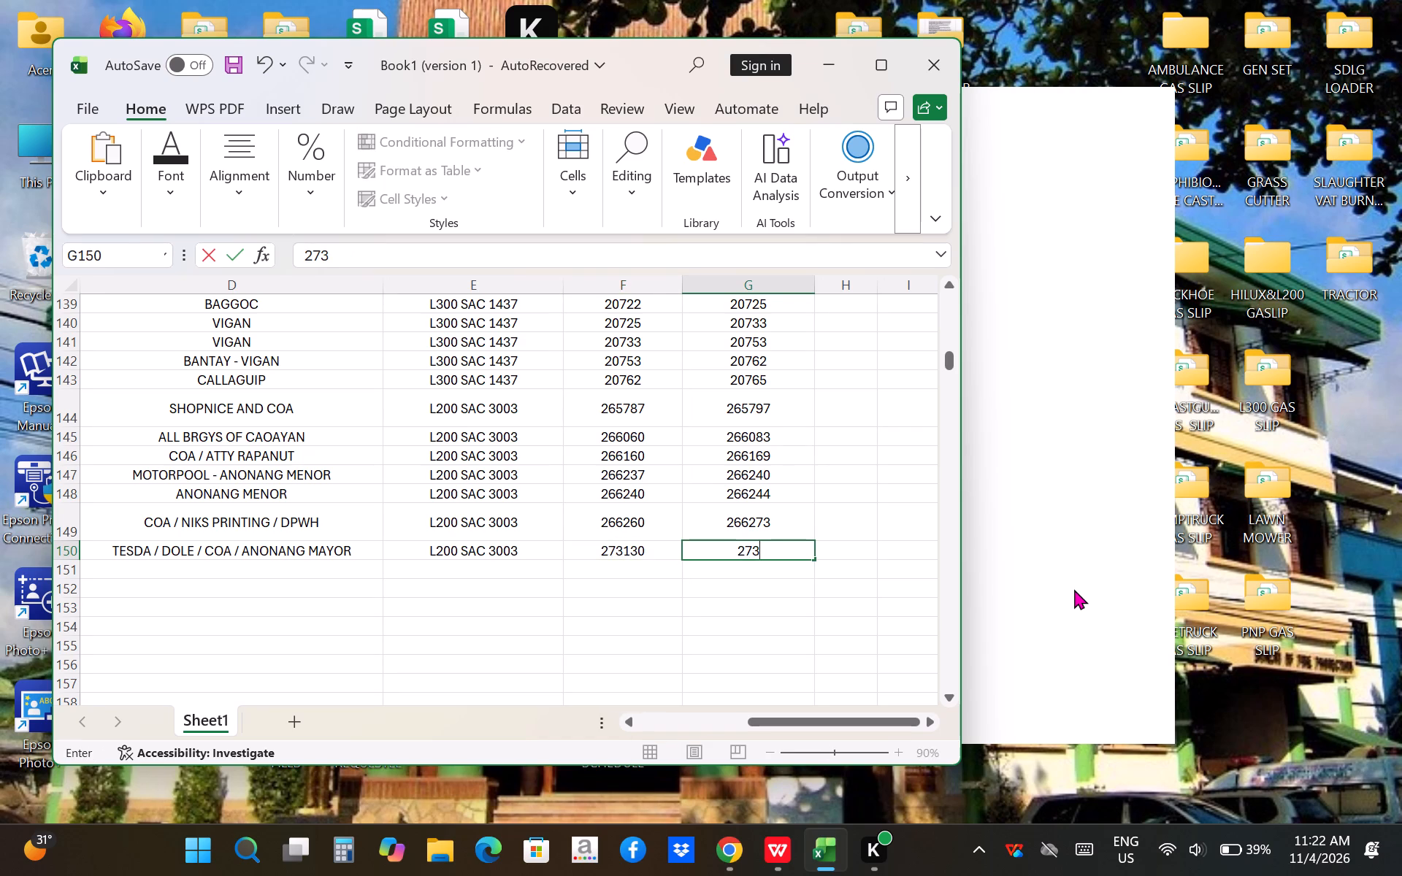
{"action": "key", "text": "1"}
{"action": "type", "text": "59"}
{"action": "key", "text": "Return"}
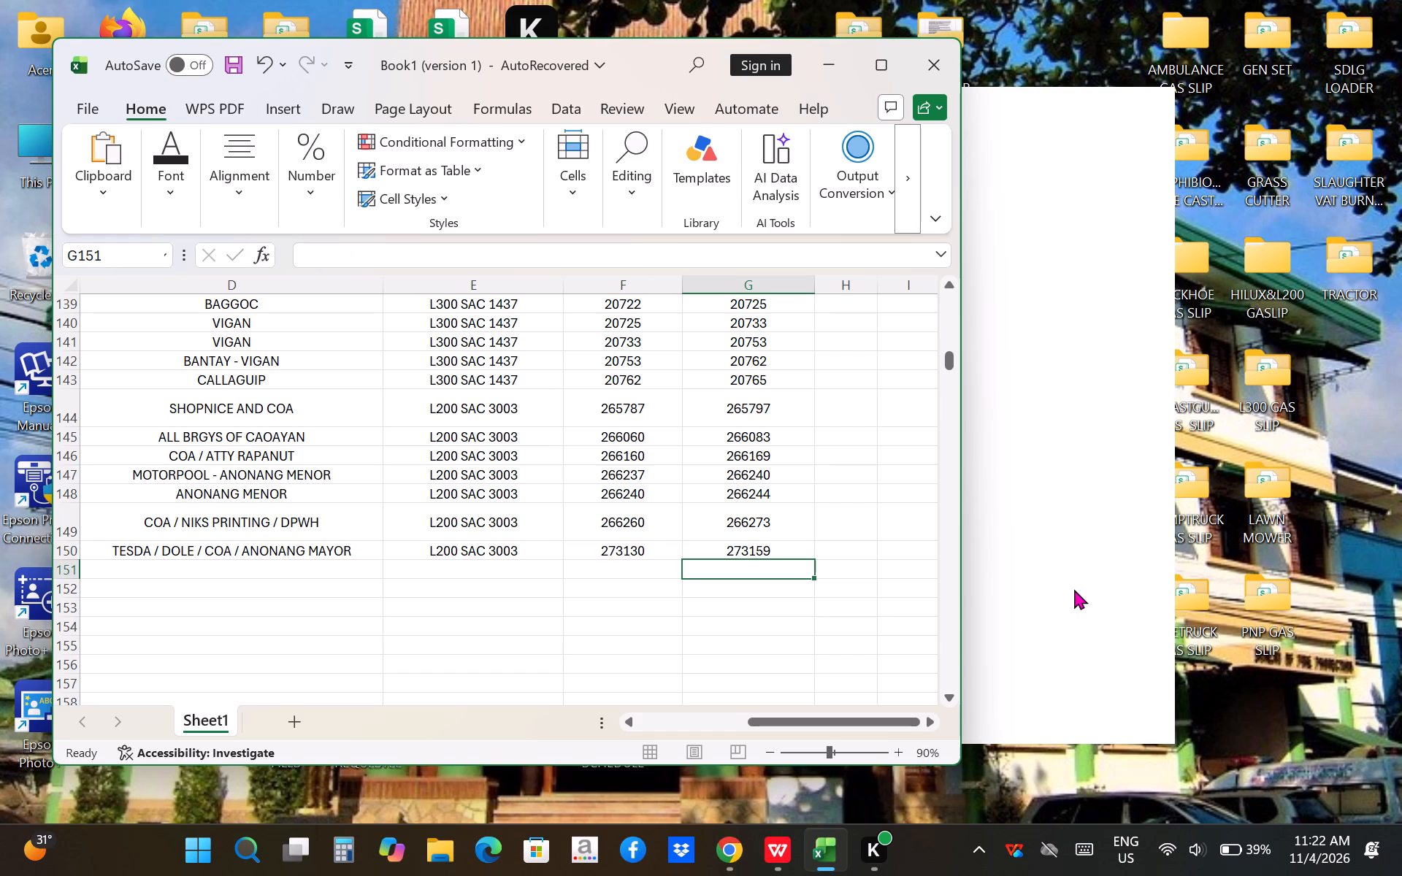
Extend the ticket number series in column A from 0158 down through 0159 and 0160.
{"action": "left_click_drag", "start_coordinate": [816, 716], "coordinate": [640, 727]}
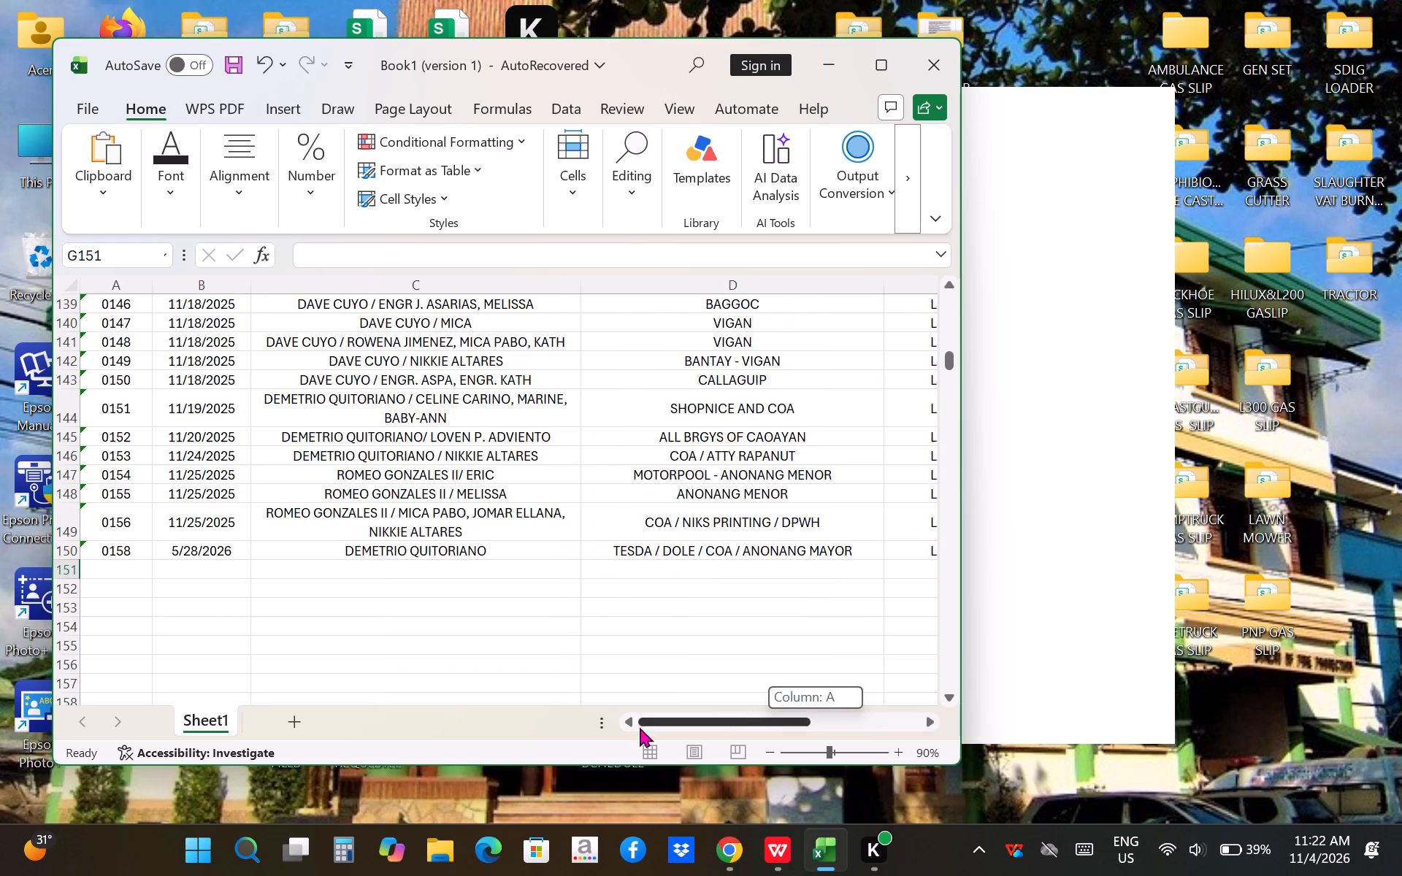
{"action": "left_click_drag", "start_coordinate": [640, 727], "coordinate": [610, 737]}
{"action": "left_click", "coordinate": [132, 566]}
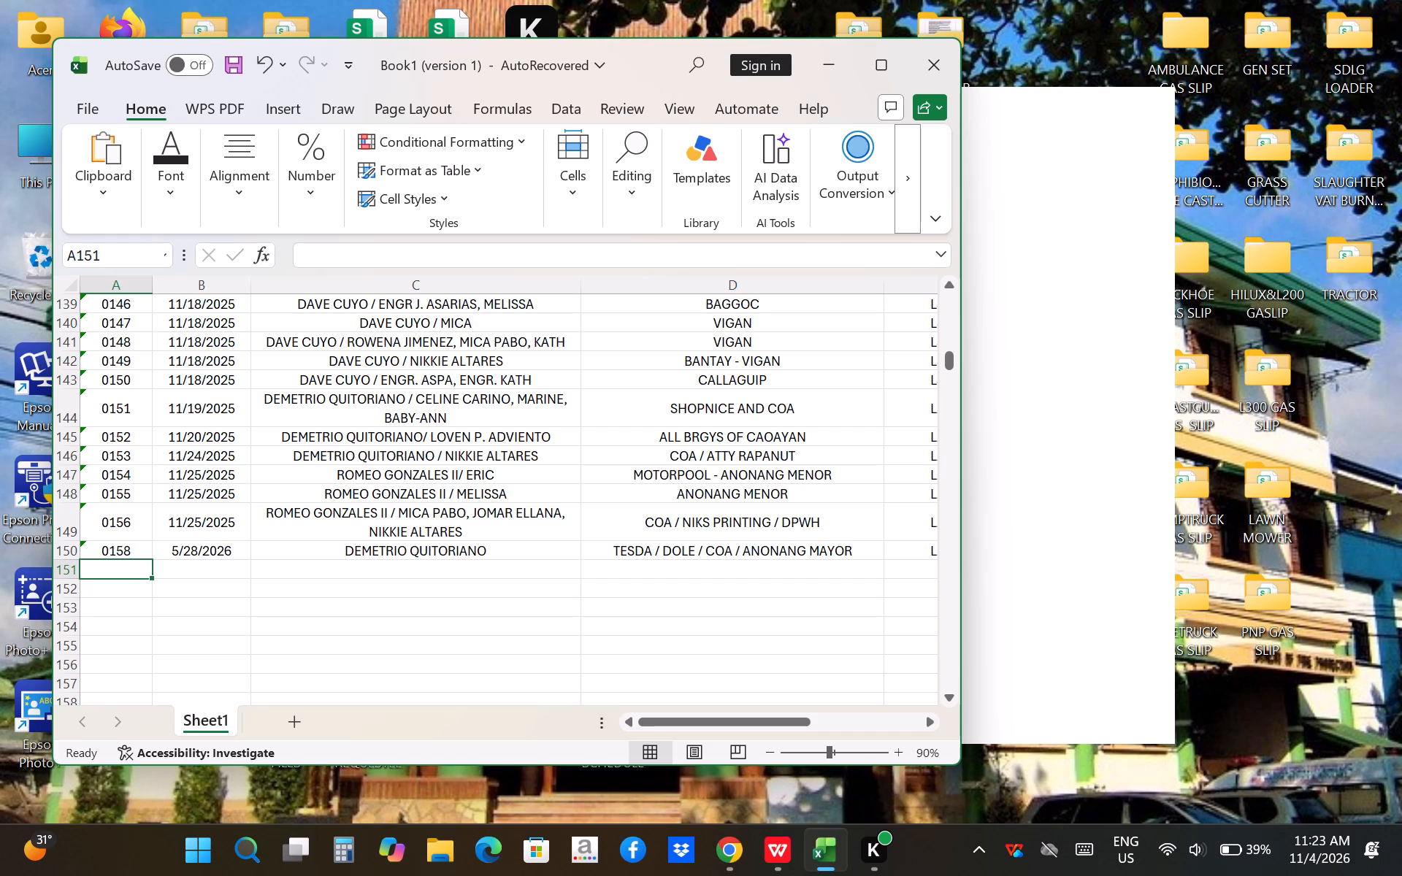
{"action": "scroll", "coordinate": [236, 546], "scroll_direction": "down", "scroll_amount": 3}
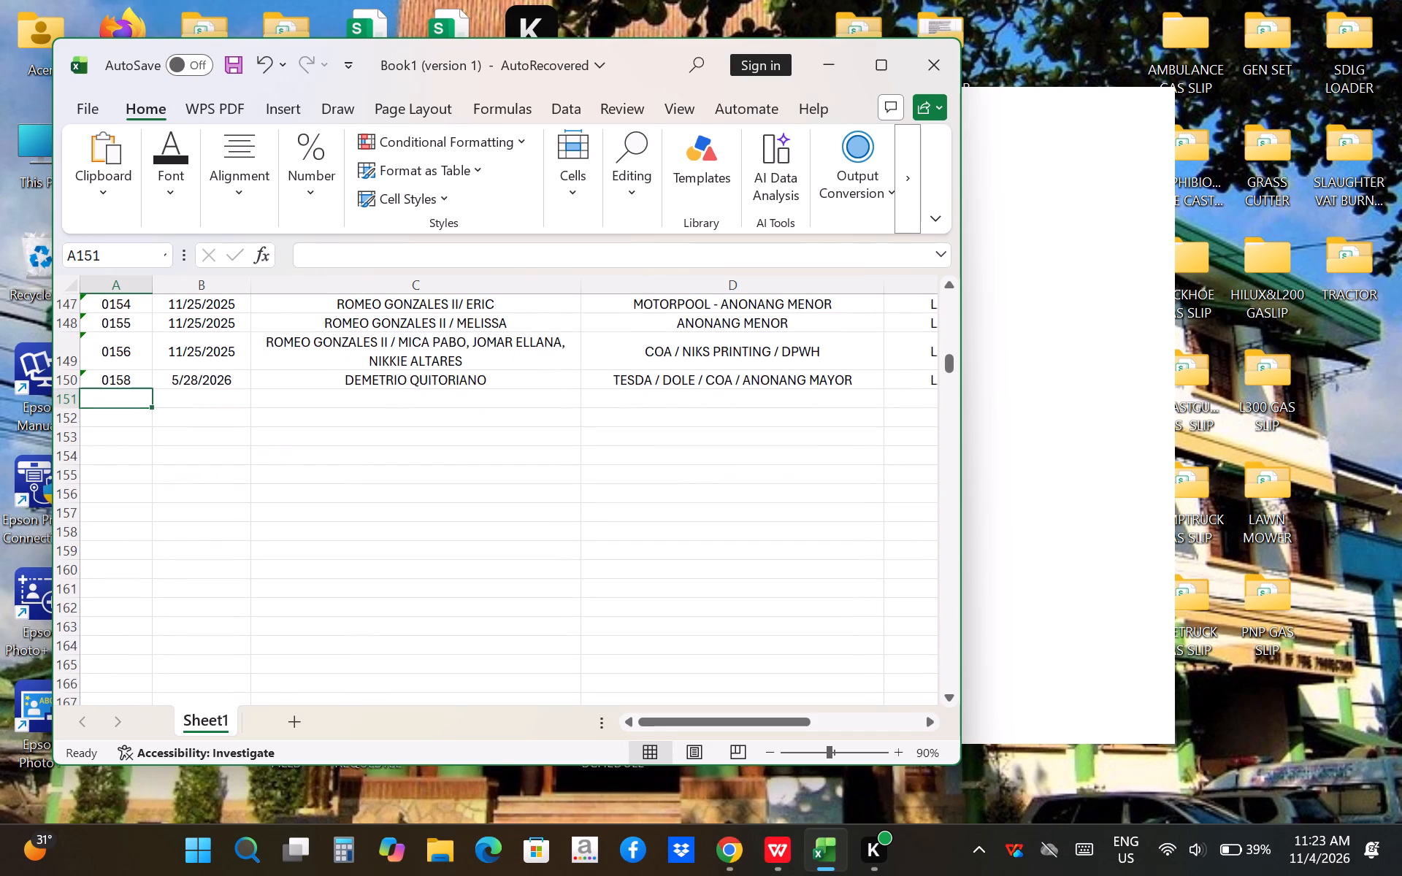
{"action": "left_click_drag", "start_coordinate": [411, 764], "coordinate": [418, 823]}
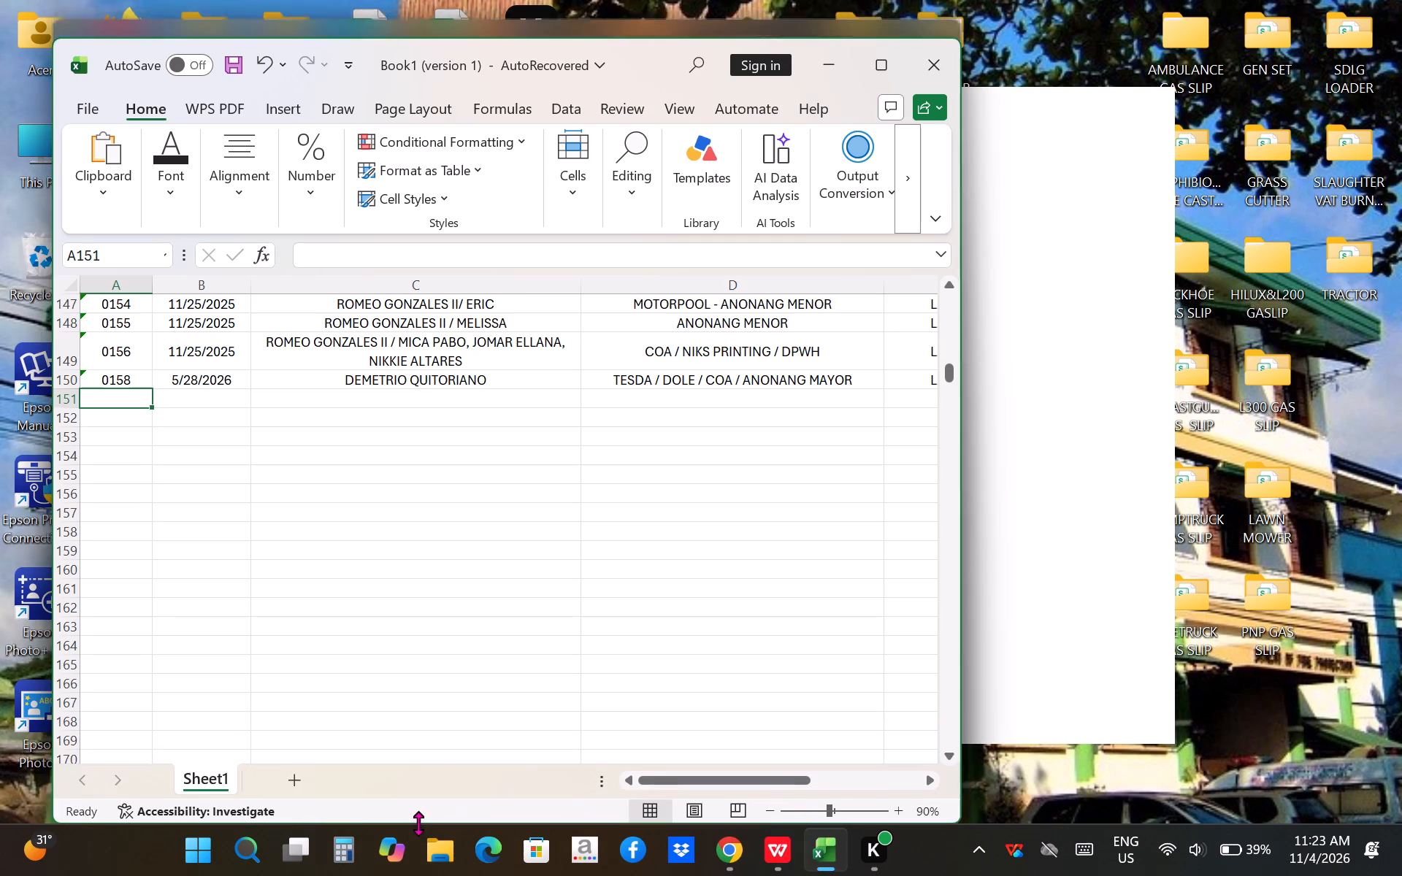
{"action": "left_click_drag", "start_coordinate": [418, 823], "coordinate": [418, 823]}
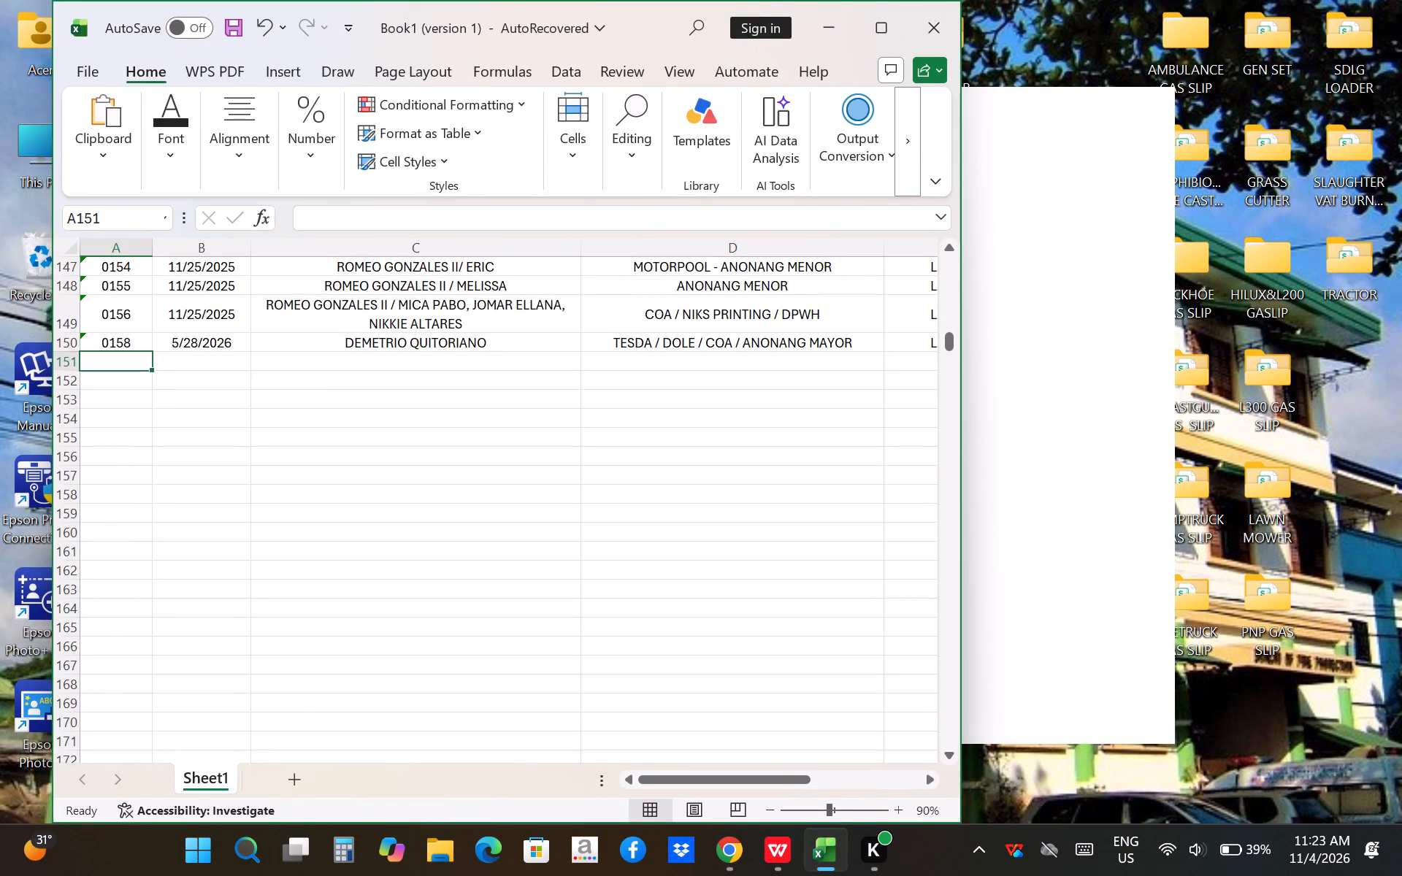
{"action": "left_click", "coordinate": [138, 346]}
{"action": "left_click_drag", "start_coordinate": [149, 353], "coordinate": [150, 361]}
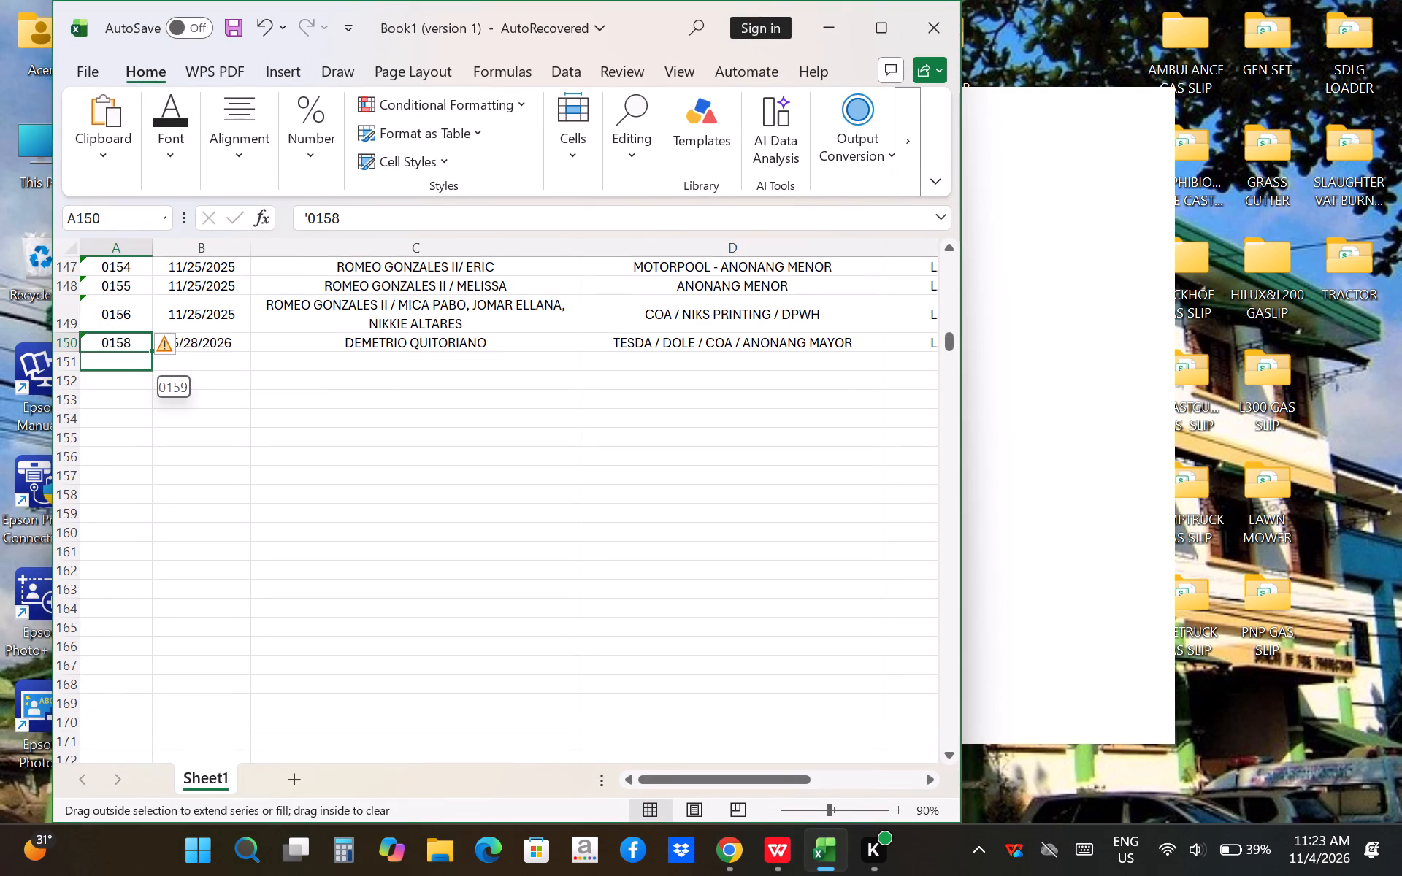
{"action": "left_click_drag", "start_coordinate": [150, 361], "coordinate": [151, 393]}
Enter ticket number 0170 as text directly below 0160 and extend the series down to 0182.
{"action": "left_click", "coordinate": [146, 400]}
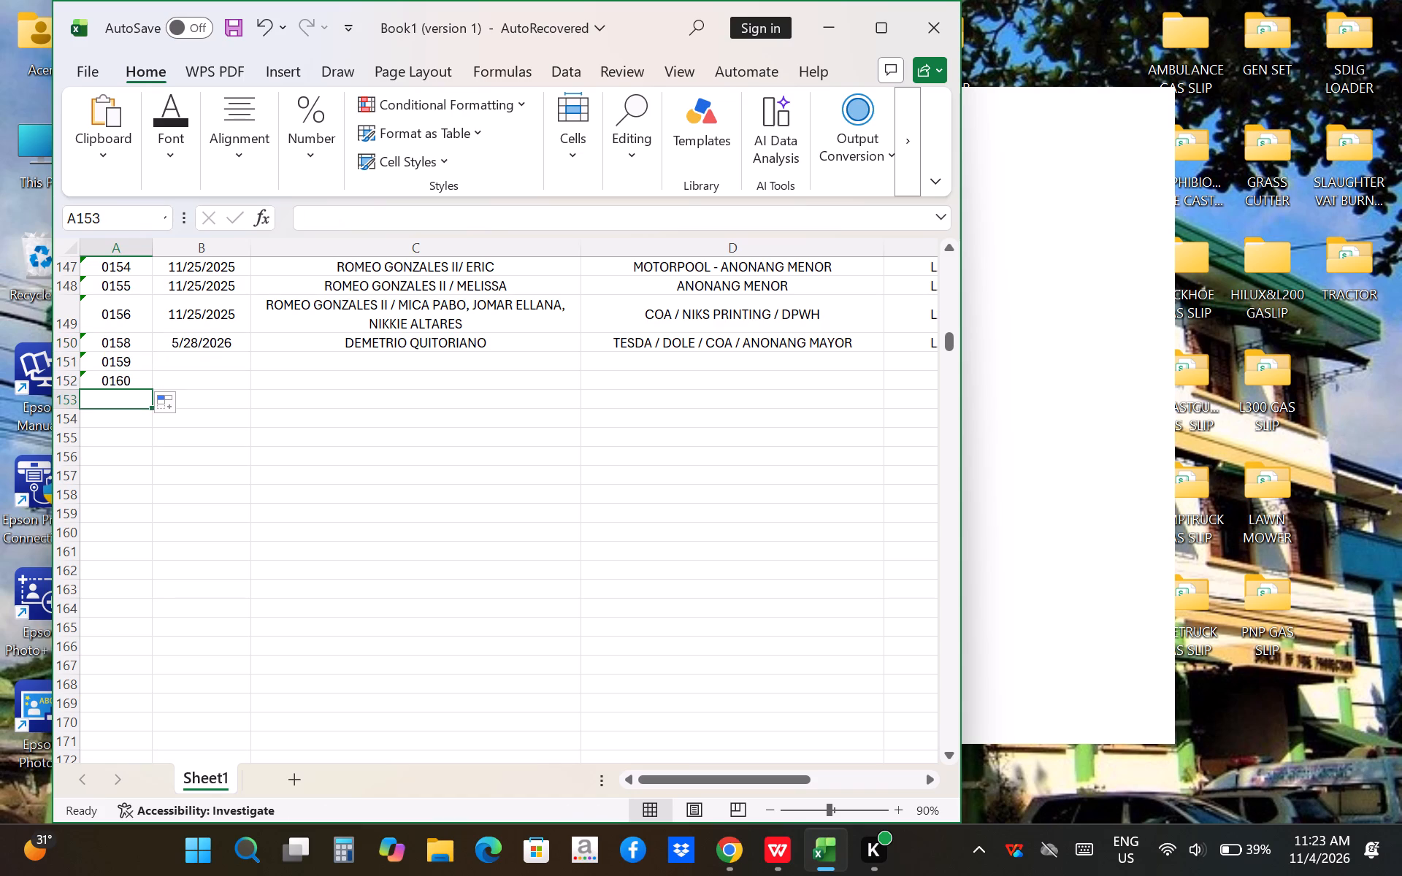
{"action": "key", "text": "apostrophe"}
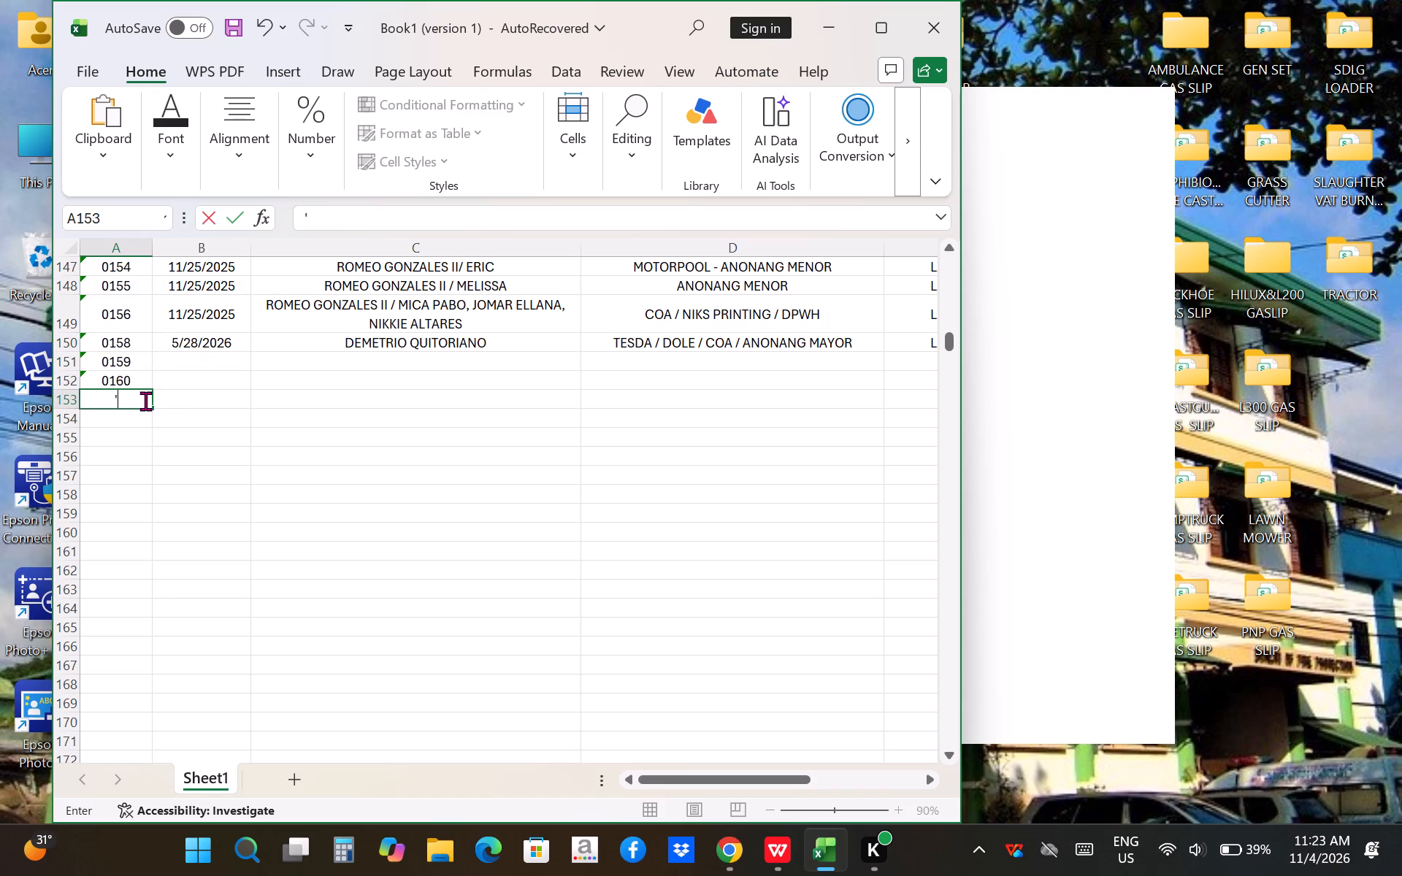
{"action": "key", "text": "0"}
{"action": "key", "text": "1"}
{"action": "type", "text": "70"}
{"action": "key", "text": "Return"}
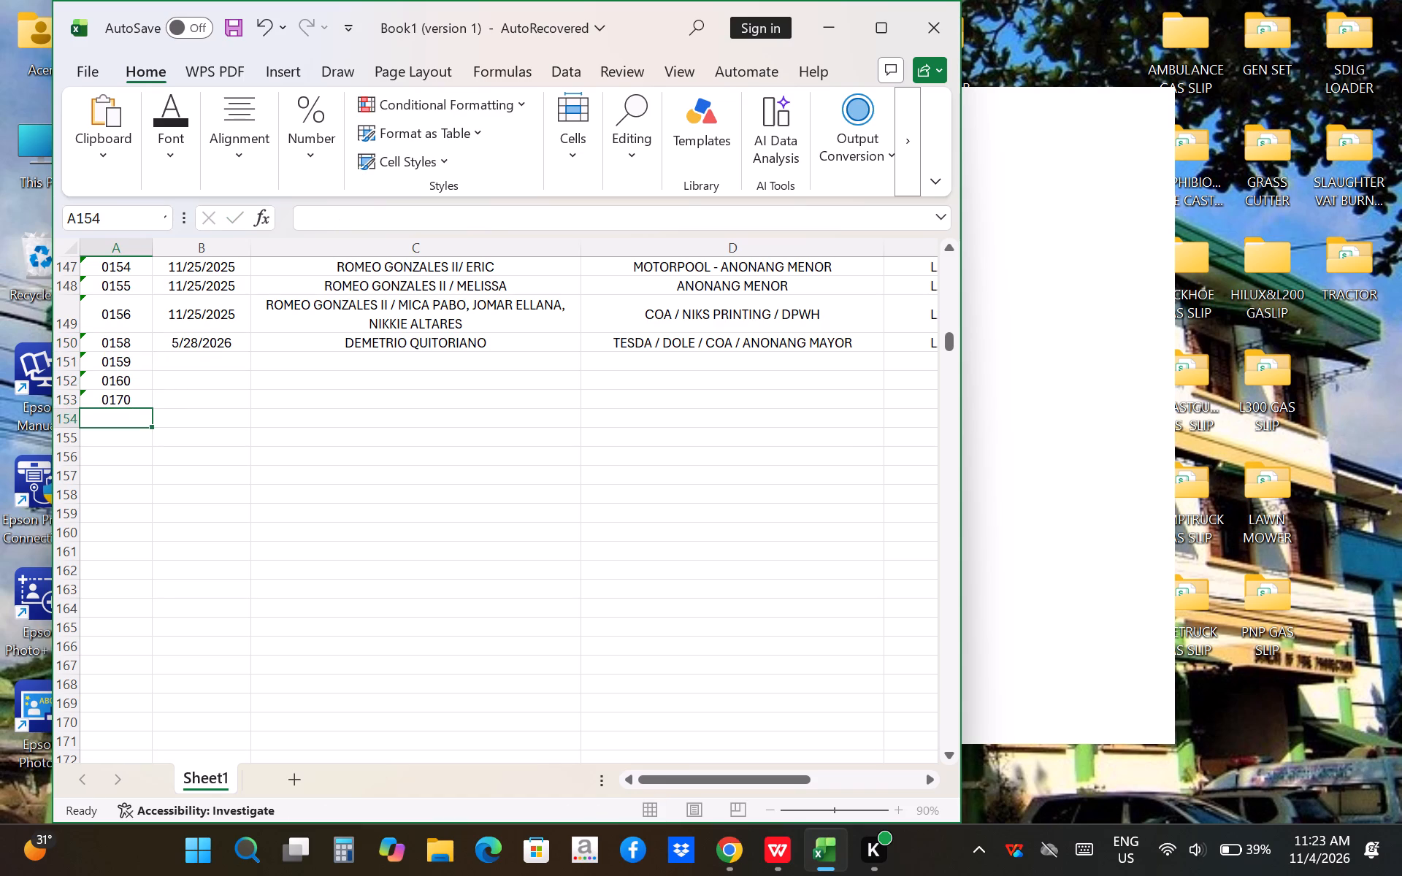
{"action": "left_click", "coordinate": [142, 398]}
{"action": "left_click_drag", "start_coordinate": [150, 406], "coordinate": [150, 407]}
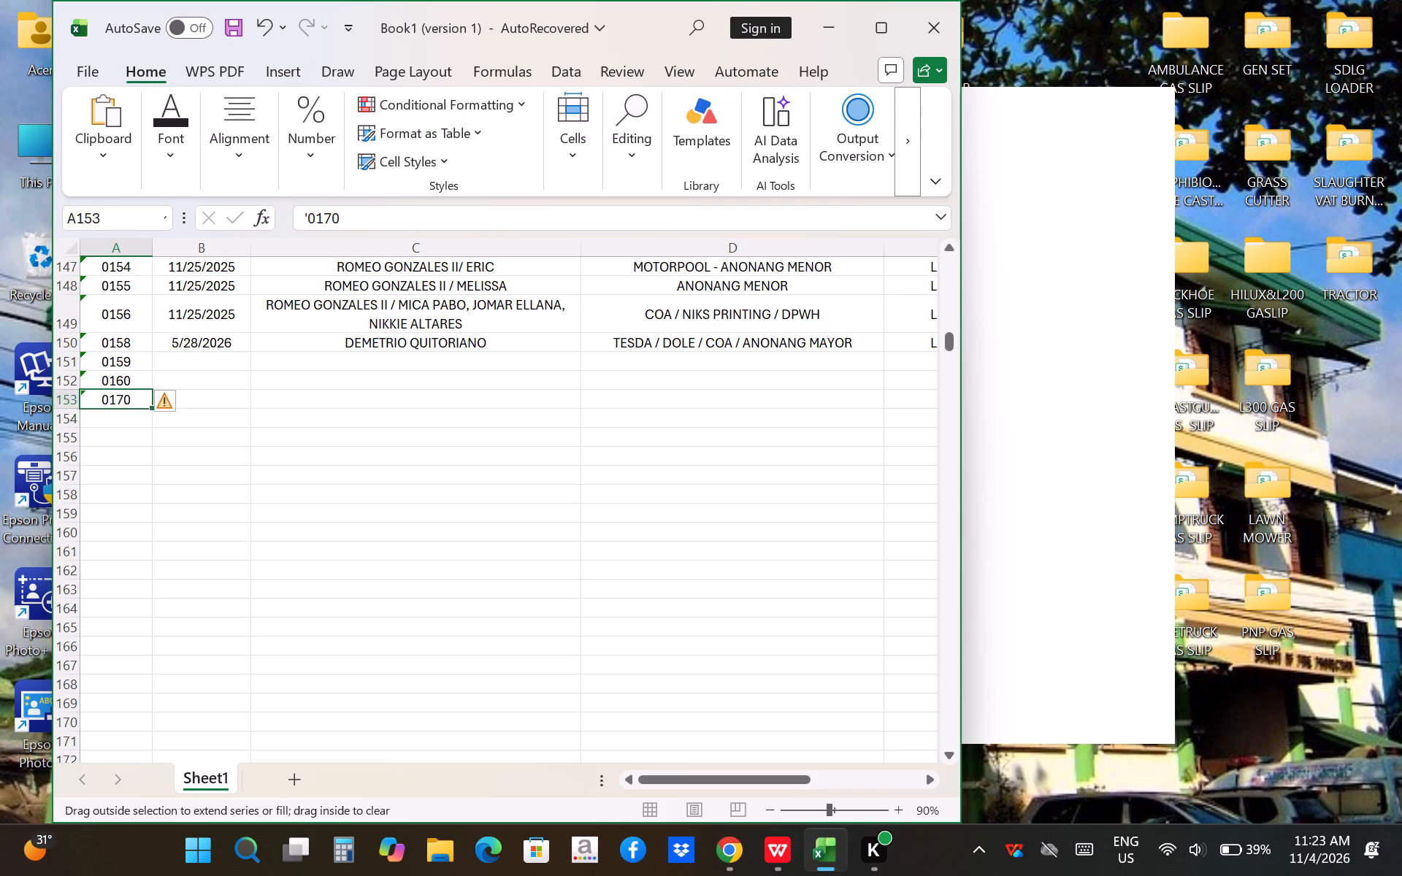
{"action": "left_click_drag", "start_coordinate": [150, 407], "coordinate": [164, 589]}
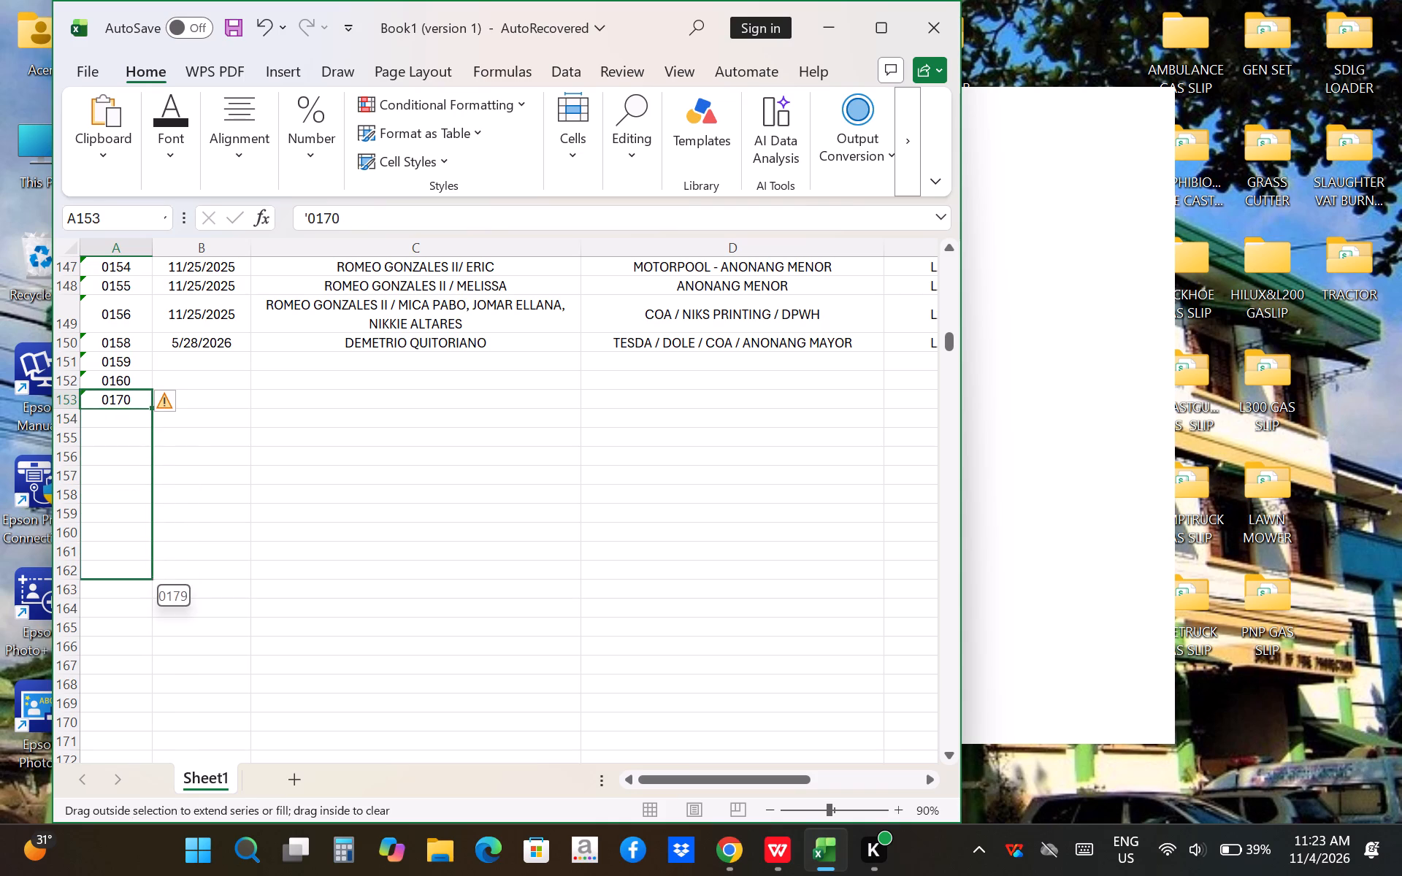
{"action": "left_click_drag", "start_coordinate": [164, 589], "coordinate": [163, 610]}
{"action": "left_click_drag", "start_coordinate": [163, 610], "coordinate": [165, 629]}
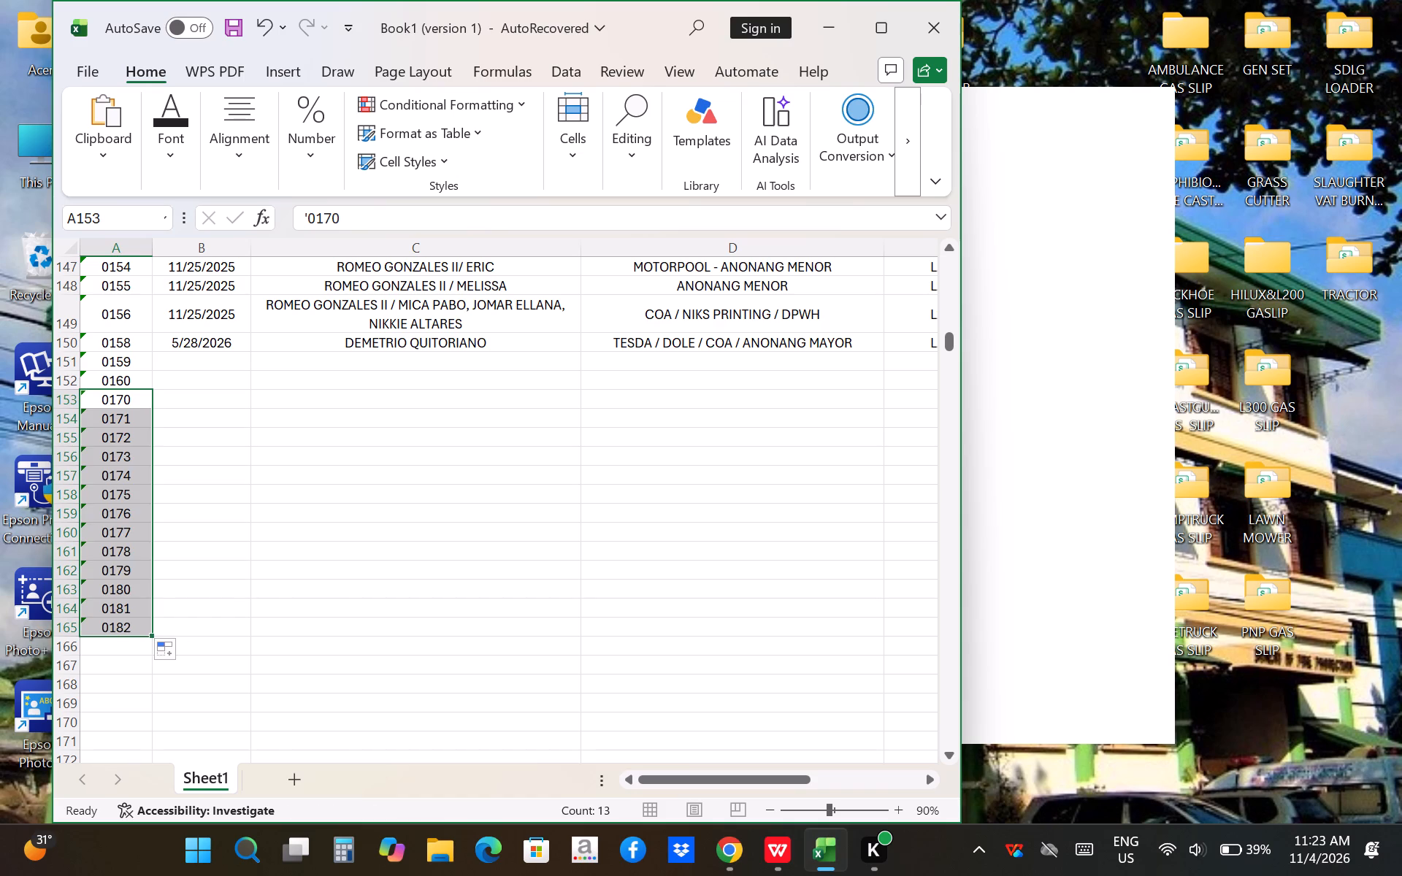
Enter the dates 06/02/2026 for ticket 0159 and 11/25/2025 for ticket 0160 in column B.
{"action": "left_click", "coordinate": [195, 359]}
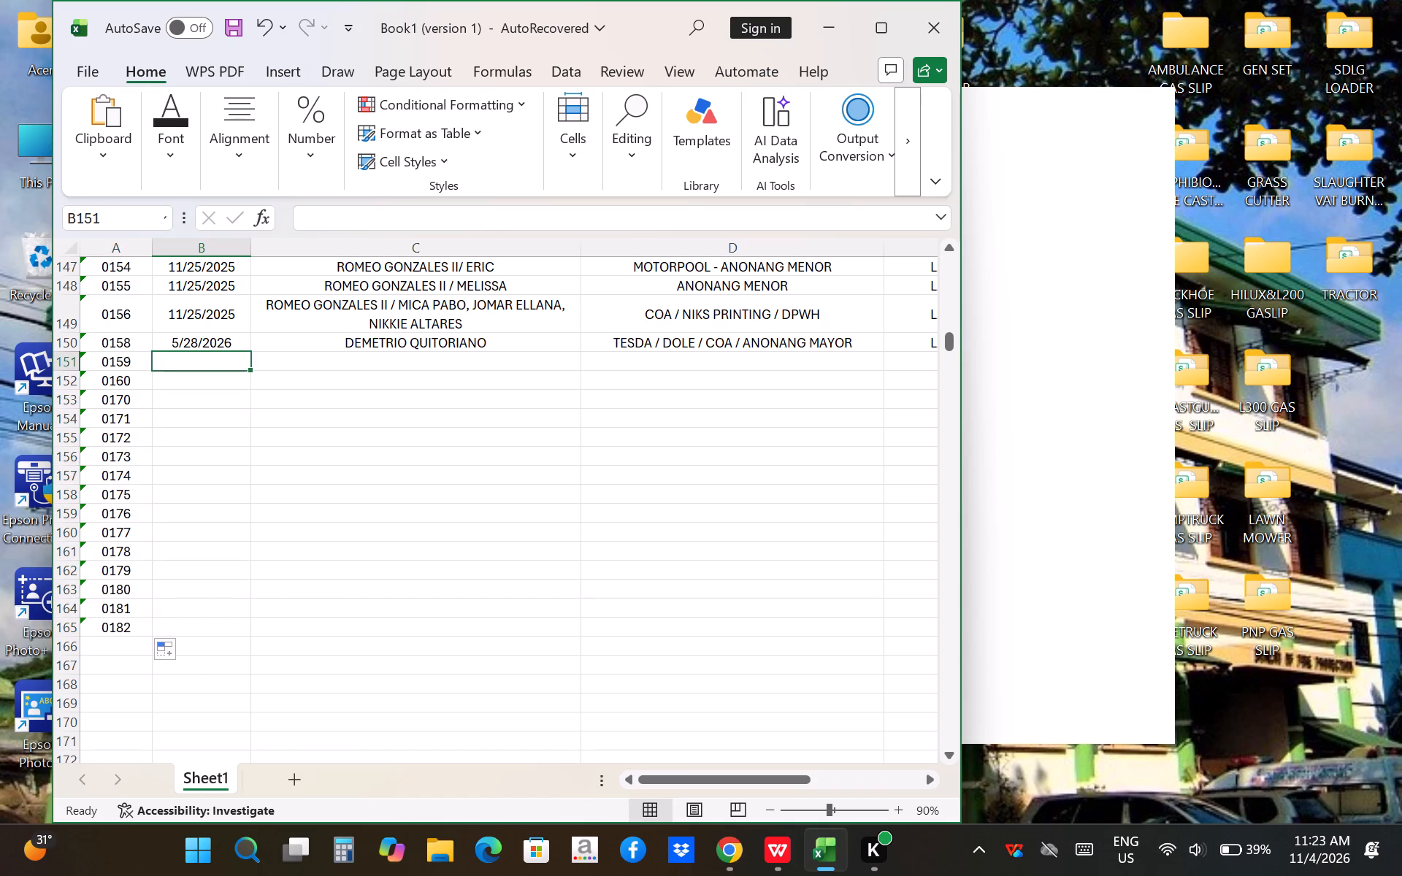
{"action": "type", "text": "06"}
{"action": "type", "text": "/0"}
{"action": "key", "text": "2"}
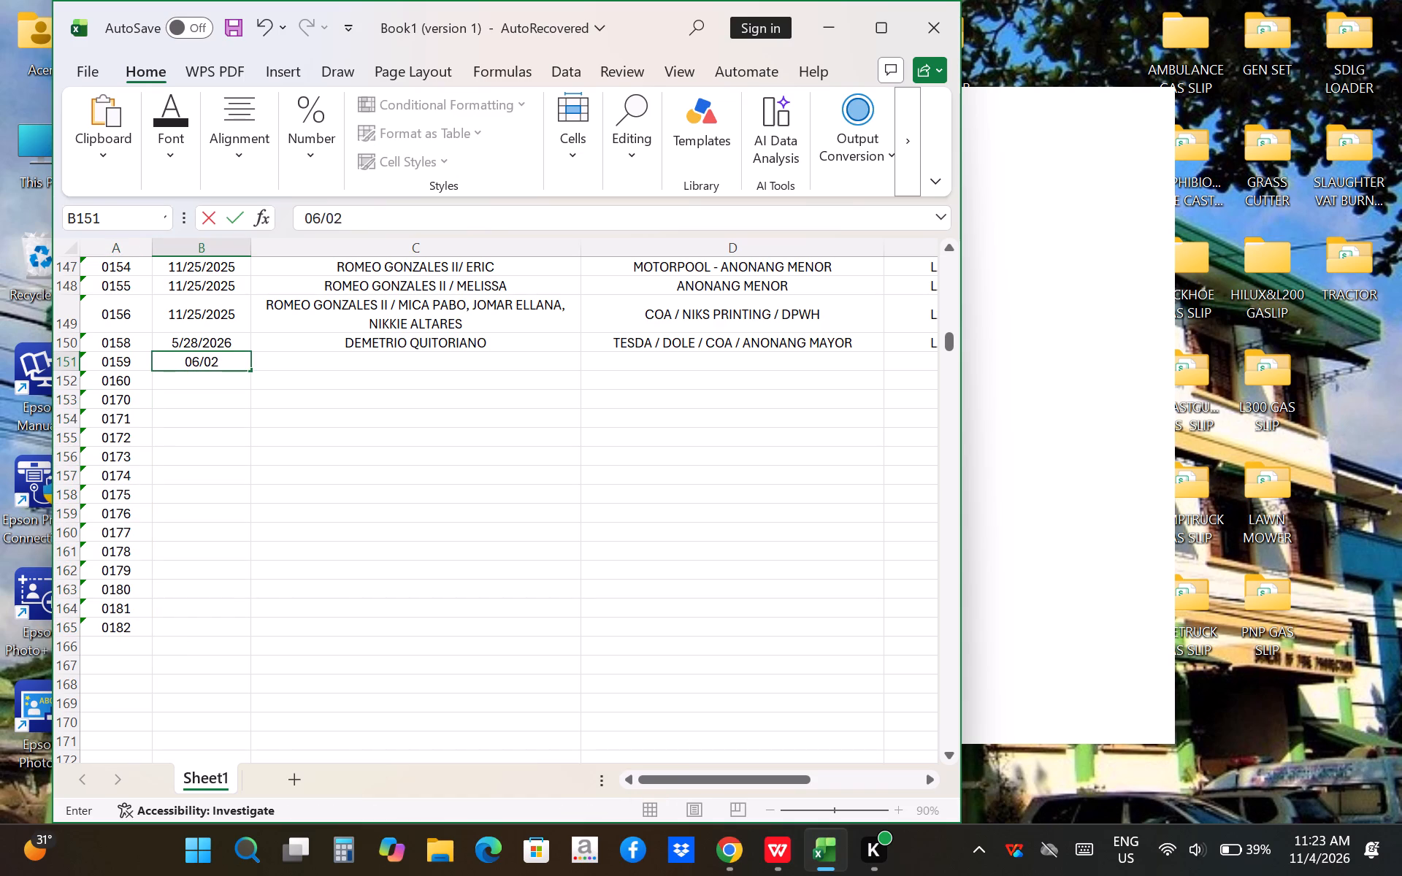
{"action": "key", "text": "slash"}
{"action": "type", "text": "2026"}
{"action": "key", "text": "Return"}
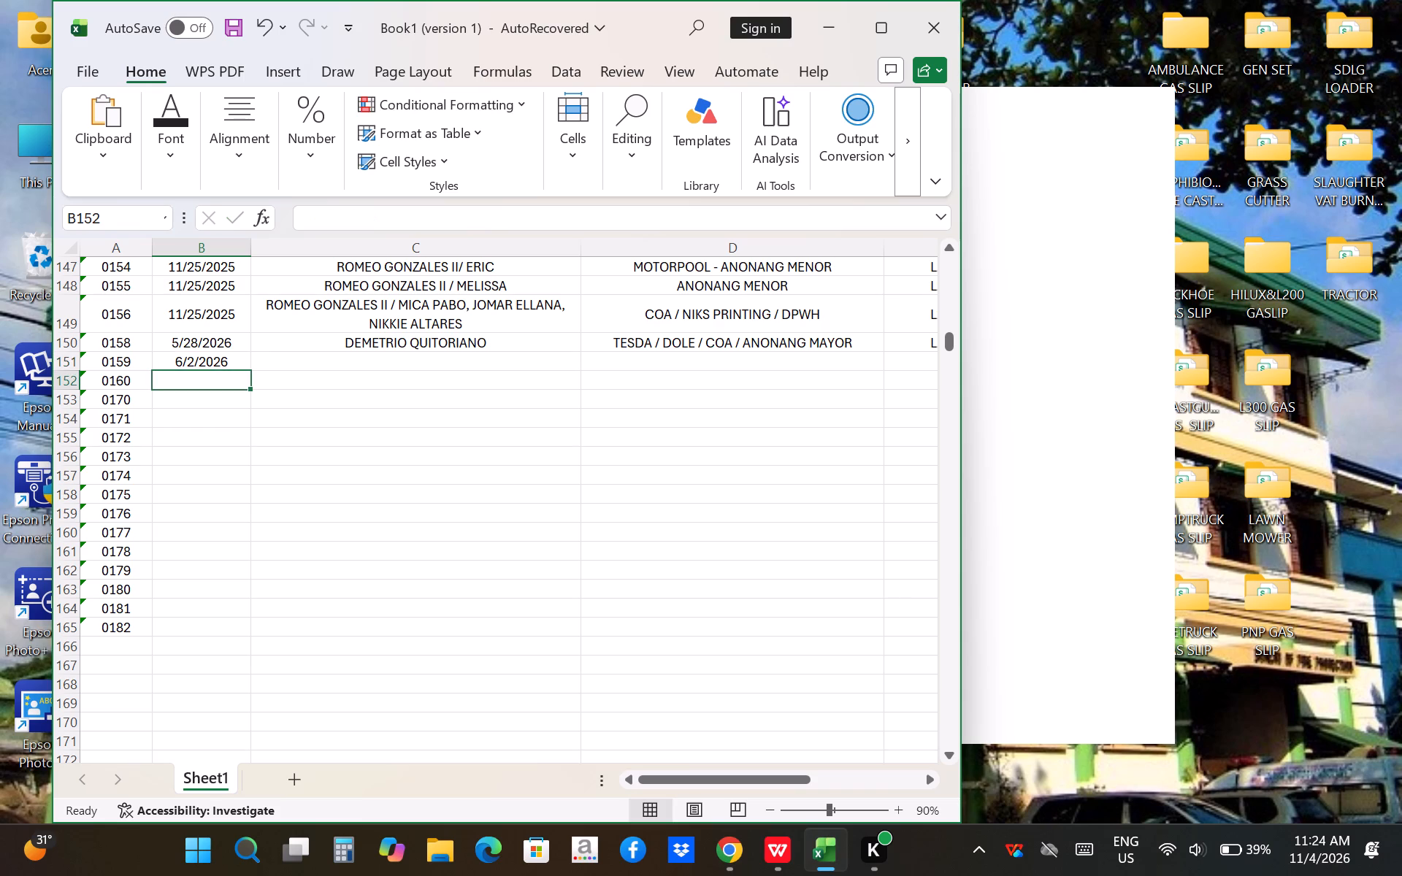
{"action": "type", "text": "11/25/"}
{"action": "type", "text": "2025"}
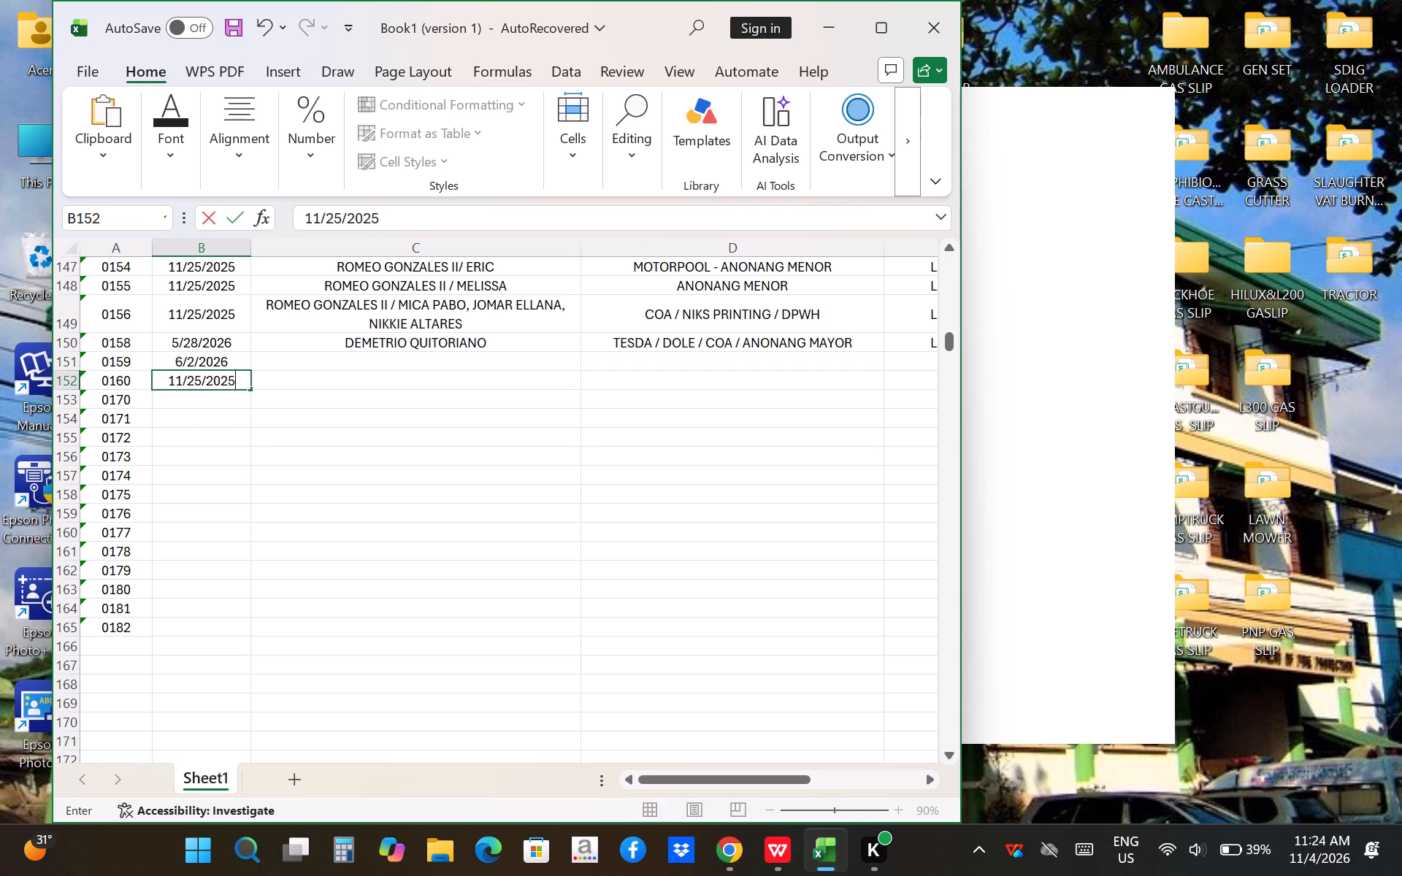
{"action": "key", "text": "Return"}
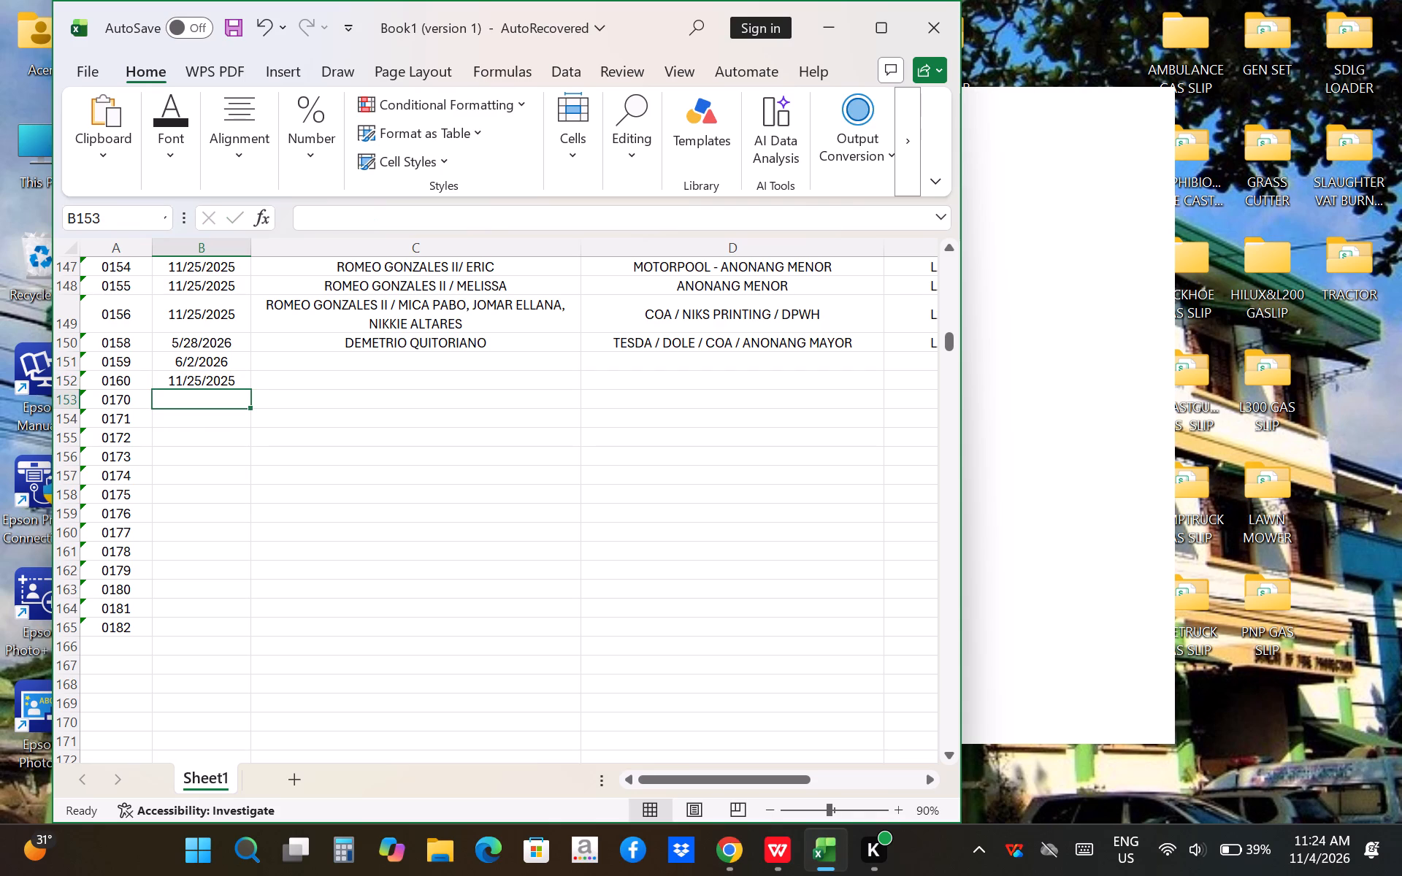
Enter the dates 12/9/2025, 11/7/2025 and 11/8/2025 for tickets 0170, 0171 and 0172.
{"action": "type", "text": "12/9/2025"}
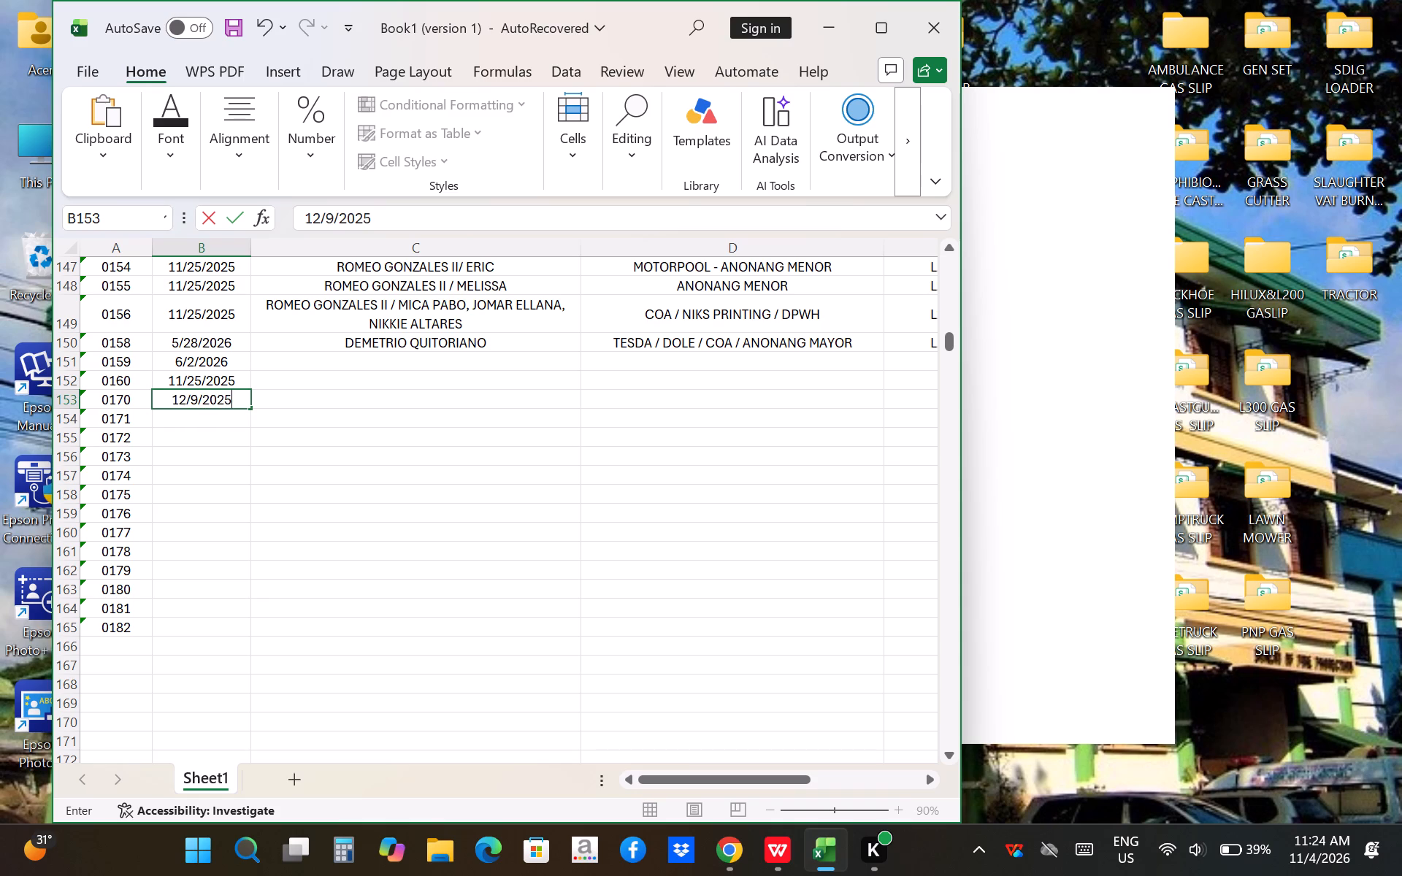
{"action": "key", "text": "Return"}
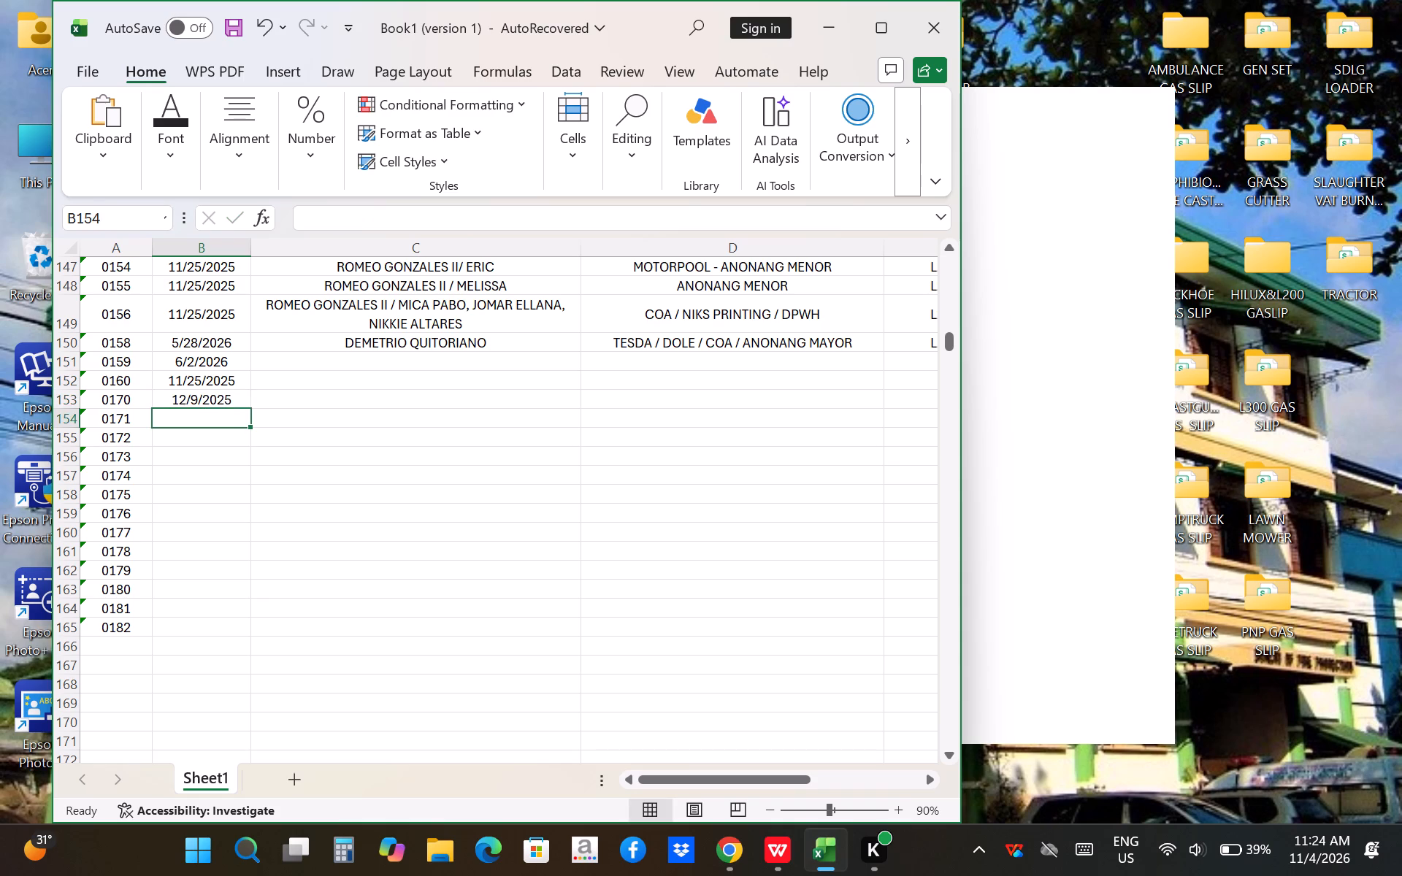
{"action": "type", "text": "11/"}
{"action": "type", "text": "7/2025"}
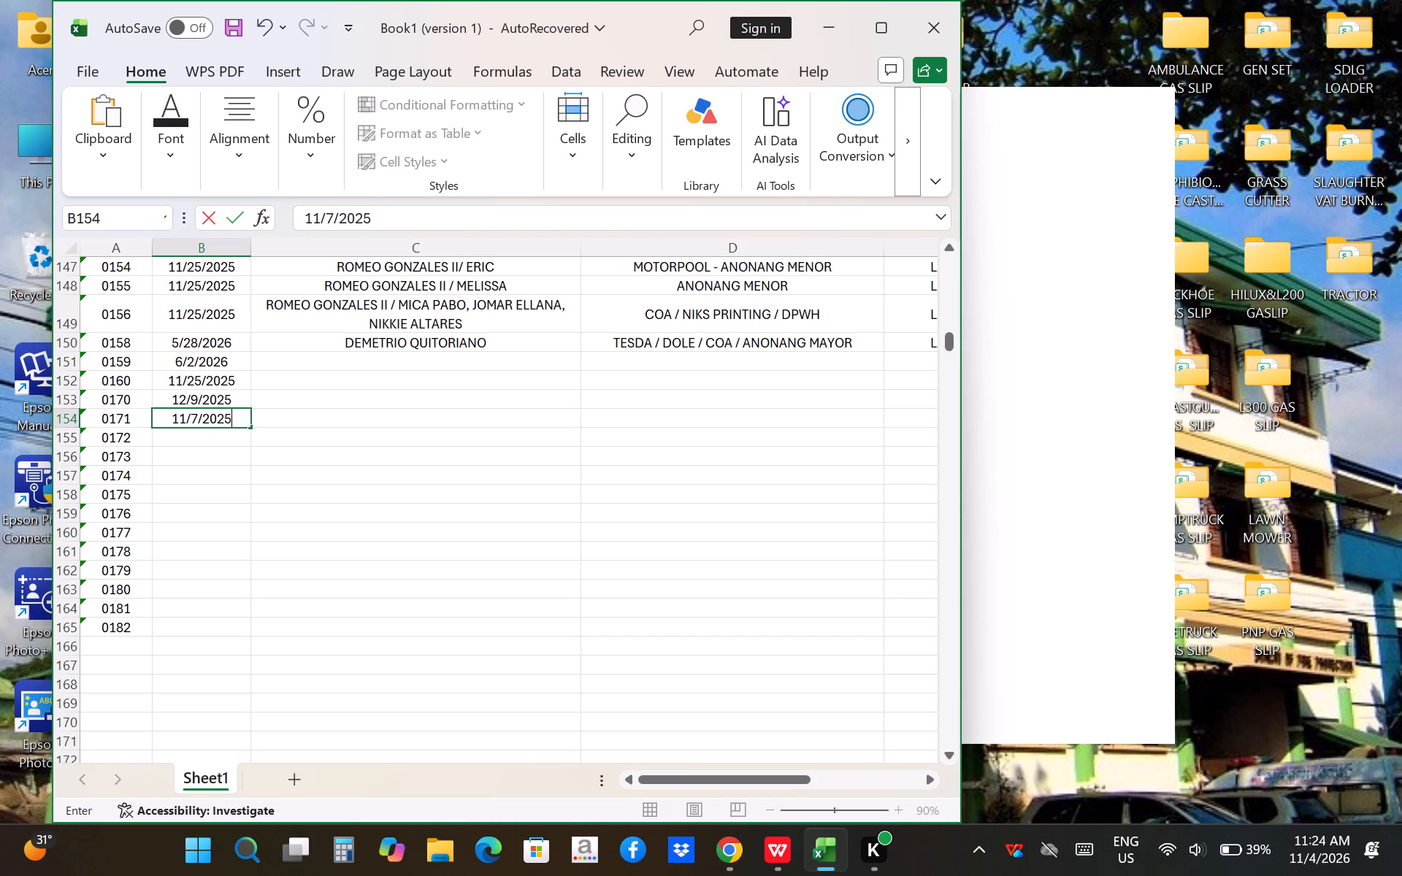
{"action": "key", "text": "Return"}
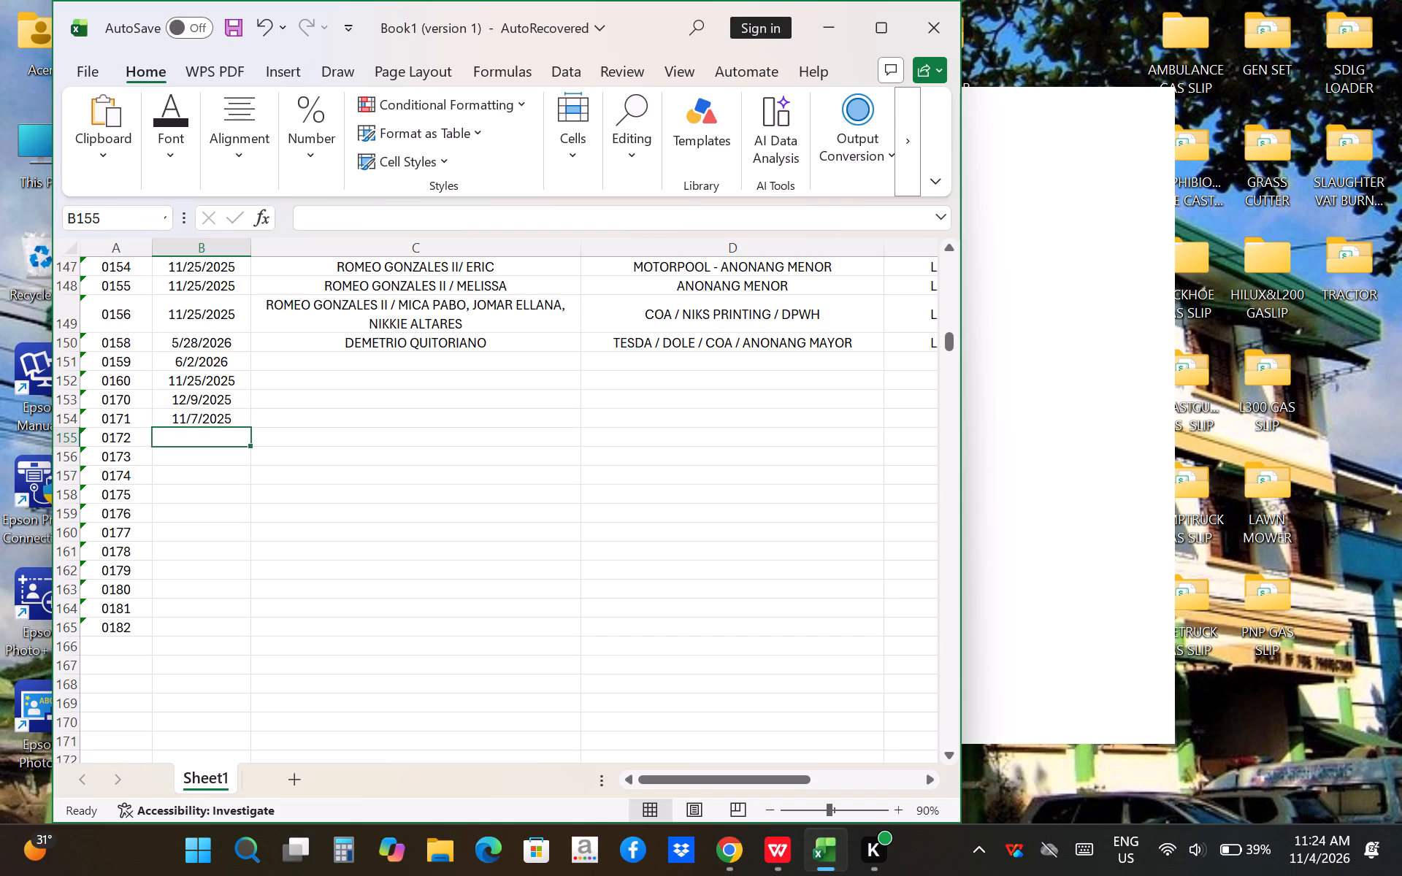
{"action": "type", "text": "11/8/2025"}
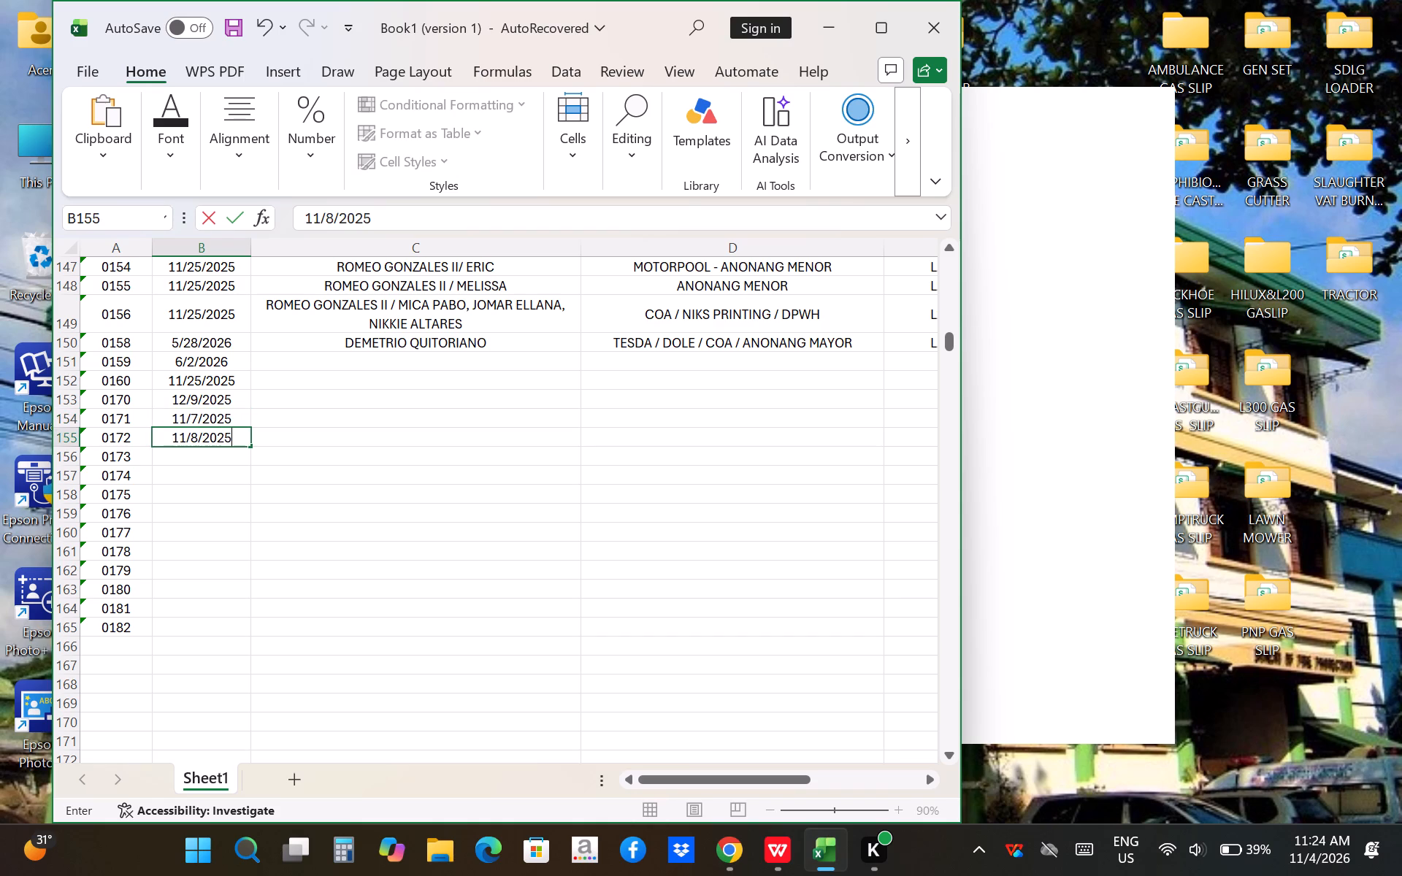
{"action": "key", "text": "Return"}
Enter the dates 11/21/2025, 11/24/2025 and 11/25/2025 for tickets 0173, 0174 and 0175.
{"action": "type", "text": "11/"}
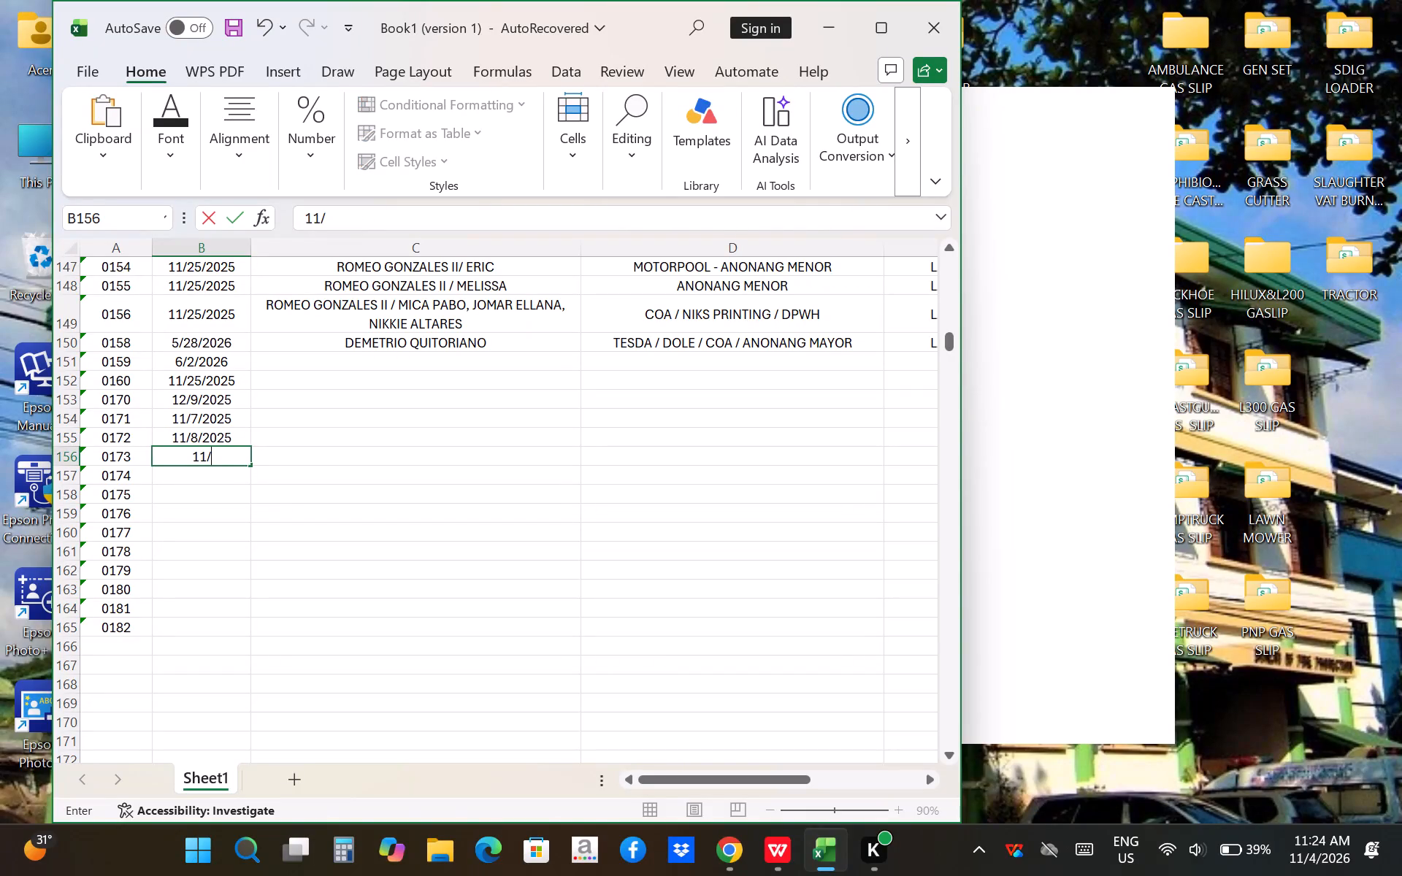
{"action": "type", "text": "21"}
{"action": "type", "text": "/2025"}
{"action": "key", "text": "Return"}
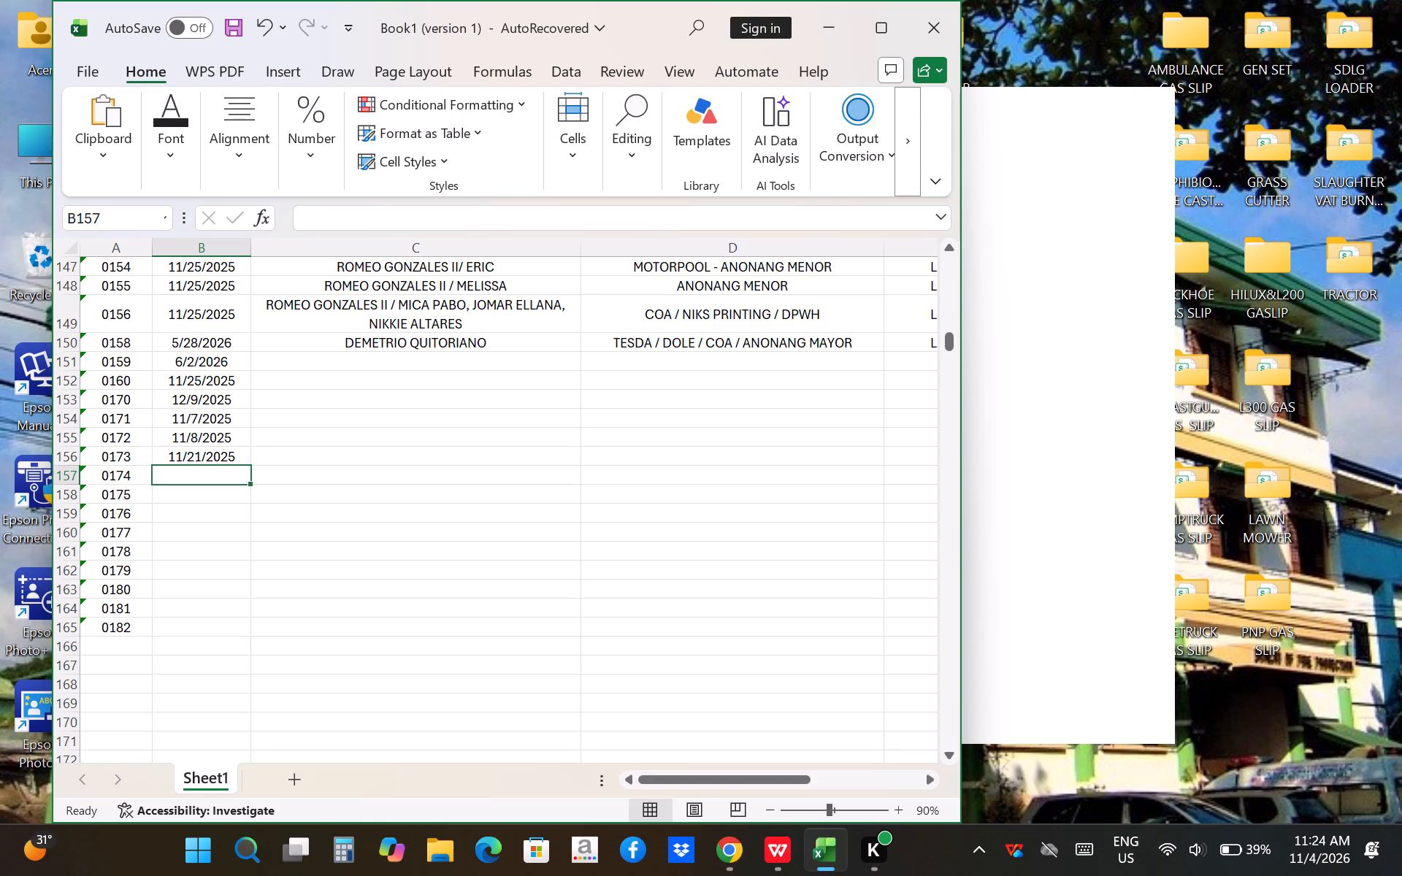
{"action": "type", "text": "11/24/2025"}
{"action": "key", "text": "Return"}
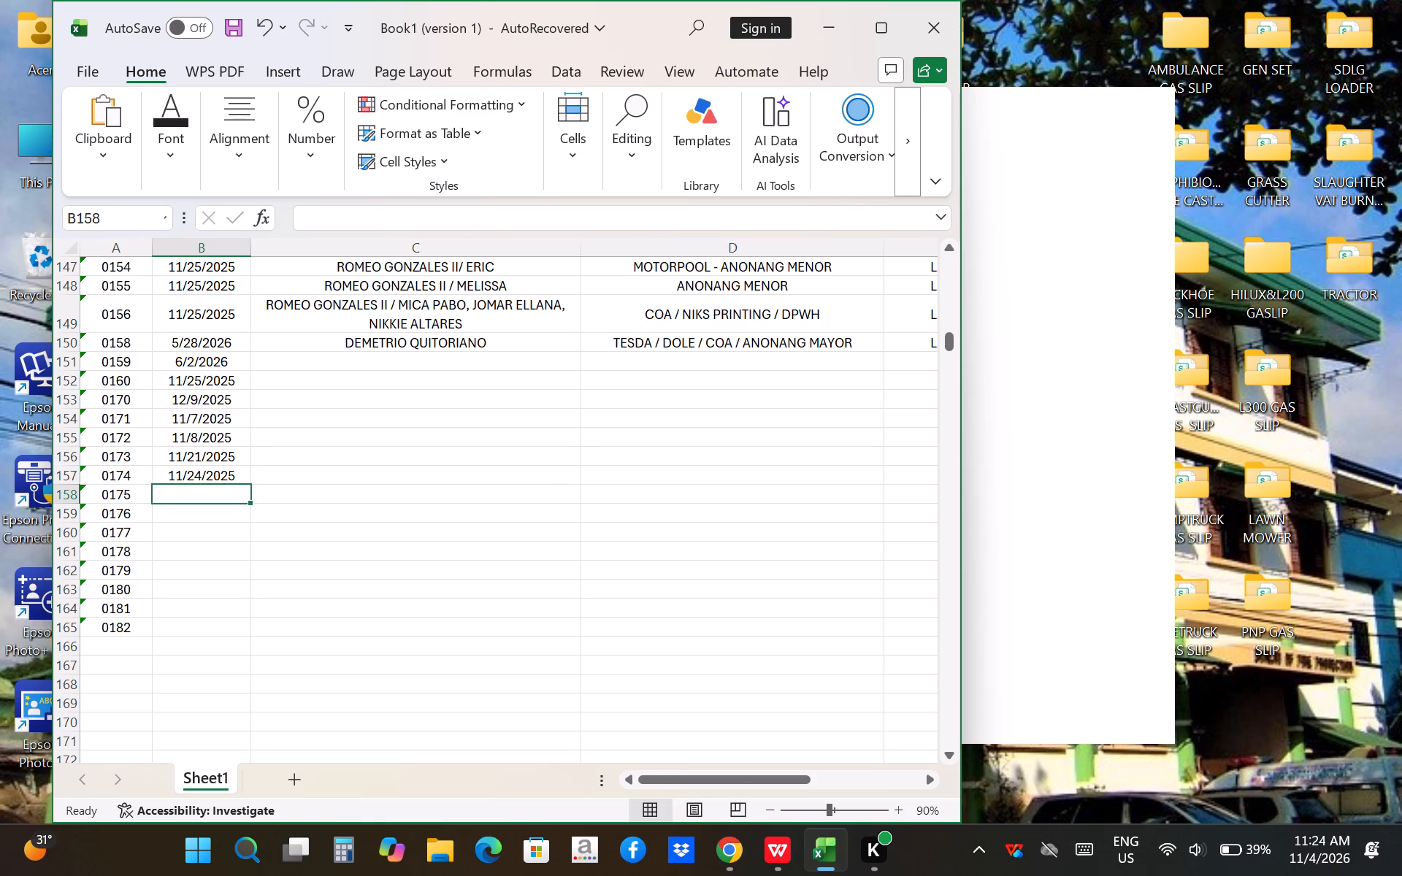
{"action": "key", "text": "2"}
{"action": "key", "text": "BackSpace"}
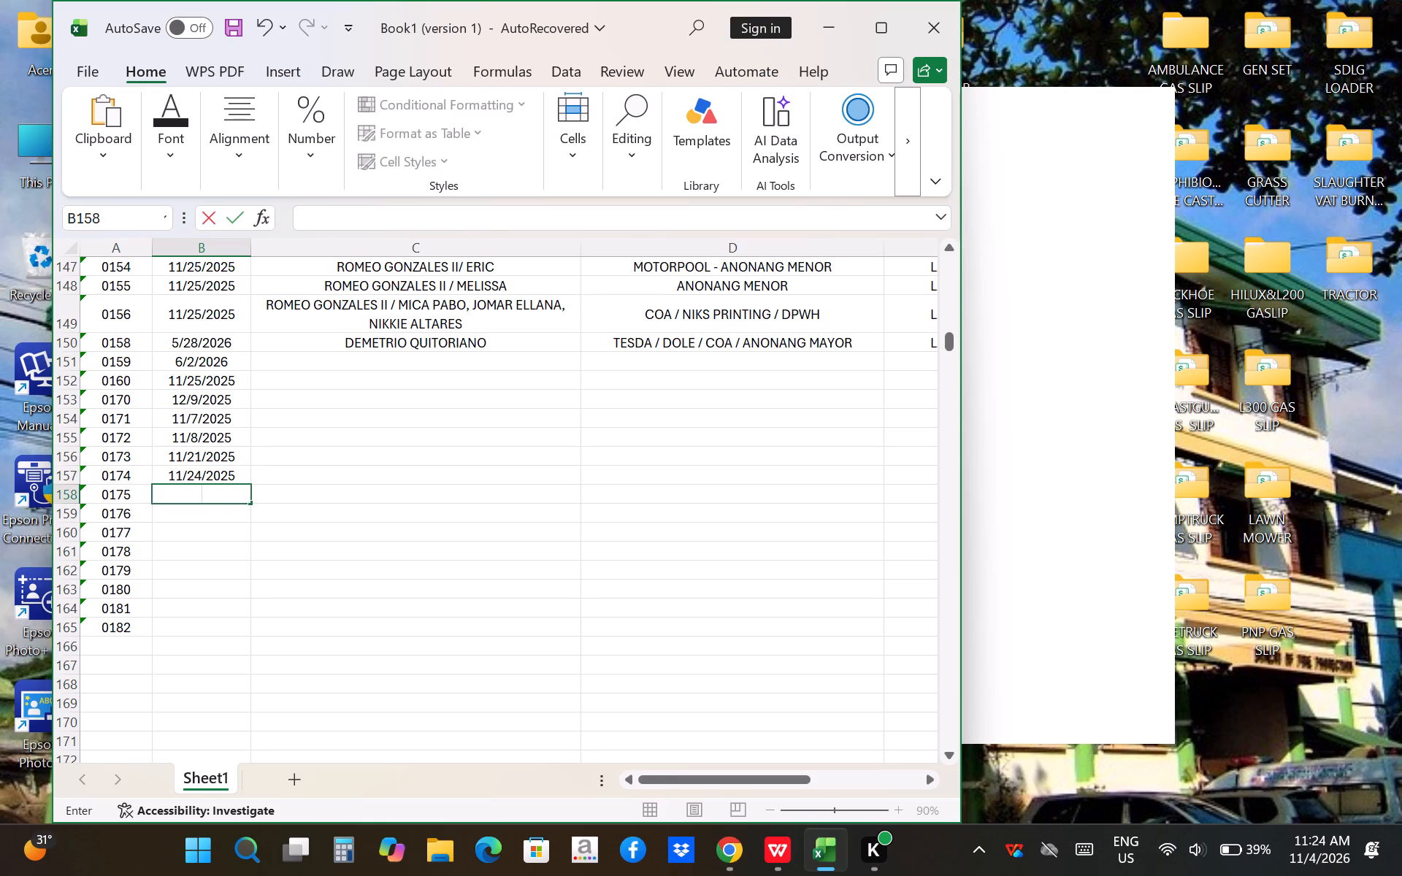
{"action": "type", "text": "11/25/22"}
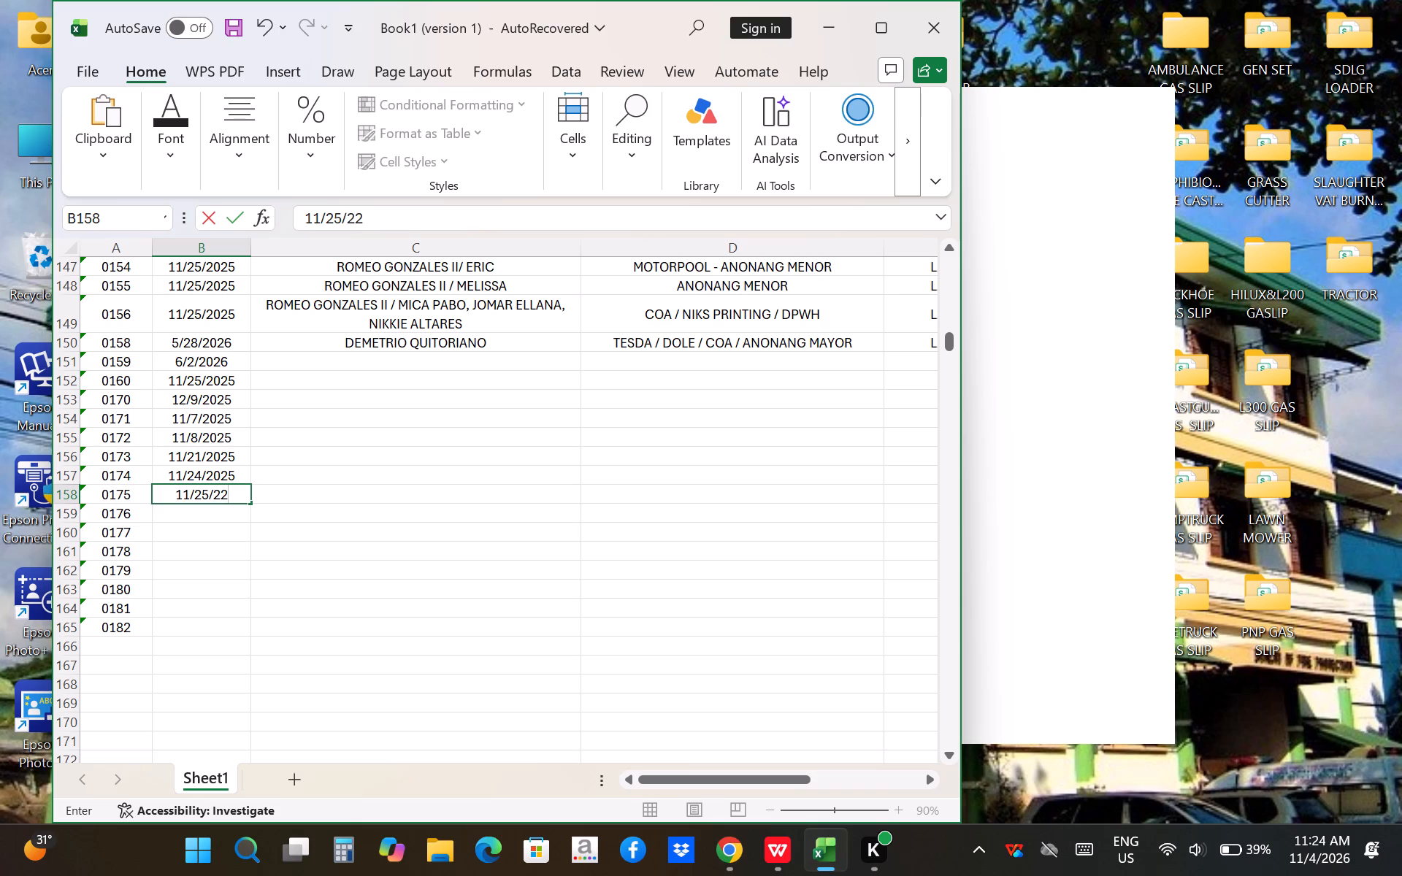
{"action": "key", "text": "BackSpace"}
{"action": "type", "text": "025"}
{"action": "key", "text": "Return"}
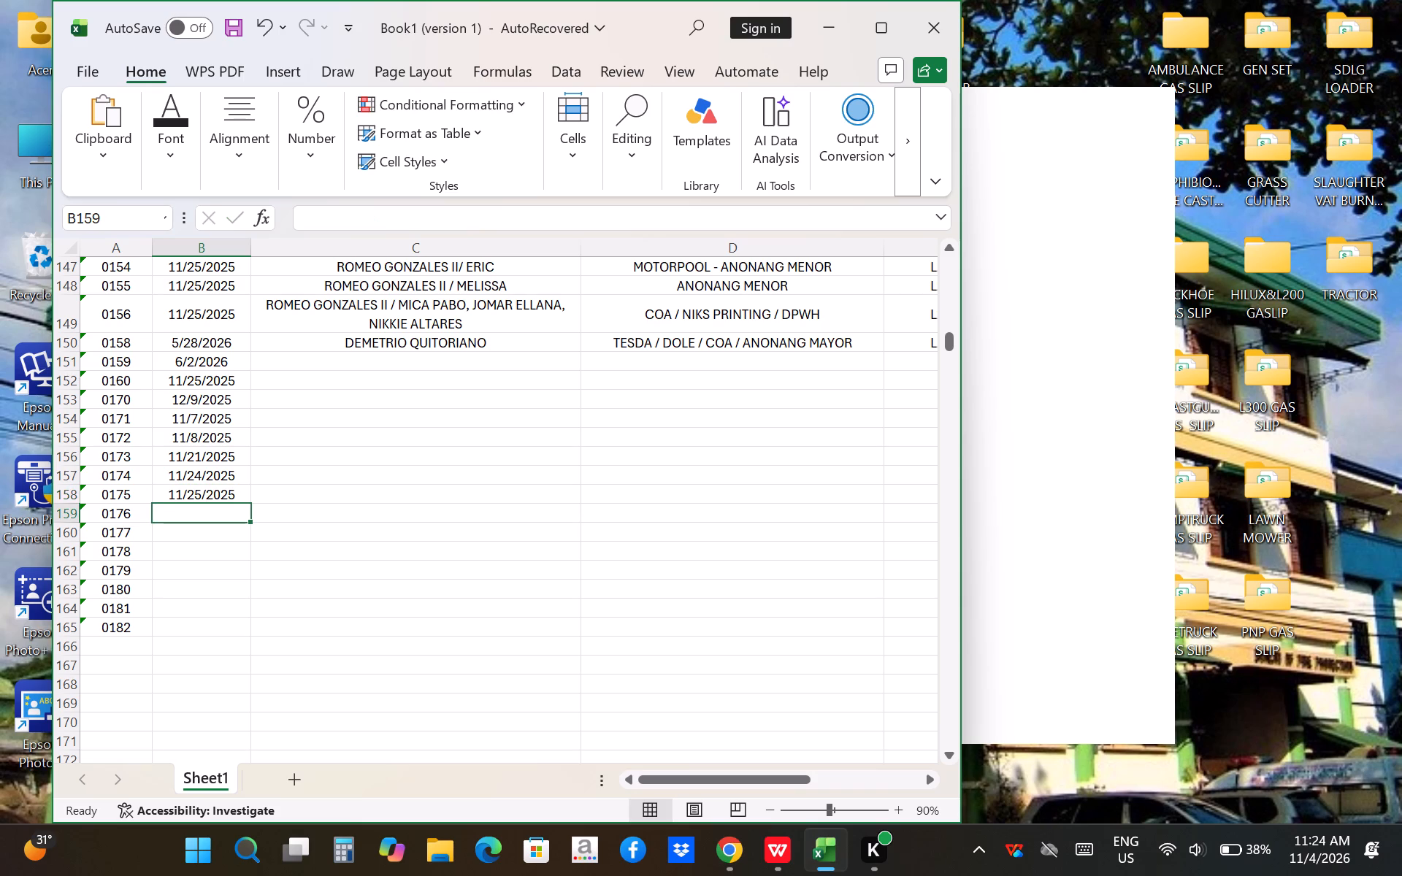
Copy ticket 0175's date, 11/25/2025, to ticket 0176.
{"action": "left_click", "coordinate": [168, 493]}
{"action": "key", "text": "ctrl+c"}
{"action": "left_click", "coordinate": [177, 519]}
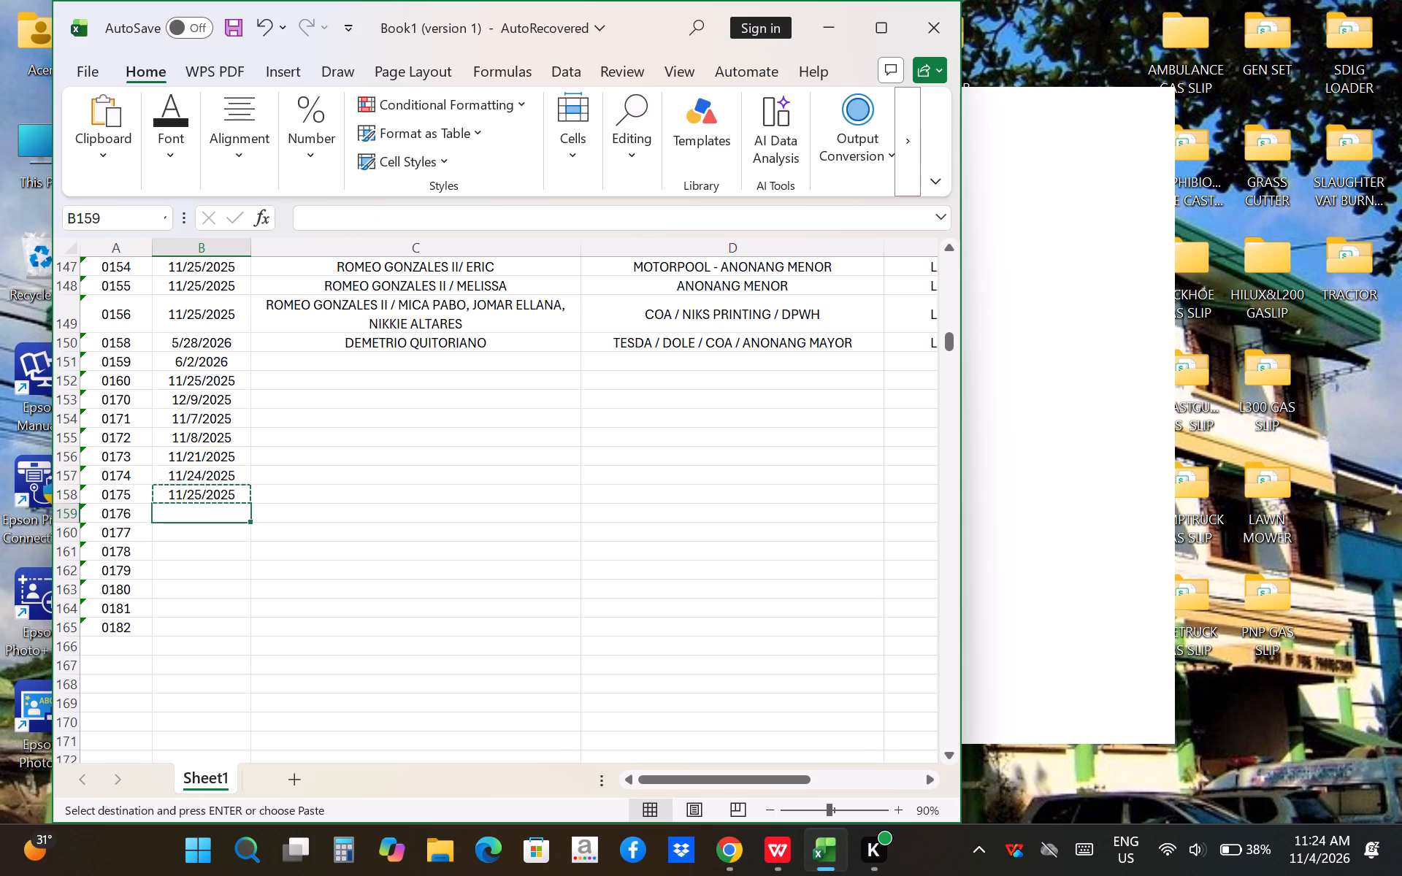
{"action": "key", "text": "Return"}
Enter 11/26/2025 as ticket 0177's date and copy it to ticket 0178.
{"action": "left_click", "coordinate": [187, 531]}
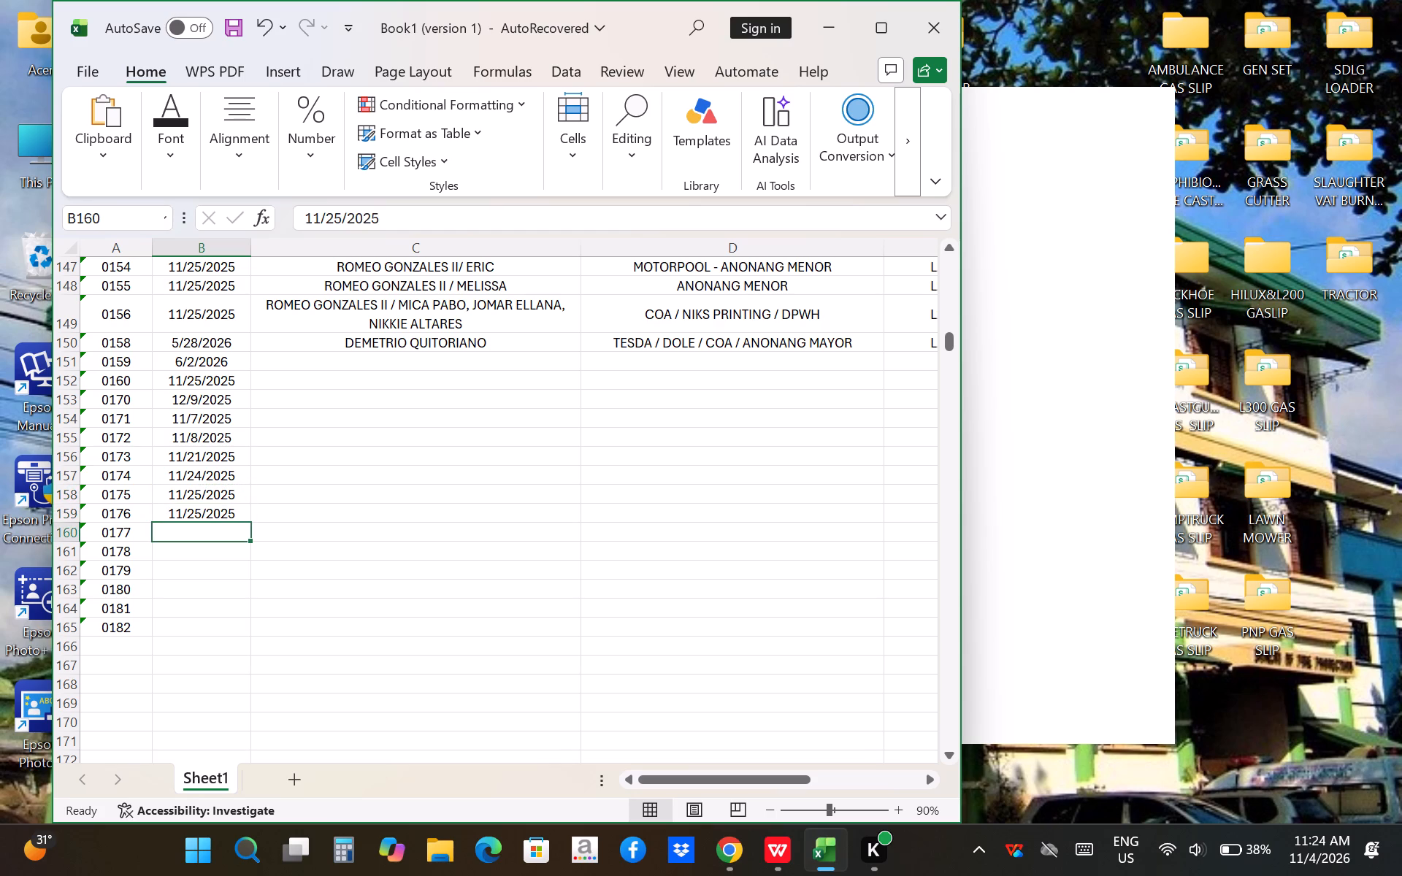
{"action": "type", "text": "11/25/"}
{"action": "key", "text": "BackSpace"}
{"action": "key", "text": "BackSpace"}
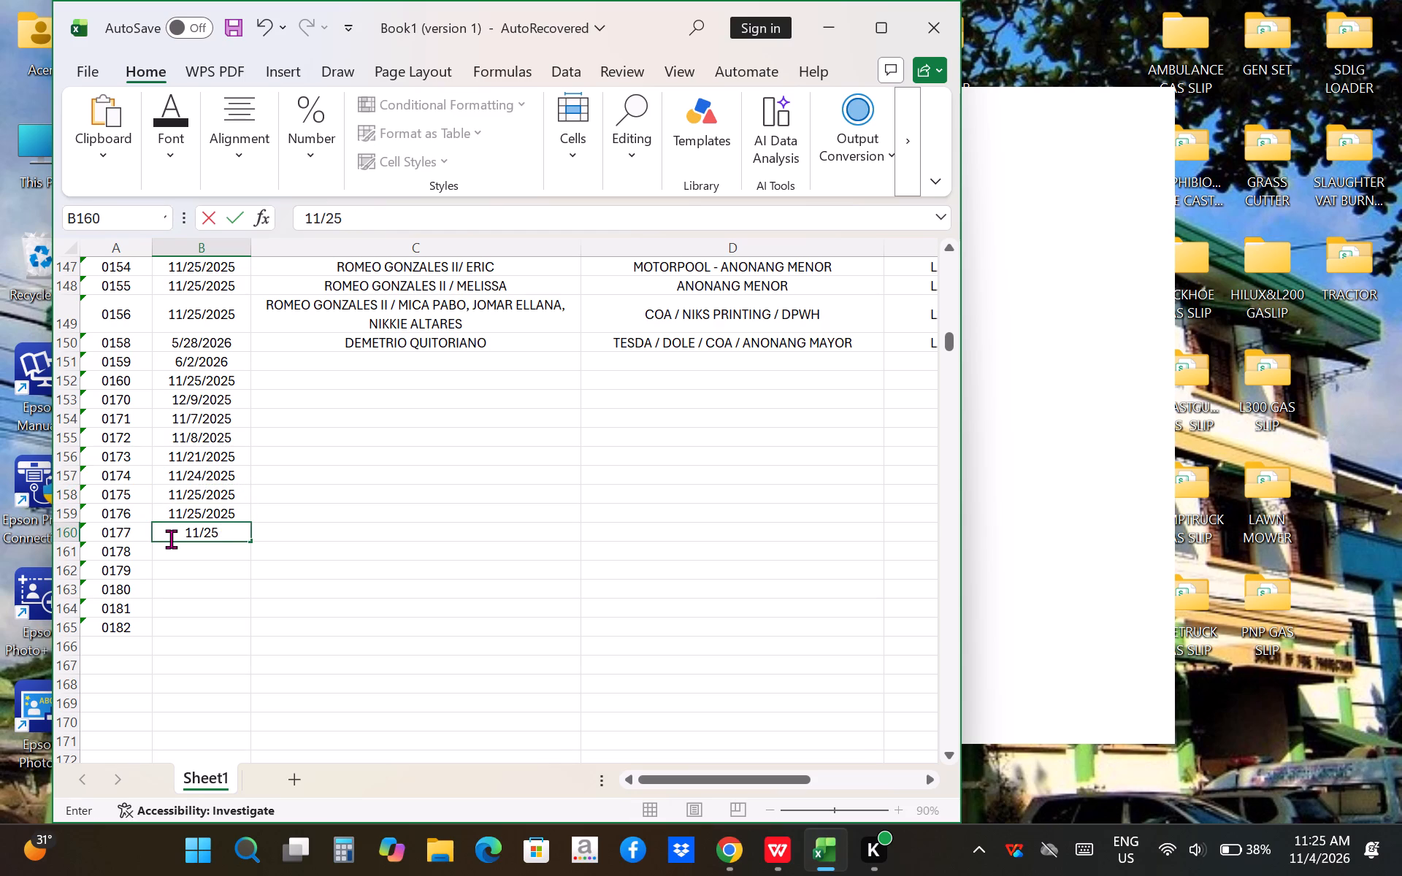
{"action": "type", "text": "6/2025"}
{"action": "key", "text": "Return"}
{"action": "left_click", "coordinate": [220, 538]}
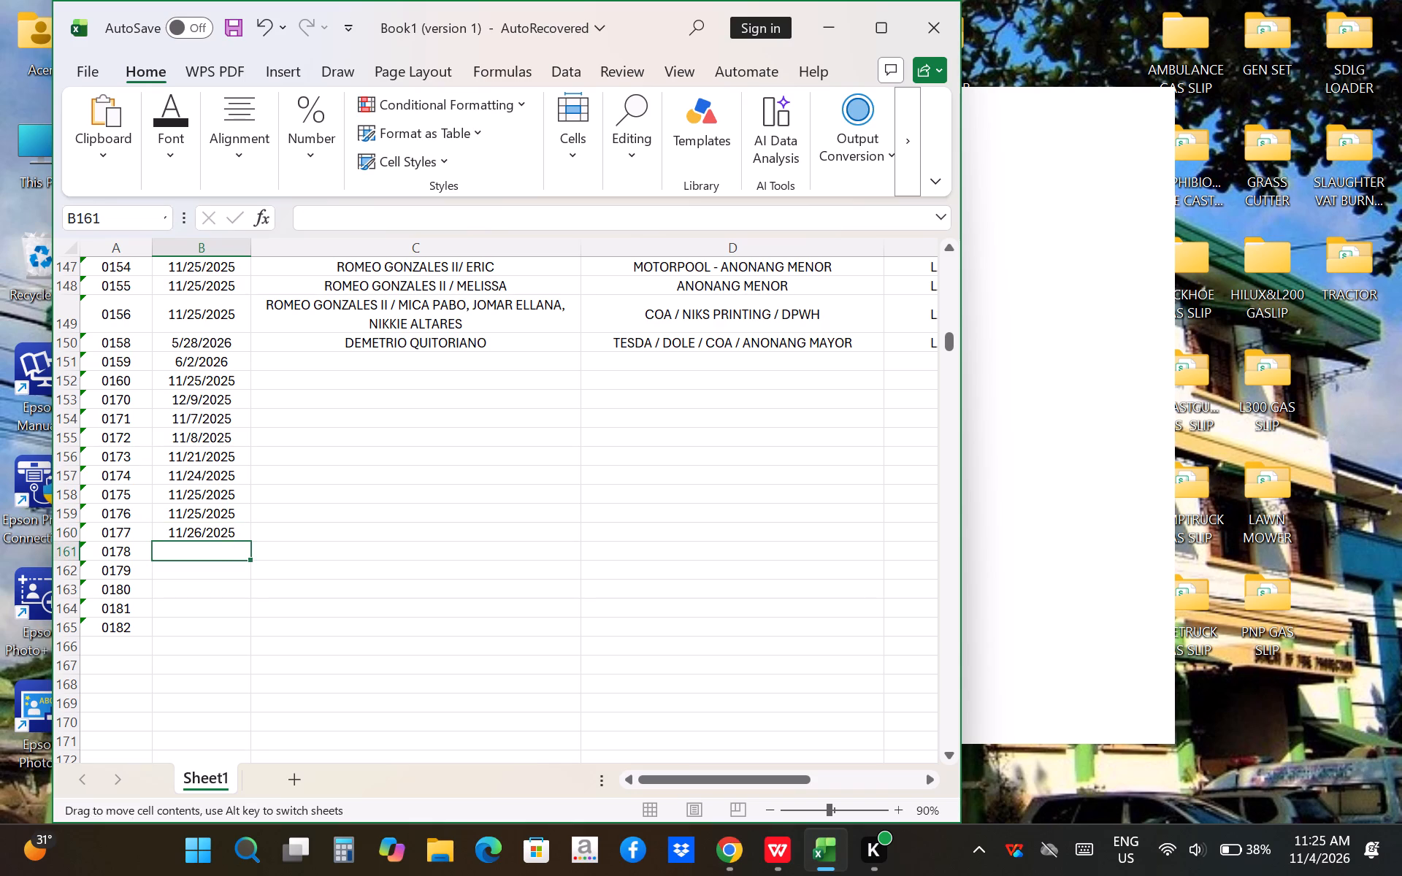
{"action": "left_click", "coordinate": [229, 526]}
{"action": "key", "text": "ctrl+c"}
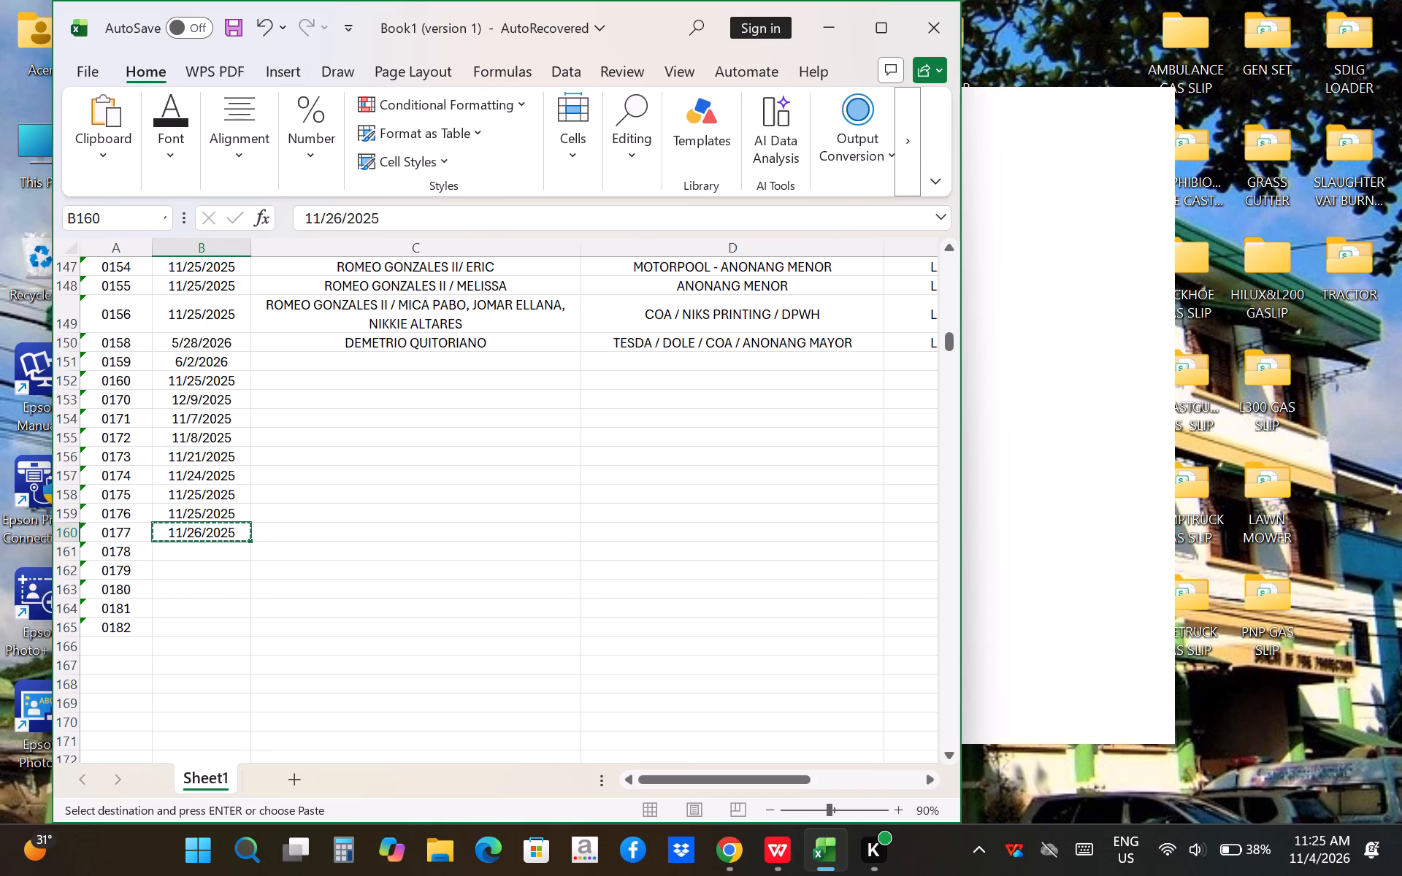
{"action": "left_click", "coordinate": [223, 553]}
{"action": "key", "text": "Return"}
Enter 11/27/2025 as ticket 0179's date.
{"action": "left_click", "coordinate": [227, 562]}
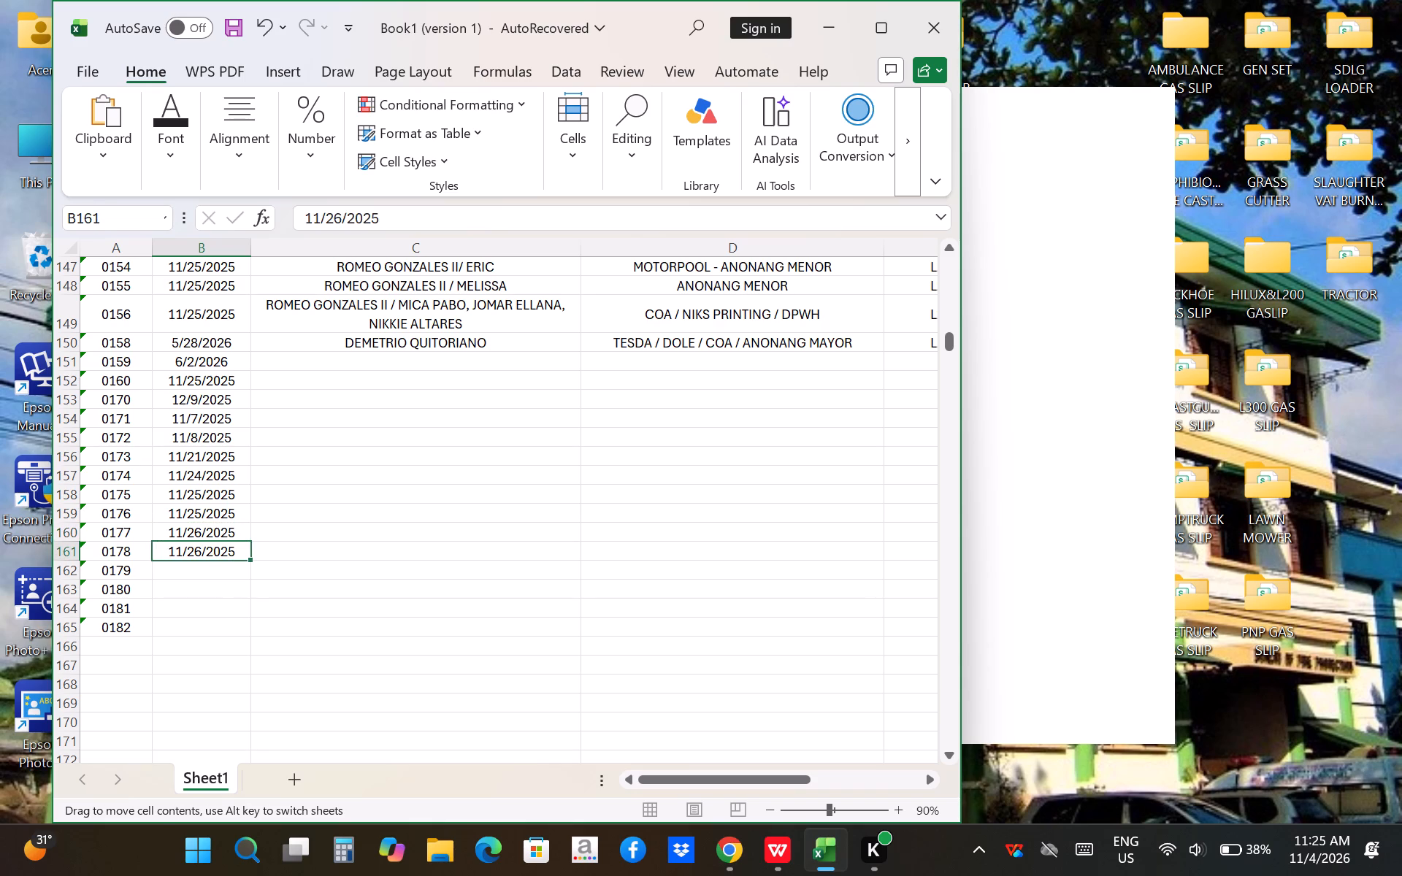
{"action": "left_click", "coordinate": [212, 580]}
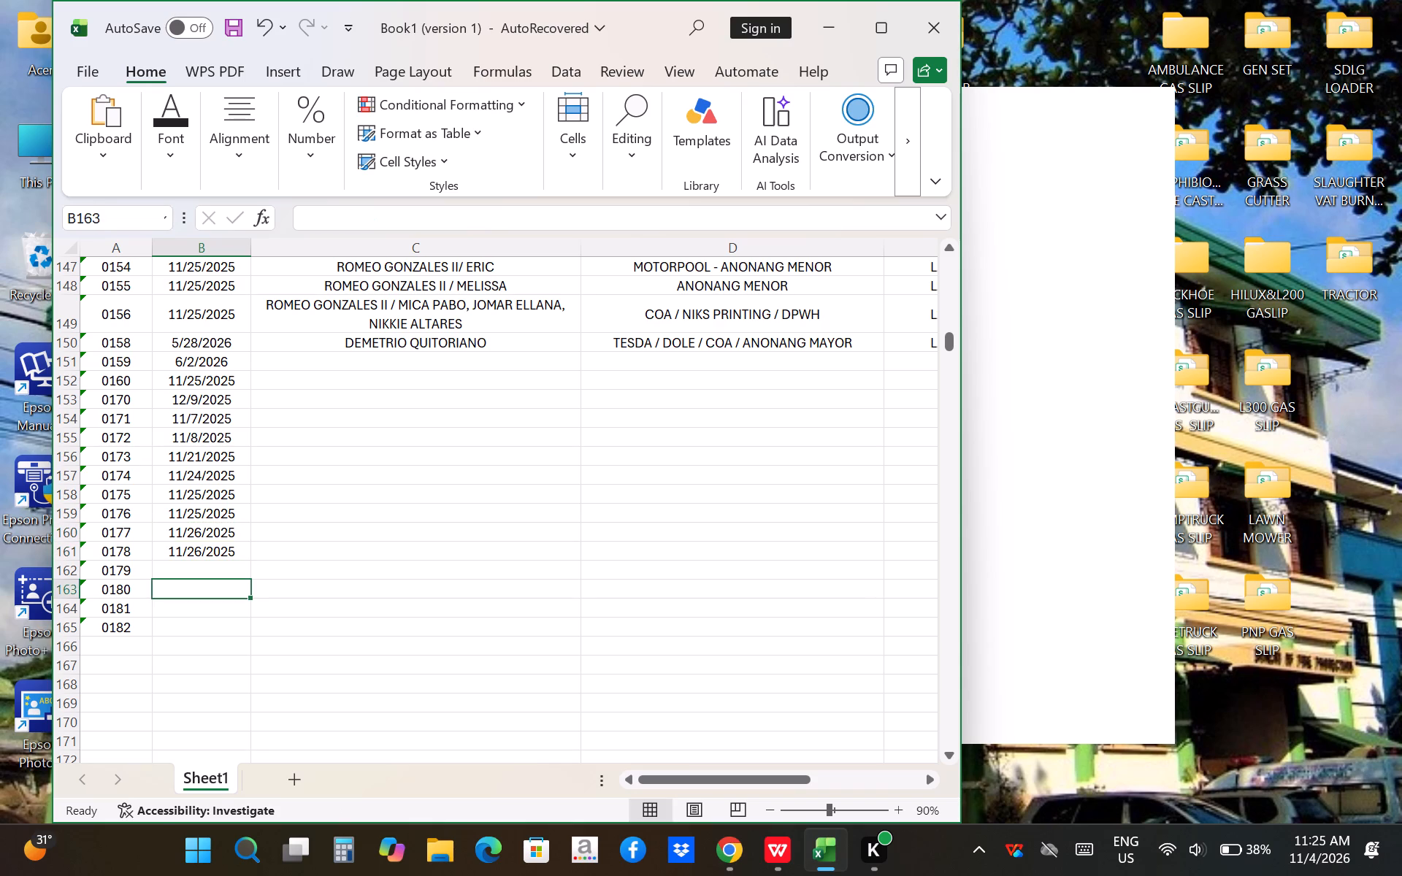
{"action": "left_click", "coordinate": [210, 569]}
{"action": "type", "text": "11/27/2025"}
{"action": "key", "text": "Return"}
Copy ticket 0175's date, 11/25/2025, to ticket 0180.
{"action": "left_click", "coordinate": [188, 503]}
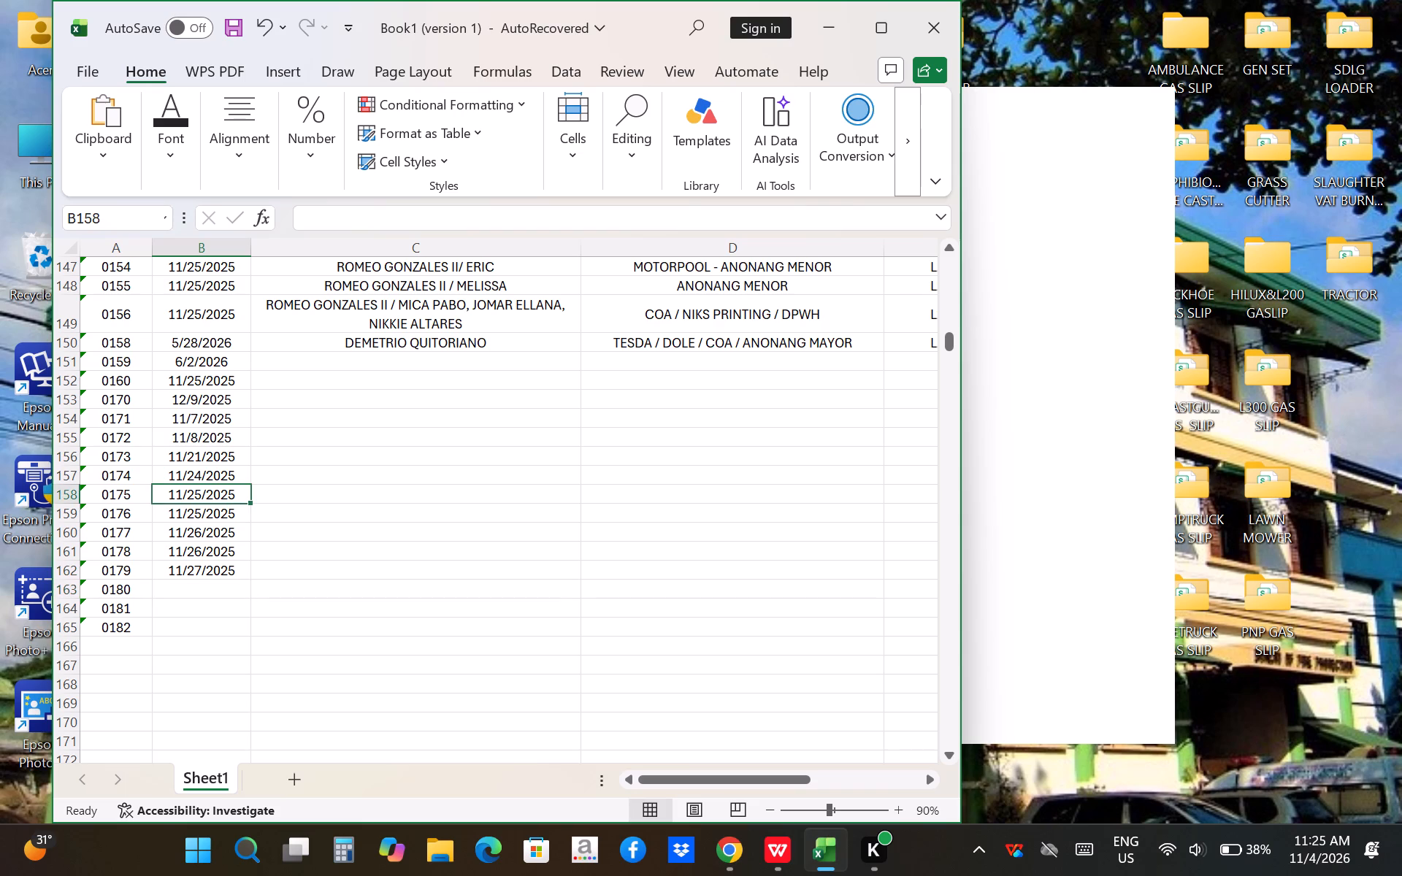
{"action": "key", "text": "ctrl+c"}
{"action": "left_click", "coordinate": [172, 579]}
{"action": "left_click", "coordinate": [170, 596]}
{"action": "key", "text": "Return"}
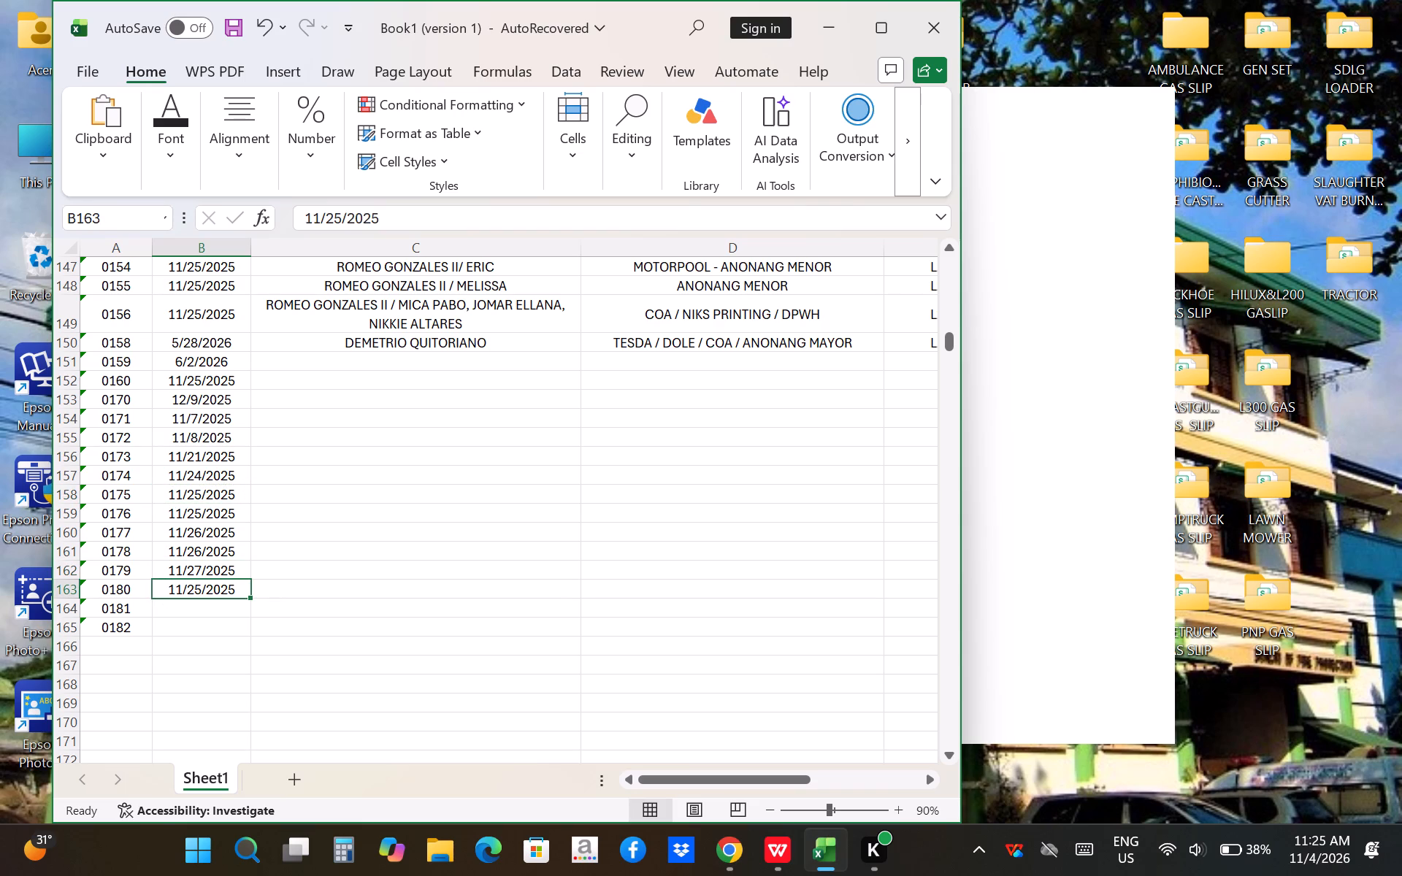
Enter the dates 11/19/2025 for ticket 0181 and 11/20/2025 for ticket 0182.
{"action": "left_click", "coordinate": [198, 614]}
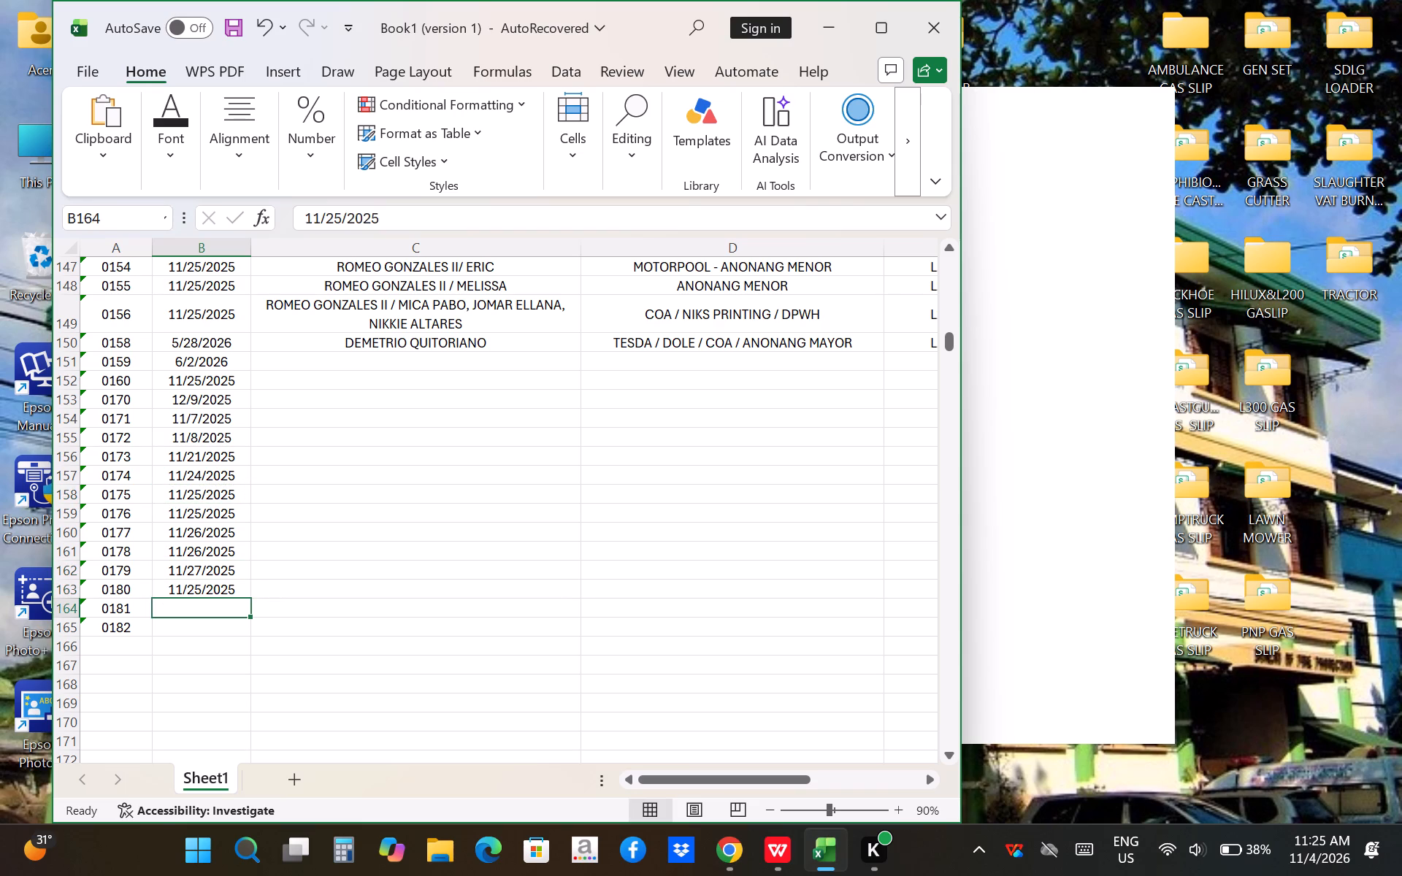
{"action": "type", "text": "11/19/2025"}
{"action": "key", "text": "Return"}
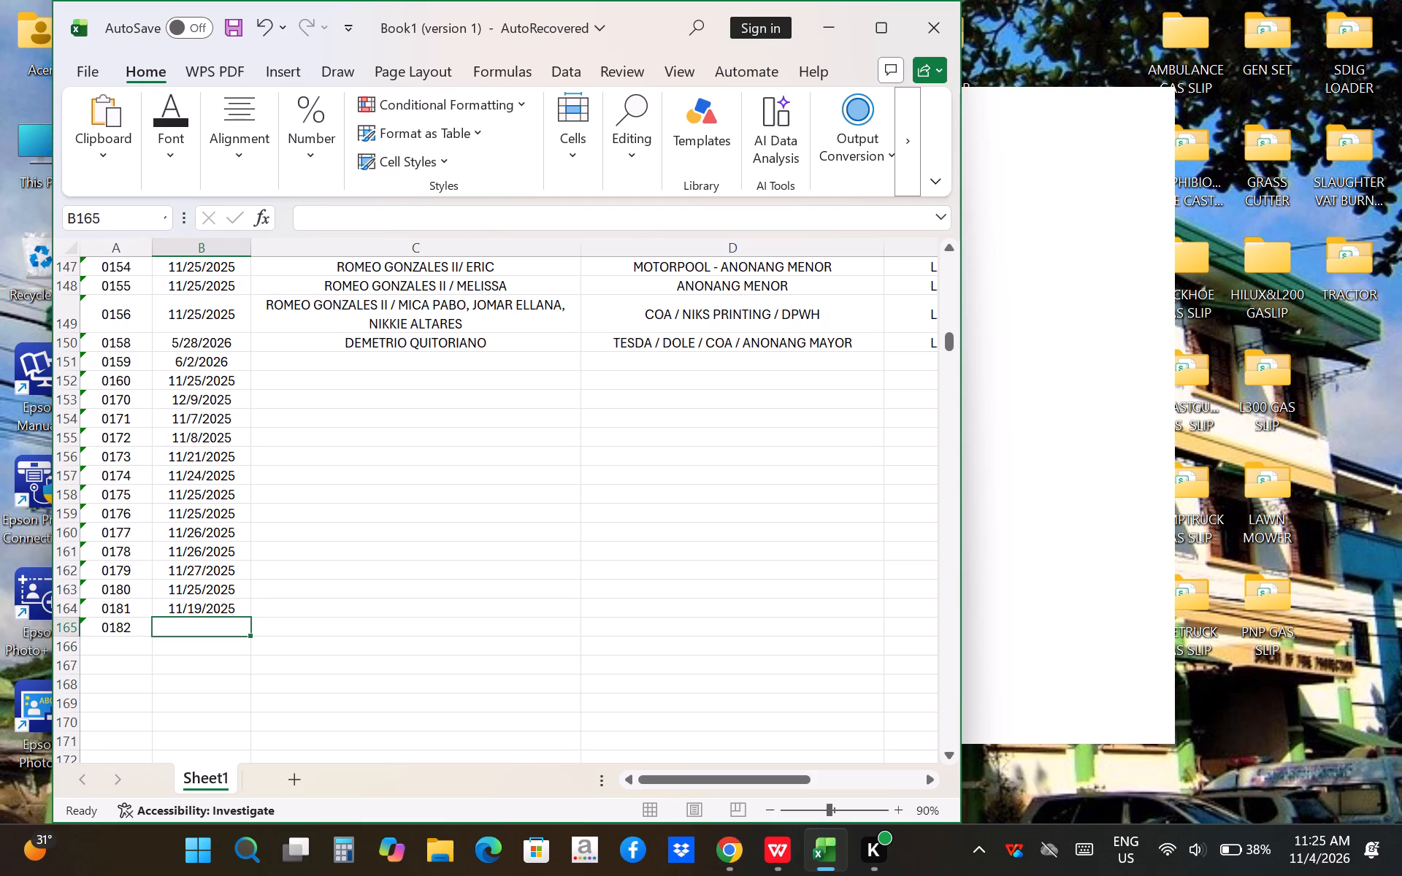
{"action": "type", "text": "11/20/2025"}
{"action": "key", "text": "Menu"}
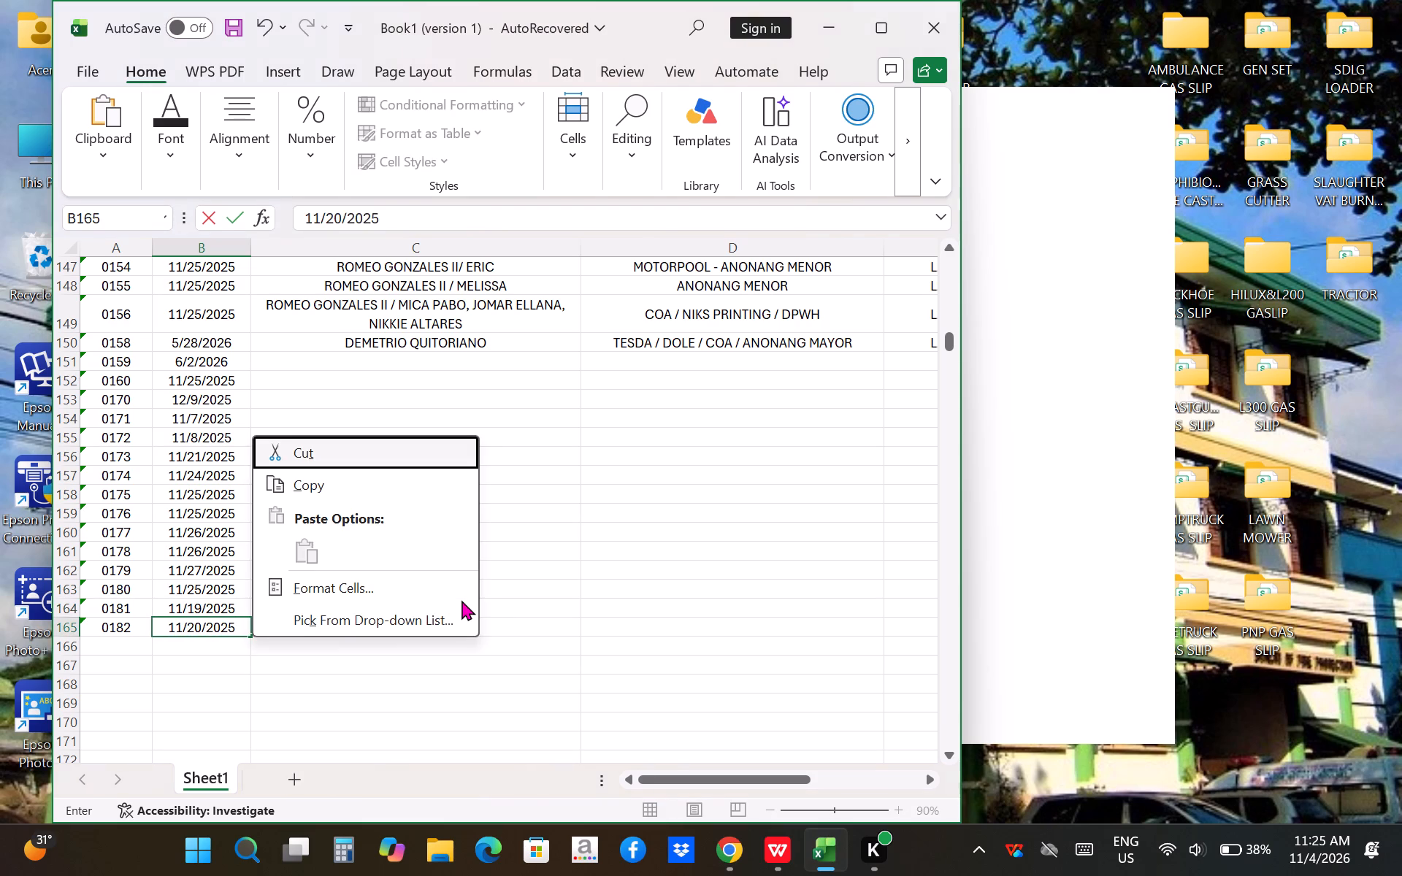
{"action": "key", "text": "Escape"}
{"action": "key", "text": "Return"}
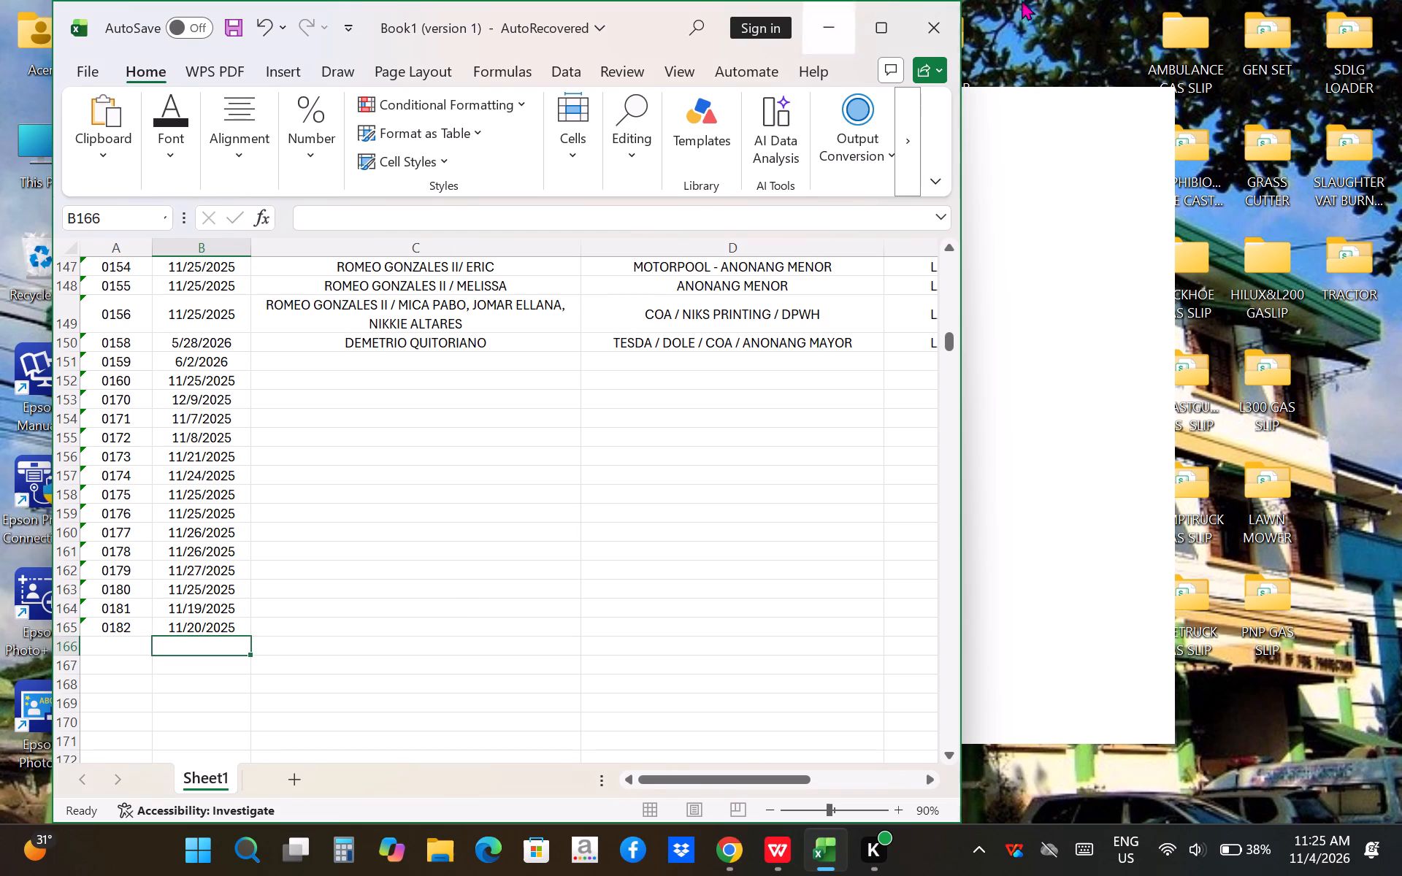
Select ticket 0159's empty name cell in column C.
{"action": "left_click", "coordinate": [373, 367]}
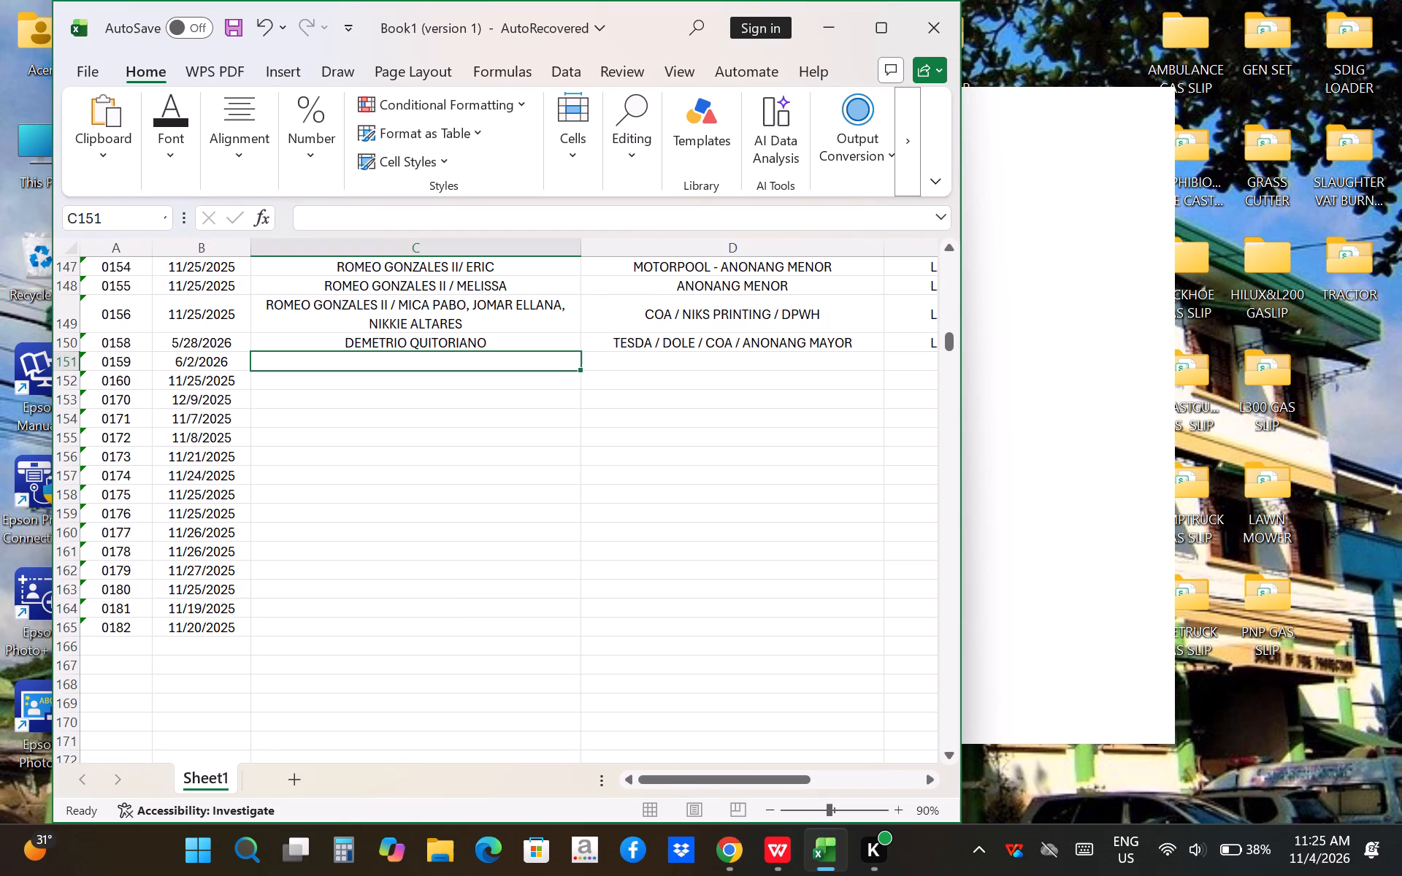
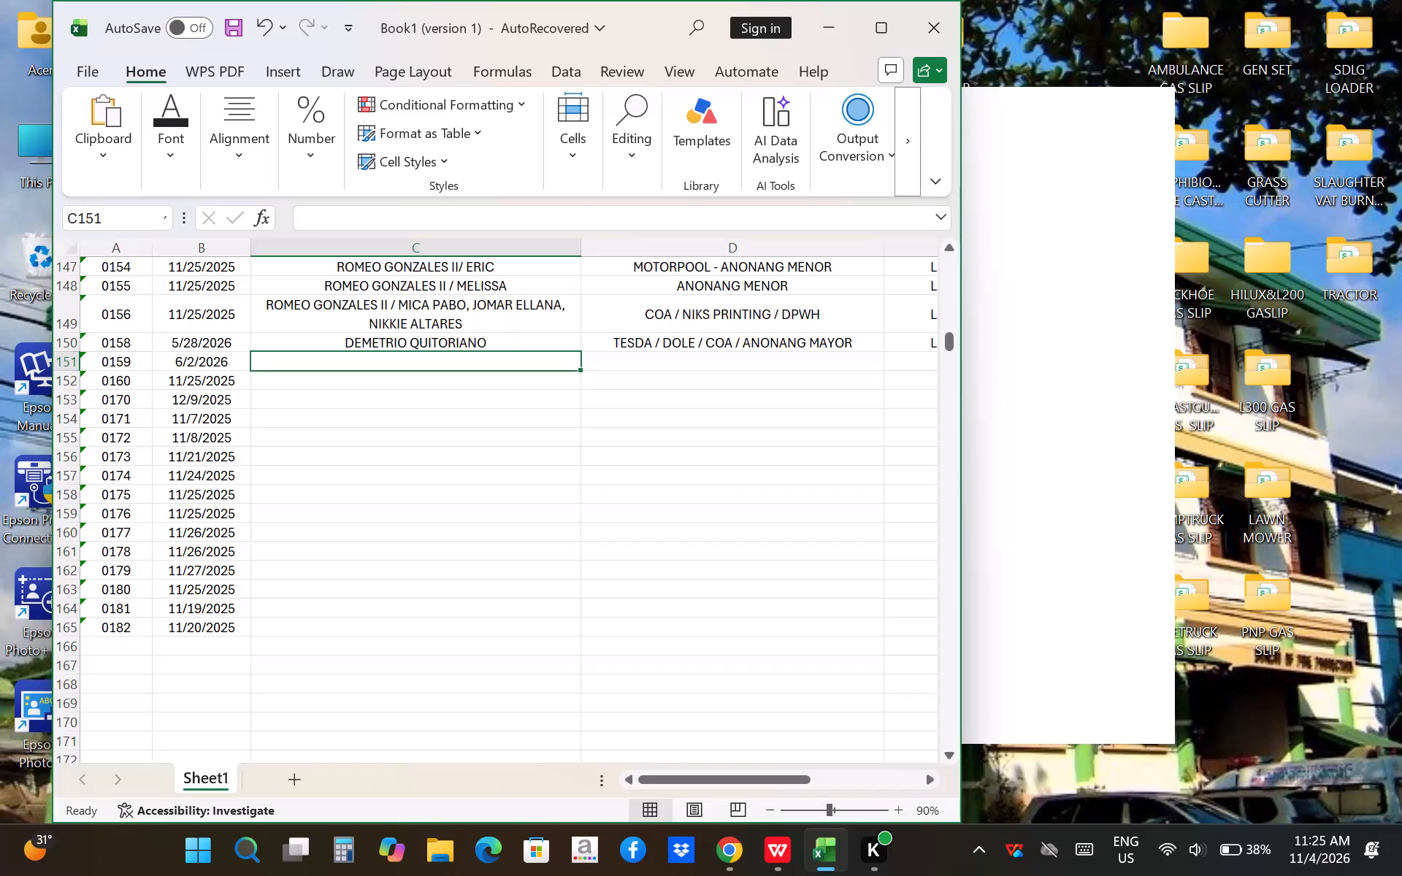
Enter the two people's names, separated by a slash, in ticket 0159's name cell in column C.
{"action": "left_click", "coordinate": [437, 366]}
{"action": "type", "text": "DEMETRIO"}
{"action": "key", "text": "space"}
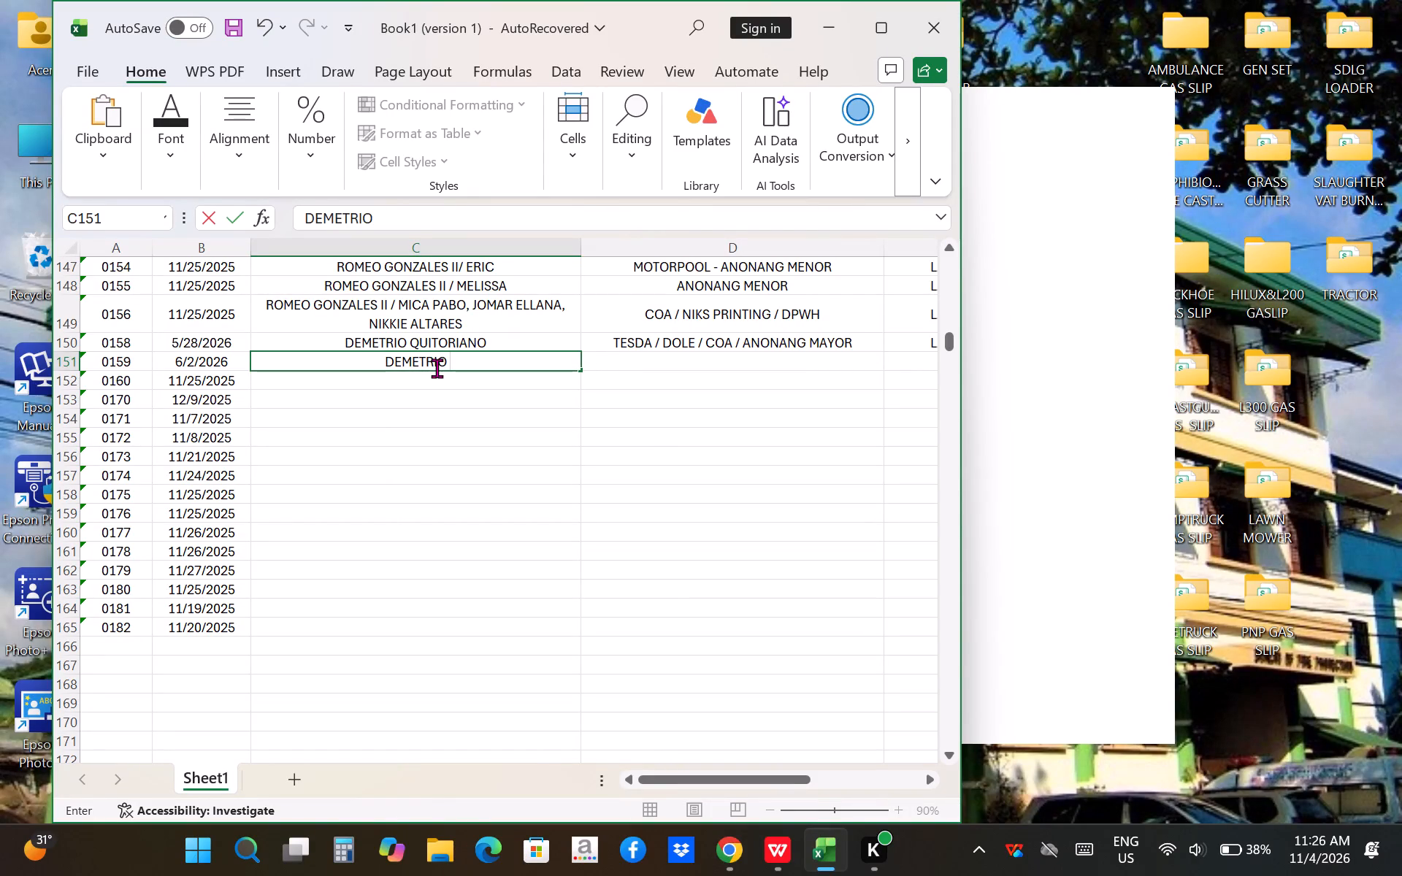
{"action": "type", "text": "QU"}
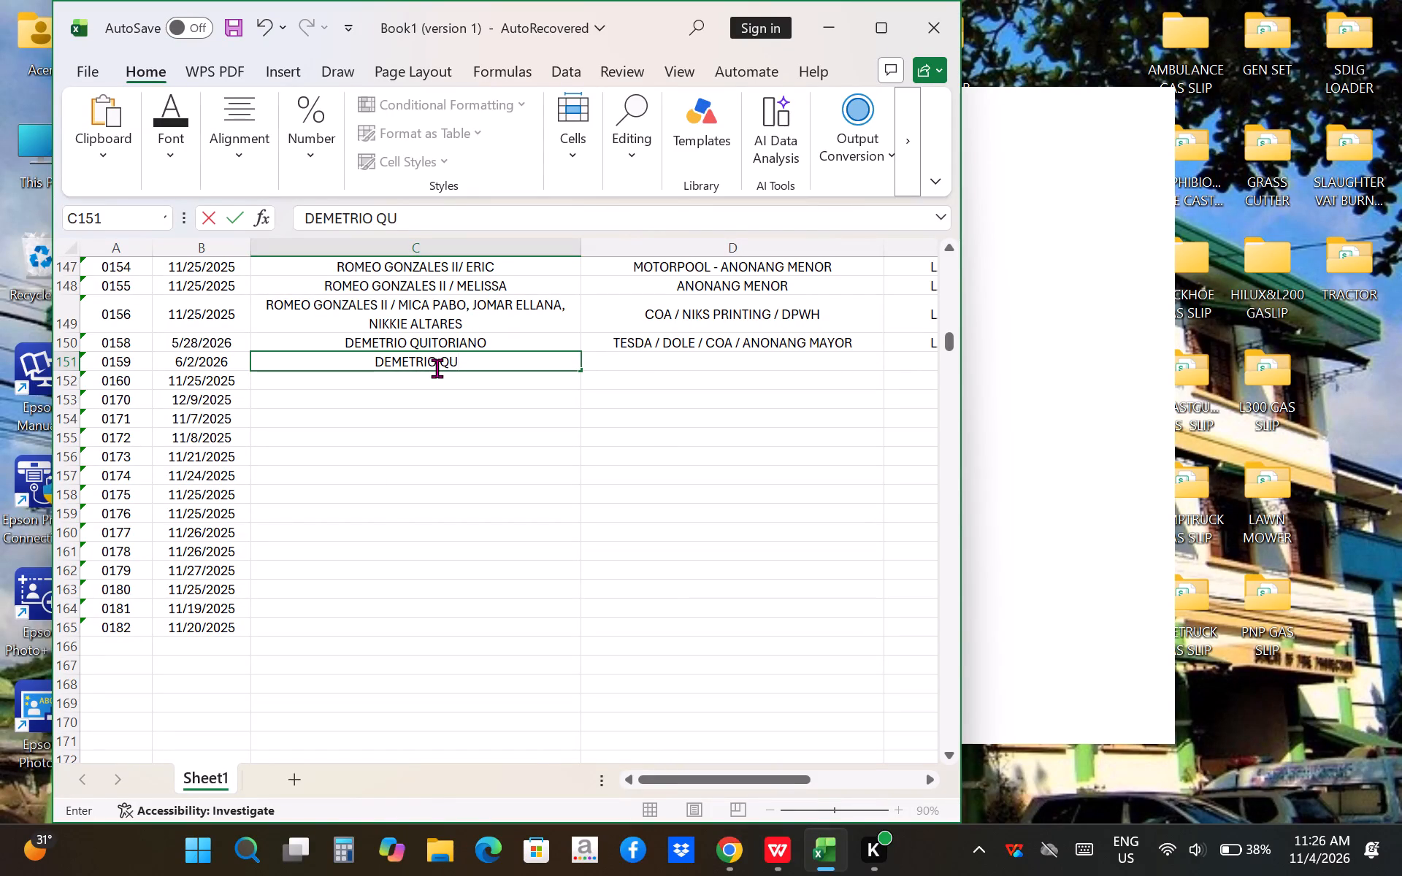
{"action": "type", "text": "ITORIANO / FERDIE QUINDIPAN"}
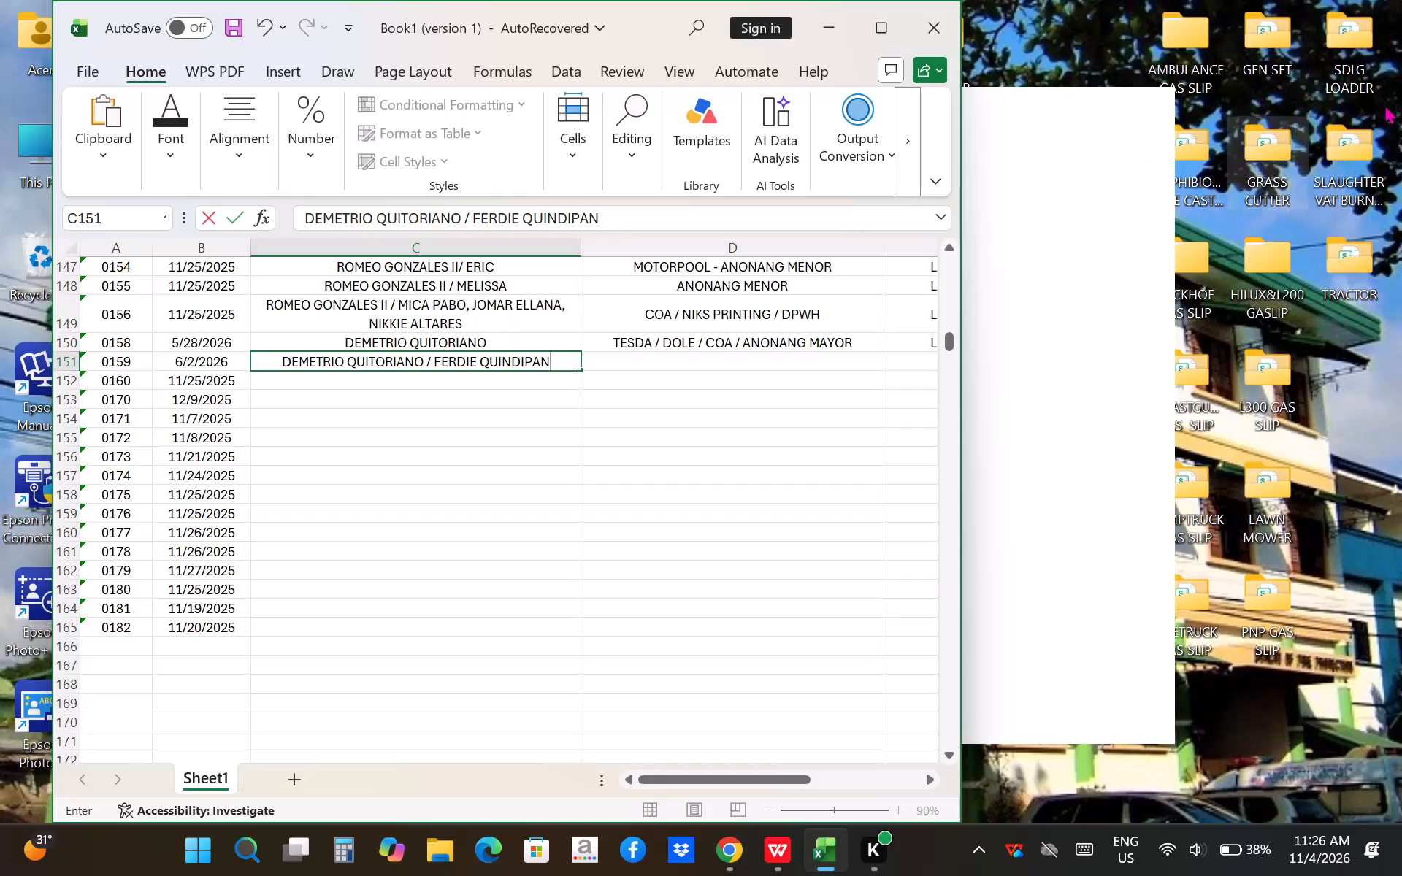
{"action": "left_click", "coordinate": [602, 359]}
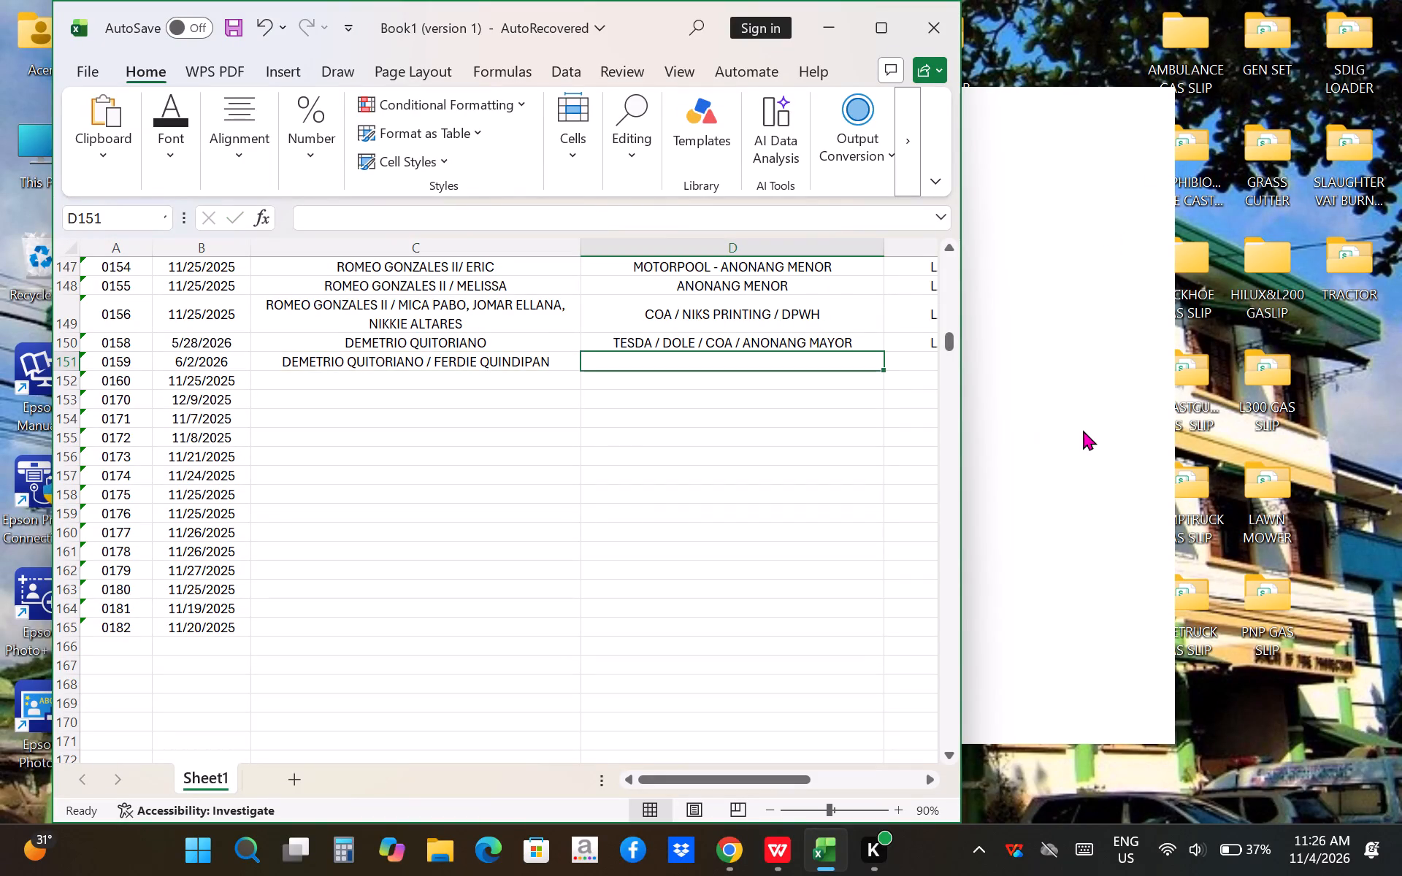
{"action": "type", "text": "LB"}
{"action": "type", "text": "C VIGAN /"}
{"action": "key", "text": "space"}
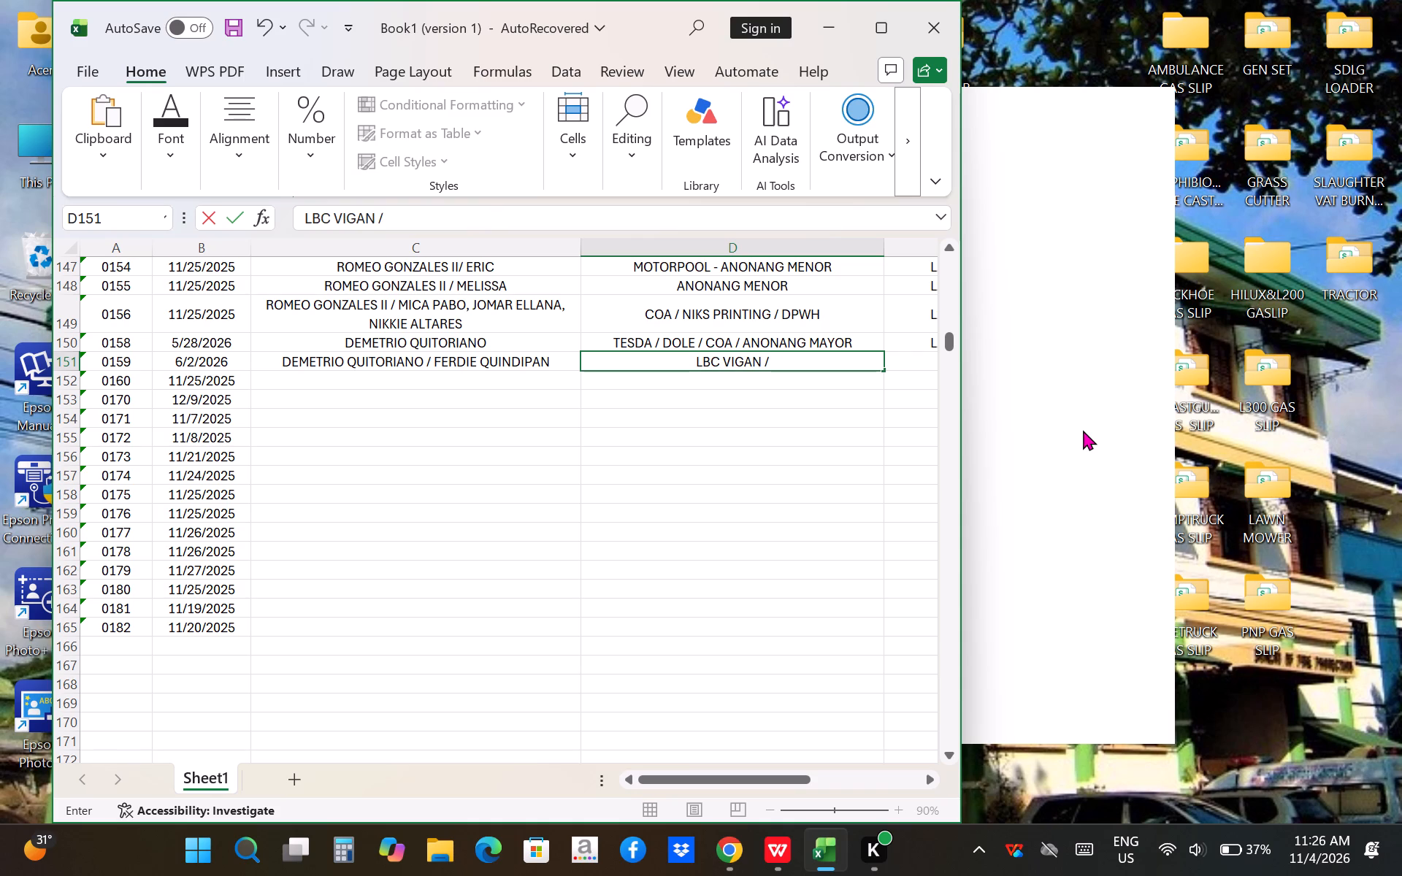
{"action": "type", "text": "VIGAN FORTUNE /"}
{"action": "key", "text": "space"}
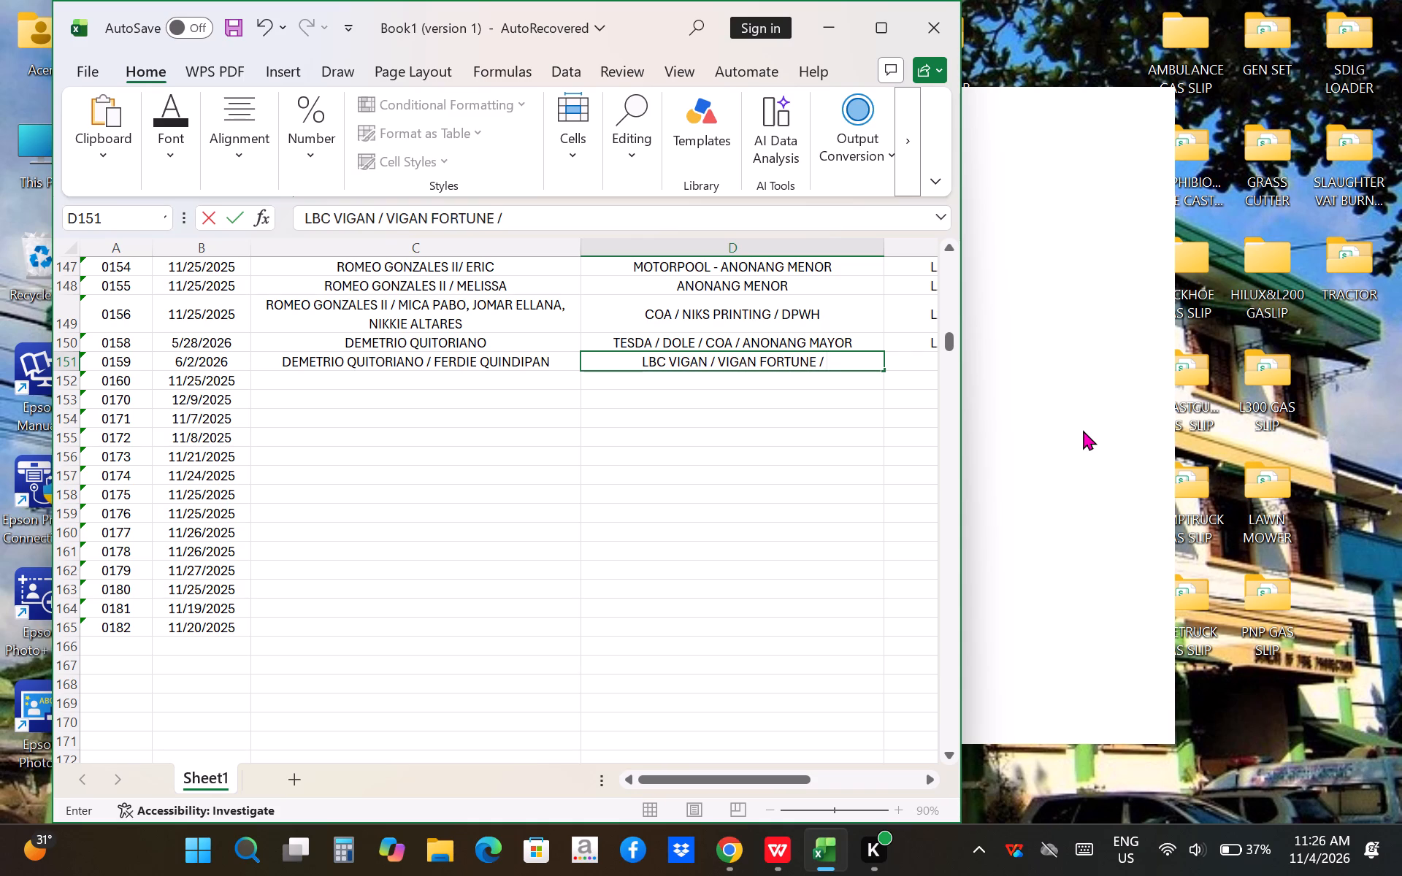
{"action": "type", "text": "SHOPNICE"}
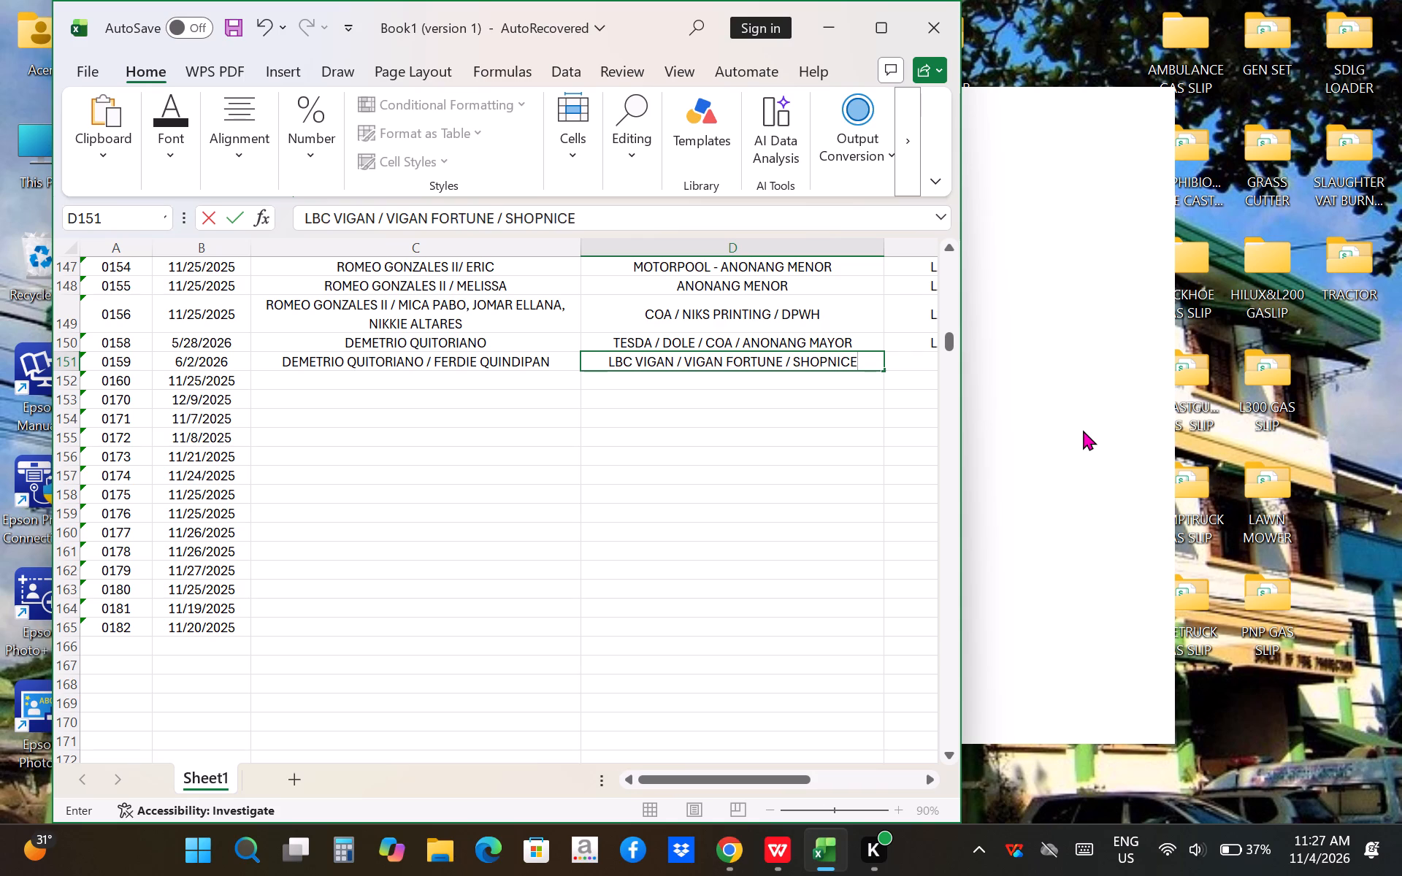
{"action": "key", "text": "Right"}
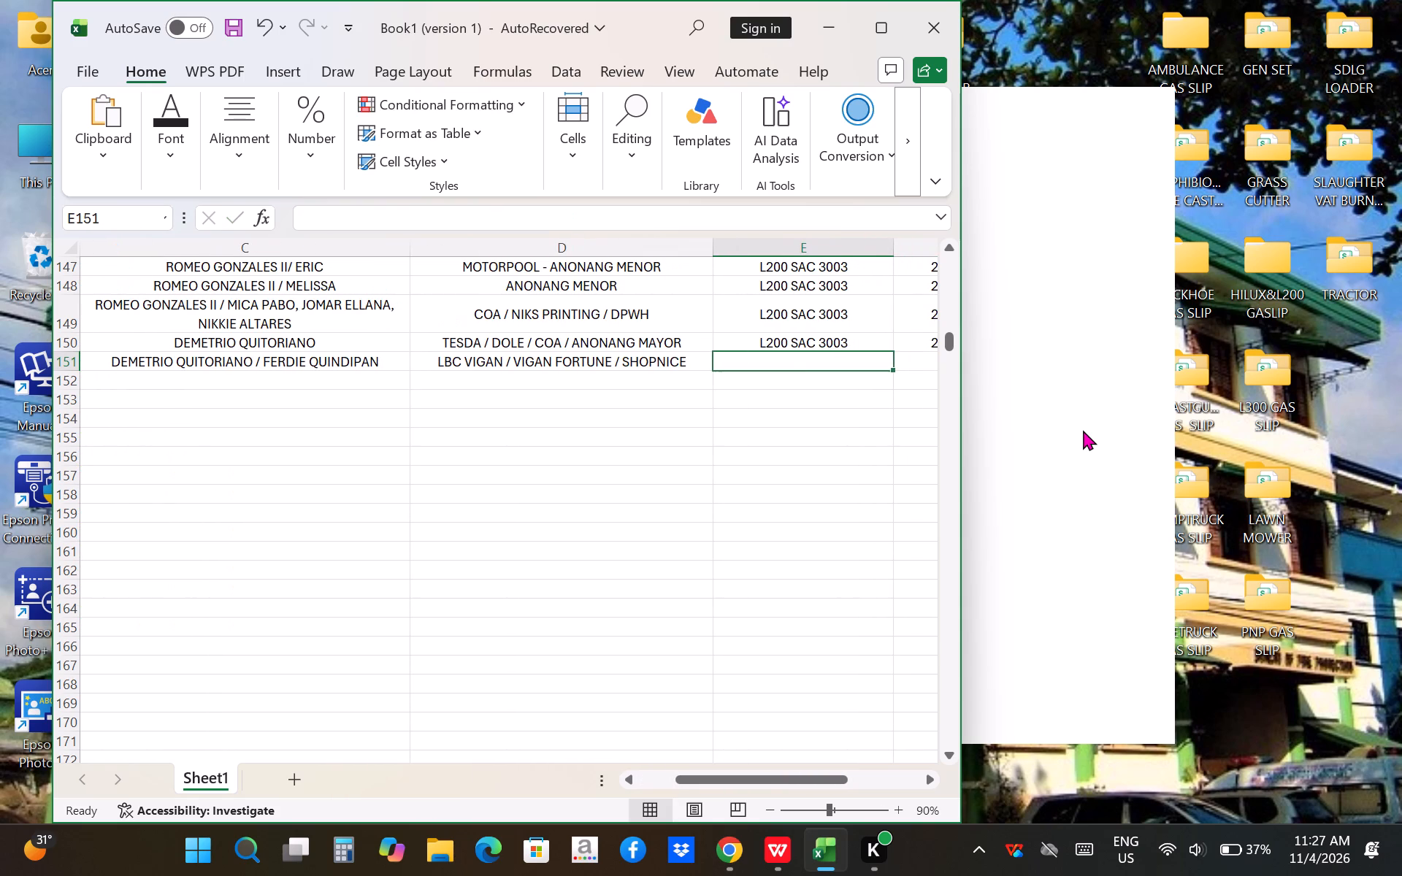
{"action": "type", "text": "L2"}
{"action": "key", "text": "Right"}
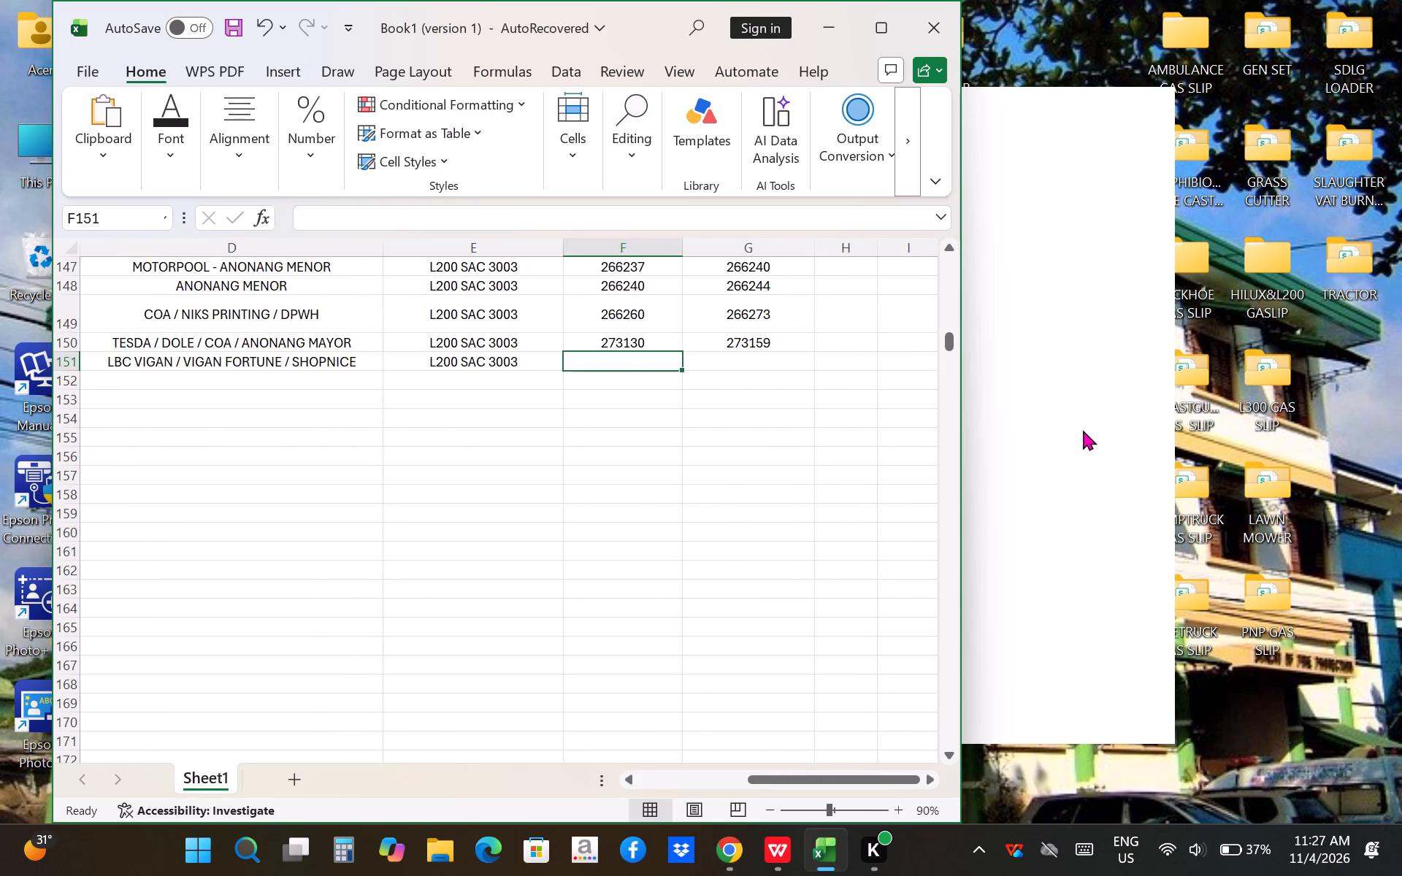
Enter ticket 0159's readings, 273385 in column F and 273400 in column G.
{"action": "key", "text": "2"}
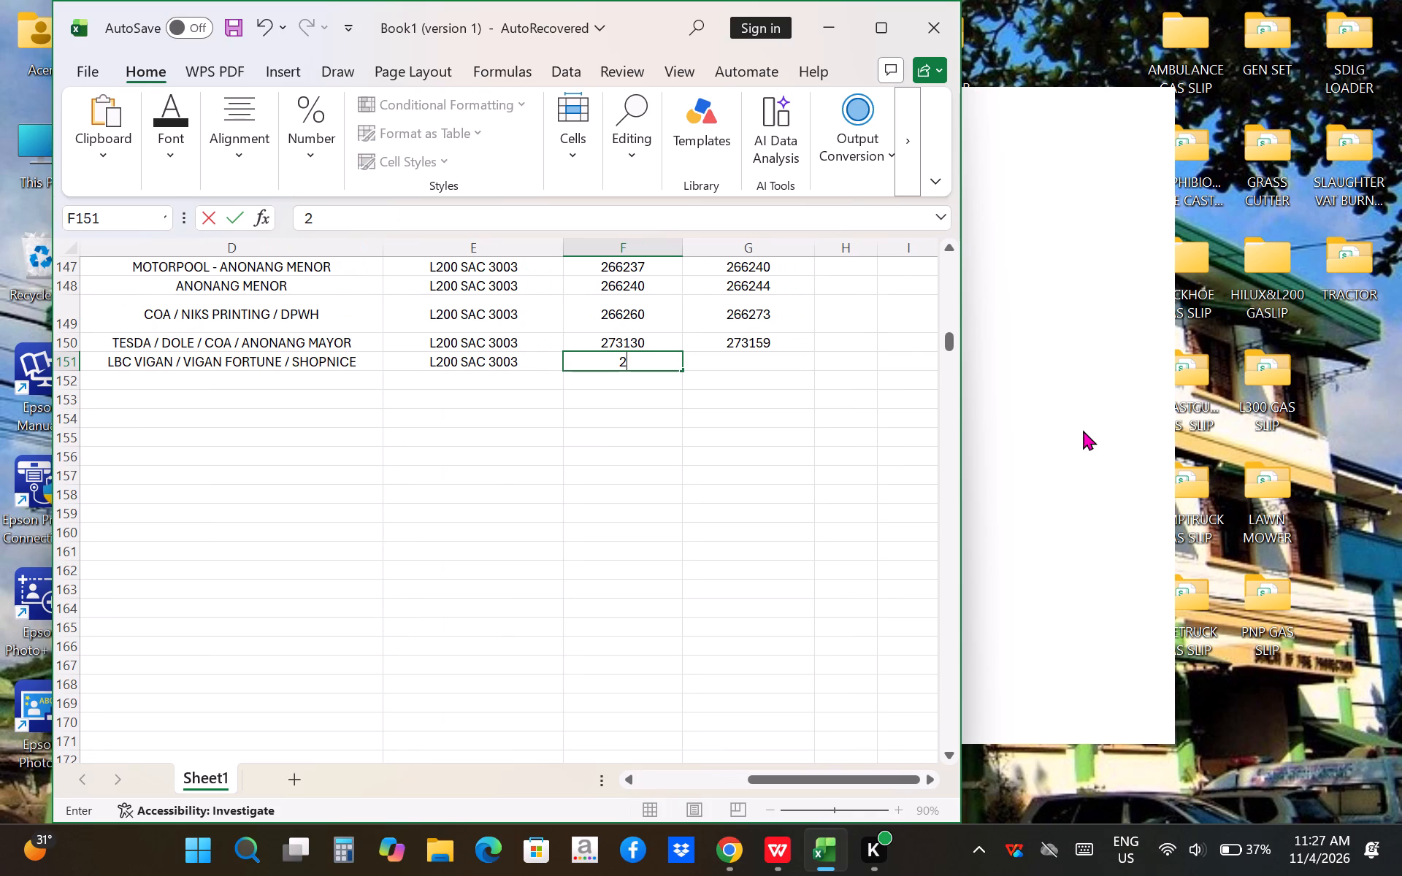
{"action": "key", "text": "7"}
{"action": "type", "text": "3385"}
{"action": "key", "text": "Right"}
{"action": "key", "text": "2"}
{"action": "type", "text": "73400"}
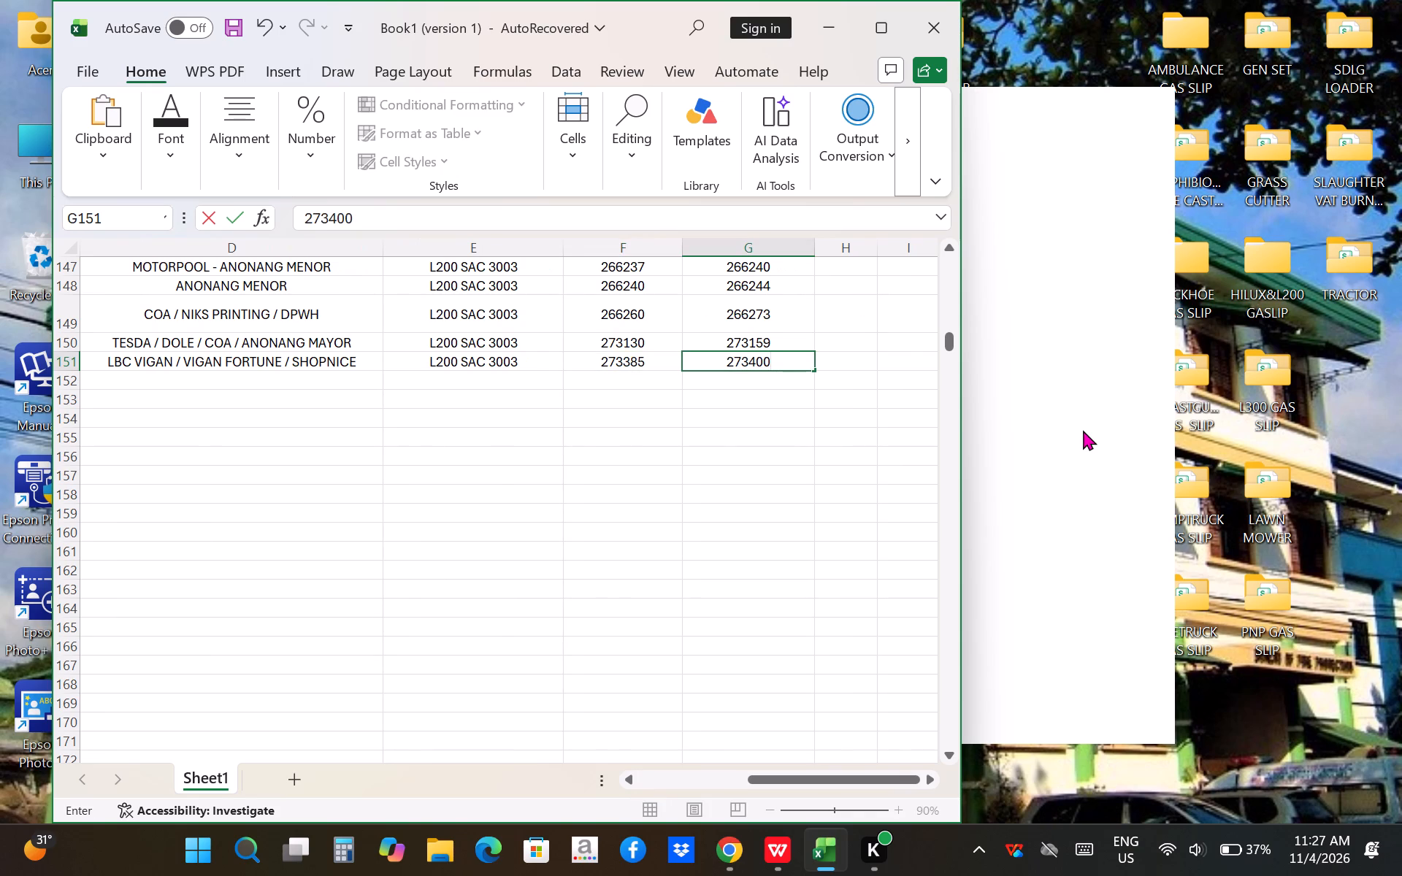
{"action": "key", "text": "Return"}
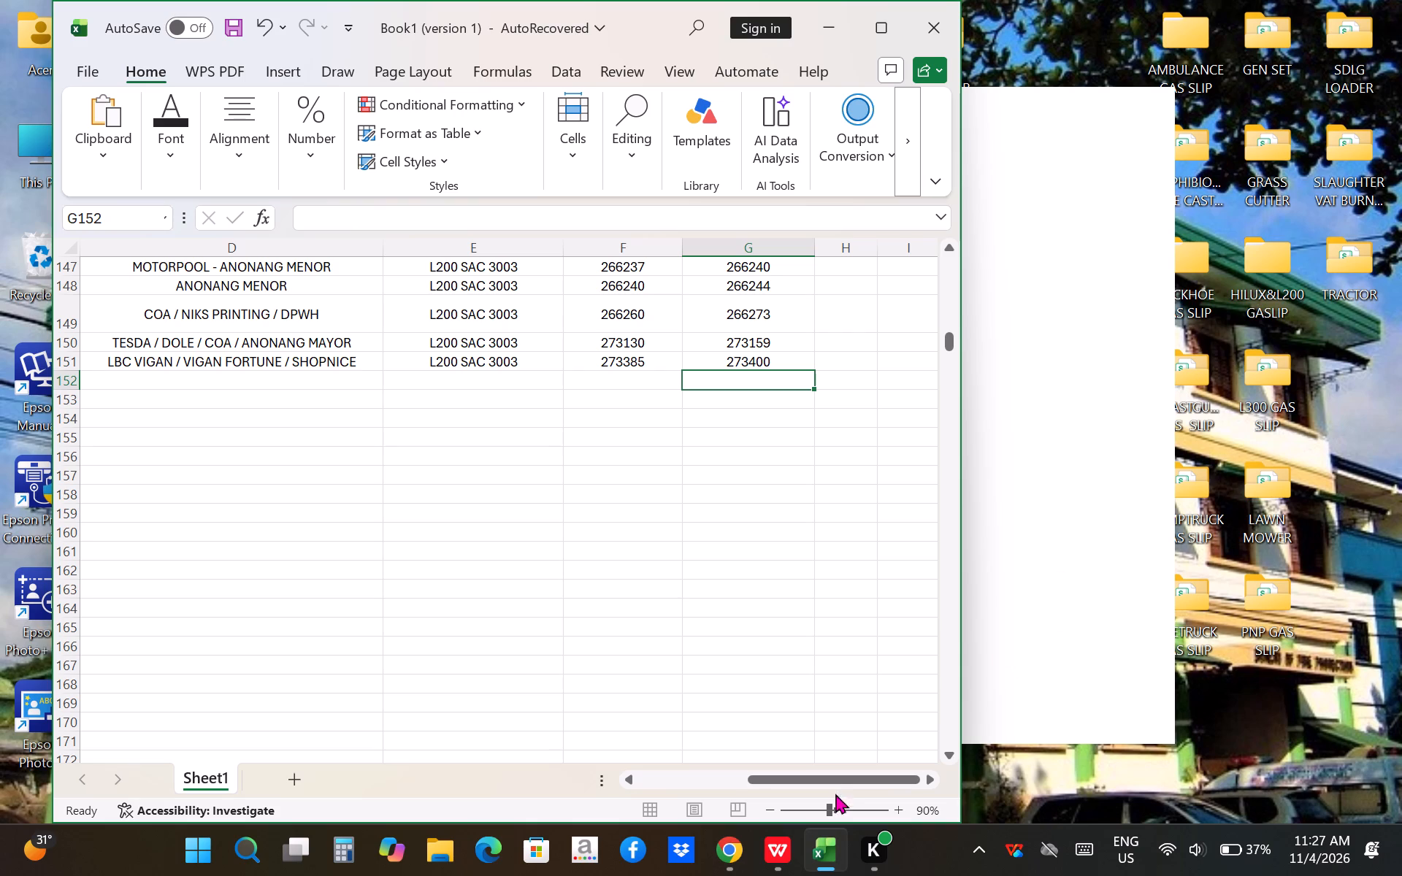
Enter the two people's names, separated by a slash, in ticket 0160's name cell in column C.
{"action": "left_click_drag", "start_coordinate": [838, 773], "coordinate": [682, 748]}
{"action": "left_click", "coordinate": [405, 382]}
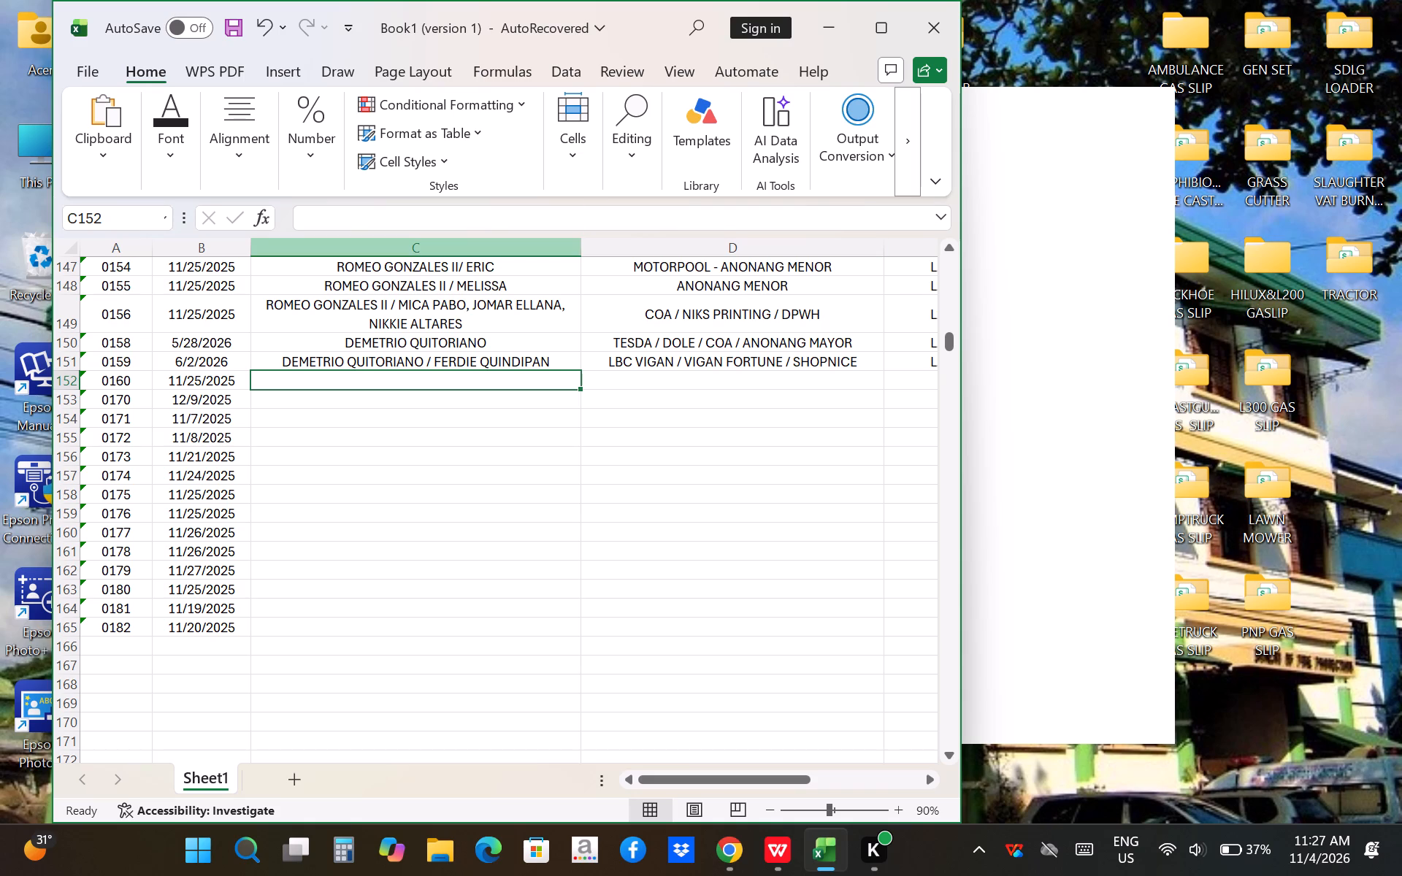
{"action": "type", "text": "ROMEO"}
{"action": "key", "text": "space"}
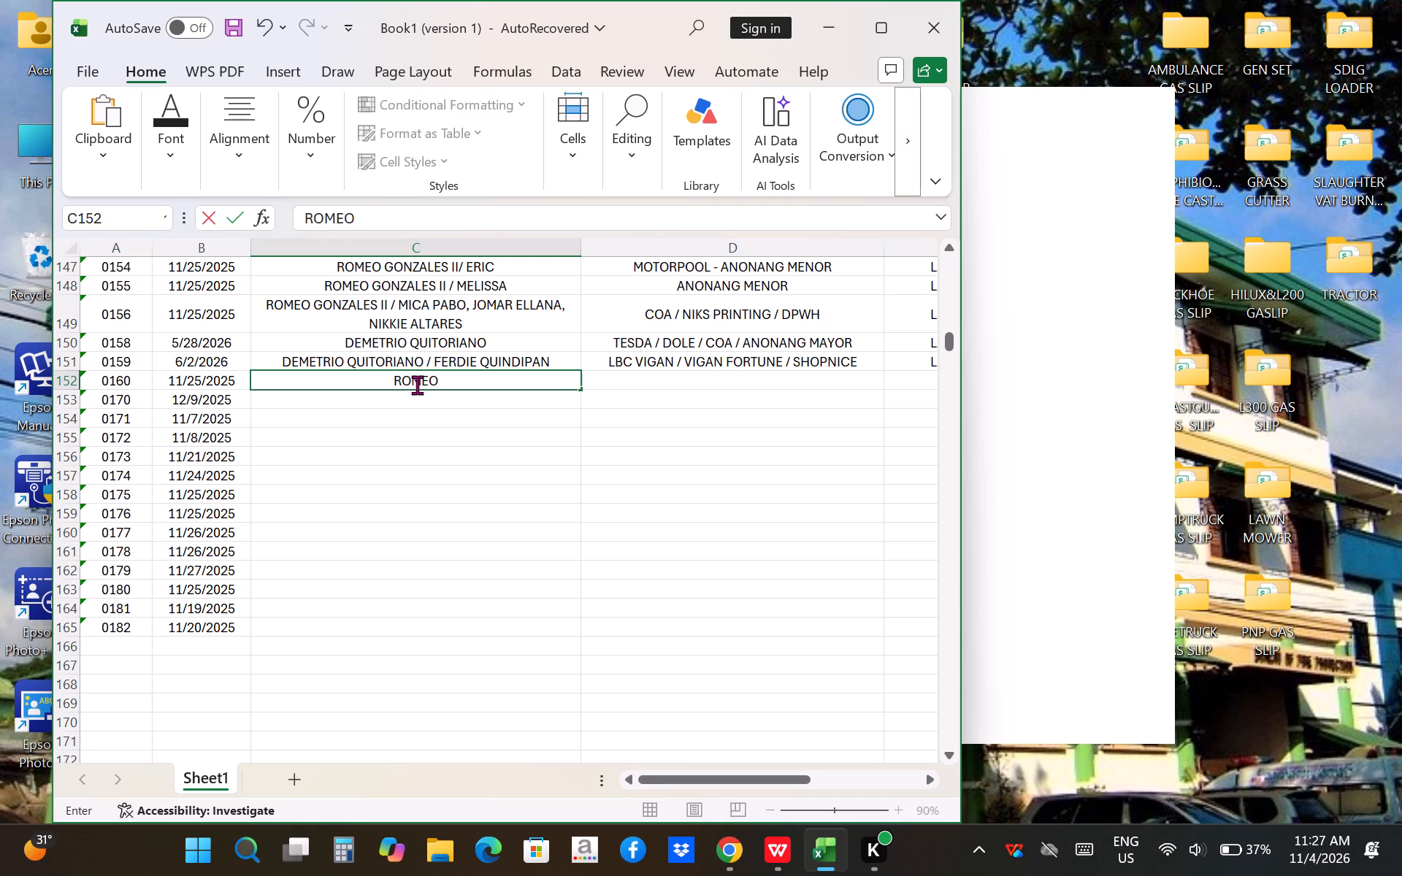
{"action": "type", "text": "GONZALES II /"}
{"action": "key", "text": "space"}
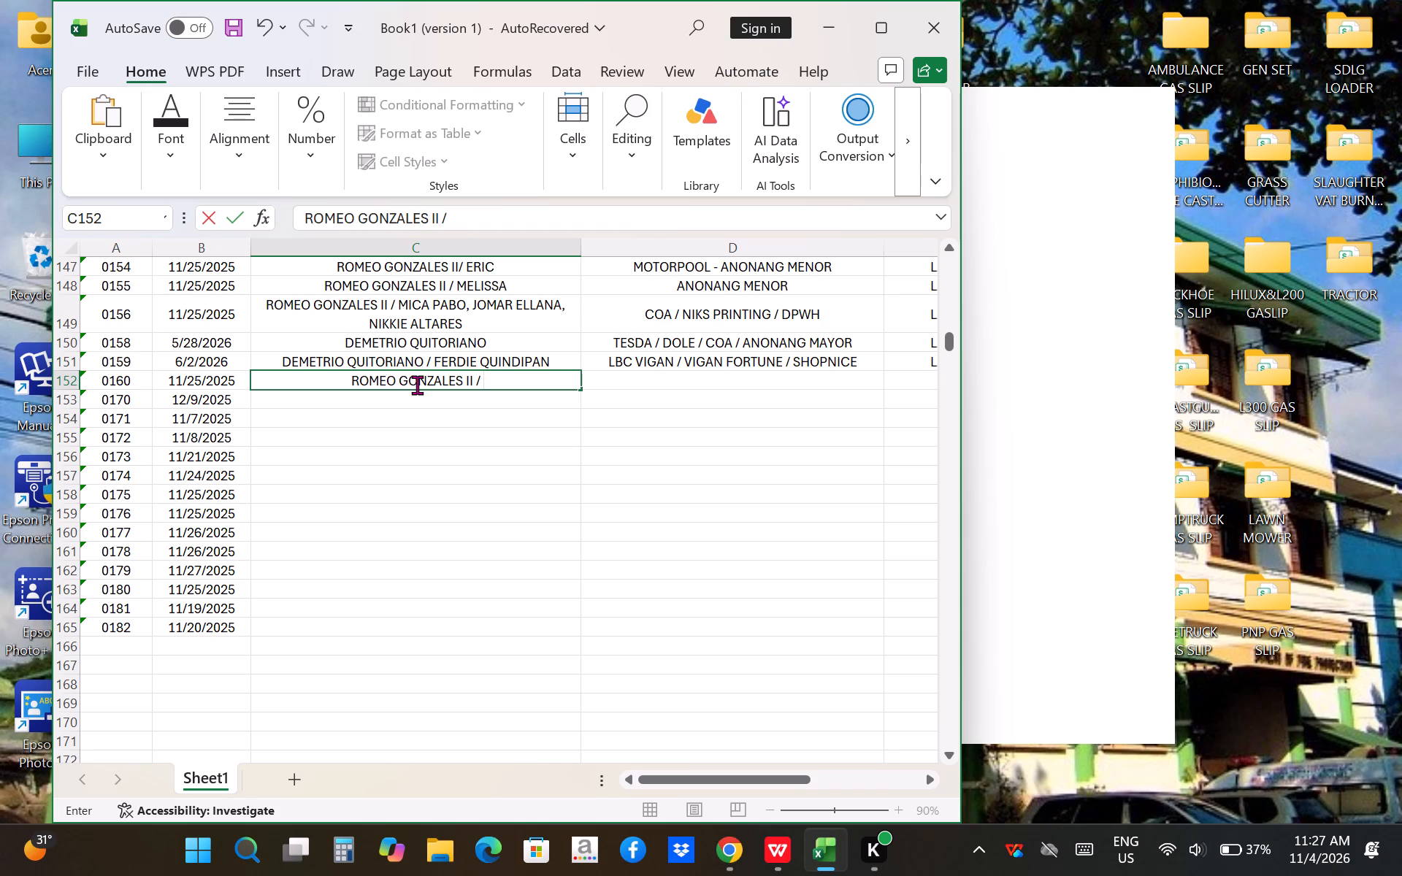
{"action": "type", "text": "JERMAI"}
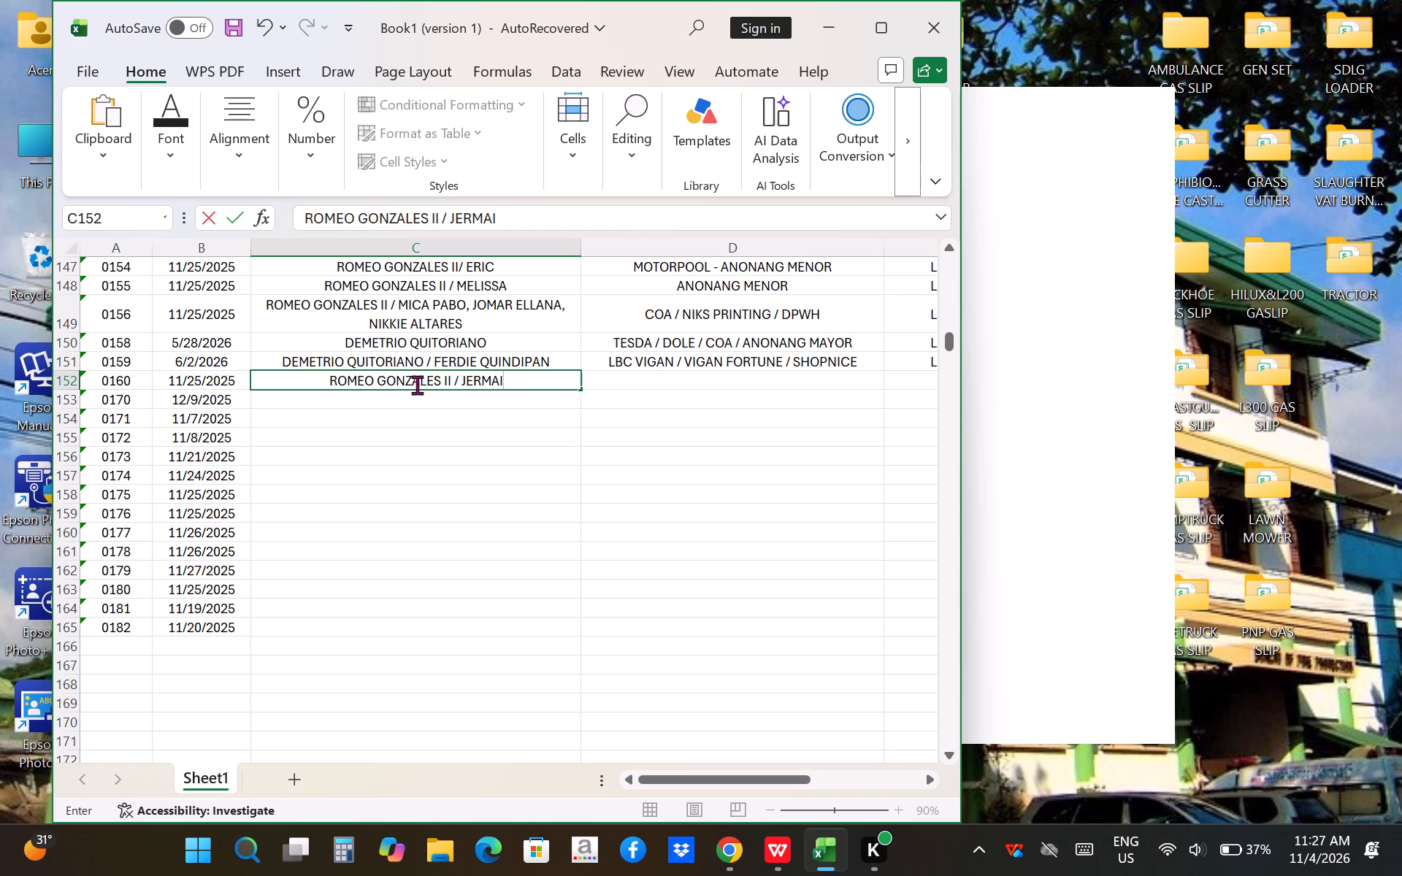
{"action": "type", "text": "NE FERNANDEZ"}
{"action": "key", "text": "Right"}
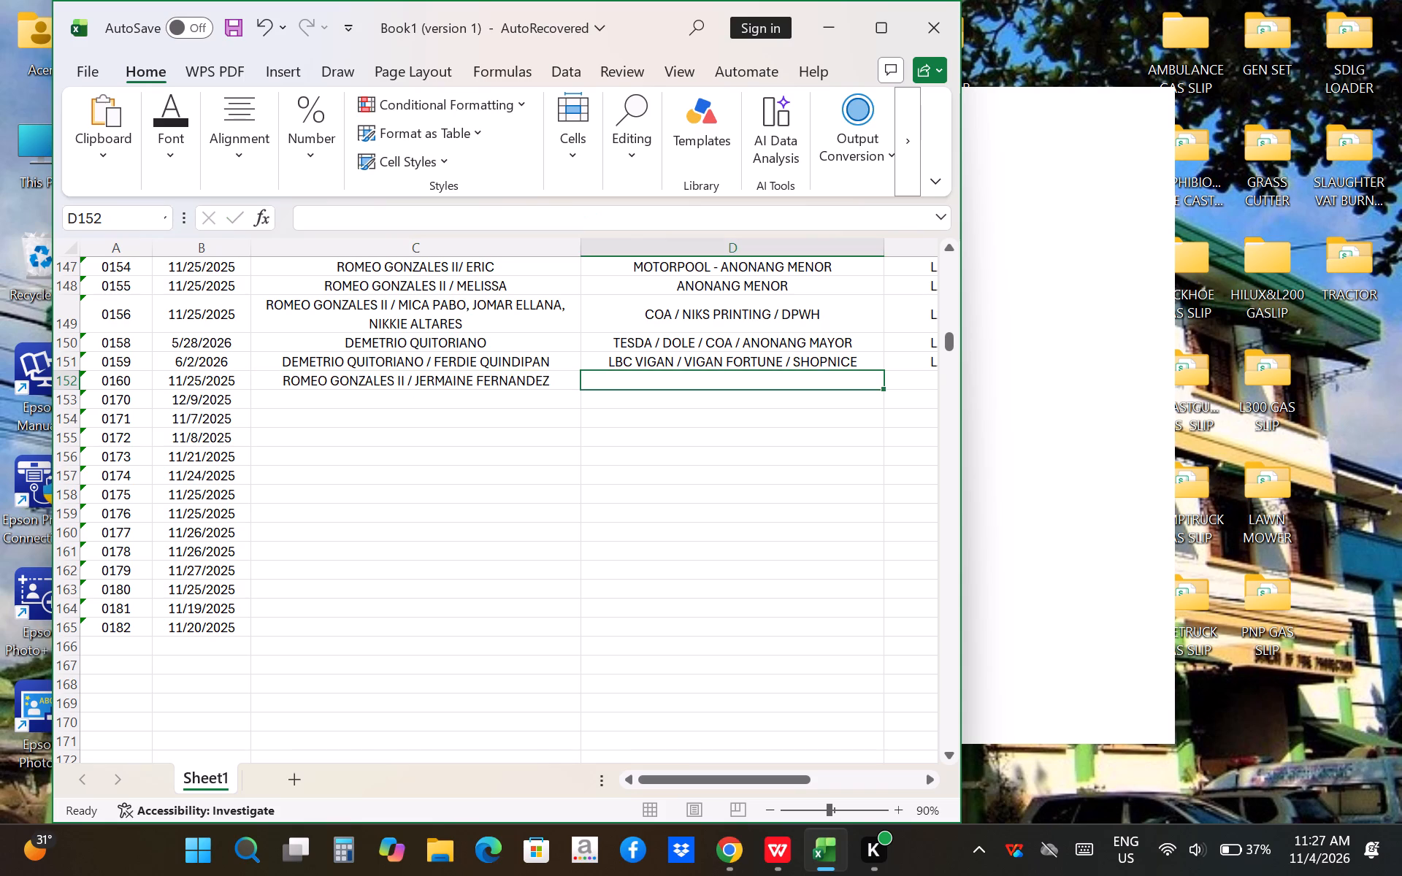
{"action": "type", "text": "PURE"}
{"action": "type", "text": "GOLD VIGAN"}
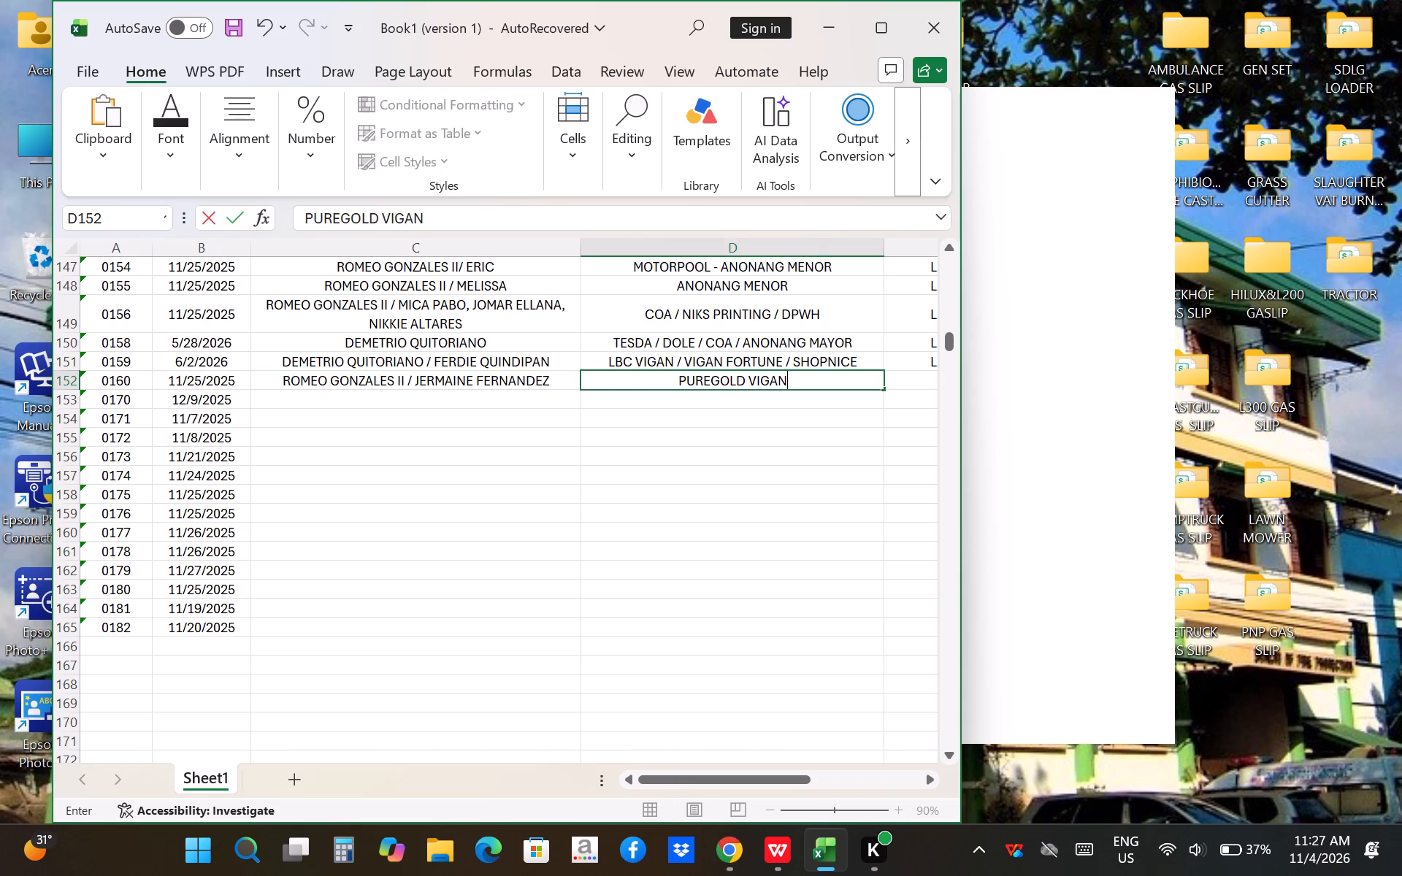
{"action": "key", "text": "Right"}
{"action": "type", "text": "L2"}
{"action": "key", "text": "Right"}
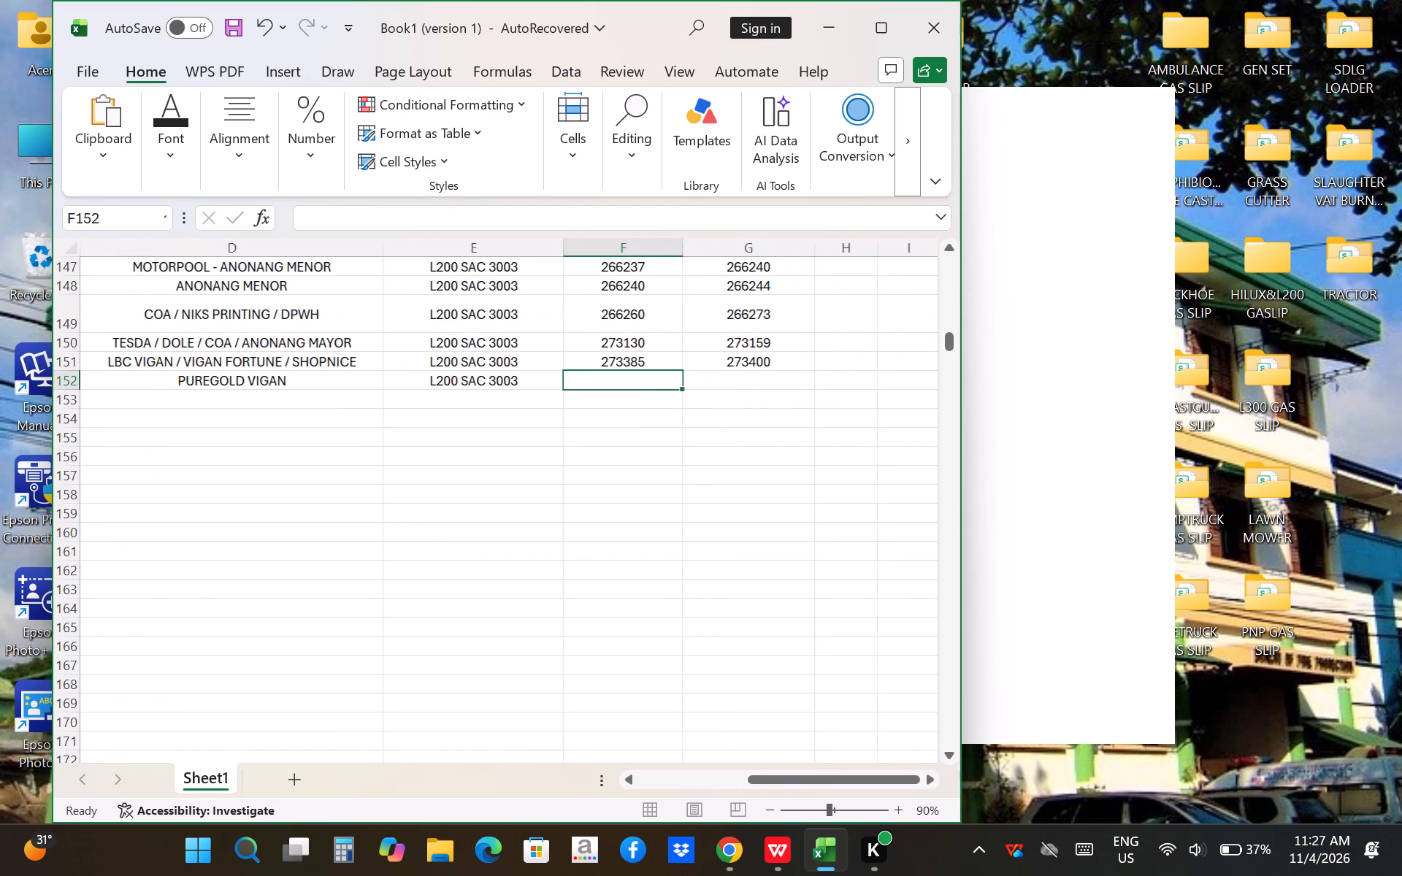
Enter ticket 0160's readings, 266244 in column F and 266260 in column G.
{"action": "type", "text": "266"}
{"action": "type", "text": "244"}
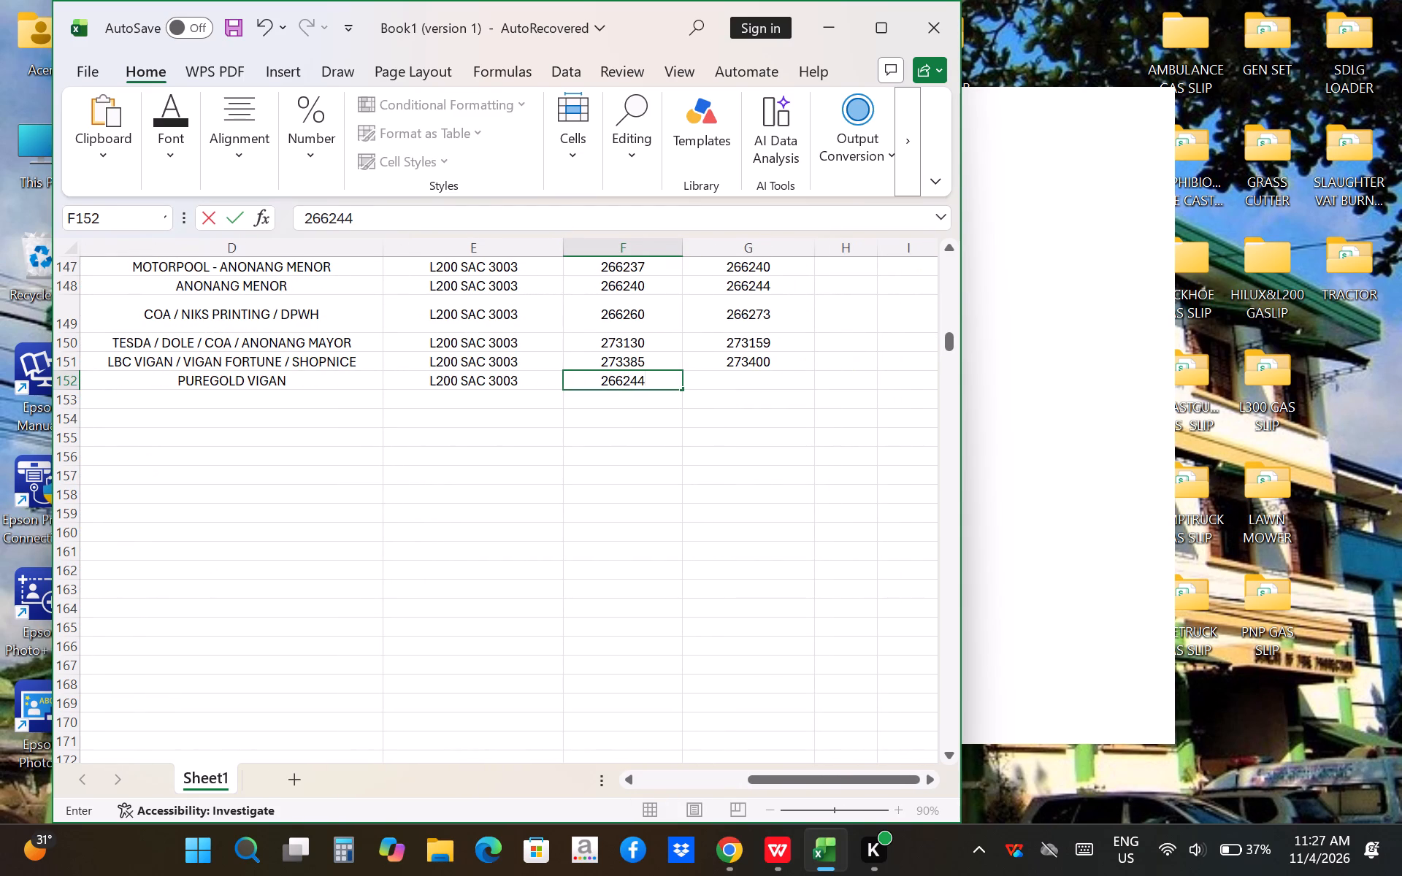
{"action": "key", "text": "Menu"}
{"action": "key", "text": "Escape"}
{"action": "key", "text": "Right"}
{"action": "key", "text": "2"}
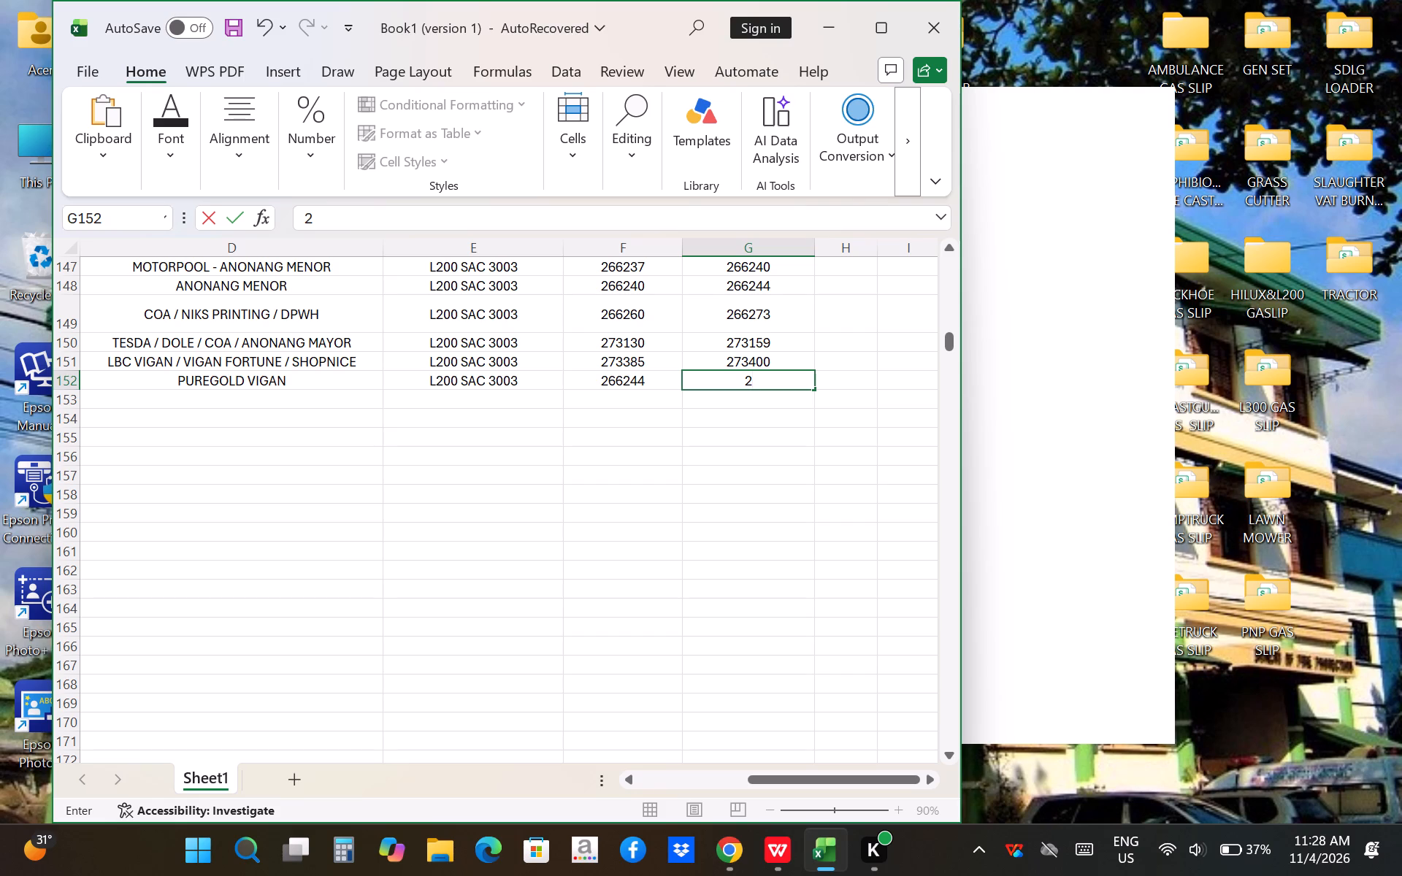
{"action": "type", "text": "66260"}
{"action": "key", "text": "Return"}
Enter the three people's names in ticket 0170's name cell, with a slash after the first and a comma between the others.
{"action": "scroll", "coordinate": [416, 385], "scroll_direction": "up", "scroll_amount": 1}
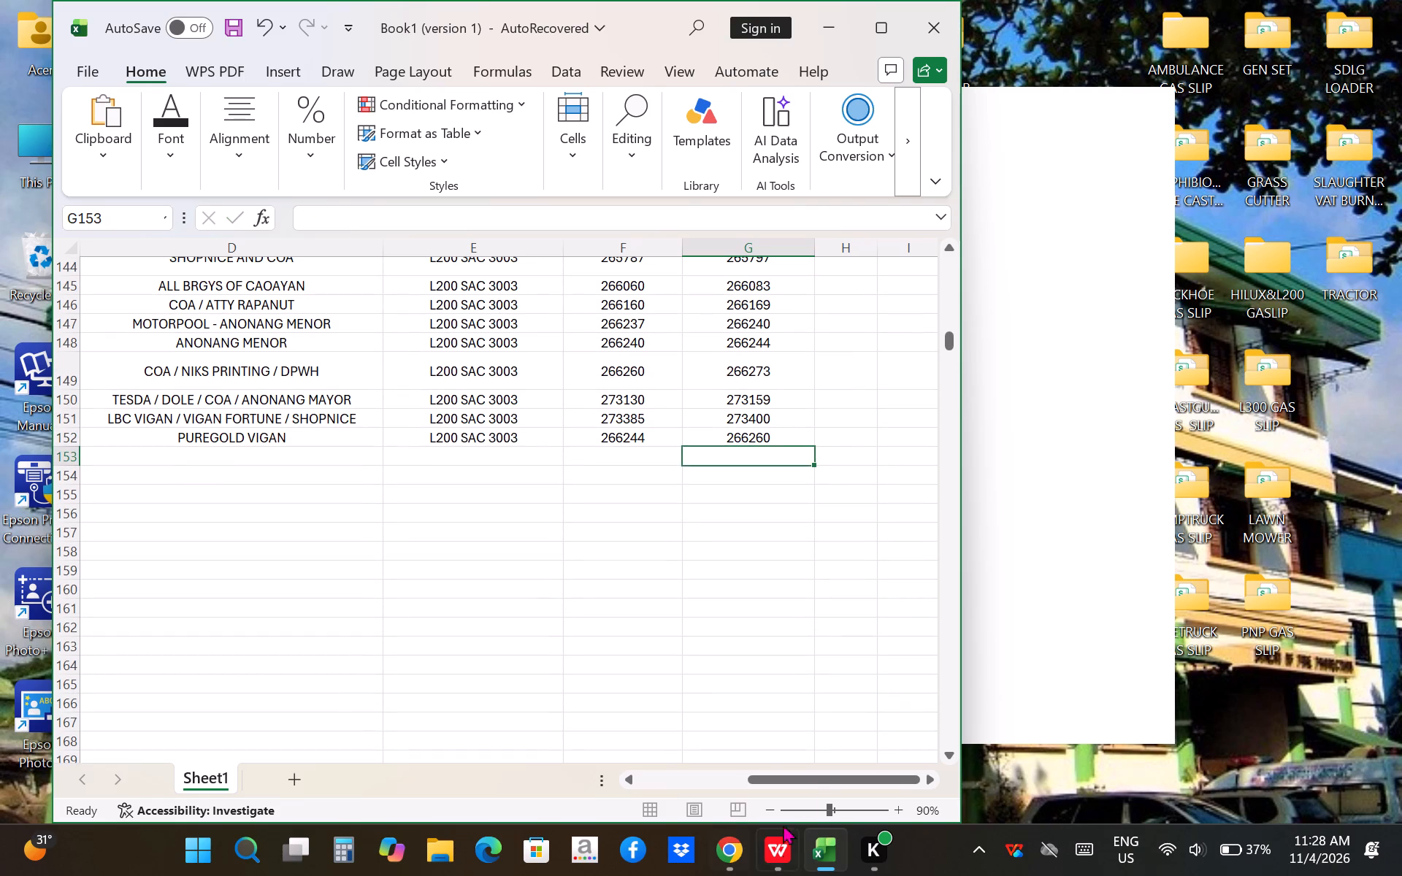
{"action": "scroll", "coordinate": [817, 774], "scroll_direction": "down", "scroll_amount": 2}
{"action": "left_click_drag", "start_coordinate": [816, 782], "coordinate": [434, 780]}
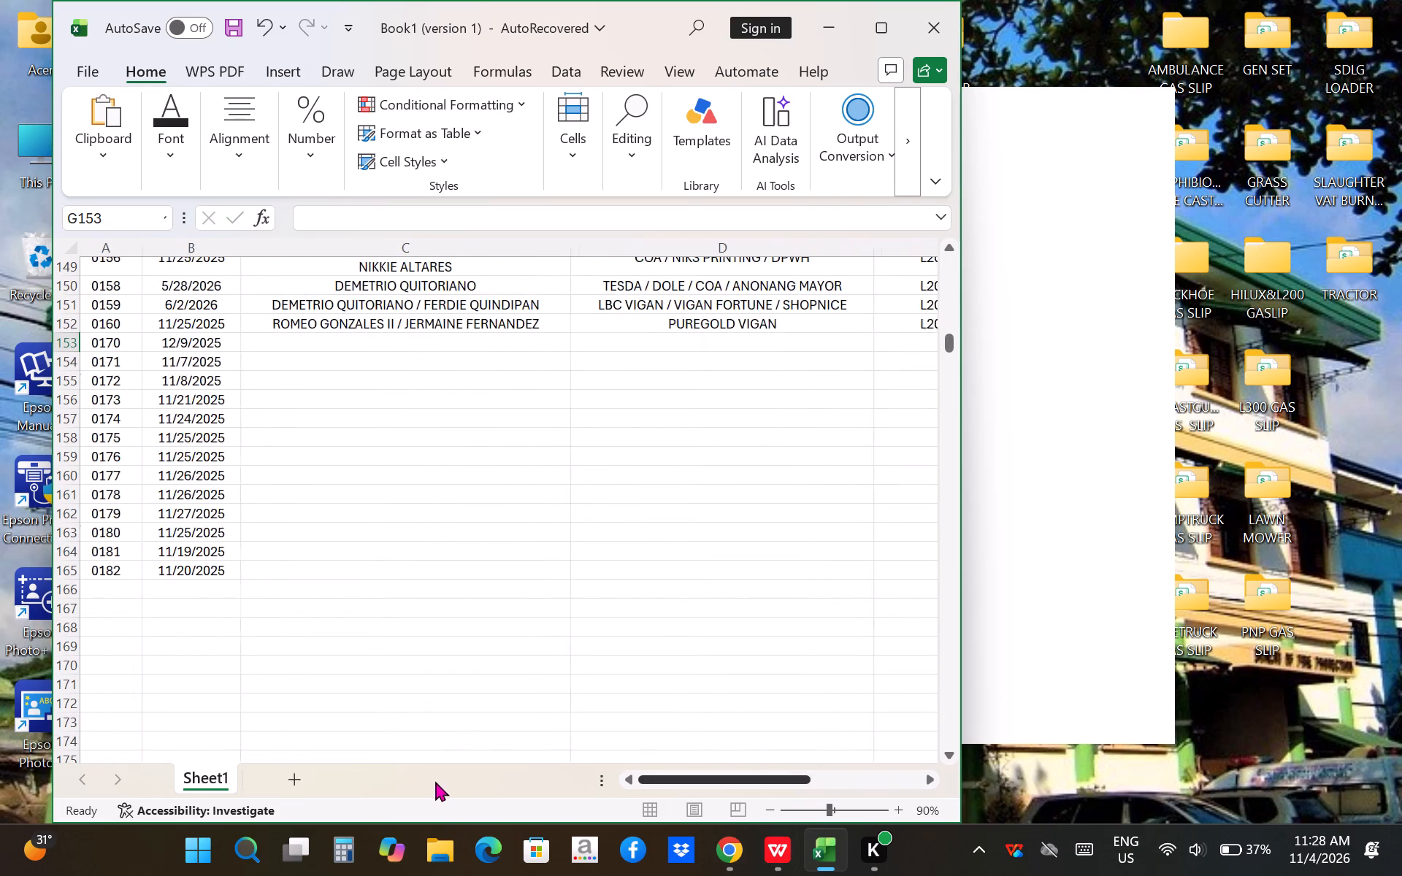
{"action": "left_click", "coordinate": [424, 347]}
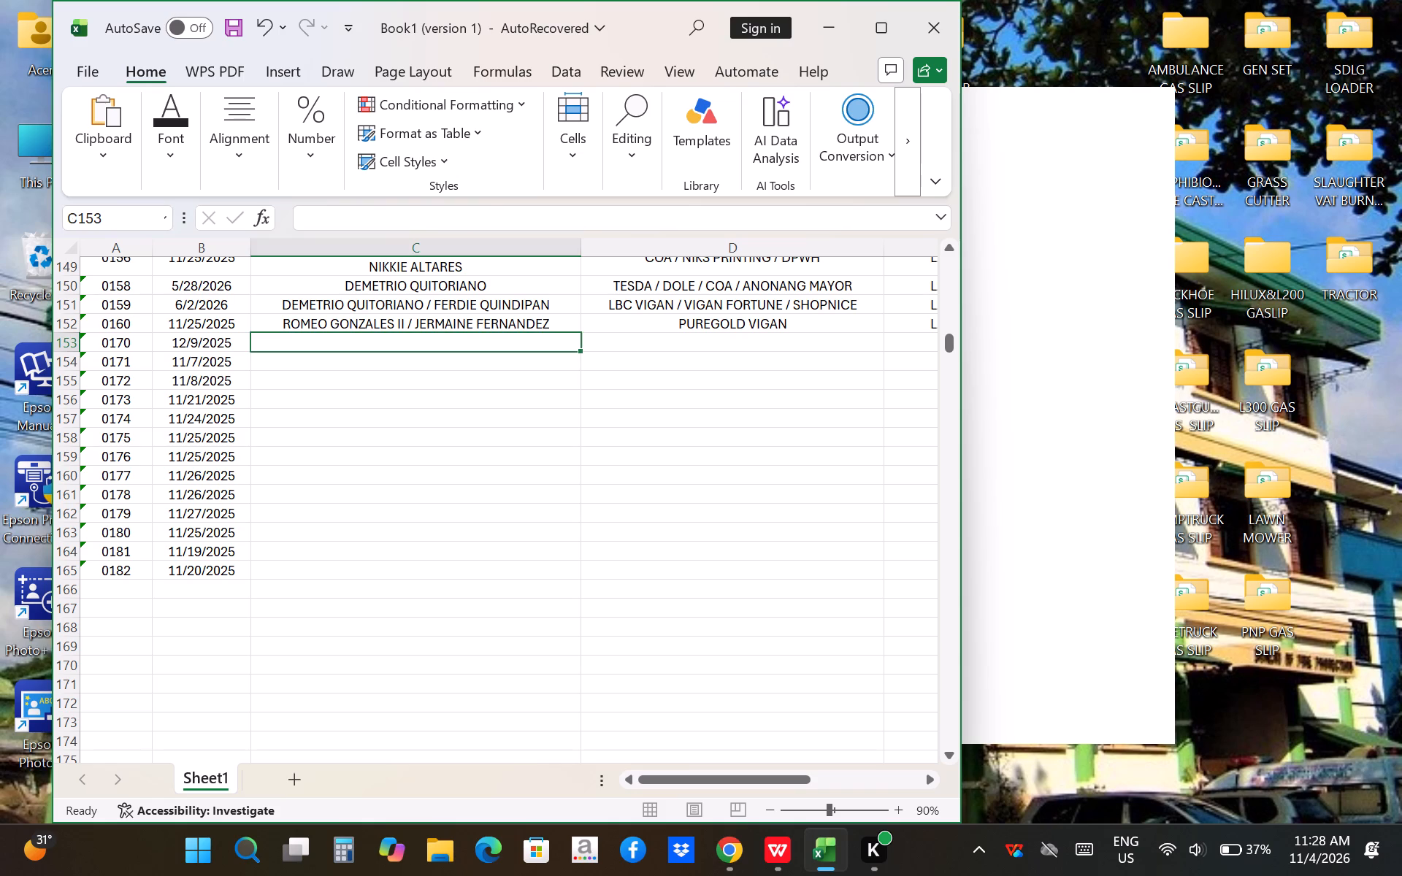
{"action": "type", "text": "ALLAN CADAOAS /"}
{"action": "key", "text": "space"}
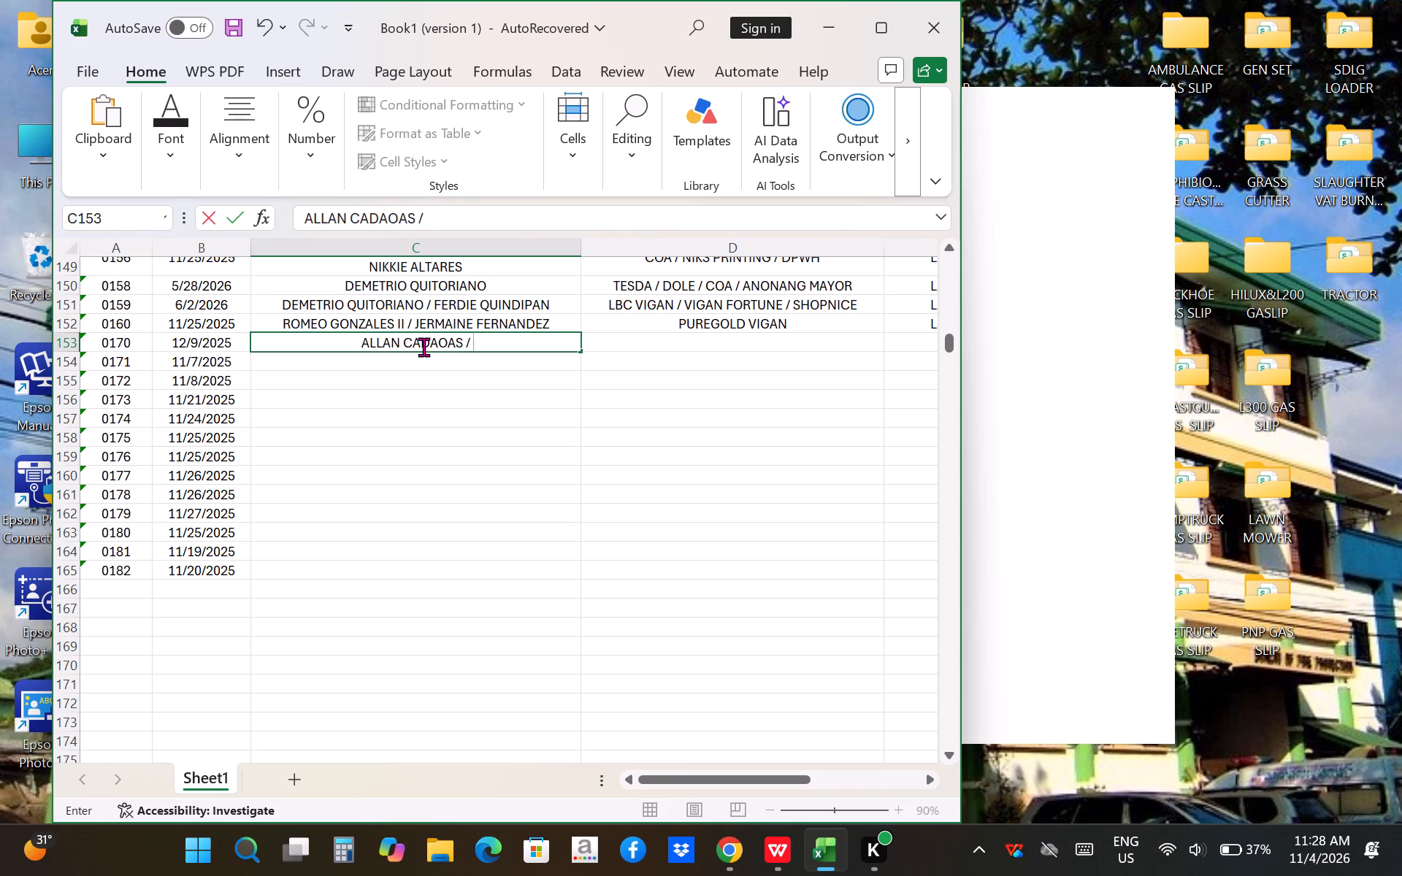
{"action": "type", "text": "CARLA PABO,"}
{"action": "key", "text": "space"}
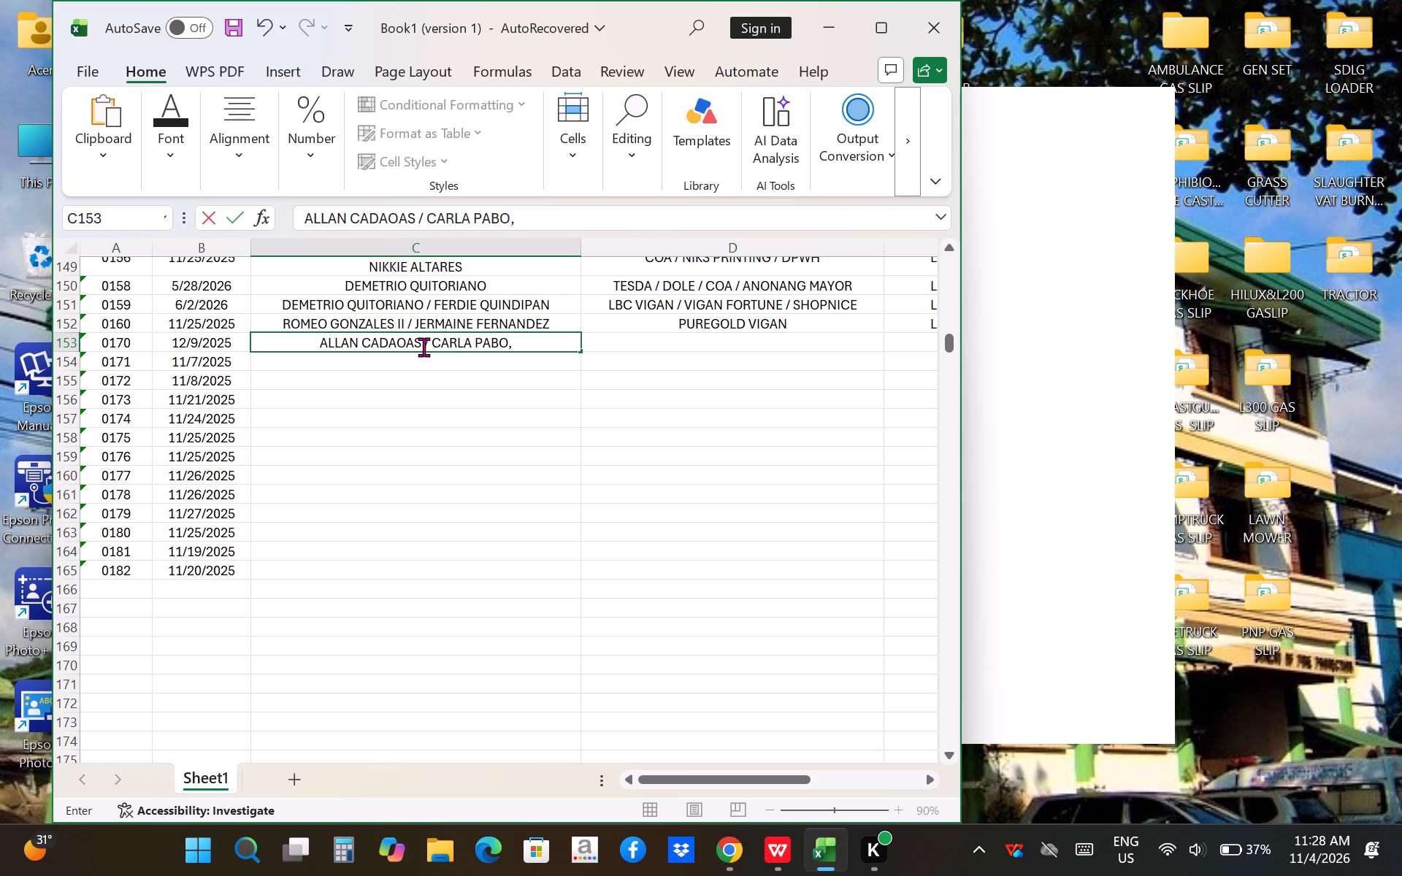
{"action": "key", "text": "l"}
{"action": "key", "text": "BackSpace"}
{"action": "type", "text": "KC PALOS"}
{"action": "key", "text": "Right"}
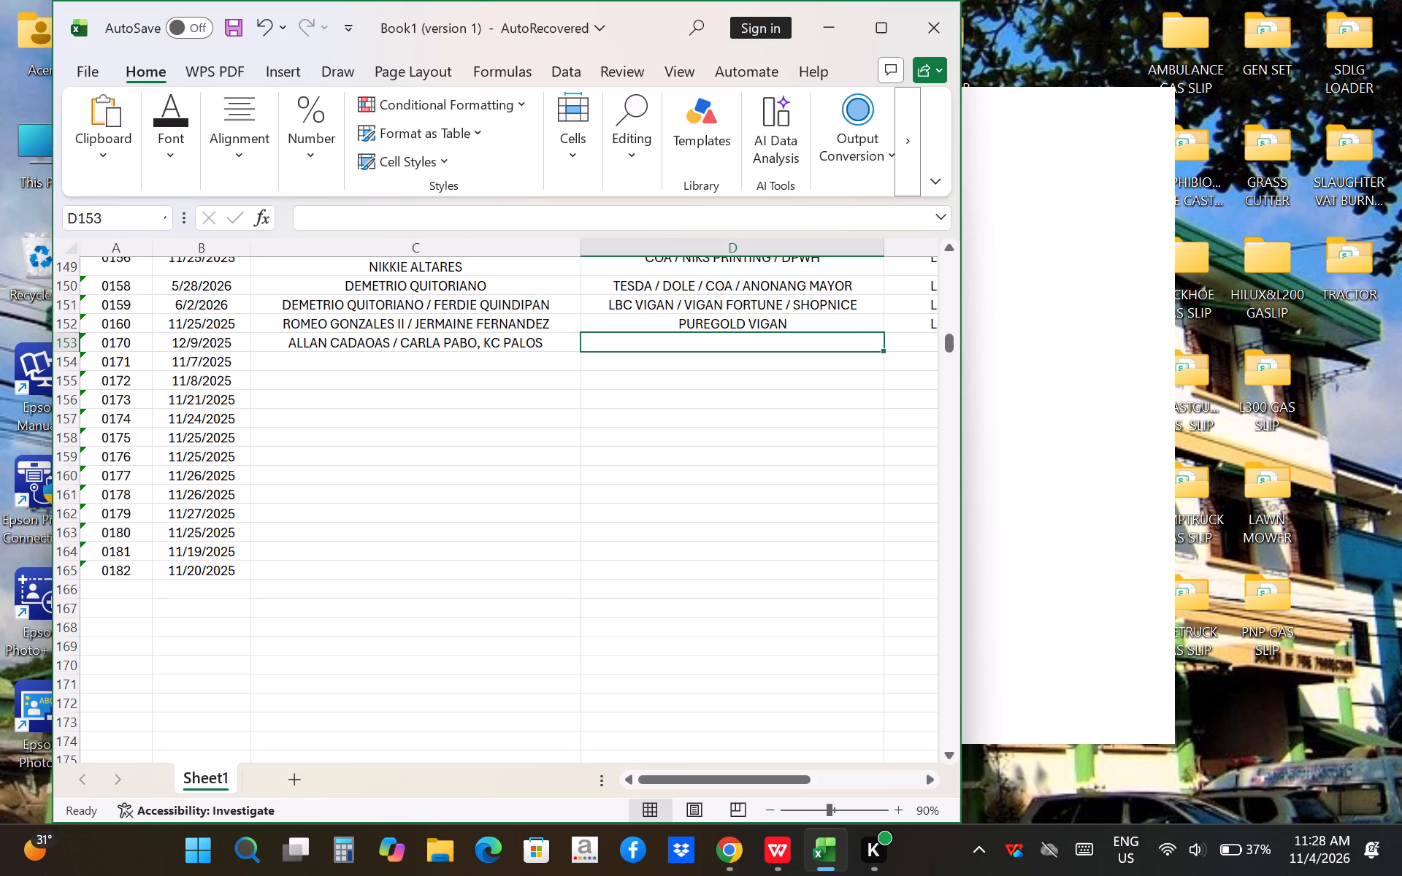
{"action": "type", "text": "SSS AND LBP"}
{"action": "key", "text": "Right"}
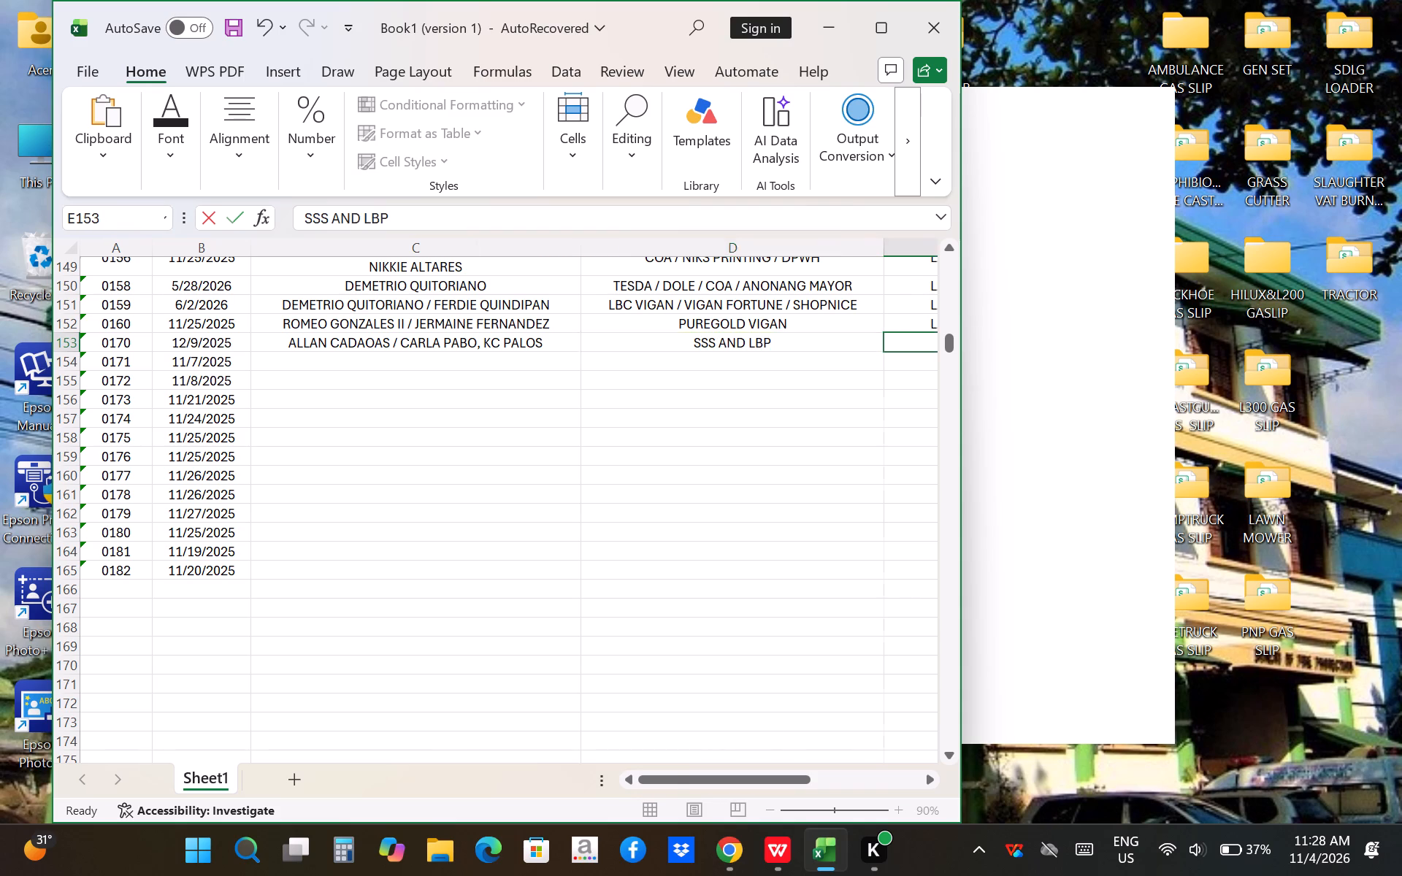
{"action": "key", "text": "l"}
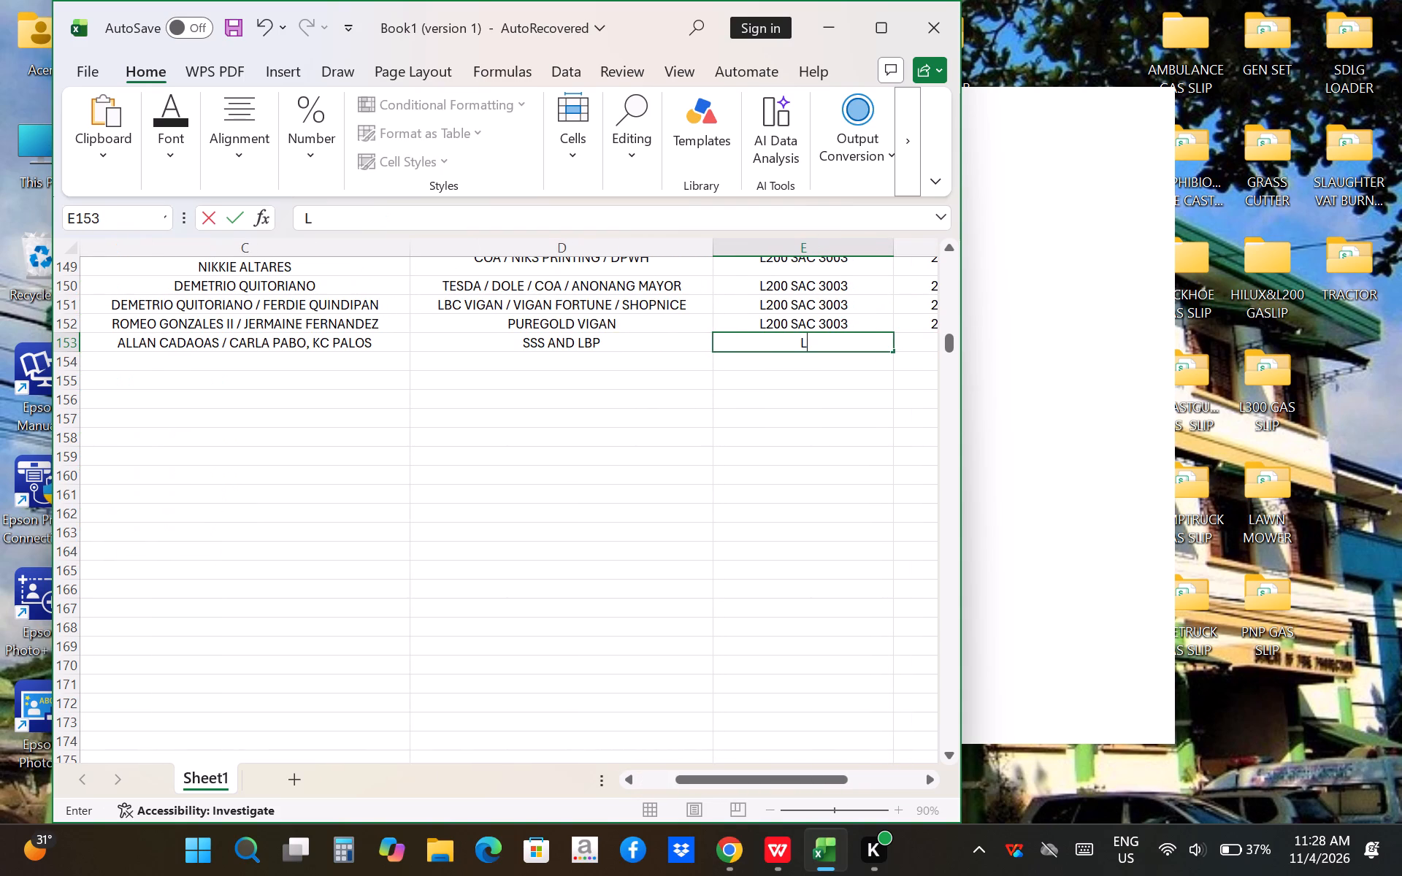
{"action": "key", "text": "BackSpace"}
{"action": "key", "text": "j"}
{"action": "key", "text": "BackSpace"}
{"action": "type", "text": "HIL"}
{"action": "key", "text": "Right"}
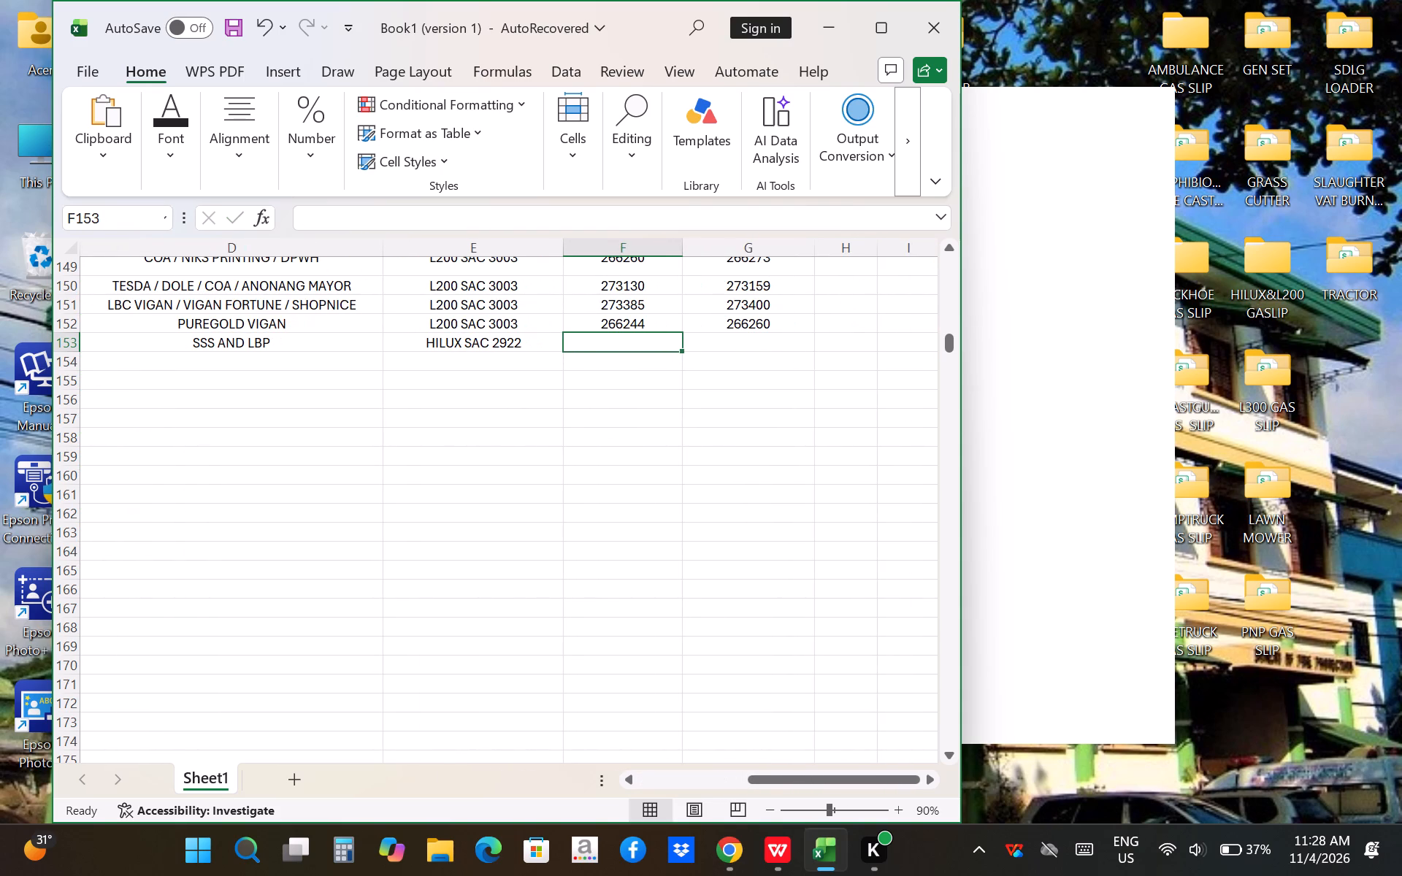
Enter ticket 0170's readings, 298280 in column F and 298287 in column G.
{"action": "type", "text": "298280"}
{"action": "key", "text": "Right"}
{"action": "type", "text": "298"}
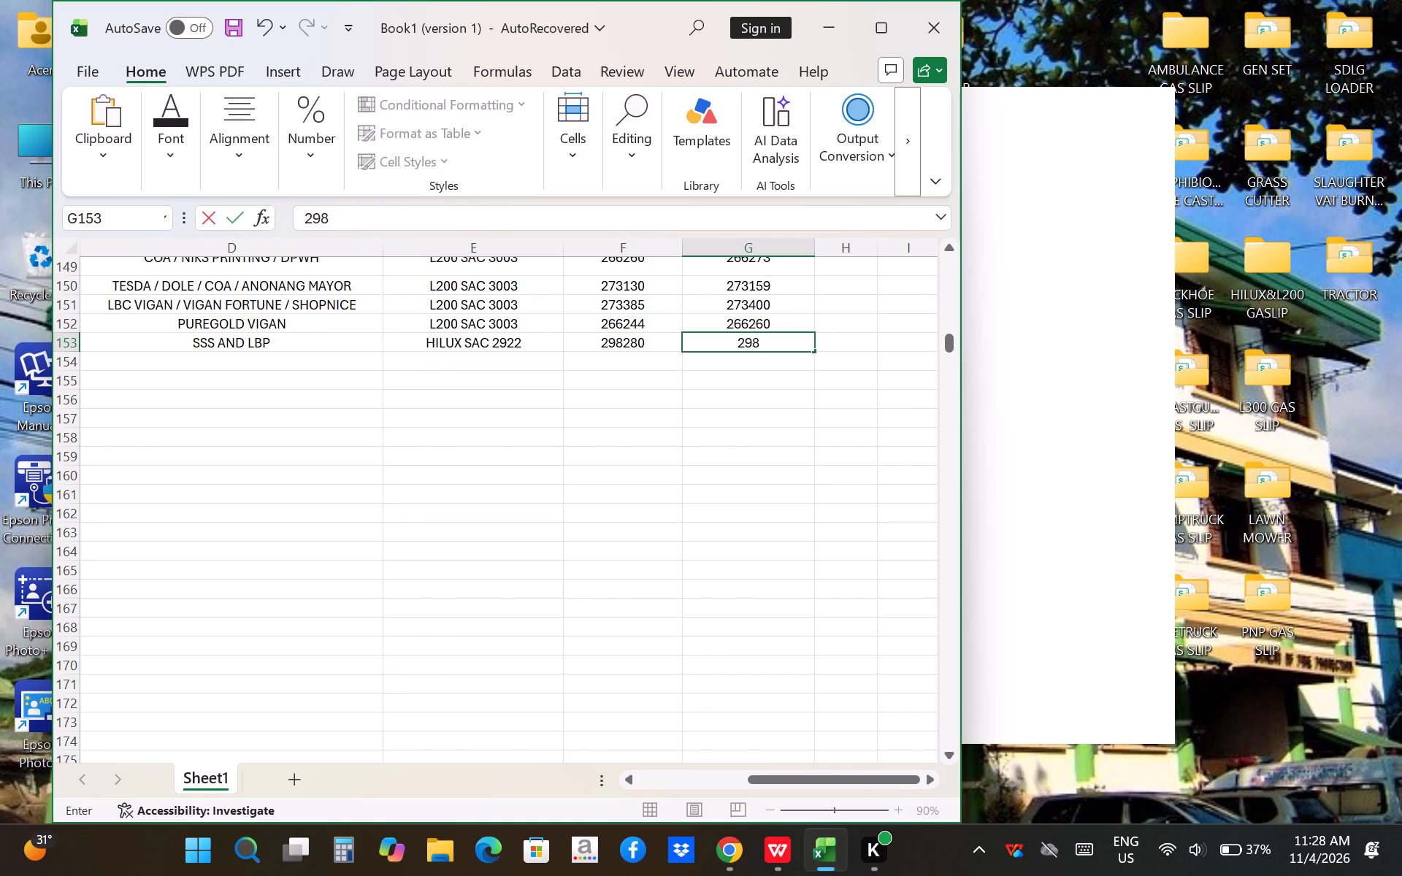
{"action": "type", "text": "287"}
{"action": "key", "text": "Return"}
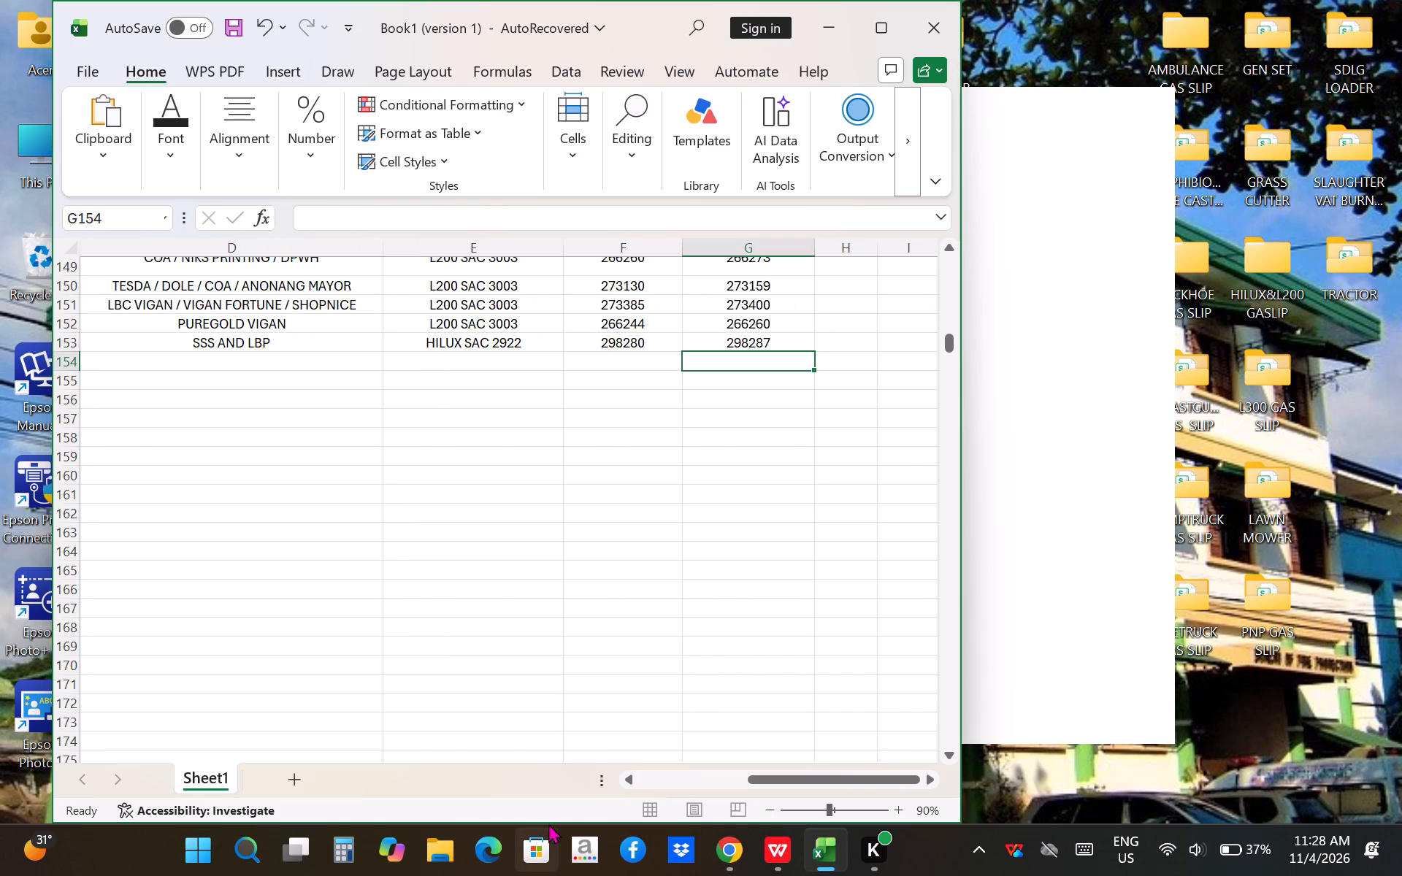
Enter the two people's names in ticket 0171's name cell, separated by a slash.
{"action": "left_click_drag", "start_coordinate": [822, 780], "coordinate": [506, 733]}
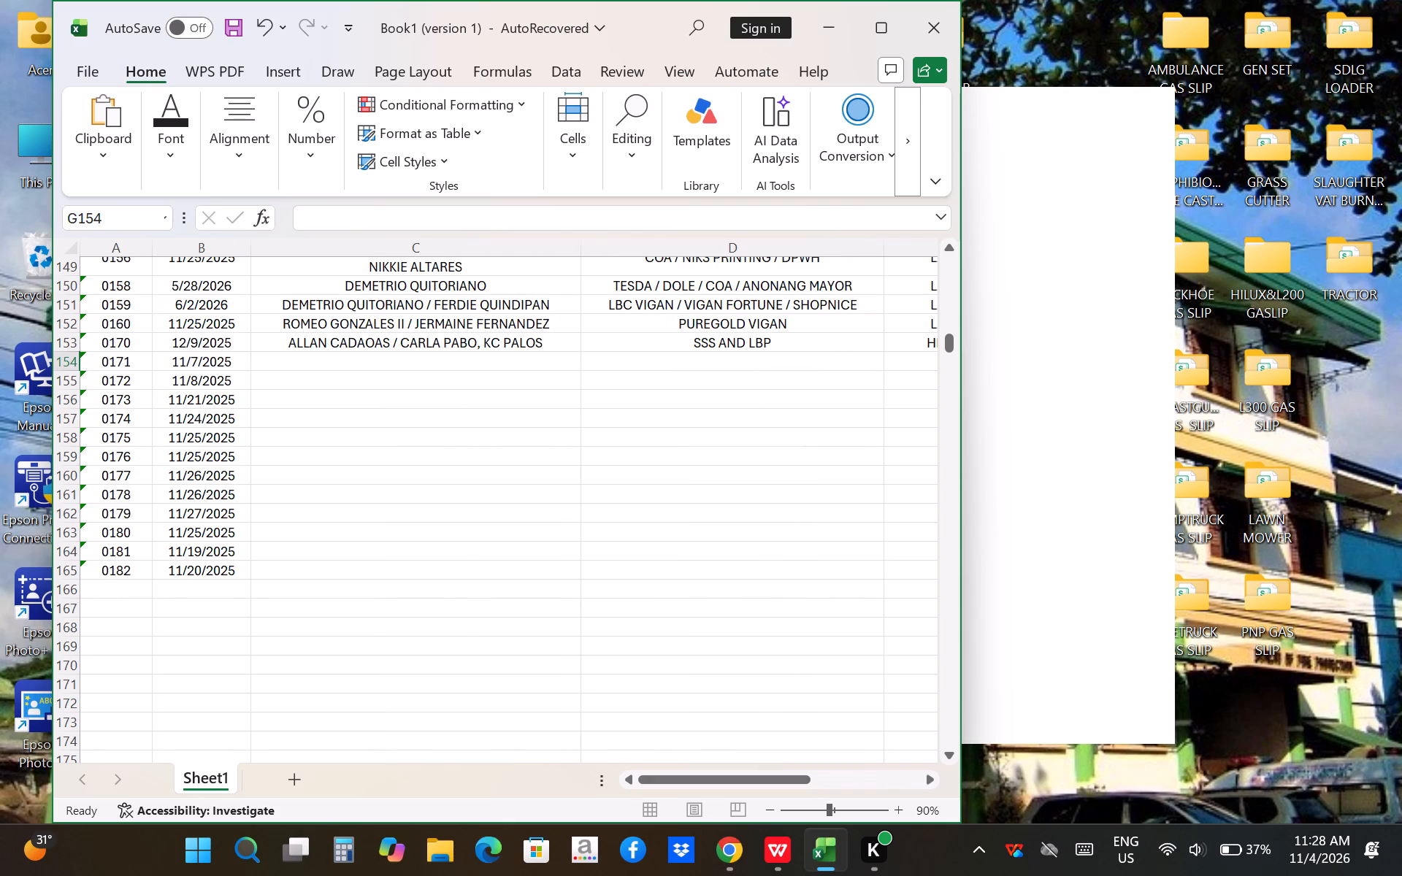
{"action": "left_click", "coordinate": [391, 366]}
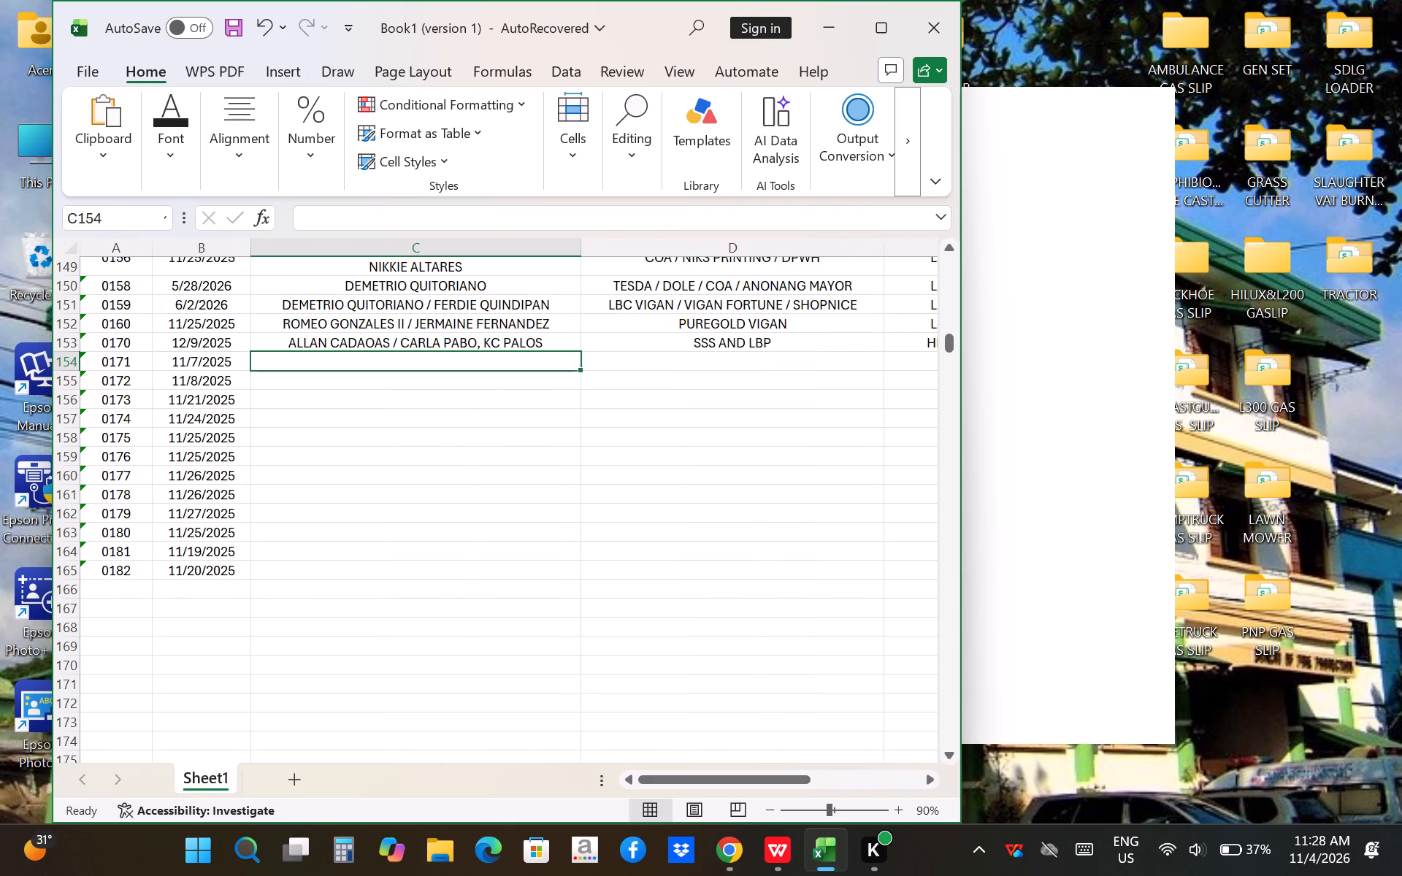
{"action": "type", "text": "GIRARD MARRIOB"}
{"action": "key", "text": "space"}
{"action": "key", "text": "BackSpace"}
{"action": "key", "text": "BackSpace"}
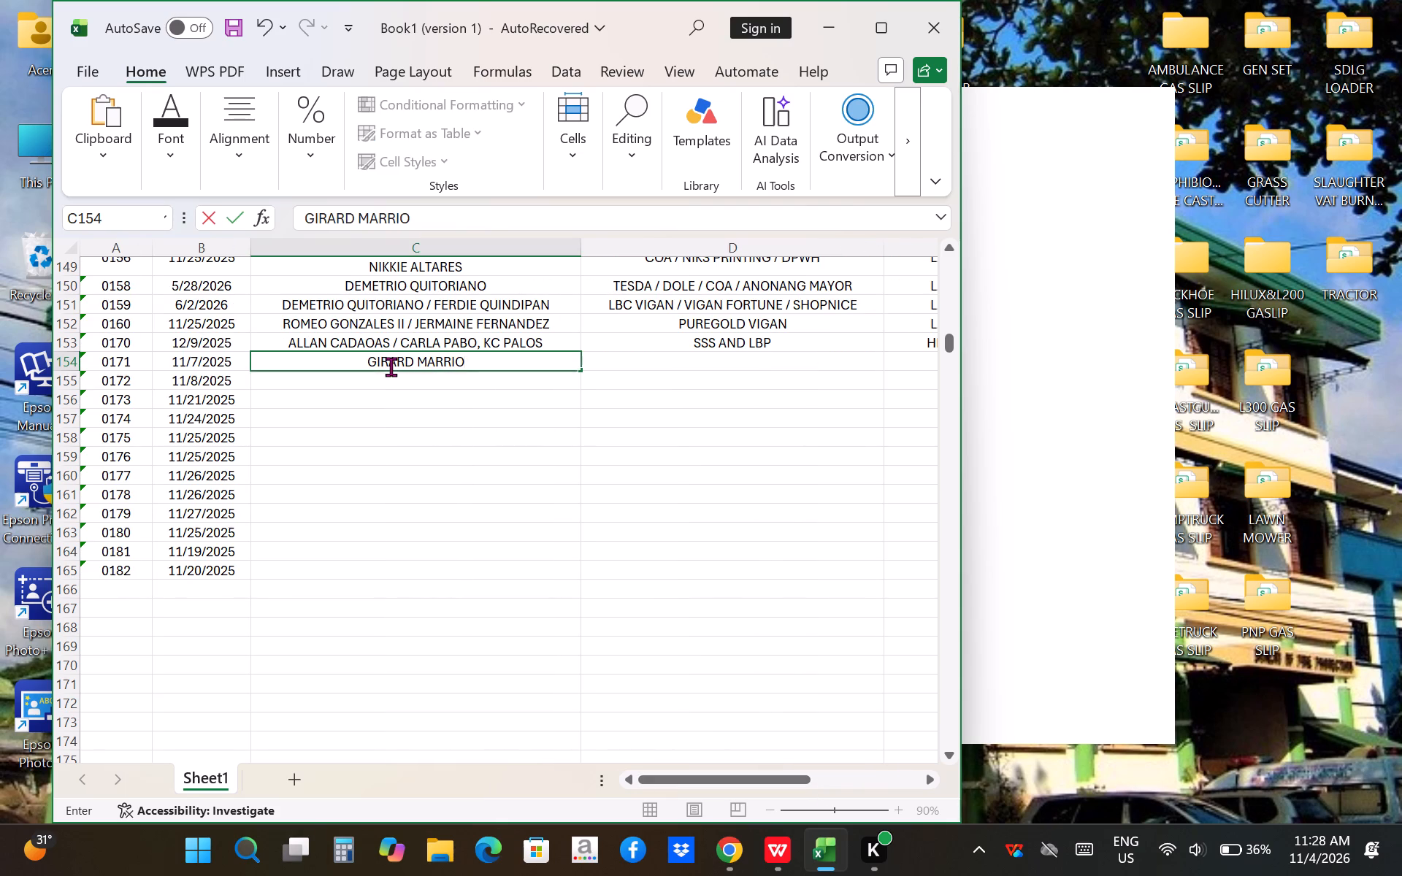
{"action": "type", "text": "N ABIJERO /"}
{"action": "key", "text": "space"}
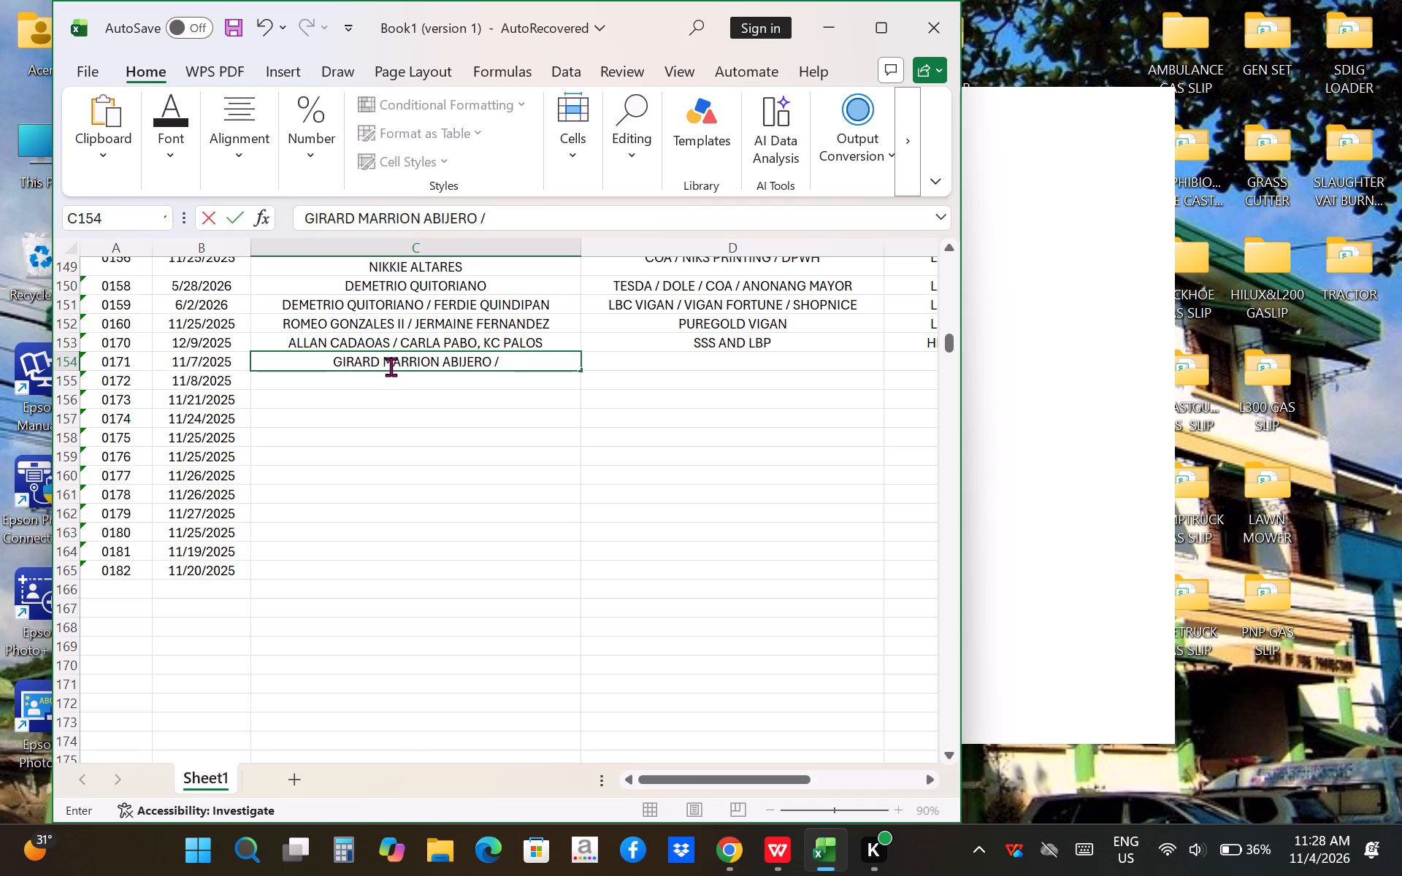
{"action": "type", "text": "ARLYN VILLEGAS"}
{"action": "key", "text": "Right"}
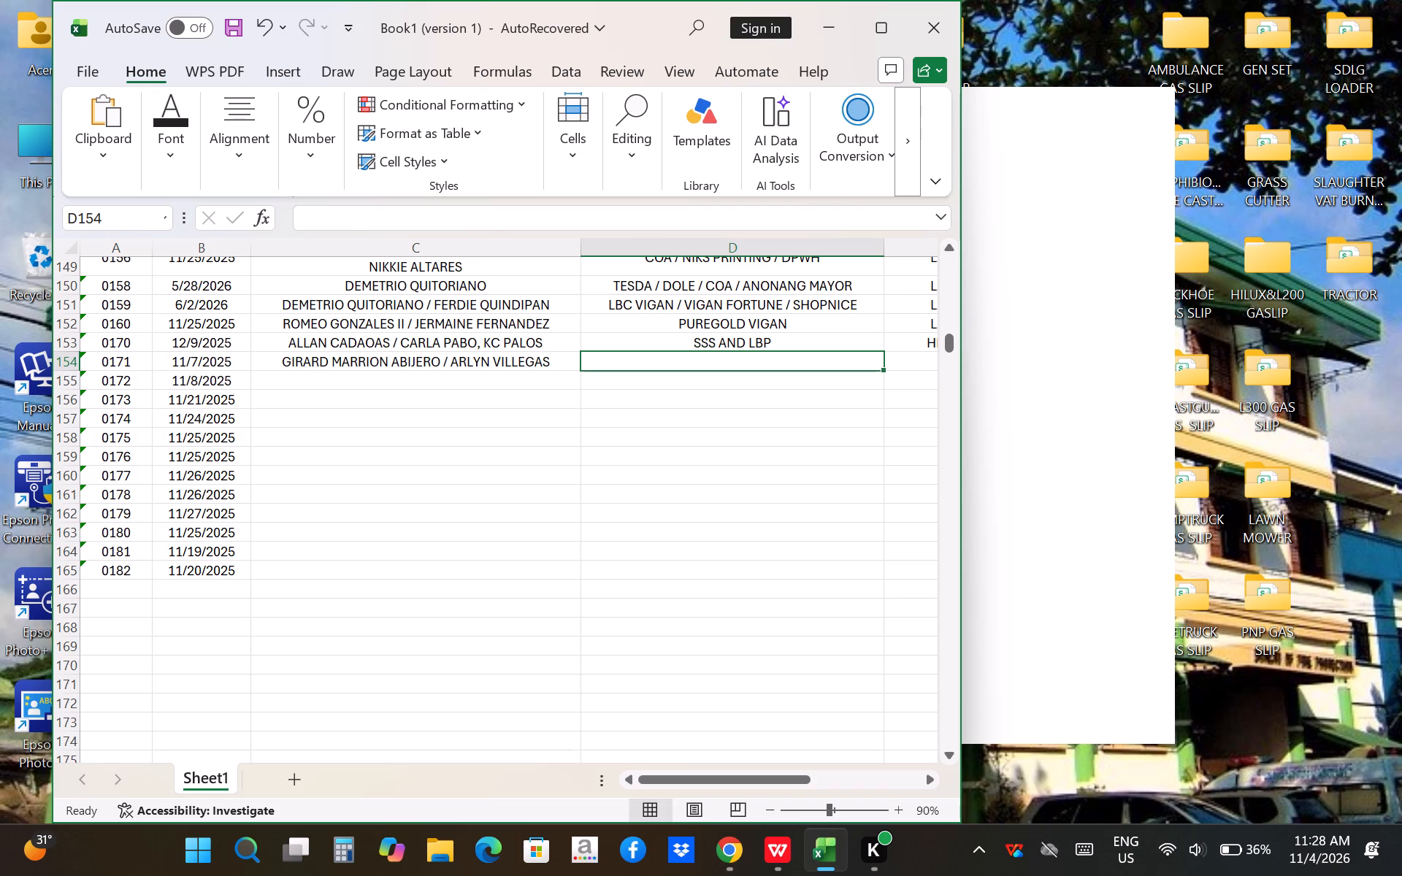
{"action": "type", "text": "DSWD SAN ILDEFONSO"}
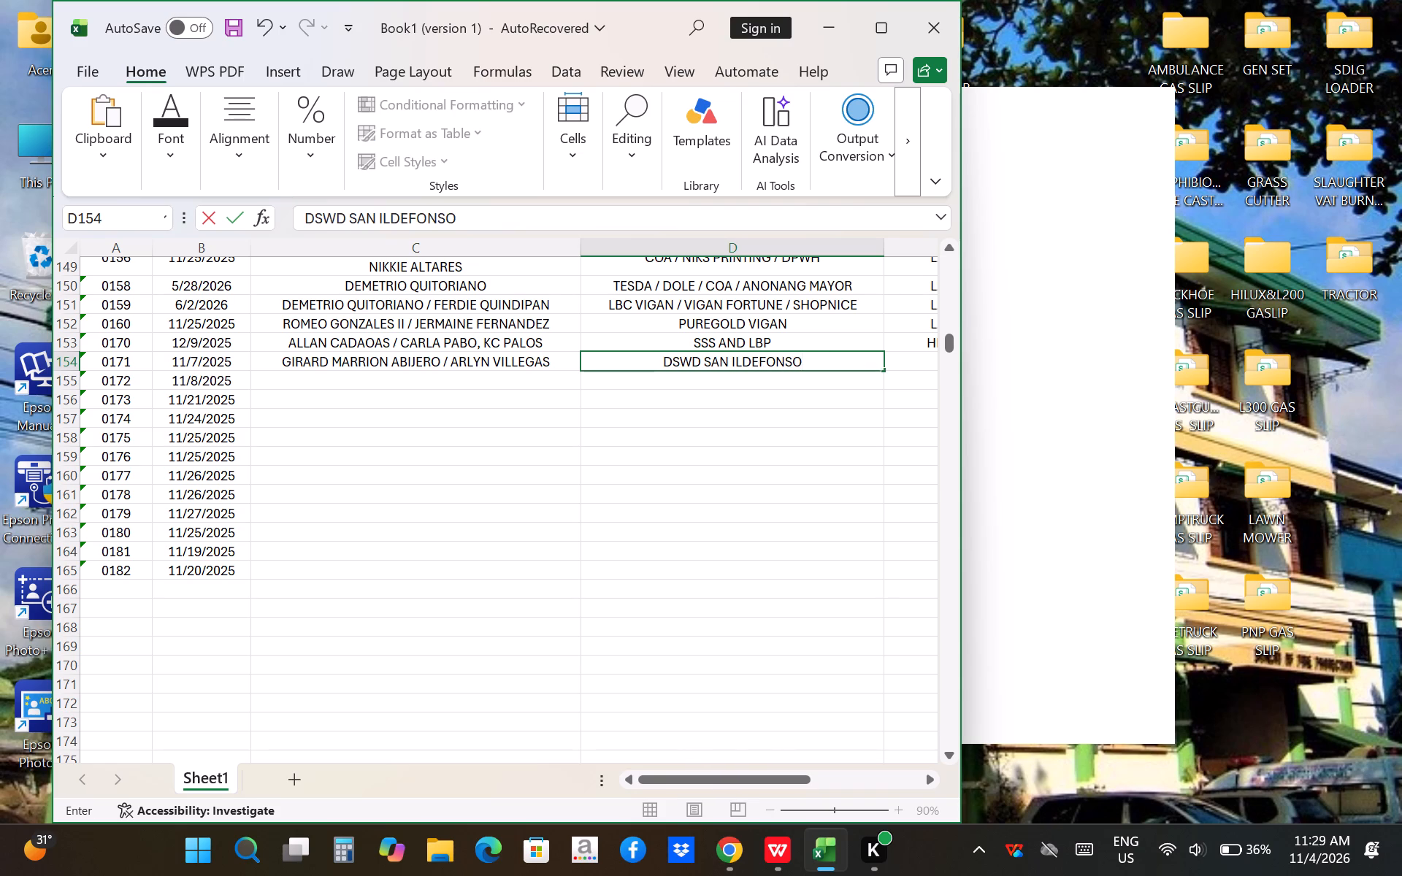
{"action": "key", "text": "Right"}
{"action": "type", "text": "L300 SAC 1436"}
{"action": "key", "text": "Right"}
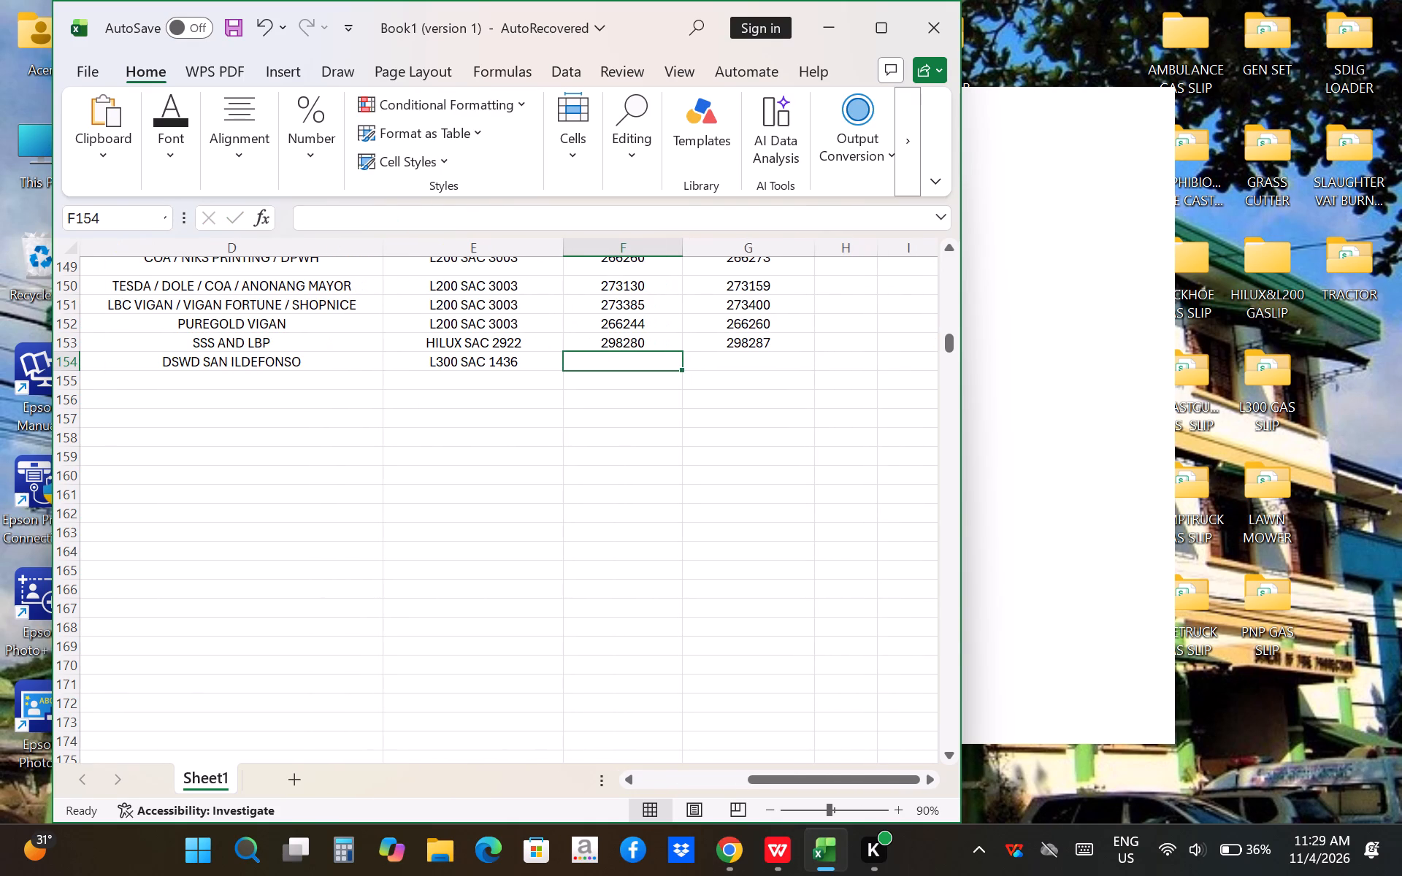
Enter ticket 0171's readings, 28412 in column F and 28442 in column G.
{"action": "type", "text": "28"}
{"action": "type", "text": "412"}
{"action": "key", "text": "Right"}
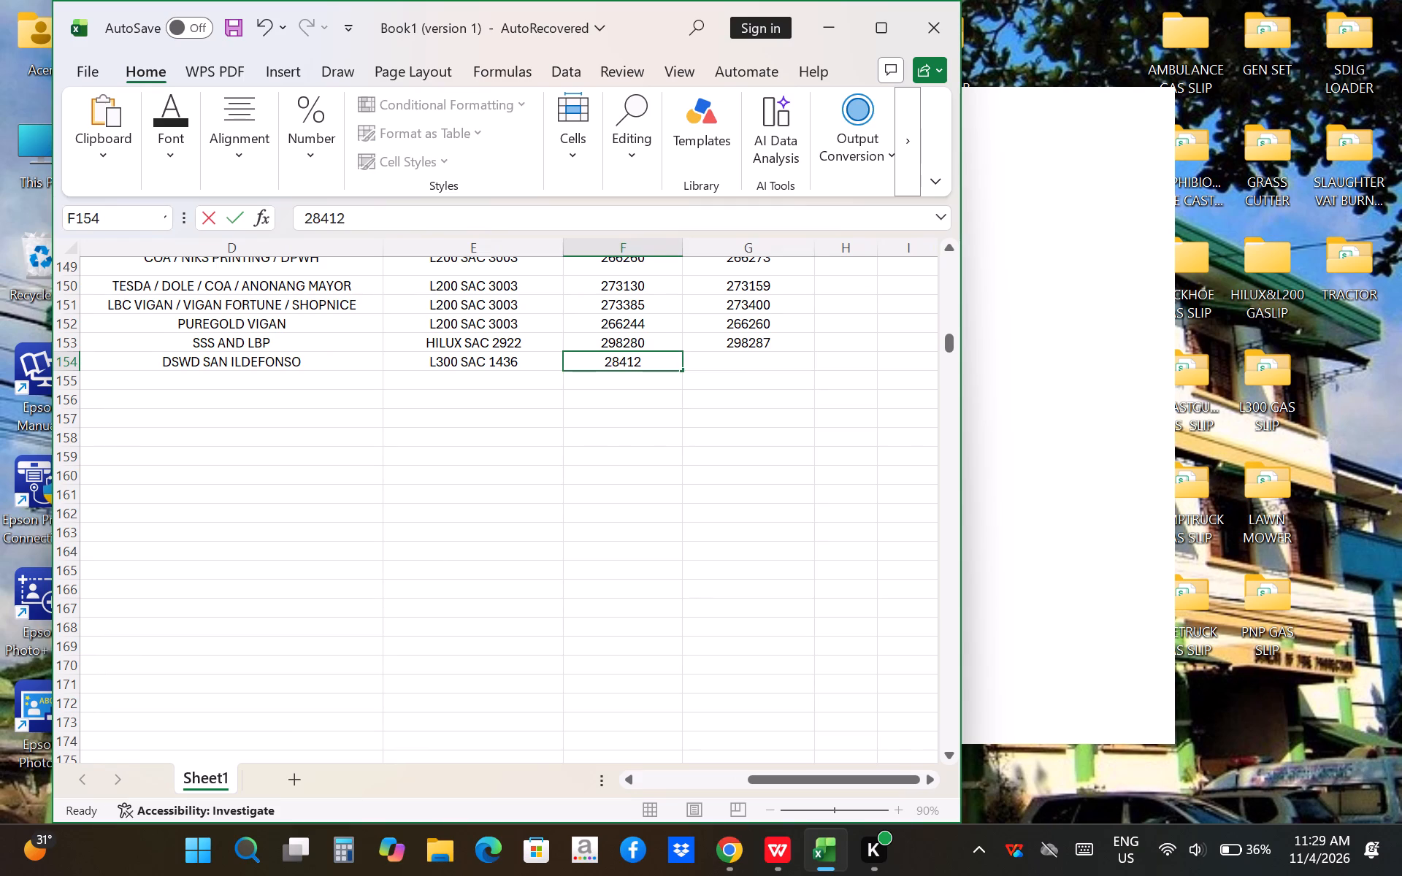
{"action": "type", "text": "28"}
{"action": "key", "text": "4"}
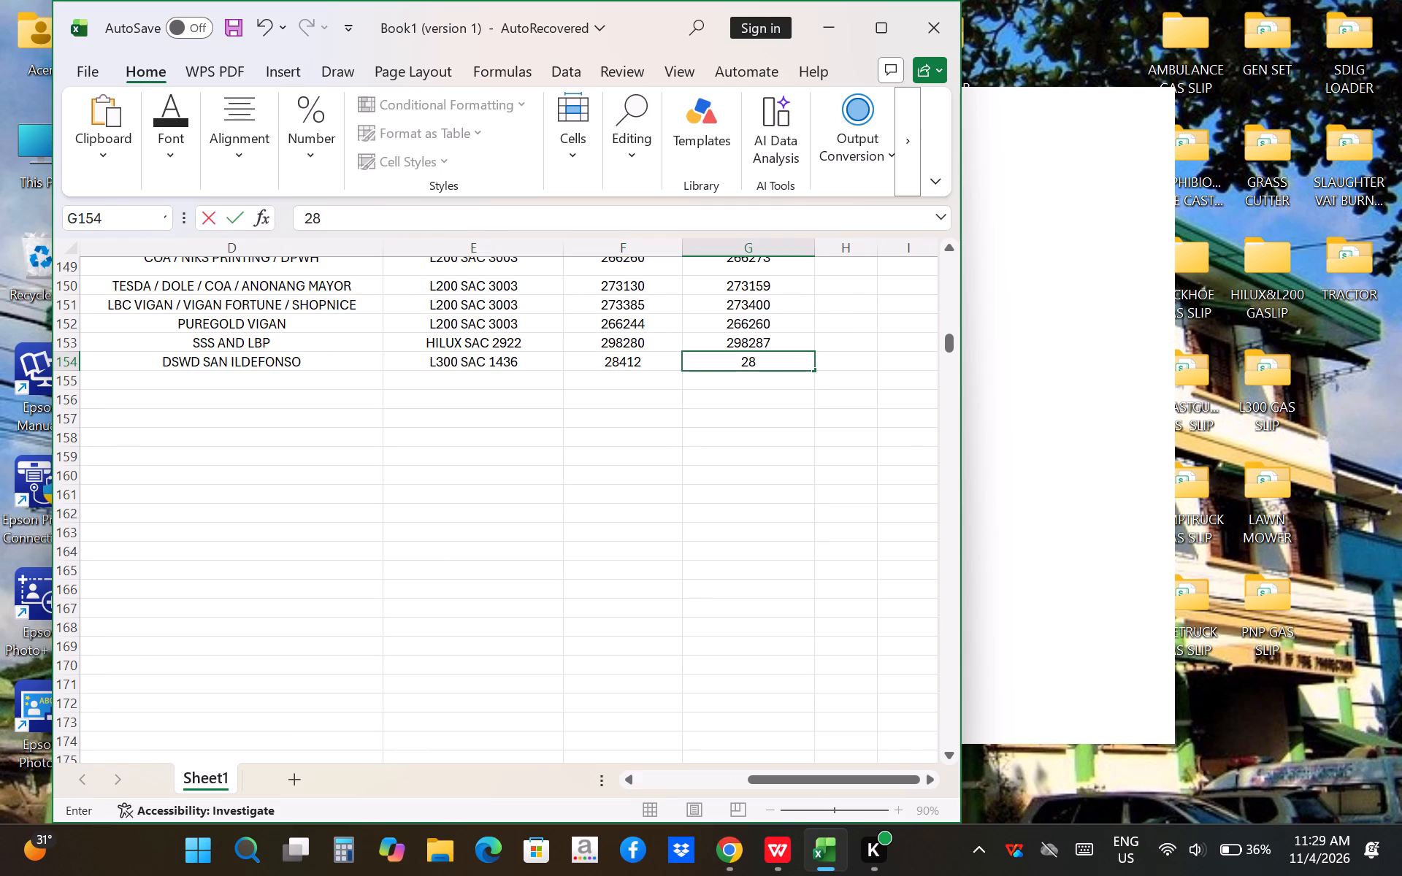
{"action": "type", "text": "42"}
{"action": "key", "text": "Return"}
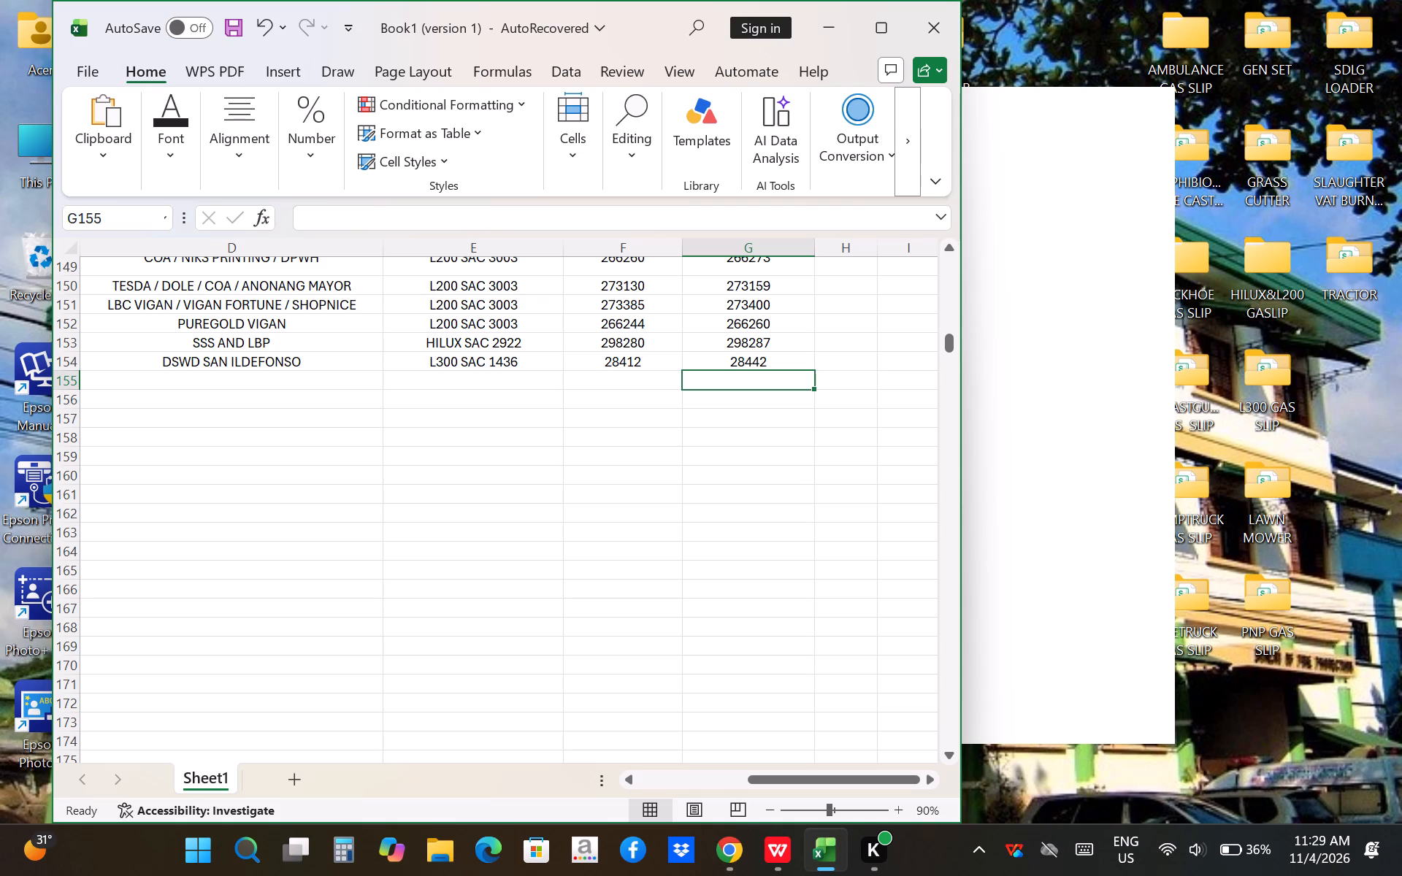
Enter two names in ticket 0172's name cell, ticket 0171's first person and a second person, separated by a slash.
{"action": "left_click_drag", "start_coordinate": [902, 778], "coordinate": [504, 745]}
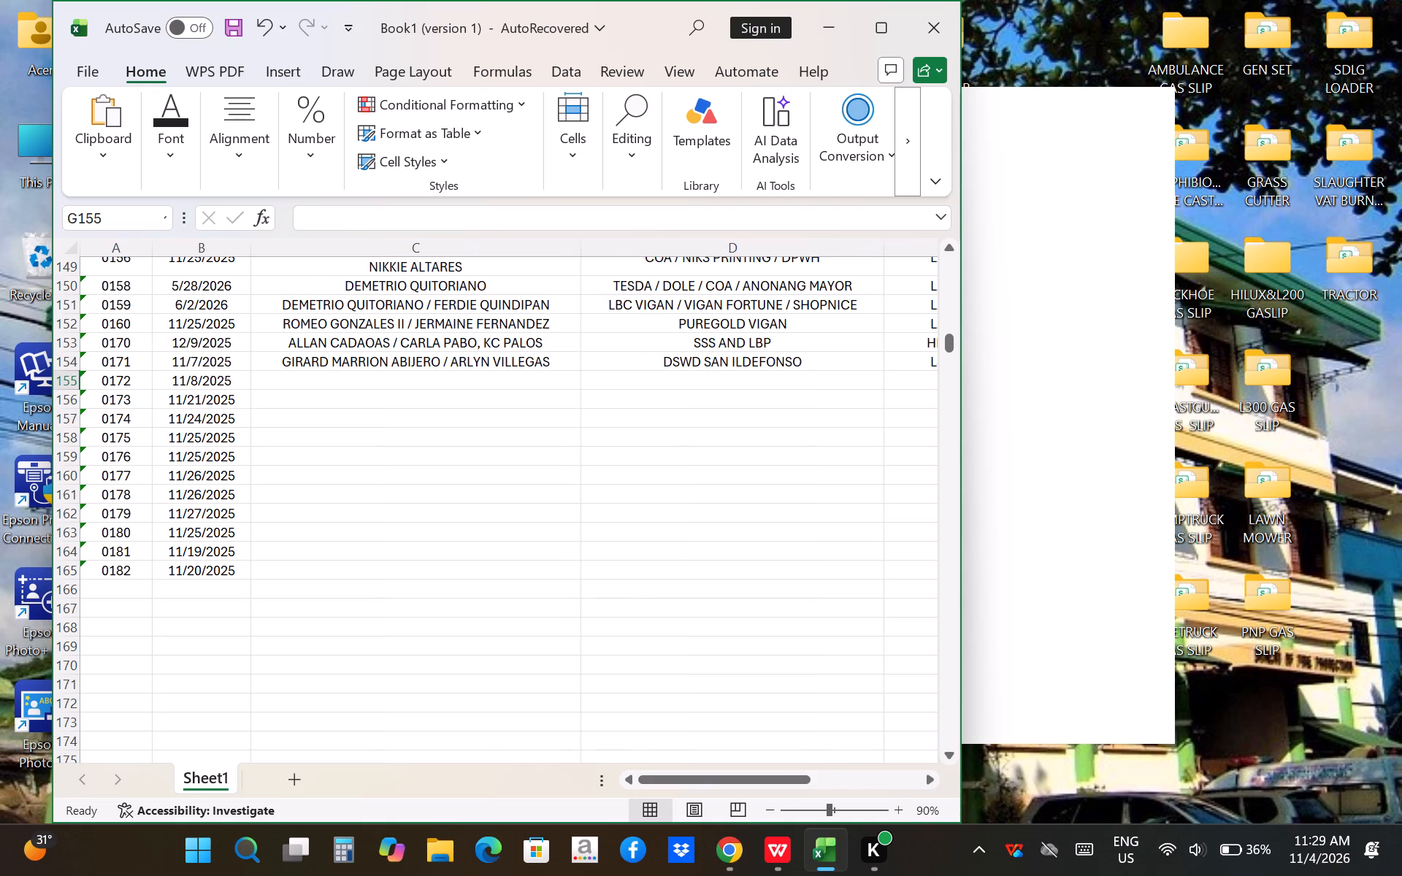
{"action": "left_click", "coordinate": [399, 385]}
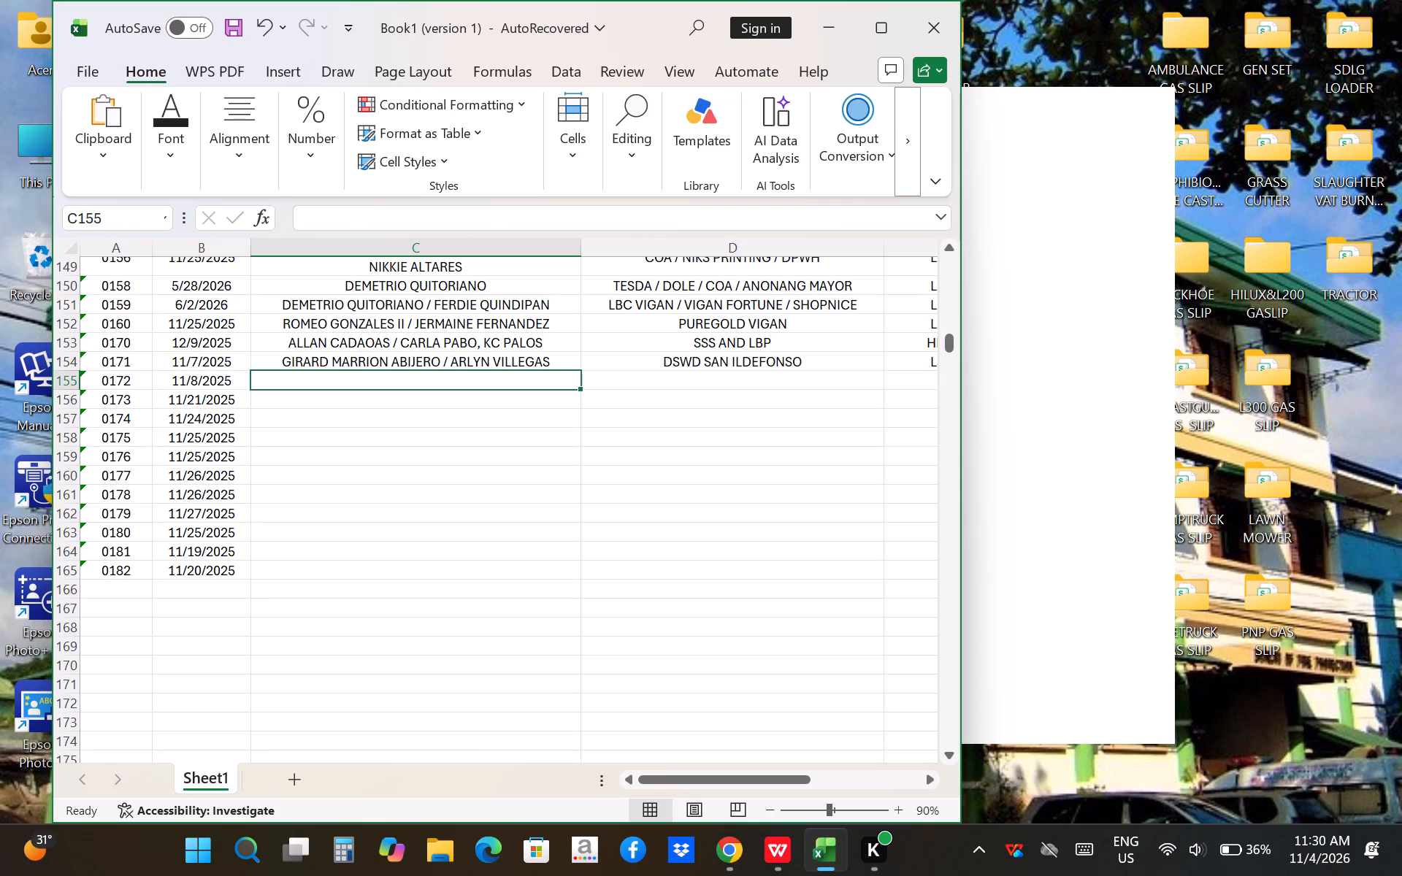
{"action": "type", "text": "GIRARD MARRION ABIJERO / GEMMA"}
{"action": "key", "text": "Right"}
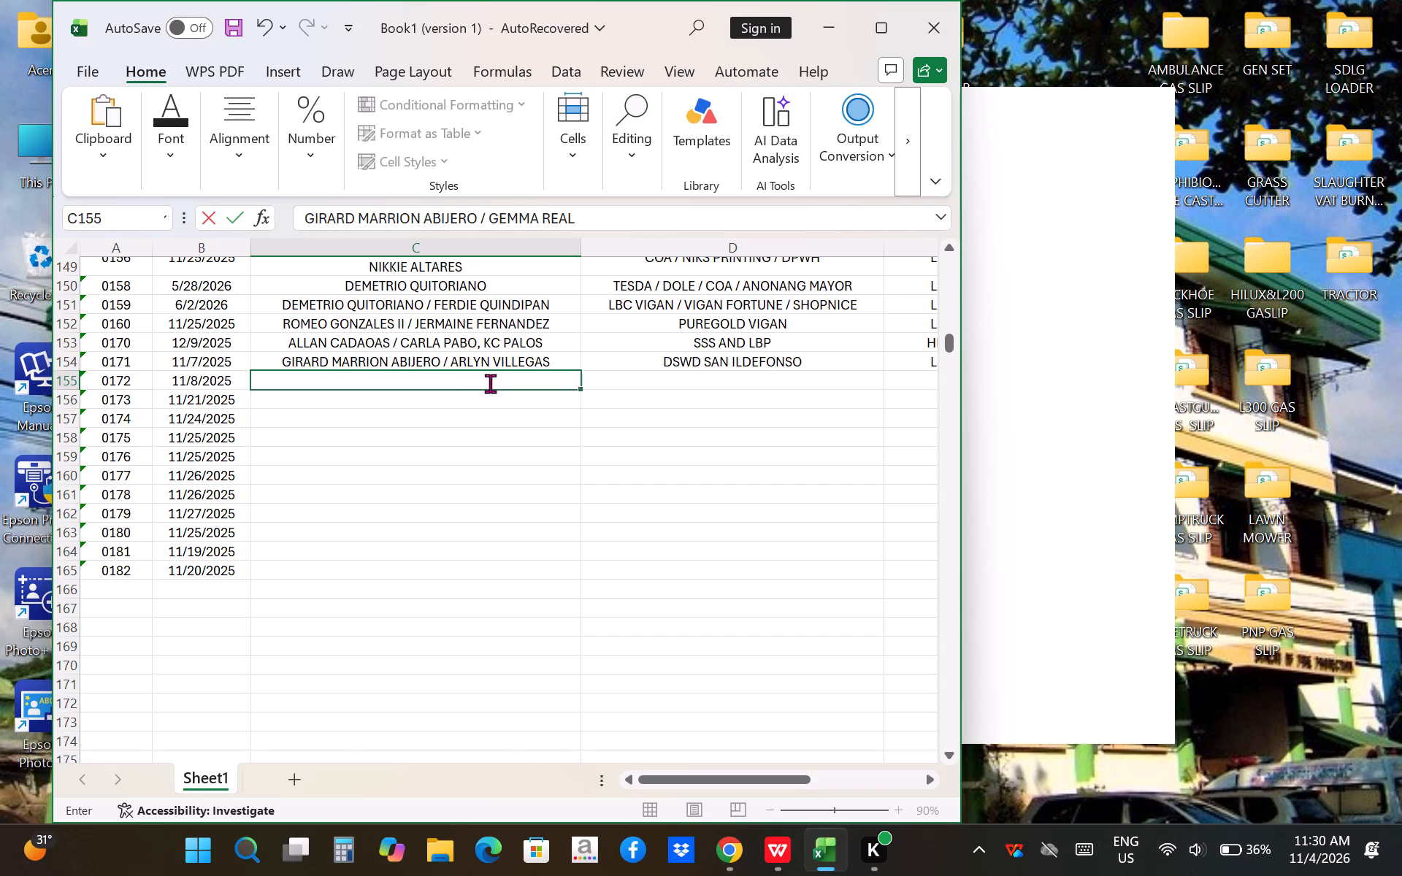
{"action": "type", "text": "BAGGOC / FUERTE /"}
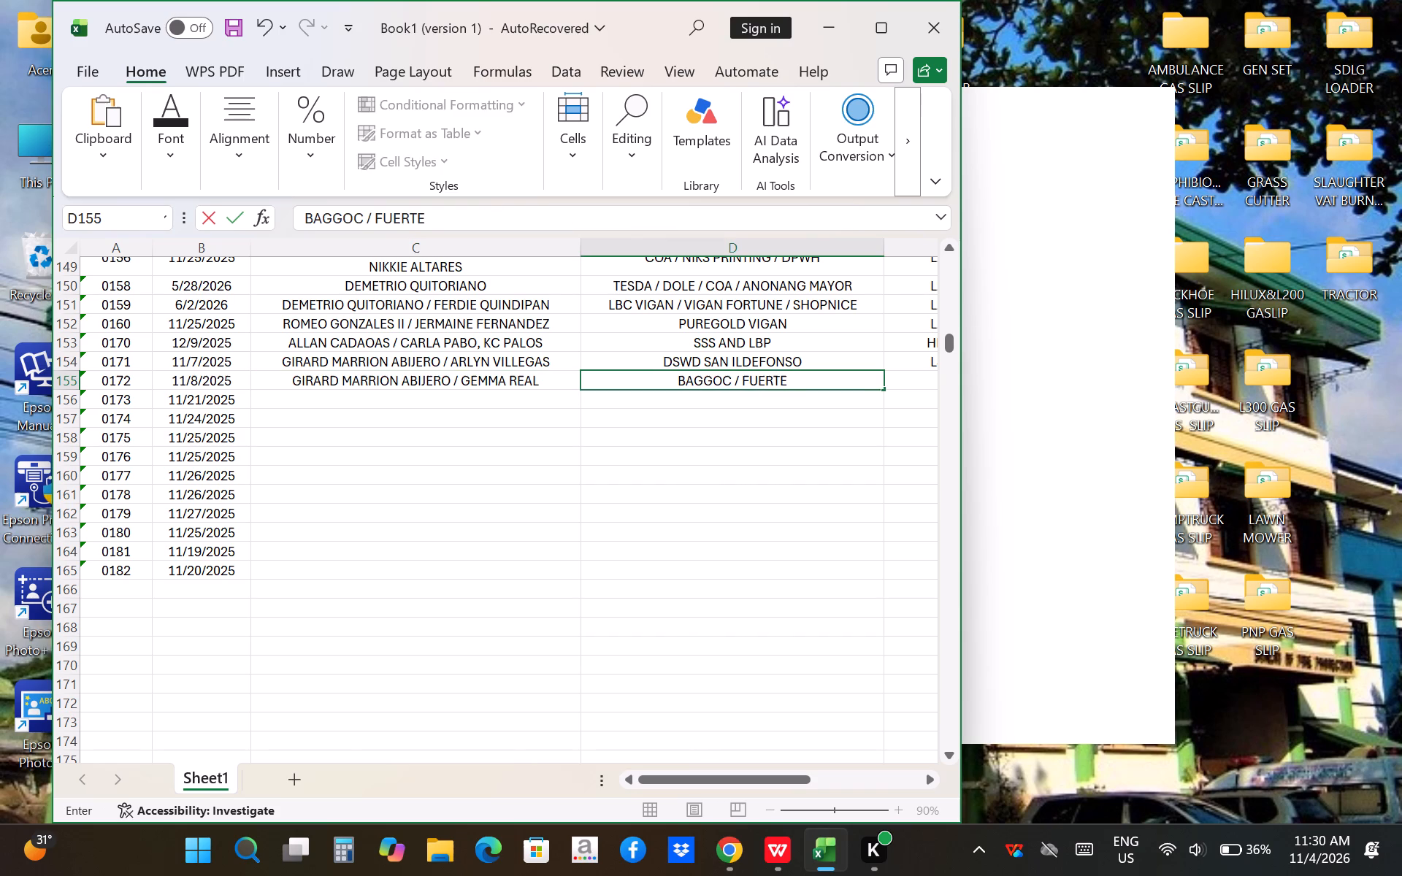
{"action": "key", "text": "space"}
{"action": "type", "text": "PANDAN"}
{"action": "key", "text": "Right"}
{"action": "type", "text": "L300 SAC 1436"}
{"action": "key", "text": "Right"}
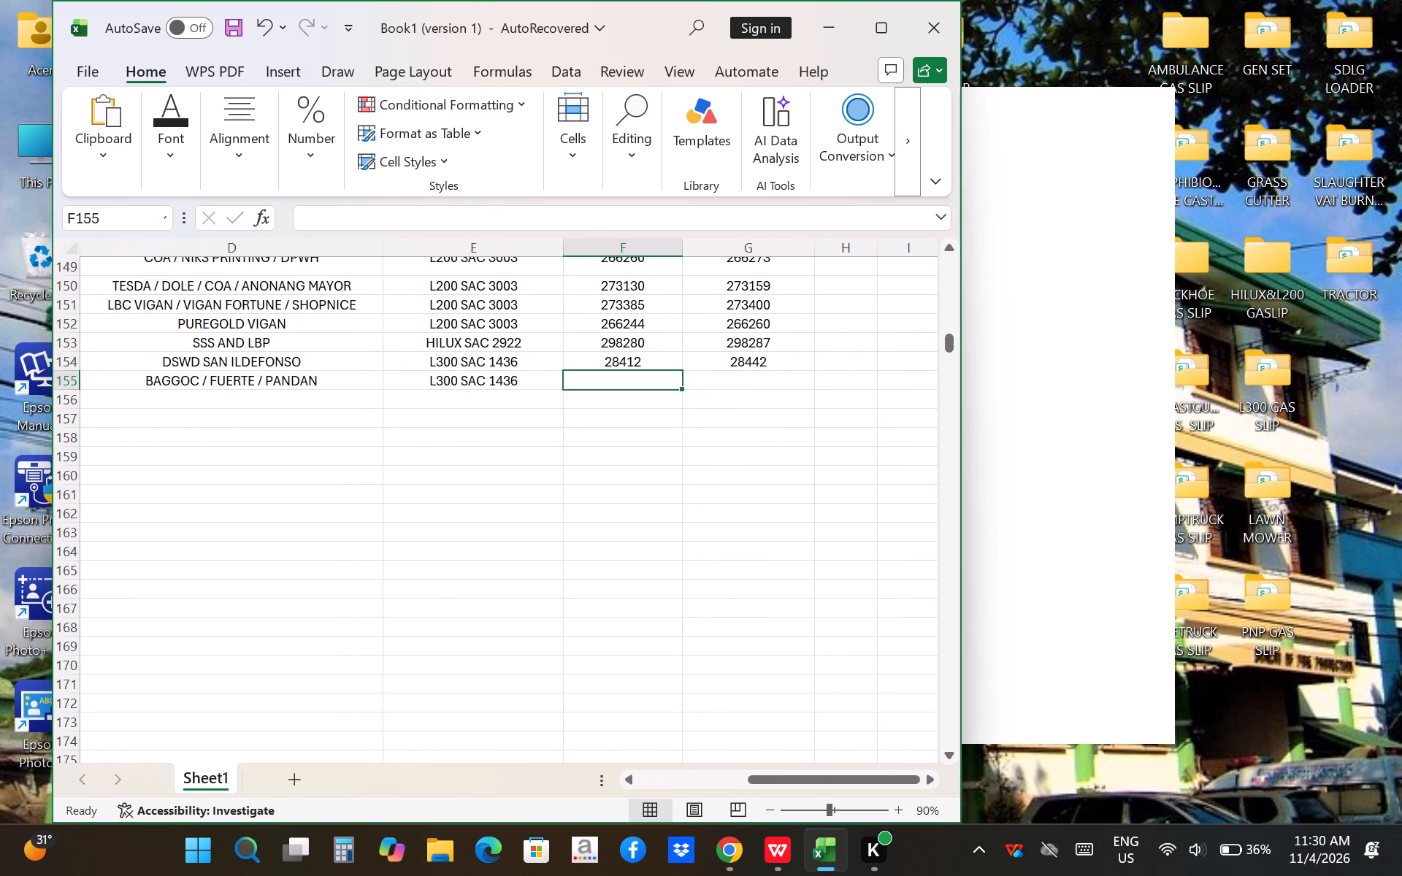
Enter ticket 0172's readings, 28442 in column F and 28472 in column G.
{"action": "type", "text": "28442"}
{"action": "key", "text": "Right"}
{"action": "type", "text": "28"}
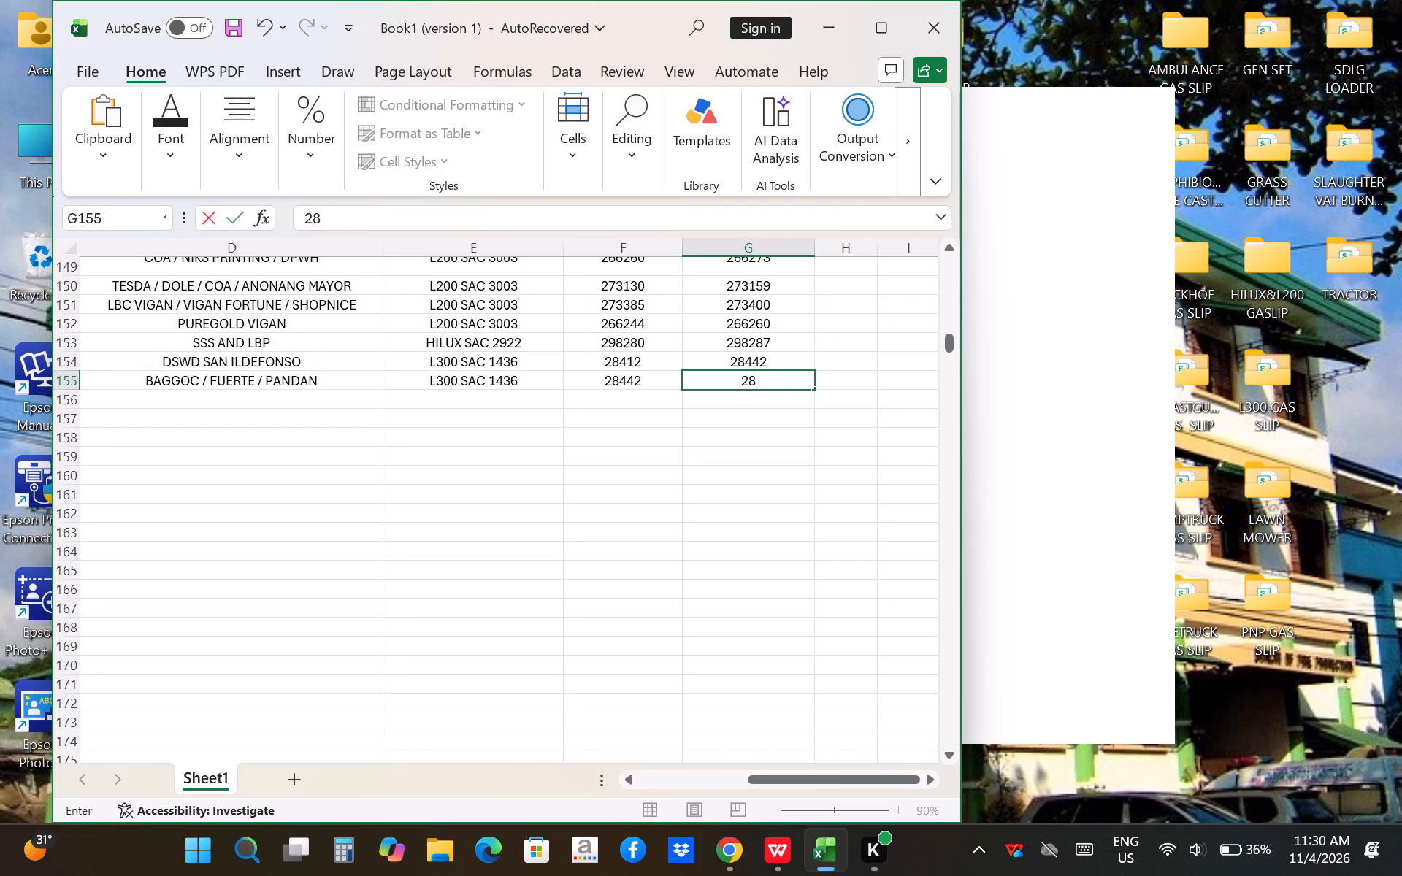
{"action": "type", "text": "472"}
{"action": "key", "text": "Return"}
Enter two names in ticket 0173's name cell, ticket 0172's first person and a new second person, separated by a slash.
{"action": "left_click_drag", "start_coordinate": [867, 778], "coordinate": [556, 746]}
{"action": "left_click", "coordinate": [356, 401]}
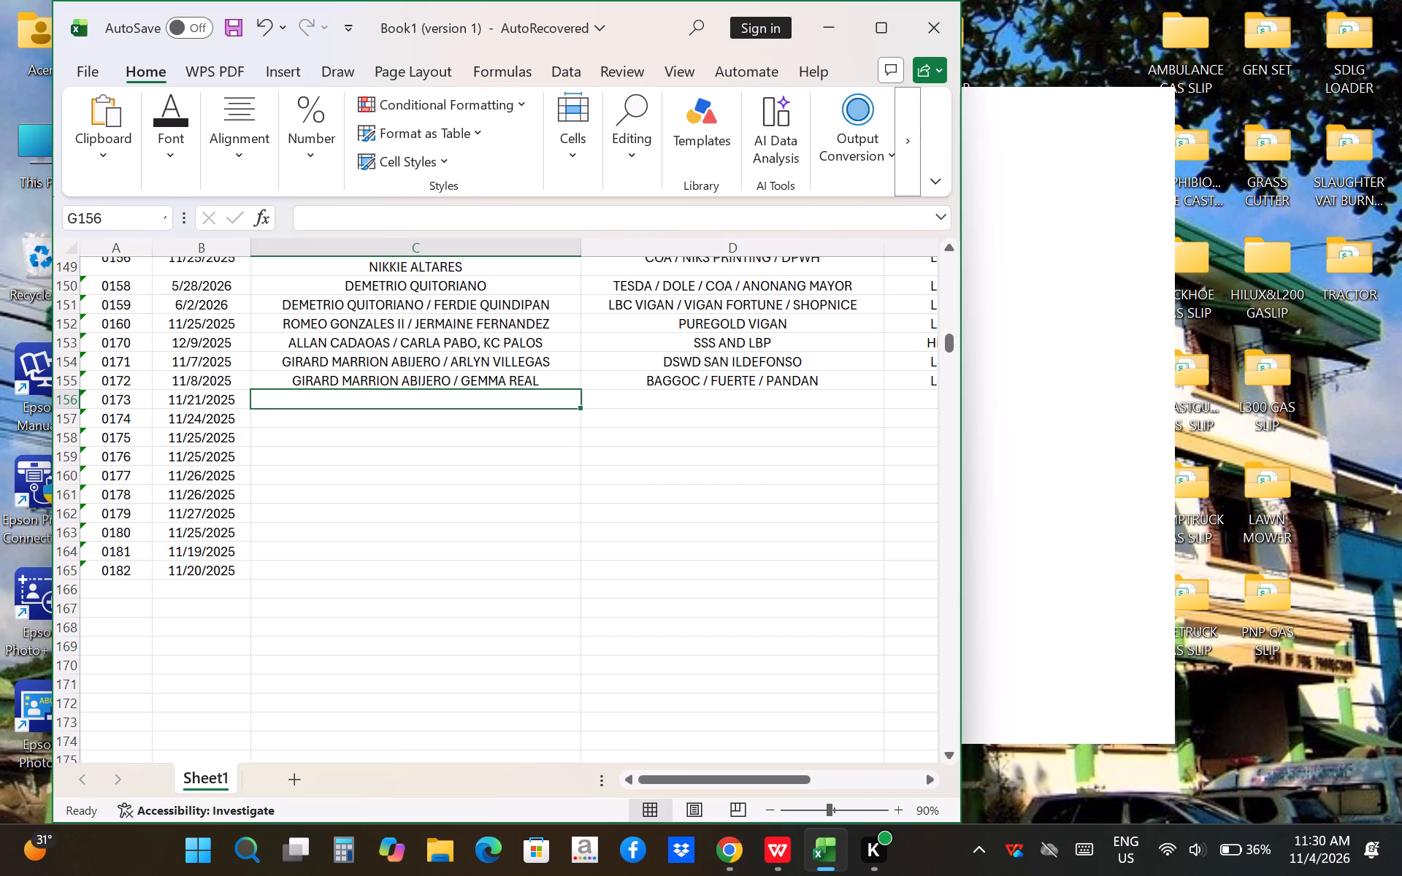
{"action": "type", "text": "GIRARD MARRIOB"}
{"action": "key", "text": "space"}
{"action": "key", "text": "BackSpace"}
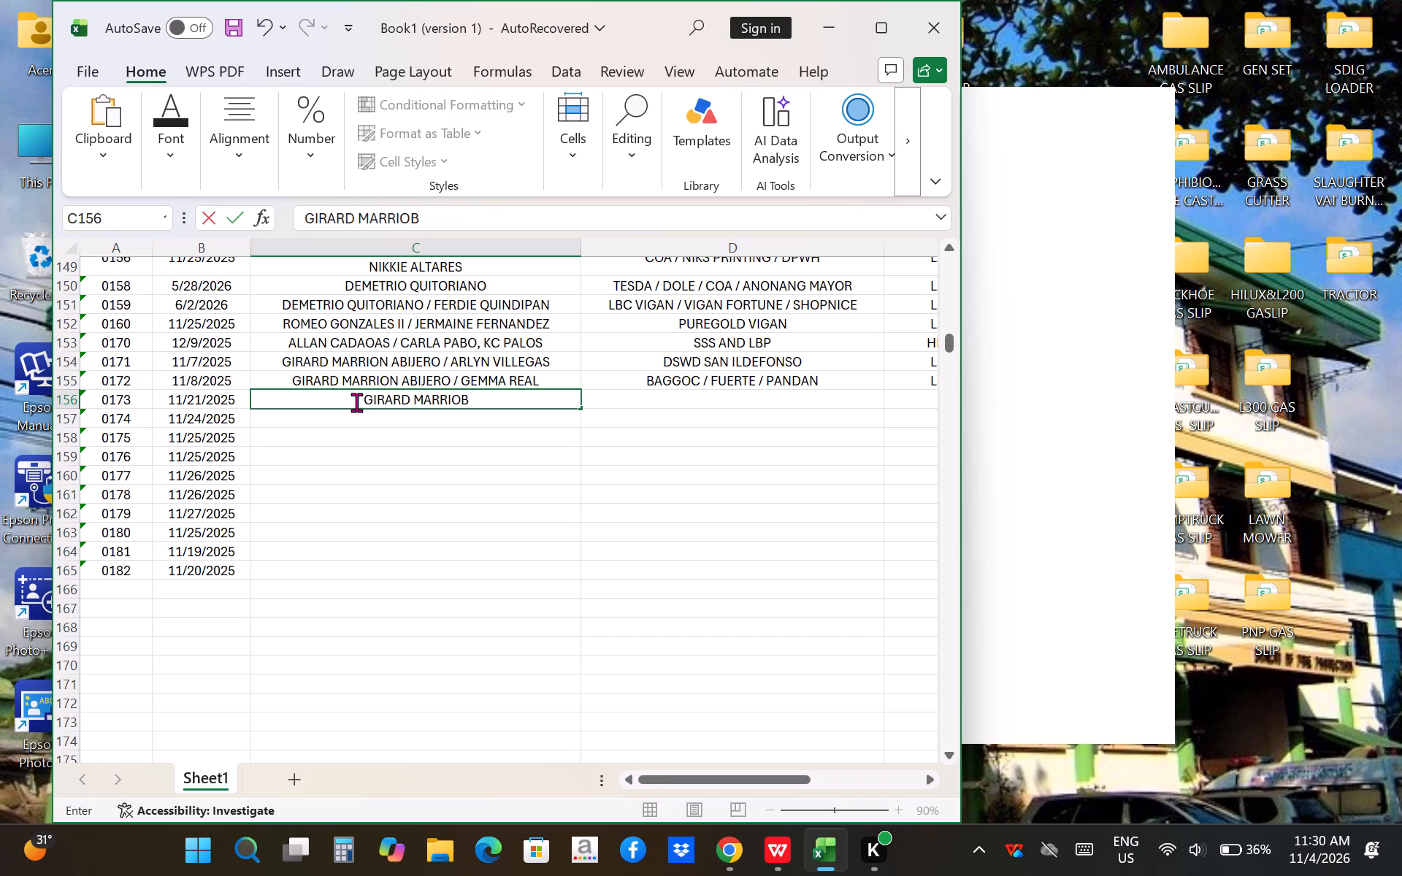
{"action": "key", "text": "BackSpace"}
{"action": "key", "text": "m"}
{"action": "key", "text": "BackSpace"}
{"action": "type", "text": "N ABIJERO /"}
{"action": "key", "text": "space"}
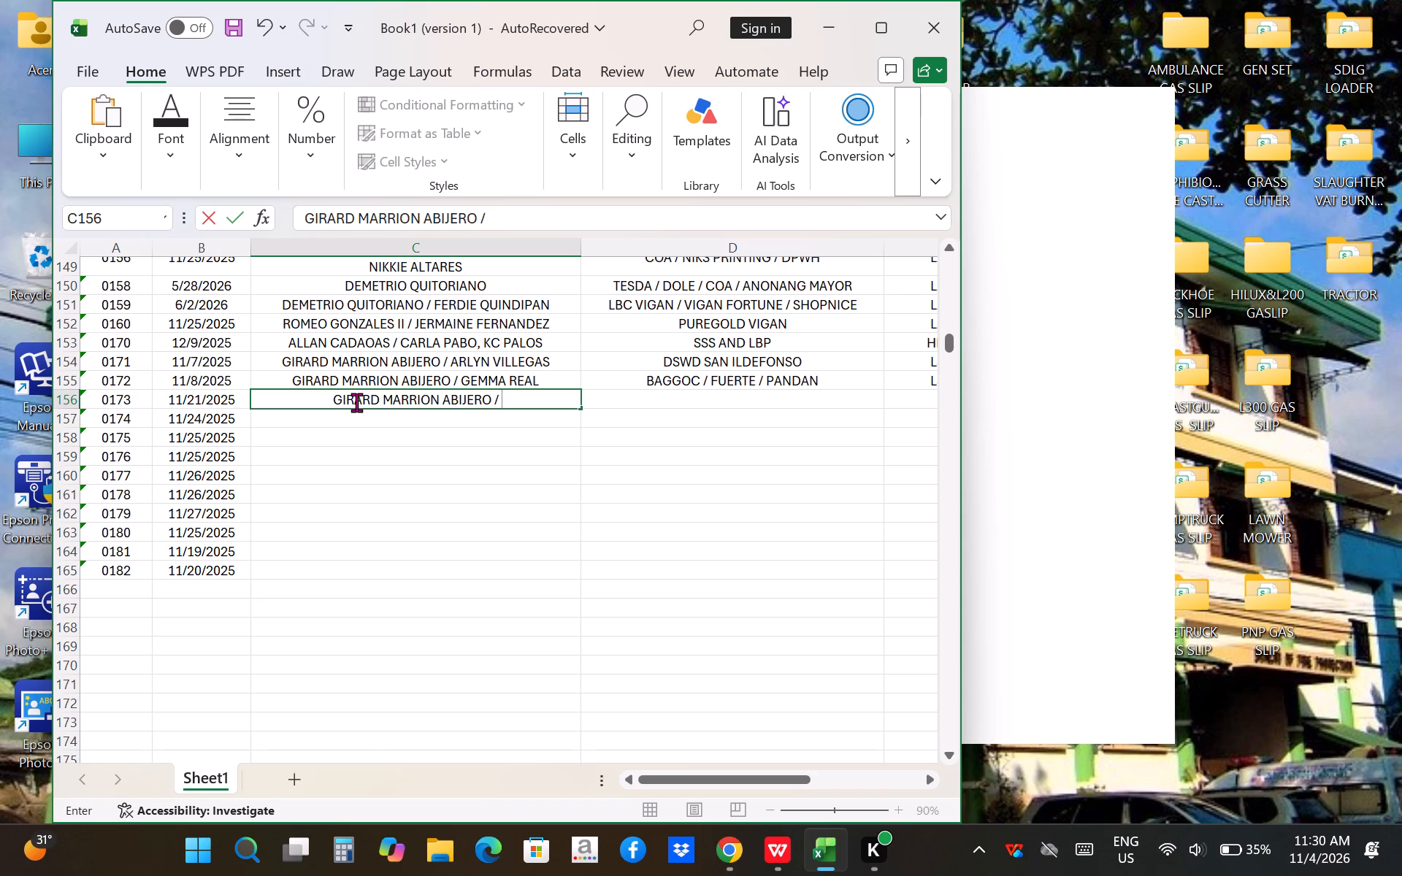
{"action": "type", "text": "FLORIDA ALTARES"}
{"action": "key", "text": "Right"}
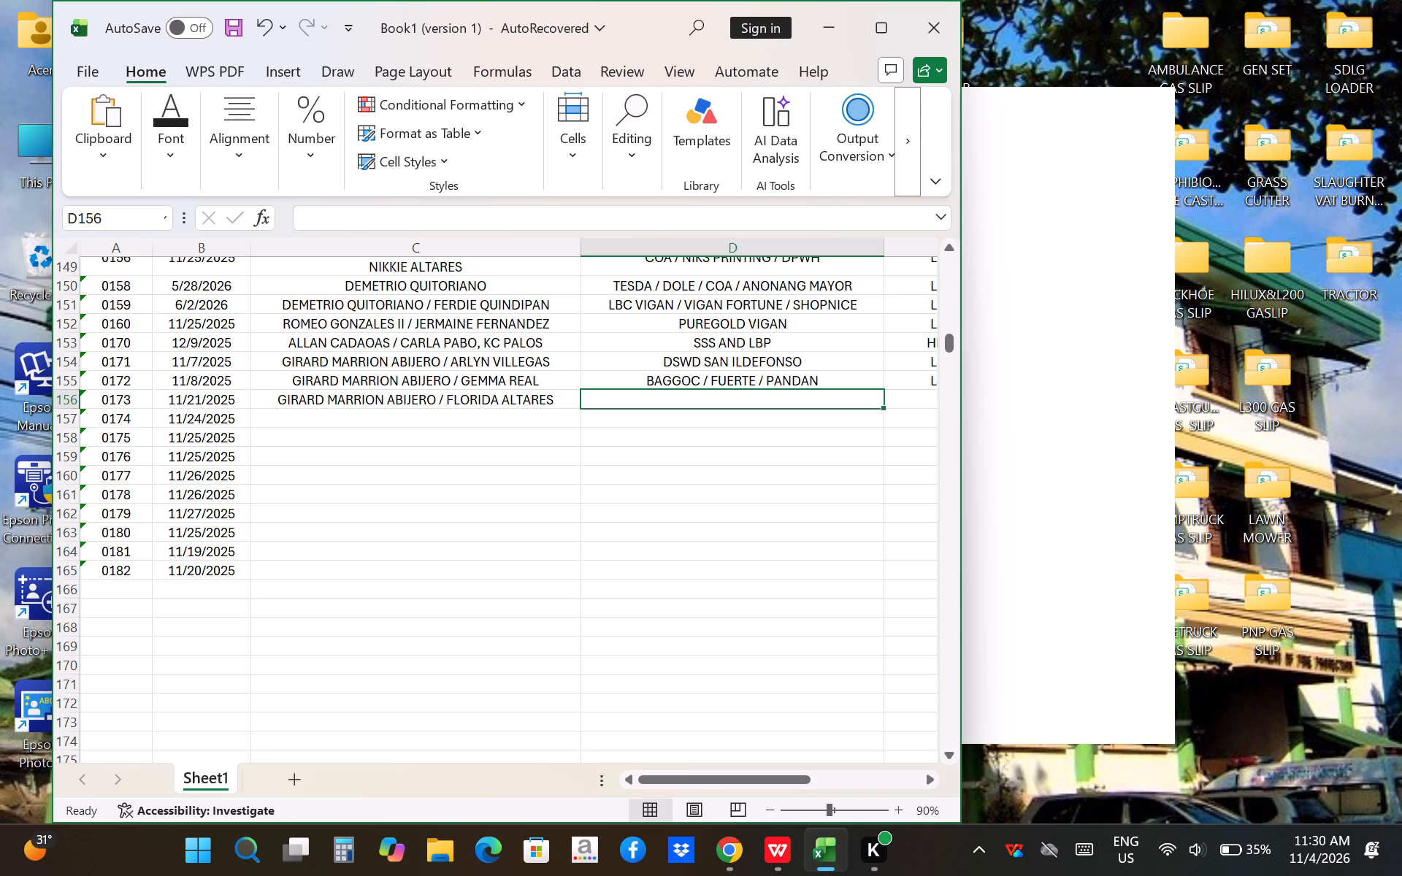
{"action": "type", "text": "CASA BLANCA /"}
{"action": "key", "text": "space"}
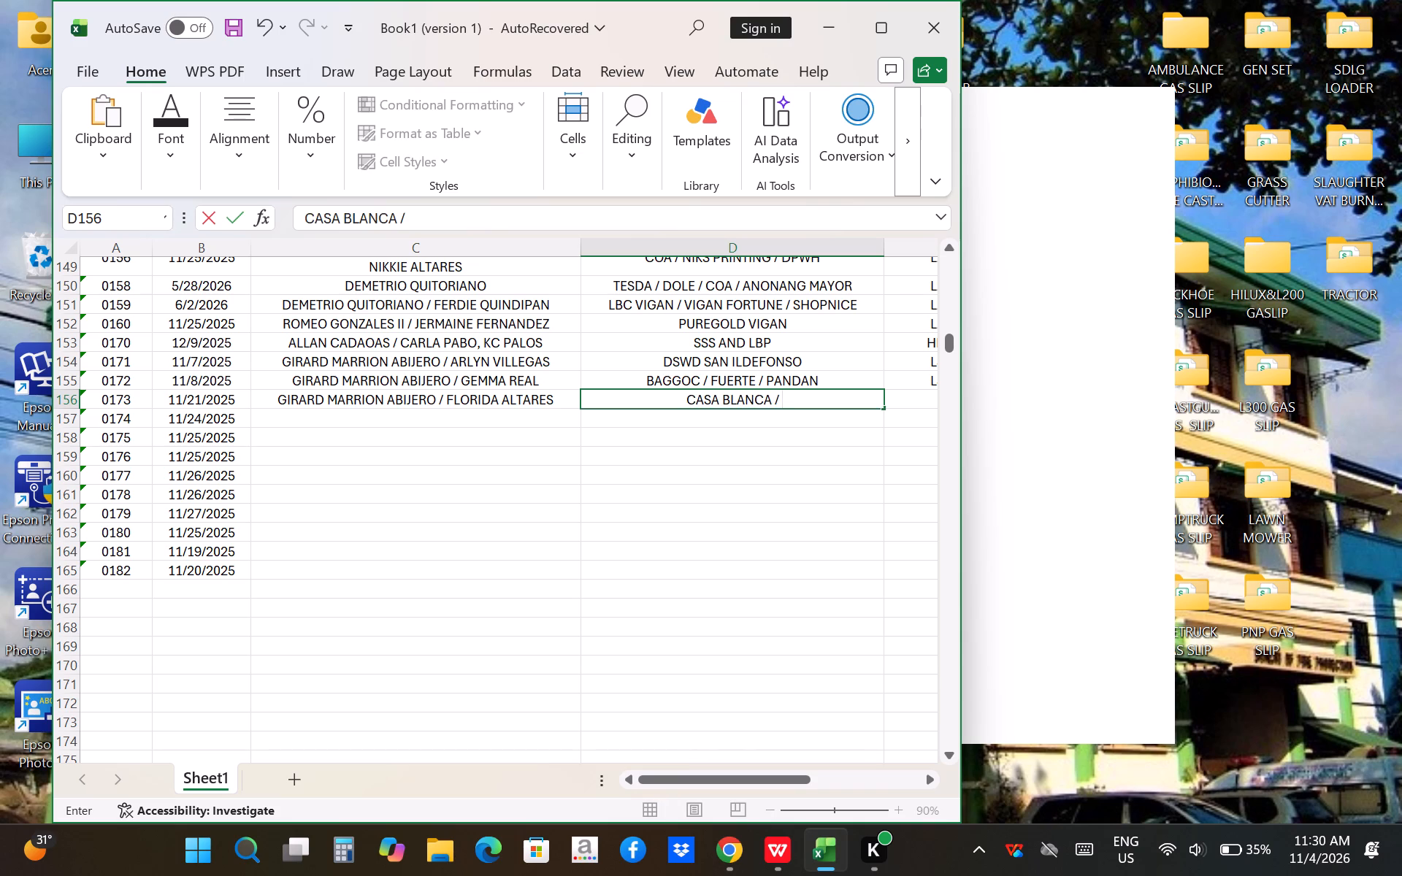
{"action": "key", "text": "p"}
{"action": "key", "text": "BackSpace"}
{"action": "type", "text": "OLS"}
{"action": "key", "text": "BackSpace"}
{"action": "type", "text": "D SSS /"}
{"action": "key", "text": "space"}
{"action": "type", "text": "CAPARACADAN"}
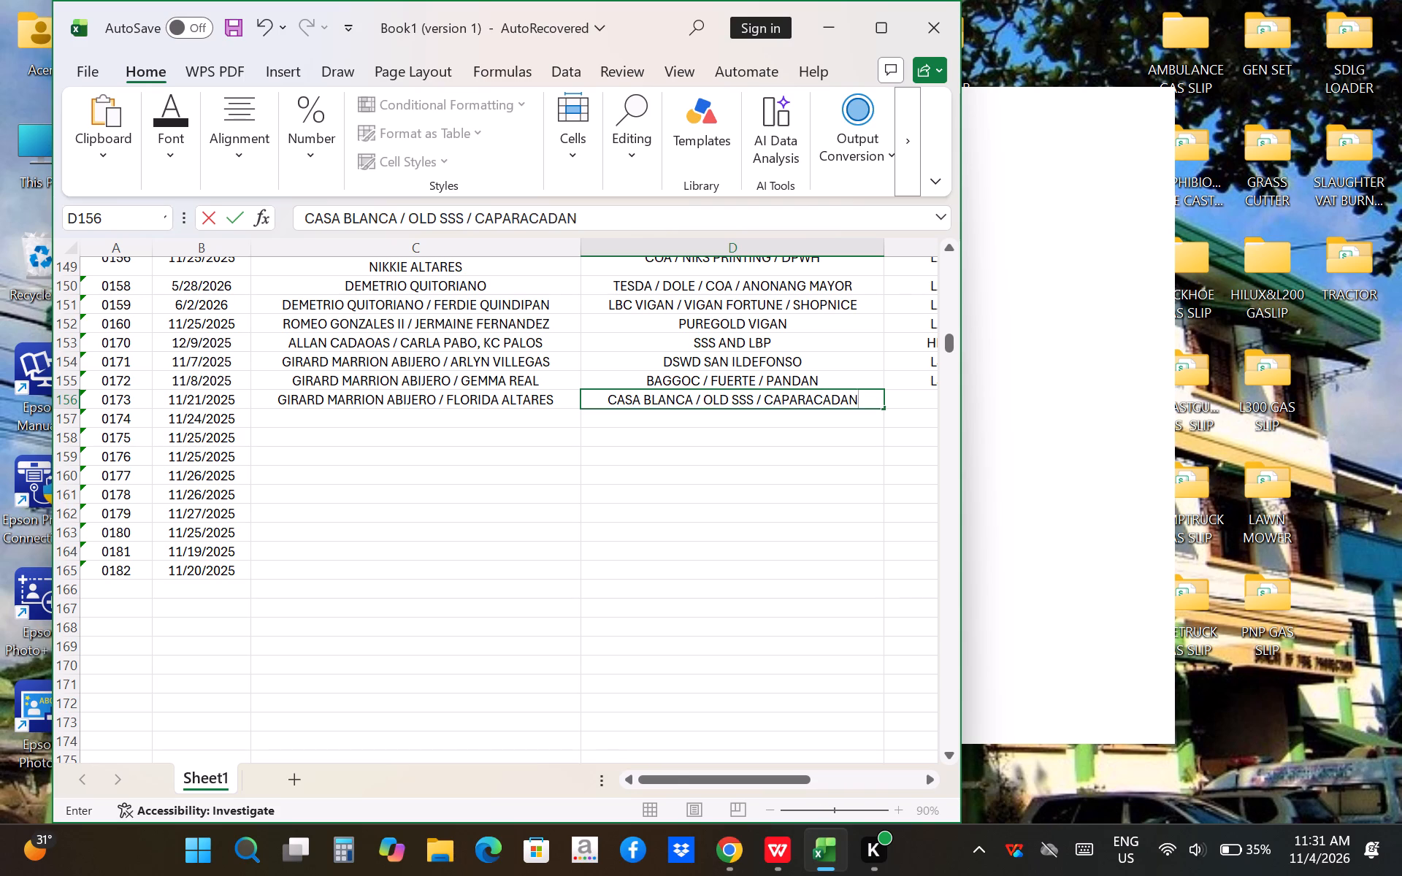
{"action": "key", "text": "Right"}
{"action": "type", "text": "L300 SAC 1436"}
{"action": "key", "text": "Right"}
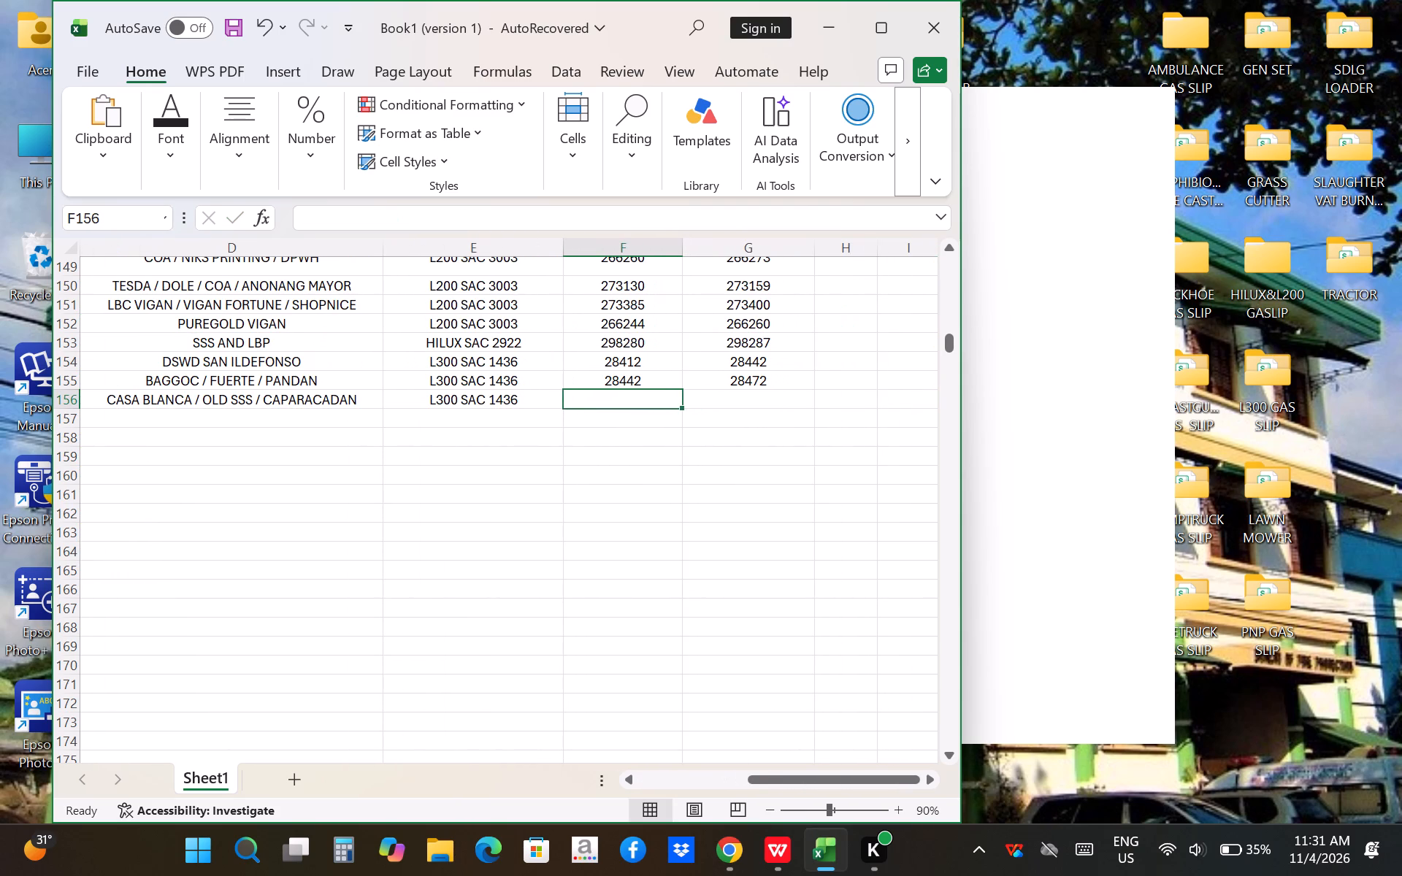
Enter ticket 0173's readings, 29002 in column F and 29022 in column G.
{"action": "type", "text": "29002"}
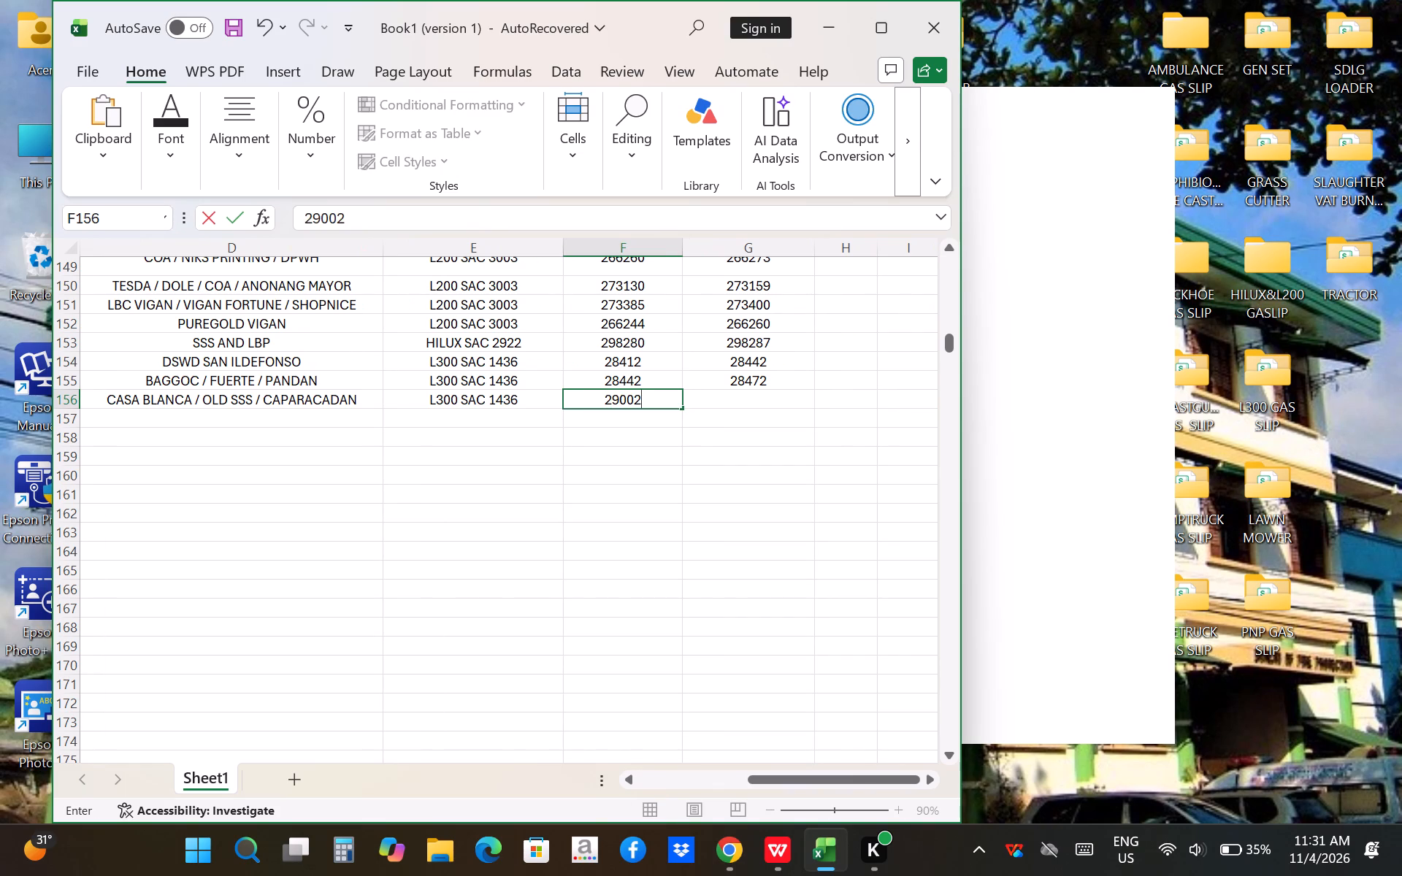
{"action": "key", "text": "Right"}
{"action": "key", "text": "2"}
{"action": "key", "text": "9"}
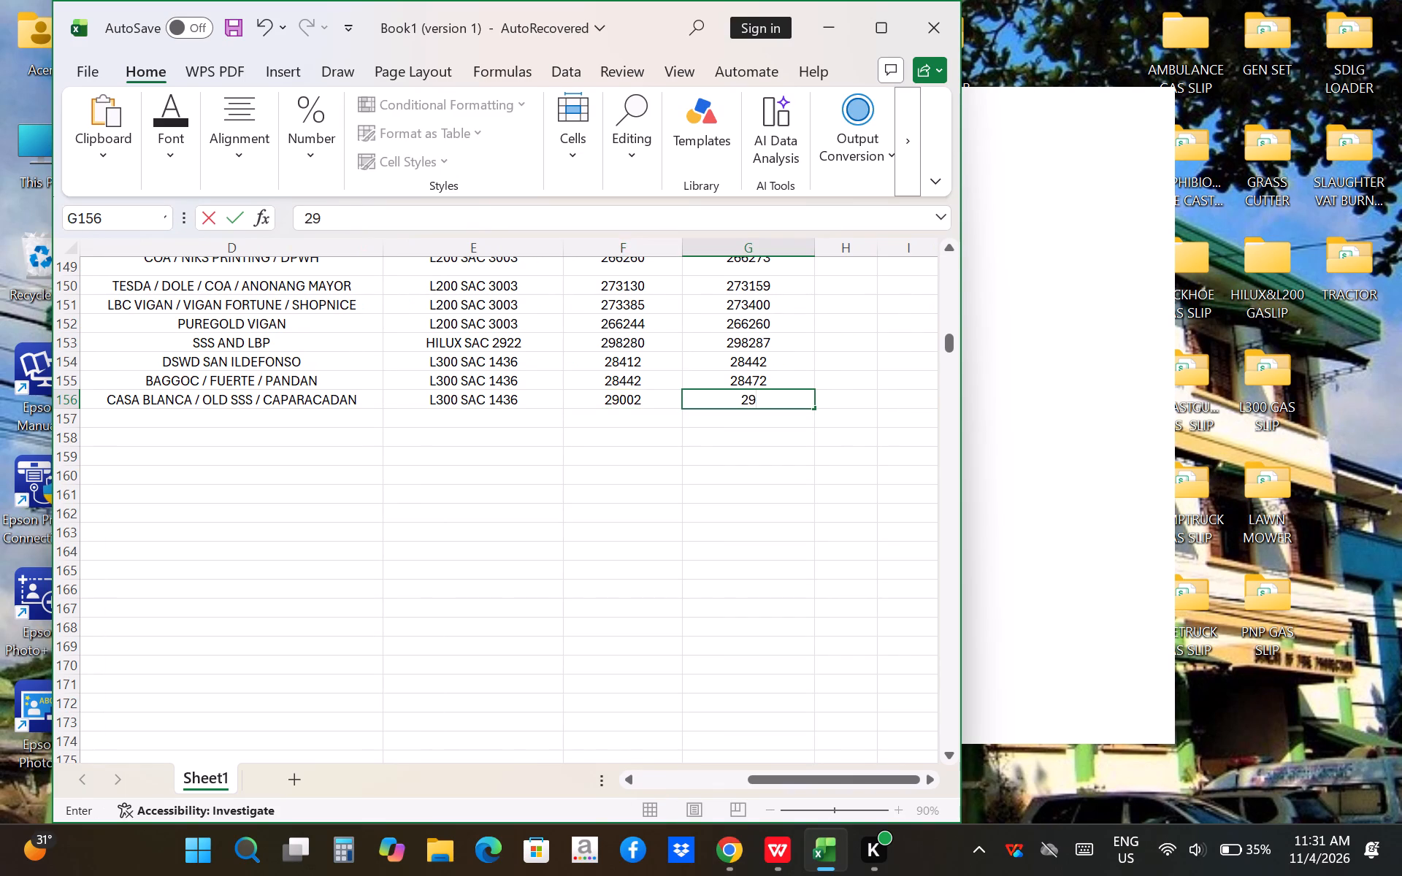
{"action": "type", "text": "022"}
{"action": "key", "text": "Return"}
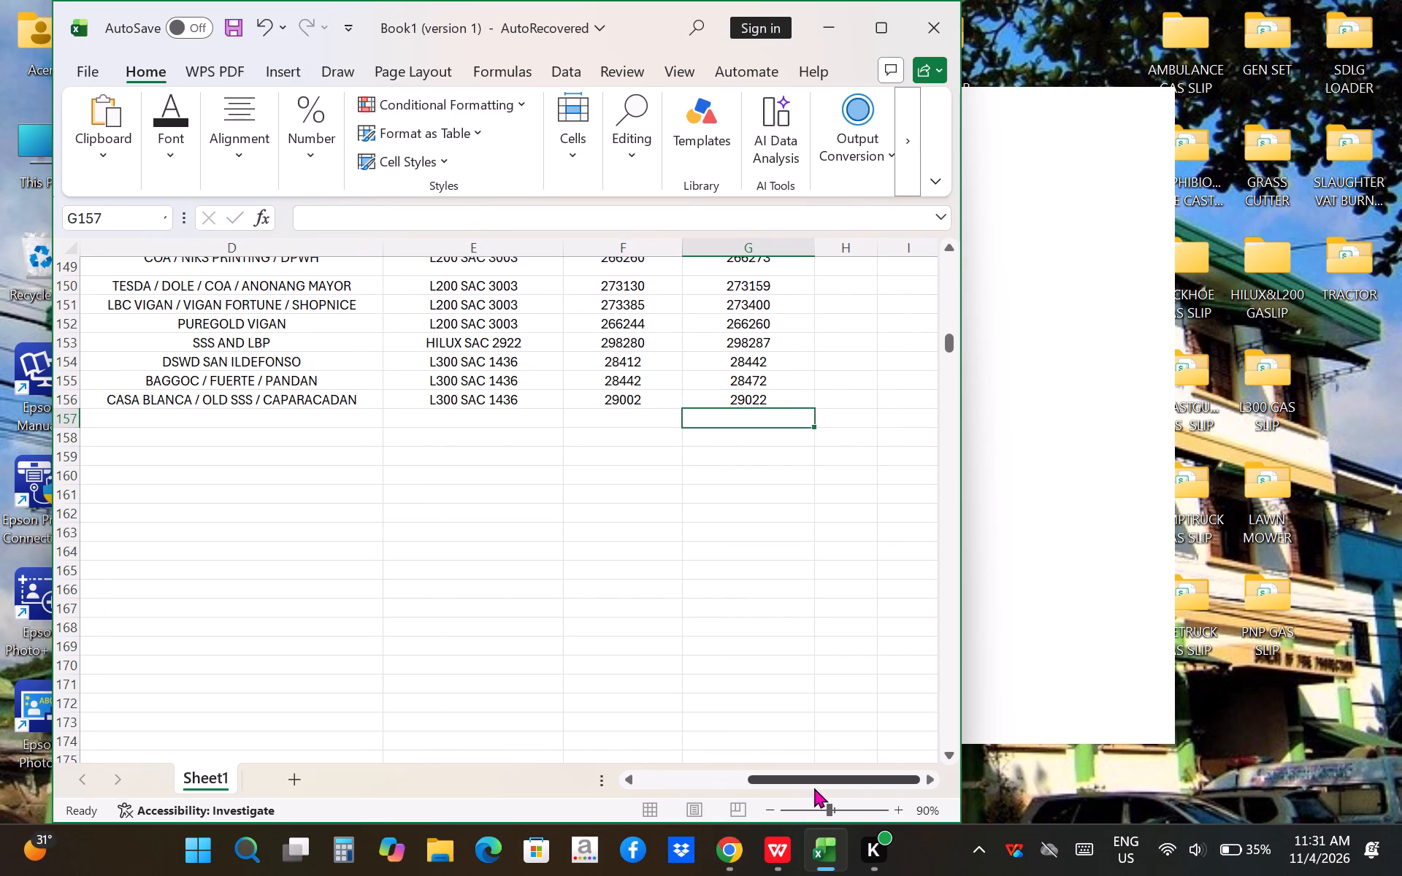
Enter only ticket 0173's first person in ticket 0174's name cell.
{"action": "left_click_drag", "start_coordinate": [812, 784], "coordinate": [616, 775]}
{"action": "left_click", "coordinate": [358, 426]}
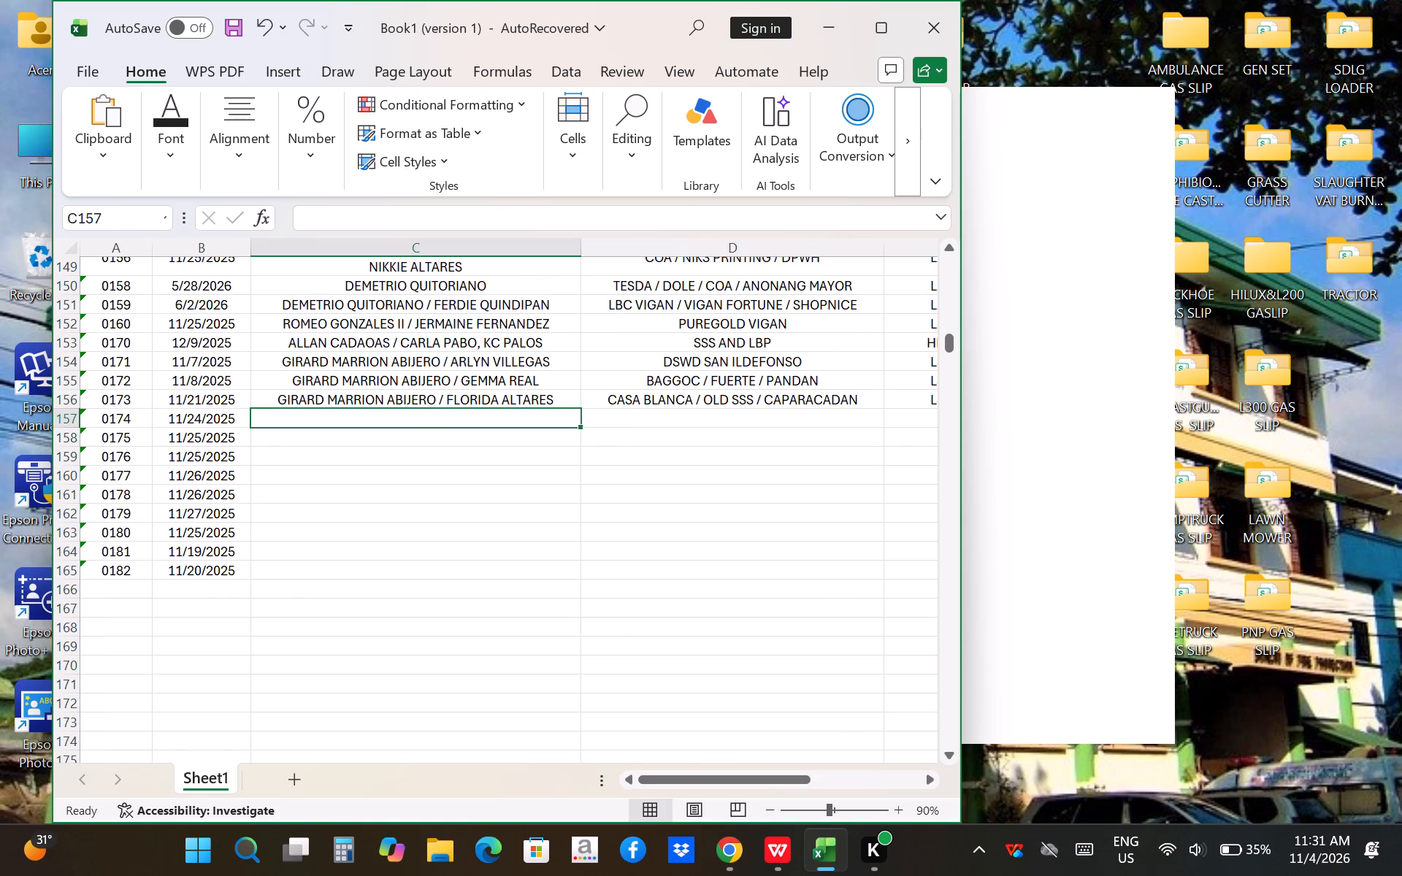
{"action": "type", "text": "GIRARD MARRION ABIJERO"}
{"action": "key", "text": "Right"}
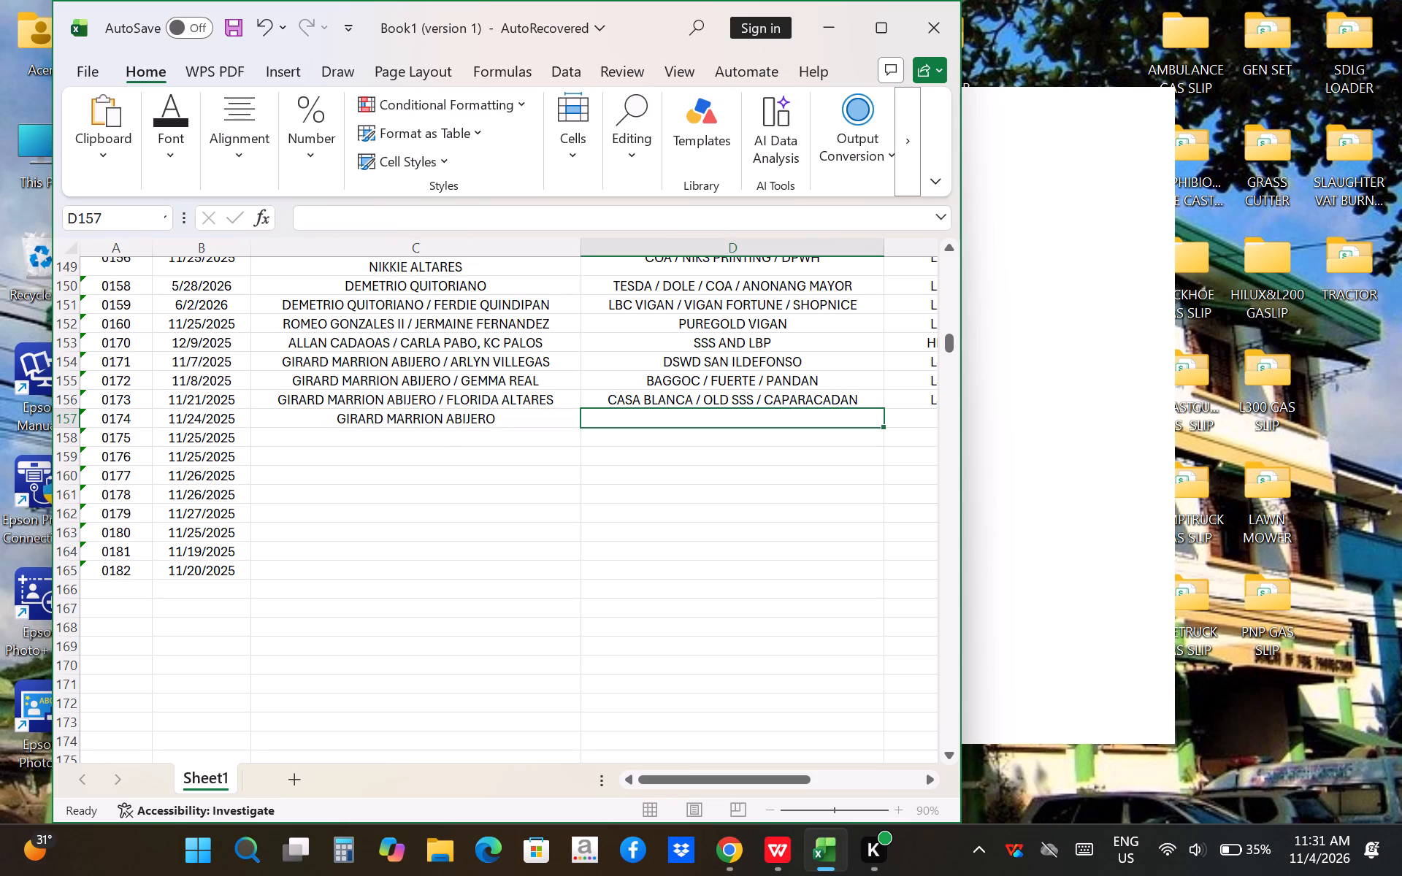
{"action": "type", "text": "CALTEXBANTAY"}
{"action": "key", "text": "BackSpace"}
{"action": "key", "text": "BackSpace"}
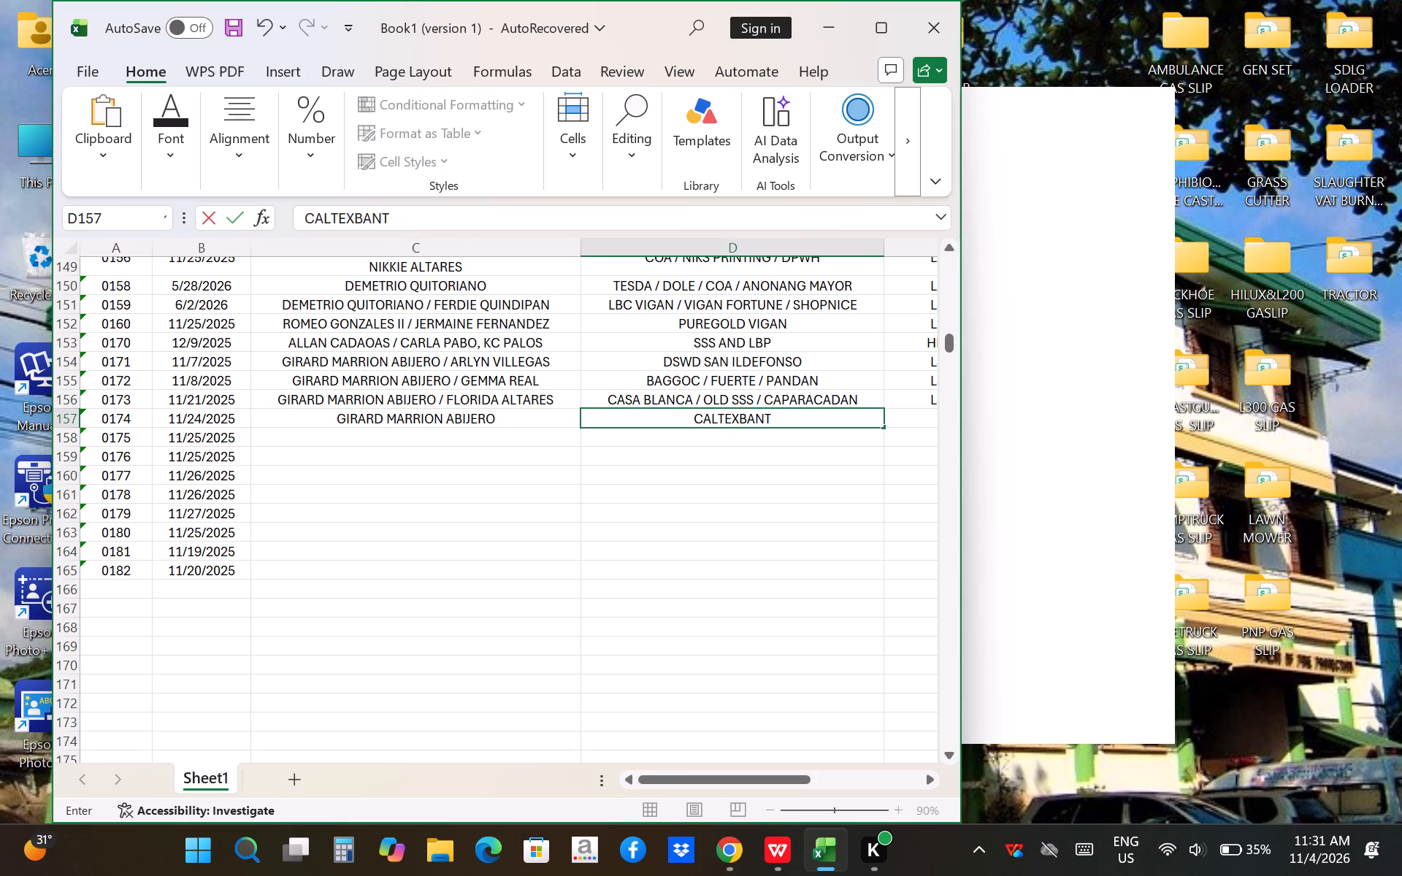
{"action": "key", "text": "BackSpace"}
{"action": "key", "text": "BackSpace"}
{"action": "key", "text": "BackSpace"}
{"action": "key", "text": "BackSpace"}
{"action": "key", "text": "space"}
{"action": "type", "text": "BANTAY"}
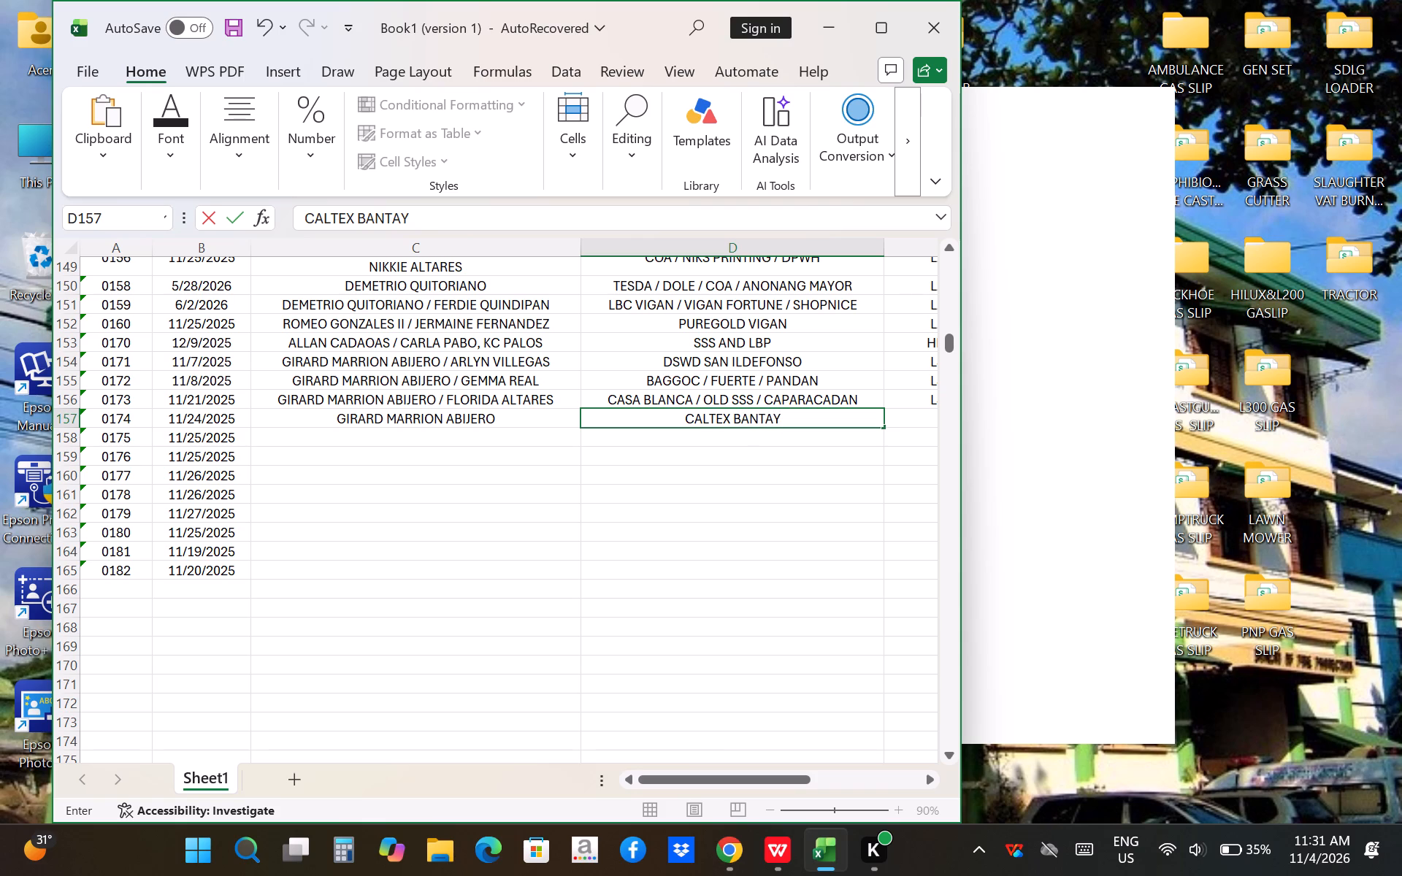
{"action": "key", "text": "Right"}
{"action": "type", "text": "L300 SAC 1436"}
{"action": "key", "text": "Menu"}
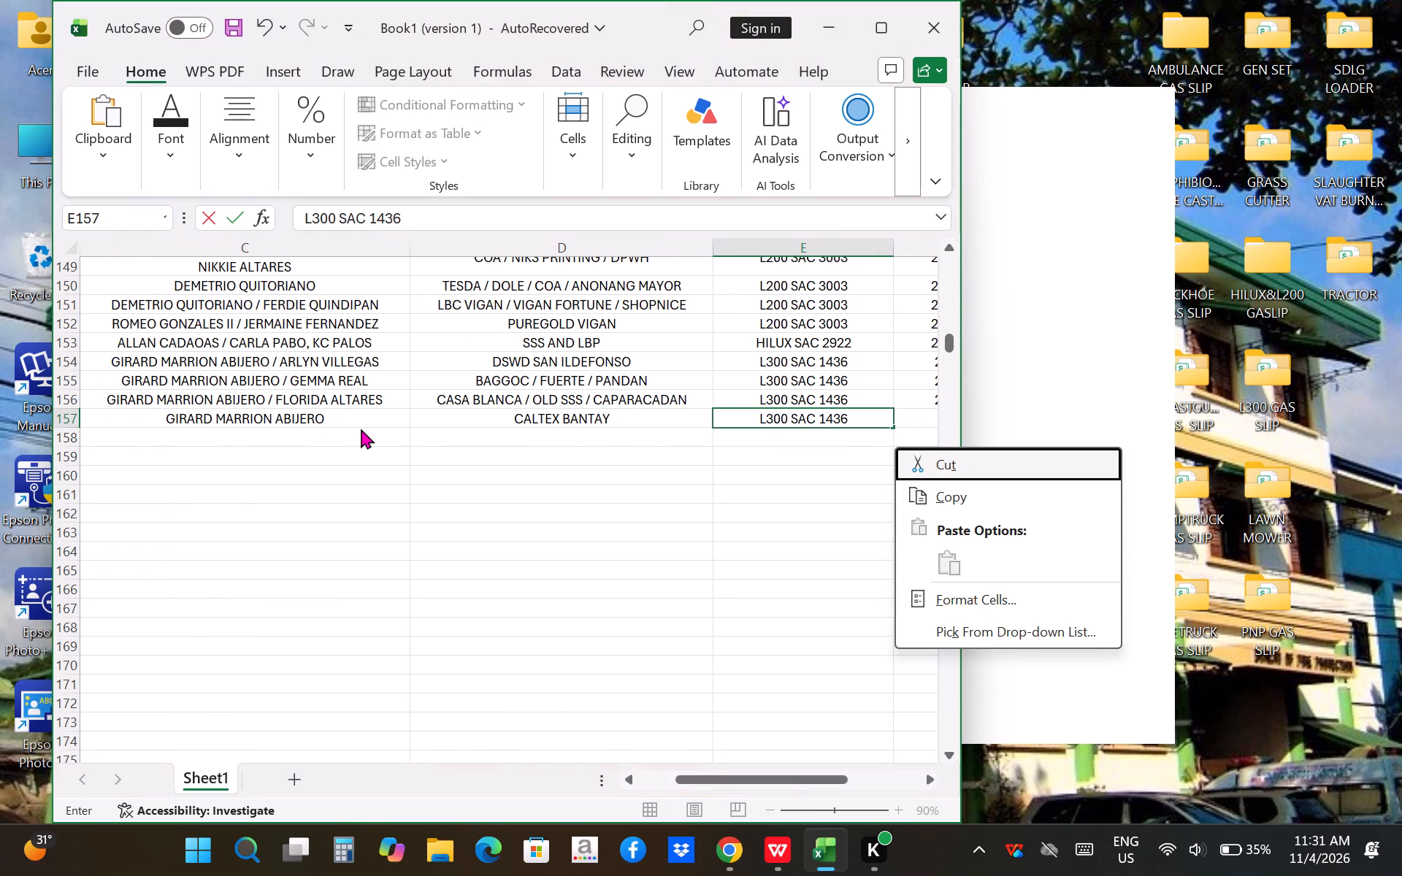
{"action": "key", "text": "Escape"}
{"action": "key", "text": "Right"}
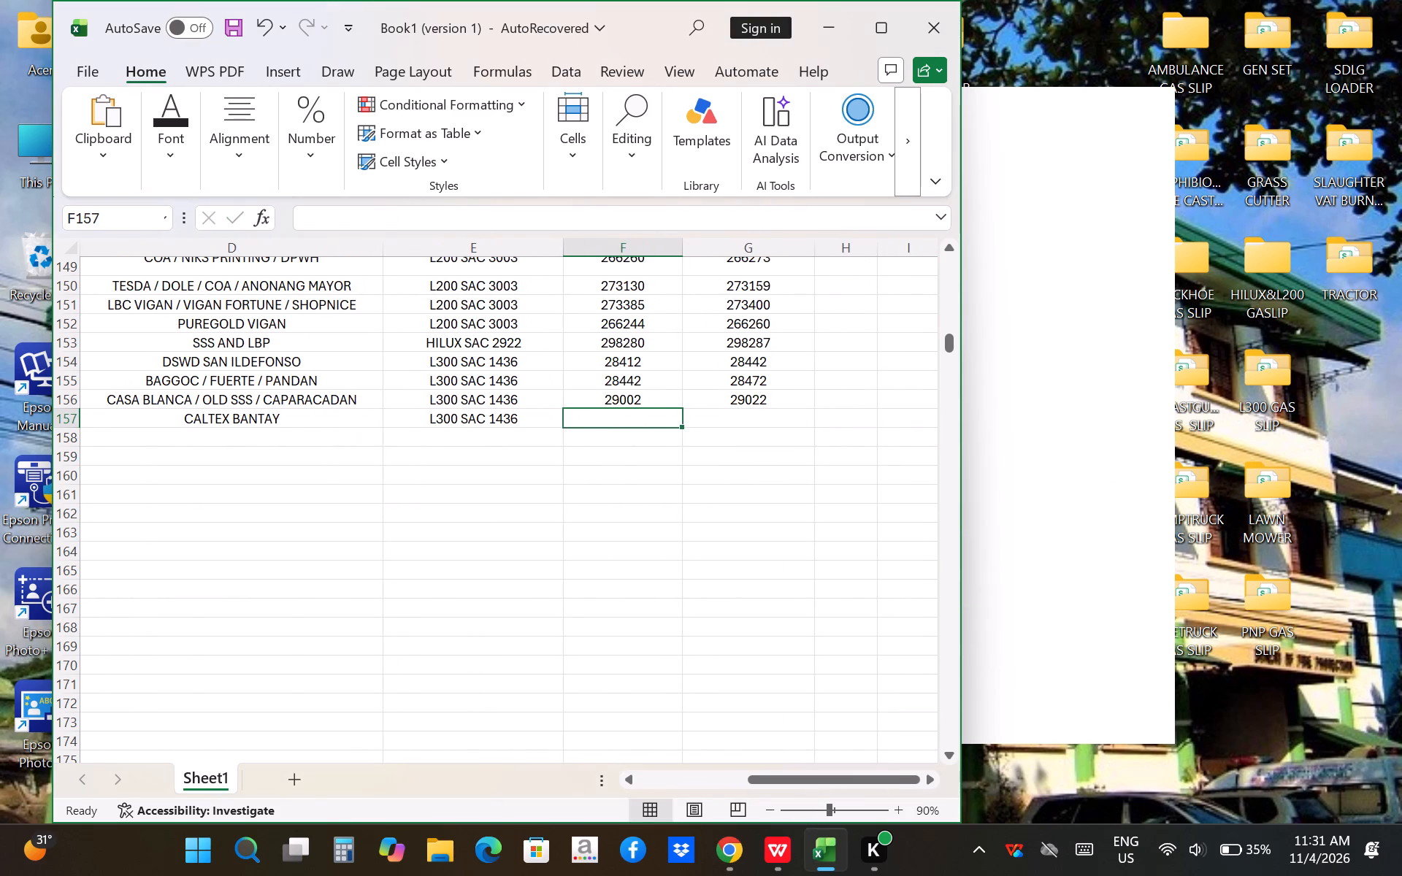
Enter ticket 0174's readings, 29456 in column F and 29471 in column G.
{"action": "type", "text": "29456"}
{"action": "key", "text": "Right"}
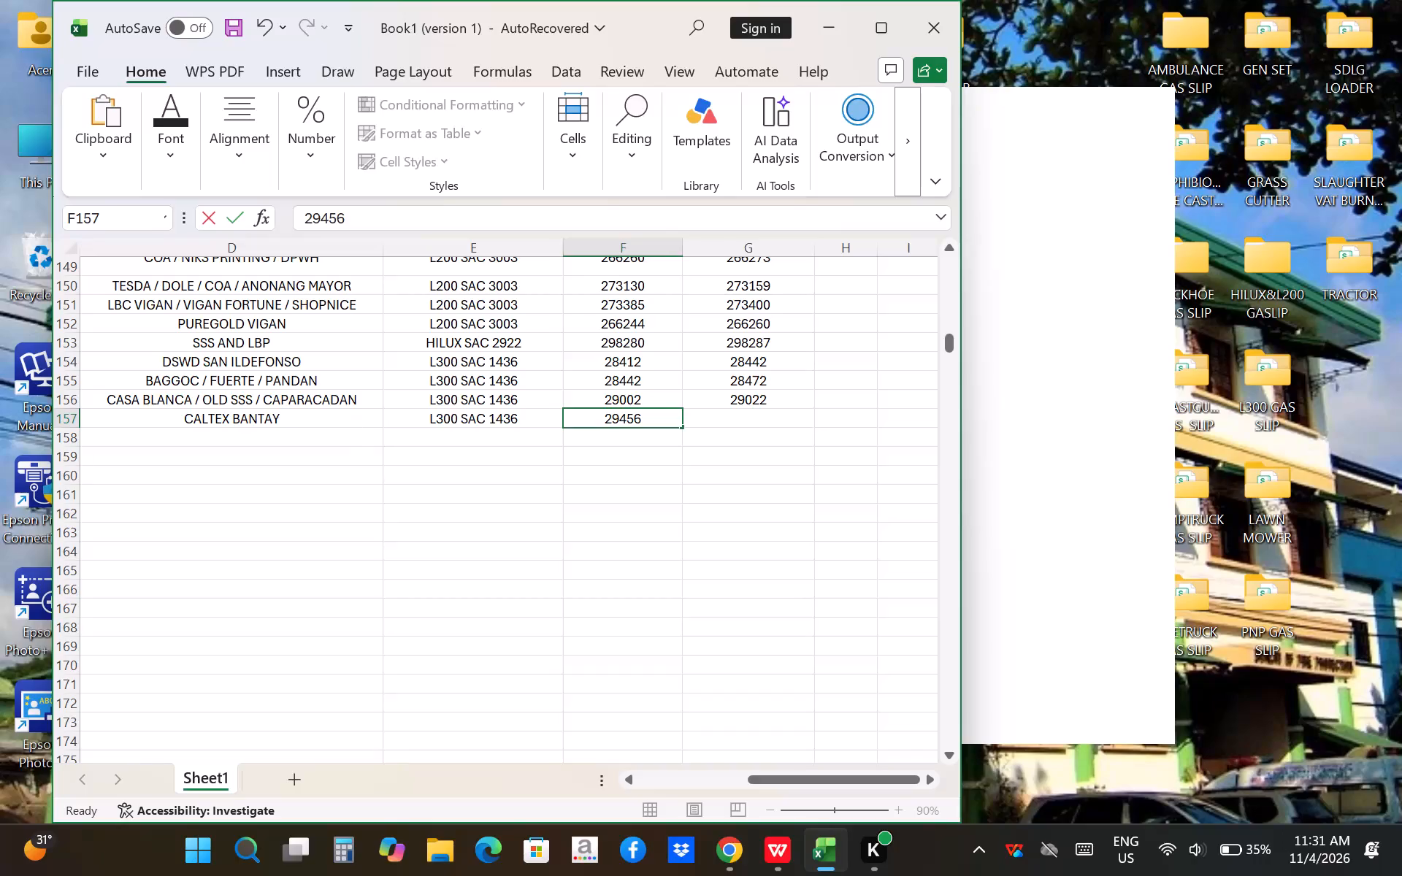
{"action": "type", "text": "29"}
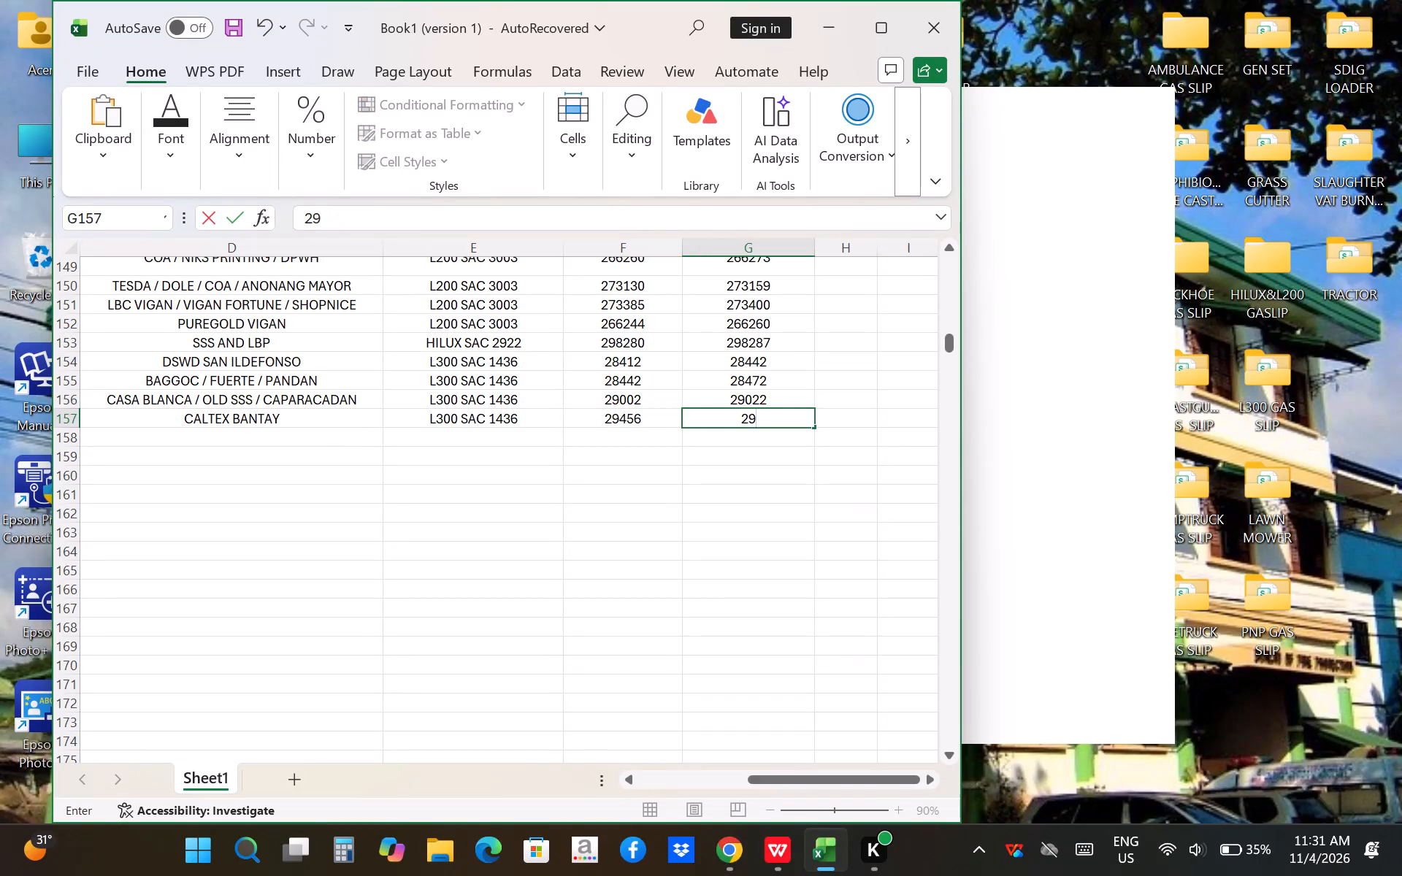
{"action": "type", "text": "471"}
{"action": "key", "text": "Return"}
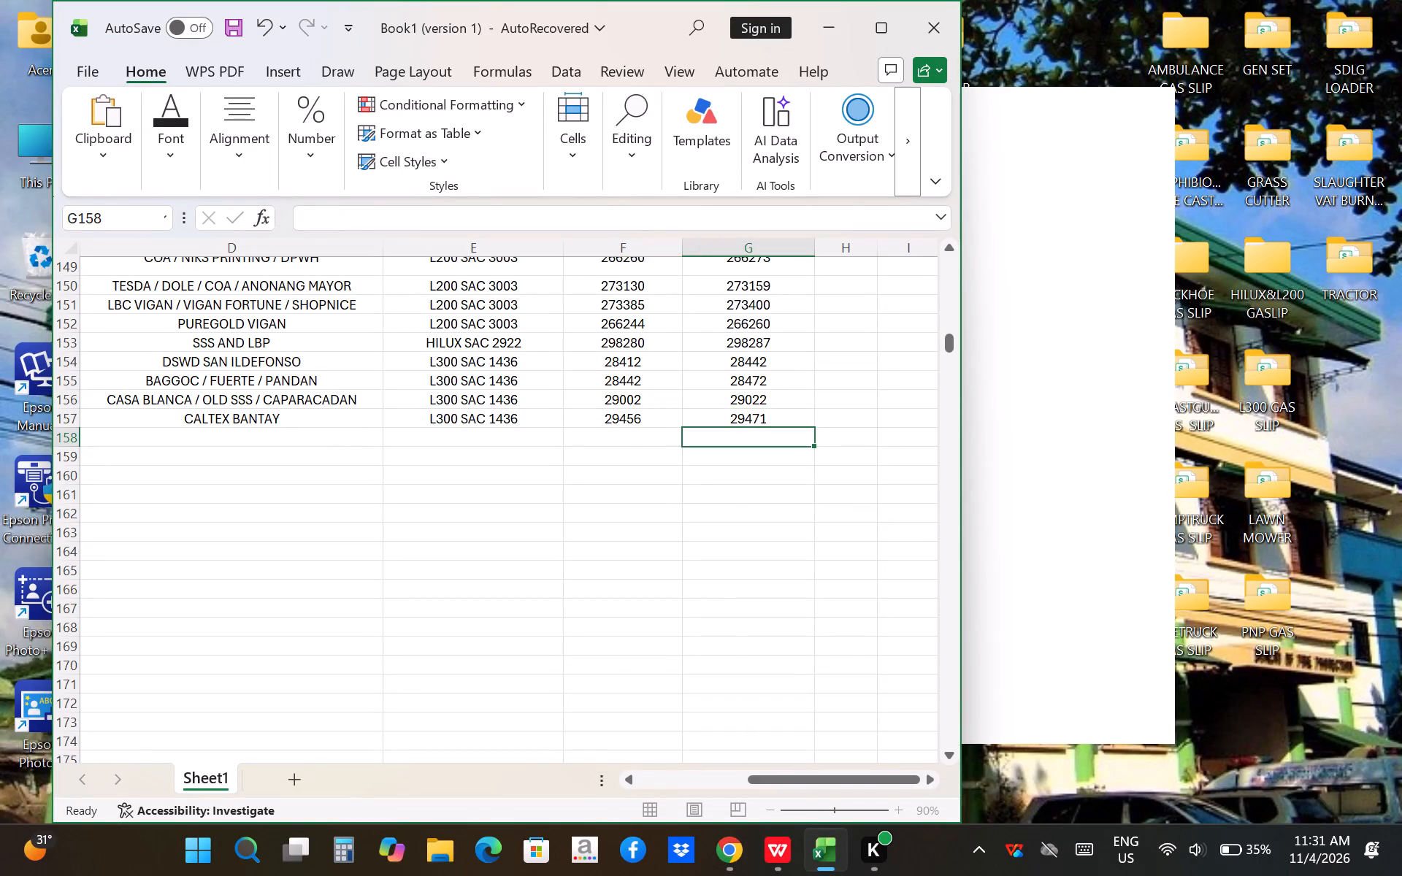
Enter two names in ticket 0175's name cell, ticket 0174's person and a new second person, separated by a slash.
{"action": "left_click_drag", "start_coordinate": [892, 785], "coordinate": [657, 782]}
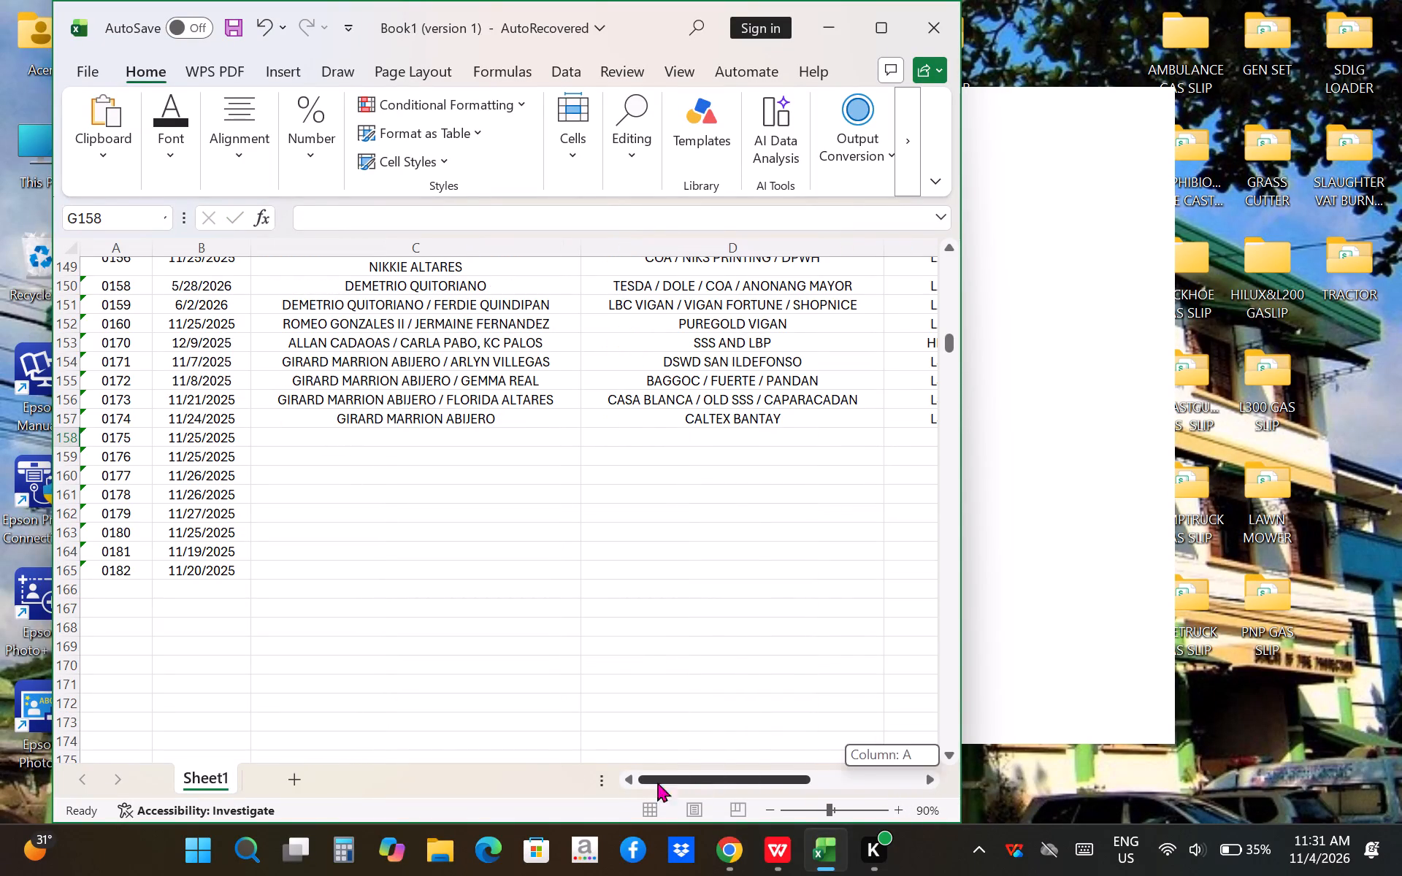
{"action": "left_click_drag", "start_coordinate": [657, 782], "coordinate": [640, 782]}
{"action": "left_click", "coordinate": [380, 434]}
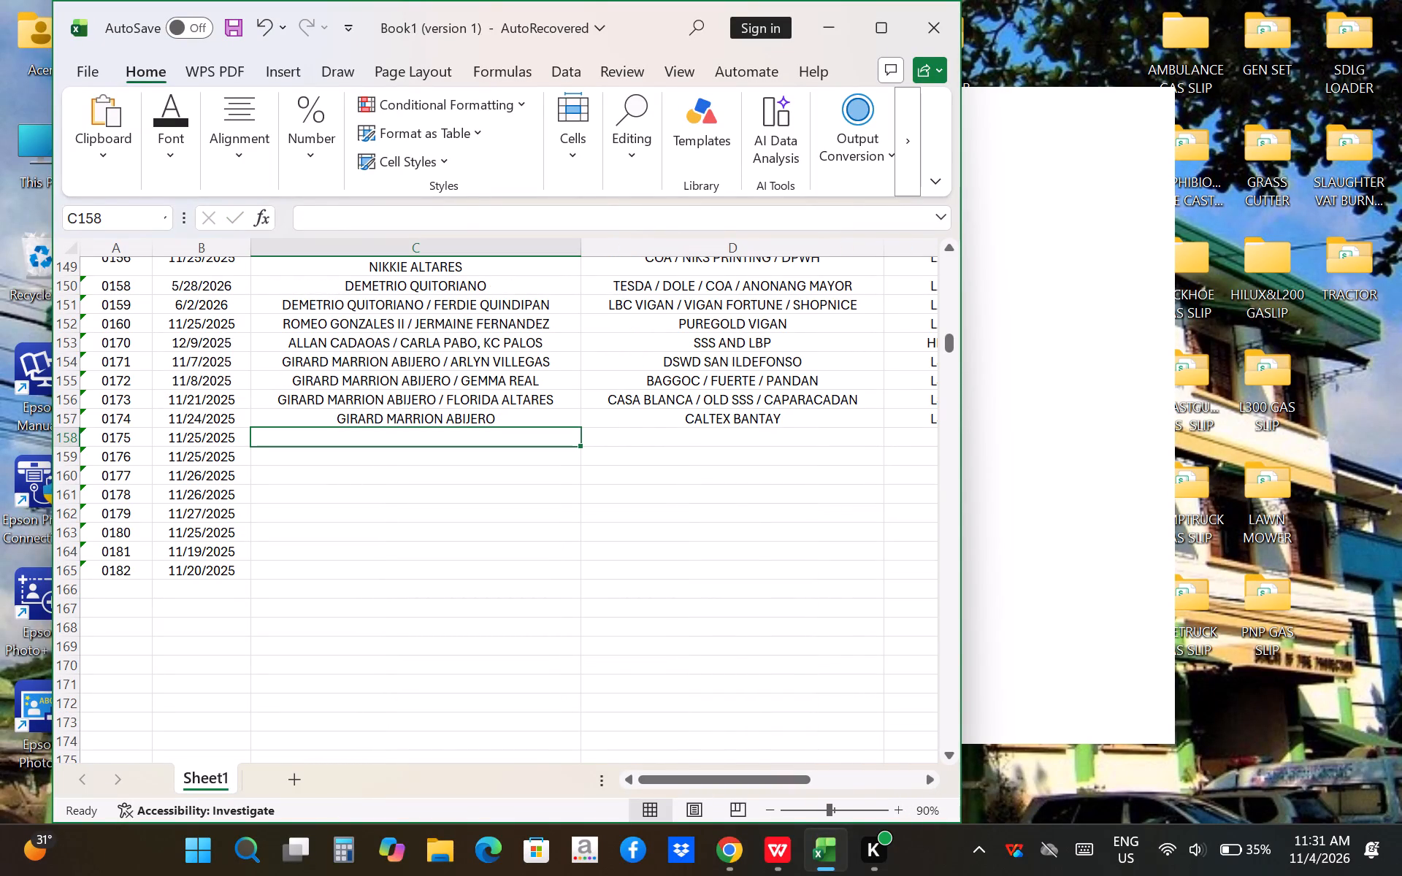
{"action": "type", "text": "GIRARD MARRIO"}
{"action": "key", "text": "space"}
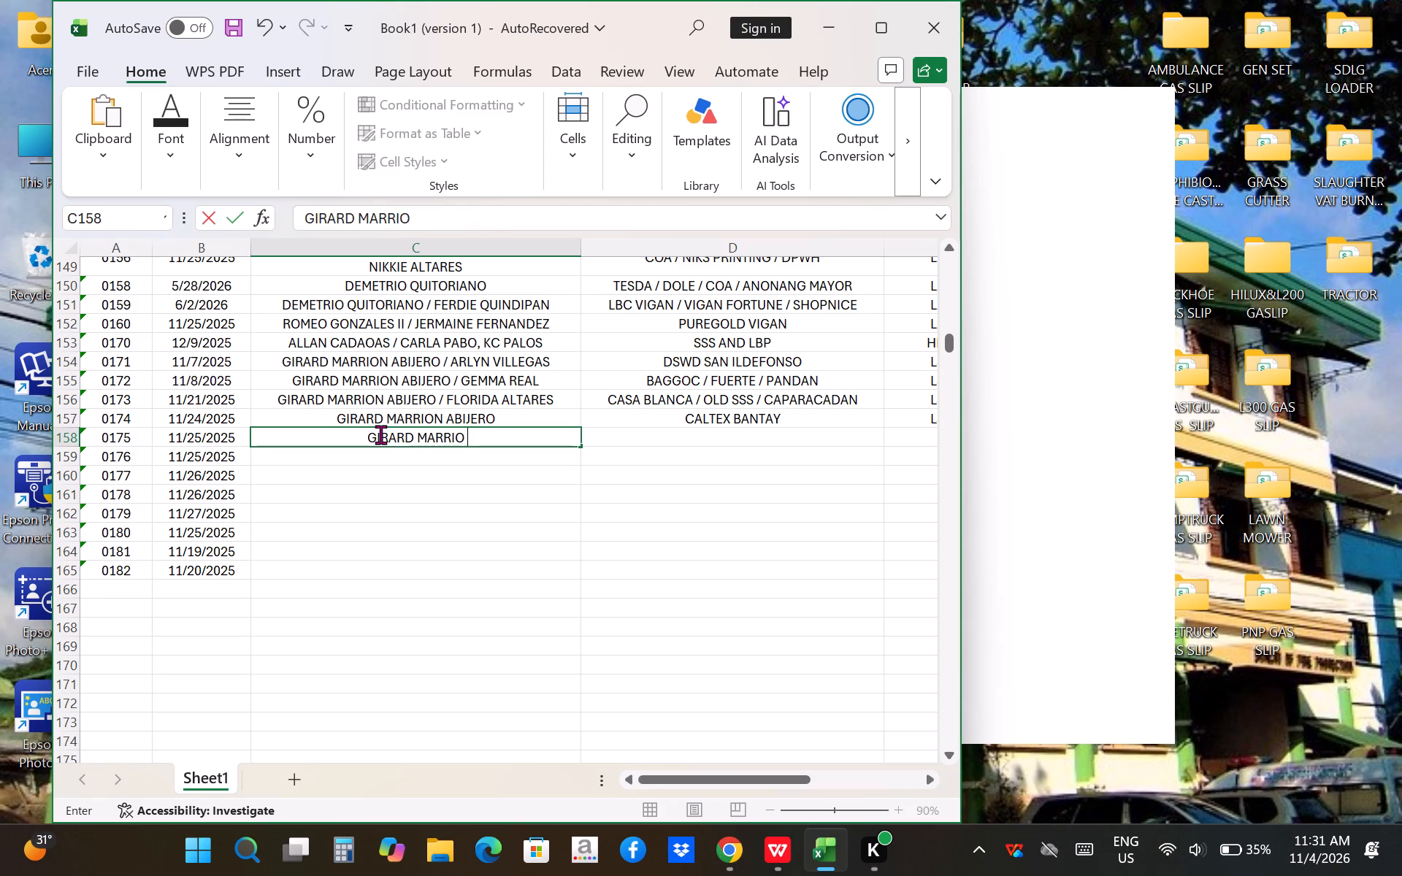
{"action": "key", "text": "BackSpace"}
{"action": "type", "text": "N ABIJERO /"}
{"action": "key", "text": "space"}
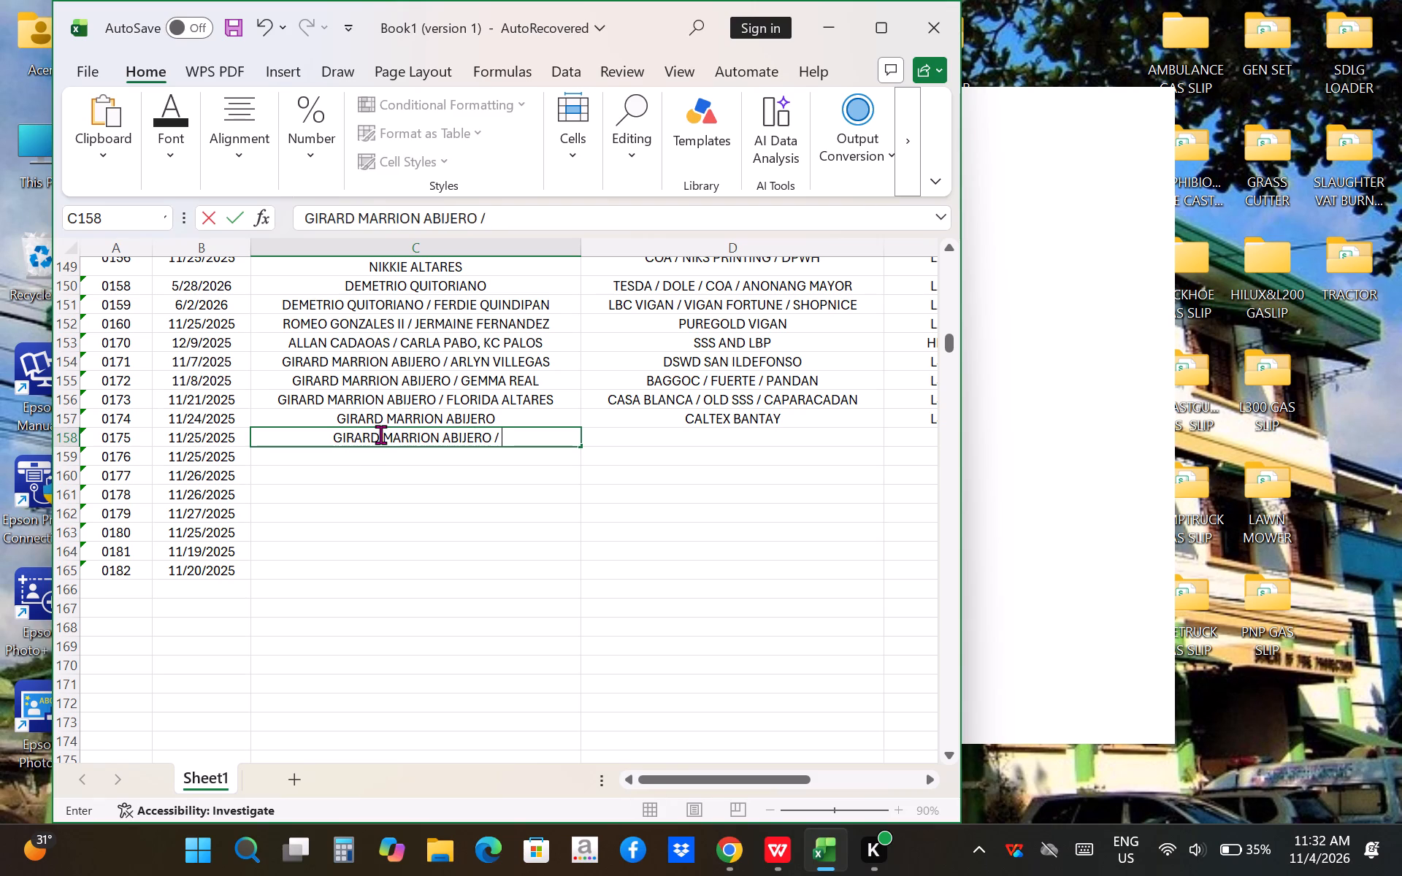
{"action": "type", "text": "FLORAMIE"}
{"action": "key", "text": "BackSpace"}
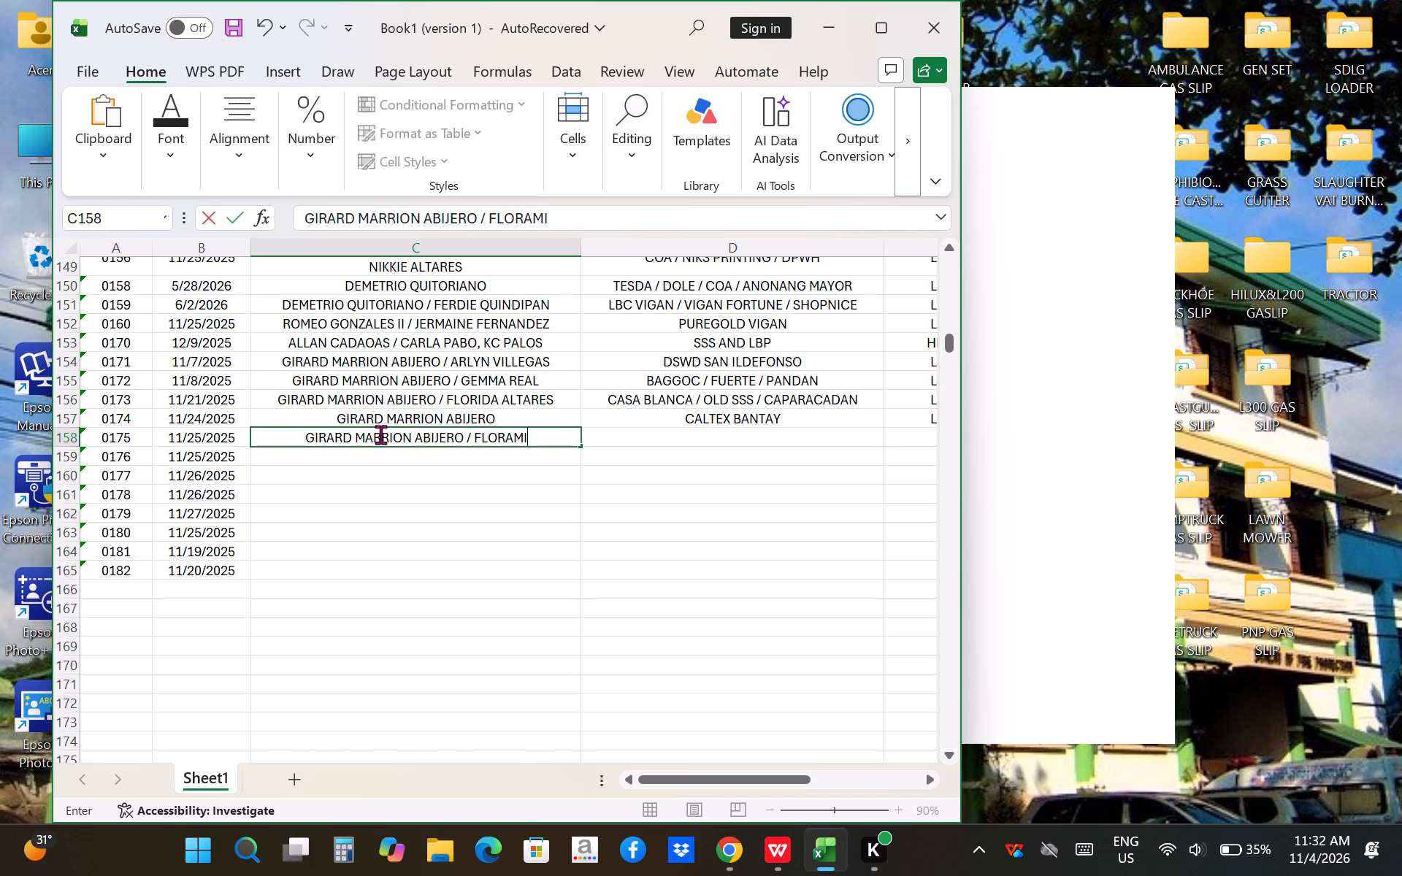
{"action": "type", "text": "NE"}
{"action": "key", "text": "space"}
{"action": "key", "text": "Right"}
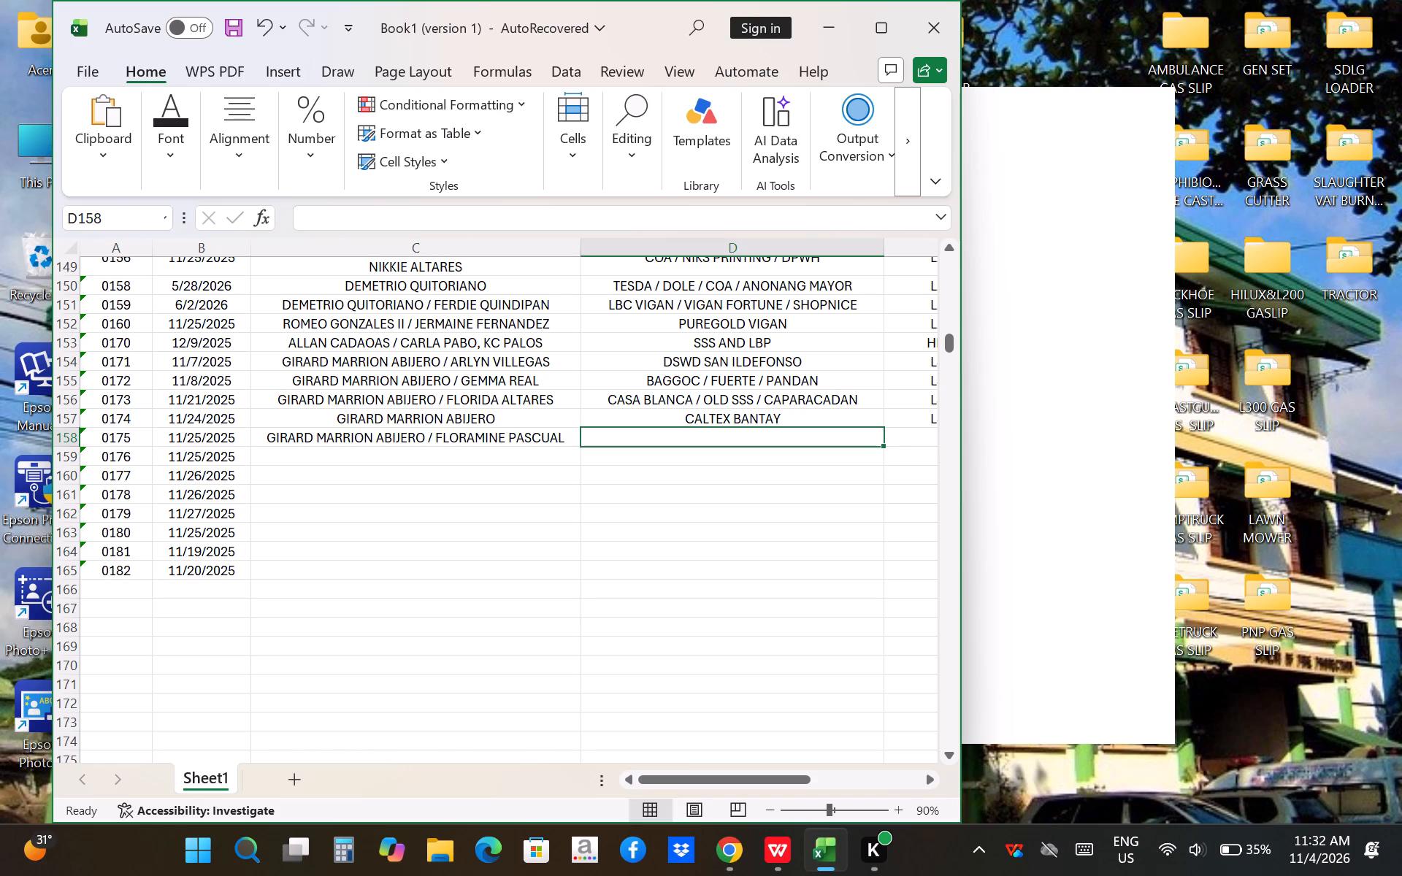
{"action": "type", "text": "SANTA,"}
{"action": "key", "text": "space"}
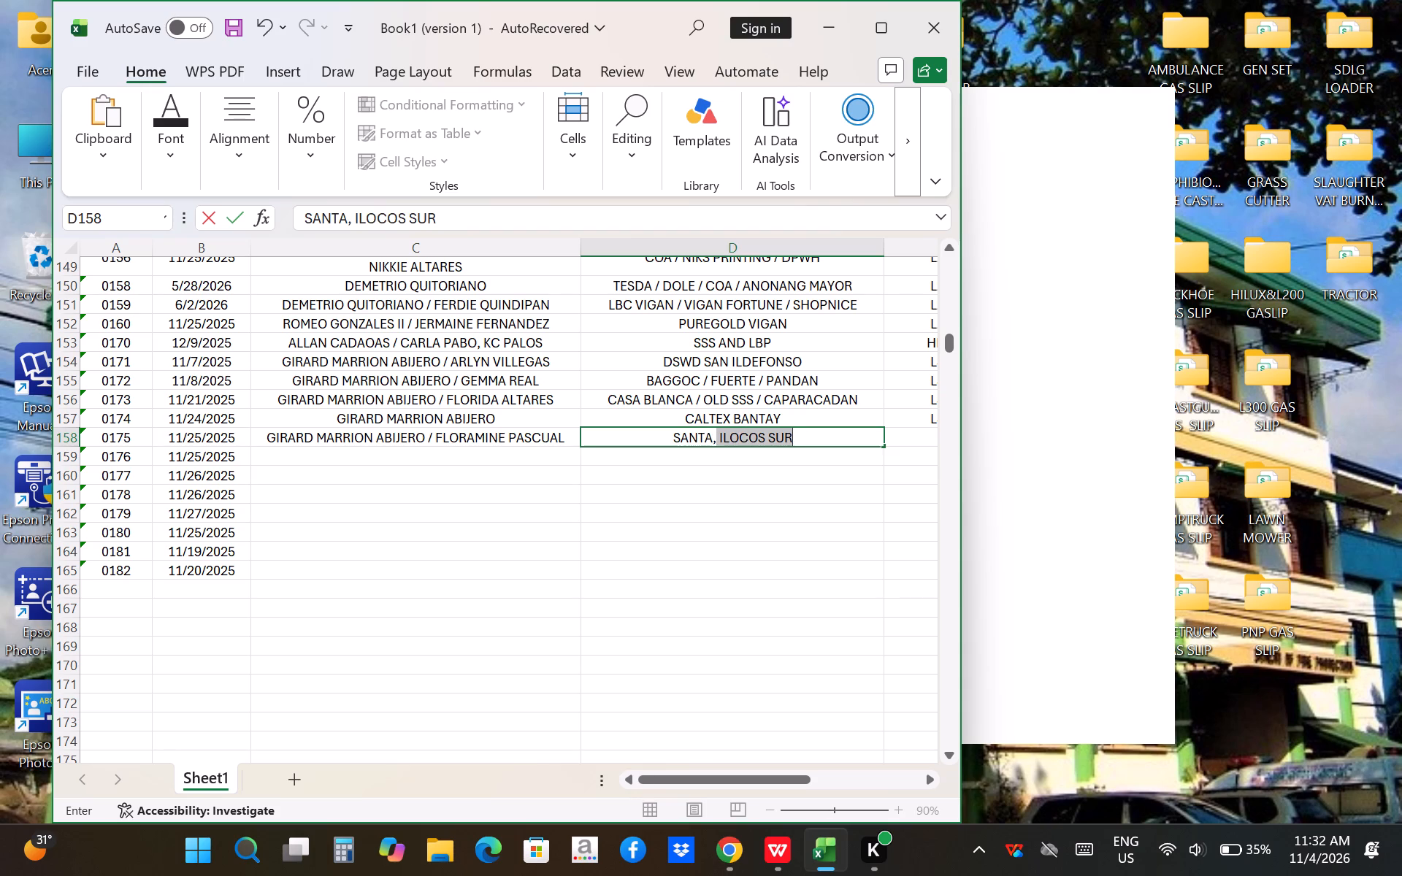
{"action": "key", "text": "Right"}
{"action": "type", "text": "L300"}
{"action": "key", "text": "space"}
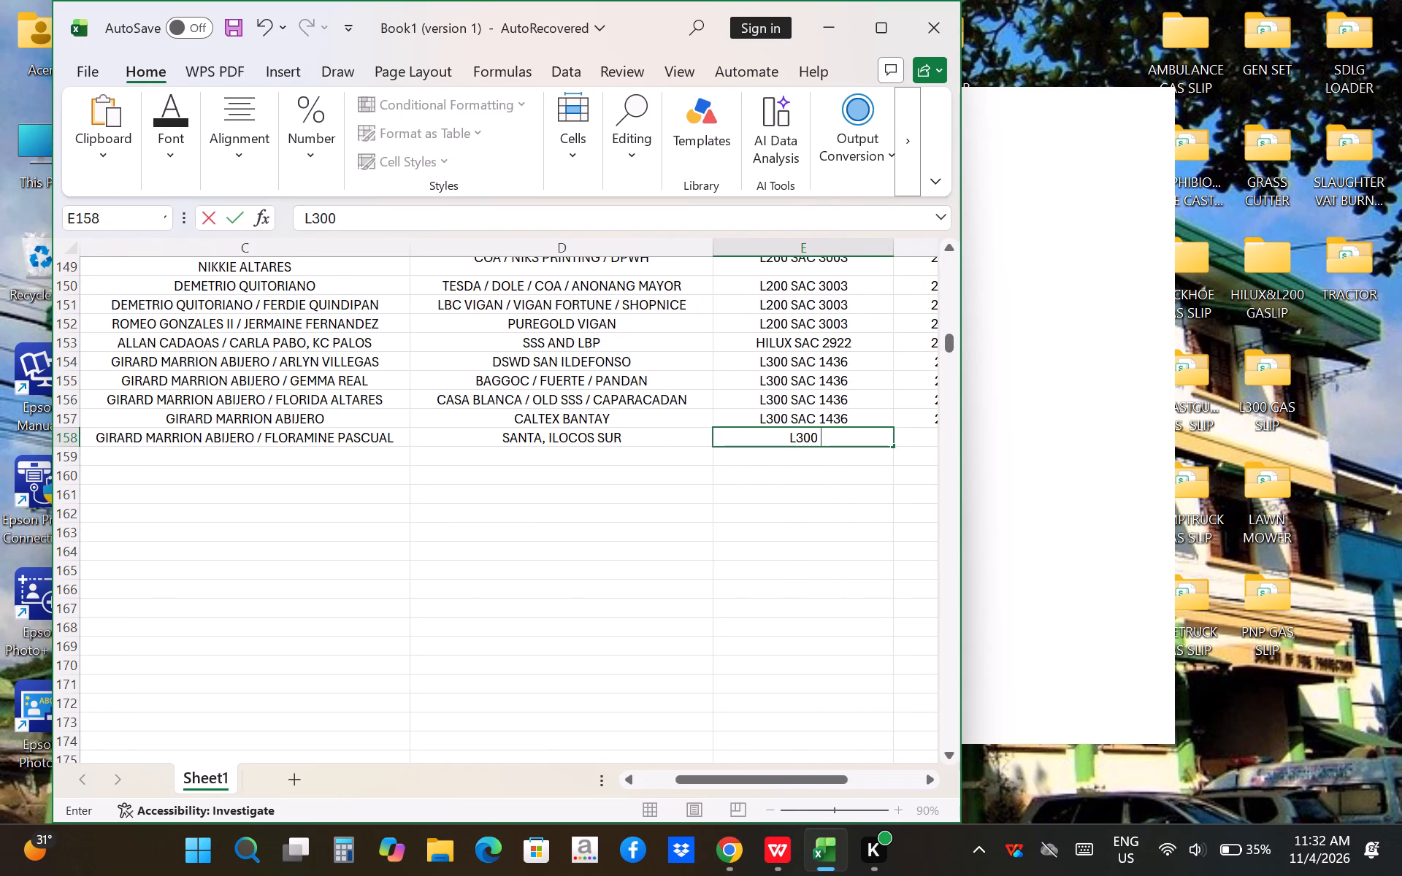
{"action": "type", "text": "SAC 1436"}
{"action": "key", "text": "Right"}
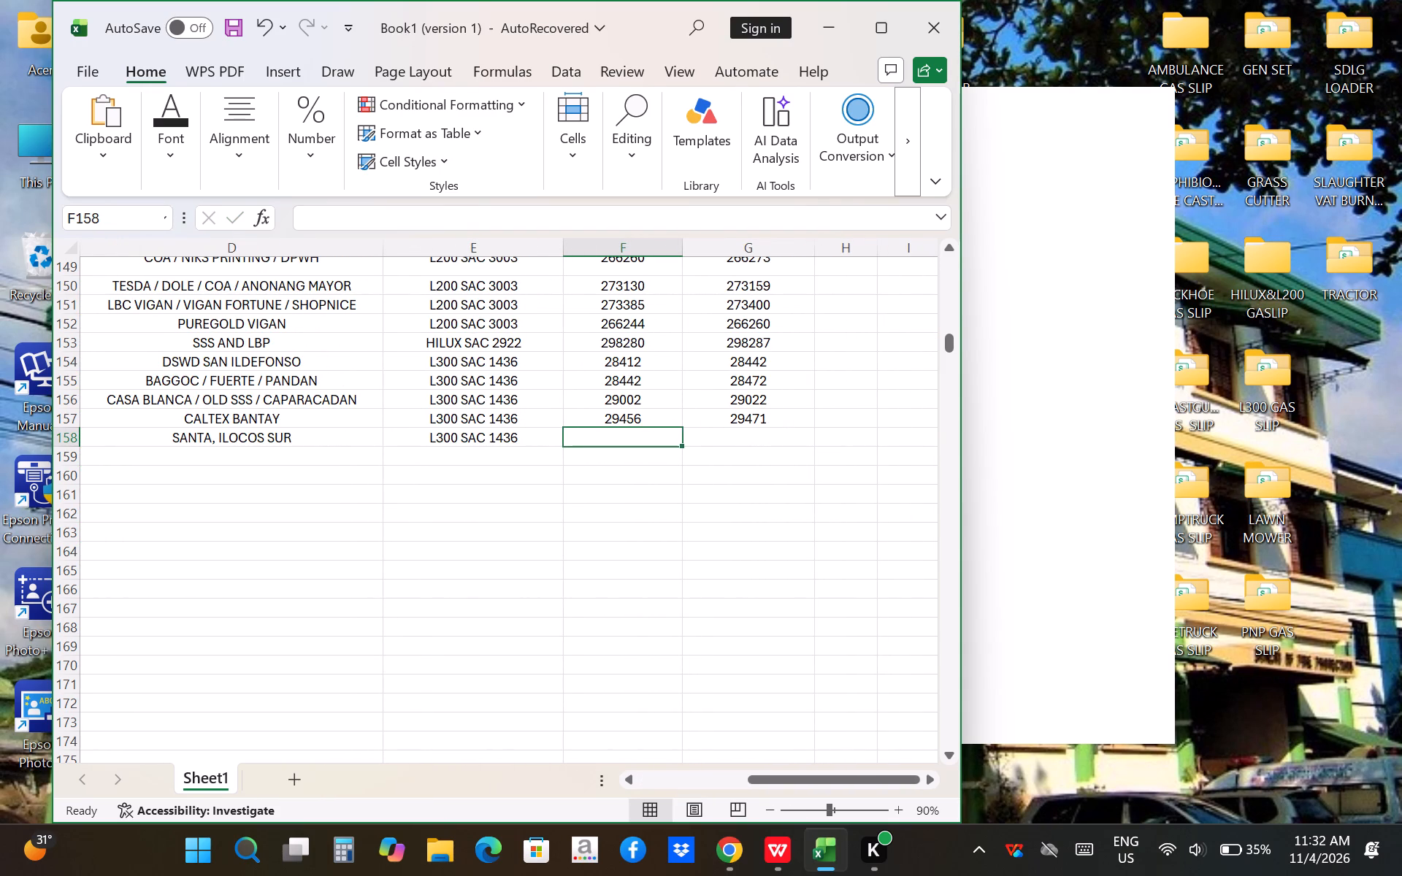
Enter ticket 0175's readings, 29494 in column F and 29560 in column G.
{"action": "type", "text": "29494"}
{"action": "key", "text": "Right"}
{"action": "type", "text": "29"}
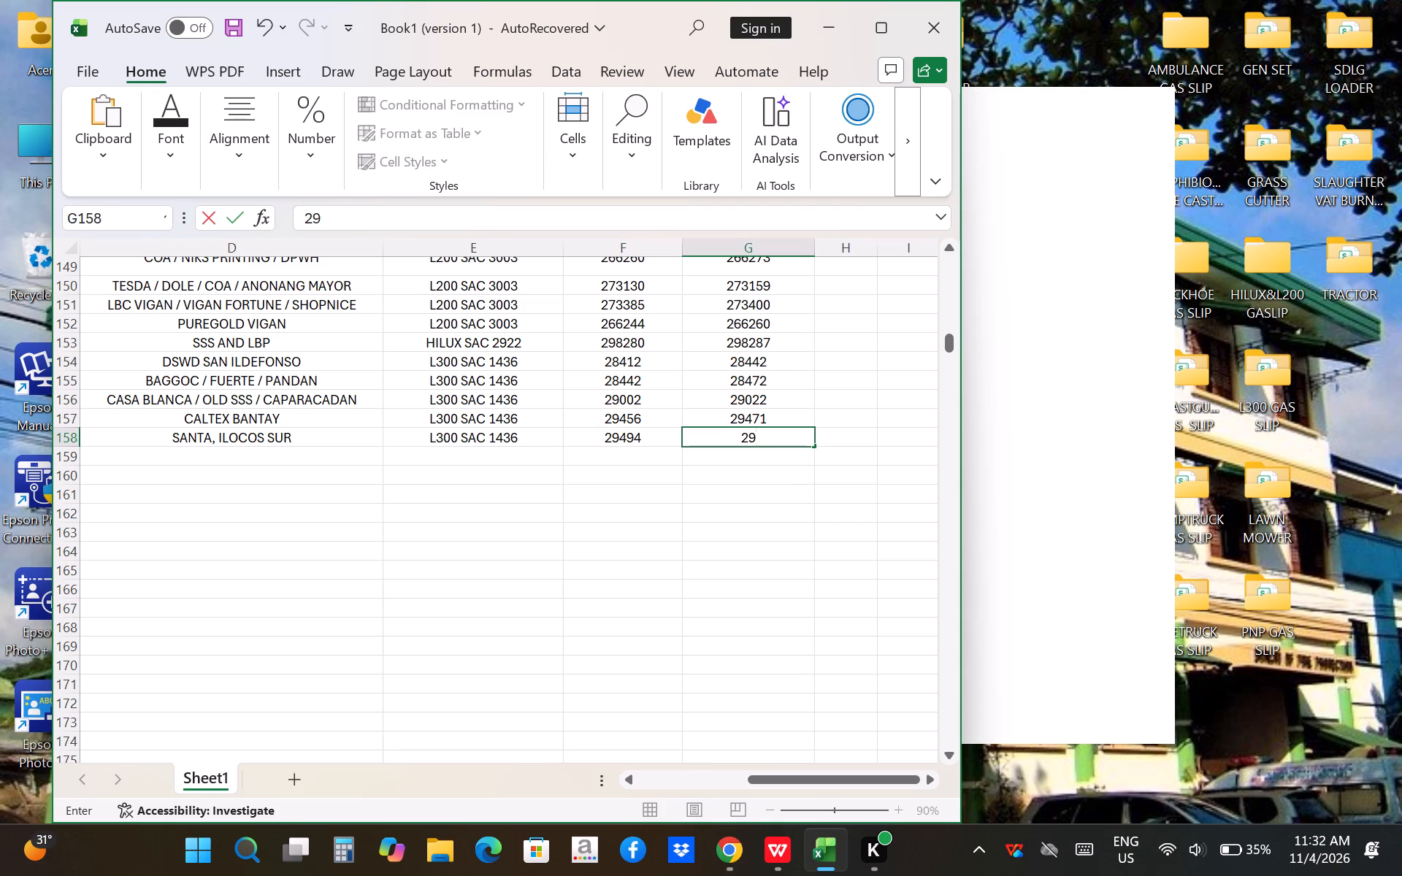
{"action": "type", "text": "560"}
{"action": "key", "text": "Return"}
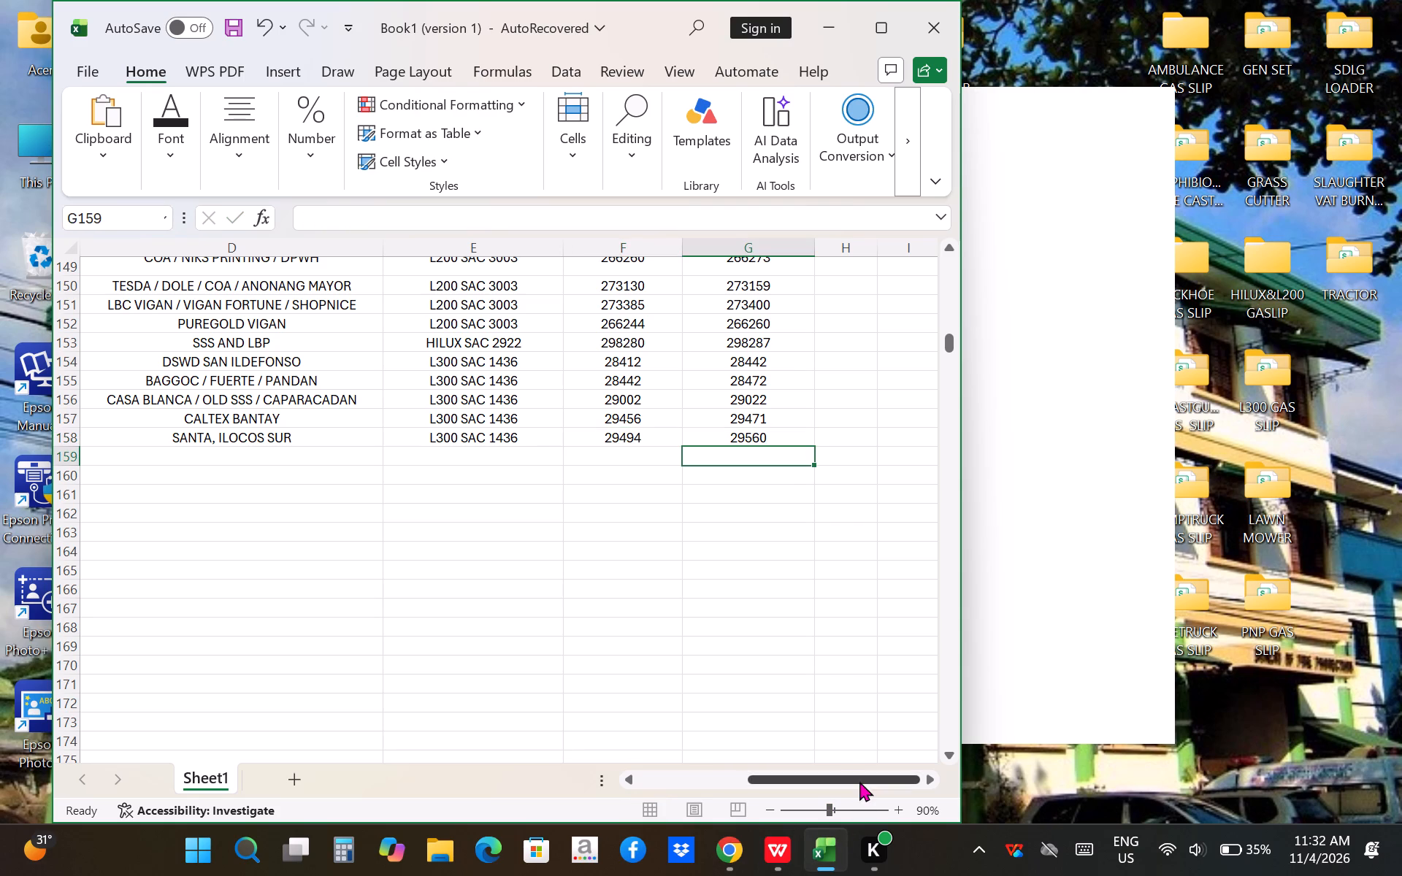
Enter two names in ticket 0176's name cell, ticket 0175's first person and a new second person, separated by a slash.
{"action": "left_click_drag", "start_coordinate": [859, 781], "coordinate": [548, 711]}
{"action": "left_click", "coordinate": [308, 463]}
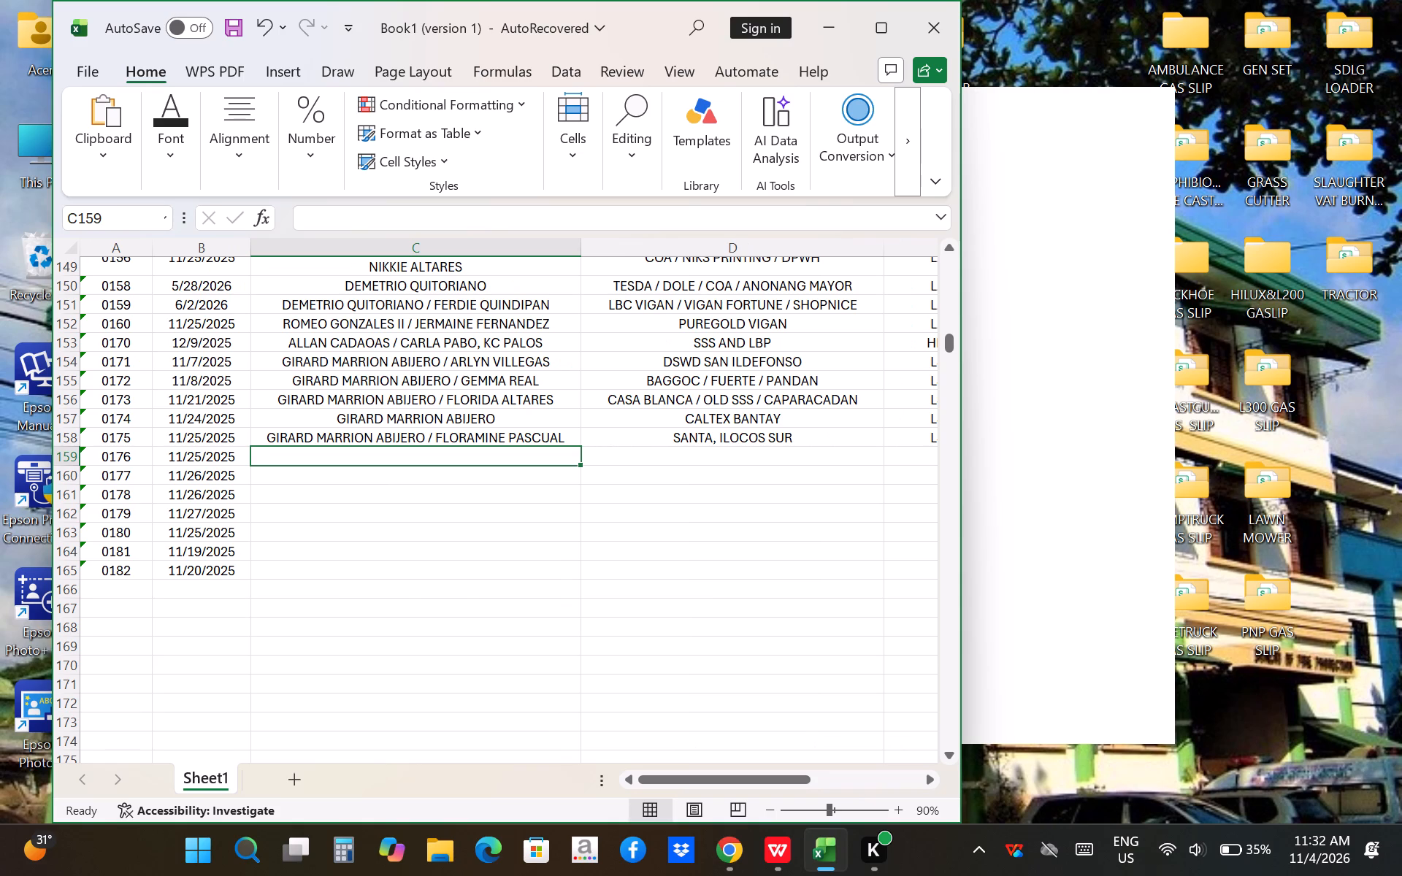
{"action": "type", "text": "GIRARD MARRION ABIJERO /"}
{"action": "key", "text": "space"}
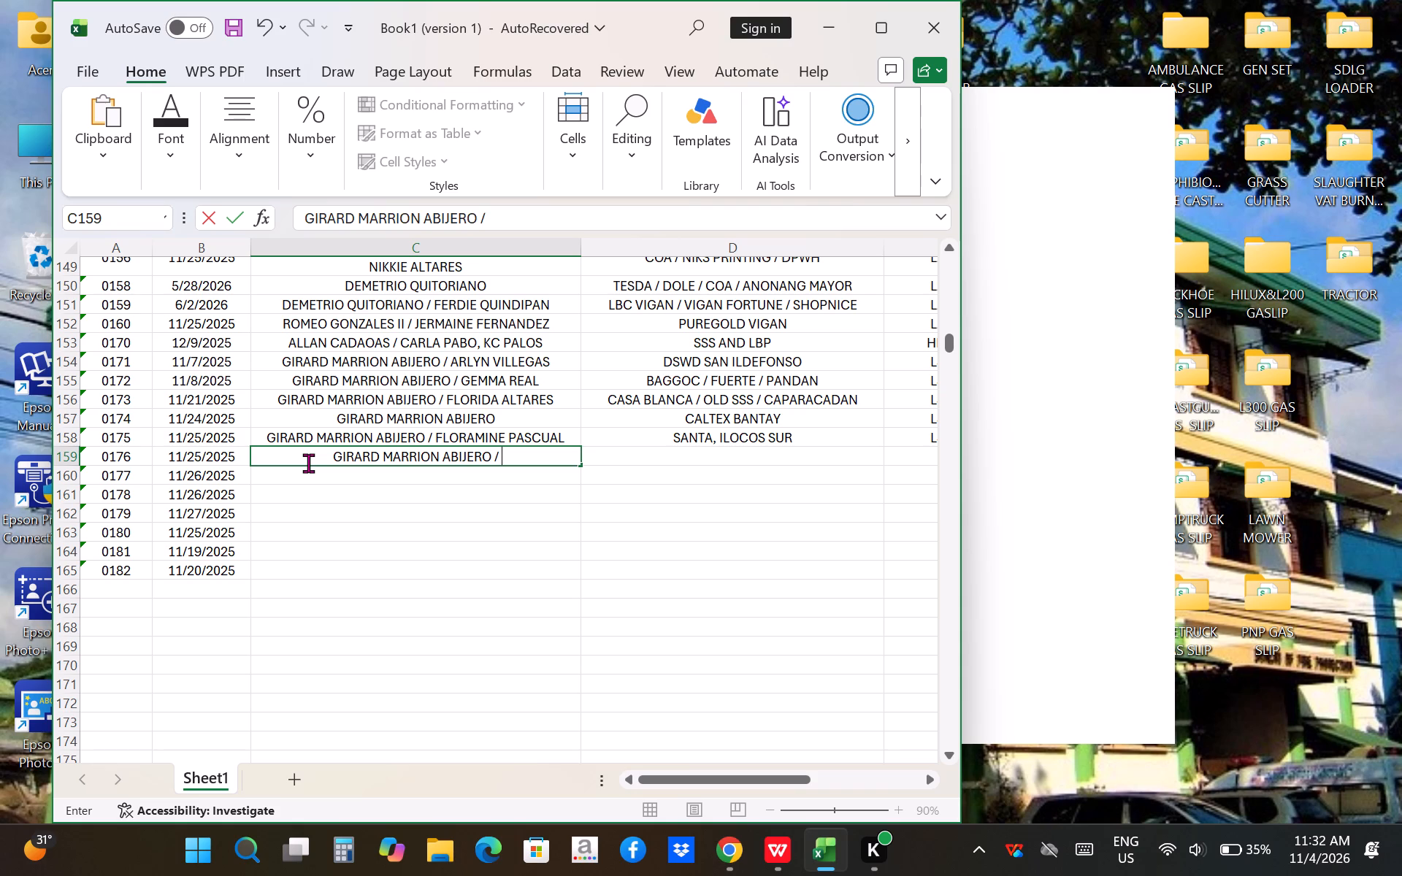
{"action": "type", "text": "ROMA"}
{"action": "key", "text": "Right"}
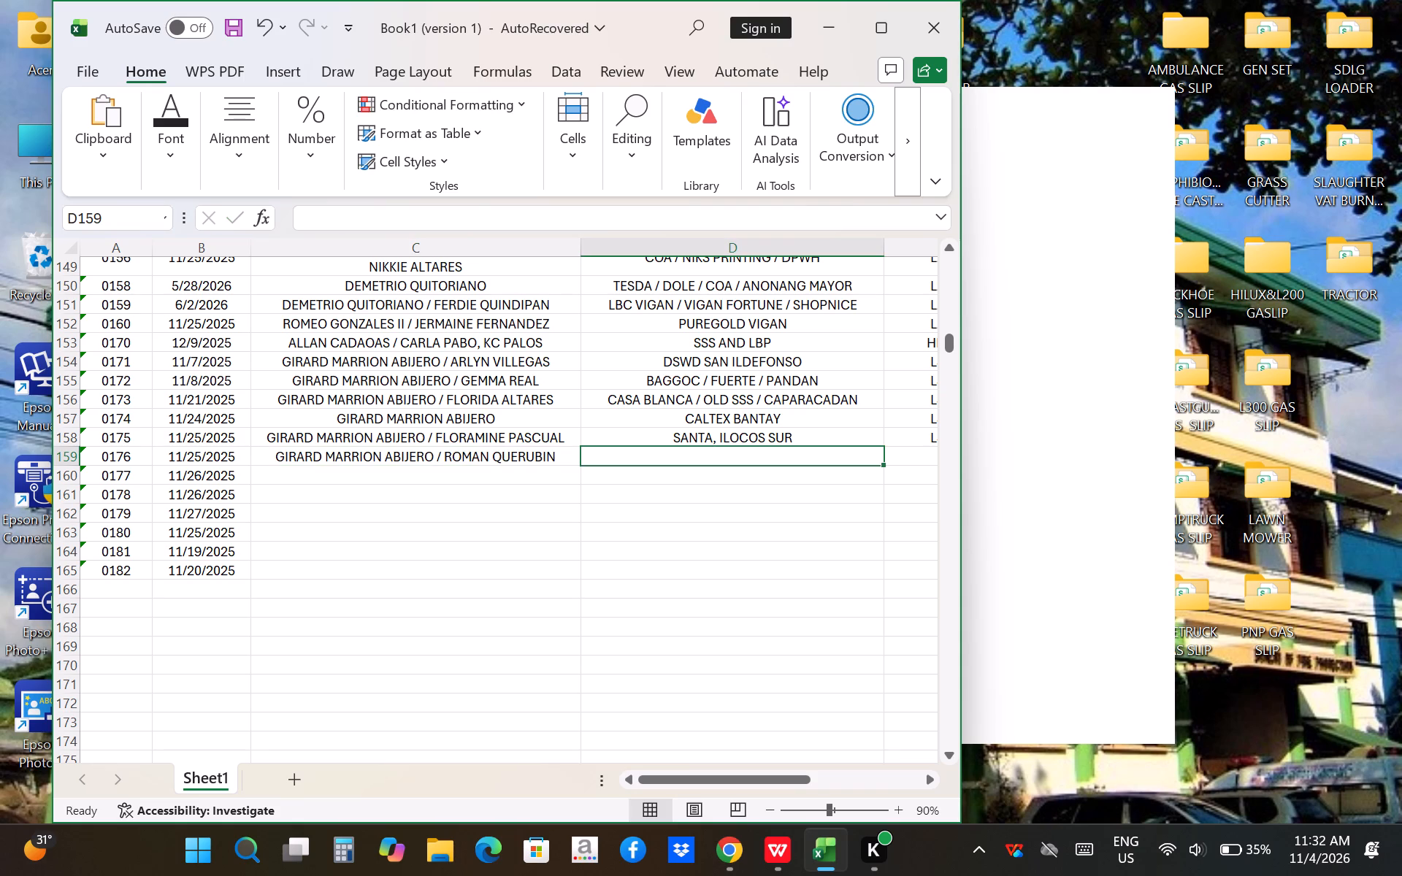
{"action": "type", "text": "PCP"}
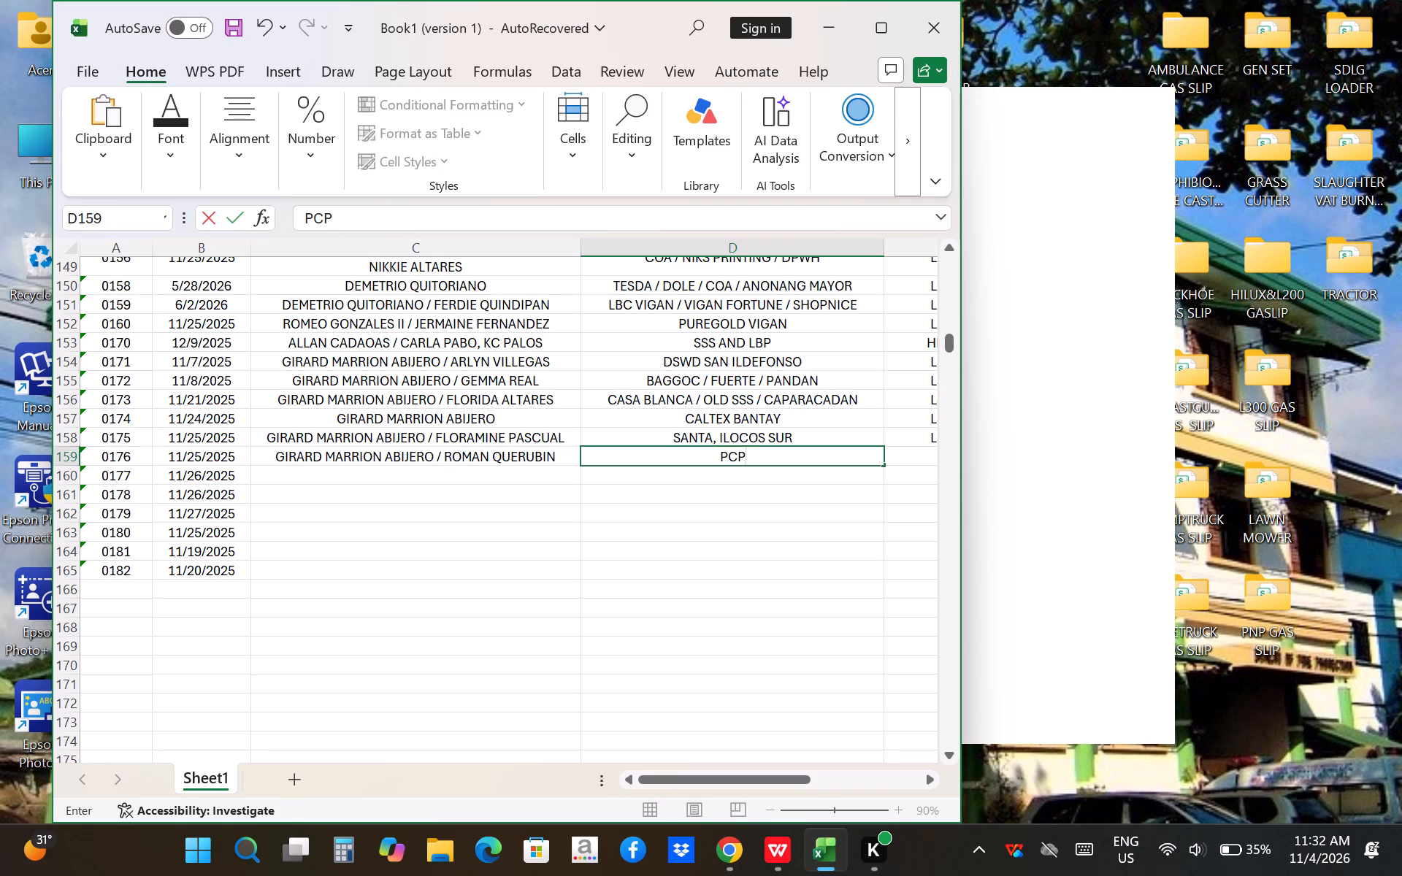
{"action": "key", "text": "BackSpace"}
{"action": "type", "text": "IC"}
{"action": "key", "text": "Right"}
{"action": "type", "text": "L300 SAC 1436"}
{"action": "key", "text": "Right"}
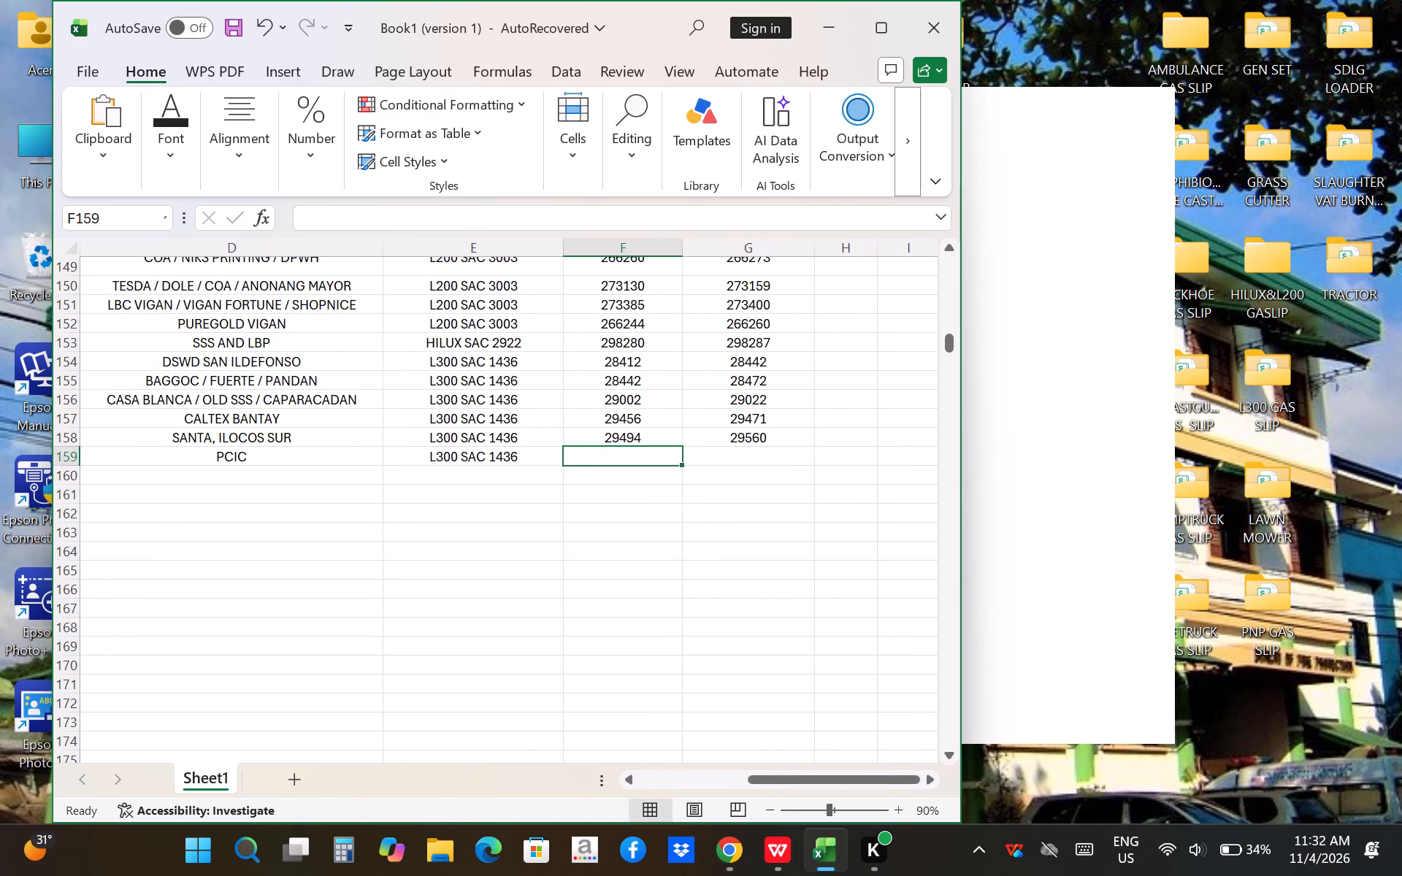
Enter ticket 0176's readings, 29560 in column F and 29577 in column G.
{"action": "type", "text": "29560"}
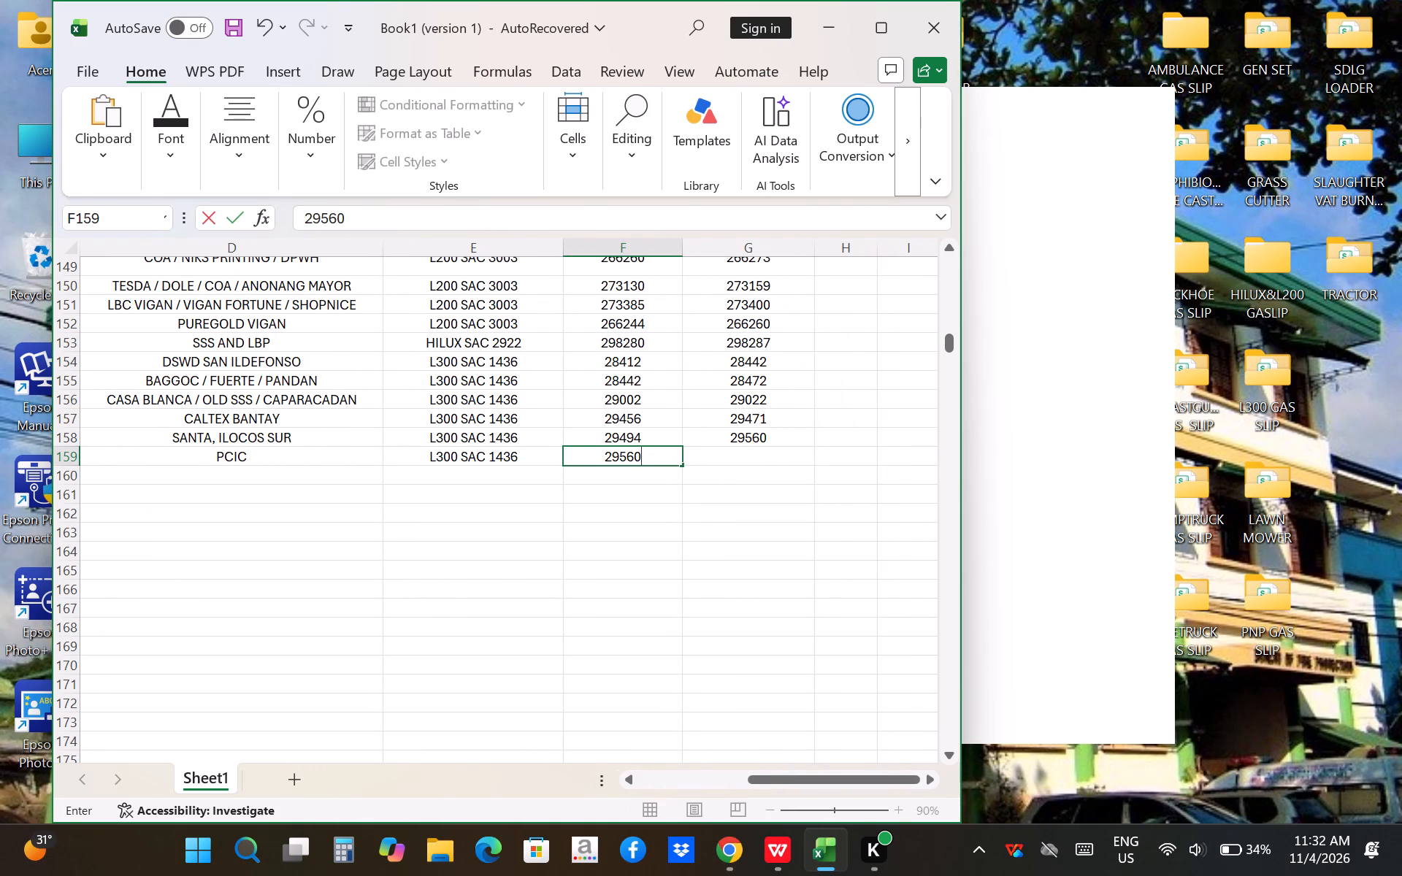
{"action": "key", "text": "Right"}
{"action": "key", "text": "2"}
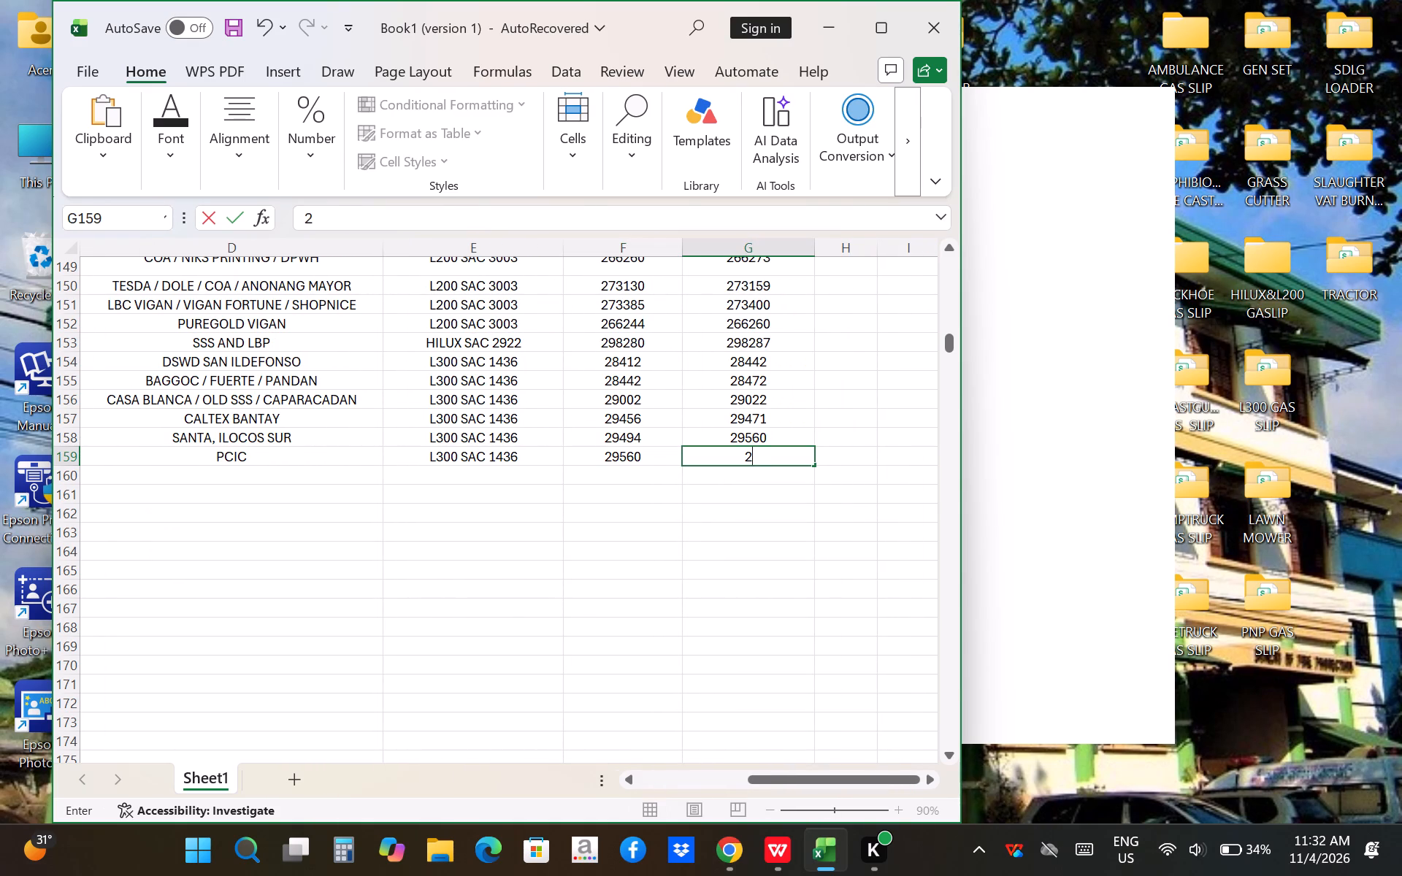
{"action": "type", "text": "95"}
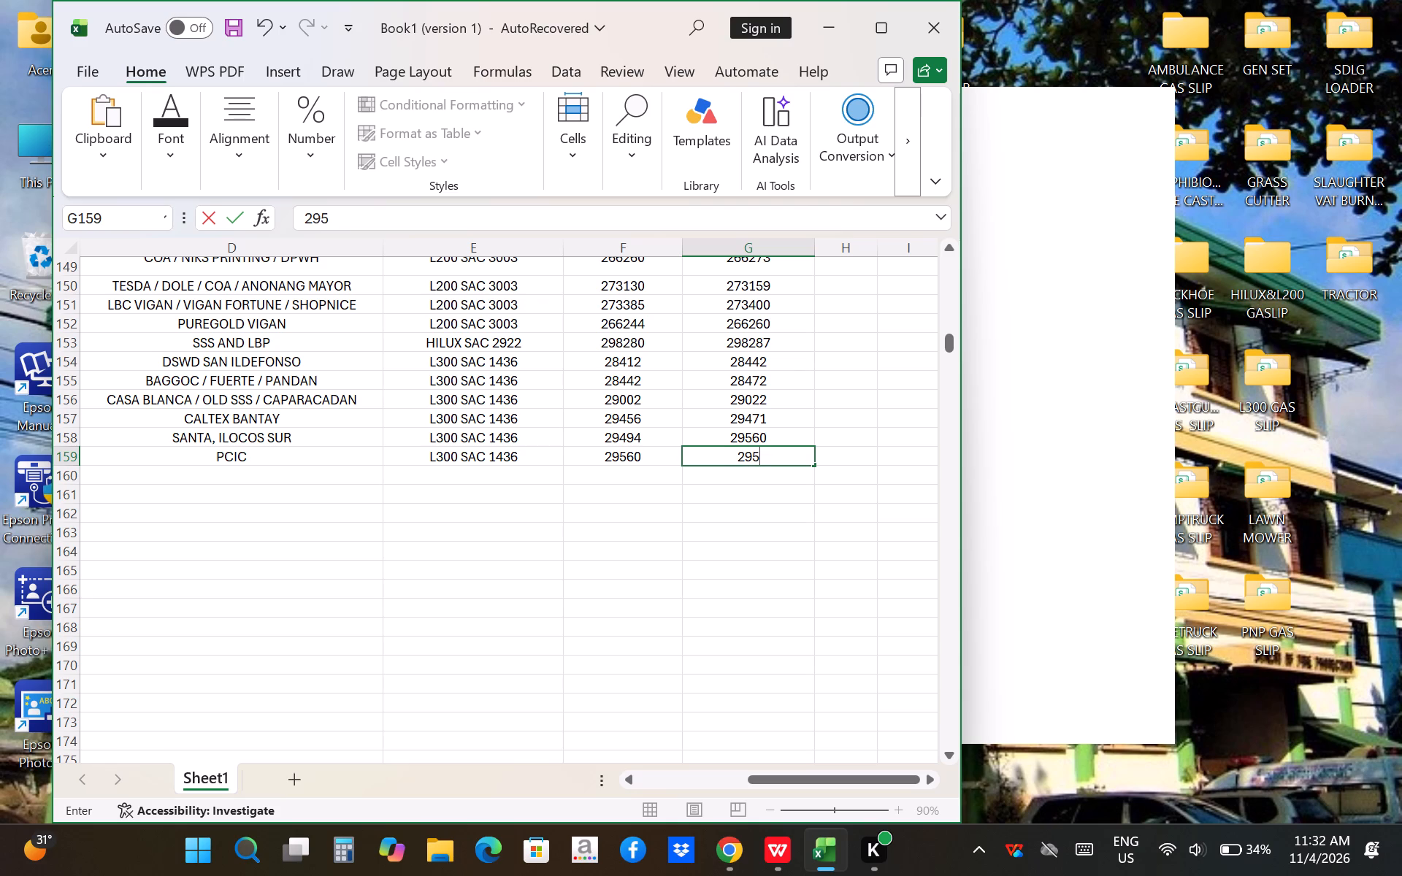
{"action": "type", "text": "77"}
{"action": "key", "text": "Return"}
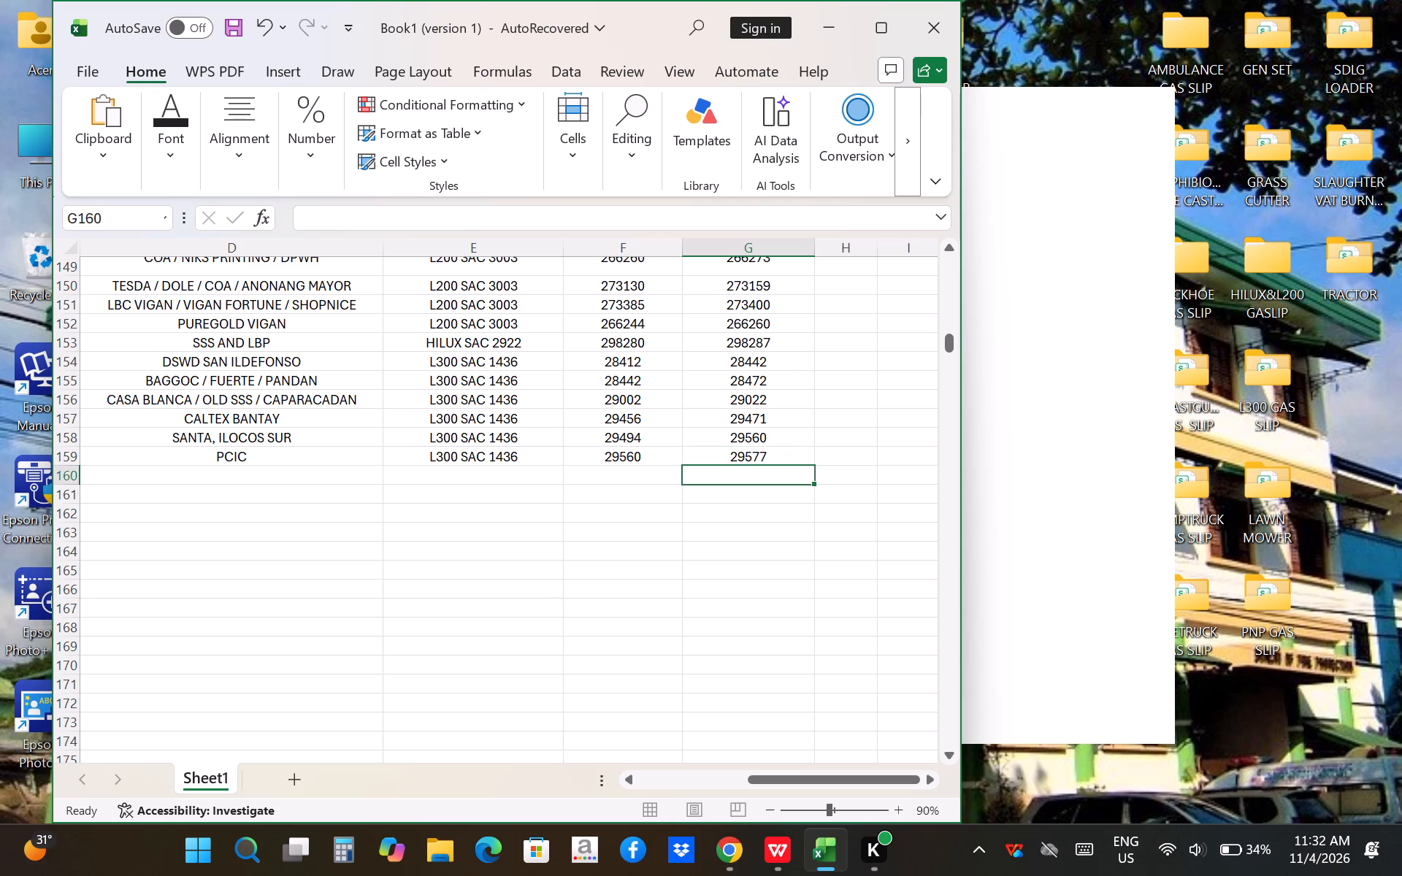
Enter two names in ticket 0177's name cell, ticket 0176's first person and a new second person, separated by a slash.
{"action": "left_click_drag", "start_coordinate": [859, 782], "coordinate": [545, 745]}
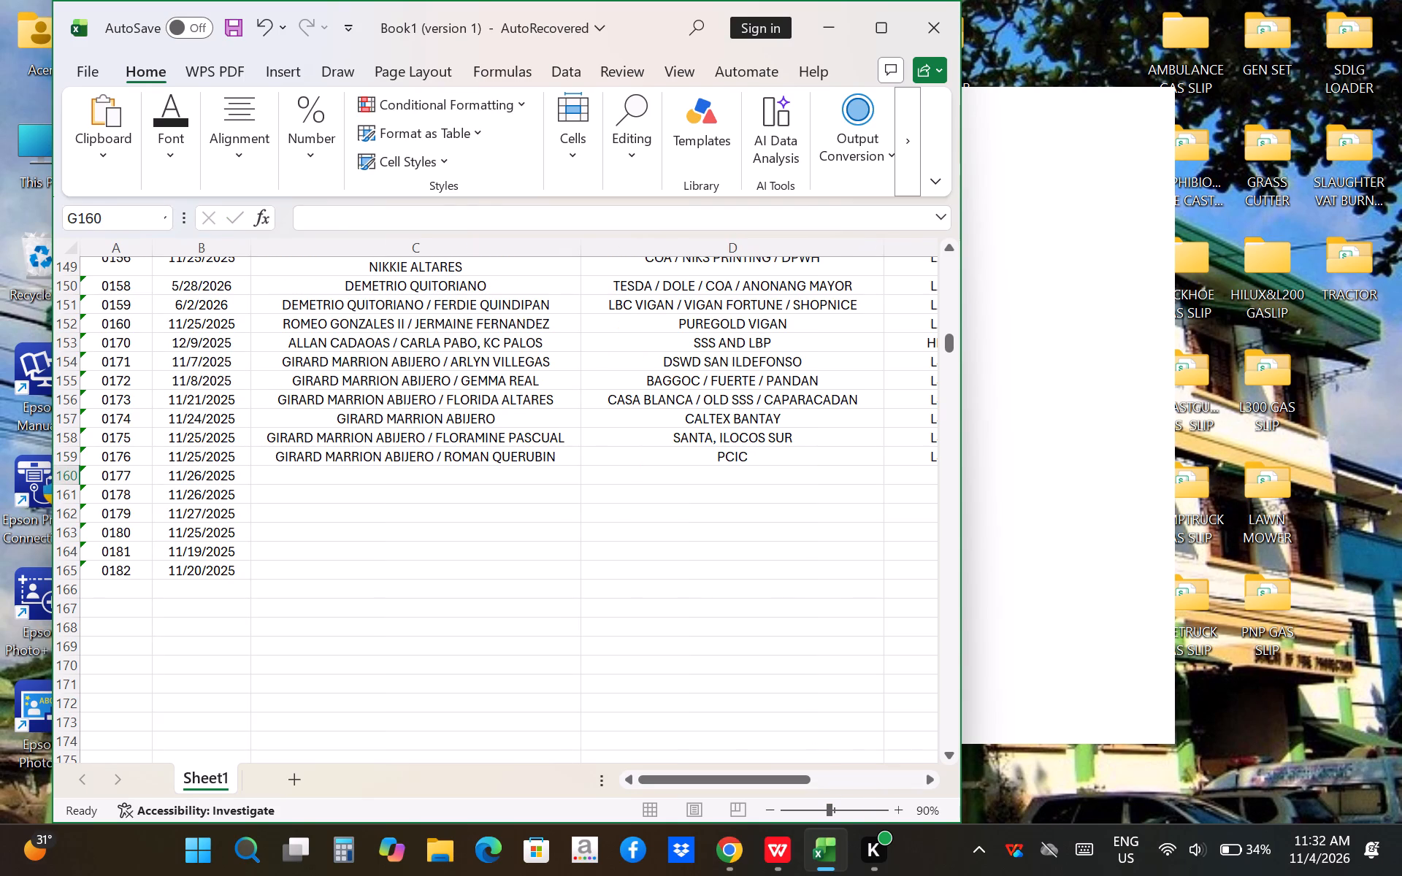
{"action": "left_click", "coordinate": [392, 476]}
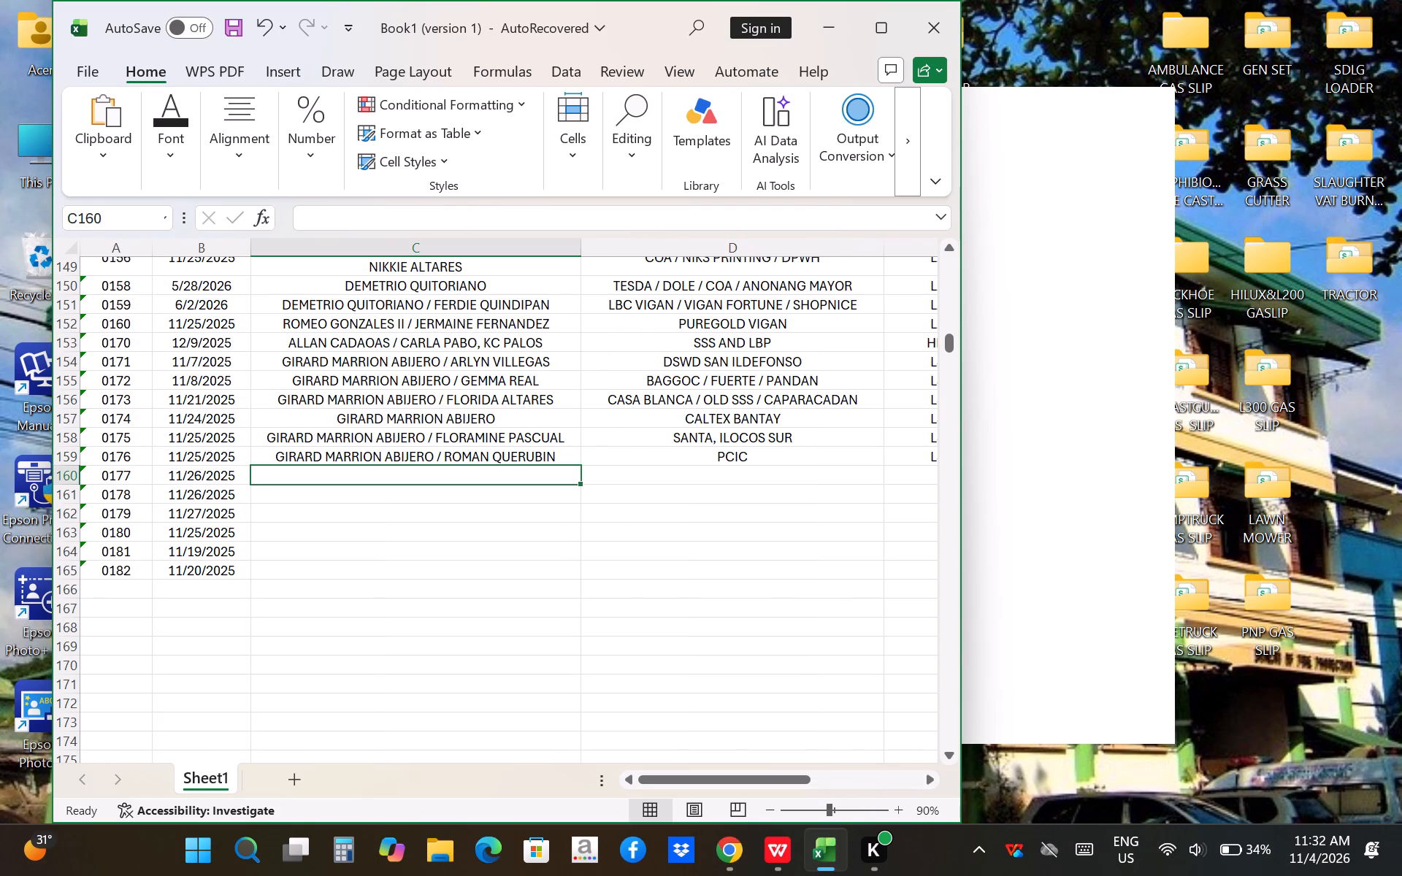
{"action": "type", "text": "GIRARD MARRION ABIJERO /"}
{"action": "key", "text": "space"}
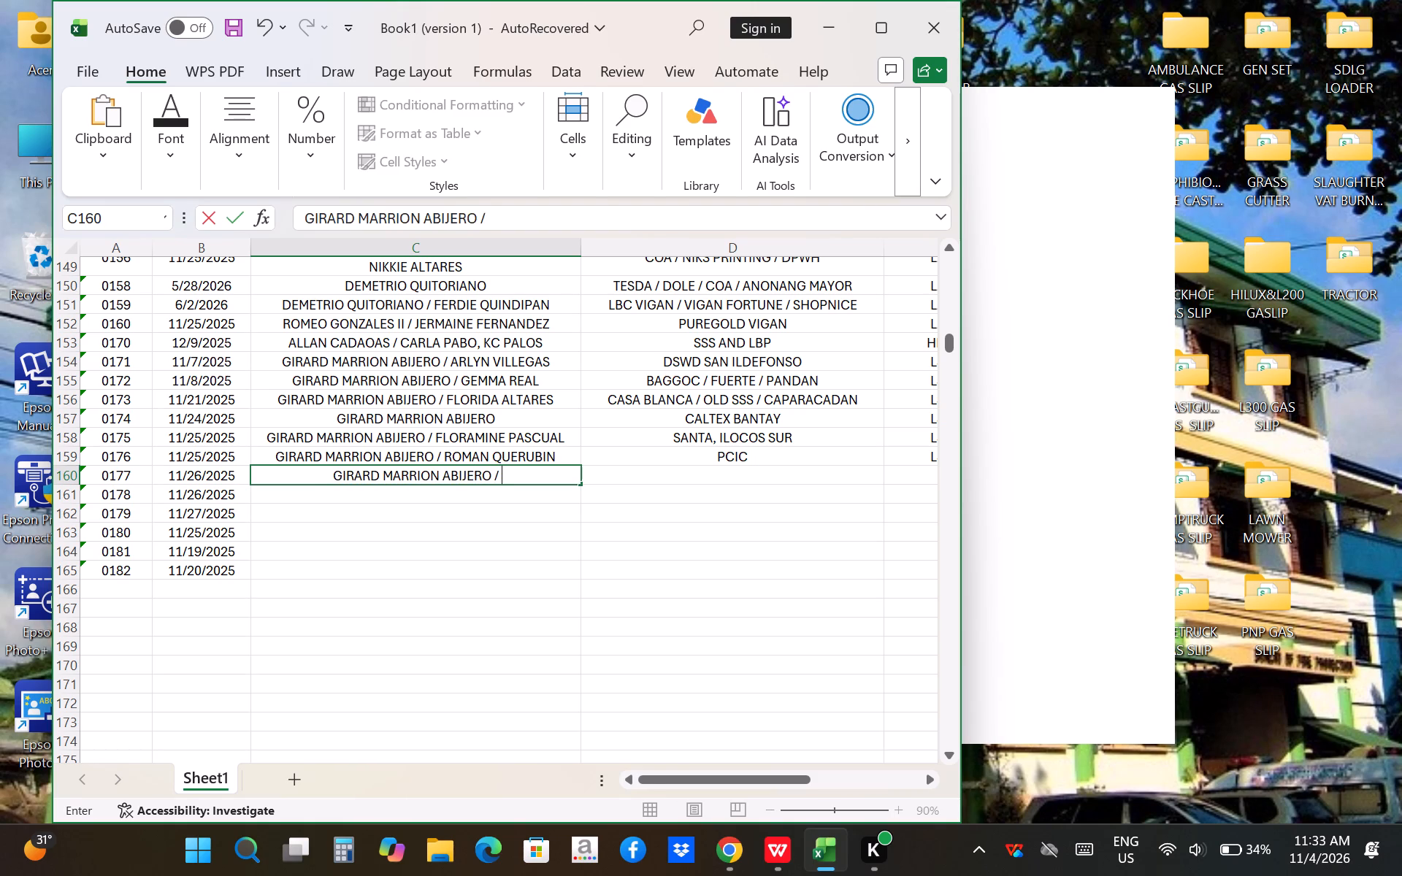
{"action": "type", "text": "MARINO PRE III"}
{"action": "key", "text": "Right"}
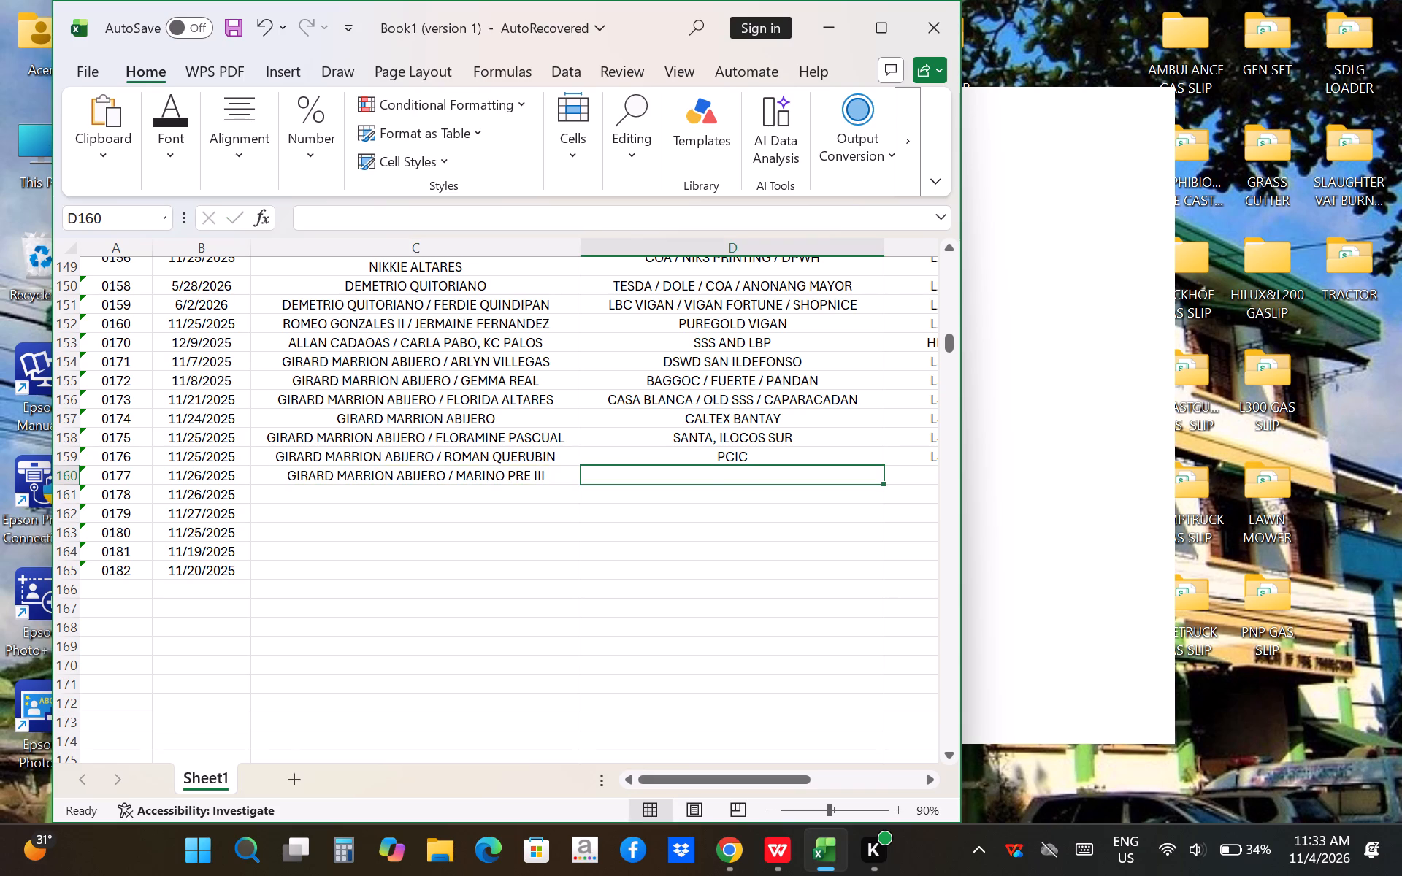
Enter the destination for ticket 0177 as VILLAMAR only, without the autocompleted word HOUSING.
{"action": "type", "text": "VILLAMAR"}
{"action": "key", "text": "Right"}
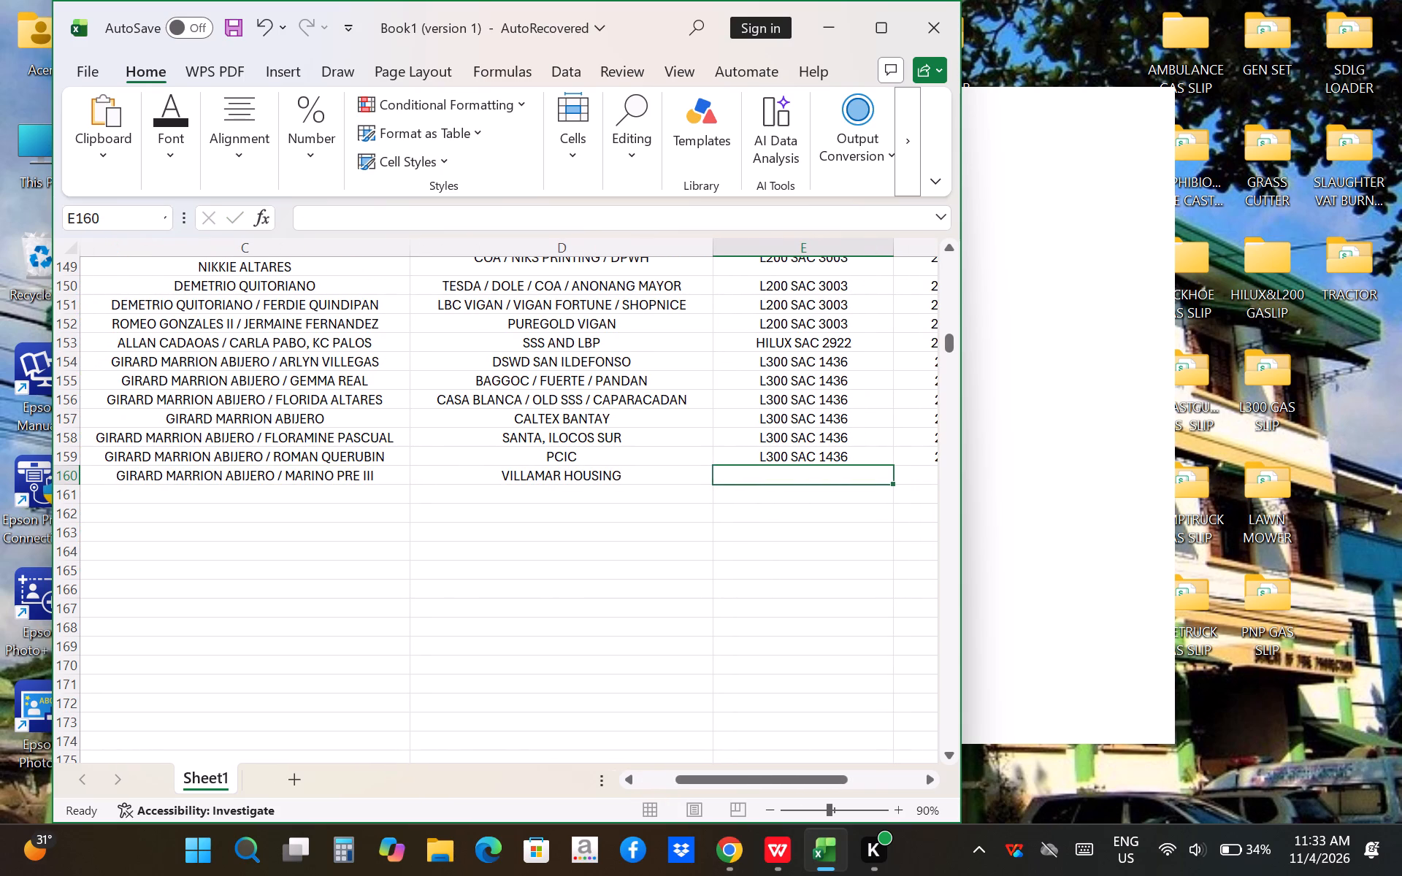
{"action": "double_click", "coordinate": [694, 484]}
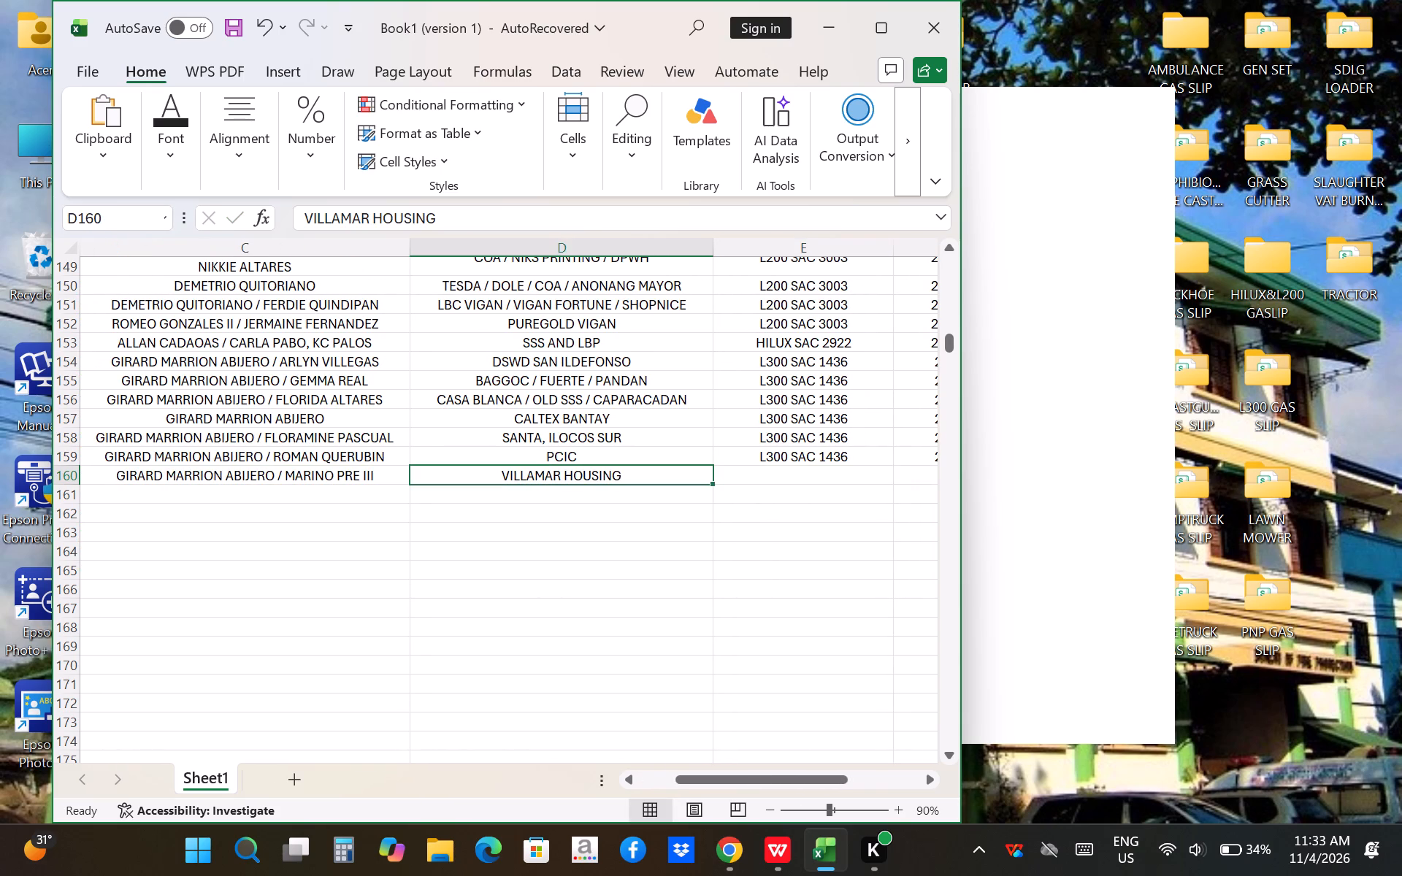
{"action": "double_click", "coordinate": [693, 480]}
{"action": "double_click", "coordinate": [691, 476]}
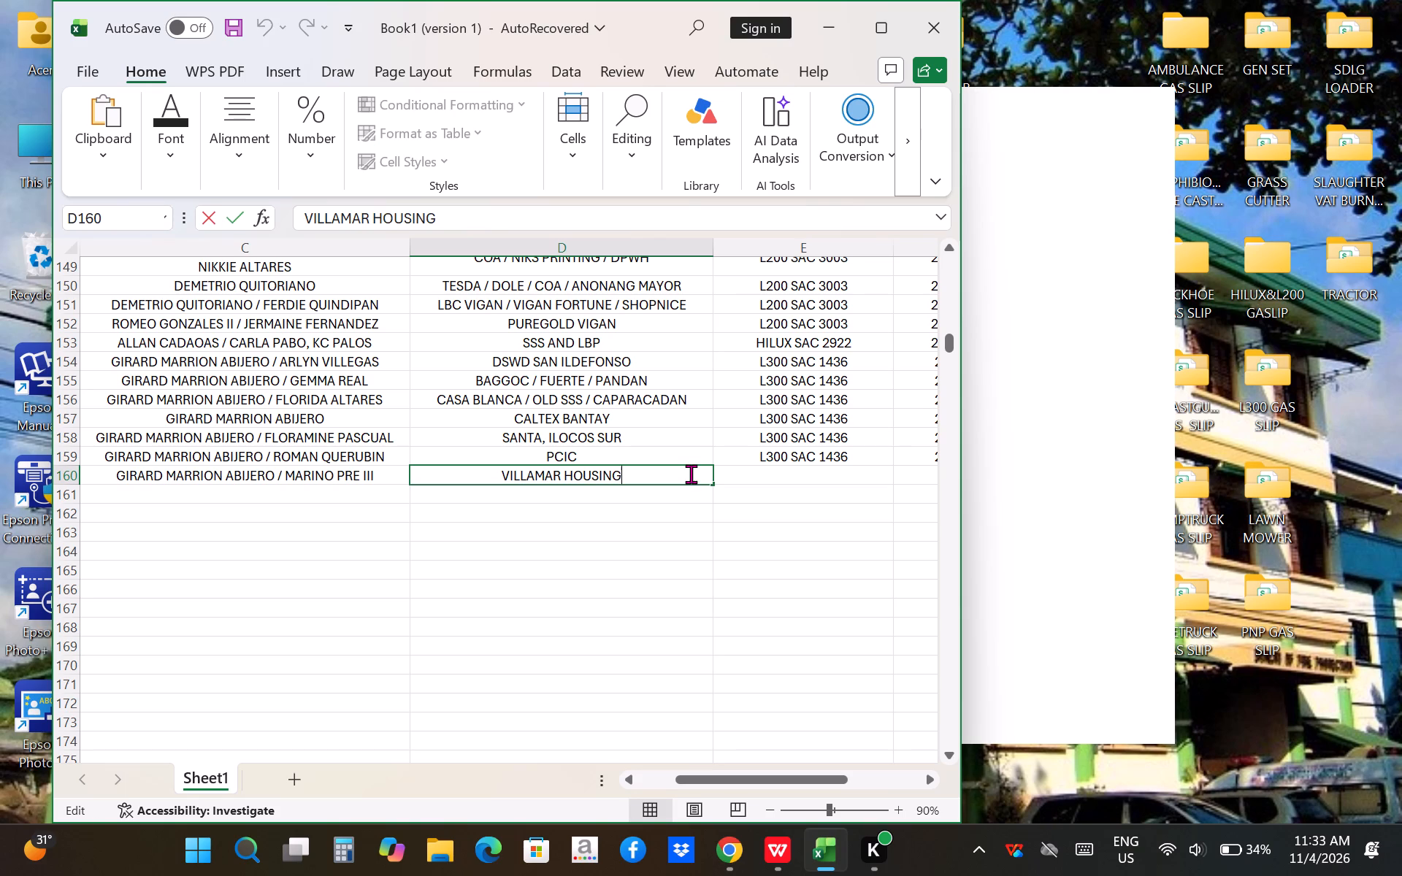
{"action": "key", "text": "BackSpace"}
{"action": "key", "text": "BackSpace"}
{"action": "key", "text": "BackSpace"}
{"action": "key", "text": "BackSpace"}
{"action": "key", "text": "BackSpace"}
{"action": "key", "text": "BackSpace"}
{"action": "key", "text": "BackSpace"}
{"action": "key", "text": "BackSpace"}
{"action": "key", "text": "BackSpace"}
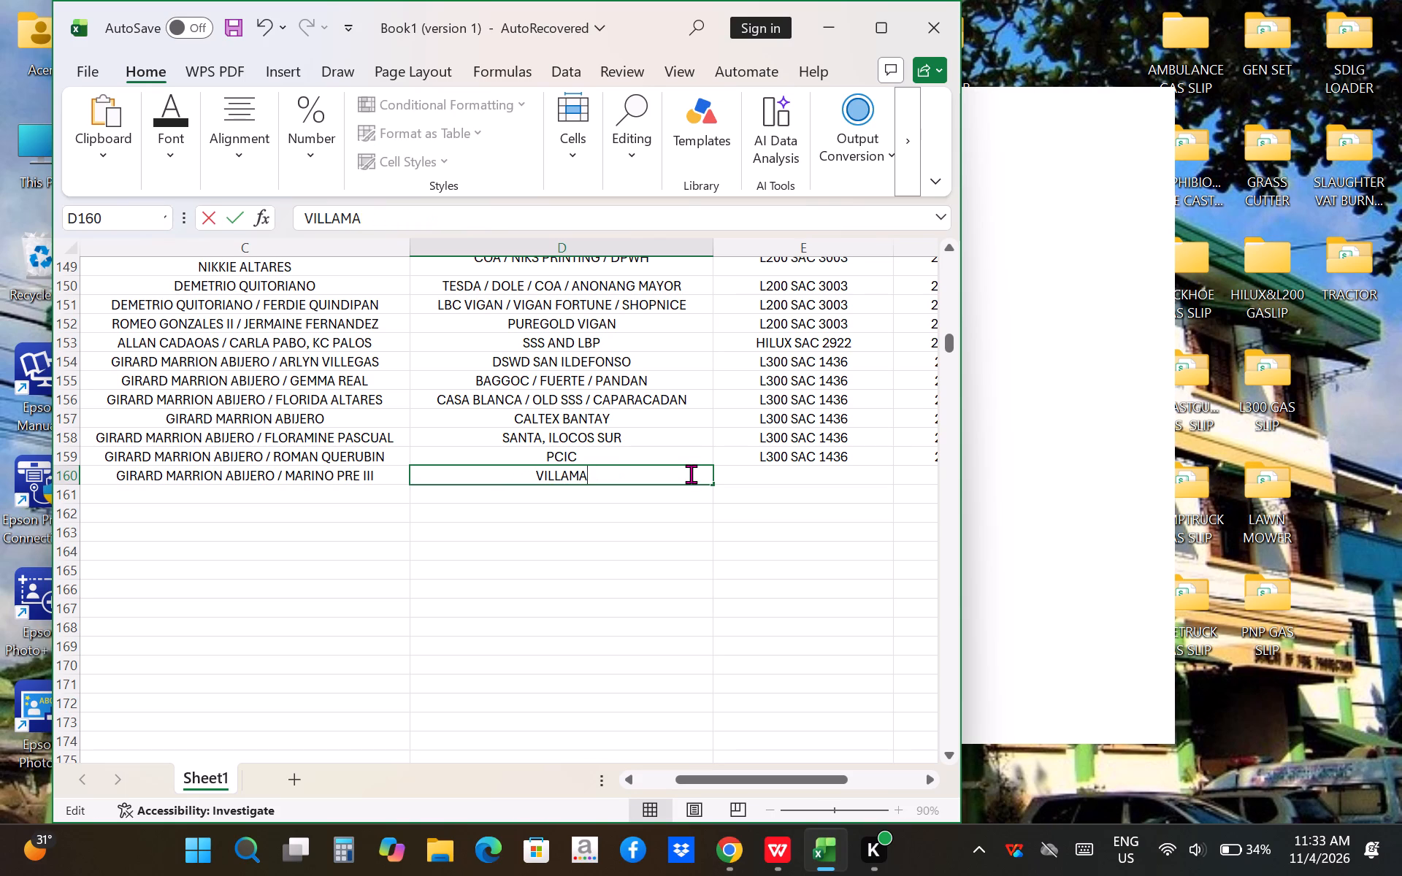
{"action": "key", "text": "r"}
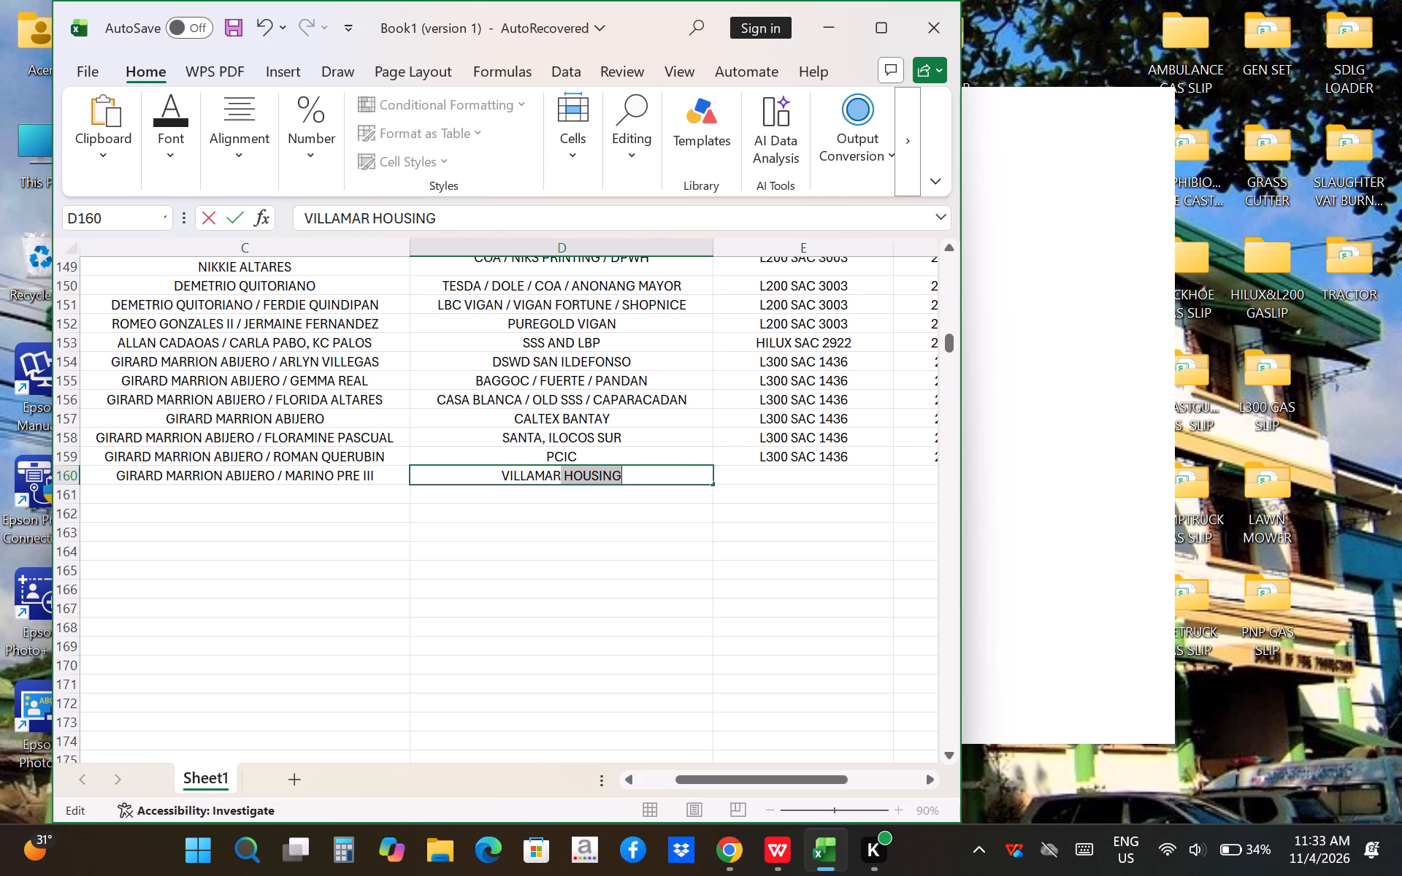
{"action": "key", "text": "Delete"}
{"action": "left_click", "coordinate": [764, 471]}
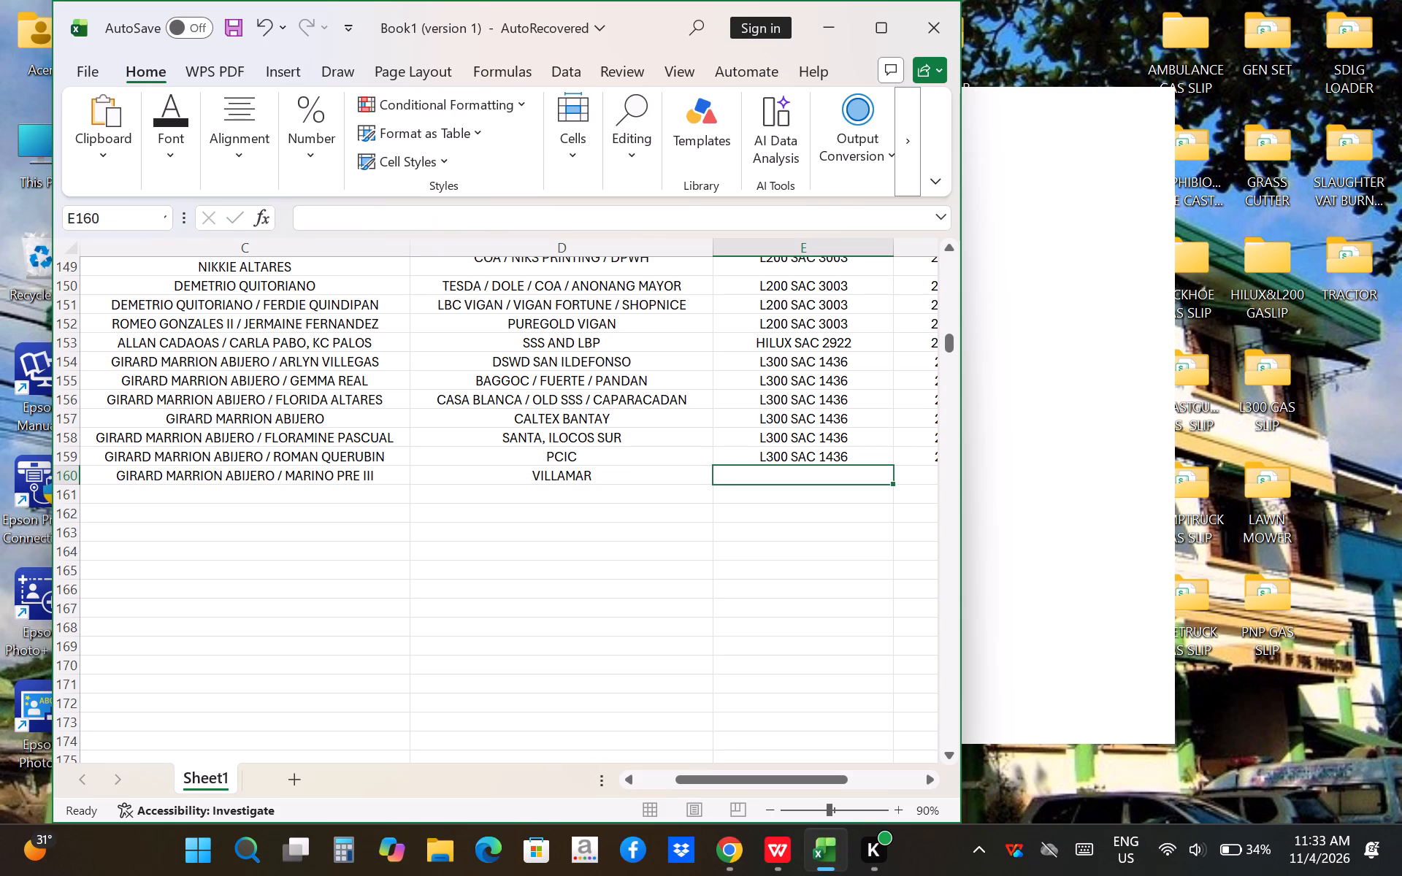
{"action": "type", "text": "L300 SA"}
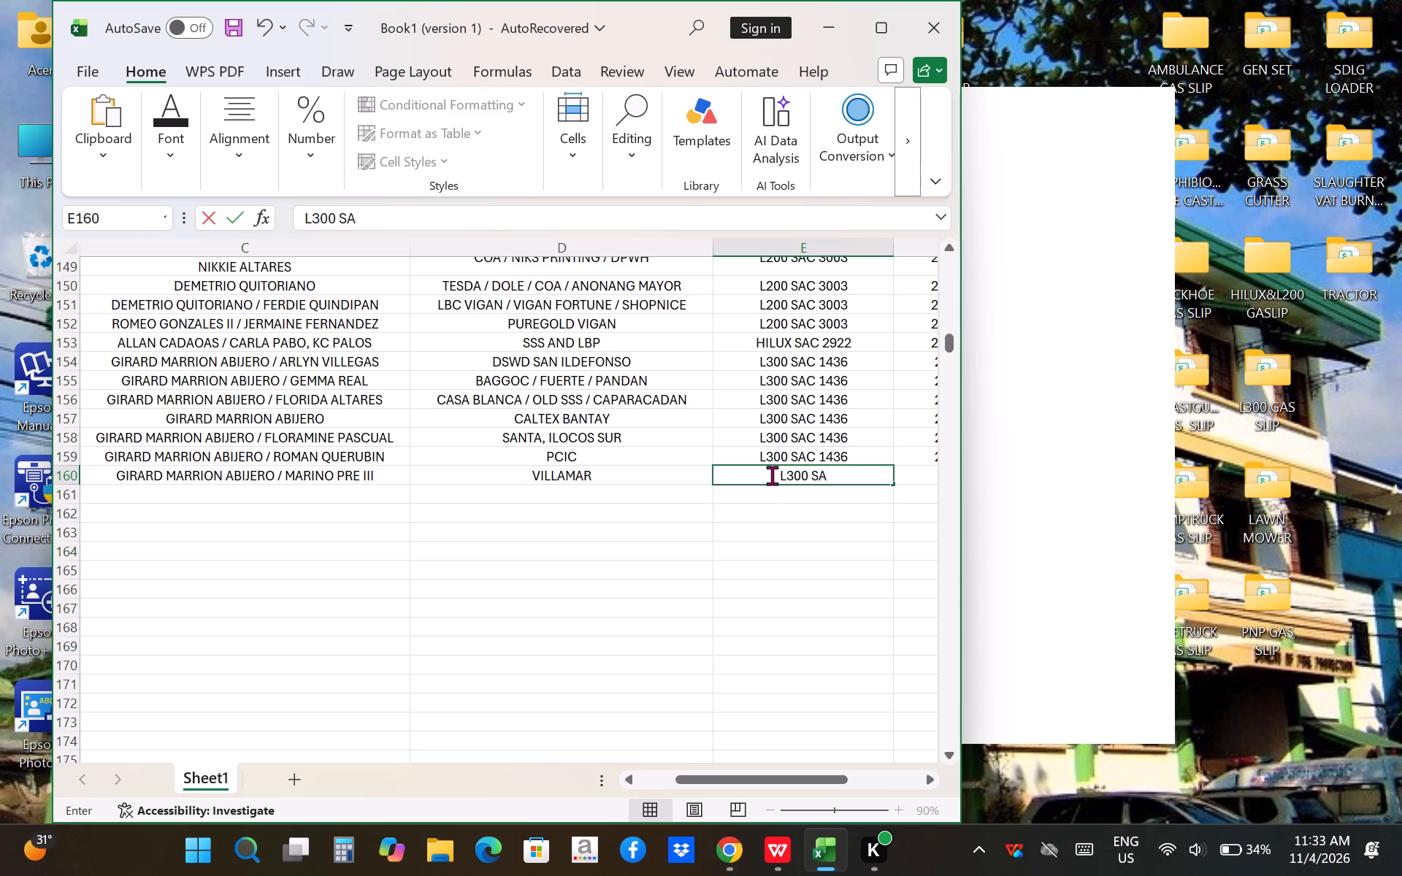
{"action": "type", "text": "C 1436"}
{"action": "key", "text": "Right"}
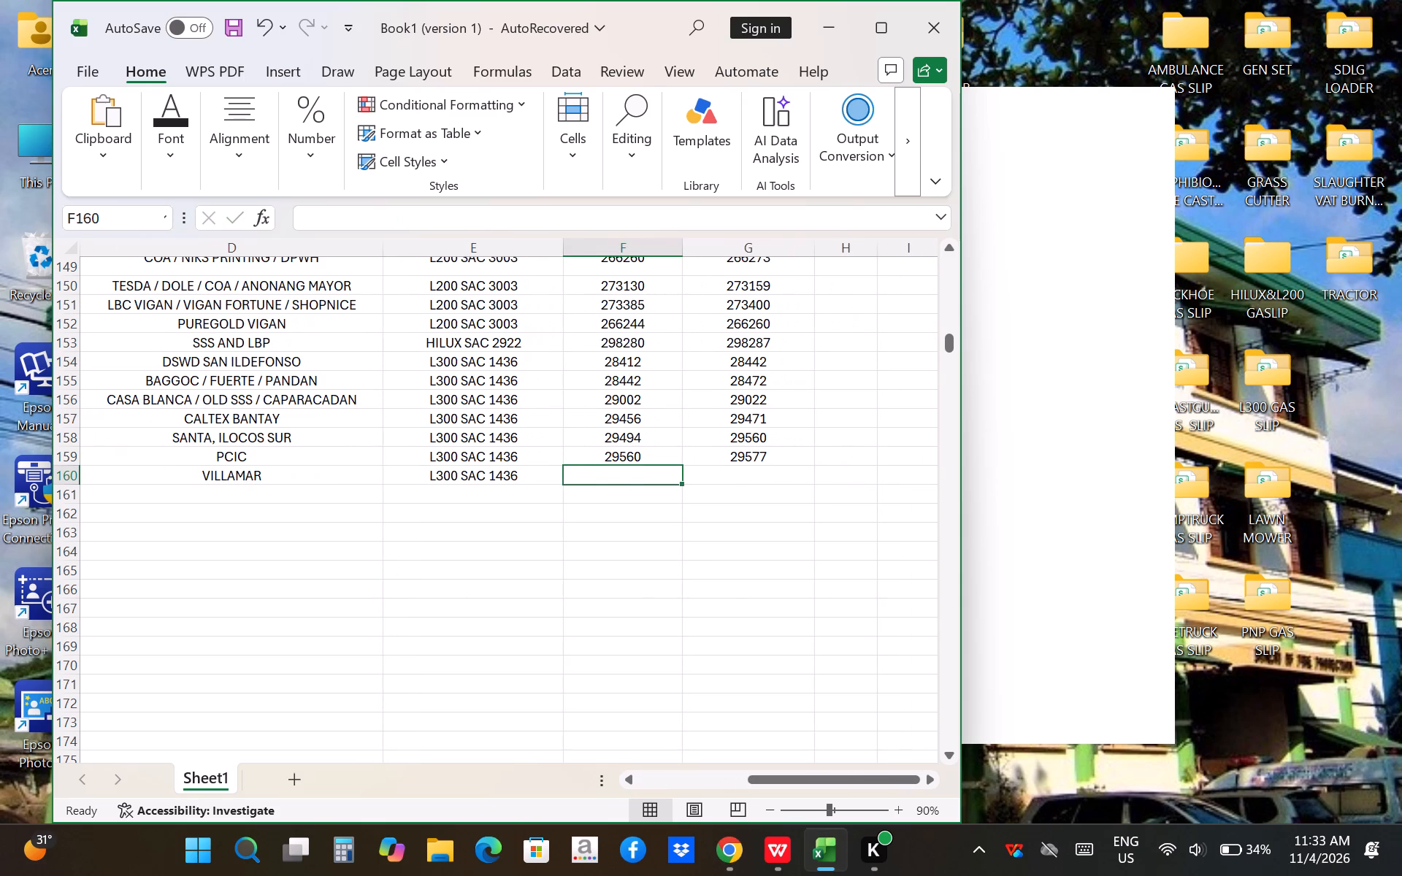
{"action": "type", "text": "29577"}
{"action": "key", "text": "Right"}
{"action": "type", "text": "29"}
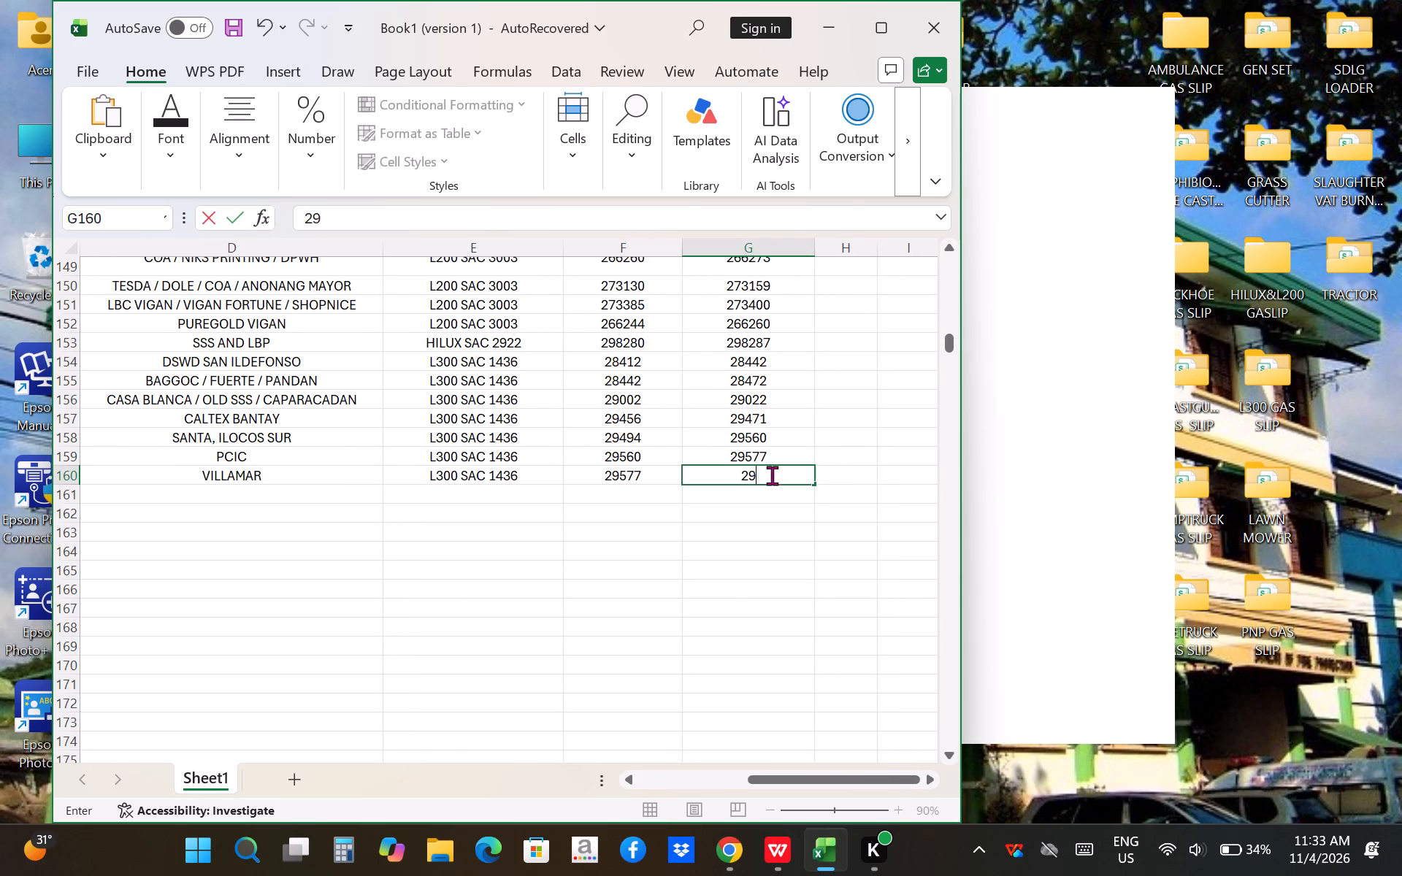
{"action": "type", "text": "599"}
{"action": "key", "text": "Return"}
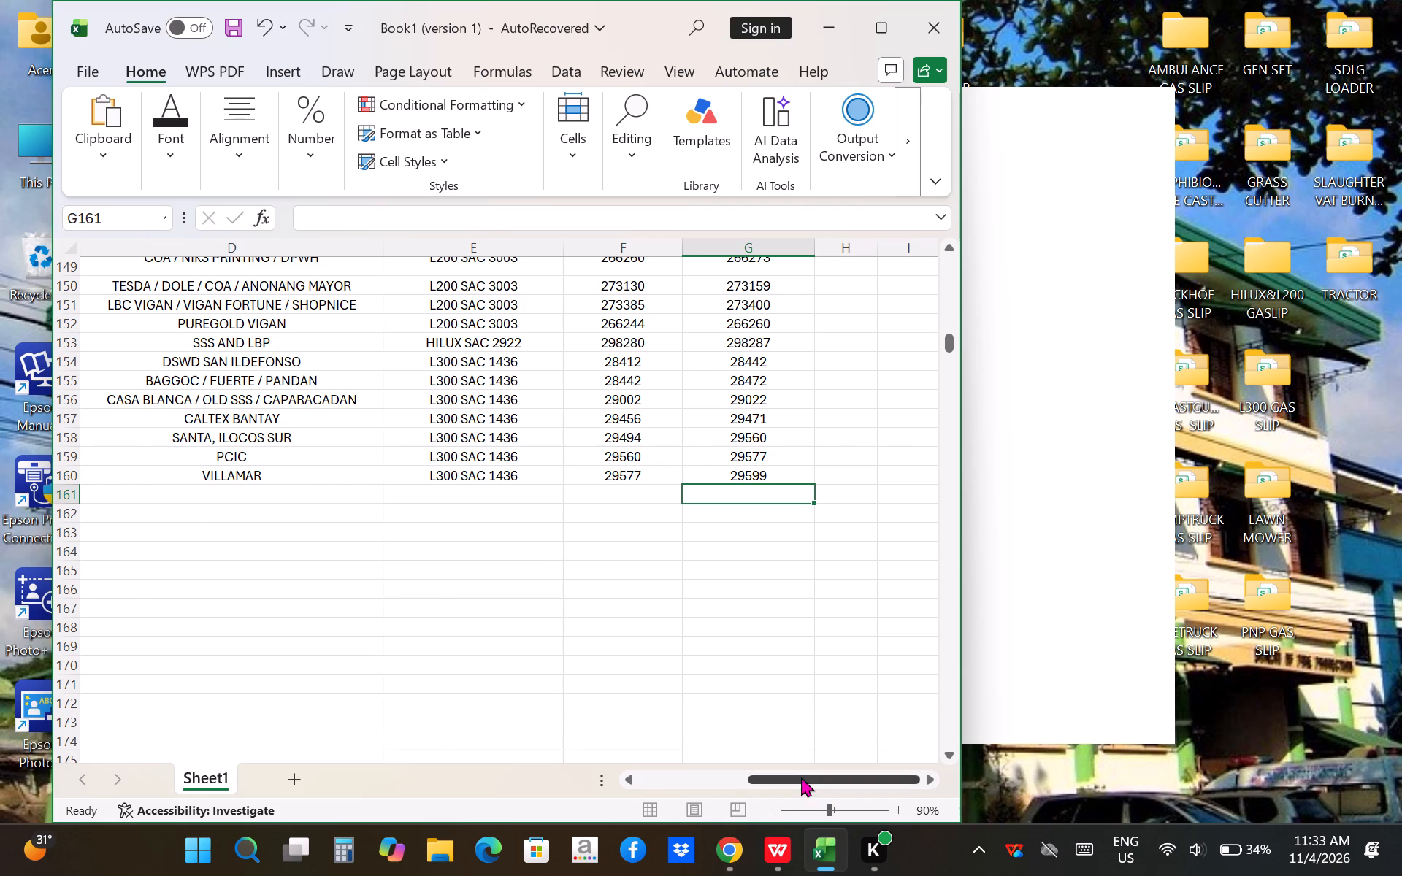
Enter two names in ticket 0178's name cell, ticket 0177's first person and a new second person, separated by a slash.
{"action": "left_click_drag", "start_coordinate": [801, 777], "coordinate": [525, 732]}
{"action": "left_click", "coordinate": [277, 492]}
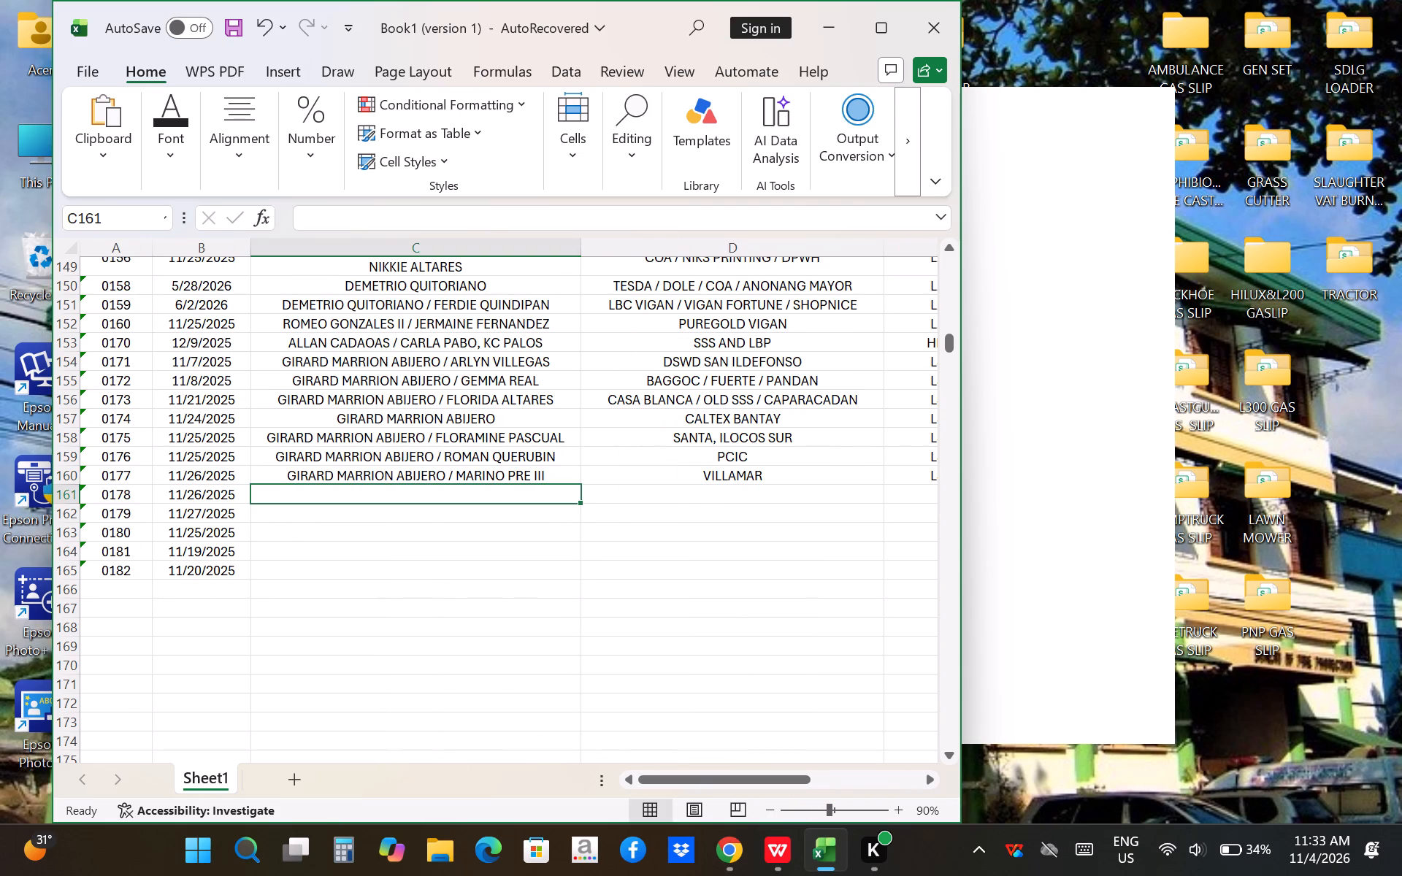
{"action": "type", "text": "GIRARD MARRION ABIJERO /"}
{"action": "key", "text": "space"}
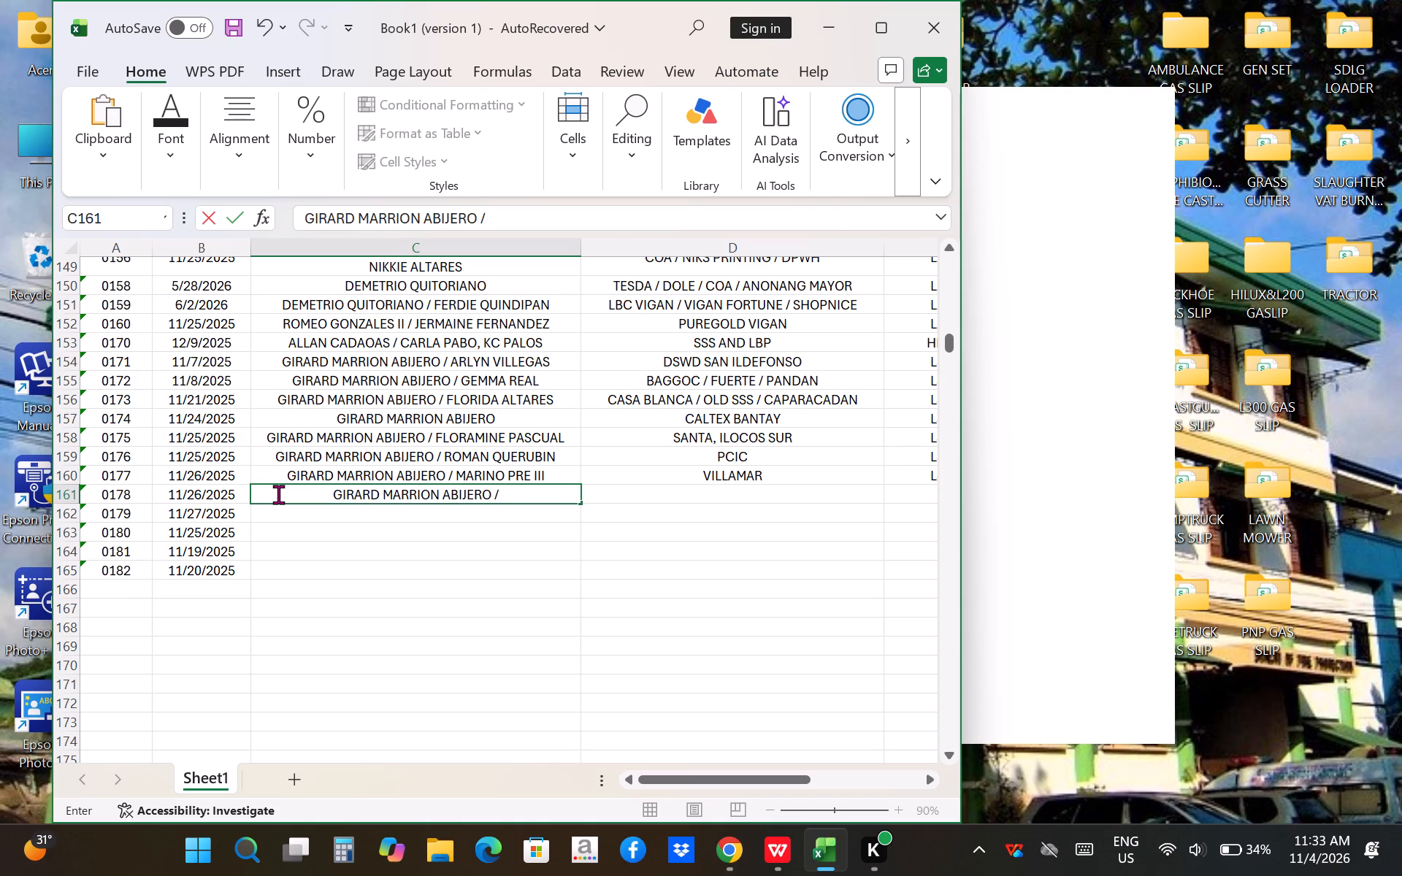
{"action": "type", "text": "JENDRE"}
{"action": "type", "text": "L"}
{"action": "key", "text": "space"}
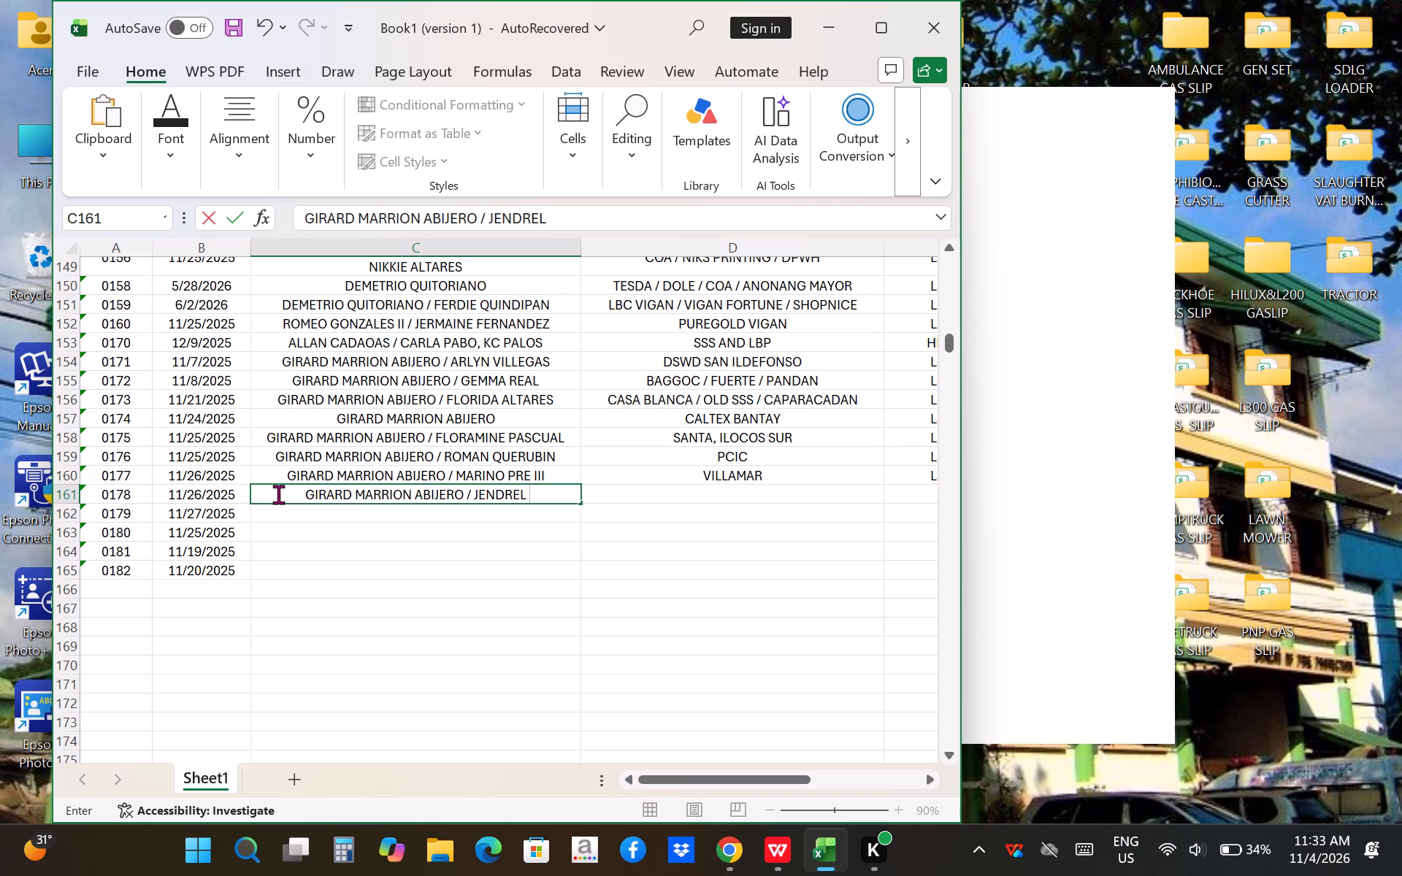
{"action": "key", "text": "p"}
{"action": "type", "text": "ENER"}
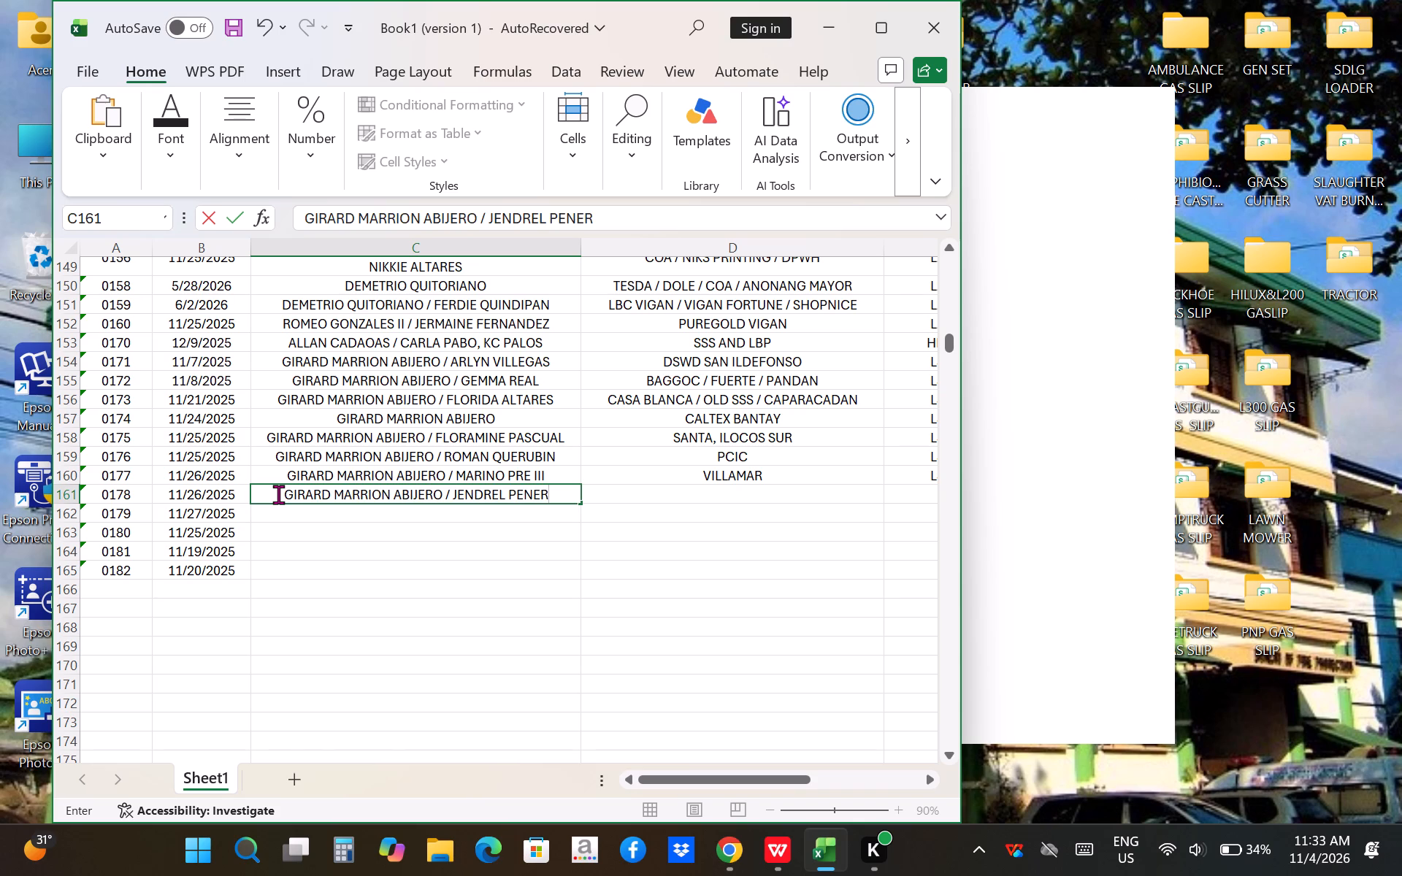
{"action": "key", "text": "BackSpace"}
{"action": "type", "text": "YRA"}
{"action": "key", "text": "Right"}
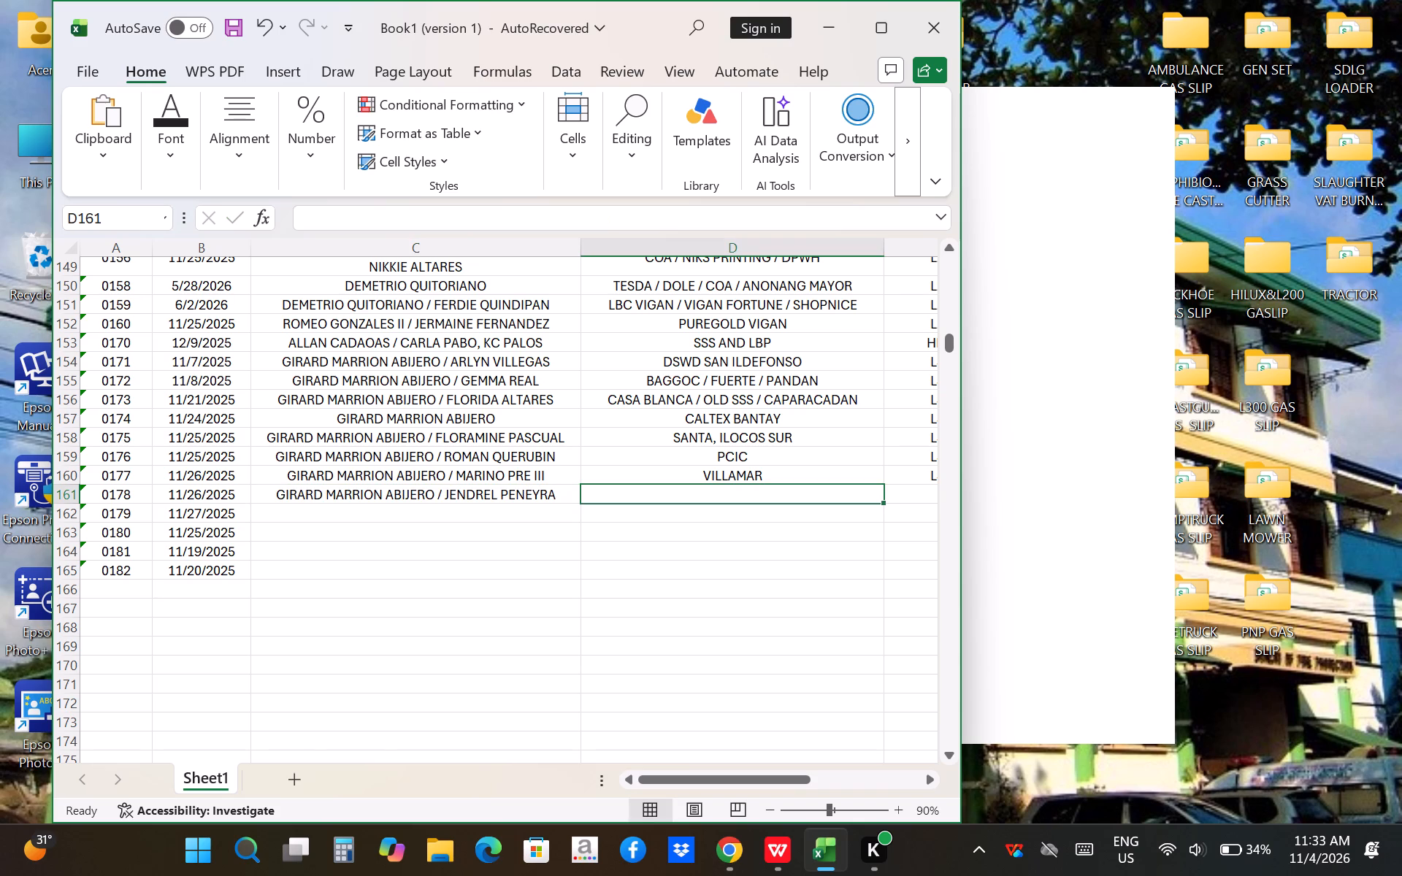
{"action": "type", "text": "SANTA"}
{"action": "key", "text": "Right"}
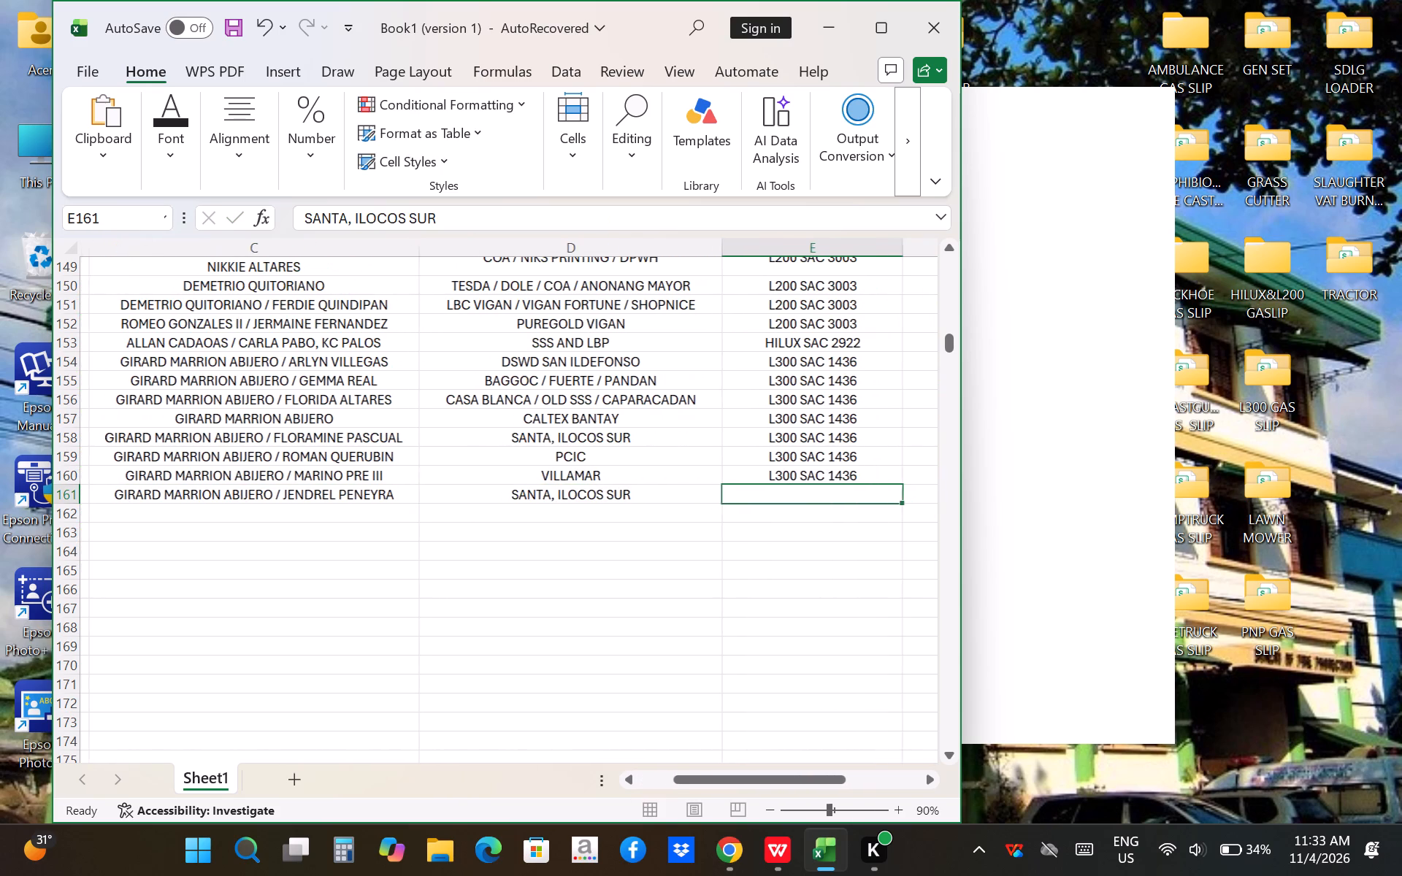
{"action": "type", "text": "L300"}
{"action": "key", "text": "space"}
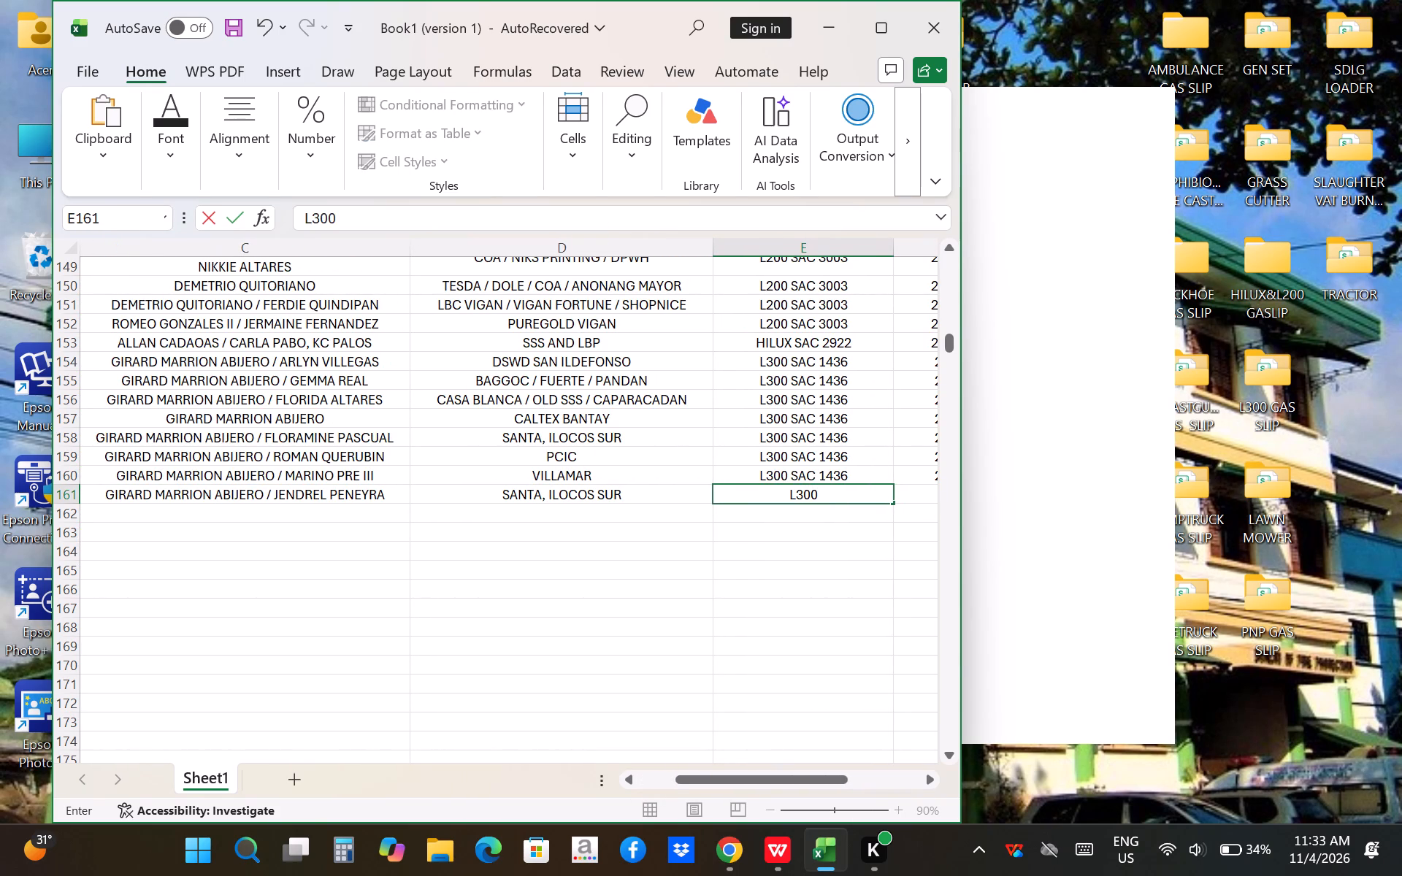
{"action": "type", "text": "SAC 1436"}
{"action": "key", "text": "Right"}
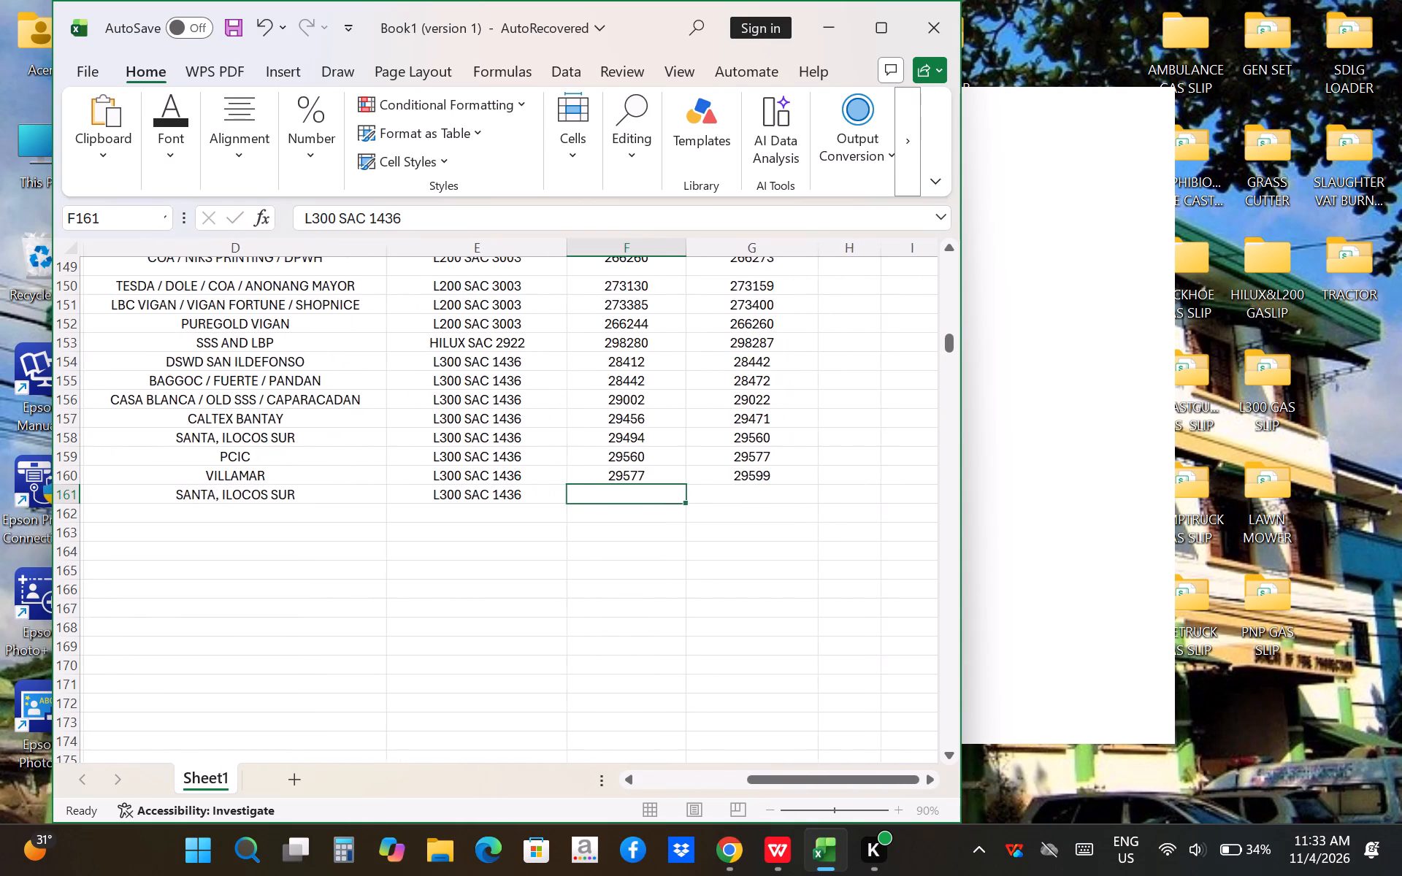
Enter ticket 0178's readings, 29599 in column F and 29661 in column G.
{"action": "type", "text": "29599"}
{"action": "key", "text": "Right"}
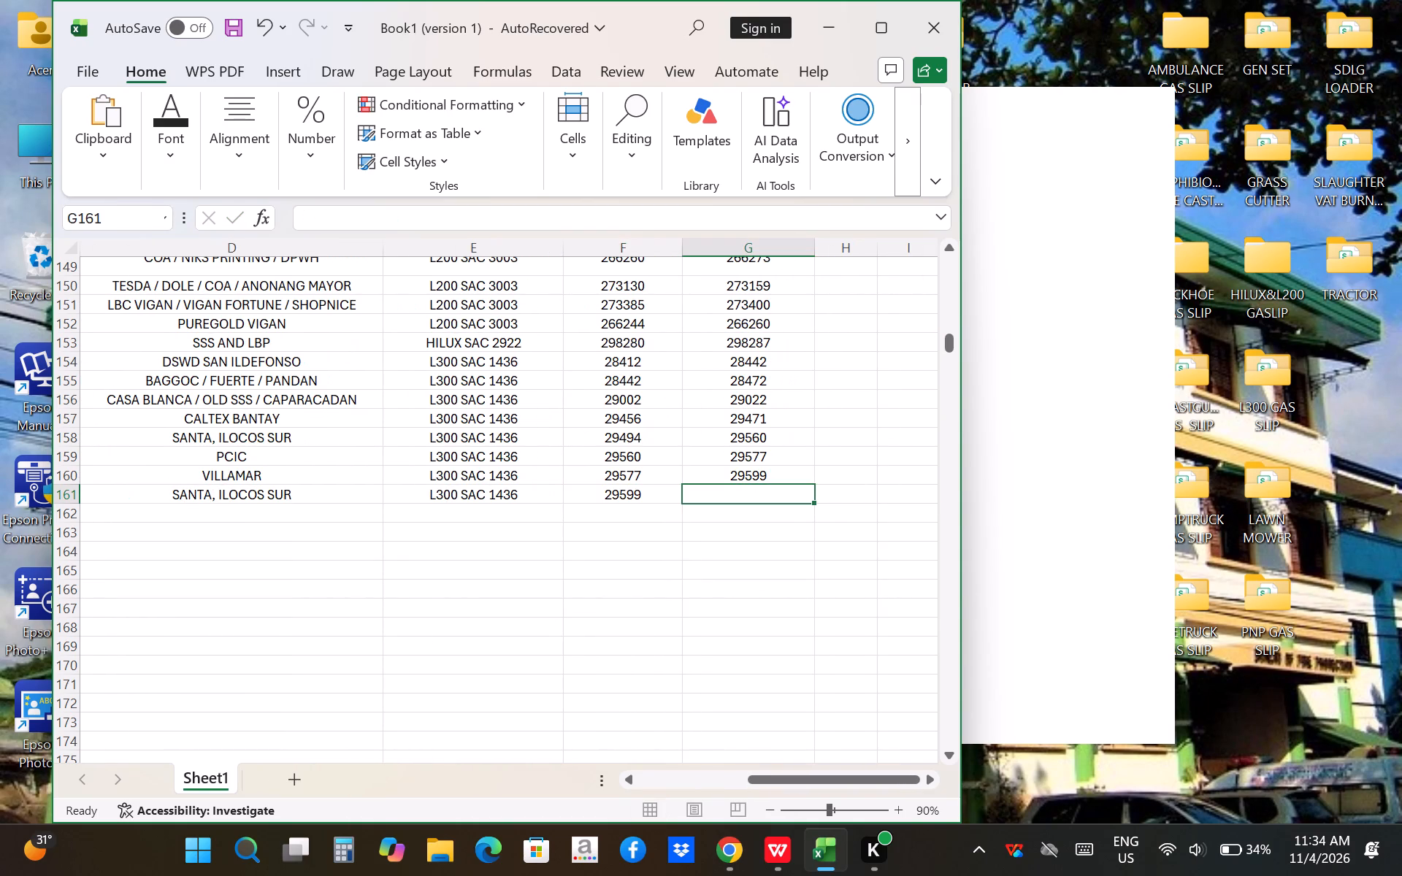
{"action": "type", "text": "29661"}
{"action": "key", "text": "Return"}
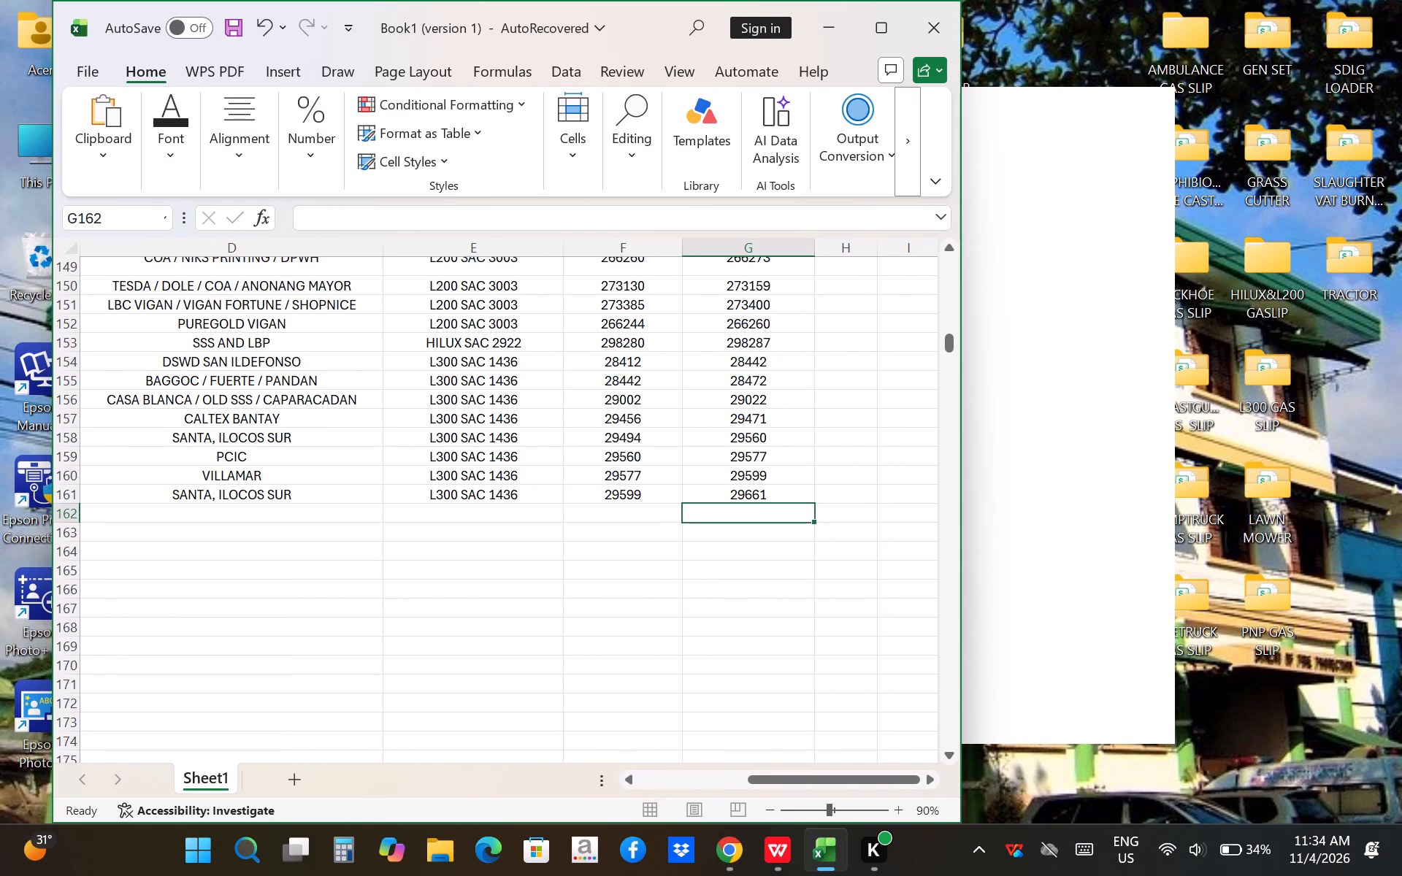
Enter the same two names as ticket 0176 in ticket 0179's name cell, separated by a slash.
{"action": "left_click_drag", "start_coordinate": [851, 782], "coordinate": [518, 779]}
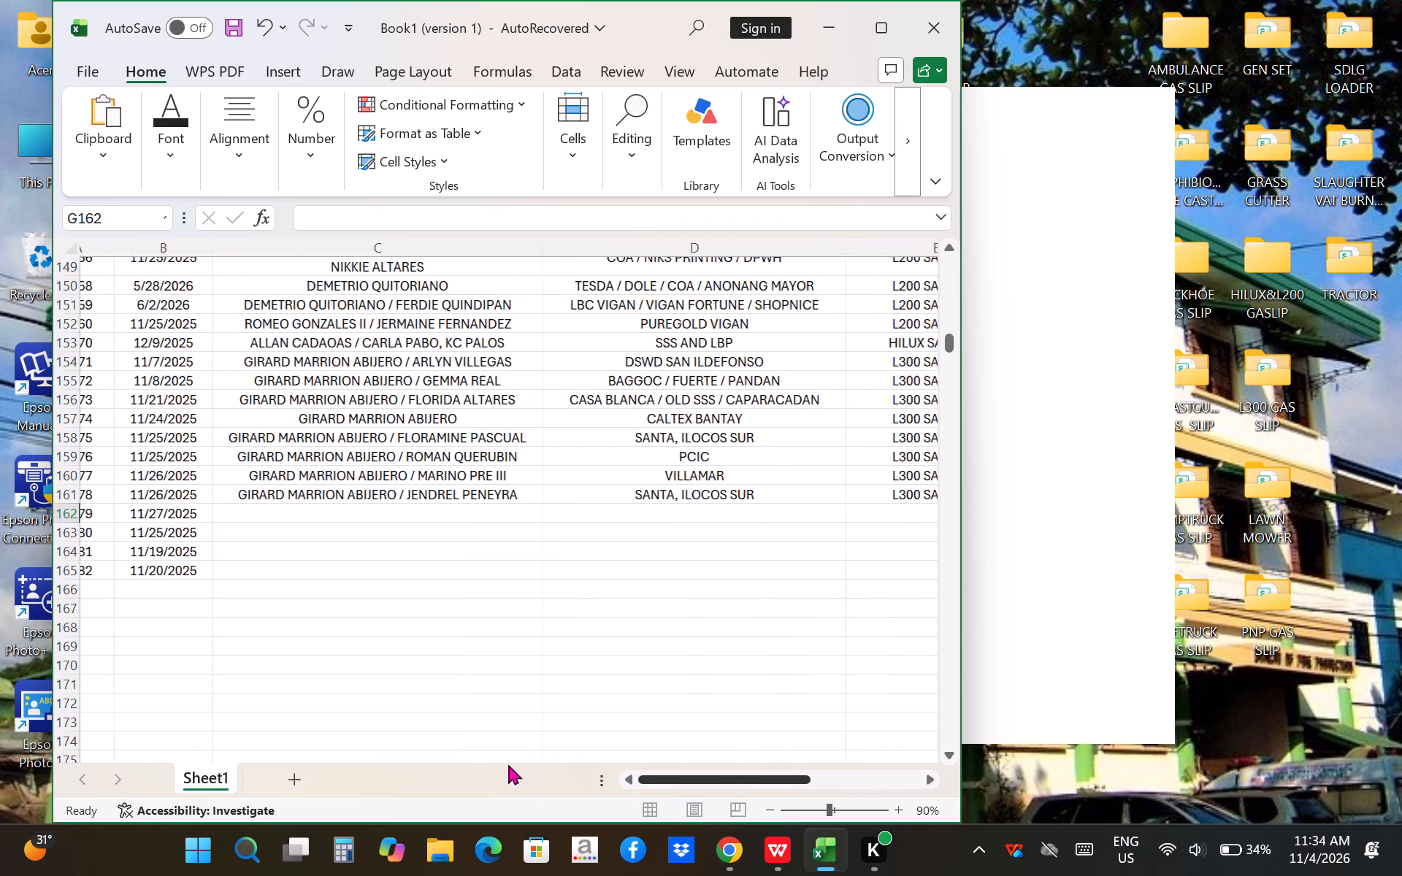
{"action": "left_click", "coordinate": [337, 509]}
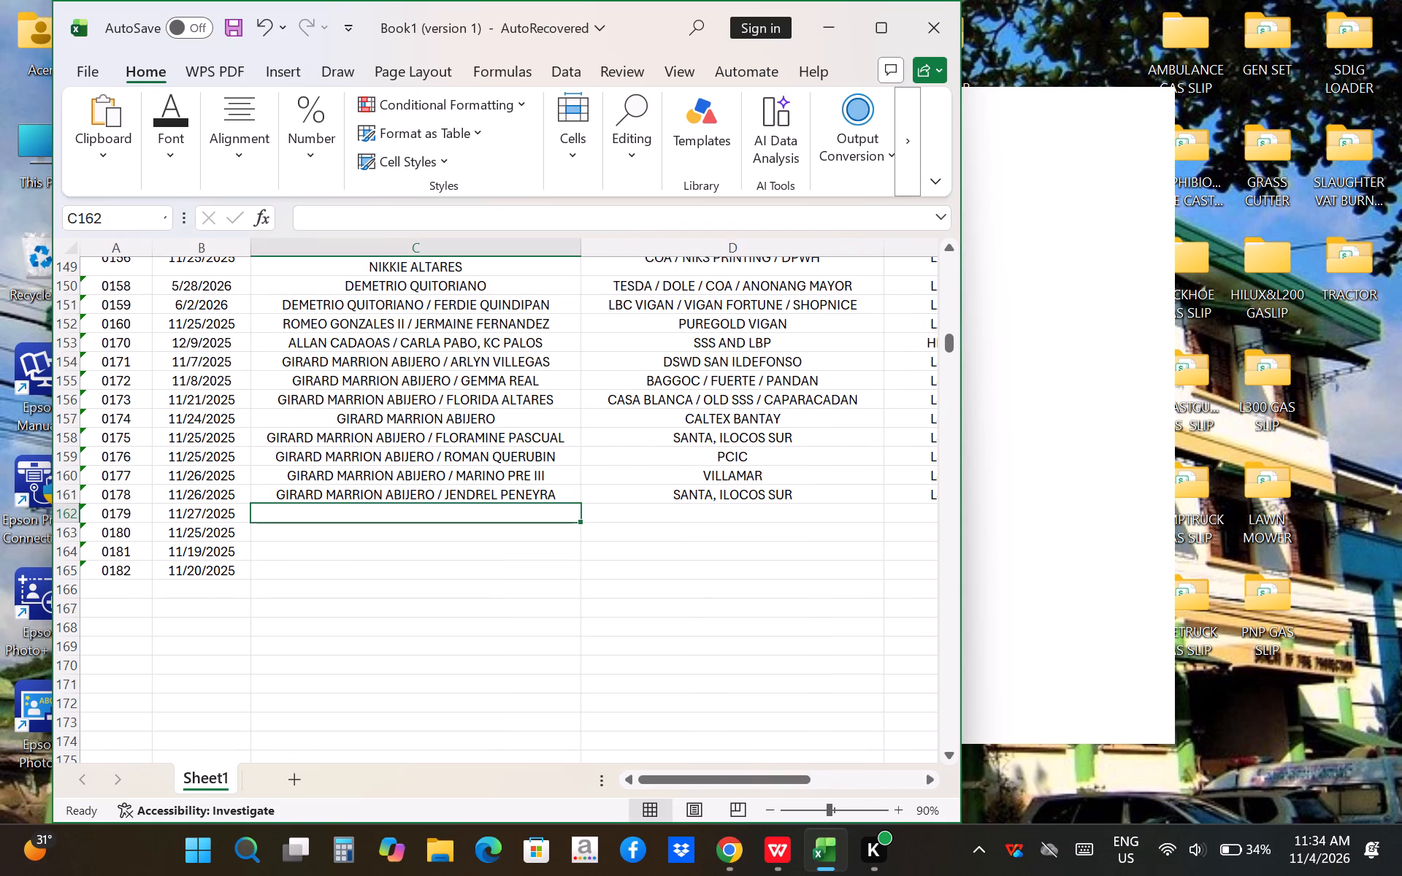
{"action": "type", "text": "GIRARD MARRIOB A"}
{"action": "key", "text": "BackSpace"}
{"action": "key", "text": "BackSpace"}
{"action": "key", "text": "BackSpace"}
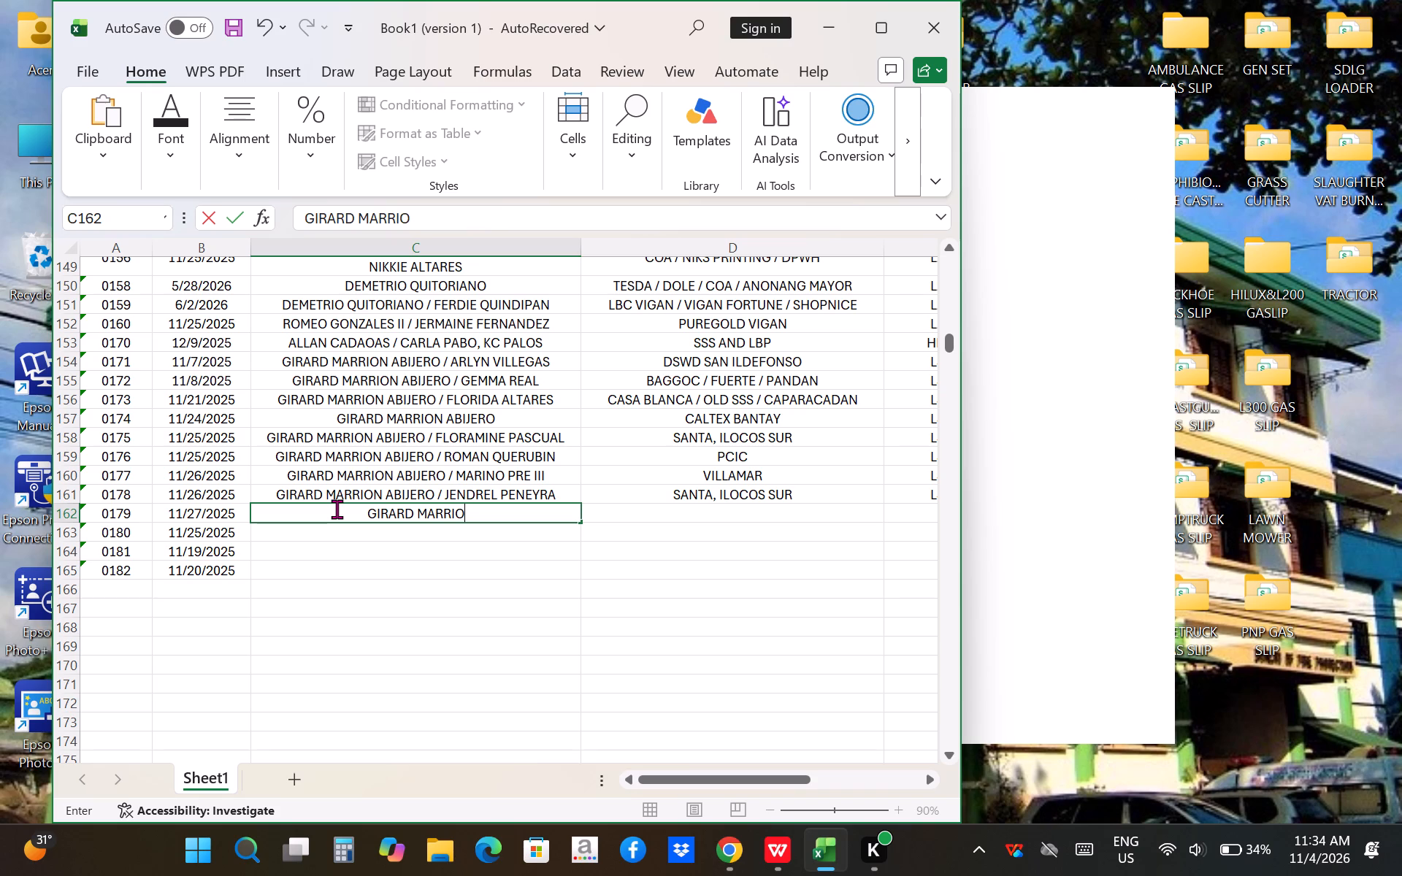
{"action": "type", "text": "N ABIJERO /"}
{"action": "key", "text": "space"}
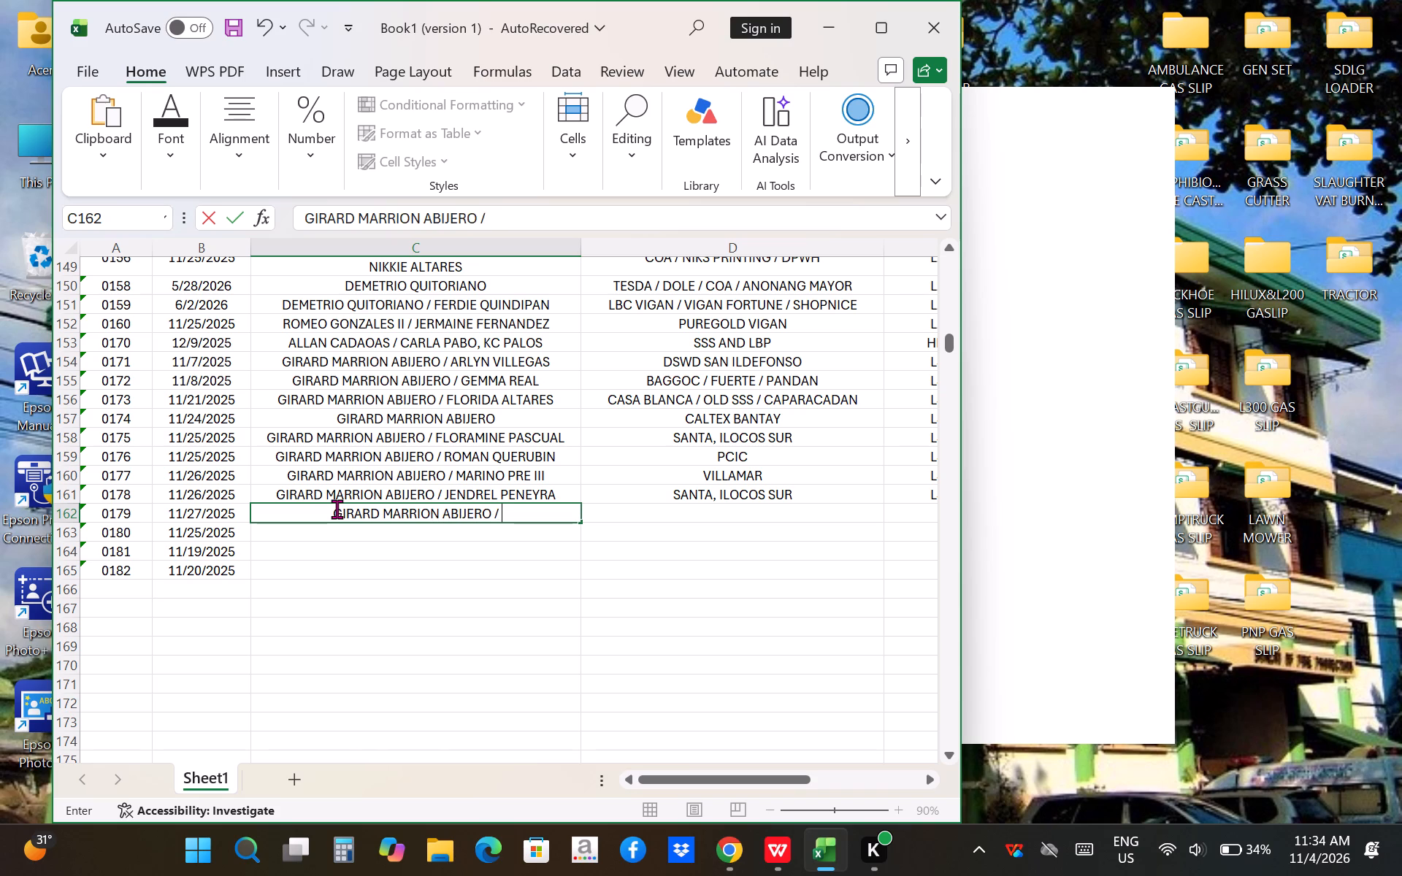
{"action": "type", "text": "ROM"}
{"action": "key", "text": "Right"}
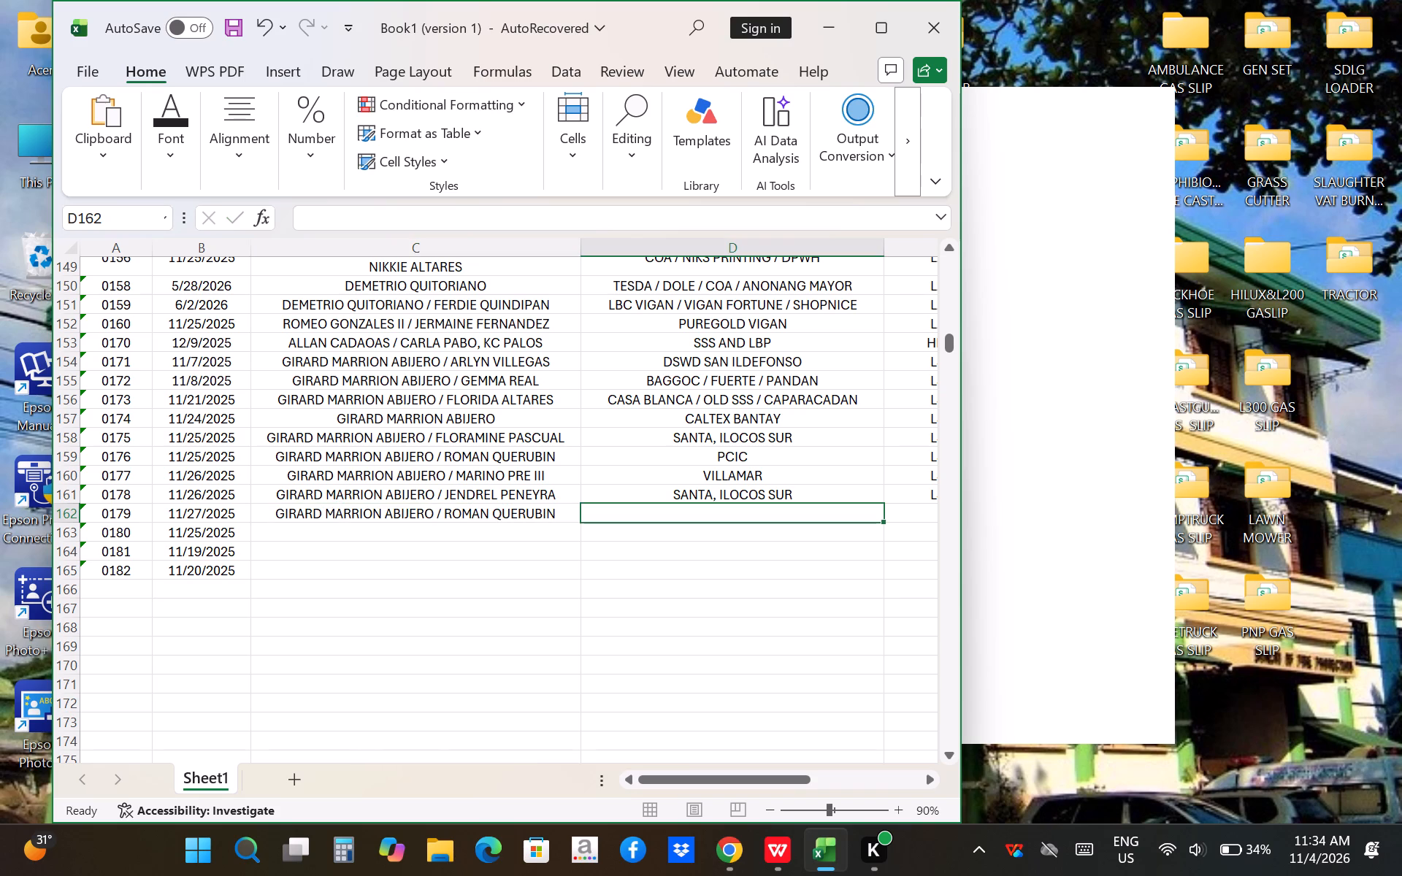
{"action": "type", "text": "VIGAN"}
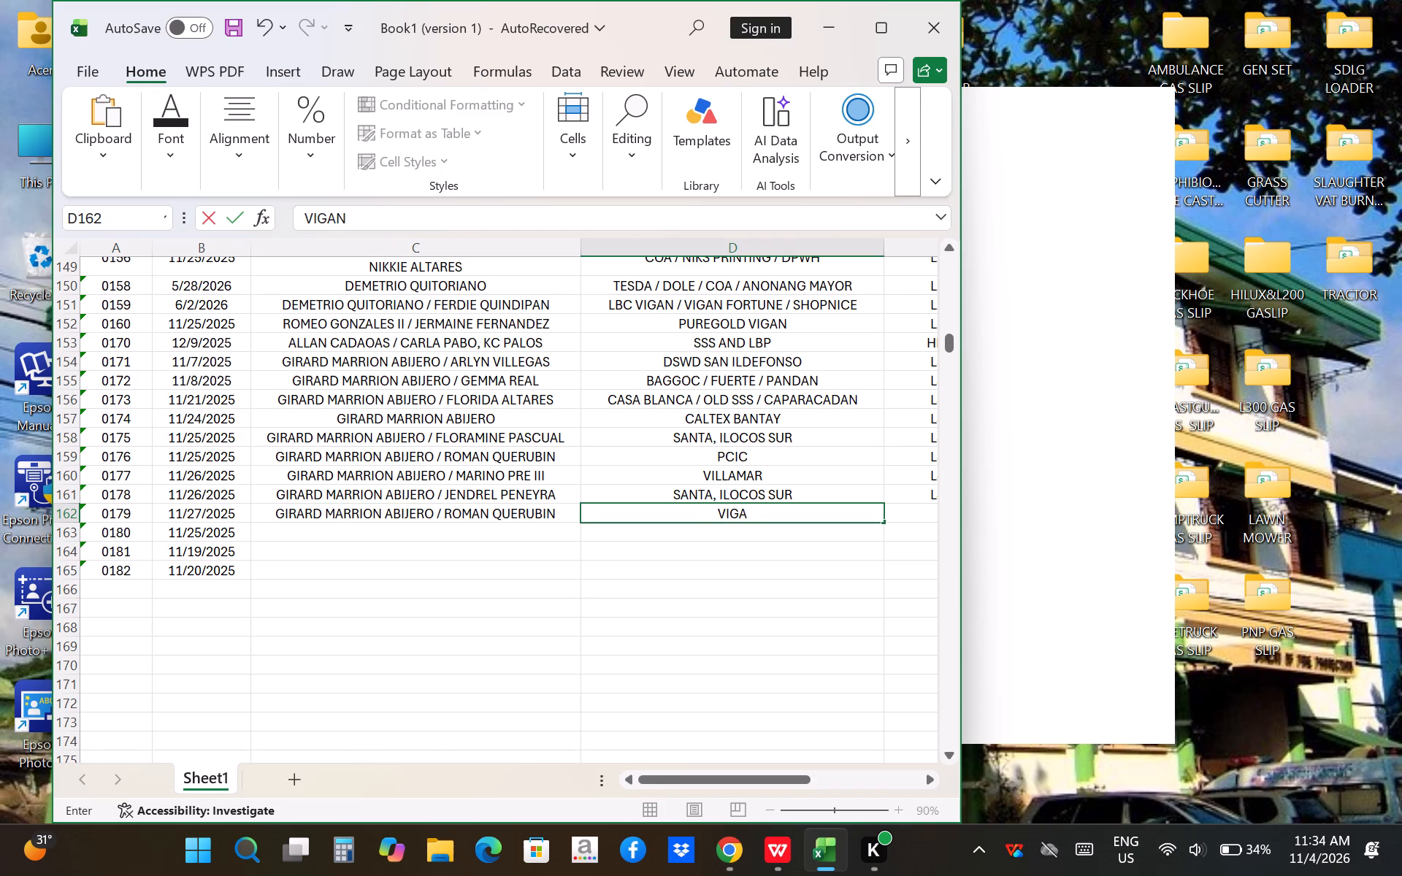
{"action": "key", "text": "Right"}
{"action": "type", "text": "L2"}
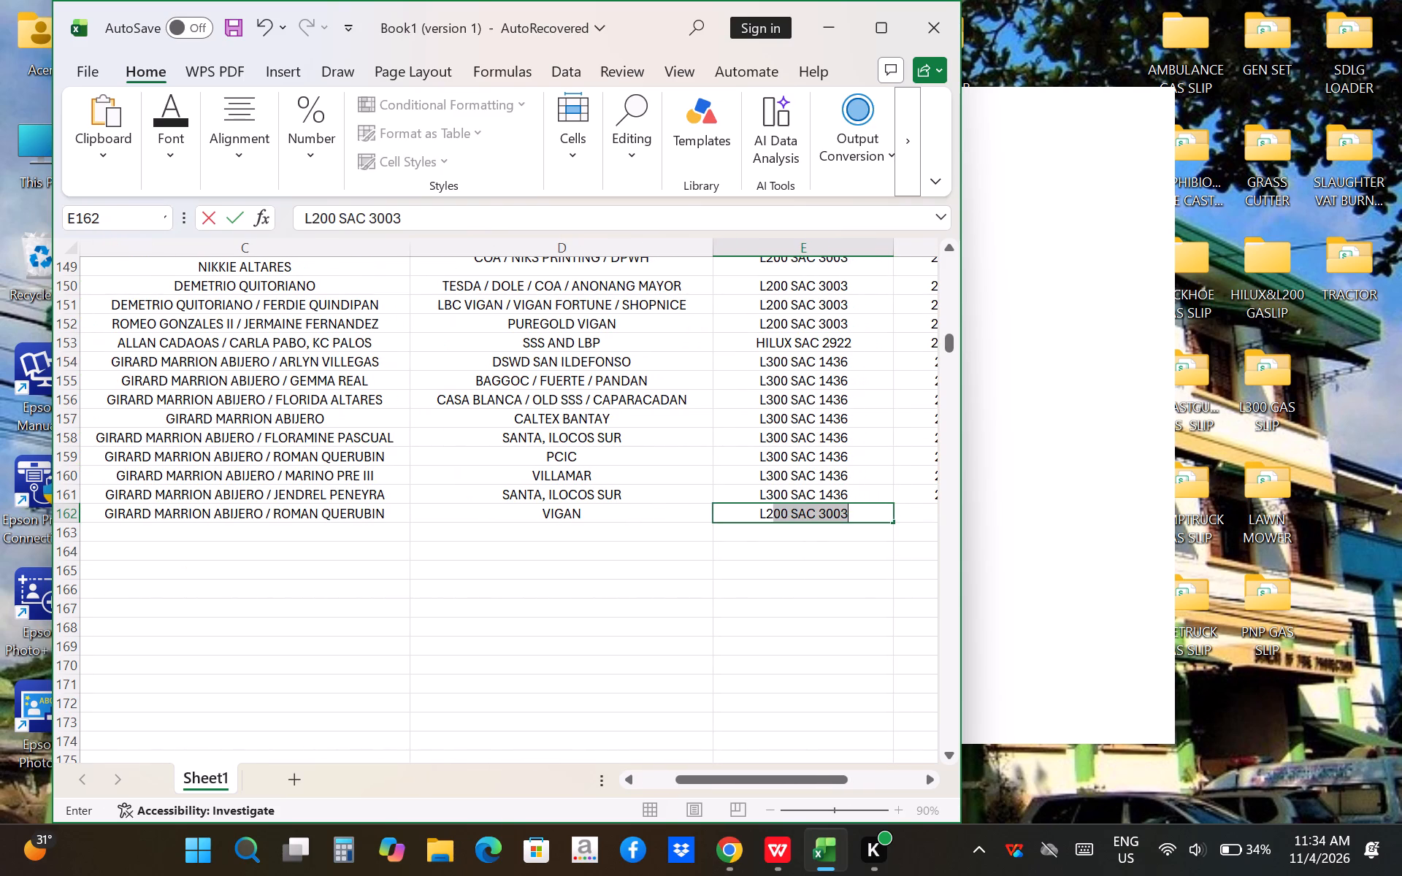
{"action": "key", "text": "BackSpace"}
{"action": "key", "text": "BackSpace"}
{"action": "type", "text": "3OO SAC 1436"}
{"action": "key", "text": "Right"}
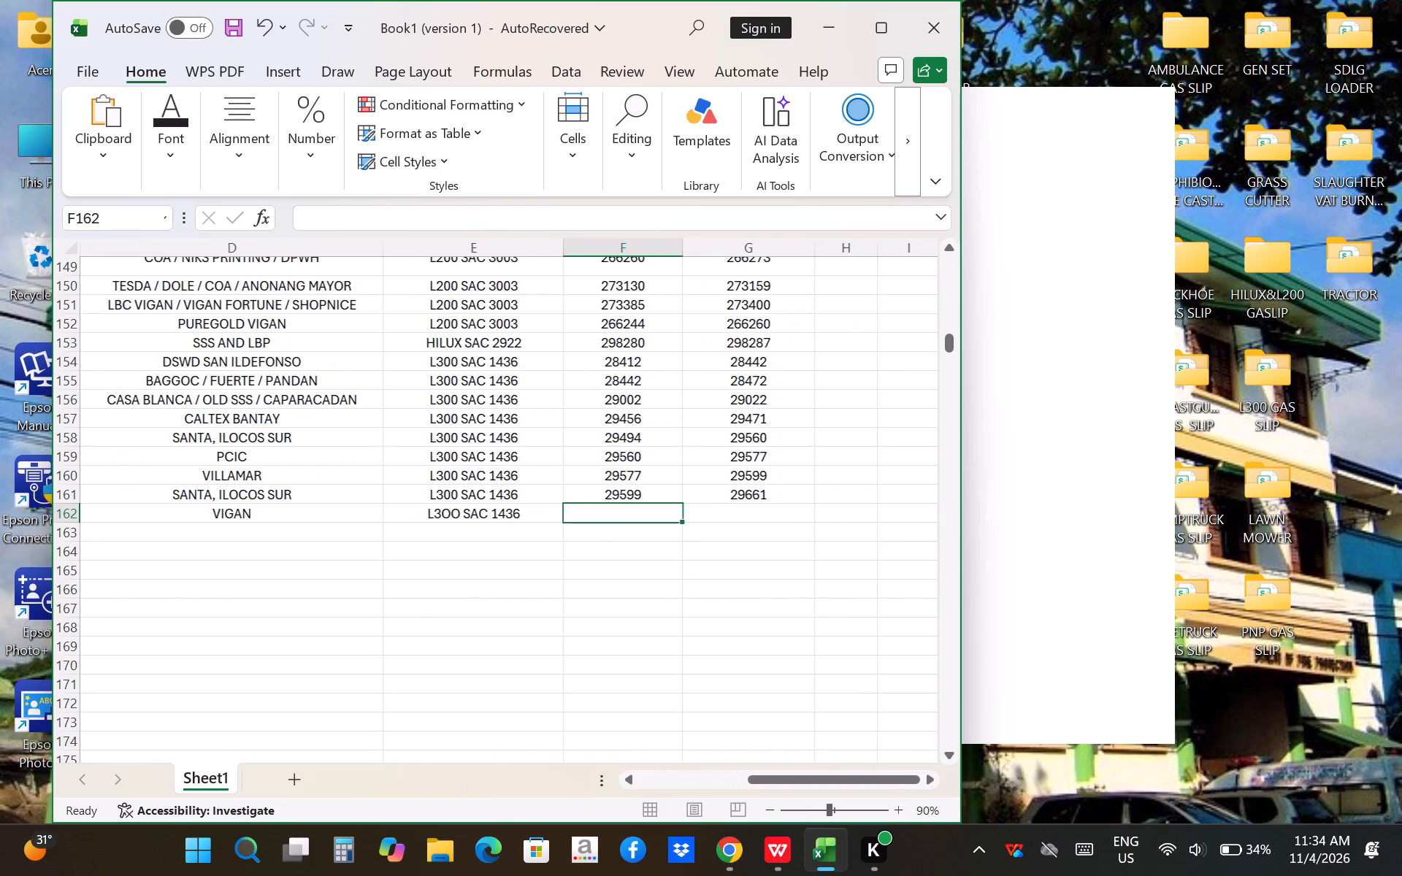
Enter ticket 0179's readings, 29661 in column F and 29669 in column G.
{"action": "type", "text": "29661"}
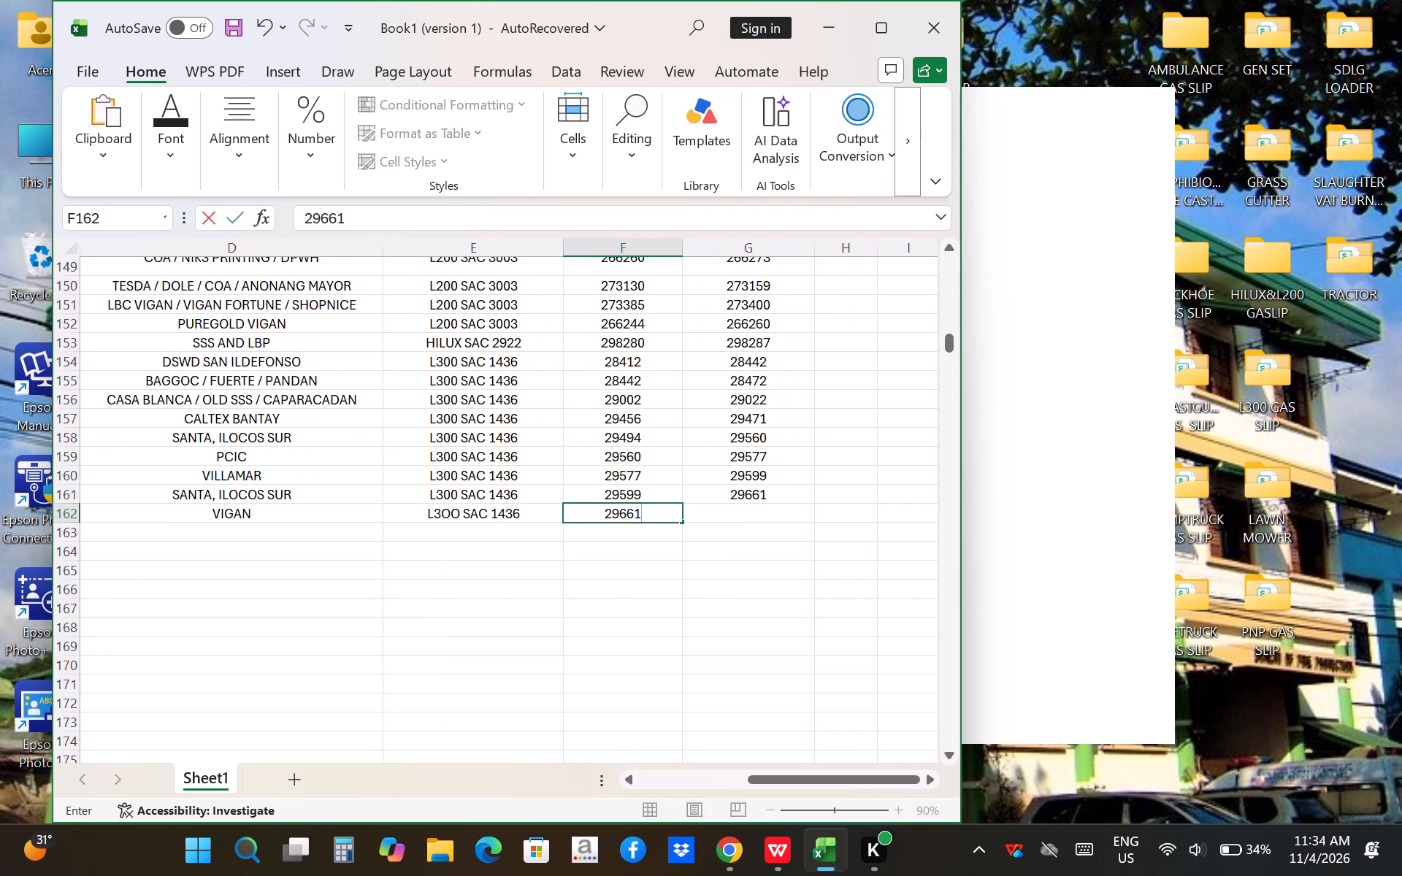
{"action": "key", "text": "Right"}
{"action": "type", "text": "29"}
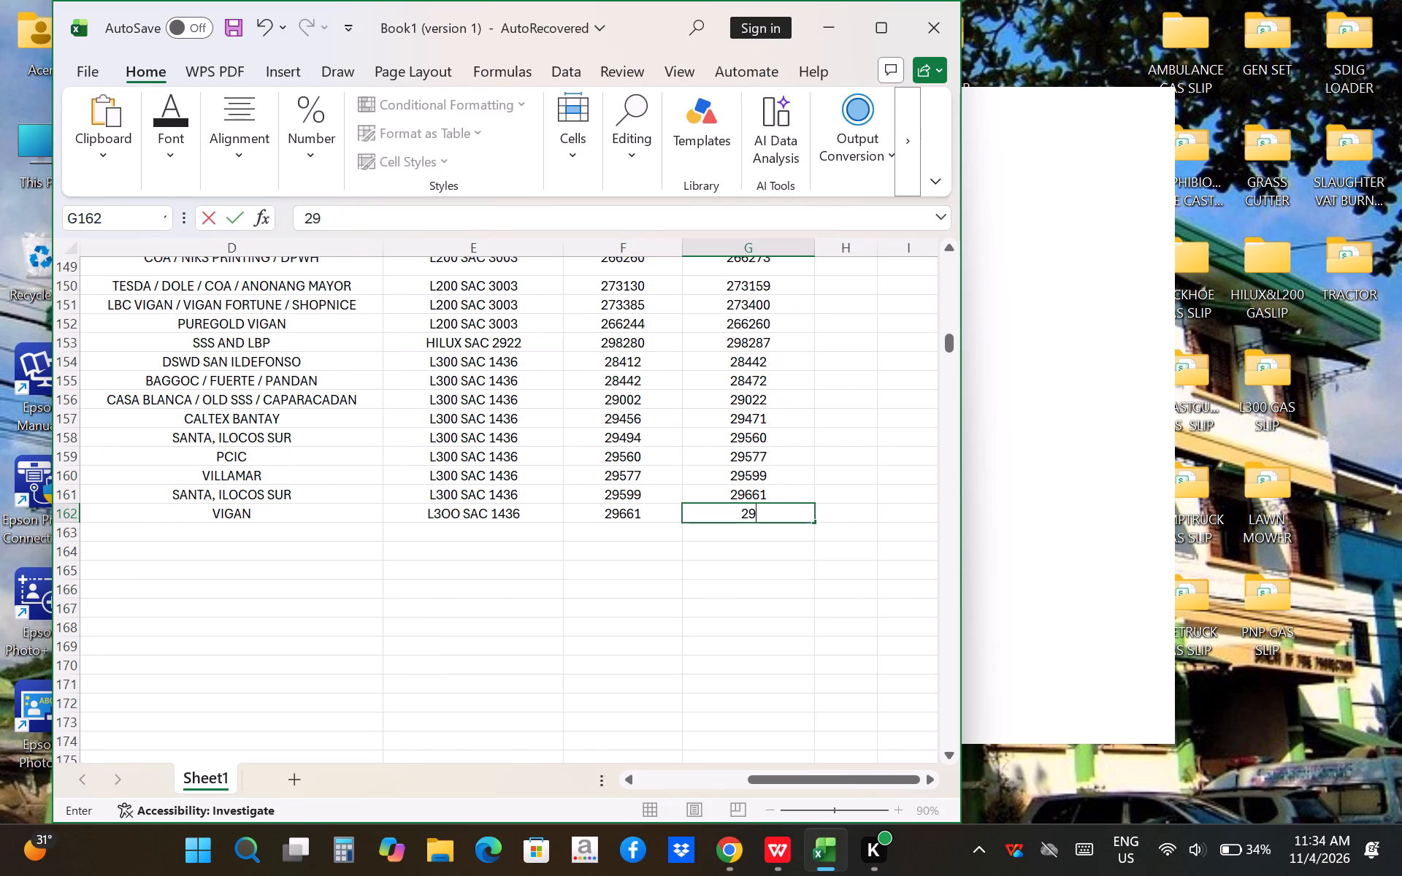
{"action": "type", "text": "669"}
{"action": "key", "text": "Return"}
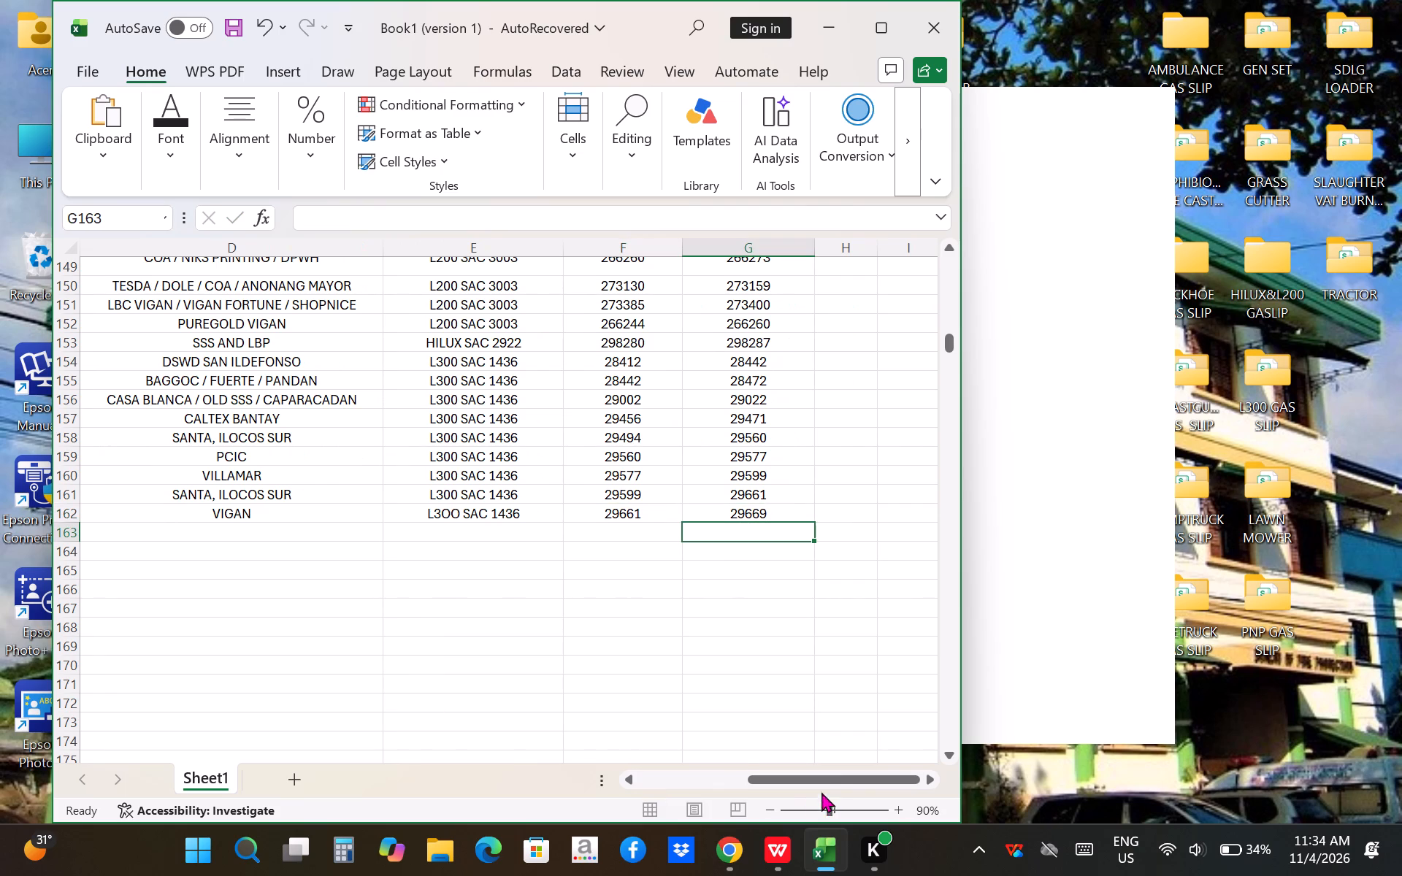
Enter the same two names as ticket 0172 in ticket 0180's name cell, separated by a slash.
{"action": "left_click_drag", "start_coordinate": [818, 780], "coordinate": [518, 771]}
{"action": "left_click", "coordinate": [353, 530]}
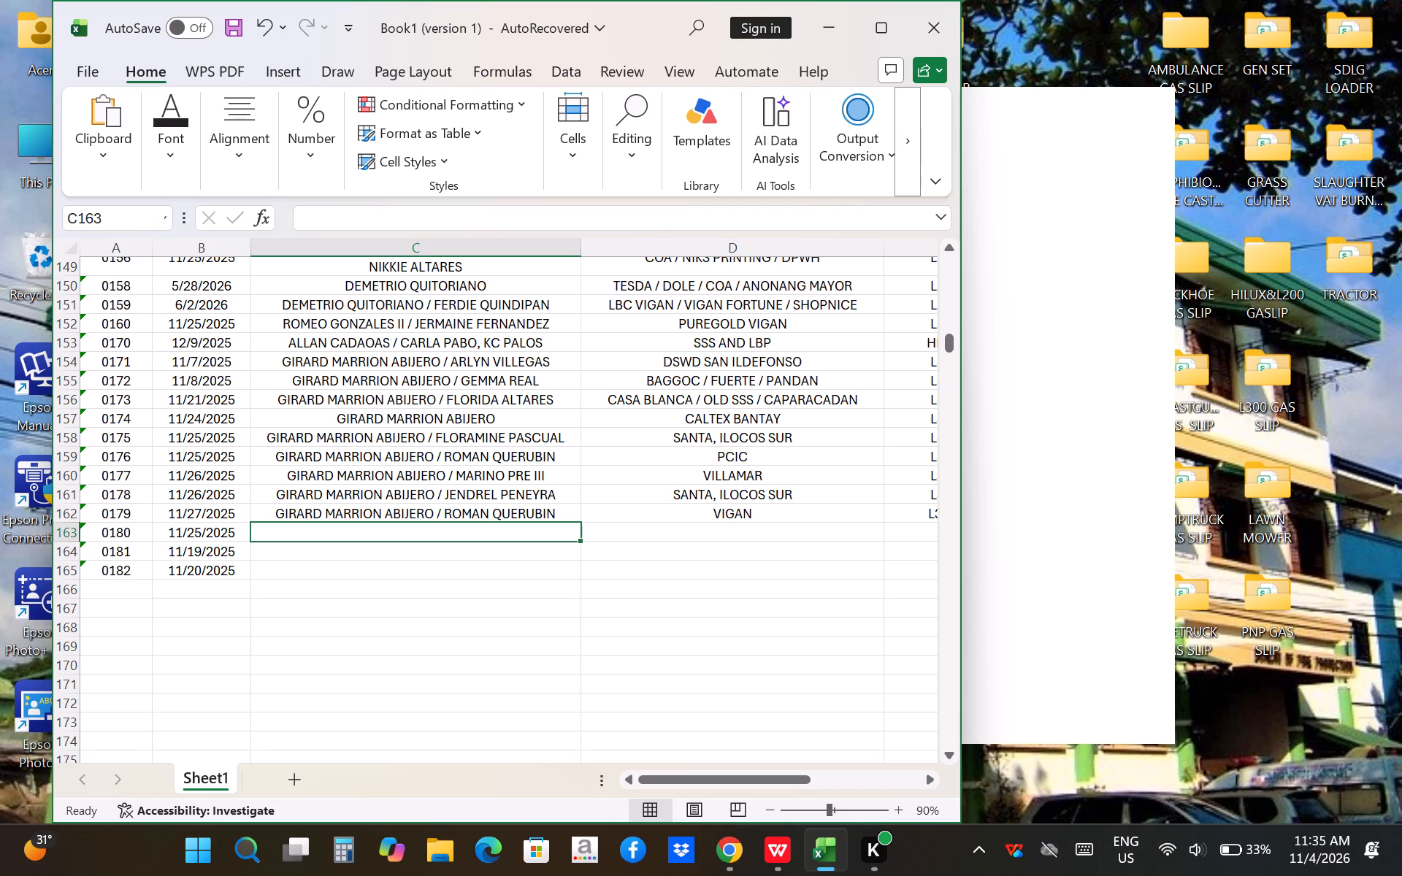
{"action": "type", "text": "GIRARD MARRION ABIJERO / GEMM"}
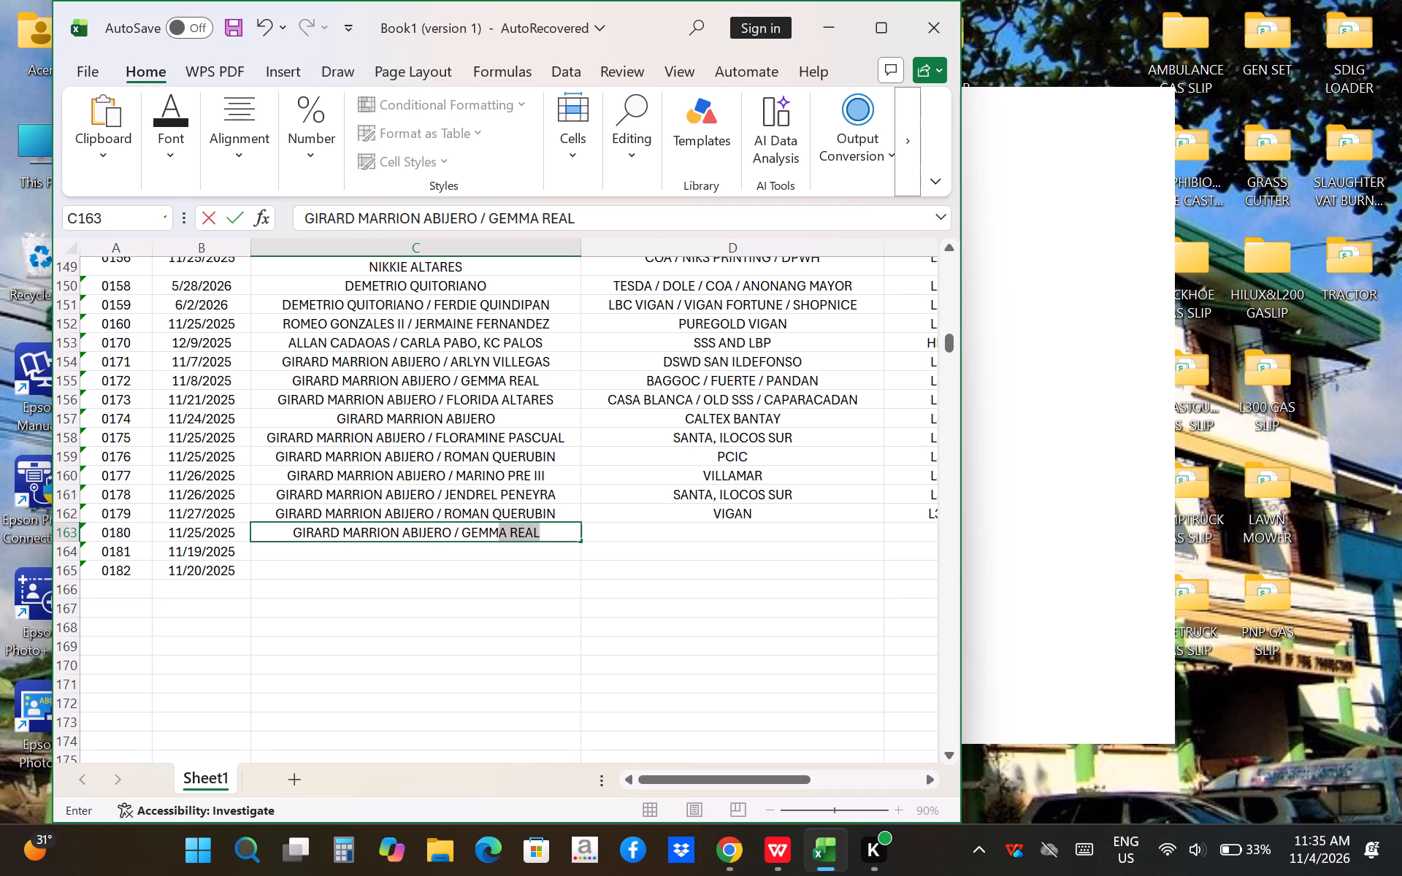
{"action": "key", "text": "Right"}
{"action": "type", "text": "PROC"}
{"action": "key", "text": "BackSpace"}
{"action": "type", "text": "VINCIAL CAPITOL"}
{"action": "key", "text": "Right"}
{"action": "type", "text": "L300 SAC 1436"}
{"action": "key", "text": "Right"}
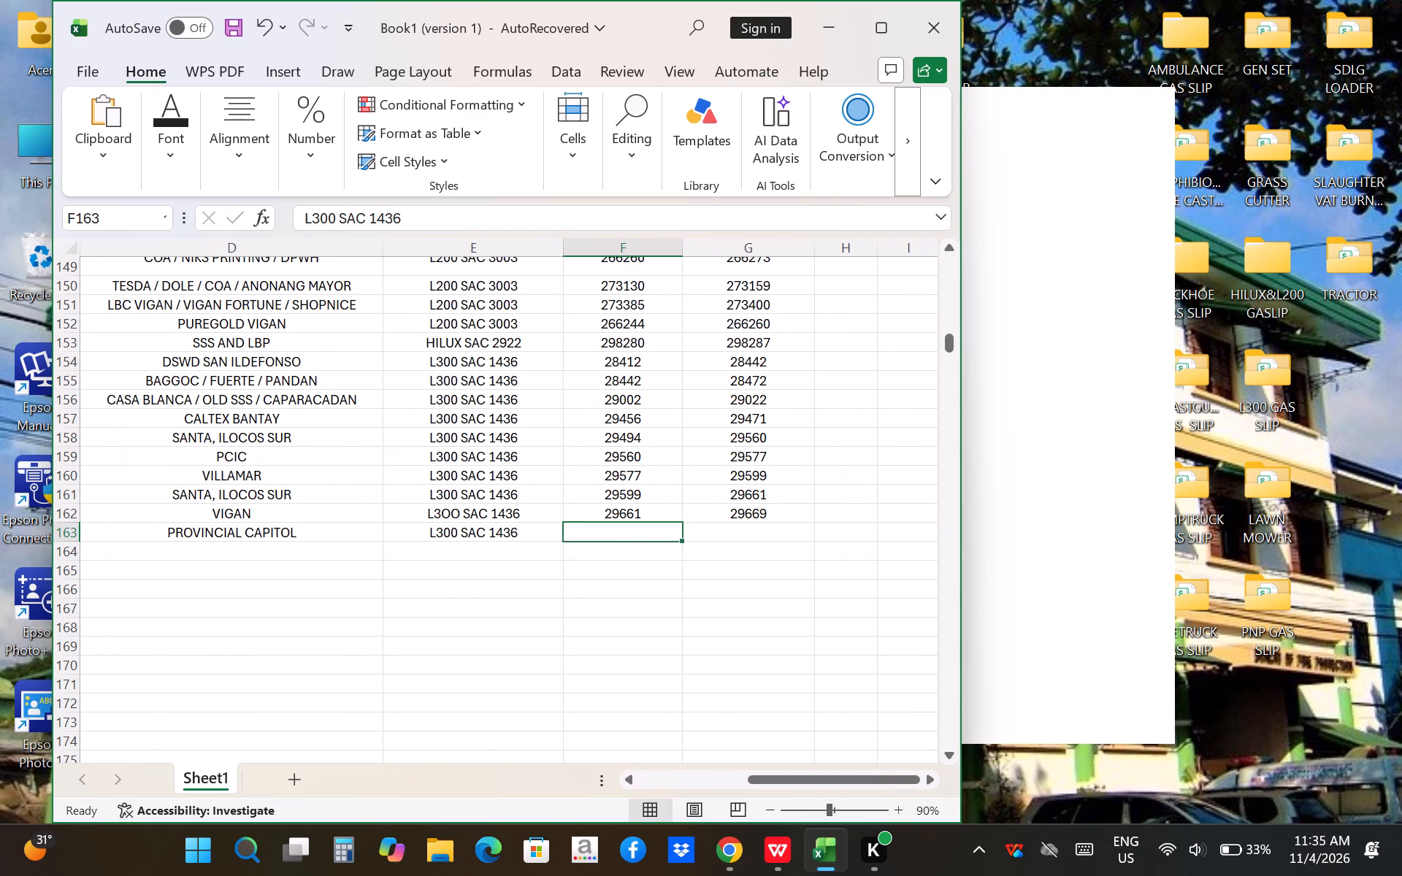
Enter ticket 0180's readings, 29471 in column F and 29494 in column G.
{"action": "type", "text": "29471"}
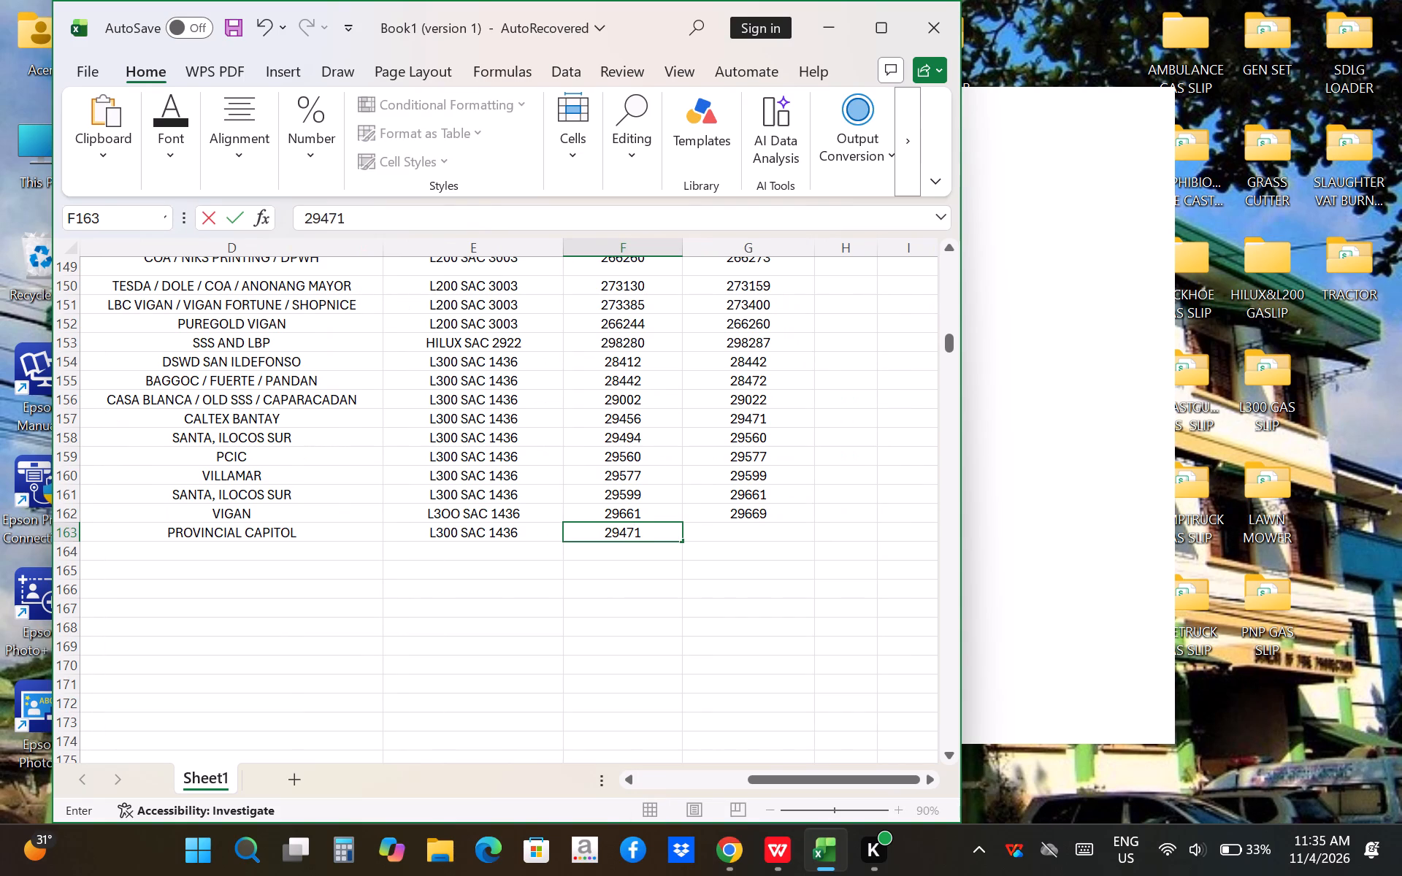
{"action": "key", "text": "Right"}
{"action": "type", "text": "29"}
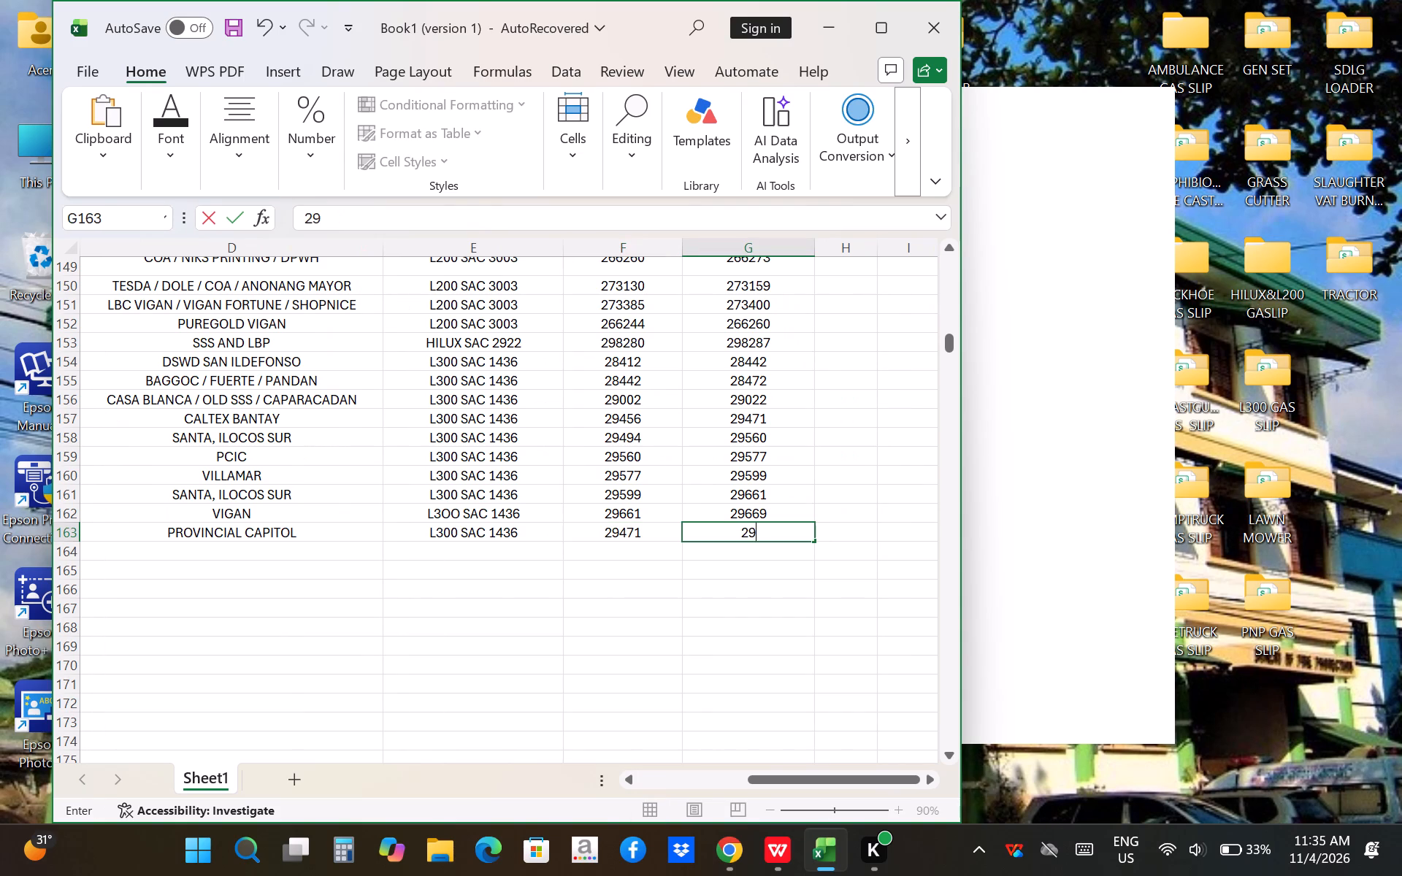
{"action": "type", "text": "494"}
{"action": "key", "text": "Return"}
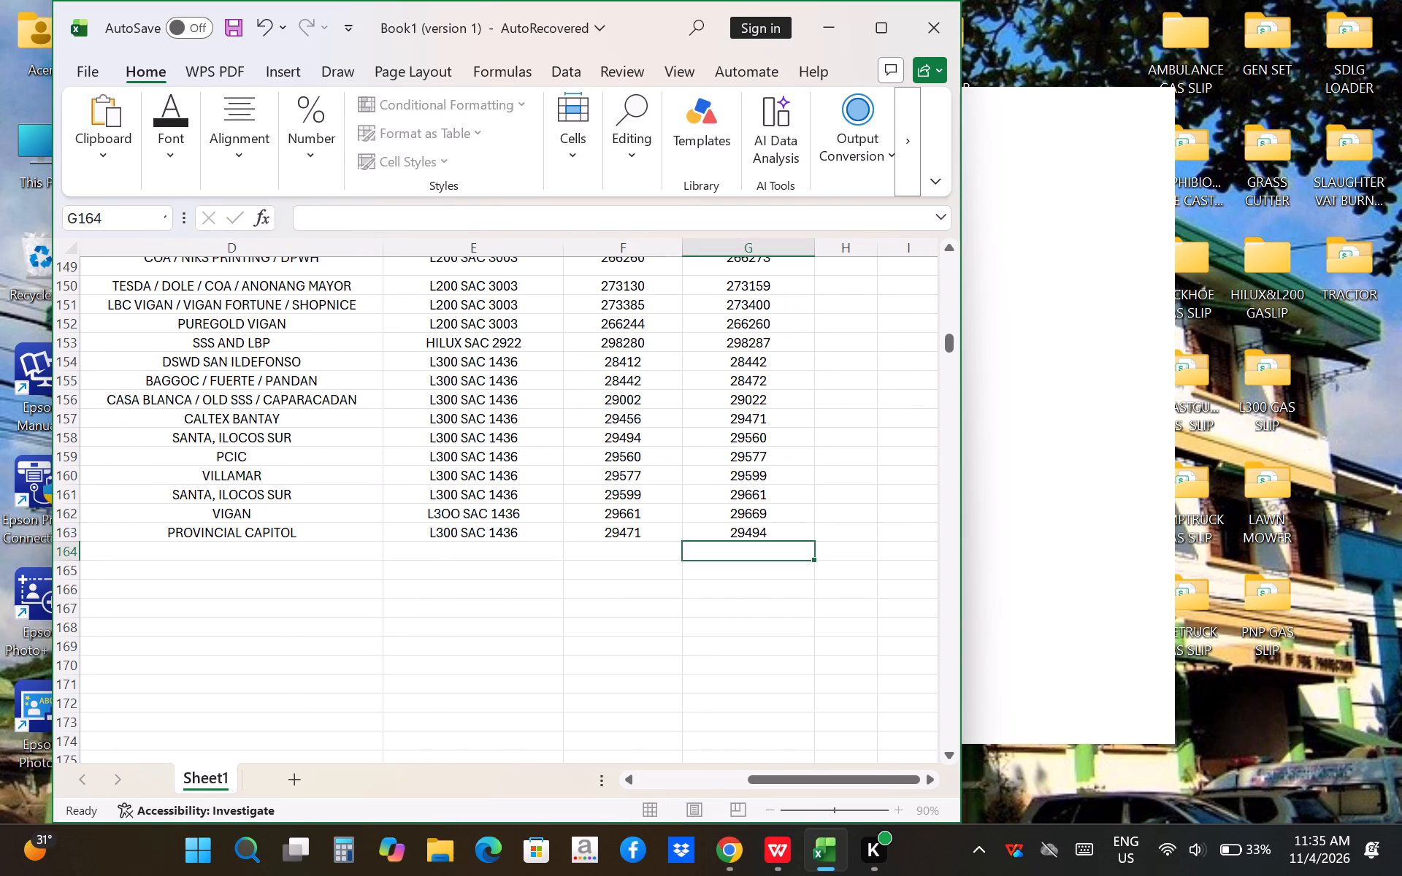
Enter three names in ticket 0181's name cell: the first followed by a slash, then the engineer (ENGR.) and ERIC separated by a comma.
{"action": "left_click_drag", "start_coordinate": [832, 782], "coordinate": [420, 723]}
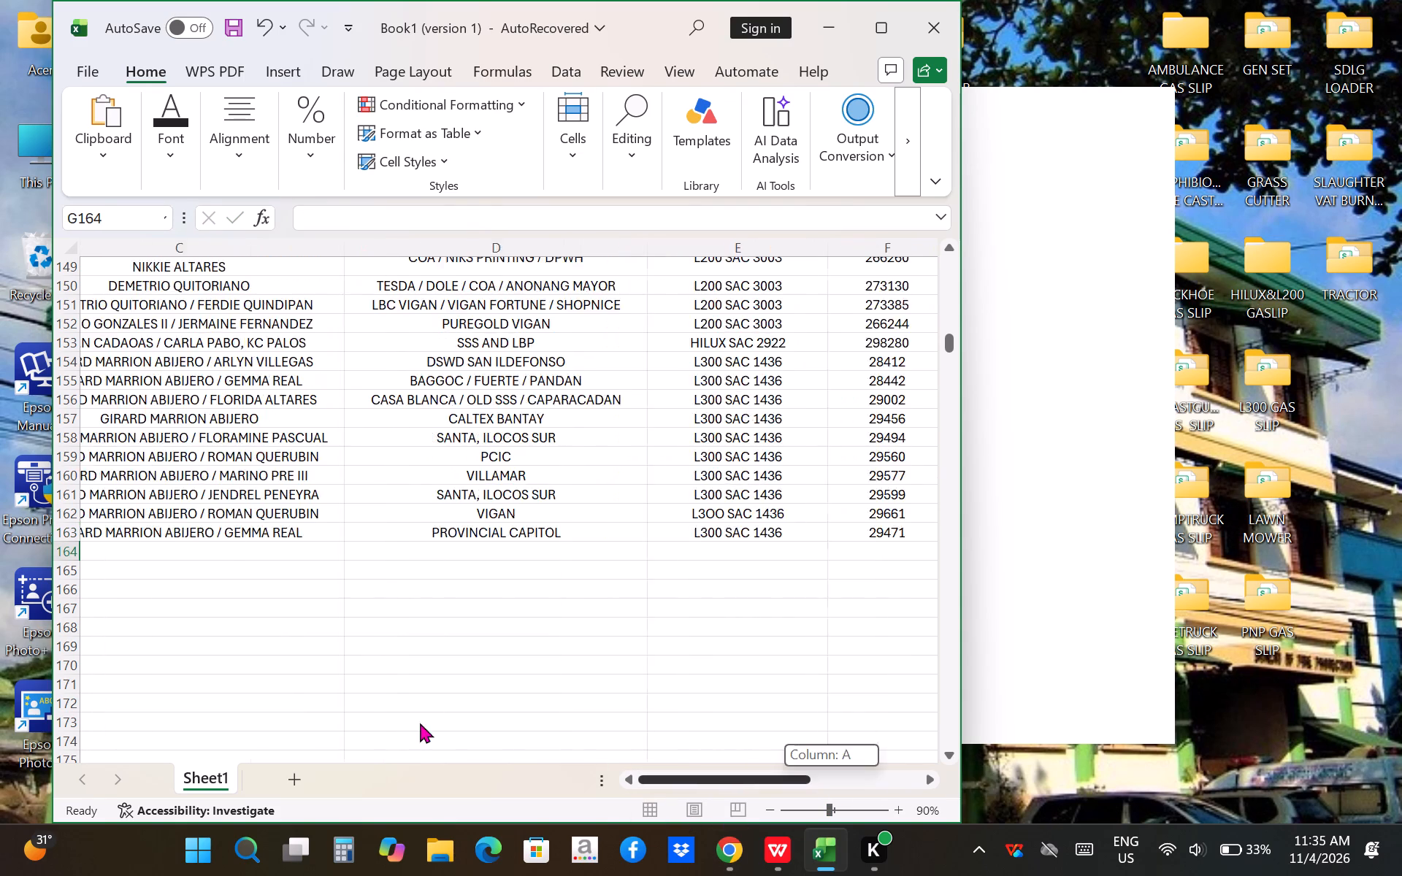
{"action": "left_click_drag", "start_coordinate": [420, 723], "coordinate": [418, 722]}
{"action": "left_click", "coordinate": [323, 552]}
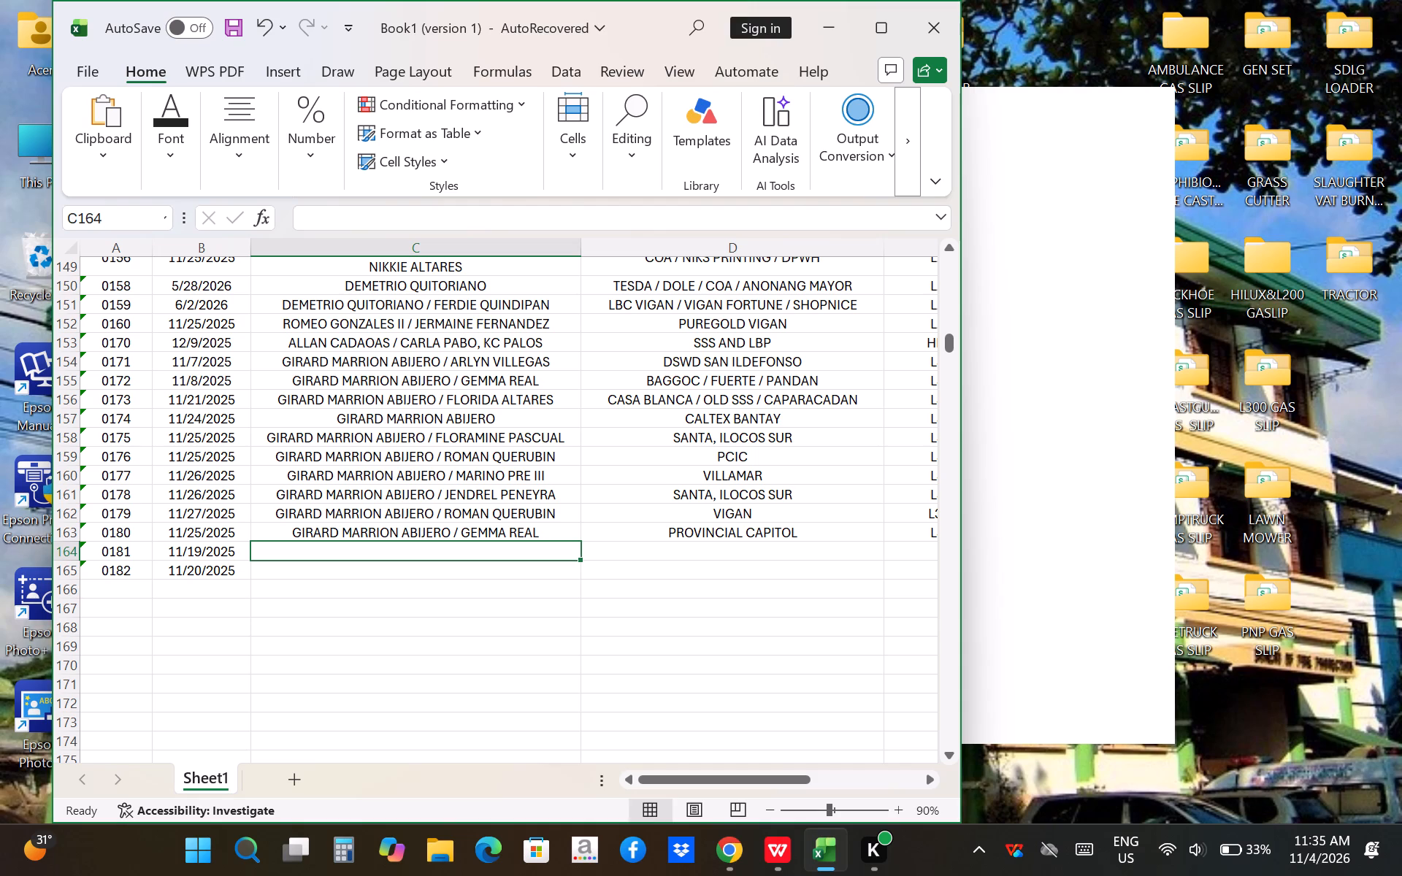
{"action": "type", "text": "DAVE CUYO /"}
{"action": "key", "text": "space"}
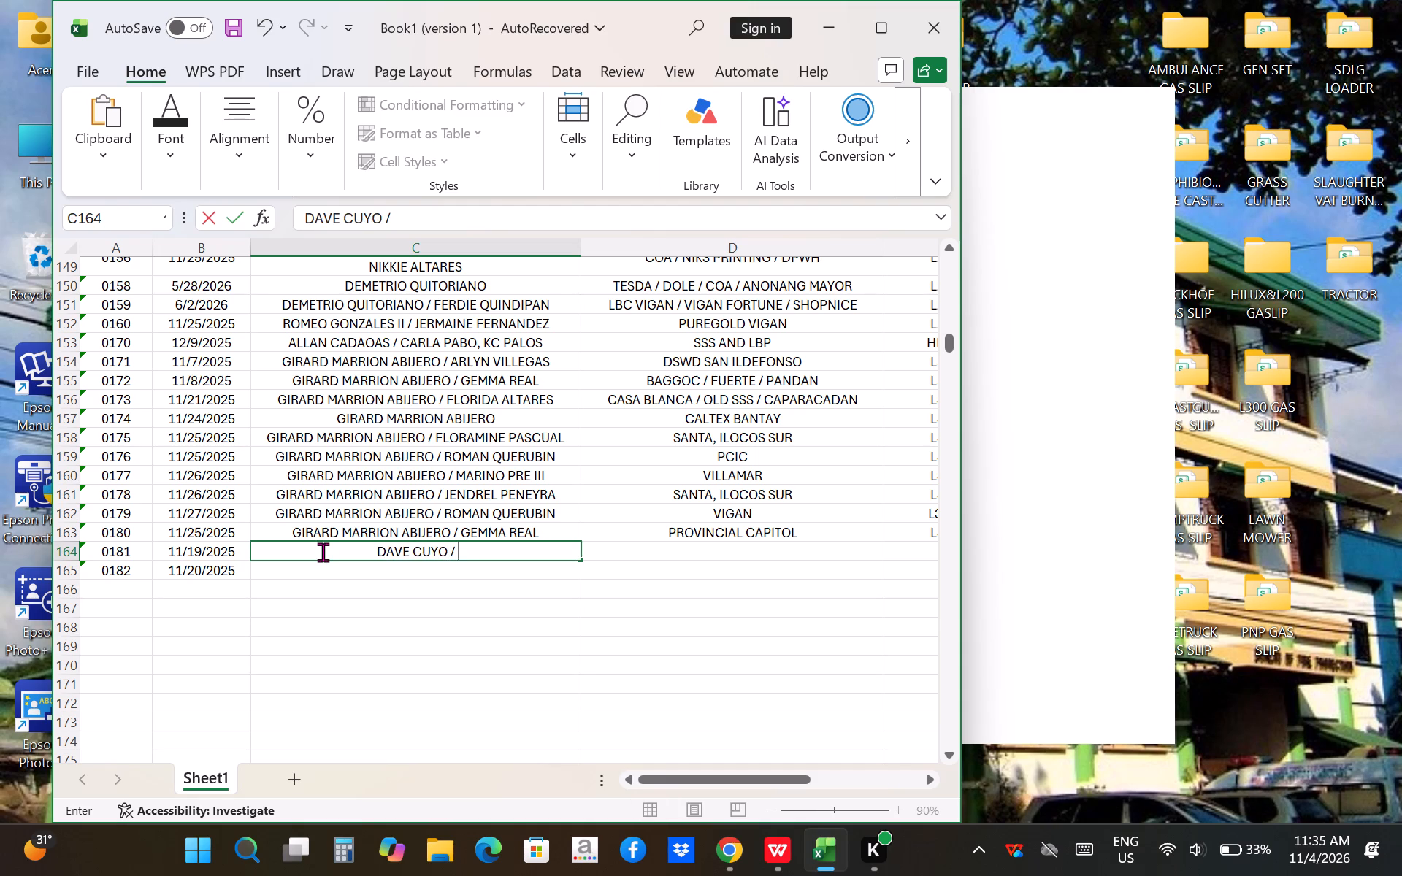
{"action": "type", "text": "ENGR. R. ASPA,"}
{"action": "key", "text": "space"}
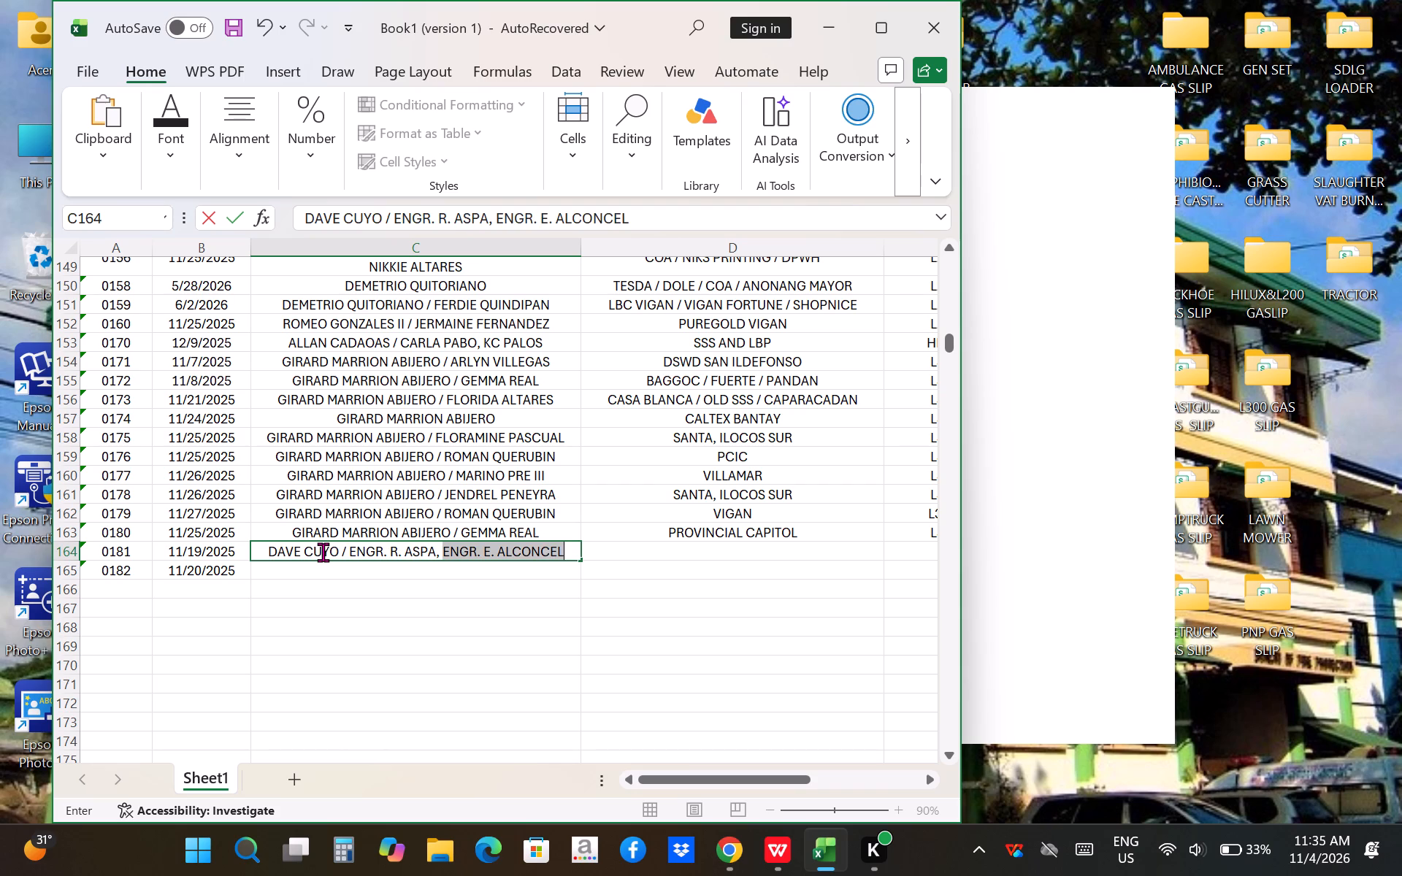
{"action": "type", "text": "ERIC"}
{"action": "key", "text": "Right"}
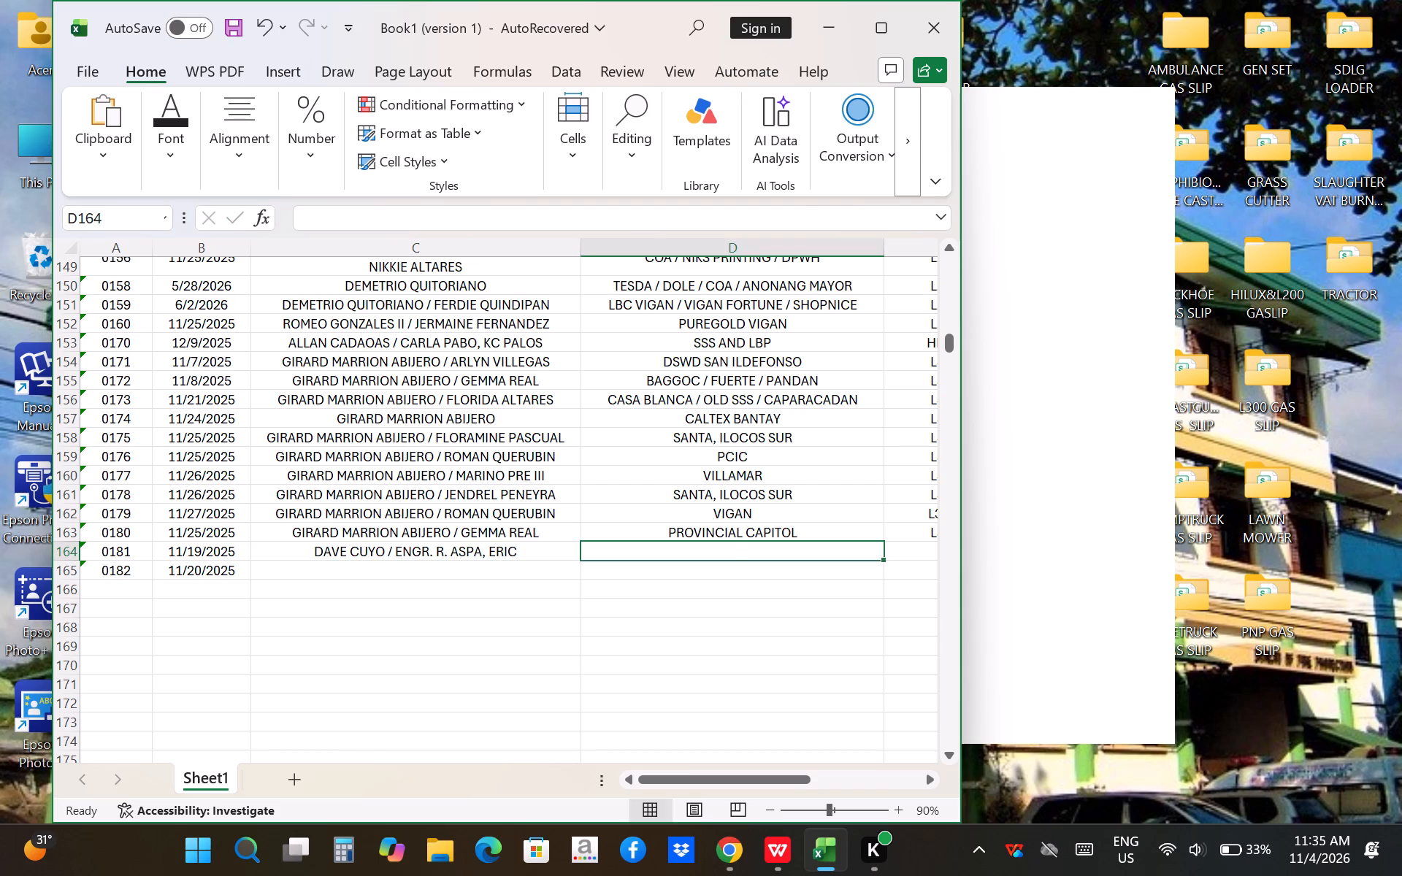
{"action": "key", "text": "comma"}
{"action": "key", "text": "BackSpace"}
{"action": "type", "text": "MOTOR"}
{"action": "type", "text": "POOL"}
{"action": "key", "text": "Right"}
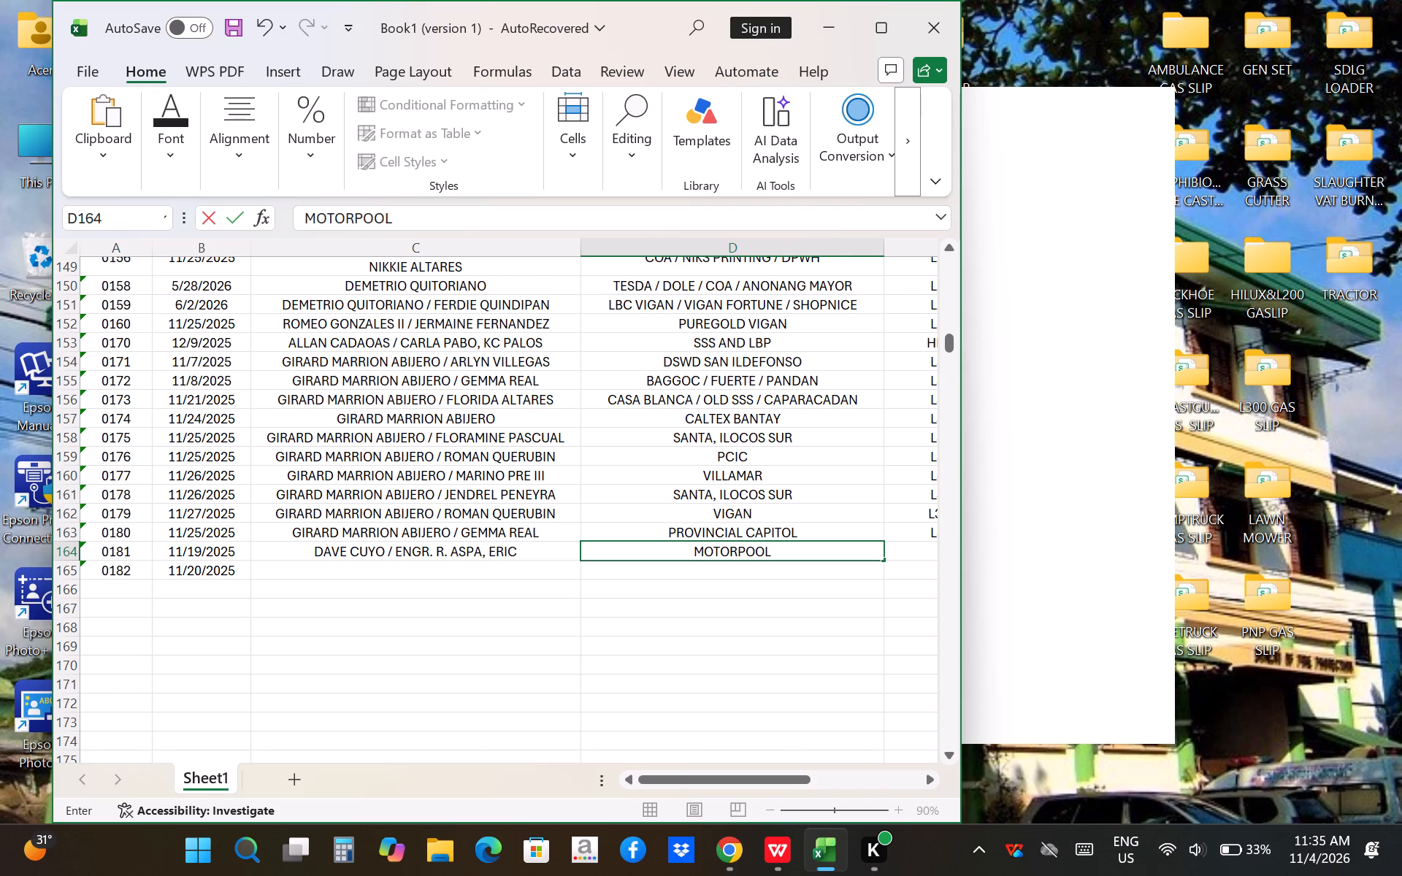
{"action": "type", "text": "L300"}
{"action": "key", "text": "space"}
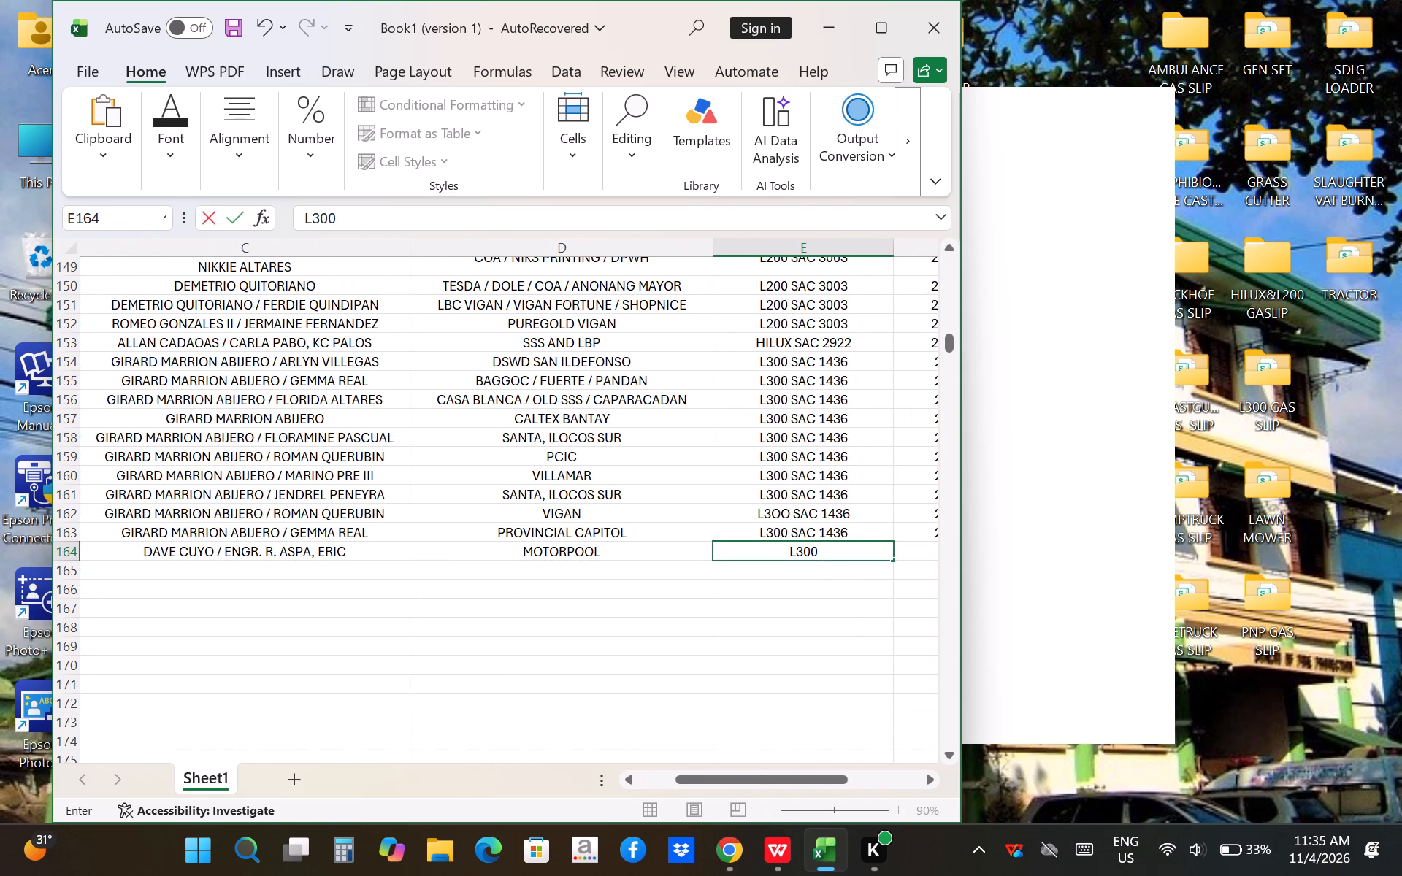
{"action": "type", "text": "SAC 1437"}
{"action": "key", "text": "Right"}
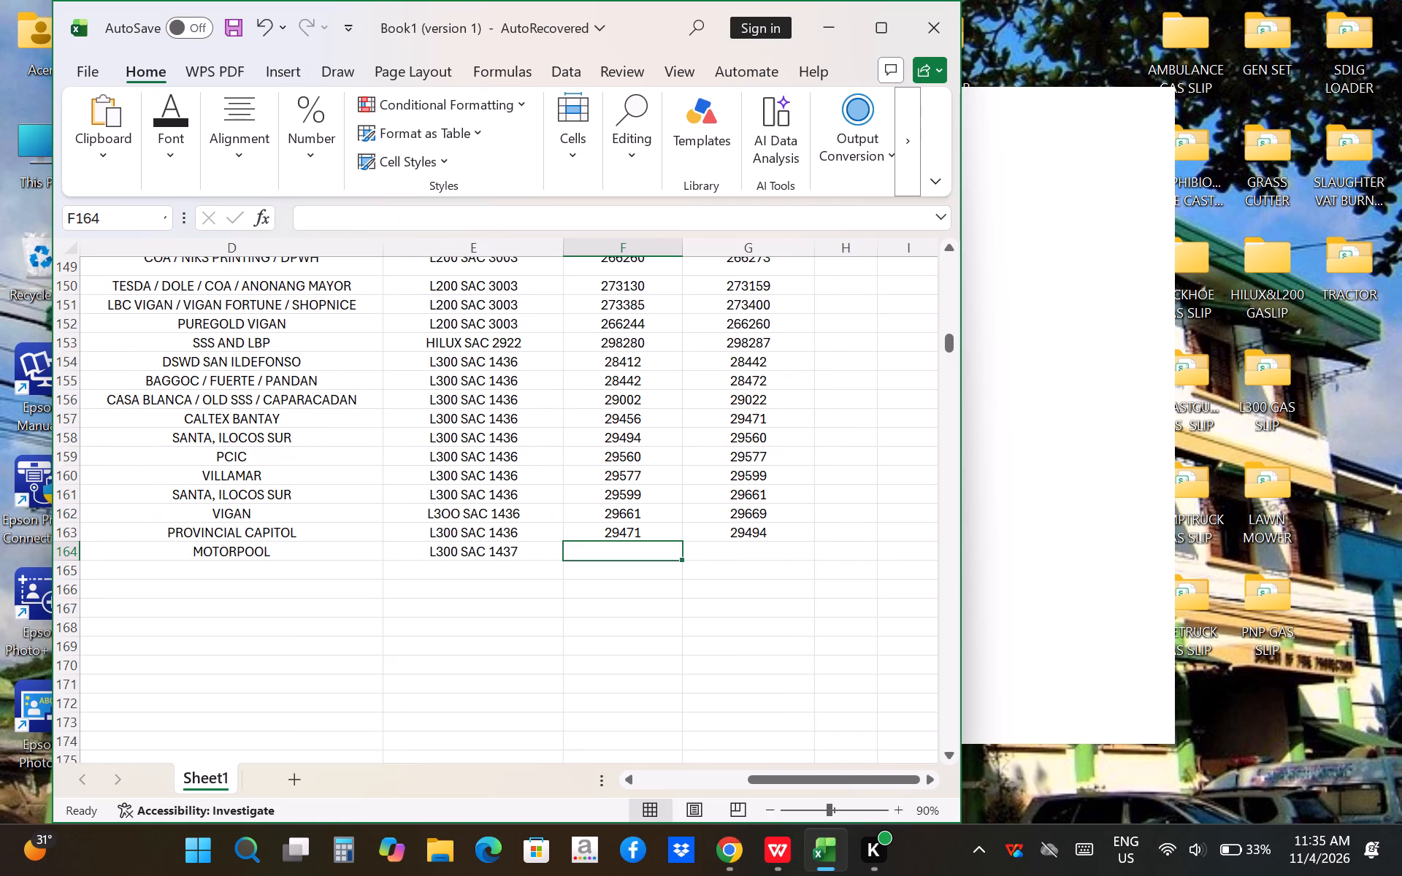
Enter ticket 0181's readings, 20765 in column F and 20769 in column G.
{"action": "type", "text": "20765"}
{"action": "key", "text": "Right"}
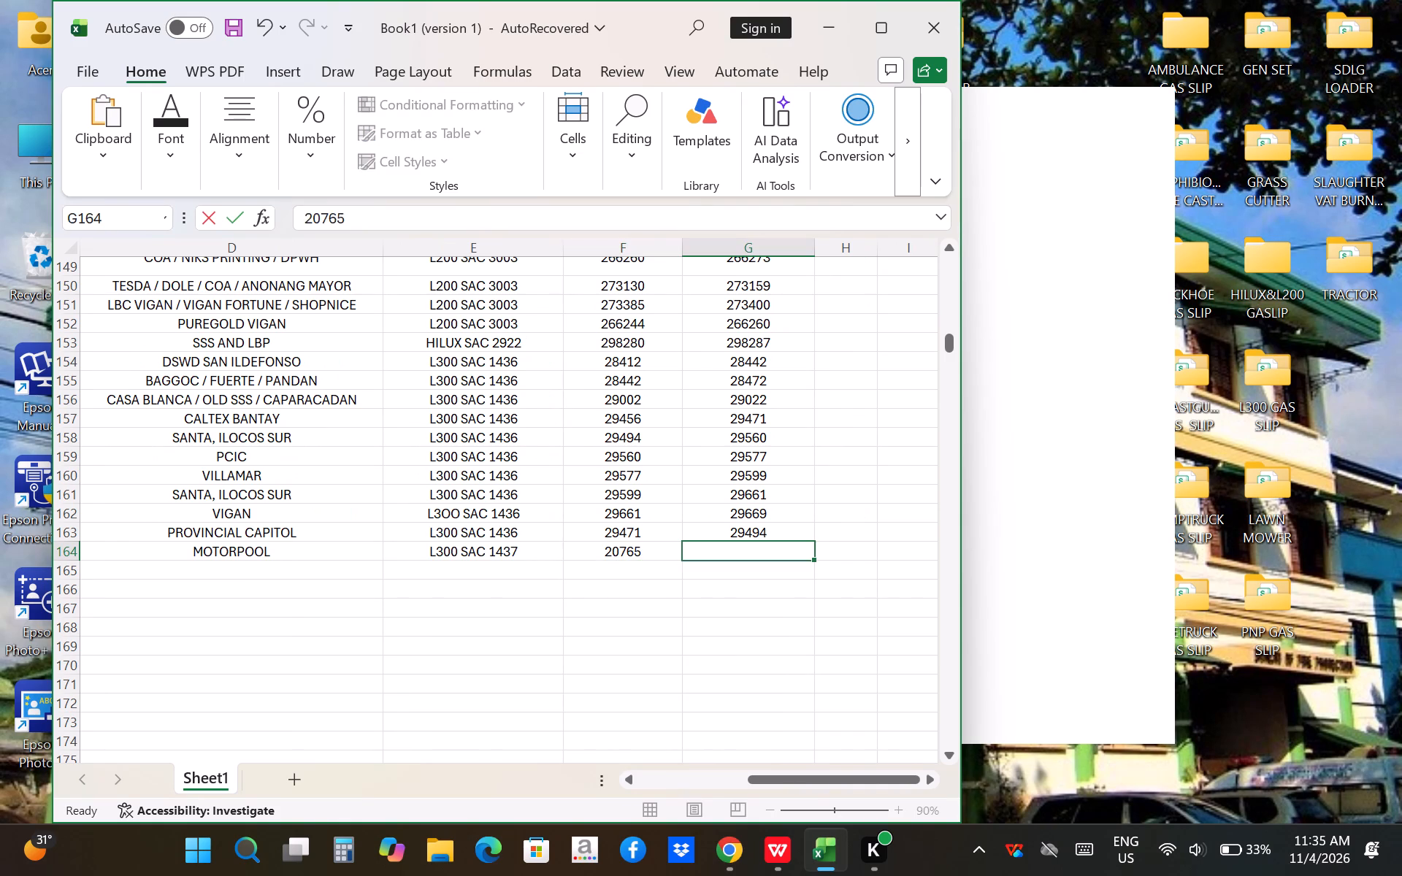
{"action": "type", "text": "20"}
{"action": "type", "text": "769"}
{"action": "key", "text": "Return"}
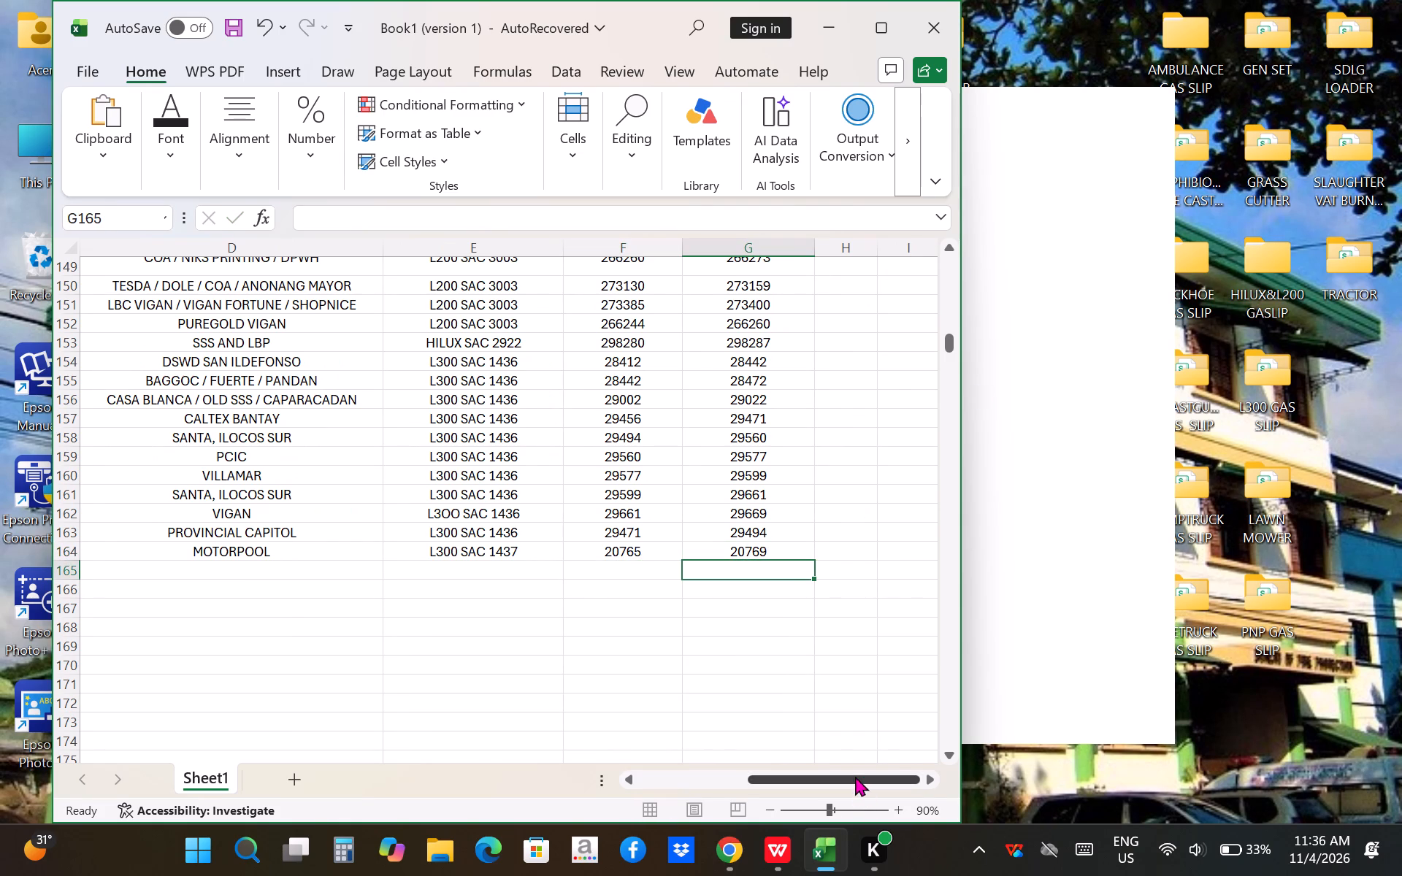
Fill ticket 0182's name cell with ticket 0181's first name, a slash, and five comma-separated names marked COP, DRA., SEC., CAPT. and SIR R.
{"action": "left_click_drag", "start_coordinate": [855, 776], "coordinate": [499, 757]}
{"action": "left_click", "coordinate": [336, 569]}
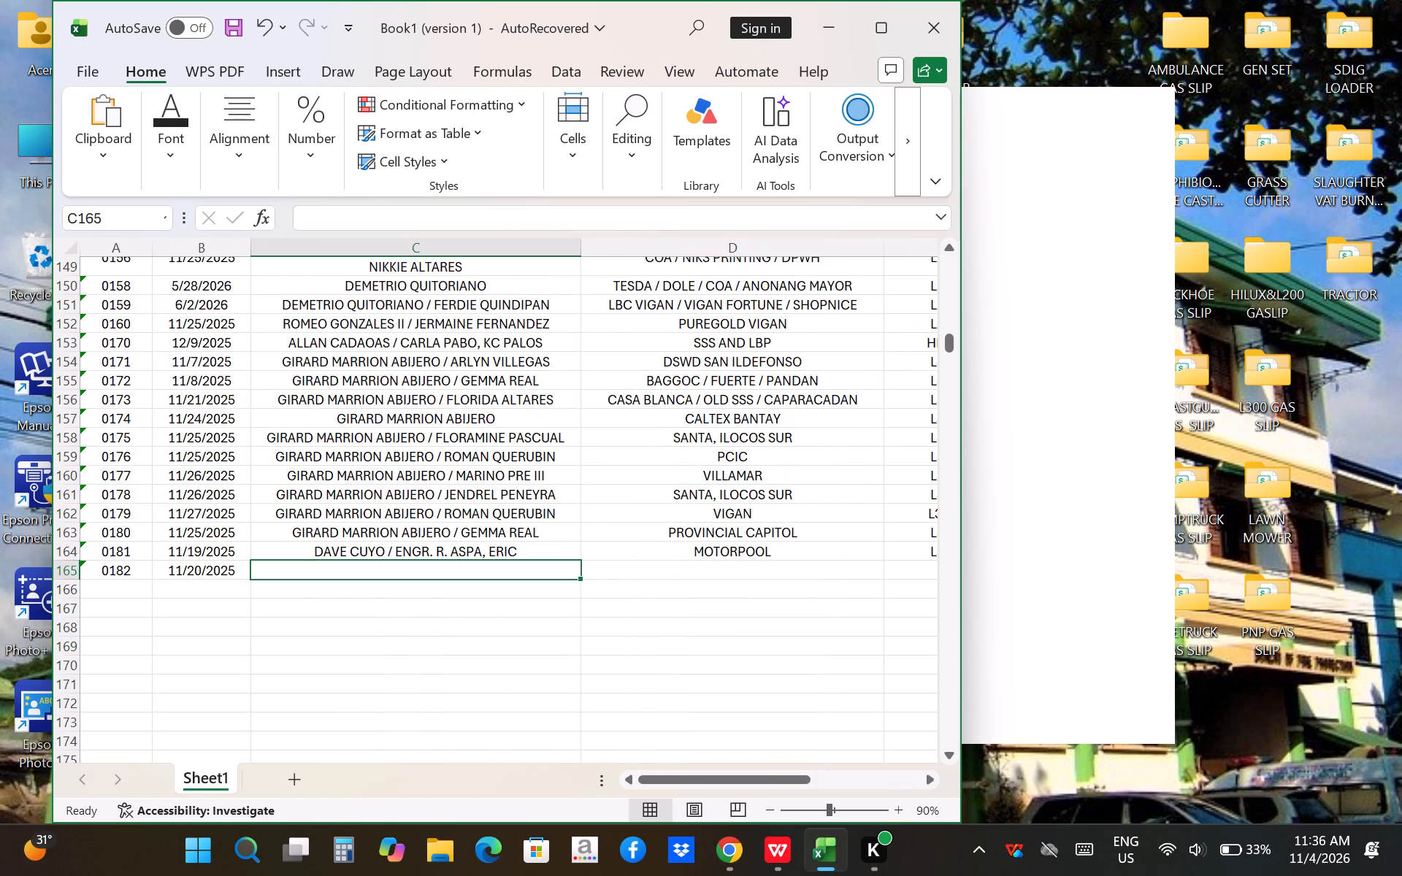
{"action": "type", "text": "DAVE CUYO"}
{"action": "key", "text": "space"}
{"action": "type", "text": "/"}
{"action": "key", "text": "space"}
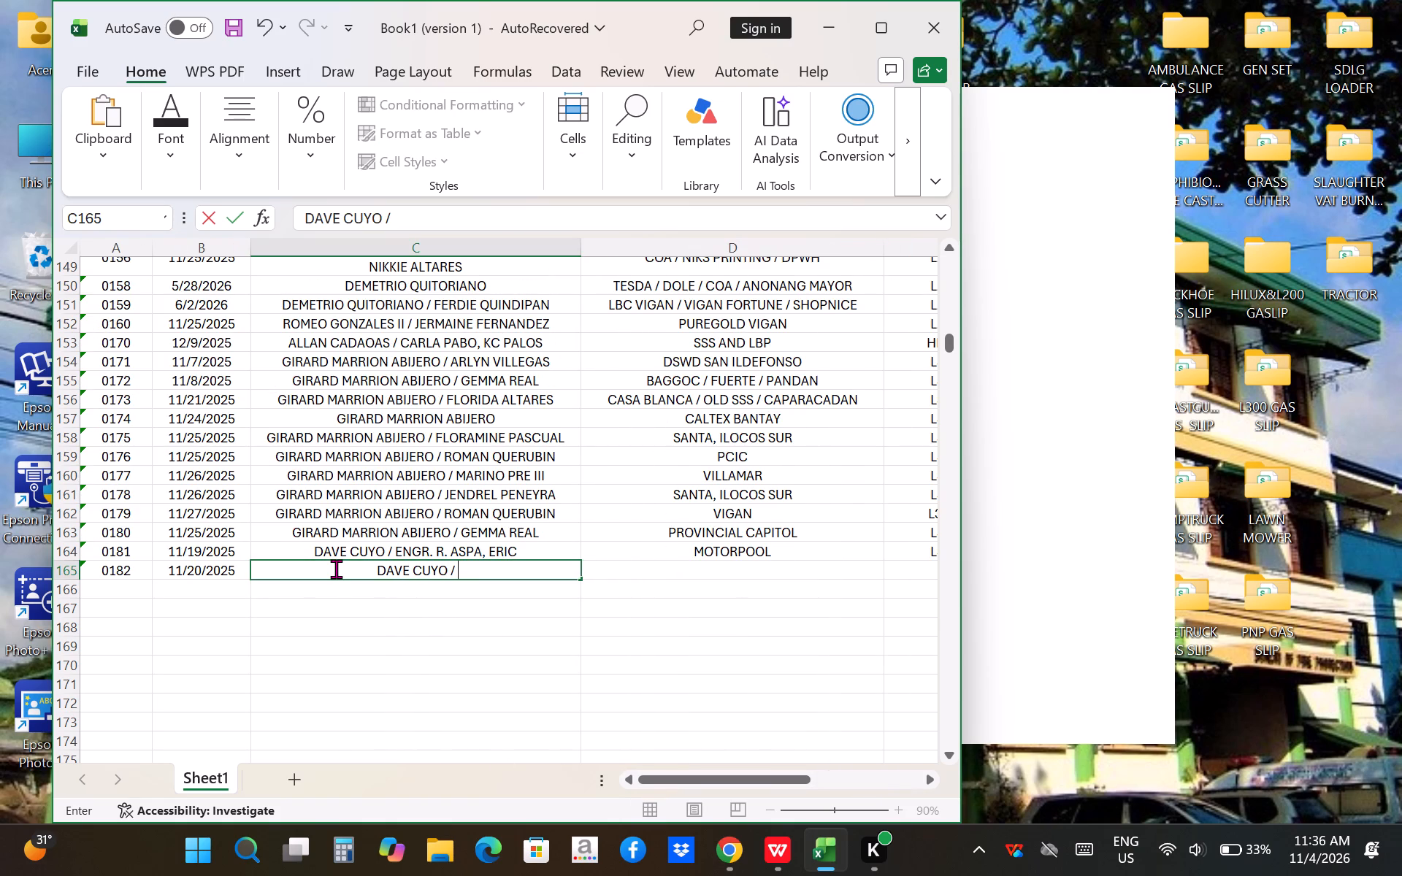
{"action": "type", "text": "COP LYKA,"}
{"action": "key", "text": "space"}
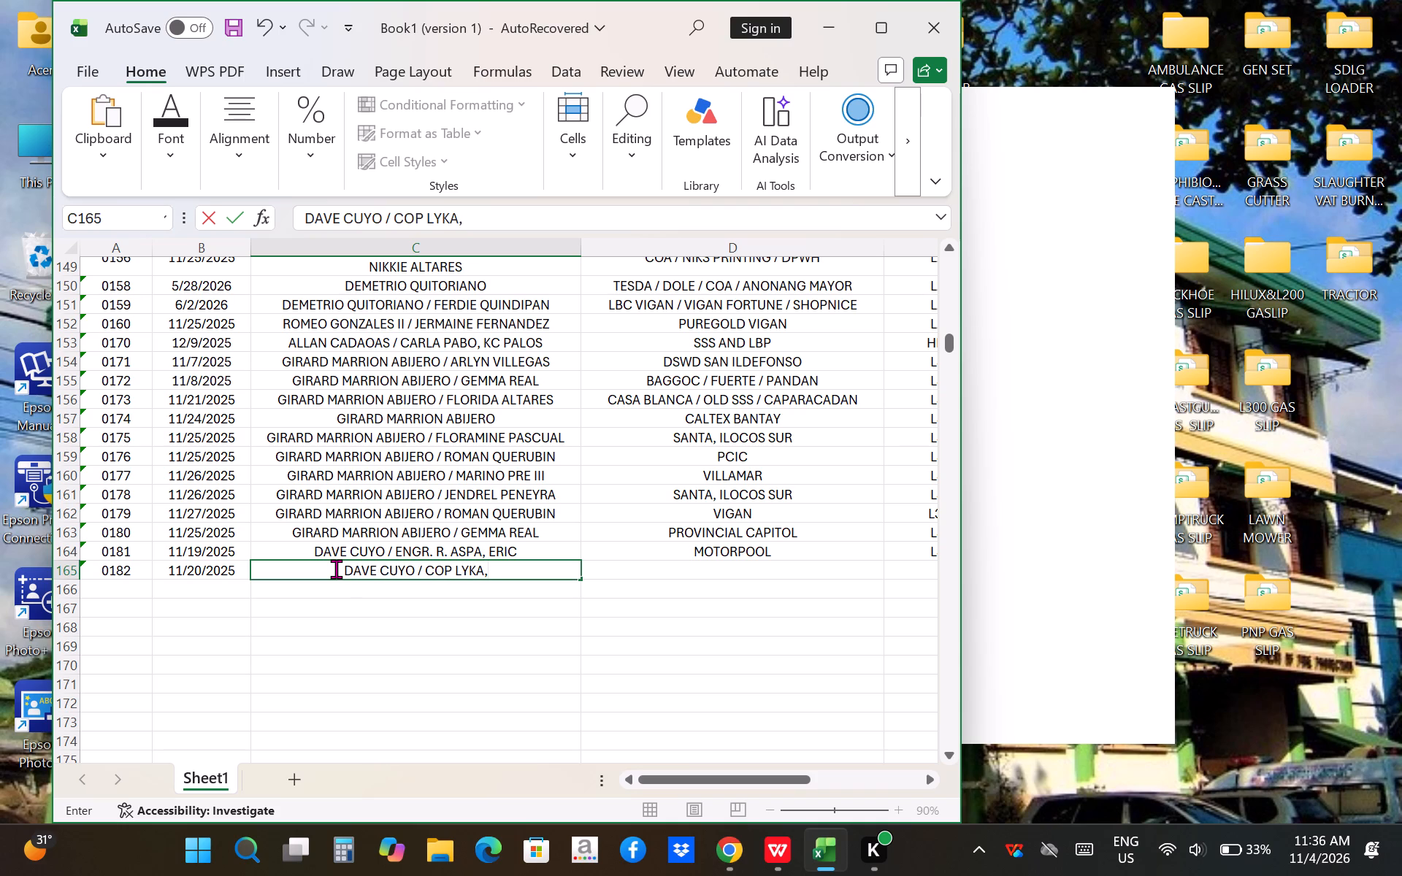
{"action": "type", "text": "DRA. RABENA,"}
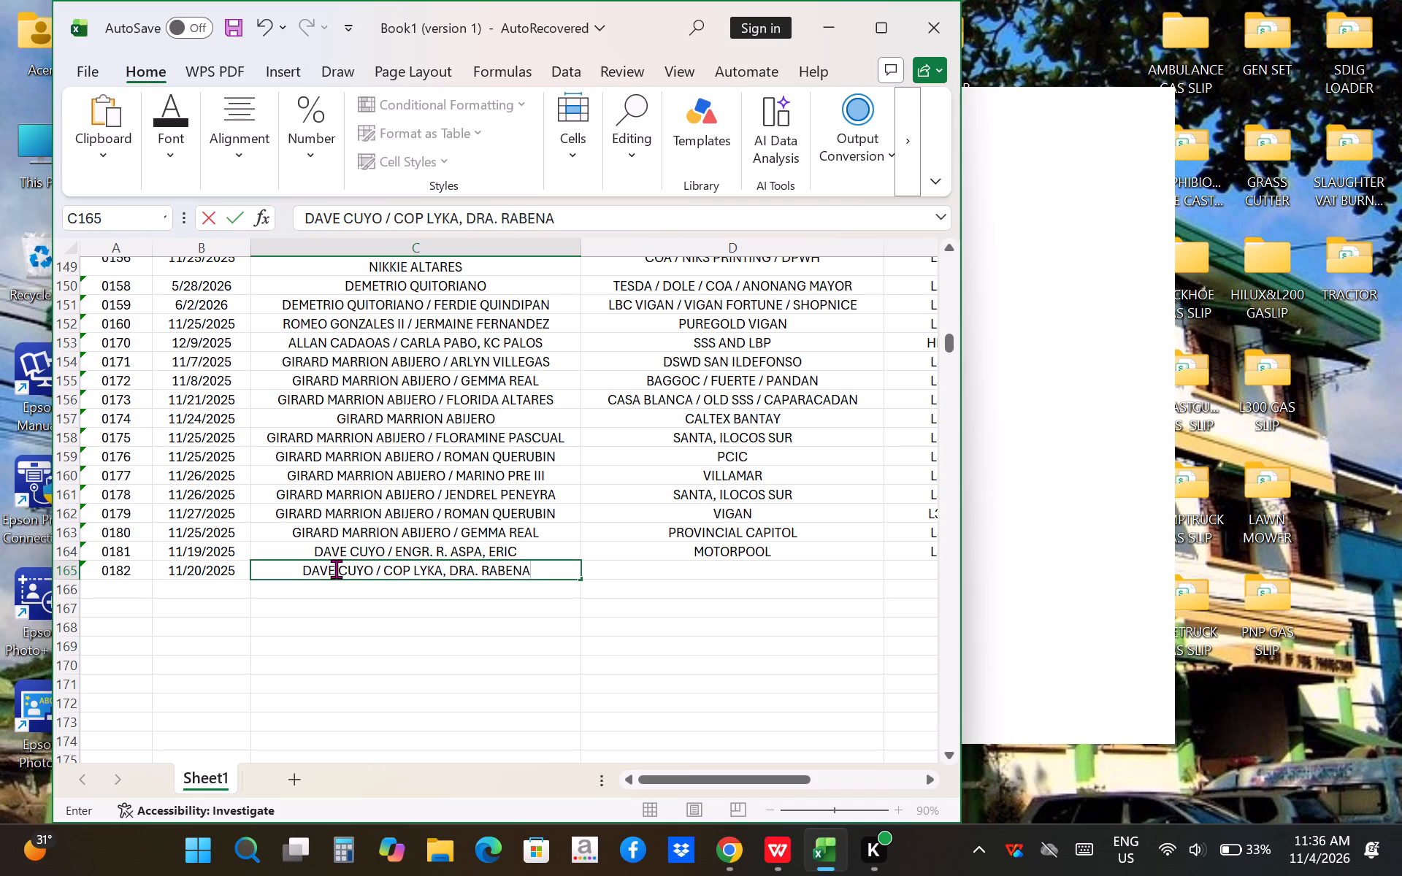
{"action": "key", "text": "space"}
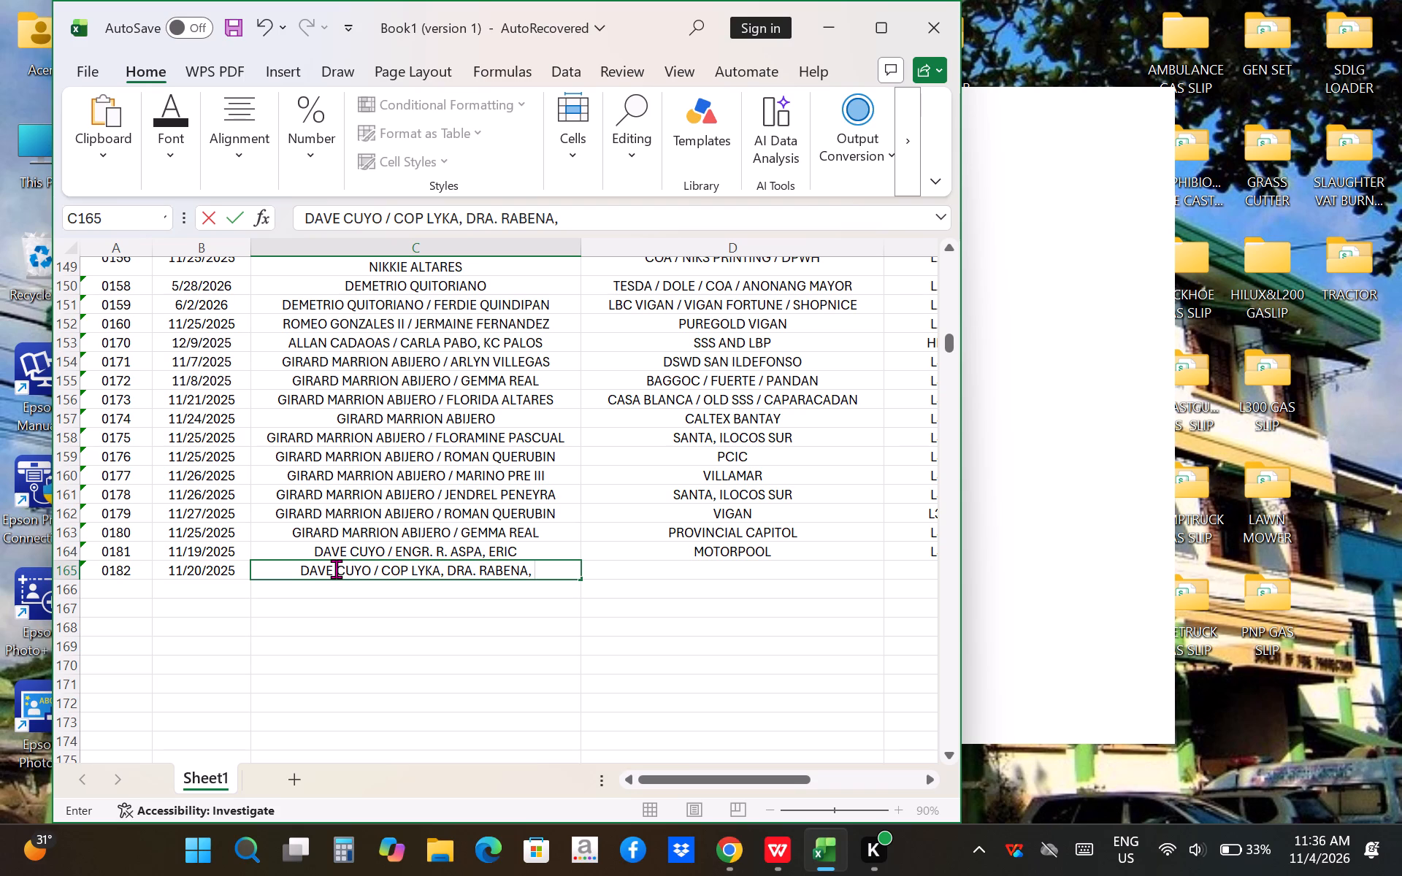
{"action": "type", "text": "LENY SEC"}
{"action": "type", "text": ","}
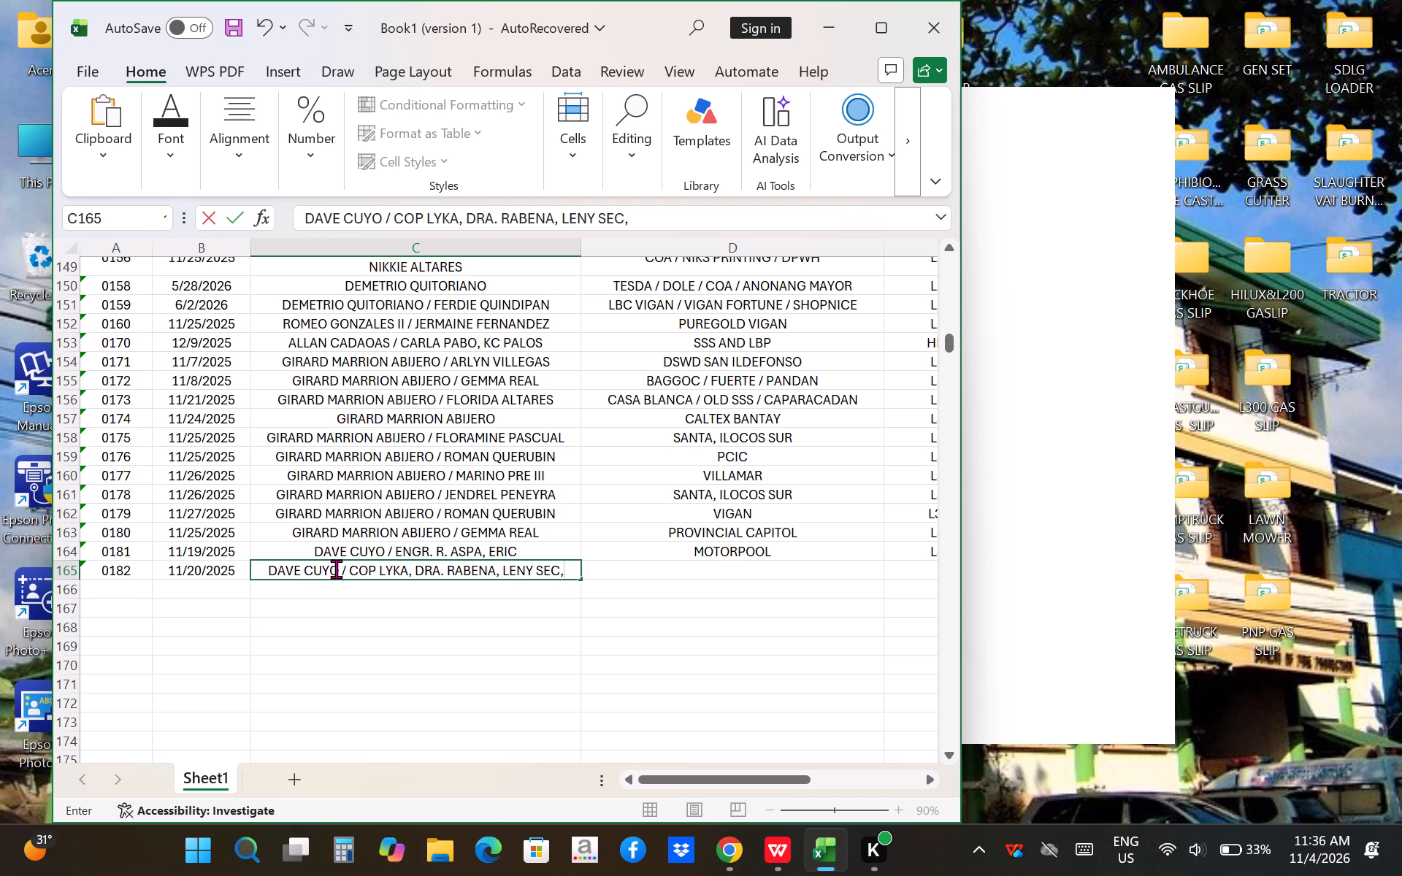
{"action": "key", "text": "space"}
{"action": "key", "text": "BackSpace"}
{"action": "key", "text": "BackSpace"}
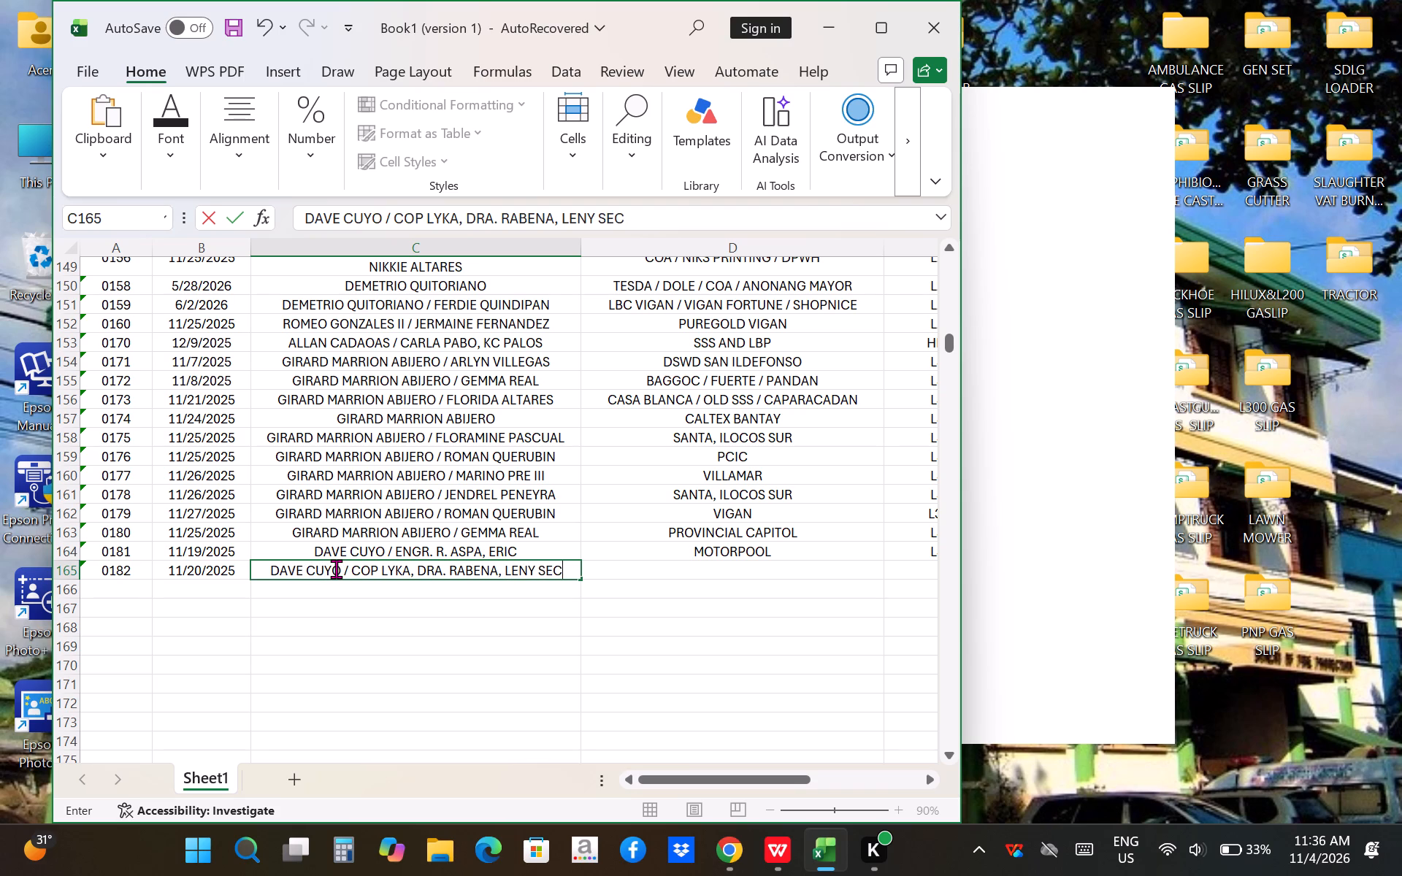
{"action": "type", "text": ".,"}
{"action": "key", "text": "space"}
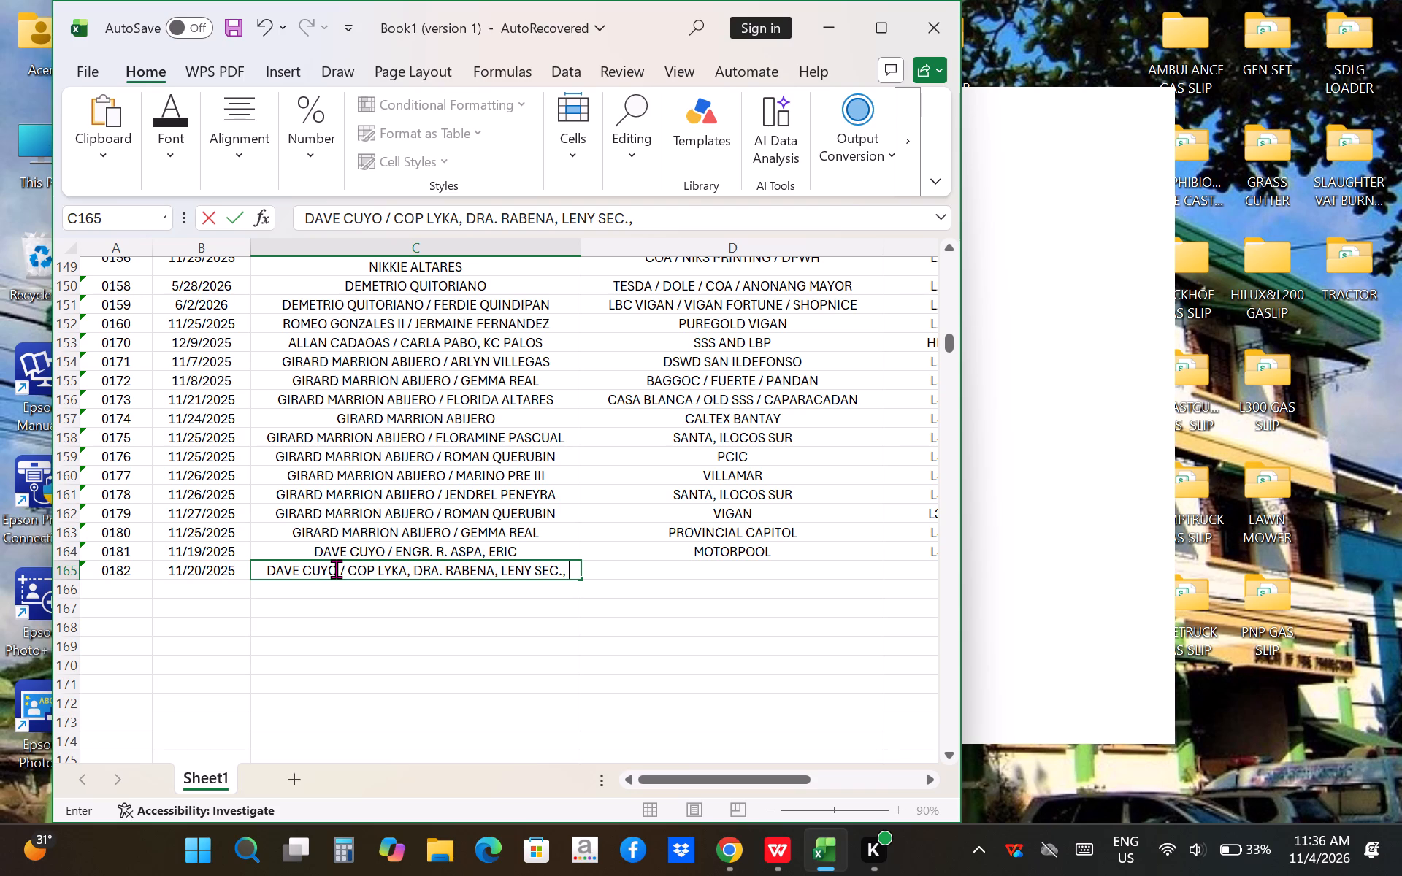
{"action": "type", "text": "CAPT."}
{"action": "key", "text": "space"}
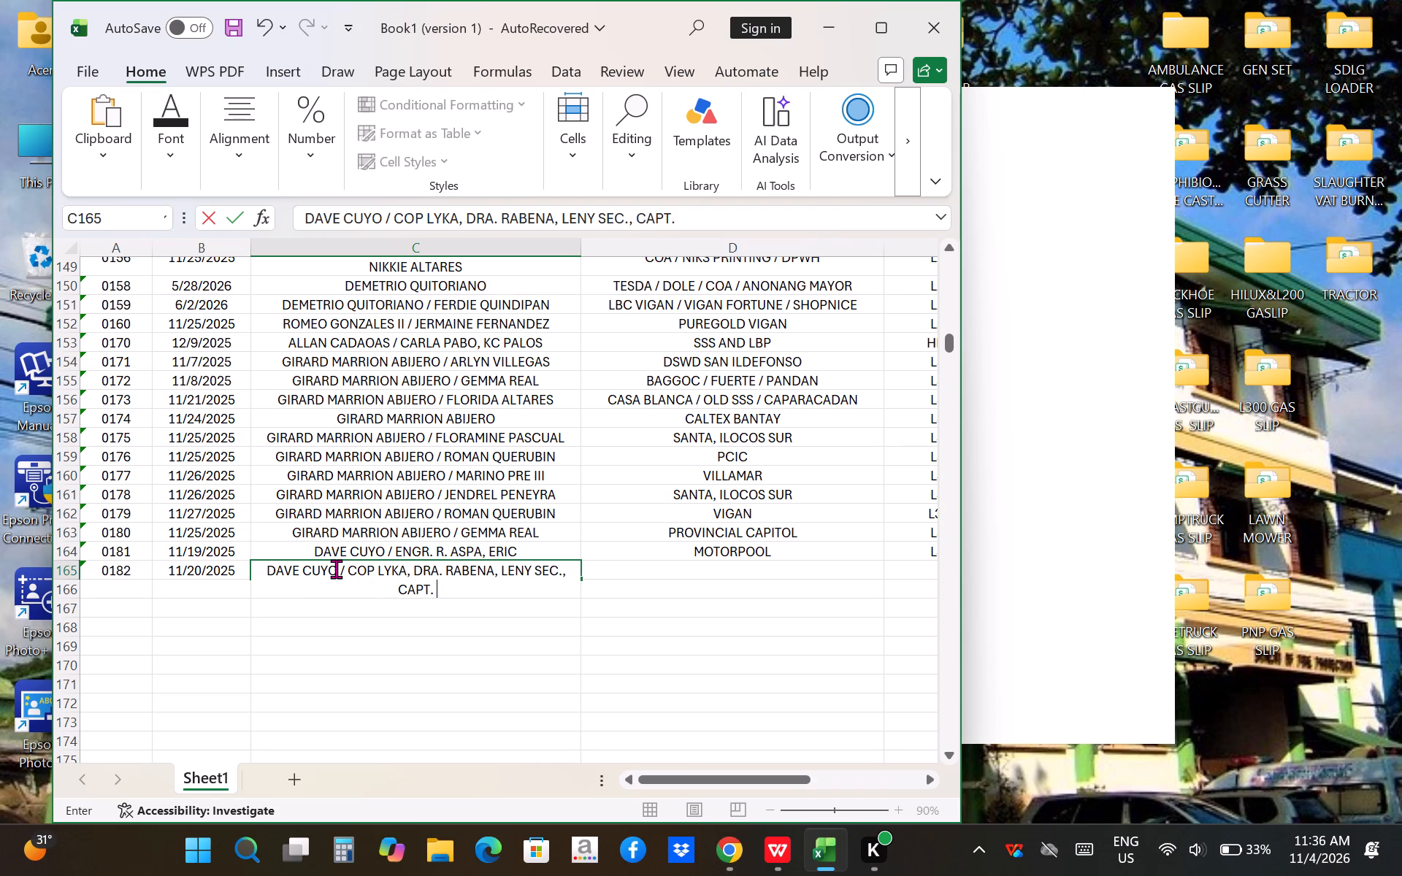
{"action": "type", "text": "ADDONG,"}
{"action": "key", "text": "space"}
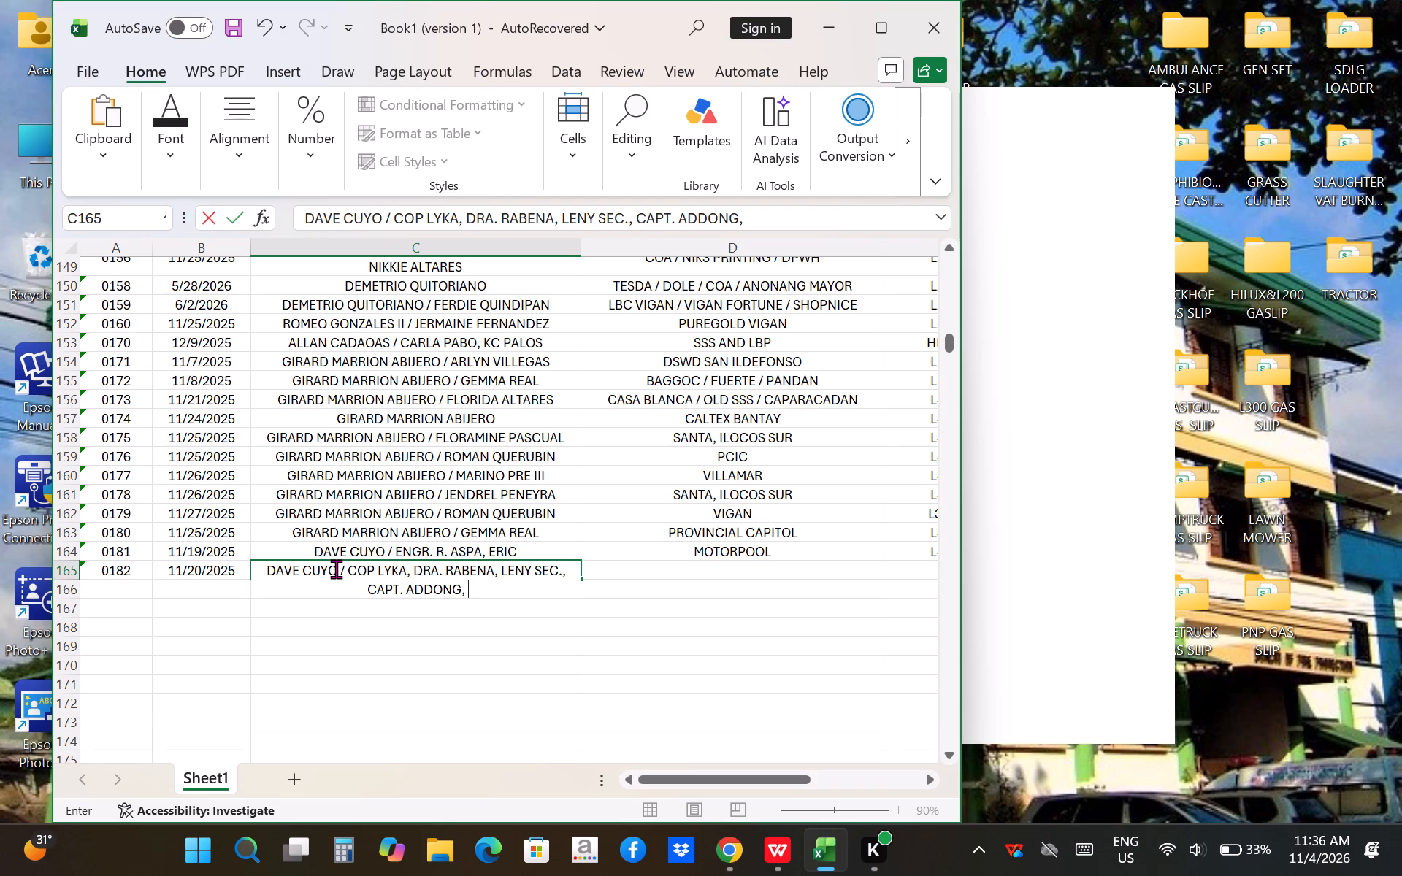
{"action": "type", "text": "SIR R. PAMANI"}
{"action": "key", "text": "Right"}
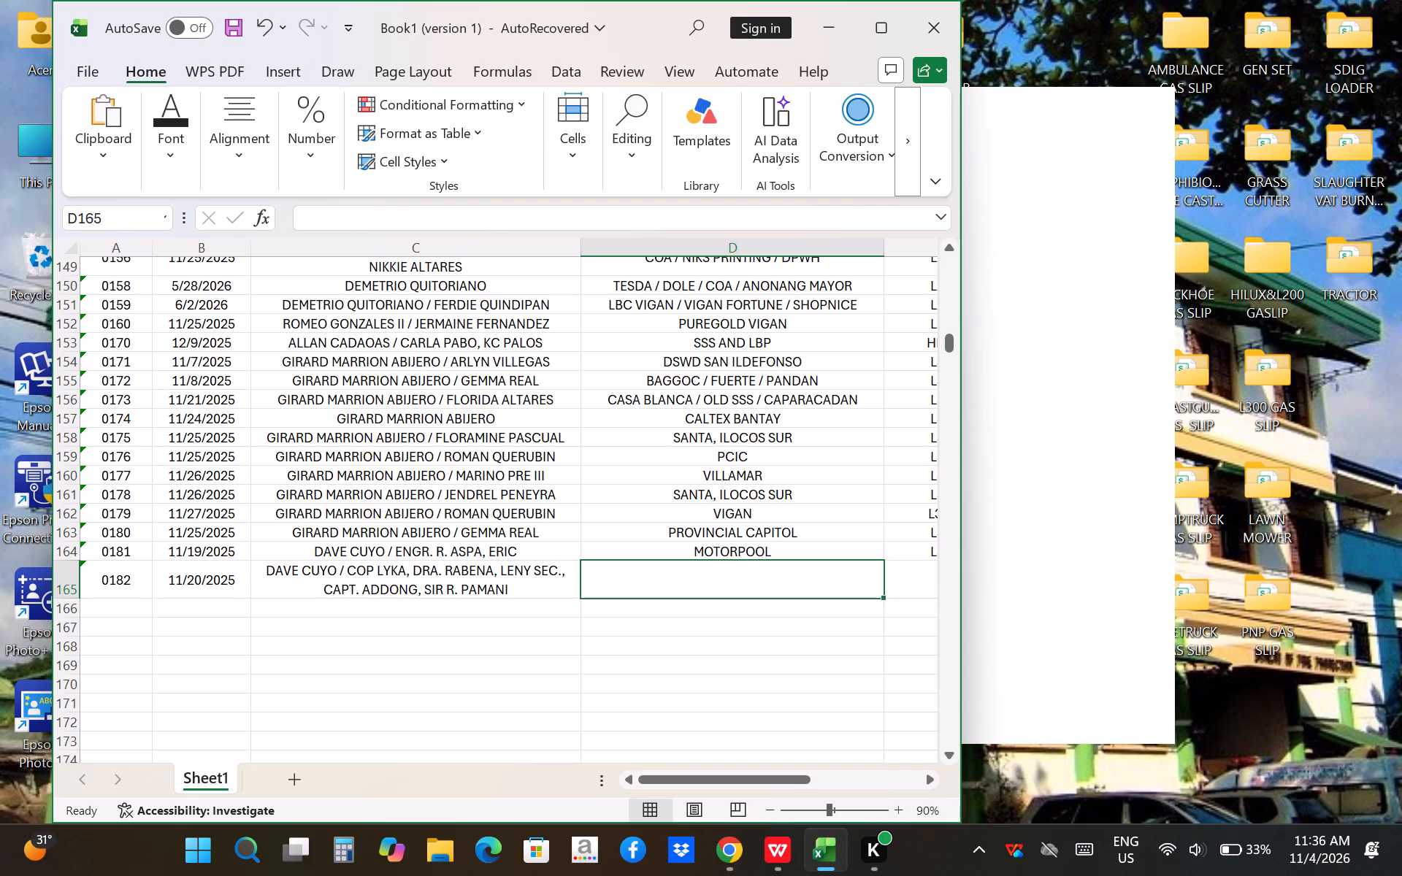
Replace the initial R of the last person in ticket 0182's name cell with RICK.
{"action": "triple_click", "coordinate": [451, 588]}
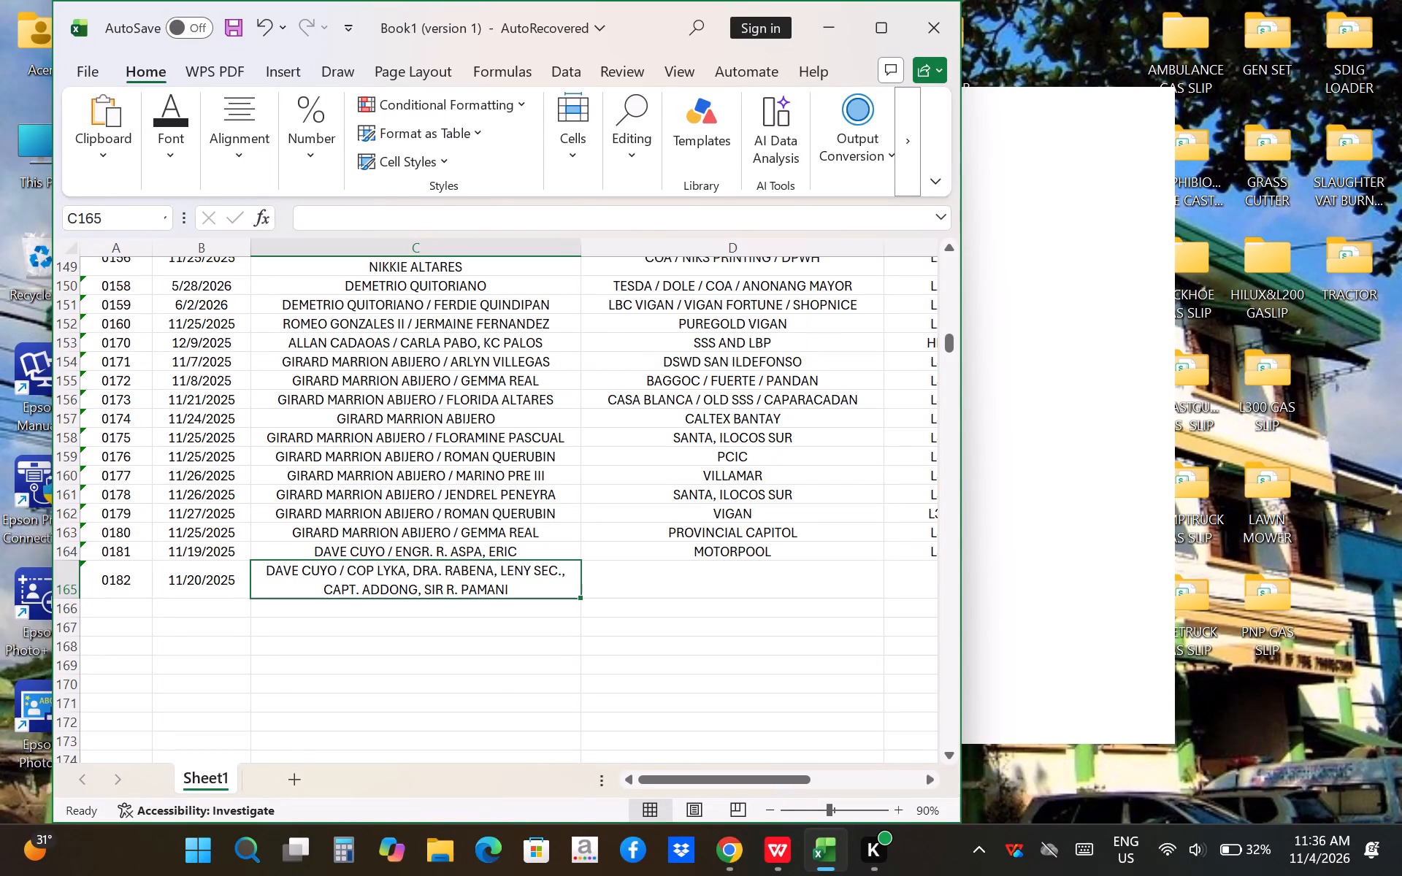
{"action": "key", "text": "BackSpace"}
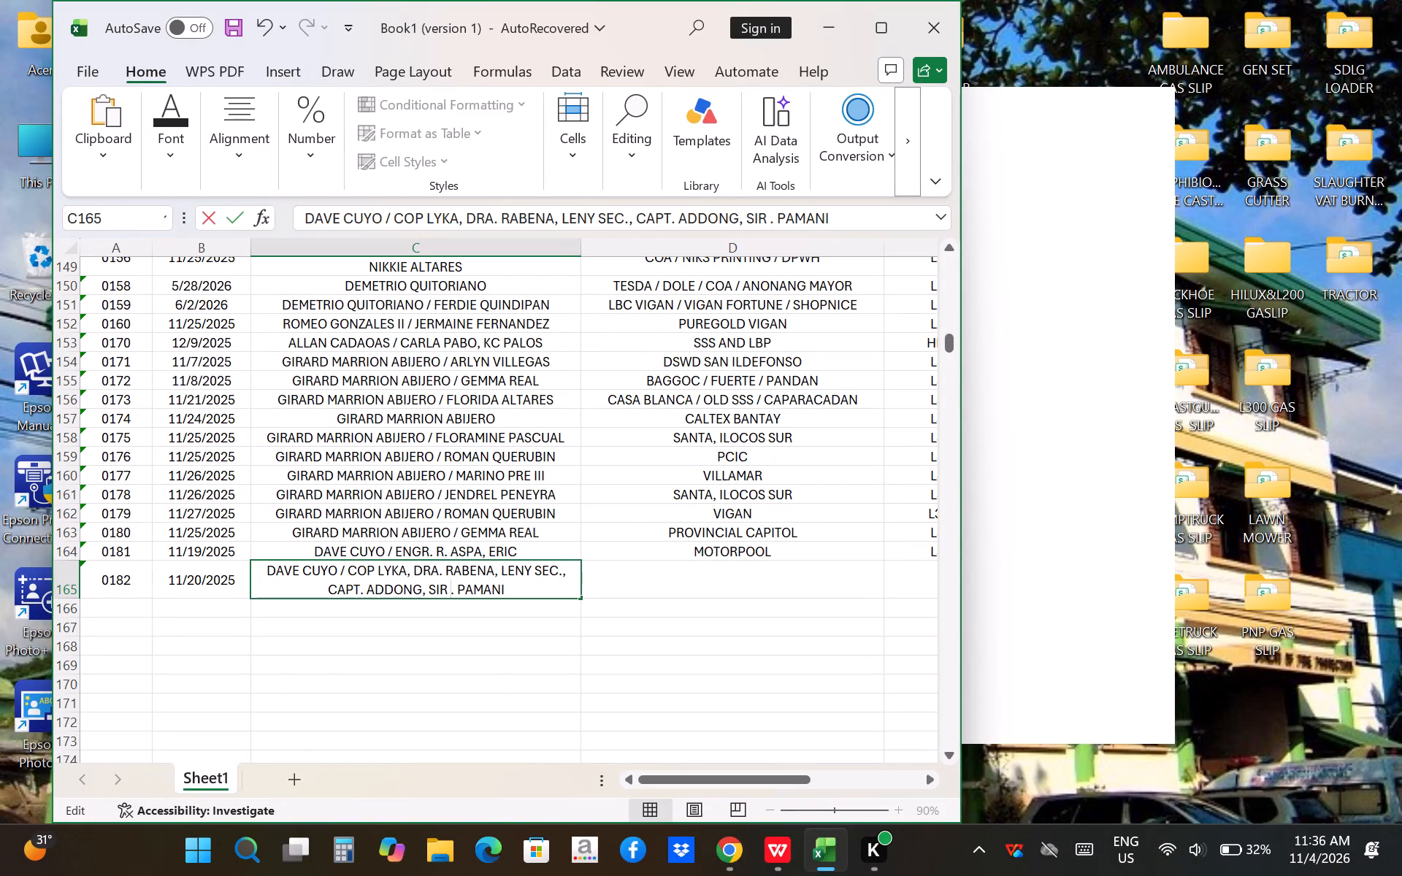
{"action": "key", "text": "Right"}
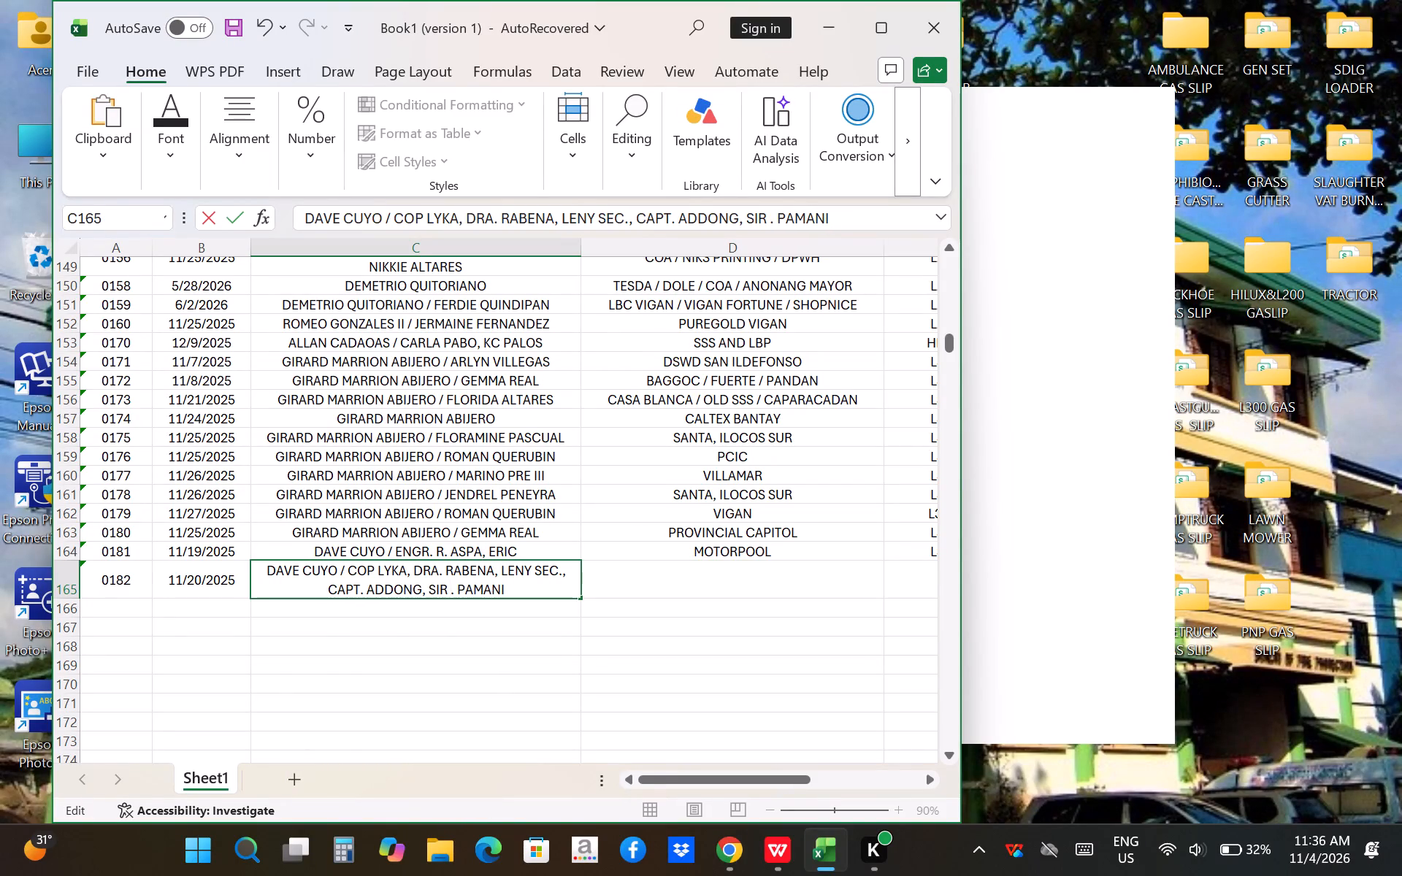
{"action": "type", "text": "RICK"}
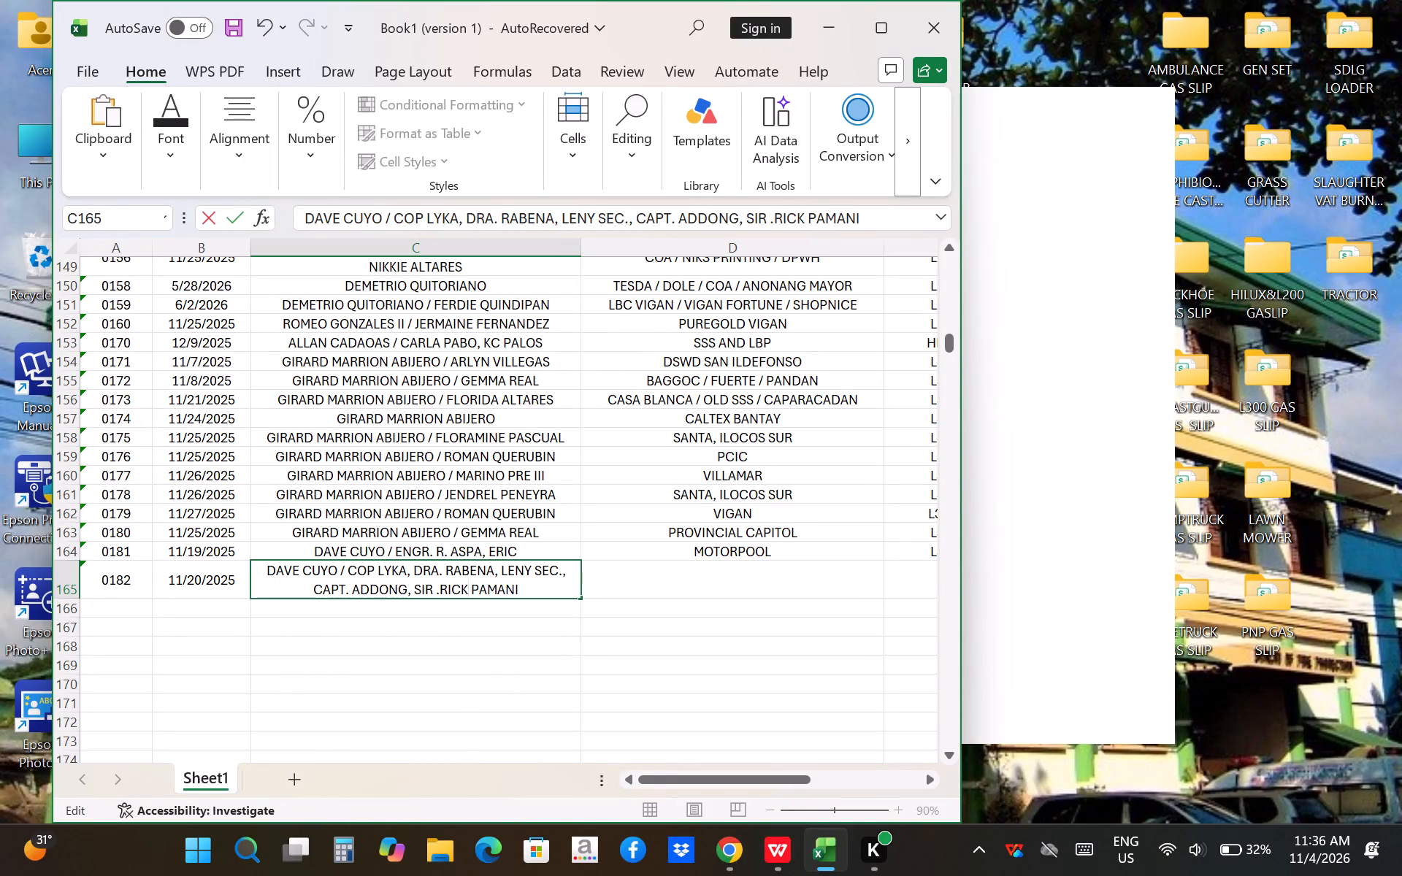
{"action": "left_click", "coordinate": [658, 578]}
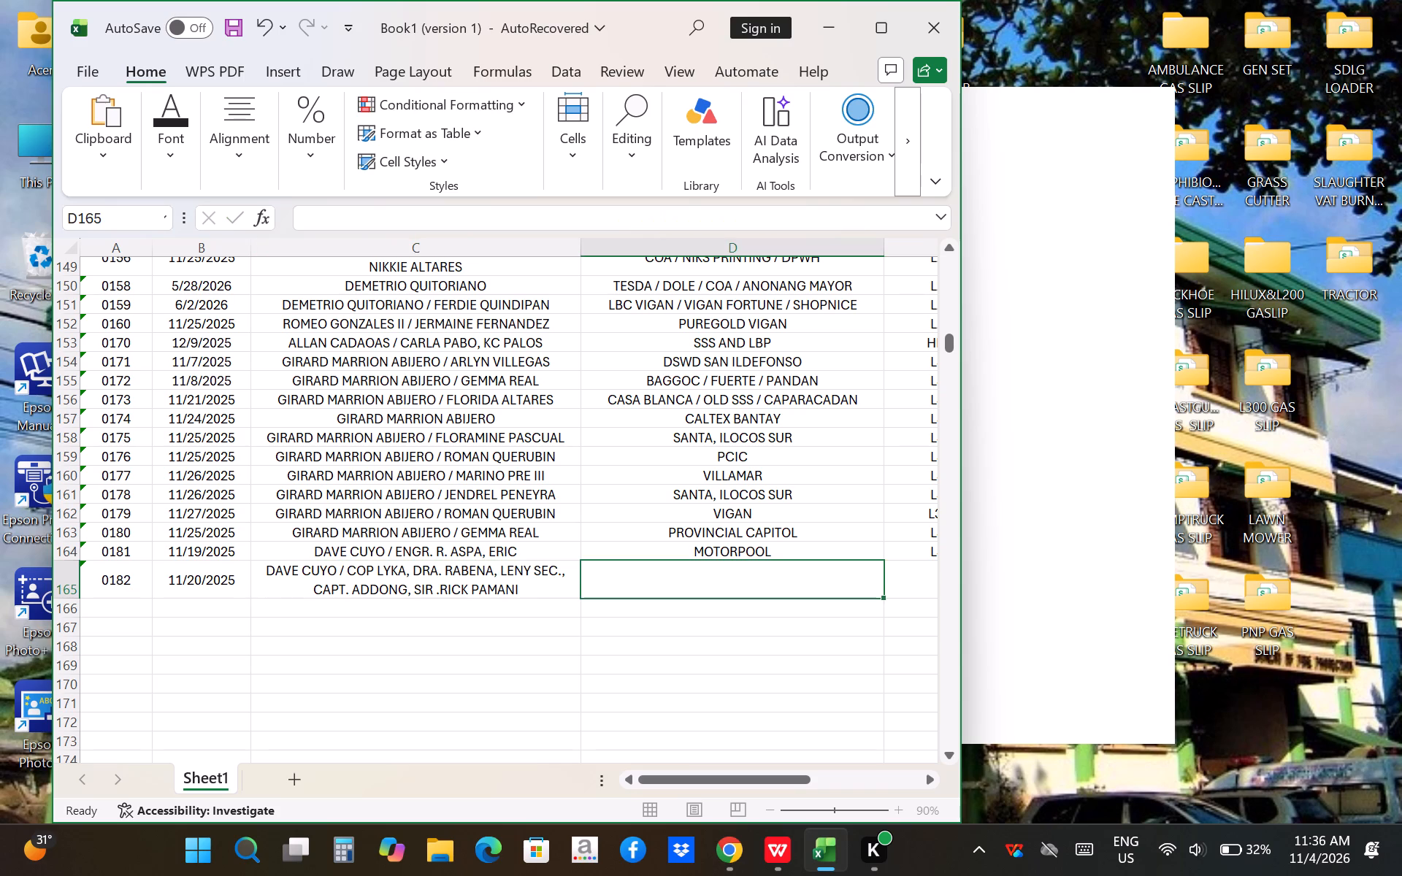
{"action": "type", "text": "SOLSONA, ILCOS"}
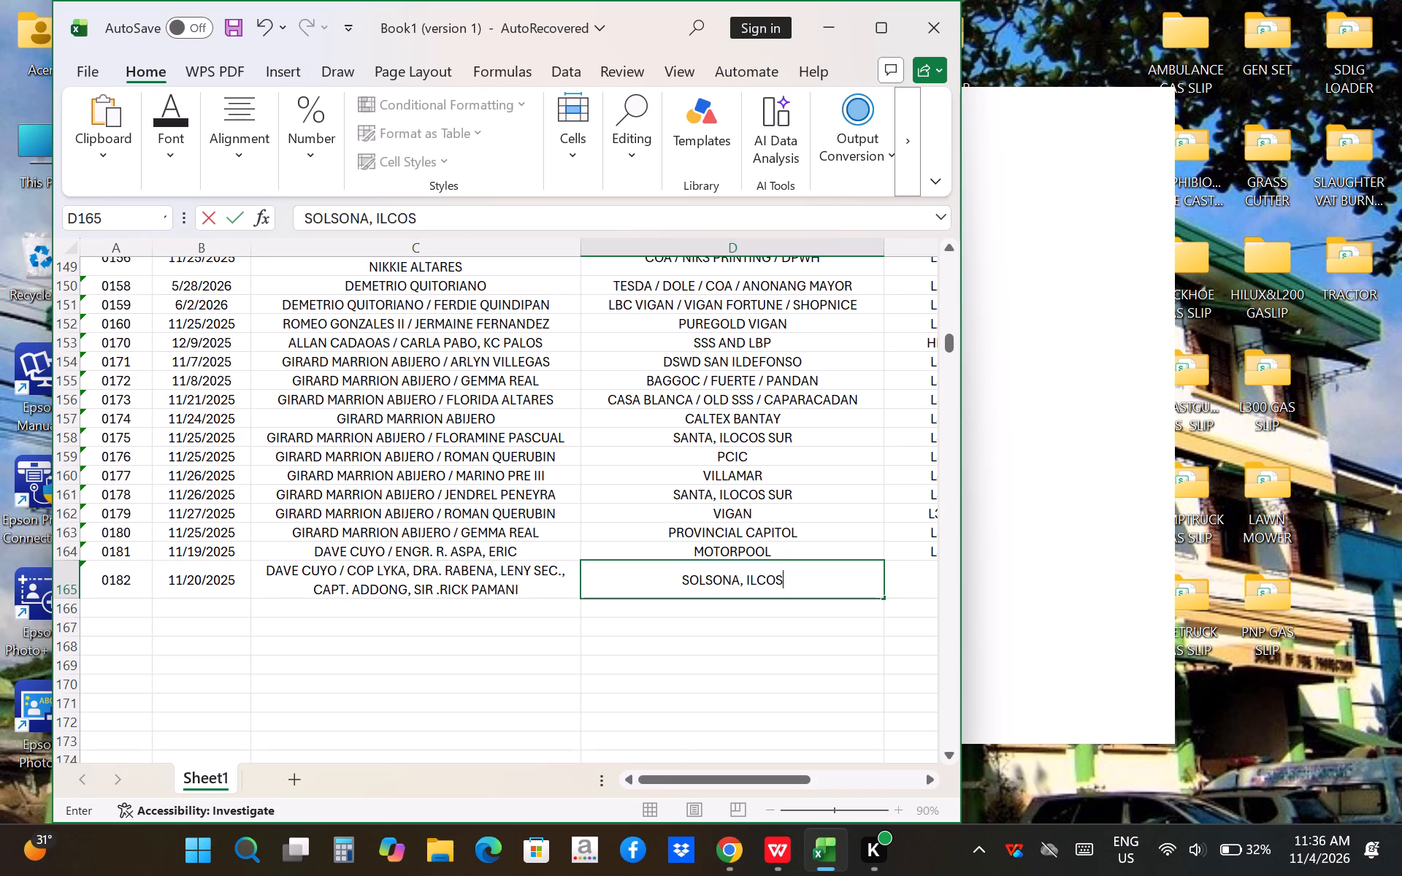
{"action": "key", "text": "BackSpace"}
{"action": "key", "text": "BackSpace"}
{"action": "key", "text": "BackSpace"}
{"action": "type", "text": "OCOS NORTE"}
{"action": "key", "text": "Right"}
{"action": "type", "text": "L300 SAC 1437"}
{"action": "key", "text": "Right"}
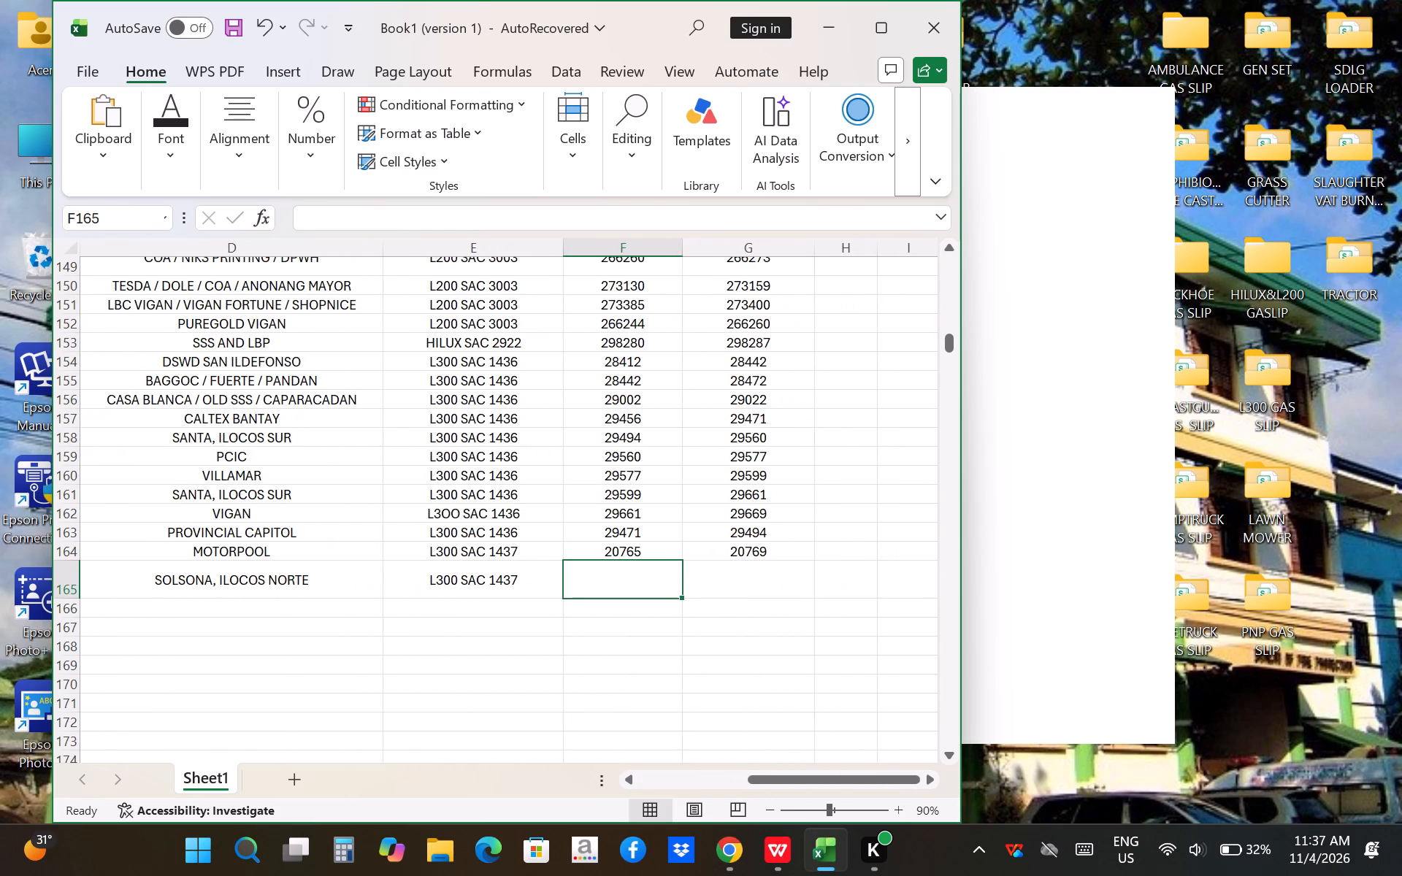
Enter ticket 0182's readings, 20769 in column F and 21017 in column G.
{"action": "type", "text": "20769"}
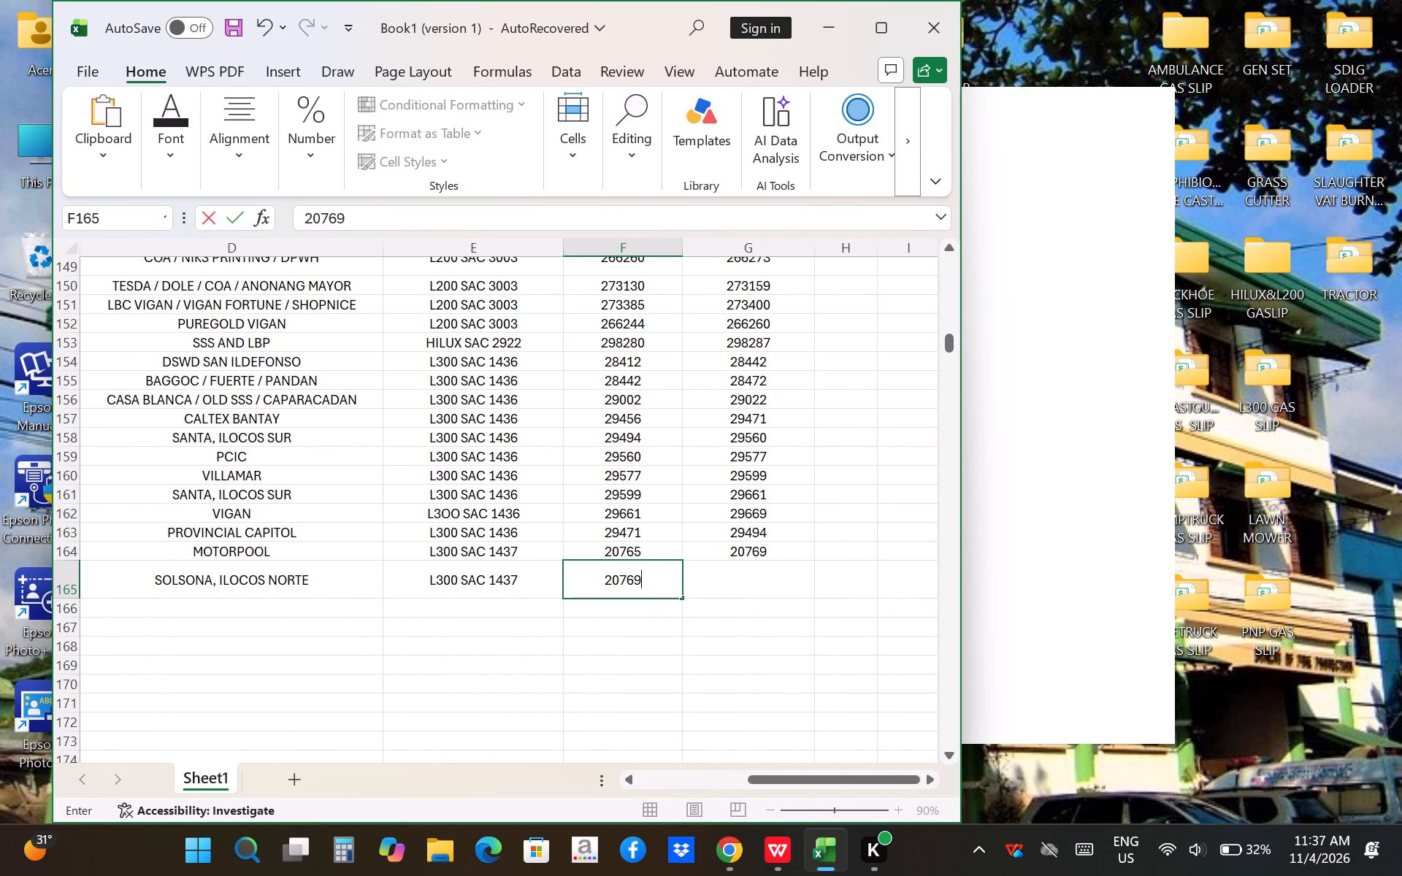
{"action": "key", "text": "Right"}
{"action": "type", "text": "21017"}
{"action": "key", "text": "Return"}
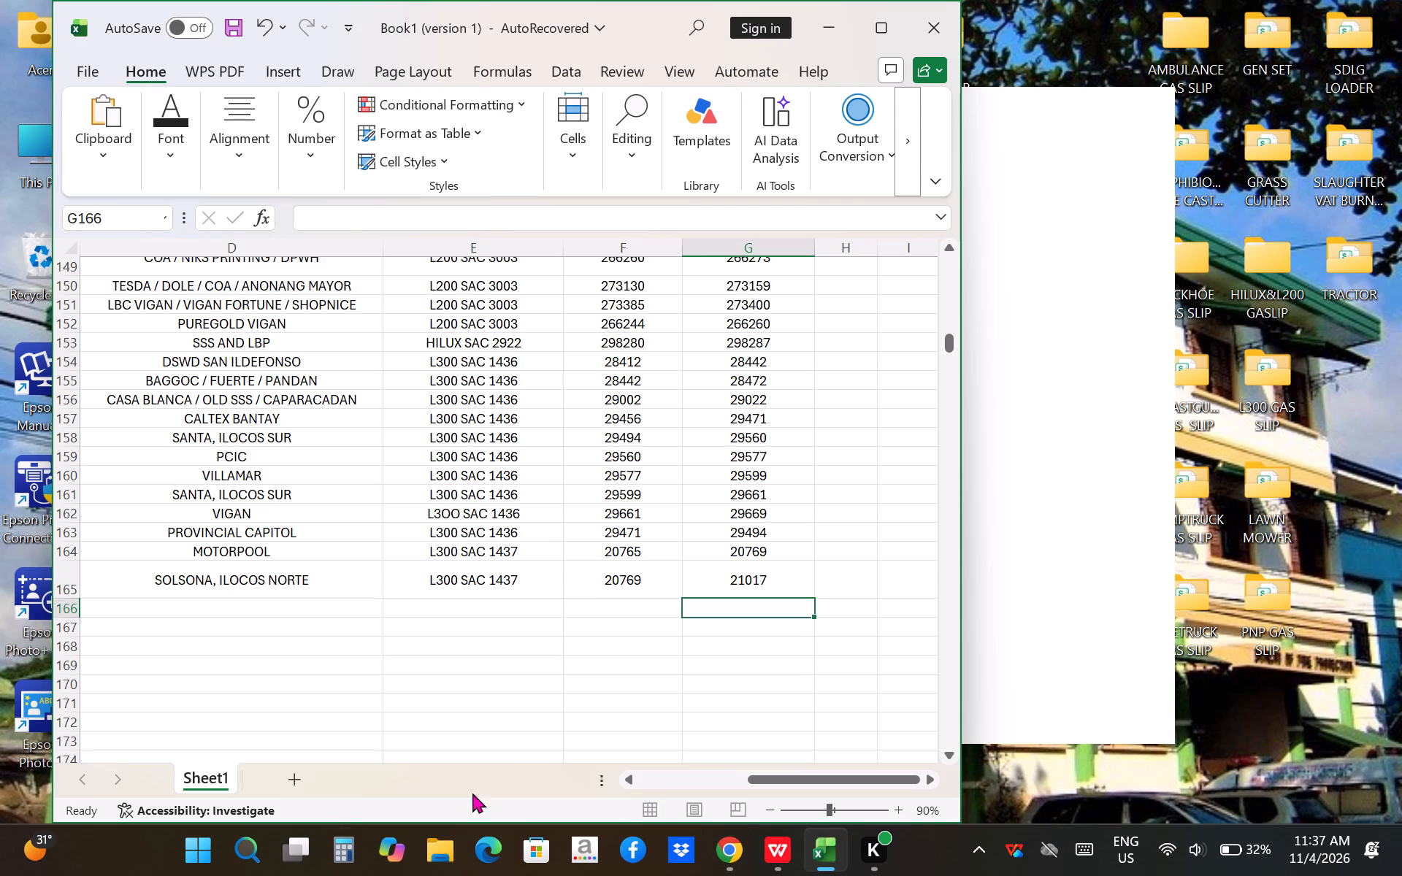
Extend the ticket number series in column A from 0182 down through 0194.
{"action": "left_click_drag", "start_coordinate": [778, 785], "coordinate": [537, 734]}
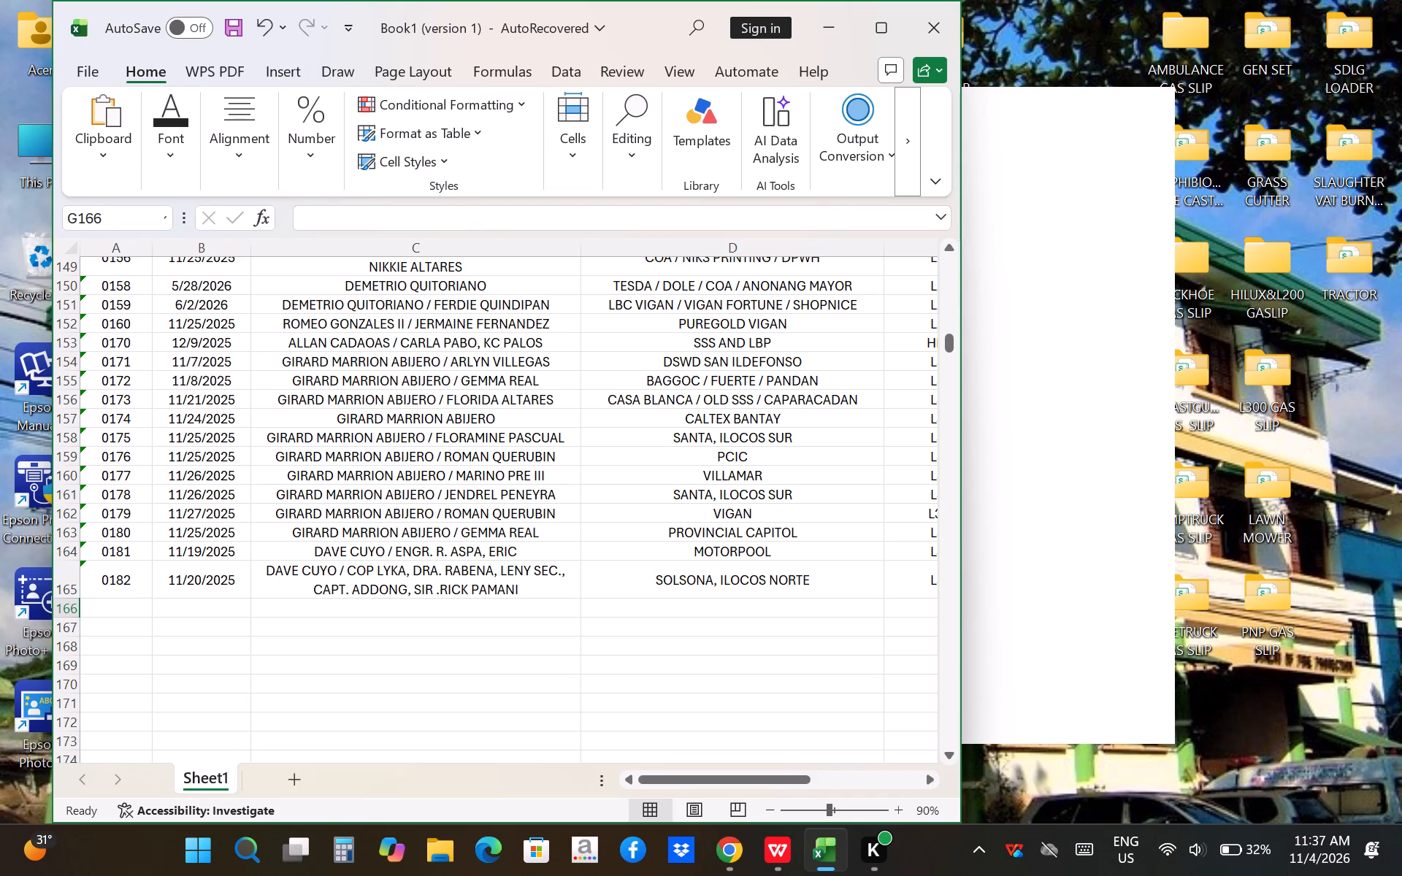
{"action": "scroll", "coordinate": [130, 608], "scroll_direction": "down", "scroll_amount": 3}
{"action": "left_click", "coordinate": [120, 412]}
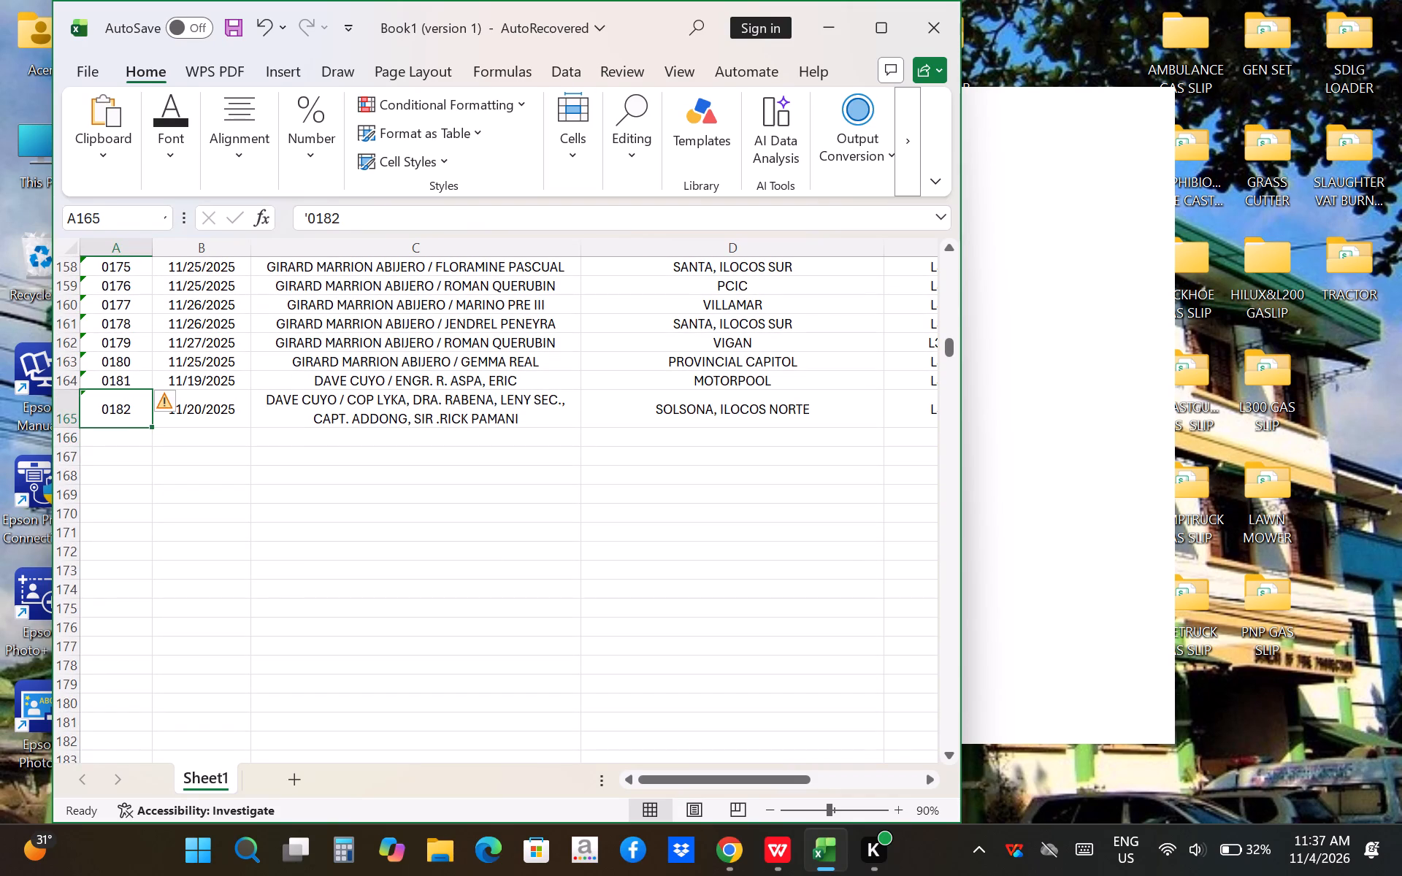
{"action": "left_click_drag", "start_coordinate": [151, 428], "coordinate": [148, 661]}
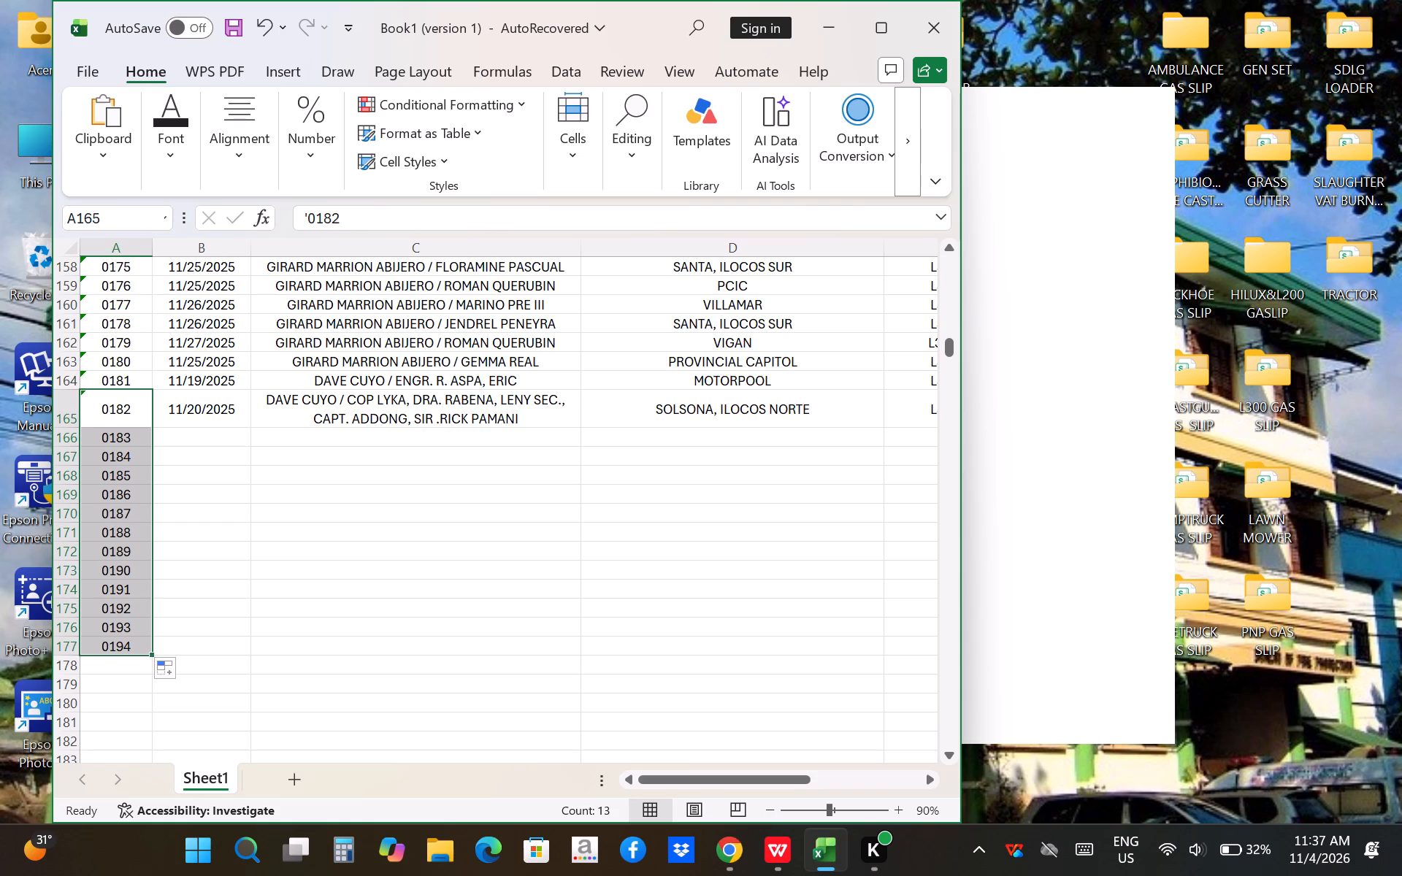
Enter the date 11/21/2025 for ticket 0183 and copy it to tickets 0184 through 0186.
{"action": "left_click", "coordinate": [217, 435]}
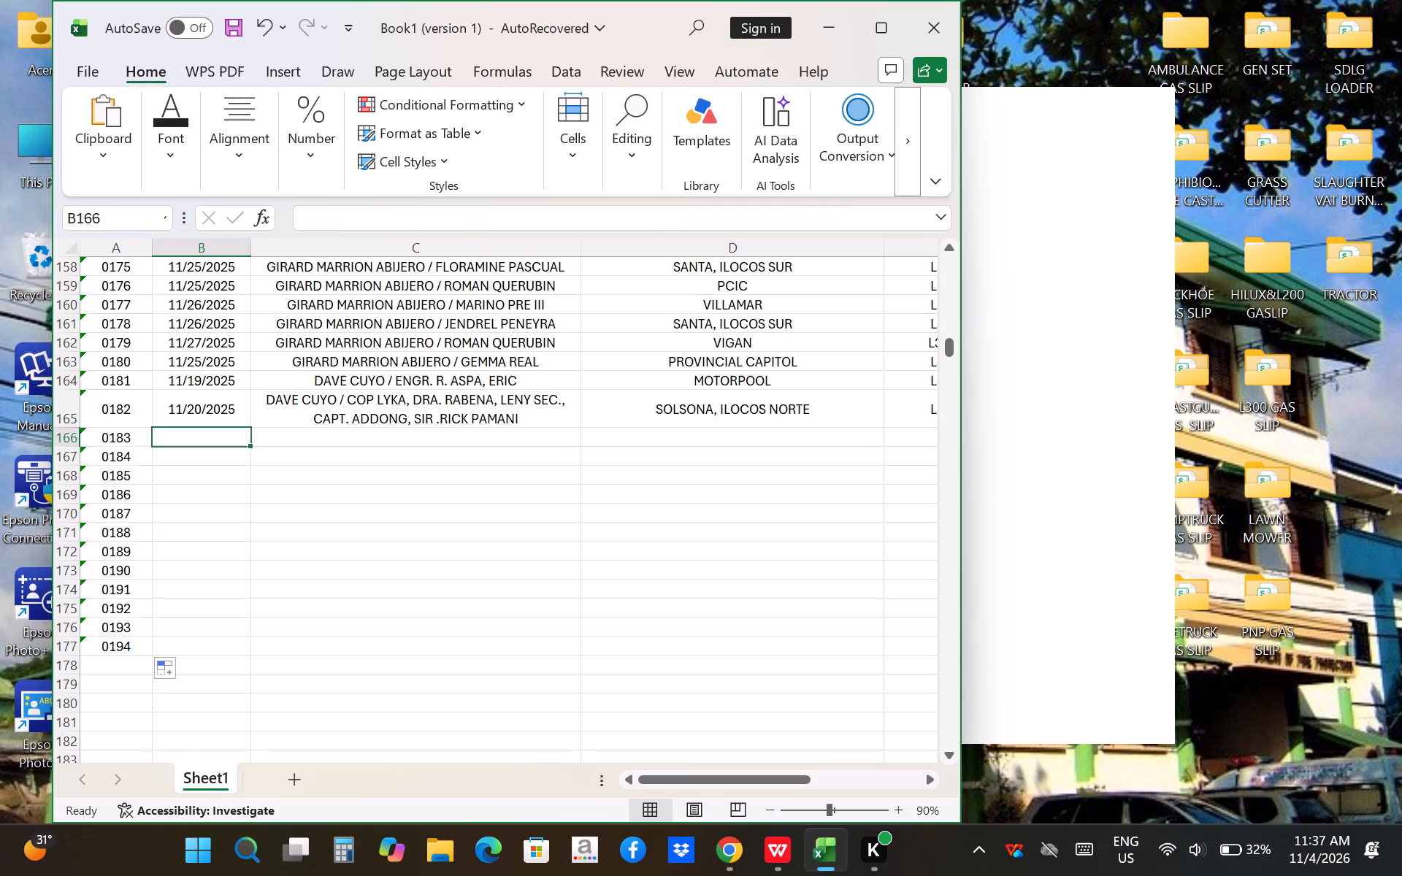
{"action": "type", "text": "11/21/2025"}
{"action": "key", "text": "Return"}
{"action": "left_click", "coordinate": [207, 441]}
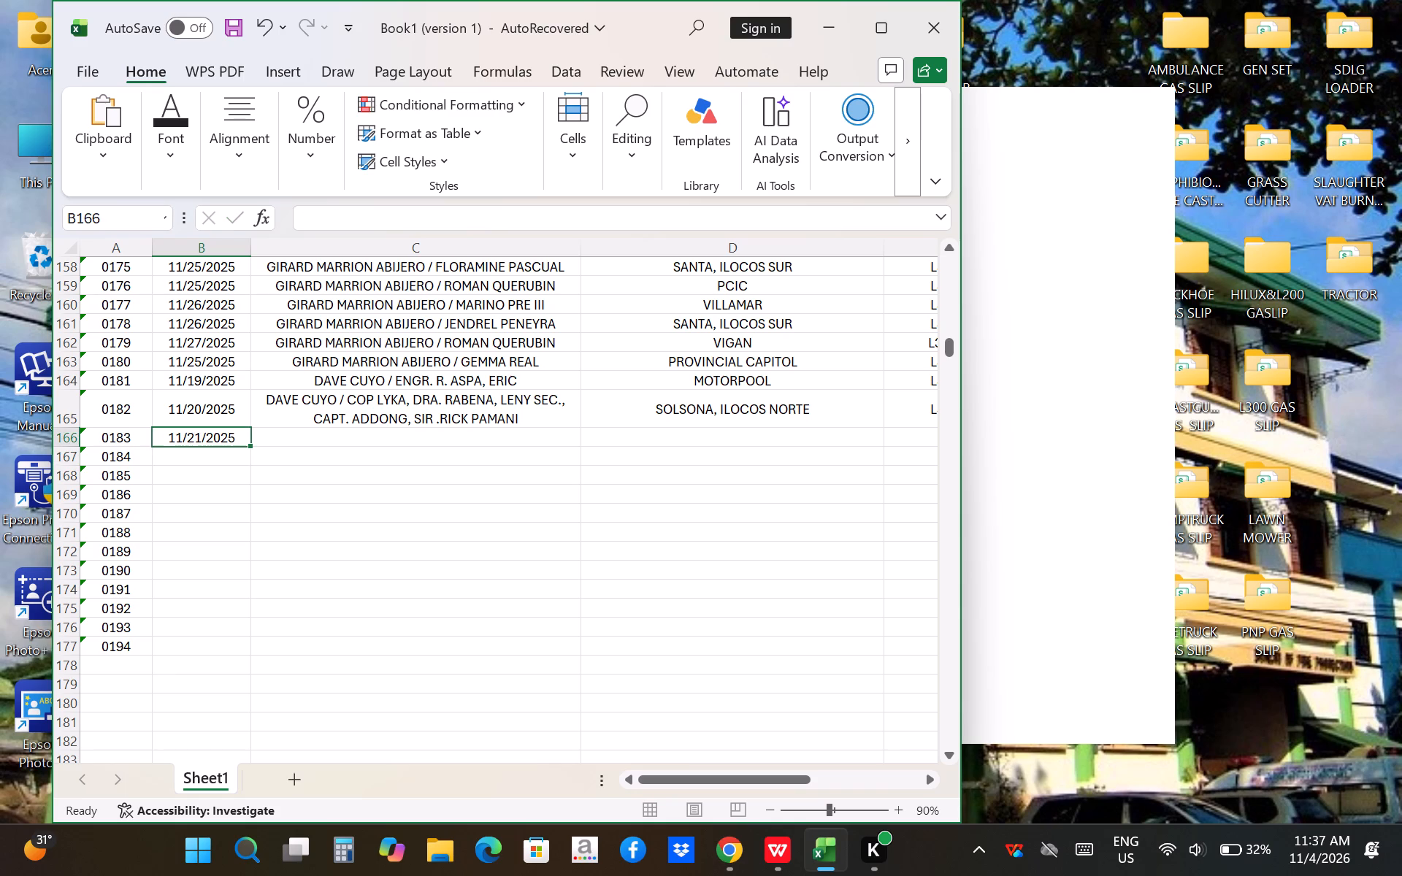
{"action": "key", "text": "ctrl+c"}
{"action": "left_click_drag", "start_coordinate": [209, 453], "coordinate": [221, 491]}
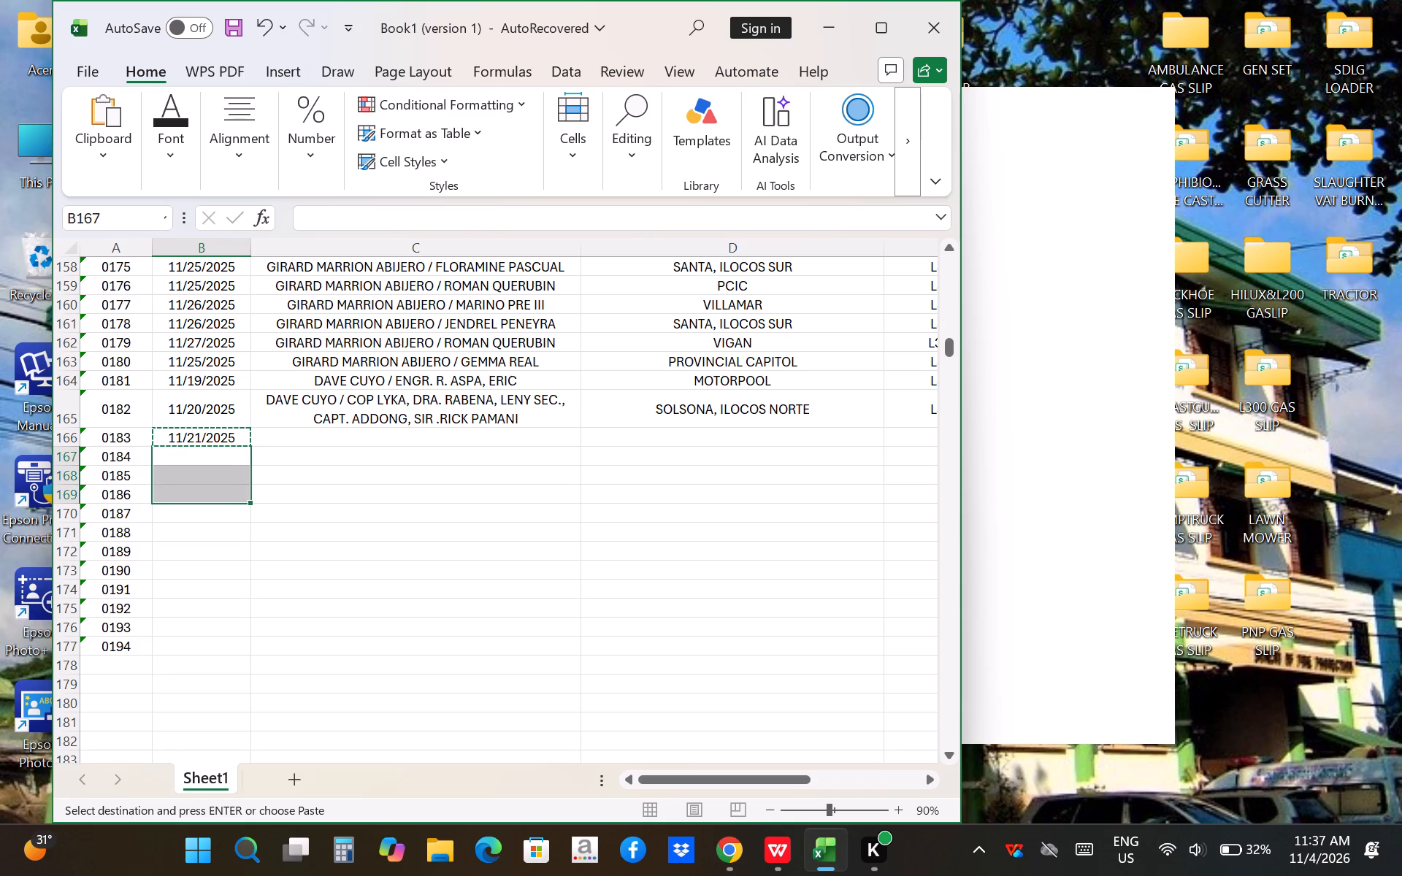
{"action": "key", "text": "Return"}
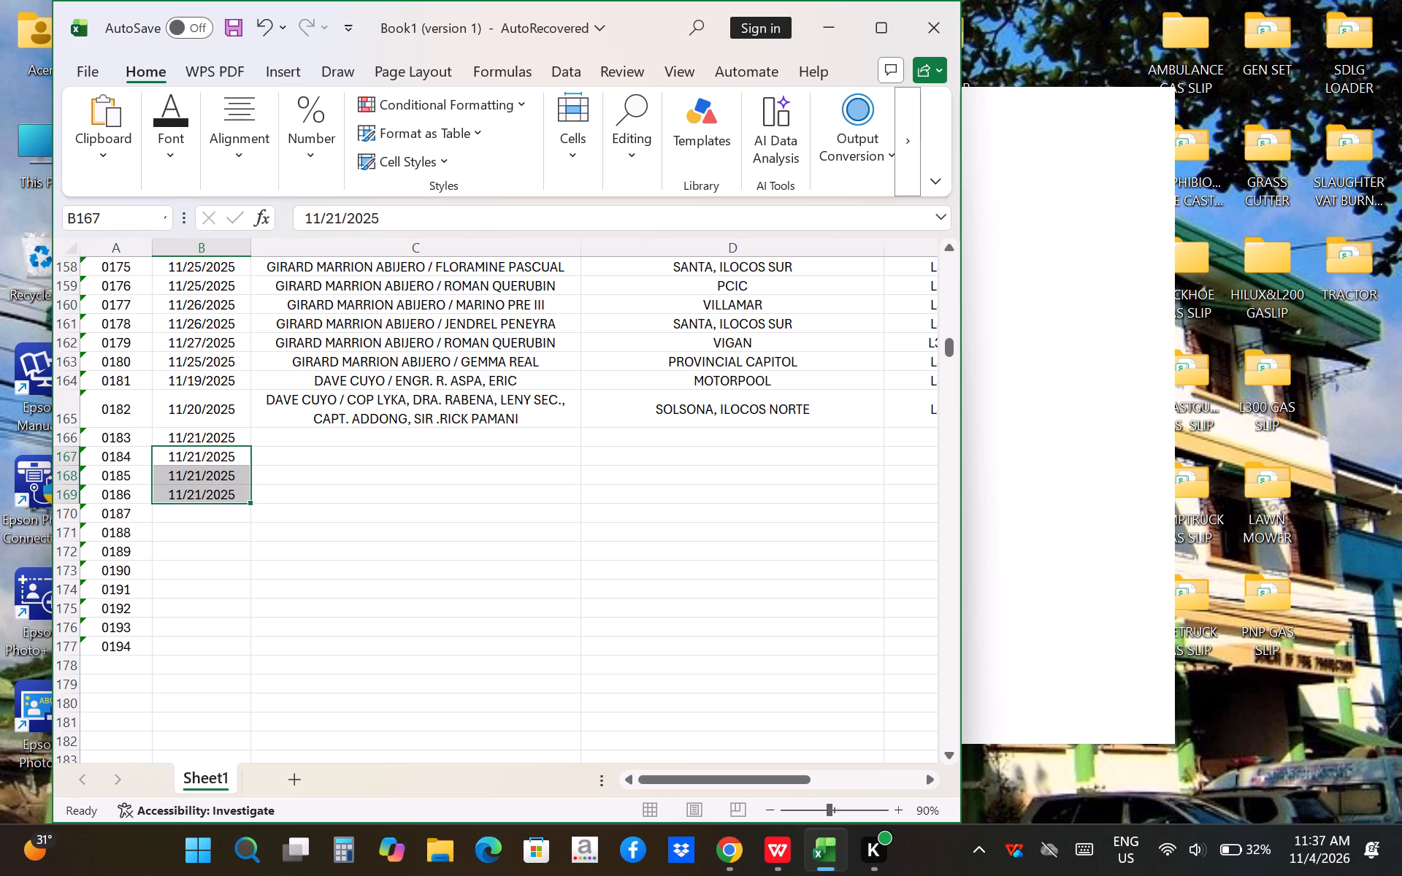
Enter the date 11/24/2025 for ticket 0187 and copy it to tickets 0188 and 0189.
{"action": "left_click", "coordinate": [219, 514]}
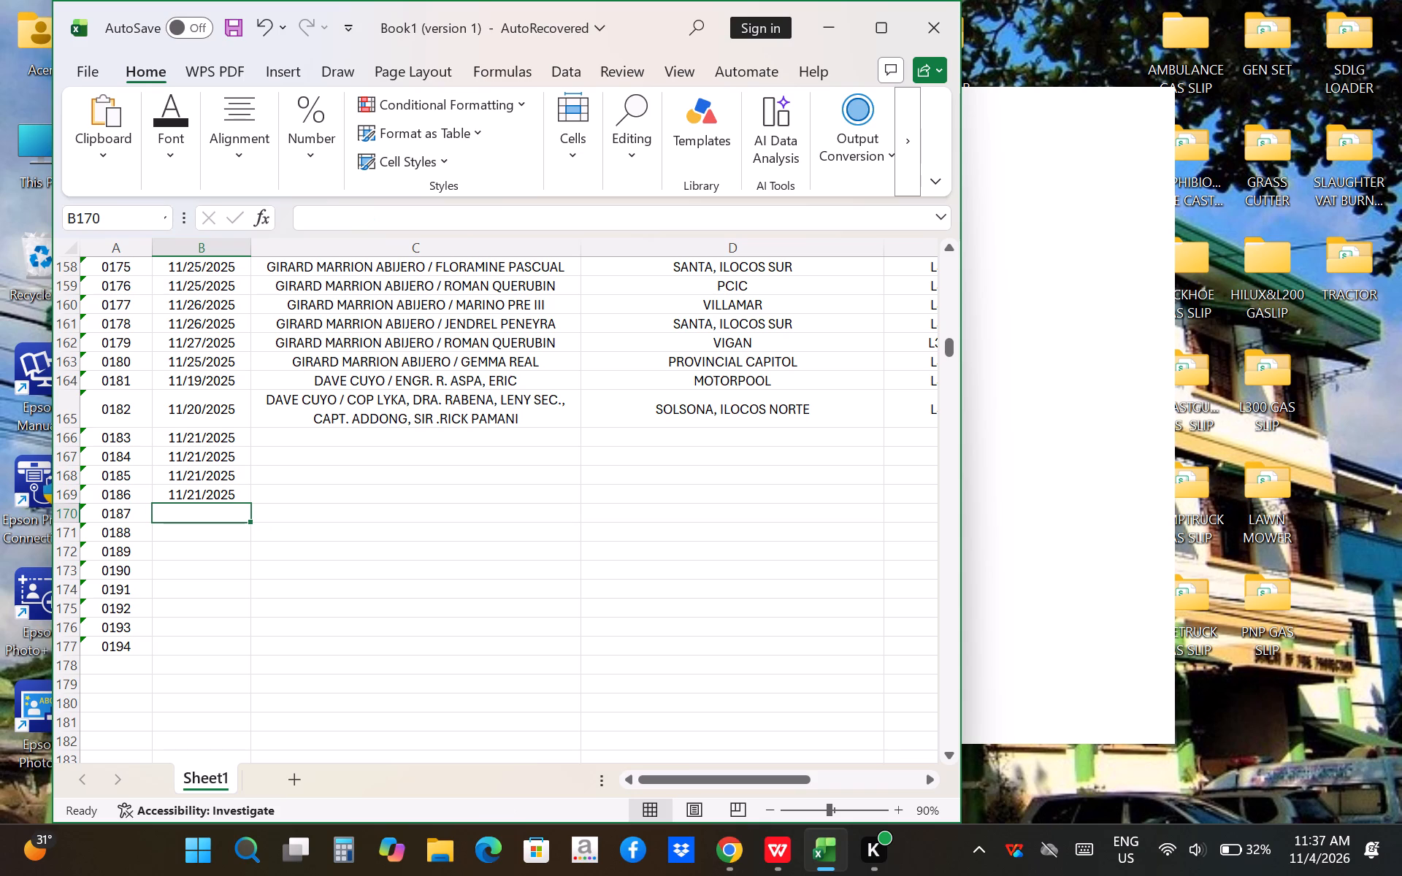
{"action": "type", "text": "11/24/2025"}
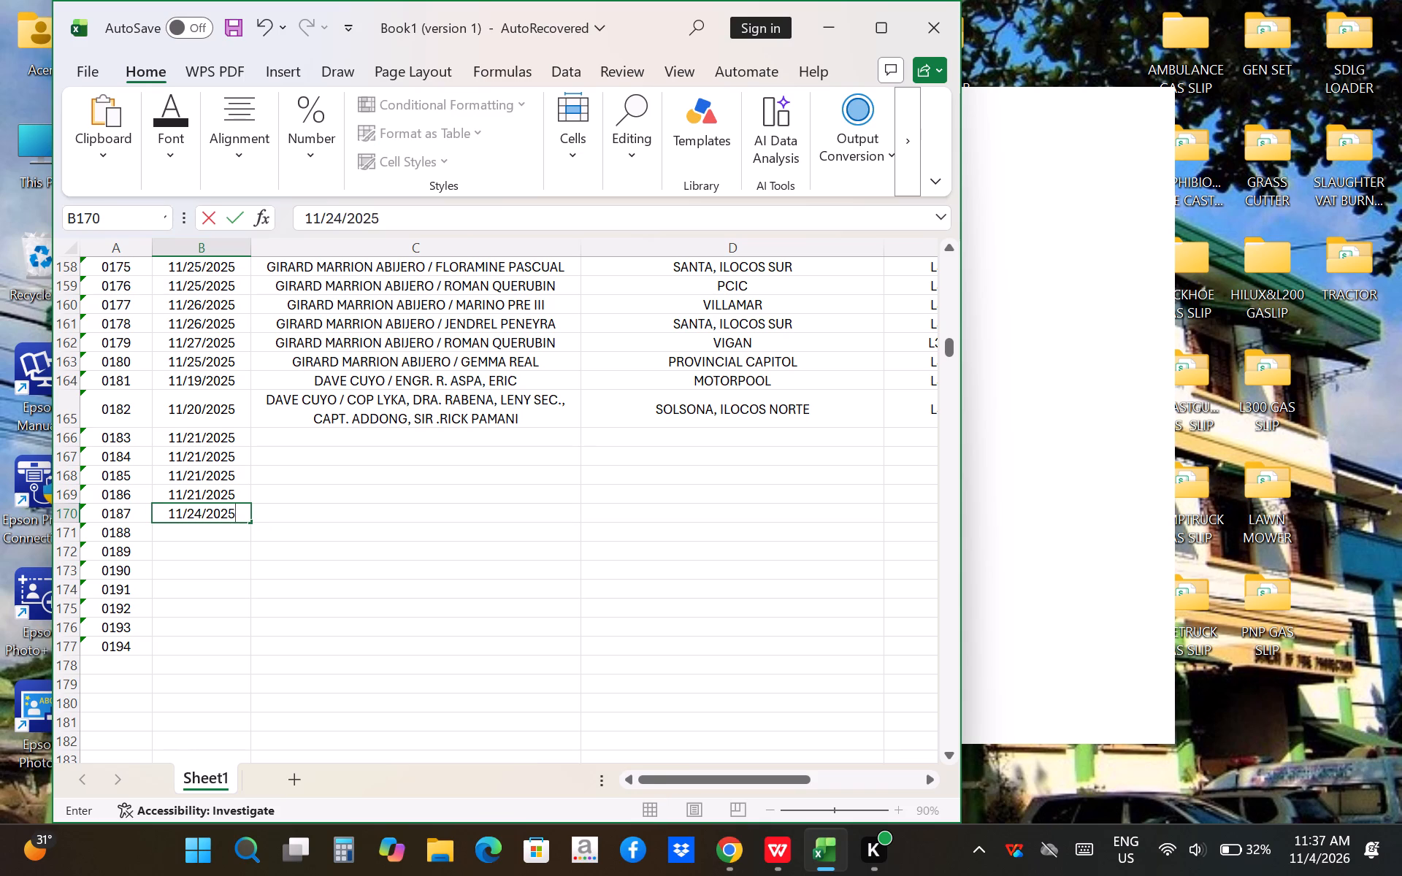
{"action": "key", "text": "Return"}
{"action": "left_click", "coordinate": [202, 517]}
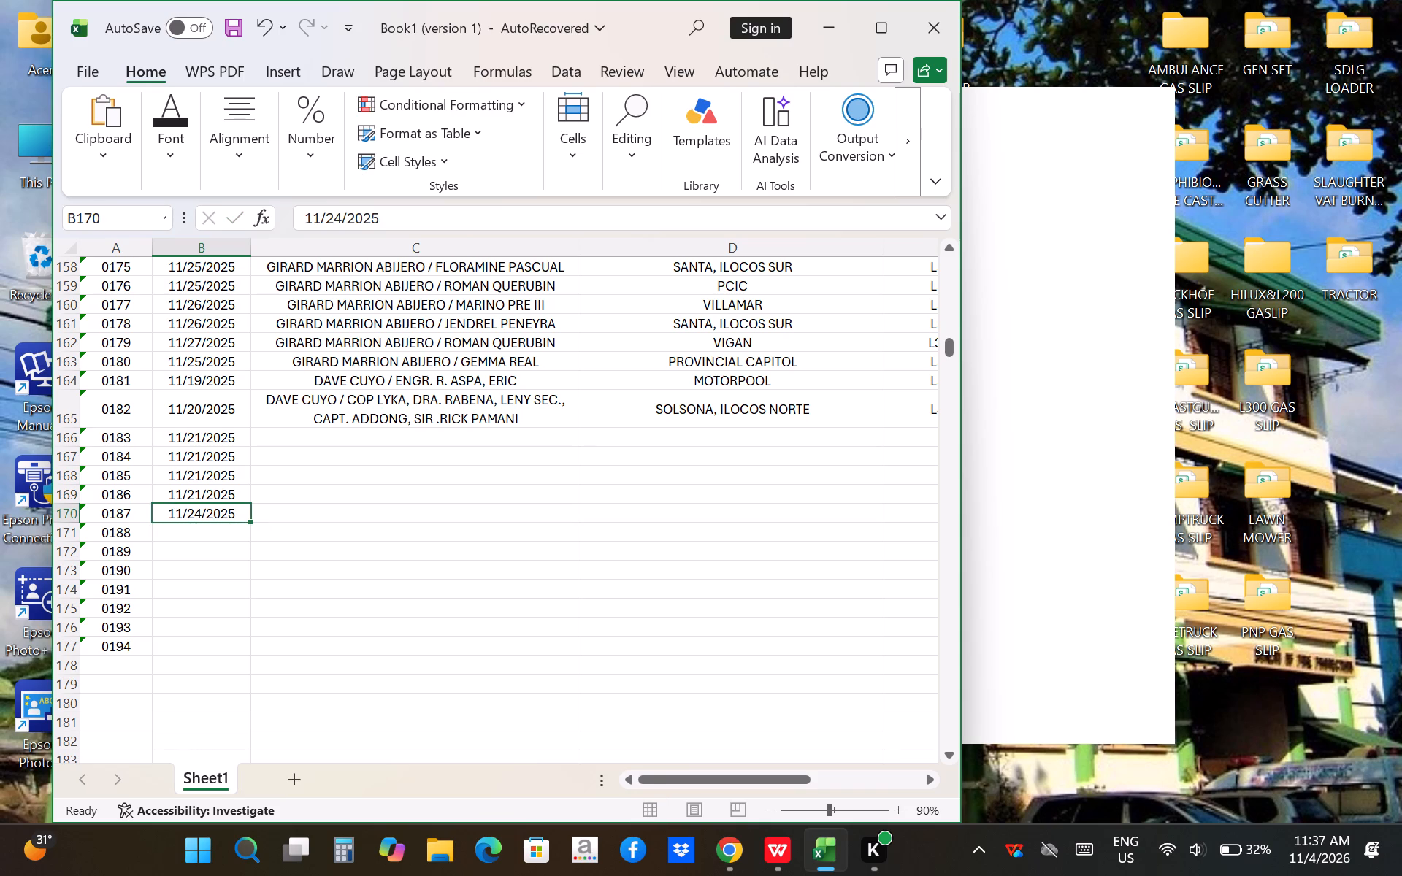
{"action": "key", "text": "ctrl+c"}
{"action": "left_click_drag", "start_coordinate": [196, 536], "coordinate": [197, 546]}
{"action": "key", "text": "Return"}
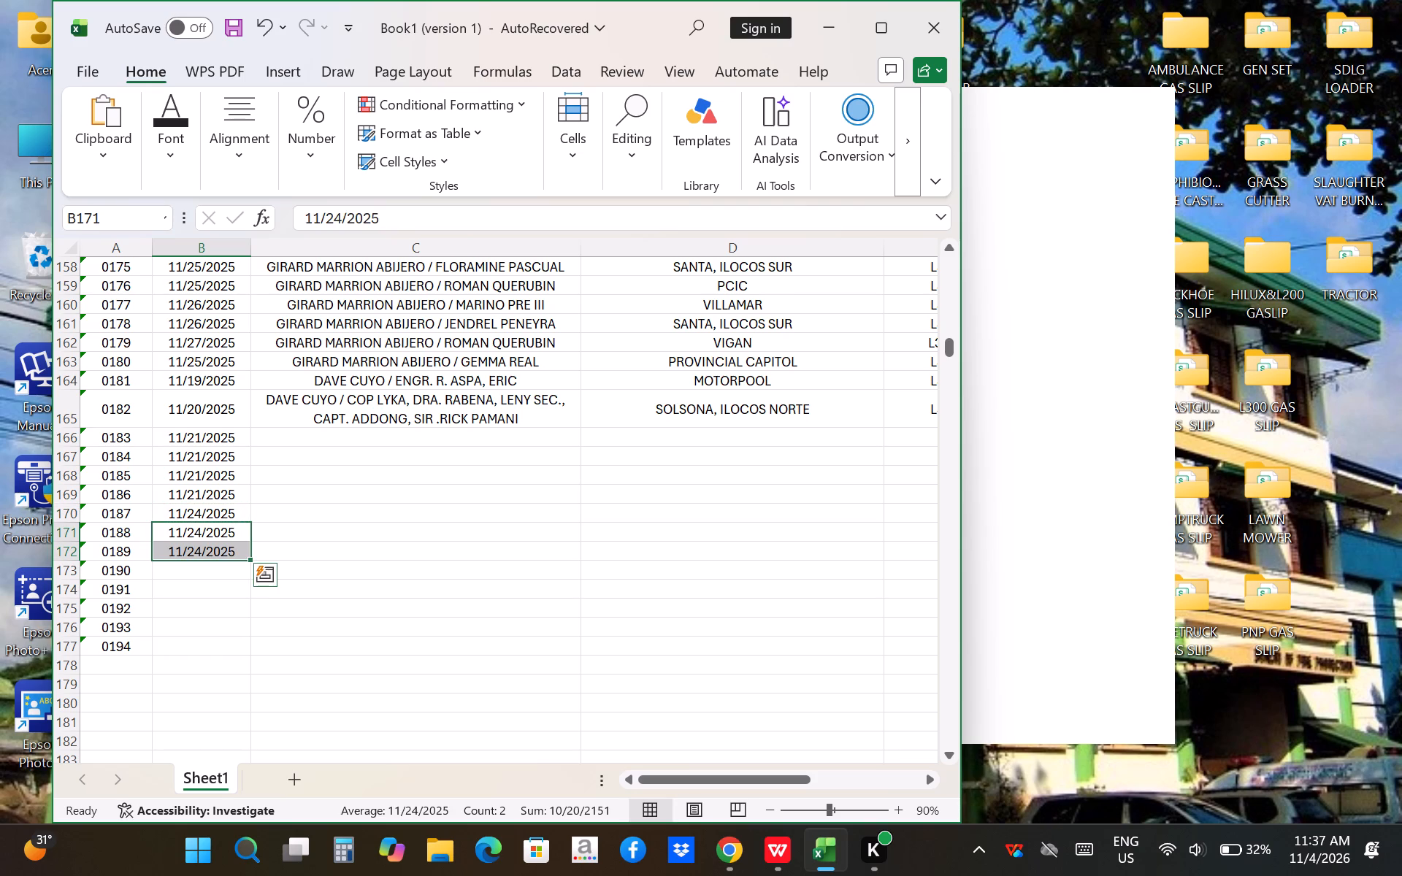
Copy ticket 0180's date, 11/25/2025, into the date cell of ticket 0190.
{"action": "left_click", "coordinate": [193, 569]}
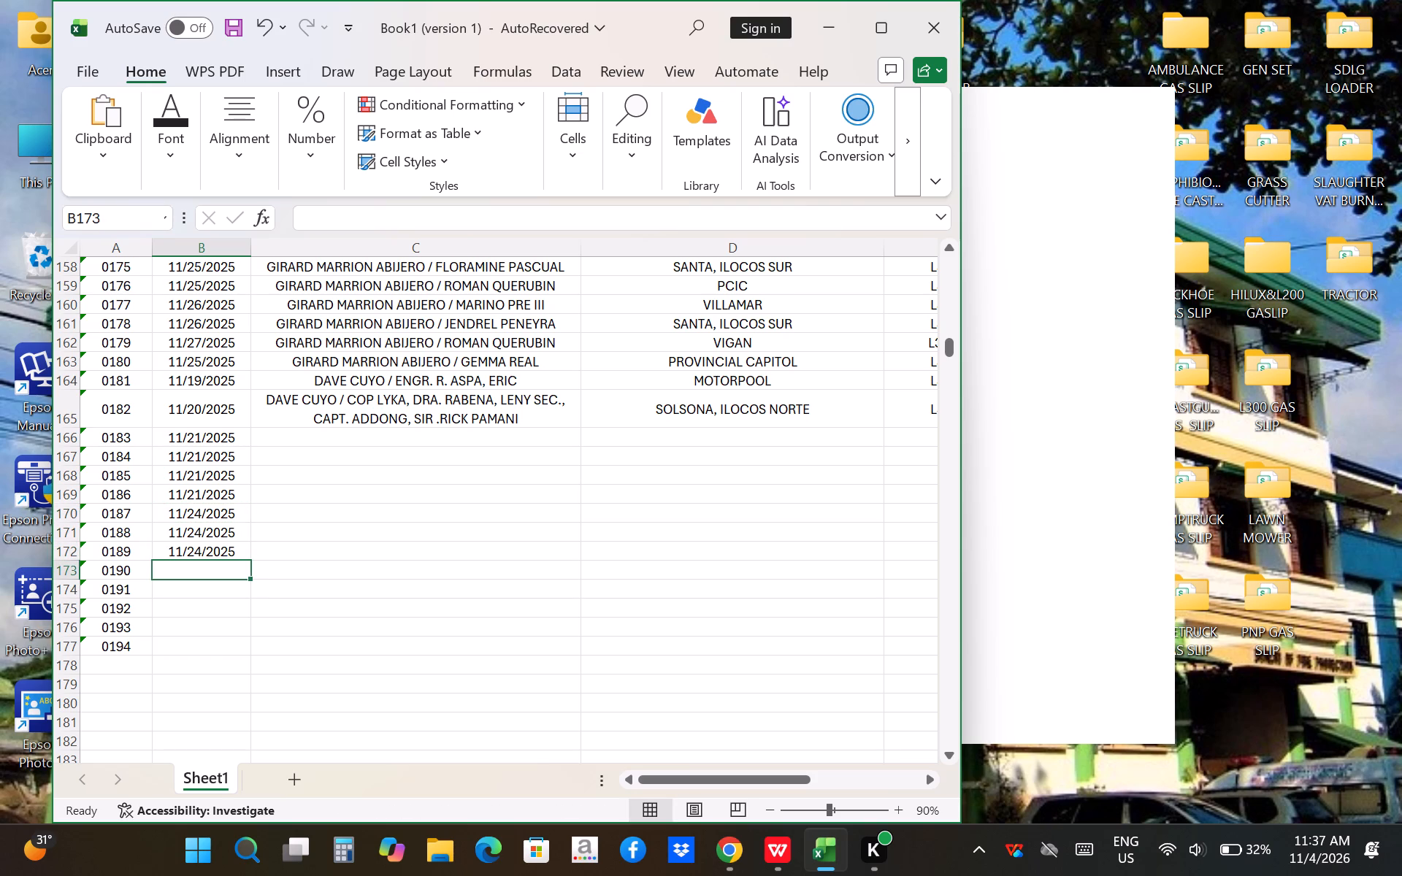
{"action": "left_click", "coordinate": [234, 358]}
{"action": "key", "text": "ctrl+c"}
{"action": "left_click", "coordinate": [179, 569]}
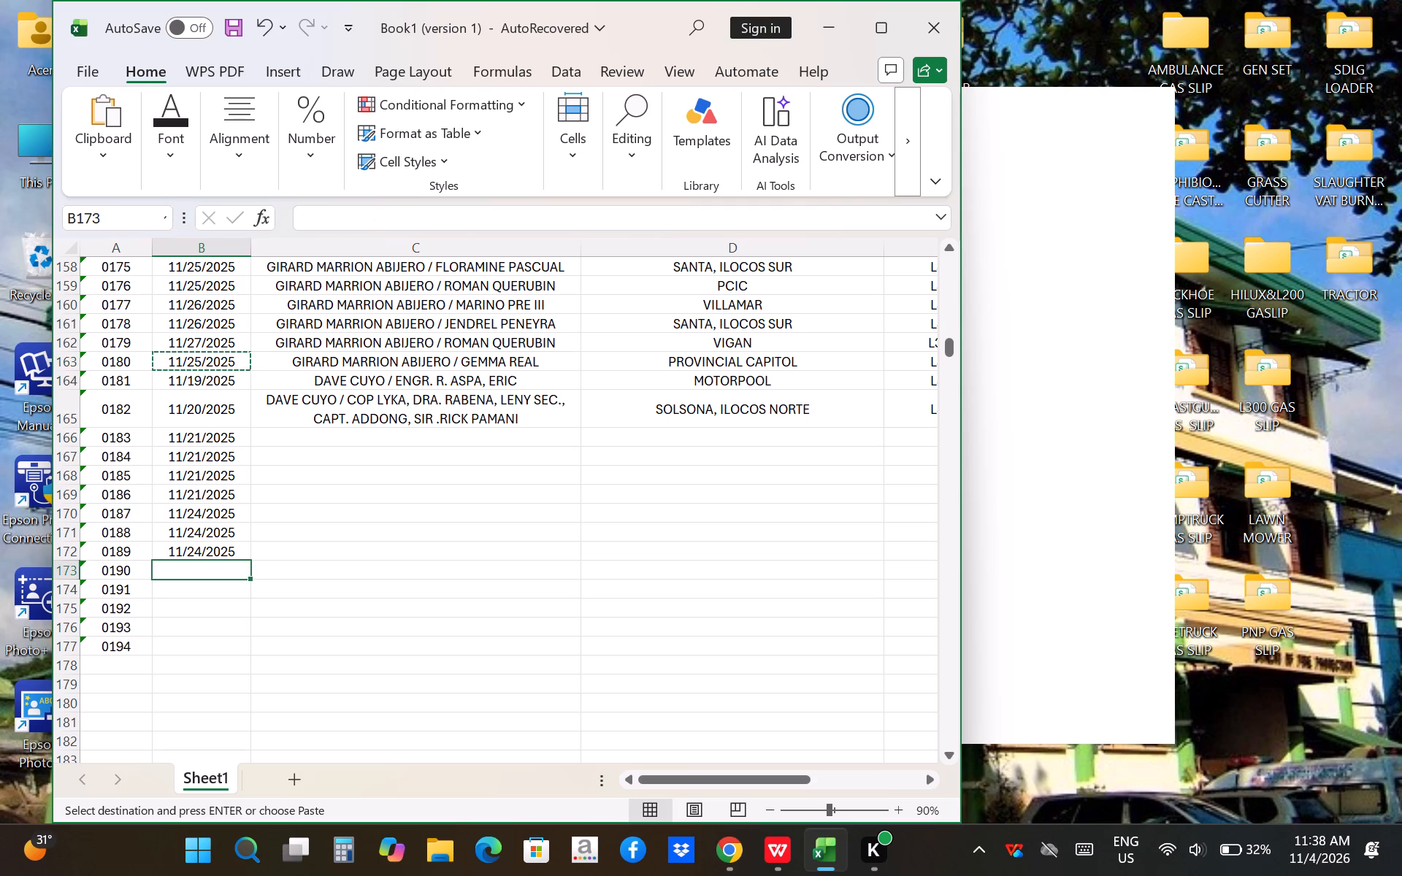
{"action": "key", "text": "Return"}
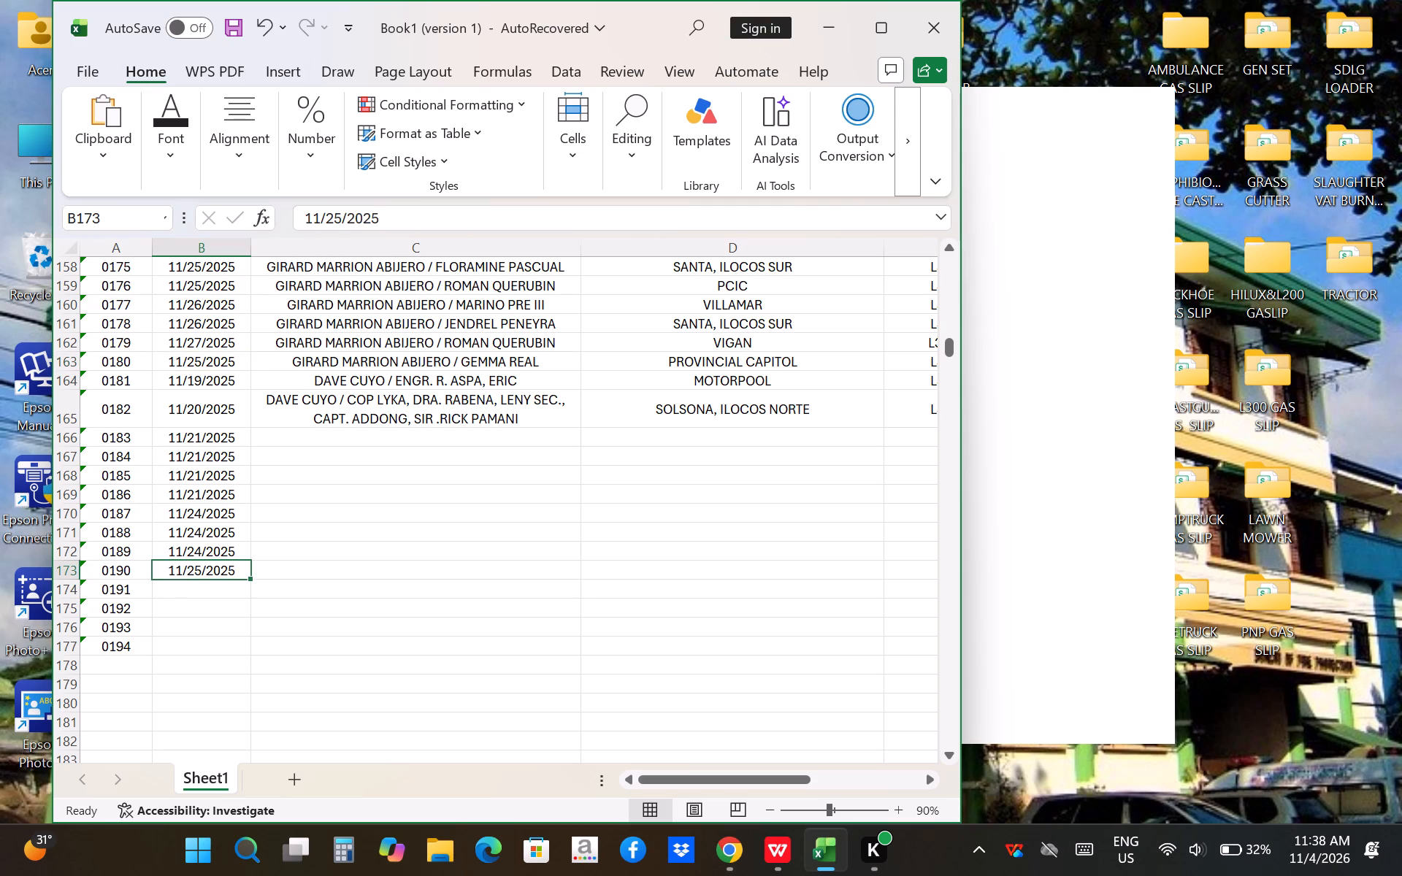
Enter the date 12/3/2025 for ticket 0191 and copy it to tickets 0192 through 0194.
{"action": "left_click", "coordinate": [190, 627]}
{"action": "left_click", "coordinate": [192, 589]}
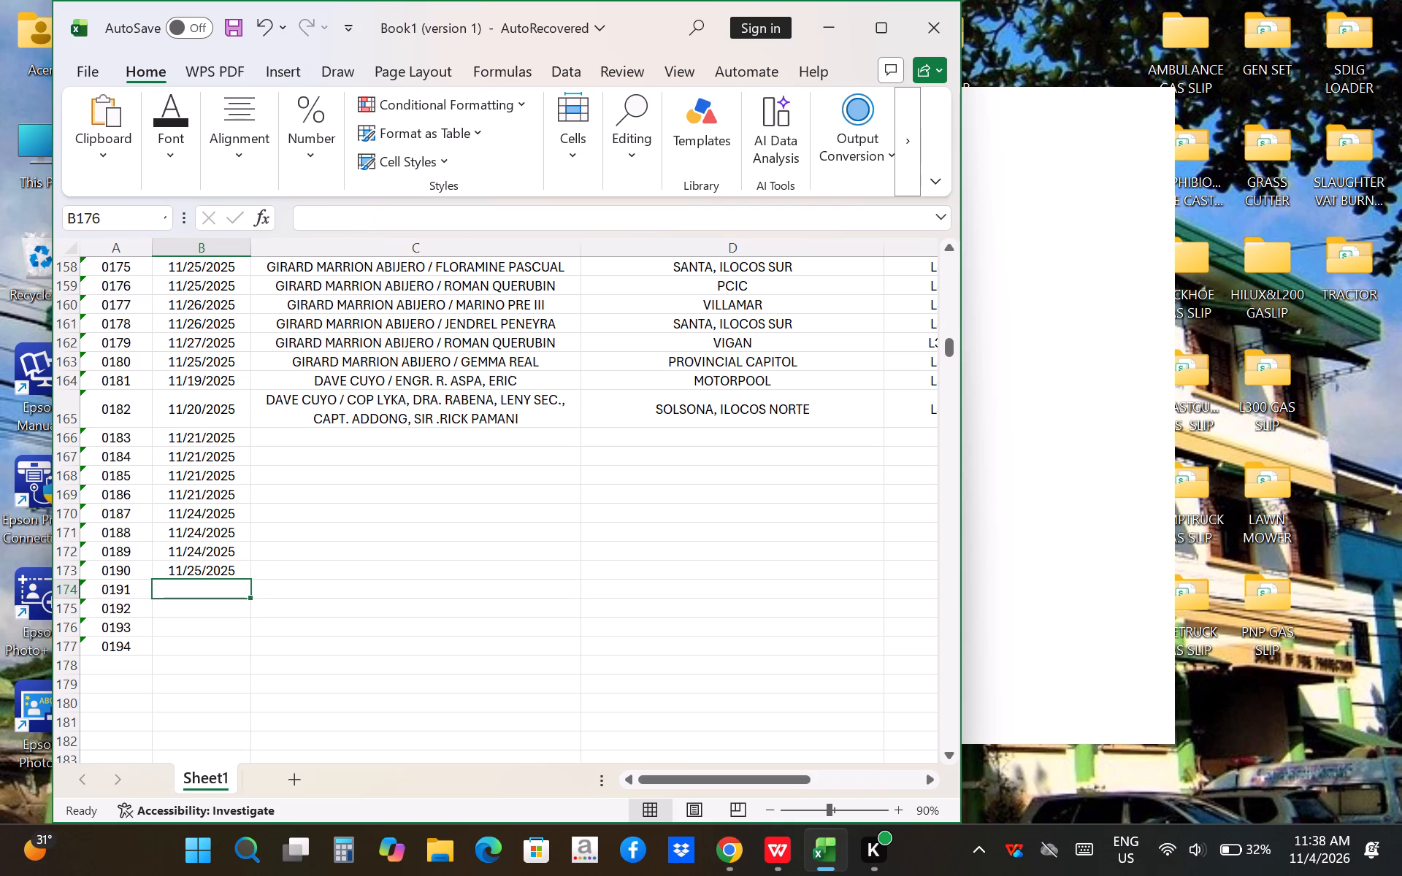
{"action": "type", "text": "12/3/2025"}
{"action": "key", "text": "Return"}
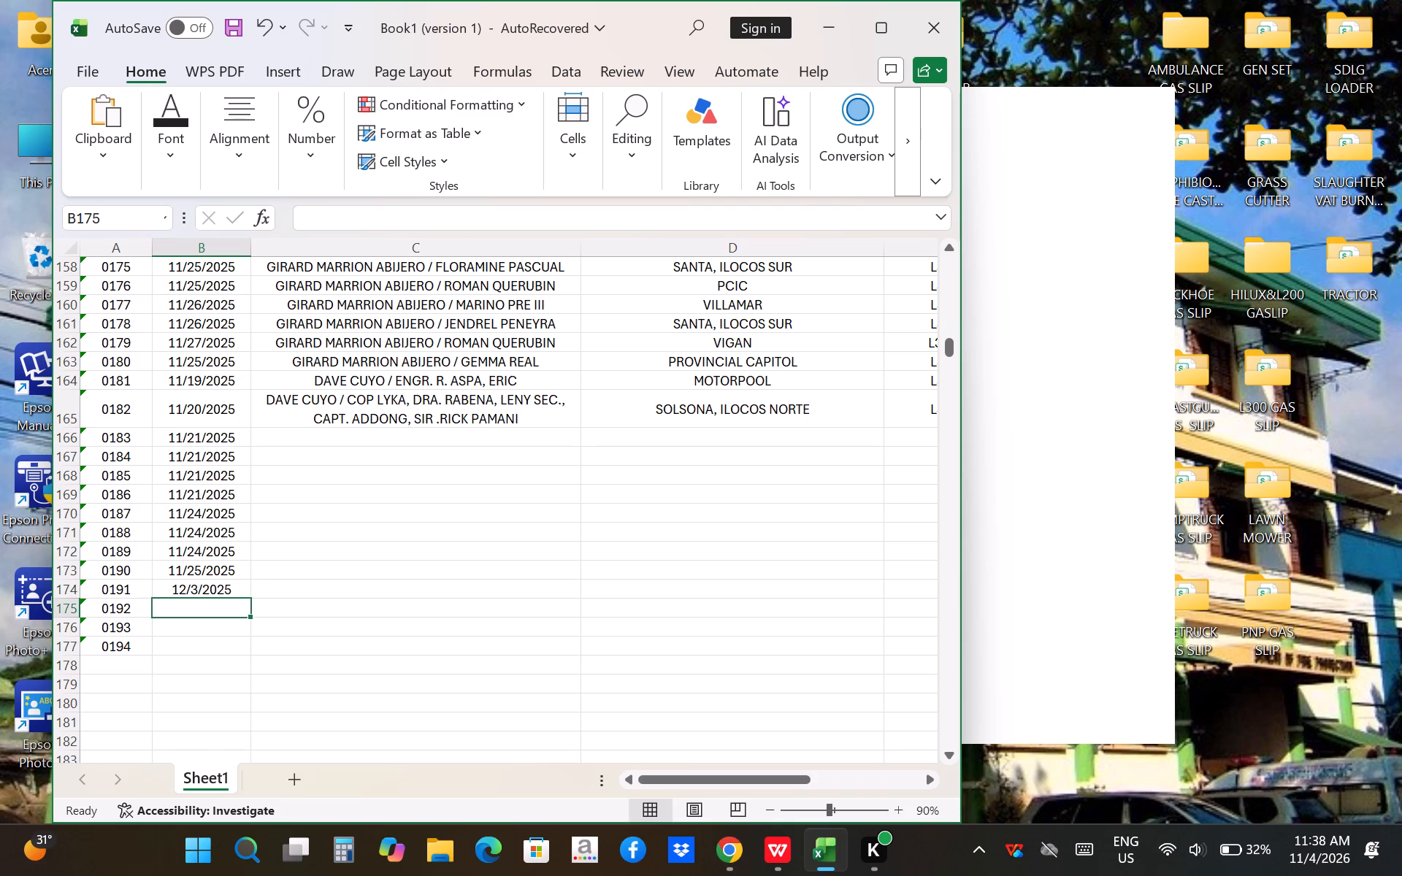
{"action": "left_click", "coordinate": [207, 593]}
{"action": "key", "text": "ctrl+c"}
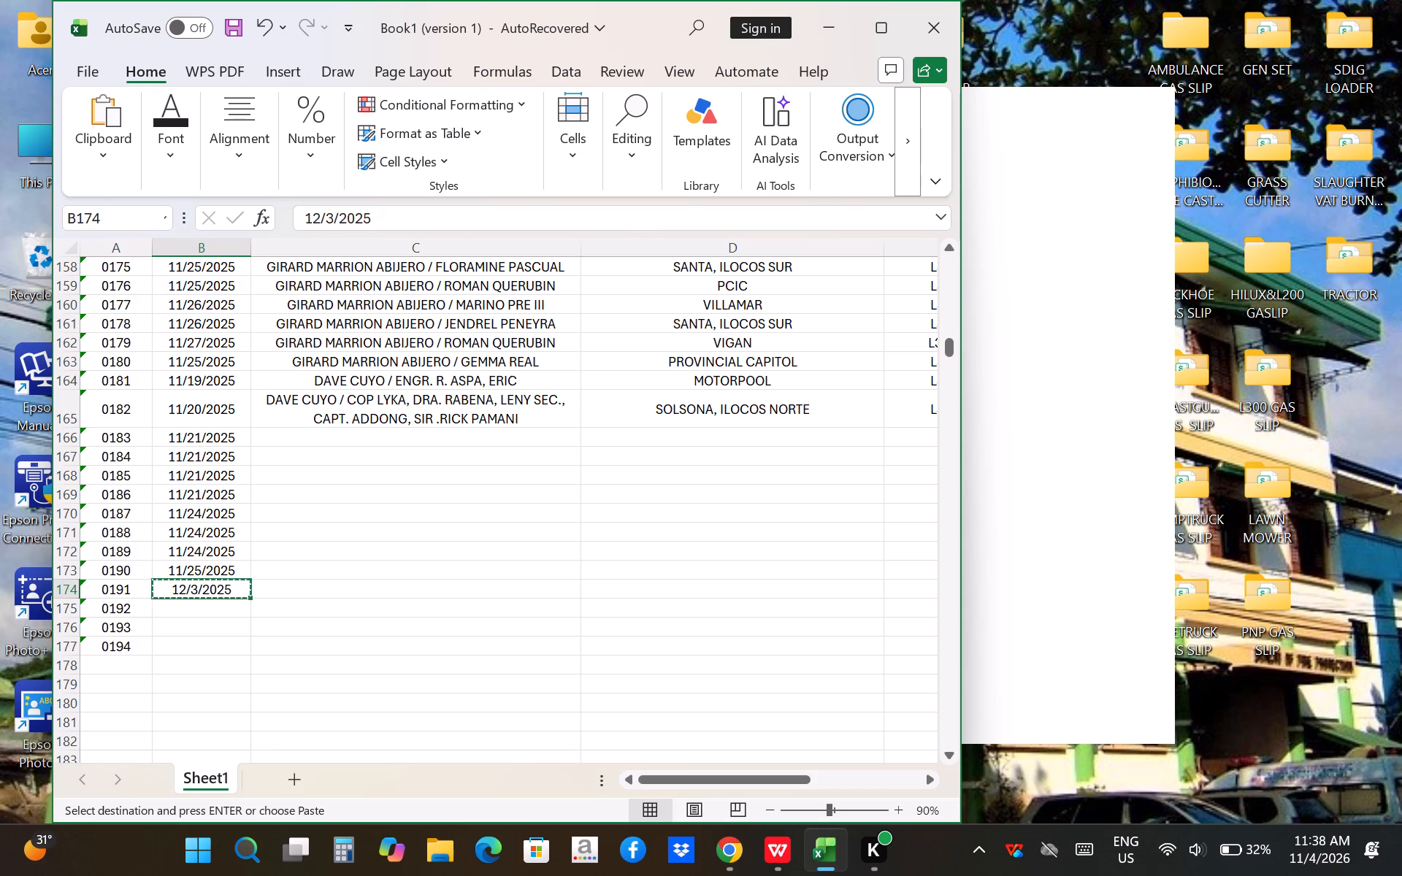
{"action": "left_click_drag", "start_coordinate": [196, 616], "coordinate": [191, 648]}
{"action": "key", "text": "Return"}
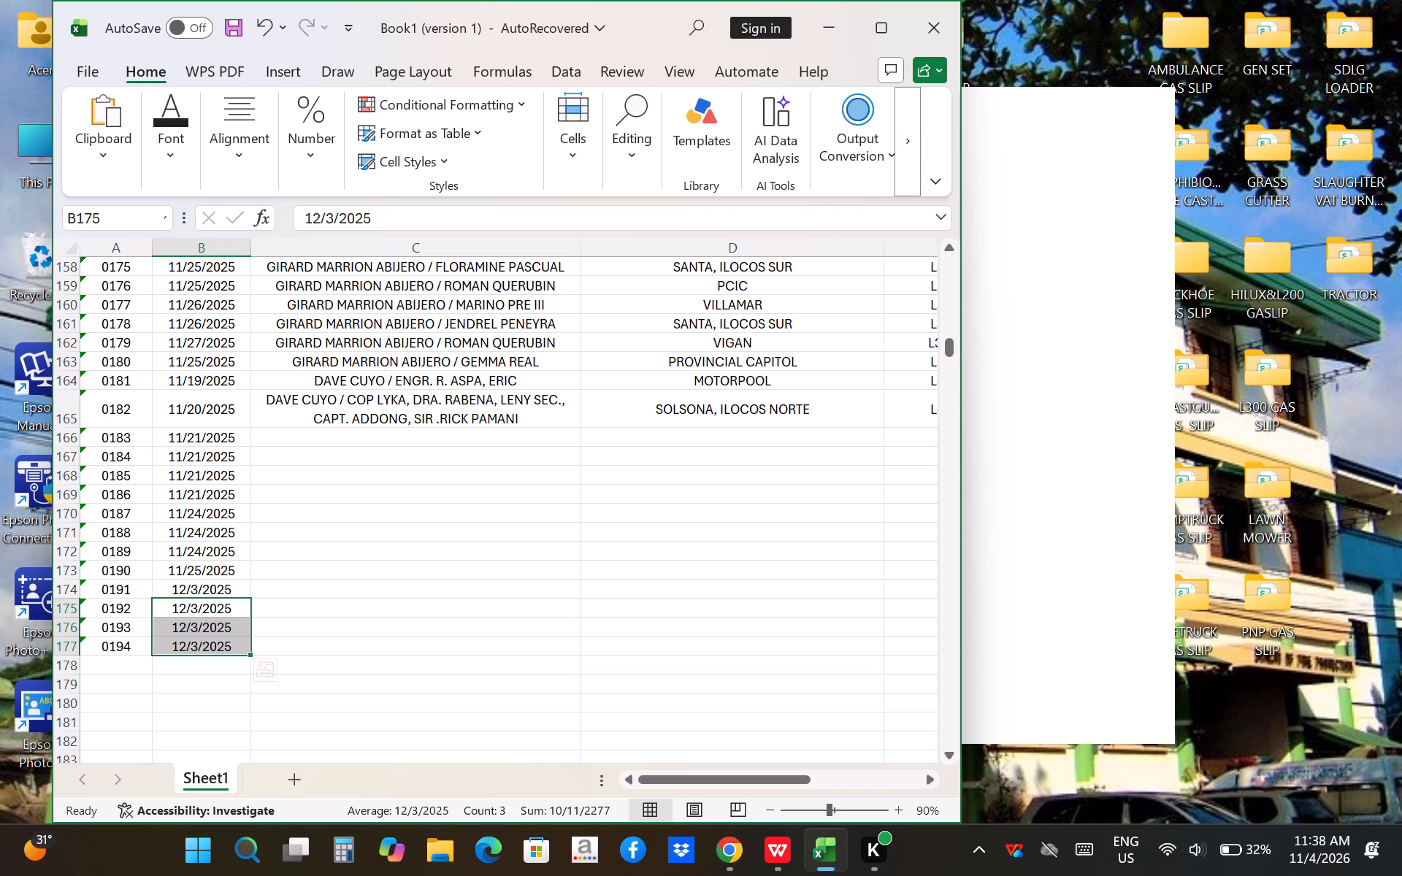
Fill ticket 0183's name cell with ticket 0182's first-listed person, a slash, and the companion's name.
{"action": "left_click", "coordinate": [304, 452]}
{"action": "left_click", "coordinate": [310, 439]}
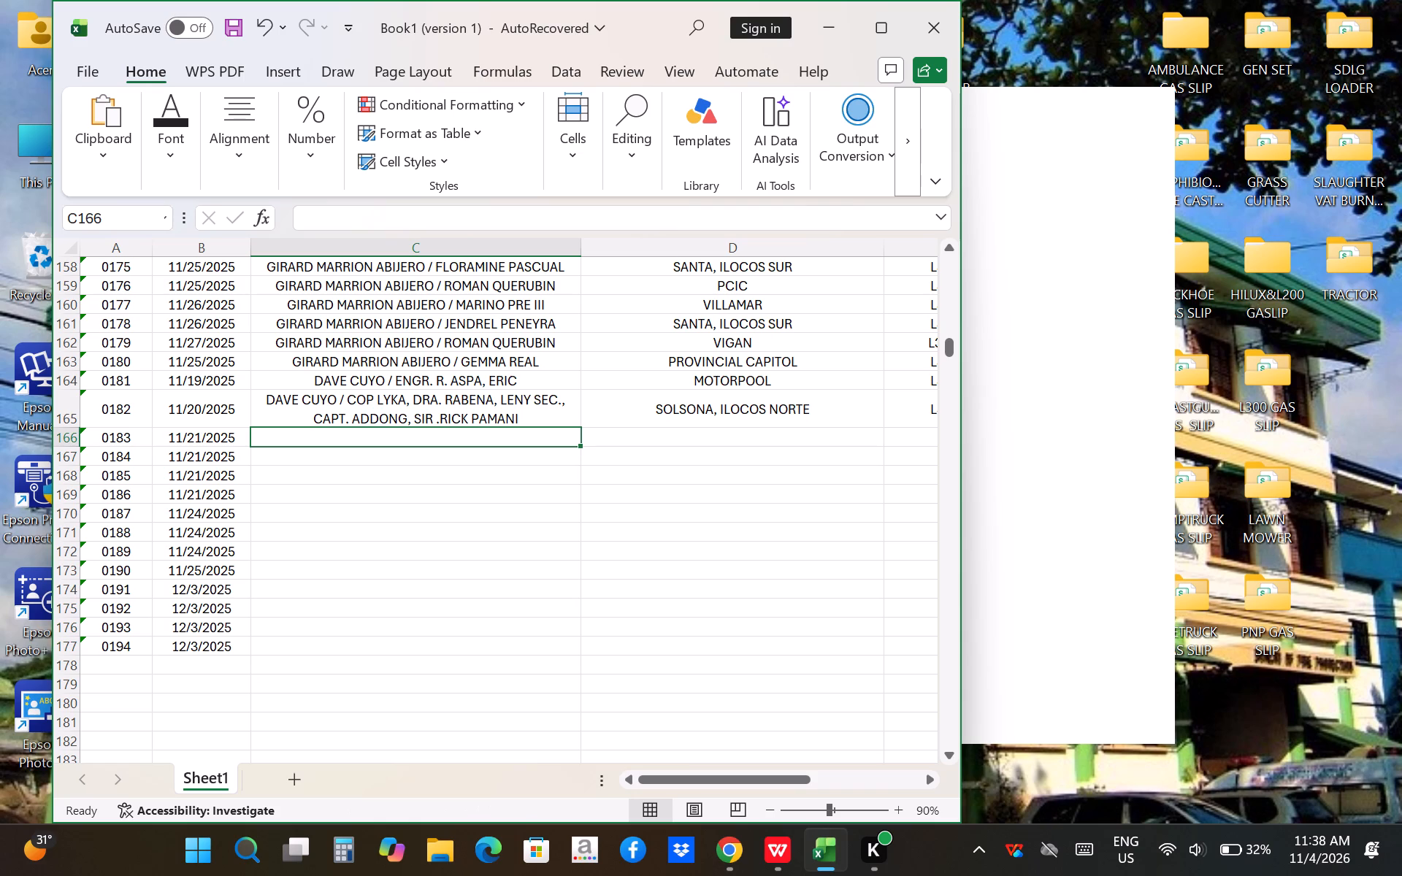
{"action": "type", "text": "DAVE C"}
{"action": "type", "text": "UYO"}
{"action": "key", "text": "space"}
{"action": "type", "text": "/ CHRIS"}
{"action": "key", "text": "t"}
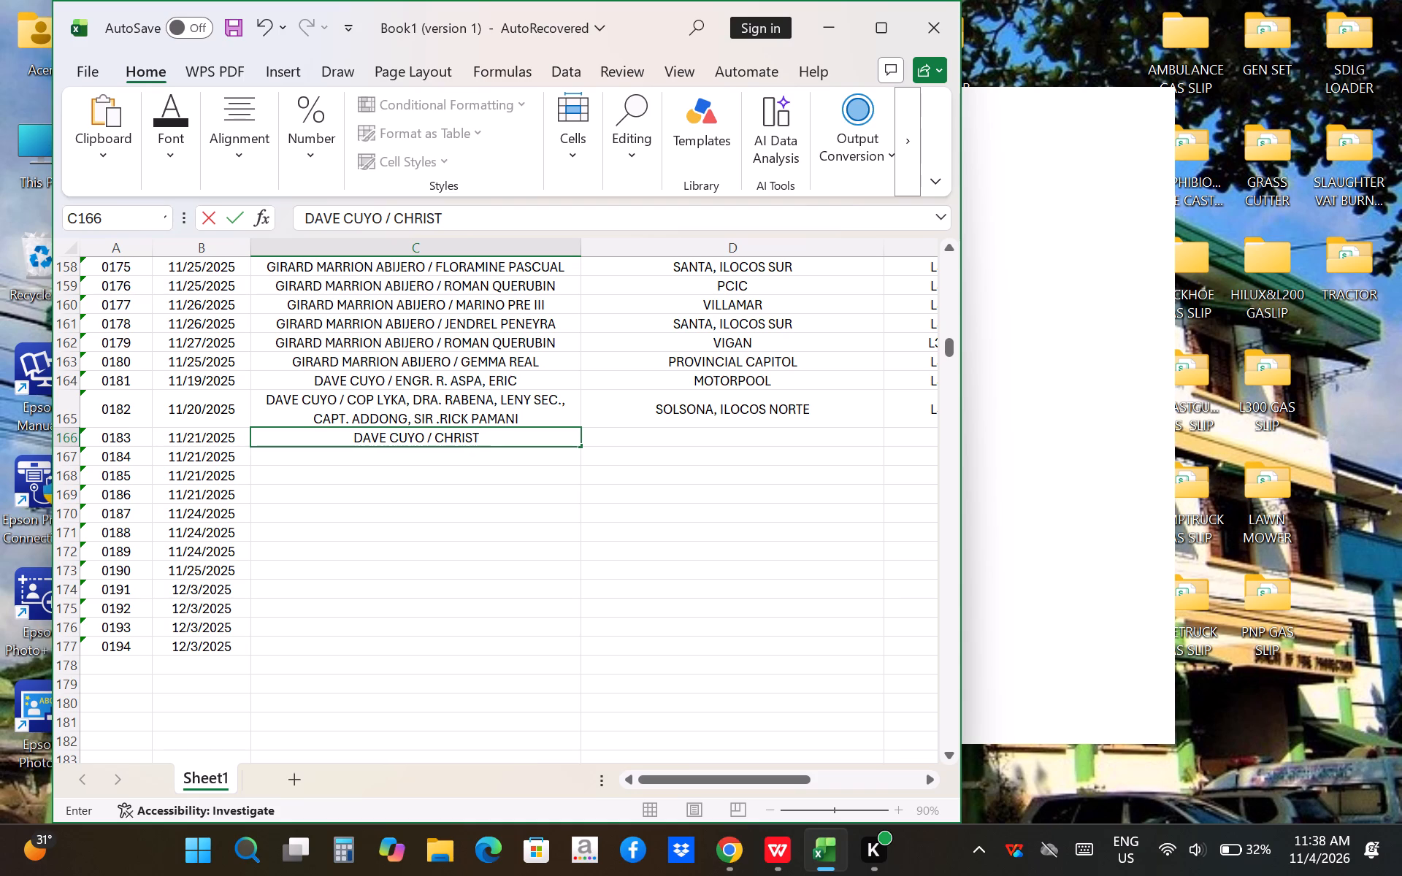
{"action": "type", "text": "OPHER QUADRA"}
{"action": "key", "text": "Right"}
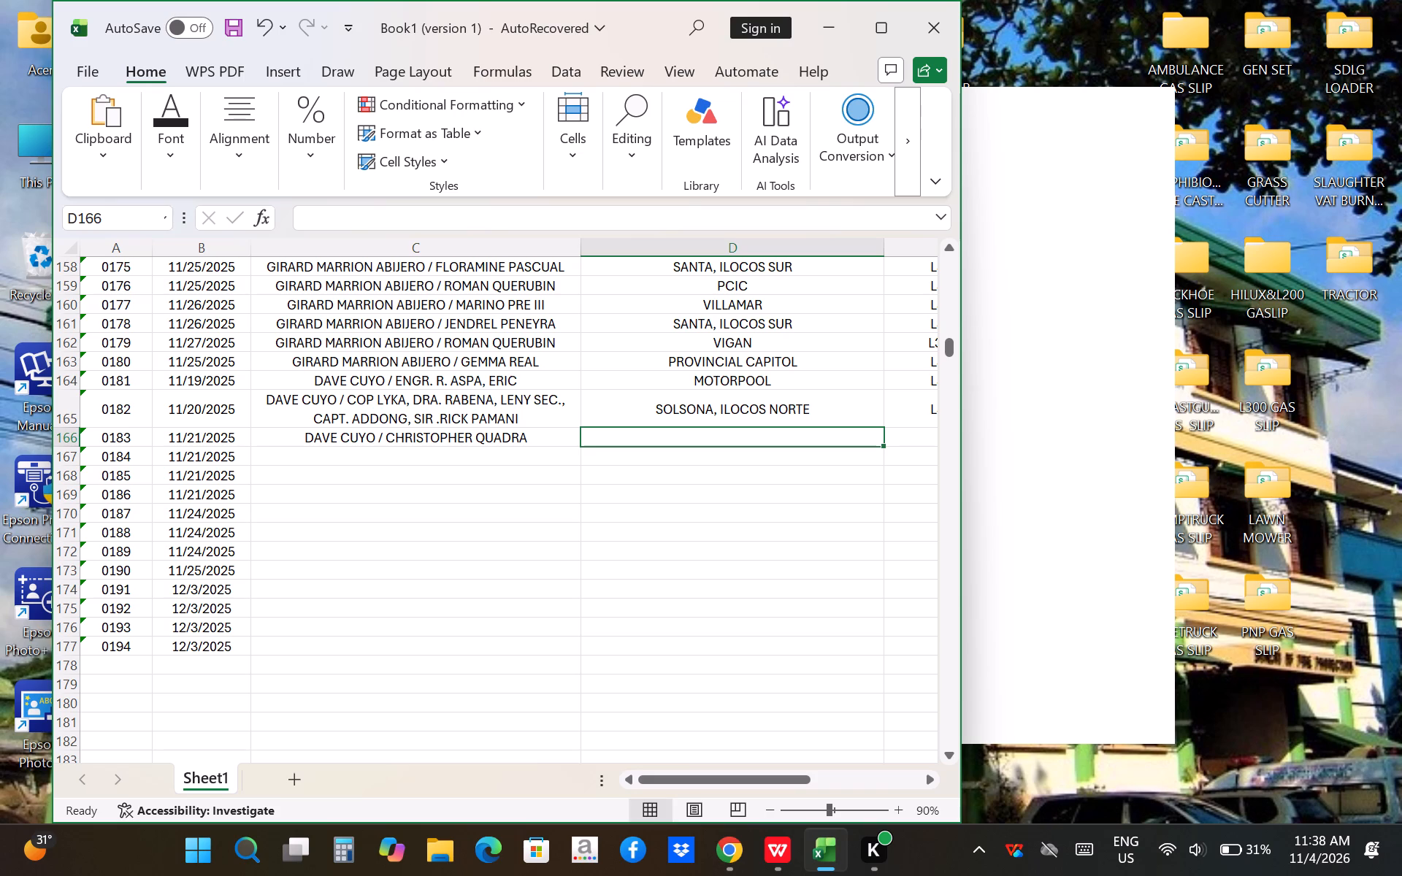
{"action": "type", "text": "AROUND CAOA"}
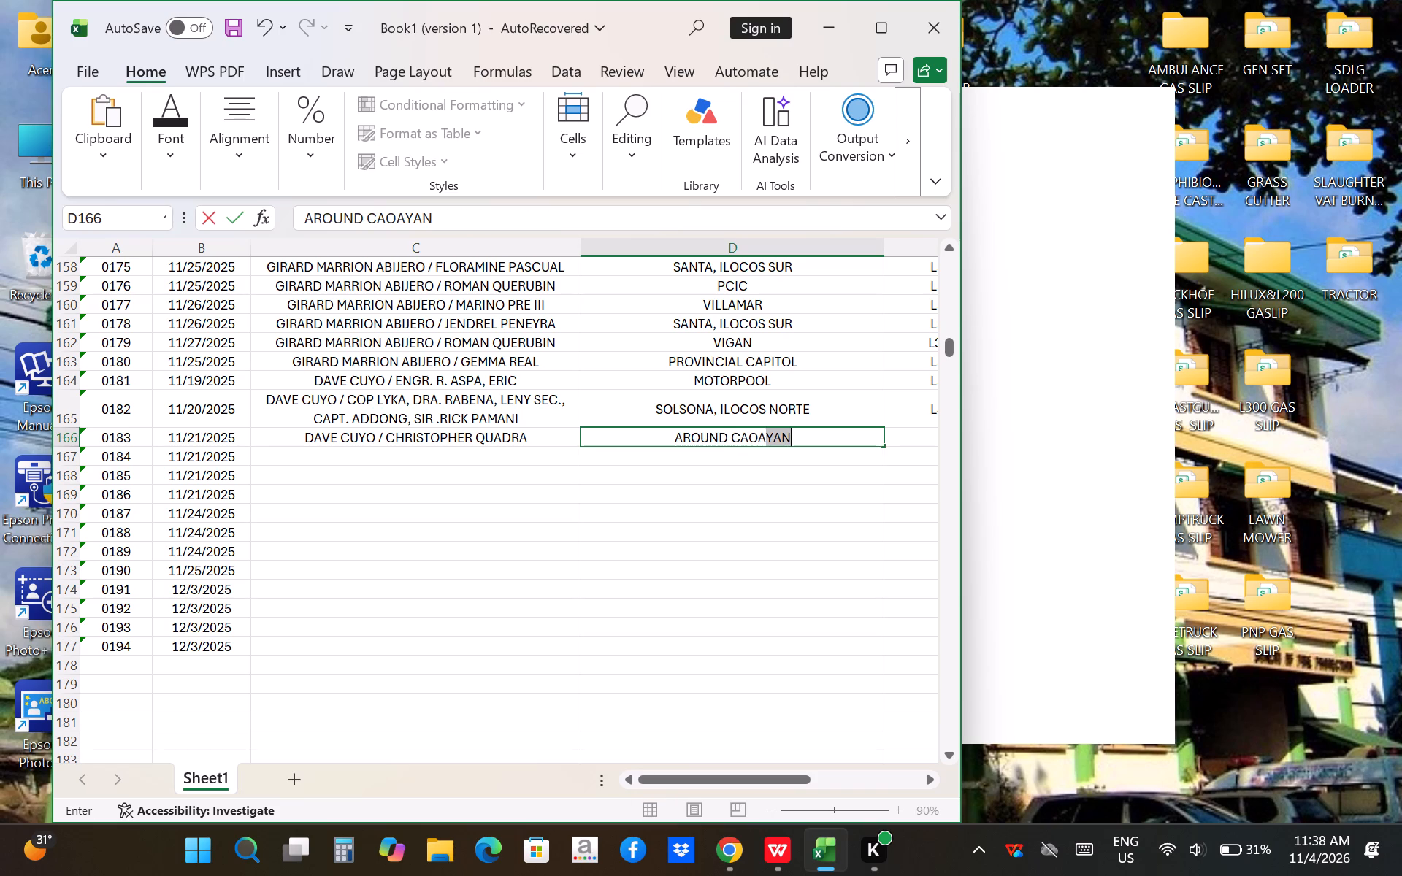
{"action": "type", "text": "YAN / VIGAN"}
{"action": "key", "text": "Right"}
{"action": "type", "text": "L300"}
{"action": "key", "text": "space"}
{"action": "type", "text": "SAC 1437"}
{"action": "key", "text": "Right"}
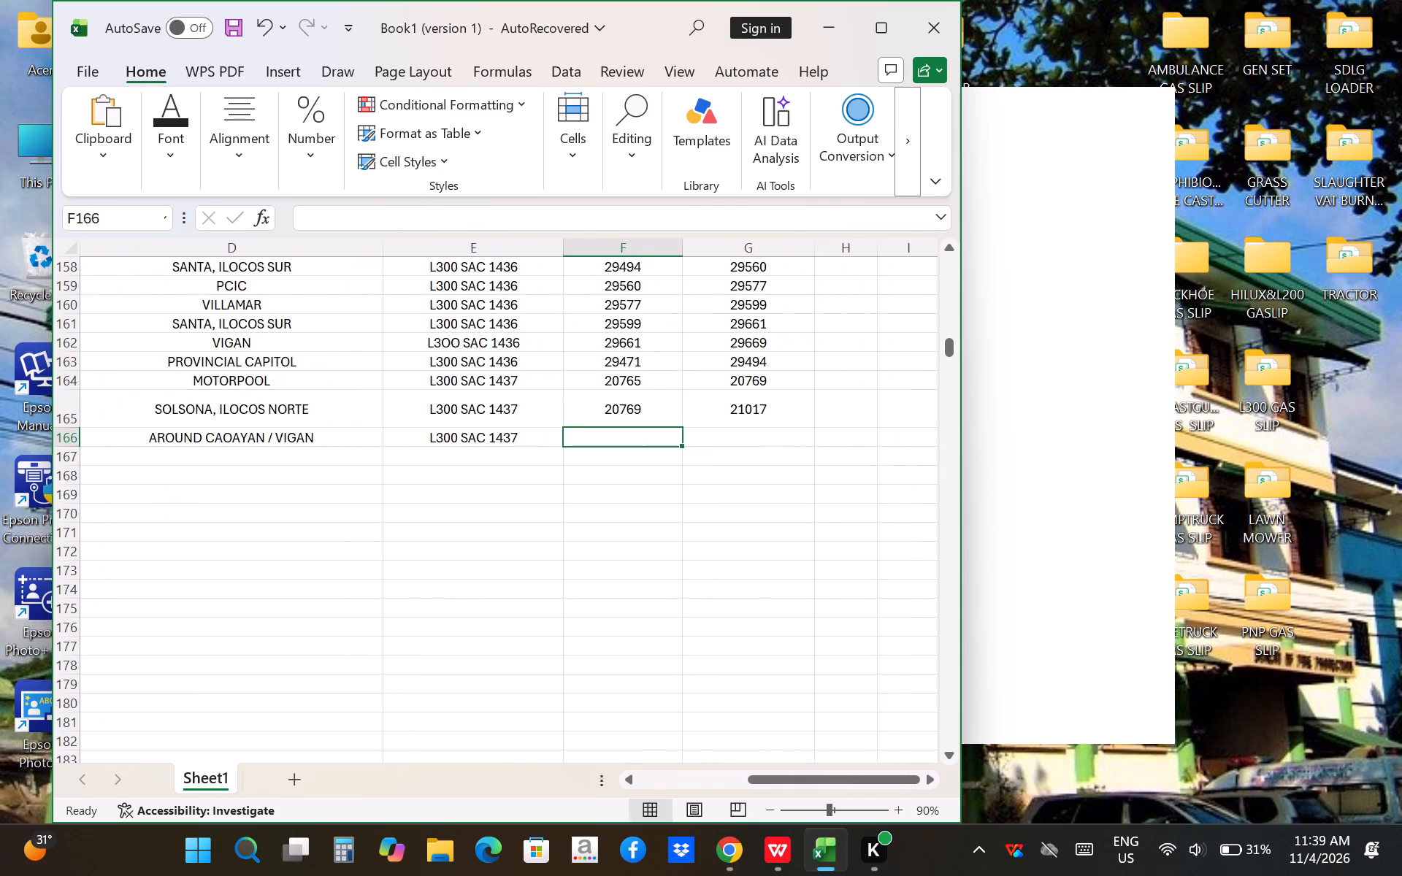
Enter ticket 0183's readings, 21017 in column F and 21036 in column G.
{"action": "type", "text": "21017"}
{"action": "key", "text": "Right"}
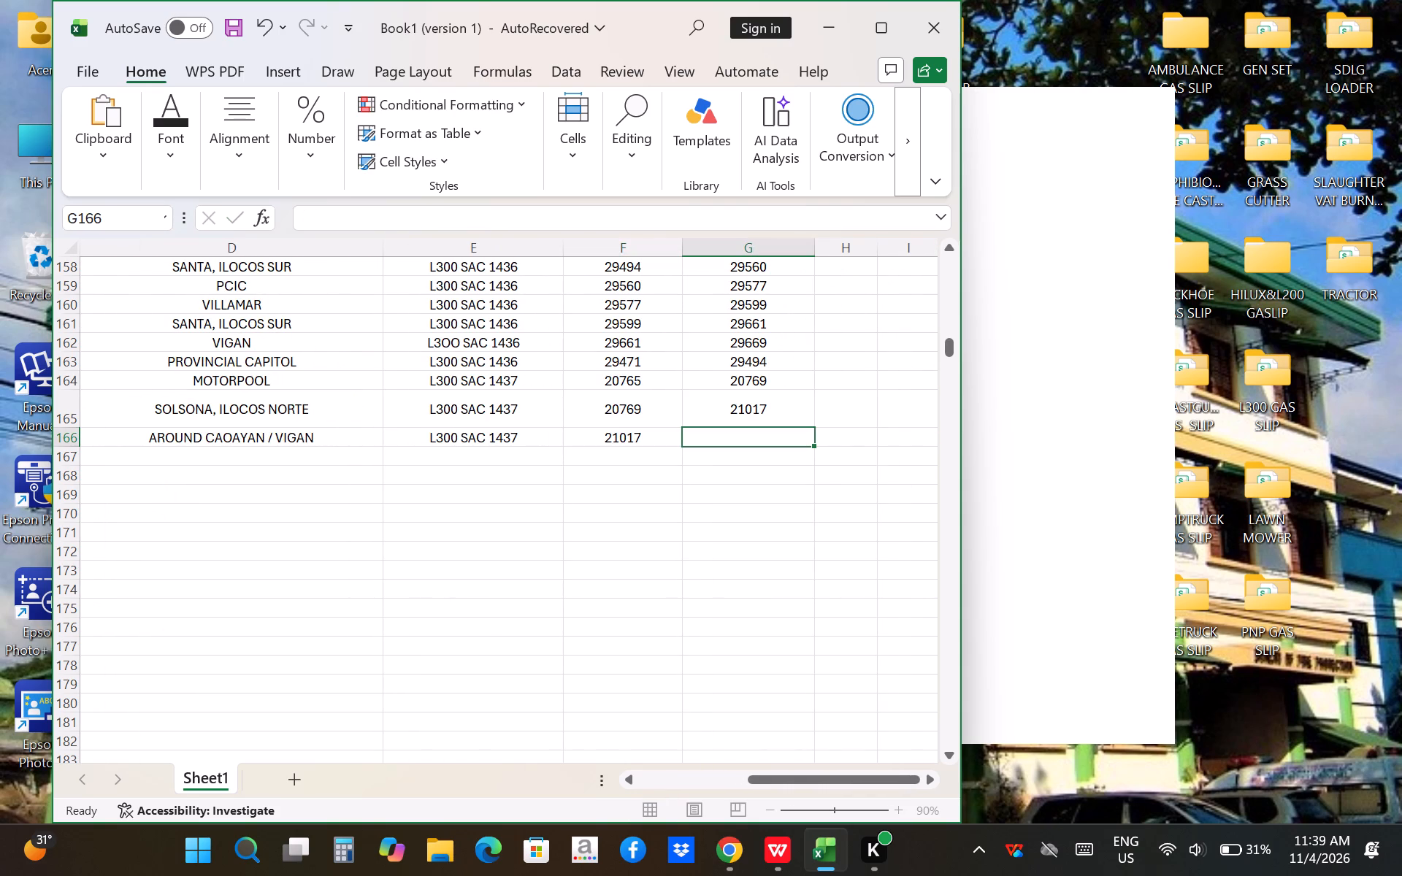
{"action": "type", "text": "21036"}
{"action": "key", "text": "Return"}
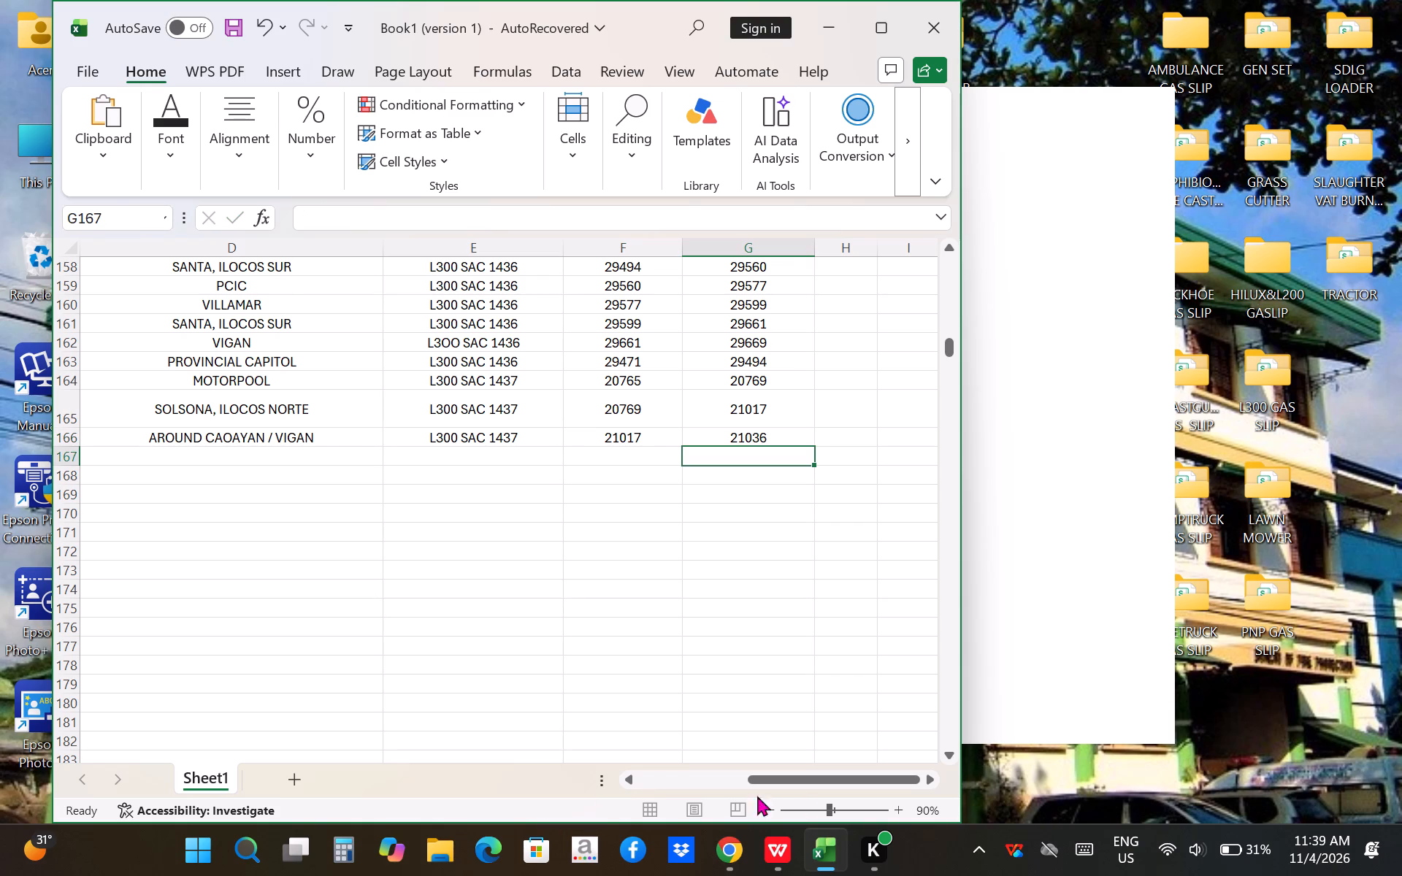
Fill ticket 0184's name cell with ticket 0183's first-listed person, a slash, and the new companion's name.
{"action": "left_click_drag", "start_coordinate": [799, 773], "coordinate": [358, 723]}
{"action": "left_click", "coordinate": [312, 456]}
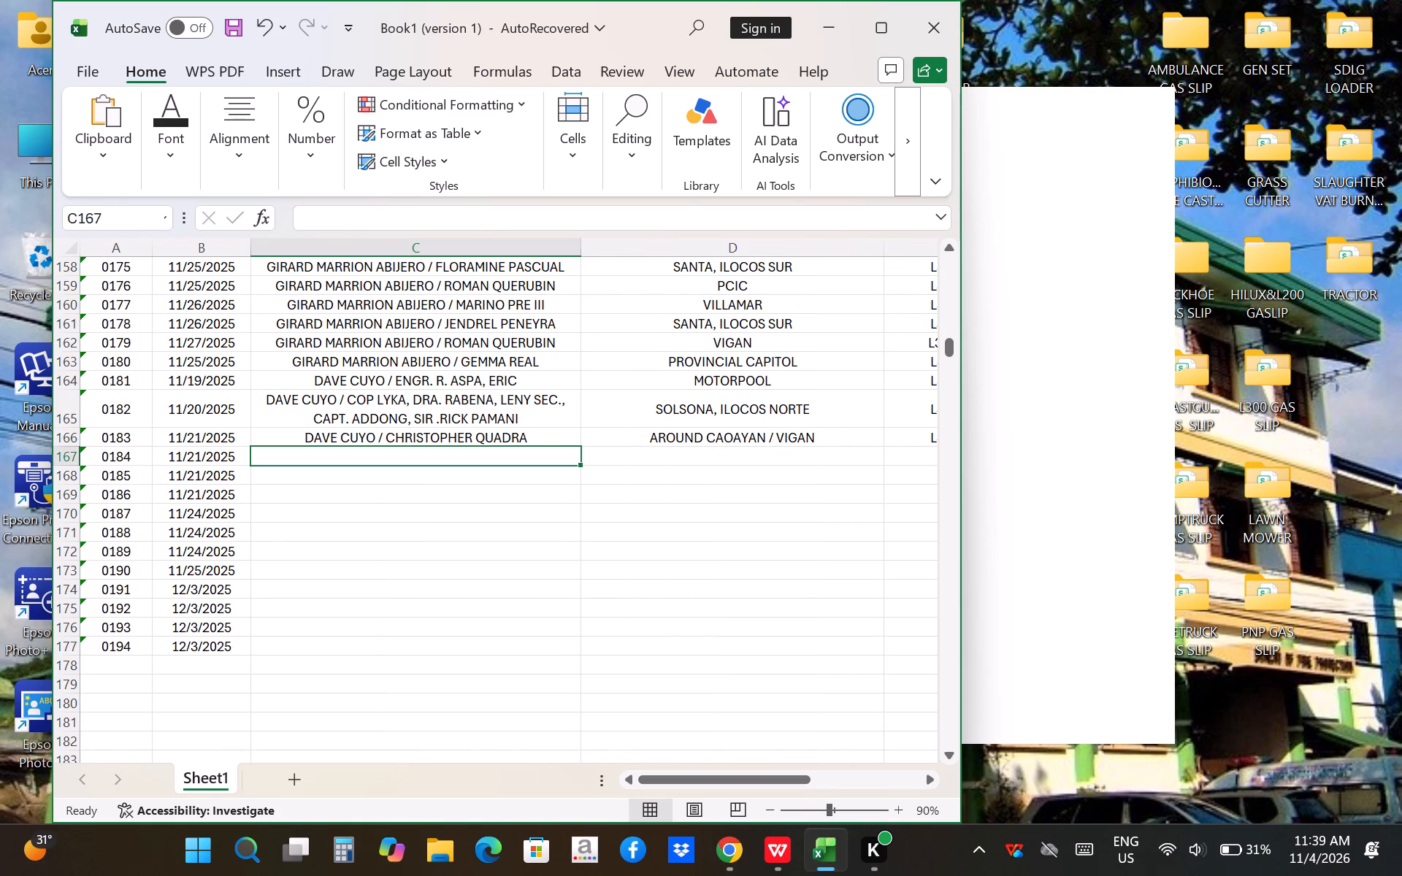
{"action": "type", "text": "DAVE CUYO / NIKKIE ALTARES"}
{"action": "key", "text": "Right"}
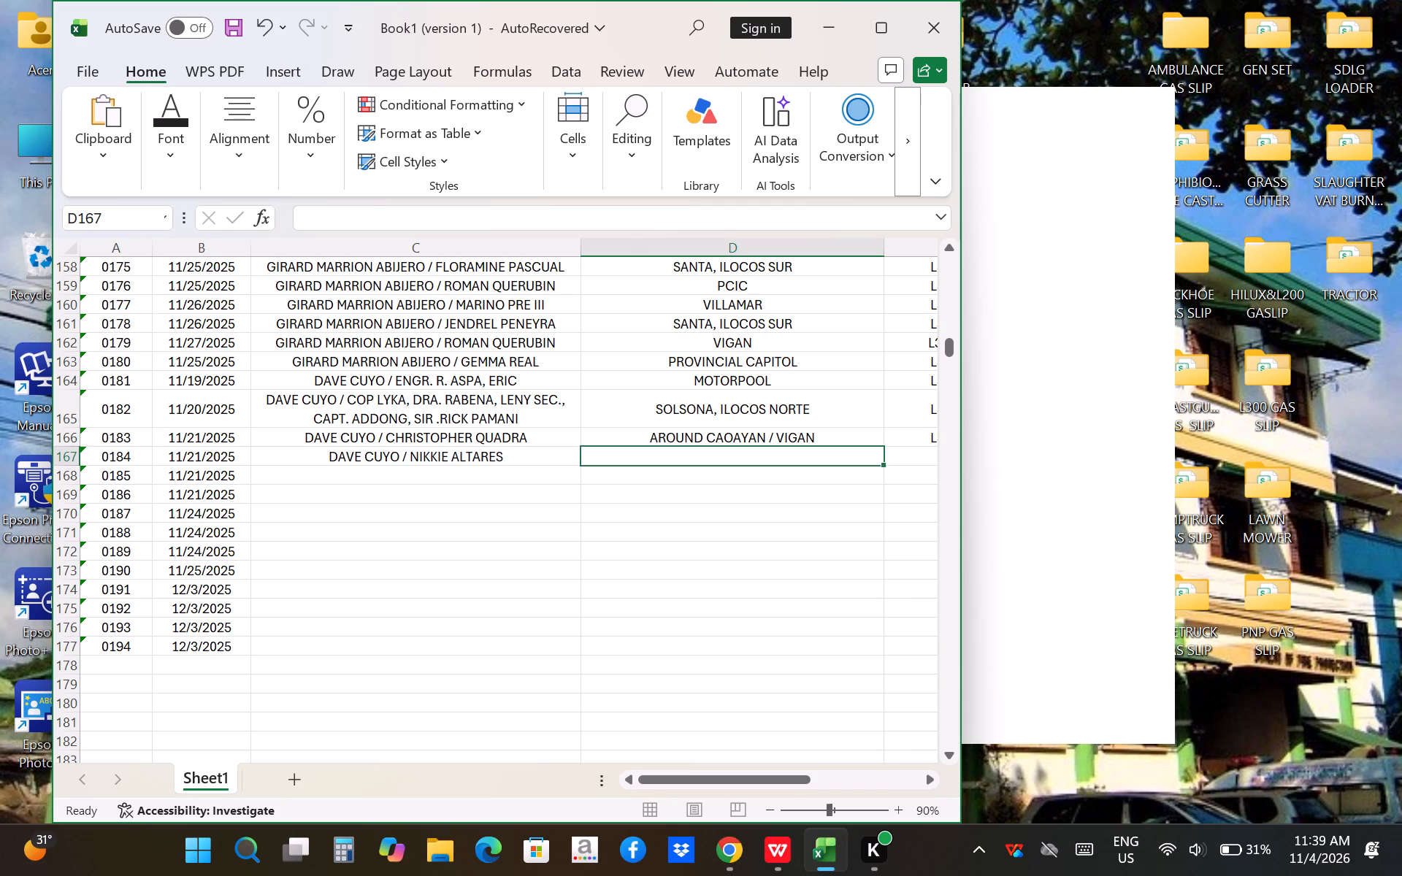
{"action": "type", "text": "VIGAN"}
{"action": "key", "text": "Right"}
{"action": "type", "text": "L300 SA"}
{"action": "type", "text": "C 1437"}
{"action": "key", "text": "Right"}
Enter ticket 0184's readings, 21036 in column F and 21048 in column G.
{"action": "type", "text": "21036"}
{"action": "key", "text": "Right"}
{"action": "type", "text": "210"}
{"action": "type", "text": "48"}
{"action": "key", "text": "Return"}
Fill ticket 0185's name cell with ticket 0184's first-listed person, a slash, and only one companion's name, discarding the suggested extra name.
{"action": "left_click_drag", "start_coordinate": [853, 775], "coordinate": [713, 764]}
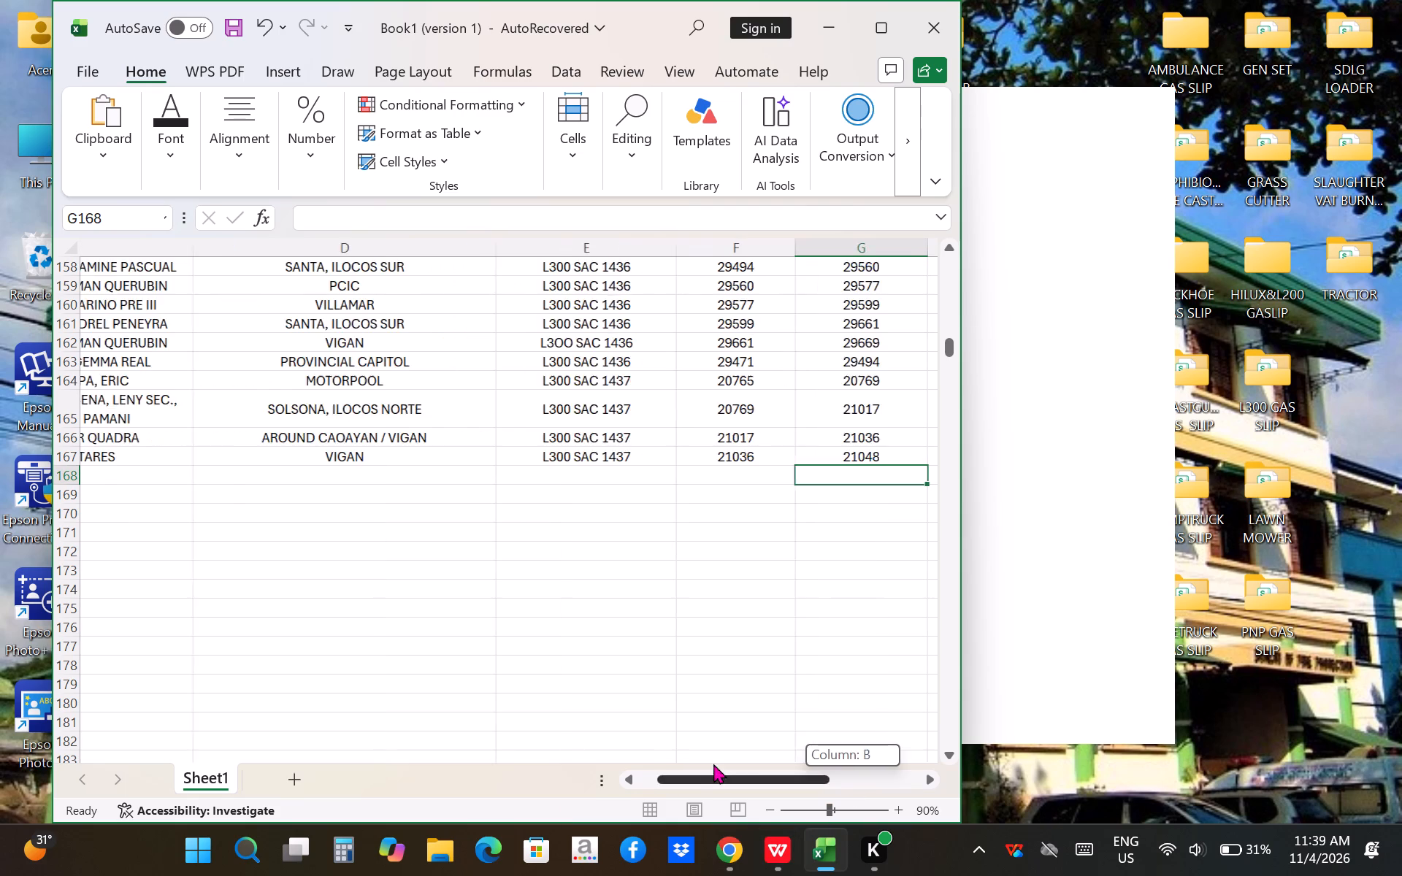
{"action": "left_click_drag", "start_coordinate": [713, 764], "coordinate": [645, 763]}
{"action": "left_click", "coordinate": [372, 477]}
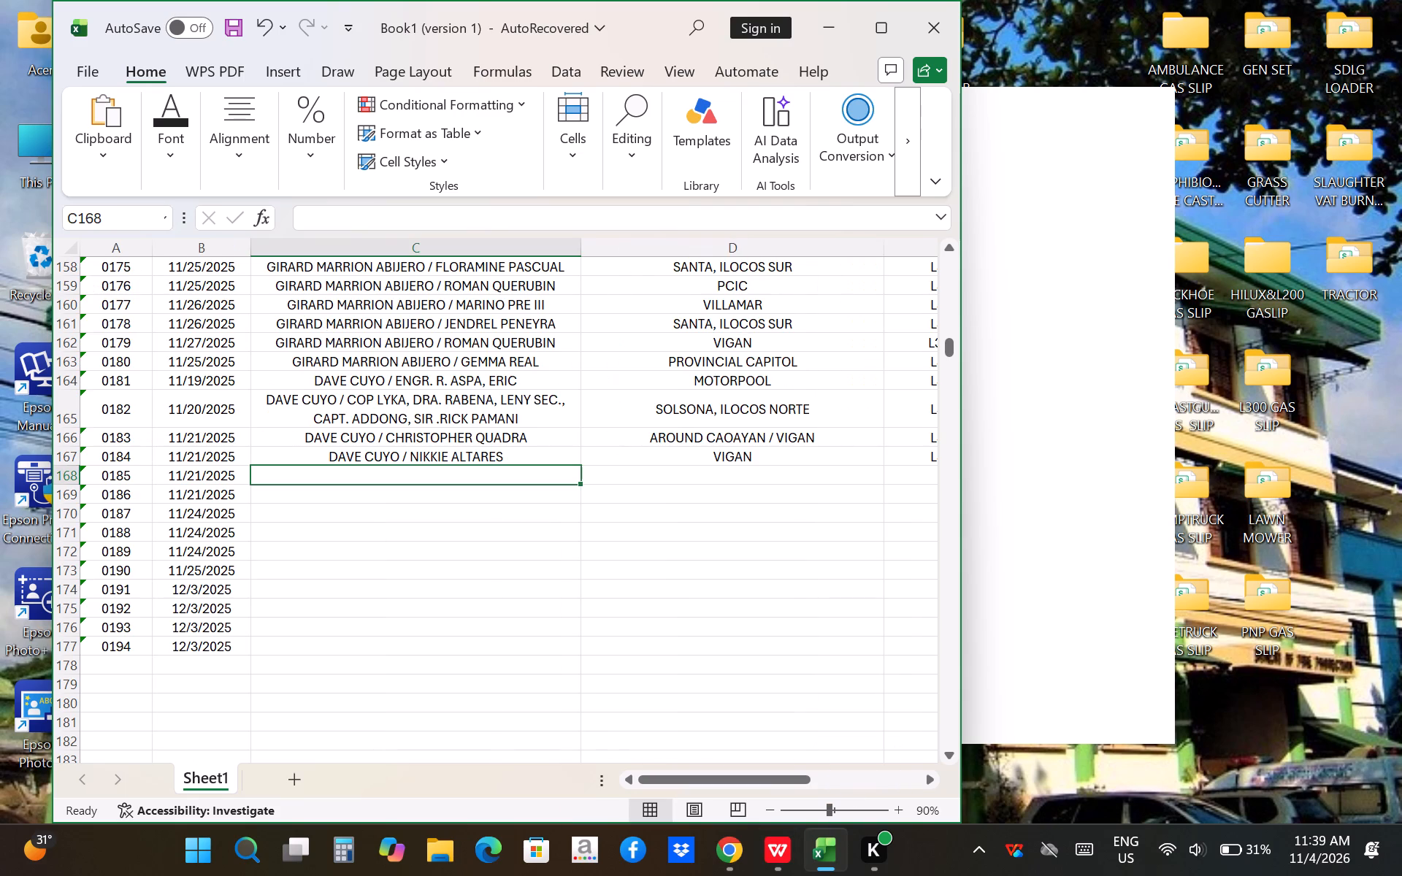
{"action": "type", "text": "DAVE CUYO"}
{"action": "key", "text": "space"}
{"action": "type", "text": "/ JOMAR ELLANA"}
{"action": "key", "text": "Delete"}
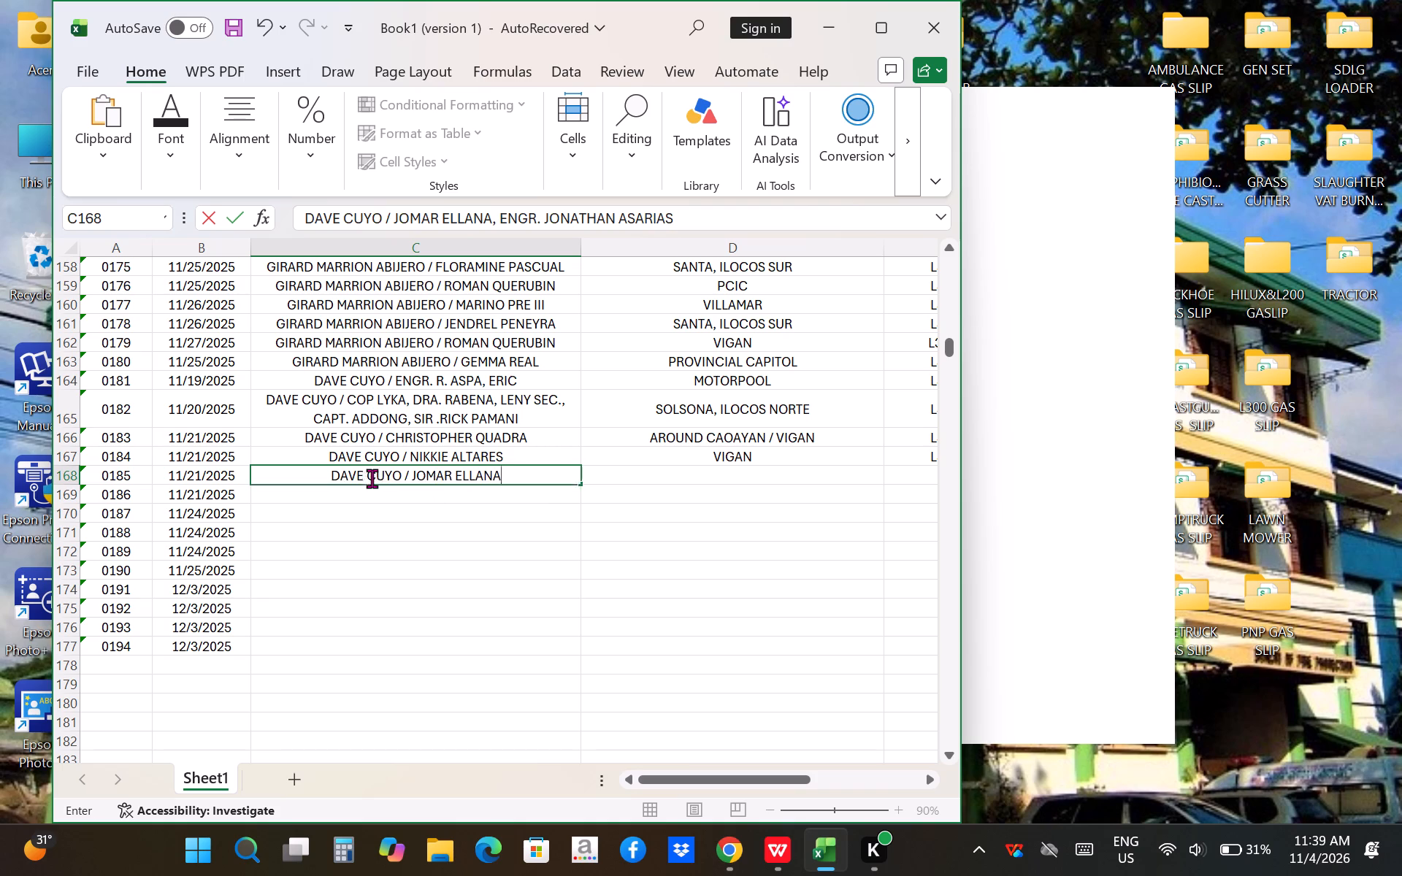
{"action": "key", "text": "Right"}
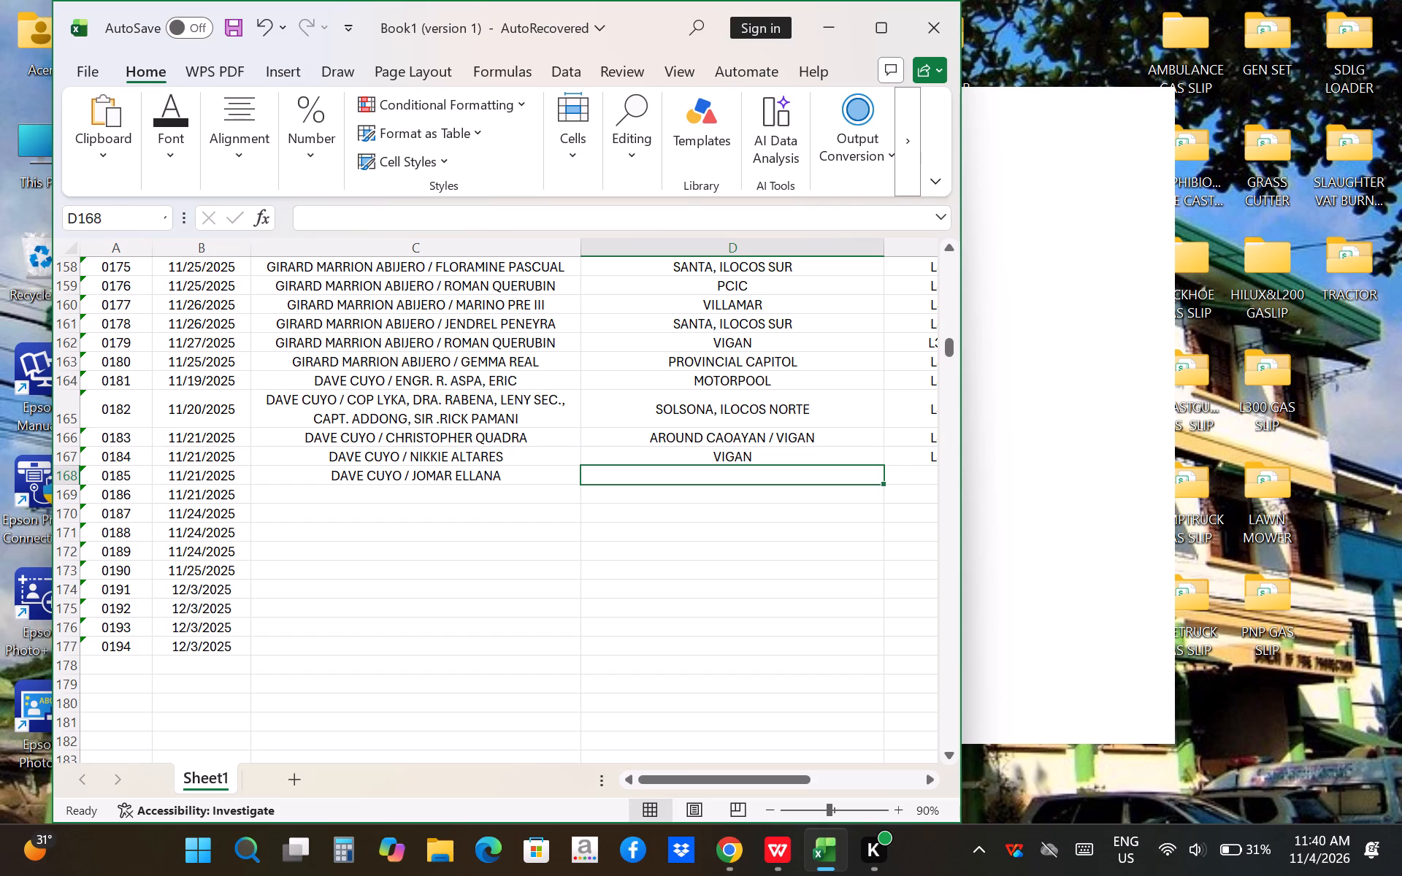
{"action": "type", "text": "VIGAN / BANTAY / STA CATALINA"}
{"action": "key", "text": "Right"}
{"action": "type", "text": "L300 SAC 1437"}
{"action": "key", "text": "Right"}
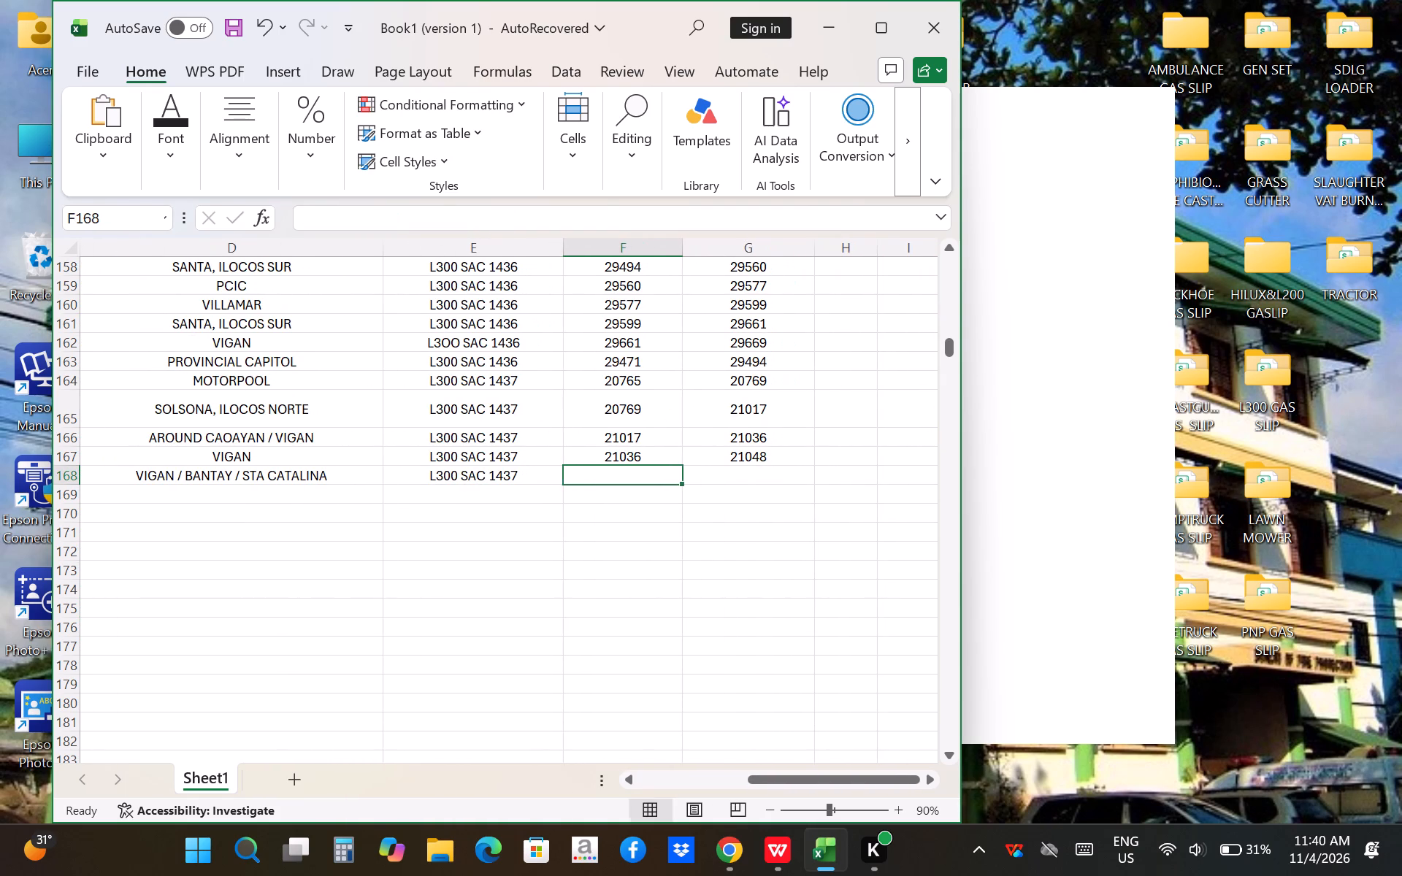
Enter ticket 0185's readings, 21048 in column F and 21073 in column G.
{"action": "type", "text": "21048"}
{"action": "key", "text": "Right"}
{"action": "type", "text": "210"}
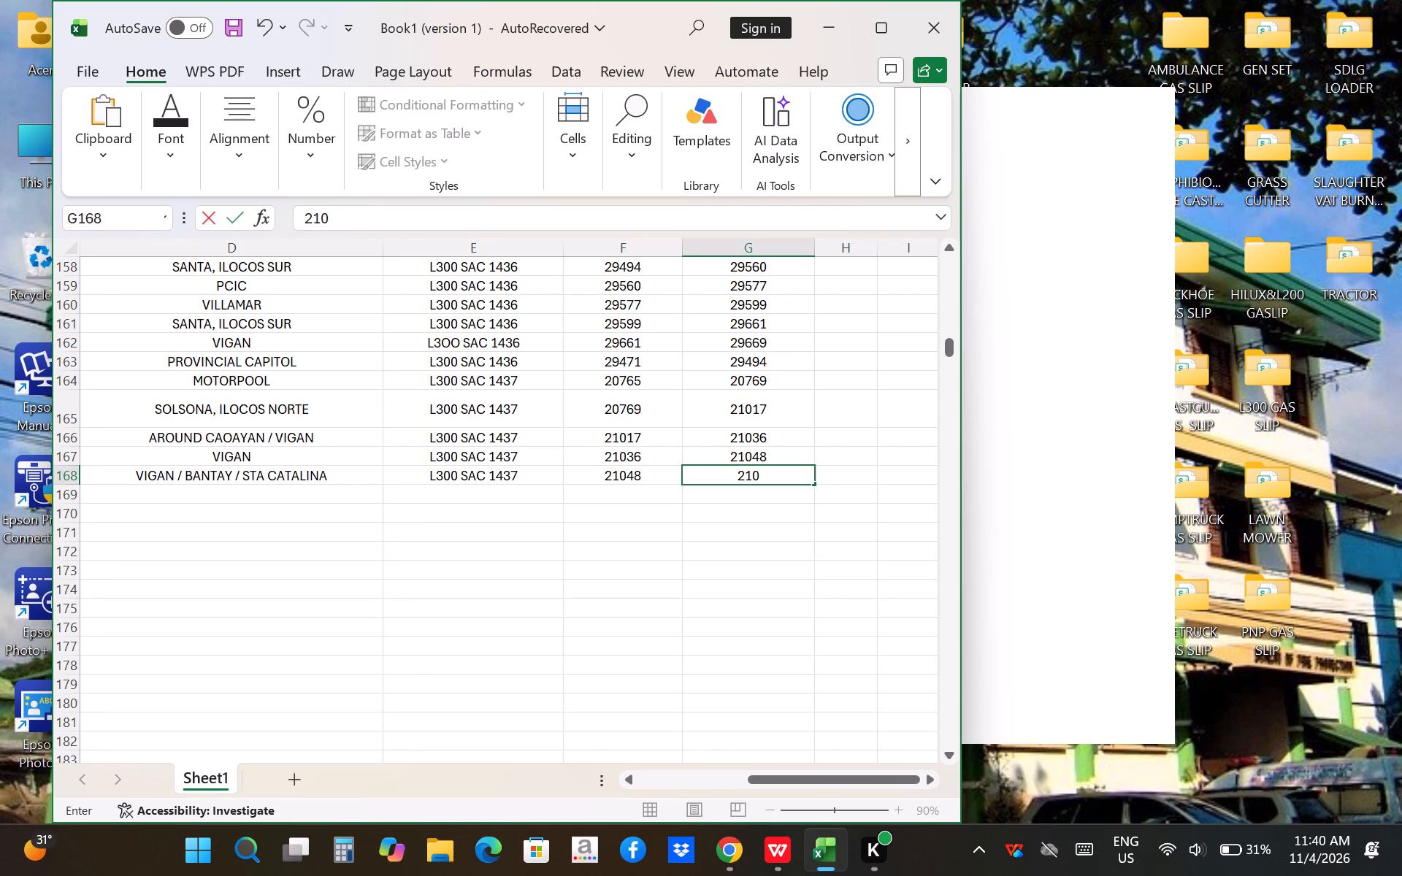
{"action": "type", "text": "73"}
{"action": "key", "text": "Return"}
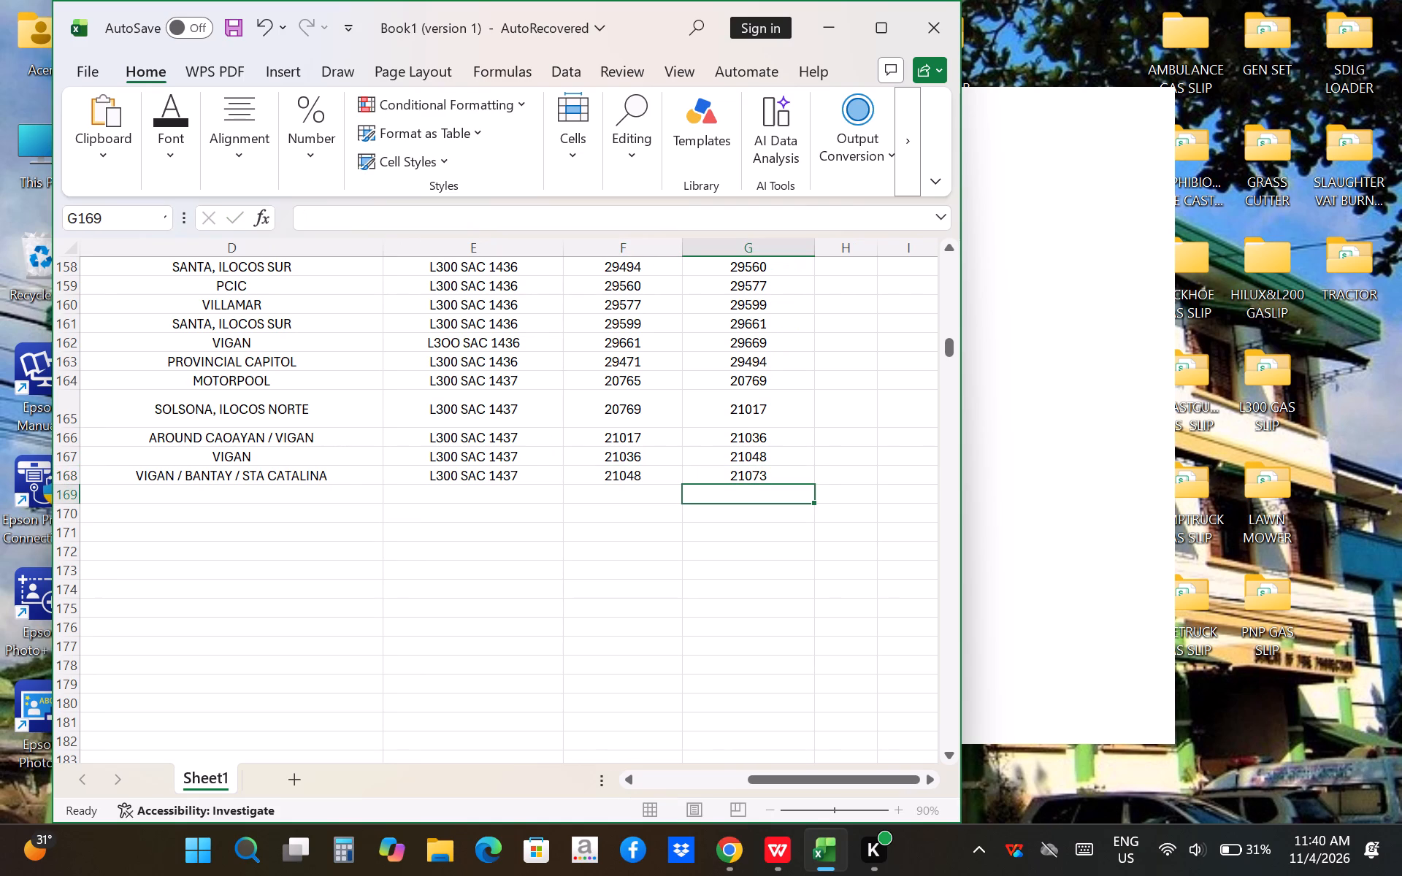
{"action": "left_click_drag", "start_coordinate": [897, 781], "coordinate": [570, 743]}
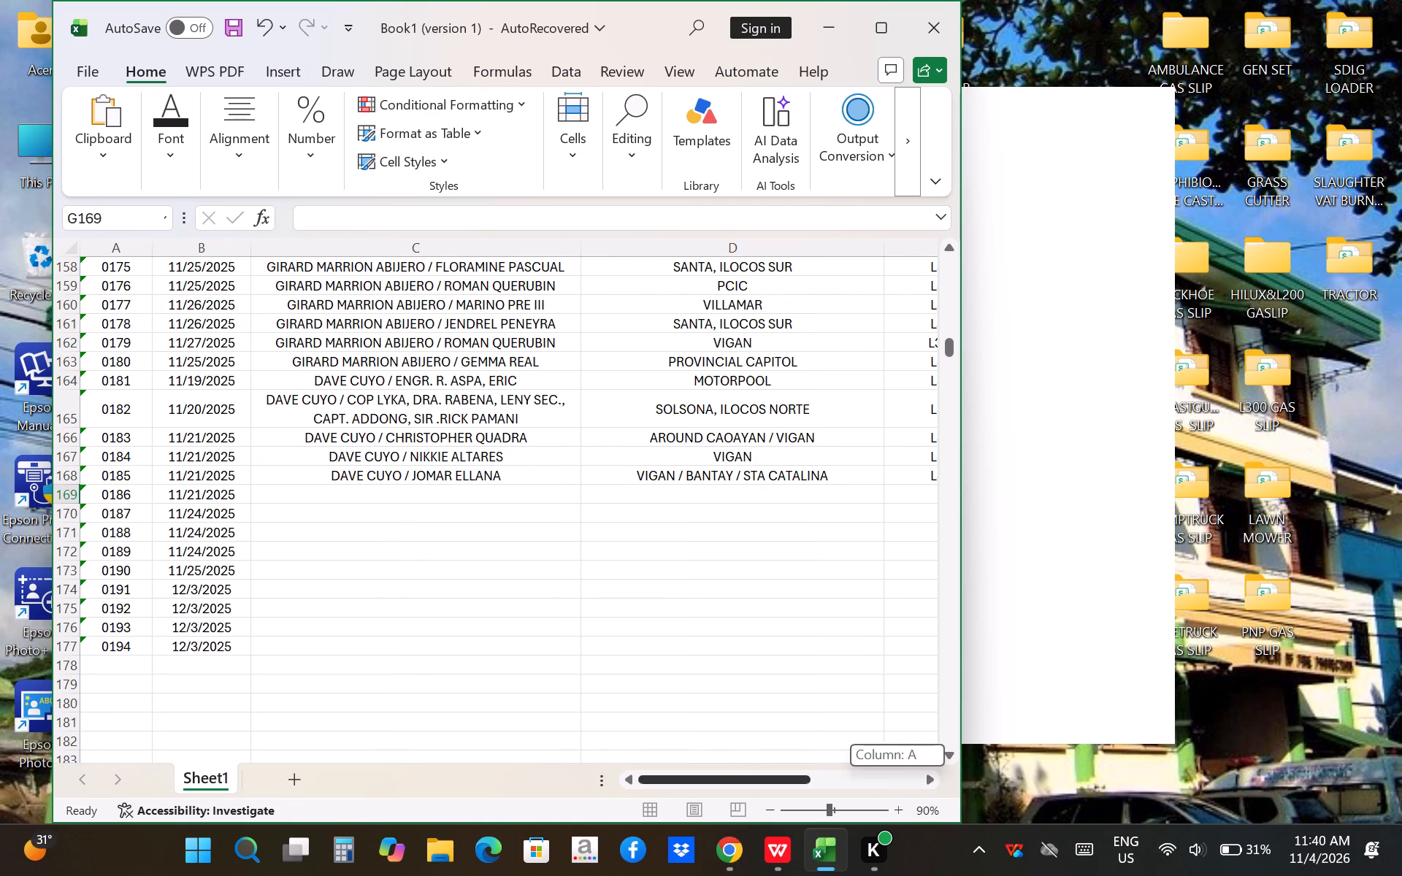
Fill ticket 0186's name cell with ticket 0185's first-listed person, a slash, and one companion's full name.
{"action": "left_click_drag", "start_coordinate": [570, 743], "coordinate": [588, 745]}
{"action": "left_click", "coordinate": [299, 502]}
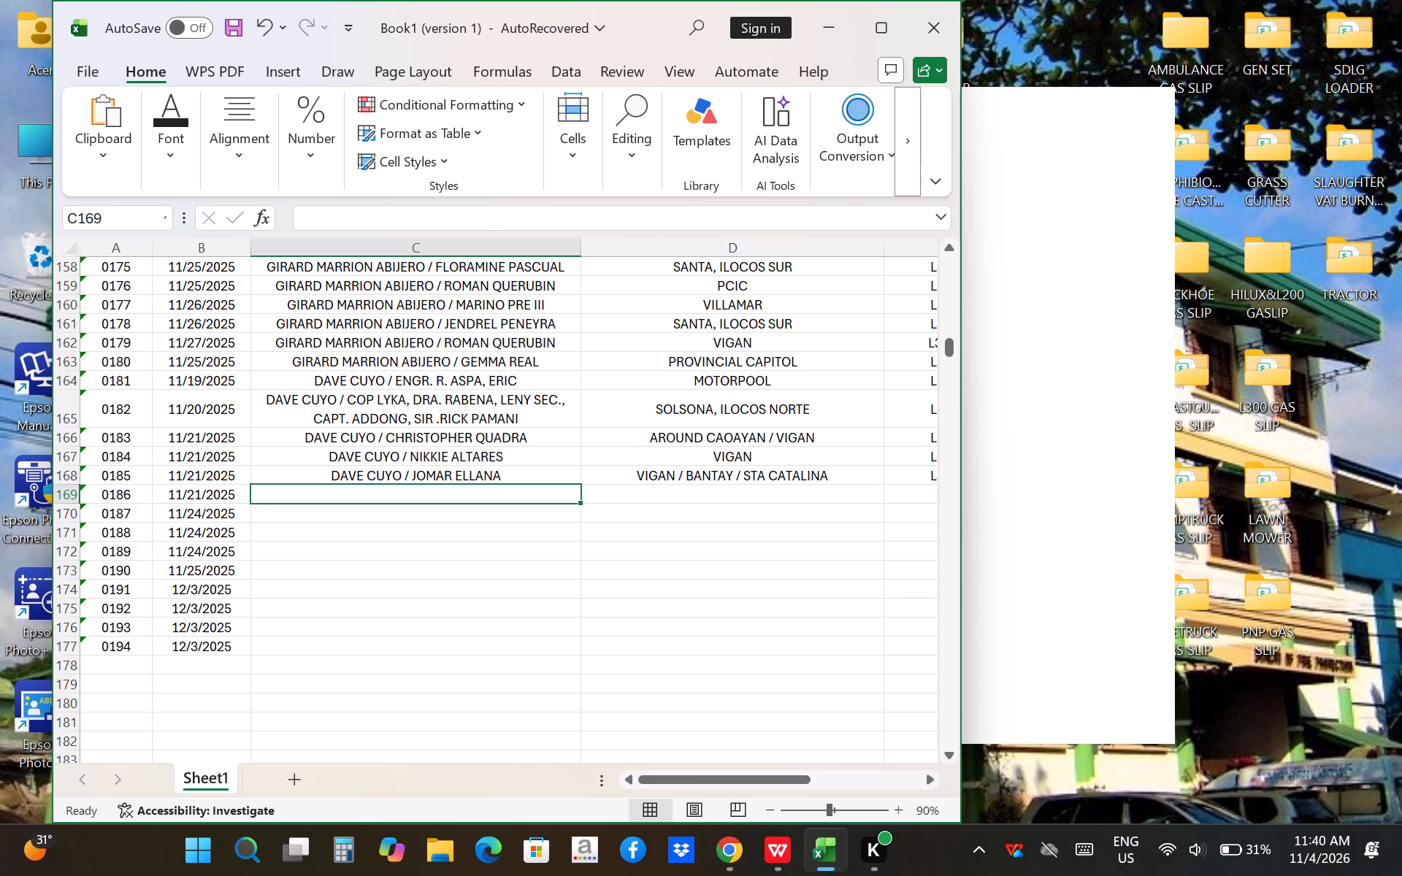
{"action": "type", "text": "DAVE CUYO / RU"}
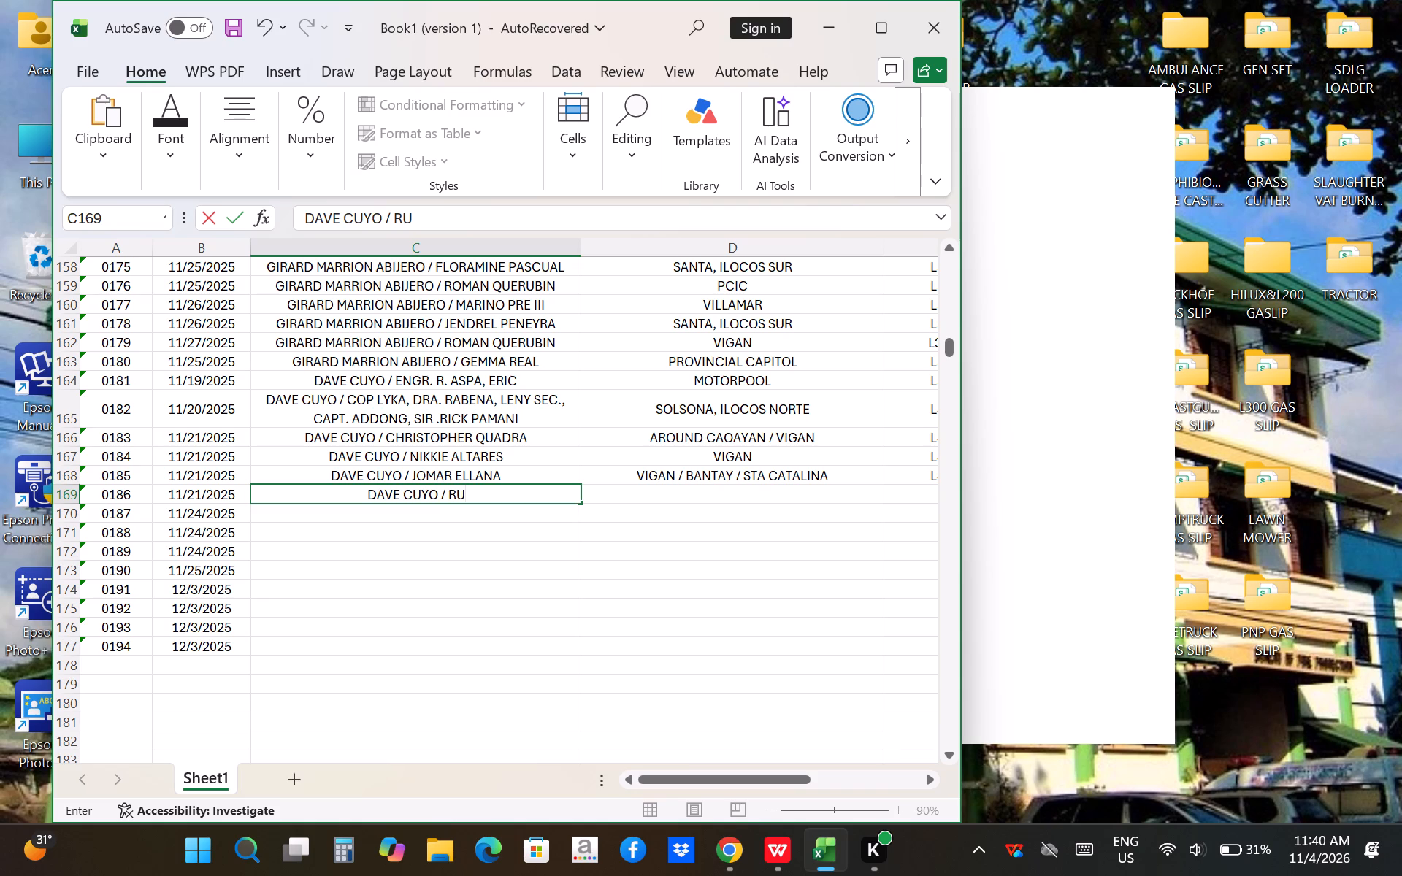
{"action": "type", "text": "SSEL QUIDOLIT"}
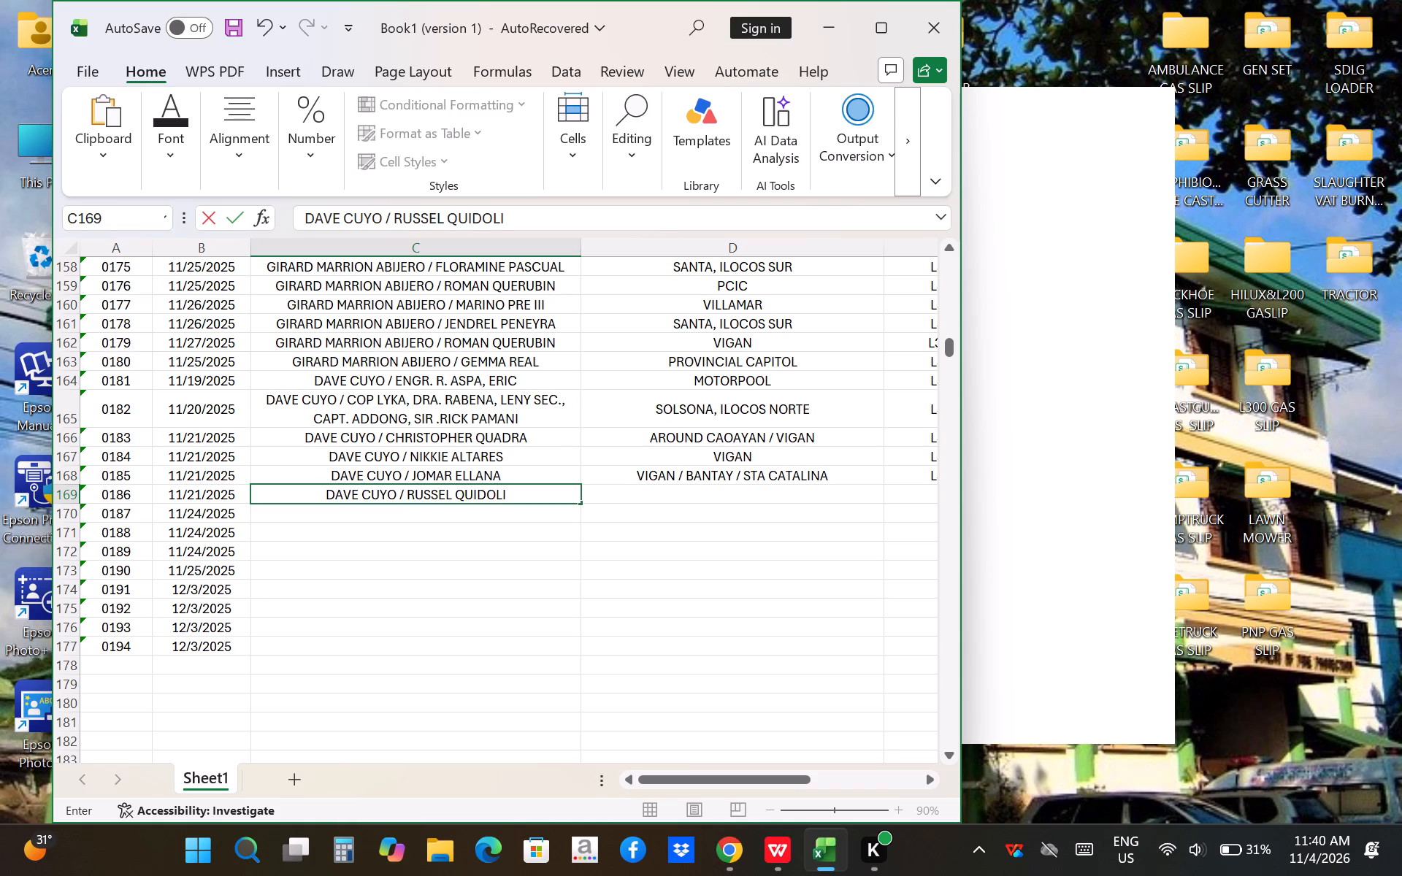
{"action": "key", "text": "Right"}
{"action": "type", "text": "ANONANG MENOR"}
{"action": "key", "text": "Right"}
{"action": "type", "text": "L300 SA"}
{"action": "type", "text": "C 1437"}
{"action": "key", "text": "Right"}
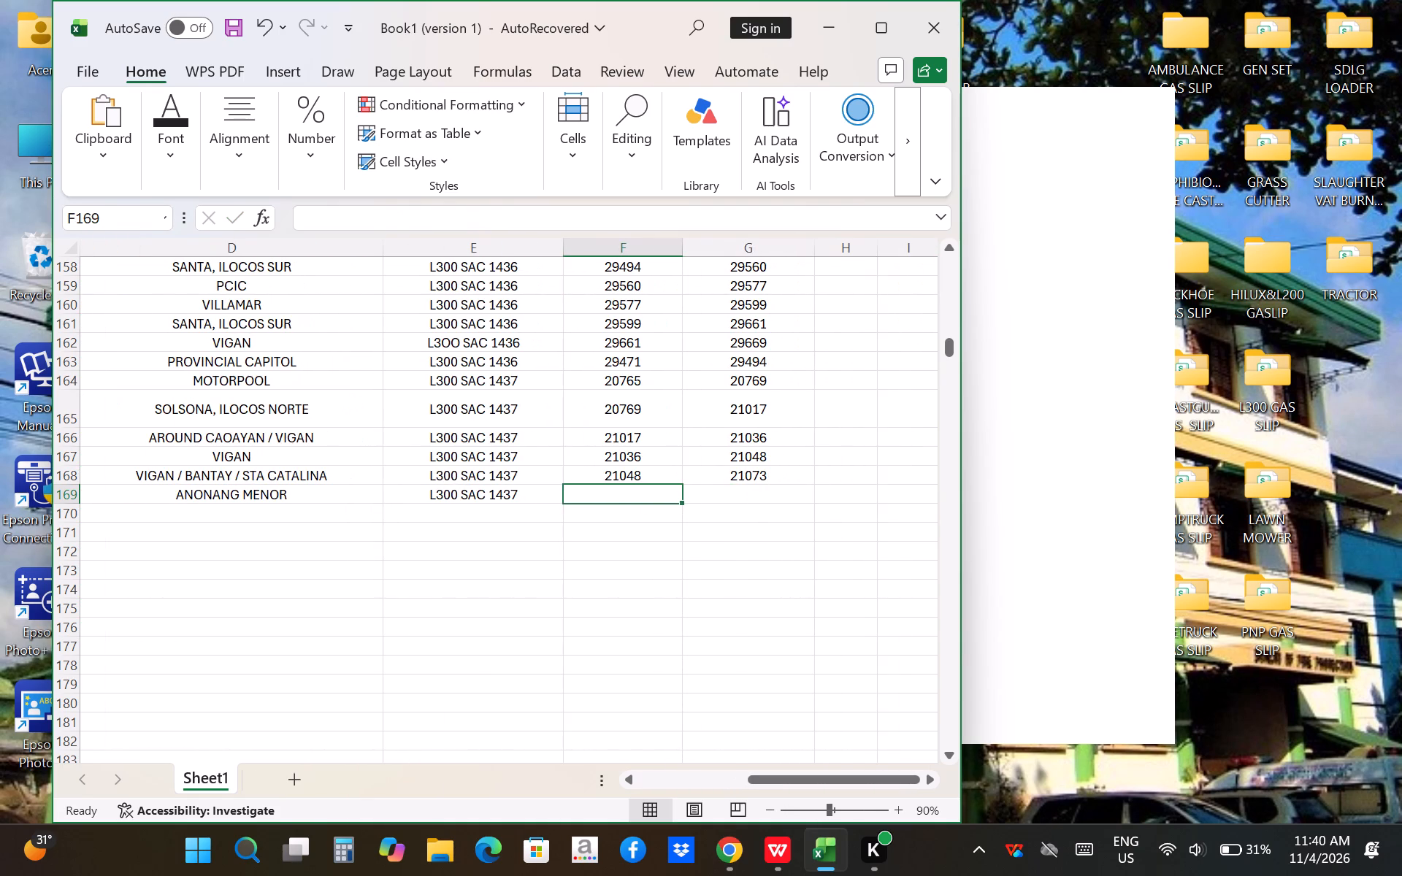
Enter ticket 0186's readings, 21073 in column F and 21078 in column G.
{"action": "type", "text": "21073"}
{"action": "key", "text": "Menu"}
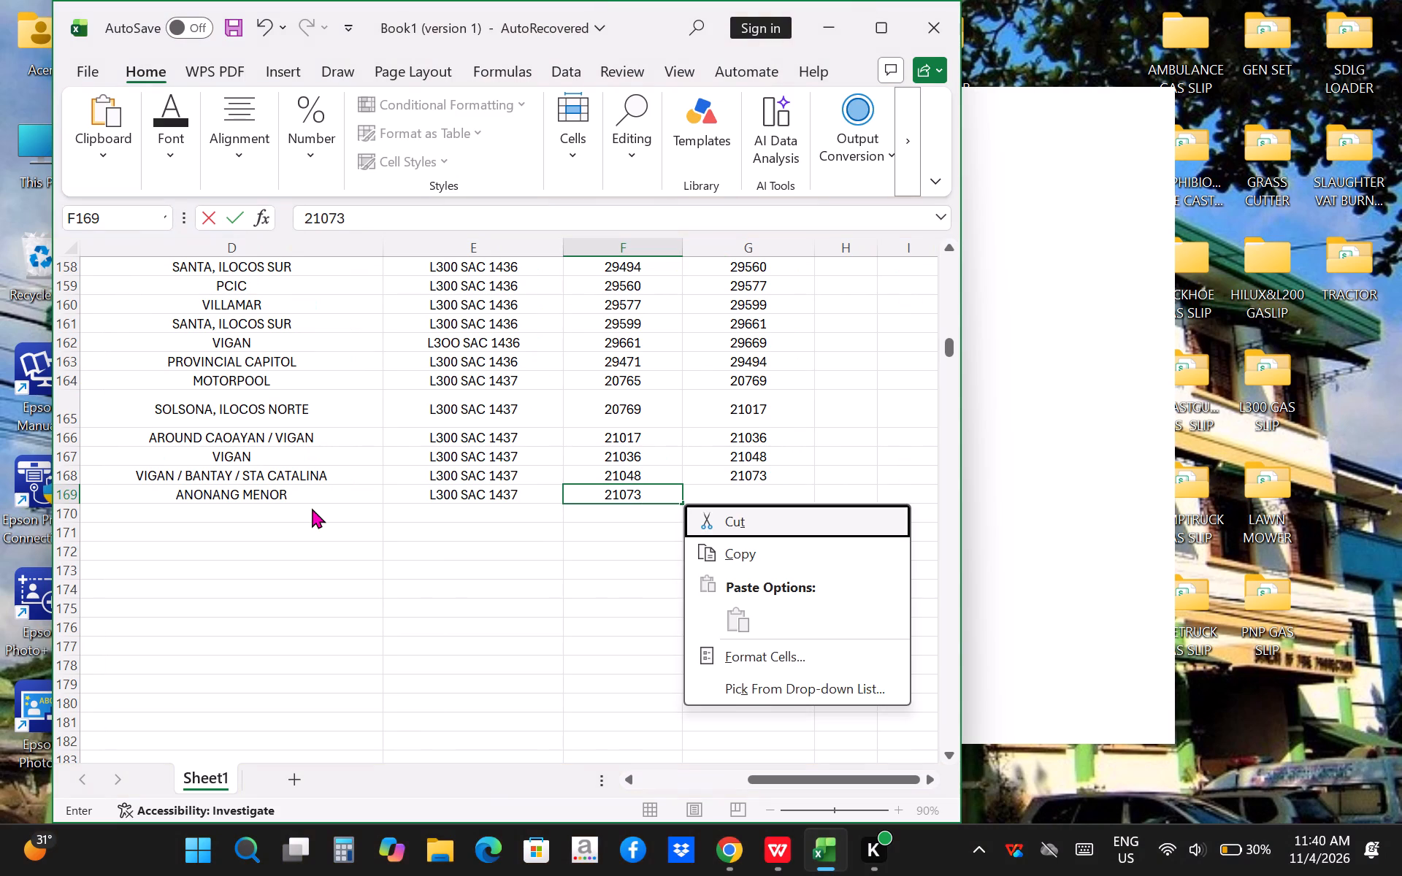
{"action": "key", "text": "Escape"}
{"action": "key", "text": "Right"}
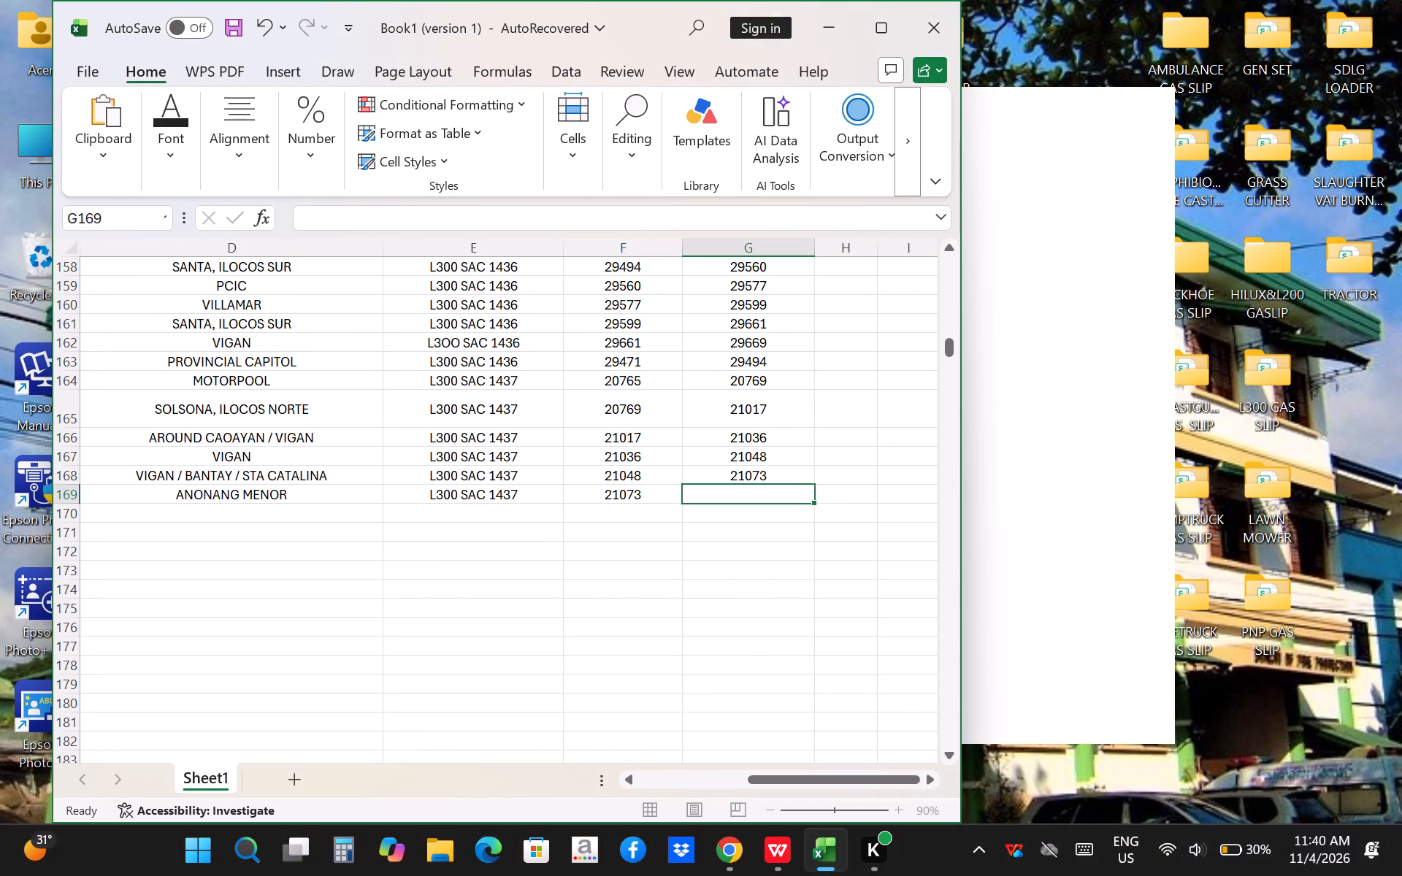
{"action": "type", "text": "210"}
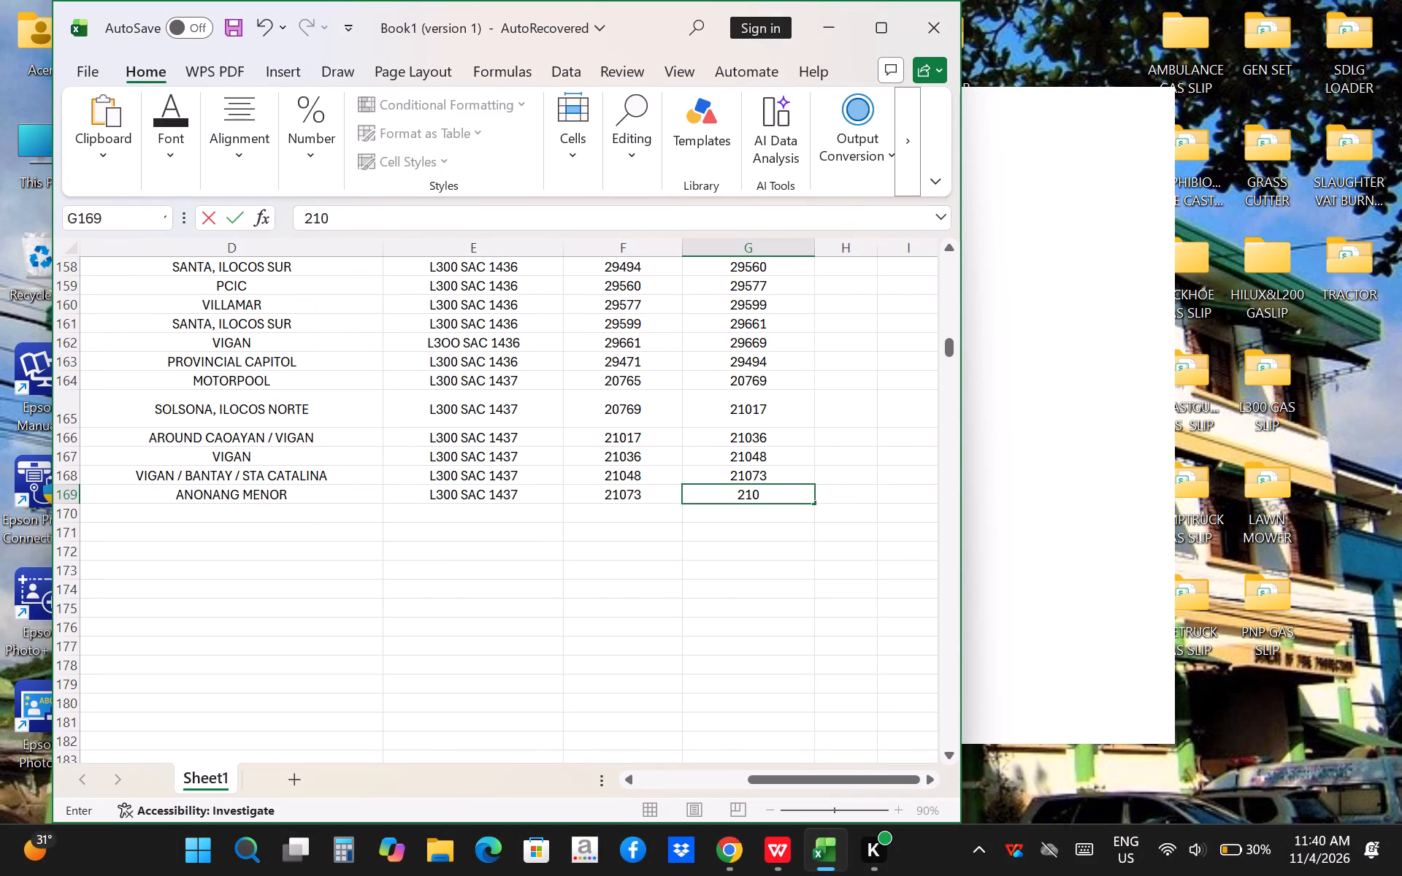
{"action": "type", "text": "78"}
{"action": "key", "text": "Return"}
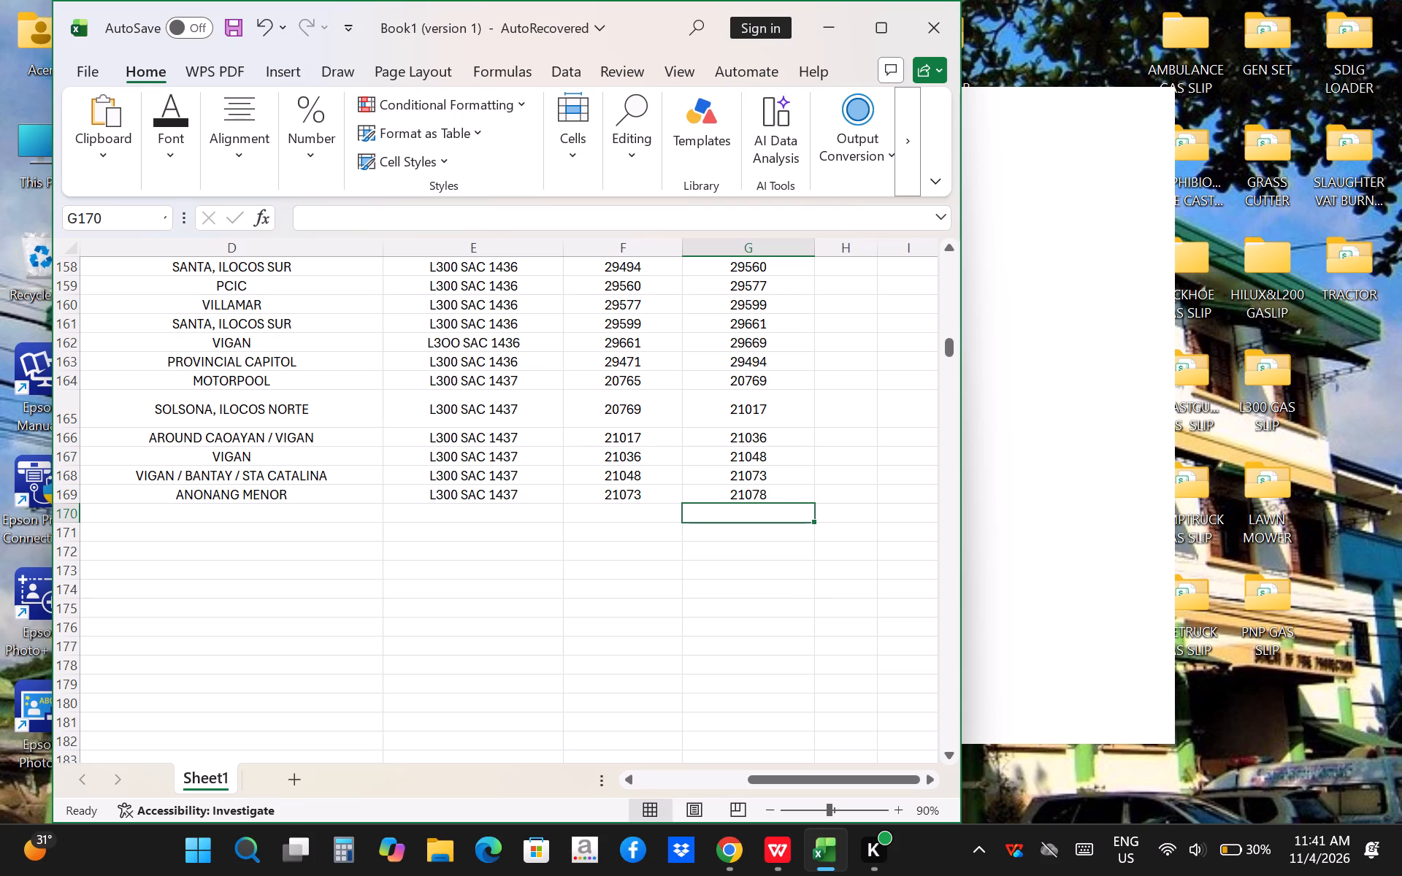
Fill ticket 0187's name cell with ticket 0186's first-listed person, a slash, the engineer from ticket 0181, and a second companion's full name after a comma.
{"action": "left_click_drag", "start_coordinate": [838, 784], "coordinate": [835, 784]}
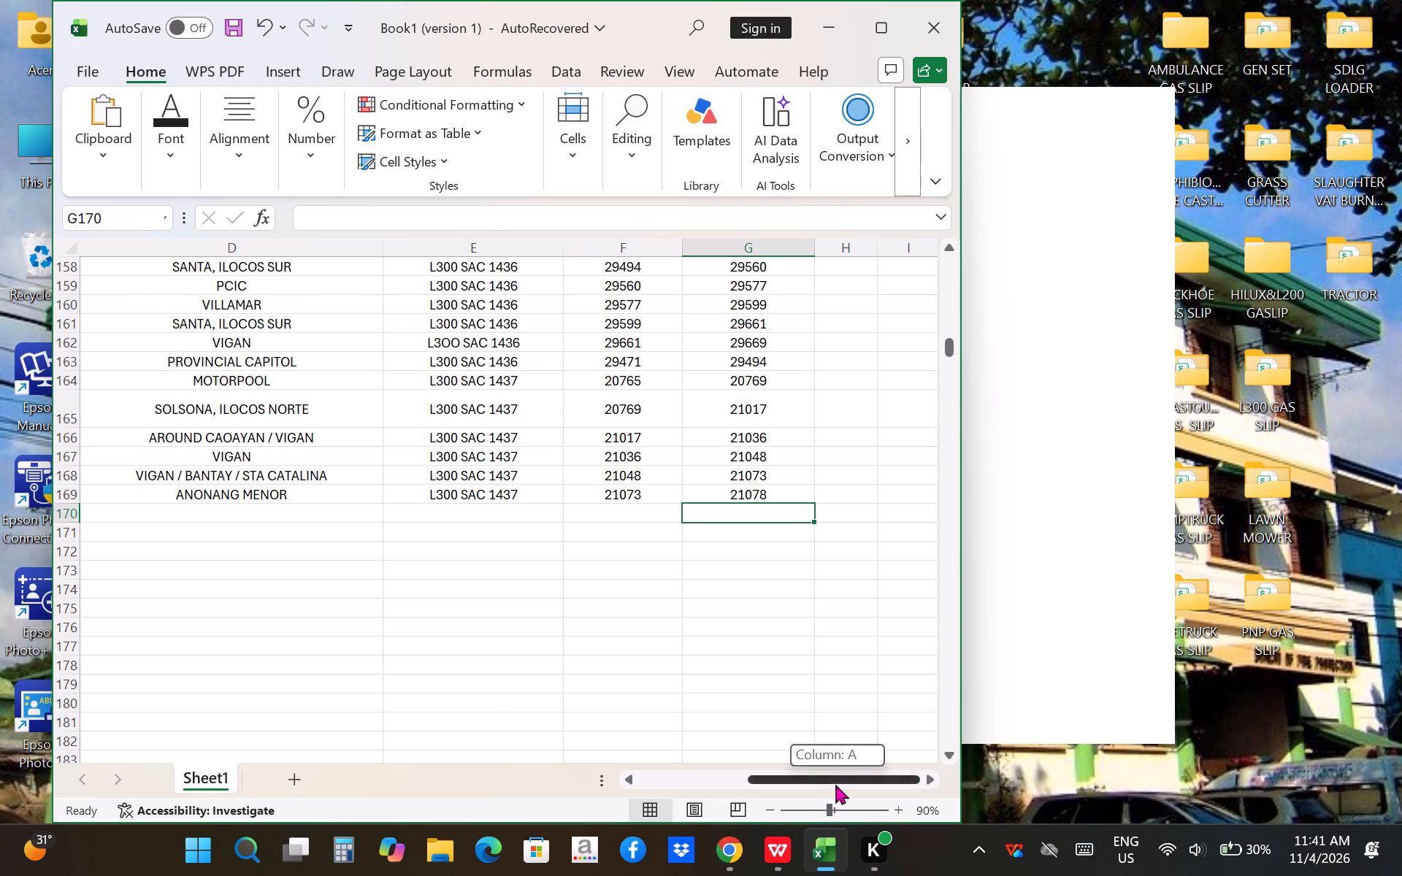
{"action": "left_click_drag", "start_coordinate": [835, 784], "coordinate": [484, 751]}
{"action": "left_click", "coordinate": [374, 515]}
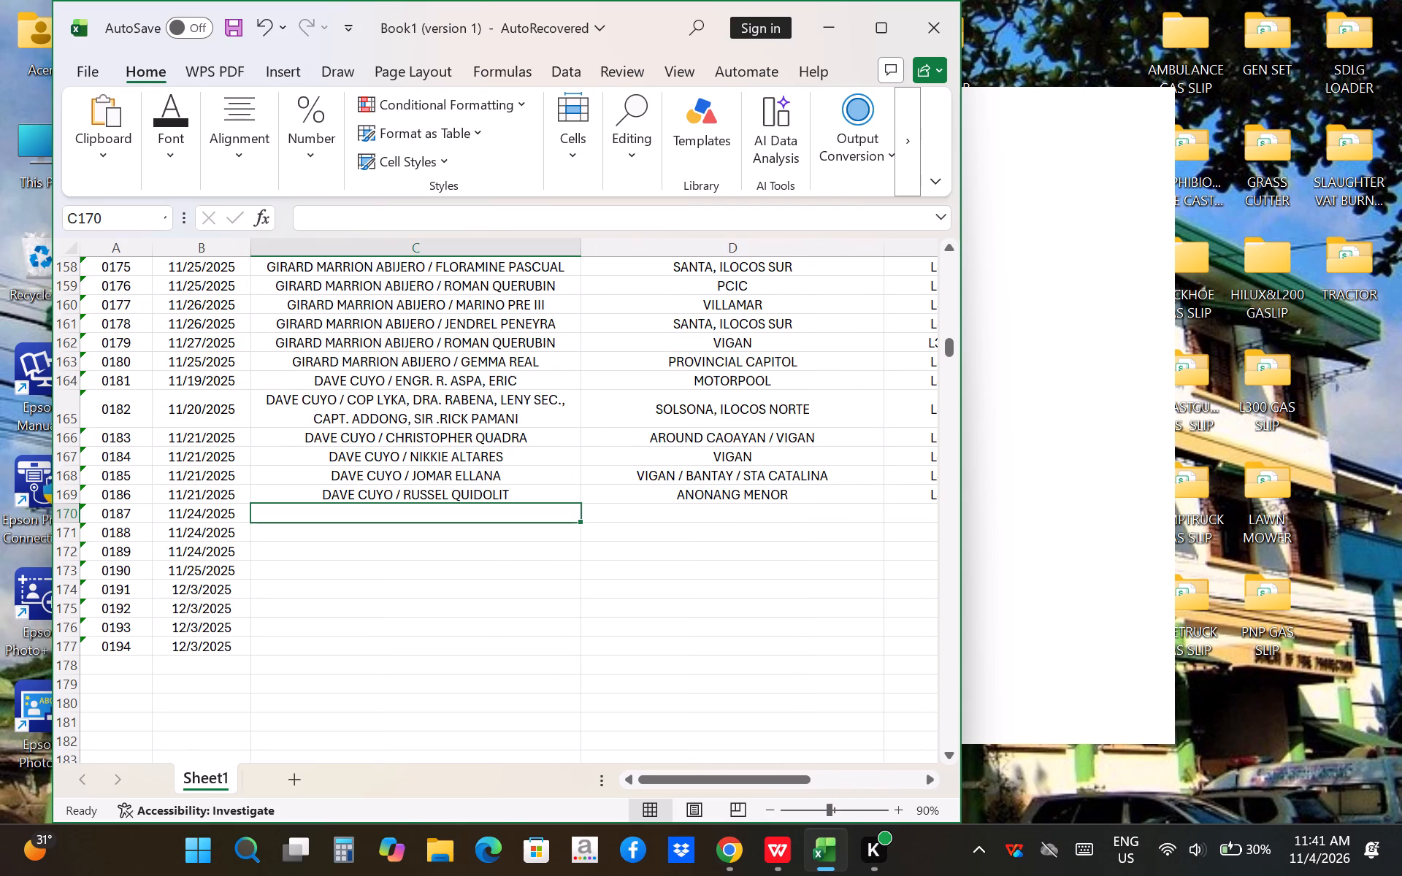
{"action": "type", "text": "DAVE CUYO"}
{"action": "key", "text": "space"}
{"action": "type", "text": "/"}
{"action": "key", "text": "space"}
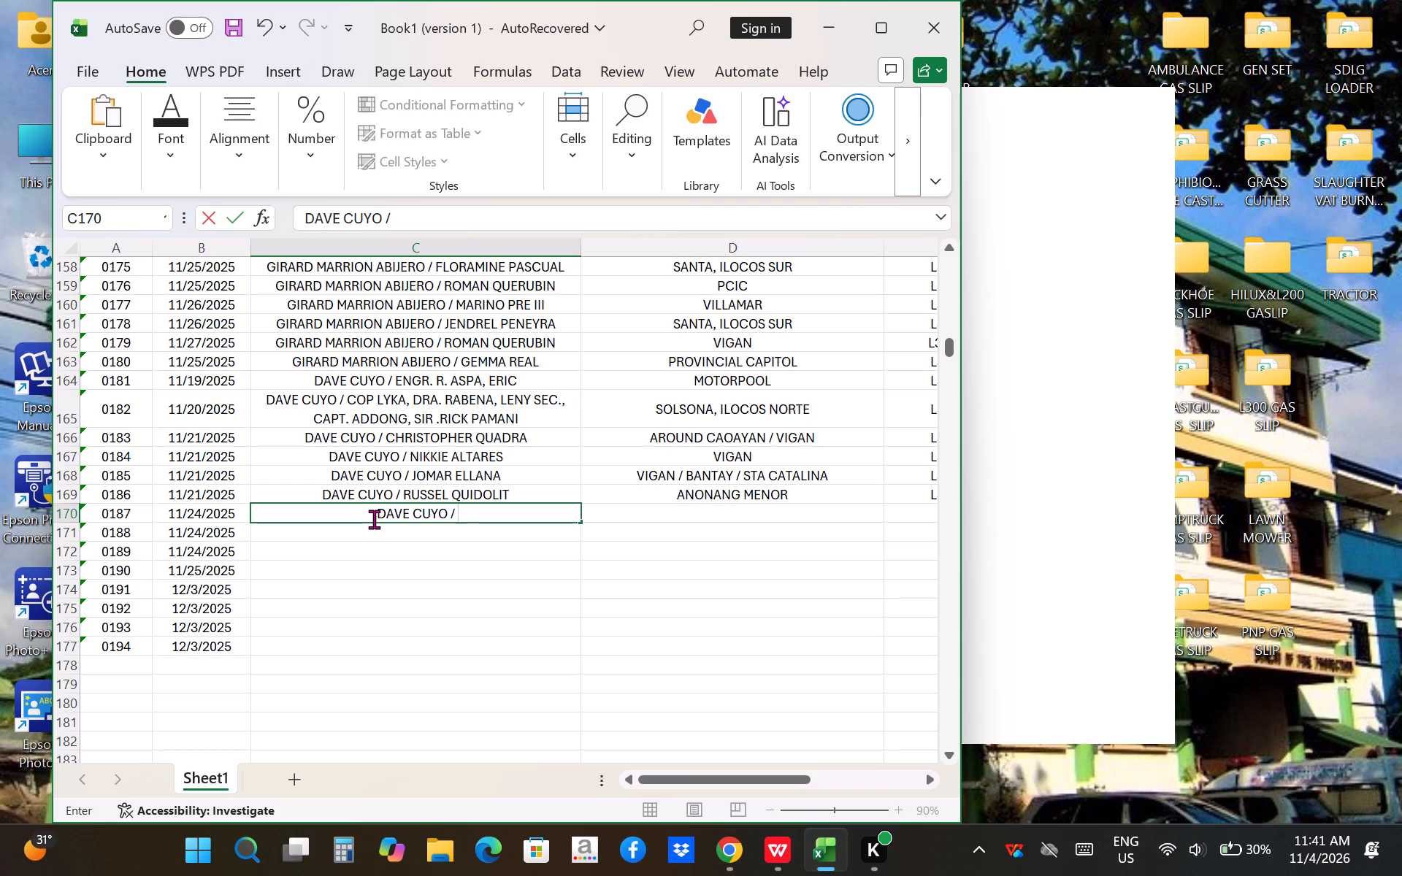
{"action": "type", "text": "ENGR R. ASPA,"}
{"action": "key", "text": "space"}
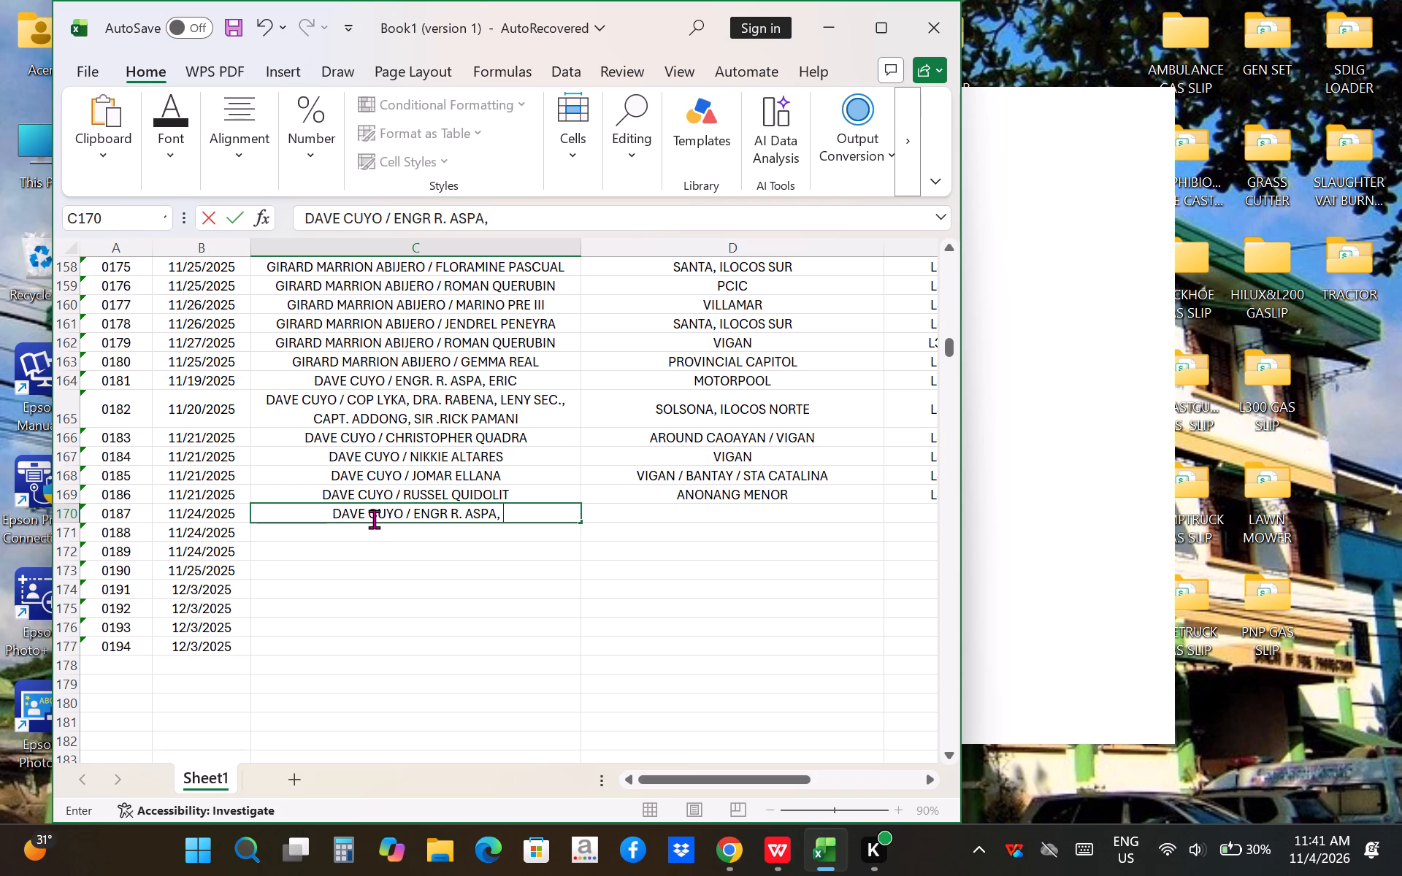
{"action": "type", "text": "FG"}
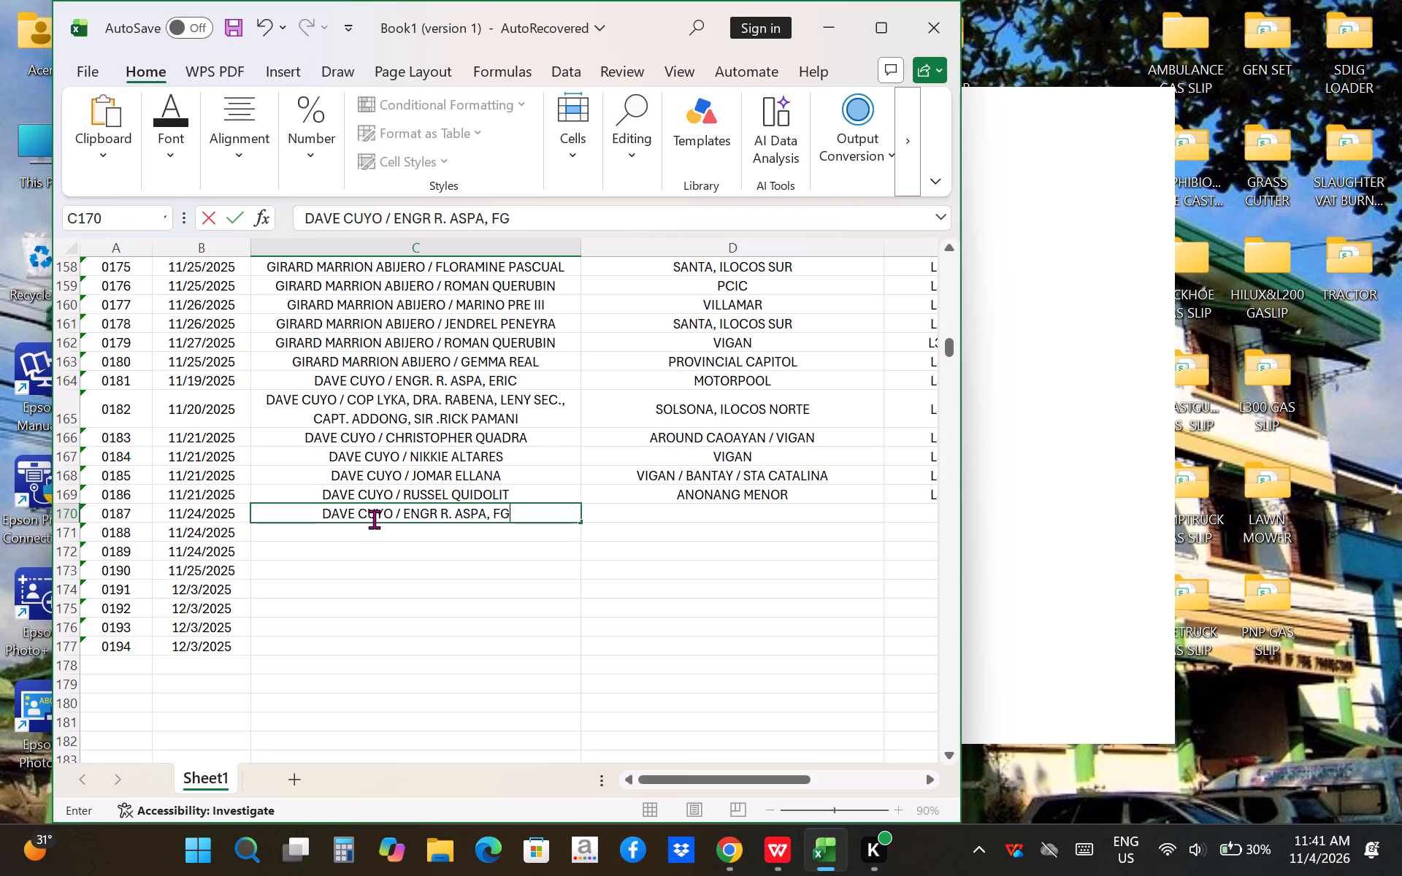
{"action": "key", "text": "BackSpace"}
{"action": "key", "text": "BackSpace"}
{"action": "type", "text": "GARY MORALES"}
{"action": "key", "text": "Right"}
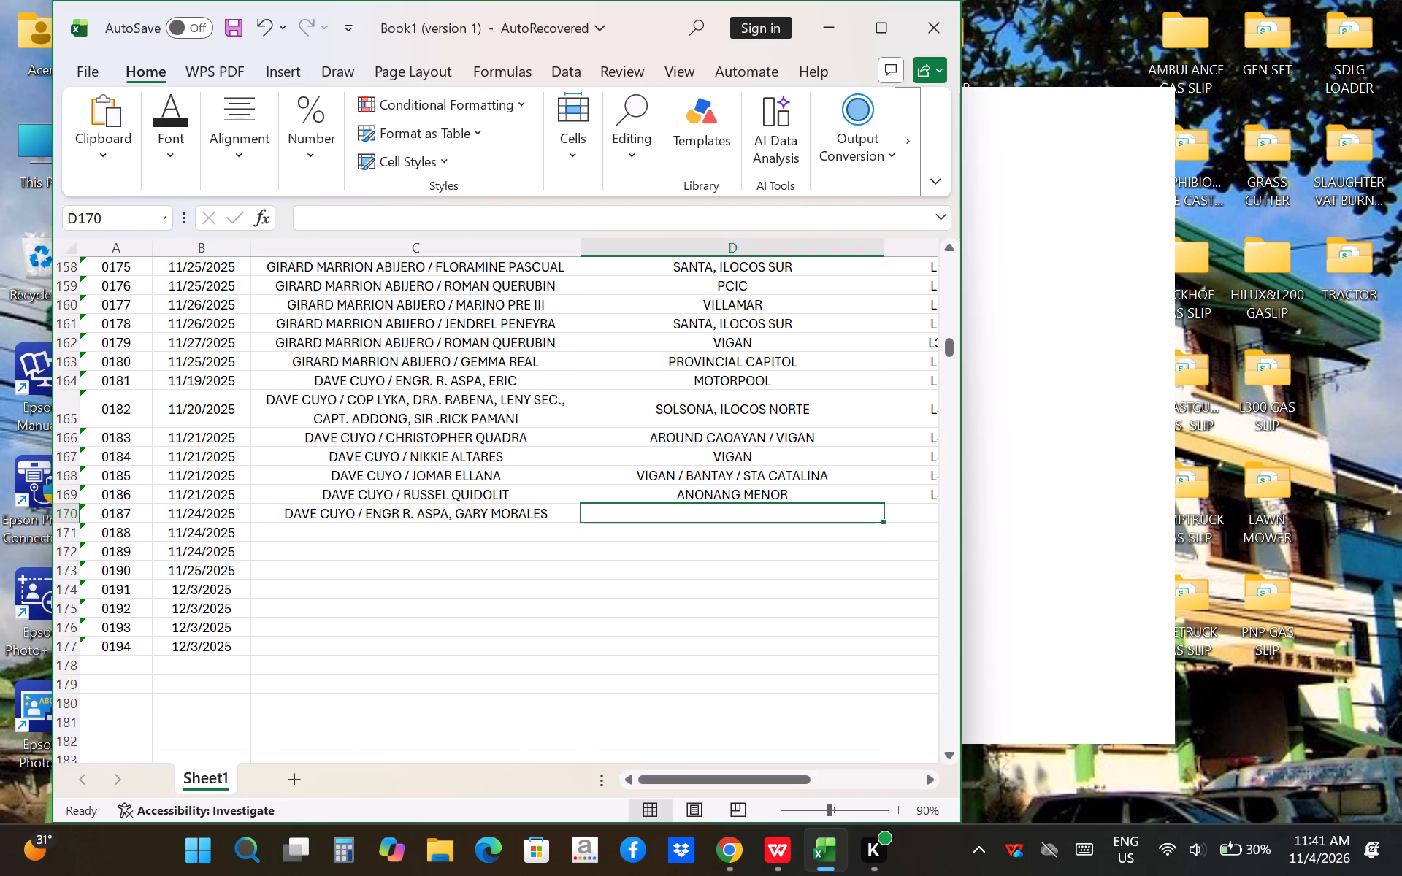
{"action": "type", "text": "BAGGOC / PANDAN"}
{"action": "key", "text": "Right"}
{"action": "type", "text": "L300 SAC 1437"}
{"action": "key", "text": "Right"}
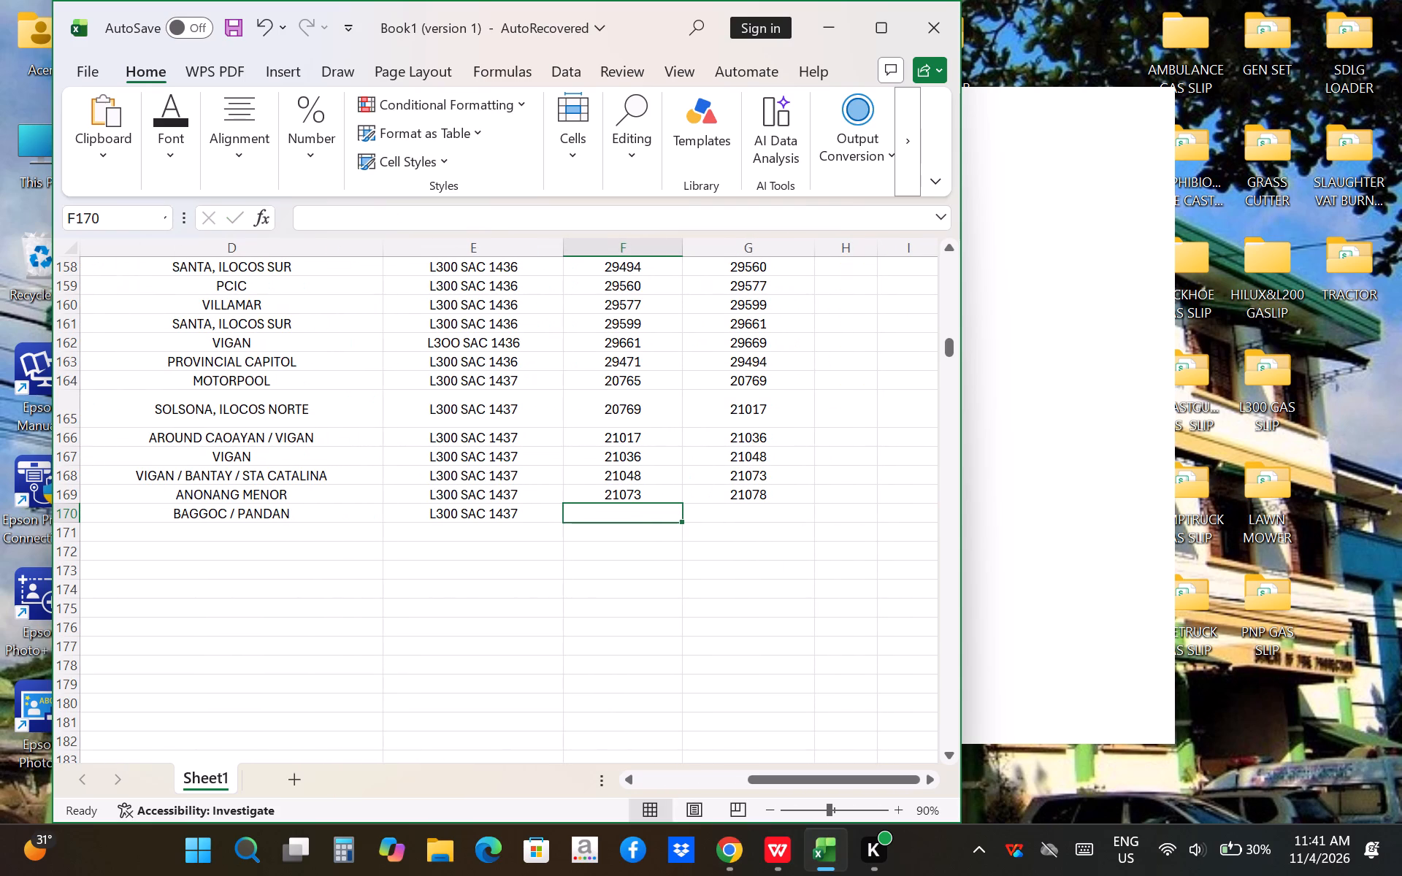
Enter ticket 0187's readings, 21078 in column F and 21090 in column G.
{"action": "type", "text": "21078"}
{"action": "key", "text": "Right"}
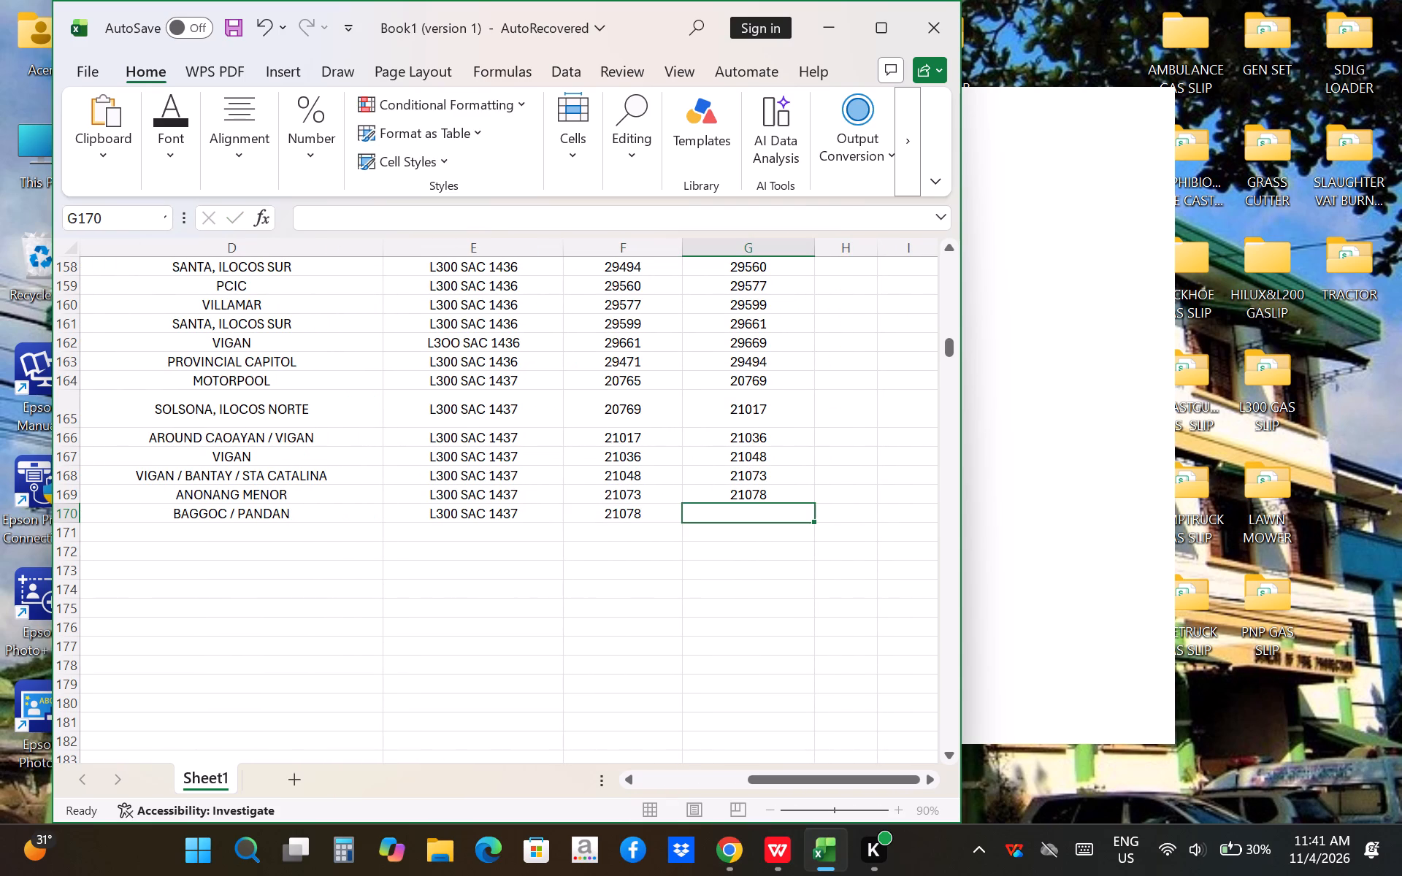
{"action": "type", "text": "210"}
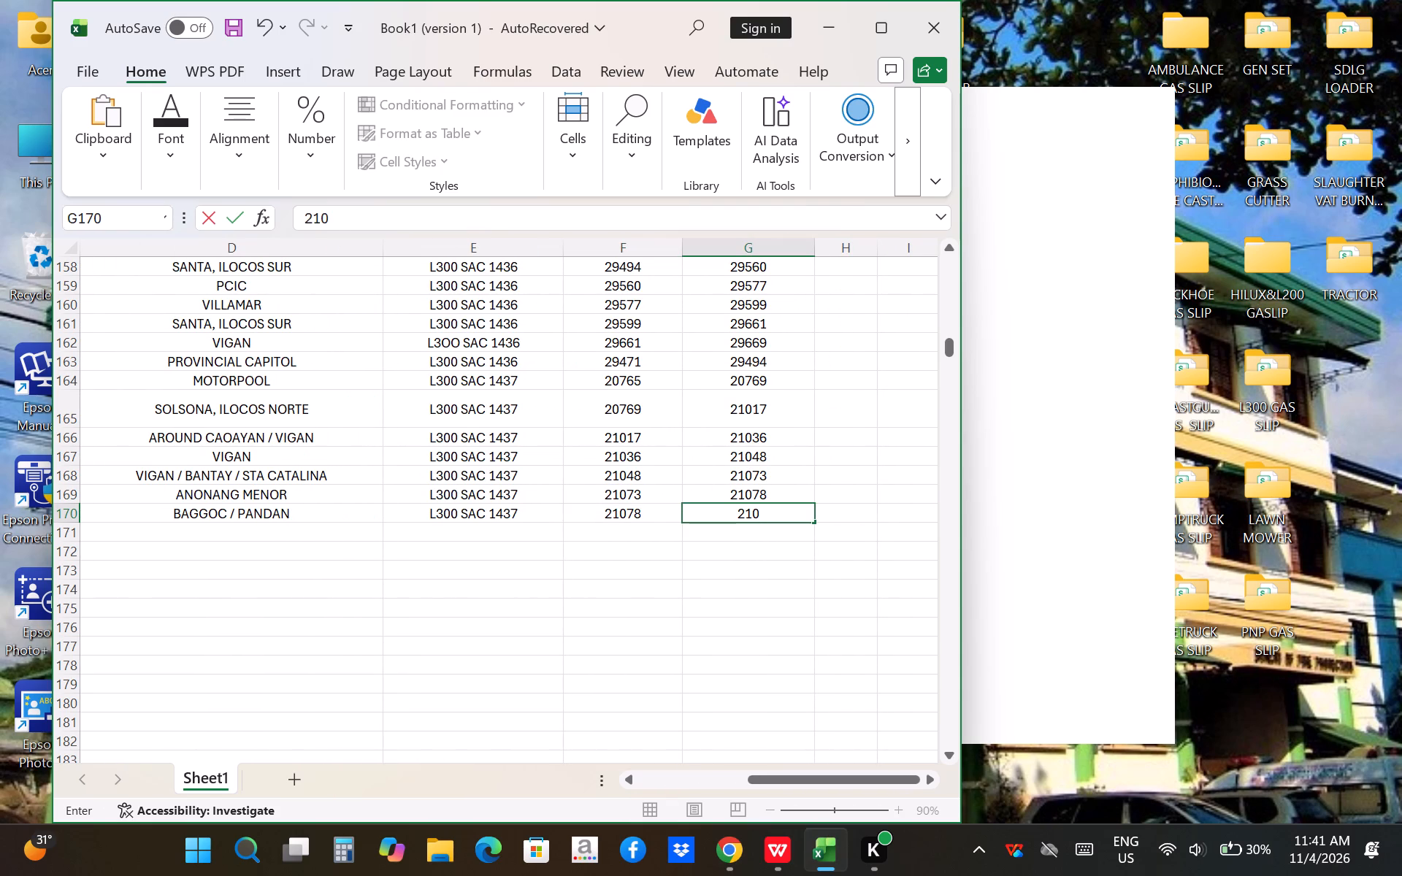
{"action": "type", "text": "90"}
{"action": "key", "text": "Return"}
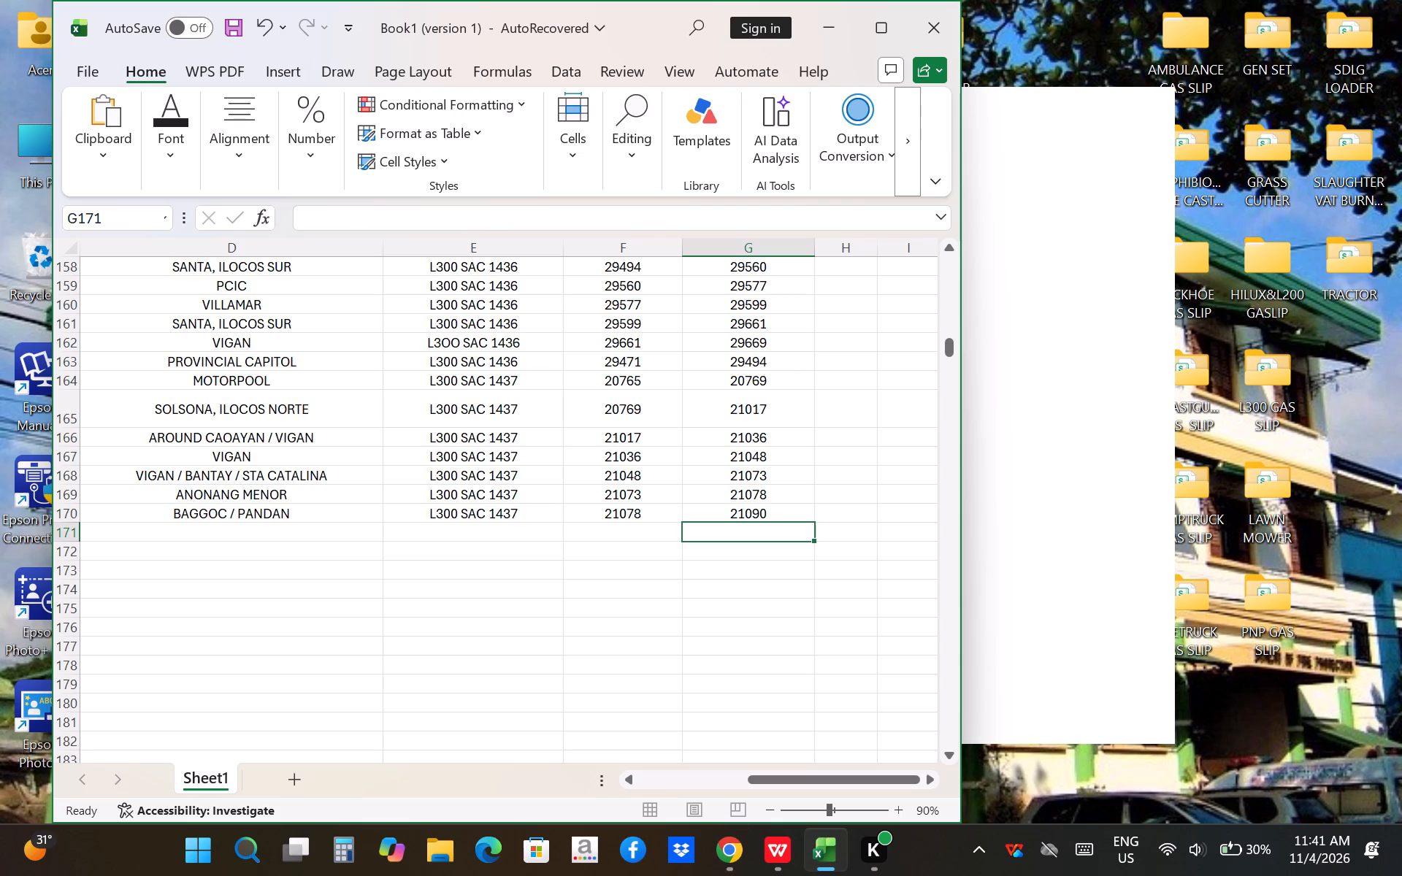
Fill ticket 0188's name cell with ticket 0187's first-listed person, a slash, and the companions ERIC, MICA, KATH.
{"action": "left_click_drag", "start_coordinate": [895, 785], "coordinate": [613, 724]}
{"action": "left_click", "coordinate": [387, 519]}
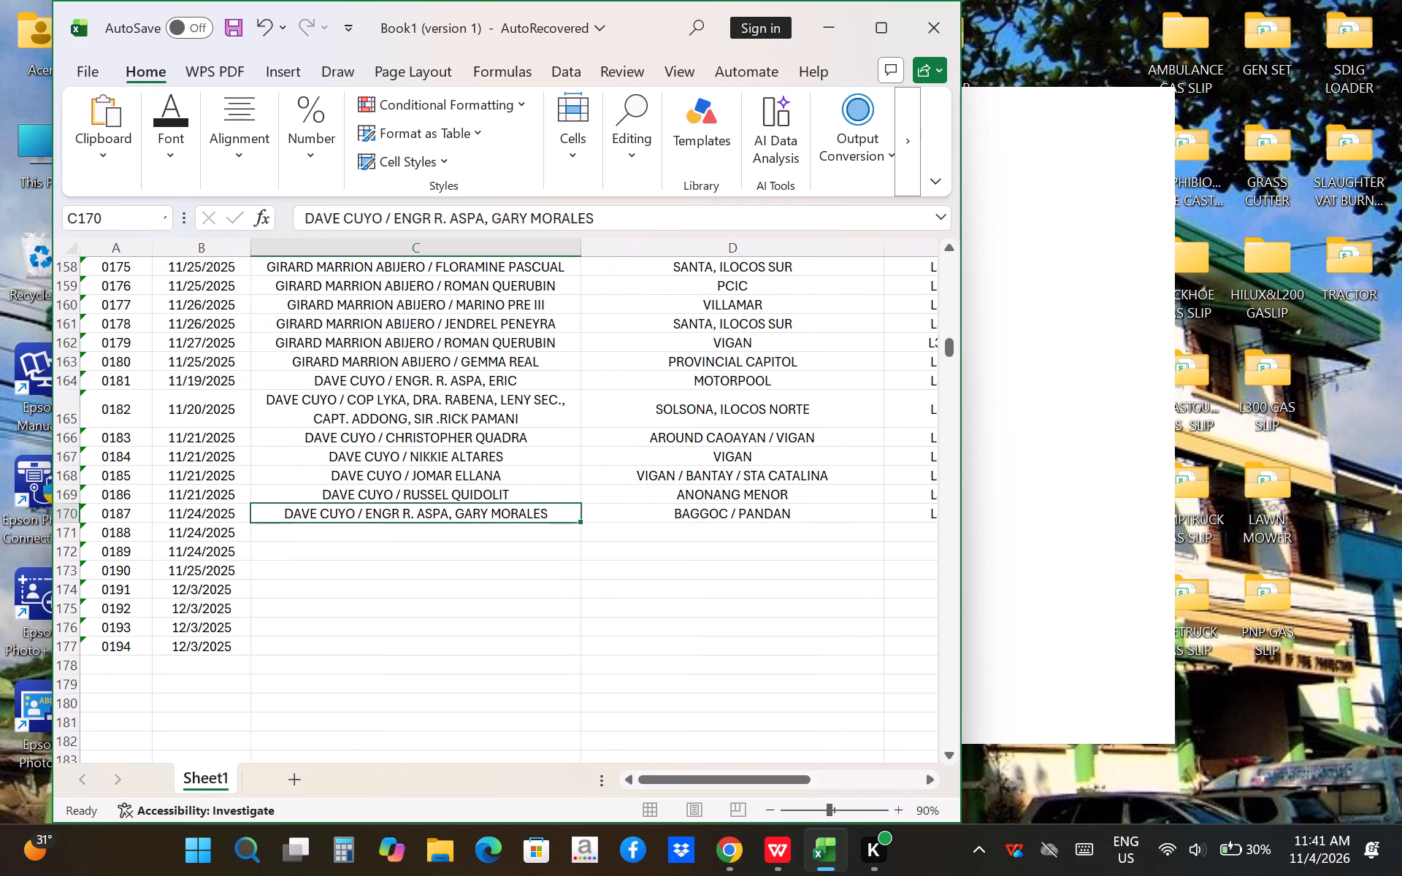
{"action": "left_click", "coordinate": [380, 541]}
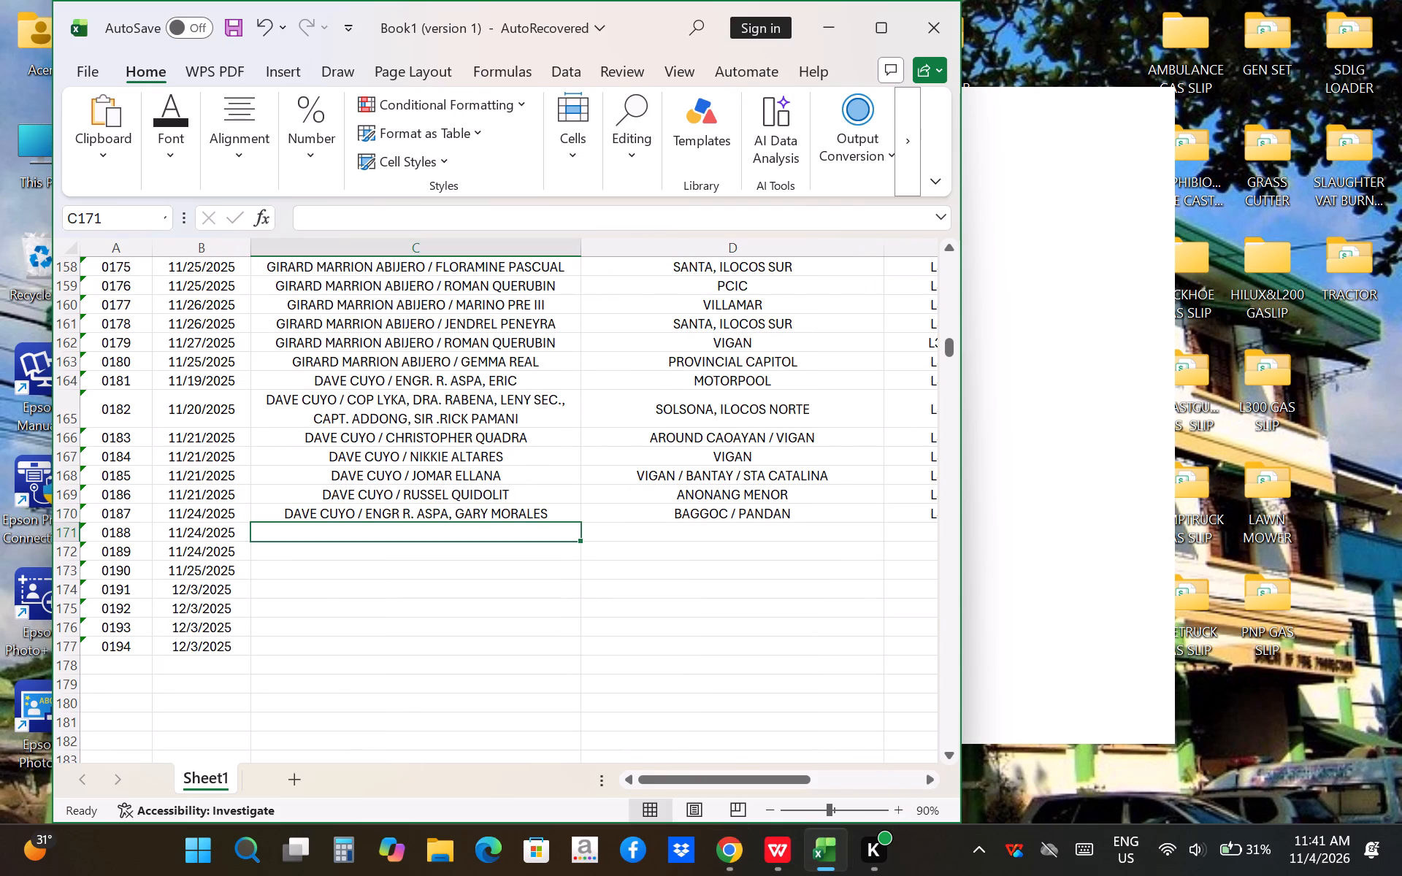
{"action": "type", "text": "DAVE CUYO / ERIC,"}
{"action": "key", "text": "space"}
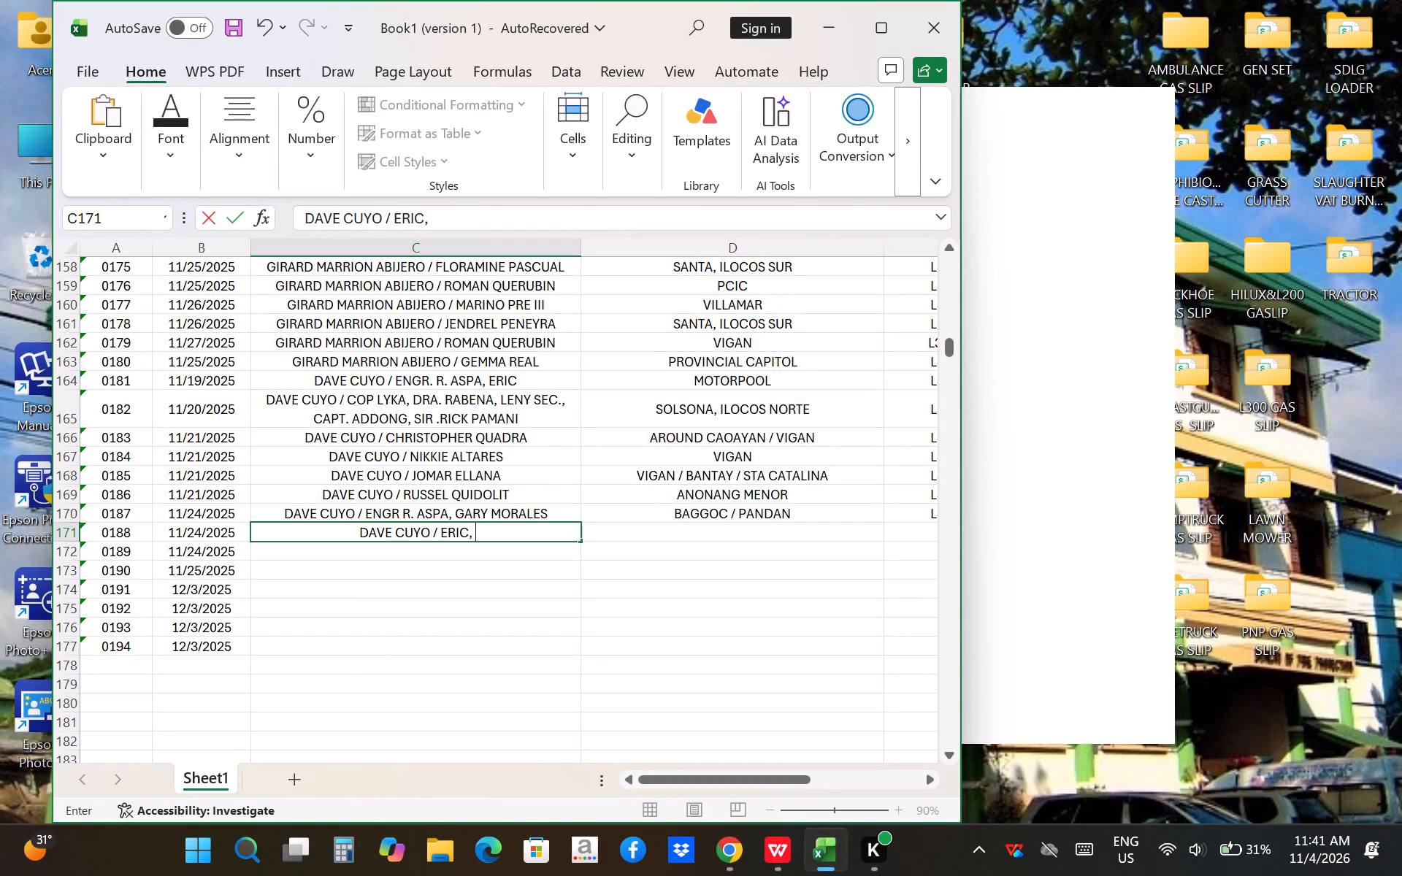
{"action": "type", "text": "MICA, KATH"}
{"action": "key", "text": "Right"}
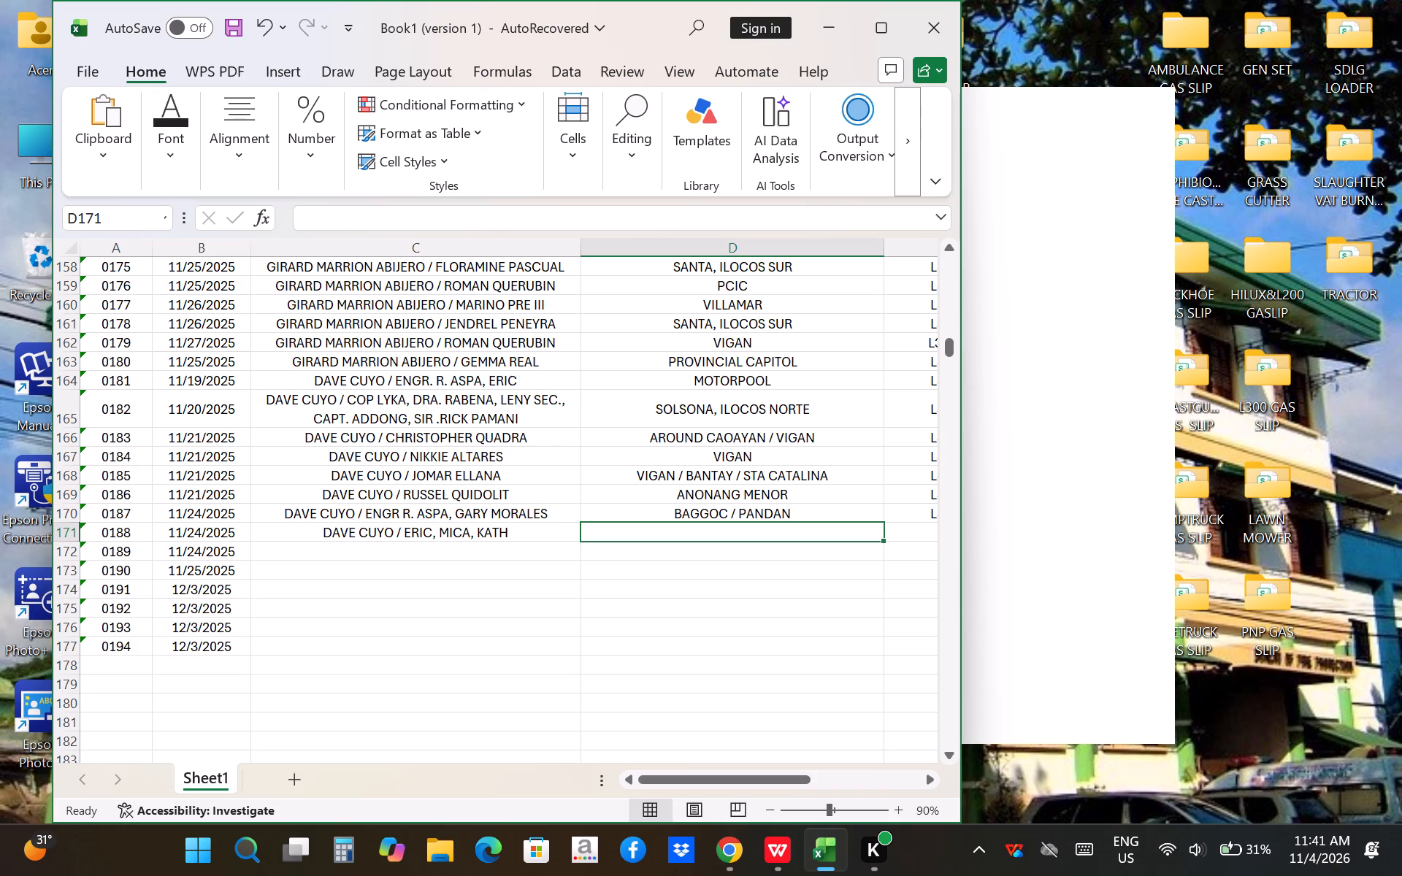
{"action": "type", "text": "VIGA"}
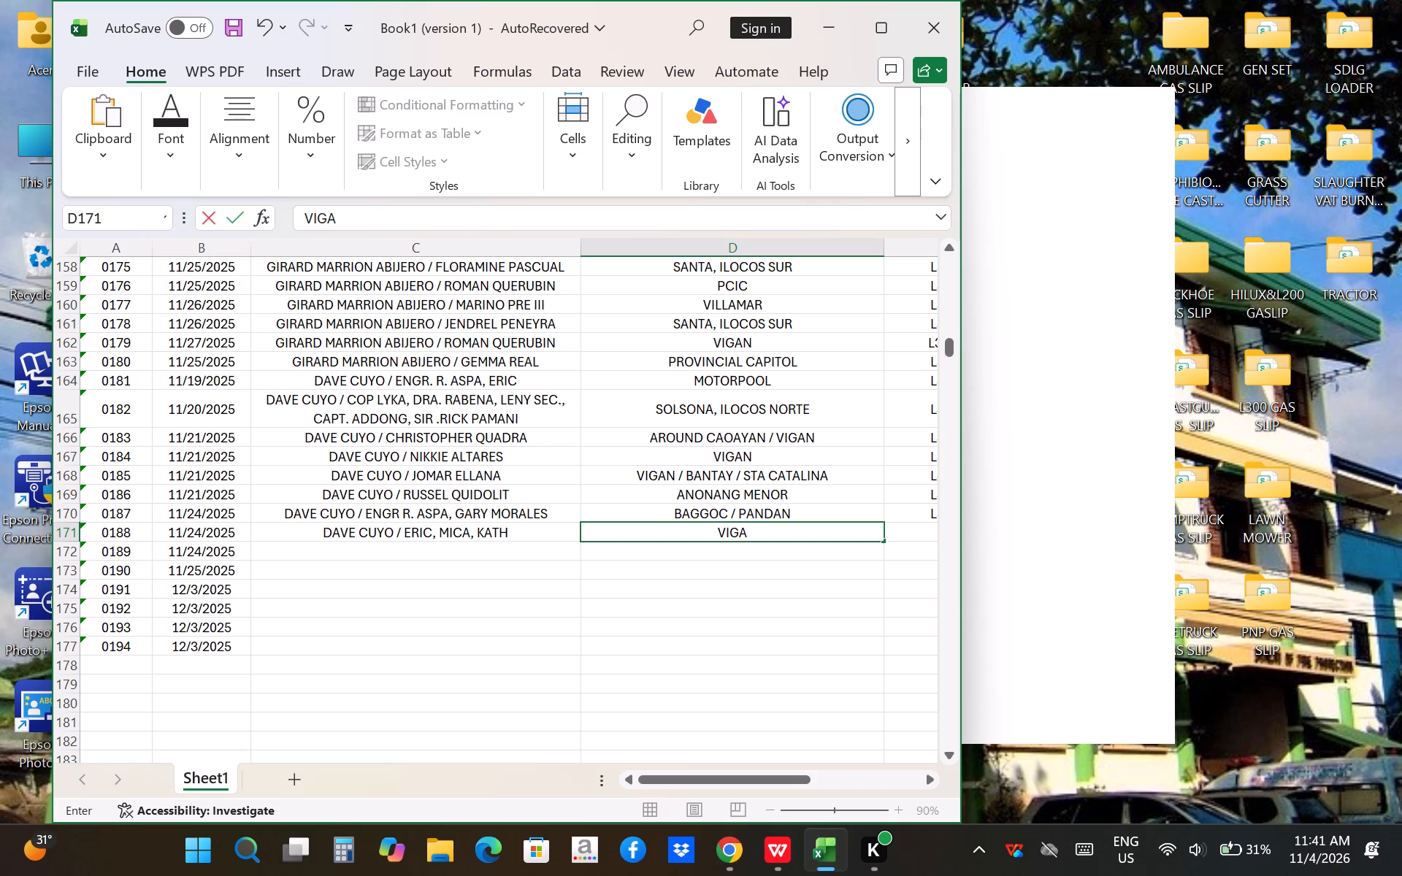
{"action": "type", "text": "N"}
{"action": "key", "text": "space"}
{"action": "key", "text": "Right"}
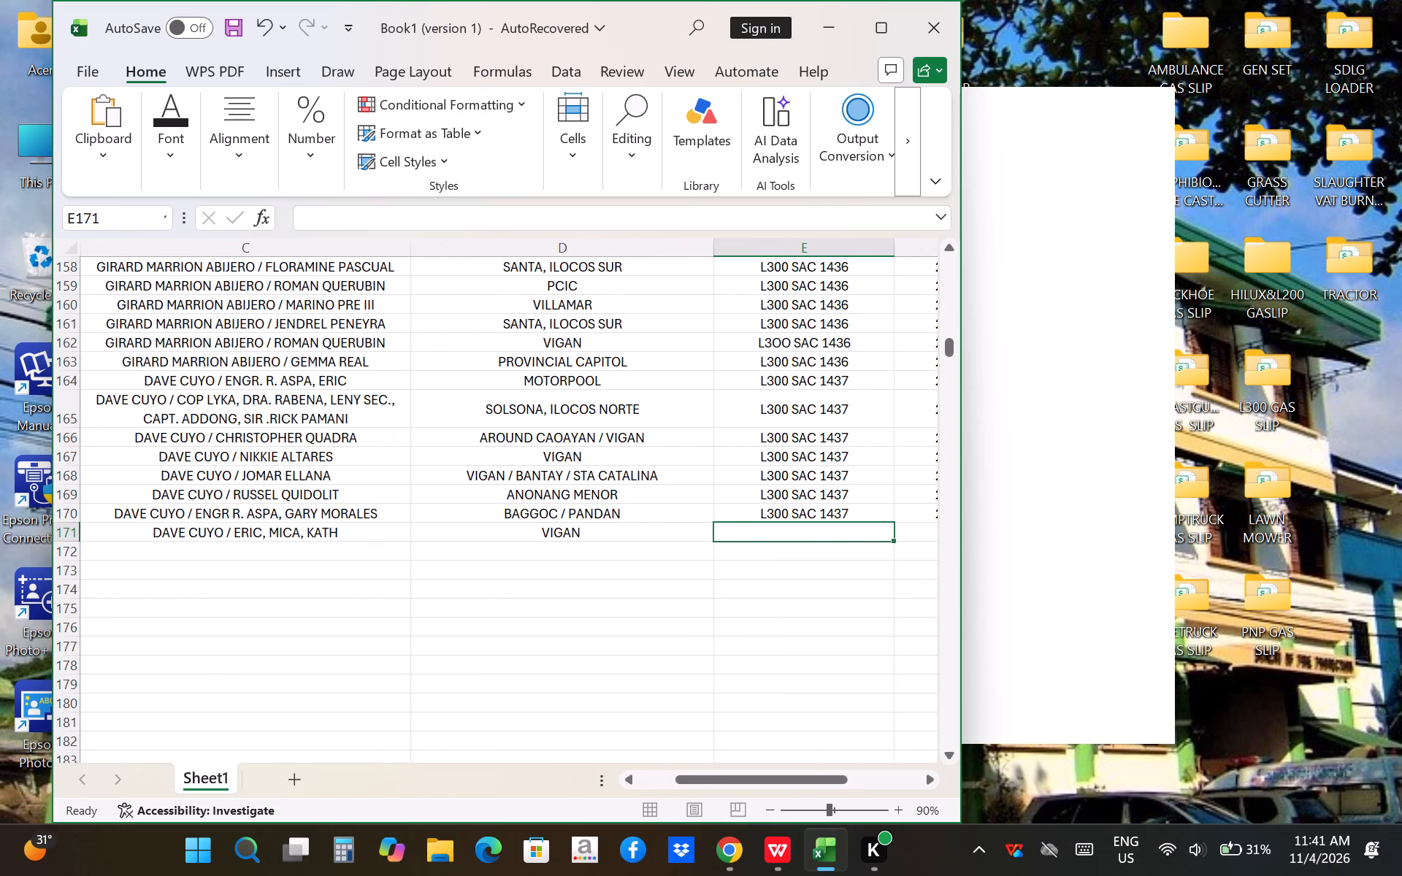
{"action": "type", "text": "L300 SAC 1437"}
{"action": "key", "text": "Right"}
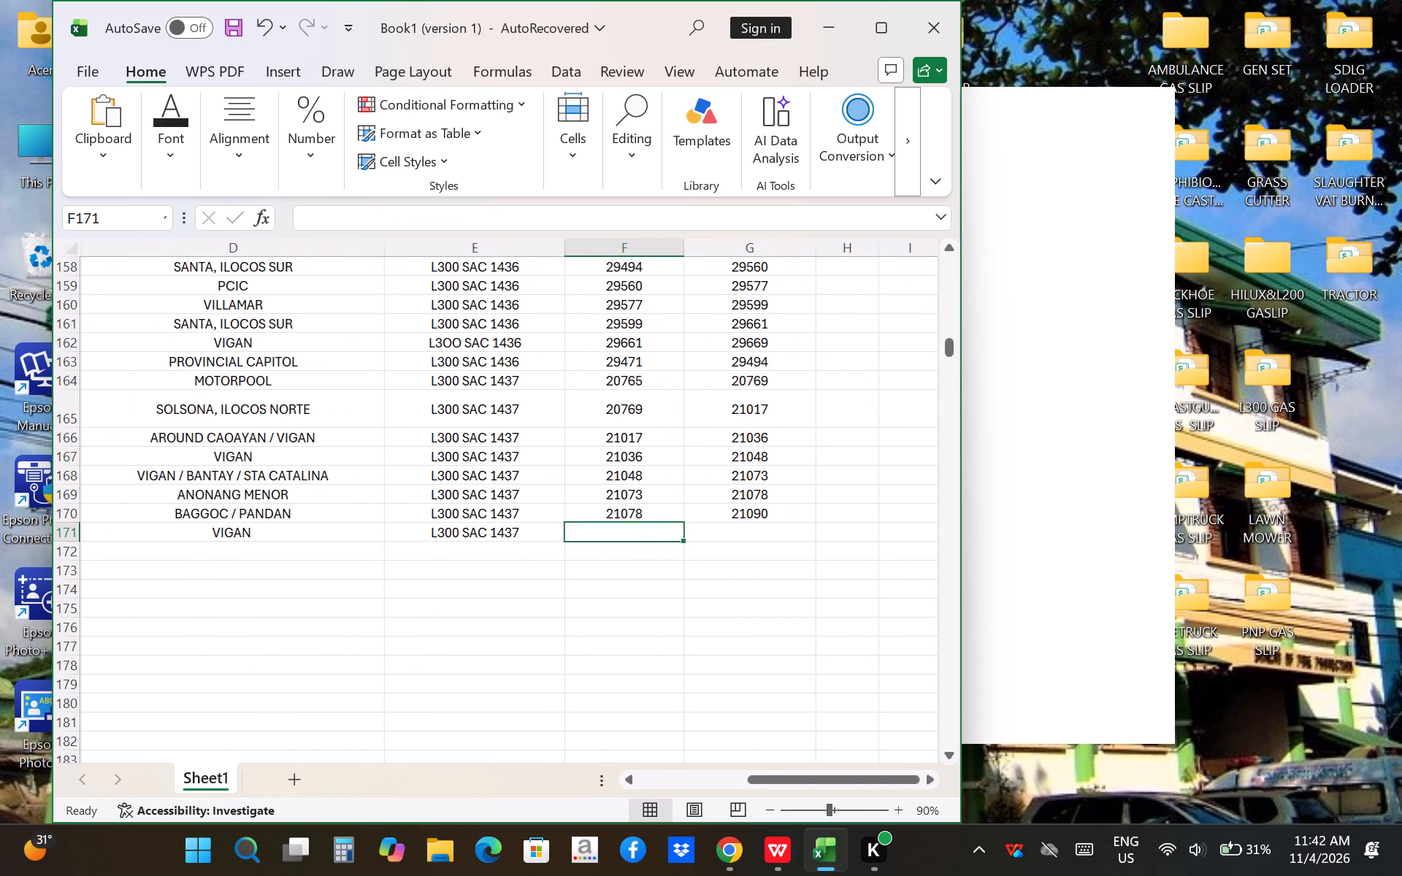
Enter ticket 0188's readings, 21090 in column F and a value starting with 210 in column G.
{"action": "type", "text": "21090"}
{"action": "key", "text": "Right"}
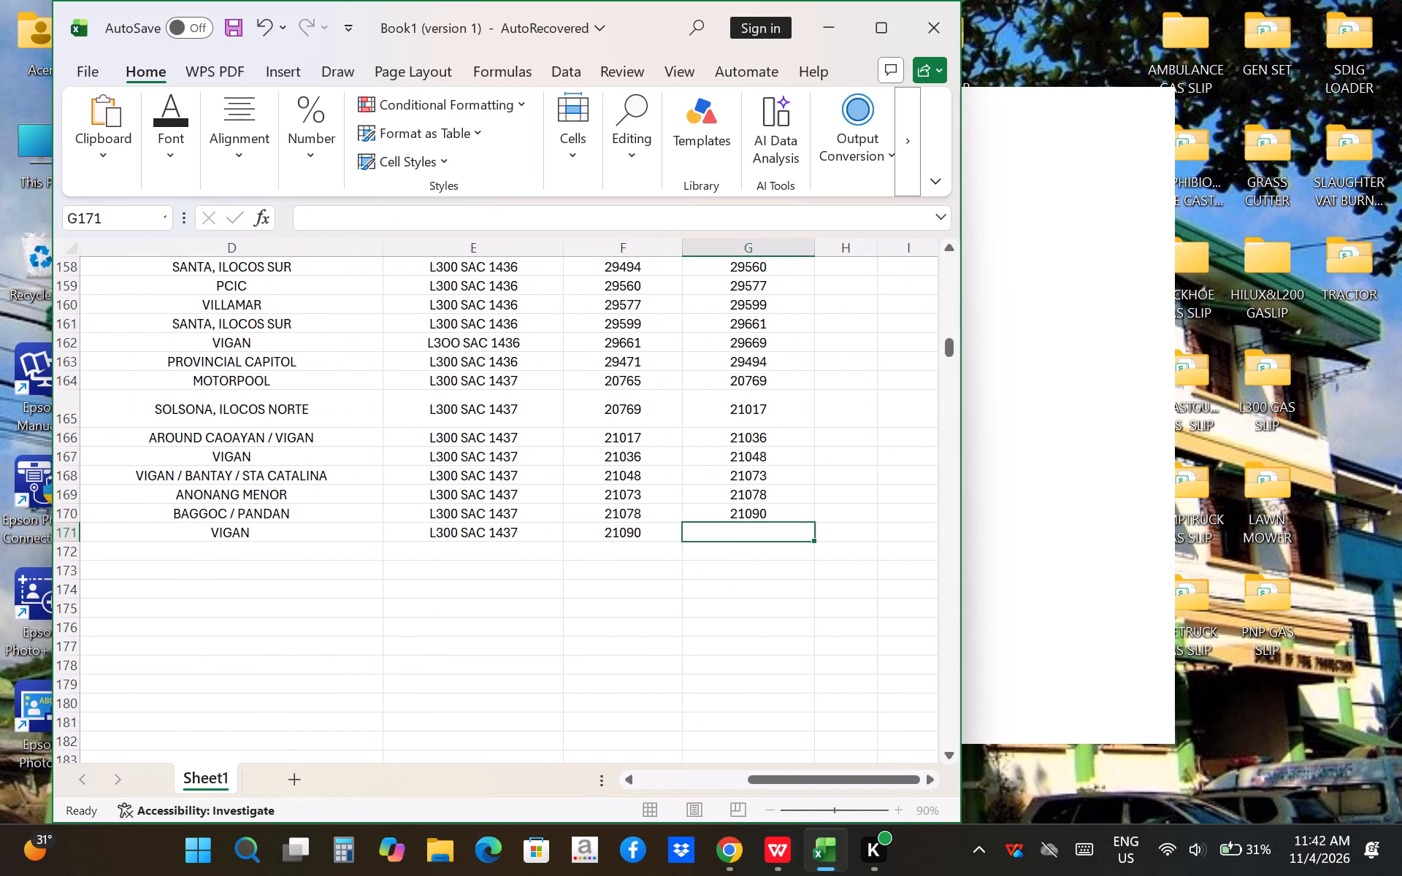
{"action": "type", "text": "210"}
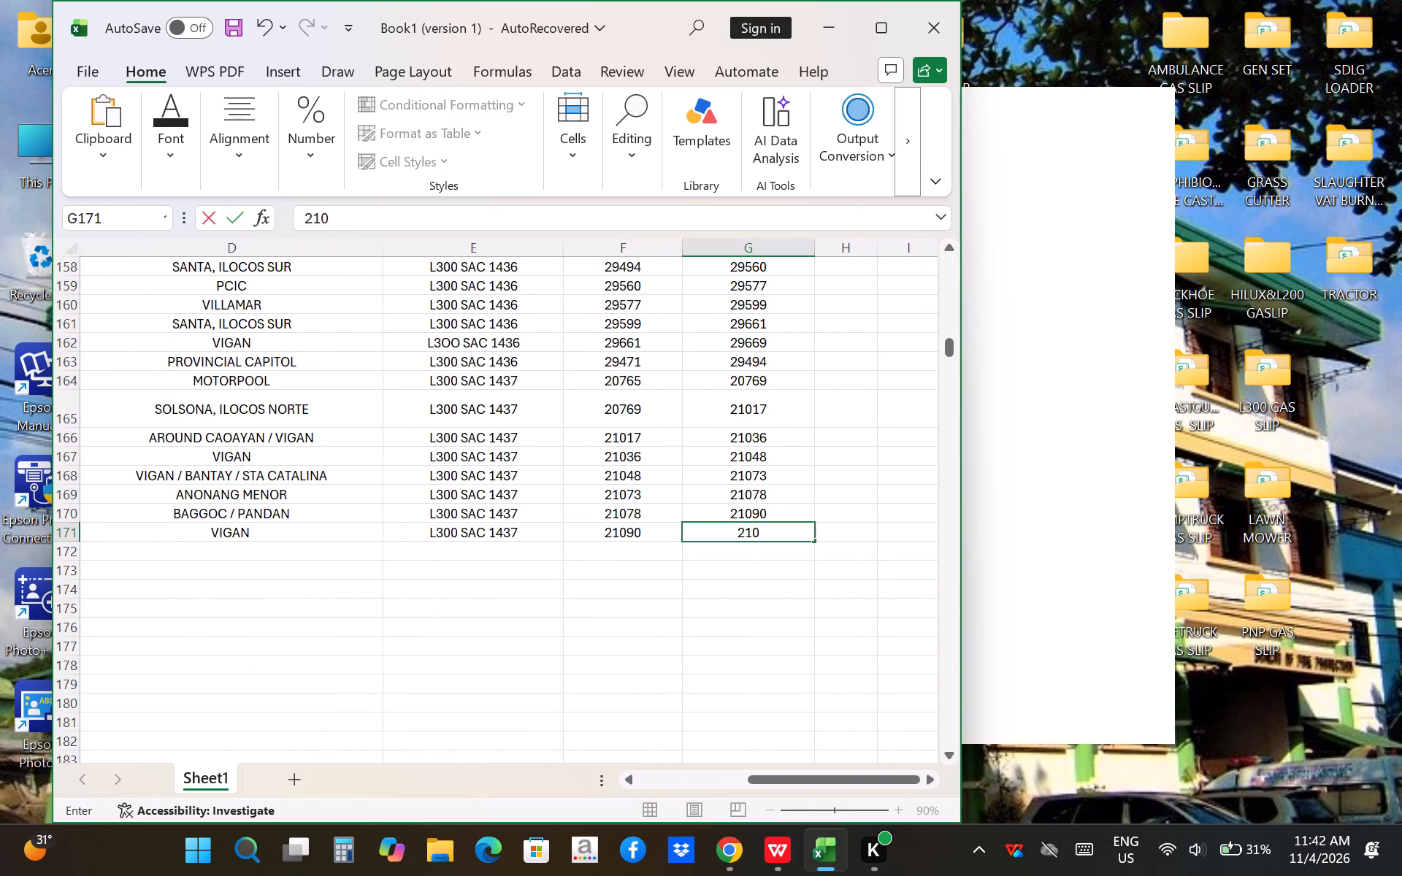
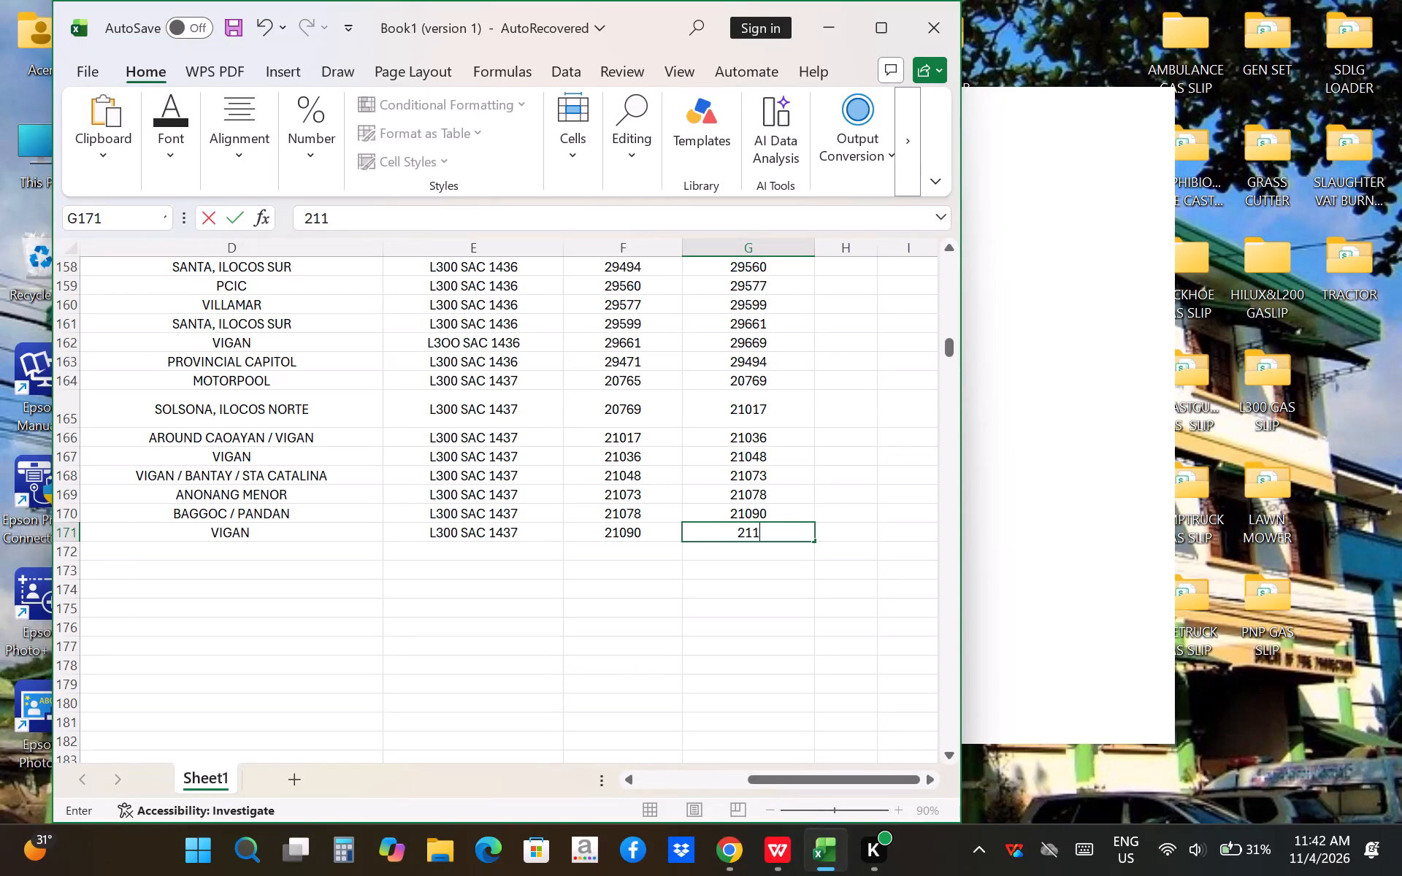
Complete ticket 0188's closing reading in column G as 21105.
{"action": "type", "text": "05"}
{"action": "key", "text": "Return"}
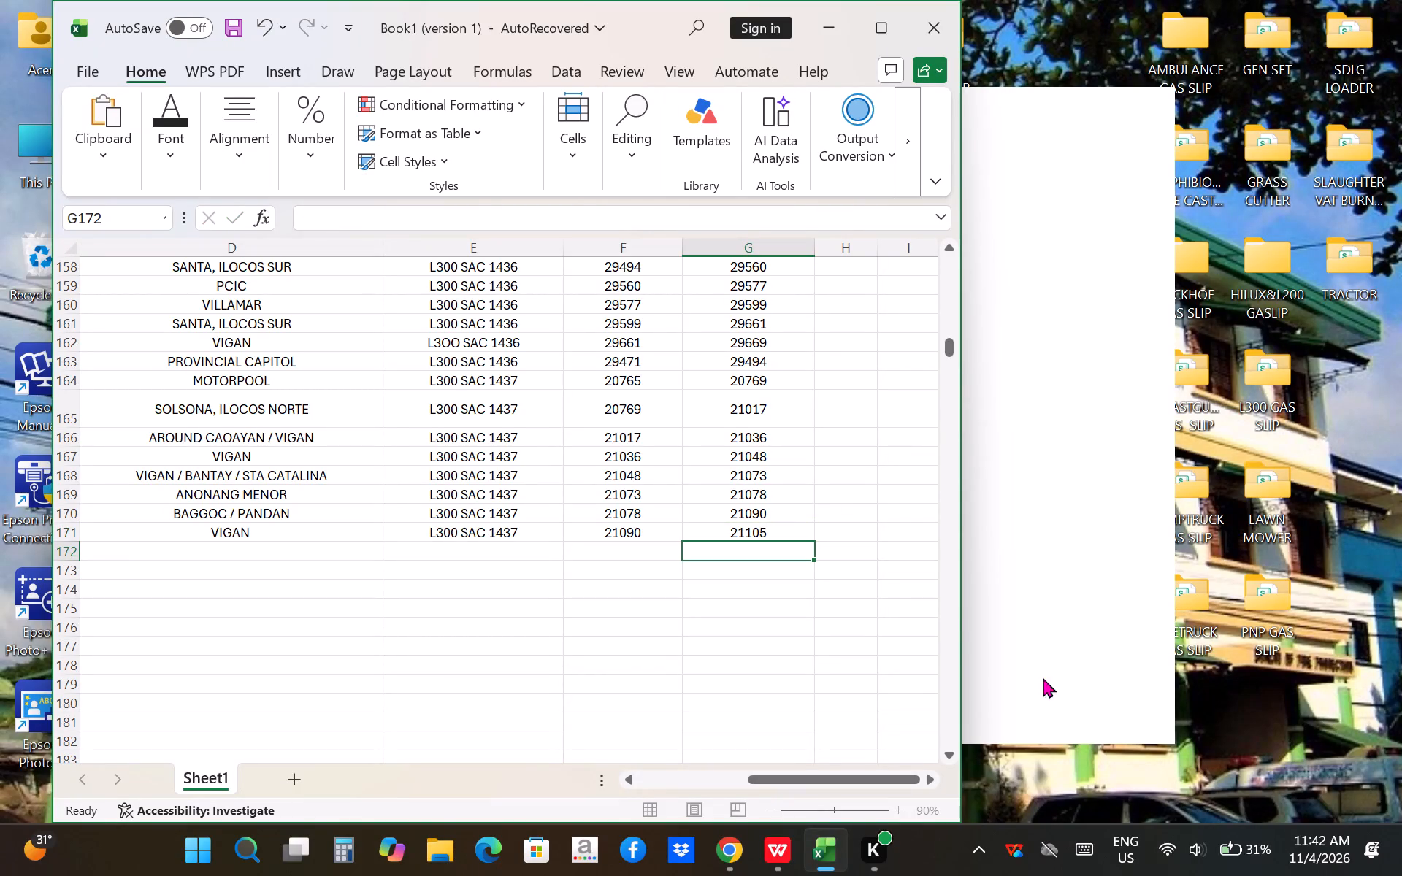
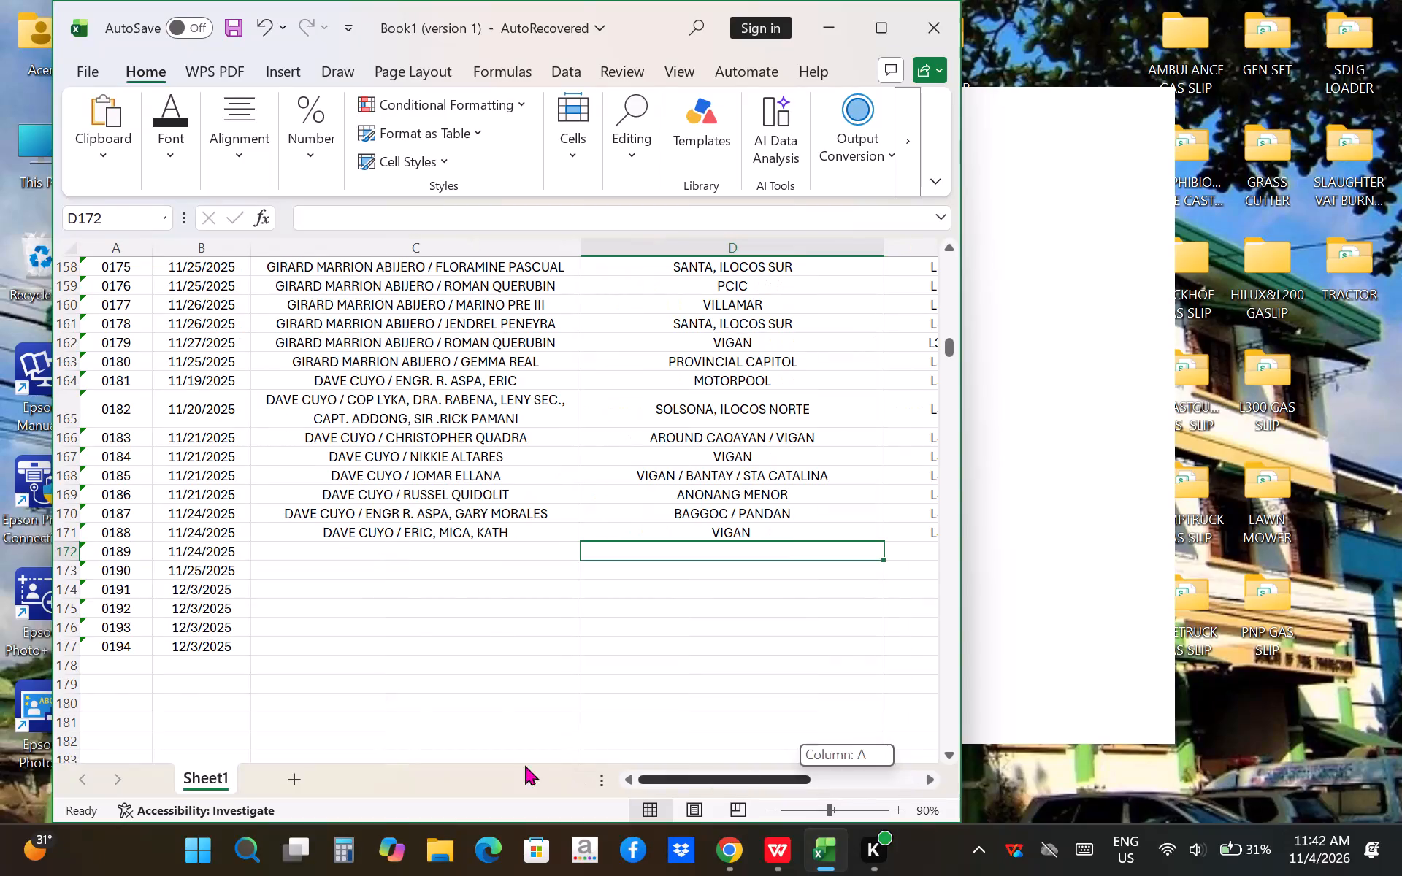
Enter the driver's name and the two passengers' first names, separated by a slash, for ticket 0189 in column C.
{"action": "left_click", "coordinate": [355, 558]}
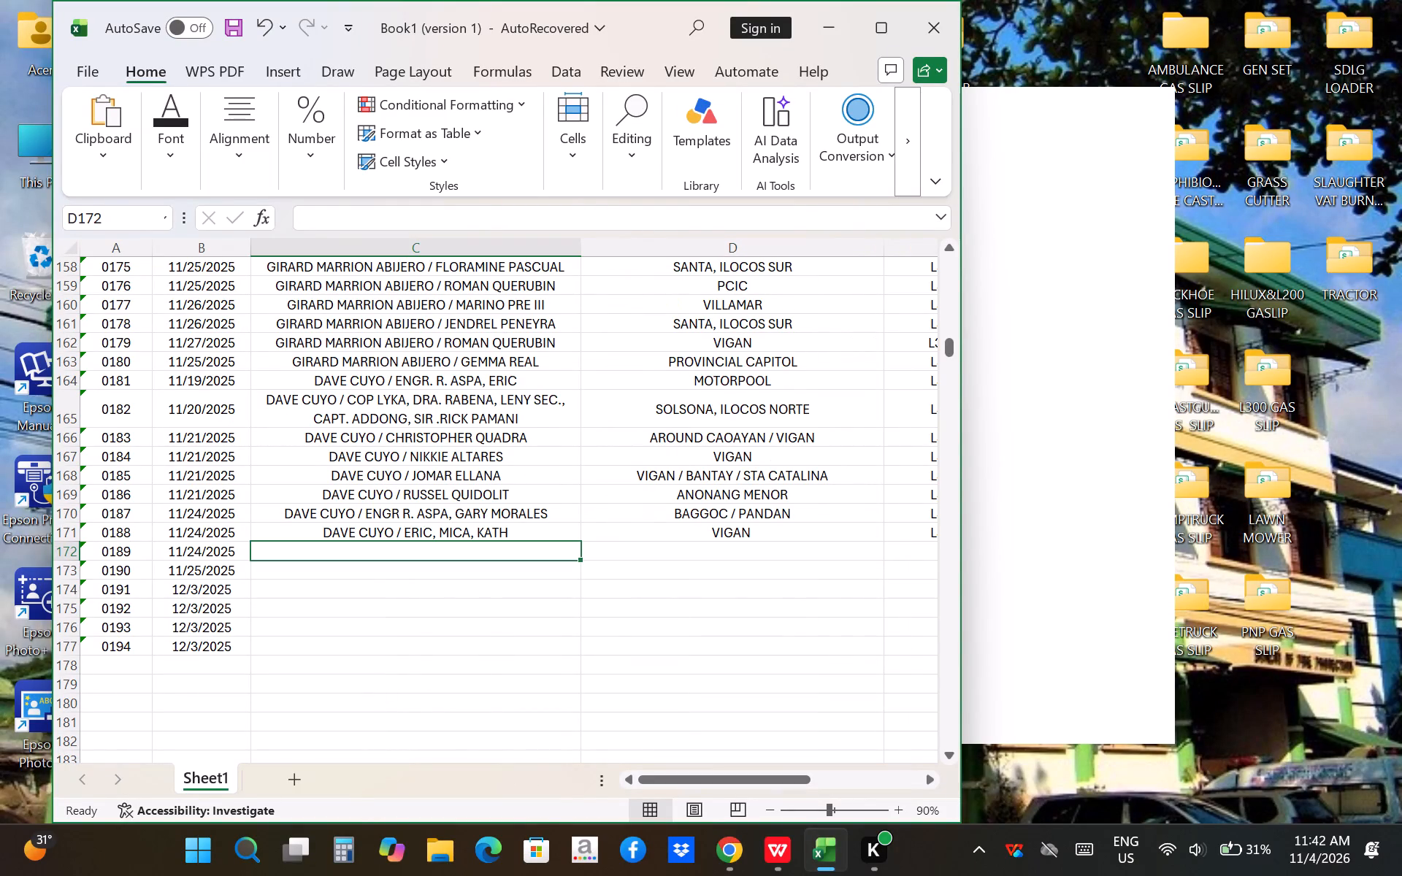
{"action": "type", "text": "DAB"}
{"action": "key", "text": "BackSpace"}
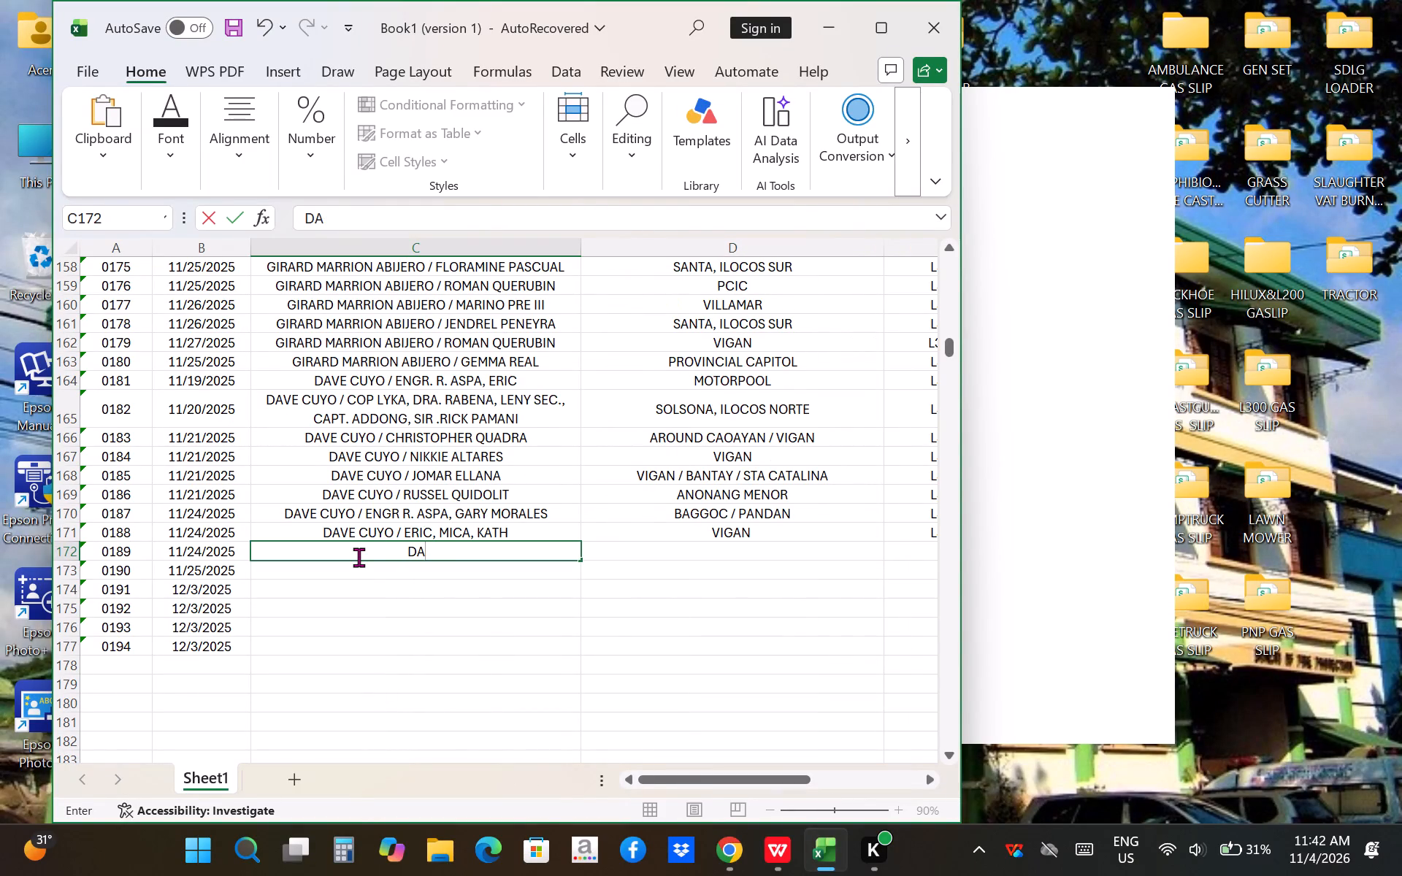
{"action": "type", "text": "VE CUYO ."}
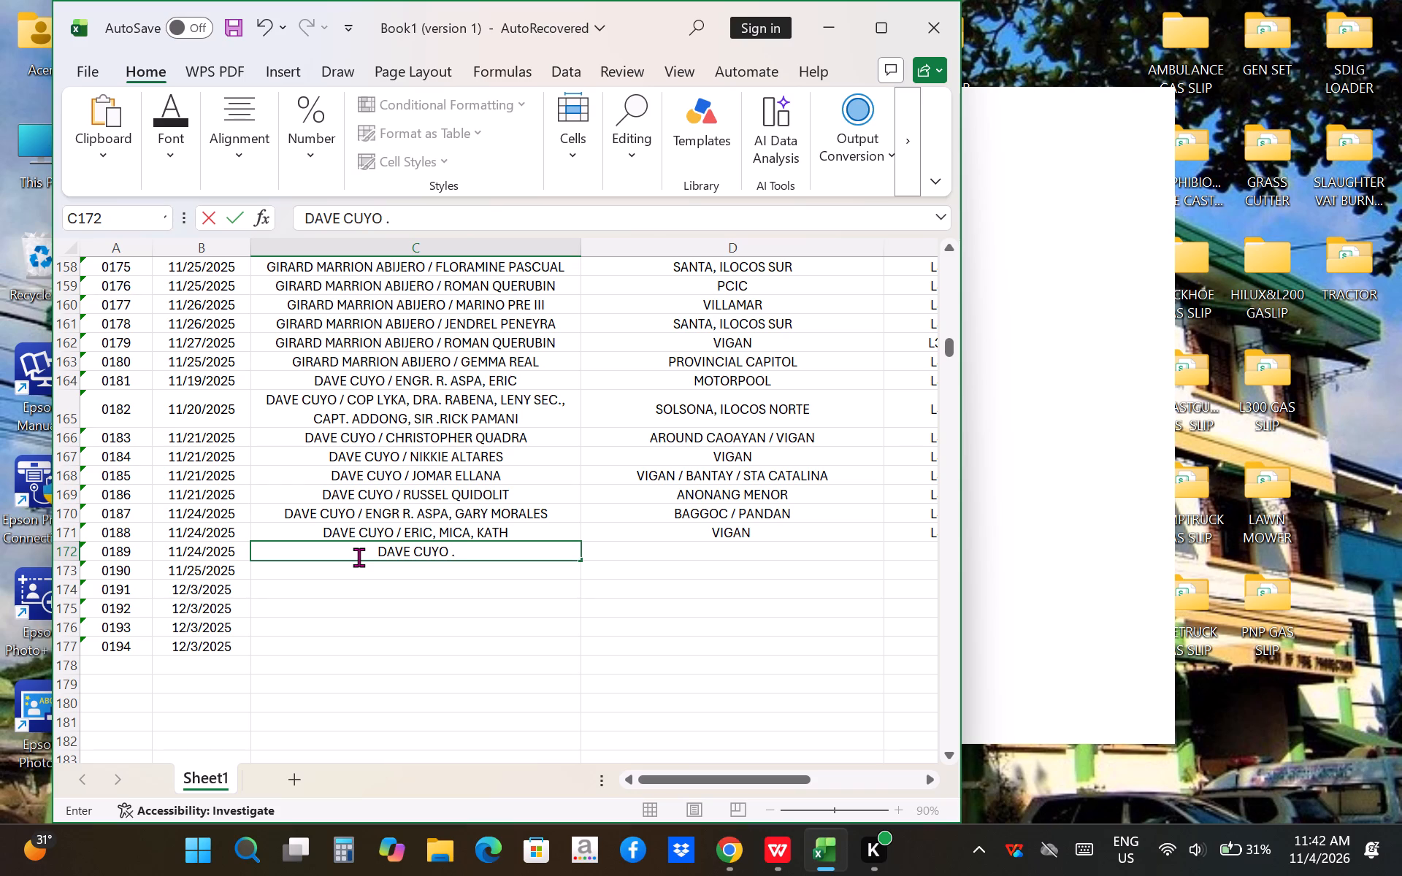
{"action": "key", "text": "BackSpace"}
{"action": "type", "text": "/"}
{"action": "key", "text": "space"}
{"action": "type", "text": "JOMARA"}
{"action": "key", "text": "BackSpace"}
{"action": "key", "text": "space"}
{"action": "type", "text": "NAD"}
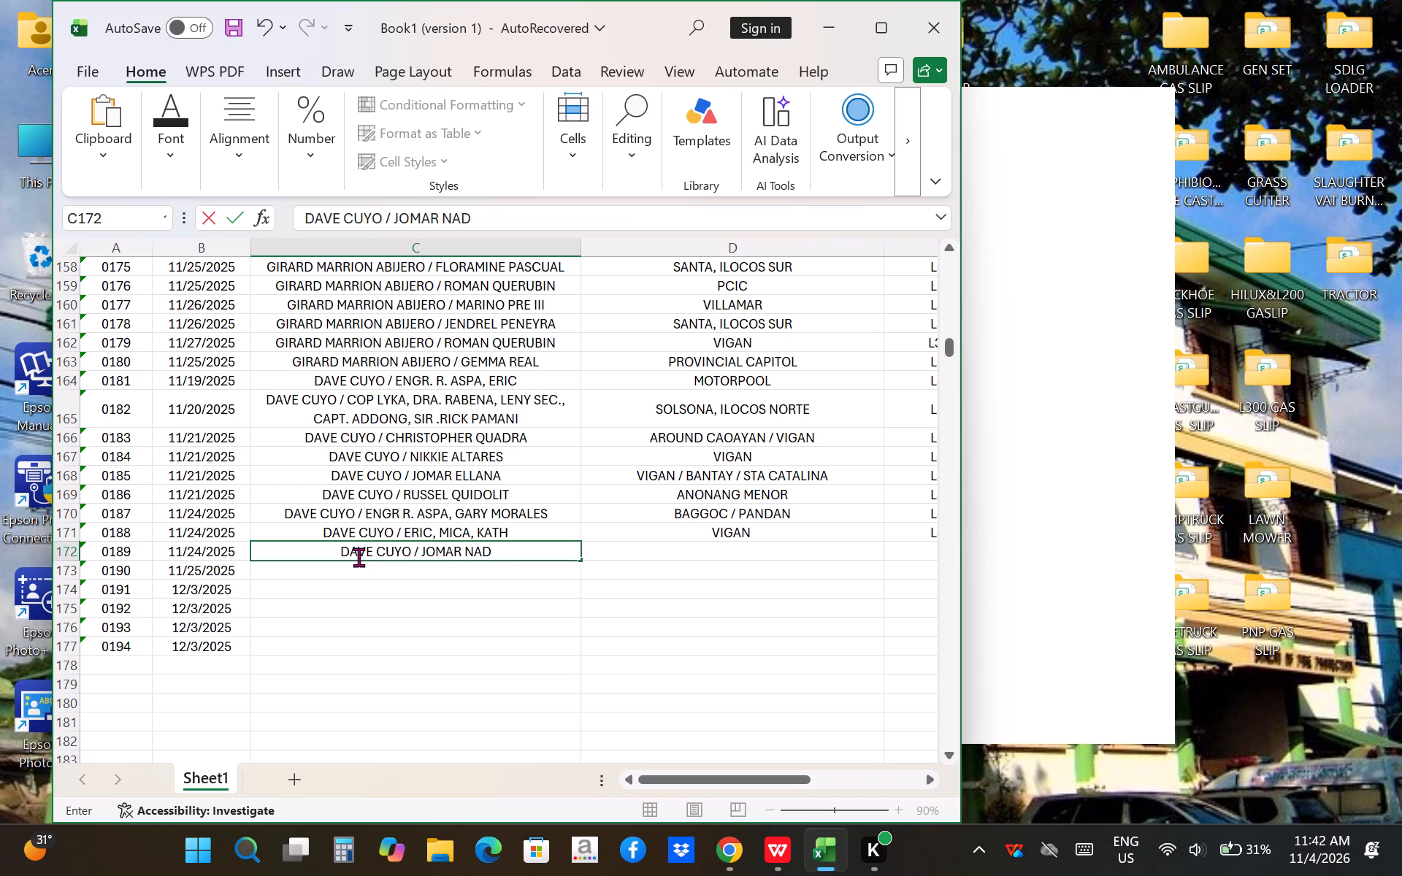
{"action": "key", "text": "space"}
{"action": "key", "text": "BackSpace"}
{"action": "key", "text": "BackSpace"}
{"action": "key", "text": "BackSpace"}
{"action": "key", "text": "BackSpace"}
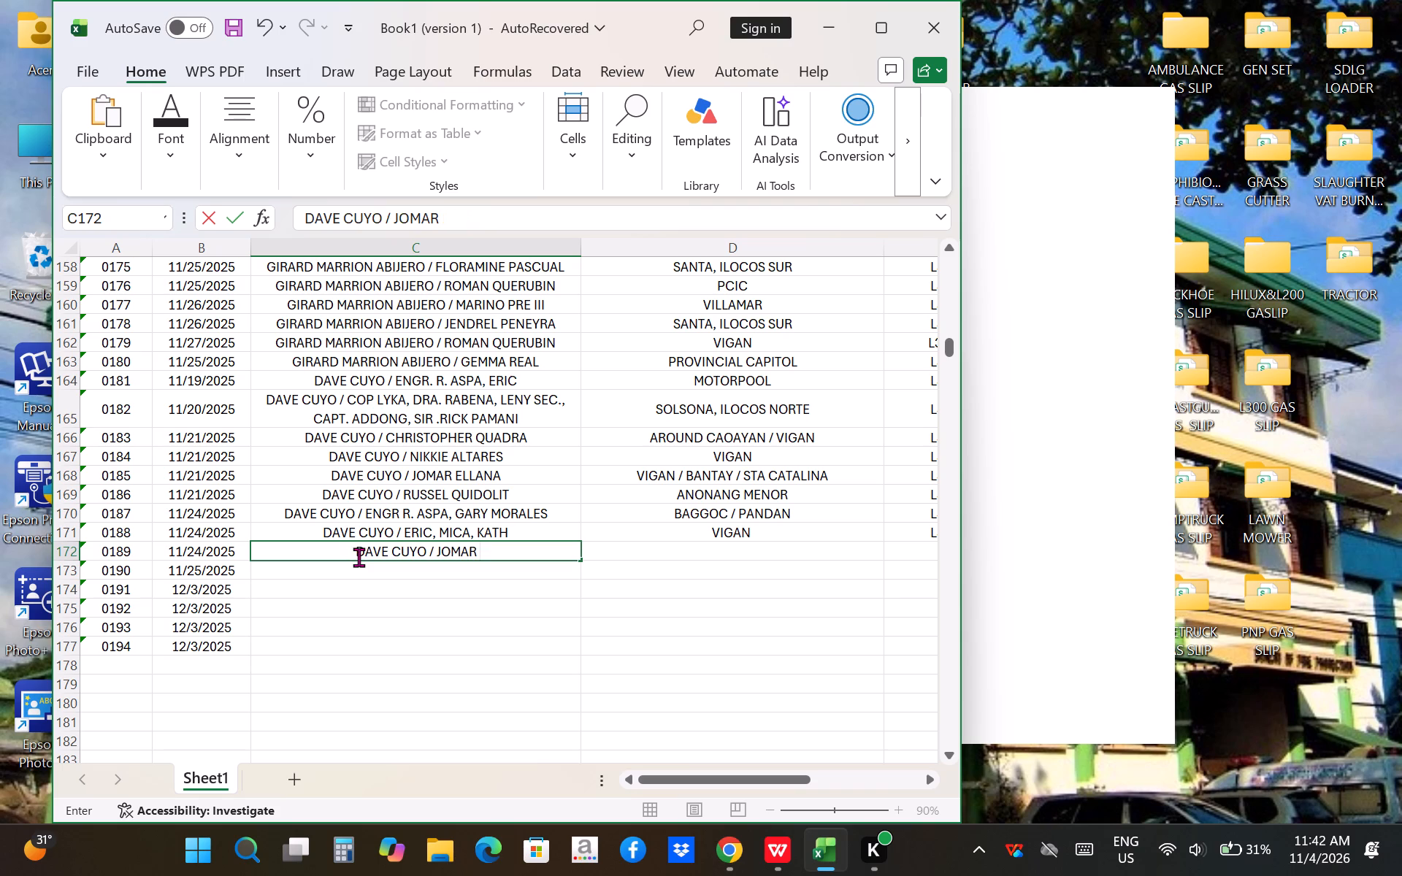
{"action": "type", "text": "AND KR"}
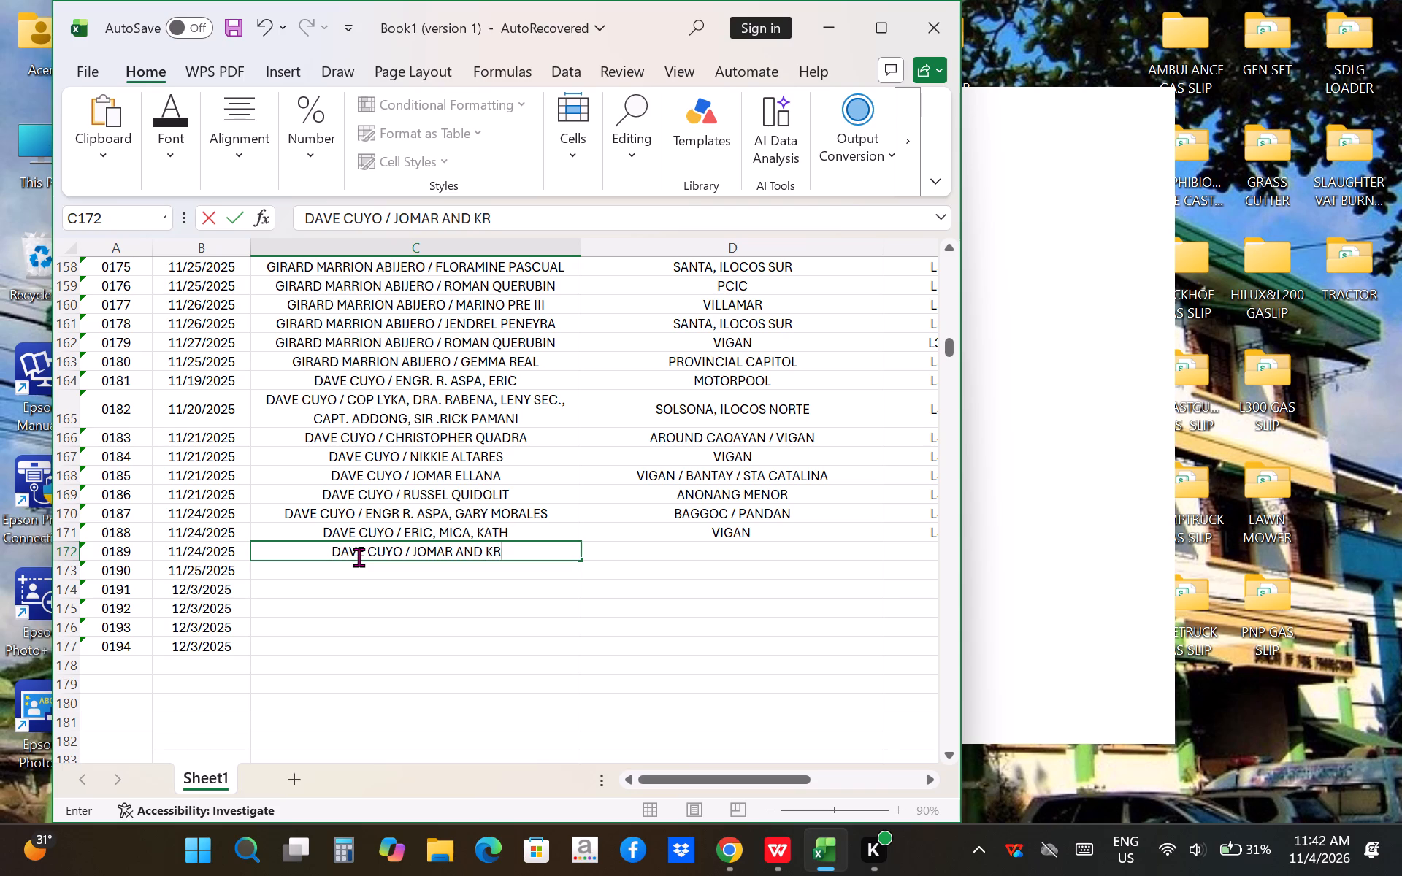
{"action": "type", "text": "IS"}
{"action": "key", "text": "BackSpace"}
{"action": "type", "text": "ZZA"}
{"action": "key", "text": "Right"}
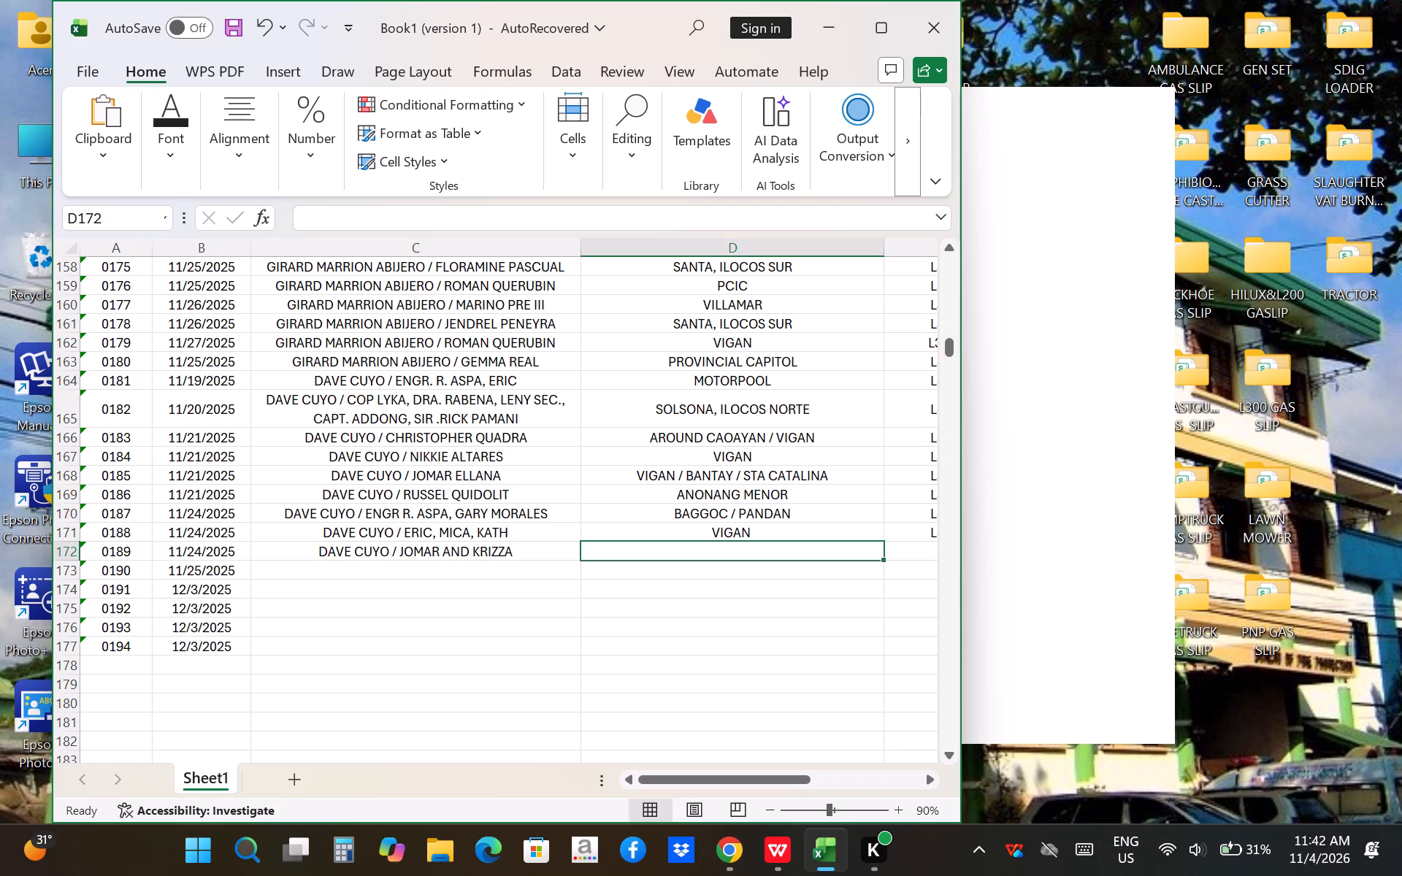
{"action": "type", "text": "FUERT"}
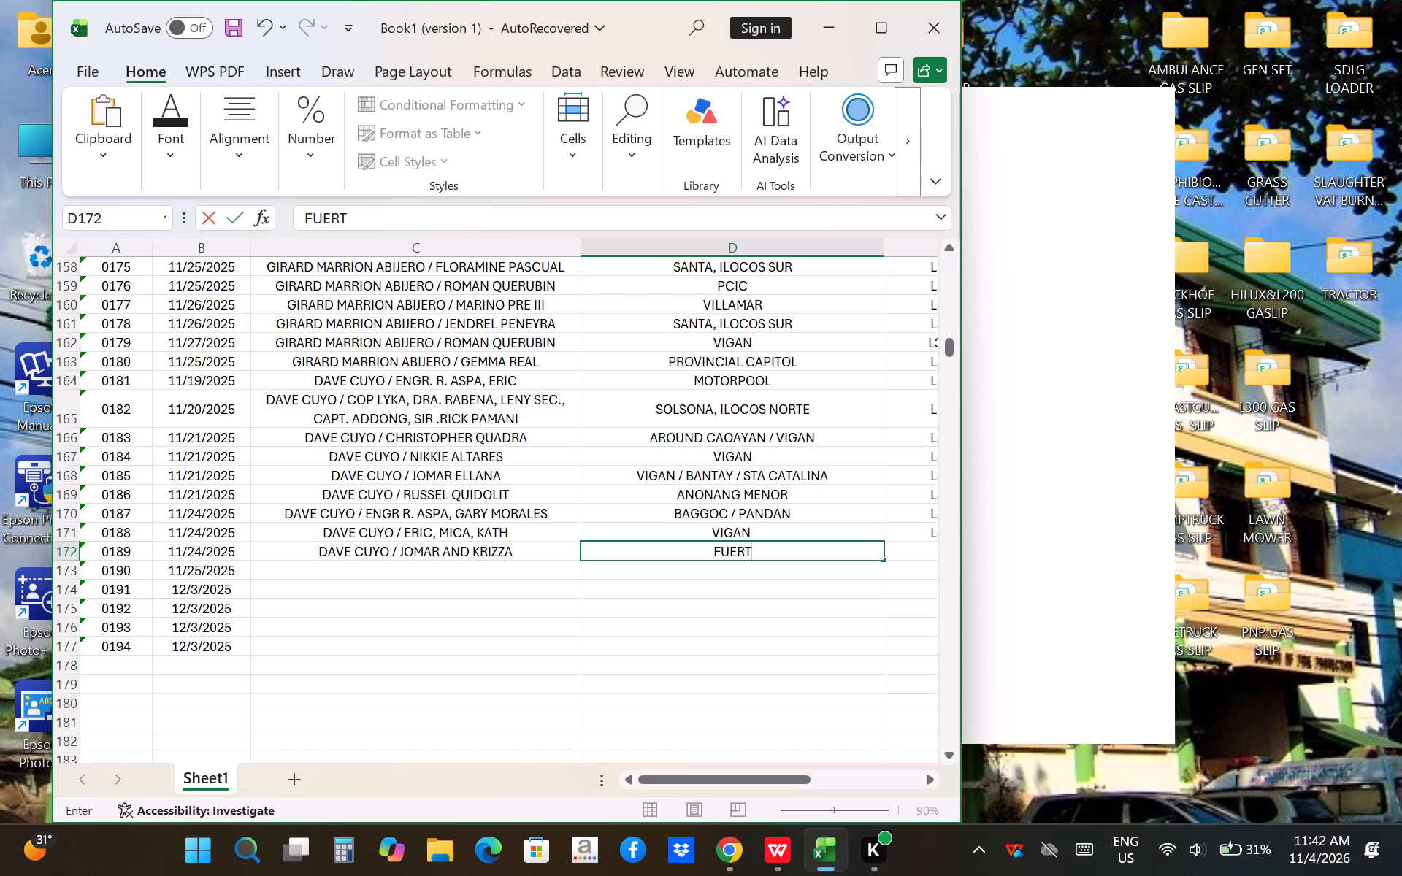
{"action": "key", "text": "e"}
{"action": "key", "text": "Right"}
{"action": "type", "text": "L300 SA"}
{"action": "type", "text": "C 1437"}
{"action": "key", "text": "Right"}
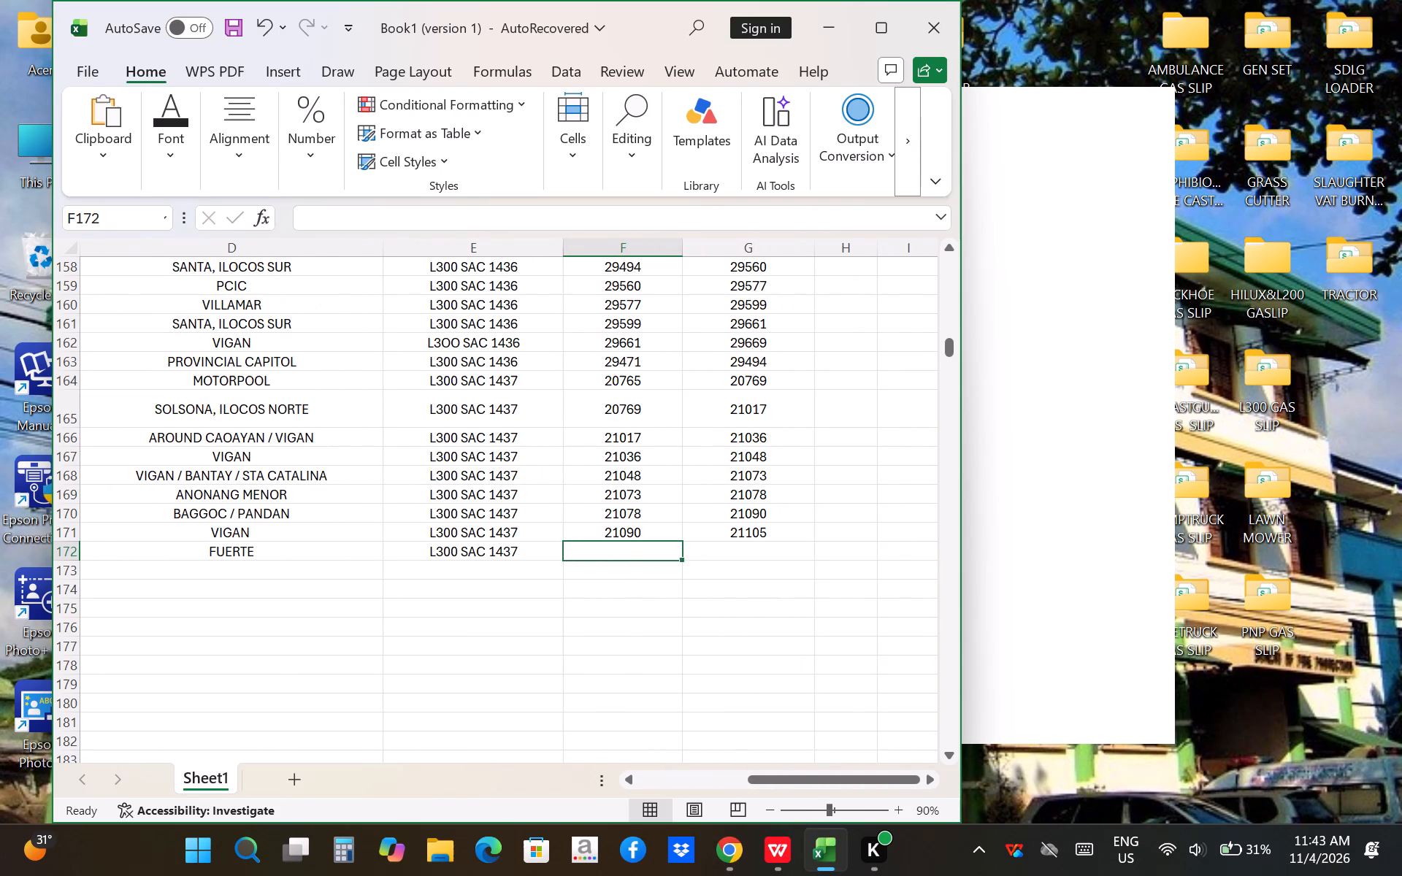
Record ticket 0189's readings as 21105 in column F and 2111 in column G.
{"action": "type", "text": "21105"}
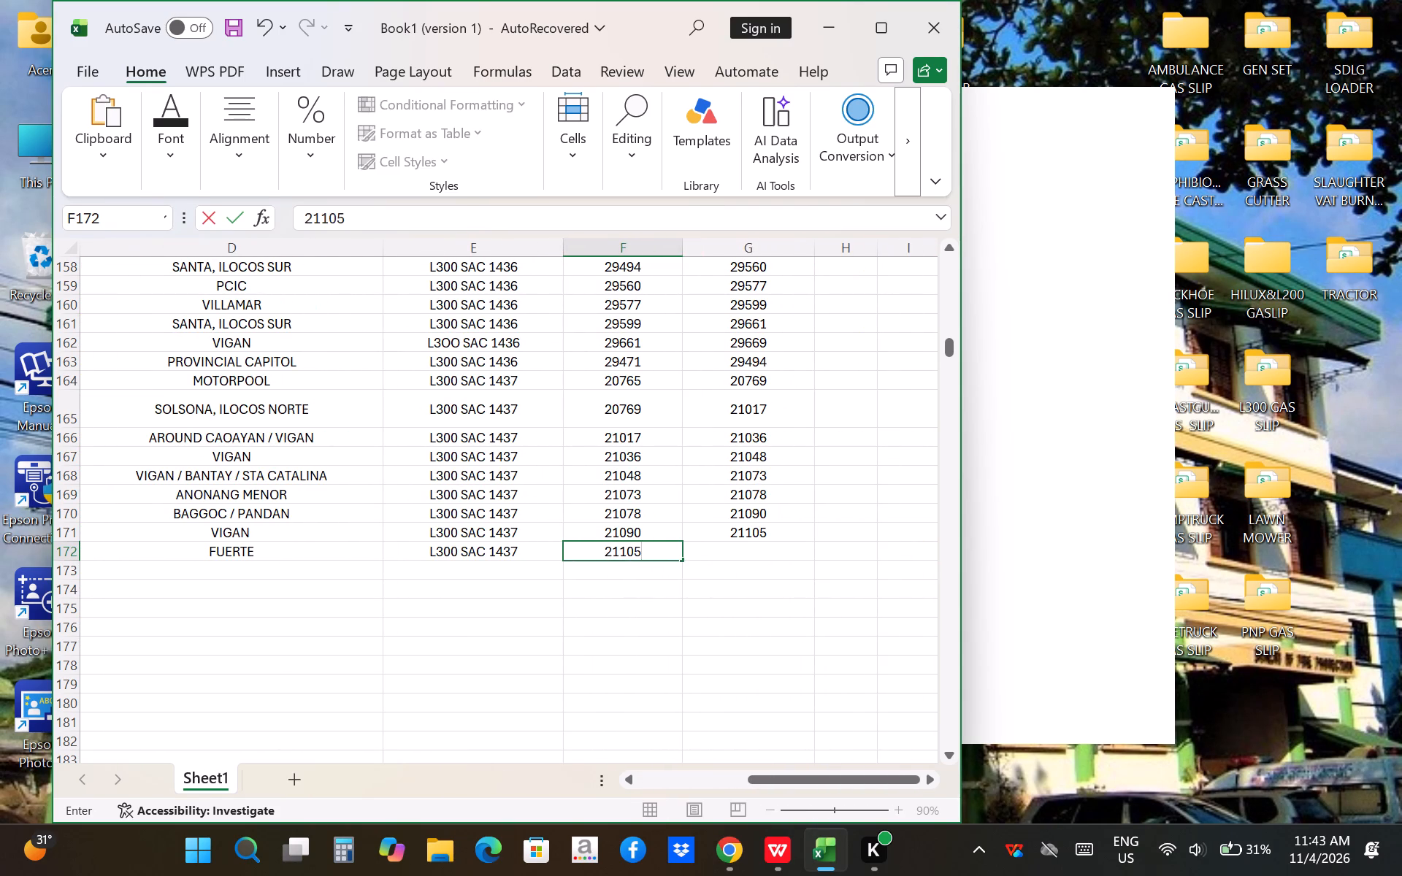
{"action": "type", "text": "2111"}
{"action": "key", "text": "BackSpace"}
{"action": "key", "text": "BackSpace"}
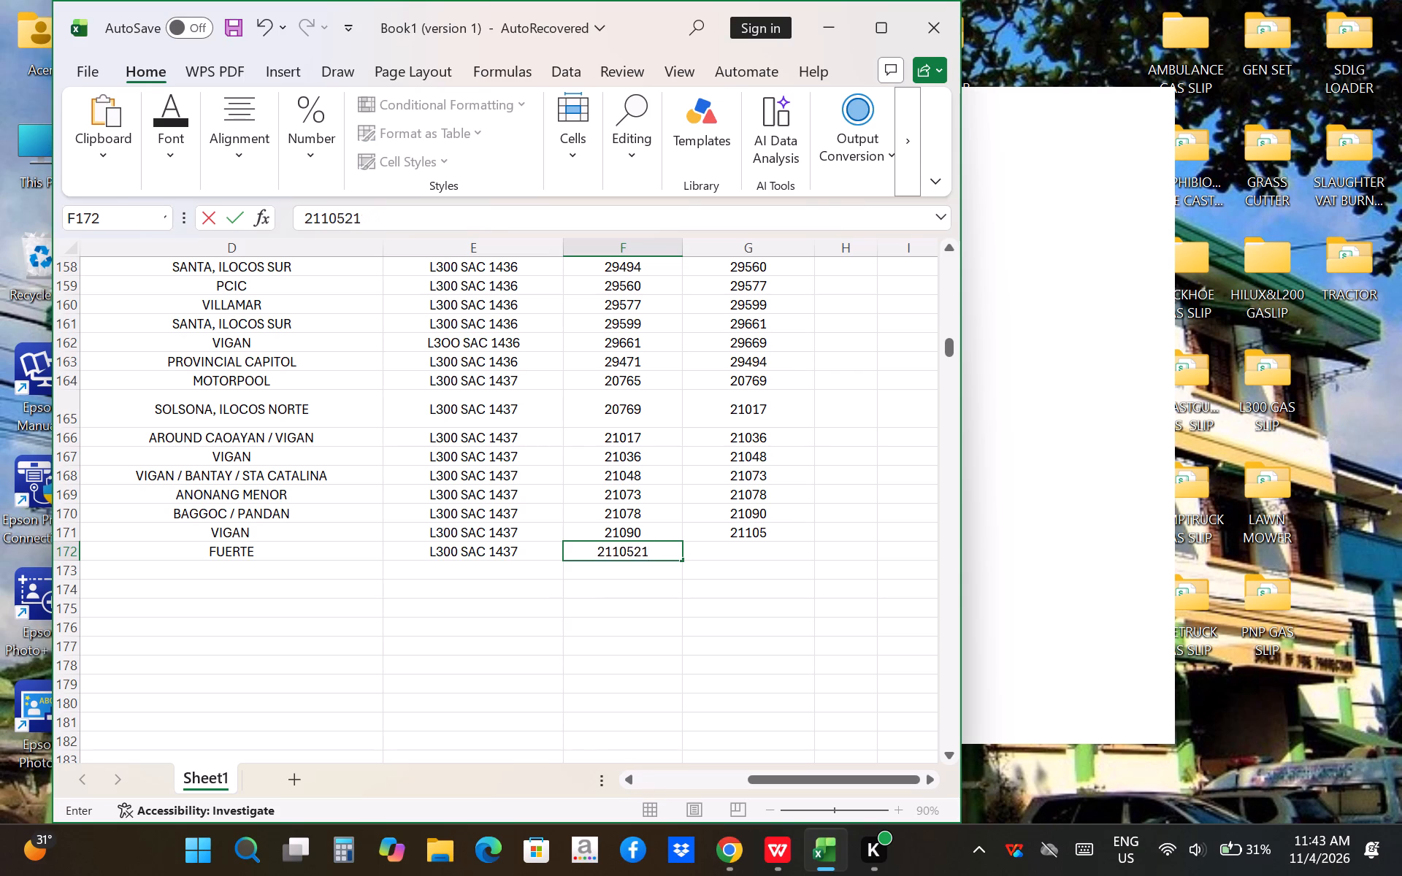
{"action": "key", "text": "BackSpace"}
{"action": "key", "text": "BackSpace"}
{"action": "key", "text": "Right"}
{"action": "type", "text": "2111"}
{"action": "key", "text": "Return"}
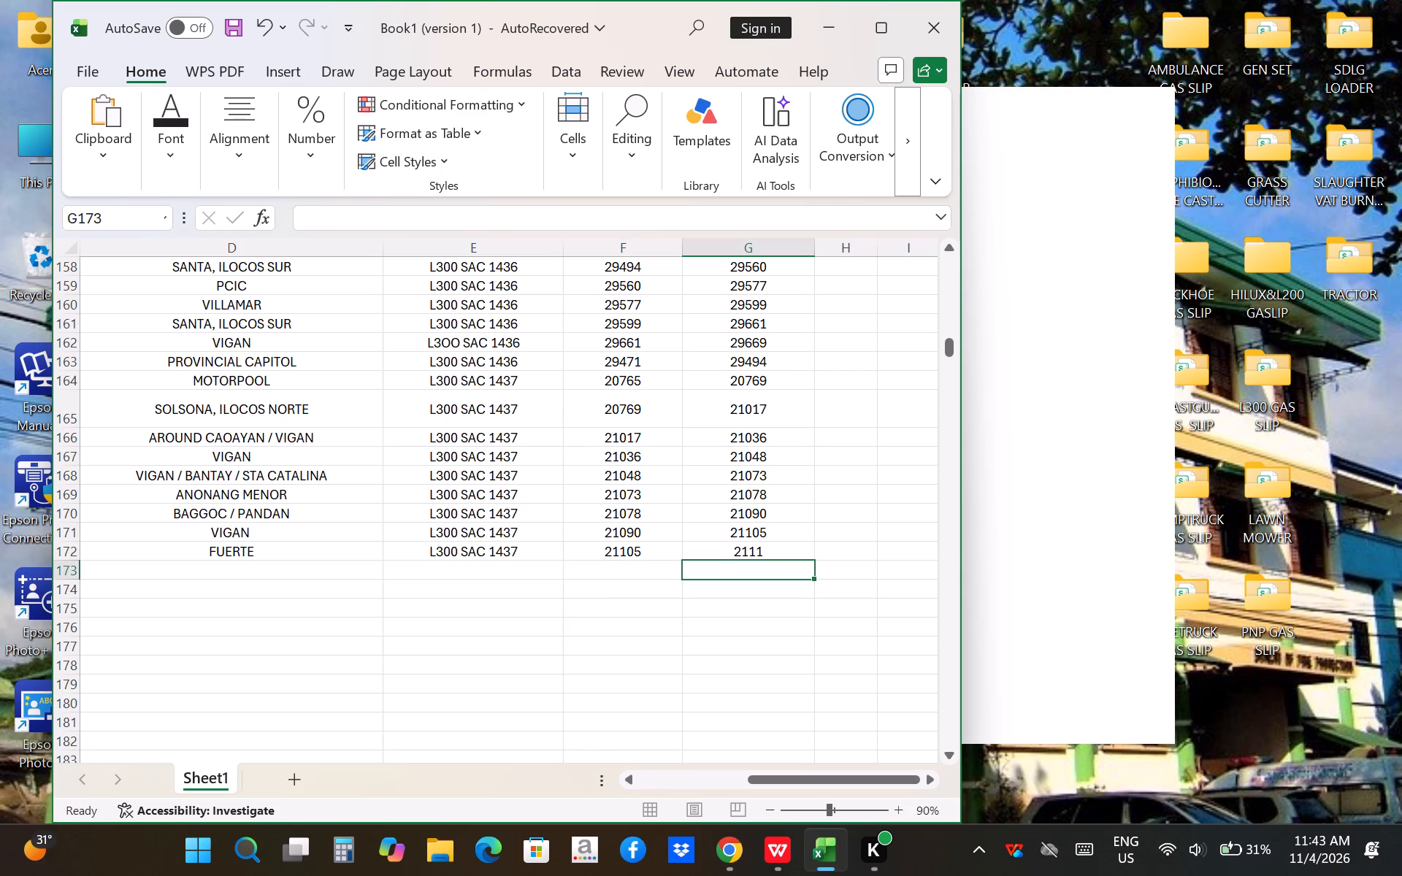
Enter the driver's and passenger's names, separated by a slash, for ticket 0190 in column C.
{"action": "left_click_drag", "start_coordinate": [810, 785], "coordinate": [618, 781]}
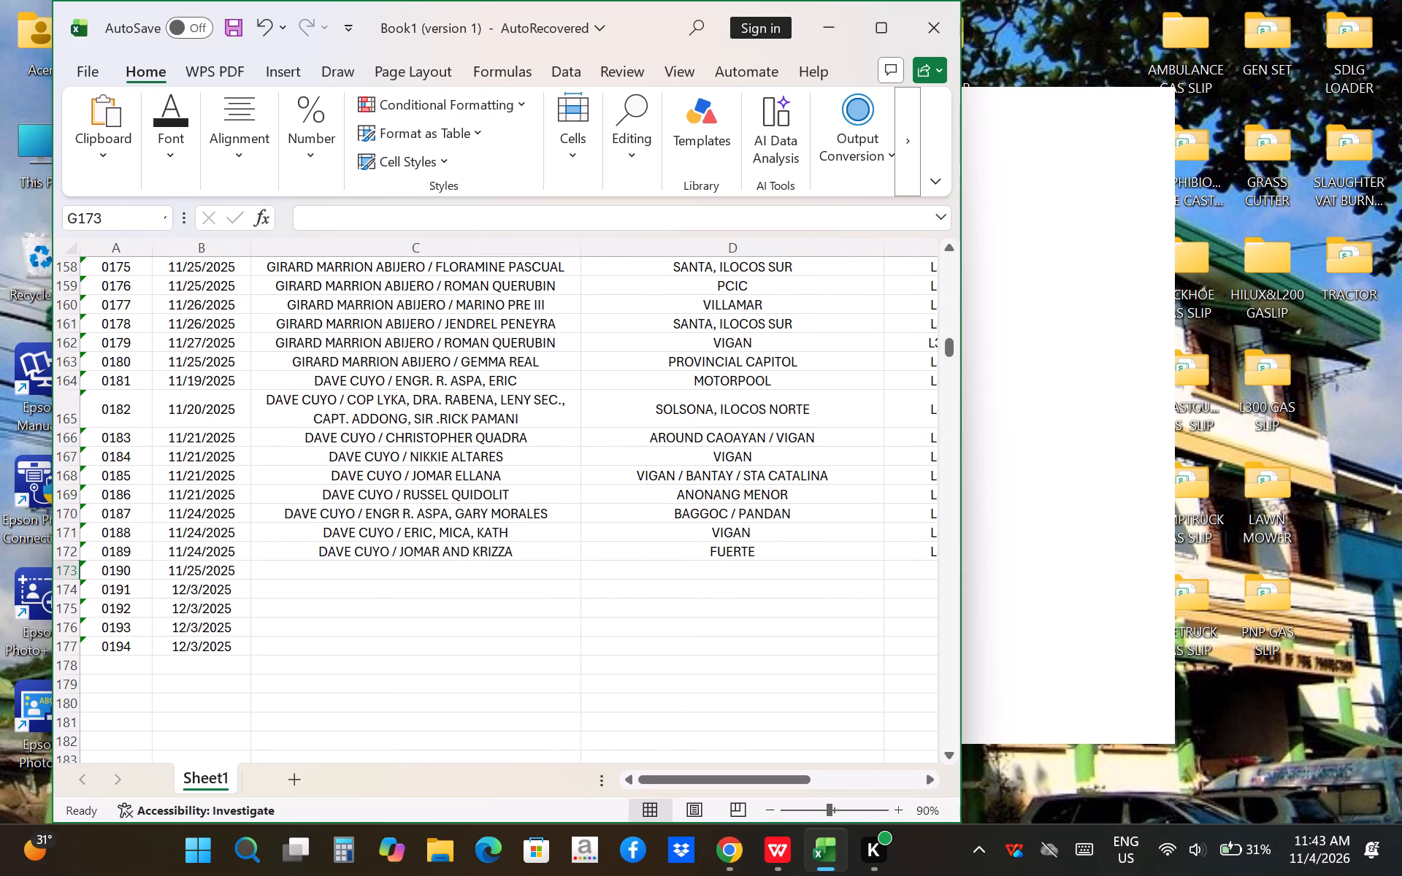
{"action": "left_click", "coordinate": [429, 573]}
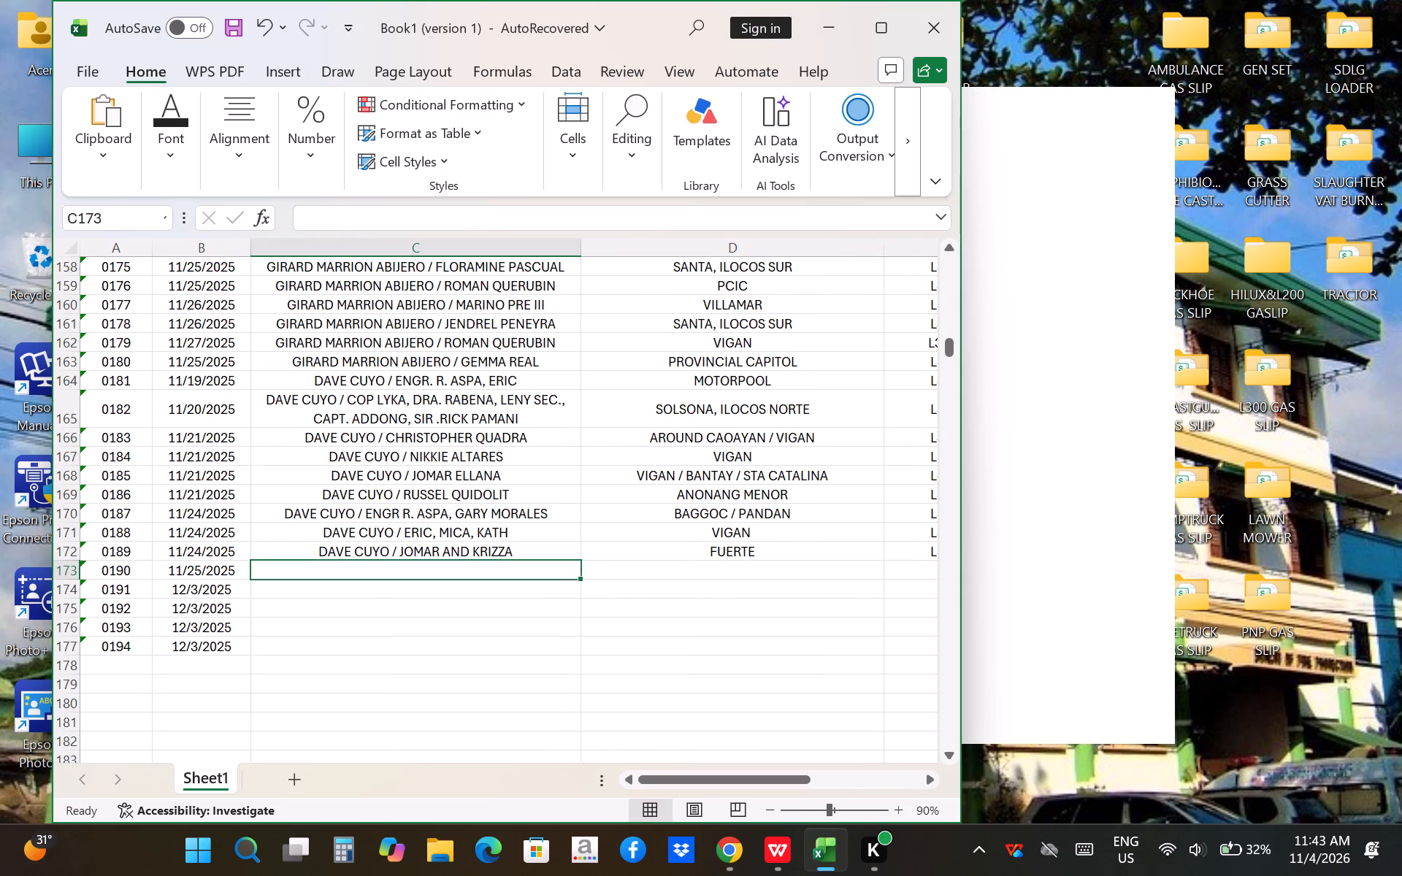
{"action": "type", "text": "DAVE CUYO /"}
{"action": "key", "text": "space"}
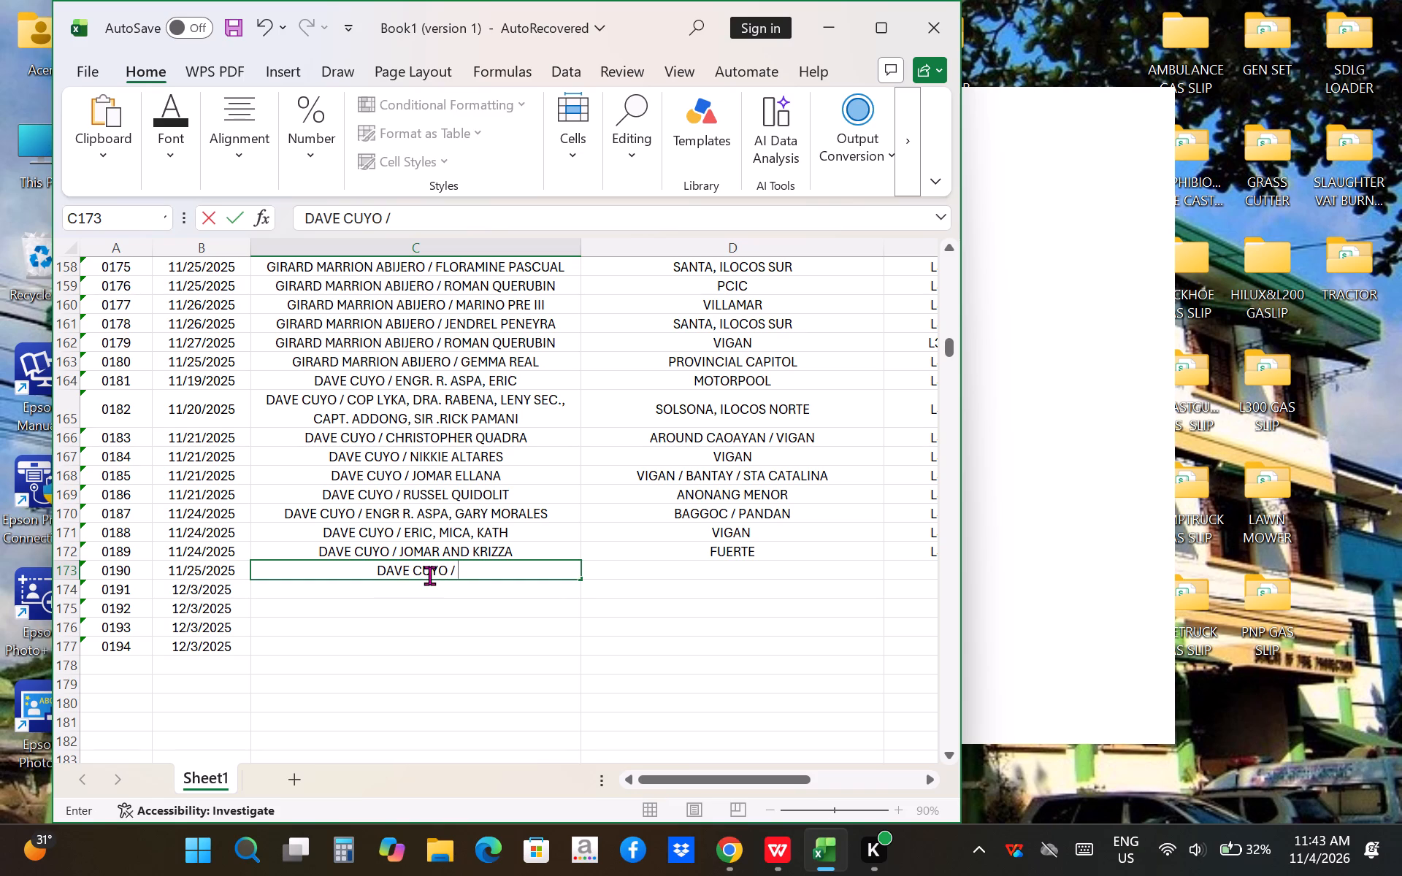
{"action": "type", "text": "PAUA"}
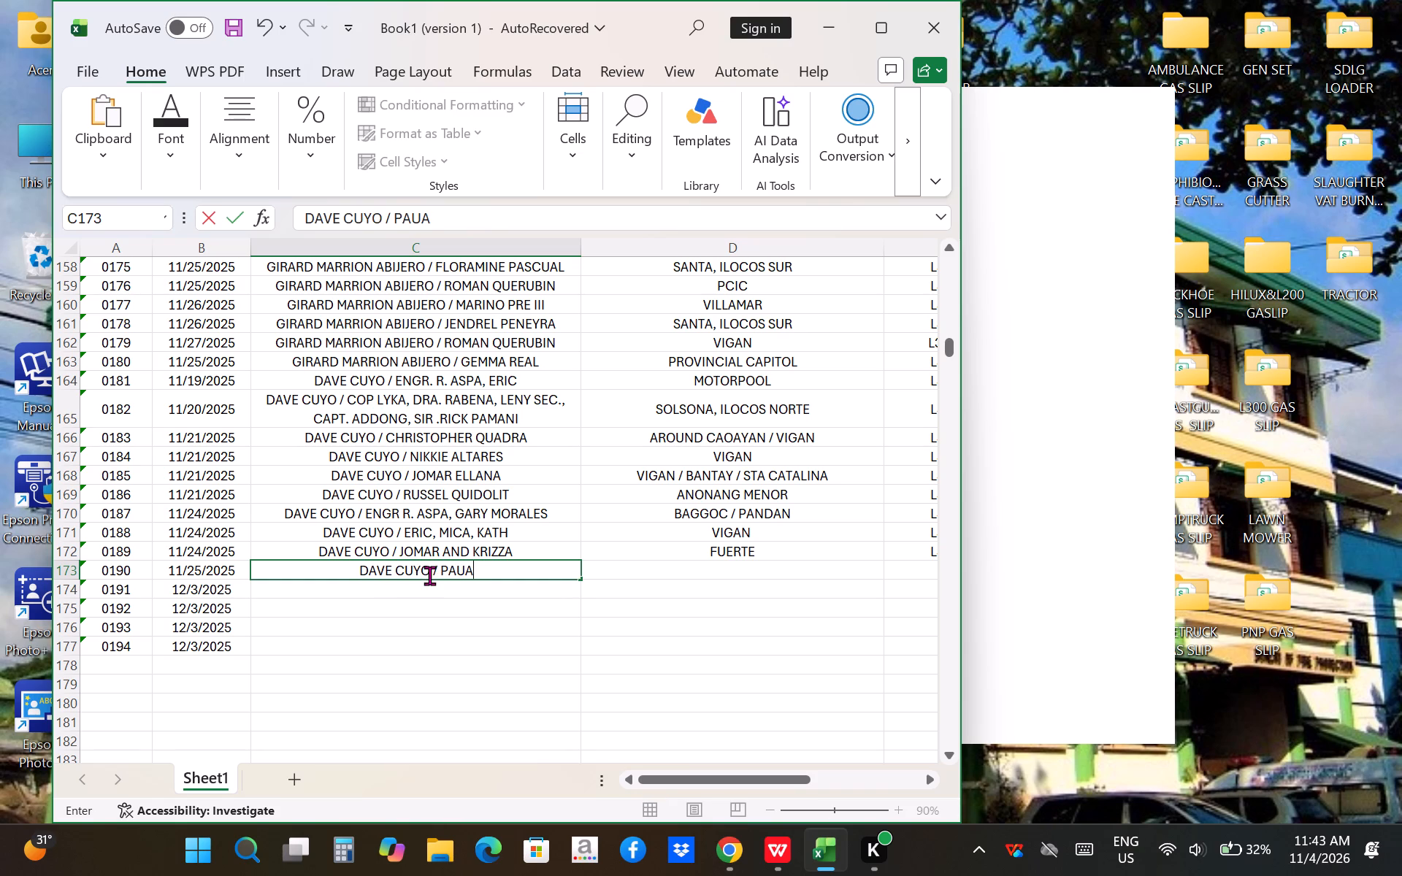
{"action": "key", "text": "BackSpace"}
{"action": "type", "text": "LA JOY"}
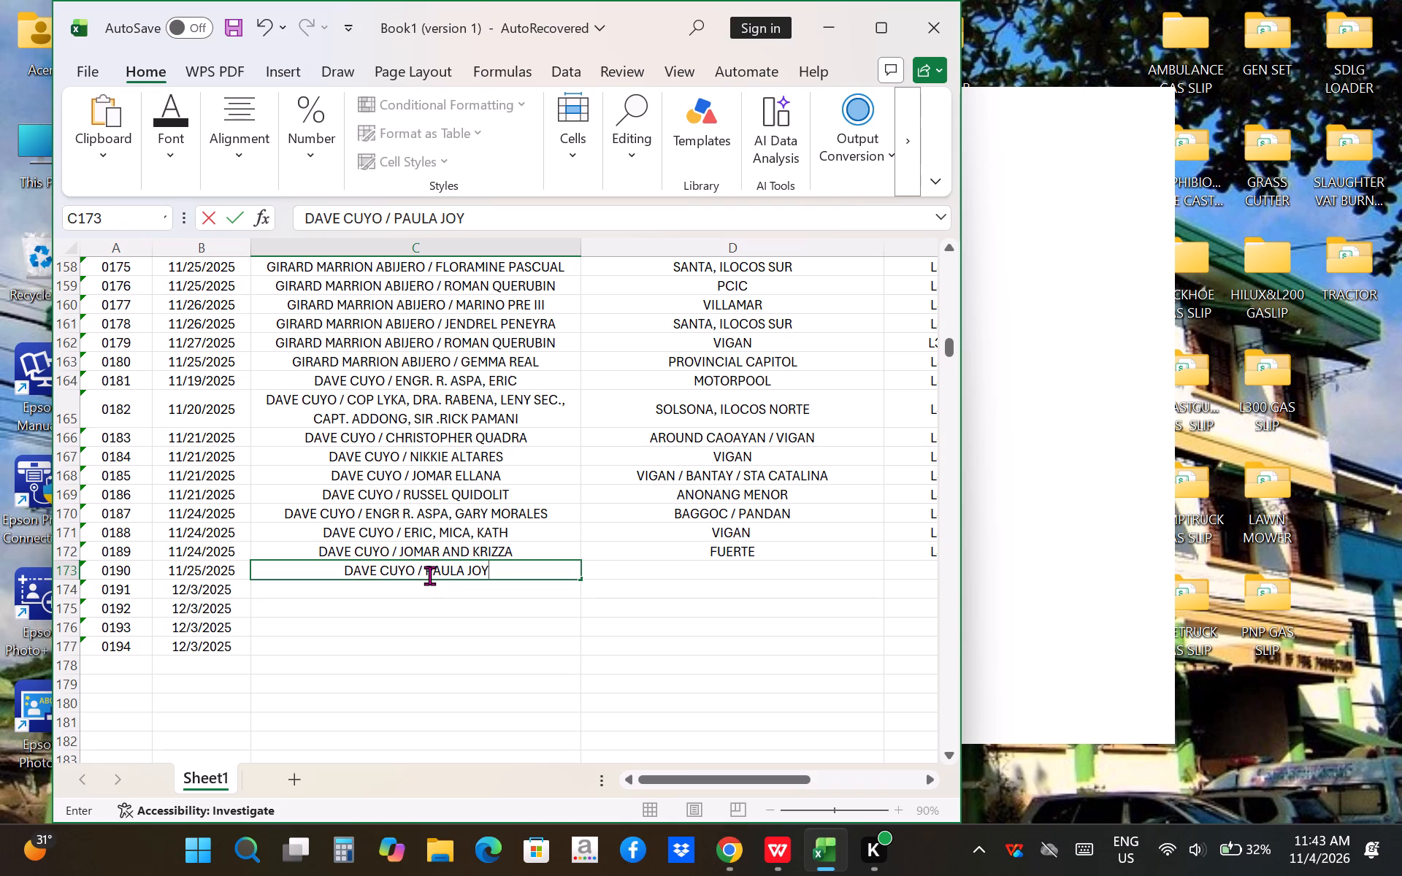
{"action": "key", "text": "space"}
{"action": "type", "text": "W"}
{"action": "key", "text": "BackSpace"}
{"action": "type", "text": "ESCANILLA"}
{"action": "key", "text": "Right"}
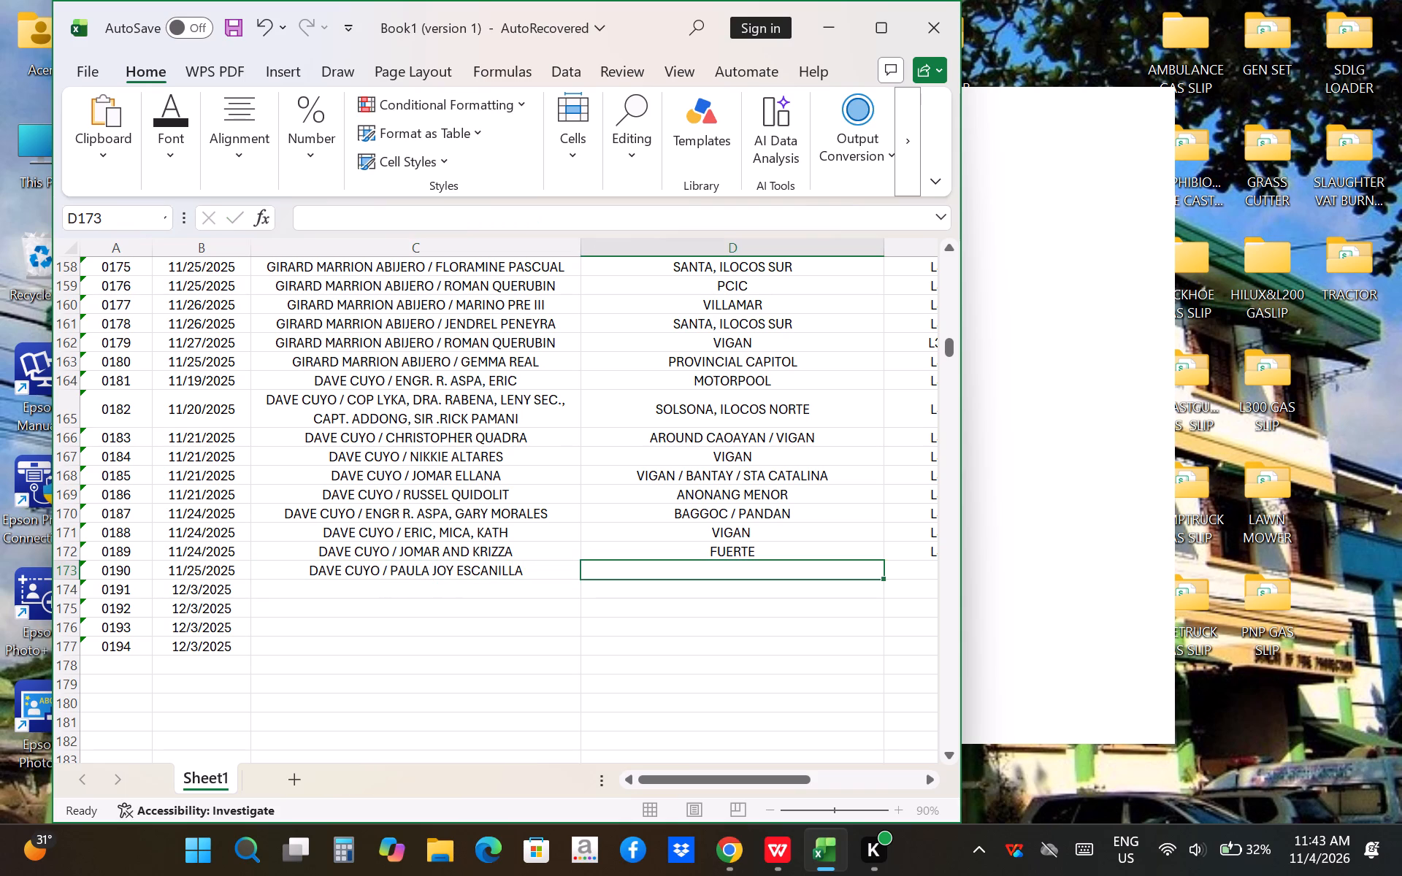
Enter PANTAY QUITIQUIT / CALTEX / DAN-AR SANTIAGO, ILOCOS SUR as ticket 0190's destination.
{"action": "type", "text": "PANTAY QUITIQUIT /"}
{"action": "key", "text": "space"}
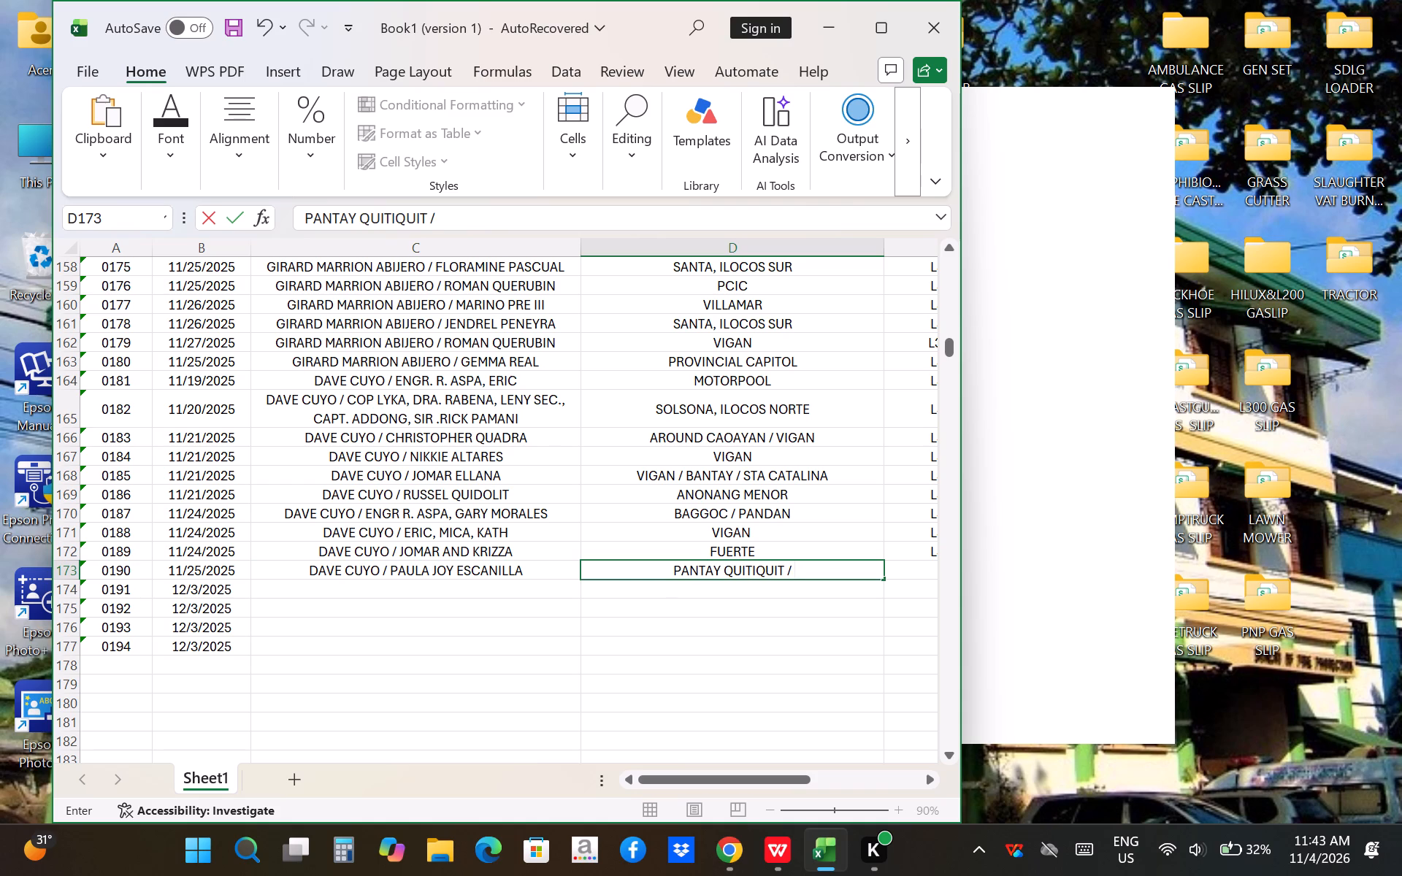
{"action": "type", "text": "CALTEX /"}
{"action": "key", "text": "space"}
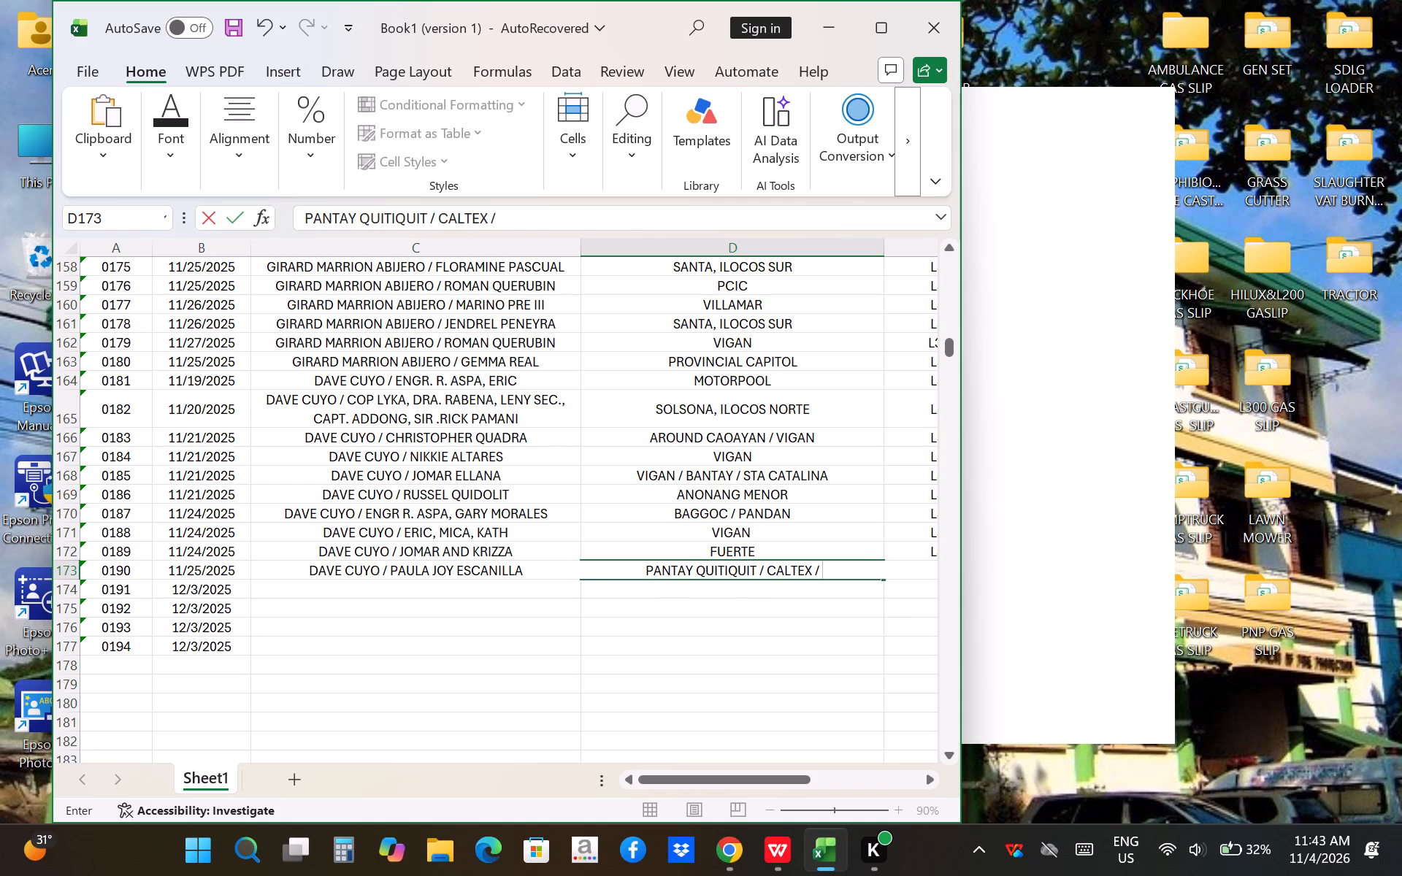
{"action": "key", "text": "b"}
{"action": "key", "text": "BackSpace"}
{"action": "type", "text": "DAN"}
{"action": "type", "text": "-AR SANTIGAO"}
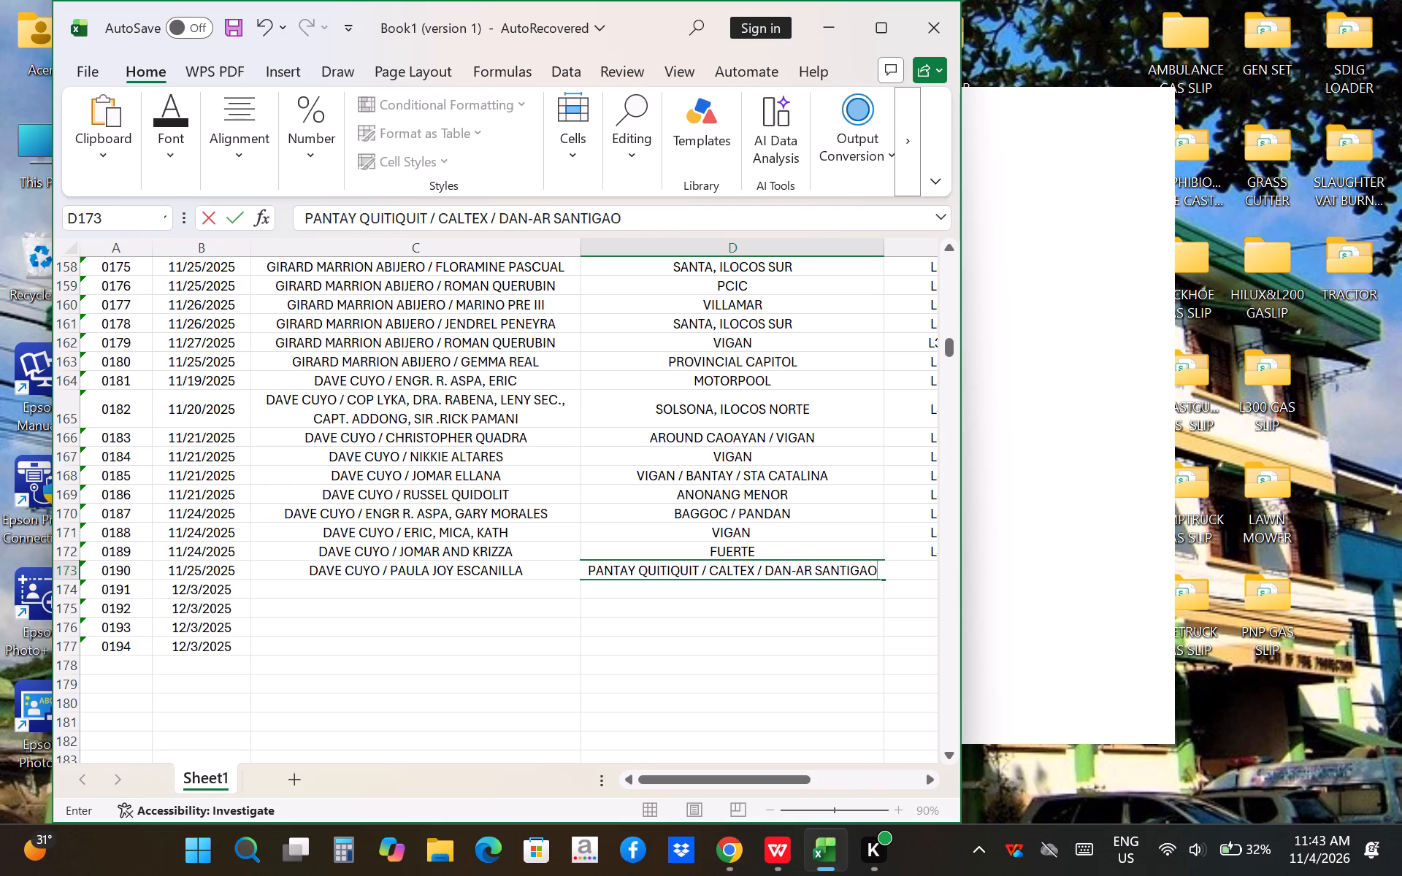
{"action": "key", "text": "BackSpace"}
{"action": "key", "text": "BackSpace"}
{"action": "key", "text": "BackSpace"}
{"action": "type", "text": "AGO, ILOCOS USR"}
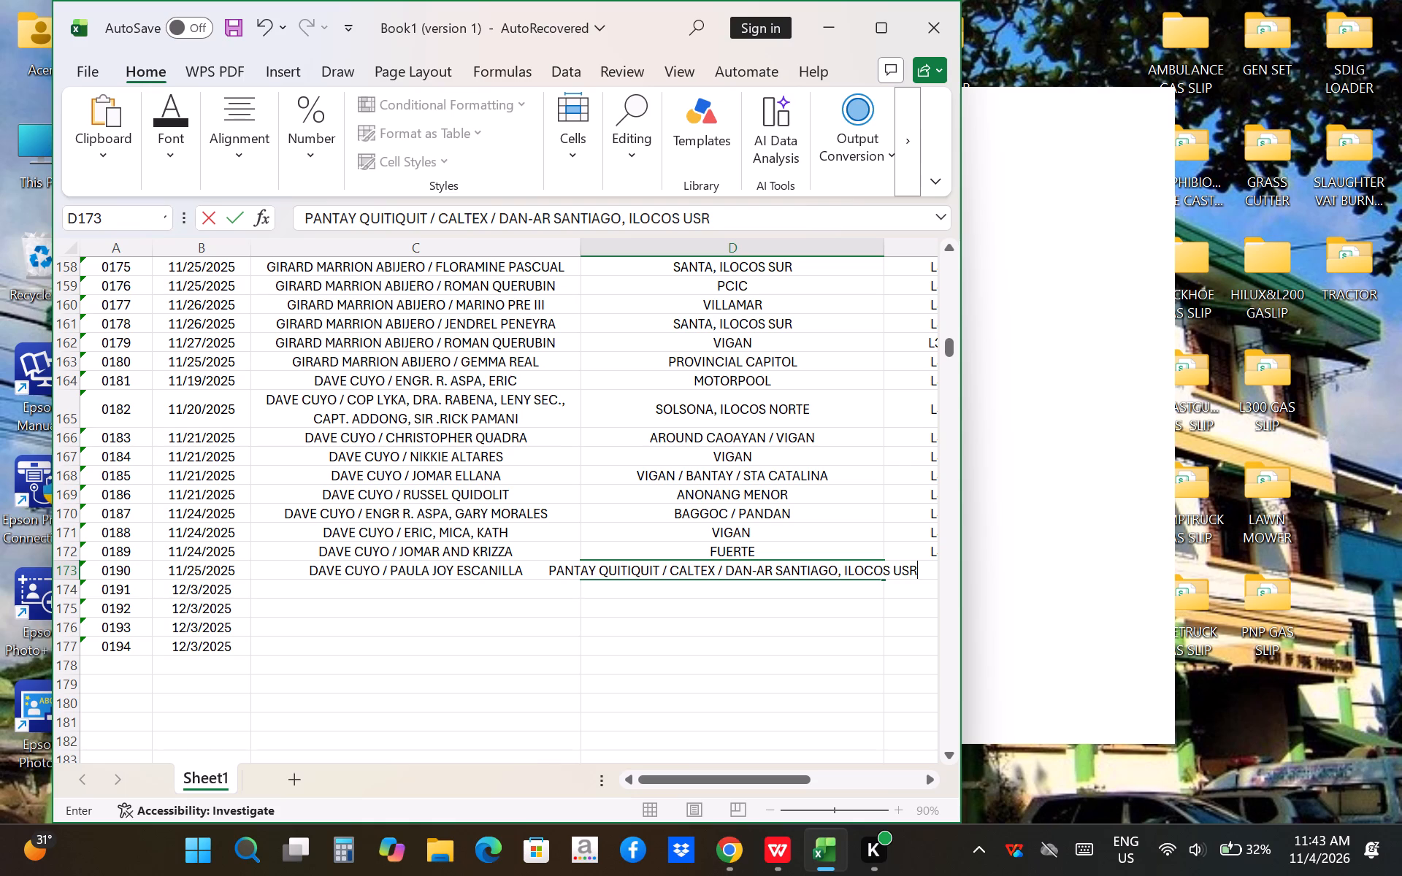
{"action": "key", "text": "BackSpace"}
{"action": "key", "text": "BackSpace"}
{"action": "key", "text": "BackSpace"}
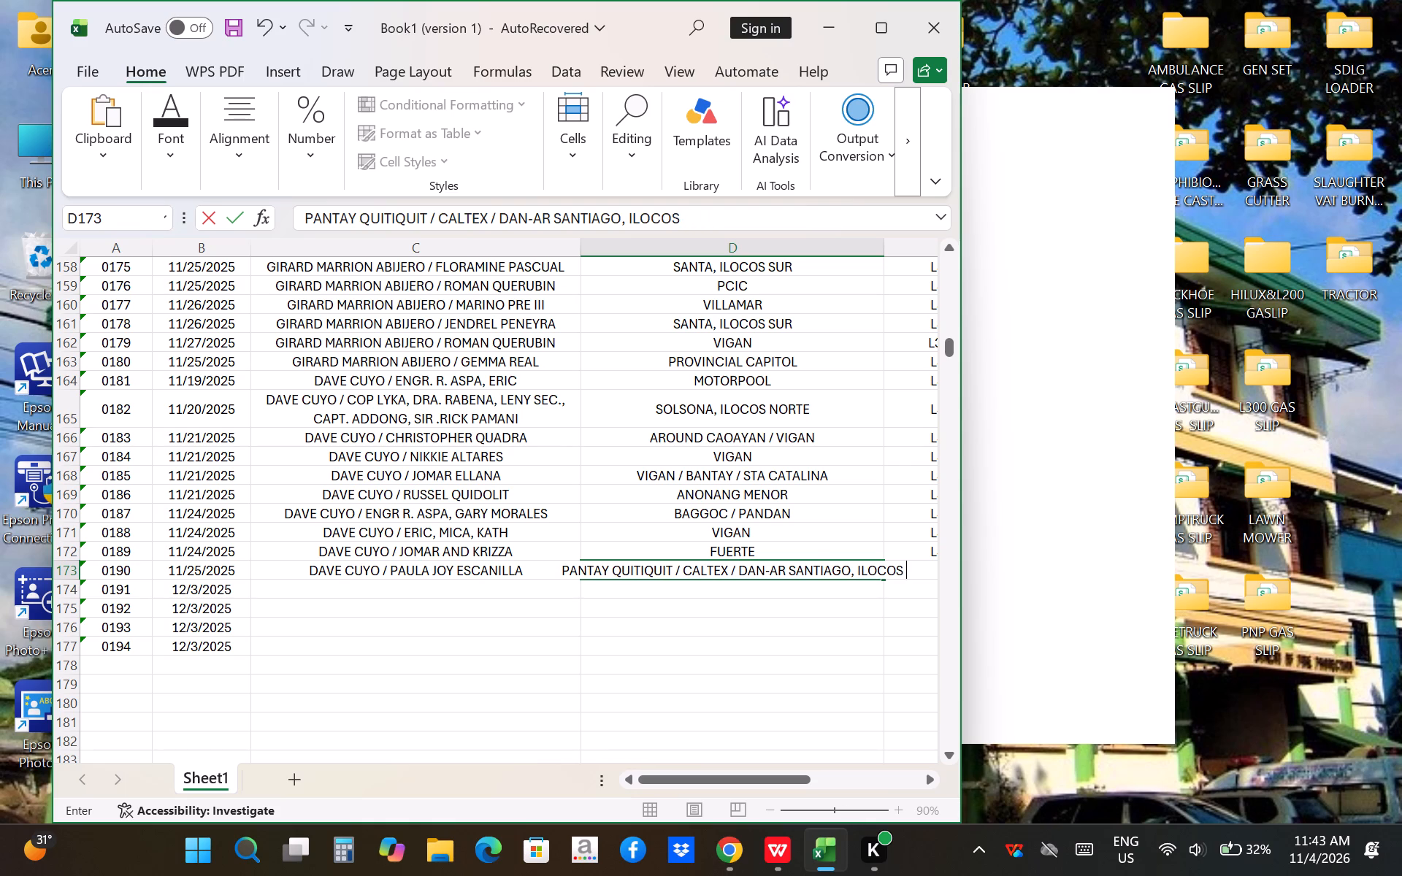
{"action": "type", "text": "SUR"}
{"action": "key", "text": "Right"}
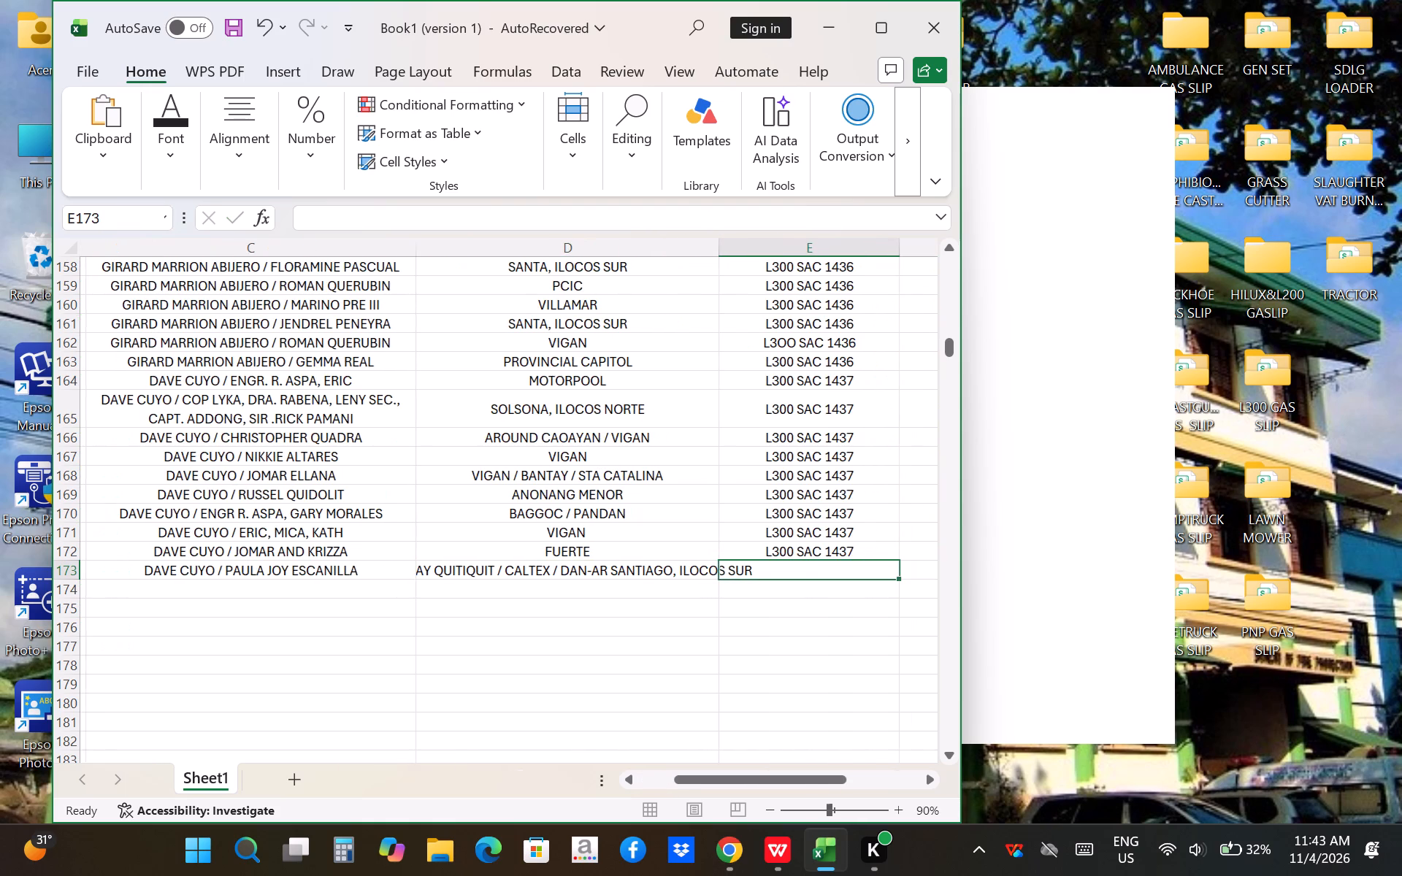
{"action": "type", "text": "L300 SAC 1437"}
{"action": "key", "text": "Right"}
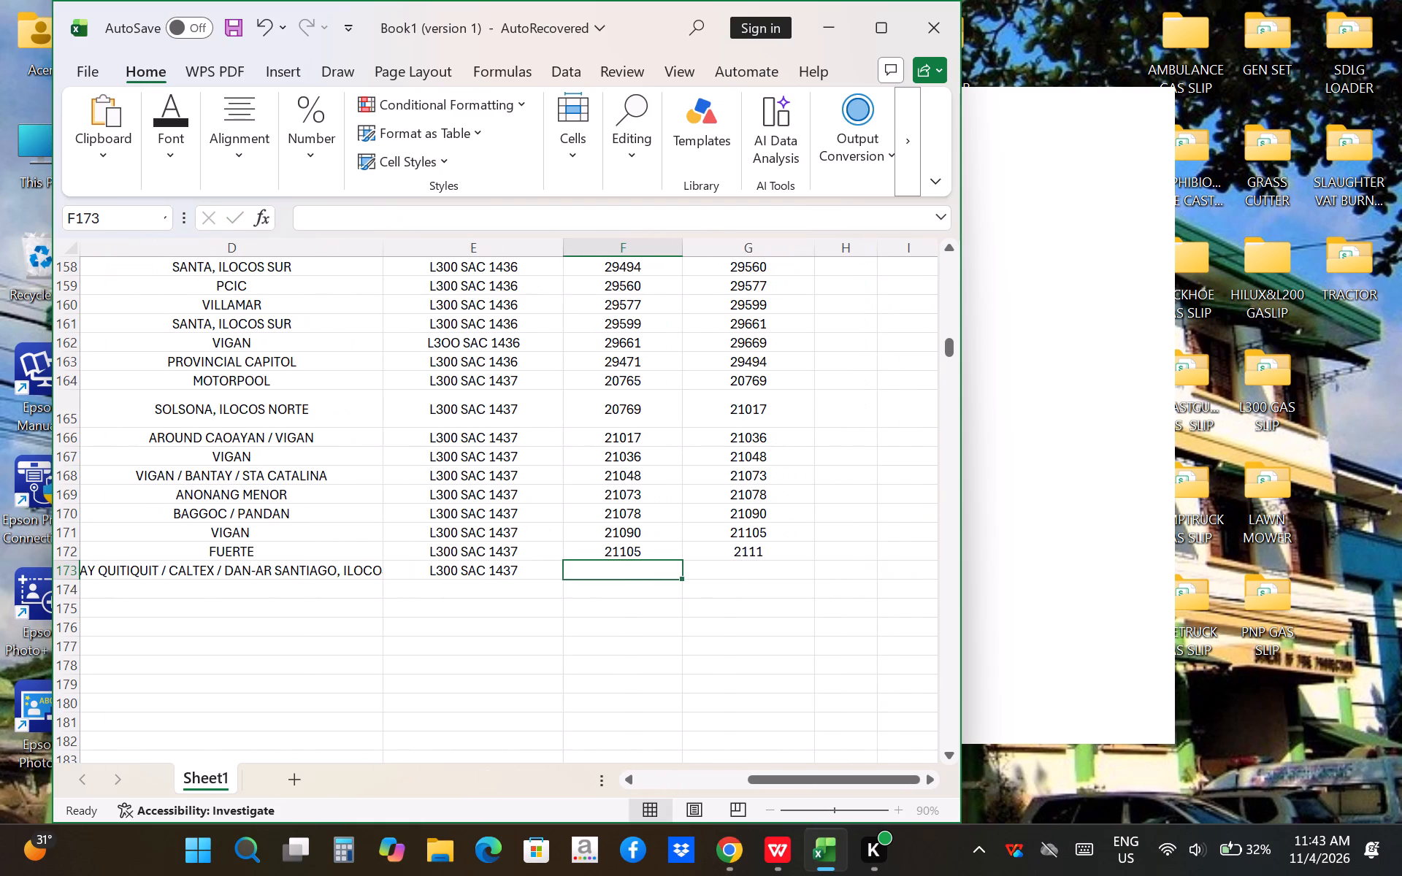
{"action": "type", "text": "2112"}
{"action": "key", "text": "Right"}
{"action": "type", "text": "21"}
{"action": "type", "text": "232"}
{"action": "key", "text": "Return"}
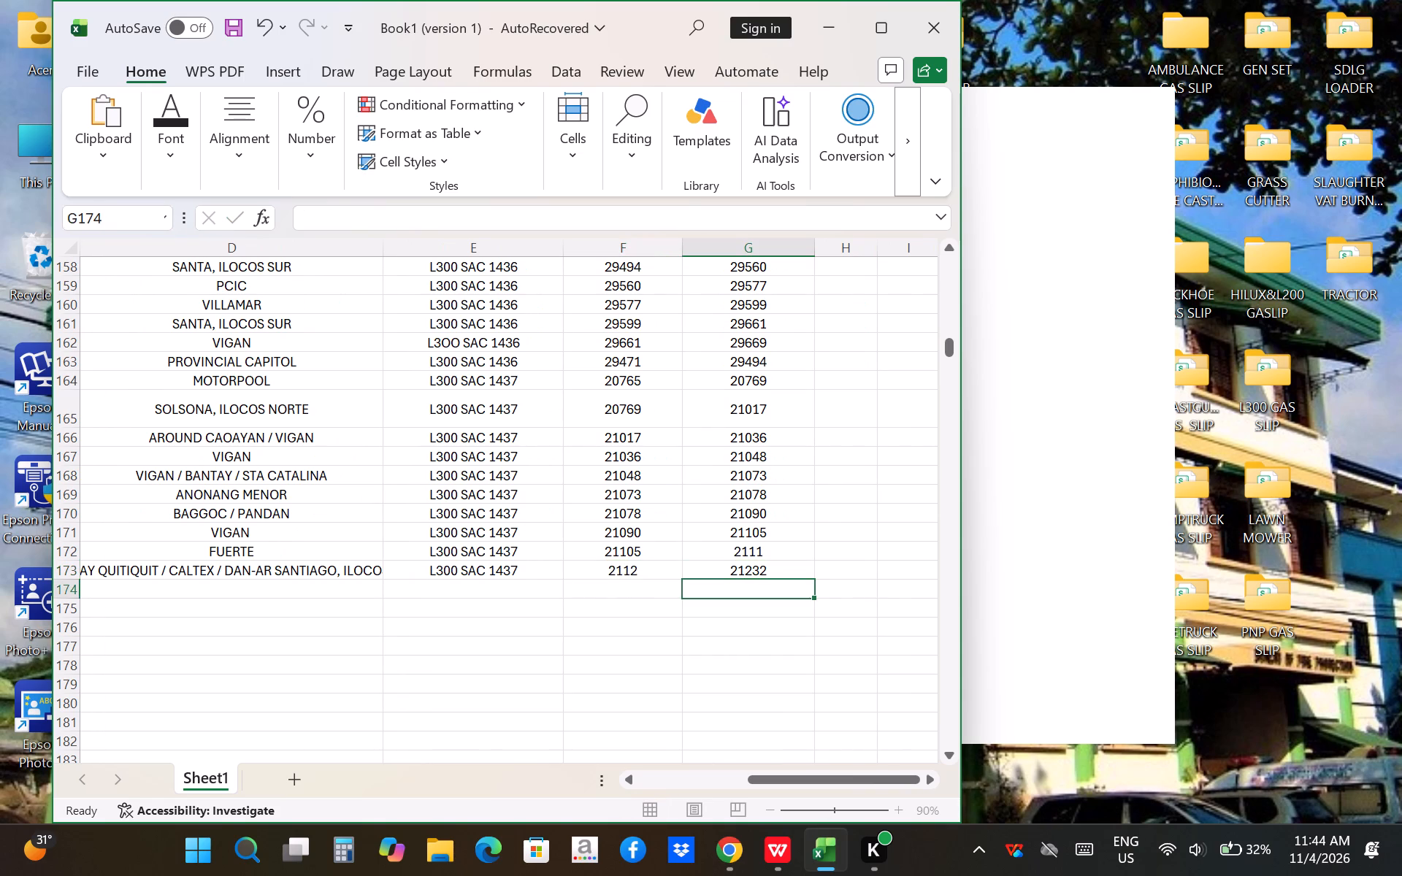
Wrap the text of ticket 0190's destination cell.
{"action": "left_click", "coordinate": [369, 564]}
{"action": "left_click", "coordinate": [242, 118]}
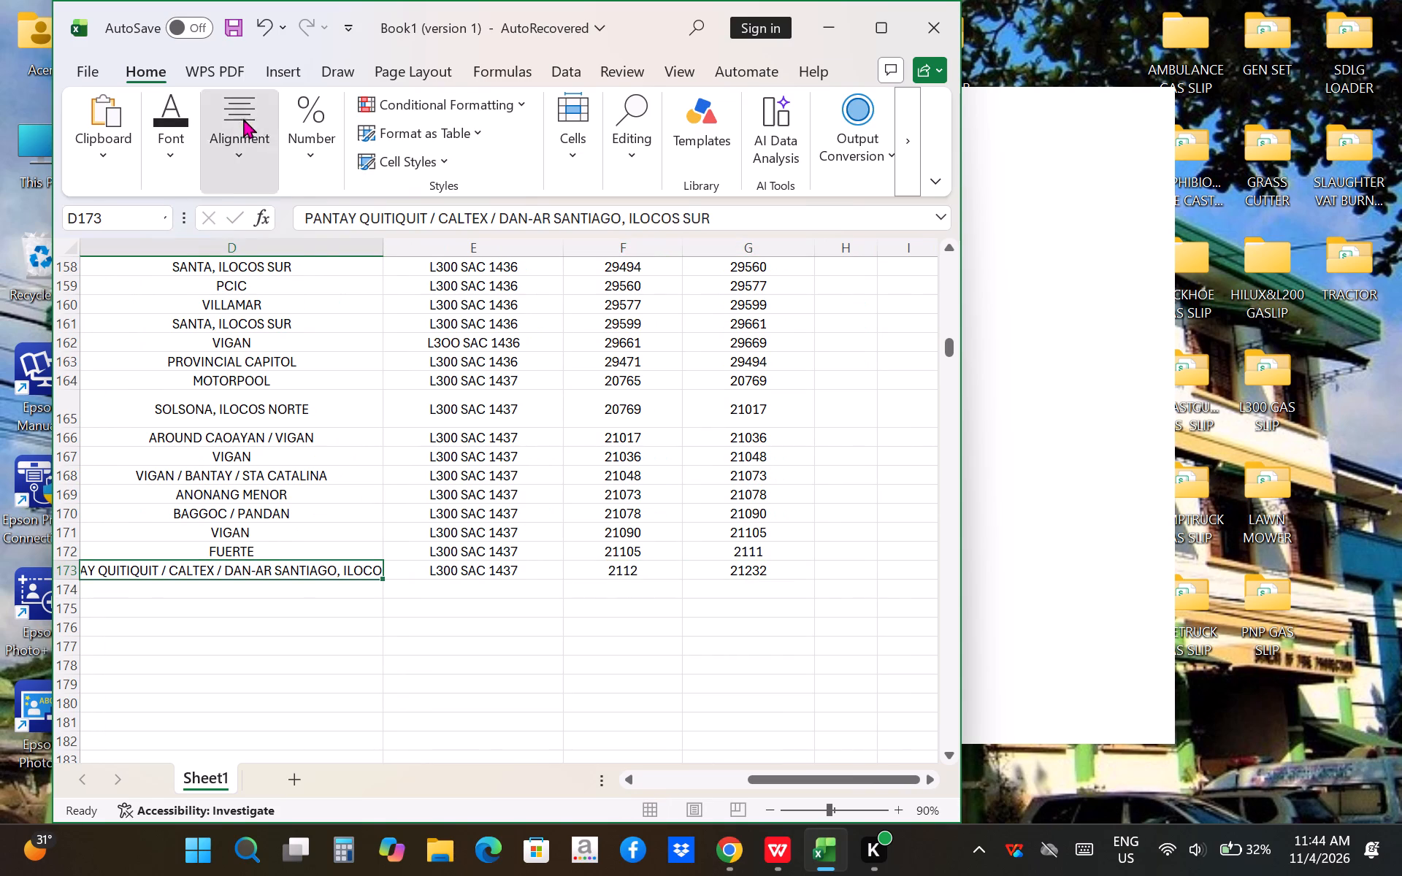
{"action": "left_click", "coordinate": [388, 214]}
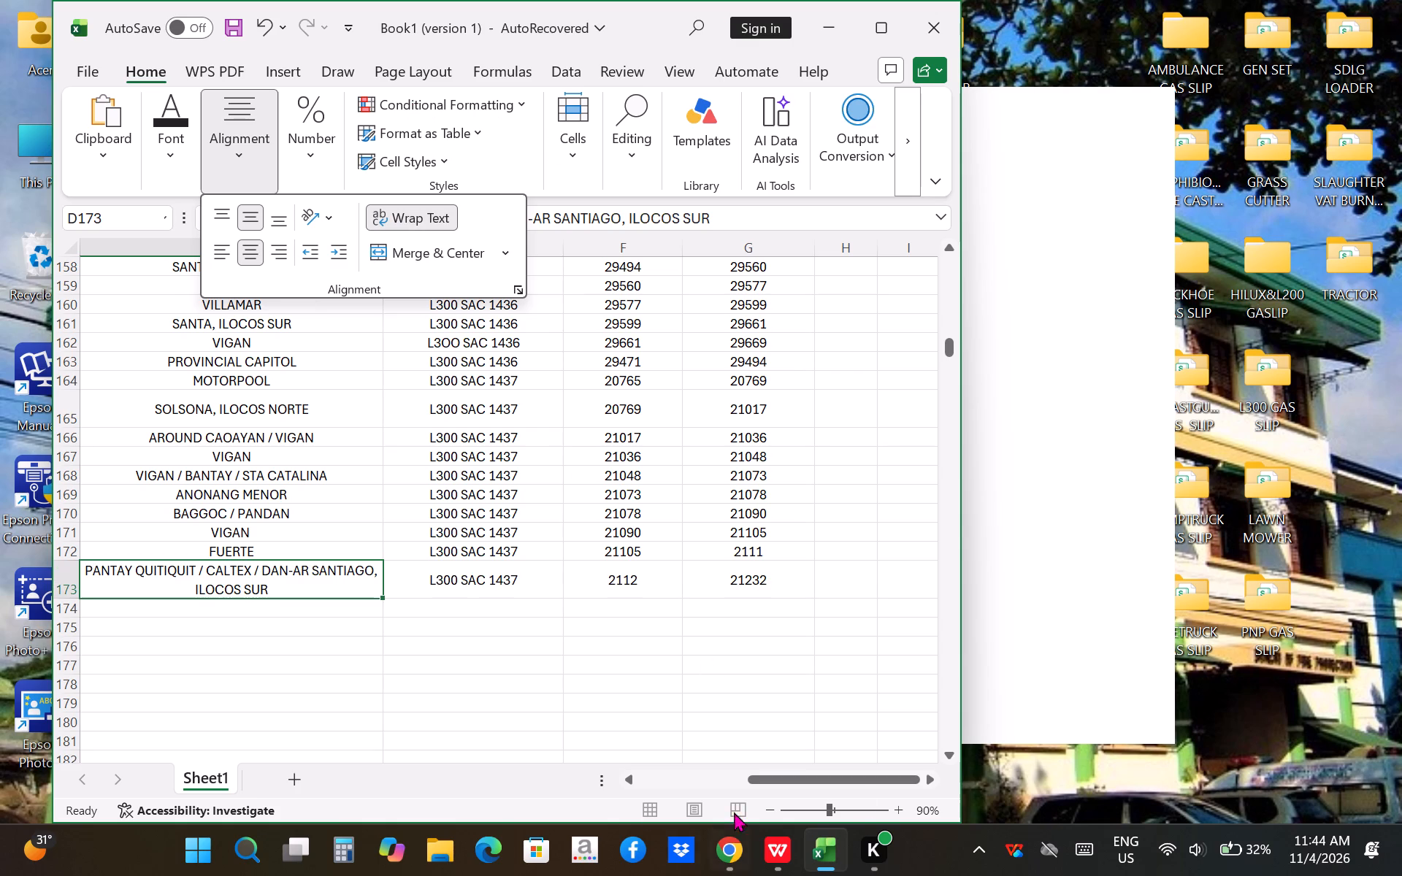
Enter the driver's name and both passengers' names for ticket 0191 in column C.
{"action": "left_click_drag", "start_coordinate": [869, 782], "coordinate": [697, 758]}
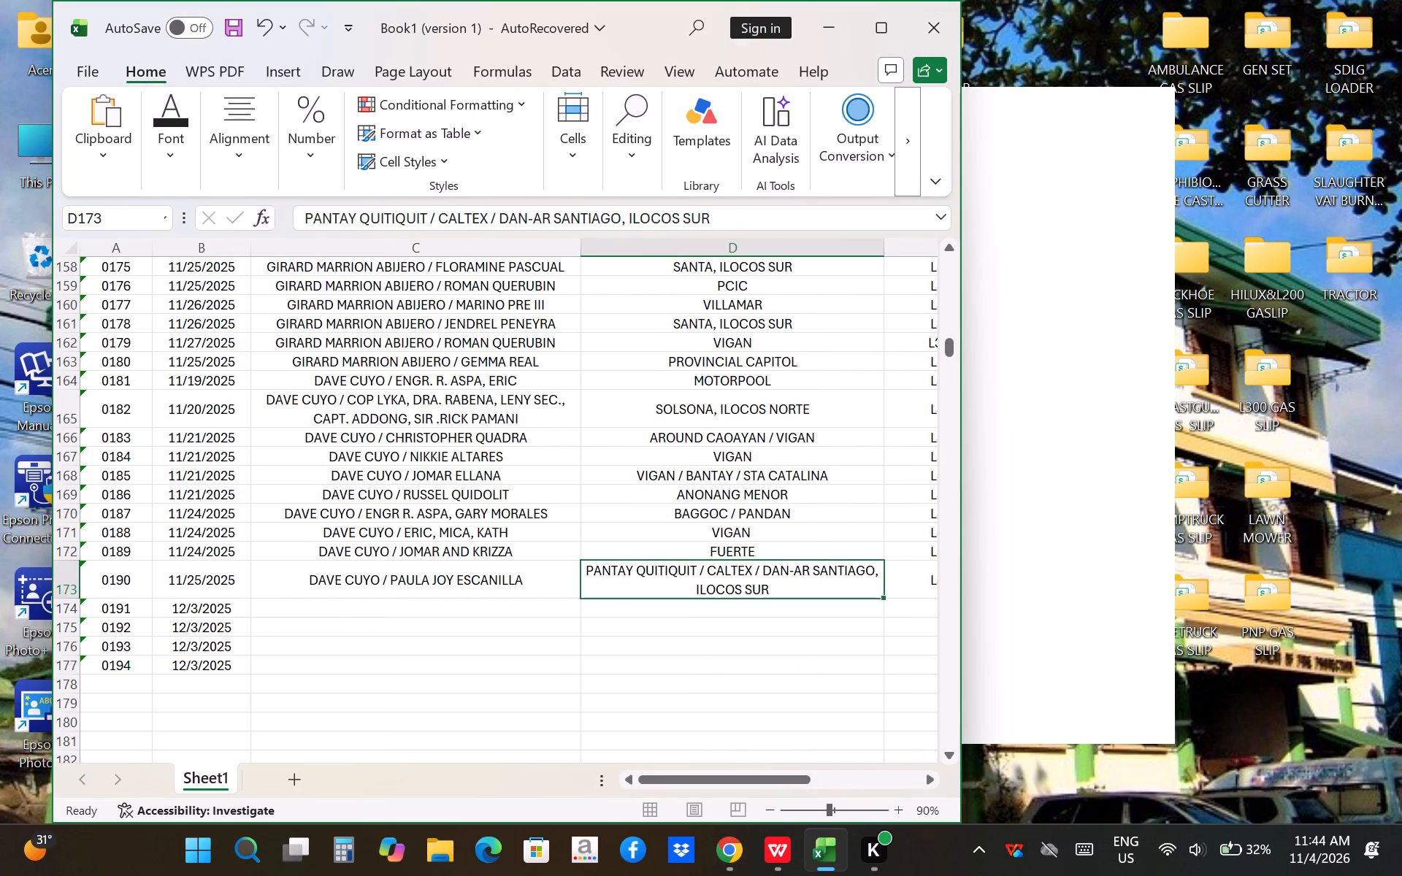
{"action": "left_click", "coordinate": [423, 614]}
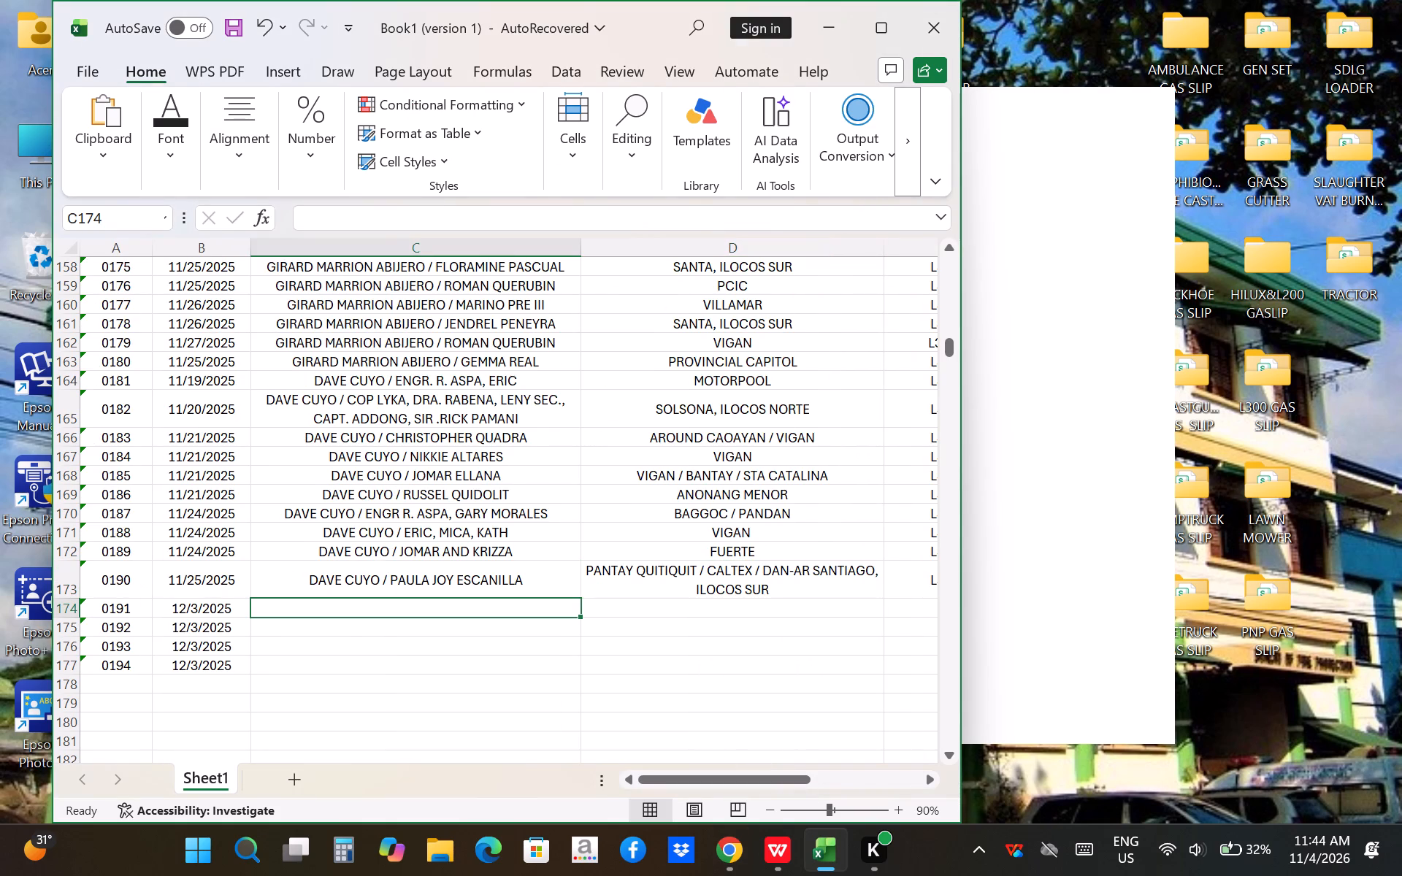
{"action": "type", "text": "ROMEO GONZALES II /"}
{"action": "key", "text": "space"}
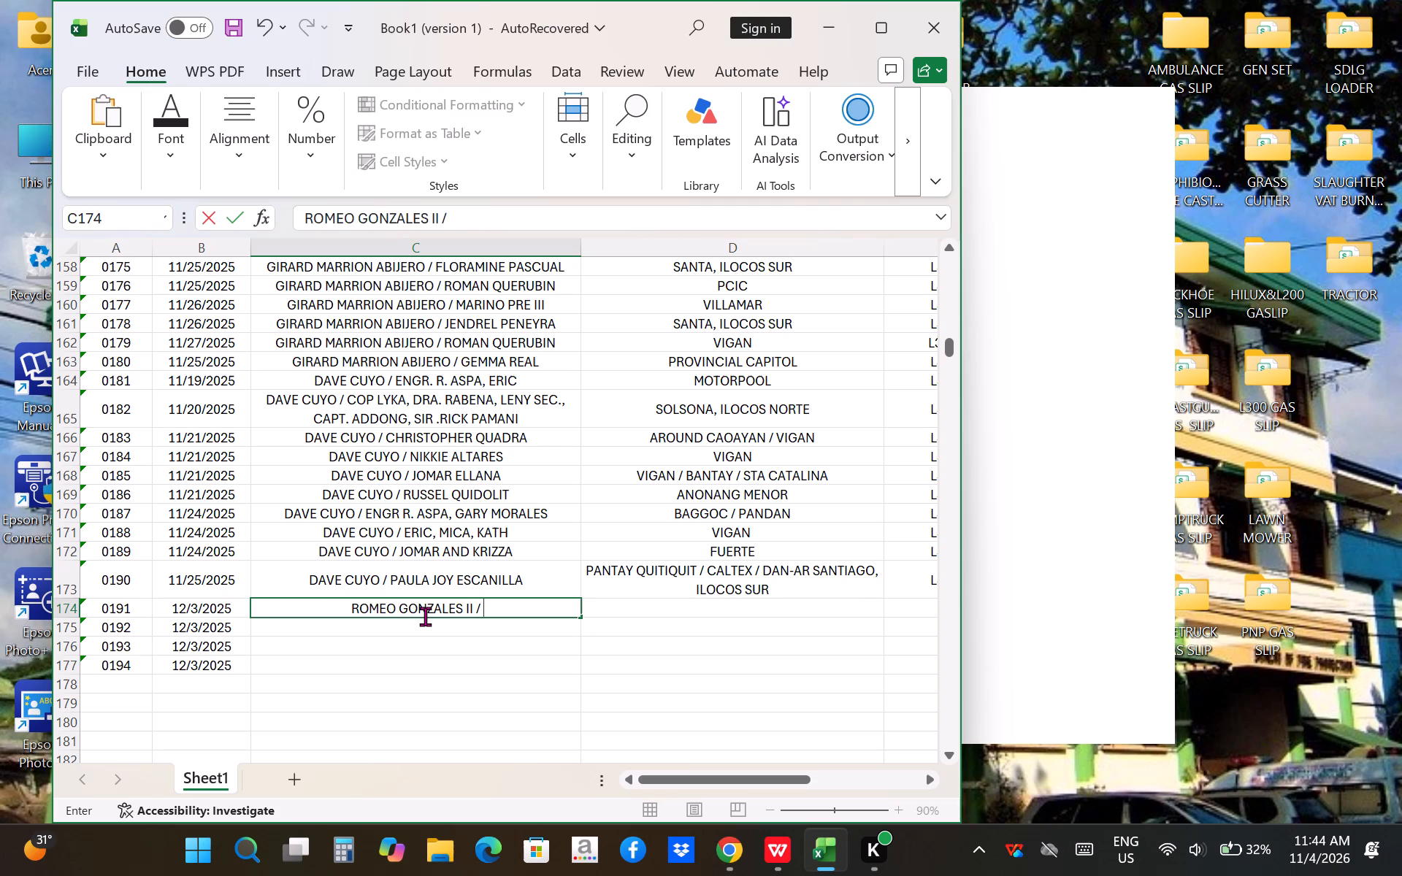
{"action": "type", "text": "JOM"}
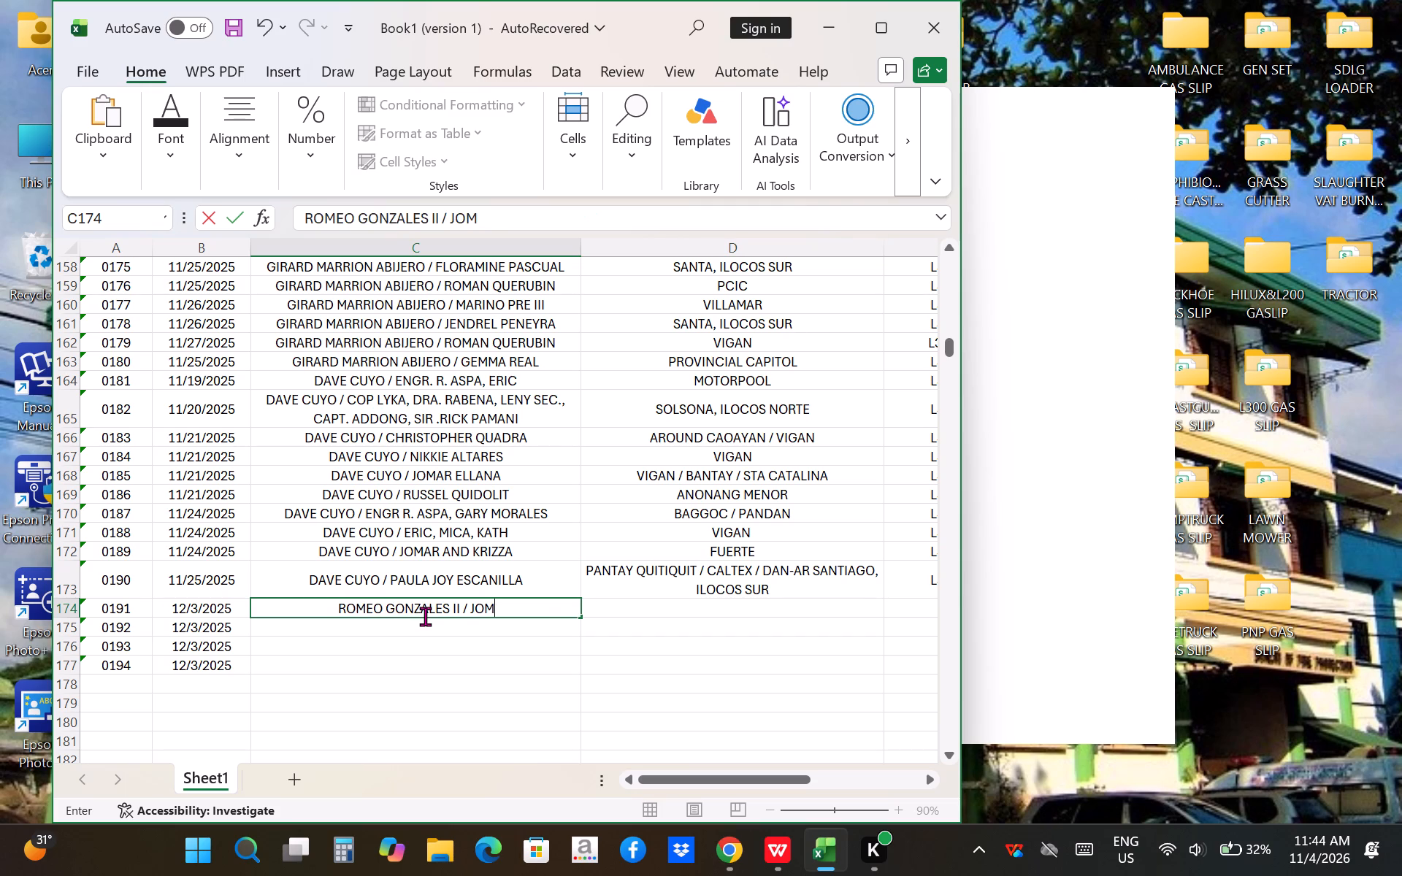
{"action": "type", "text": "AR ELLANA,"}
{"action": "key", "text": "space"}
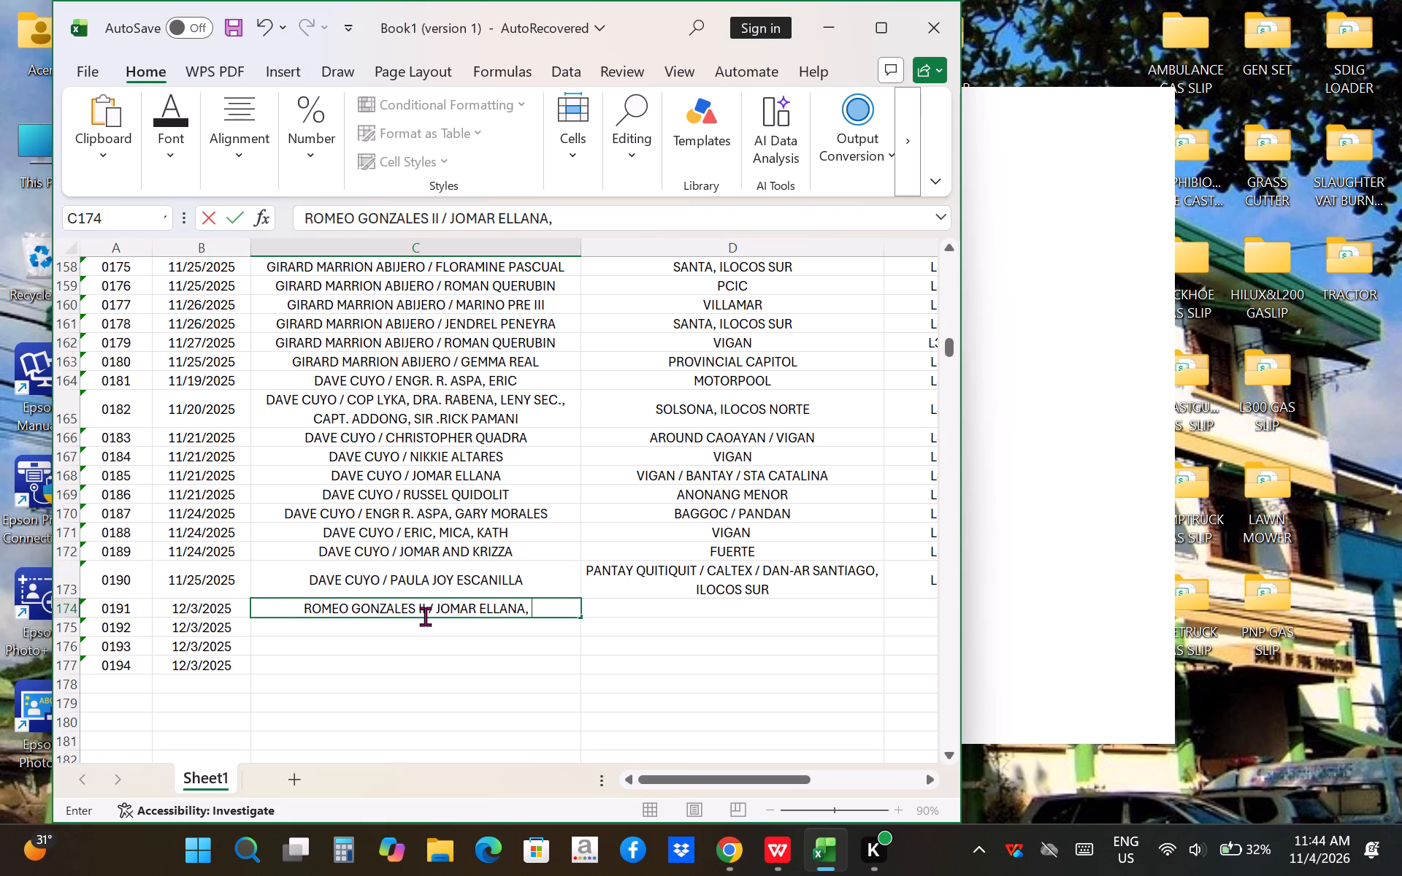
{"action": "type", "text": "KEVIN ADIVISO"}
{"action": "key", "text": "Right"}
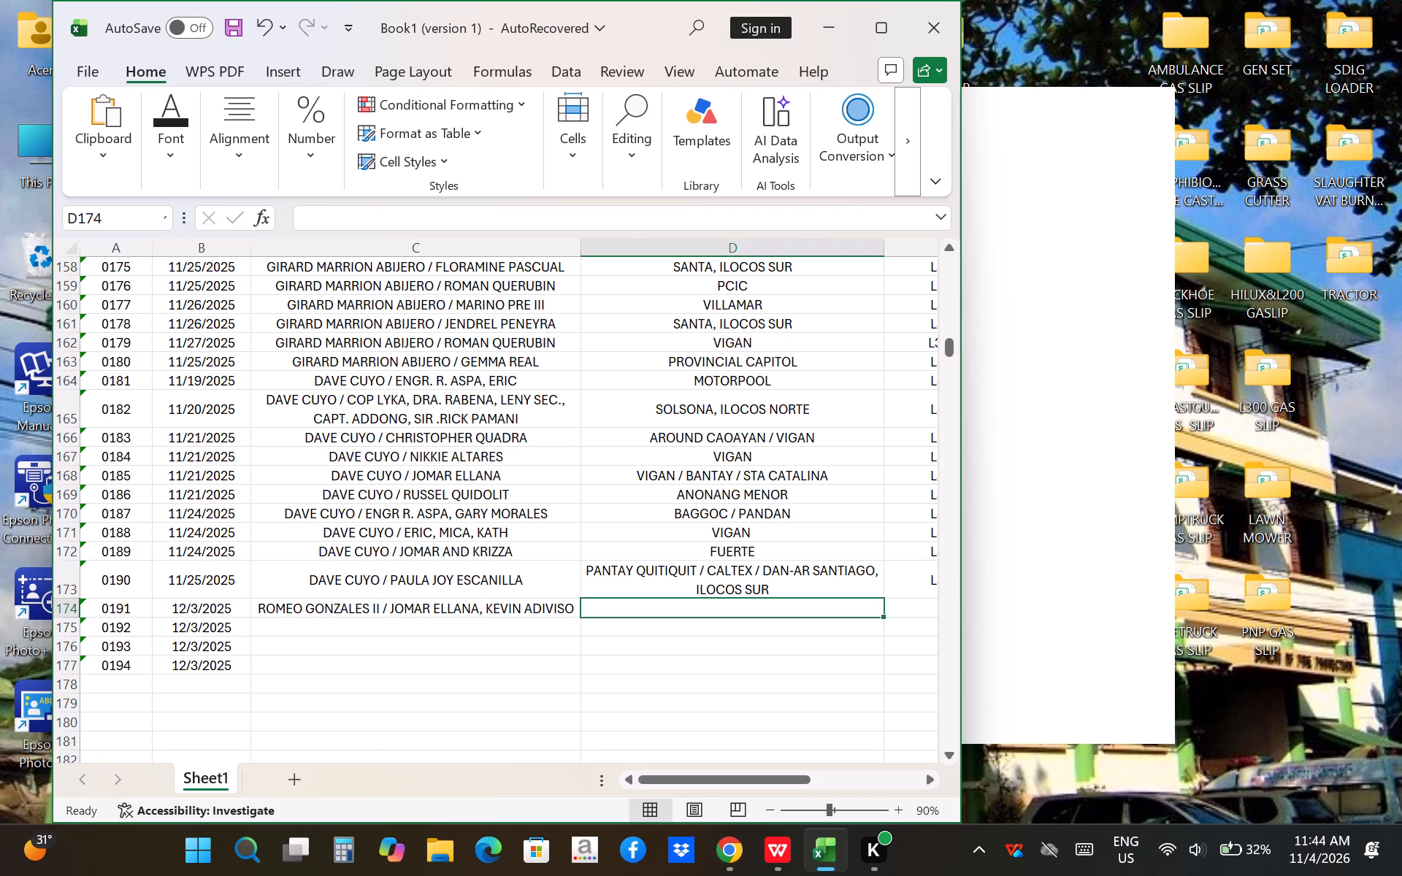
Enter COA / BIR / NIKS PRINTING as ticket 0191's destination.
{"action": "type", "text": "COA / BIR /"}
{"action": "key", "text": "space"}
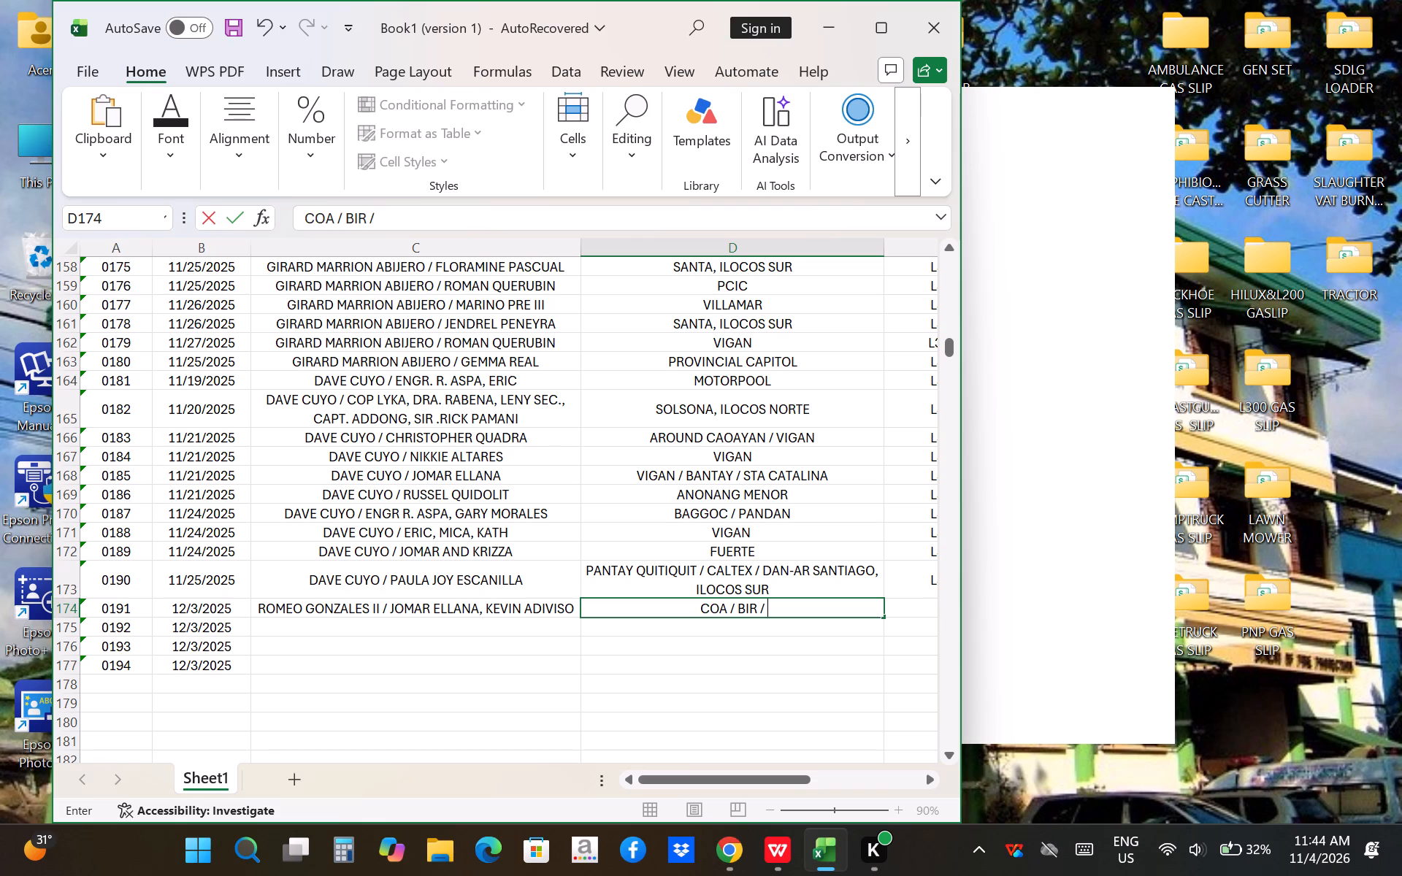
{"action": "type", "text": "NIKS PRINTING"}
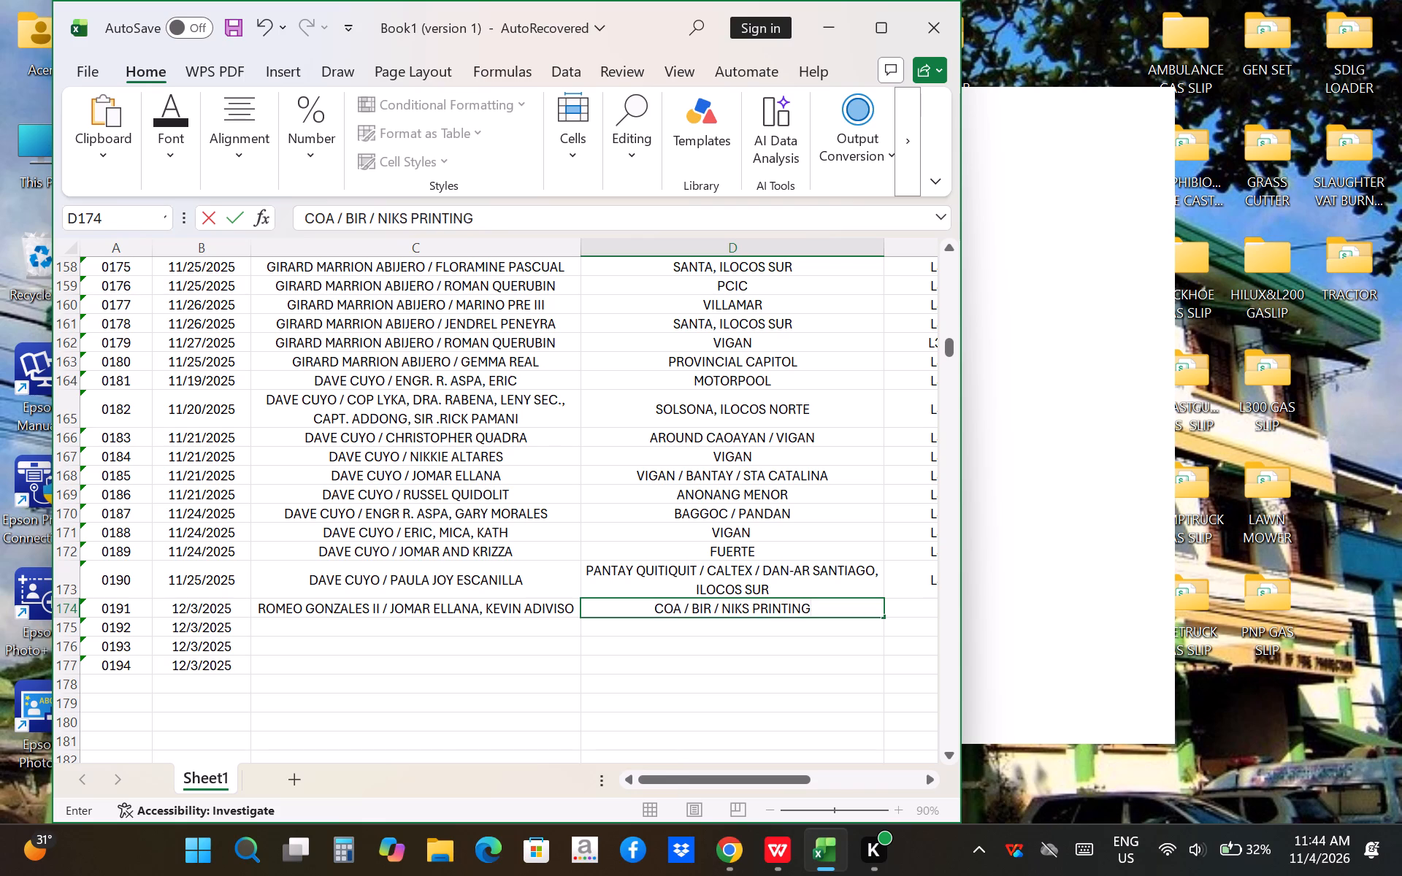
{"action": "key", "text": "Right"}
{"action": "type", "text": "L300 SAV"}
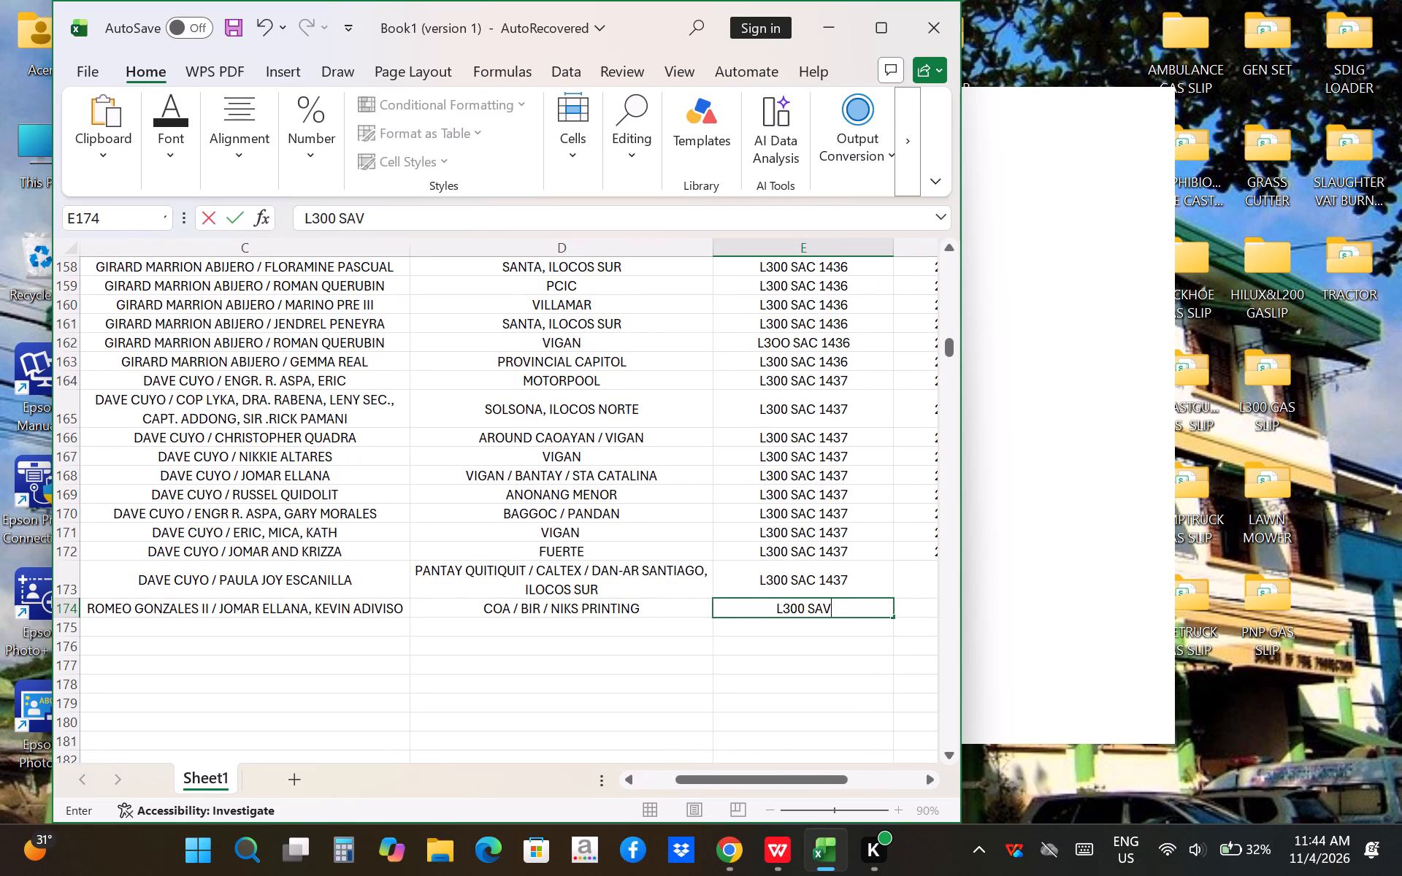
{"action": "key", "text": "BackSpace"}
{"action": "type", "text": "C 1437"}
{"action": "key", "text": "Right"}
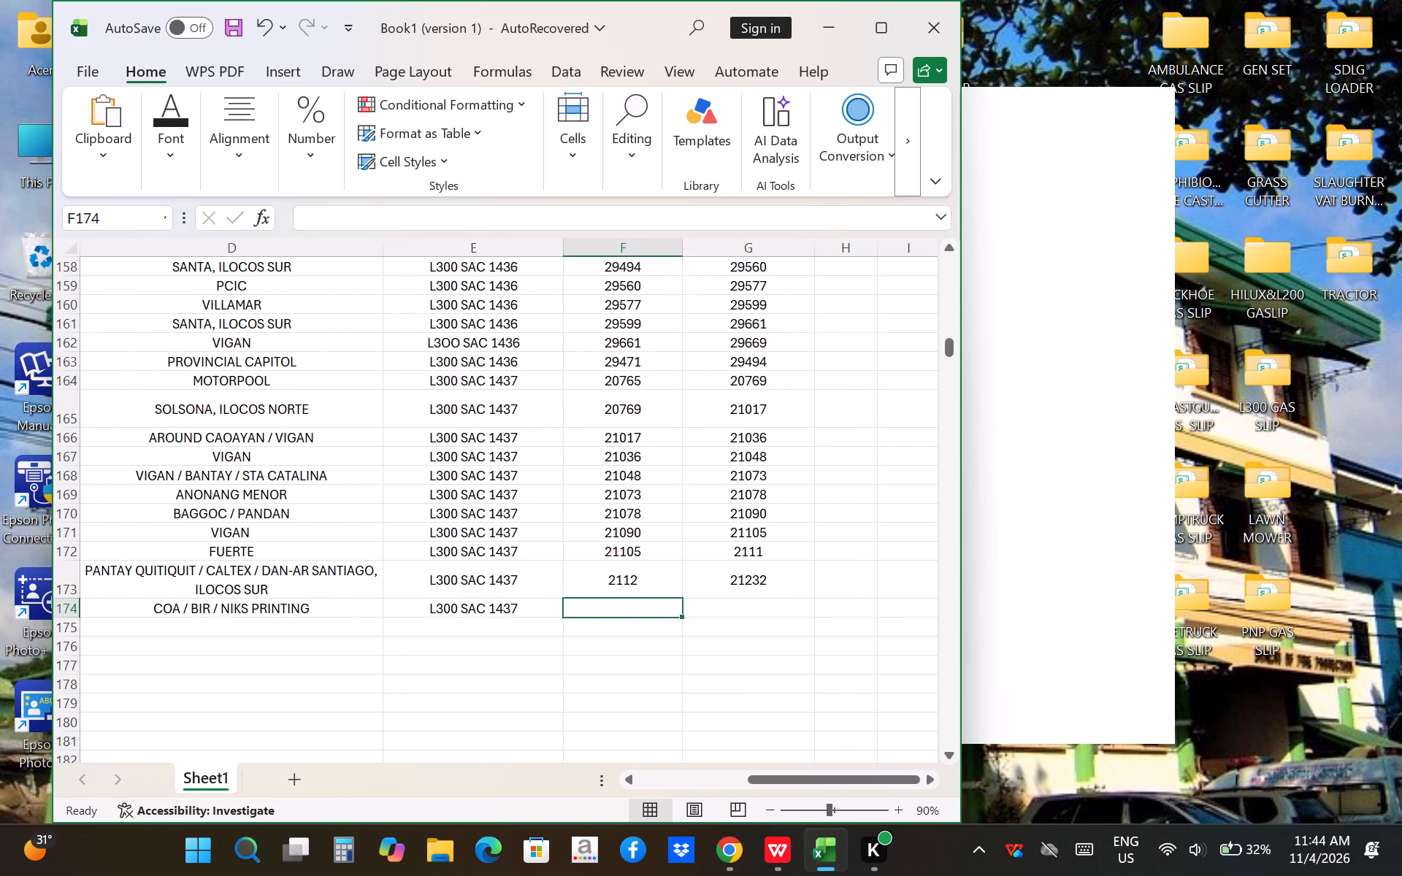
{"action": "left_click", "coordinate": [510, 612]}
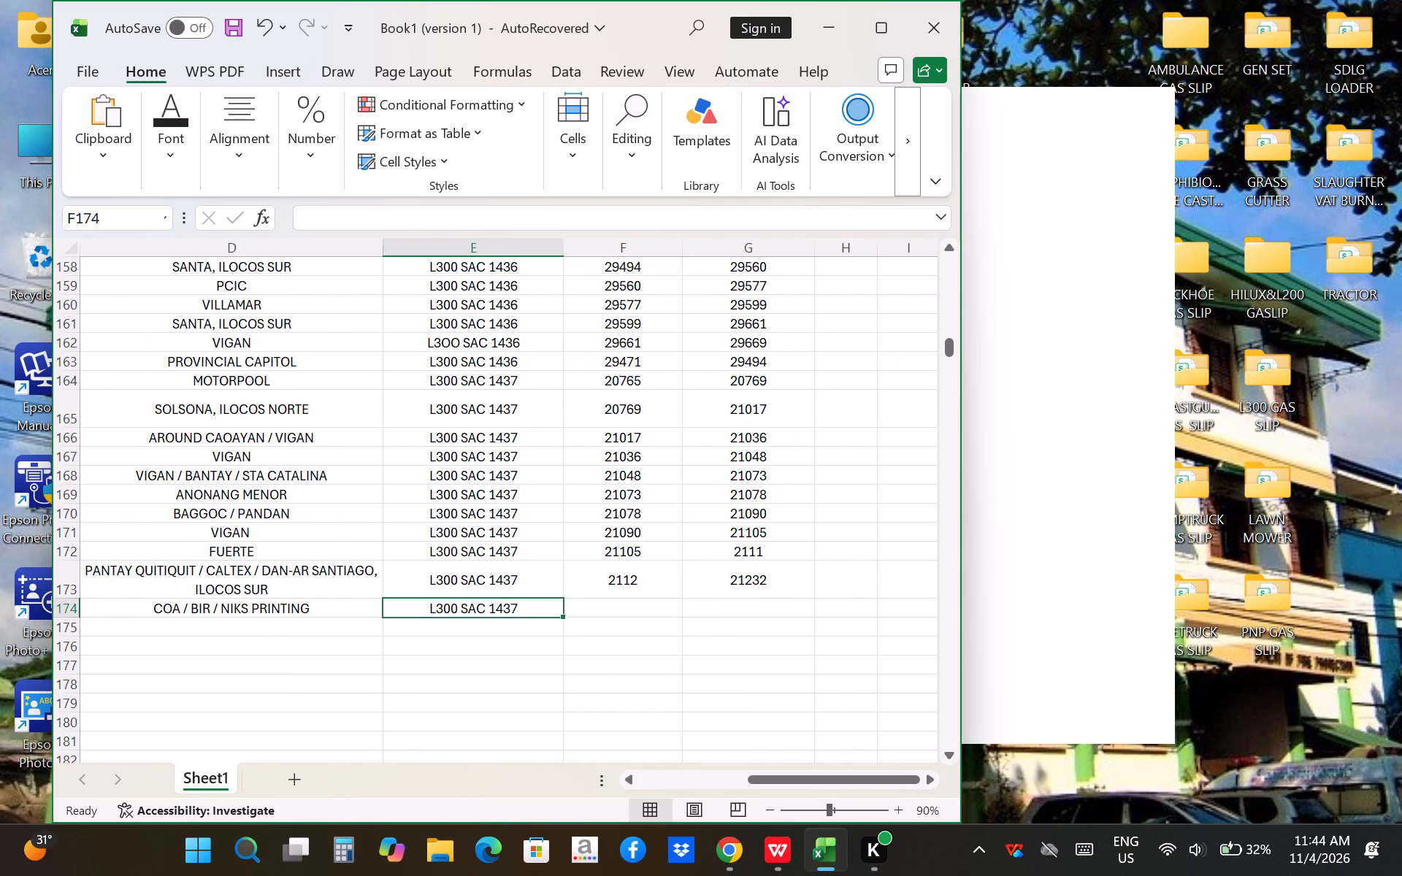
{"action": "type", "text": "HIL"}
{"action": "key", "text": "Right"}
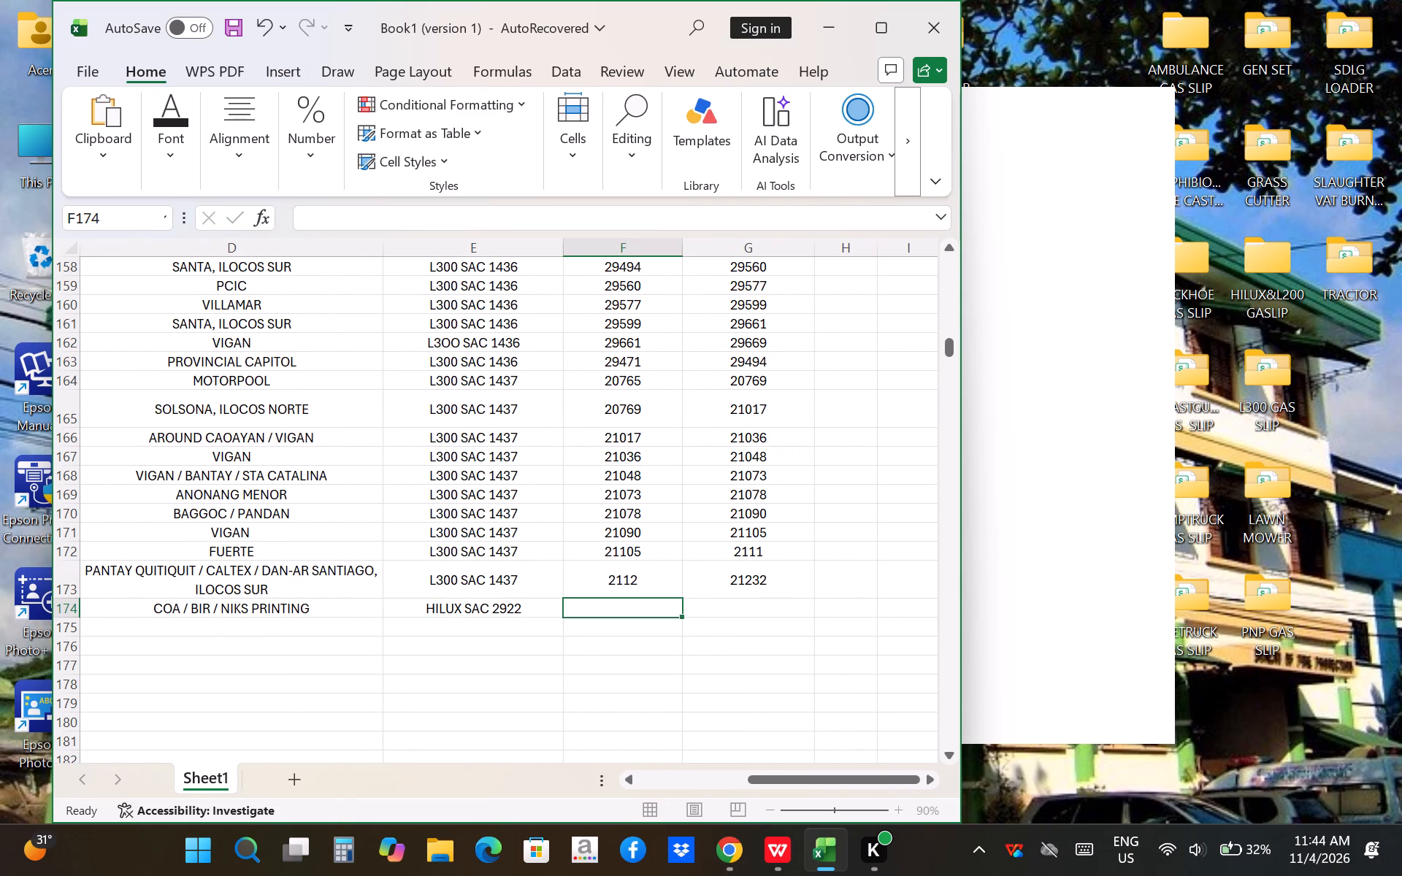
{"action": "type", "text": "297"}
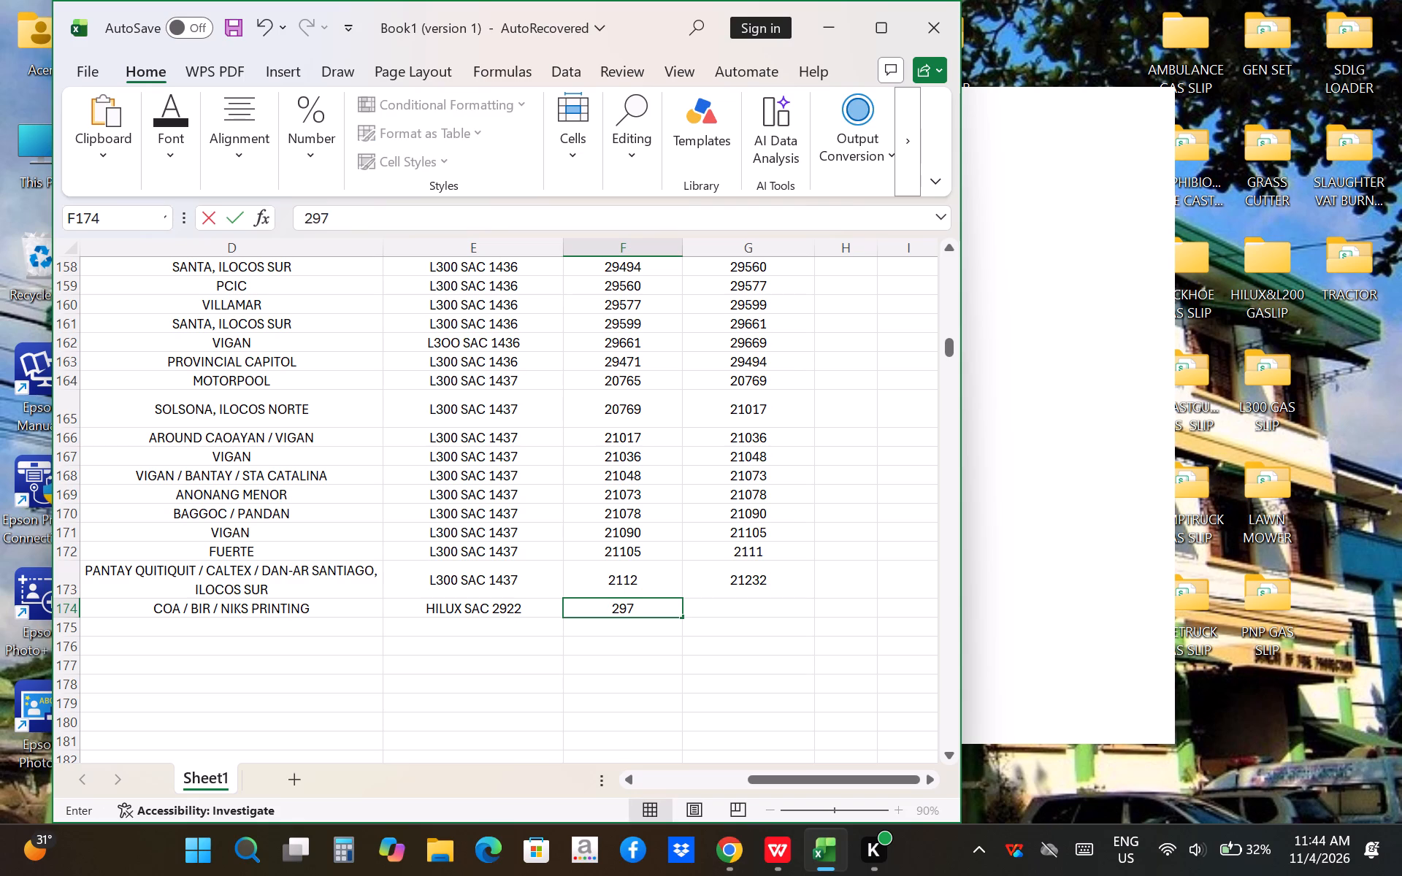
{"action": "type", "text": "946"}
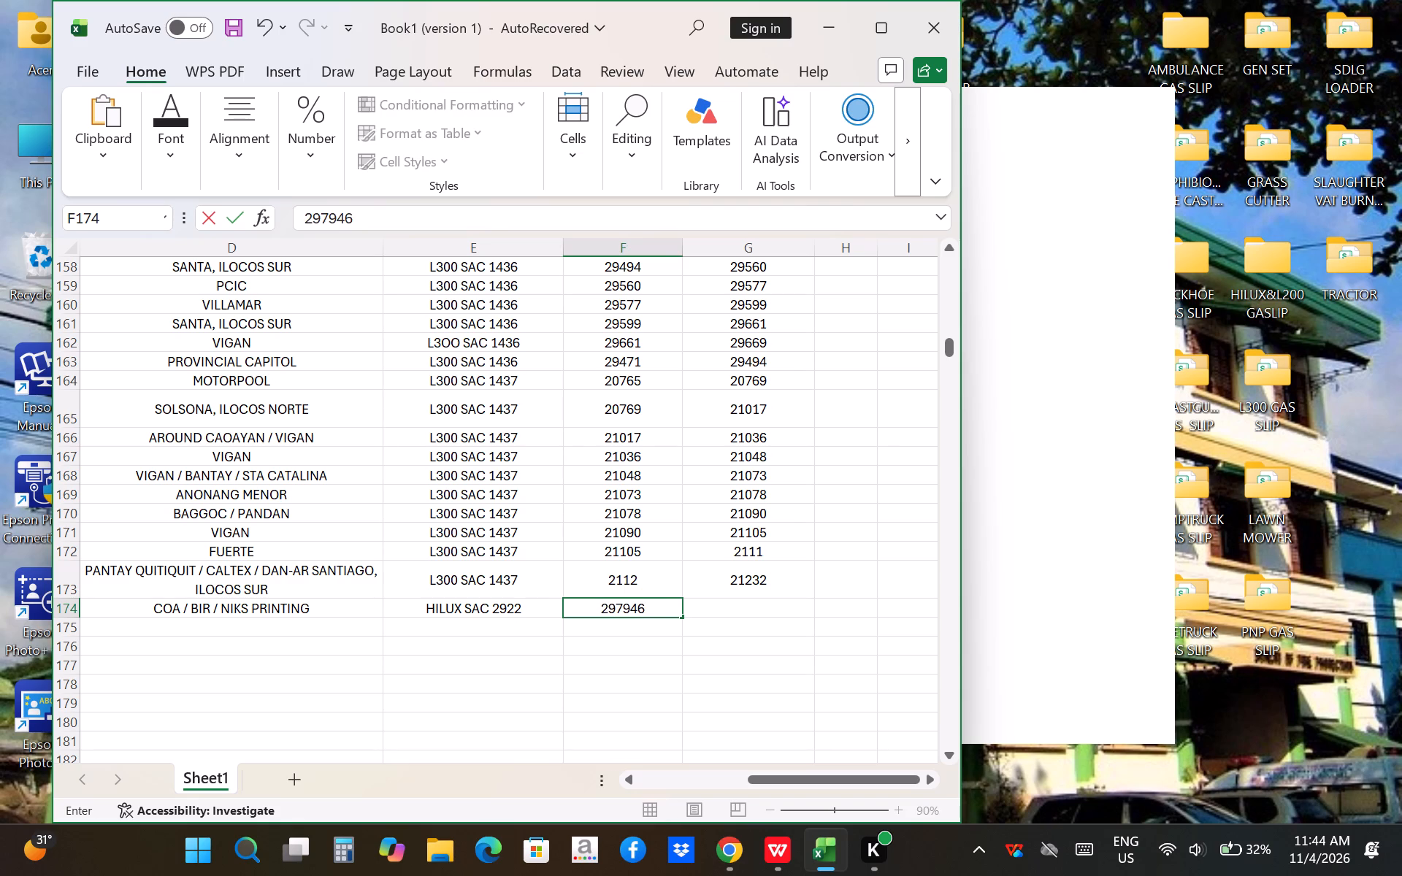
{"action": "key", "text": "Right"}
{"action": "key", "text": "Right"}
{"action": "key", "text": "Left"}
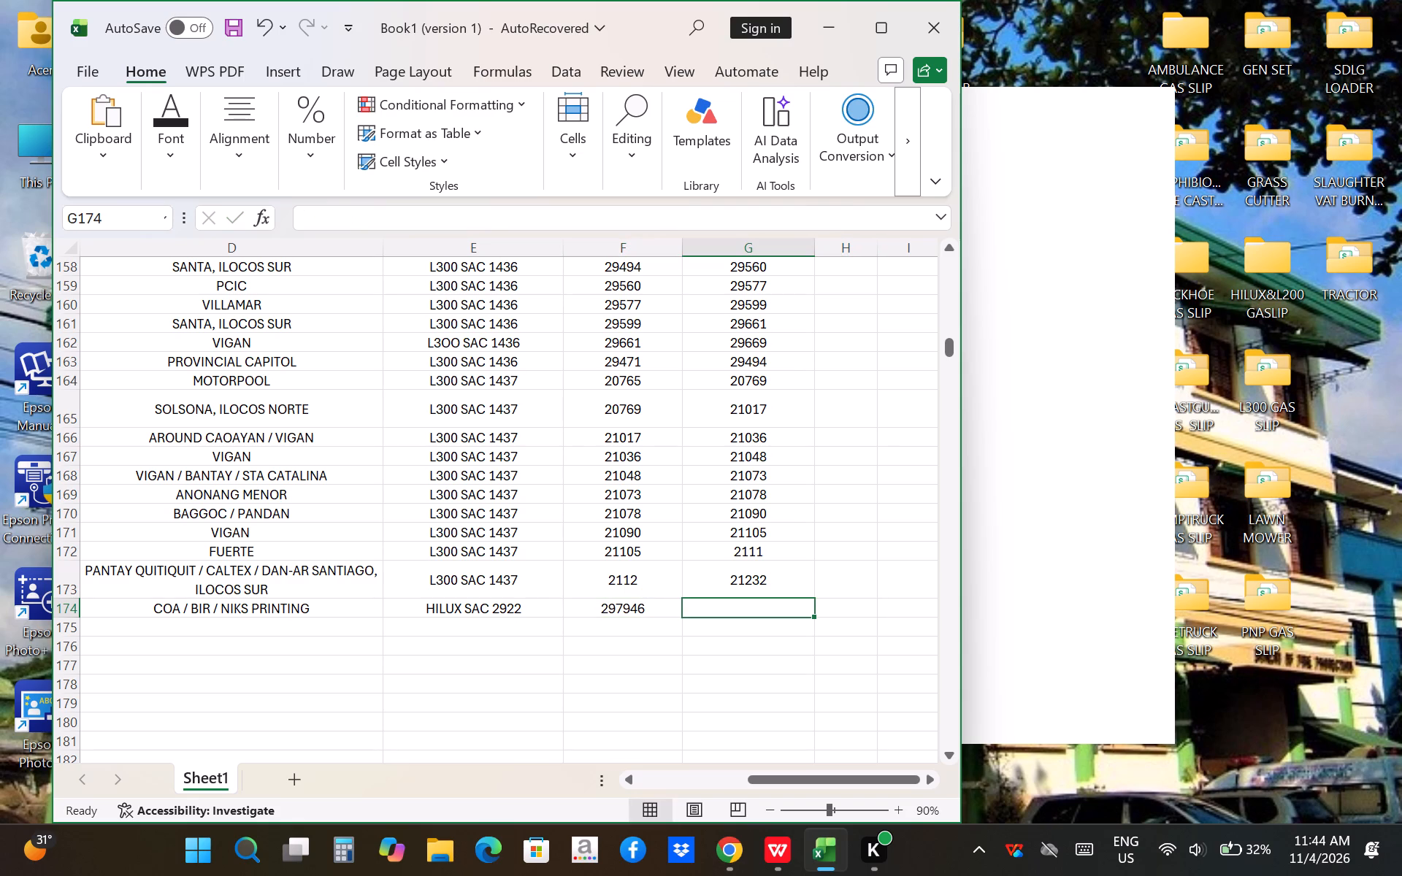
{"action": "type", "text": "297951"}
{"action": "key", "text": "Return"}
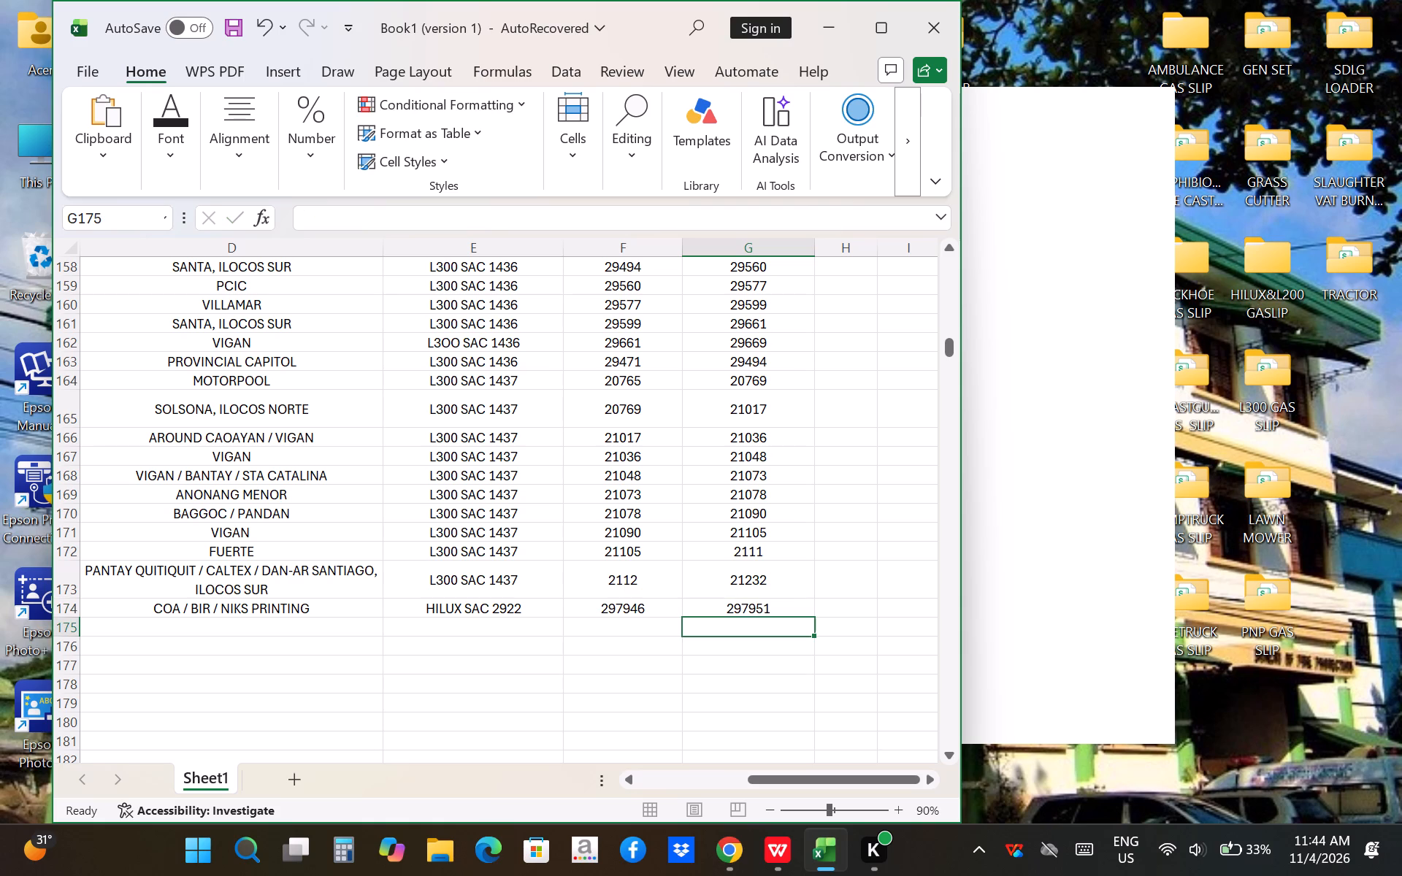
Enter the driver's name and the passenger's name for ticket 0192 in column C.
{"action": "left_click_drag", "start_coordinate": [819, 776], "coordinate": [599, 773]}
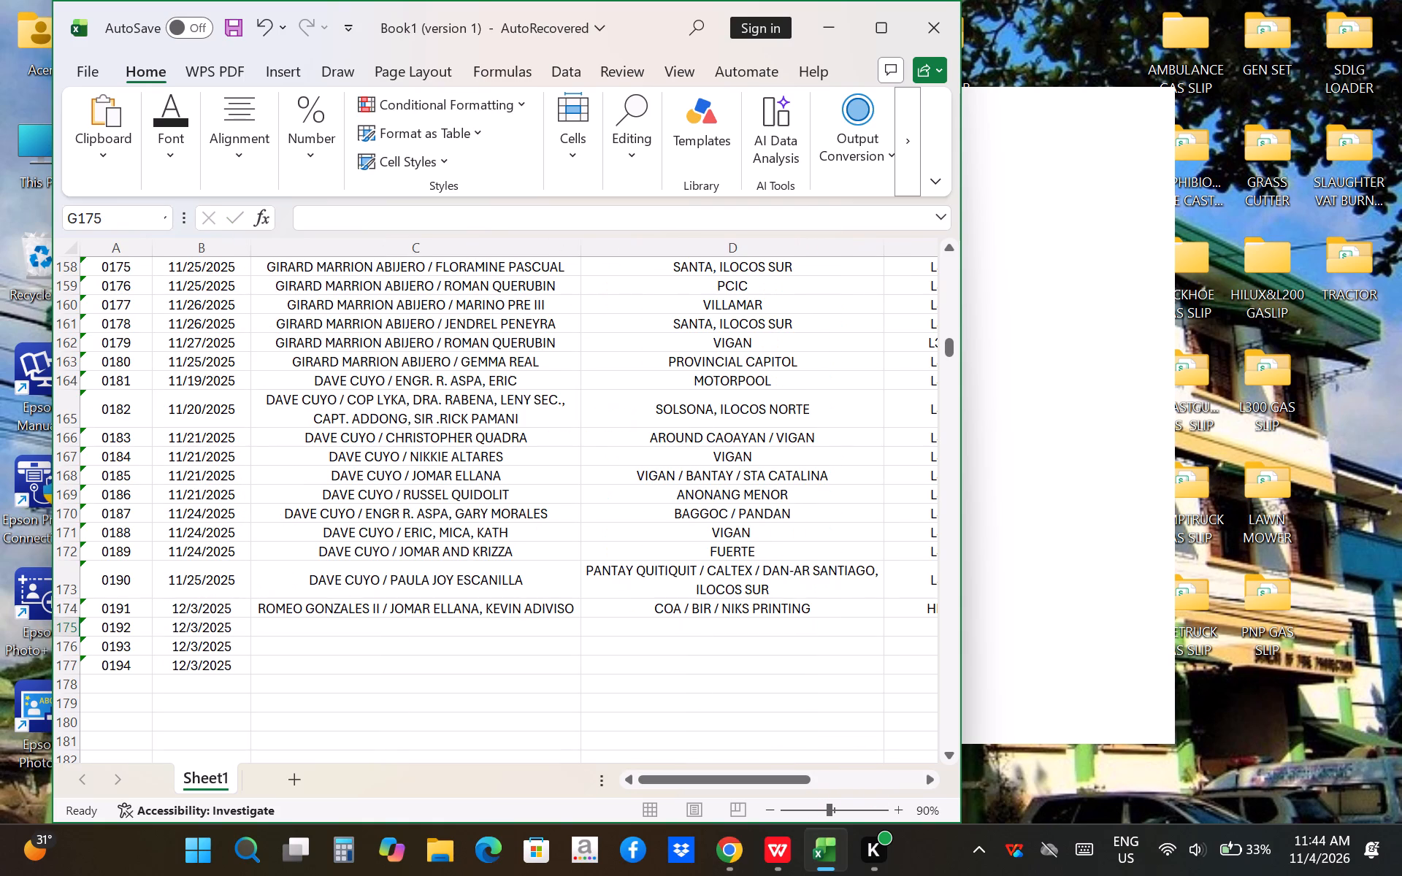
{"action": "left_click", "coordinate": [323, 623]}
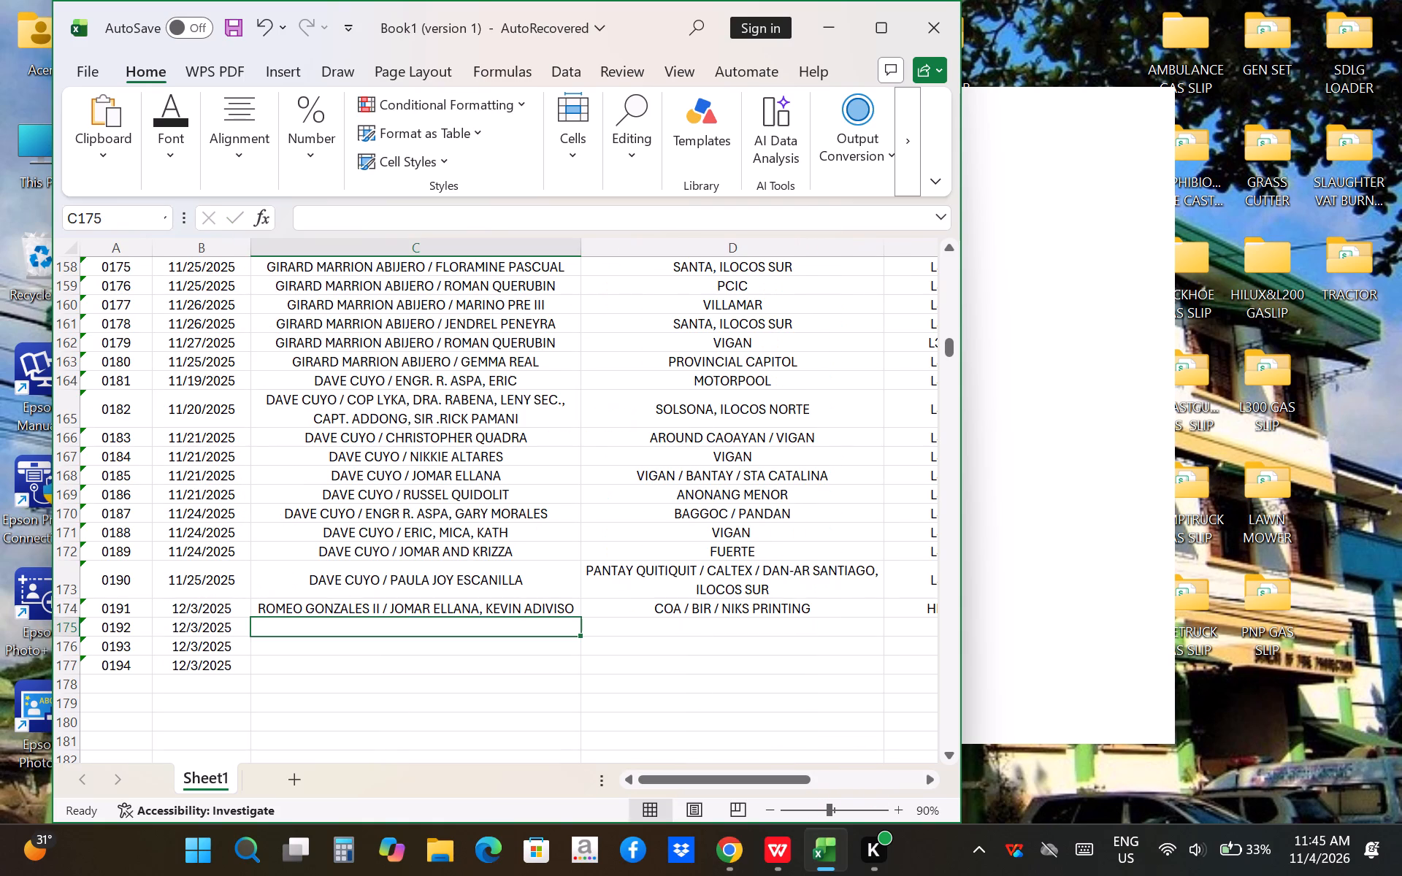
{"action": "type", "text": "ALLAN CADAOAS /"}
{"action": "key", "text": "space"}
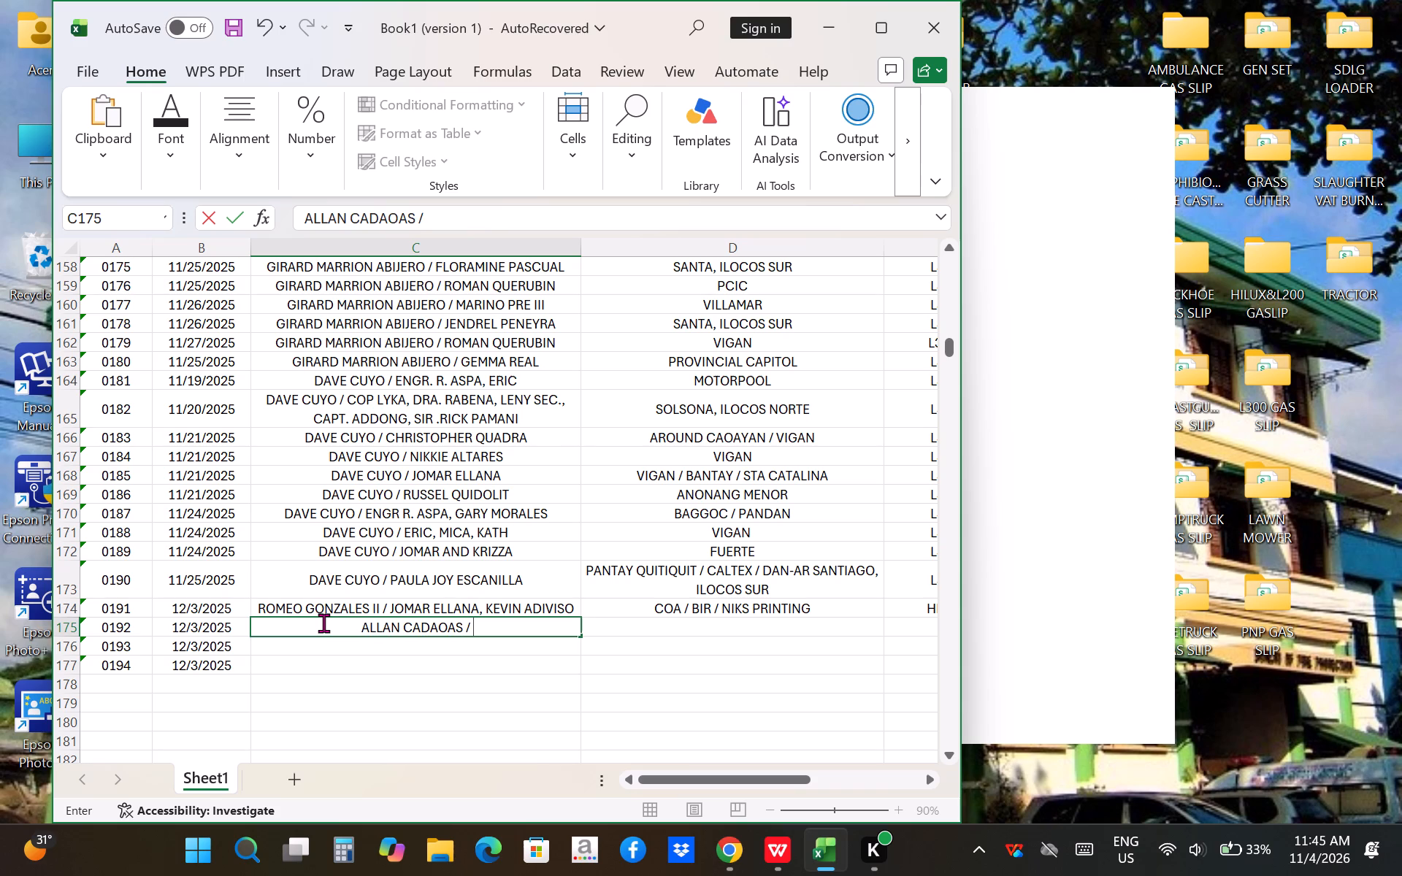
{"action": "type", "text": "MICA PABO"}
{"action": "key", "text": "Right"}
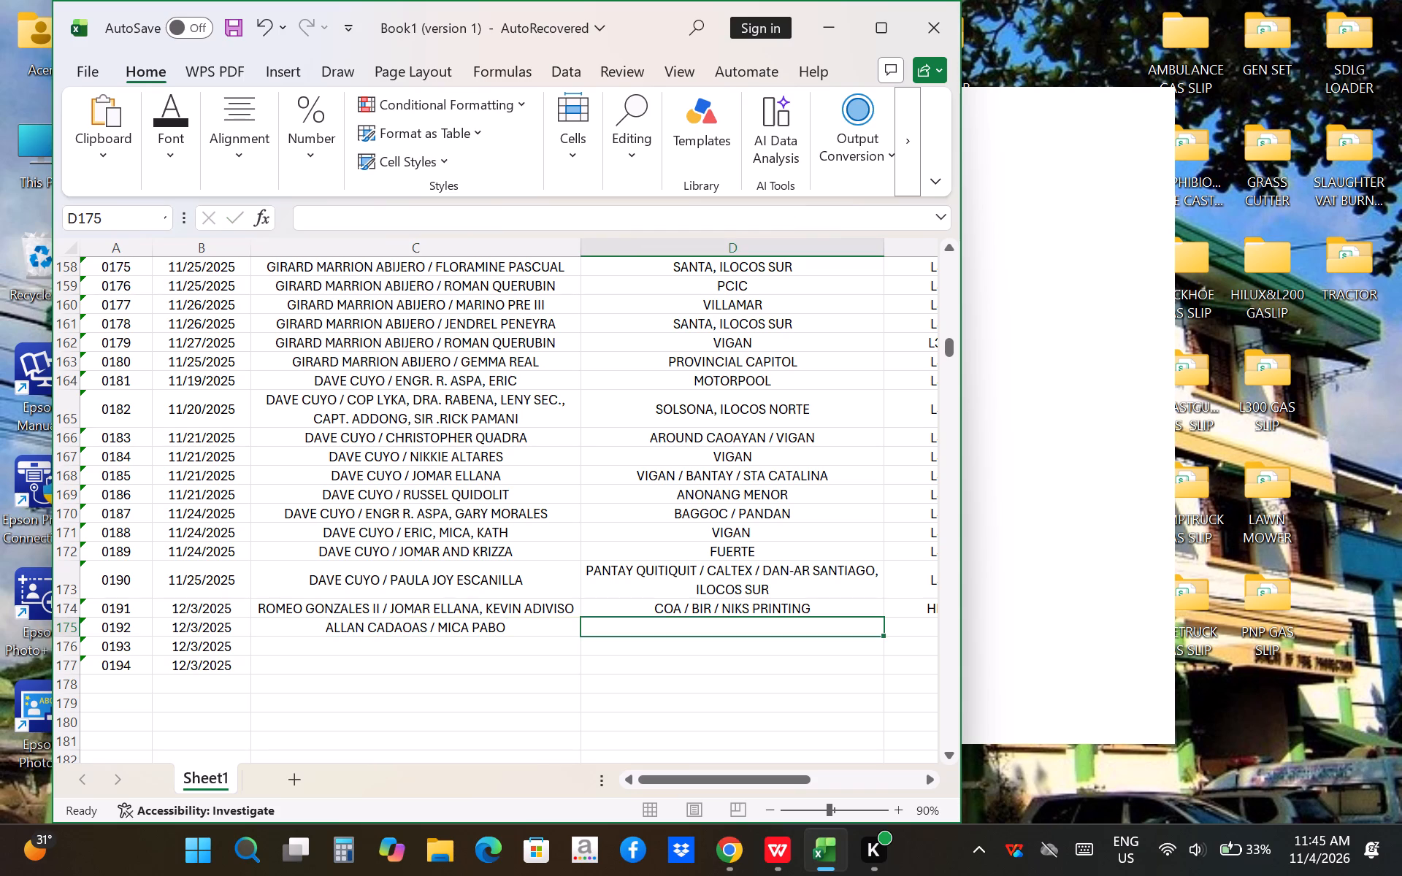
Enter LBP / DBP / RED CROSS as ticket 0192's destination.
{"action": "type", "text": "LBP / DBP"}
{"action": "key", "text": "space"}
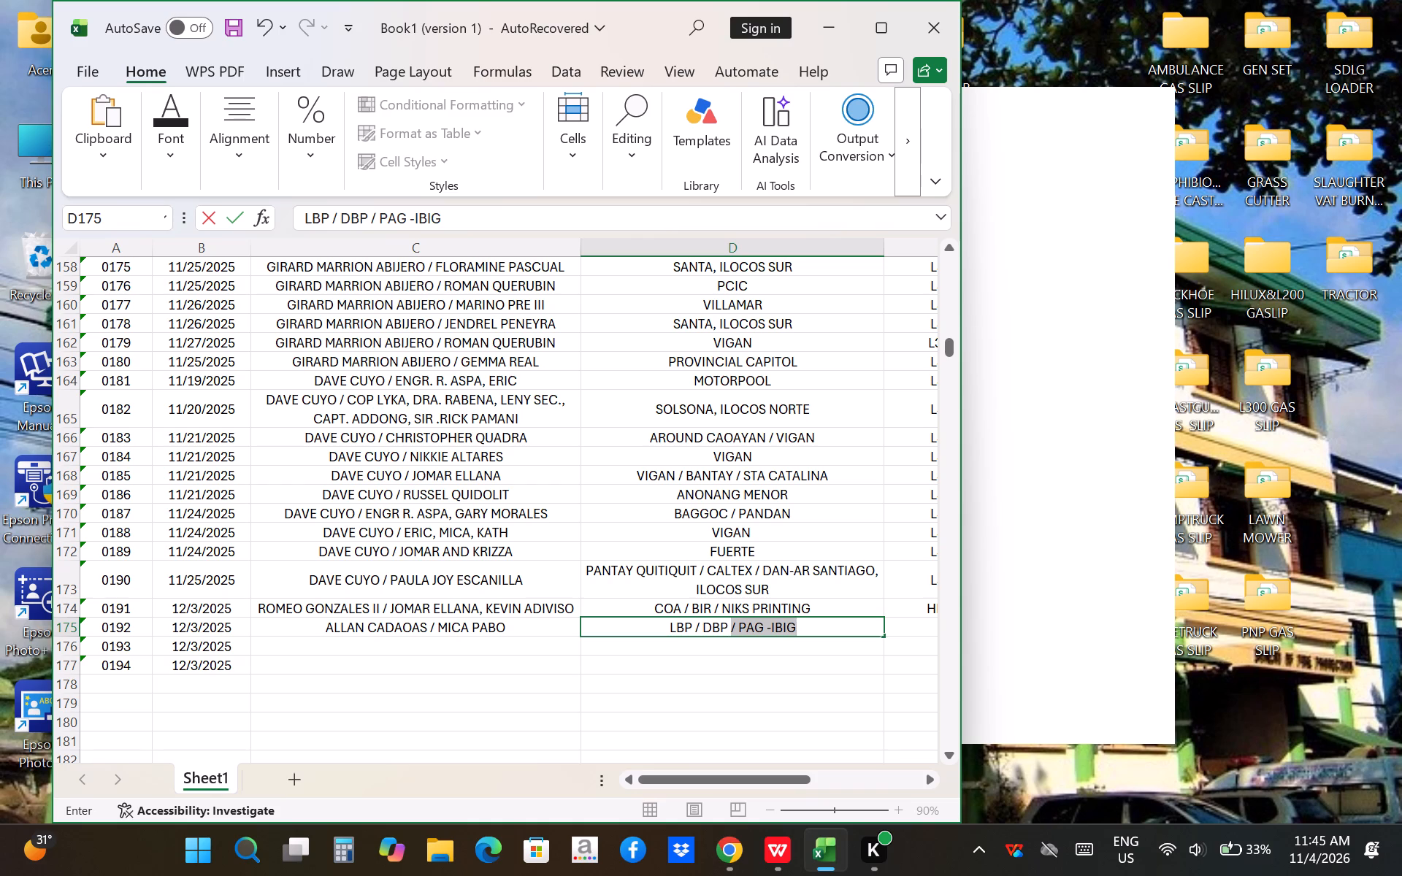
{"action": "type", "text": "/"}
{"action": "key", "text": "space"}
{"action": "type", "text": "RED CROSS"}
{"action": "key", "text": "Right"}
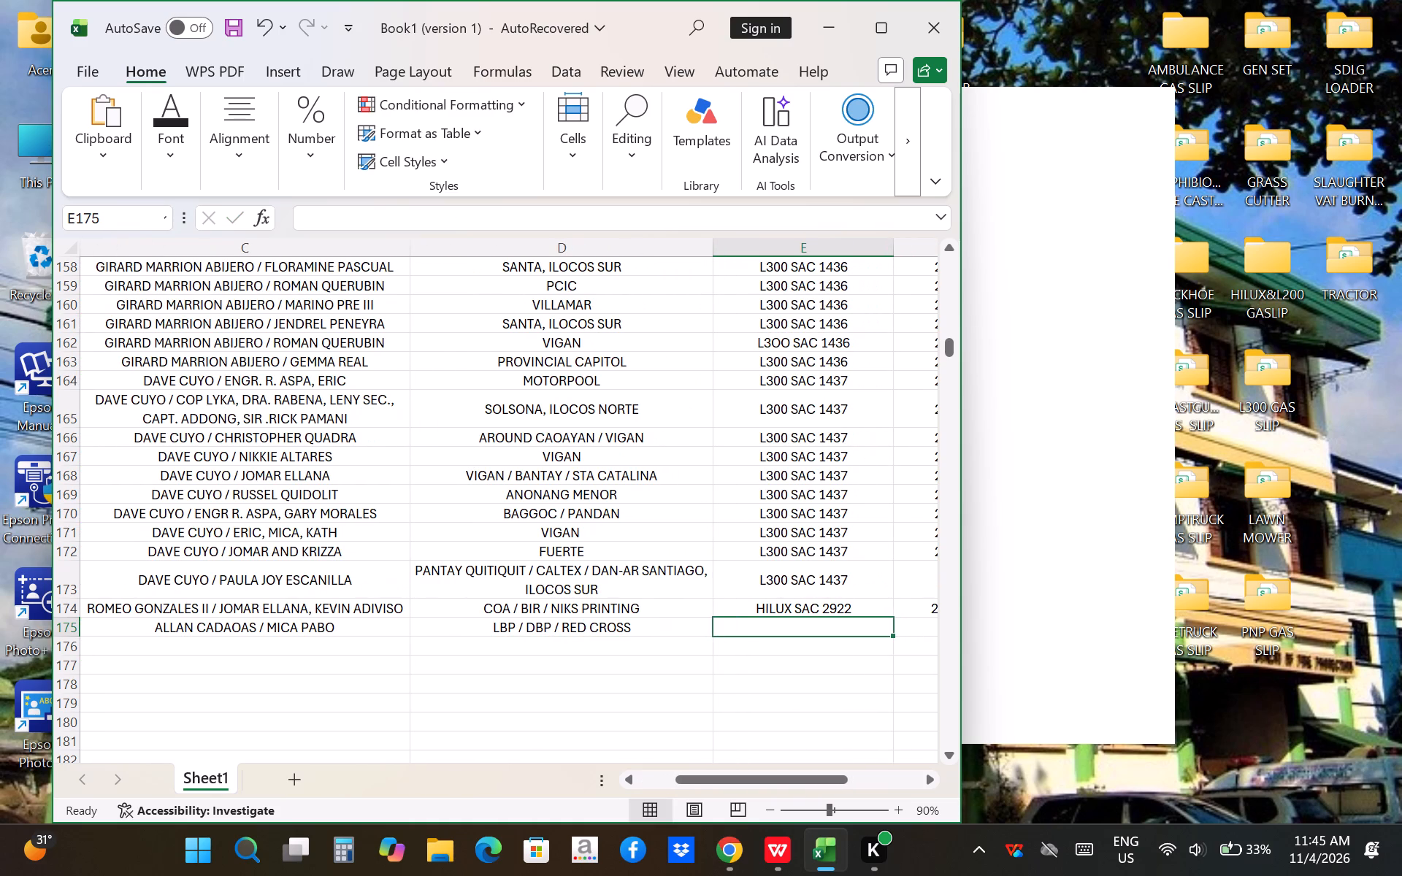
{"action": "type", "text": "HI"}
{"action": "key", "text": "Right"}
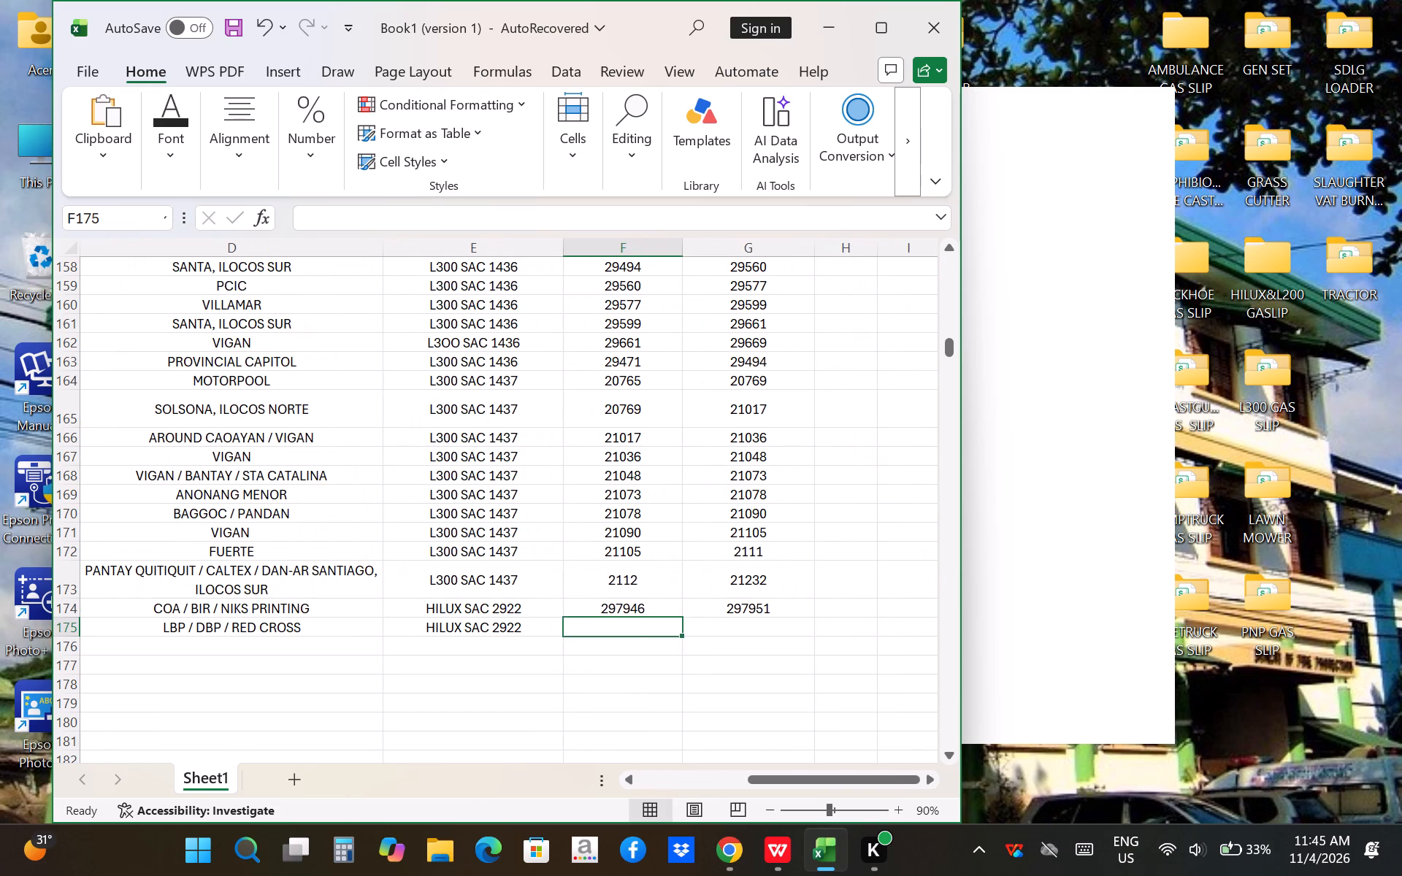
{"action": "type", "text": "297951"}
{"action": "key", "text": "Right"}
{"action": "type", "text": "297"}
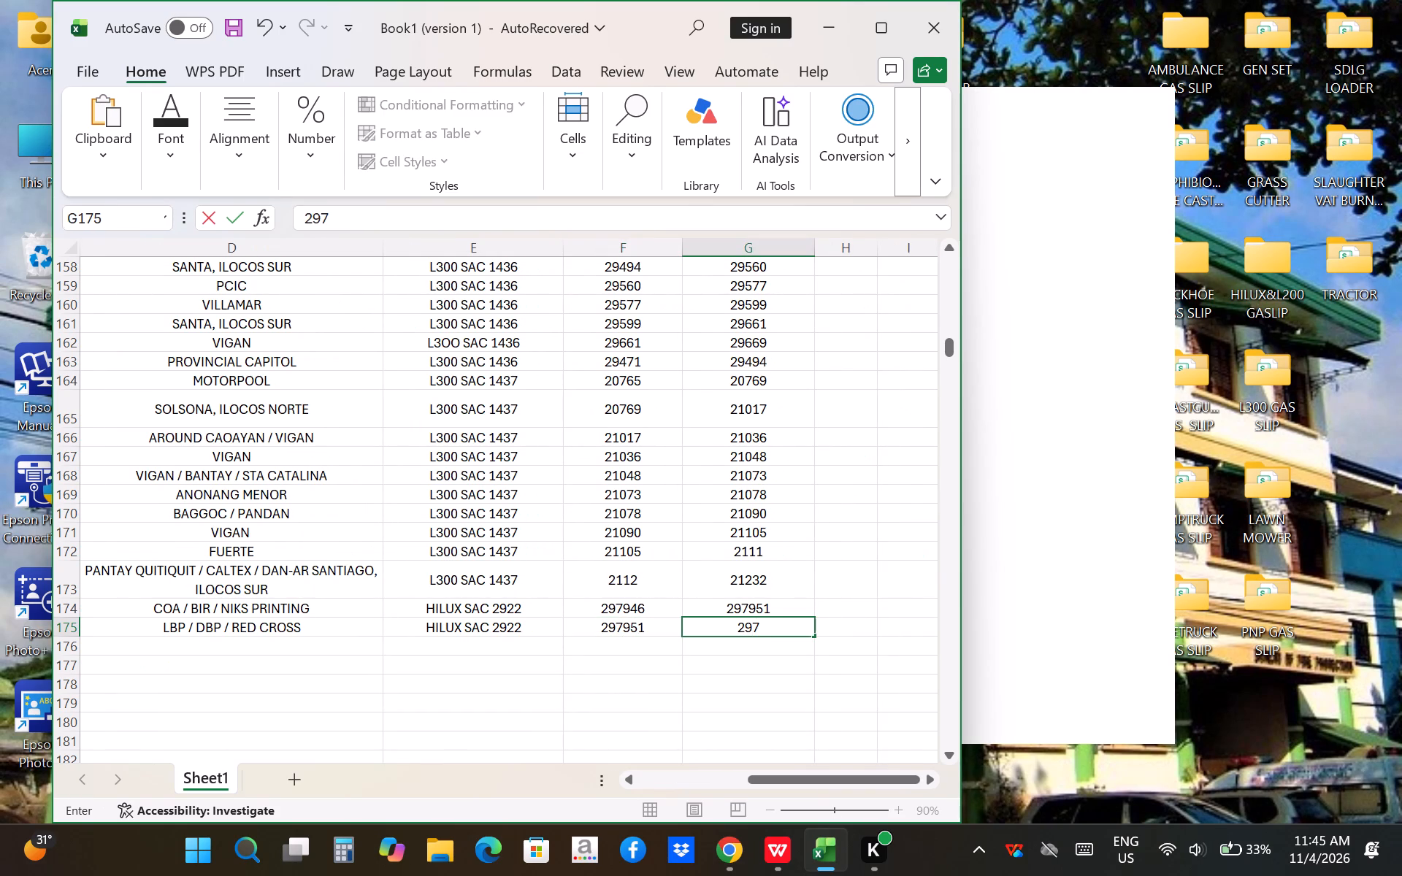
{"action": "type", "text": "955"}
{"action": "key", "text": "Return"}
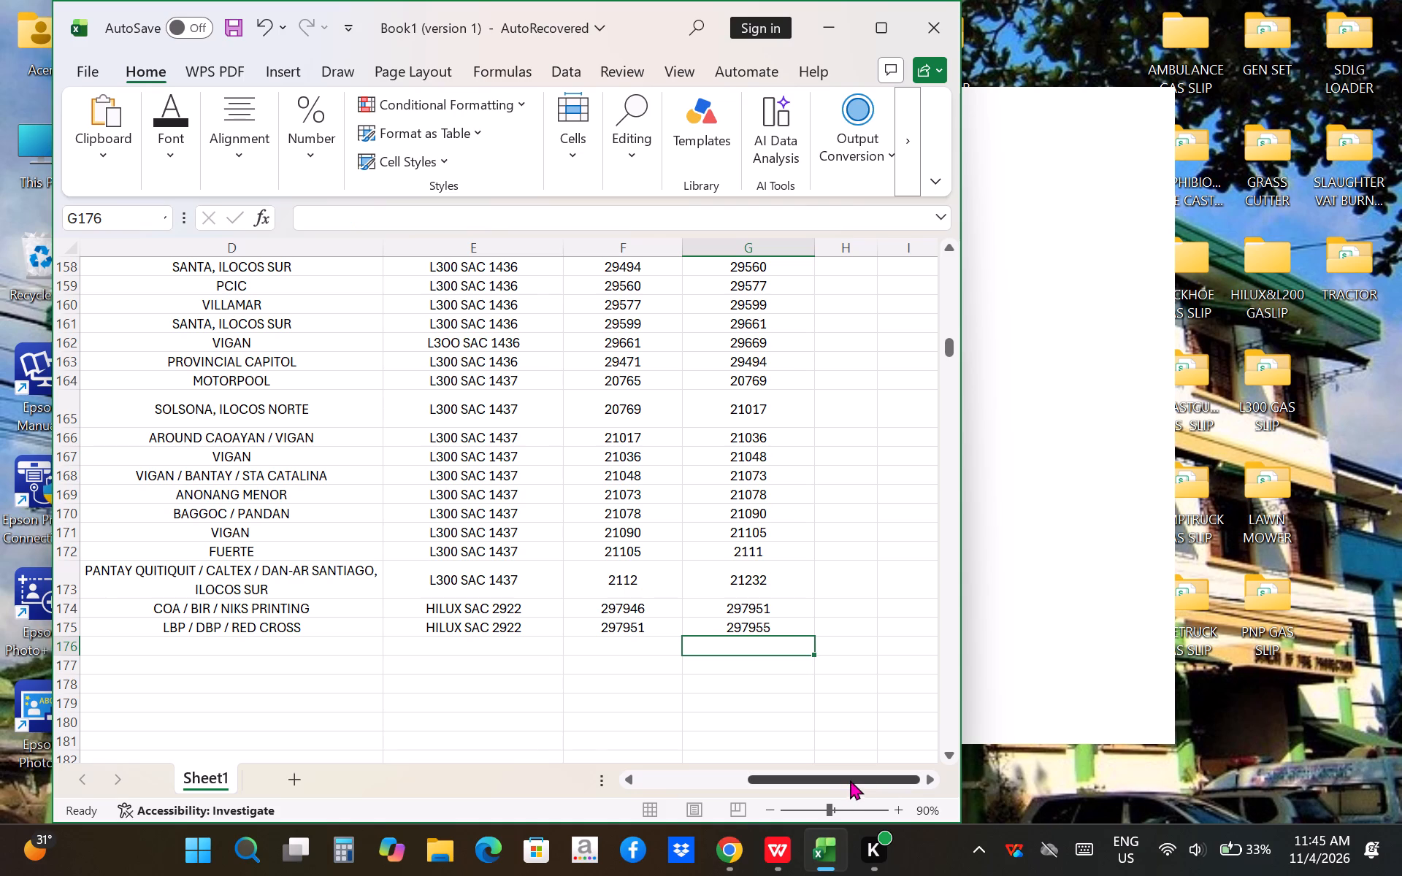
Enter the driver's name and the three passengers' first names for ticket 0193 in column C.
{"action": "left_click_drag", "start_coordinate": [850, 780], "coordinate": [605, 773]}
{"action": "left_click", "coordinate": [400, 650]}
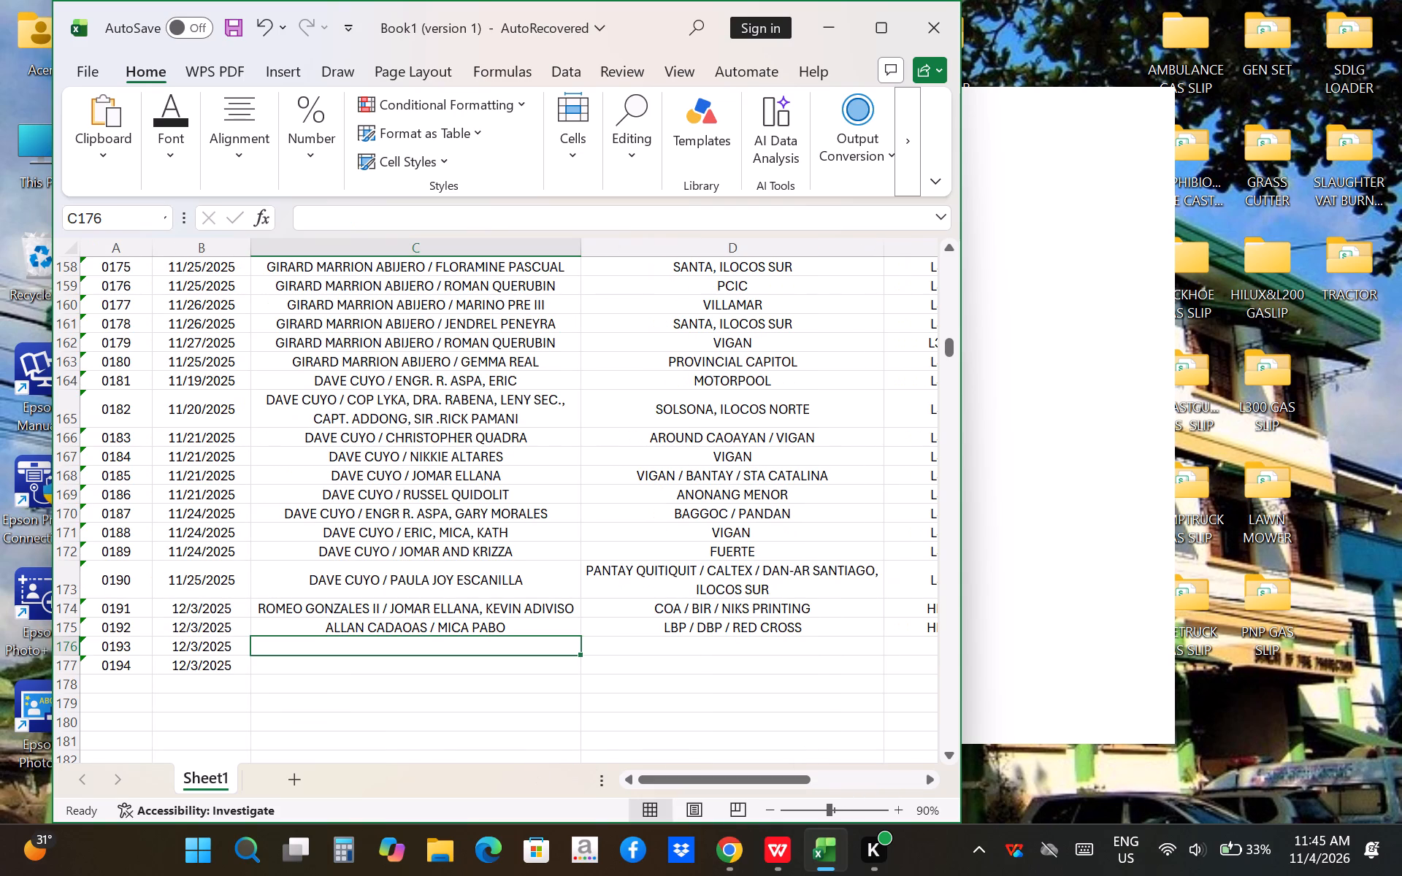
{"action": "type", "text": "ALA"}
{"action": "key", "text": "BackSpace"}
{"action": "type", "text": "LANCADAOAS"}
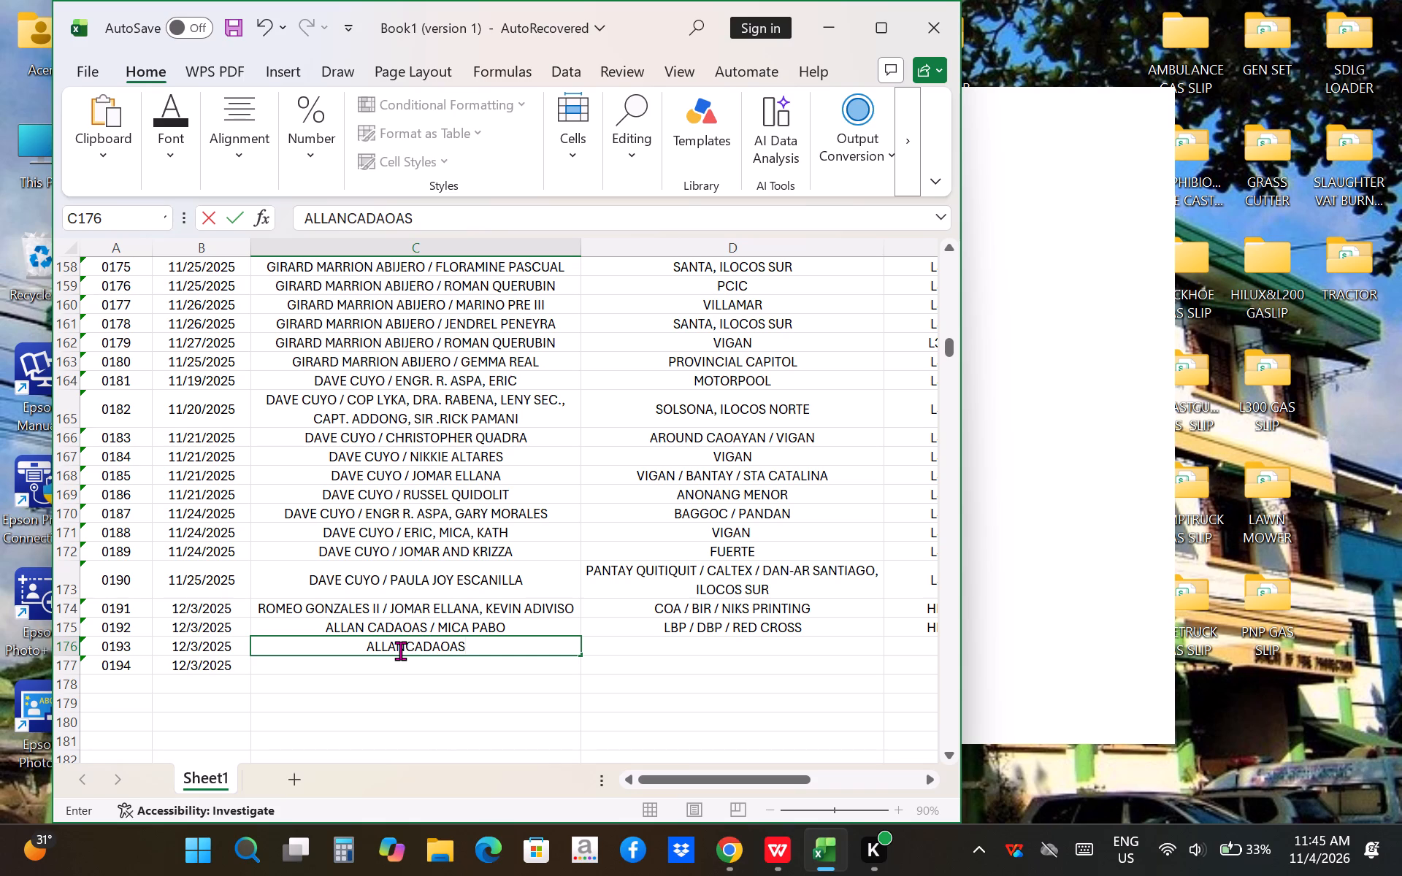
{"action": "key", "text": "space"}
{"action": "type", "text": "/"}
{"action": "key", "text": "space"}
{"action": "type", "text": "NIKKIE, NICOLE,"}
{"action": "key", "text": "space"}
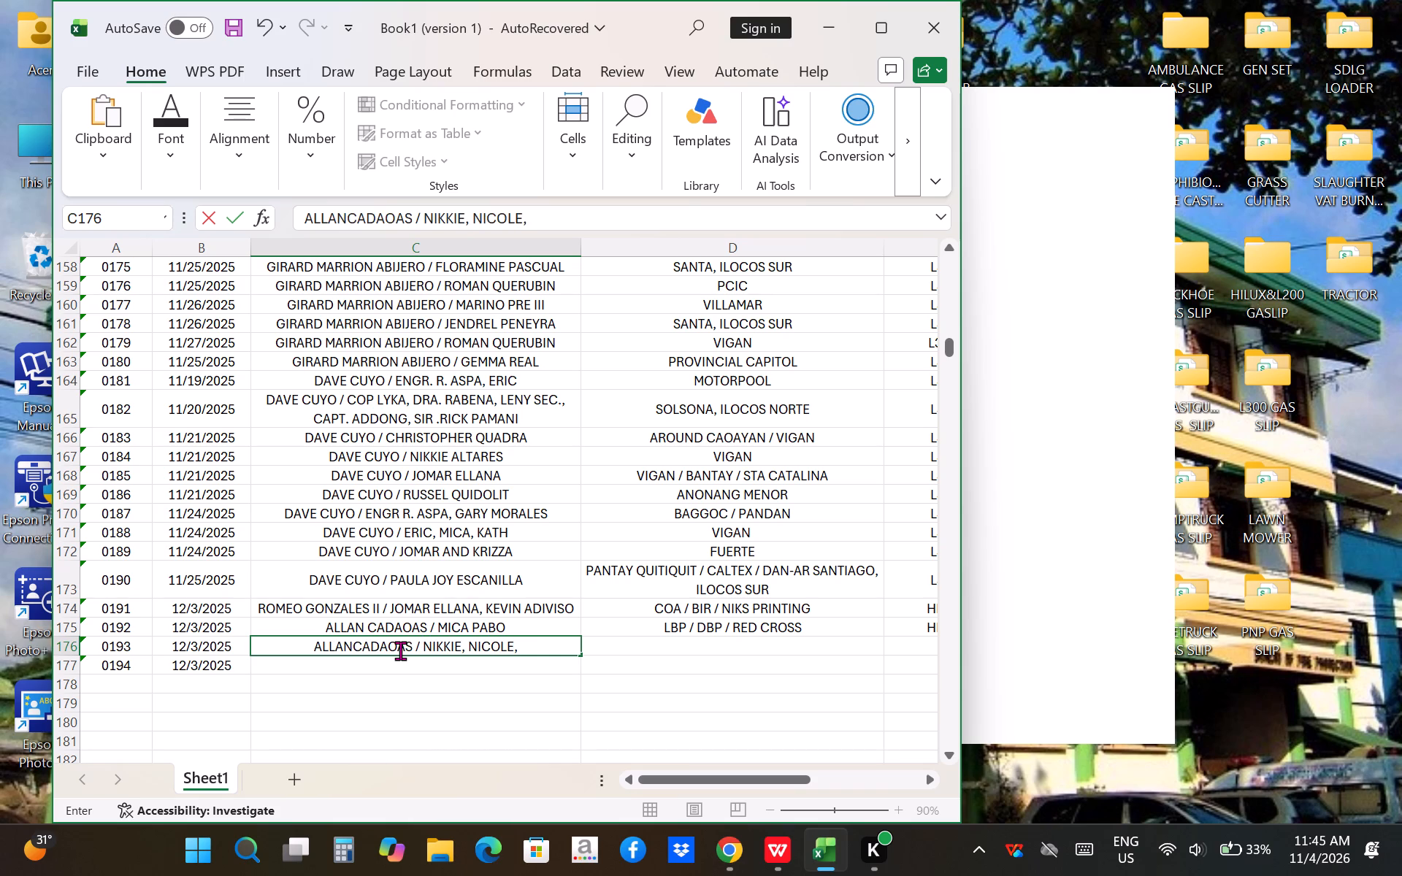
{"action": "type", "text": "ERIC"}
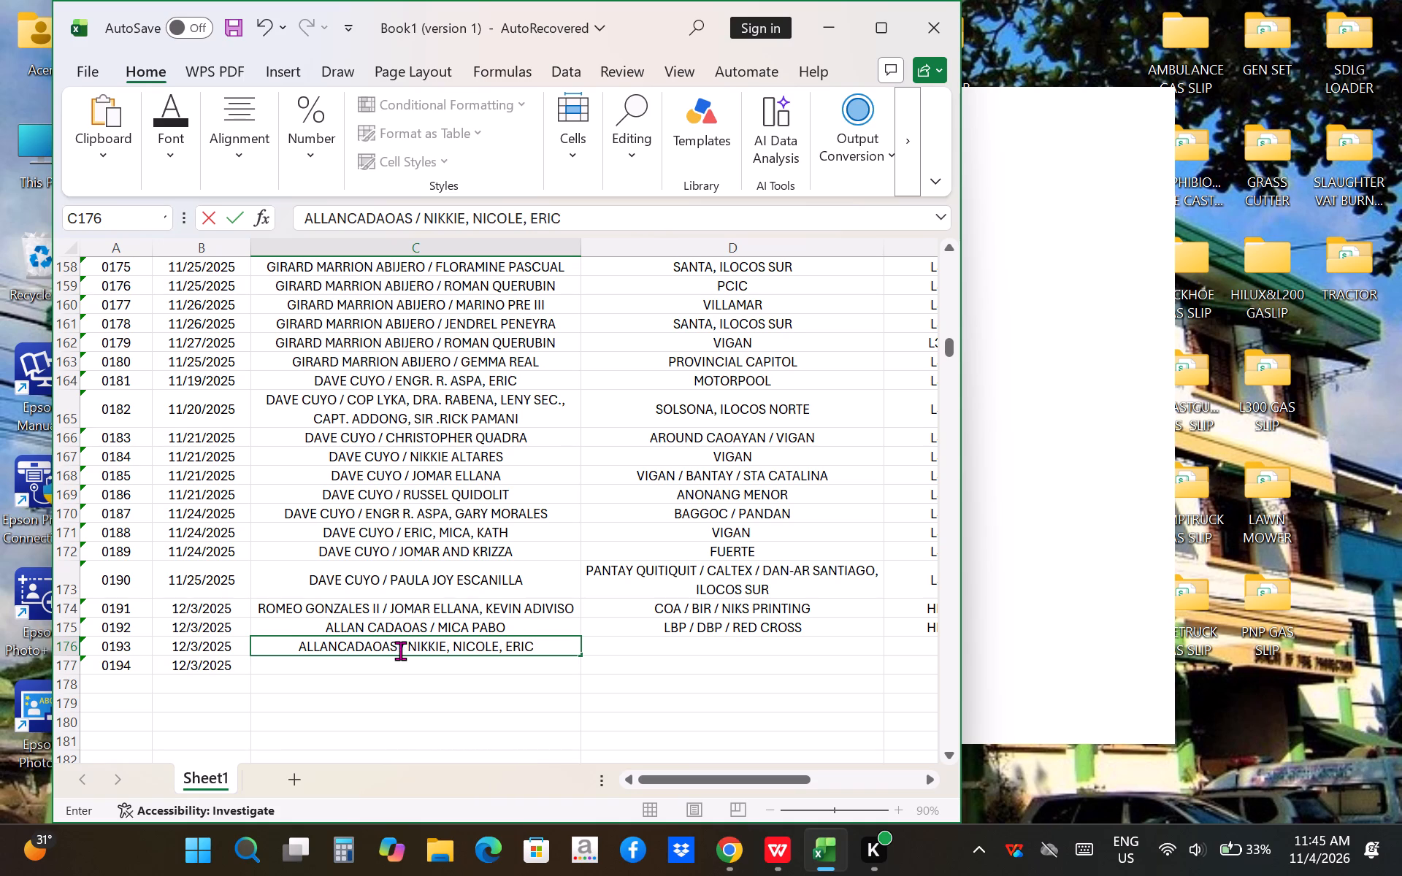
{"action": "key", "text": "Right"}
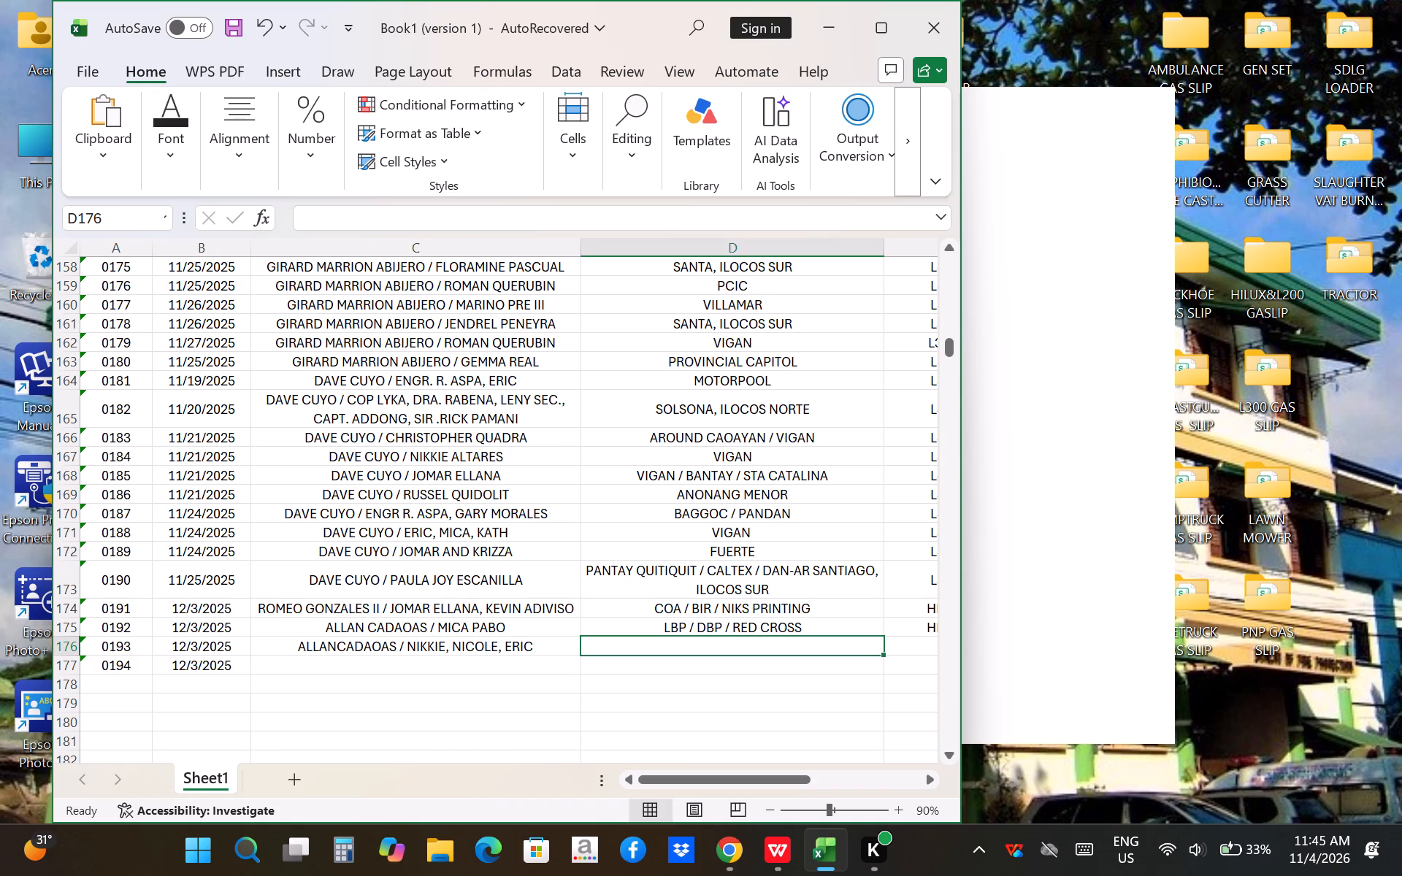
Enter AR PRINT / ATAW / VIGAN FORTUNE as ticket 0193's destination.
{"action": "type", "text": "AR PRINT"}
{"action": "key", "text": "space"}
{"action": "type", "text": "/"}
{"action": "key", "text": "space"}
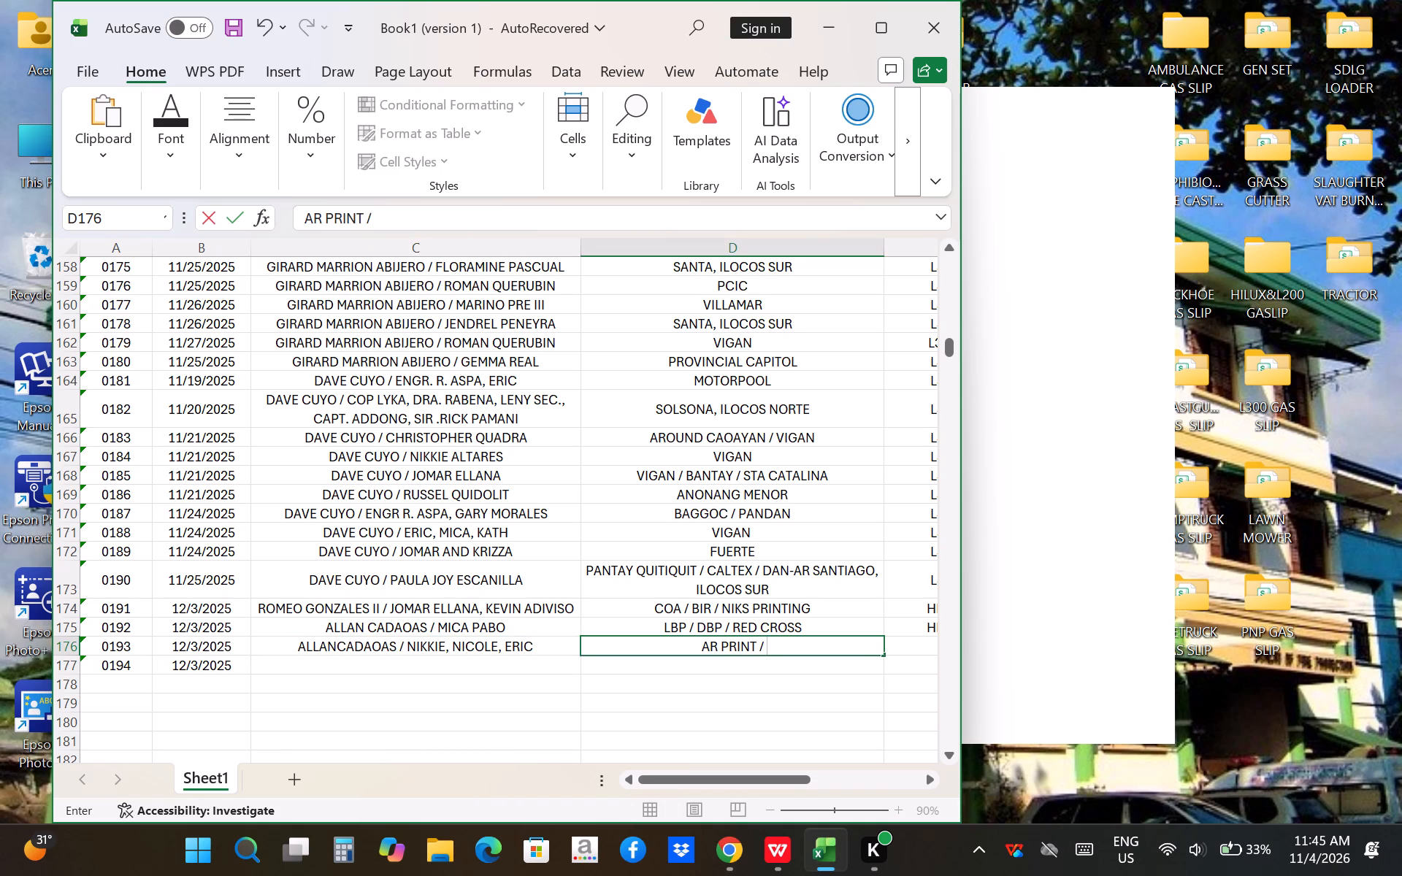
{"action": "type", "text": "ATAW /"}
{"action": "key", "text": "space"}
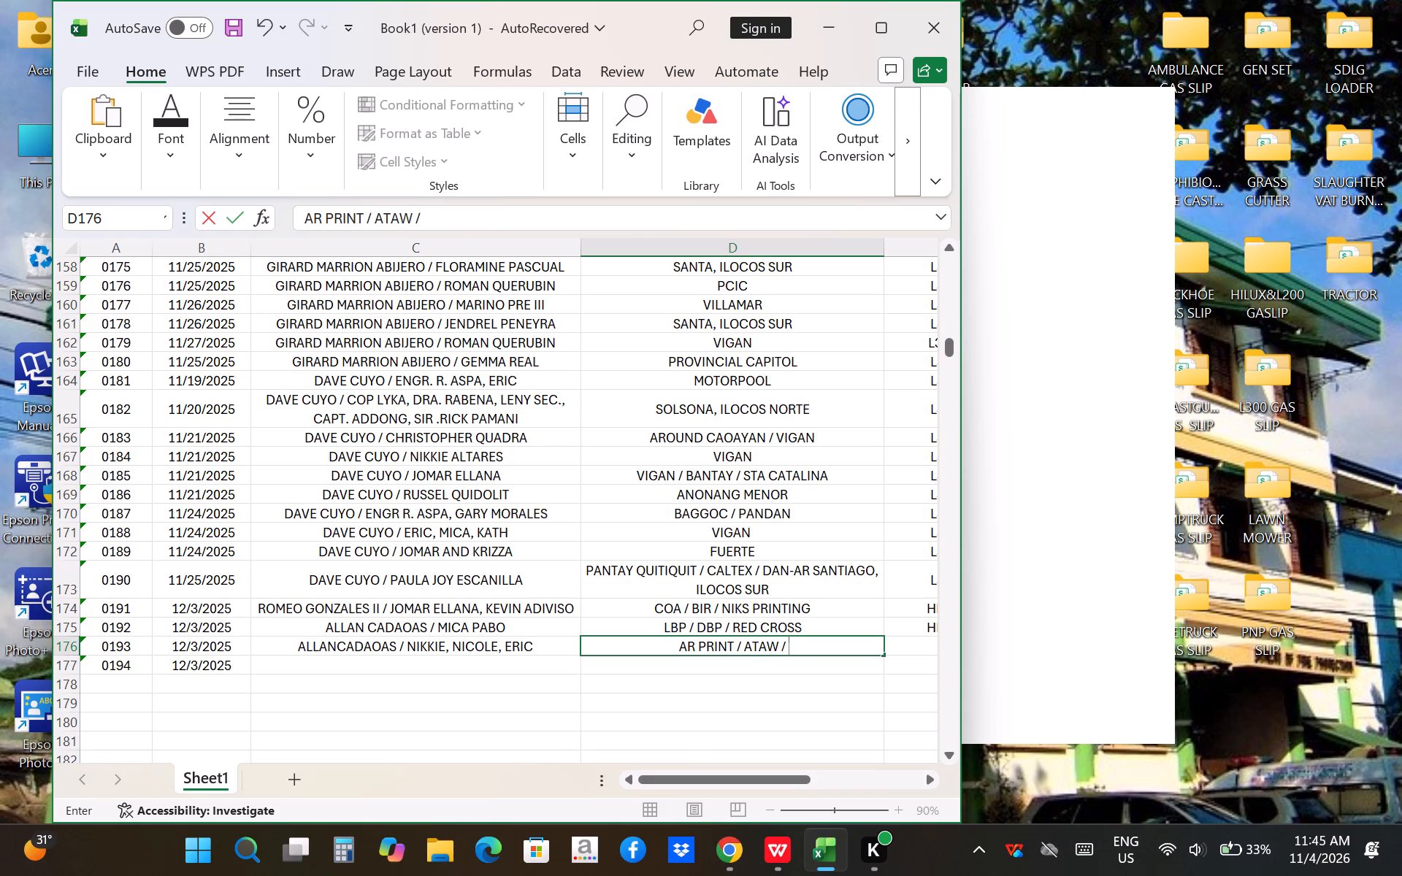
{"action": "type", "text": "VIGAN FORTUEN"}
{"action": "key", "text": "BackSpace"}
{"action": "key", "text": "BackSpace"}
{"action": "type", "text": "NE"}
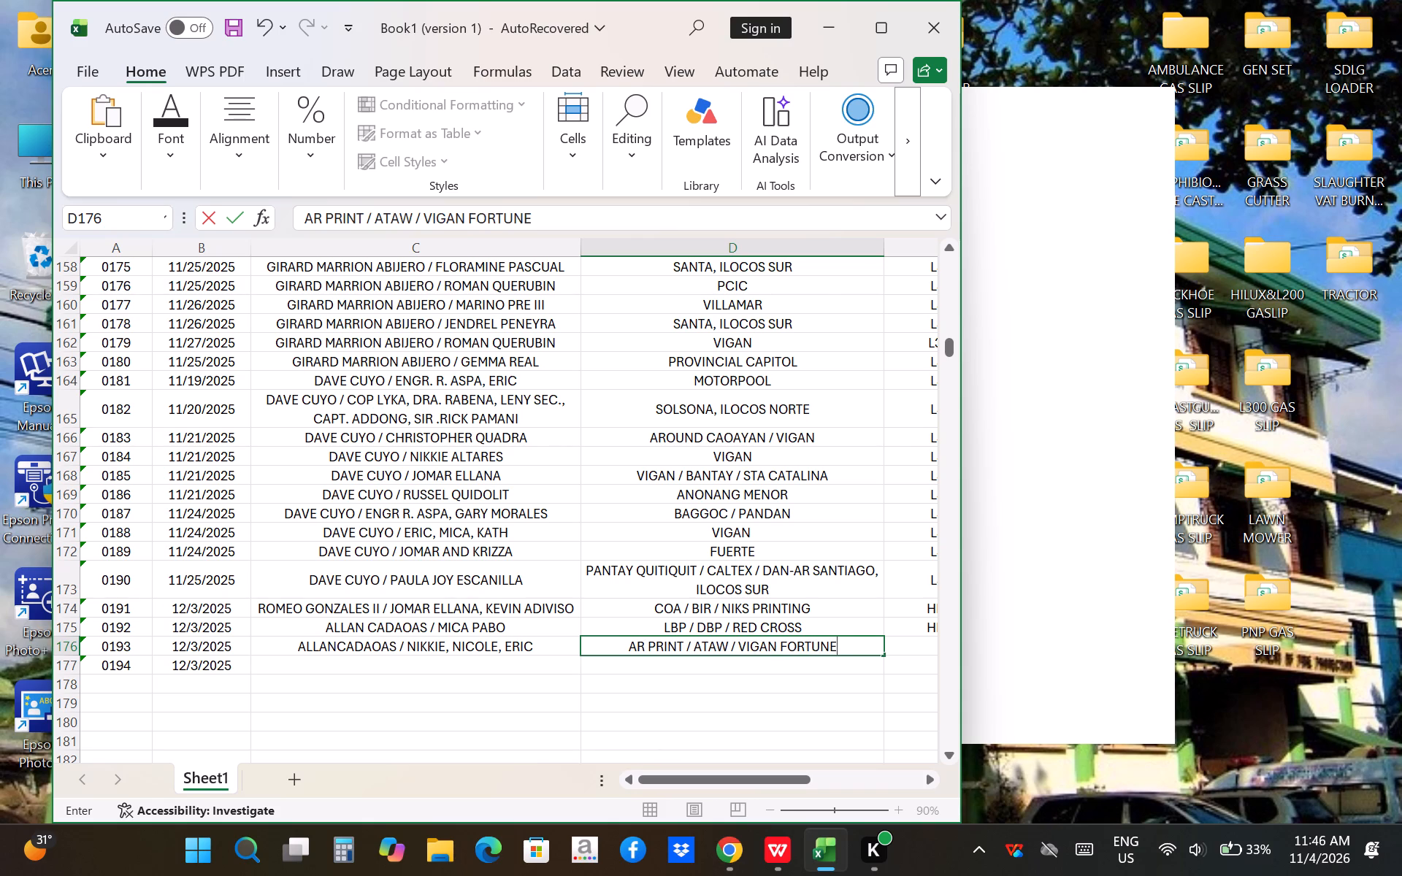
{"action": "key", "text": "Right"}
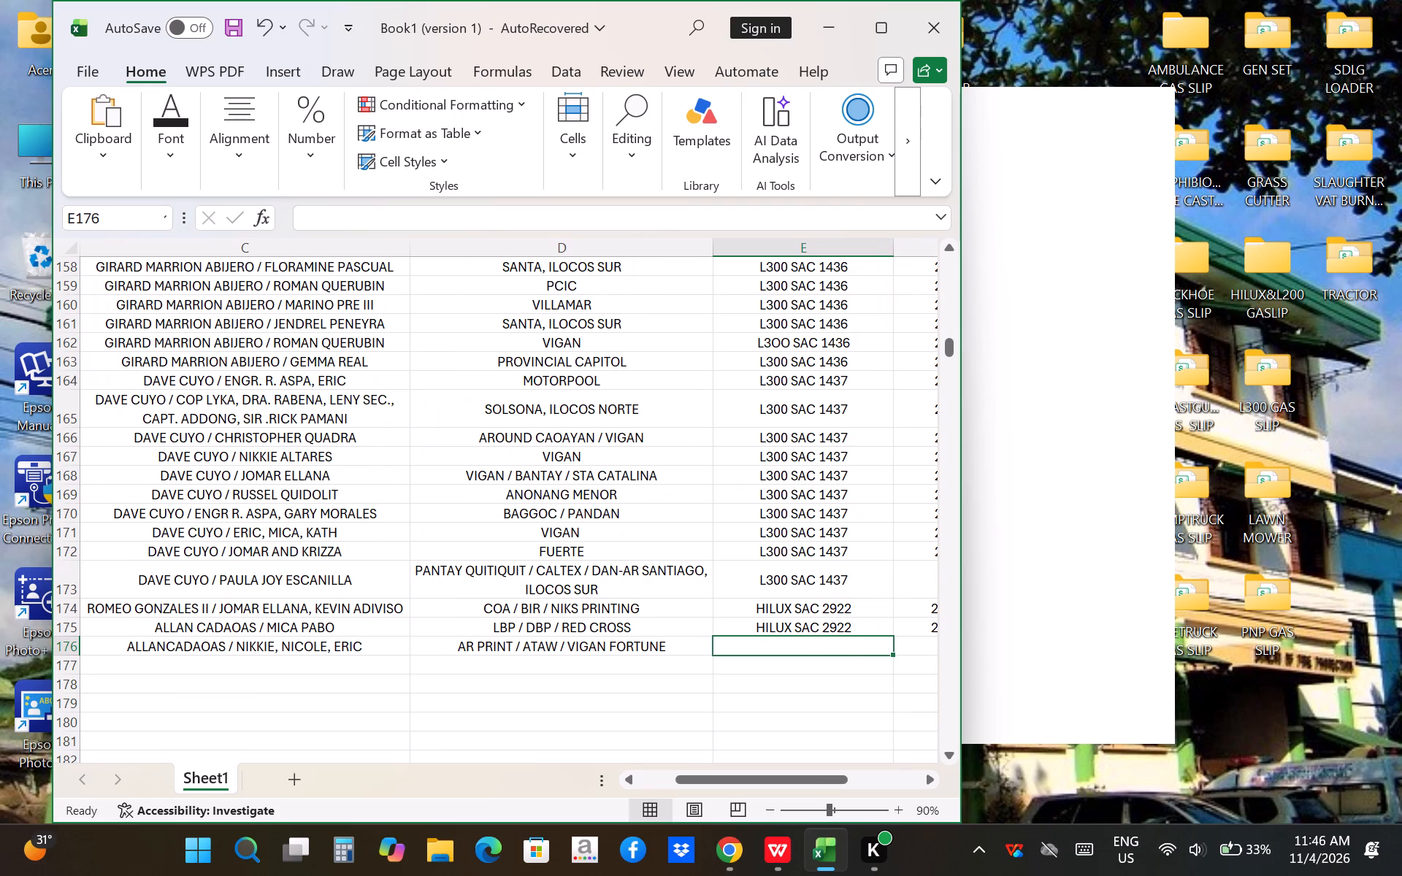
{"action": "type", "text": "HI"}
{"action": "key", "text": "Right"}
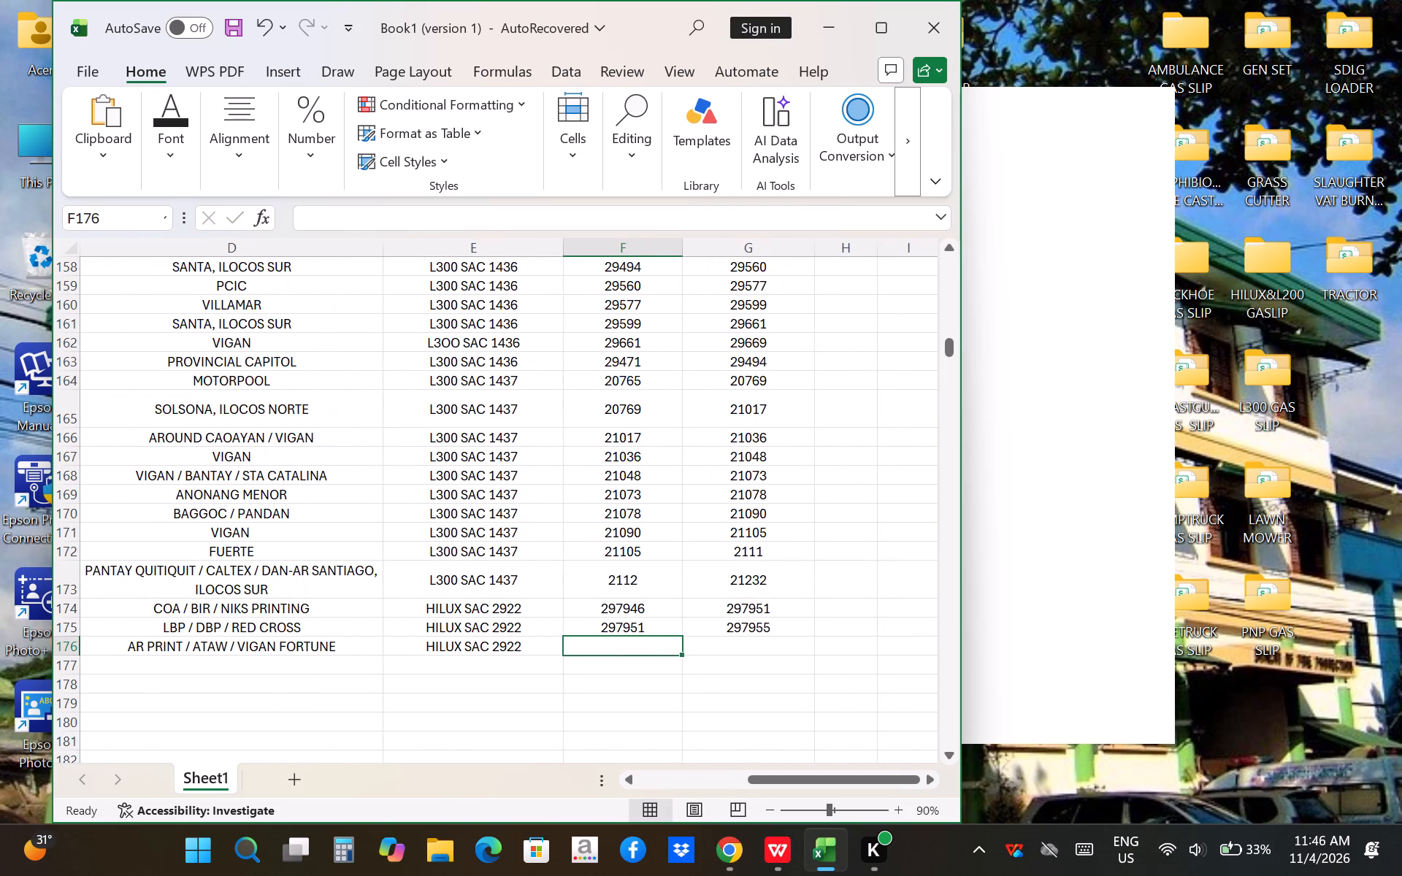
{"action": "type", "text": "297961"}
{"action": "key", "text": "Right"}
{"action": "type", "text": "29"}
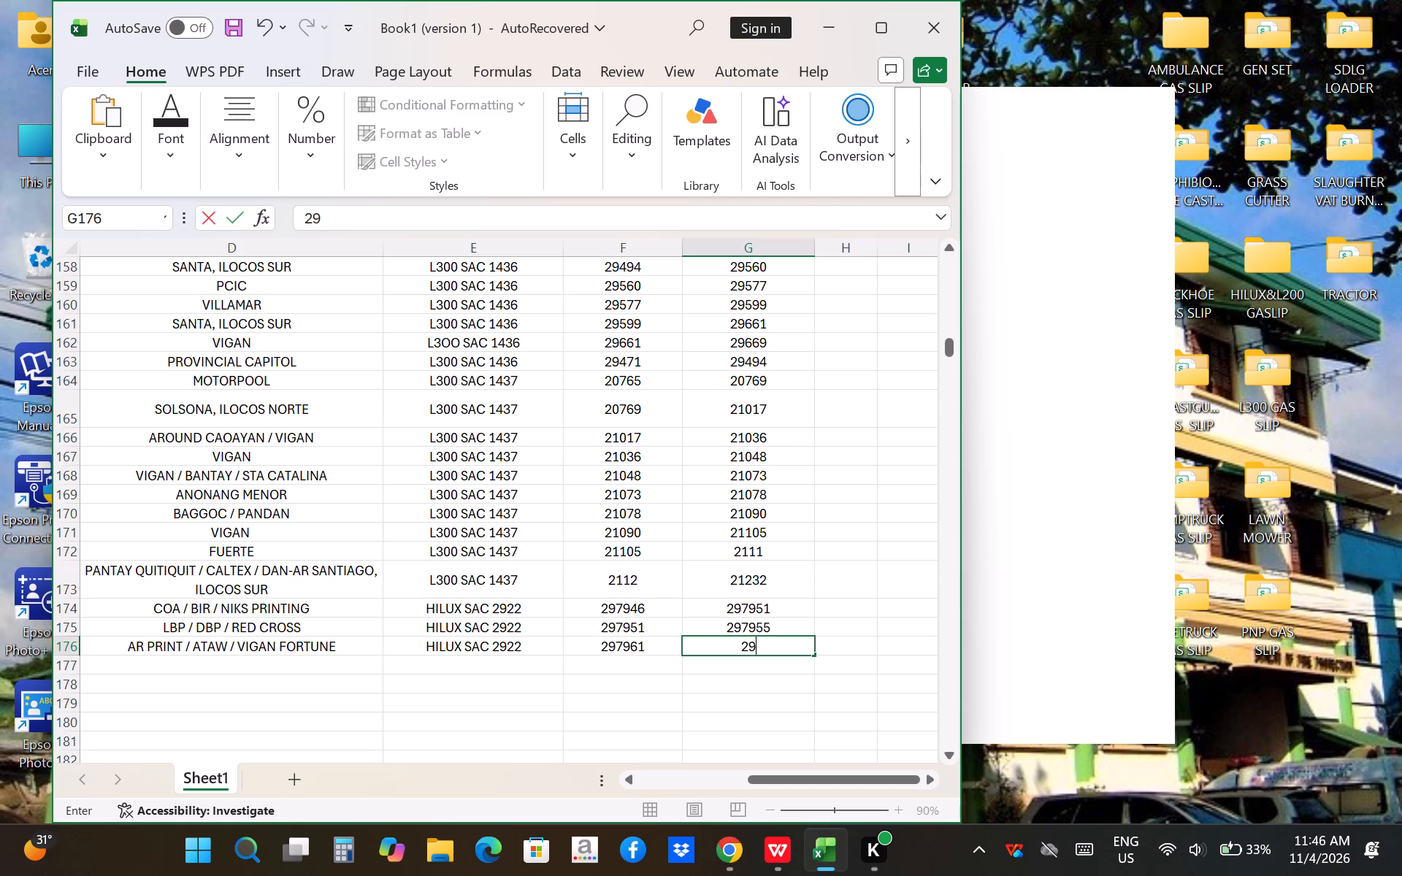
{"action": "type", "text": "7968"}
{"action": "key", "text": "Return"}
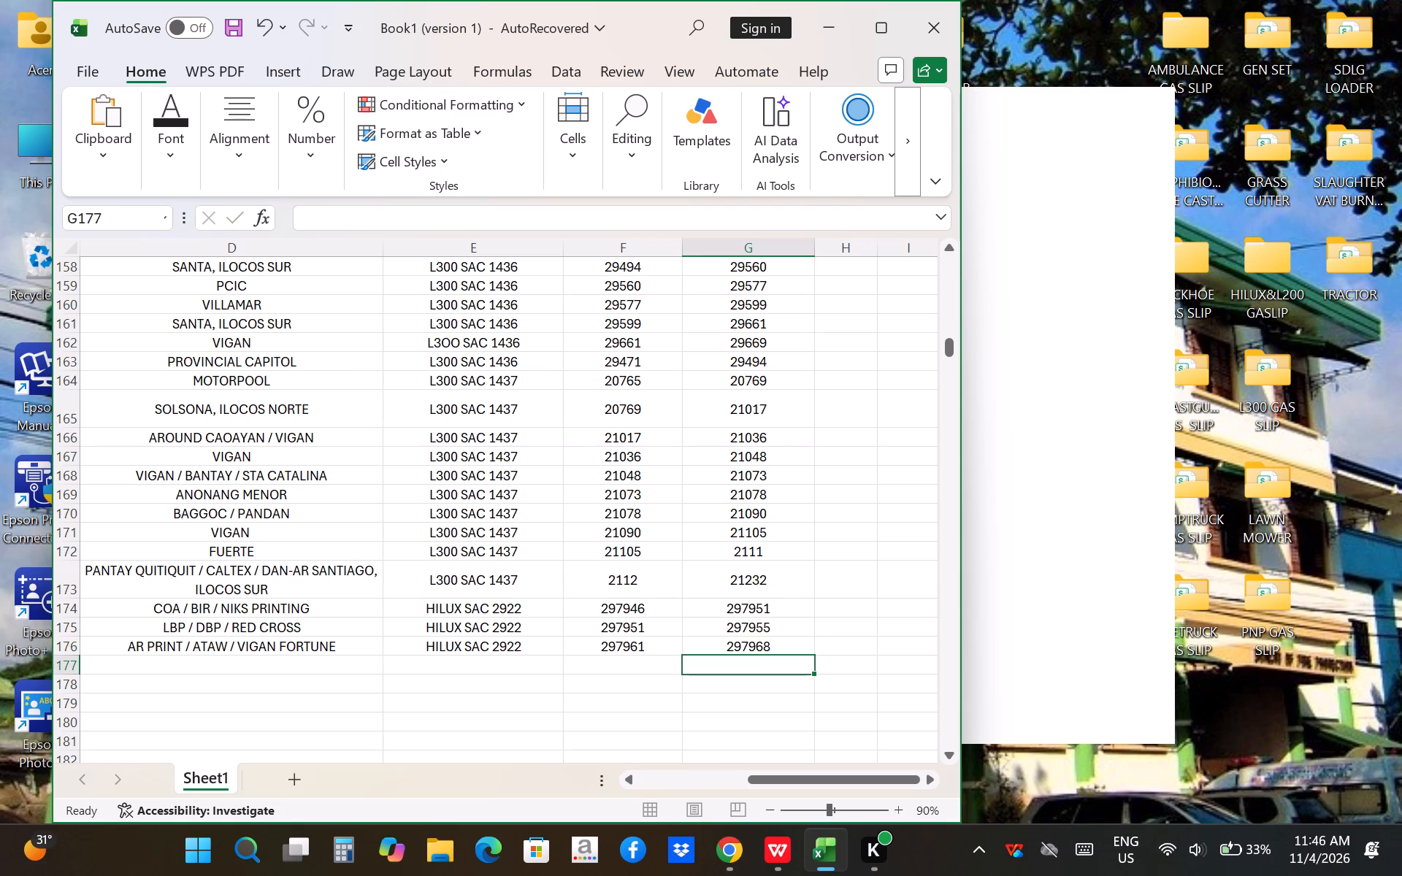
Insert the missing space between the driver's first name and surname in ticket 0193's column C entry.
{"action": "left_click_drag", "start_coordinate": [900, 781], "coordinate": [593, 788]}
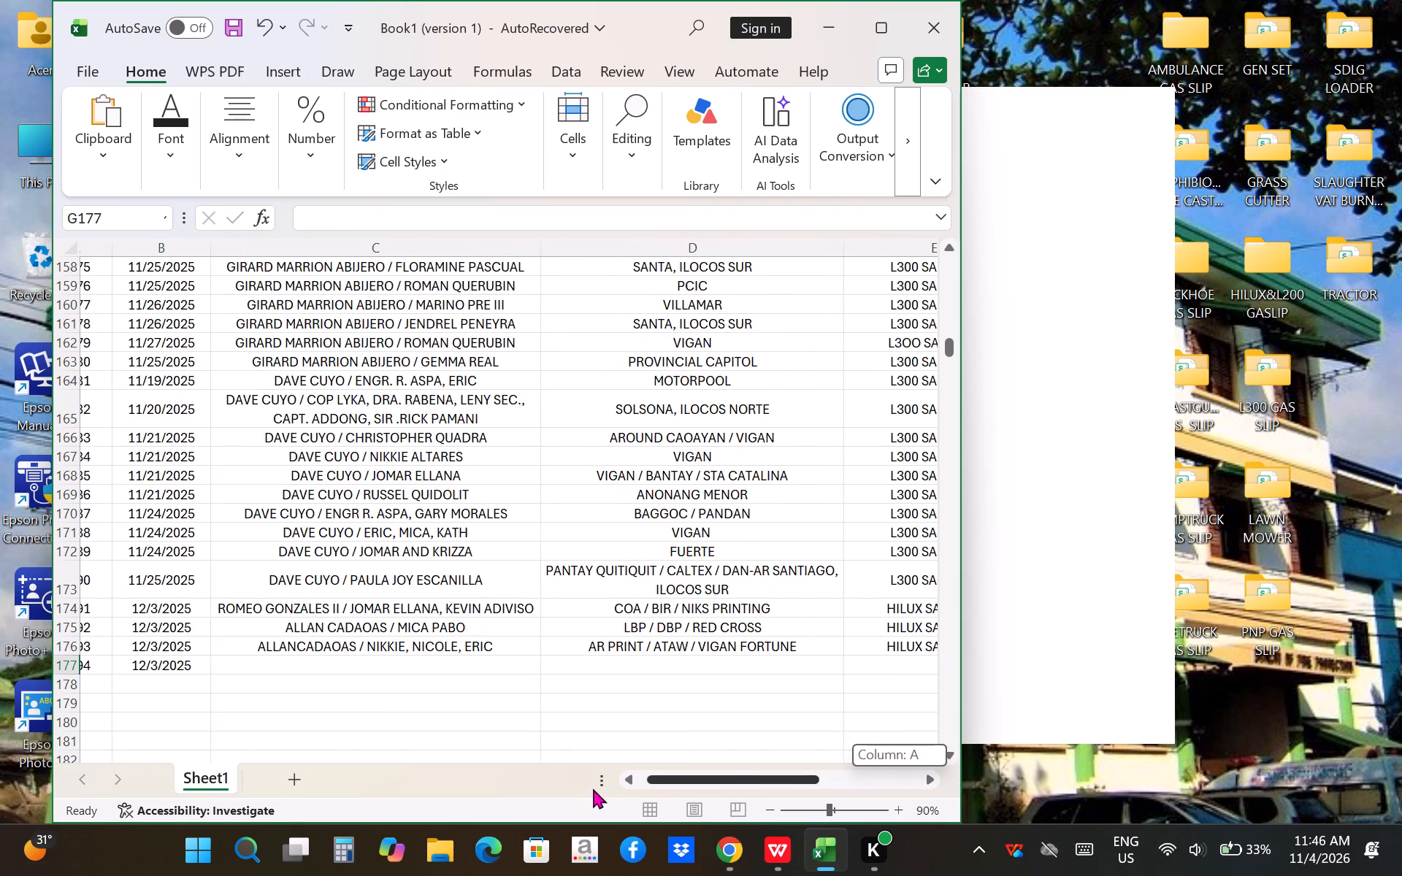
{"action": "left_click_drag", "start_coordinate": [593, 788], "coordinate": [578, 788]}
{"action": "left_click", "coordinate": [361, 661]}
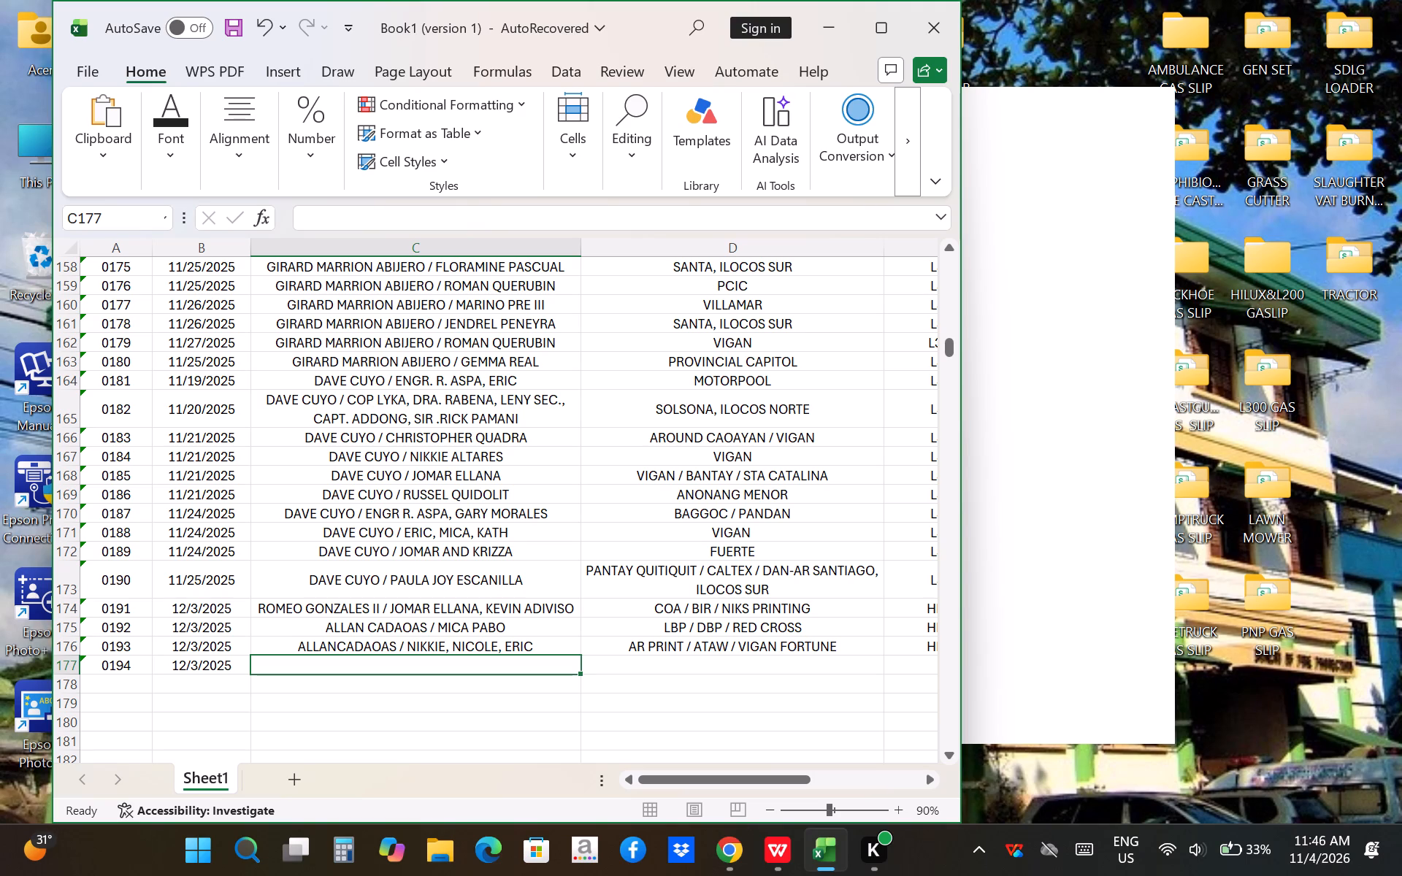
{"action": "double_click", "coordinate": [337, 650]}
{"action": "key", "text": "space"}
{"action": "left_click", "coordinate": [337, 657]}
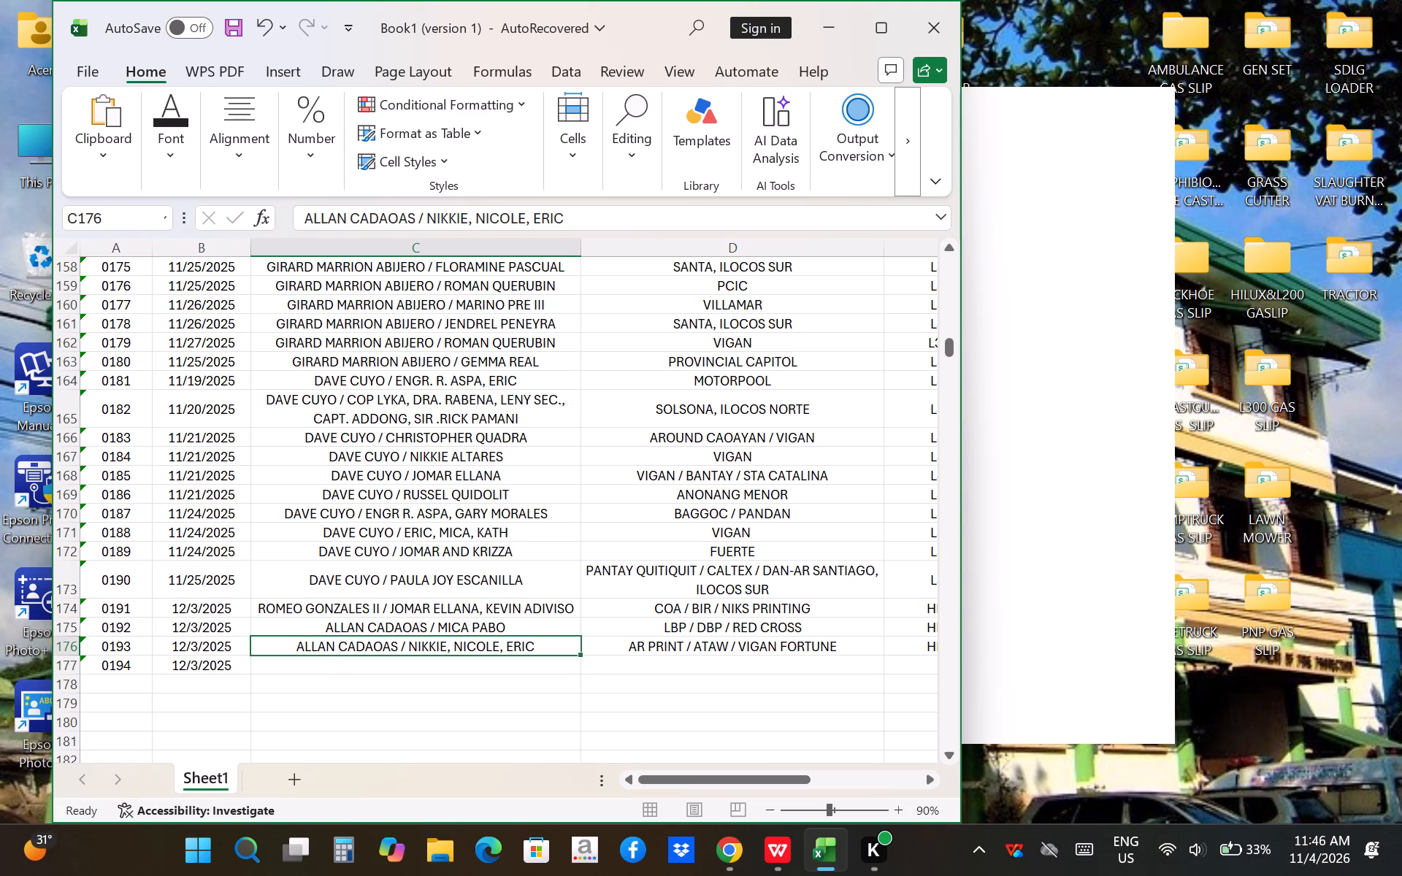
Enter the driver's name and the single passenger's first name for ticket 0194 in column C.
{"action": "left_click", "coordinate": [319, 662]}
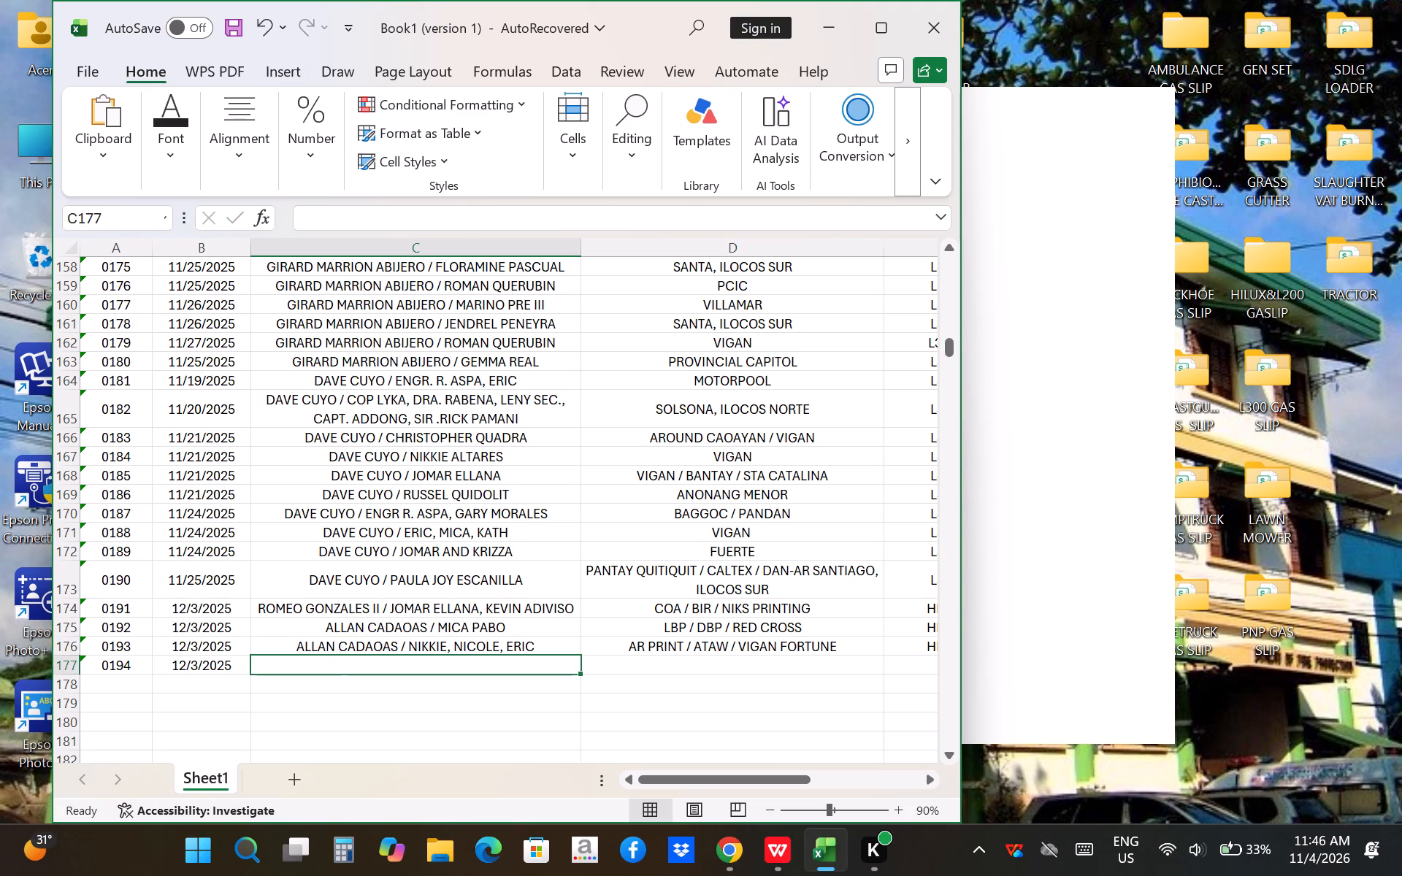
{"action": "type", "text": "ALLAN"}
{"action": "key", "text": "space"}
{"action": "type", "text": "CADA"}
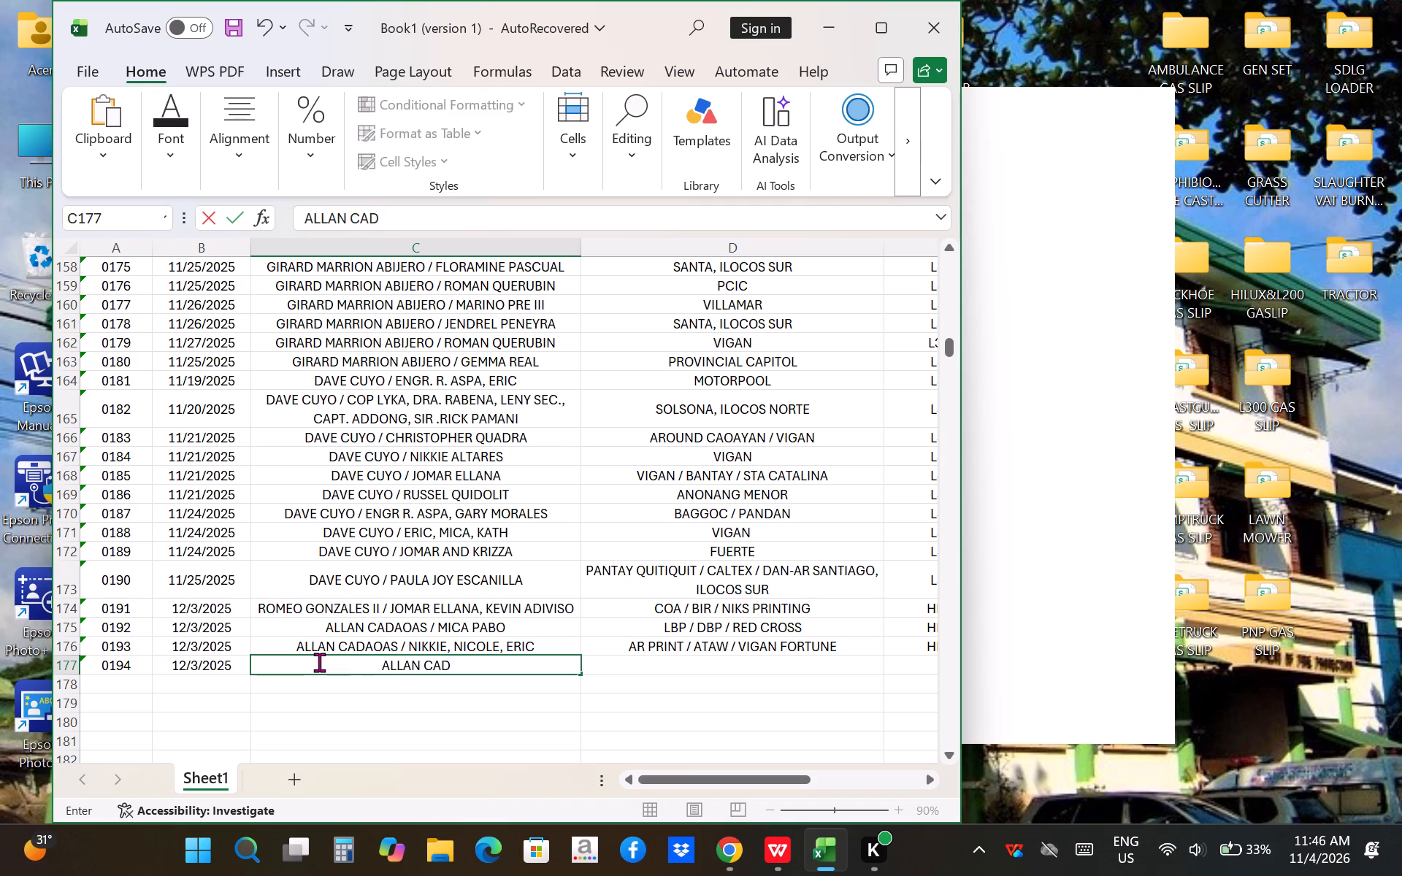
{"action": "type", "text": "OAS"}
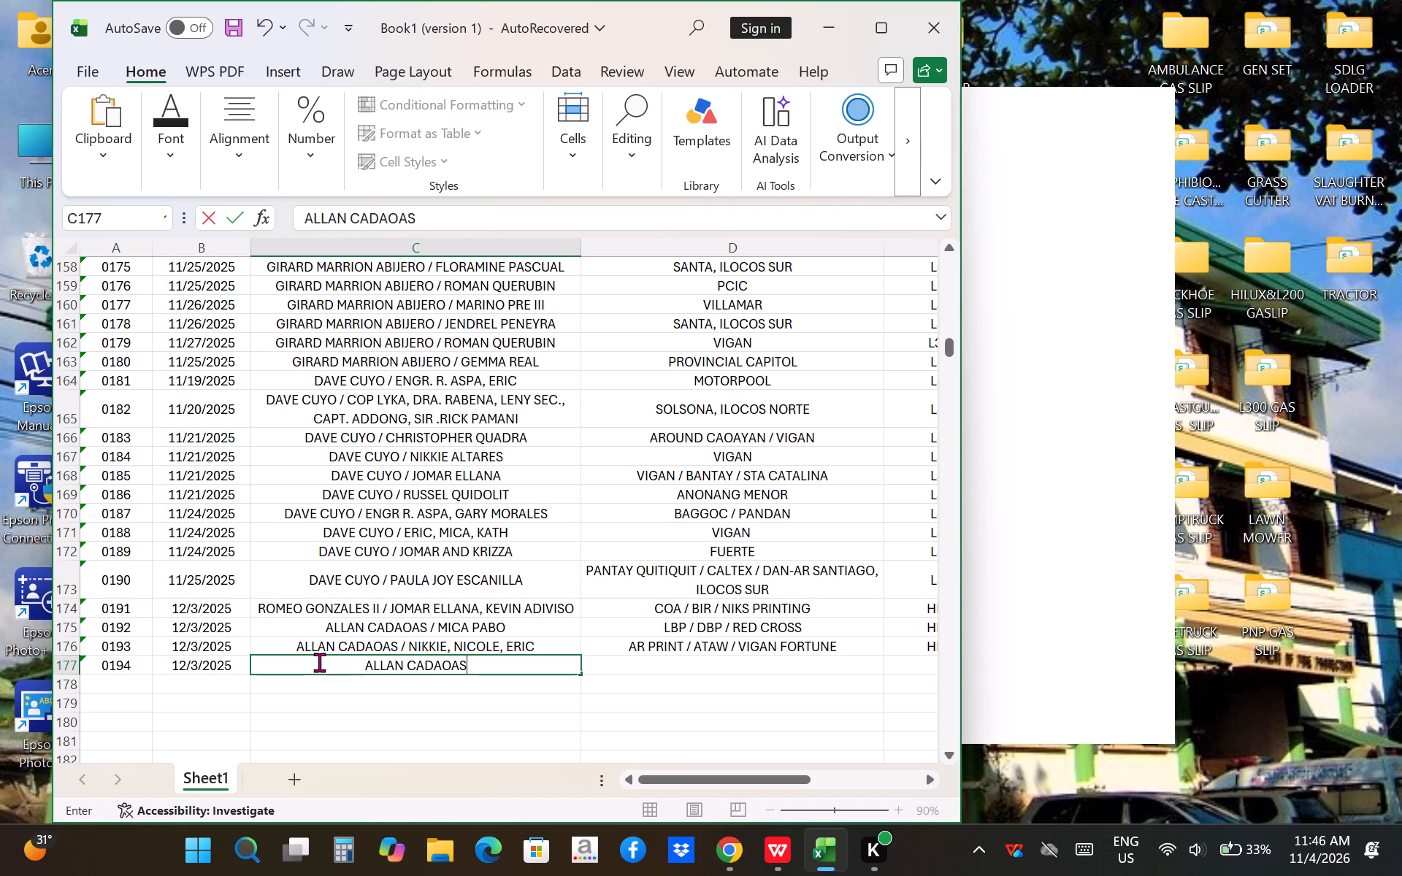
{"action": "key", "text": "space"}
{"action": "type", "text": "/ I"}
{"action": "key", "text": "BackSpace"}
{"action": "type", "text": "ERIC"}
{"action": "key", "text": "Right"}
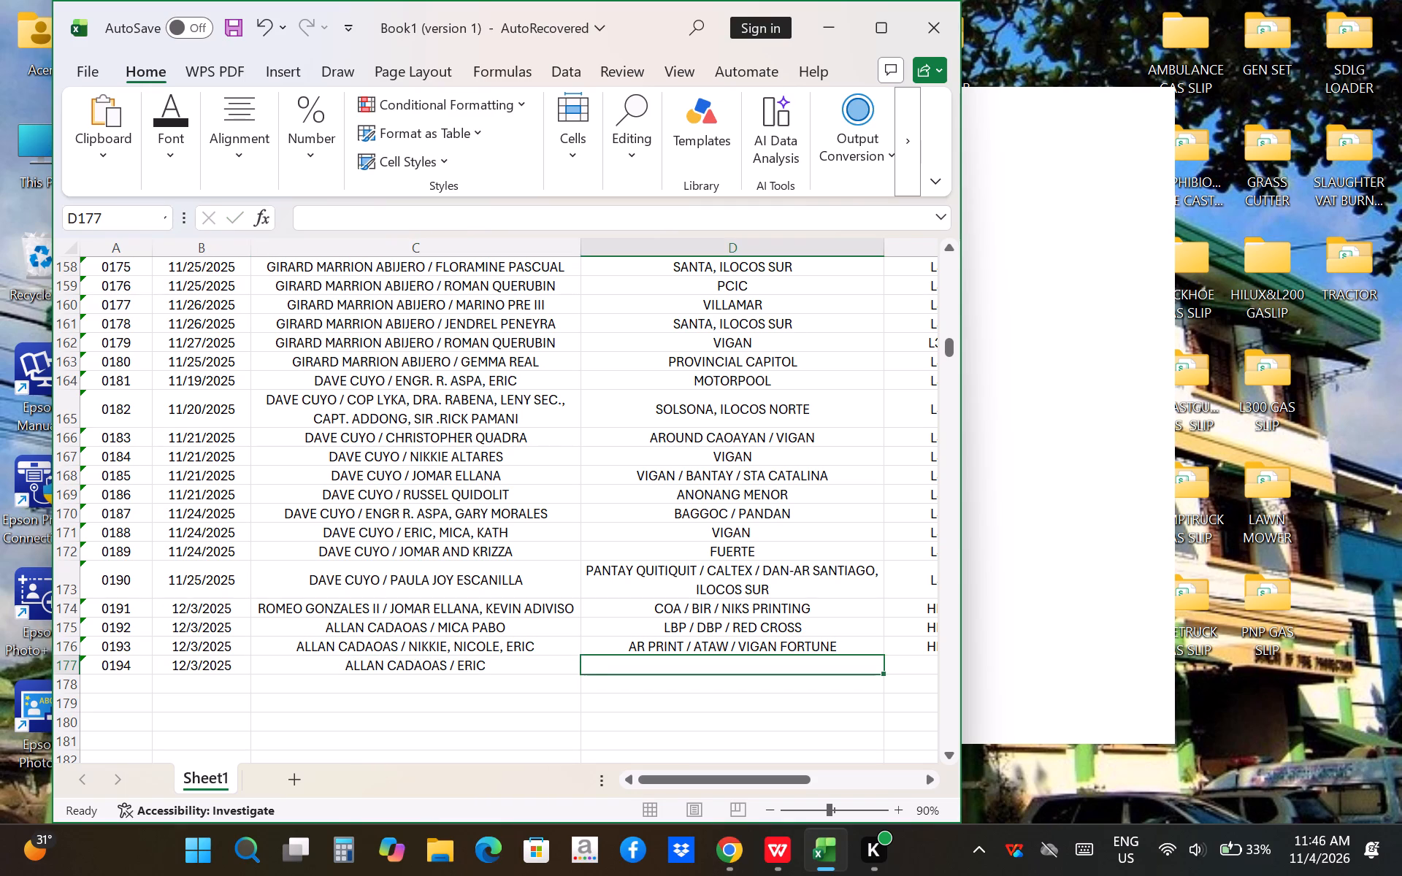
Enter VIGAN FORTUNE / VIGAN INK CARTRIDGES & SUPPLIES as ticket 0194's destination.
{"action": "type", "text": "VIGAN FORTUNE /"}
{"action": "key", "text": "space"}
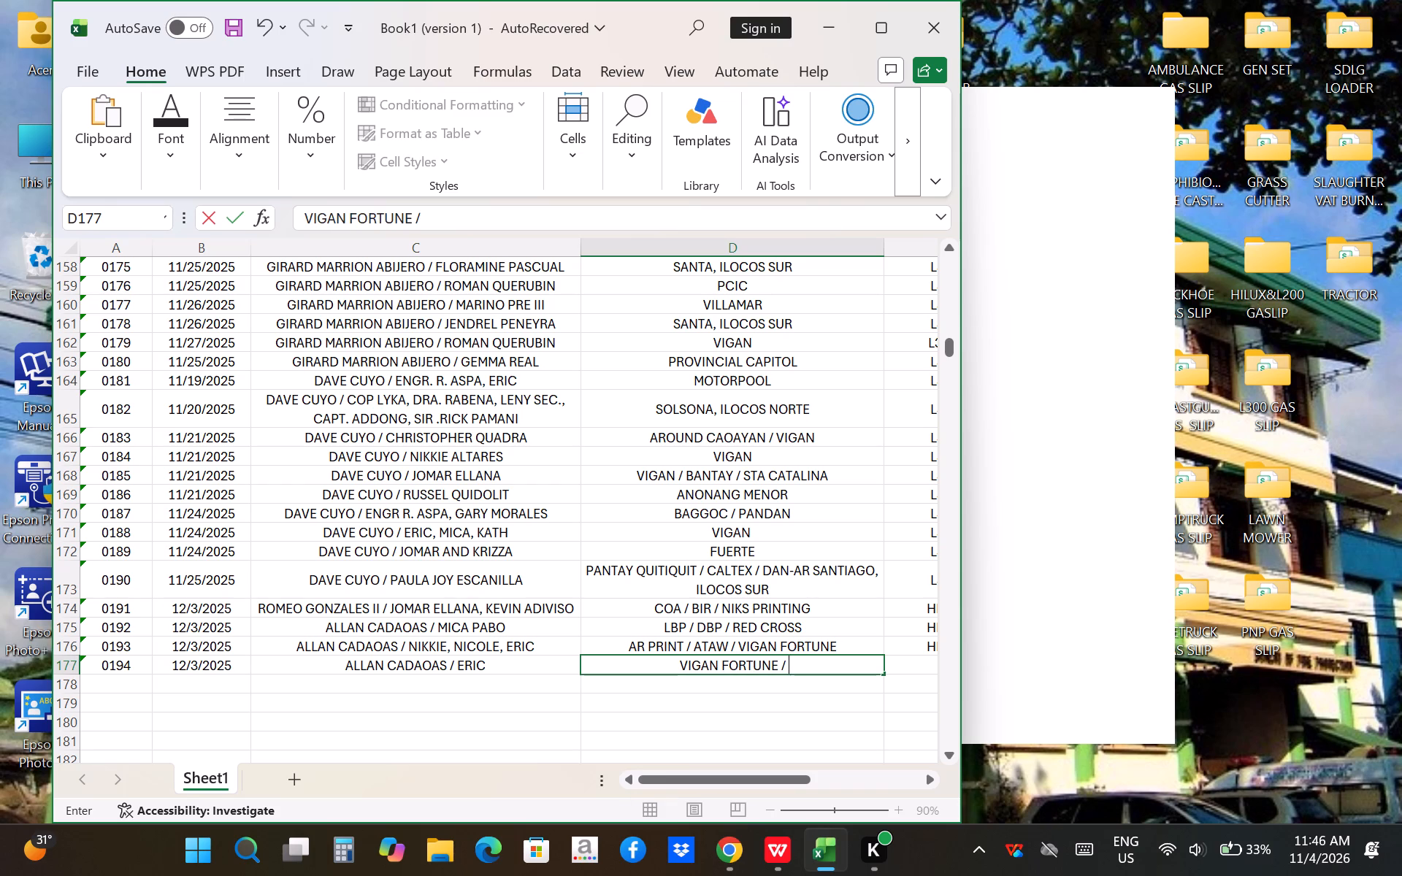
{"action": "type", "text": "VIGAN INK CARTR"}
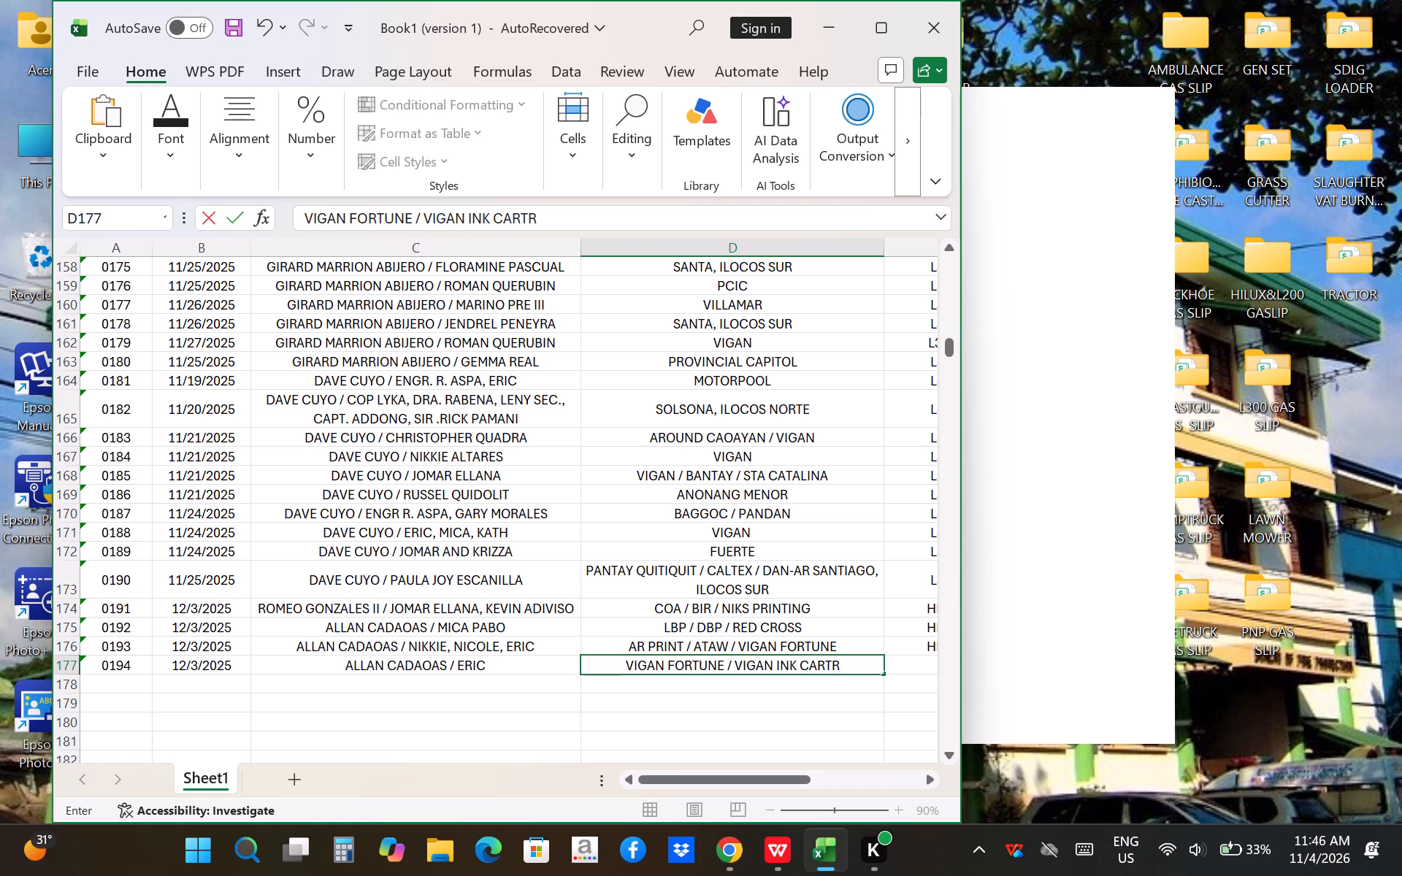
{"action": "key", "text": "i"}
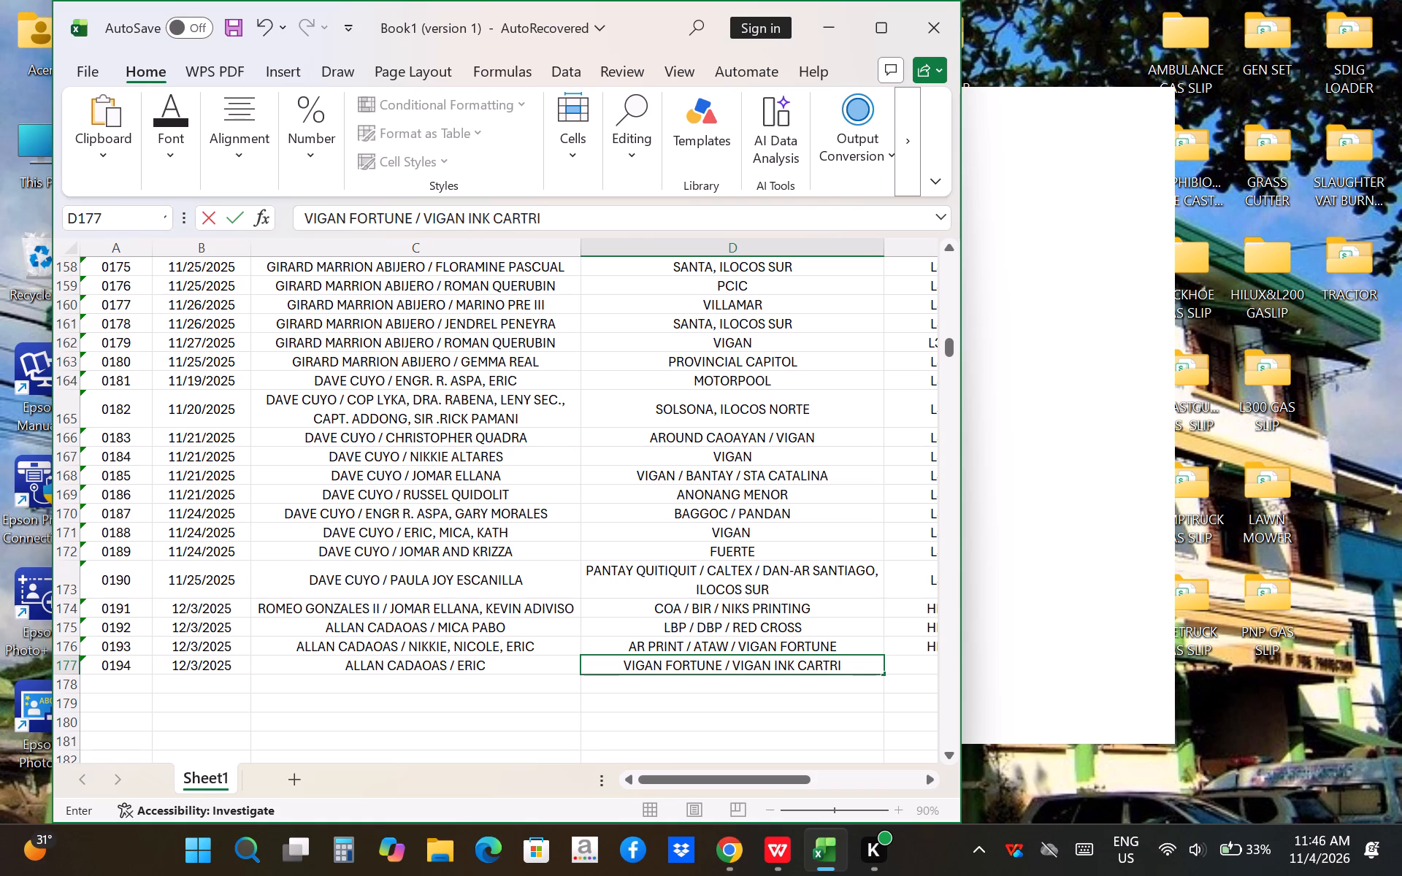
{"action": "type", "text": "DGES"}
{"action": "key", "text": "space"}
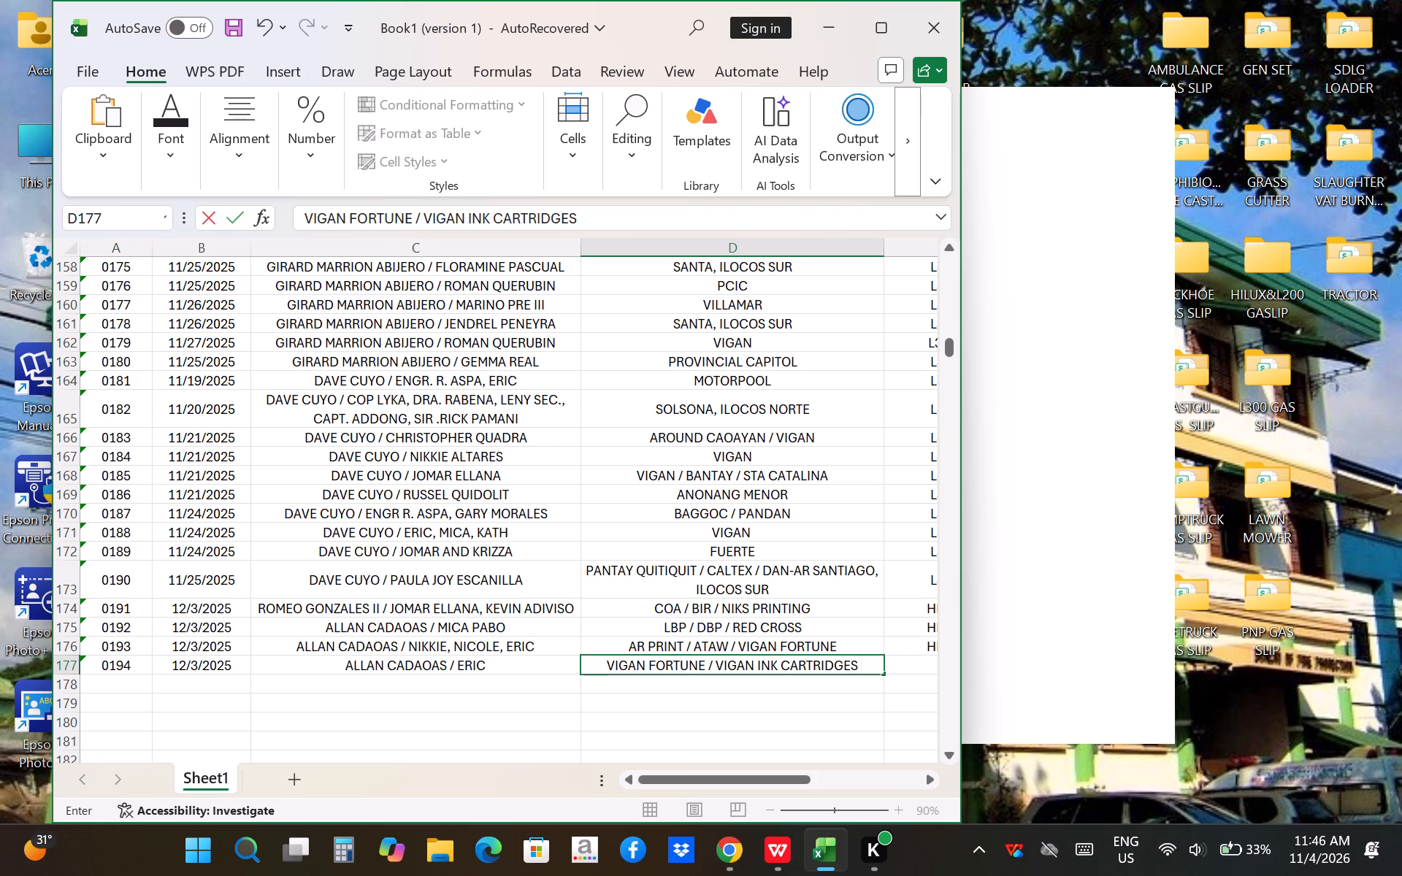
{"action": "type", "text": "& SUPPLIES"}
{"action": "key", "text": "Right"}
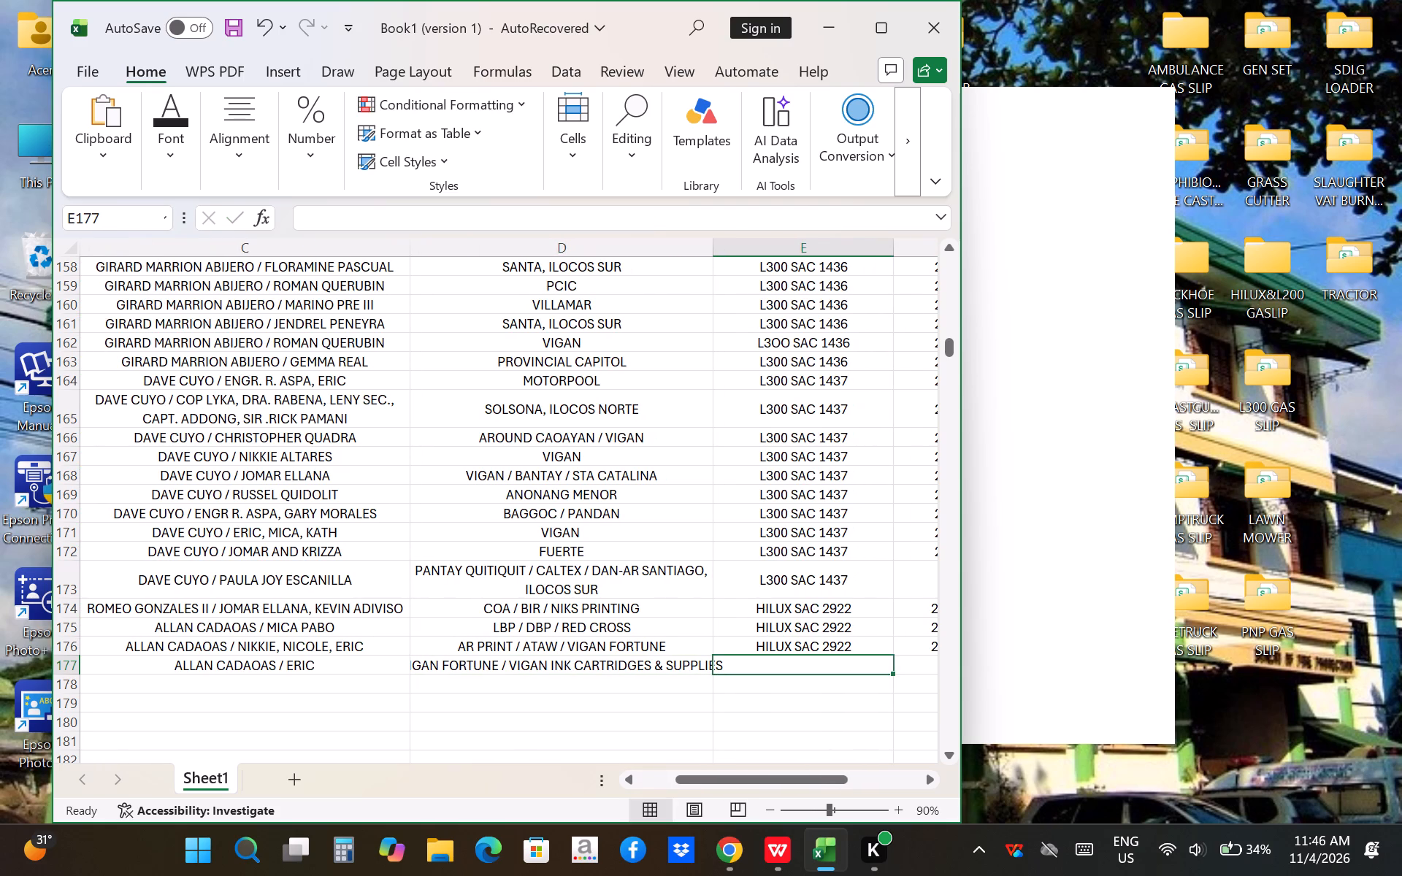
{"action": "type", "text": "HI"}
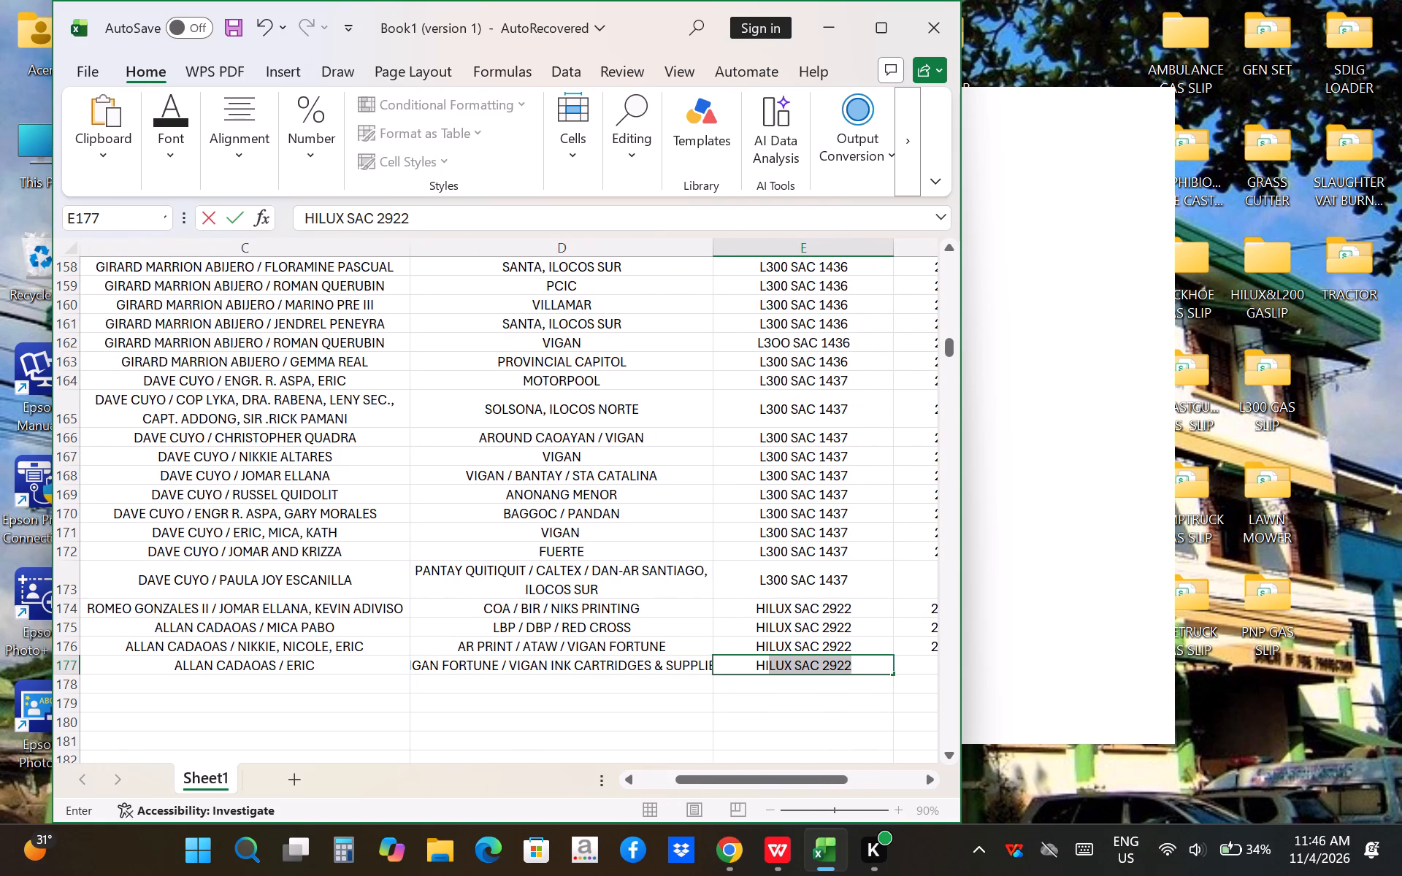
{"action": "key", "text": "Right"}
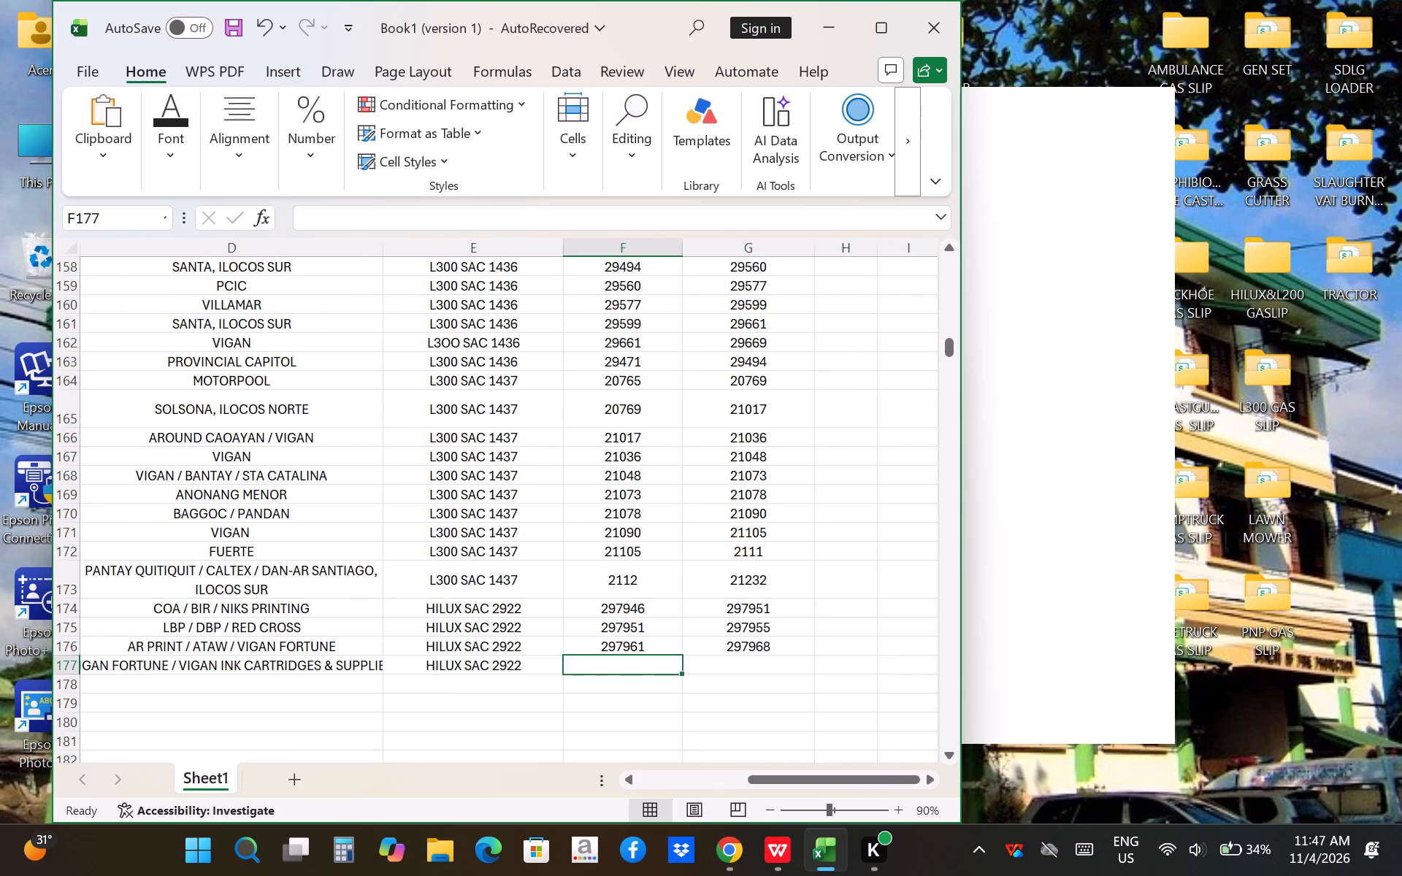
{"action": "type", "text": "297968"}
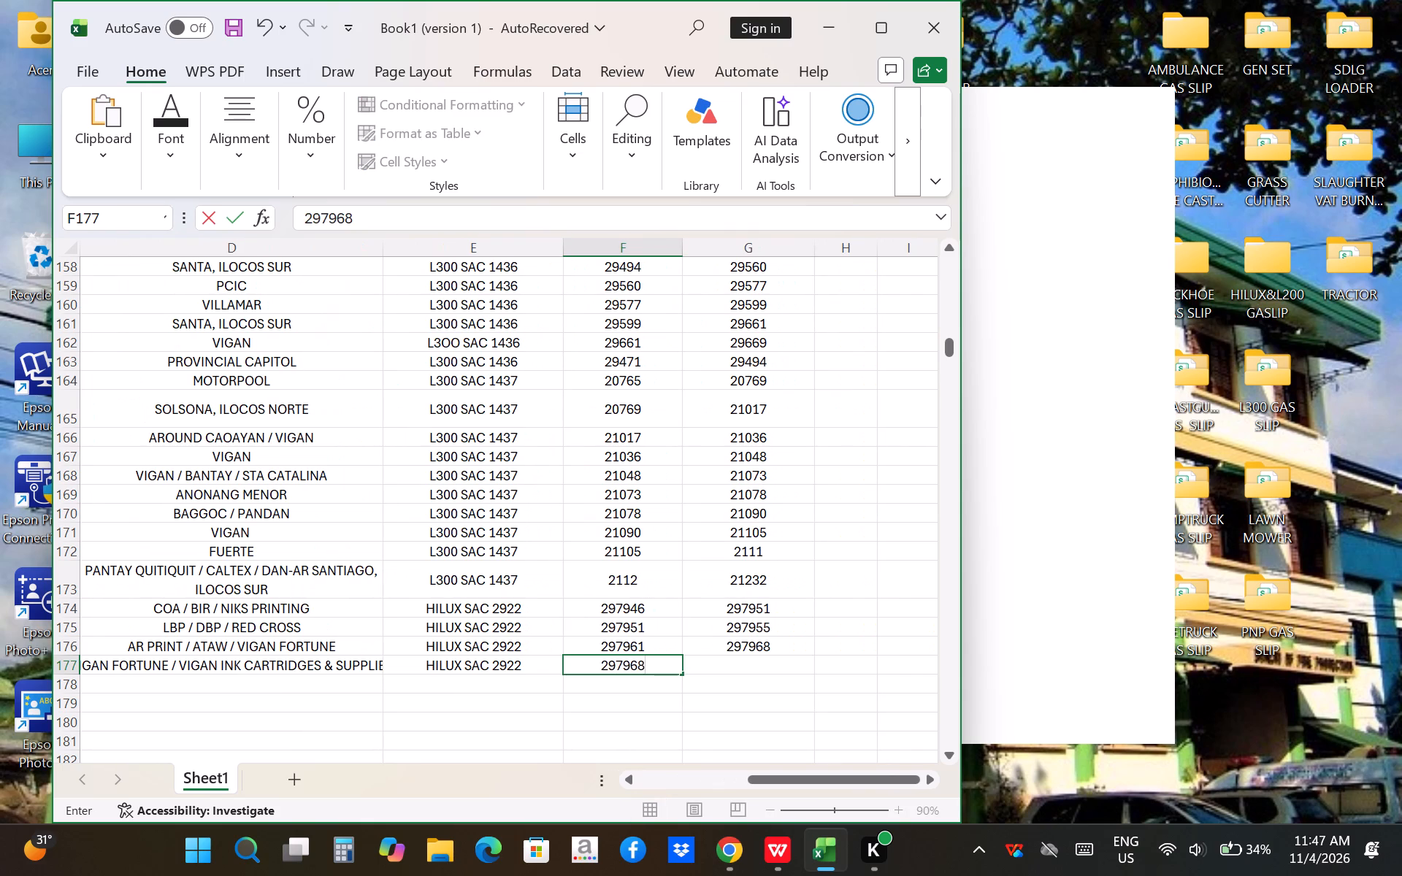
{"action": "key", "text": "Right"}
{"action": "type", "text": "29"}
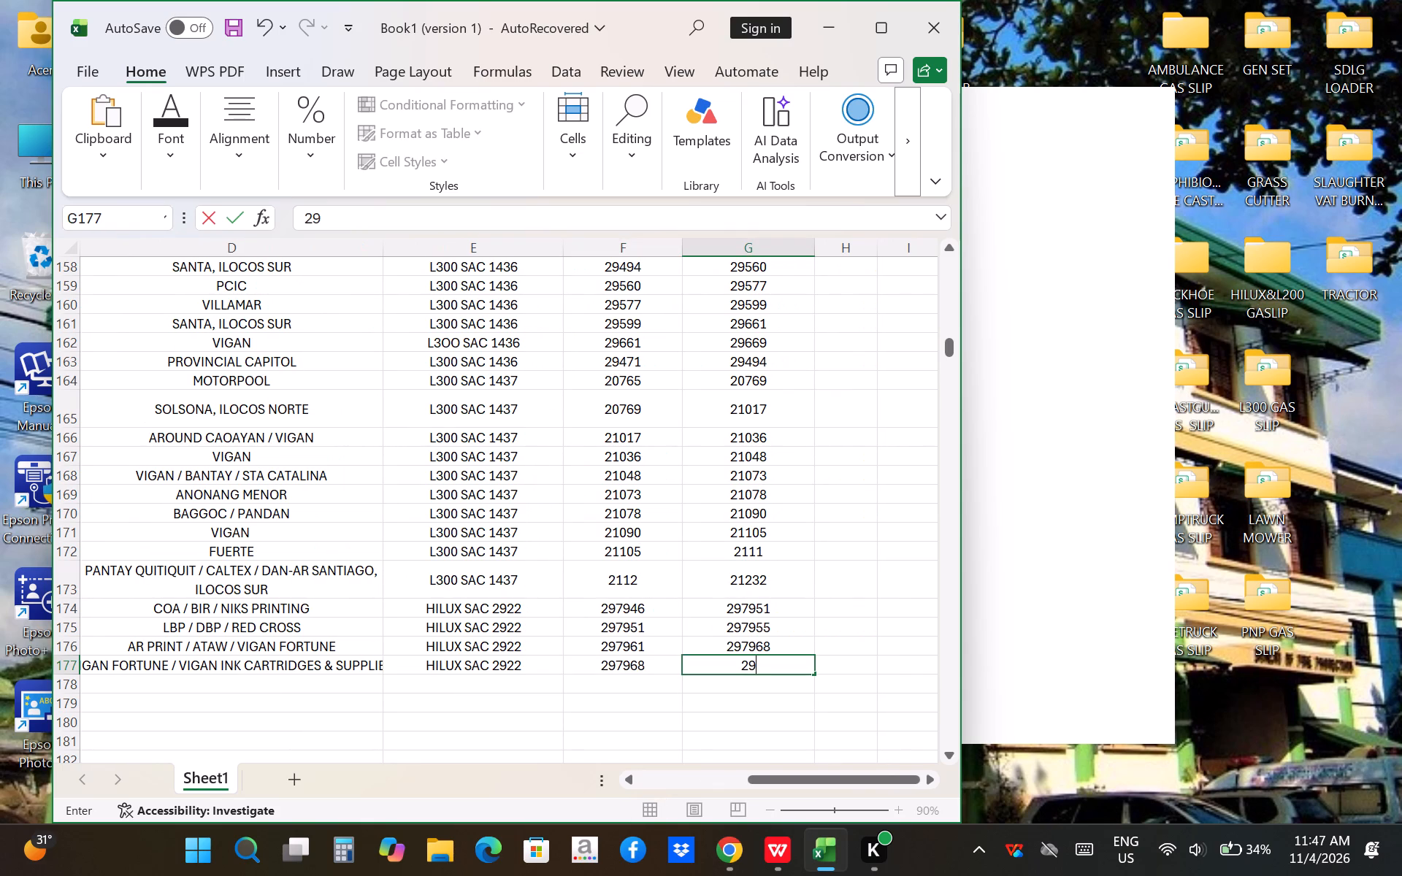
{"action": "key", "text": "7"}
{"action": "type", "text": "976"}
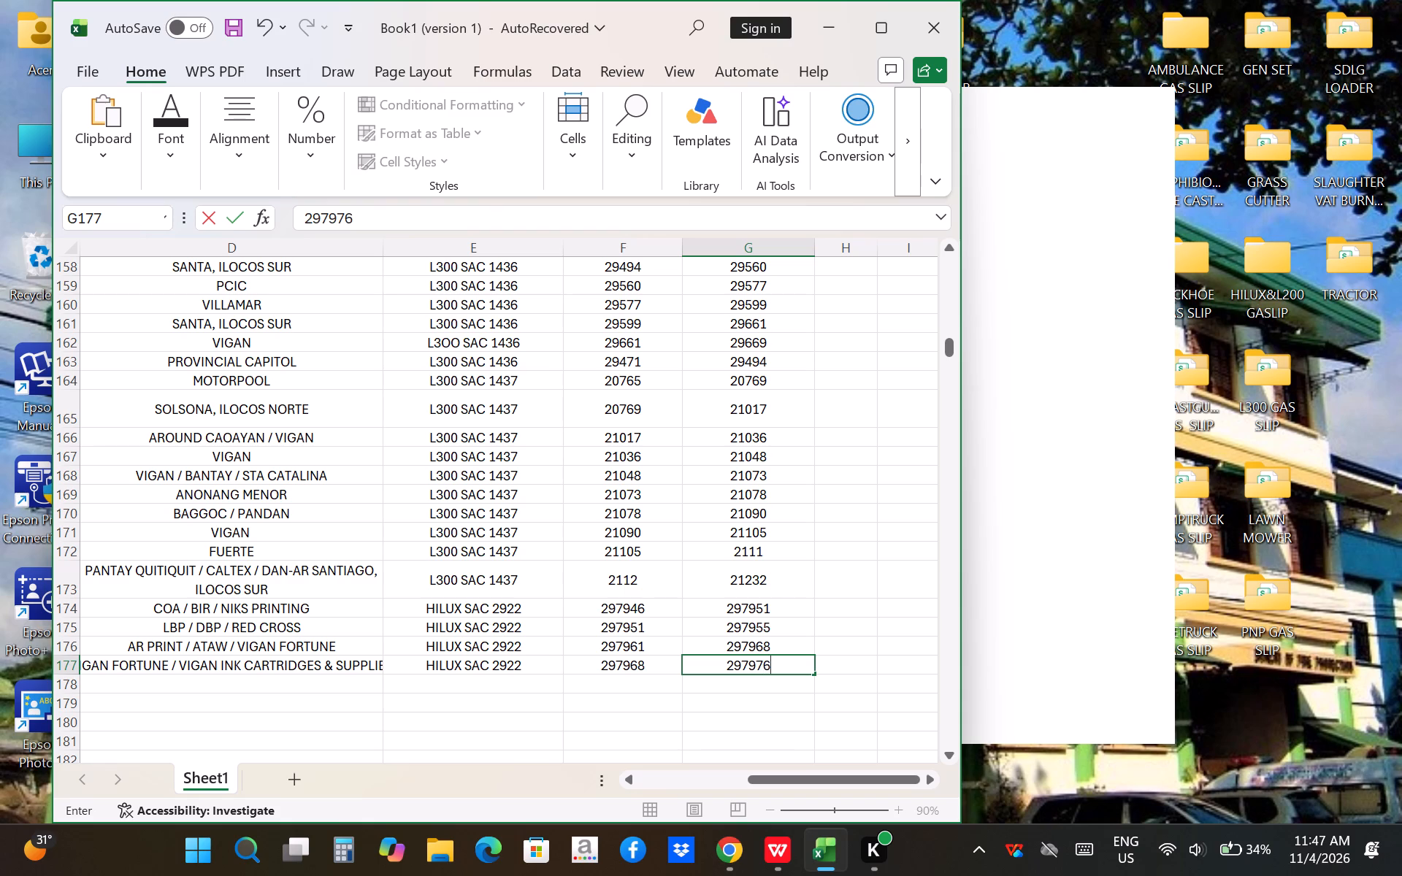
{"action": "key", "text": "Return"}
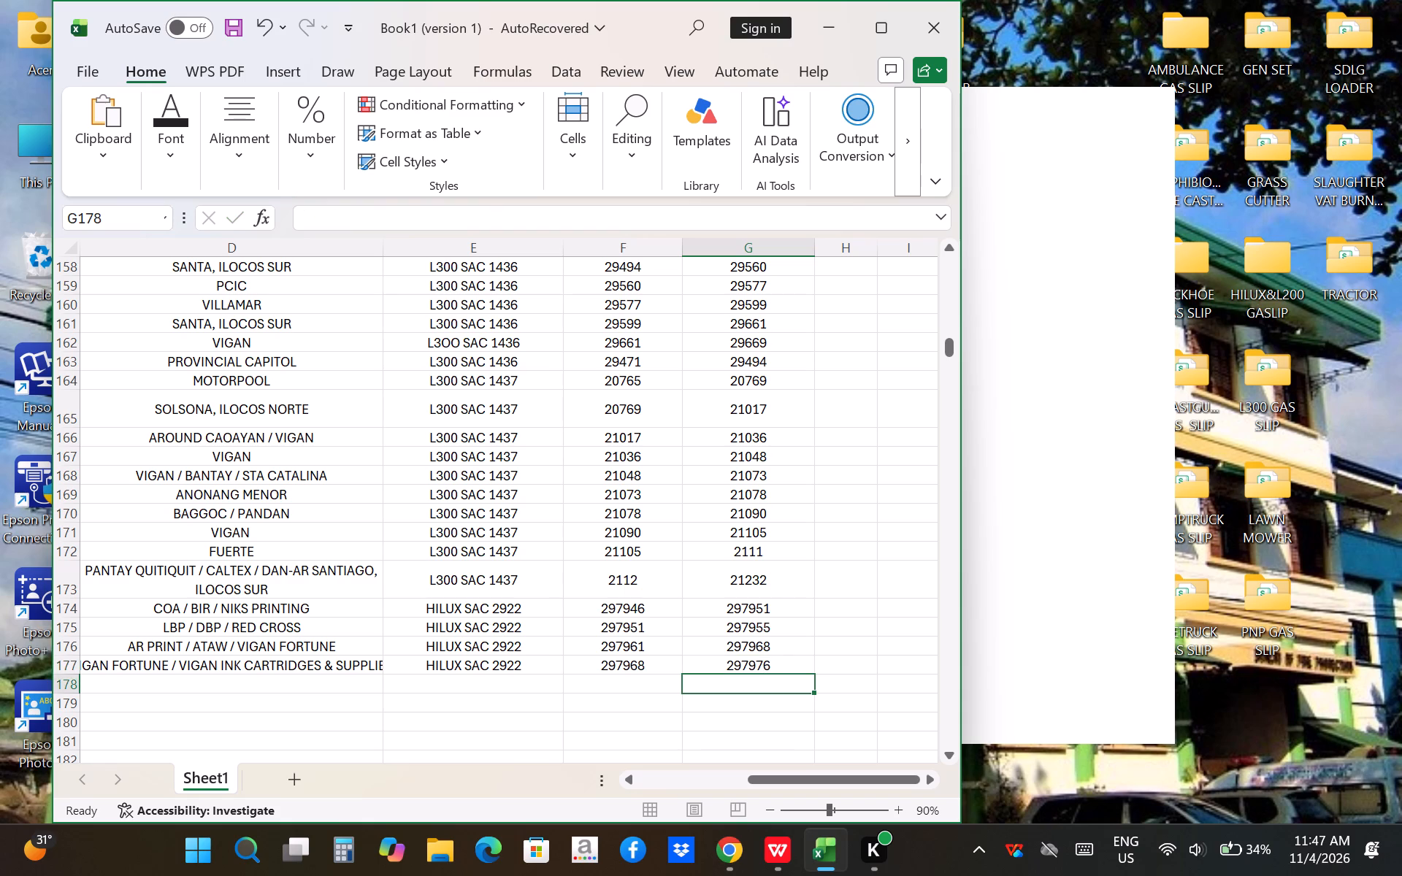
Widen column D slightly to make more room for ticket 0194's long destination.
{"action": "left_click", "coordinate": [362, 675]}
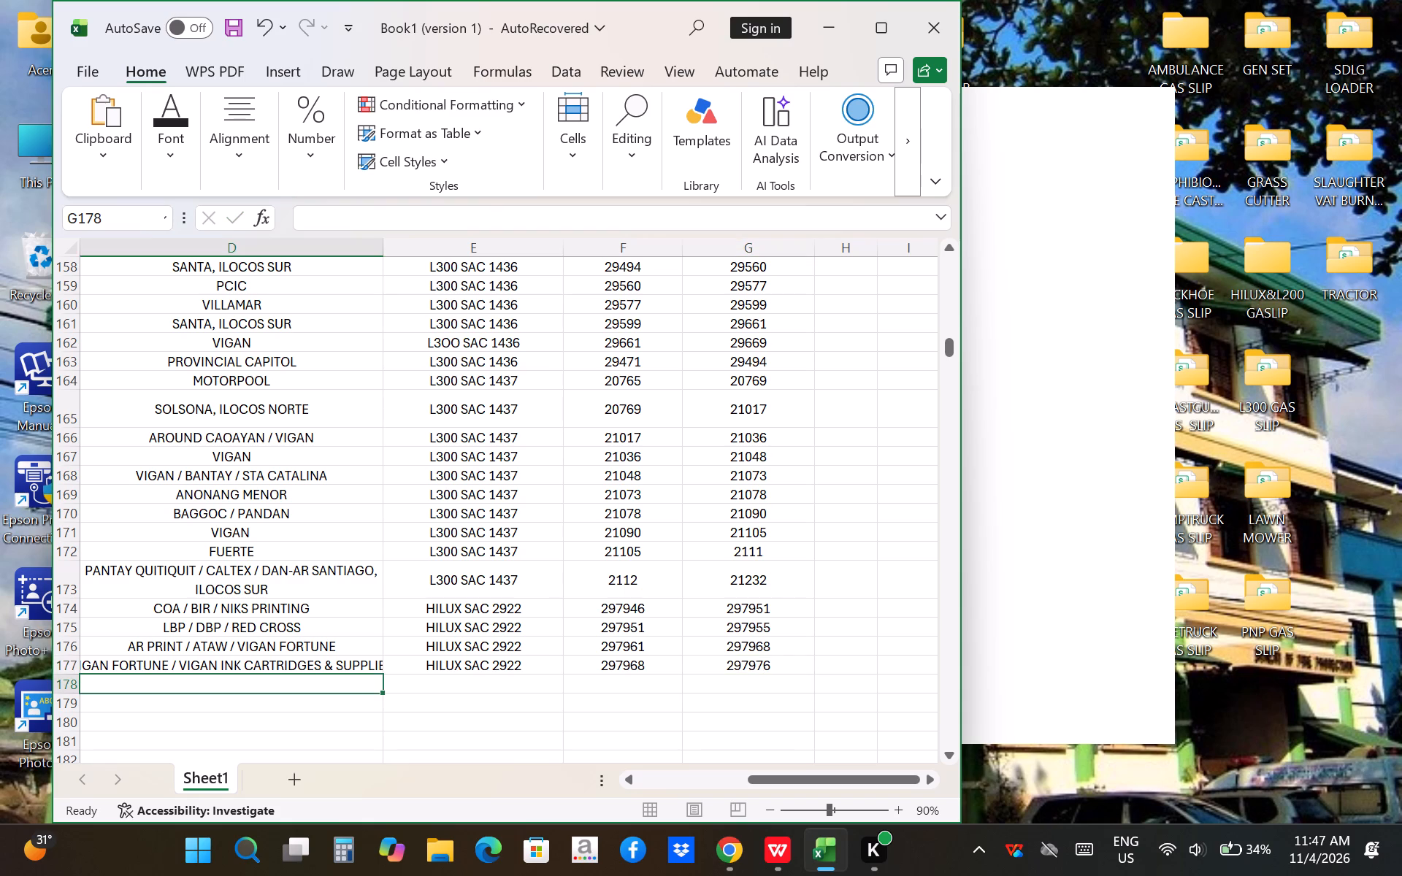
{"action": "left_click", "coordinate": [382, 255]}
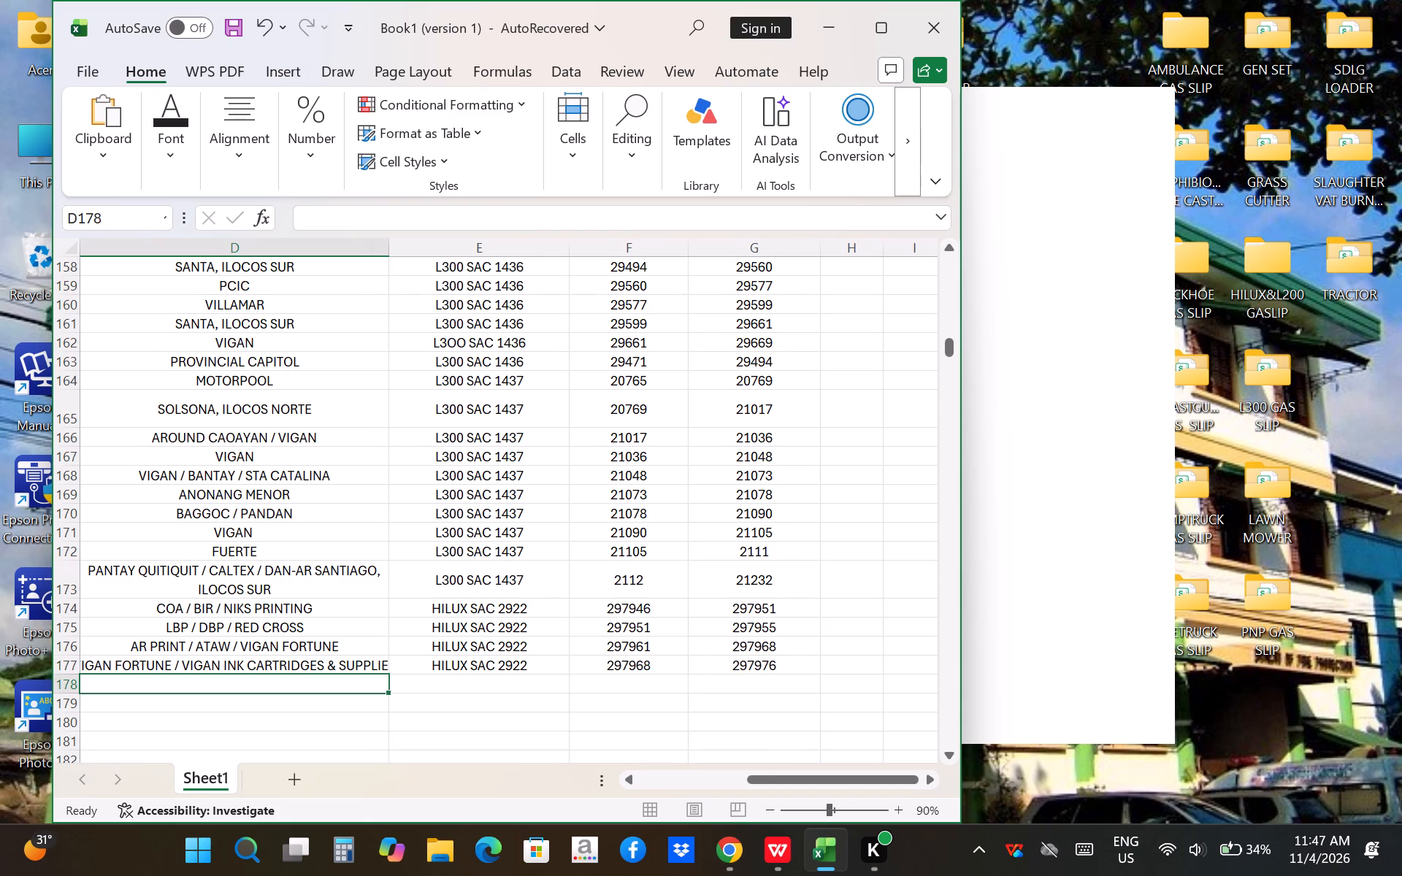
{"action": "left_click_drag", "start_coordinate": [394, 248], "coordinate": [401, 251]}
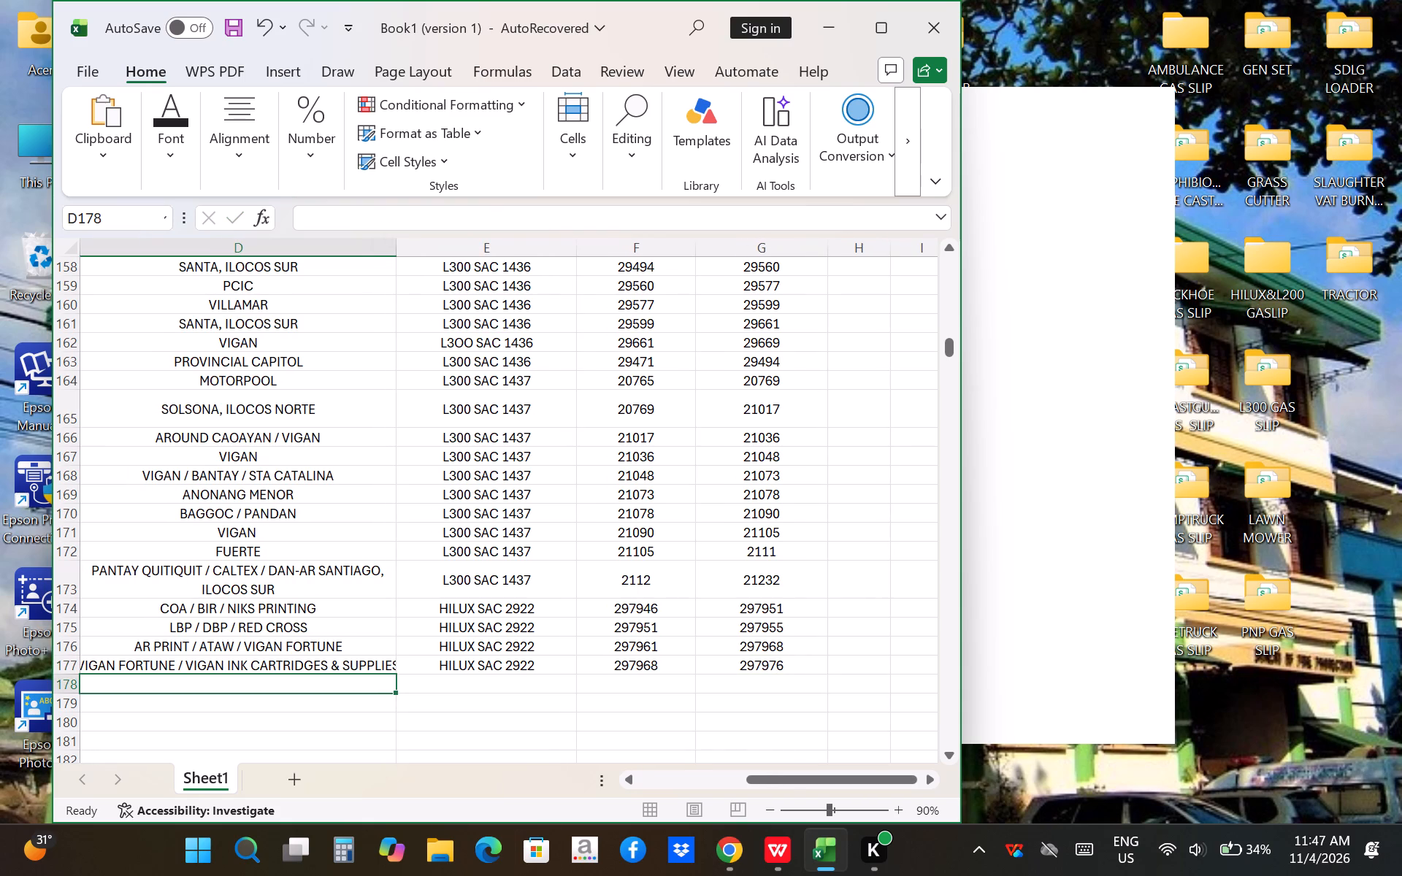
Wrap the text of ticket 0194's destination in cell D177.
{"action": "left_click_drag", "start_coordinate": [792, 780], "coordinate": [642, 764]}
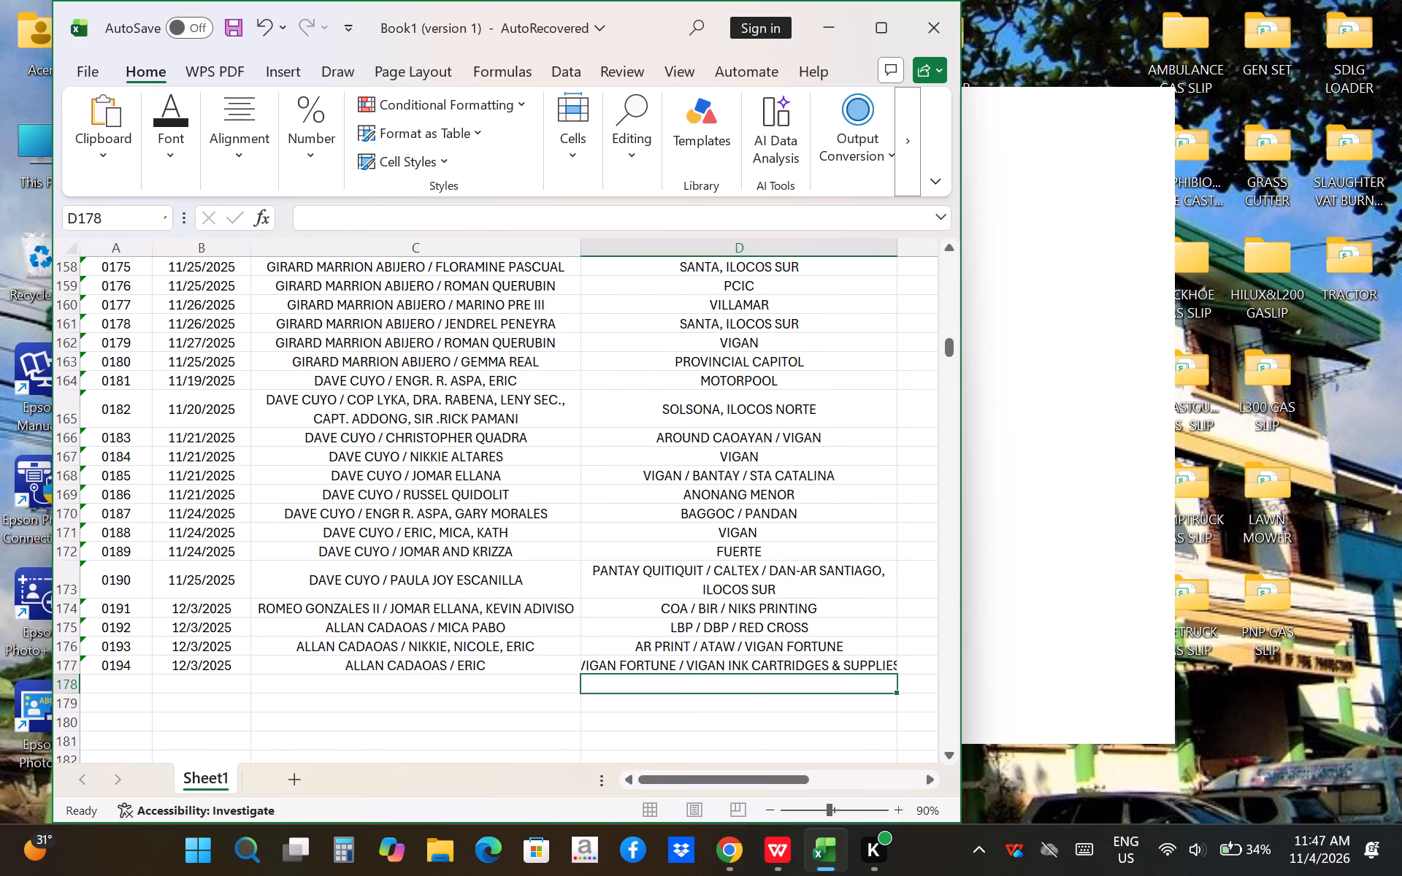
{"action": "left_click", "coordinate": [697, 669]}
{"action": "left_click", "coordinate": [226, 122]}
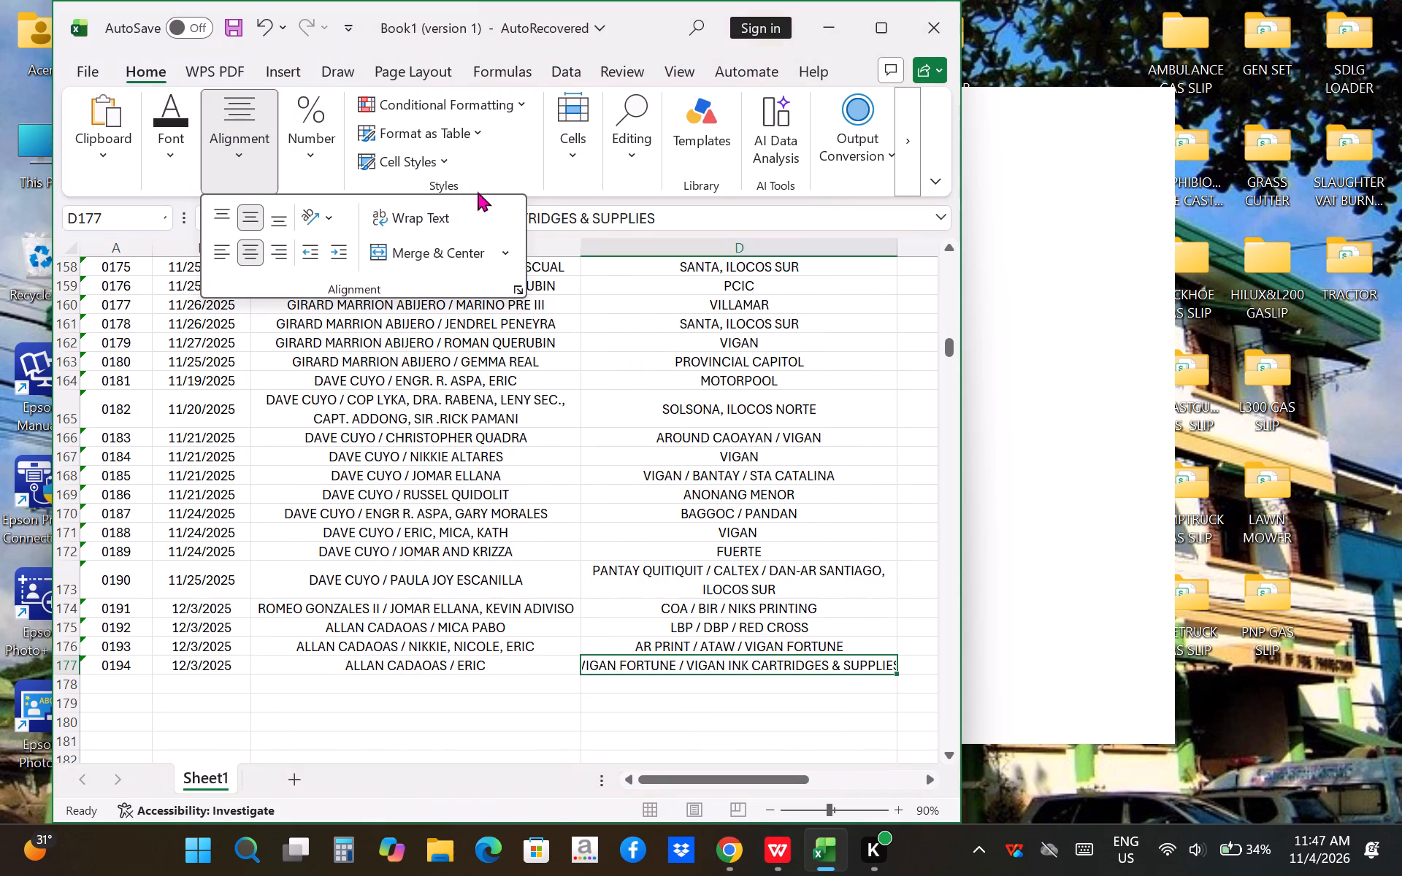
{"action": "left_click", "coordinate": [422, 218]}
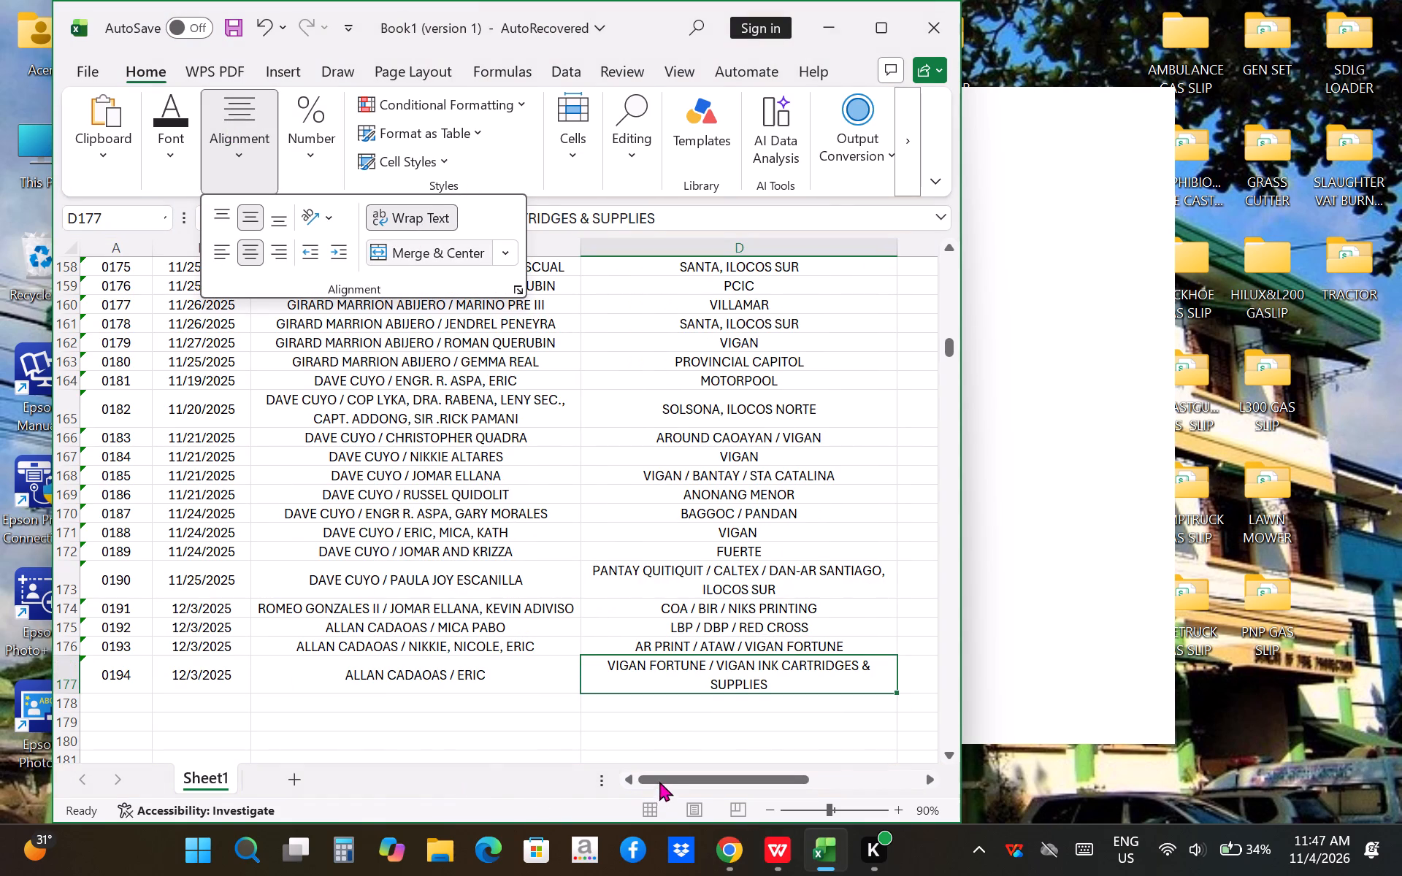
Enter ticket numbers 0200 and 0211 as text in cells A178 and A179 below ticket 0194.
{"action": "left_click_drag", "start_coordinate": [659, 779], "coordinate": [489, 757]}
{"action": "left_click", "coordinate": [127, 709]}
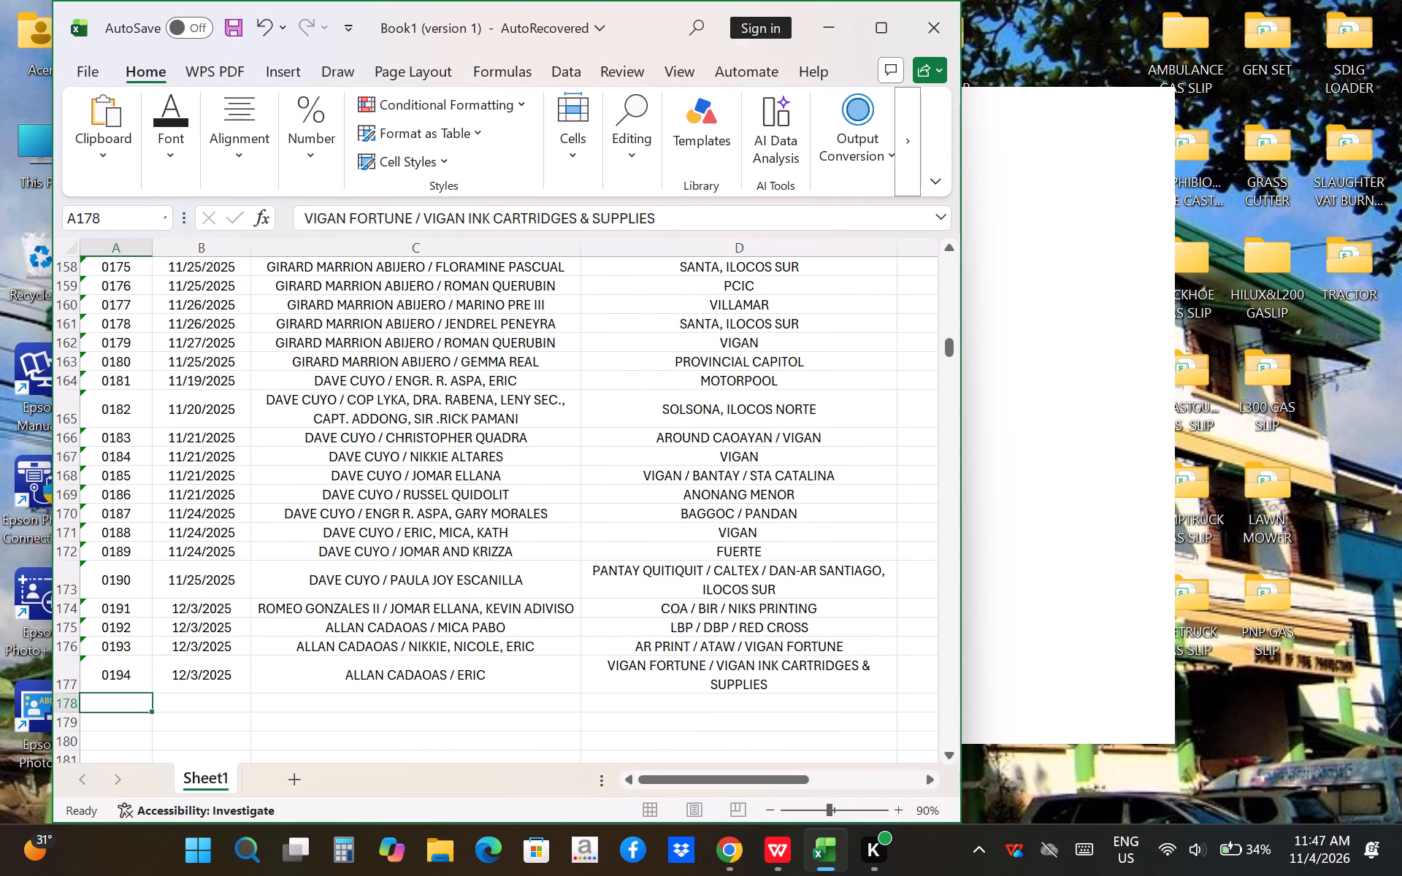
{"action": "scroll", "coordinate": [635, 570], "scroll_direction": "down", "scroll_amount": 5}
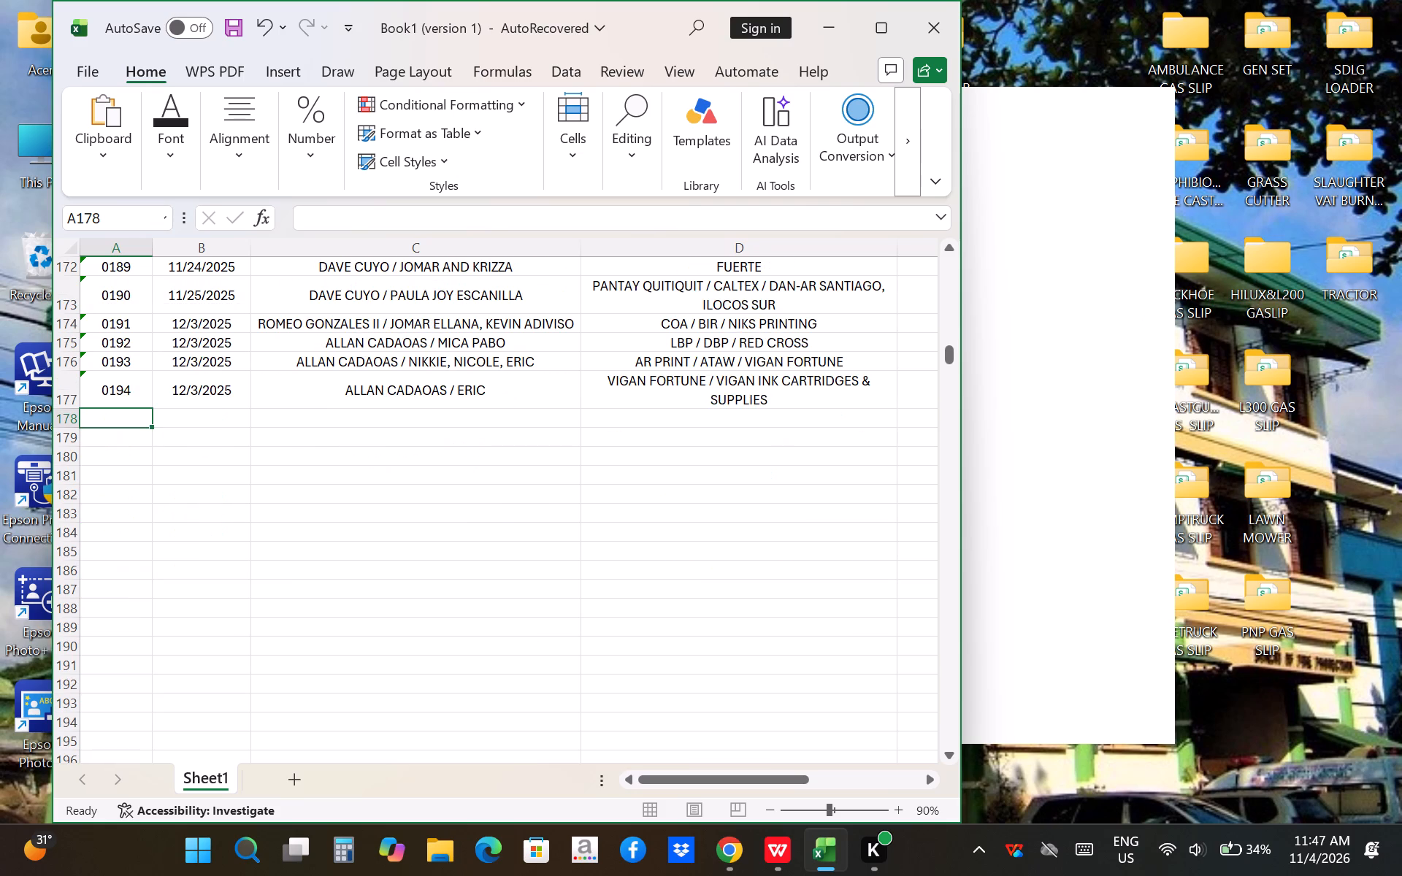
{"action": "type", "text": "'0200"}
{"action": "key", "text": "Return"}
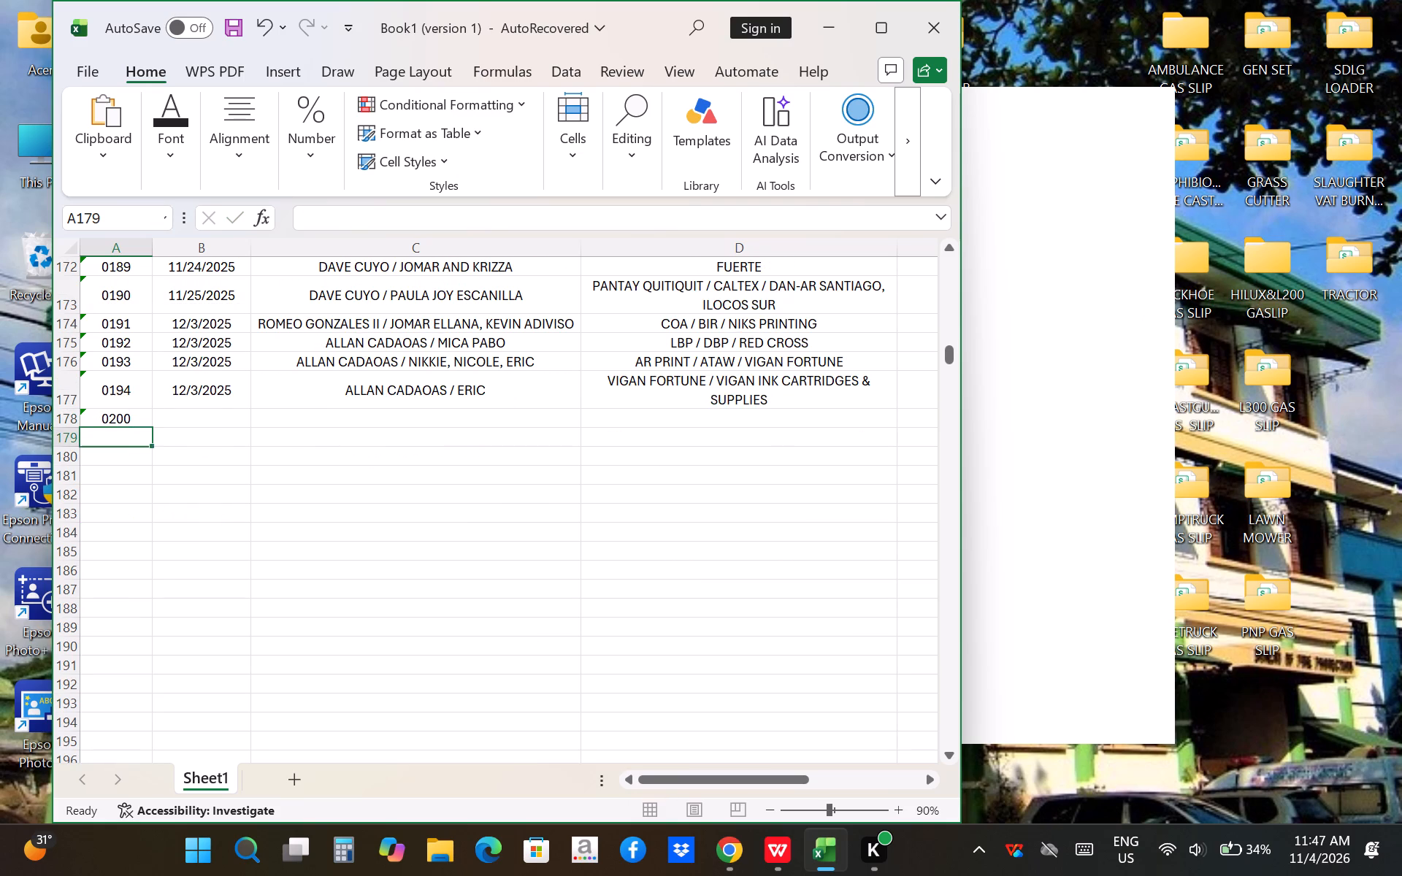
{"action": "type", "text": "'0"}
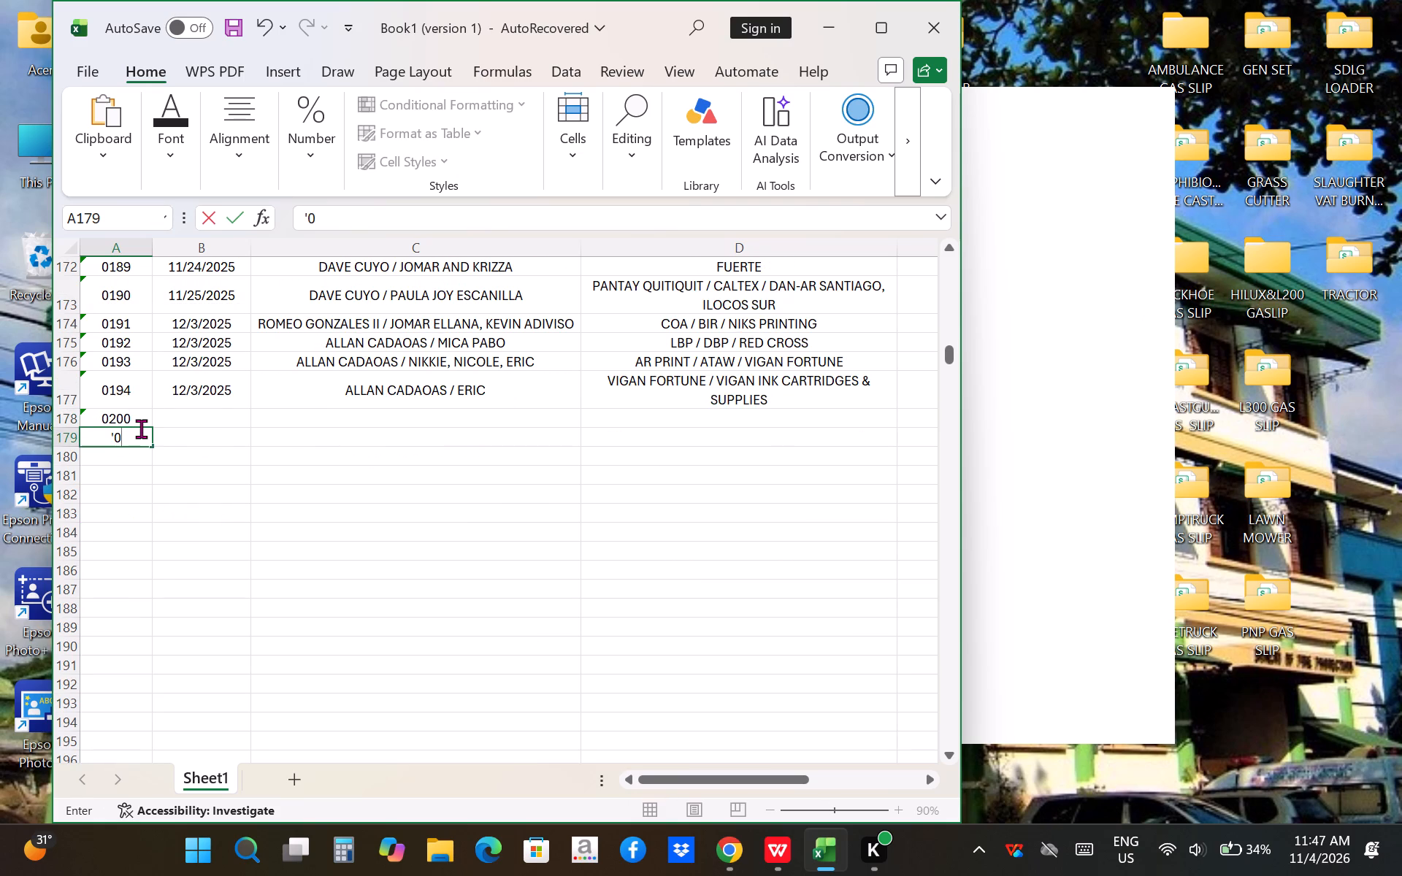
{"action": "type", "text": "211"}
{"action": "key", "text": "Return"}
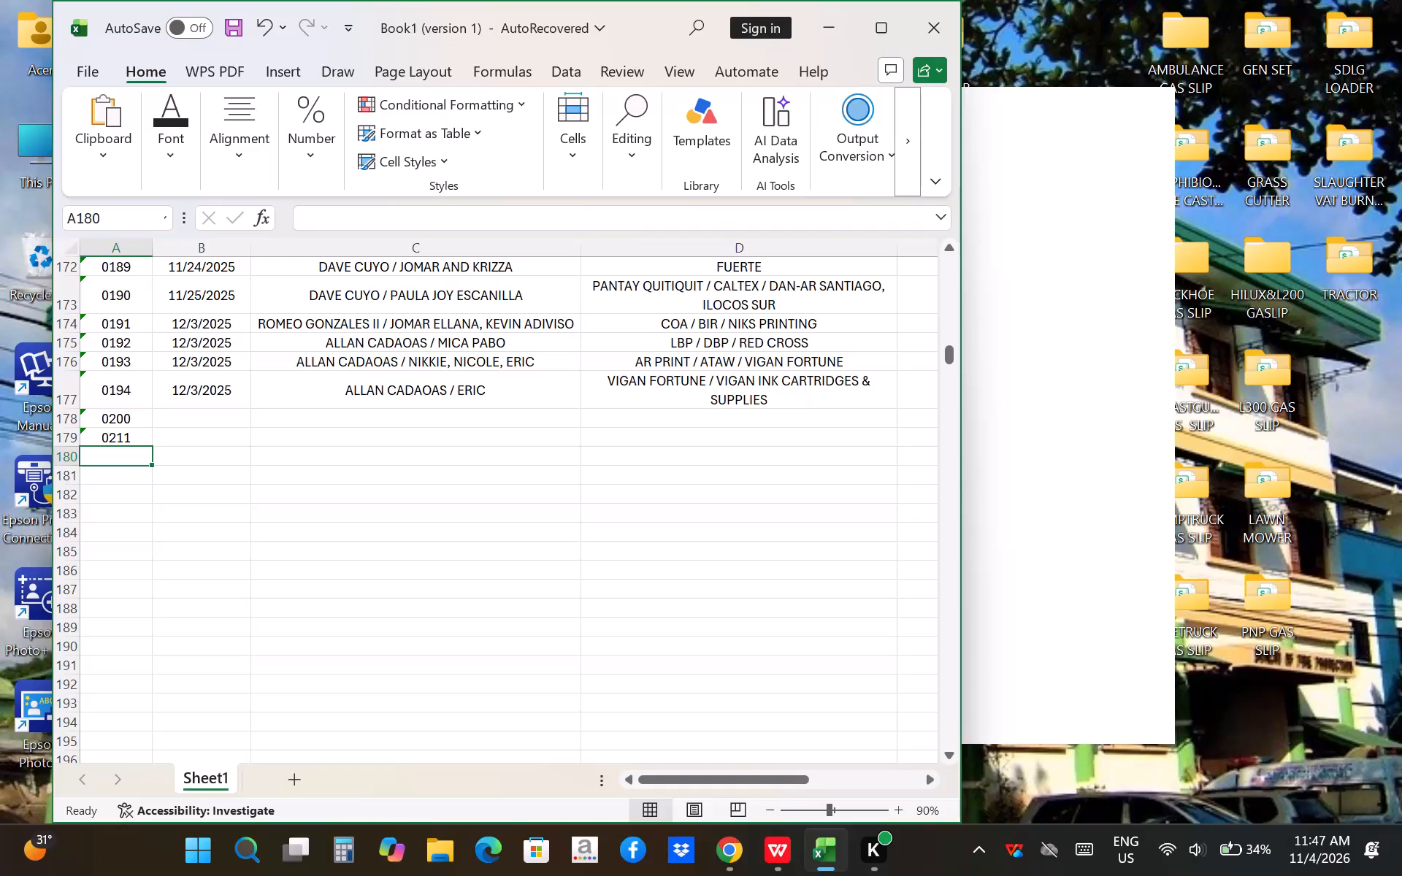
Extend the ticket number series from 0211 in cell A179 down to 0222 in cell A190.
{"action": "left_click", "coordinate": [132, 429]}
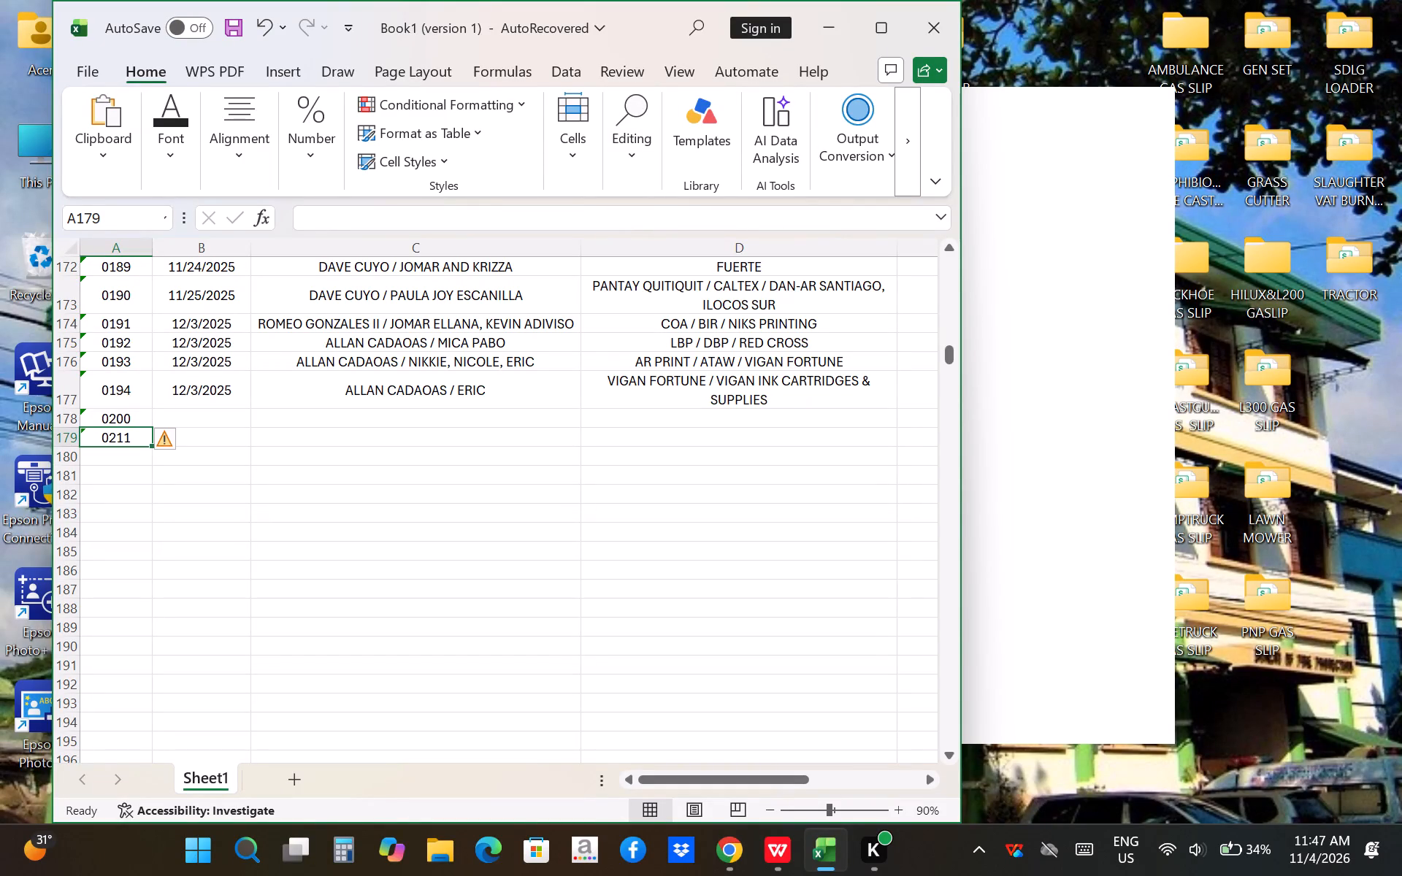
{"action": "left_click_drag", "start_coordinate": [150, 448], "coordinate": [153, 460]}
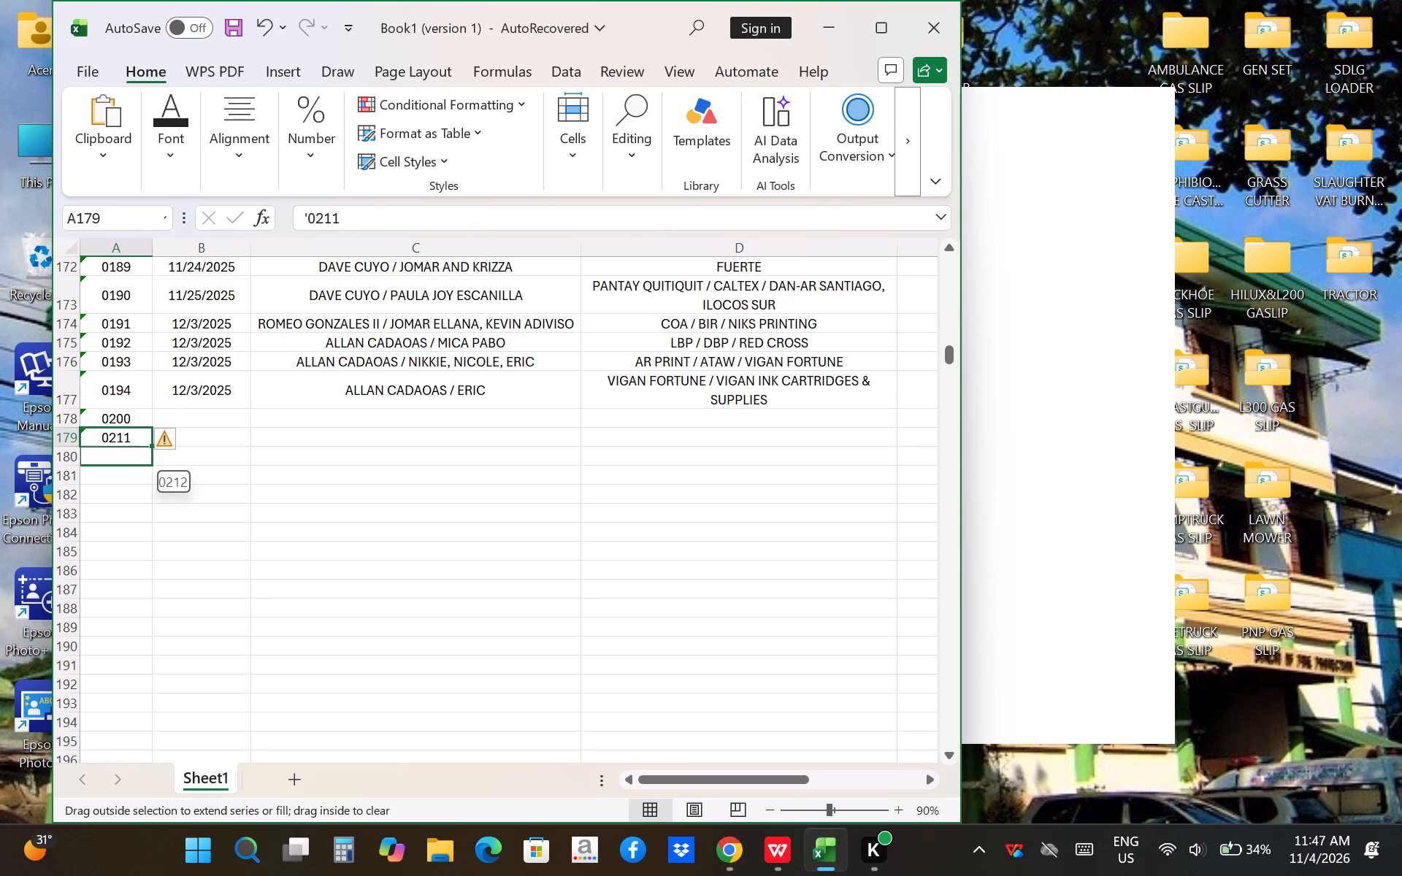
{"action": "left_click_drag", "start_coordinate": [153, 460], "coordinate": [158, 481]}
{"action": "left_click_drag", "start_coordinate": [158, 481], "coordinate": [158, 491]}
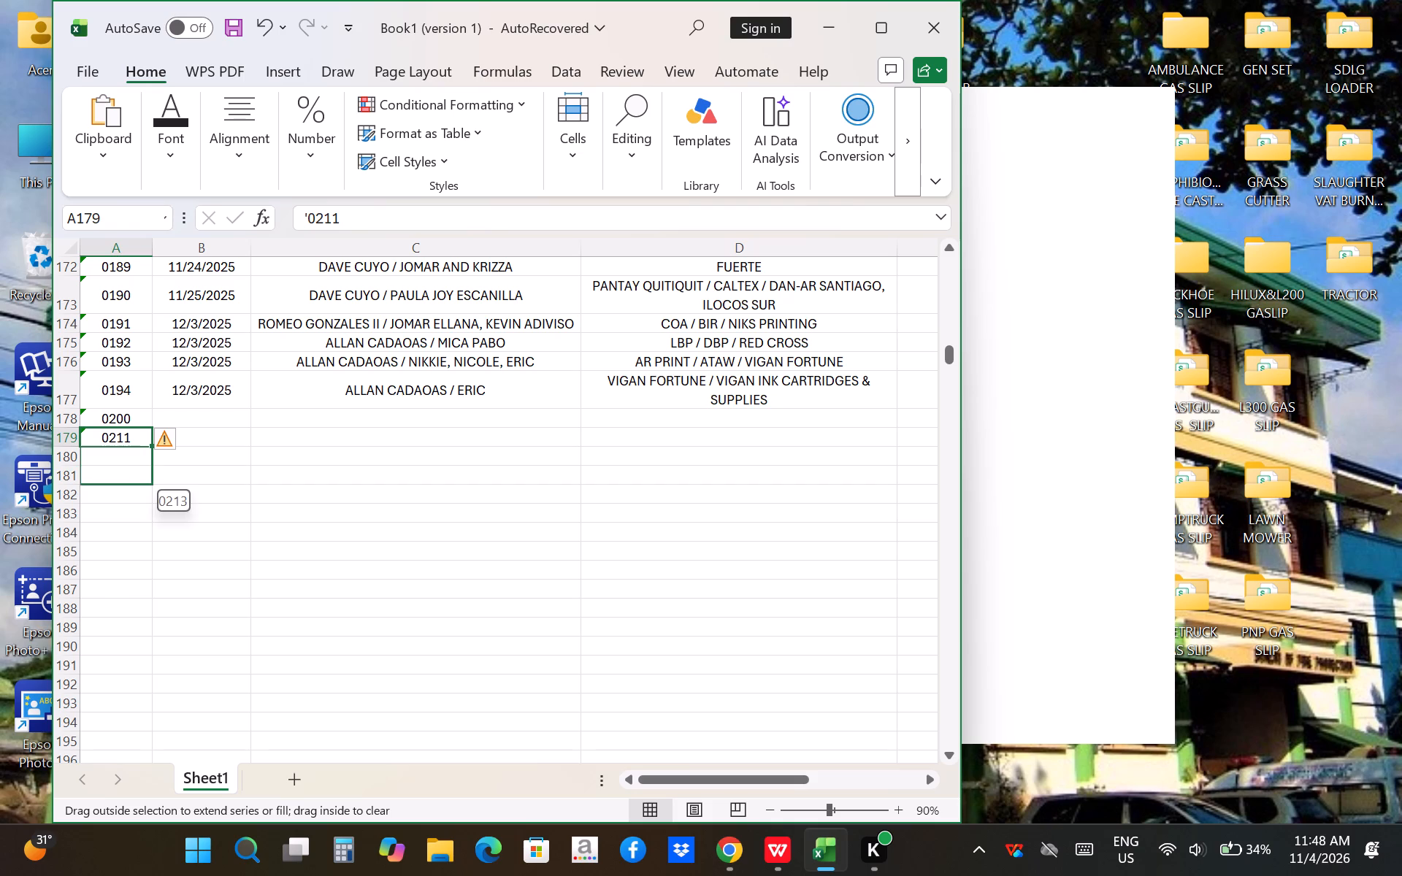
{"action": "left_click_drag", "start_coordinate": [158, 491], "coordinate": [164, 515]}
{"action": "left_click_drag", "start_coordinate": [164, 515], "coordinate": [158, 562]}
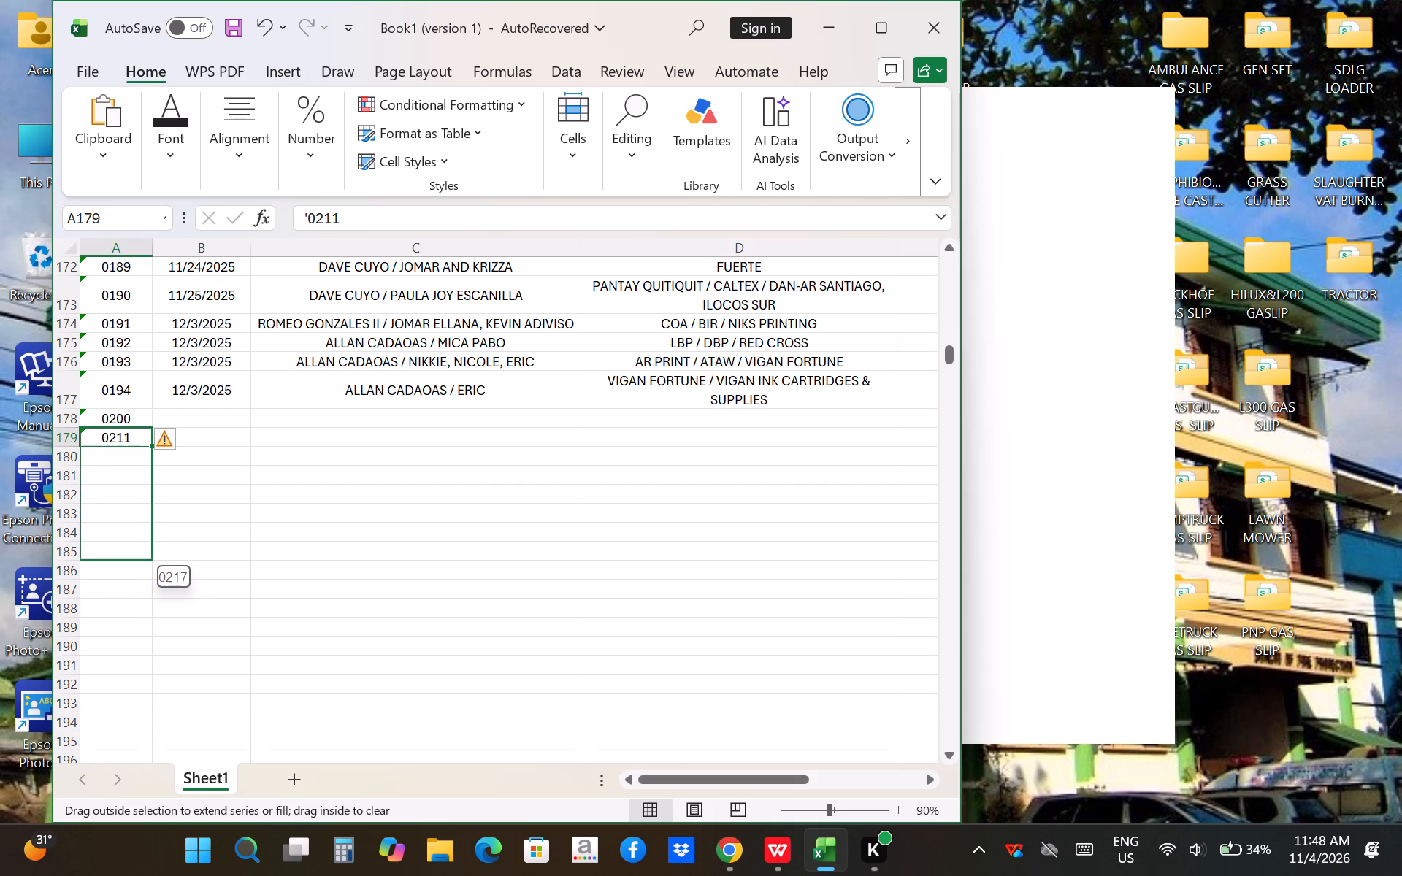
{"action": "left_click_drag", "start_coordinate": [158, 562], "coordinate": [156, 592]}
{"action": "left_click_drag", "start_coordinate": [156, 592], "coordinate": [158, 615]}
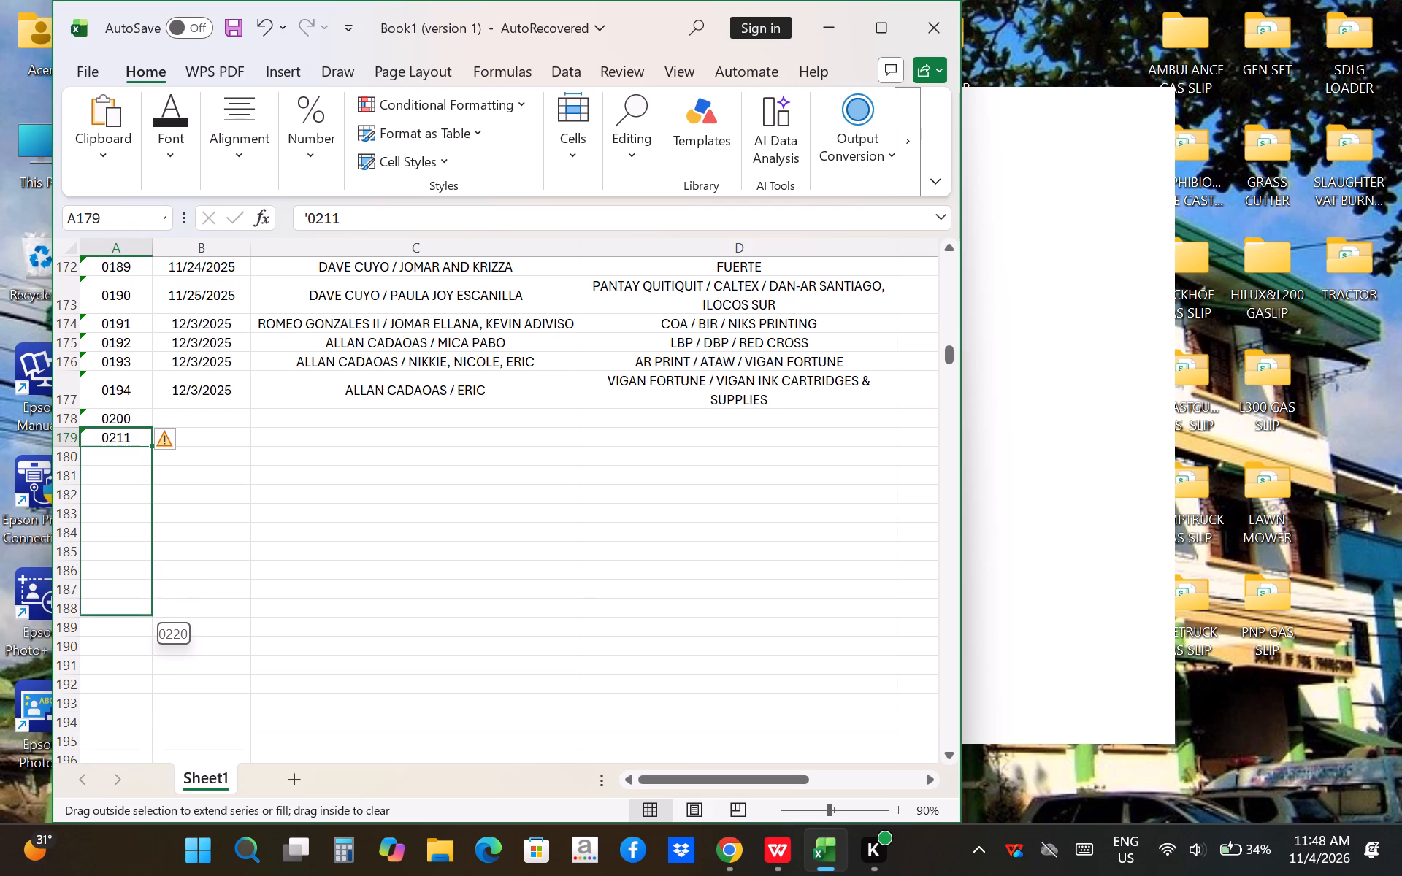
{"action": "left_click_drag", "start_coordinate": [158, 615], "coordinate": [156, 635]}
{"action": "left_click_drag", "start_coordinate": [156, 635], "coordinate": [152, 652]}
Enter the date 11/21/2025 for ticket 0200 and 11/25/2025 for ticket 0211 in column B.
{"action": "left_click", "coordinate": [220, 413]}
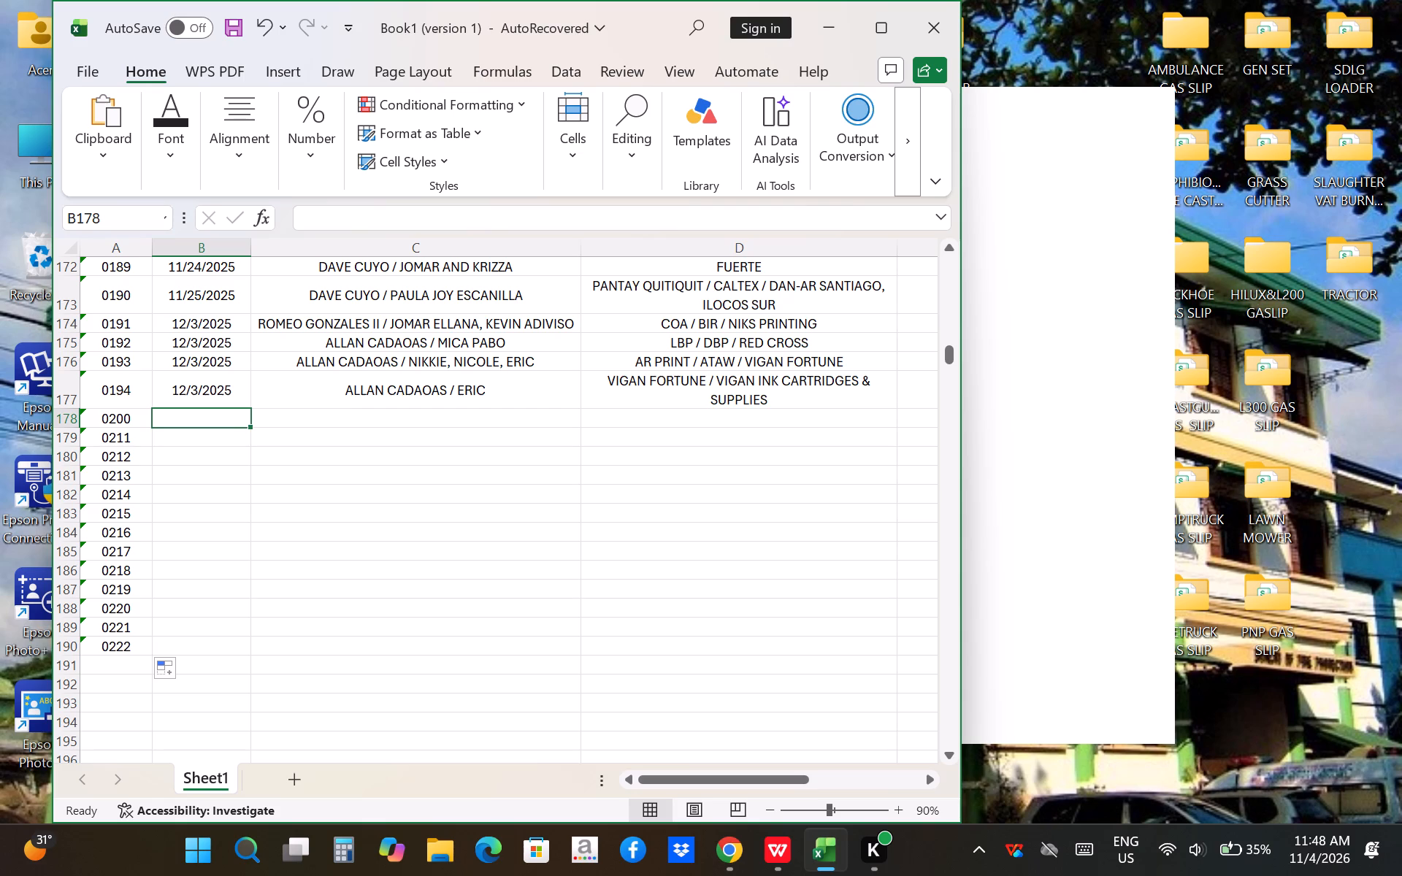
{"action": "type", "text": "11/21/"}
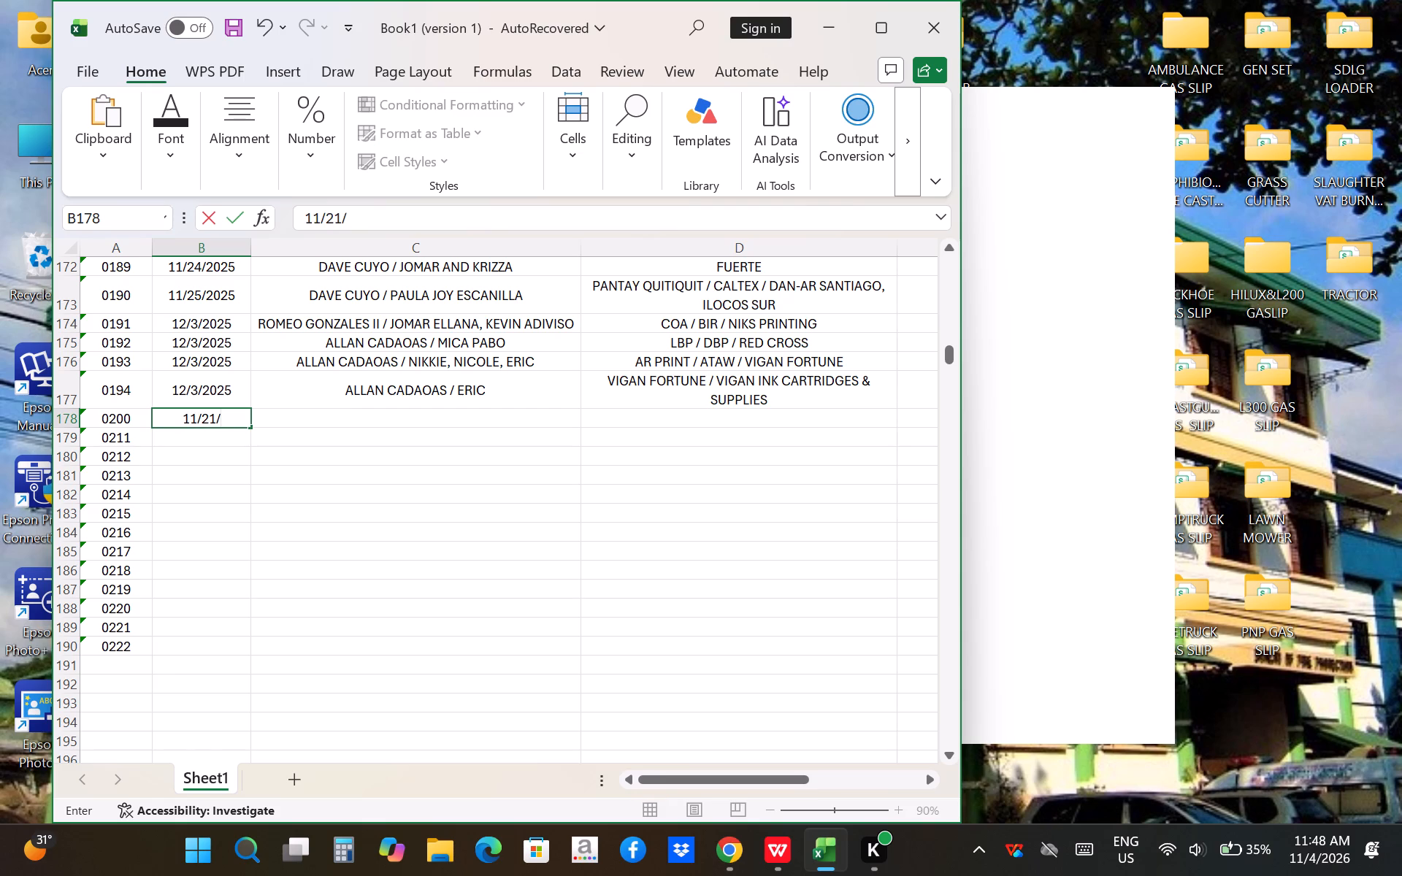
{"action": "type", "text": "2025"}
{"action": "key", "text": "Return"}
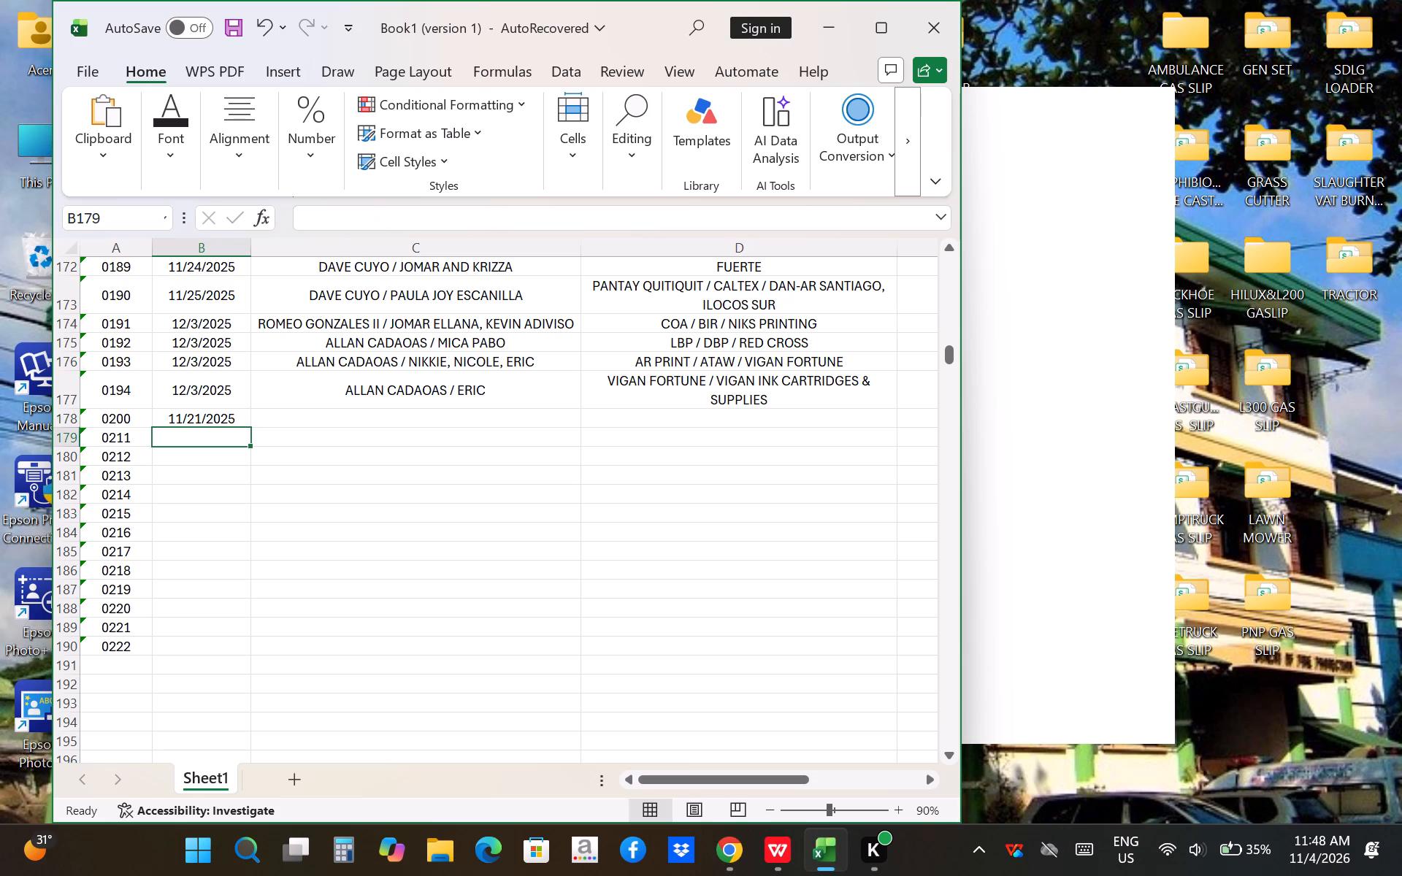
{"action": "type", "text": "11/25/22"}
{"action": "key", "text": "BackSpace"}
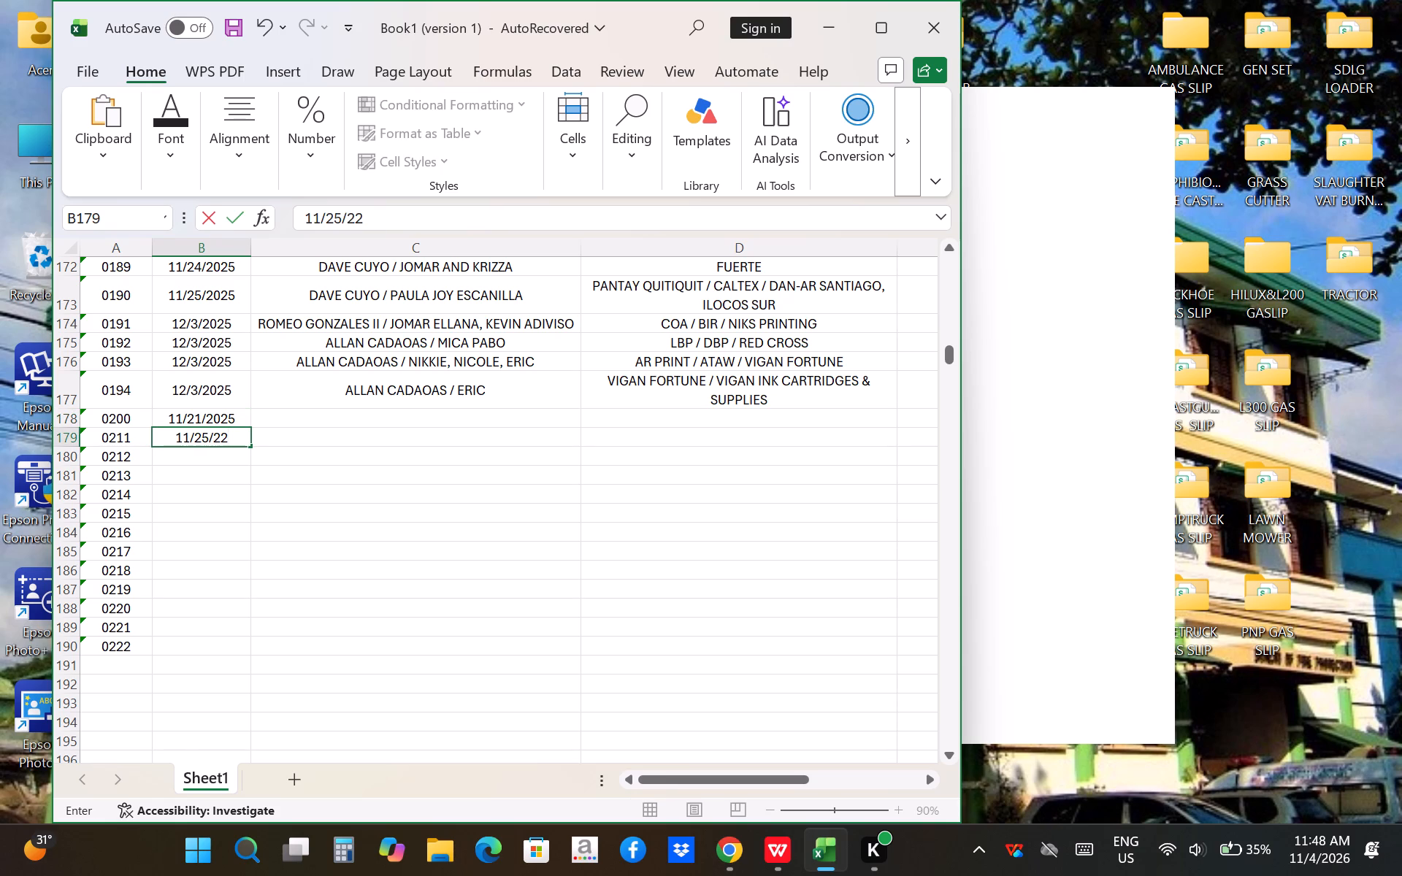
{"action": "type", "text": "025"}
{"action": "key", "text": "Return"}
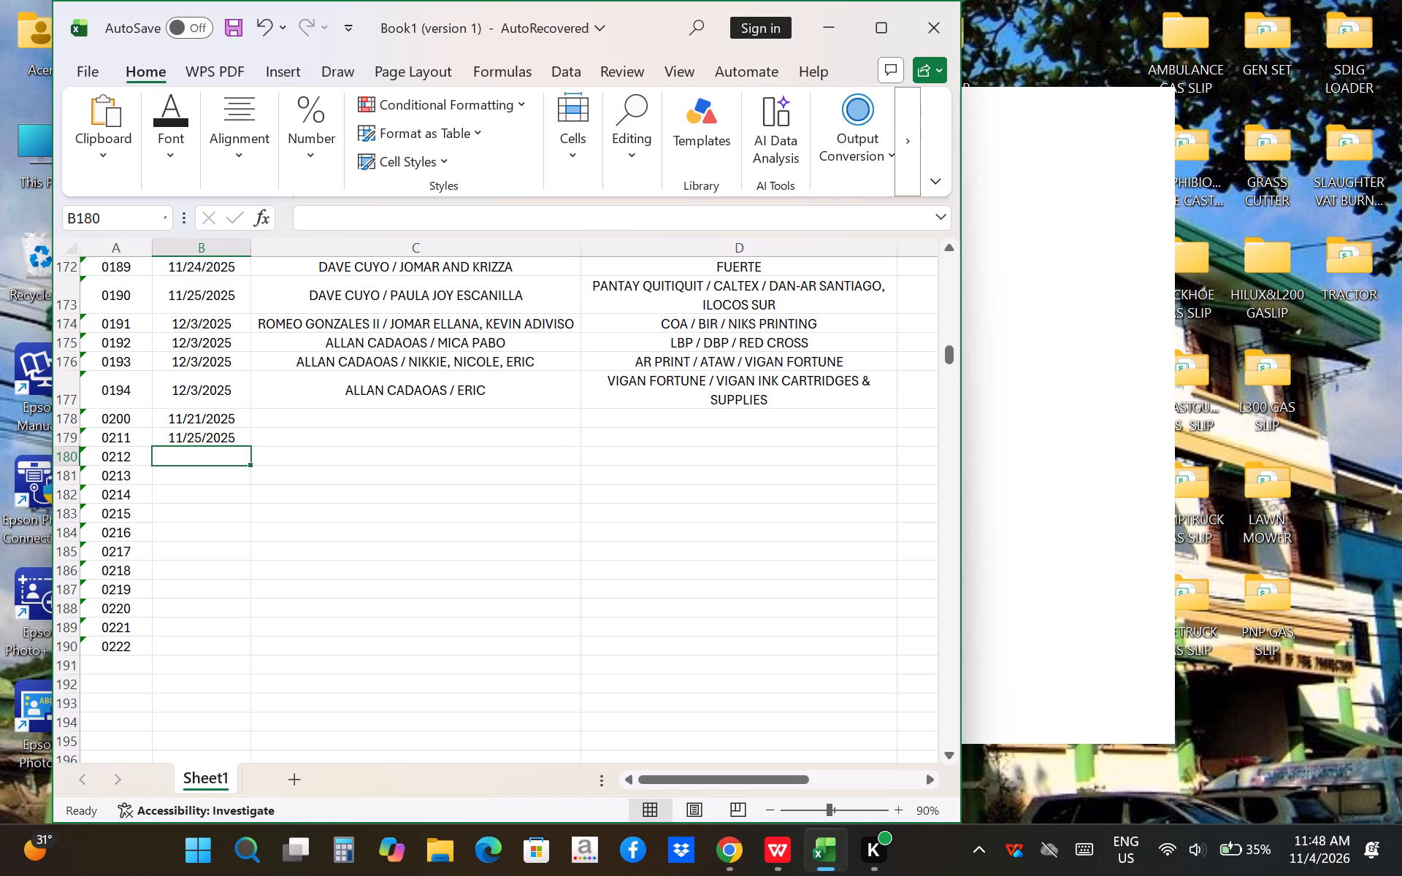
Enter the date 11/26/2025 for ticket 0212 and copy it to tickets 0213 and 0214.
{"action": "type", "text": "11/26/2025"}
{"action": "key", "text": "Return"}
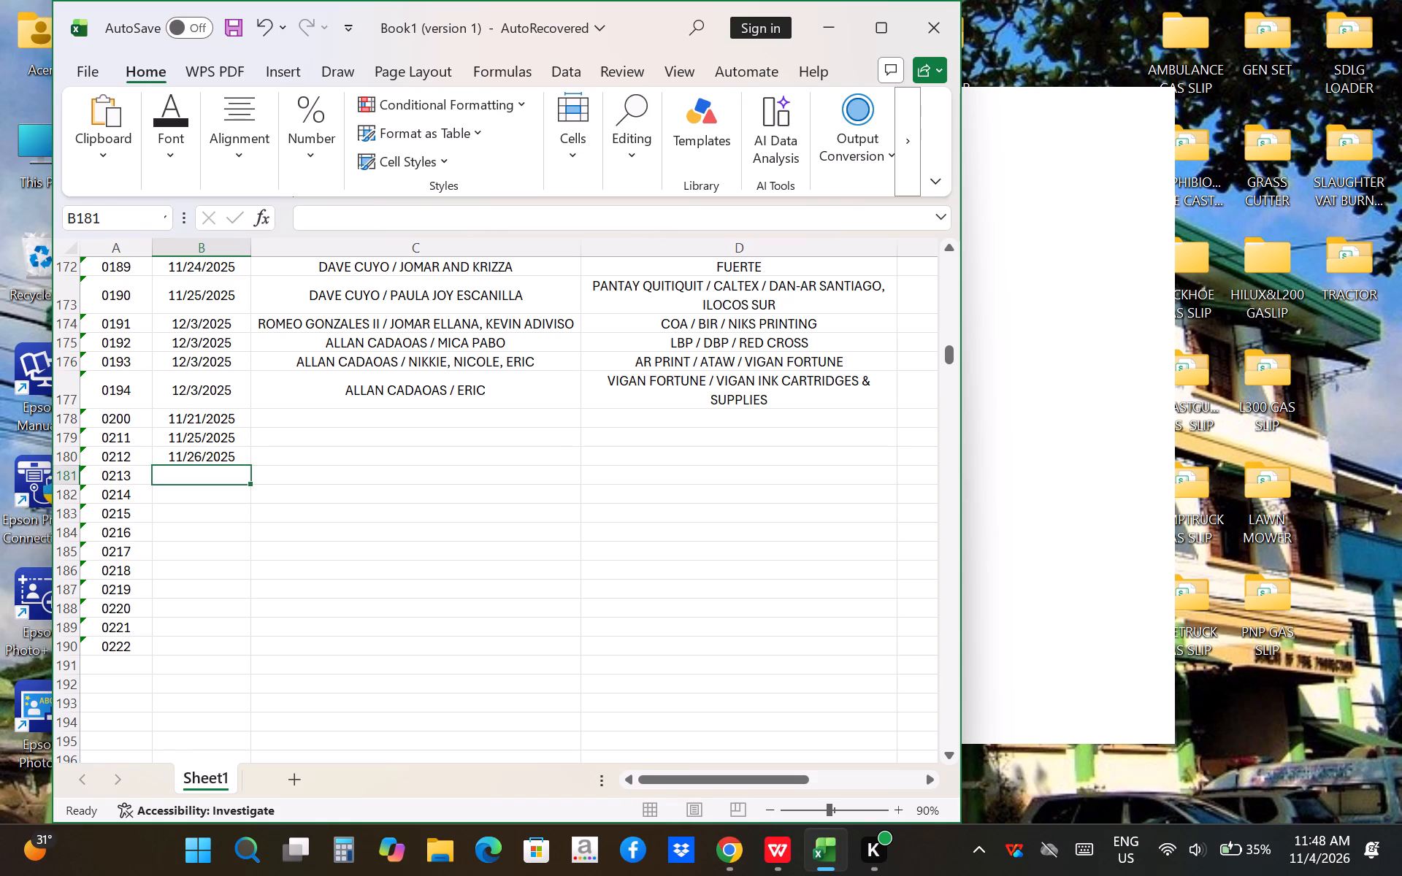
{"action": "left_click", "coordinate": [210, 458]}
{"action": "key", "text": "ctrl+c"}
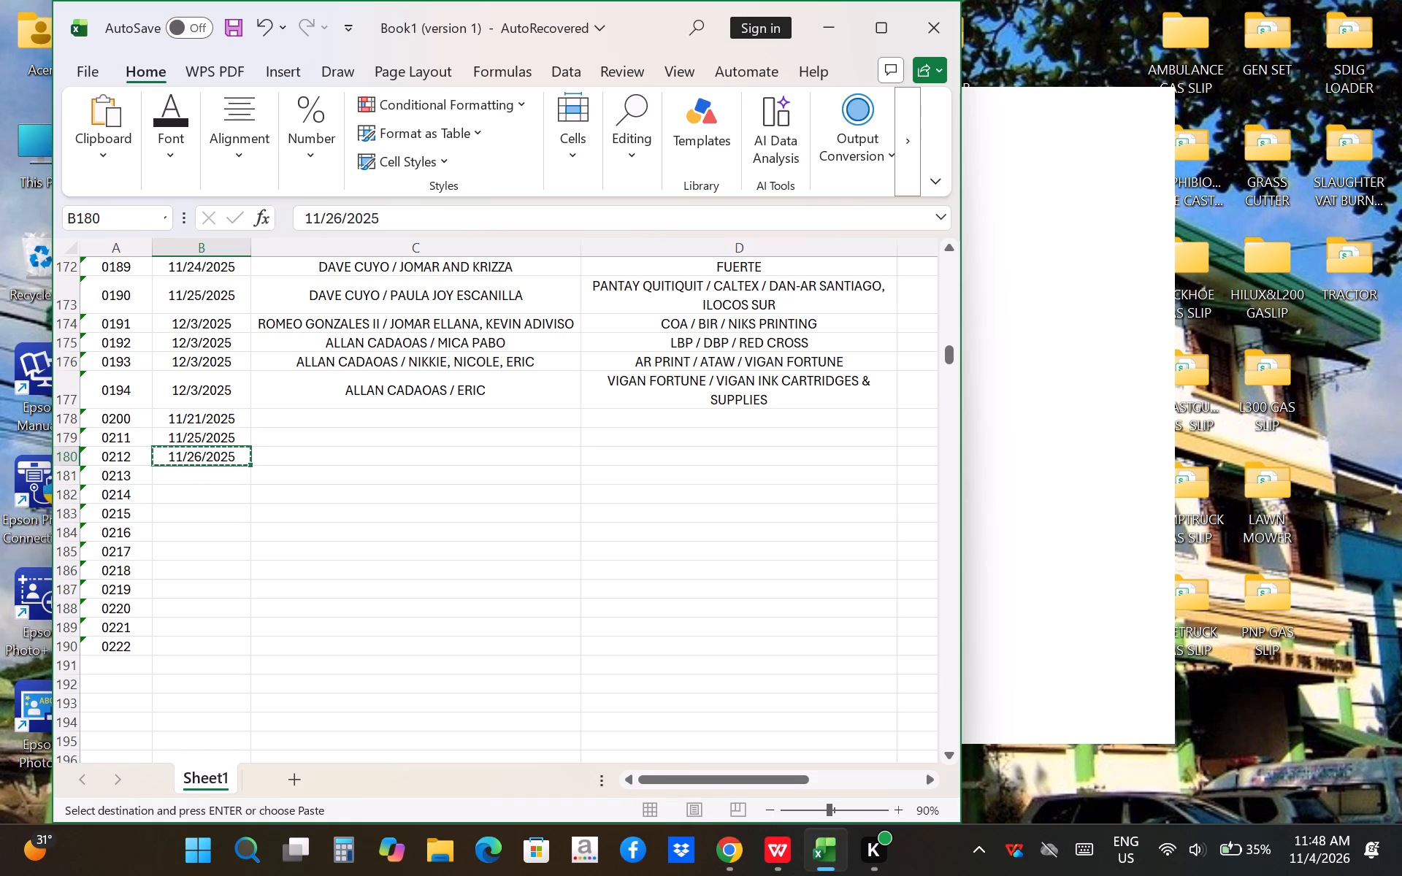
{"action": "left_click_drag", "start_coordinate": [202, 477], "coordinate": [204, 493]}
{"action": "key", "text": "Return"}
Enter the date 11/27/2025 for ticket 0215 and copy it to ticket 0216.
{"action": "left_click", "coordinate": [200, 513]}
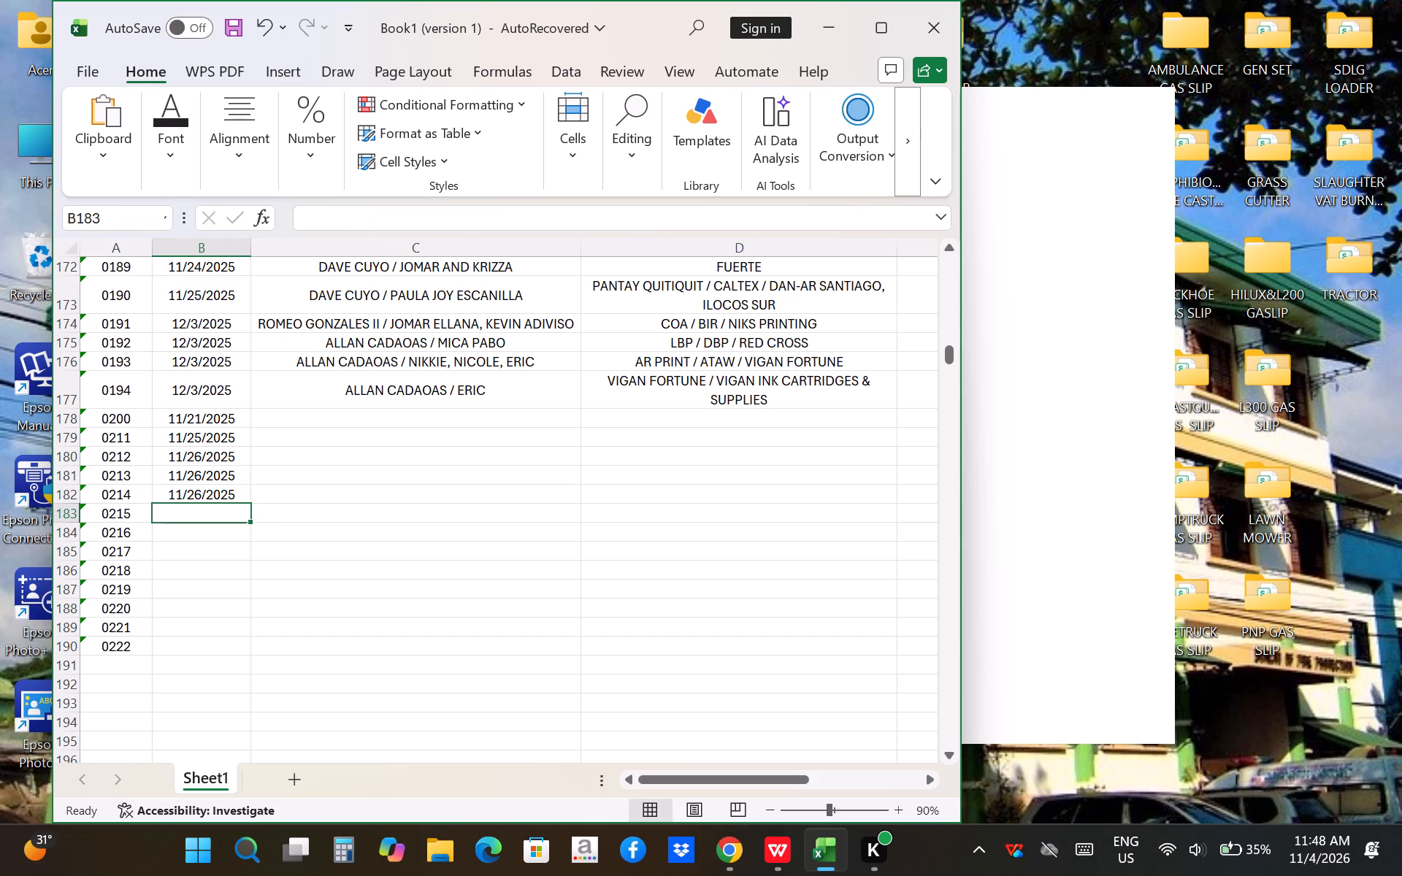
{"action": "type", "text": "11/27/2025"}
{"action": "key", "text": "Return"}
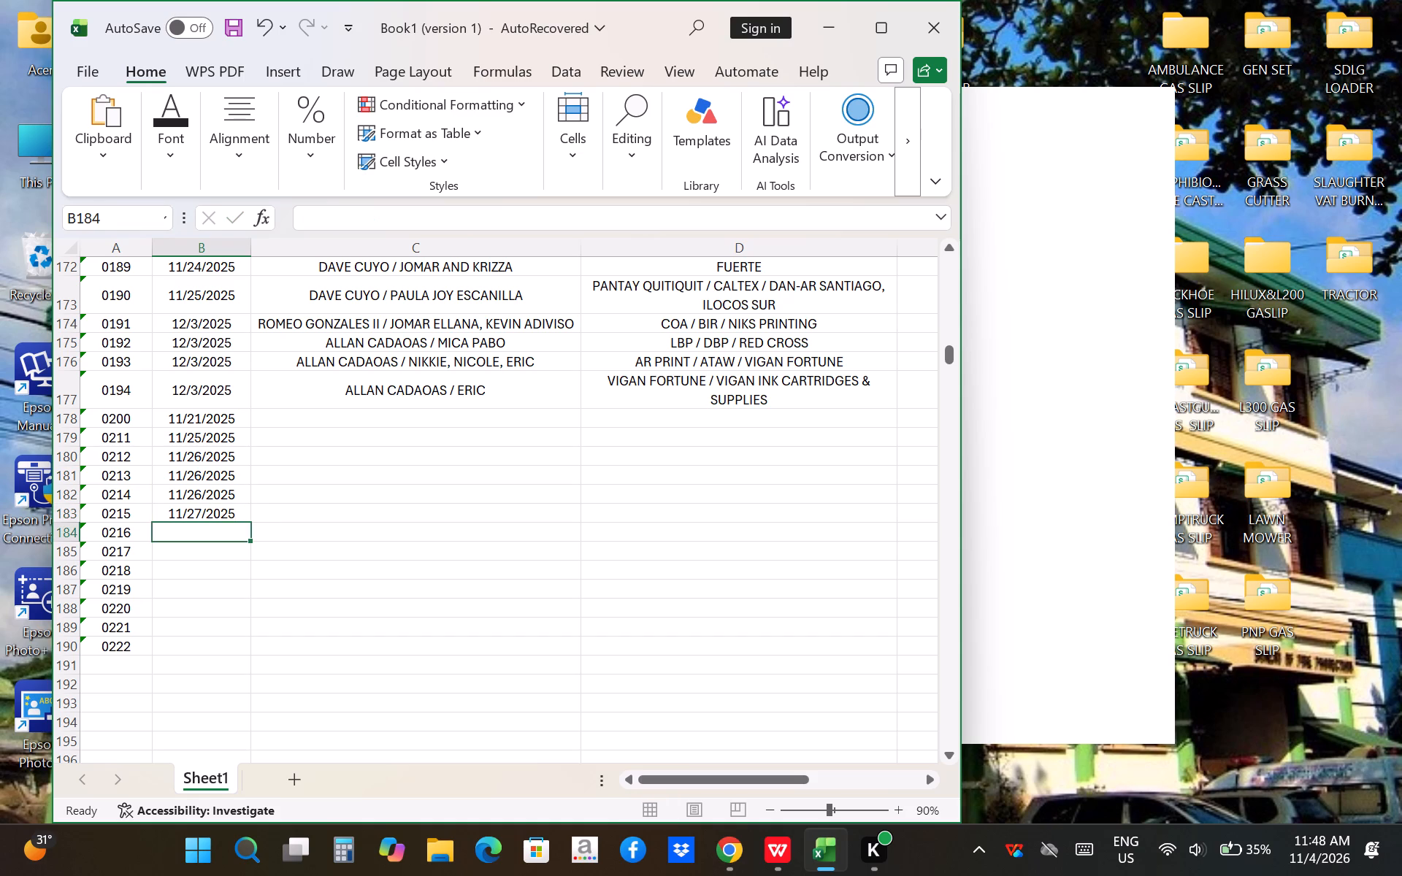
{"action": "left_click", "coordinate": [204, 518]}
{"action": "key", "text": "ctrl+c"}
{"action": "left_click", "coordinate": [210, 532]}
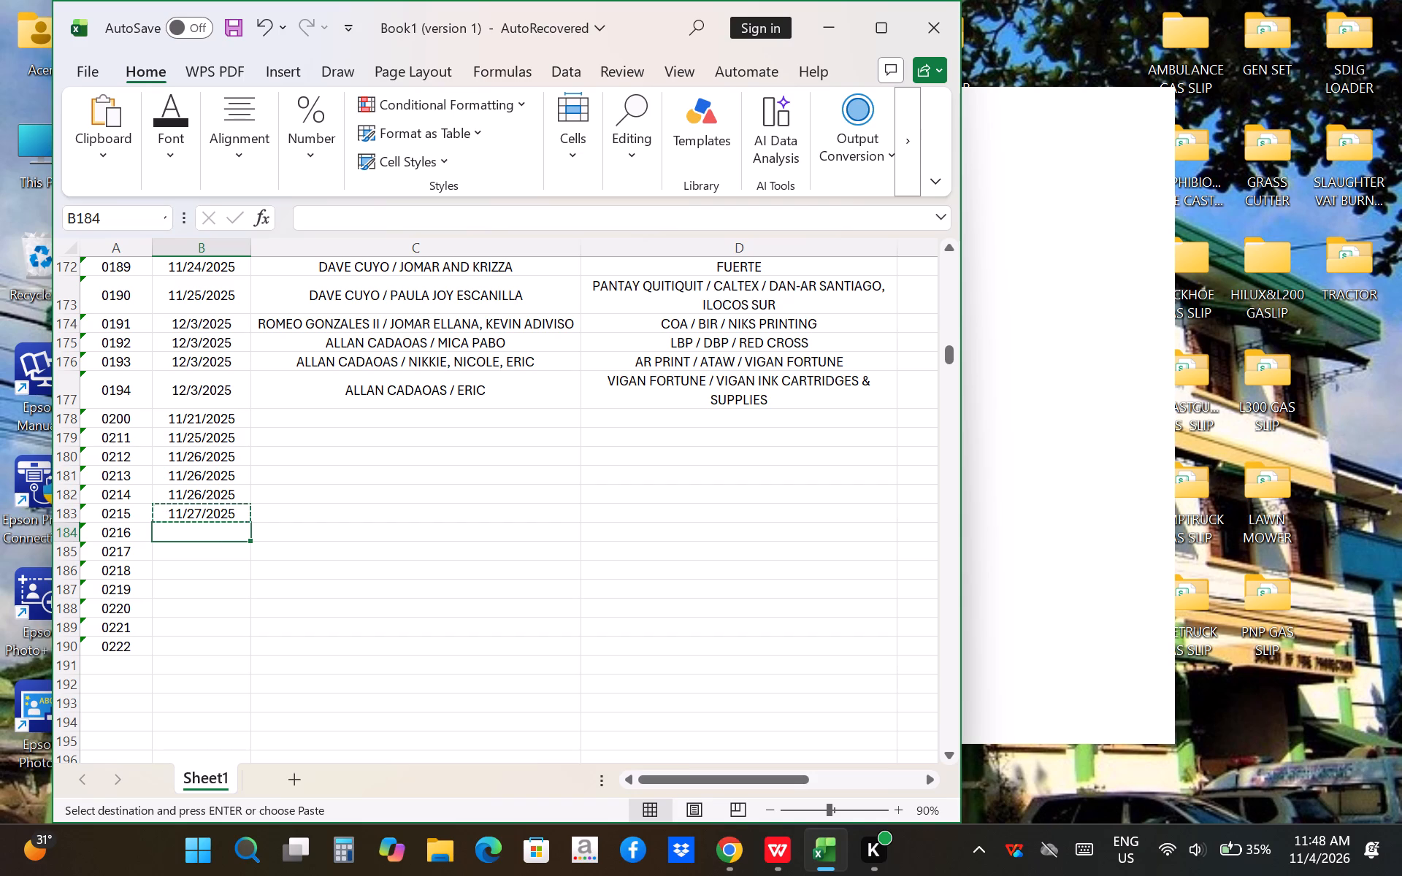
{"action": "key", "text": "Return"}
Enter the date 11/28/2025 for ticket 0217 and copy it to ticket 0218.
{"action": "left_click", "coordinate": [211, 547]}
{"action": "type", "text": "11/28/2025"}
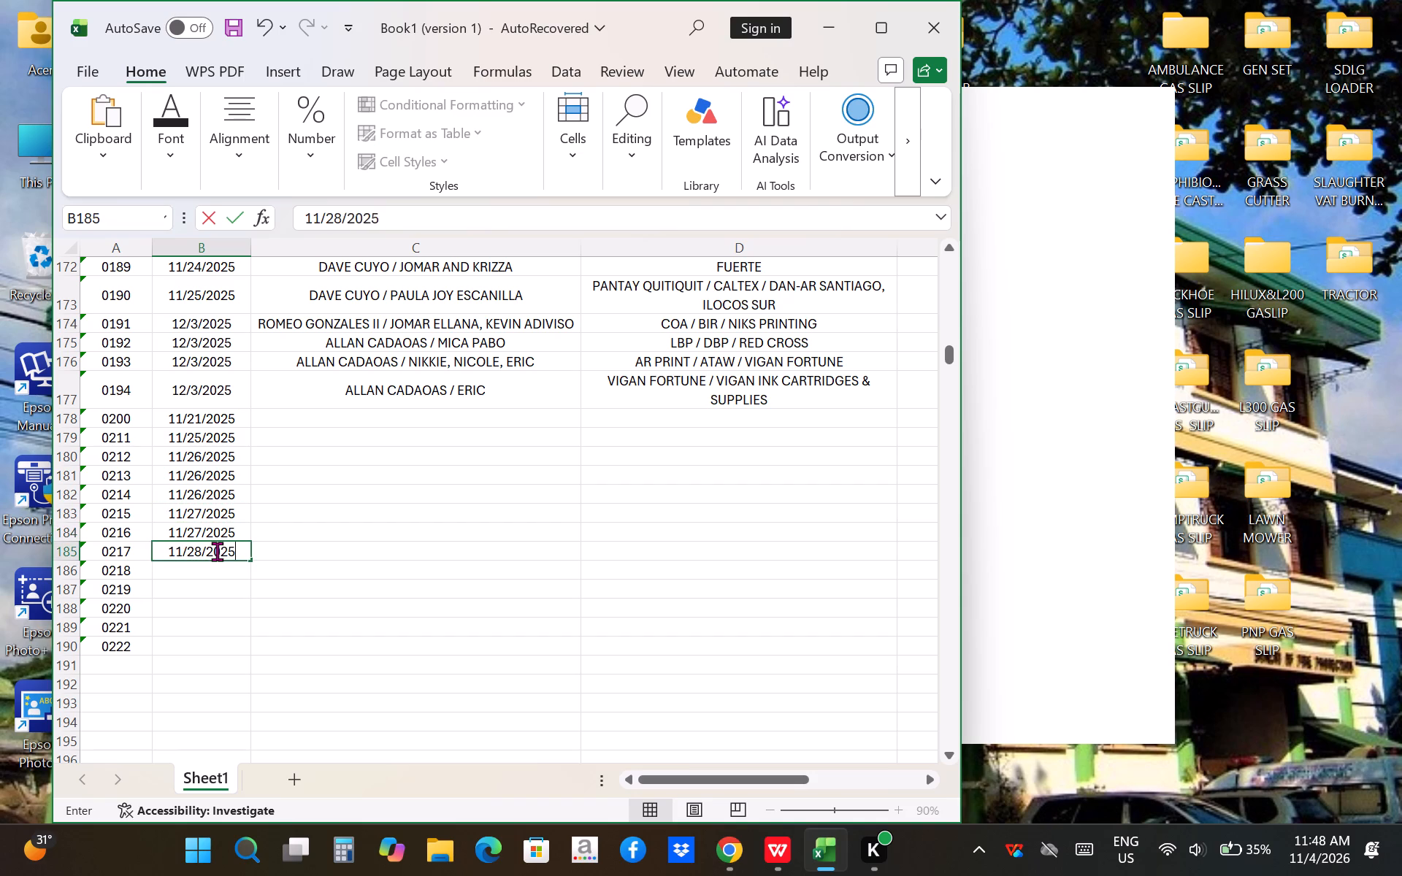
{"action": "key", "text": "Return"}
{"action": "left_click", "coordinate": [217, 551]}
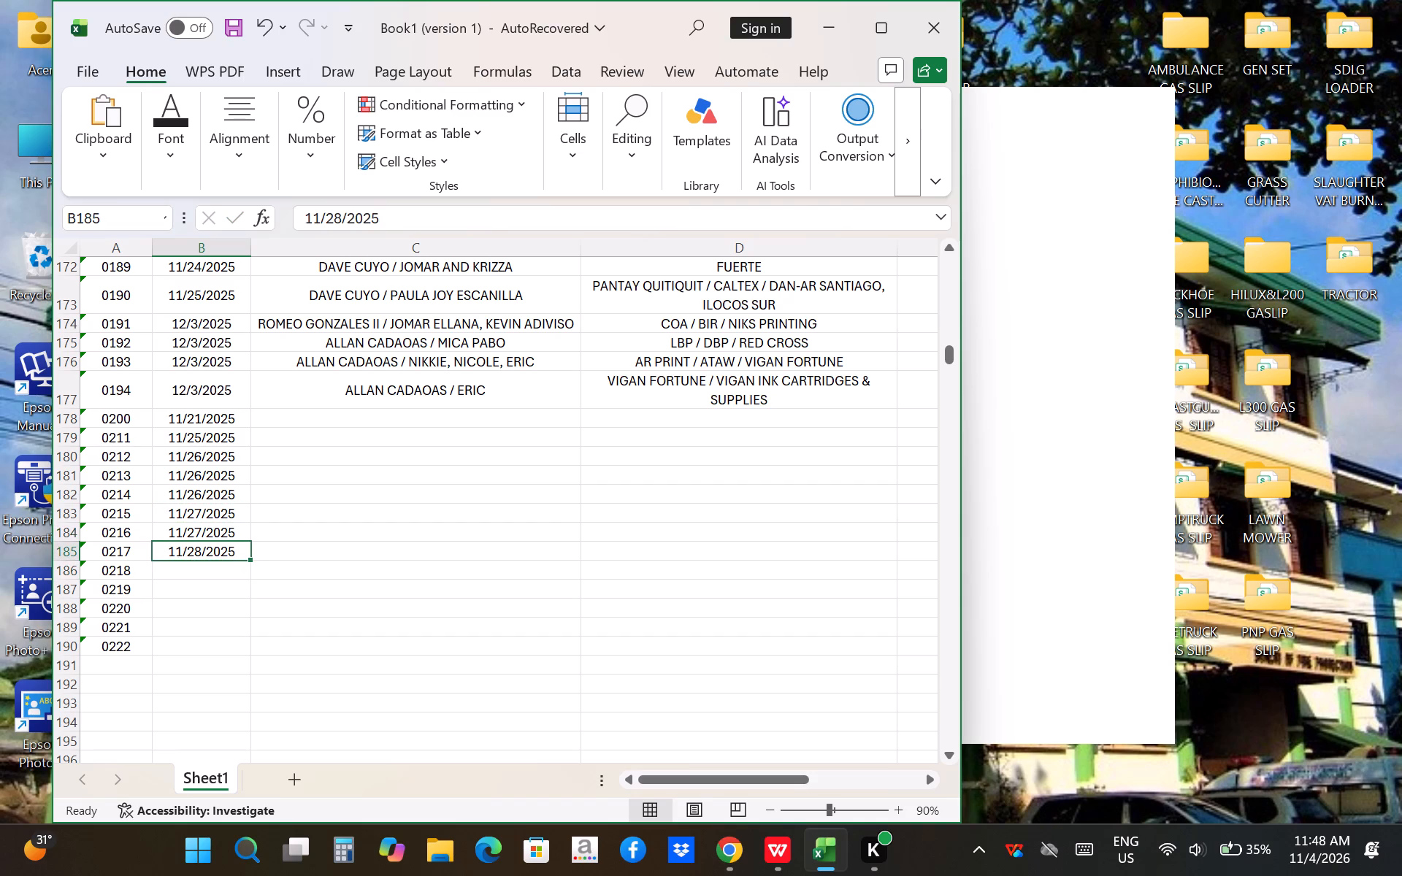
{"action": "key", "text": "ctrl+c"}
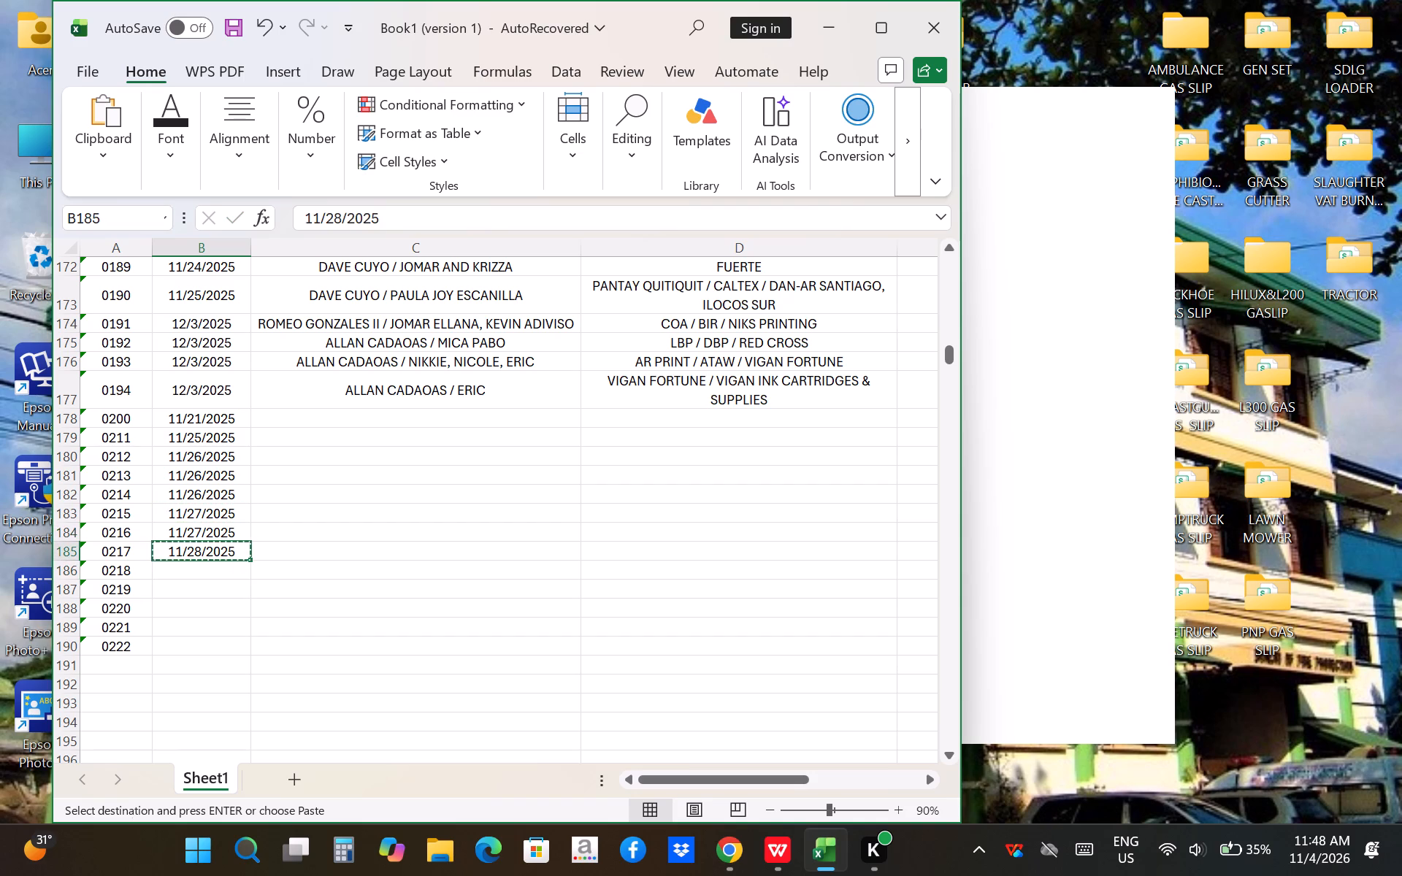
{"action": "left_click", "coordinate": [215, 570]}
{"action": "key", "text": "Return"}
Enter the date 12/1/2025 for ticket 0219 and 12/11/2025 for ticket 0220.
{"action": "left_click", "coordinate": [204, 591]}
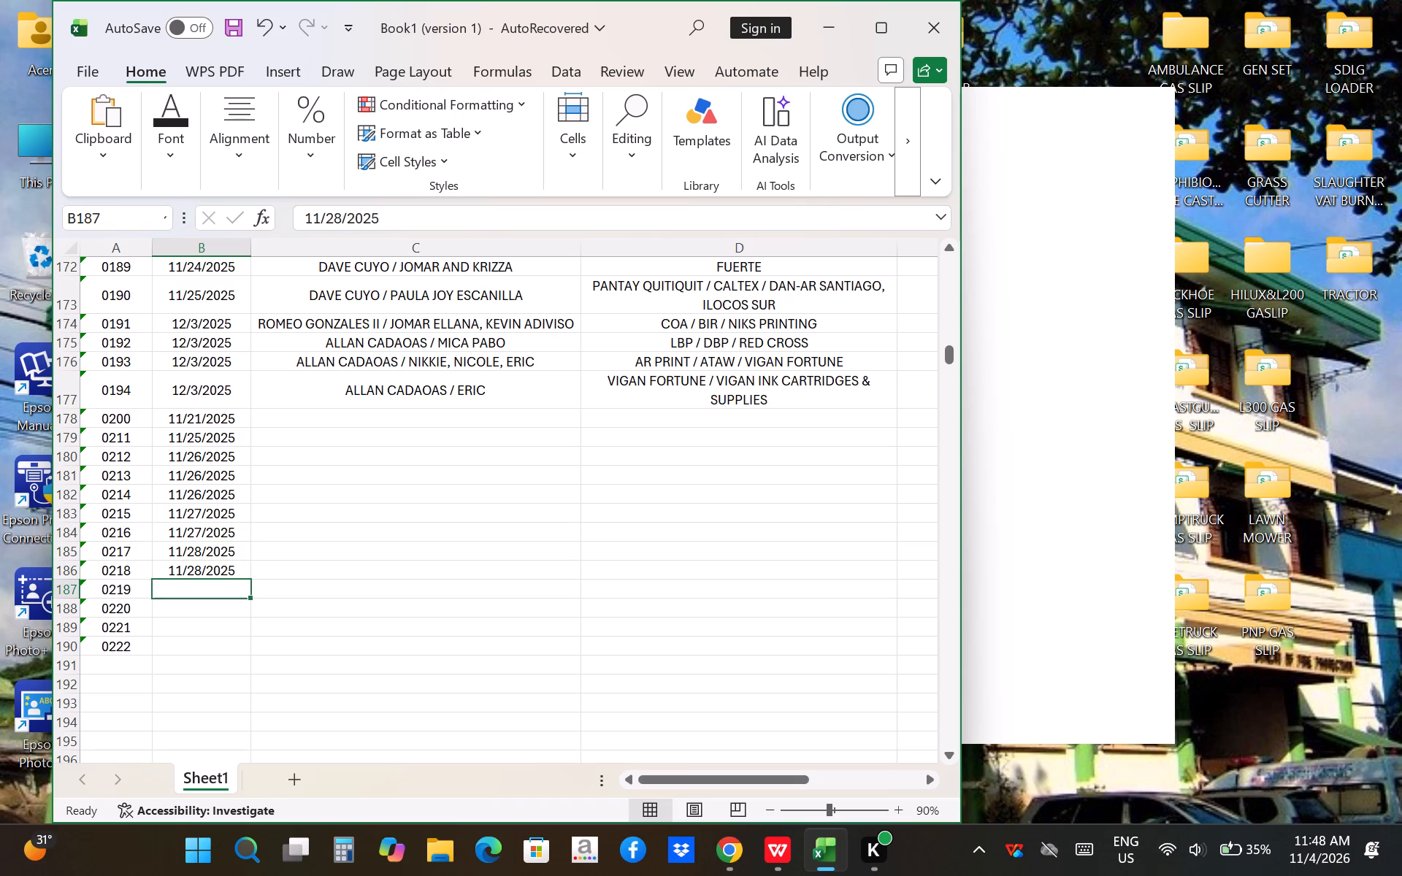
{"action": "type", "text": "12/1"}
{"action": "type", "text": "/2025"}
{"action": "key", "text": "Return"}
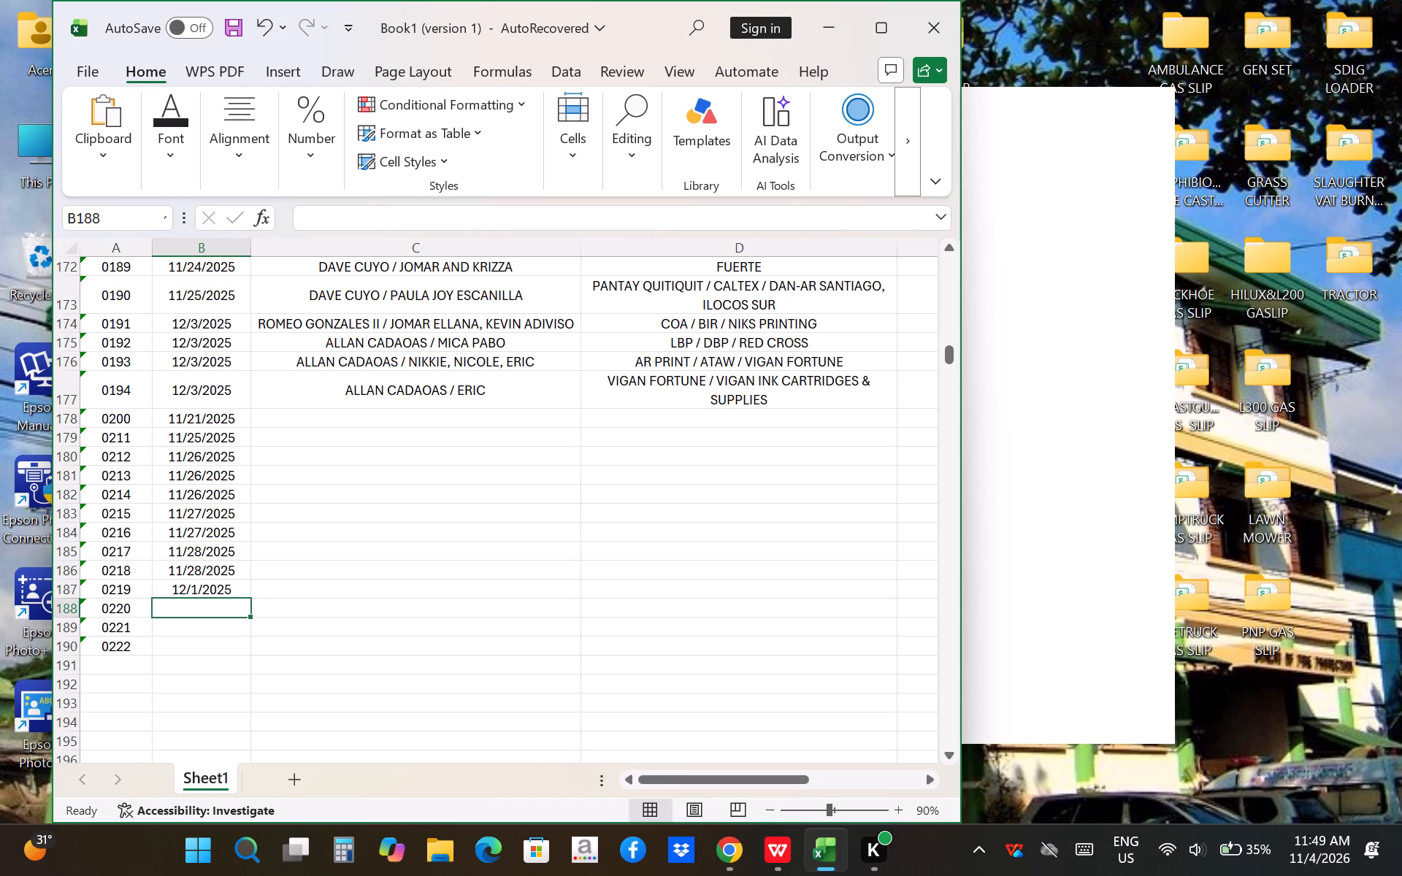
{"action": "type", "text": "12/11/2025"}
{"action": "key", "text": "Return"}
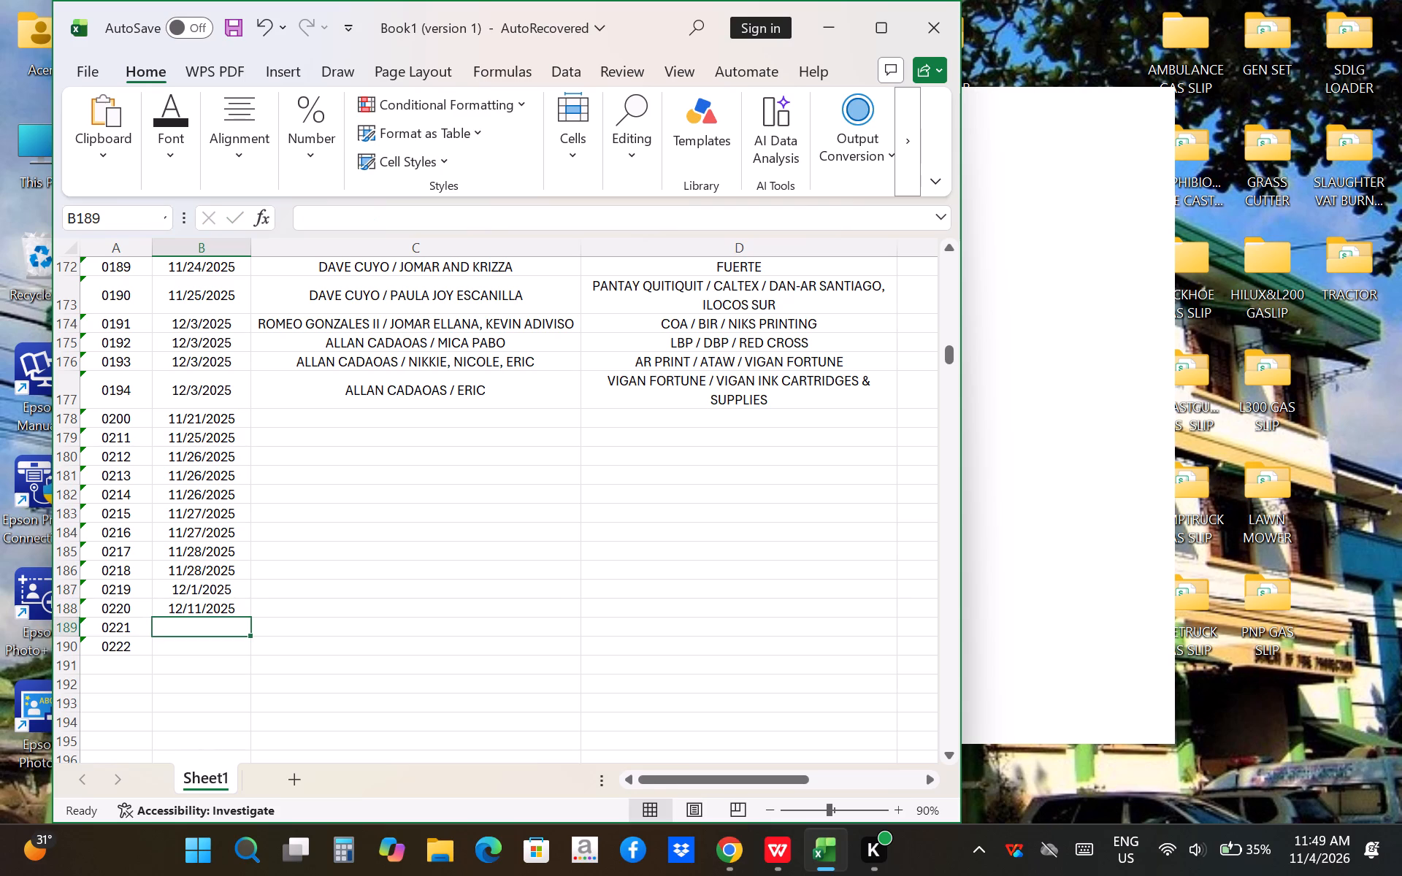
Enter the date 11/26/2025 for ticket 0221 and copy it to ticket 0222.
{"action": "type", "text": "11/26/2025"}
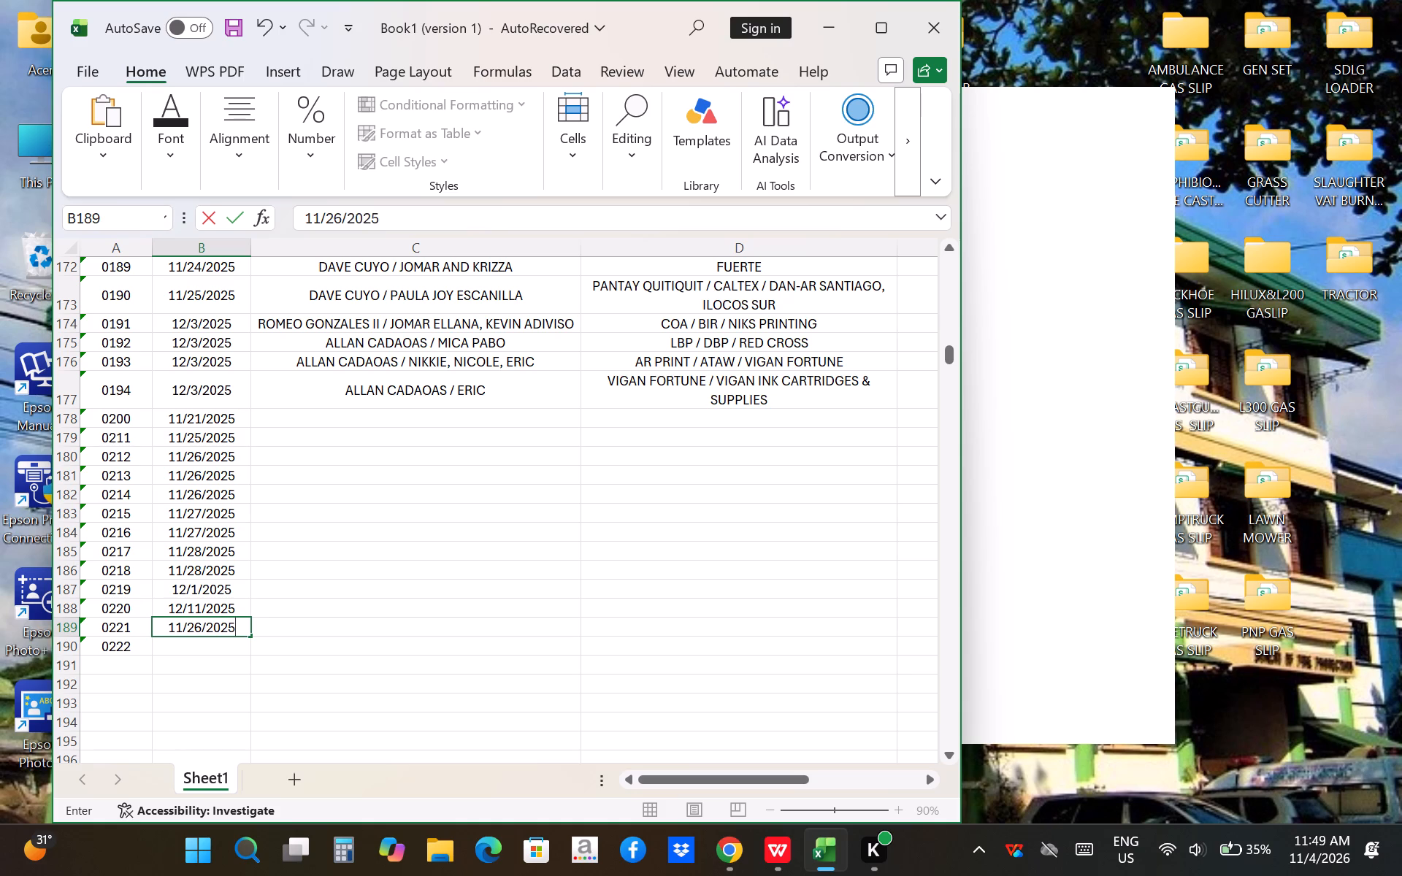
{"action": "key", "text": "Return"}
{"action": "left_click", "coordinate": [194, 627]}
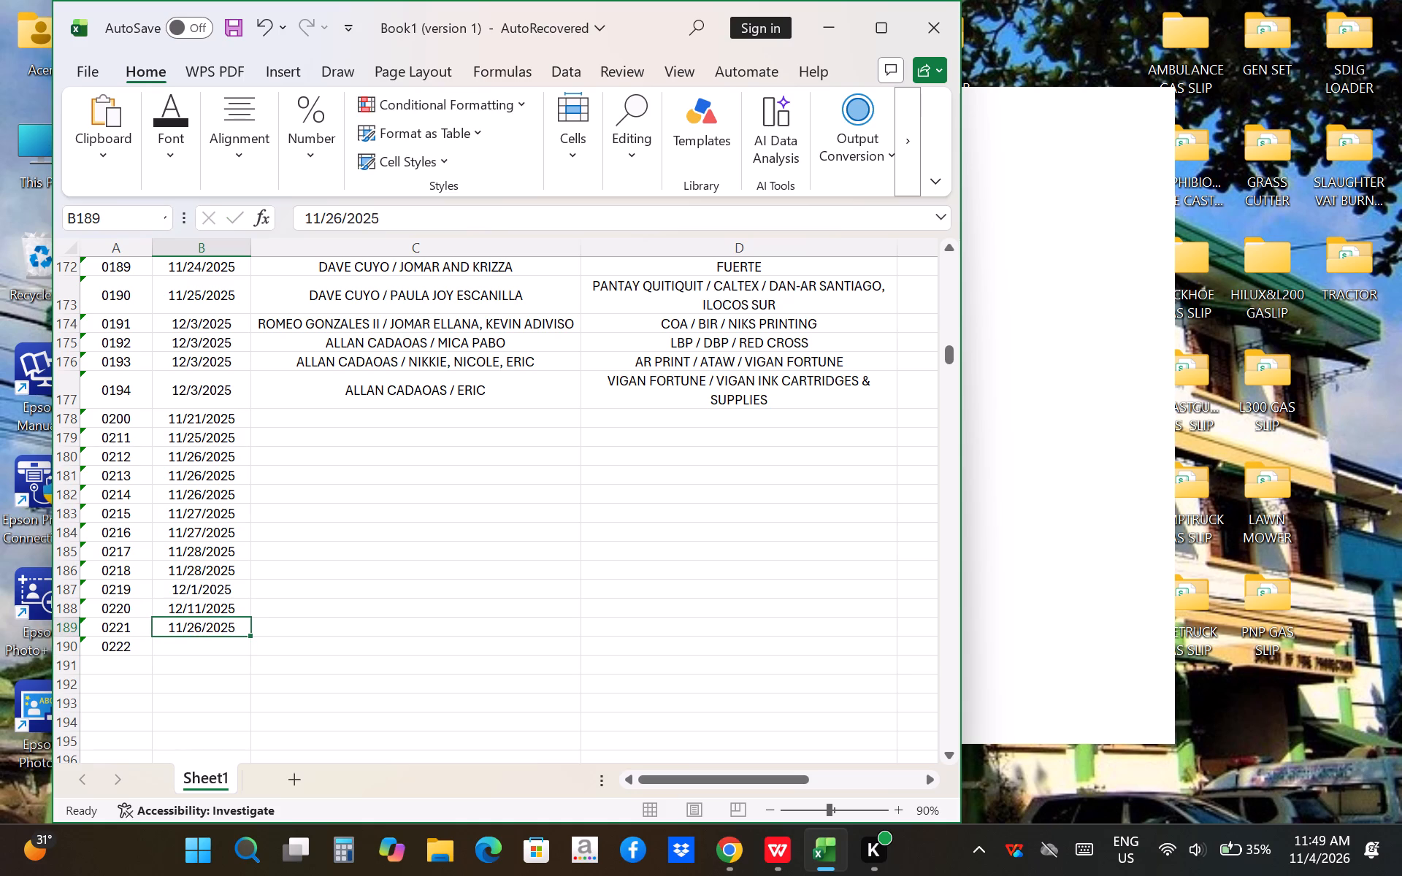
{"action": "key", "text": "ctrl+c"}
{"action": "left_click", "coordinate": [183, 645]}
{"action": "key", "text": "Return"}
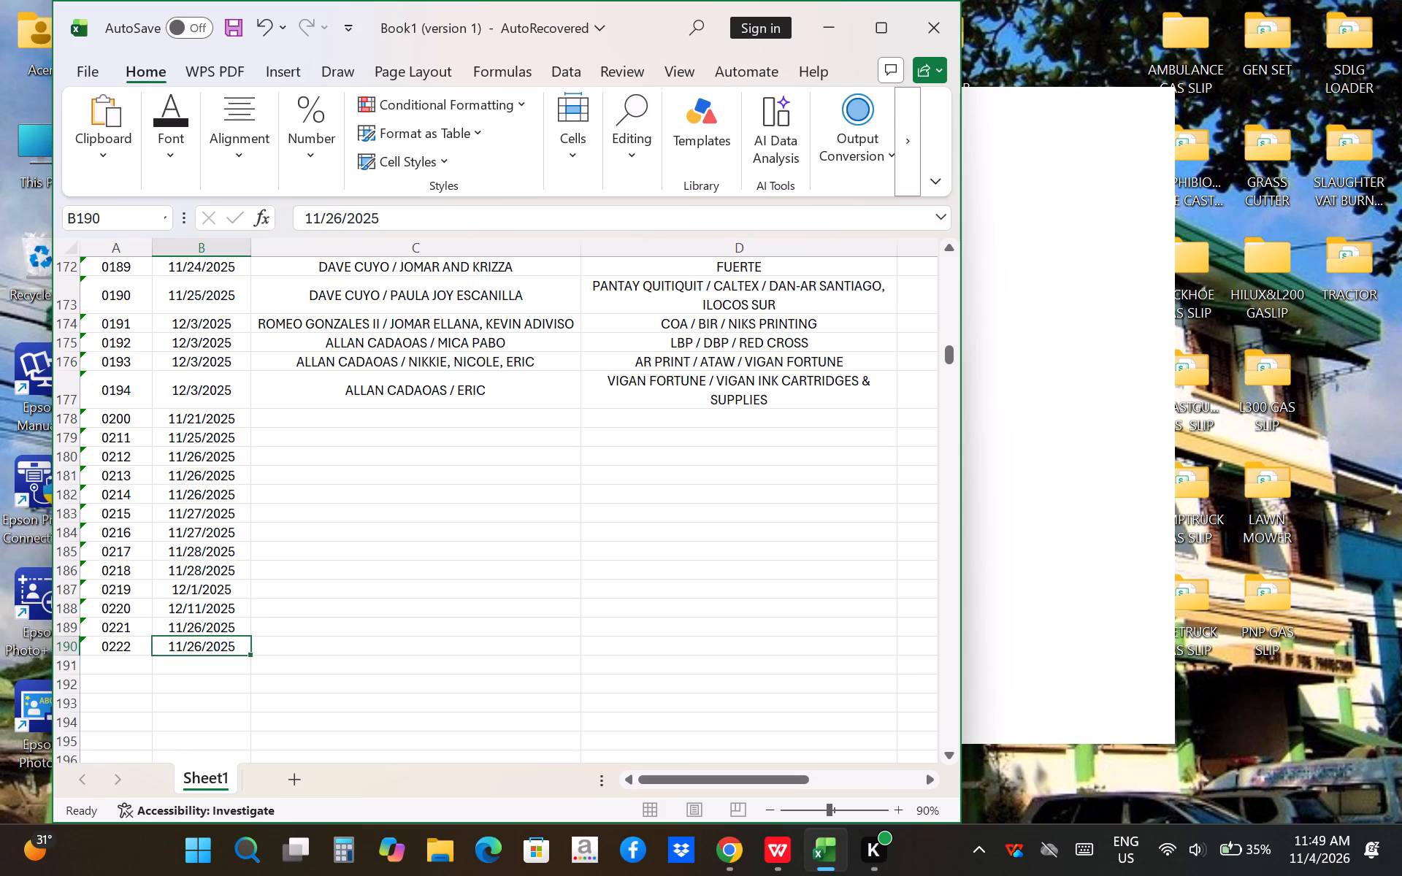
From the desktop's BACKHOE GAS SLIP folder, open SDLG BACKHOE LEMUEL and its operator gas slip without the MRF suffix, and review sheet TRIP 1.
{"action": "double_click", "coordinate": [1189, 283]}
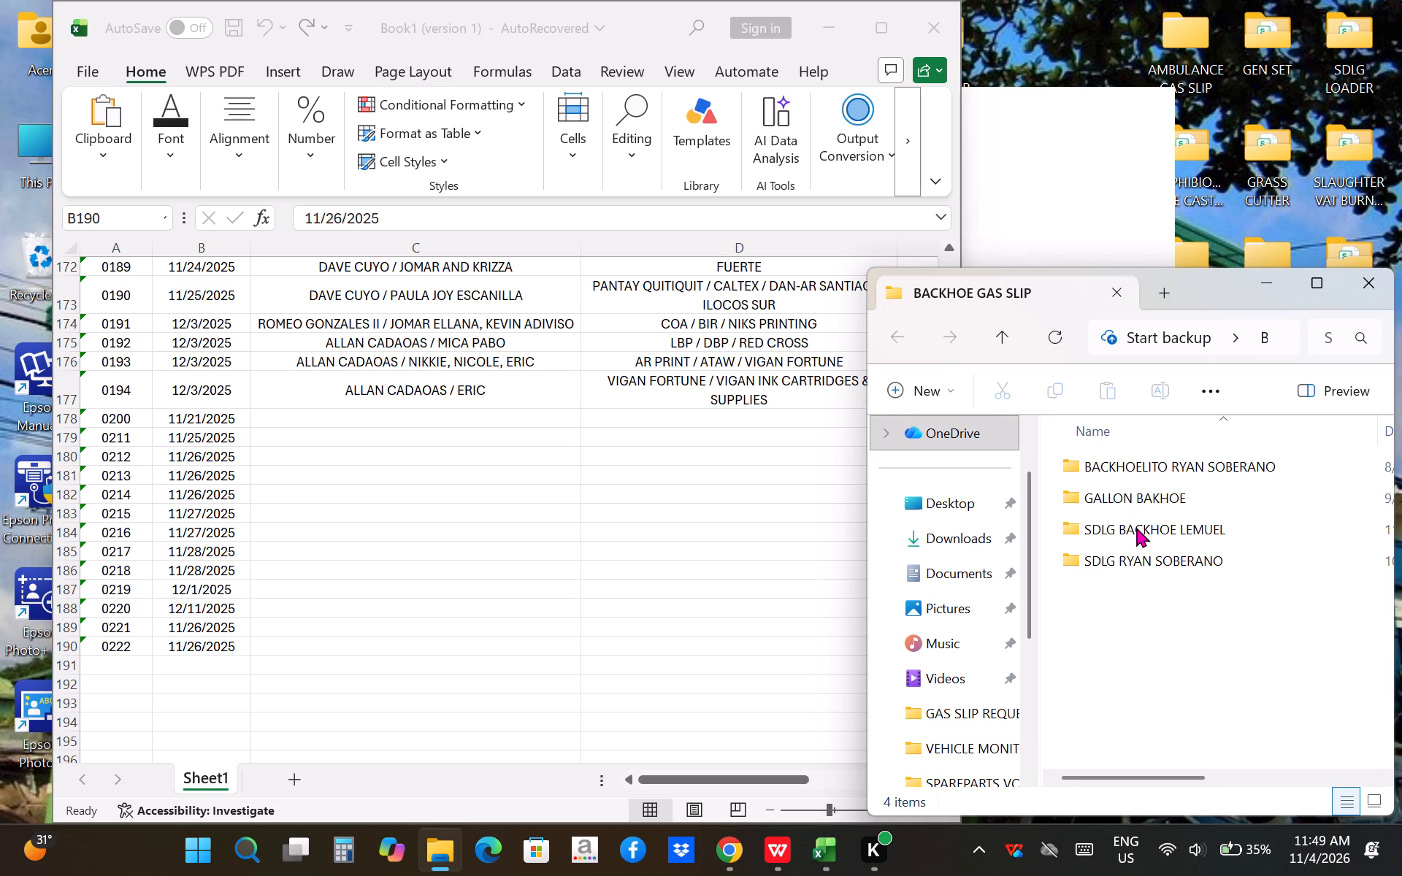
{"action": "double_click", "coordinate": [1136, 527]}
{"action": "double_click", "coordinate": [1190, 534]}
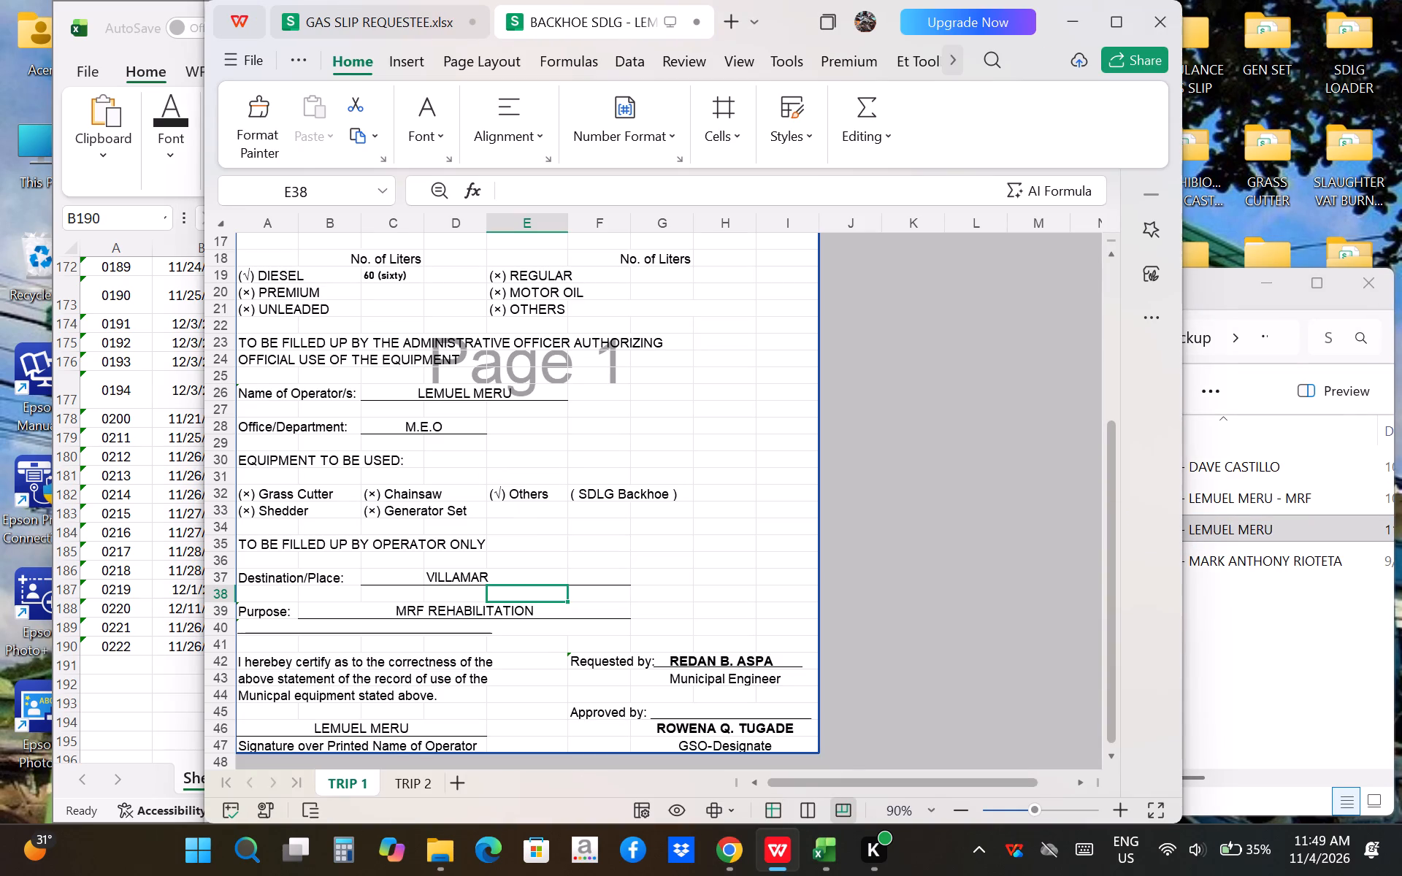
{"action": "scroll", "coordinate": [488, 497], "scroll_direction": "up", "scroll_amount": 1}
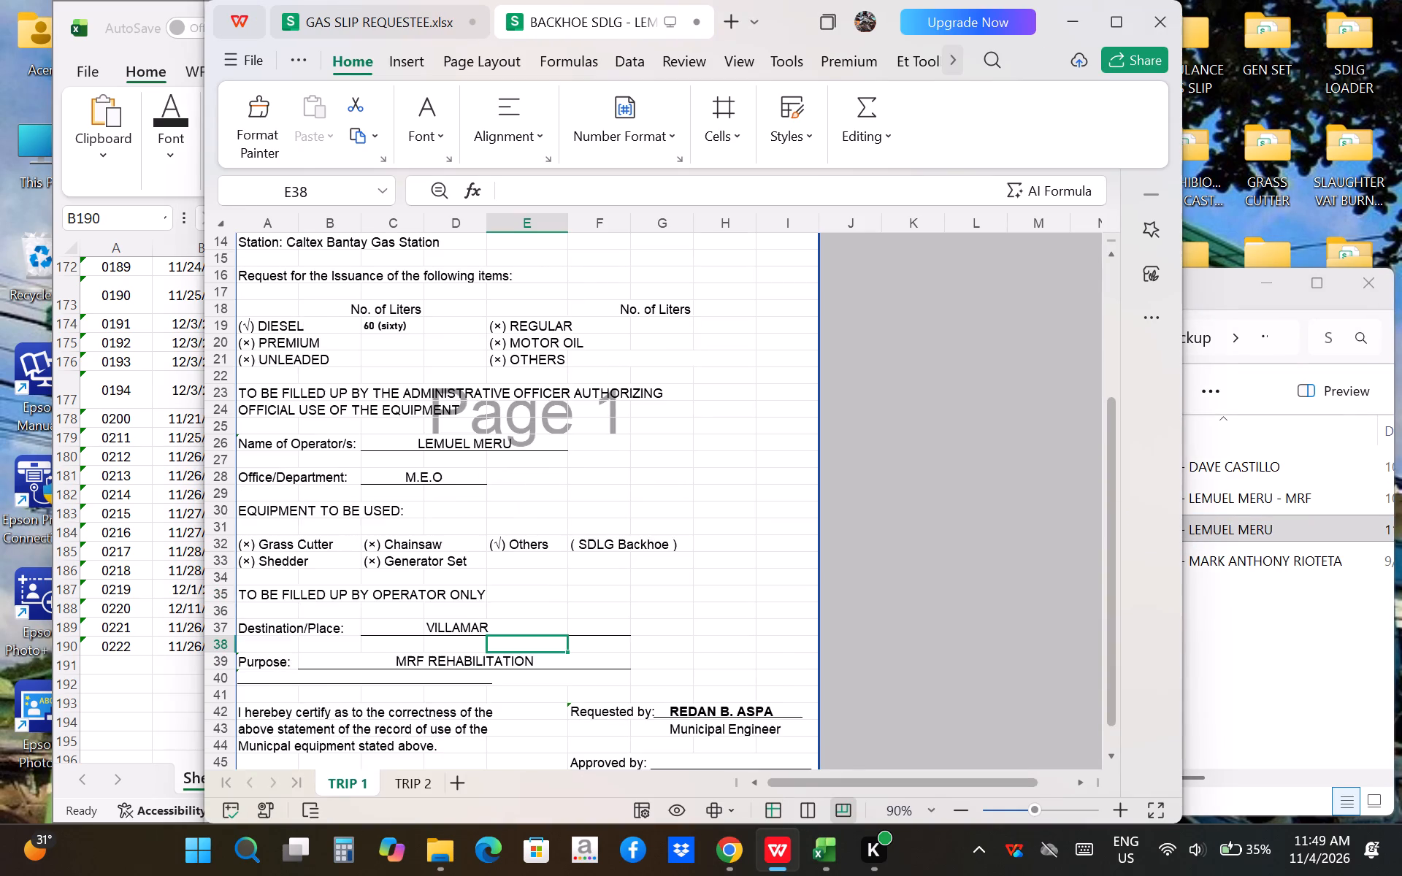
{"action": "scroll", "coordinate": [488, 497], "scroll_direction": "up", "scroll_amount": 1}
{"action": "scroll", "coordinate": [488, 497], "scroll_direction": "down", "scroll_amount": 3}
{"action": "left_click", "coordinate": [559, 456]}
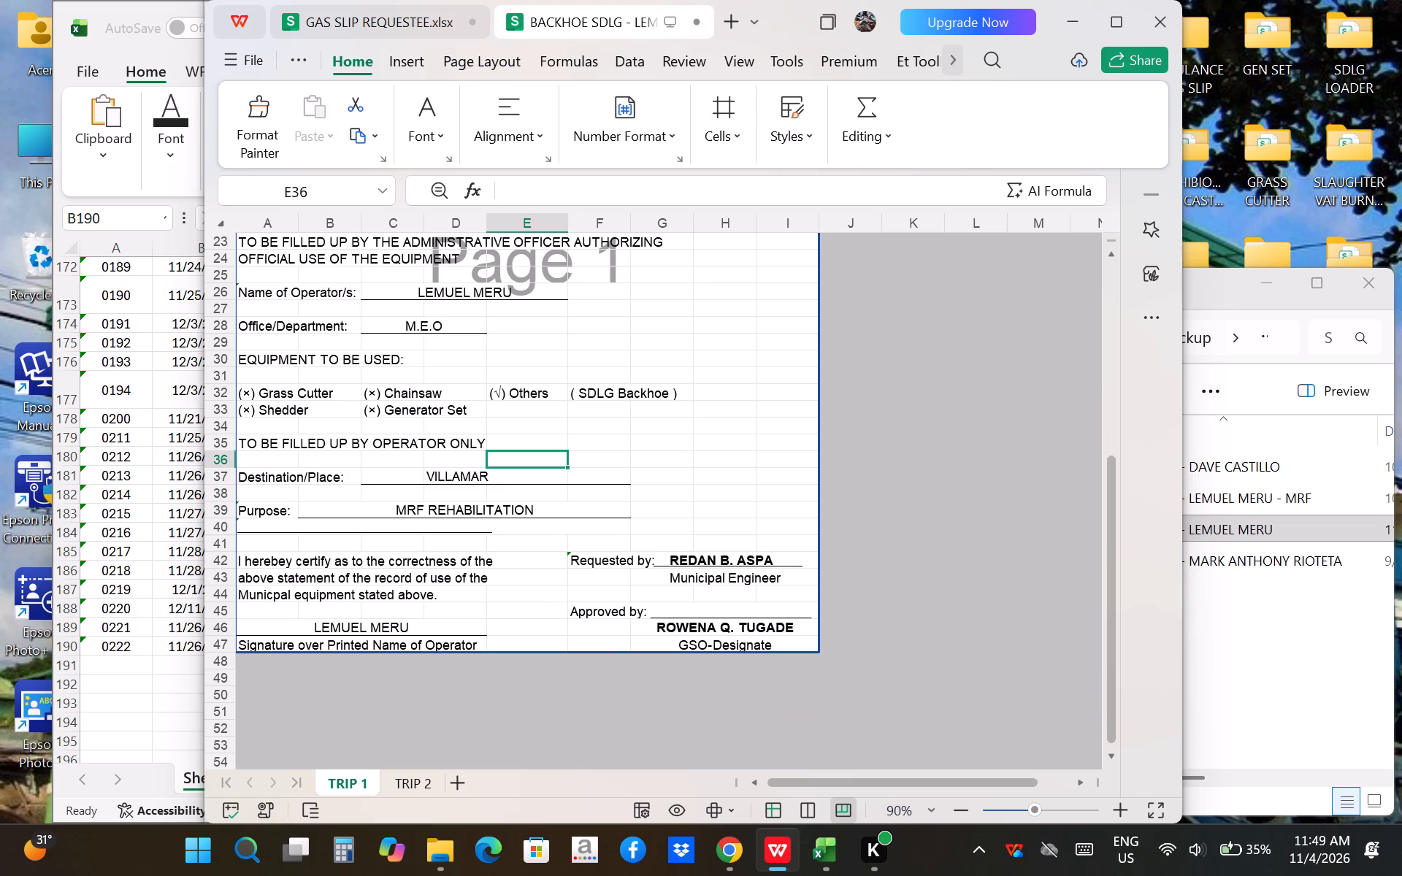
Print two copies of the gas slip's TRIP 1 sheet on the EPSON L3210 Series printer.
{"action": "key", "text": "ctrl+p"}
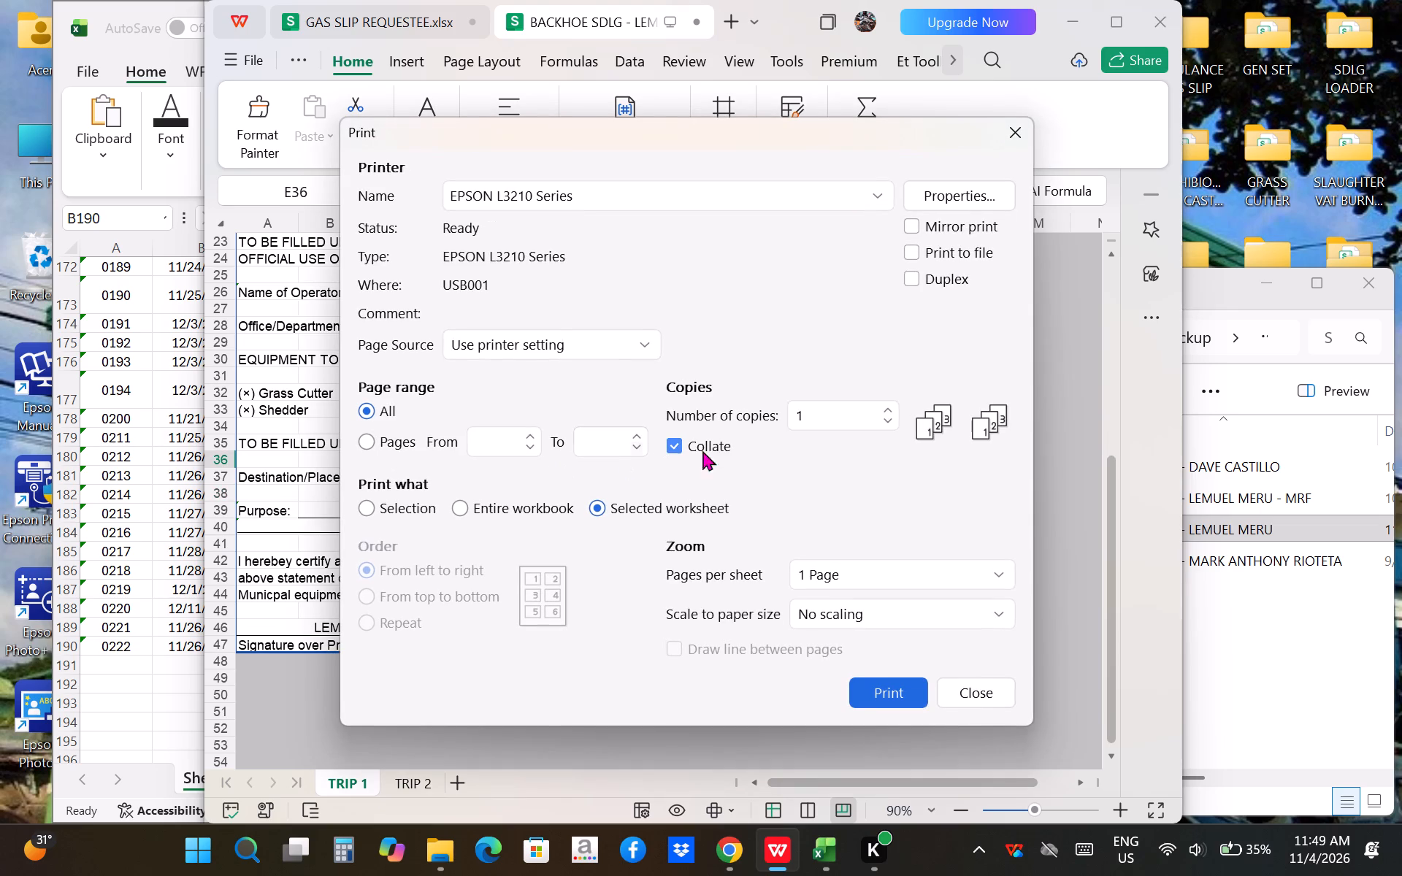
{"action": "double_click", "coordinate": [817, 412]}
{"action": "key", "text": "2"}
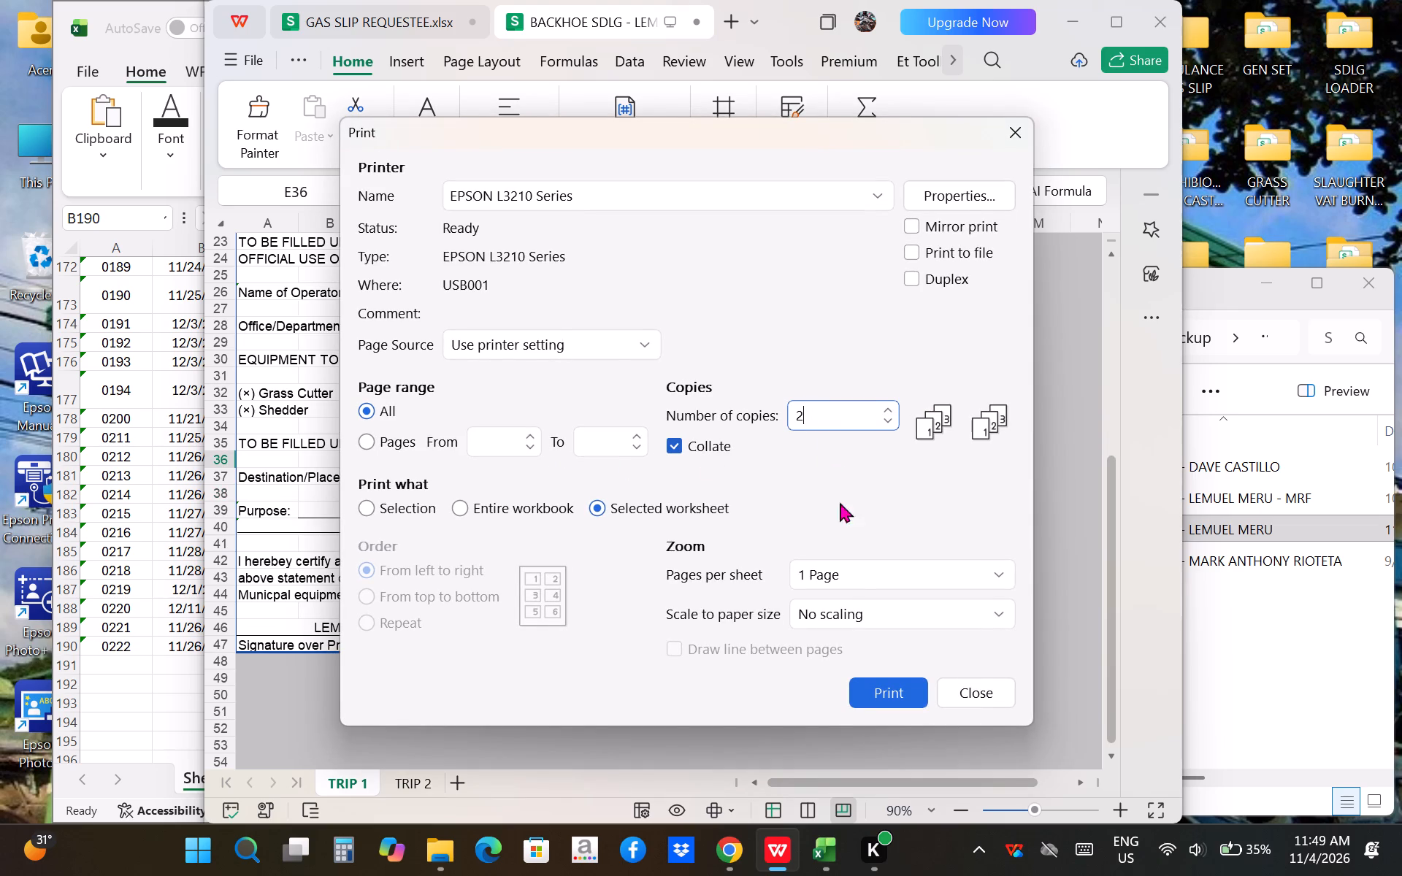
{"action": "key", "text": "Return"}
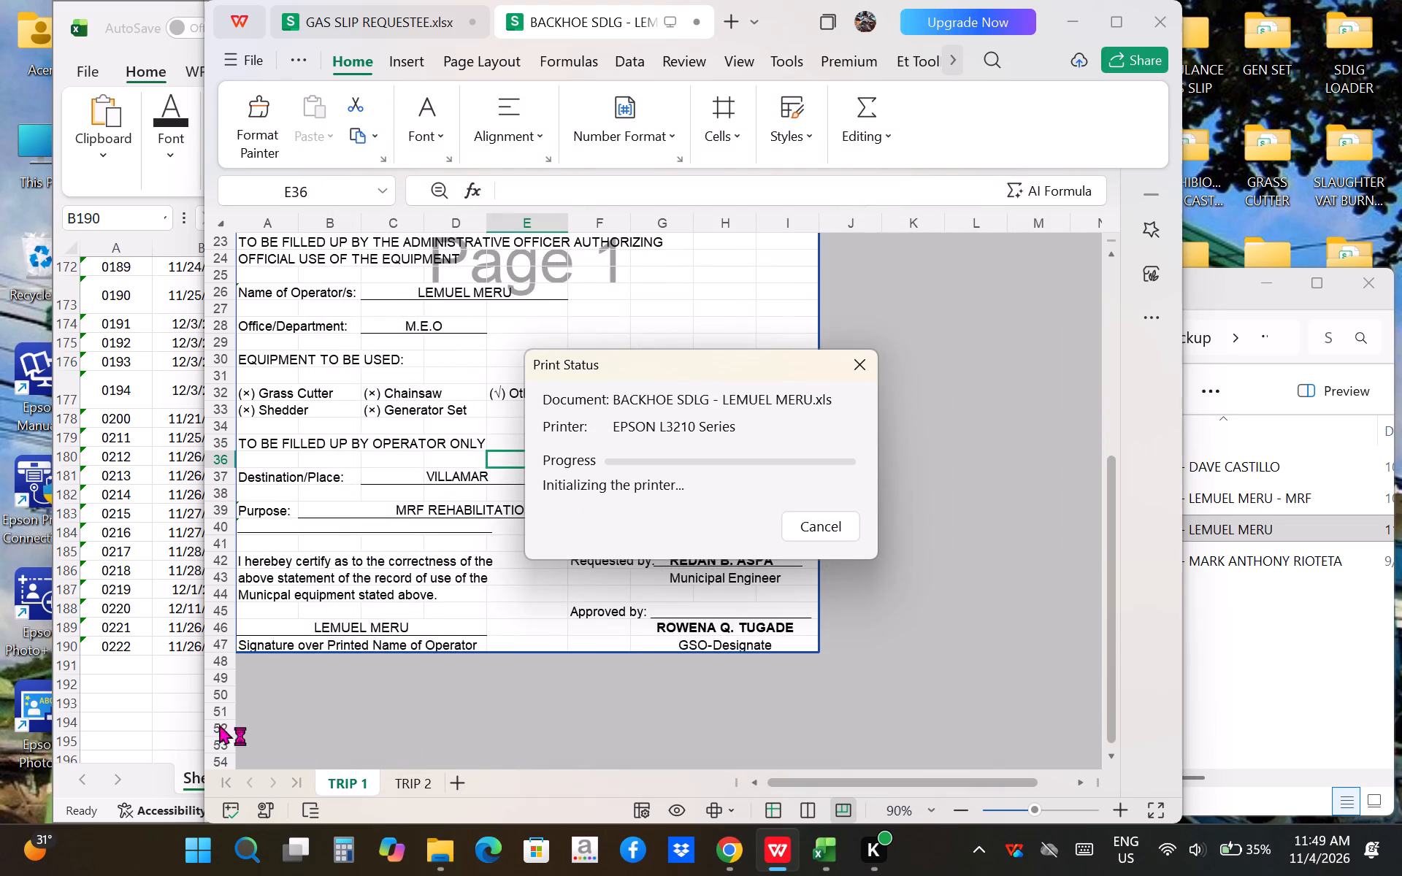
Print one copy of the backhoe file's TRIP 2 sheet on the EPSON L3210 Series printer.
{"action": "left_click", "coordinate": [397, 787]}
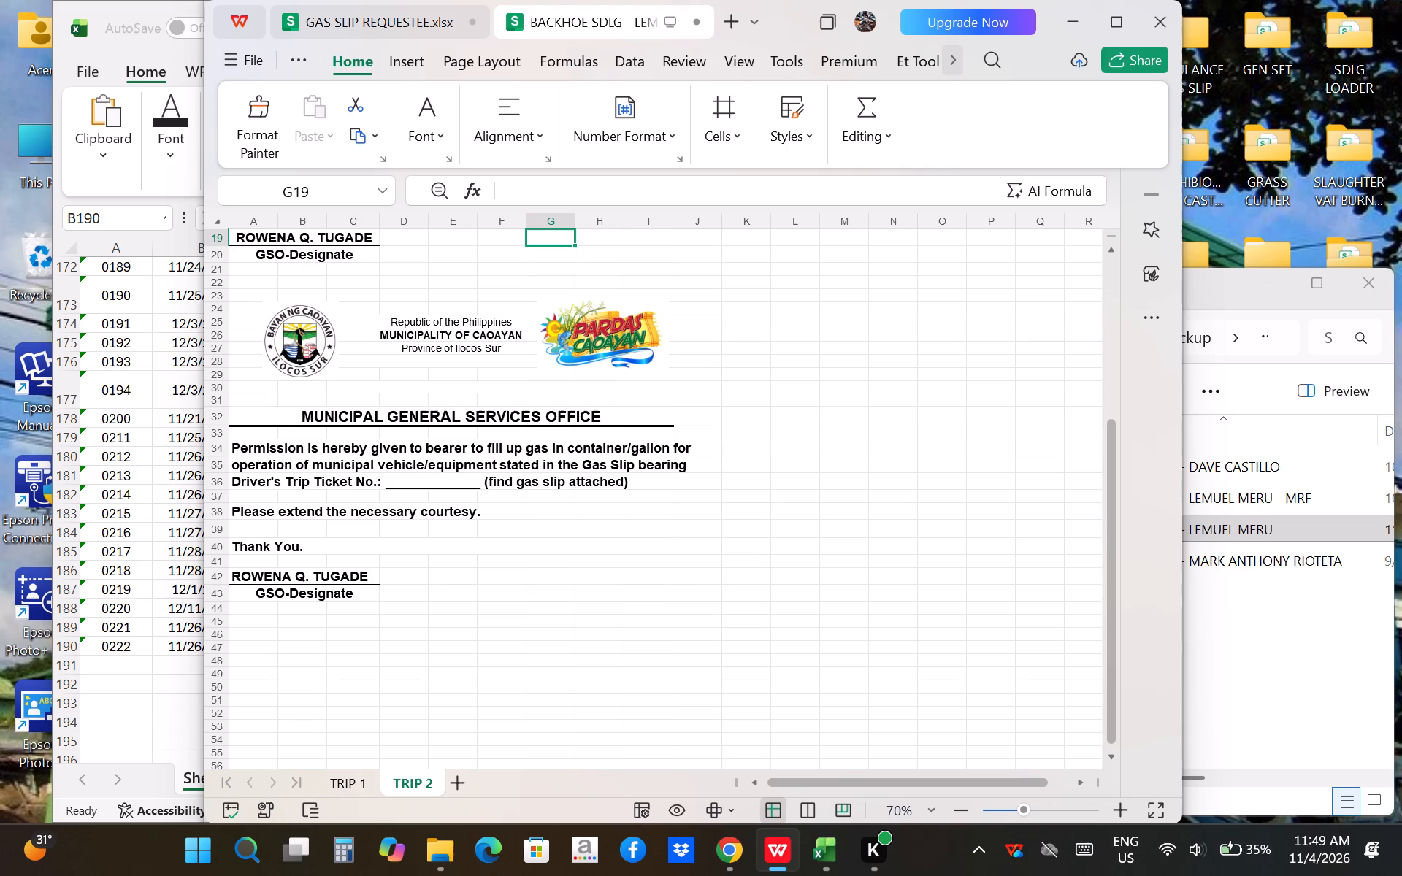
{"action": "left_click", "coordinate": [499, 595]}
{"action": "key", "text": "ctrl+p"}
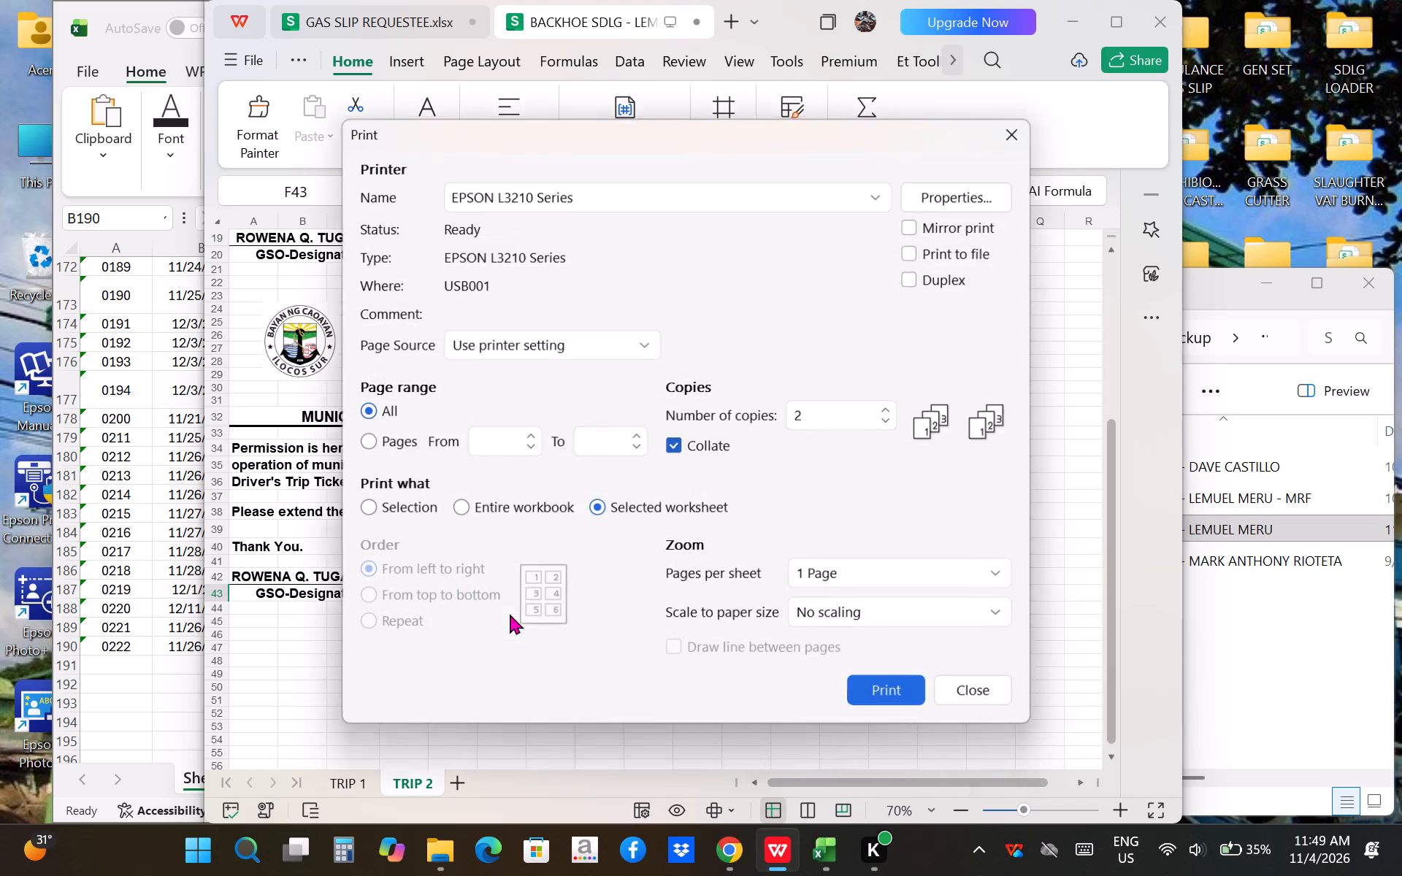
{"action": "double_click", "coordinate": [812, 418]}
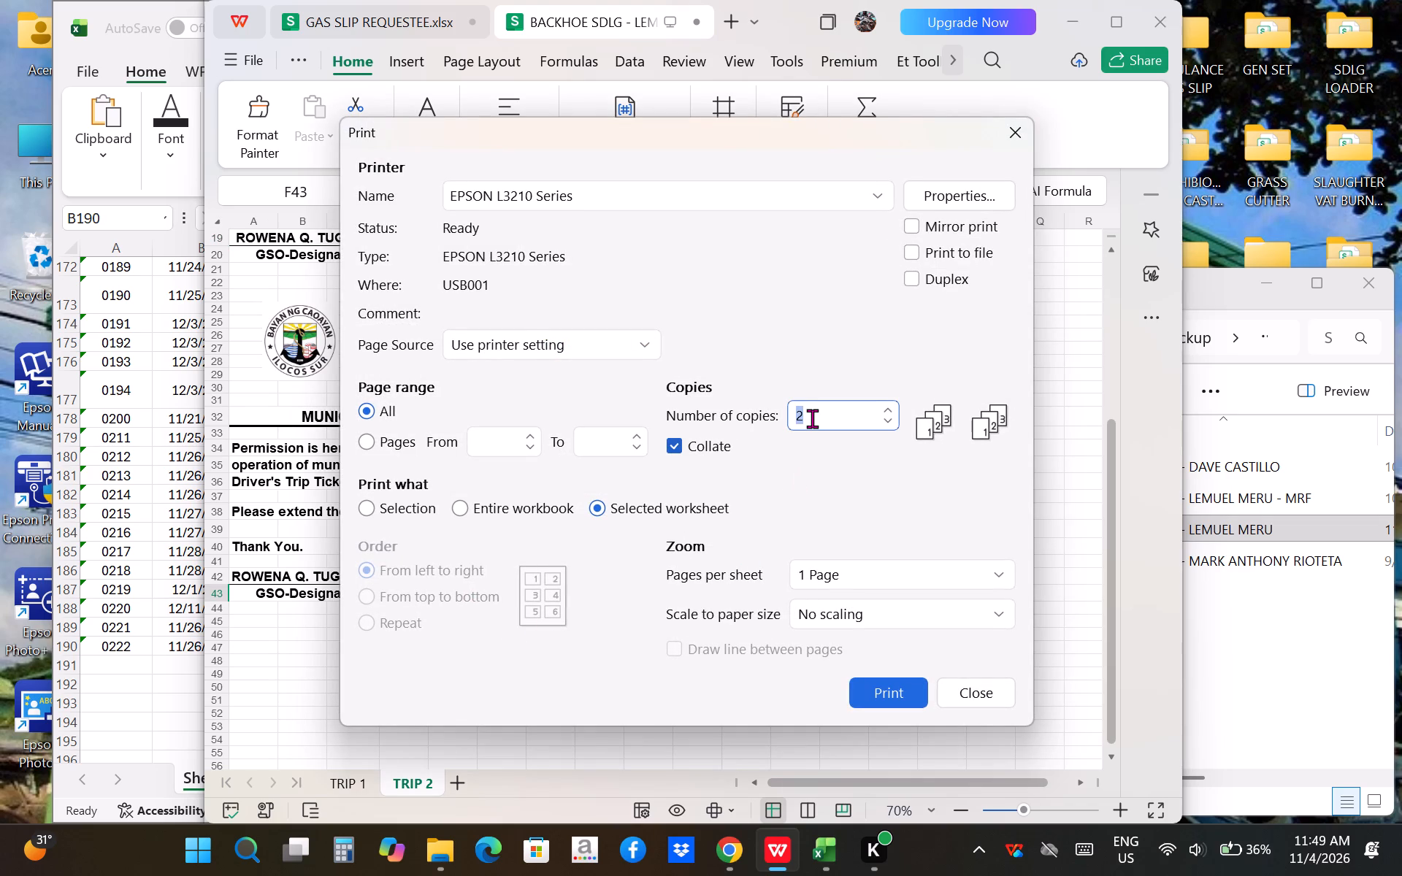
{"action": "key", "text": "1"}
{"action": "key", "text": "Return"}
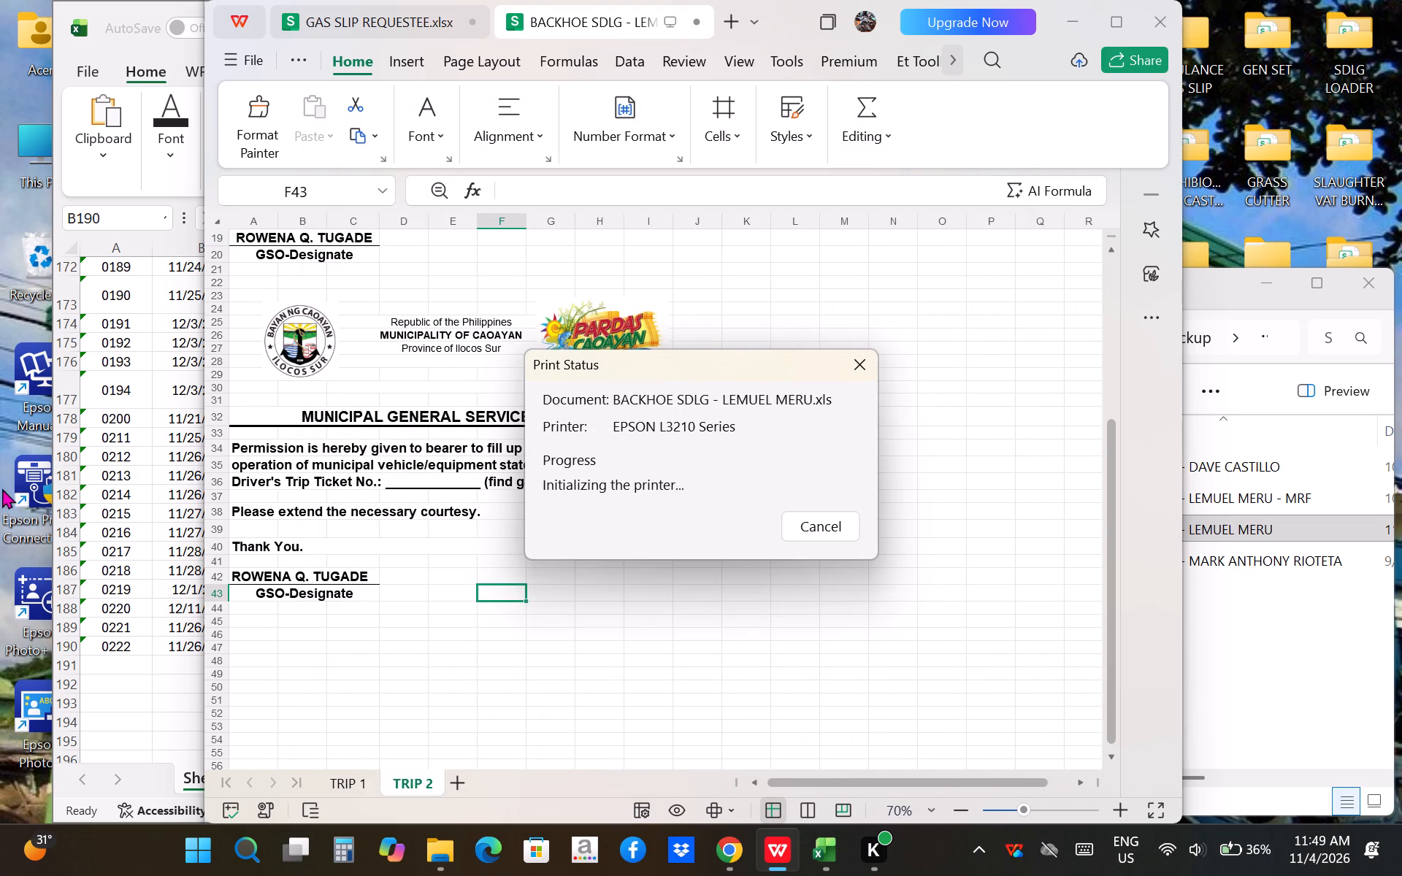
In GAS SLIP REQUESTEE, sheet RUNNING, log row 1188 with today's date 11/4/2026, SDLG BACKHOE, the backhoe operator's name, DIESEL and 60.
{"action": "left_click", "coordinate": [329, 33]}
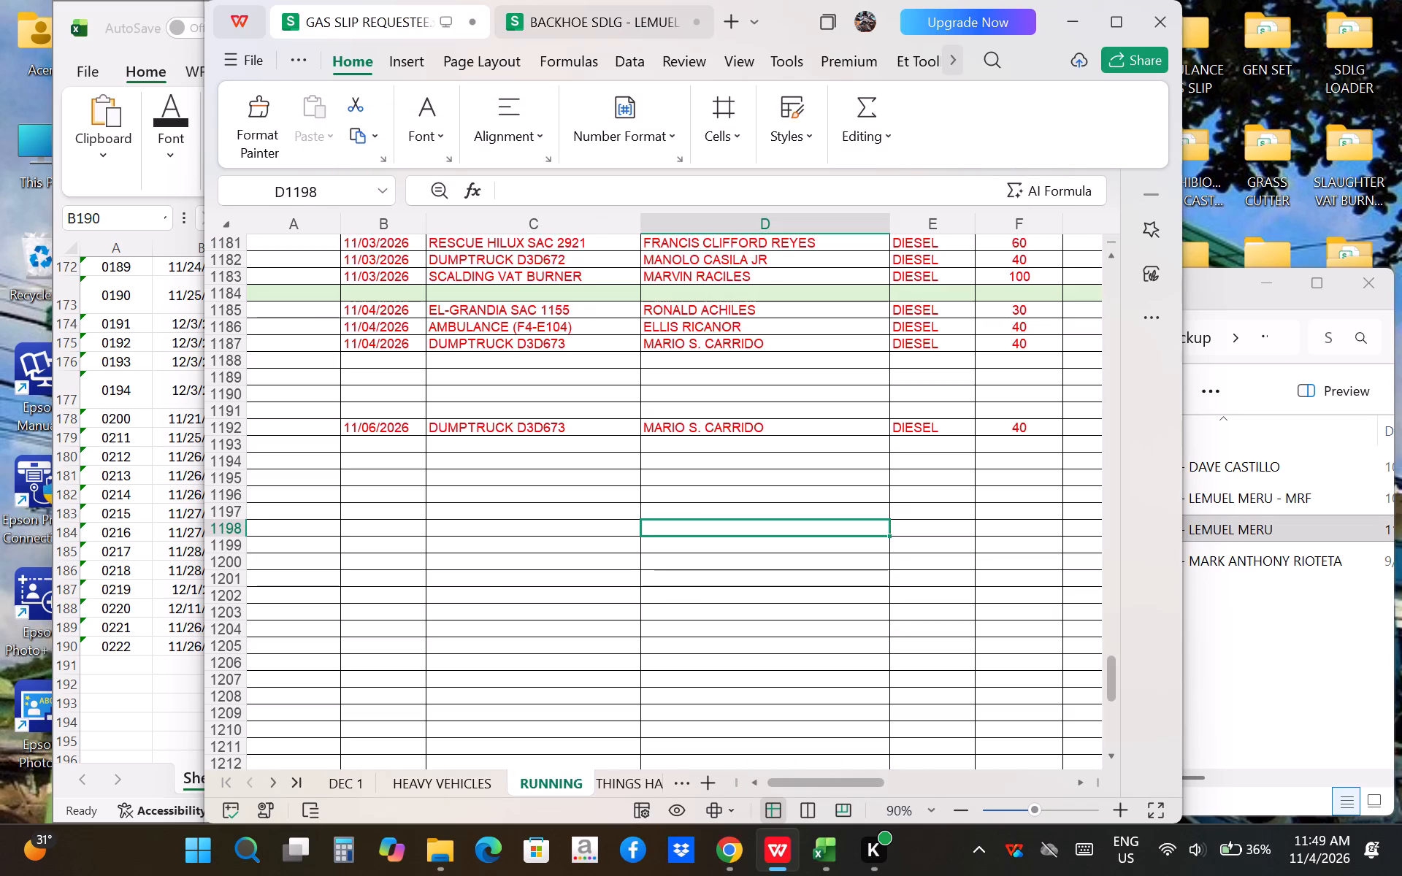
{"action": "left_click", "coordinate": [415, 371]}
{"action": "left_click", "coordinate": [416, 358]}
{"action": "key", "text": "ctrl+semicolon"}
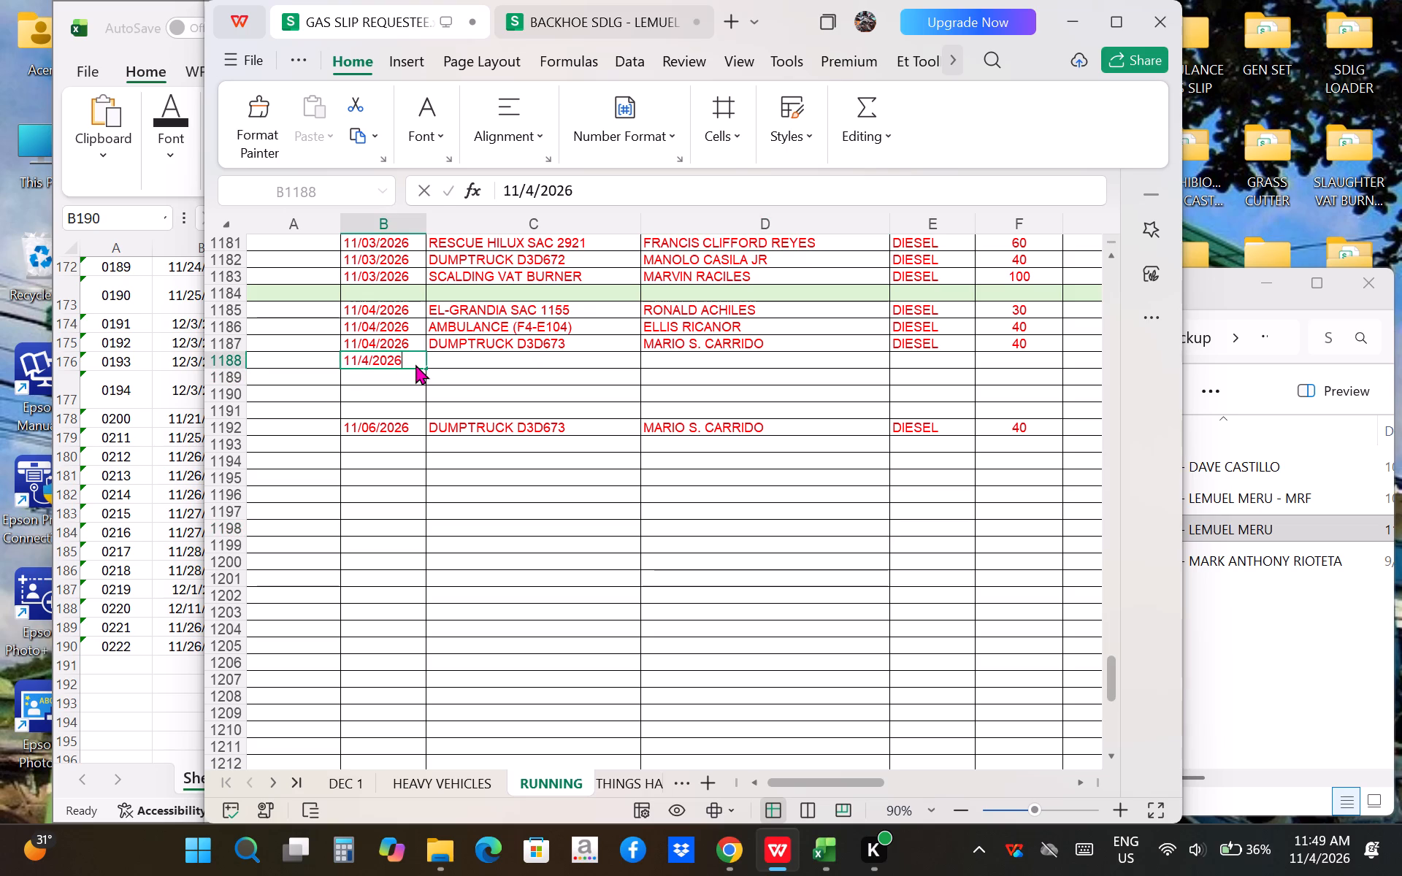
{"action": "key", "text": "Right"}
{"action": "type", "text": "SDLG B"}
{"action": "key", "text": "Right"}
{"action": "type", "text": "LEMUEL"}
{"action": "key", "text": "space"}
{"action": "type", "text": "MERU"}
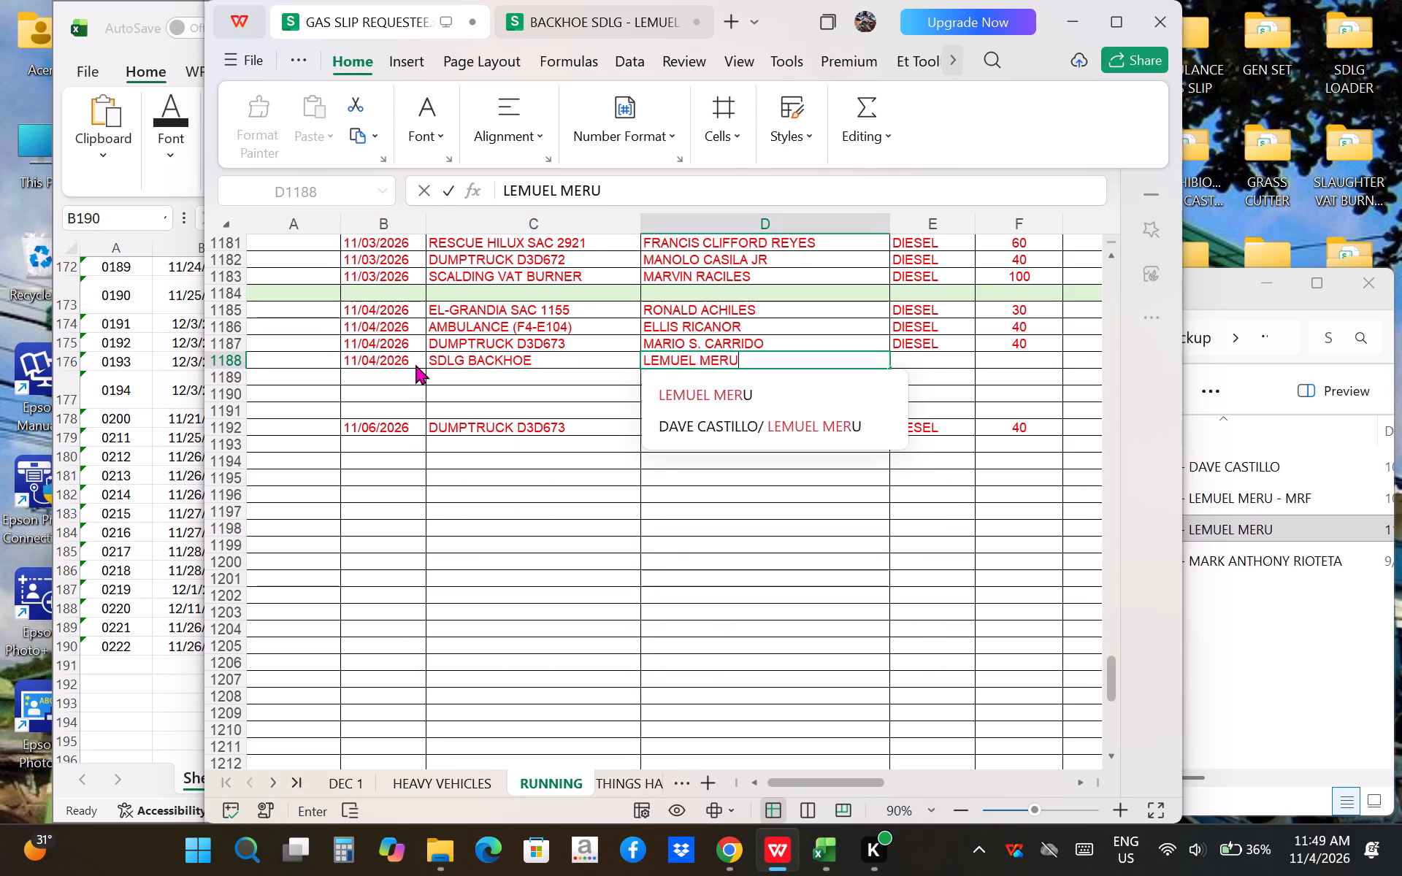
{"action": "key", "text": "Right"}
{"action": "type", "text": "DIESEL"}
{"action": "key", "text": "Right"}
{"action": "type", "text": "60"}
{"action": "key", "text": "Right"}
Enter the current time, 11:50 AM, in column H of the SDLG BACKHOE row 1188.
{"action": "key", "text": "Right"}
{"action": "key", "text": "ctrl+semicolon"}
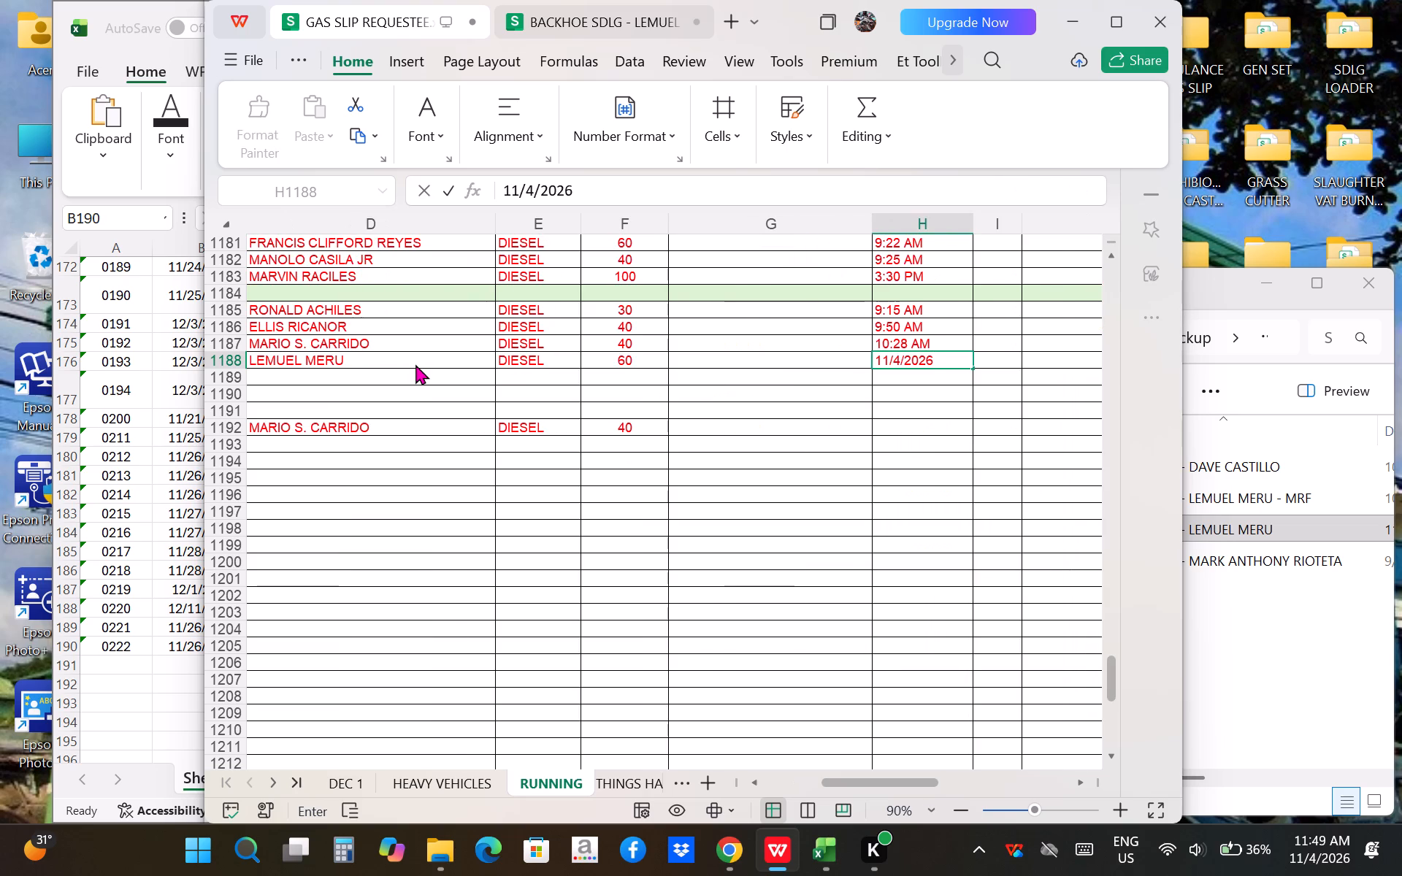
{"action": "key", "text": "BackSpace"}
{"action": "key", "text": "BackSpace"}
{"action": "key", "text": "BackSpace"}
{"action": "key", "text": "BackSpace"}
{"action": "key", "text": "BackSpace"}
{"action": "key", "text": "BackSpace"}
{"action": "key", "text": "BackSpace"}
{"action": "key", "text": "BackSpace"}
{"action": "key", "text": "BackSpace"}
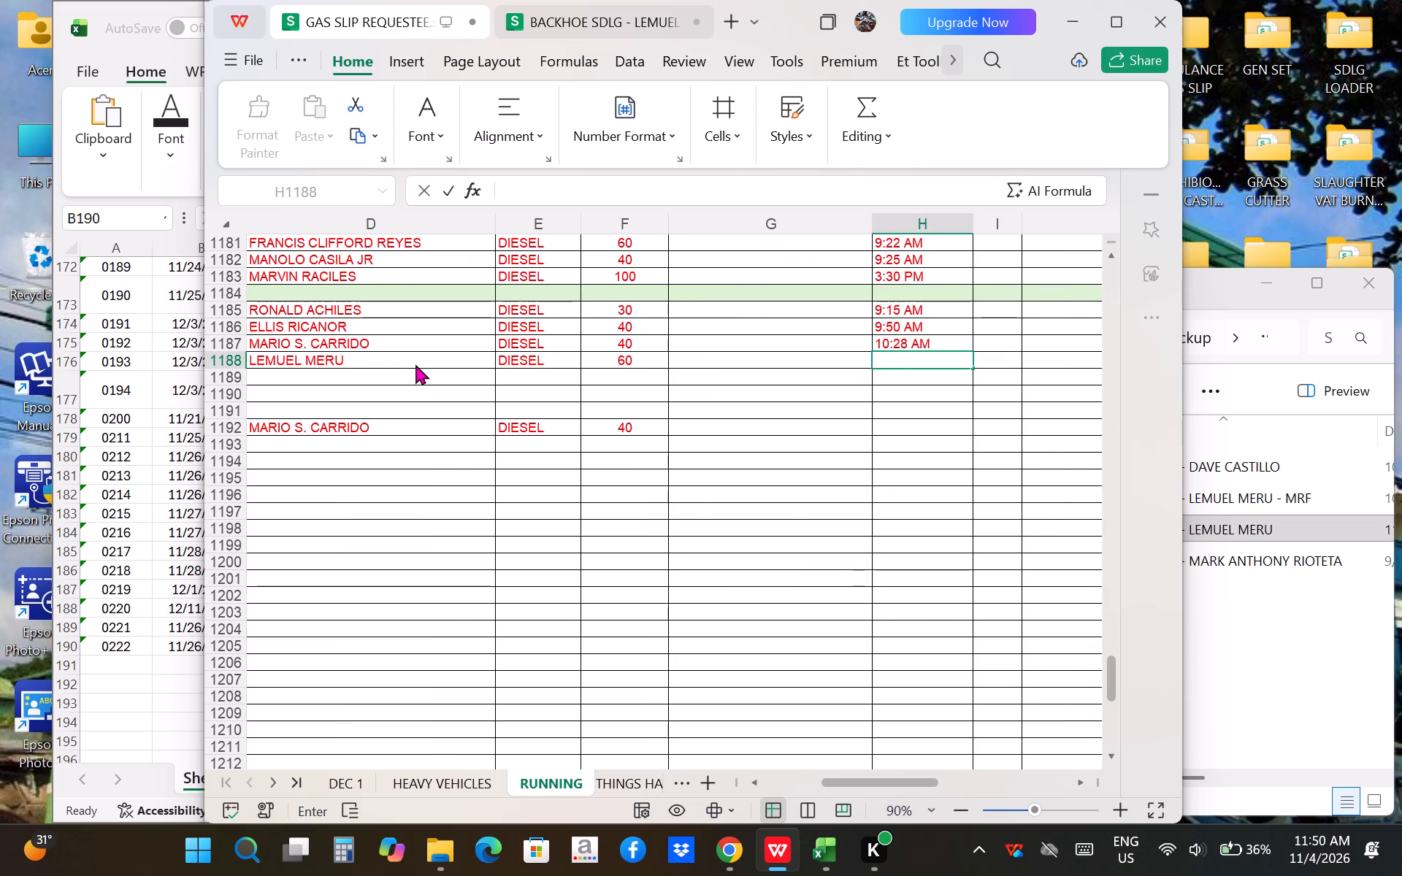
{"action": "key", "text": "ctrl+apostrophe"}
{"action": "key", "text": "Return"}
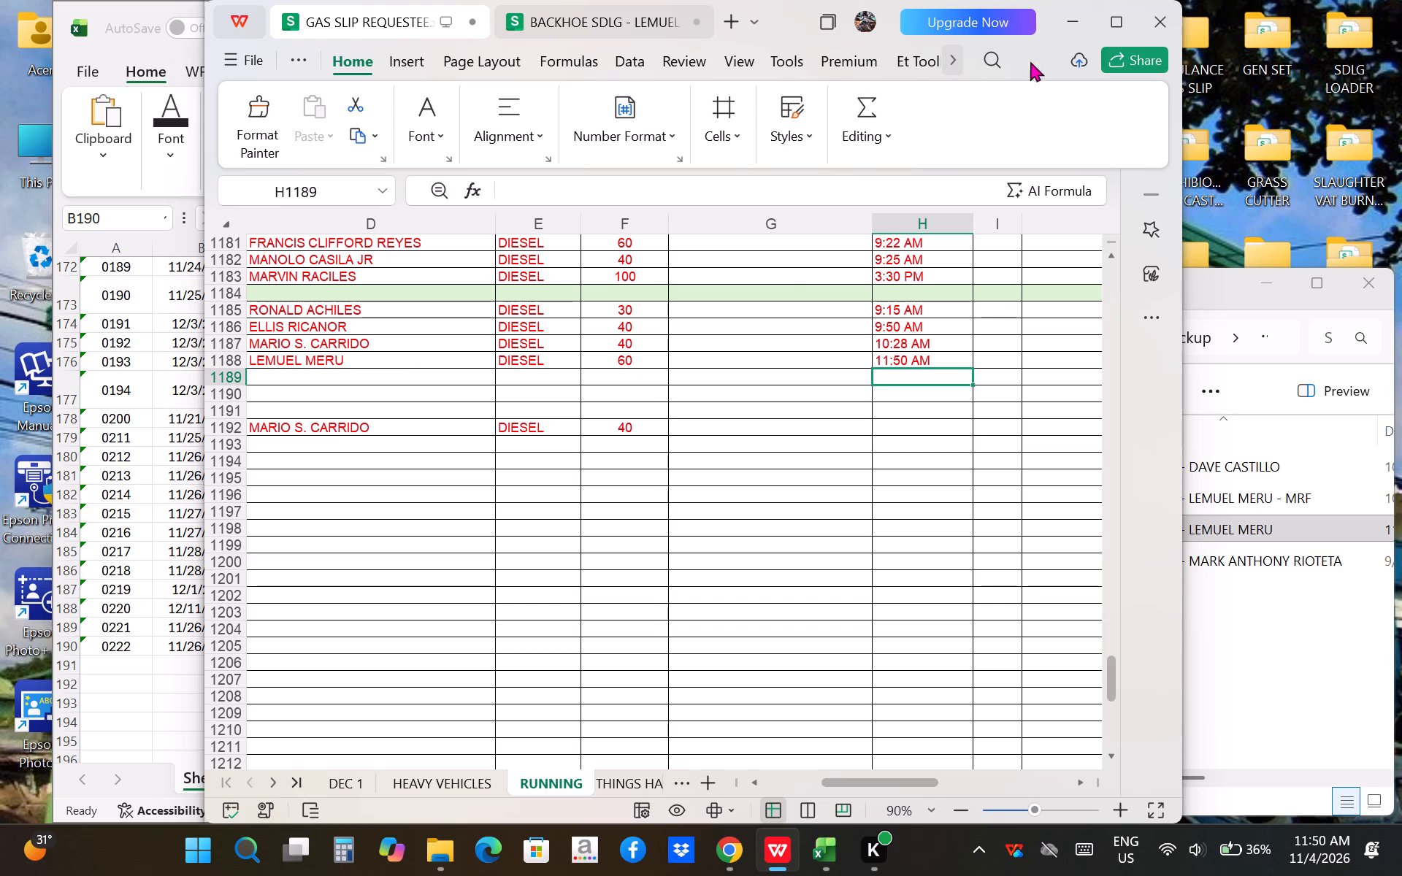
{"action": "left_click", "coordinate": [1068, 21]}
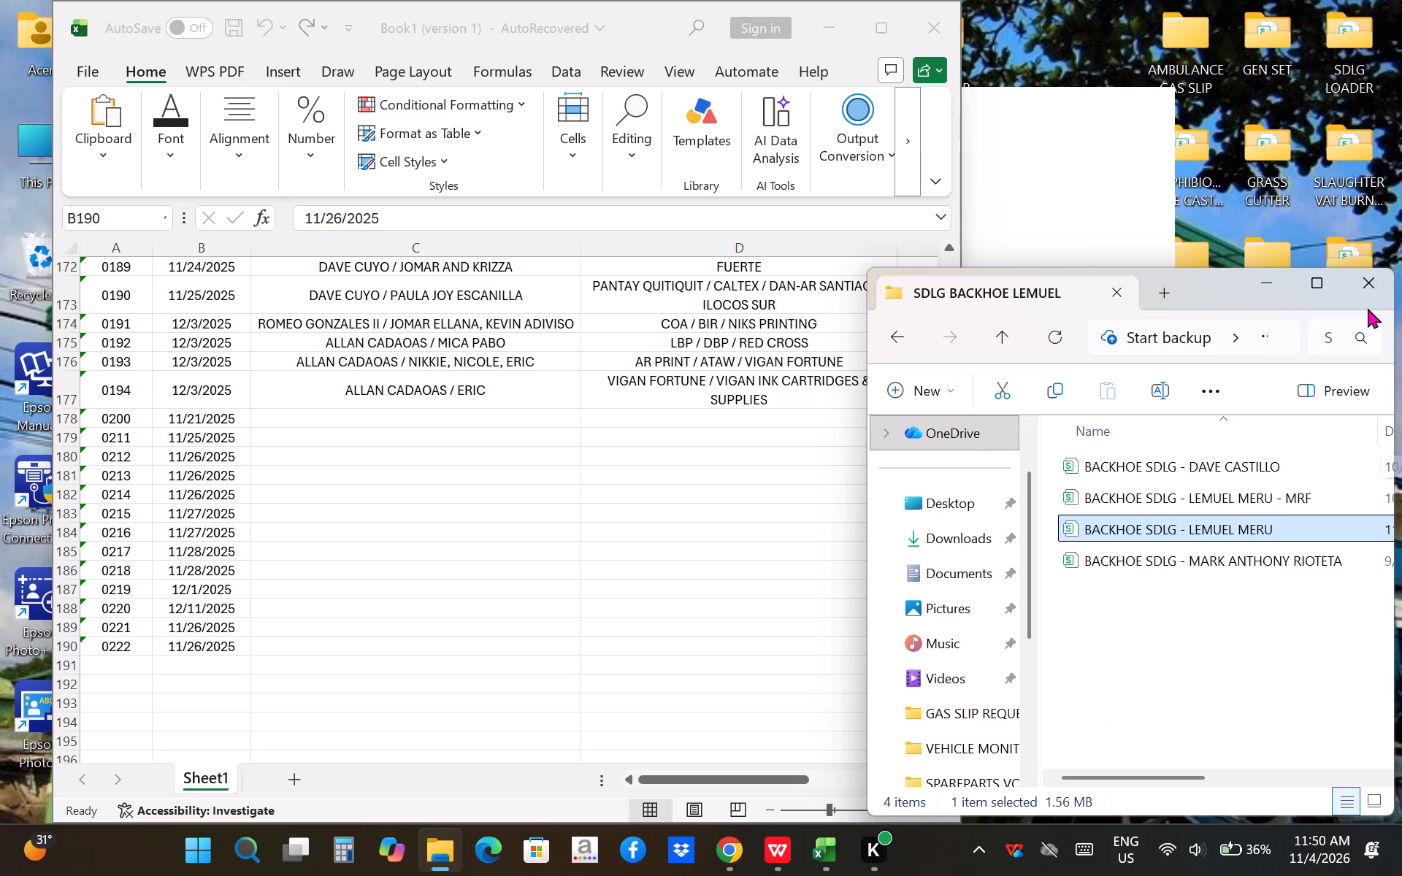
{"action": "left_click", "coordinate": [1367, 288]}
{"action": "double_click", "coordinate": [1263, 390]}
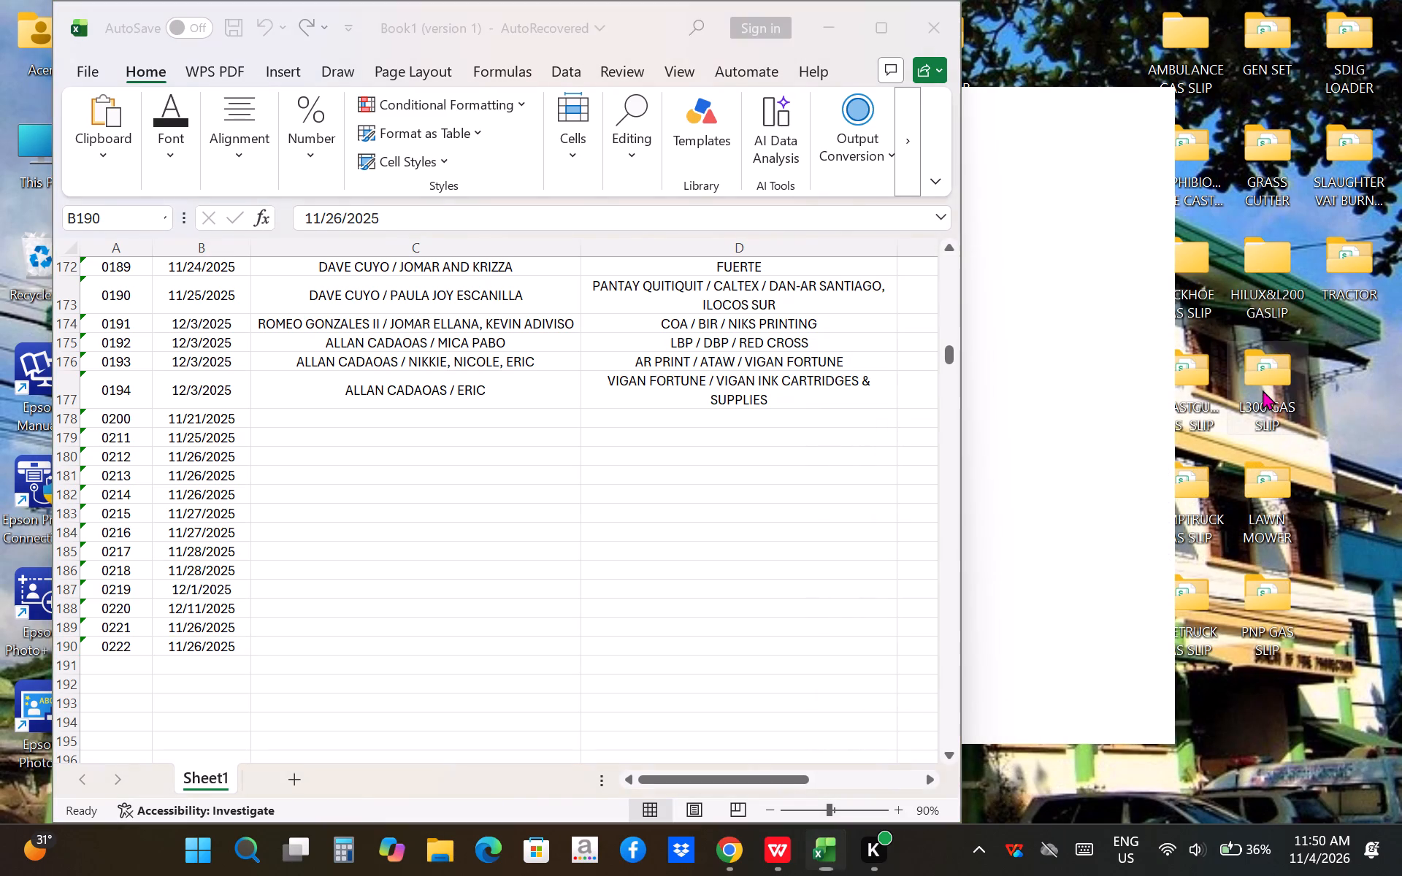
{"action": "double_click", "coordinate": [1194, 498]}
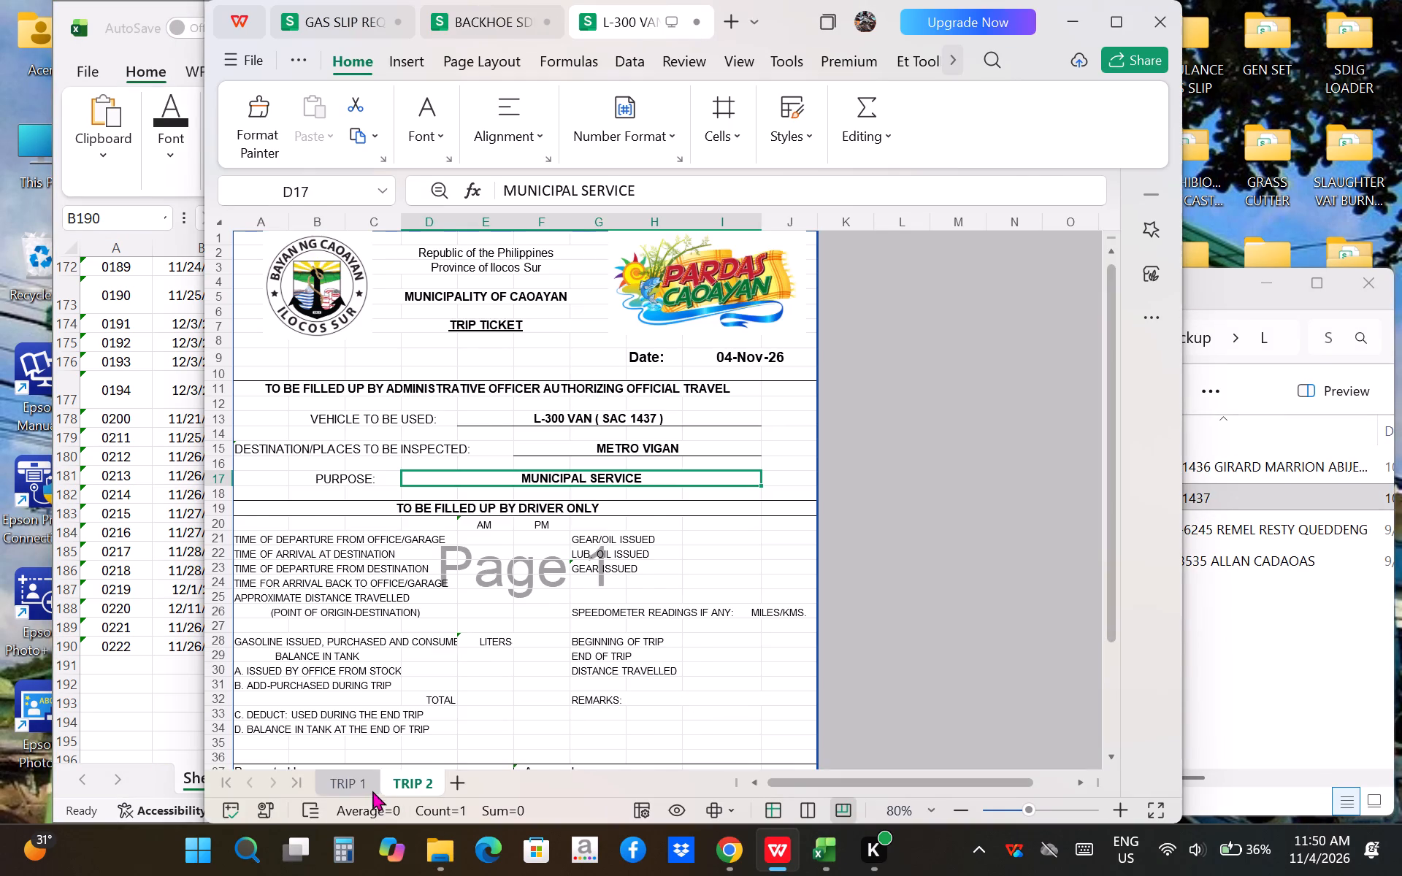
Print the L-300 VAN SAC 1437 file's TRIP 1 gas slip and its TRIP 2 trip ticket.
{"action": "left_click", "coordinate": [368, 786]}
{"action": "left_click", "coordinate": [546, 524]}
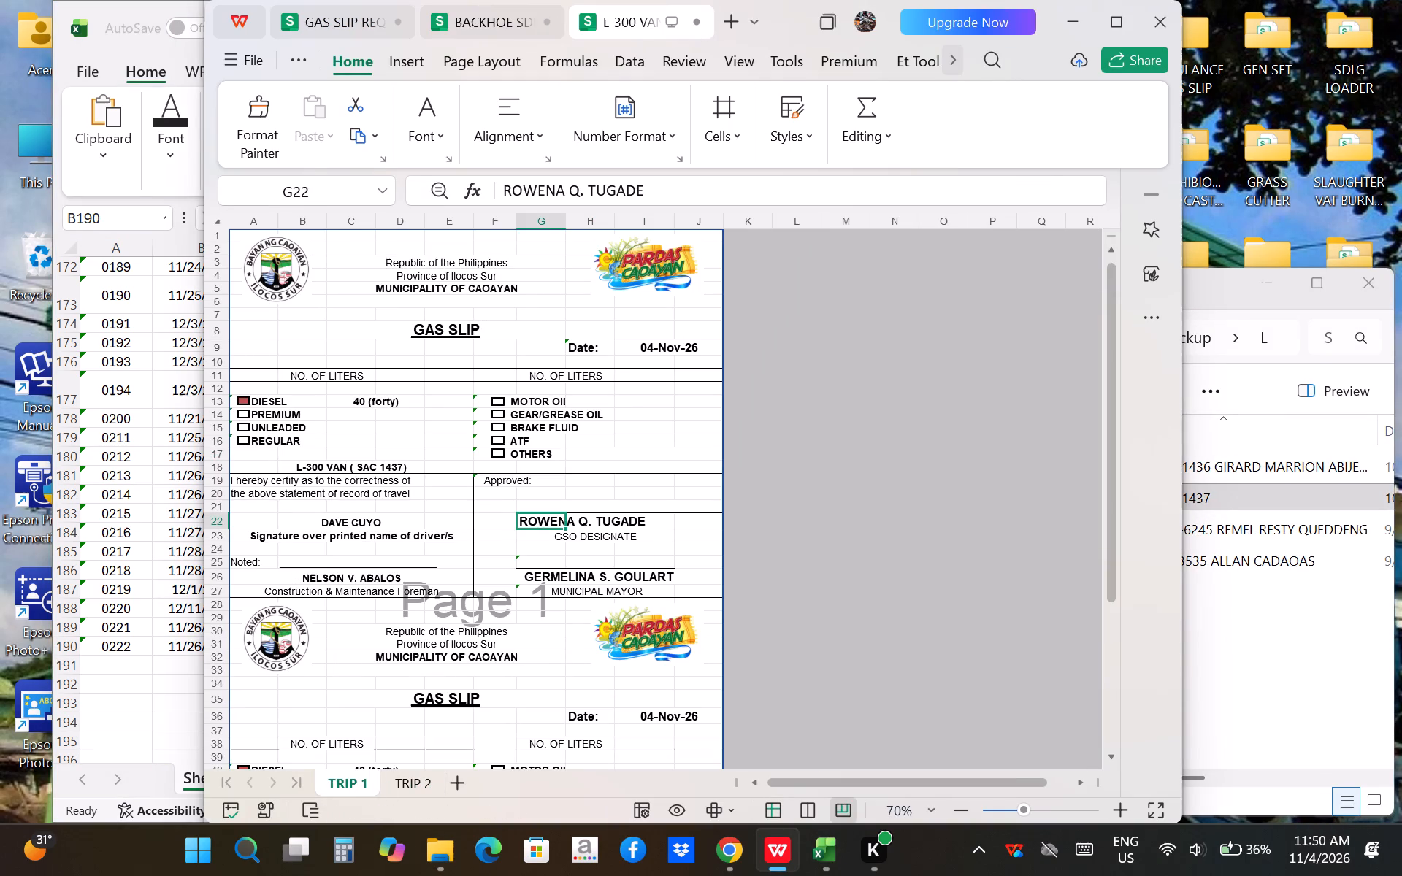
{"action": "key", "text": "ctrl+p"}
{"action": "key", "text": "Return"}
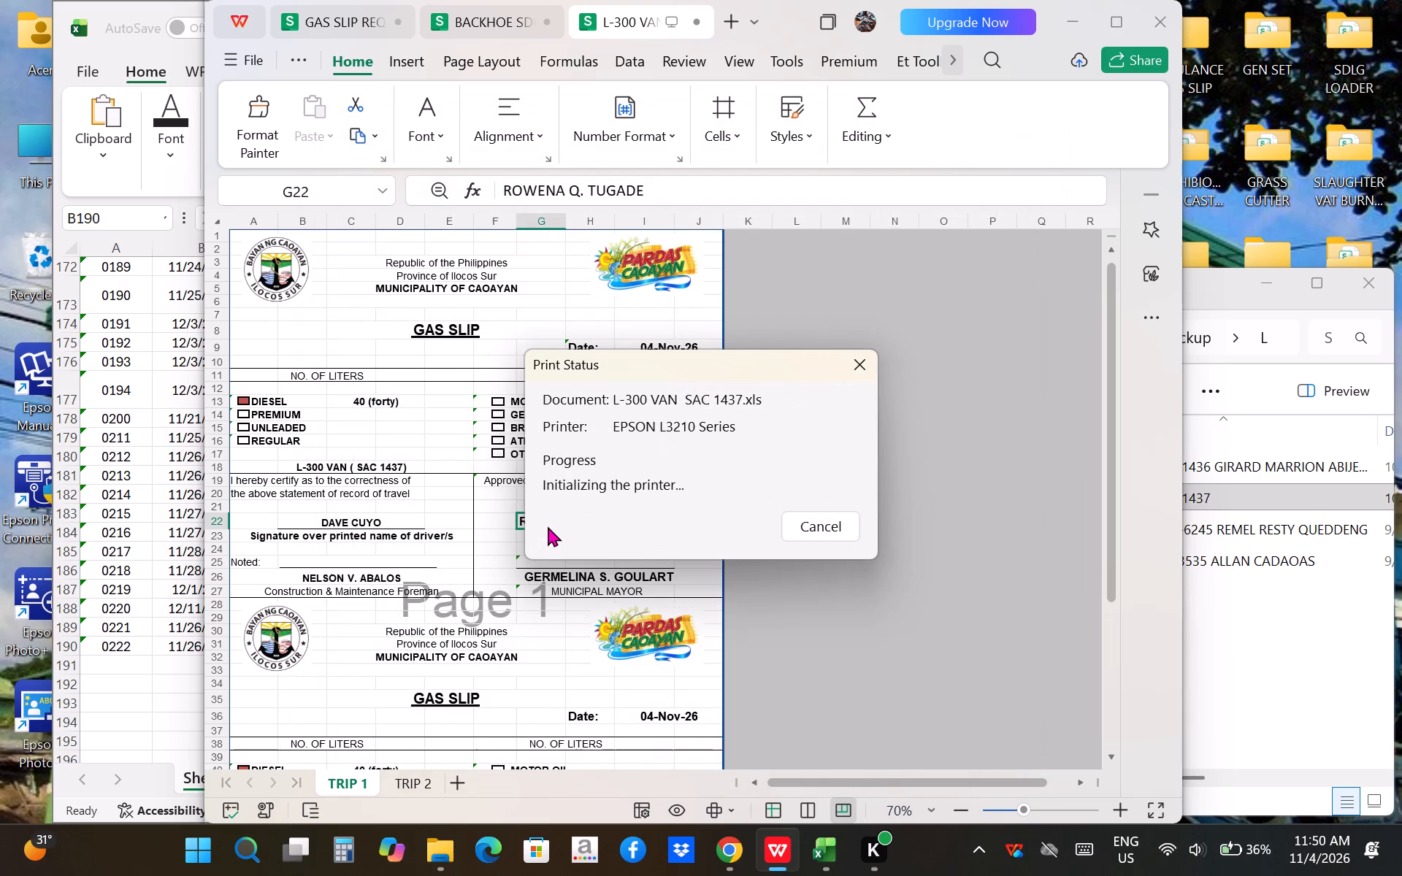
{"action": "left_click", "coordinate": [405, 779]}
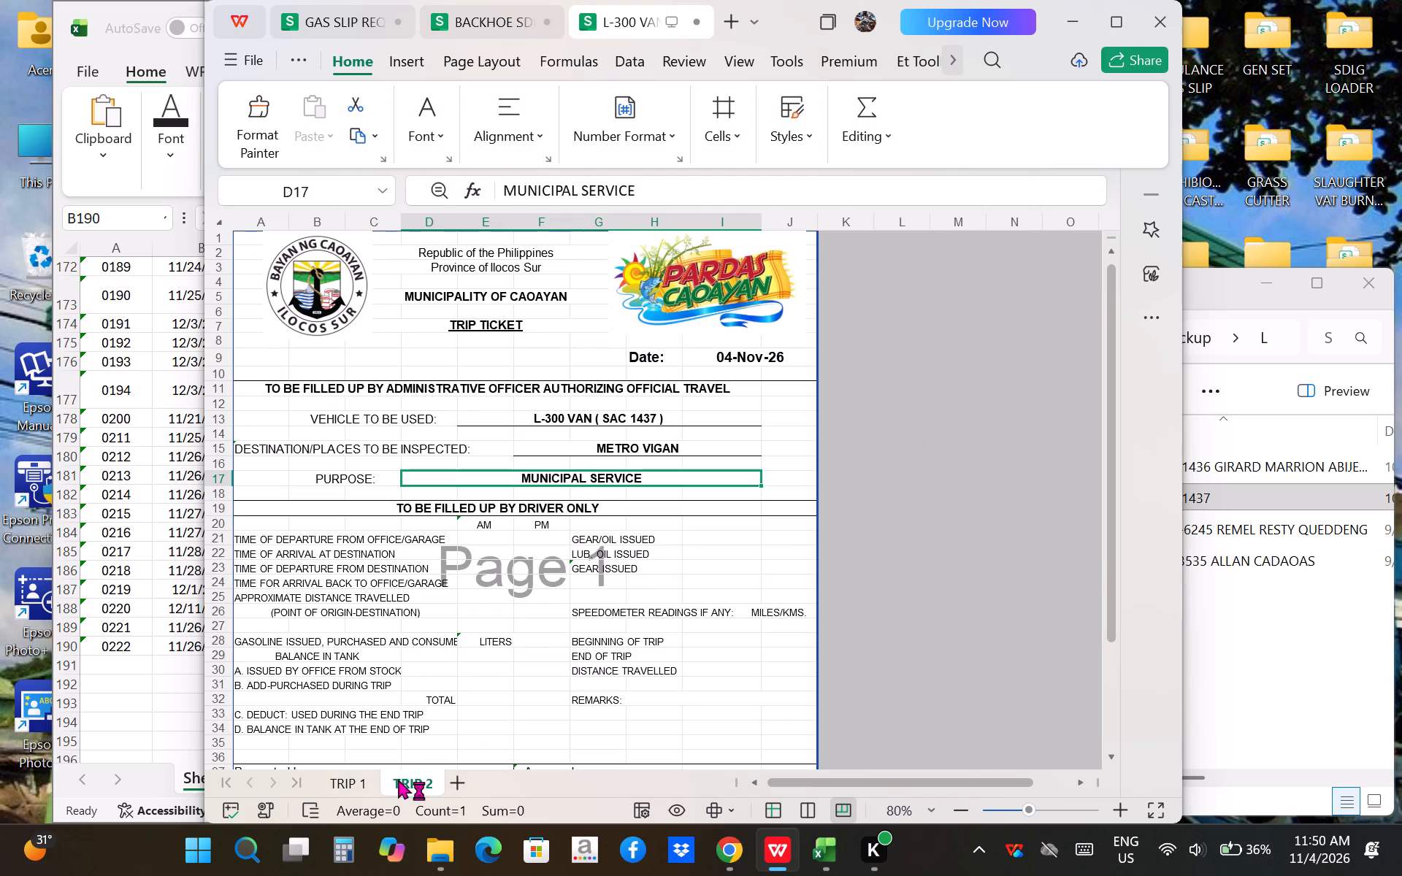
{"action": "left_click", "coordinate": [744, 458]}
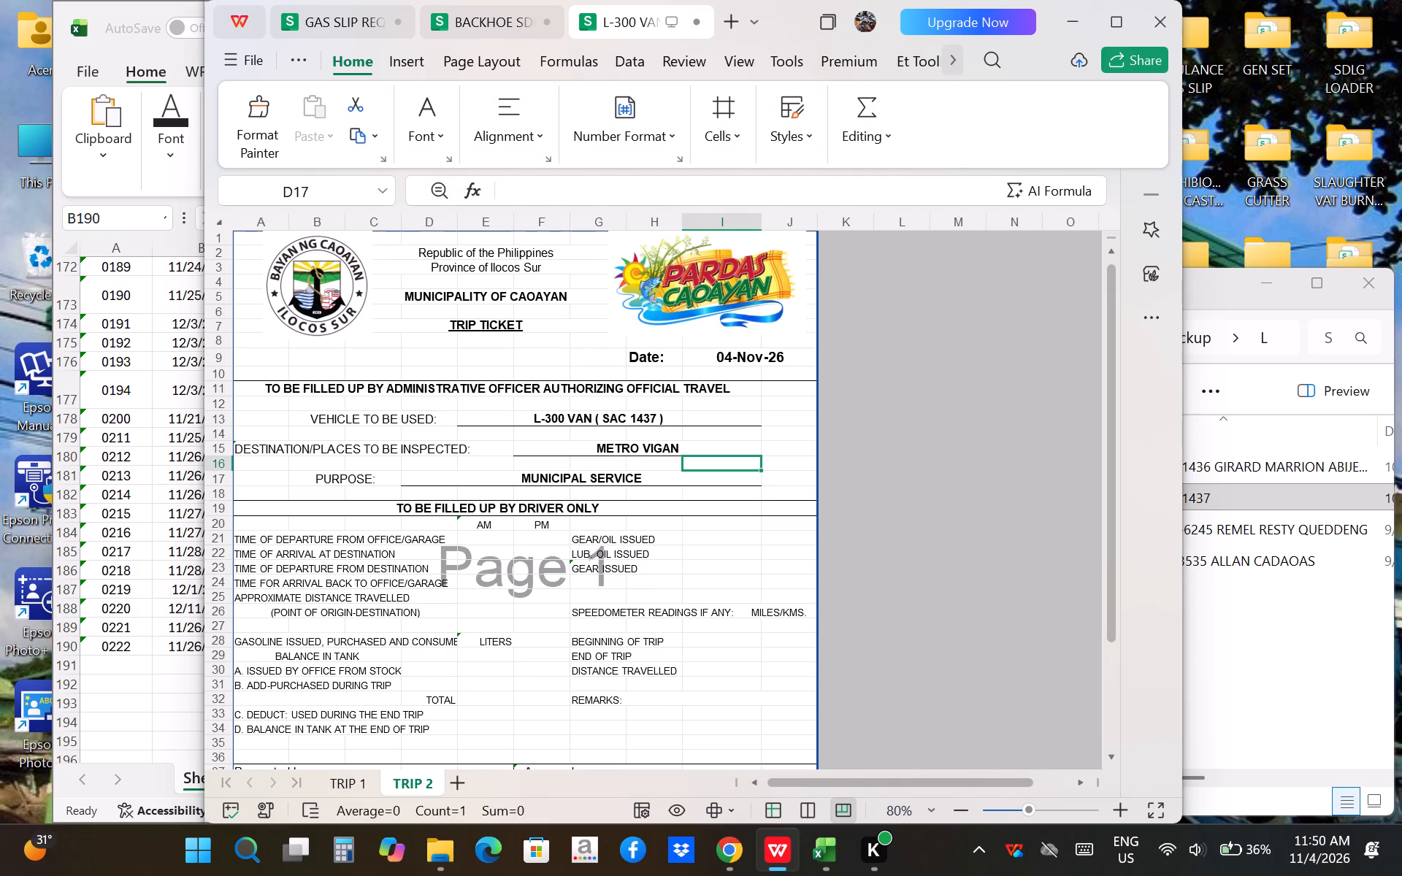
{"action": "key", "text": "ctrl+p"}
{"action": "key", "text": "Return"}
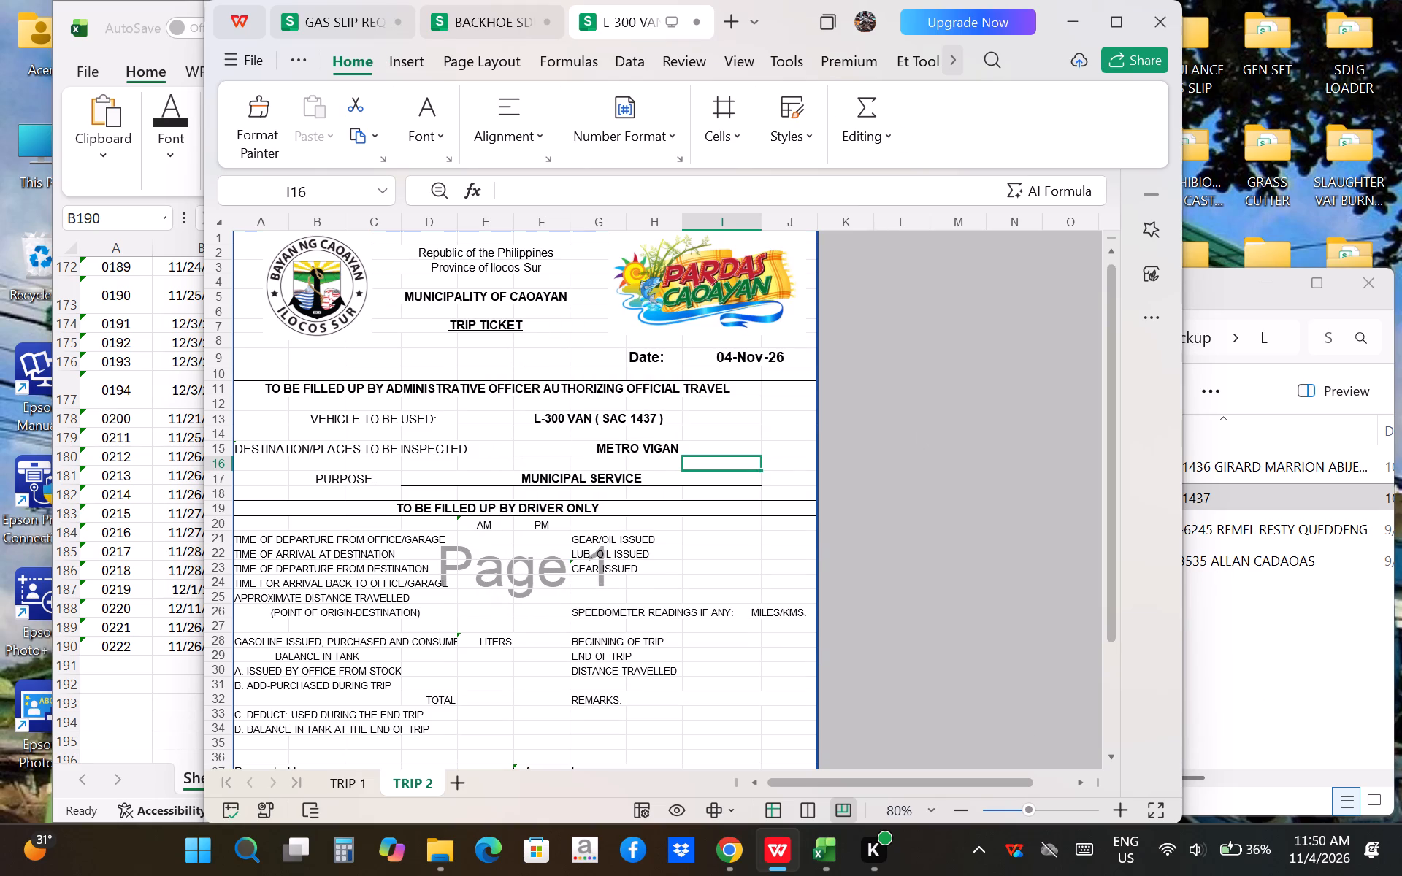
{"action": "left_click", "coordinate": [319, 8]}
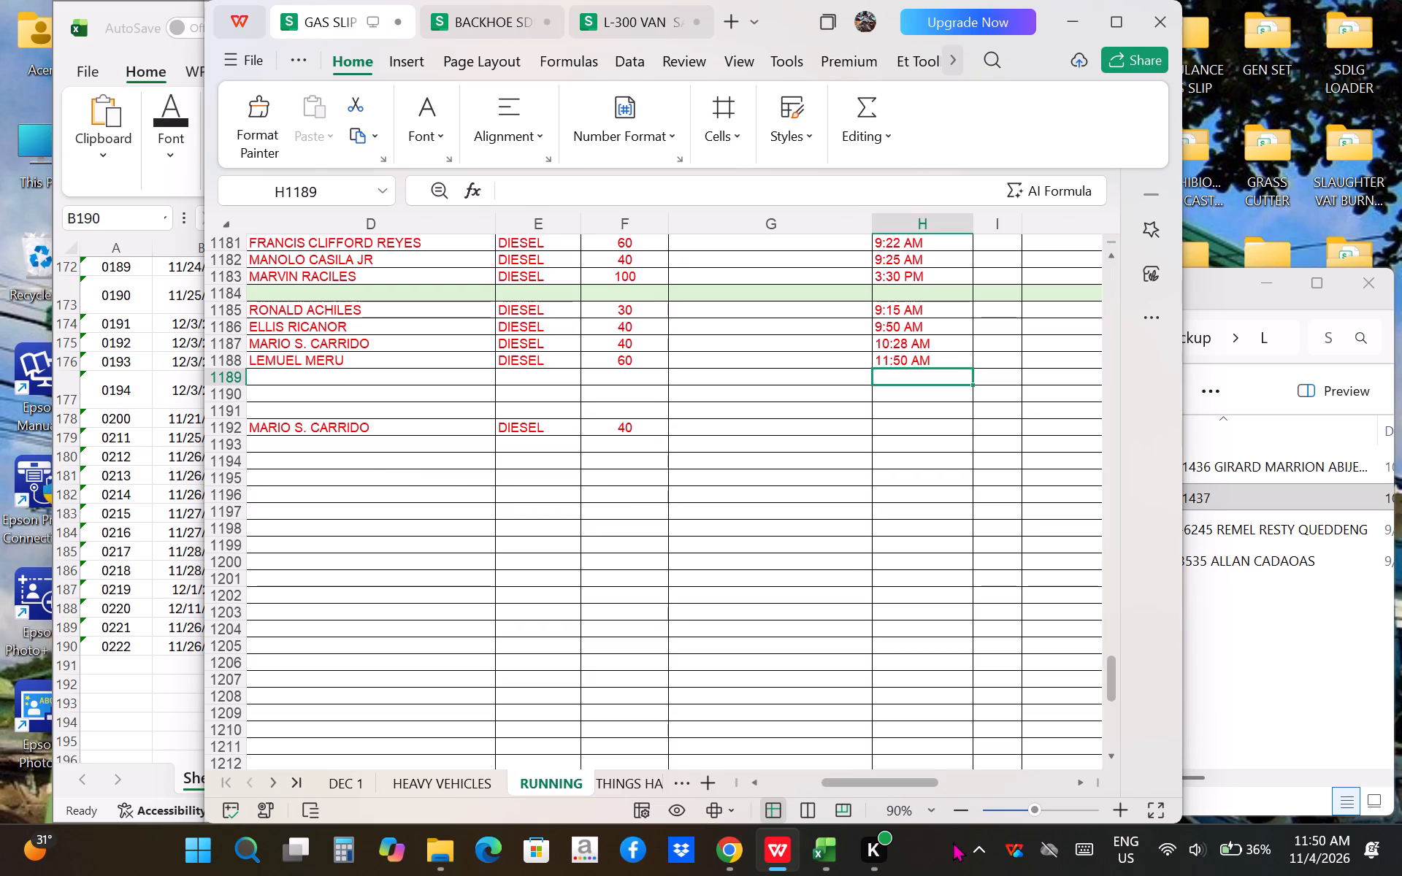
{"action": "left_click_drag", "start_coordinate": [904, 783], "coordinate": [763, 788]}
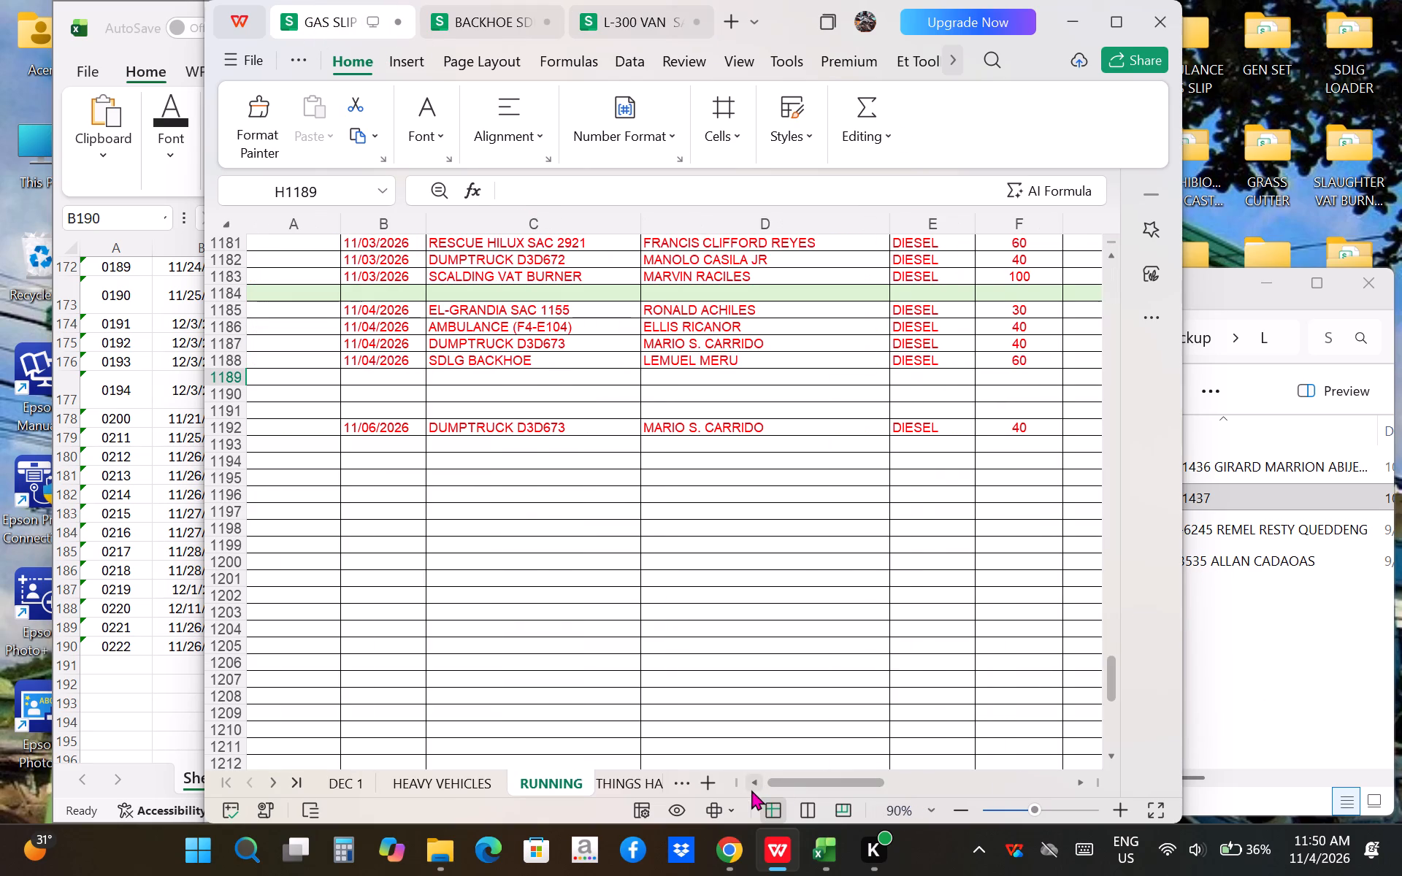
{"action": "left_click", "coordinate": [372, 380]}
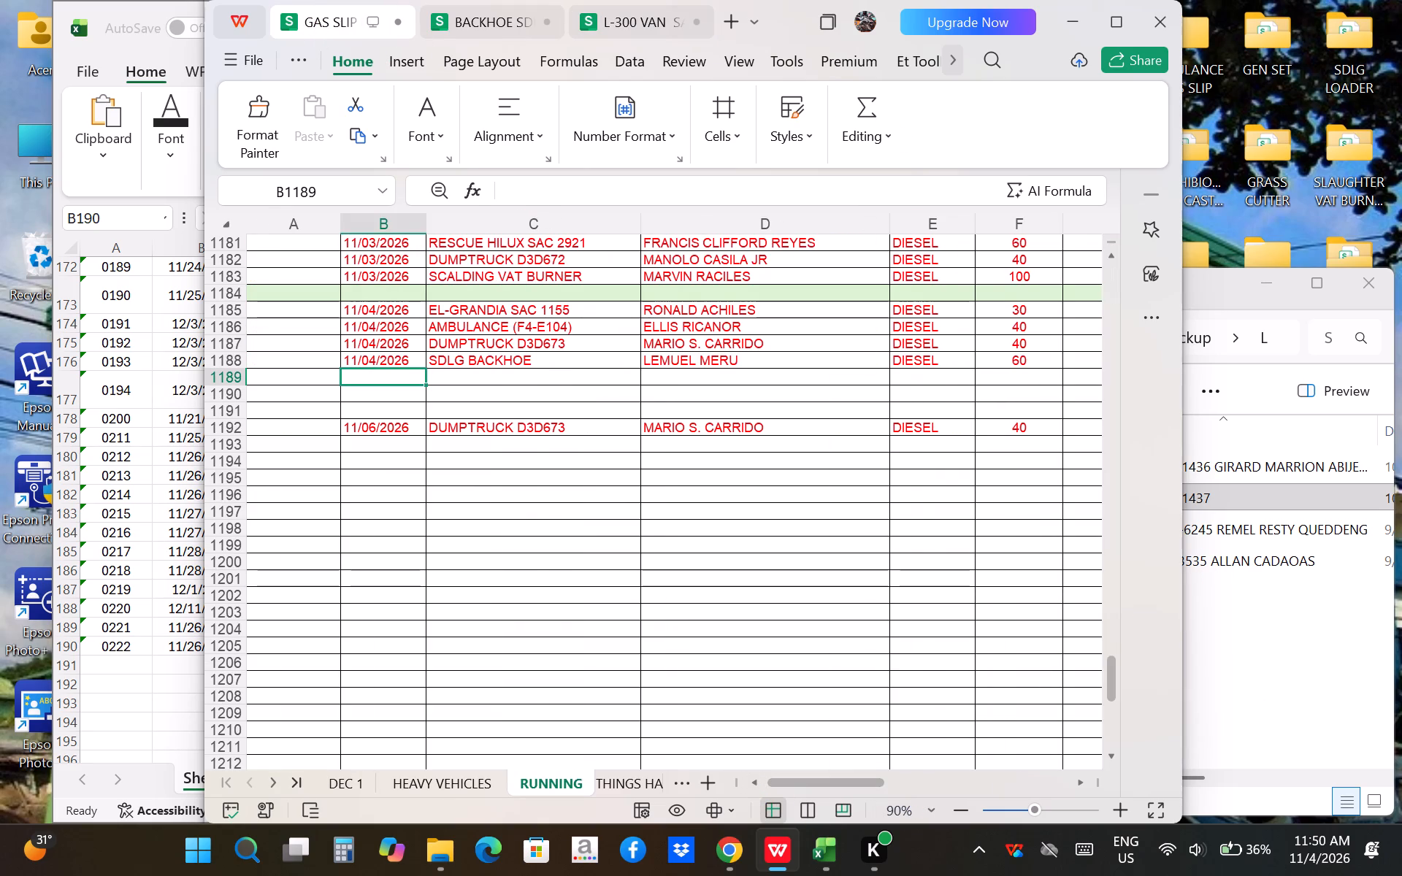
{"action": "key", "text": "ctrl+semicolon"}
{"action": "key", "text": "Right"}
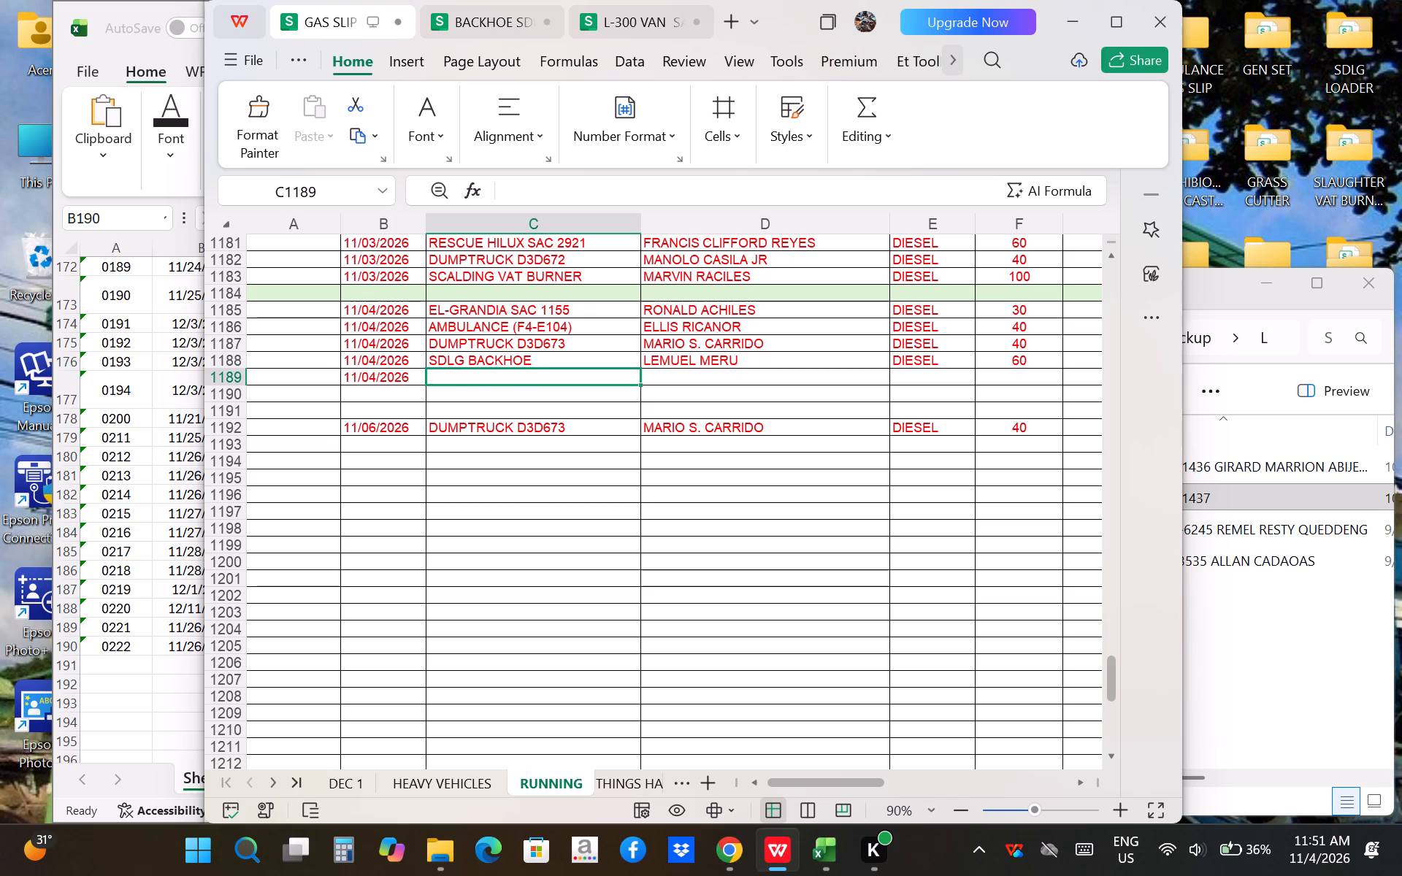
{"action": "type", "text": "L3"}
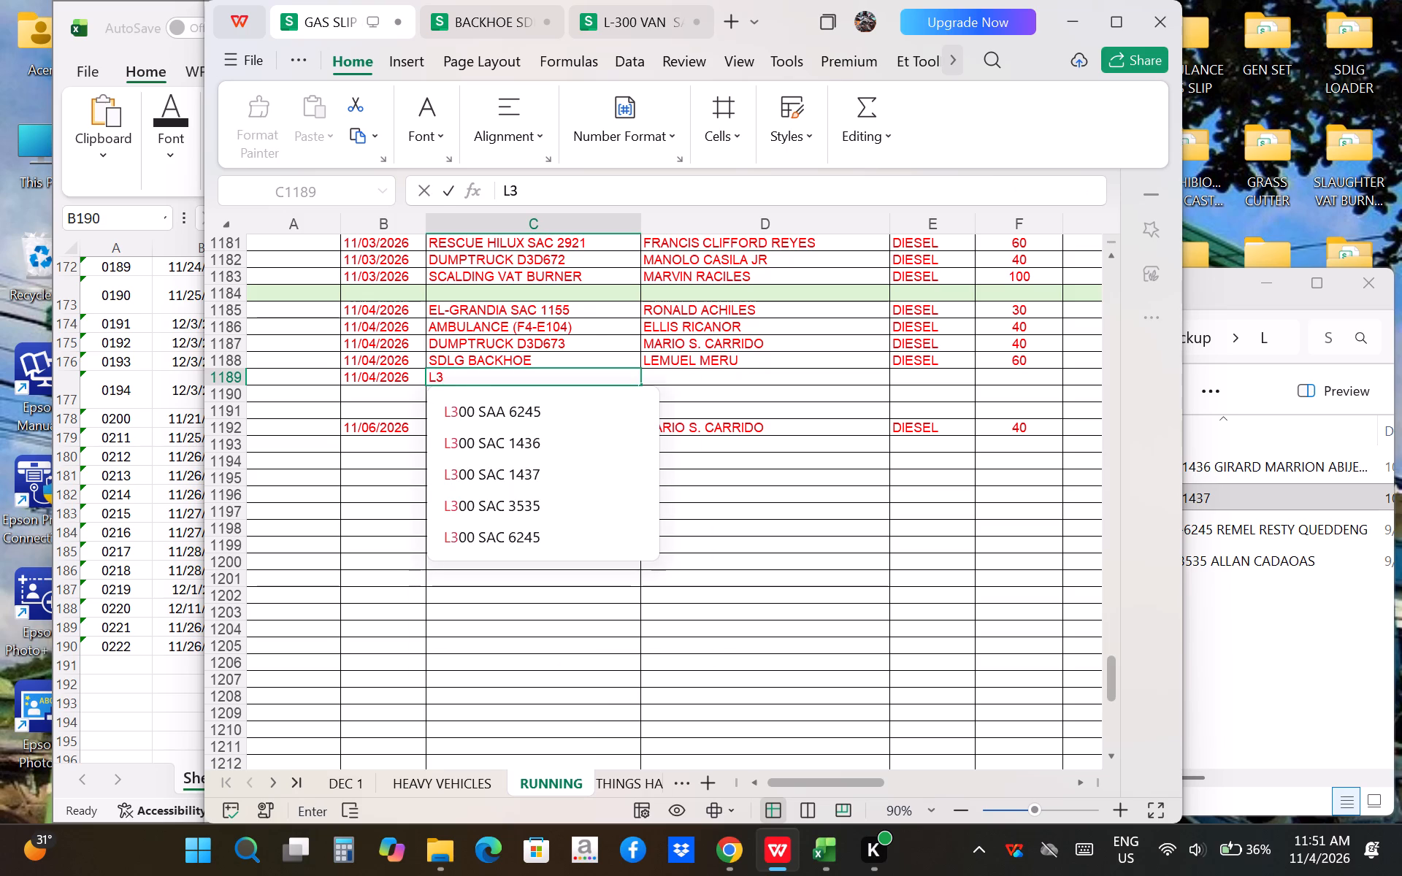
{"action": "left_click", "coordinate": [548, 464]}
{"action": "left_click", "coordinate": [675, 358]}
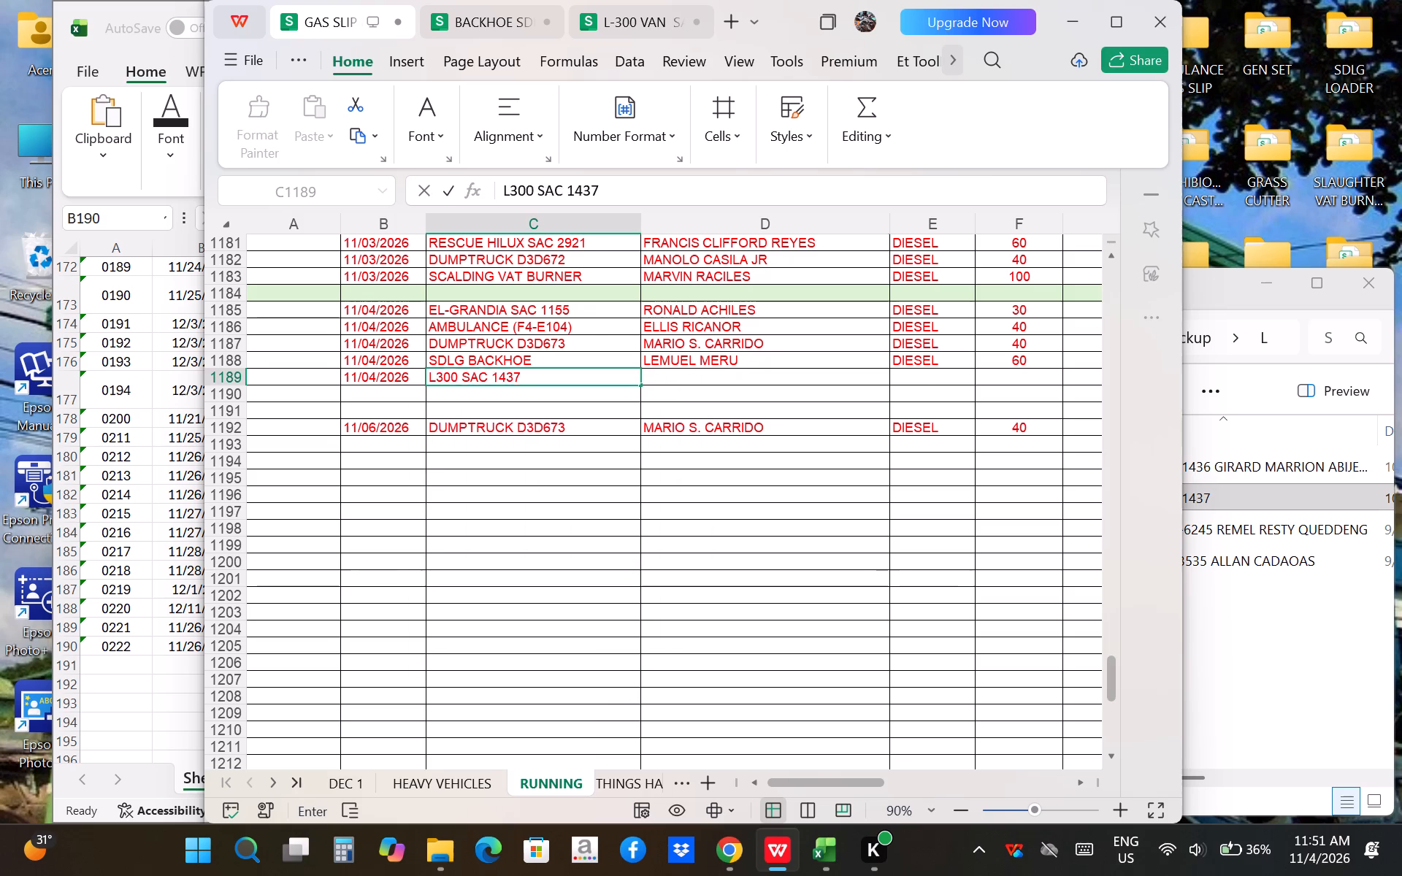
{"action": "left_click", "coordinate": [683, 378]}
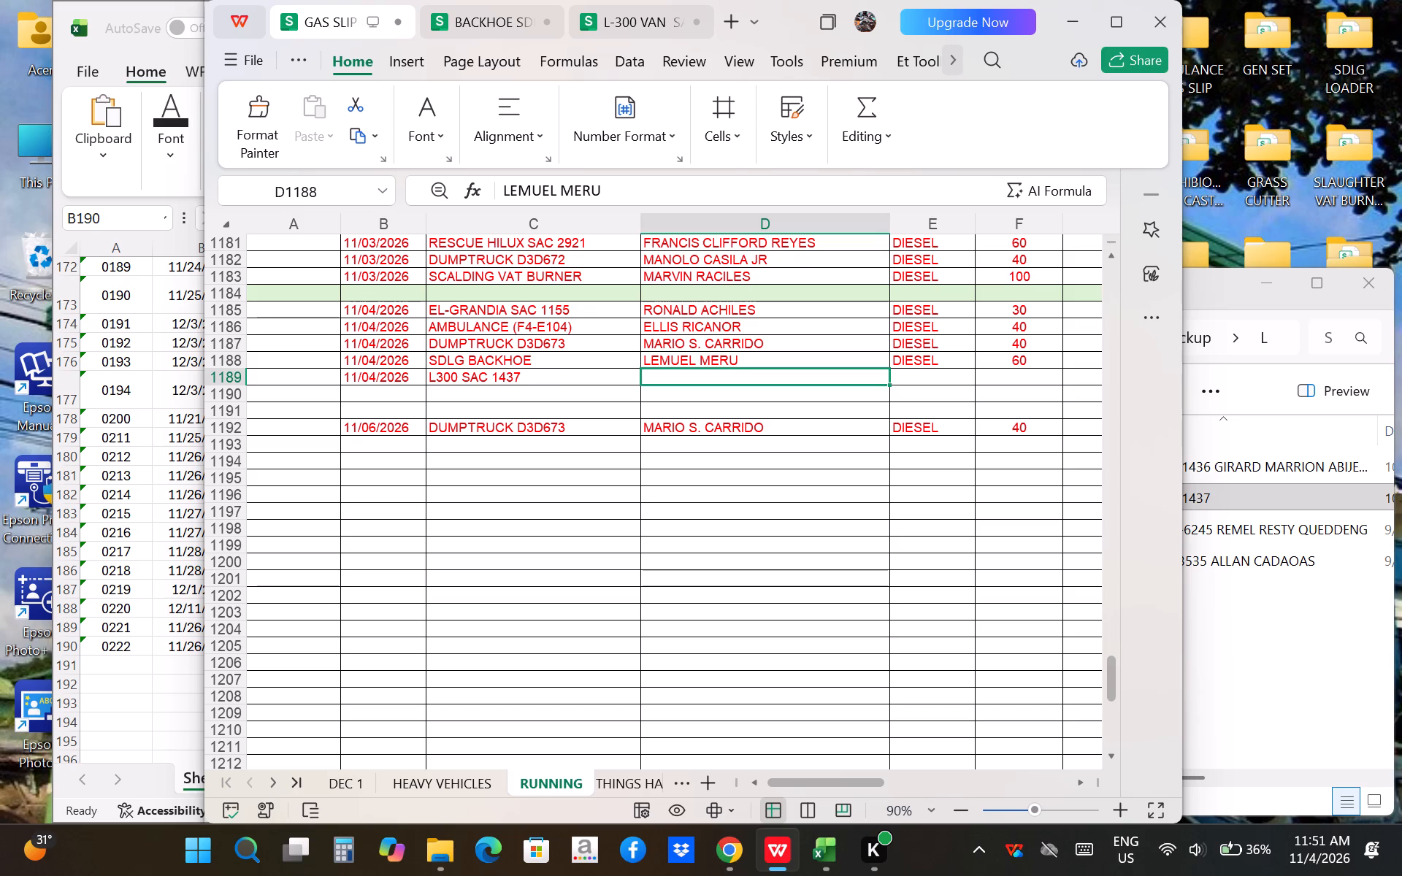
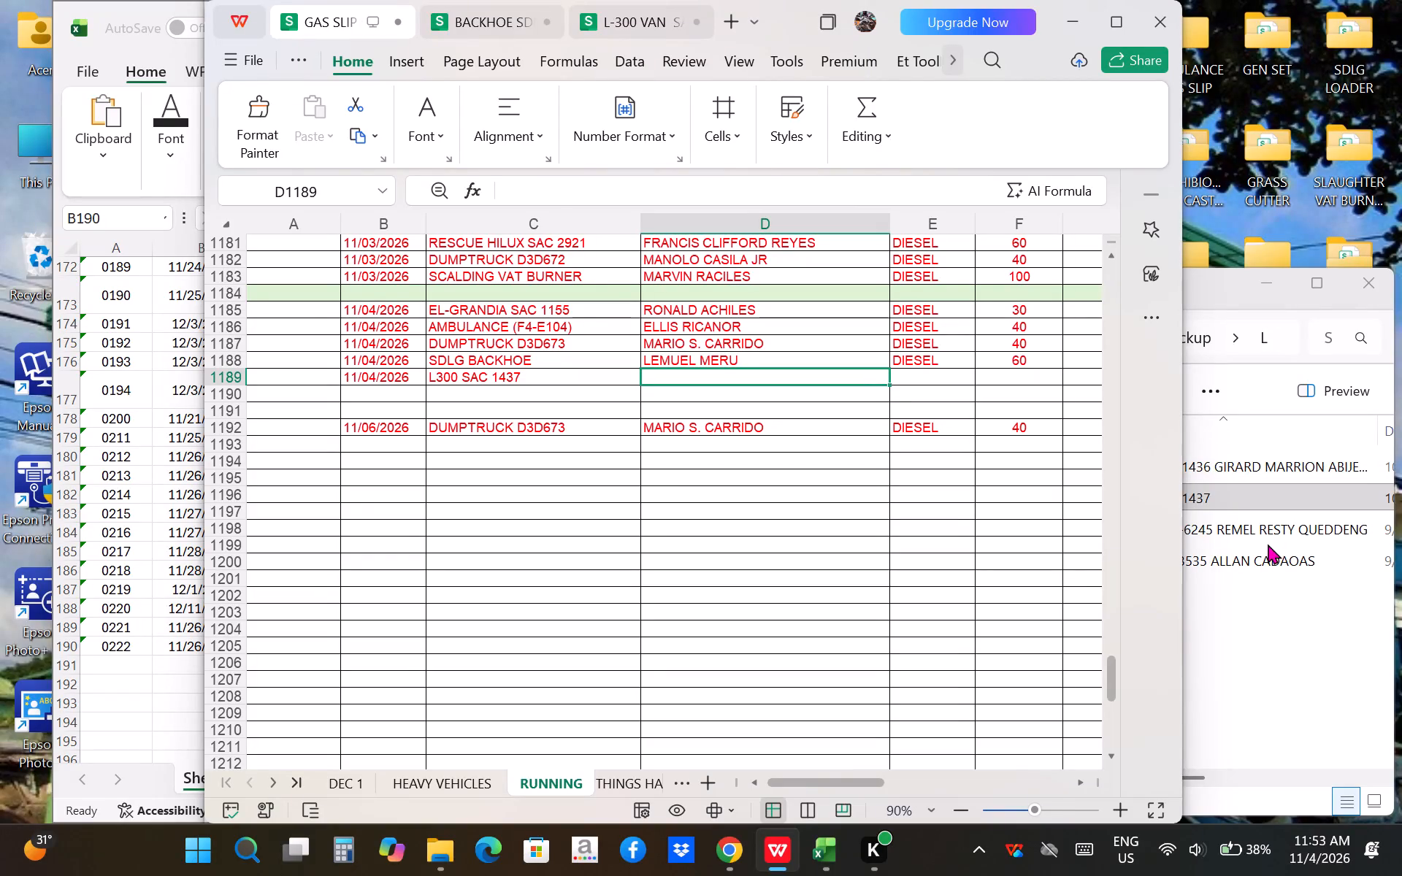
{"action": "left_click", "coordinate": [1287, 621]}
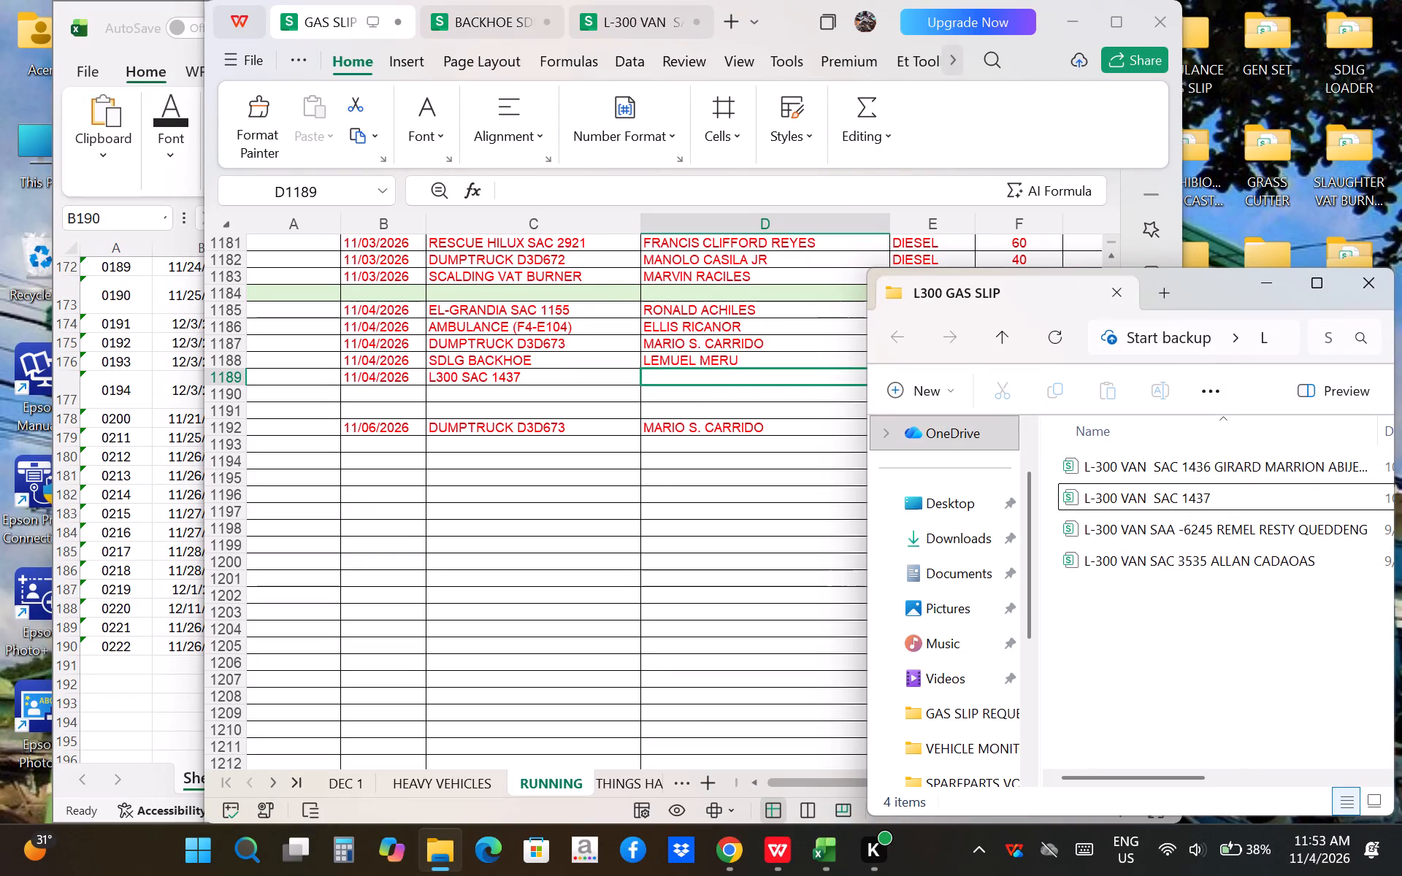
{"action": "left_click", "coordinate": [725, 372]}
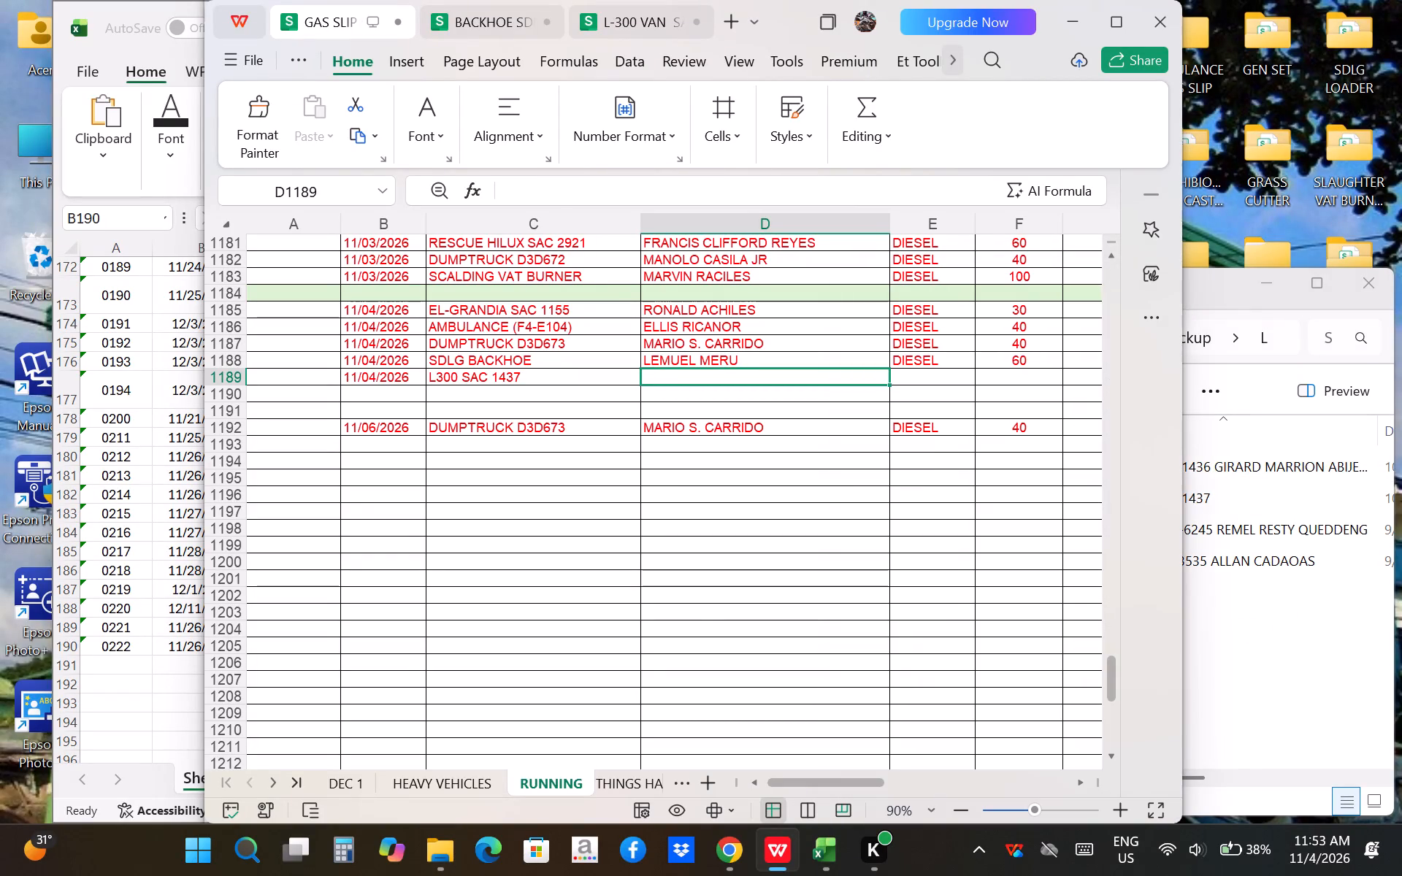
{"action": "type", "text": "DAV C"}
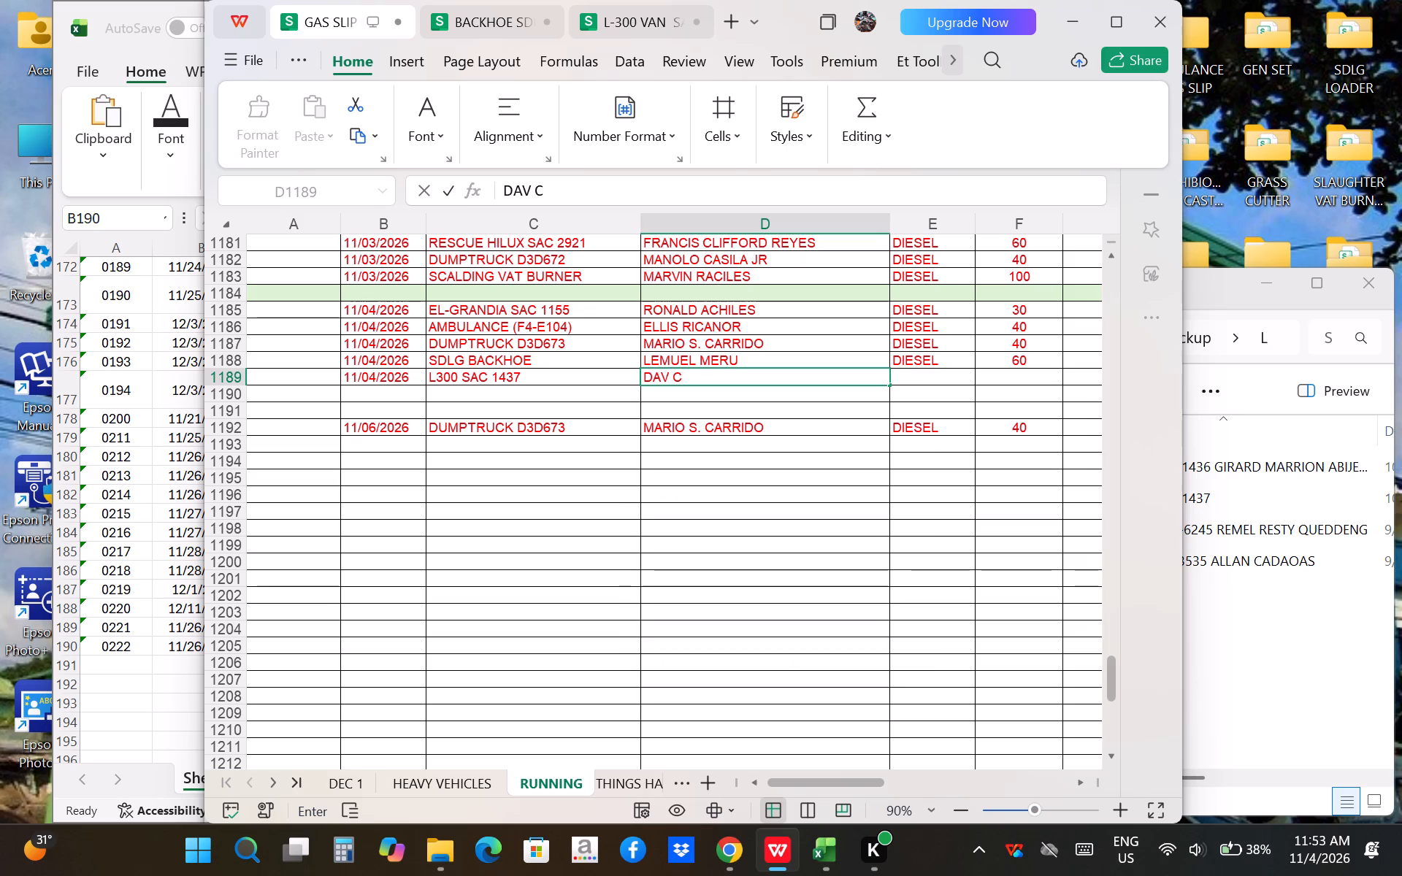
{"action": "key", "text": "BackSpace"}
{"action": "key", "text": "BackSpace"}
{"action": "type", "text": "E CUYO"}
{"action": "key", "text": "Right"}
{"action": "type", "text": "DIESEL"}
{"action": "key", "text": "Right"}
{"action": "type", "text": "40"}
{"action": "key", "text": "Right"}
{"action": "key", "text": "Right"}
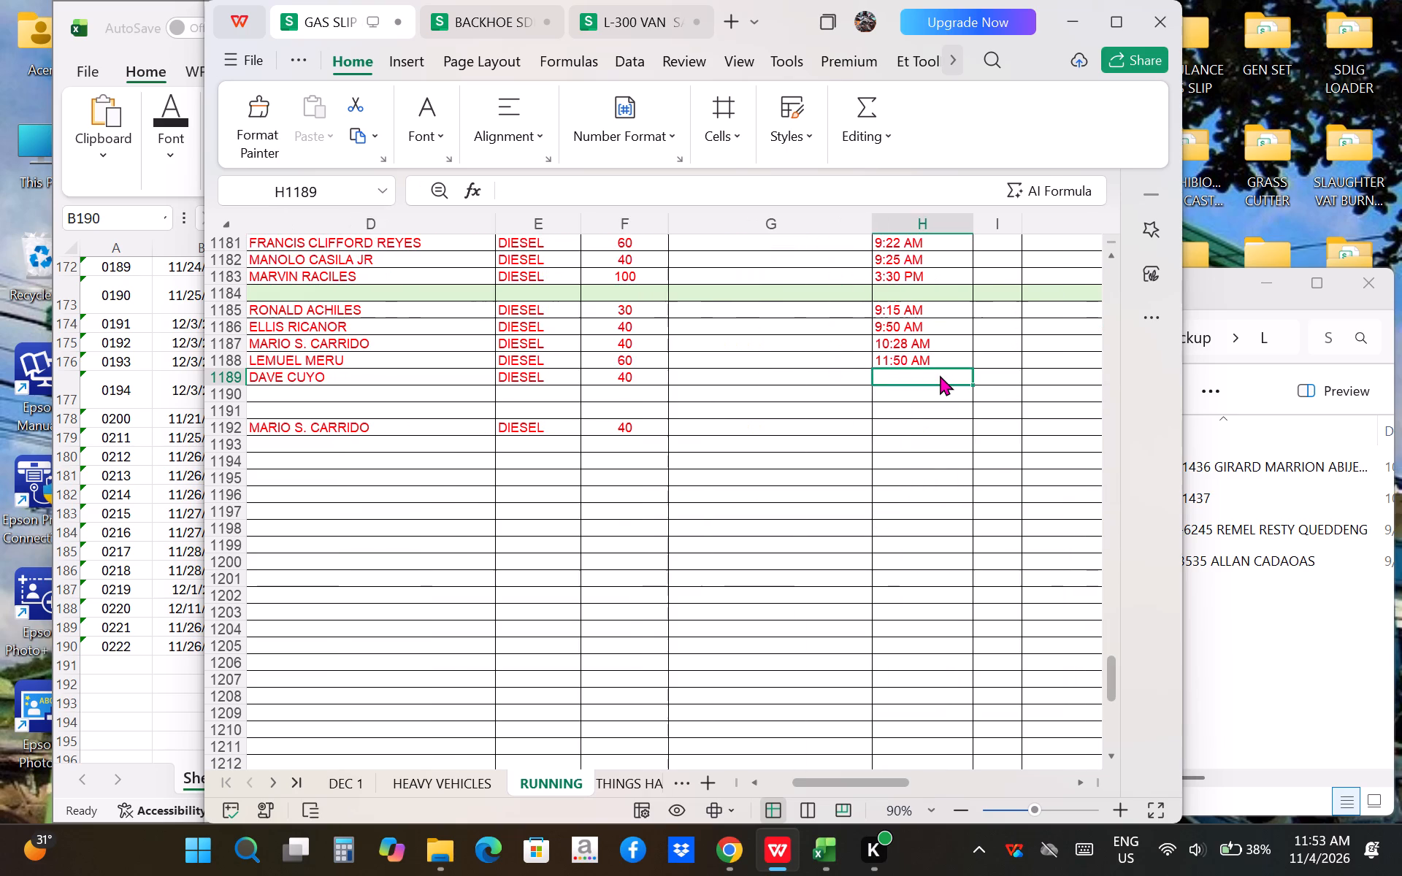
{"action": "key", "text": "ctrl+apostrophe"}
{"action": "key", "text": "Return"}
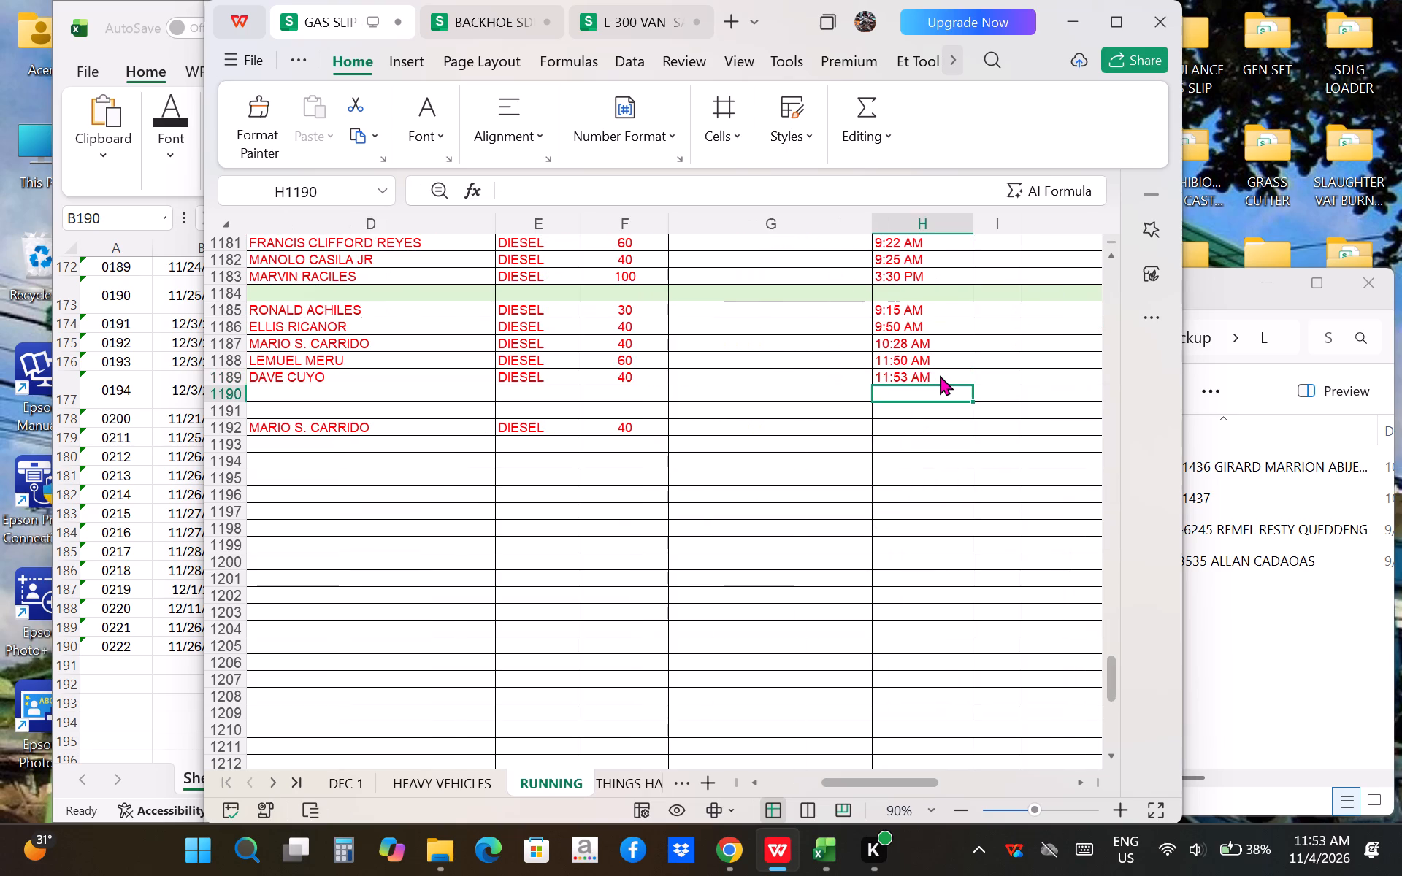
Insert 2 blank rows below row 1190 in the RUNNING sheet.
{"action": "right_click", "coordinate": [227, 407]}
{"action": "left_click", "coordinate": [790, 507]}
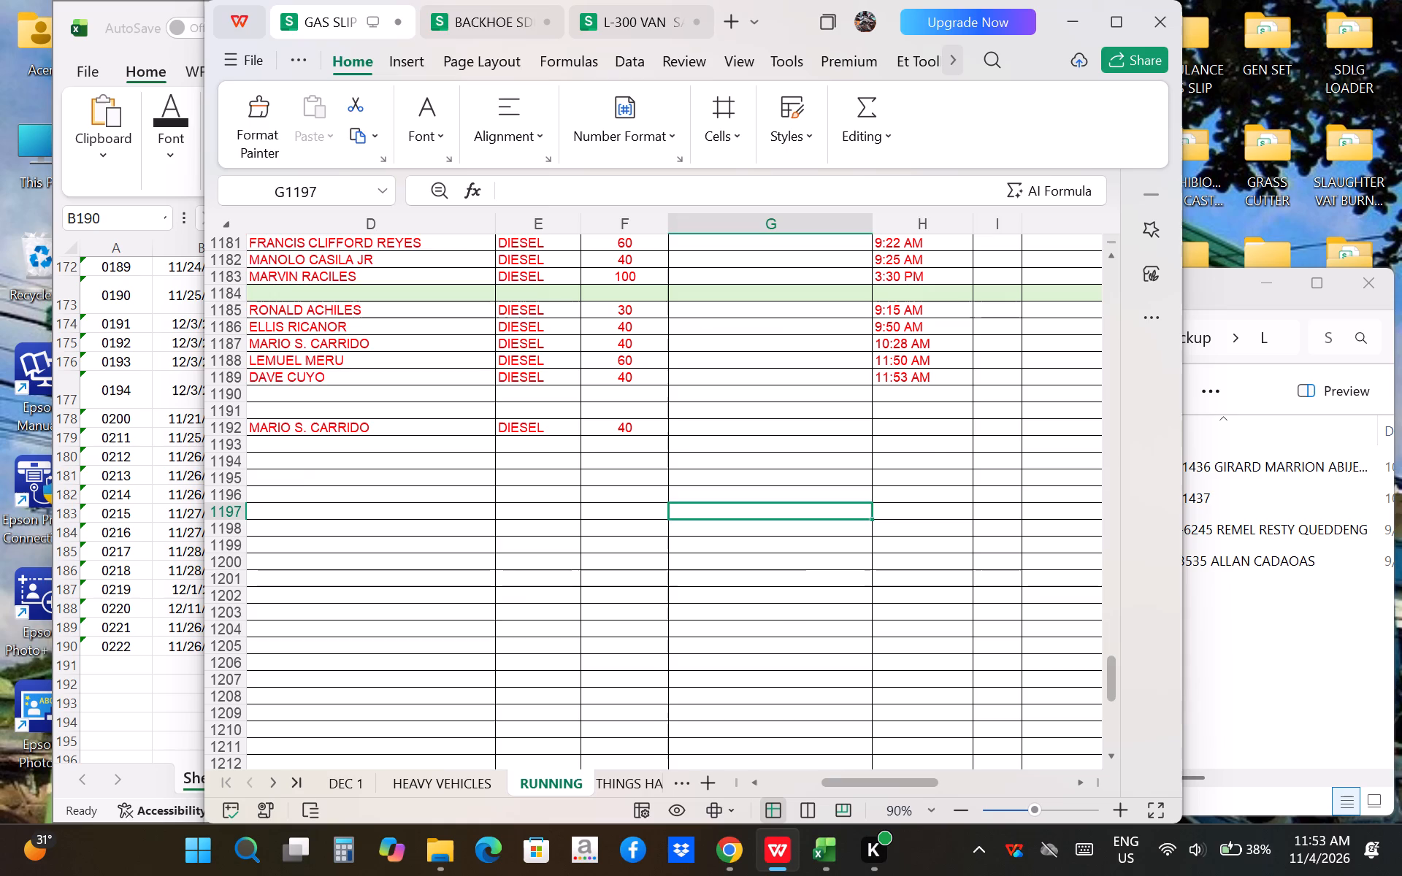
{"action": "right_click", "coordinate": [232, 402]}
{"action": "left_click_drag", "start_coordinate": [456, 229], "coordinate": [411, 229]}
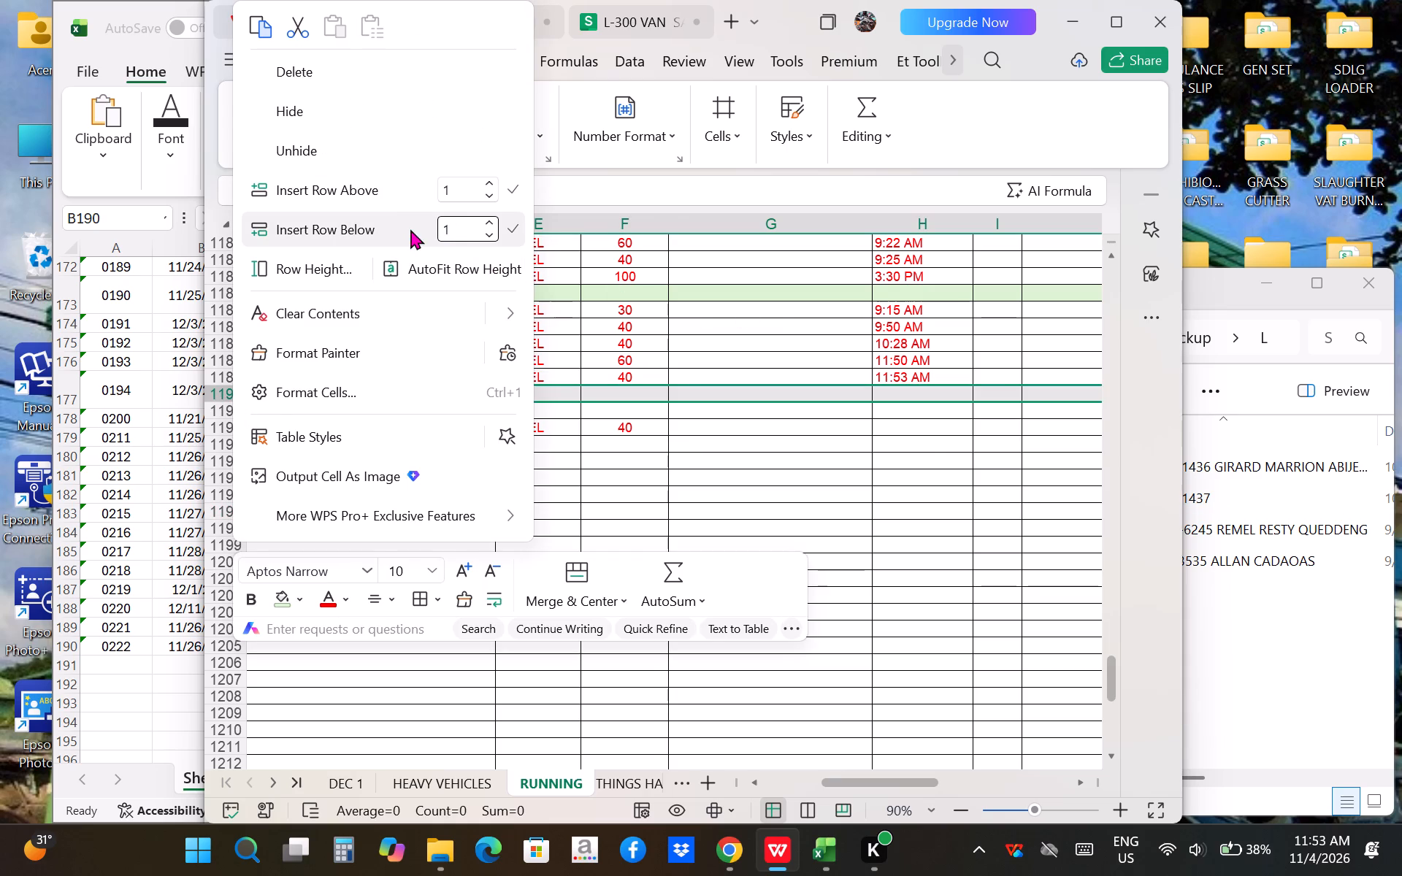
{"action": "left_click_drag", "start_coordinate": [454, 230], "coordinate": [435, 230]}
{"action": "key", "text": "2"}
{"action": "left_click", "coordinate": [383, 234]}
{"action": "left_click", "coordinate": [595, 536]}
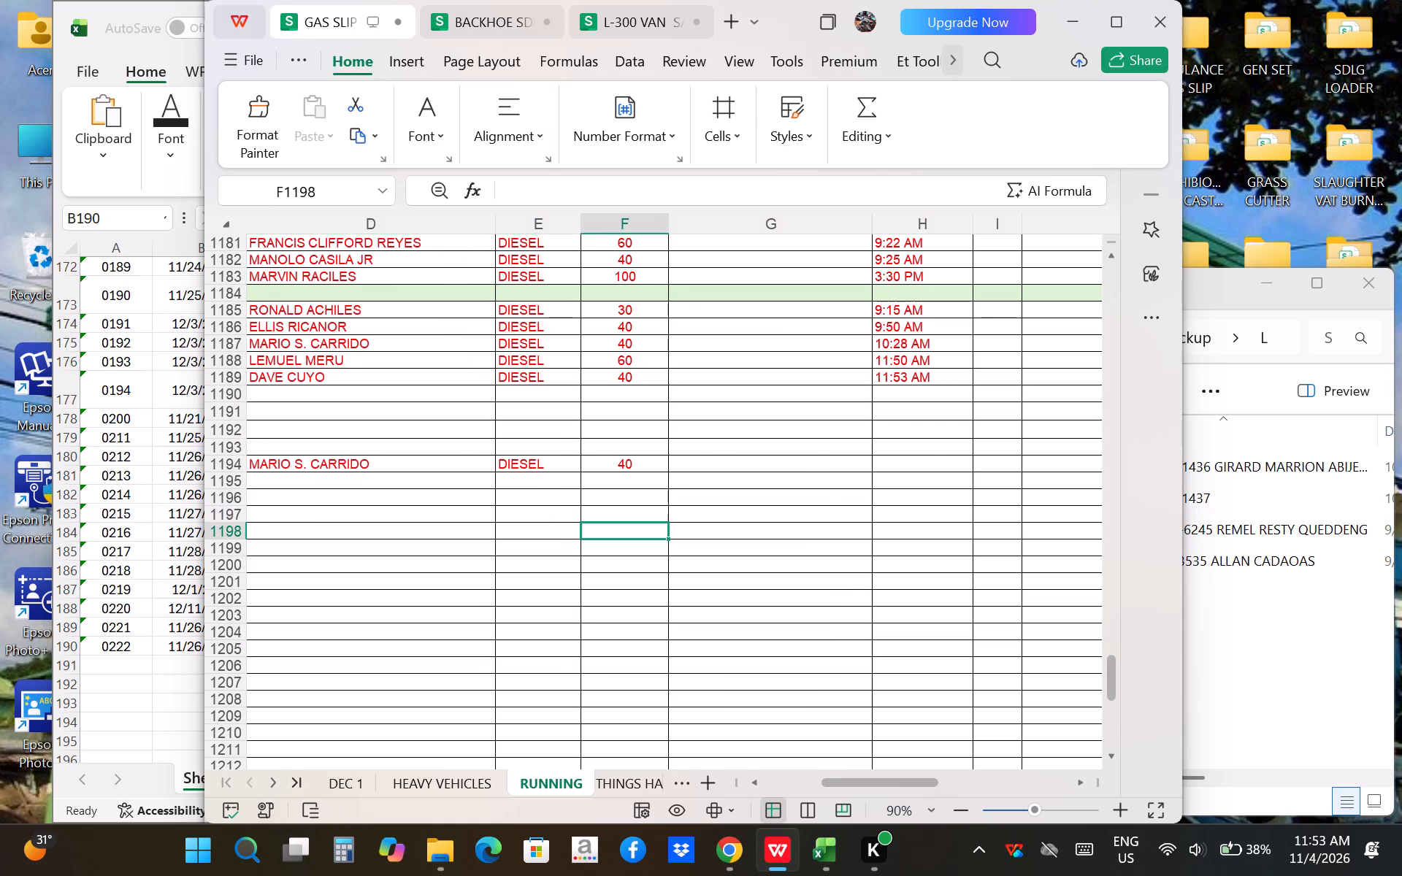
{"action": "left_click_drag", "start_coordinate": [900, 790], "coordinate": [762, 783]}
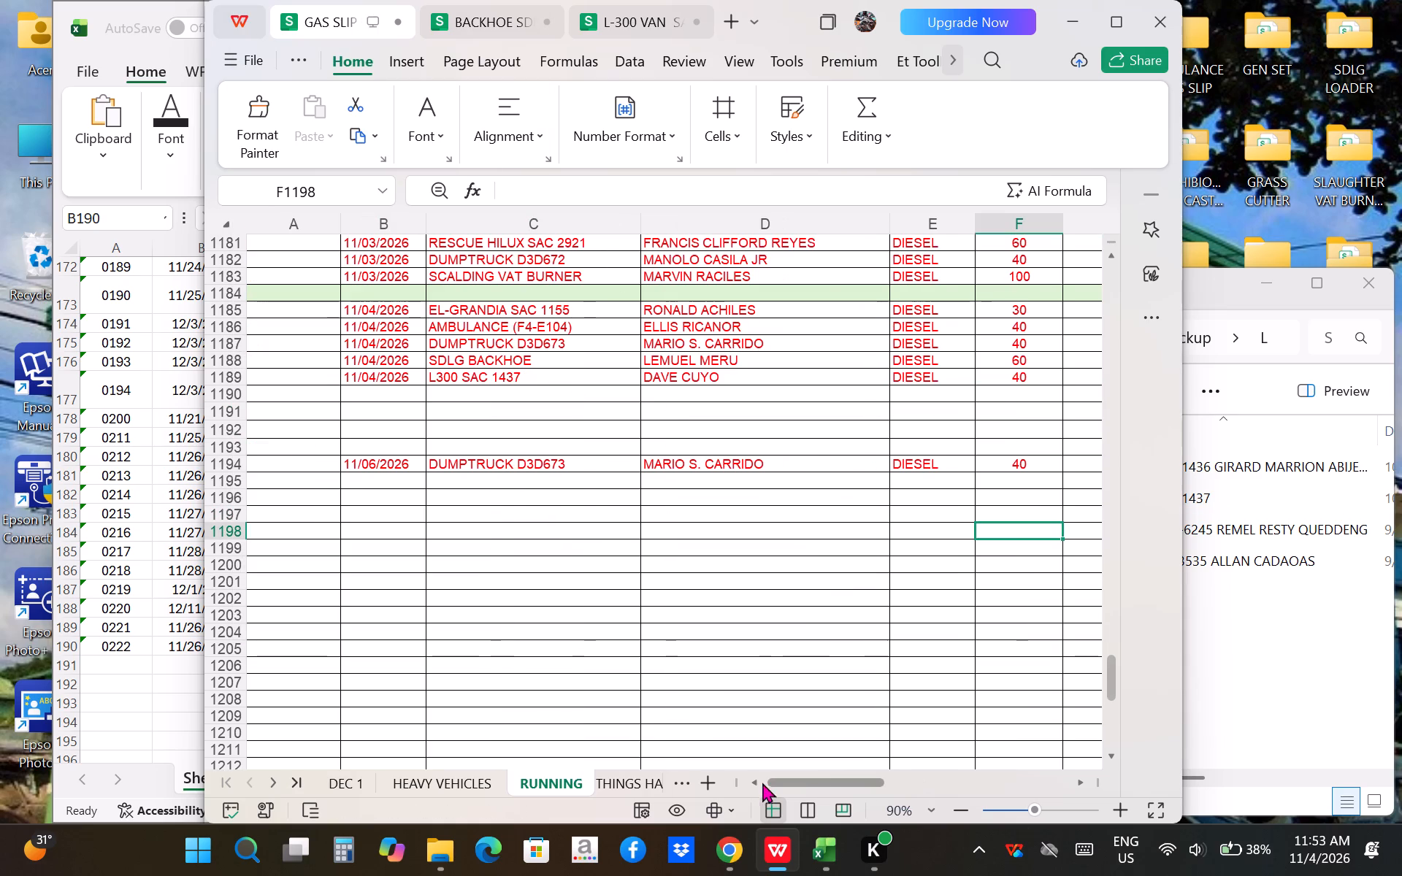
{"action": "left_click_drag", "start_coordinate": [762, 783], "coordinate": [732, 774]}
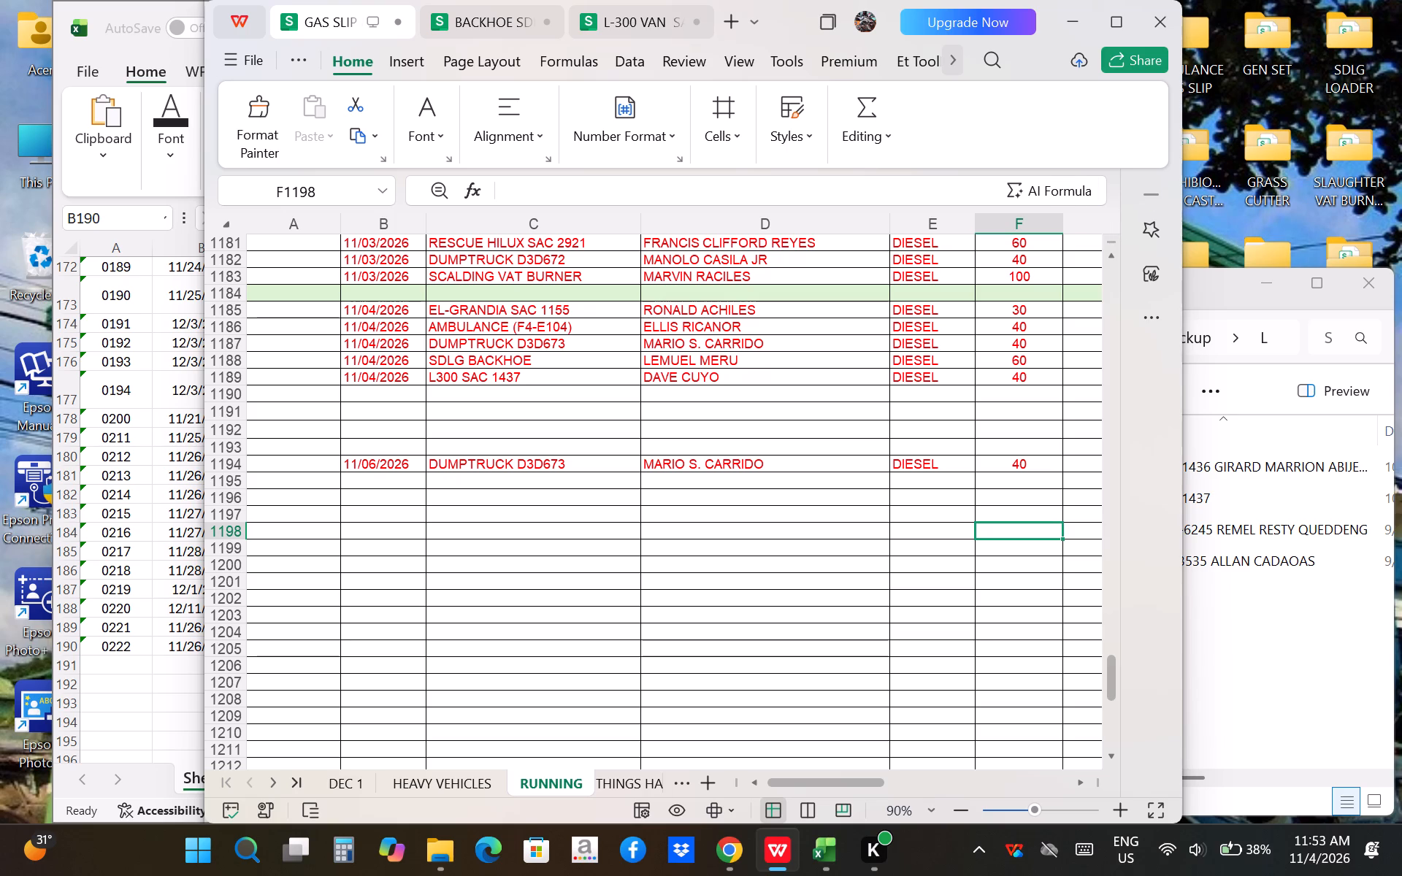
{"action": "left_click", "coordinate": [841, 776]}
Save and close the L-300 VAN SAC 1437 file, then the BACKHOE SDLG file after checking its TRIP 1 gas slip.
{"action": "left_click", "coordinate": [700, 23]}
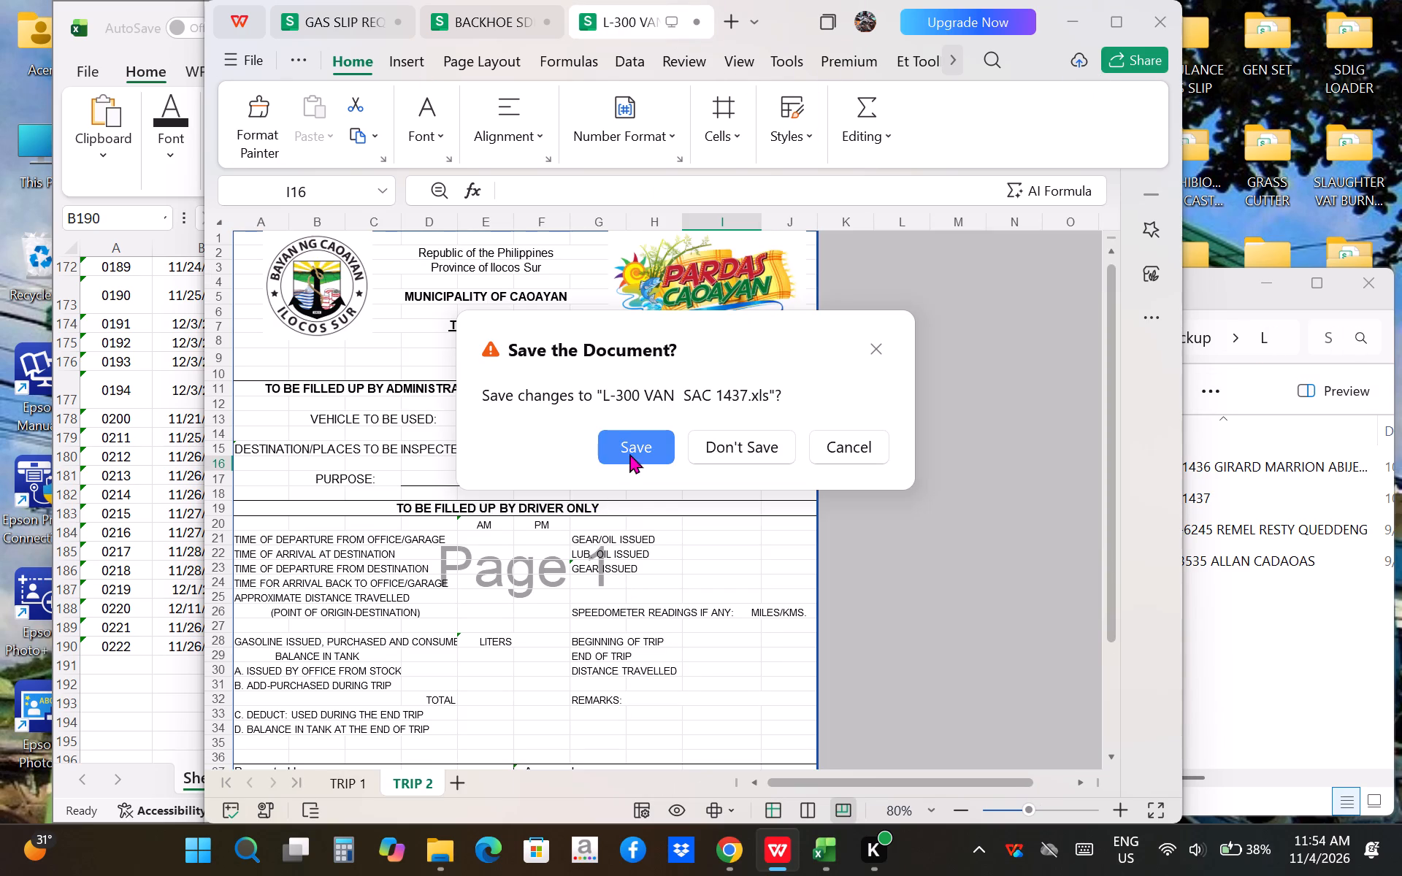
{"action": "left_click", "coordinate": [632, 450]}
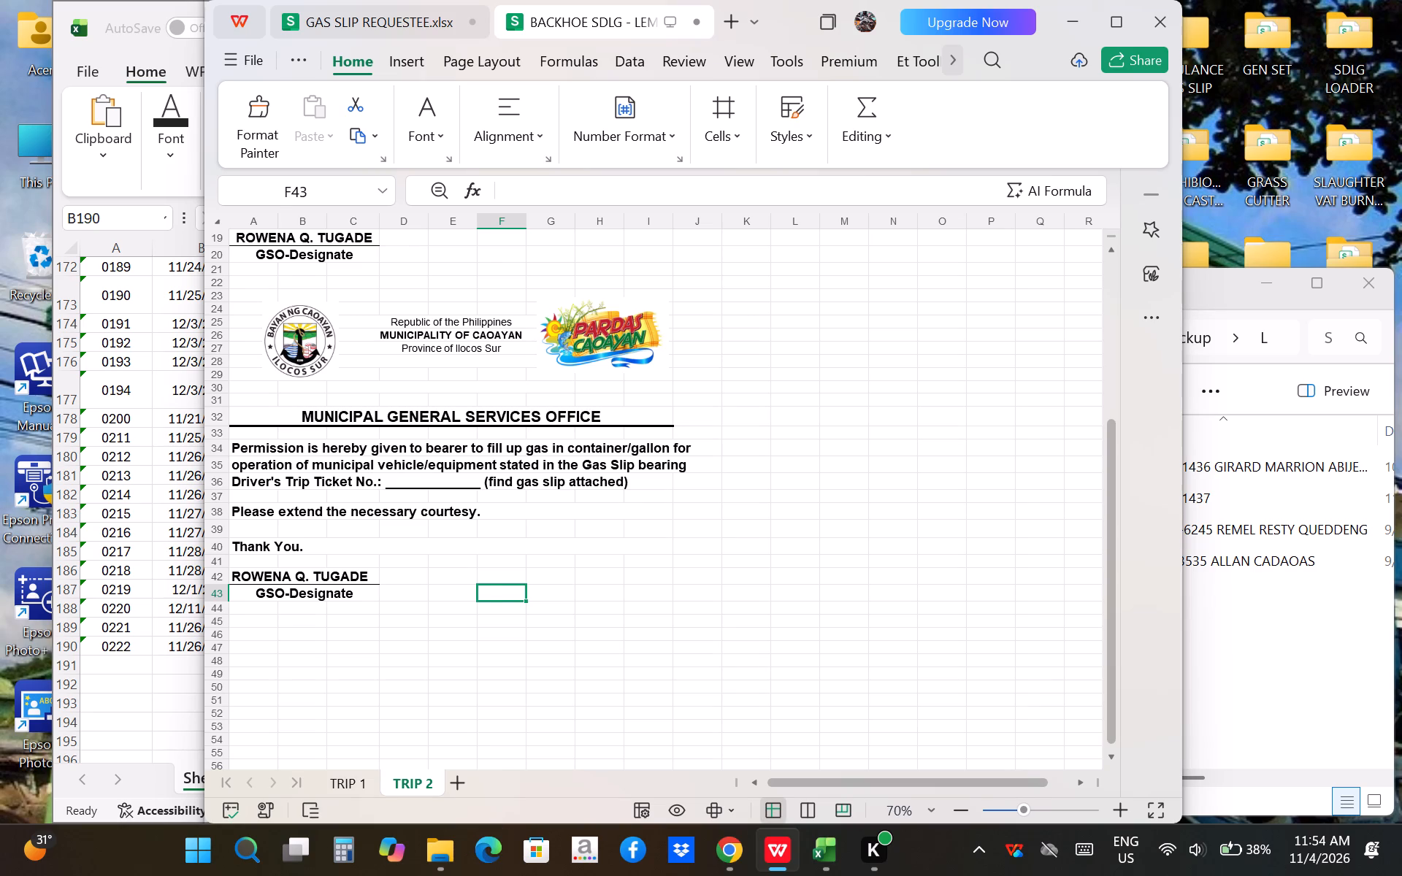
{"action": "left_click", "coordinate": [371, 787]}
{"action": "scroll", "coordinate": [606, 396], "scroll_direction": "up", "scroll_amount": 4}
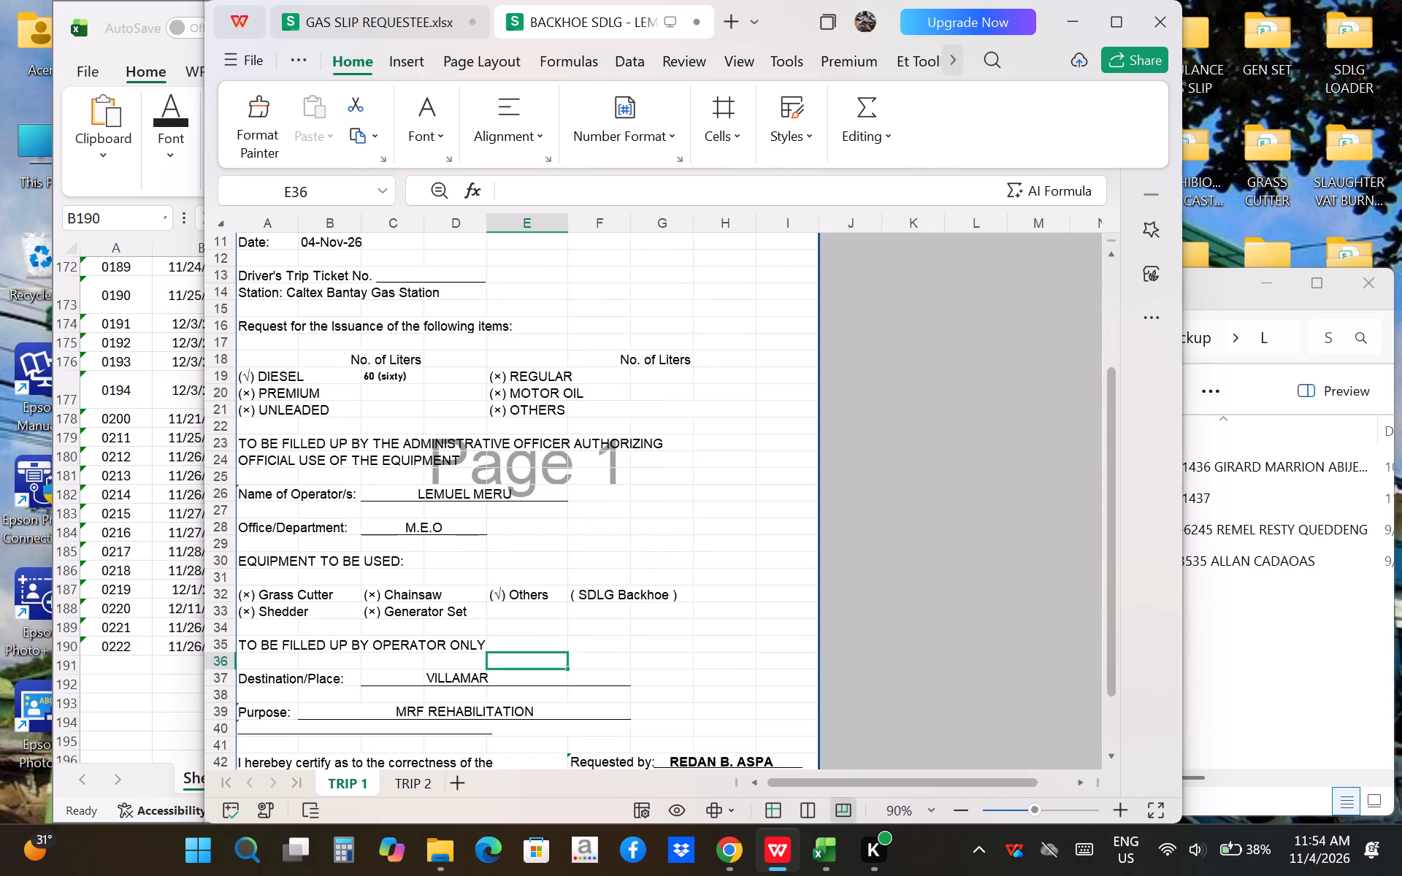
{"action": "scroll", "coordinate": [613, 407], "scroll_direction": "up", "scroll_amount": 2}
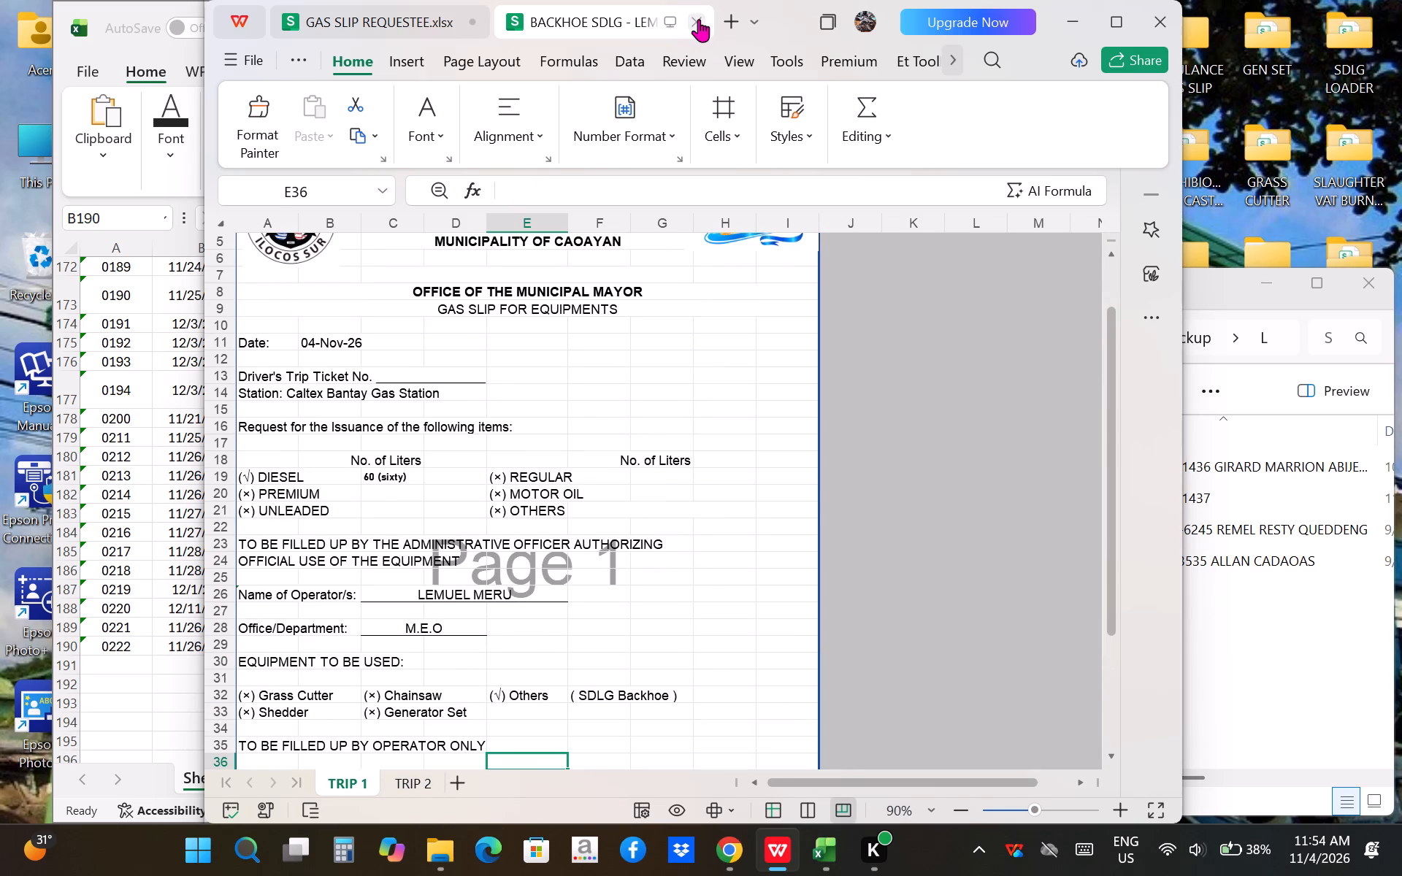
{"action": "left_click", "coordinate": [699, 19]}
{"action": "left_click", "coordinate": [617, 447]}
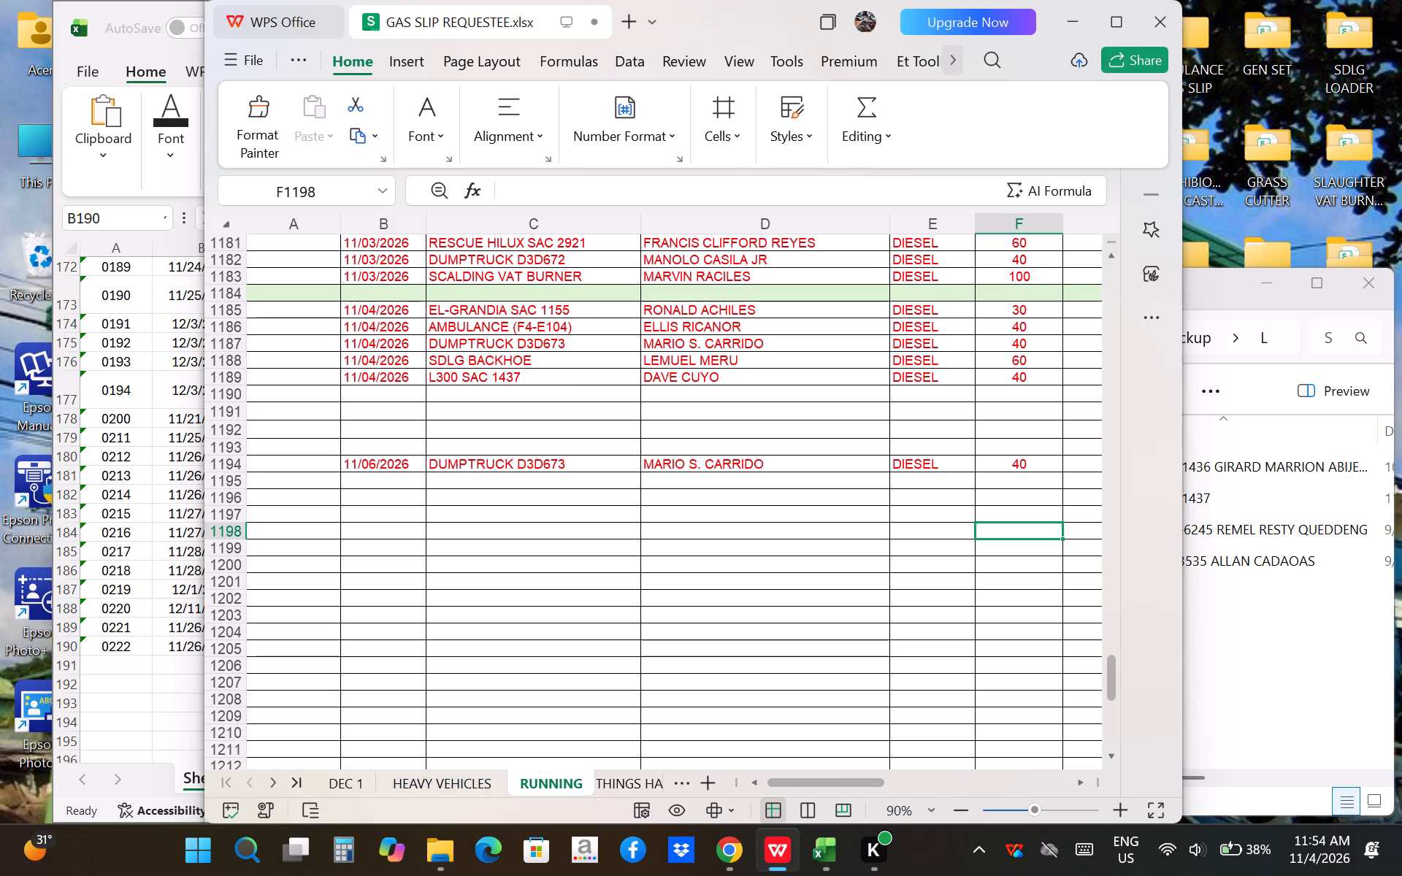
Close the L300 GAS SLIP folder window.
{"action": "left_click", "coordinate": [1275, 645]}
{"action": "left_click", "coordinate": [1371, 287]}
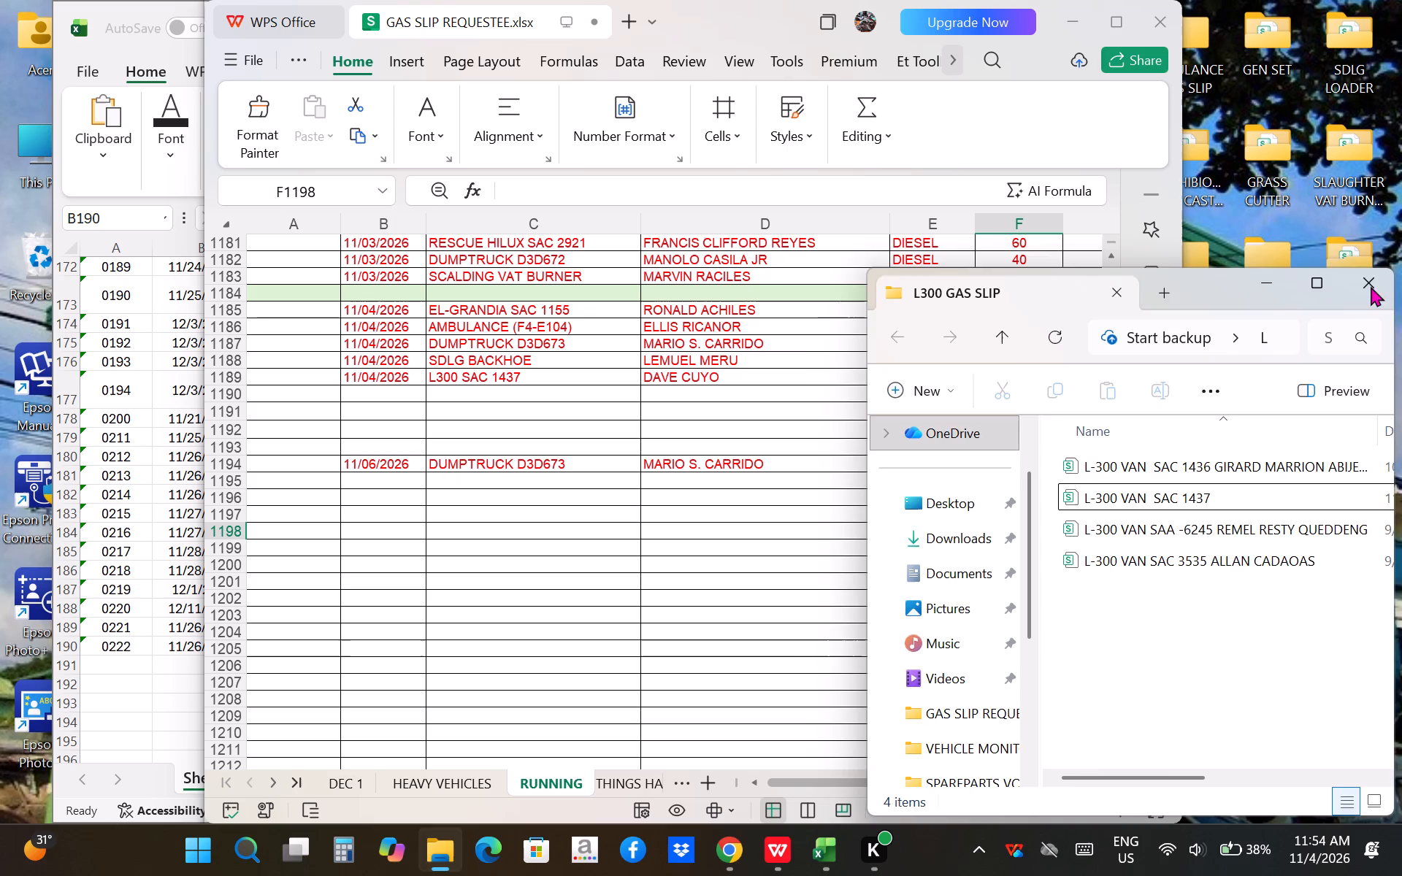
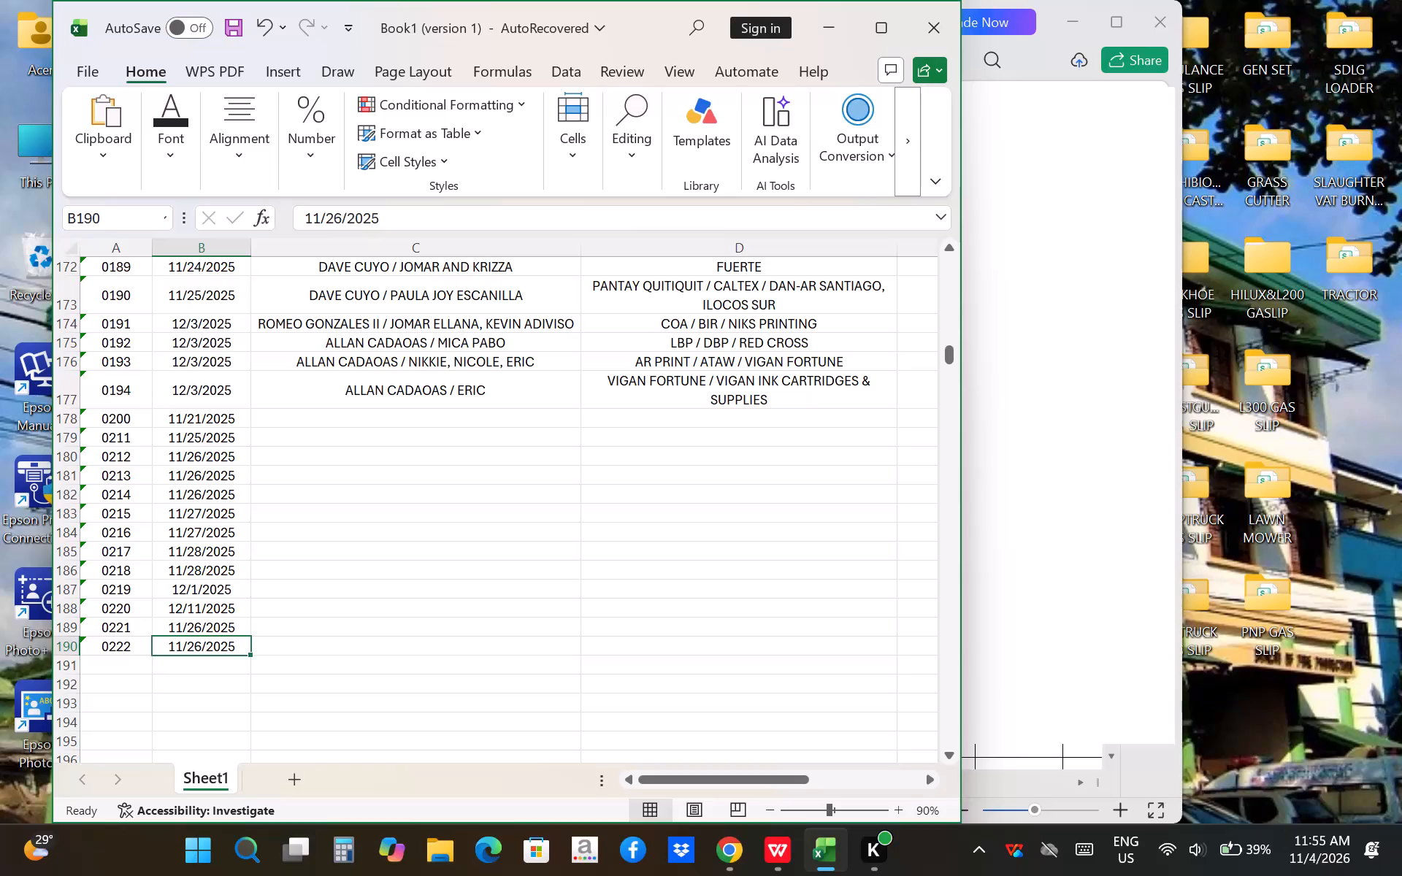
Return to the trip ticket log and select the empty driver/passenger cell in column C for ticket 0200.
{"action": "left_click", "coordinate": [405, 417]}
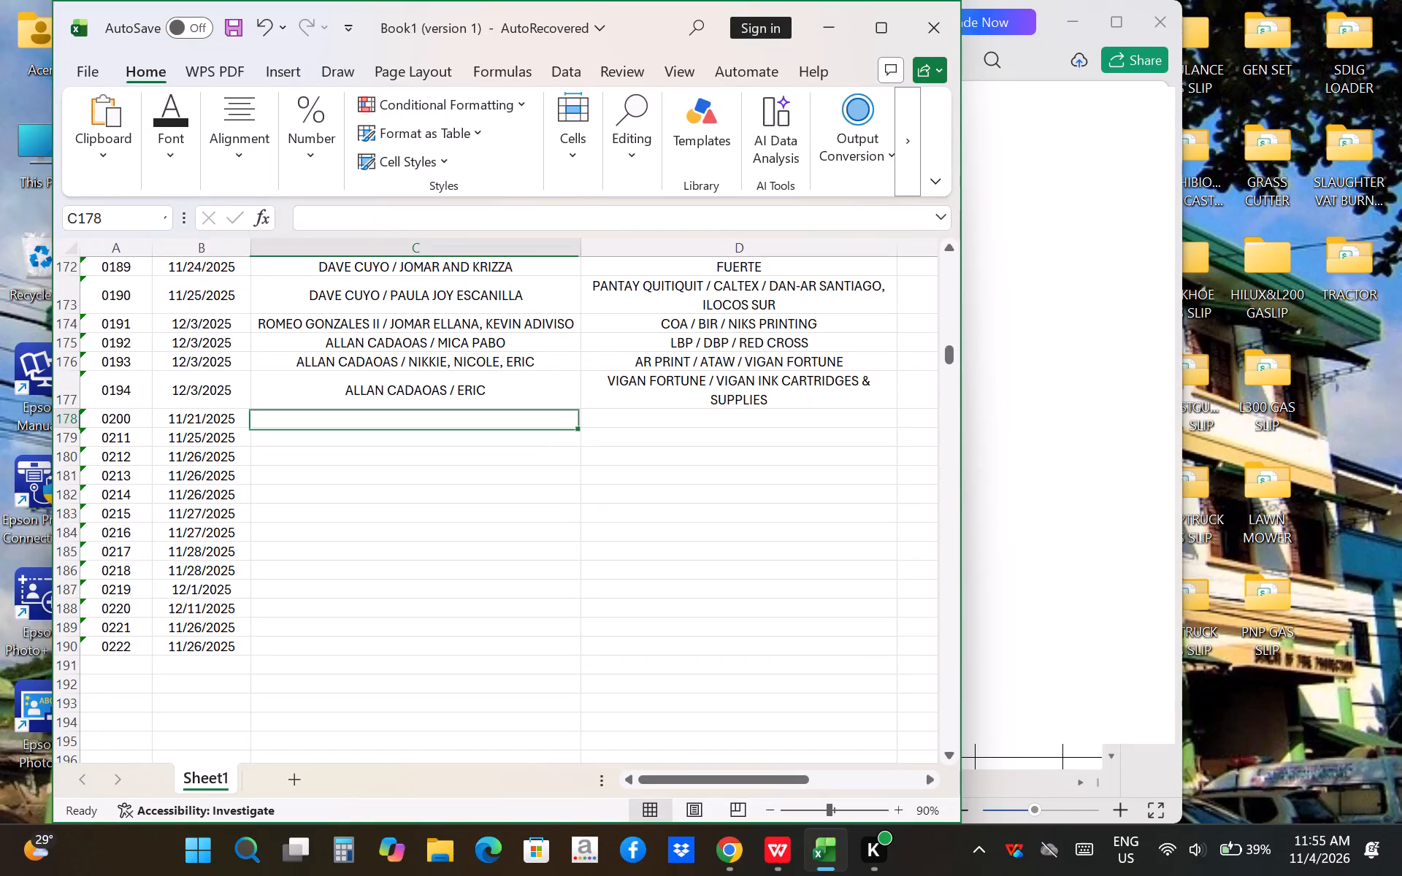
{"action": "left_click", "coordinate": [670, 420]}
{"action": "left_click", "coordinate": [513, 415]}
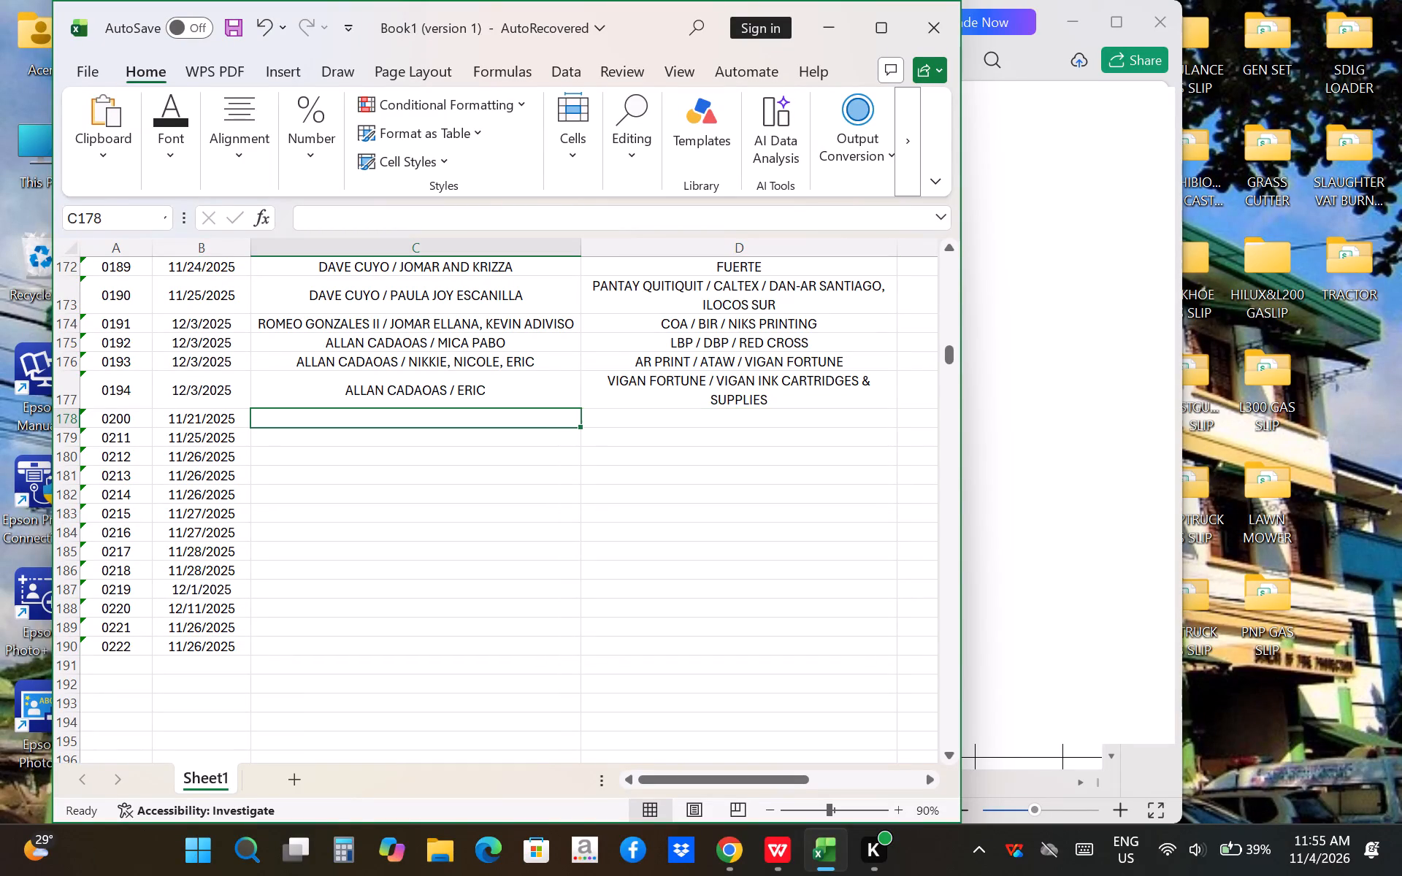
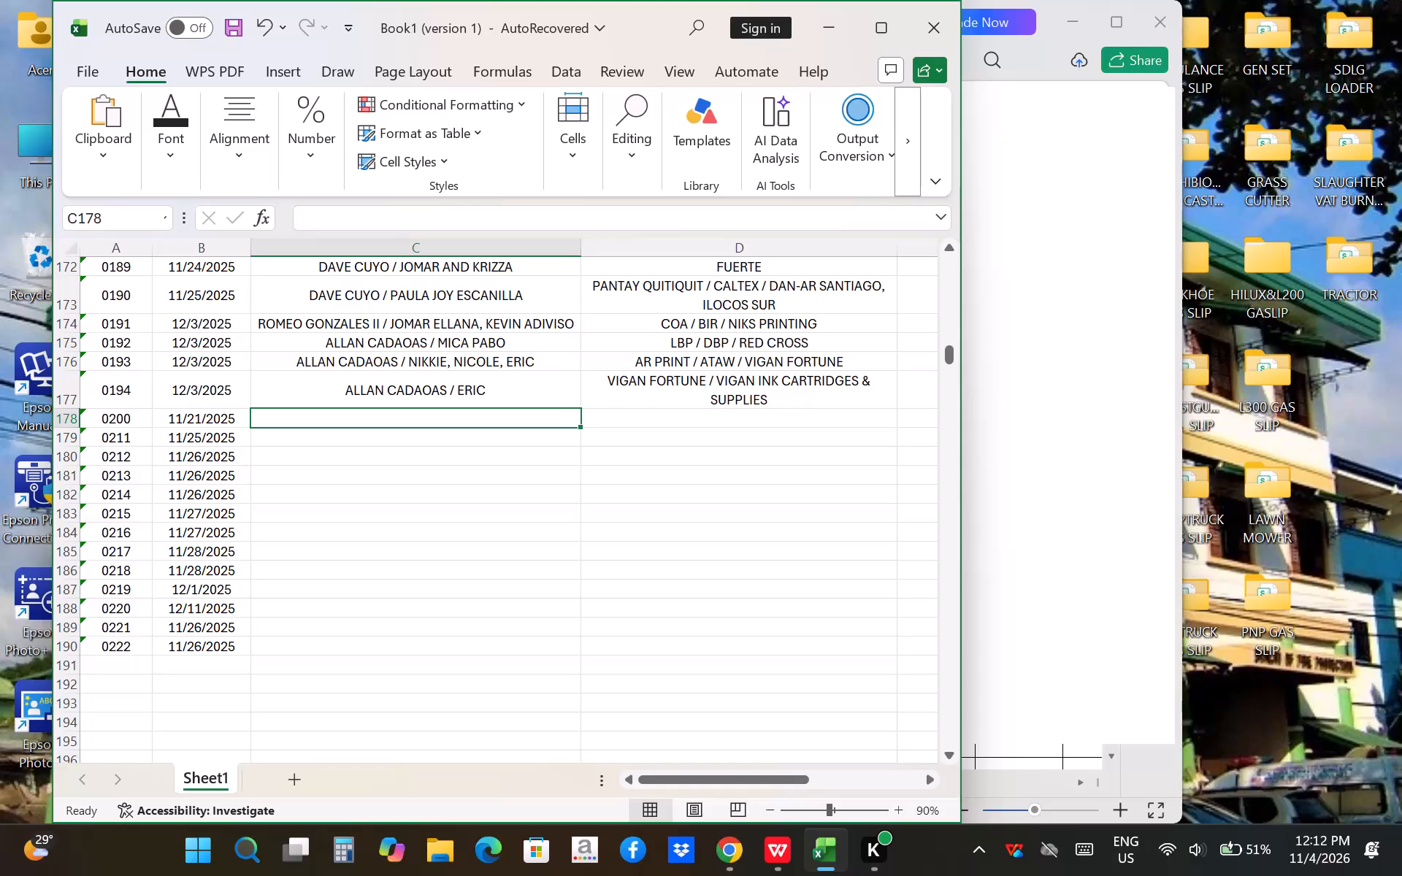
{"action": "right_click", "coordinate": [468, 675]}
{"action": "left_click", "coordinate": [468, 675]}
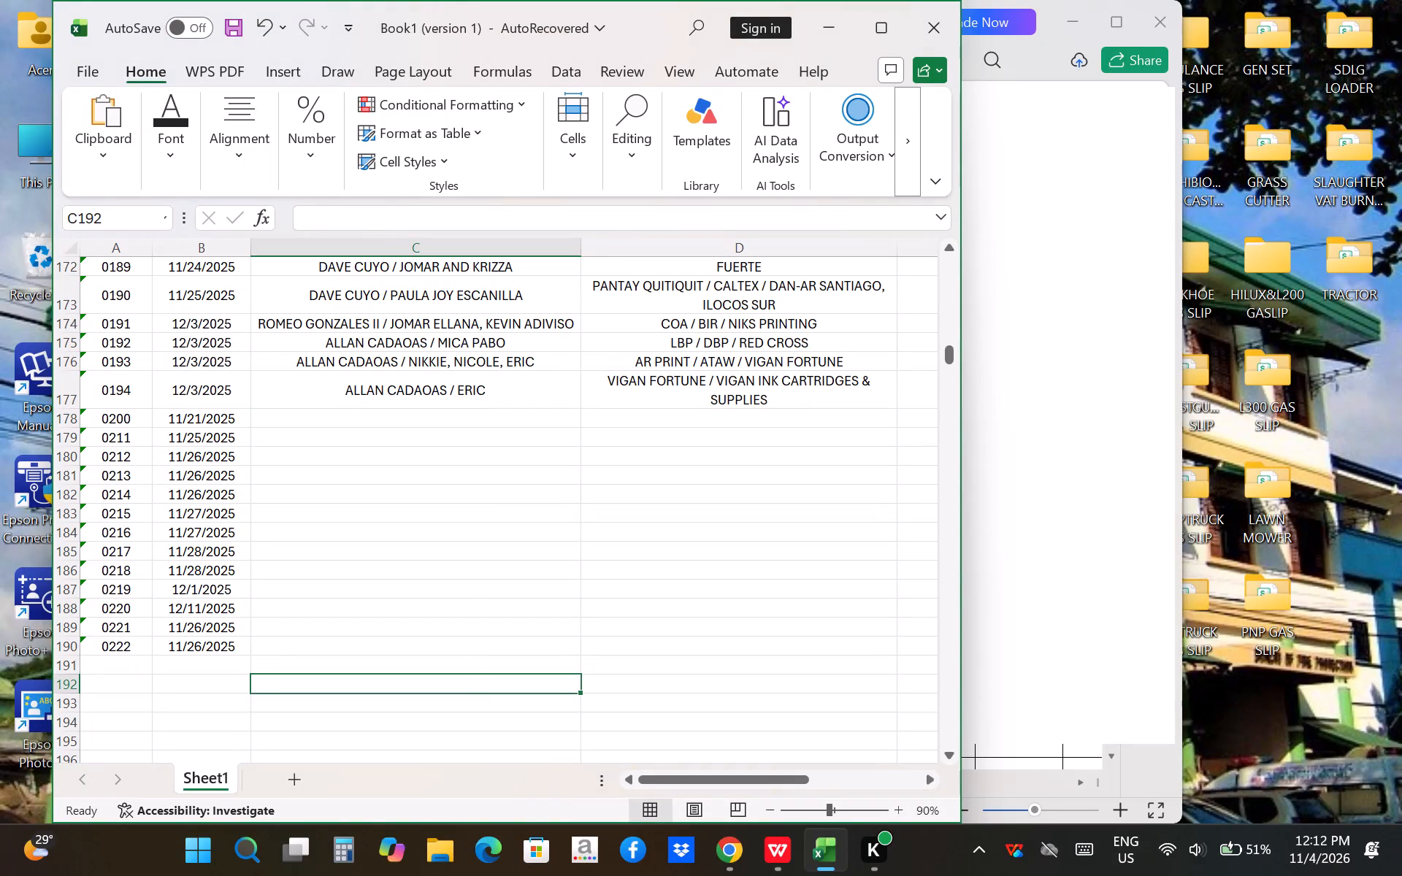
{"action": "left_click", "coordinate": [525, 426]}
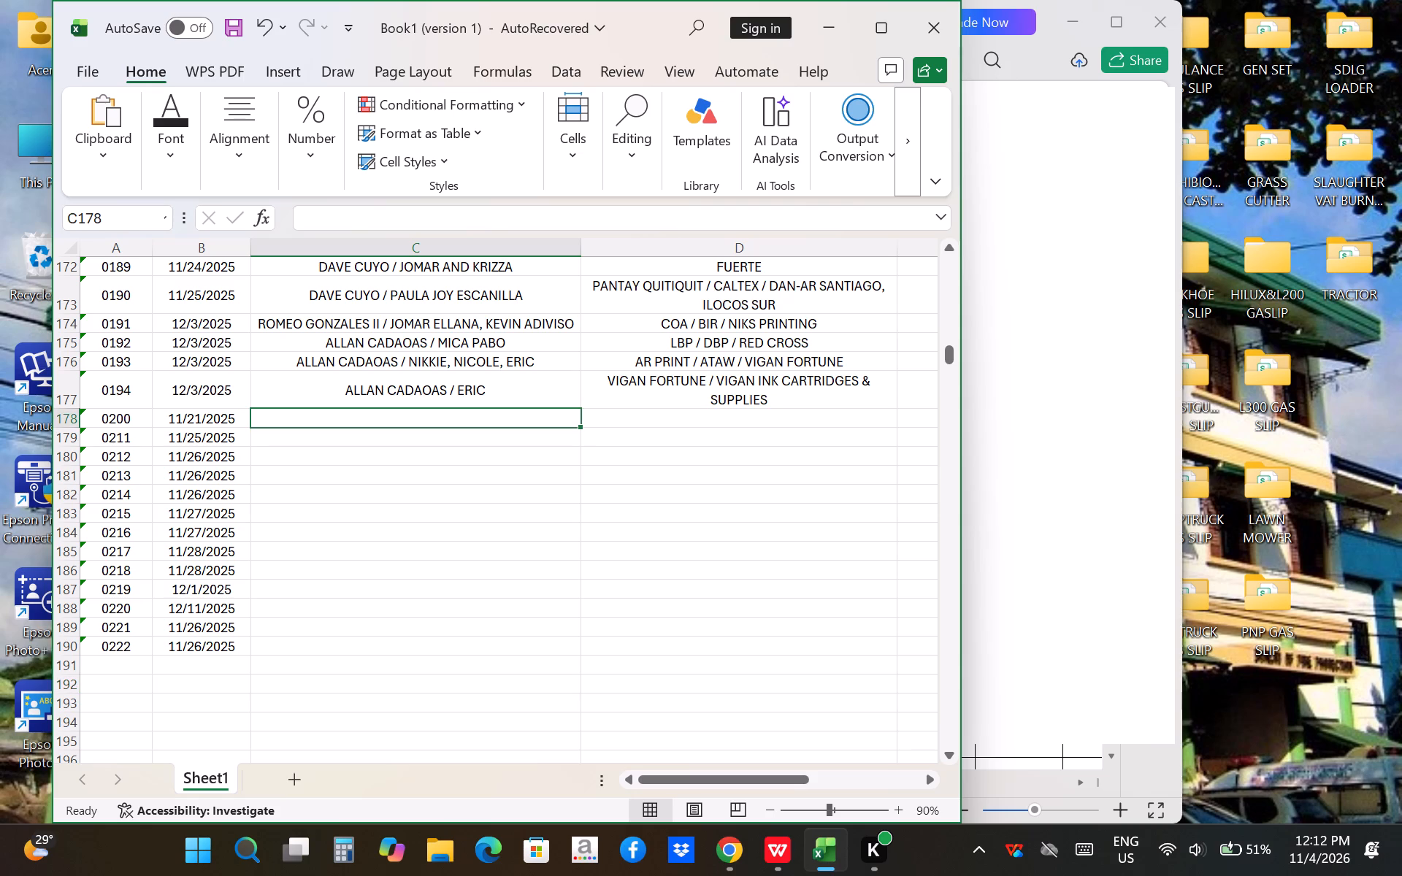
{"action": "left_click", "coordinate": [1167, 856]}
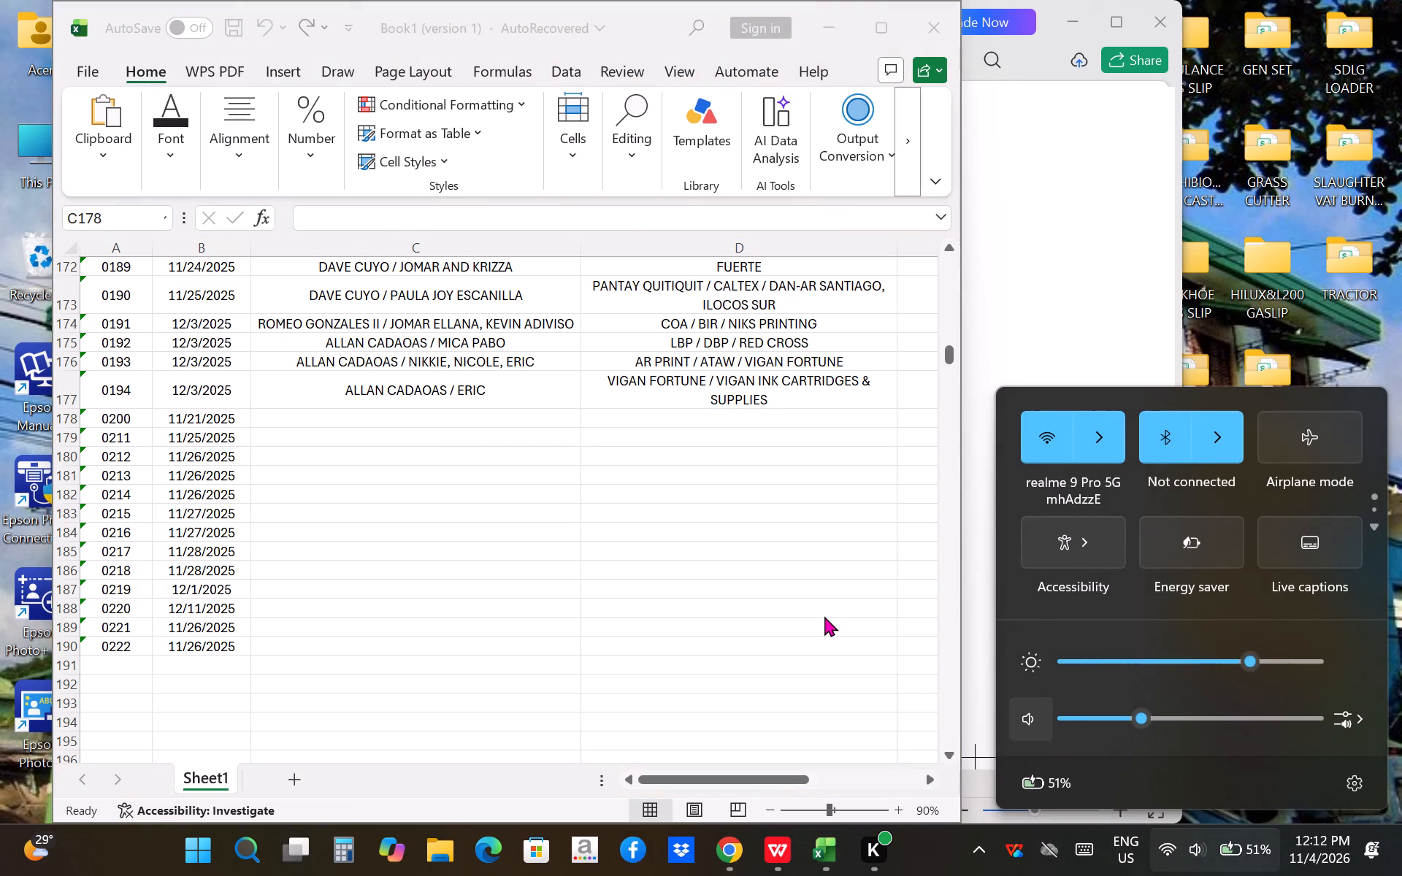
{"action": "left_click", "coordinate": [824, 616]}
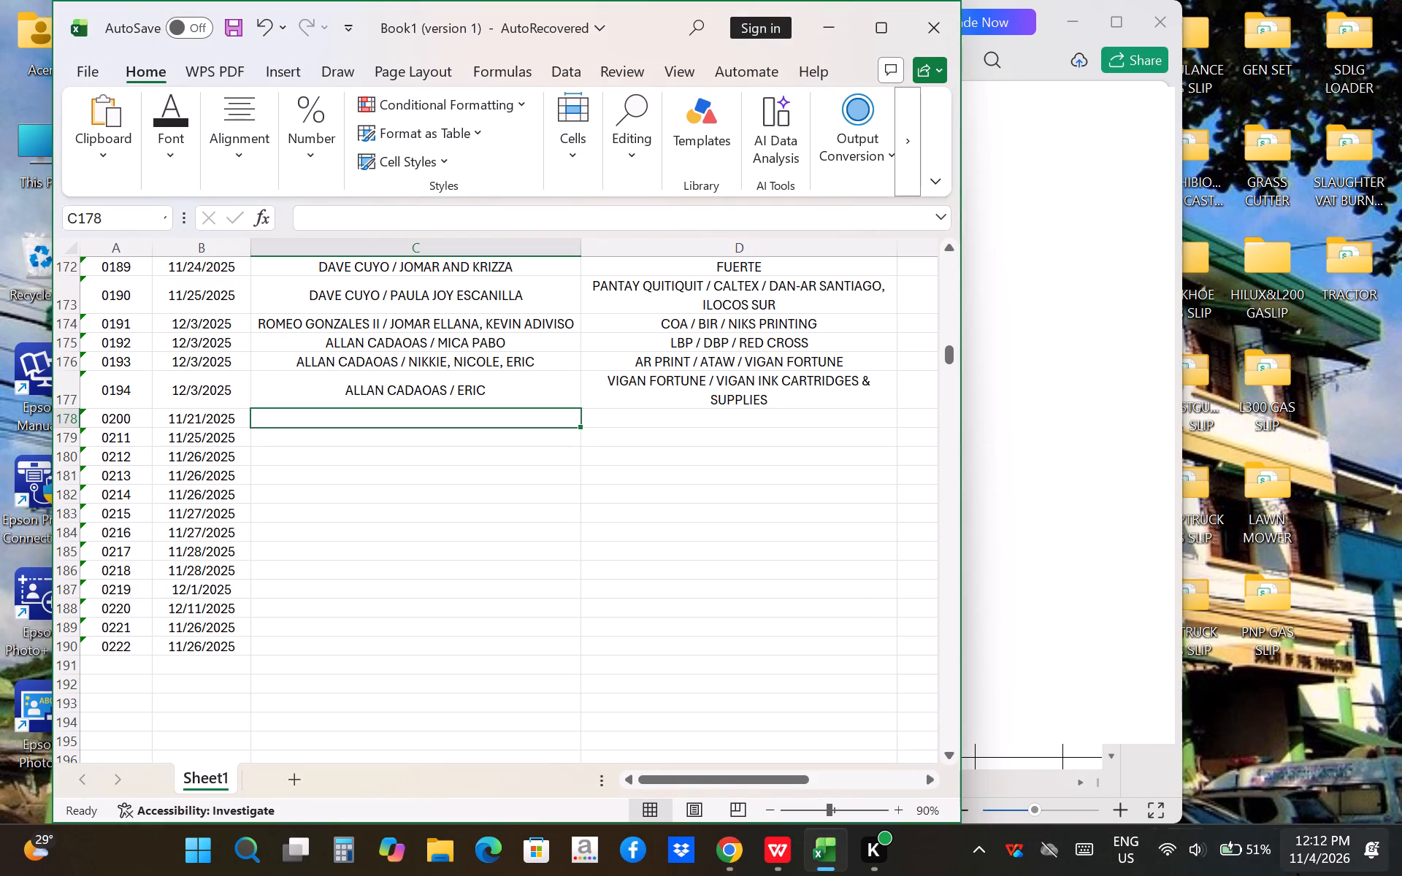